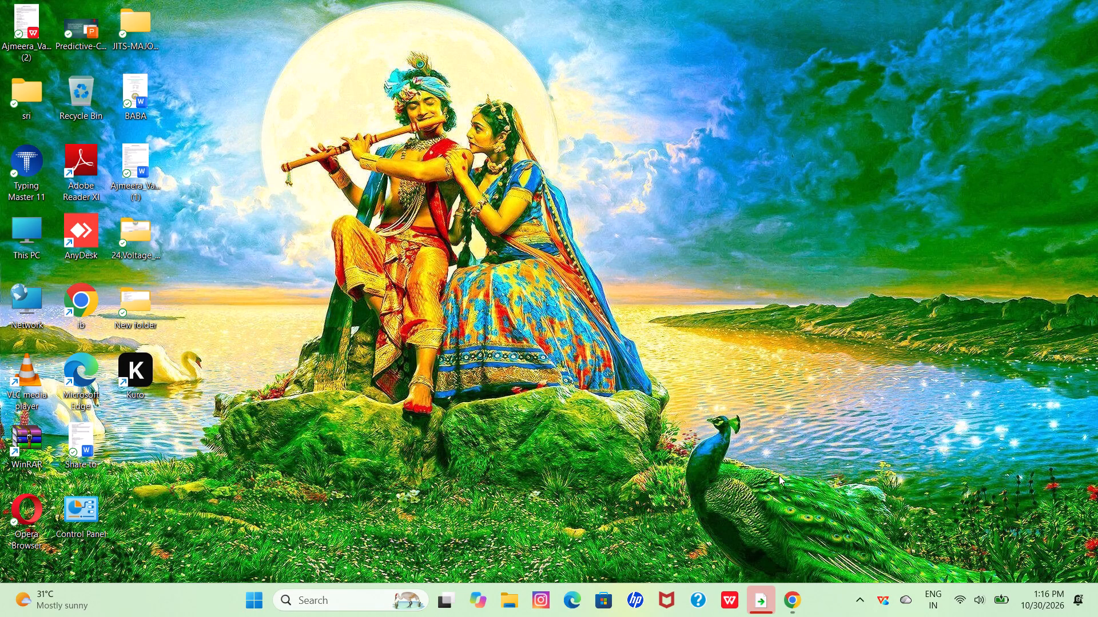
# Launch the Kuro application from its desktop shortcut.
pyautogui.click(141, 379)
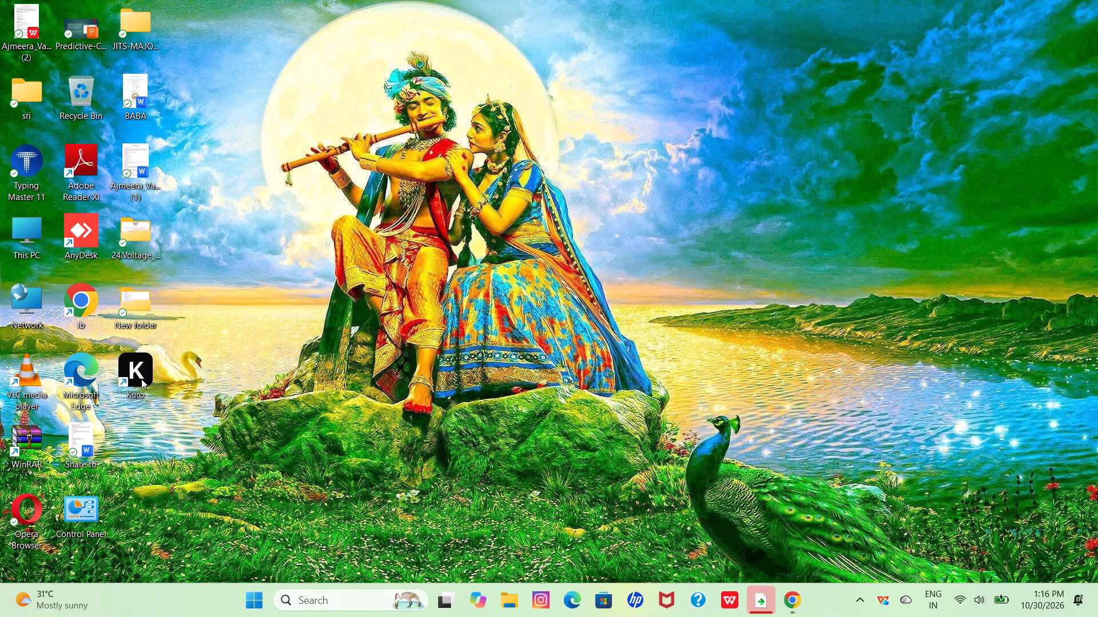
pyautogui.doubleClick(141, 379)
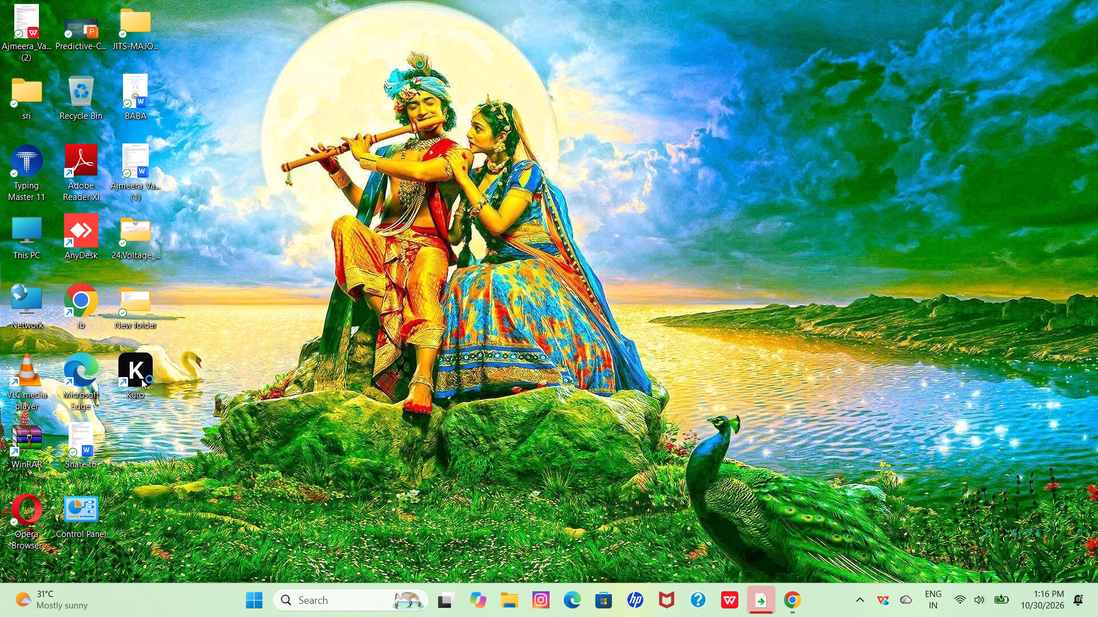
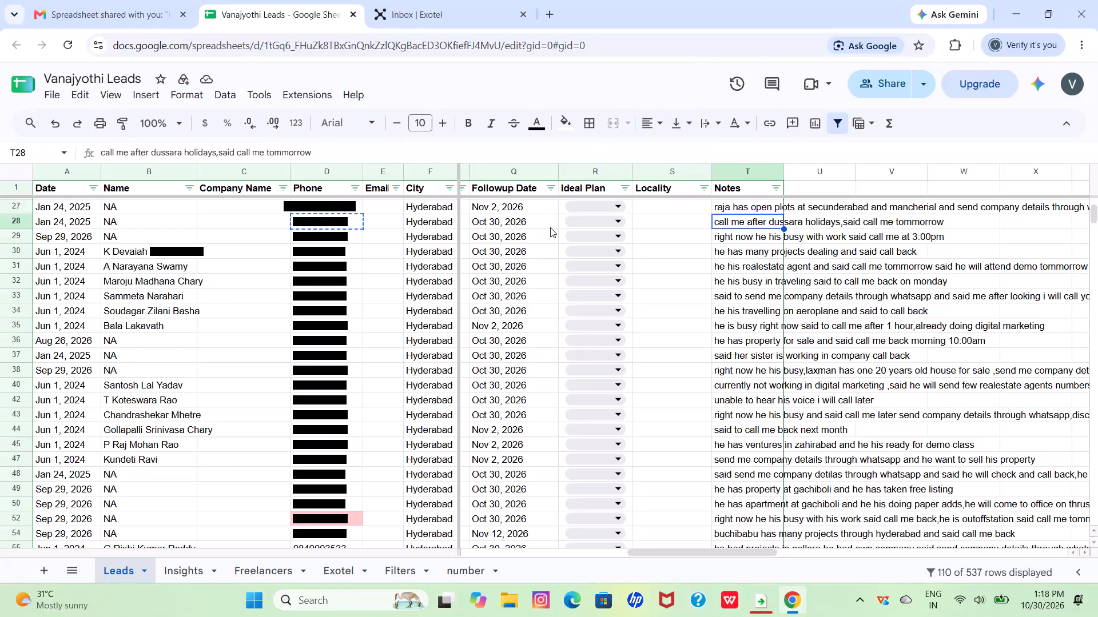
# Set the attempts count for the lead in row 28 of the Leads sheet to 8.
pyautogui.hscroll(4, 556, 230)
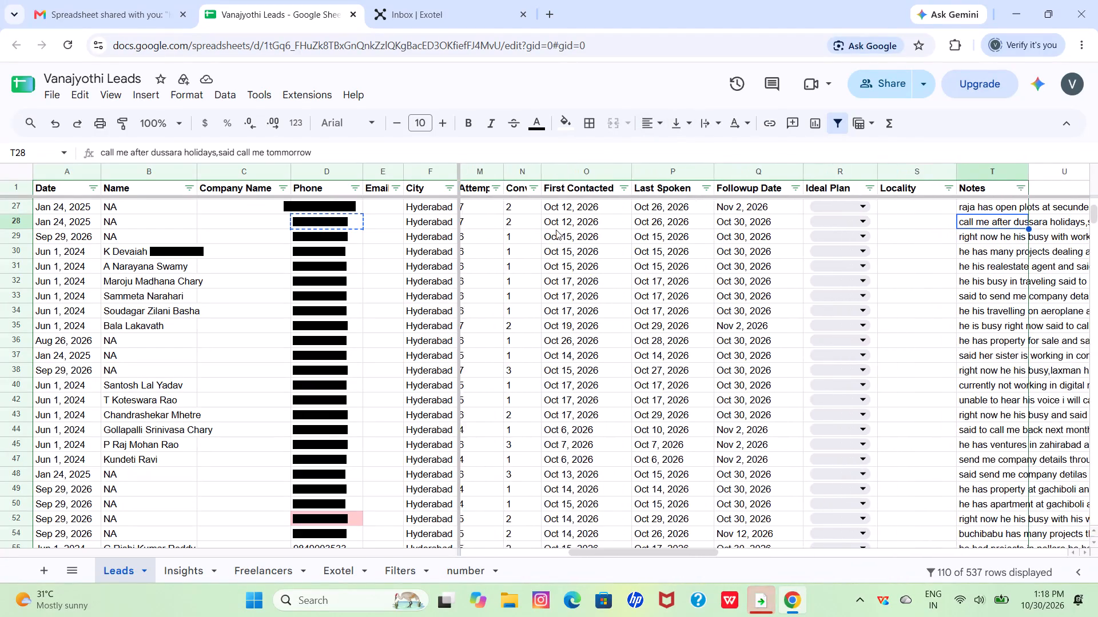
pyautogui.hscroll(1, 556, 230)
pyautogui.click(536, 230)
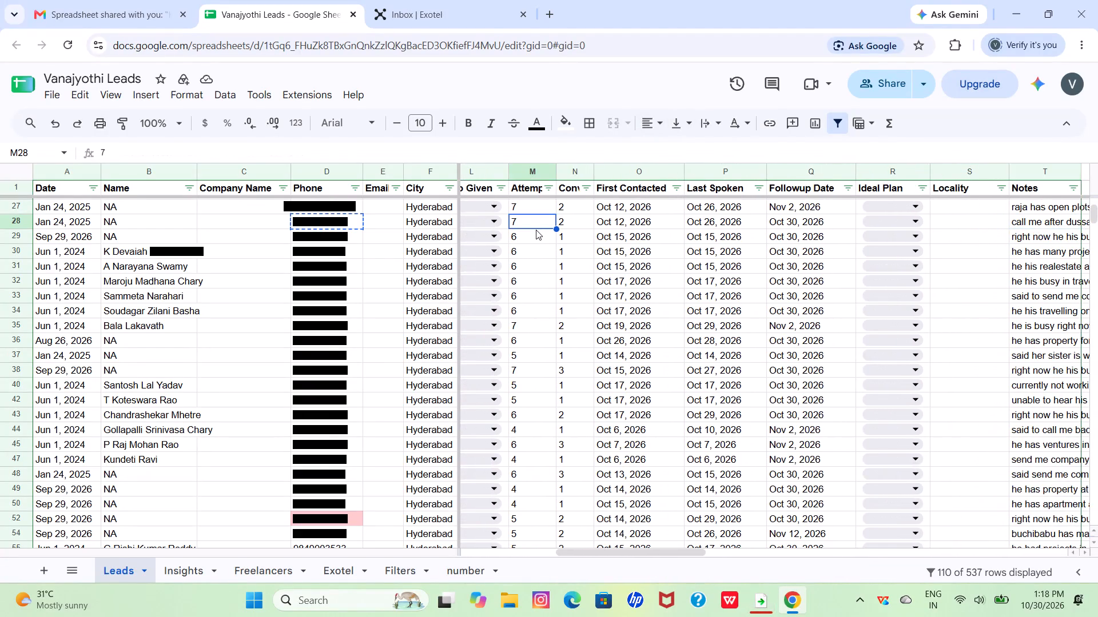
pyautogui.press('8')
pyautogui.click(528, 242)
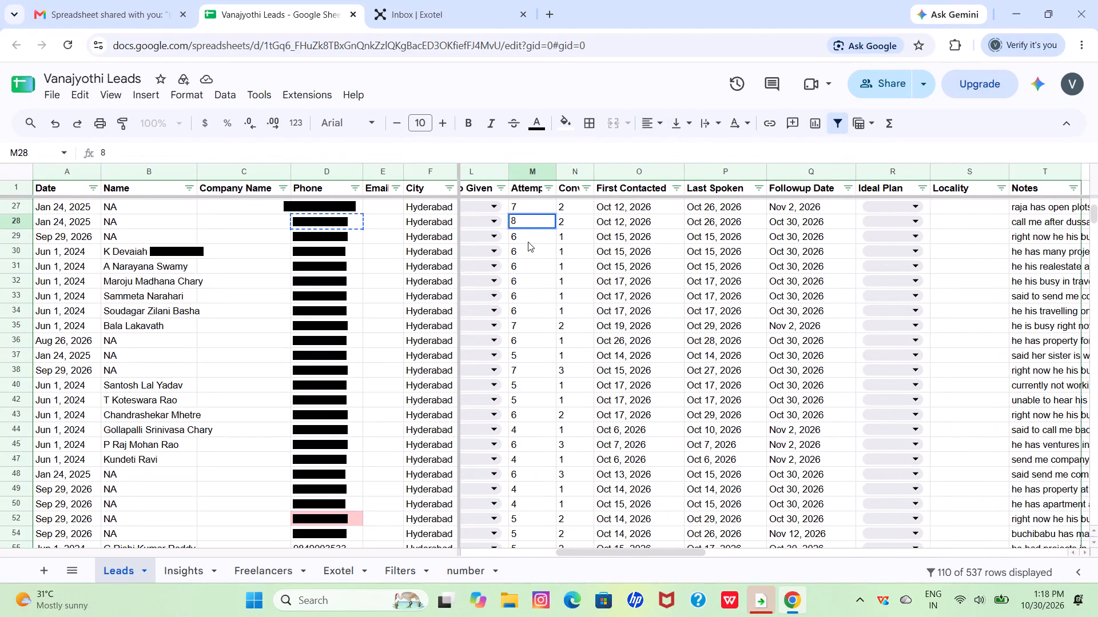
# Select the phone number cell of the lead in row 29.
pyautogui.hscroll(-3, 528, 242)
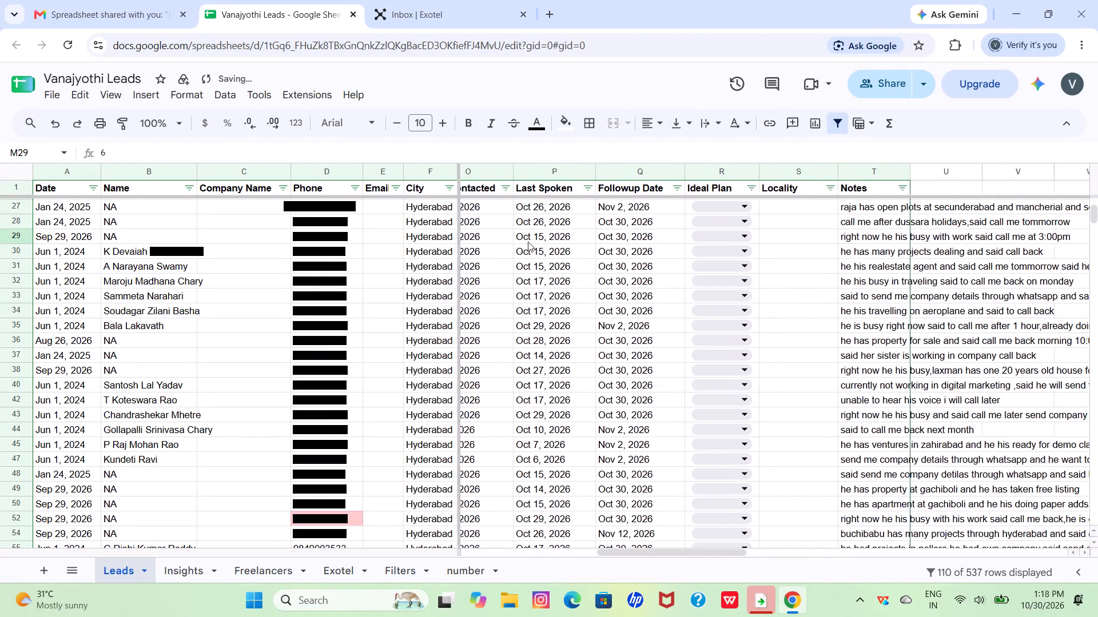
pyautogui.scroll(-1, 528, 242)
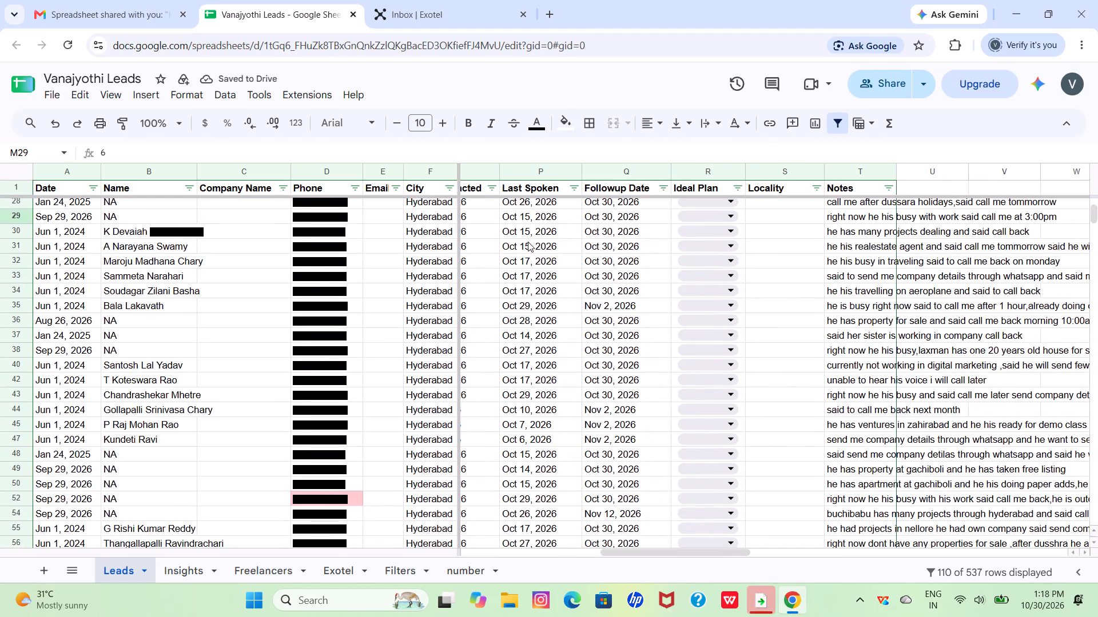
pyautogui.scroll(-1, 528, 242)
pyautogui.click(359, 220)
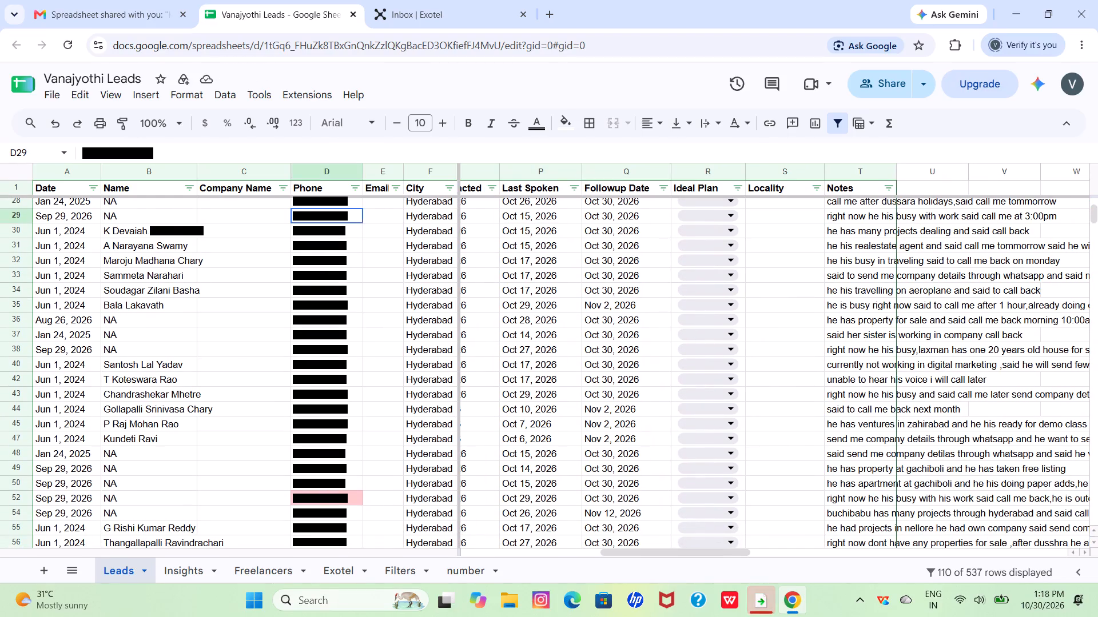
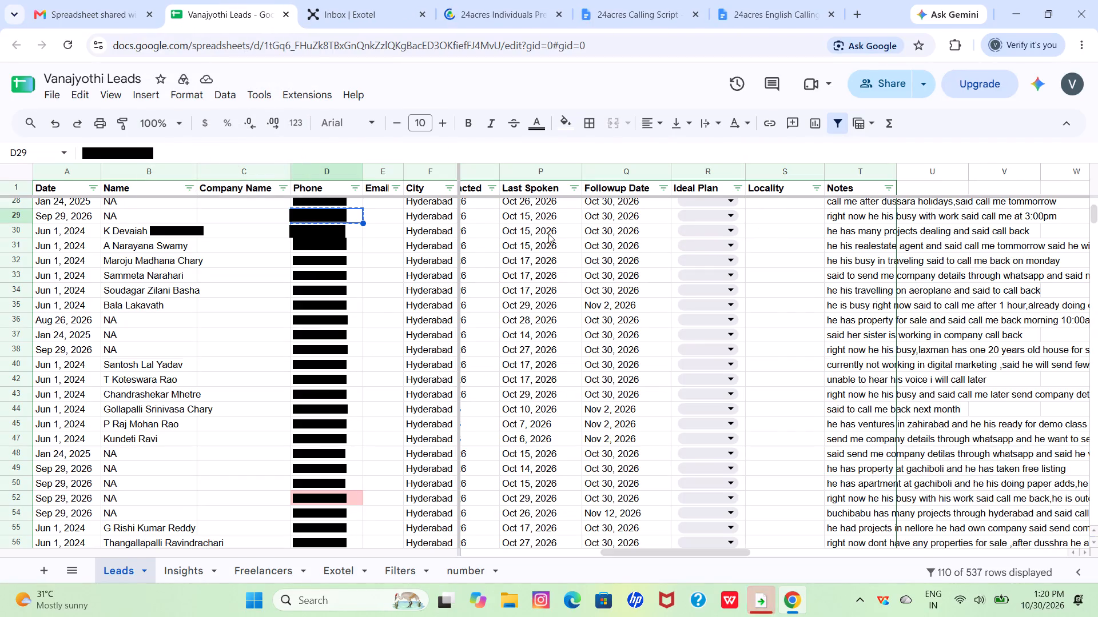
# Set the attempts count for the lead in row 29 of the Leads sheet to 7.
pyautogui.hscroll(3, 548, 234)
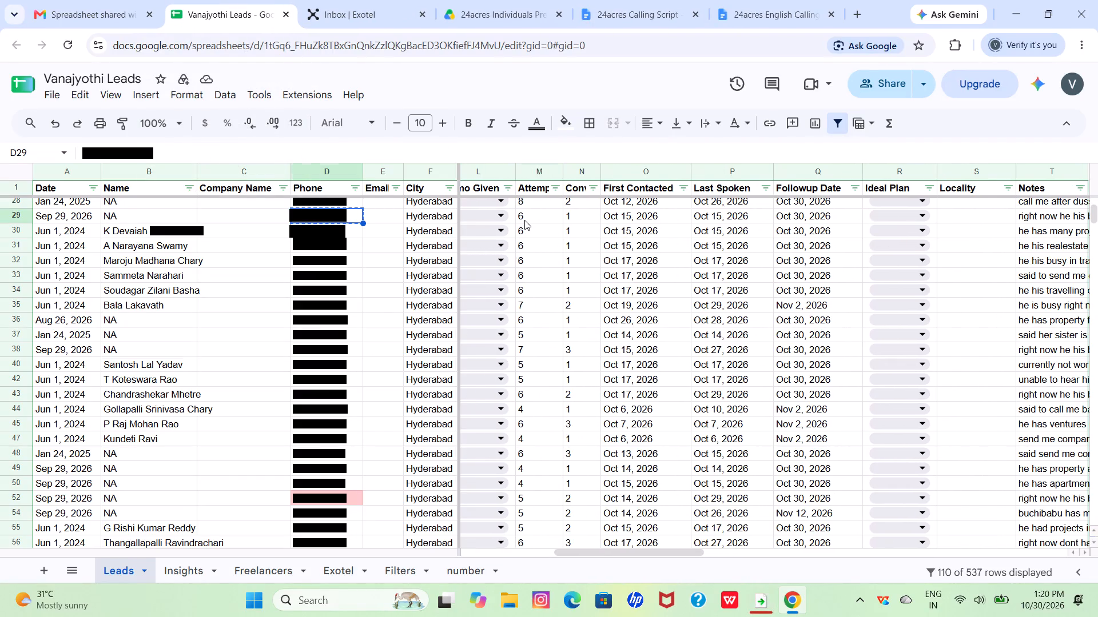
pyautogui.click(524, 220)
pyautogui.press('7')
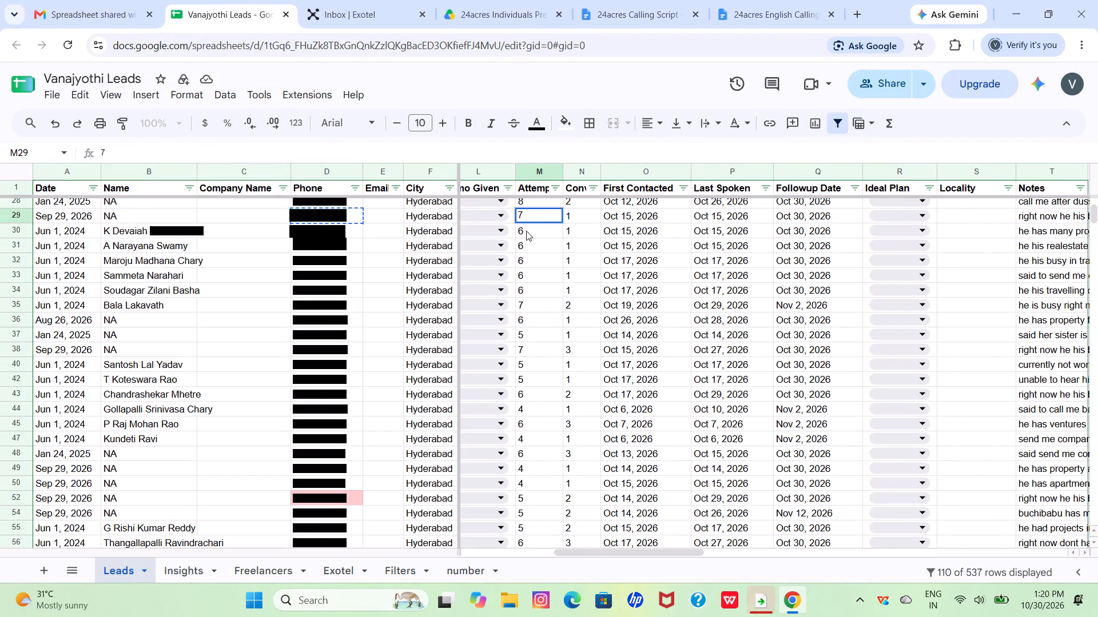
pyautogui.click(526, 230)
pyautogui.hscroll(-2, 526, 230)
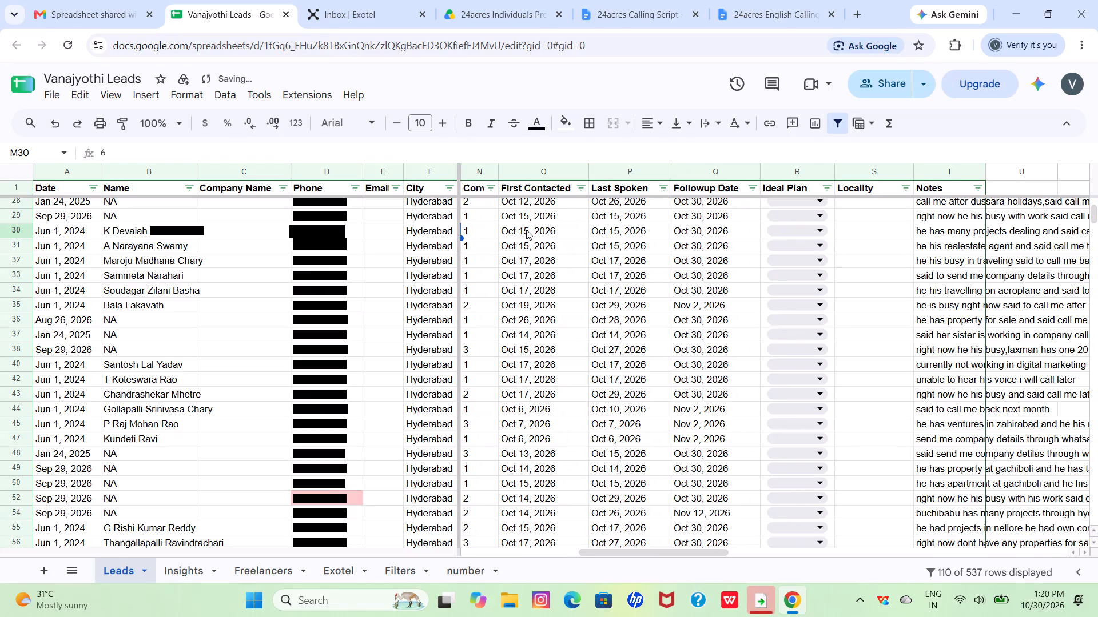
# Copy the phone number of the lead in row 30 of the Leads sheet.
pyautogui.hscroll(-1, 526, 230)
pyautogui.hscroll(1, 526, 230)
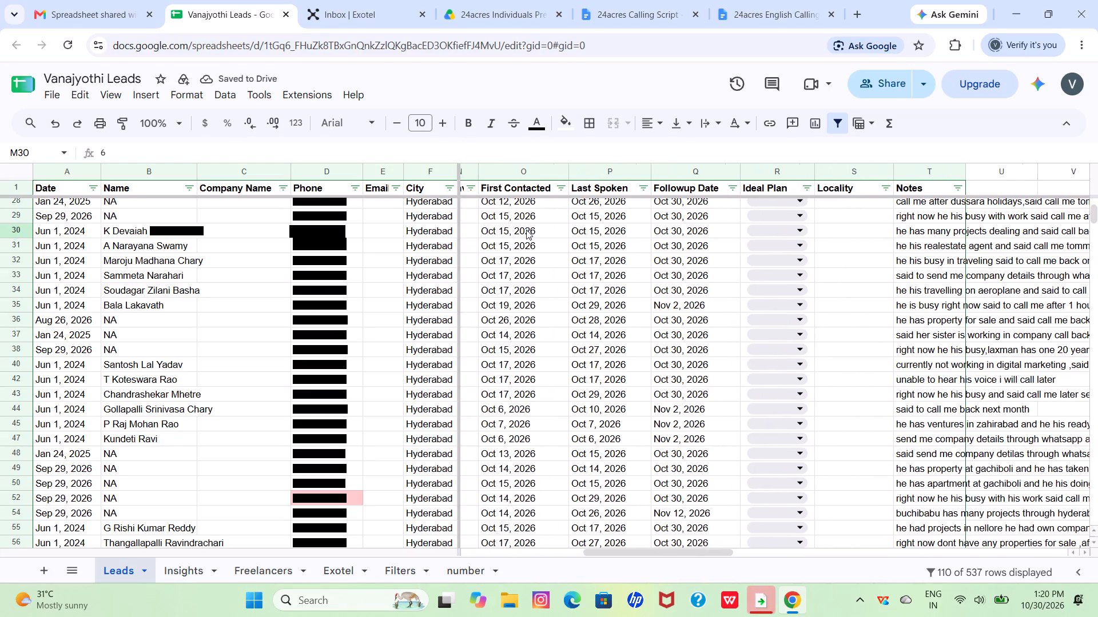
pyautogui.hscroll(2, 526, 230)
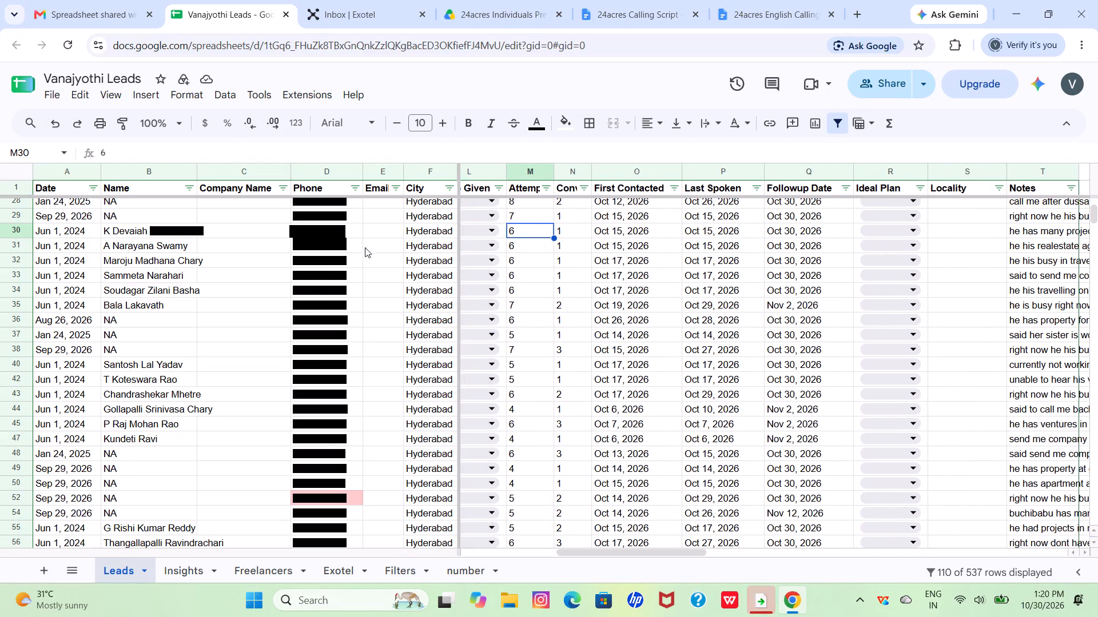
pyautogui.click(345, 237)
pyautogui.hotkey('ctrl', 'c')
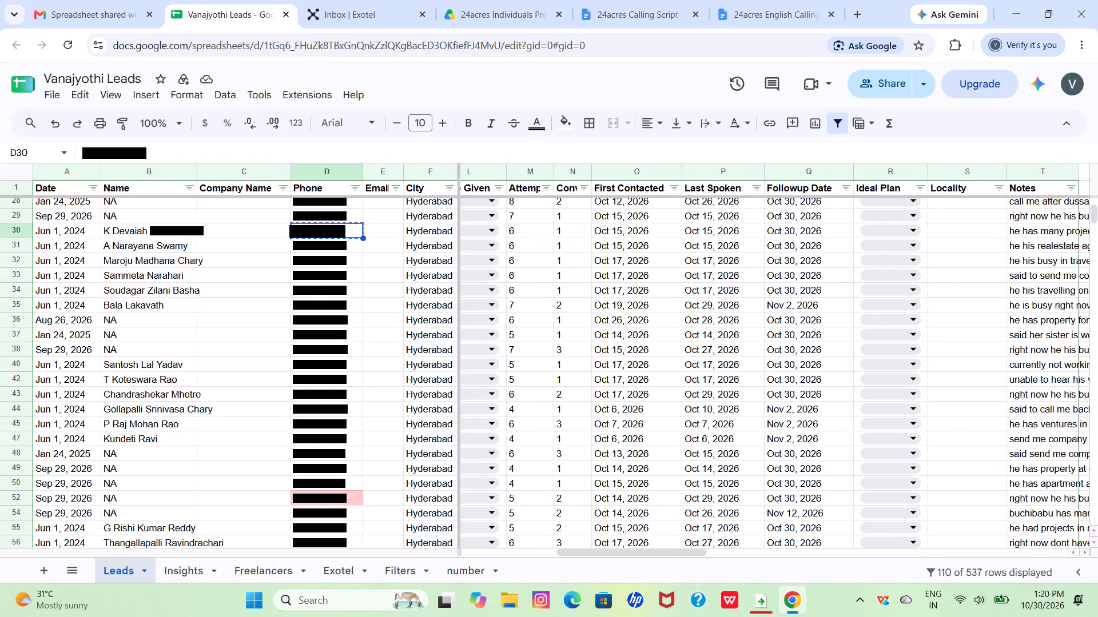
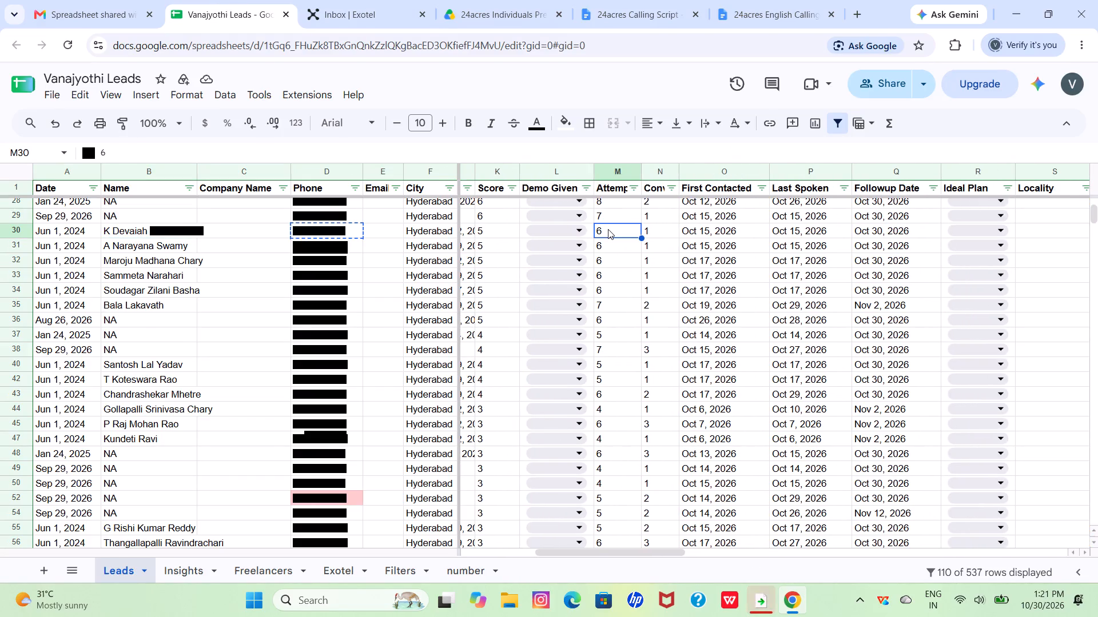
# Set the call attempts count of the lead in row 30 to 8.
pyautogui.press('8')
pyautogui.click(665, 238)
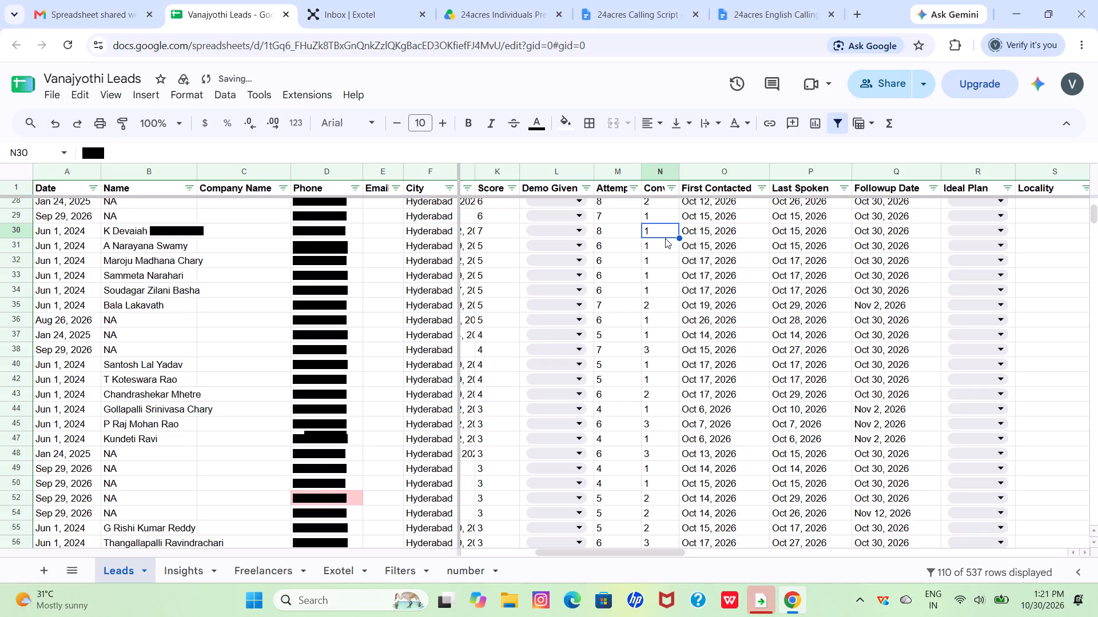
pyautogui.click(698, 233)
# Review the contact dates, followup dates and notes of the leads from row 30 downward.
pyautogui.hscroll(-2, 698, 233)
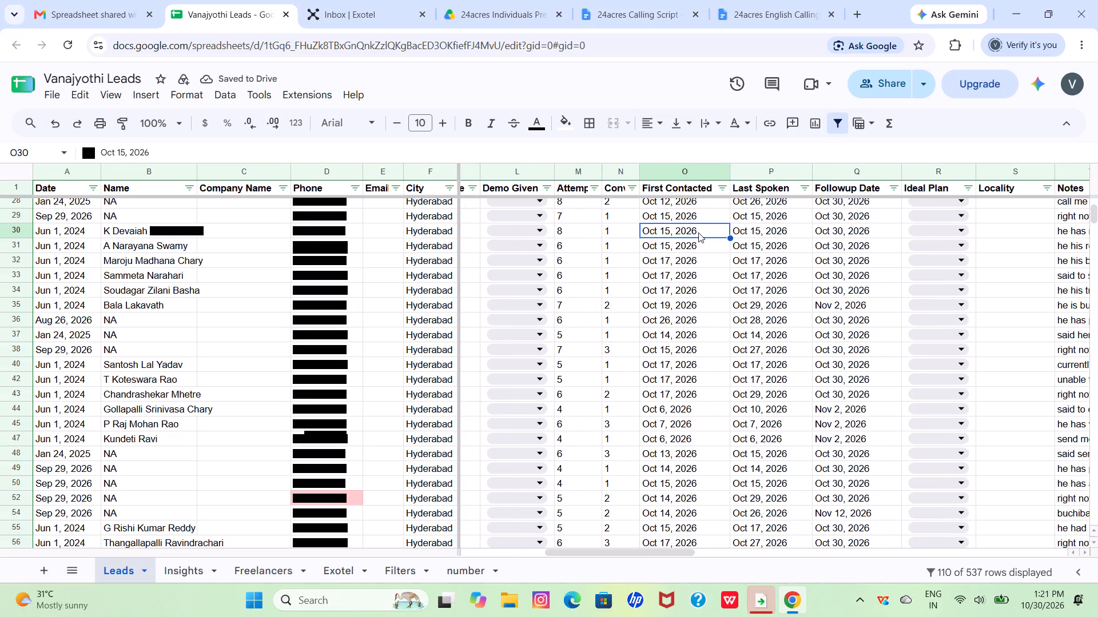
pyautogui.hscroll(-1, 698, 233)
pyautogui.scroll(-1, 678, 237)
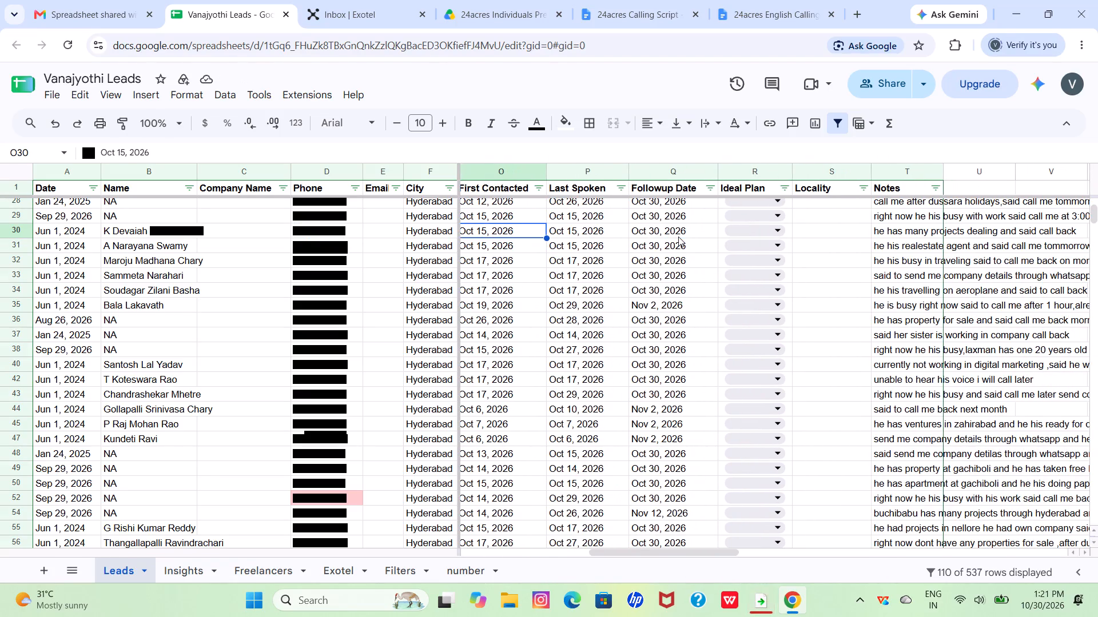
pyautogui.scroll(-2, 678, 237)
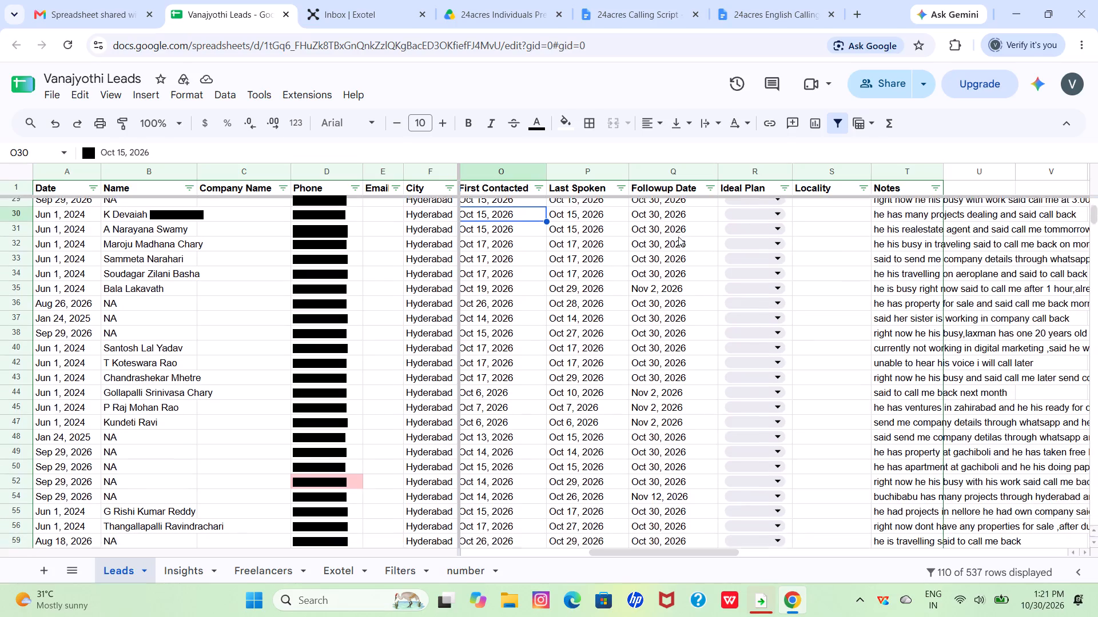
pyautogui.scroll(-1, 678, 237)
pyautogui.hscroll(2, 678, 237)
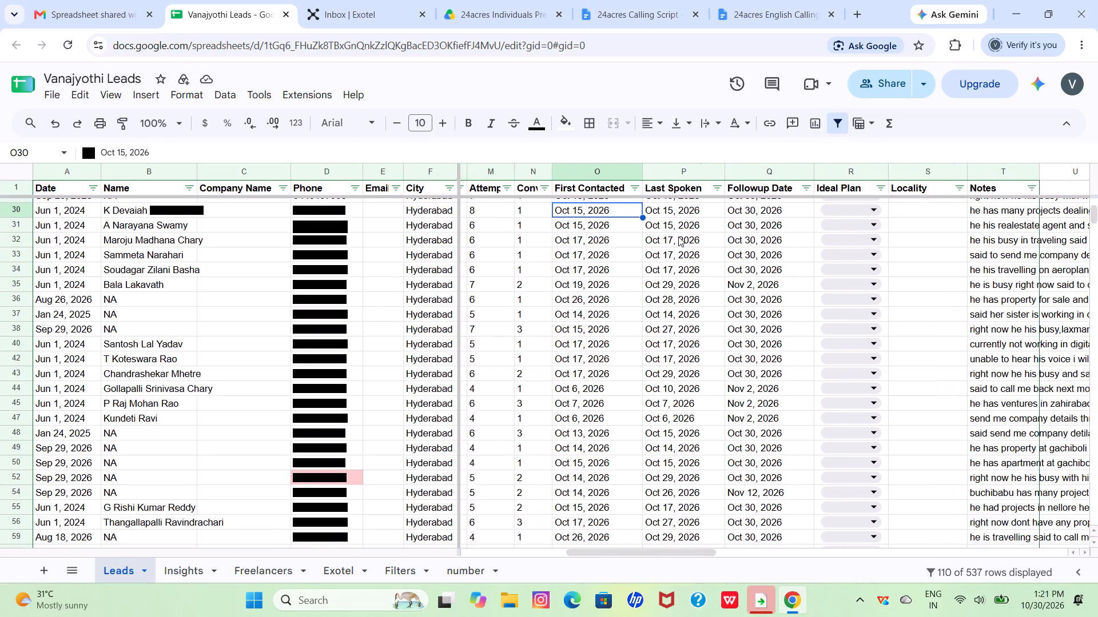
pyautogui.hscroll(1, 678, 237)
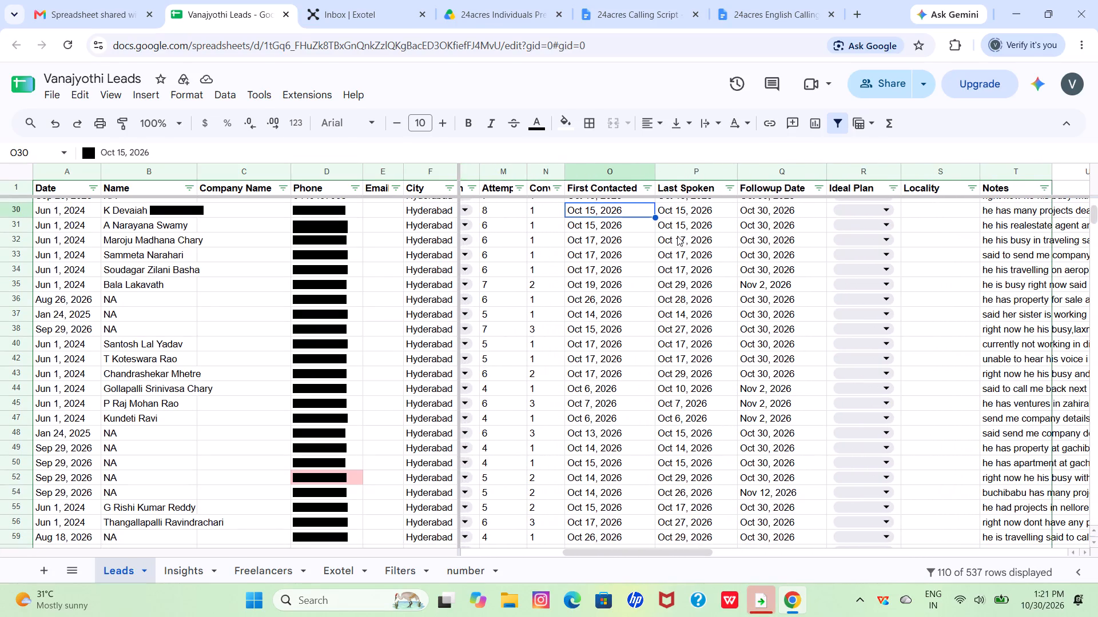
# Select the phone number of the lead in row 31 of the Leads sheet.
pyautogui.click(369, 233)
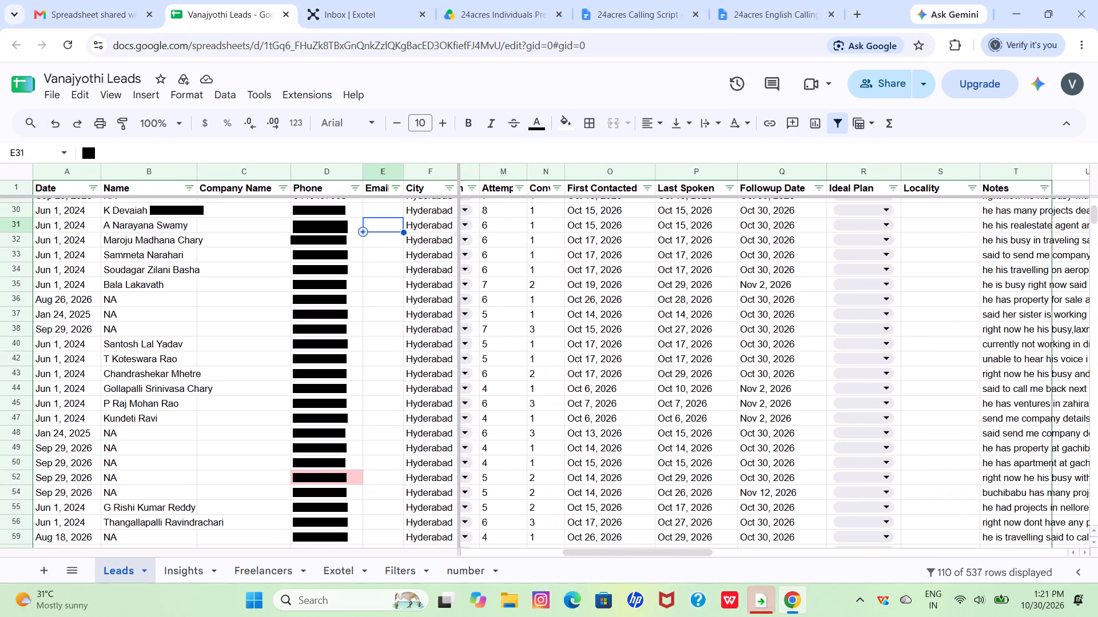
pyautogui.click(309, 237)
pyautogui.click(306, 225)
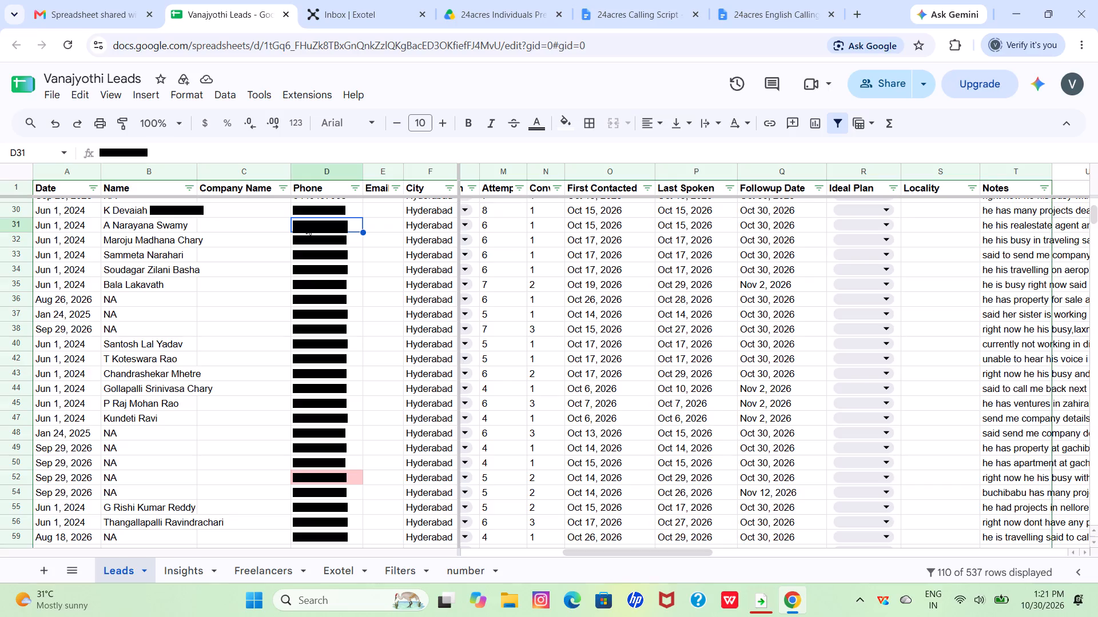
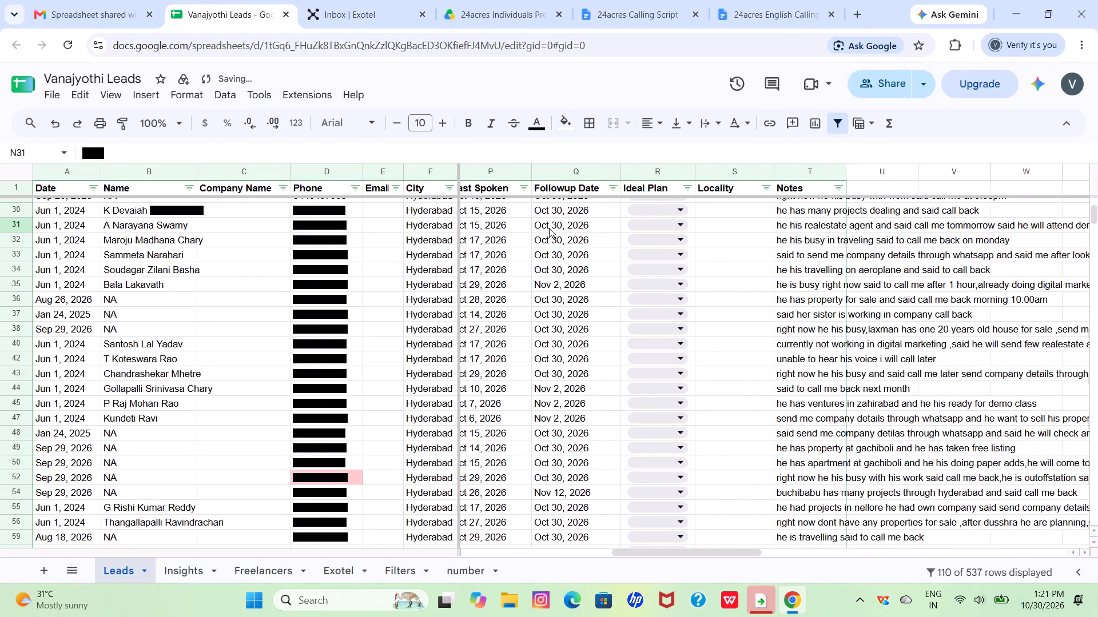
# Review the attempt counts, contact and followup dates, and notes of the leads from row 31 downward.
pyautogui.hscroll(-3, 549, 228)
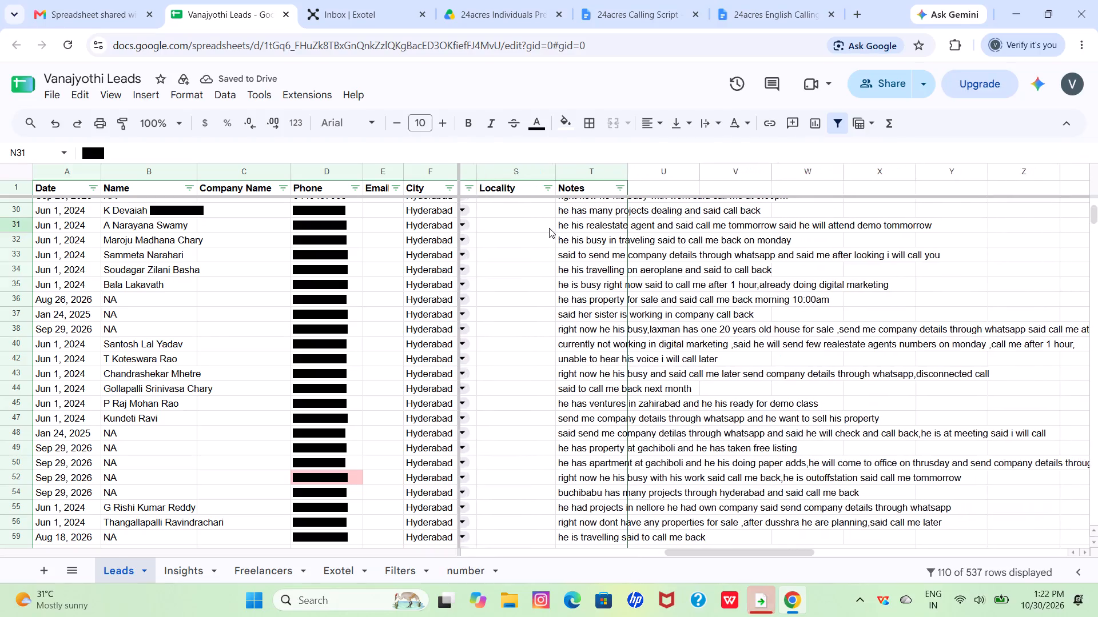
pyautogui.hscroll(5, 549, 228)
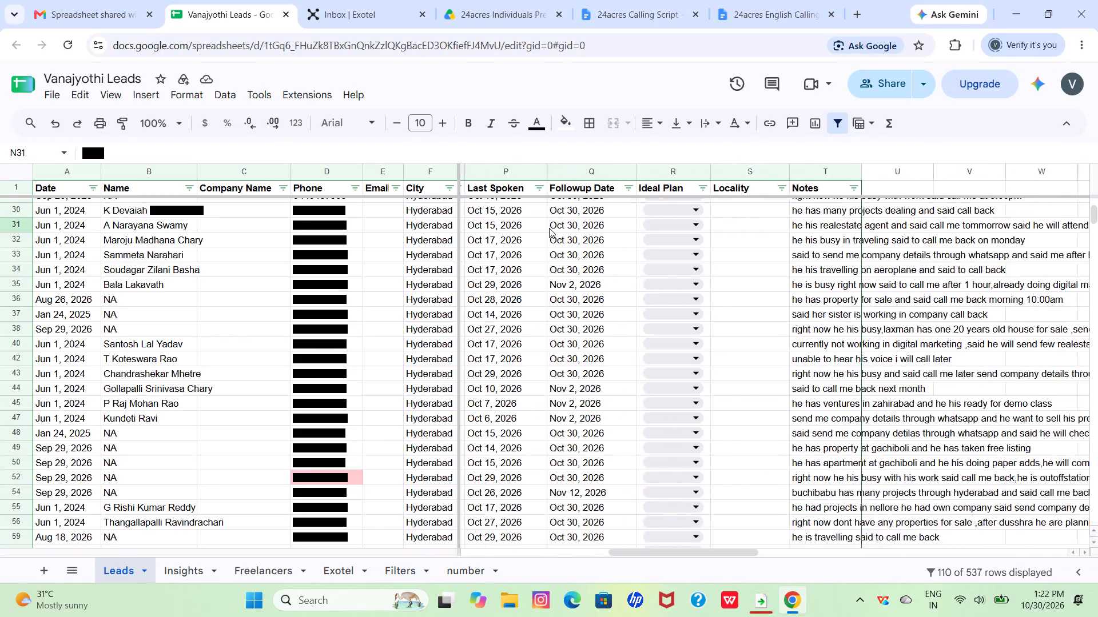
pyautogui.hscroll(1, 549, 228)
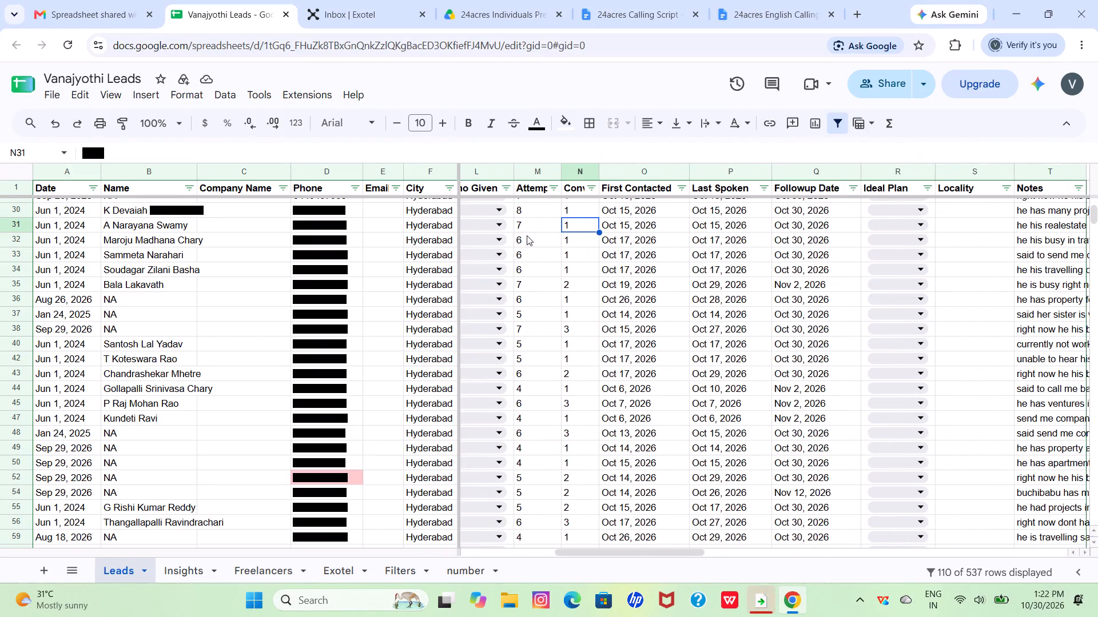
pyautogui.scroll(-1, 527, 235)
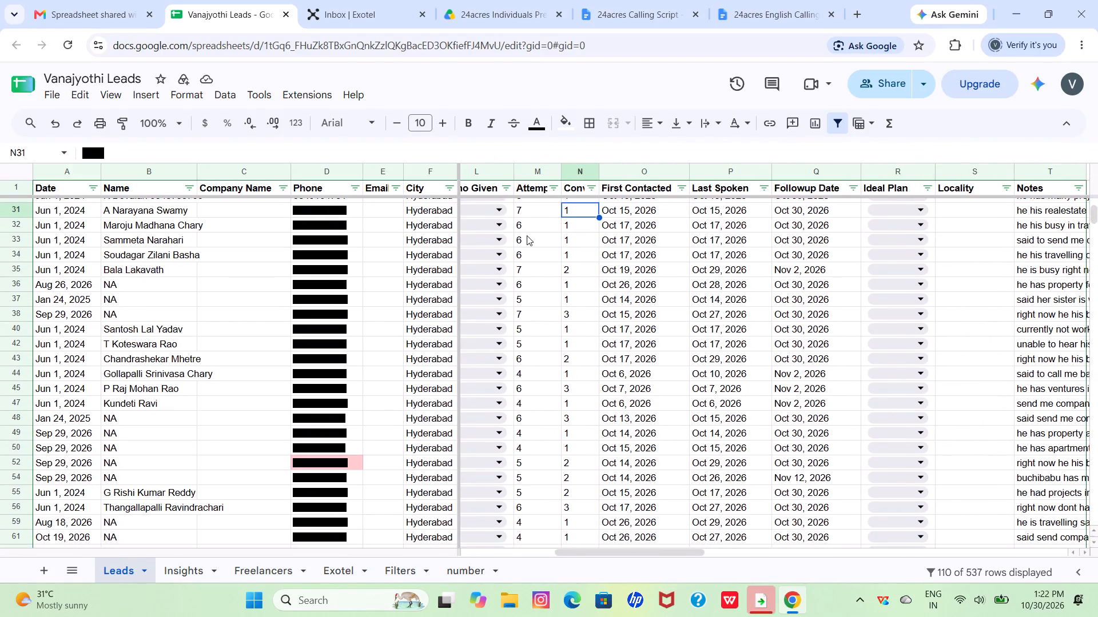
pyautogui.hscroll(-2, 527, 235)
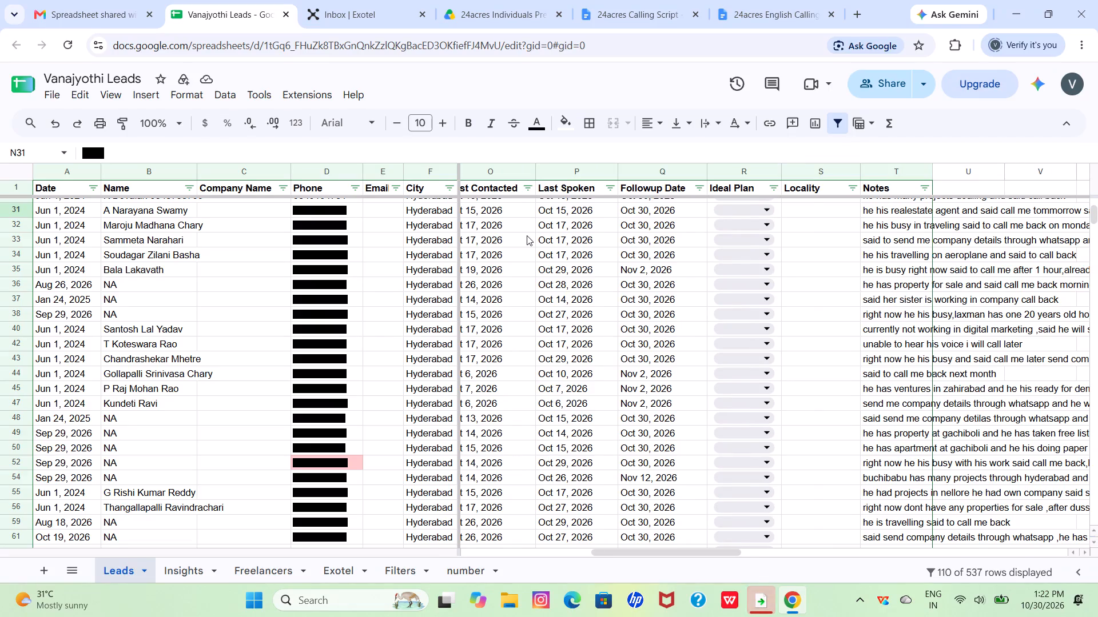
pyautogui.hscroll(2, 527, 235)
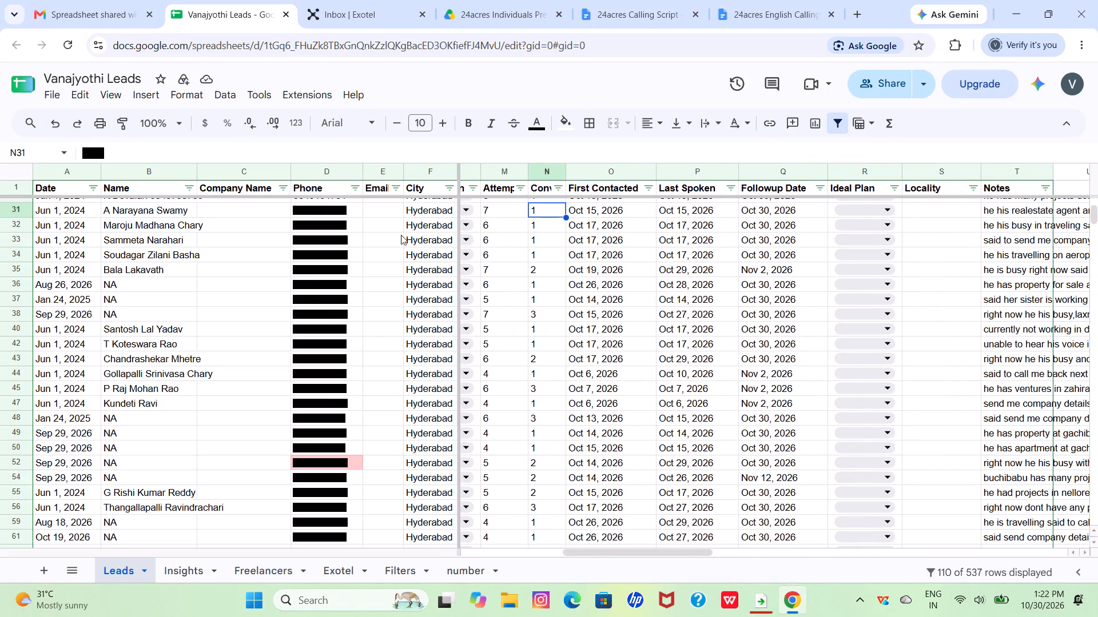
# Select the phone number of the lead in row 32, followed by that of the lead in row 33.
pyautogui.click(329, 227)
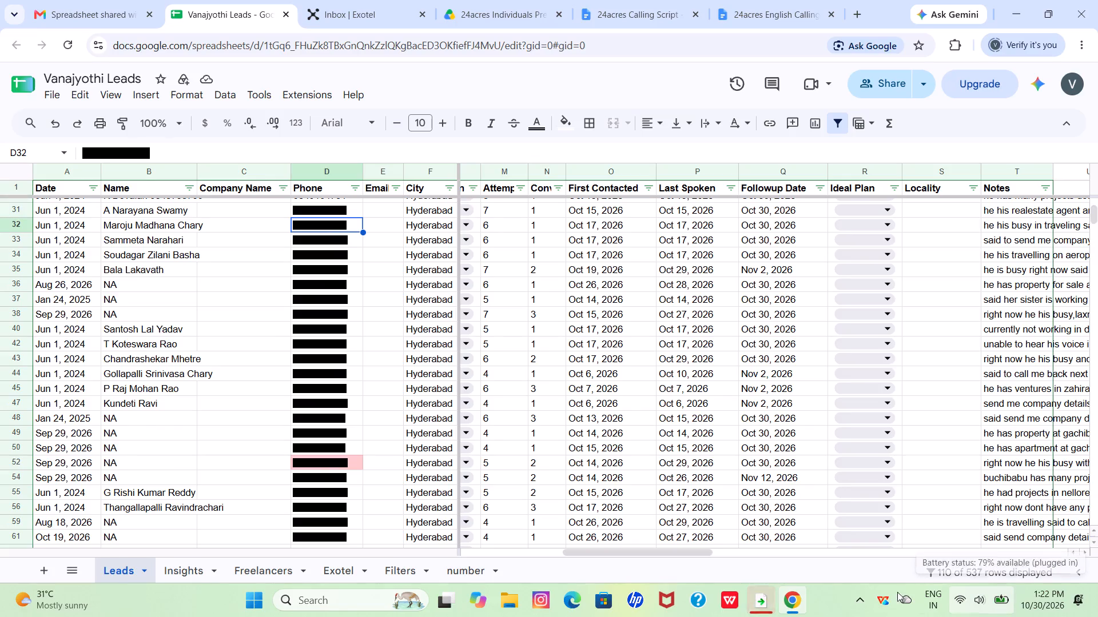
pyautogui.click(359, 239)
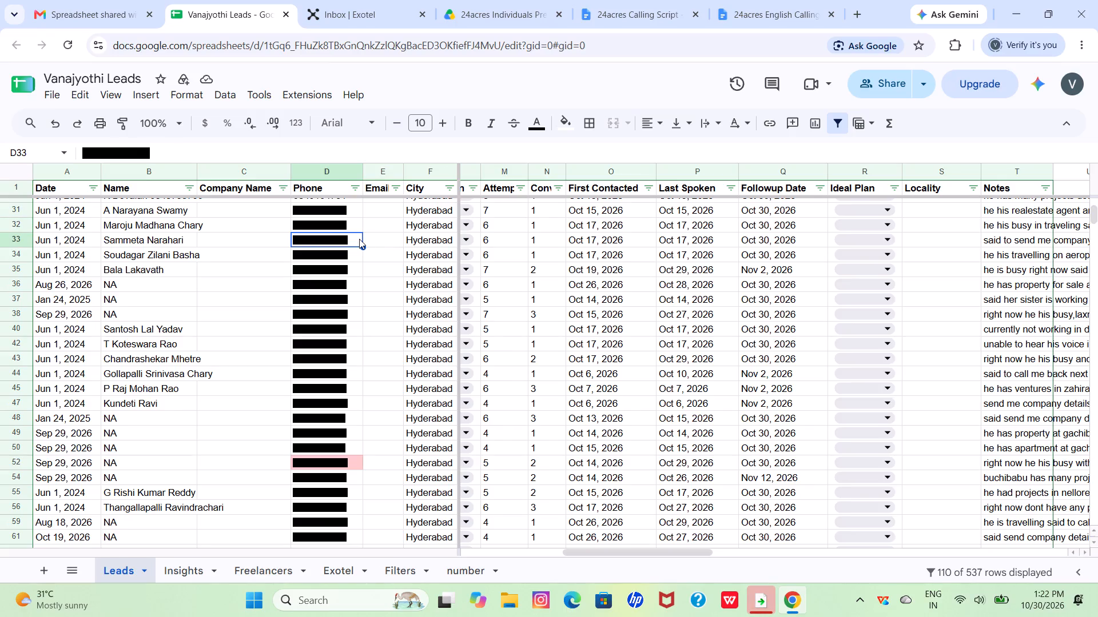
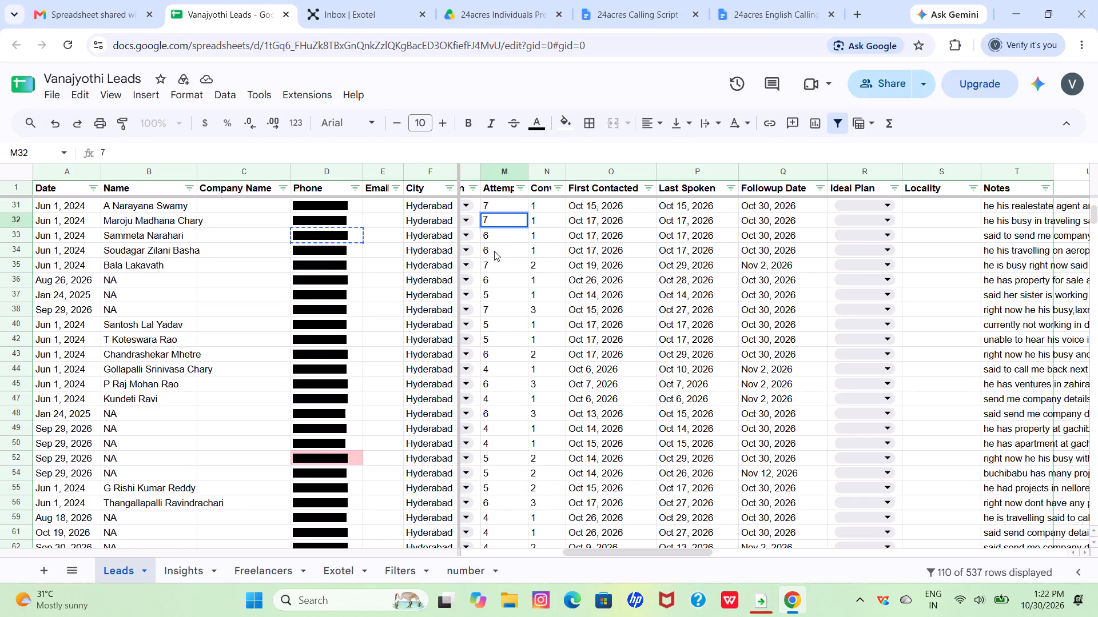
# Set the attempt count of the lead in row 33 to 7.
pyautogui.click(489, 237)
pyautogui.press('7')
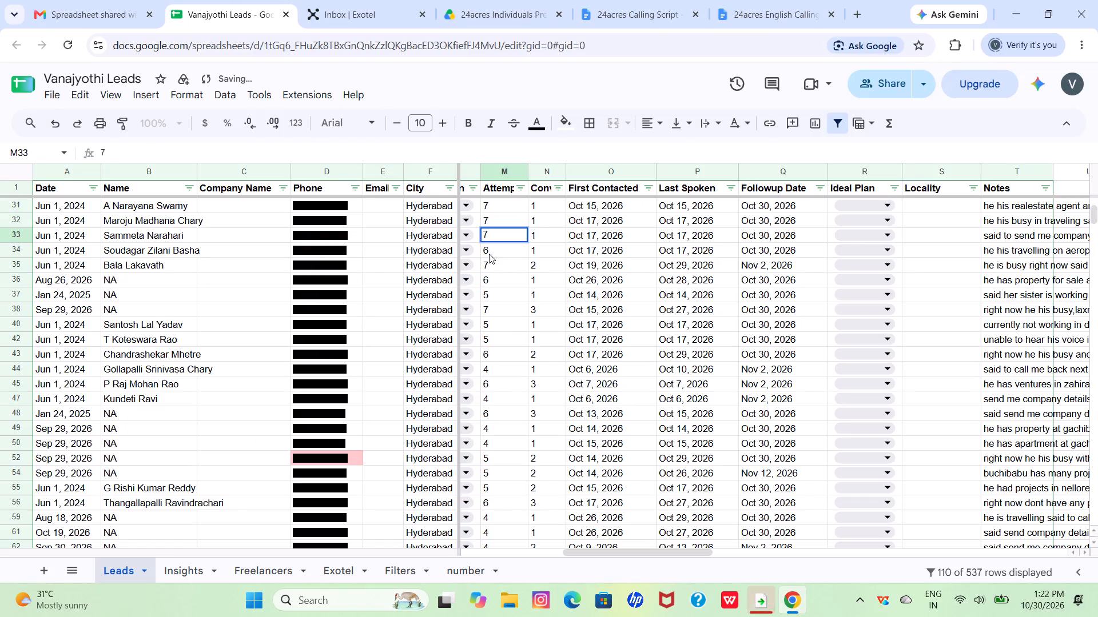
pyautogui.click(489, 251)
# Check the dates and notes of the lead in row 34 and select that lead's phone number.
pyautogui.hscroll(-1, 489, 251)
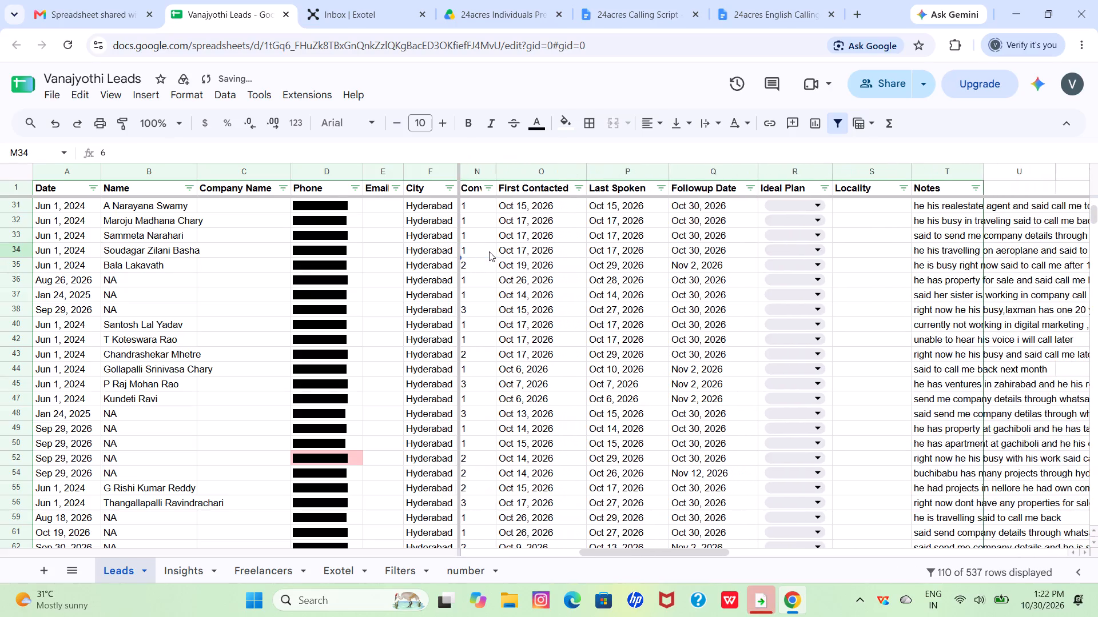
pyautogui.hscroll(-2, 489, 251)
pyautogui.hscroll(1, 489, 251)
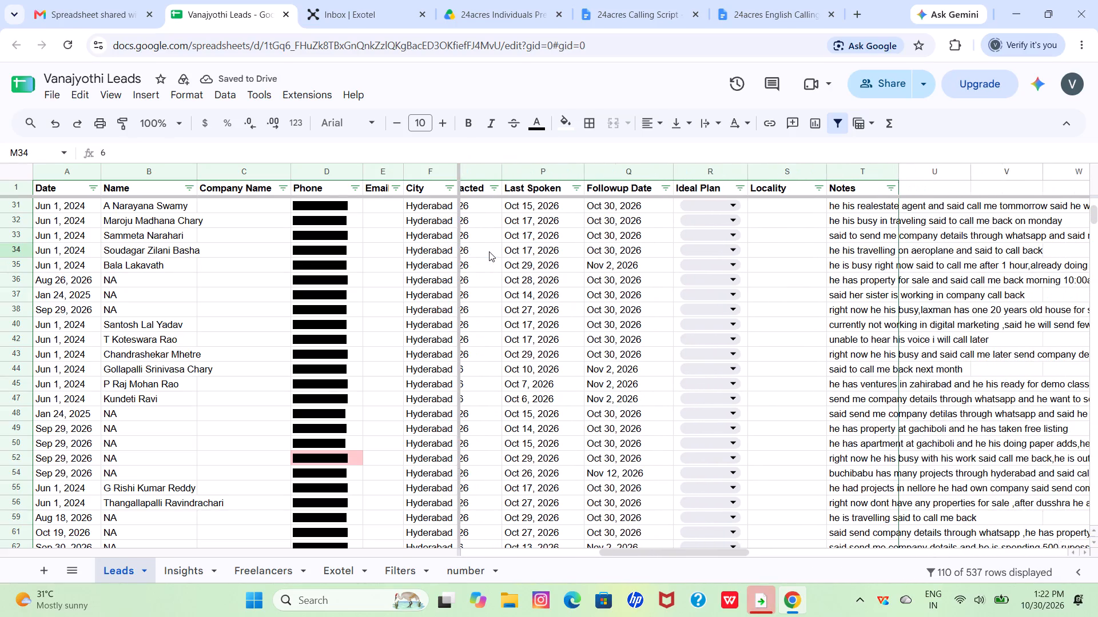
pyautogui.hscroll(1, 489, 251)
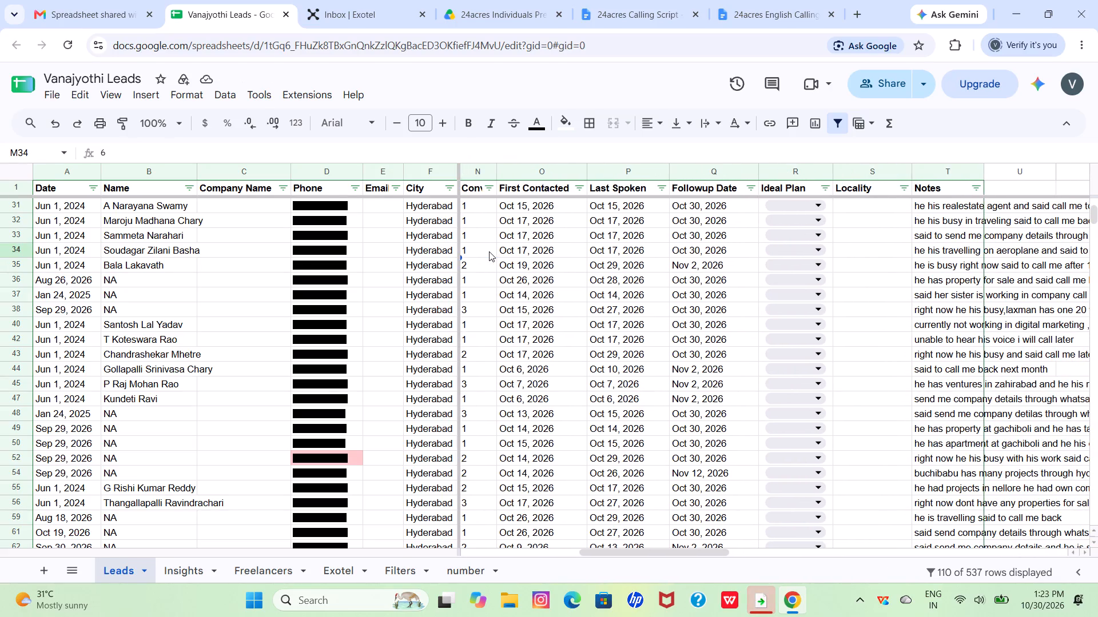
pyautogui.click(354, 251)
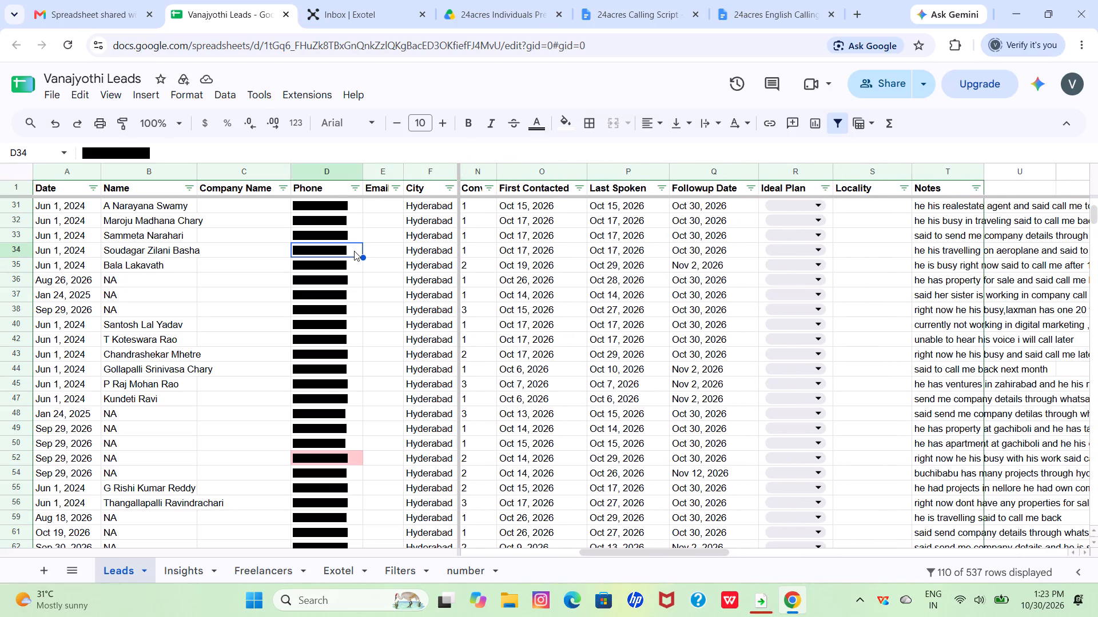
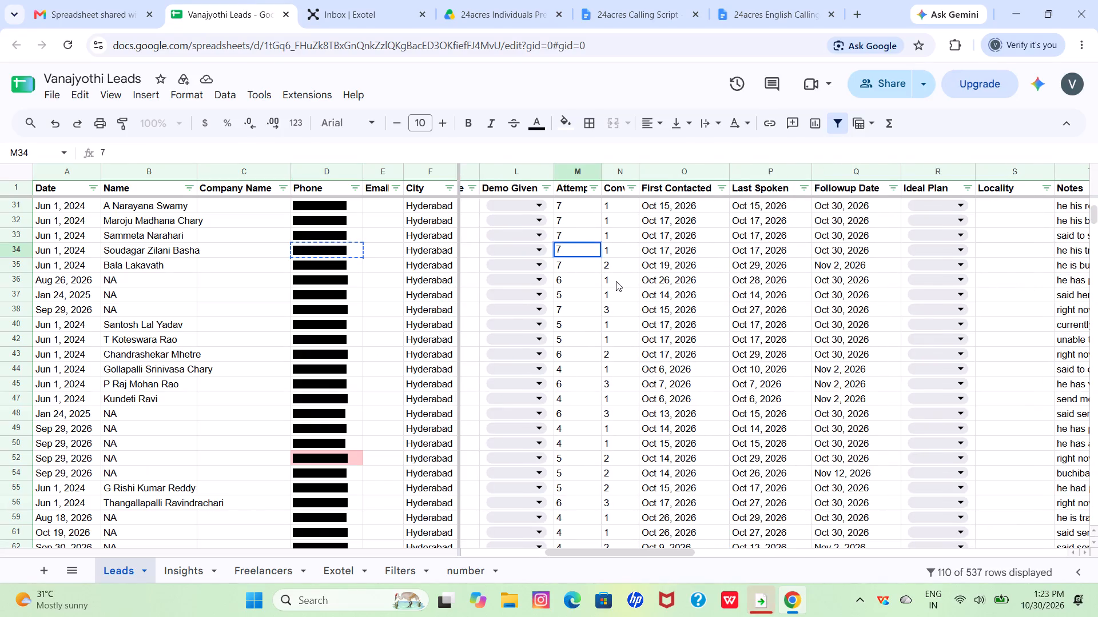
# Set the attempt count of the lead in row 34 to 7.
pyautogui.click(586, 293)
# Examine the last-spoken dates, follow-up dates and notes of the leads from row 34 onward.
pyautogui.scroll(-1, 586, 293)
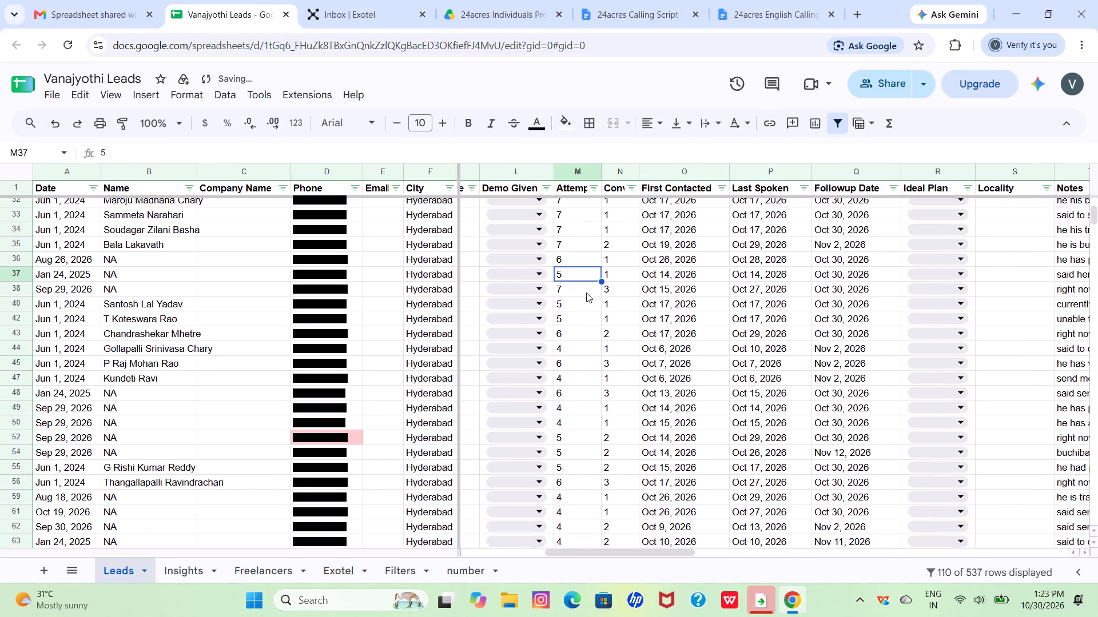
pyautogui.scroll(-1, 586, 293)
pyautogui.scroll(1, 586, 293)
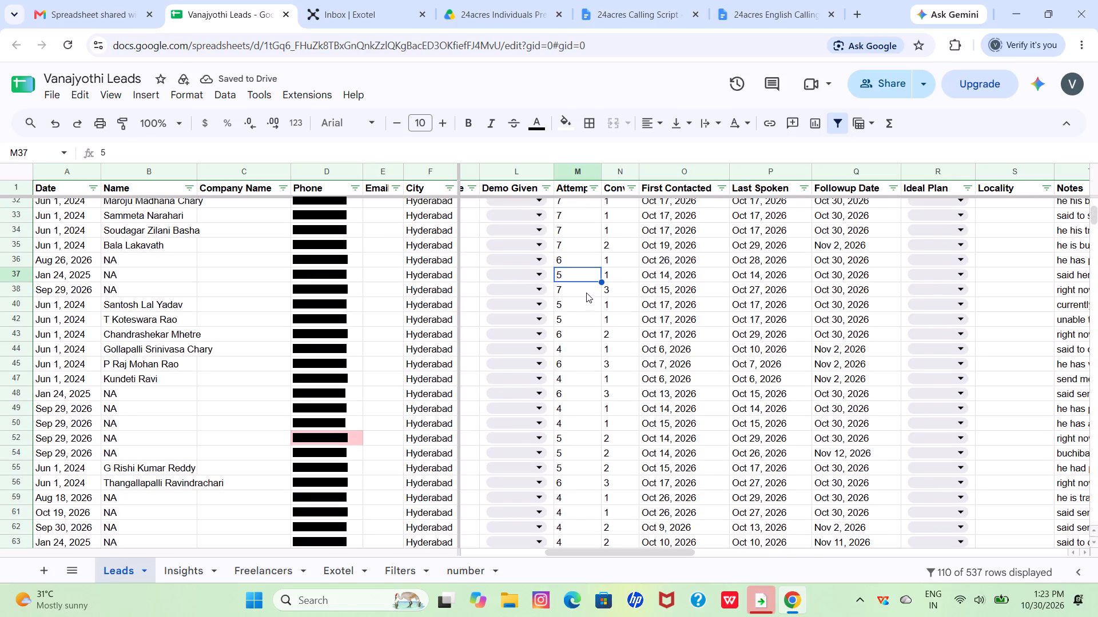
pyautogui.scroll(1, 586, 293)
pyautogui.hscroll(-4, 586, 293)
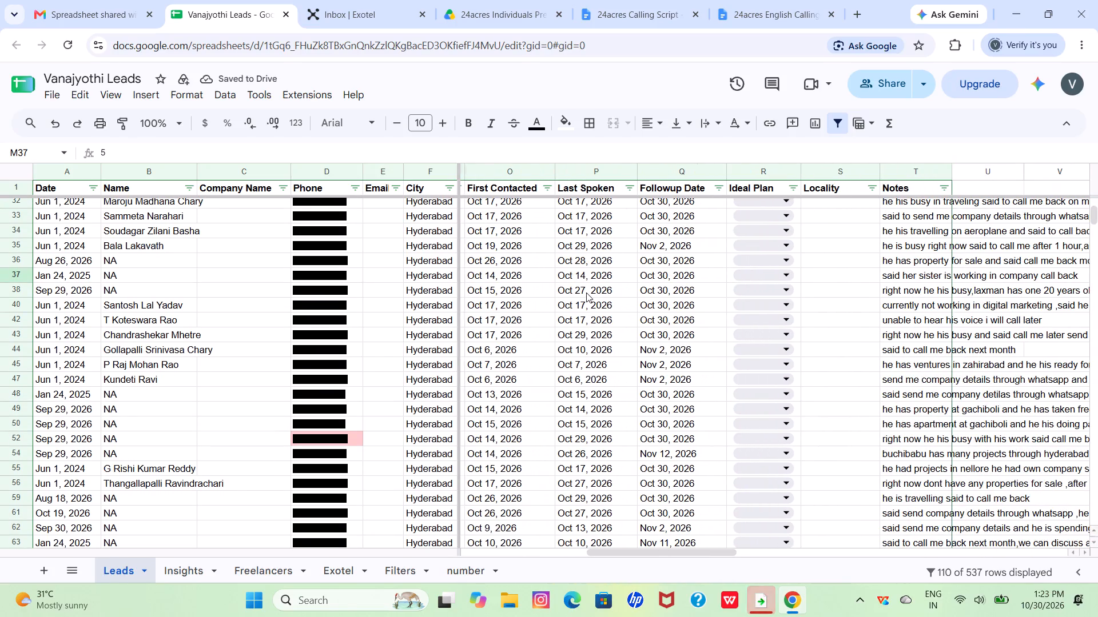
pyautogui.hscroll(-1, 586, 293)
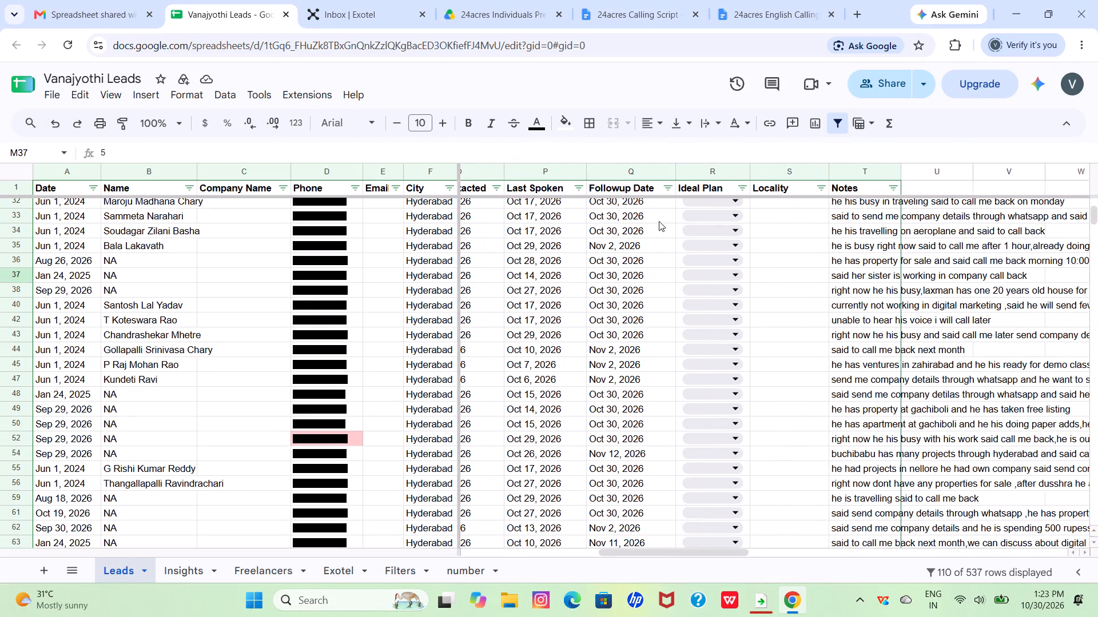
pyautogui.click(661, 234)
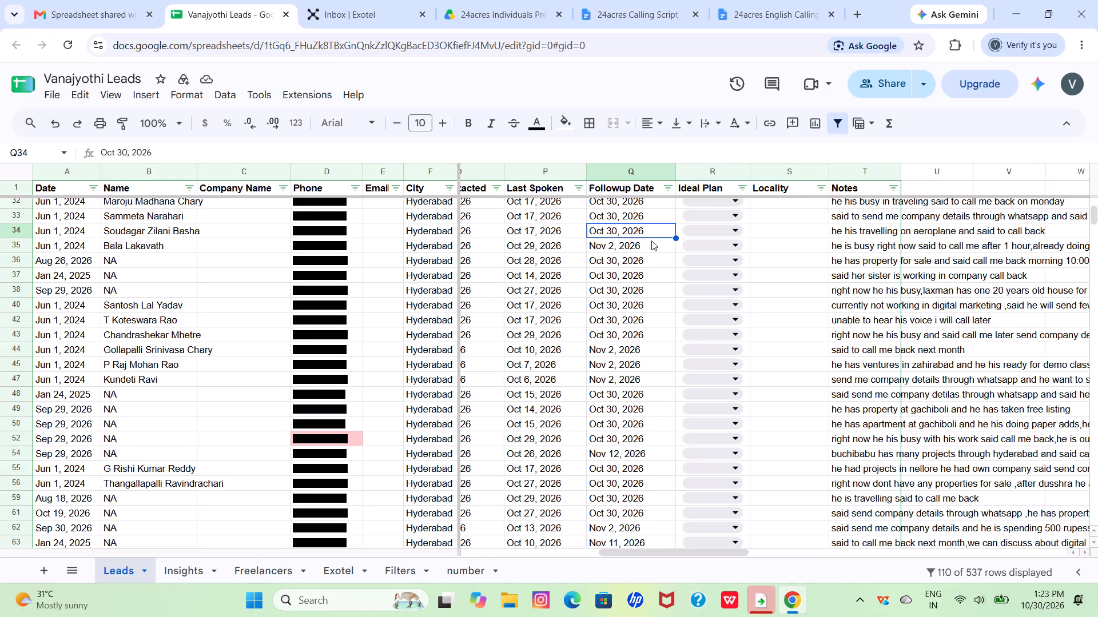
pyautogui.scroll(-1, 651, 241)
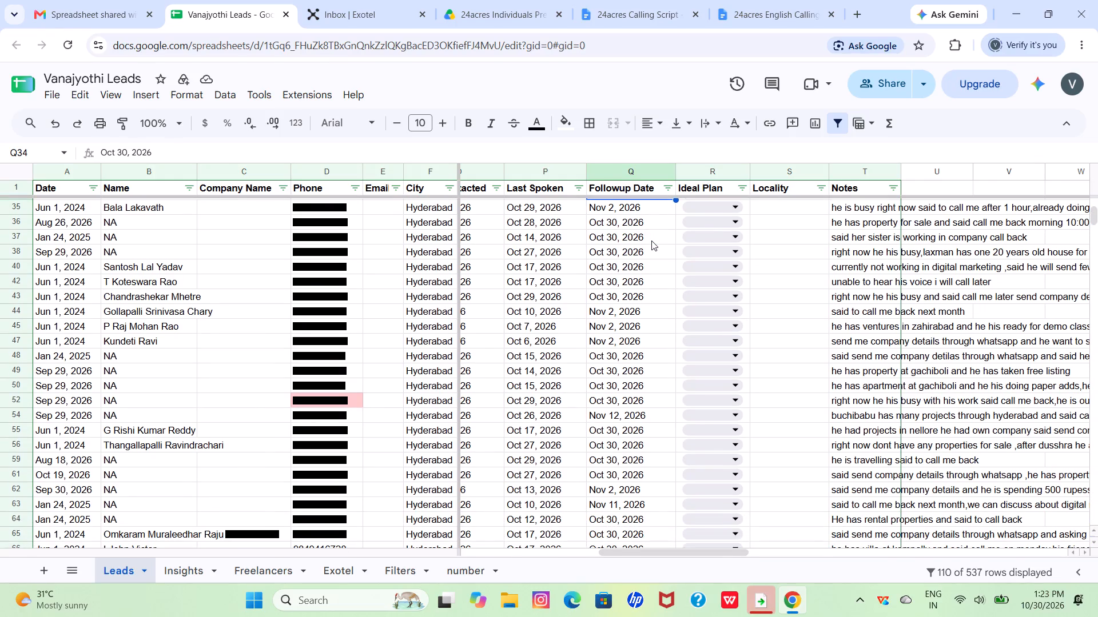
pyautogui.hscroll(-2, 651, 241)
pyautogui.hscroll(2, 651, 241)
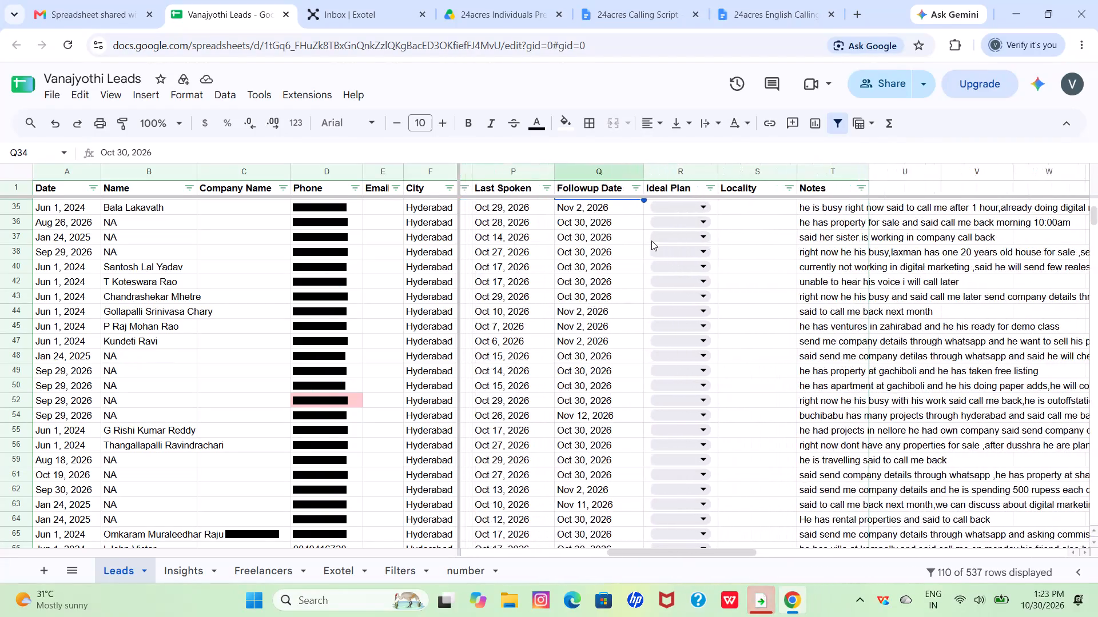
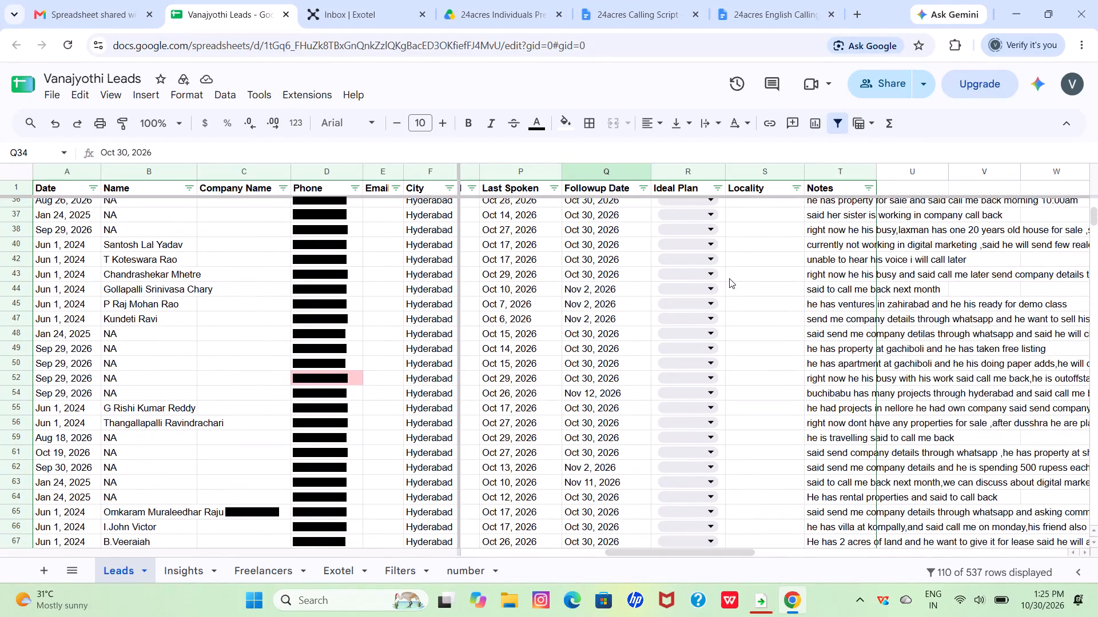
# Return to the lead in row 34 and select its follow-up date.
pyautogui.scroll(2, 665, 327)
pyautogui.click(631, 344)
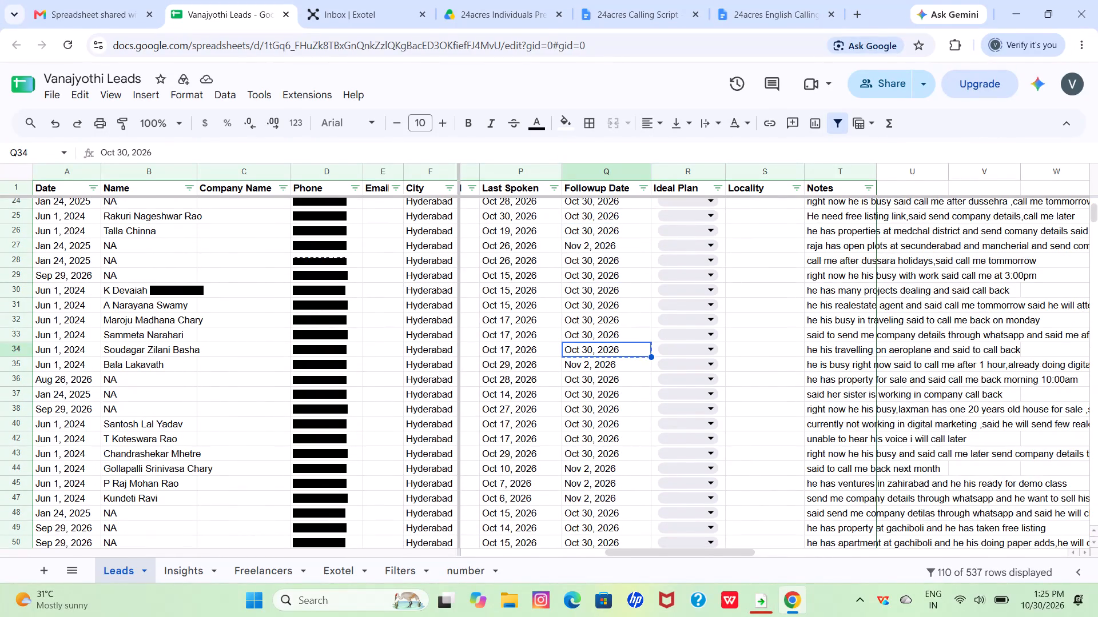
pyautogui.click(630, 368)
pyautogui.click(620, 354)
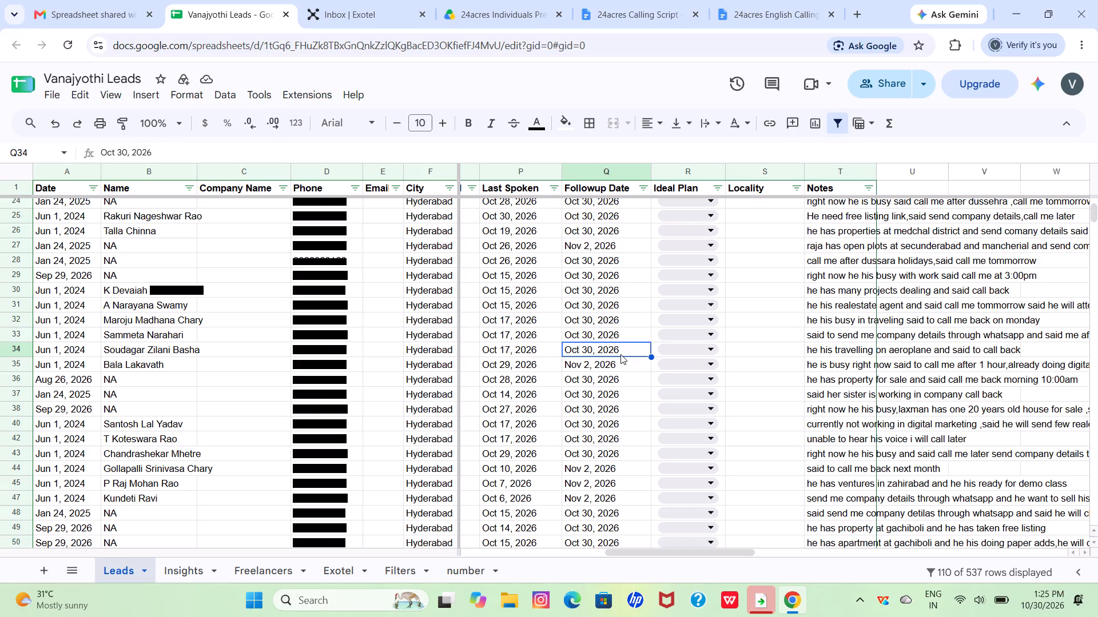
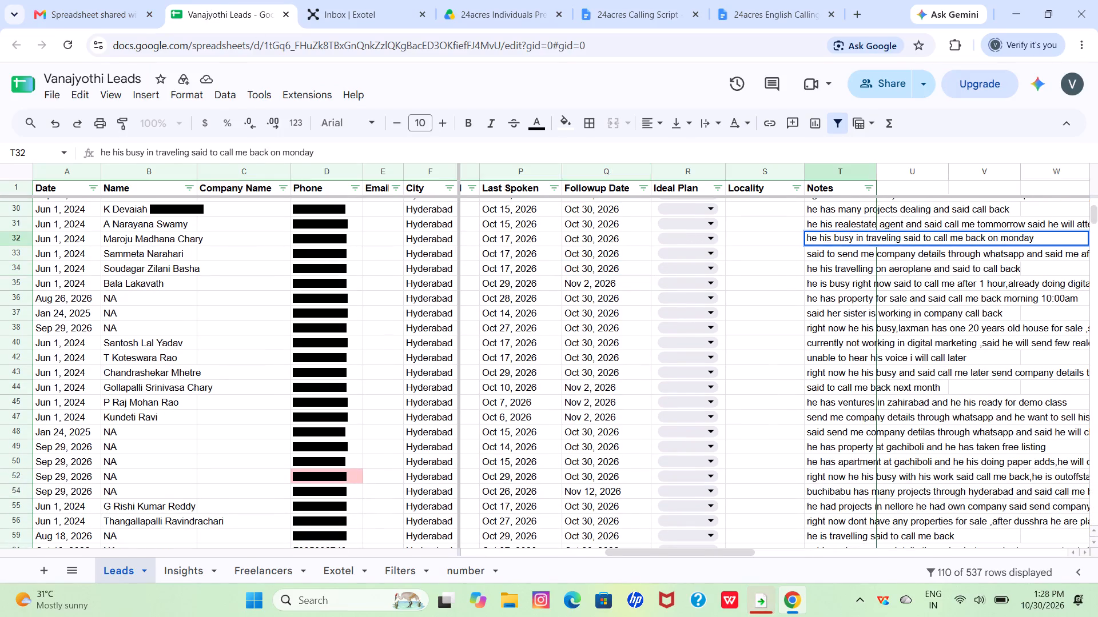
# Append ",Said send company details" to the end of the note for the lead in row 32.
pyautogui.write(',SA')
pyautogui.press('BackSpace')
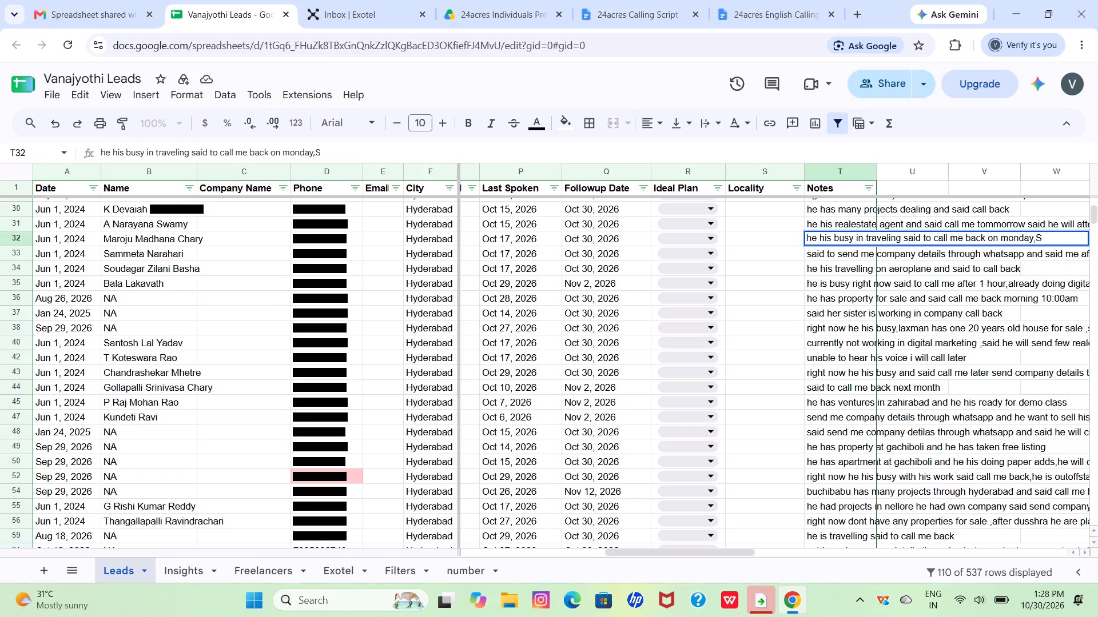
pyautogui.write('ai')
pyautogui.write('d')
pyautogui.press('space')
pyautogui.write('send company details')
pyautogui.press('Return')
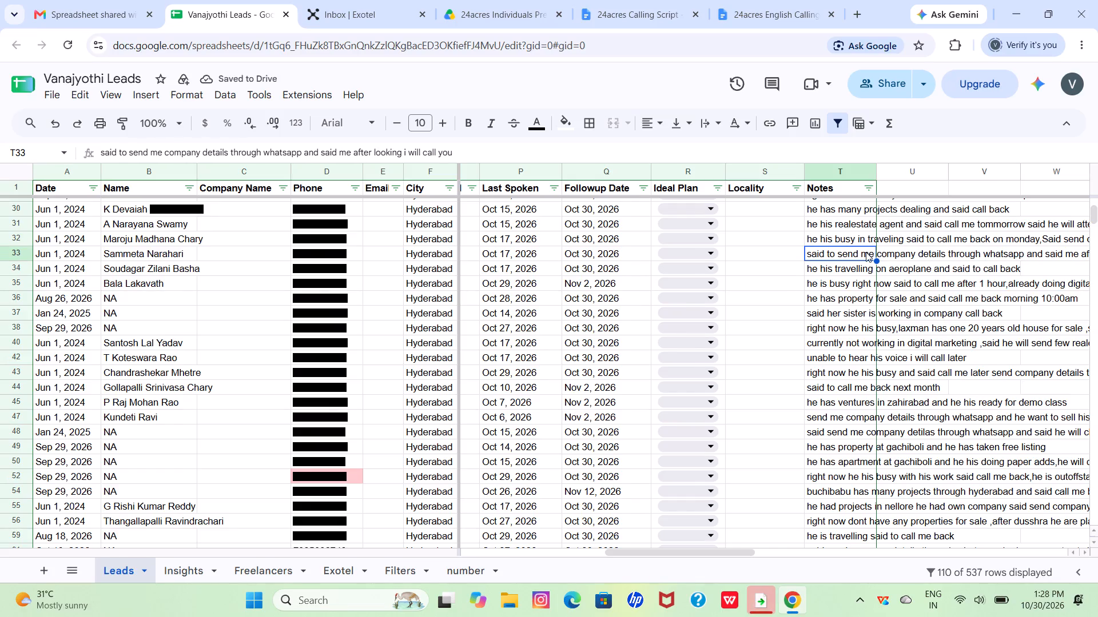
# Return to the note of the lead in row 32 and check its full text.
pyautogui.hscroll(-3, 866, 252)
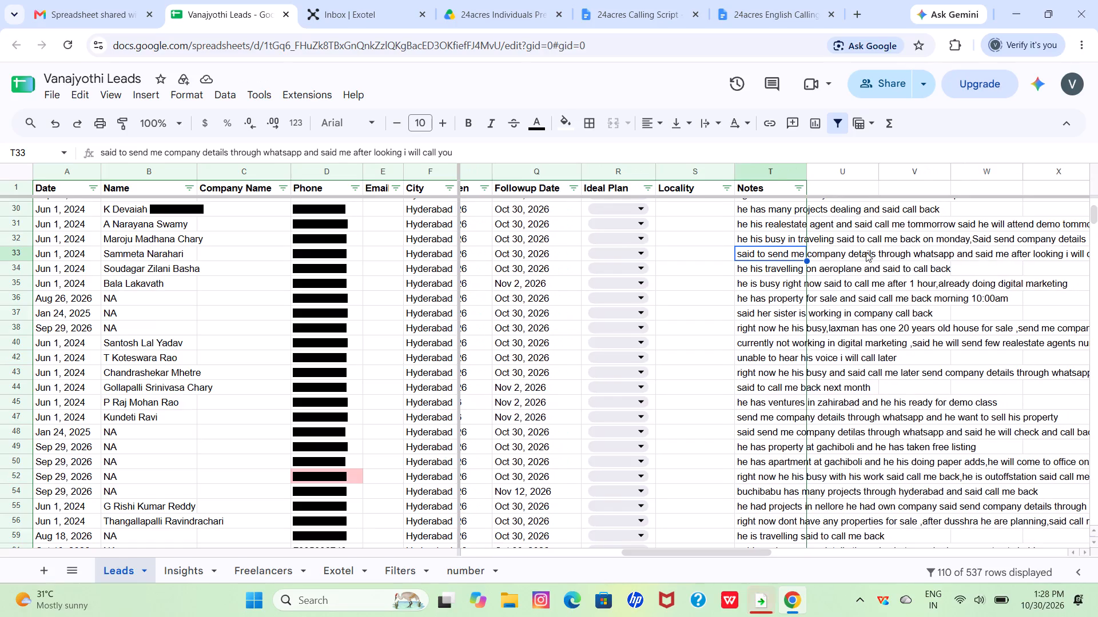
pyautogui.hscroll(-1, 866, 252)
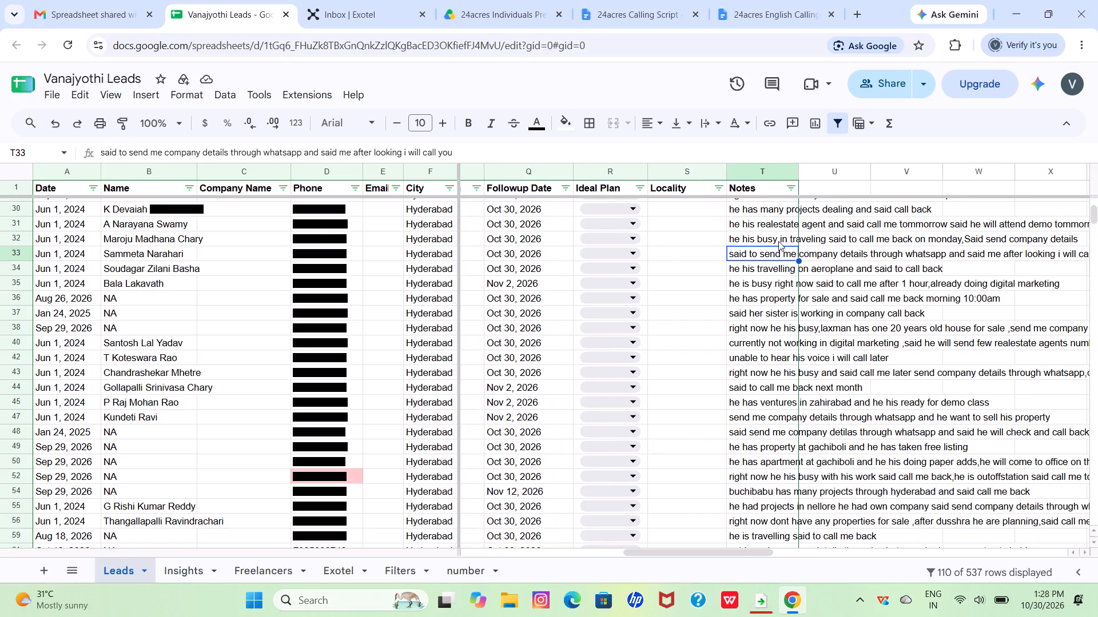
pyautogui.click(778, 241)
pyautogui.hscroll(-1, 778, 241)
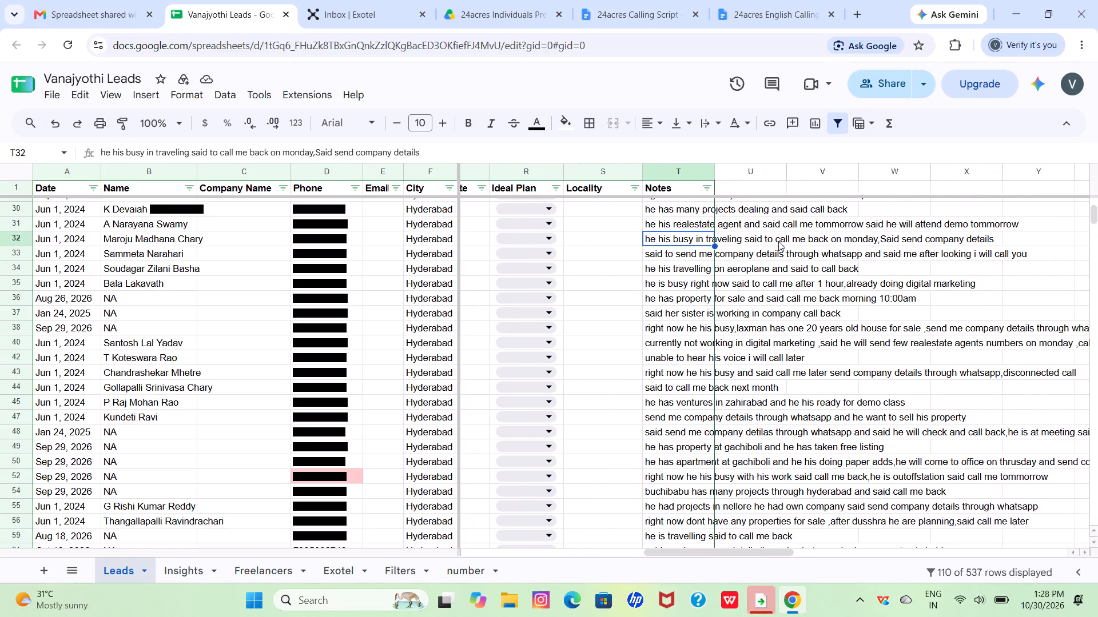
pyautogui.hscroll(-1, 778, 241)
pyautogui.hscroll(2, 778, 241)
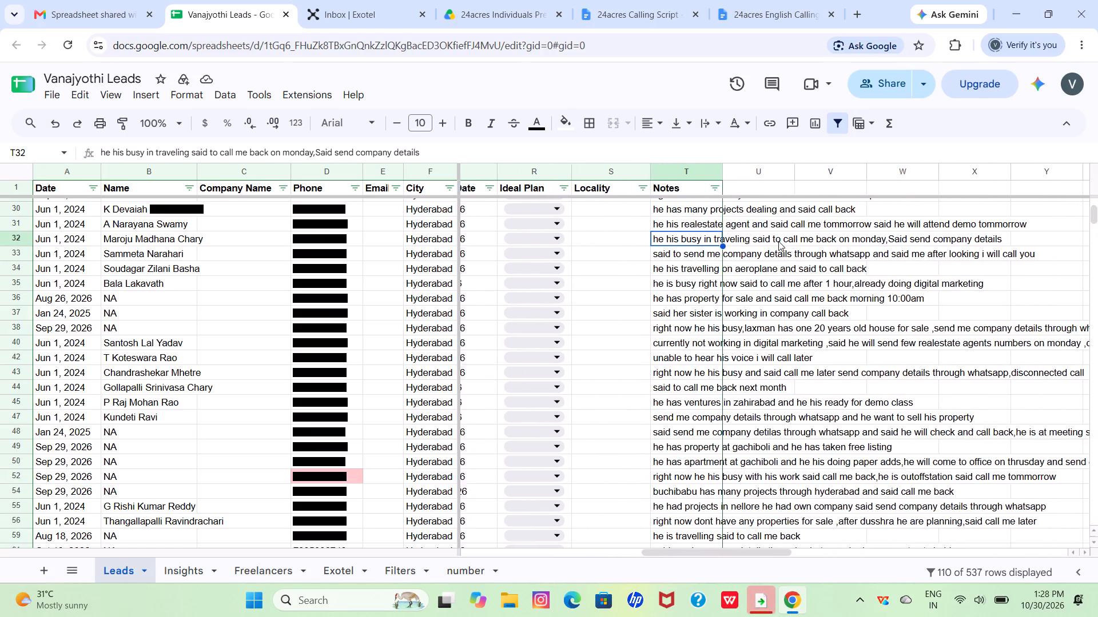
# Set the Last Spoken date of the lead in row 32 to Oct 30, 2026.
pyautogui.hscroll(2, 778, 241)
pyautogui.hscroll(1, 606, 239)
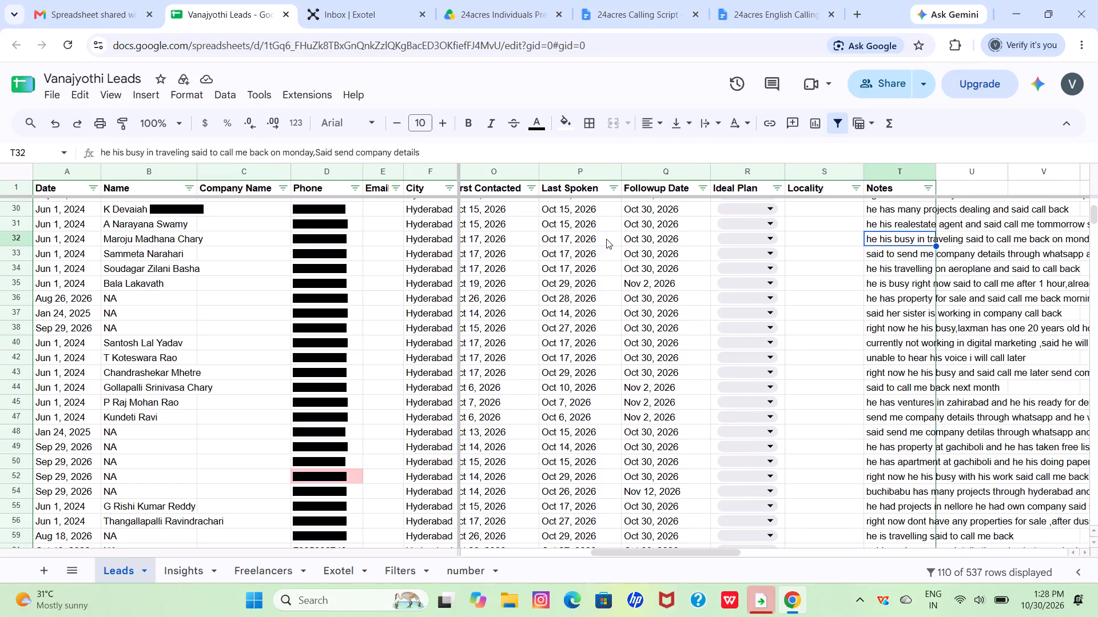
pyautogui.hscroll(1, 606, 239)
pyautogui.doubleClick(606, 239)
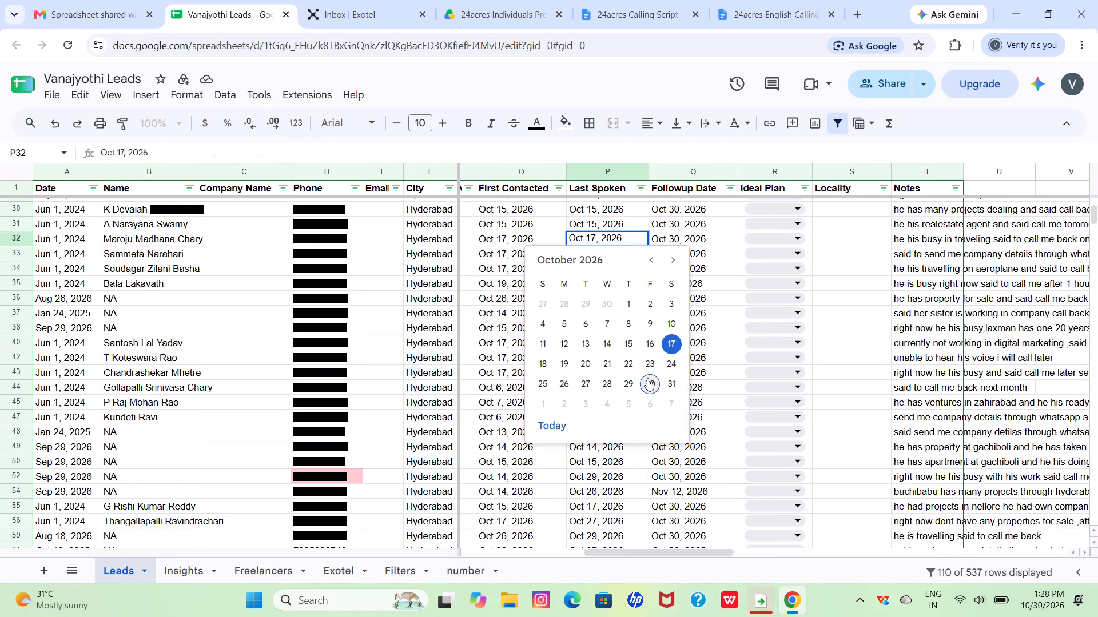
pyautogui.click(647, 378)
# Open the First Contacted date of the lead in row 32 for editing.
pyautogui.hscroll(3, 647, 378)
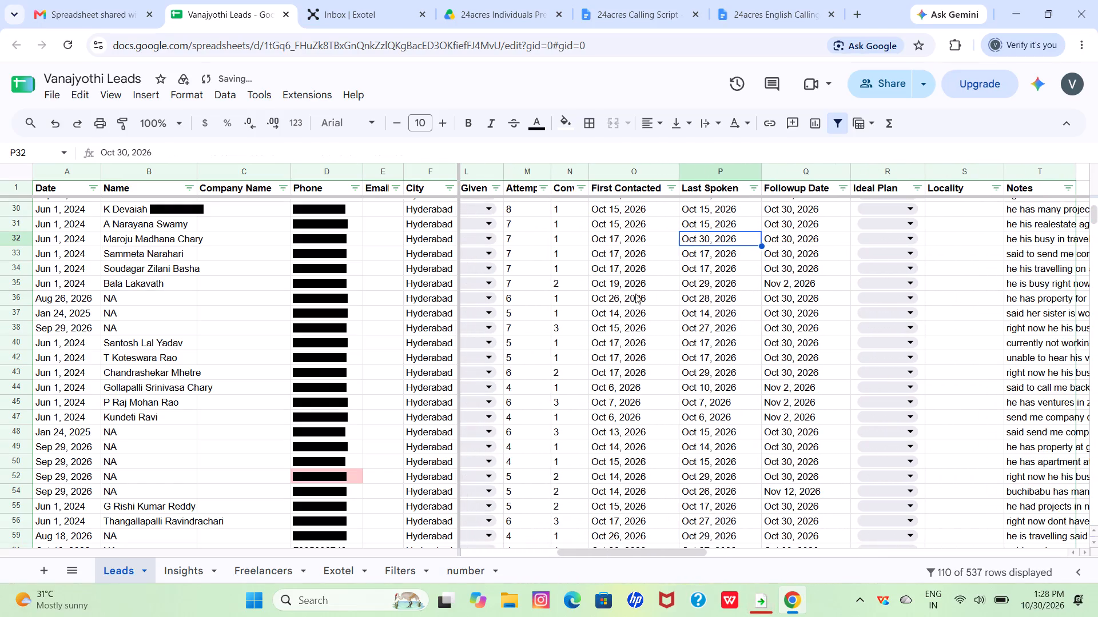
pyautogui.doubleClick(622, 242)
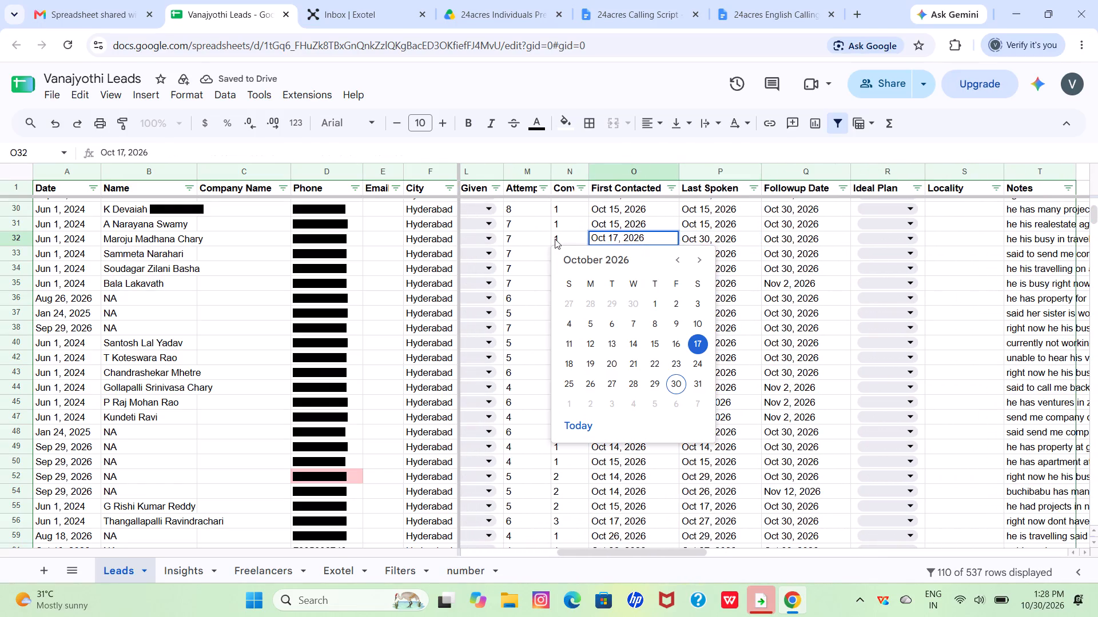
# Set the lead in row 32 to 2 in the Conv column and 8 attempts.
pyautogui.click(557, 238)
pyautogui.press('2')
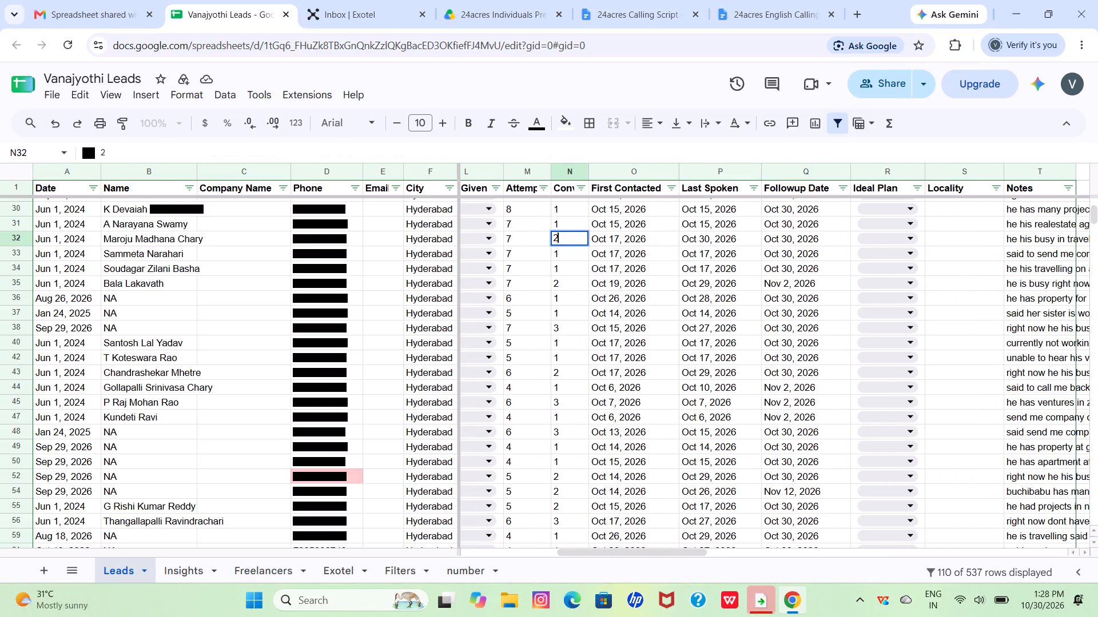
pyautogui.click(526, 241)
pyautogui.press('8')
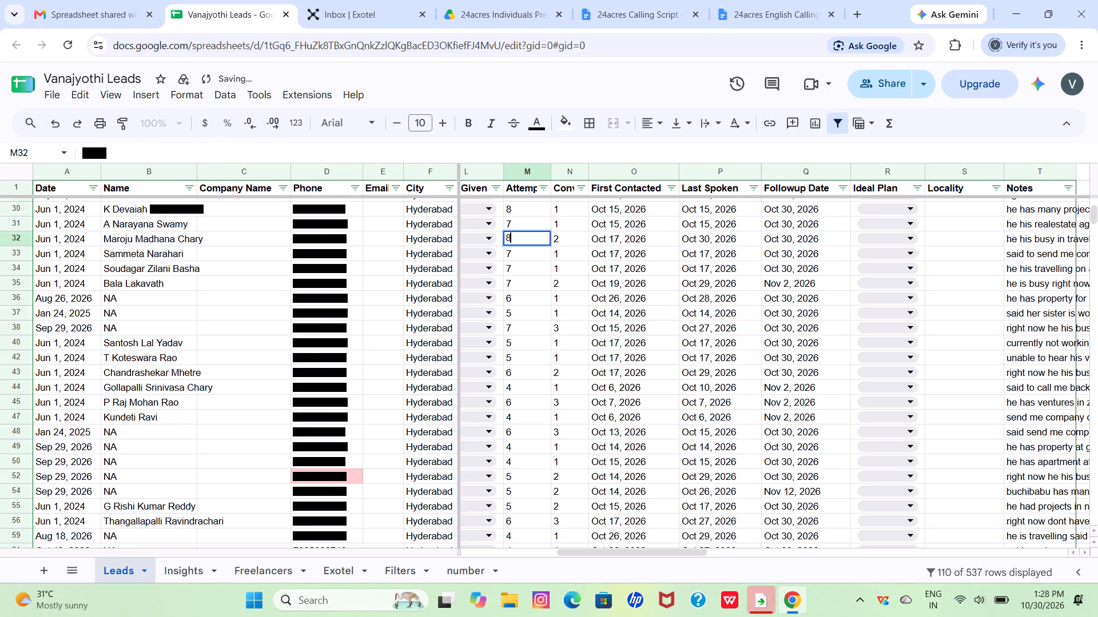
# Copy the phone number of the lead in row 32 and open WhatsApp.
pyautogui.click(351, 242)
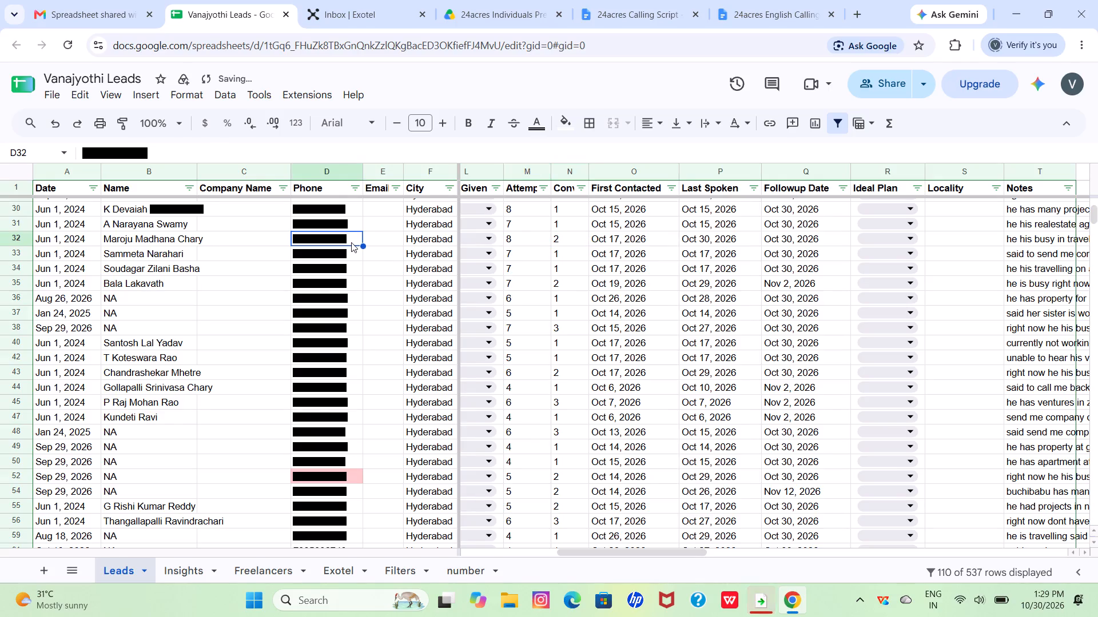
pyautogui.hotkey('ctrl', 'c')
pyautogui.hotkey('ctrl', 'c')
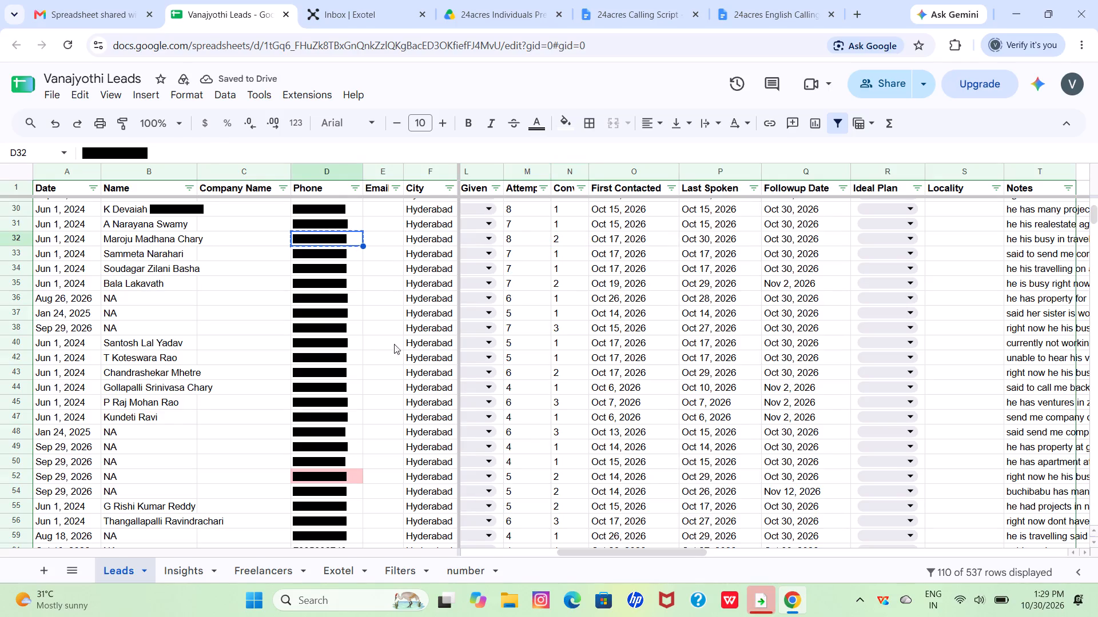
pyautogui.click(246, 595)
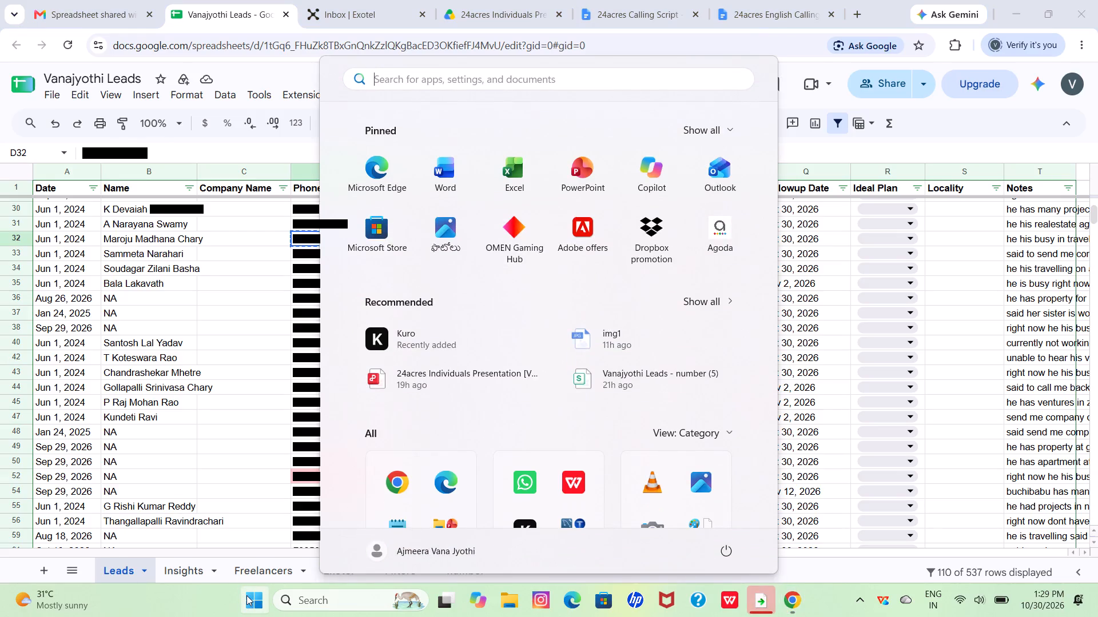
pyautogui.click(533, 485)
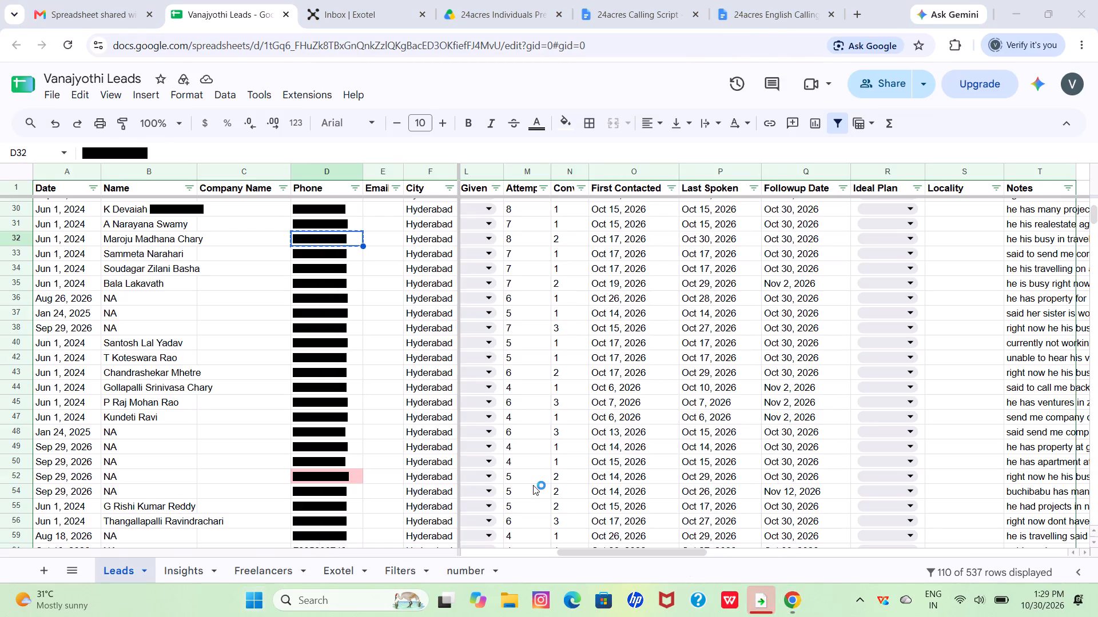
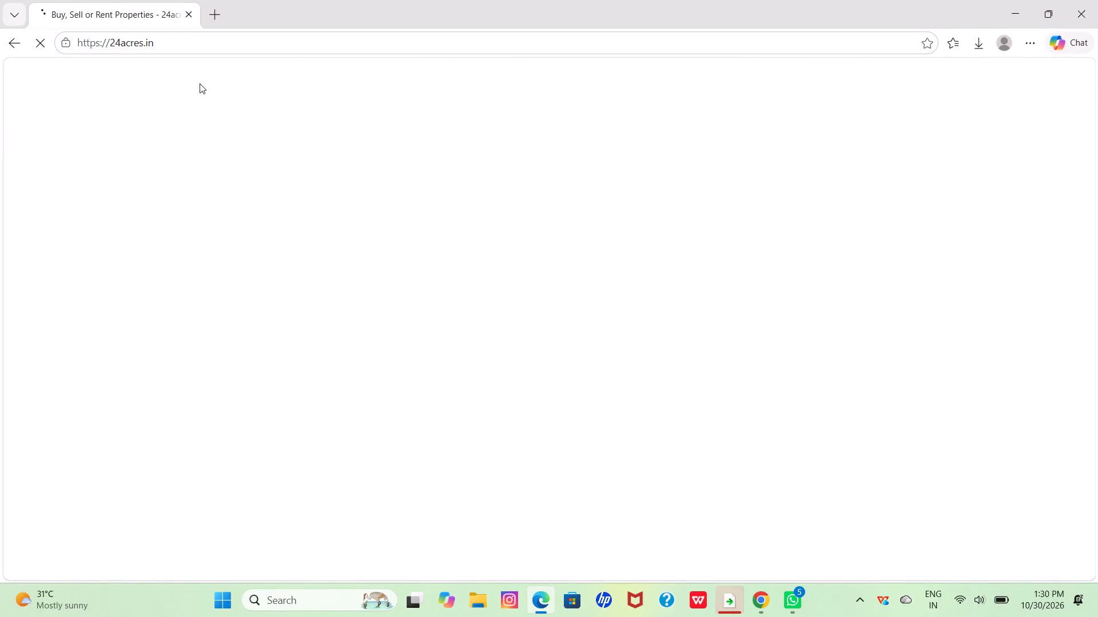
pyautogui.doubleClick(80, 41)
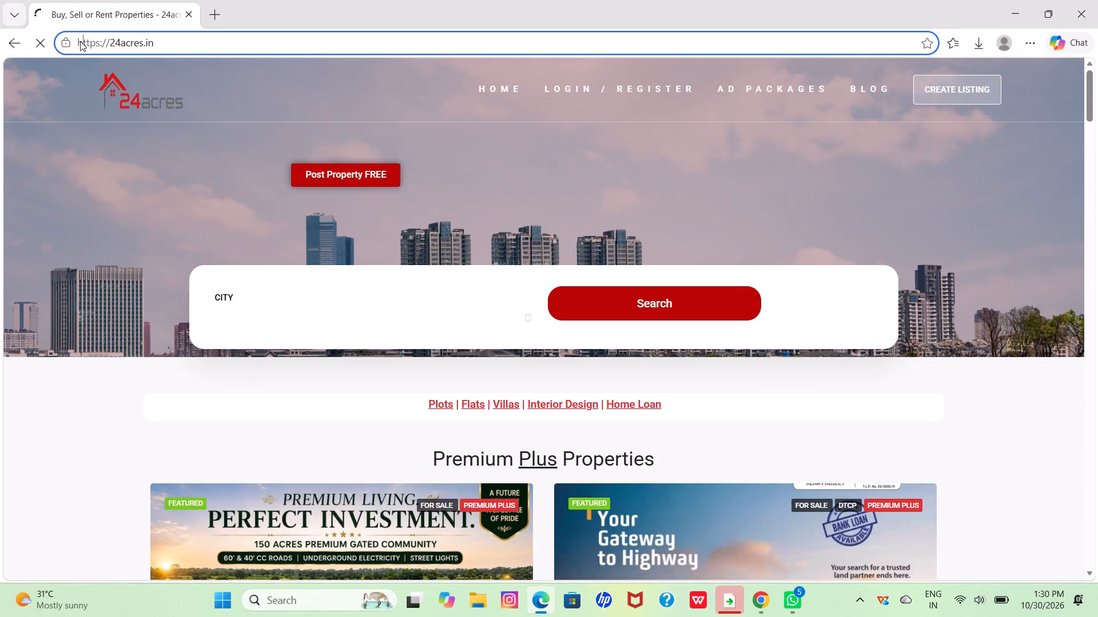
pyautogui.hotkey('ctrl', 'c')
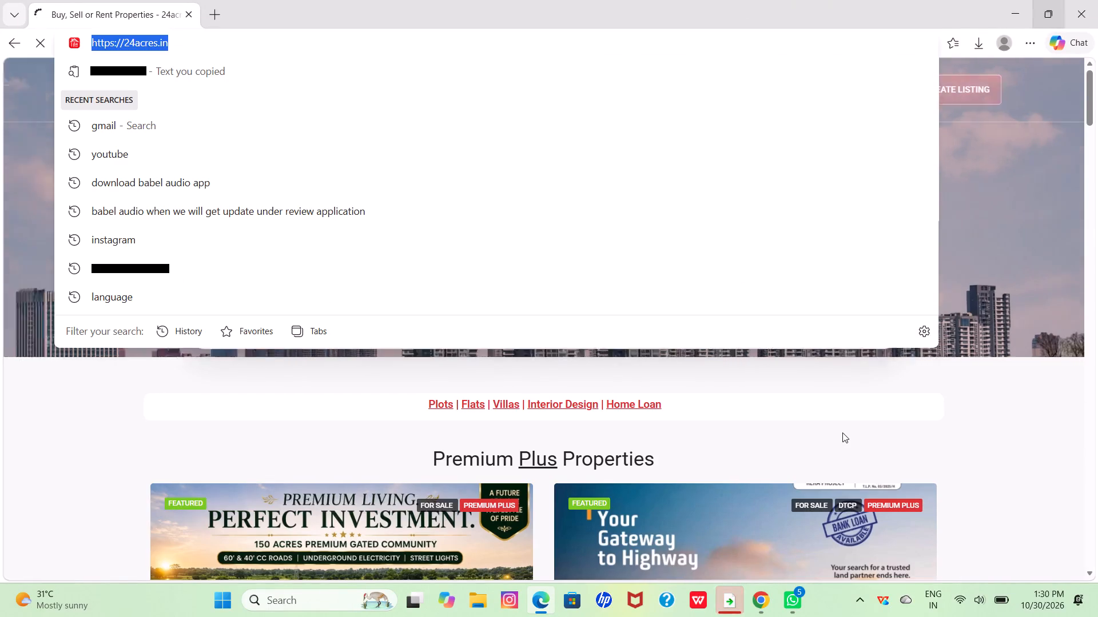
pyautogui.click(763, 598)
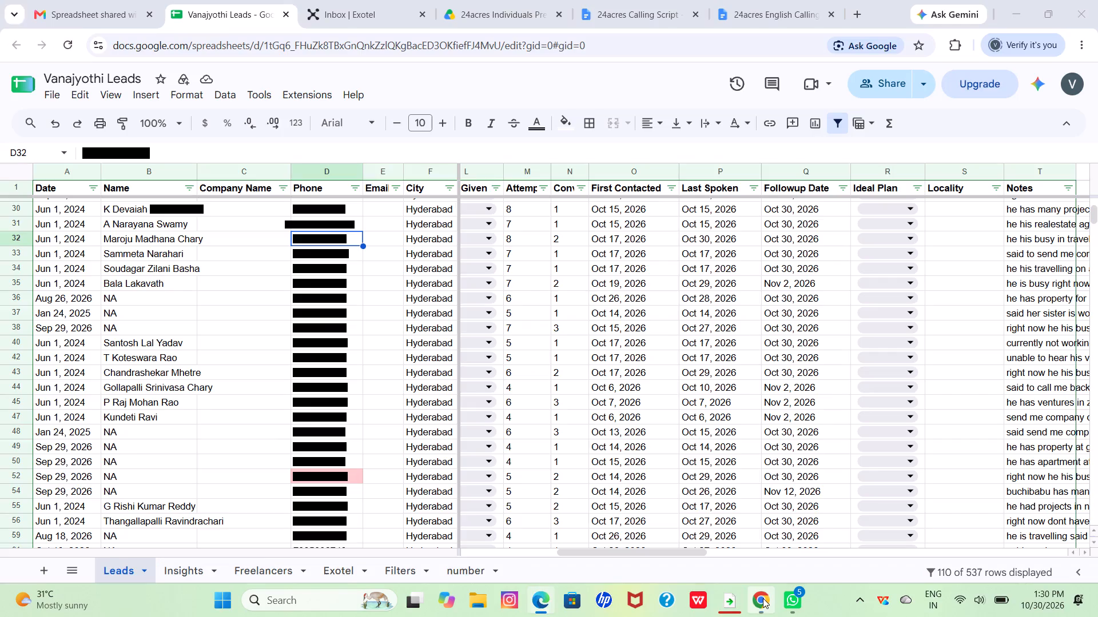
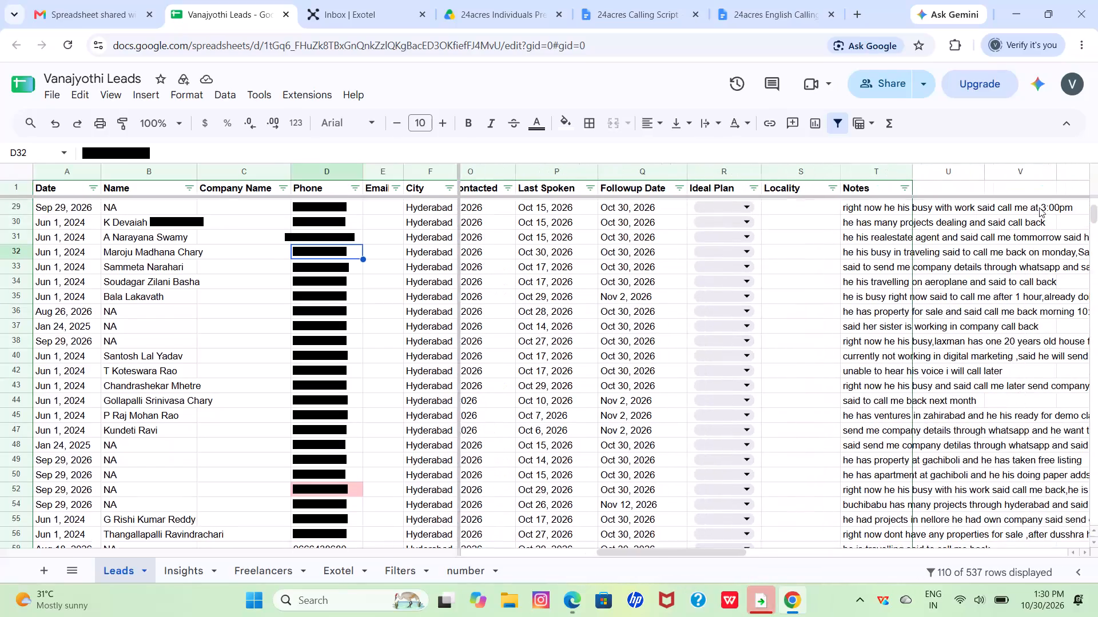
# Review the attempt counts, contact dates, follow-up dates and notes of the leads around and below row 32.
pyautogui.scroll(-1, 1039, 207)
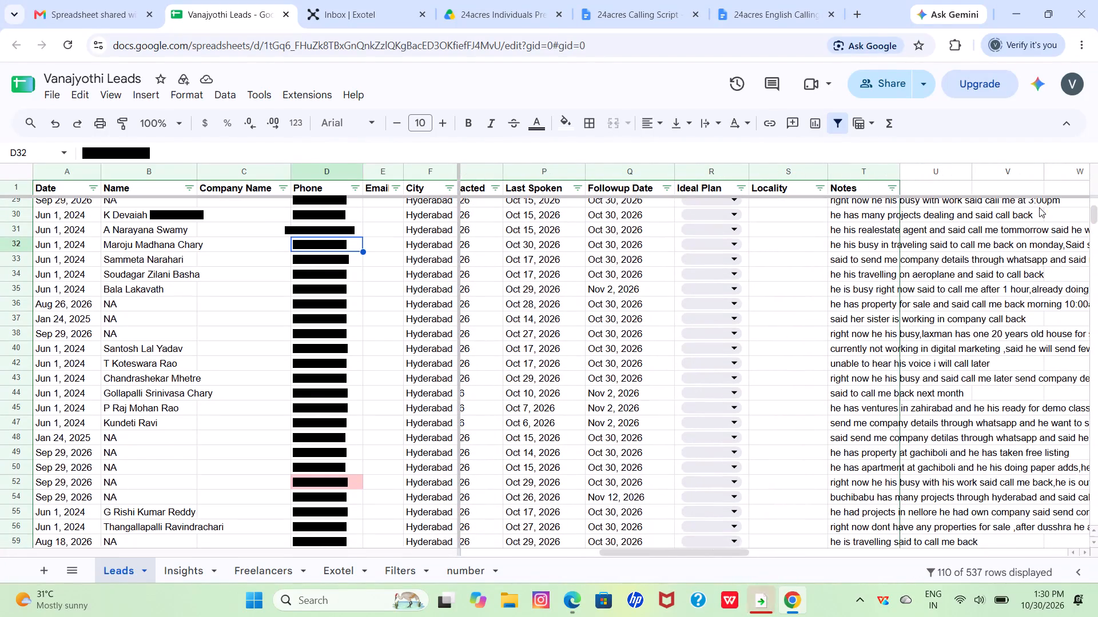
pyautogui.hscroll(2, 1039, 207)
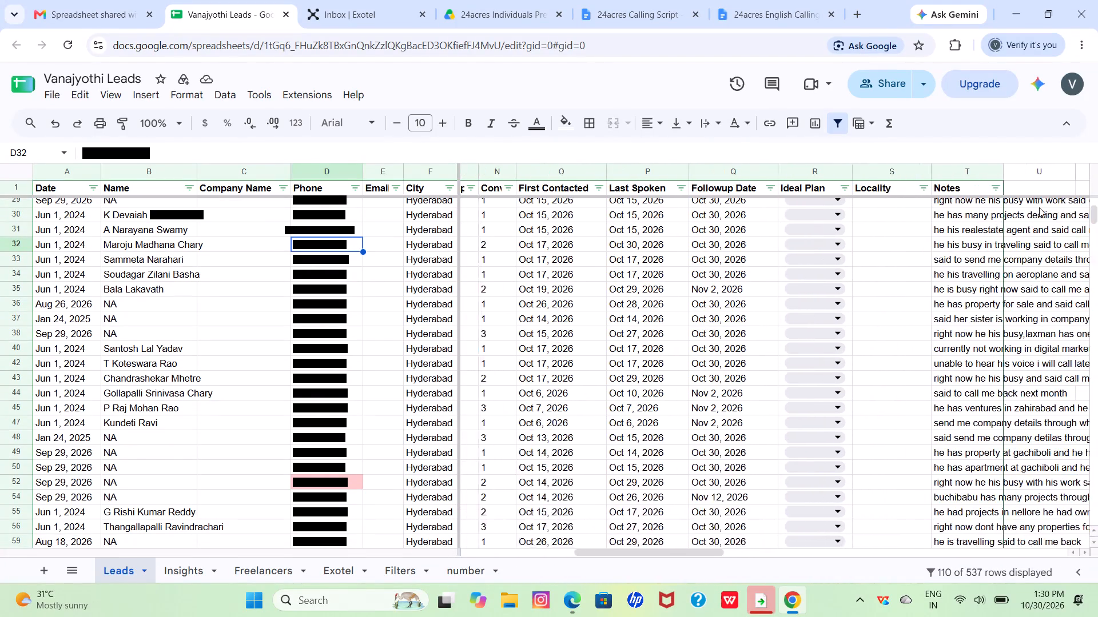
pyautogui.hscroll(1, 1039, 207)
pyautogui.scroll(-1, 1039, 207)
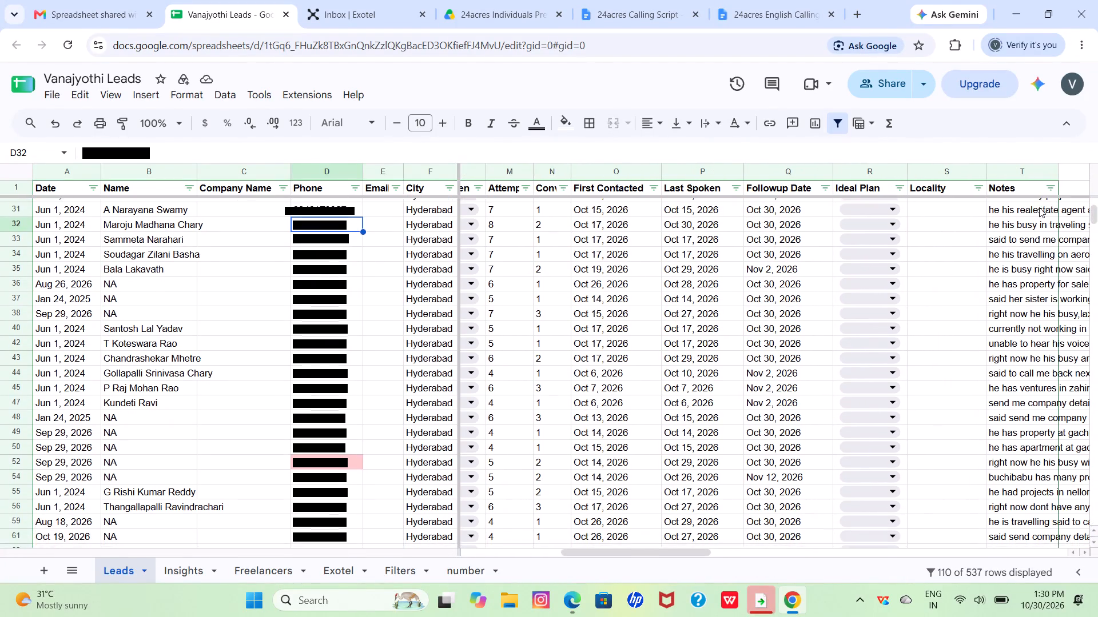
pyautogui.scroll(-1, 1039, 207)
pyautogui.hscroll(-5, 1039, 207)
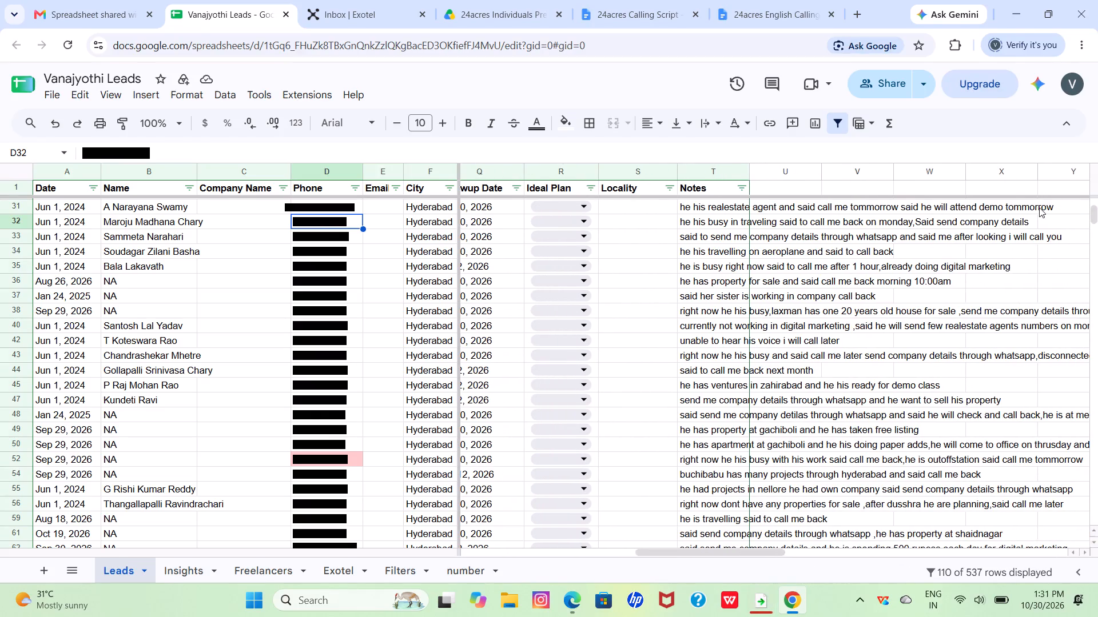
pyautogui.hscroll(4, 1039, 207)
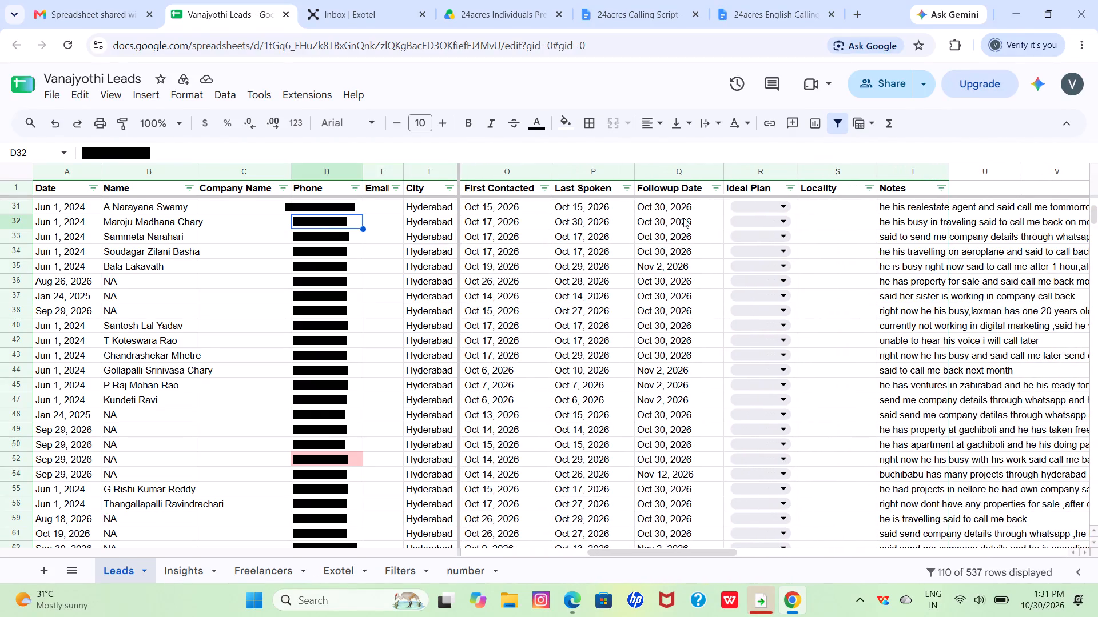
# Select the phone number of the lead in row 33.
pyautogui.click(353, 238)
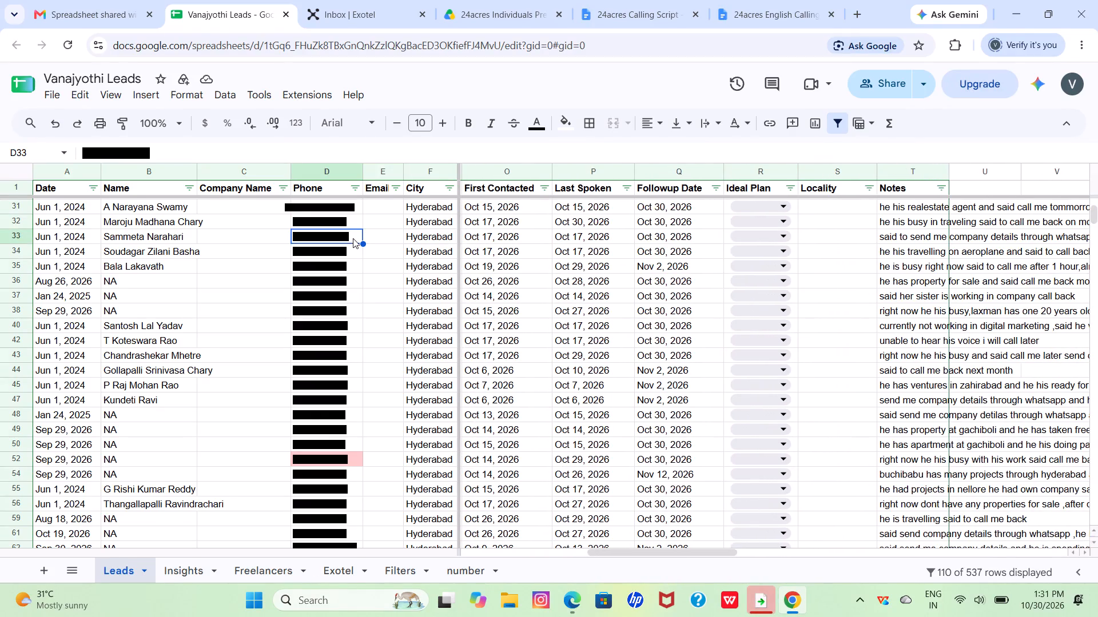
pyautogui.scroll(-1, 353, 238)
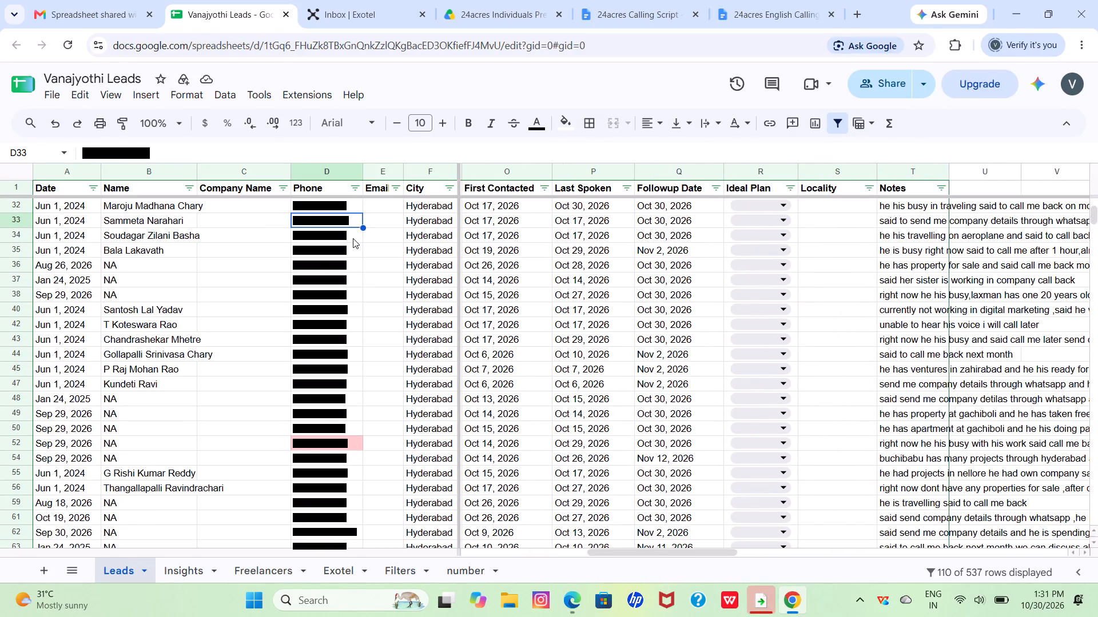
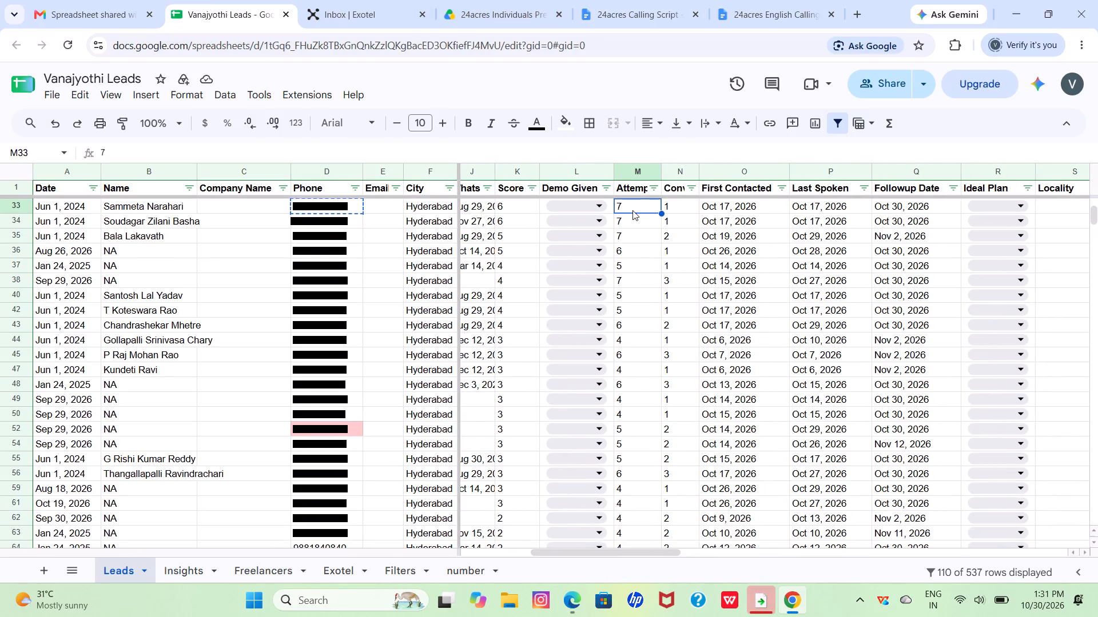
# Set the call attempt count of the lead in row 33 to 8.
pyautogui.press('8')
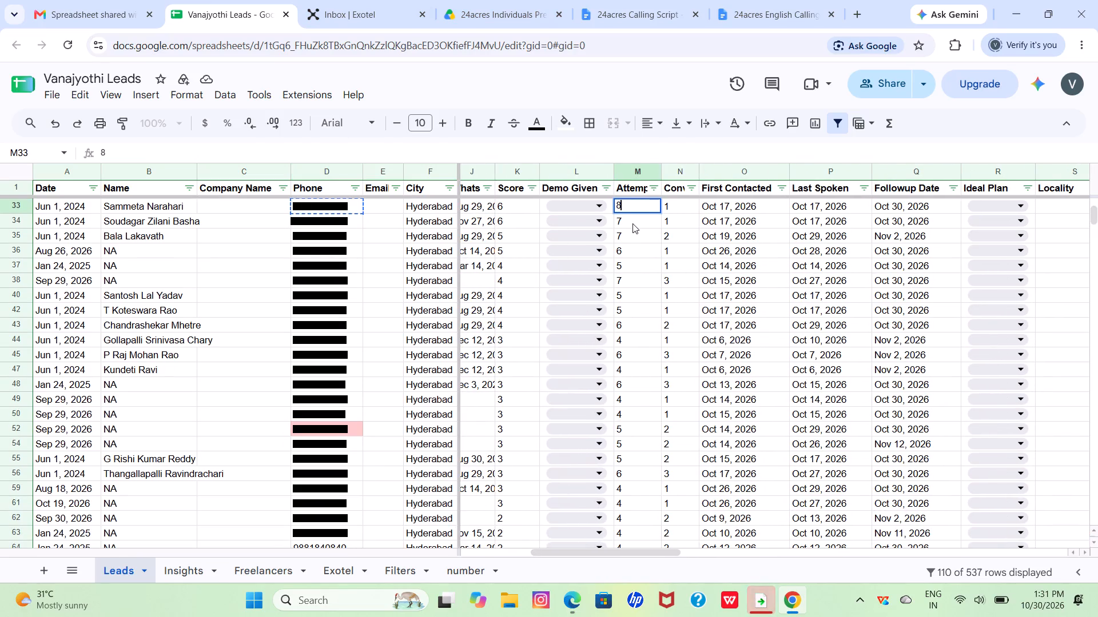
pyautogui.click(632, 224)
# Review the contact dates, follow-up dates and notes of the leads in rows 33 and 34.
pyautogui.hscroll(-2, 632, 224)
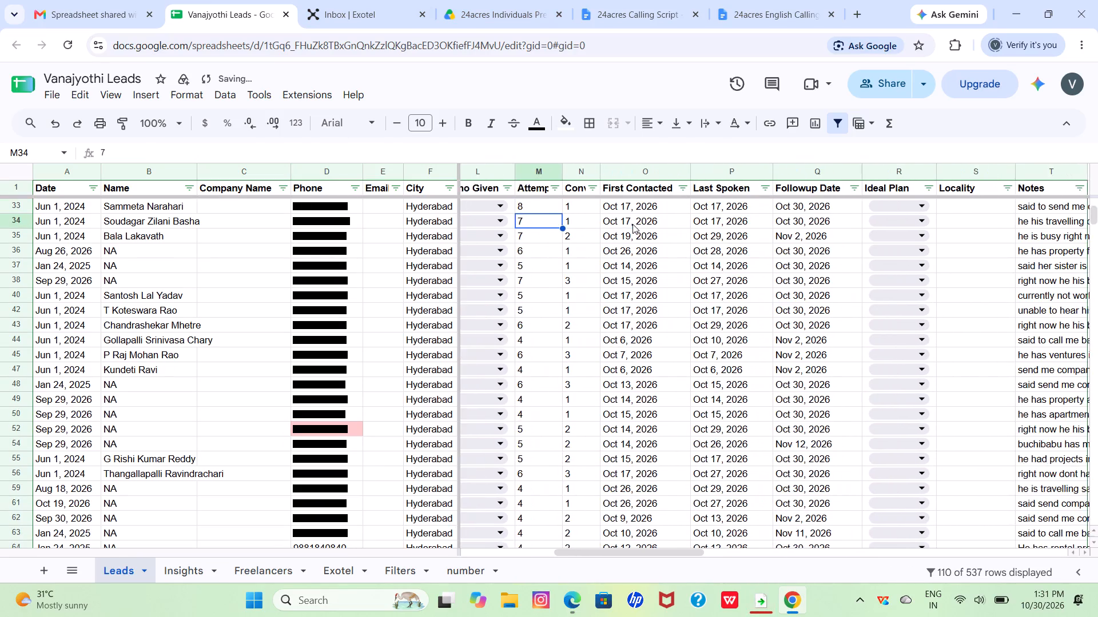
pyautogui.hscroll(-3, 632, 224)
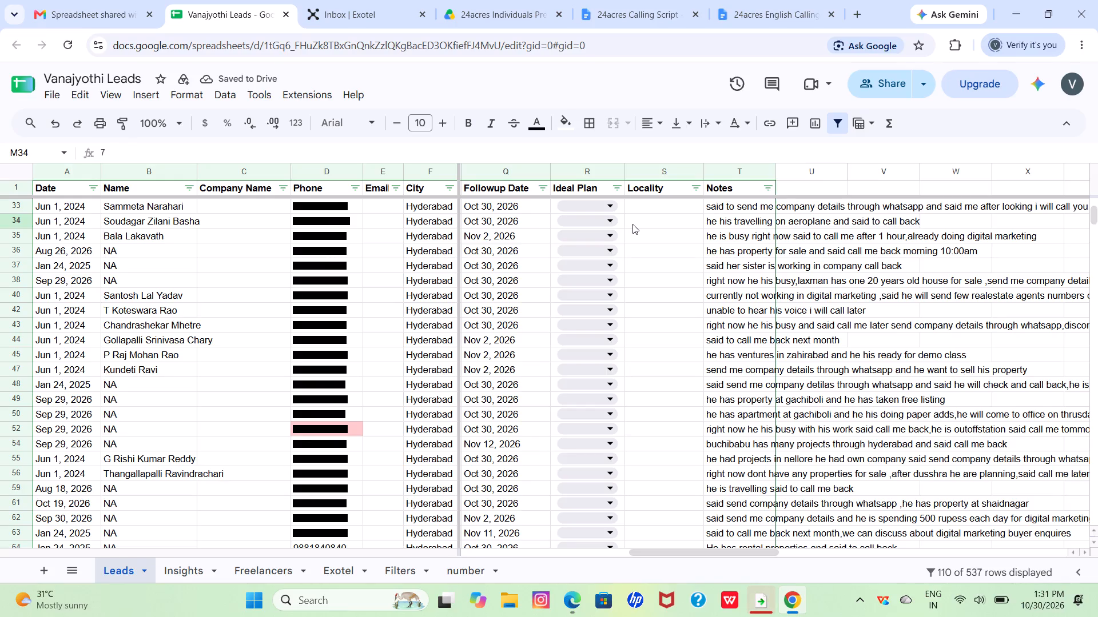
pyautogui.hscroll(4, 632, 224)
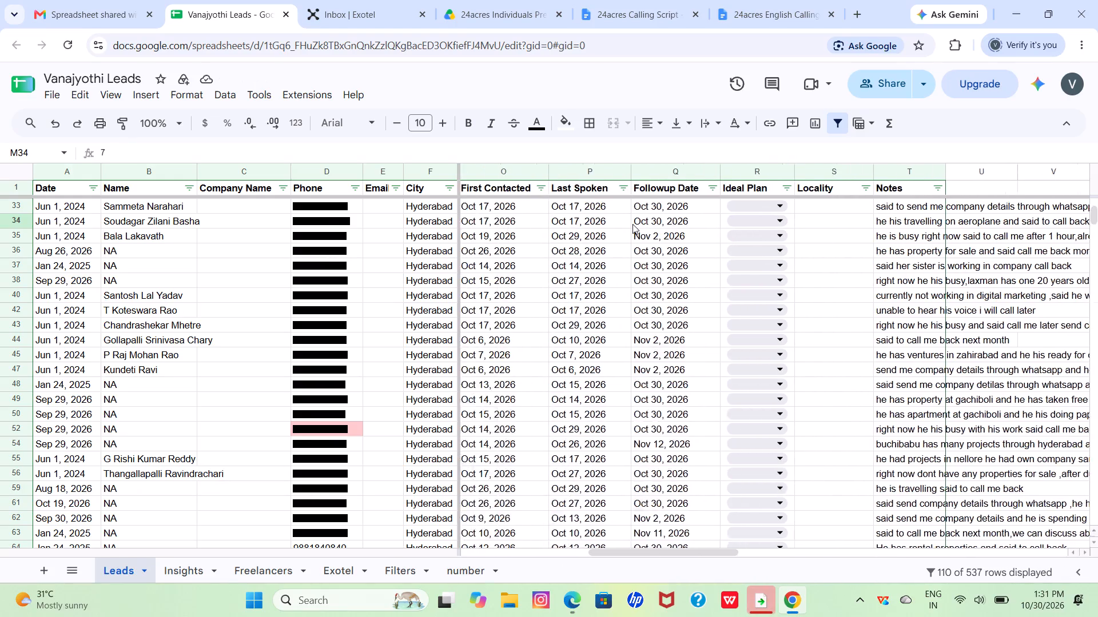
pyautogui.hscroll(3, 632, 224)
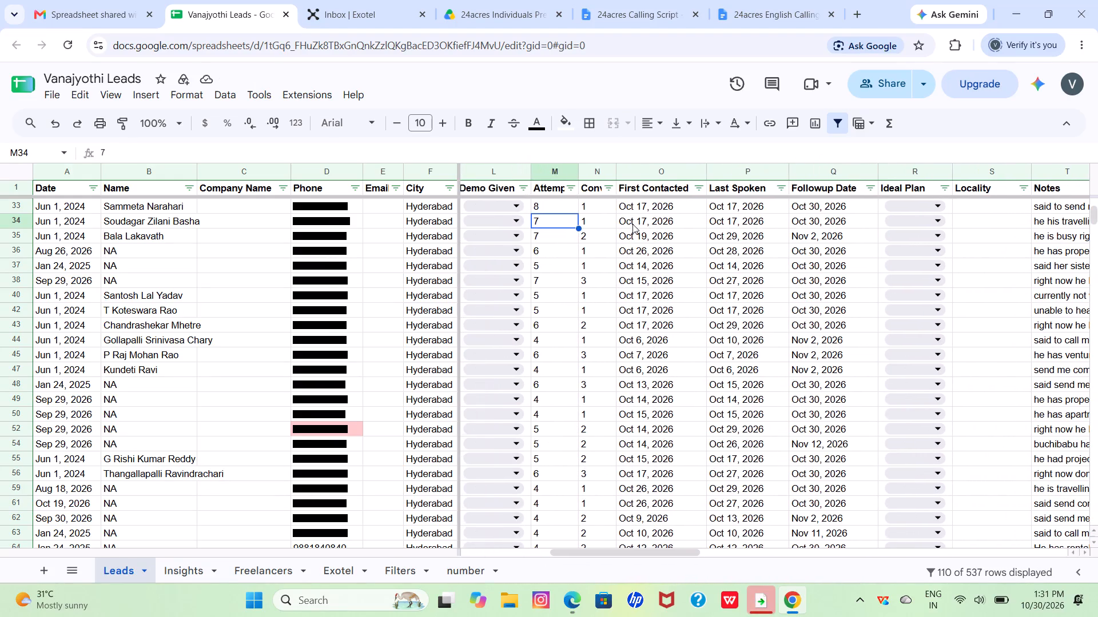
pyautogui.hscroll(-2, 632, 224)
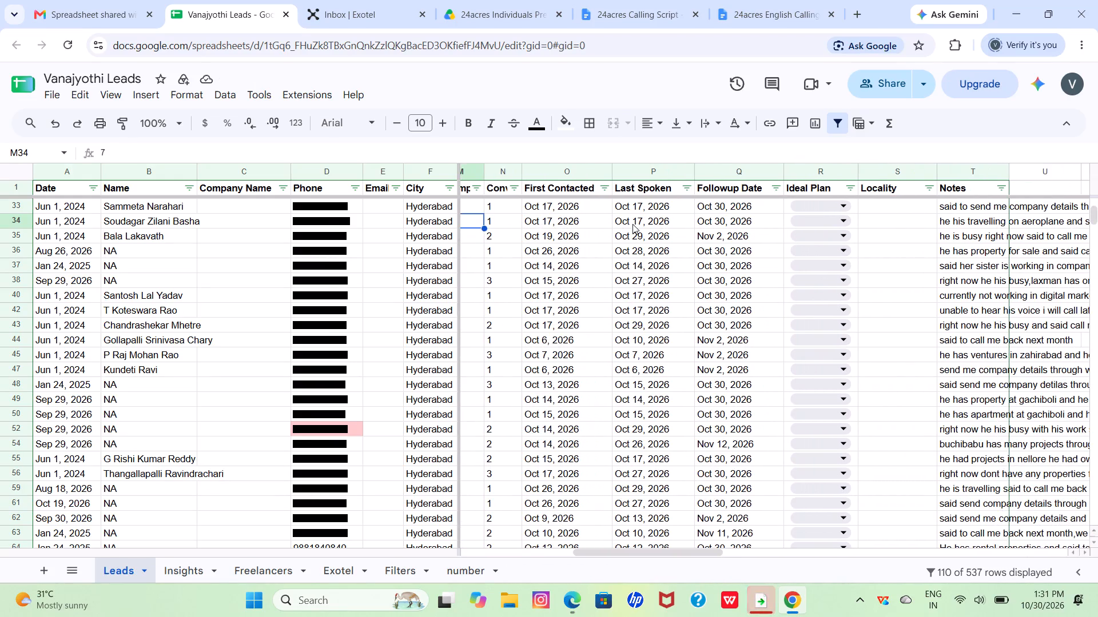
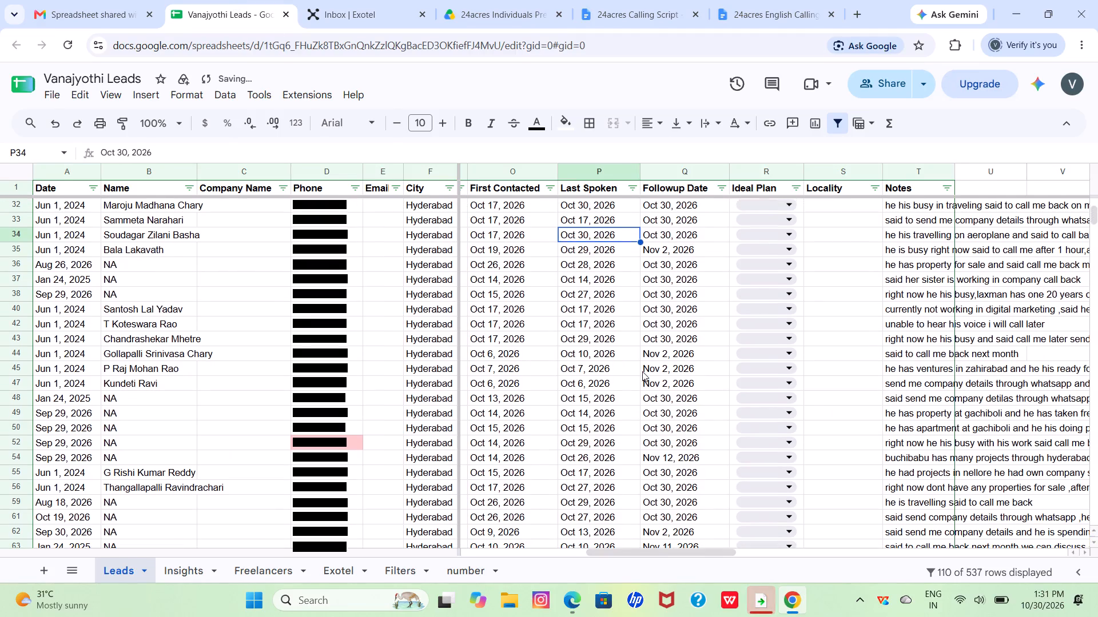
# Change the last spoken date of the lead in row 32 to Oct 17, 2026.
pyautogui.scroll(2, 642, 371)
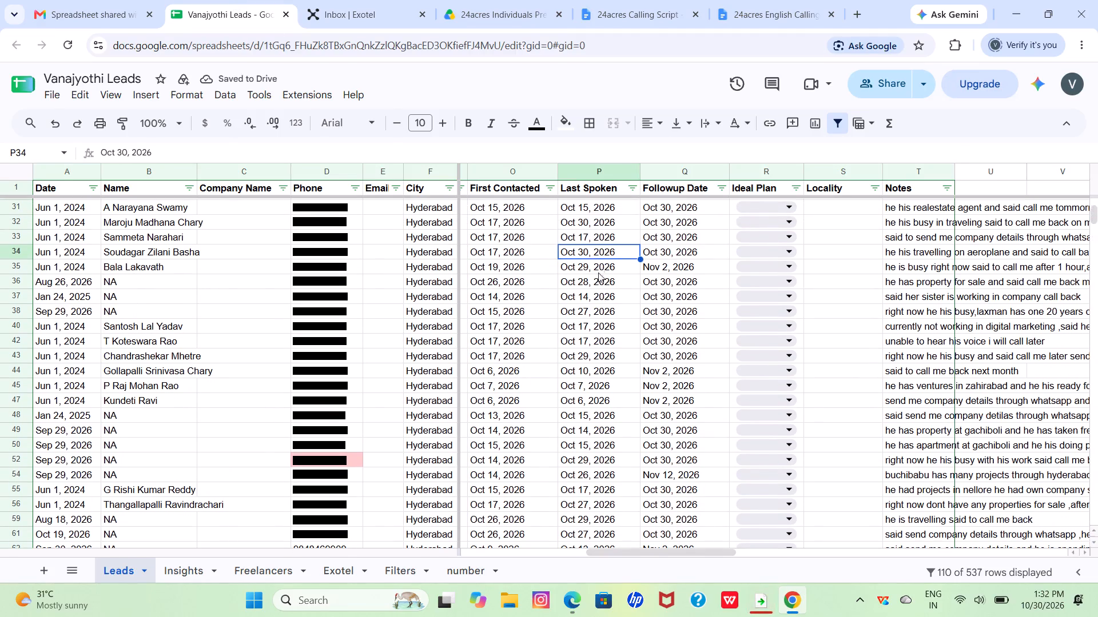
pyautogui.doubleClick(603, 218)
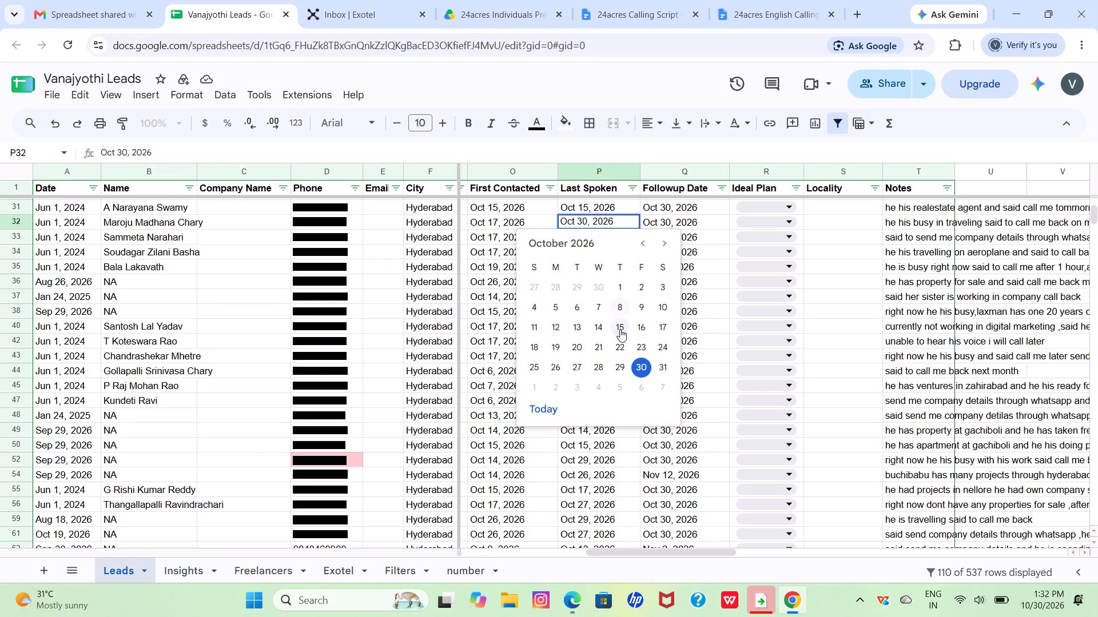
pyautogui.click(669, 323)
# Set the attempt count of the lead in row 32 to 7 and its conversation count to 1.
pyautogui.hscroll(1, 669, 323)
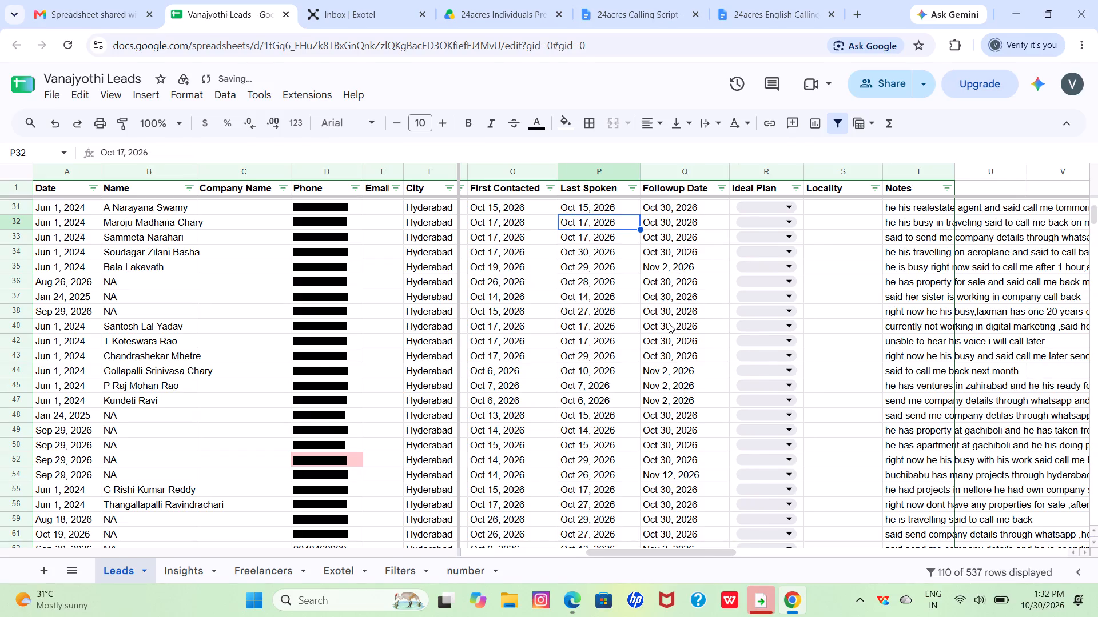
pyautogui.hscroll(1, 669, 323)
pyautogui.click(526, 229)
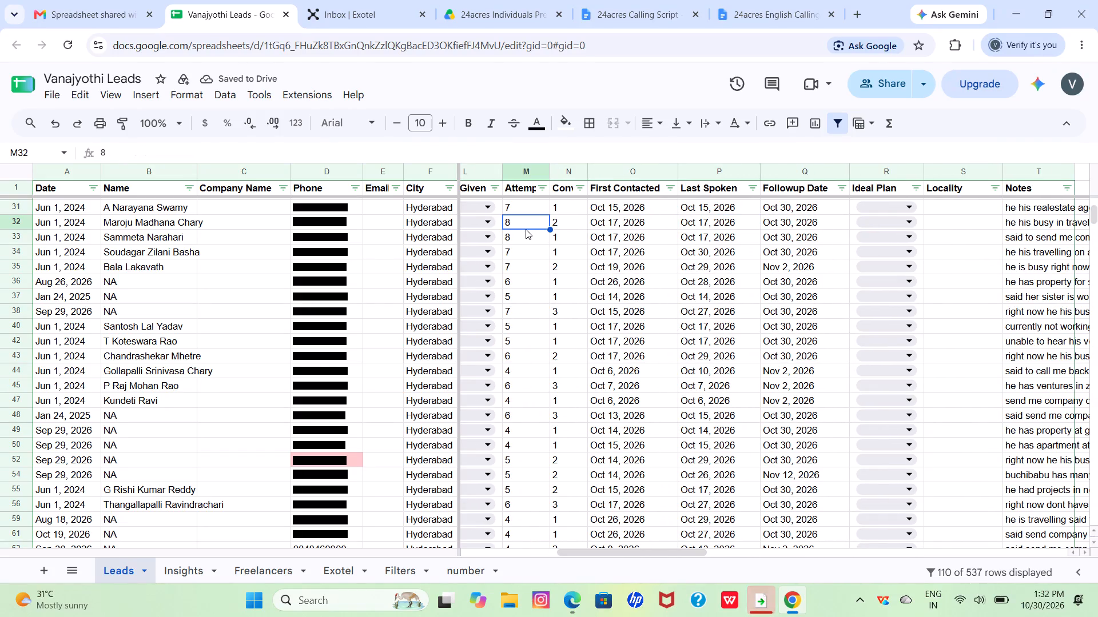
pyautogui.click(560, 227)
pyautogui.press('1')
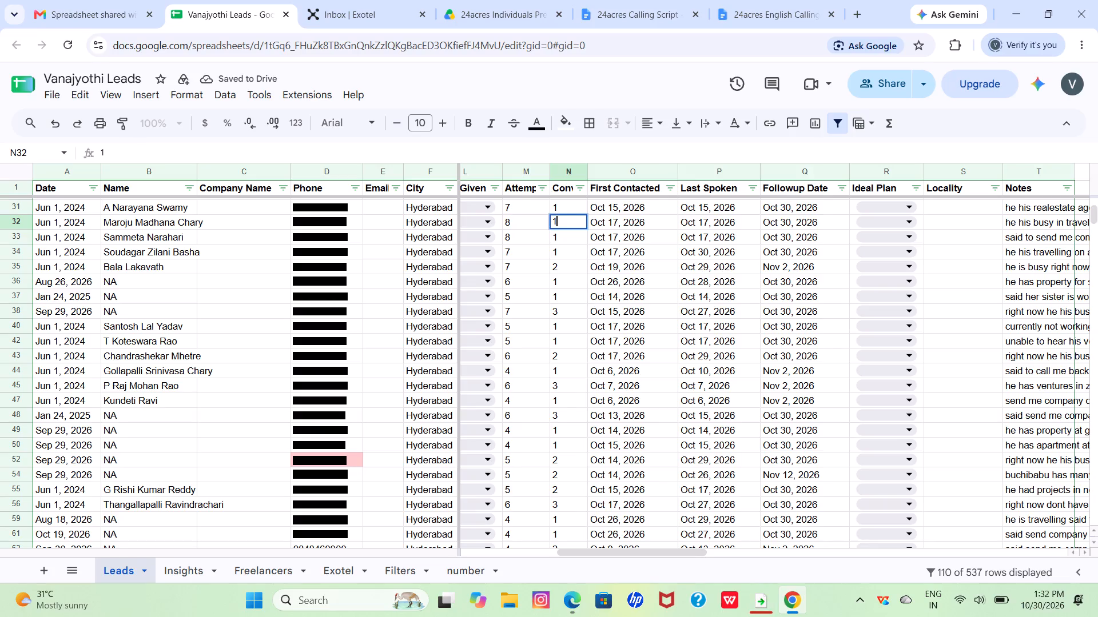
pyautogui.click(522, 218)
pyautogui.press('7')
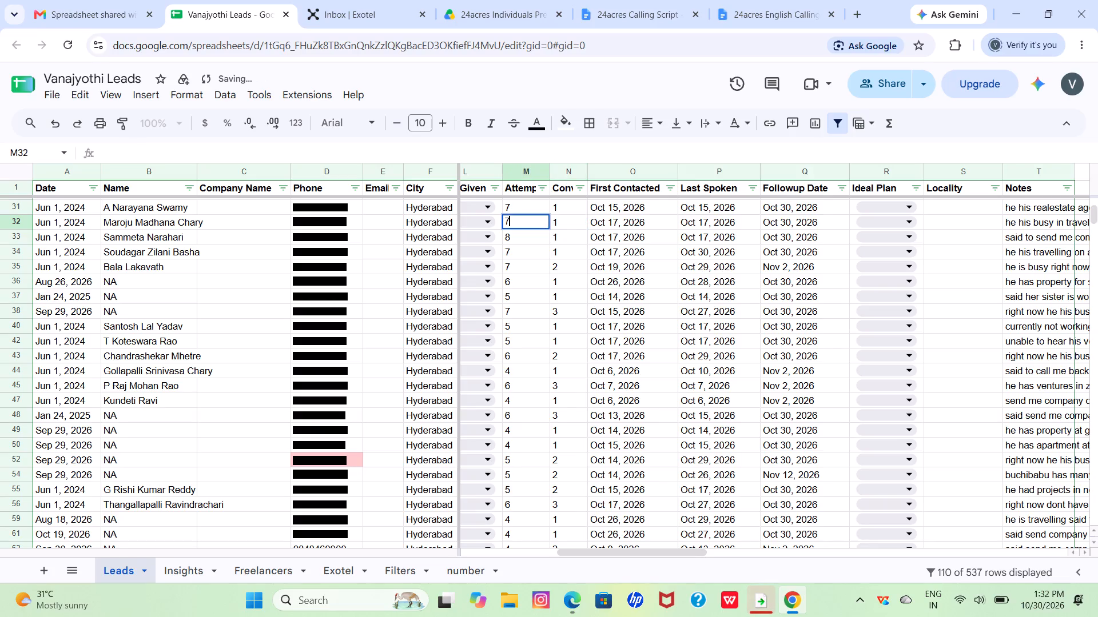
pyautogui.click(568, 221)
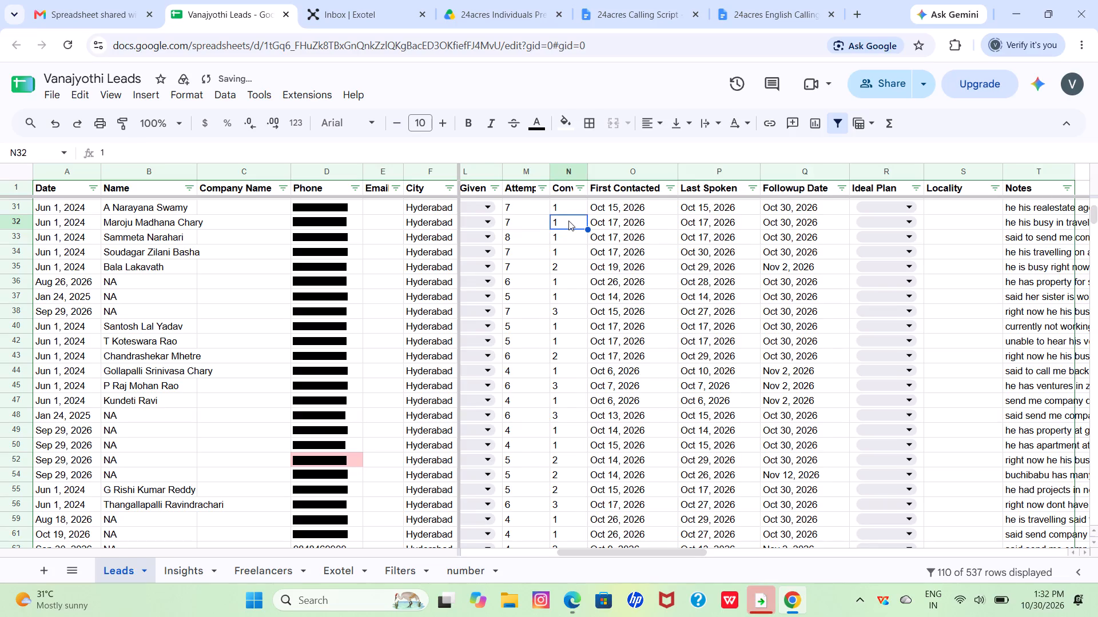
# Remove ",Said send company details" from the end of the note for the lead in row 32.
pyautogui.hscroll(-5, 568, 221)
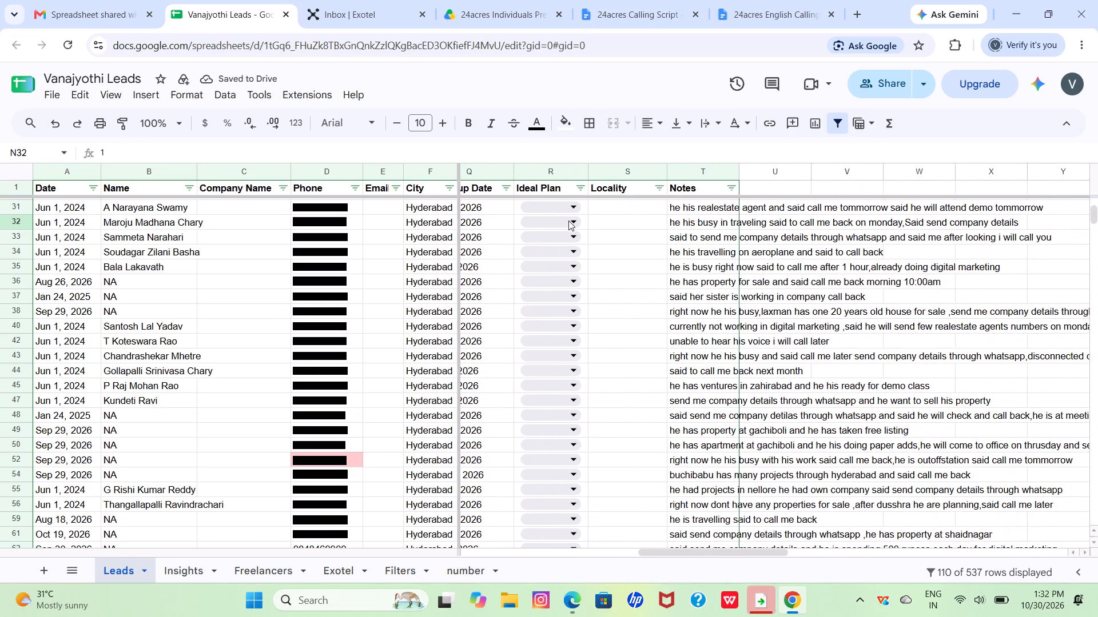
pyautogui.hscroll(-2, 568, 221)
pyautogui.doubleClick(583, 226)
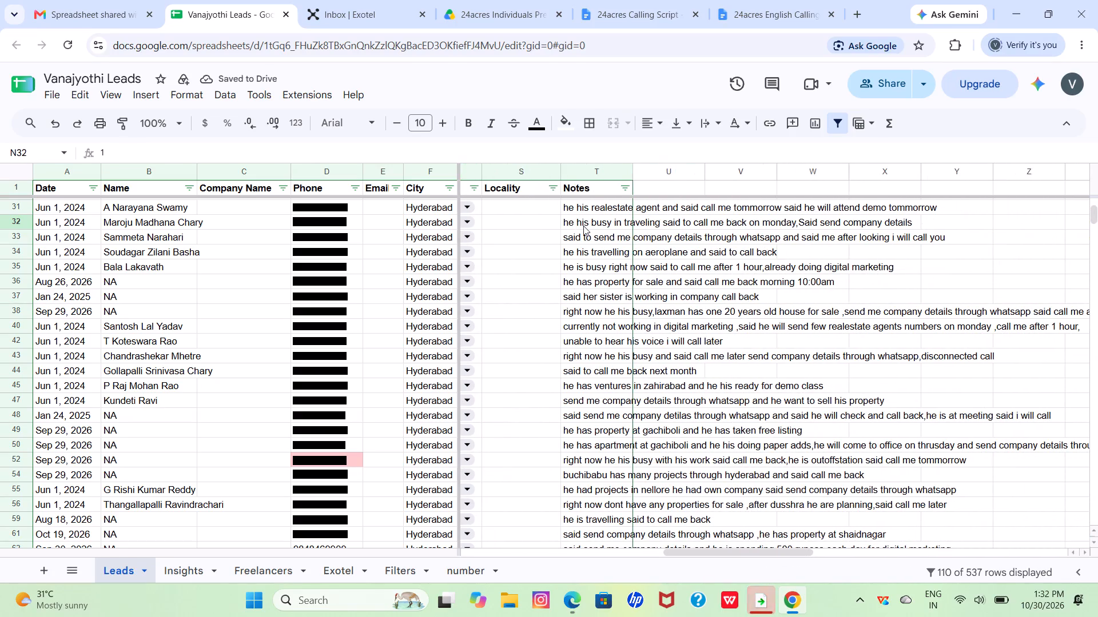
pyautogui.press('BackSpace')
pyautogui.press('BackSpace')
pyautogui.press('BackSpace')
pyautogui.press('BackSpace')
pyautogui.press('BackSpace')
pyautogui.press('BackSpace')
pyautogui.press('BackSpace')
pyautogui.press('BackSpace')
pyautogui.press('BackSpace')
pyautogui.press('BackSpace')
pyautogui.press('BackSpace')
pyautogui.press('BackSpace')
pyautogui.press('BackSpace')
pyautogui.press('BackSpace')
pyautogui.press('BackSpace')
pyautogui.press('BackSpace')
pyautogui.press('BackSpace')
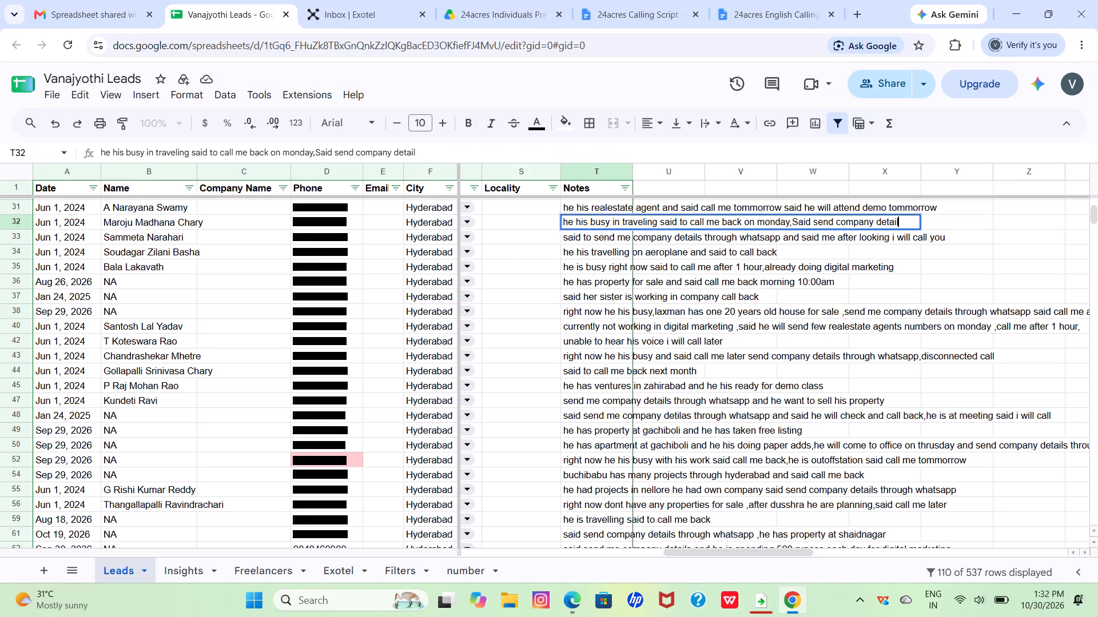
pyautogui.press('BackSpace')
pyautogui.press('BackSpace')
pyautogui.press('BackSpace')
pyautogui.press('BackSpace')
pyautogui.press('BackSpace')
pyautogui.press('BackSpace')
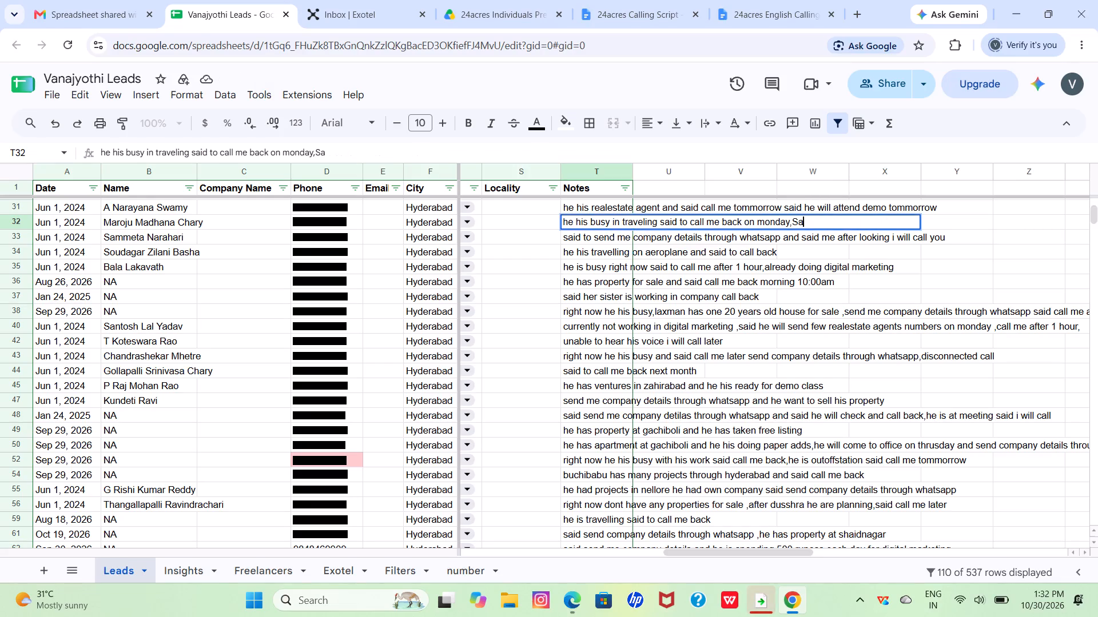
pyautogui.press('BackSpace')
pyautogui.press('BackSpace')
pyautogui.press('BackSpace')
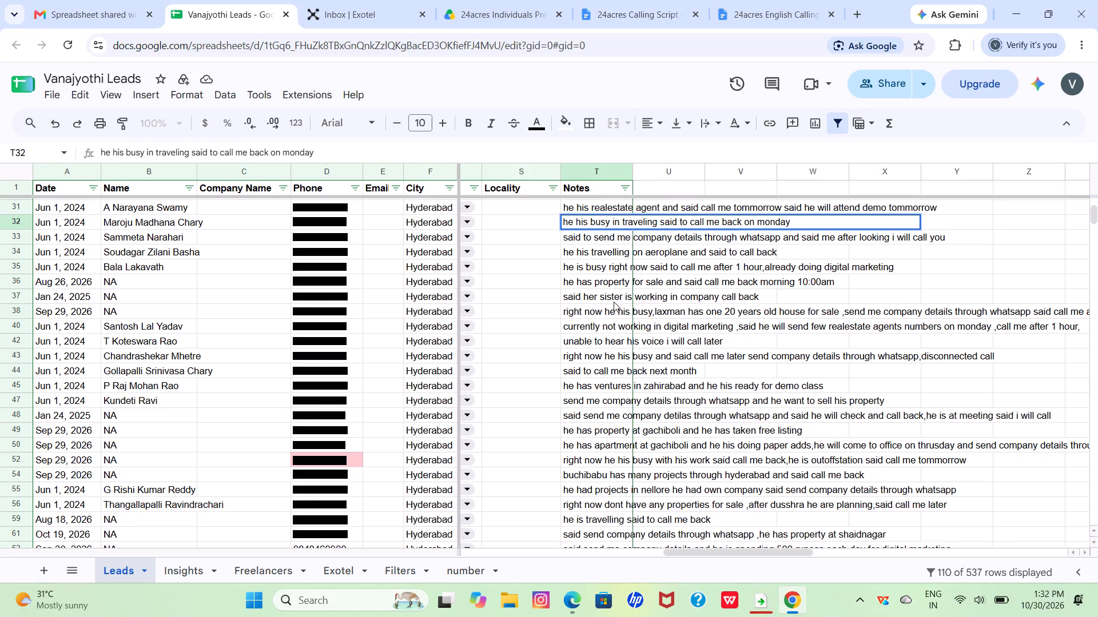
# Append ",said send company details" to the note of the lead in row 34.
pyautogui.doubleClick(583, 253)
pyautogui.press(',')
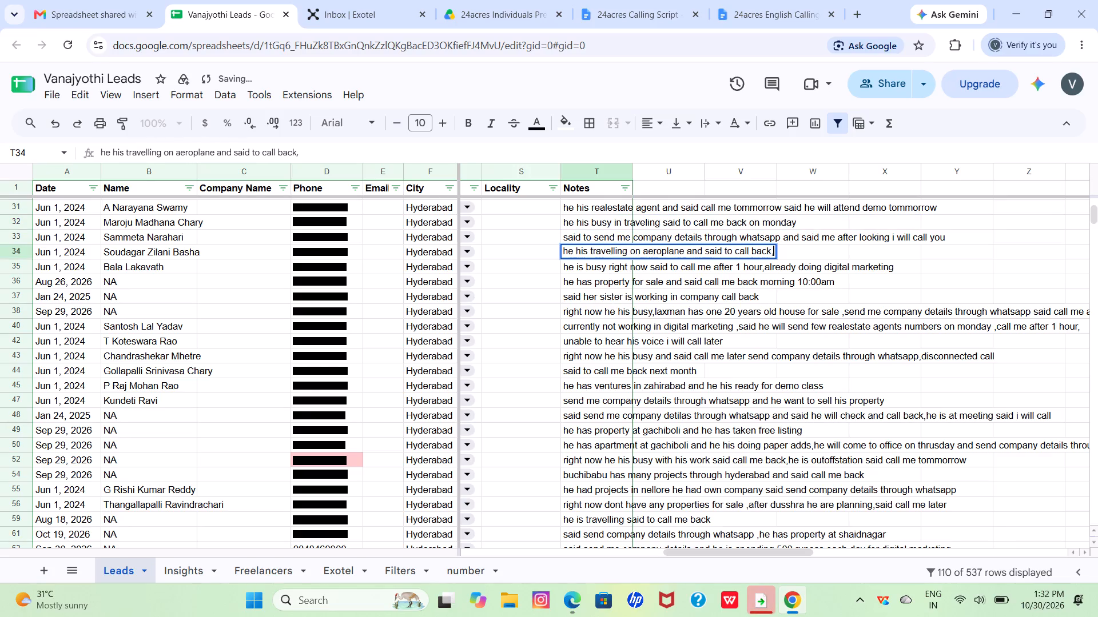
pyautogui.write('said co')
pyautogui.press('BackSpace')
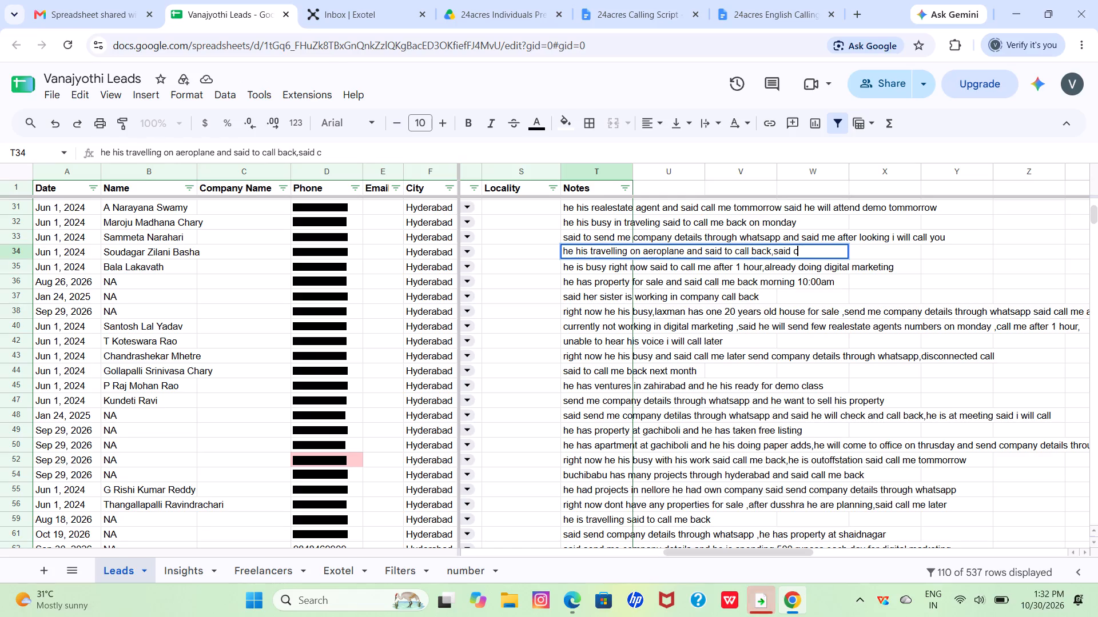
pyautogui.press('BackSpace')
pyautogui.write('send company details')
pyautogui.press('space')
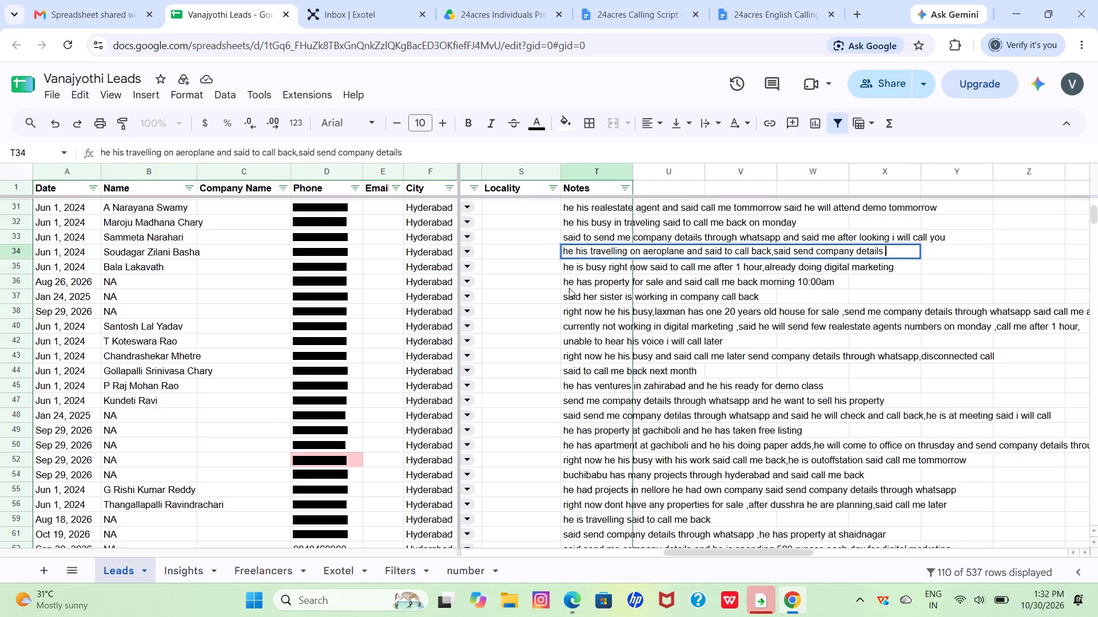
pyautogui.click(555, 291)
# Set the attempt count of the lead in row 34 to 8 and its conversation count to 2.
pyautogui.hscroll(4, 555, 291)
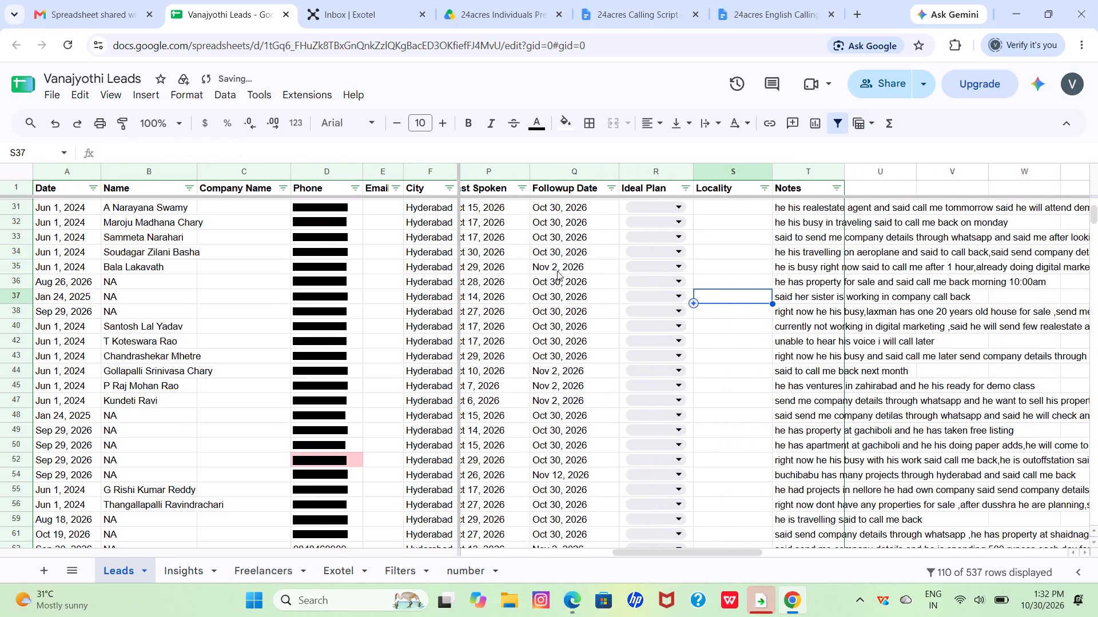
pyautogui.hscroll(3, 551, 250)
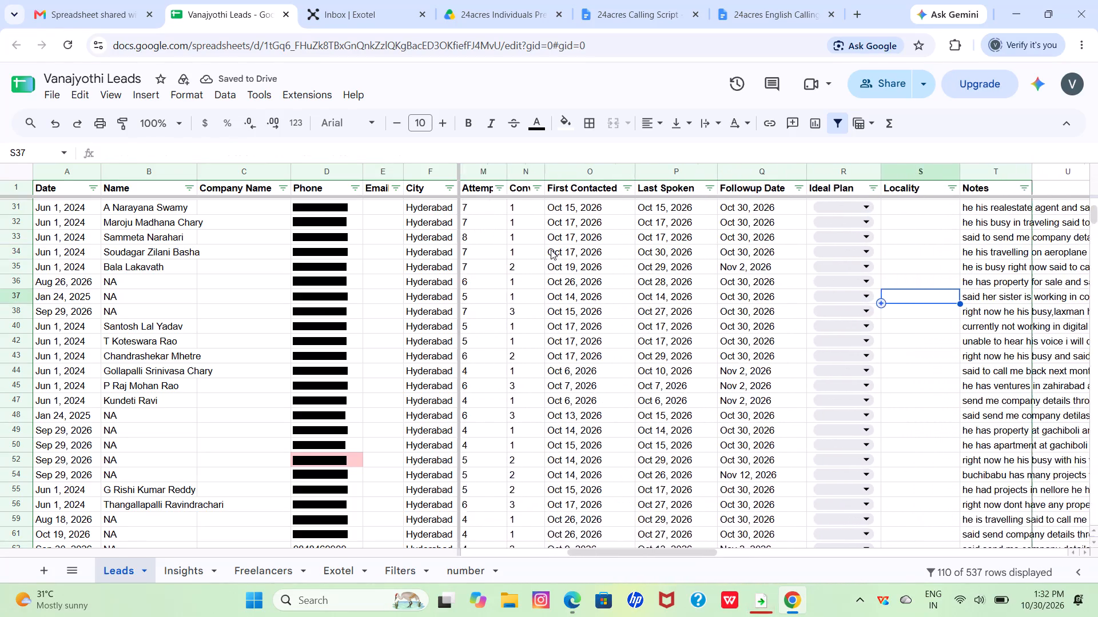
pyautogui.hscroll(2, 551, 250)
pyautogui.click(511, 250)
pyautogui.press('8')
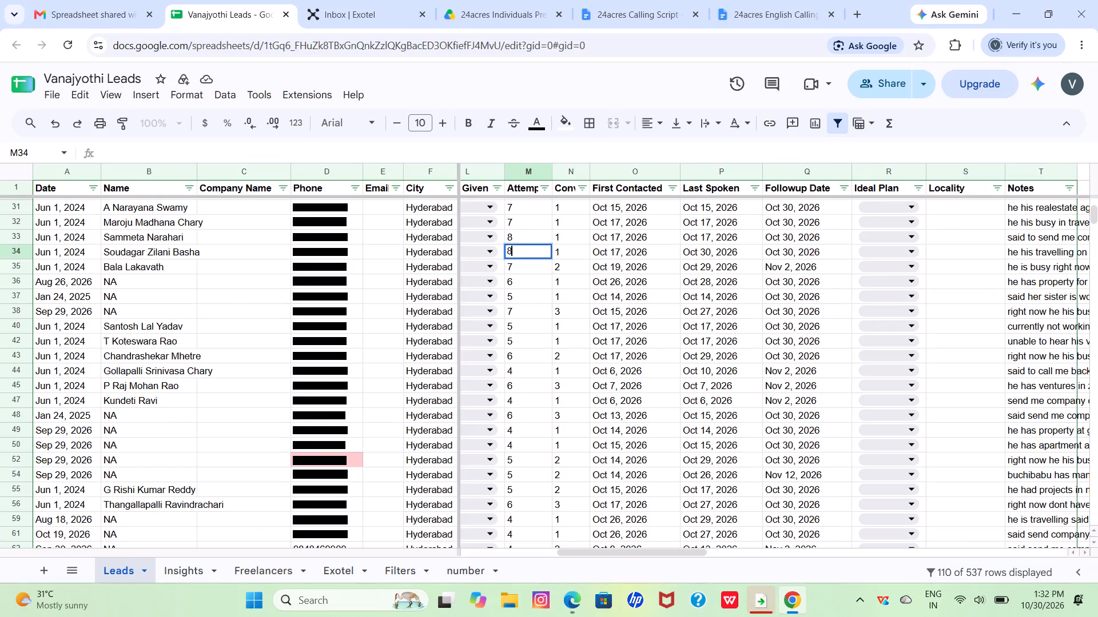
pyautogui.click(574, 250)
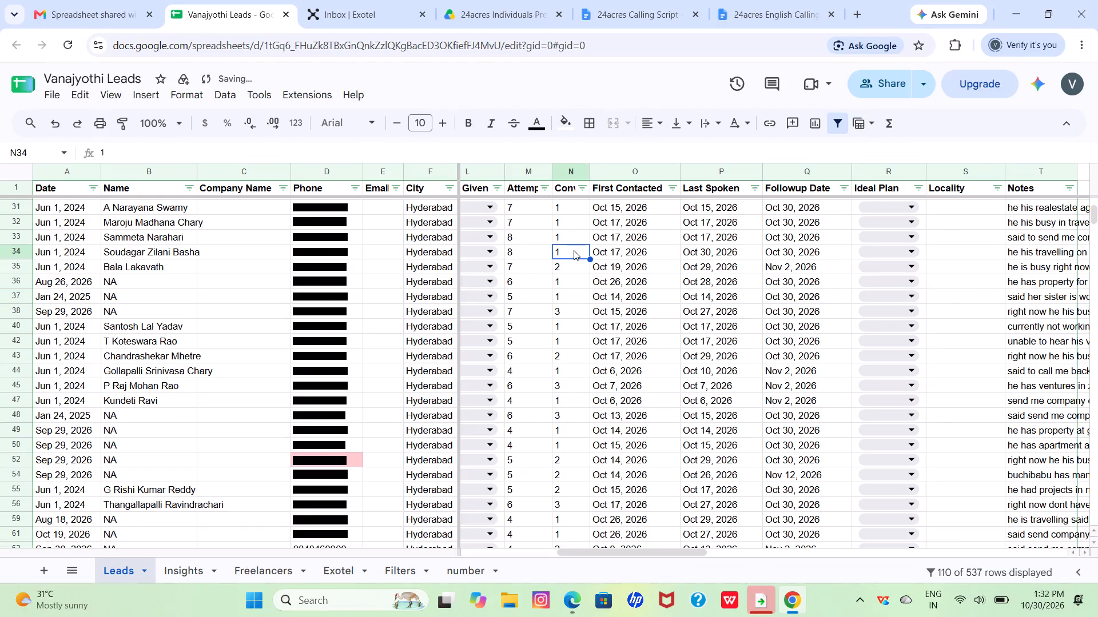
pyautogui.press('2')
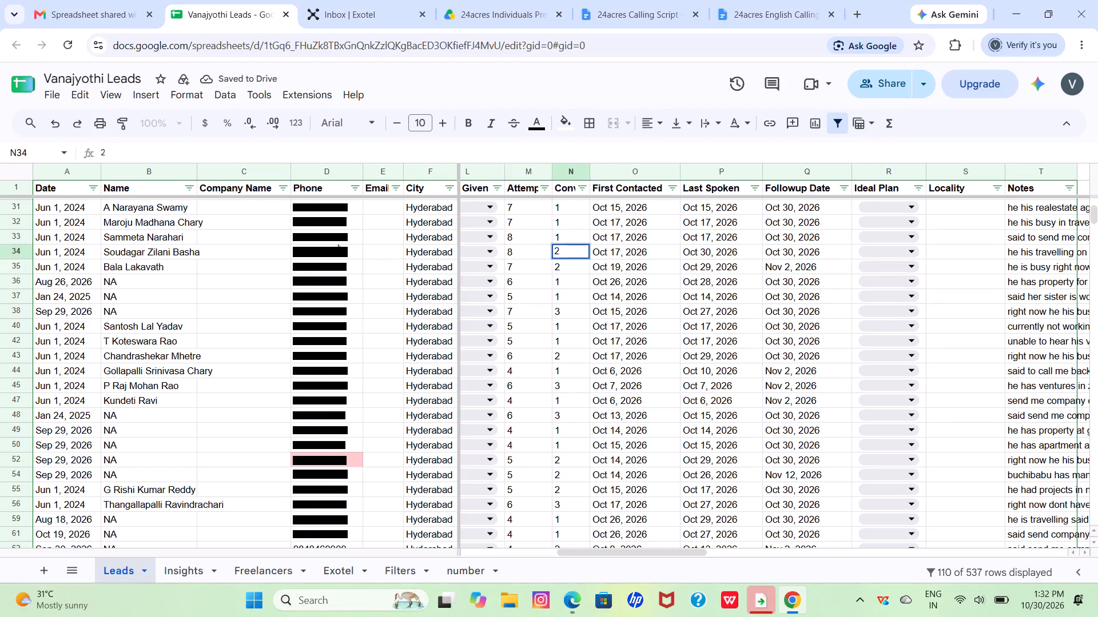
# Copy the phone number of the lead in row 34.
pyautogui.click(338, 249)
pyautogui.hotkey('ctrl', 'c')
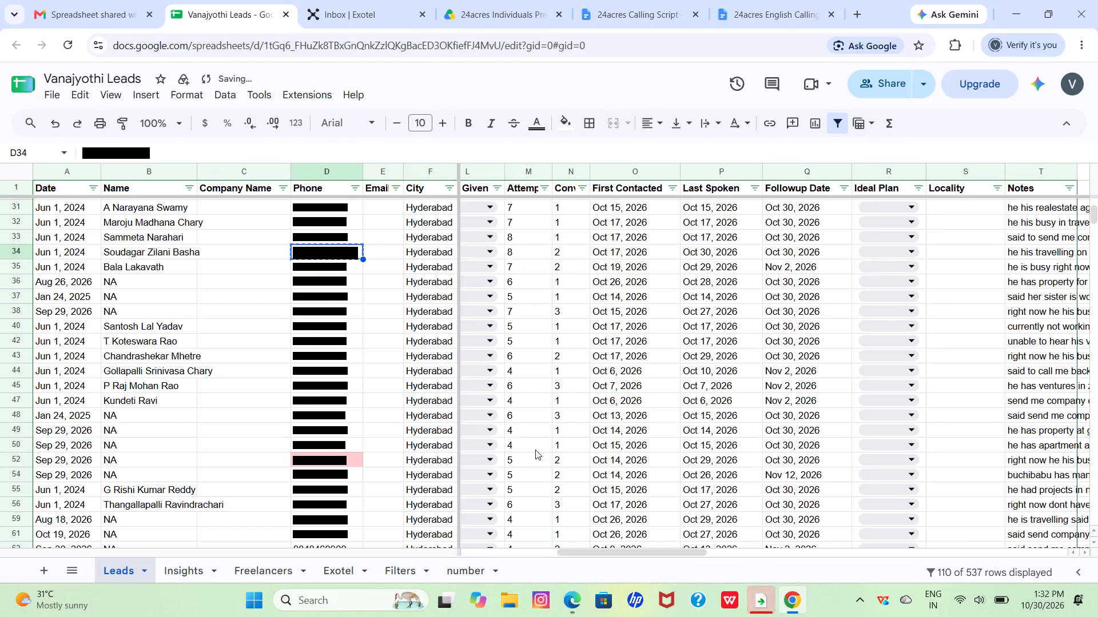
# Open WhatsApp.
pyautogui.click(258, 599)
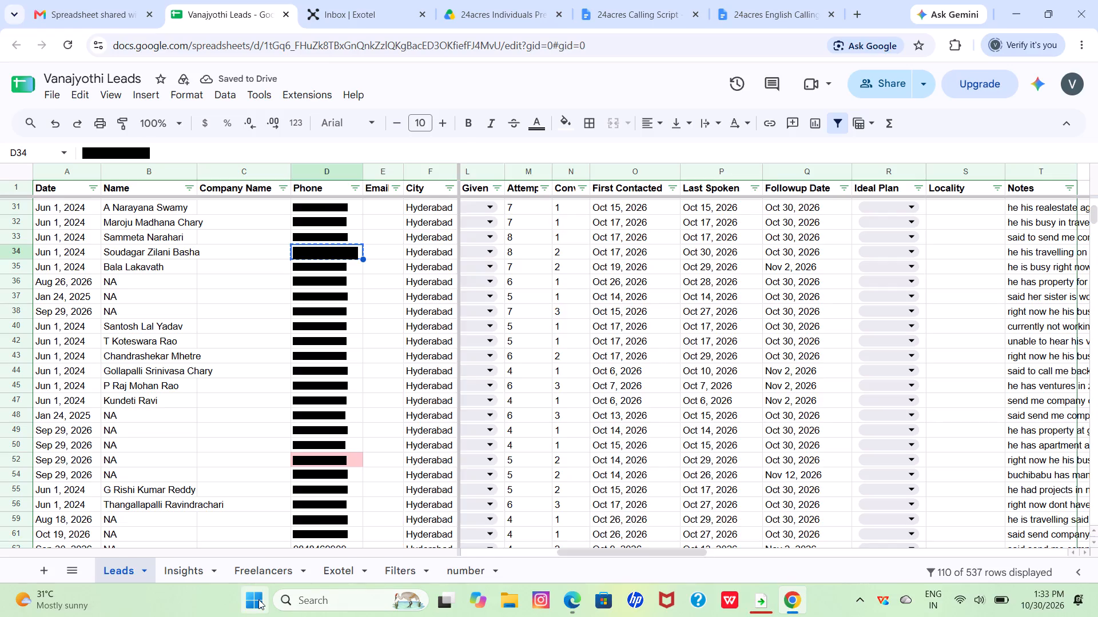
pyautogui.click(530, 483)
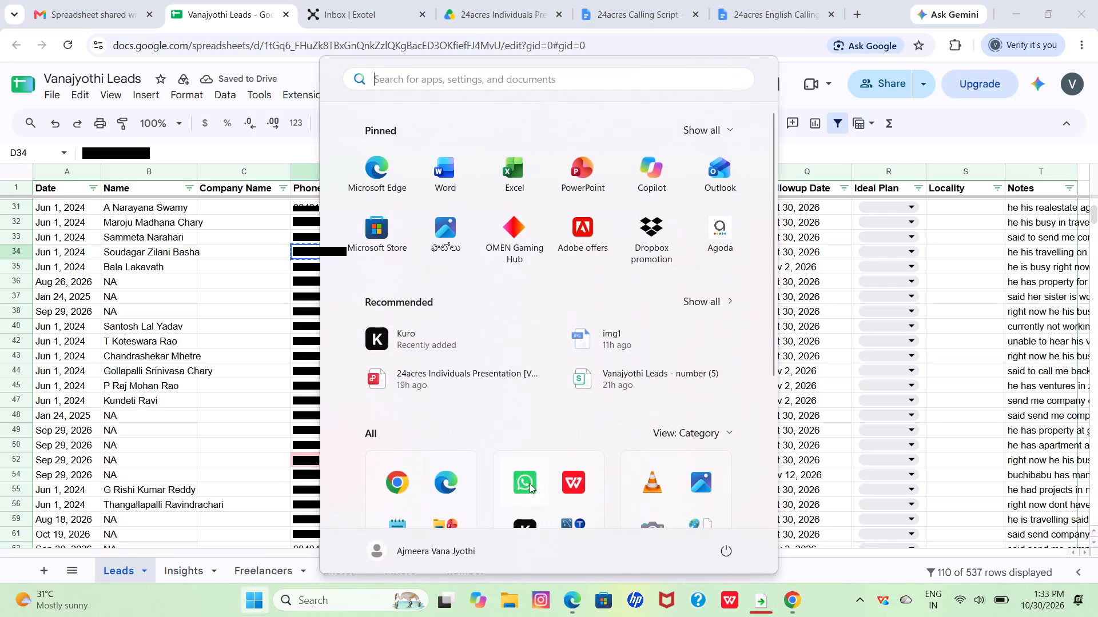
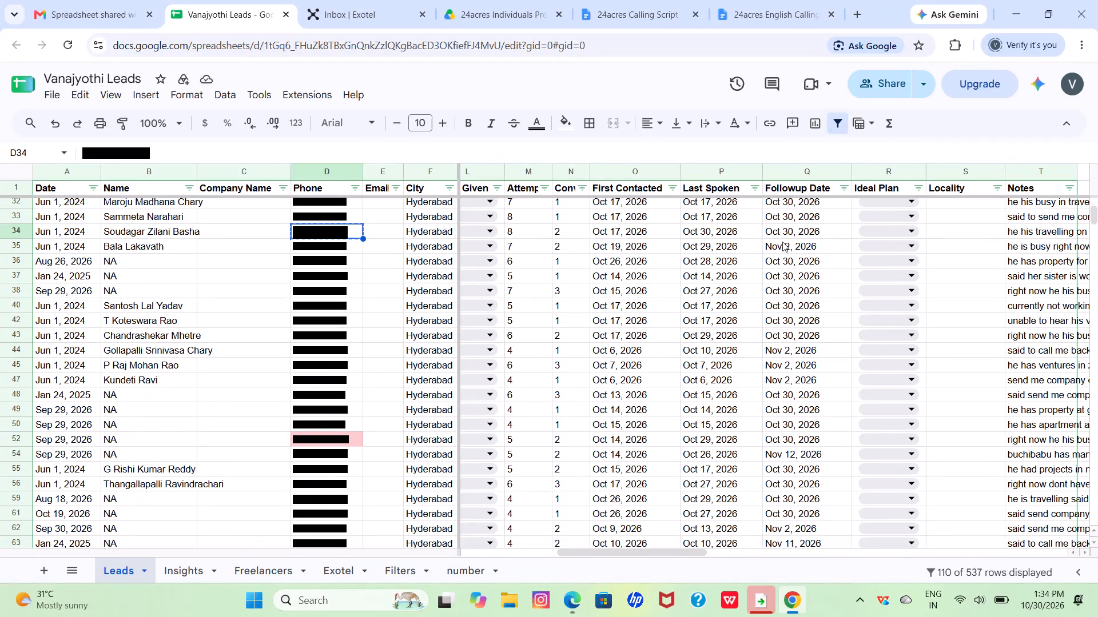
# Select the phone number of the lead in row 36.
pyautogui.scroll(-1, 743, 237)
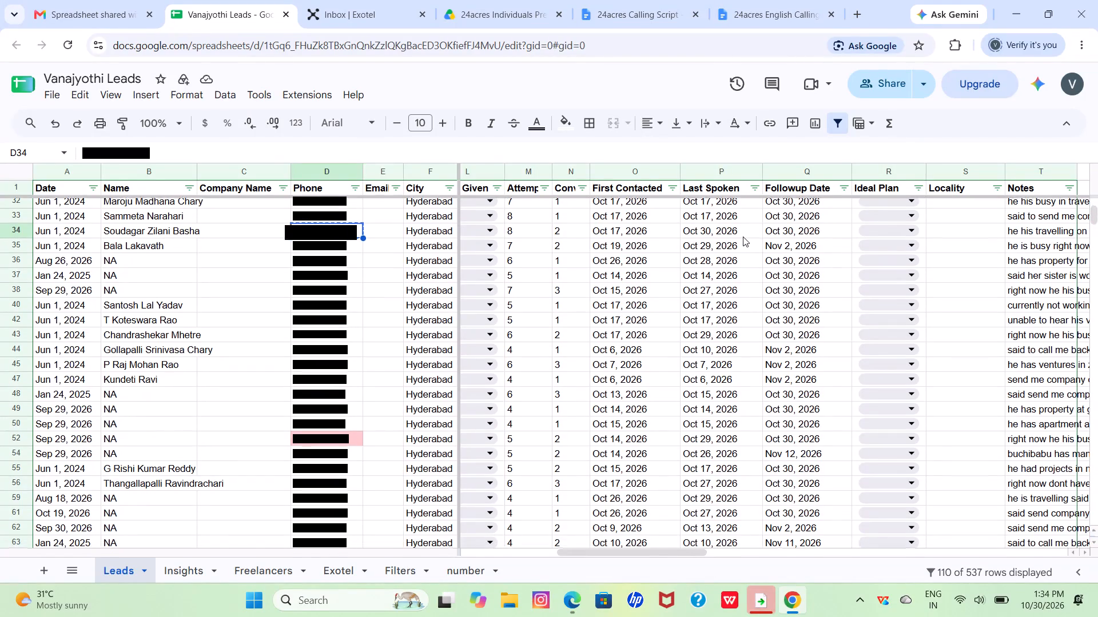
pyautogui.scroll(-1, 743, 237)
pyautogui.hscroll(-3, 743, 237)
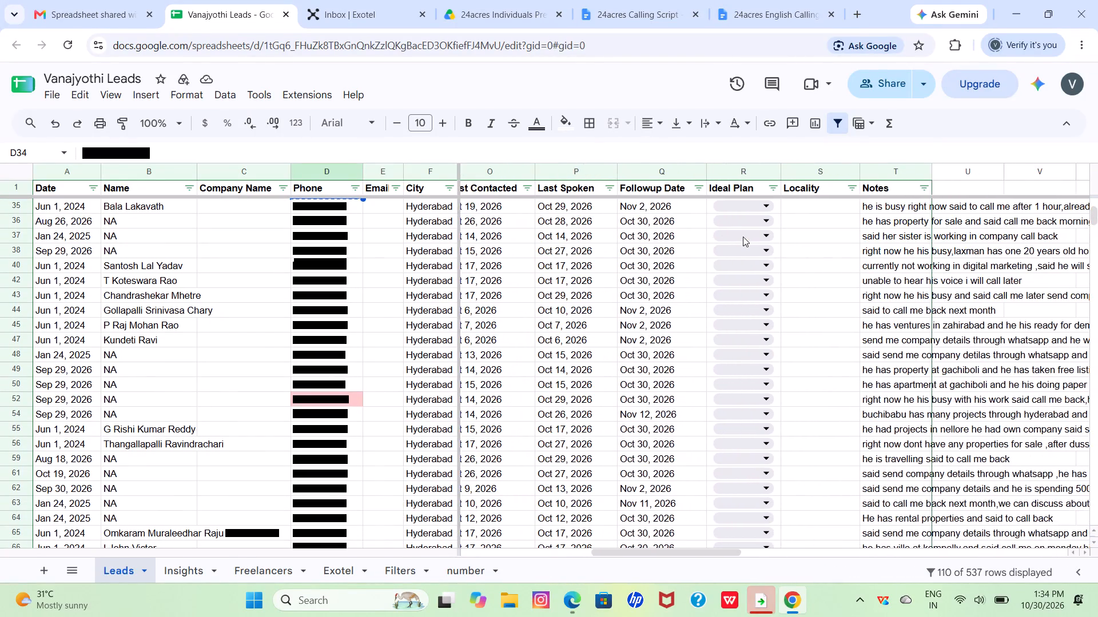
pyautogui.hscroll(-2, 743, 237)
pyautogui.hscroll(2, 743, 237)
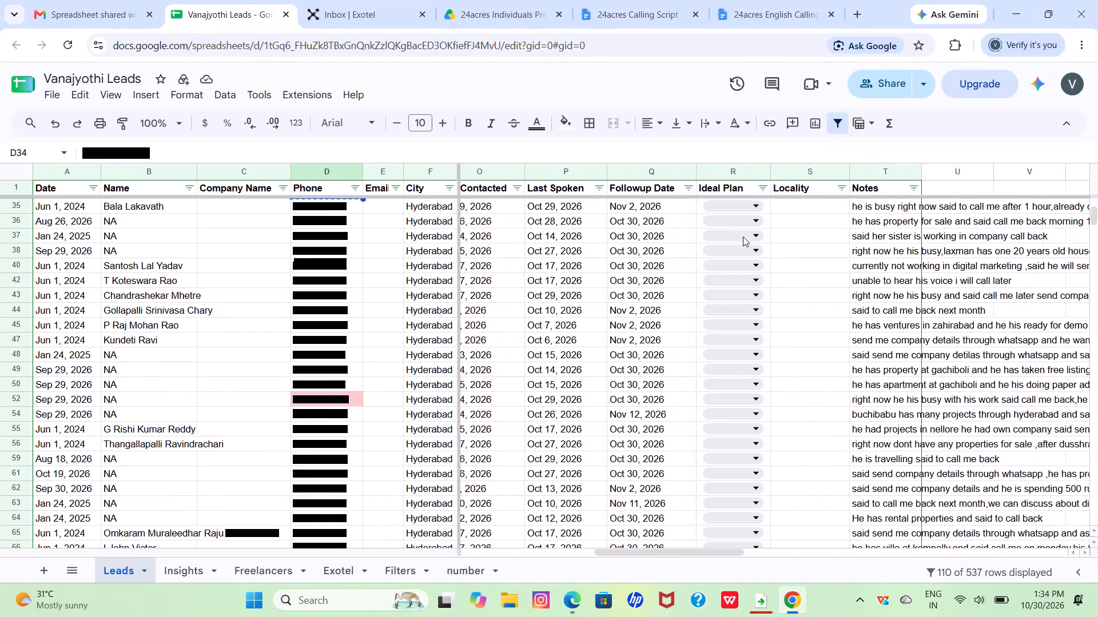
pyautogui.hscroll(4, 743, 237)
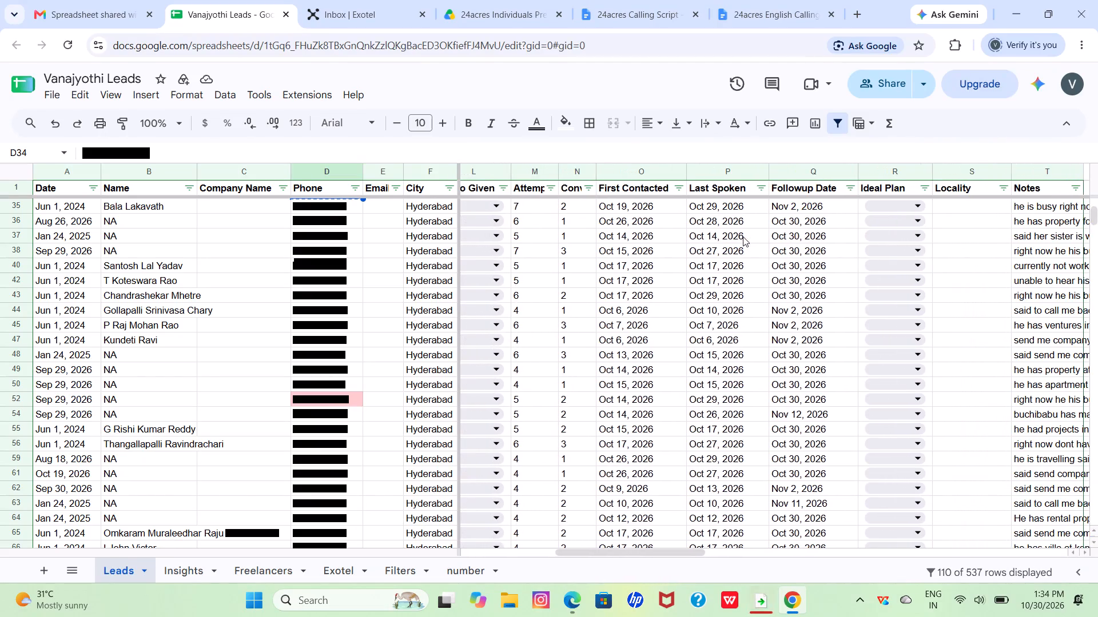
pyautogui.click(329, 212)
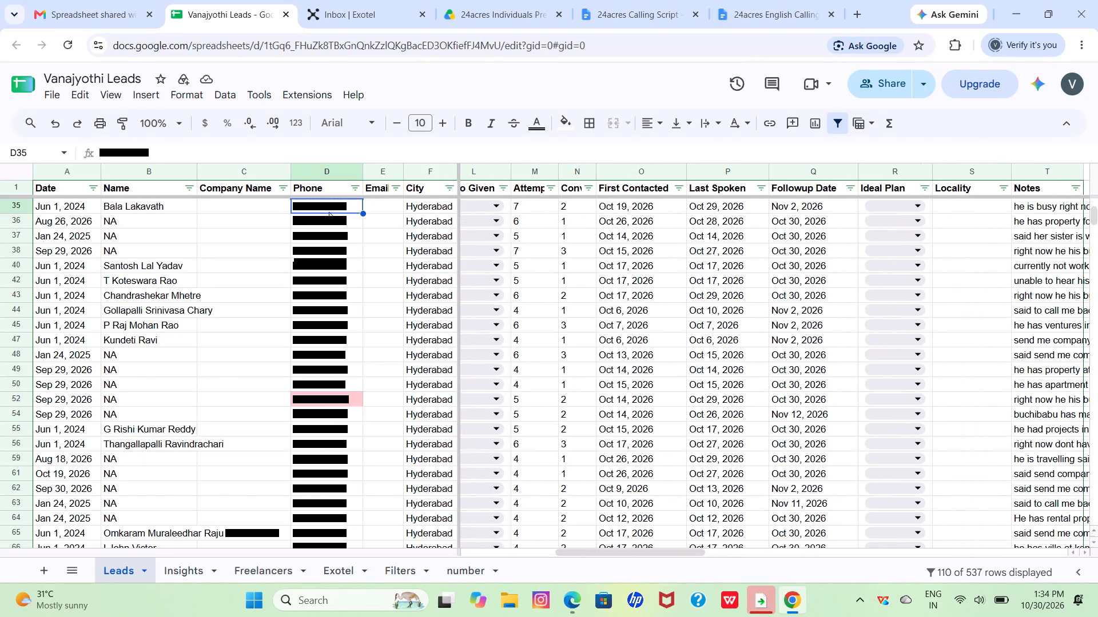
pyautogui.click(330, 224)
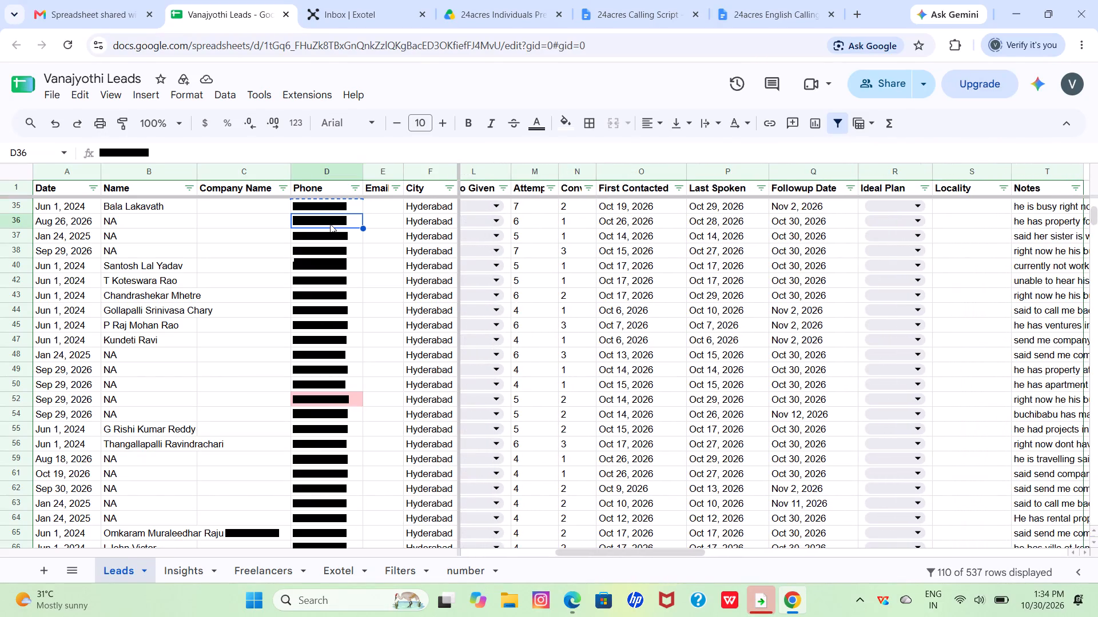
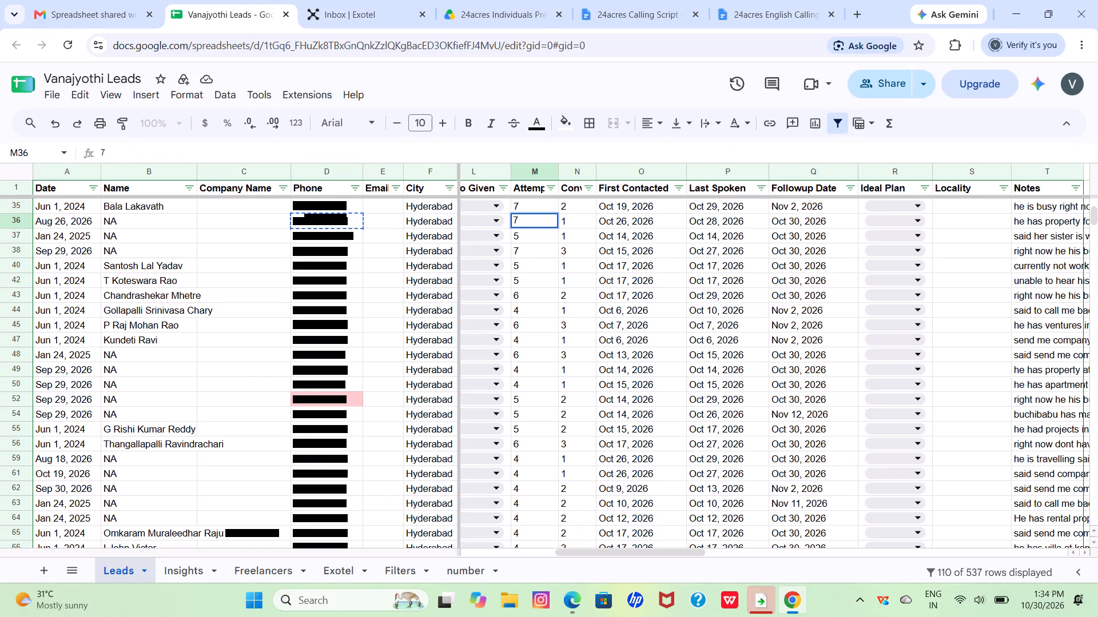
# Set the attempt count of the lead in row 36 to 7.
pyautogui.click(589, 219)
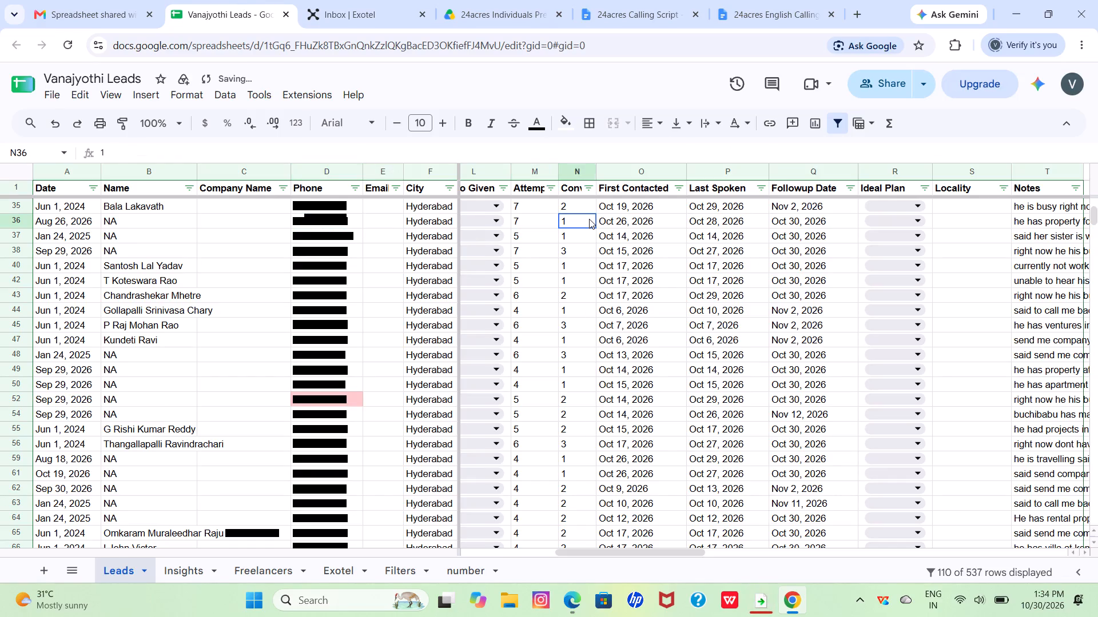
# Review row 36's phone number, attempt count, contact dates and notes.
pyautogui.click(336, 215)
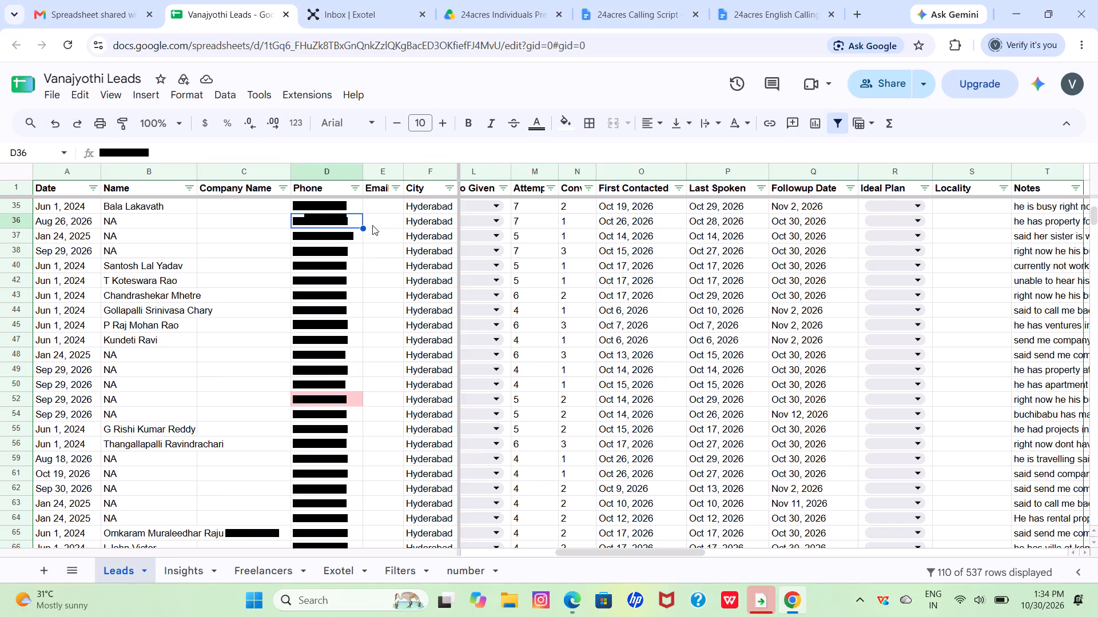
pyautogui.scroll(1, 376, 227)
pyautogui.scroll(-1, 376, 227)
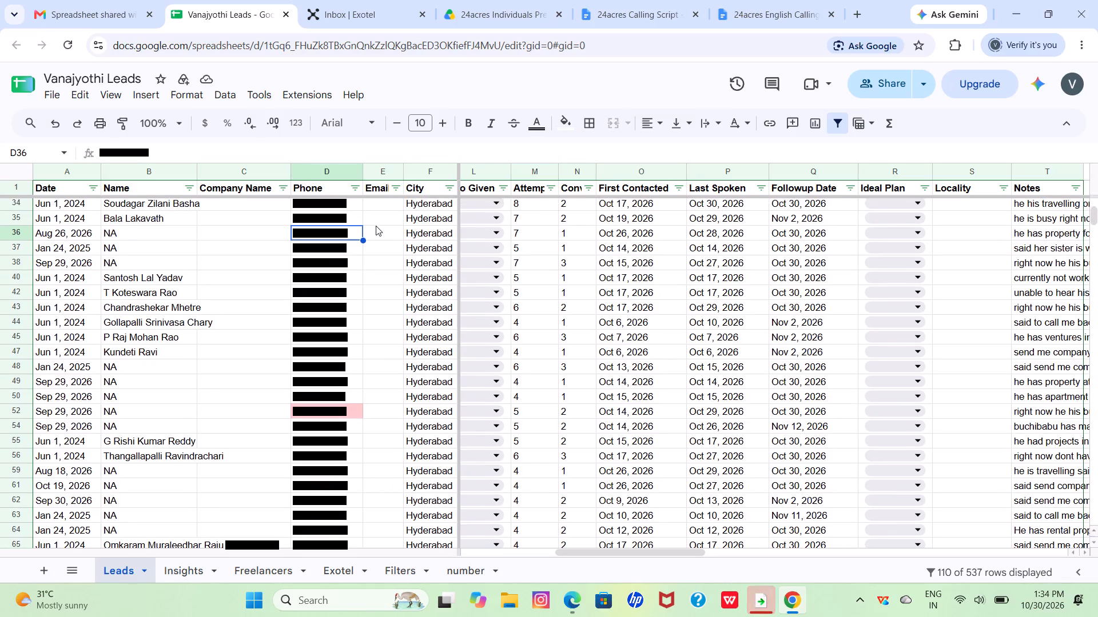
pyautogui.scroll(-1, 376, 226)
pyautogui.click(536, 230)
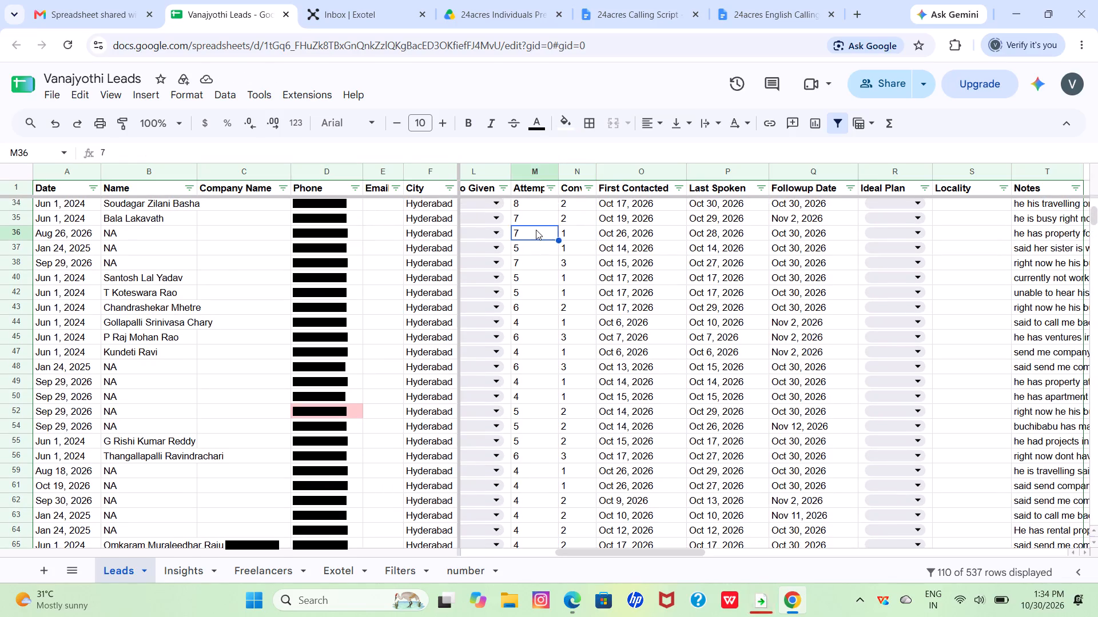
pyautogui.hscroll(-5, 536, 230)
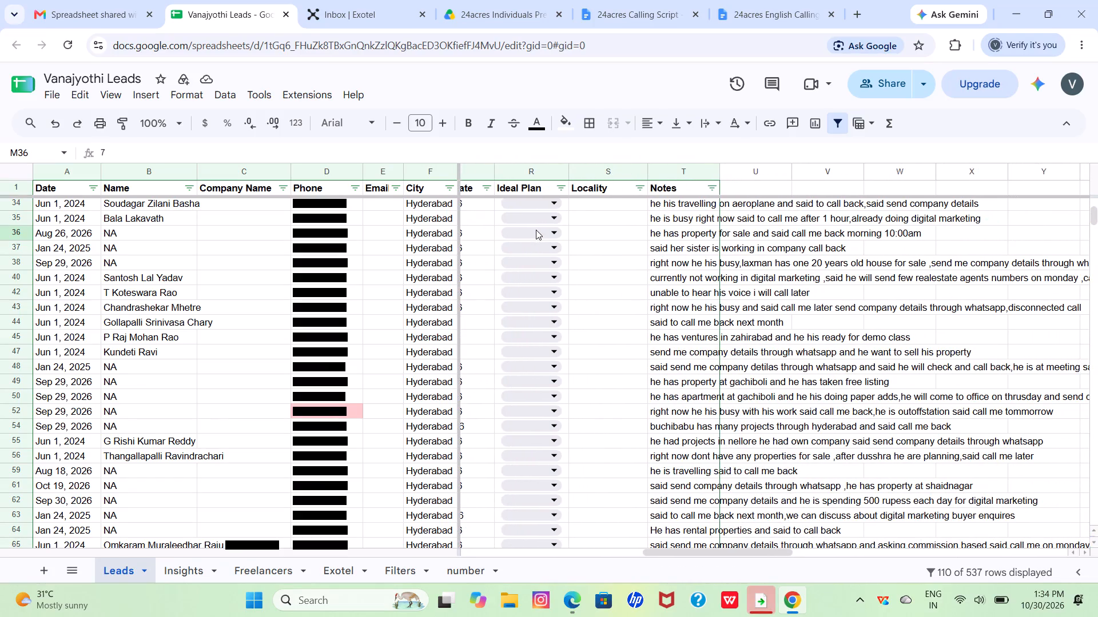
pyautogui.hscroll(3, 536, 230)
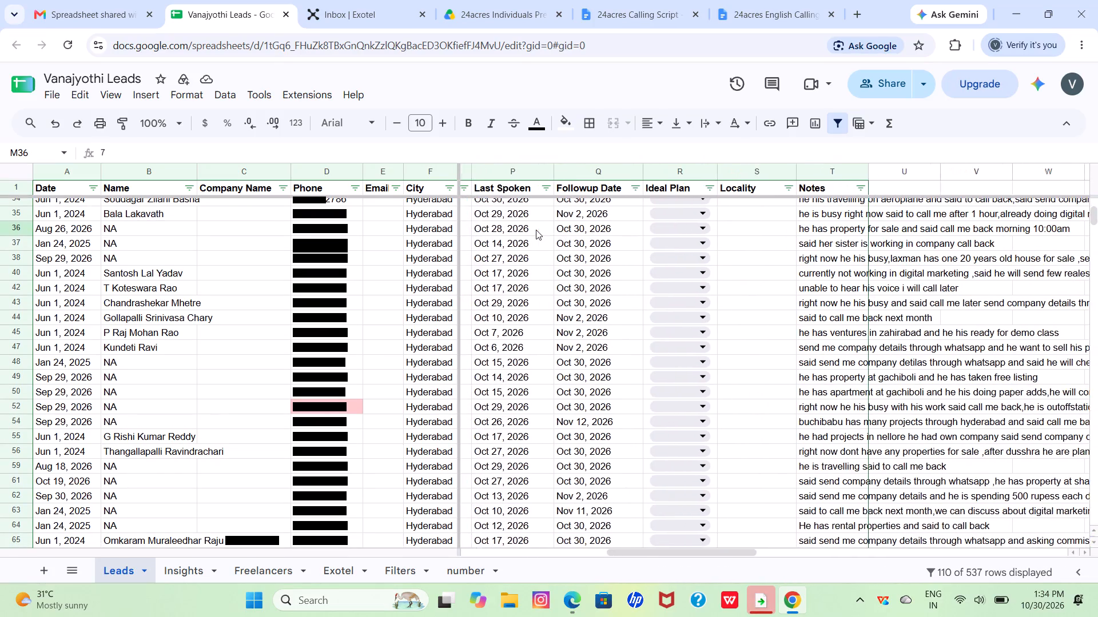
pyautogui.hscroll(2, 536, 230)
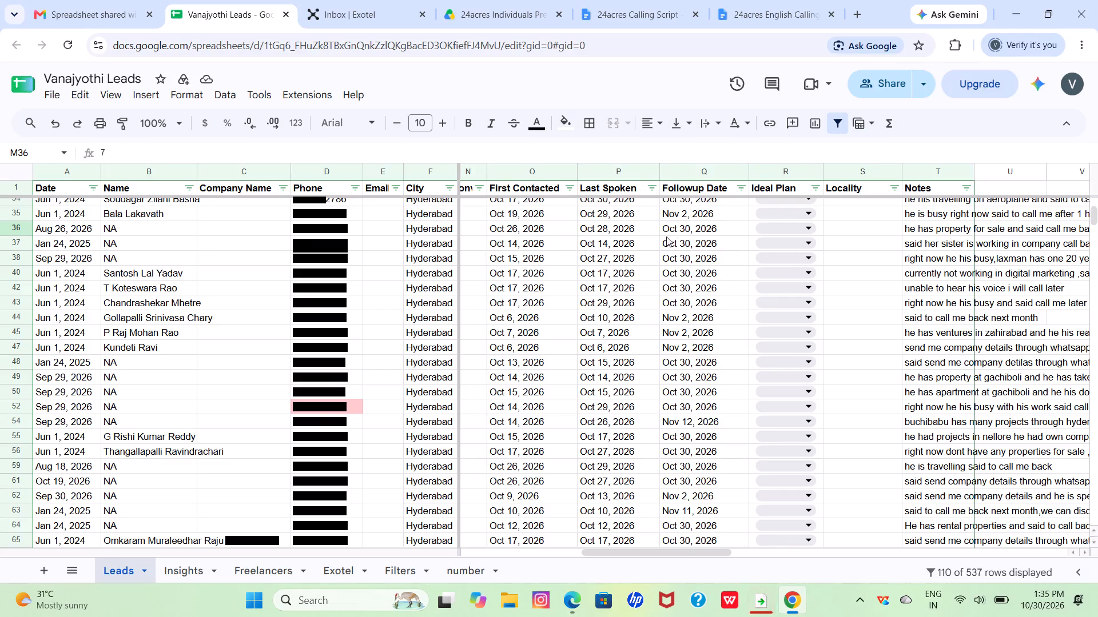
# Check the contact and follow-up dates of the lead in row 37 and select that lead's phone number.
pyautogui.click(700, 243)
pyautogui.hscroll(-1, 700, 243)
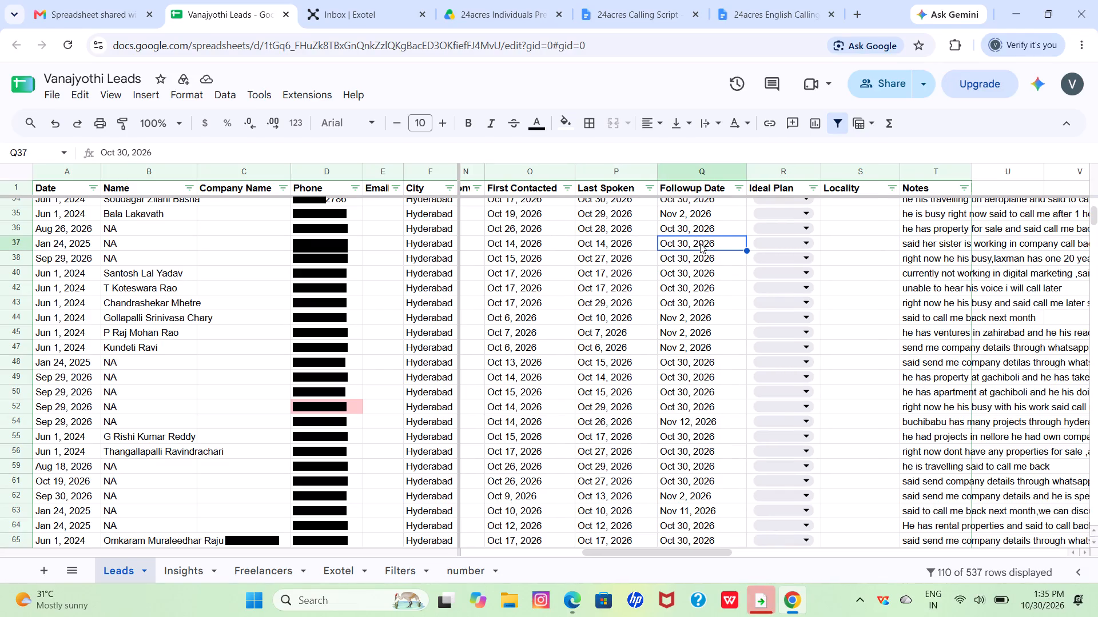
pyautogui.hscroll(-1, 700, 243)
pyautogui.hscroll(3, 700, 243)
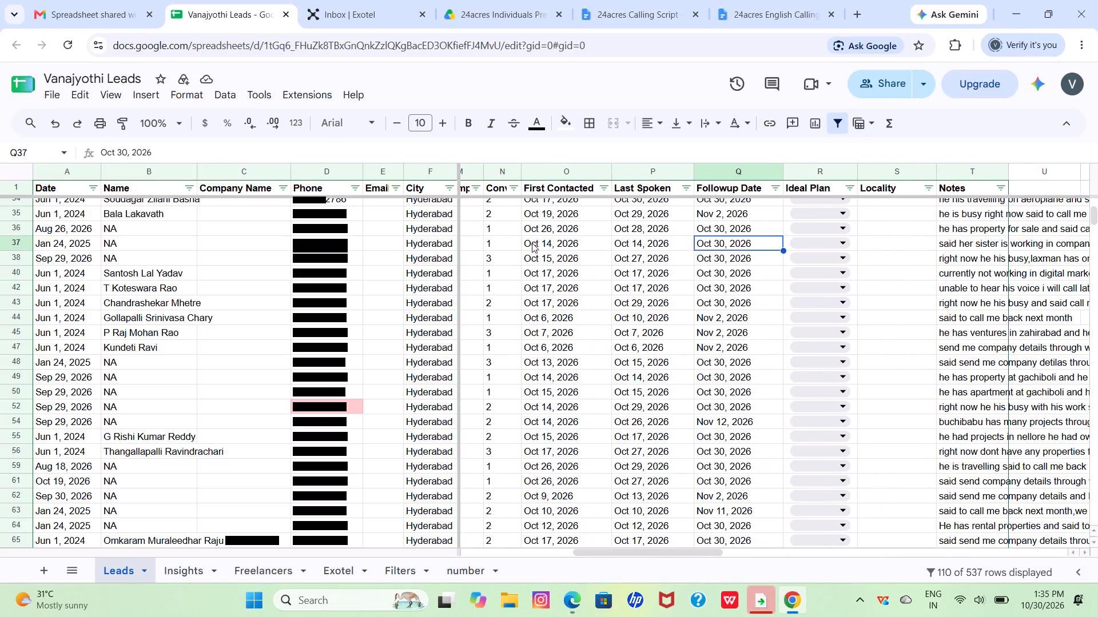
pyautogui.hscroll(3, 470, 244)
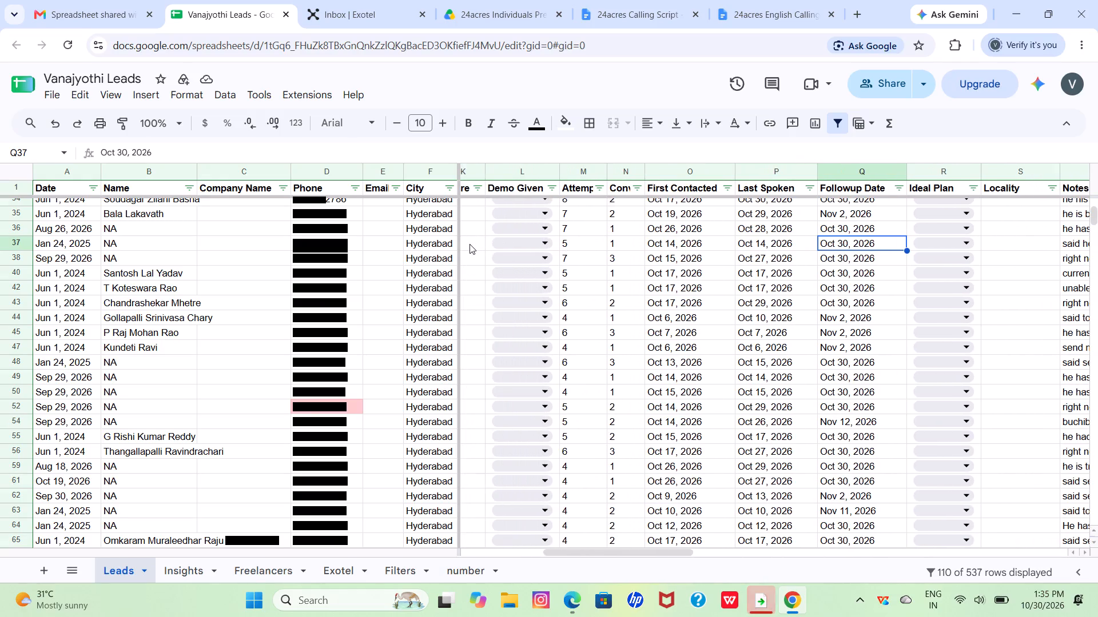
pyautogui.click(337, 241)
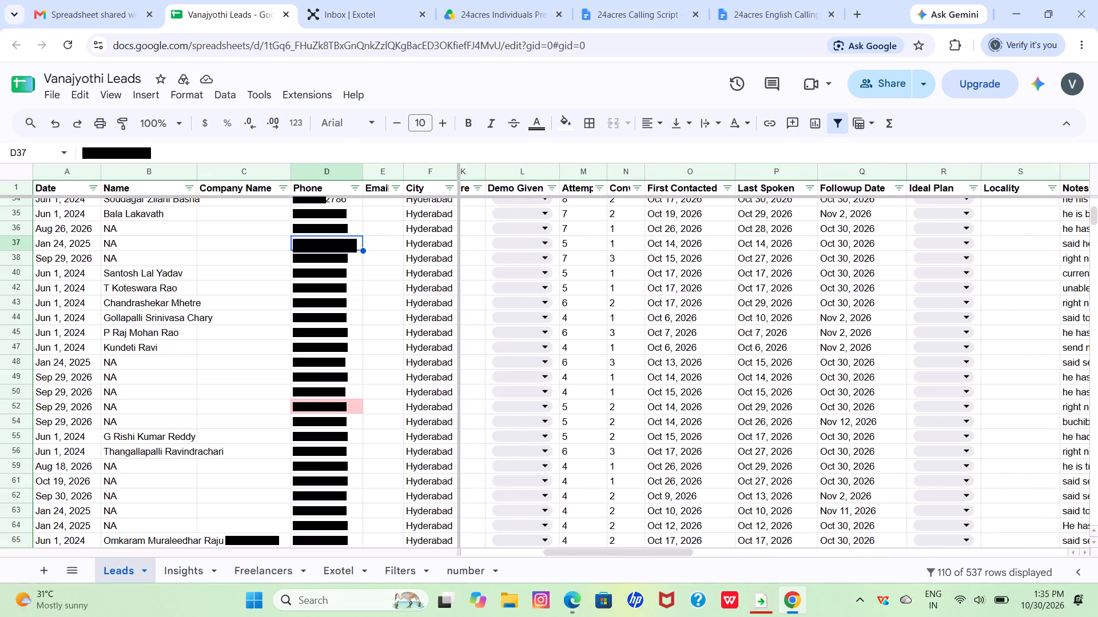
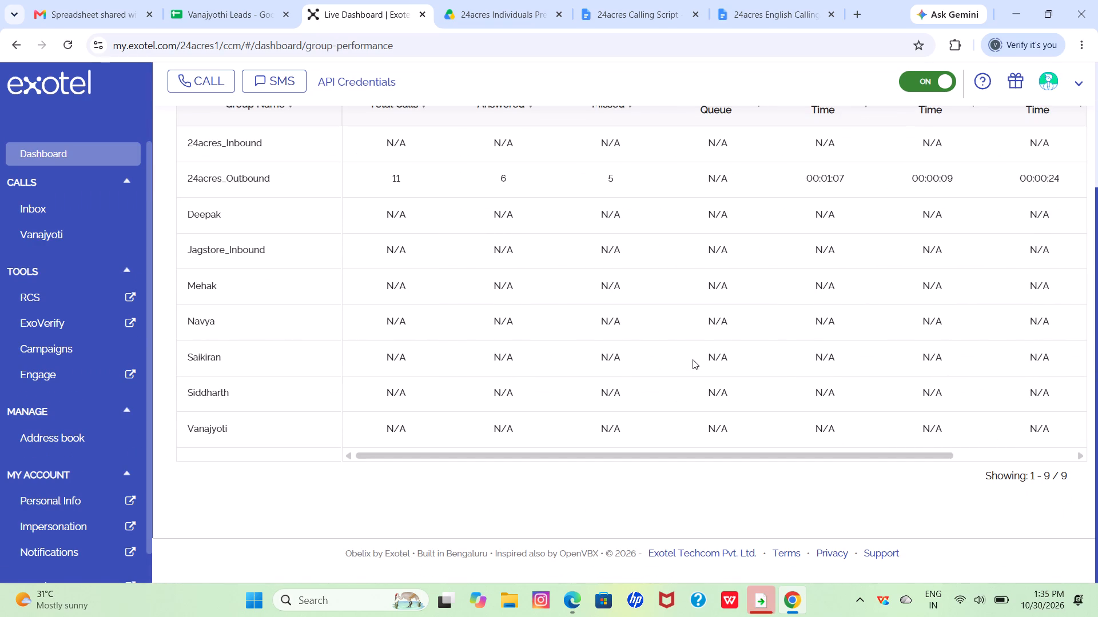
# Review today's overall call statistics for all agents in the Exotel dashboard's Agent Performance report.
pyautogui.scroll(5, 693, 359)
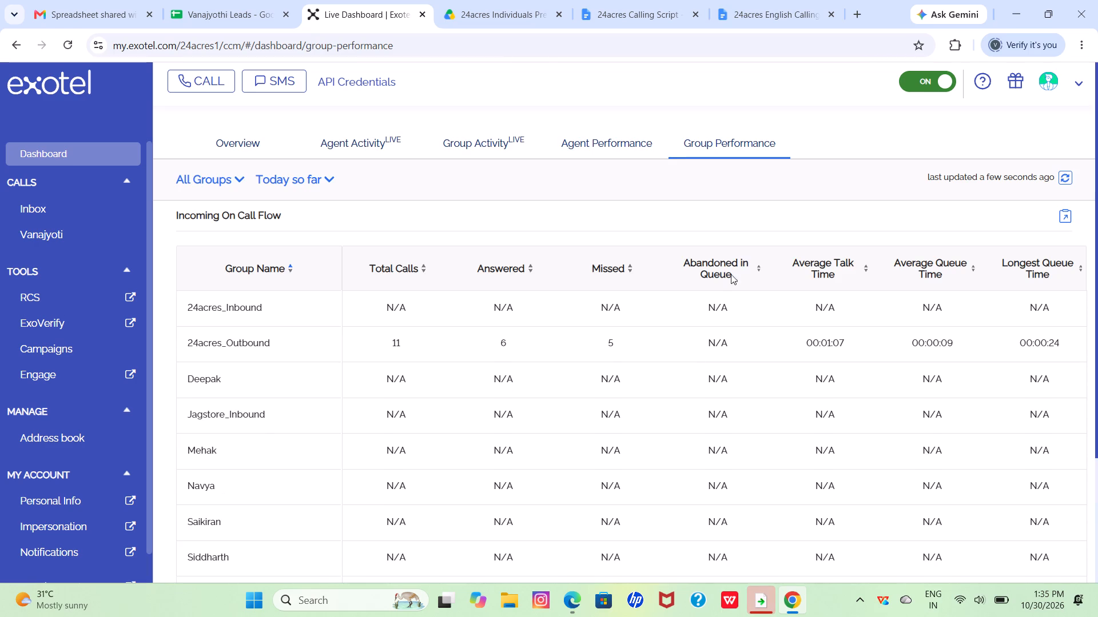
pyautogui.click(613, 146)
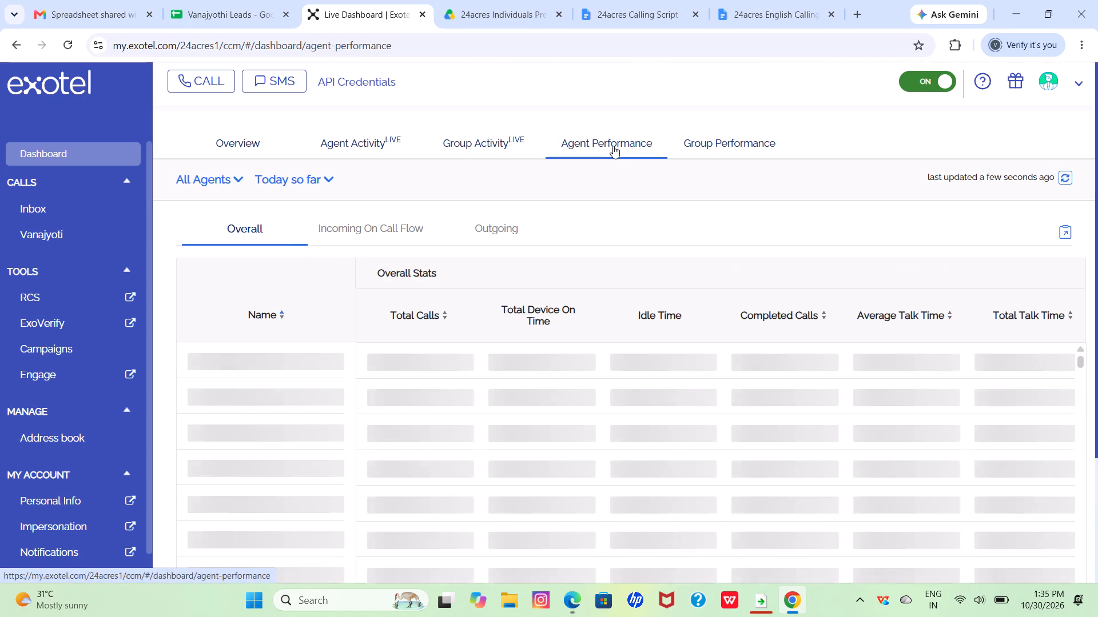
pyautogui.scroll(-5, 681, 383)
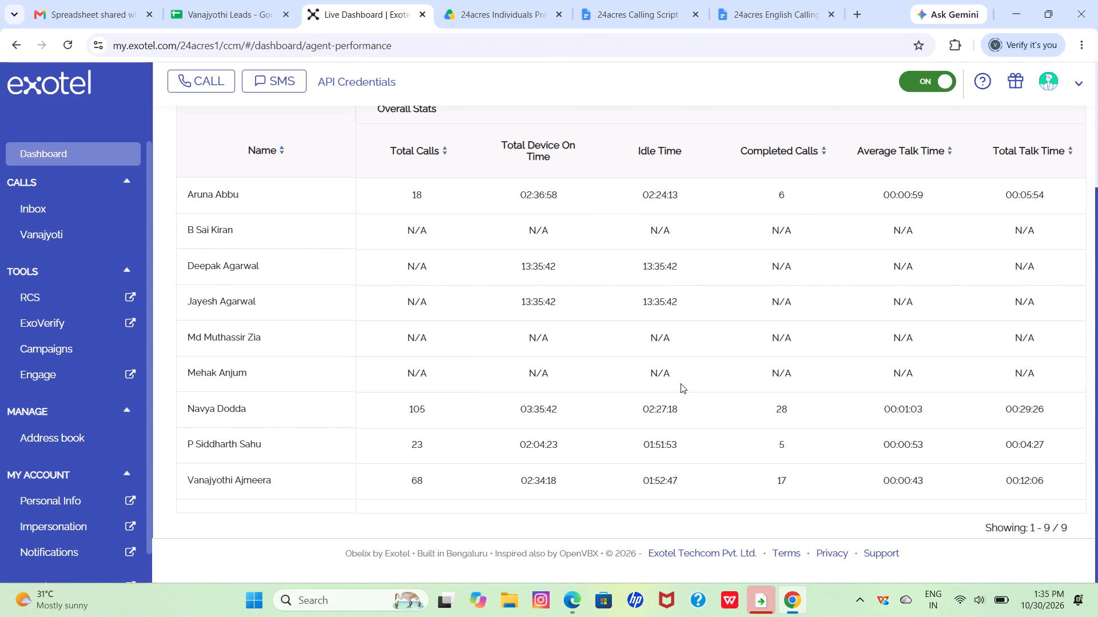
pyautogui.scroll(8, 681, 383)
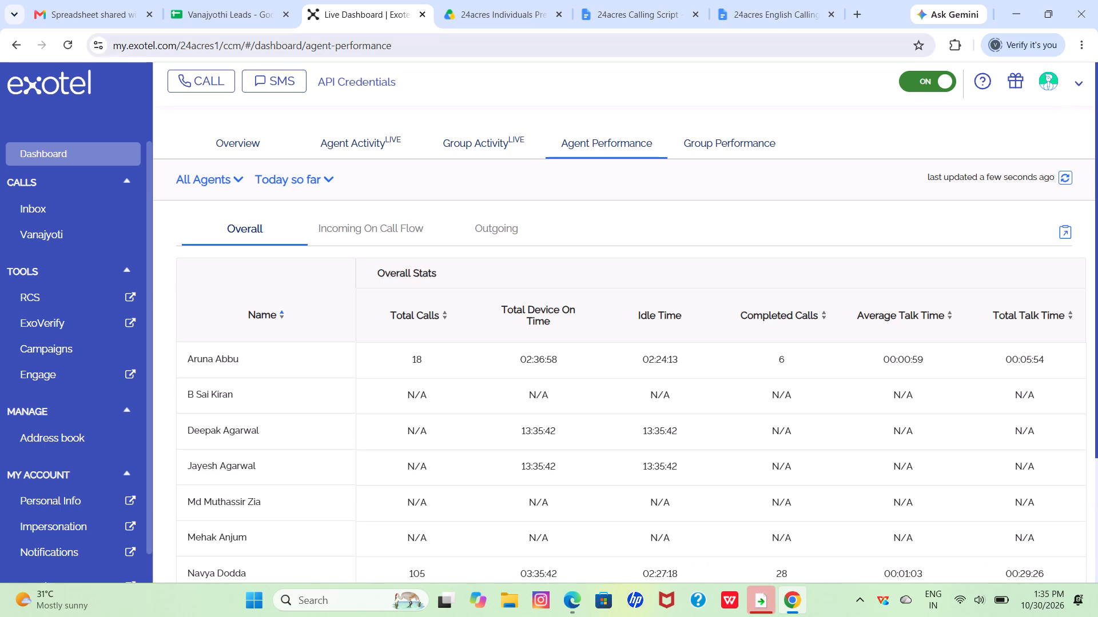
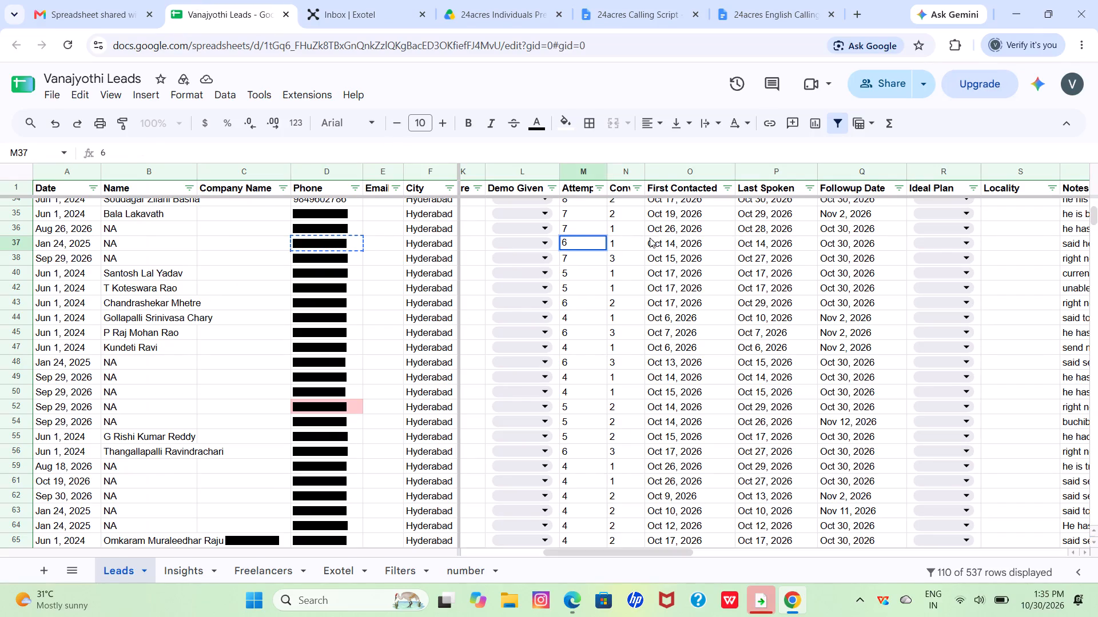
# Finish entering 6 as the attempts count for the lead in row 37 and check that row's contact details.
pyautogui.click(641, 245)
pyautogui.hscroll(-3, 641, 245)
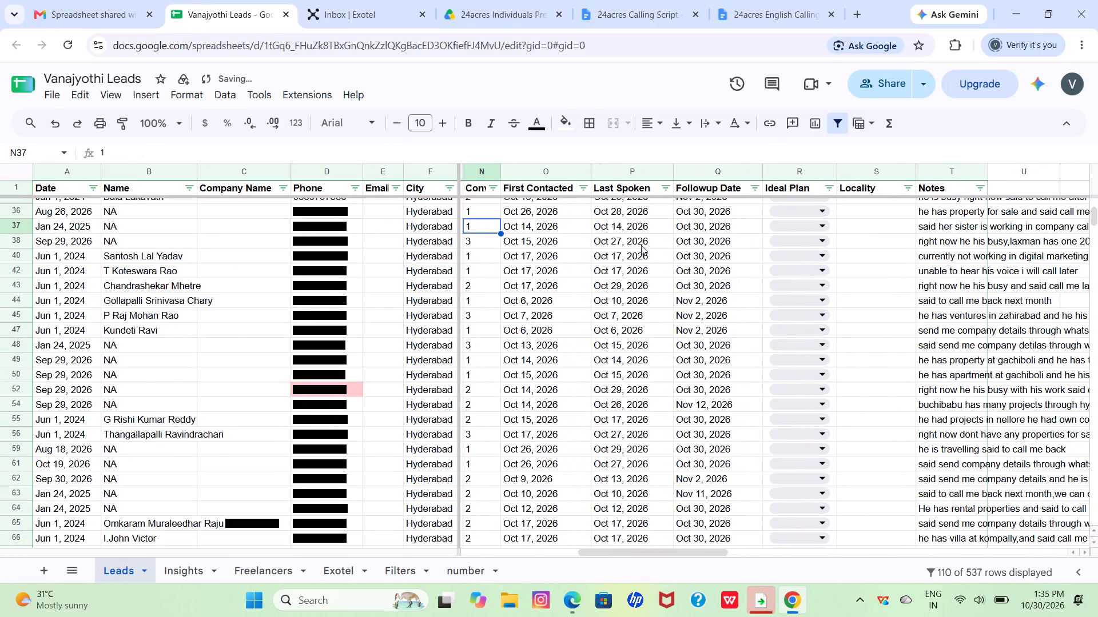
pyautogui.scroll(-1, 641, 245)
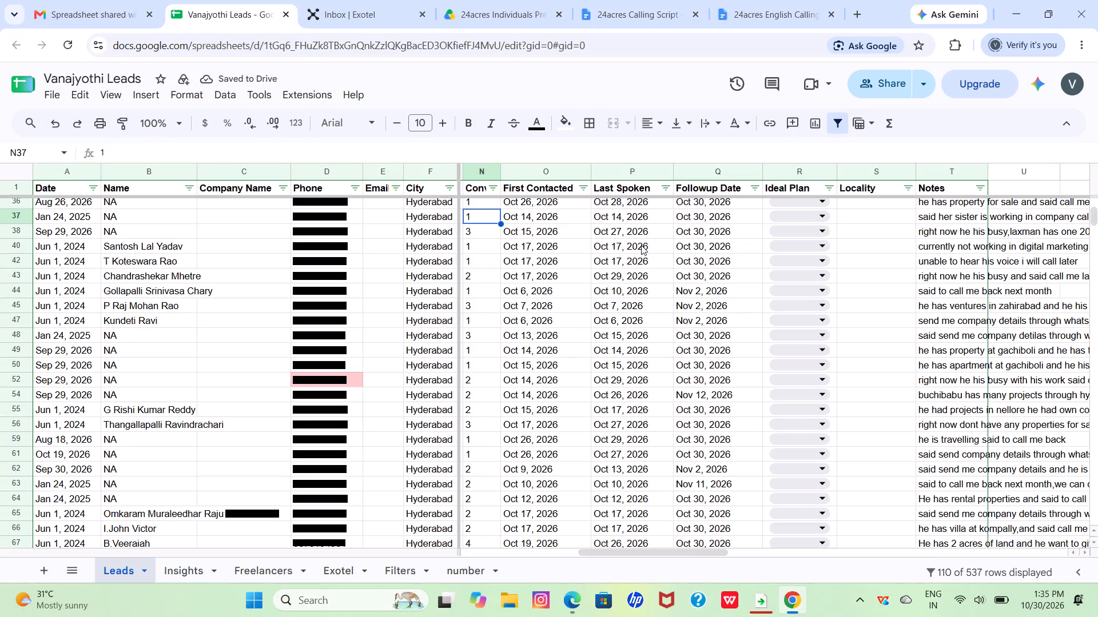
pyautogui.hscroll(4, 641, 245)
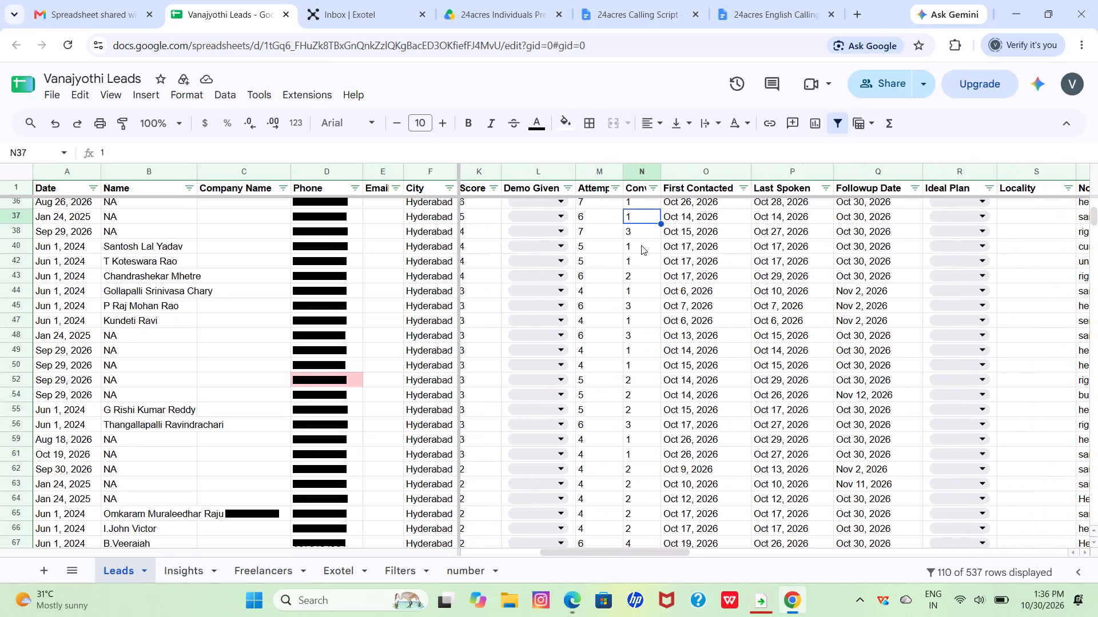
pyautogui.click(591, 222)
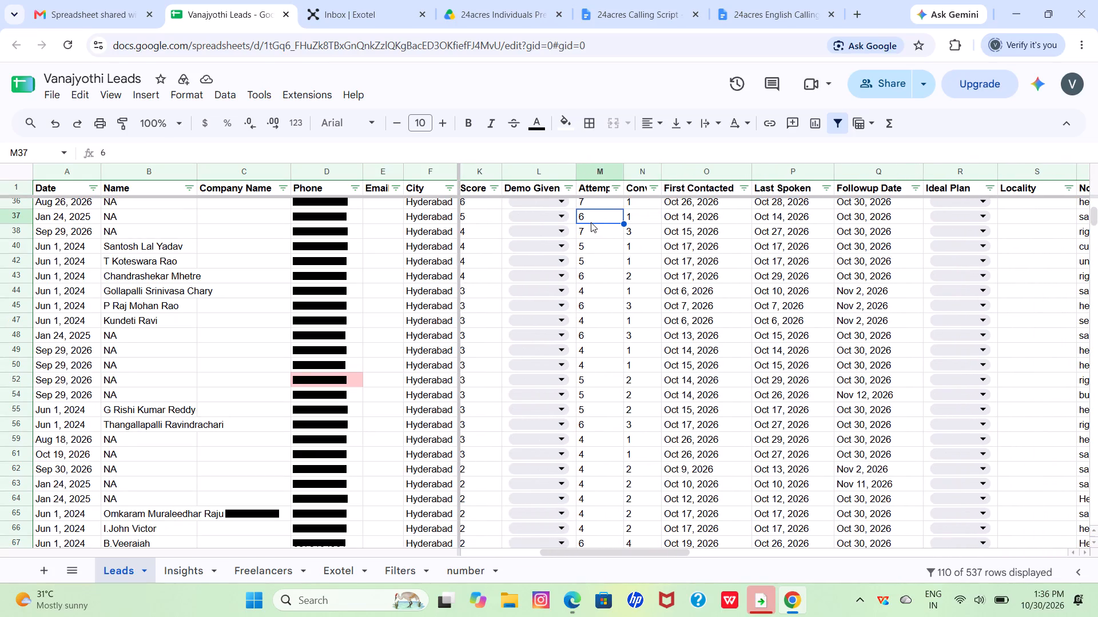
pyautogui.hscroll(1, 591, 222)
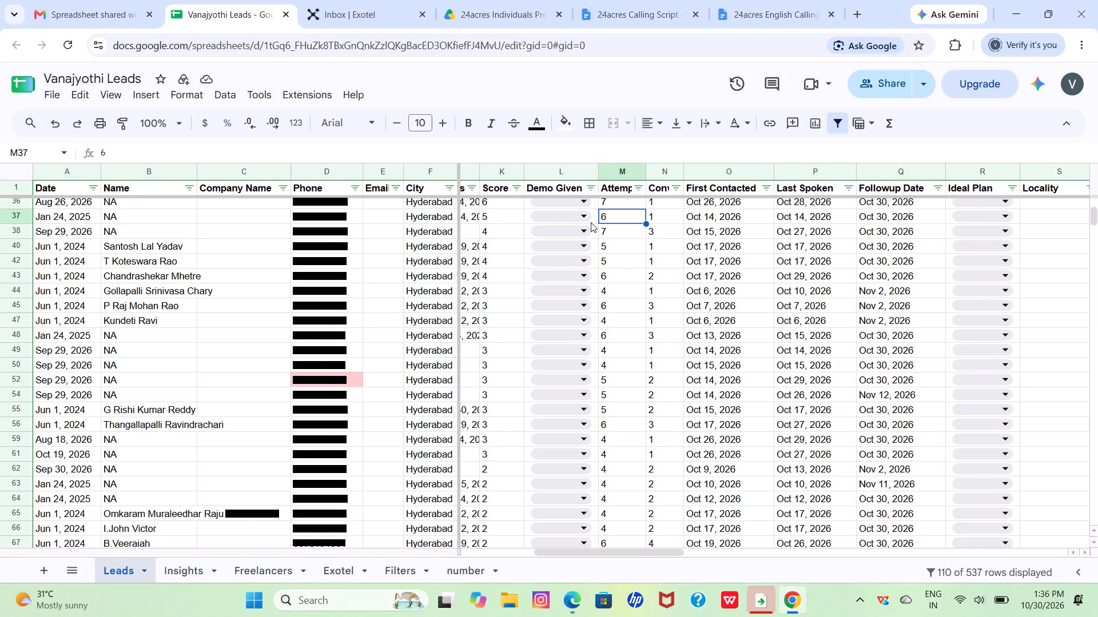
# Review the attempts, contact dates, follow-up date and notes of the lead in row 38.
pyautogui.click(608, 234)
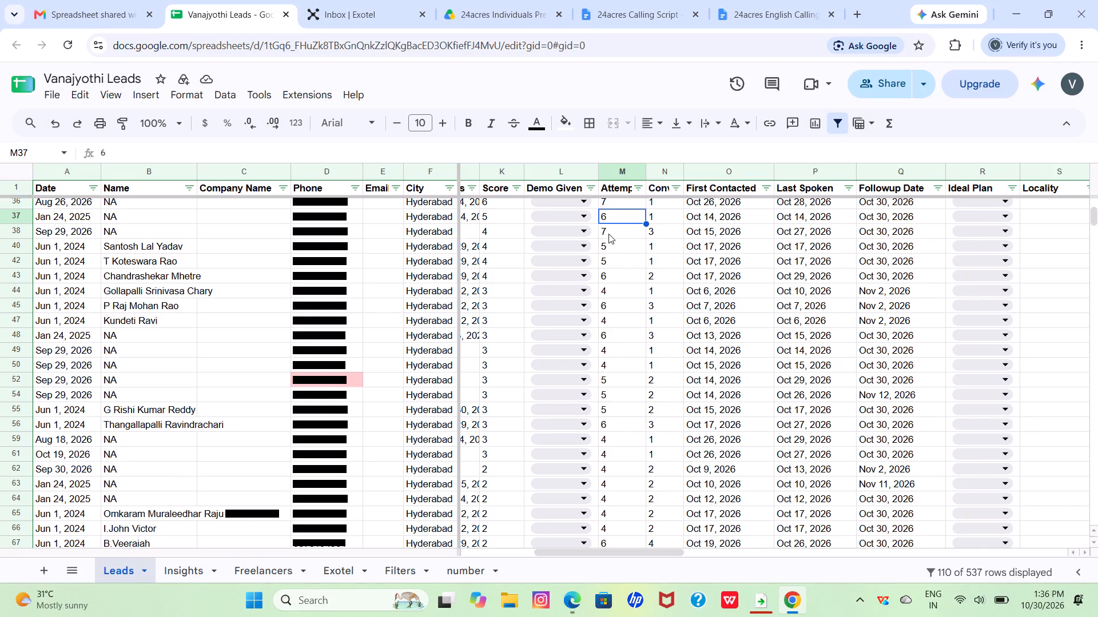
pyautogui.hscroll(-4, 608, 234)
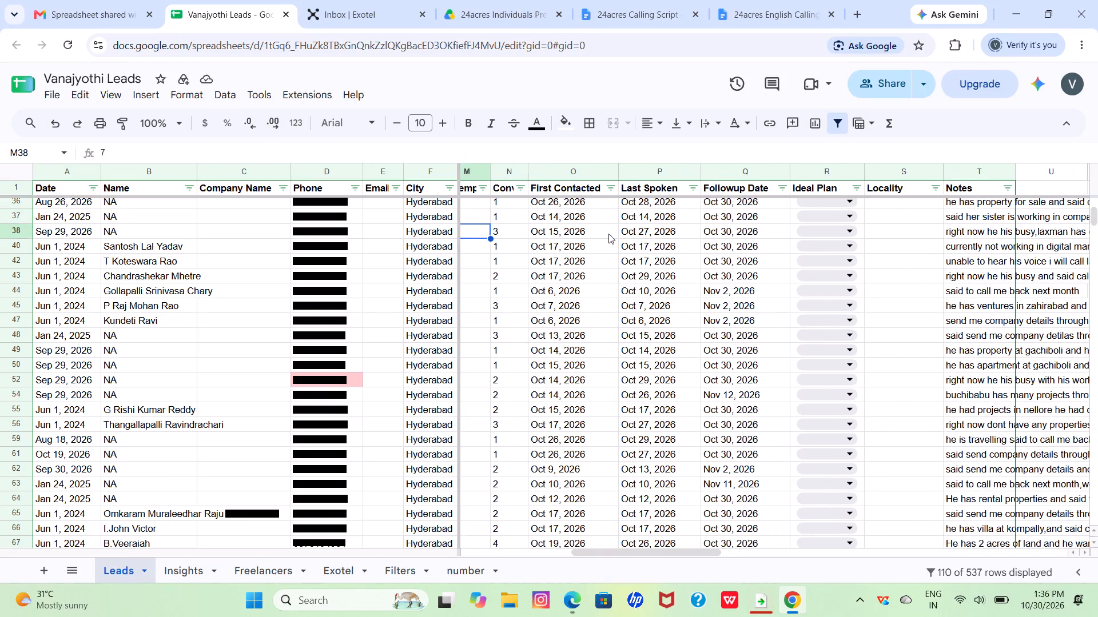
pyautogui.hscroll(2, 608, 234)
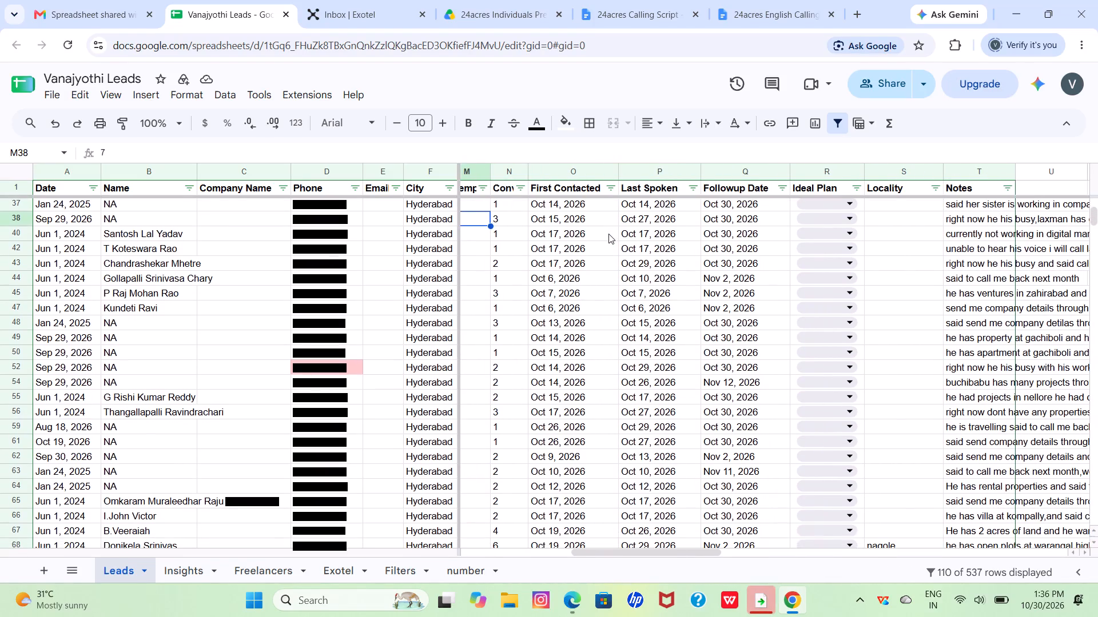
pyautogui.hscroll(3, 608, 234)
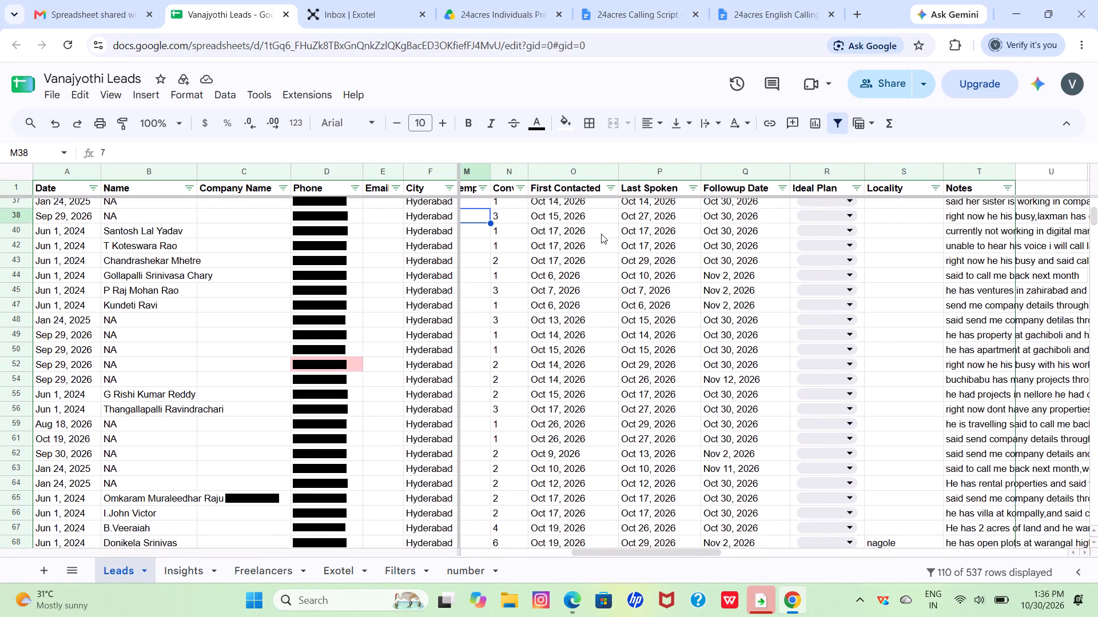
pyautogui.hscroll(2, 601, 234)
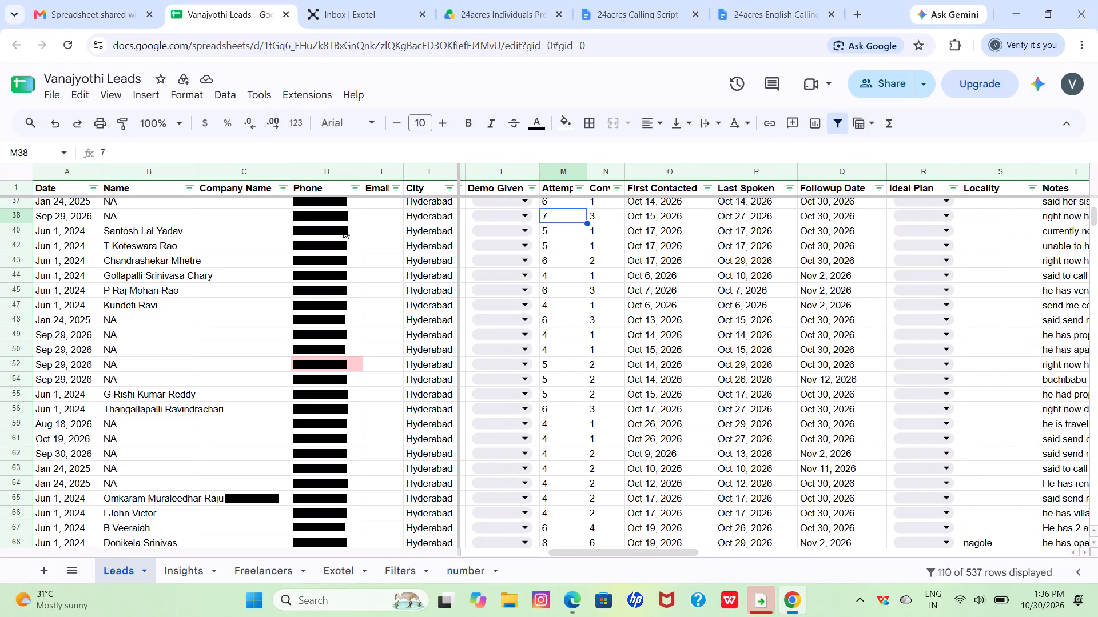
# Select the phone number of the lead in row 38.
pyautogui.click(340, 225)
pyautogui.click(334, 217)
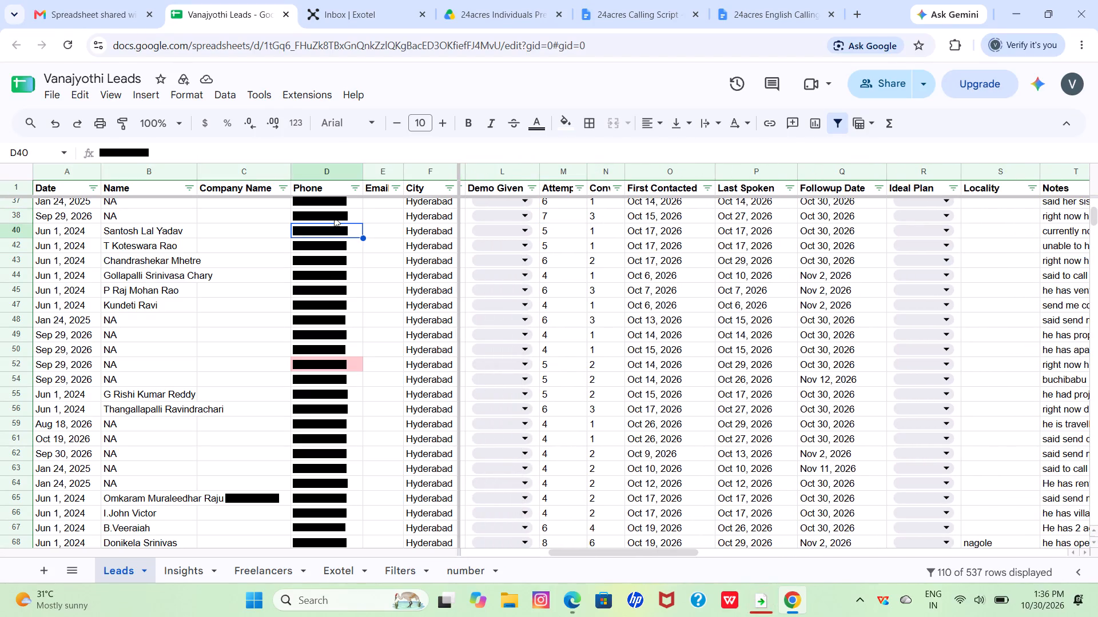
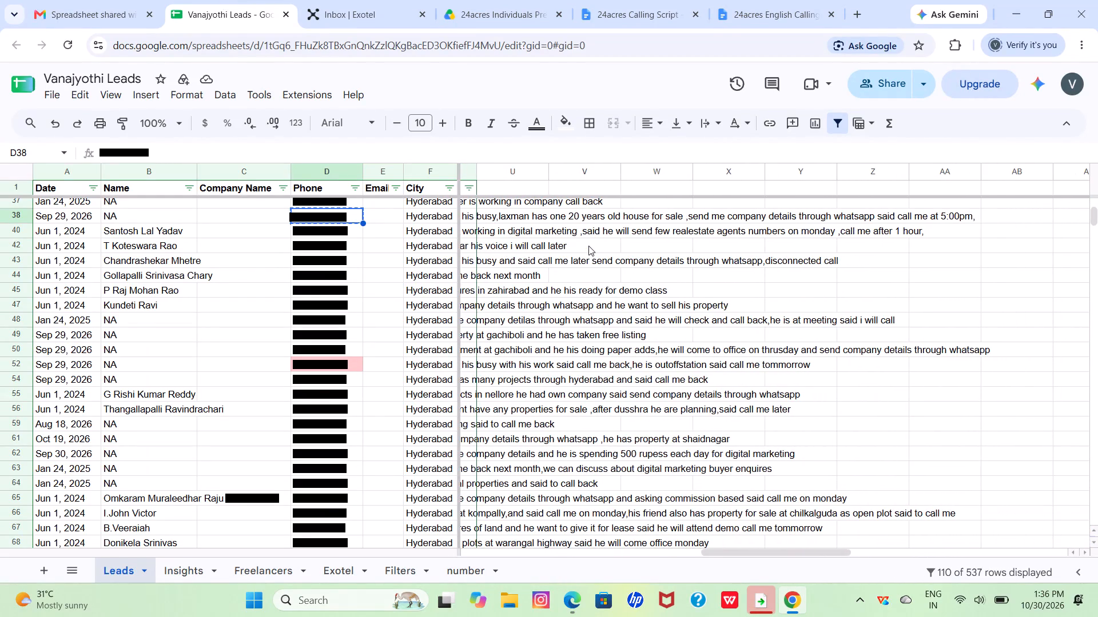
# Review the last spoken date and notes of the lead in row 38, plus the notes in rows 40 and 43.
pyautogui.hscroll(6, 588, 246)
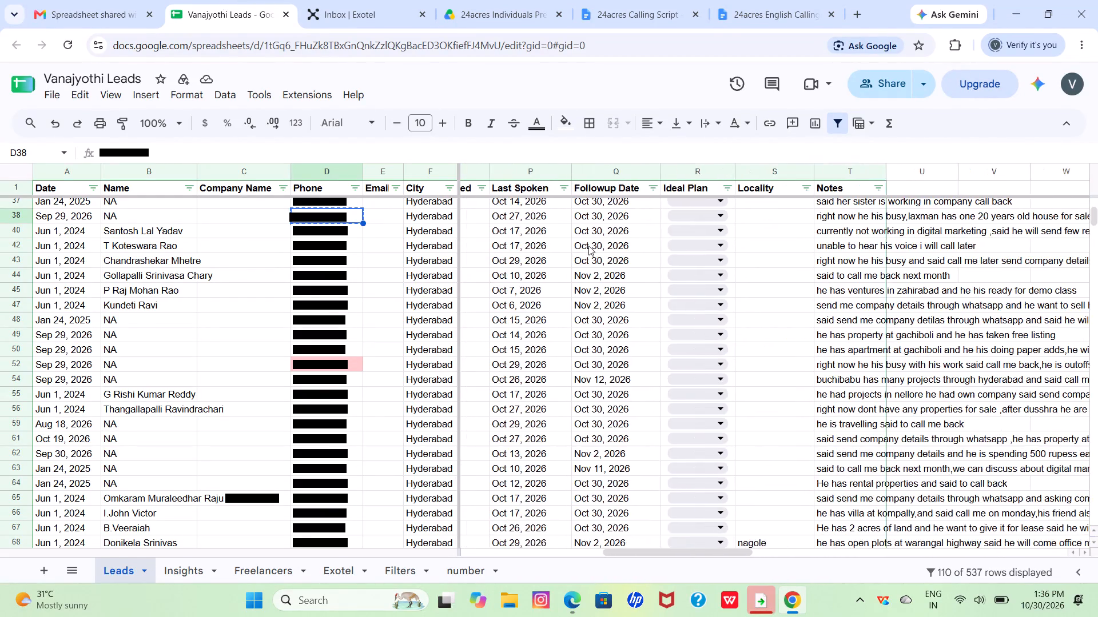
pyautogui.hscroll(1, 588, 246)
pyautogui.click(546, 215)
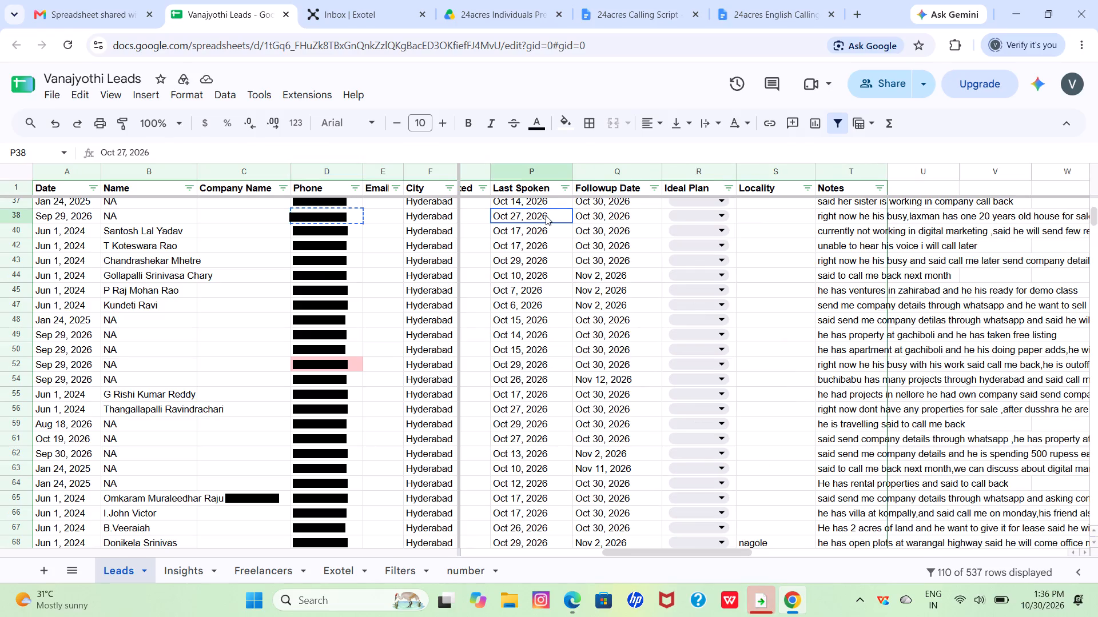
pyautogui.click(546, 215)
pyautogui.hscroll(-2, 546, 215)
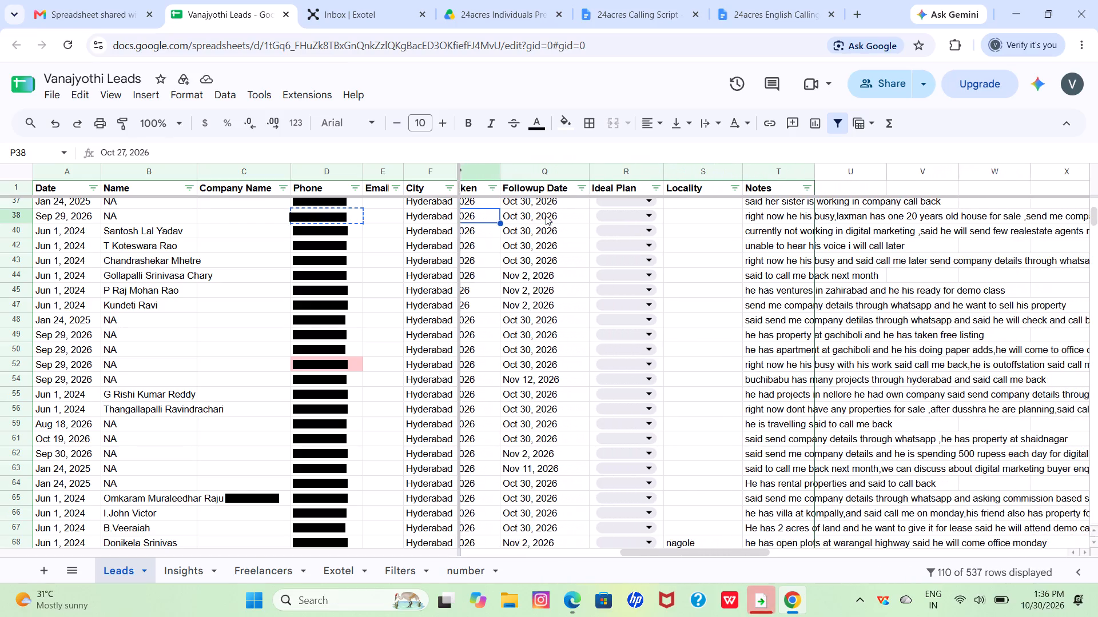
pyautogui.hscroll(-2, 546, 215)
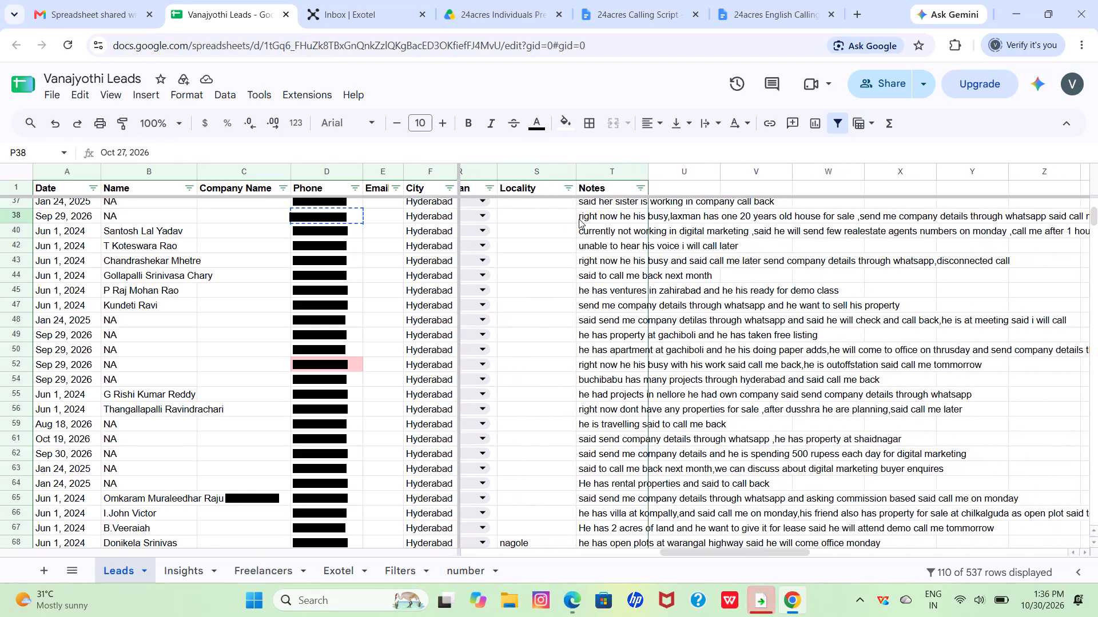
pyautogui.doubleClick(579, 219)
pyautogui.click(551, 267)
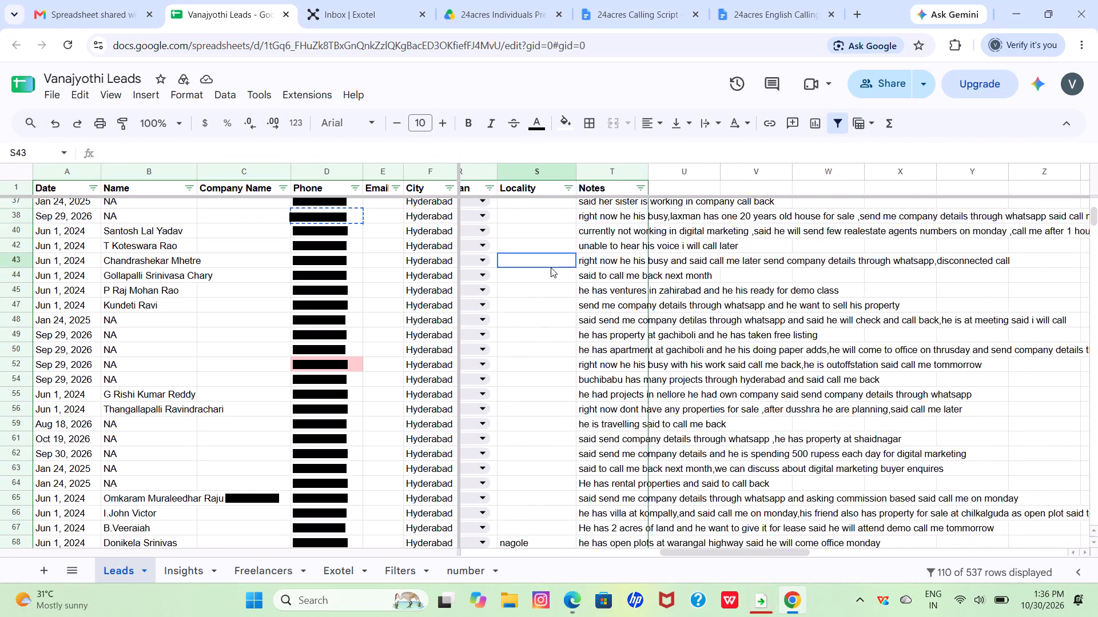
pyautogui.doubleClick(623, 229)
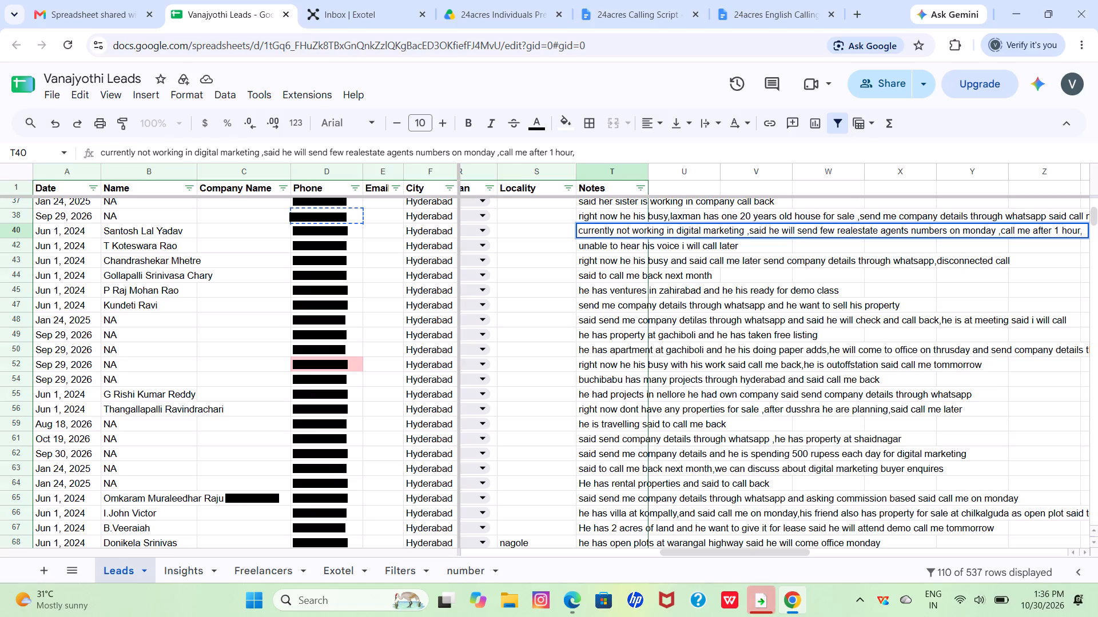
pyautogui.doubleClick(631, 261)
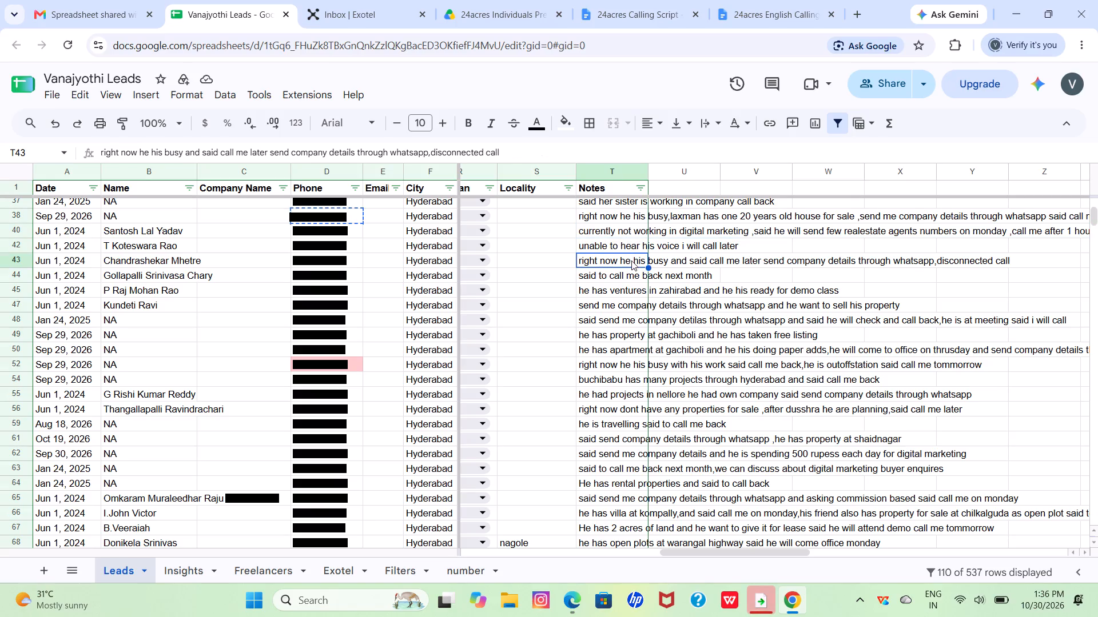
pyautogui.click(609, 234)
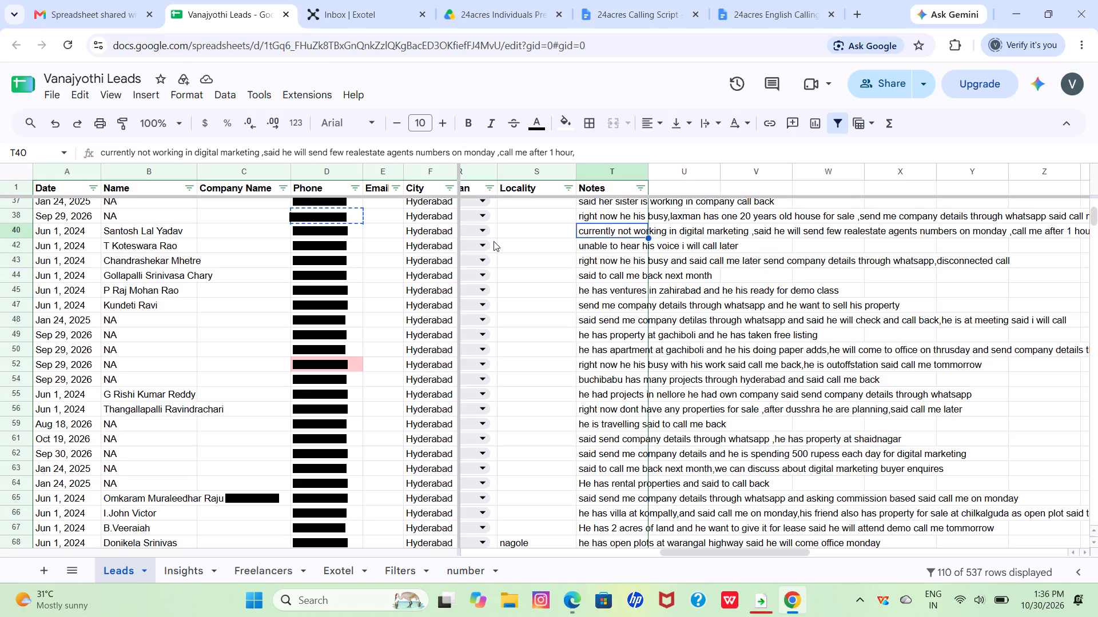
# Copy the phone number of the lead in row 40.
pyautogui.click(353, 236)
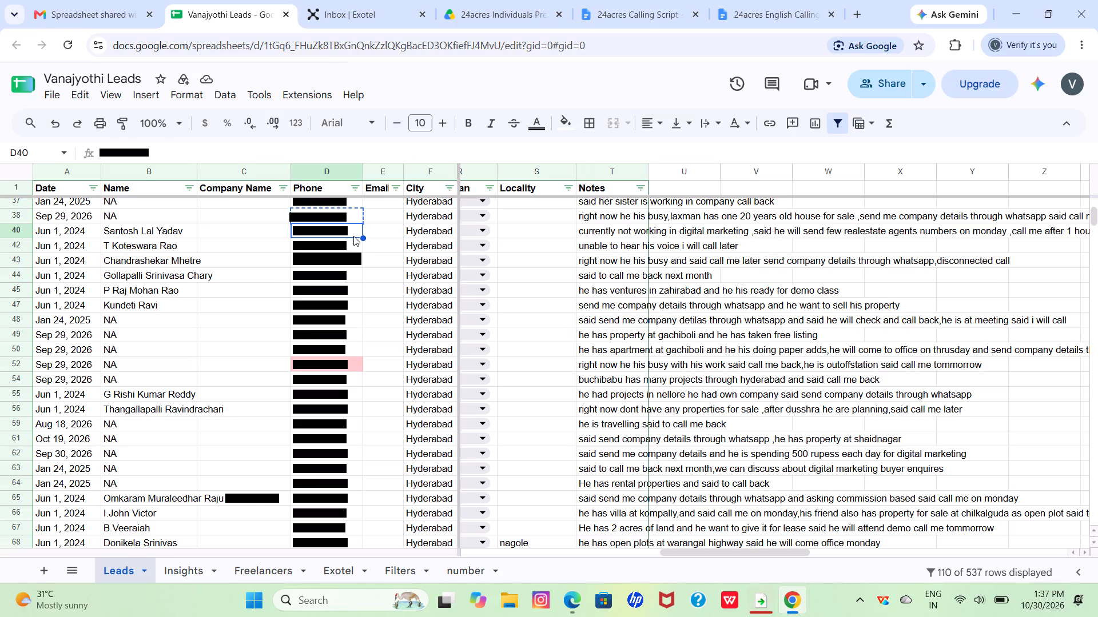
pyautogui.scroll(-1, 353, 236)
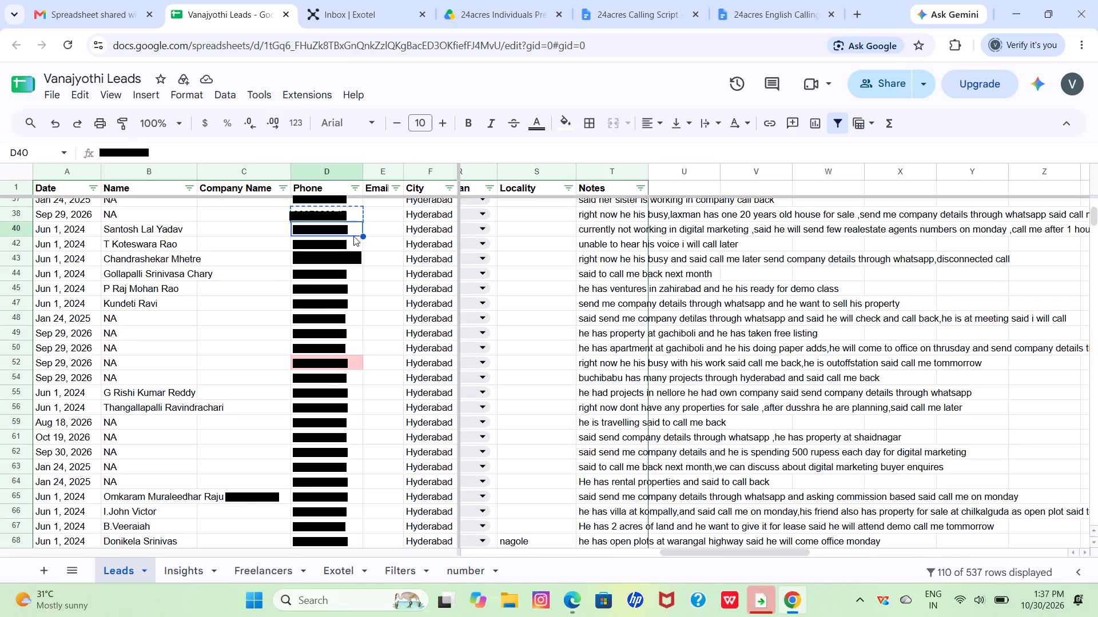
pyautogui.scroll(-2, 353, 236)
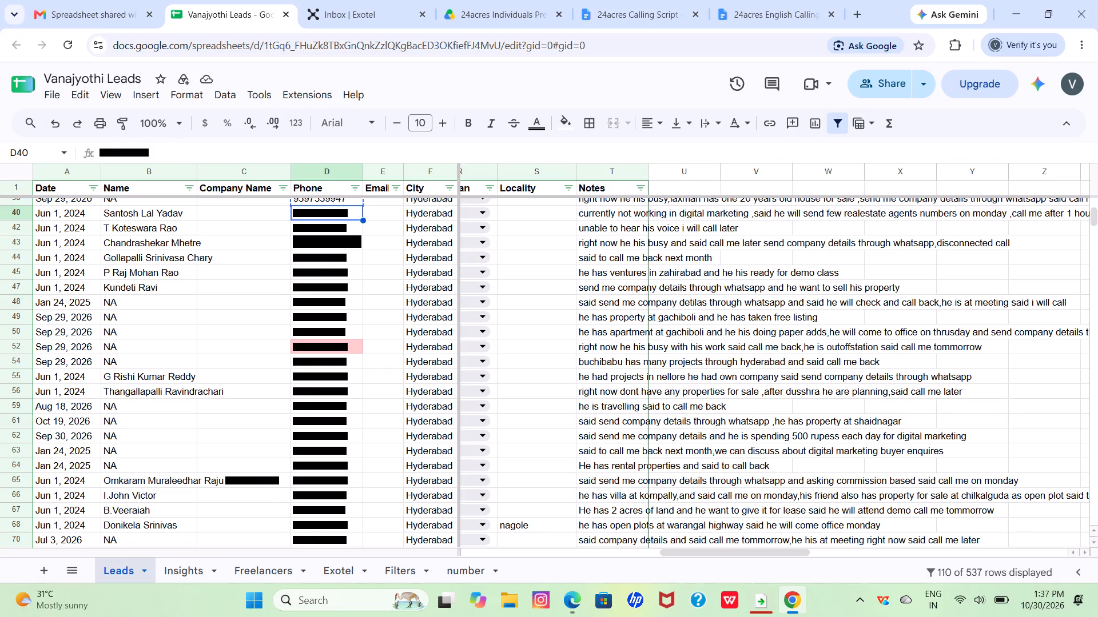
pyautogui.hotkey('ctrl', 'c')
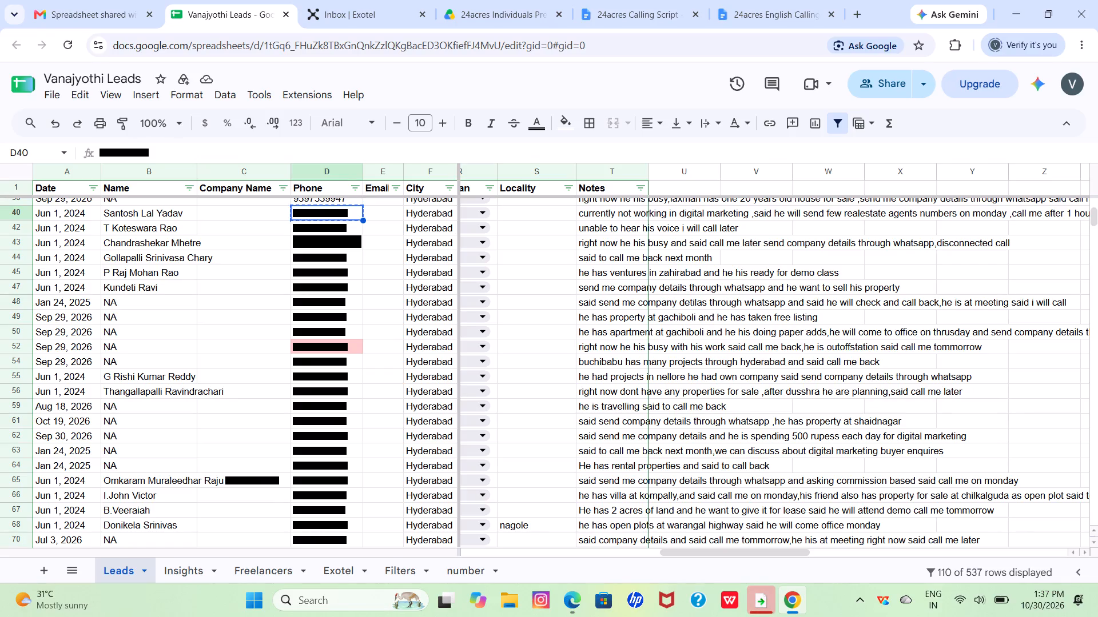
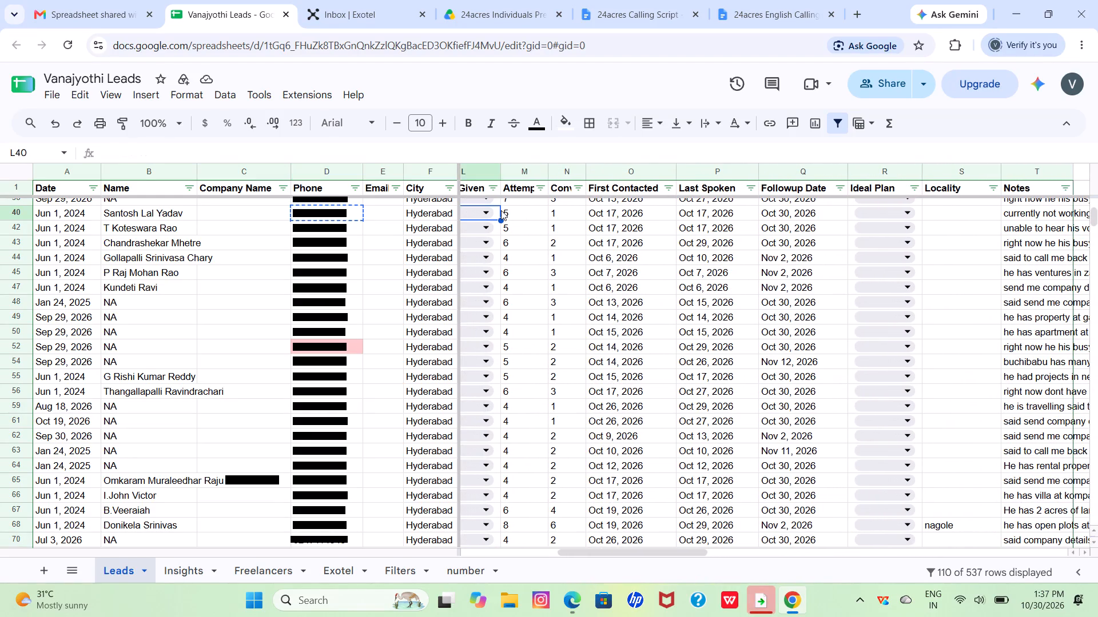
# Set the attempts count to 6 for the leads in rows 40 and 42.
pyautogui.click(516, 212)
pyautogui.press('6')
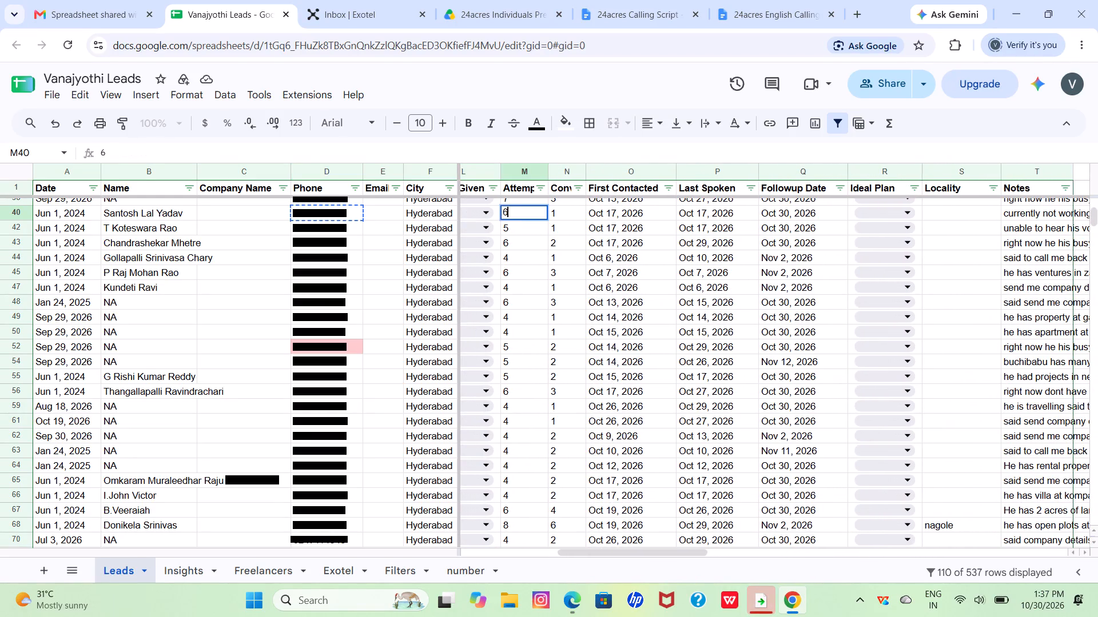
pyautogui.click(513, 231)
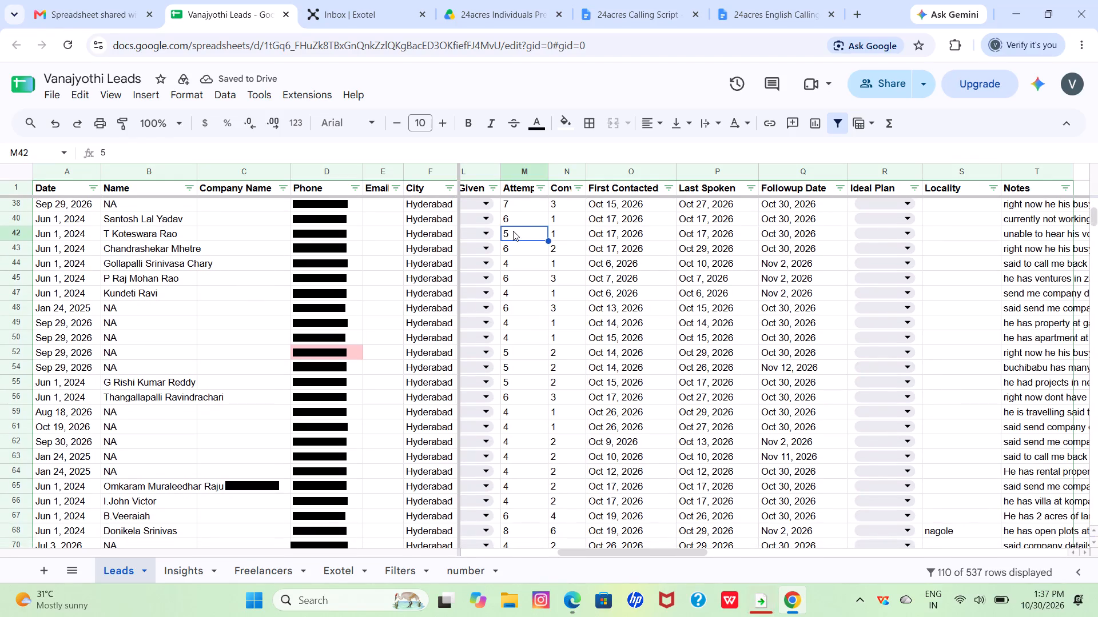
pyautogui.hscroll(-2, 513, 231)
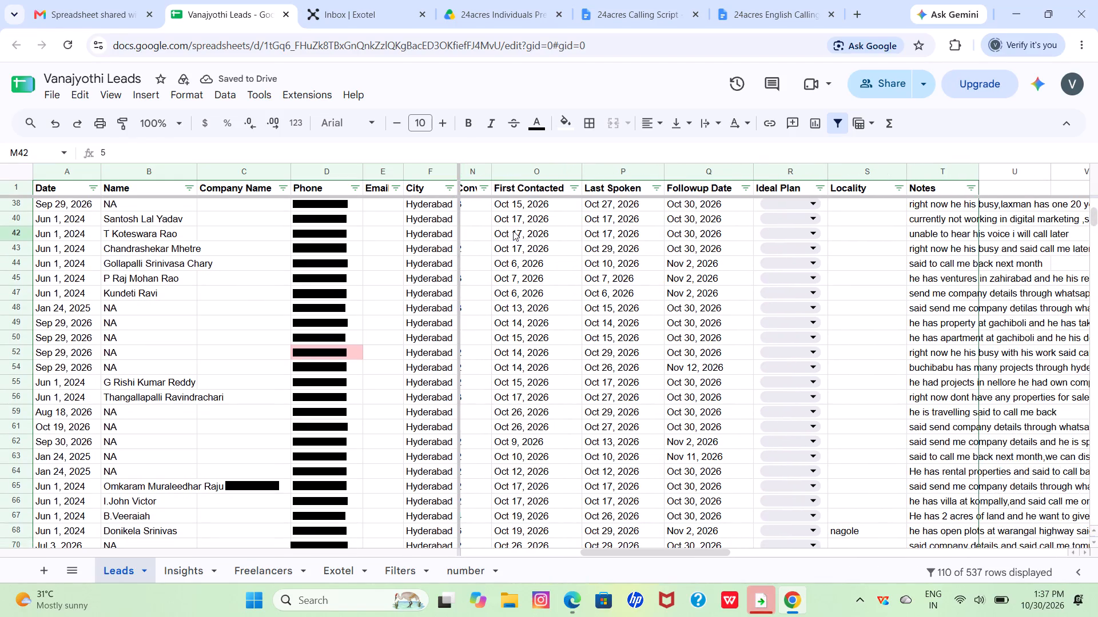
pyautogui.hscroll(3, 513, 231)
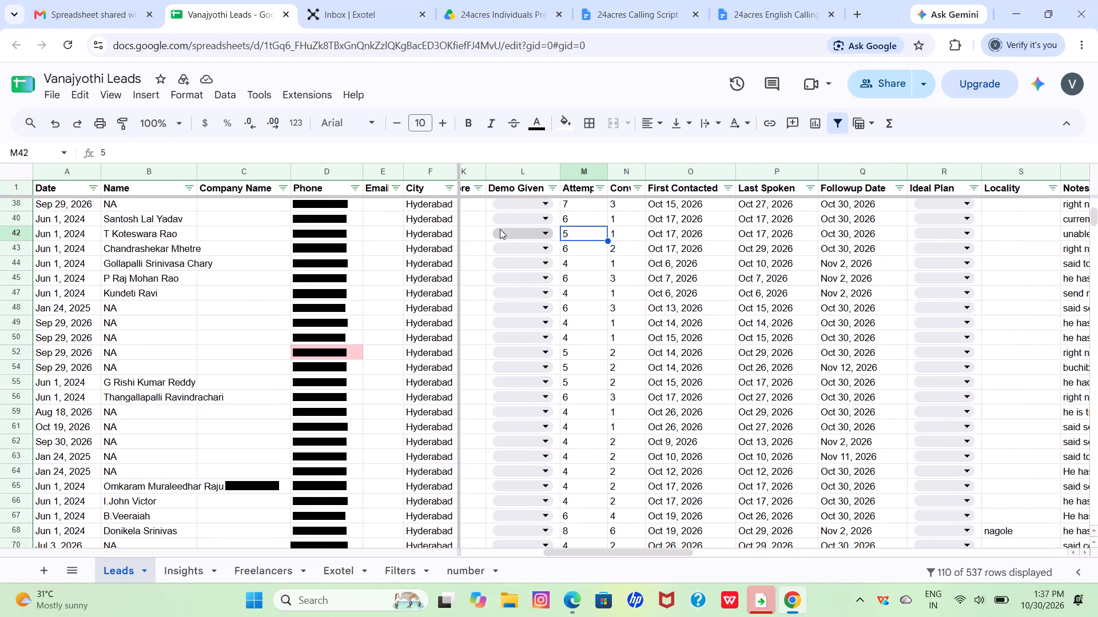
pyautogui.press('6')
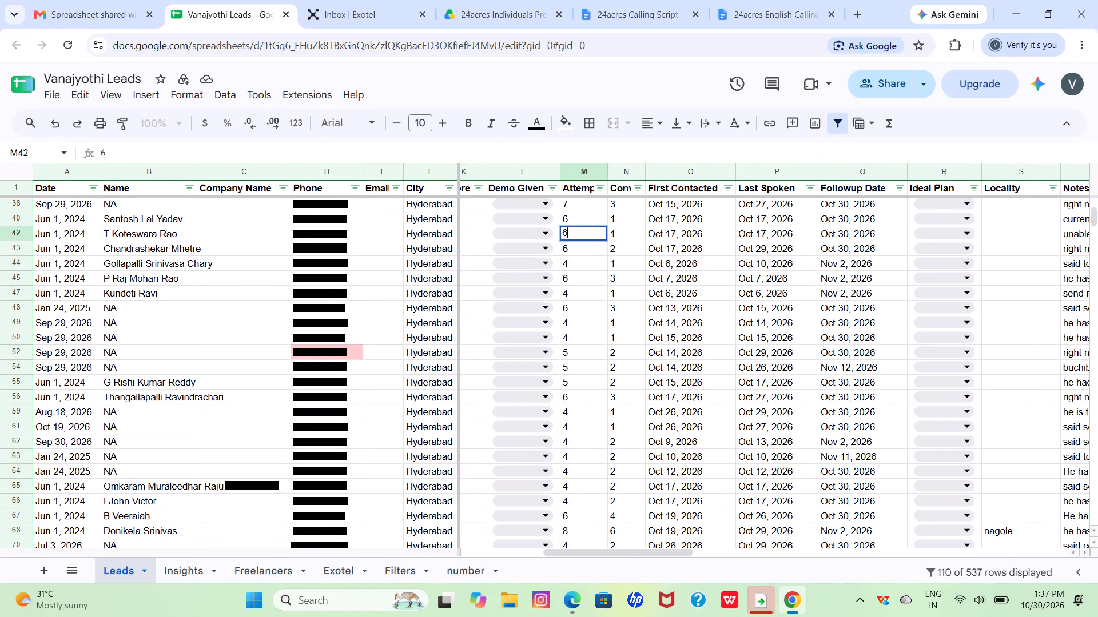
# Check the notes around the lead in row 43 and set that lead's attempts count to 7.
pyautogui.click(568, 245)
pyautogui.hscroll(-2, 568, 245)
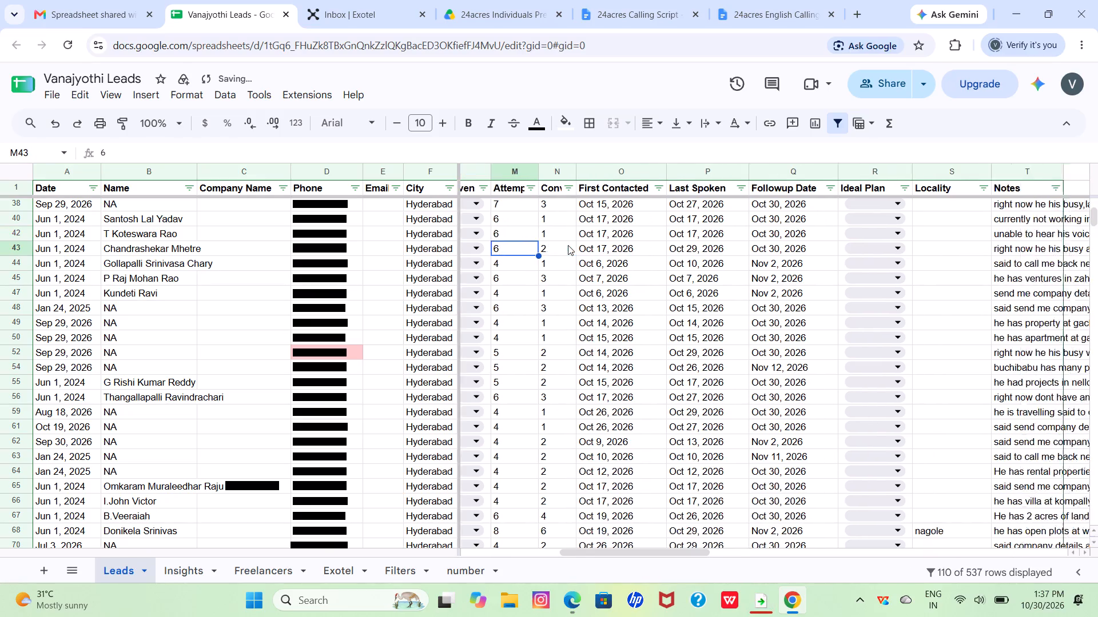
pyautogui.hscroll(-2, 568, 245)
pyautogui.hscroll(1, 568, 245)
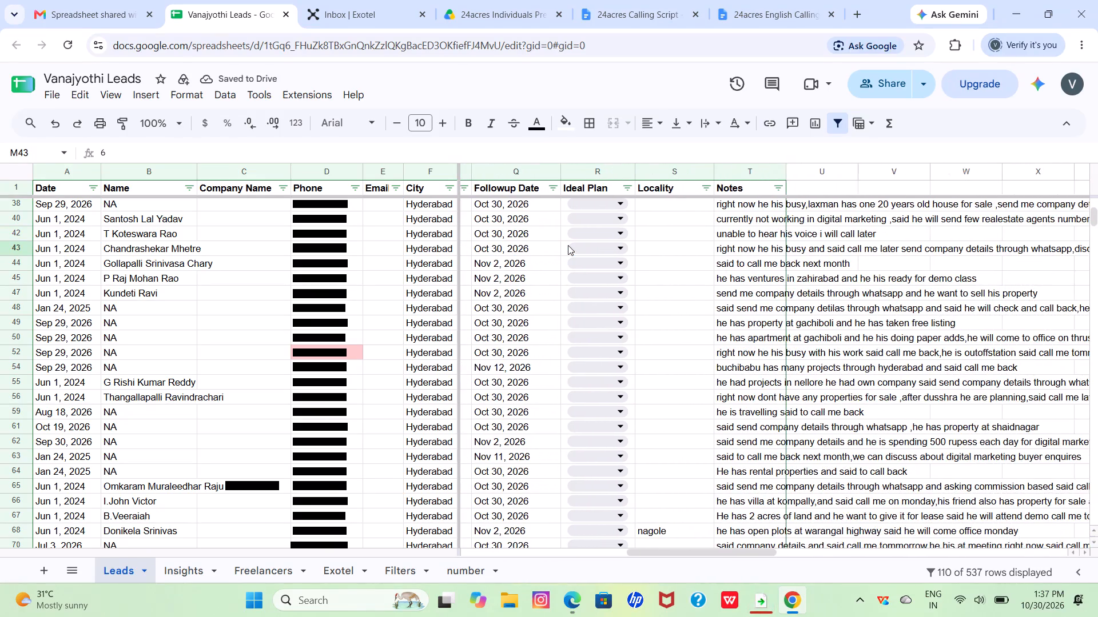
pyautogui.hscroll(2, 568, 245)
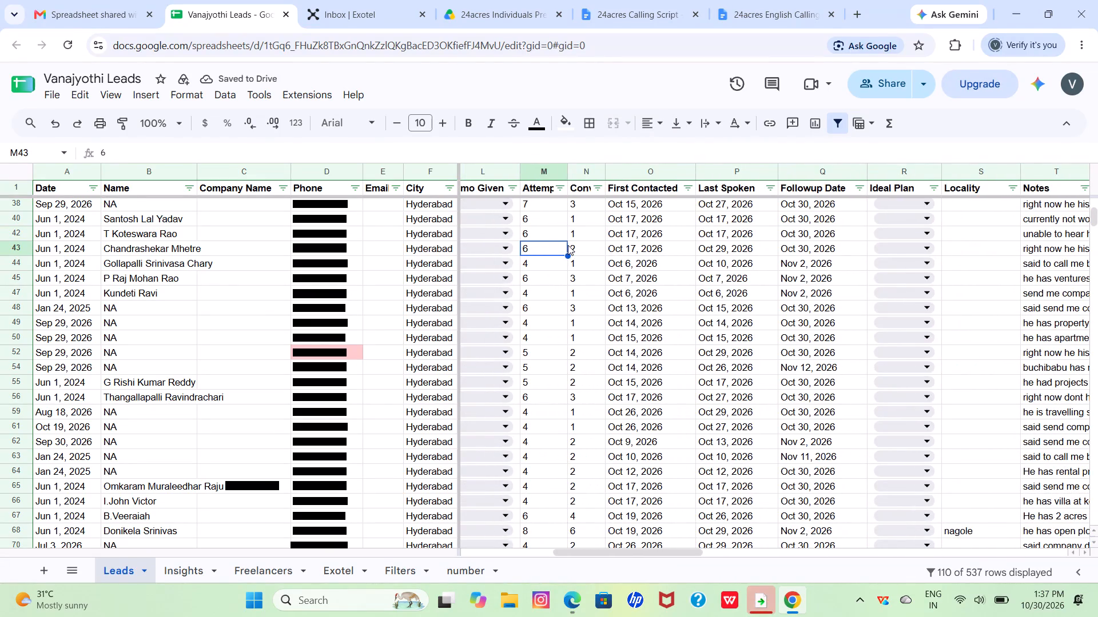
pyautogui.press('7')
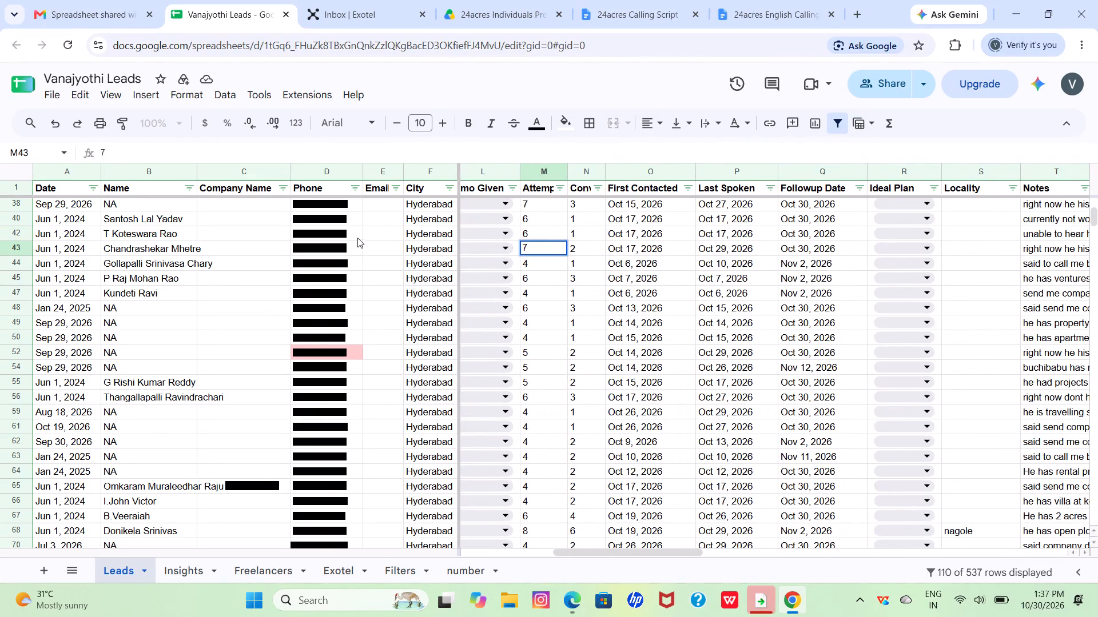
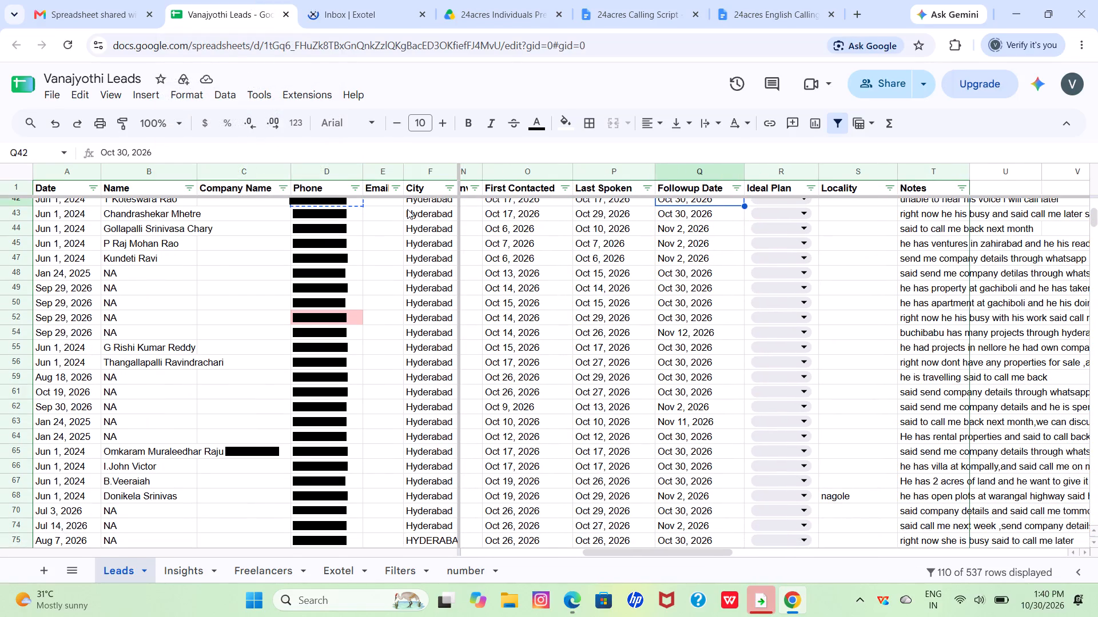
# Select the phone number of the lead in row 43 of the Leads sheet.
pyautogui.click(326, 211)
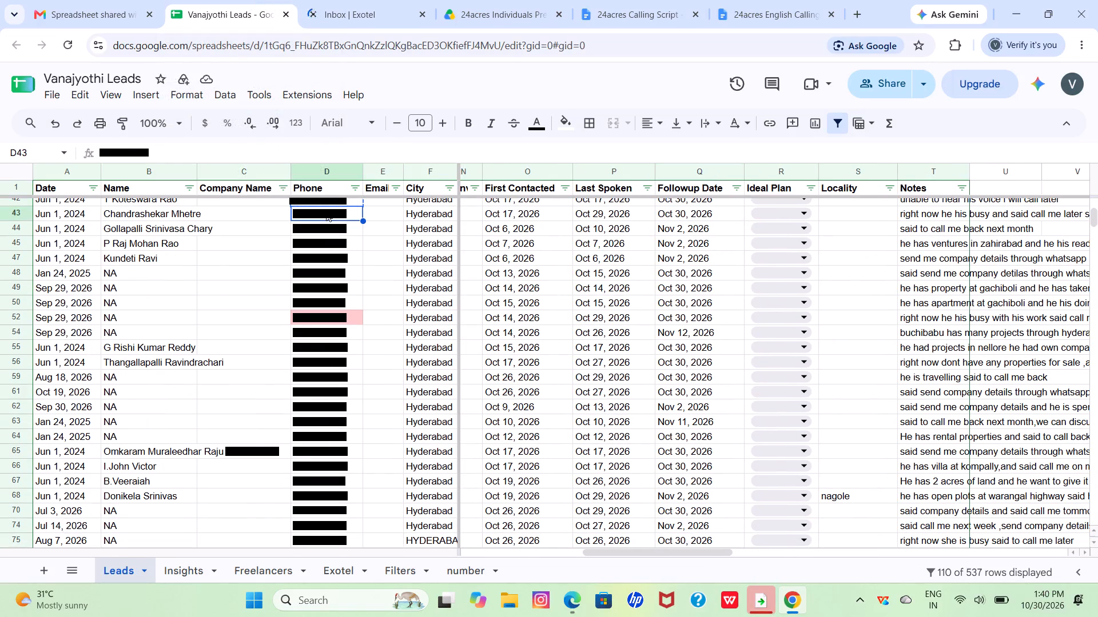
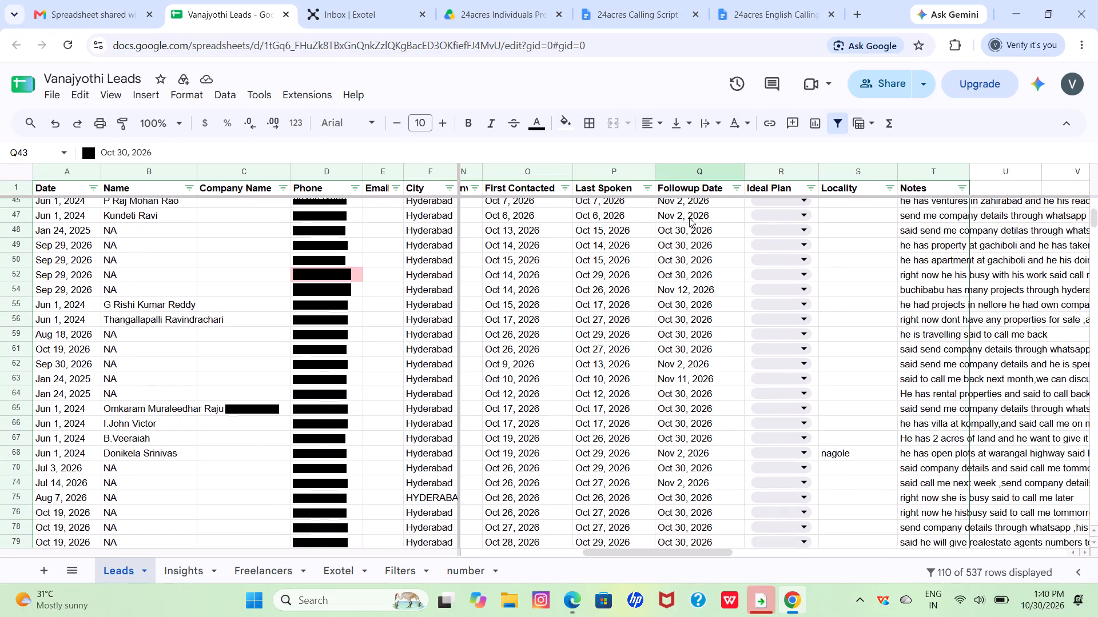
# Review the notes and follow-up details of the lead in row 48 of the Leads sheet and select its phone number.
pyautogui.scroll(-1, 689, 218)
pyautogui.click(874, 234)
pyautogui.hscroll(-5, 874, 234)
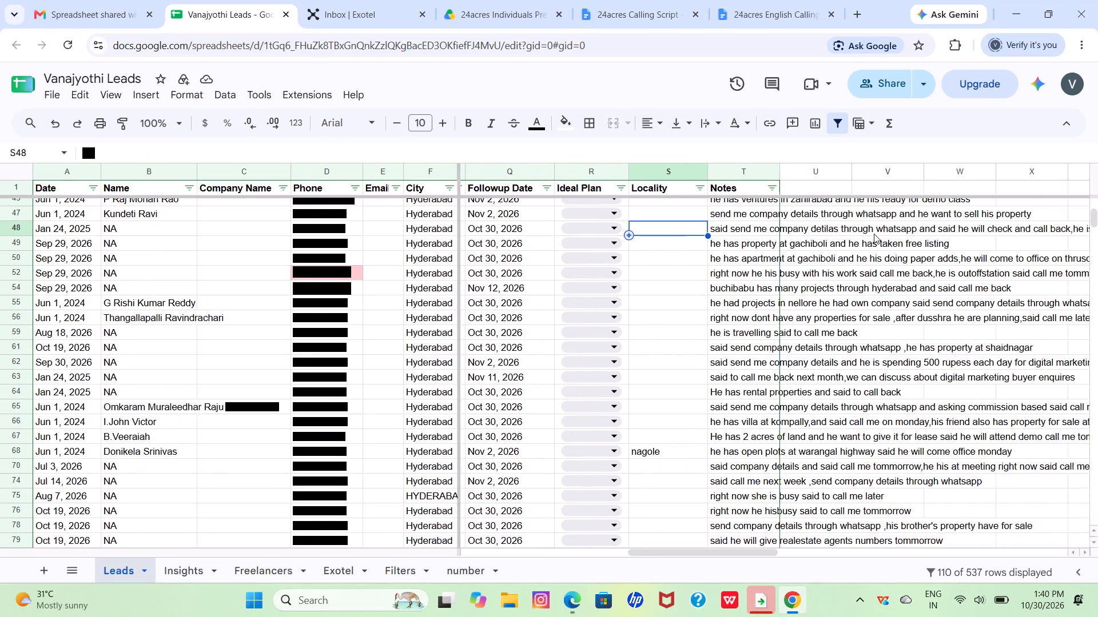
pyautogui.hscroll(-3, 874, 234)
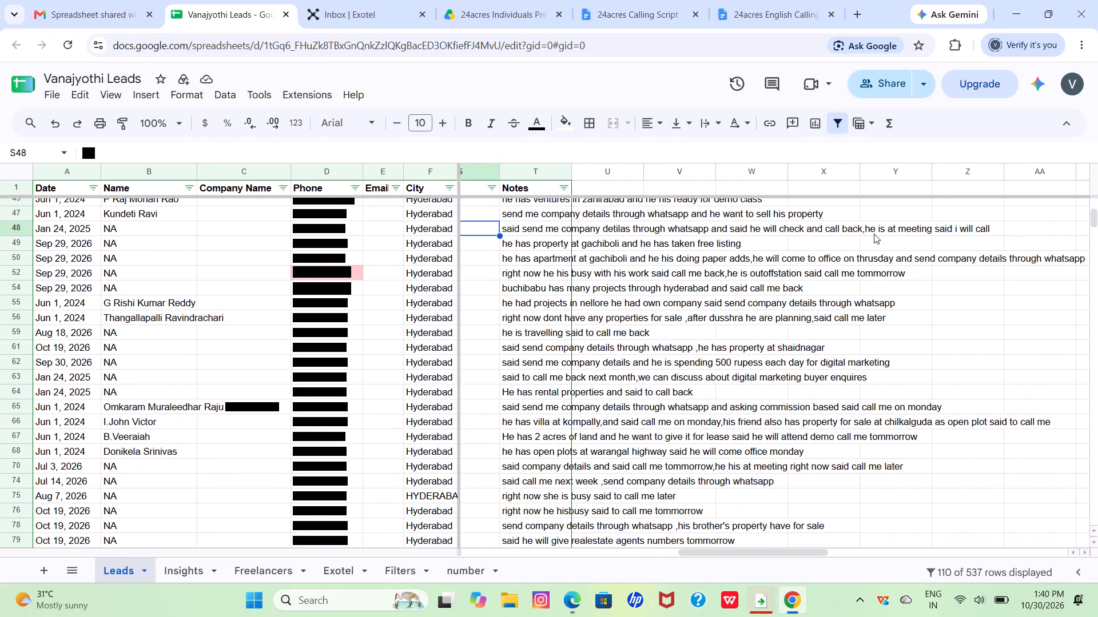
pyautogui.hscroll(6, 874, 234)
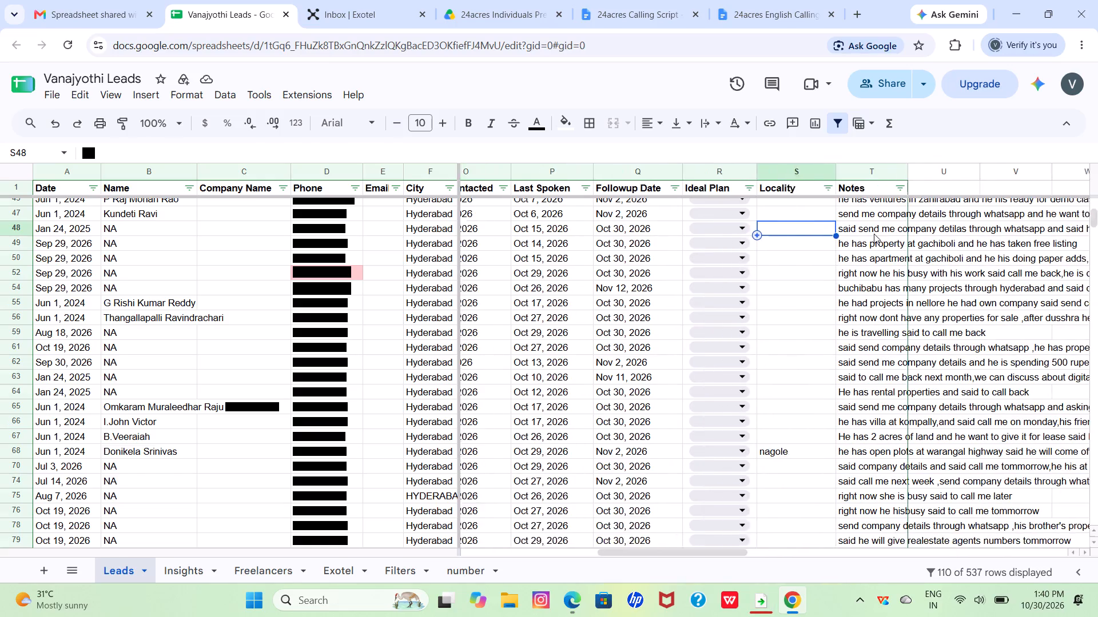
pyautogui.hscroll(4, 874, 234)
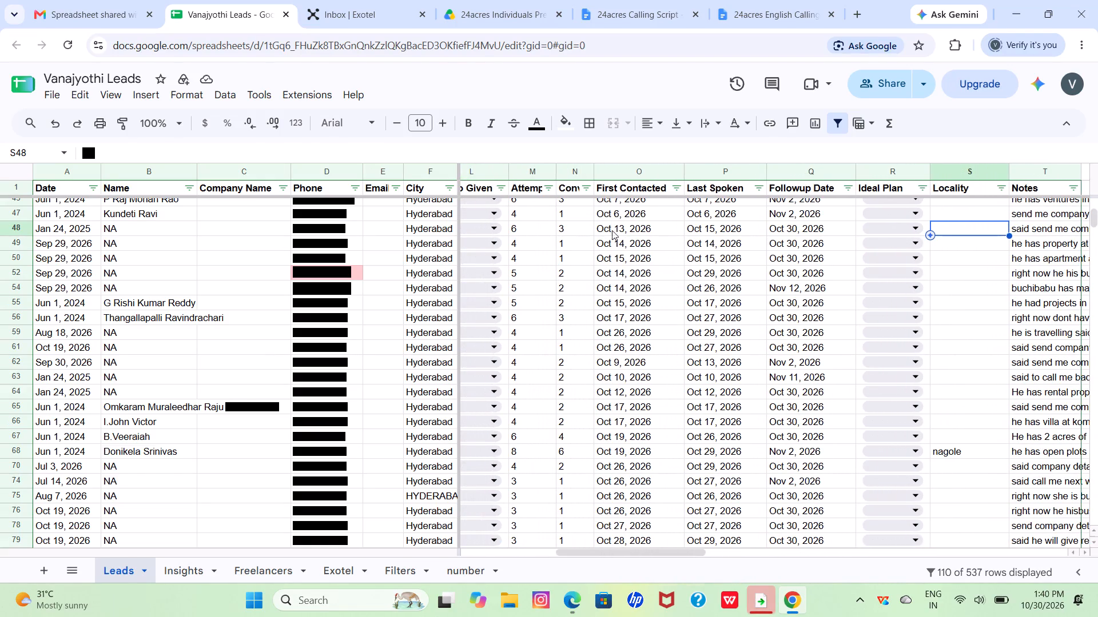
pyautogui.click(347, 227)
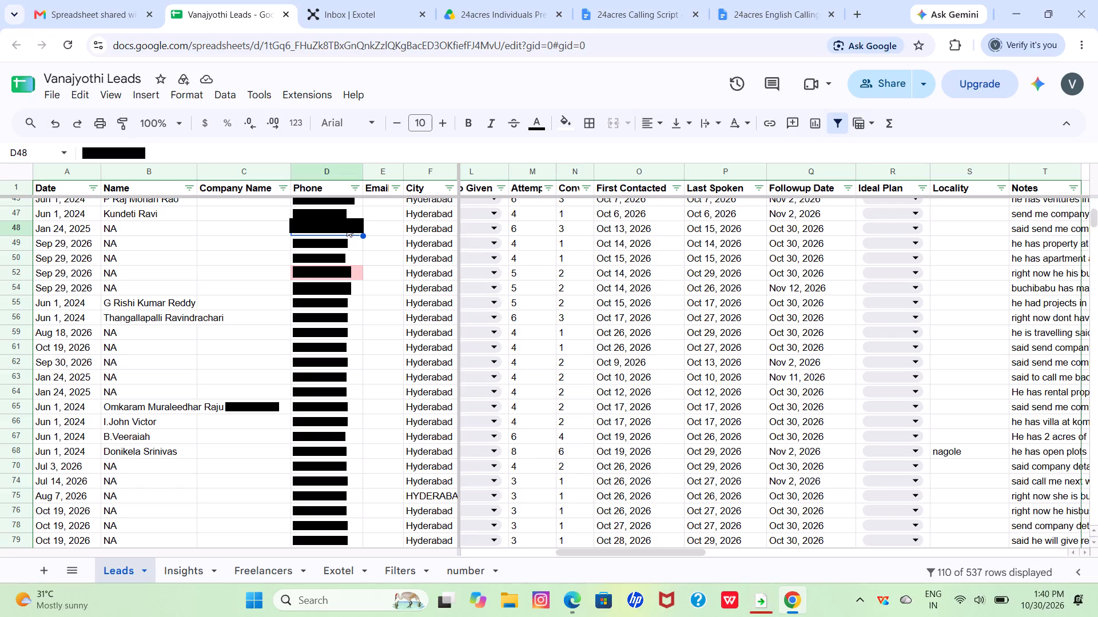
pyautogui.scroll(1, 347, 227)
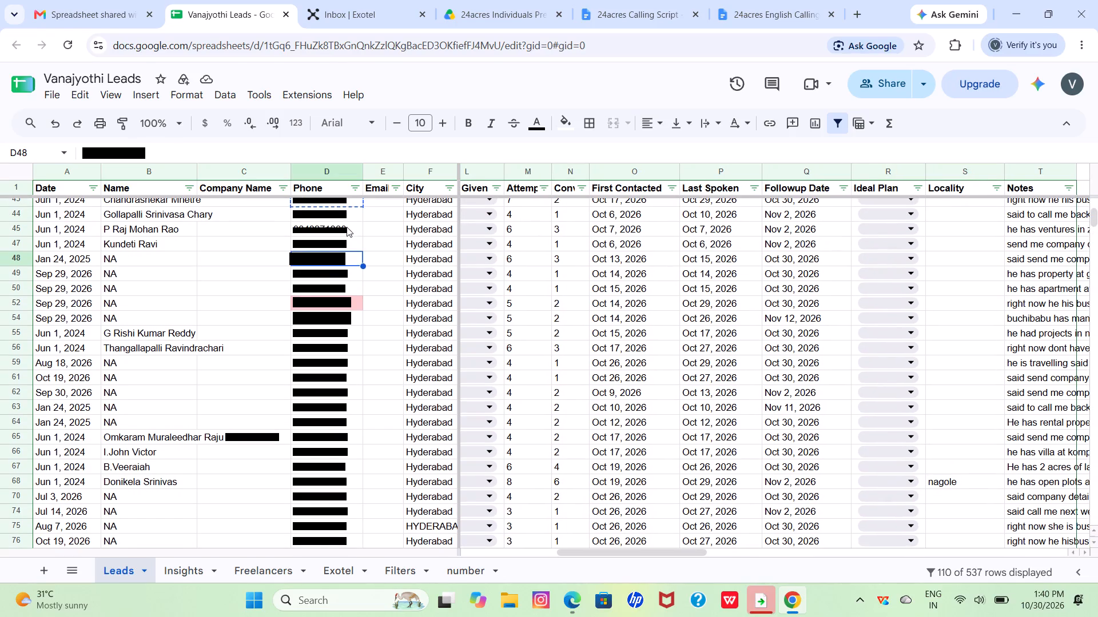
# Review the notes, last-spoken dates and follow-up dates of the leads from row 43 onward in the Leads sheet.
pyautogui.scroll(1, 347, 227)
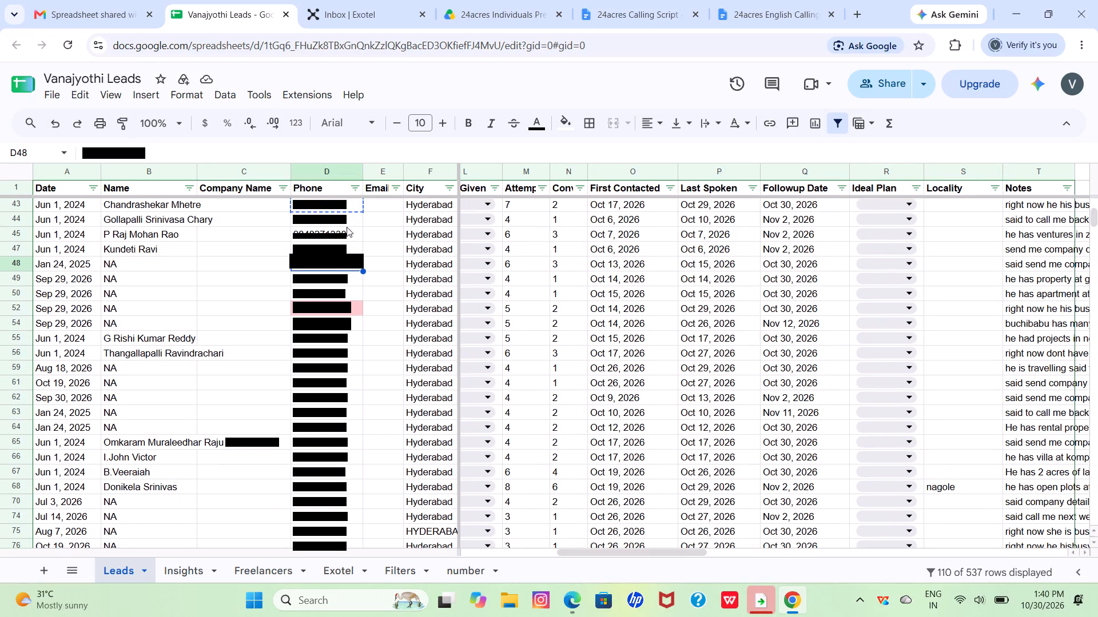
pyautogui.scroll(1, 347, 227)
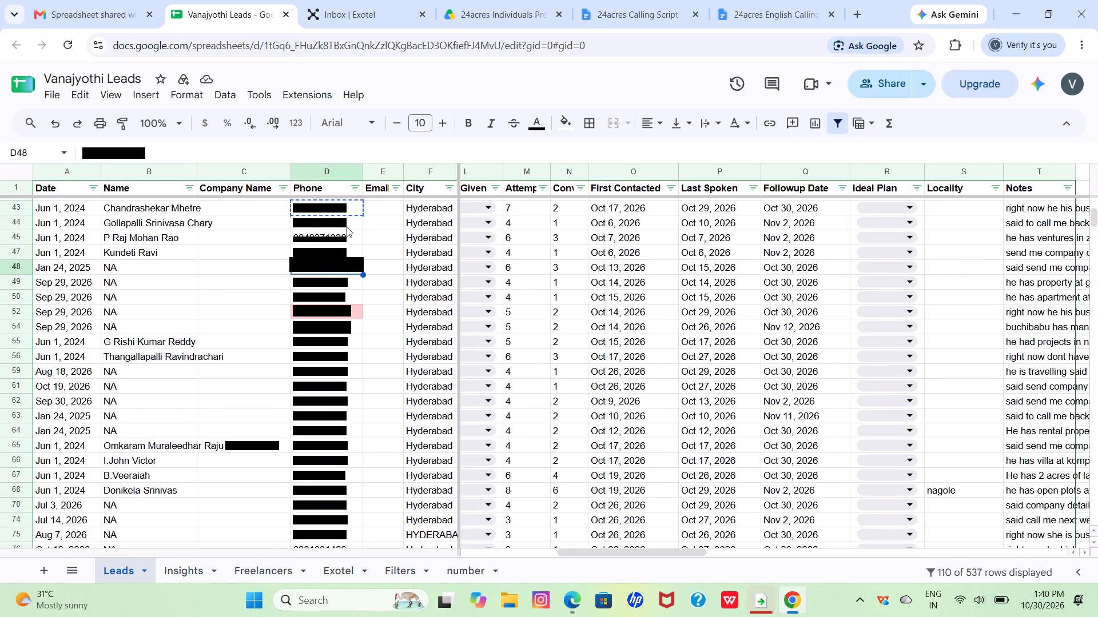
pyautogui.hscroll(-7, 347, 227)
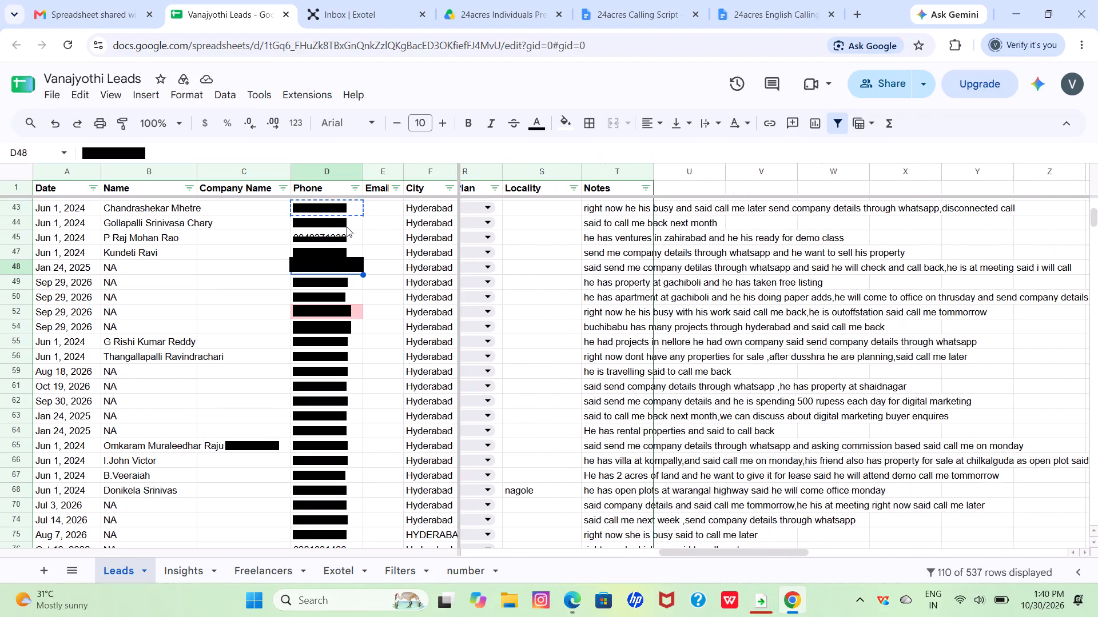
pyautogui.hscroll(7, 347, 227)
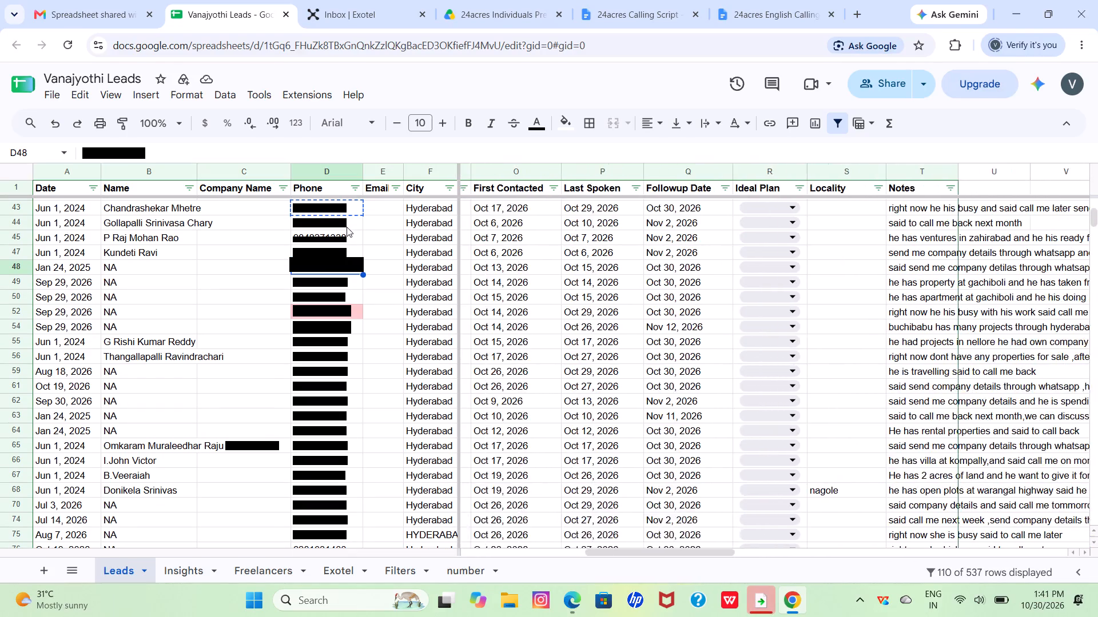
pyautogui.hscroll(2, 347, 227)
pyautogui.scroll(-1, 347, 227)
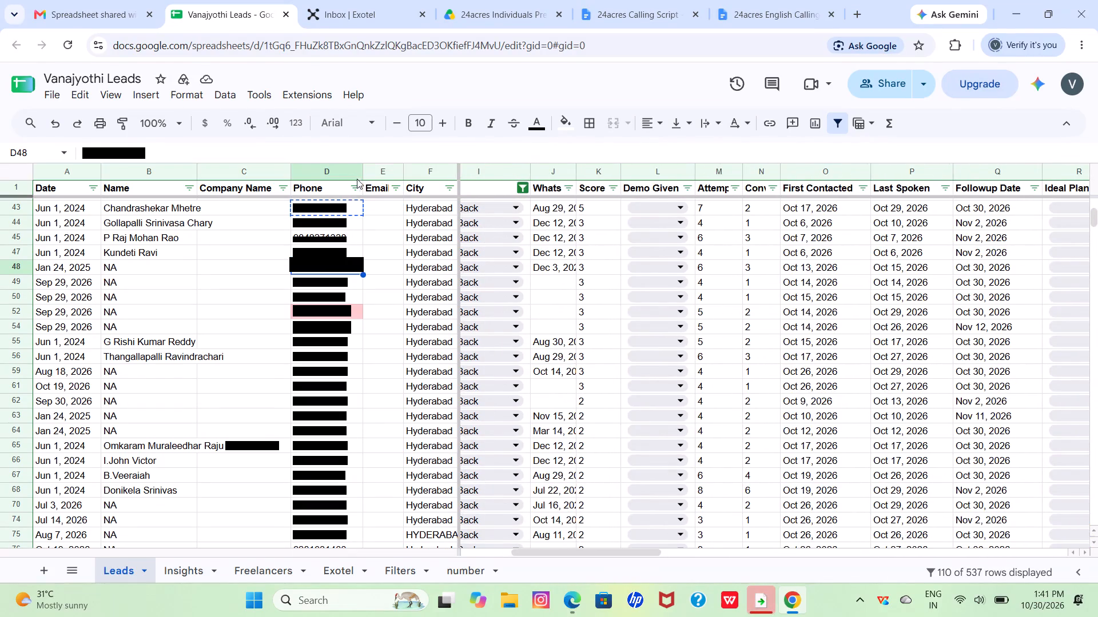
pyautogui.scroll(-1, 357, 179)
# Copy the phone number of the lead in row 48 of the Leads sheet.
pyautogui.click(344, 269)
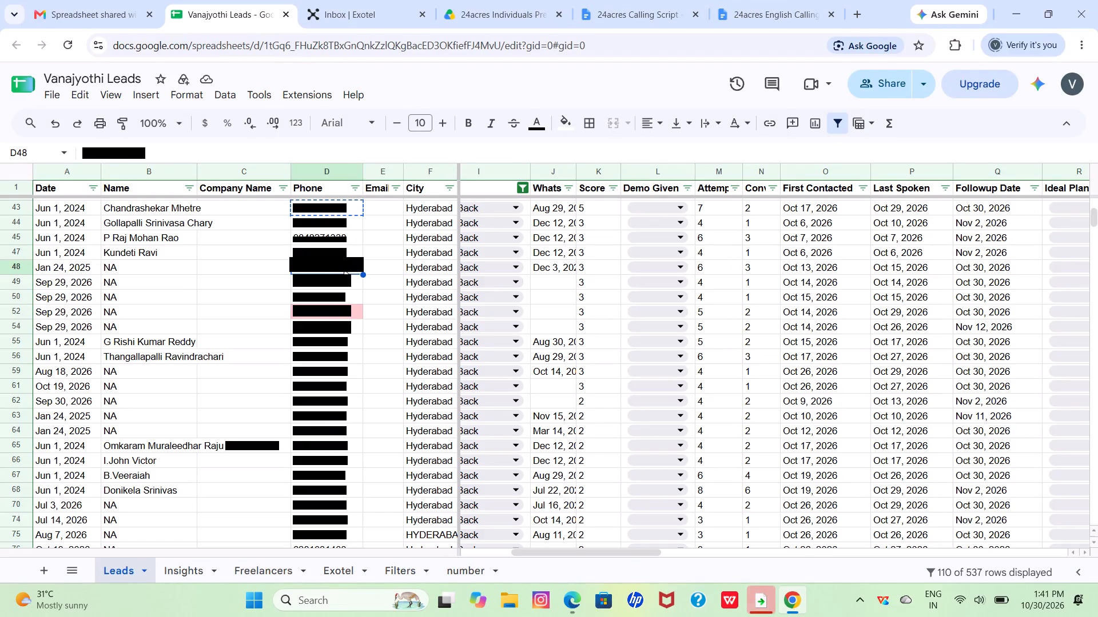
pyautogui.click(344, 269)
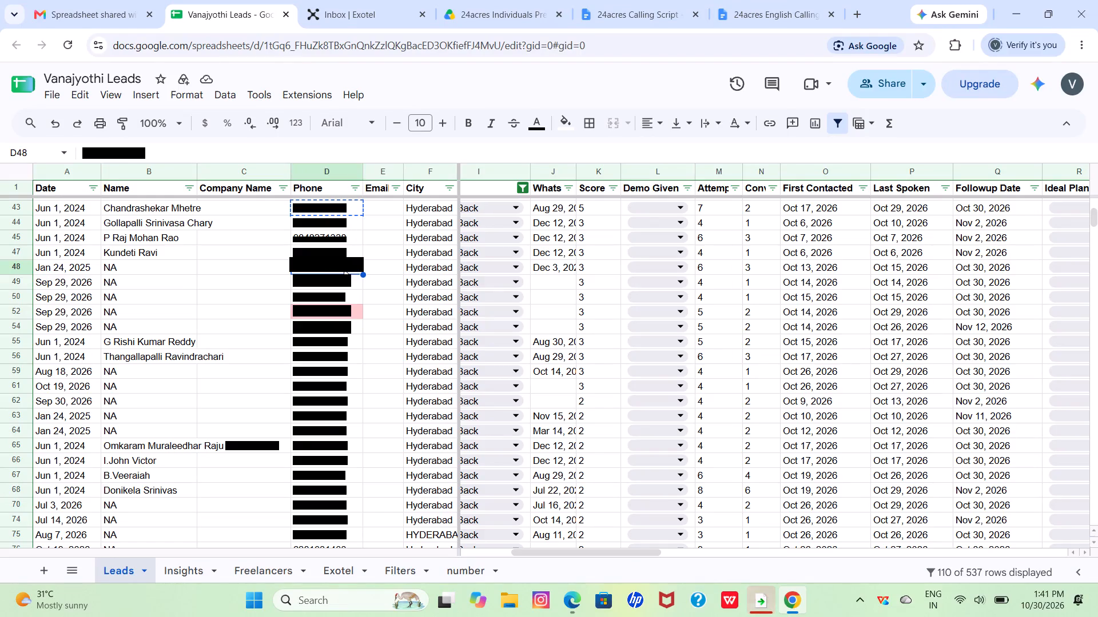
pyautogui.hotkey('ctrl', 'c')
pyautogui.scroll(-1, 344, 269)
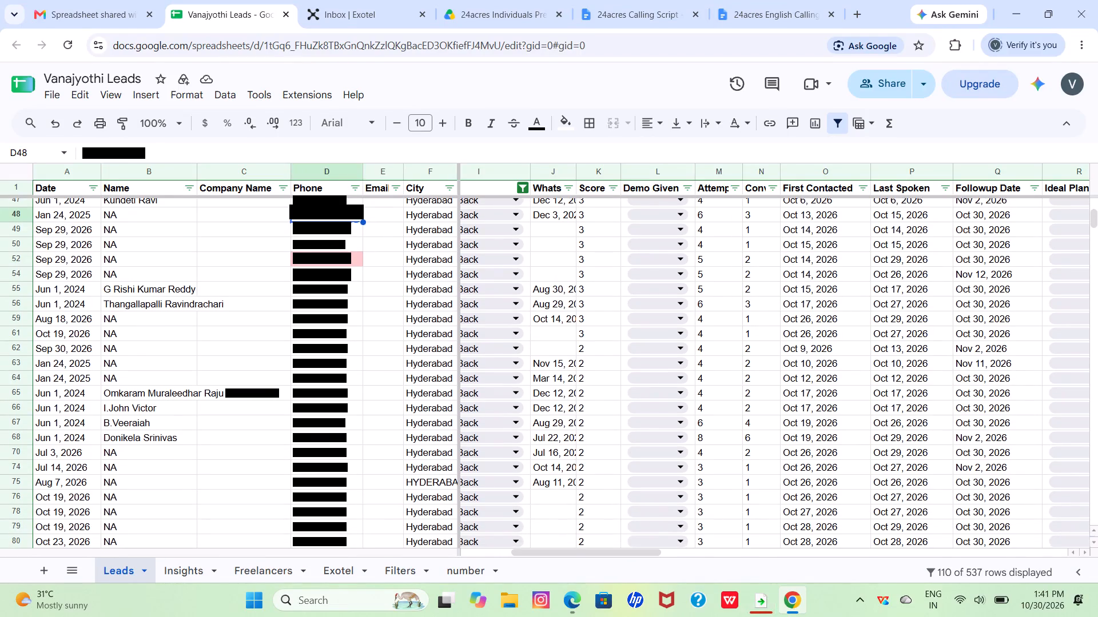
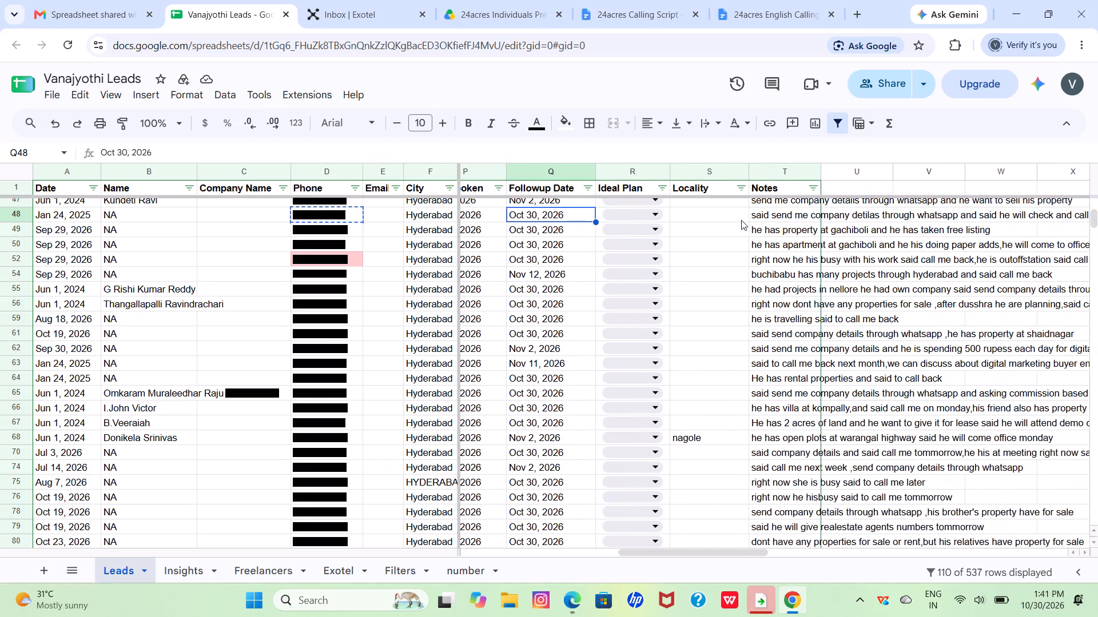
# Review the notes, last spoken and follow-up dates of the lead in row 49 and select its phone number.
pyautogui.hscroll(-4, 741, 220)
pyautogui.hscroll(2, 741, 220)
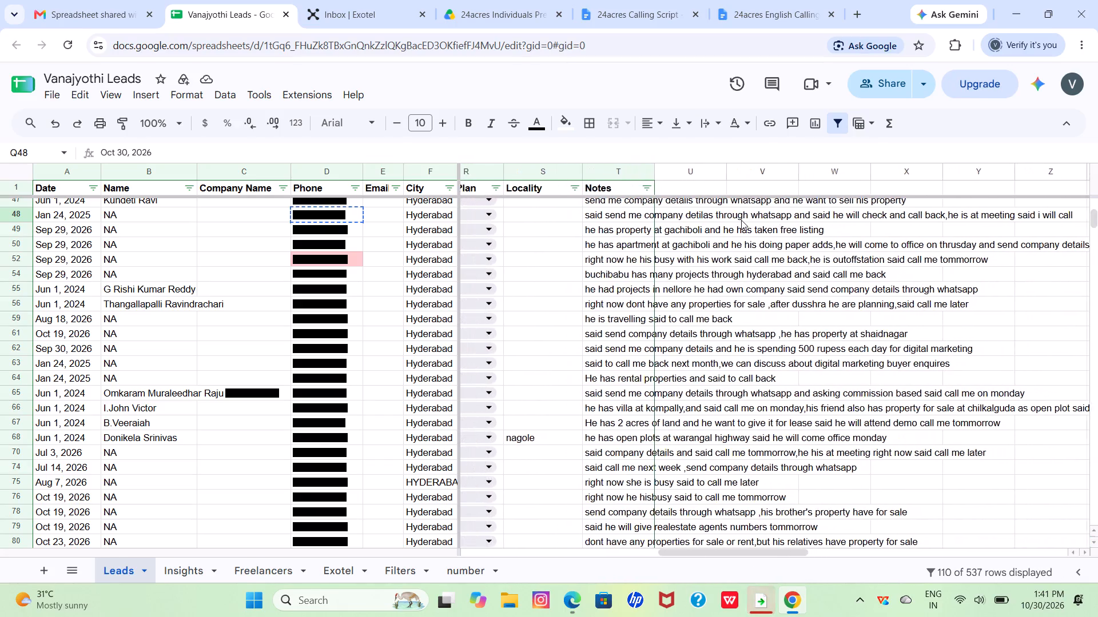
pyautogui.hscroll(4, 741, 220)
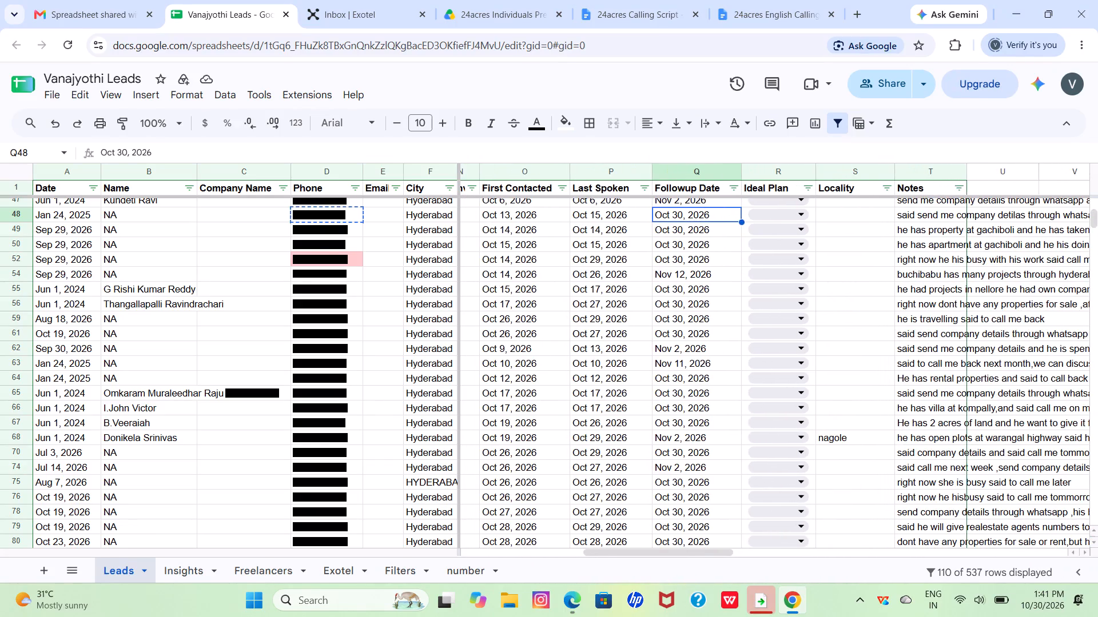
pyautogui.click(712, 235)
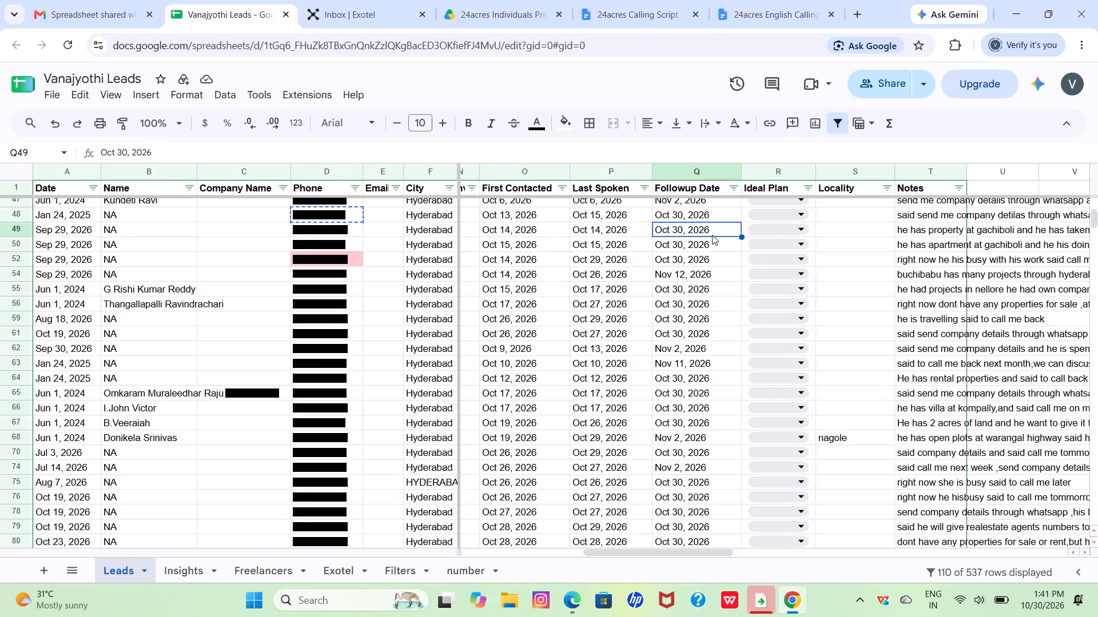
pyautogui.hscroll(-3, 712, 235)
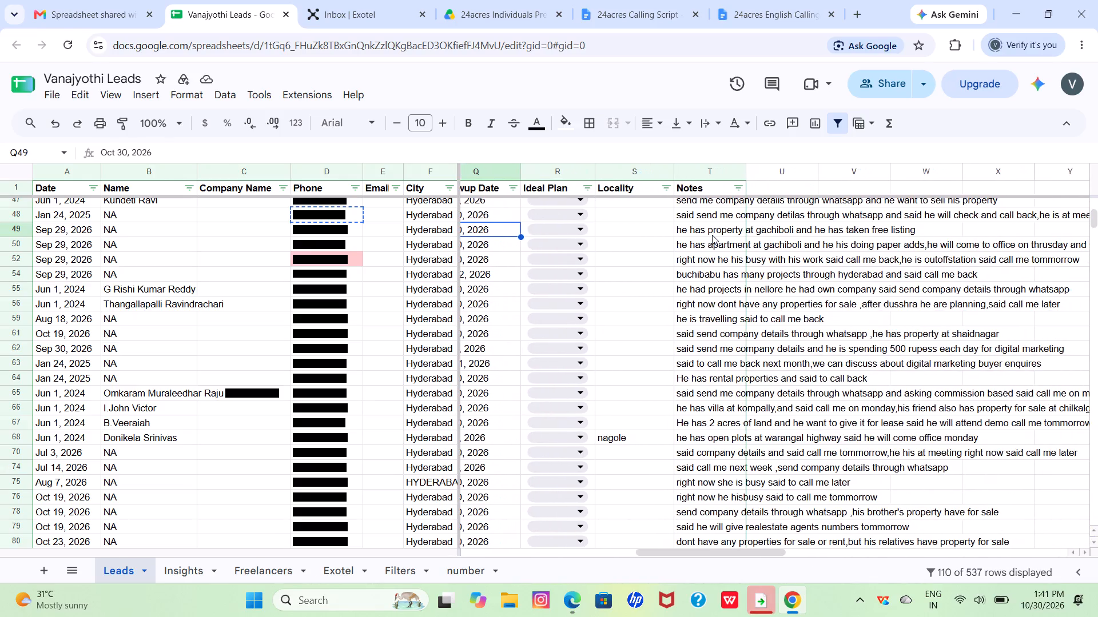
pyautogui.hscroll(3, 712, 235)
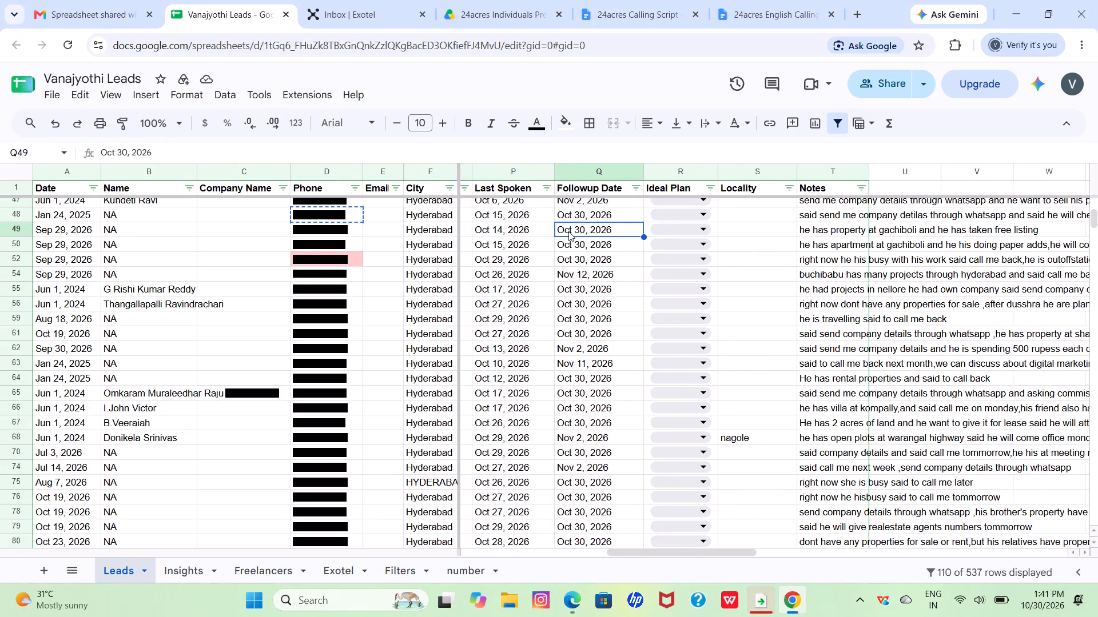
pyautogui.hscroll(-1, 544, 231)
pyautogui.click(529, 229)
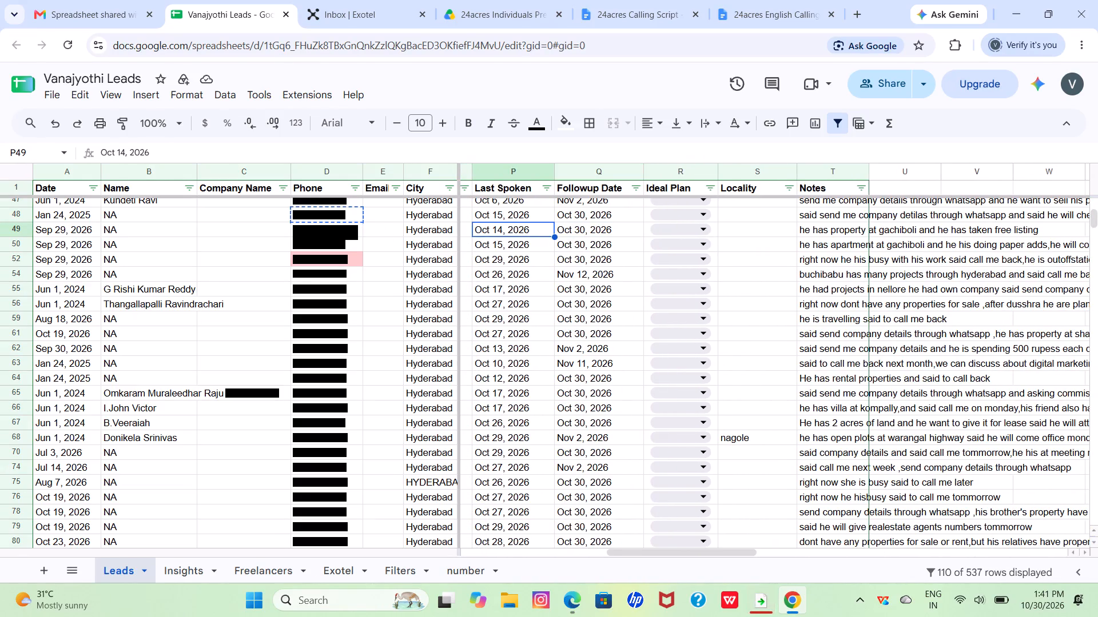
pyautogui.click(350, 229)
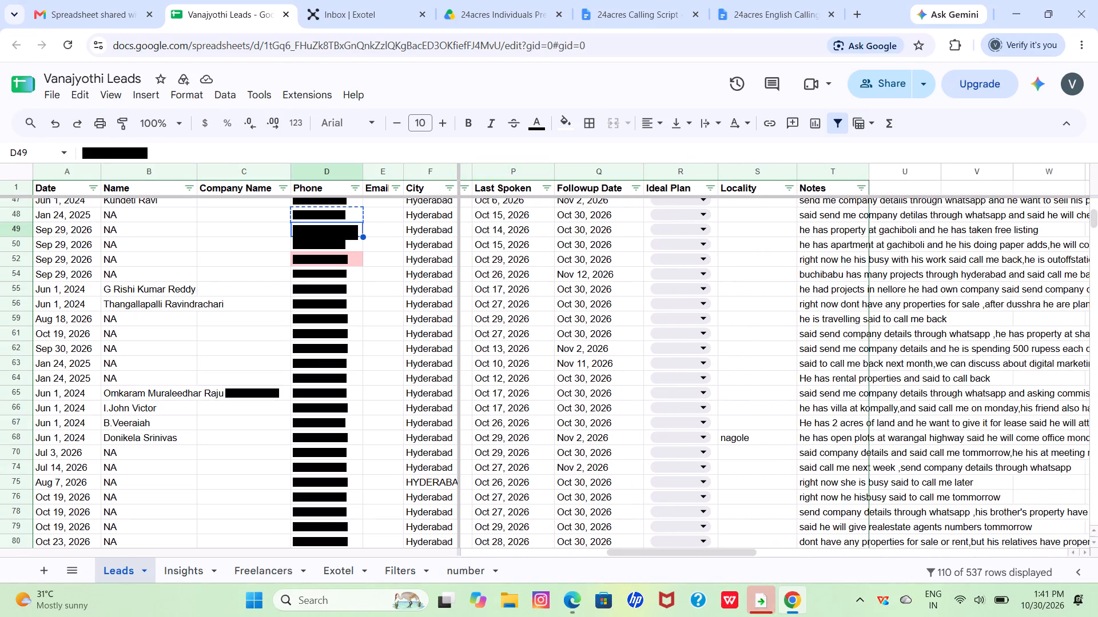
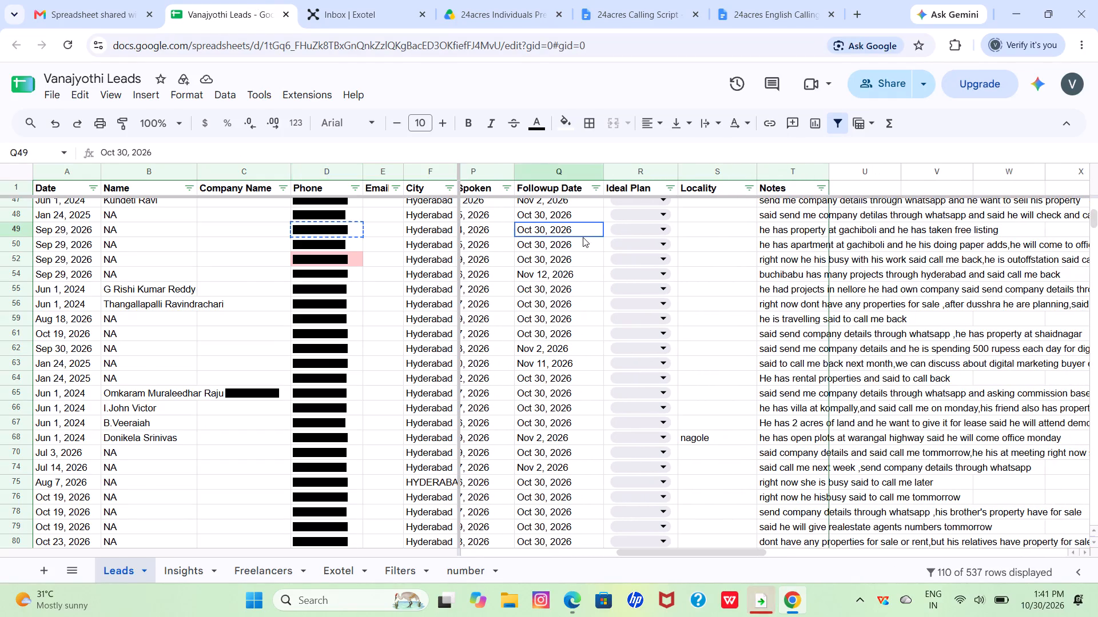
# Set the attempts count of the lead in row 49 to 5.
pyautogui.hscroll(-2, 583, 237)
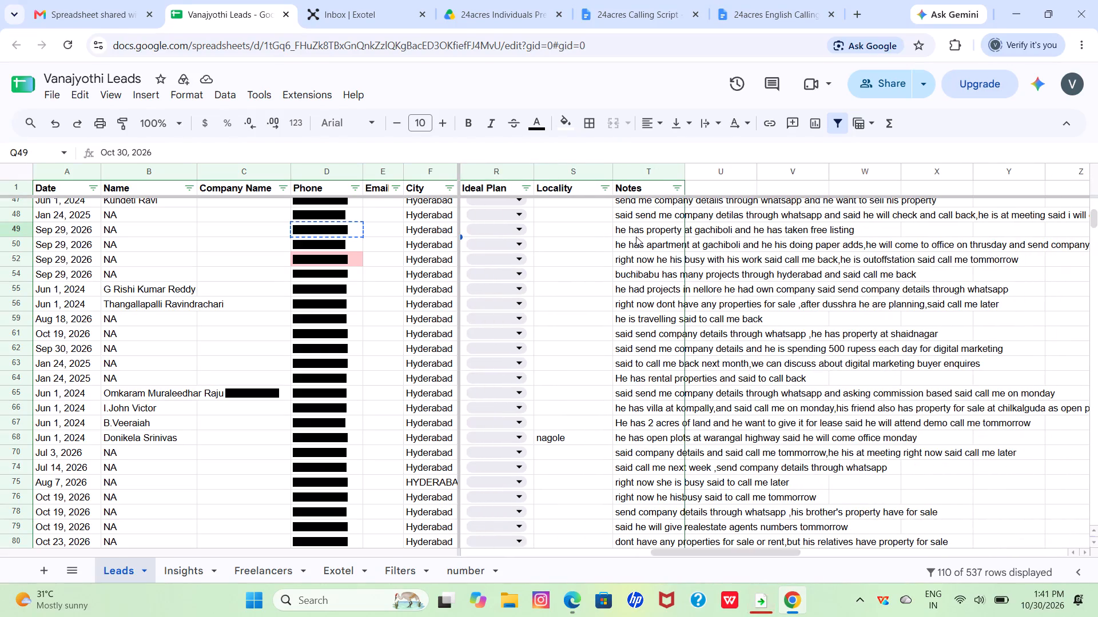
pyautogui.click(636, 237)
pyautogui.click(594, 235)
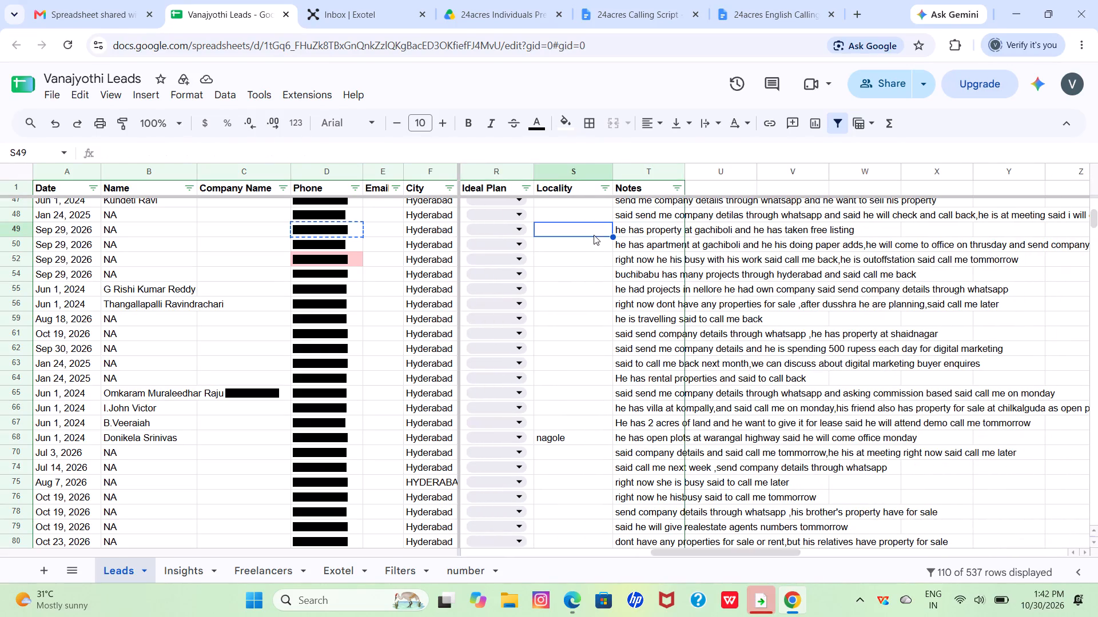
pyautogui.hscroll(6, 594, 235)
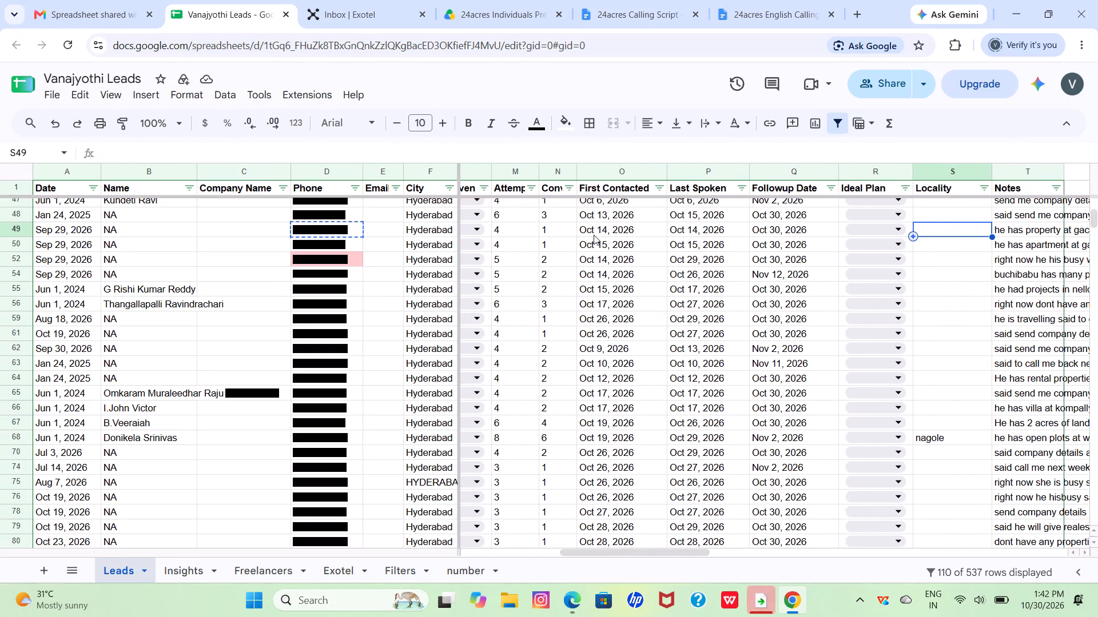
pyautogui.click(518, 239)
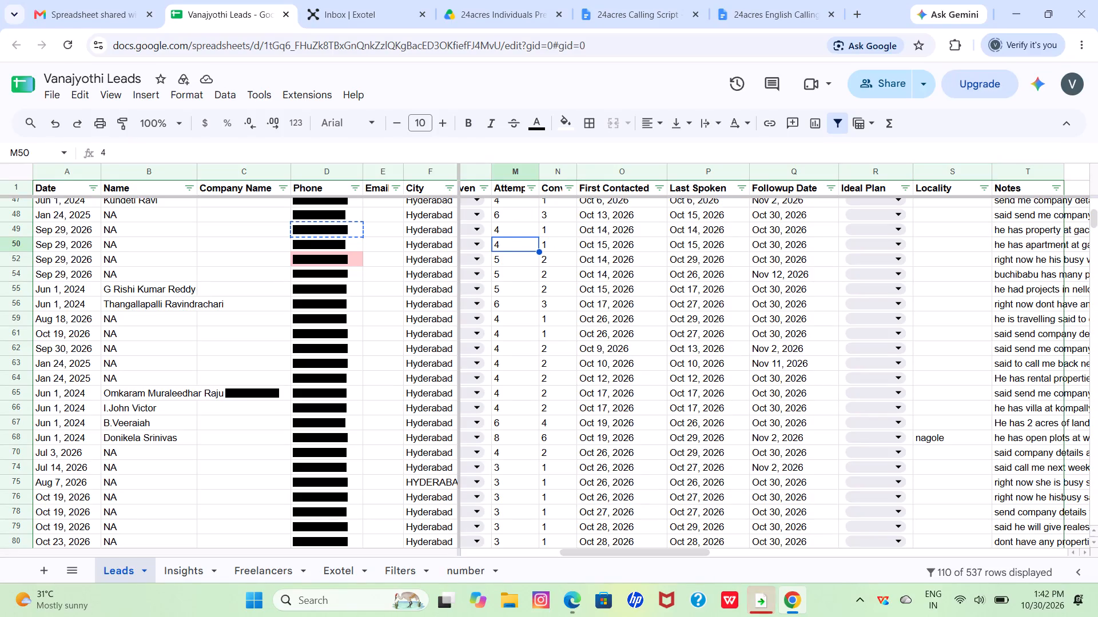
pyautogui.click(502, 231)
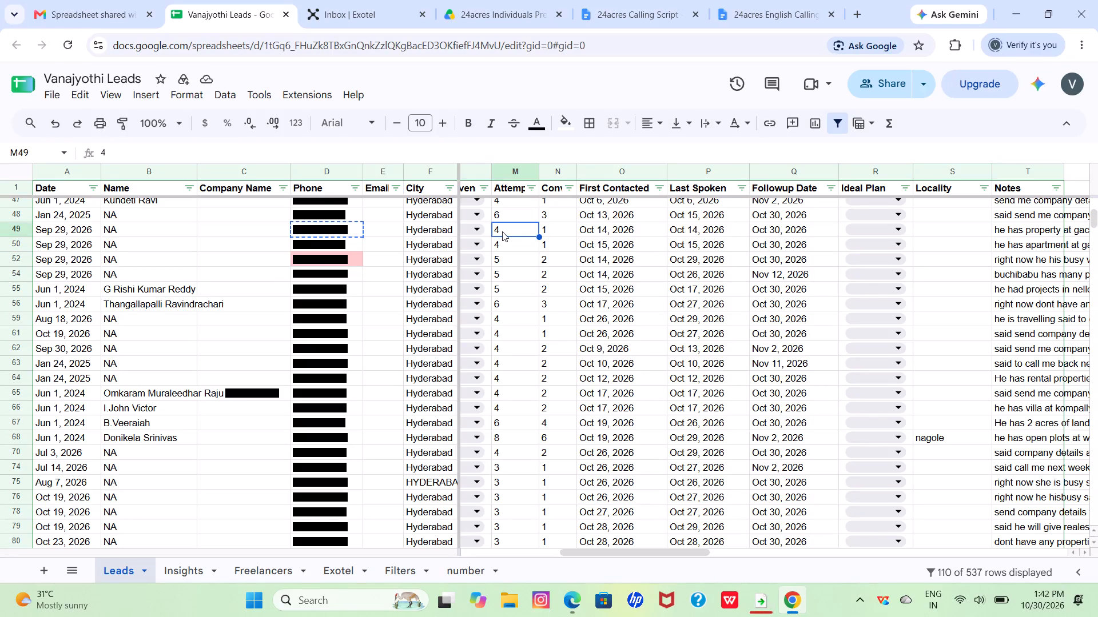
pyautogui.press('5')
# Set the attempts count of the lead in row 48 to 7.
pyautogui.click(500, 212)
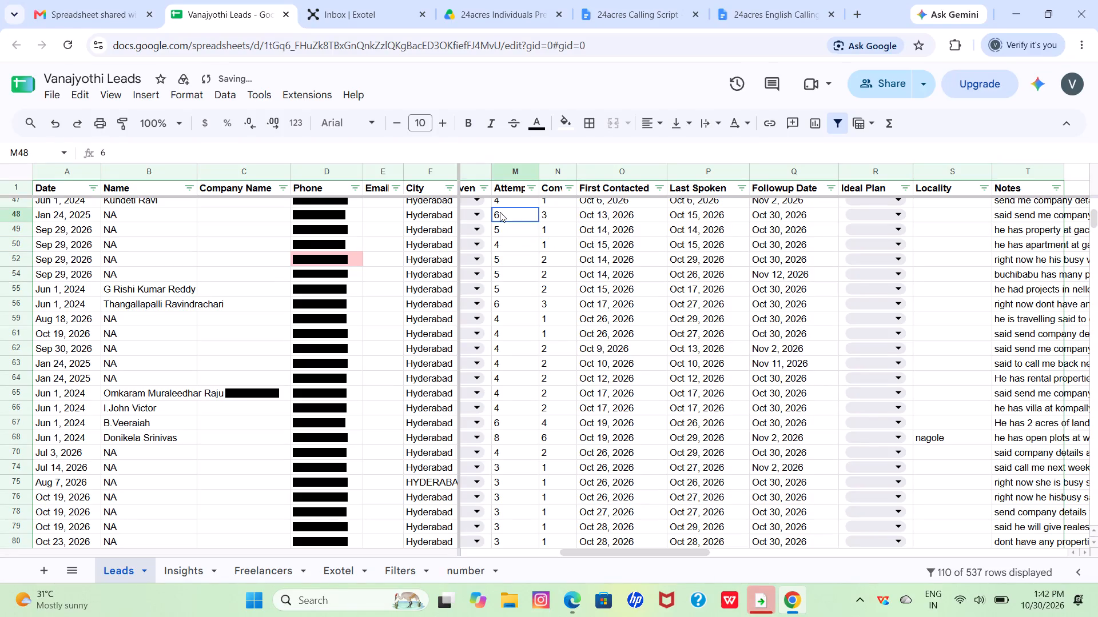
pyautogui.press('7')
pyautogui.scroll(1, 500, 212)
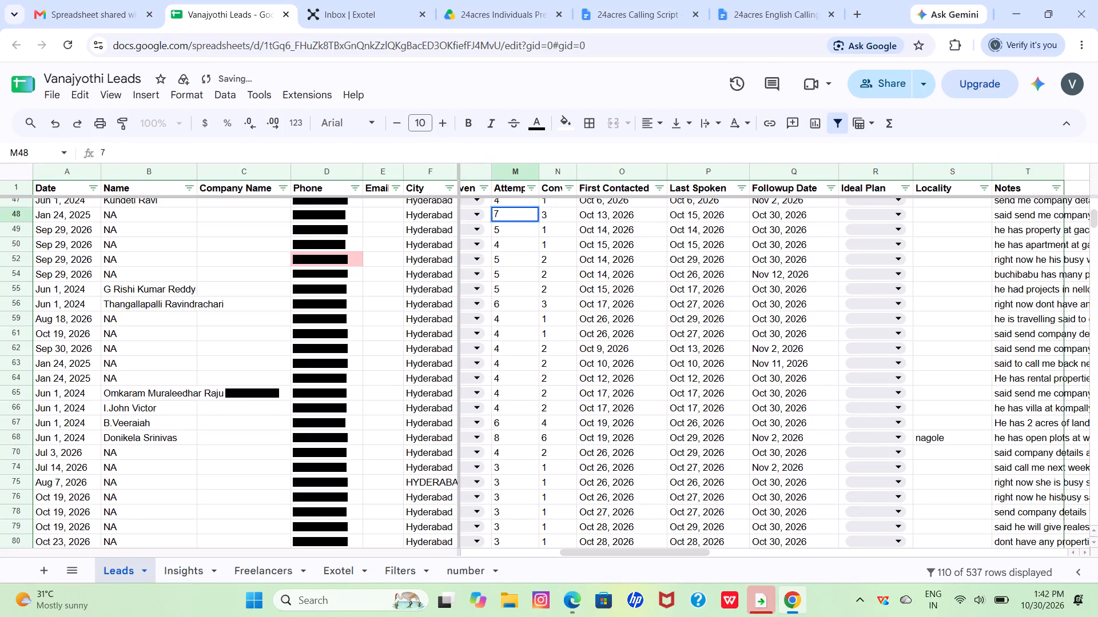
pyautogui.scroll(1, 500, 212)
pyautogui.click(551, 221)
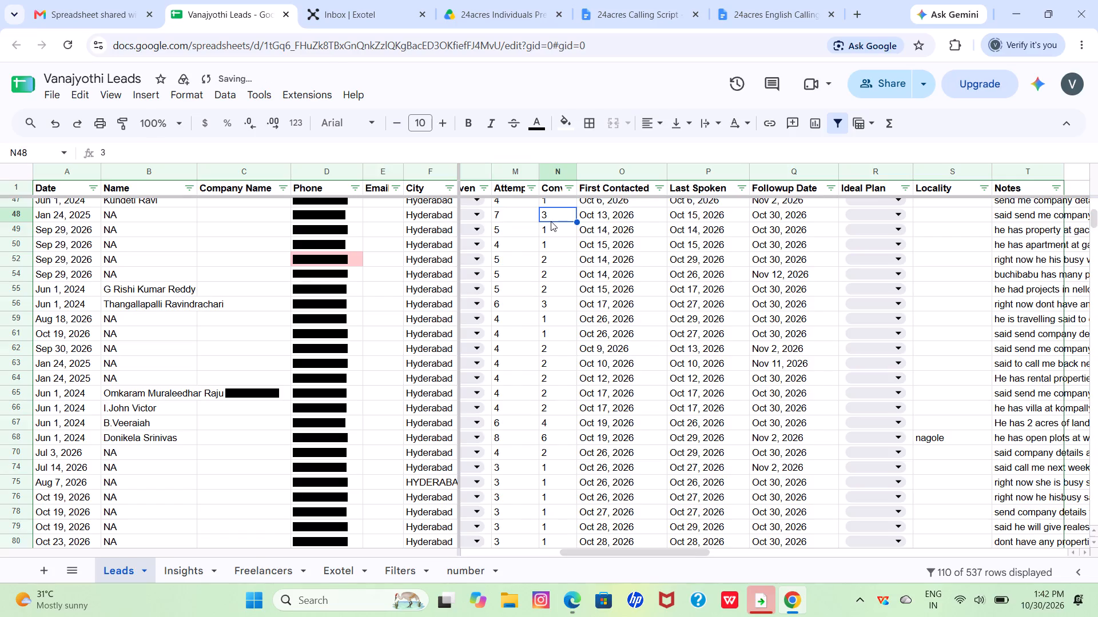
# Review the attempts counts of the leads in rows 44 to 48 against their contact and follow-up dates.
pyautogui.scroll(2, 551, 221)
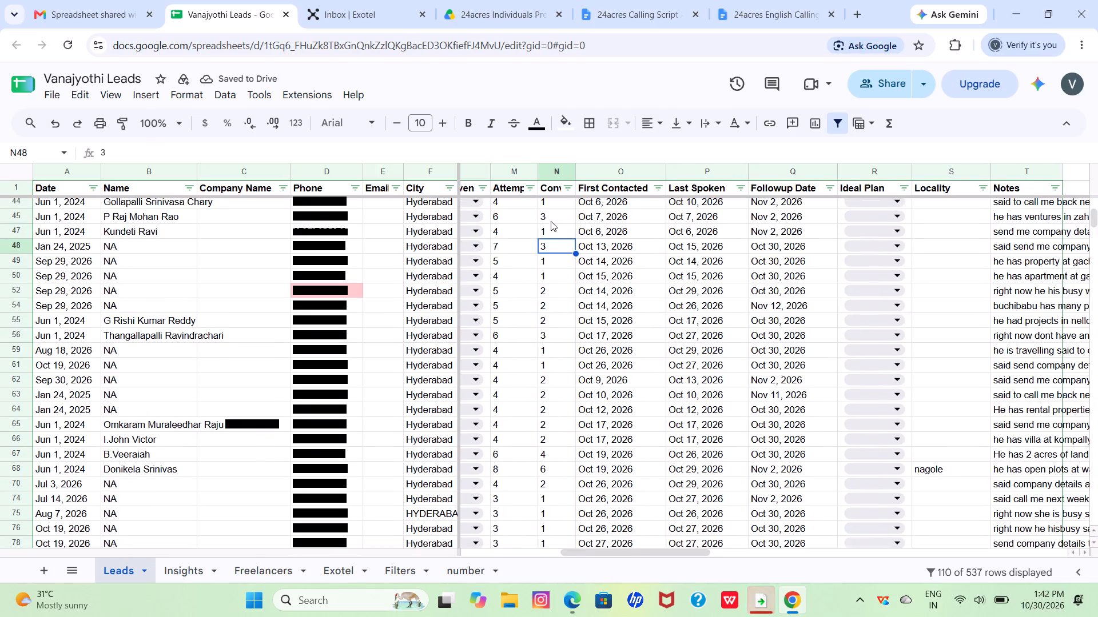
pyautogui.scroll(2, 551, 221)
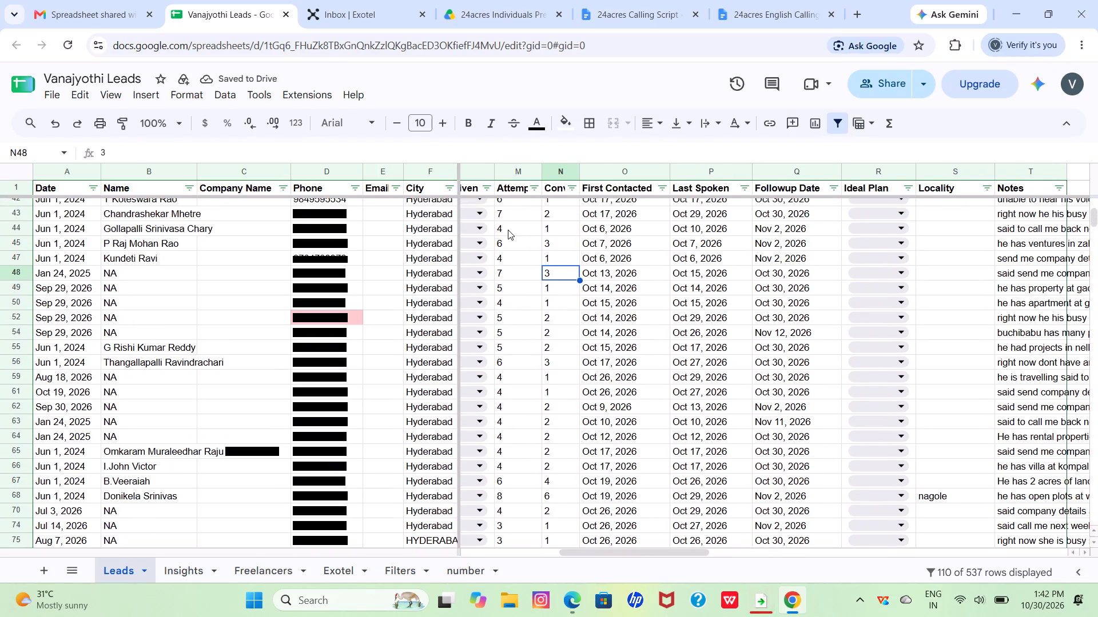
pyautogui.click(507, 230)
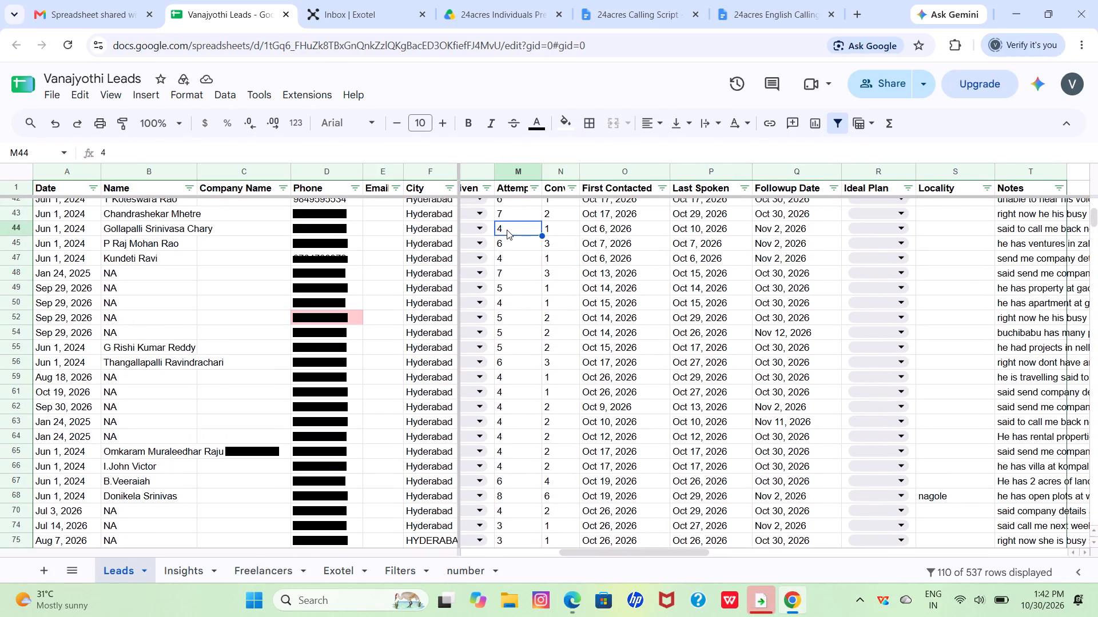
pyautogui.click(502, 247)
pyautogui.click(502, 265)
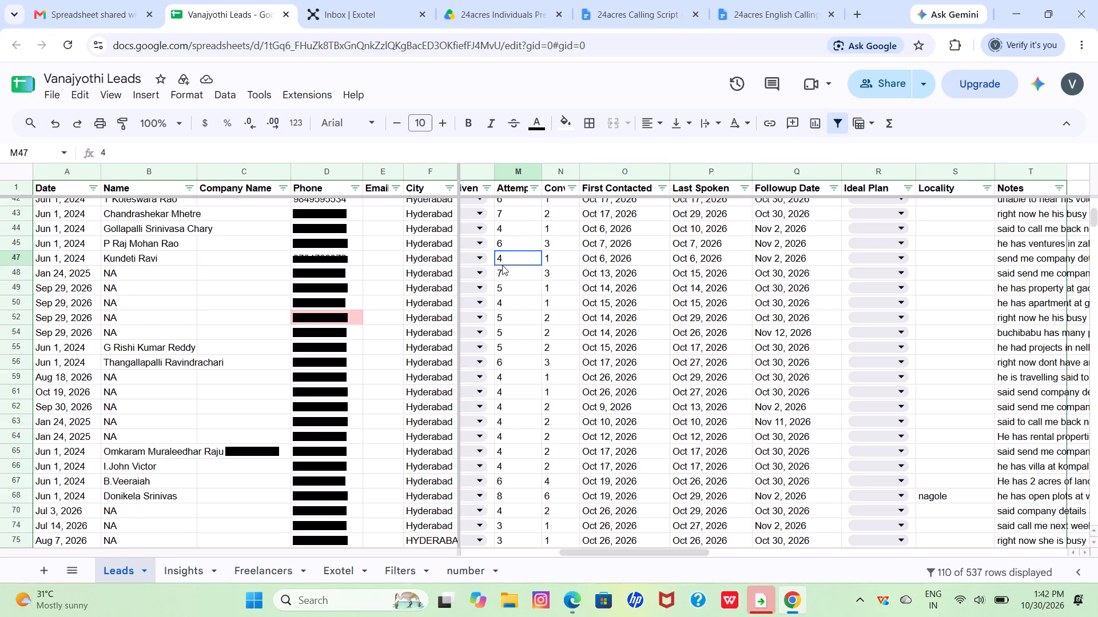
pyautogui.click(500, 281)
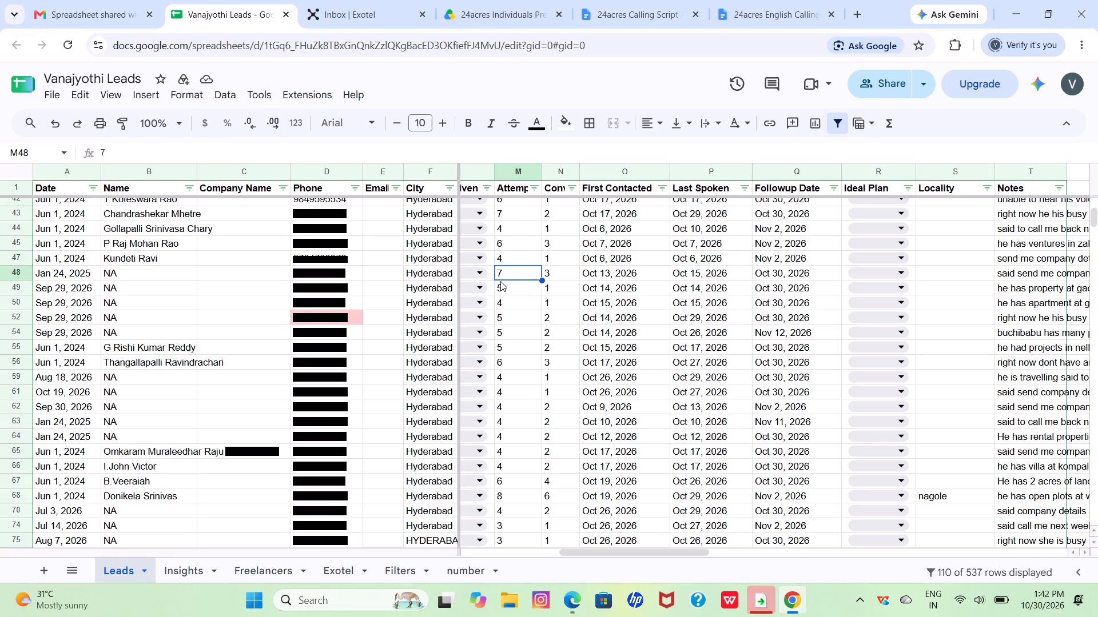
pyautogui.scroll(-1, 500, 281)
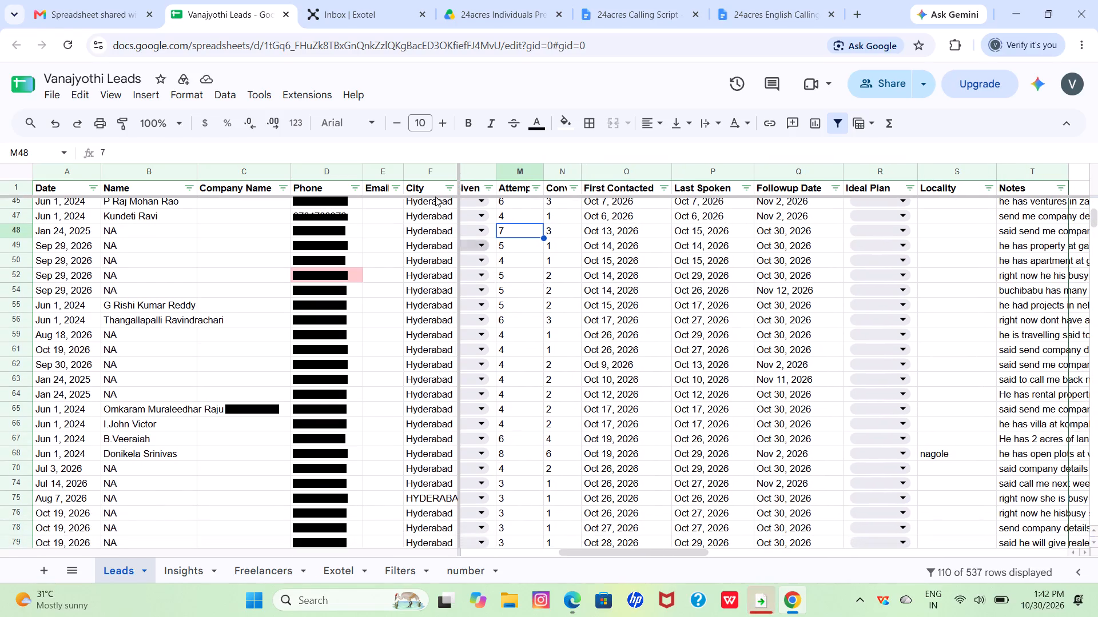
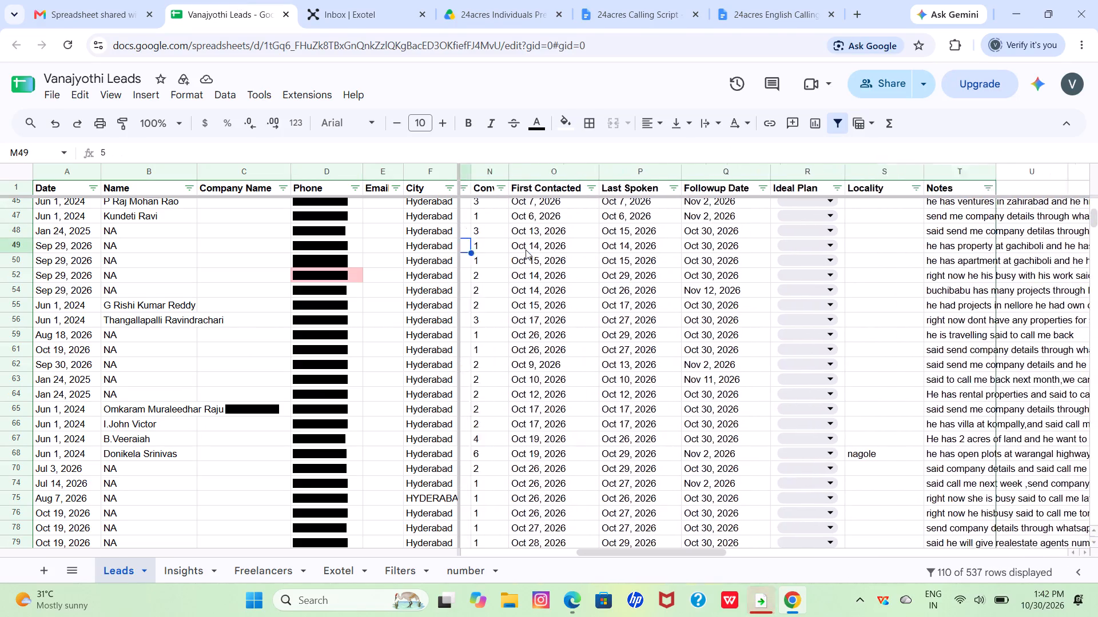
# Review the attempts count, contact and follow-up dates, and notes of the lead in row 50.
pyautogui.hscroll(2, 526, 250)
pyautogui.scroll(-1, 526, 250)
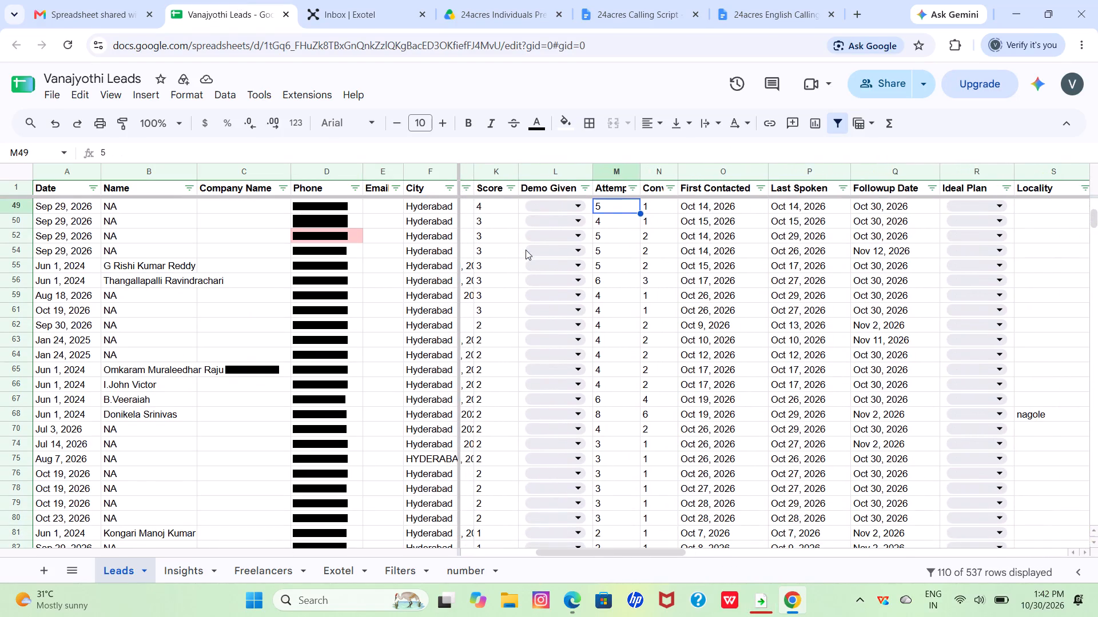
pyautogui.hscroll(-2, 526, 250)
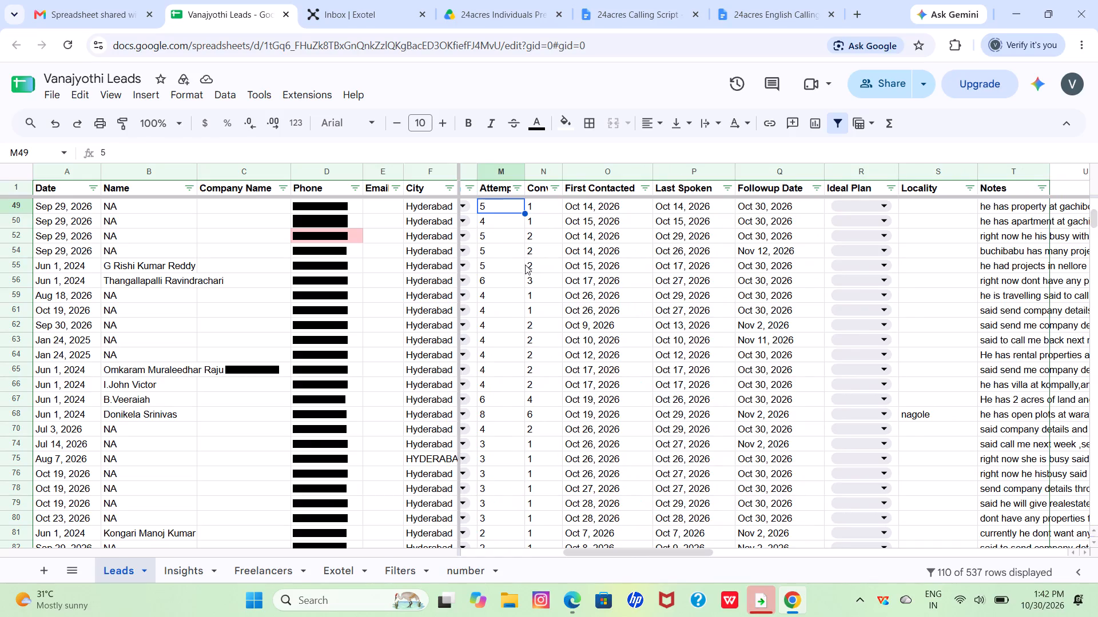
pyautogui.click(503, 229)
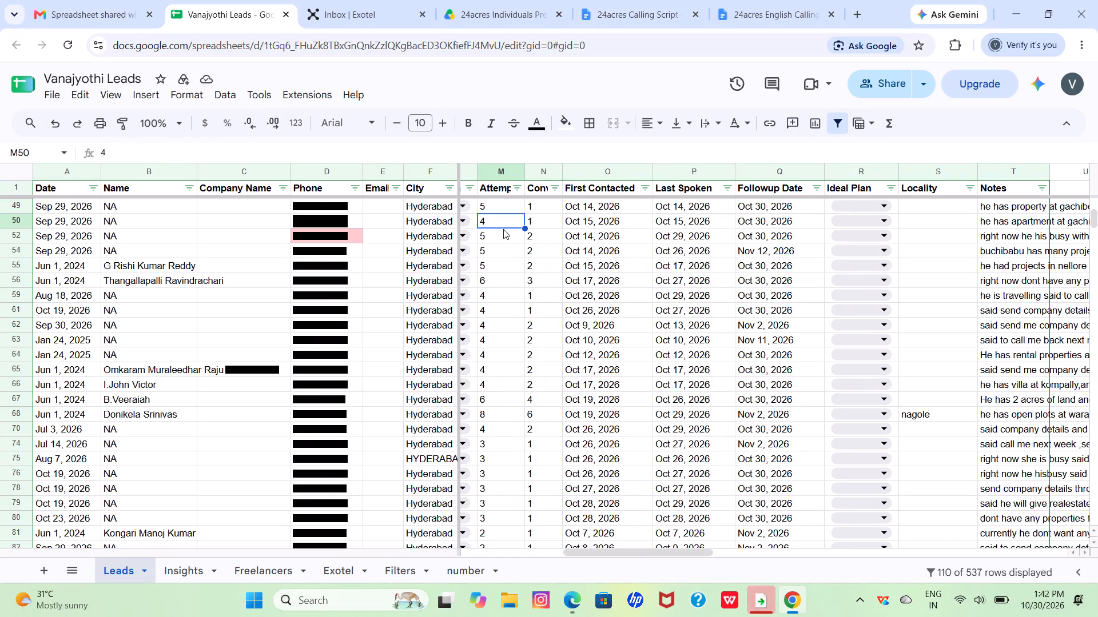
pyautogui.hscroll(-7, 503, 229)
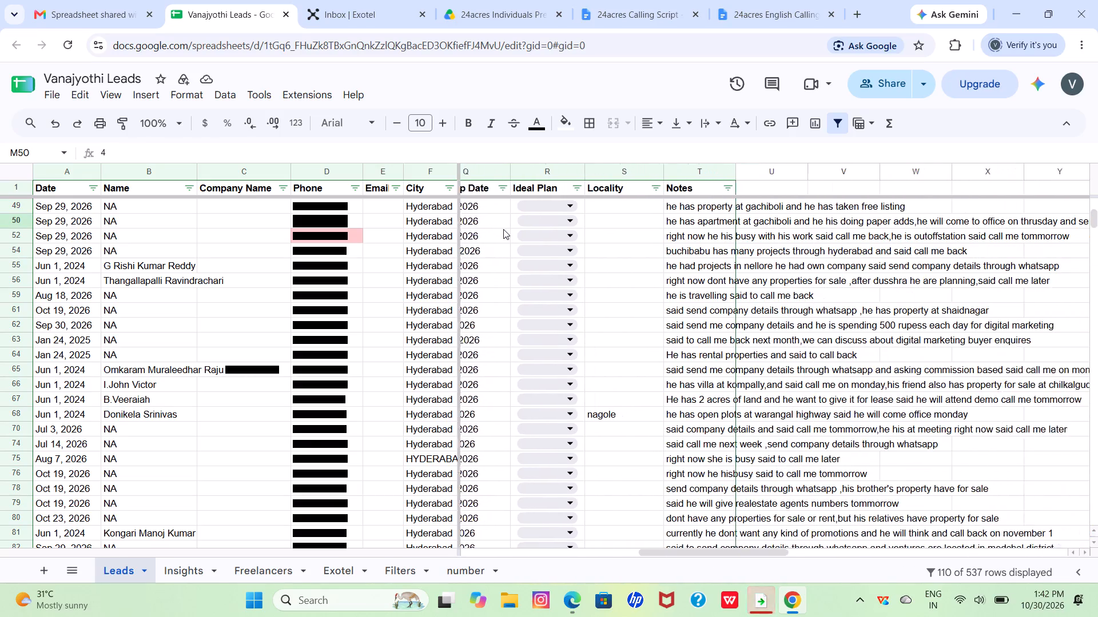
pyautogui.hscroll(-4, 503, 229)
pyautogui.hscroll(2, 503, 229)
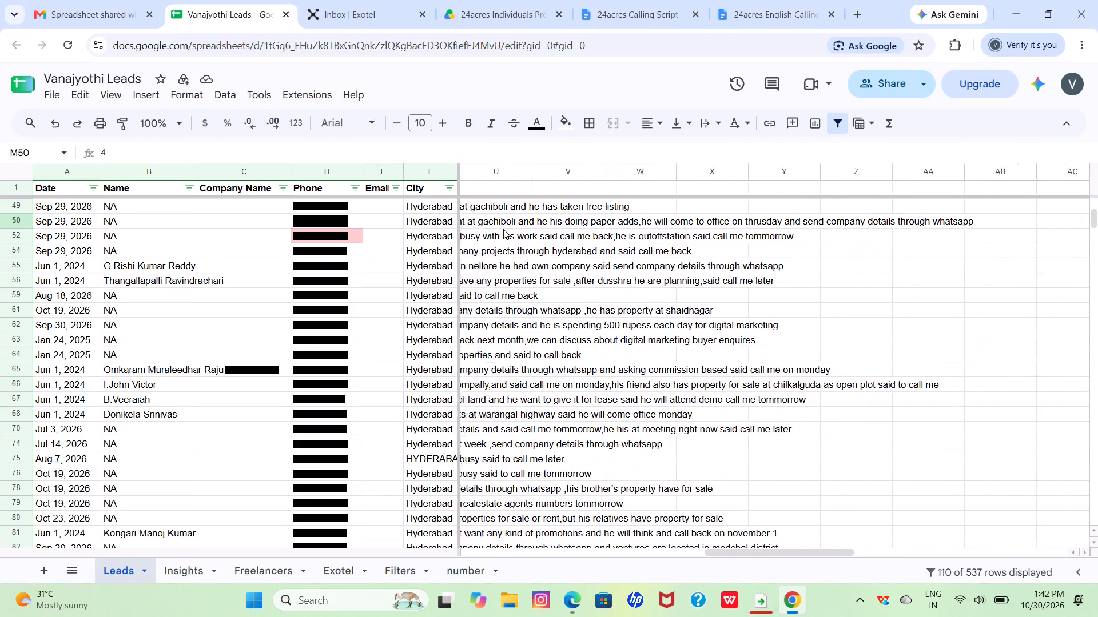
pyautogui.hscroll(9, 503, 229)
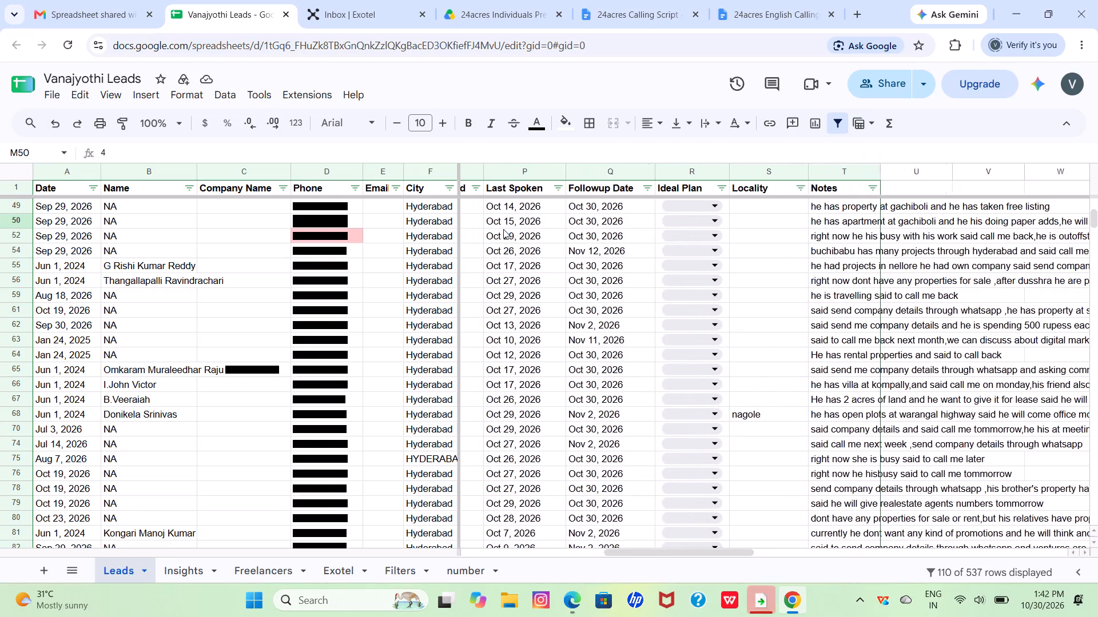
pyautogui.hscroll(2, 503, 229)
# Select the phone number of the lead in row 50.
pyautogui.click(321, 216)
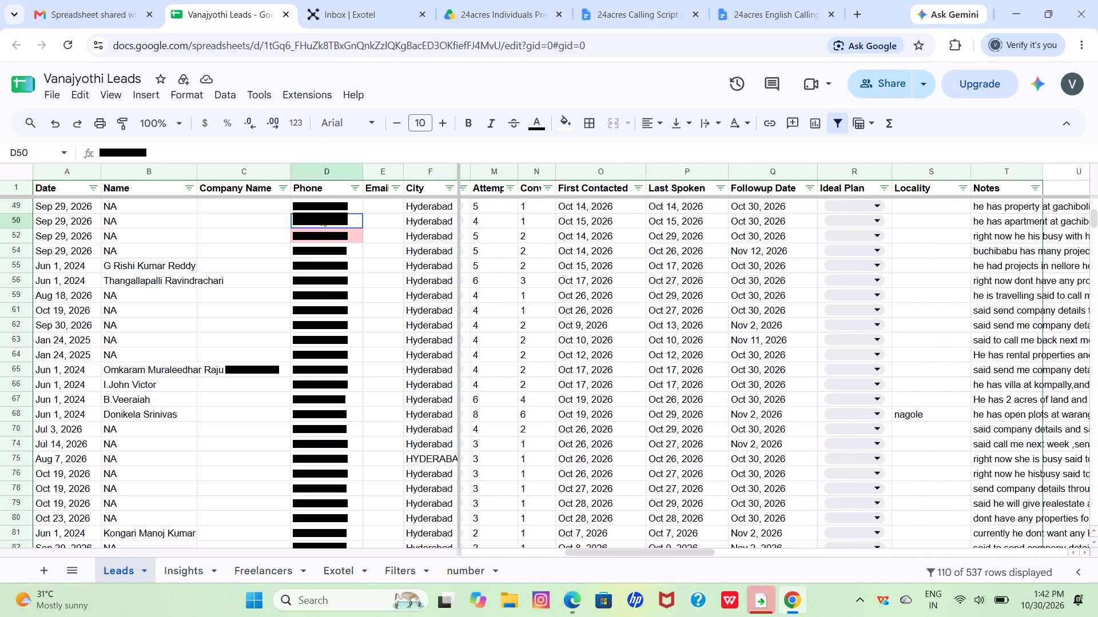
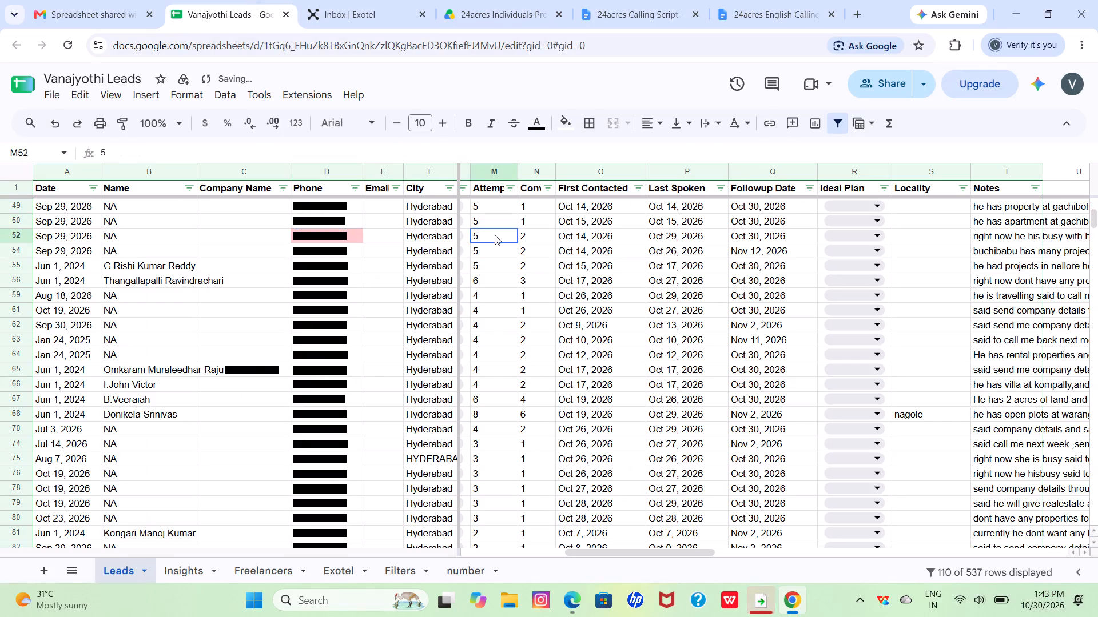
# Review the attempts count, contact and follow-up dates, and notes of the lead in row 52.
pyautogui.hscroll(-2, 495, 235)
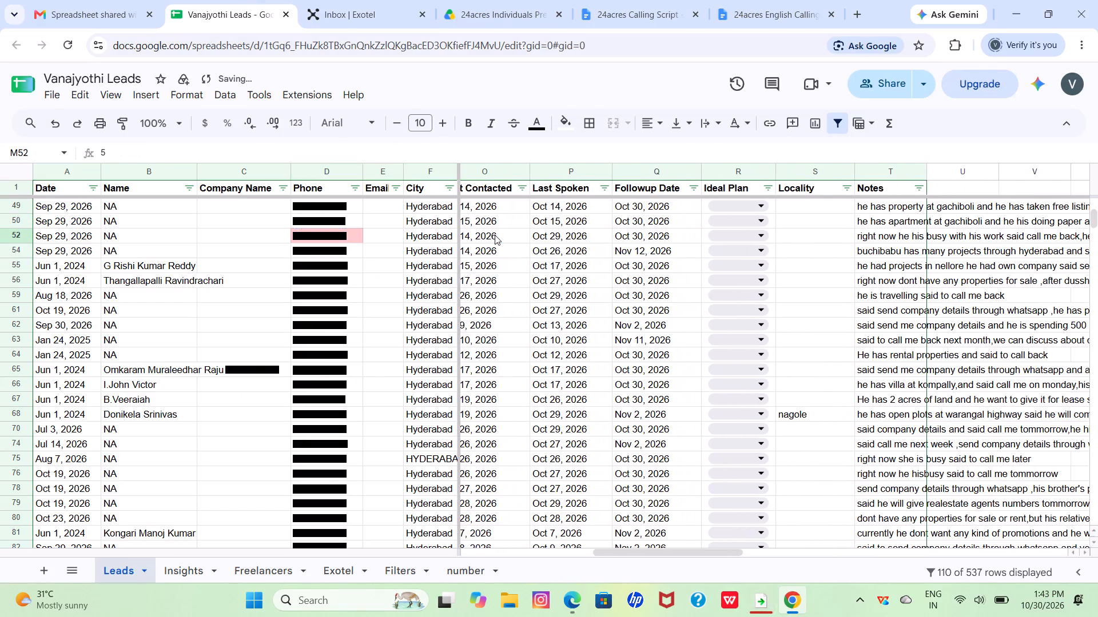
pyautogui.hscroll(-3, 495, 235)
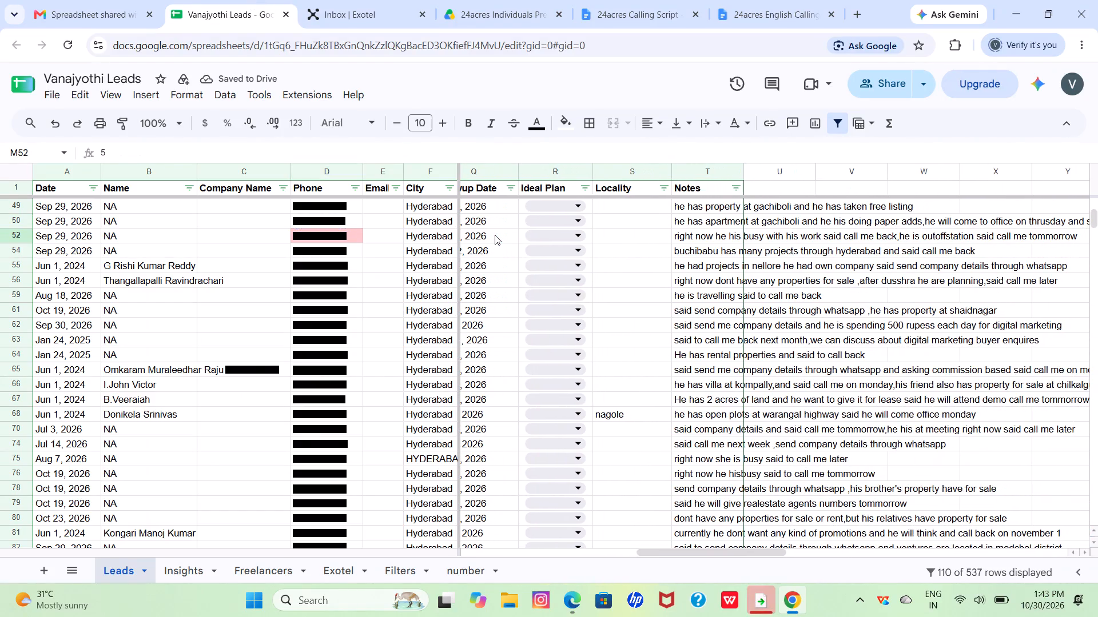
pyautogui.hscroll(1, 495, 235)
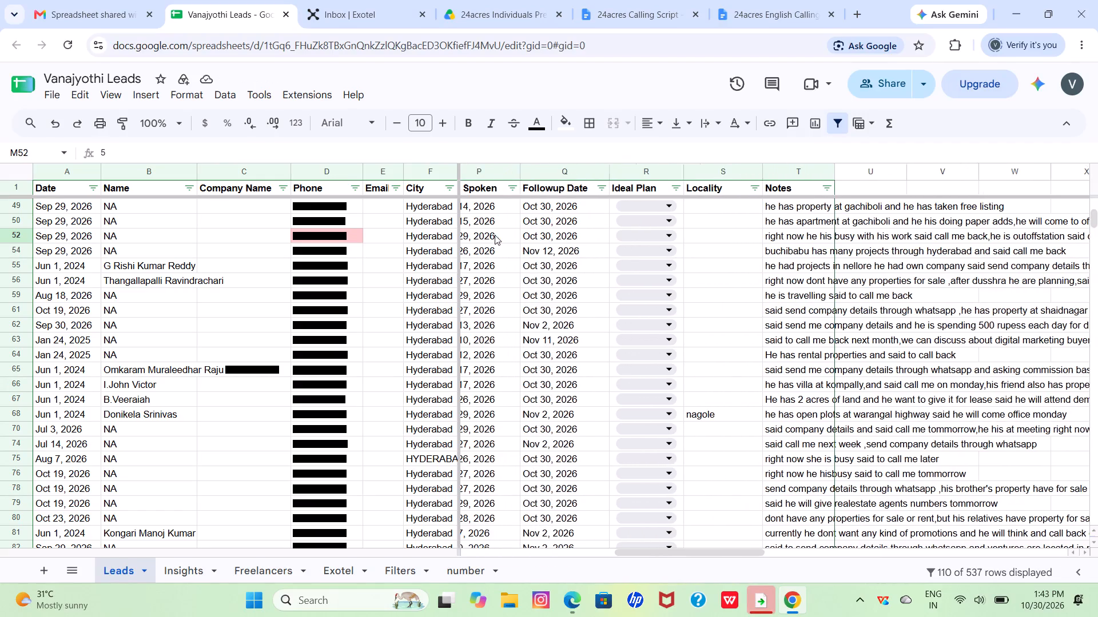
pyautogui.hscroll(7, 495, 235)
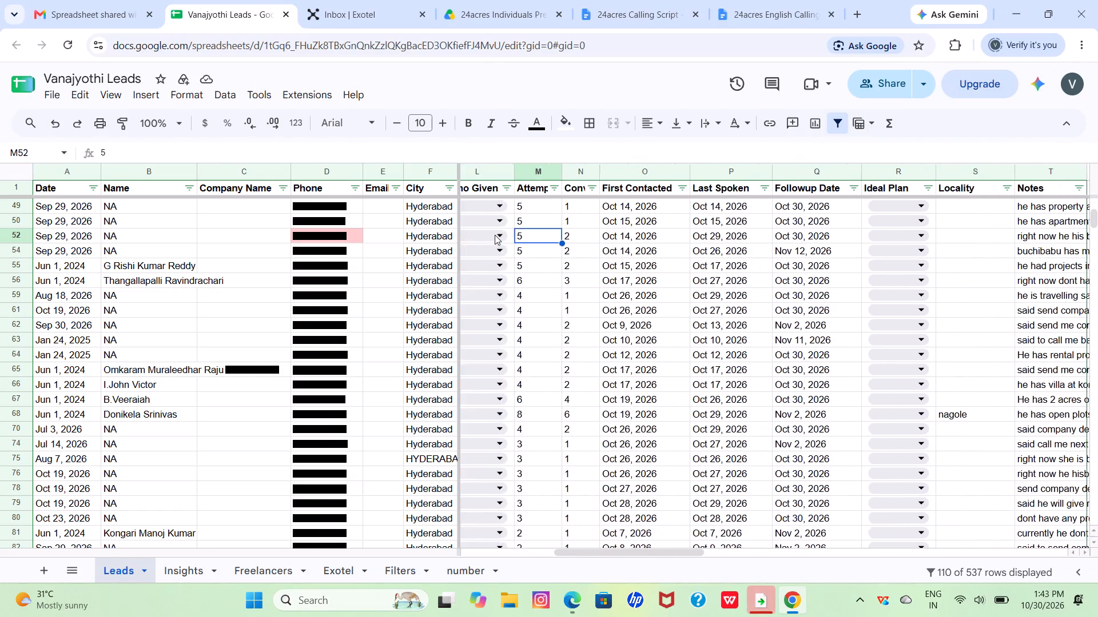
pyautogui.hscroll(1, 495, 235)
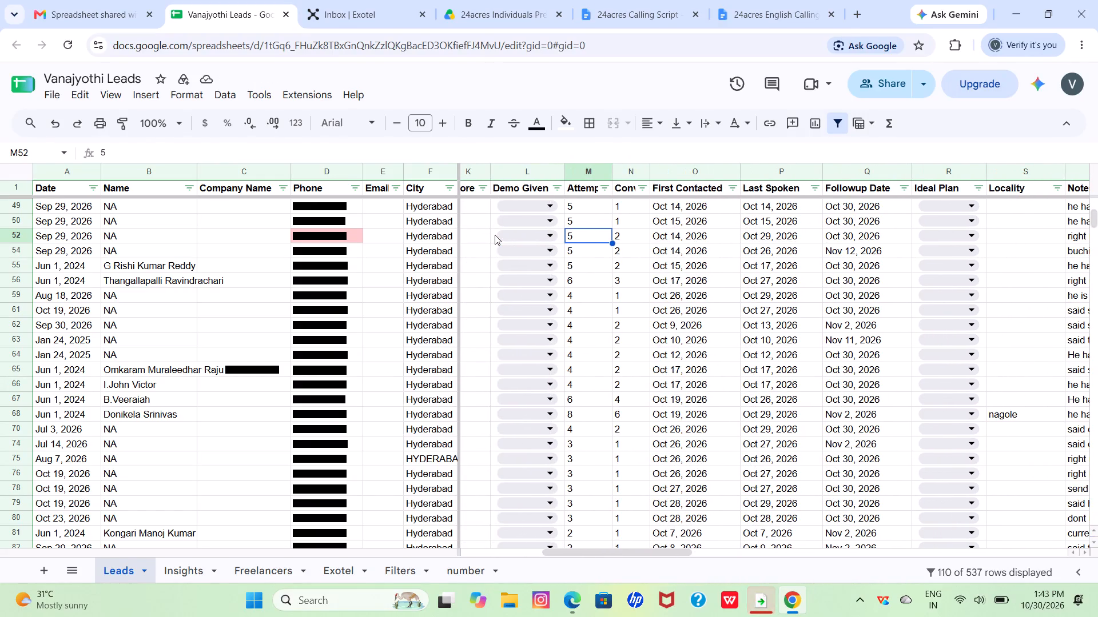
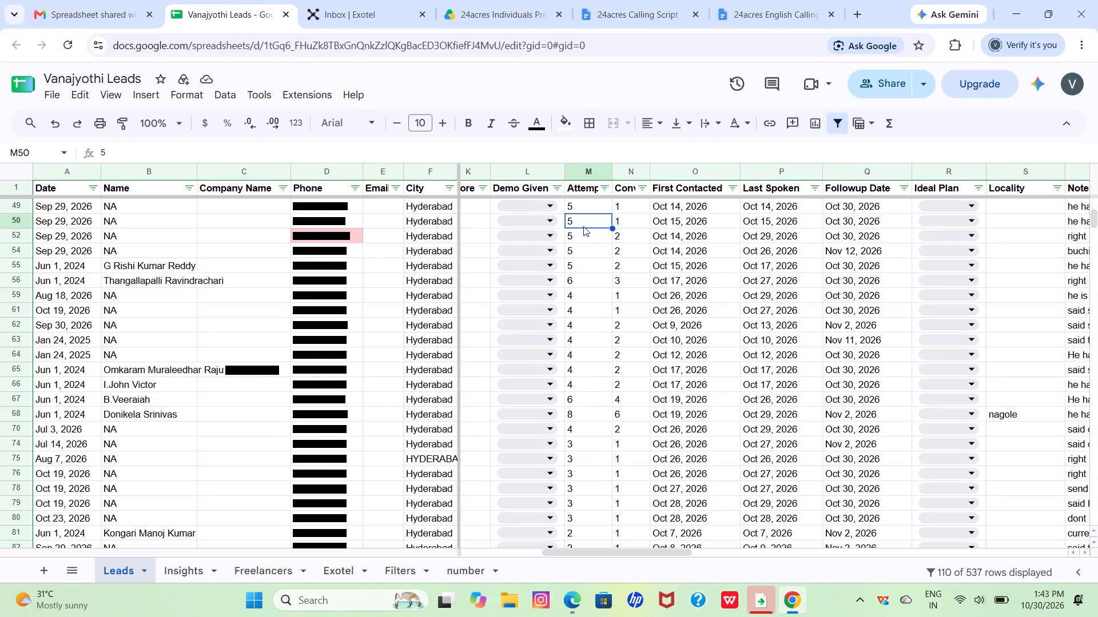
# Set the attempts count of the lead in row 50 to 6.
pyautogui.press('6')
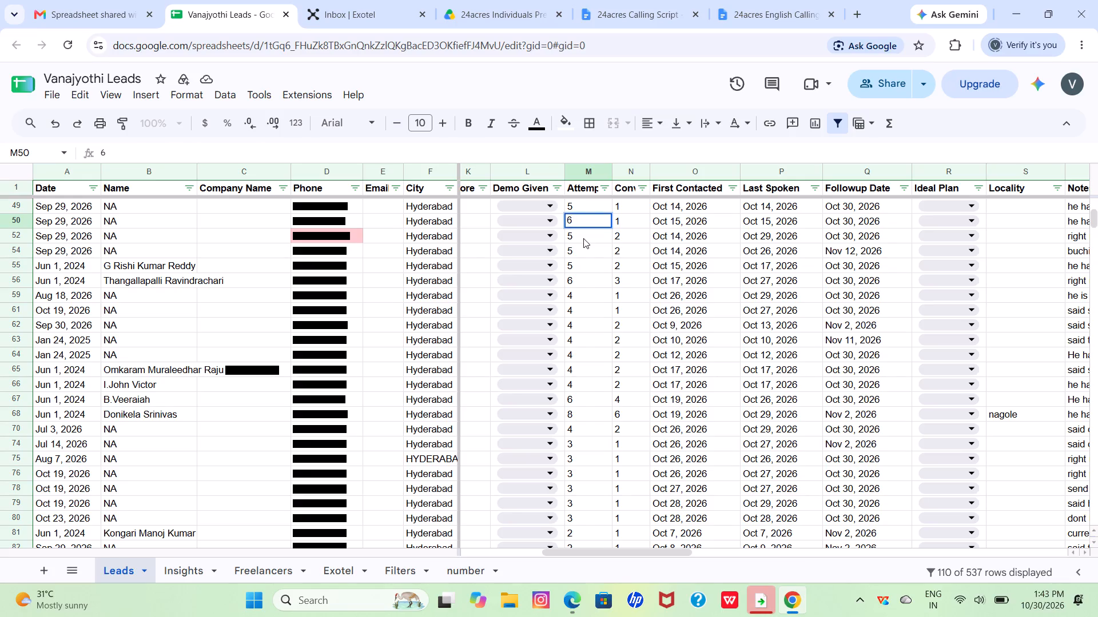
# Set the attempts count of the lead in row 52 to 6.
pyautogui.click(583, 238)
pyautogui.hscroll(-4, 583, 238)
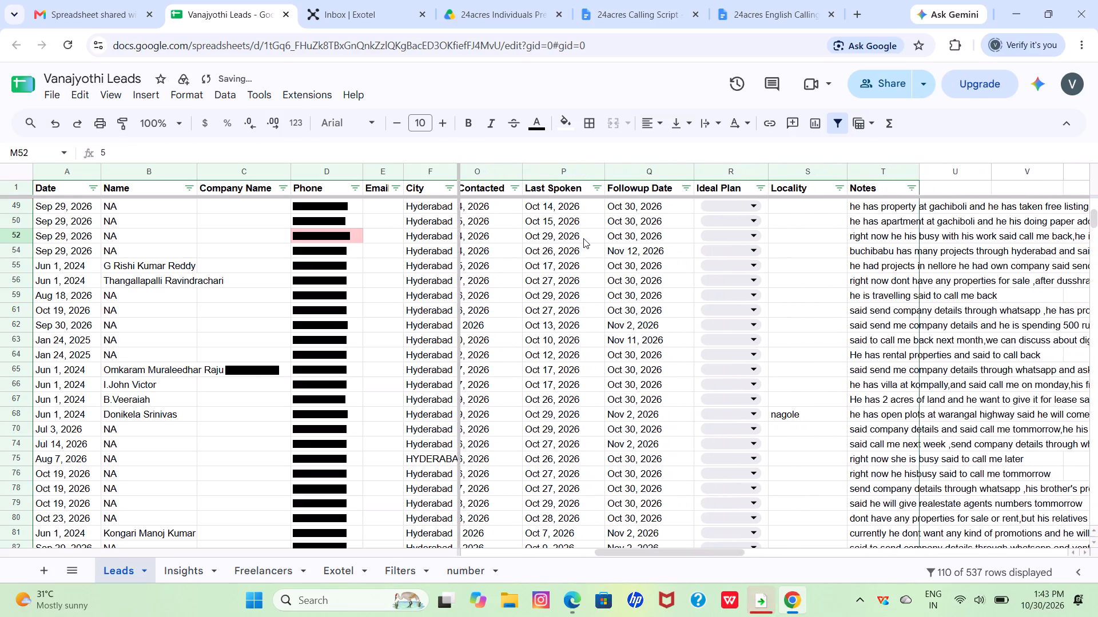
pyautogui.hscroll(-3, 583, 238)
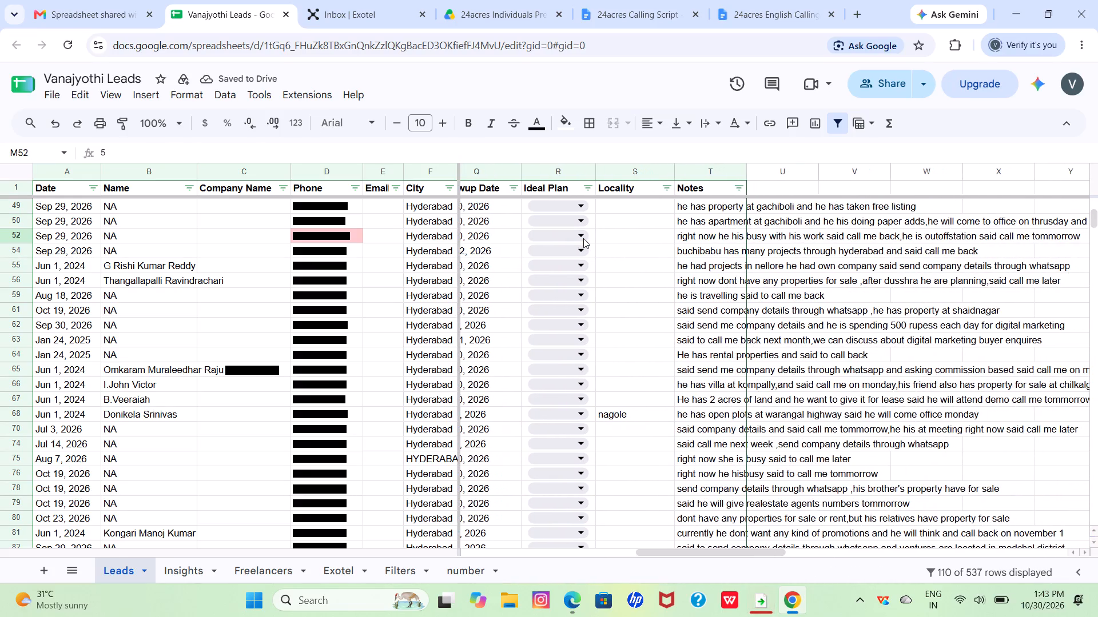
pyautogui.hscroll(8, 583, 238)
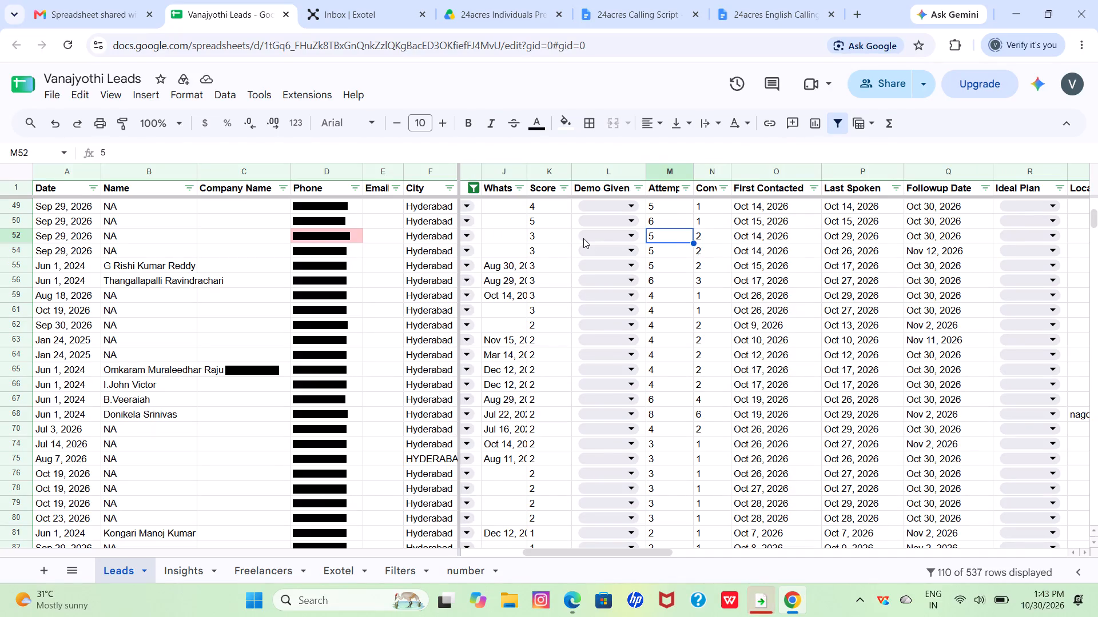
pyautogui.press('6')
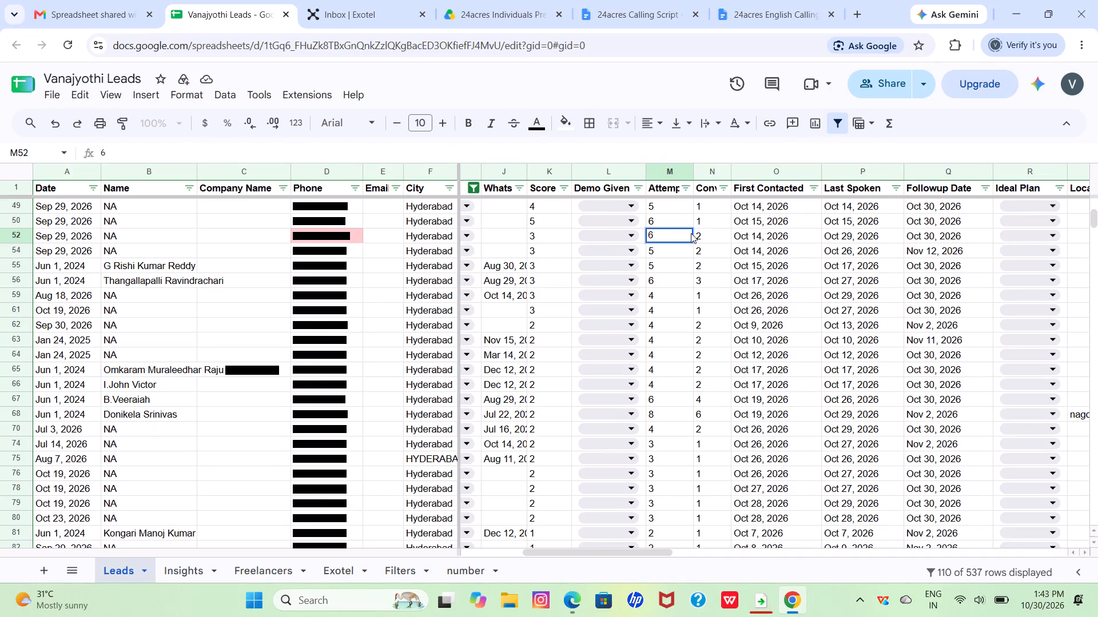
pyautogui.click(722, 238)
# Copy the phone number of the lead in row 52 and check that lead's dates and notes.
pyautogui.hscroll(-6, 722, 238)
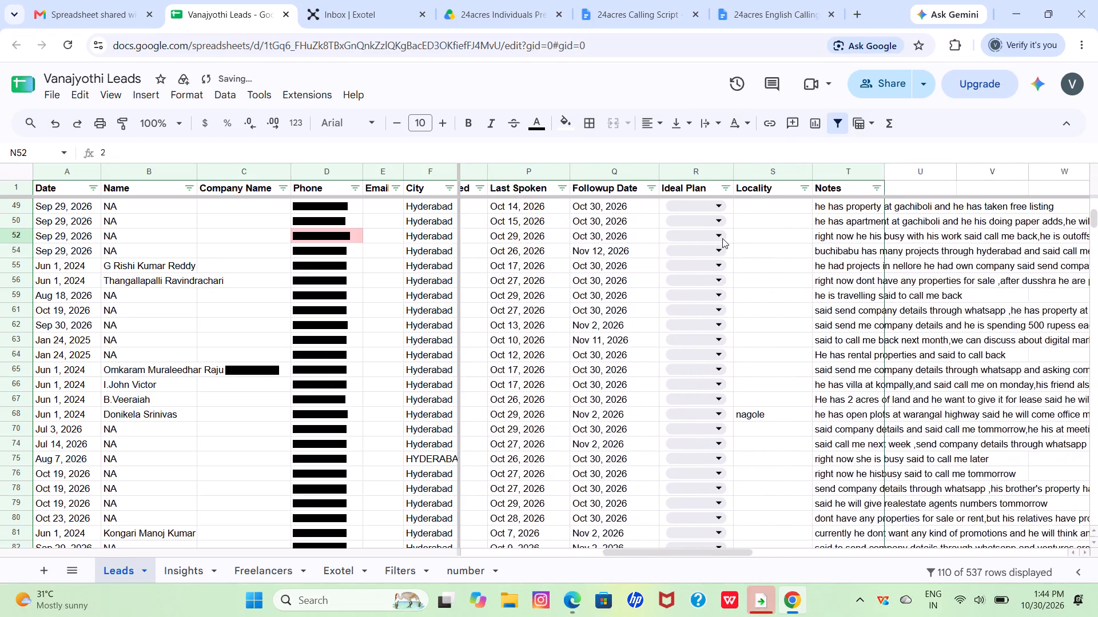
pyautogui.hscroll(-3, 722, 238)
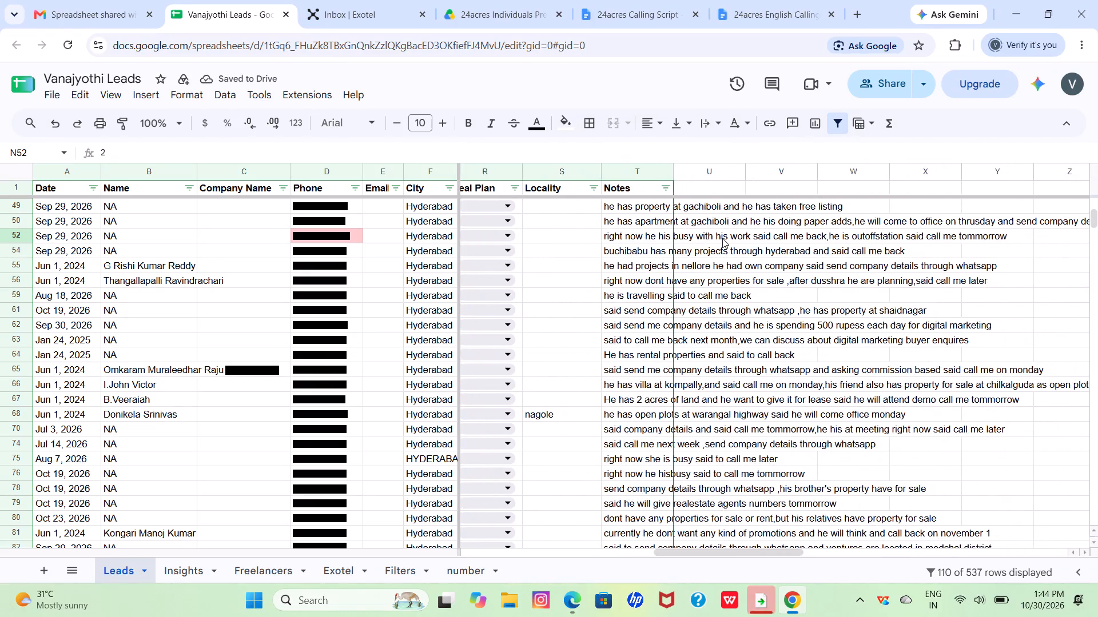
pyautogui.hscroll(-2, 722, 238)
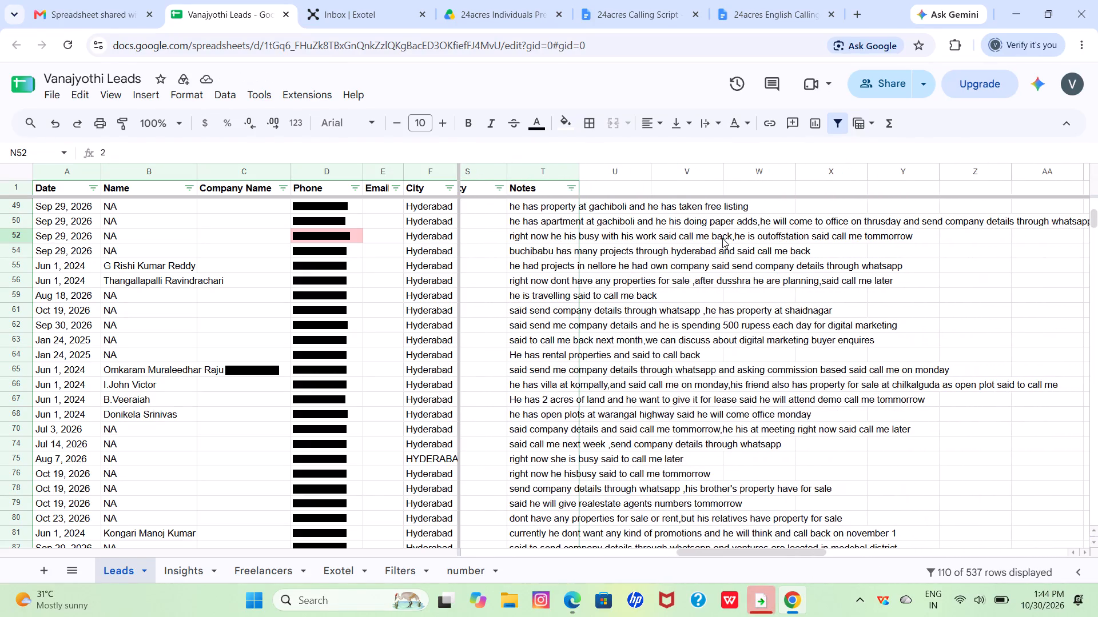
pyautogui.hscroll(5, 722, 238)
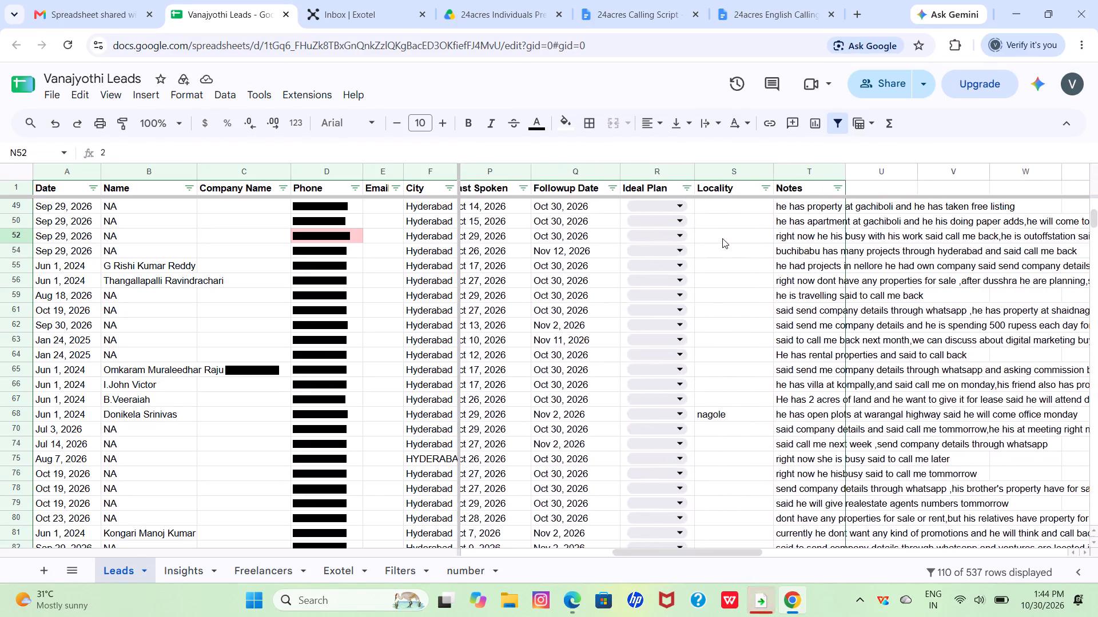
pyautogui.hscroll(3, 722, 238)
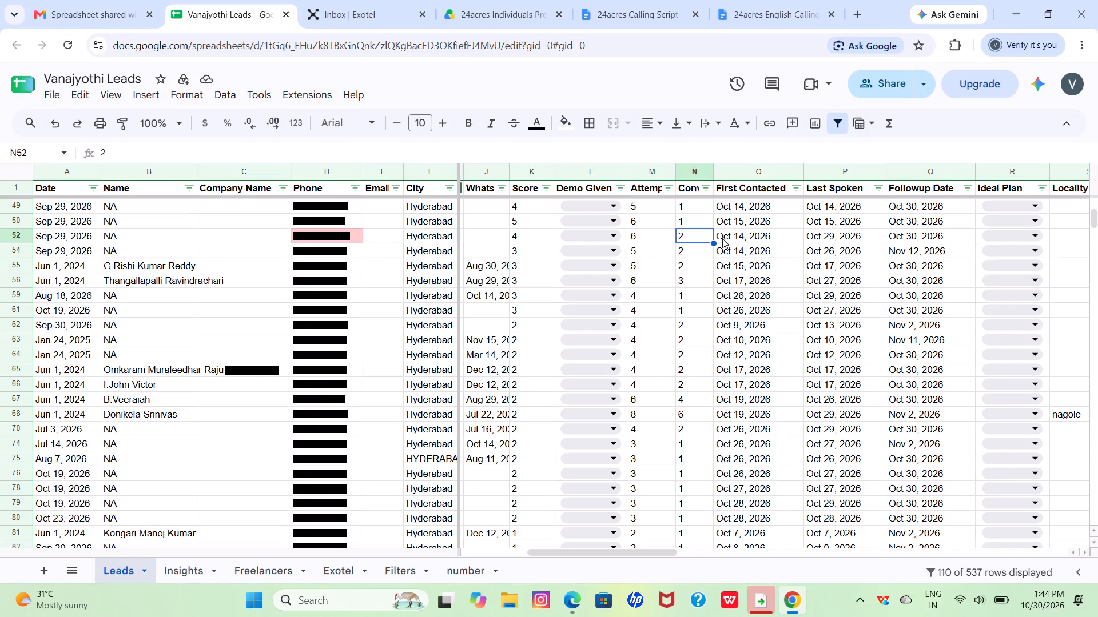
pyautogui.hscroll(-1, 647, 229)
pyautogui.click(343, 234)
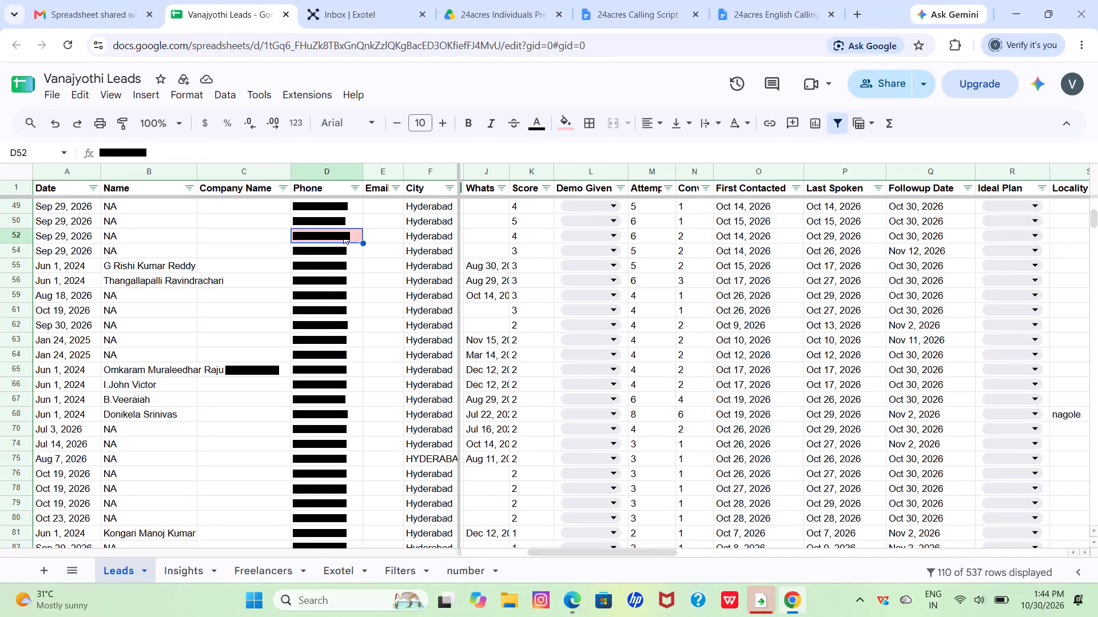
pyautogui.hotkey('ctrl', 'c')
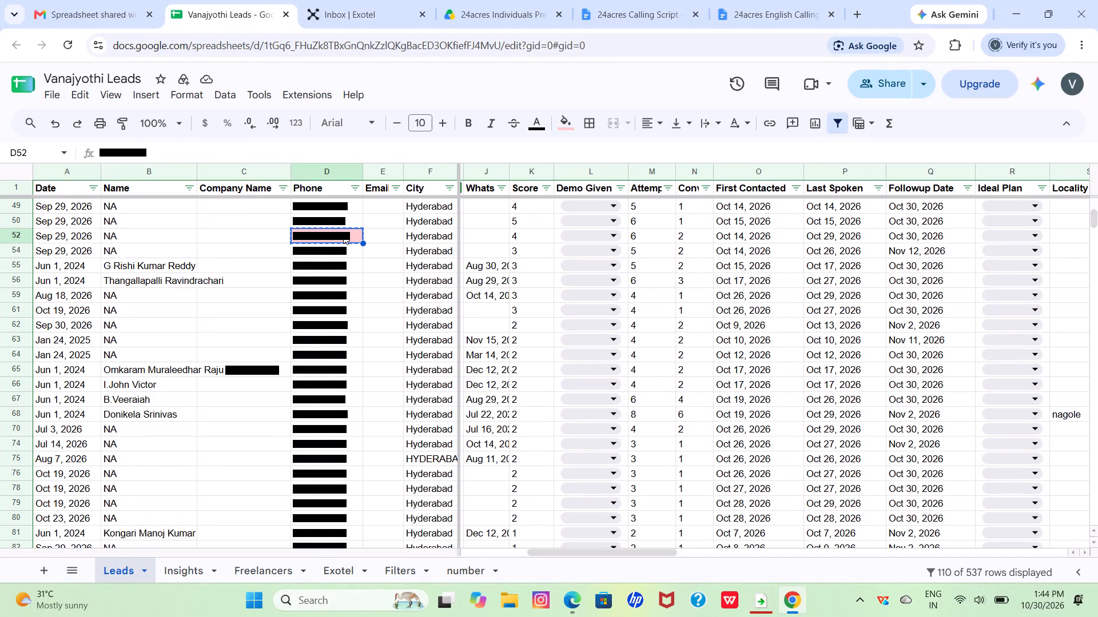
pyautogui.hscroll(-5, 343, 234)
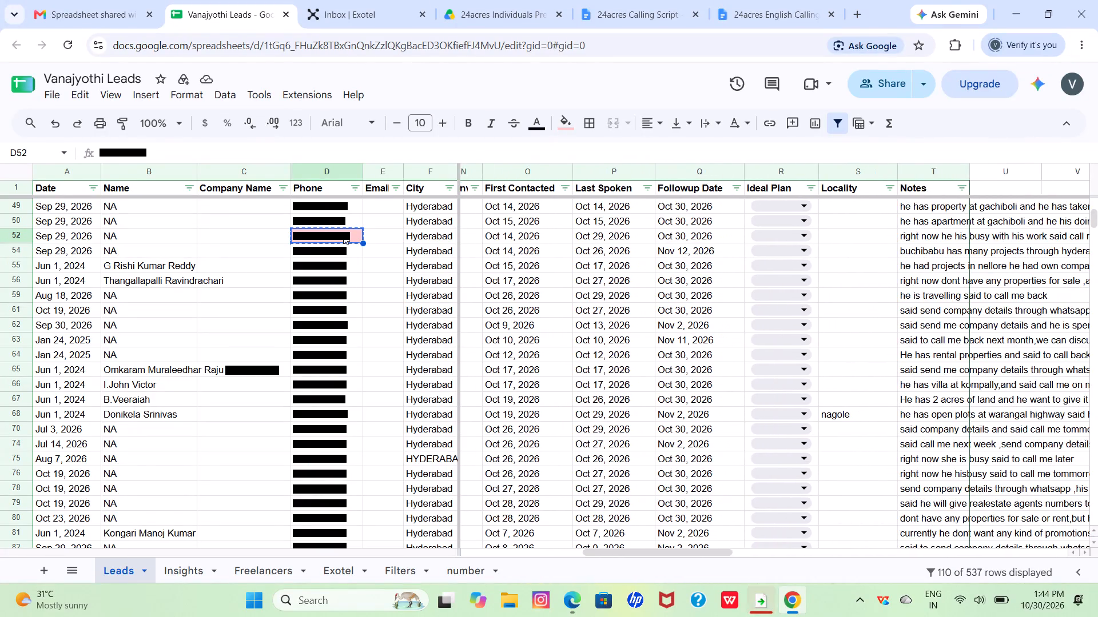
pyautogui.hscroll(-3, 343, 234)
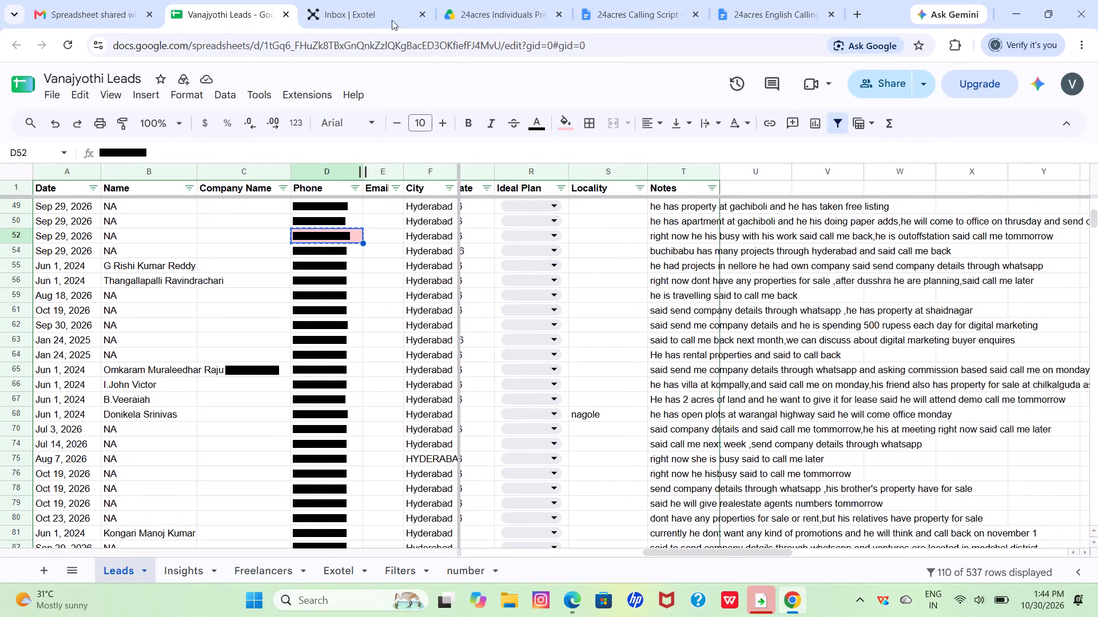
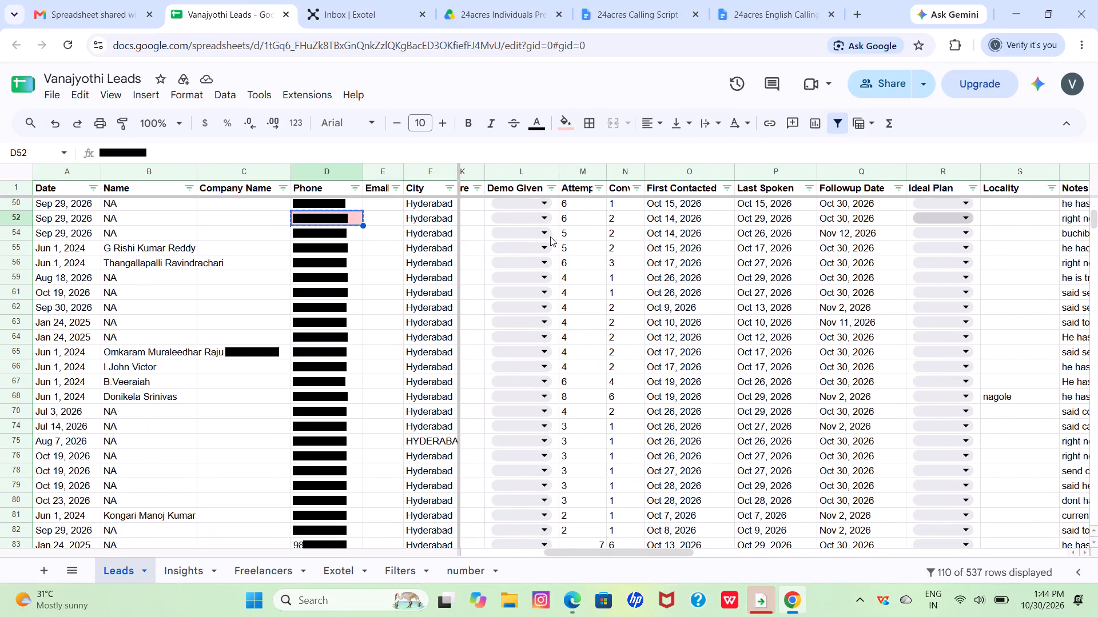
# Review the attempts counts, contact and follow-up dates, and notes of the leads from row 52 down, focusing on row 54.
pyautogui.click(576, 223)
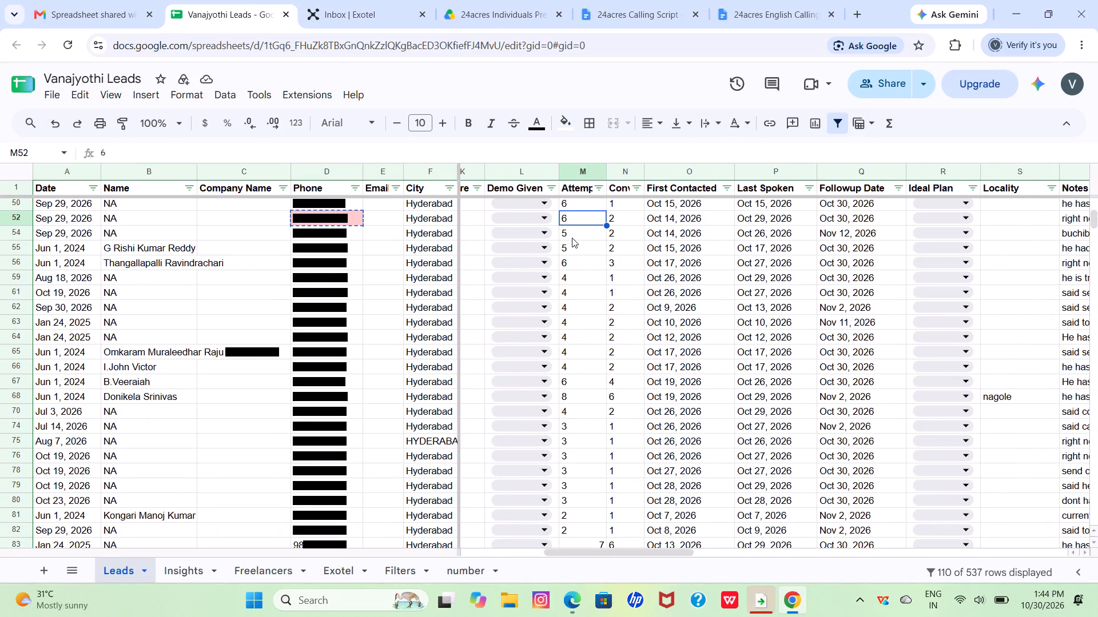
pyautogui.click(572, 238)
pyautogui.hscroll(-4, 572, 238)
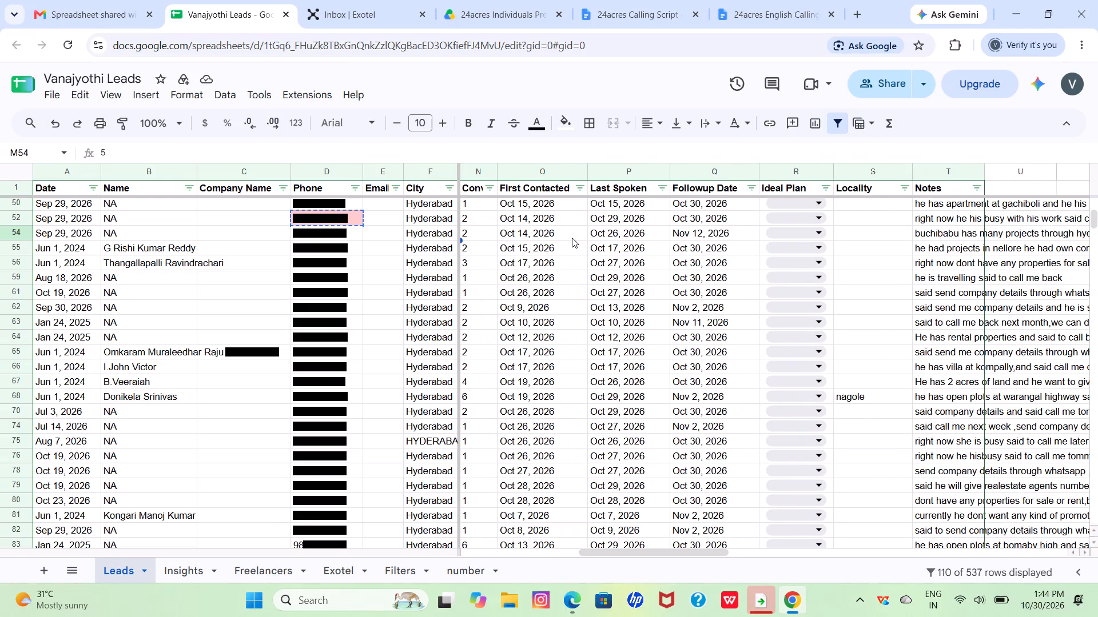
pyautogui.scroll(-1, 572, 238)
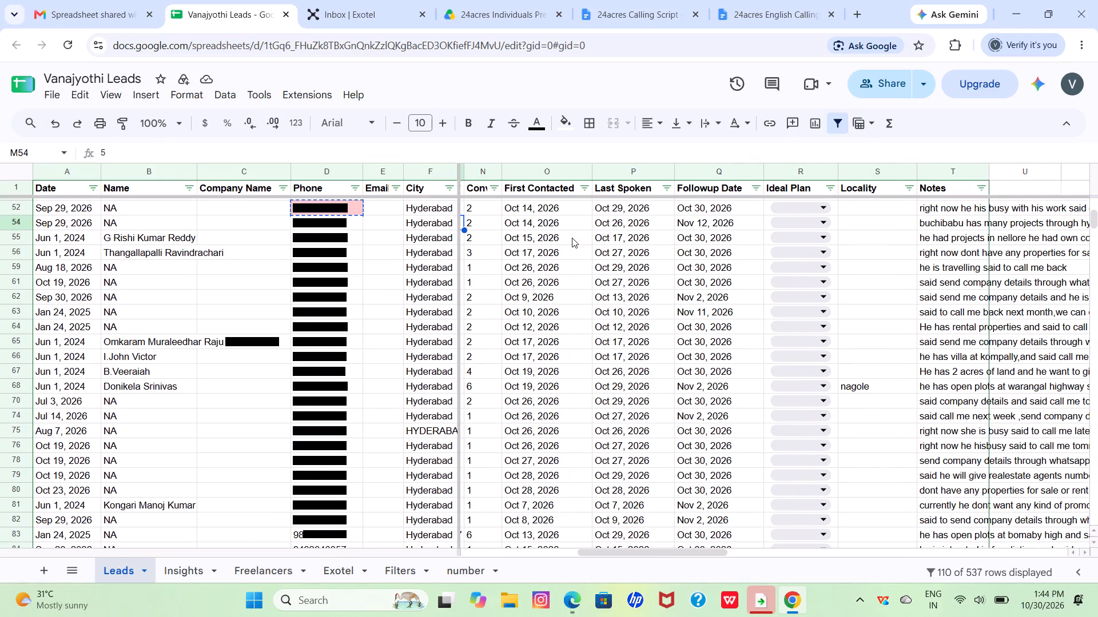
pyautogui.scroll(-1, 572, 238)
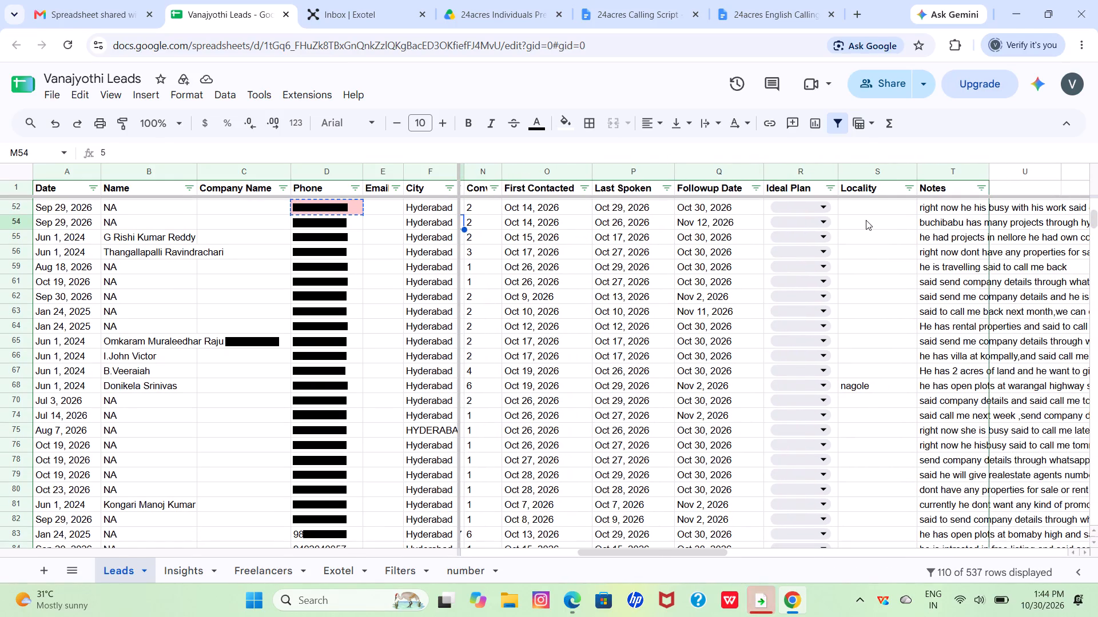
pyautogui.hscroll(-5, 857, 220)
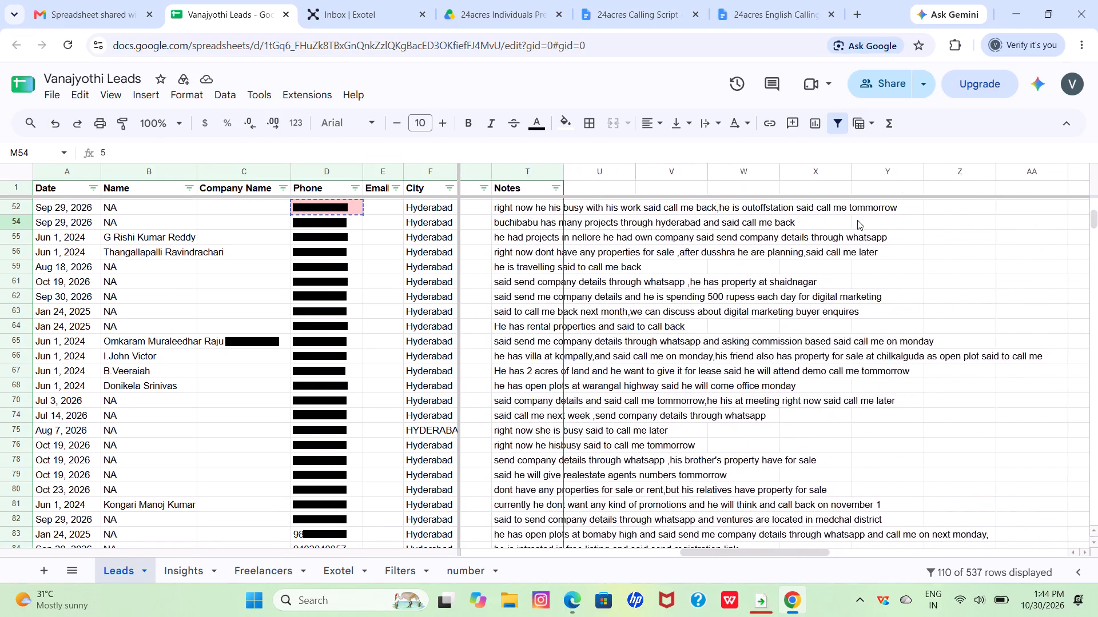
pyautogui.hscroll(7, 857, 220)
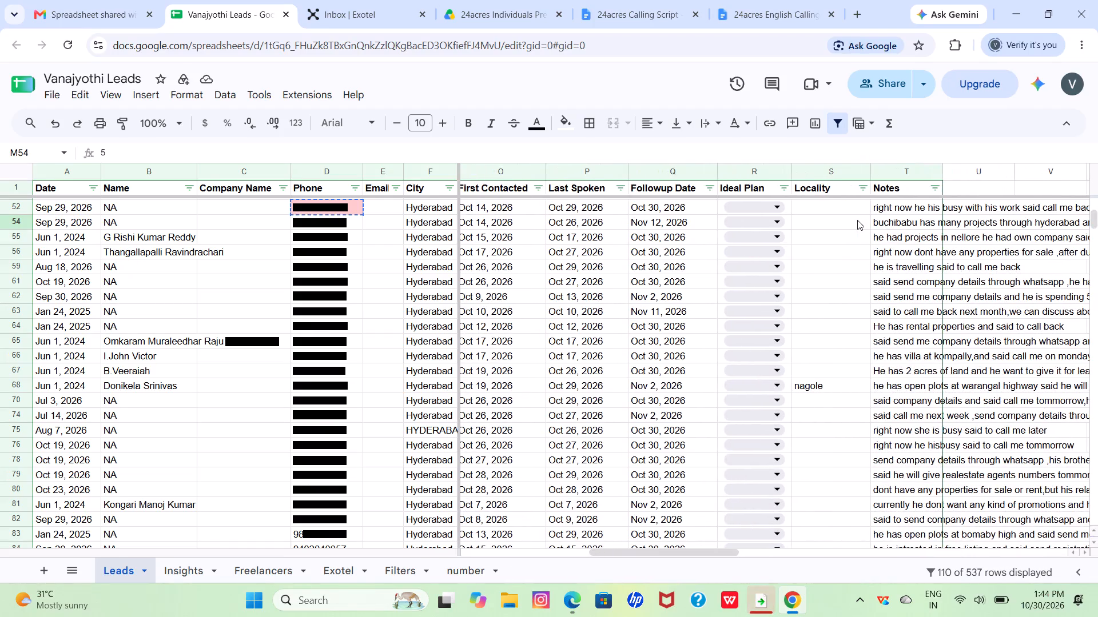
pyautogui.hscroll(2, 857, 220)
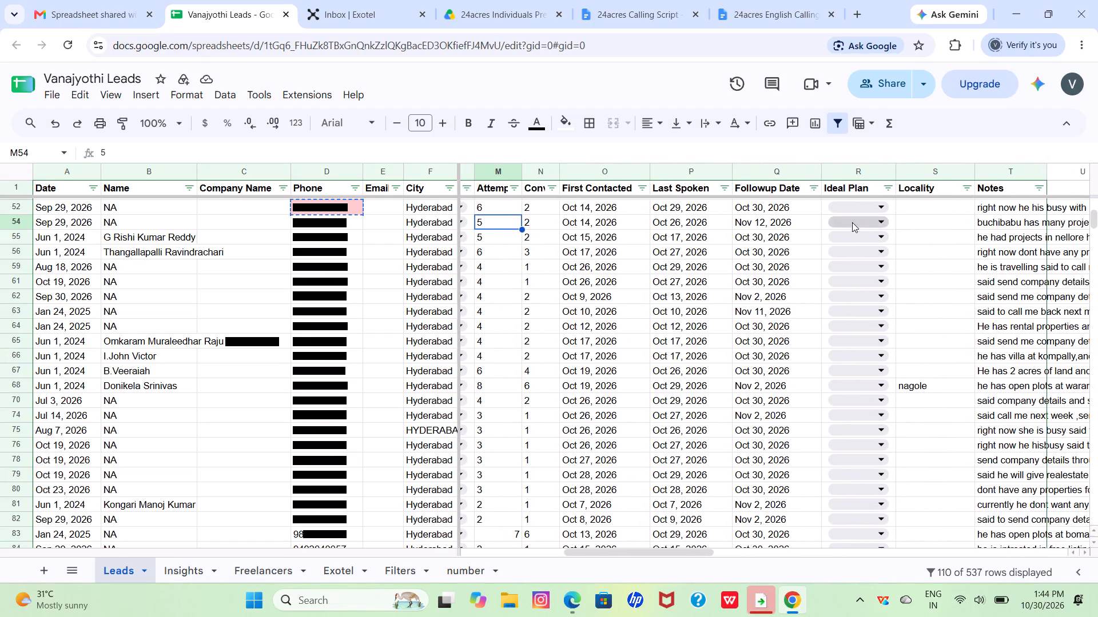
# Check the follow-up date, contact dates and notes of the lead in row 55.
pyautogui.click(782, 240)
pyautogui.hscroll(-2, 782, 240)
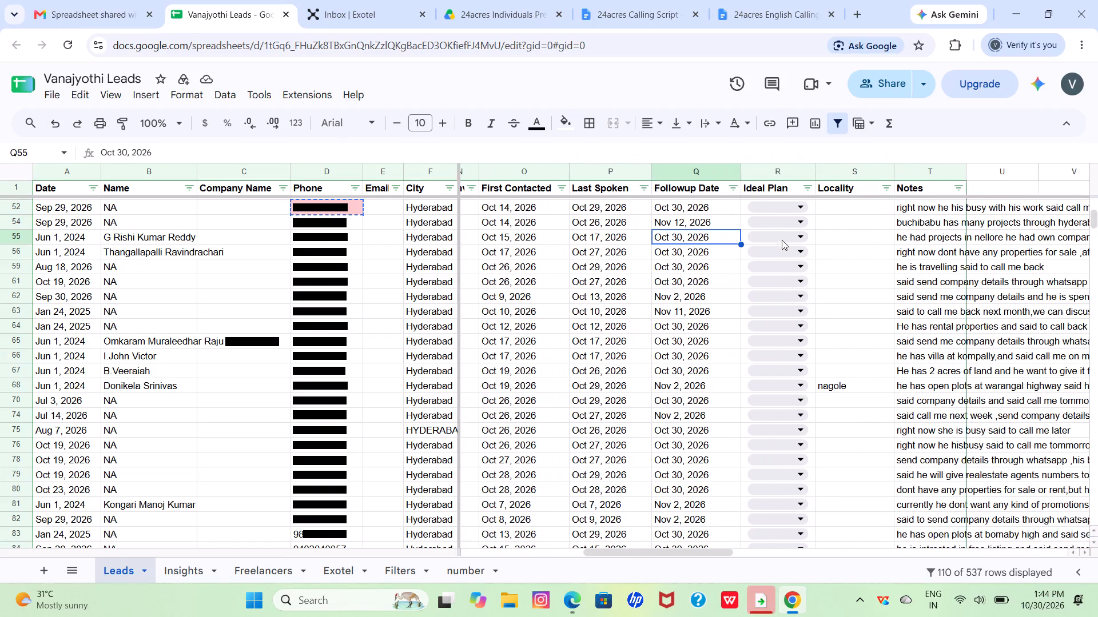
pyautogui.hscroll(1, 782, 240)
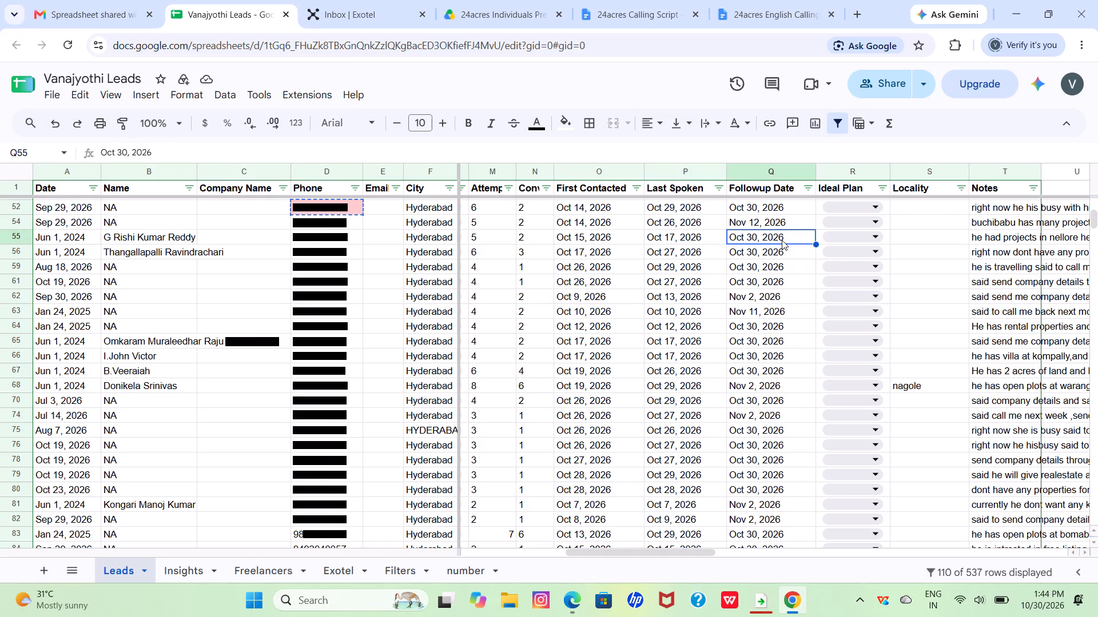
# Switch to the 24acres Calling Script document.
pyautogui.click(618, 0)
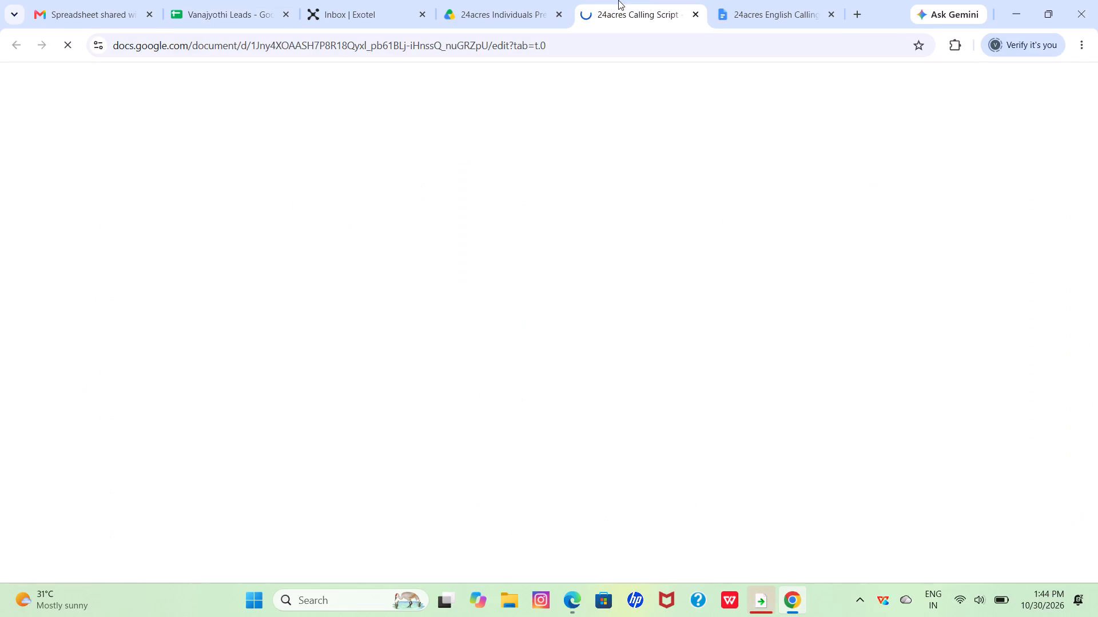
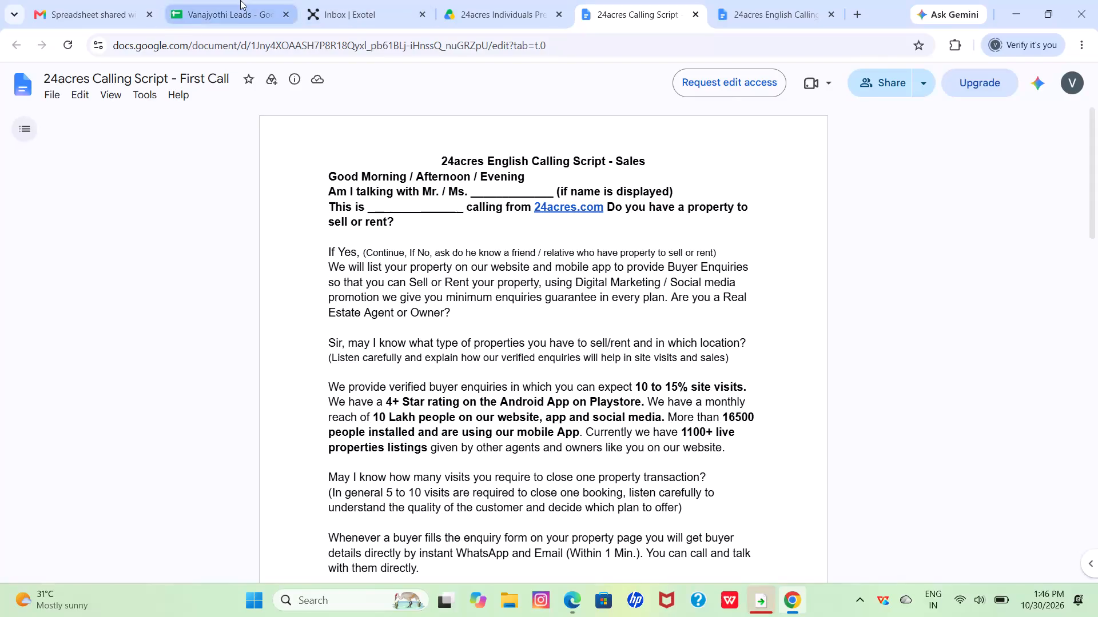
# Return to the Leads sheet and open the notes of the lead in row 52 for editing.
pyautogui.click(240, 0)
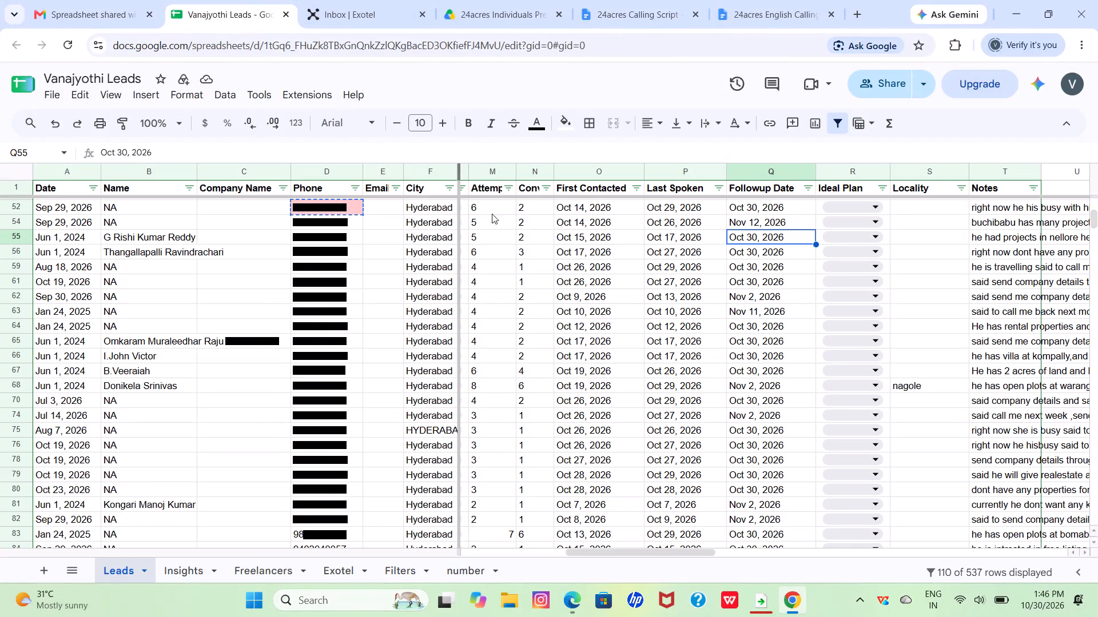
pyautogui.click(621, 209)
pyautogui.hscroll(-3, 621, 209)
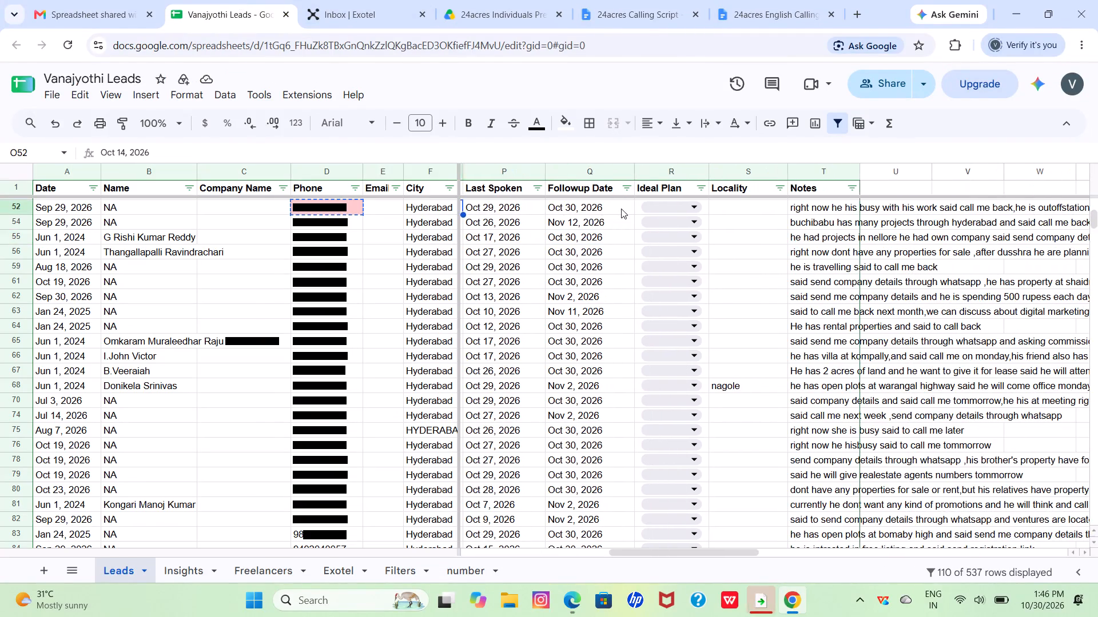
pyautogui.hscroll(-3, 621, 209)
pyautogui.doubleClick(648, 207)
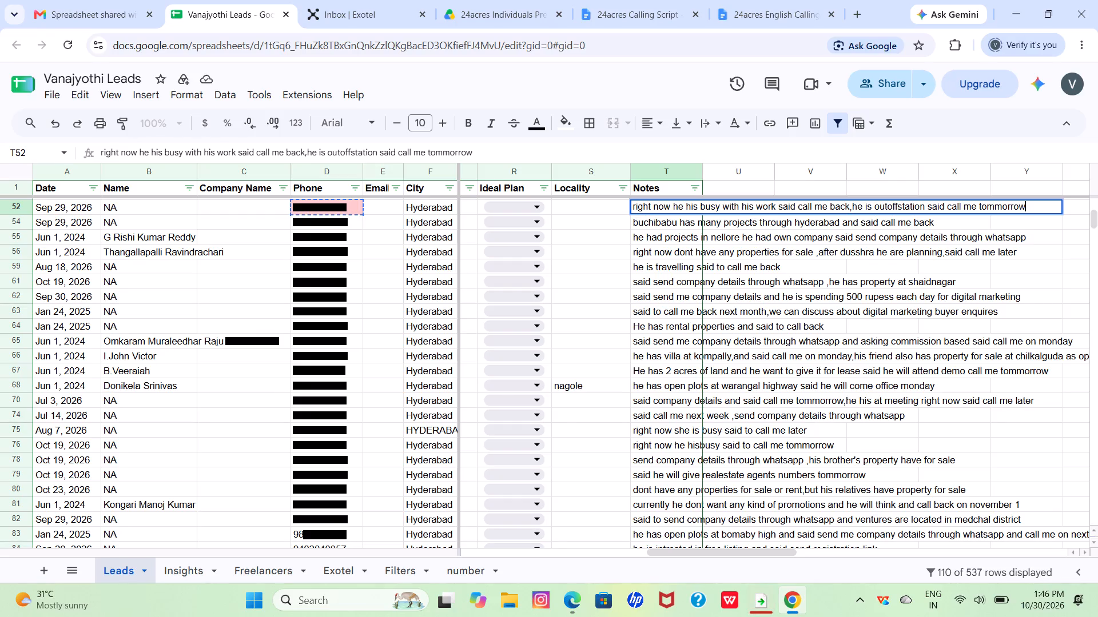
# Switch to the WhatsApp app.
pyautogui.click(260, 601)
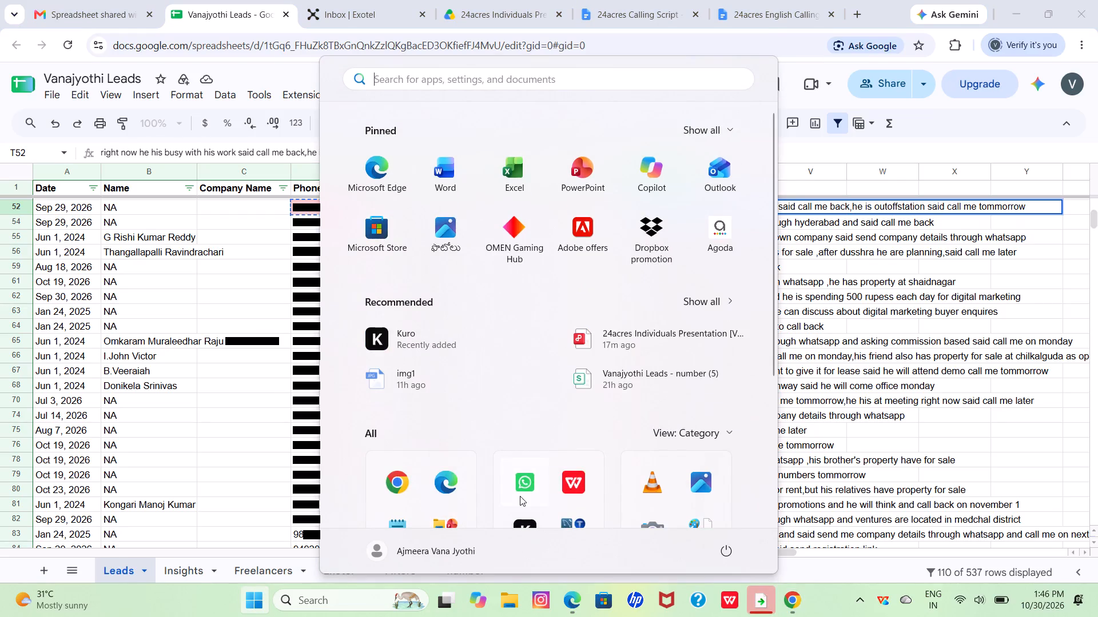
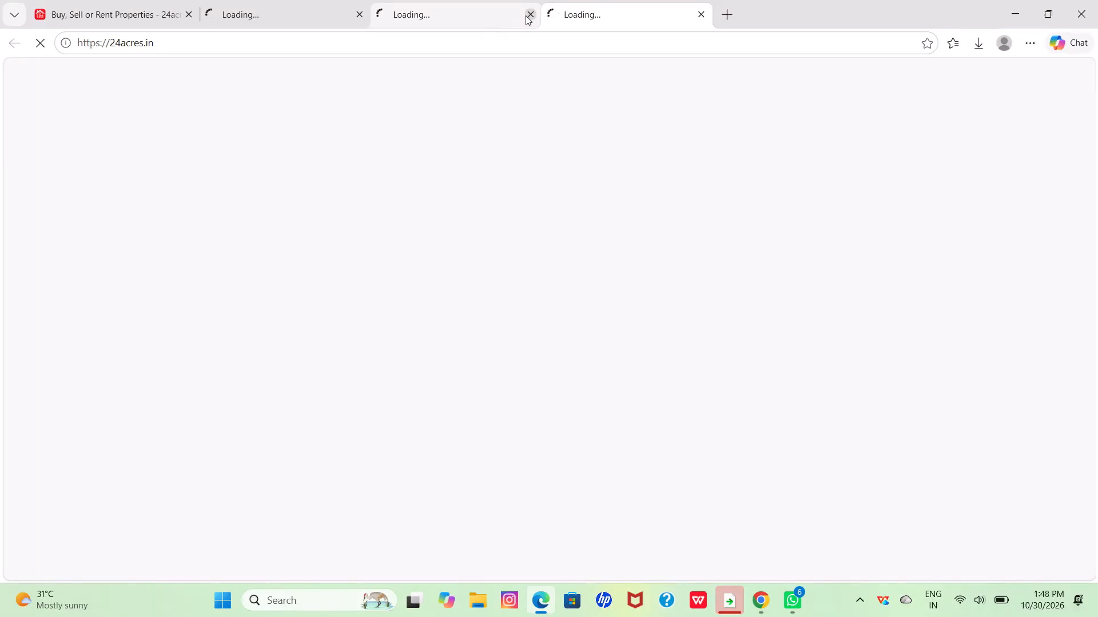
pyautogui.click(528, 15)
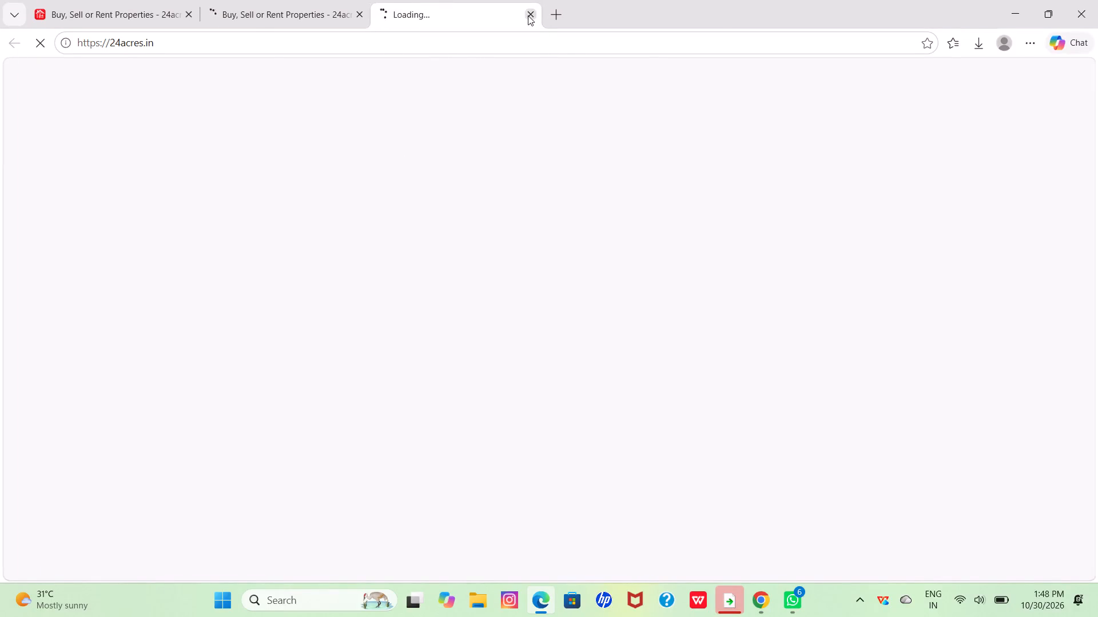
pyautogui.doubleClick(79, 41)
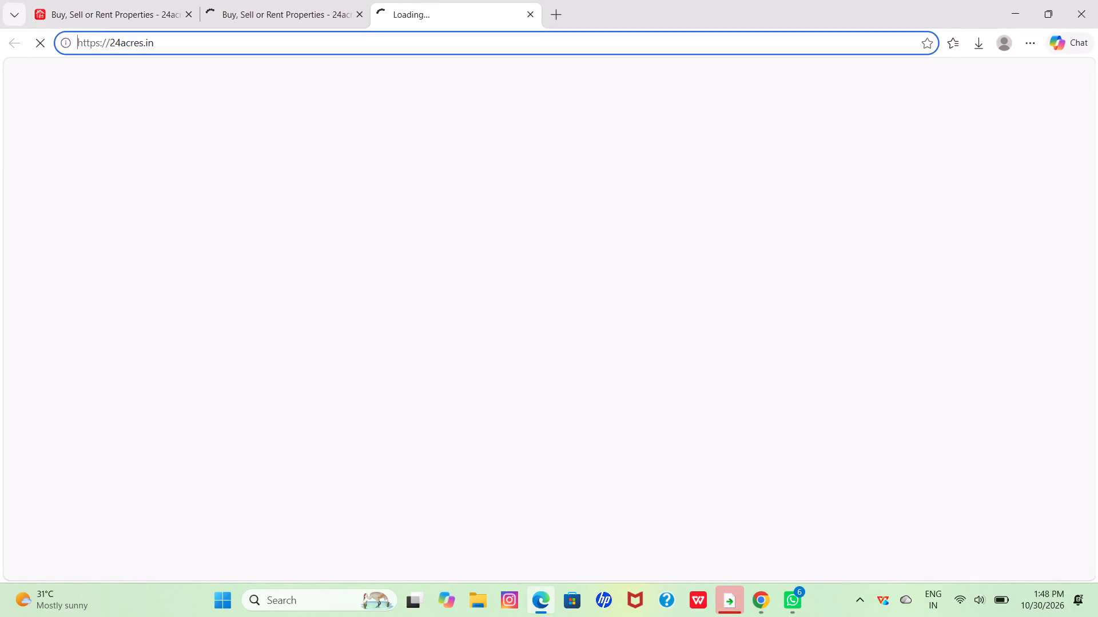
pyautogui.hotkey('ctrl', 'c')
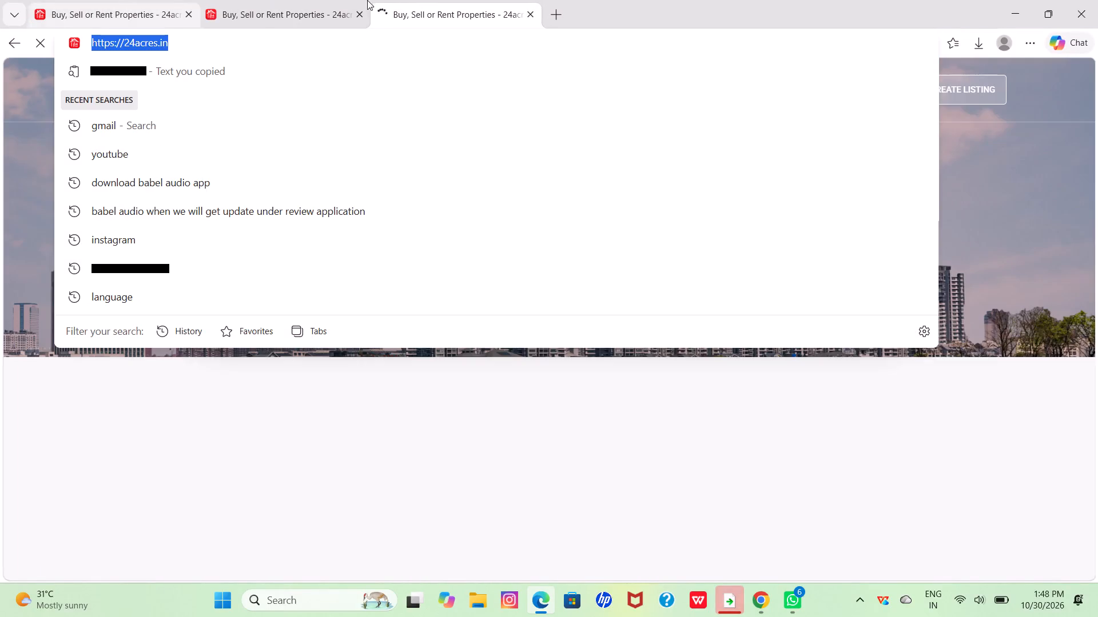
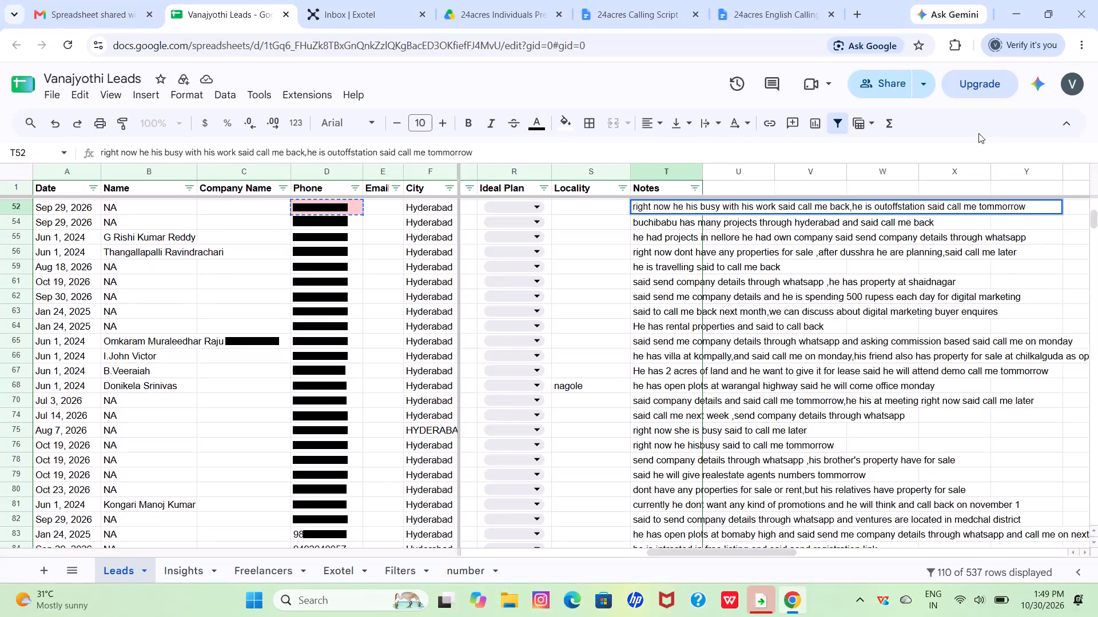
# Extend the notes of the lead in row 52 with ",his company is ru" after the existing text.
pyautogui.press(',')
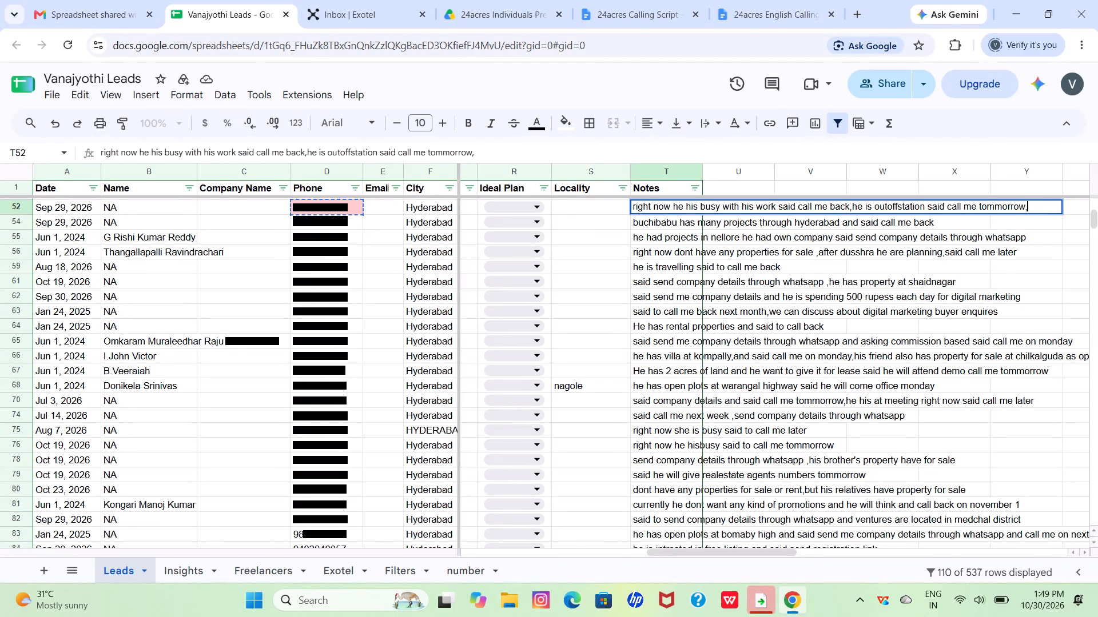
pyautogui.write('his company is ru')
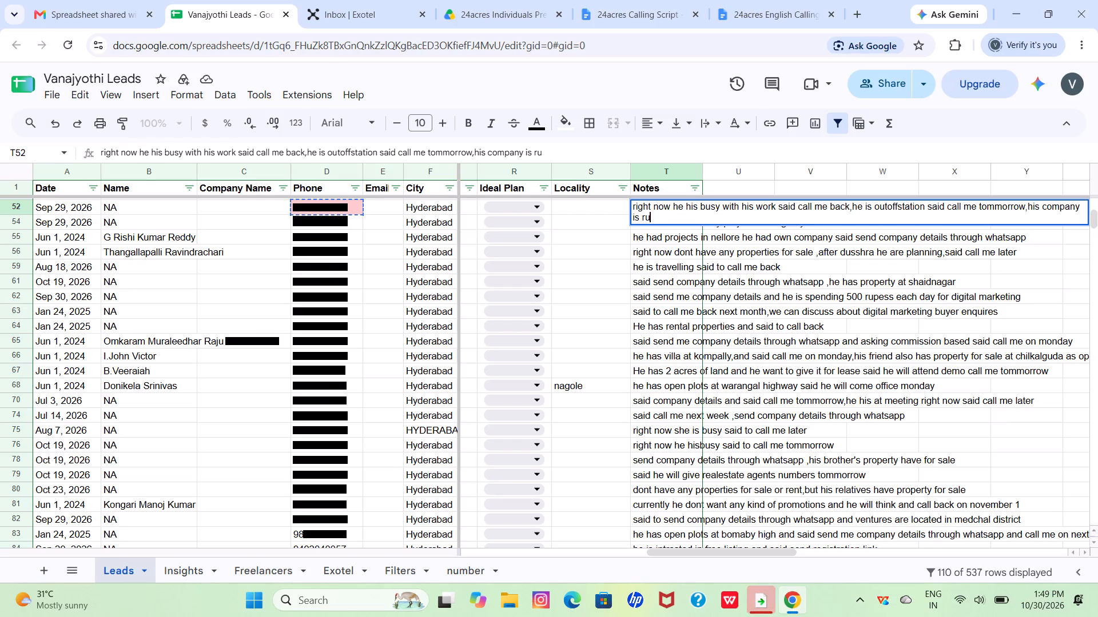
# Complete row 52's note so its last part reads "his company is refusing for digital marketing with team".
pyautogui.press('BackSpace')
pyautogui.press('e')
pyautogui.write('fusing for')
pyautogui.press('space')
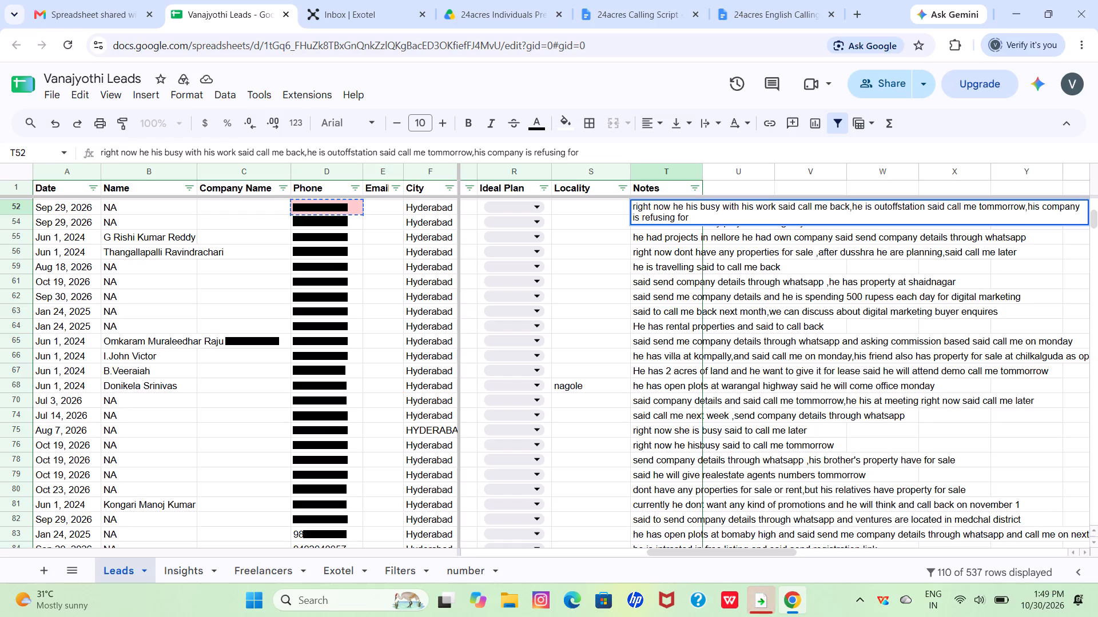
pyautogui.write('digital marketing withb')
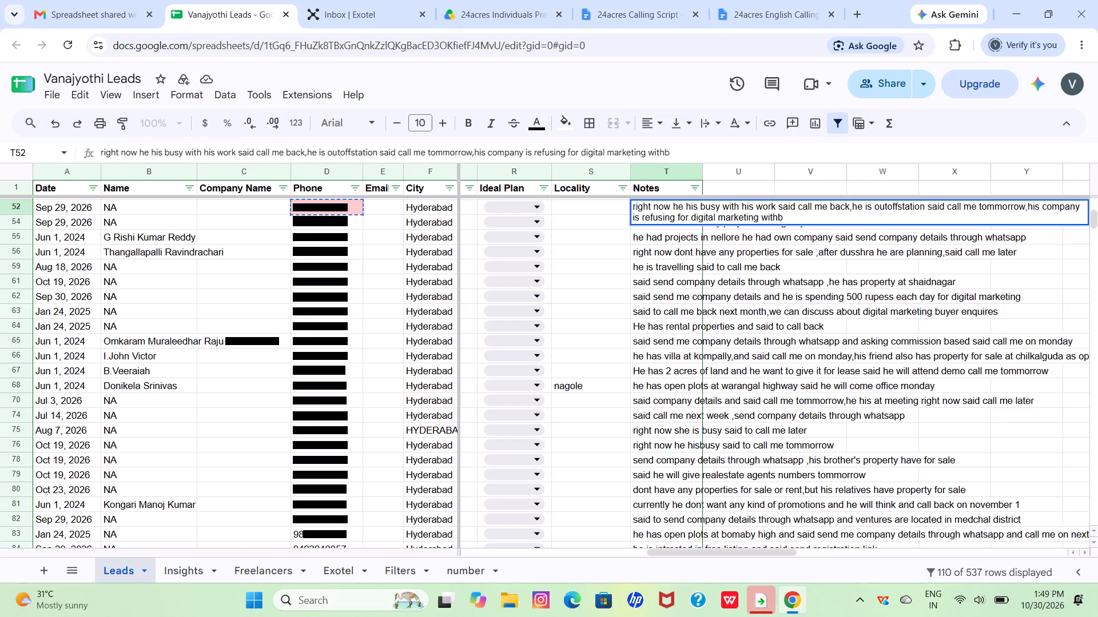
pyautogui.press('BackSpace')
pyautogui.press('space')
pyautogui.write('trea')
pyautogui.press('BackSpace')
pyautogui.press('BackSpace')
pyautogui.press('BackSpace')
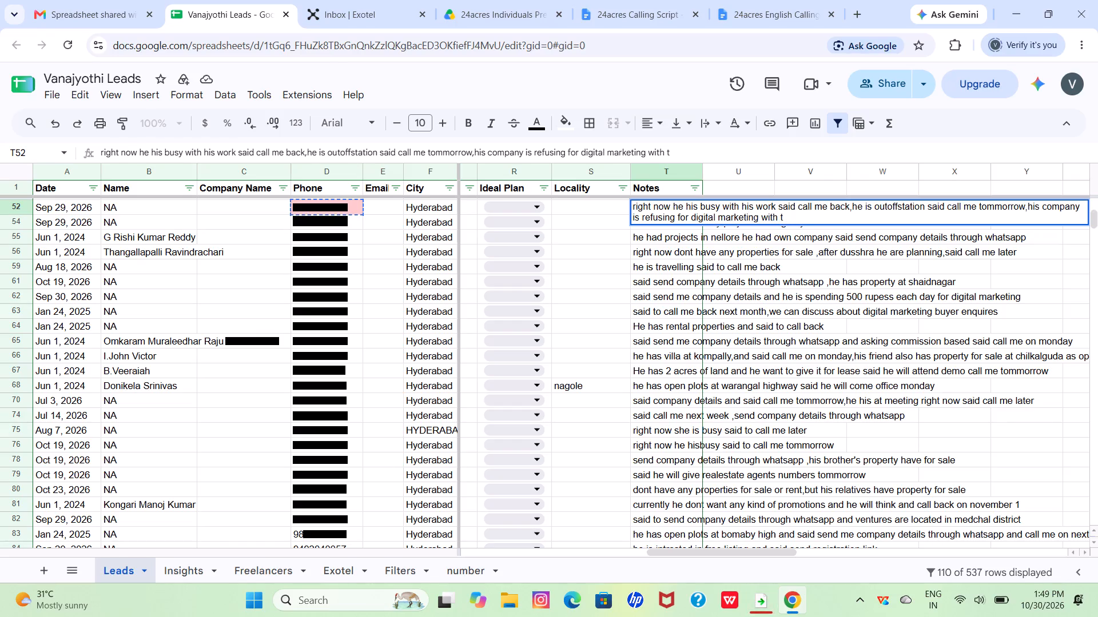
pyautogui.write('eam')
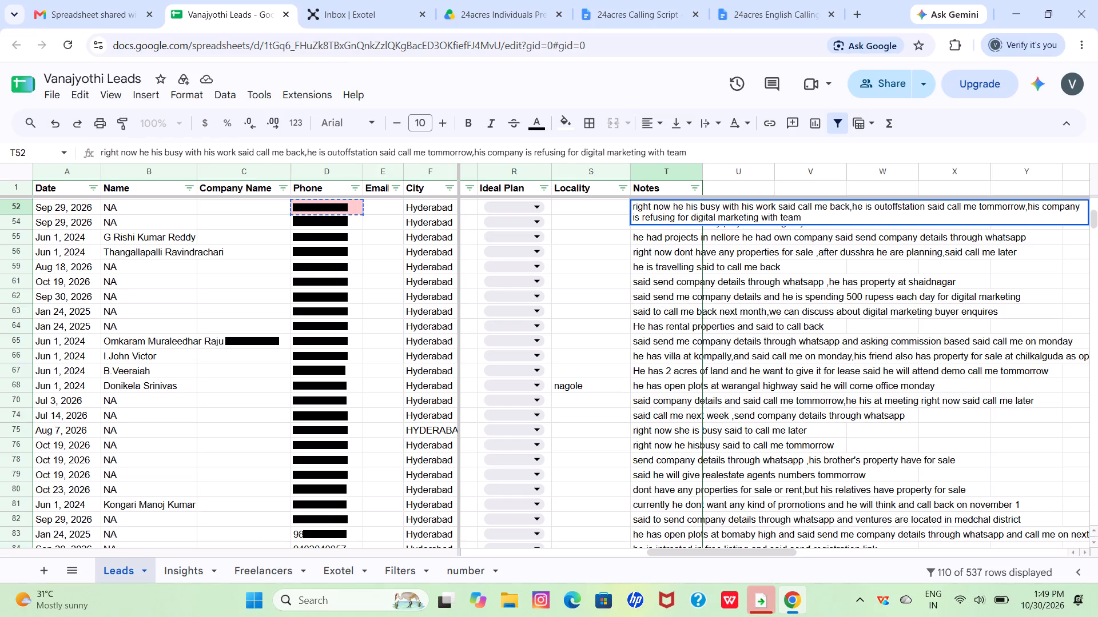
pyautogui.press('Return')
# Set the Last Spoken date of the lead in row 52 to Oct 30, 2026.
pyautogui.hscroll(2, 978, 133)
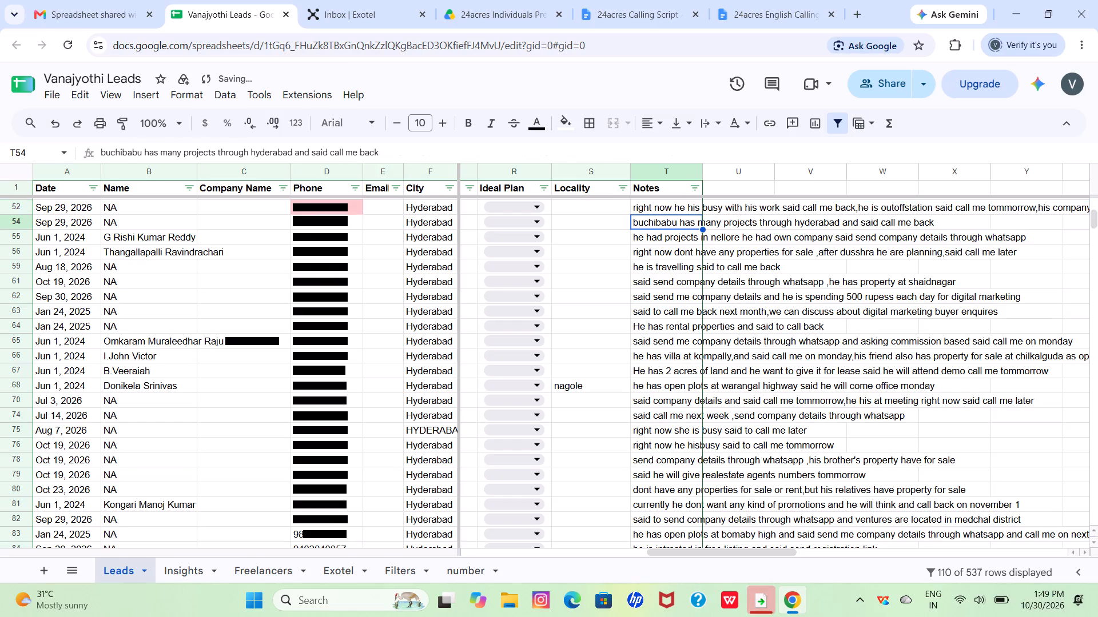
pyautogui.hscroll(6, 978, 133)
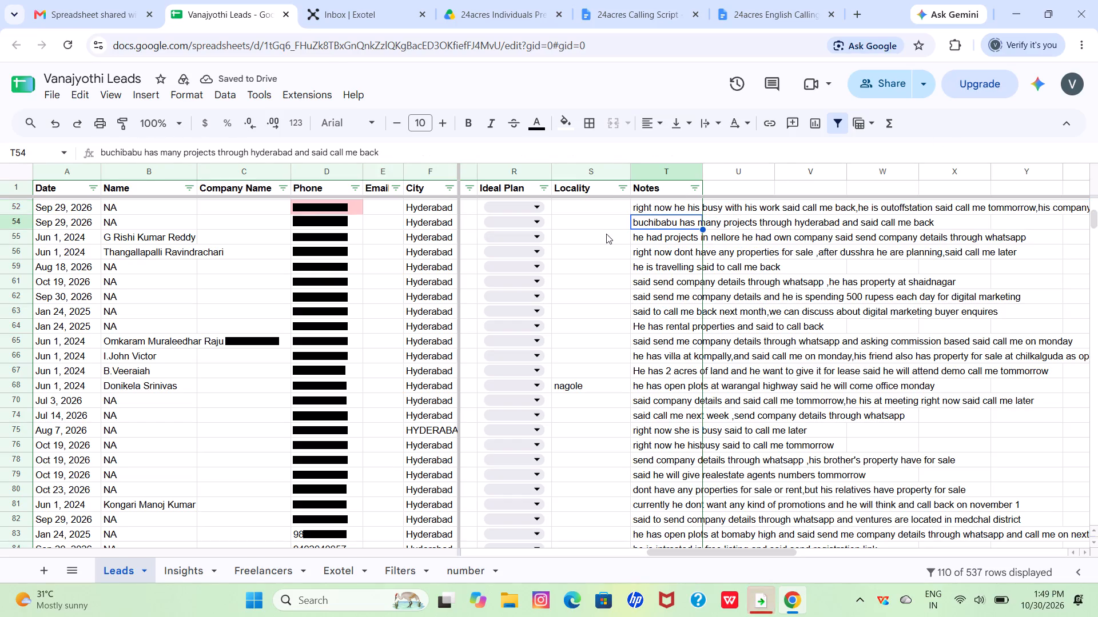
pyautogui.click(606, 234)
pyautogui.hscroll(4, 606, 234)
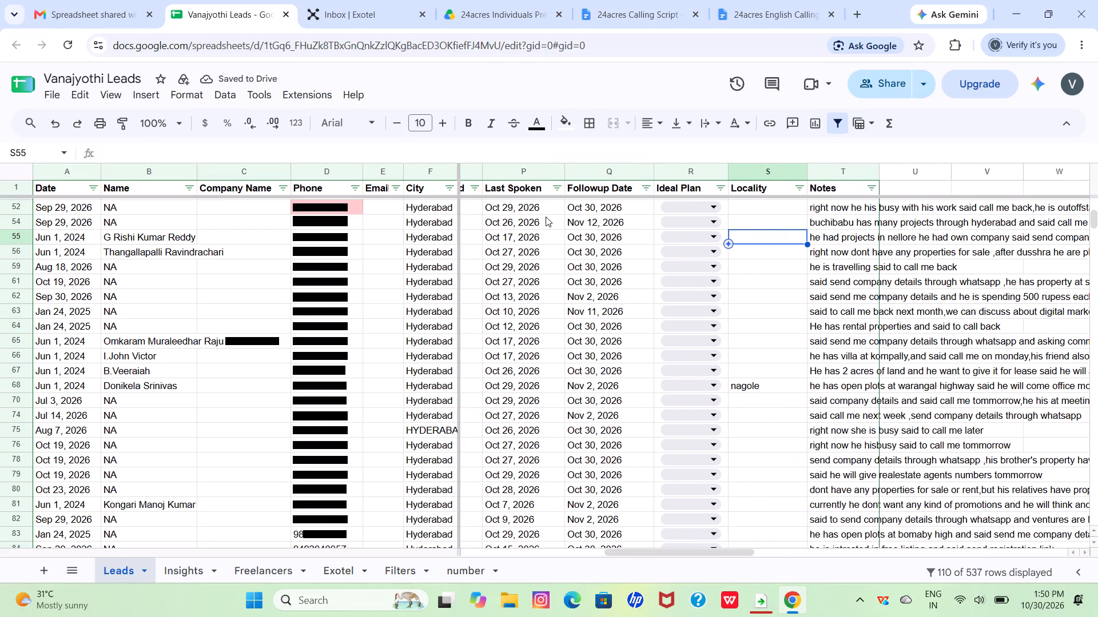
pyautogui.click(516, 213)
pyautogui.hscroll(1, 516, 213)
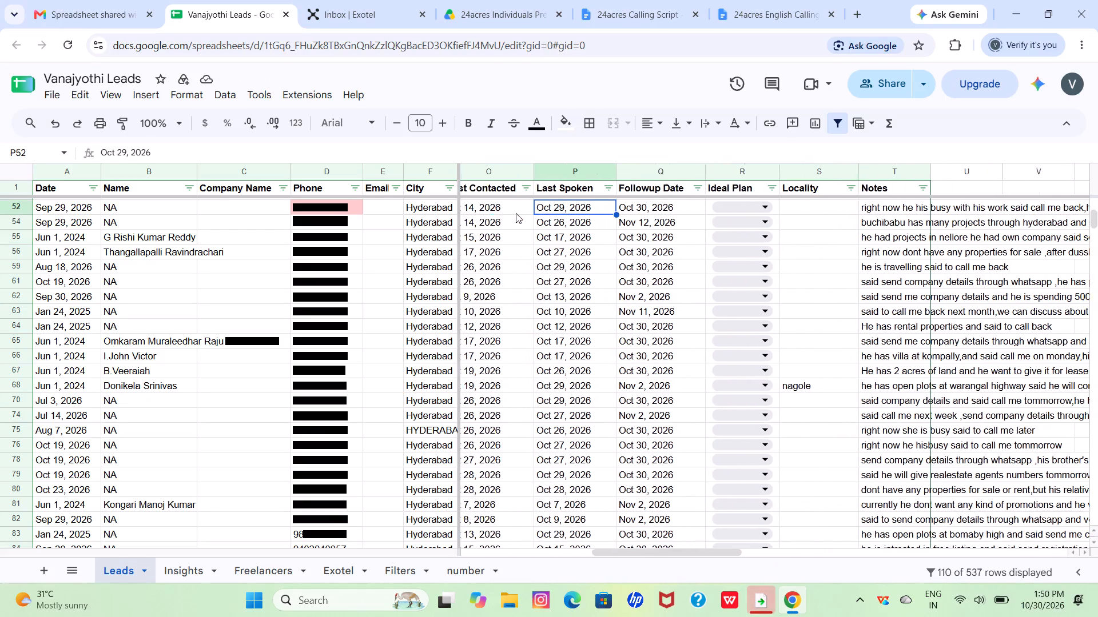
pyautogui.hscroll(2, 516, 213)
pyautogui.doubleClick(669, 202)
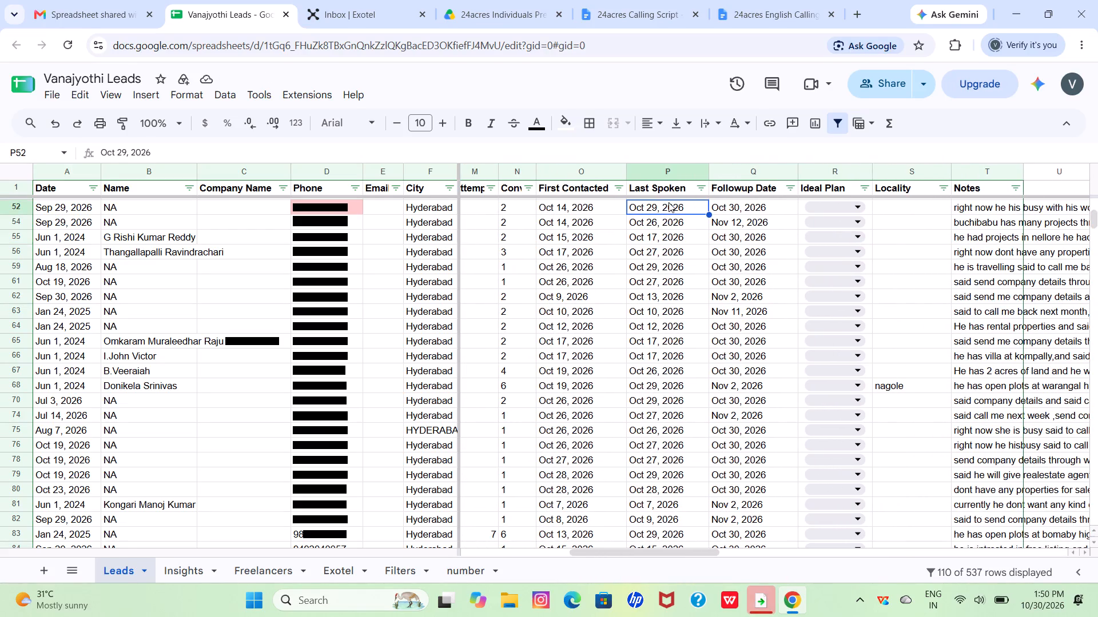
pyautogui.click(710, 354)
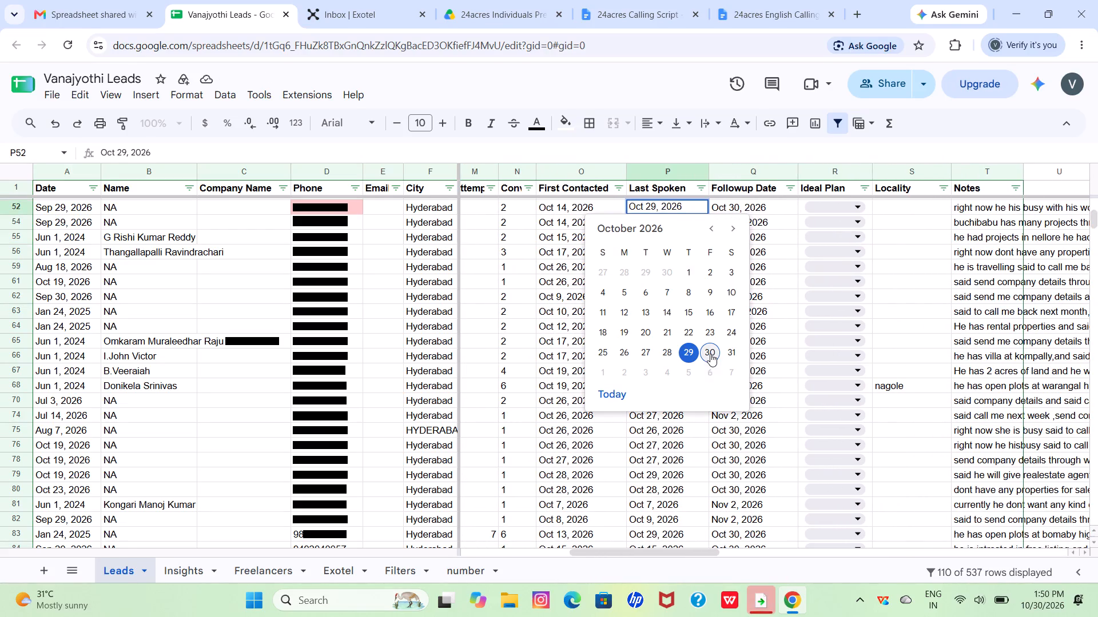
# Set the conversation count of the lead in row 52 to 3.
pyautogui.hscroll(1, 710, 354)
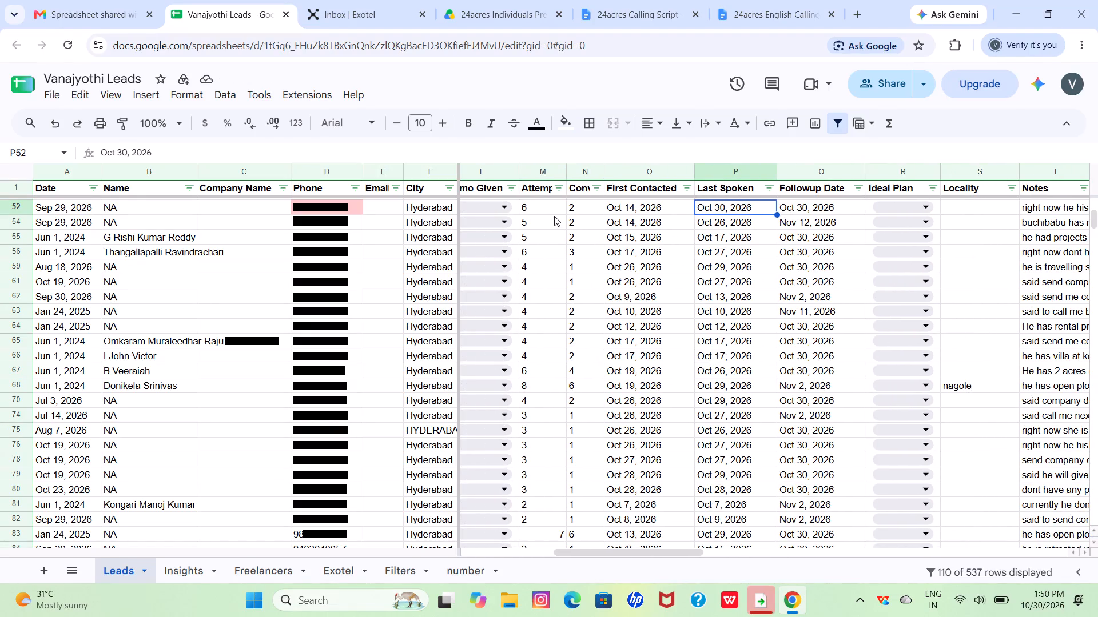
pyautogui.click(582, 207)
pyautogui.press('3')
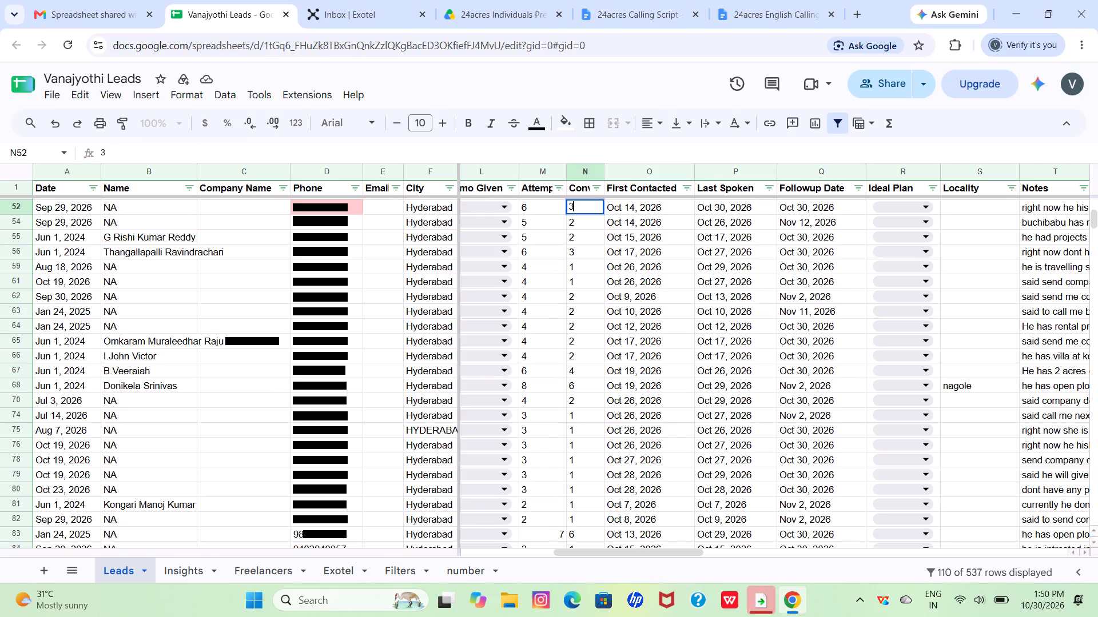
pyautogui.click(536, 214)
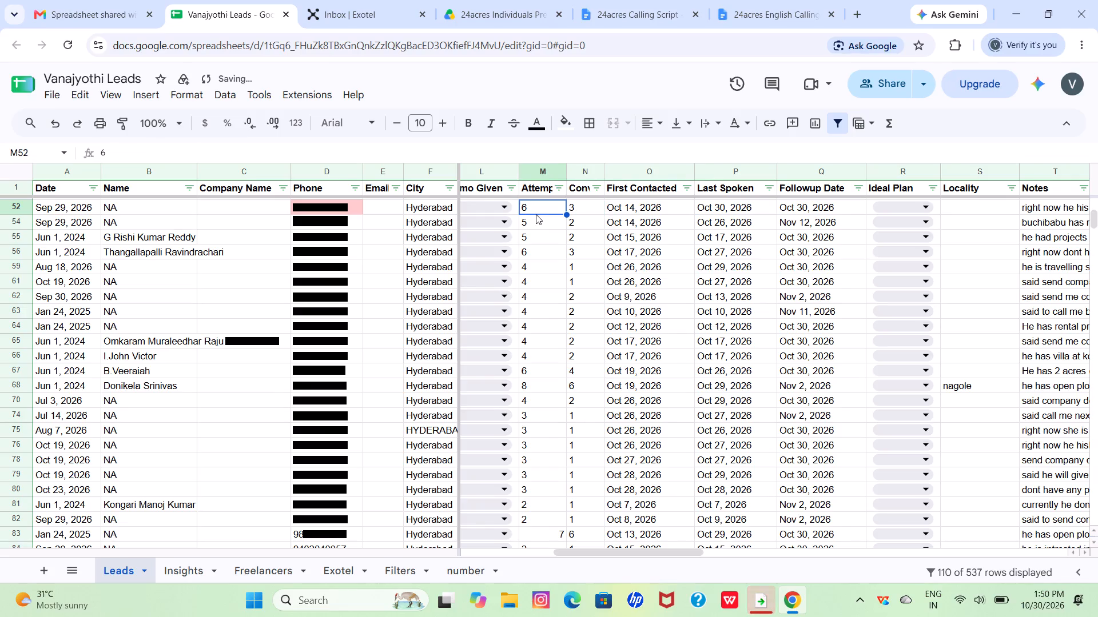
# Review the attempts, last spoken and follow-up dates, and notes of the leads from row 54 down, focusing on rows 55 and 56.
pyautogui.click(533, 222)
pyautogui.hscroll(-3, 533, 222)
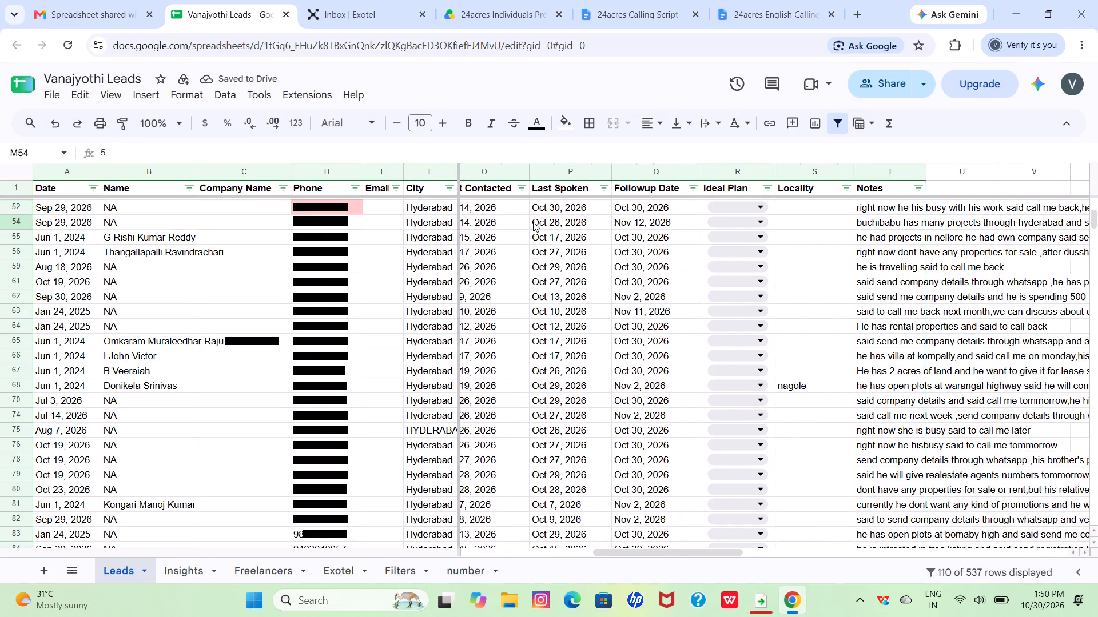
pyautogui.scroll(-1, 533, 222)
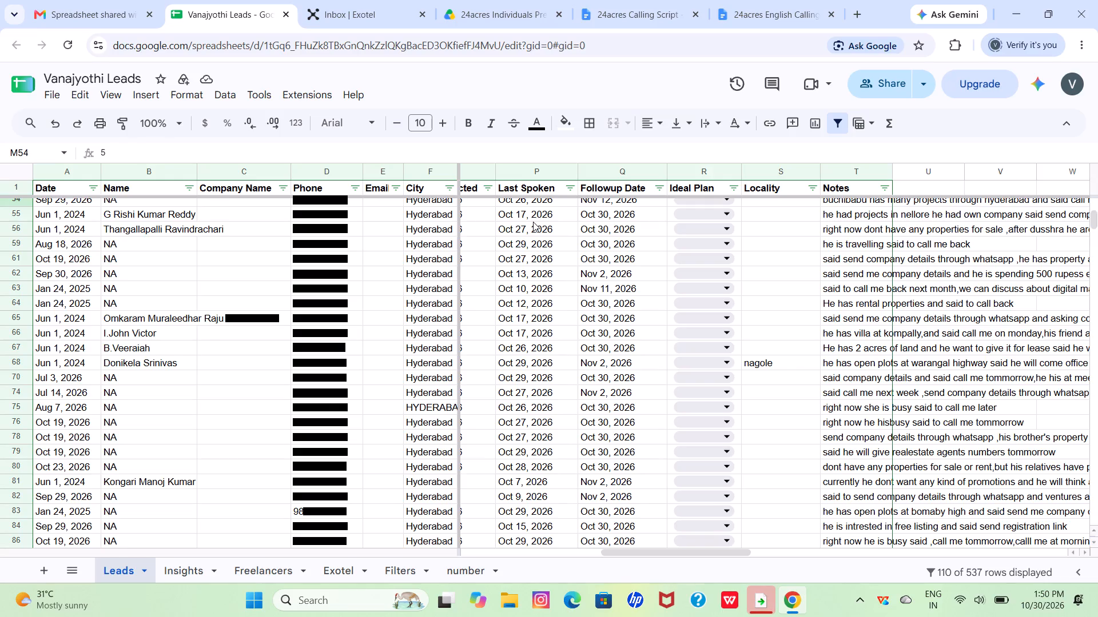
pyautogui.click(623, 223)
pyautogui.hscroll(-5, 623, 223)
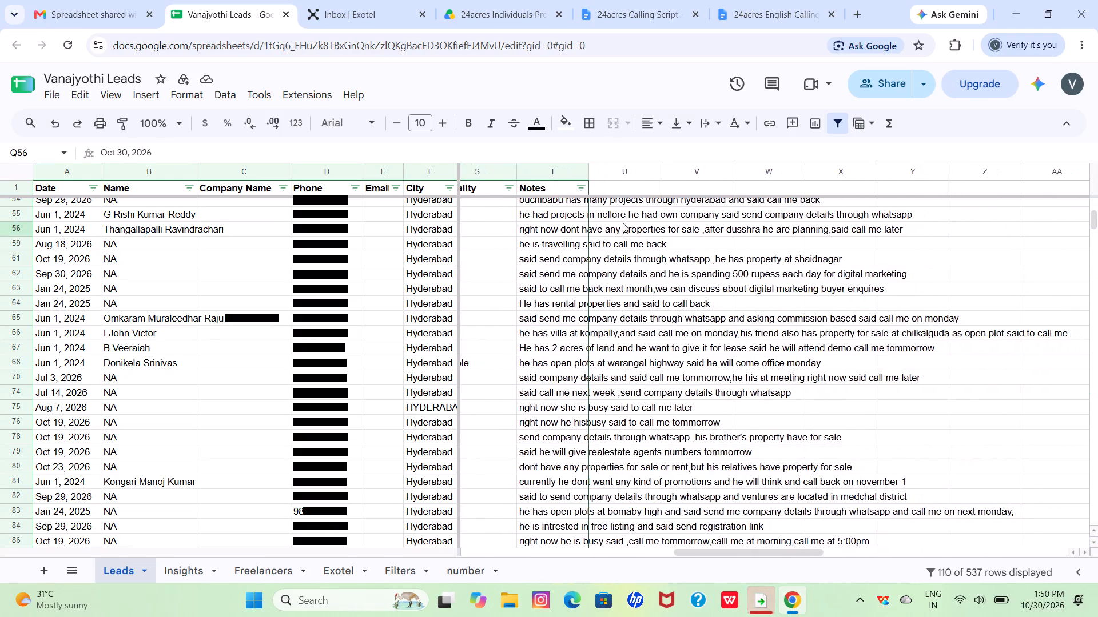
pyautogui.hscroll(7, 623, 223)
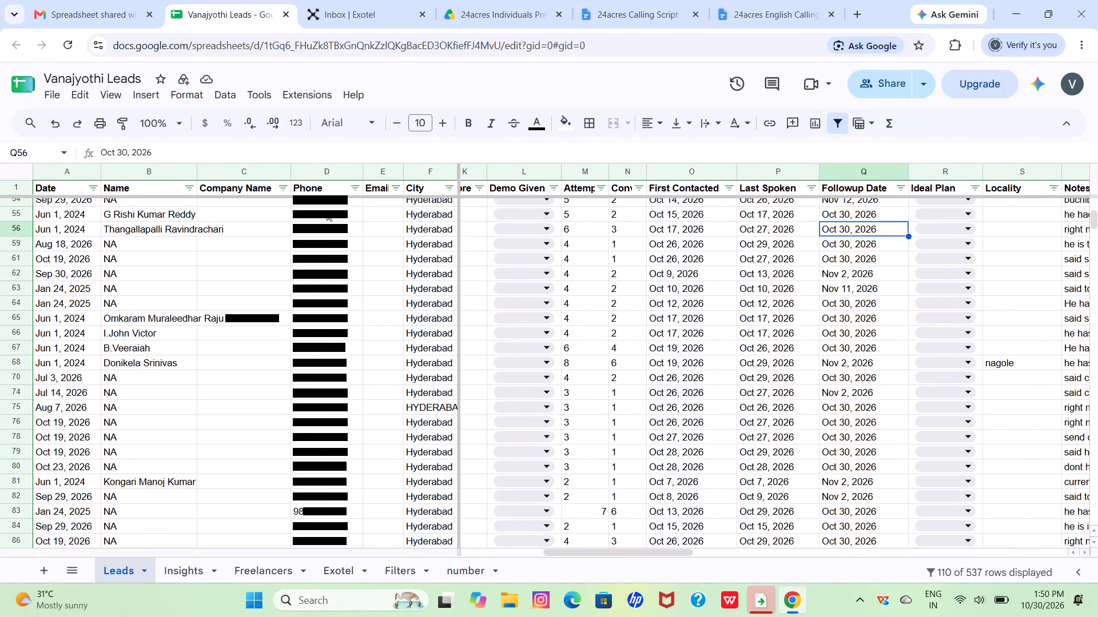
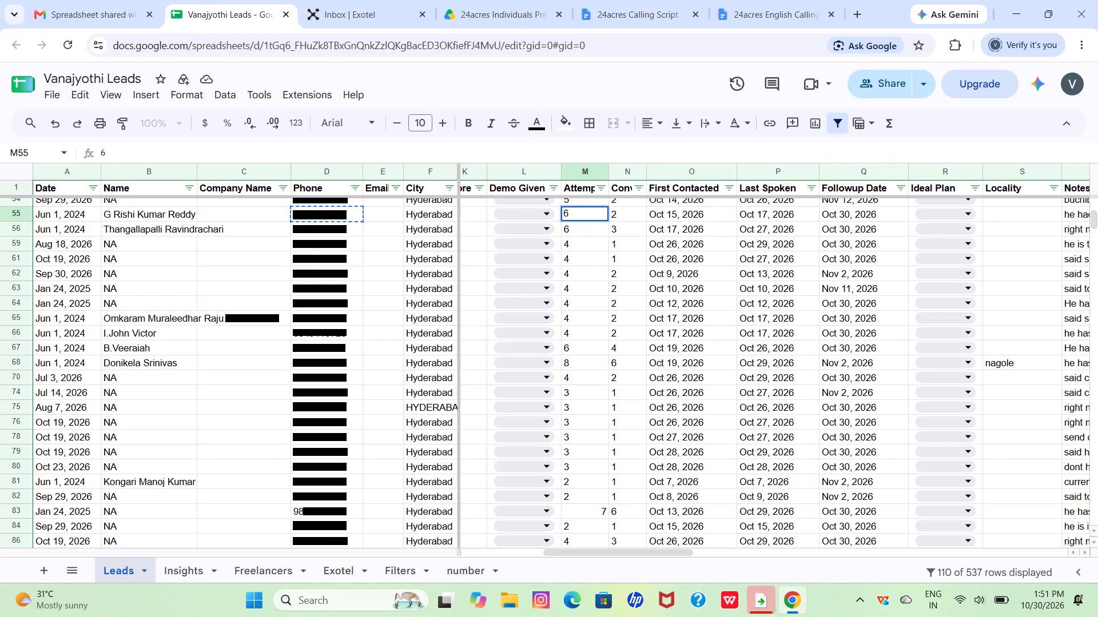
# Set the attempts count of the lead in row 55 to 6.
pyautogui.click(636, 211)
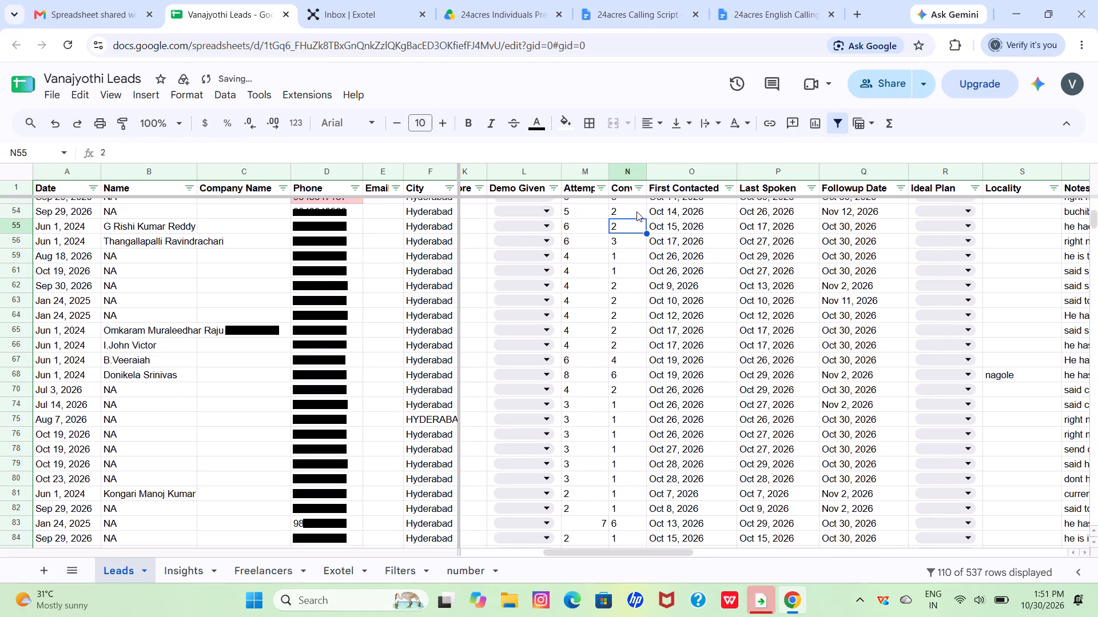
# Review the last spoken dates, follow-up dates and notes of the filtered leads from row 55 through the end of the list and back.
pyautogui.hscroll(-3, 636, 211)
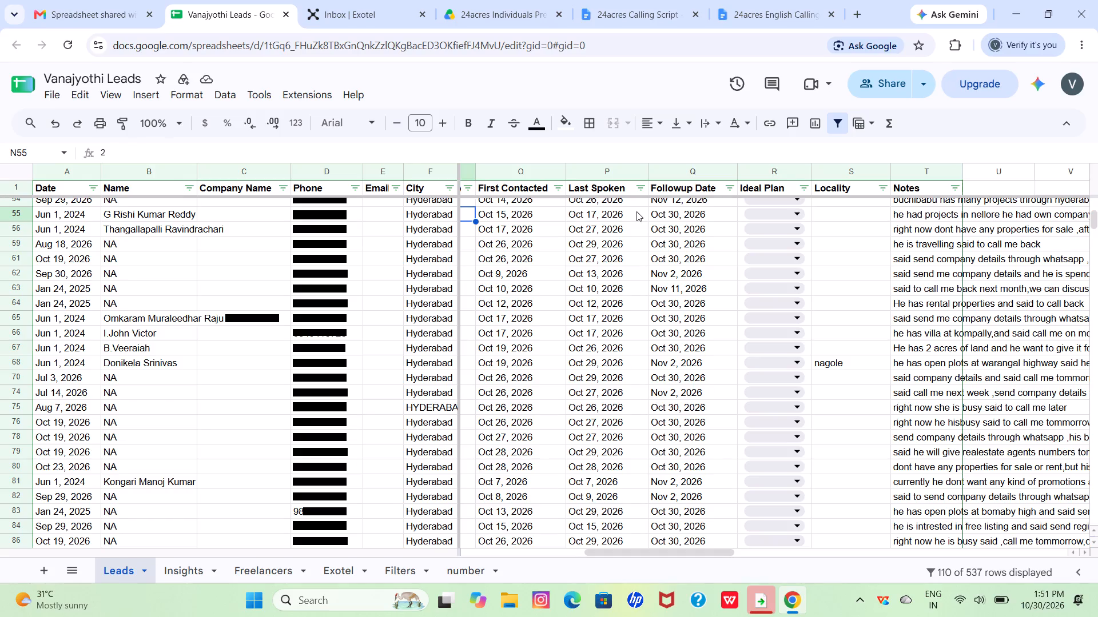
pyautogui.scroll(-3, 650, 440)
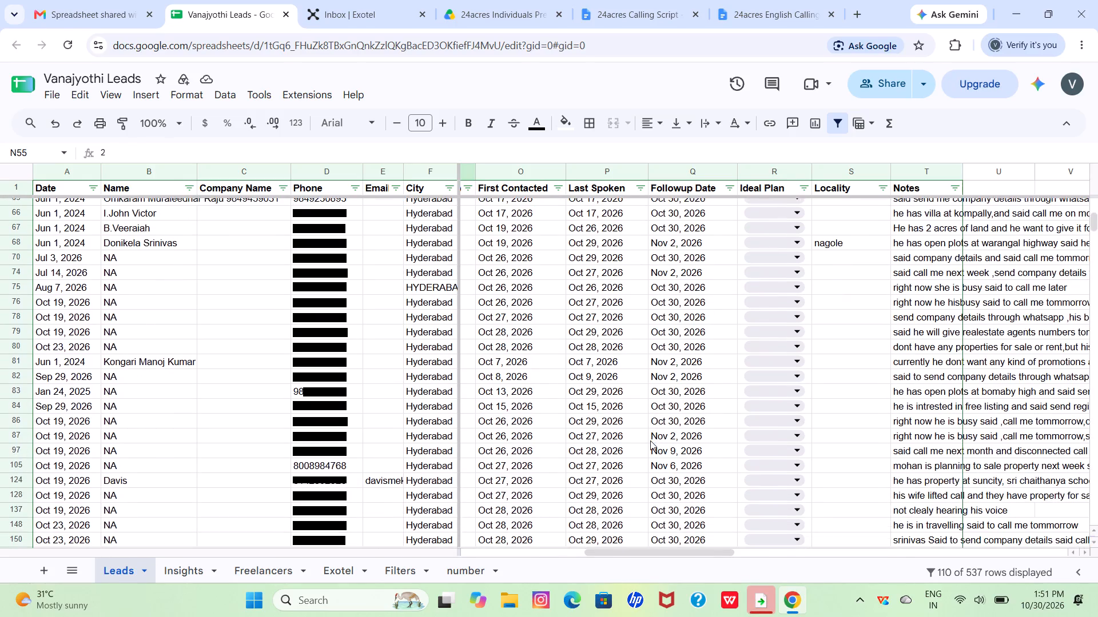
pyautogui.scroll(-5, 650, 440)
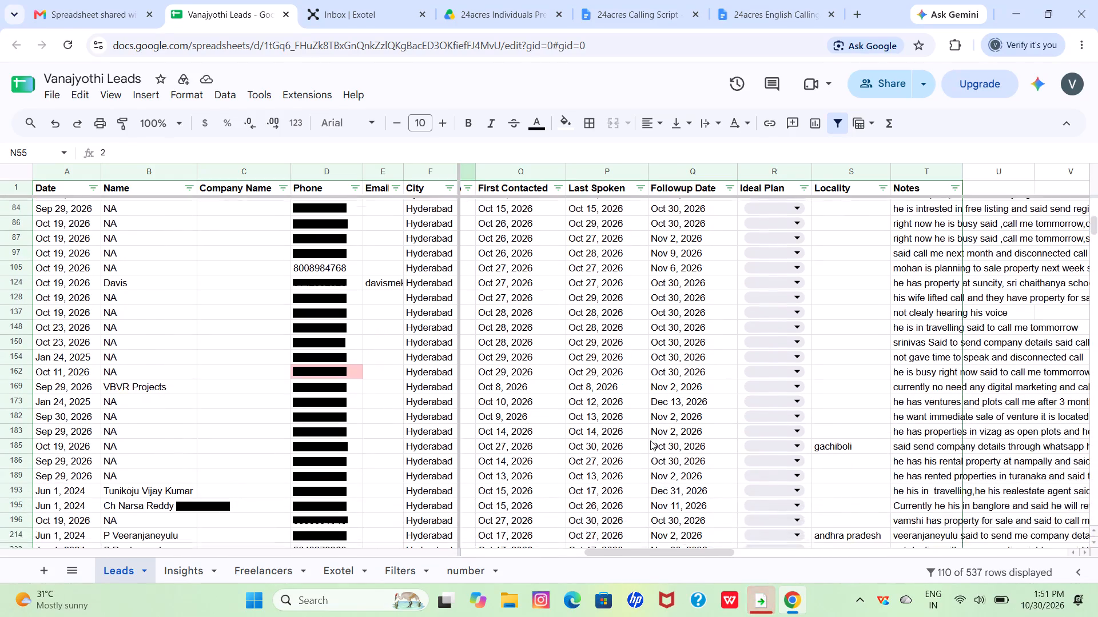
pyautogui.scroll(-1, 650, 440)
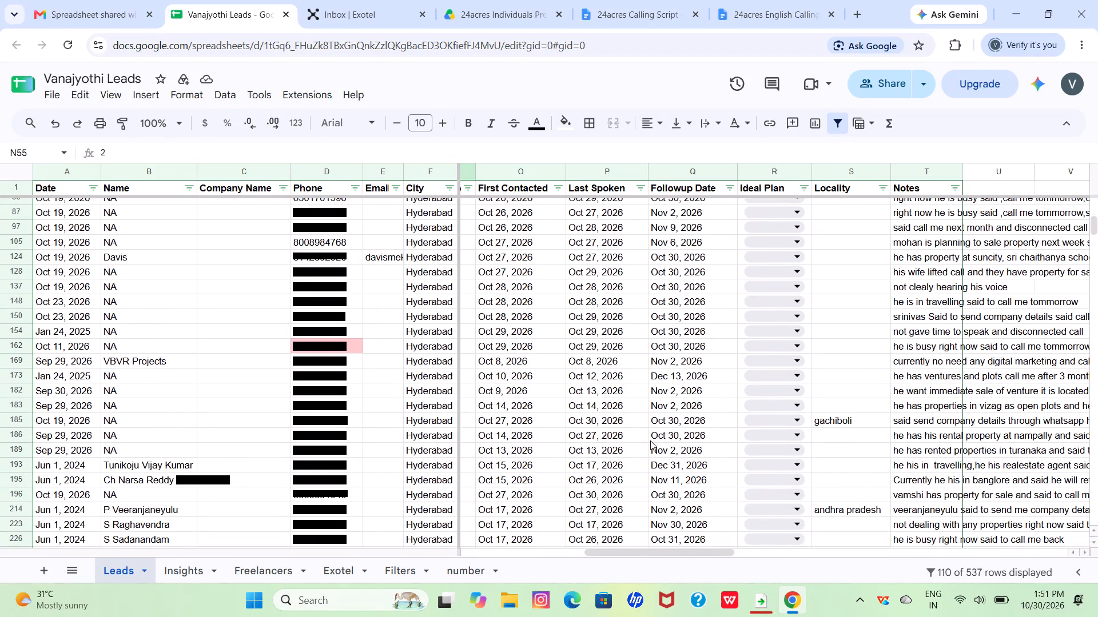
pyautogui.scroll(-4, 650, 440)
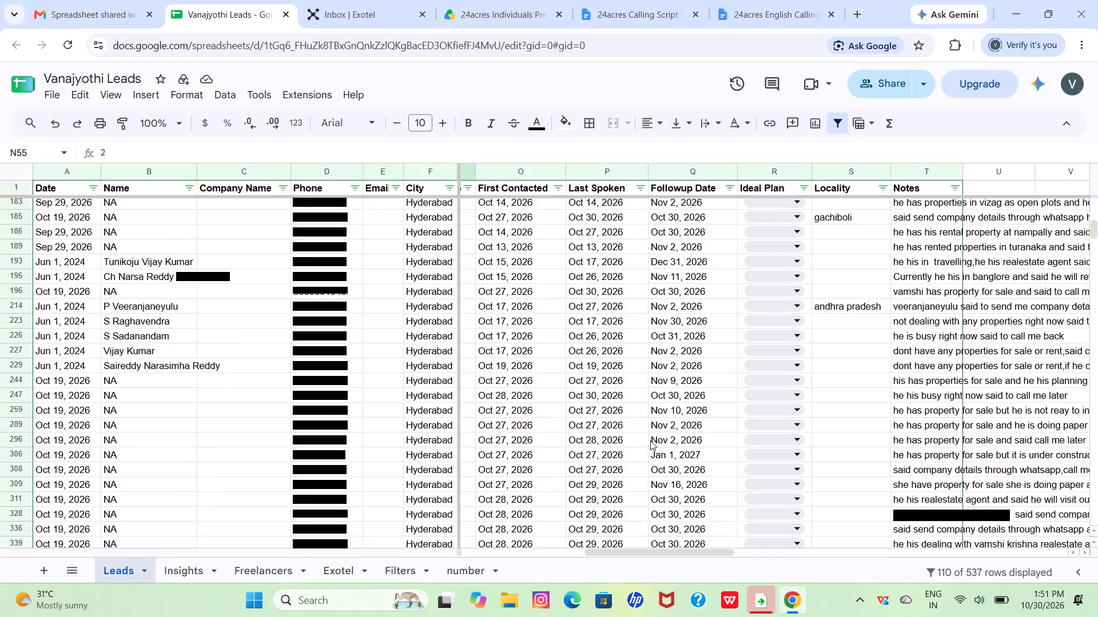
pyautogui.scroll(-3, 650, 440)
pyautogui.scroll(4, 650, 440)
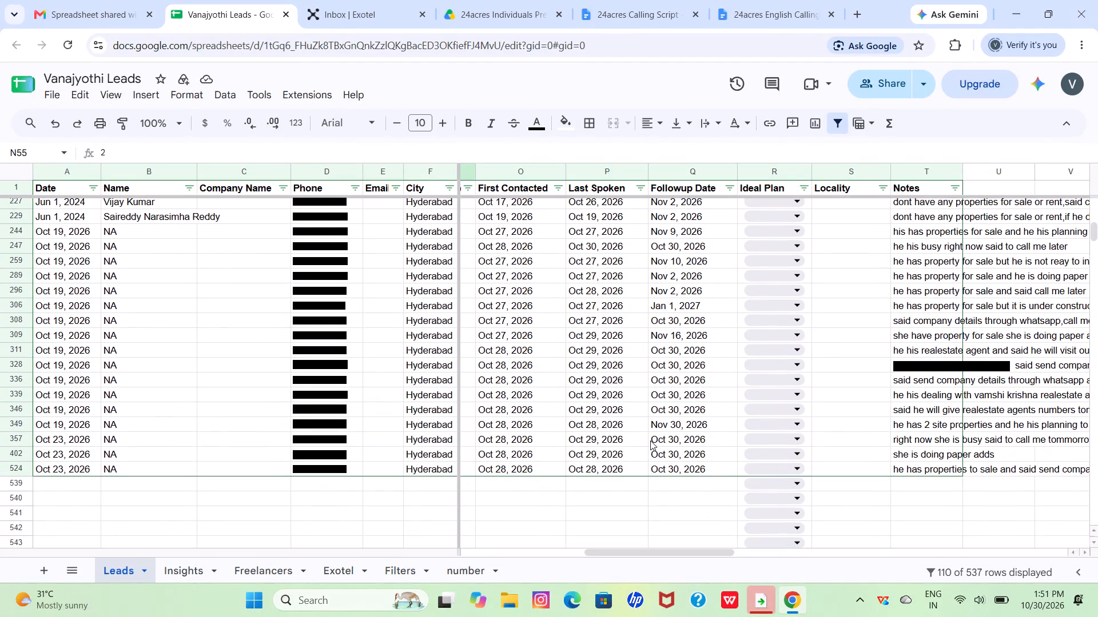
pyautogui.scroll(3, 650, 440)
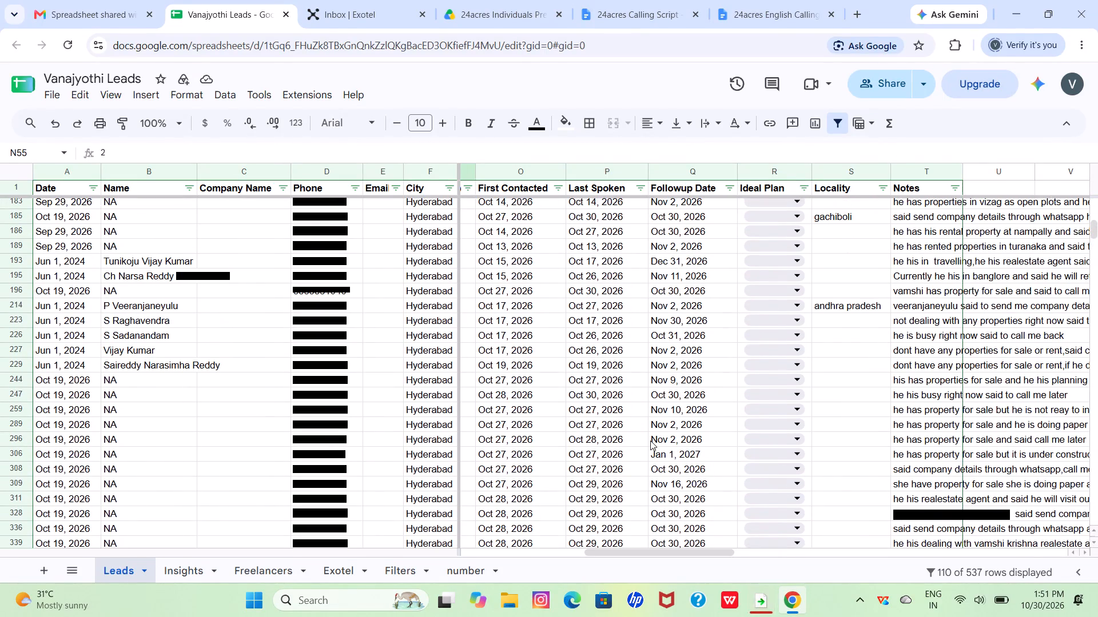
pyautogui.scroll(9, 650, 440)
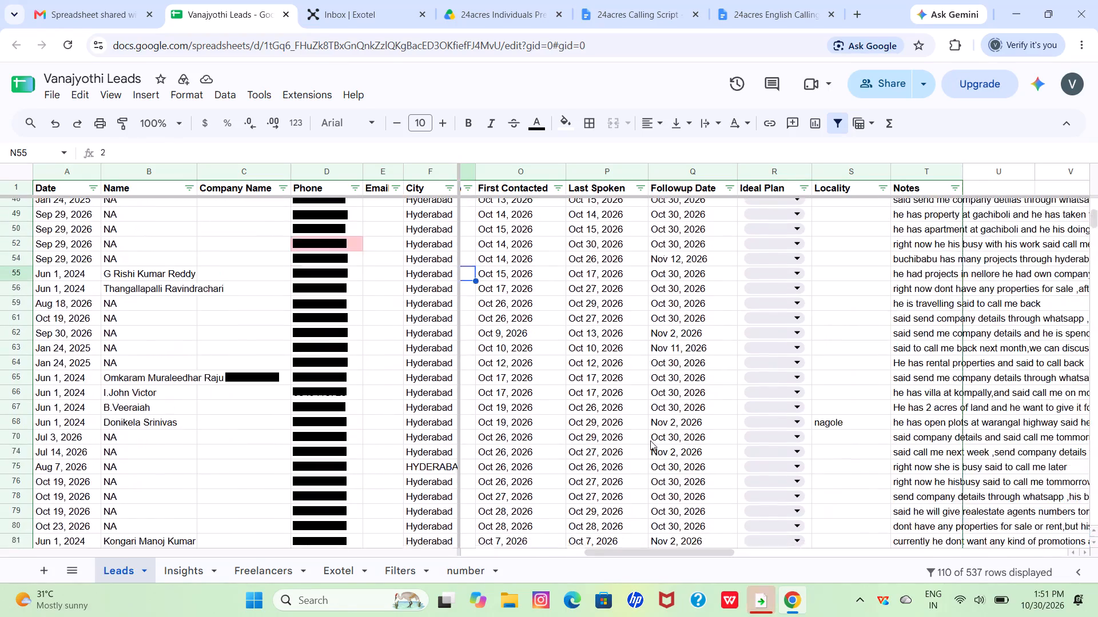
pyautogui.scroll(1, 650, 440)
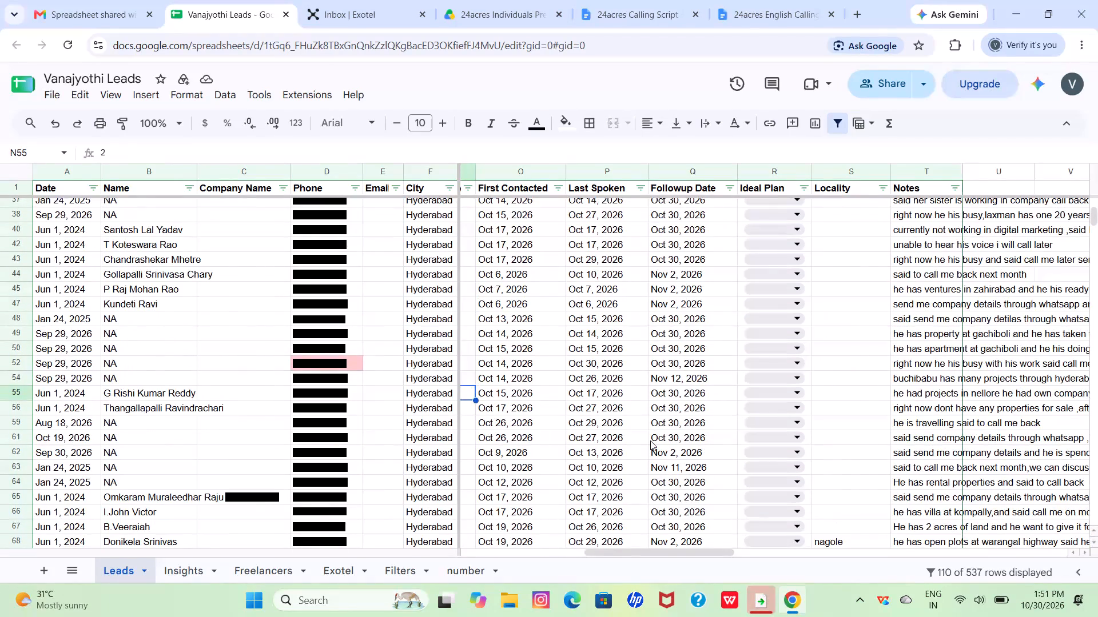
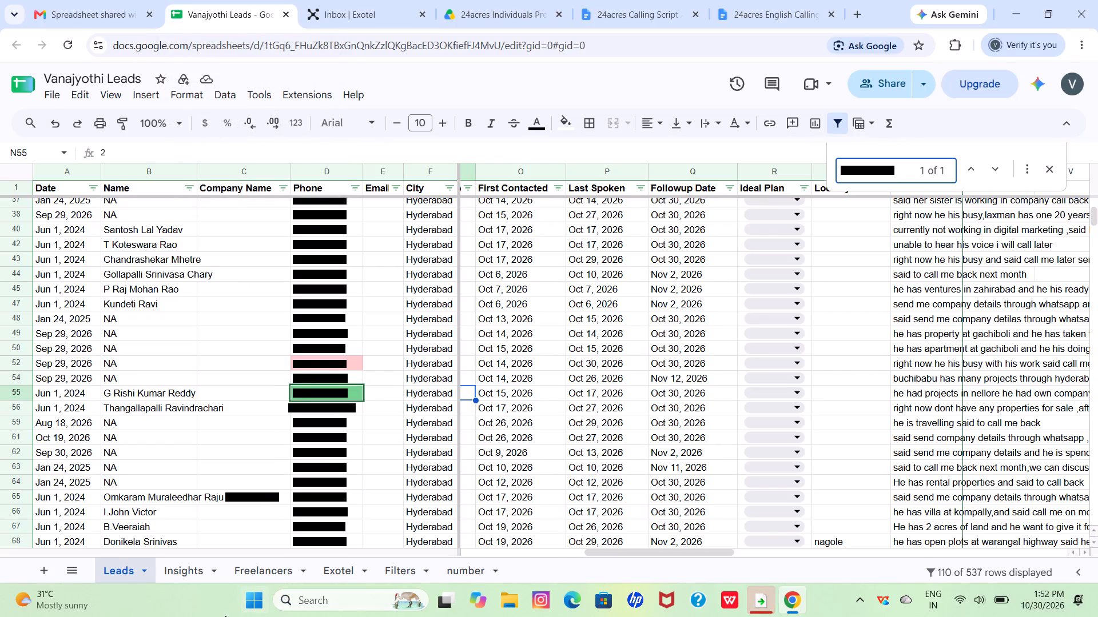
# Review the follow-up date and the full note of the lead in row 55.
pyautogui.click(670, 391)
pyautogui.hscroll(-3, 670, 391)
pyautogui.scroll(-1, 670, 391)
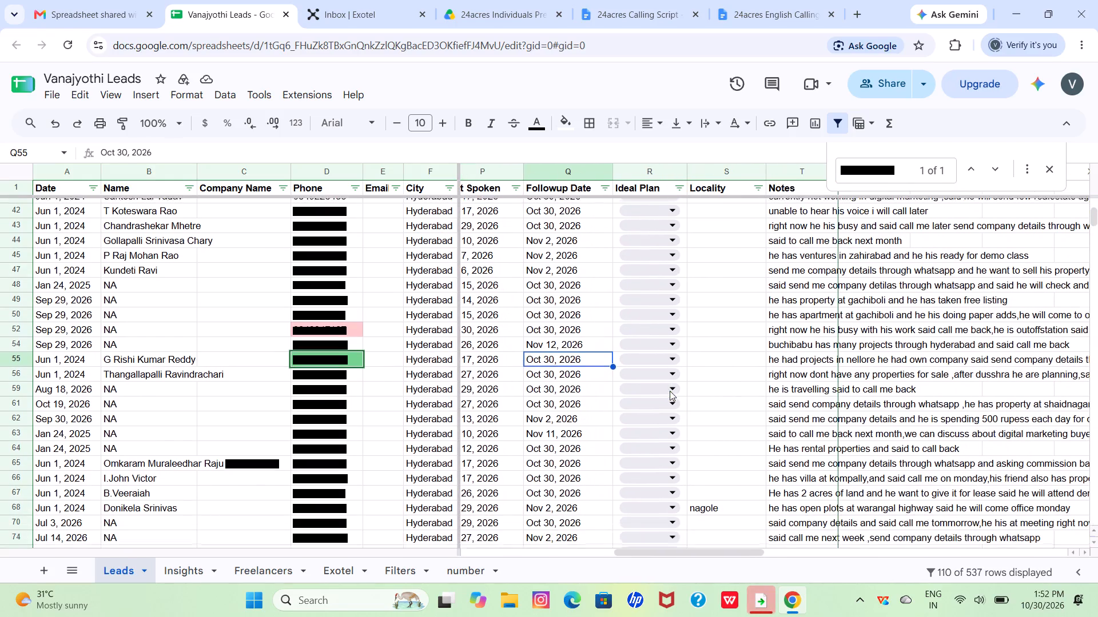
pyautogui.hscroll(-2, 670, 391)
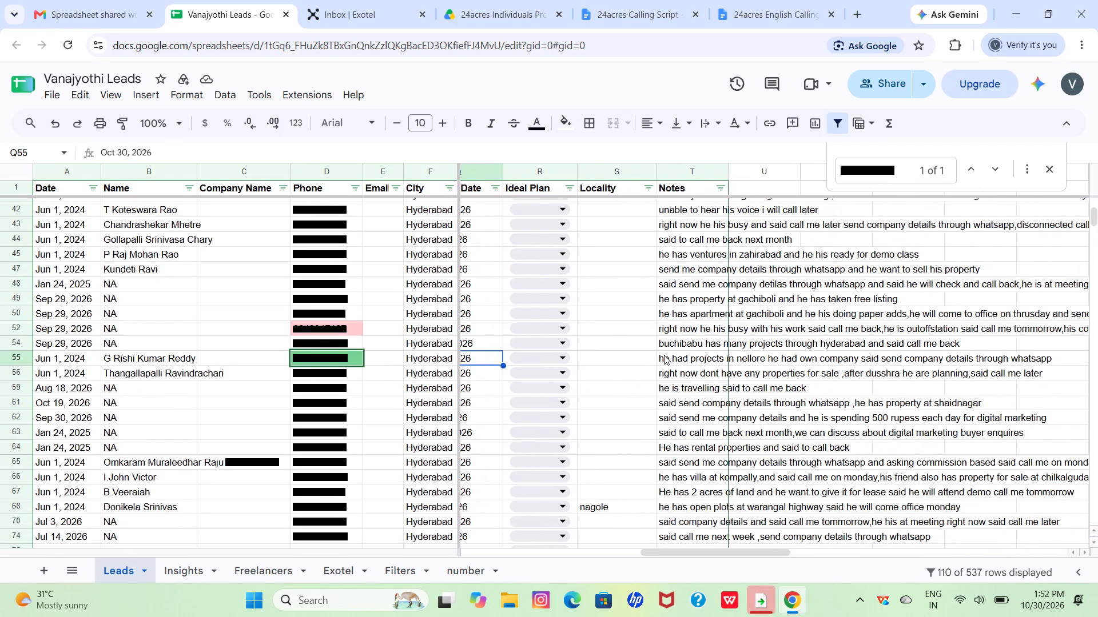
pyautogui.doubleClick(661, 354)
pyautogui.click(622, 356)
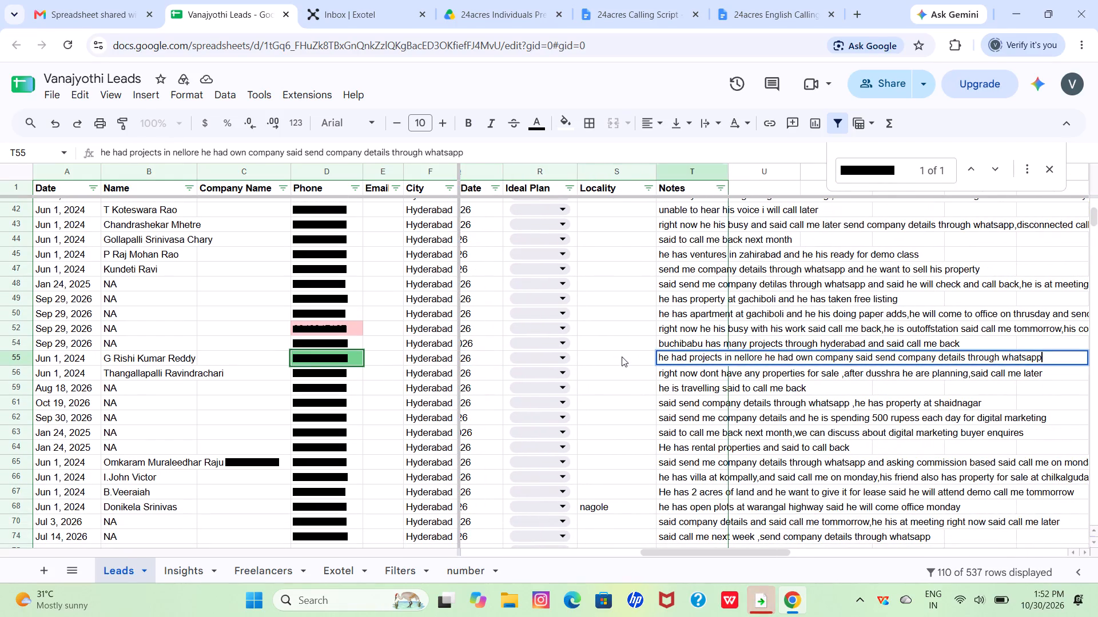
pyautogui.scroll(-1, 622, 356)
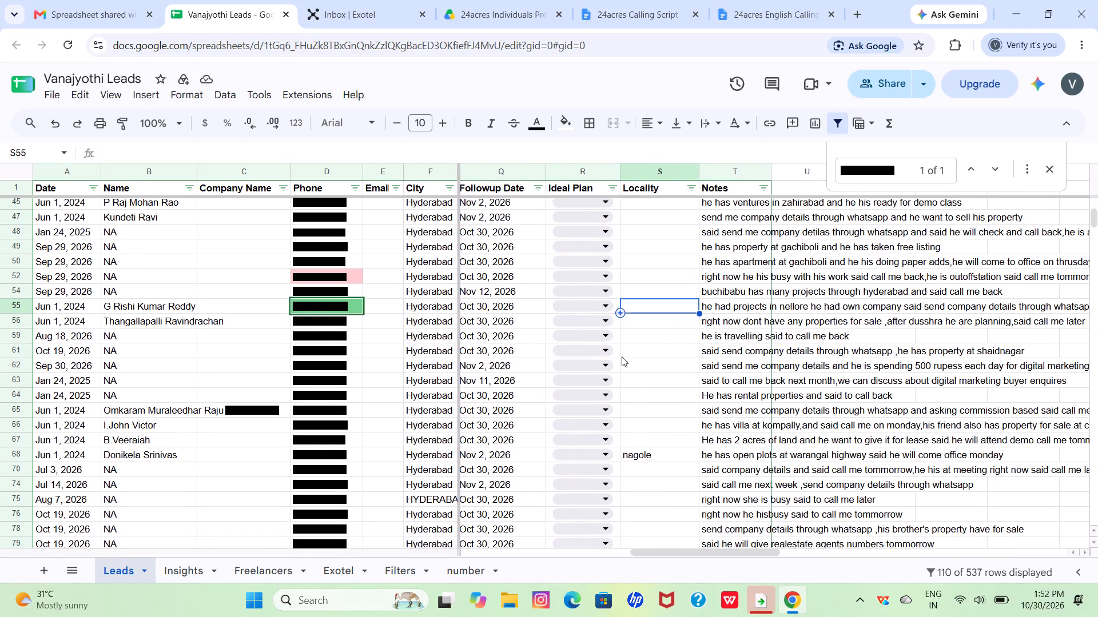
pyautogui.doubleClick(711, 308)
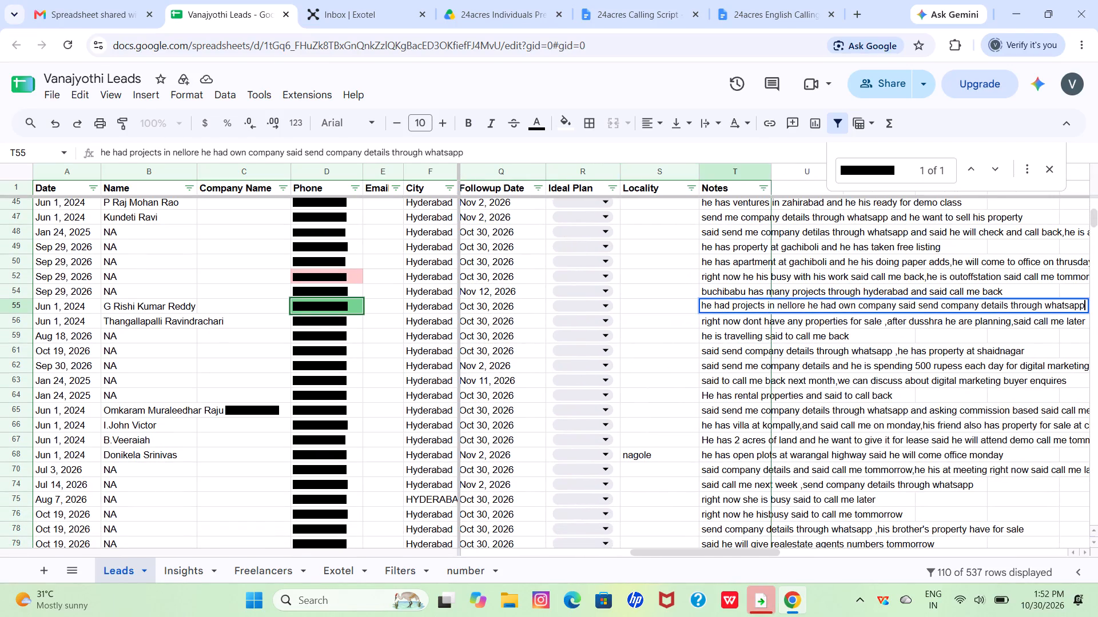
pyautogui.click(675, 306)
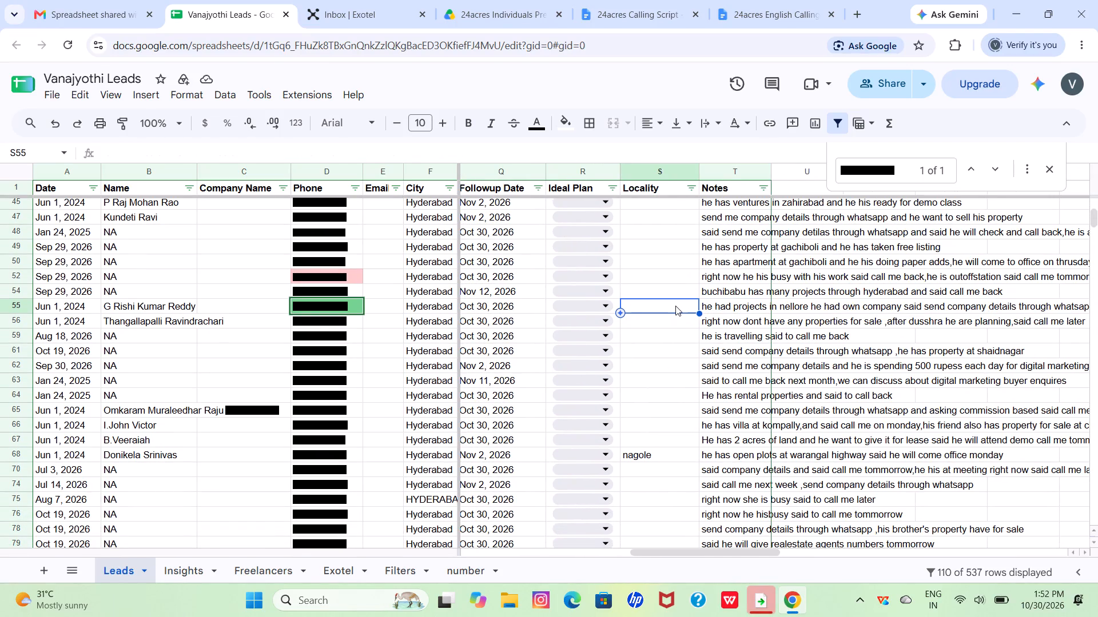
# Set the last spoken date of the lead in row 55 to Oct 30, 2026.
pyautogui.hscroll(5, 675, 306)
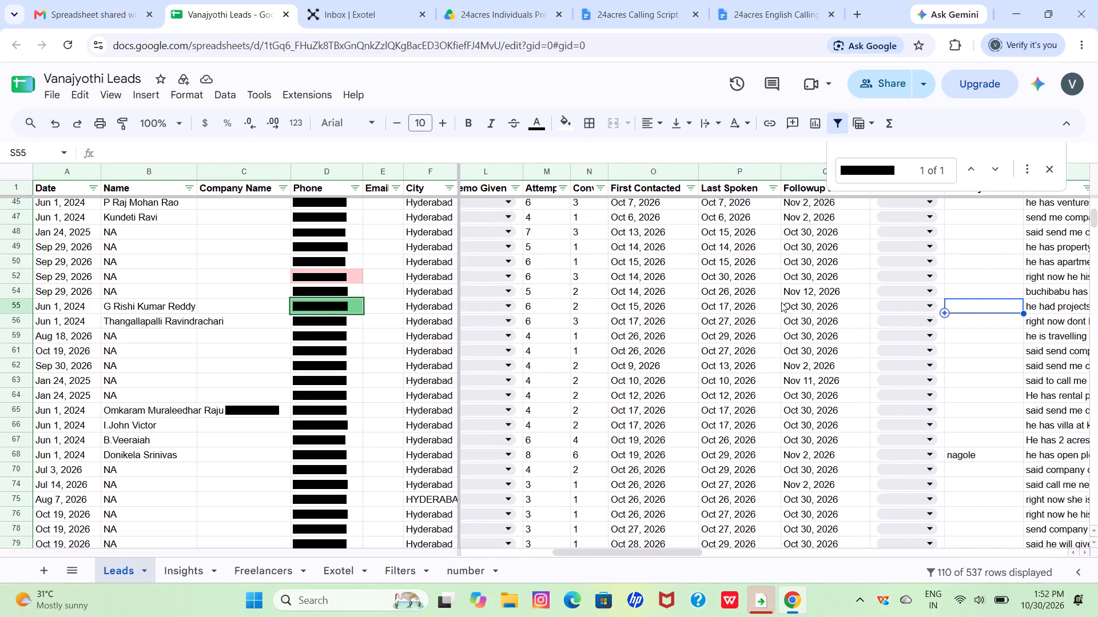
pyautogui.doubleClick(749, 307)
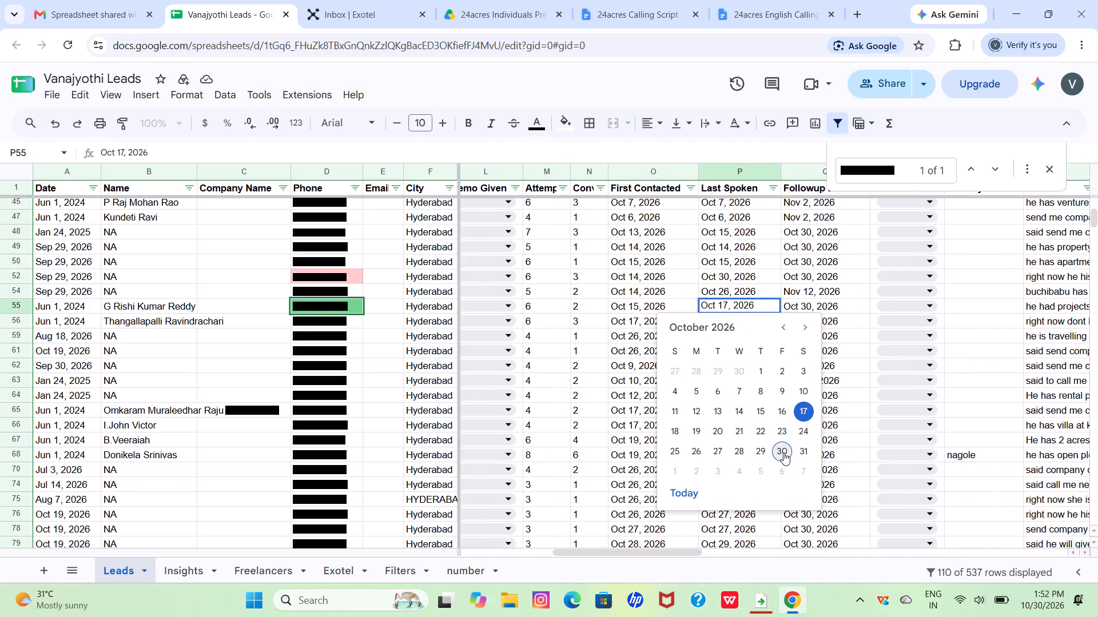
pyautogui.click(783, 452)
# Set the conversation count of the lead in row 55 to 3.
pyautogui.scroll(-1, 783, 452)
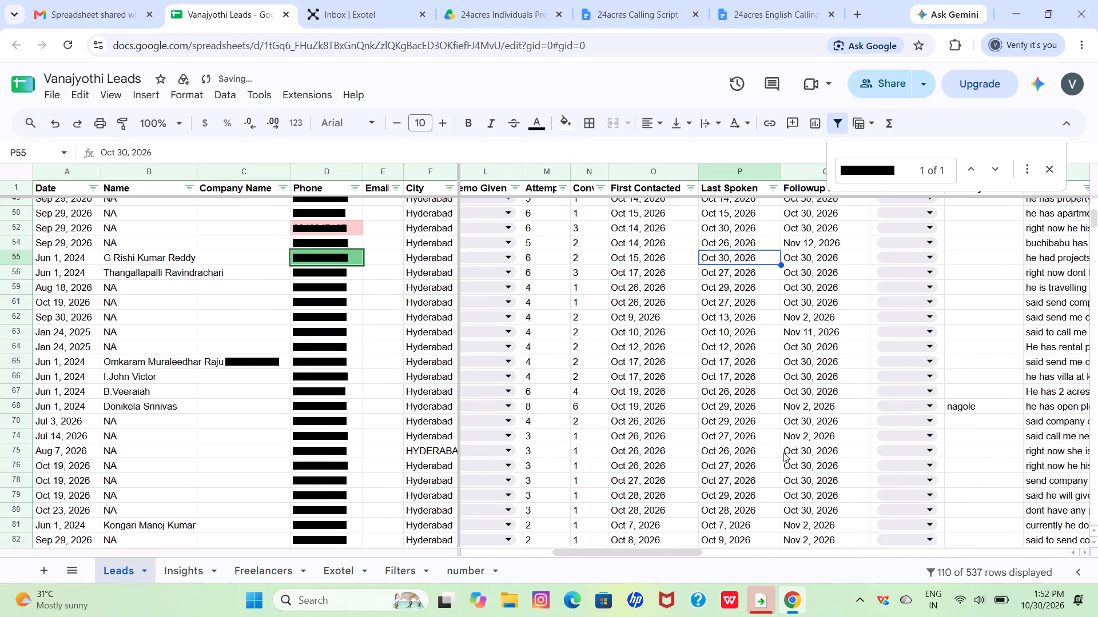
pyautogui.click(591, 259)
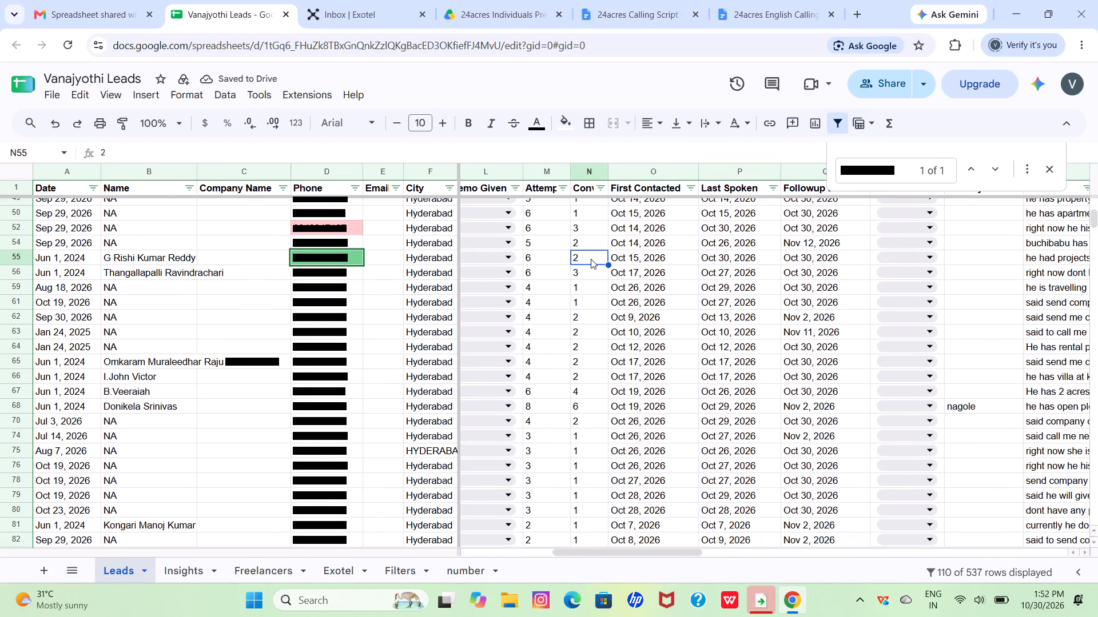
pyautogui.press('3')
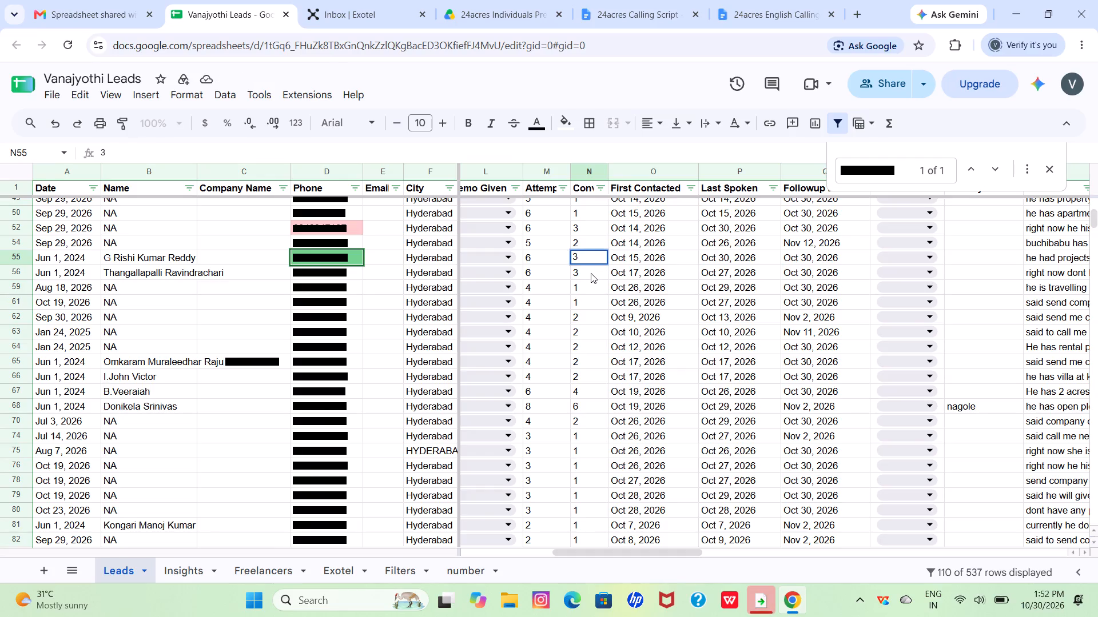
pyautogui.click(592, 273)
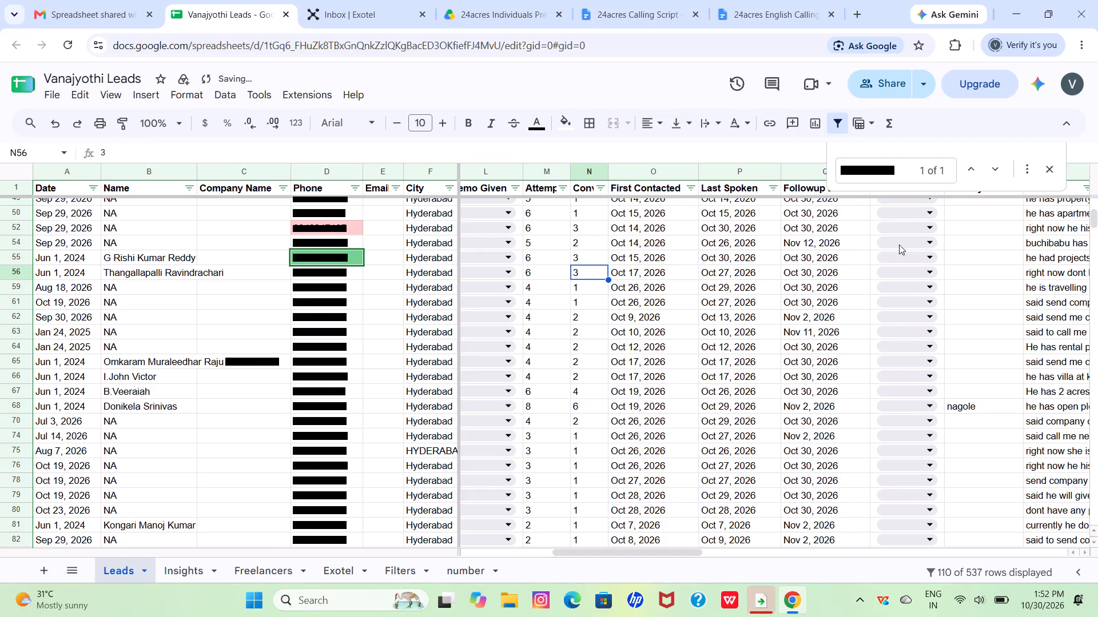
# Append ",he brother suffering from fever" to the end of the note for the lead in row 55.
pyautogui.hscroll(-2, 893, 242)
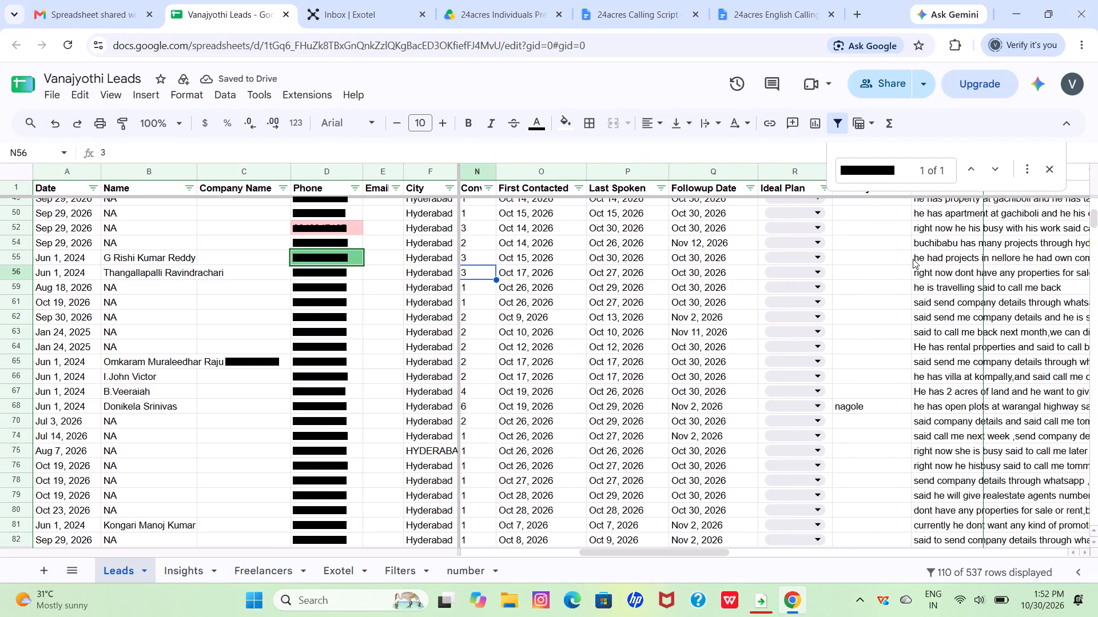
pyautogui.scroll(-1, 913, 259)
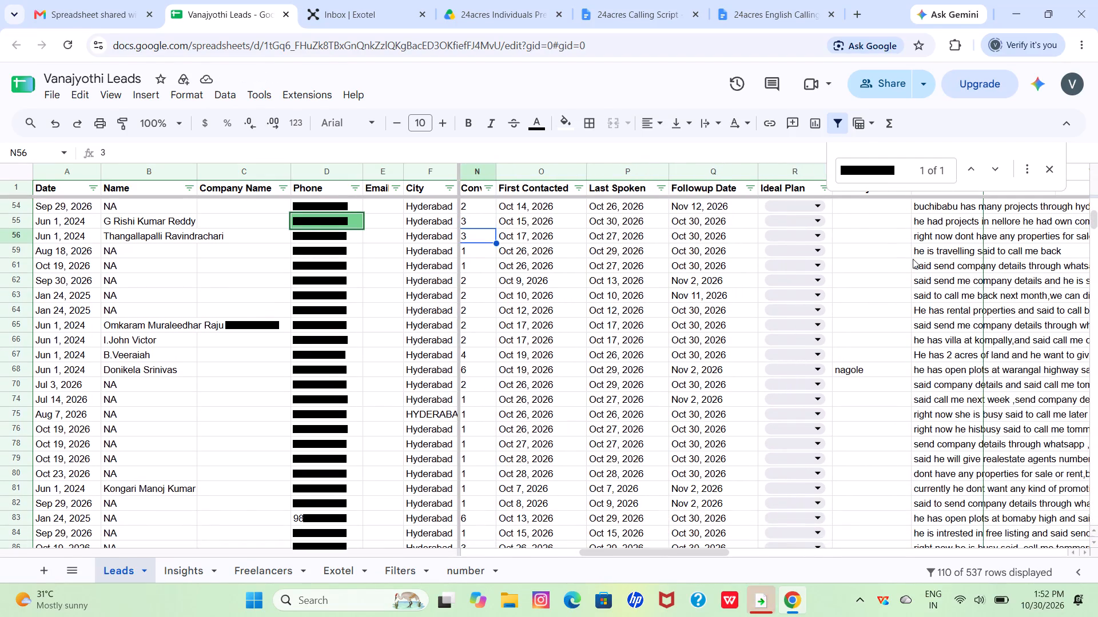
pyautogui.doubleClick(917, 218)
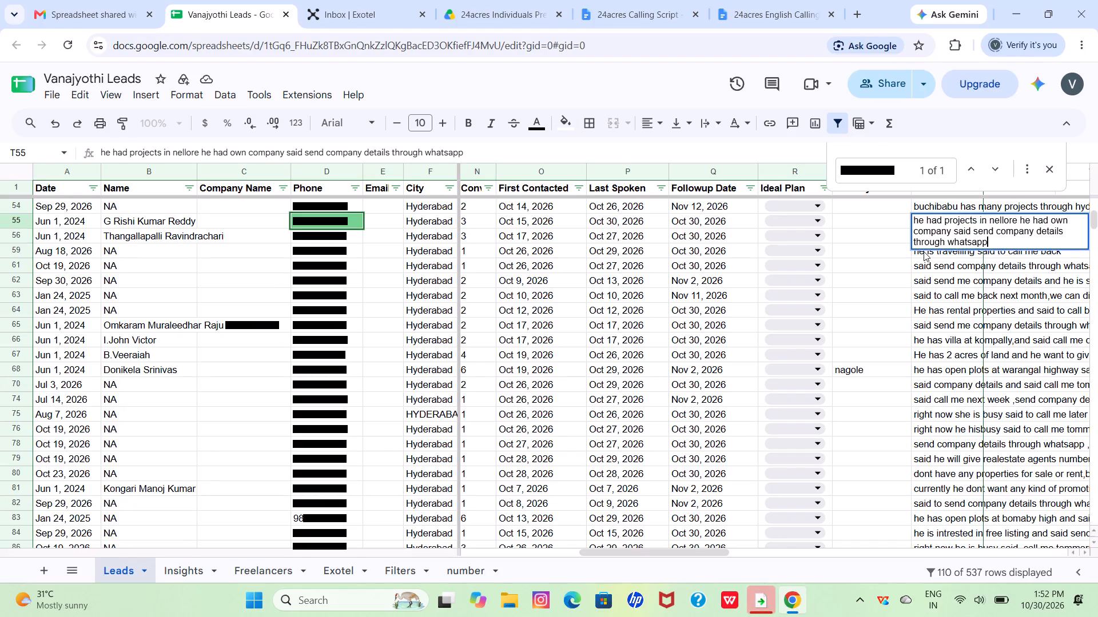
pyautogui.press(',')
pyautogui.write('he brother')
pyautogui.press('space')
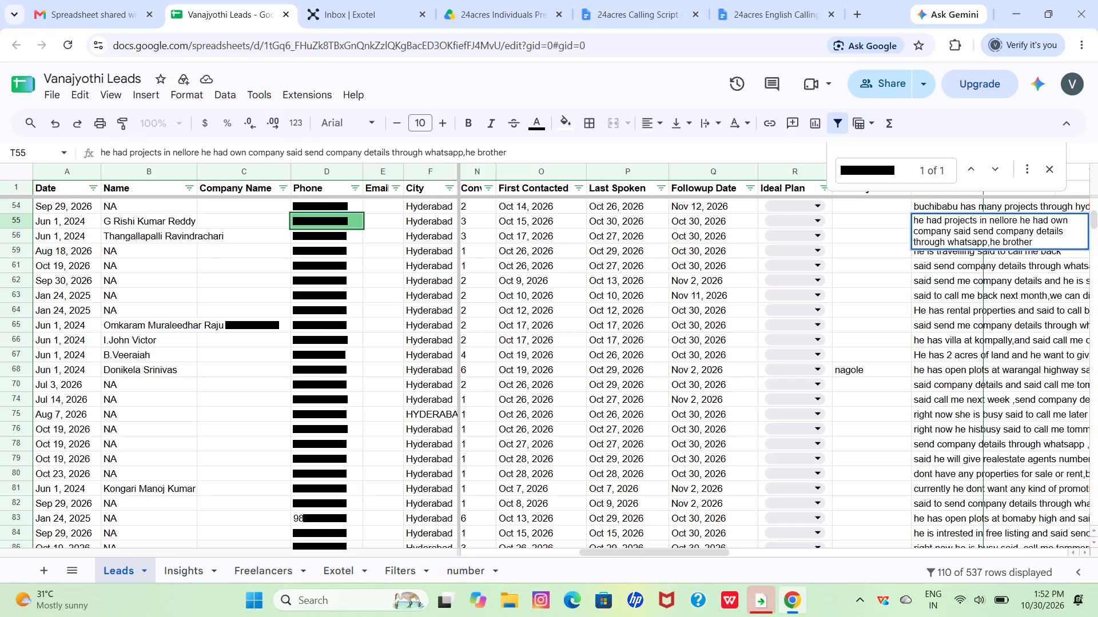
pyautogui.write('sufferoin')
pyautogui.press('BackSpace')
pyautogui.press('BackSpace')
pyautogui.press('BackSpace')
pyautogui.write('ing from fever')
pyautogui.press('Return')
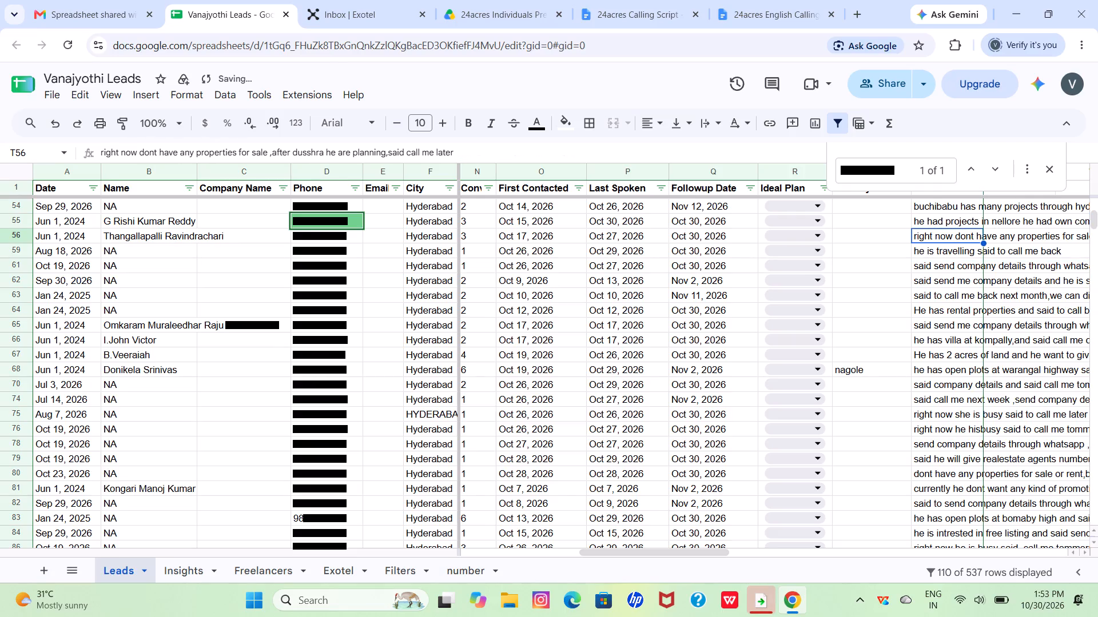
# Set the follow-up date of the lead in row 55 to Nov 2, 2026.
pyautogui.doubleClick(697, 217)
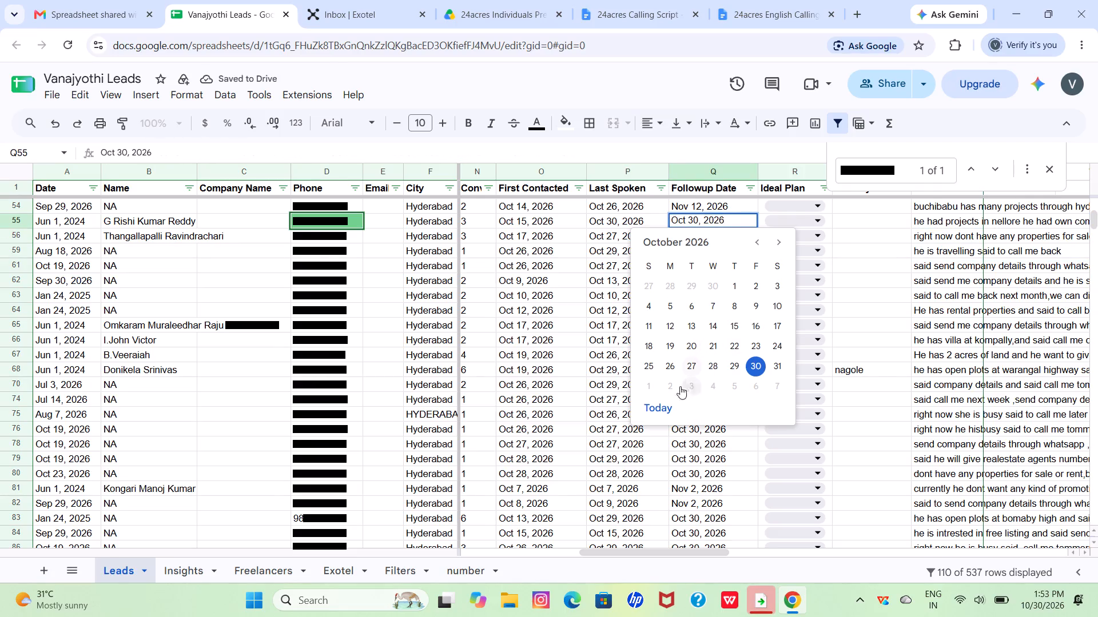
pyautogui.click(667, 388)
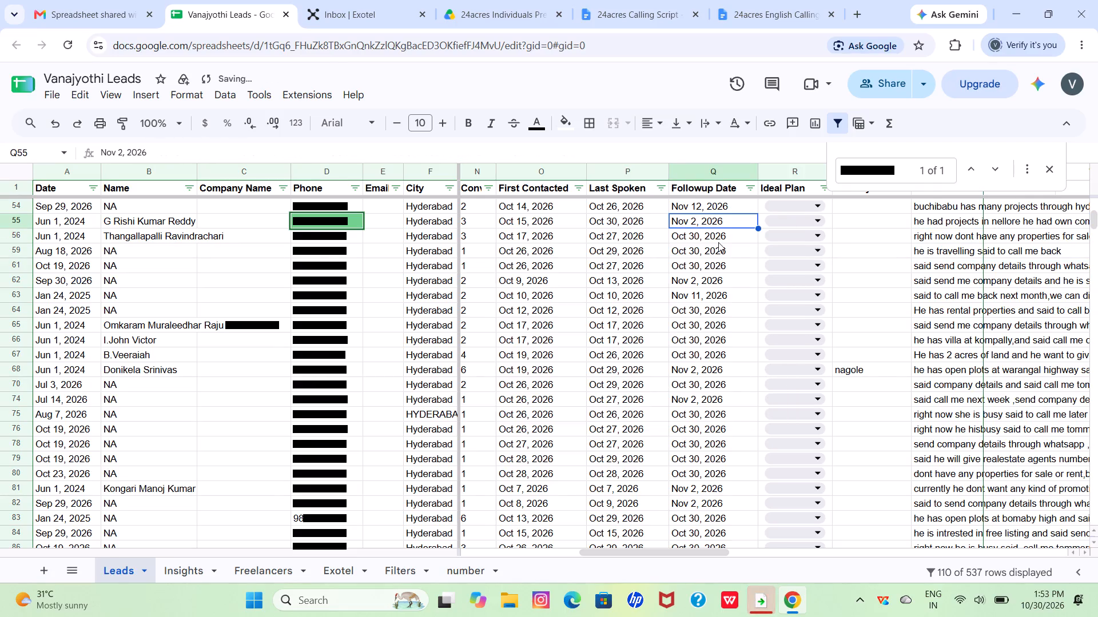
pyautogui.click(714, 234)
# Copy the phone number of the lead in row 56 and close the find bar.
pyautogui.hscroll(-3, 714, 234)
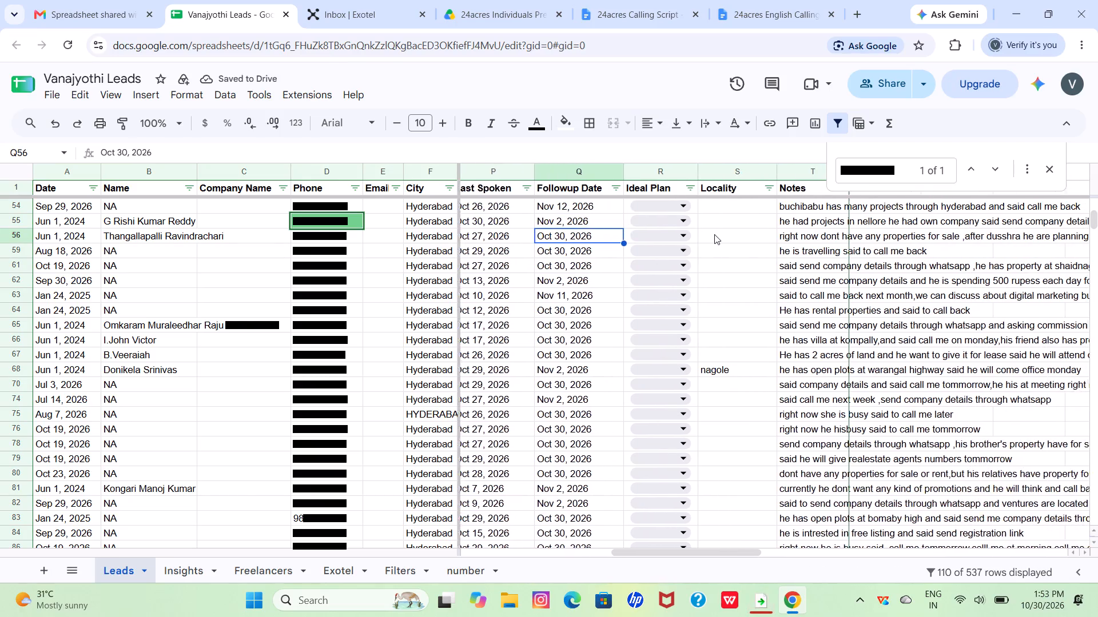
pyautogui.hscroll(-1, 714, 234)
pyautogui.hscroll(3, 714, 234)
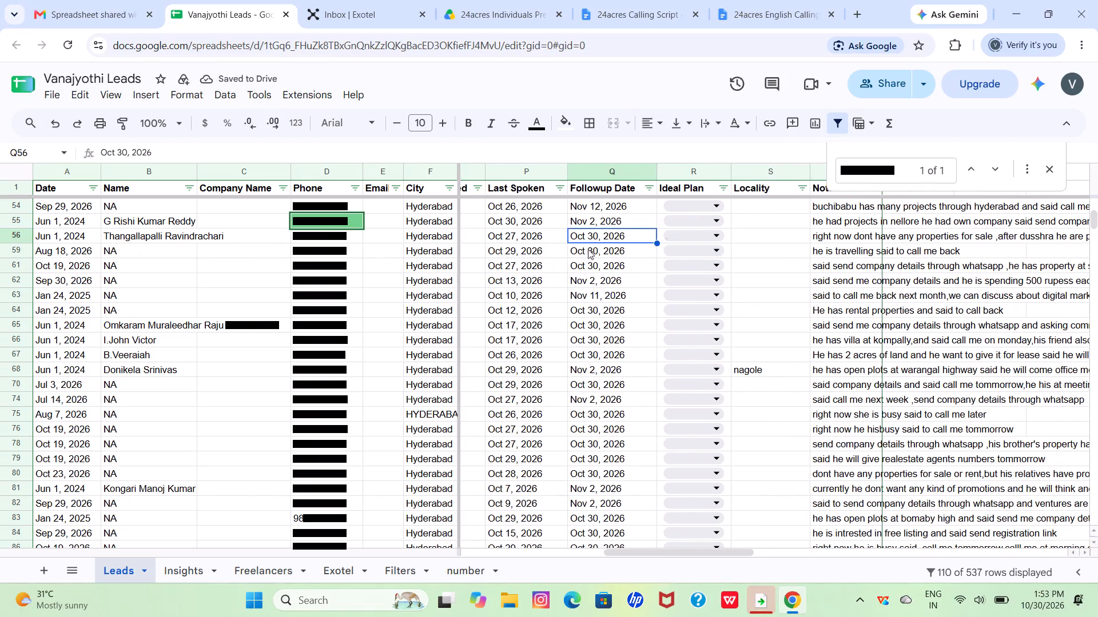
pyautogui.click(335, 238)
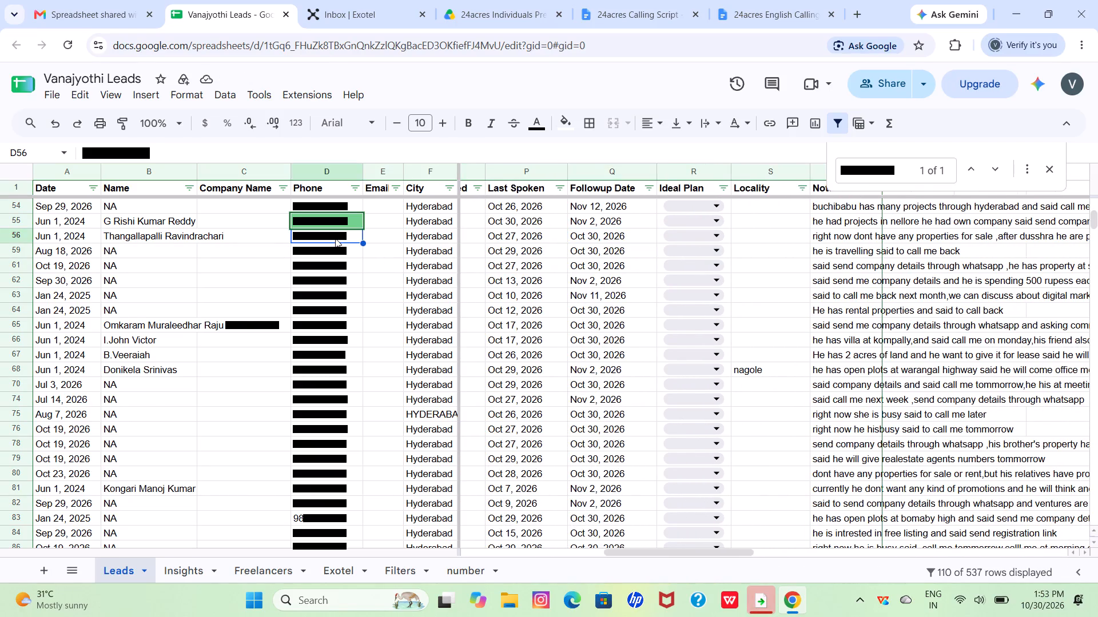
pyautogui.hotkey('ctrl', 'c')
pyautogui.click(1051, 166)
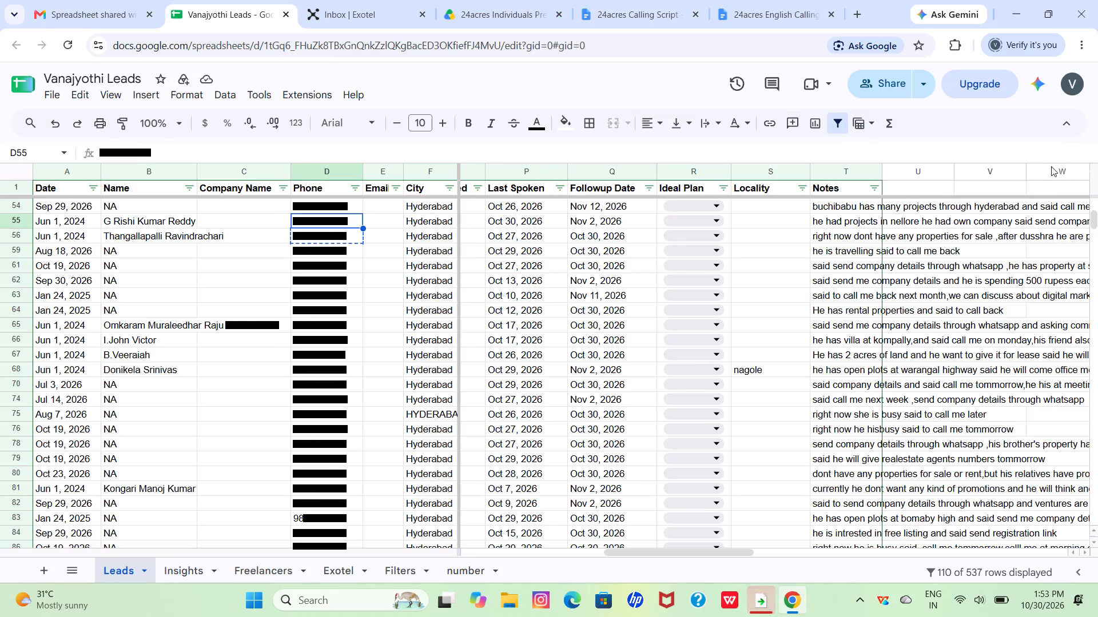
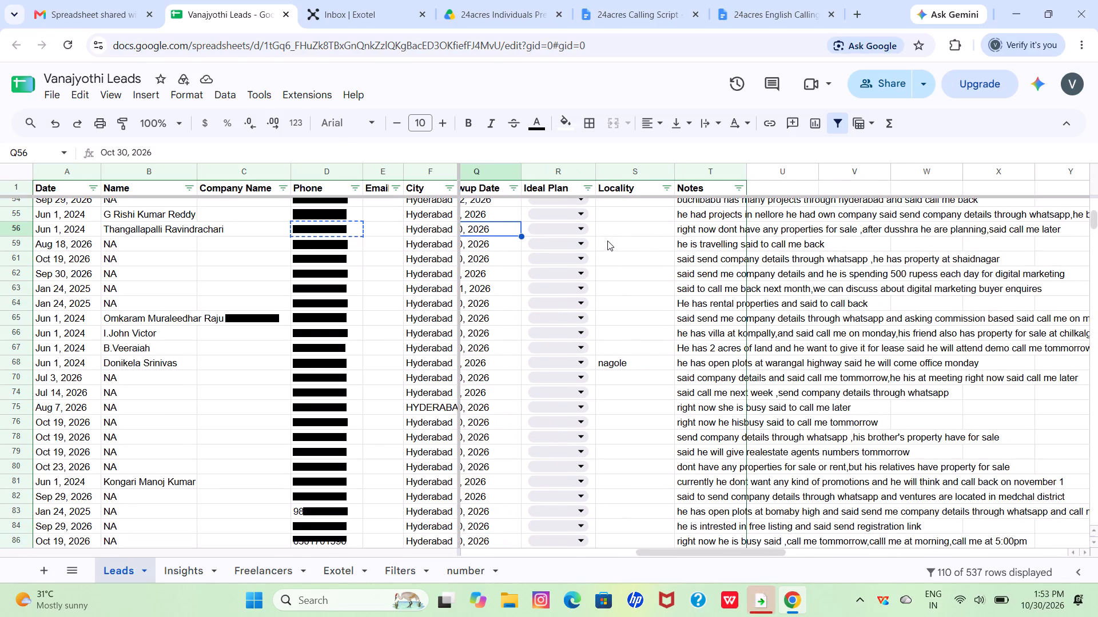
# Review the contact dates, follow-up date and notes of the lead in row 56 against the neighbouring rows.
pyautogui.hscroll(-1, 607, 241)
pyautogui.hscroll(1, 607, 241)
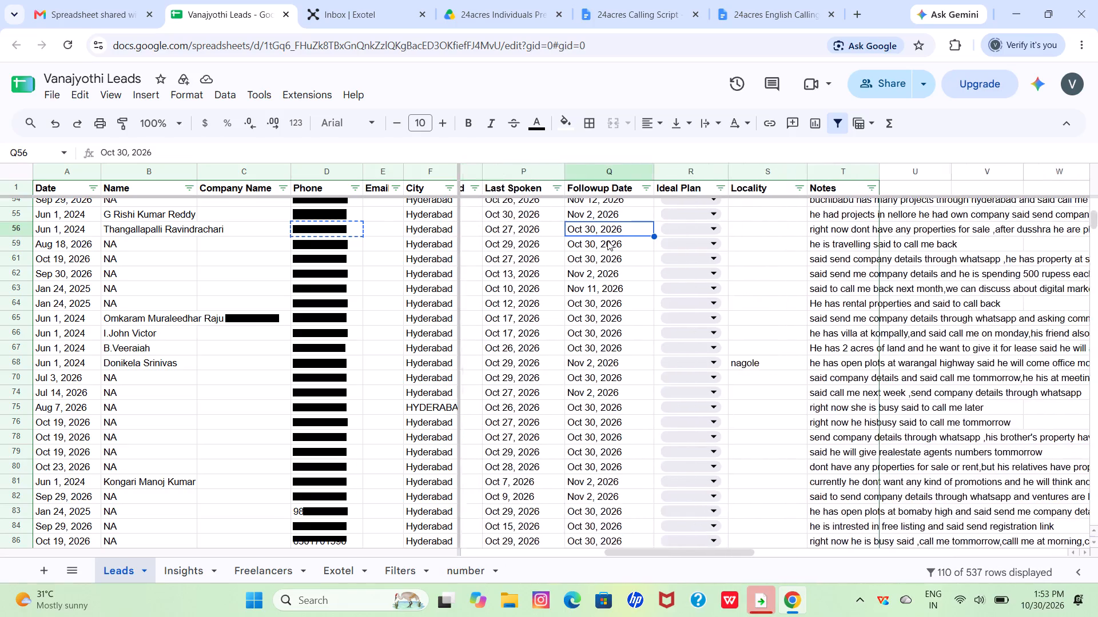
pyautogui.hscroll(3, 607, 241)
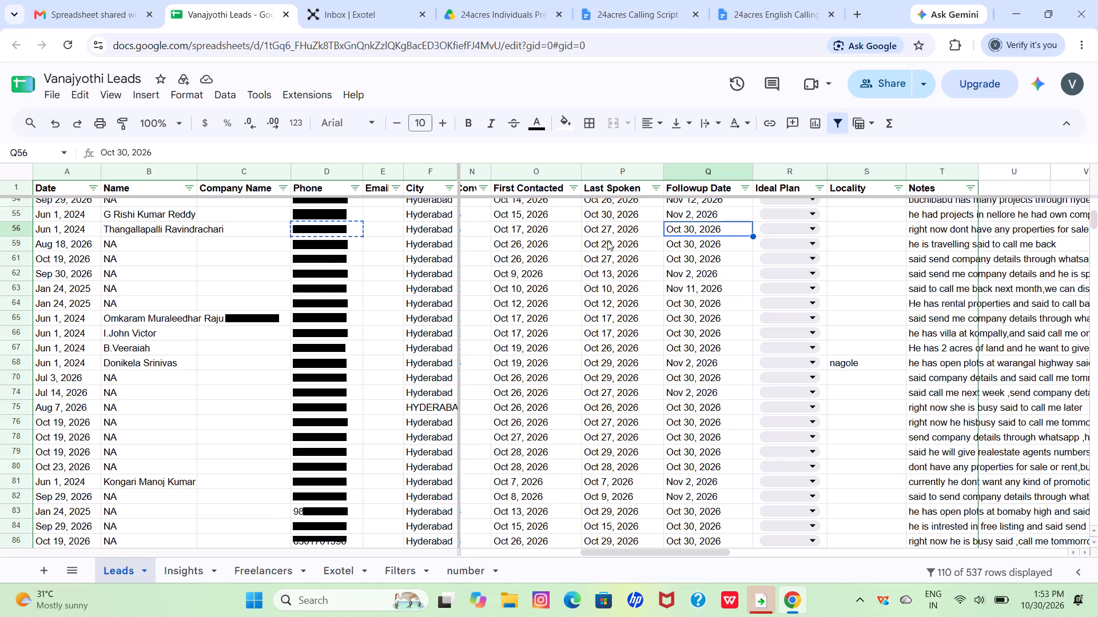
pyautogui.click(694, 247)
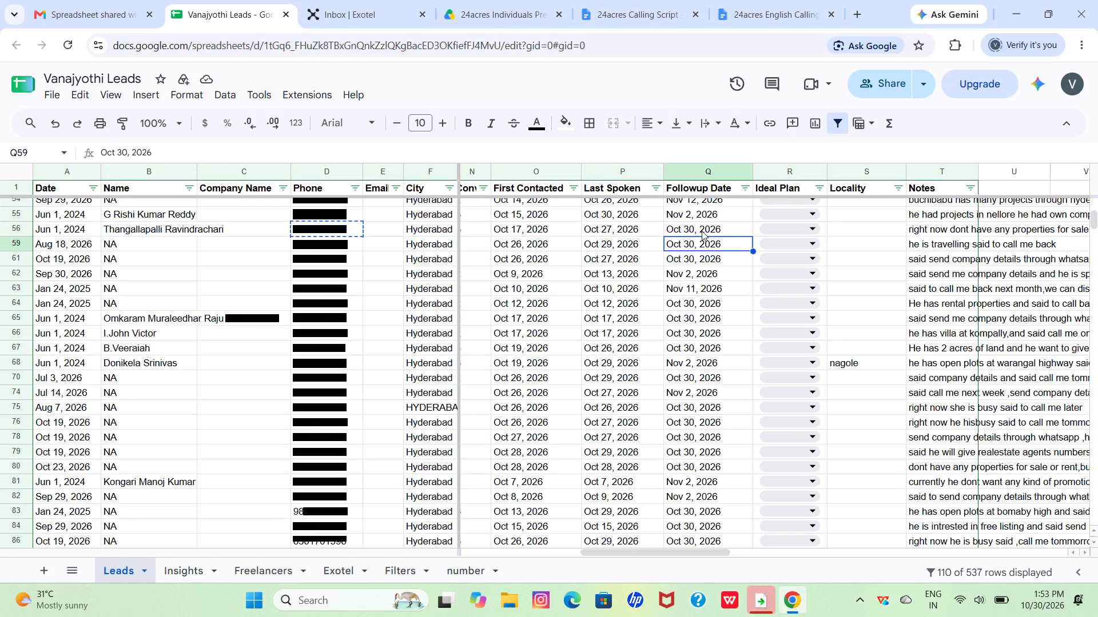
pyautogui.click(709, 222)
pyautogui.hscroll(-1, 709, 222)
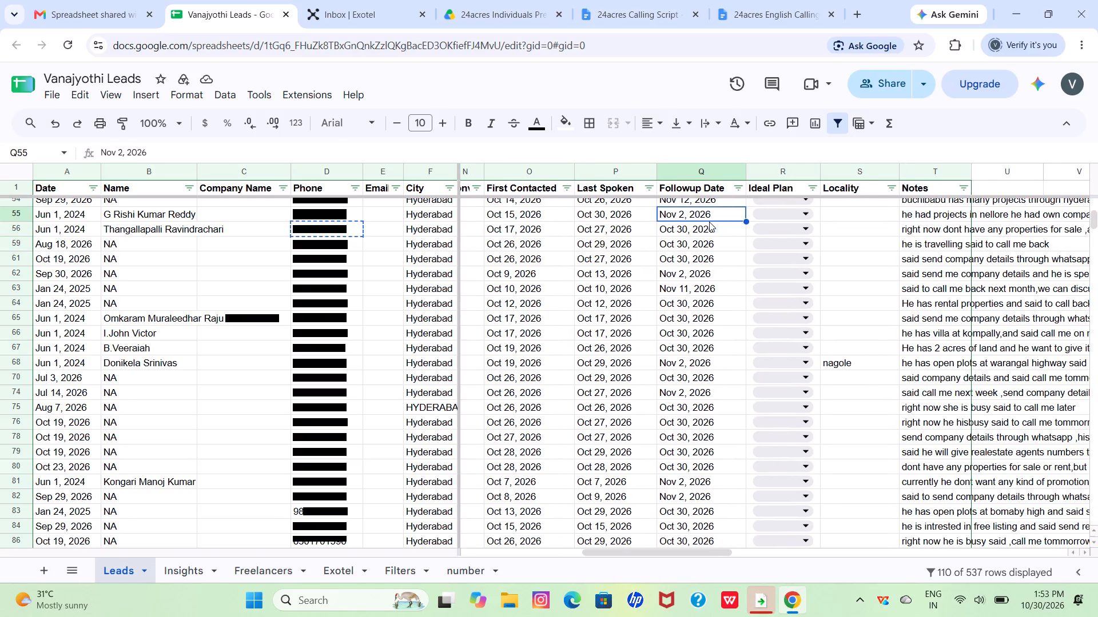
pyautogui.click(707, 226)
pyautogui.hscroll(-2, 707, 226)
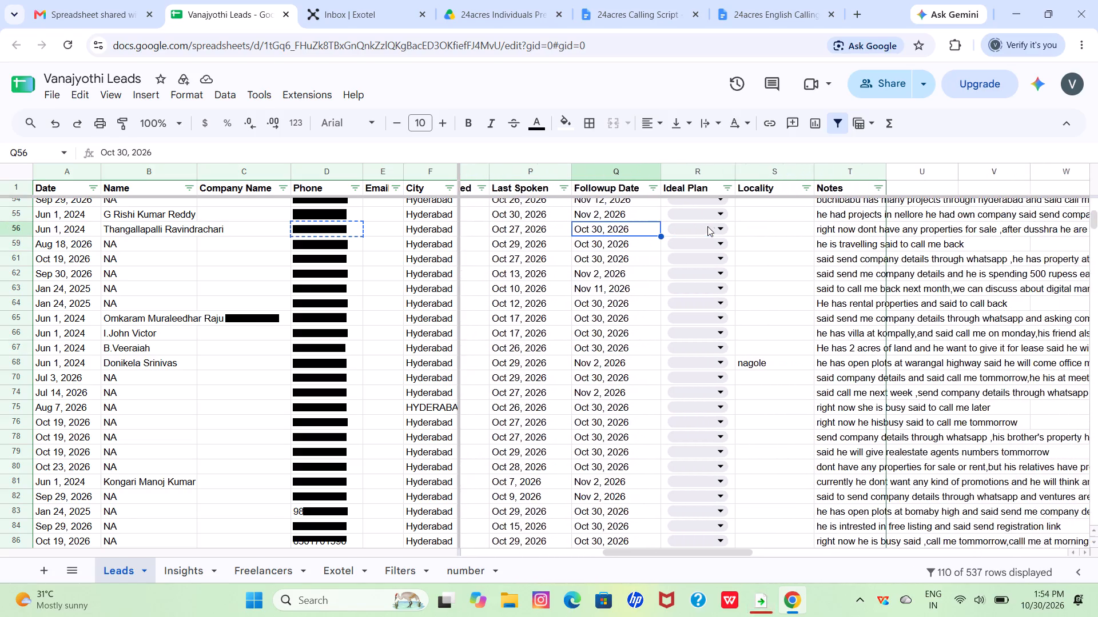
pyautogui.hscroll(-2, 707, 226)
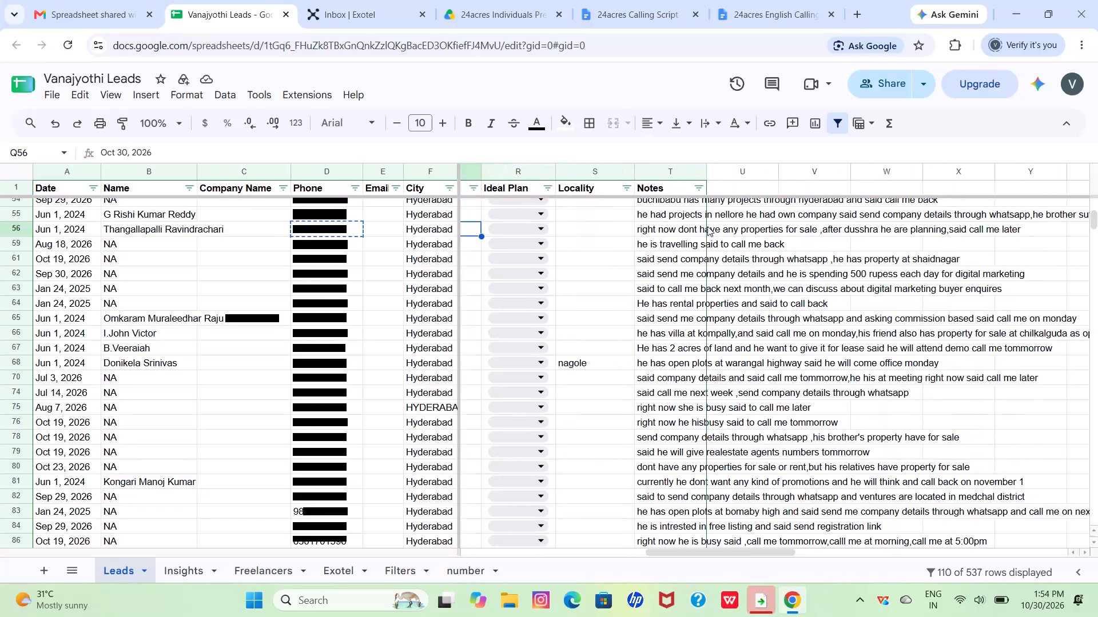
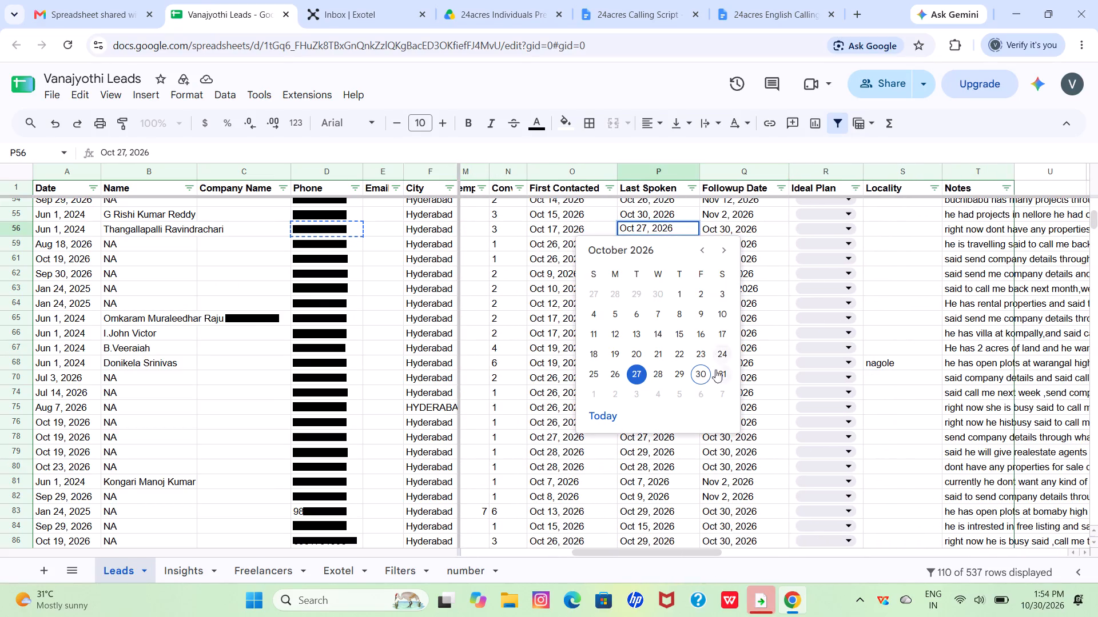
# Set the row 56 lead's Last Spoken date to Oct 30, 2026 and its conversation count to 4.
pyautogui.click(704, 376)
pyautogui.hscroll(2, 704, 376)
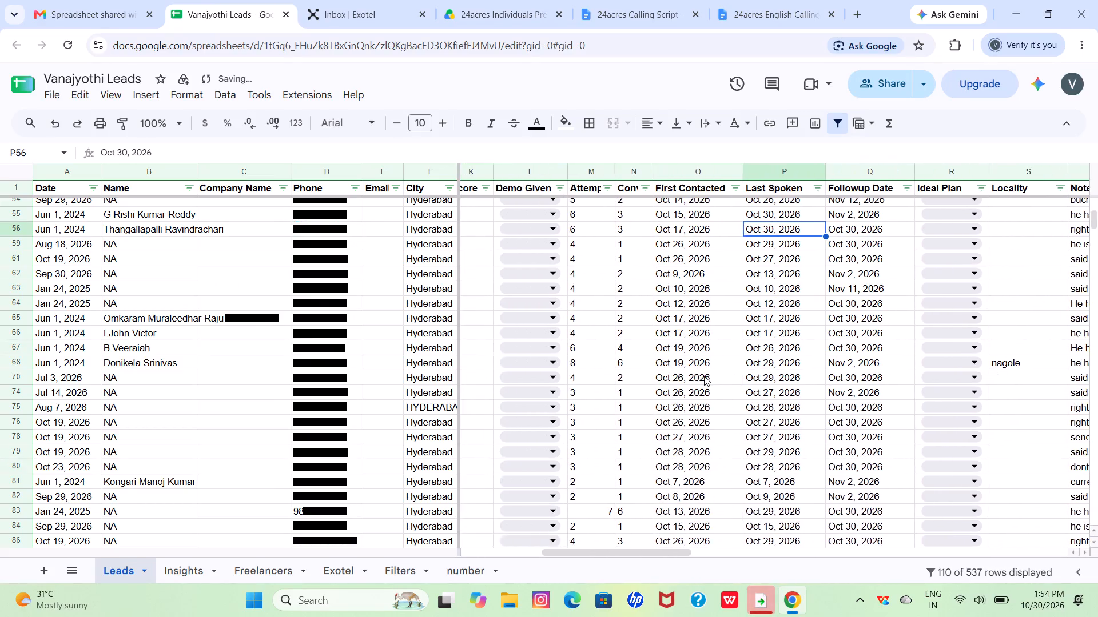
pyautogui.hscroll(1, 704, 376)
pyautogui.click(627, 229)
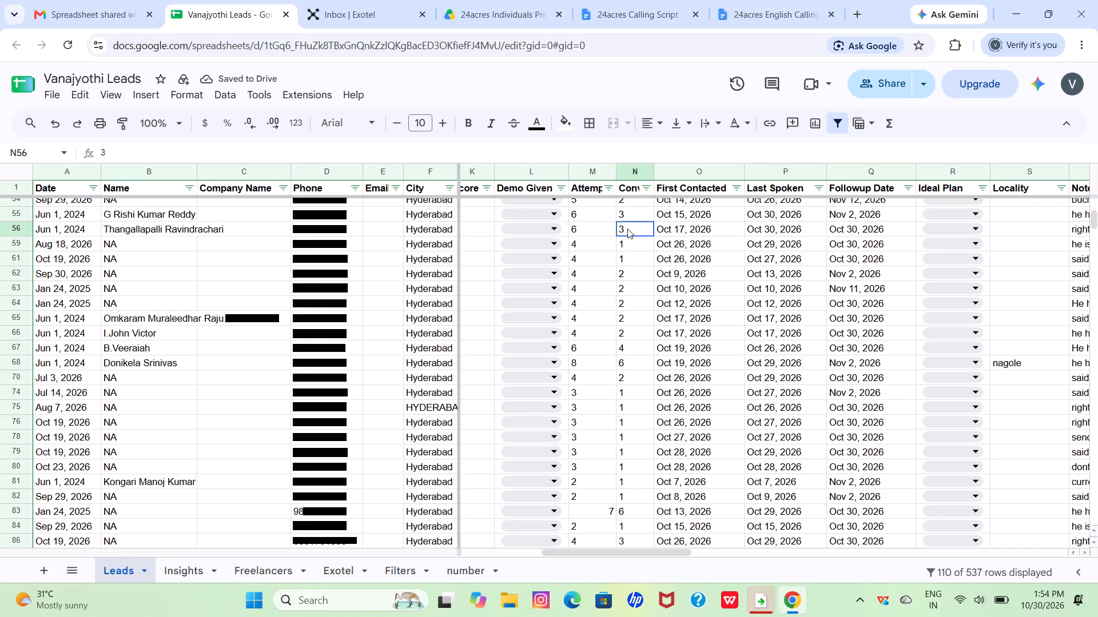
pyautogui.press('4')
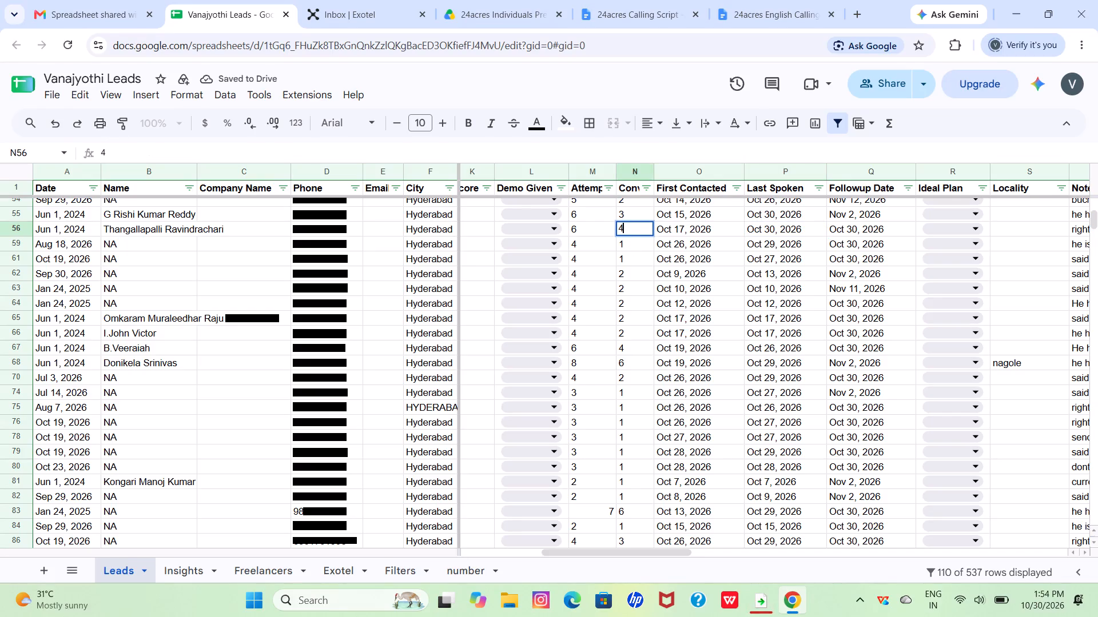
pyautogui.click(624, 244)
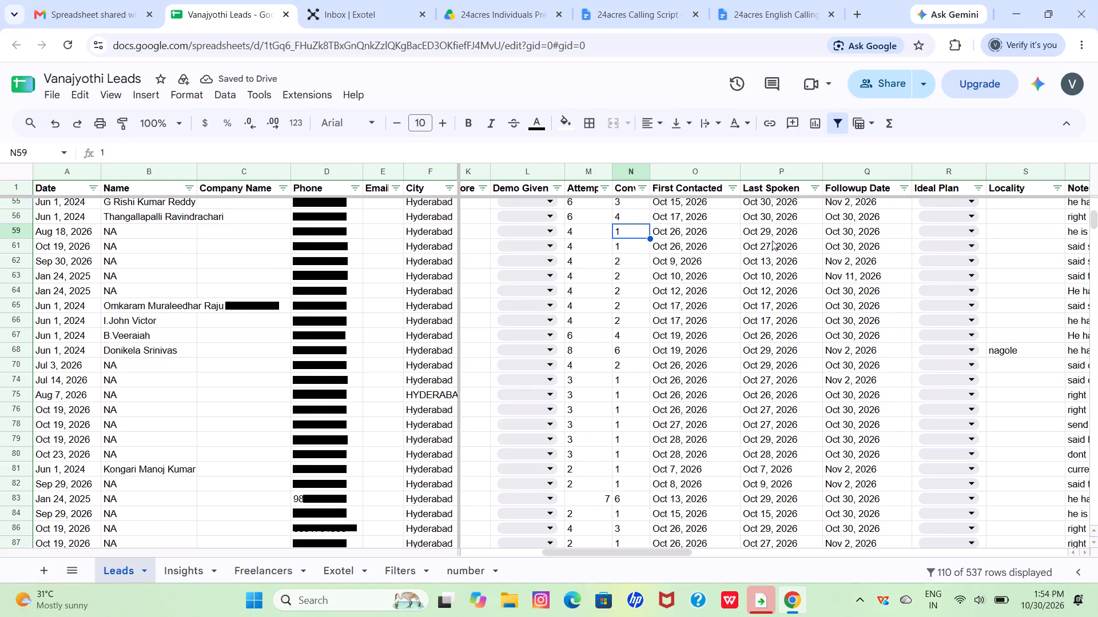
# Check the follow-up date and notes of the lead in row 59 and select its phone number.
pyautogui.hscroll(-3, 772, 241)
pyautogui.hscroll(3, 772, 241)
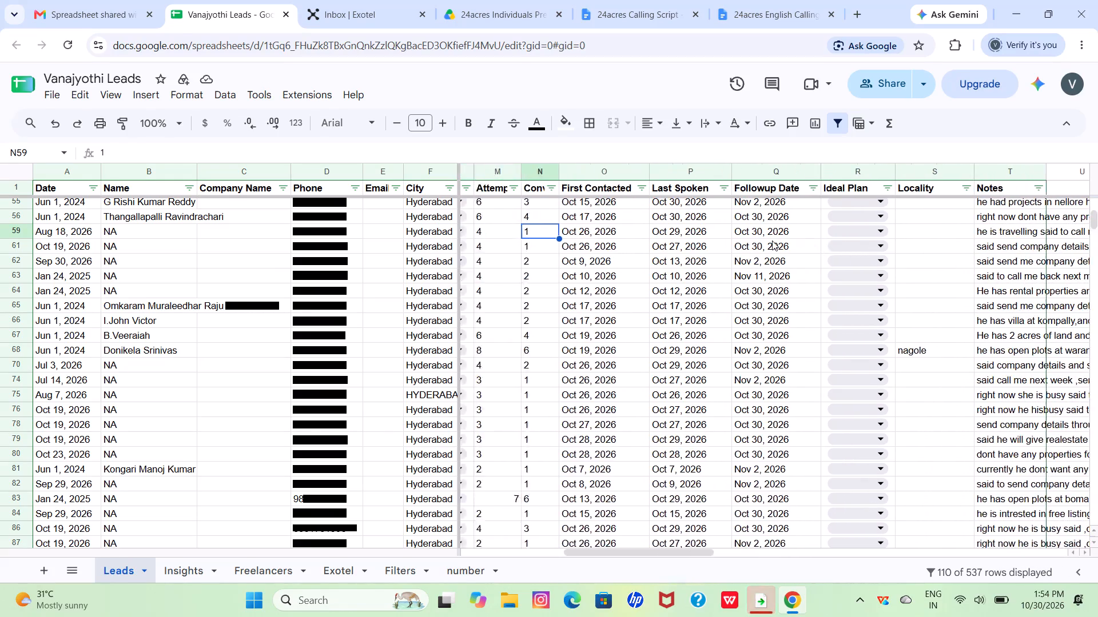
pyautogui.hscroll(2, 772, 241)
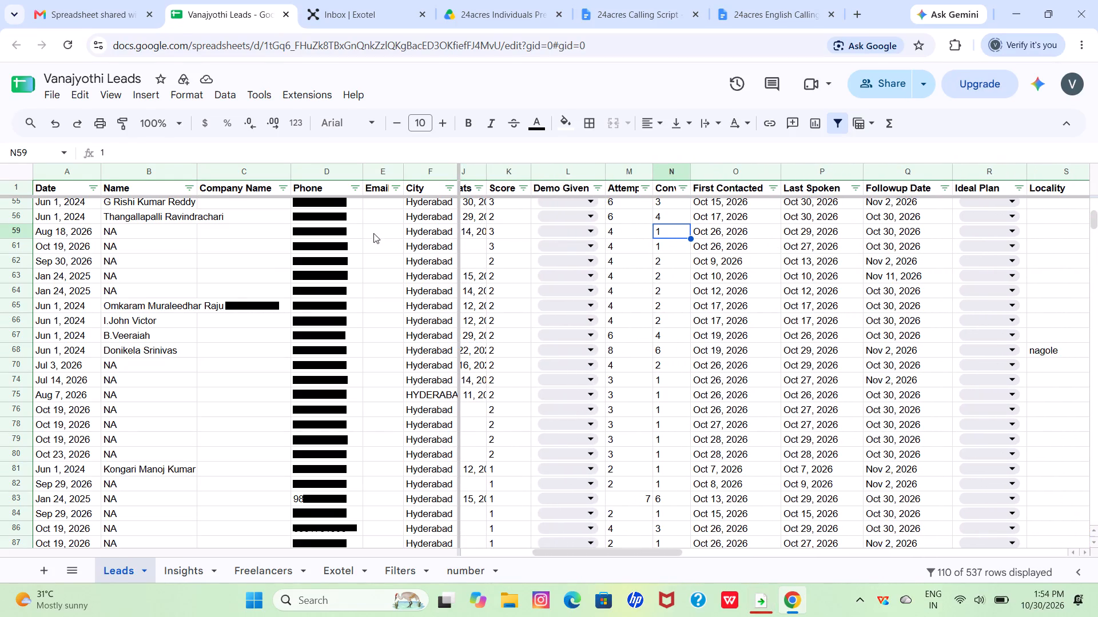
pyautogui.click(355, 233)
pyautogui.scroll(-1, 355, 233)
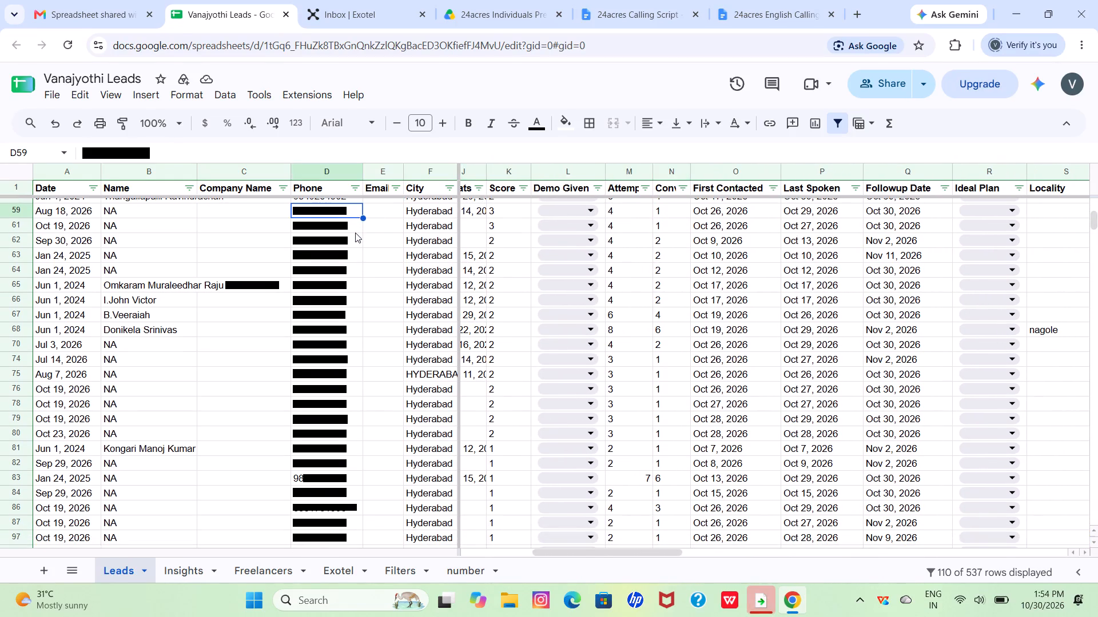
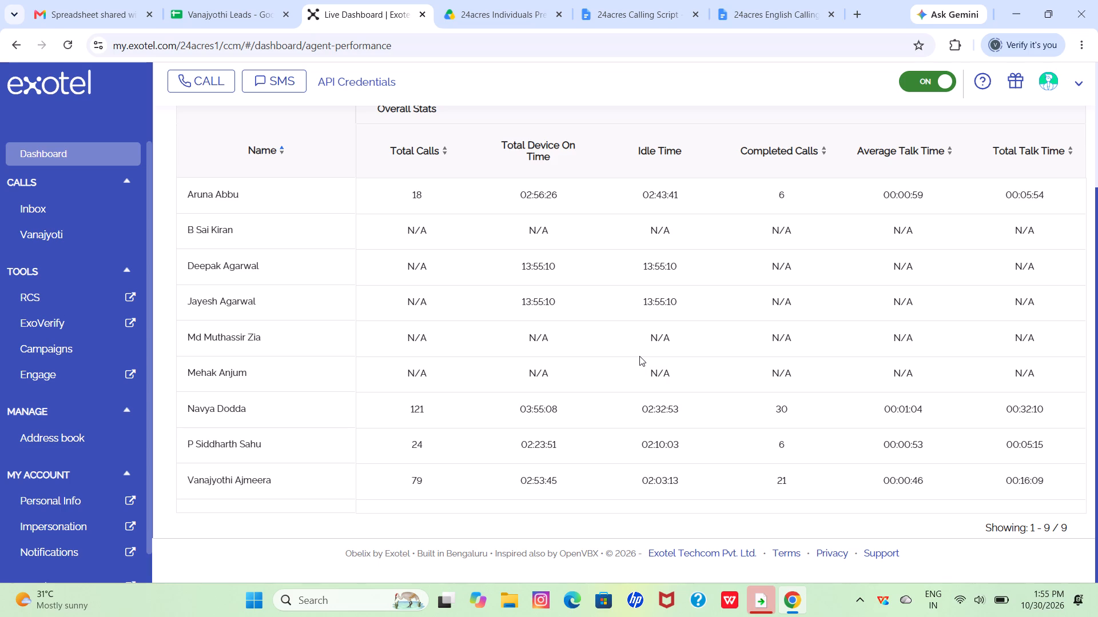
# Review the agents' overall call stats for today on the Exotel Agent Performance dashboard.
pyautogui.scroll(1, 639, 356)
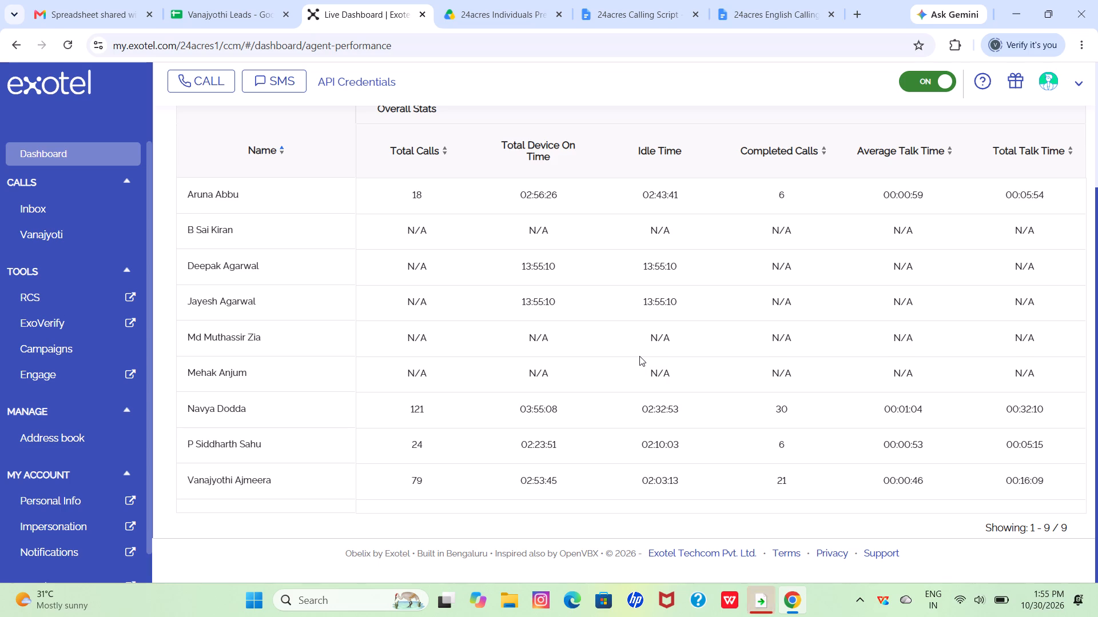
pyautogui.scroll(2, 639, 356)
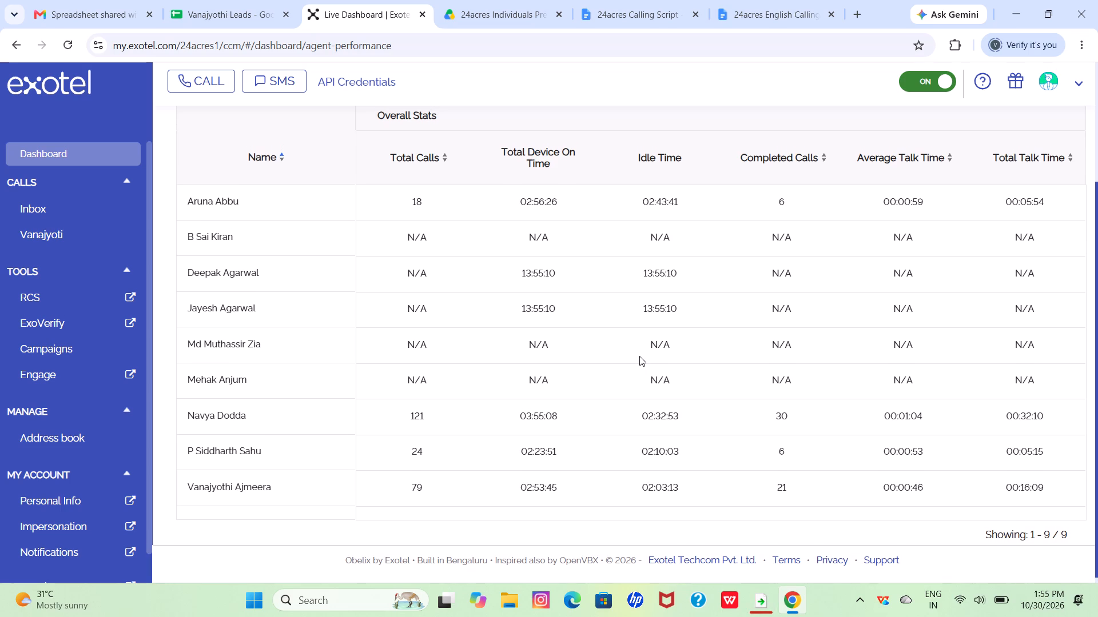
pyautogui.scroll(2, 639, 356)
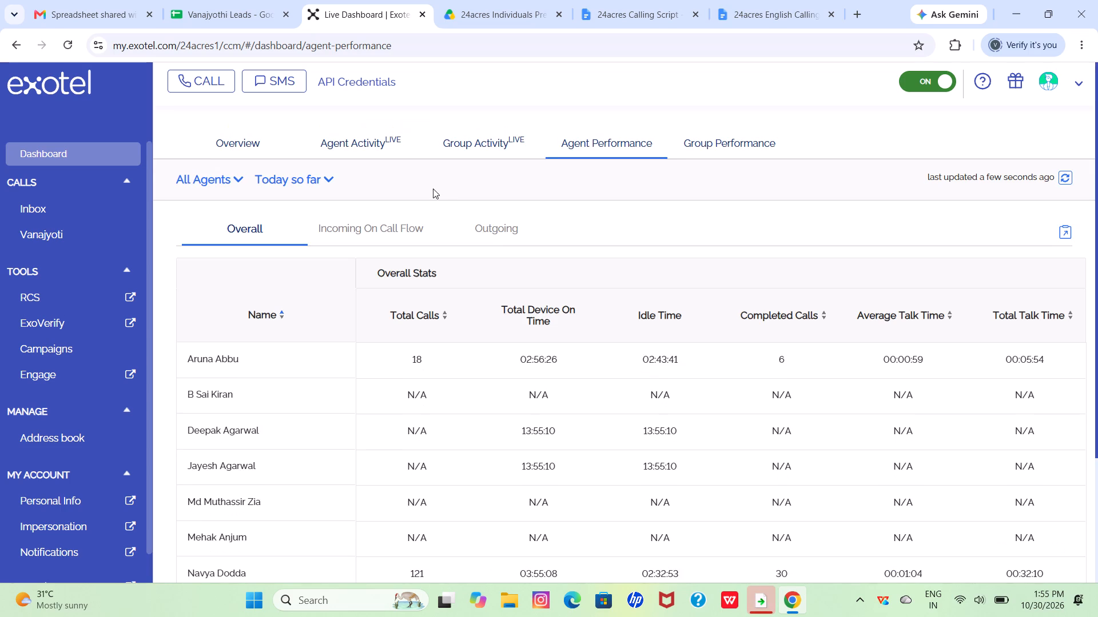
# Check the row 59 lead's attempt count and follow-up details in the Vanajyothi Leads sheet, and return to the Exotel dashboard.
pyautogui.click(222, 25)
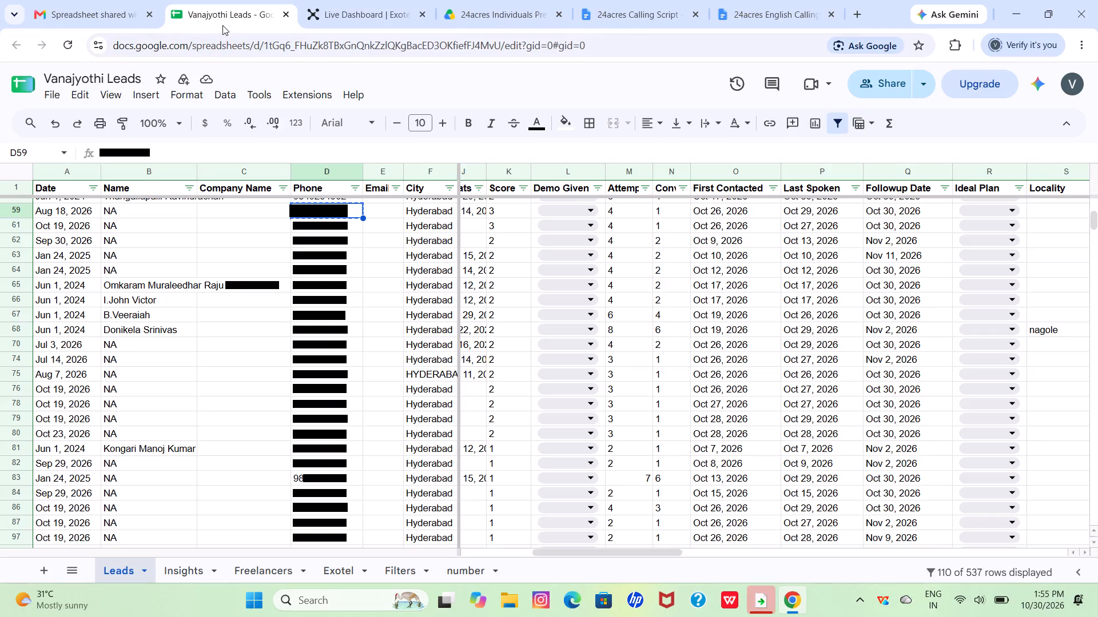
pyautogui.click(627, 219)
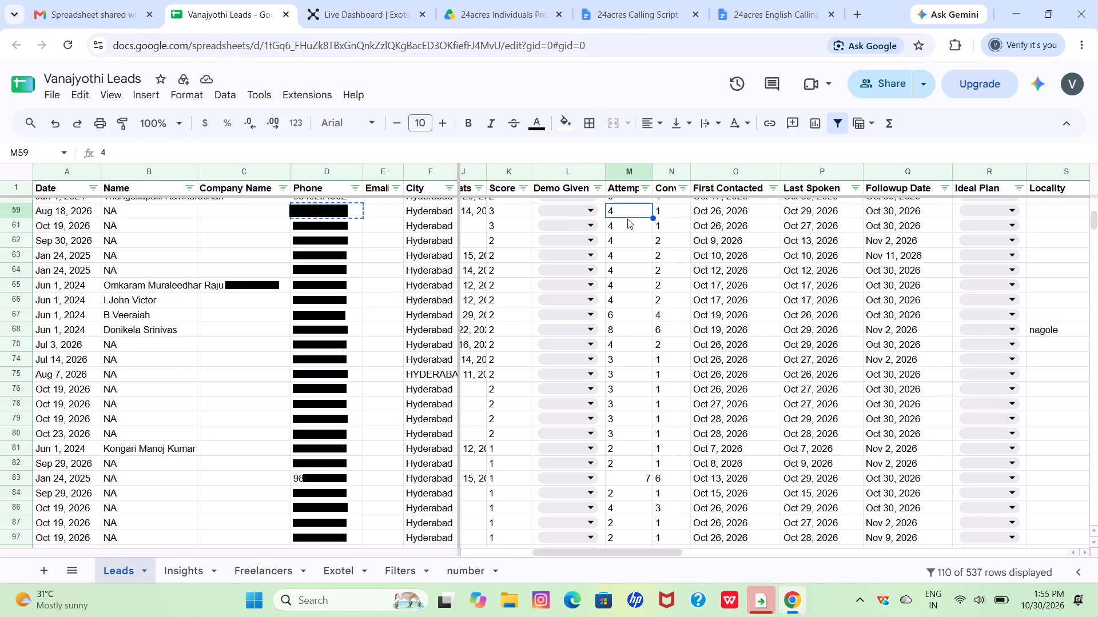
pyautogui.hscroll(-5, 627, 219)
pyautogui.hscroll(4, 627, 219)
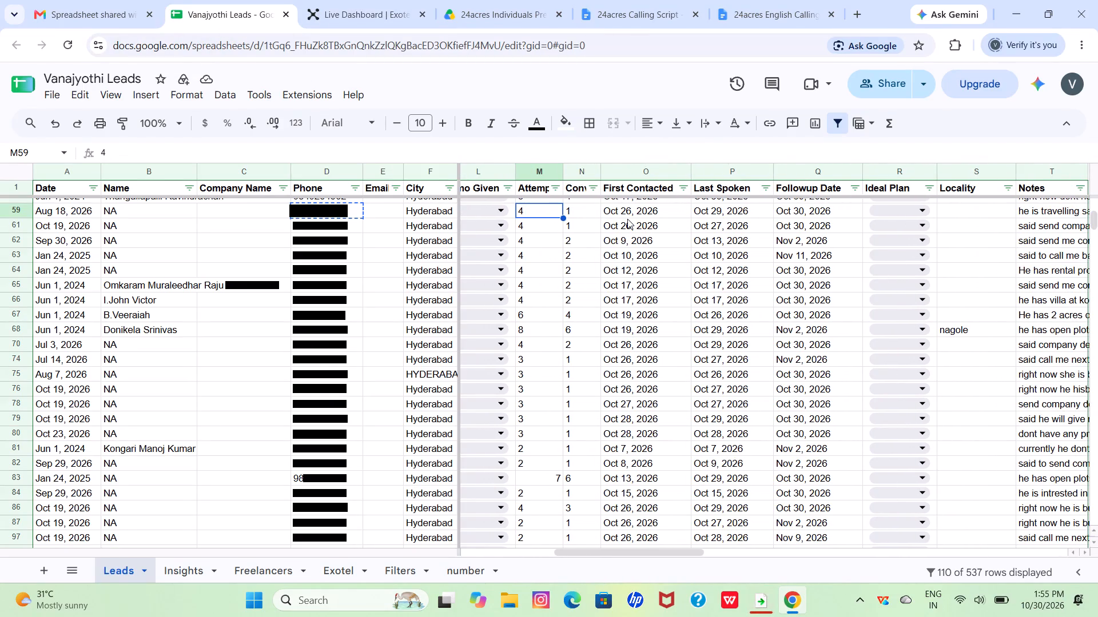
pyautogui.click(350, 0)
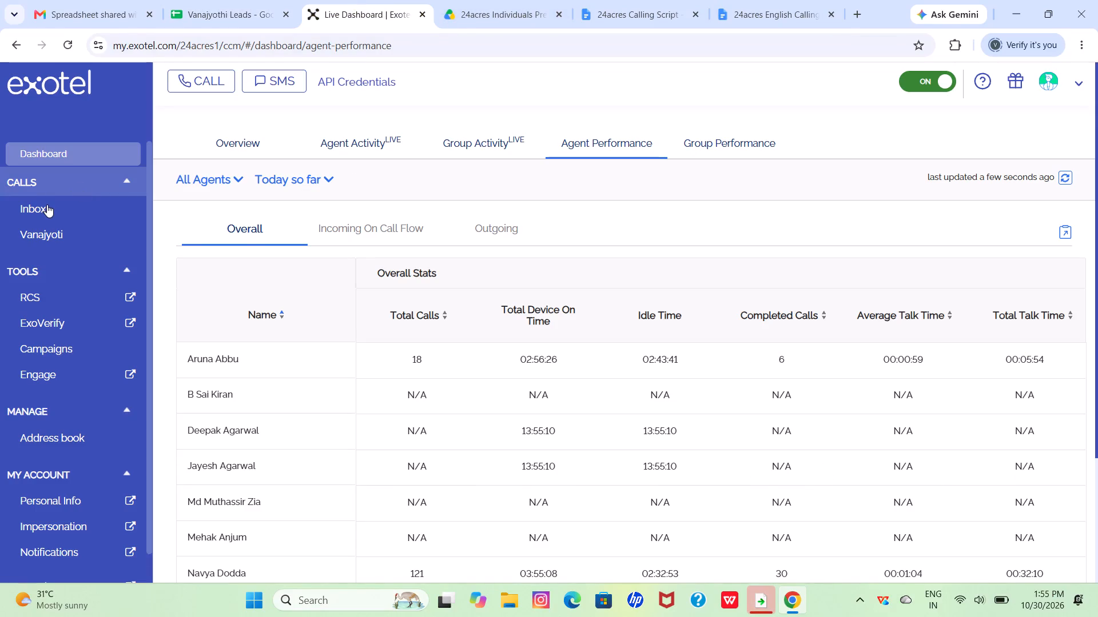
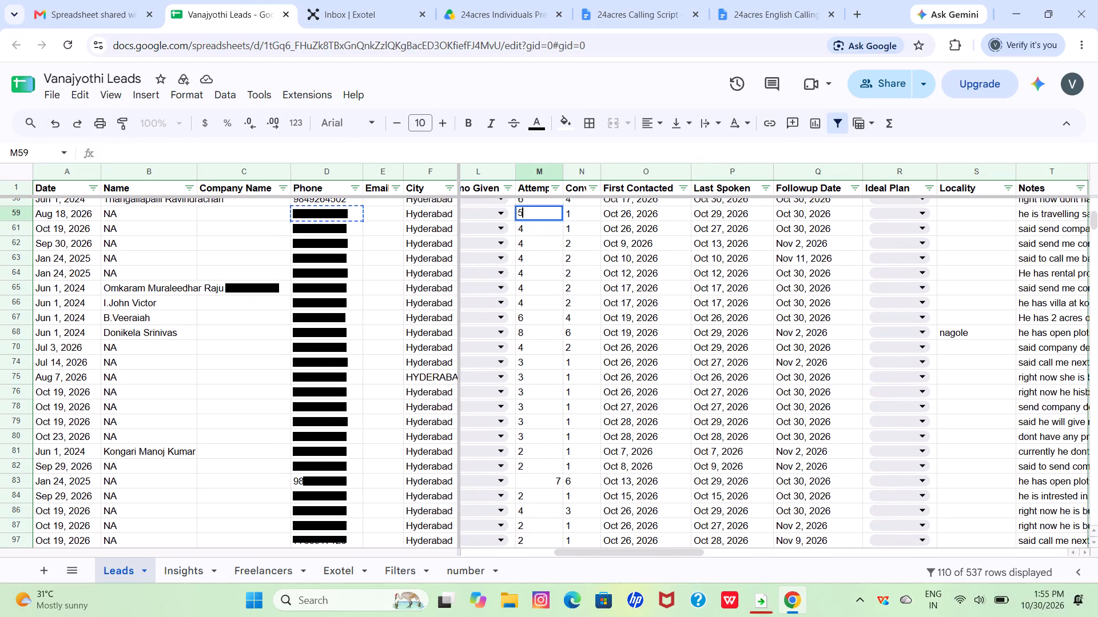
# Set the row 59 lead's attempt count to 5 and check that lead's remaining follow-up details.
pyautogui.click(591, 223)
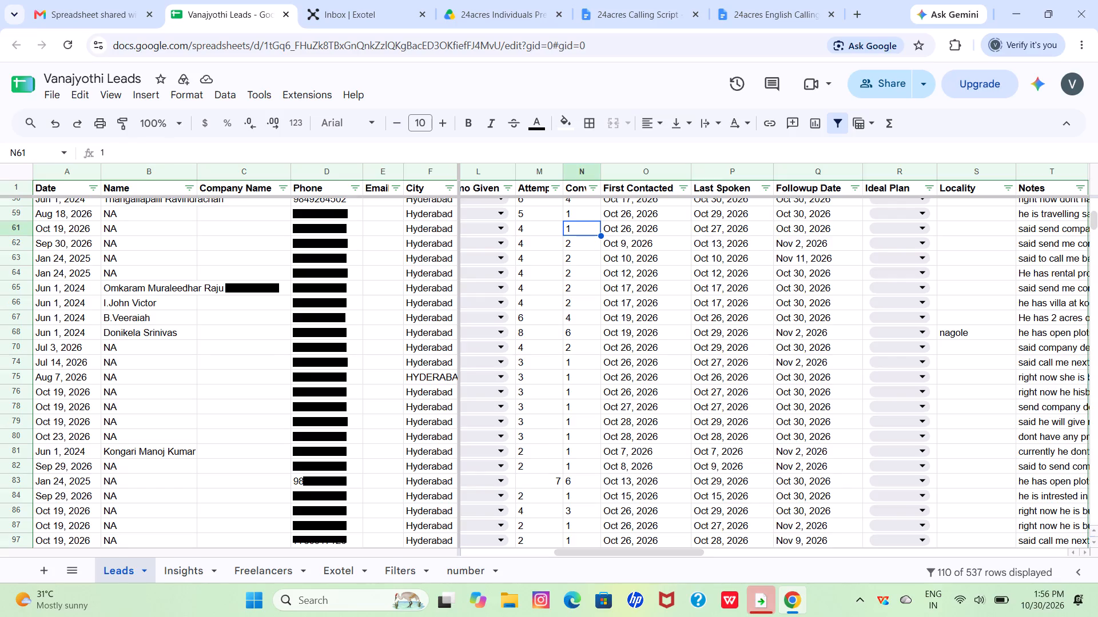
pyautogui.click(590, 219)
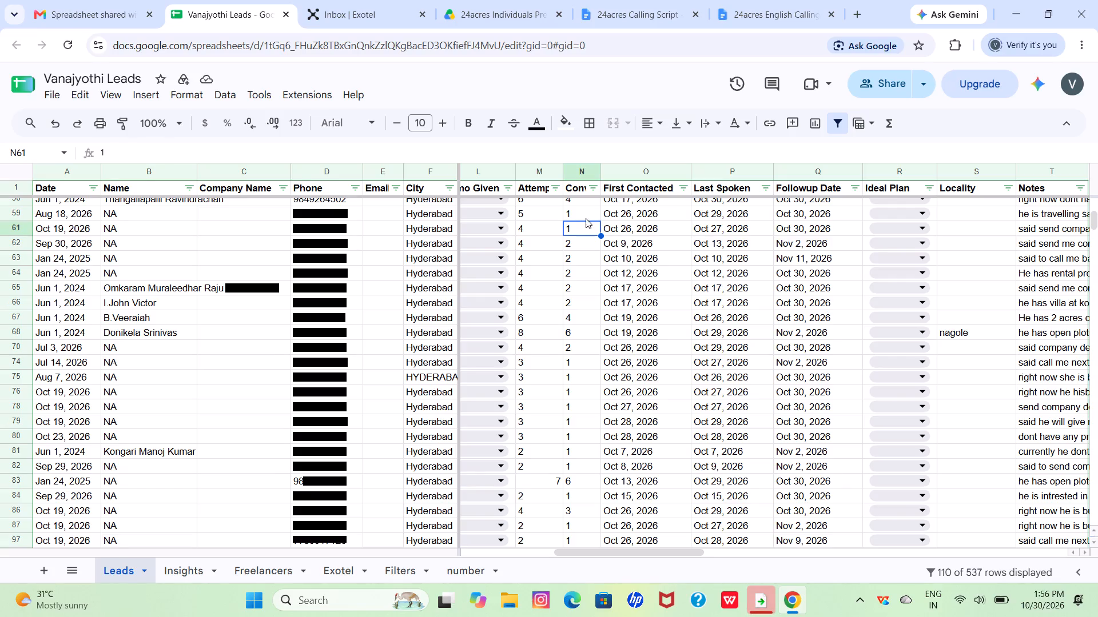
pyautogui.click(583, 217)
pyautogui.hscroll(-4, 583, 217)
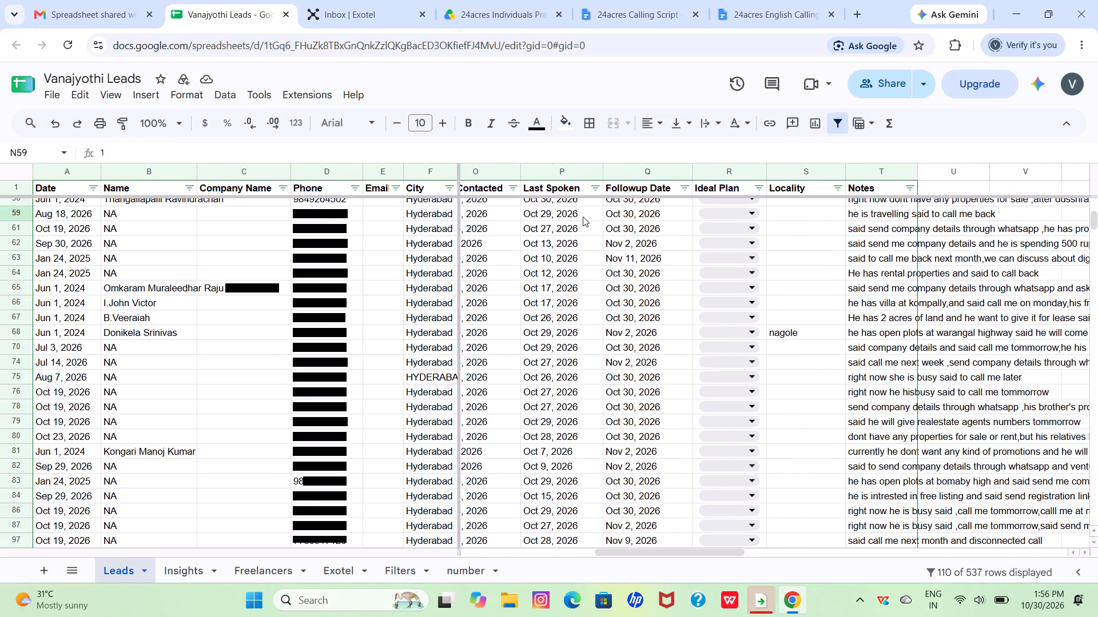
pyautogui.hscroll(5, 583, 217)
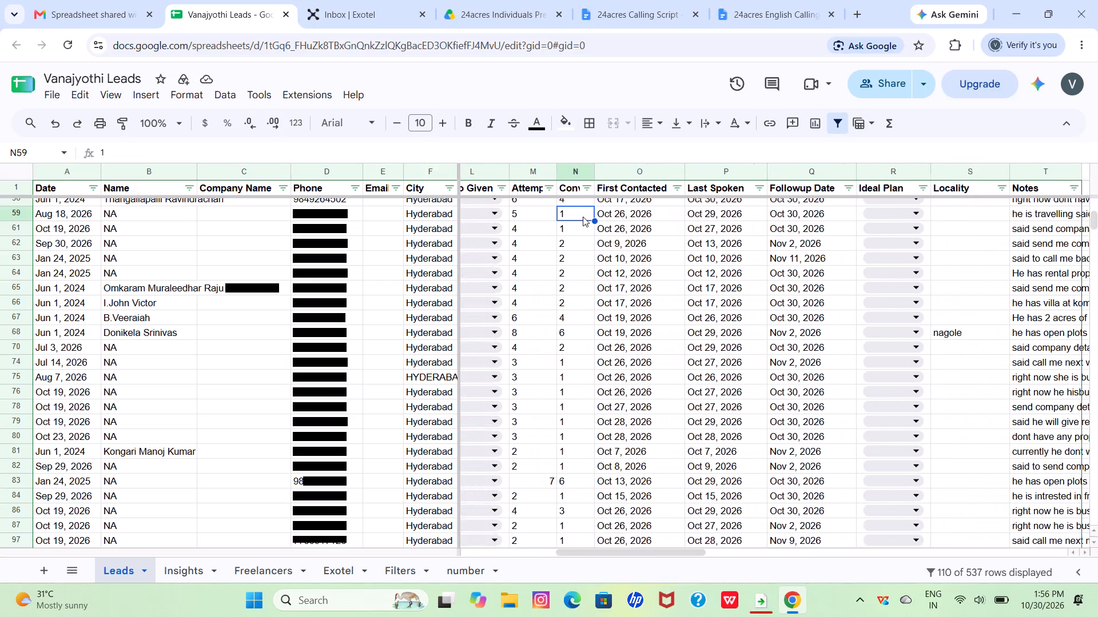
pyautogui.hscroll(1, 583, 217)
# Check the row 61 lead's attempt count, last spoken date, follow-up date and notes.
pyautogui.click(566, 229)
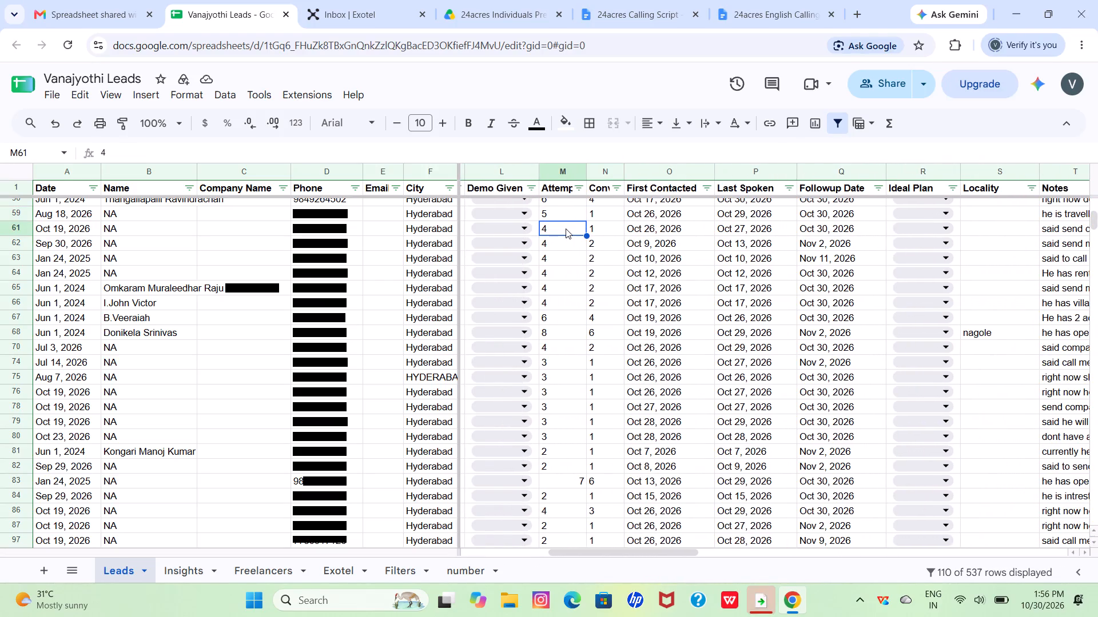
pyautogui.hscroll(-3, 566, 229)
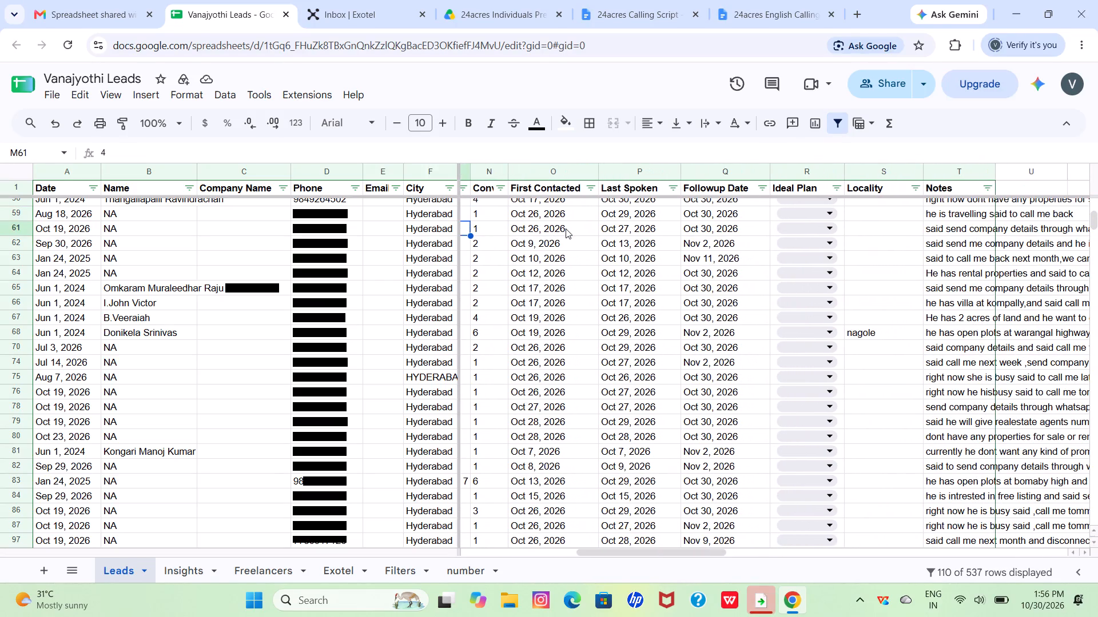
pyautogui.hscroll(1, 566, 229)
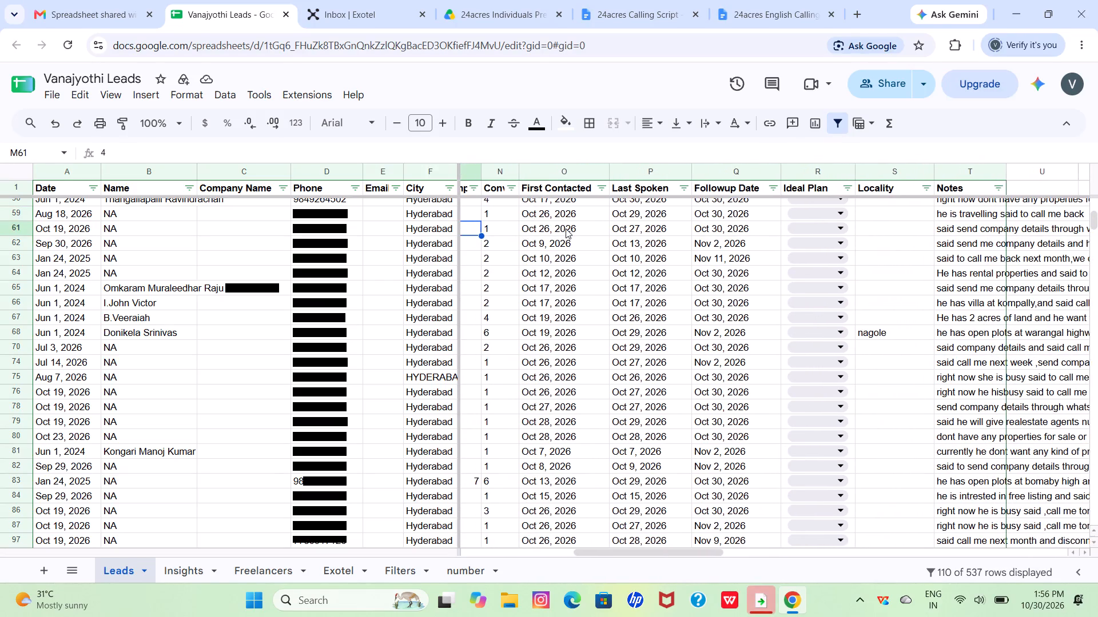
pyautogui.hscroll(2, 566, 229)
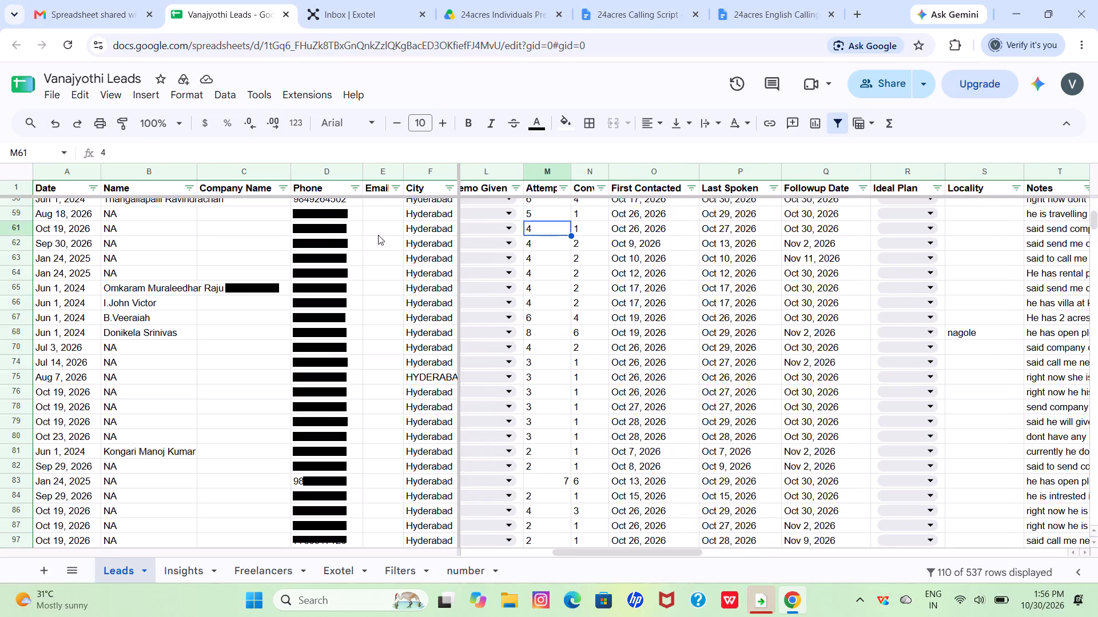
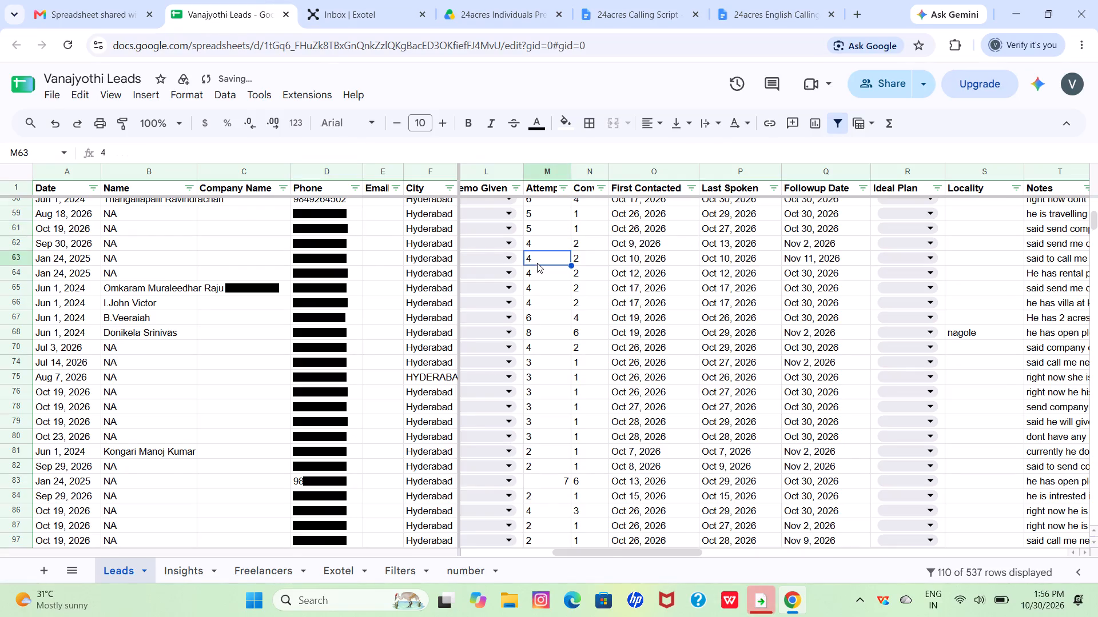
# Review the attempt counts, last spoken dates, follow-up dates and notes of the leads in rows 61 to 64.
pyautogui.scroll(-1, 537, 263)
pyautogui.hscroll(-2, 537, 263)
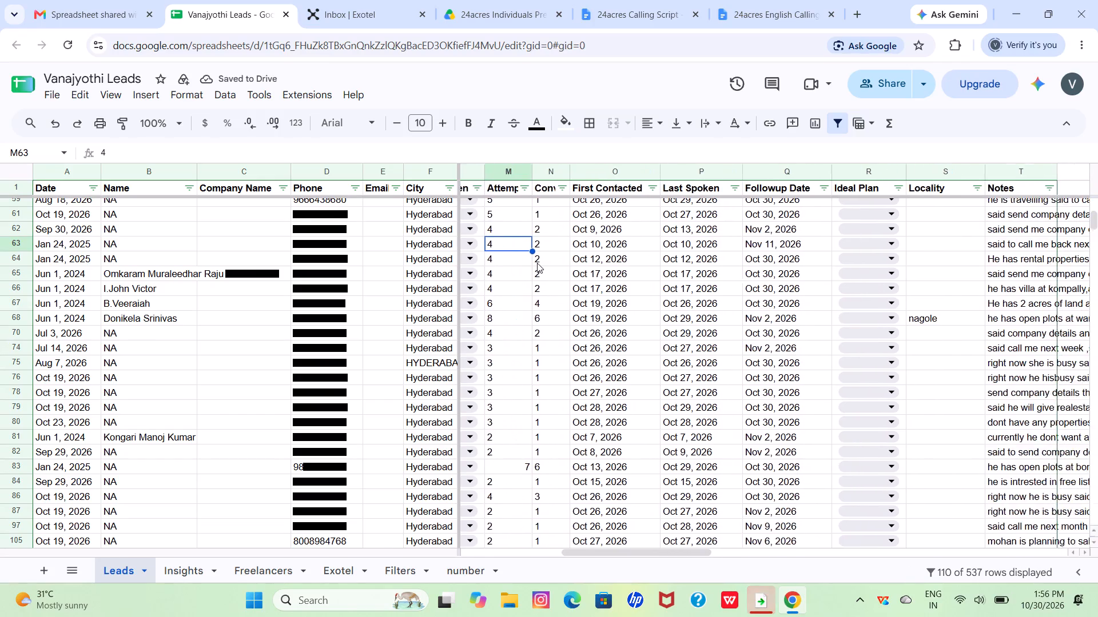
pyautogui.hscroll(3, 537, 263)
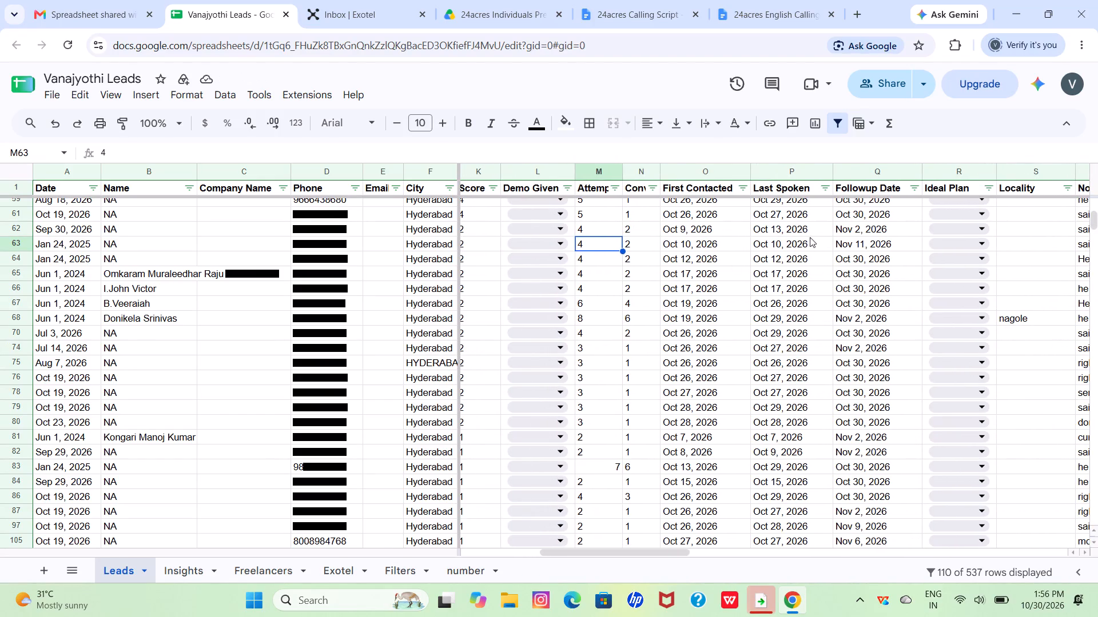
pyautogui.click(597, 217)
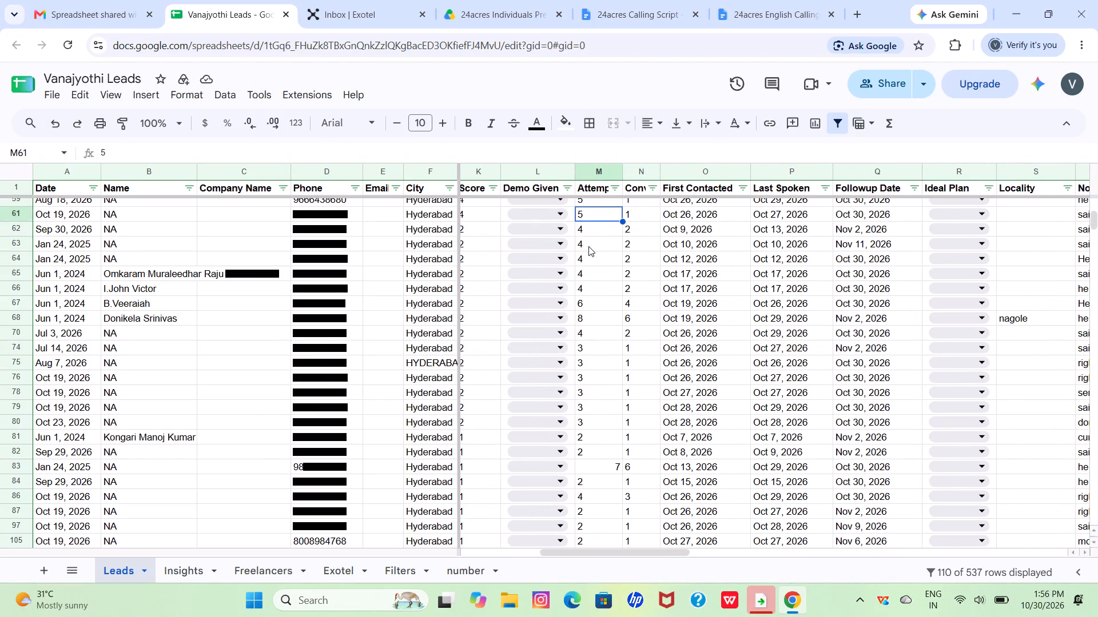
pyautogui.click(588, 246)
pyautogui.scroll(-1, 588, 246)
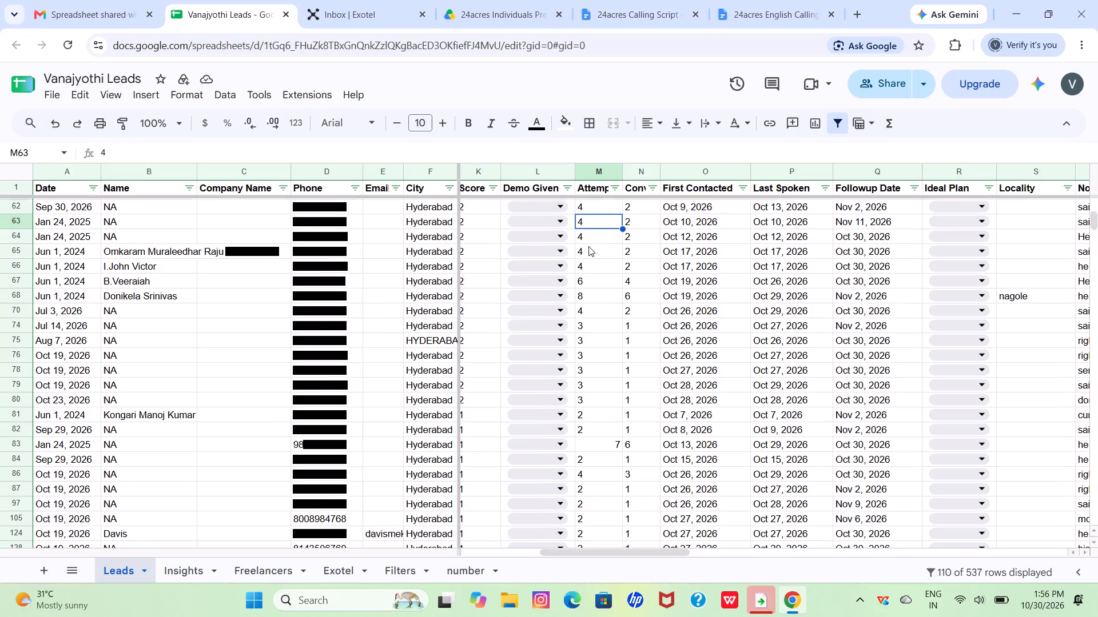
pyautogui.scroll(-1, 588, 246)
pyautogui.click(582, 225)
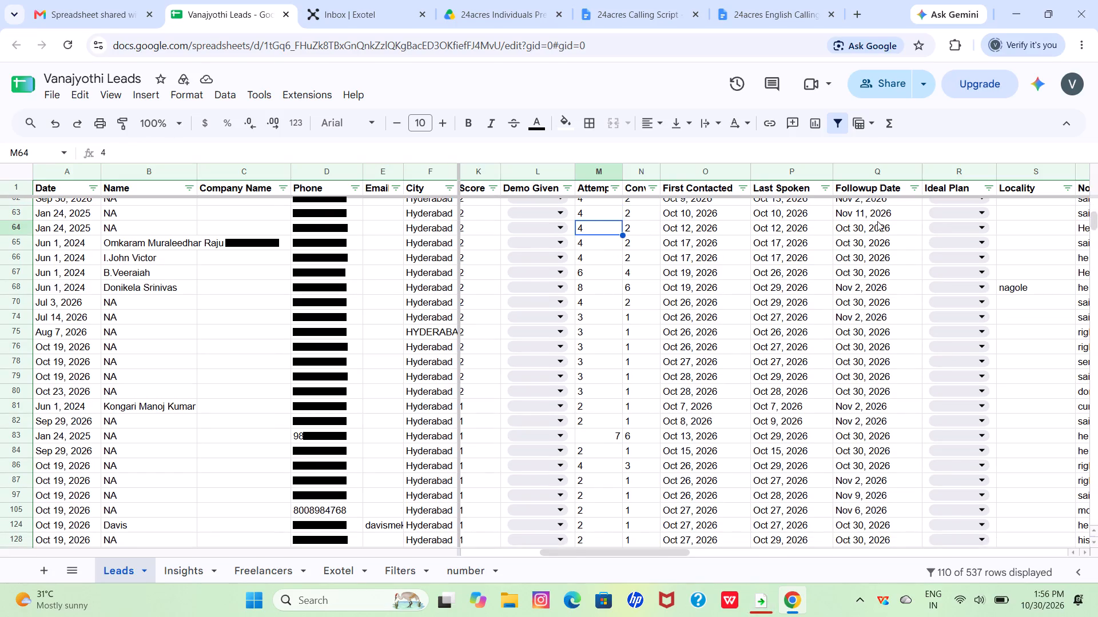
pyautogui.click(1036, 223)
pyautogui.hscroll(-5, 1036, 223)
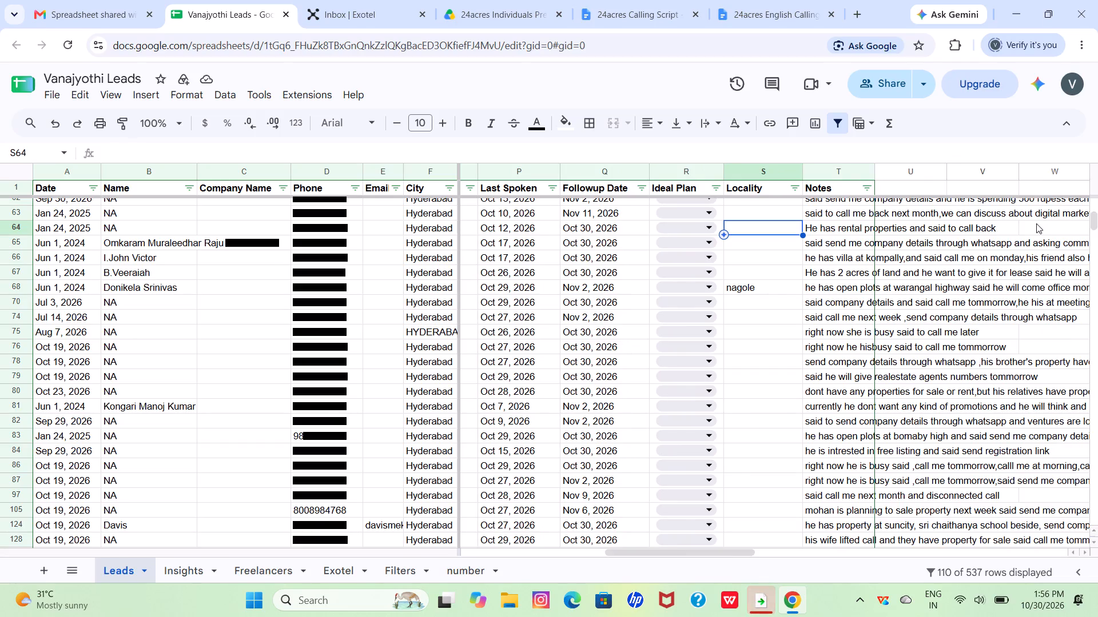
# Examine the row 65 lead's attempt count, last spoken date, follow-up date and notes, along with the notes of the leads below.
pyautogui.click(791, 243)
pyautogui.hscroll(1, 791, 243)
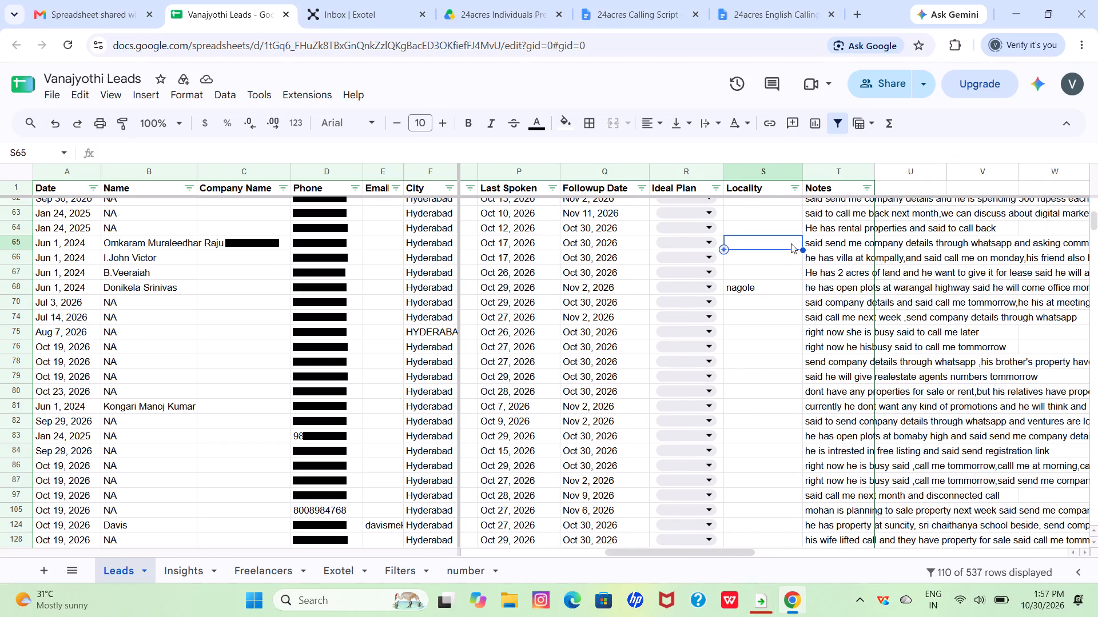
pyautogui.hscroll(3, 791, 243)
pyautogui.click(545, 247)
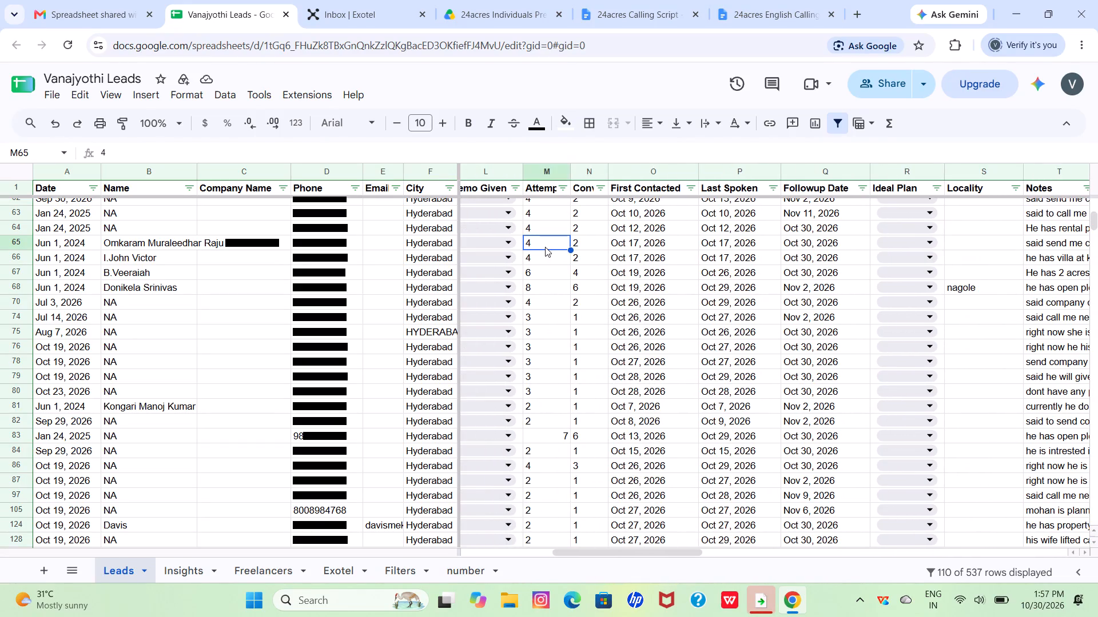
pyautogui.scroll(-2, 545, 247)
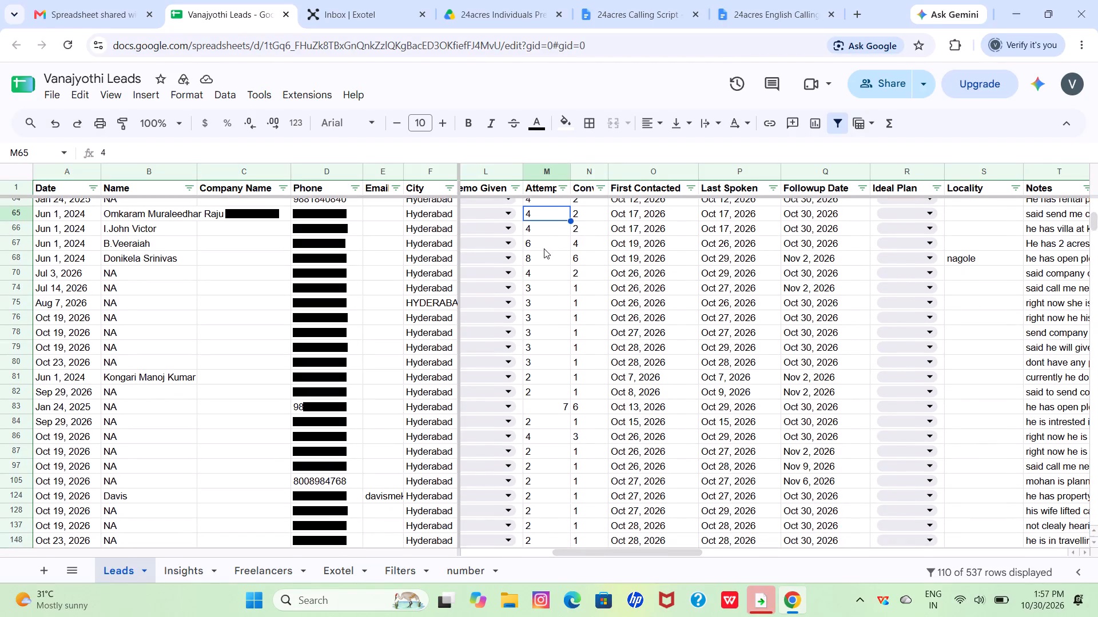
pyautogui.hscroll(-4, 544, 249)
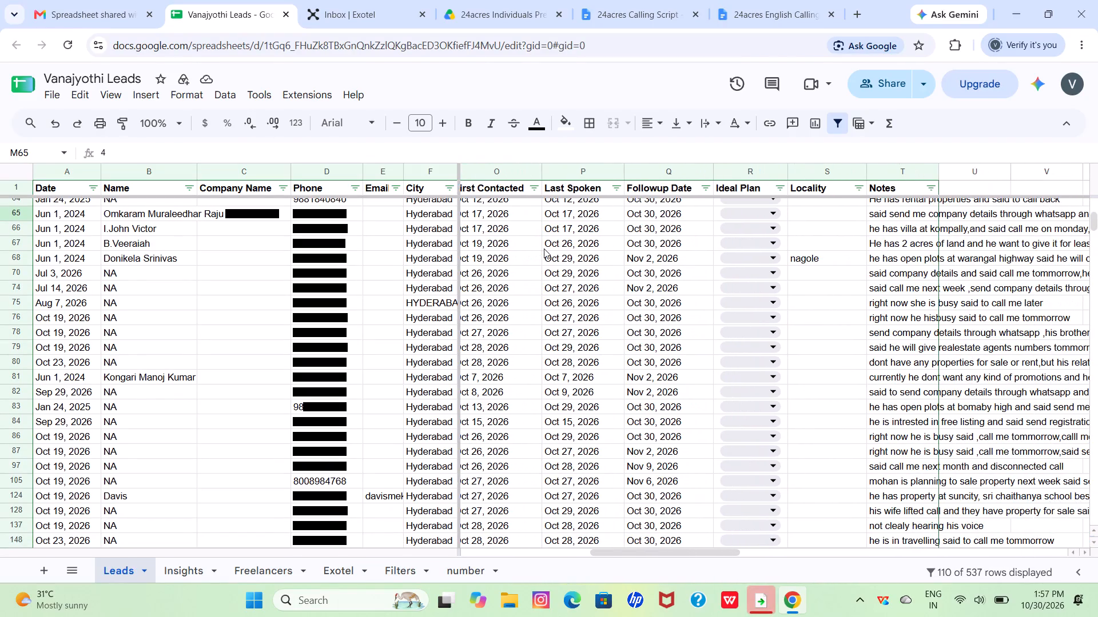
pyautogui.hscroll(-6, 544, 249)
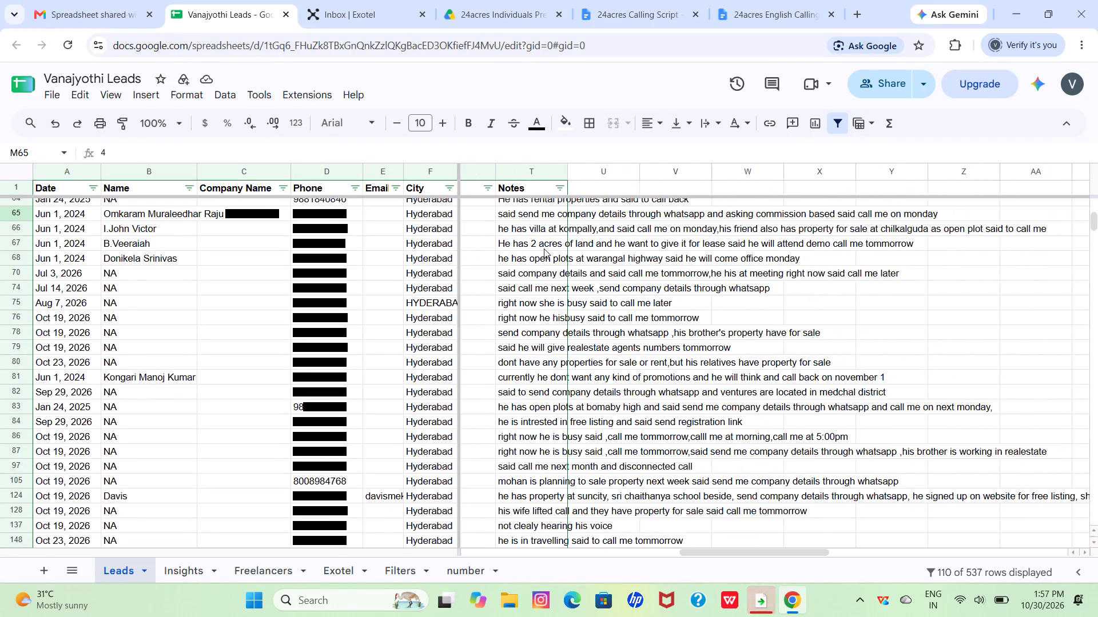
pyautogui.hscroll(2, 544, 249)
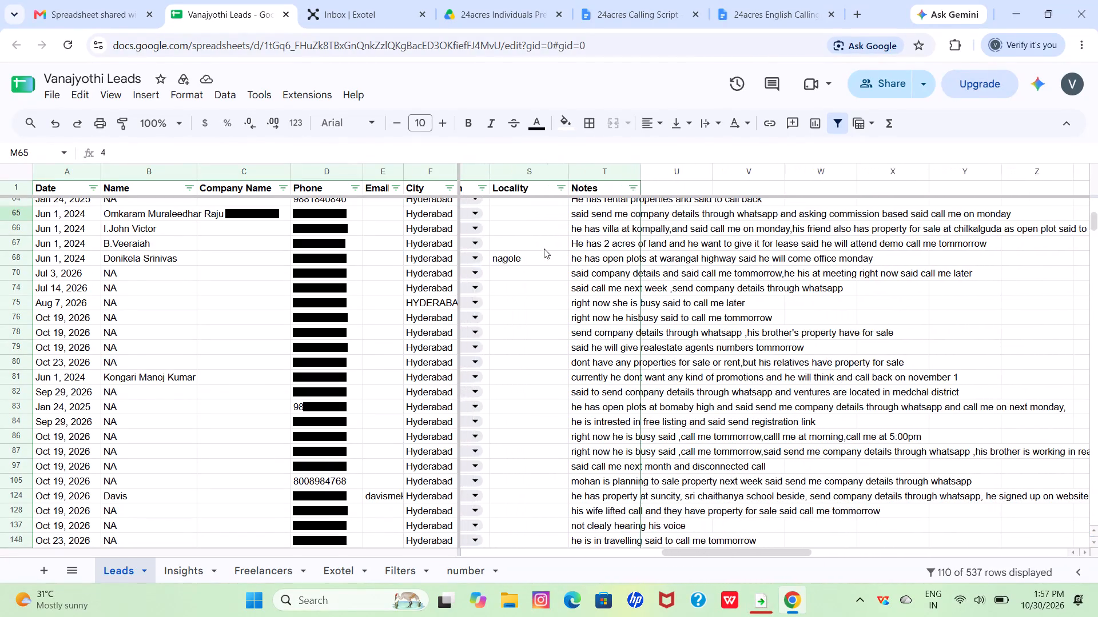
pyautogui.hscroll(1, 544, 249)
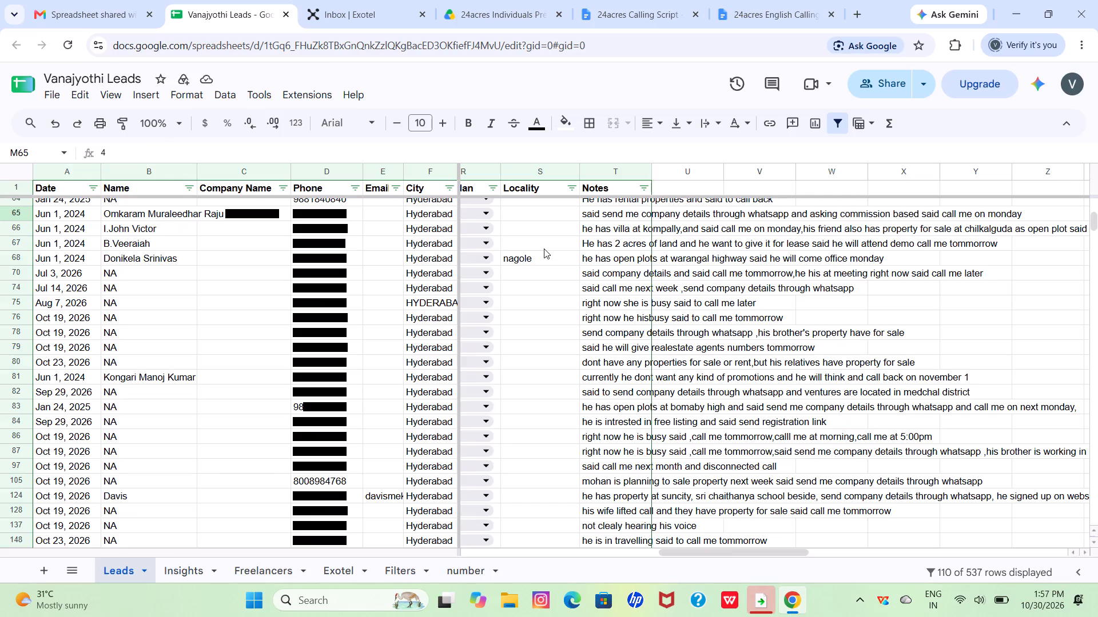
pyautogui.hscroll(4, 544, 249)
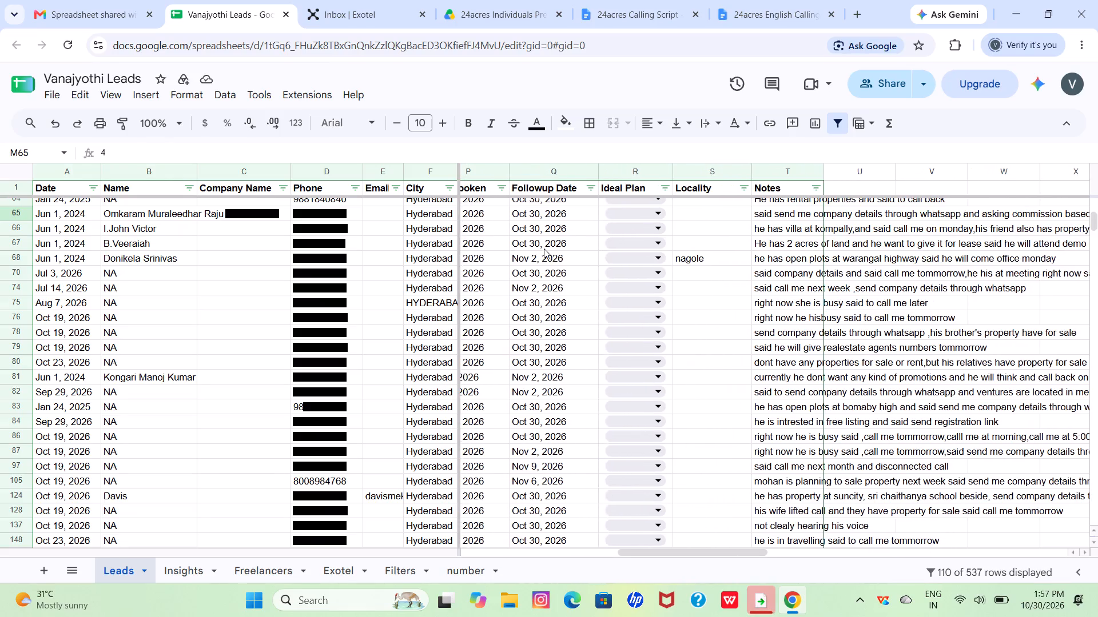
pyautogui.hscroll(3, 544, 249)
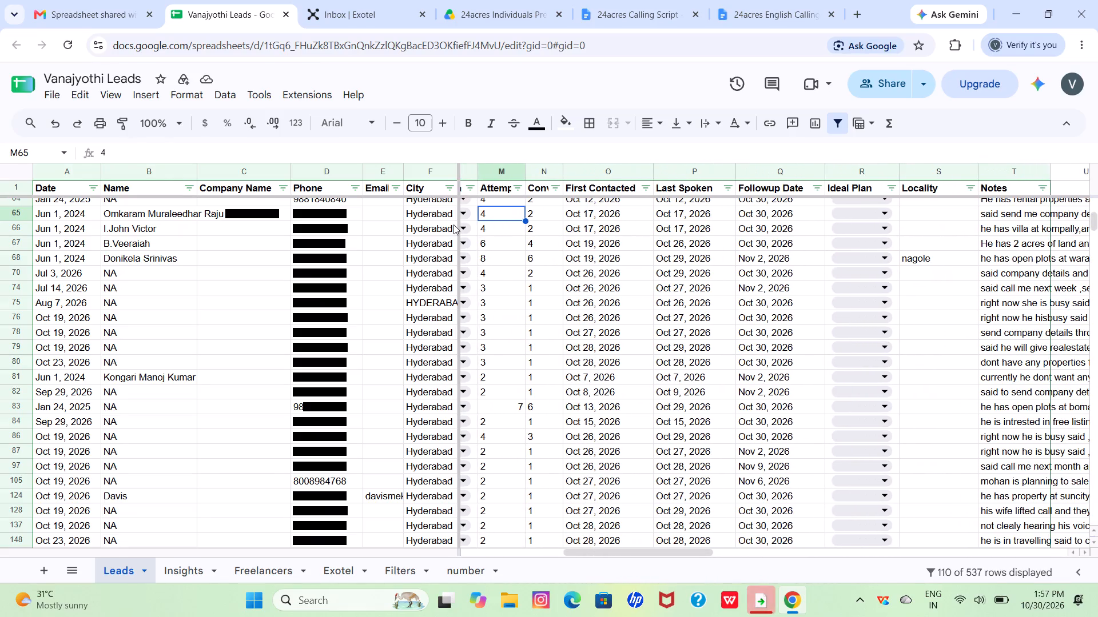
# Select the row 65 lead's phone number.
pyautogui.click(334, 219)
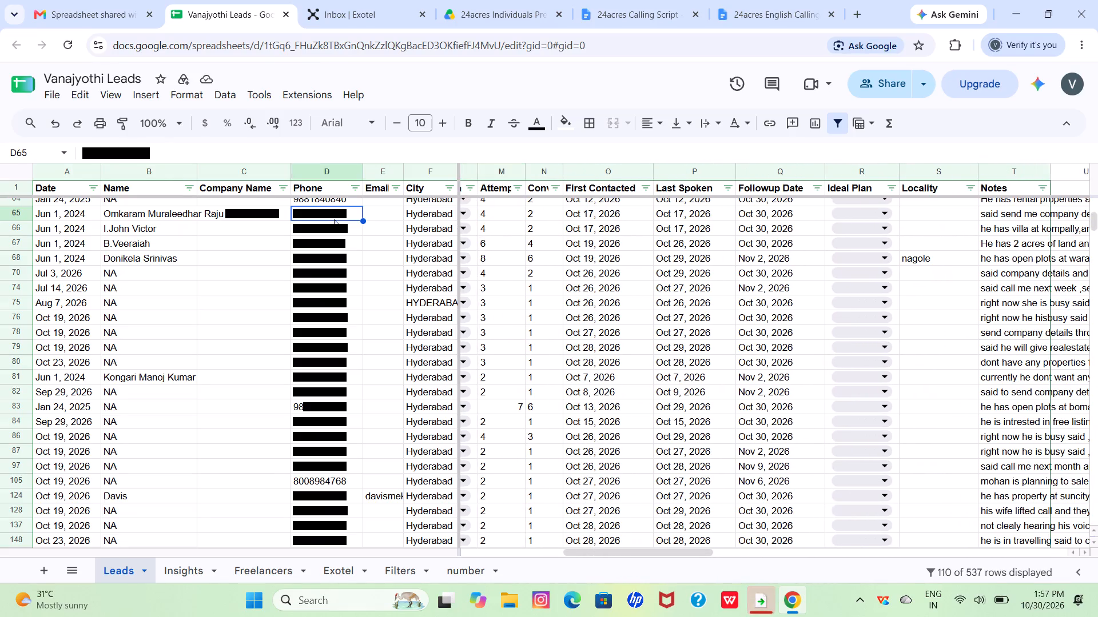
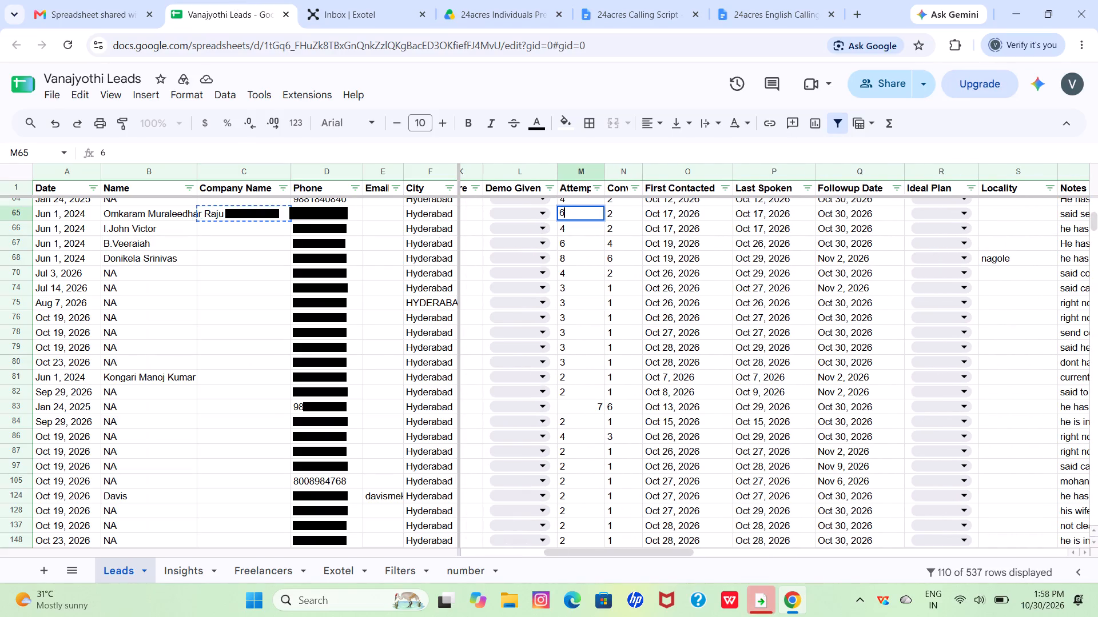
# Set the row 65 lead's attempt count to 6.
pyautogui.click(639, 218)
# Examine the row 66 lead's attempt count, last spoken date, follow-up date and notes, along with those of the neighbouring leads.
pyautogui.hscroll(-1, 639, 218)
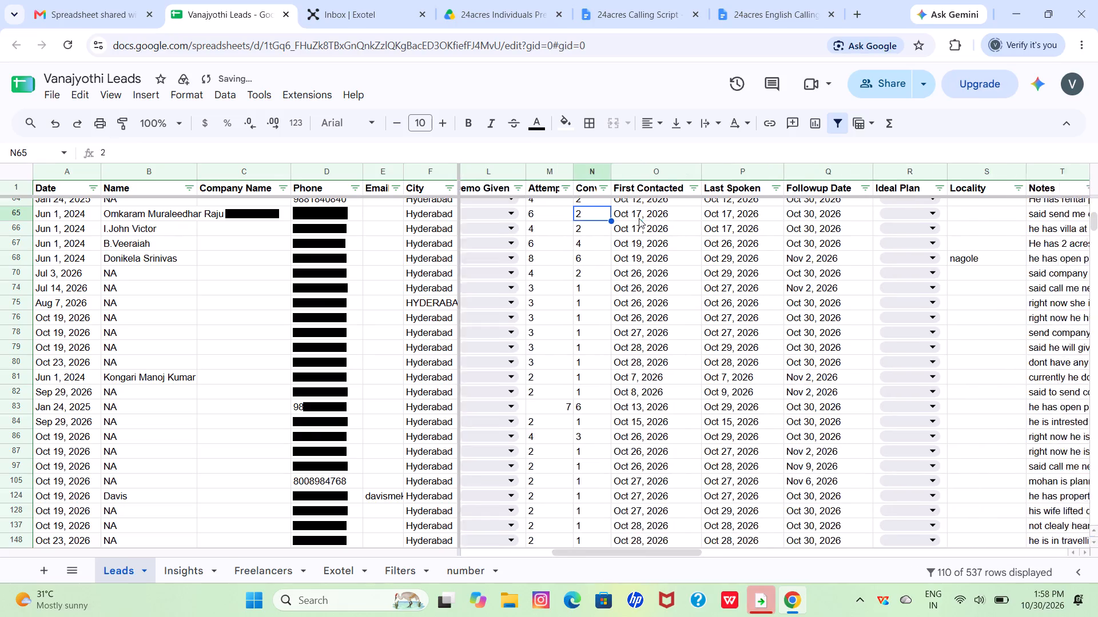
pyautogui.hscroll(-2, 639, 218)
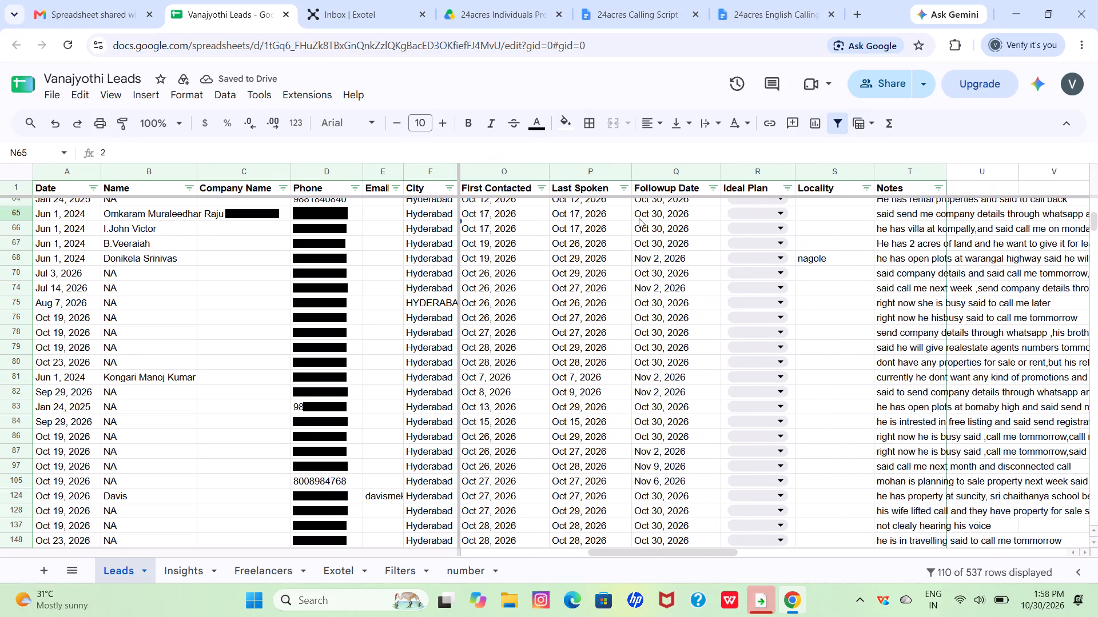
pyautogui.click(669, 237)
pyautogui.hscroll(-1, 669, 237)
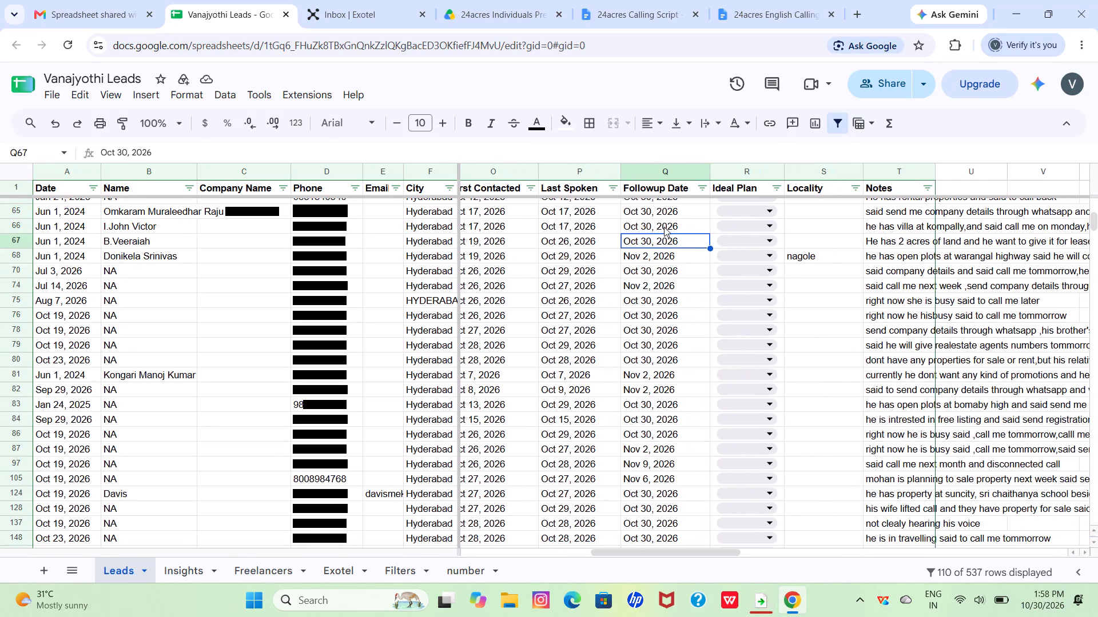
pyautogui.click(664, 227)
pyautogui.hscroll(-5, 664, 227)
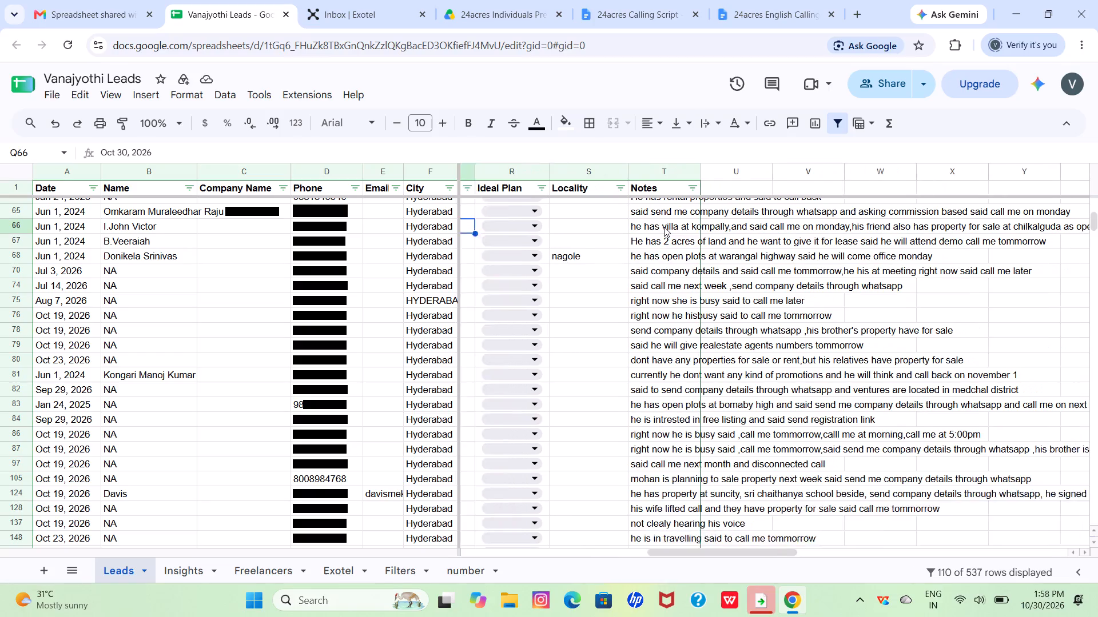
pyautogui.hscroll(-3, 664, 227)
pyautogui.hscroll(6, 664, 227)
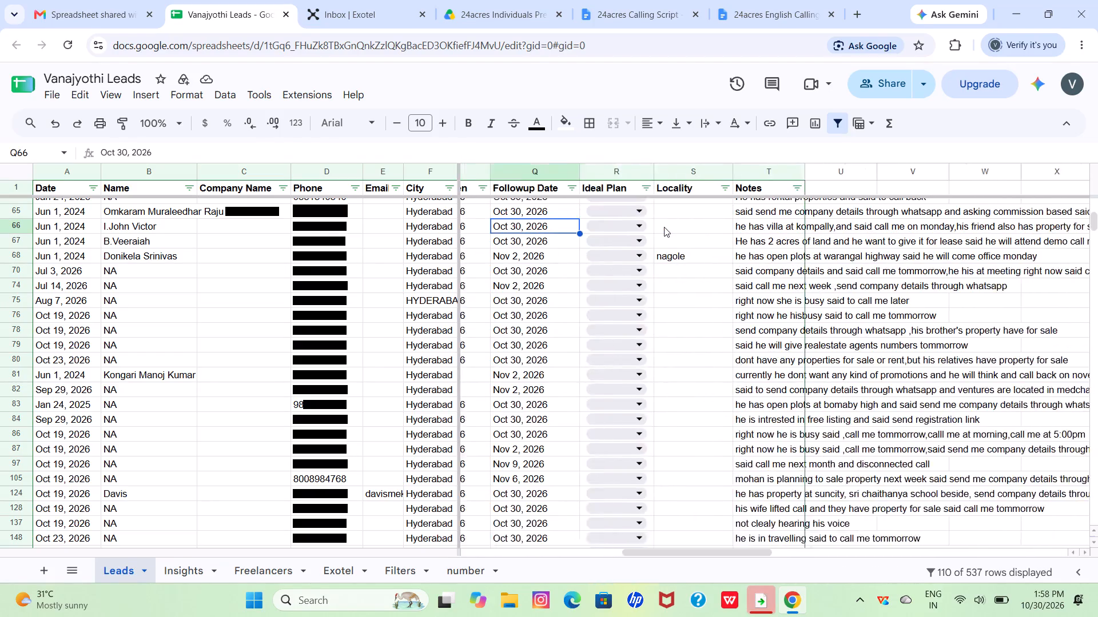
pyautogui.hscroll(3, 664, 227)
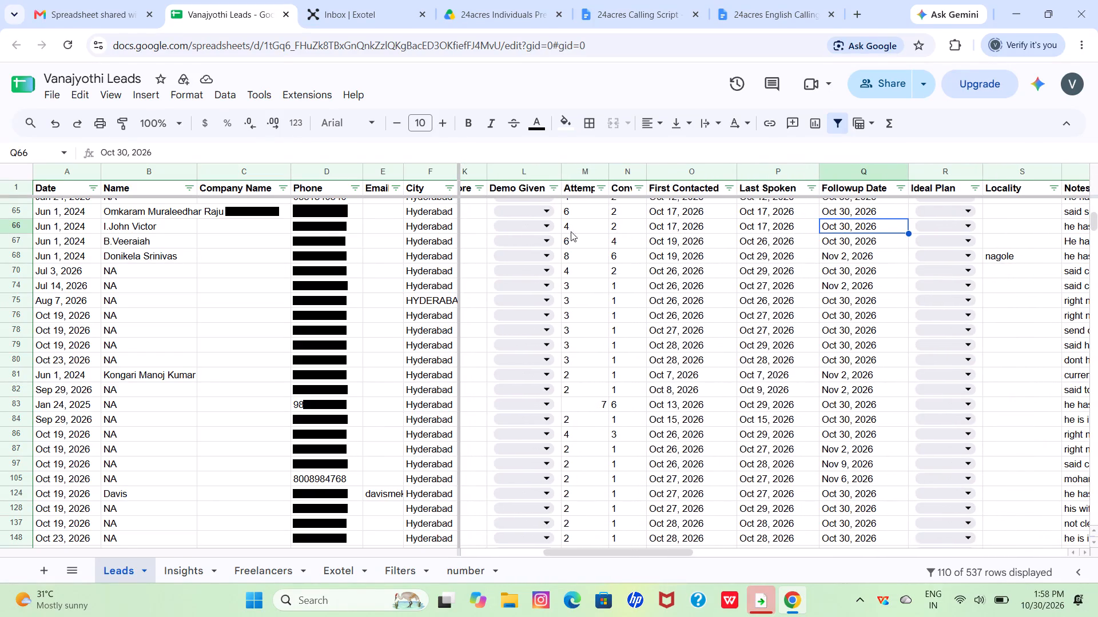
# Copy the row 66 lead's phone number from the Phone column.
pyautogui.click(345, 223)
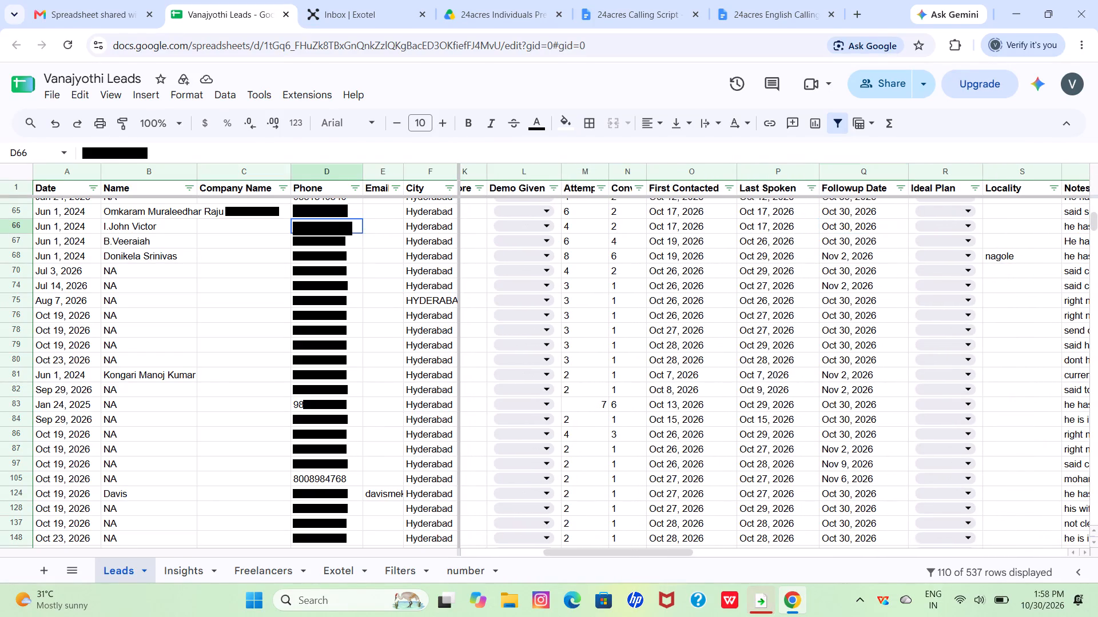
pyautogui.hotkey('ctrl', 'c')
pyautogui.click(265, 598)
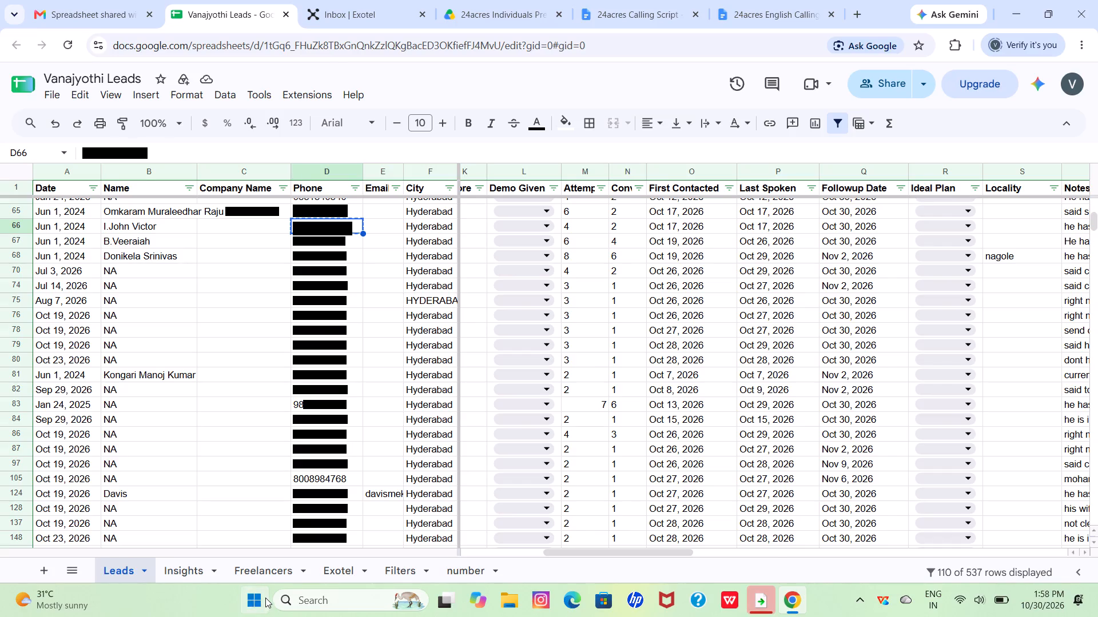
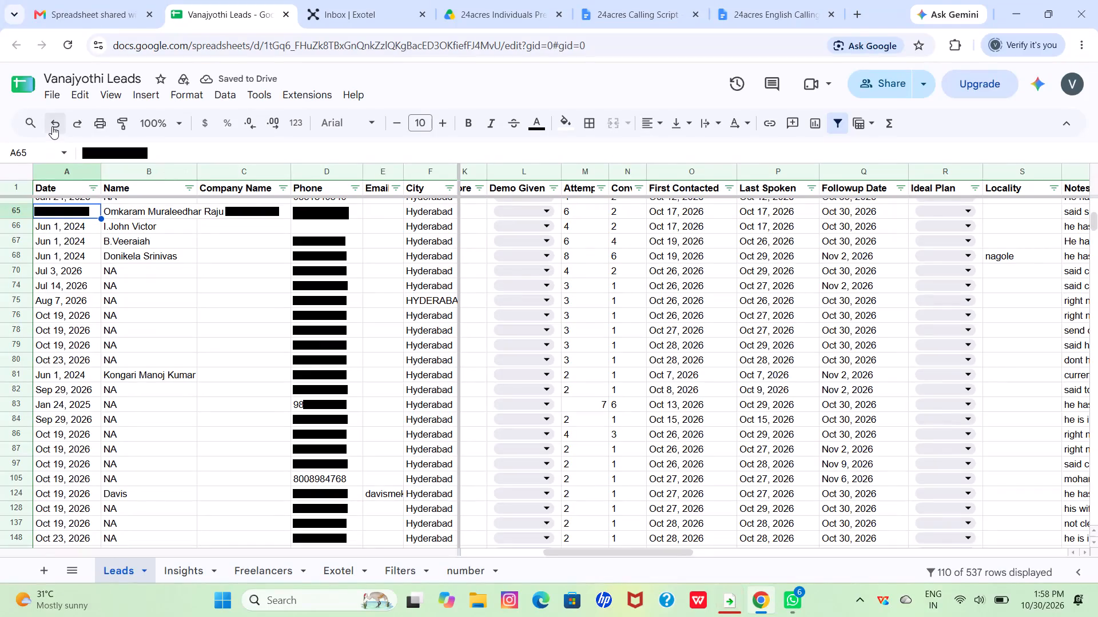
# Undo the last change to the row 65 lead's Date cell.
pyautogui.click(52, 126)
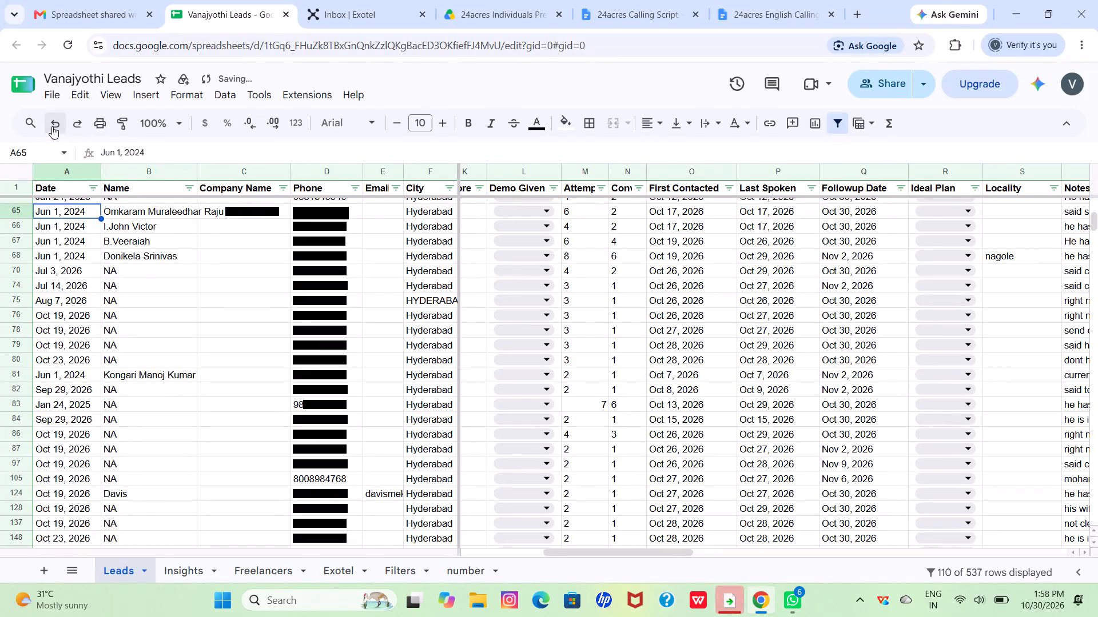
# Examine the row 65 lead's phone number, follow-up date and notes.
pyautogui.click(342, 207)
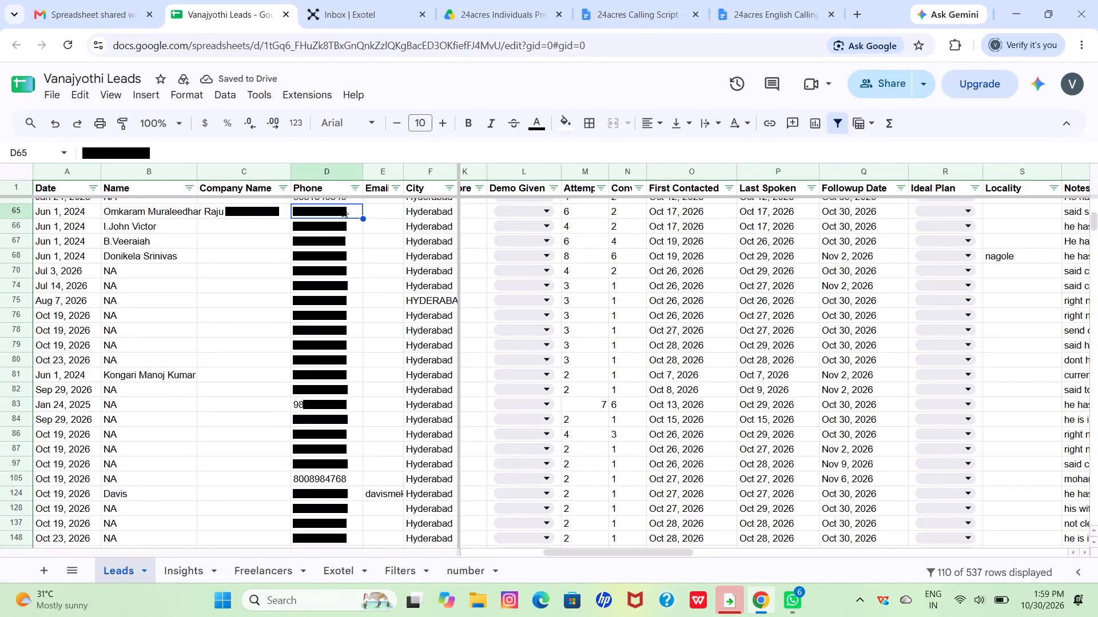
pyautogui.hscroll(-6, 342, 207)
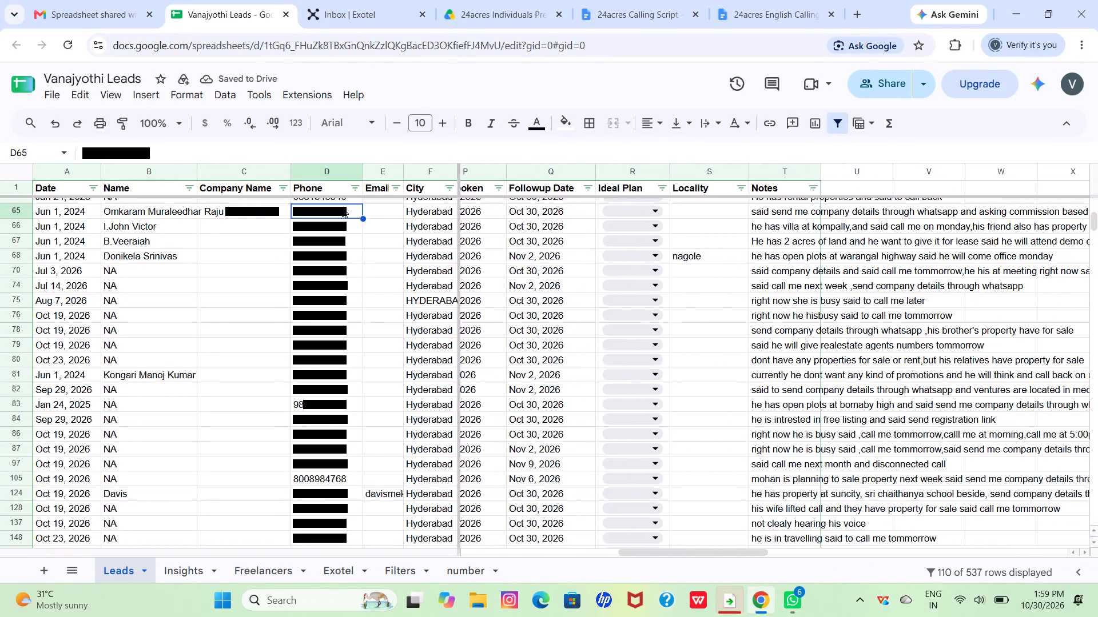
pyautogui.hscroll(-4, 342, 207)
pyautogui.hscroll(1, 342, 207)
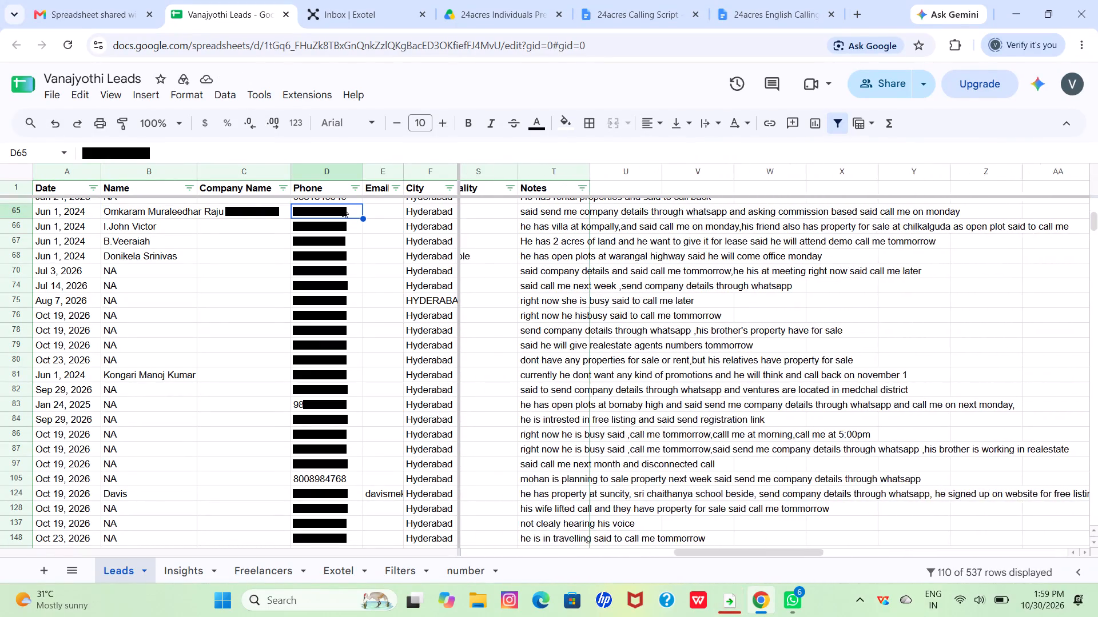
pyautogui.hscroll(1, 342, 207)
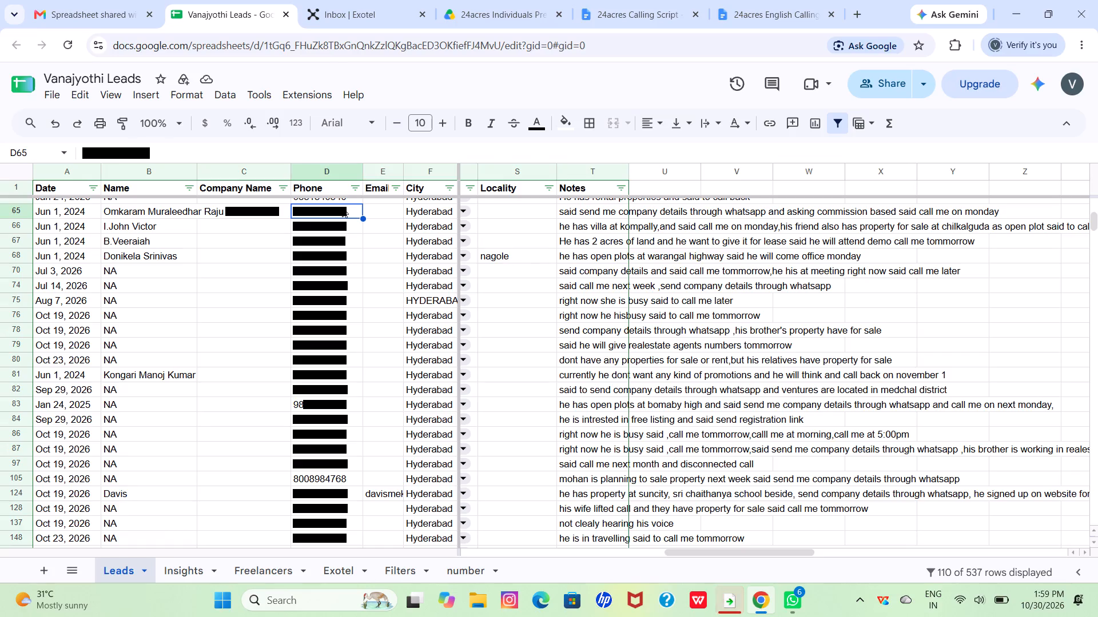
pyautogui.doubleClick(567, 214)
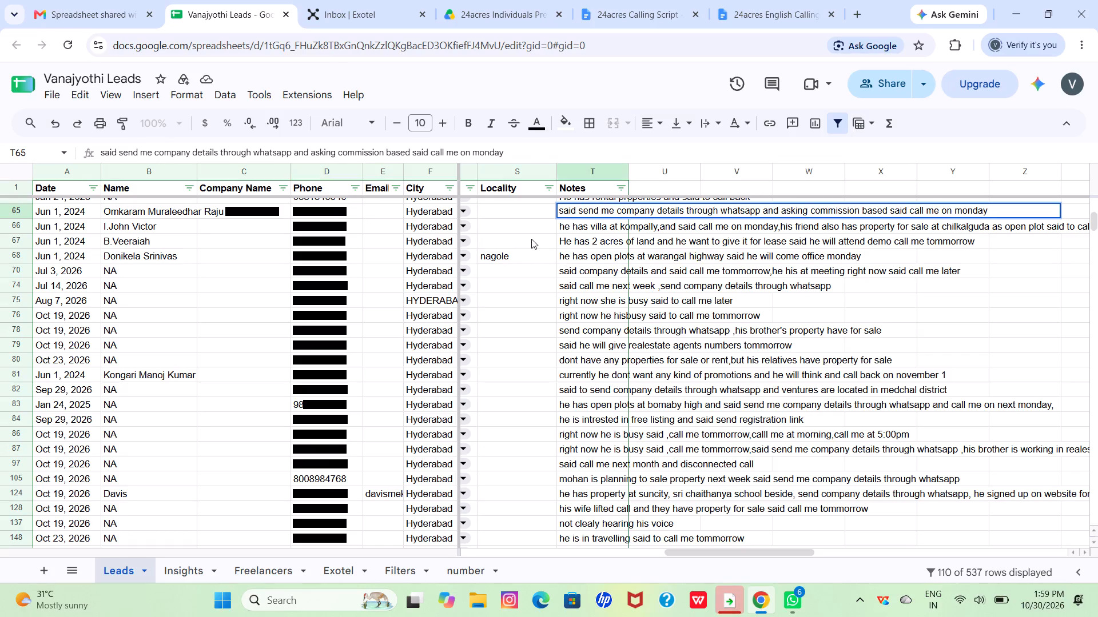
pyautogui.click(531, 213)
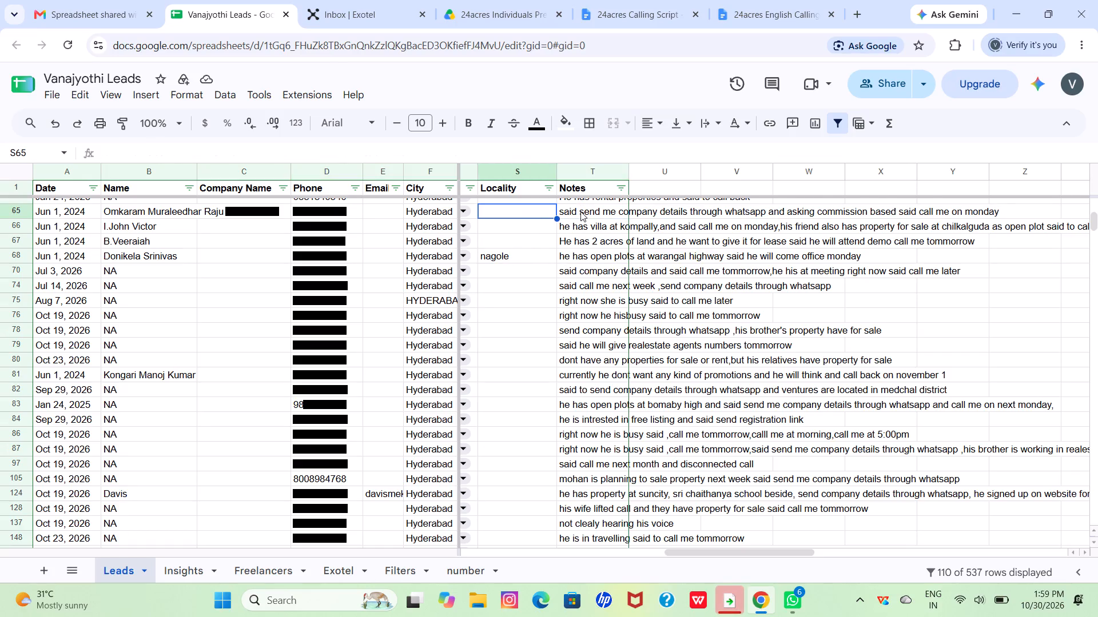
pyautogui.doubleClick(571, 211)
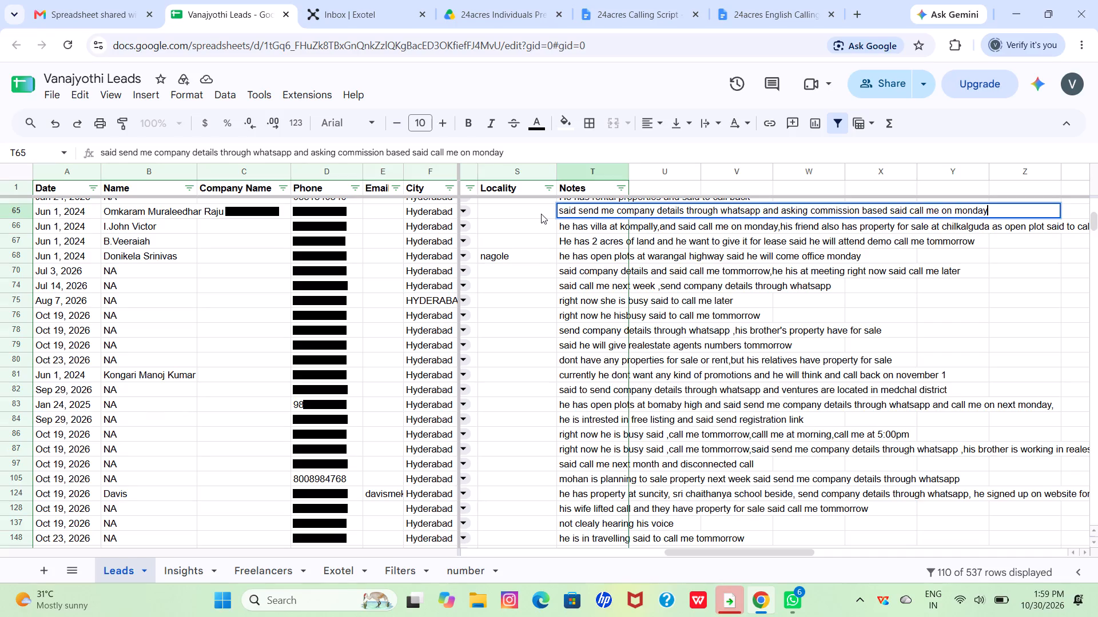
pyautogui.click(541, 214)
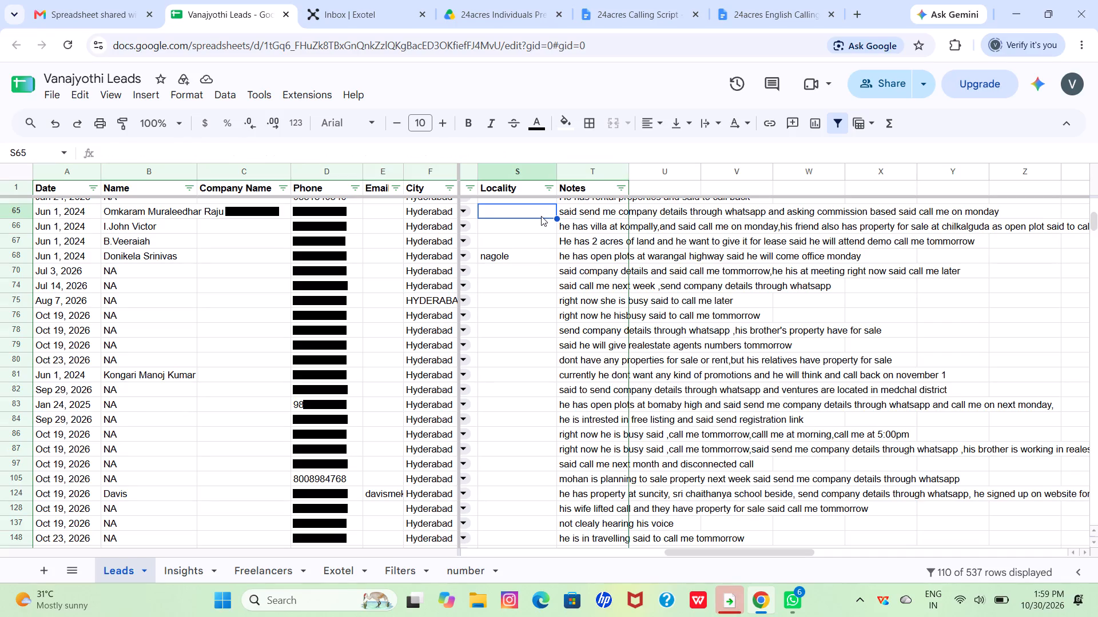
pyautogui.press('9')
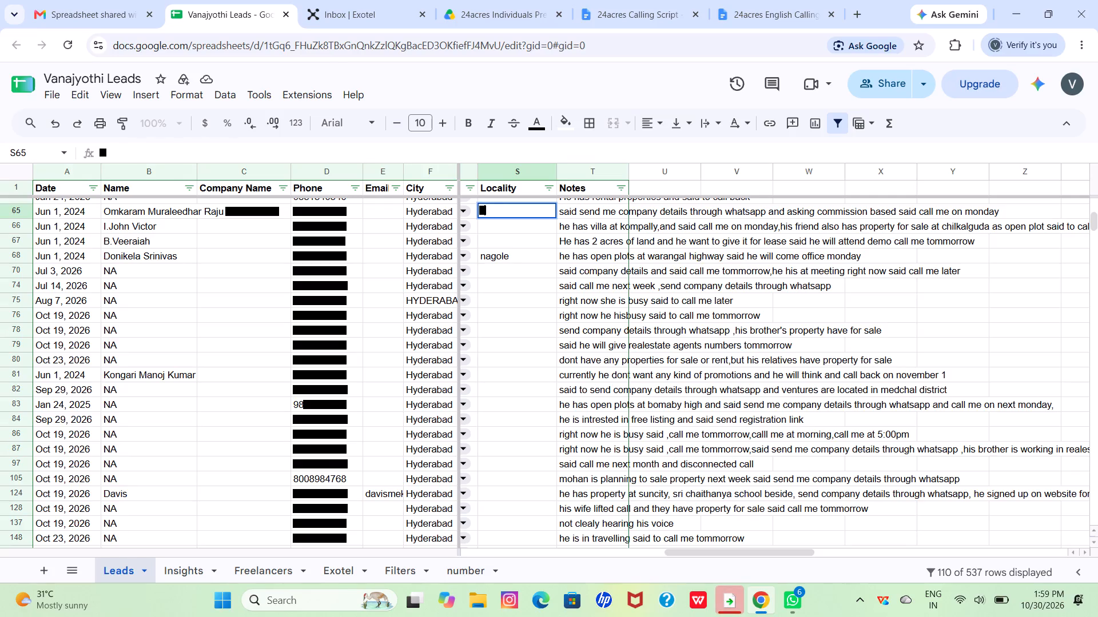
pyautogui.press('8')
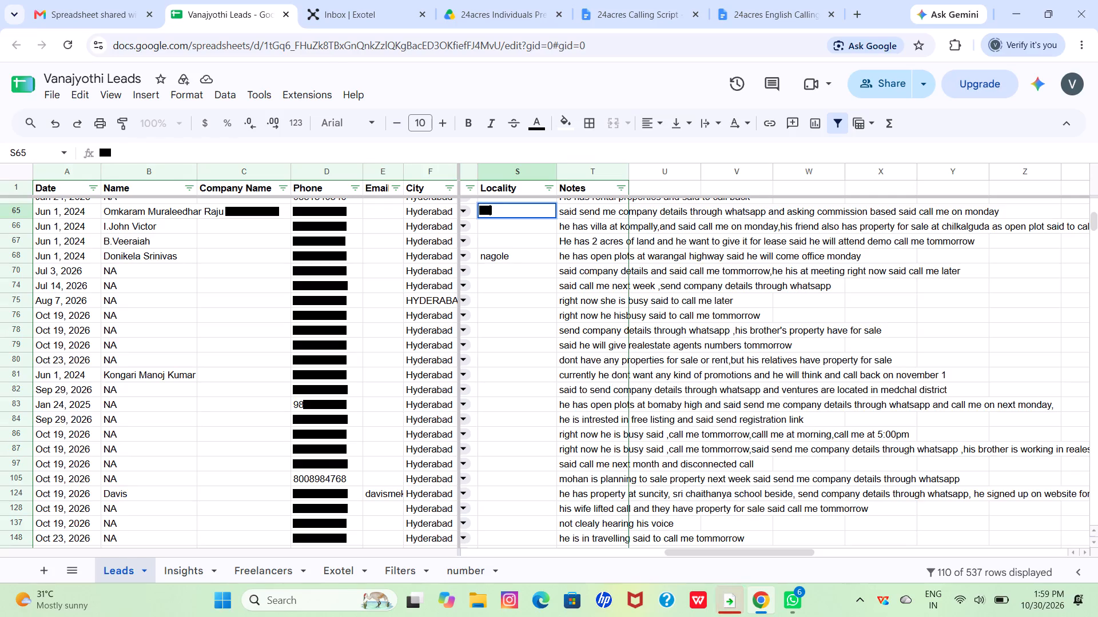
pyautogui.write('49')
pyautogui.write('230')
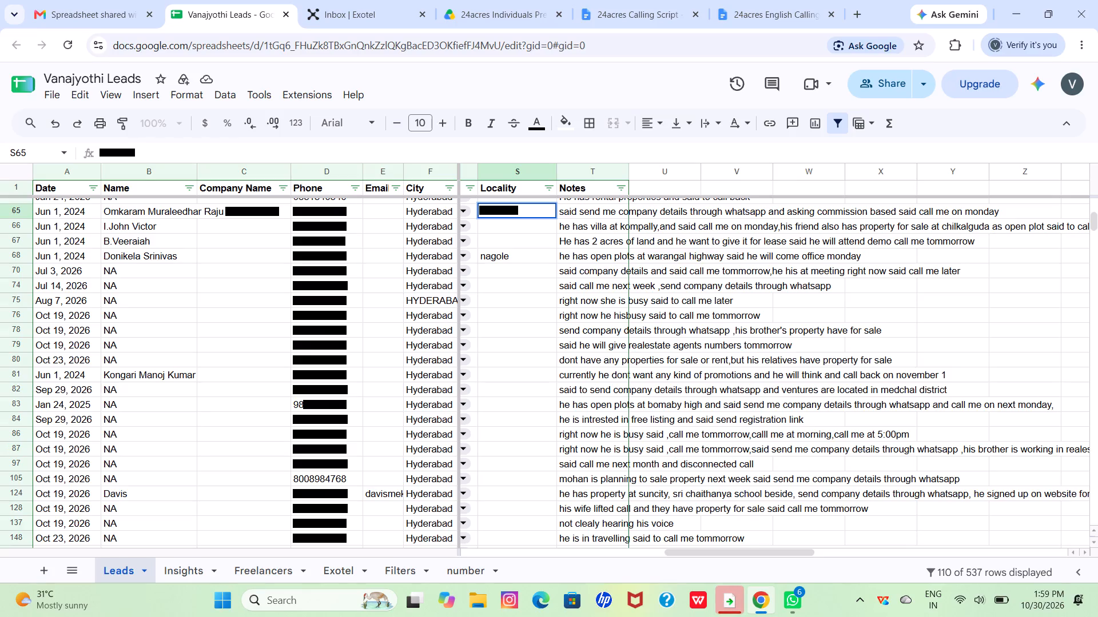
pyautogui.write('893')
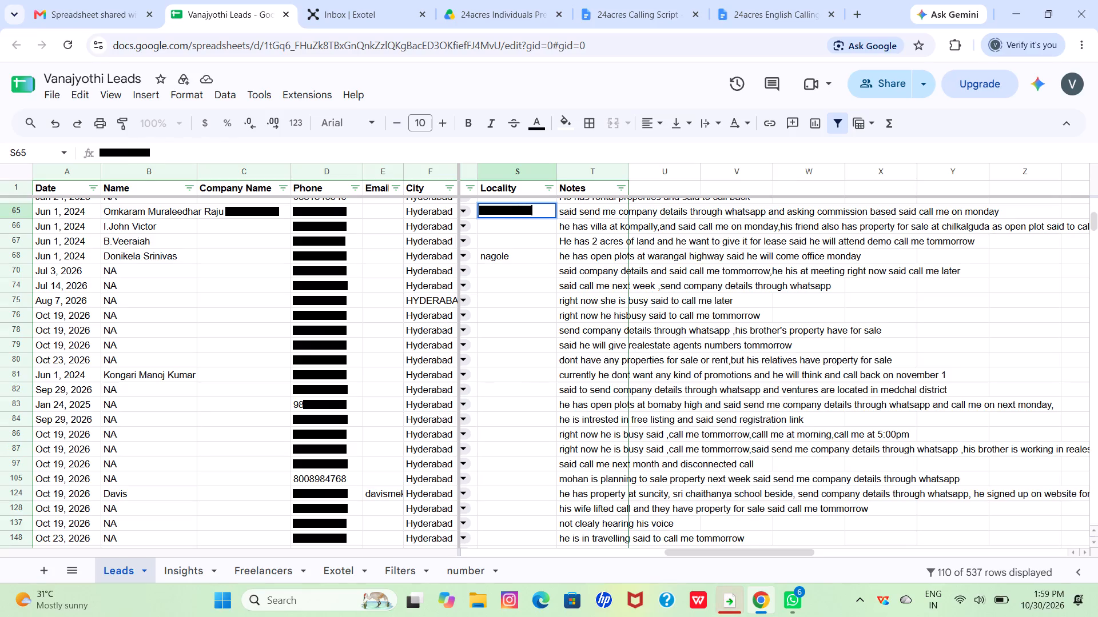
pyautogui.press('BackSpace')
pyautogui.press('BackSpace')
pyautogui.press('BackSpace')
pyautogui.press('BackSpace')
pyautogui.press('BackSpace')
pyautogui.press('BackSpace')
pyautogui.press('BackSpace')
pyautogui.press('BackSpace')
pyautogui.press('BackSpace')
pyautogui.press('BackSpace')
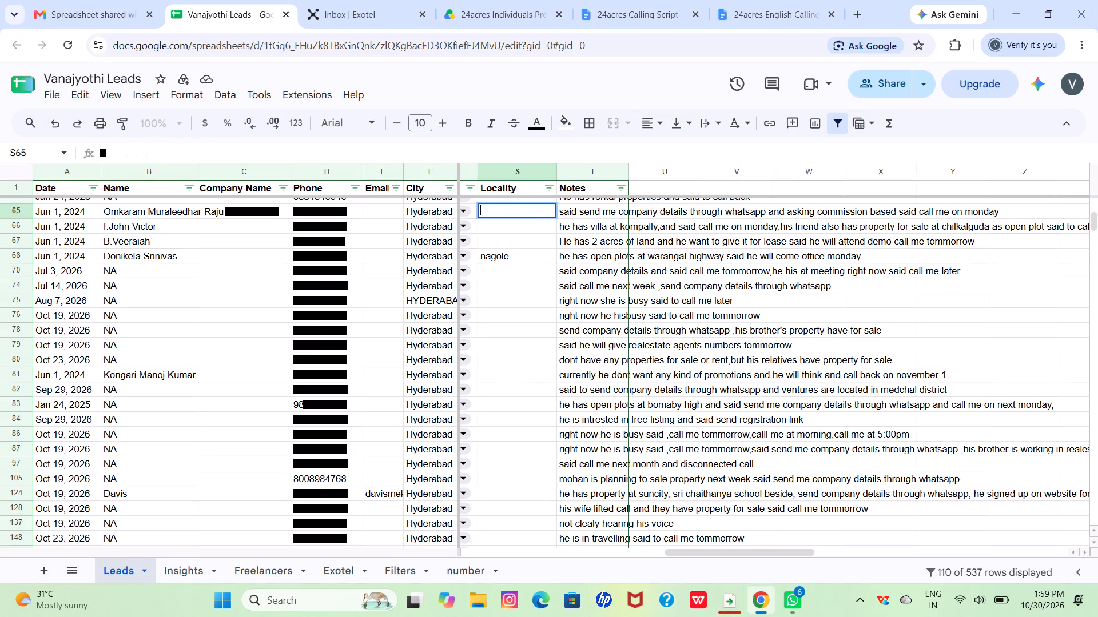
# Copy the row 65 lead's phone number from the Phone column.
pyautogui.click(341, 213)
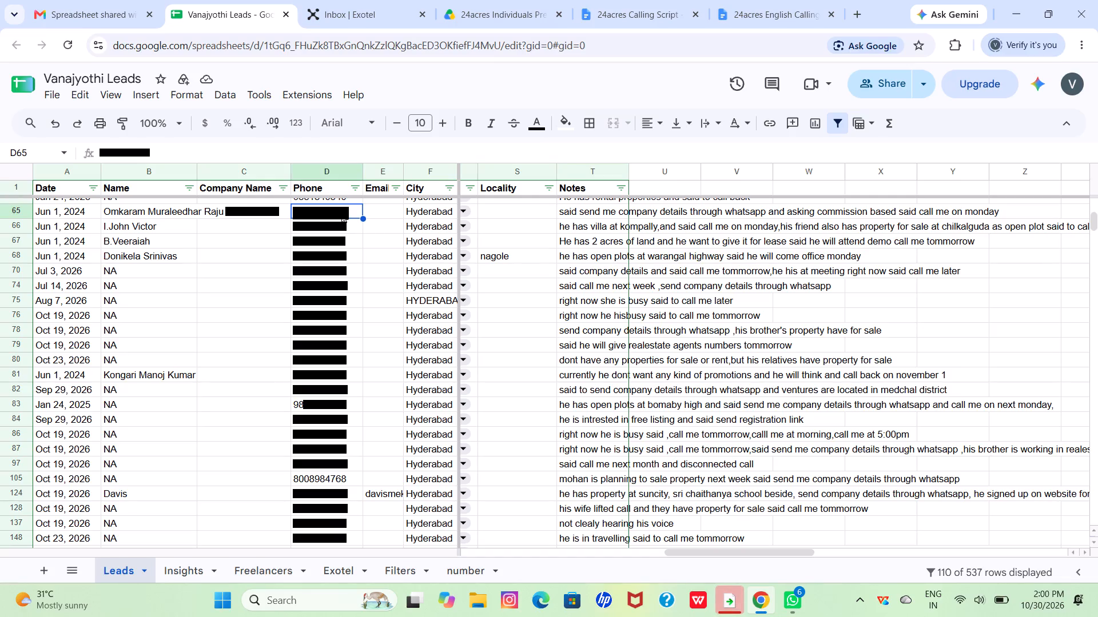
pyautogui.hotkey('ctrl', 'c')
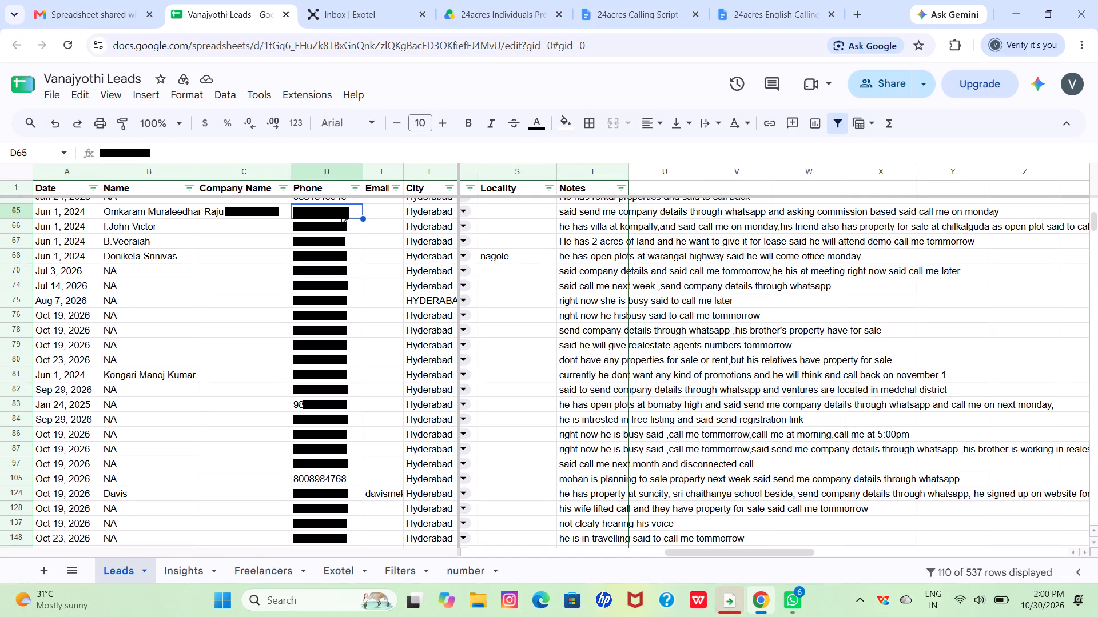
pyautogui.click(544, 219)
pyautogui.click(538, 235)
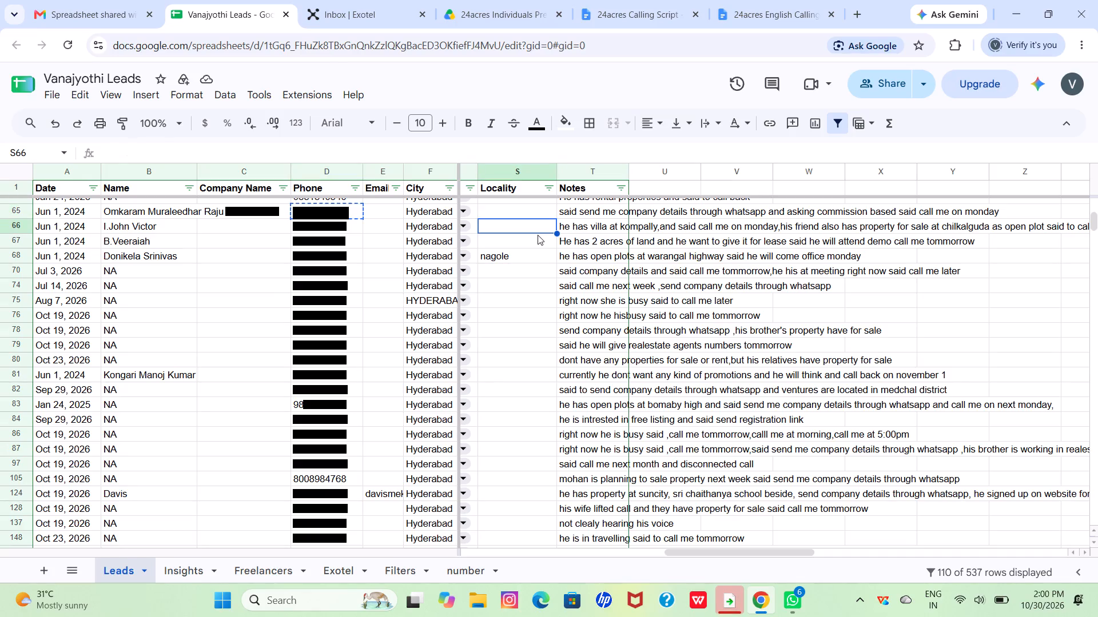
# Select the row 66 lead's phone number in the Phone column.
pyautogui.click(327, 228)
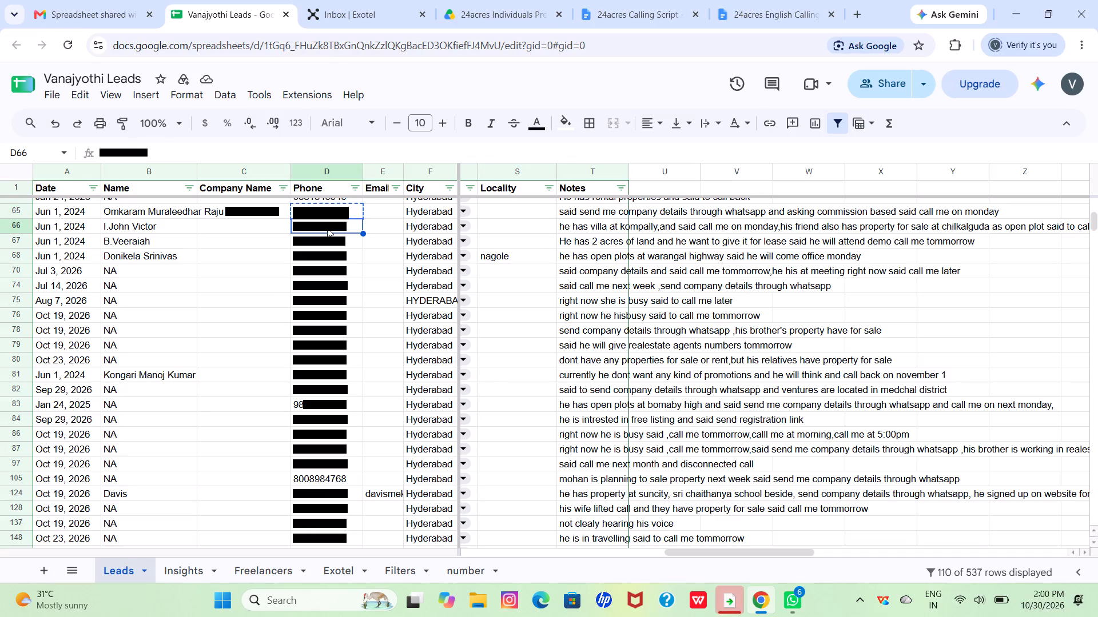
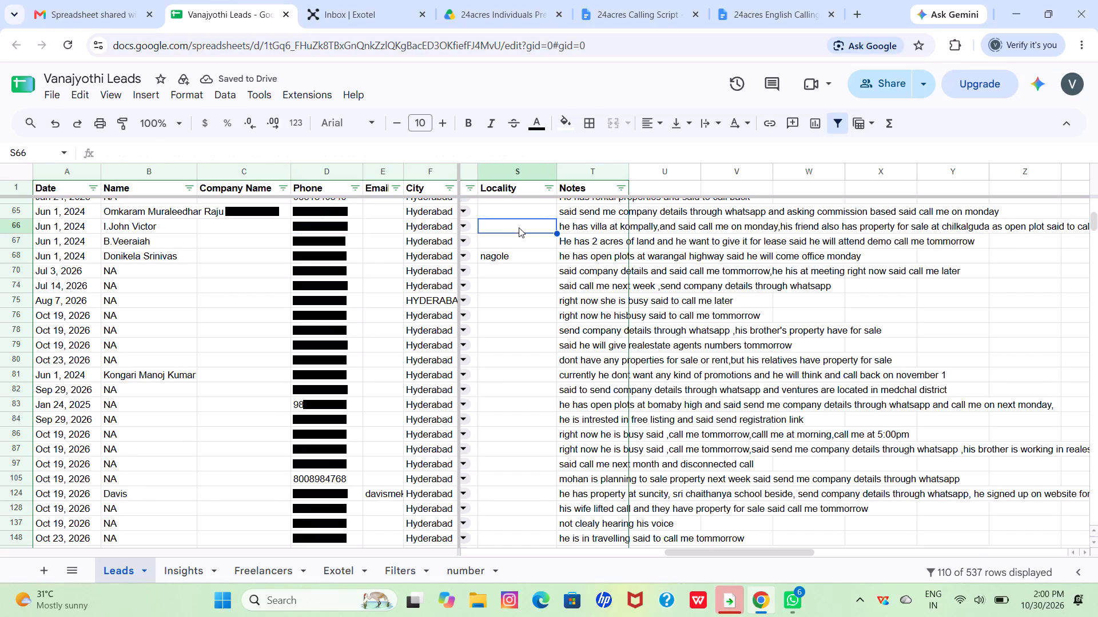
# Examine the row 66 lead's follow-up notes.
pyautogui.click(665, 234)
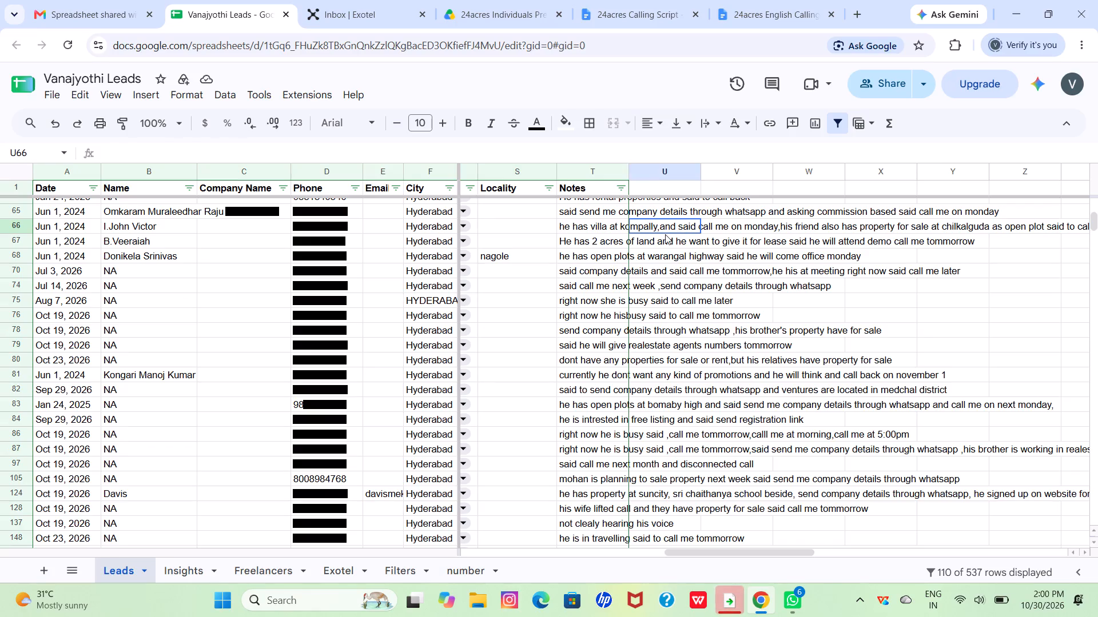
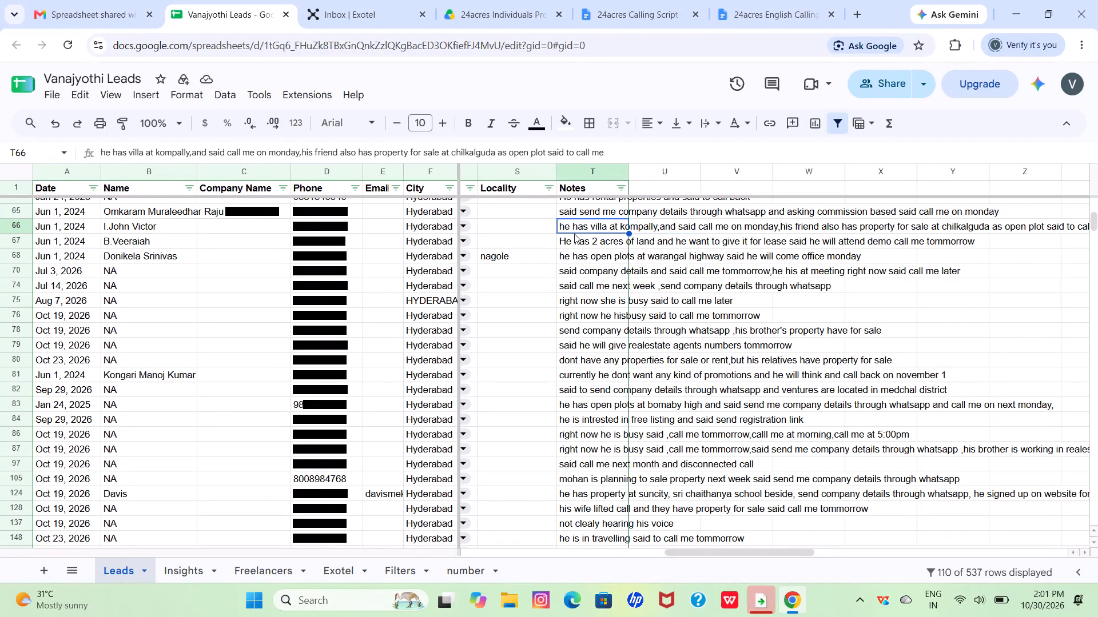
# Set the row 66 lead's follow-up date to Nov 16, 2026.
pyautogui.hscroll(3, 574, 234)
pyautogui.doubleClick(548, 227)
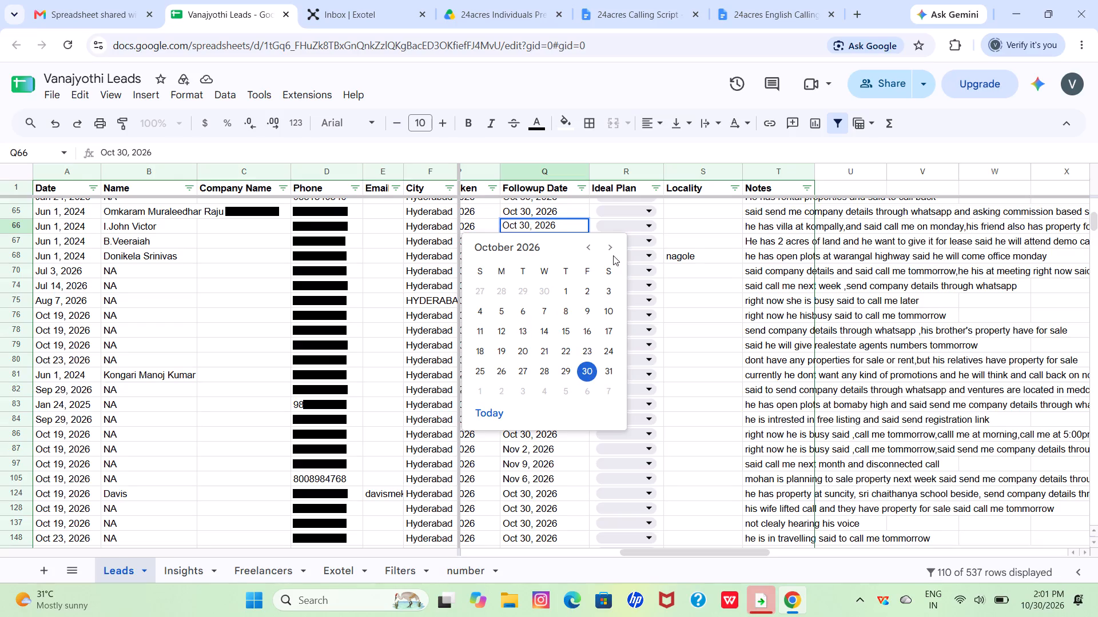
pyautogui.click(609, 250)
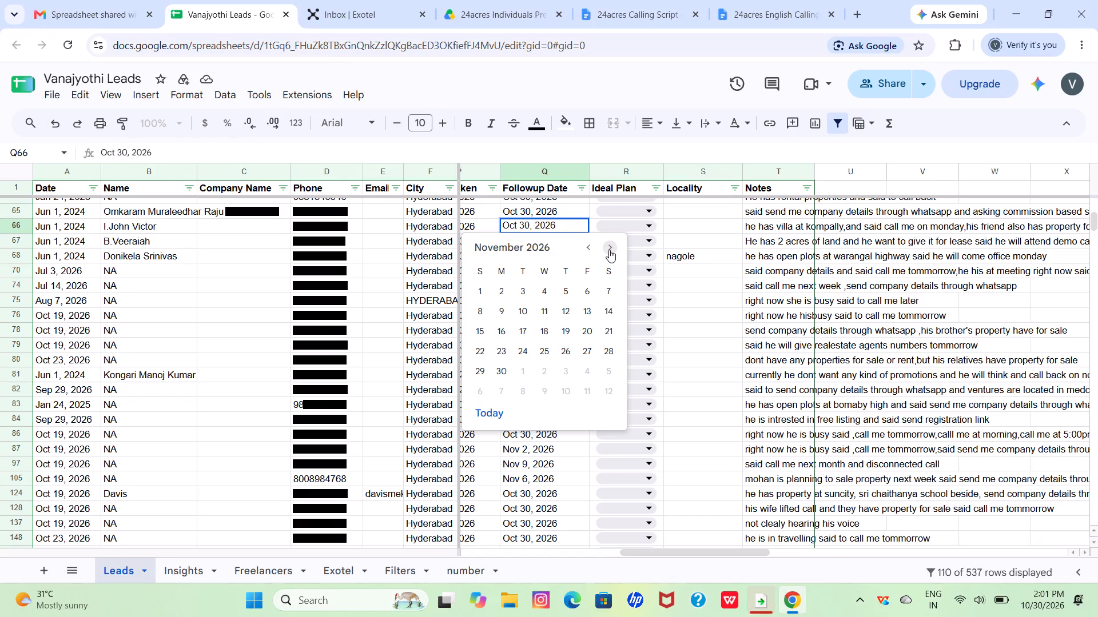
pyautogui.click(504, 326)
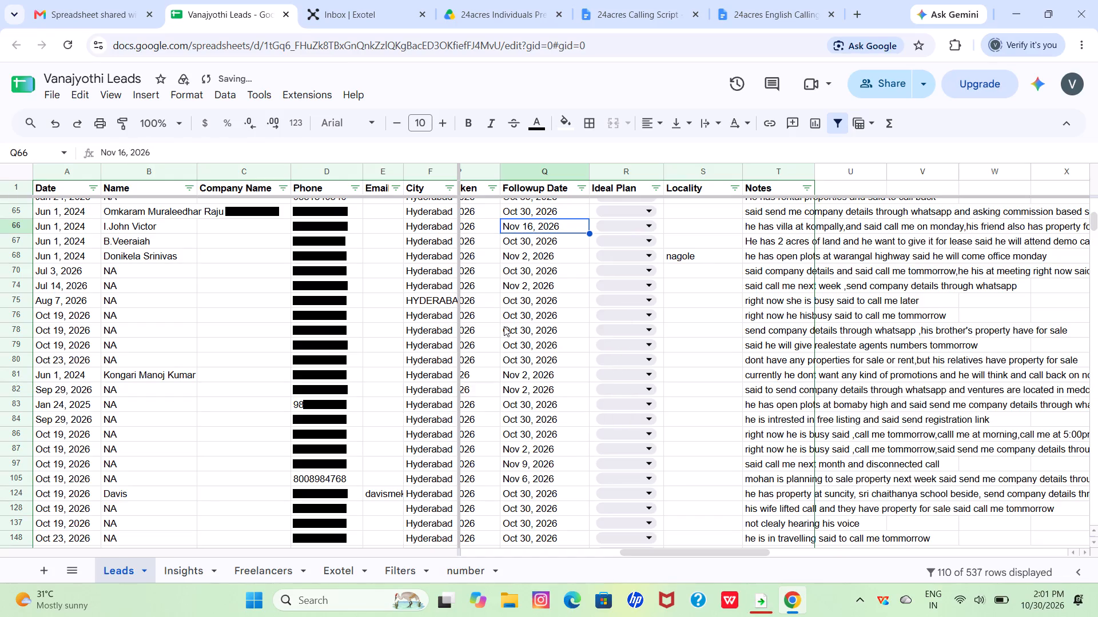
# Update the row 66 lead's call counts to 5 attempts and 3 in the adjacent Conv column.
pyautogui.doubleClick(757, 230)
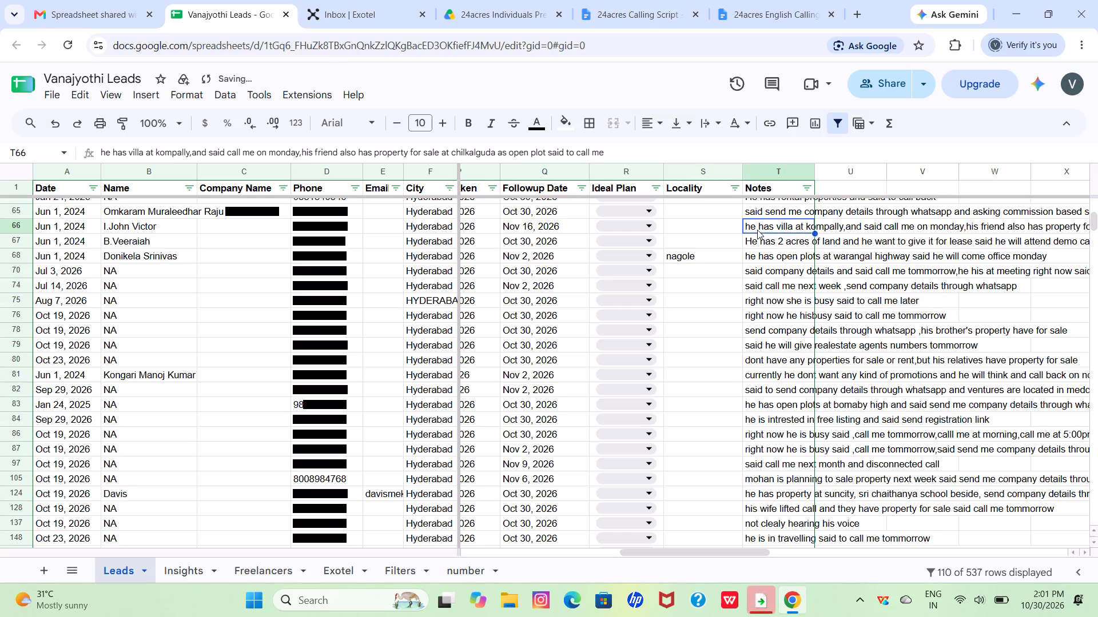
pyautogui.click(726, 229)
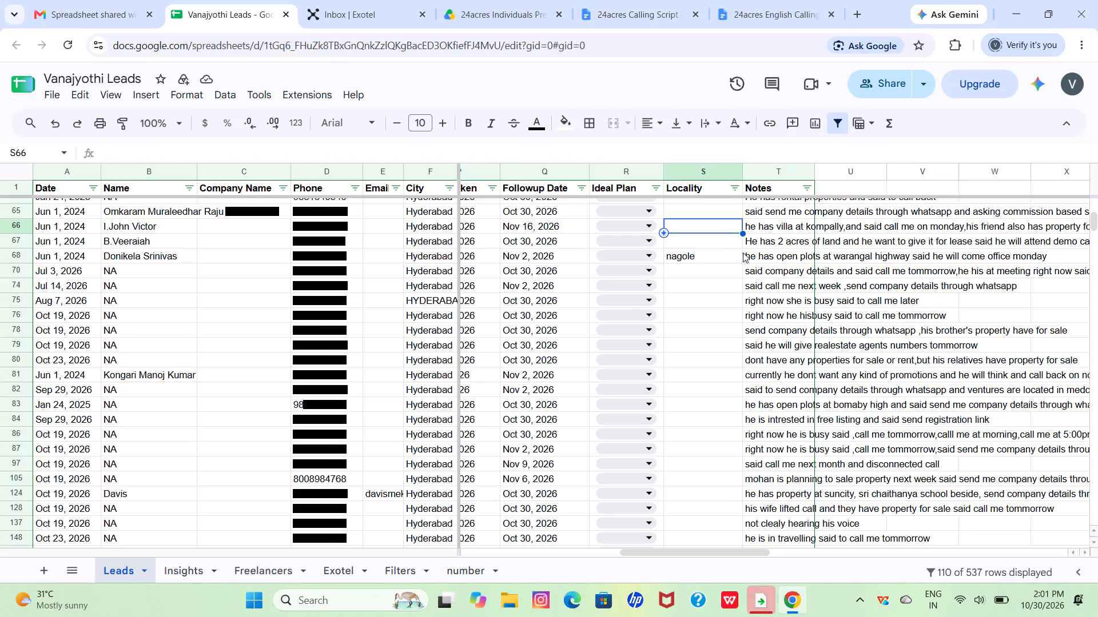
pyautogui.click(759, 248)
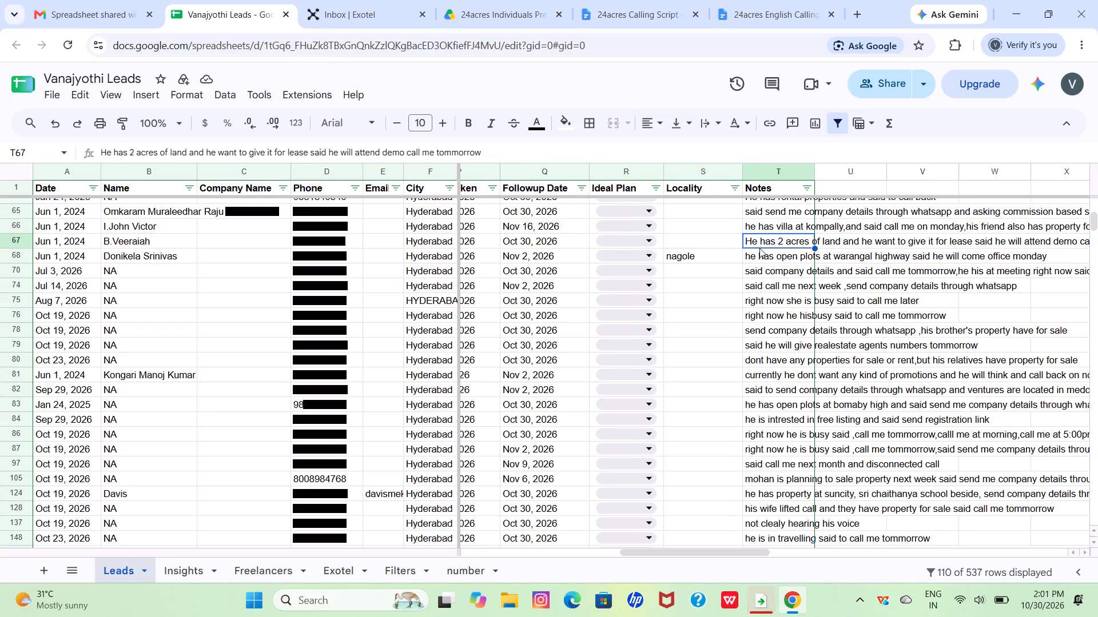
pyautogui.hscroll(3, 759, 248)
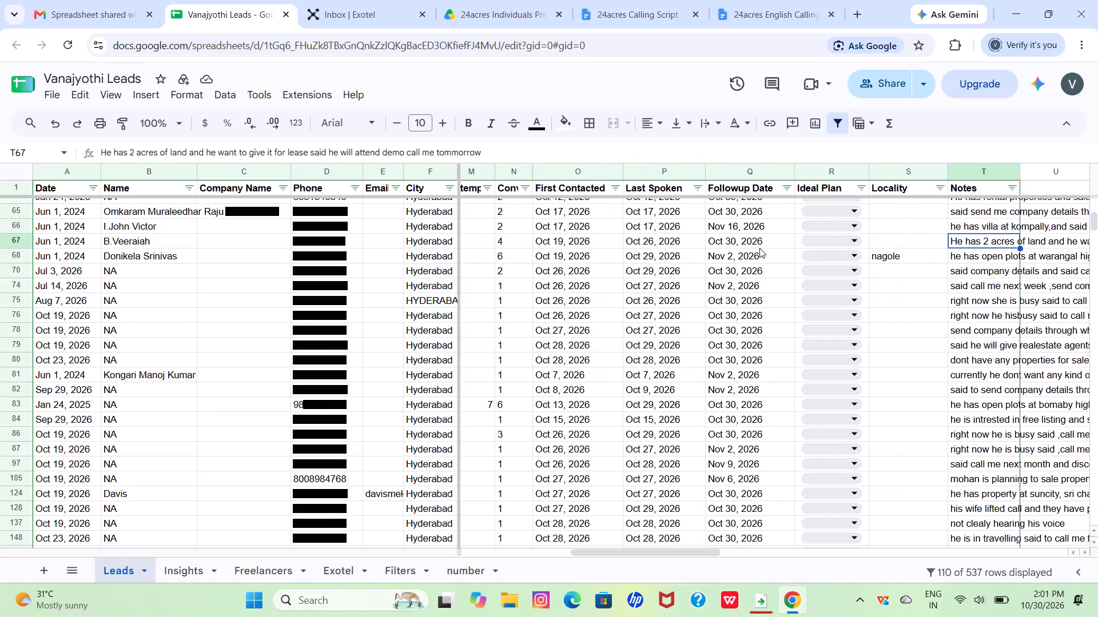
pyautogui.hscroll(1, 759, 248)
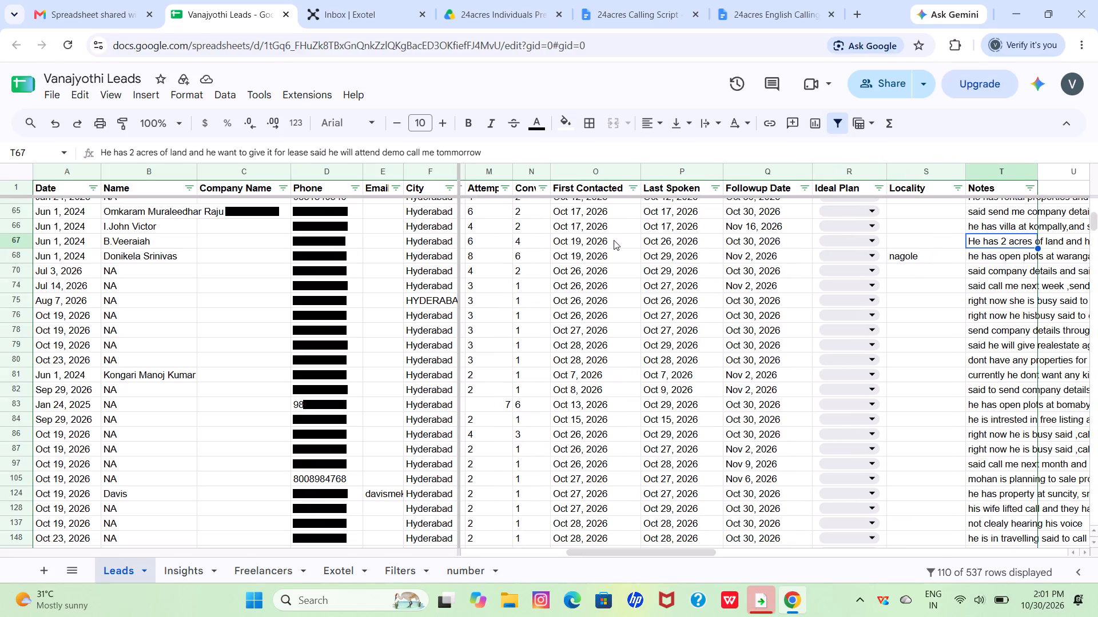
pyautogui.click(488, 226)
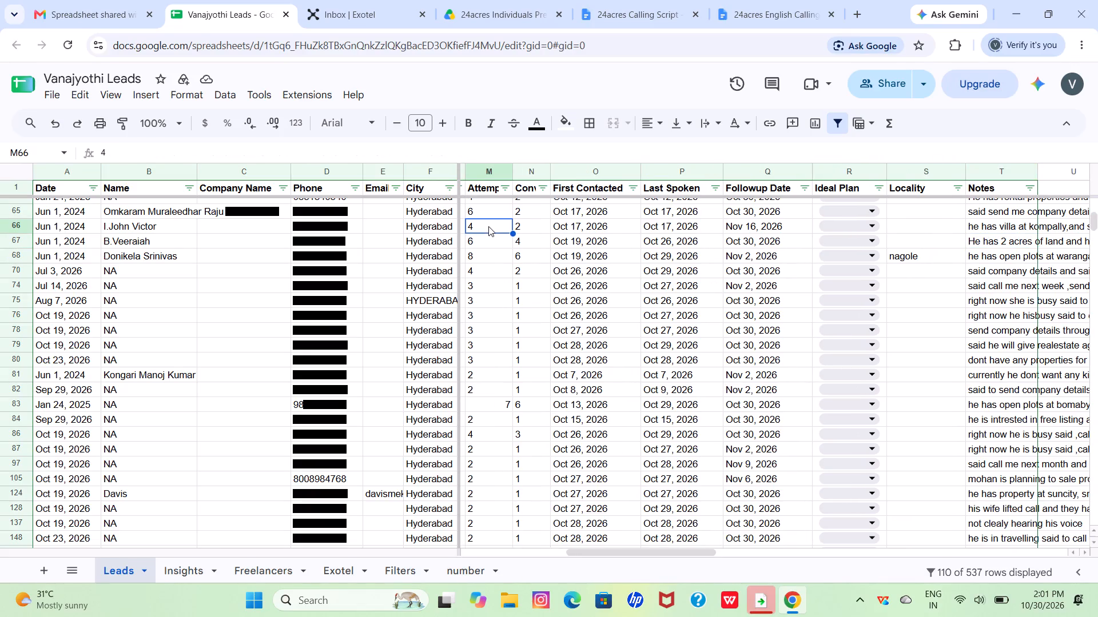
pyautogui.press('5')
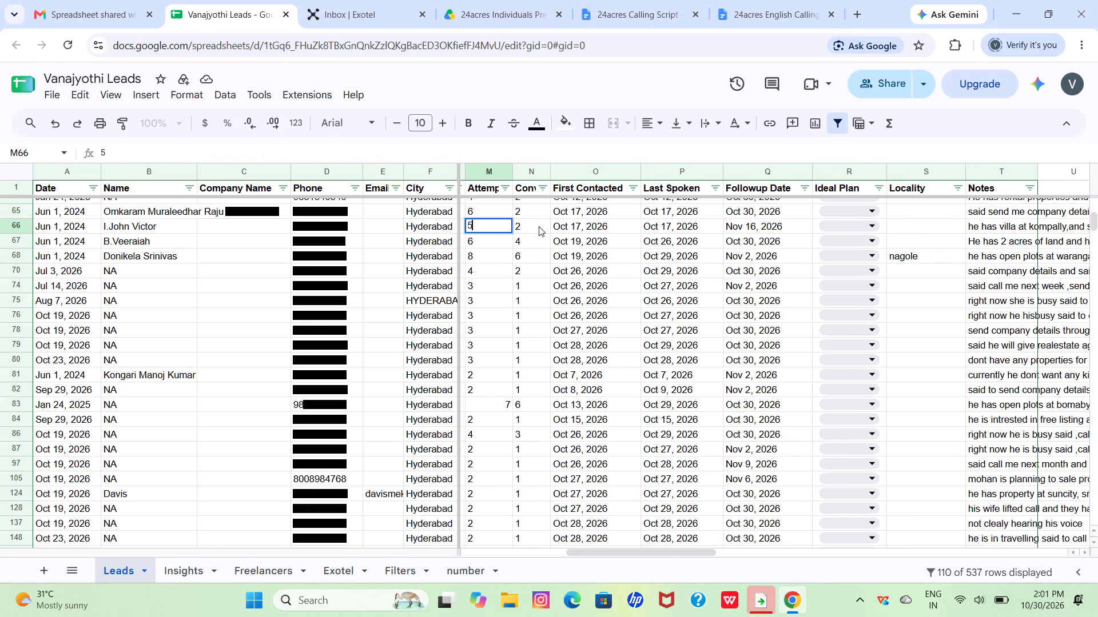
pyautogui.click(539, 226)
pyautogui.press('3')
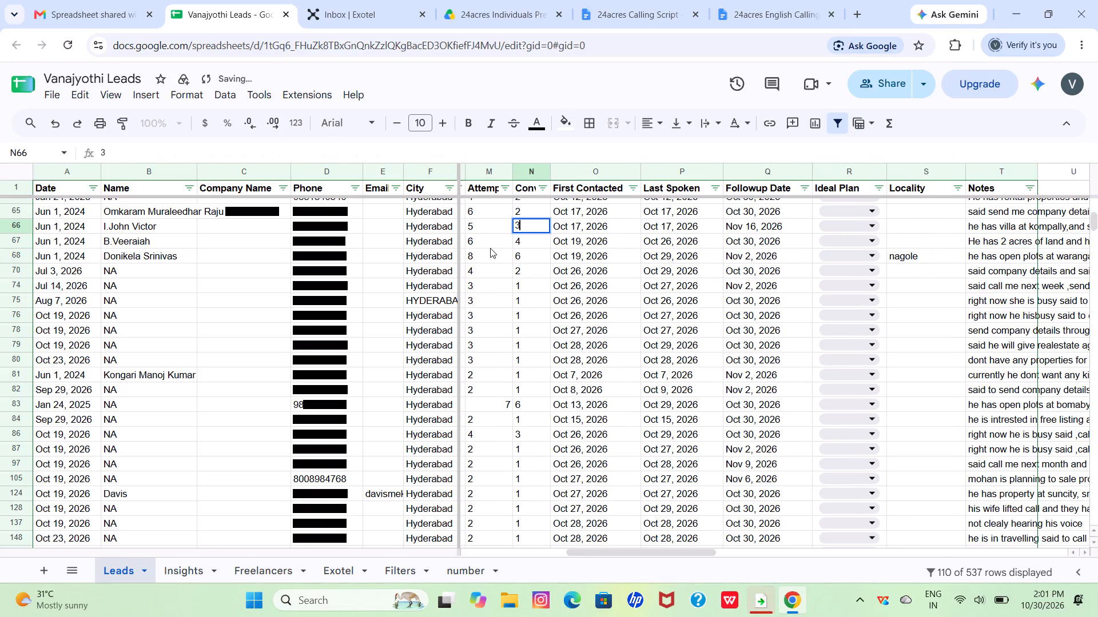
pyautogui.click(490, 248)
# Select the phone number of the row 67 lead, whose follow-up is due Oct 30, 2026.
pyautogui.click(351, 244)
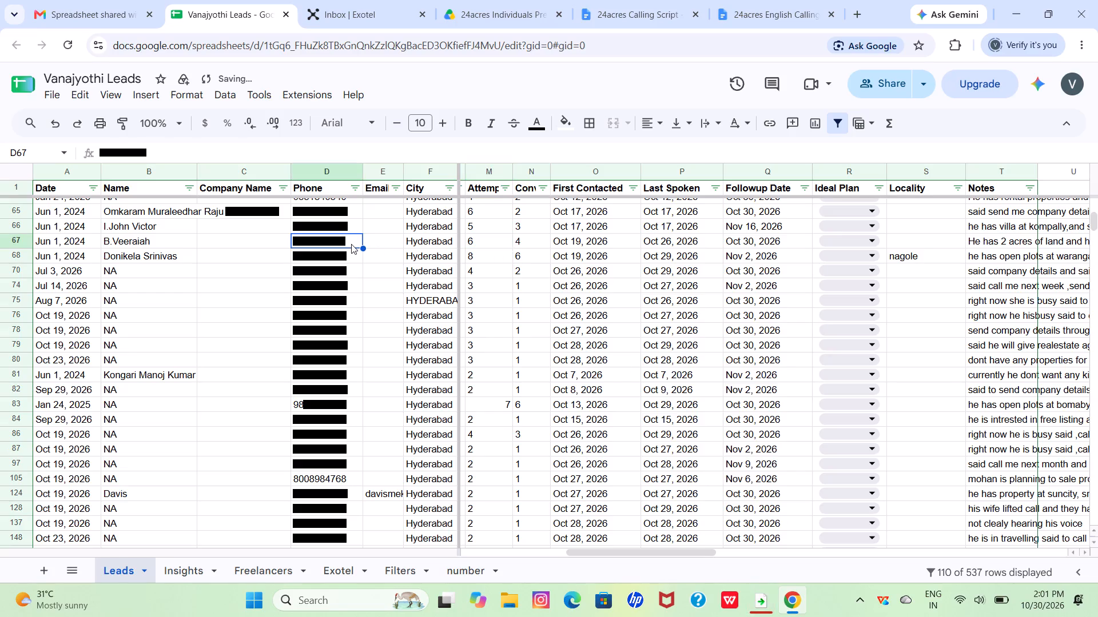
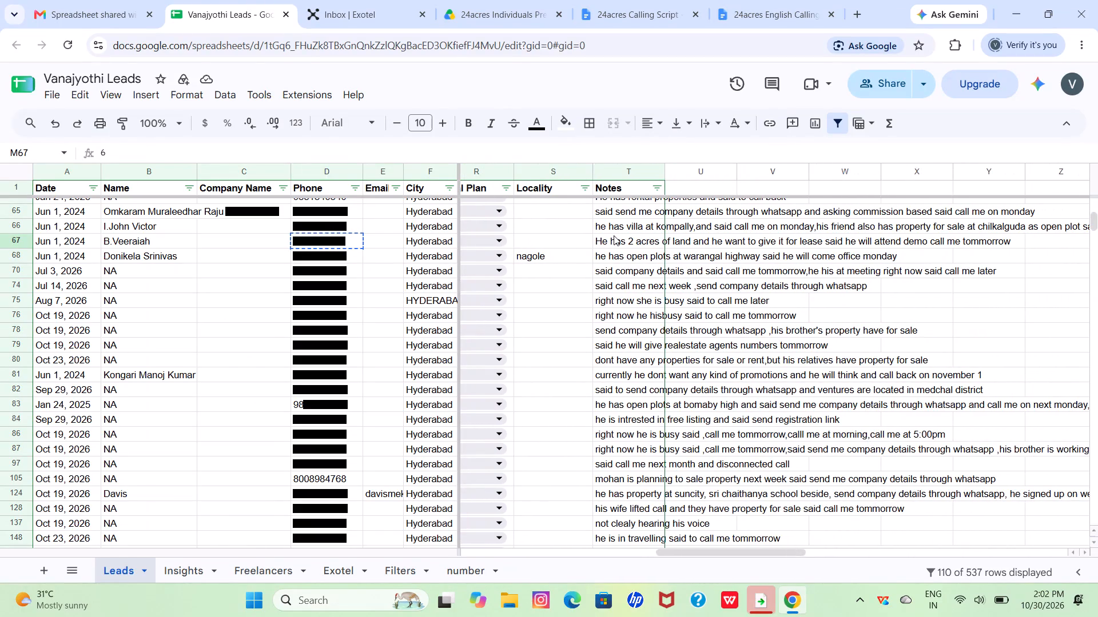
# Review the row 67 lead's notes and set its call attempts count to 7.
pyautogui.doubleClick(614, 235)
pyautogui.click(547, 248)
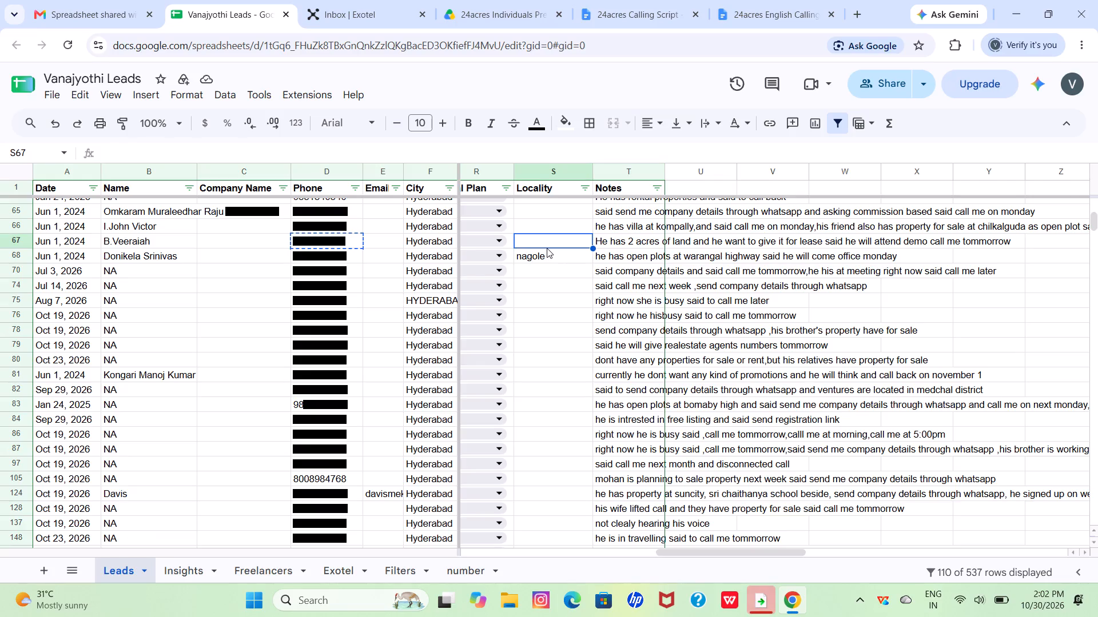
pyautogui.click(602, 241)
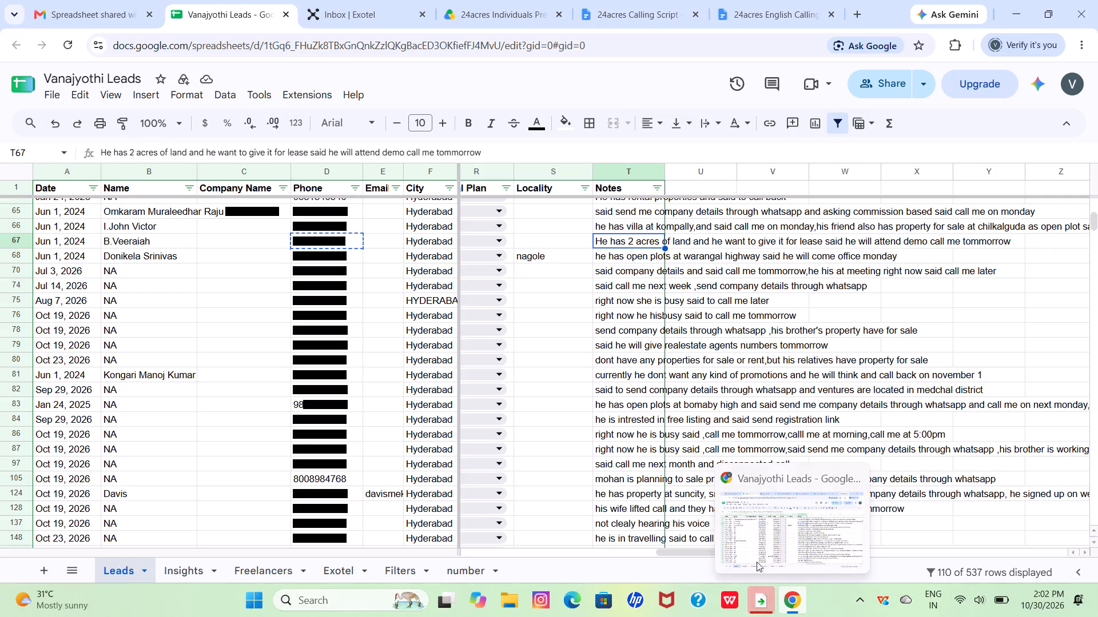
pyautogui.click(570, 244)
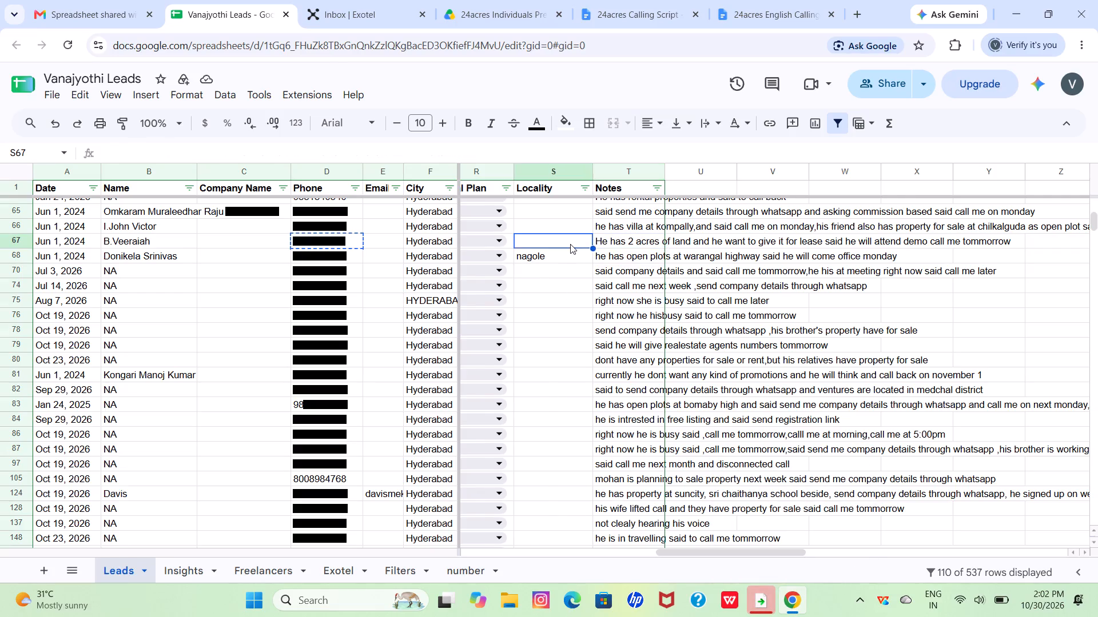
pyautogui.hscroll(7, 570, 244)
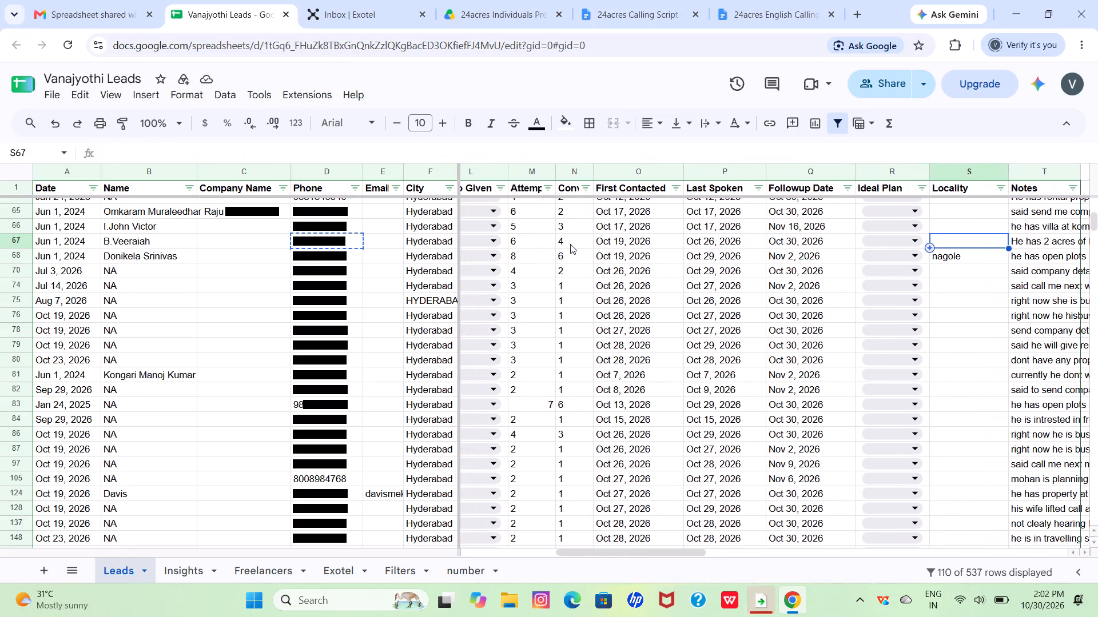
pyautogui.click(527, 242)
pyautogui.press('7')
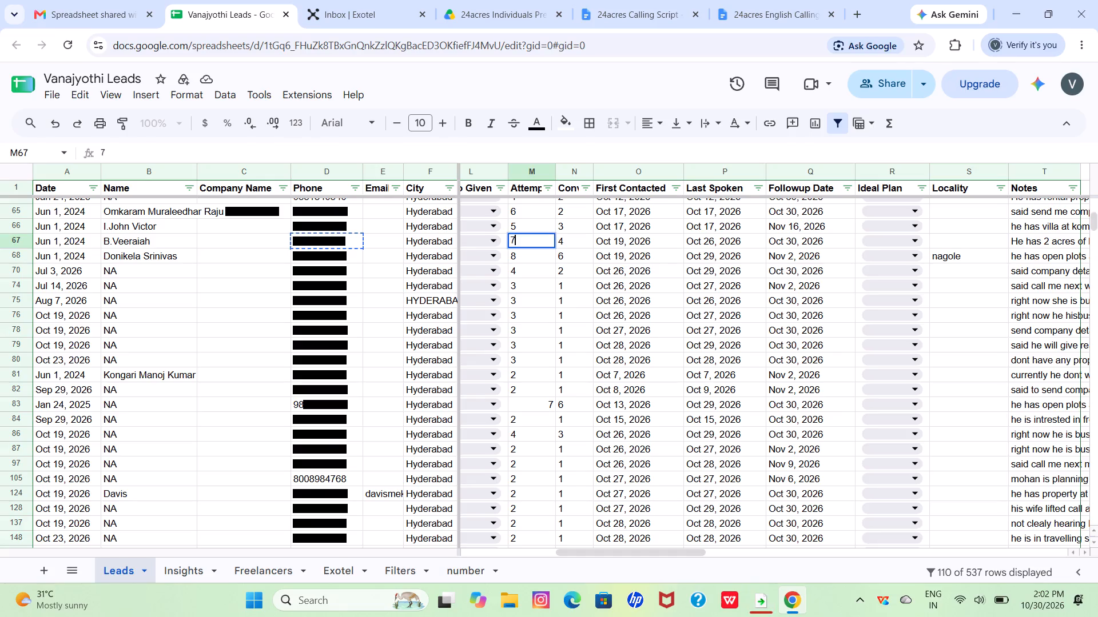
pyautogui.click(566, 243)
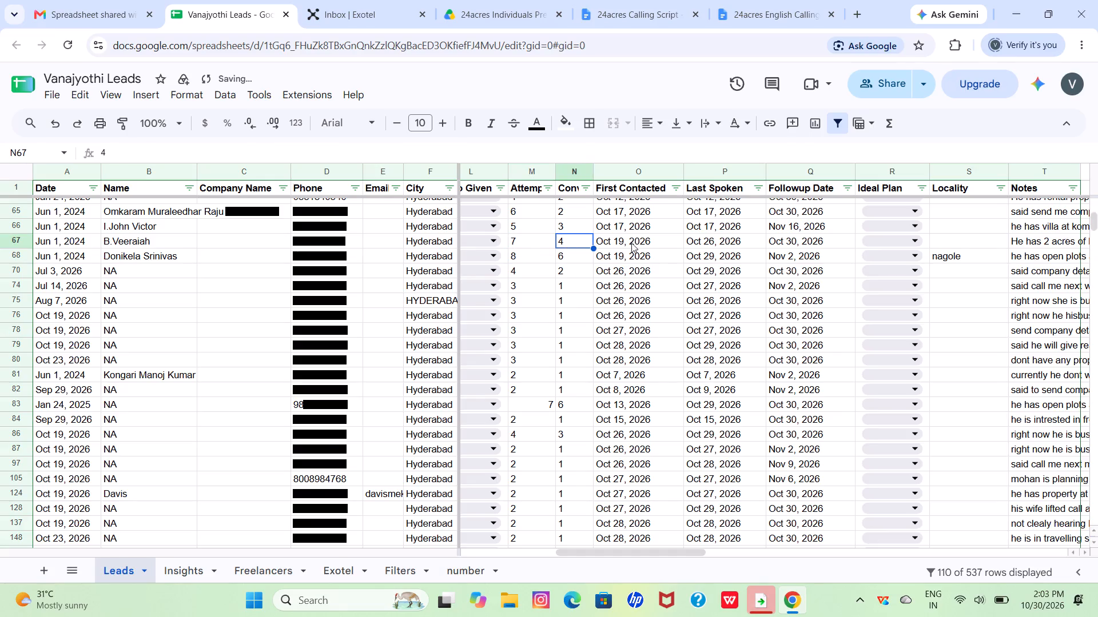
pyautogui.click(634, 243)
# Select the phone number of the row 70 lead, whose follow-up is due Oct 30, 2026.
pyautogui.hscroll(-4, 634, 243)
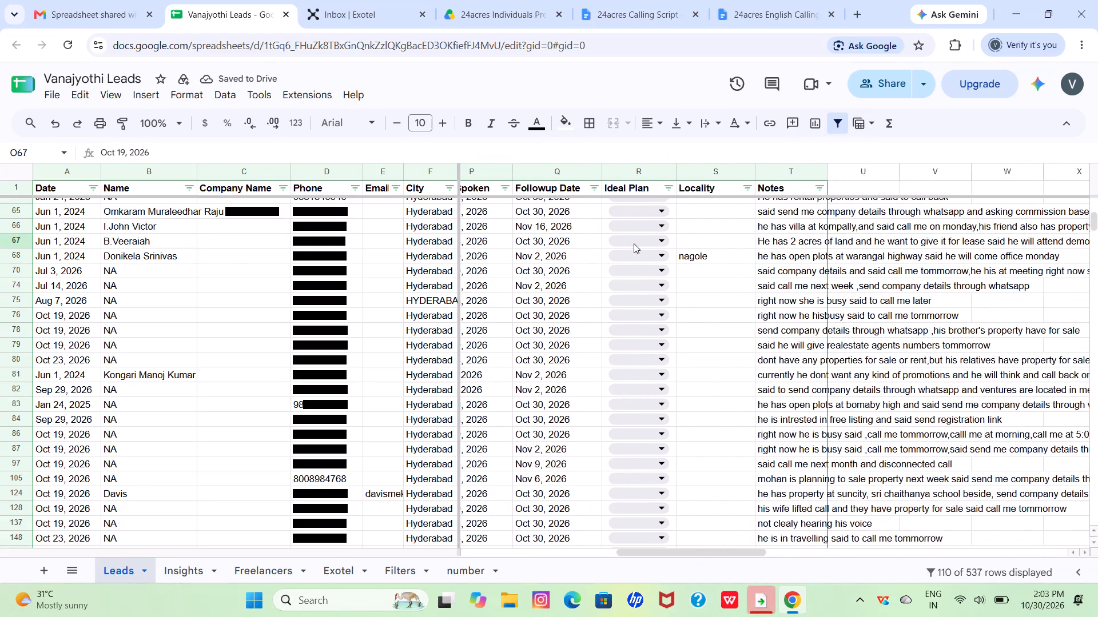
pyautogui.scroll(-1, 634, 243)
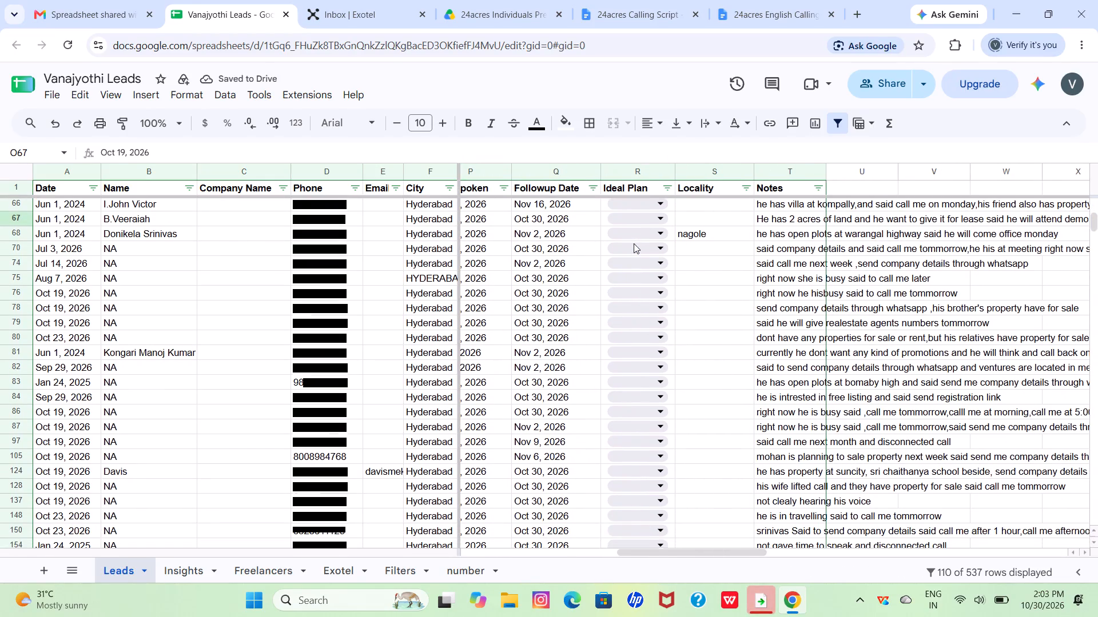
pyautogui.hscroll(-2, 634, 243)
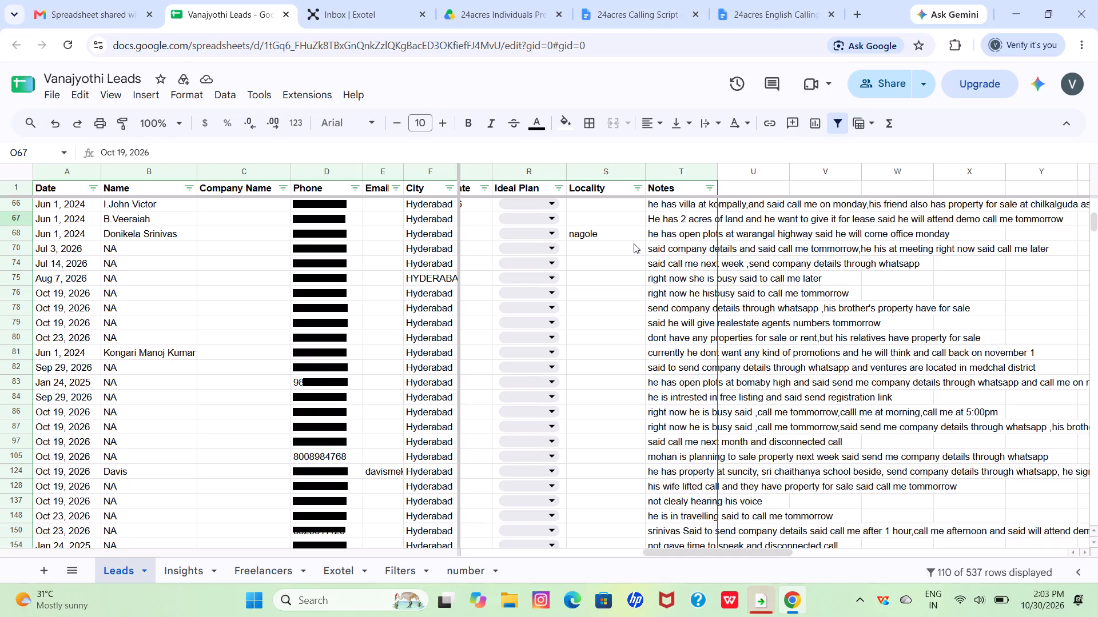
pyautogui.hscroll(4, 634, 243)
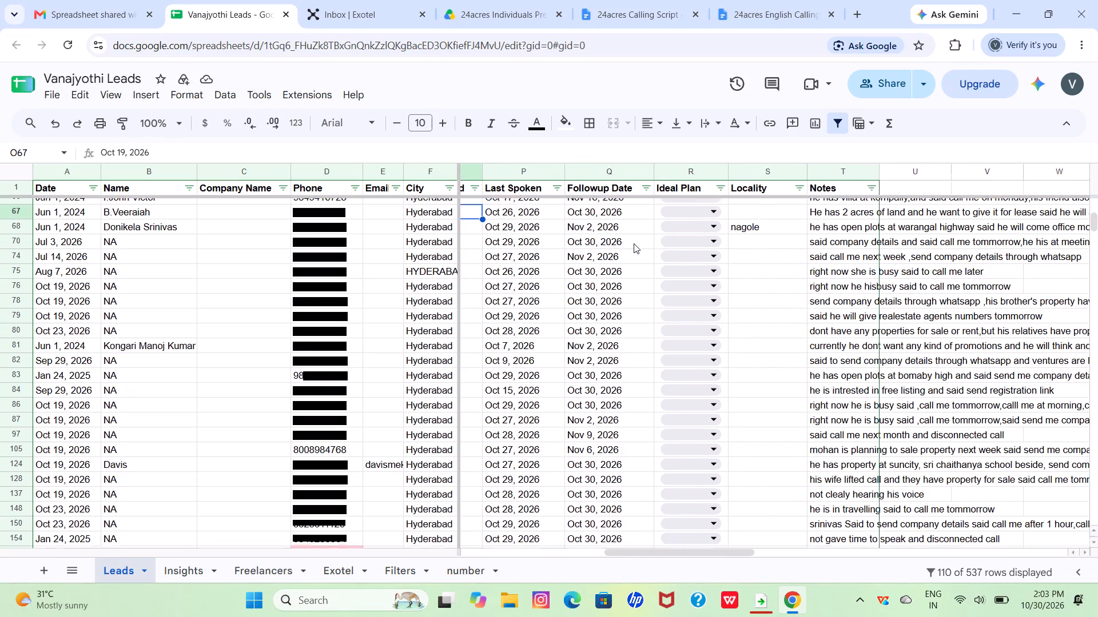
pyautogui.hscroll(1, 634, 243)
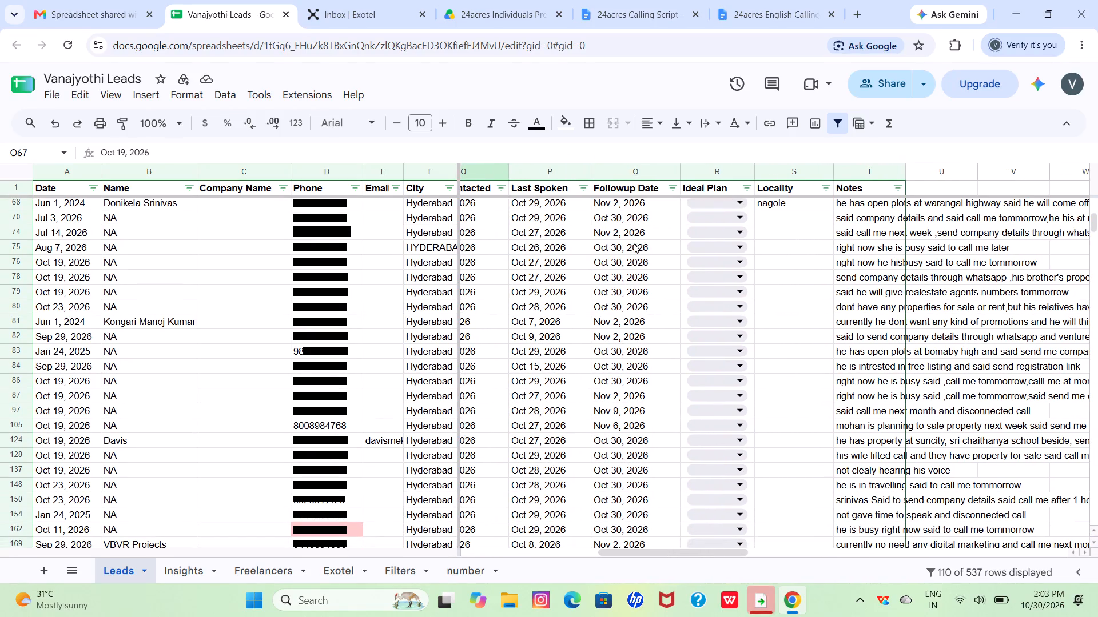
pyautogui.click(344, 221)
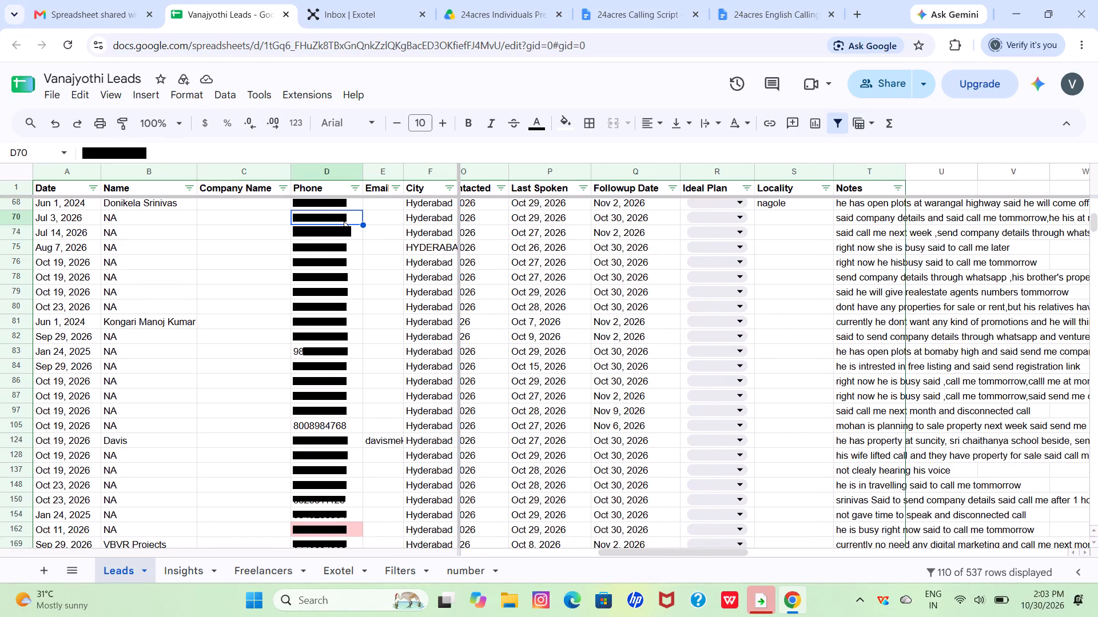
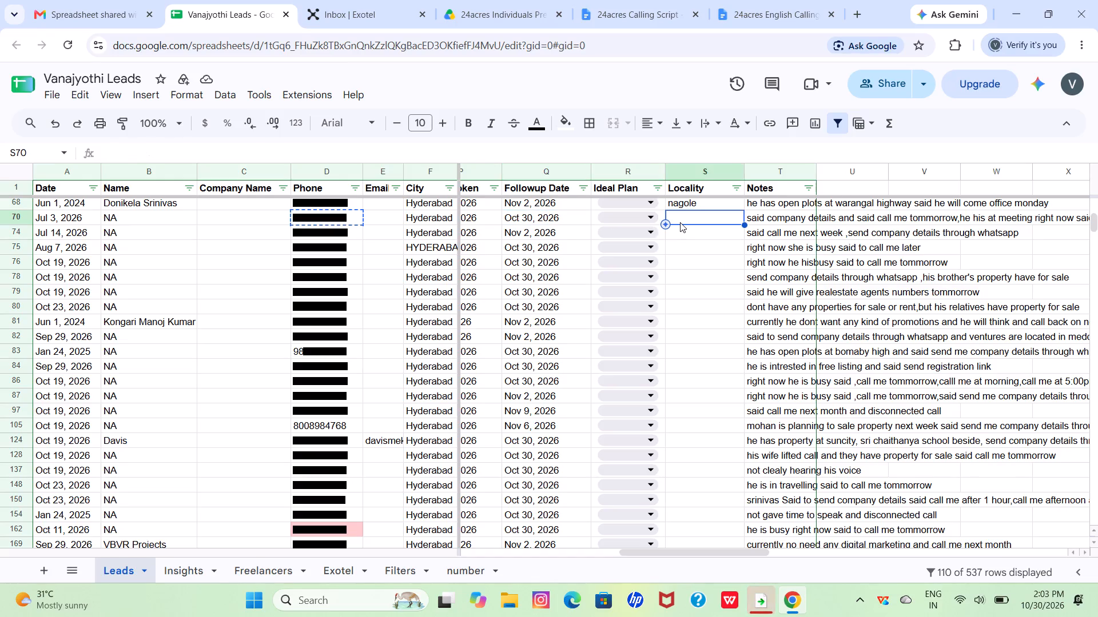
# Review the row 70 lead's last spoken date, follow-up date, locality and call notes.
pyautogui.hscroll(-2, 680, 222)
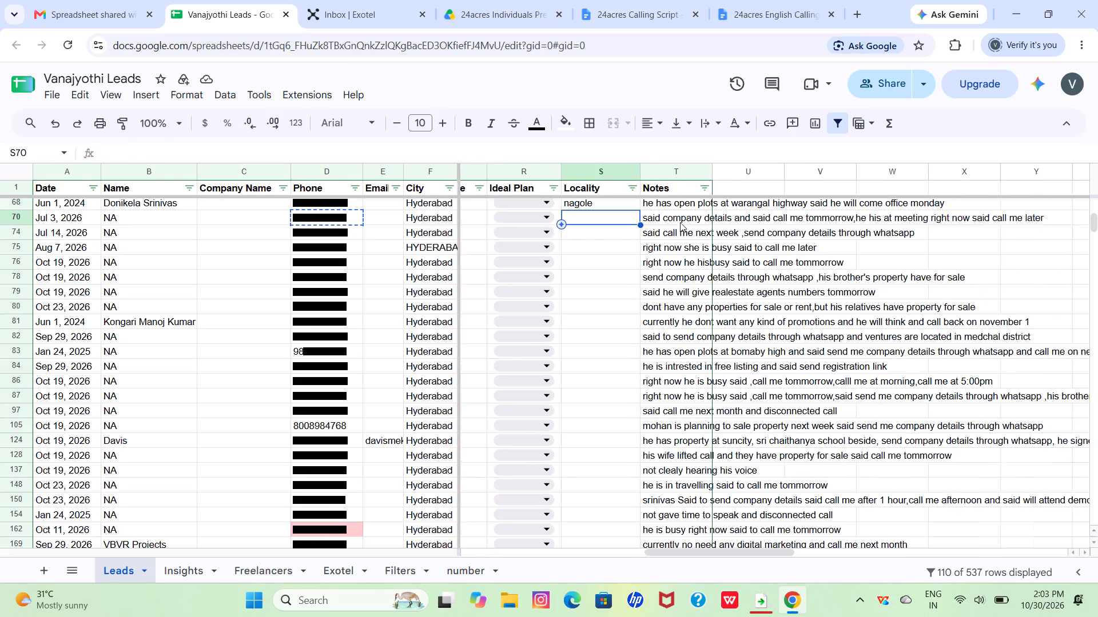
pyautogui.hscroll(3, 680, 222)
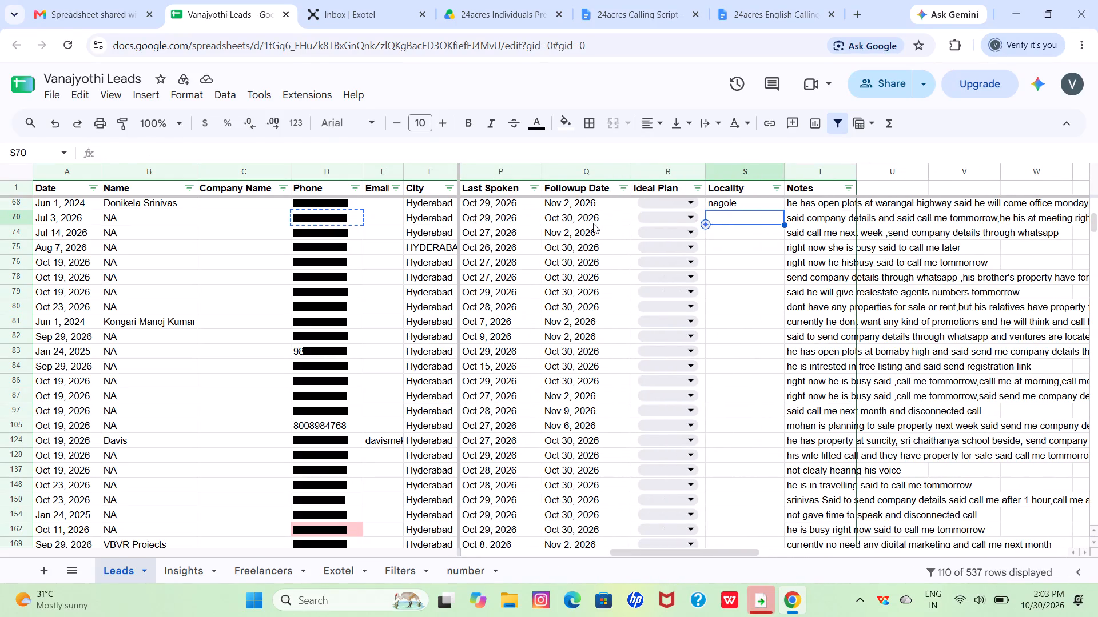
pyautogui.click(593, 223)
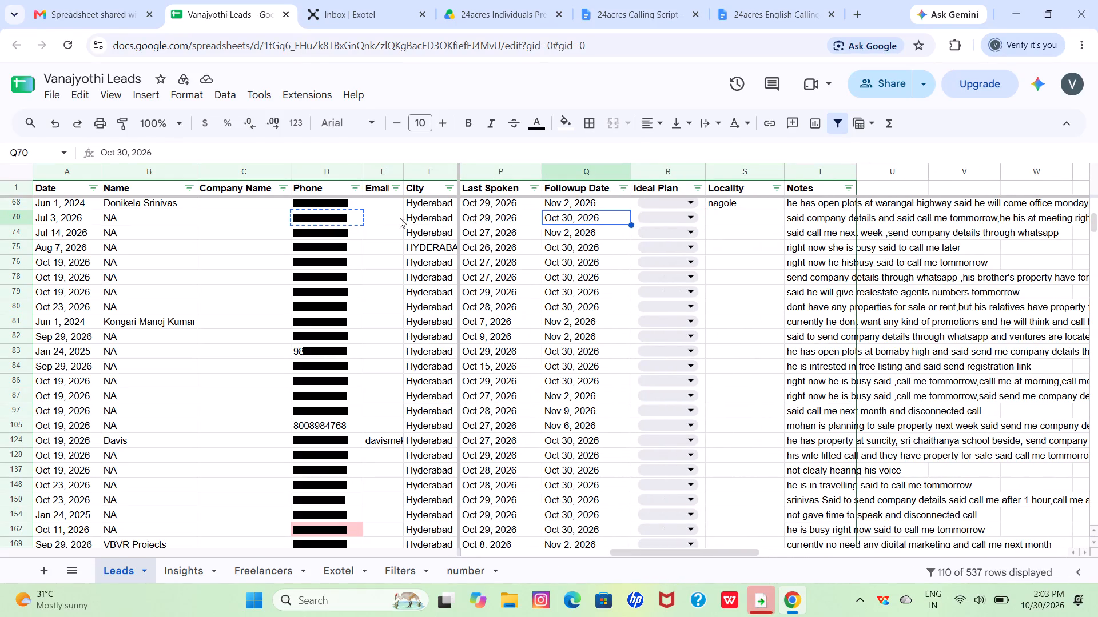
pyautogui.hscroll(-1, 577, 229)
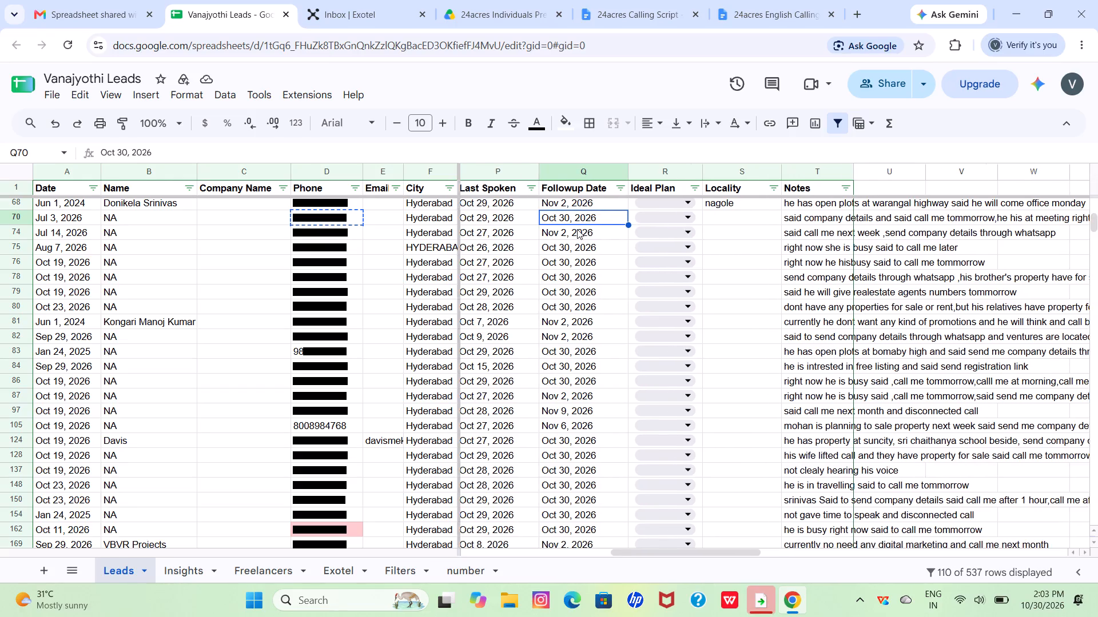
pyautogui.hscroll(-3, 577, 229)
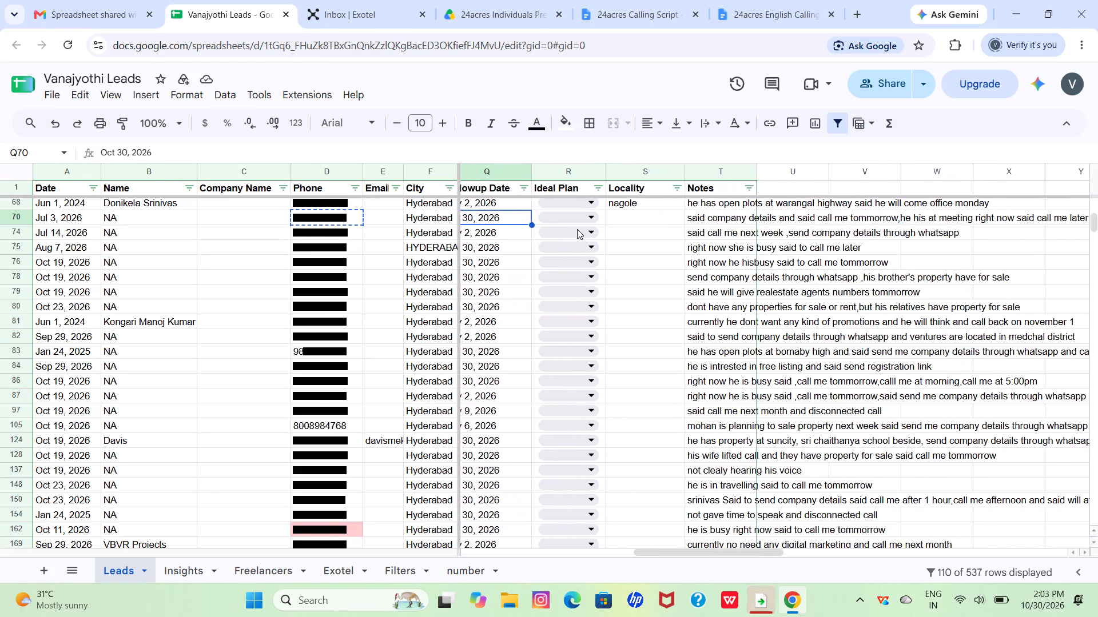
pyautogui.hscroll(-1, 577, 229)
pyautogui.hscroll(3, 577, 229)
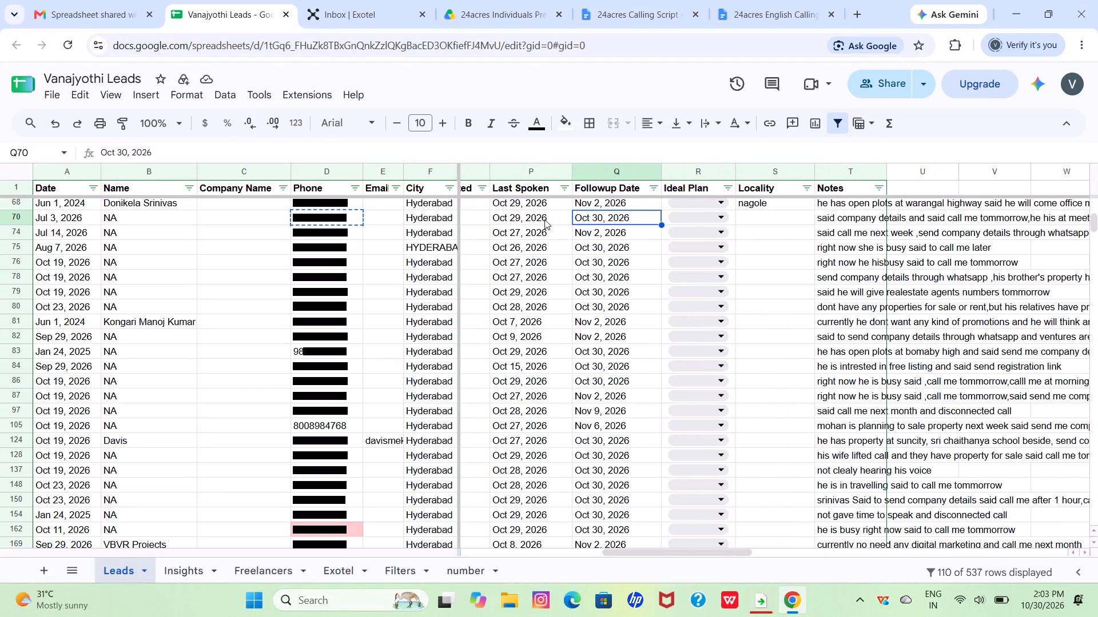
pyautogui.click(544, 219)
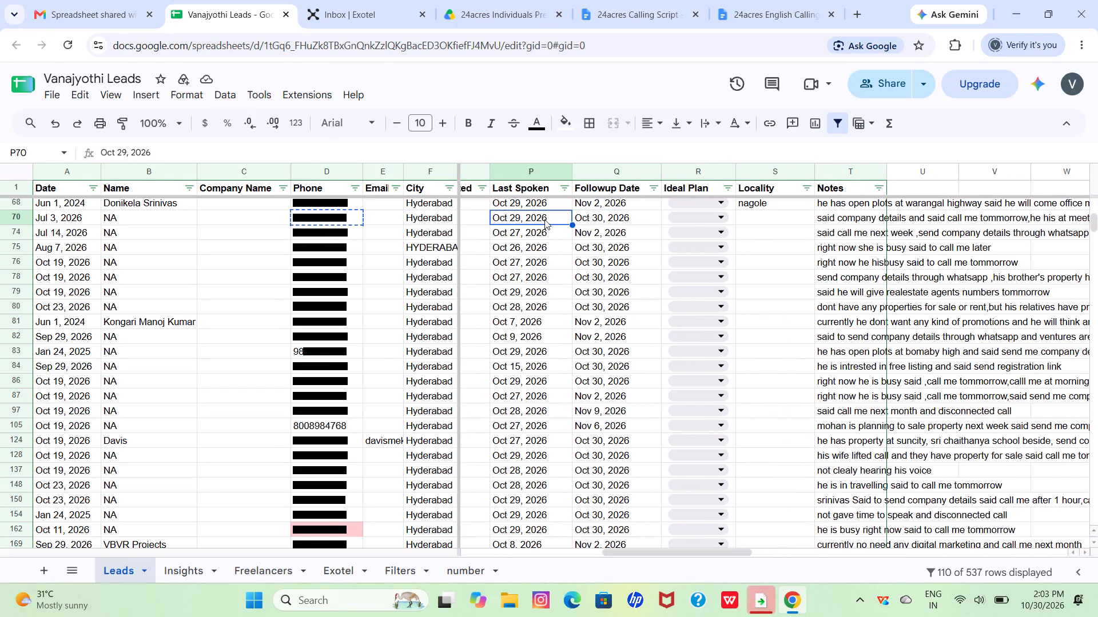
pyautogui.click(605, 216)
pyautogui.scroll(-1, 605, 216)
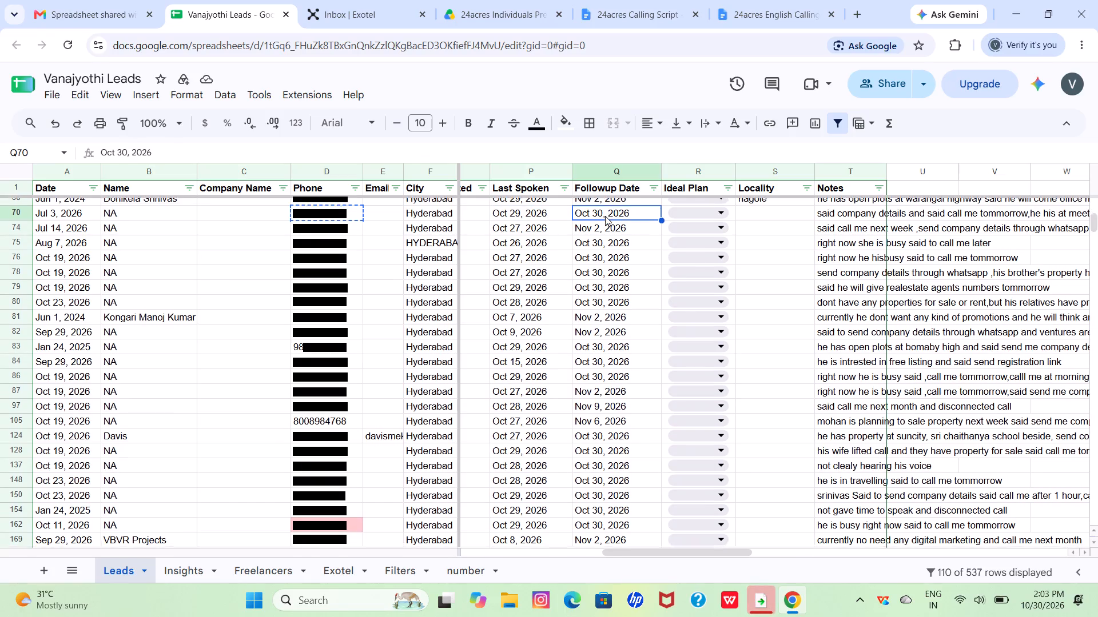
pyautogui.scroll(-1, 605, 216)
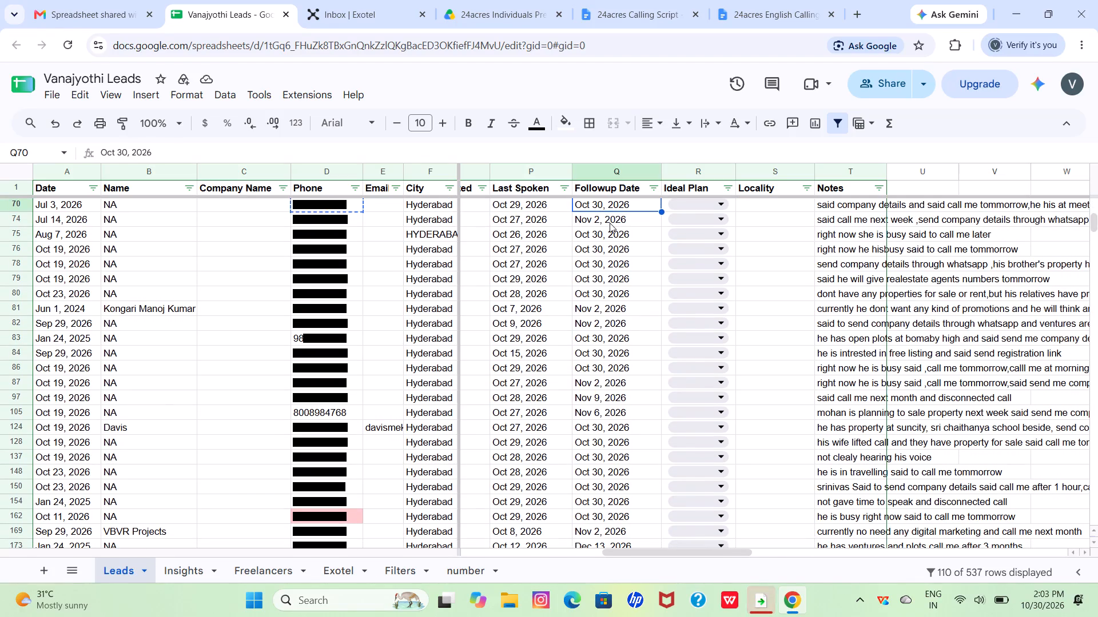
pyautogui.scroll(1, 610, 223)
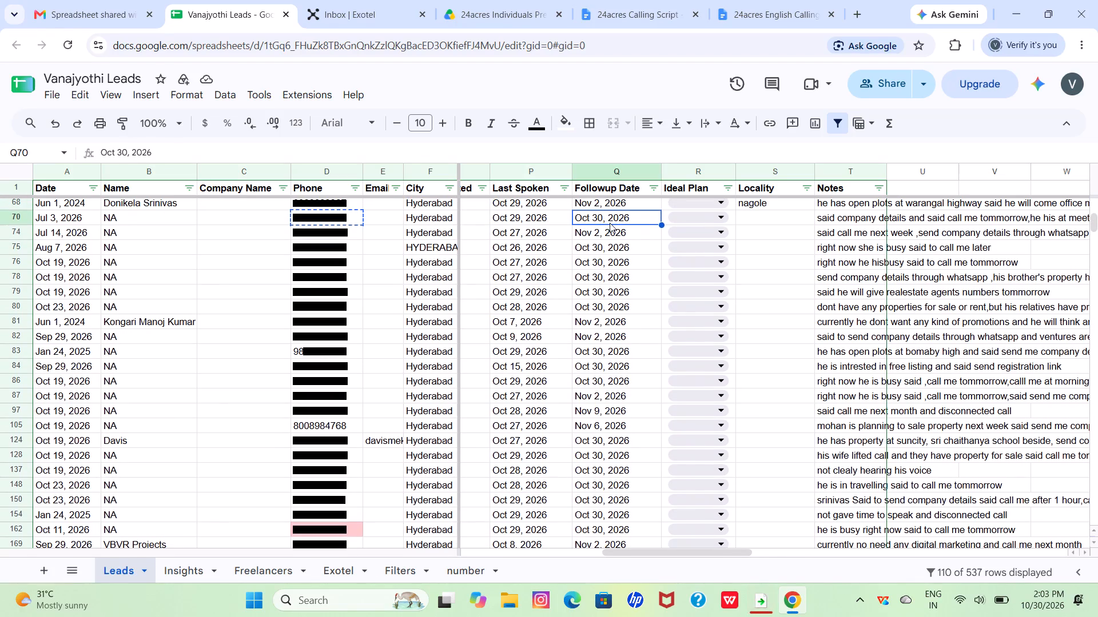
pyautogui.click(765, 214)
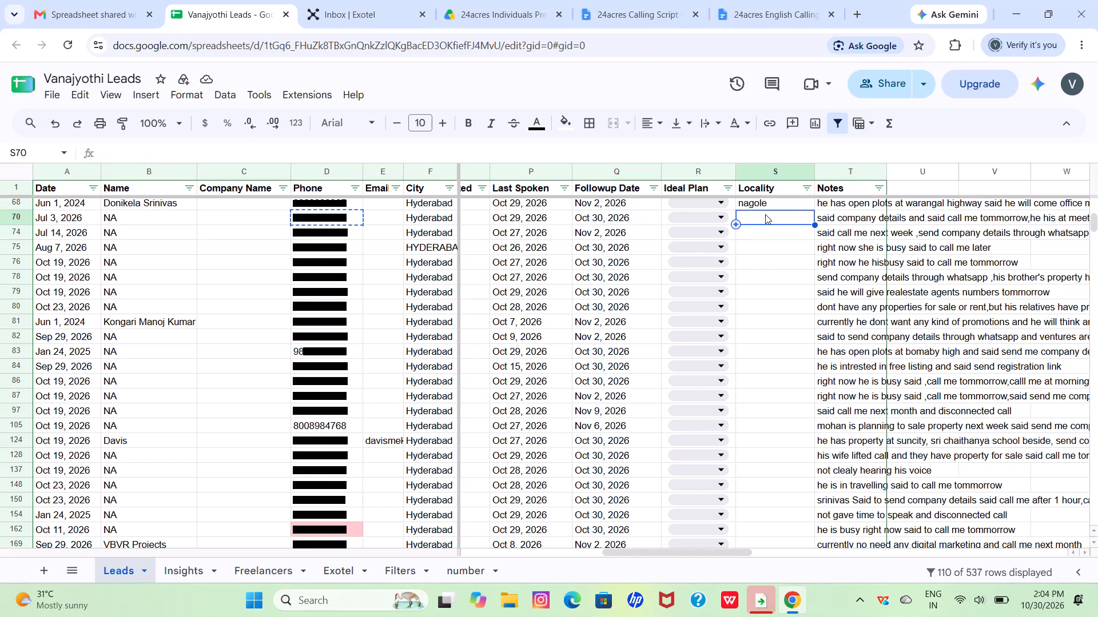
pyautogui.click(823, 215)
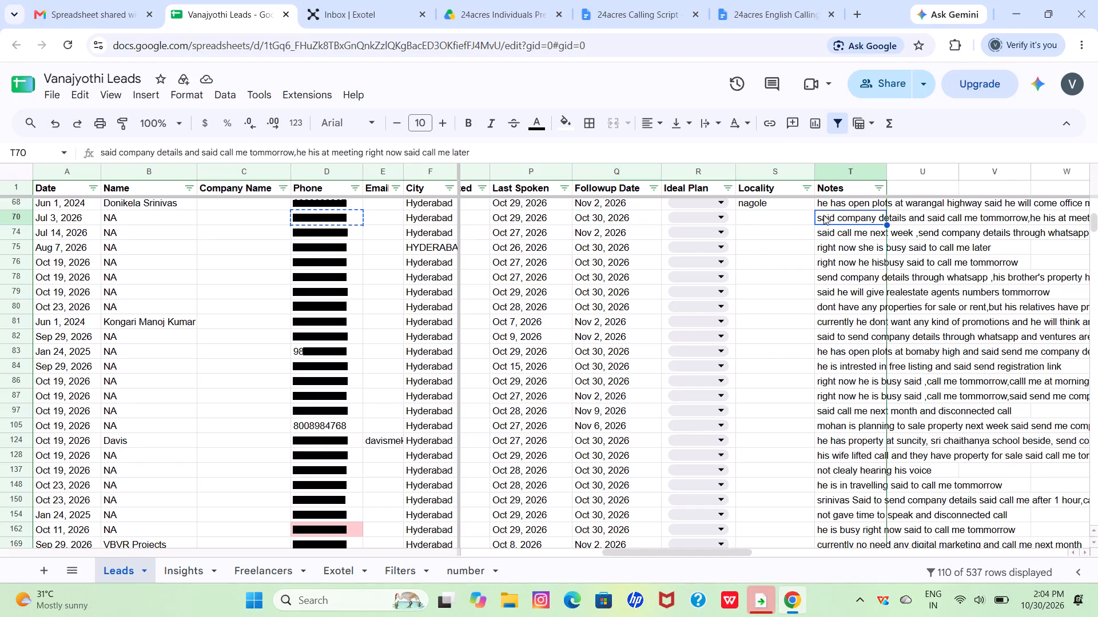
# Consult the 24acres Calling Script - First Call document, and return to the row 70 lead's dates and notes in the Leads sheet.
pyautogui.click(605, 2)
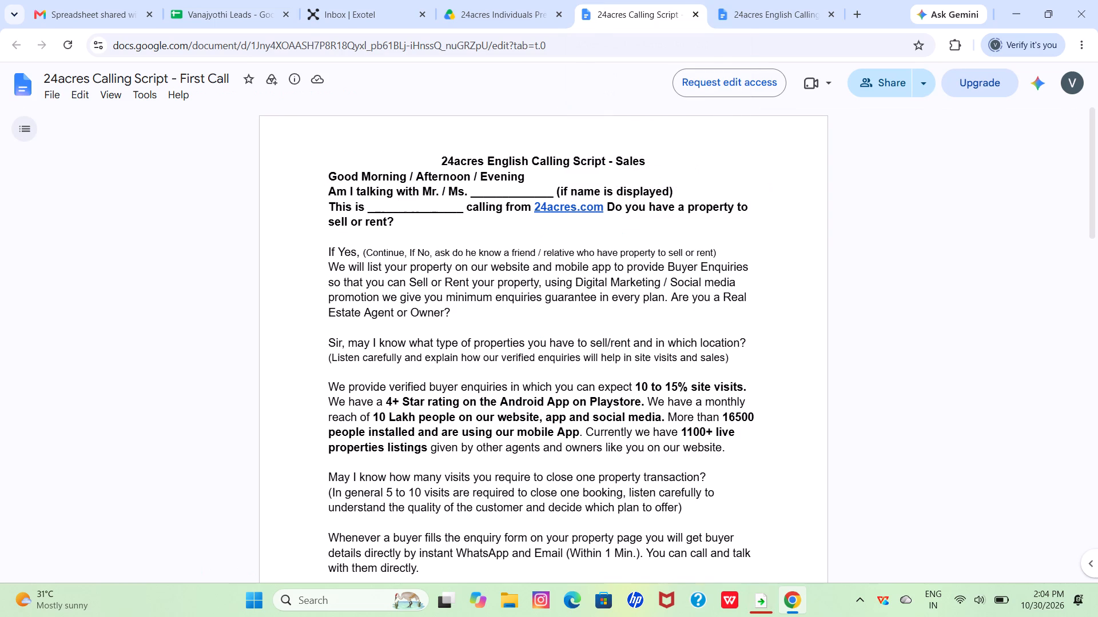
pyautogui.scroll(-3, 558, 324)
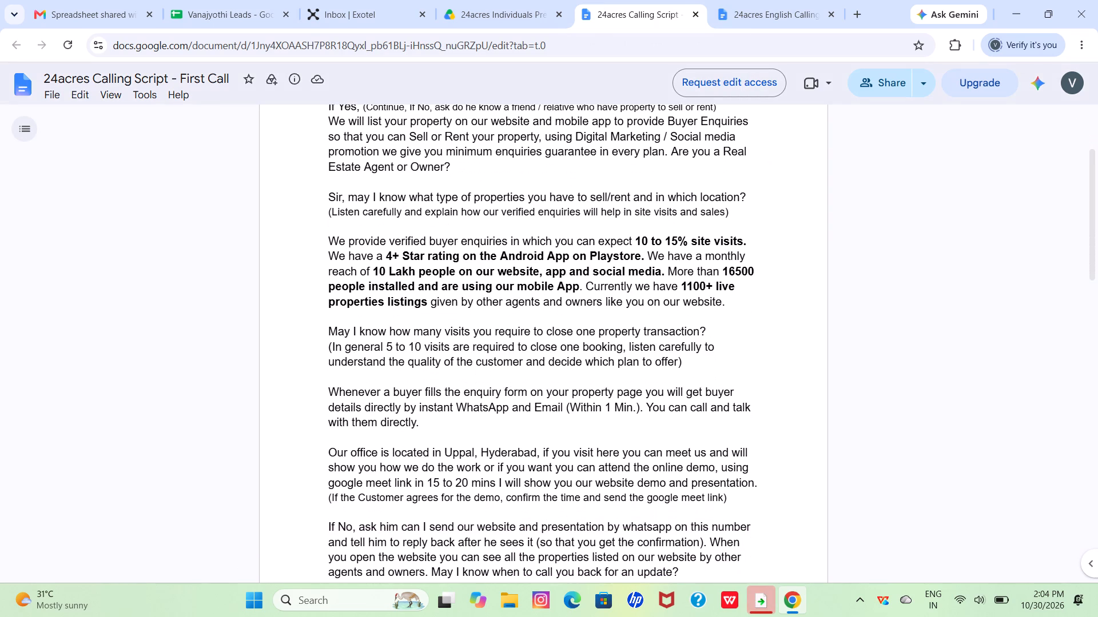
pyautogui.scroll(-5, 558, 324)
pyautogui.scroll(7, 558, 324)
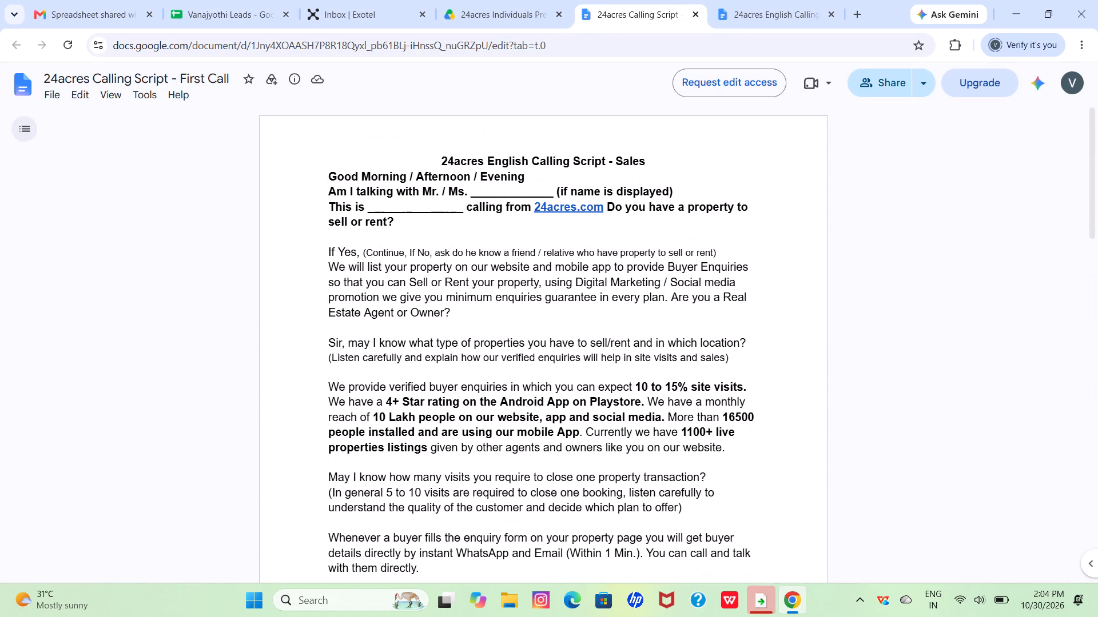
pyautogui.click(280, 0)
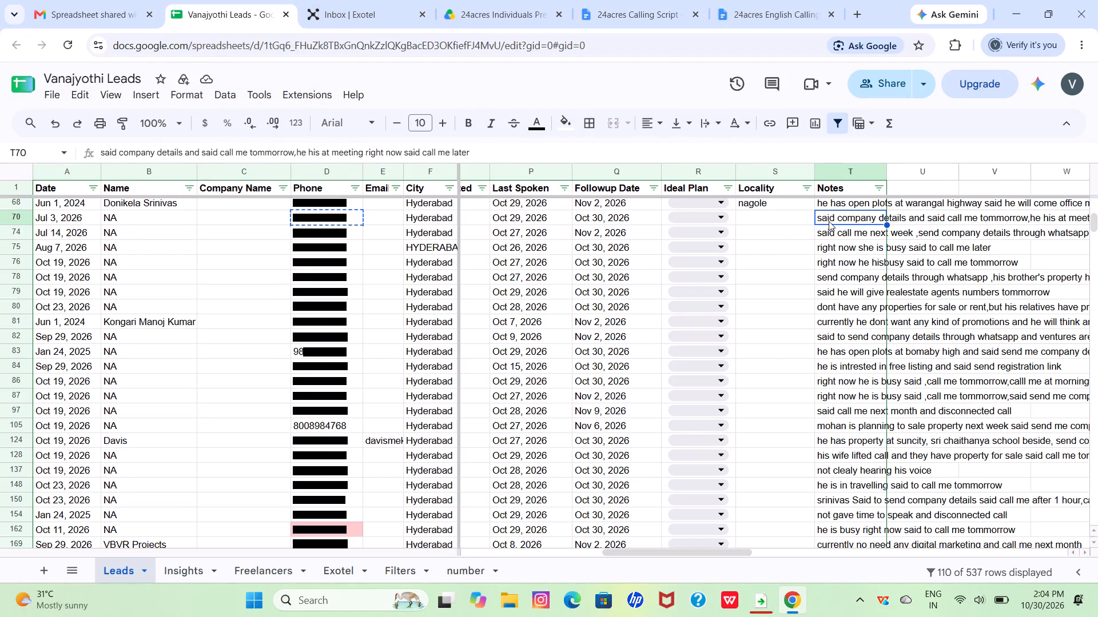
pyautogui.hscroll(-1, 829, 221)
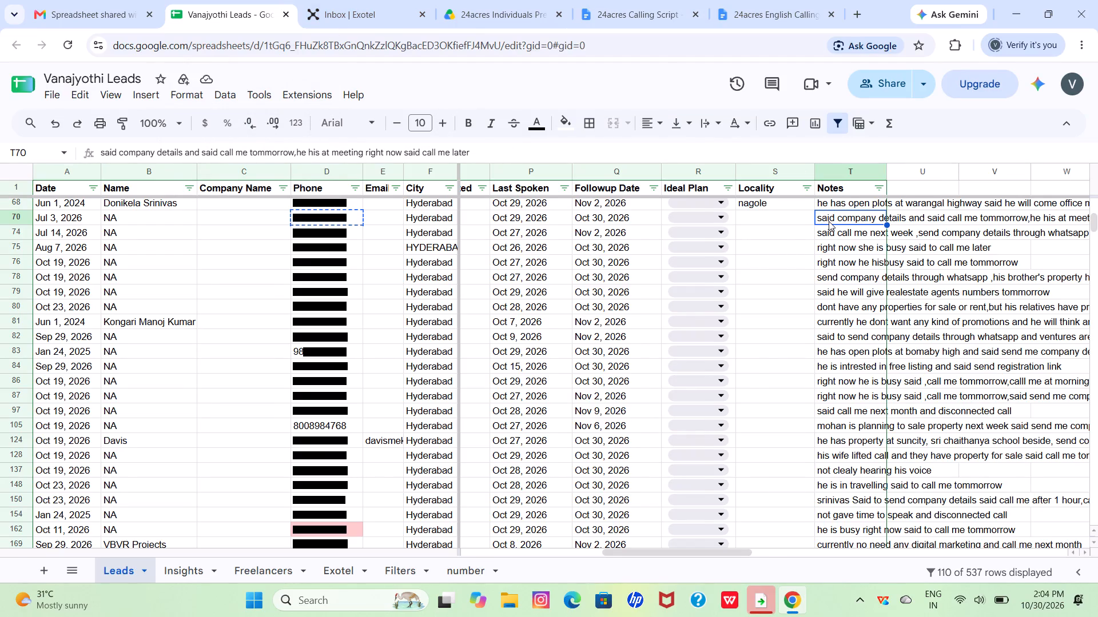
pyautogui.hscroll(-2, 829, 221)
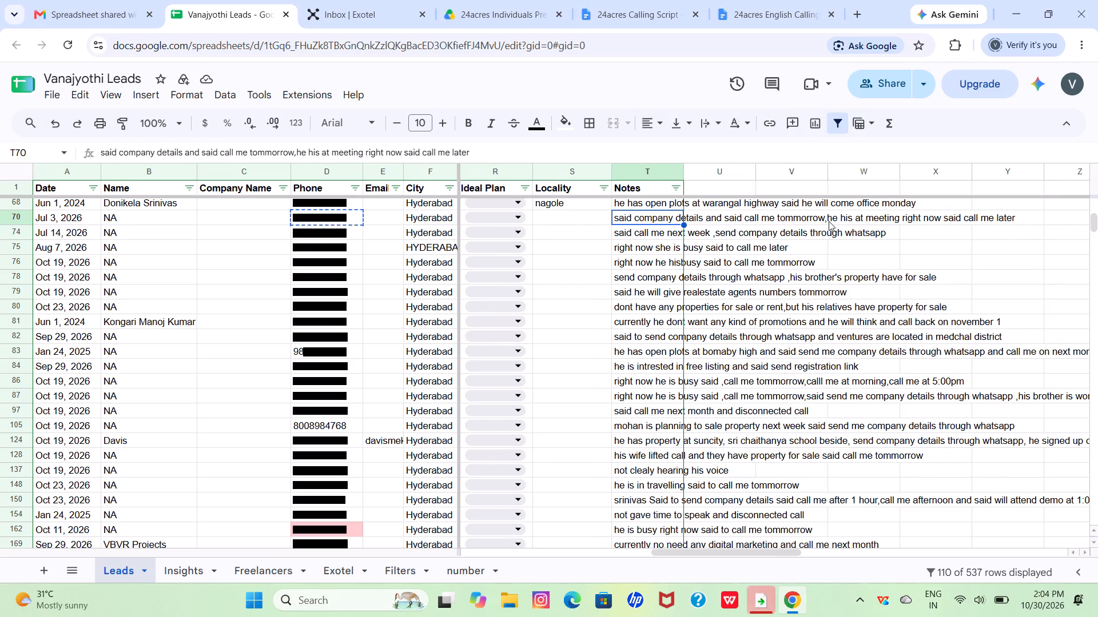
pyautogui.hscroll(4, 829, 221)
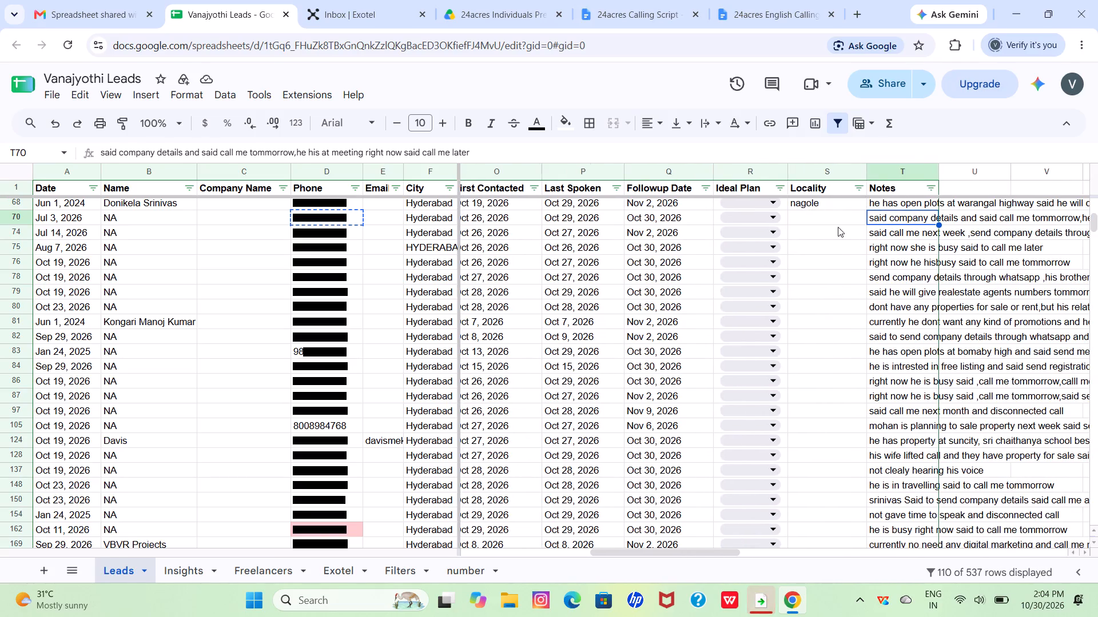
# Bring up the installed apps to open WhatsApp.
pyautogui.click(790, 602)
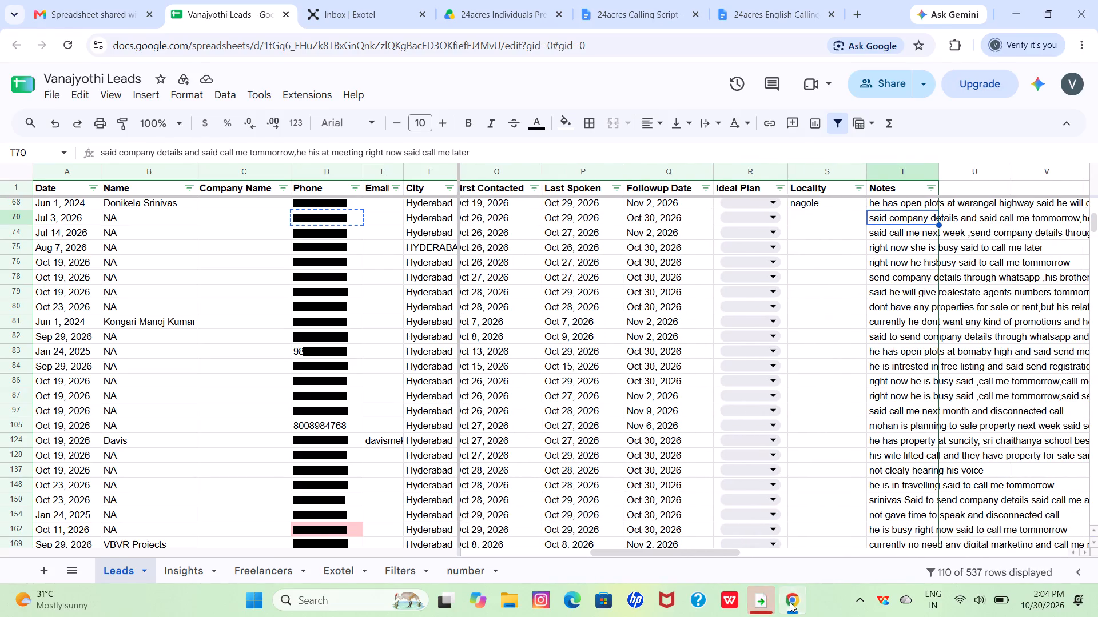
pyautogui.click(790, 602)
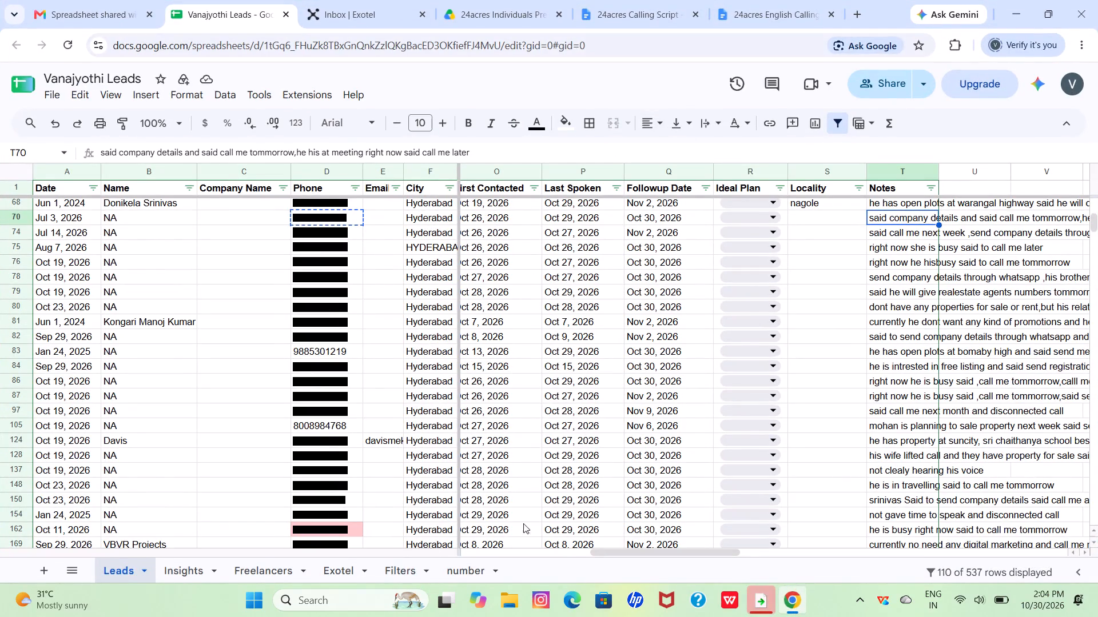
pyautogui.click(251, 604)
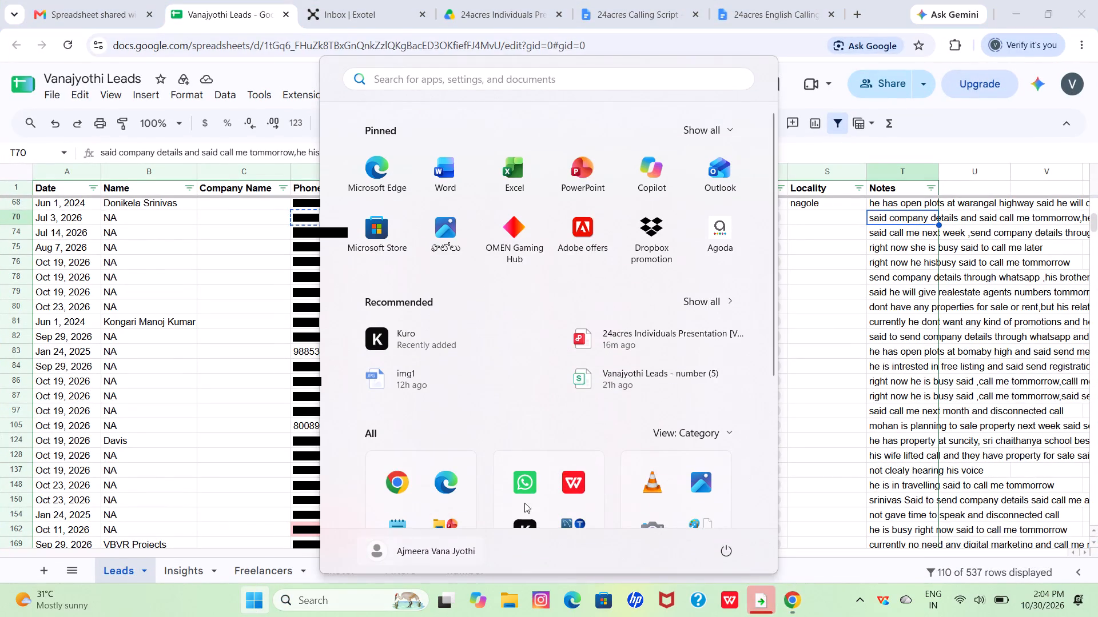
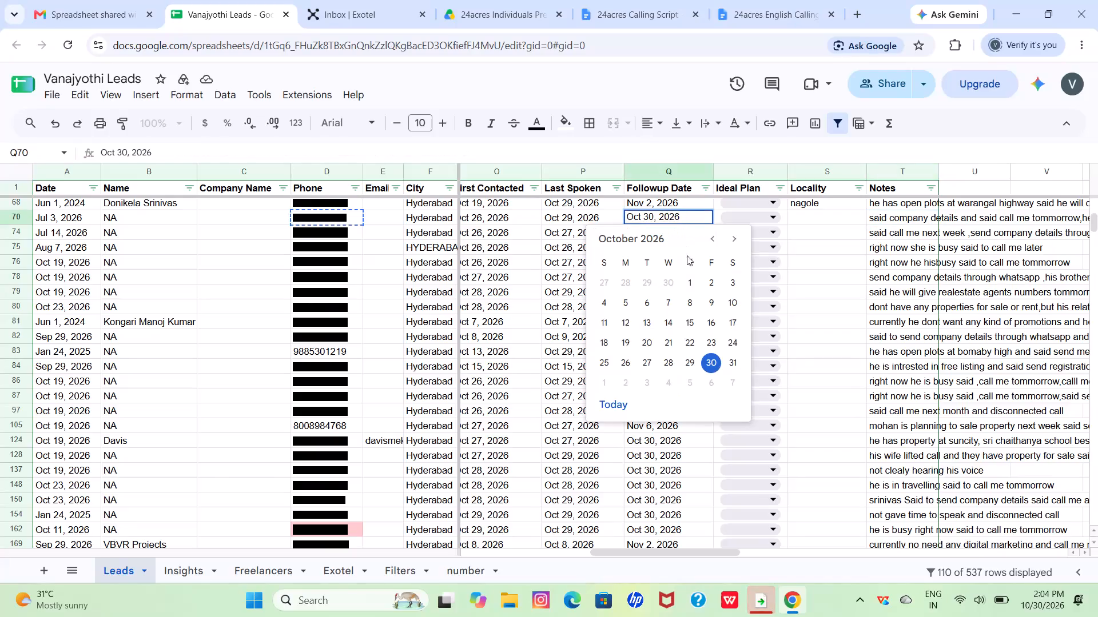
# Set the row 70 lead's follow-up date to Nov 2, 2026, and move to the row 75 lead's follow-up date.
pyautogui.click(619, 379)
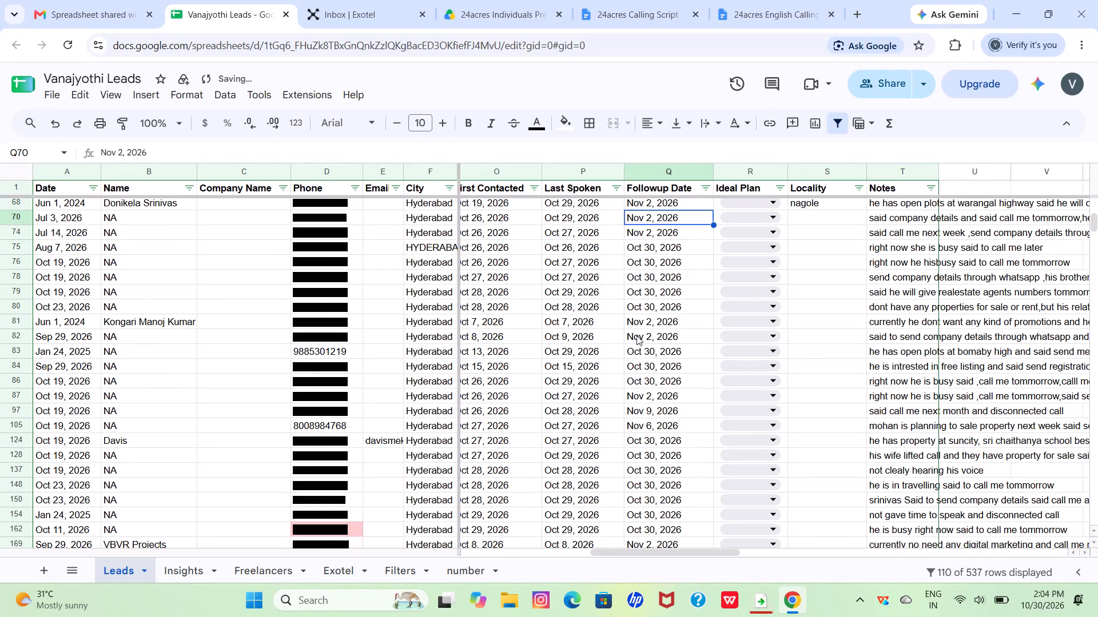
pyautogui.click(680, 248)
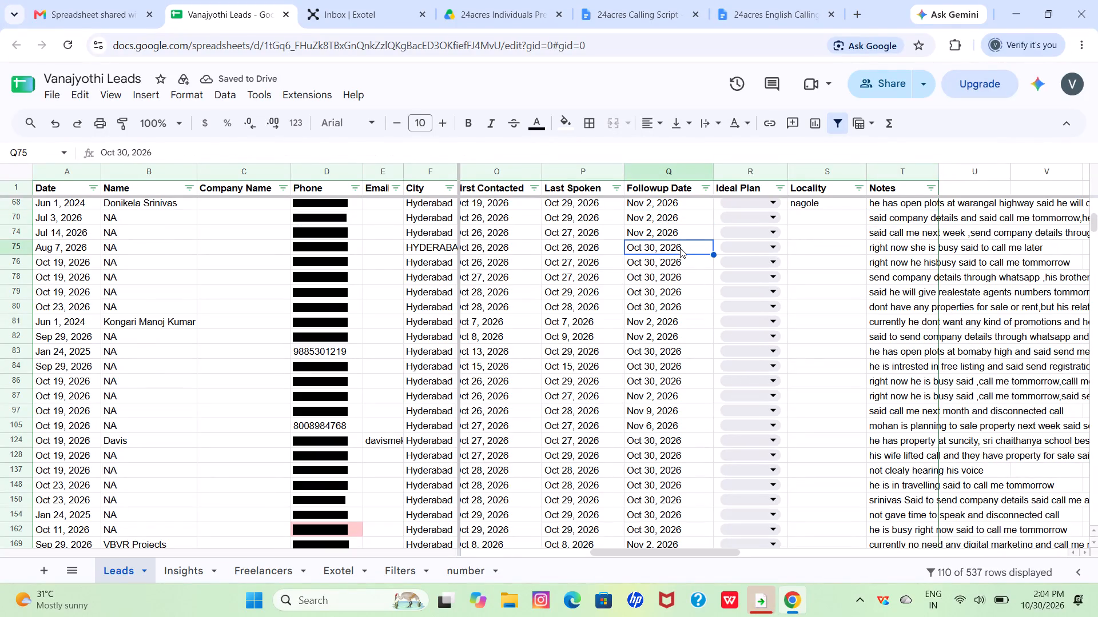
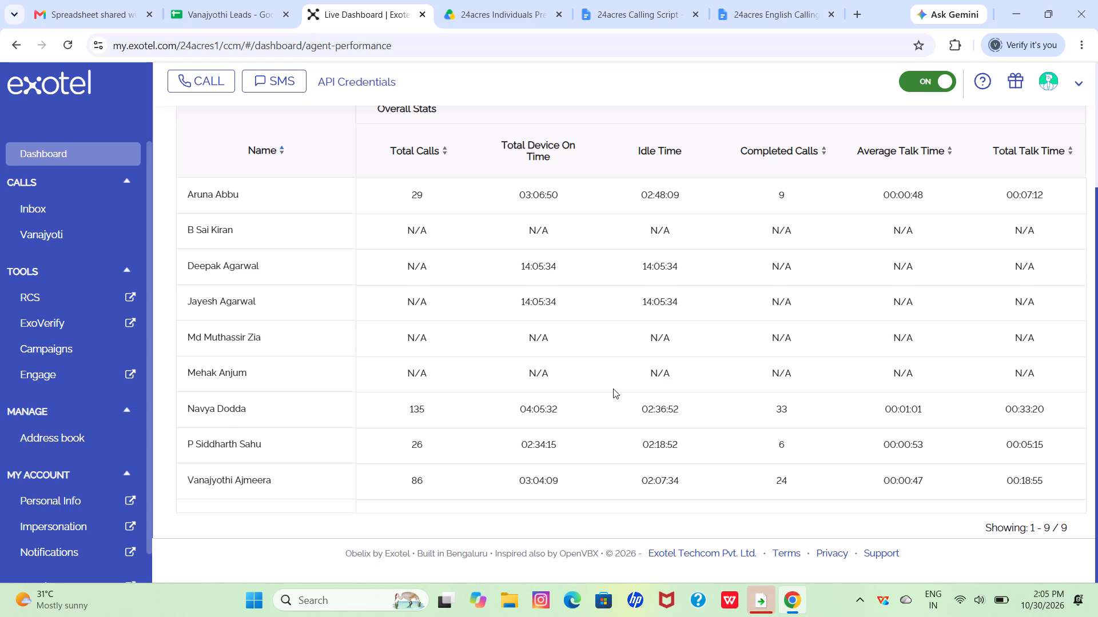
# Return to the Vanajyothi Leads sheet and examine the follow-up dates and notes of the remaining leads down to row 524.
pyautogui.scroll(2, 613, 388)
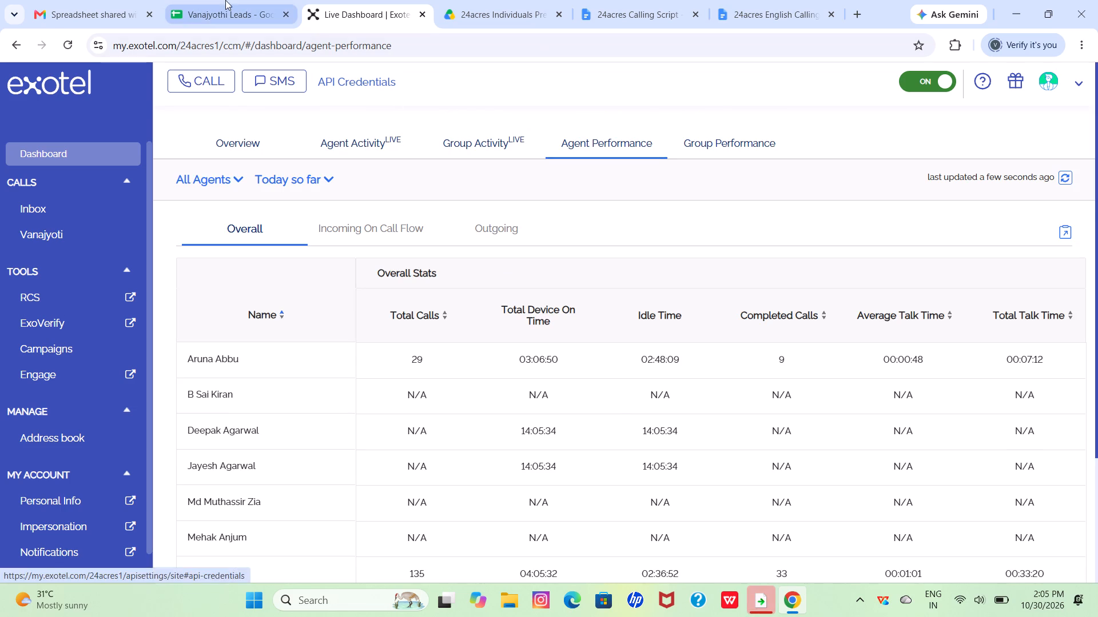
pyautogui.click(218, 0)
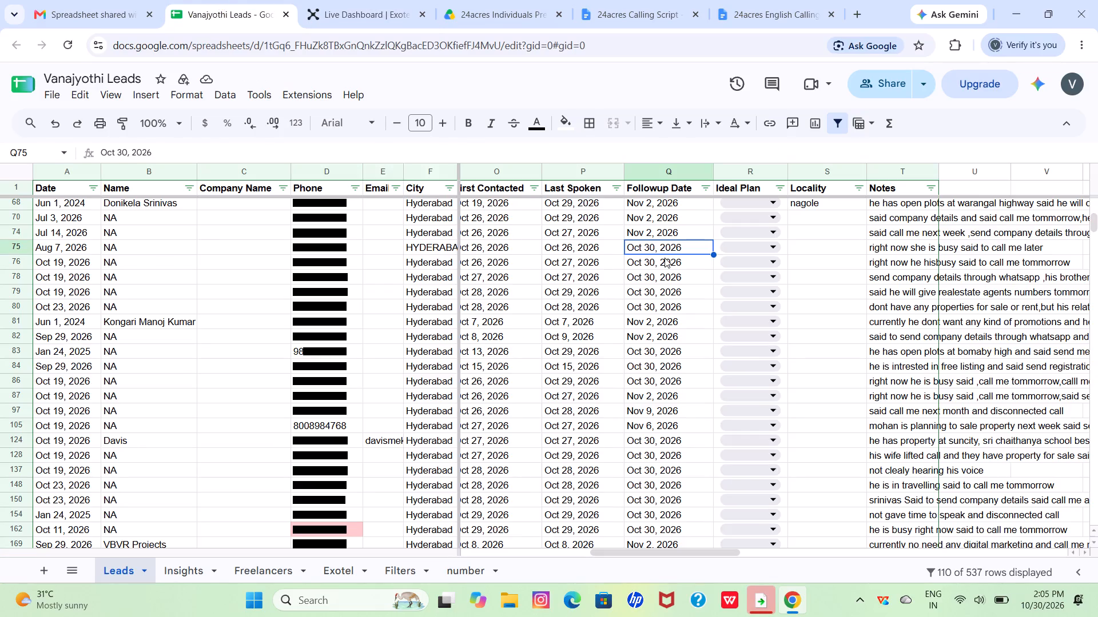
pyautogui.hscroll(-1, 665, 258)
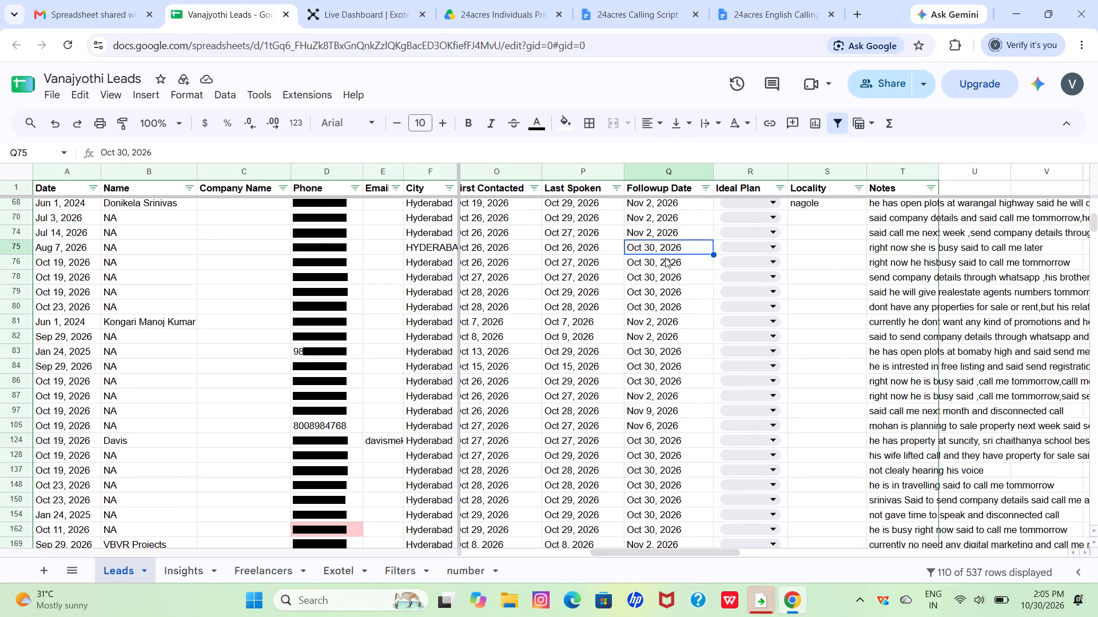
pyautogui.hscroll(-2, 665, 258)
pyautogui.hscroll(2, 665, 258)
pyautogui.scroll(-3, 665, 258)
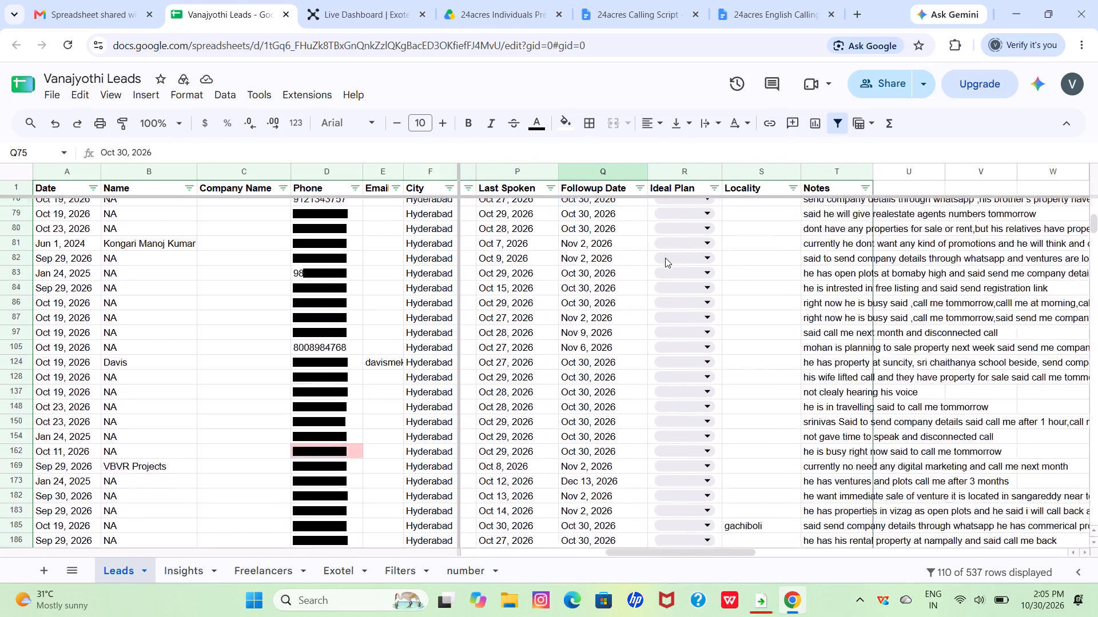
pyautogui.scroll(-4, 665, 258)
pyautogui.hscroll(-1, 665, 258)
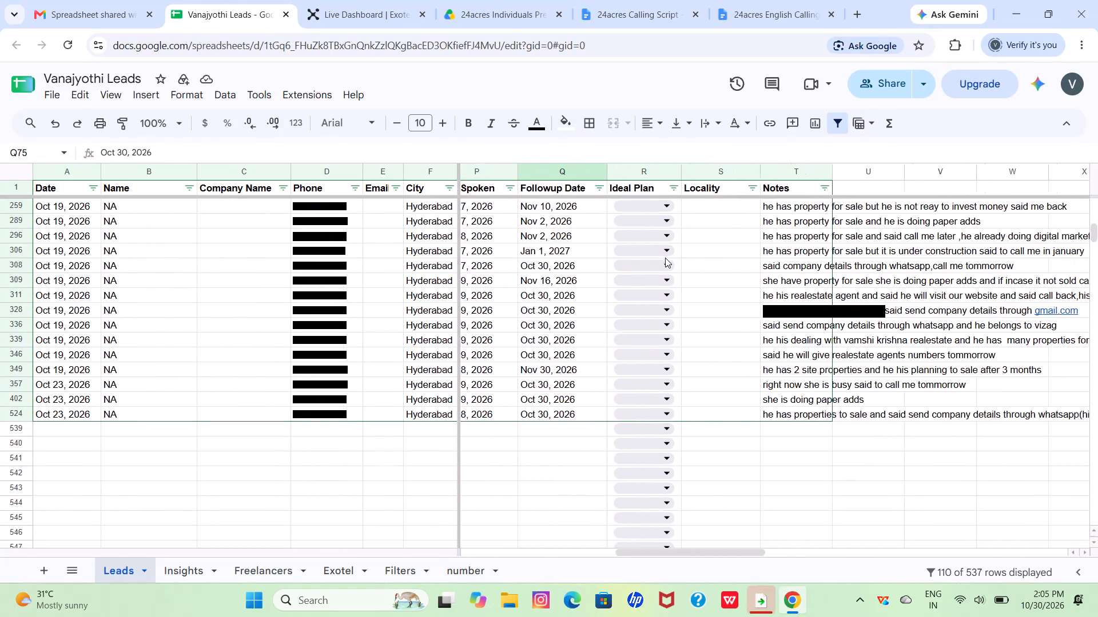
pyautogui.hscroll(-2, 665, 258)
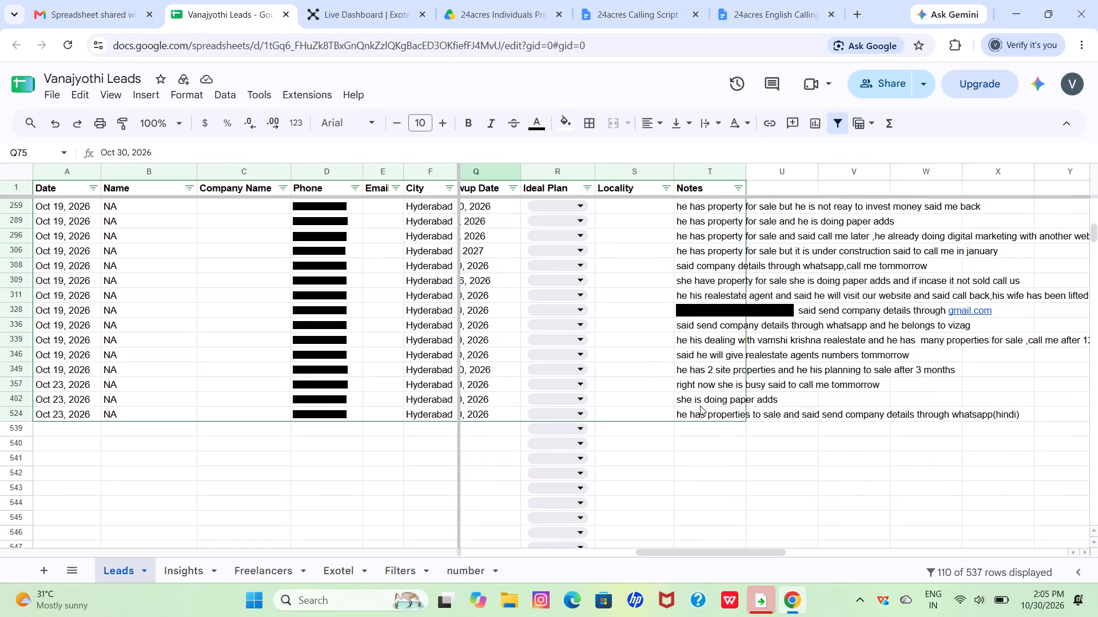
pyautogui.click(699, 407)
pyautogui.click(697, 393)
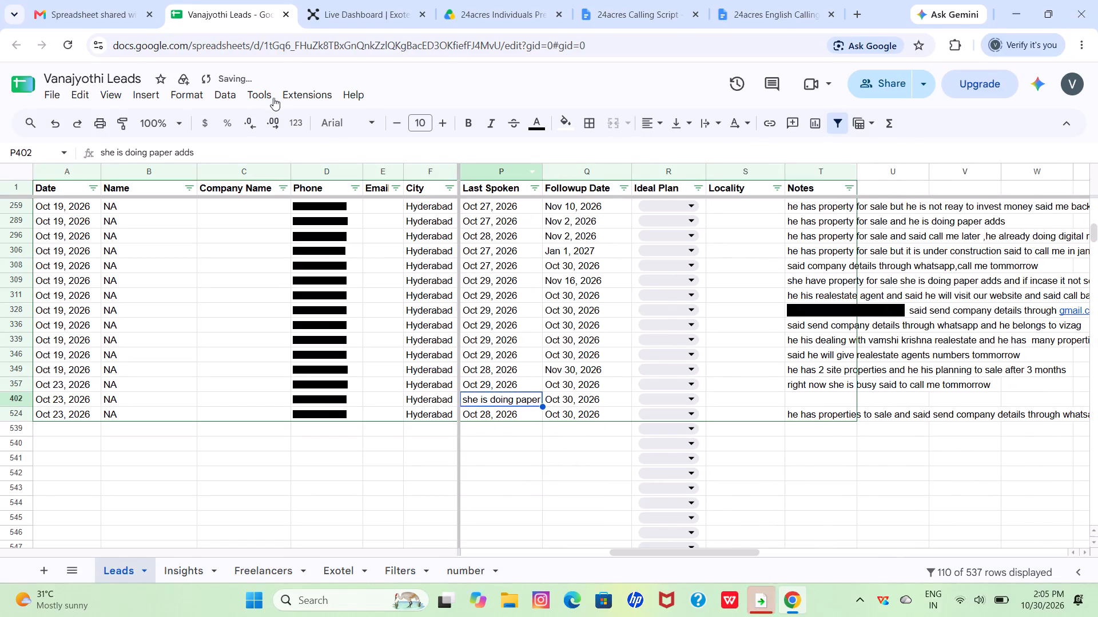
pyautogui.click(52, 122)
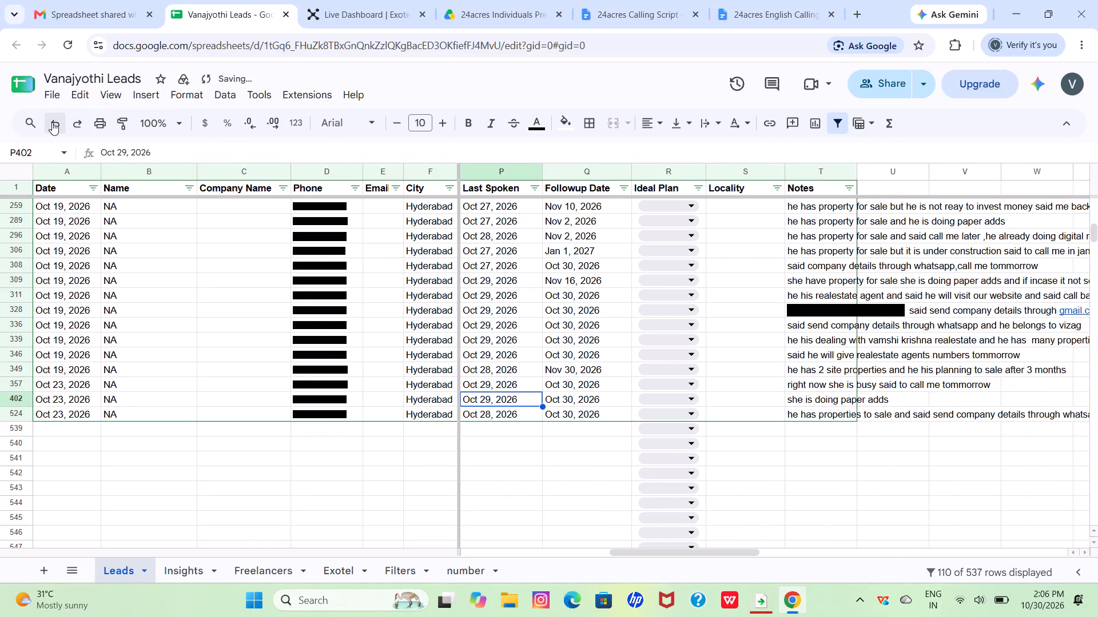
# Remove the current filter, create a new one, and filter the Status column to only Never Answered leads.
pyautogui.hscroll(6, 582, 351)
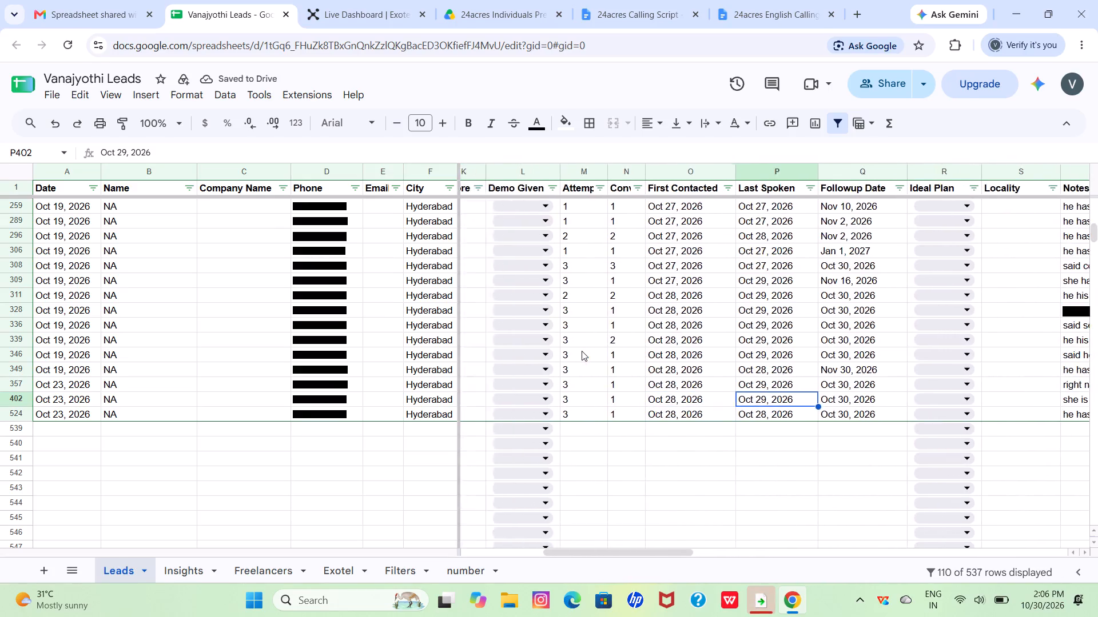
pyautogui.hscroll(3, 582, 351)
pyautogui.hscroll(-7, 582, 351)
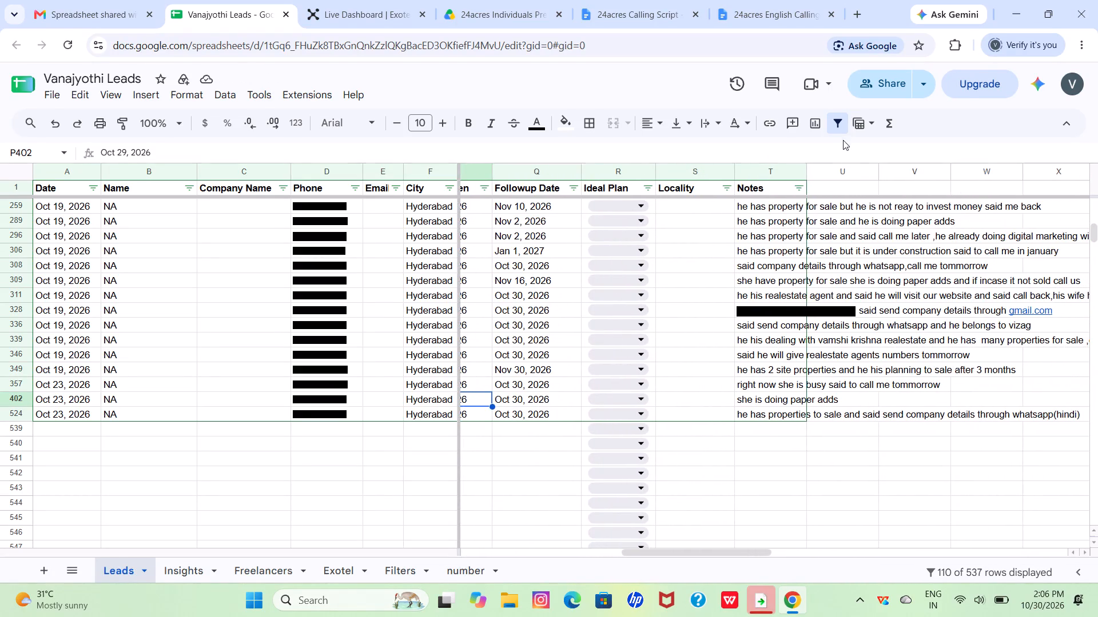
pyautogui.click(838, 124)
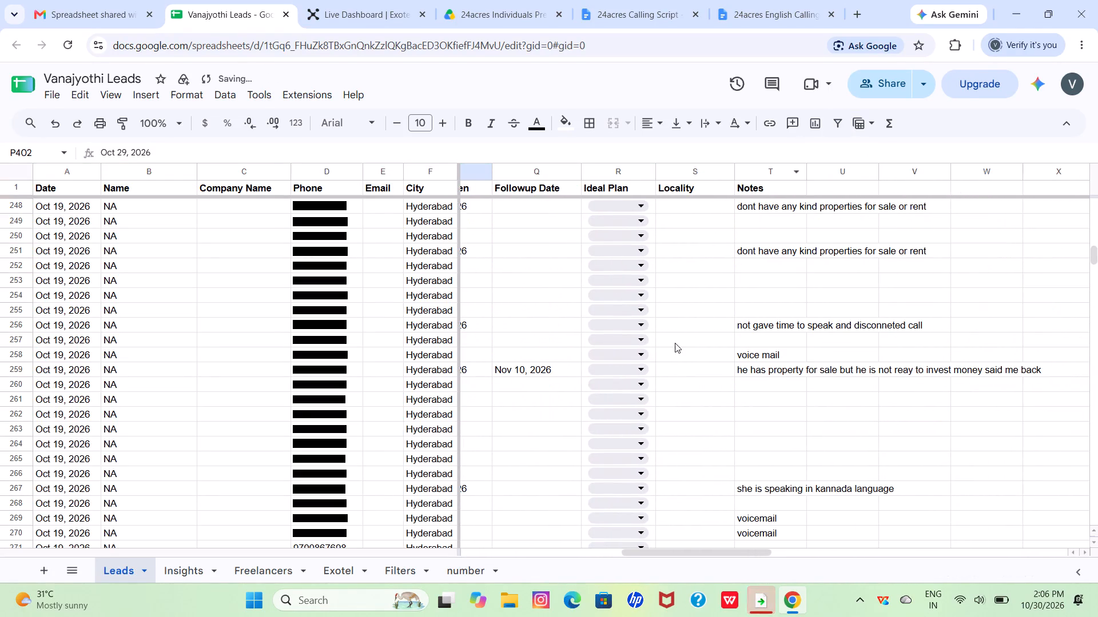
pyautogui.scroll(15, 675, 343)
pyautogui.scroll(10, 675, 343)
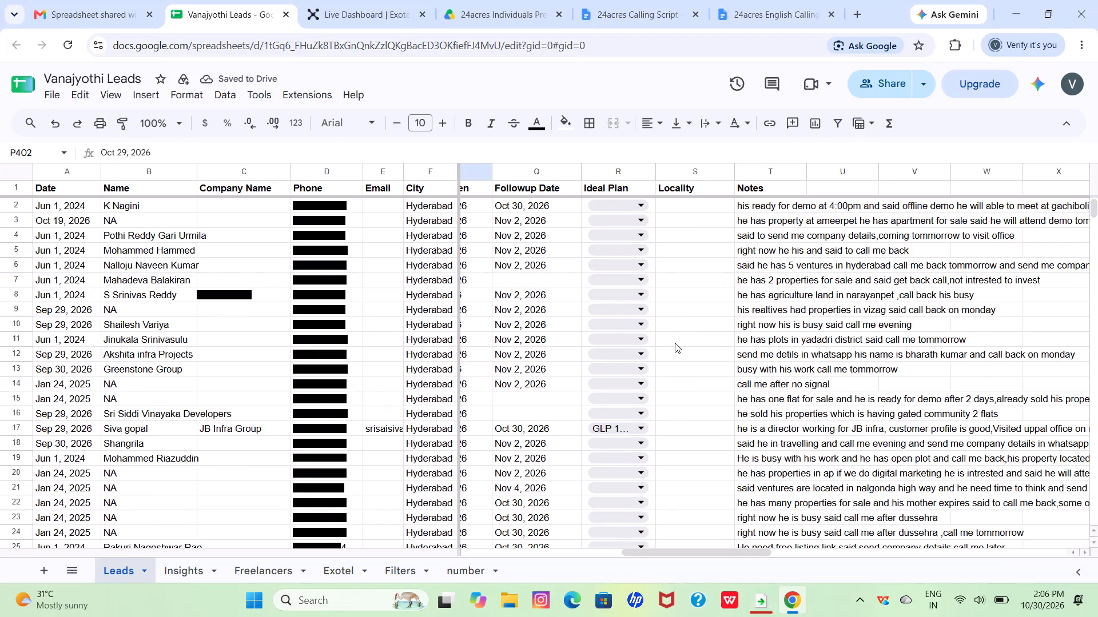
pyautogui.hscroll(7, 675, 343)
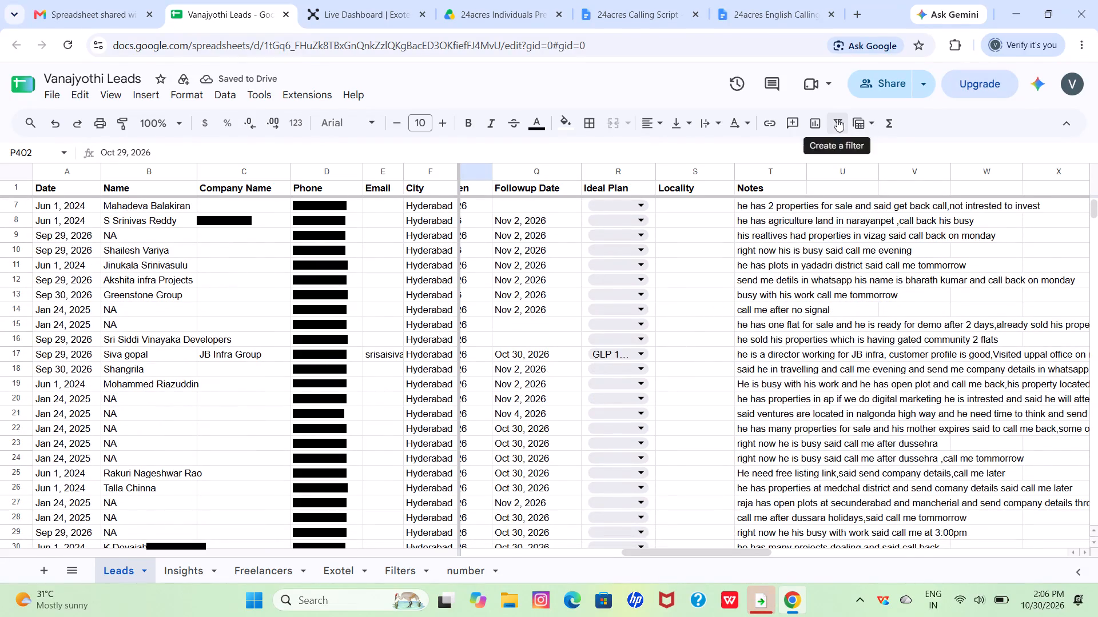
pyautogui.click(837, 119)
pyautogui.hscroll(9, 506, 236)
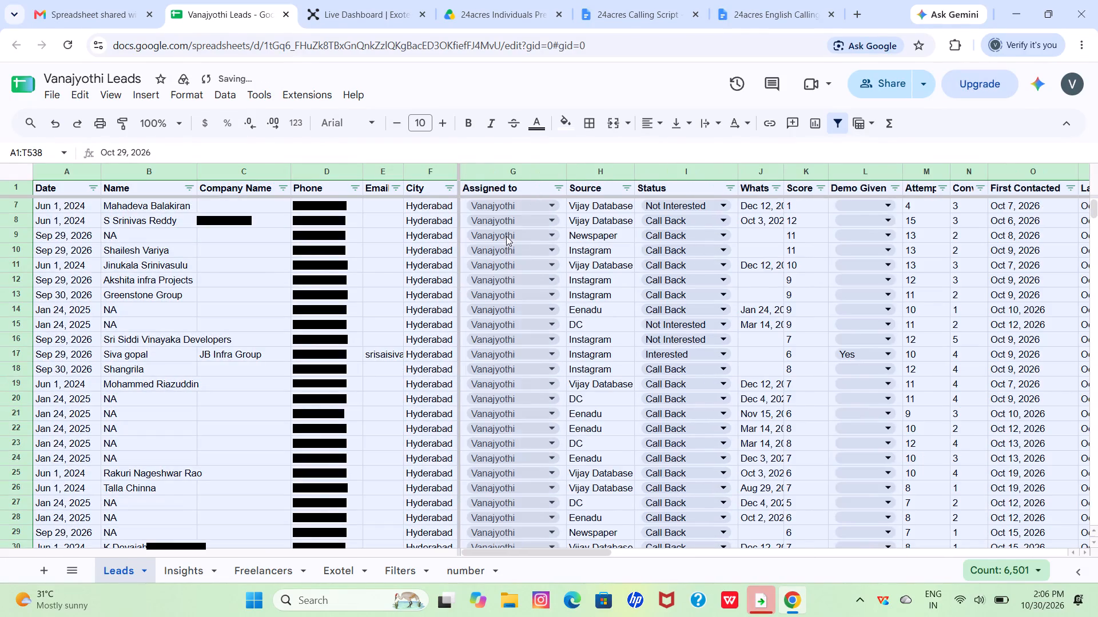
pyautogui.click(730, 189)
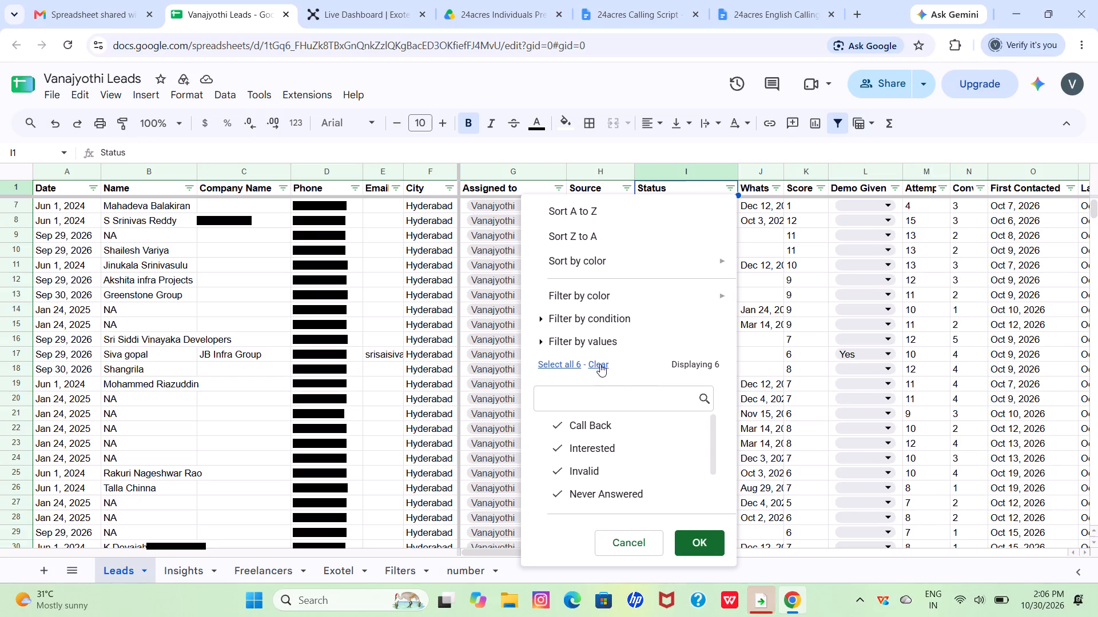
pyautogui.click(600, 364)
pyautogui.click(606, 495)
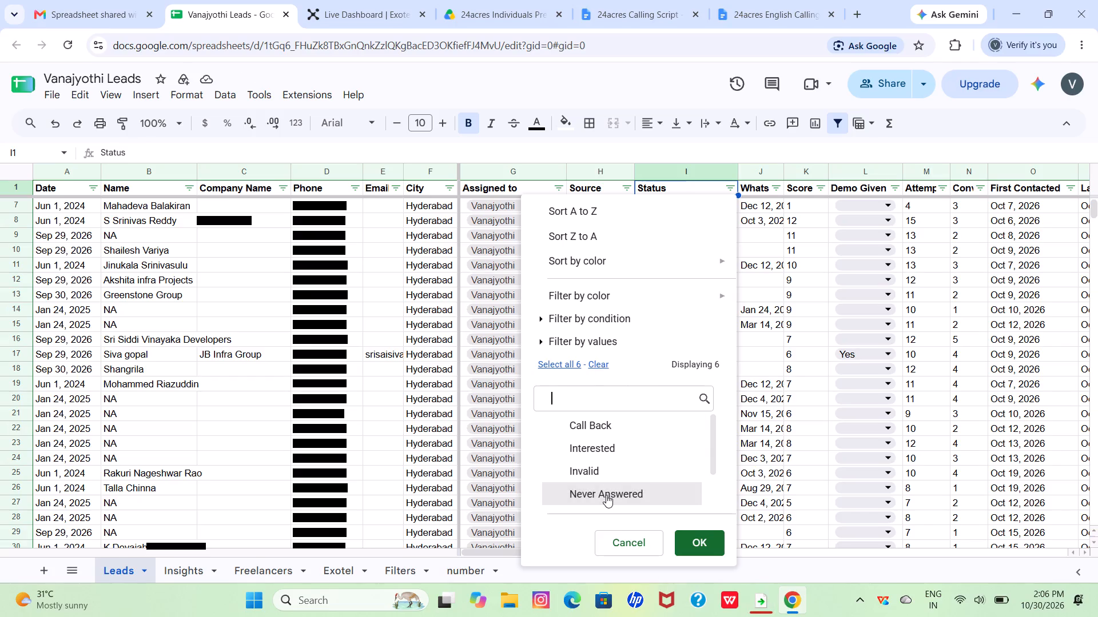
pyautogui.click(710, 539)
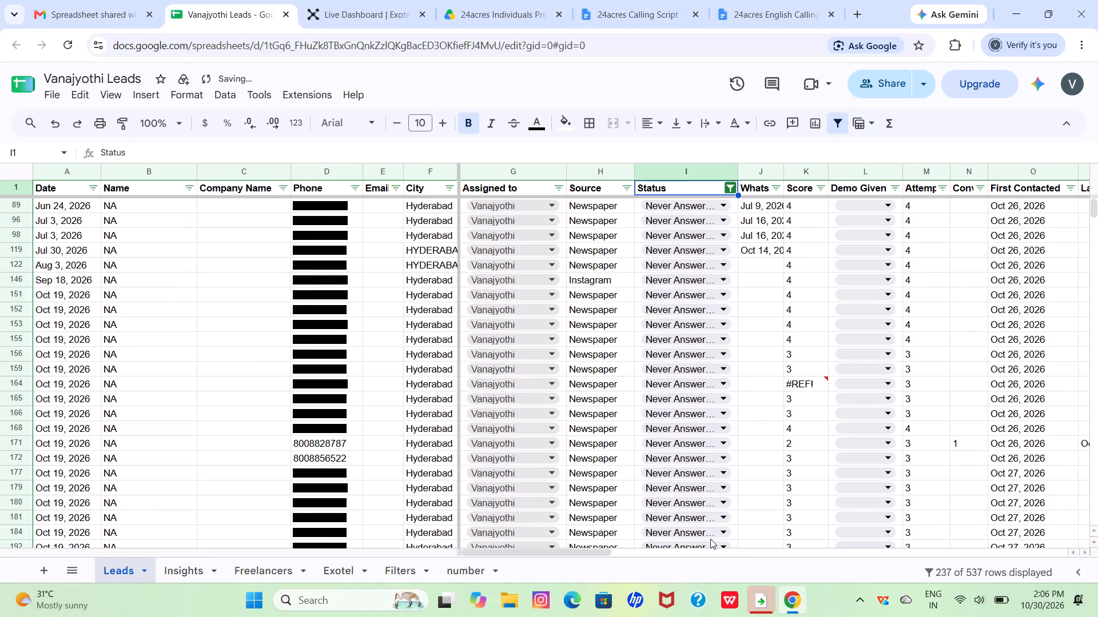
# Look through the Never Answered leads and change the row 171 lead's status to Not Interested.
pyautogui.scroll(-5, 710, 539)
pyautogui.hscroll(-7, 710, 539)
pyautogui.scroll(-3, 710, 539)
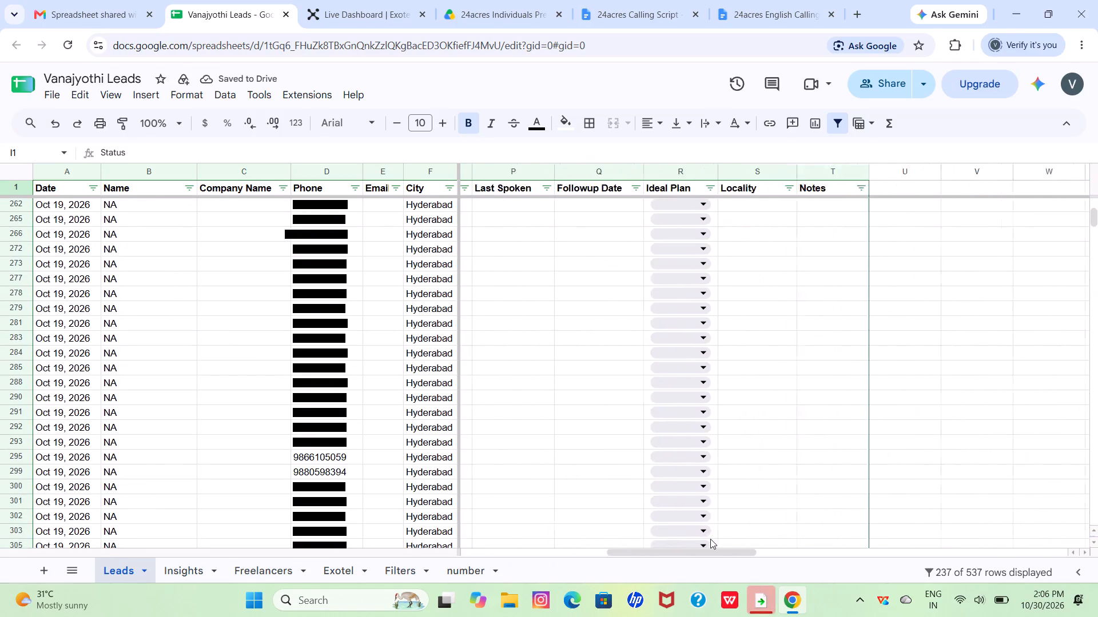
pyautogui.scroll(-12, 710, 539)
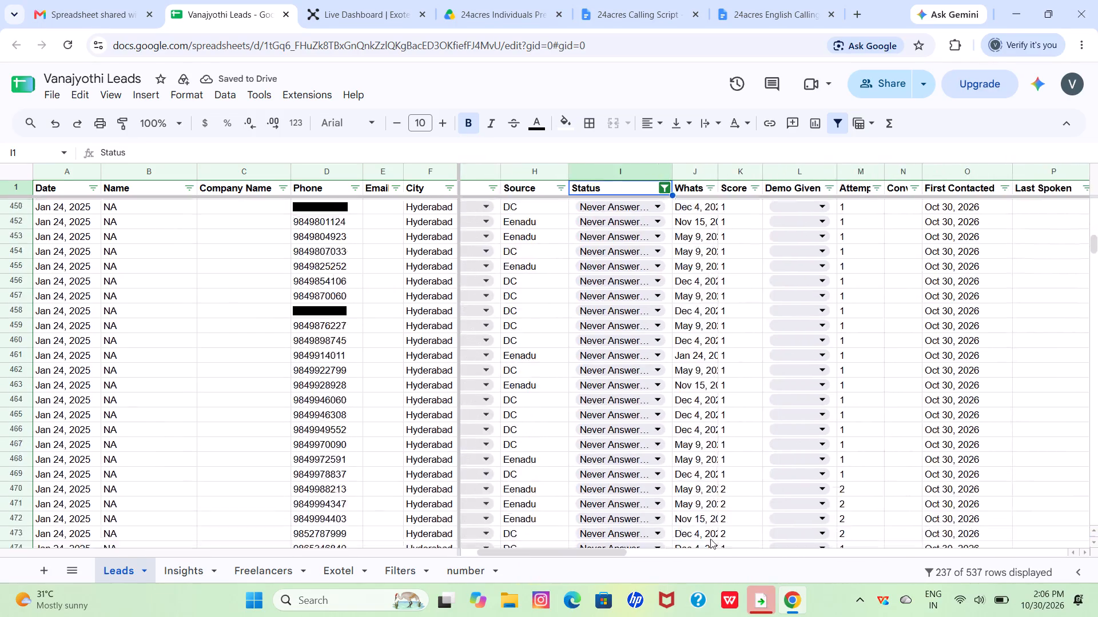
pyautogui.scroll(-4, 710, 539)
pyautogui.scroll(15, 710, 539)
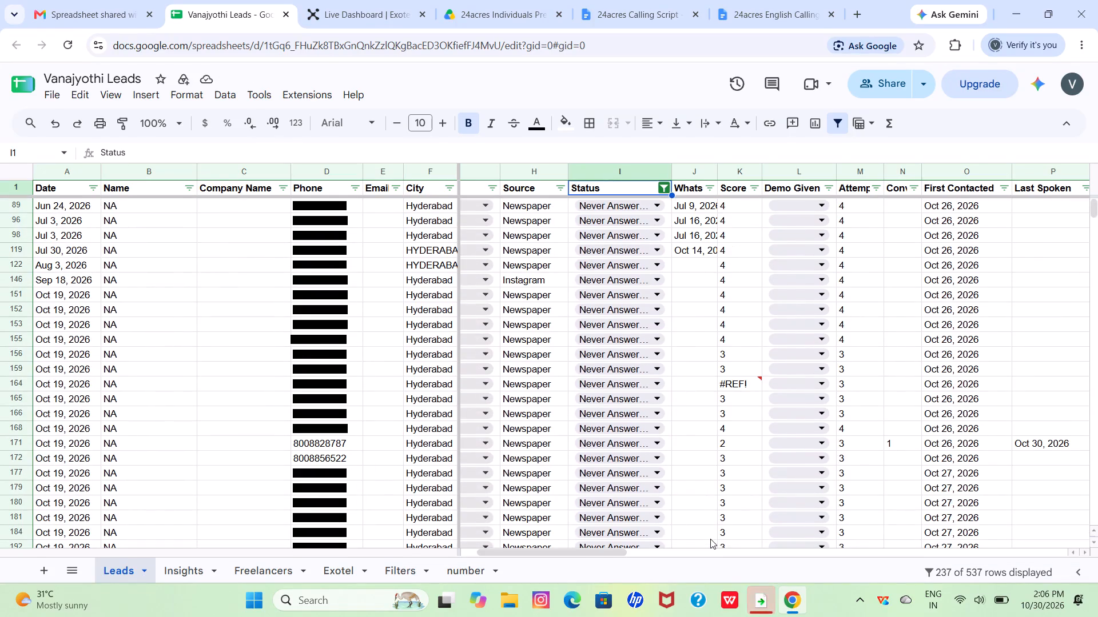
pyautogui.hscroll(-5, 710, 539)
pyautogui.scroll(9, 710, 539)
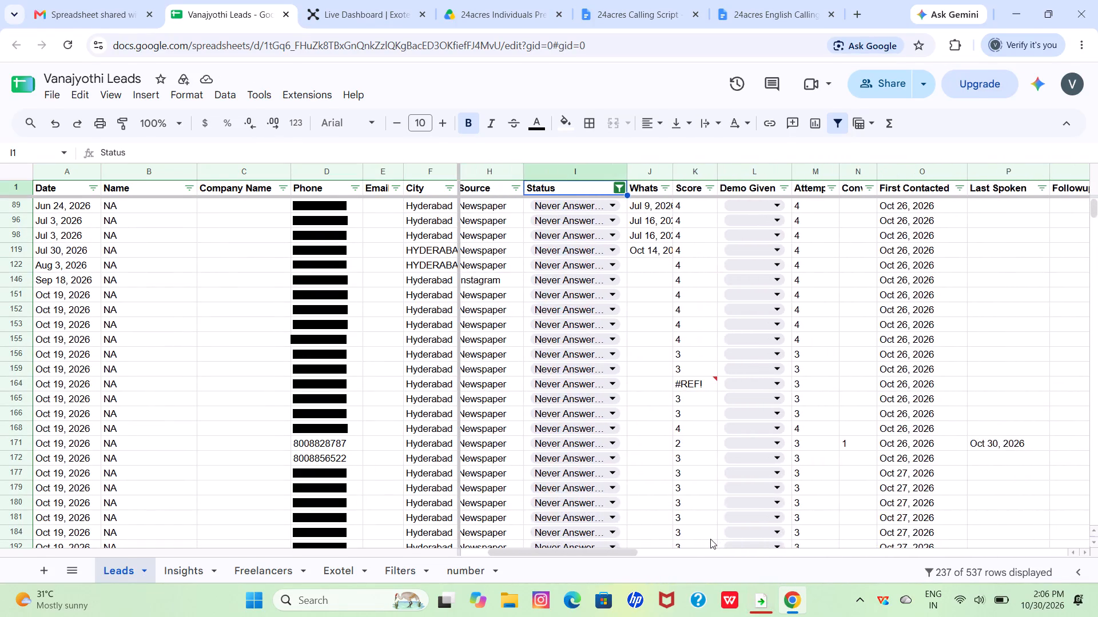
pyautogui.scroll(1, 710, 539)
pyautogui.hscroll(4, 710, 539)
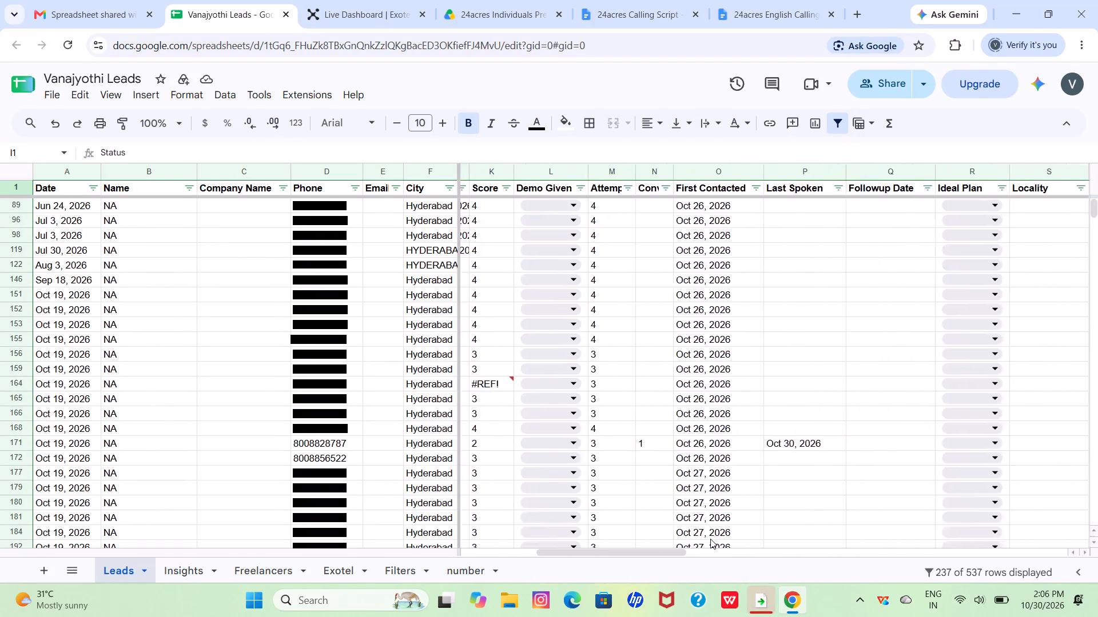
pyautogui.hscroll(2, 710, 539)
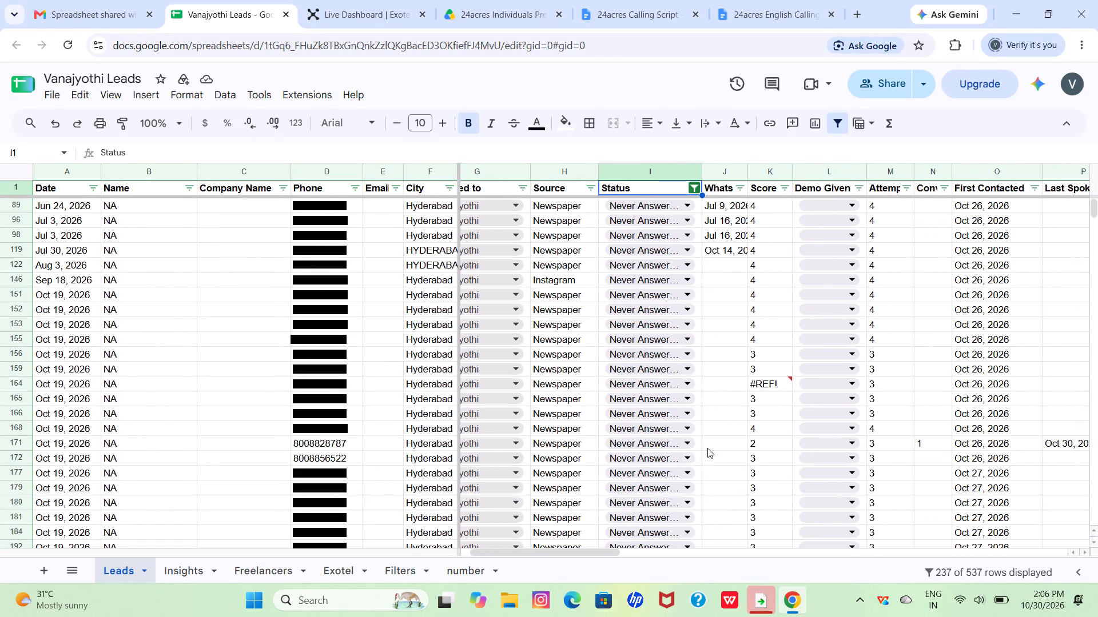
pyautogui.click(679, 447)
pyautogui.click(638, 535)
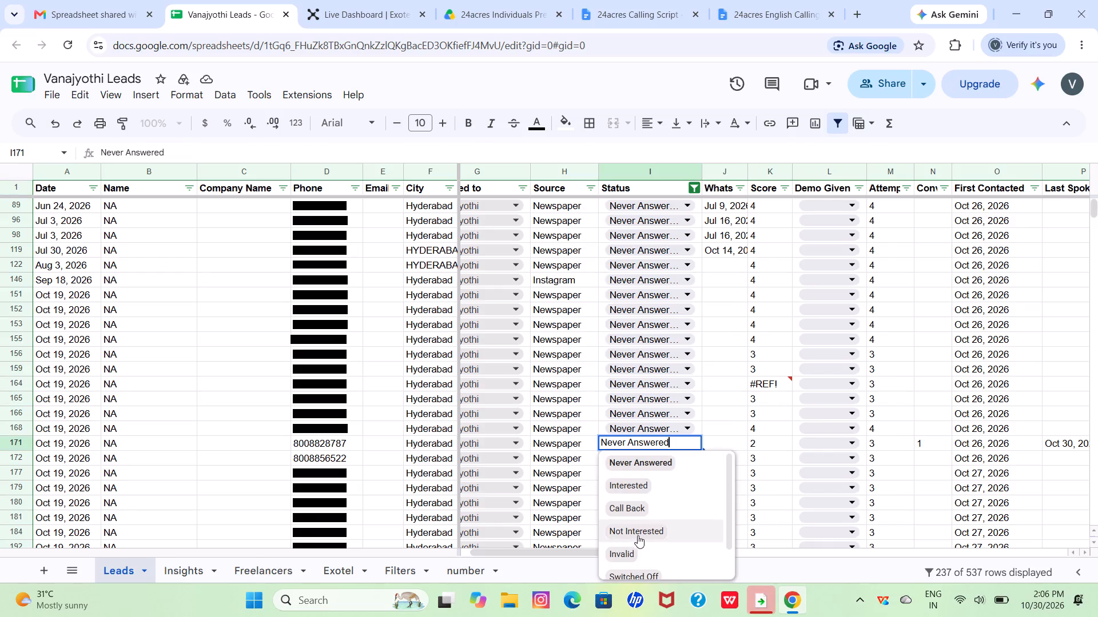
# Recreate the sheet filter and filter the Status column to only Call Back leads.
pyautogui.hscroll(-5, 638, 535)
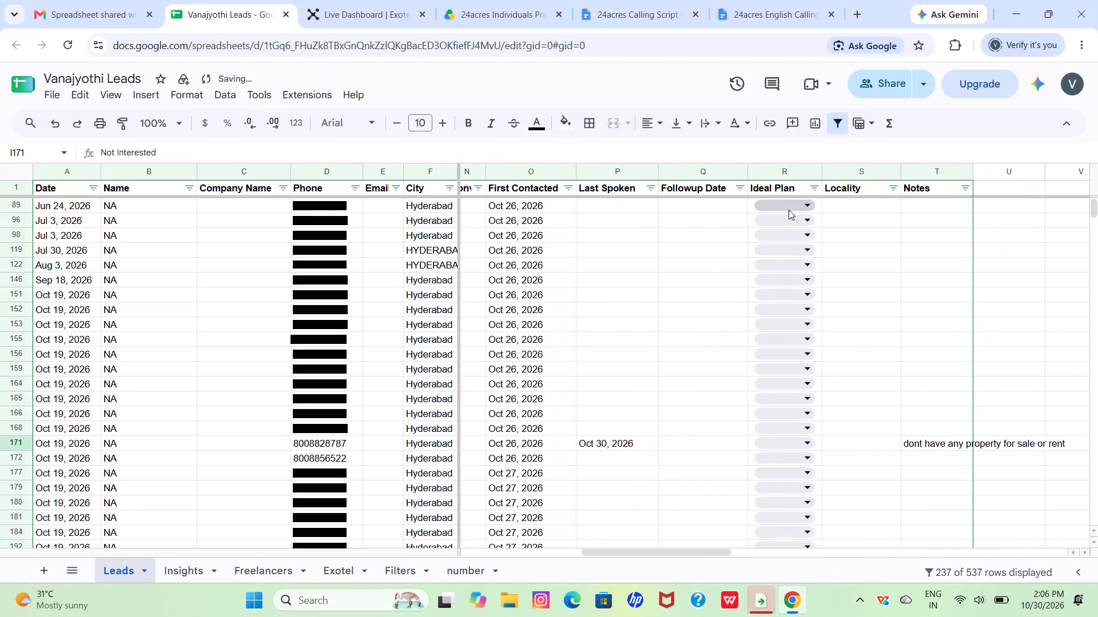
pyautogui.click(836, 115)
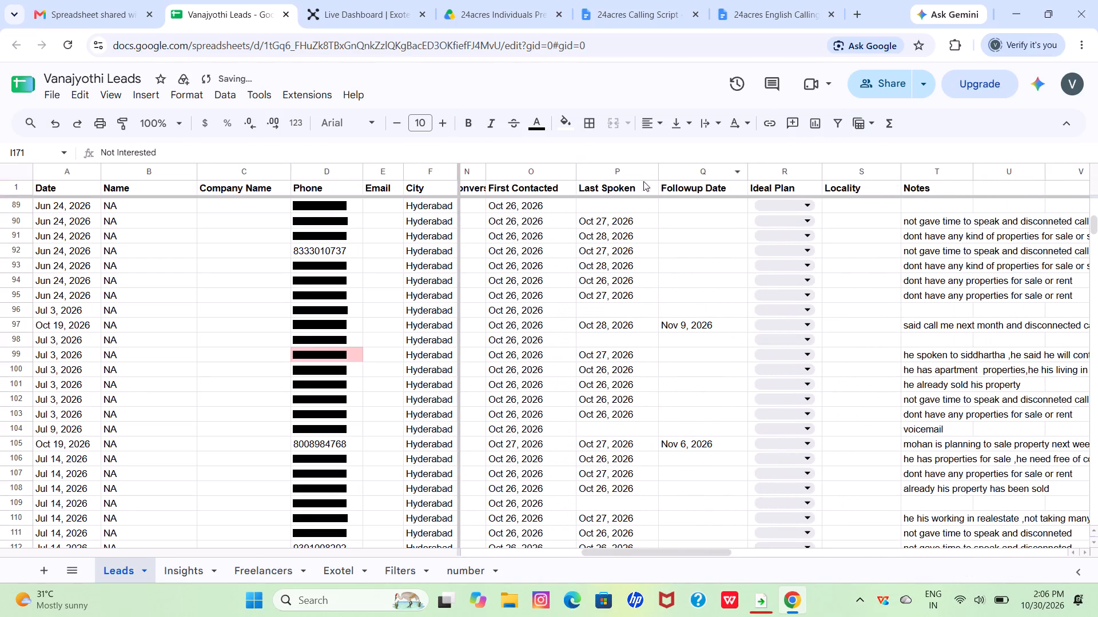
pyautogui.hscroll(5, 570, 198)
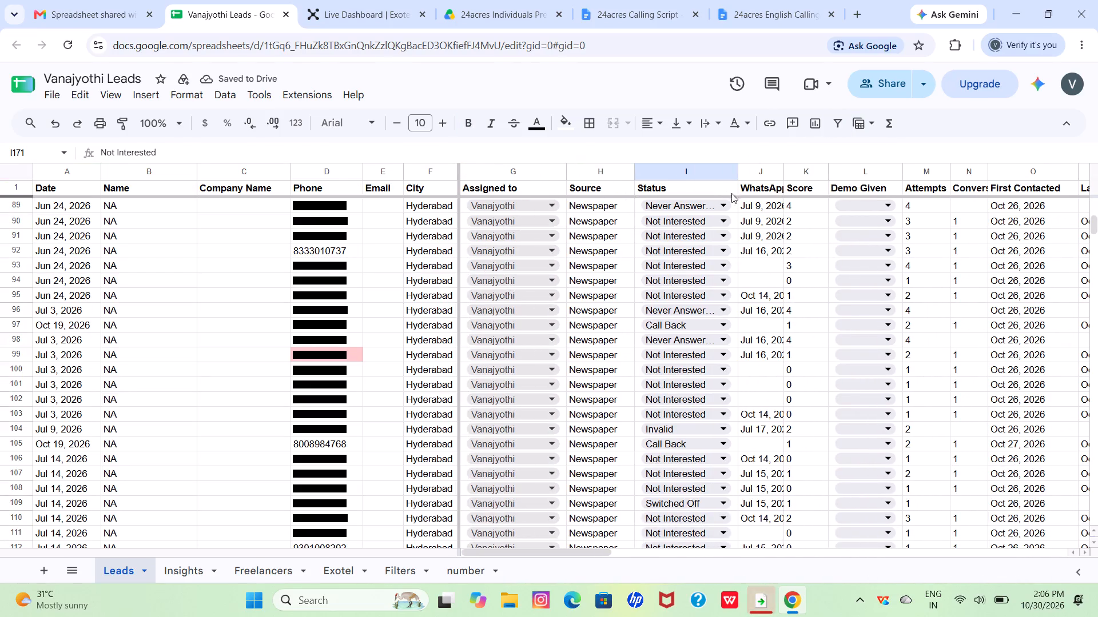
pyautogui.click(836, 124)
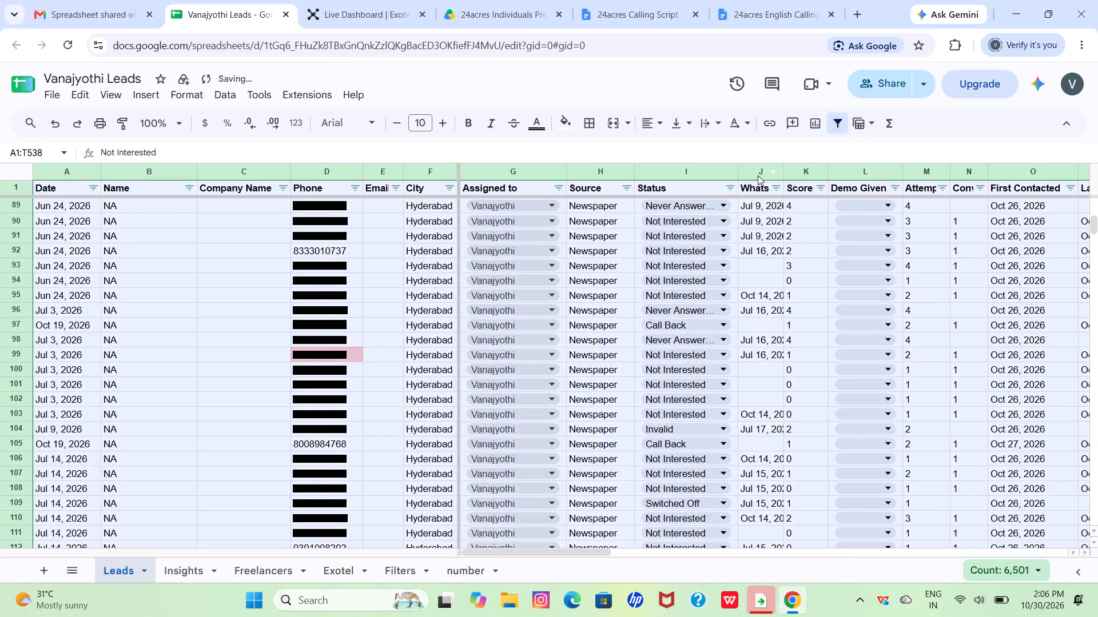
pyautogui.click(730, 191)
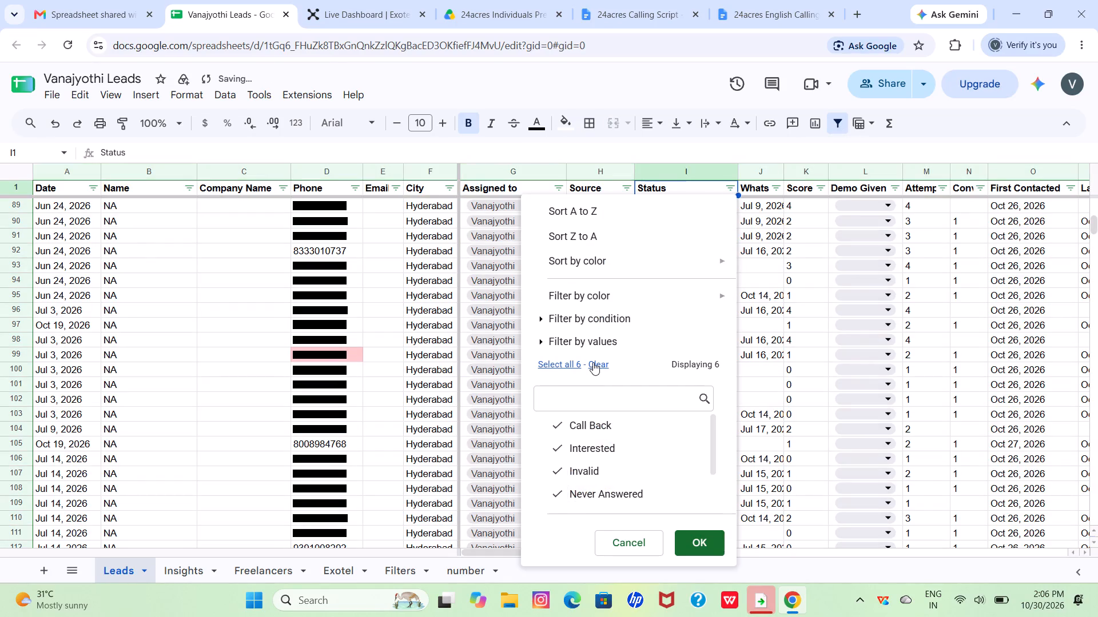
pyautogui.click(594, 362)
pyautogui.click(603, 427)
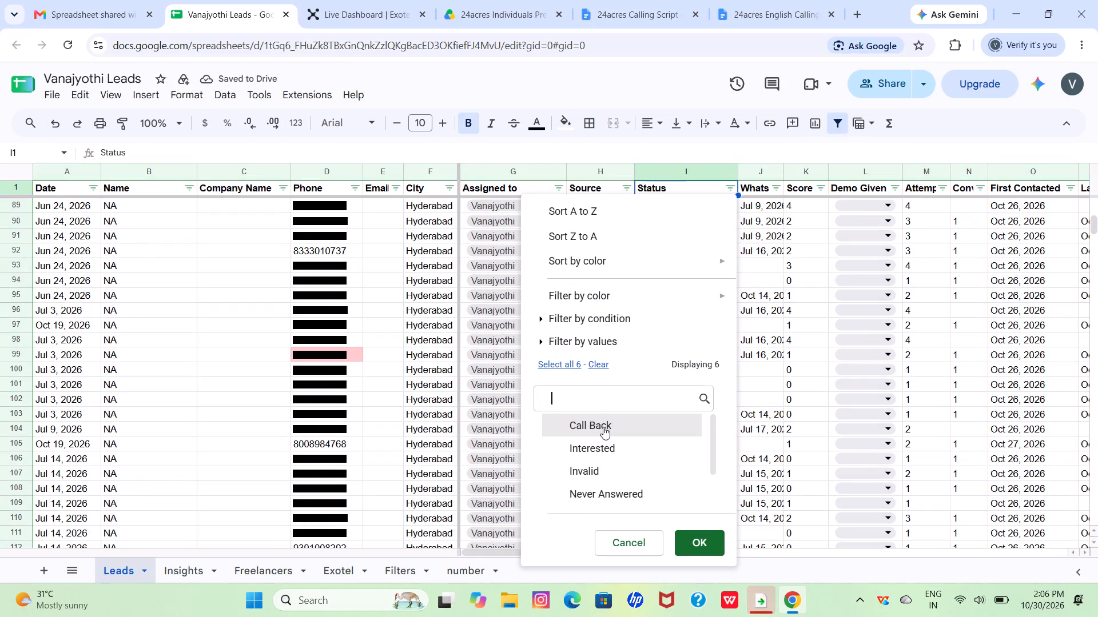
pyautogui.click(700, 530)
# Examine the follow-up dates and notes of the Call Back leads, from row 524 back up to about row 186.
pyautogui.scroll(-5, 700, 530)
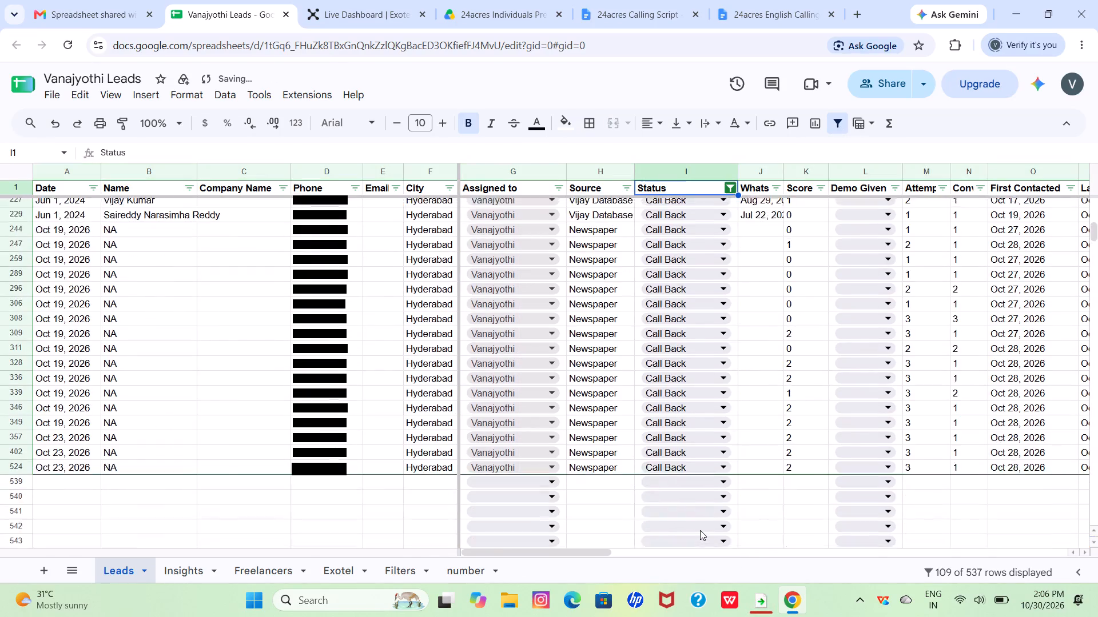
pyautogui.hscroll(-4, 700, 530)
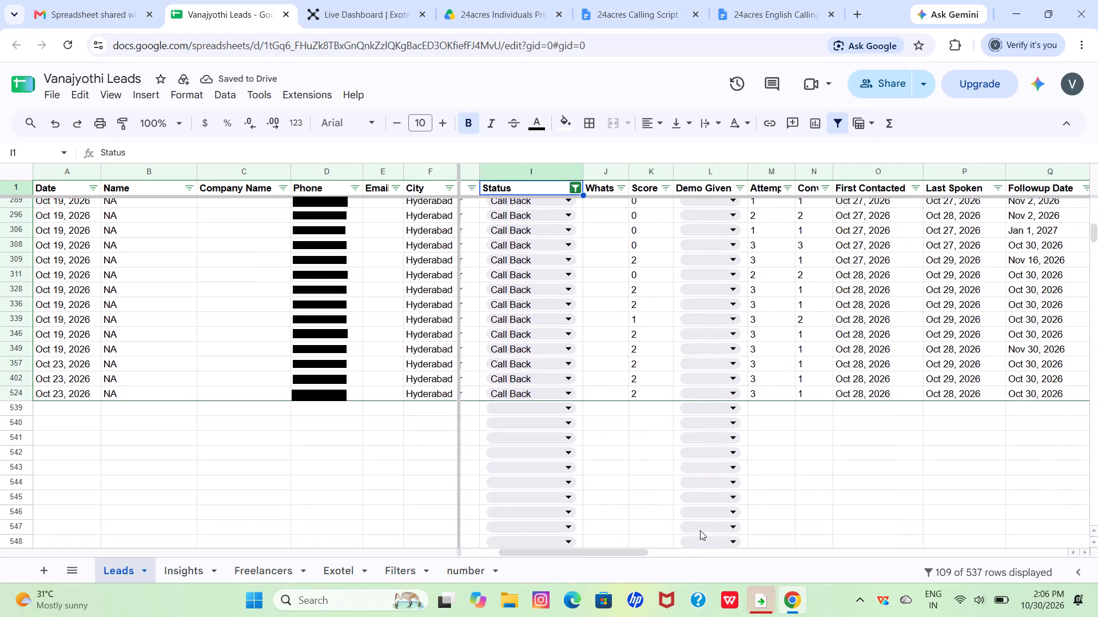
pyautogui.hscroll(-3, 700, 530)
pyautogui.hscroll(1, 700, 530)
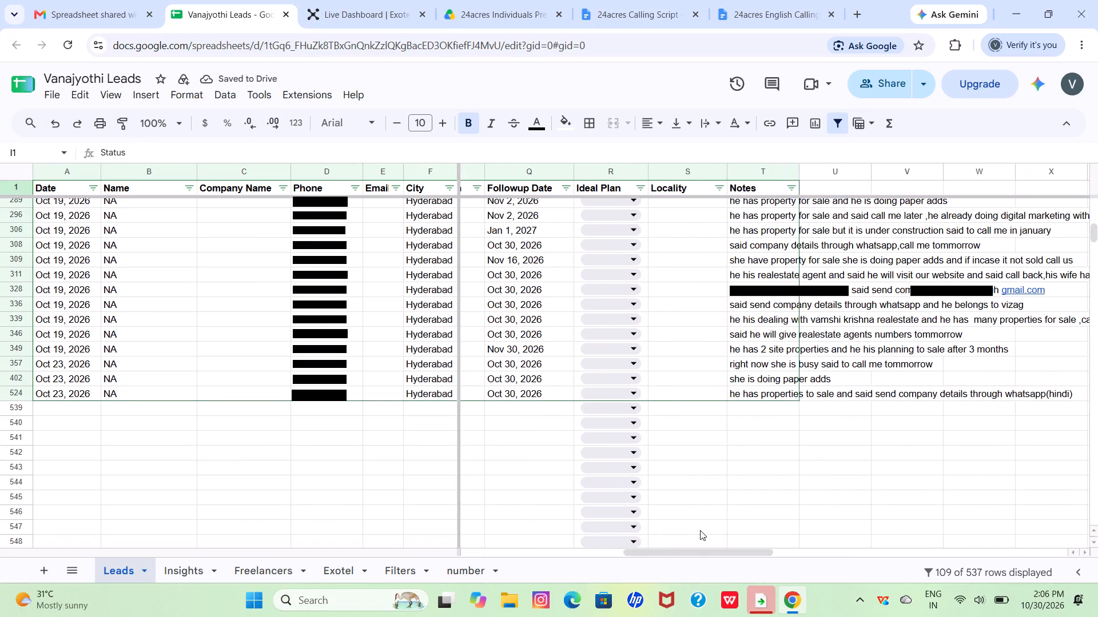
pyautogui.hscroll(1, 700, 530)
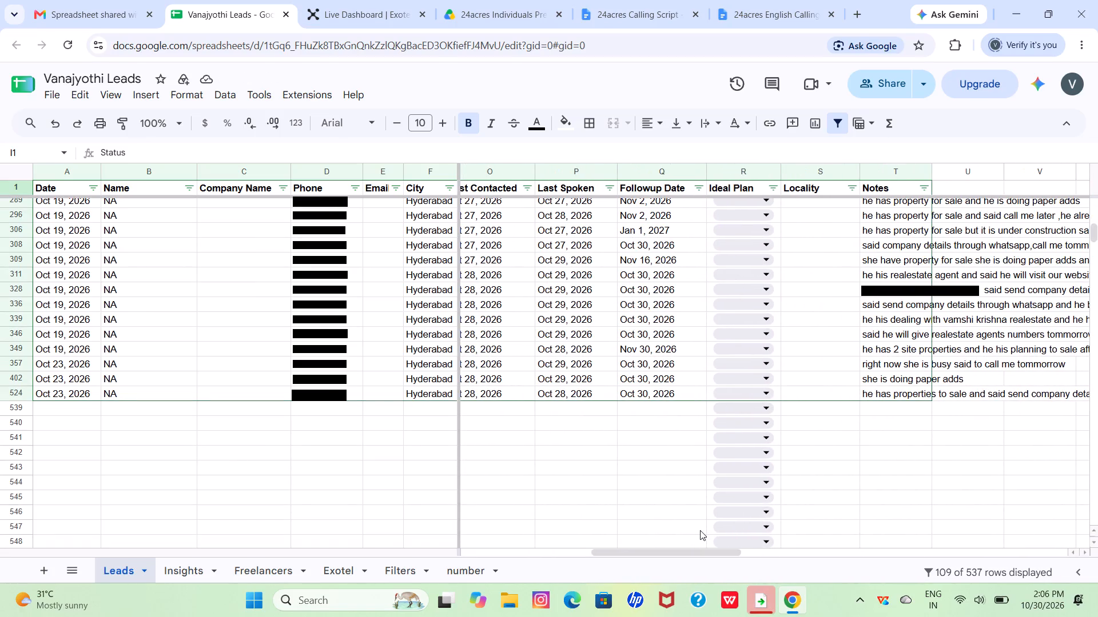
pyautogui.hscroll(1, 700, 530)
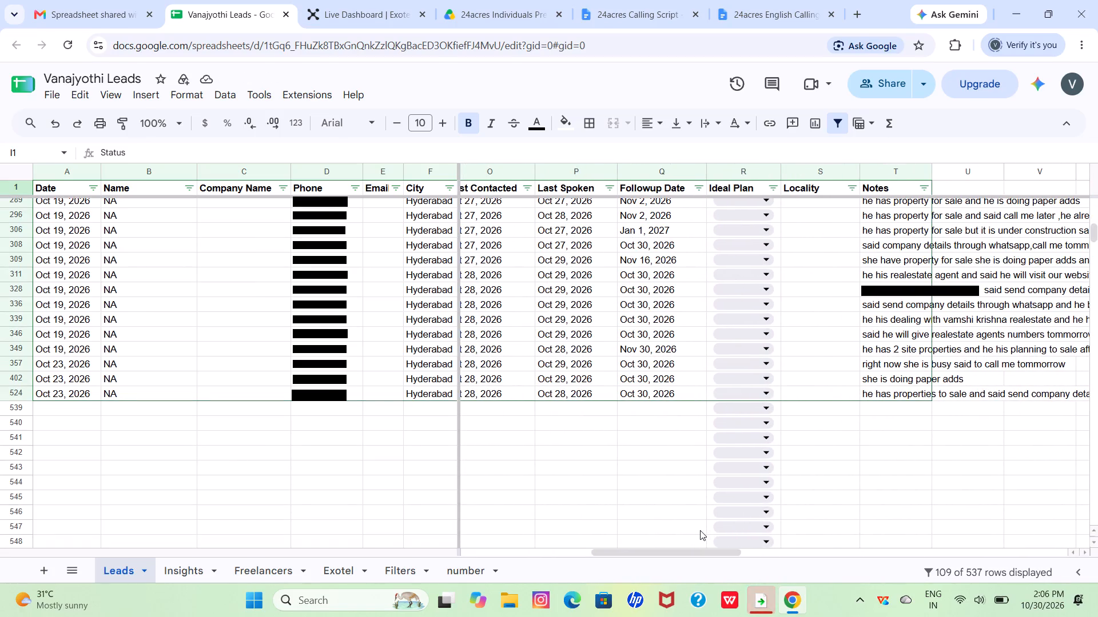
pyautogui.hscroll(1, 700, 530)
pyautogui.scroll(1, 700, 530)
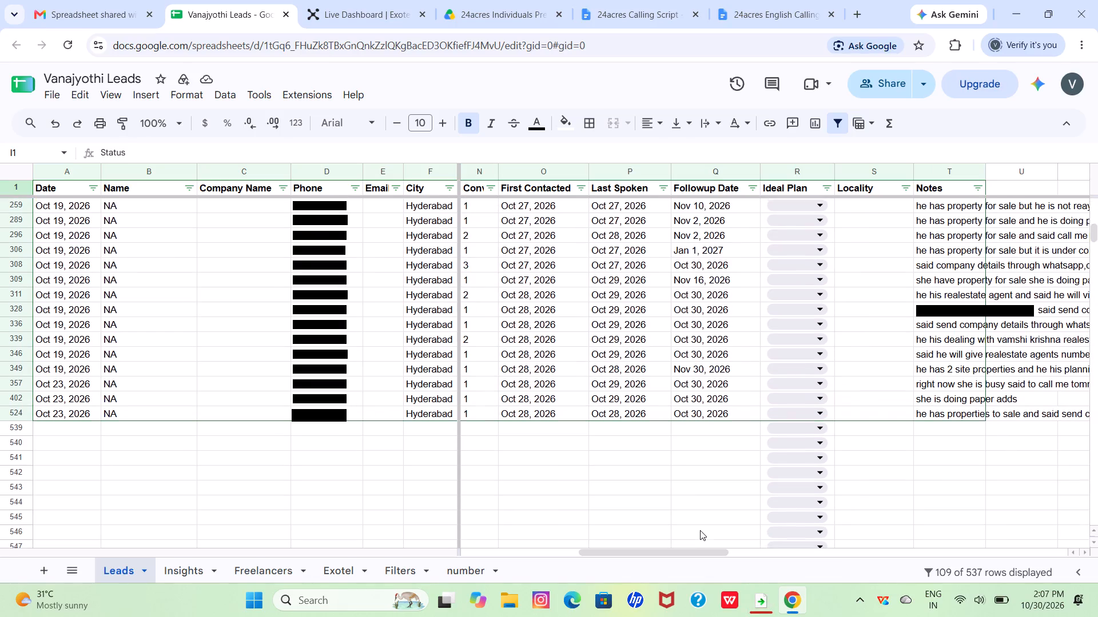
pyautogui.scroll(4, 700, 530)
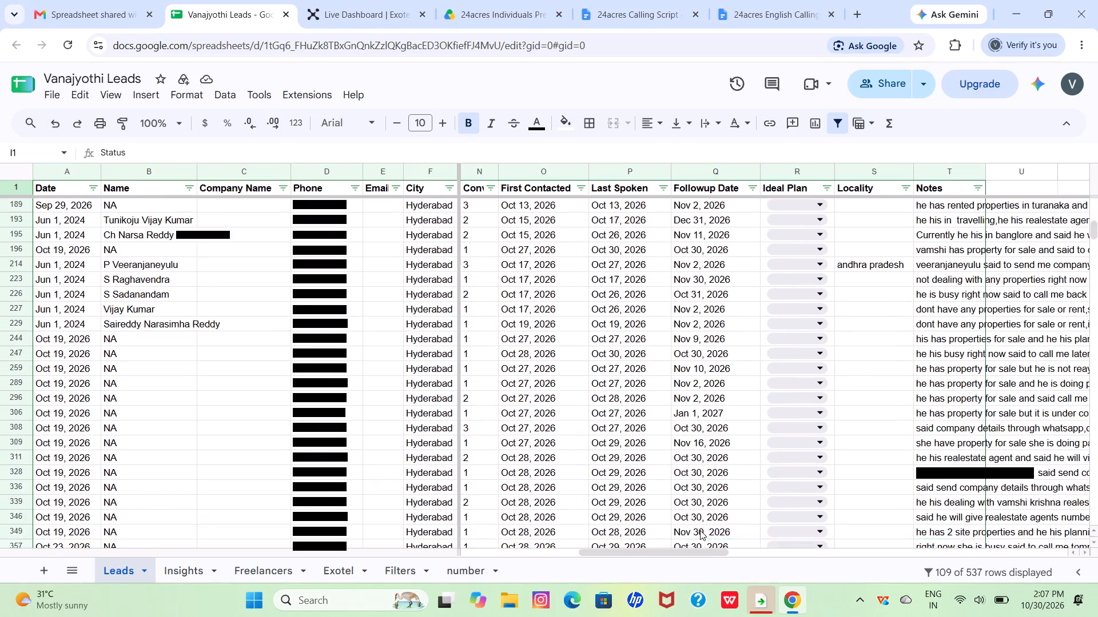
pyautogui.scroll(1, 700, 530)
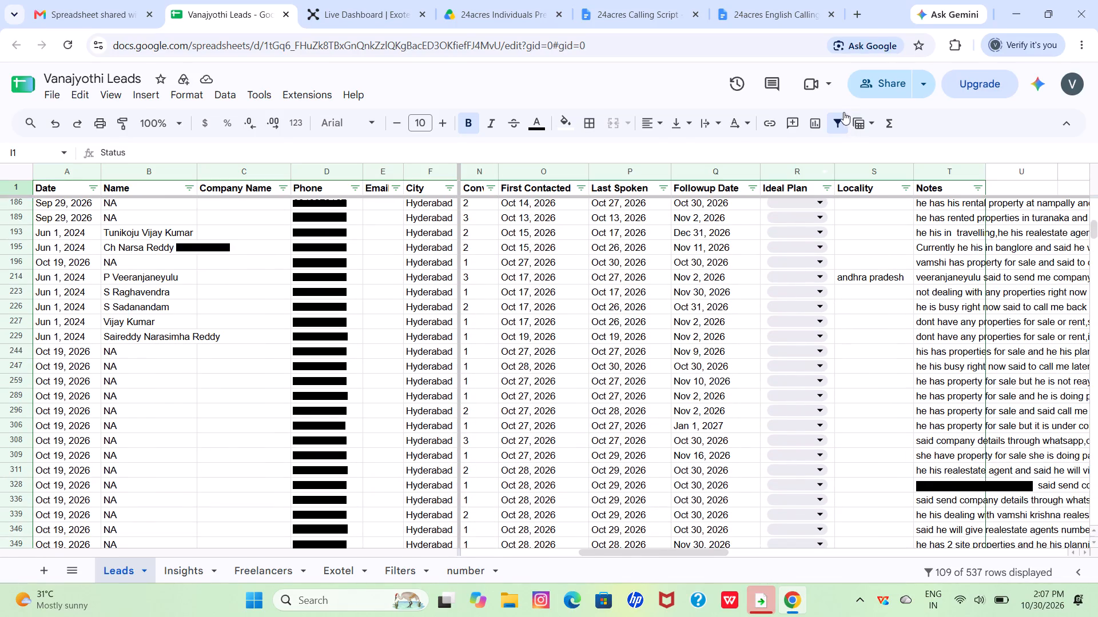
# Remove the filter from the Leads sheet.
pyautogui.click(840, 114)
# Examine the follow-up dates and notes of the unfiltered leads from row 2 down to the rows around 345–368.
pyautogui.scroll(11, 744, 395)
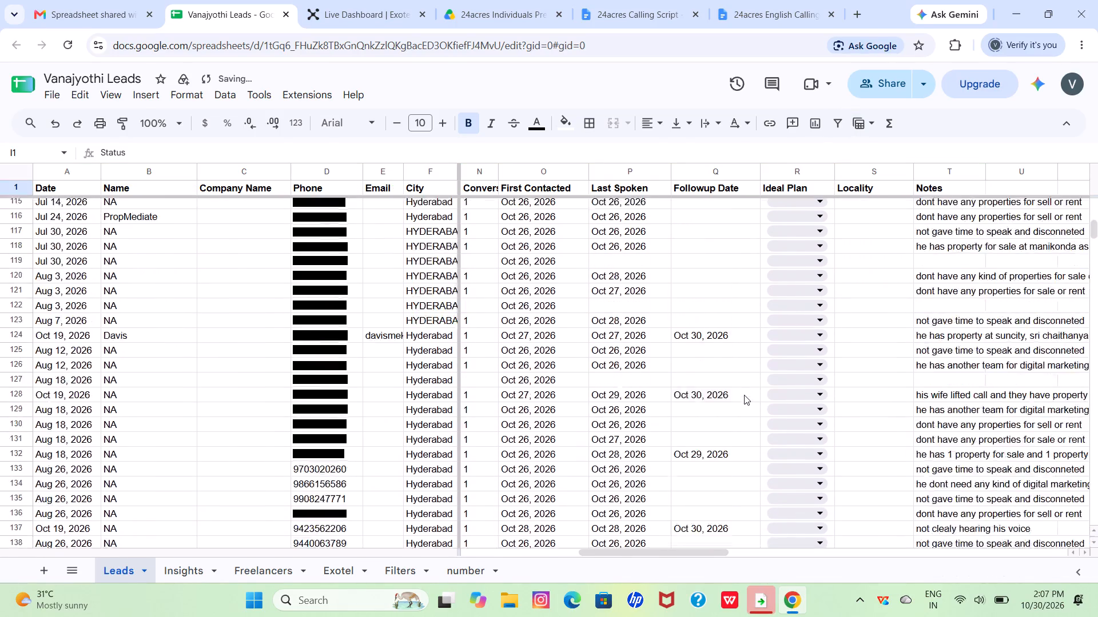
pyautogui.scroll(14, 744, 395)
pyautogui.scroll(11, 744, 395)
pyautogui.hscroll(-5, 744, 395)
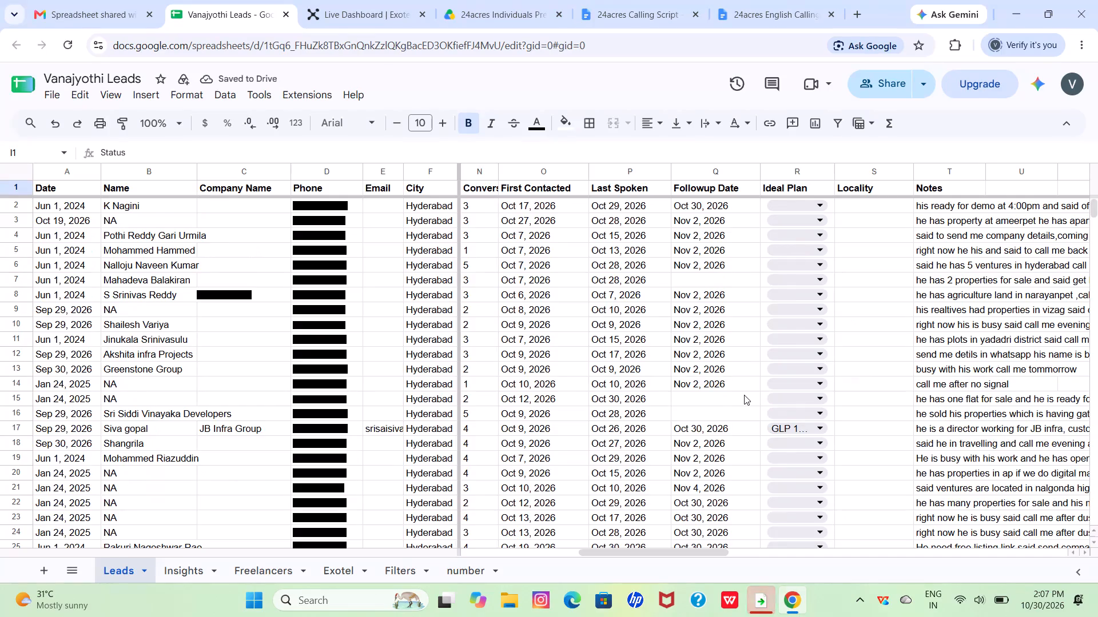
pyautogui.scroll(-12, 744, 395)
pyautogui.hscroll(-8, 744, 395)
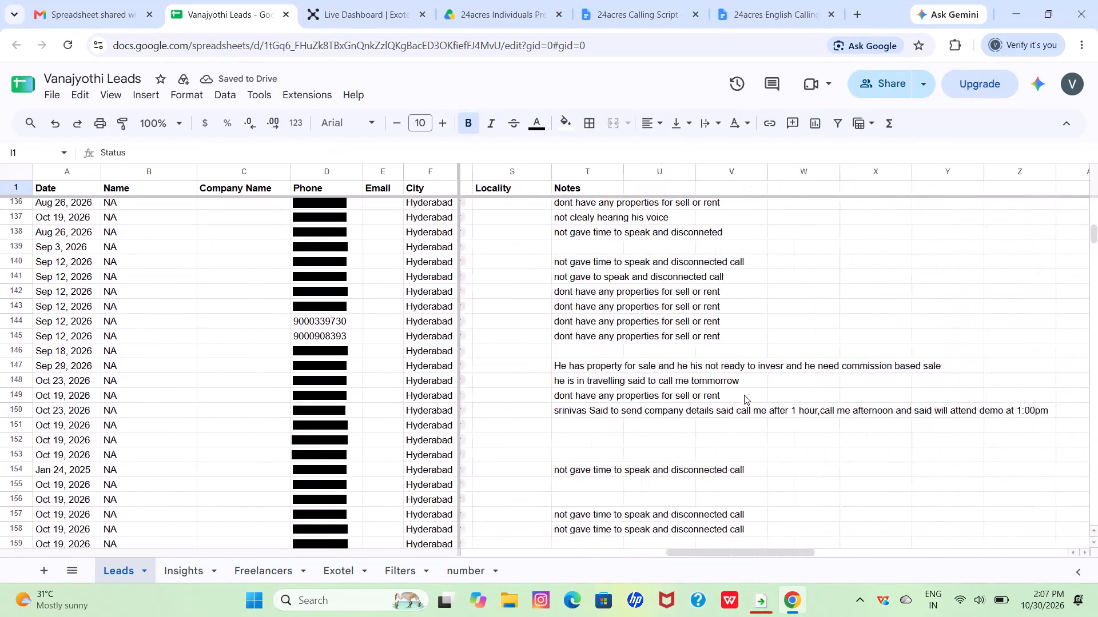
pyautogui.scroll(-9, 744, 395)
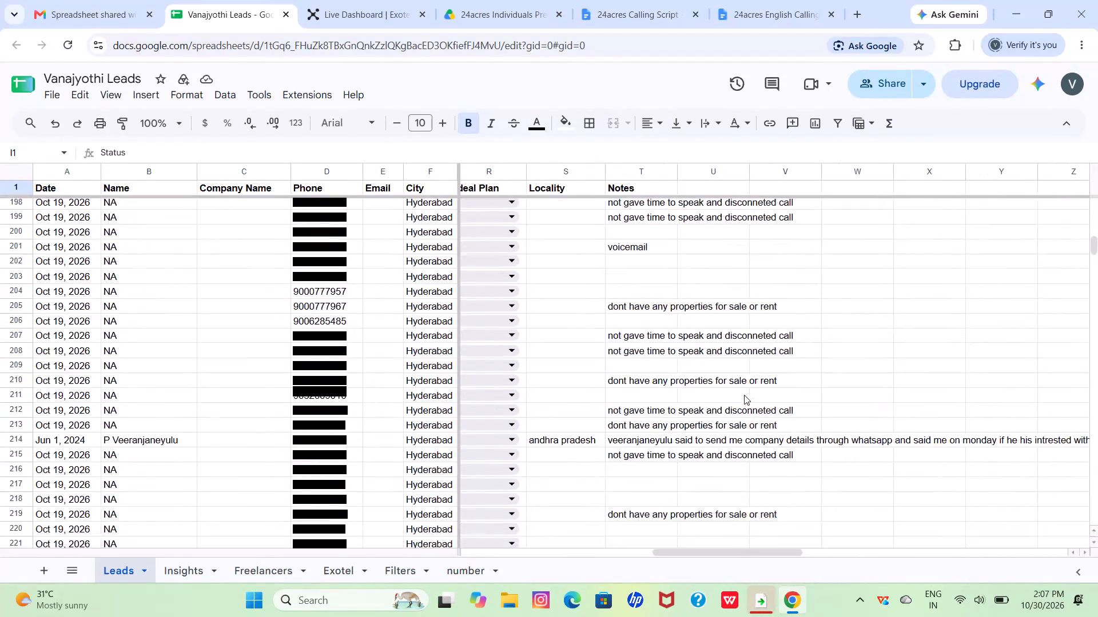
pyautogui.scroll(-9, 744, 395)
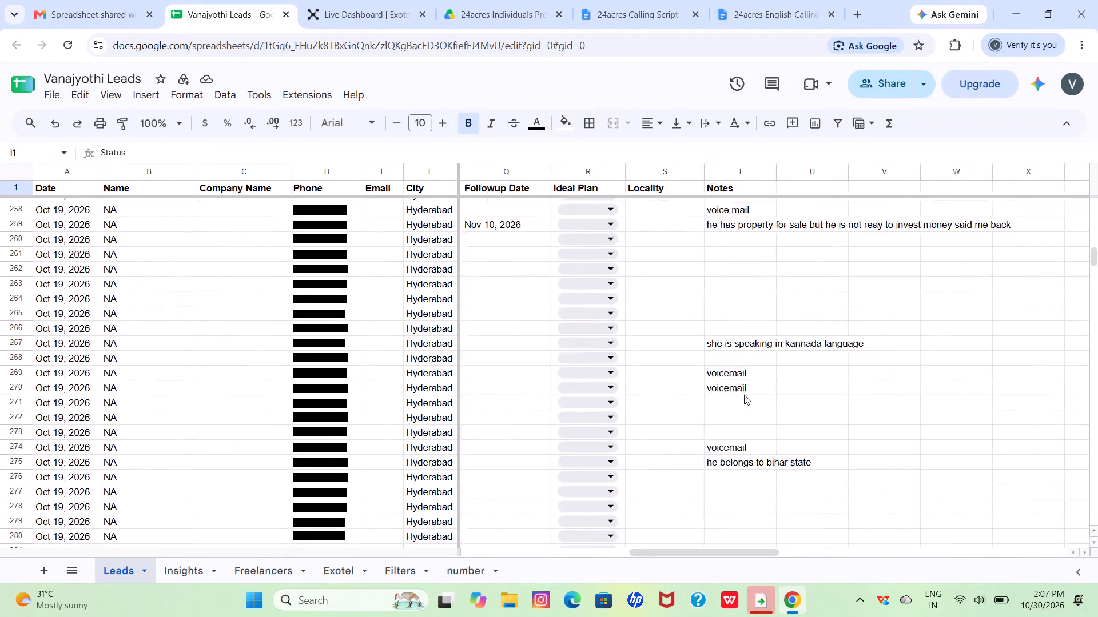
pyautogui.scroll(-3, 744, 395)
pyautogui.scroll(1, 744, 395)
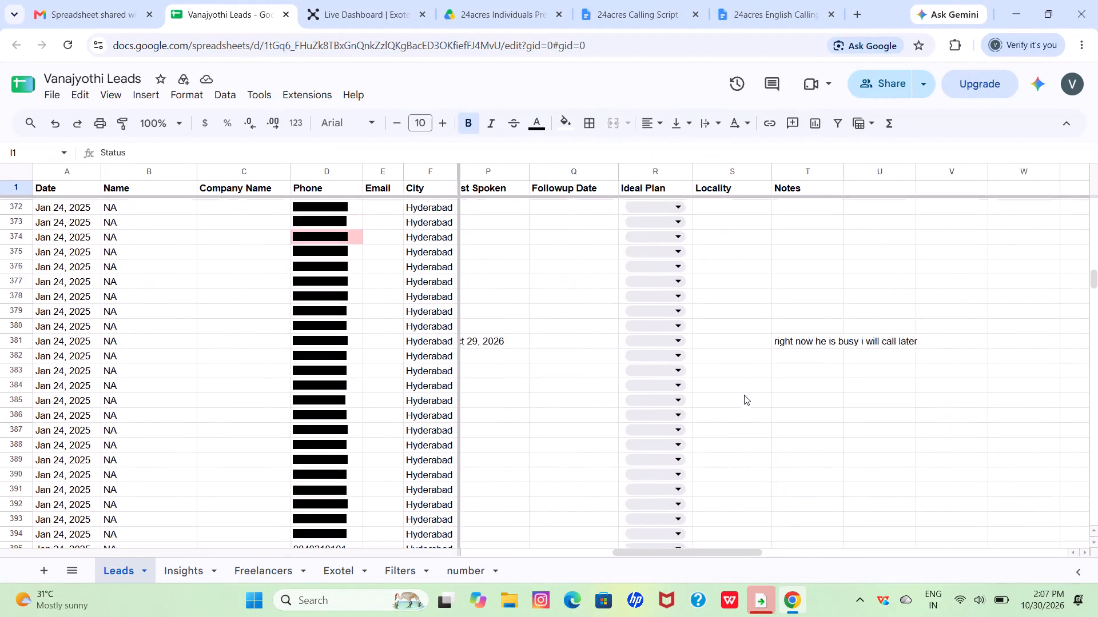
pyautogui.scroll(3, 744, 395)
pyautogui.hscroll(1, 744, 395)
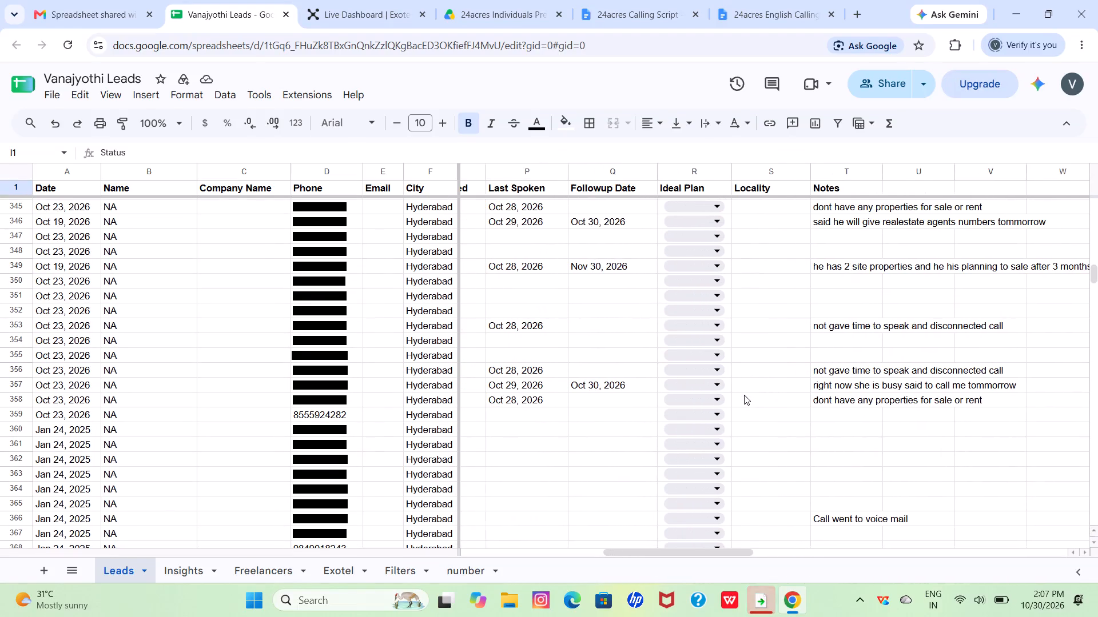
pyautogui.hscroll(2, 744, 395)
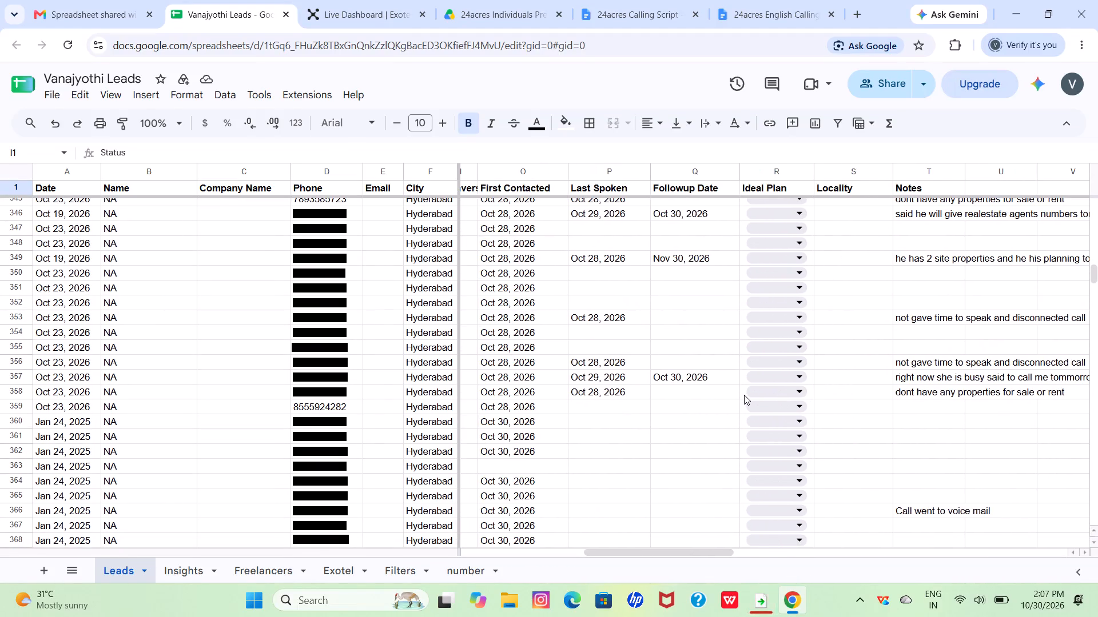
pyautogui.hscroll(-2, 744, 395)
pyautogui.hscroll(1, 744, 395)
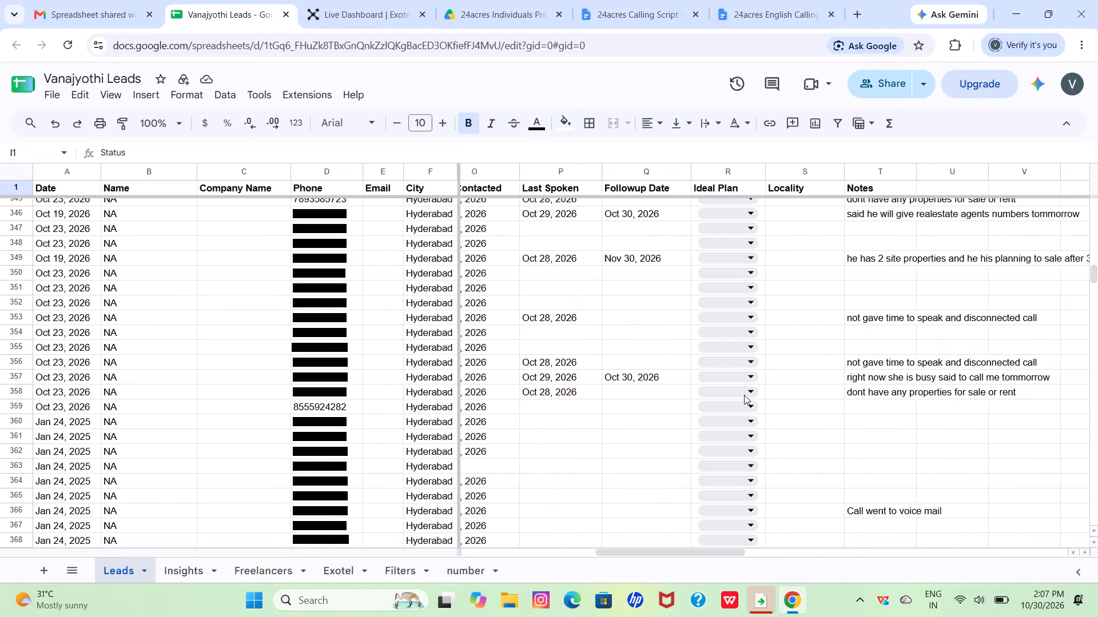
pyautogui.hscroll(1, 744, 395)
# Examine the last contact dates, follow-up dates, notes and statuses of the leads from row 346 down to row 538.
pyautogui.scroll(-2, 744, 395)
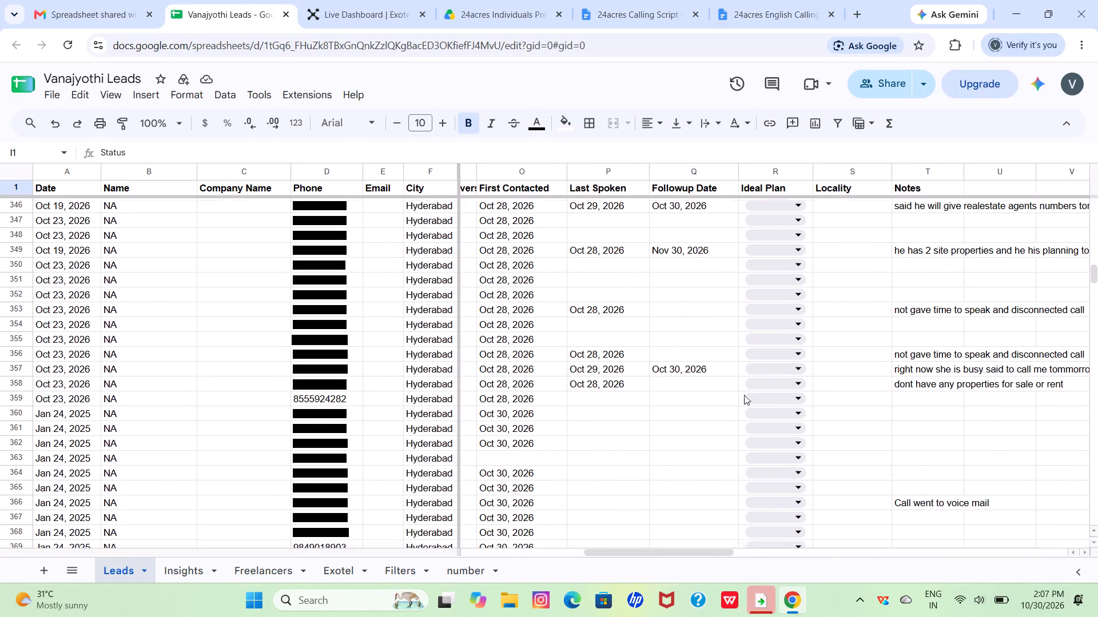
pyautogui.scroll(-8, 744, 395)
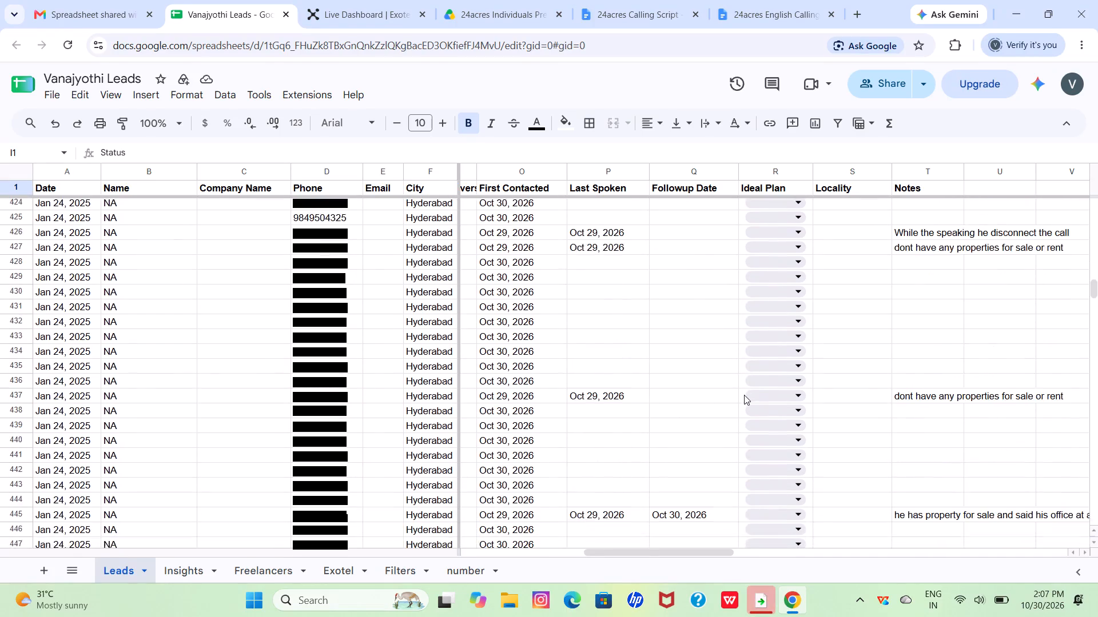
pyautogui.scroll(-8, 744, 395)
pyautogui.scroll(1, 744, 395)
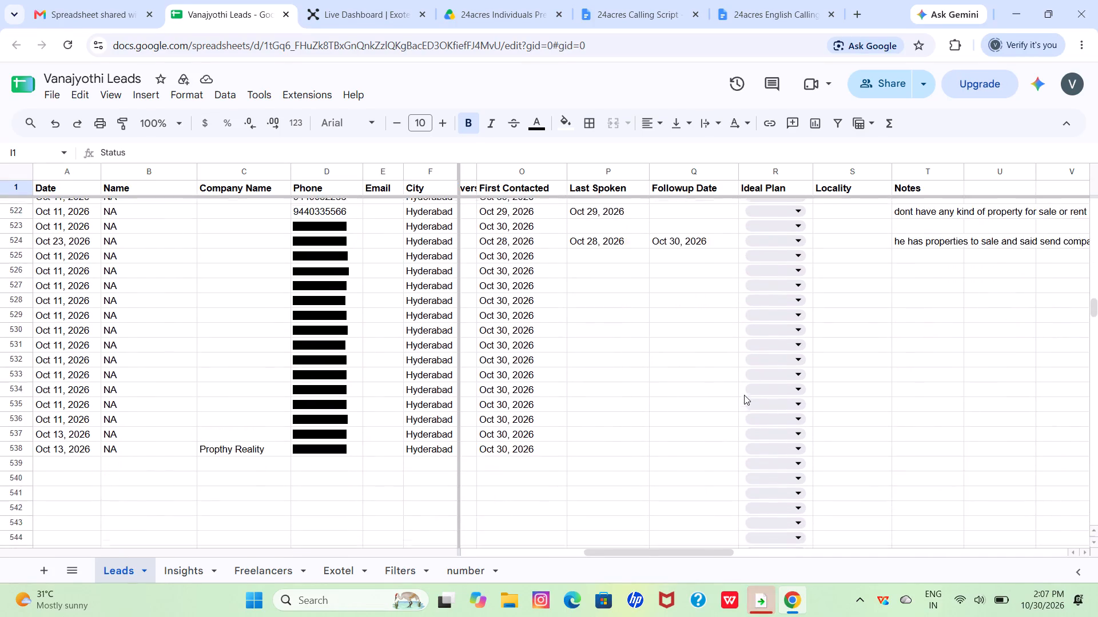
pyautogui.scroll(1, 744, 395)
pyautogui.hscroll(-1, 744, 395)
pyautogui.hscroll(4, 744, 395)
pyautogui.scroll(-2, 744, 395)
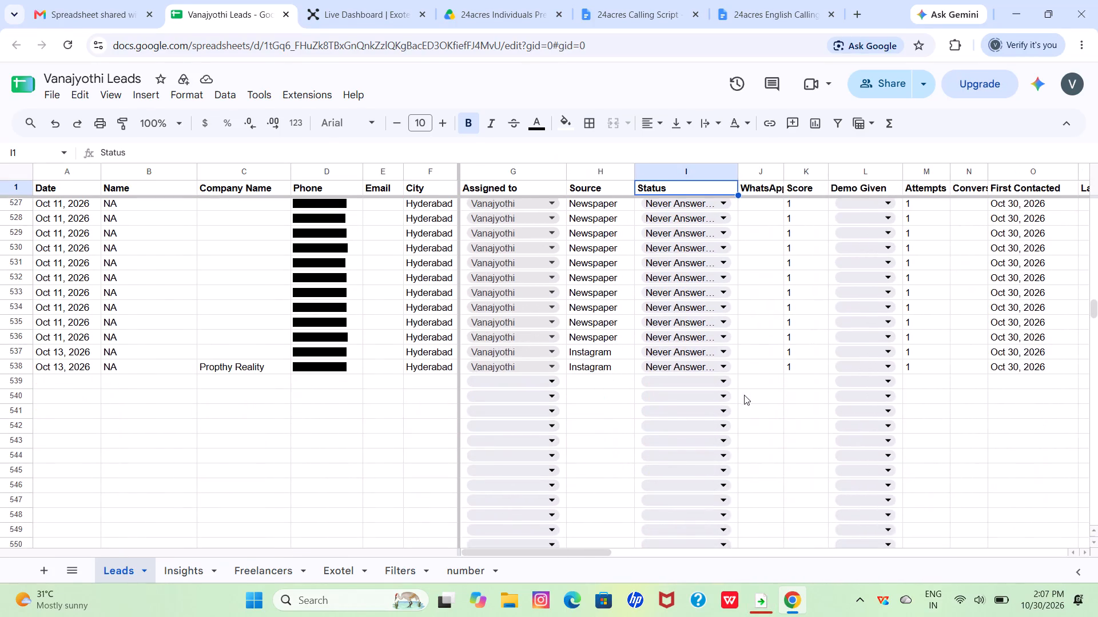
pyautogui.hscroll(-5, 744, 395)
# Examine the last spoken dates, follow-up dates and notes of the leads from row 538 back up to about row 346.
pyautogui.scroll(2, 744, 395)
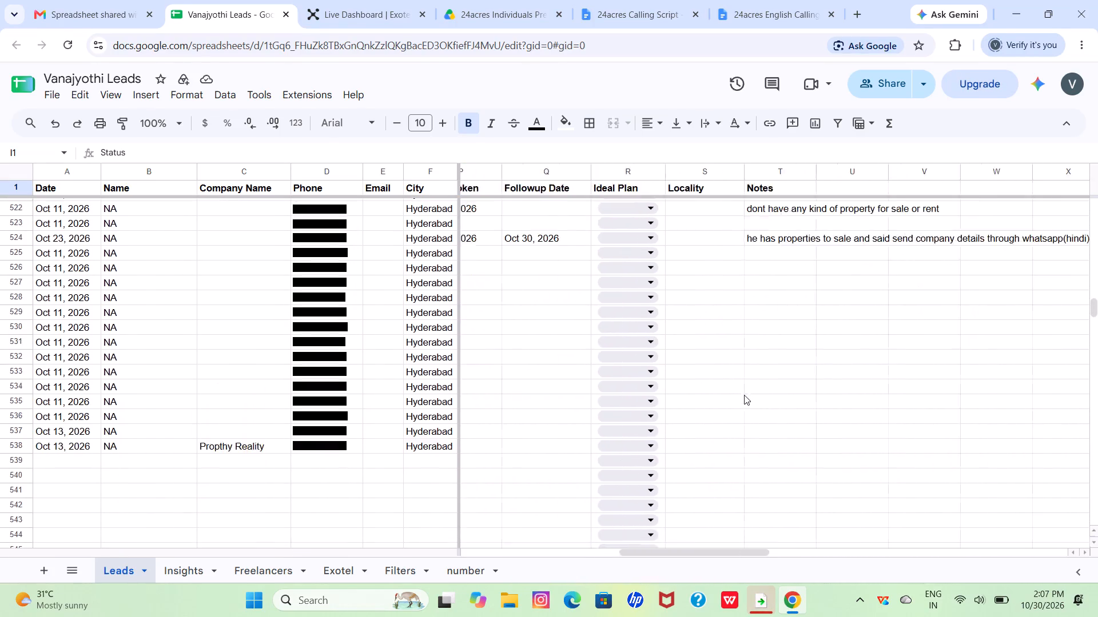
pyautogui.scroll(3, 744, 395)
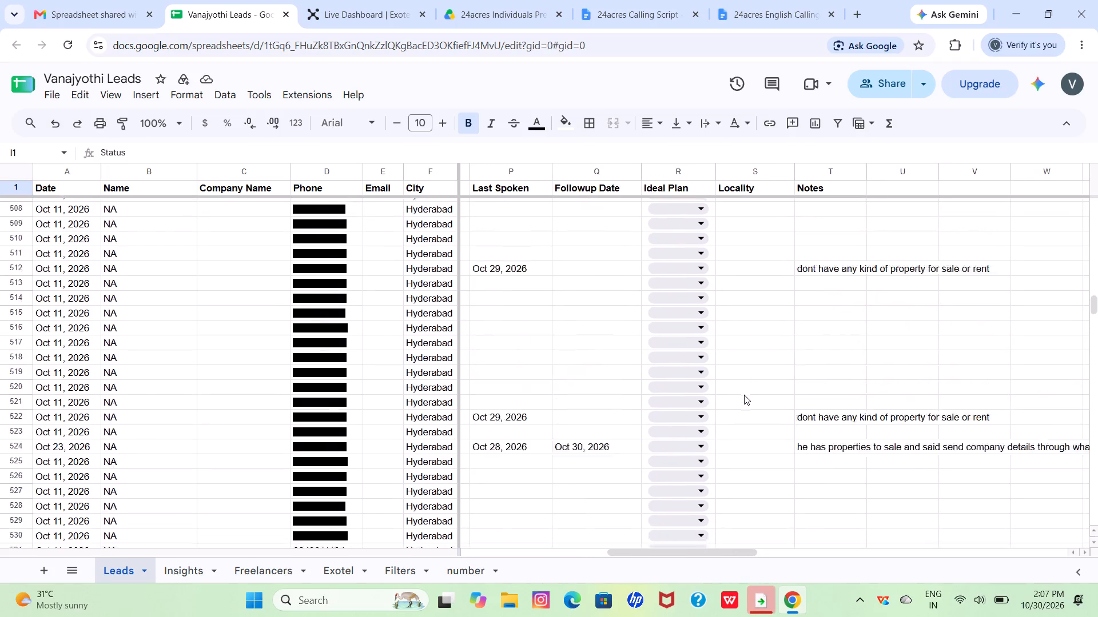
pyautogui.scroll(5, 744, 395)
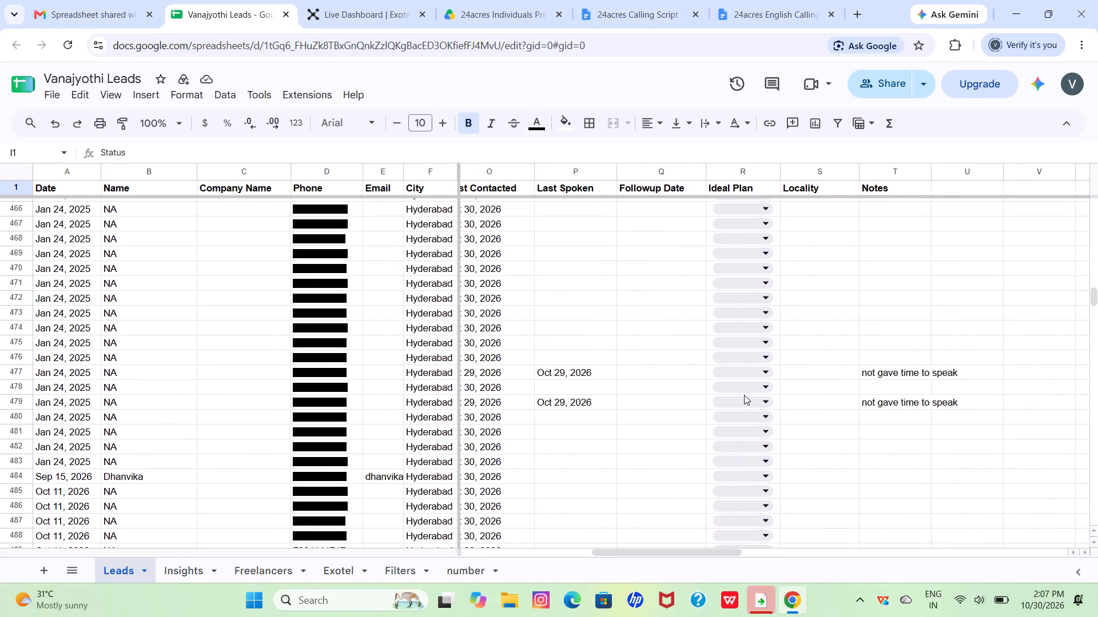
pyautogui.scroll(6, 744, 395)
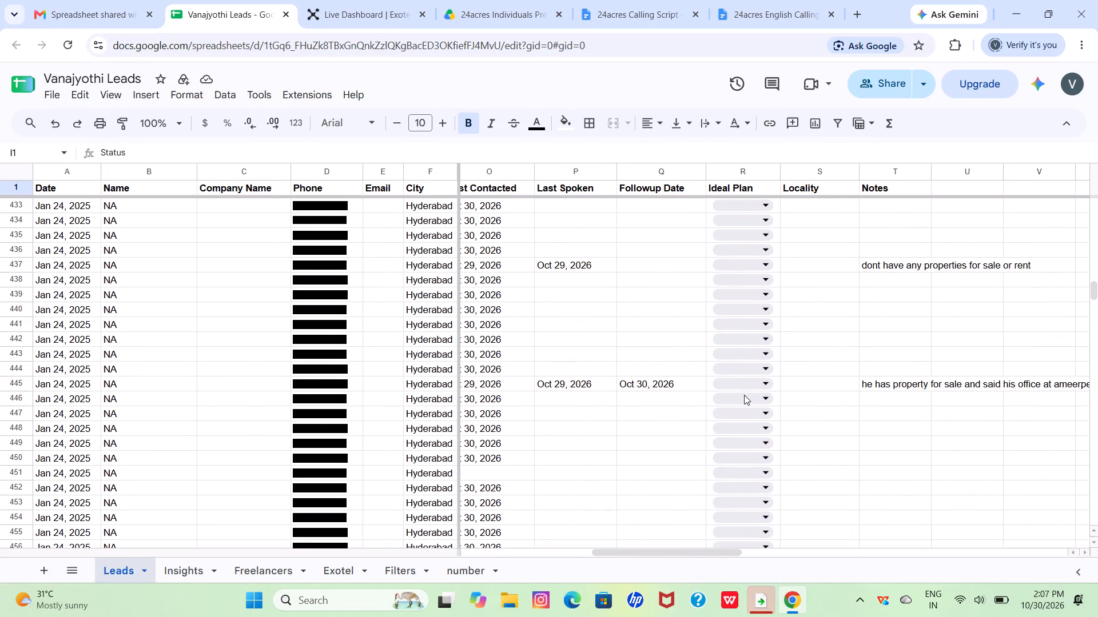
pyautogui.scroll(1, 744, 395)
pyautogui.hscroll(-1, 744, 395)
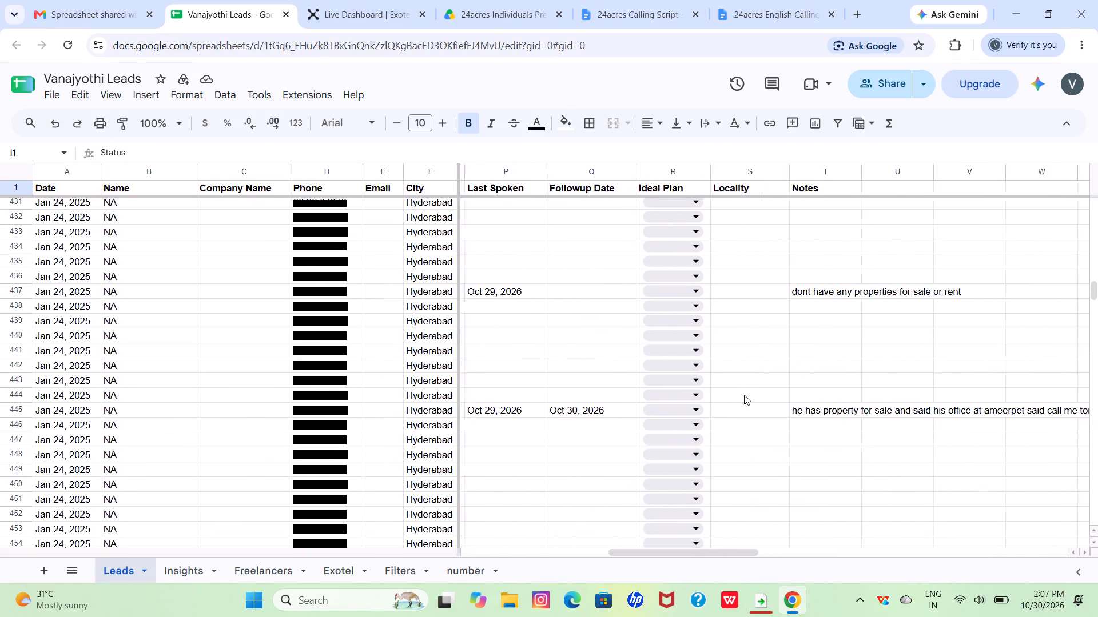
pyautogui.scroll(4, 744, 395)
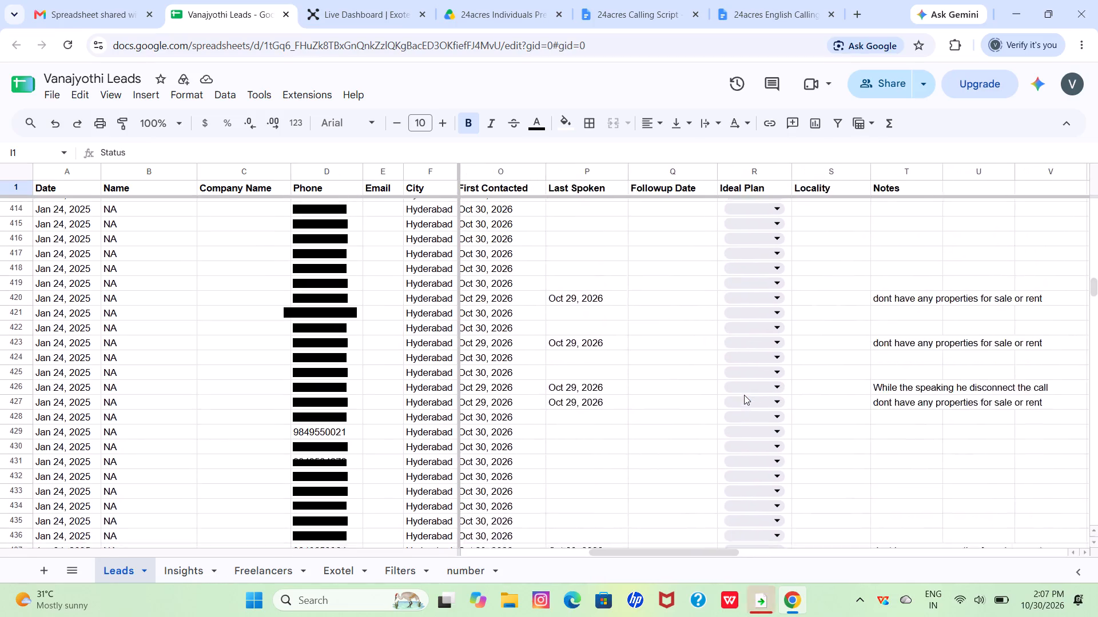
pyautogui.scroll(3, 744, 395)
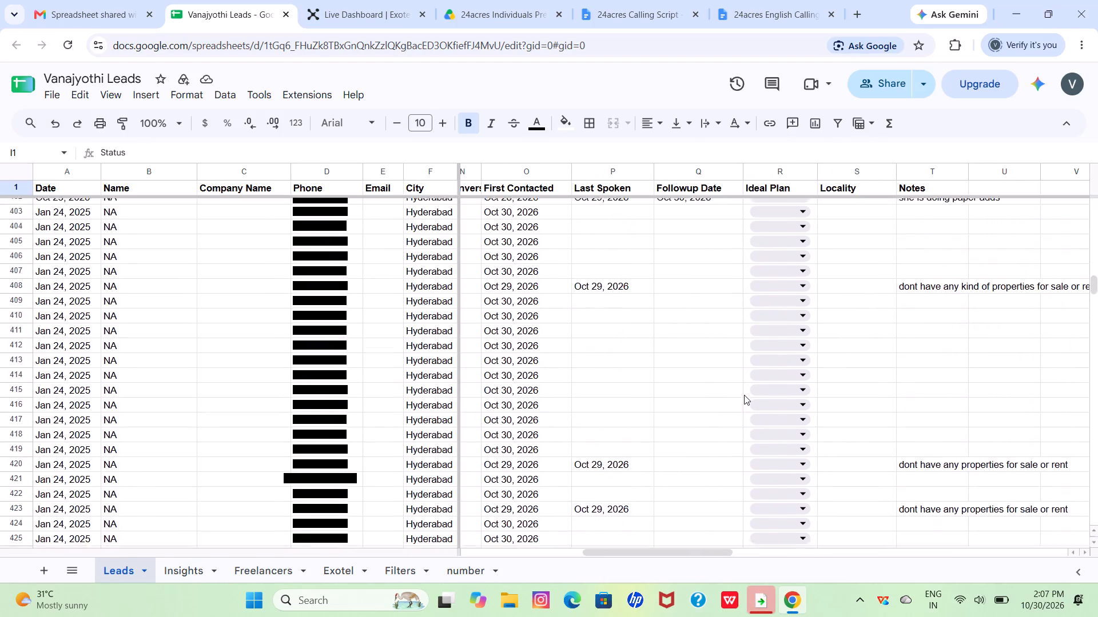
pyautogui.scroll(7, 744, 395)
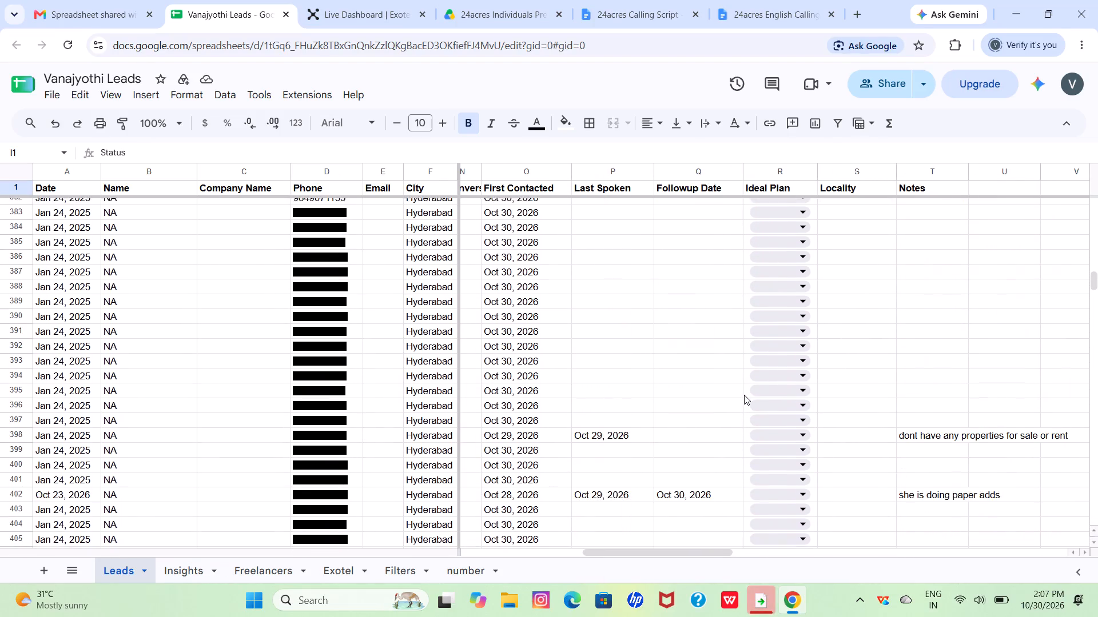
pyautogui.scroll(7, 744, 395)
# Recheck the last spoken dates, follow-up dates and notes of the leads between about rows 327 and 368.
pyautogui.scroll(-3, 744, 395)
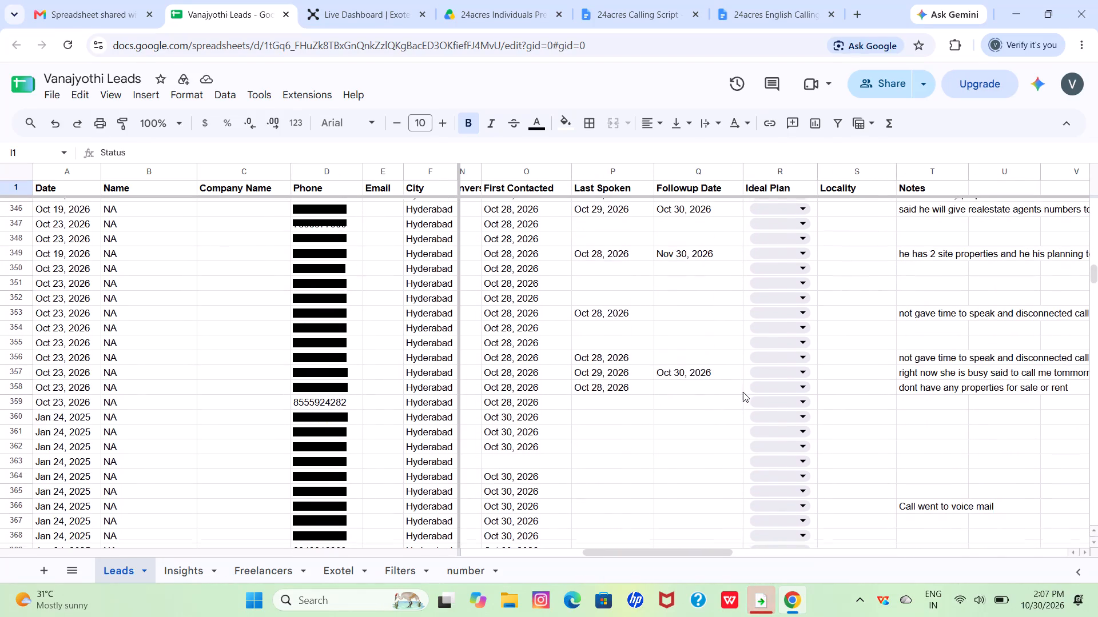
pyautogui.scroll(5, 742, 392)
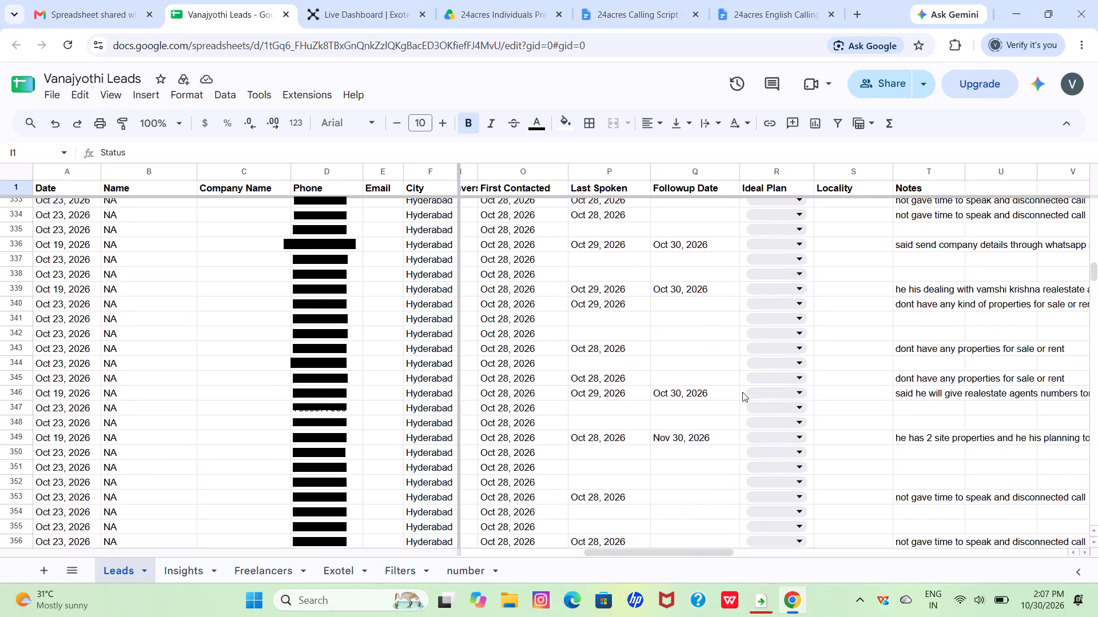
pyautogui.scroll(-1, 742, 392)
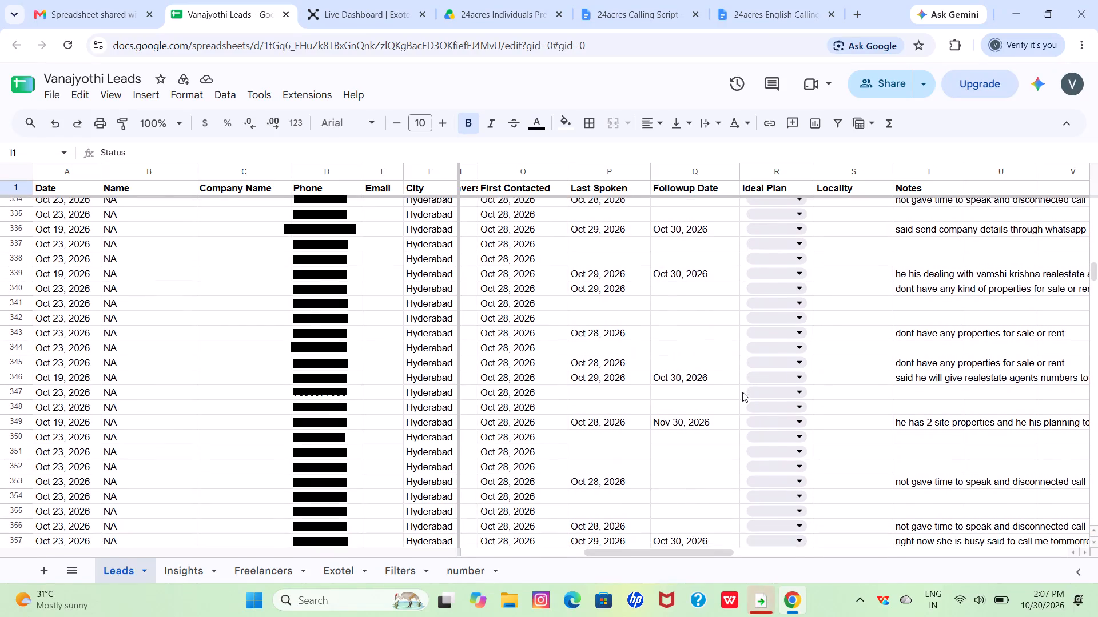
pyautogui.scroll(-3, 742, 392)
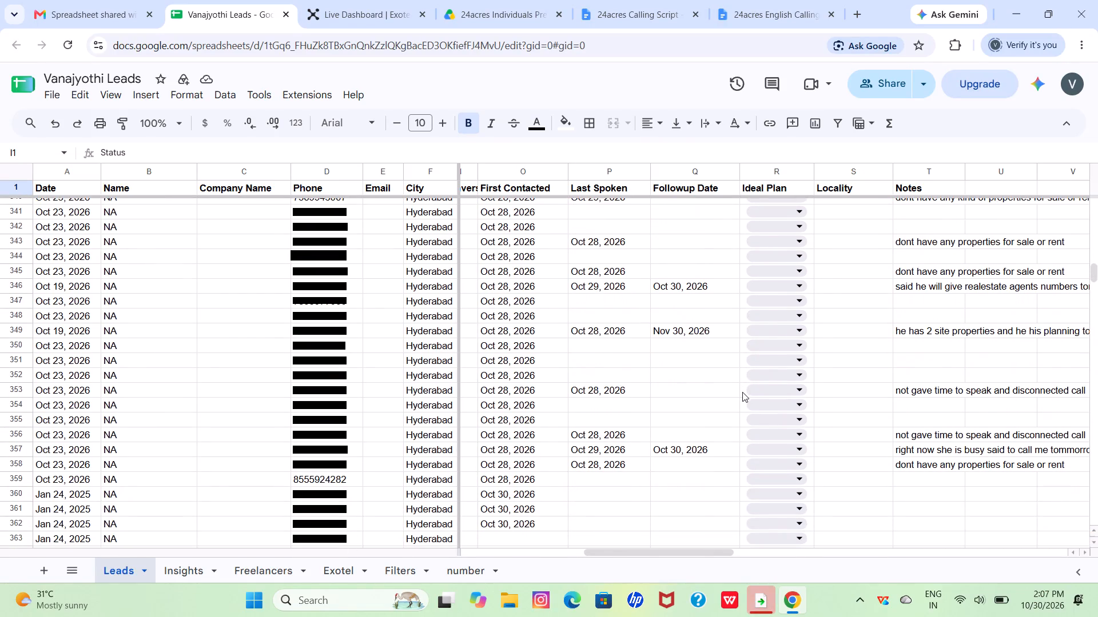
pyautogui.scroll(2, 742, 392)
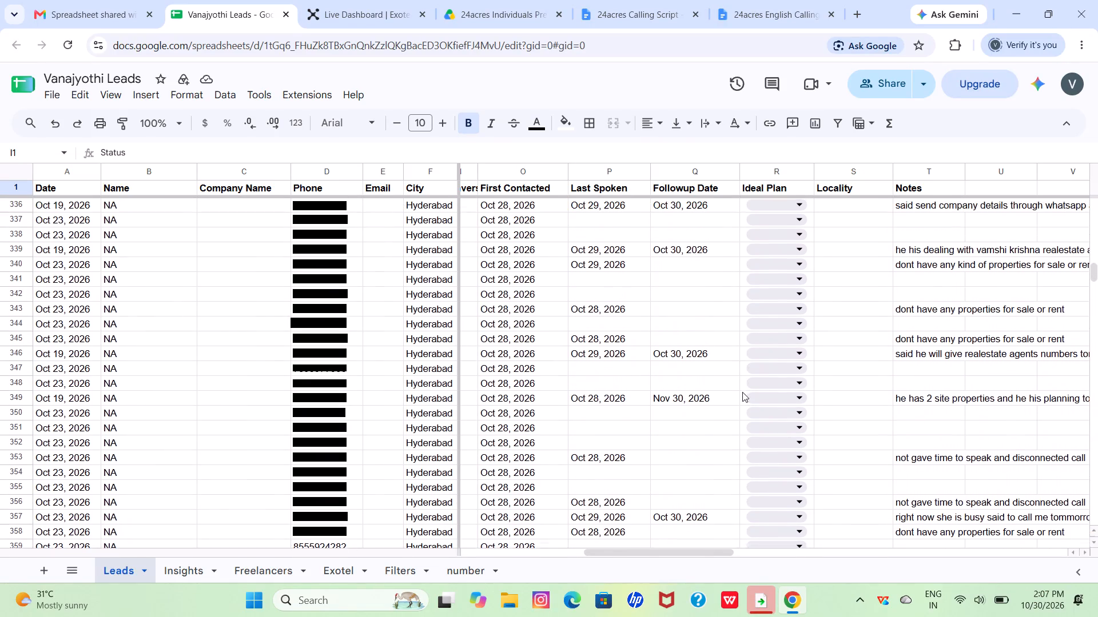
pyautogui.scroll(1, 742, 392)
pyautogui.hscroll(-1, 742, 392)
pyautogui.scroll(1, 742, 392)
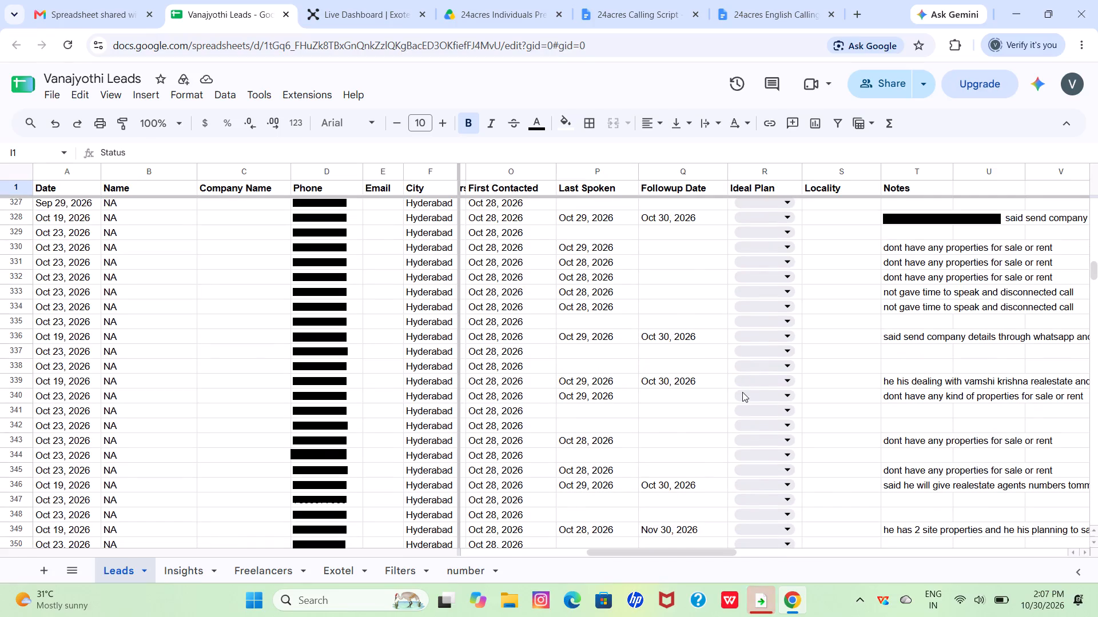
# Examine the follow-up dates and notes of the leads from about row 326 up to row 181 for due follow-ups.
pyautogui.scroll(6, 742, 392)
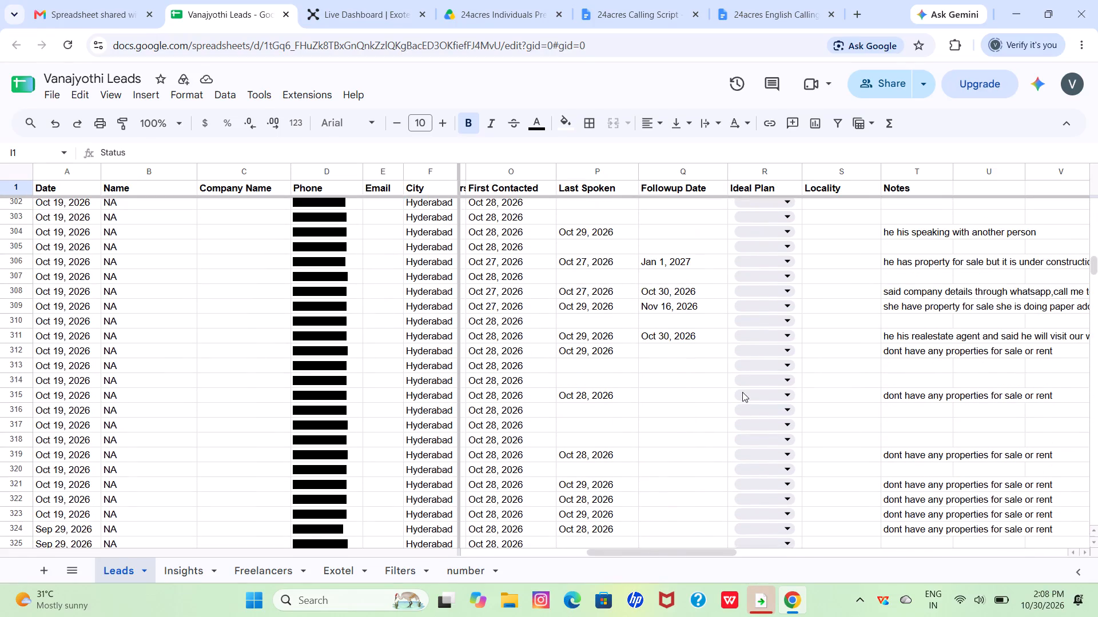
pyautogui.scroll(1, 742, 392)
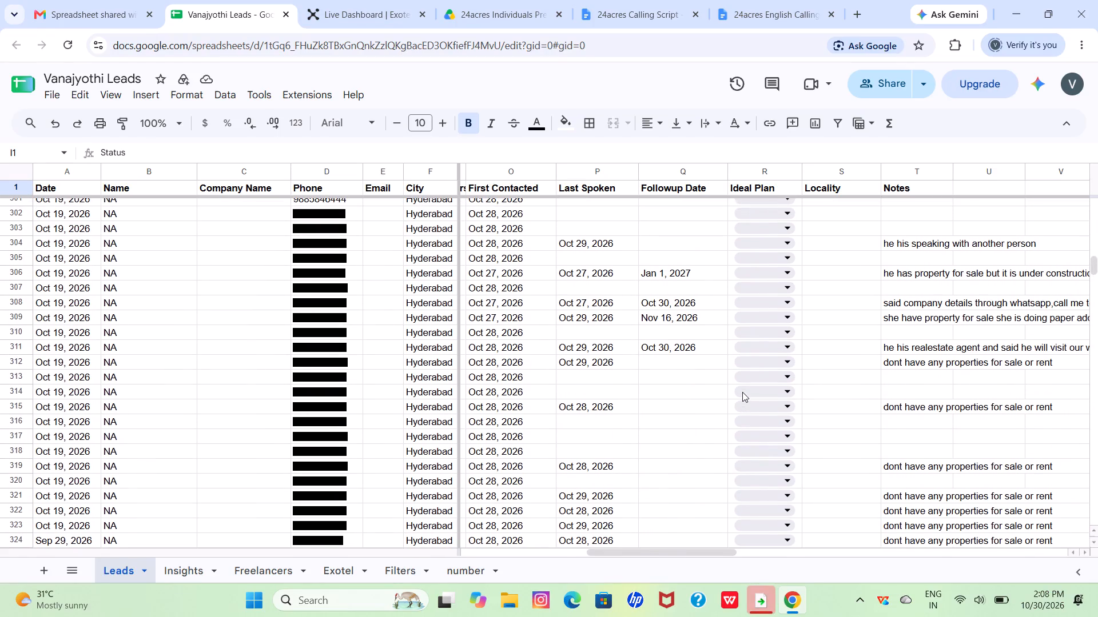
pyautogui.scroll(2, 742, 392)
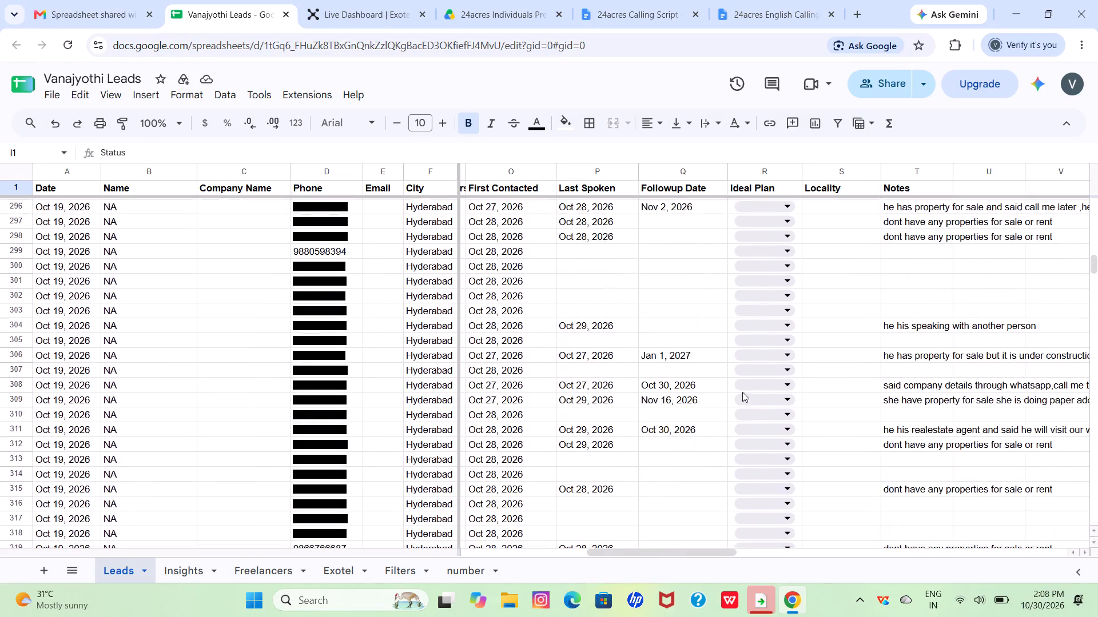
pyautogui.scroll(4, 742, 392)
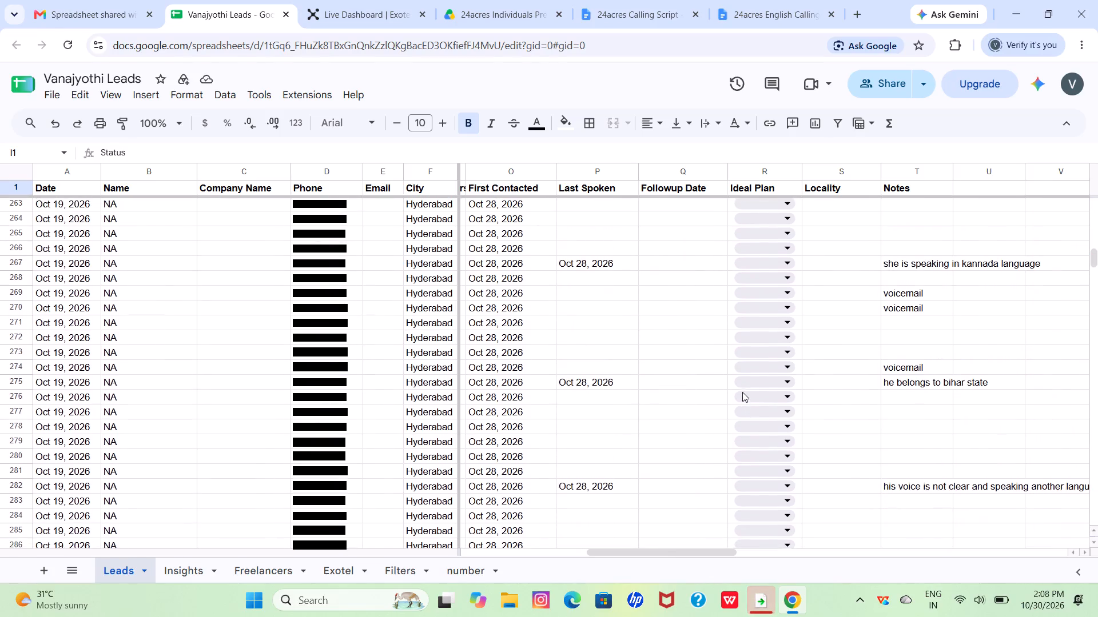
pyautogui.scroll(5, 742, 392)
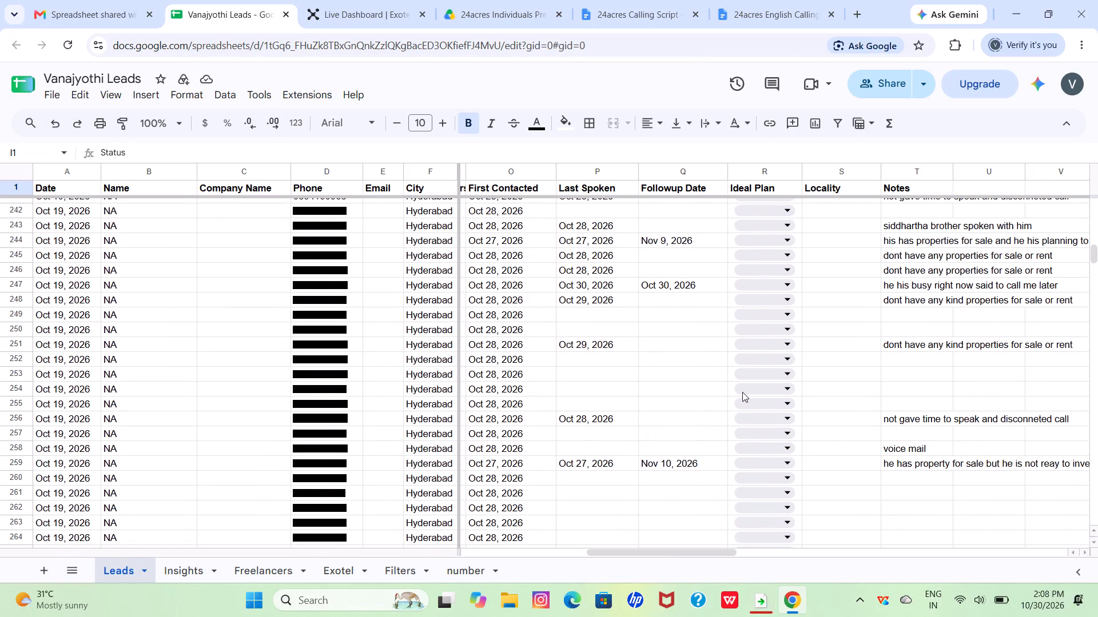
pyautogui.scroll(5, 742, 392)
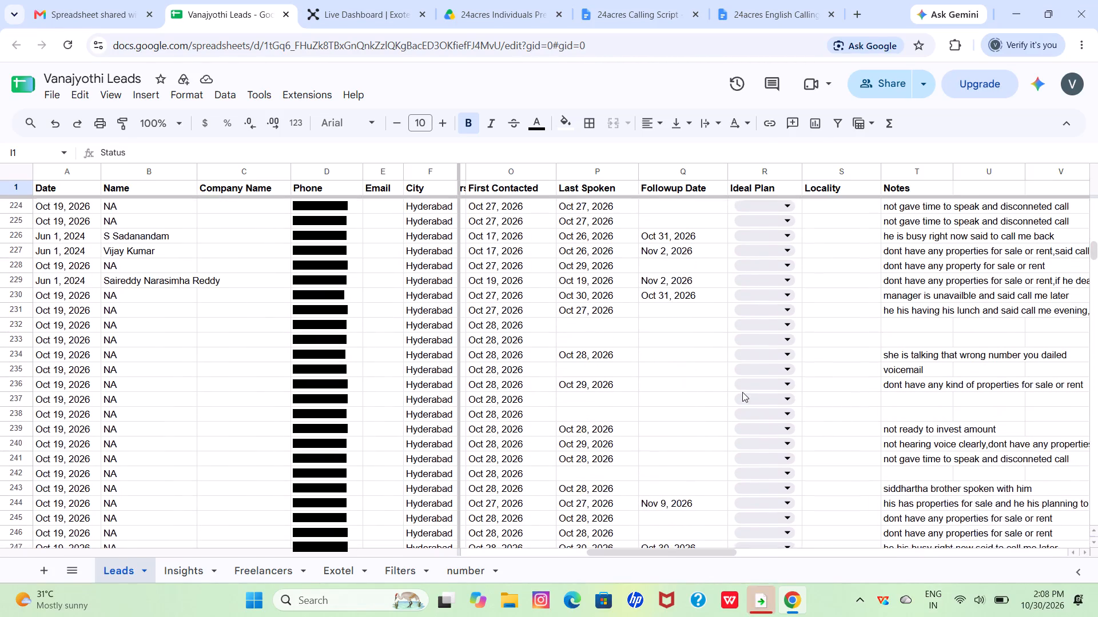
pyautogui.scroll(2, 742, 392)
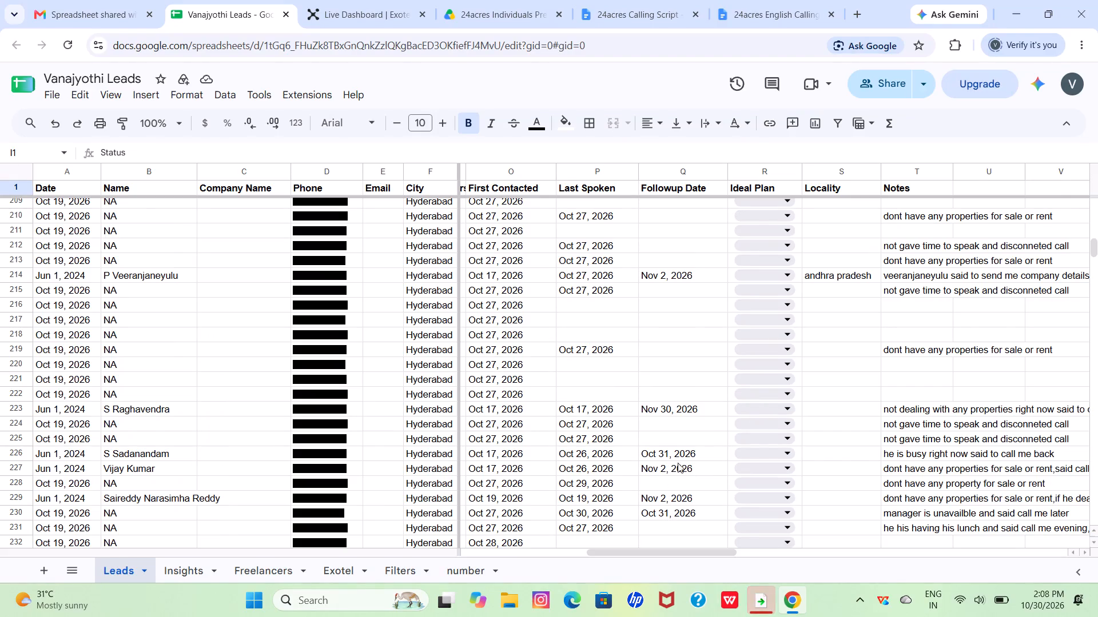
pyautogui.scroll(6, 679, 431)
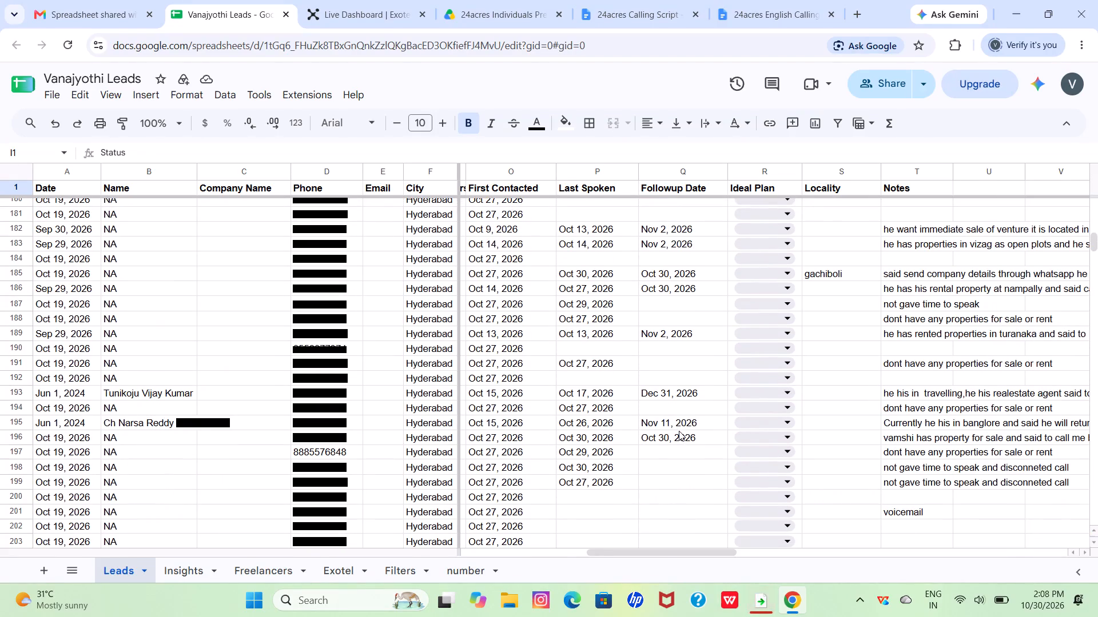
# Replace the NA name of the lead in row 196, due for follow-up on Oct 30, 2026, with vamshi.
pyautogui.click(661, 442)
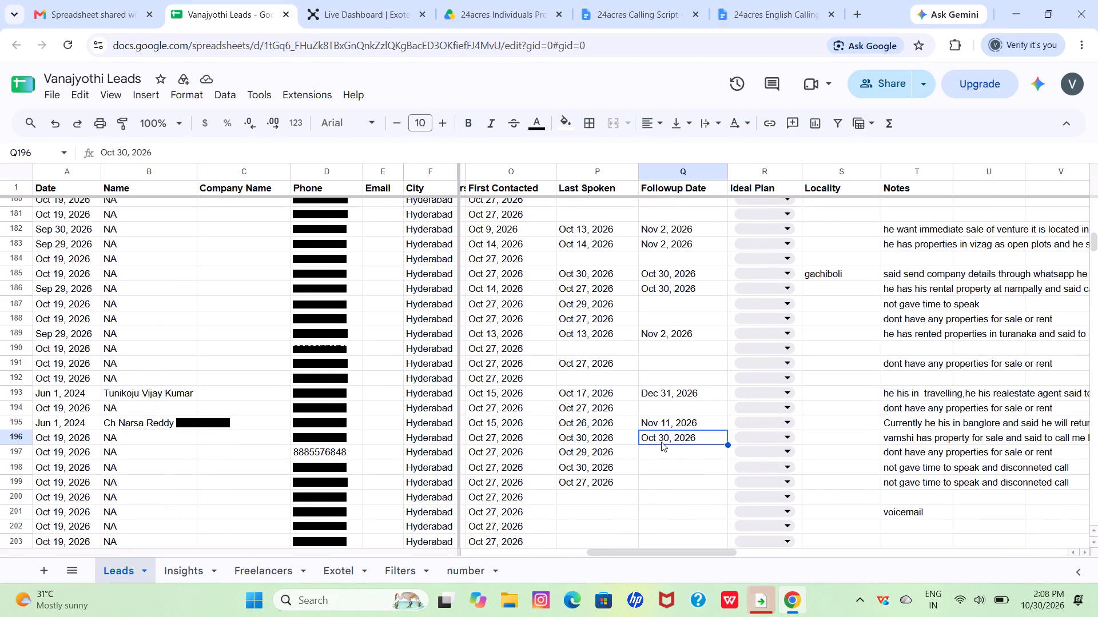
pyautogui.click(608, 439)
pyautogui.hscroll(-2, 608, 439)
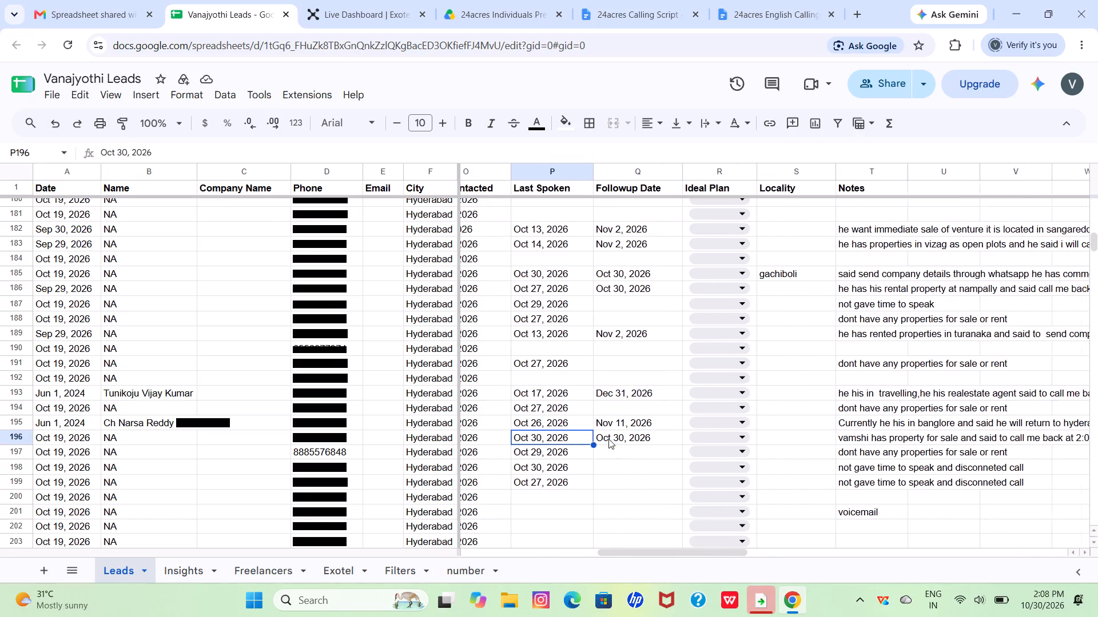
pyautogui.hscroll(-1, 608, 439)
pyautogui.scroll(-4, 607, 432)
pyautogui.hscroll(4, 607, 426)
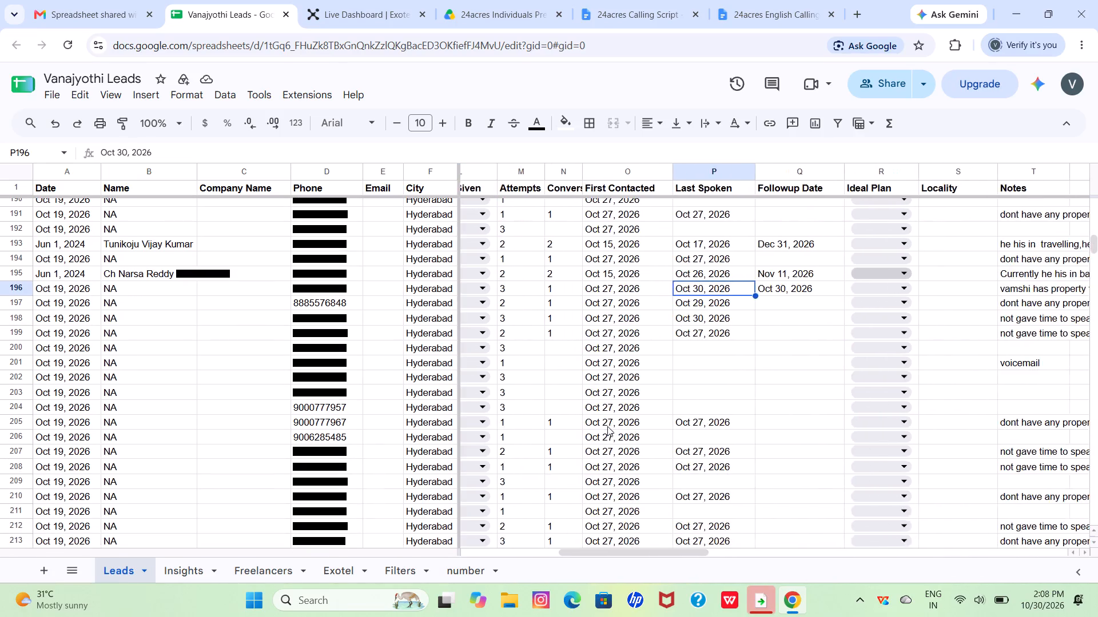
pyautogui.hscroll(1, 607, 426)
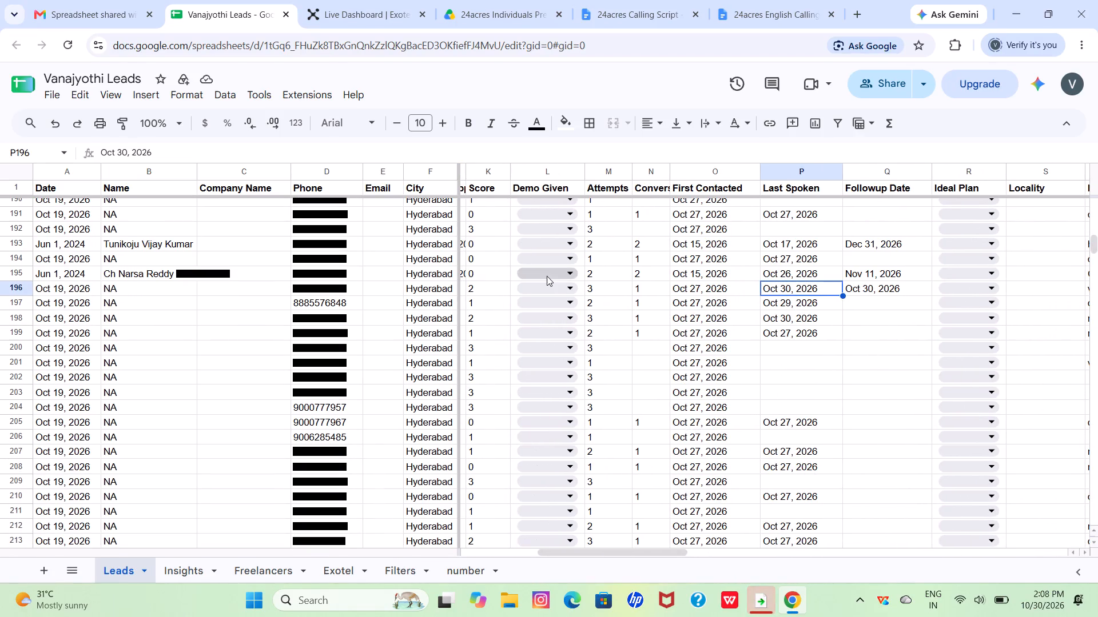
pyautogui.click(340, 286)
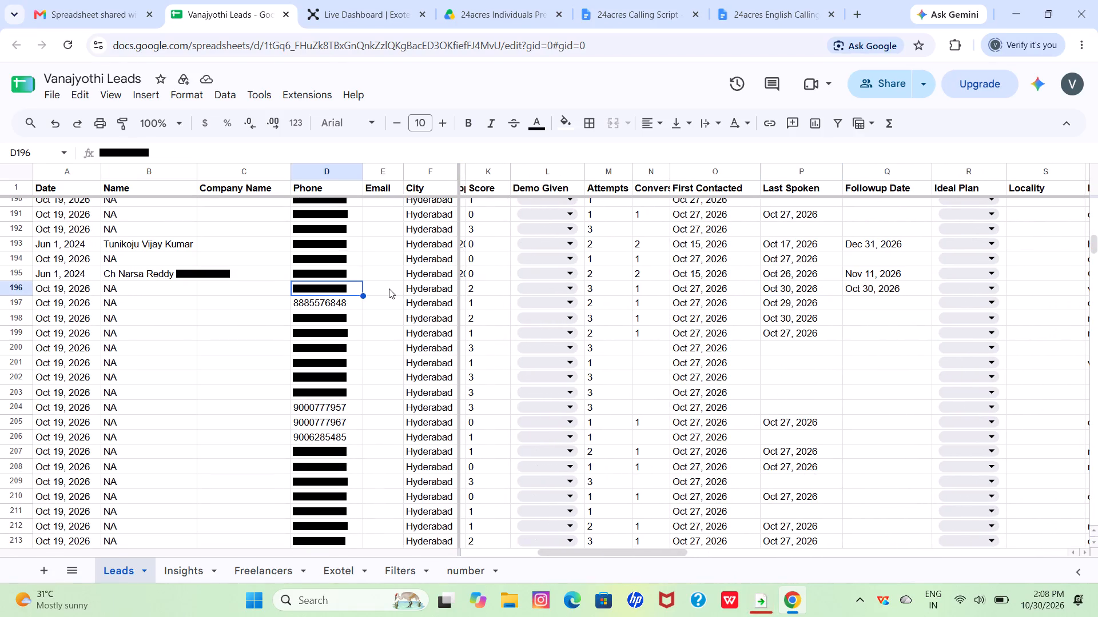
pyautogui.click(137, 288)
pyautogui.press('BackSpace')
pyautogui.write('va')
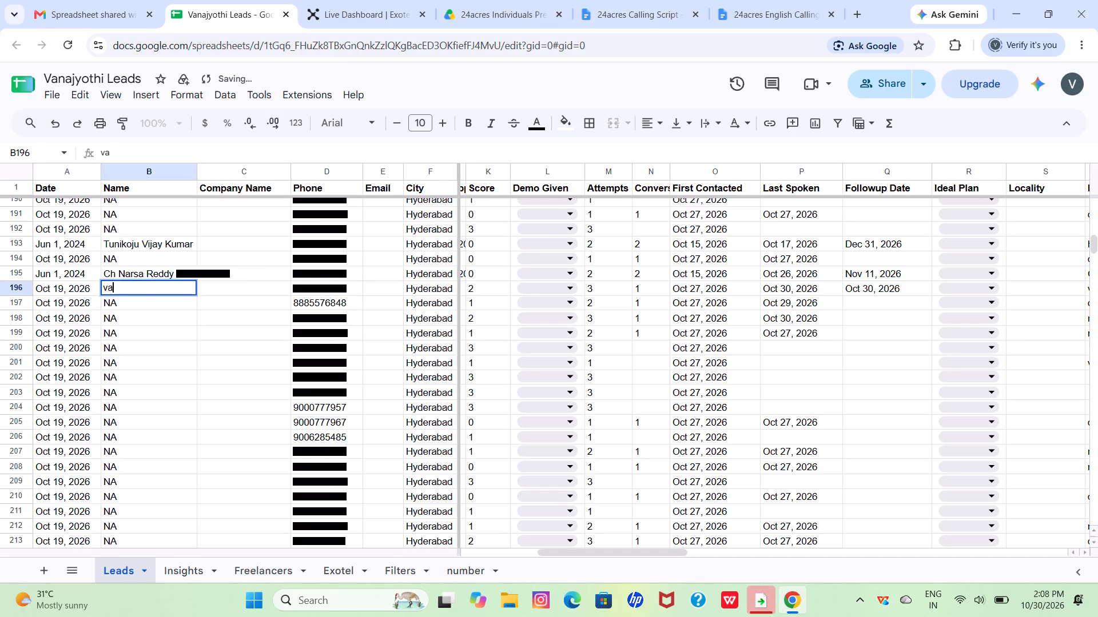
pyautogui.write('mshi')
# Review the notes of the lead in row 196 and copy its phone number.
pyautogui.click(328, 288)
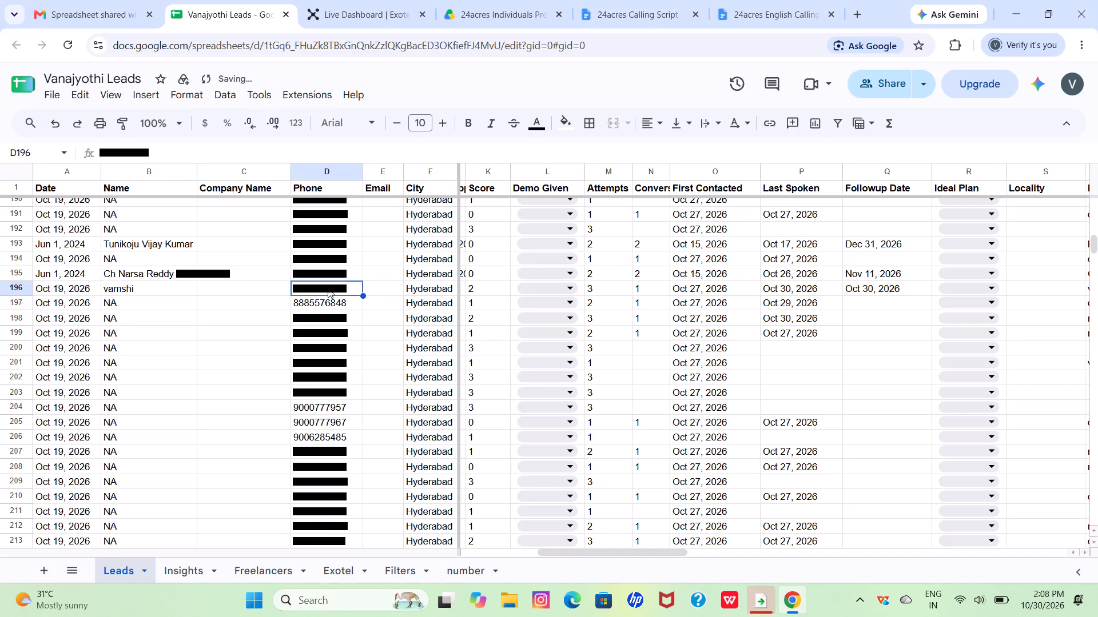
pyautogui.hscroll(-6, 328, 288)
pyautogui.hscroll(1, 328, 288)
pyautogui.hotkey('ctrl', 'c')
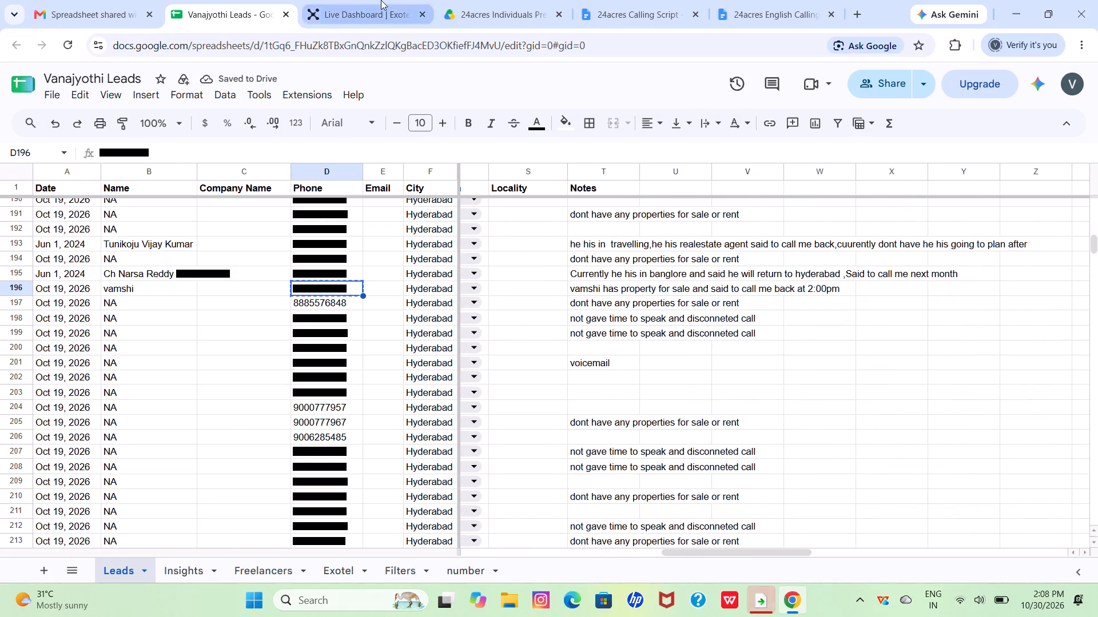
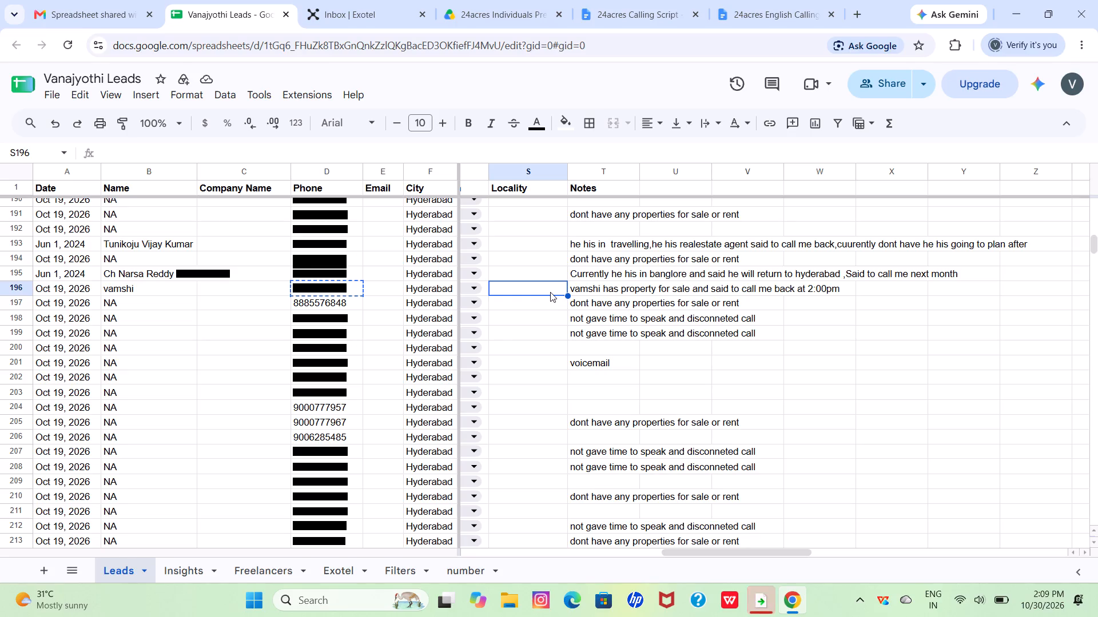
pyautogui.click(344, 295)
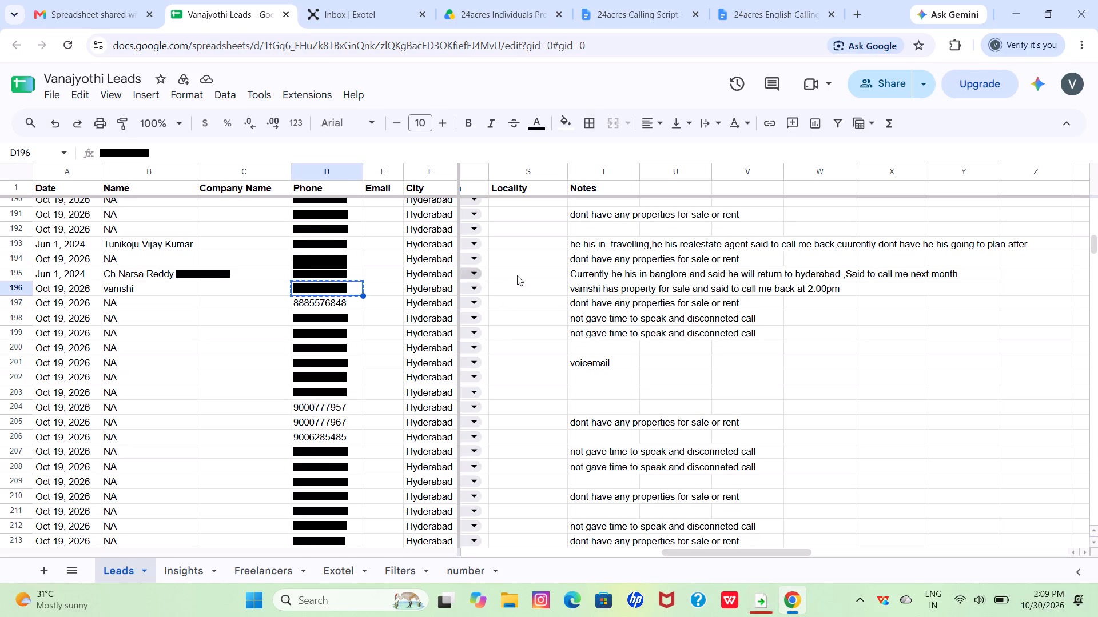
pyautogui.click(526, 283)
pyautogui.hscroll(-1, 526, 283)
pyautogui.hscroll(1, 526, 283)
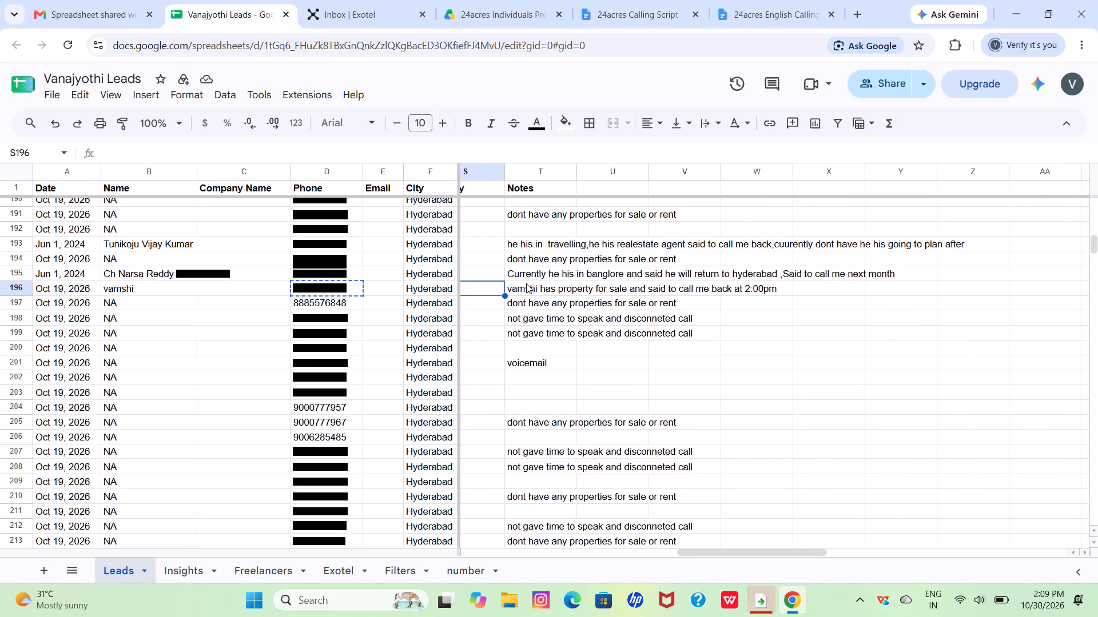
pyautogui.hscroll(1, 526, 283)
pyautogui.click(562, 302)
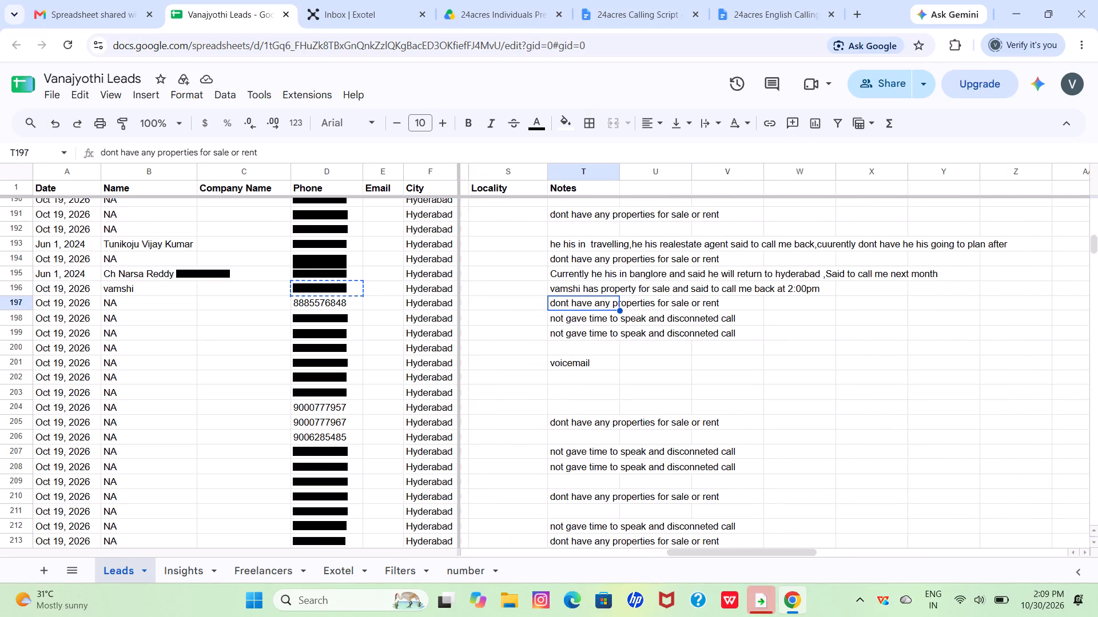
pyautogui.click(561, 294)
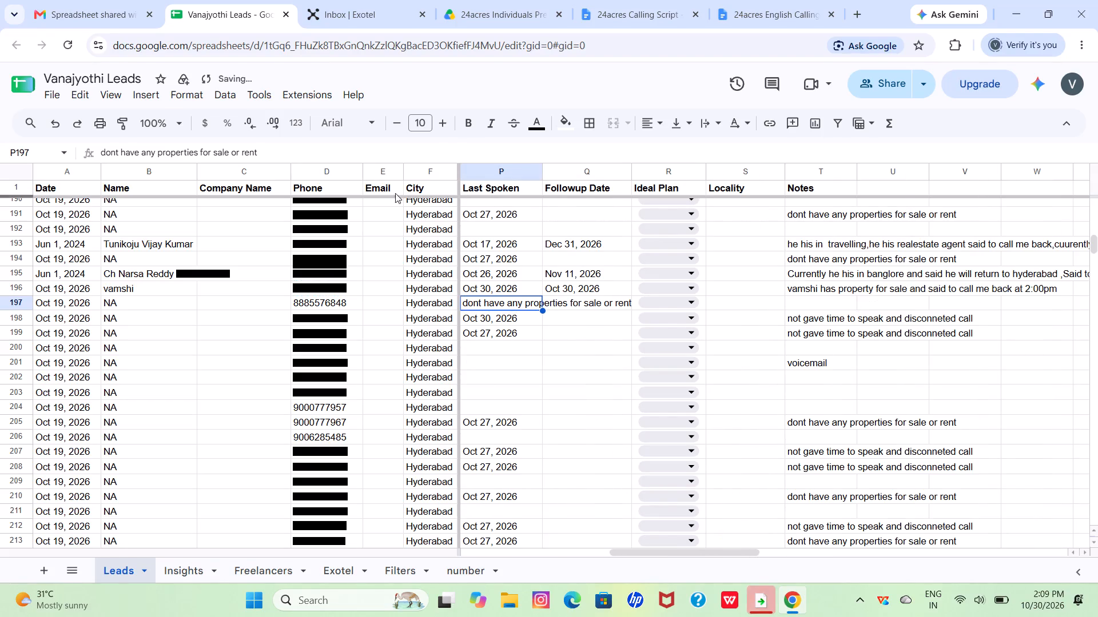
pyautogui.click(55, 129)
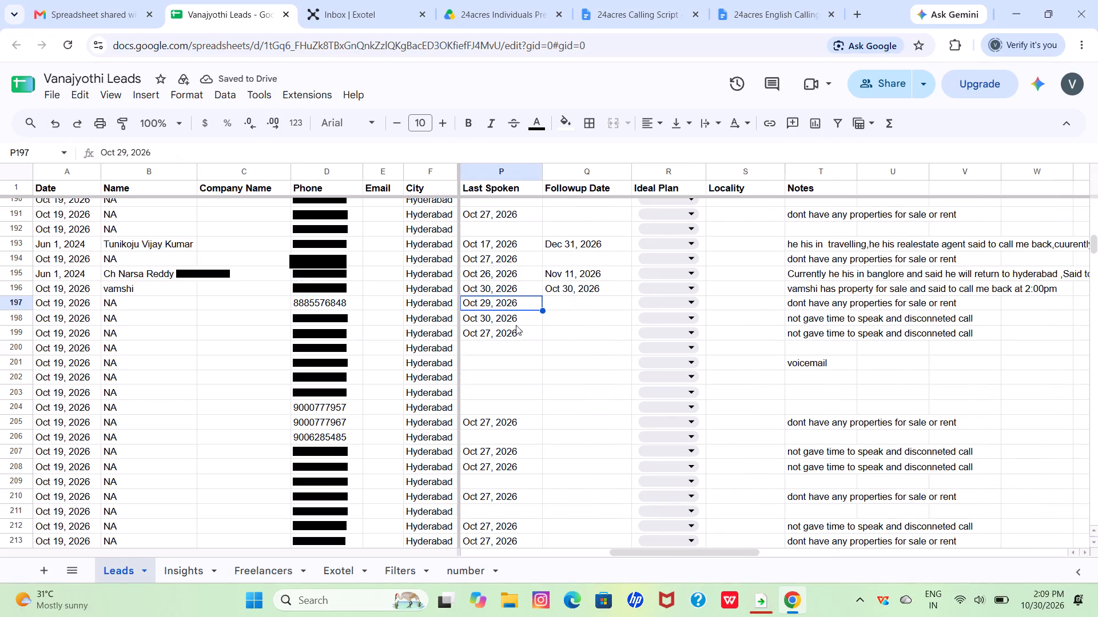
# Set the Attempts value of the lead vamshi in row 196 to 4.
pyautogui.click(574, 292)
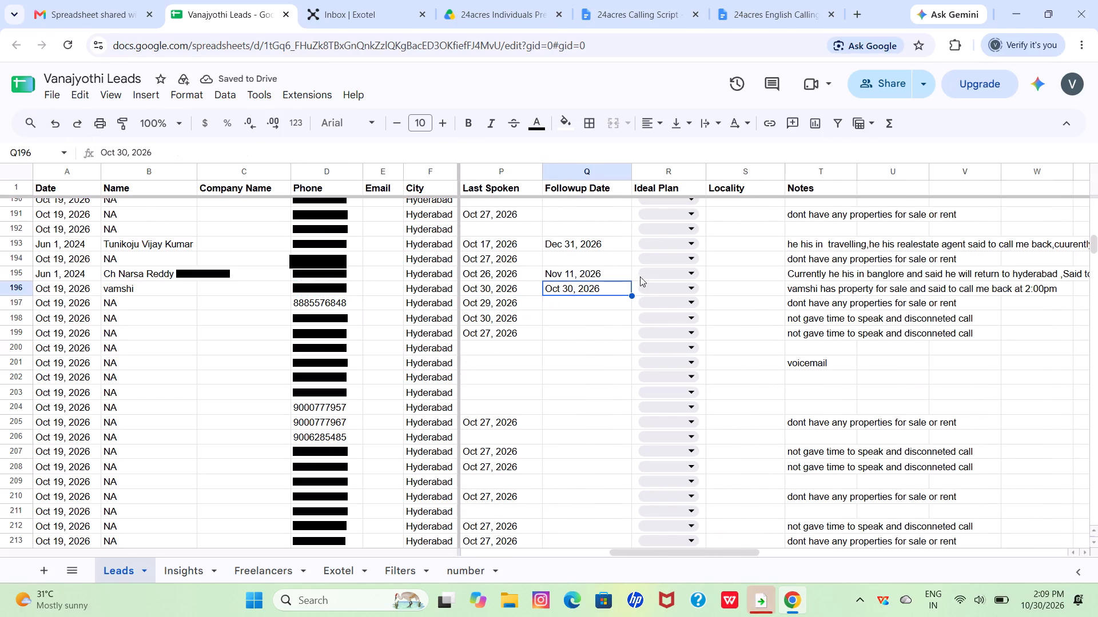
pyautogui.click(742, 290)
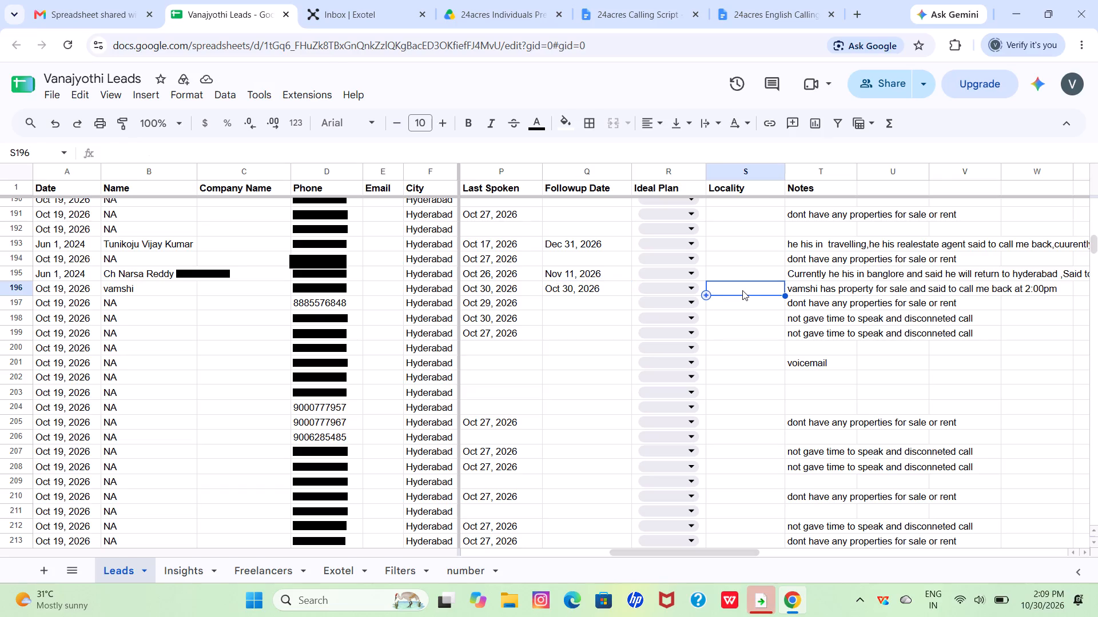
pyautogui.hscroll(-1, 765, 287)
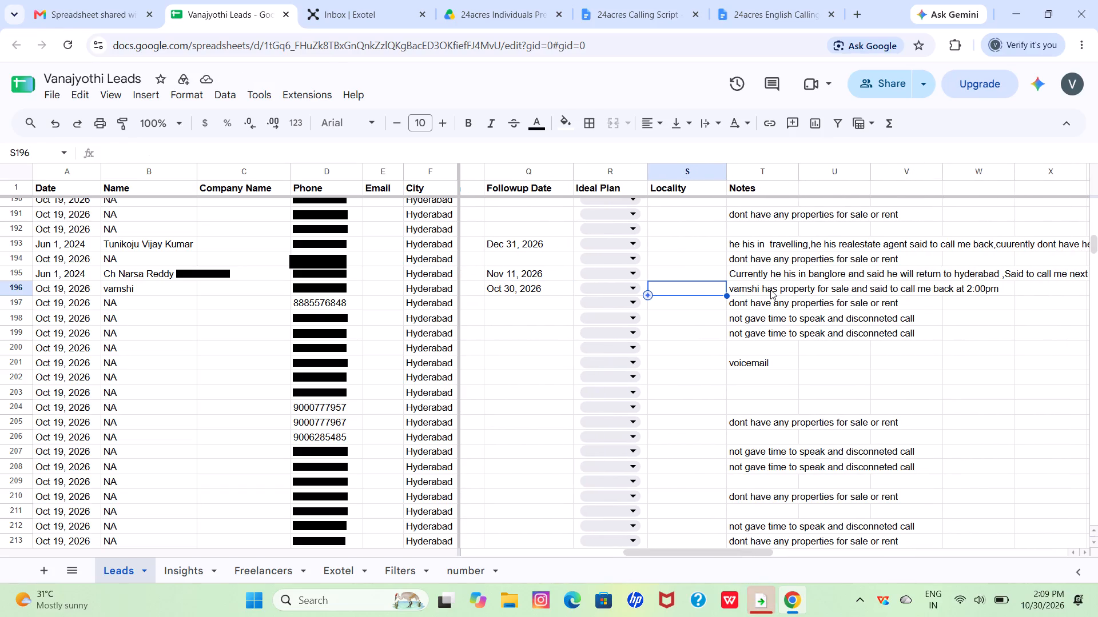
pyautogui.hscroll(4, 770, 290)
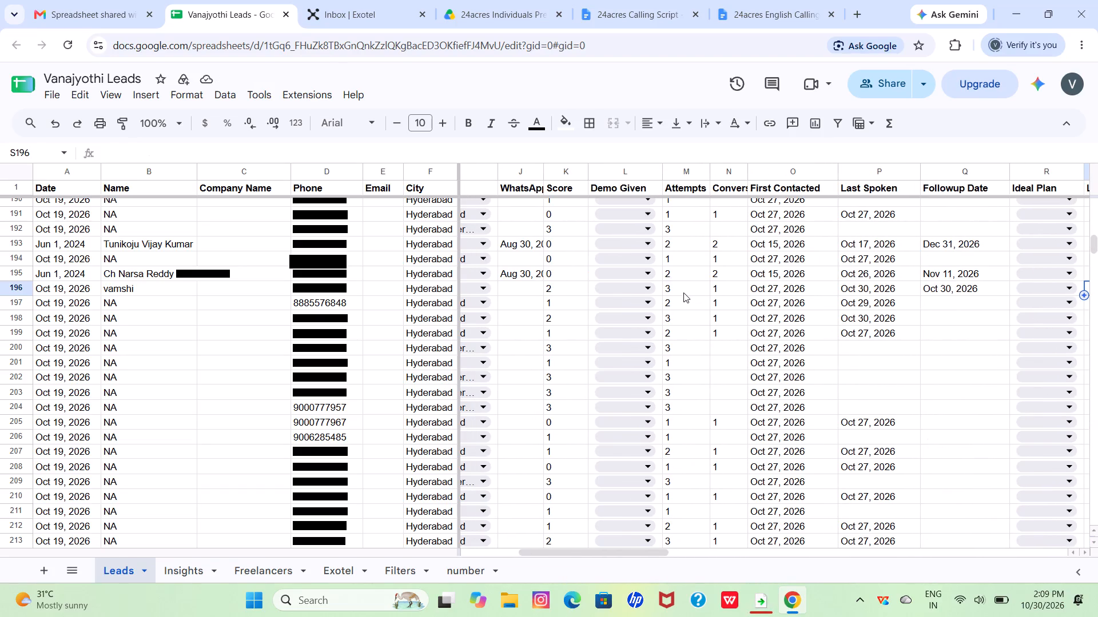
pyautogui.click(683, 293)
pyautogui.press('4')
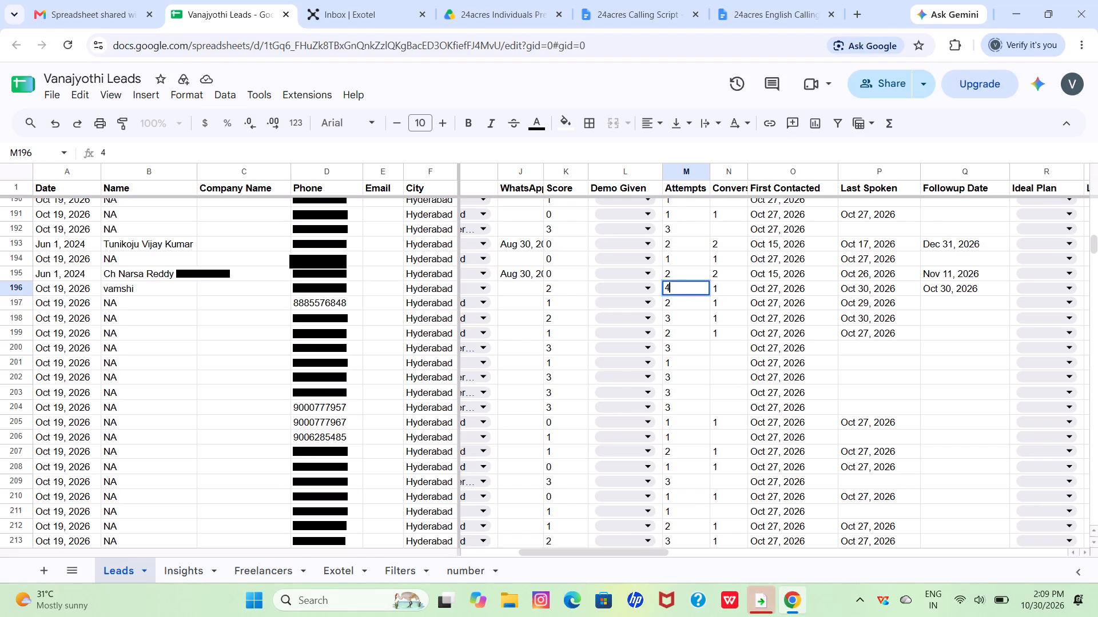
pyautogui.click(717, 295)
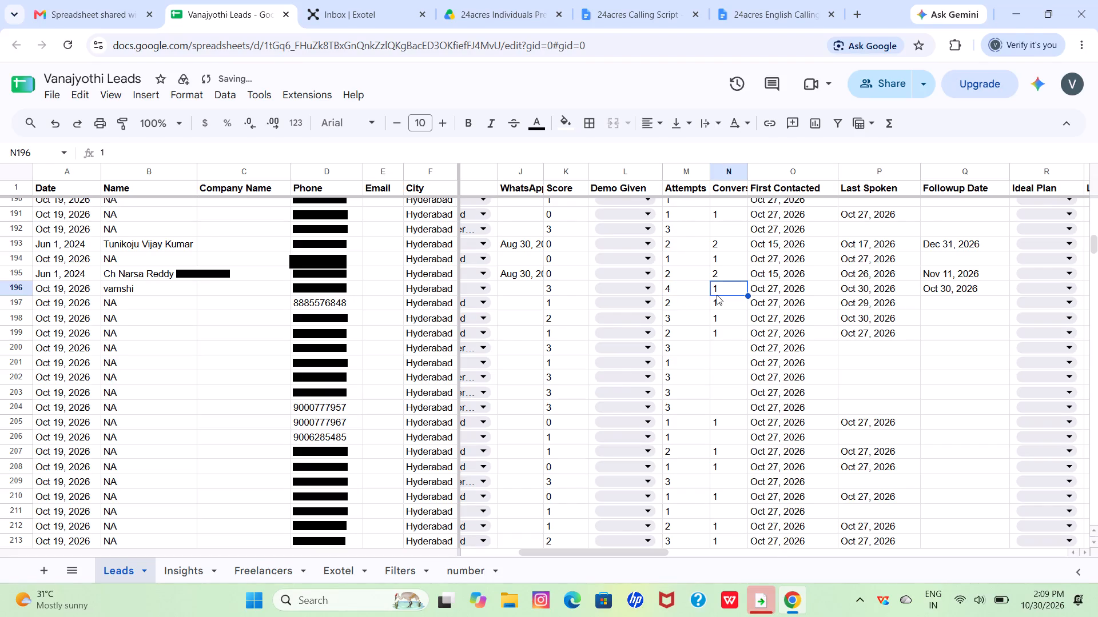
# Examine the follow-up dates and notes of the leads from the top of the sheet down to about row 37.
pyautogui.scroll(3, 717, 295)
pyautogui.hscroll(-3, 717, 295)
pyautogui.scroll(4, 717, 295)
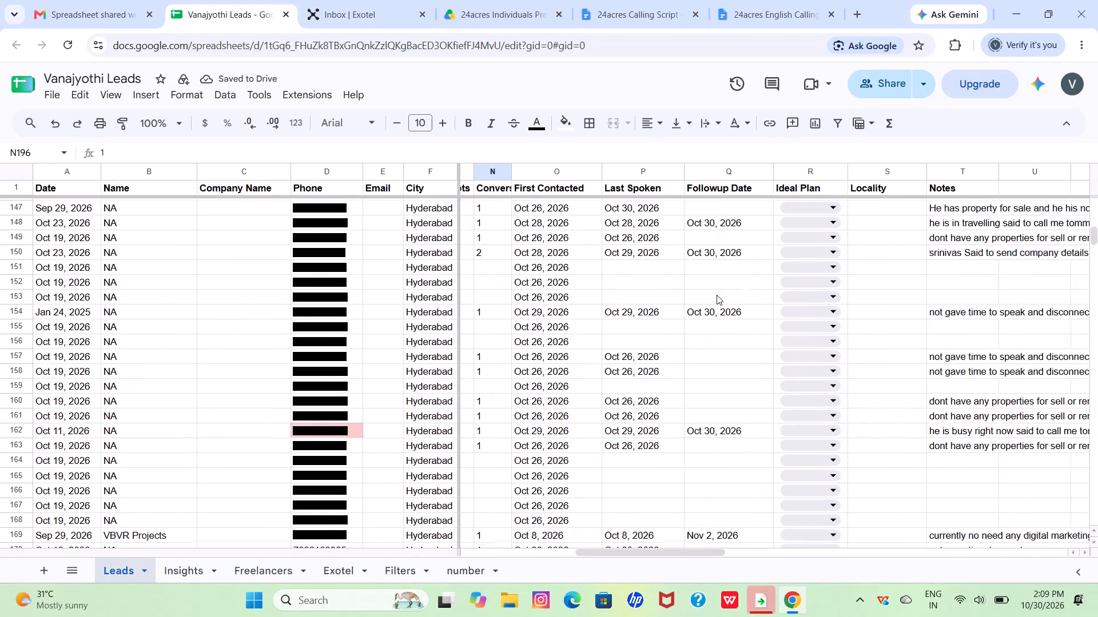
pyautogui.scroll(19, 717, 295)
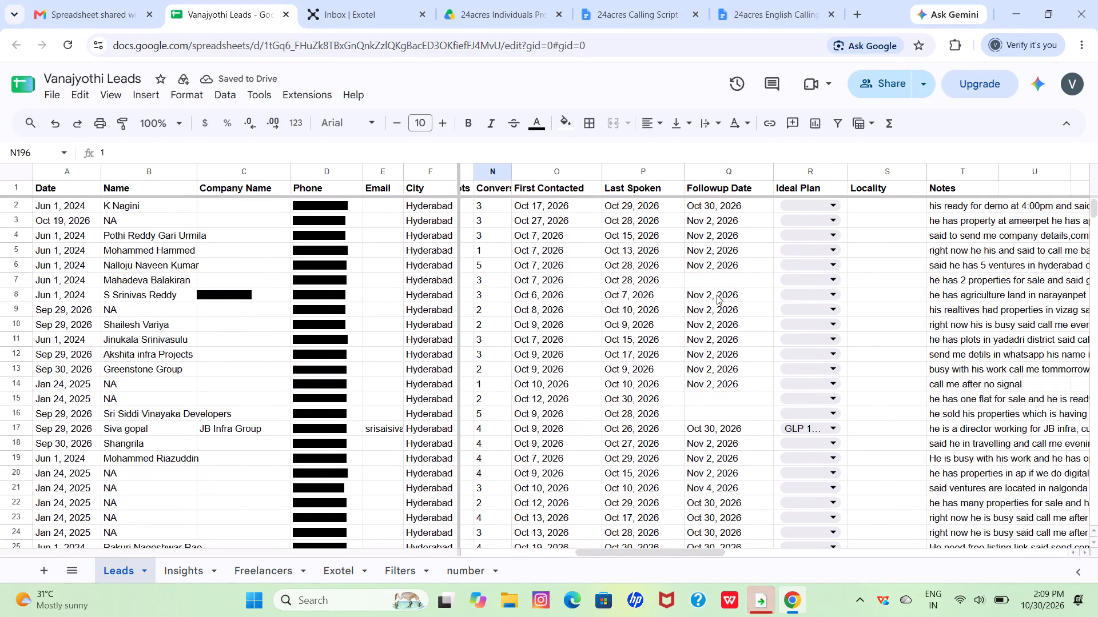
pyautogui.scroll(3, 717, 295)
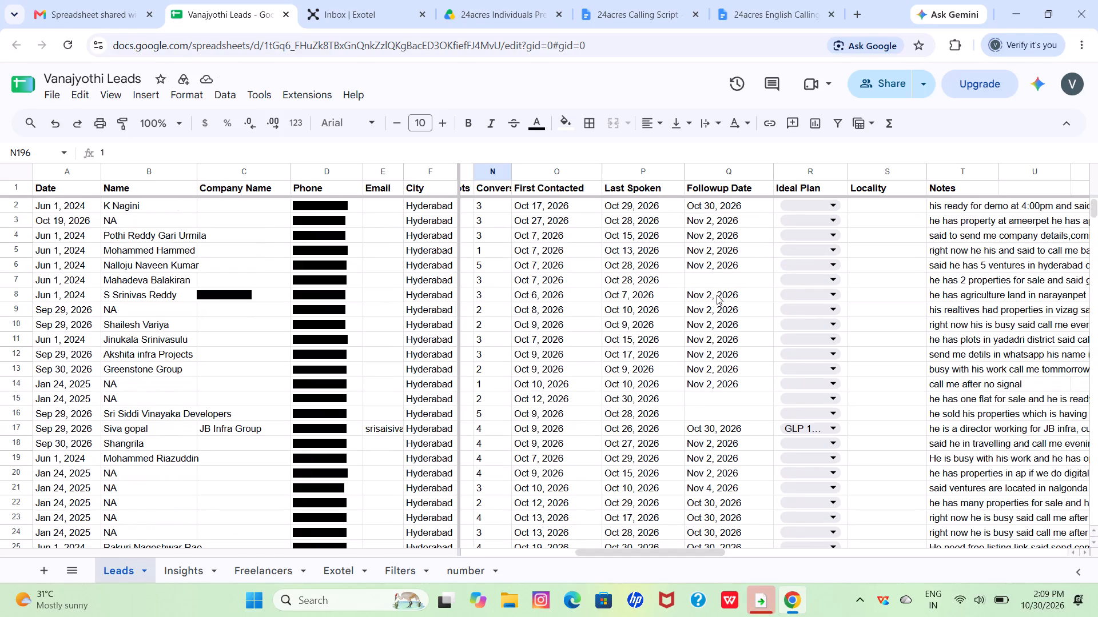
pyautogui.scroll(-2, 821, 516)
pyautogui.hscroll(-1, 821, 516)
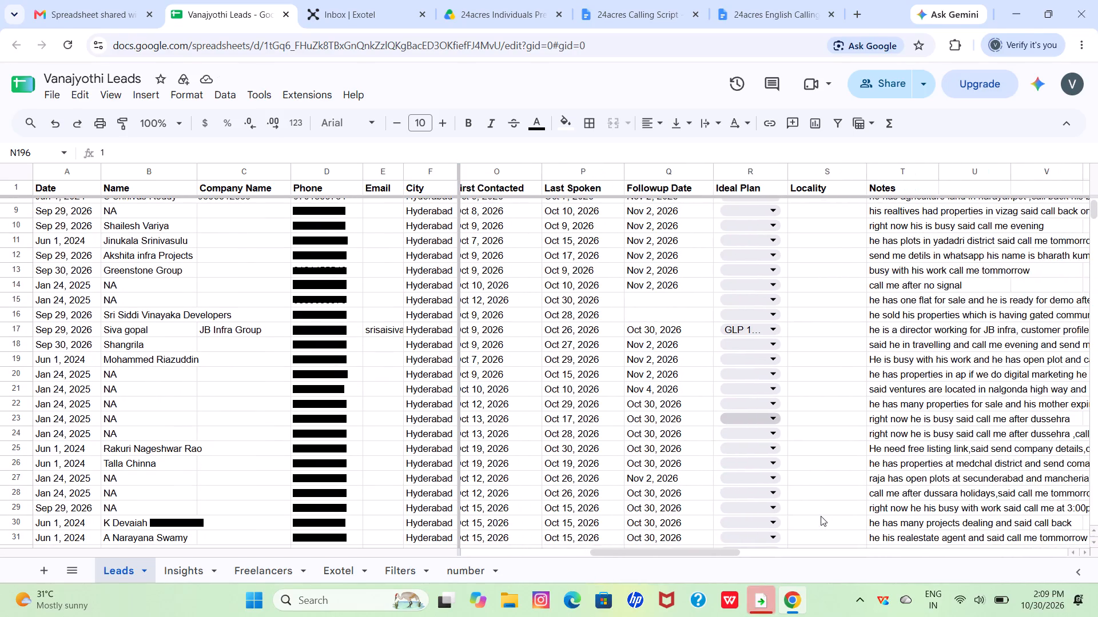
pyautogui.hscroll(-3, 821, 516)
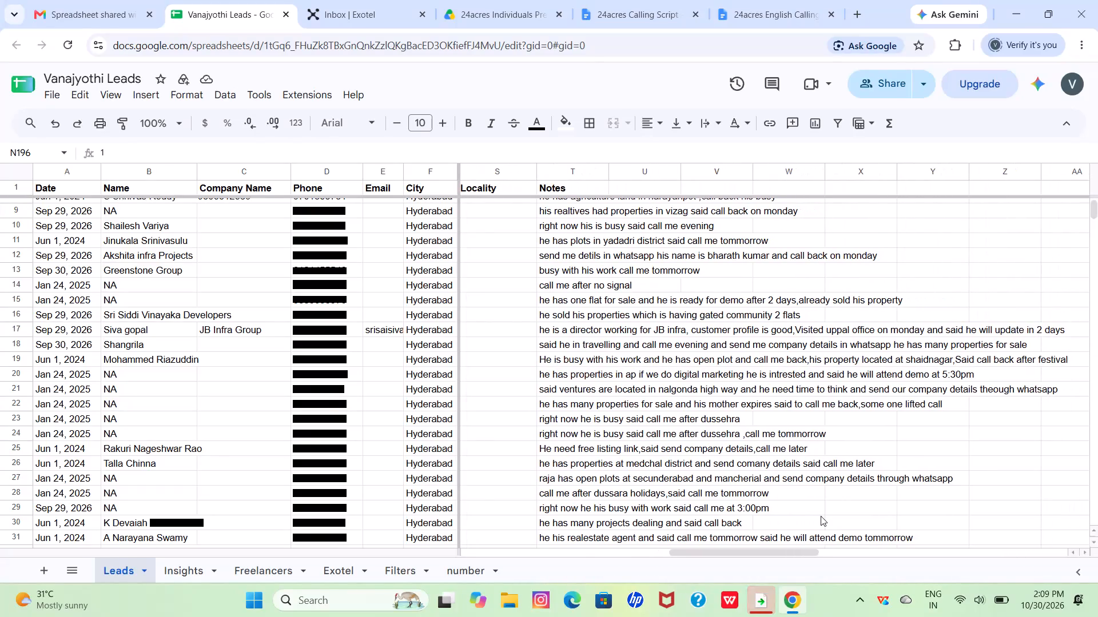
pyautogui.scroll(-1, 821, 516)
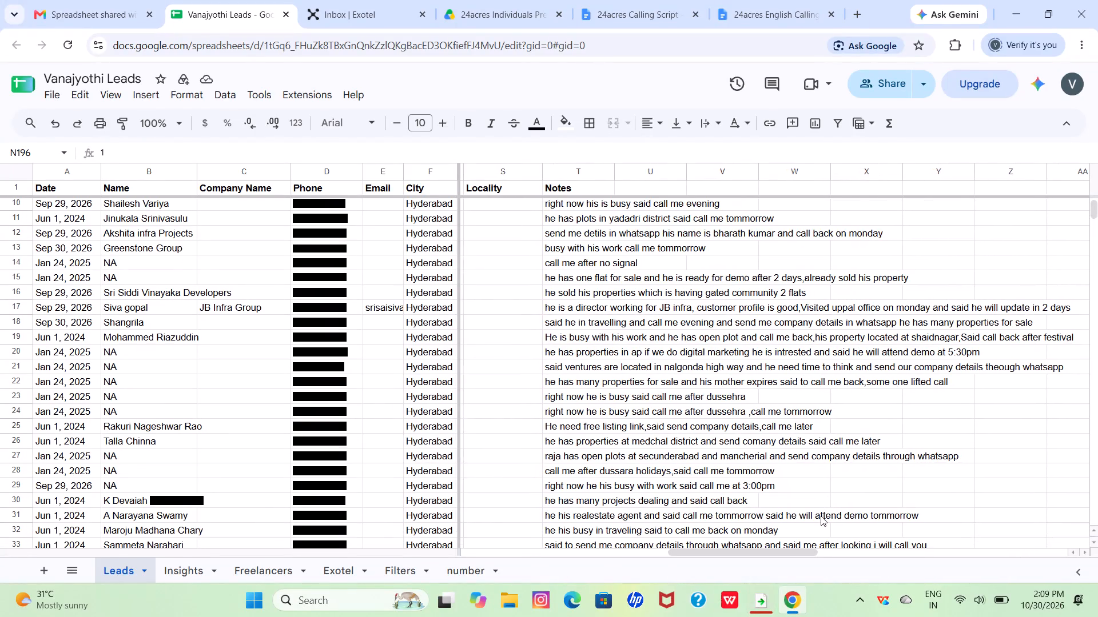
pyautogui.scroll(-1, 821, 516)
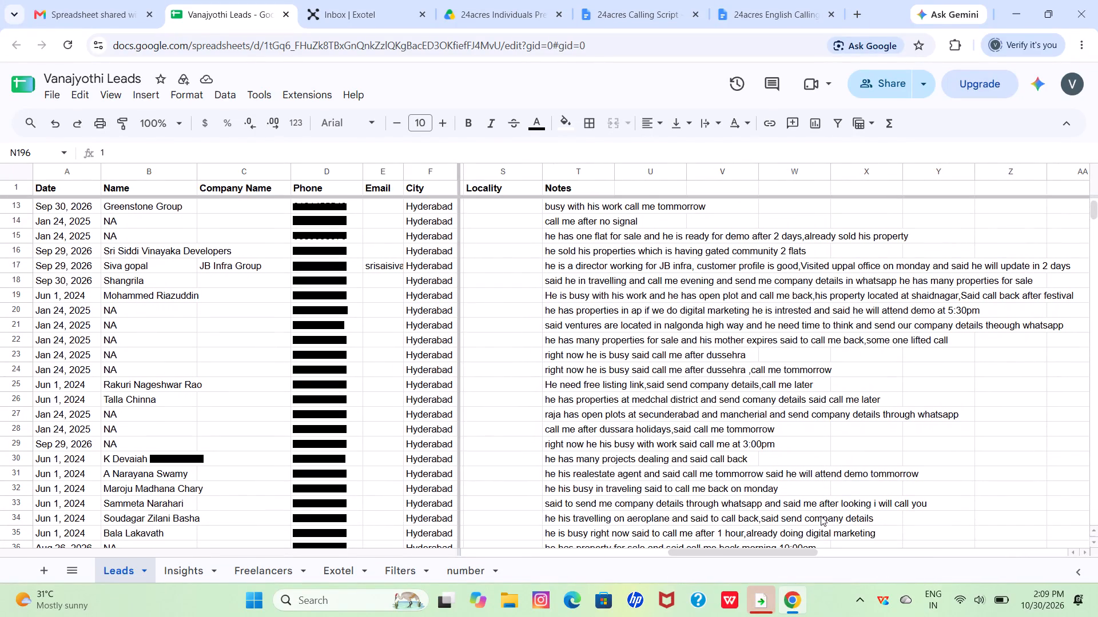
pyautogui.scroll(-1, 821, 516)
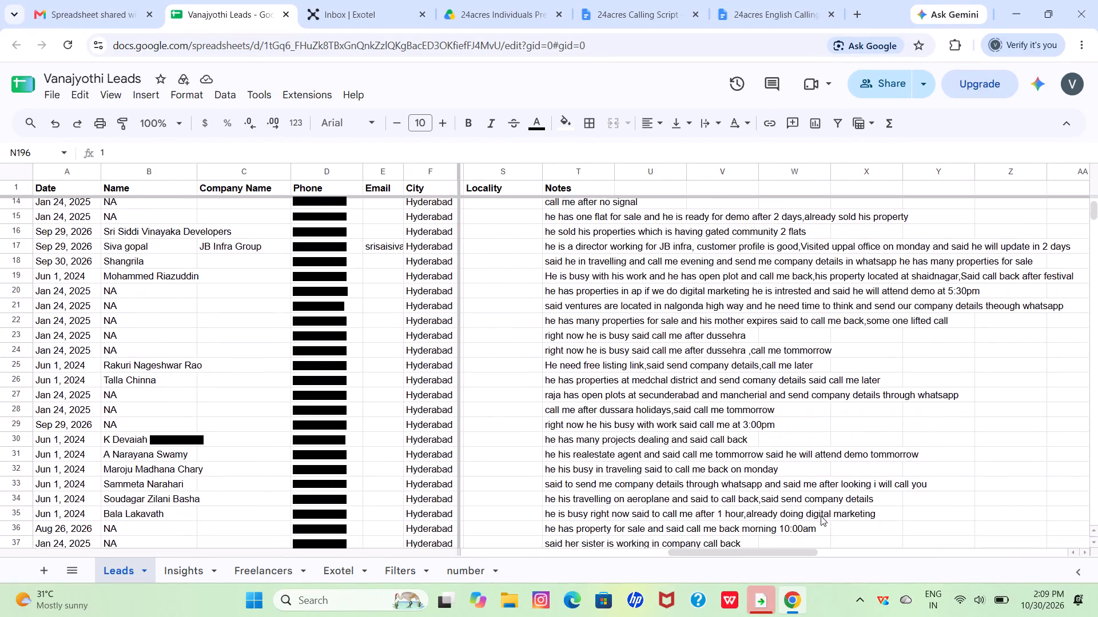
pyautogui.scroll(-1, 821, 516)
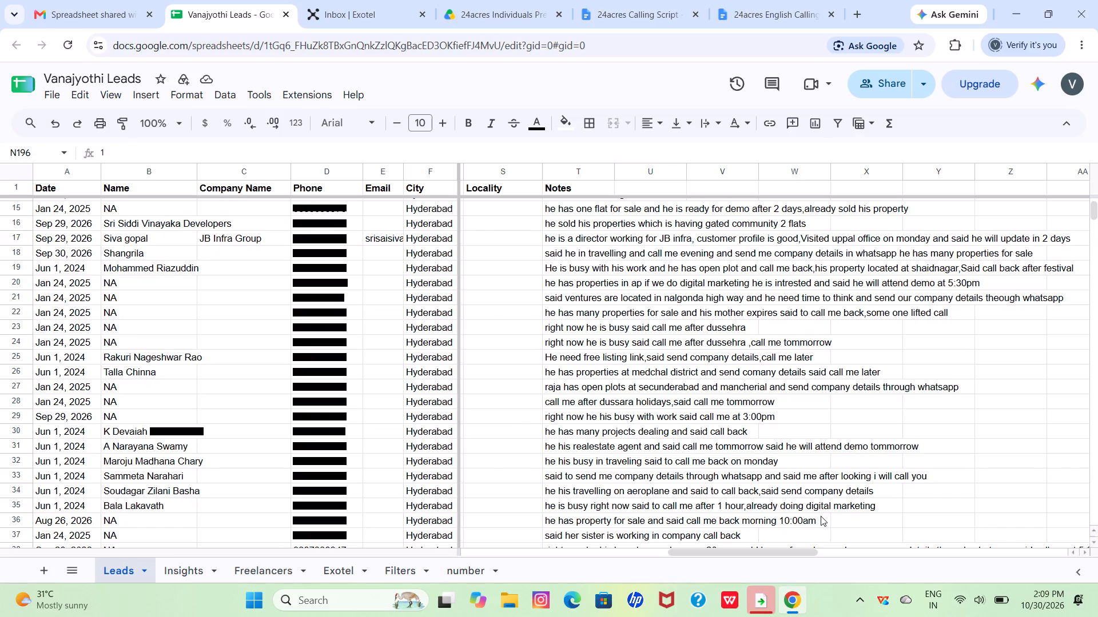
pyautogui.hscroll(4, 821, 516)
pyautogui.scroll(1, 821, 516)
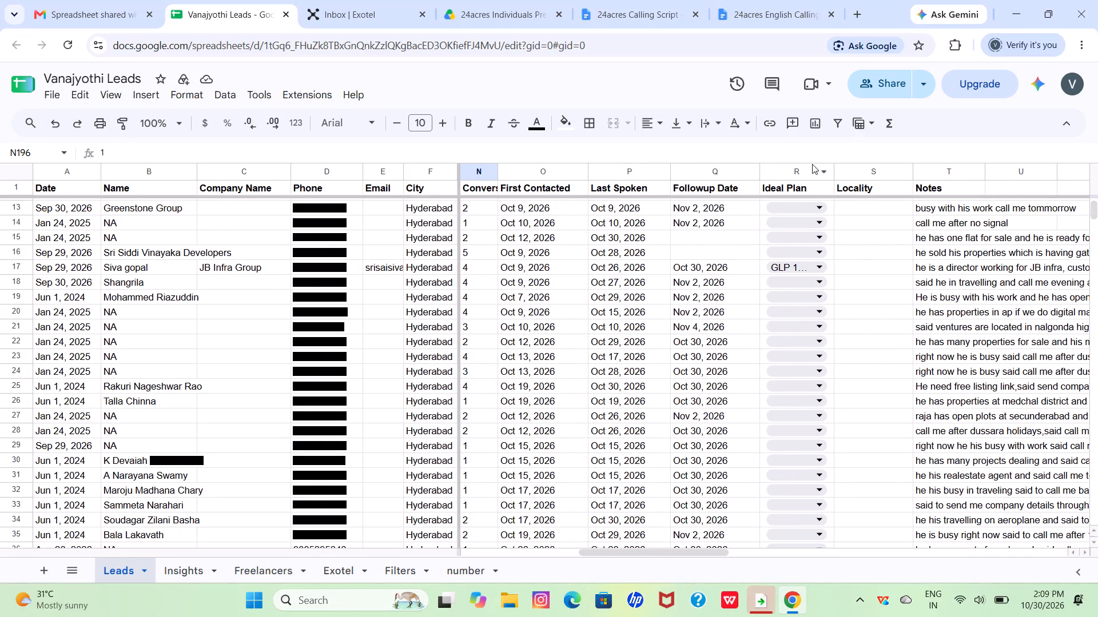
# Create a filter on the Leads sheet and limit the Status column to Call Back only.
pyautogui.click(837, 126)
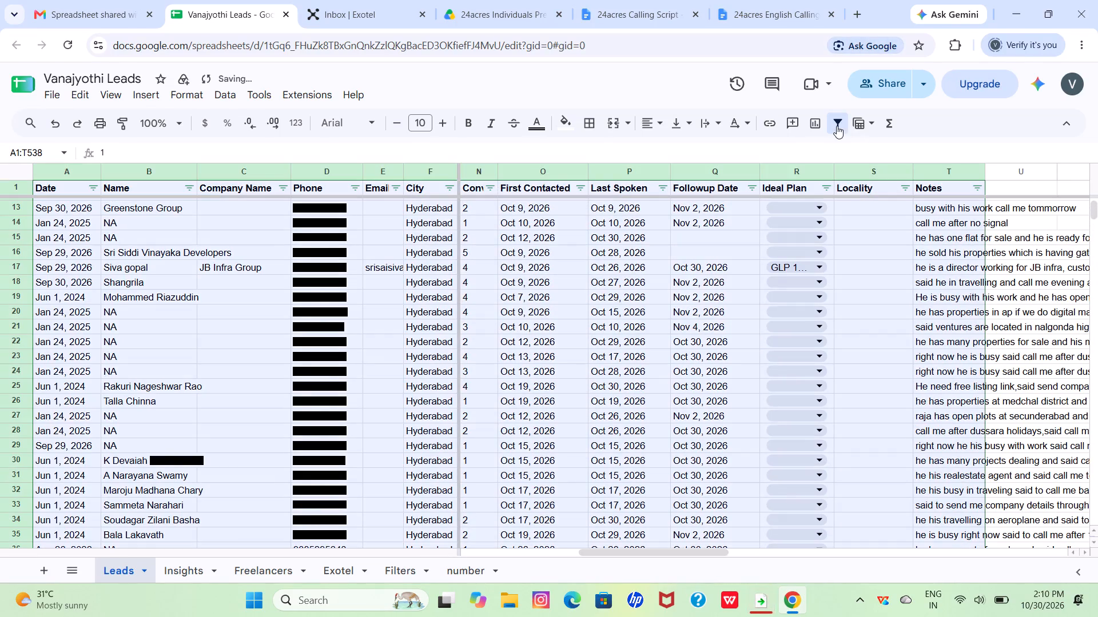
pyautogui.hscroll(6, 600, 201)
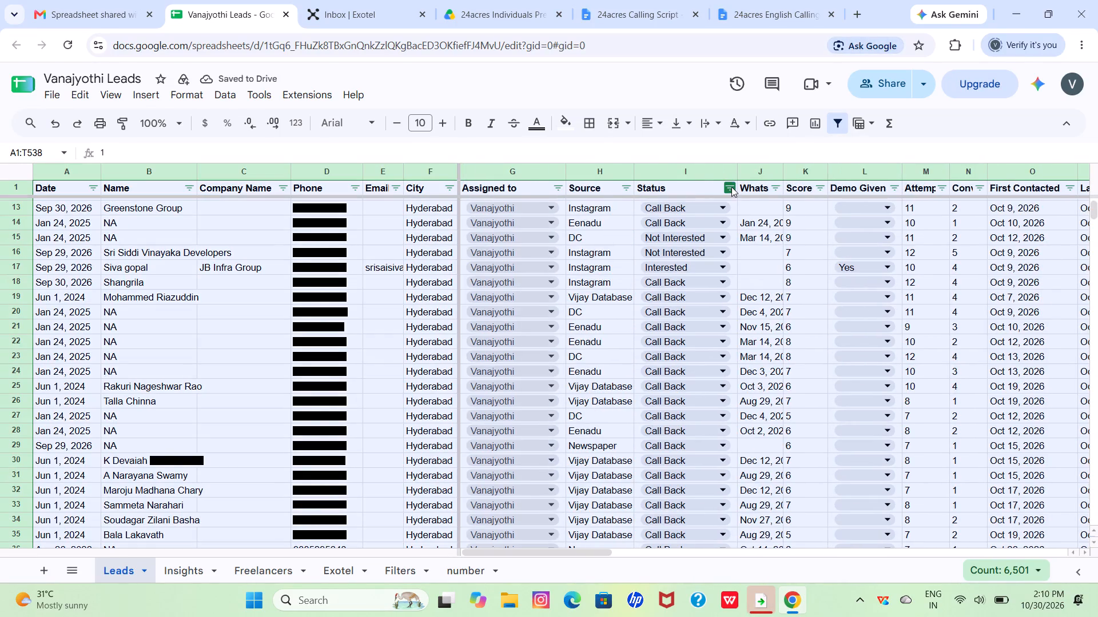
pyautogui.click(731, 187)
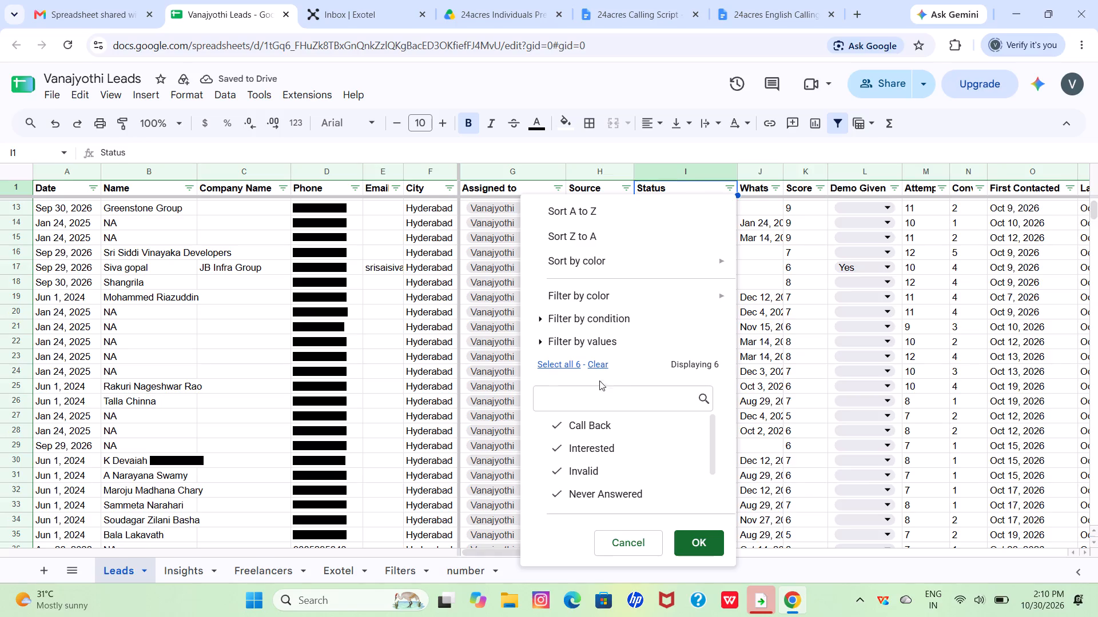
pyautogui.click(599, 366)
pyautogui.click(604, 426)
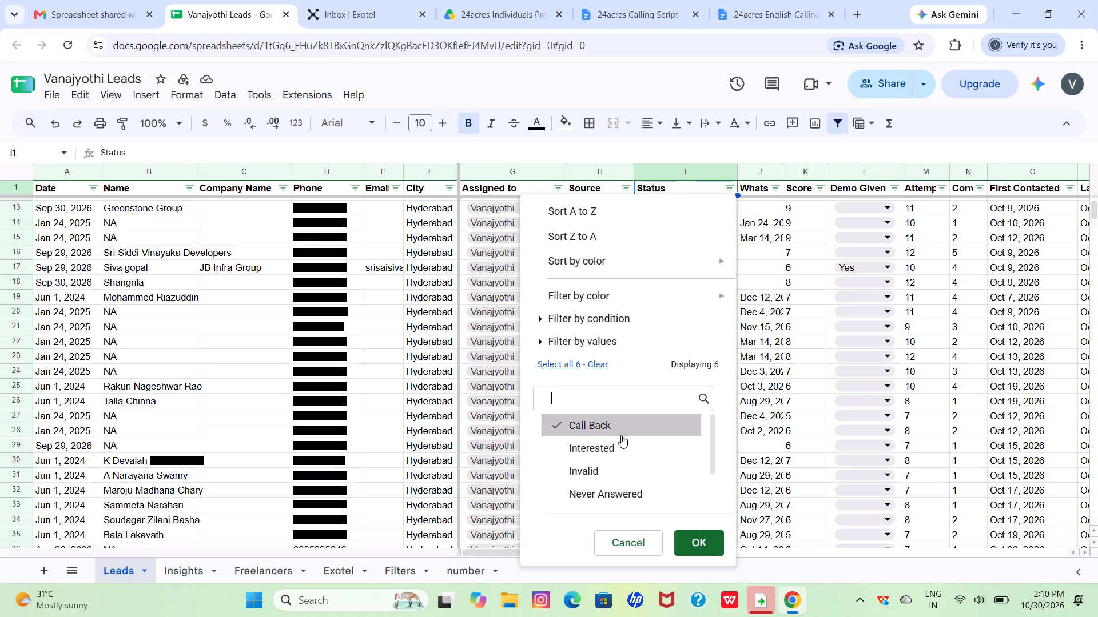
pyautogui.click(706, 551)
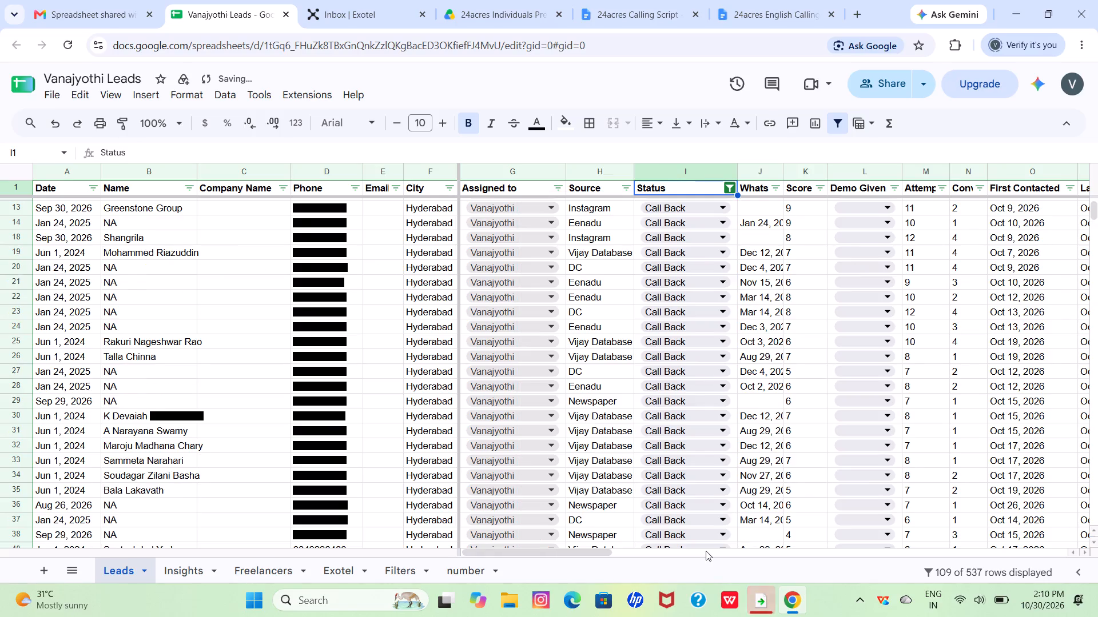
# Examine the last spoken dates, follow-up dates and notes of the filtered Call Back leads down to about row 87.
pyautogui.scroll(-7, 706, 551)
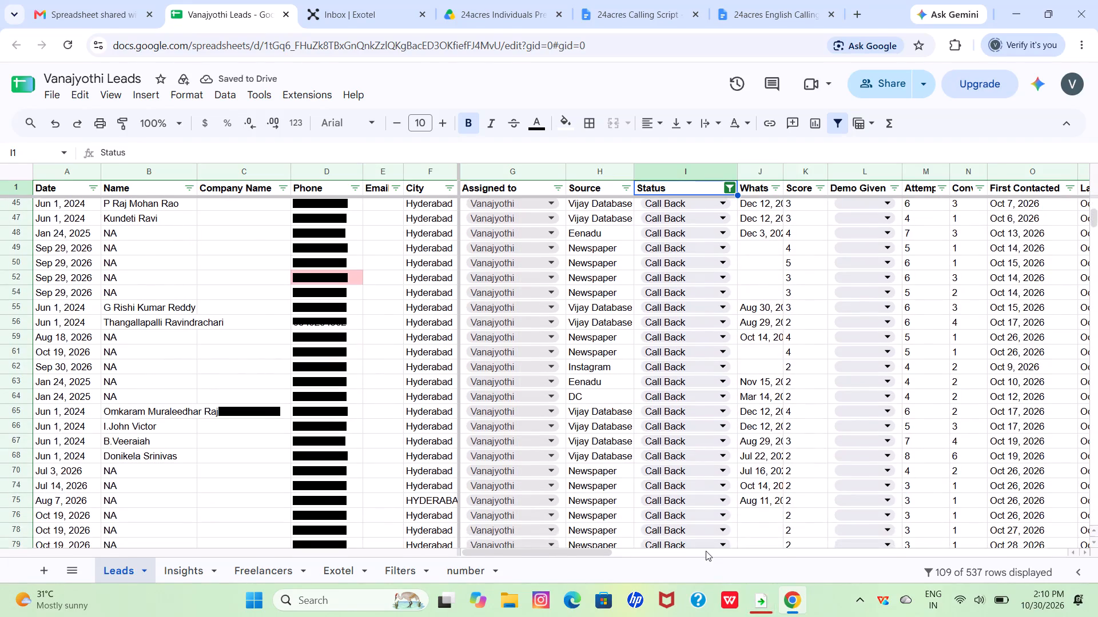
pyautogui.scroll(-1, 706, 551)
pyautogui.hscroll(-4, 706, 551)
pyautogui.scroll(-1, 706, 551)
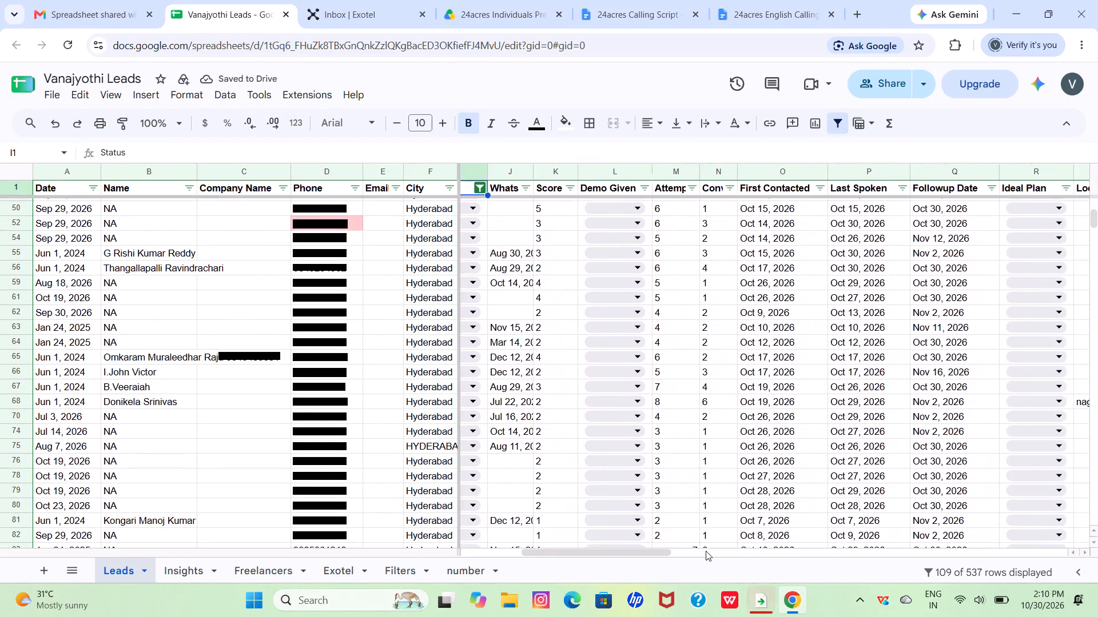
pyautogui.scroll(-1, 706, 551)
pyautogui.hscroll(-3, 706, 551)
pyautogui.scroll(-1, 706, 551)
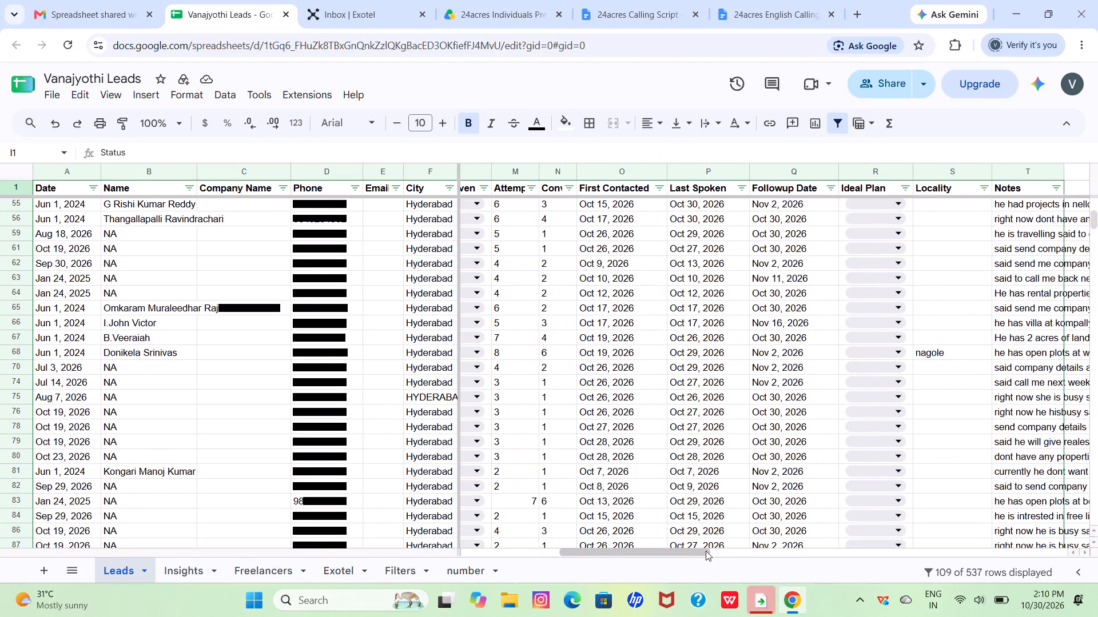
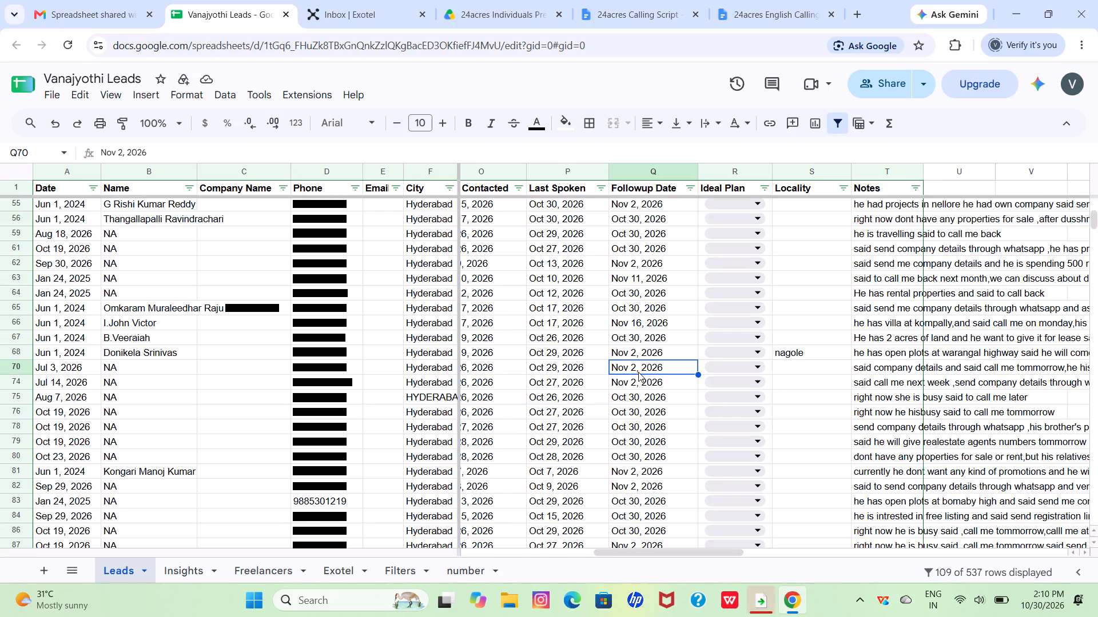
# Continue examining the follow-up dates and notes of the filtered Call Back leads down to about row 105.
pyautogui.scroll(-1, 638, 372)
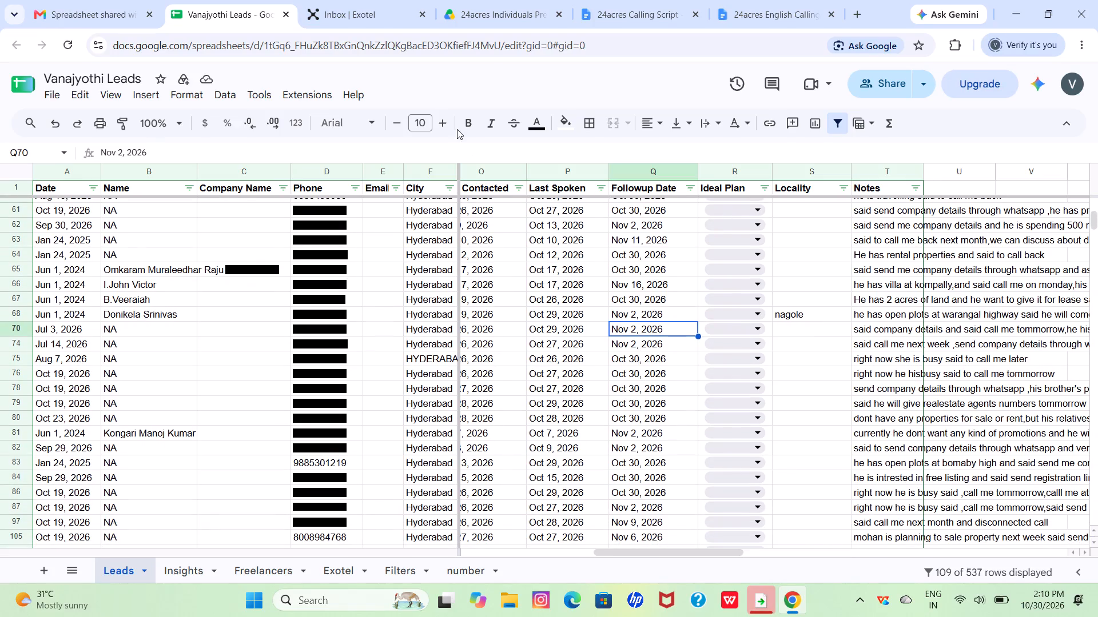
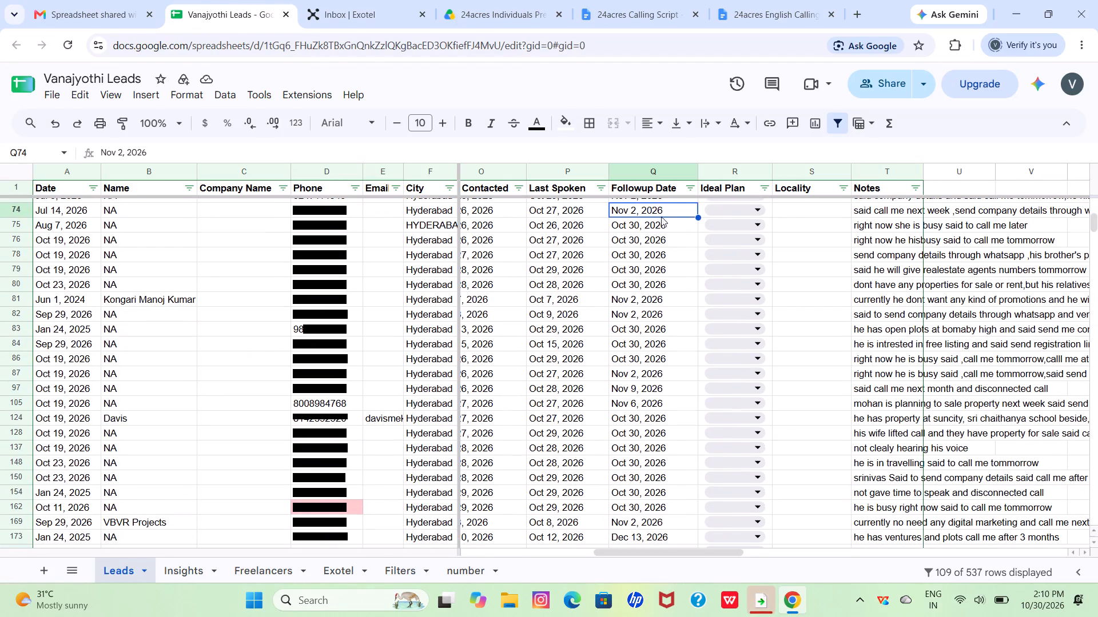
# Check the follow-up date and notes of the lead in row 75 and select its phone number.
pyautogui.click(651, 221)
pyautogui.hscroll(-1, 651, 221)
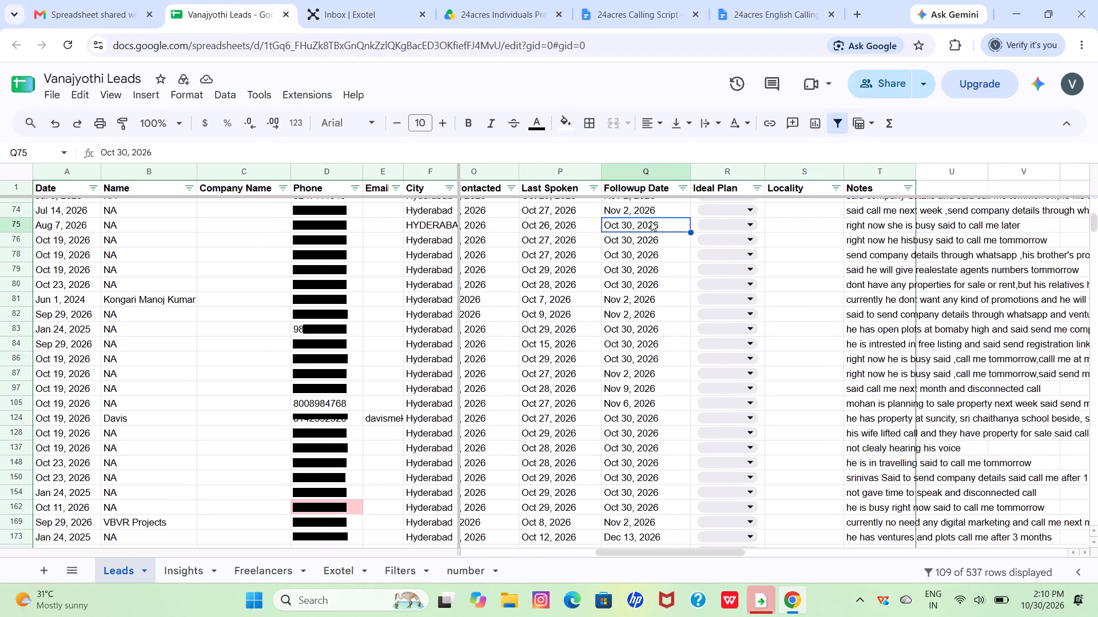
pyautogui.hscroll(-1, 651, 221)
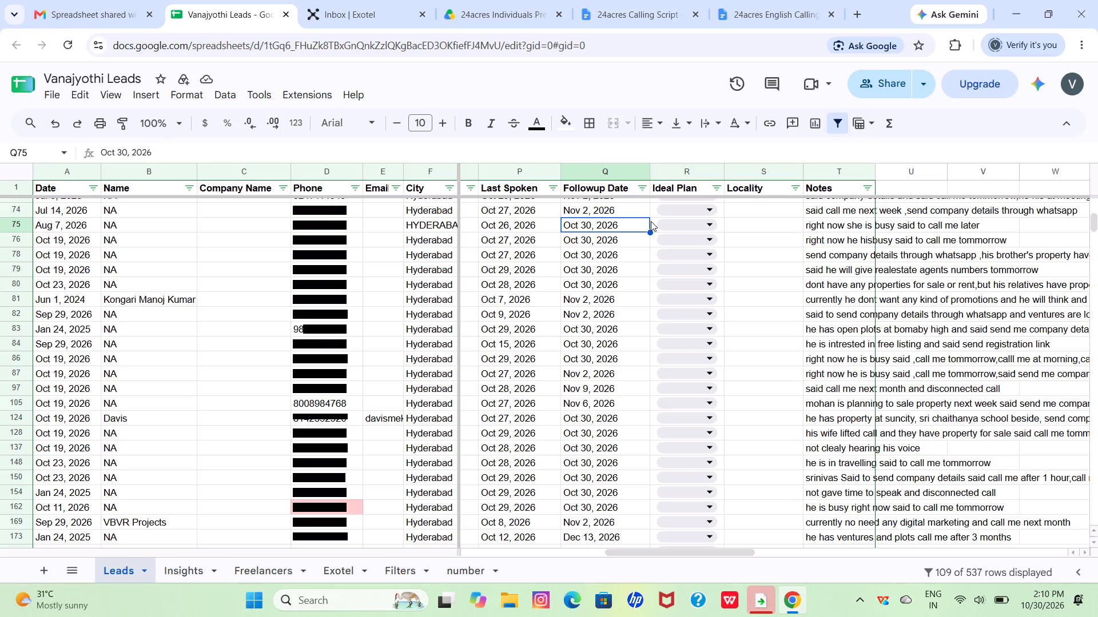
pyautogui.hscroll(-3, 651, 221)
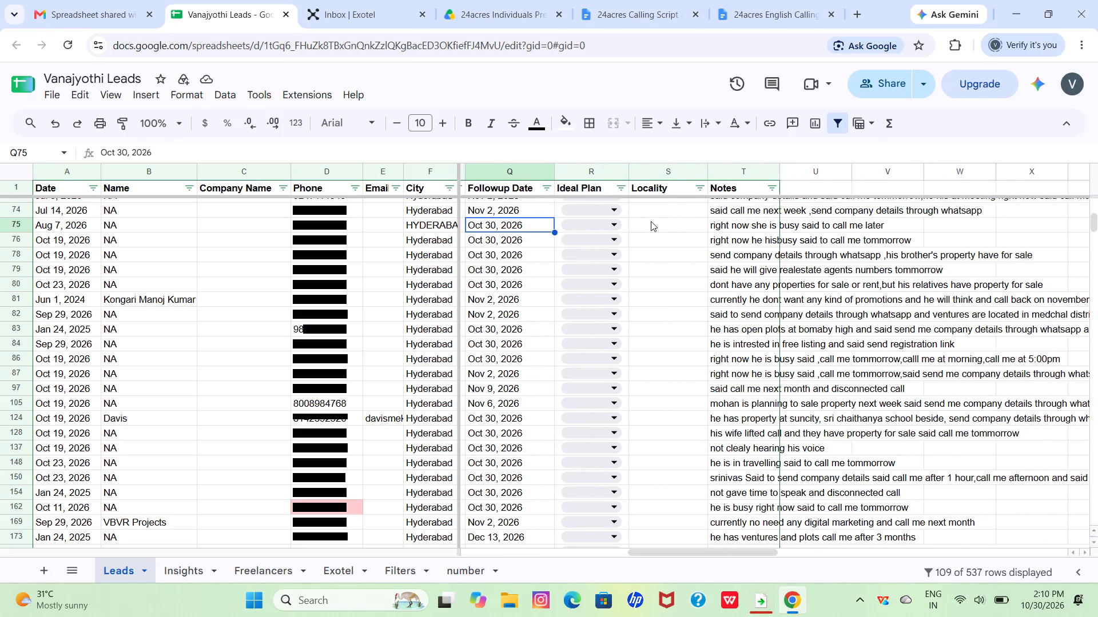
pyautogui.hscroll(3, 651, 221)
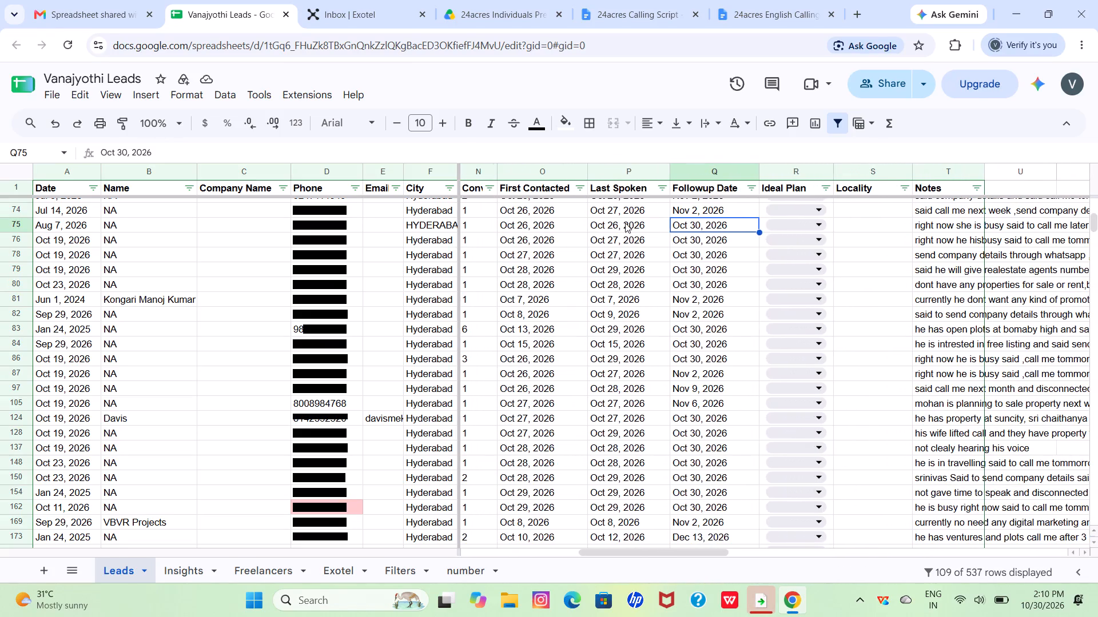
pyautogui.click(337, 231)
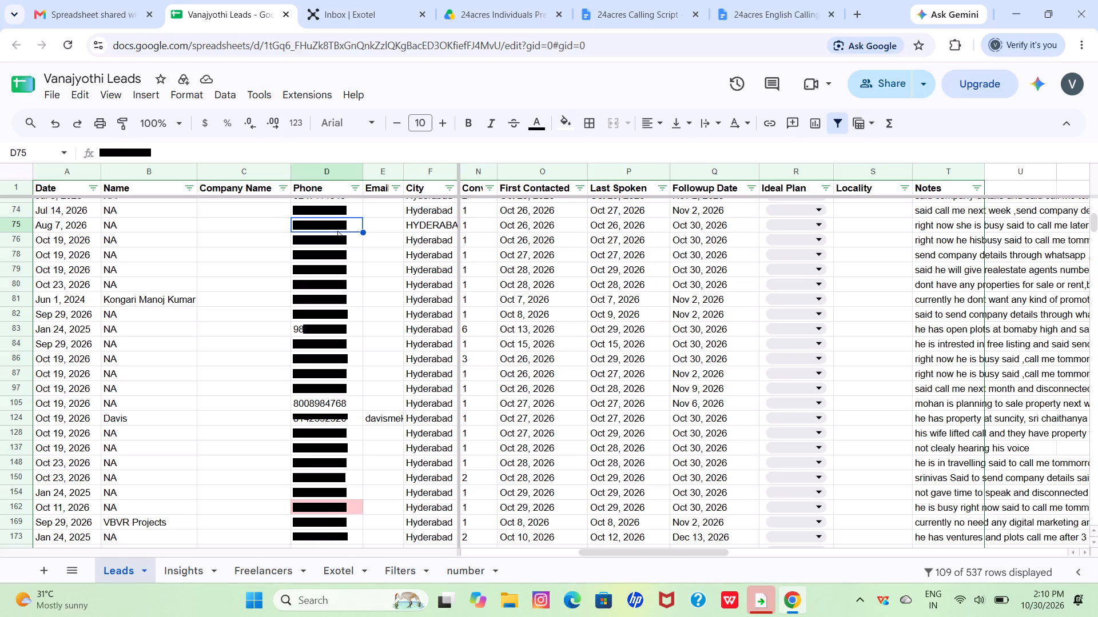
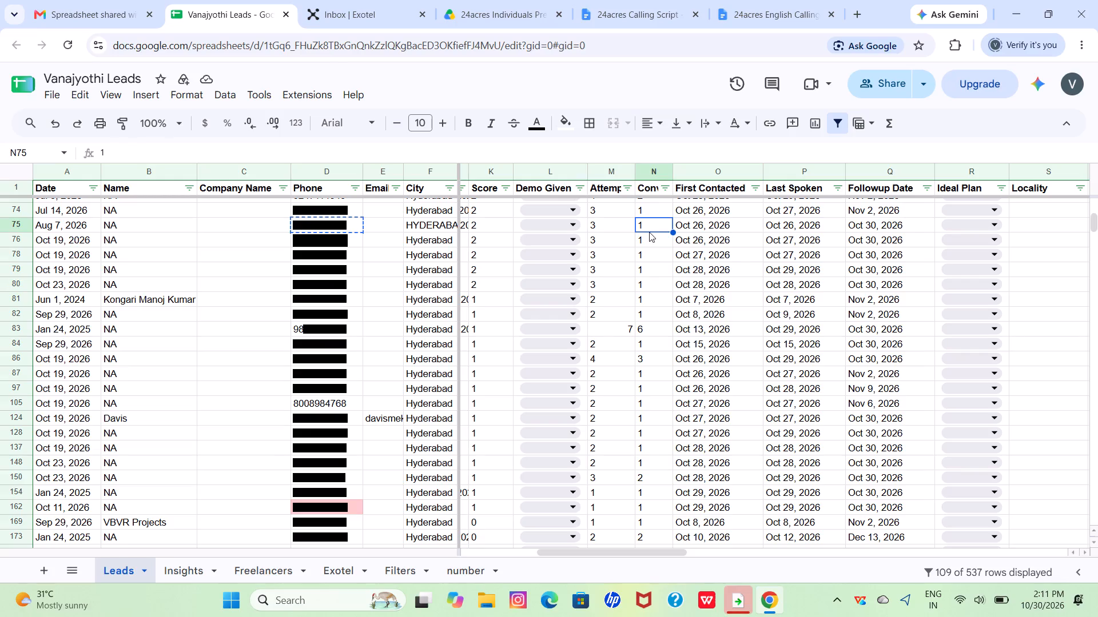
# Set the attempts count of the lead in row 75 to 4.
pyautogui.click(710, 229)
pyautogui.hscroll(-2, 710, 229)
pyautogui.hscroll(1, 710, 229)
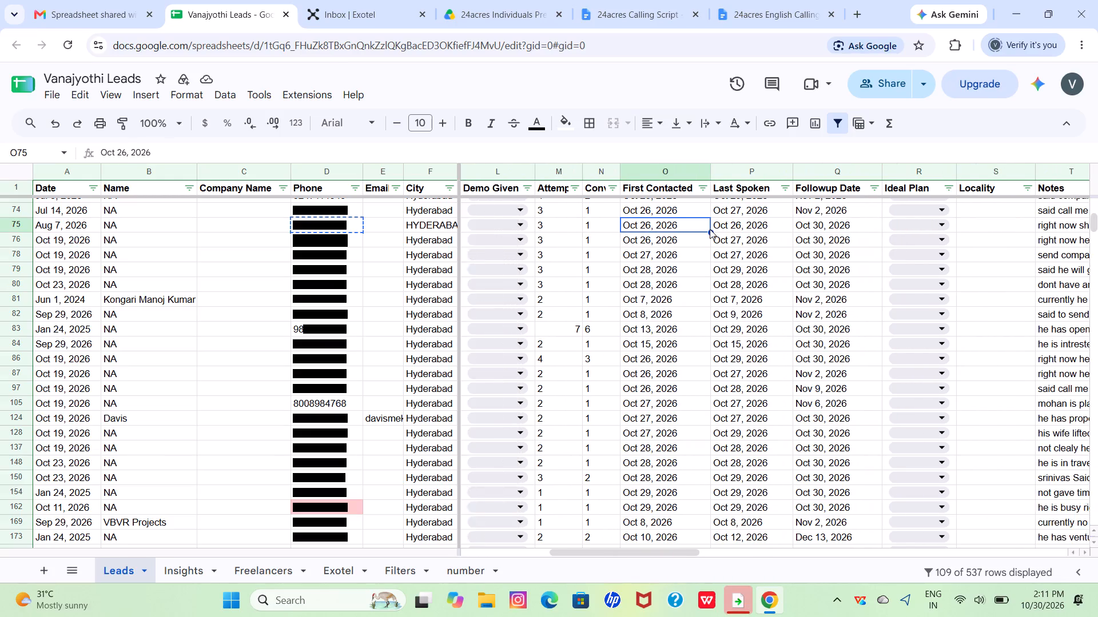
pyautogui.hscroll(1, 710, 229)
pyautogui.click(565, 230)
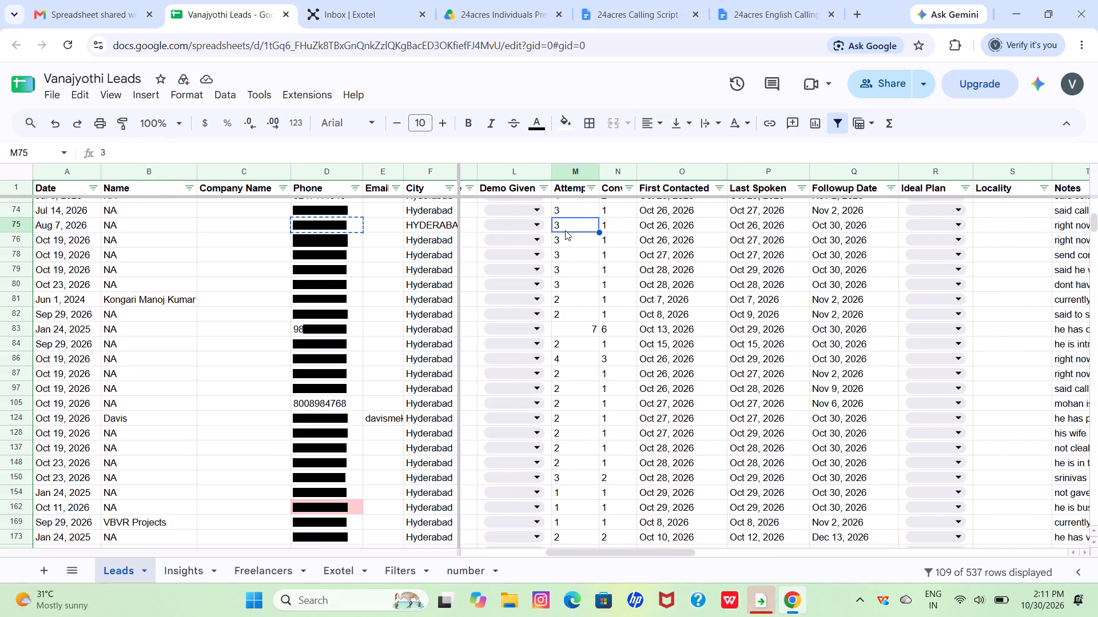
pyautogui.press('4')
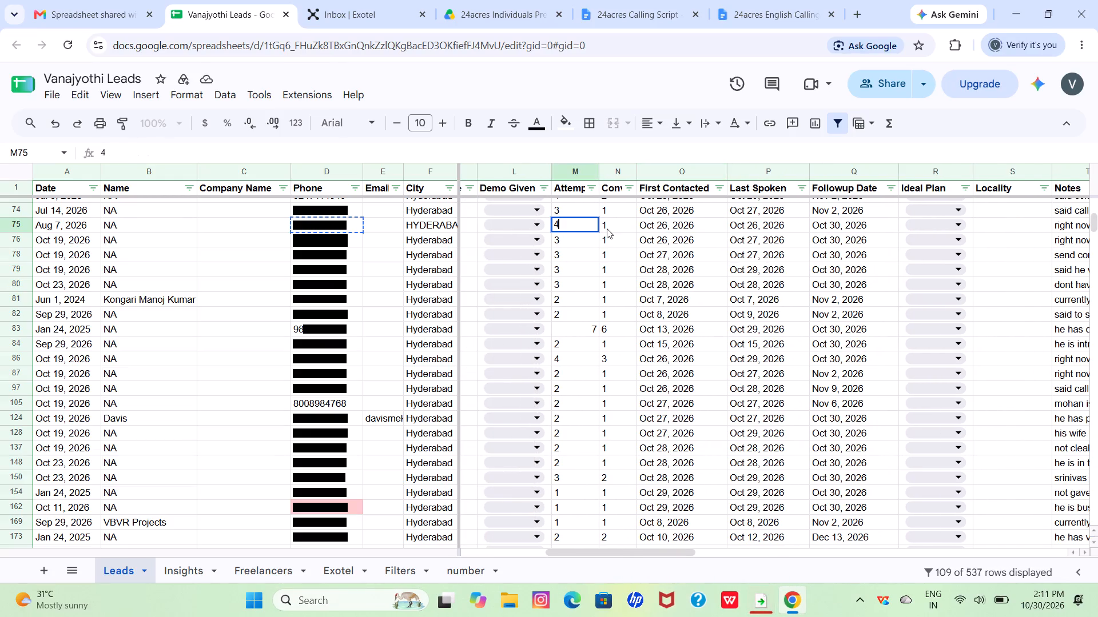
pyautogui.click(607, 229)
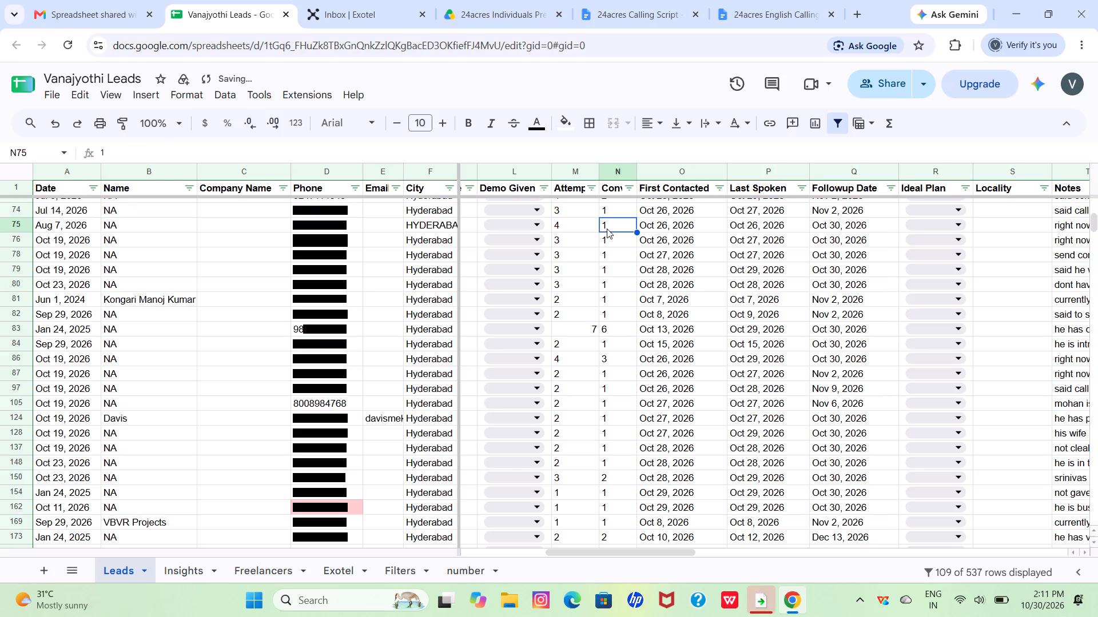
# Review the attempts counts, follow-up dates and notes of the leads in rows 75 and 76.
pyautogui.click(569, 245)
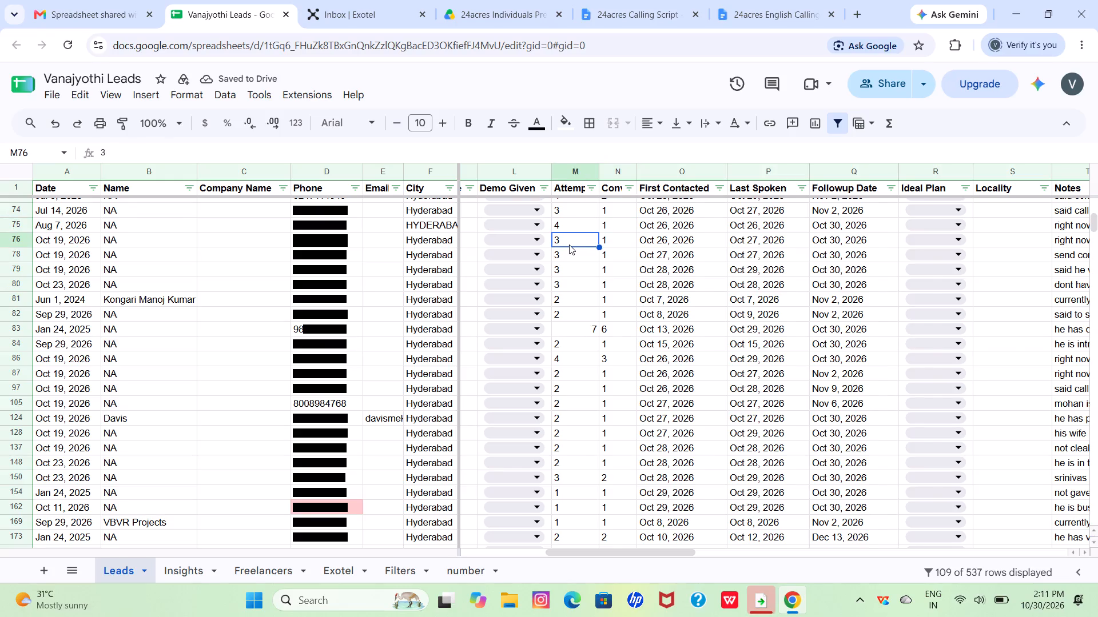
pyautogui.hscroll(-3, 569, 245)
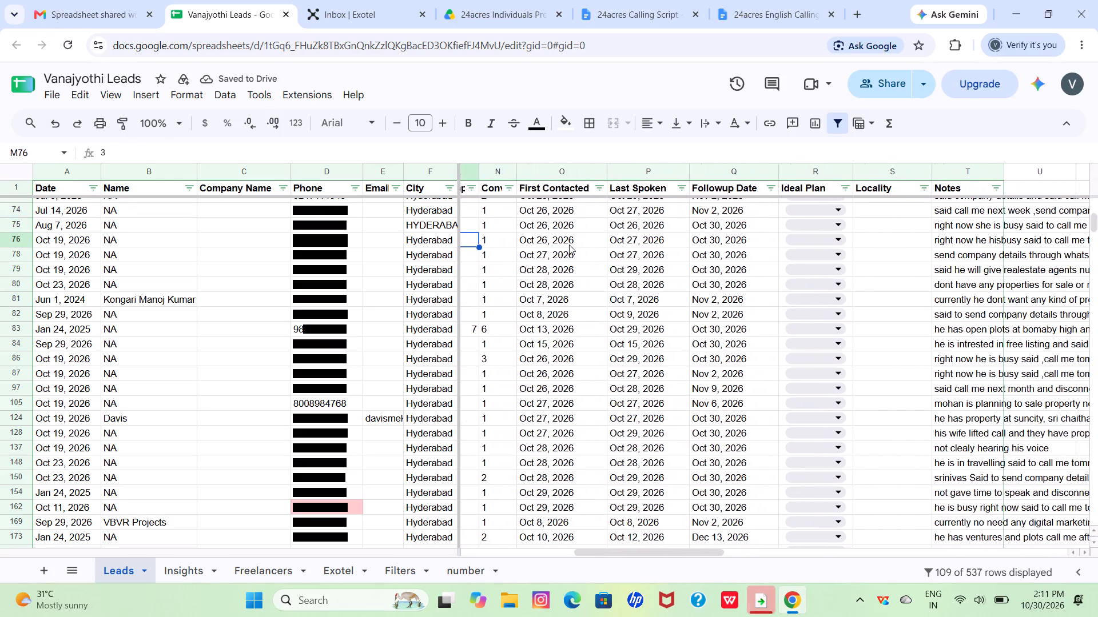
pyautogui.hscroll(-1, 569, 245)
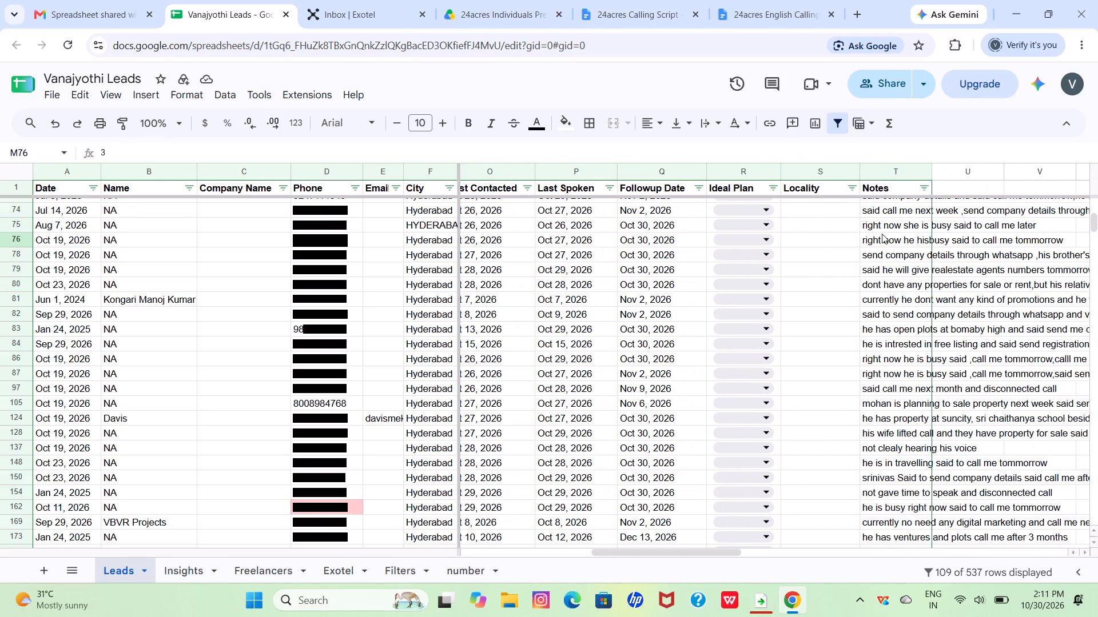
pyautogui.hscroll(3, 882, 234)
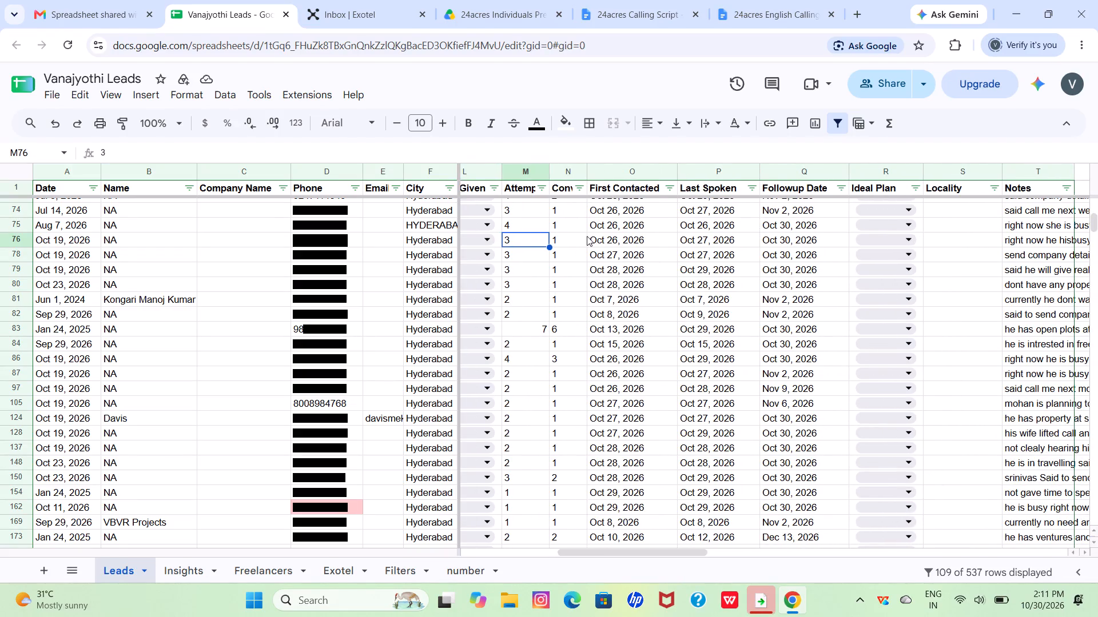
pyautogui.hscroll(2, 587, 236)
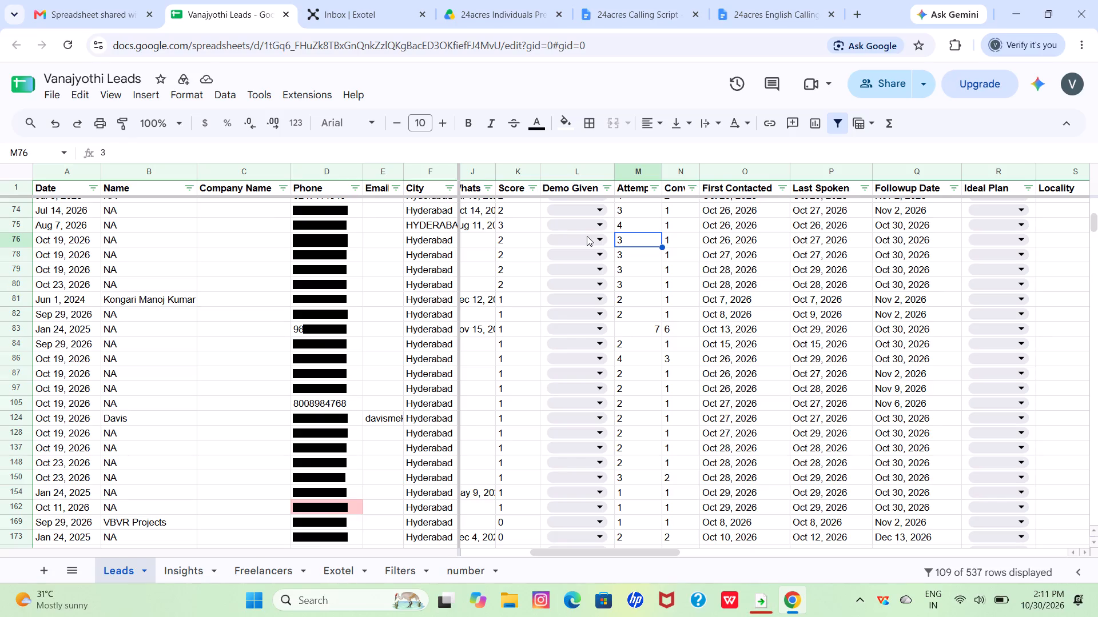
pyautogui.click(643, 230)
pyautogui.hscroll(-5, 643, 230)
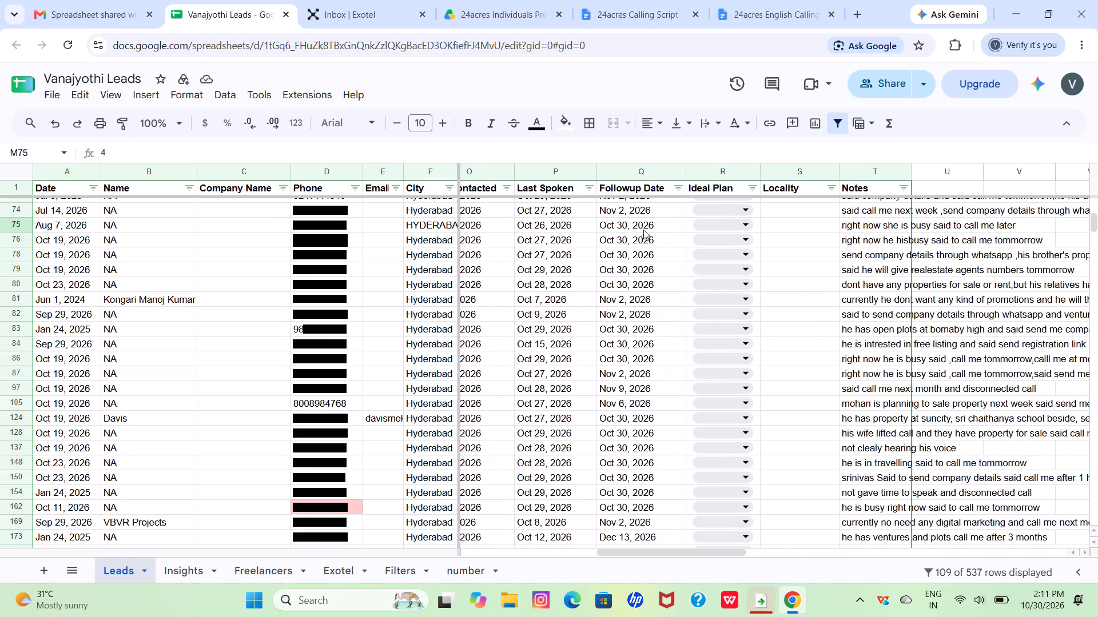
pyautogui.hscroll(-1, 643, 230)
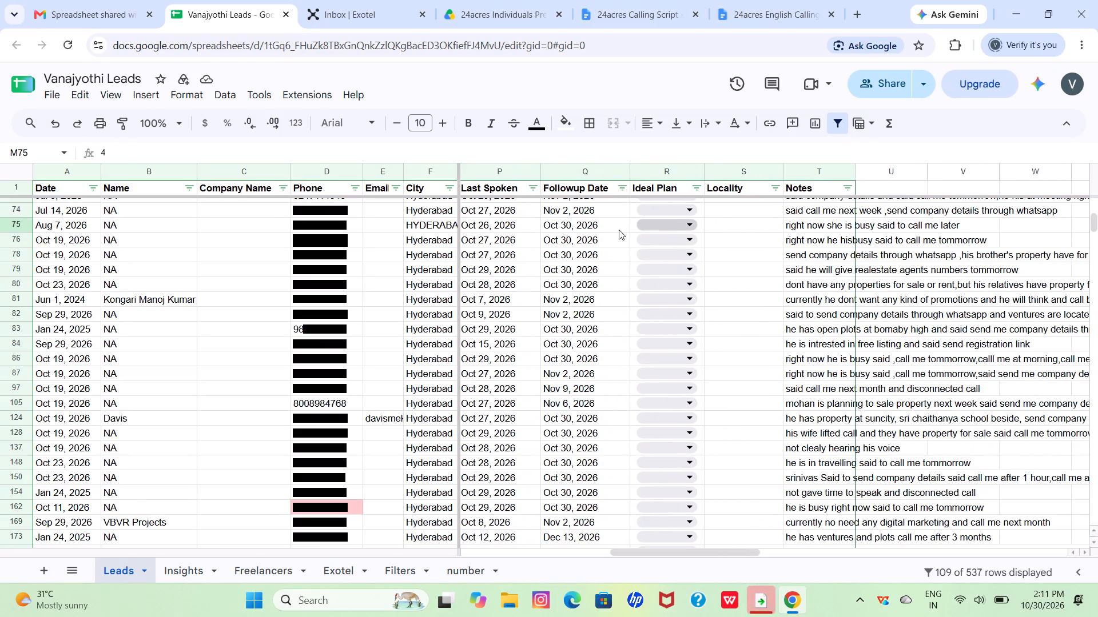
pyautogui.click(610, 229)
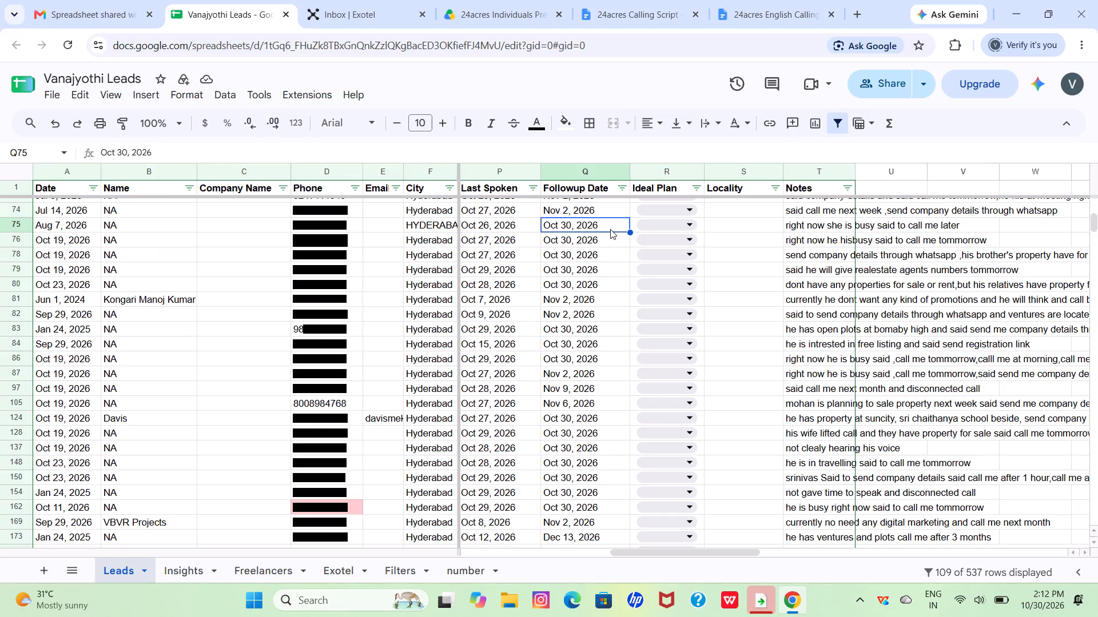
# Append a comma to the end of the note for the lead in row 75.
pyautogui.doubleClick(795, 228)
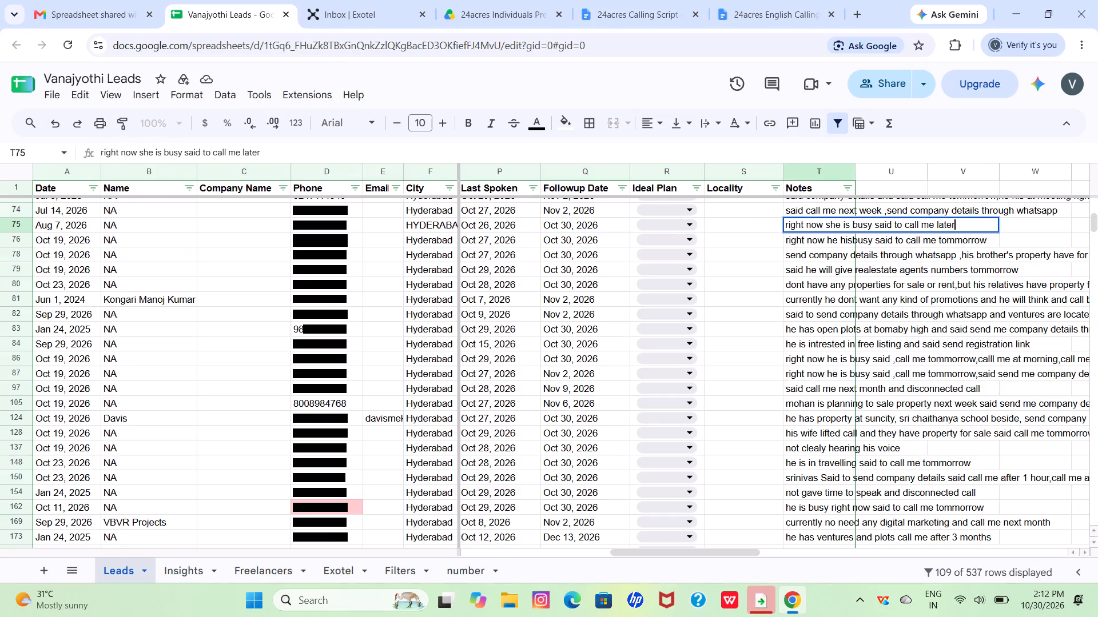
pyautogui.press(',')
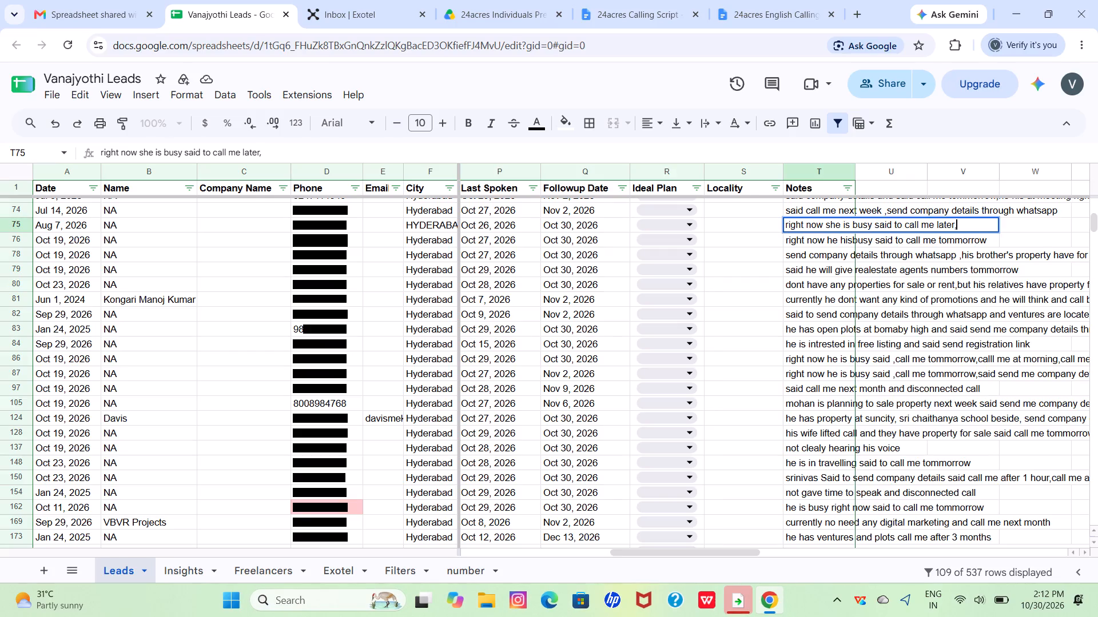
pyautogui.click(597, 226)
# Set the Last Spoken date of the lead in row 75 to Oct 30, 2026.
pyautogui.hscroll(1, 597, 226)
pyautogui.doubleClick(570, 224)
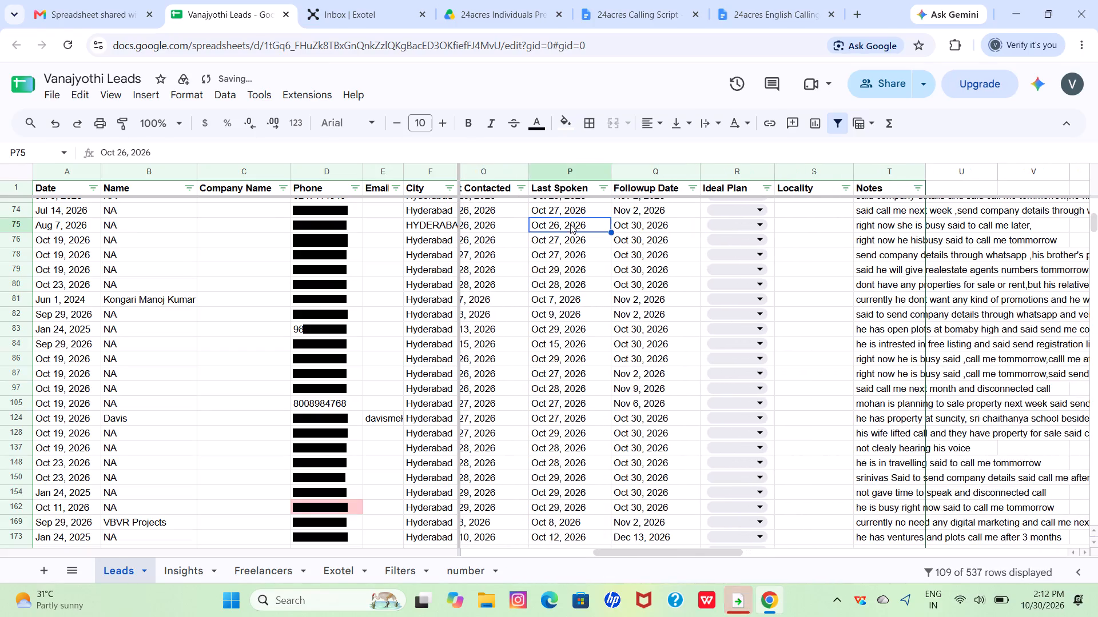
pyautogui.click(612, 371)
# Update the row 75 lead's call counts, setting the Conv column to 2 and the attempts to 5.
pyautogui.hscroll(1, 612, 371)
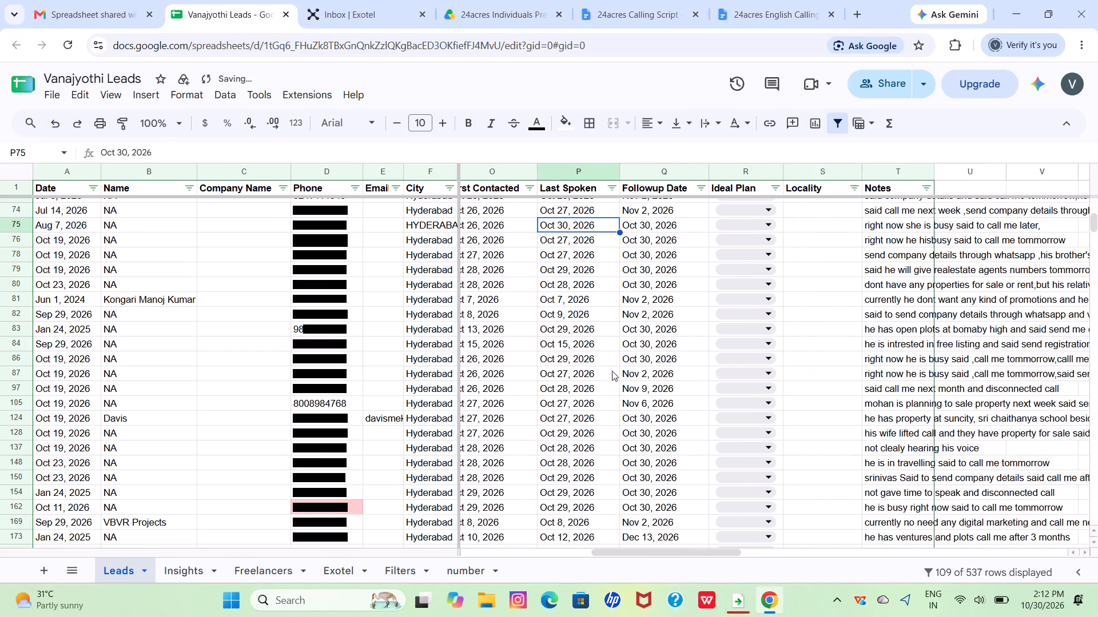
pyautogui.hscroll(1, 612, 371)
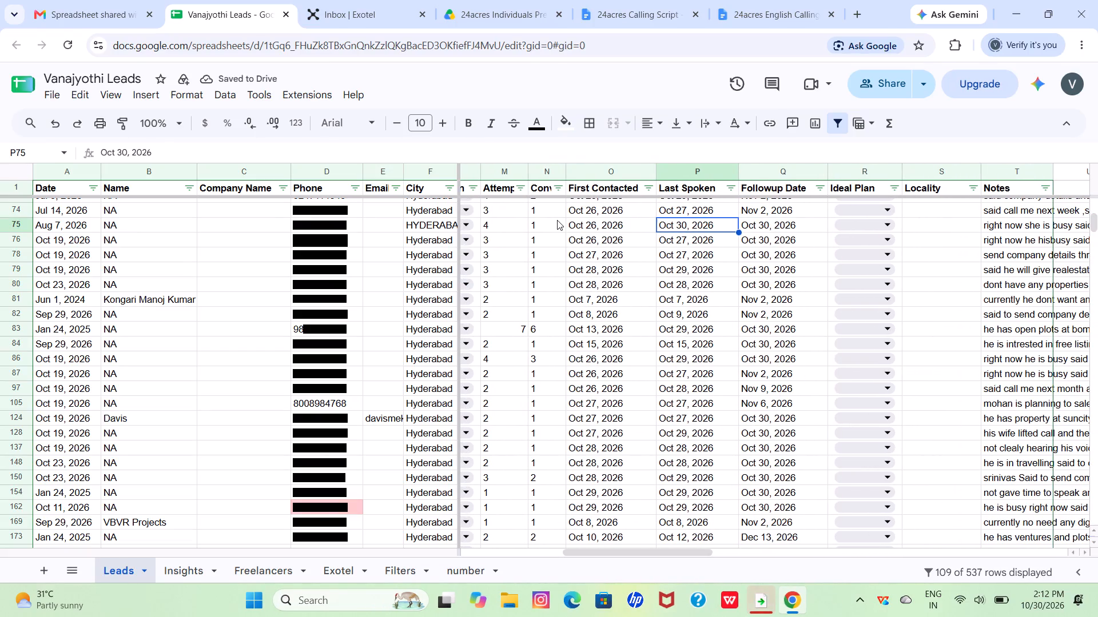
pyautogui.click(552, 220)
pyautogui.press('2')
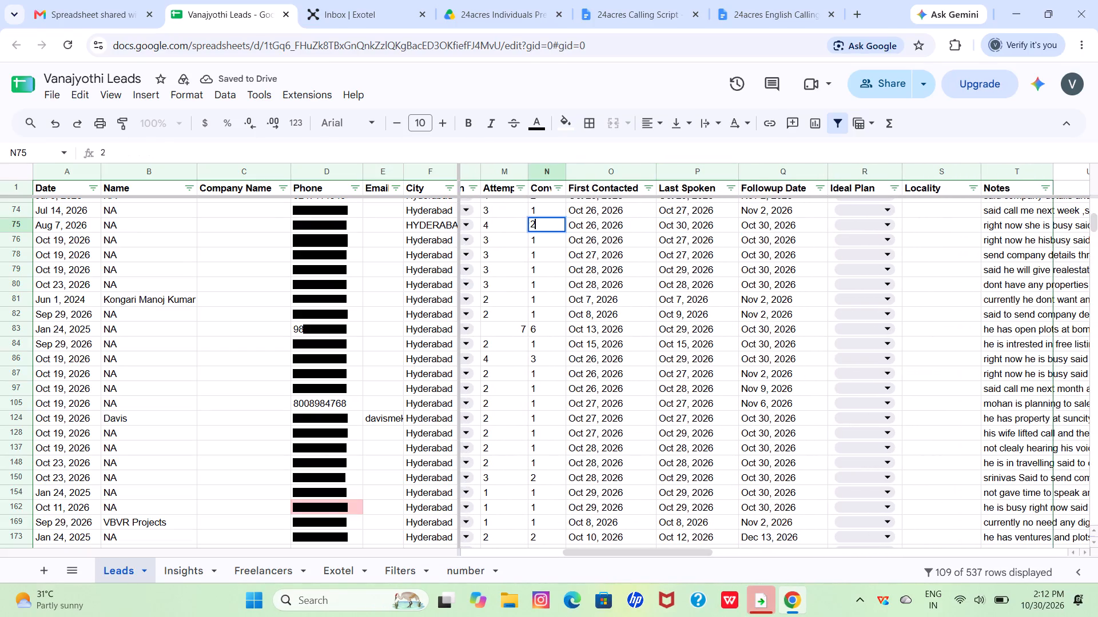
pyautogui.click(494, 223)
pyautogui.press('5')
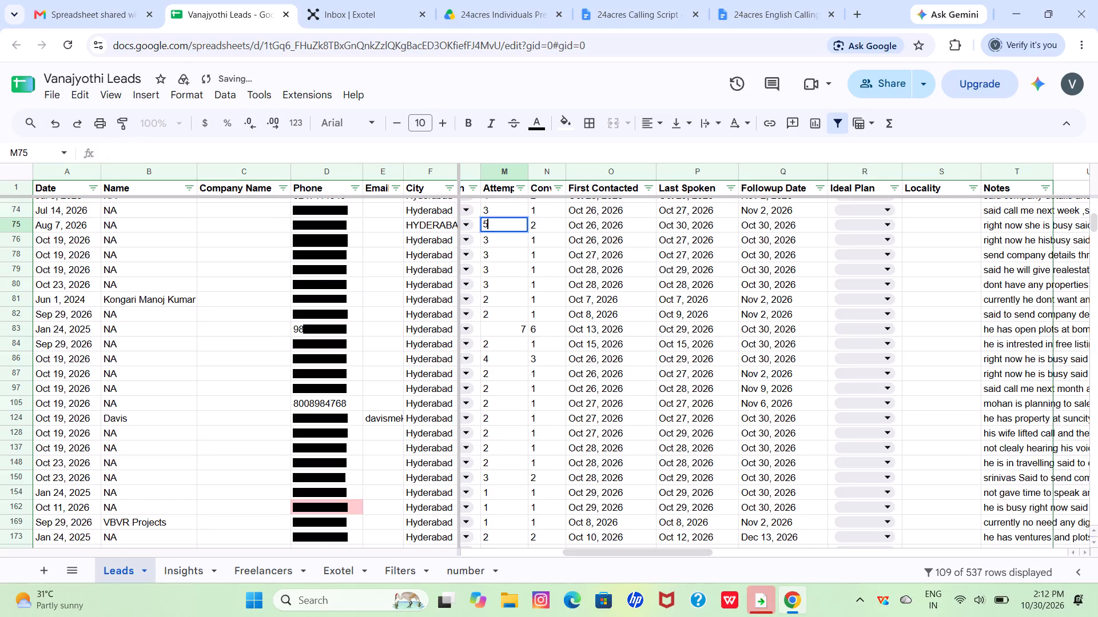
pyautogui.click(494, 240)
# Check the follow-up date and notes of the lead in row 76 and copy its phone number.
pyautogui.scroll(-1, 494, 240)
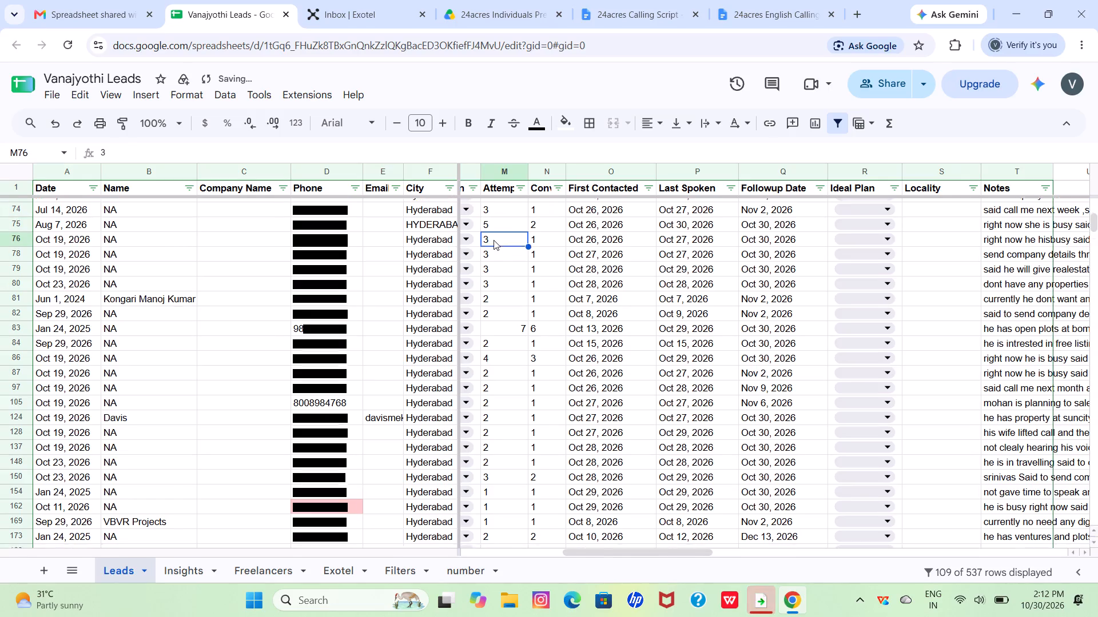
pyautogui.scroll(-1, 494, 240)
pyautogui.hscroll(-3, 494, 240)
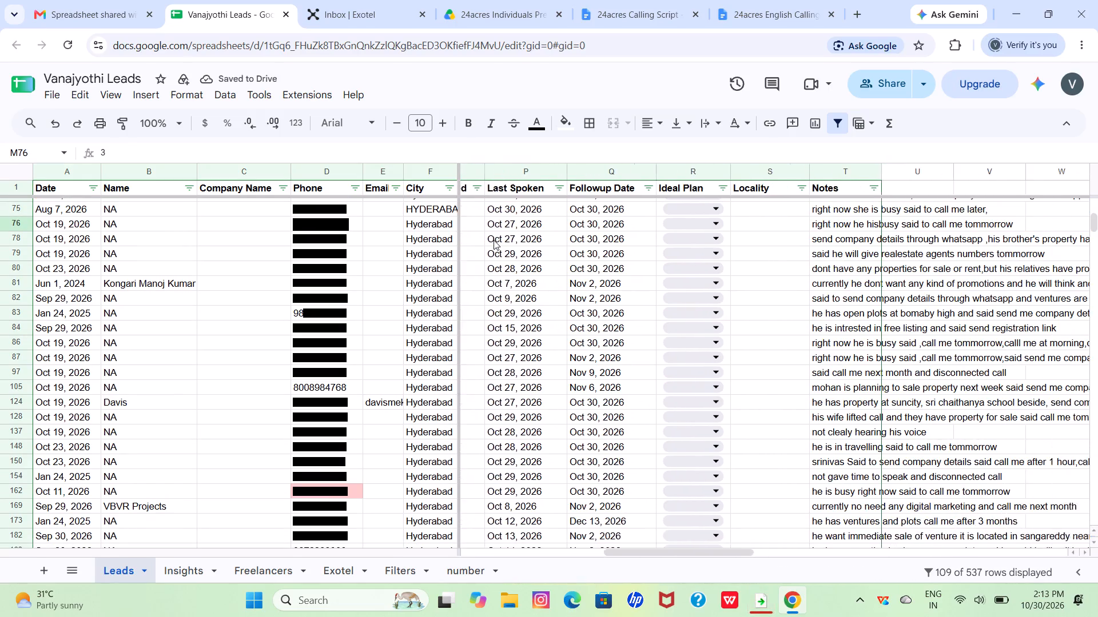
pyautogui.hscroll(-1, 494, 240)
pyautogui.hscroll(2, 674, 231)
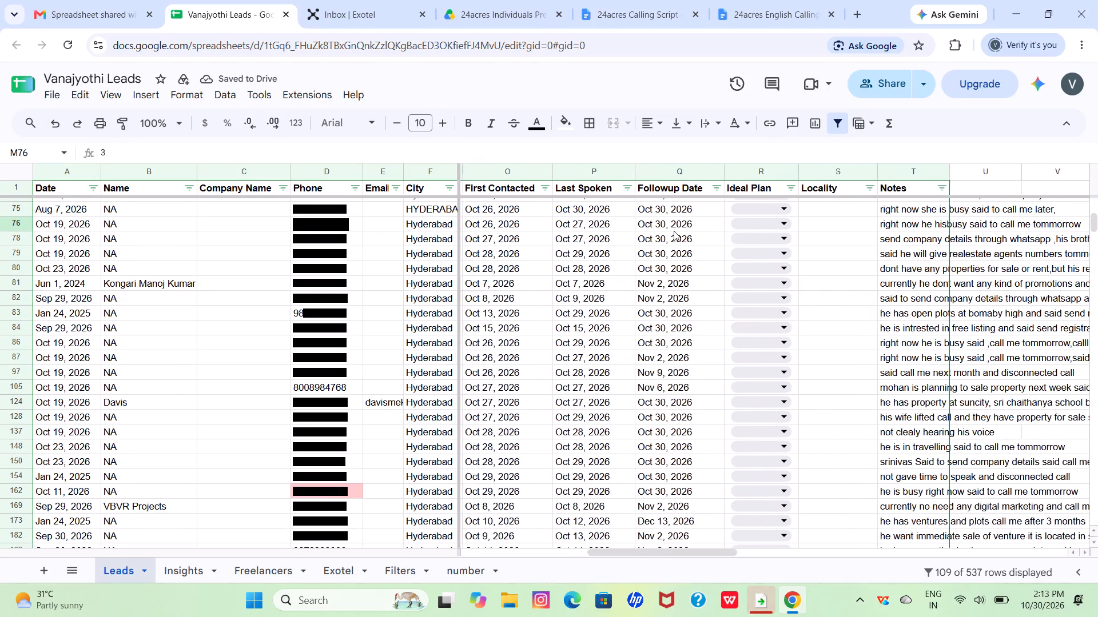
pyautogui.hscroll(2, 674, 231)
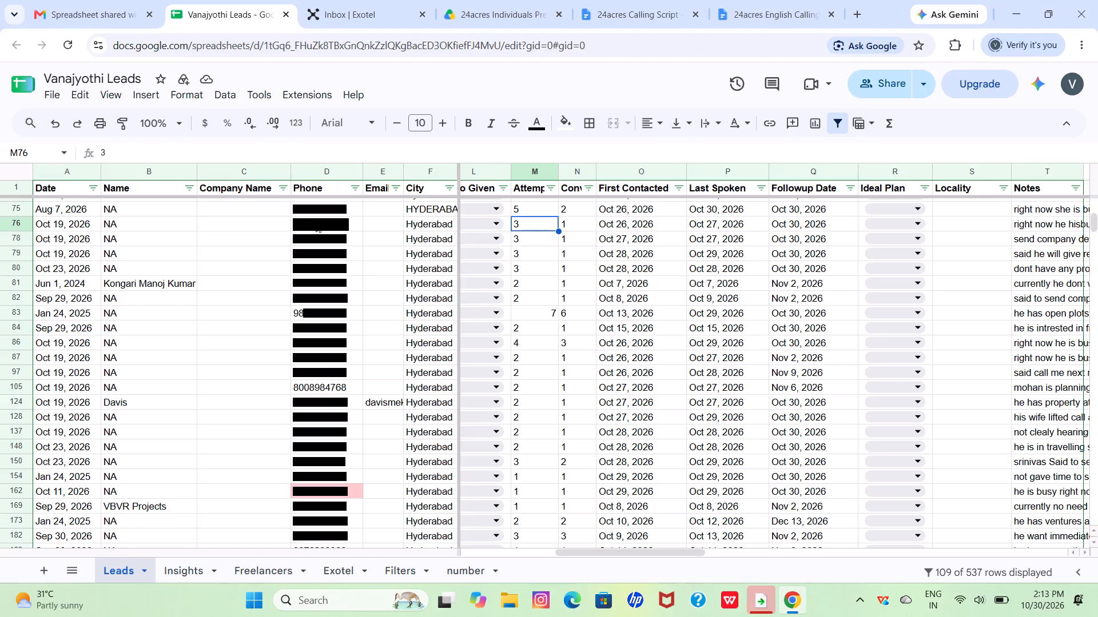
pyautogui.click(316, 222)
pyautogui.hotkey('ctrl', 'c')
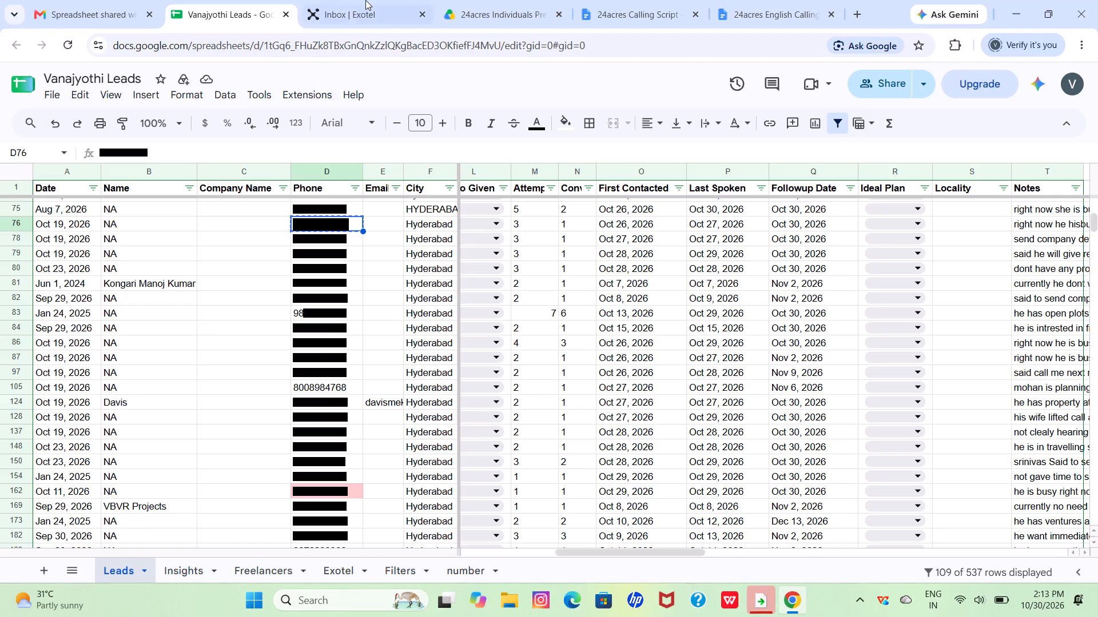
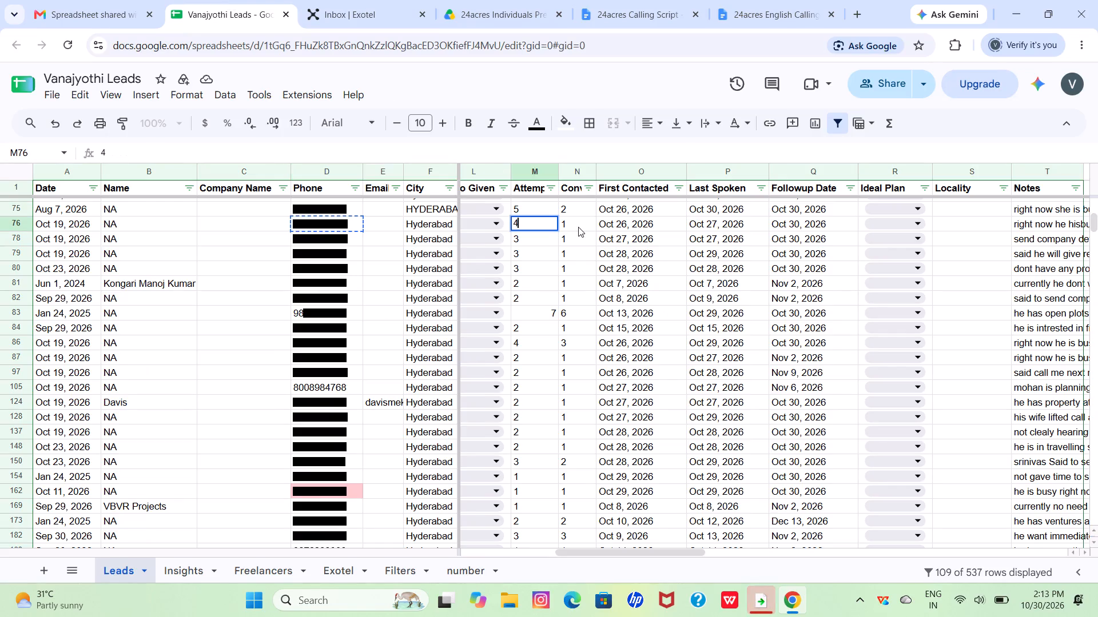
# Finish setting the attempts count of the lead in row 76 to 4.
pyautogui.click(578, 227)
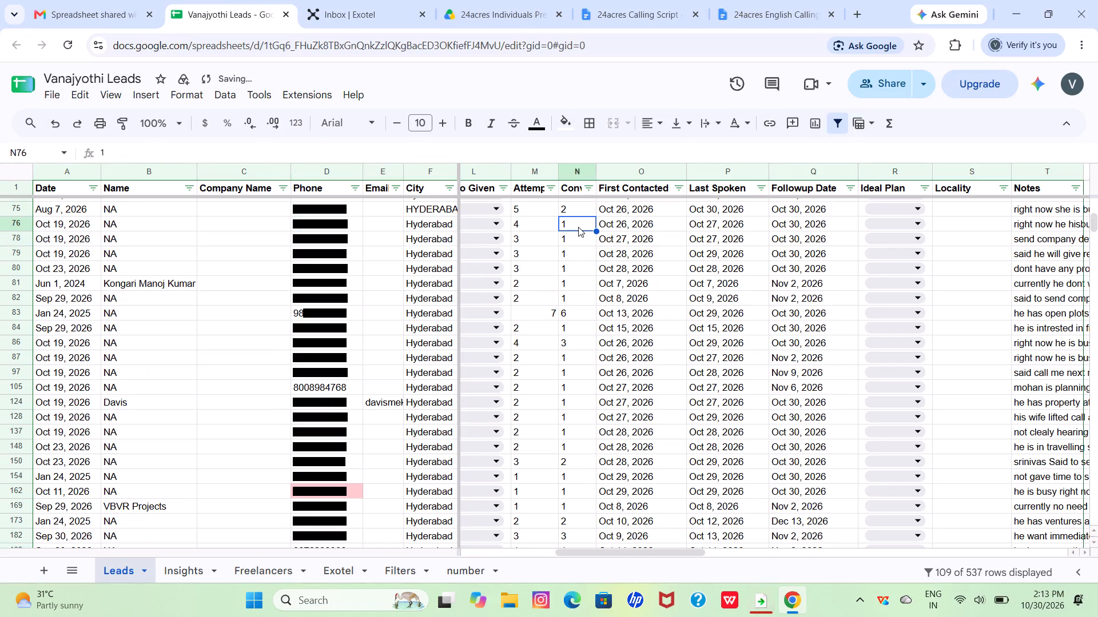
# Insert the missing space between "his" and "busy" in the note for the lead in row 76.
pyautogui.click(619, 226)
pyautogui.hscroll(-1, 619, 226)
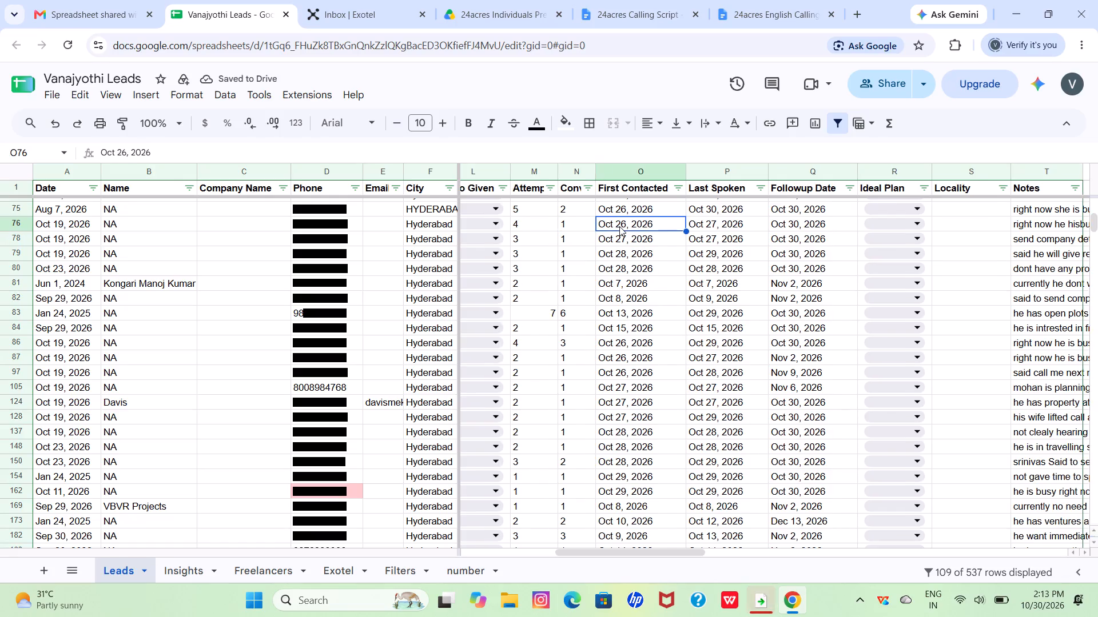
pyautogui.hscroll(-2, 619, 226)
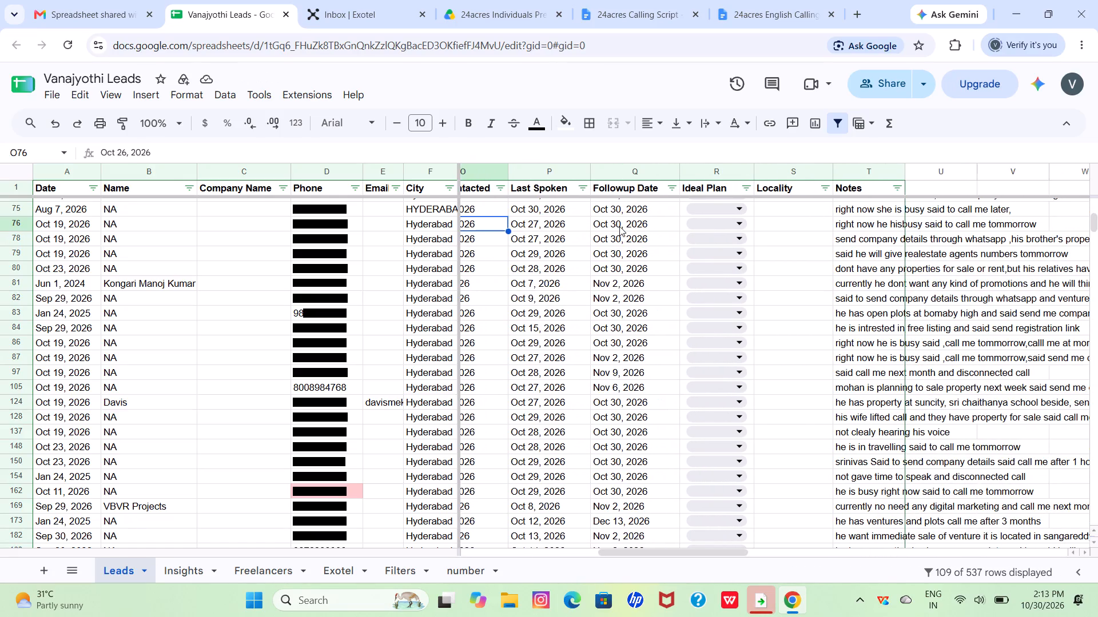
pyautogui.click(619, 226)
pyautogui.hscroll(-2, 619, 226)
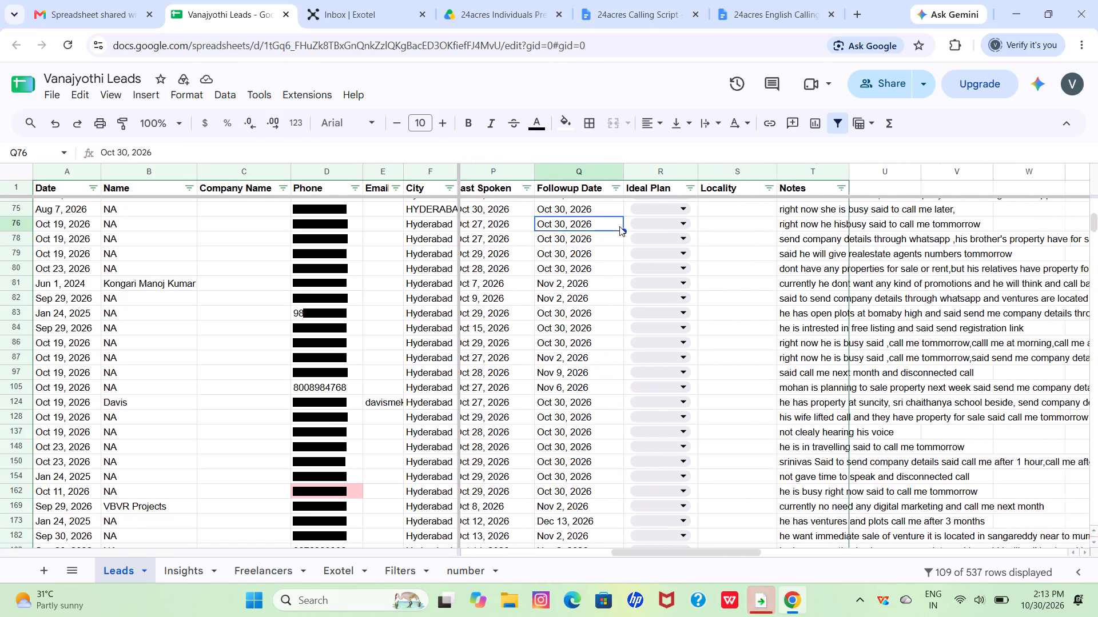
pyautogui.click(719, 221)
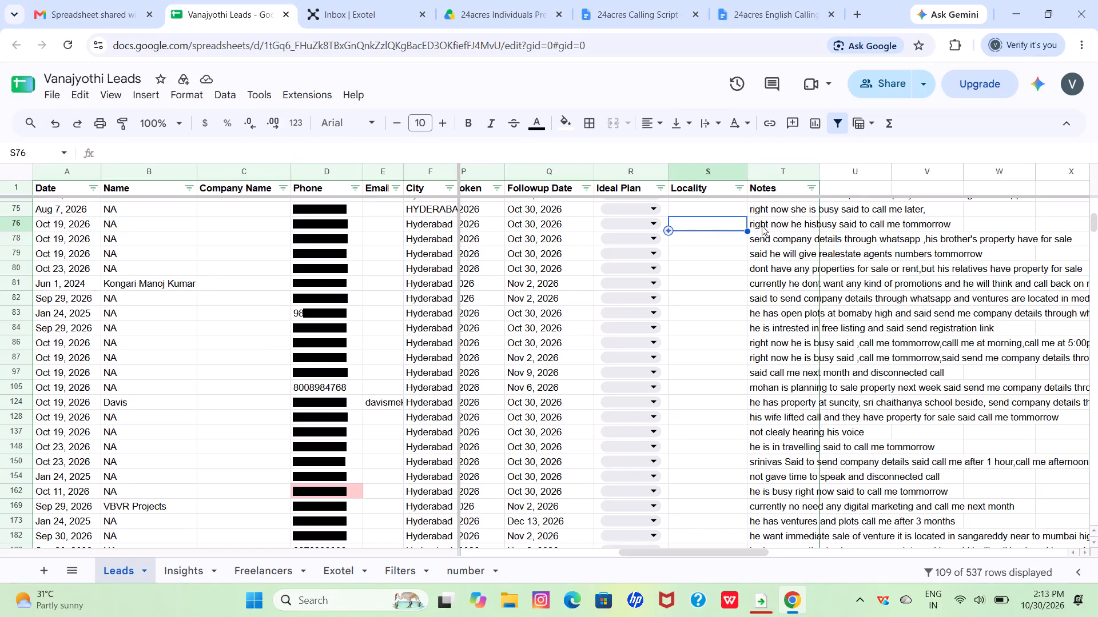
pyautogui.doubleClick(762, 226)
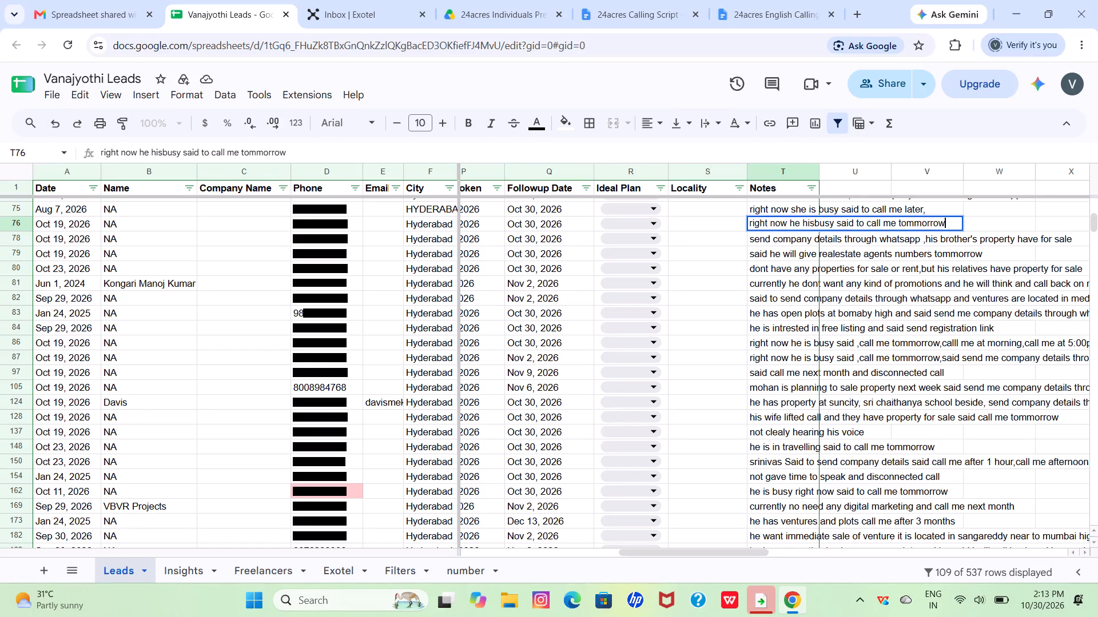
pyautogui.click(803, 222)
pyautogui.click(815, 222)
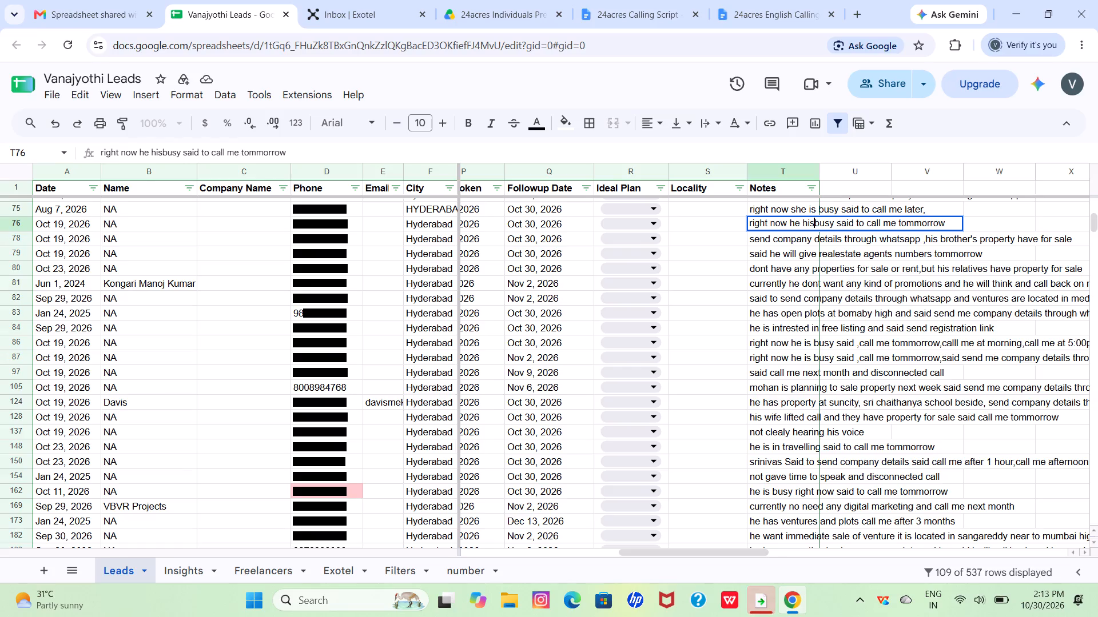
pyautogui.press('space')
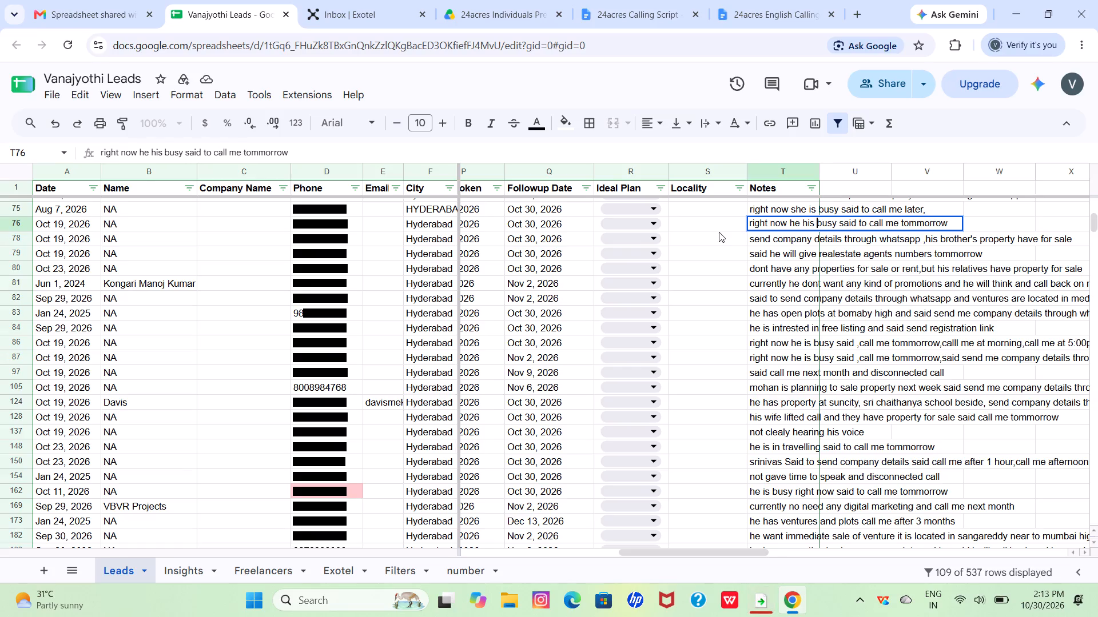
pyautogui.click(719, 232)
# Check the call counts and contact dates of the lead in row 78.
pyautogui.click(704, 245)
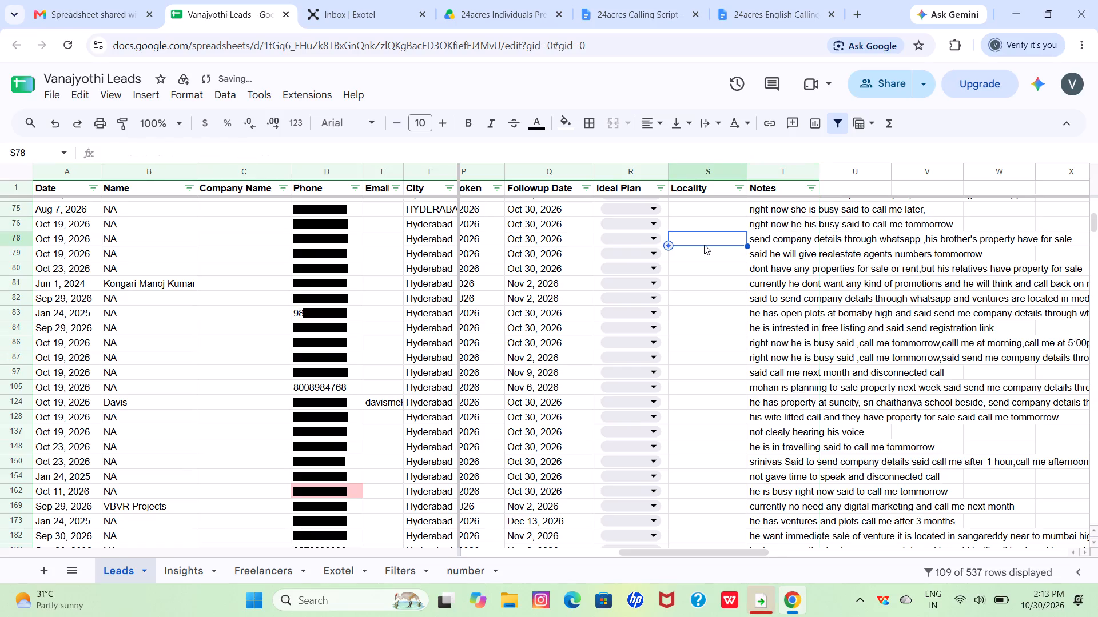
pyautogui.hscroll(5, 704, 245)
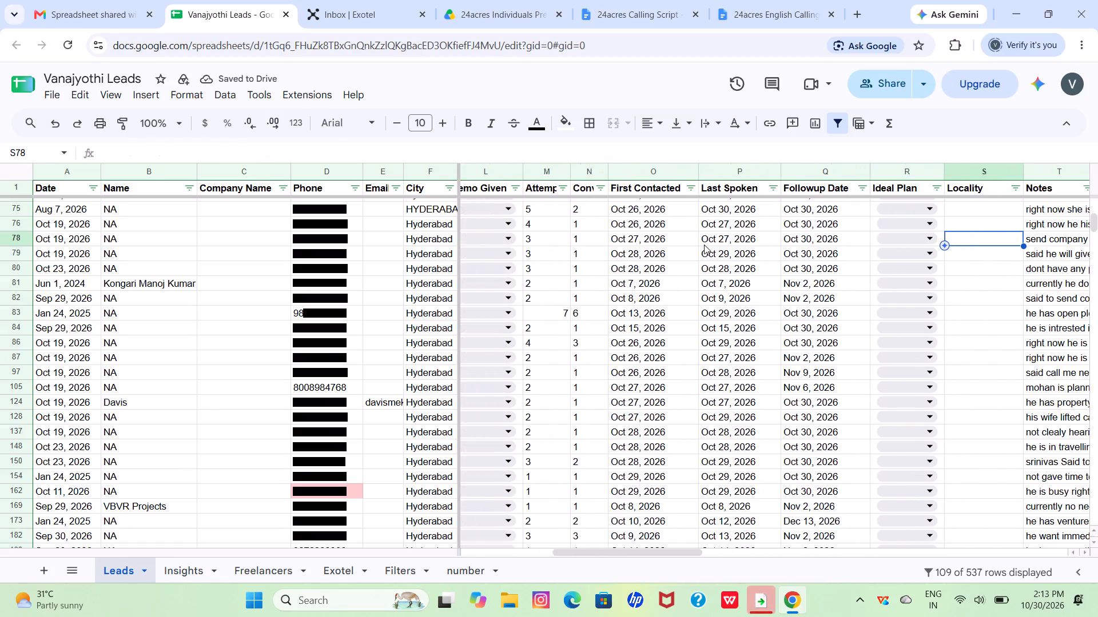
pyautogui.hscroll(1, 704, 245)
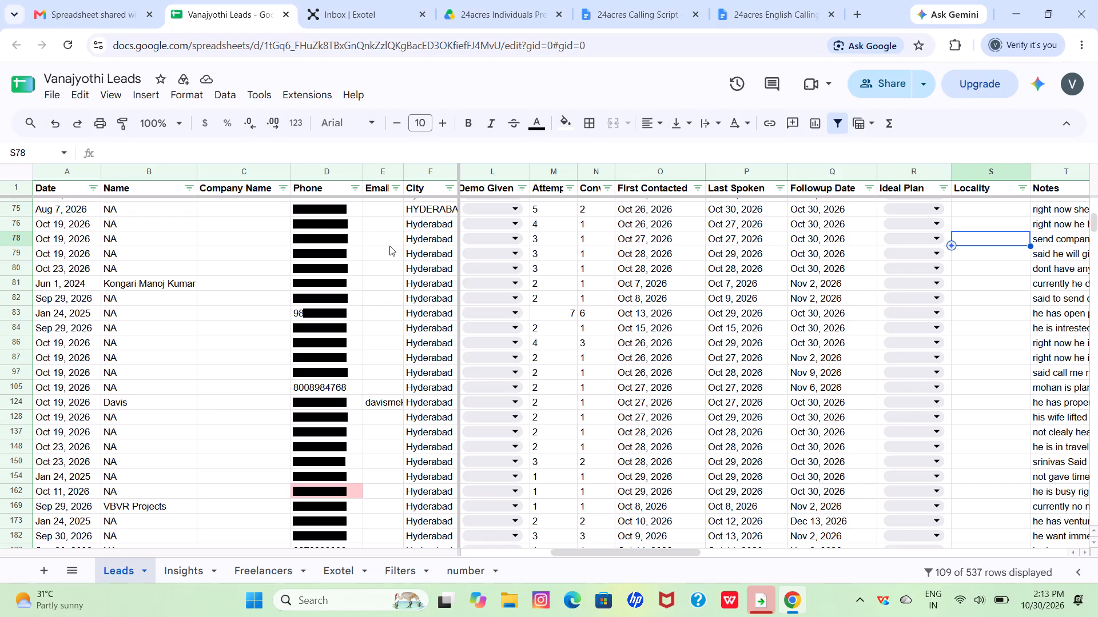
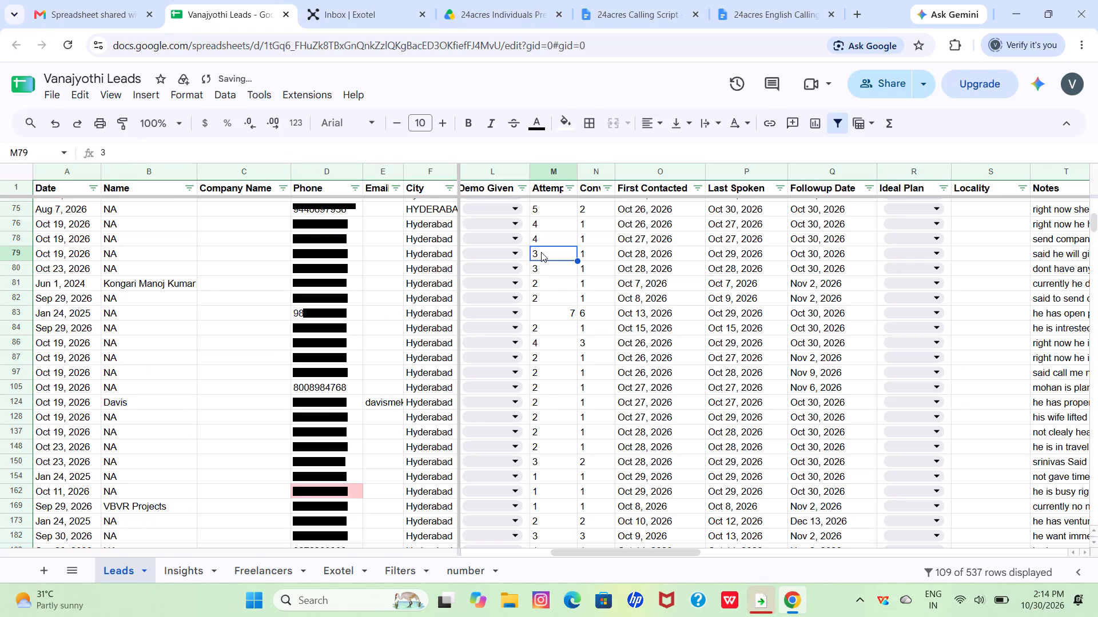
# Review the connected-call count, follow-up date and notes of the lead in row 78.
pyautogui.click(582, 239)
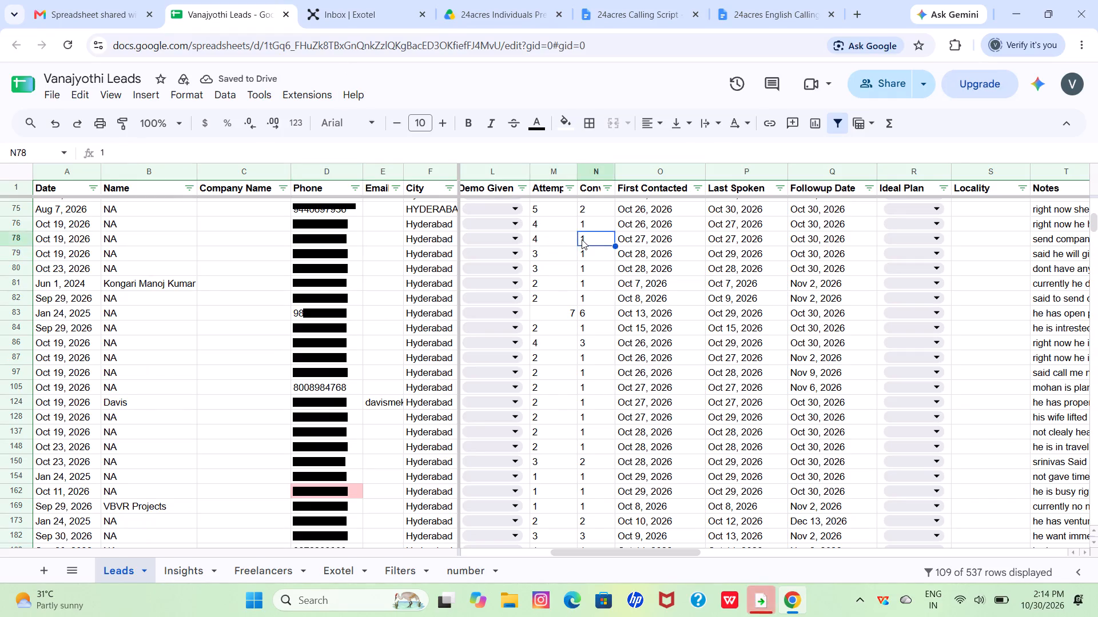
pyautogui.hscroll(-5, 582, 239)
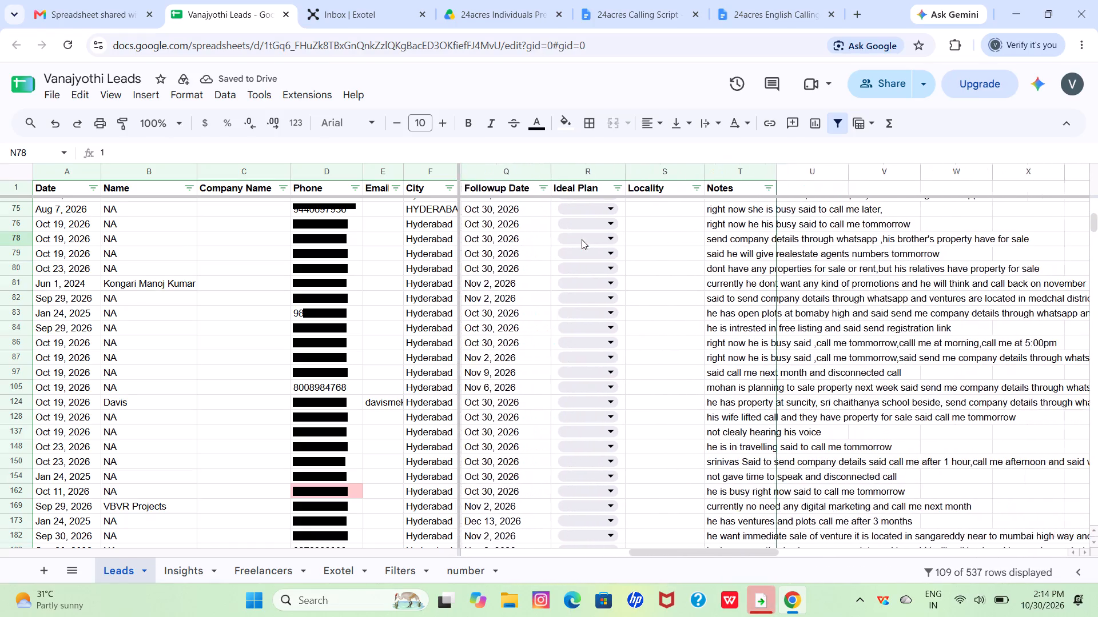
pyautogui.hscroll(3, 582, 239)
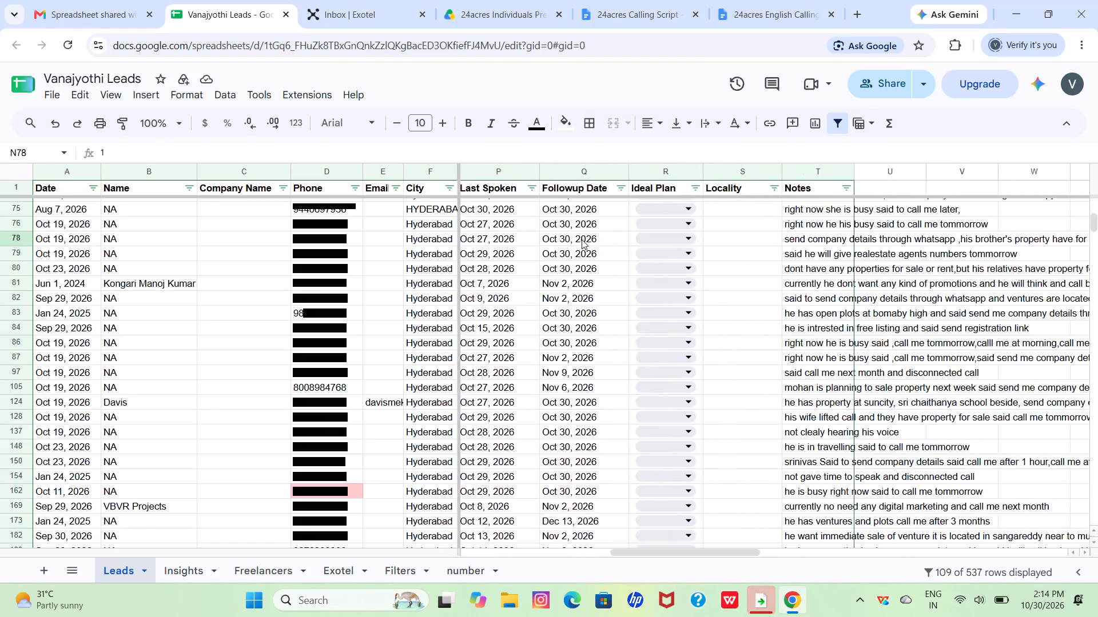
pyautogui.hscroll(3, 582, 239)
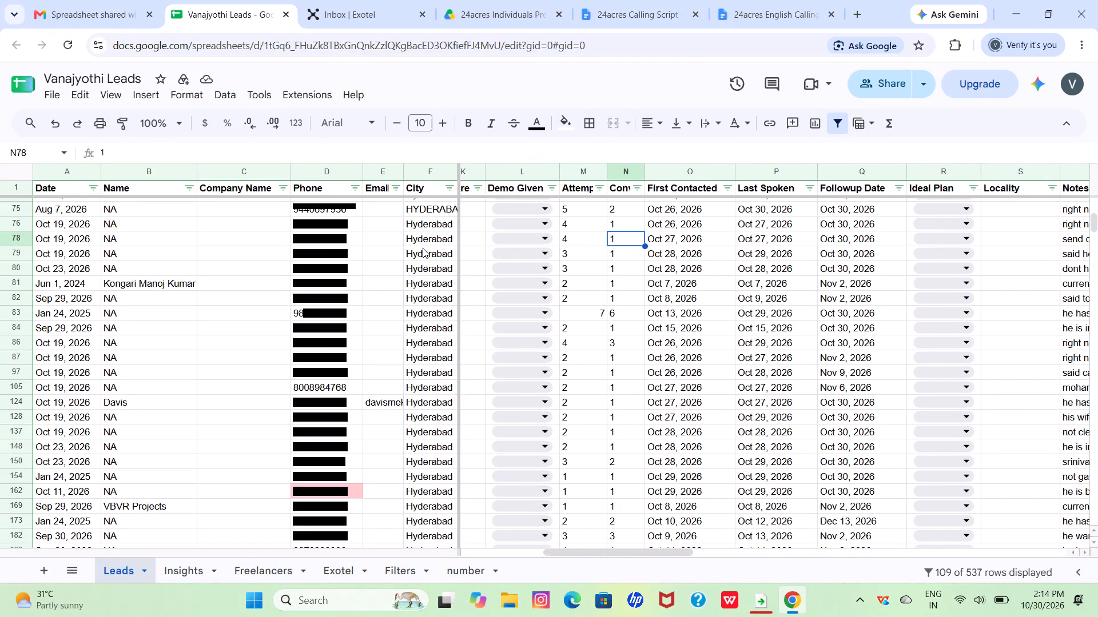
# Check the phone number, attempts count and connected-call count of the lead in row 78.
pyautogui.click(334, 243)
pyautogui.scroll(-1, 334, 243)
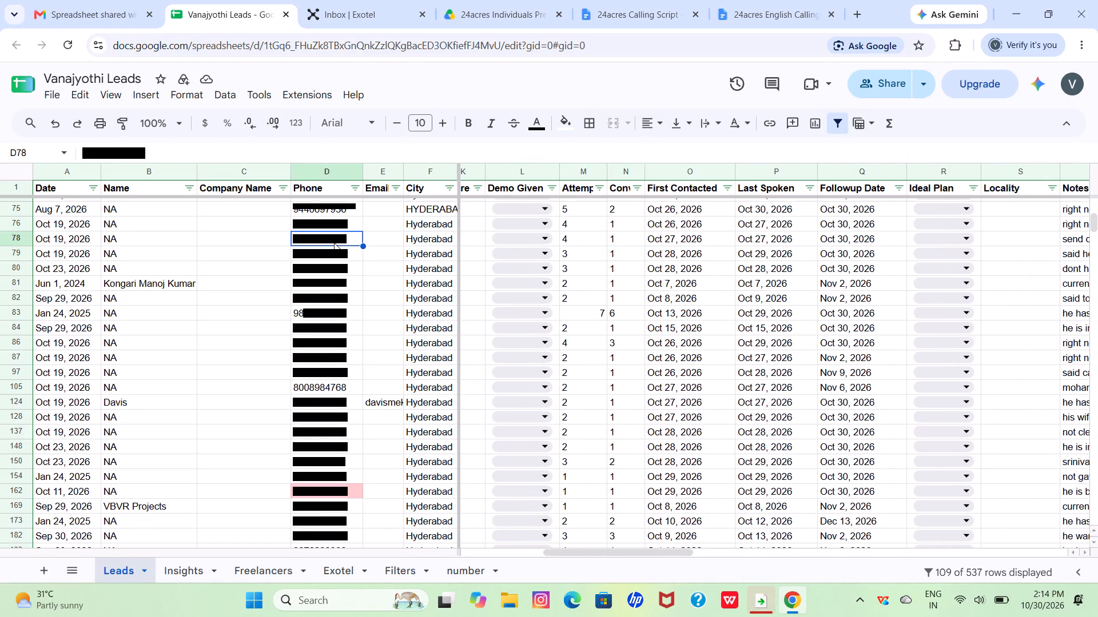
pyautogui.scroll(-1, 334, 243)
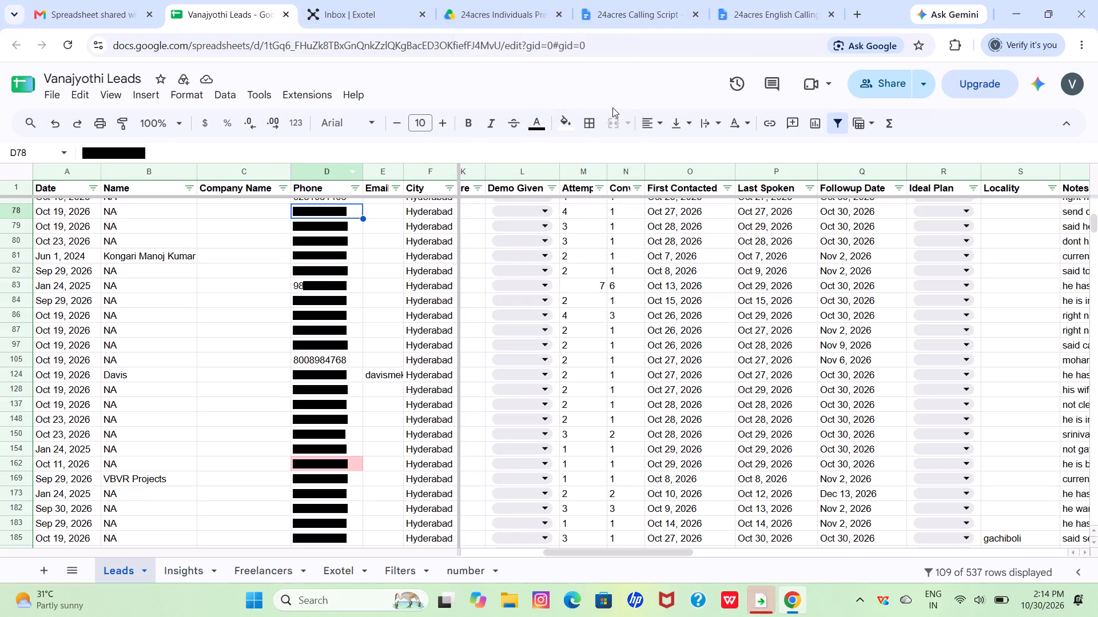
pyautogui.click(580, 211)
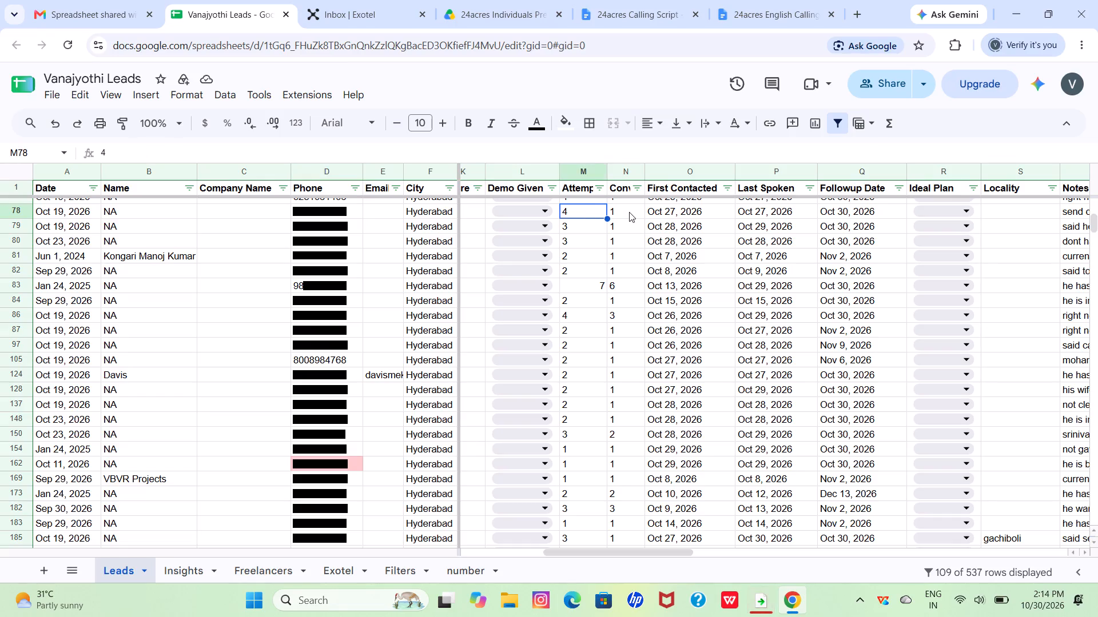
pyautogui.click(629, 212)
# Append "(hindi)" to the end of the note for the lead in row 78.
pyautogui.hscroll(-4, 629, 212)
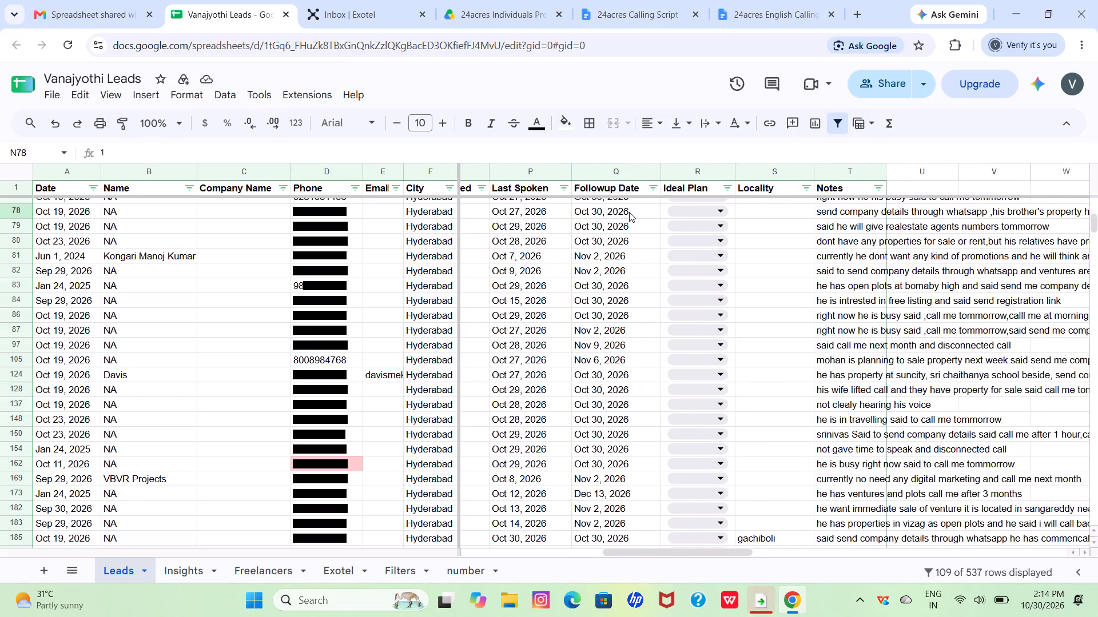
pyautogui.hscroll(-2, 629, 212)
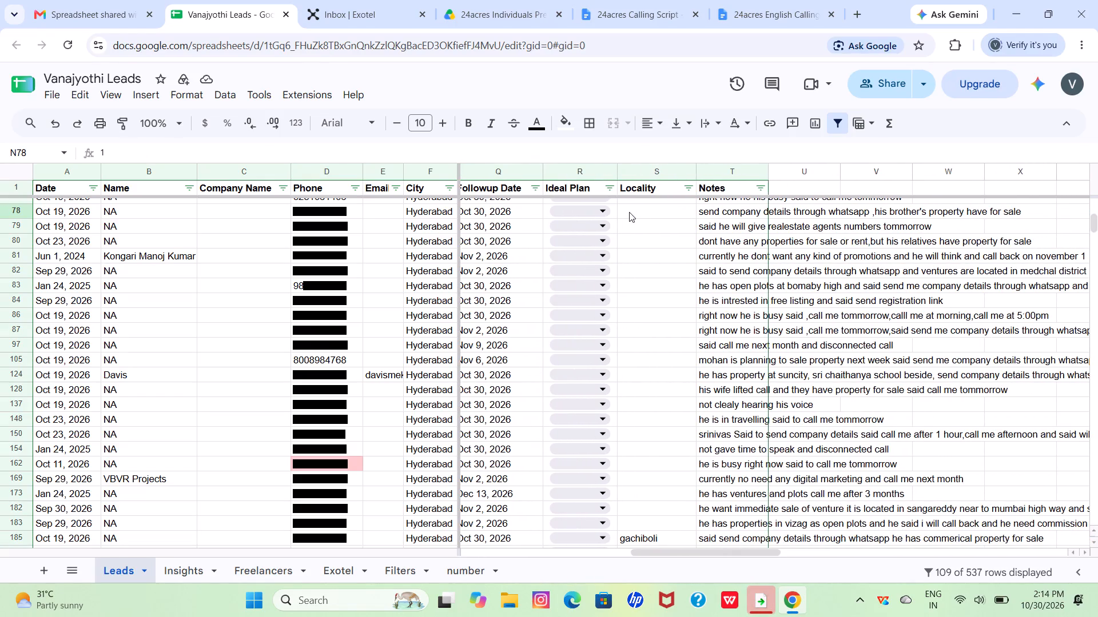
pyautogui.click(699, 209)
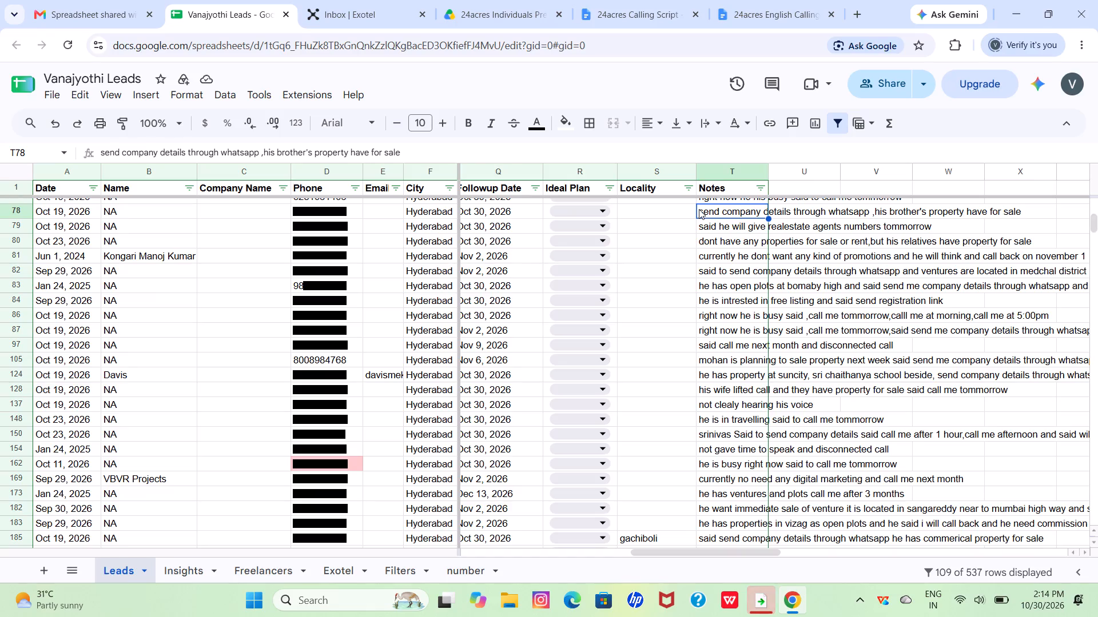
pyautogui.click(703, 211)
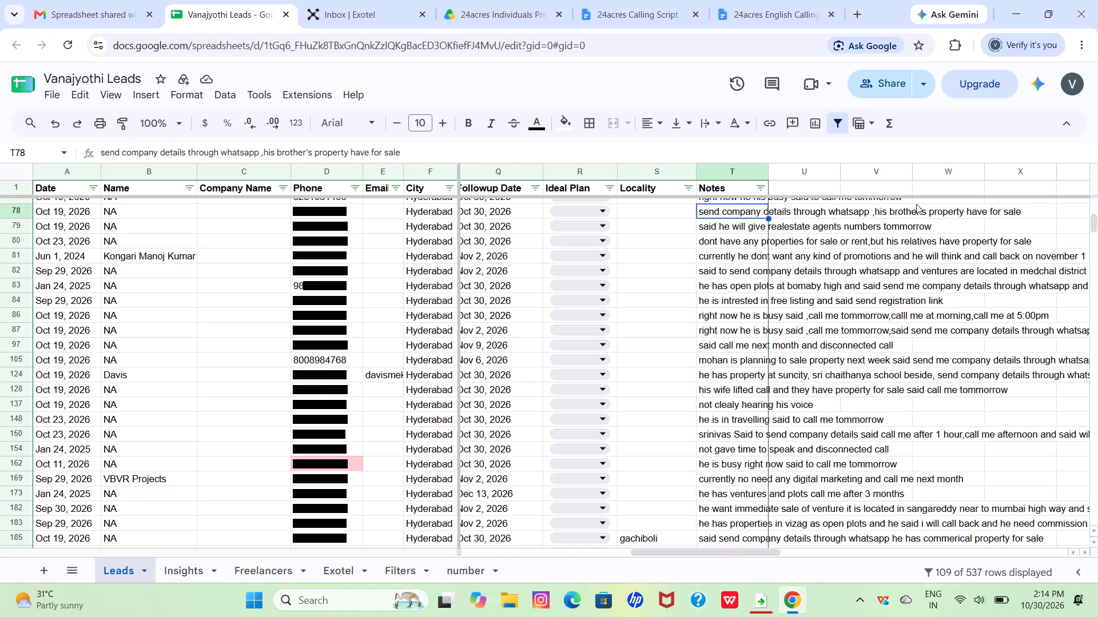
pyautogui.click(796, 214)
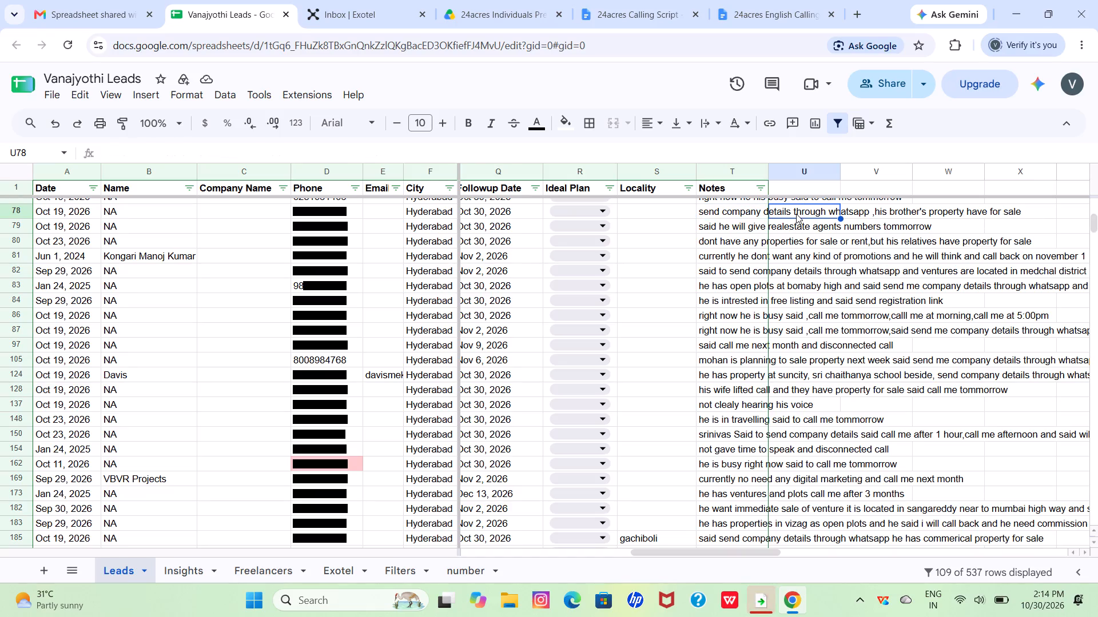
pyautogui.doubleClick(703, 213)
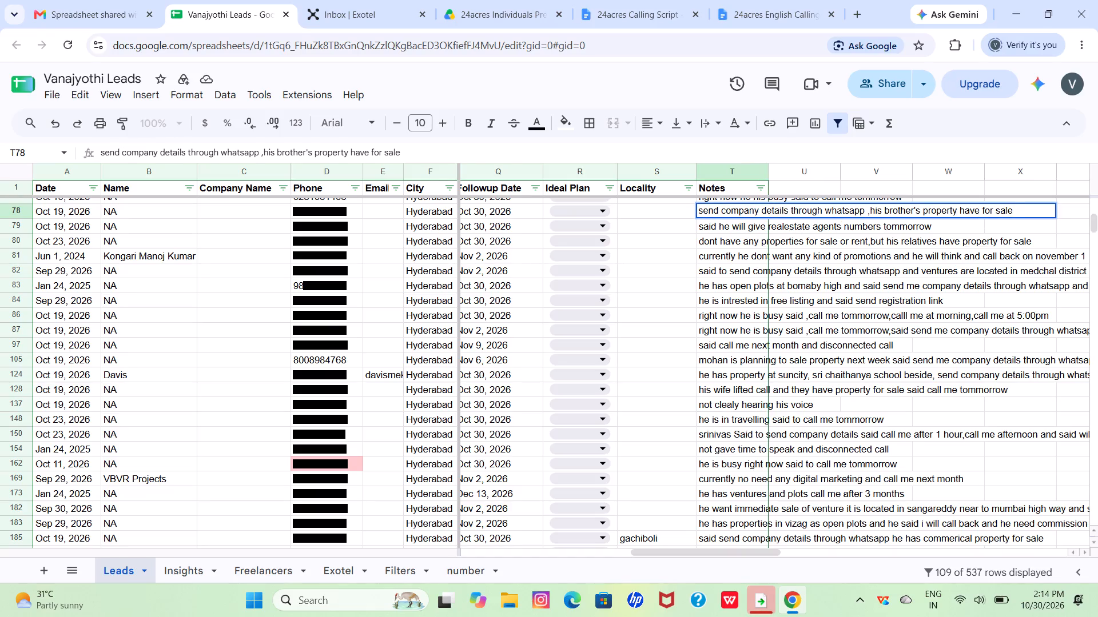
pyautogui.hotkey('shift', '(')
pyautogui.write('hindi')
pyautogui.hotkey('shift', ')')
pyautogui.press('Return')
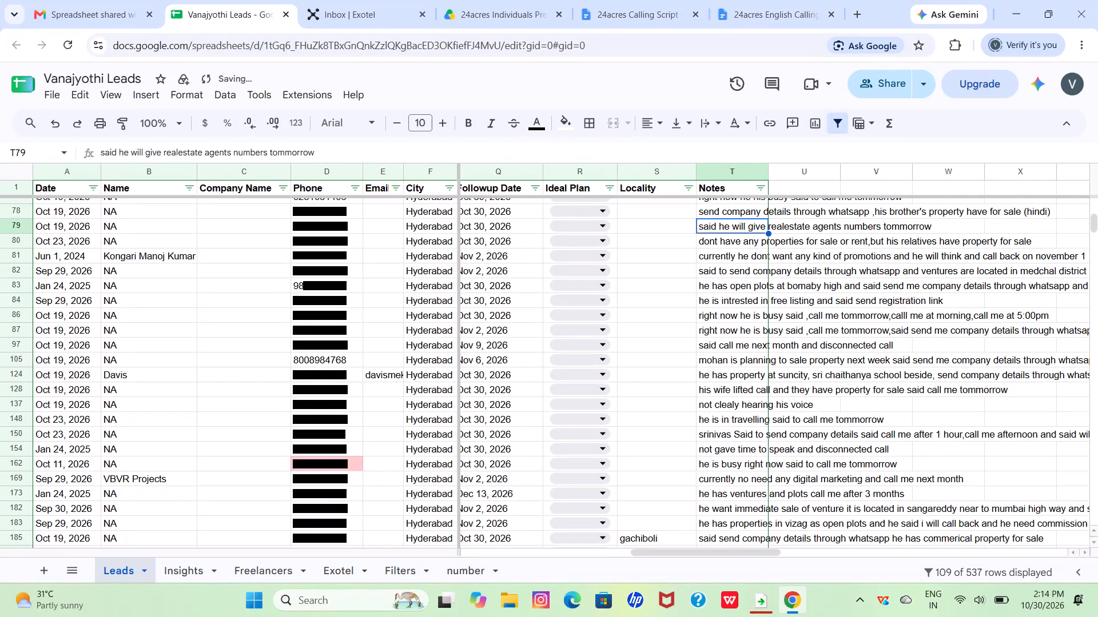
# Review the notes and contact dates of the leads in rows 79 and 80.
pyautogui.click(715, 228)
pyautogui.click(708, 249)
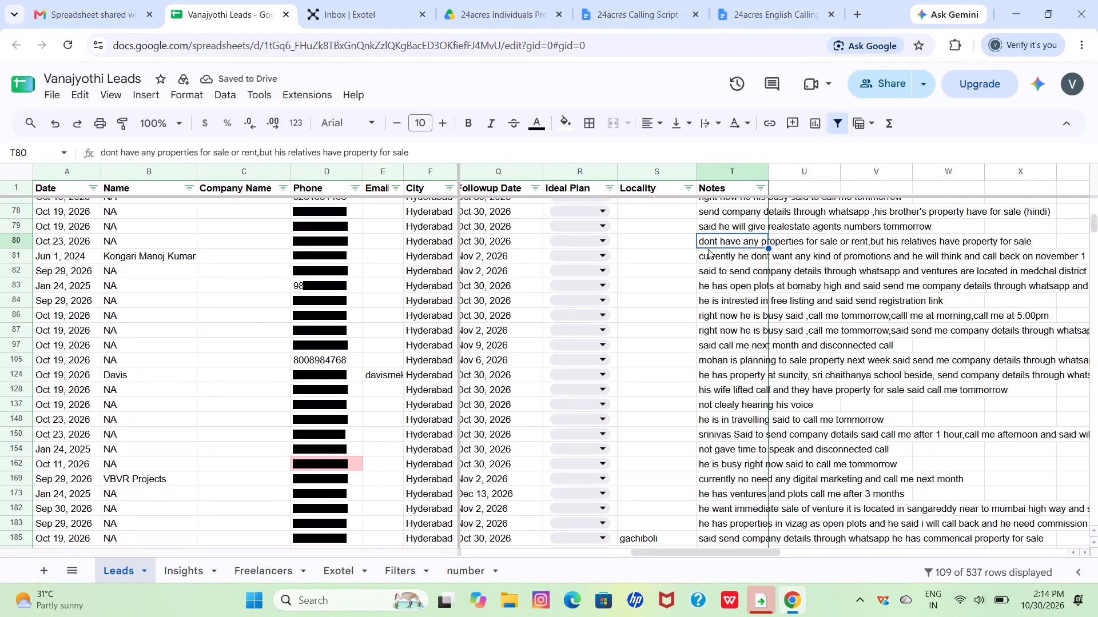
pyautogui.hscroll(4, 708, 249)
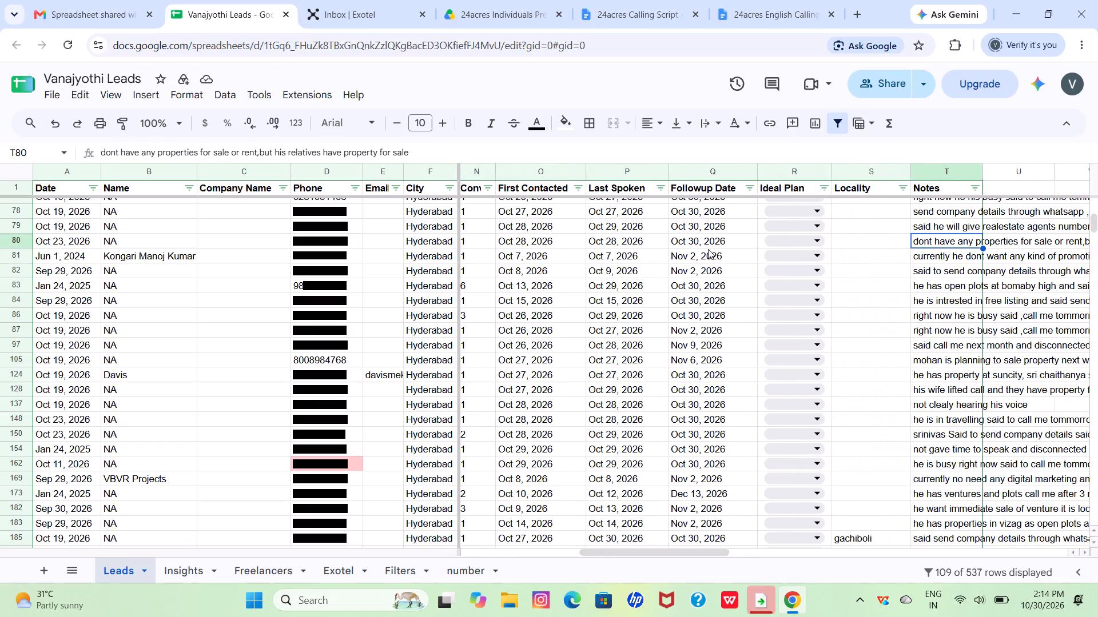
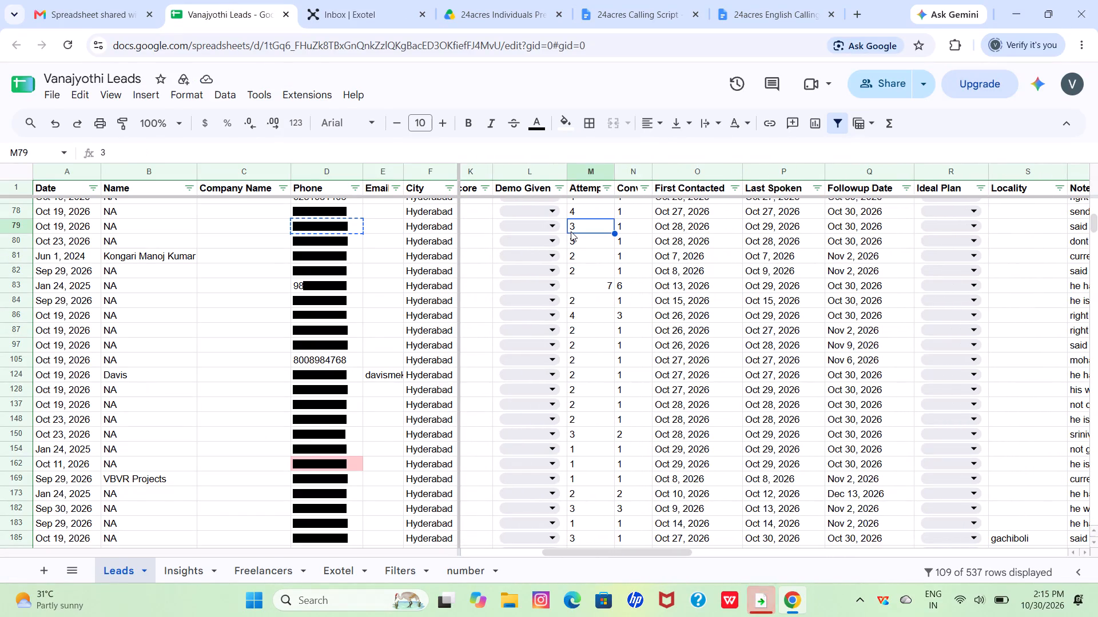
# Set the call attempts count of the lead in row 79 to 4.
pyautogui.press('4')
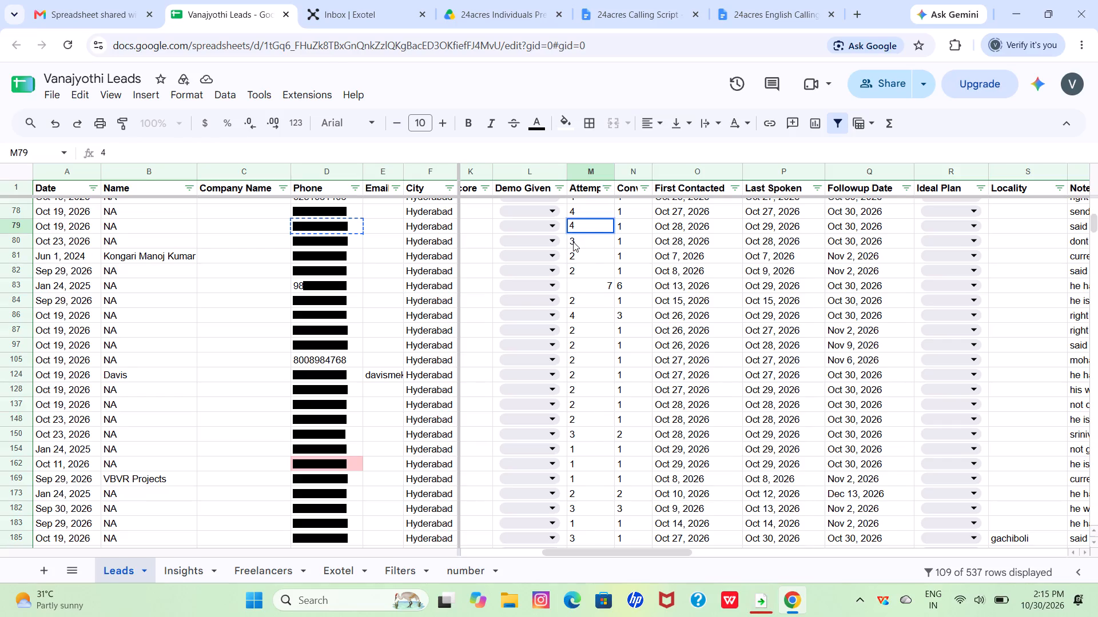
pyautogui.click(574, 242)
# Review the notes, follow-up dates and call counts of the leads from row 80 onward.
pyautogui.hscroll(-2, 574, 242)
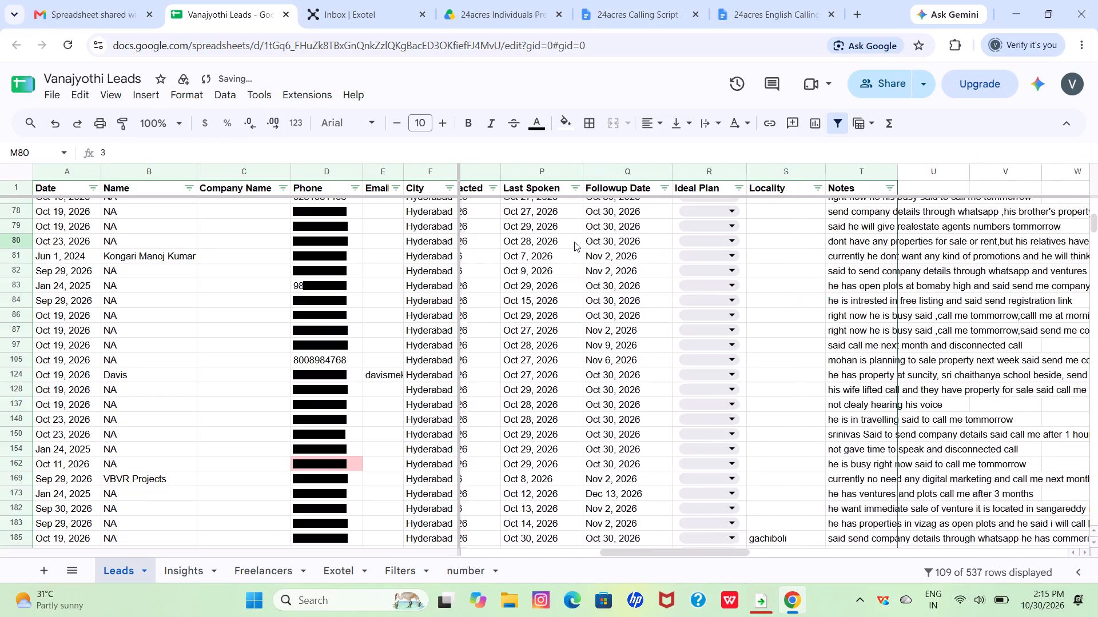
pyautogui.hscroll(-3, 574, 242)
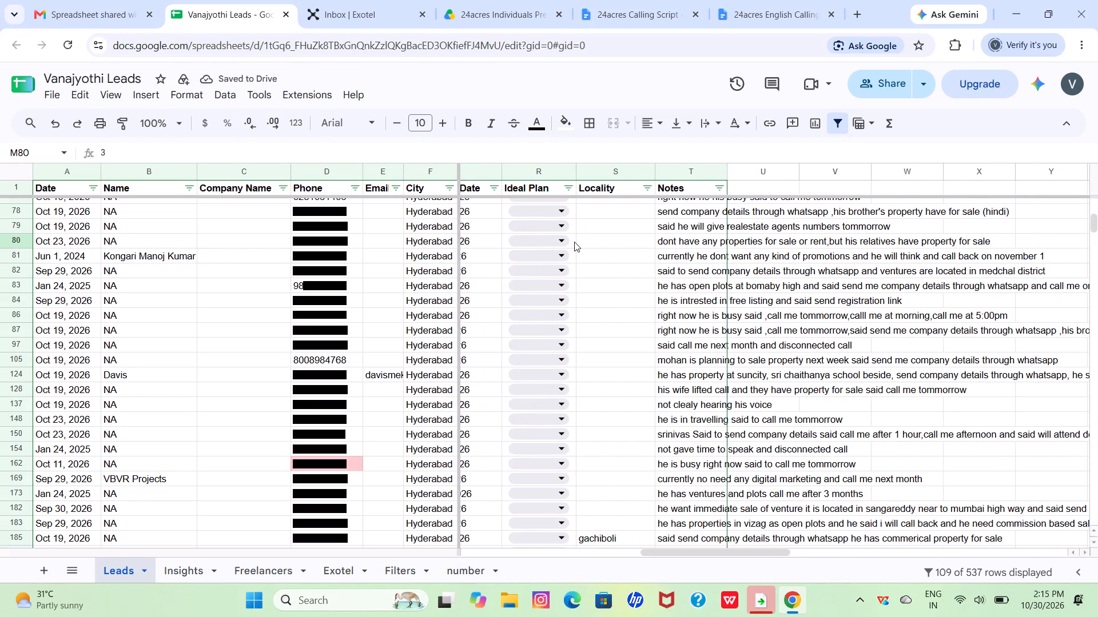
pyautogui.hscroll(2, 574, 242)
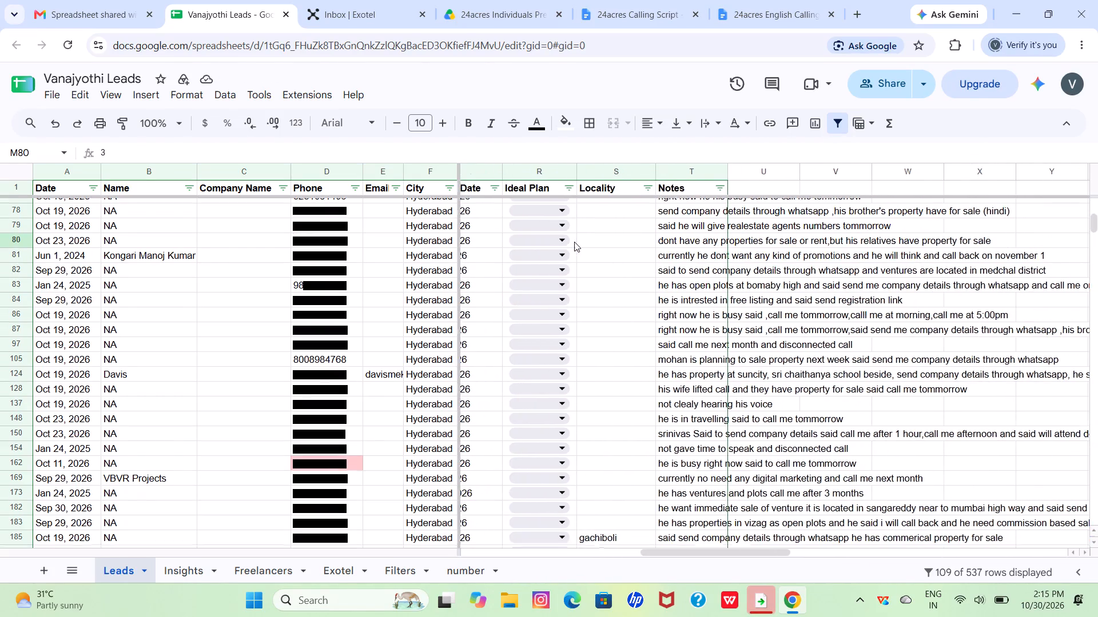
pyautogui.hscroll(3, 574, 242)
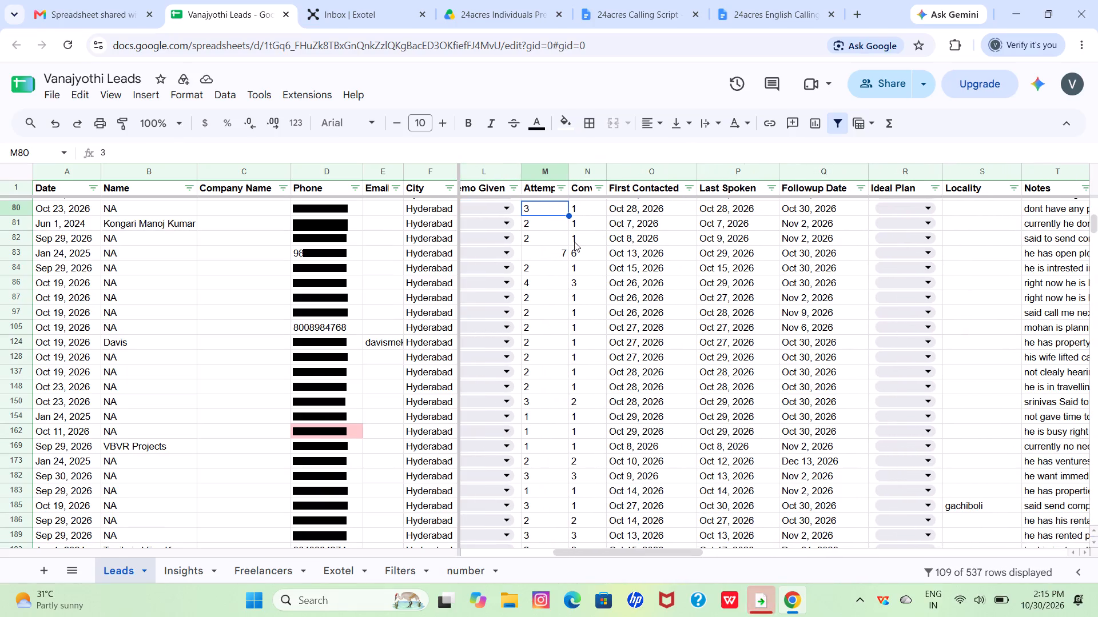
pyautogui.hscroll(2, 574, 242)
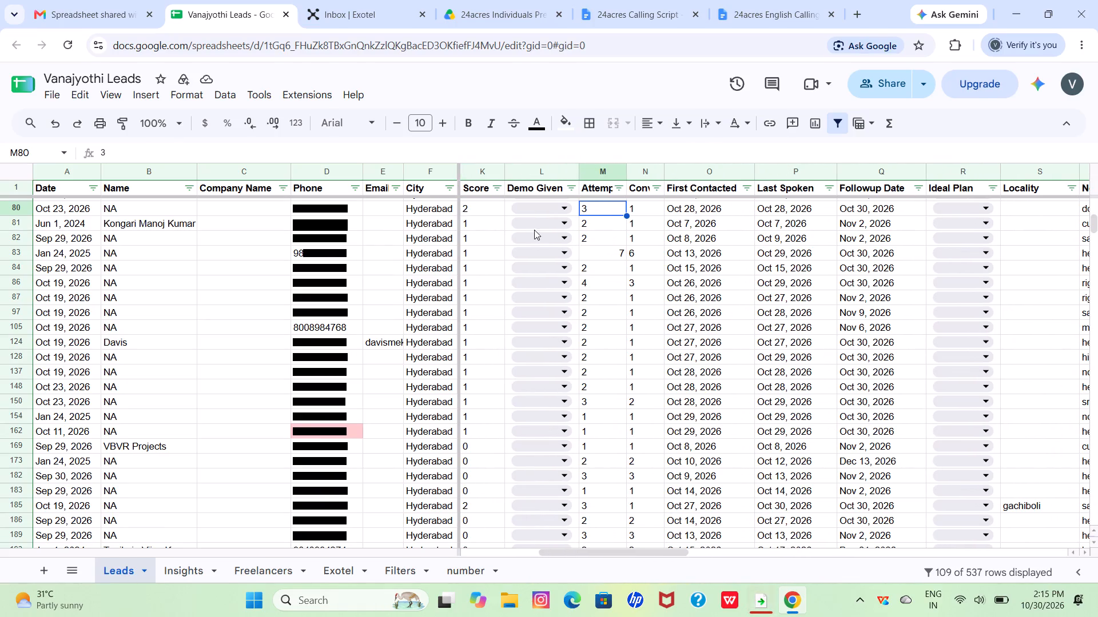
# Select the phone number of the lead in row 82.
pyautogui.click(355, 233)
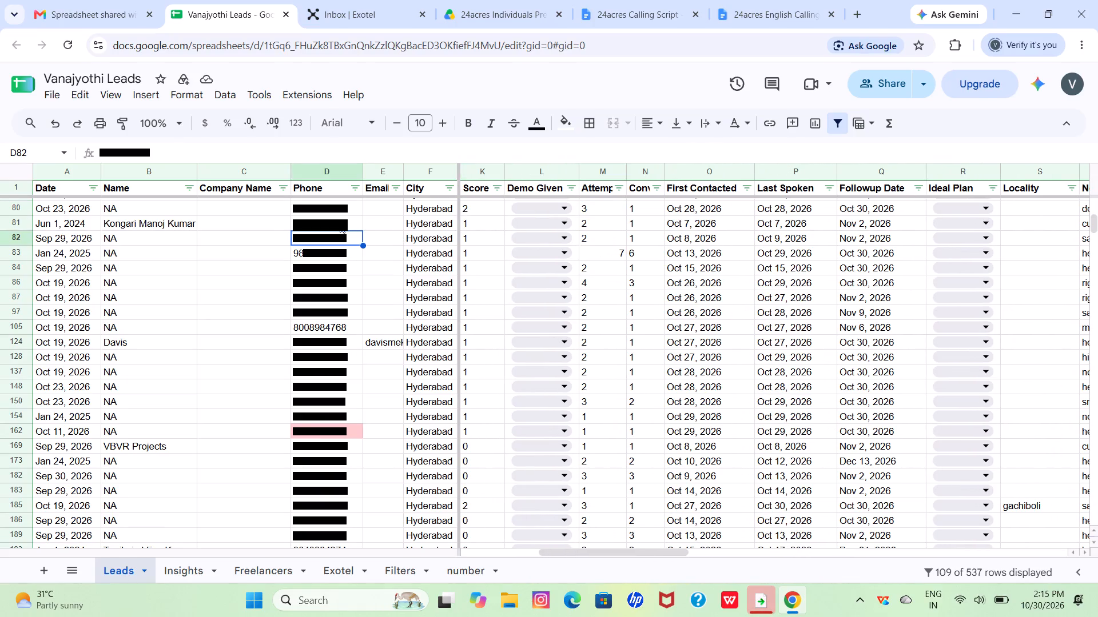
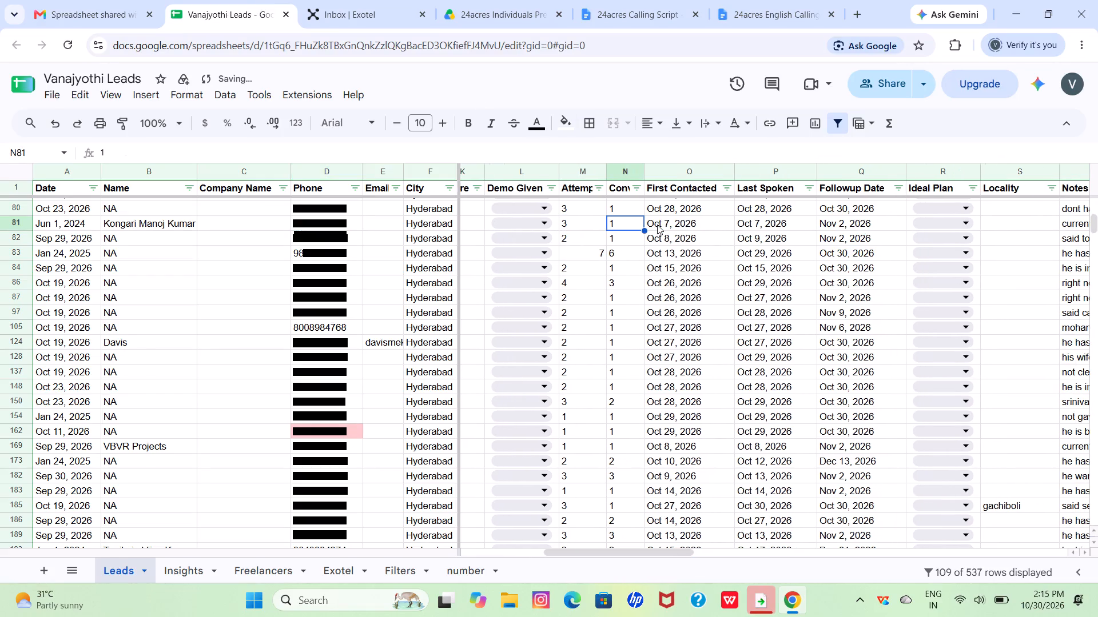
# Review the call counts, contact and follow-up dates, and notes of the leads in rows 81 and 82.
pyautogui.hscroll(-1, 657, 225)
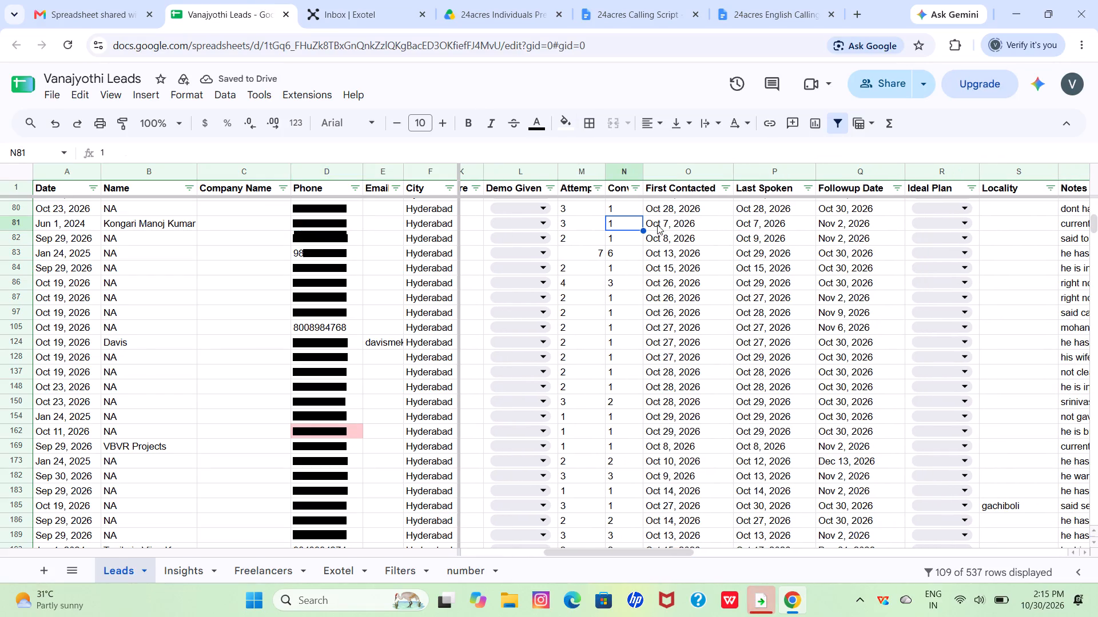
pyautogui.click(709, 233)
pyautogui.hscroll(-3, 709, 233)
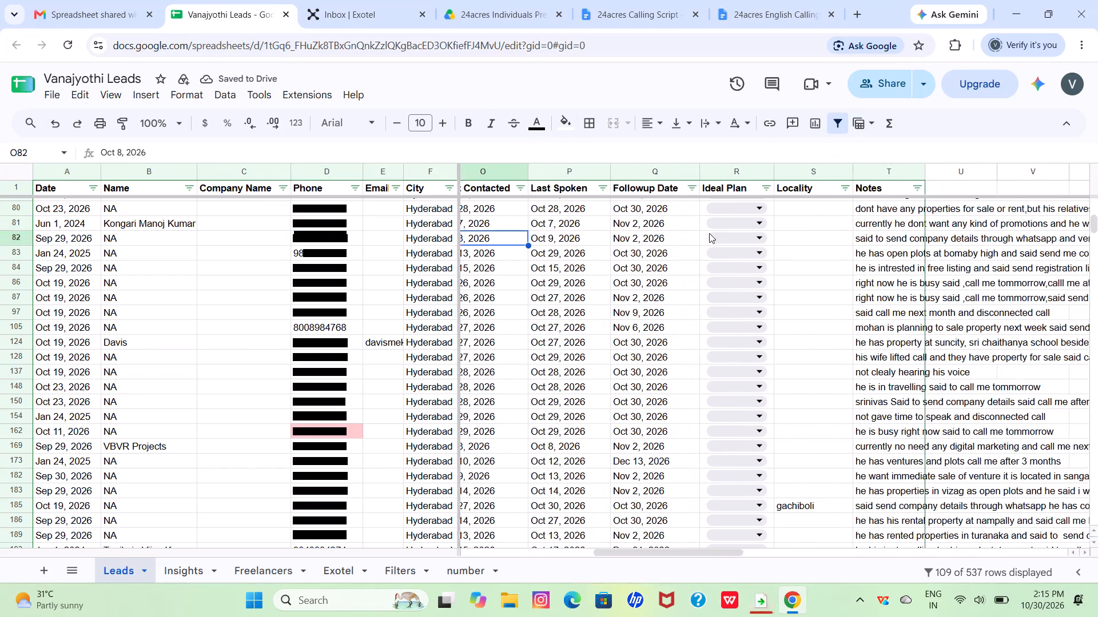
pyautogui.hscroll(1, 709, 233)
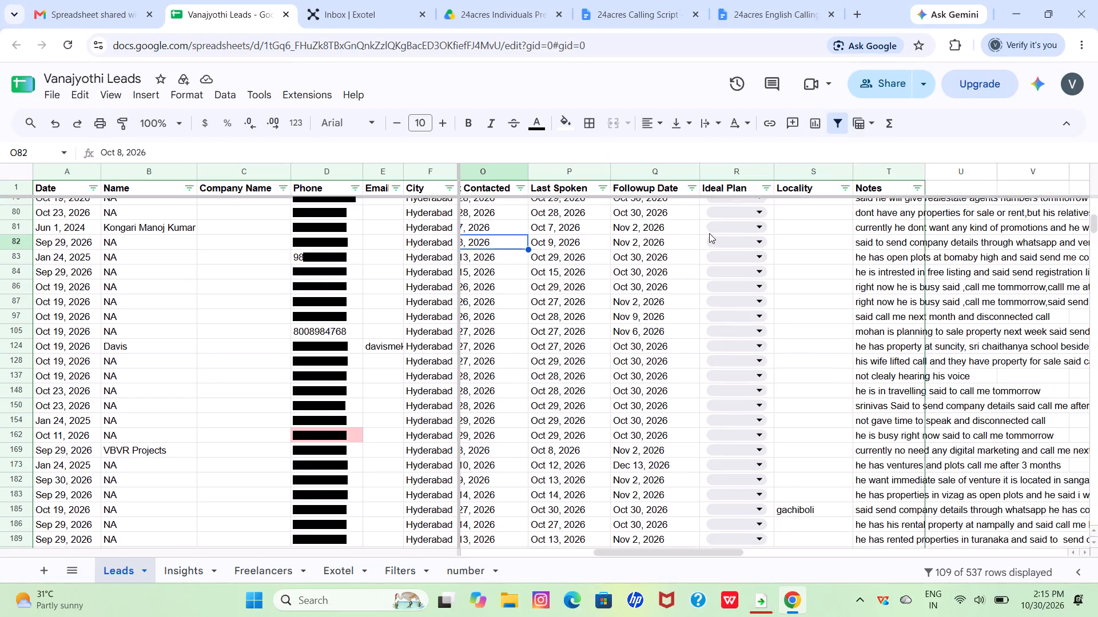
pyautogui.hscroll(4, 709, 233)
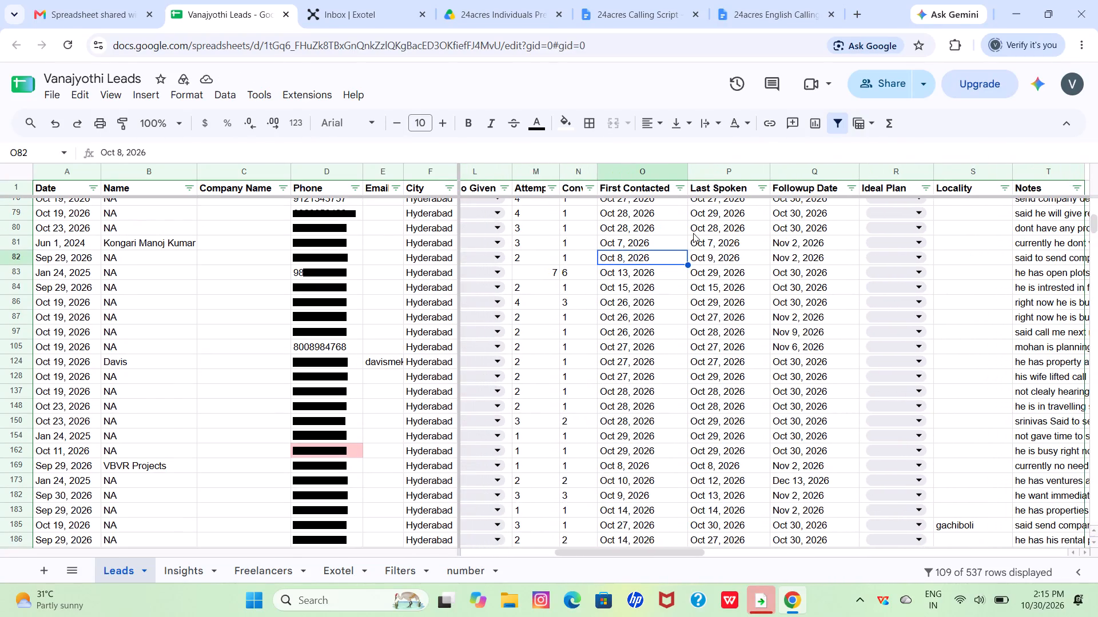
pyautogui.click(576, 257)
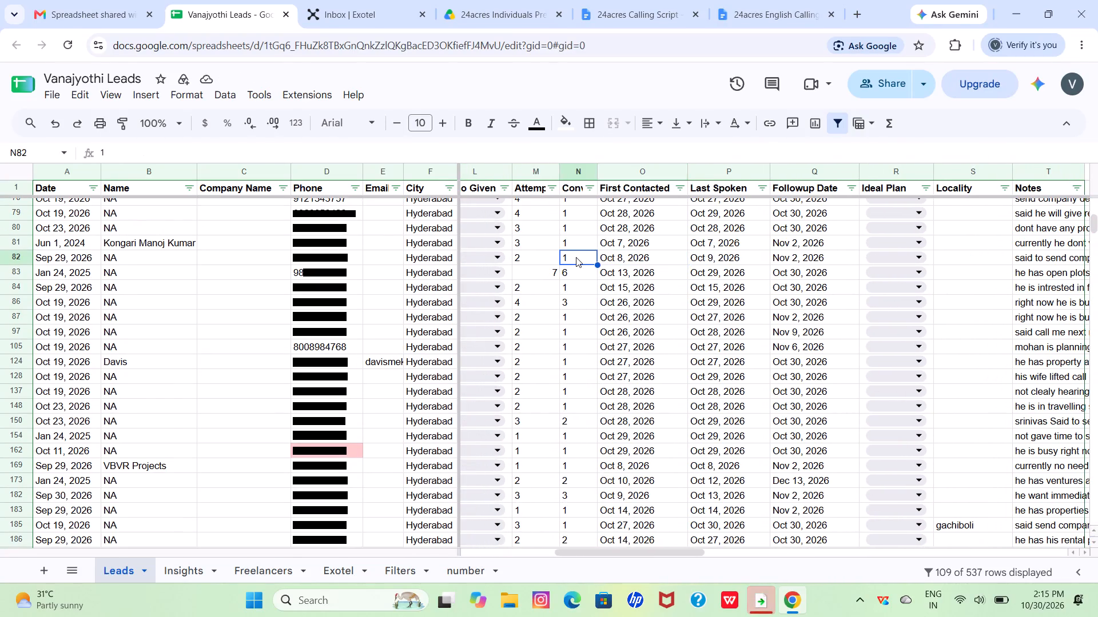
pyautogui.click(574, 246)
pyautogui.hscroll(-2, 574, 246)
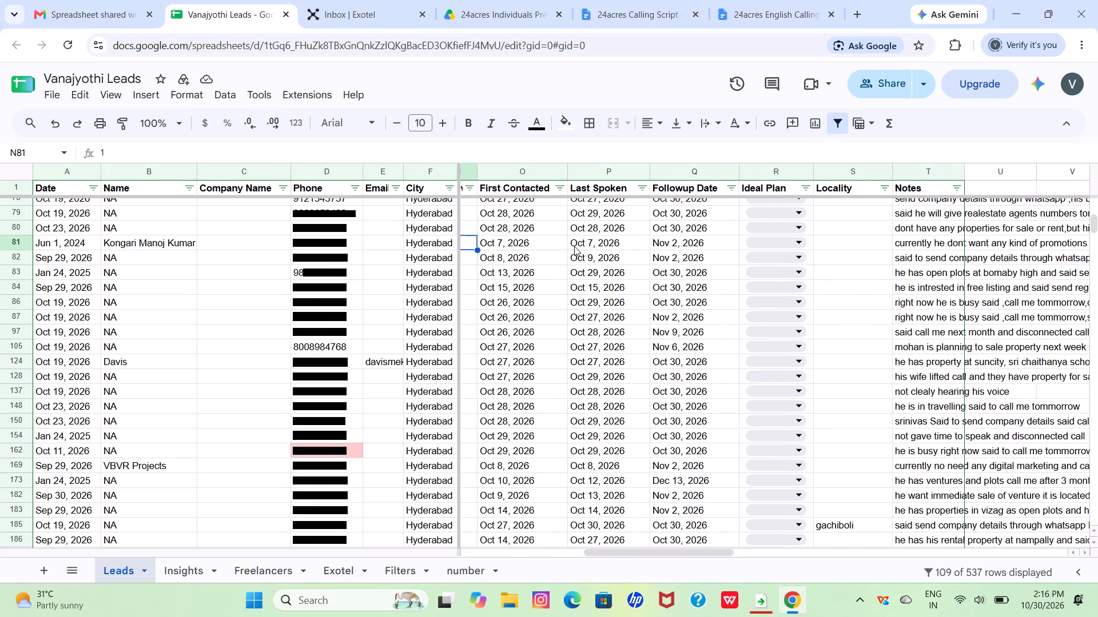
pyautogui.hscroll(-1, 574, 246)
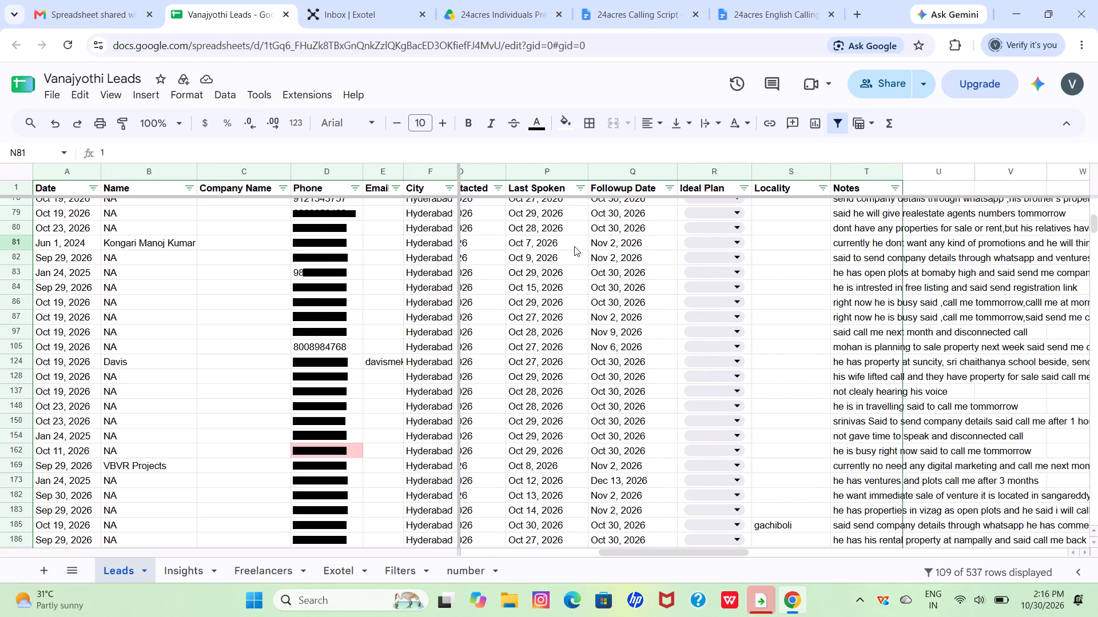
pyautogui.hscroll(-1, 574, 246)
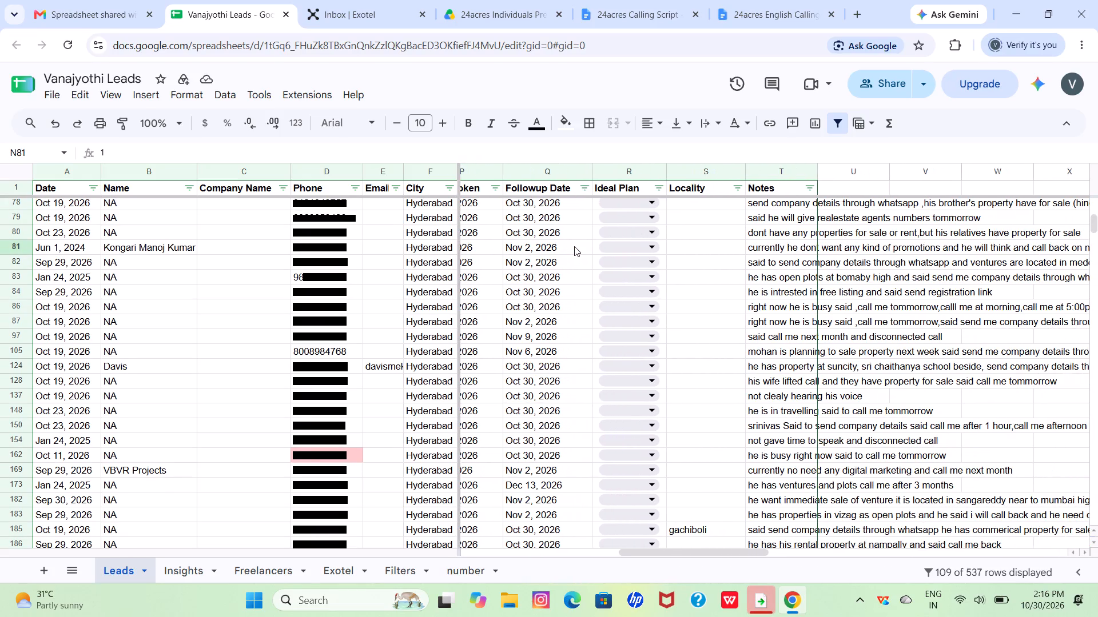
pyautogui.hscroll(5, 574, 246)
pyautogui.click(364, 243)
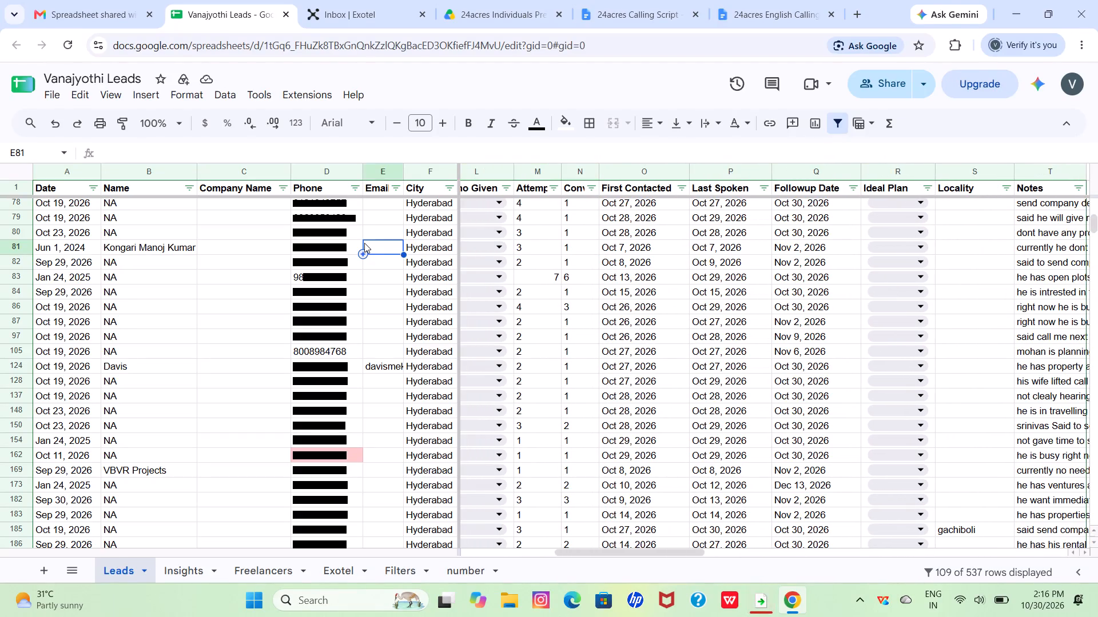
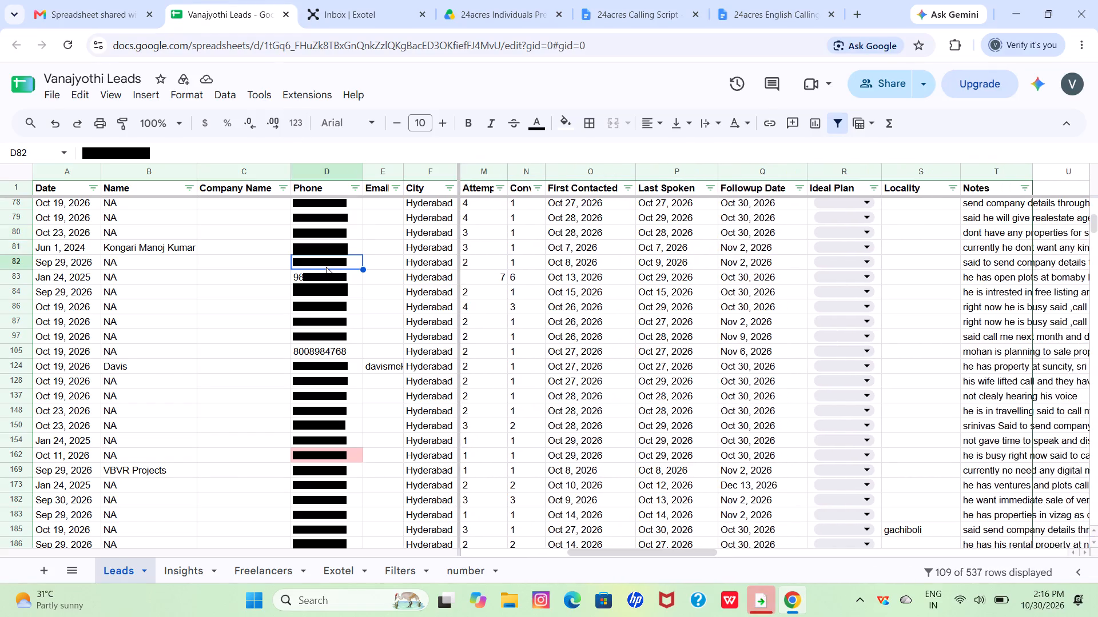
# Select the phone number of the lead in row 80 of the Leads sheet.
pyautogui.hscroll(-2, 326, 267)
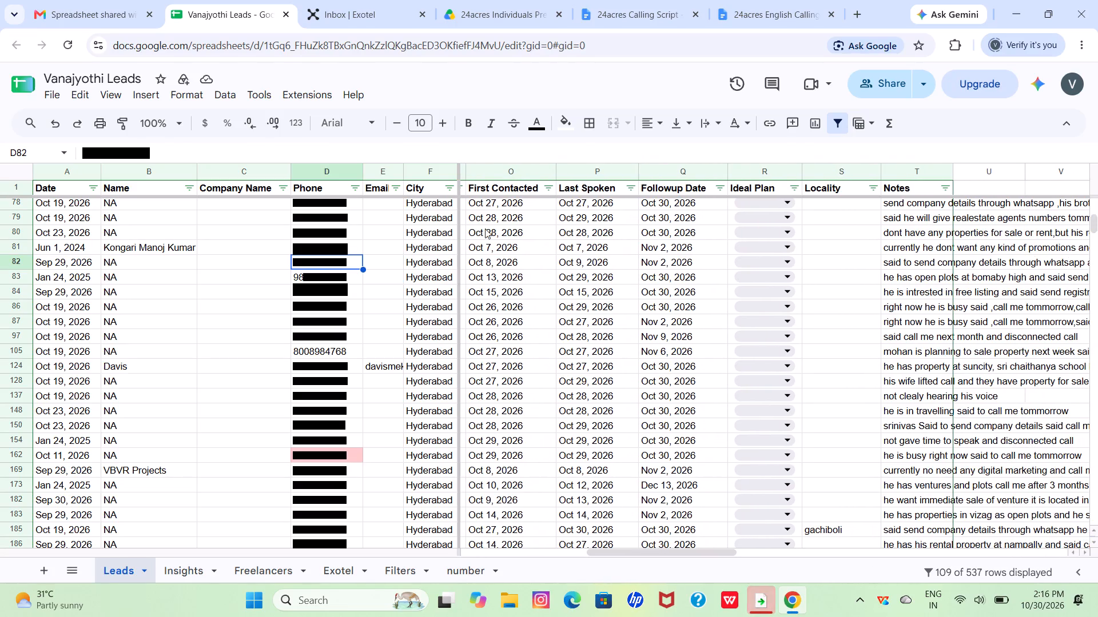
pyautogui.click(330, 238)
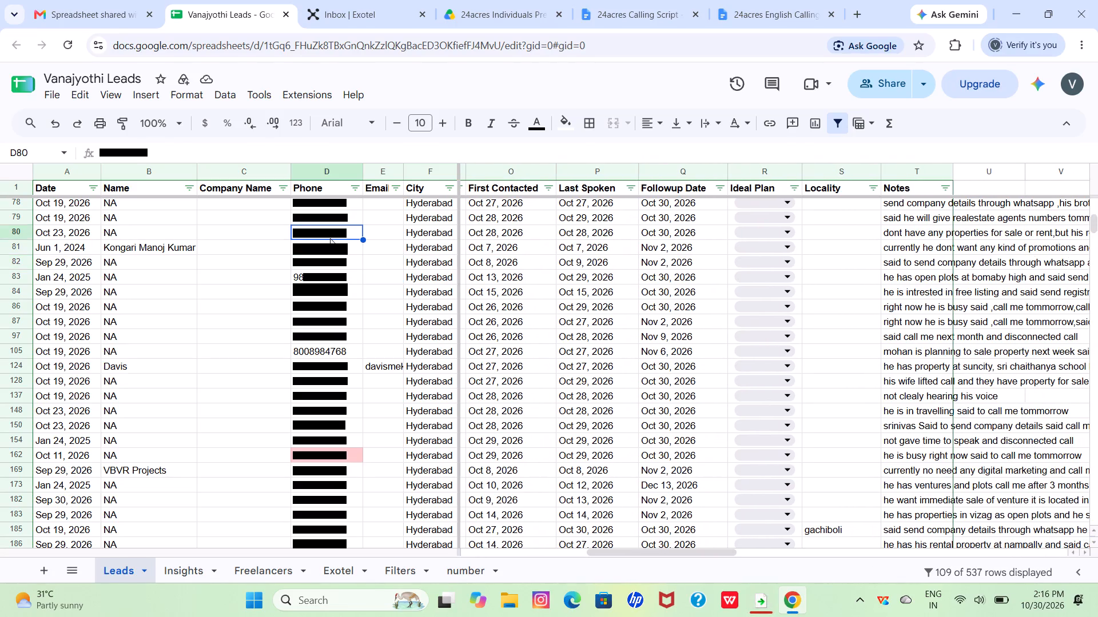
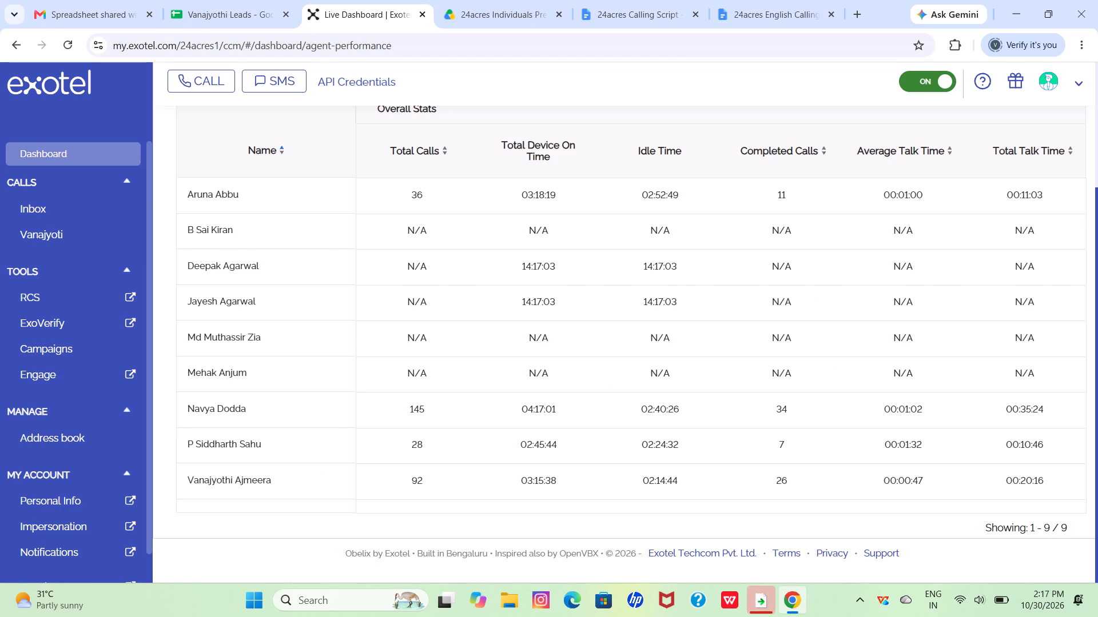
# Return to the Leads sheet and examine the notes and follow-up dates from row 80 onward for the next lead due.
pyautogui.scroll(3, 649, 406)
pyautogui.click(200, 0)
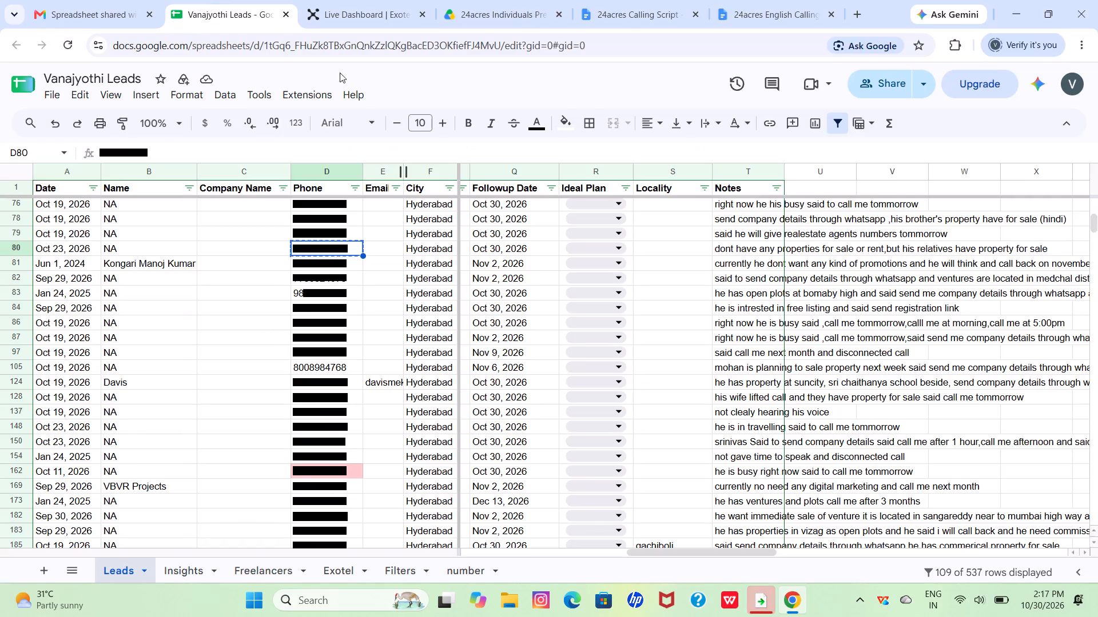
pyautogui.click(523, 245)
pyautogui.hscroll(-2, 523, 245)
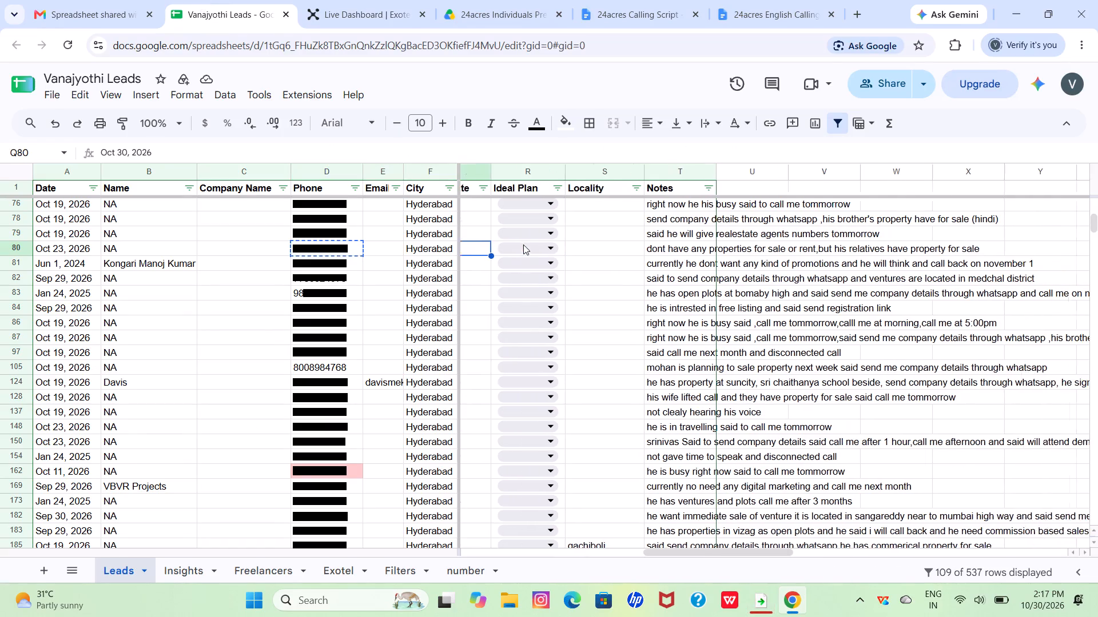
pyautogui.hscroll(-1, 523, 245)
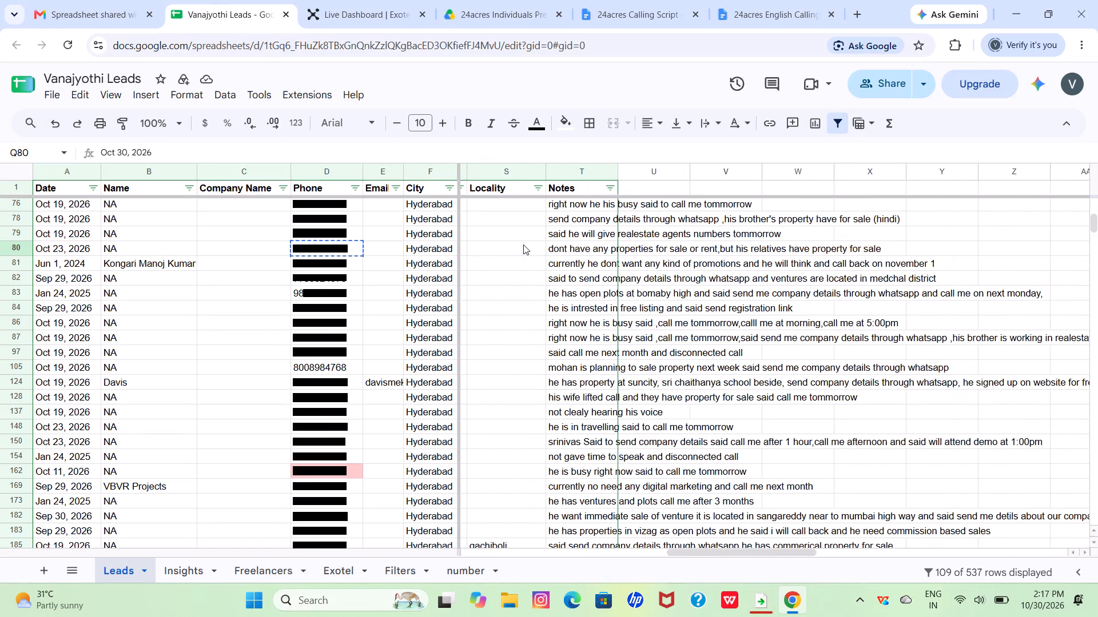
pyautogui.scroll(-1, 523, 245)
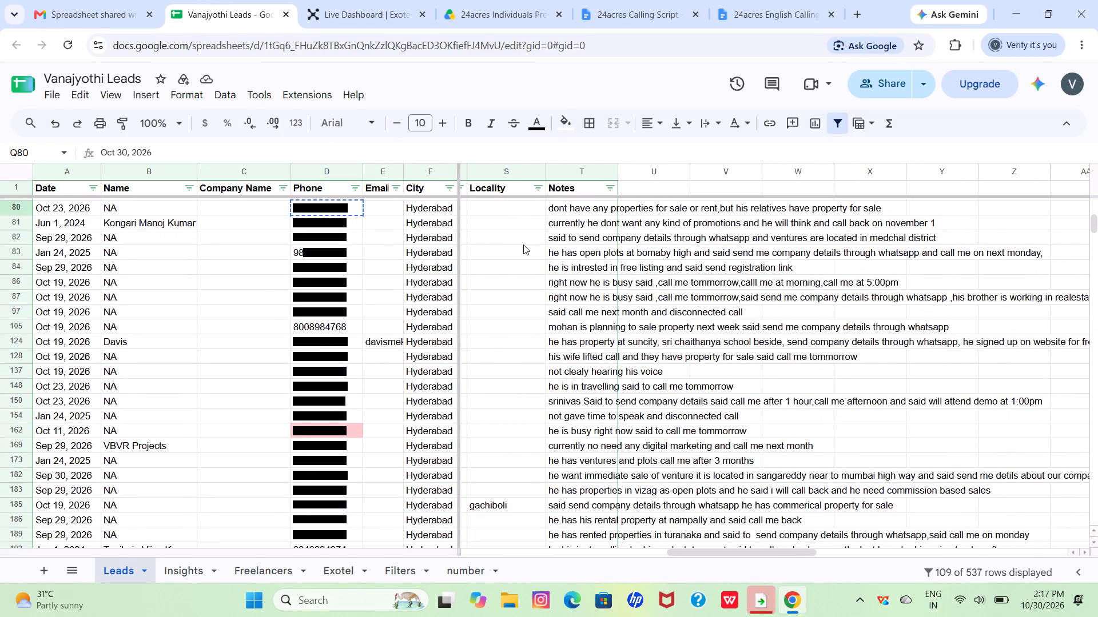
pyautogui.hscroll(2, 523, 245)
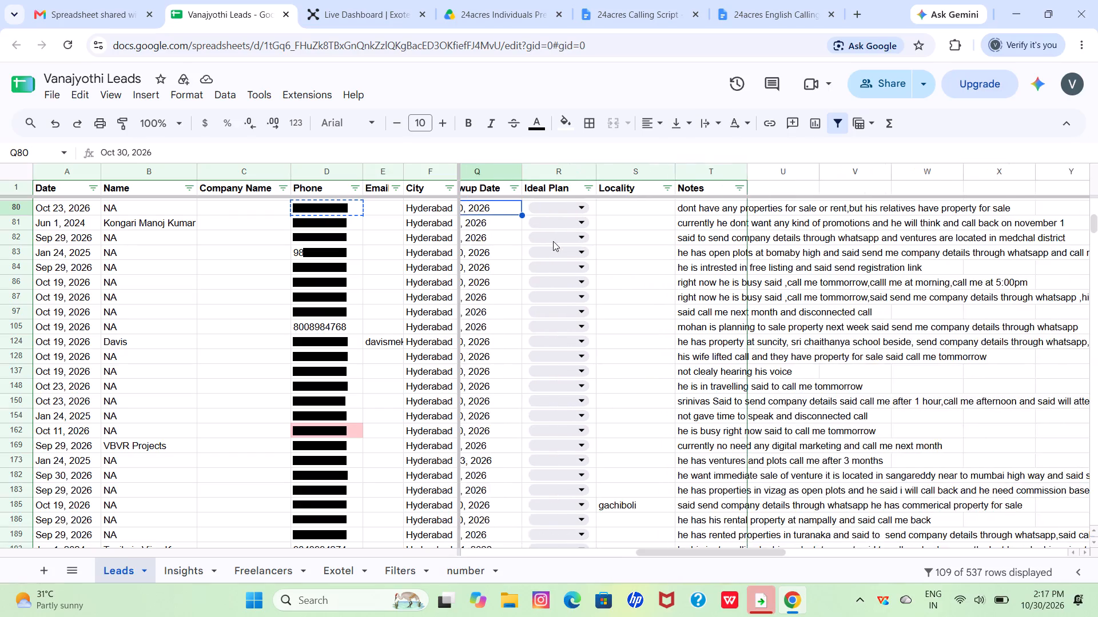
pyautogui.hscroll(1, 553, 241)
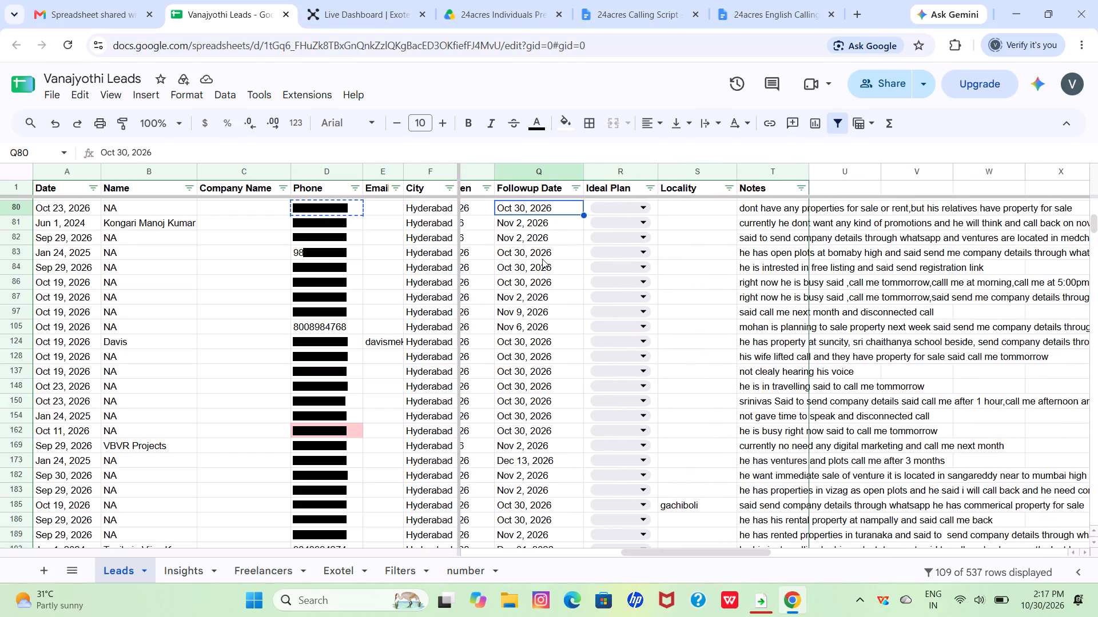
# Check the notes and attempt count of the row 83 lead, due Oct 30, 2026, and copy its phone number.
pyautogui.click(542, 259)
pyautogui.hscroll(-3, 542, 259)
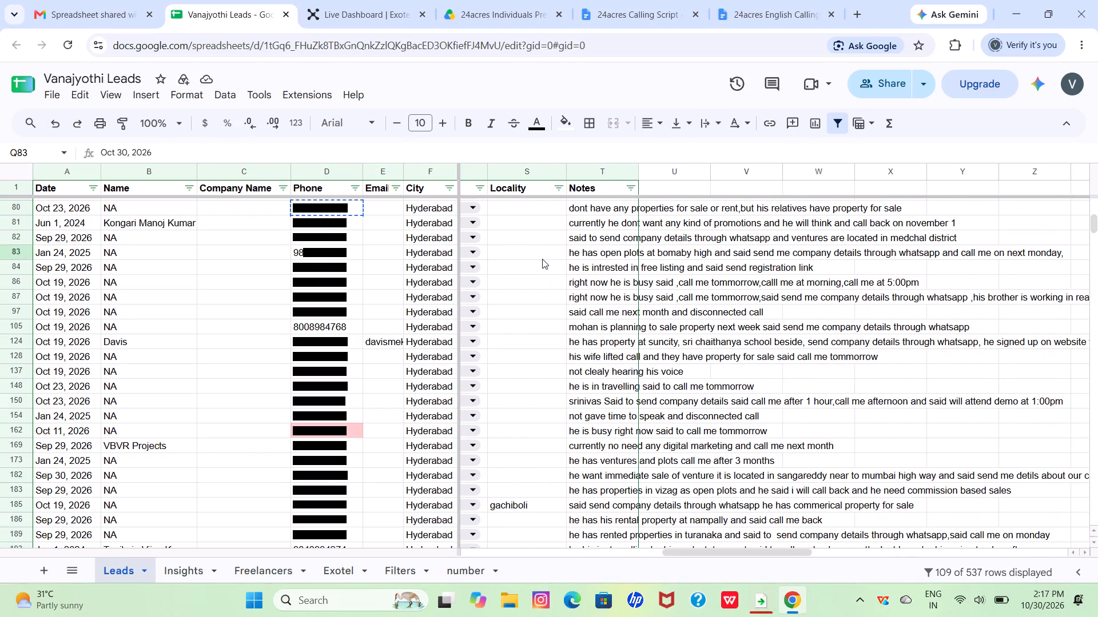
pyautogui.hscroll(5, 542, 259)
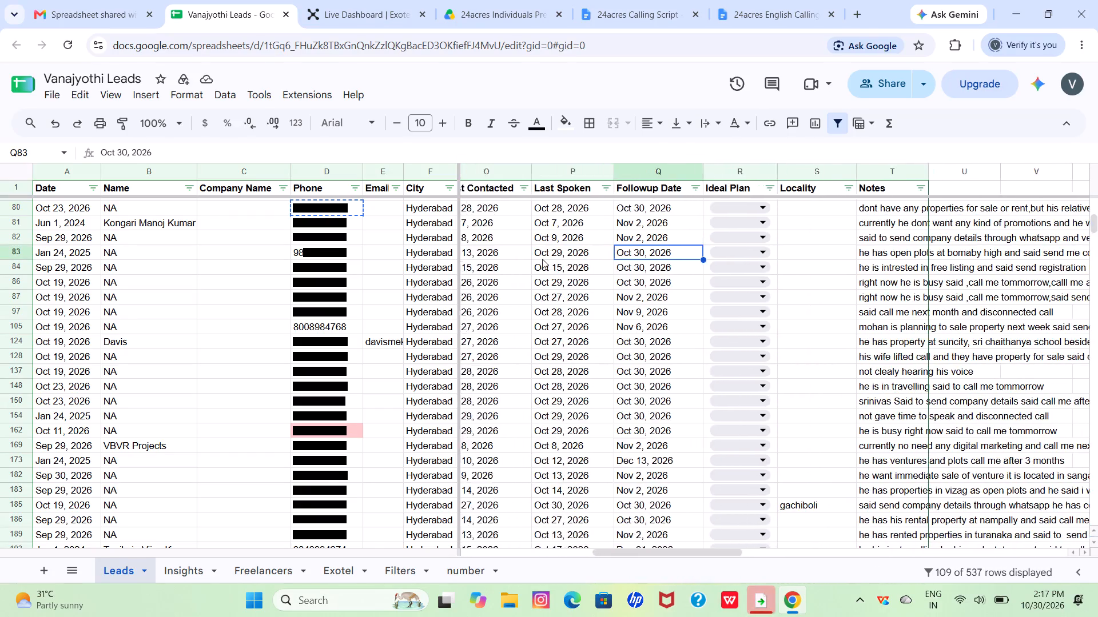
pyautogui.hscroll(3, 542, 259)
pyautogui.click(507, 245)
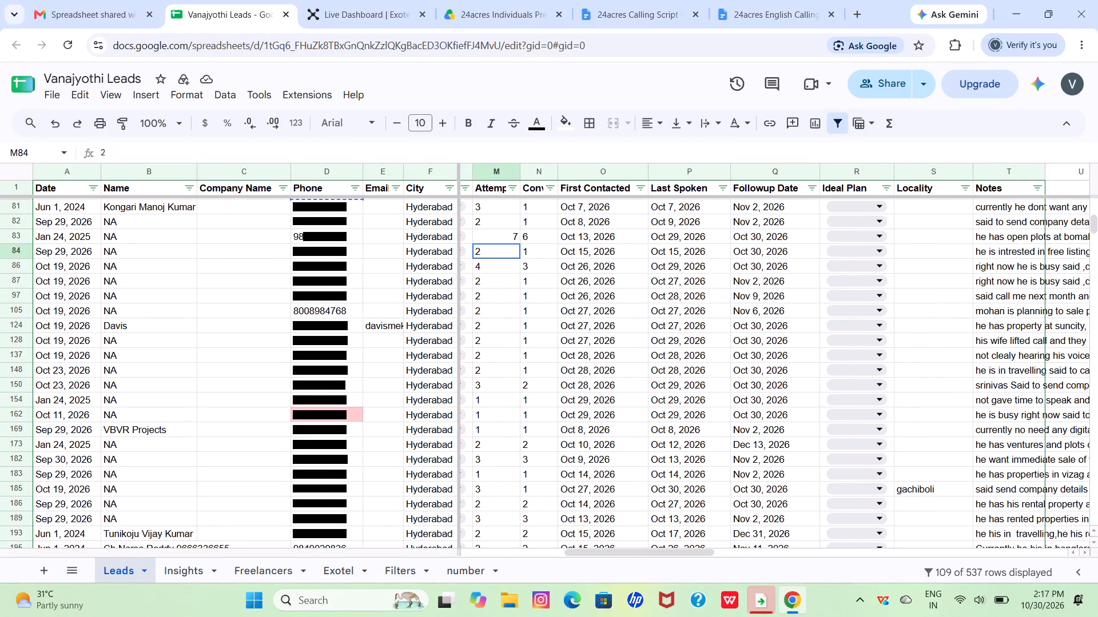
pyautogui.click(502, 236)
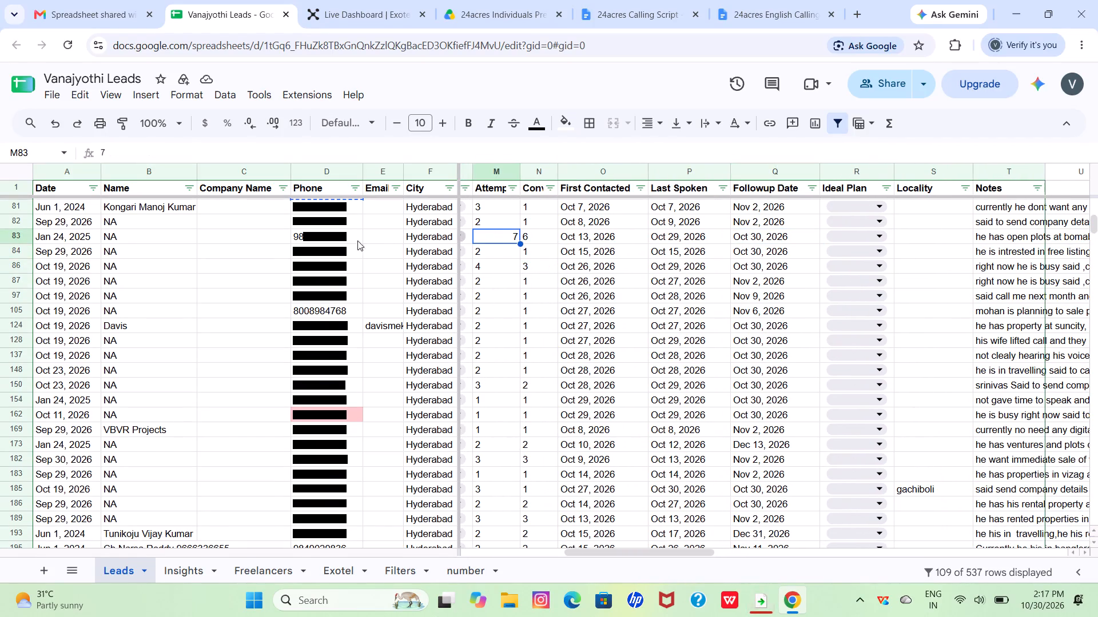
pyautogui.click(341, 241)
pyautogui.hotkey('ctrl', 'c')
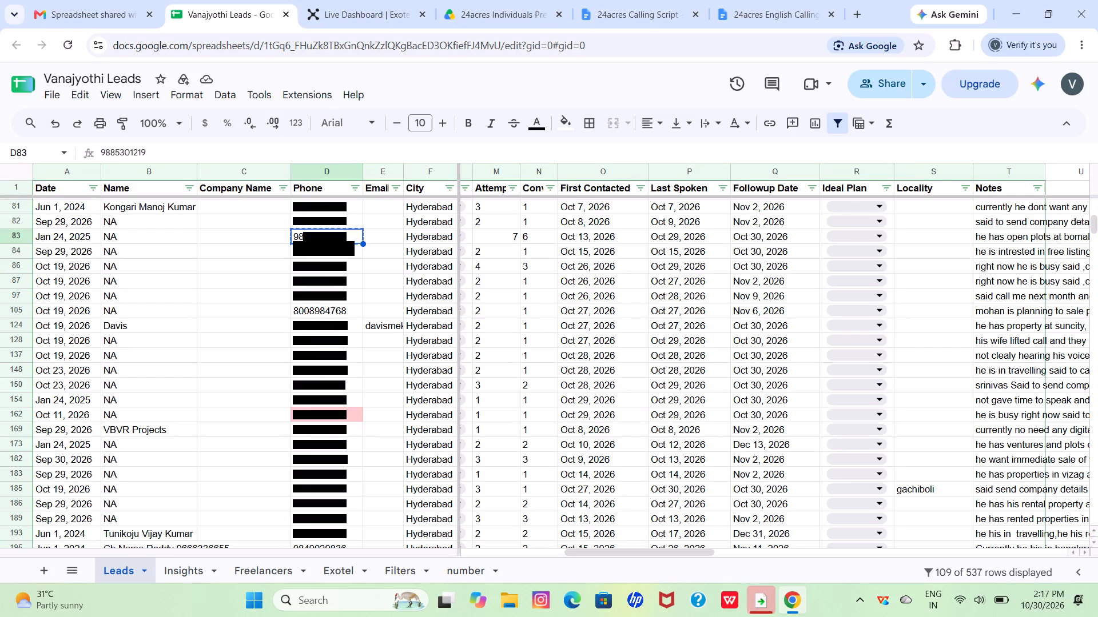
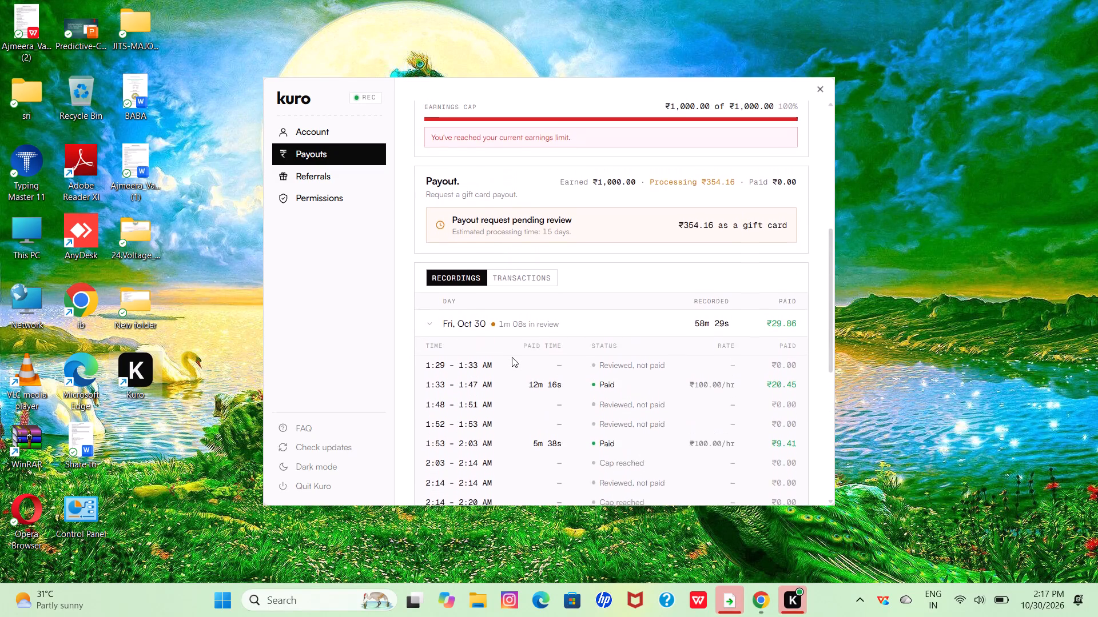
# Look over the payout summary and the daily recordings list on the Payouts page, and close the Kuro window.
pyautogui.scroll(6, 512, 357)
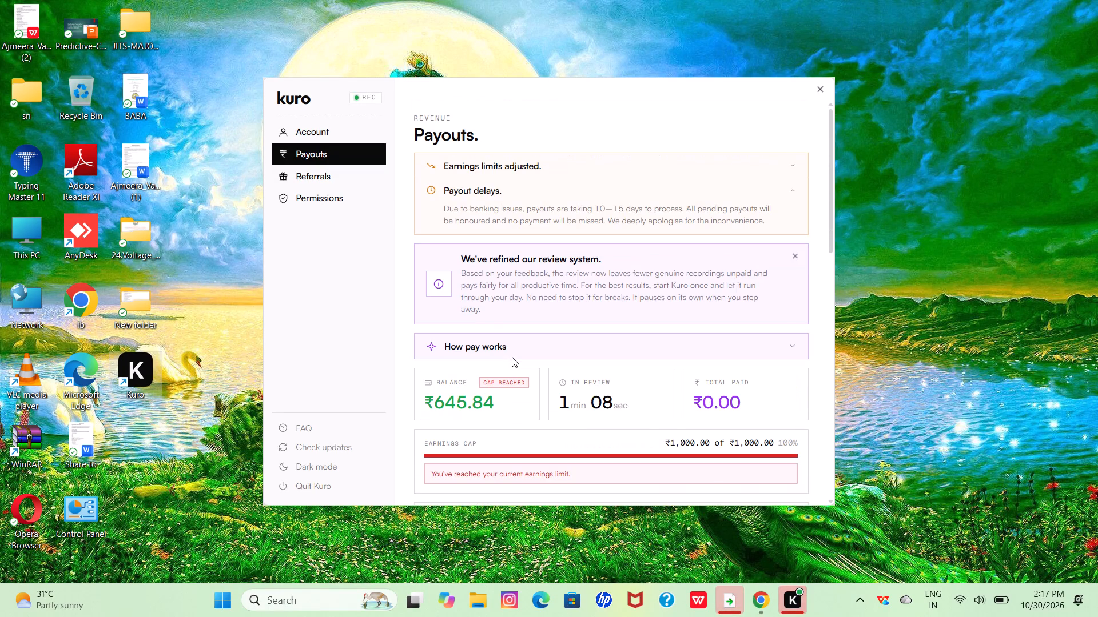
pyautogui.scroll(-12, 512, 357)
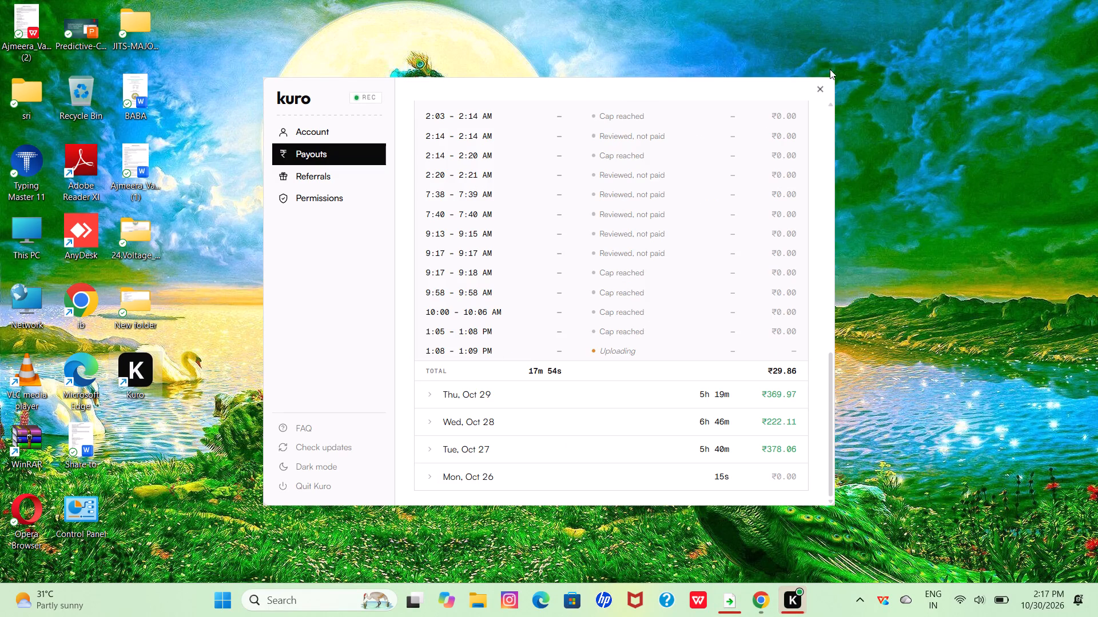
pyautogui.click(819, 87)
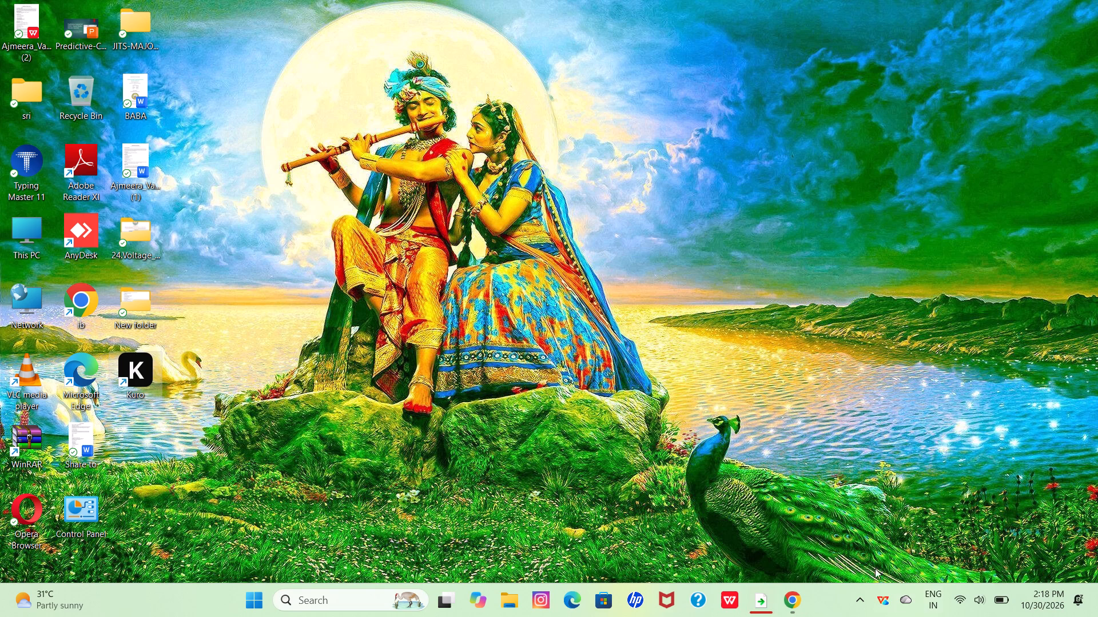
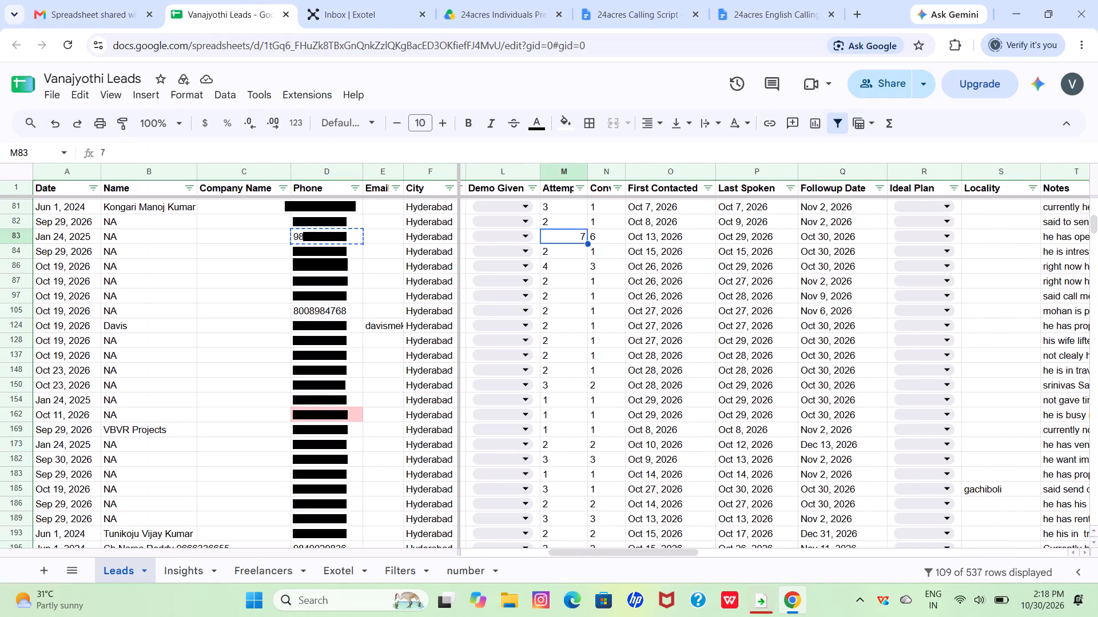
# Set the attempts count of the lead in row 83 to 8.
pyautogui.click(574, 254)
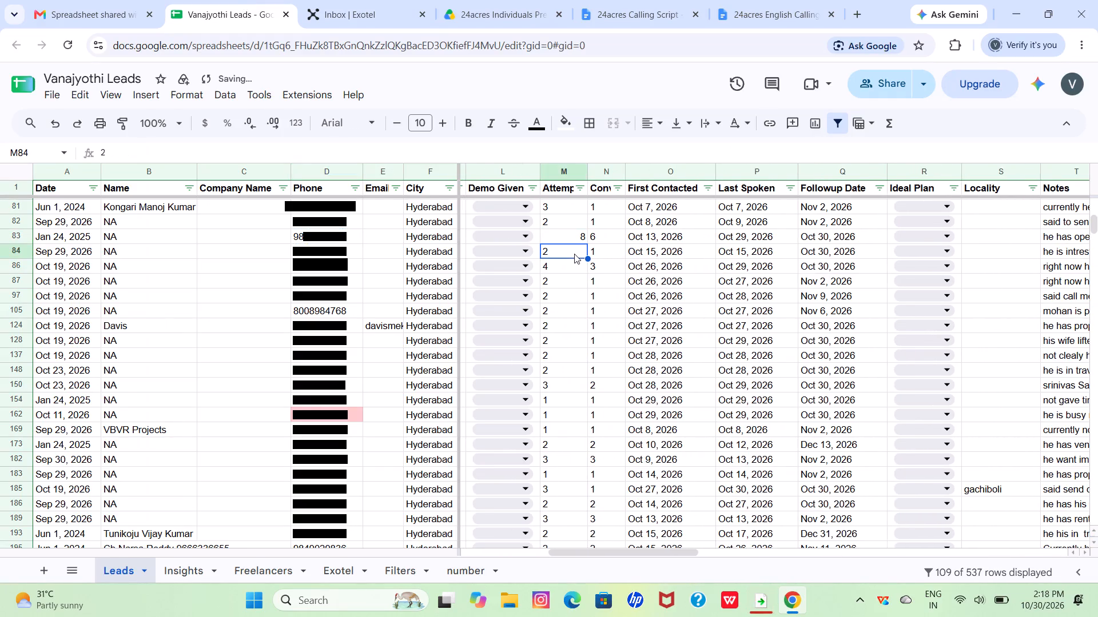
# Review the last spoken date, follow-up date and notes of the lead in row 84, and select that lead's phone number.
pyautogui.scroll(-1, 574, 254)
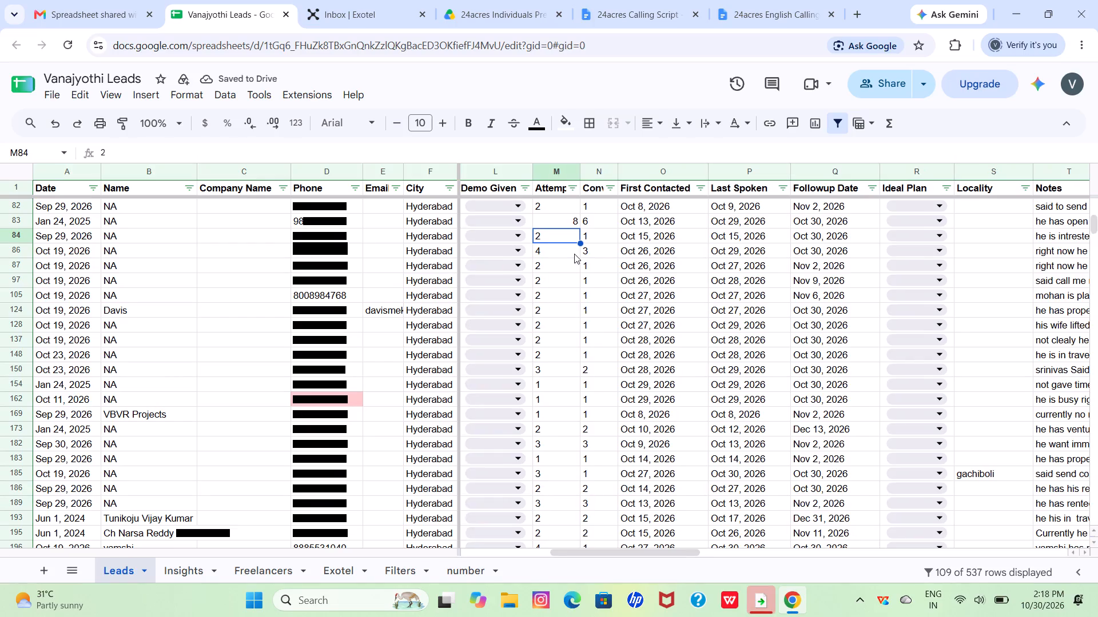
pyautogui.hscroll(-5, 574, 254)
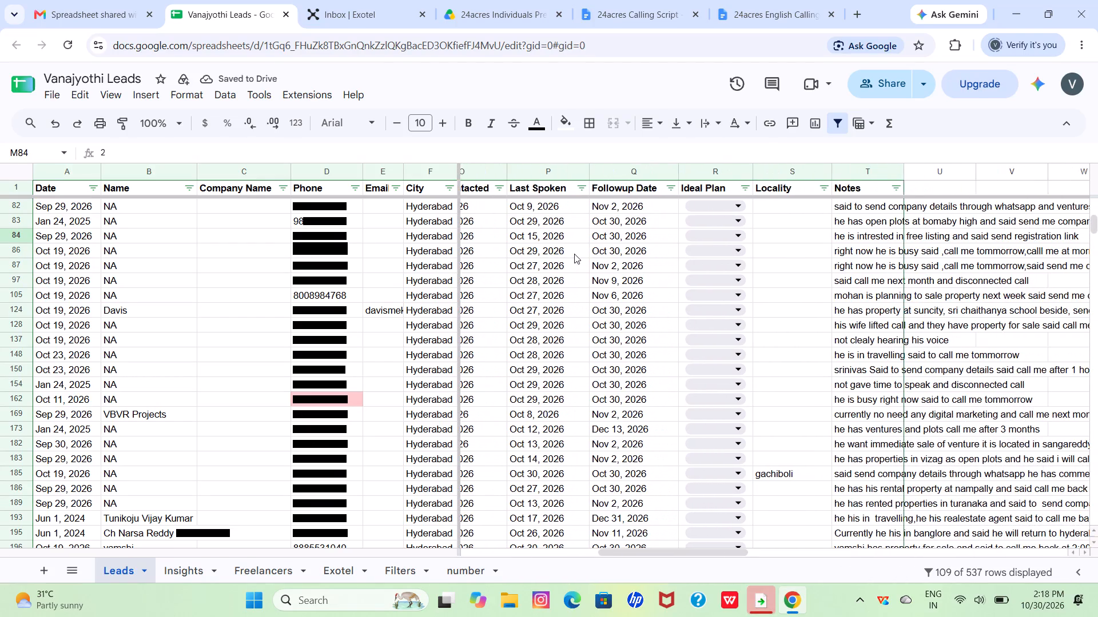
pyautogui.hscroll(-1, 574, 254)
pyautogui.hscroll(1, 574, 254)
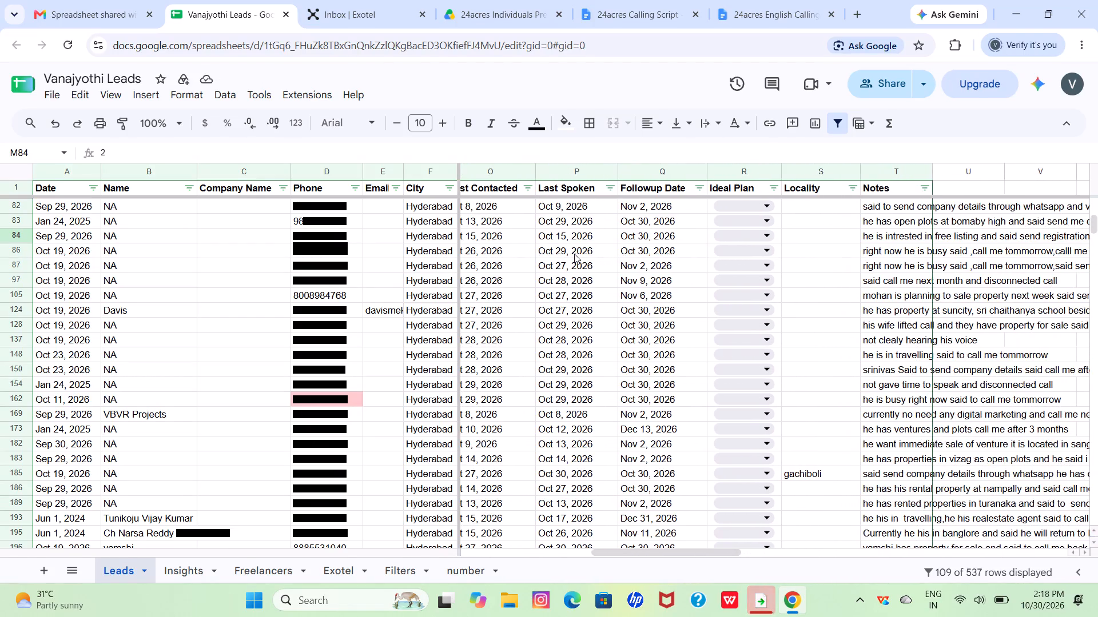
pyautogui.hscroll(1, 574, 254)
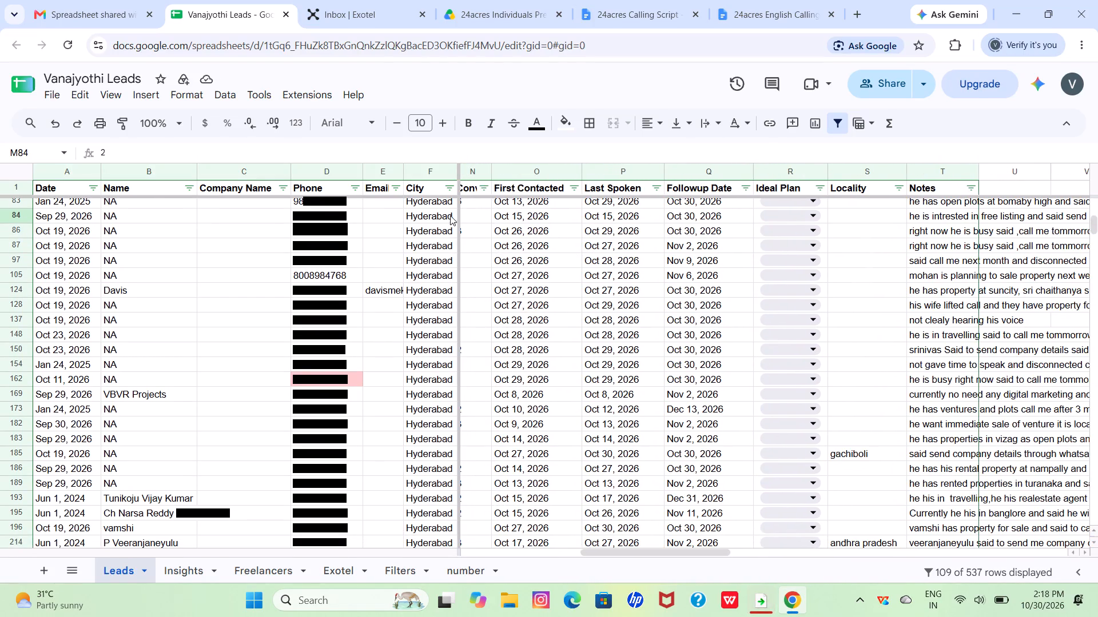
pyautogui.click(349, 223)
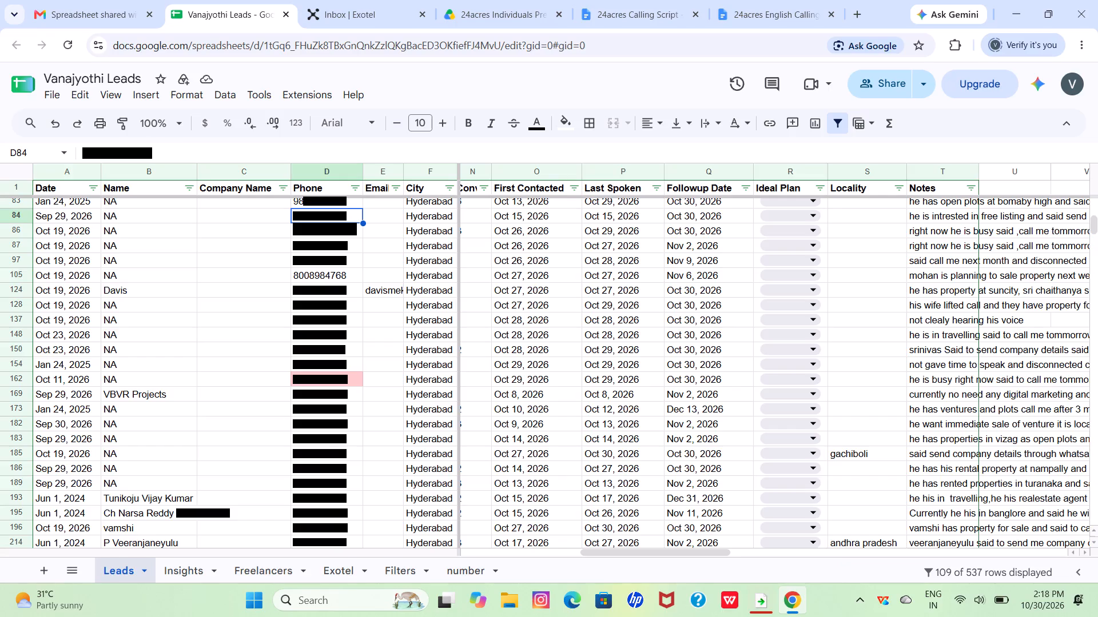
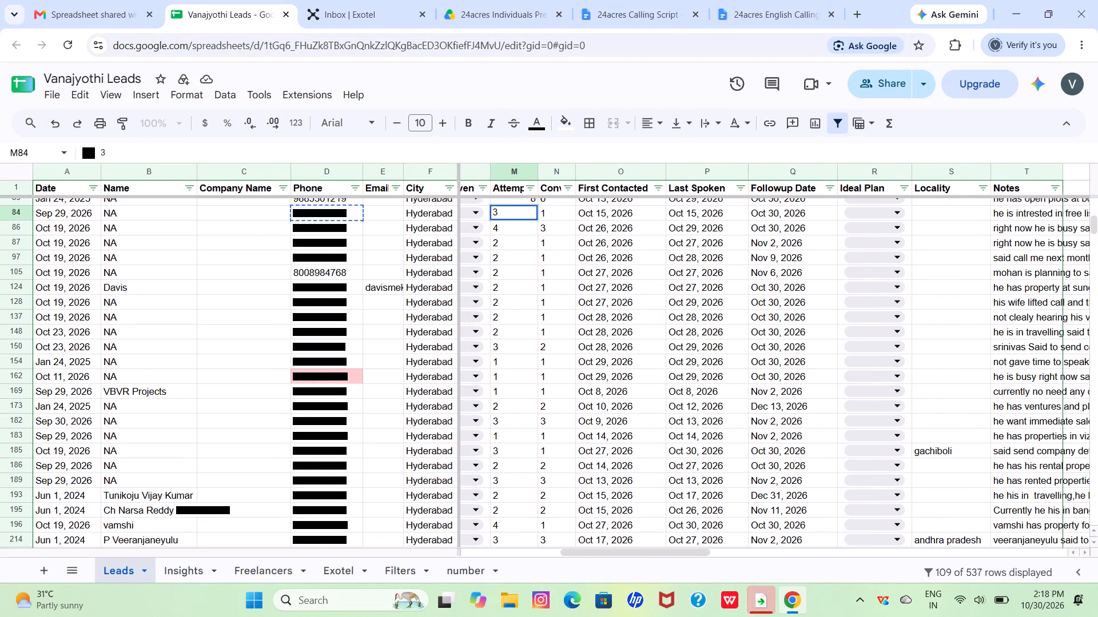
# Set the attempts count of the lead in row 84 to 3.
pyautogui.click(560, 212)
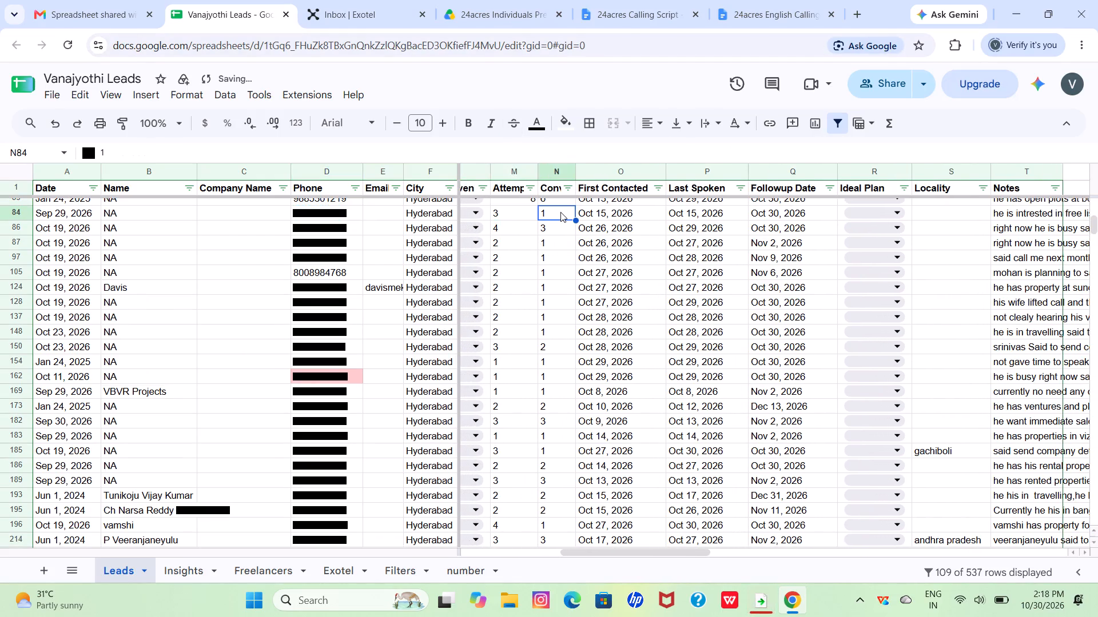
# Review the notes of the lead in row 84 and the contact and follow-up dates of the lead in row 86, selecting row 86's phone number.
pyautogui.hscroll(-5, 560, 212)
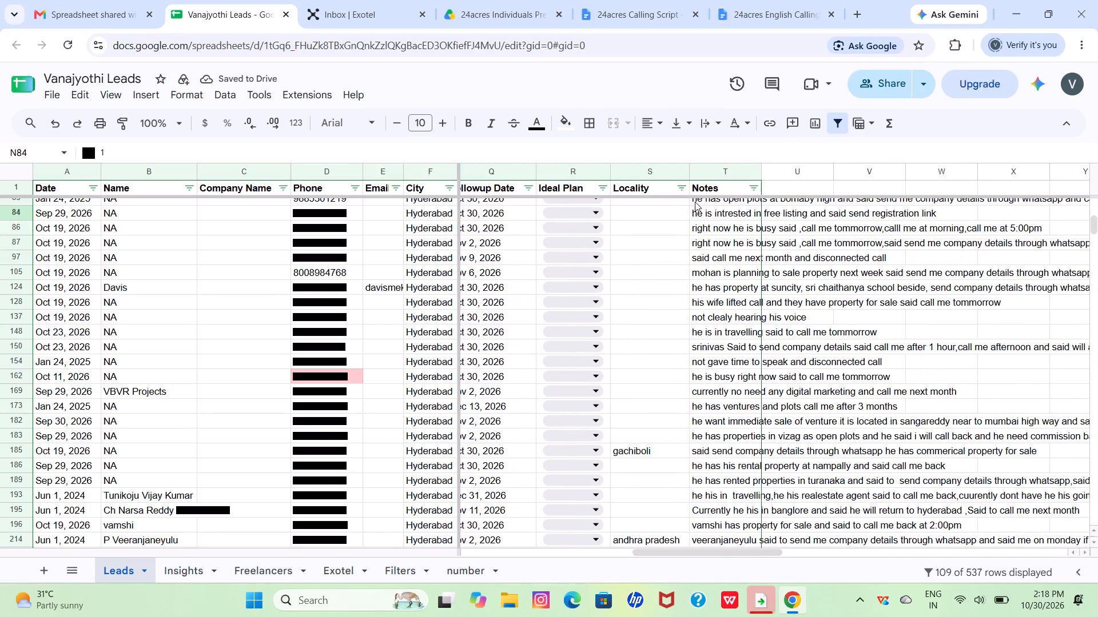
pyautogui.click(714, 211)
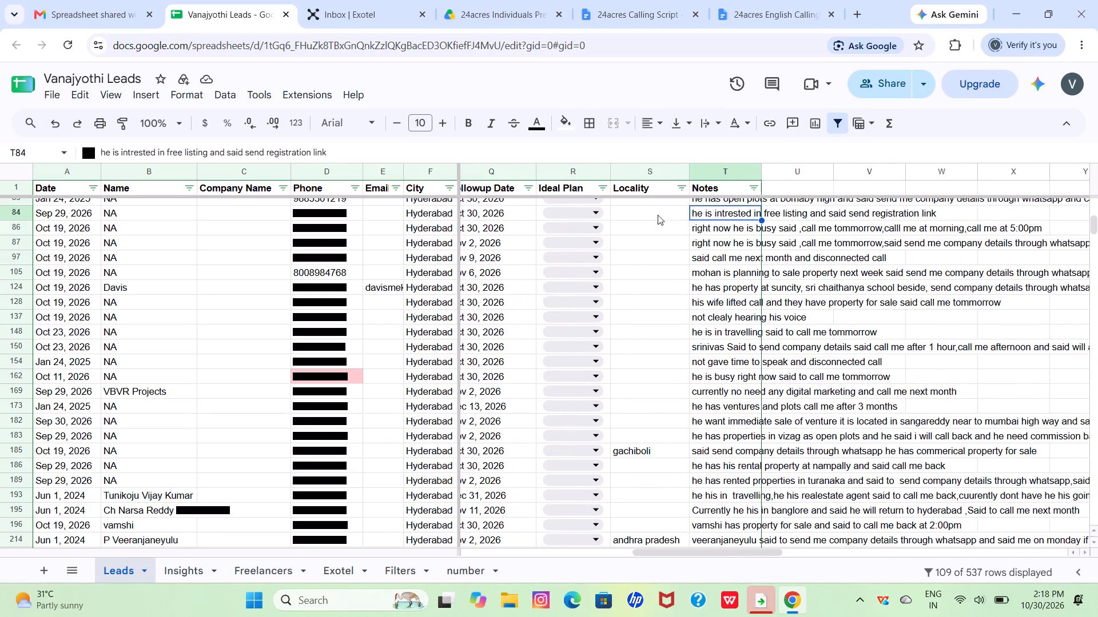
pyautogui.click(634, 220)
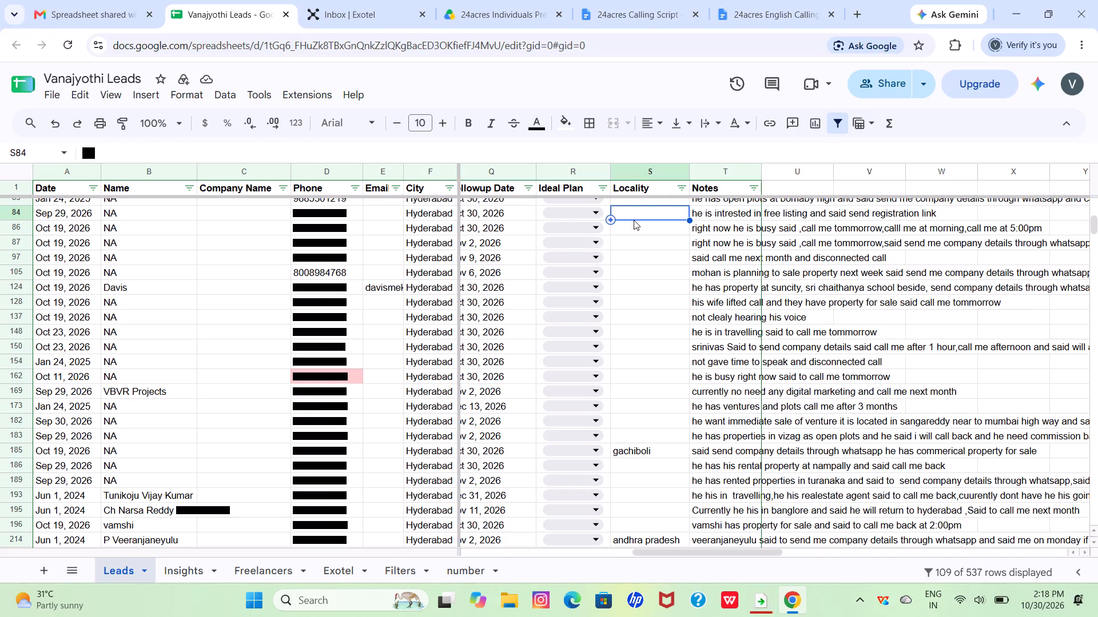
pyautogui.click(626, 233)
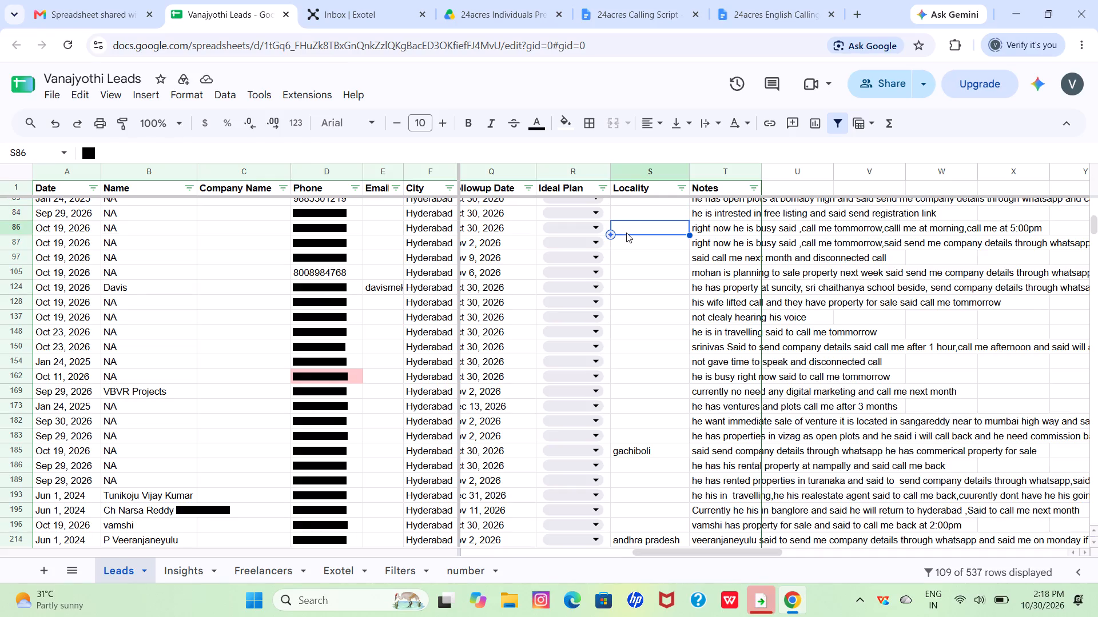
pyautogui.hscroll(3, 626, 233)
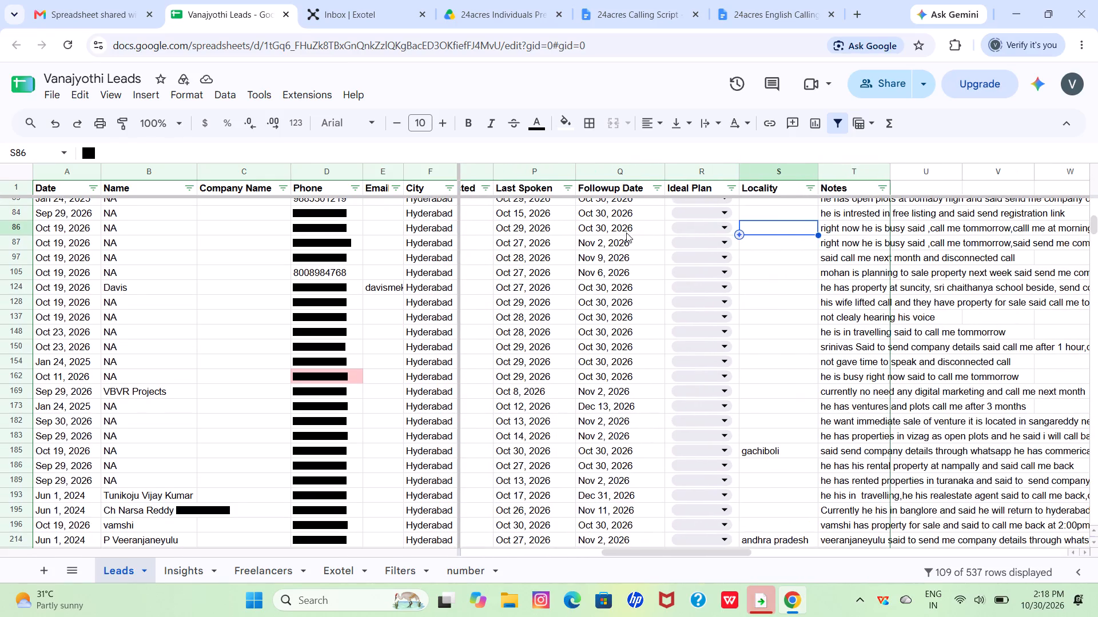
pyautogui.hscroll(2, 626, 233)
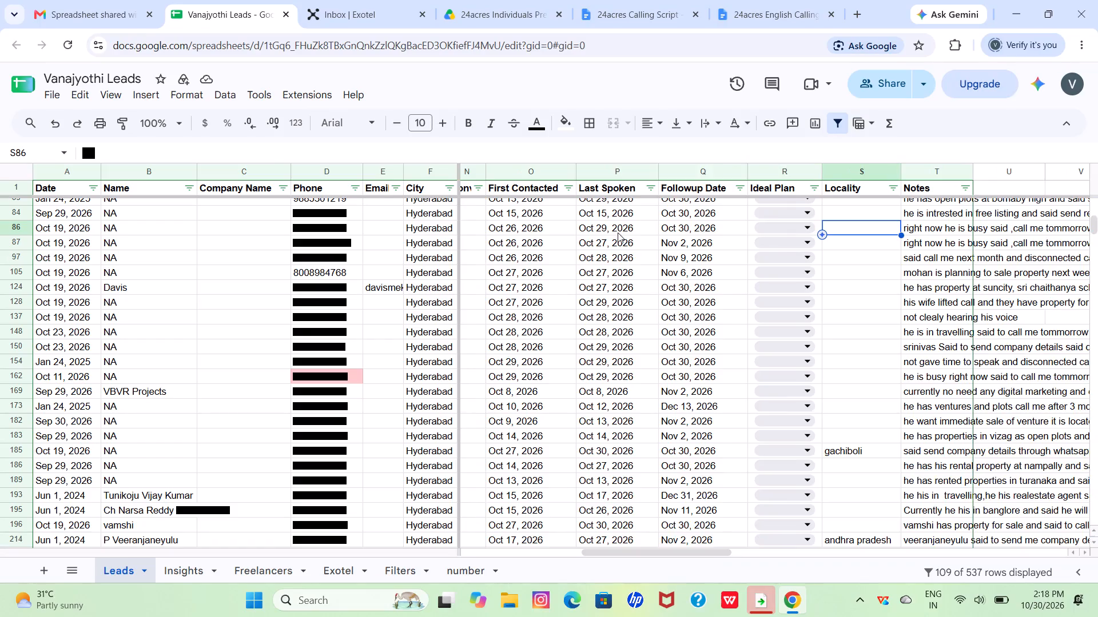
pyautogui.hscroll(4, 618, 233)
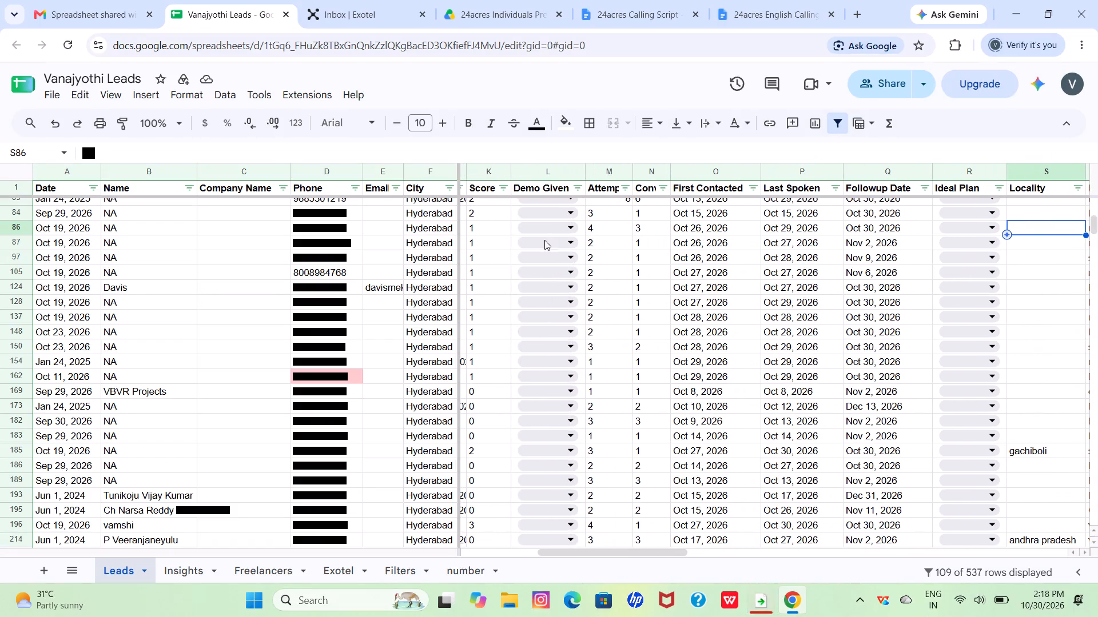
pyautogui.click(343, 232)
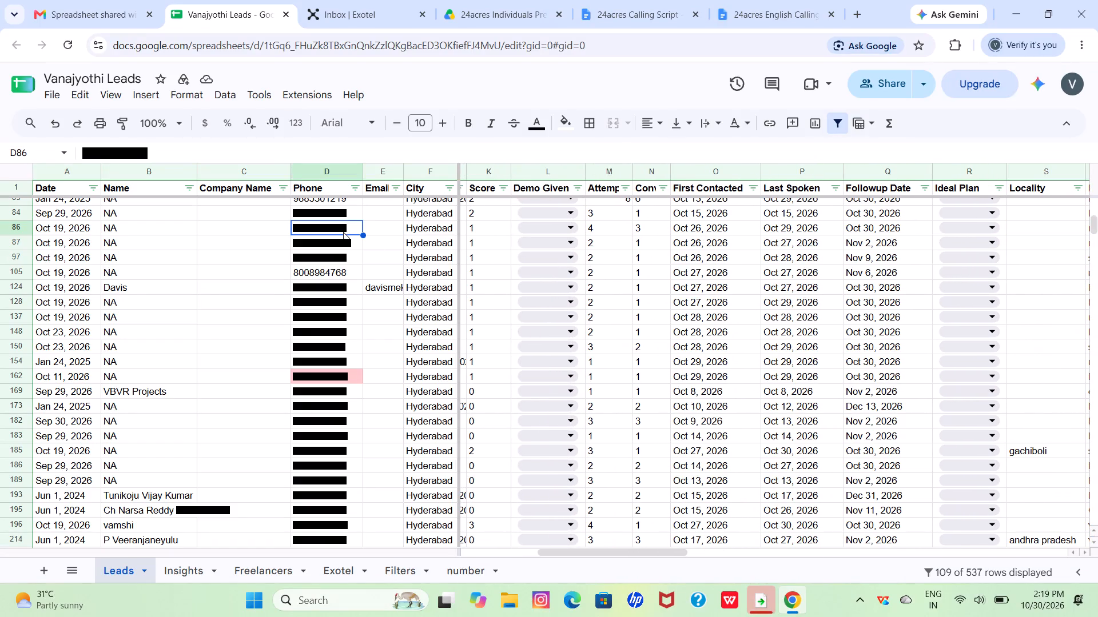
pyautogui.hscroll(-3, 343, 232)
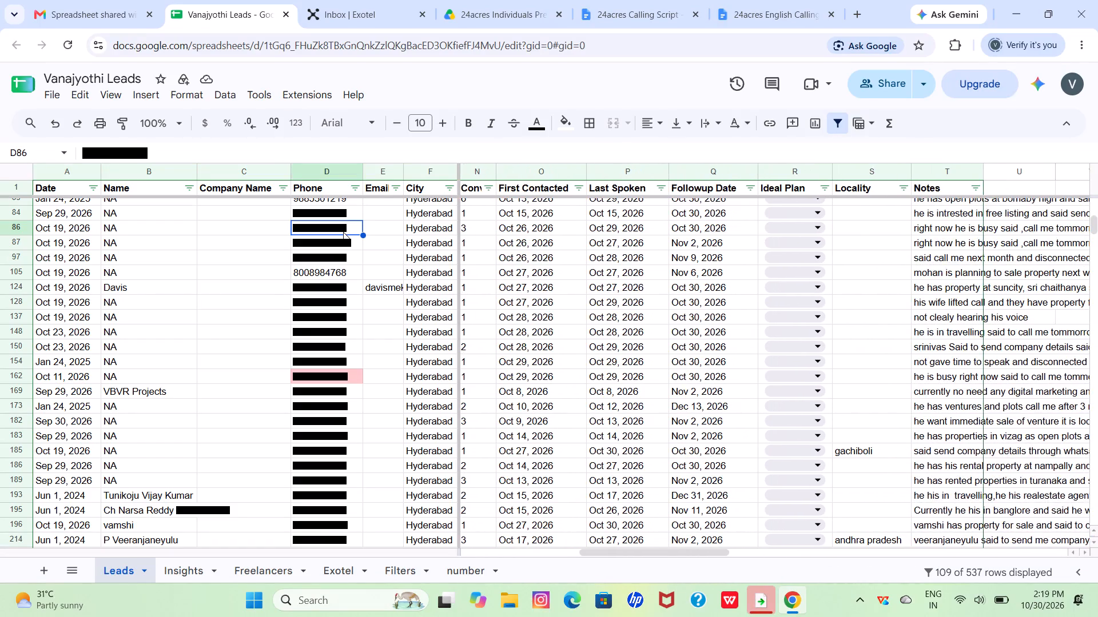
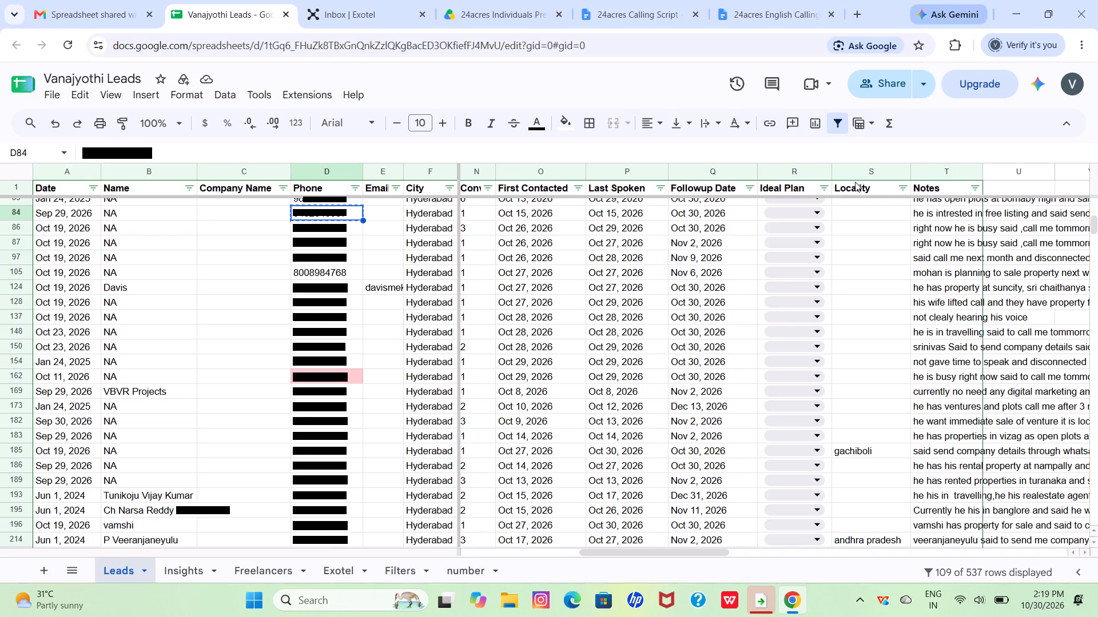
# Set the attempts count of the lead in row 84 to 5 and its Conv count to 2.
pyautogui.scroll(1, 876, 258)
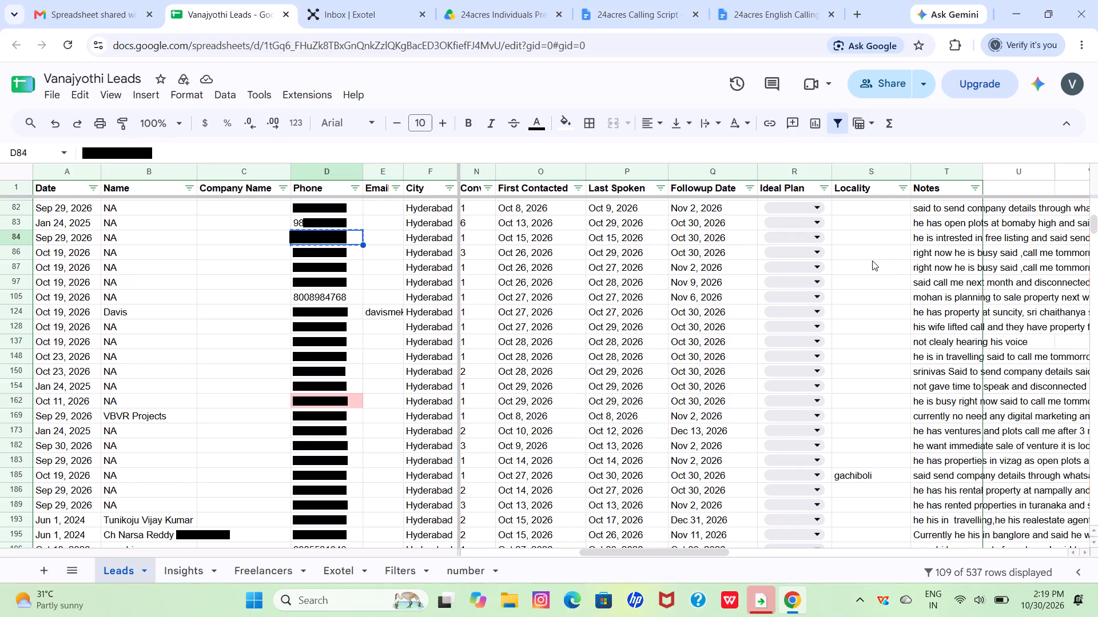
pyautogui.hscroll(2, 872, 261)
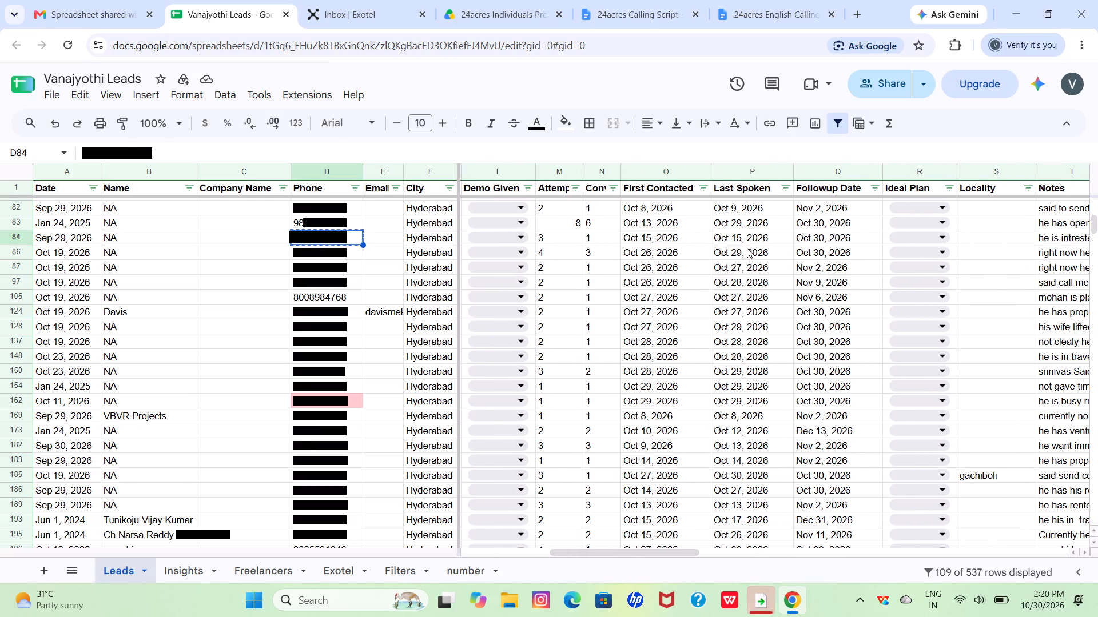
pyautogui.click(542, 241)
pyautogui.press('5')
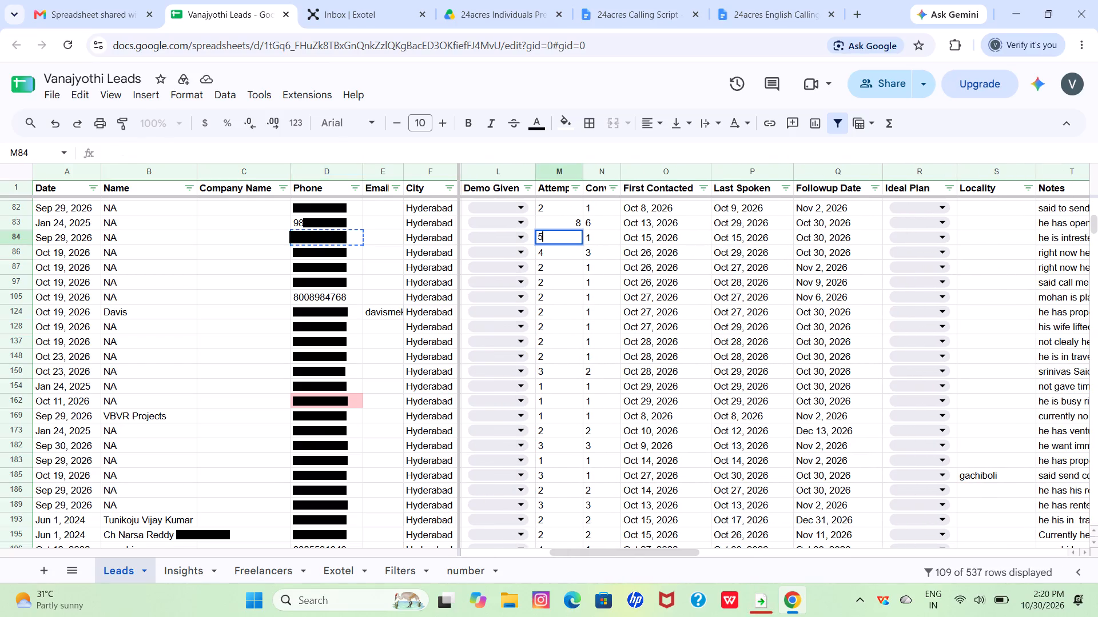
pyautogui.click(595, 239)
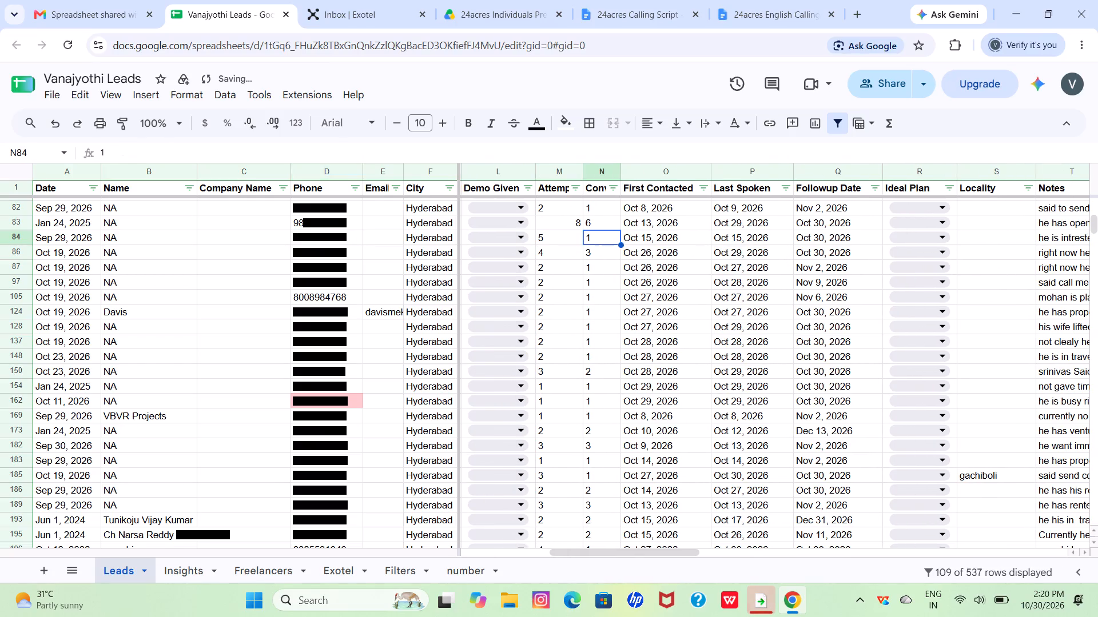
pyautogui.press('2')
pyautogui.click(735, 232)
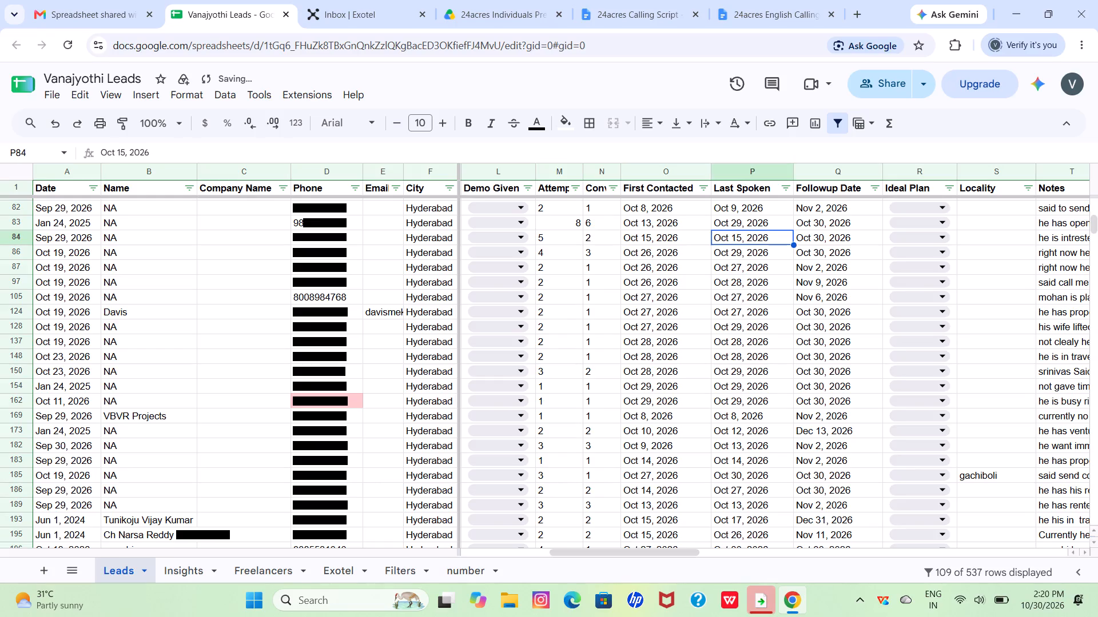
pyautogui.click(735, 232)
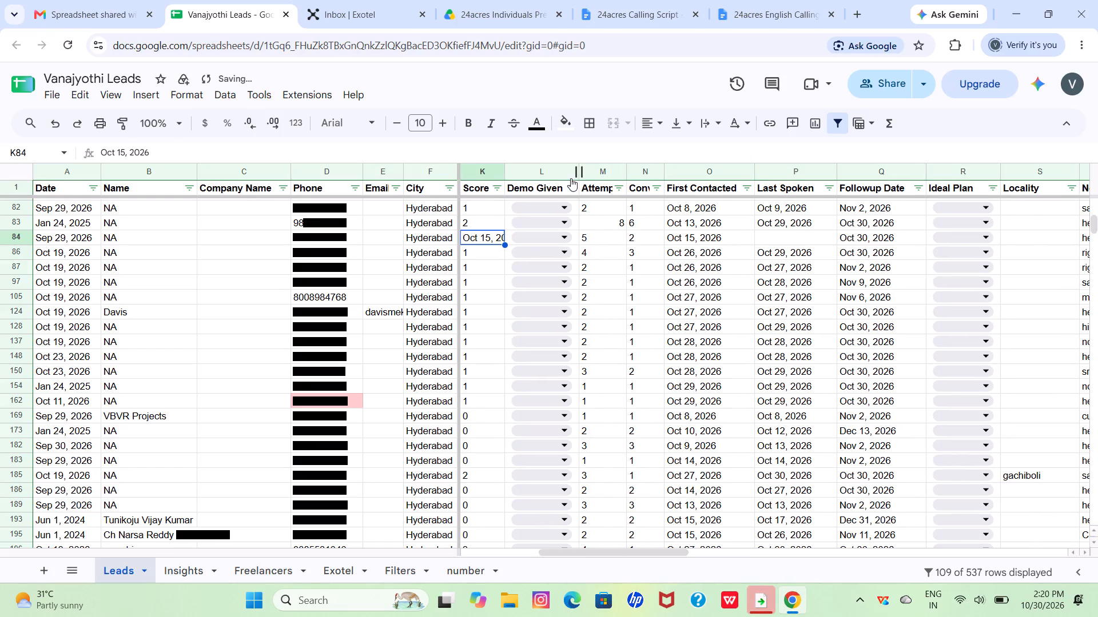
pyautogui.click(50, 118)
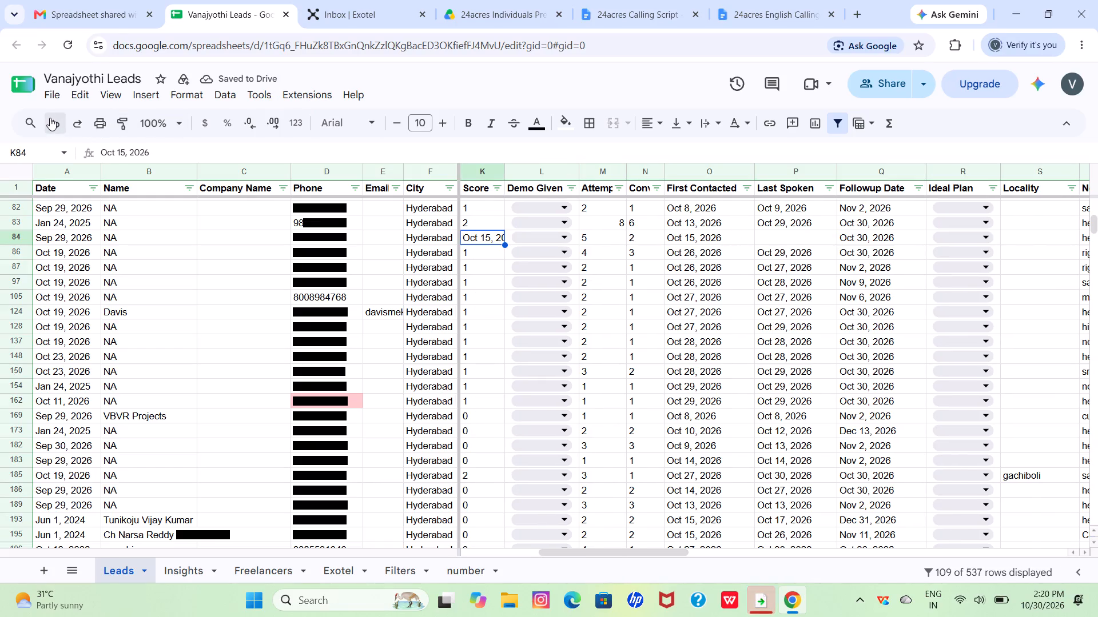
# Set the Last Spoken date of the lead in row 84 to Oct 30, 2026.
pyautogui.doubleClick(798, 228)
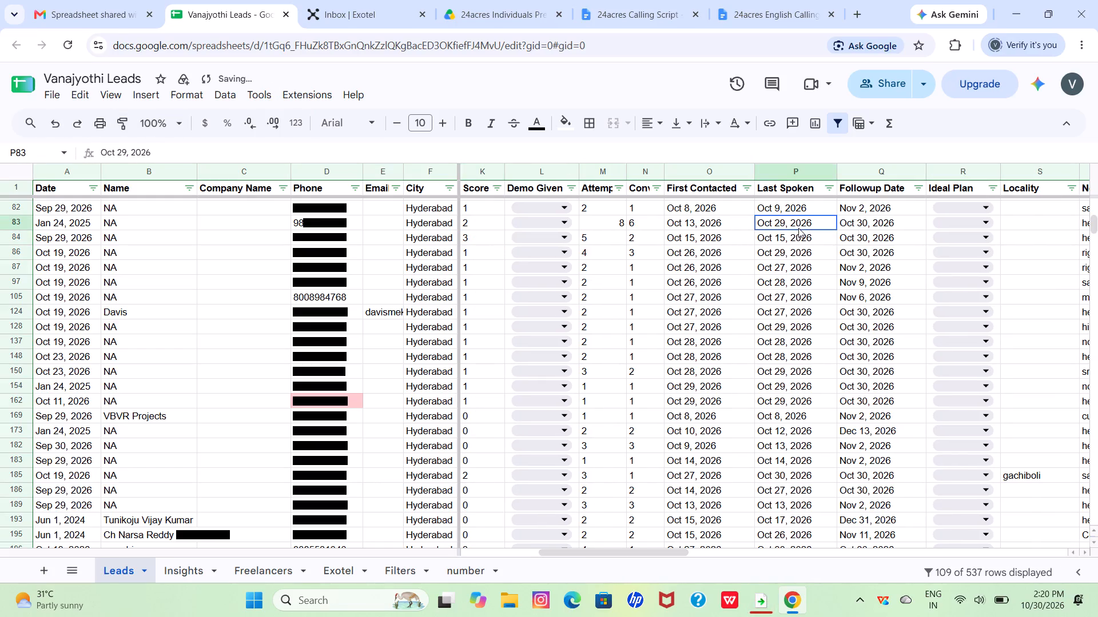
pyautogui.click(911, 238)
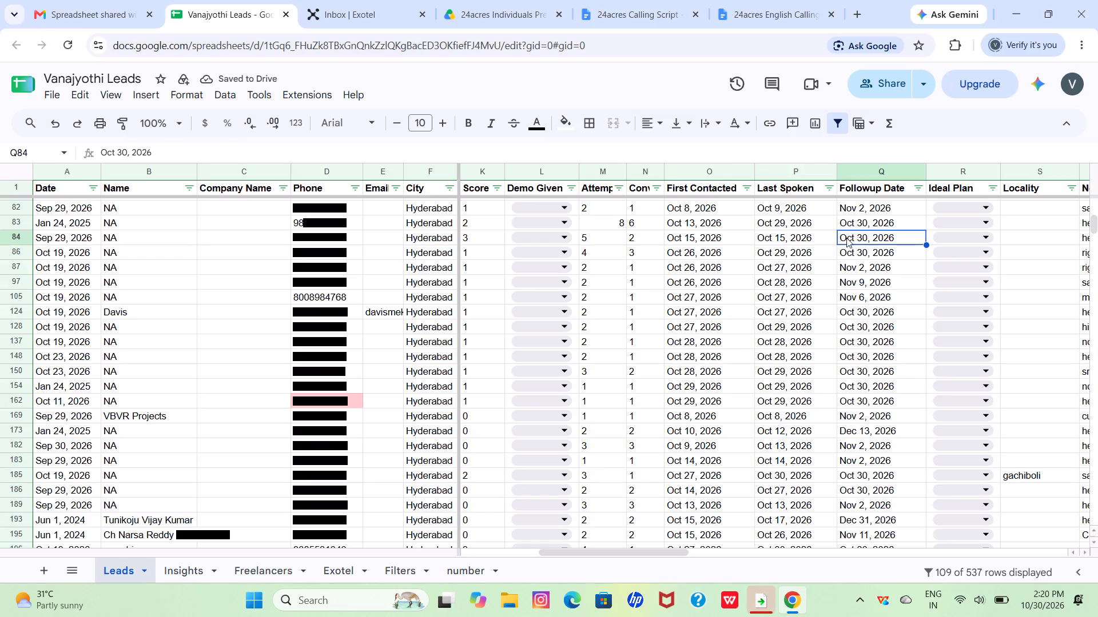
pyautogui.doubleClick(783, 235)
pyautogui.click(845, 379)
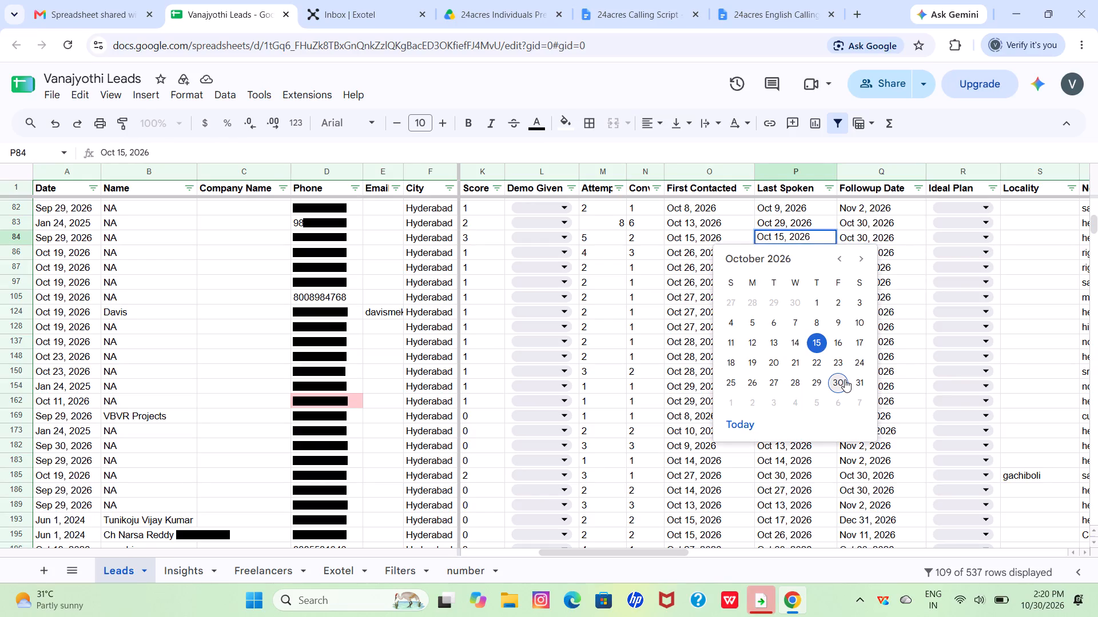
# Append ",disconnected call" to the existing notes of the lead in row 84.
pyautogui.click(1024, 243)
pyautogui.hscroll(-4, 1024, 243)
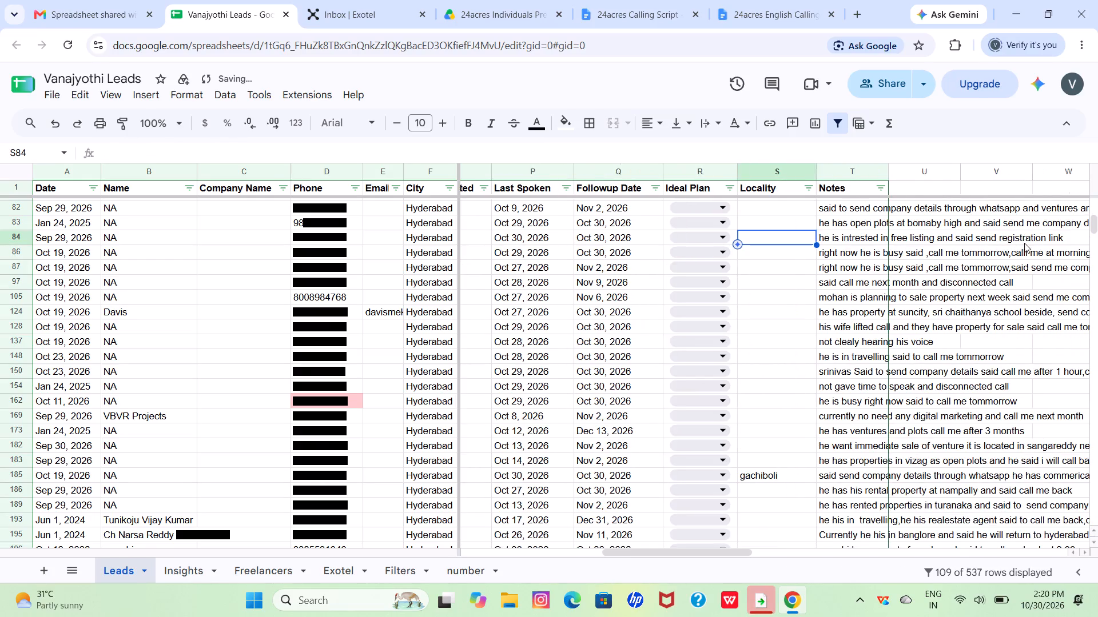
pyautogui.doubleClick(825, 237)
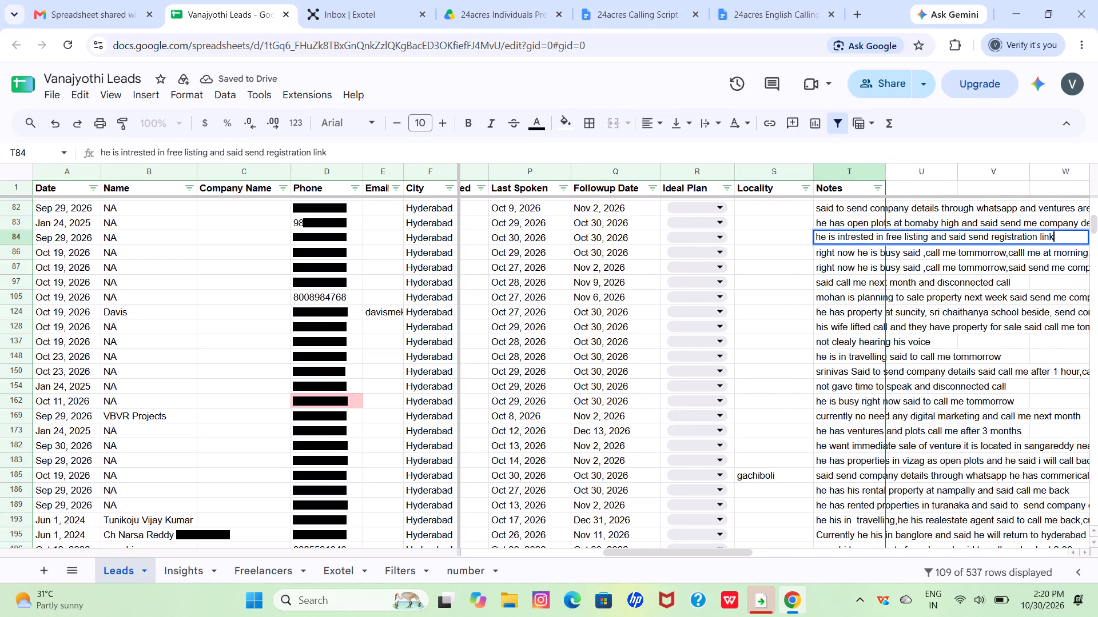
pyautogui.write(',disconnected call')
pyautogui.press('Return')
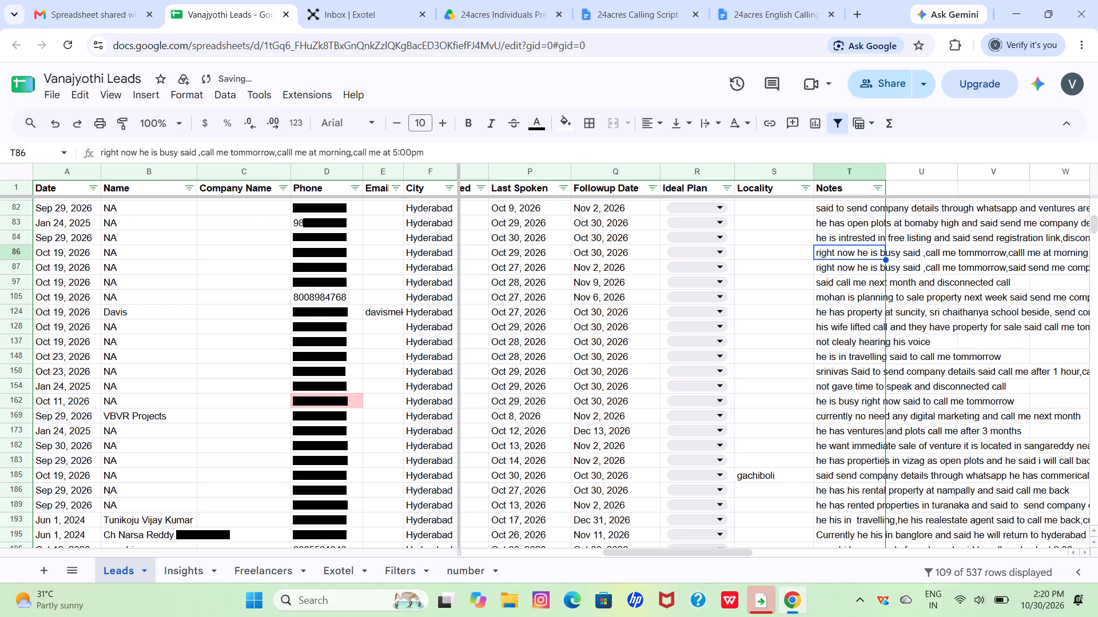
# Review the notes, contact dates and attempts count of the lead in row 86.
pyautogui.scroll(-1, 825, 237)
pyautogui.hscroll(-2, 825, 237)
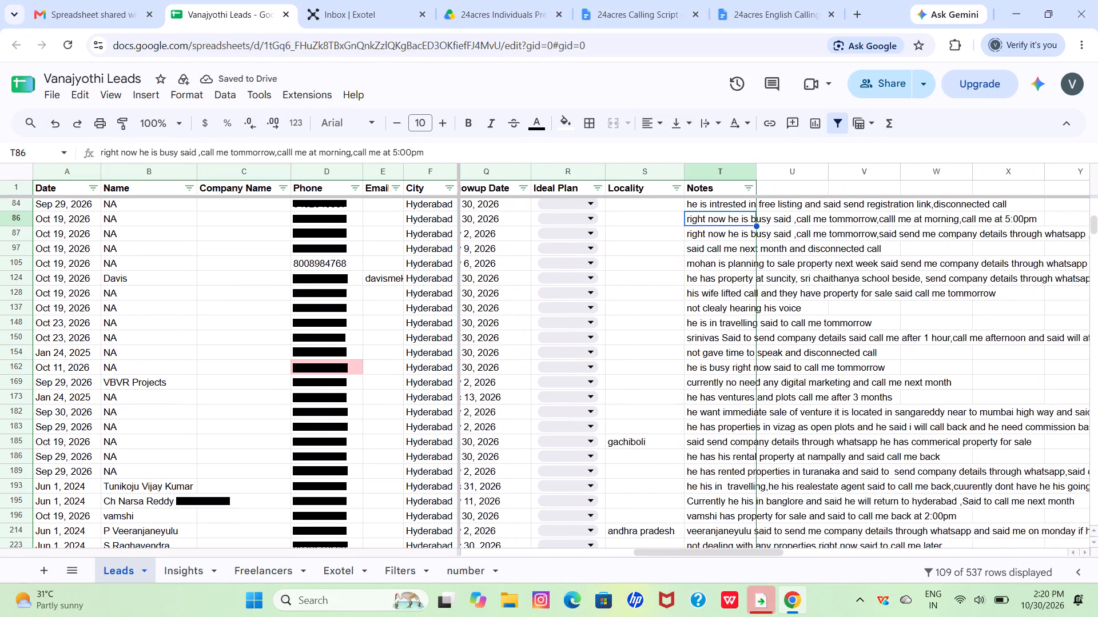
pyautogui.hscroll(1, 825, 237)
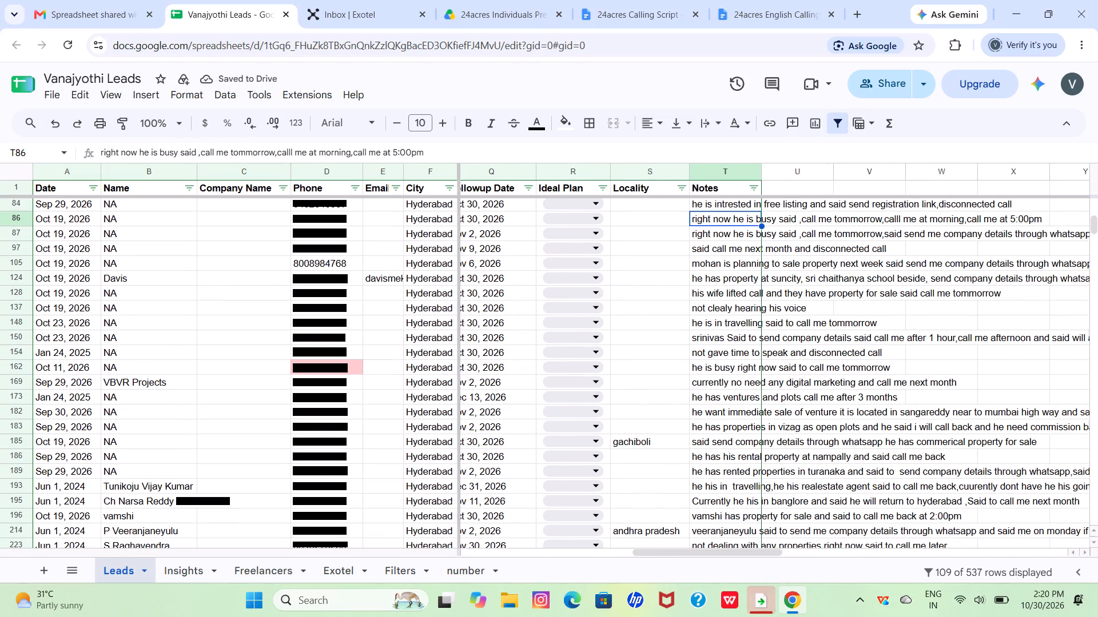
pyautogui.hscroll(4, 825, 237)
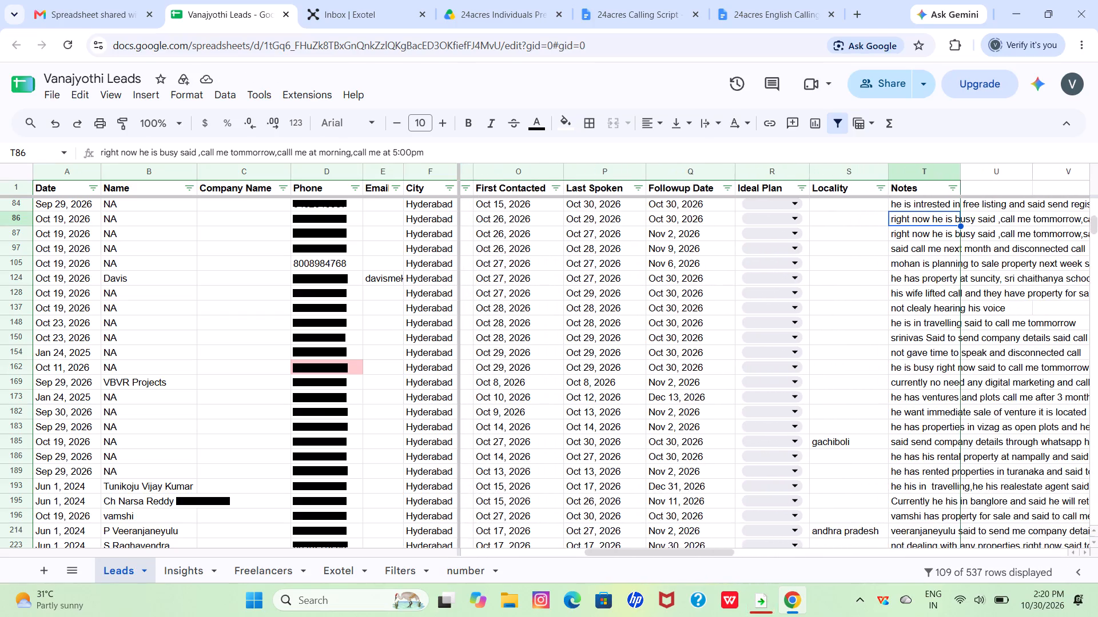
pyautogui.hscroll(2, 825, 237)
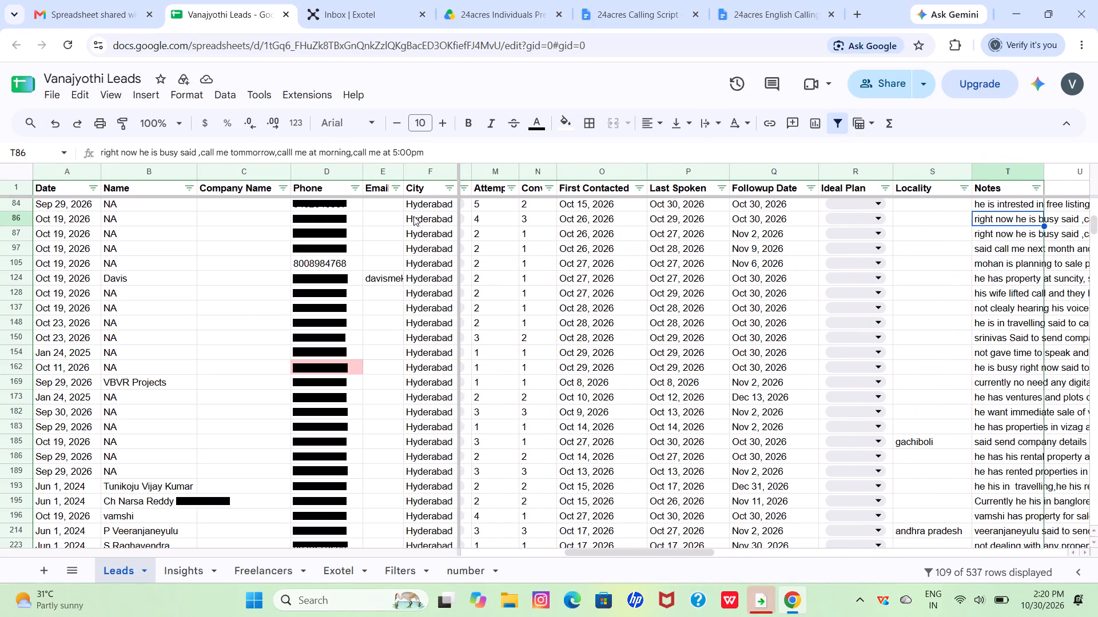
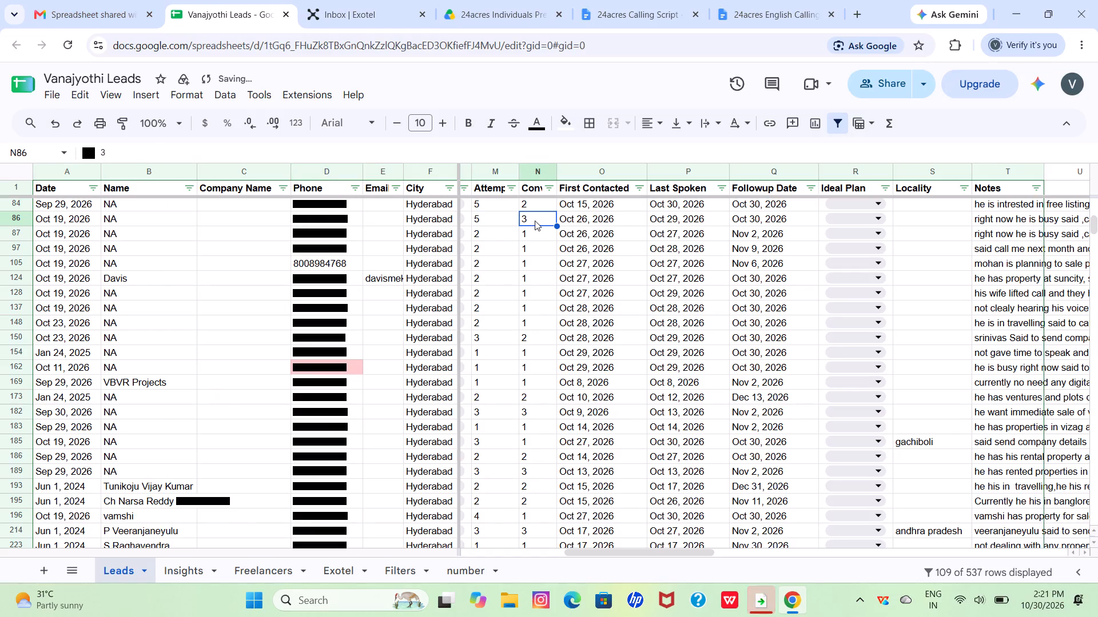
# Read the full notes of the leads in rows 86 and 87 to check their call-back instructions.
pyautogui.hscroll(-3, 535, 221)
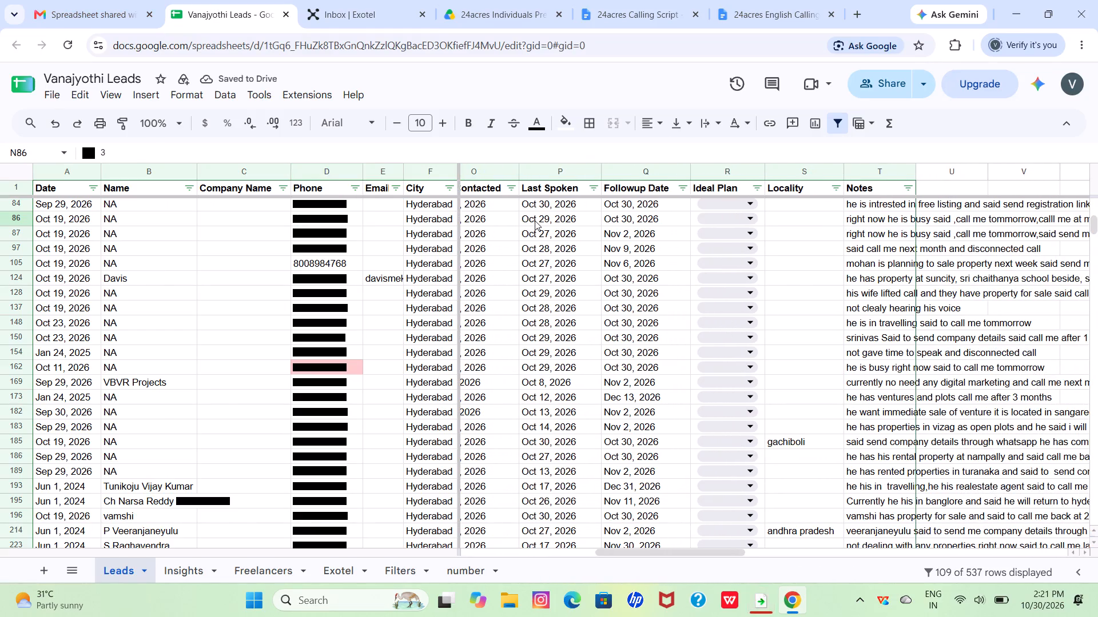
pyautogui.hscroll(-3, 534, 221)
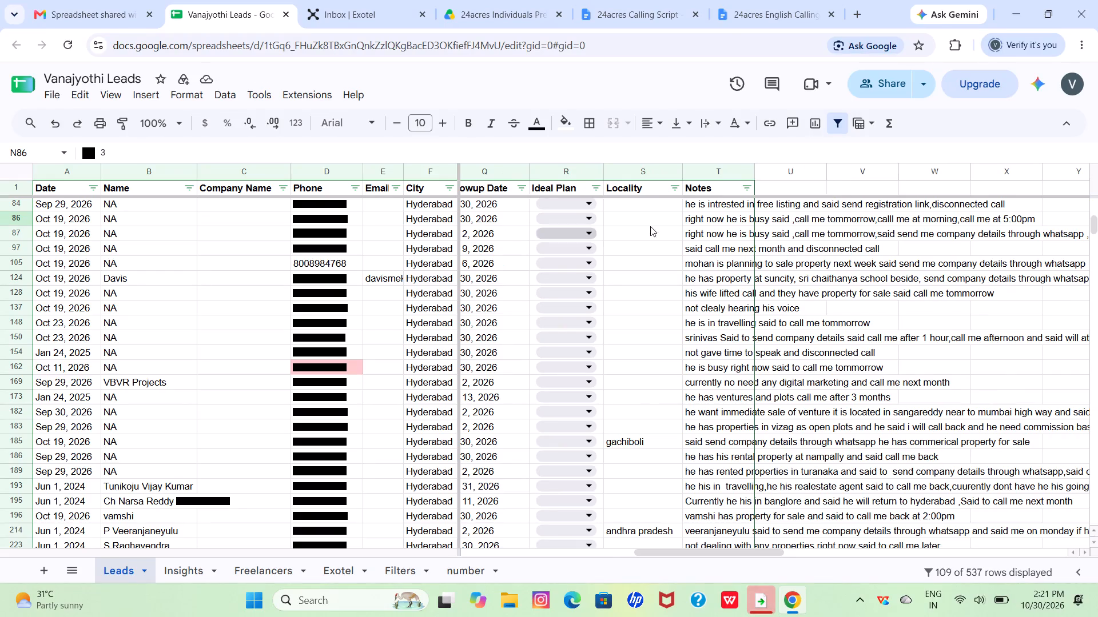
pyautogui.click(671, 224)
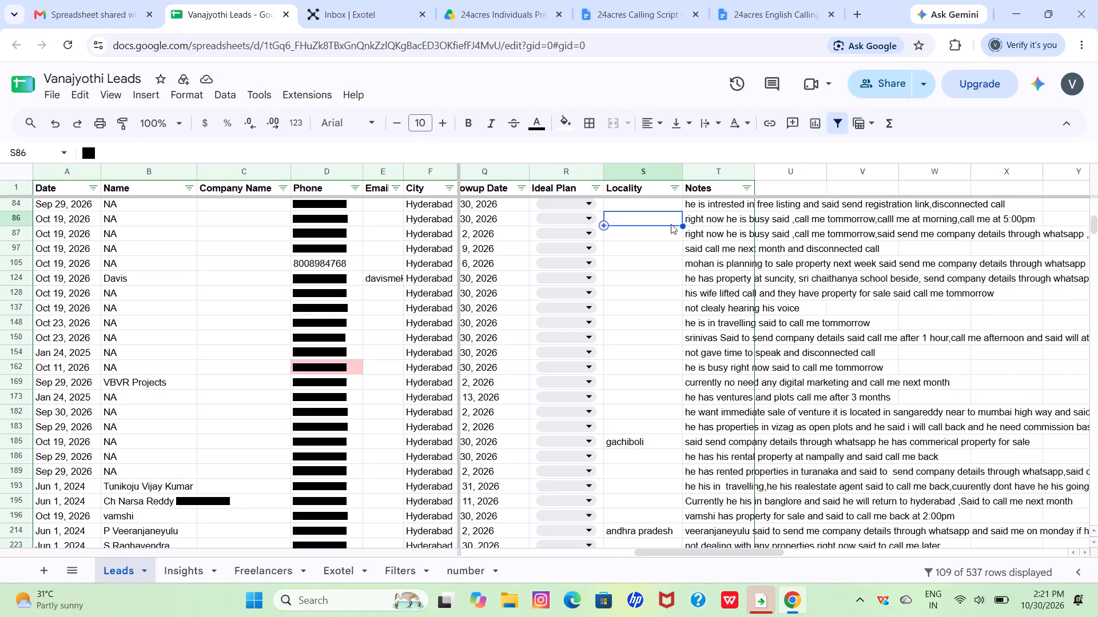
pyautogui.doubleClick(698, 221)
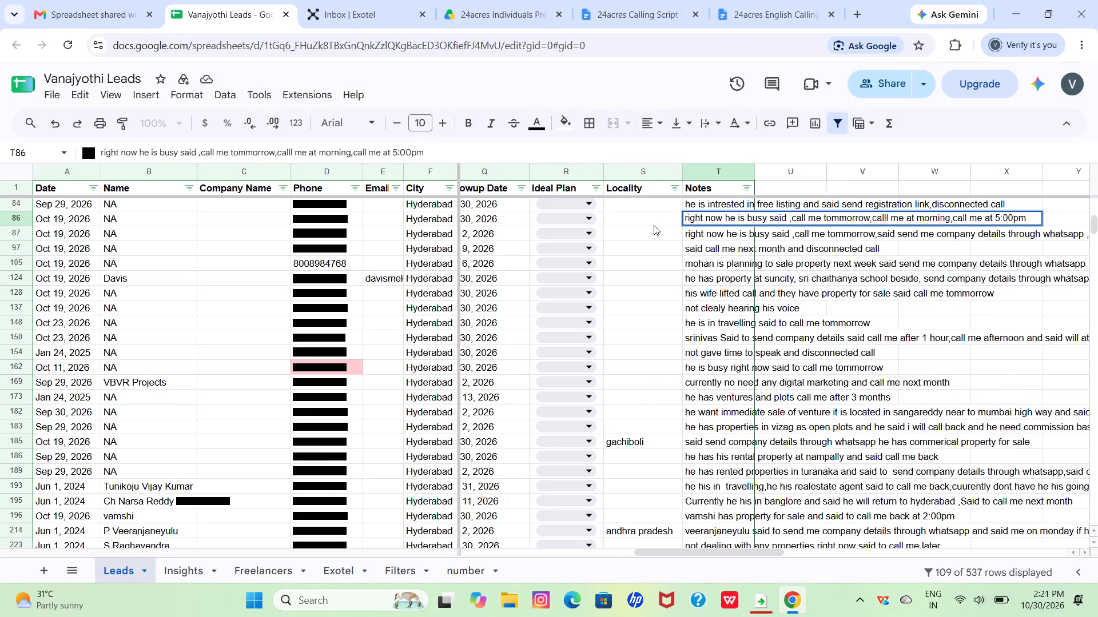
pyautogui.click(652, 225)
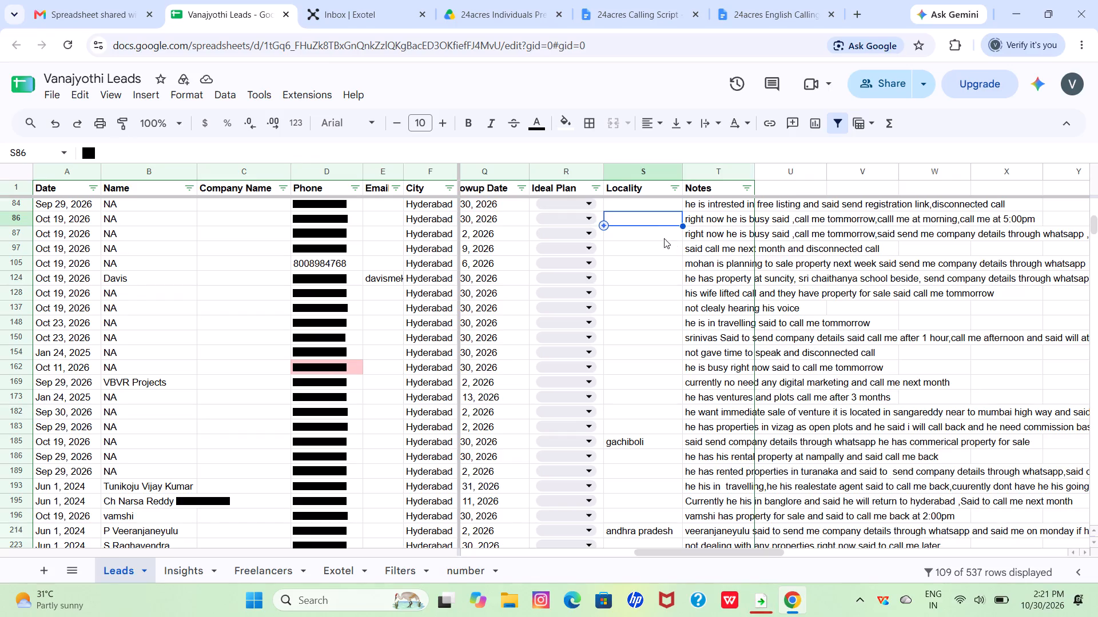
pyautogui.click(665, 241)
pyautogui.hscroll(-3, 665, 241)
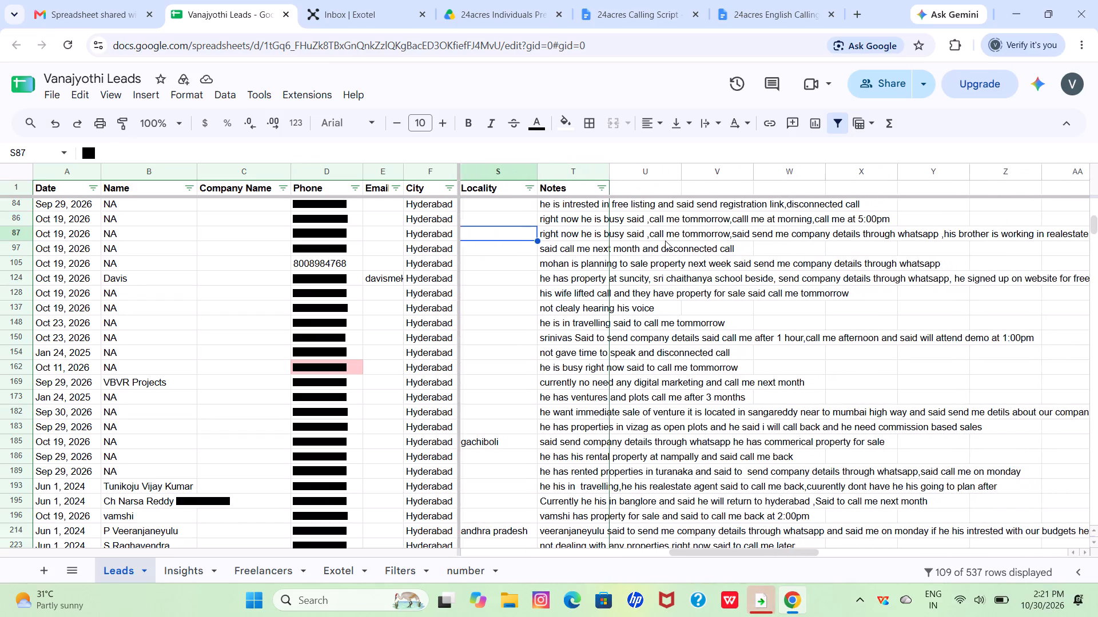
pyautogui.hscroll(2, 665, 241)
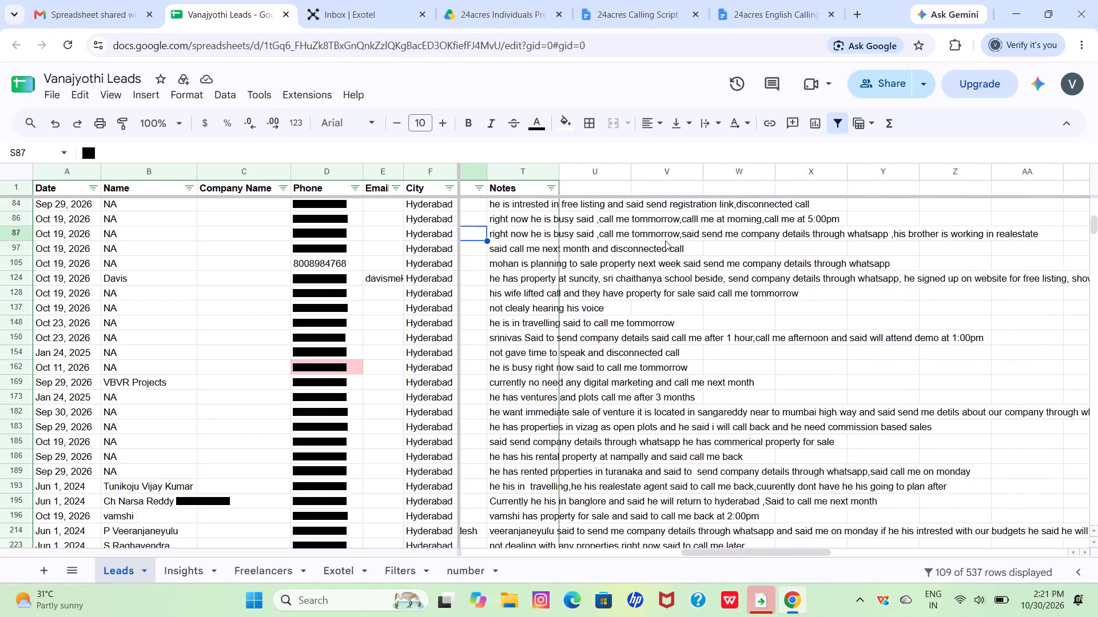
pyautogui.hscroll(1, 665, 241)
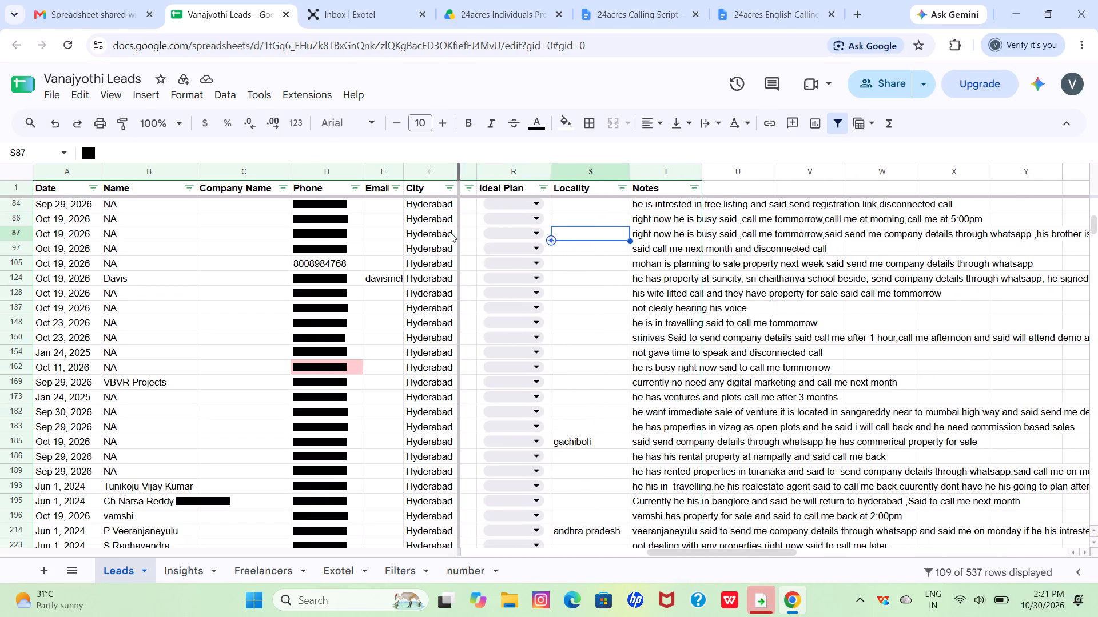
# Select the phone number of the lead in row 87.
pyautogui.click(339, 229)
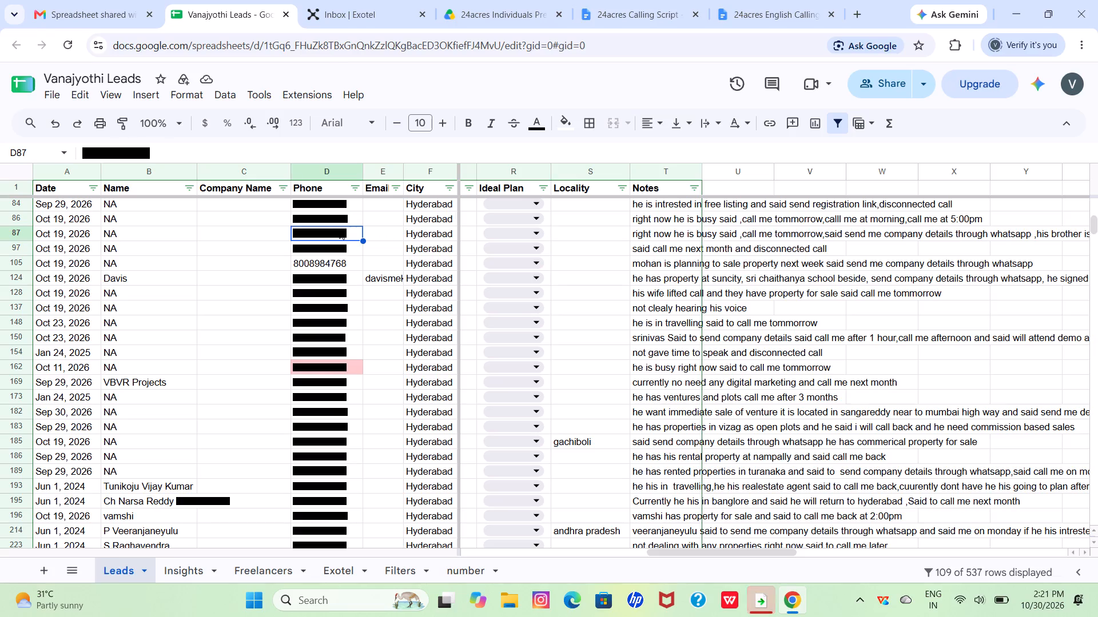
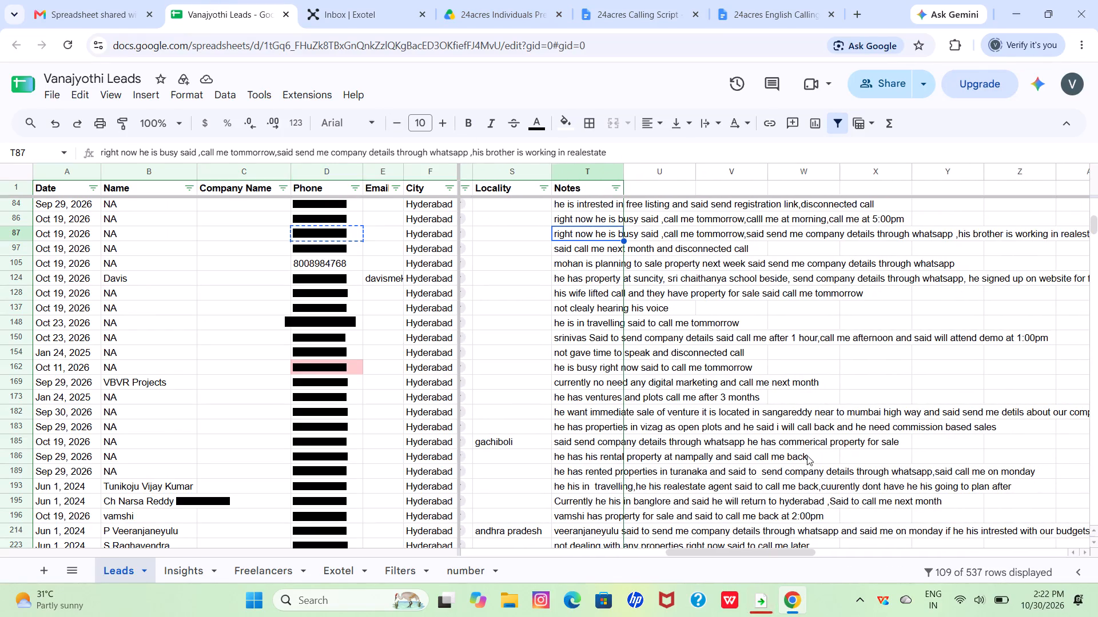
# Bring up the Windows app launcher.
pyautogui.click(259, 600)
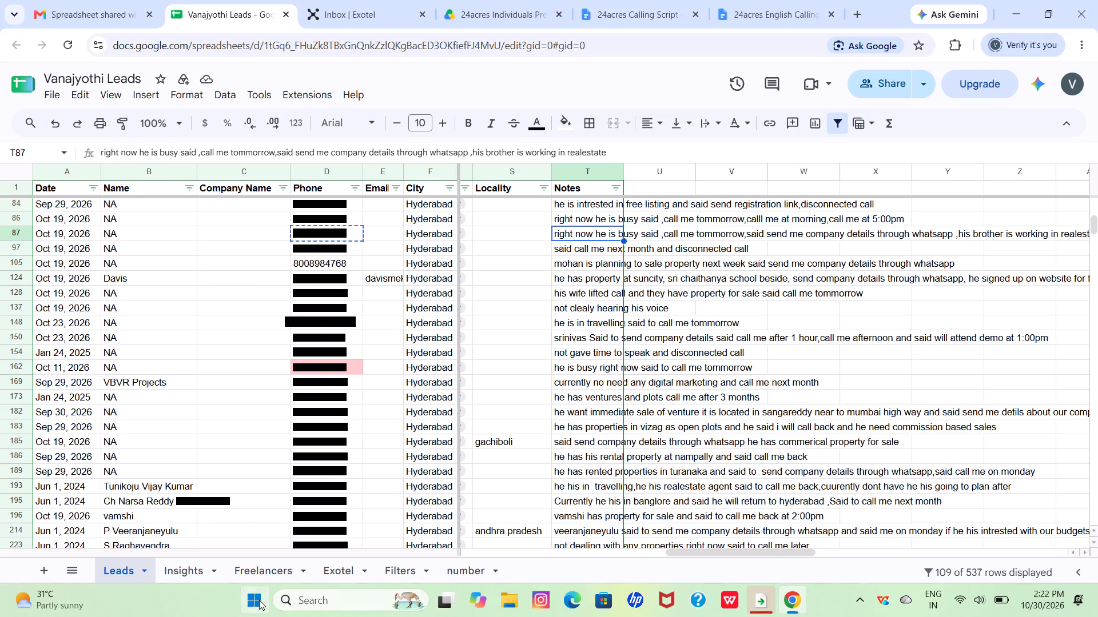
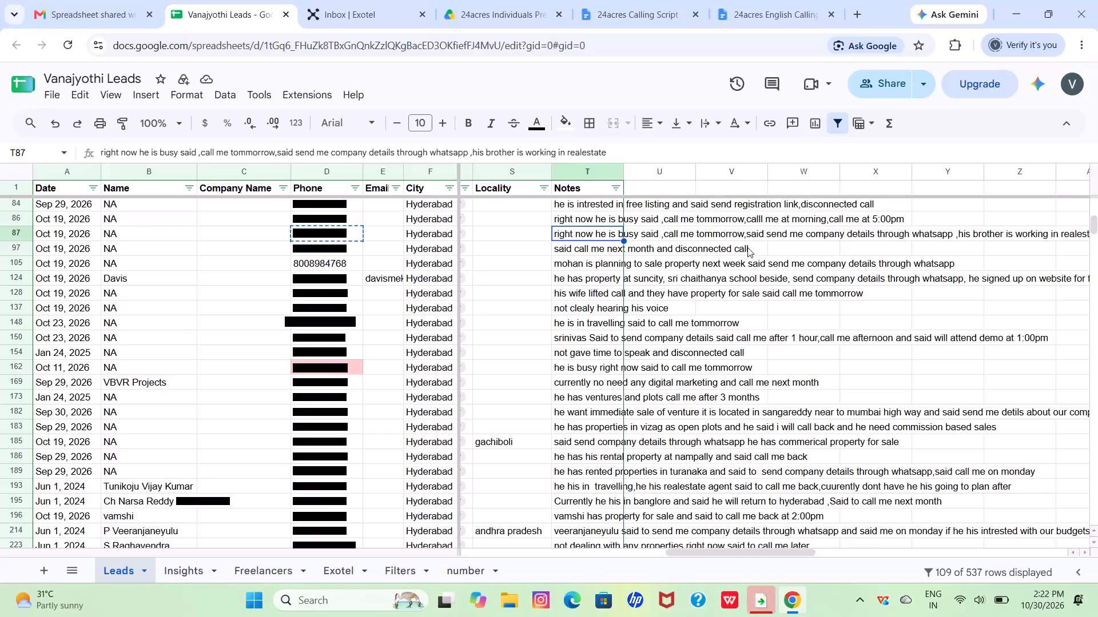
# Review the follow-up date, full notes, contact dates and attempts count of the lead in row 124.
pyautogui.hscroll(1, 743, 254)
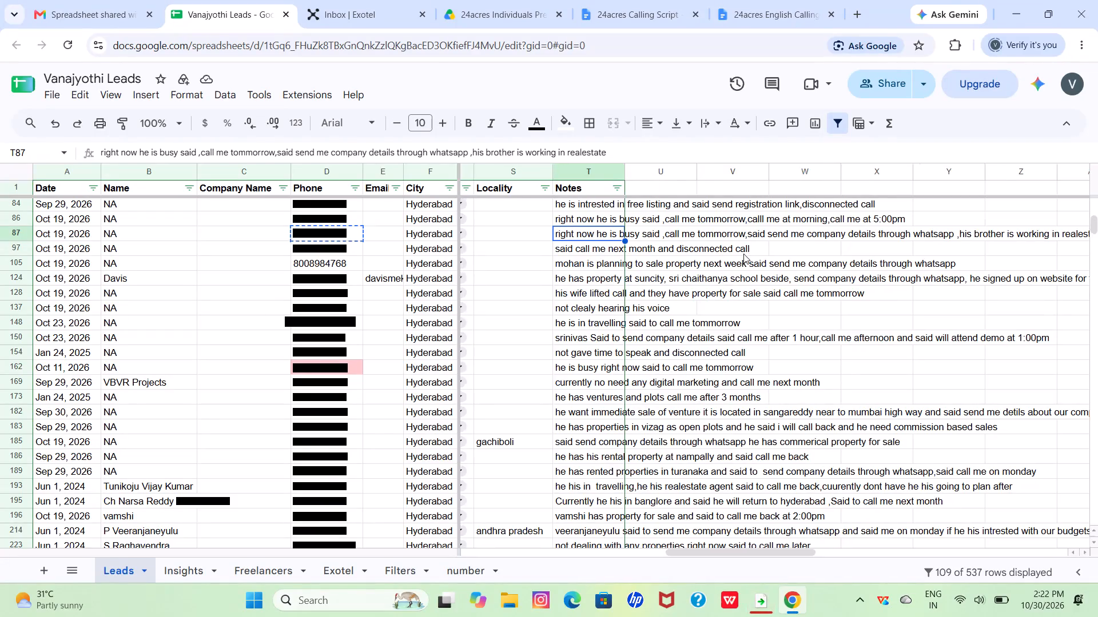
pyautogui.hscroll(4, 743, 254)
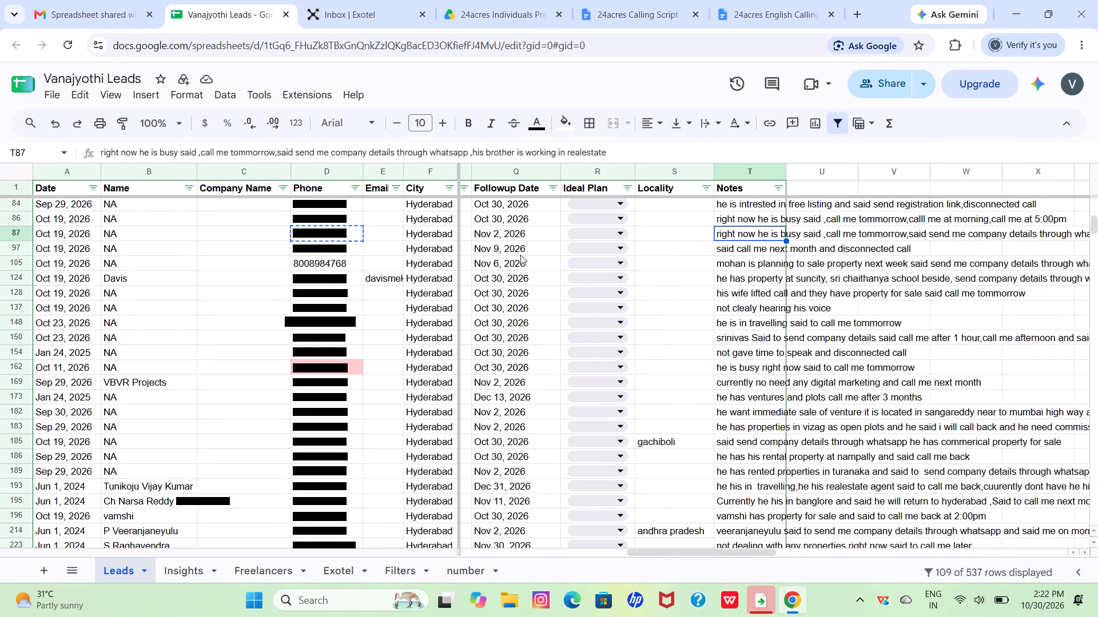
pyautogui.click(518, 275)
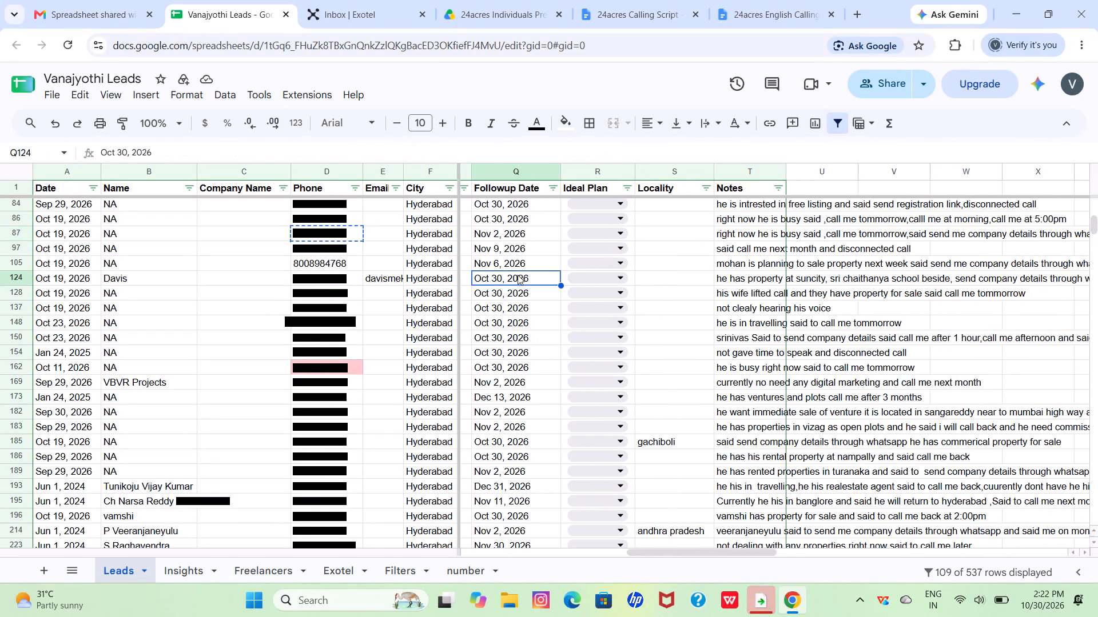
pyautogui.hscroll(-2, 518, 275)
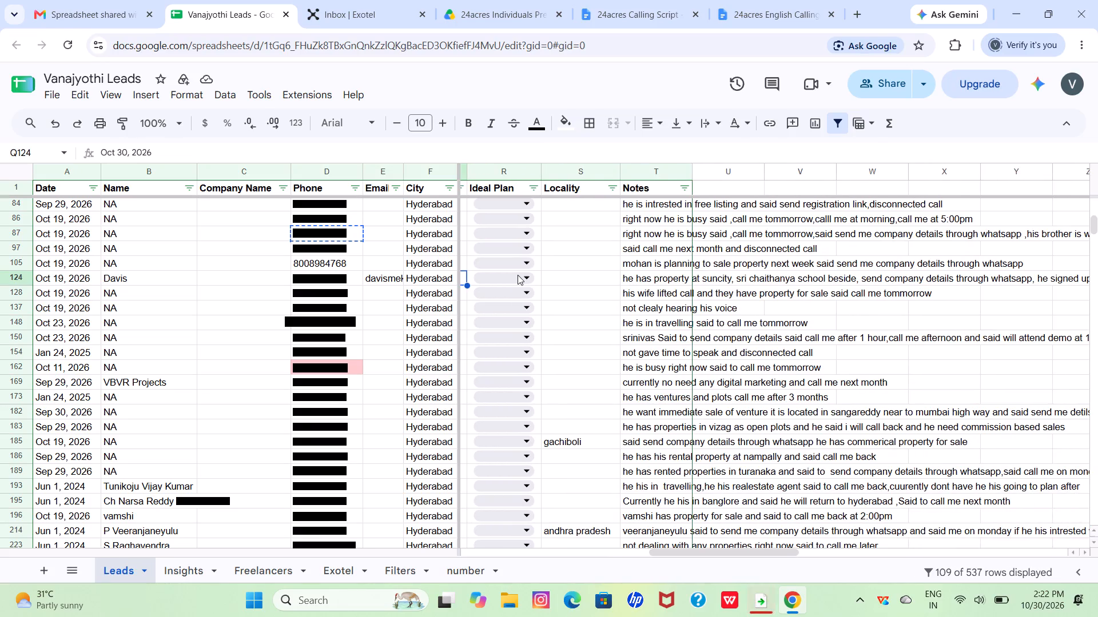
pyautogui.hscroll(2, 518, 275)
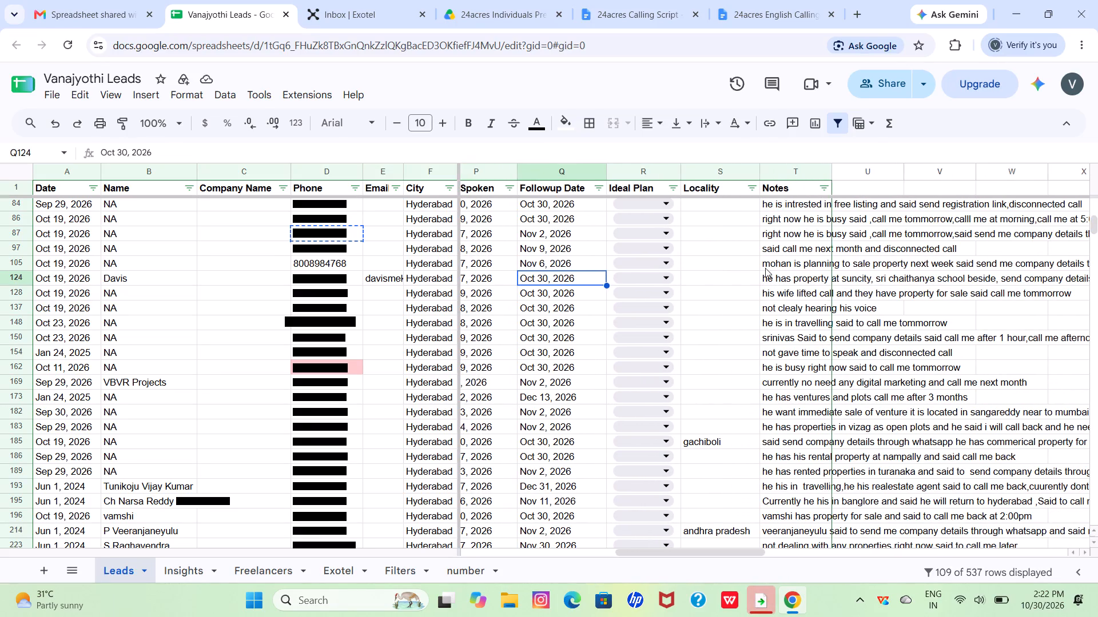
pyautogui.click(799, 289)
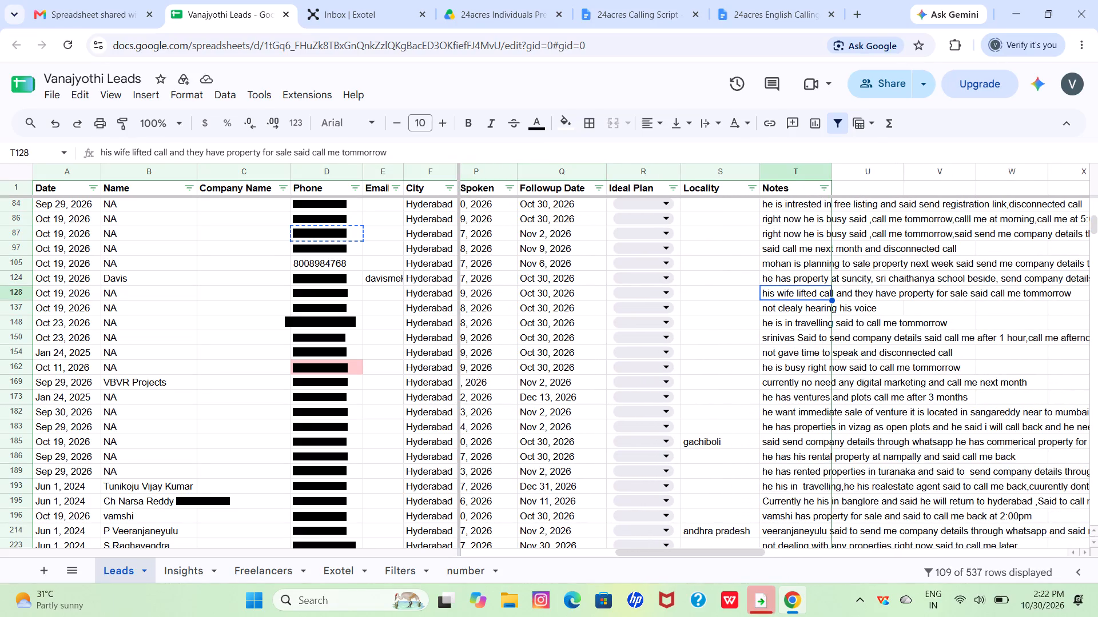
pyautogui.click(782, 282)
pyautogui.scroll(-1, 782, 282)
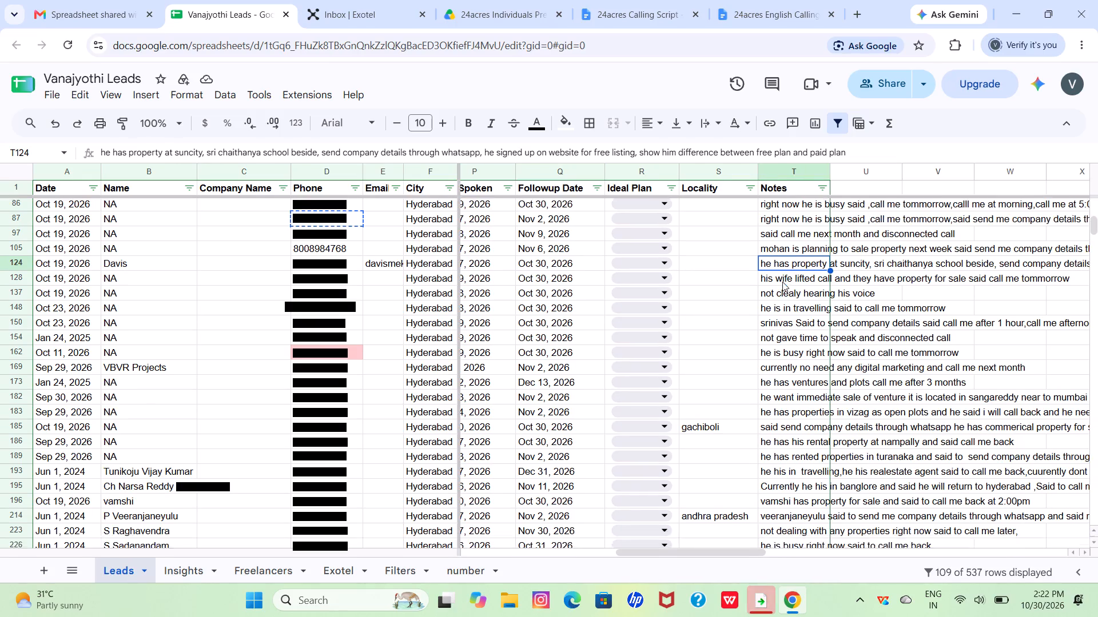
pyautogui.scroll(-1, 782, 282)
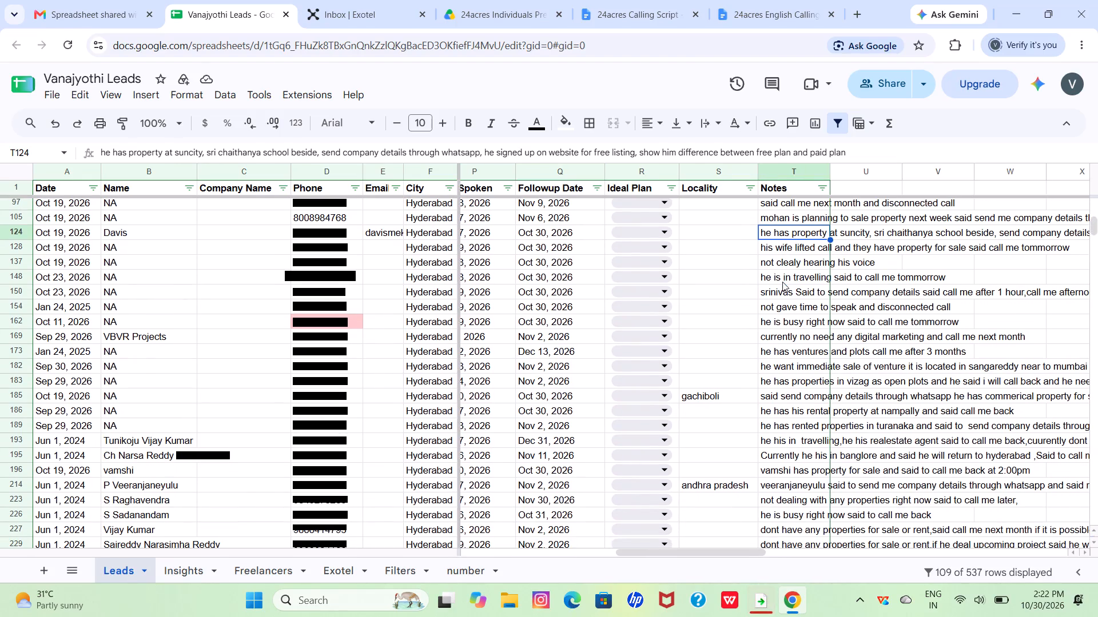
pyautogui.hscroll(-7, 782, 282)
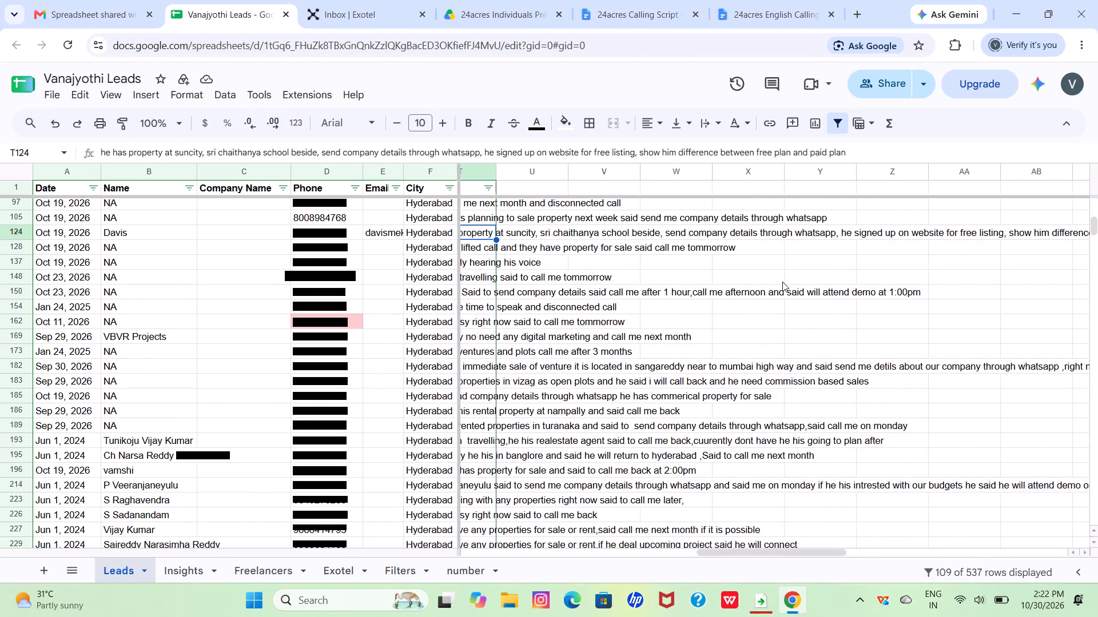
pyautogui.hscroll(-5, 782, 282)
pyautogui.hscroll(4, 782, 282)
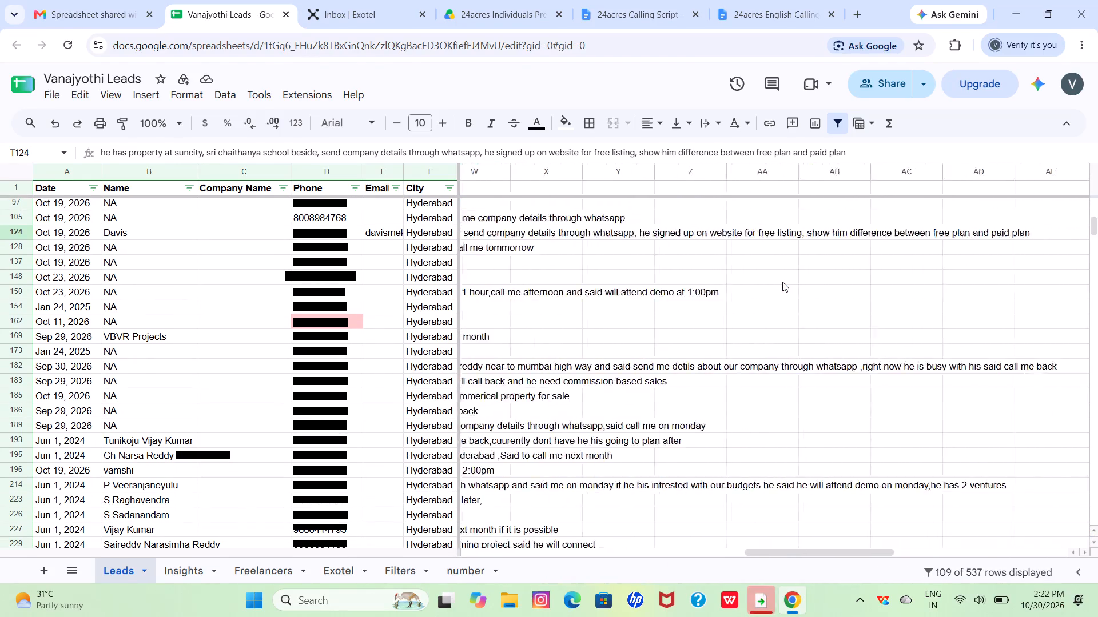
pyautogui.hscroll(6, 782, 282)
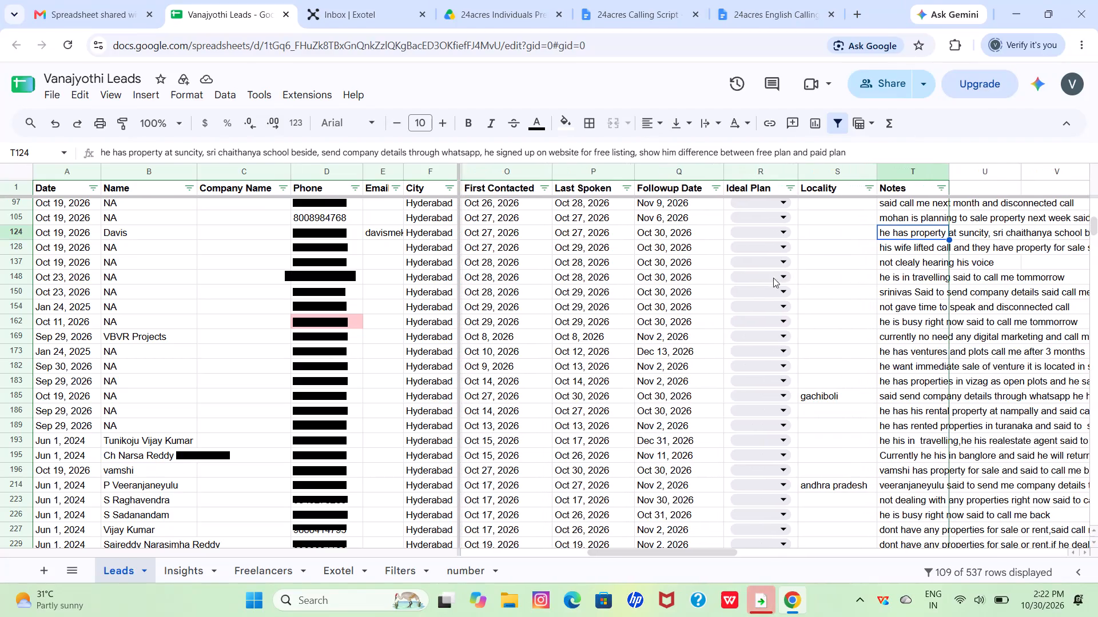
pyautogui.hscroll(4, 579, 243)
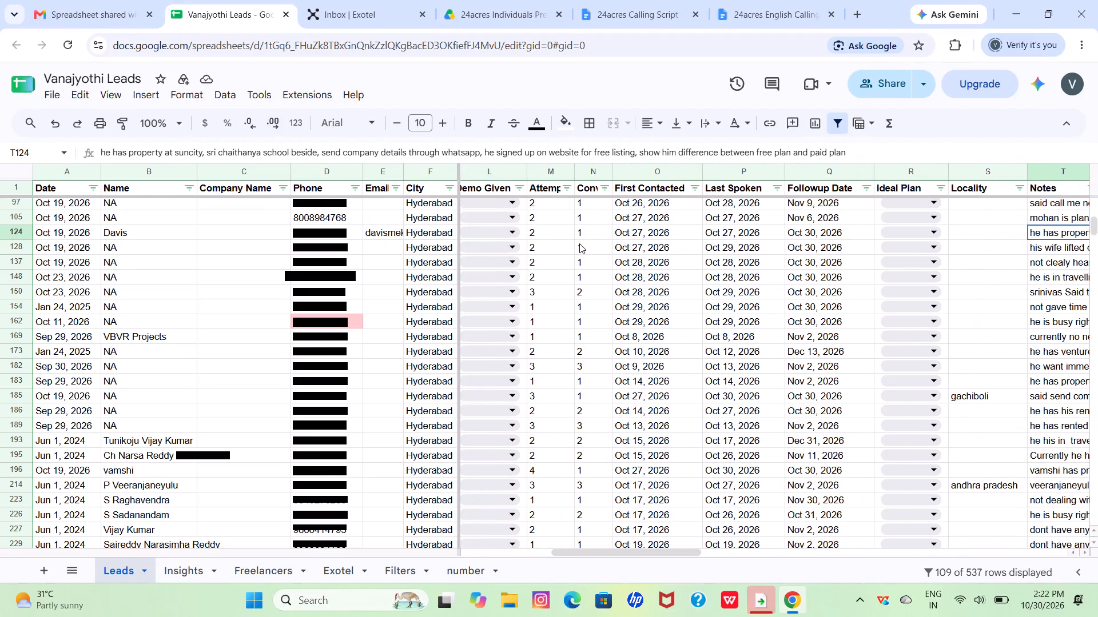
# Copy the phone number of the lead in row 124.
pyautogui.click(327, 238)
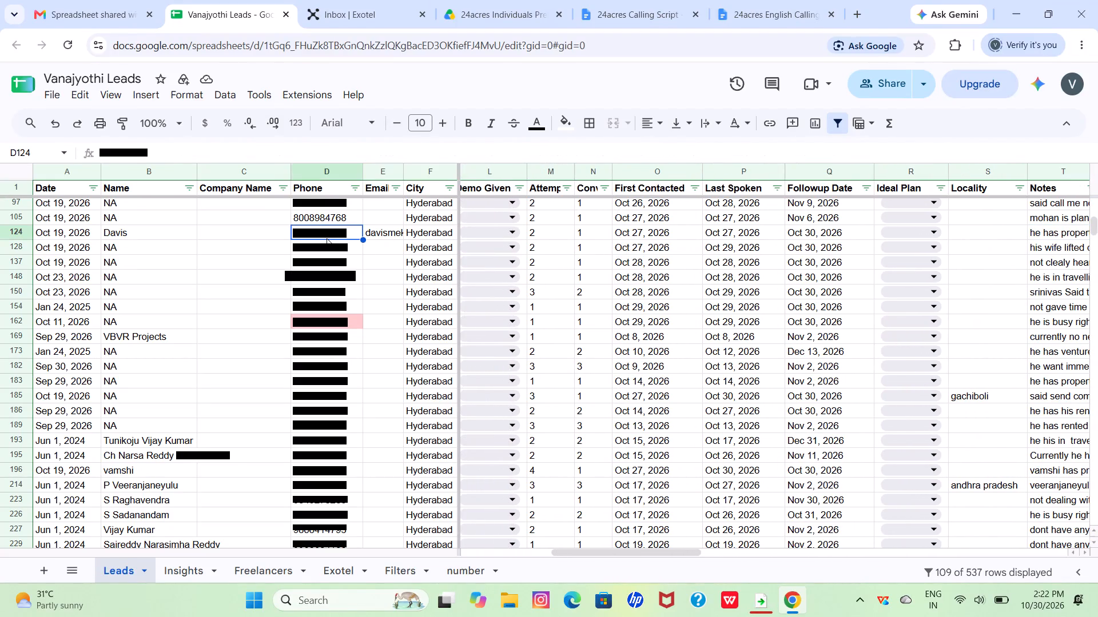
pyautogui.hotkey('ctrl', 'c')
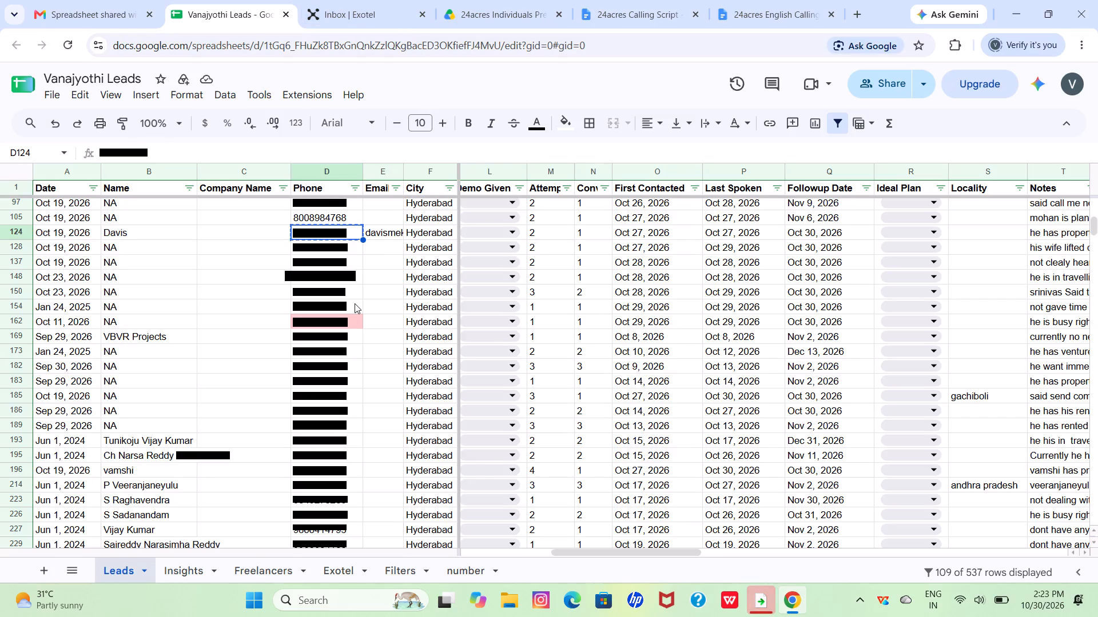
# Look through the filtered leads below row 124 to the end of the list, checking their contact and follow-up dates.
pyautogui.scroll(-2, 355, 303)
pyautogui.hscroll(1, 355, 303)
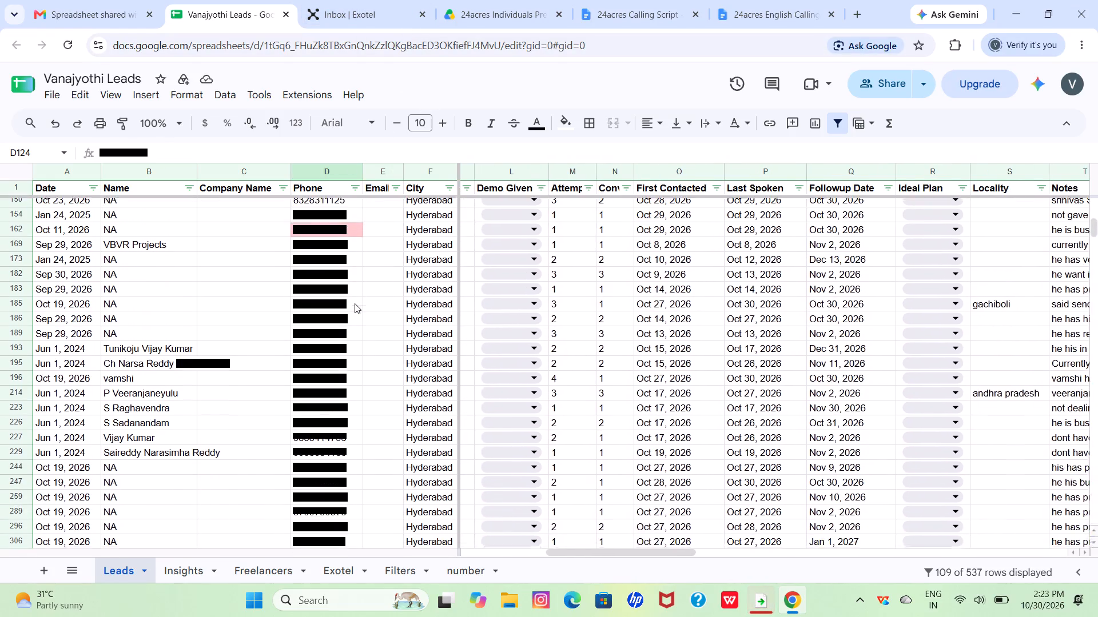
pyautogui.hscroll(1, 355, 303)
pyautogui.scroll(2, 355, 303)
pyautogui.scroll(-1, 355, 303)
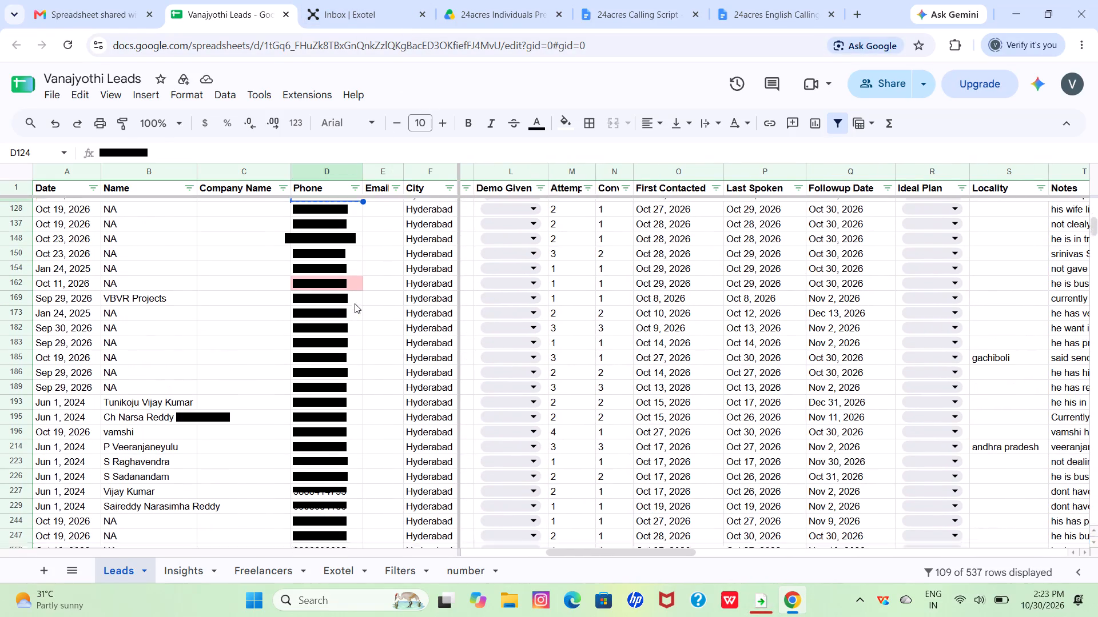
pyautogui.scroll(-5, 355, 303)
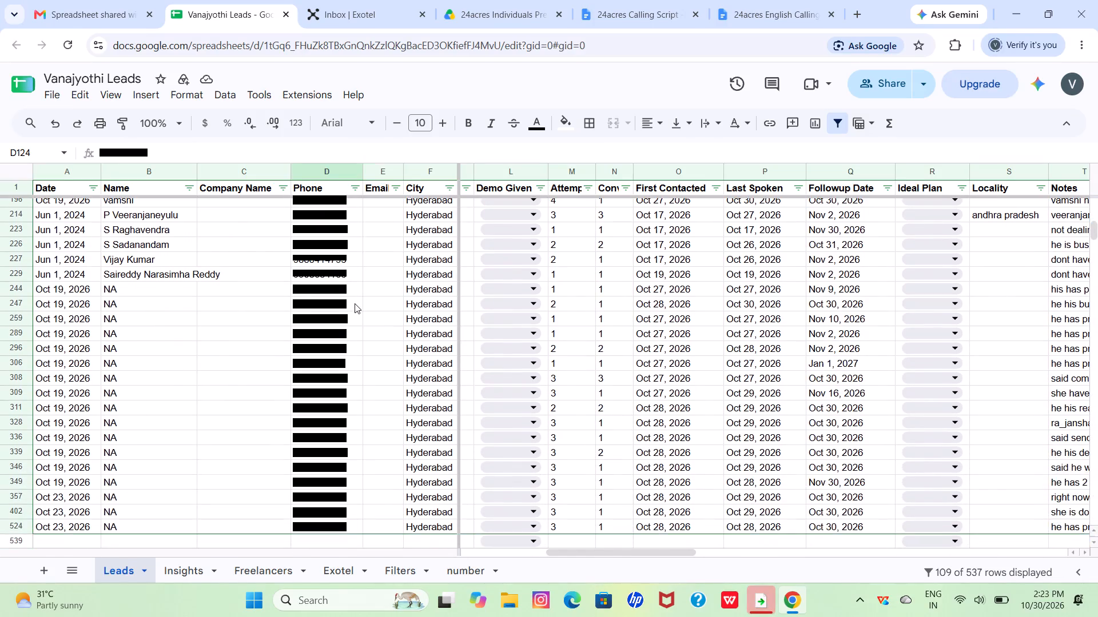
pyautogui.hscroll(1, 355, 303)
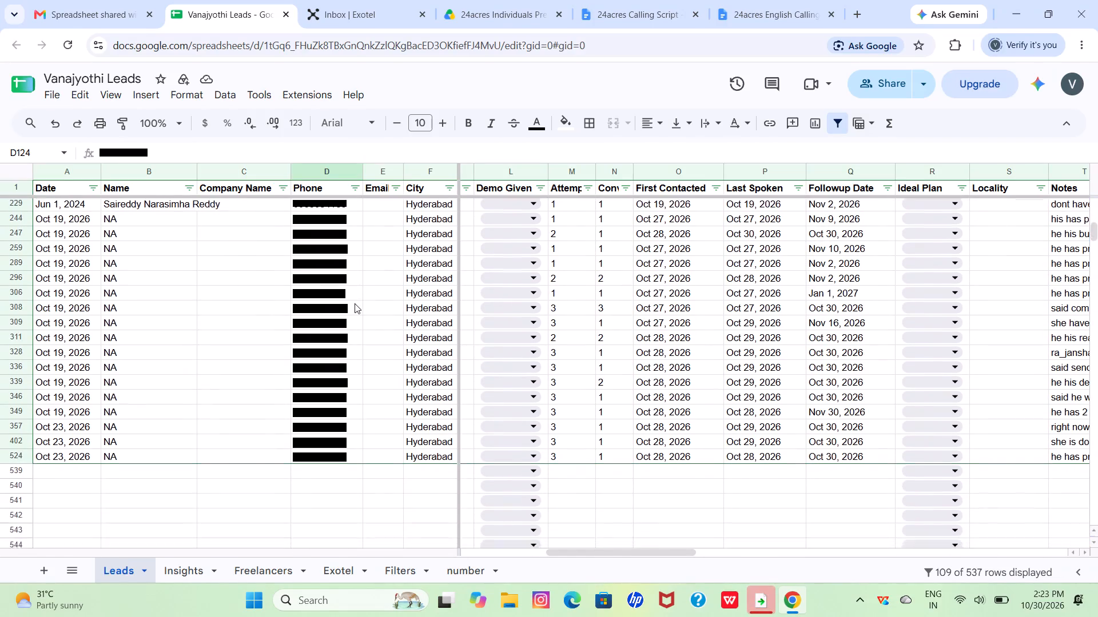
pyautogui.hscroll(3, 355, 303)
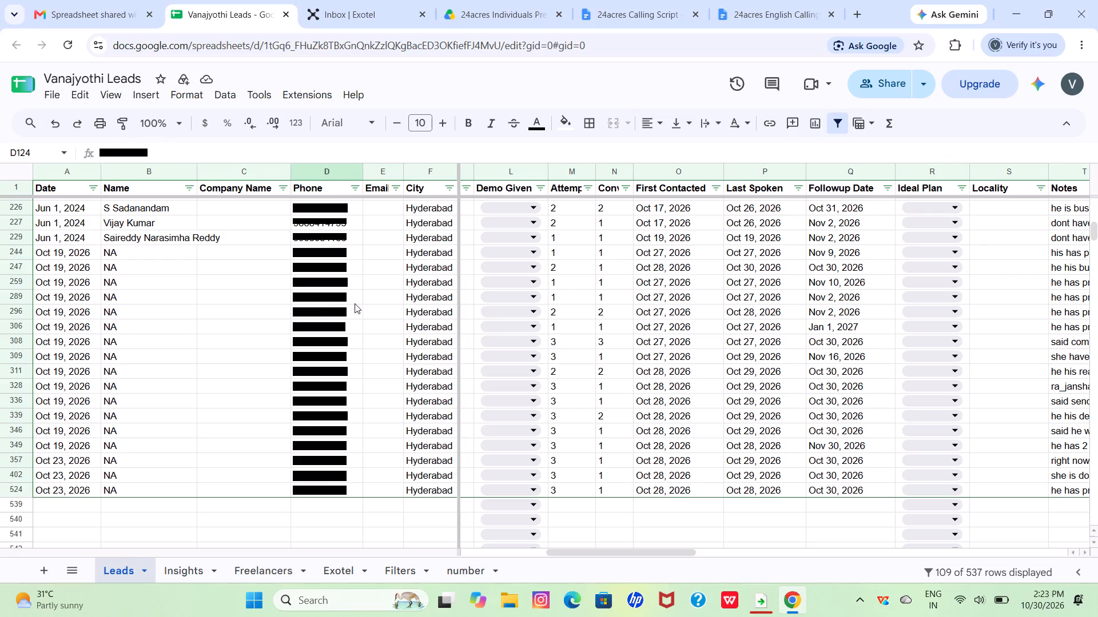
pyautogui.scroll(5, 355, 303)
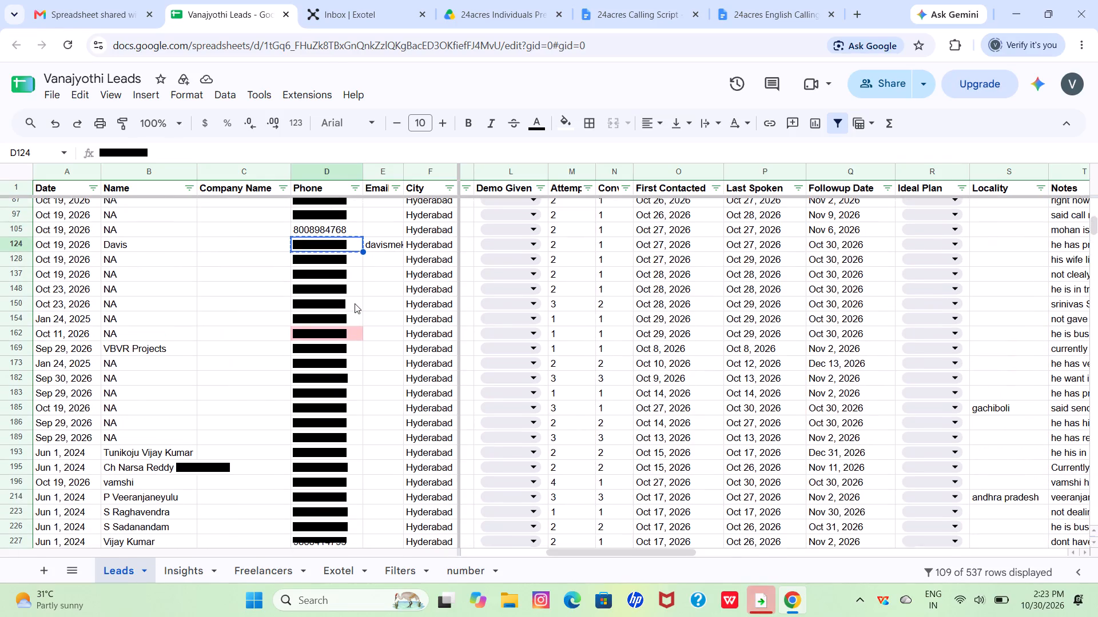
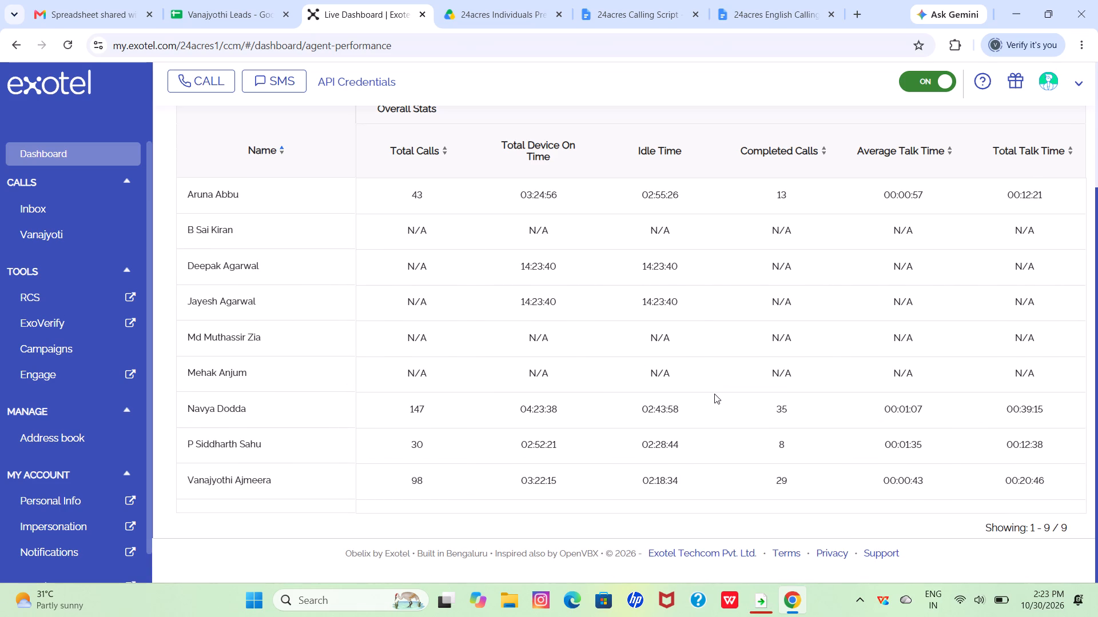
# Switch to the Vanajyothi Leads sheet and review the call notes, attempts count and contact dates of the lead in row 124.
pyautogui.click(236, 11)
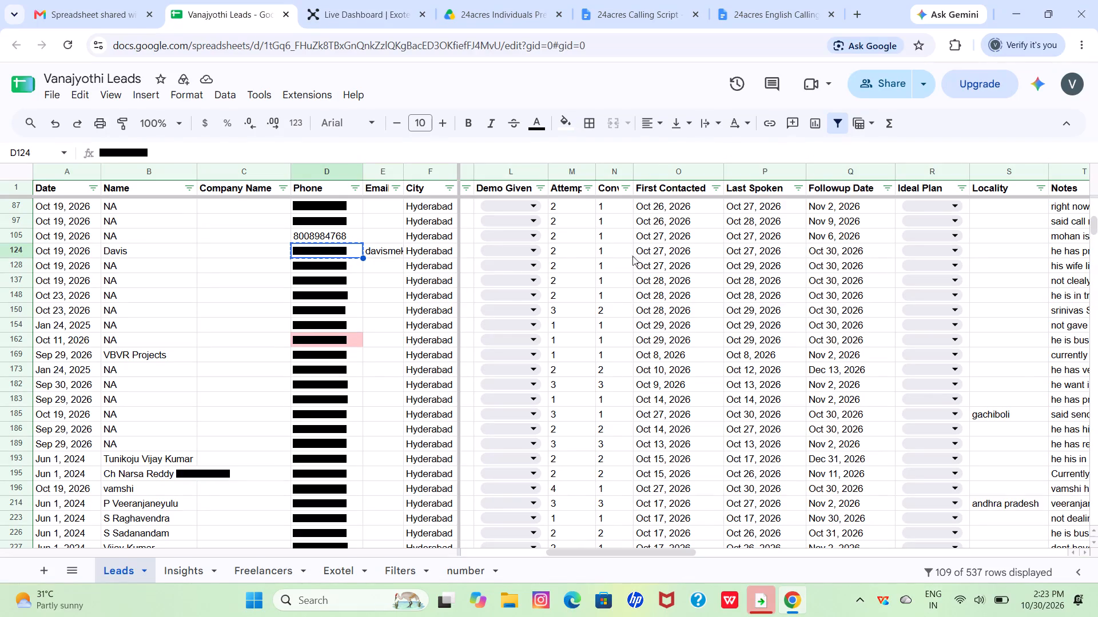
pyautogui.click(622, 247)
pyautogui.hscroll(-2, 622, 247)
pyautogui.scroll(-1, 622, 247)
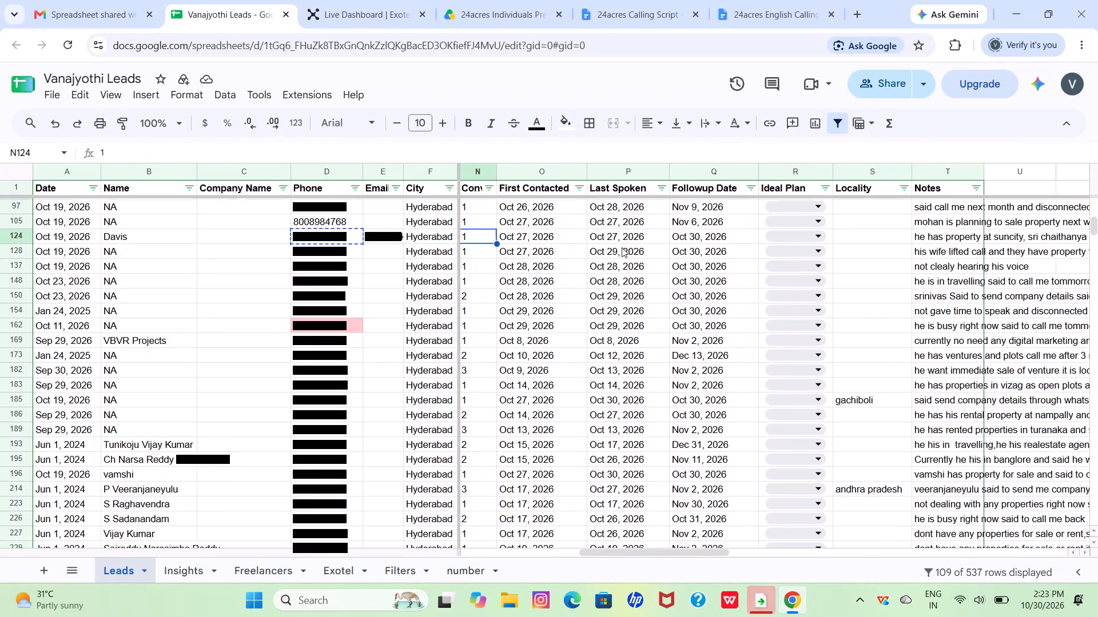
pyautogui.scroll(-1, 622, 247)
pyautogui.hscroll(-6, 622, 247)
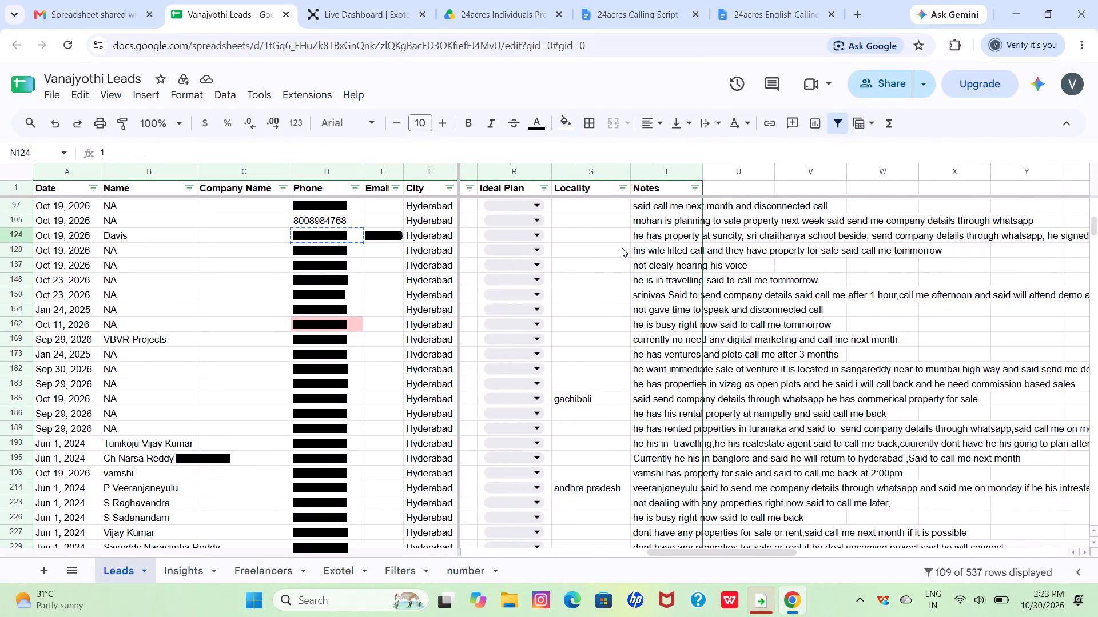
pyautogui.click(622, 238)
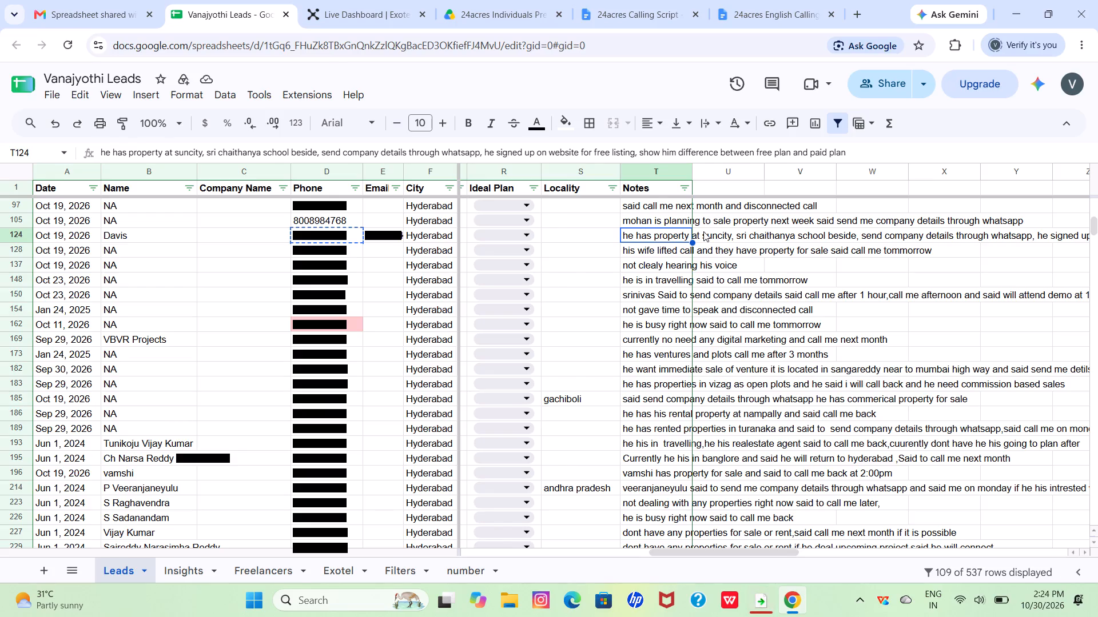
pyautogui.hscroll(7, 703, 231)
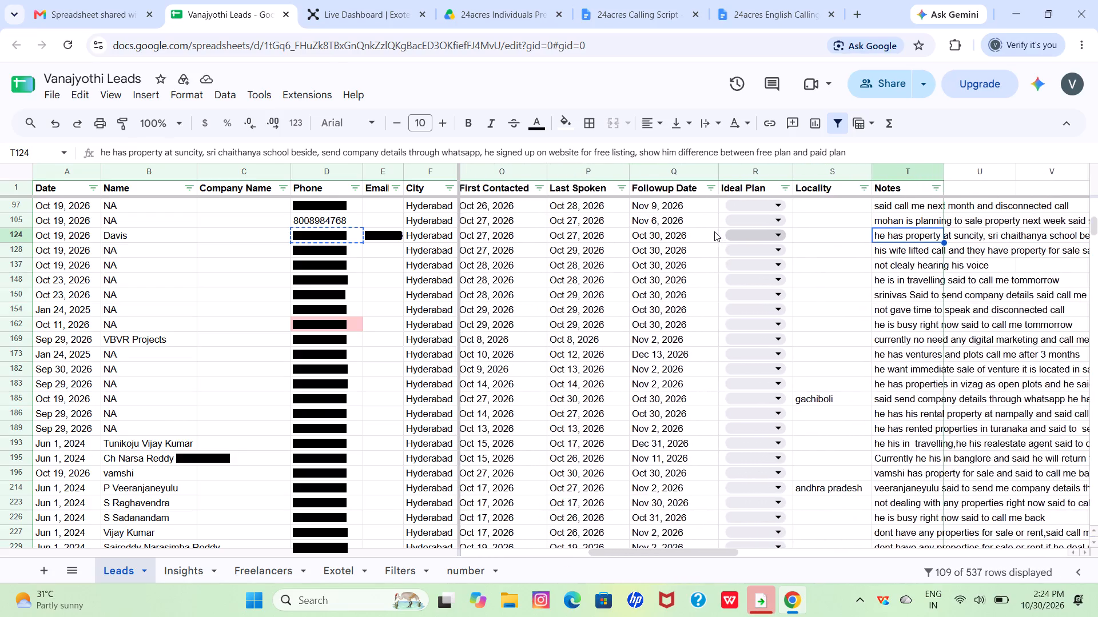
pyautogui.hscroll(3, 714, 231)
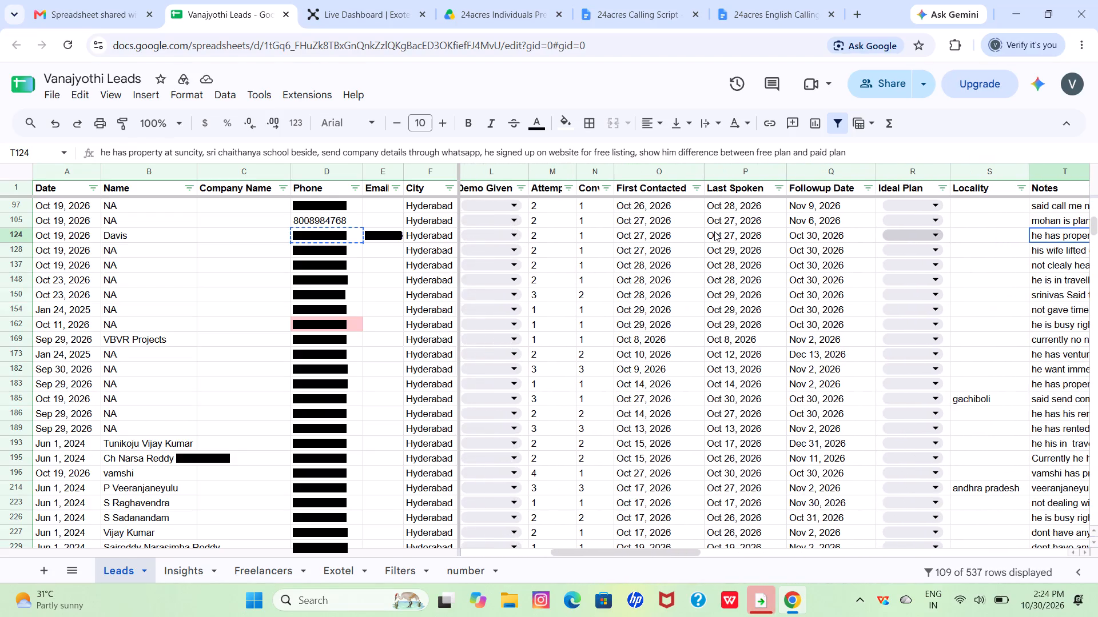
pyautogui.hscroll(1, 714, 231)
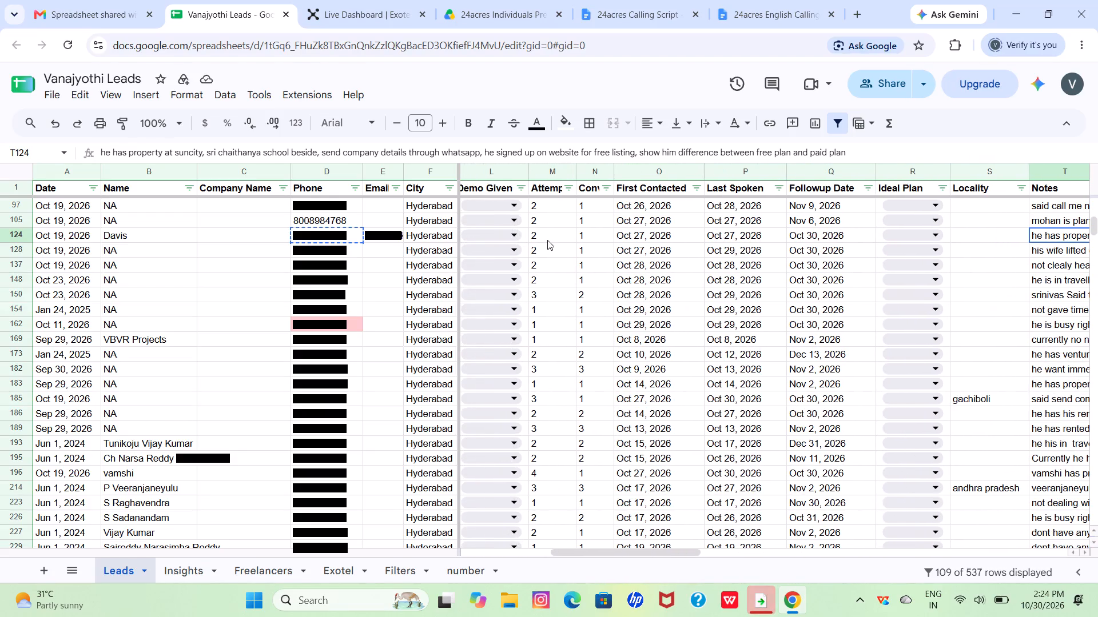
# Set the attempts count to 3 for the lead in row 124 and check the lead's email entry.
pyautogui.click(547, 240)
pyautogui.press('3')
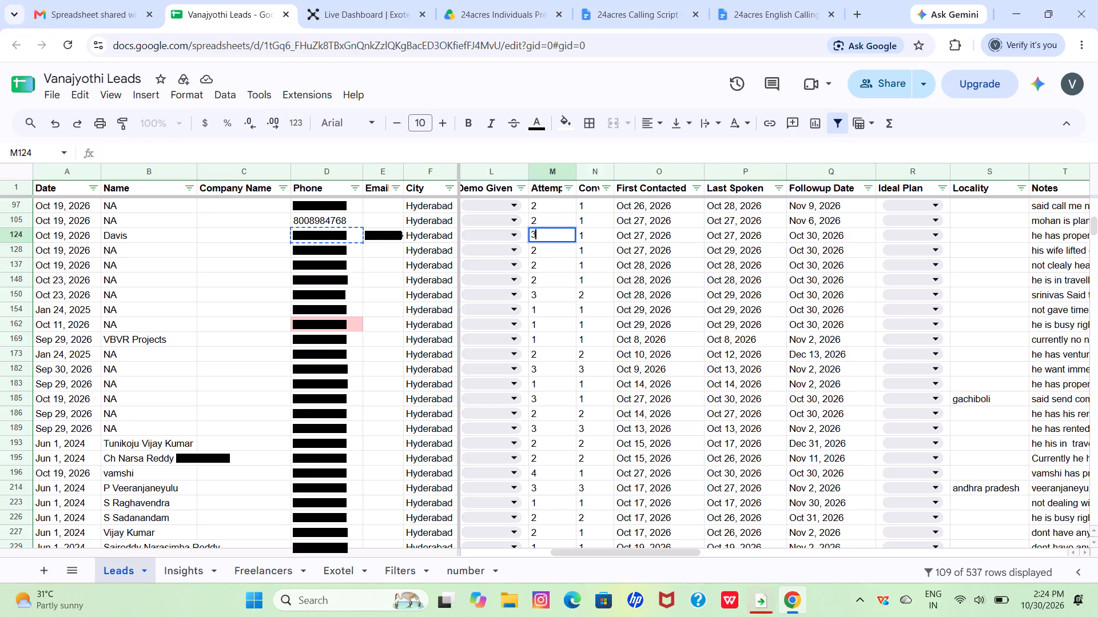
pyautogui.click(587, 239)
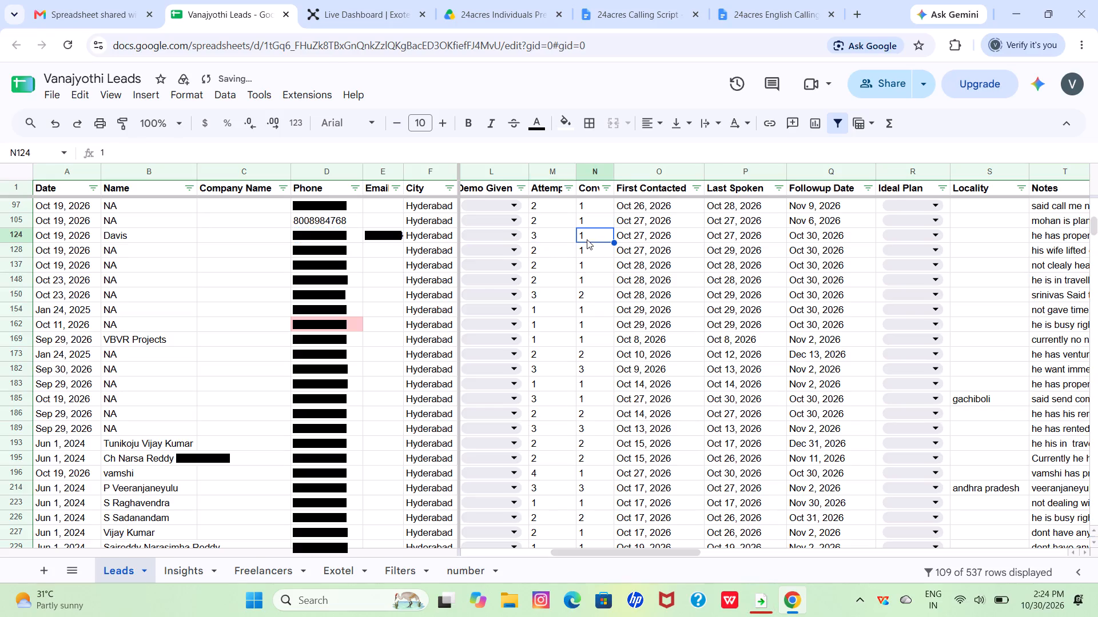
pyautogui.doubleClick(385, 239)
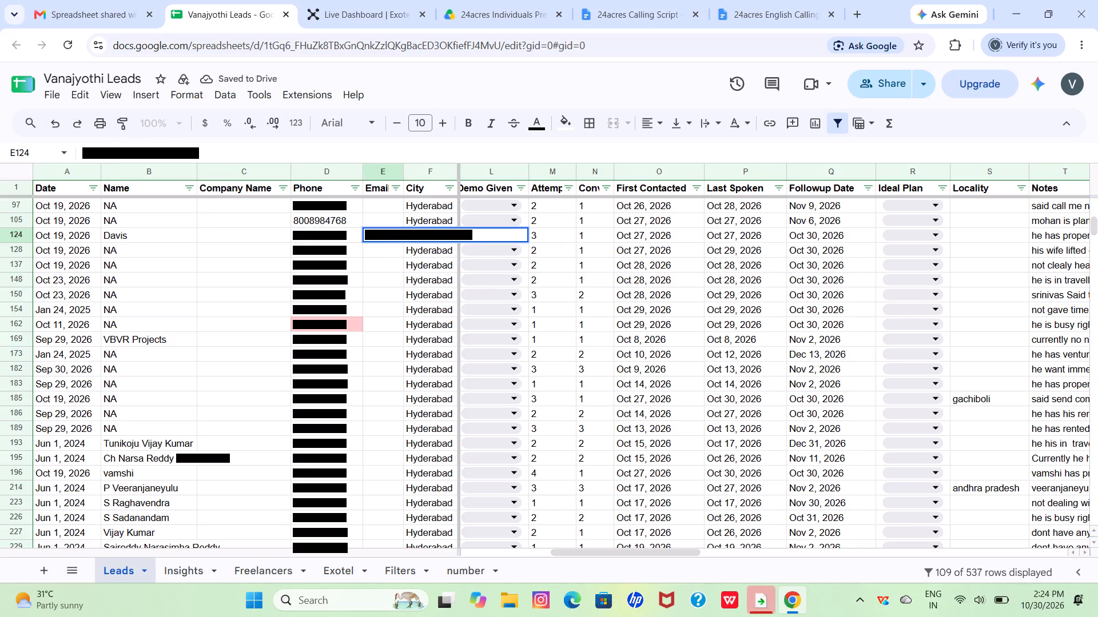
pyautogui.click(391, 257)
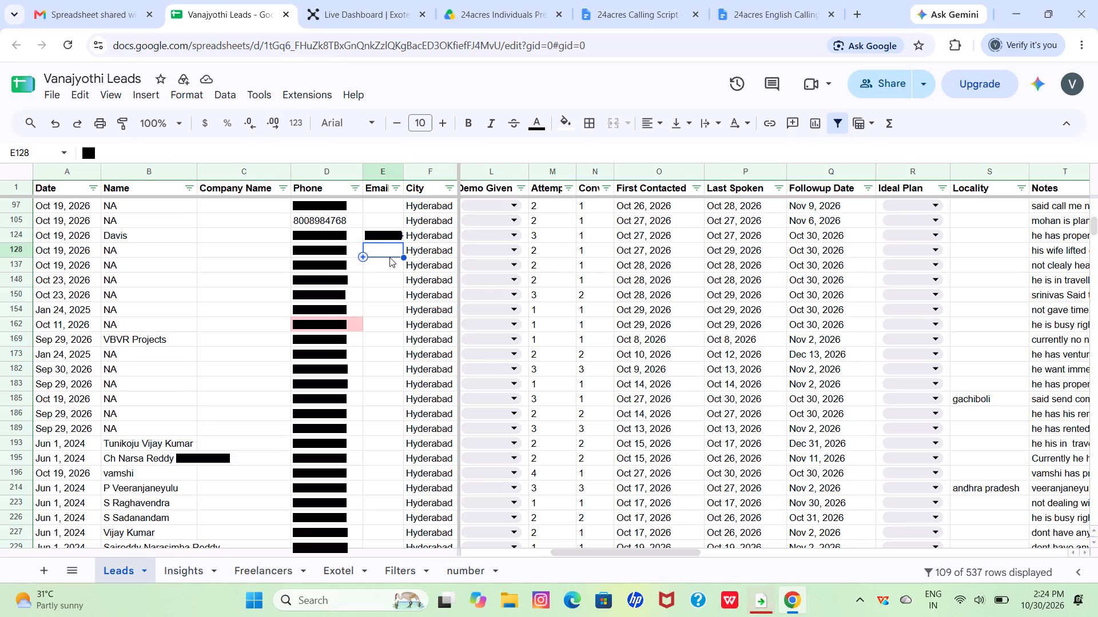
pyautogui.click(546, 242)
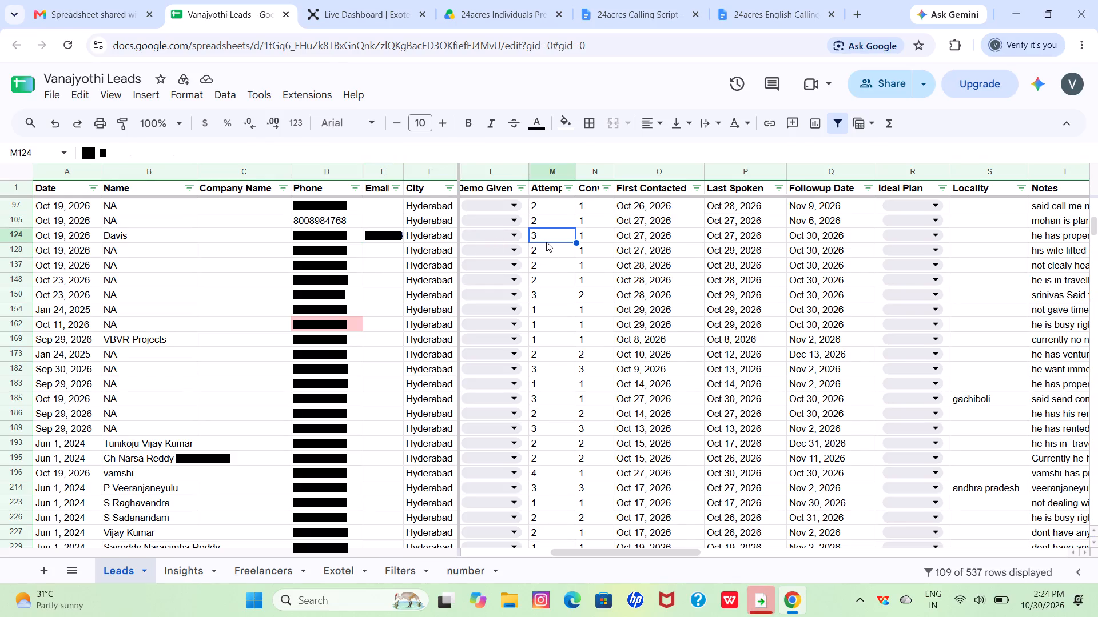
# Review the last spoken dates, follow-up dates and notes of the leads from row 124 down to pick who to call.
pyautogui.hscroll(-6, 546, 242)
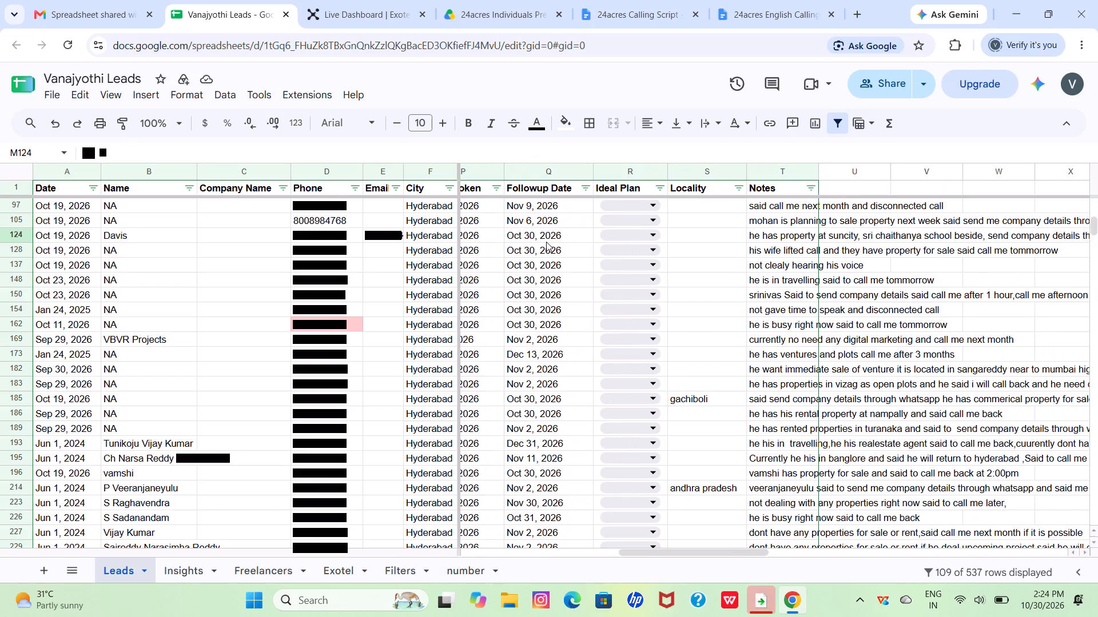
pyautogui.scroll(-1, 546, 242)
pyautogui.hscroll(1, 546, 242)
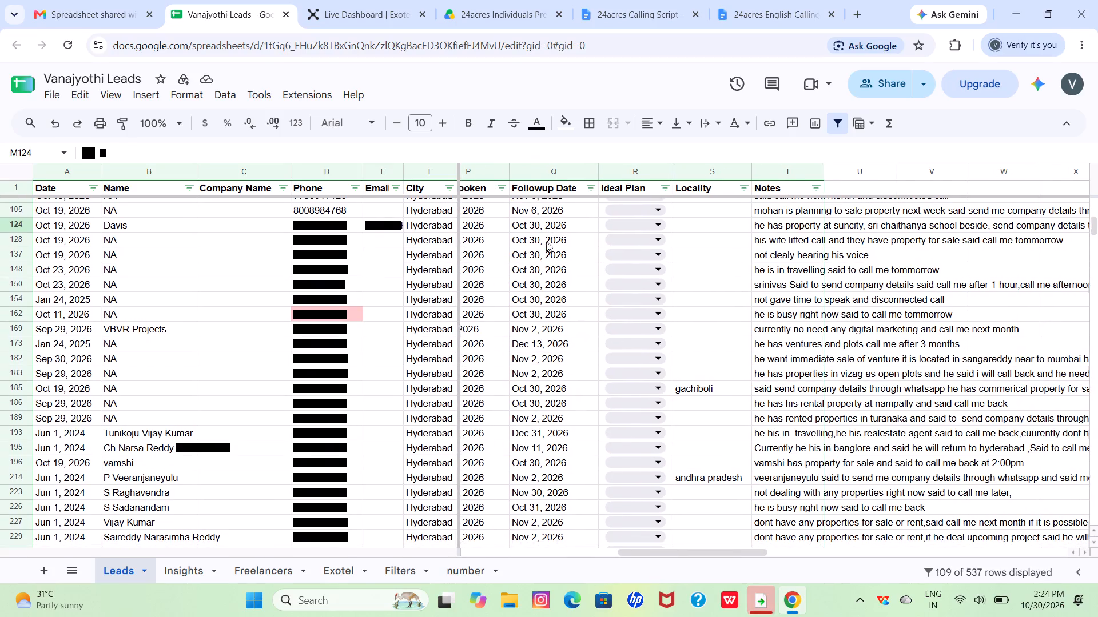
pyautogui.hscroll(1, 546, 242)
pyautogui.scroll(-1, 546, 242)
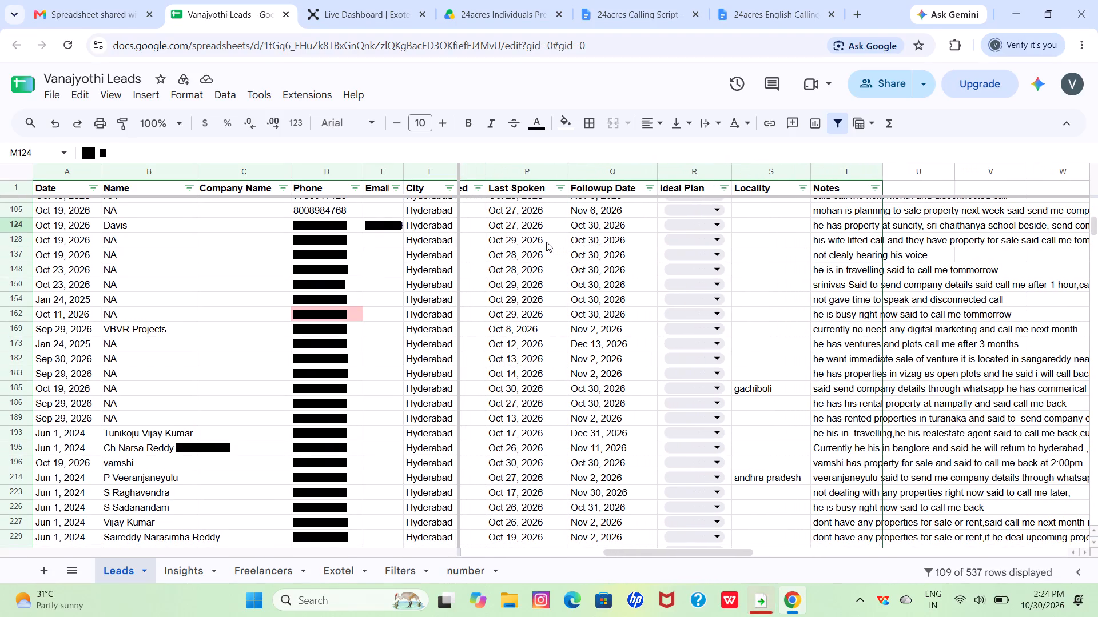
pyautogui.scroll(-1, 546, 242)
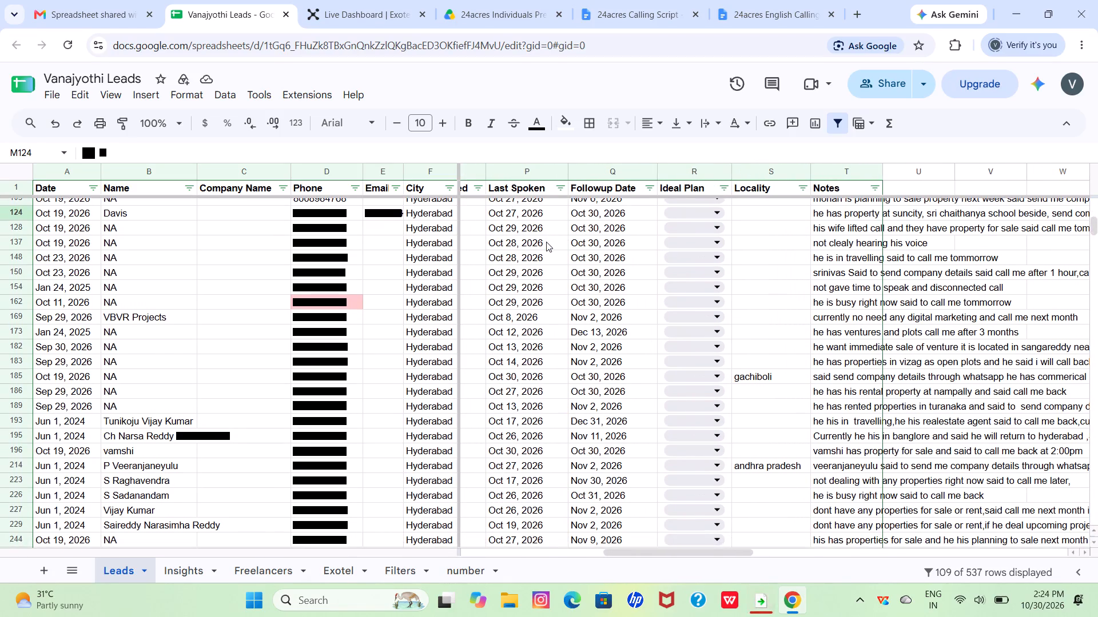
pyautogui.hscroll(-2, 546, 242)
pyautogui.hscroll(1, 546, 242)
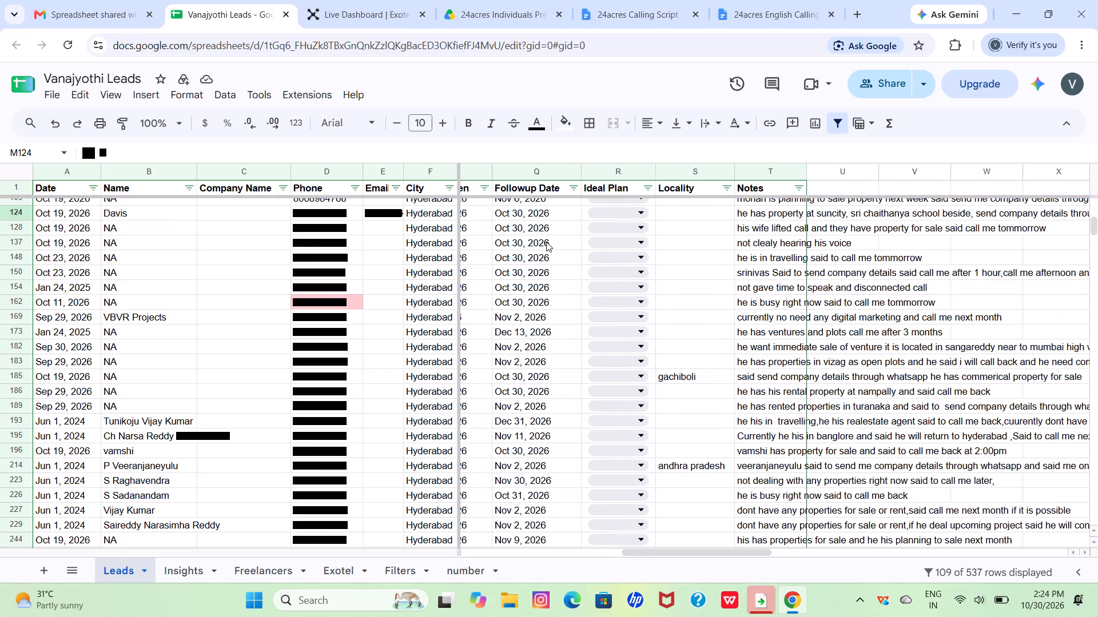
pyautogui.hscroll(1, 546, 242)
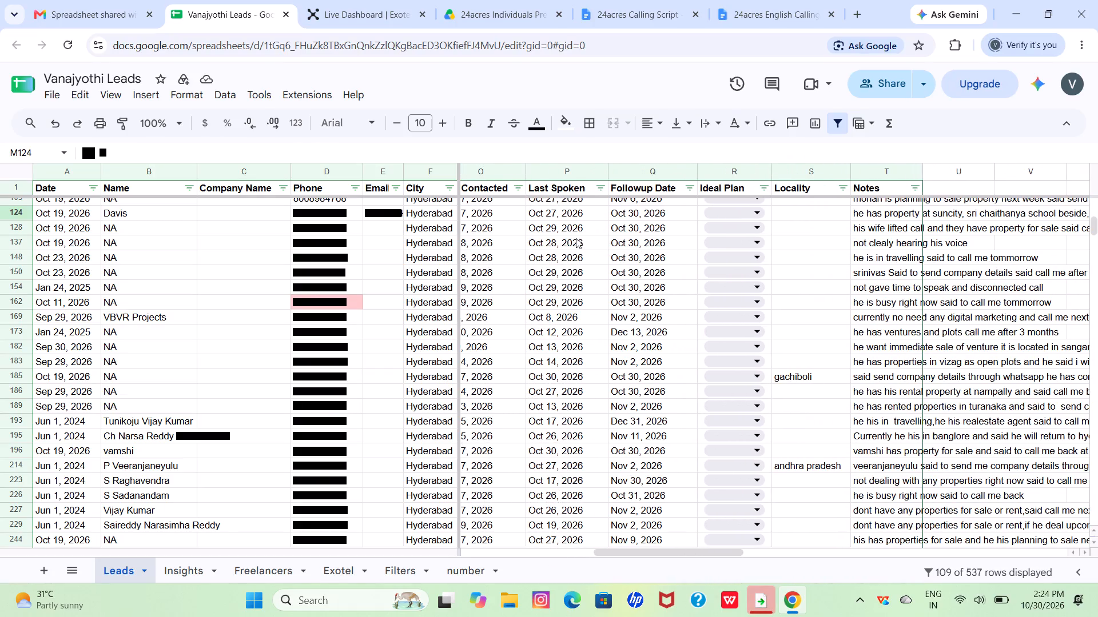
# Copy the phone number of the lead in row 128 and switch to the Exotel dashboard.
pyautogui.click(321, 225)
pyautogui.hotkey('ctrl', 'c')
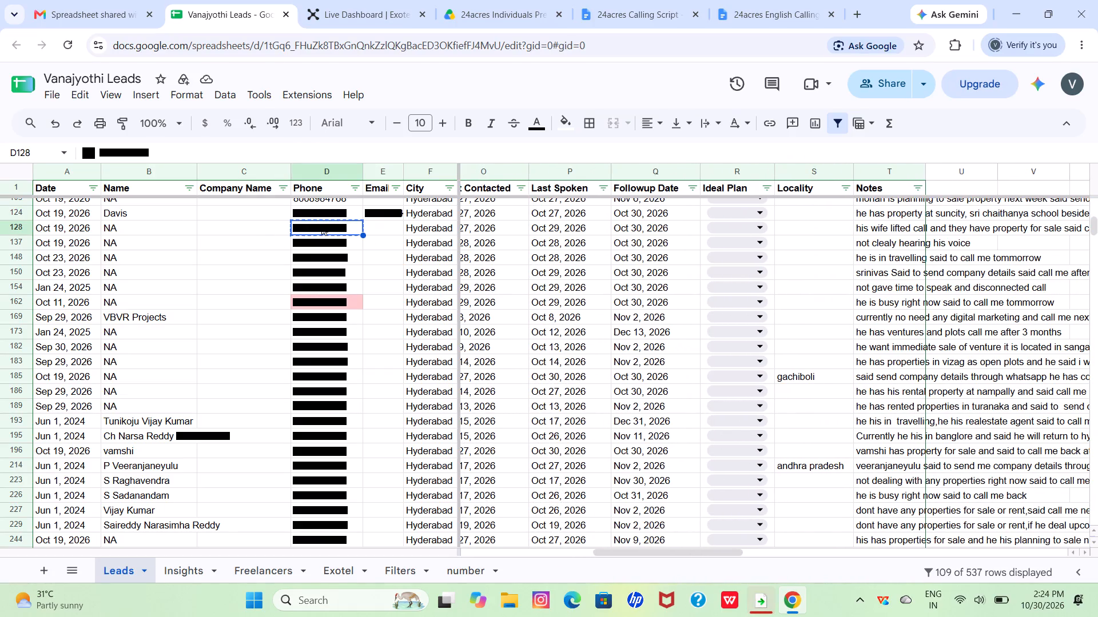
pyautogui.click(396, 0)
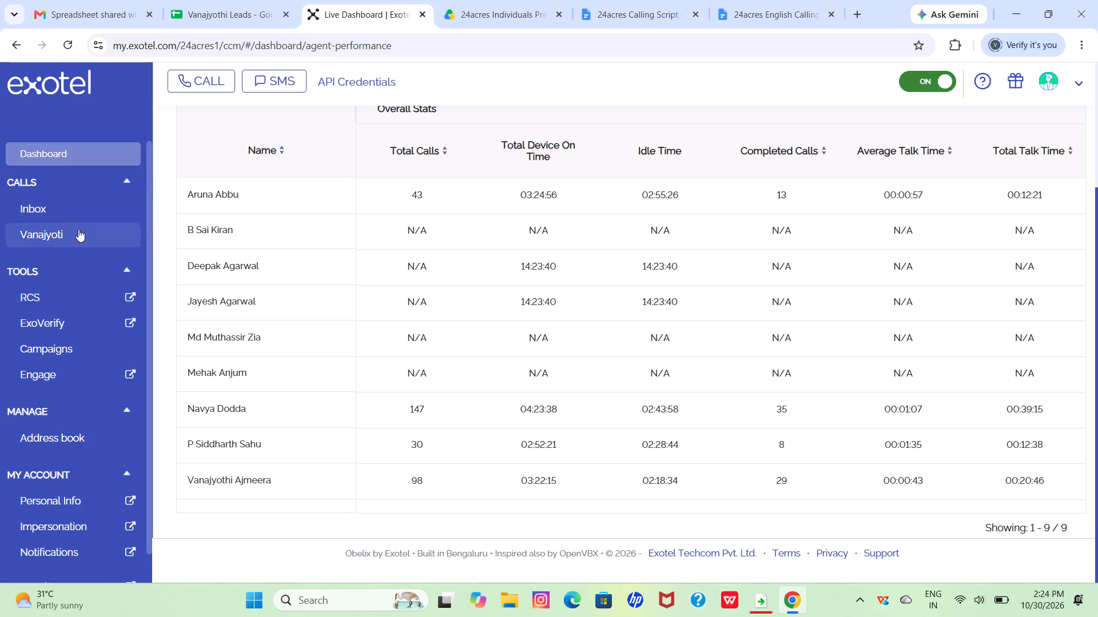
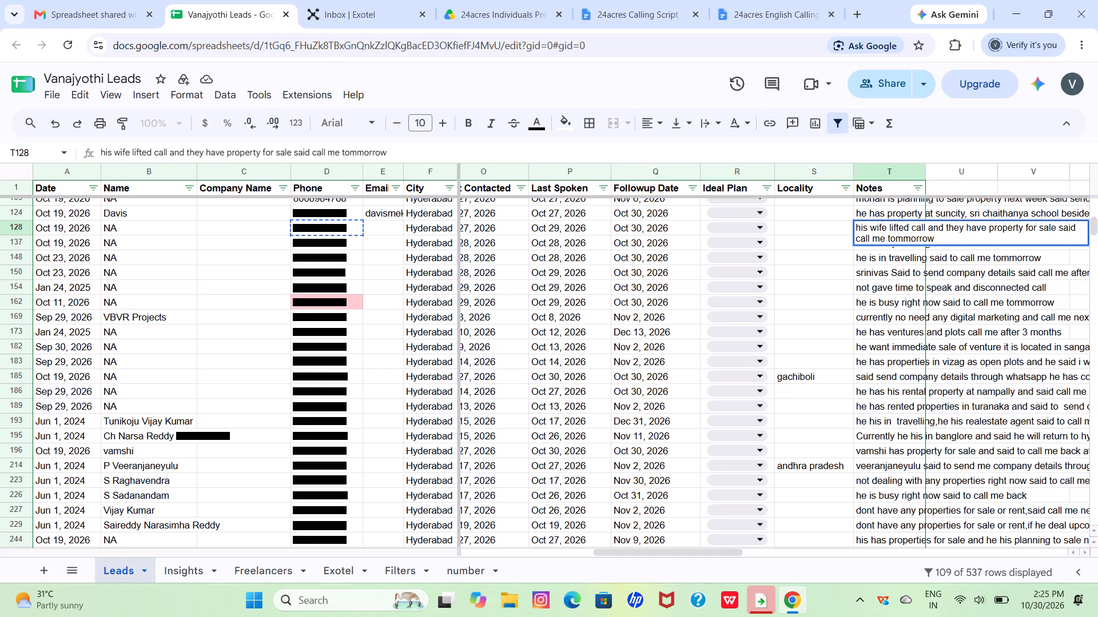
# Set the attempts count to 3 for the lead in row 128.
pyautogui.click(793, 226)
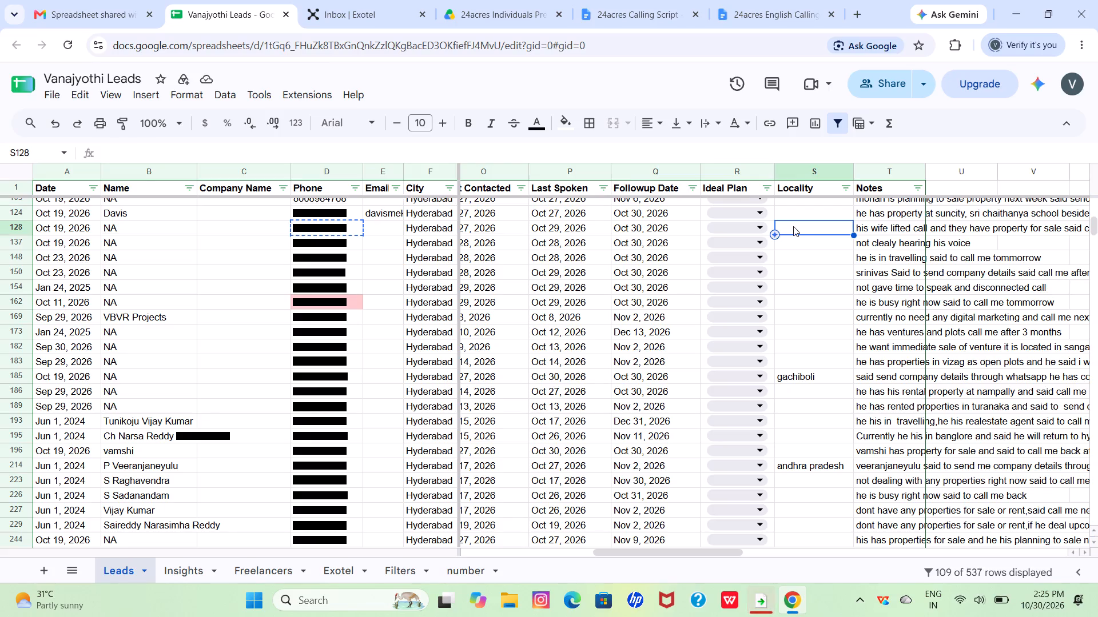
pyautogui.click(797, 245)
pyautogui.hscroll(3, 797, 245)
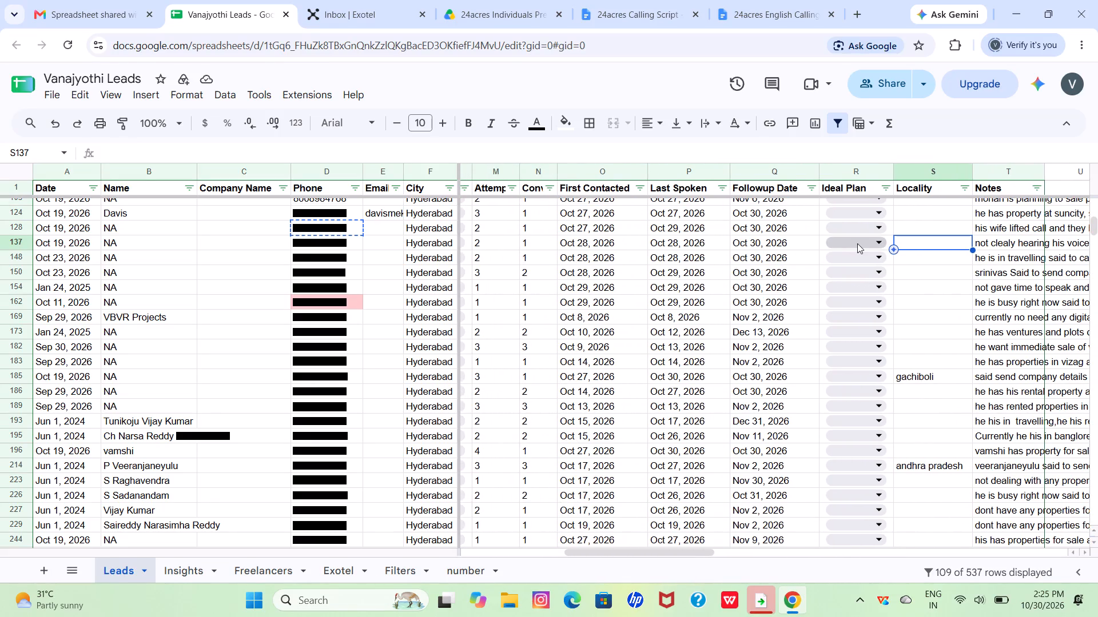
pyautogui.click(491, 227)
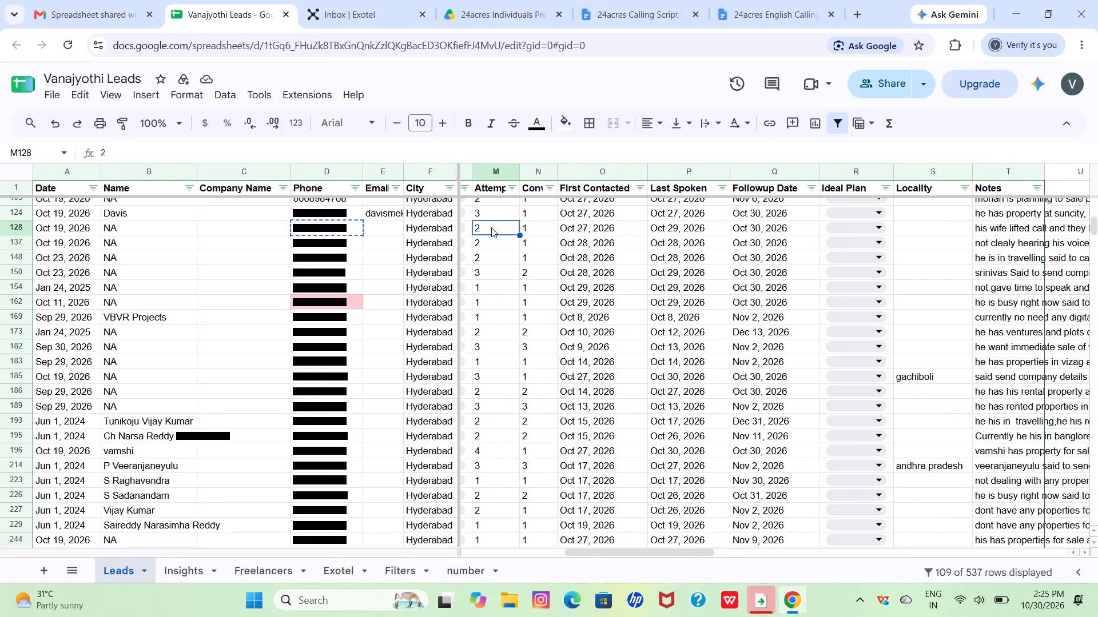
pyautogui.press('3')
pyautogui.click(486, 247)
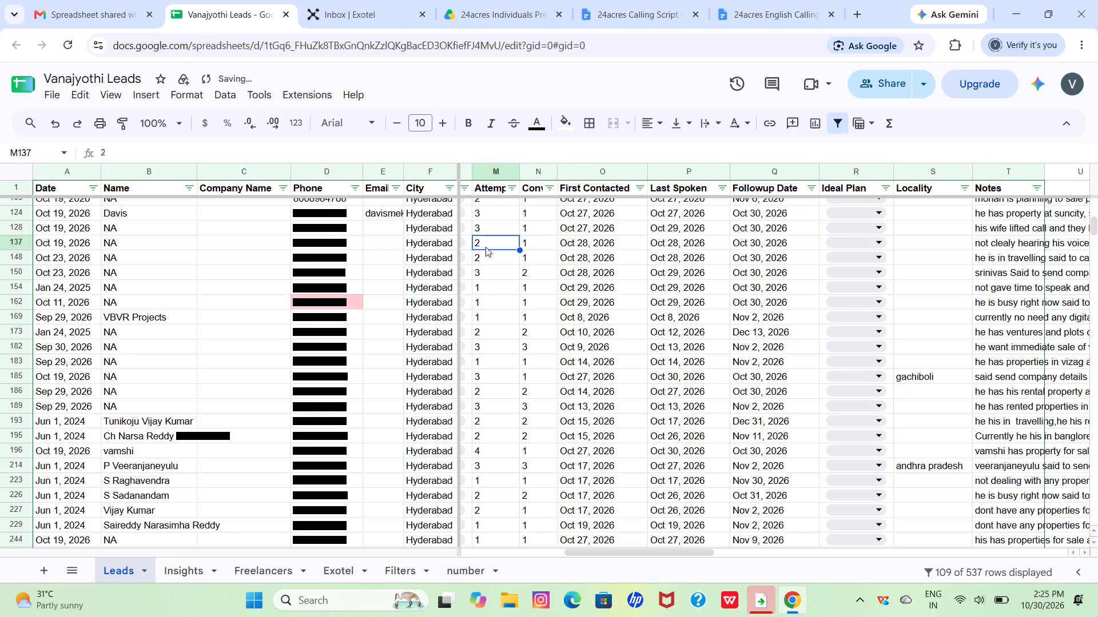
# Select the phone number of the lead in row 137.
pyautogui.click(344, 242)
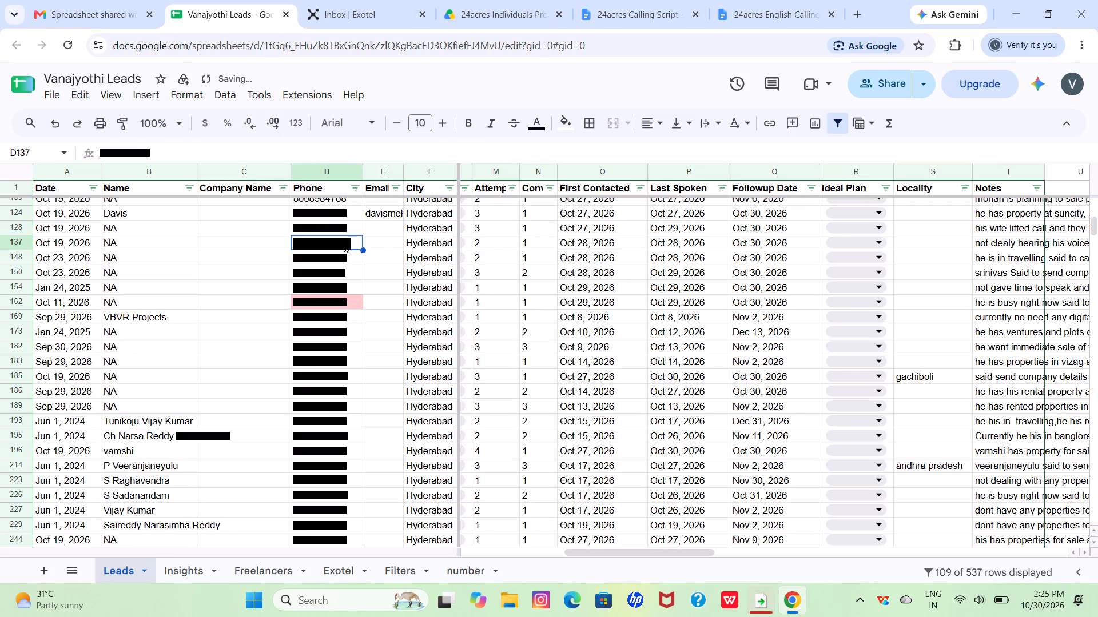
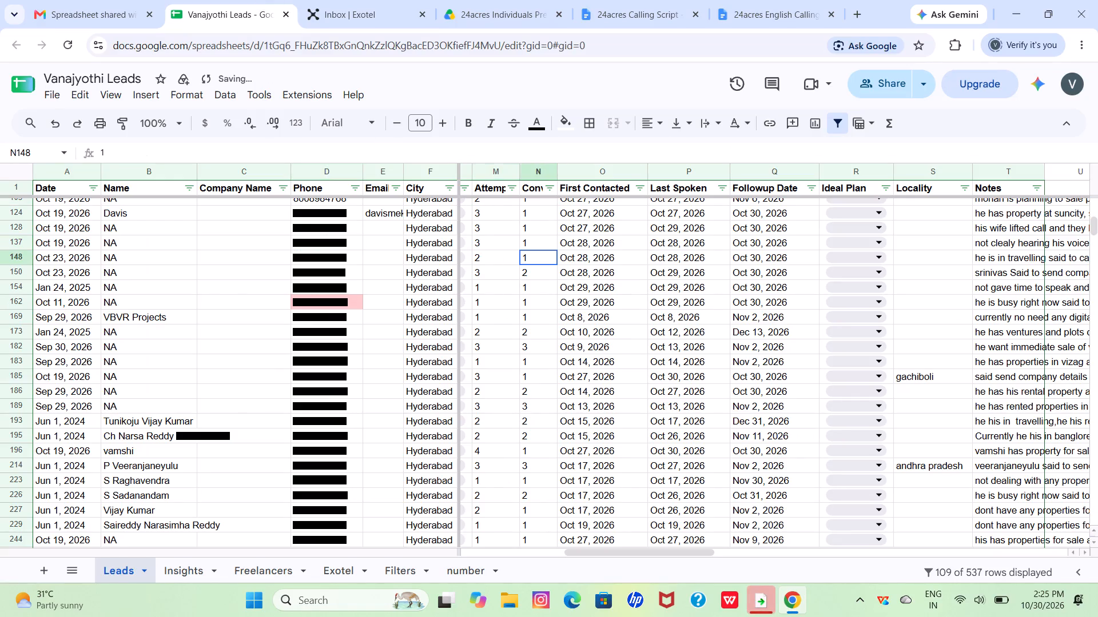
# Review the follow-up date and call notes of the lead in row 137 and the leads listed below it.
pyautogui.click(538, 245)
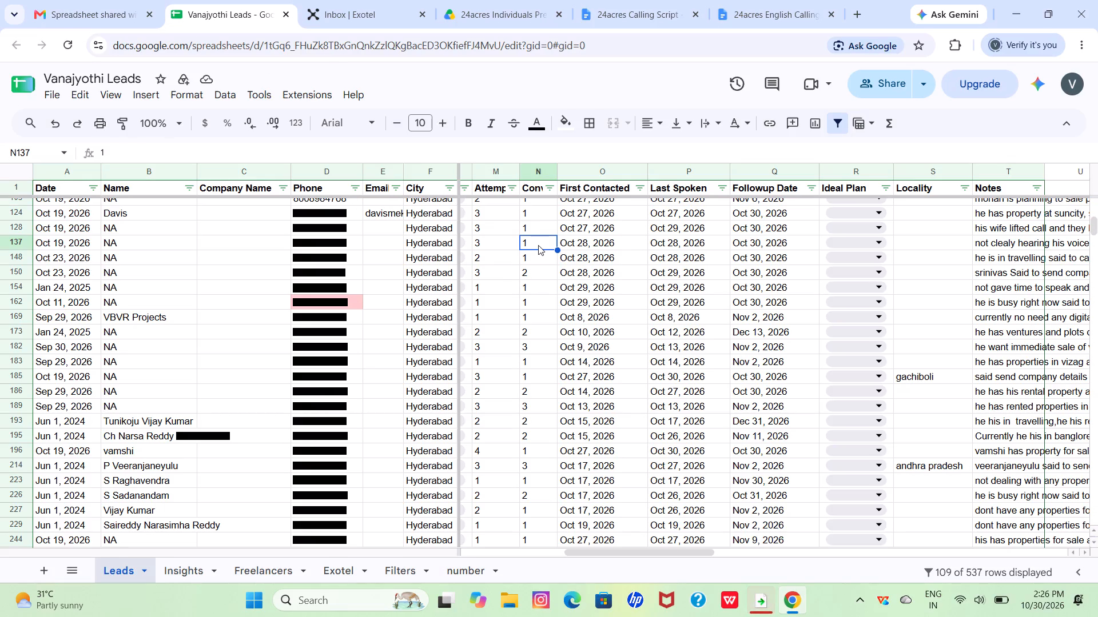
pyautogui.click(783, 242)
pyautogui.hscroll(-3, 783, 242)
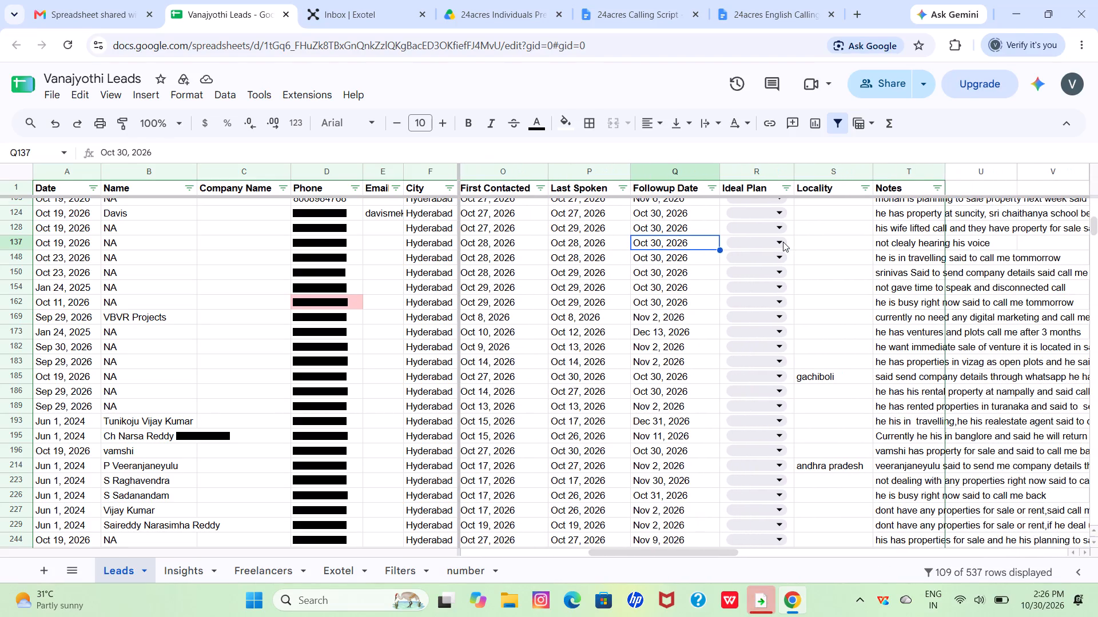
pyautogui.hscroll(3, 783, 242)
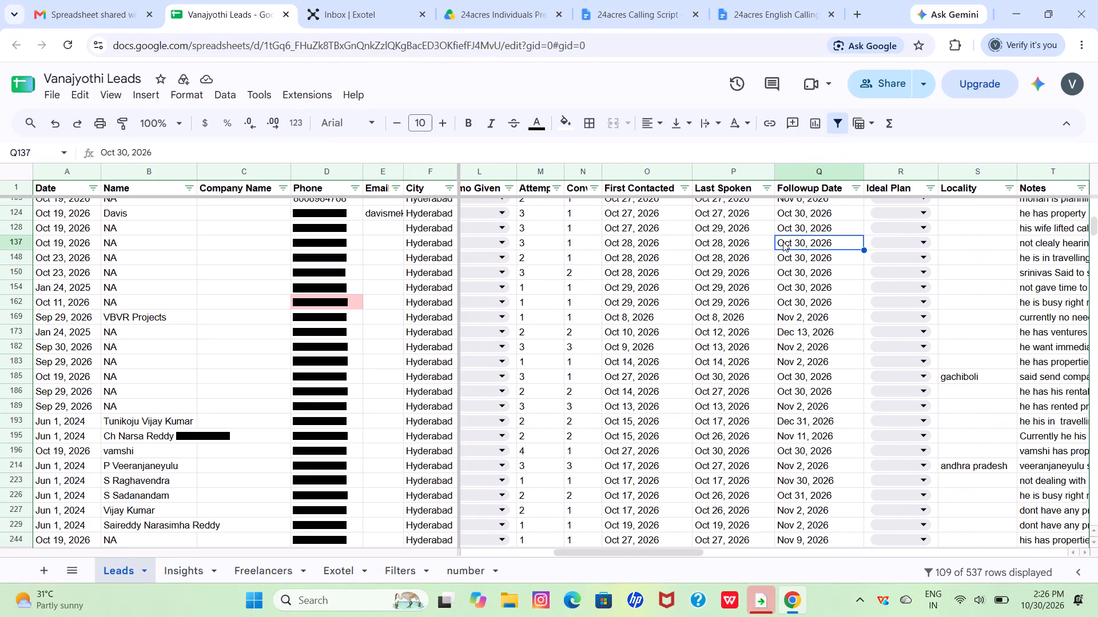
pyautogui.scroll(-2, 783, 242)
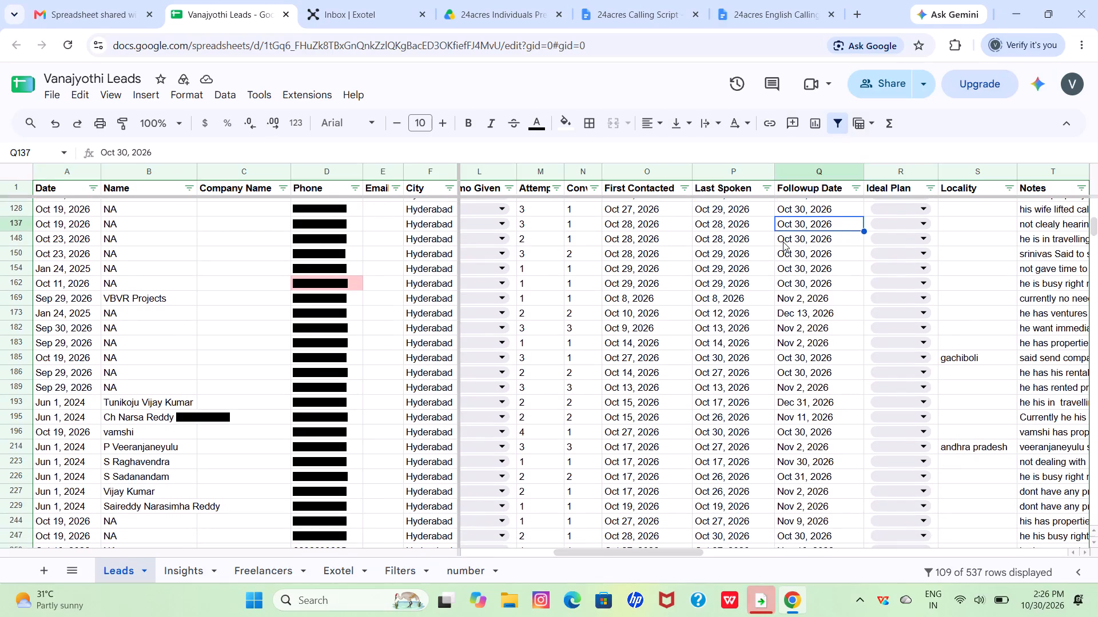
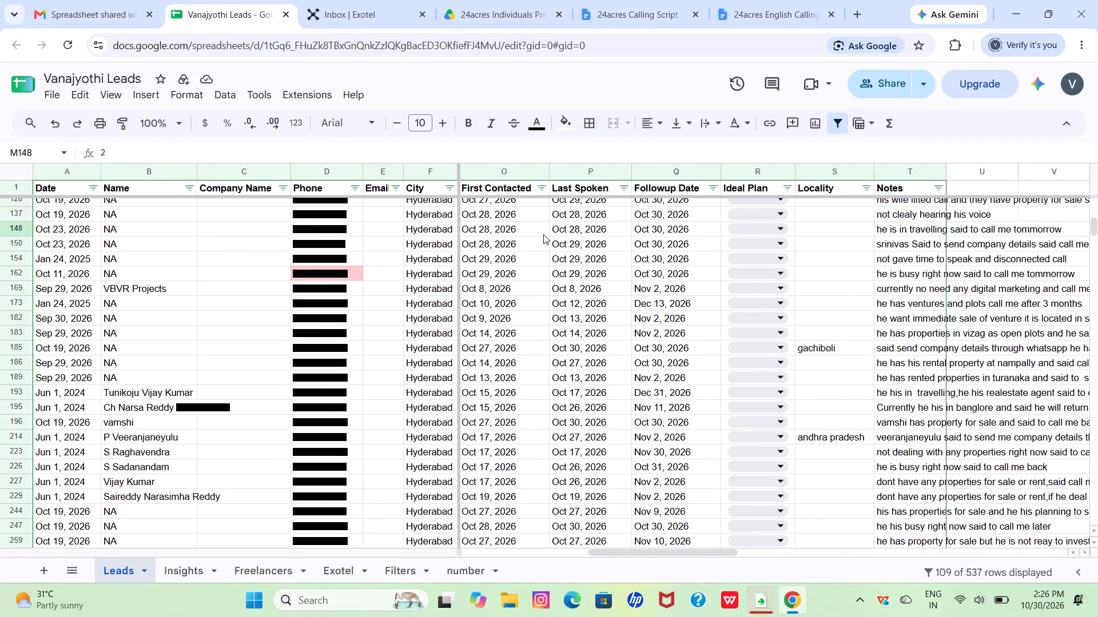
# Consult the 24acres presentation, calling script and call notes for the lead in row 148 with its phone number selected.
pyautogui.hscroll(3, 543, 234)
pyautogui.click(327, 239)
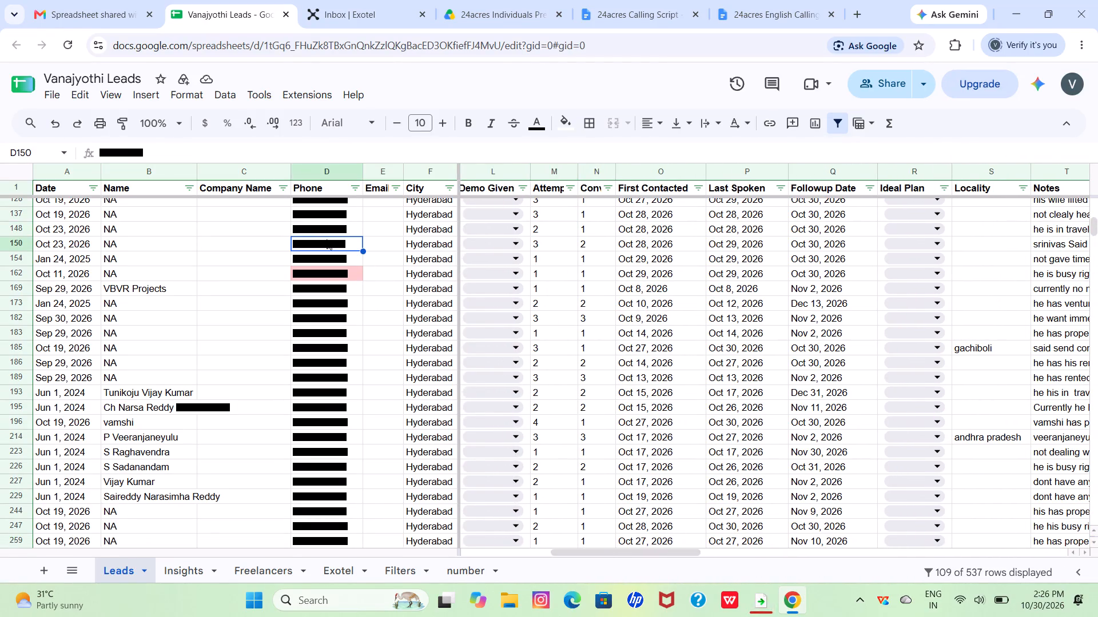
pyautogui.click(325, 225)
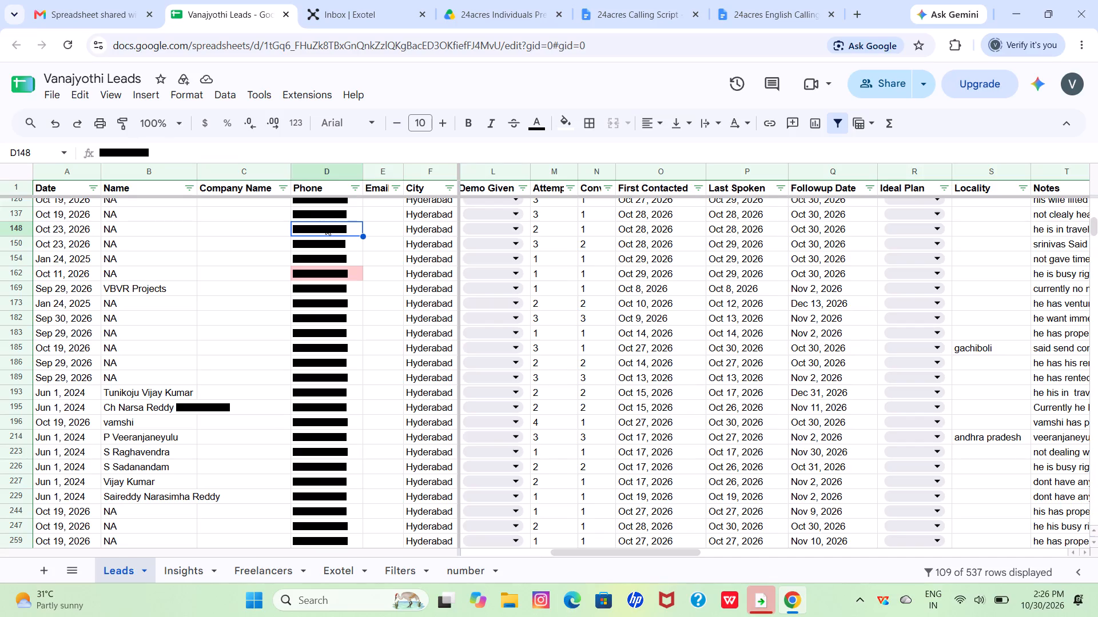
pyautogui.click(490, 0)
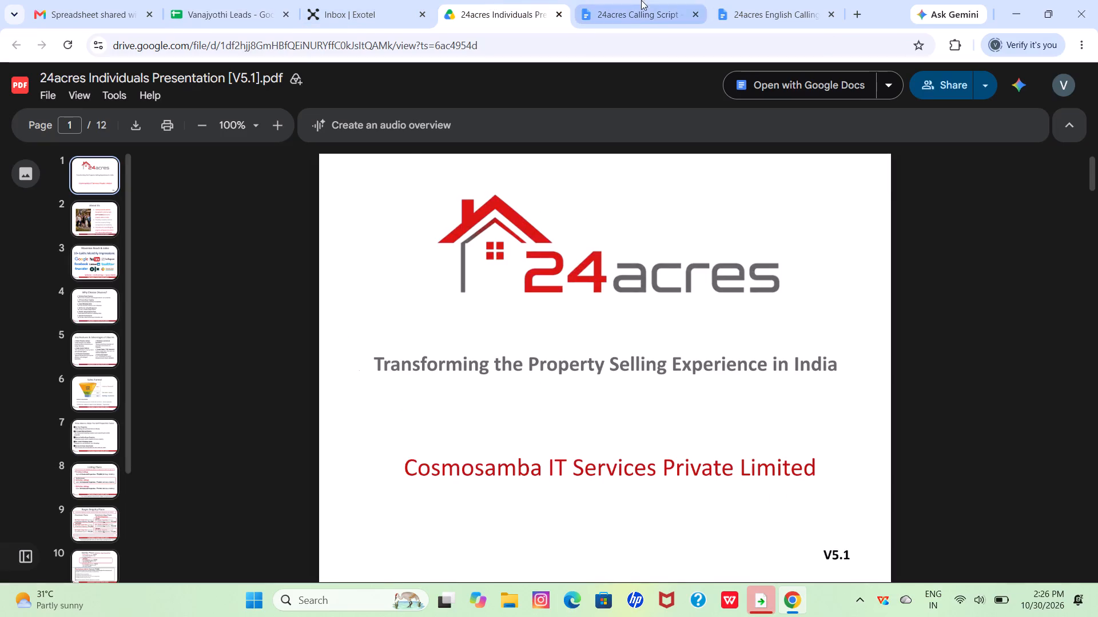
pyautogui.click(651, 0)
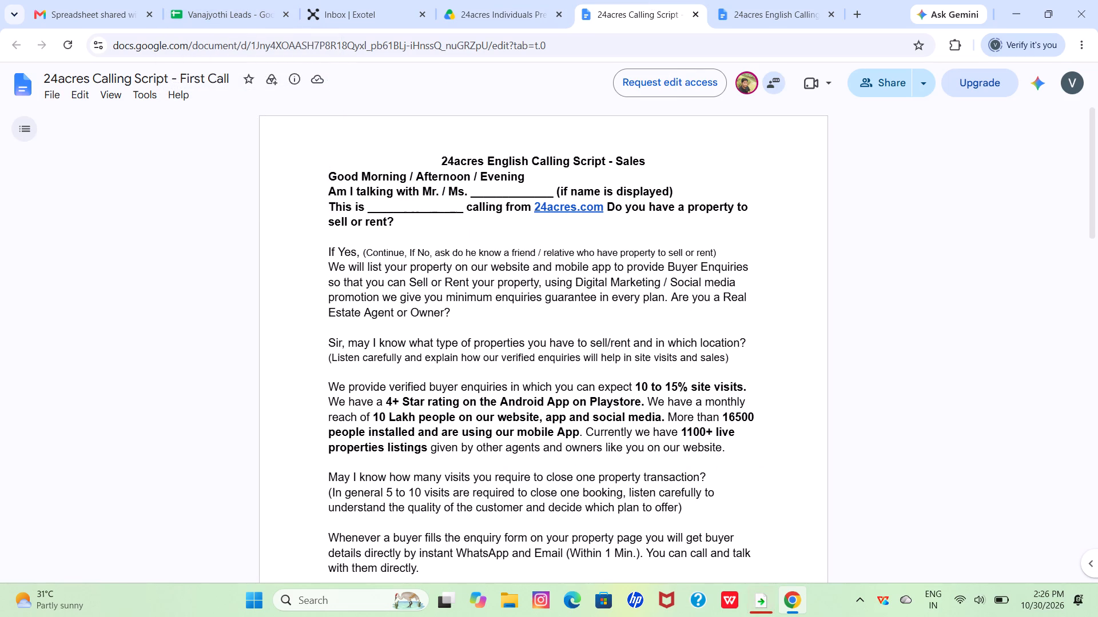
pyautogui.click(226, 0)
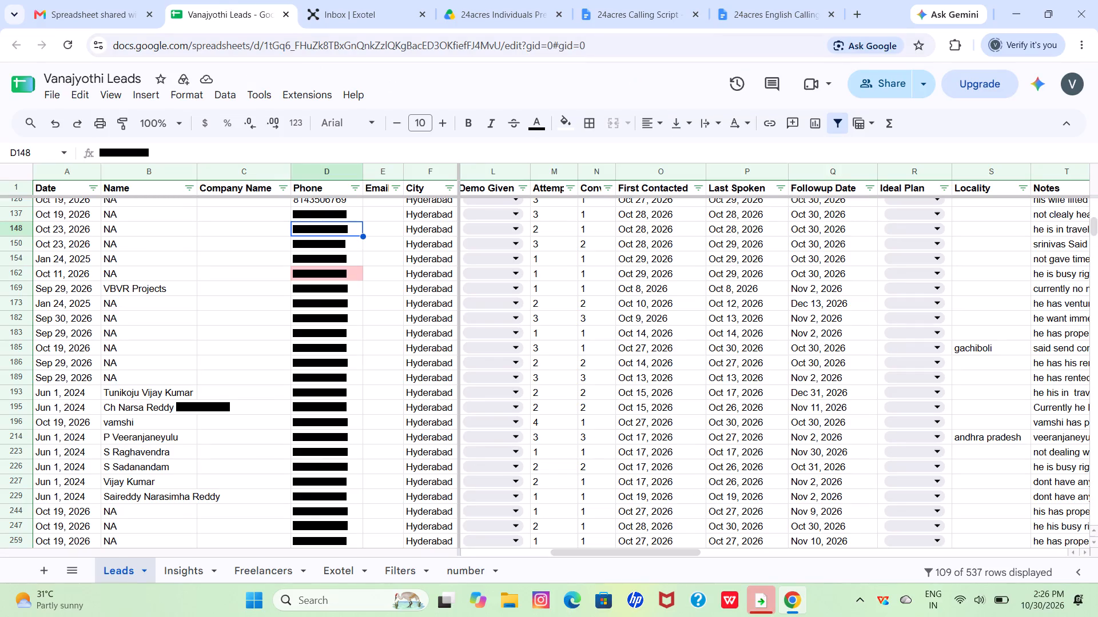
pyautogui.hscroll(-4, 887, 253)
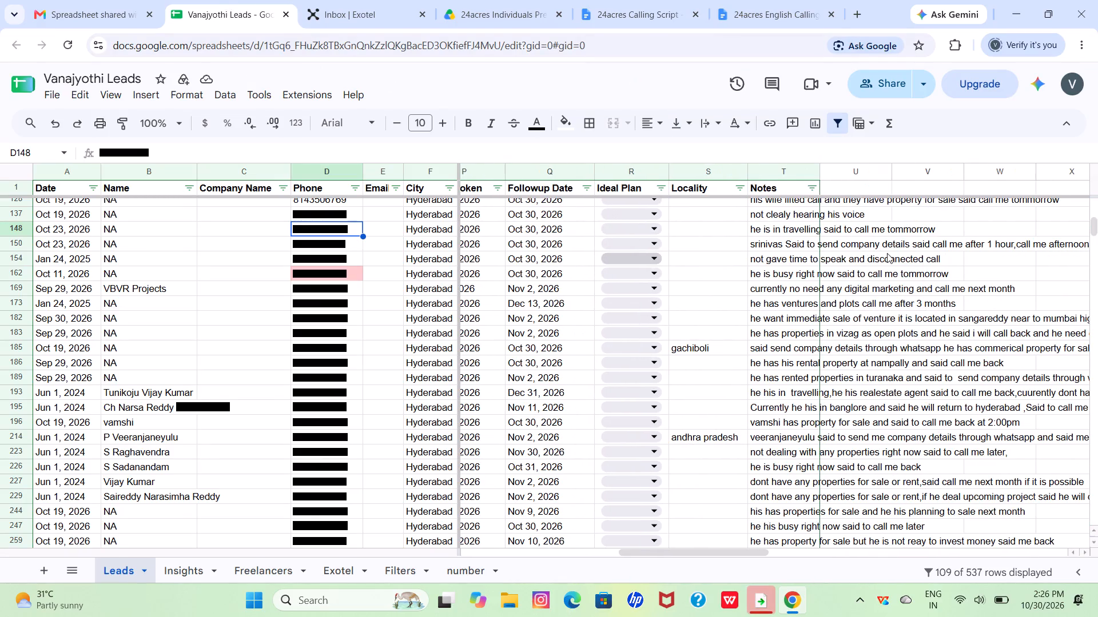
pyautogui.hscroll(1, 887, 253)
pyautogui.hscroll(-3, 887, 253)
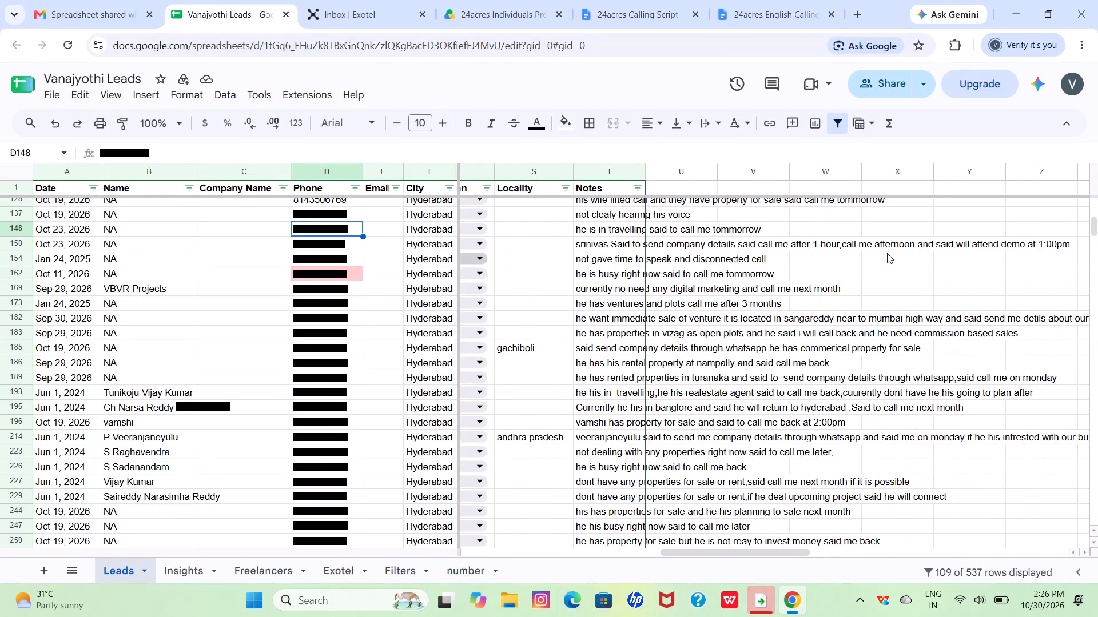
pyautogui.click(500, 0)
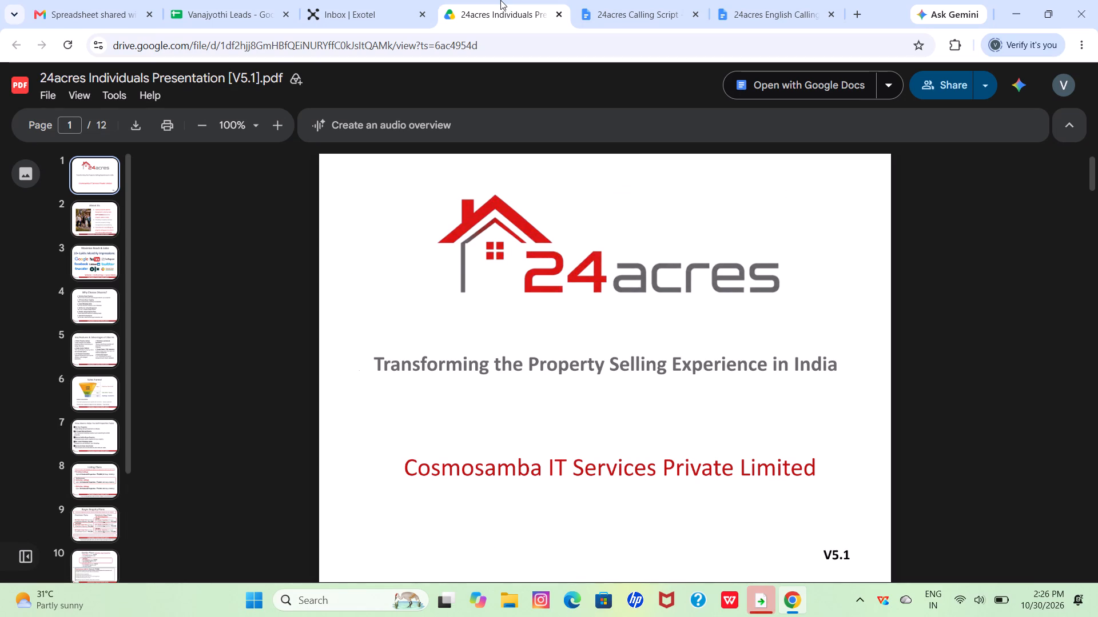
pyautogui.click(230, 3)
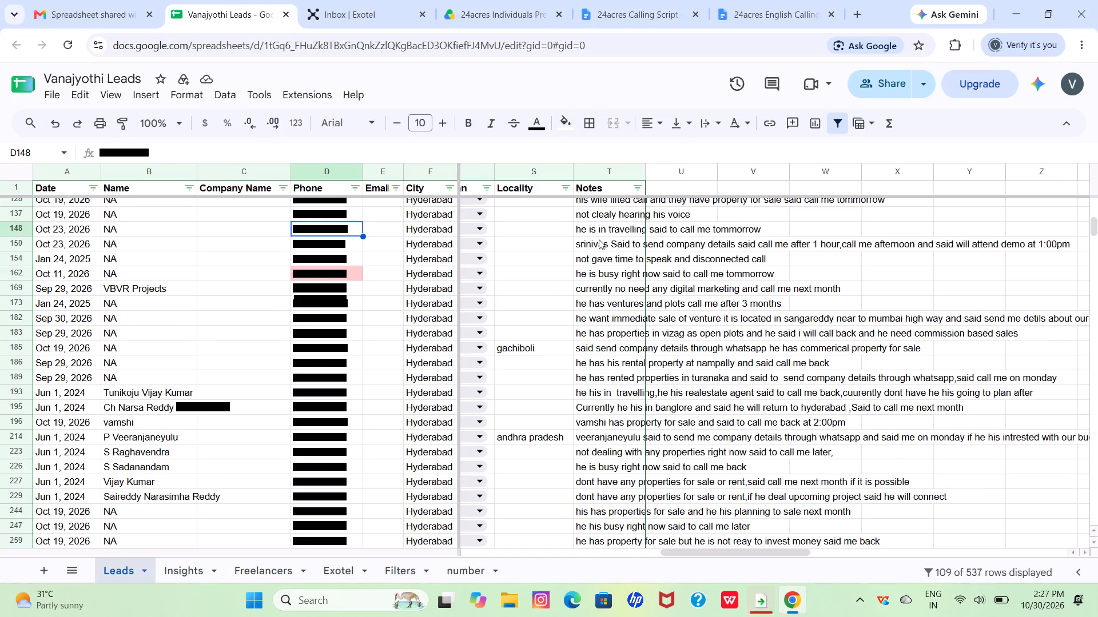
# Clear the follow-up date of the lead in row 148 and set its Last Spoken date to Oct 30, 2026.
pyautogui.doubleClick(597, 238)
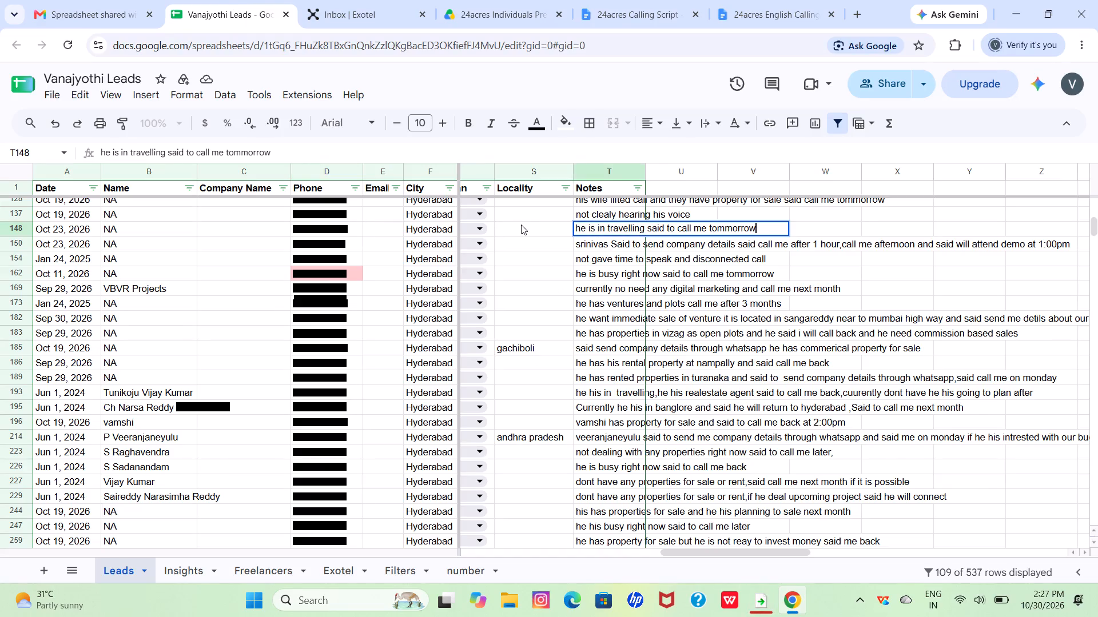
pyautogui.click(520, 224)
pyautogui.hscroll(5, 520, 224)
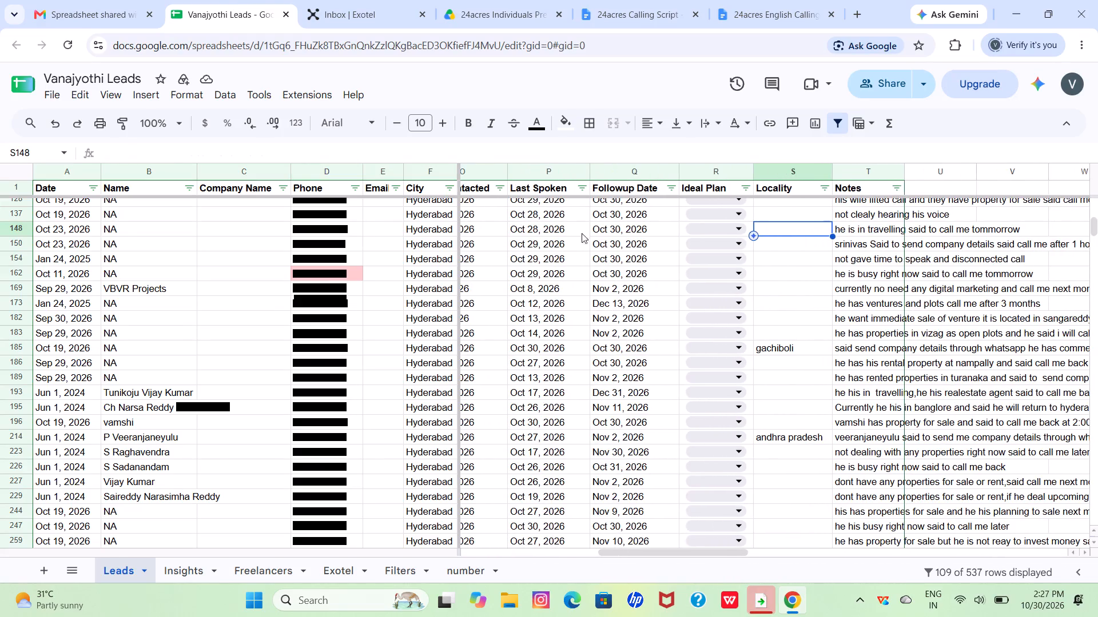
pyautogui.click(626, 227)
pyautogui.press('BackSpace')
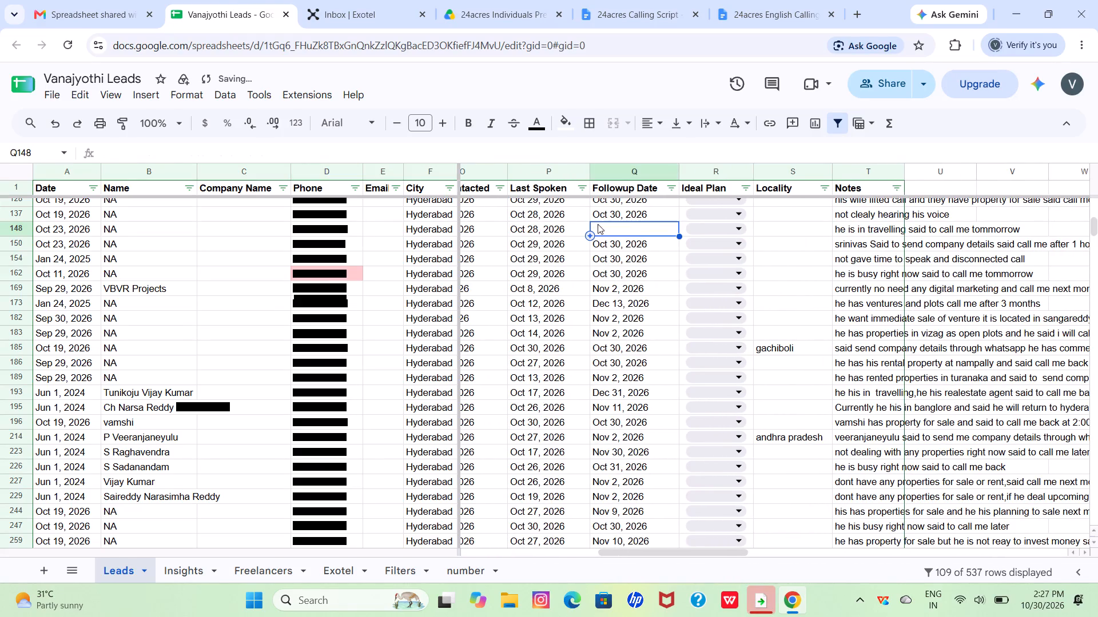
pyautogui.doubleClick(565, 226)
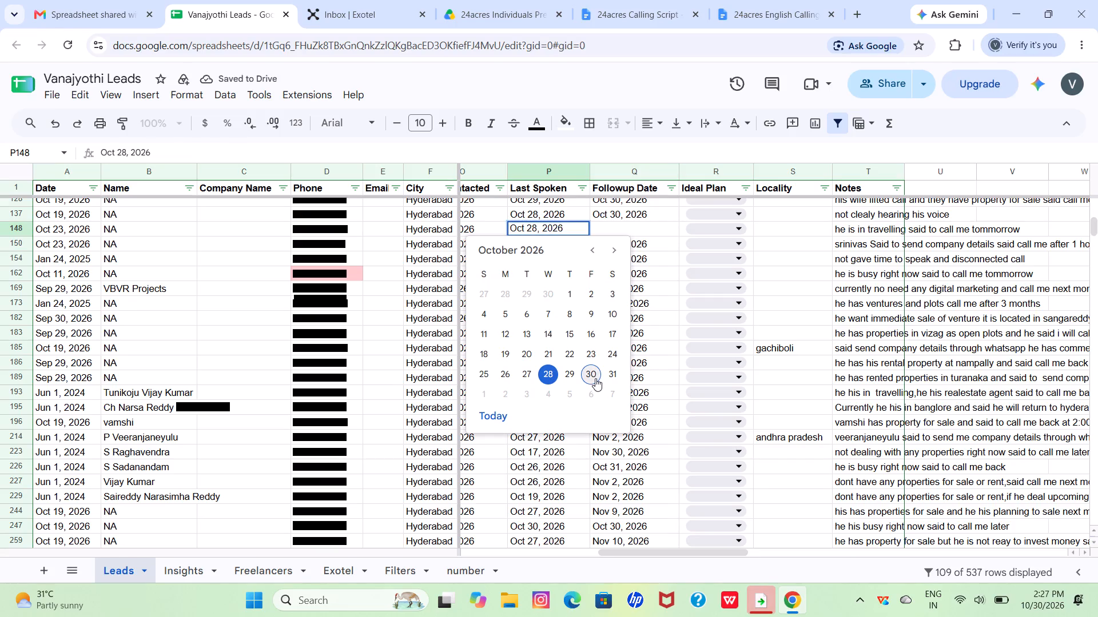
pyautogui.click(595, 378)
# Set the Conv count of the lead in row 148 to 2.
pyautogui.hscroll(4, 595, 378)
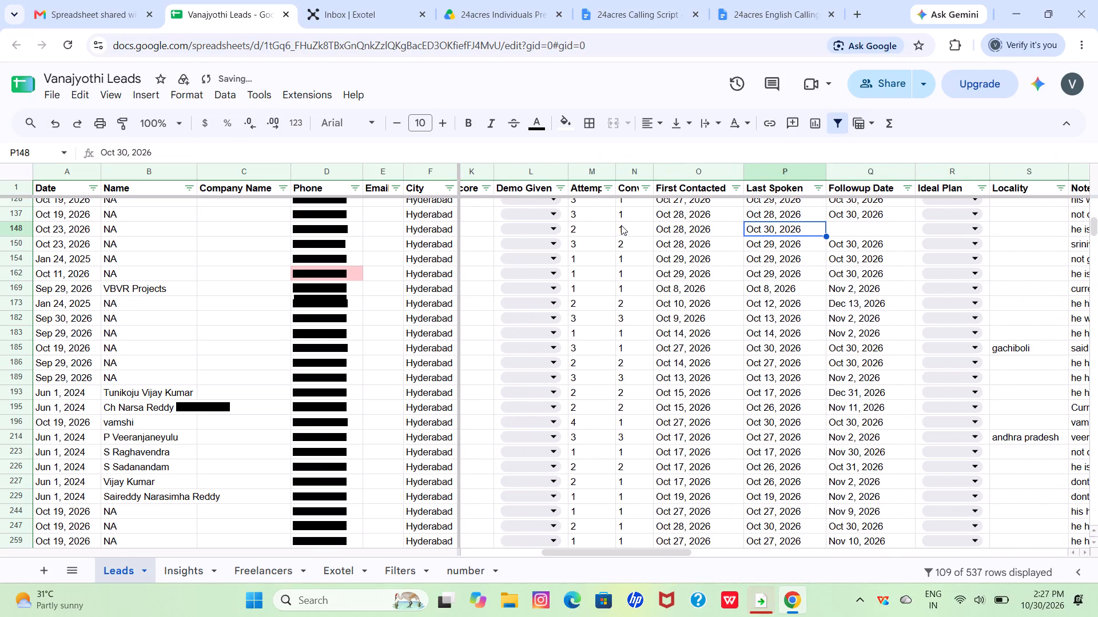
pyautogui.click(622, 224)
pyautogui.press('2')
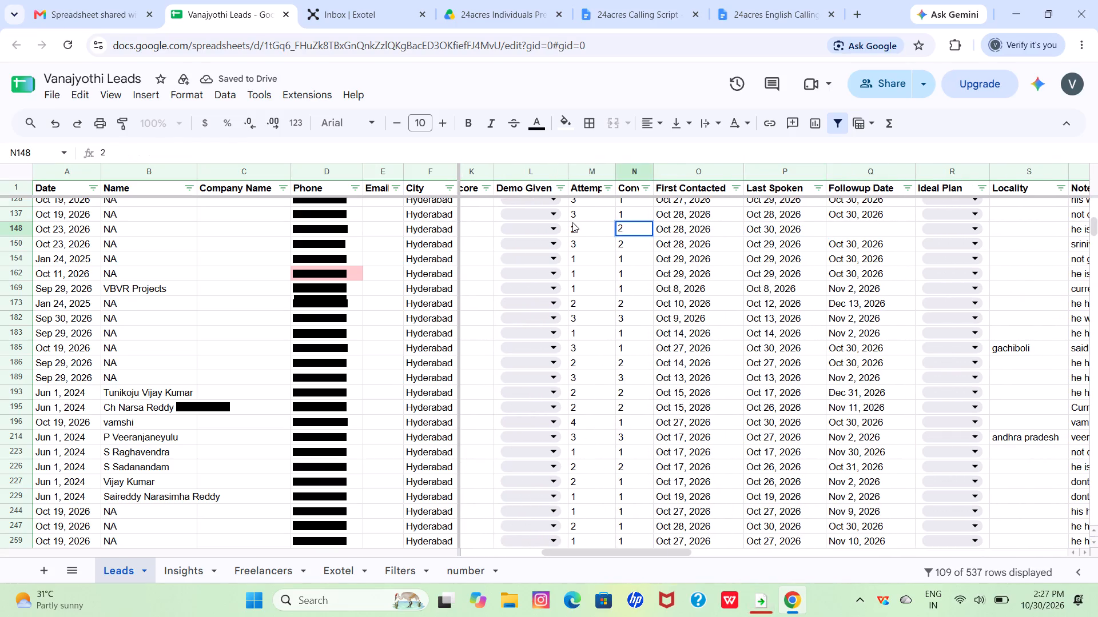
pyautogui.click(571, 222)
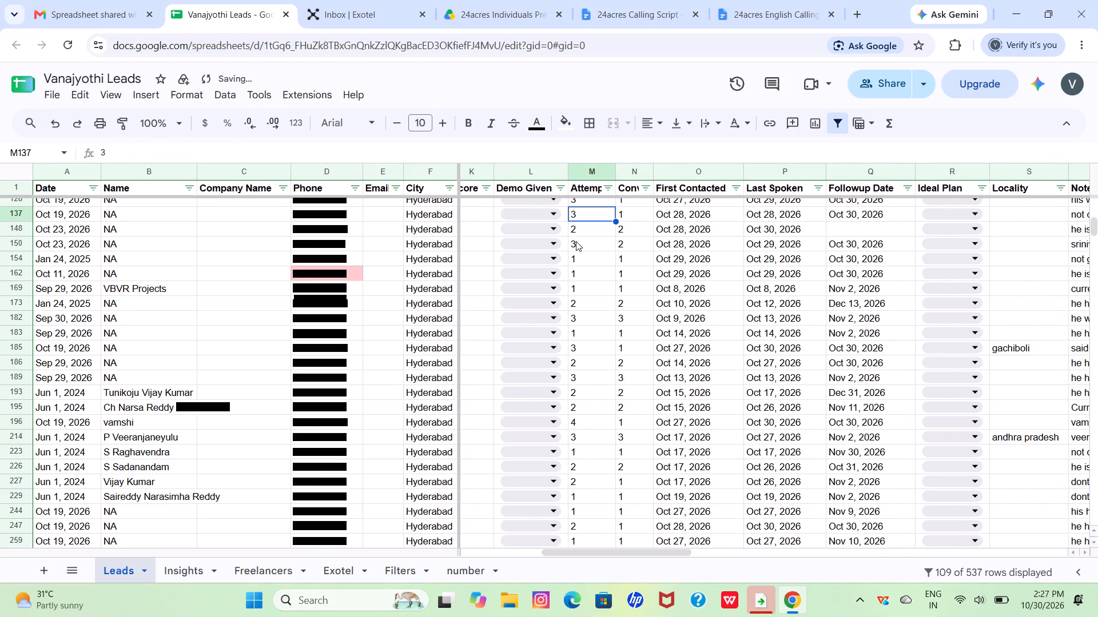
pyautogui.click(576, 241)
pyautogui.click(576, 232)
# Change the status of the lead in row 148 to Not Interested.
pyautogui.hscroll(3, 576, 232)
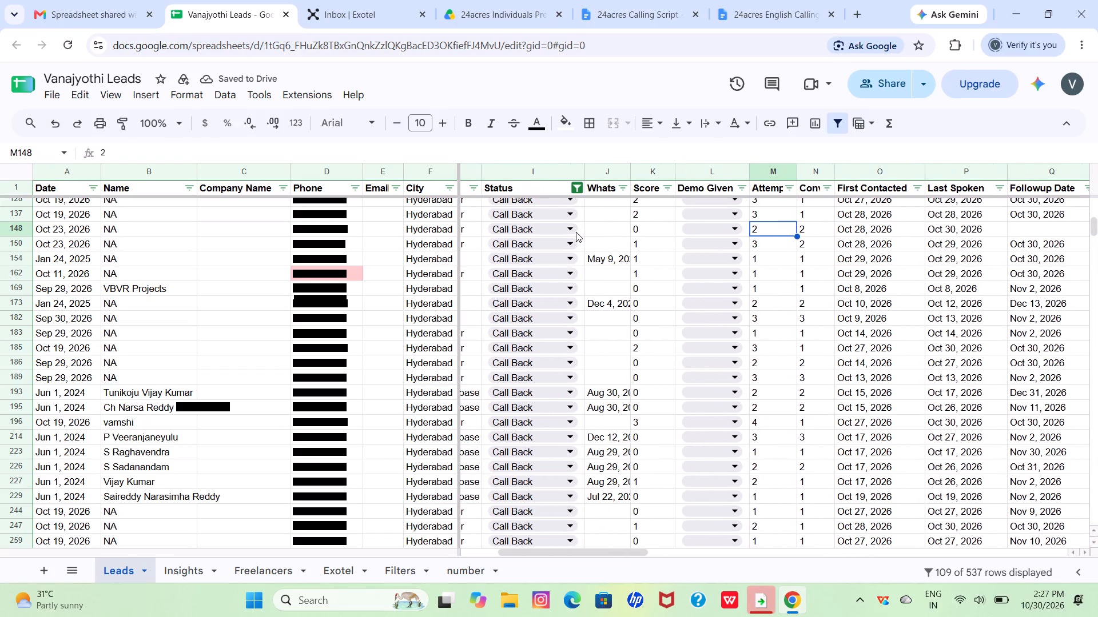
pyautogui.click(570, 231)
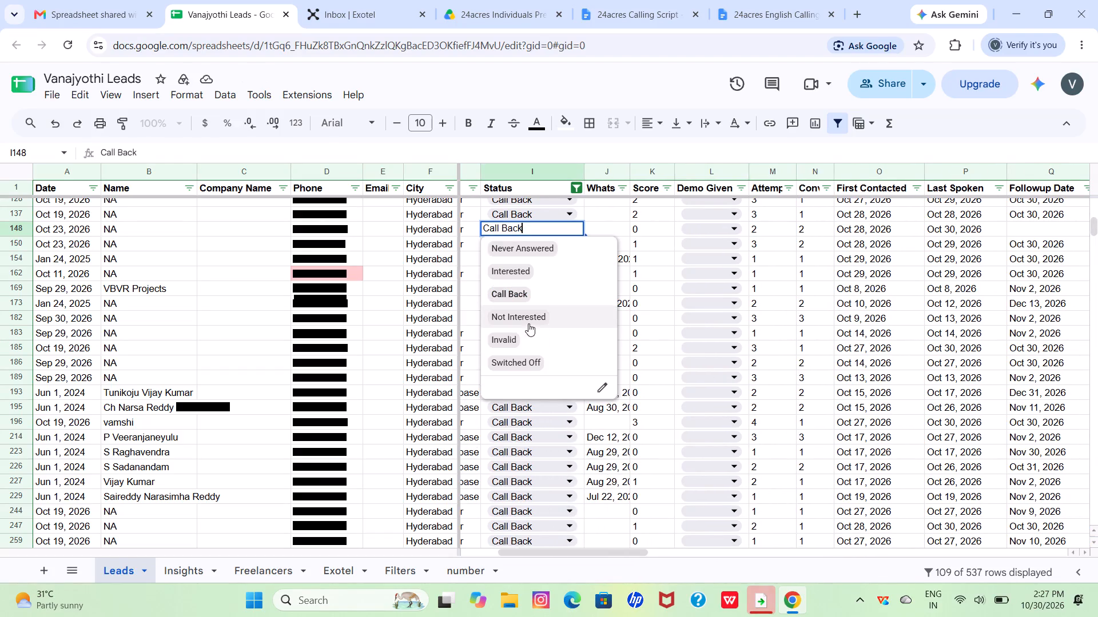
pyautogui.click(528, 323)
# Review the call notes and follow-up date of the lead in row 150 and select its phone number.
pyautogui.scroll(-1, 528, 323)
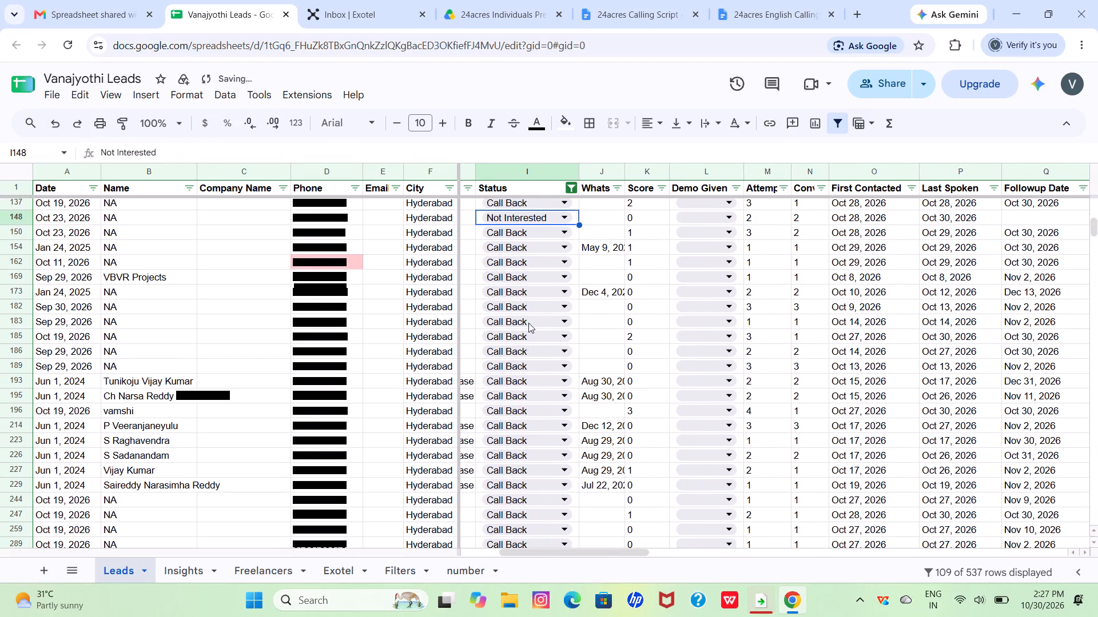
pyautogui.hscroll(-7, 528, 323)
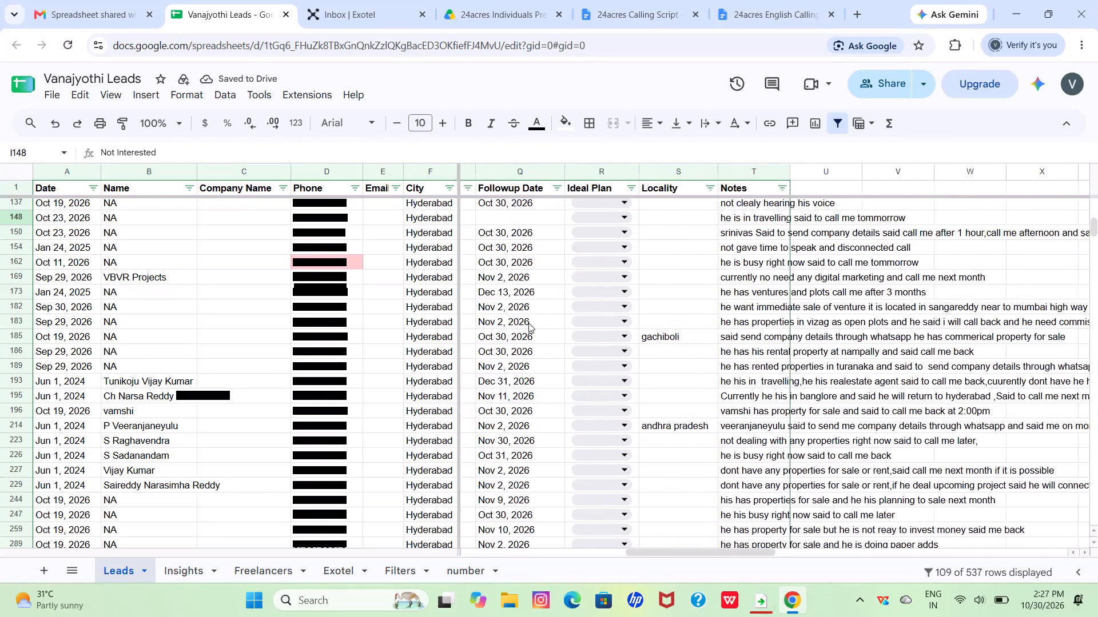
pyautogui.hscroll(6, 528, 323)
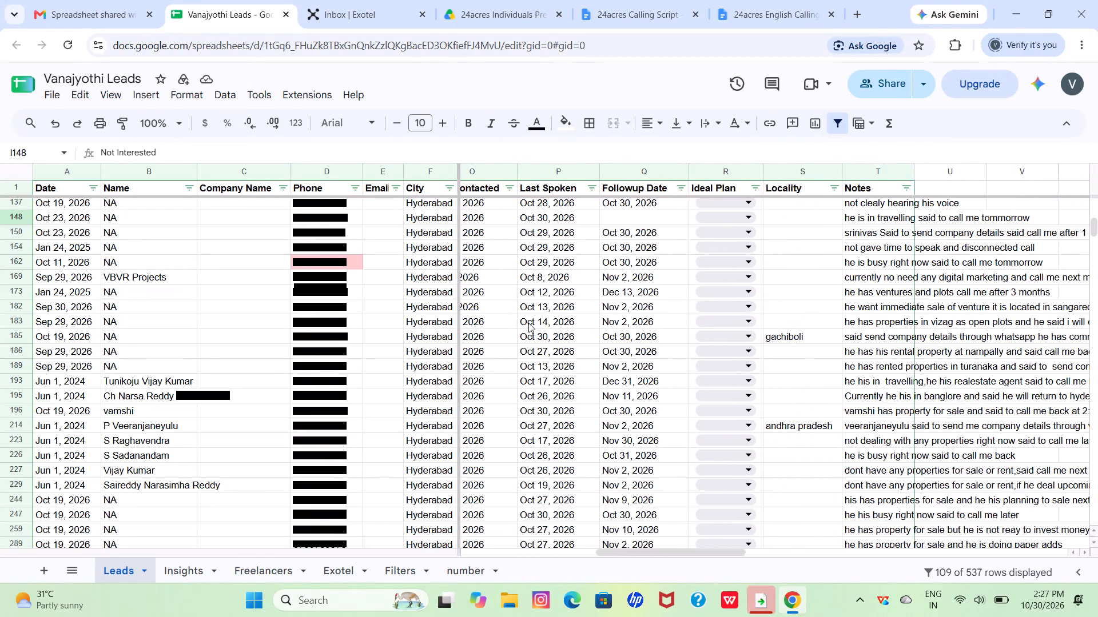
pyautogui.click(876, 231)
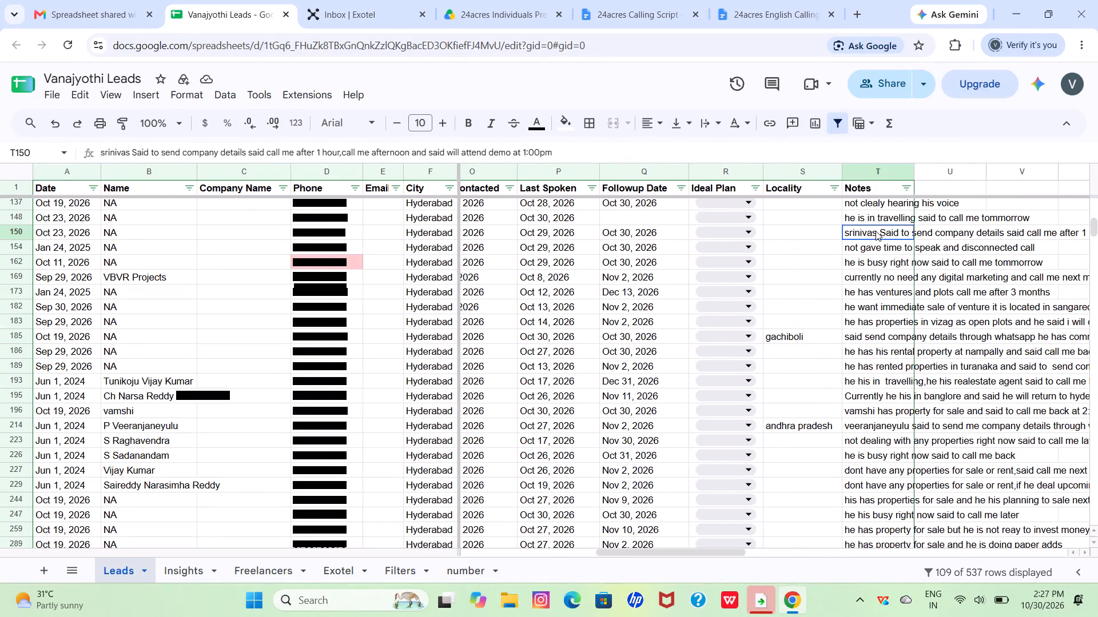
pyautogui.hscroll(-6, 876, 231)
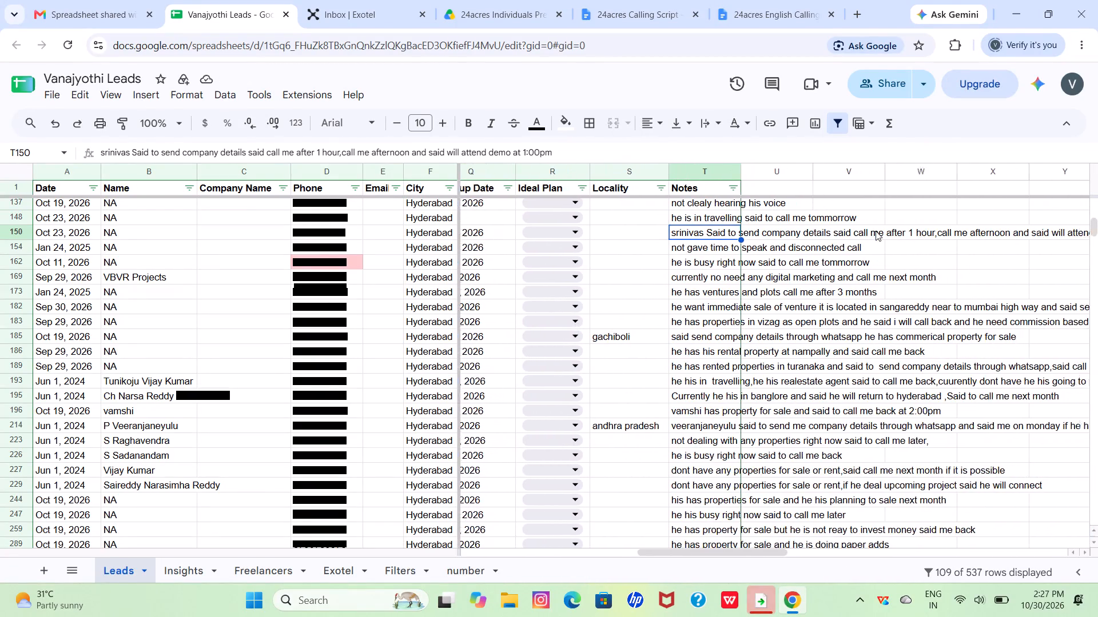
pyautogui.hscroll(-2, 876, 231)
pyautogui.hscroll(6, 876, 231)
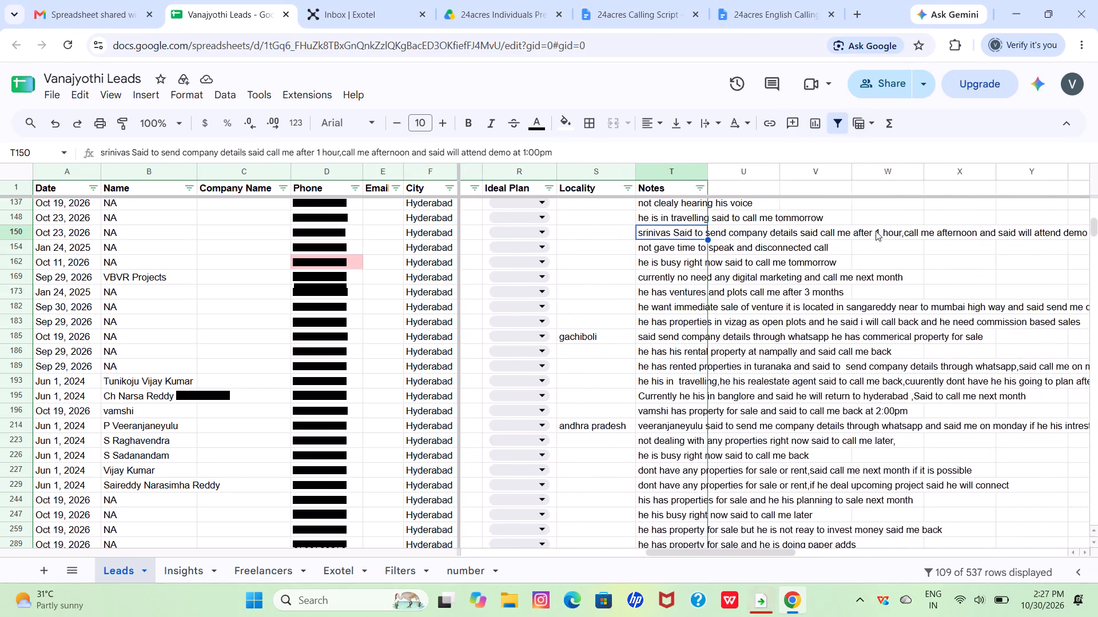
pyautogui.hscroll(3, 876, 231)
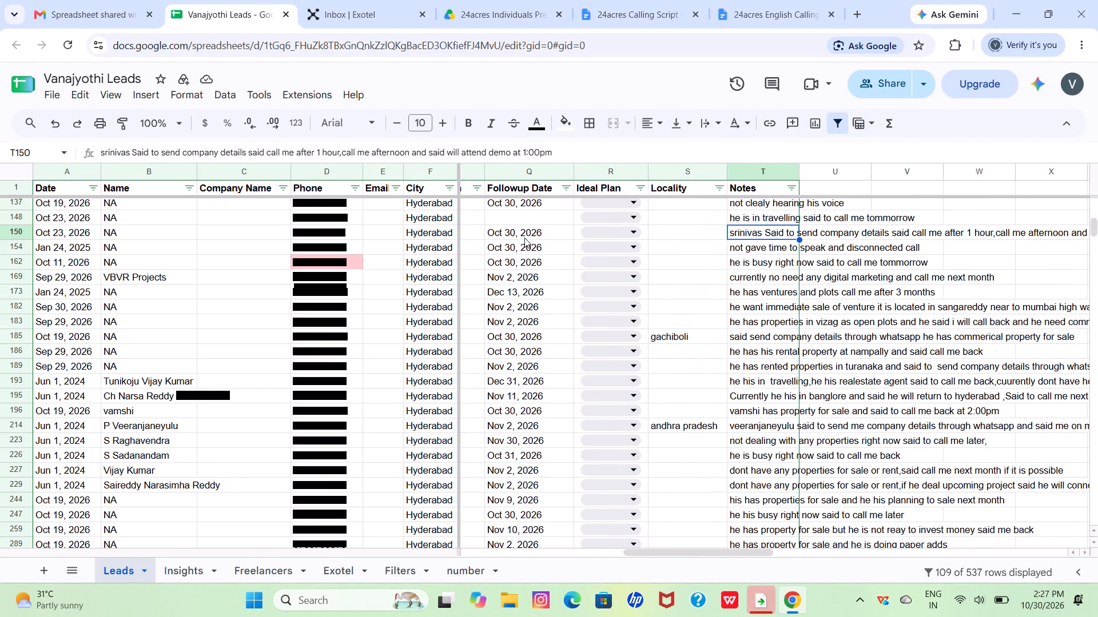
pyautogui.hscroll(2, 524, 238)
pyautogui.scroll(-1, 524, 238)
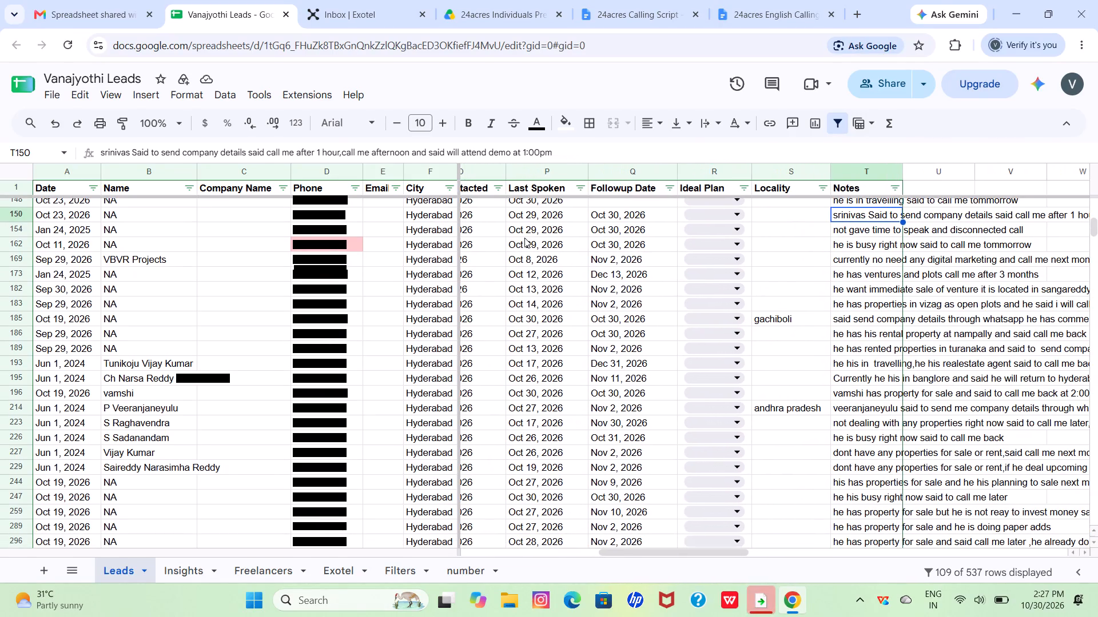
pyautogui.click(347, 214)
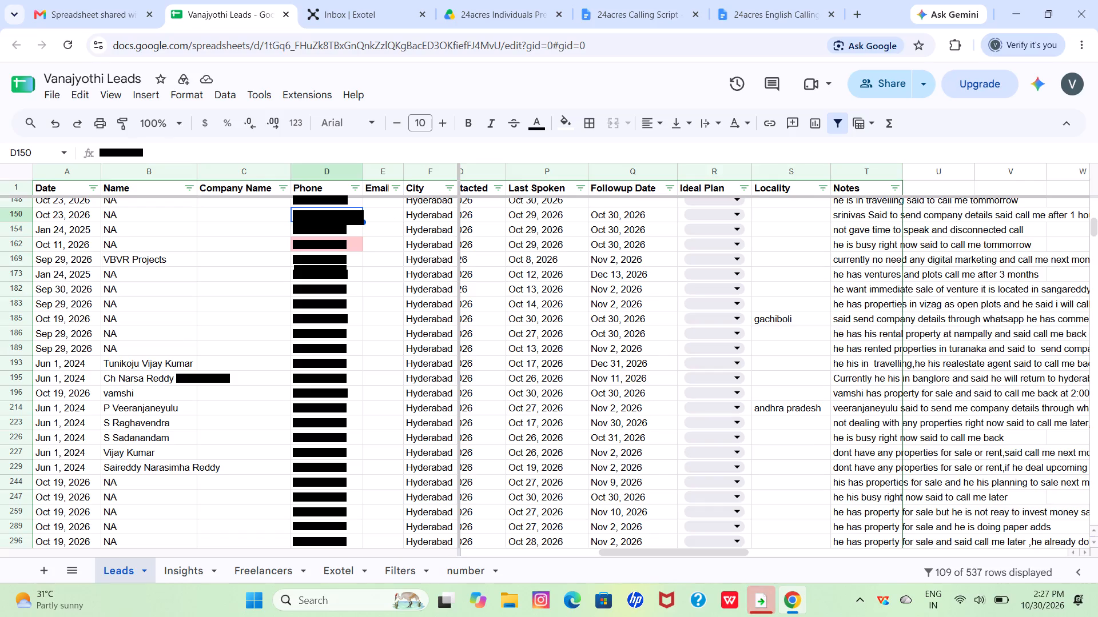
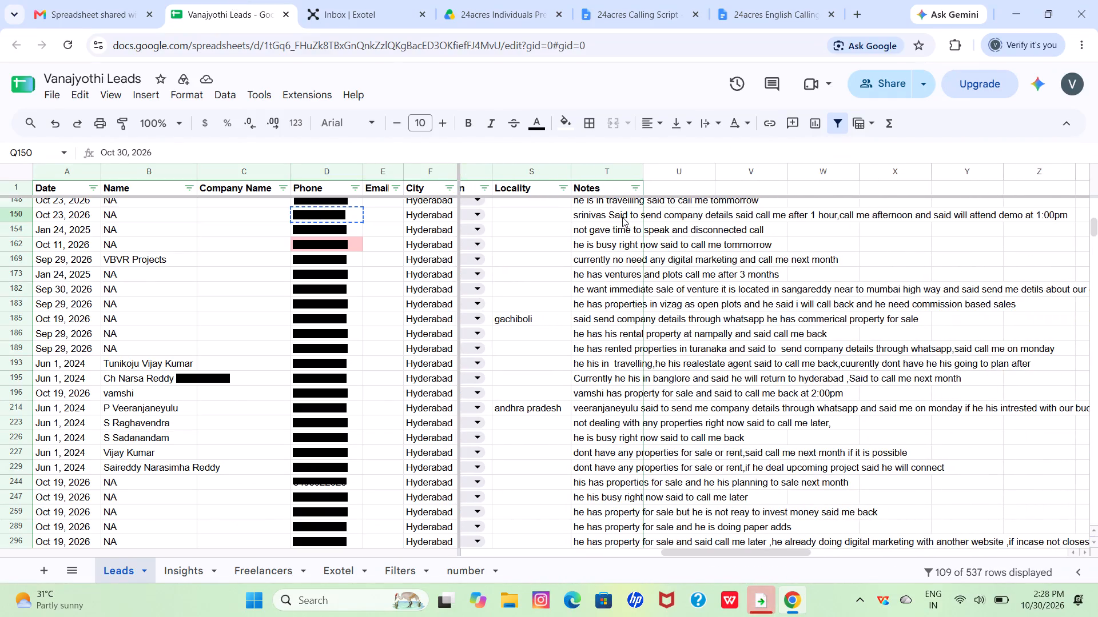
# Review the call notes, follow-up dates and contact history of the lead in row 150 and the other filtered leads.
pyautogui.click(617, 223)
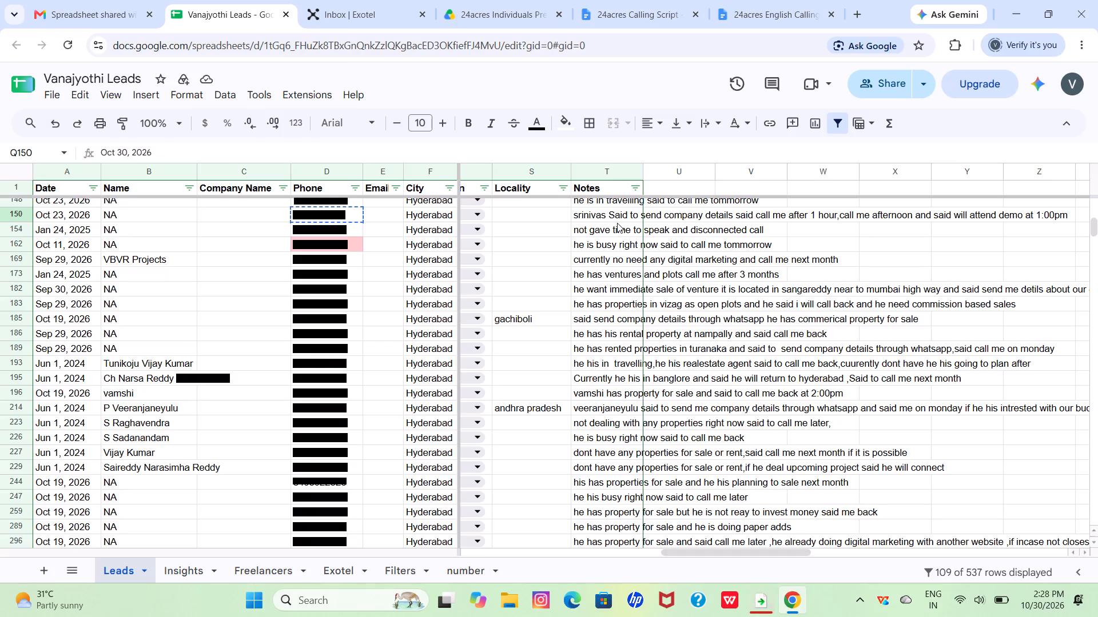
pyautogui.scroll(-2, 617, 223)
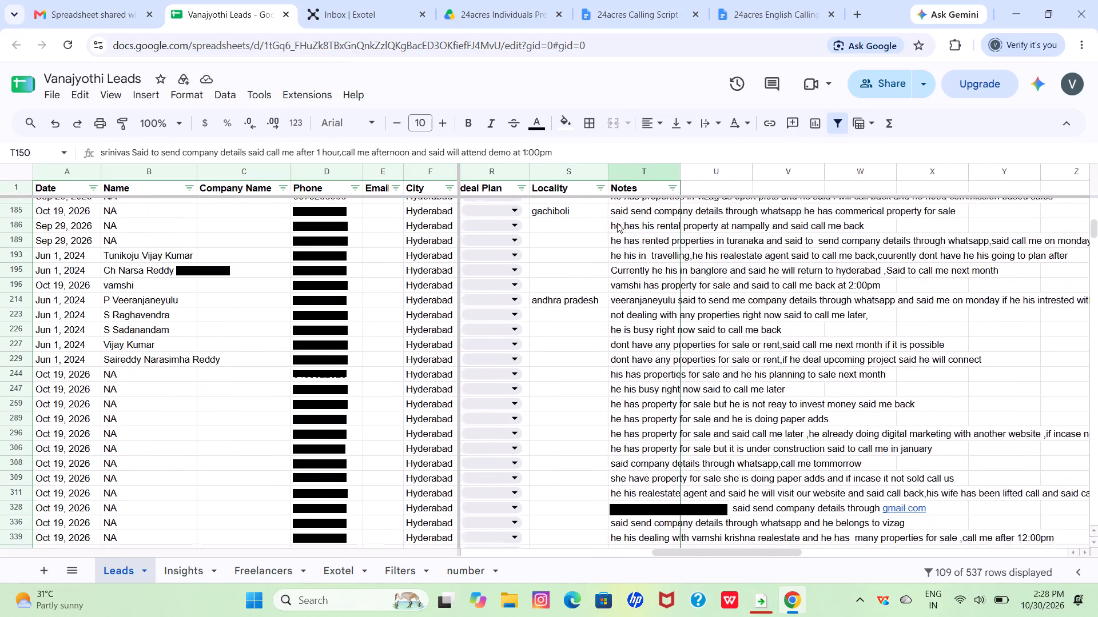
pyautogui.scroll(-2, 617, 223)
pyautogui.scroll(1, 617, 223)
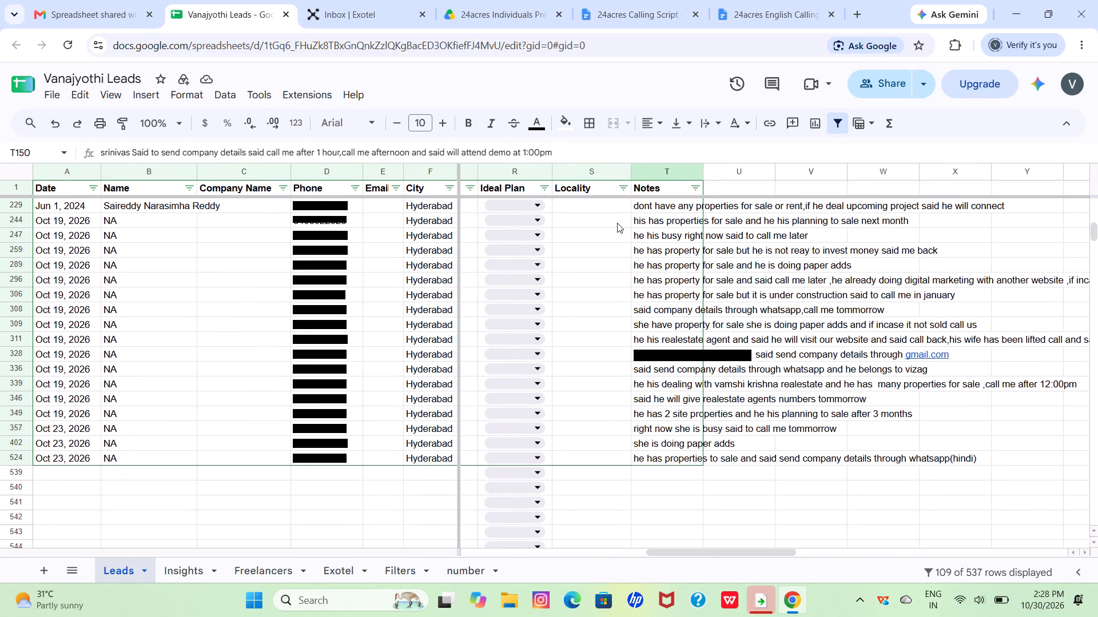
pyautogui.scroll(2, 617, 223)
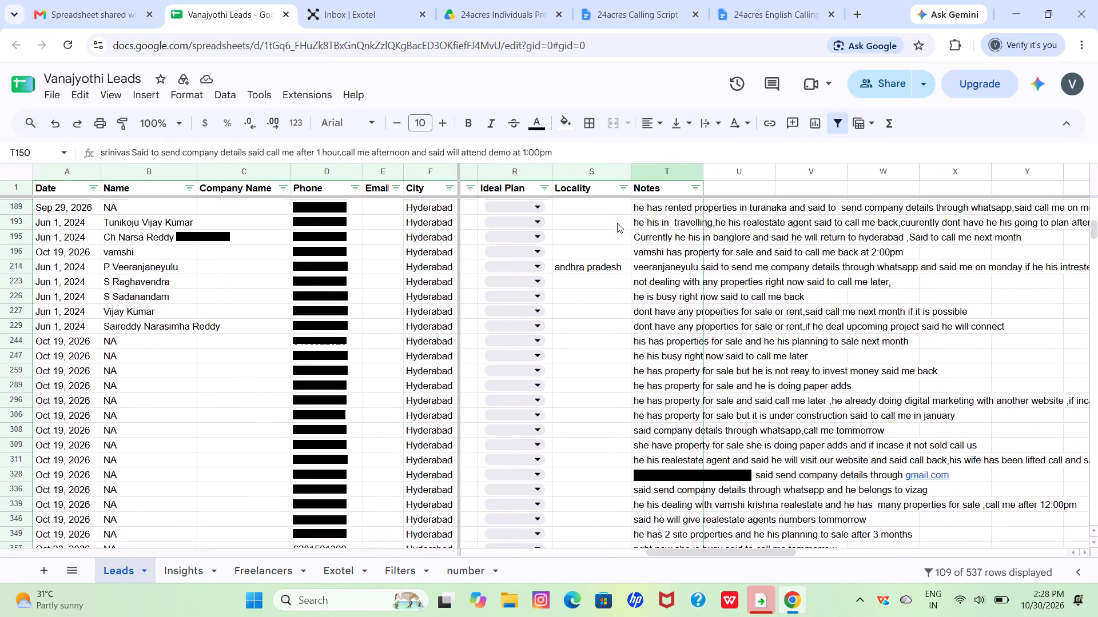
pyautogui.scroll(3, 617, 223)
pyautogui.scroll(-1, 617, 223)
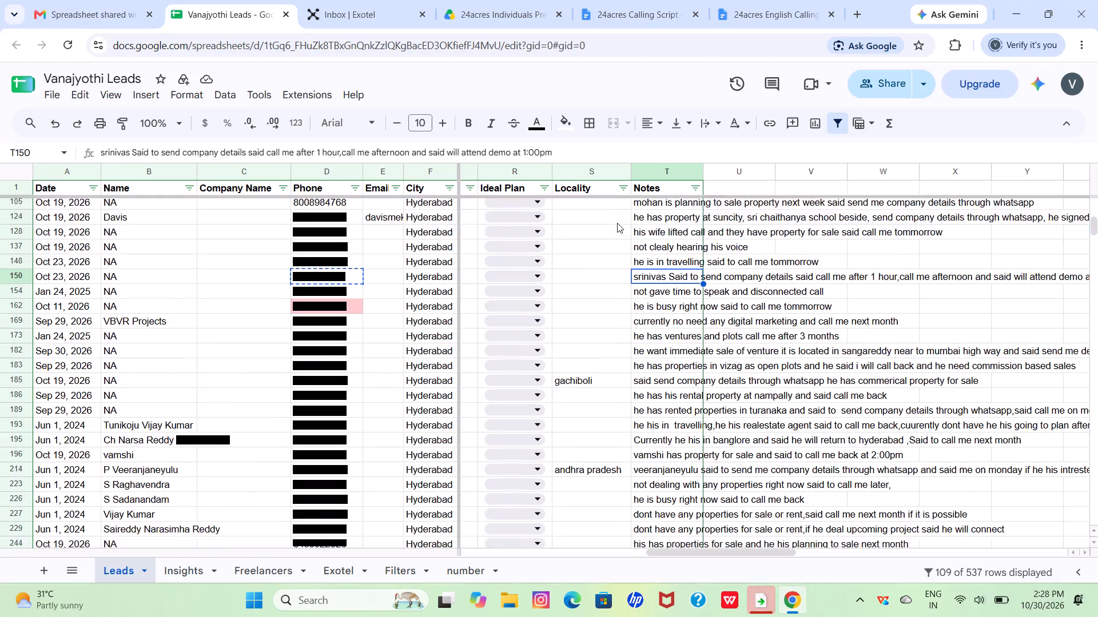
pyautogui.scroll(-1, 617, 223)
pyautogui.hscroll(-3, 617, 223)
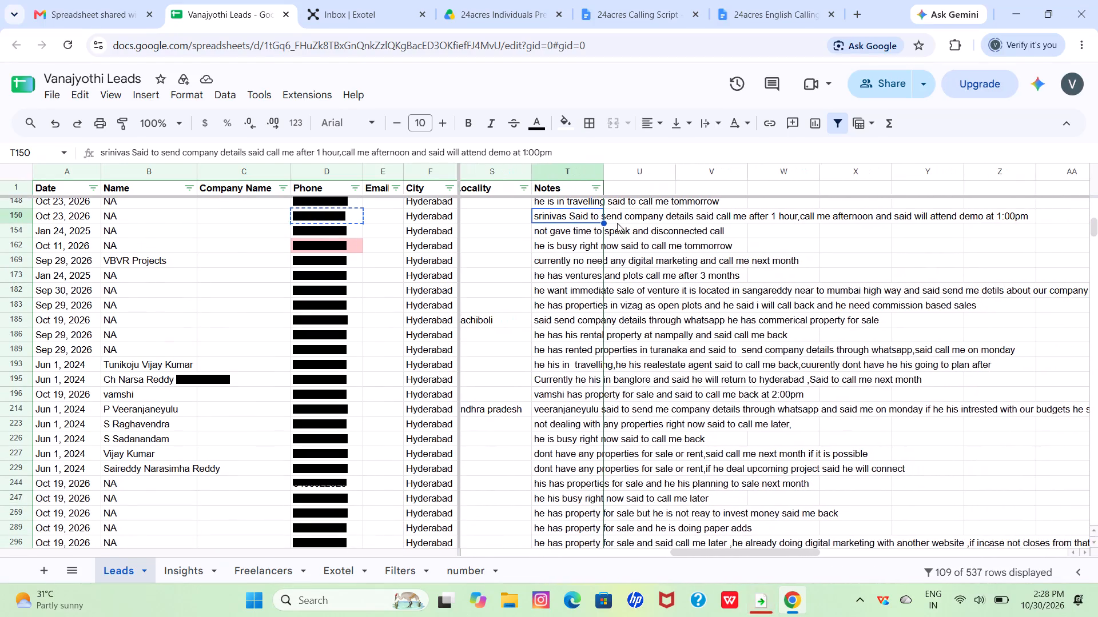
pyautogui.hscroll(5, 617, 223)
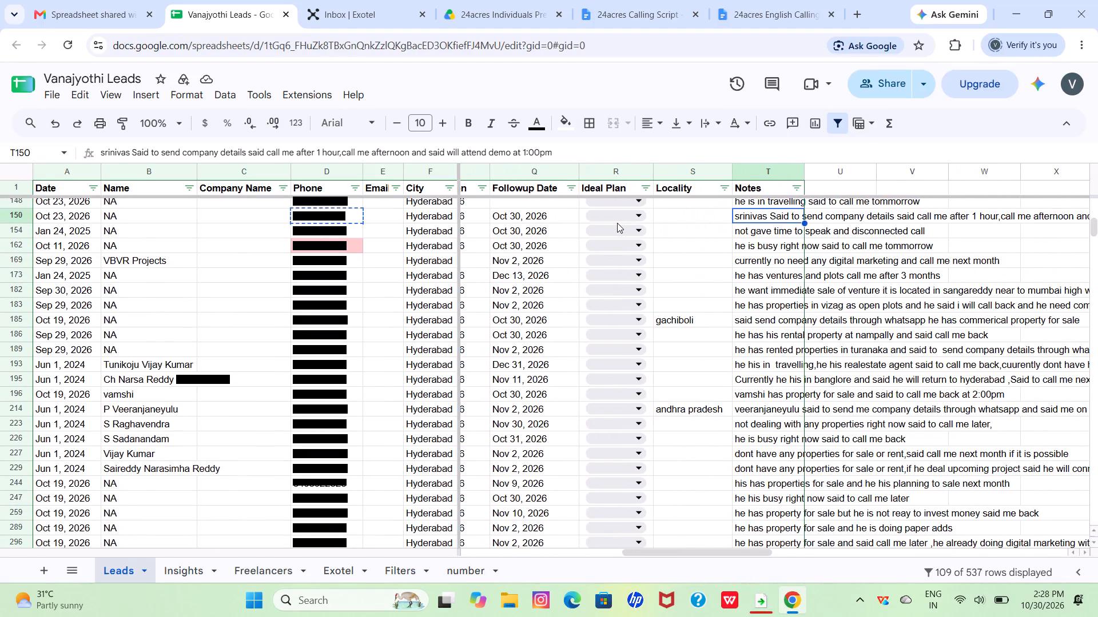
pyautogui.hscroll(2, 617, 223)
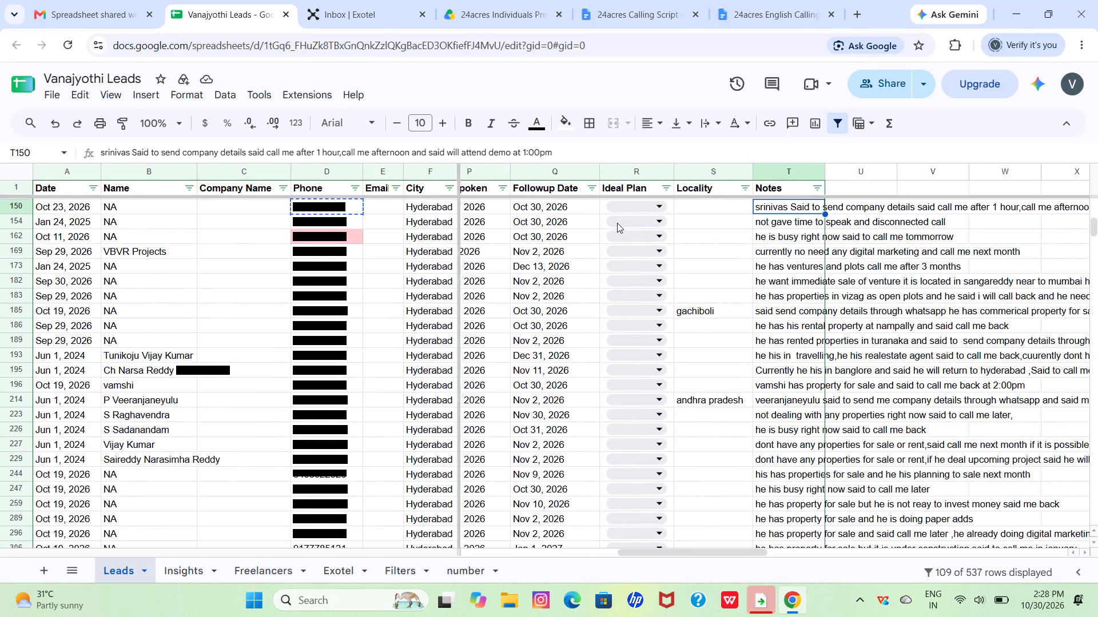
pyautogui.hscroll(4, 617, 223)
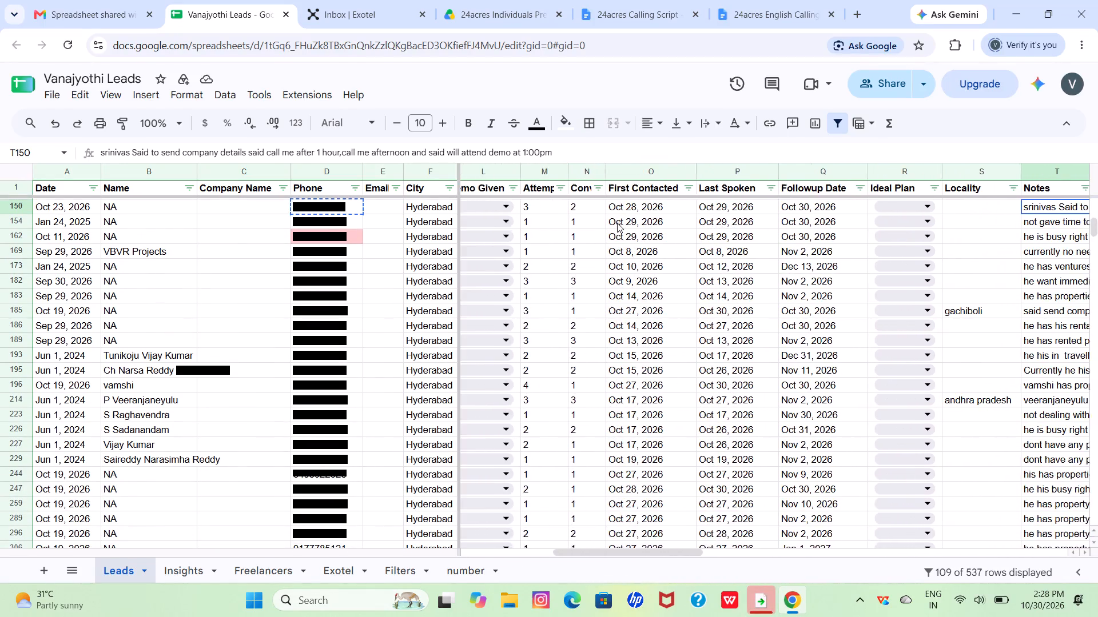
pyautogui.hscroll(1, 617, 223)
# Set the attempt count of the lead in row 150 to 4.
pyautogui.click(352, 221)
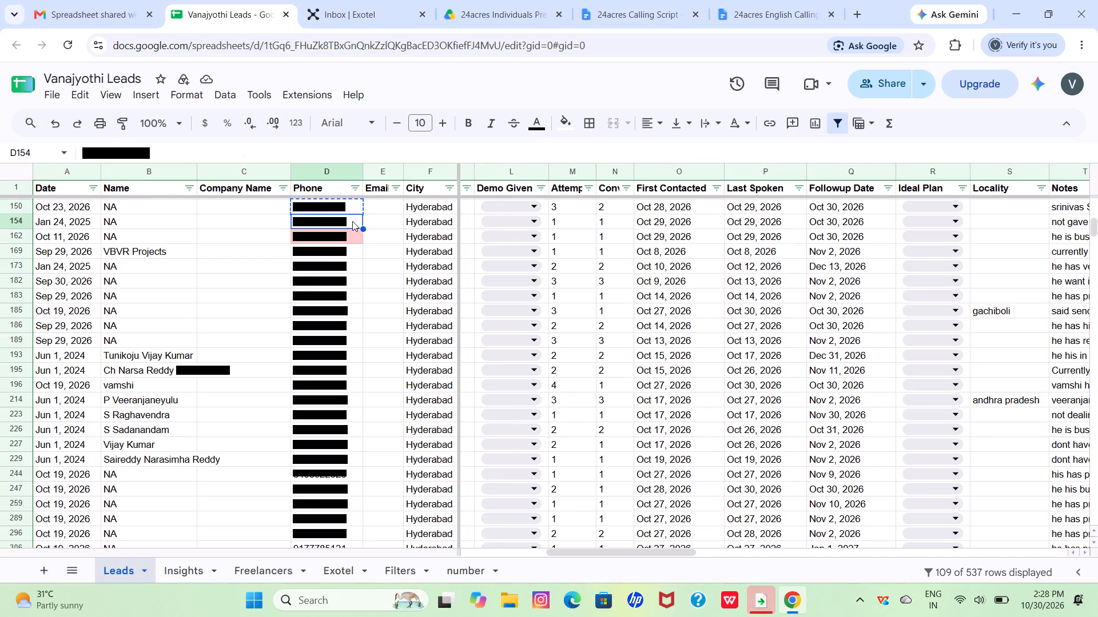
pyautogui.scroll(1, 352, 221)
pyautogui.click(563, 219)
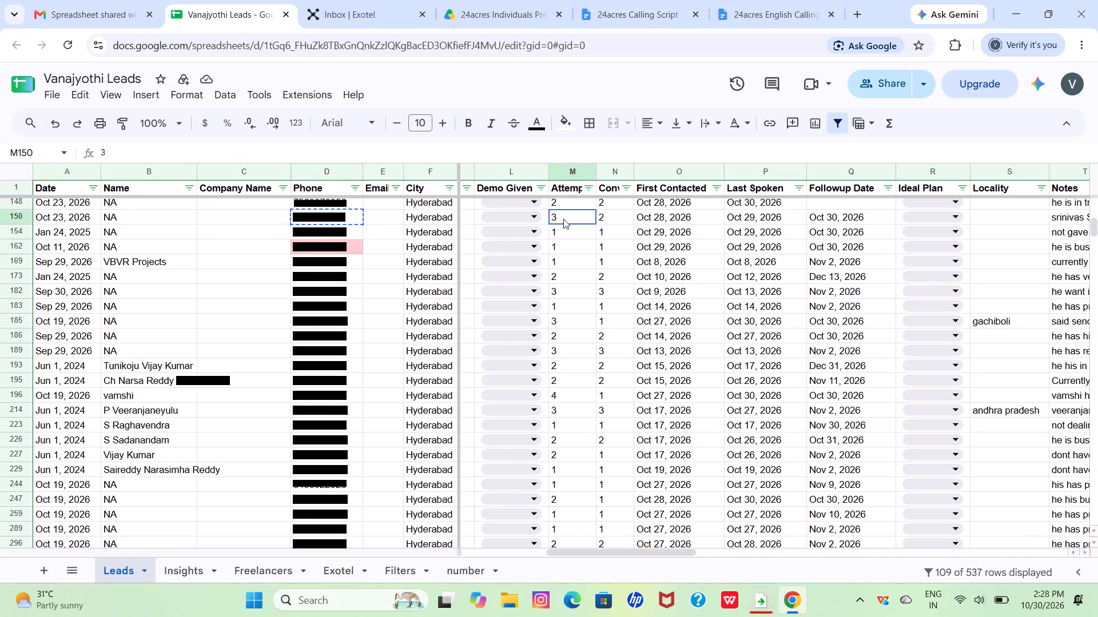
pyautogui.press('4')
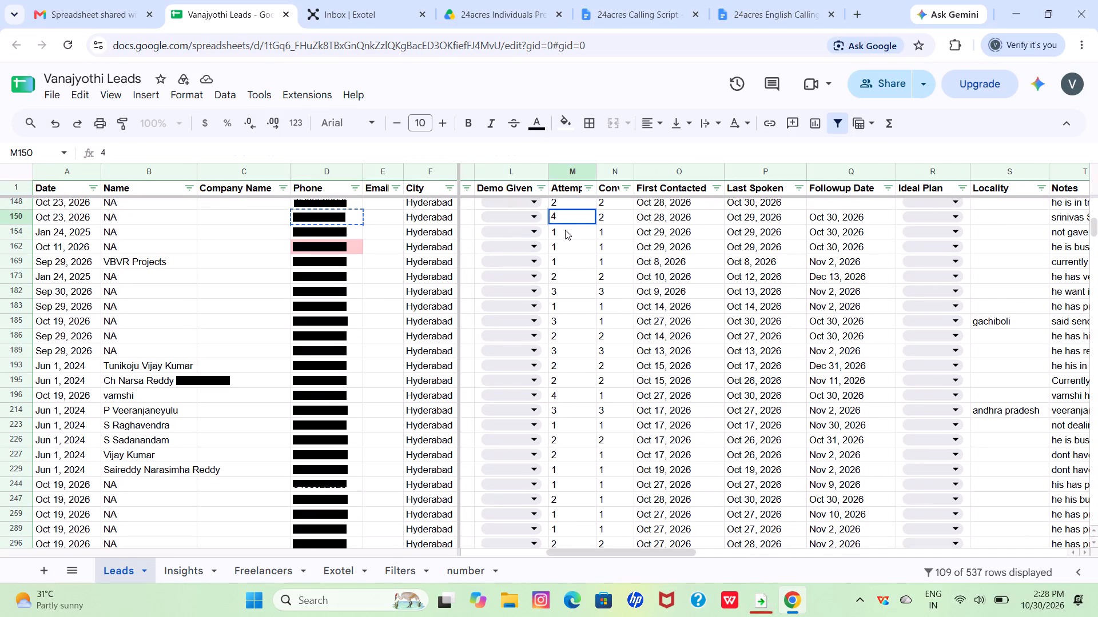
pyautogui.click(566, 234)
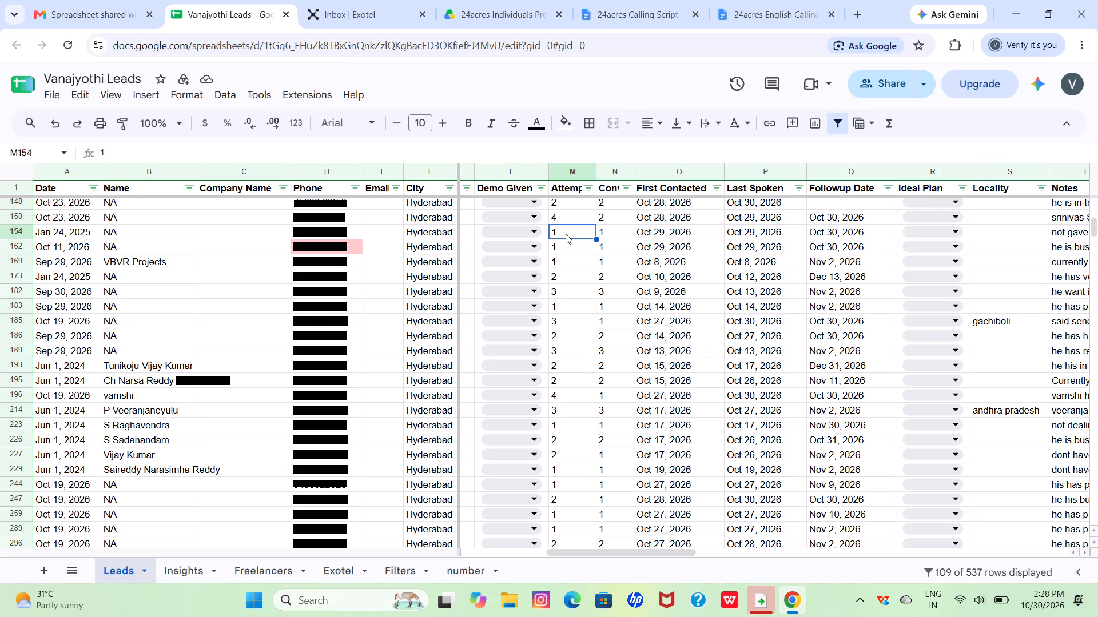
# Check the contact dates, follow-up dates and call notes of the leads in rows 150 and 154.
pyautogui.click(647, 230)
pyautogui.click(779, 230)
pyautogui.hscroll(-4, 779, 230)
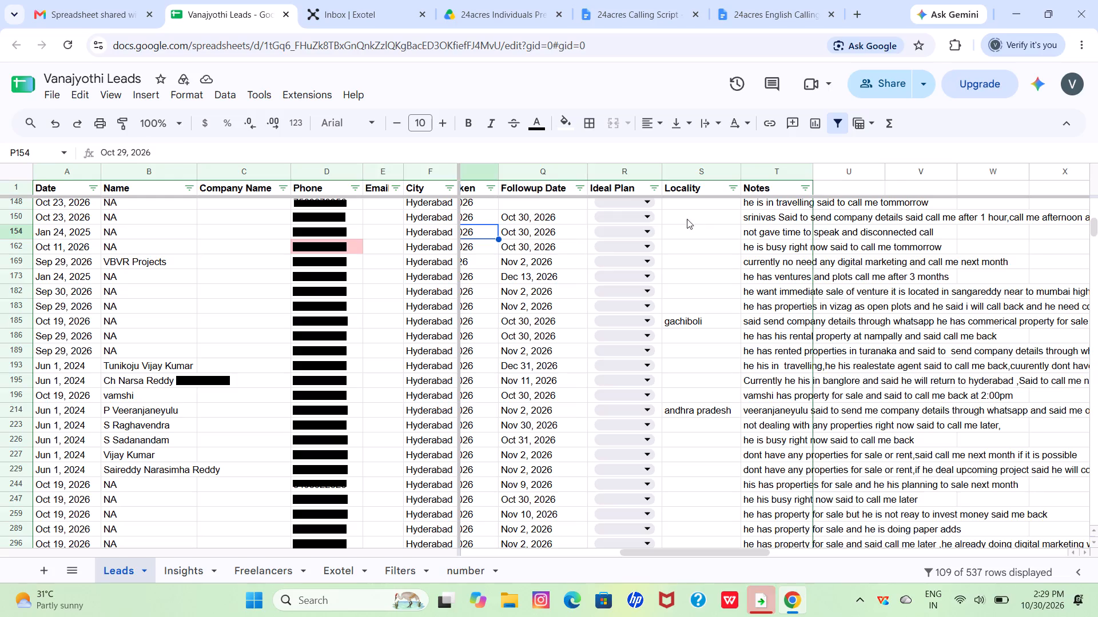
pyautogui.click(582, 219)
pyautogui.click(719, 221)
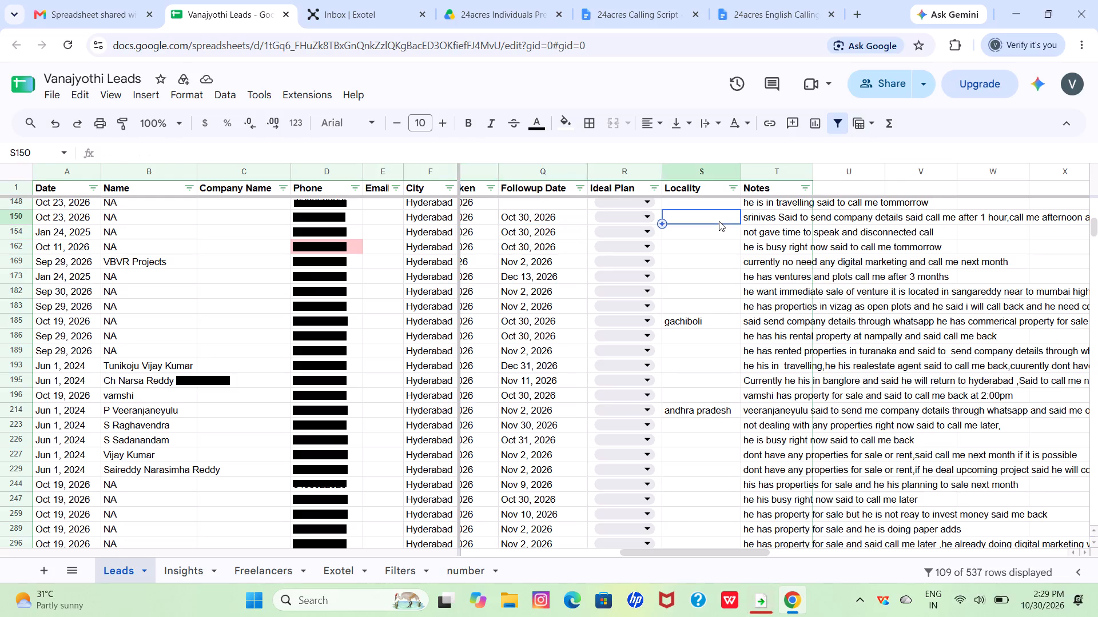
pyautogui.hscroll(-4, 719, 221)
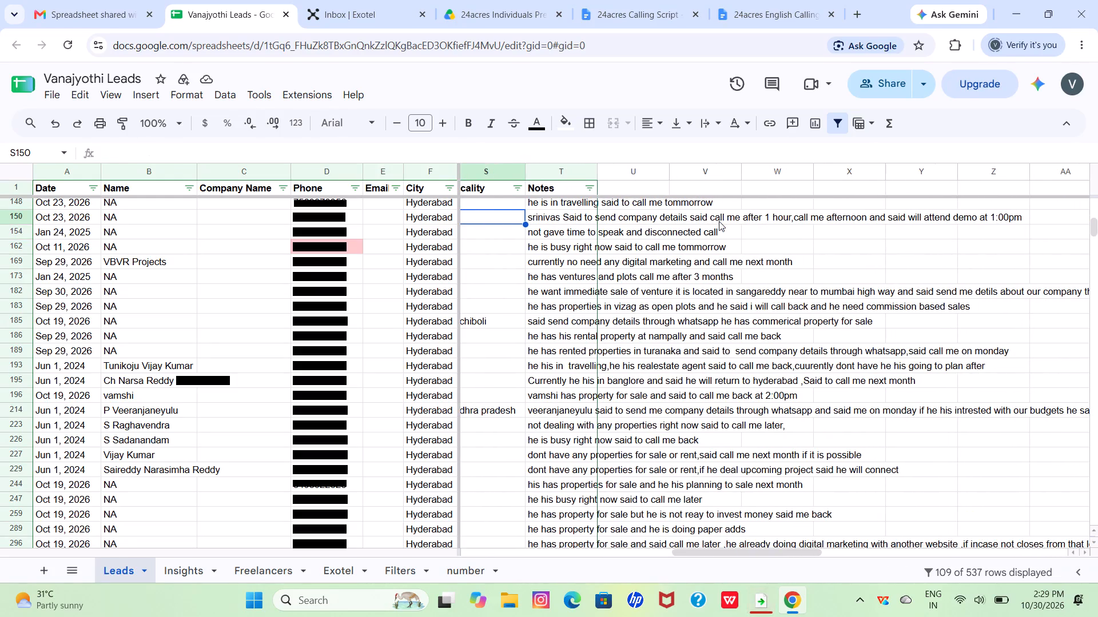
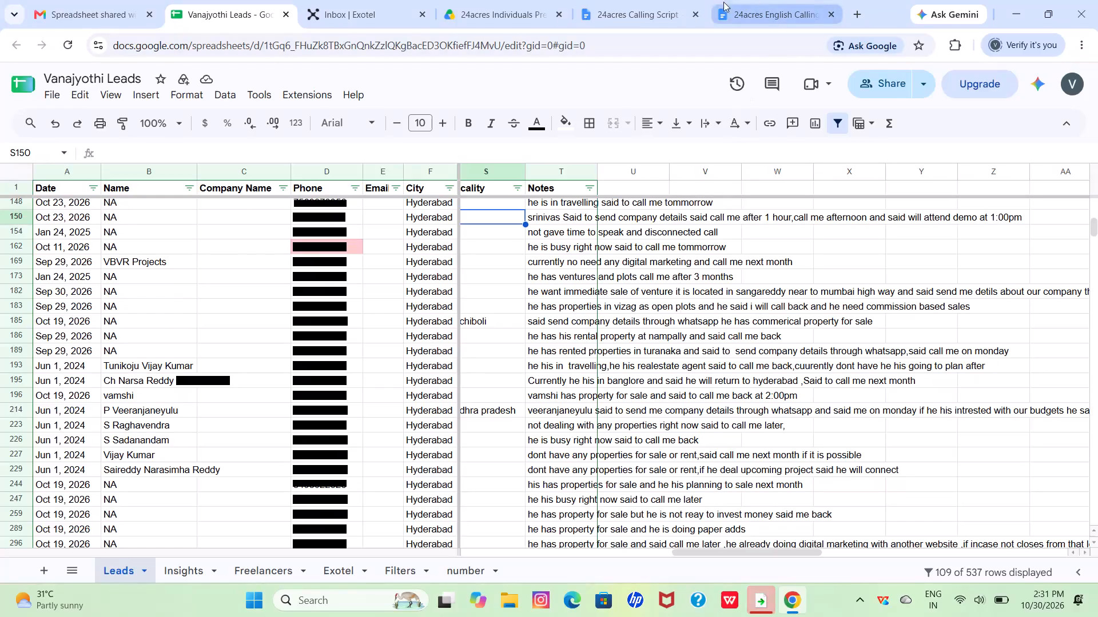
# Look through the 24acres Individuals Presentation PDF for the listing plans, with their prices and validity periods.
pyautogui.click(677, 6)
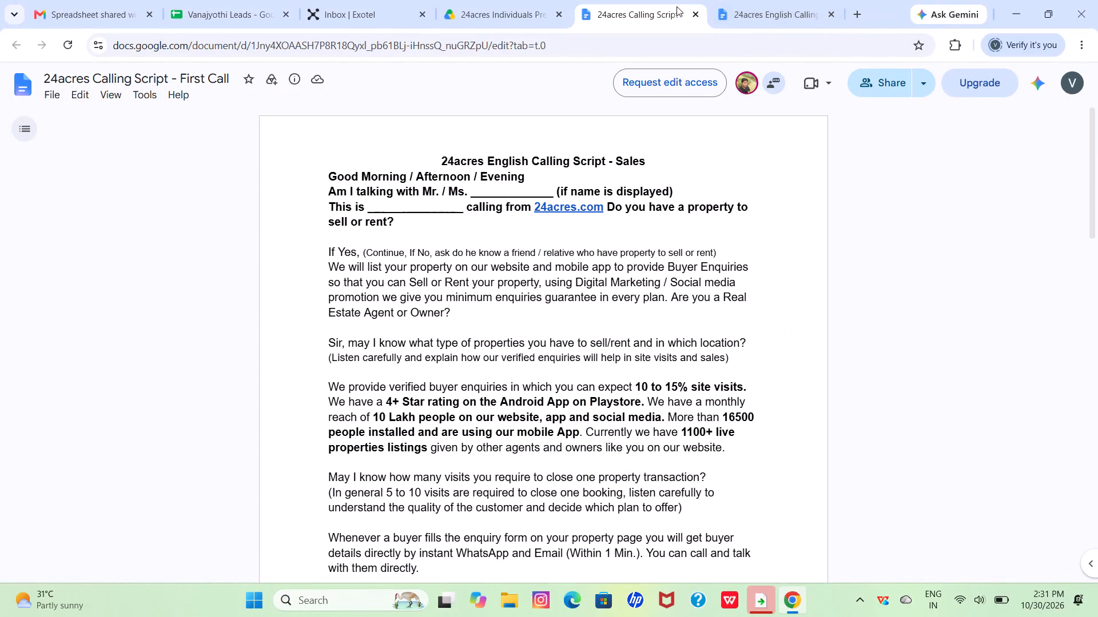
pyautogui.click(516, 2)
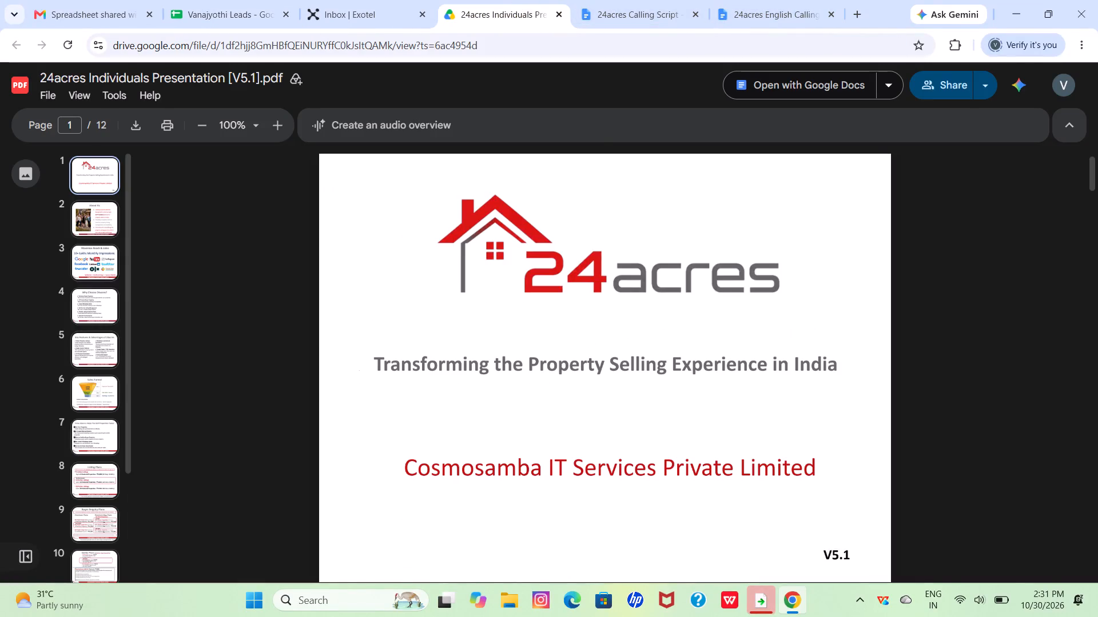
pyautogui.scroll(-11, 506, 306)
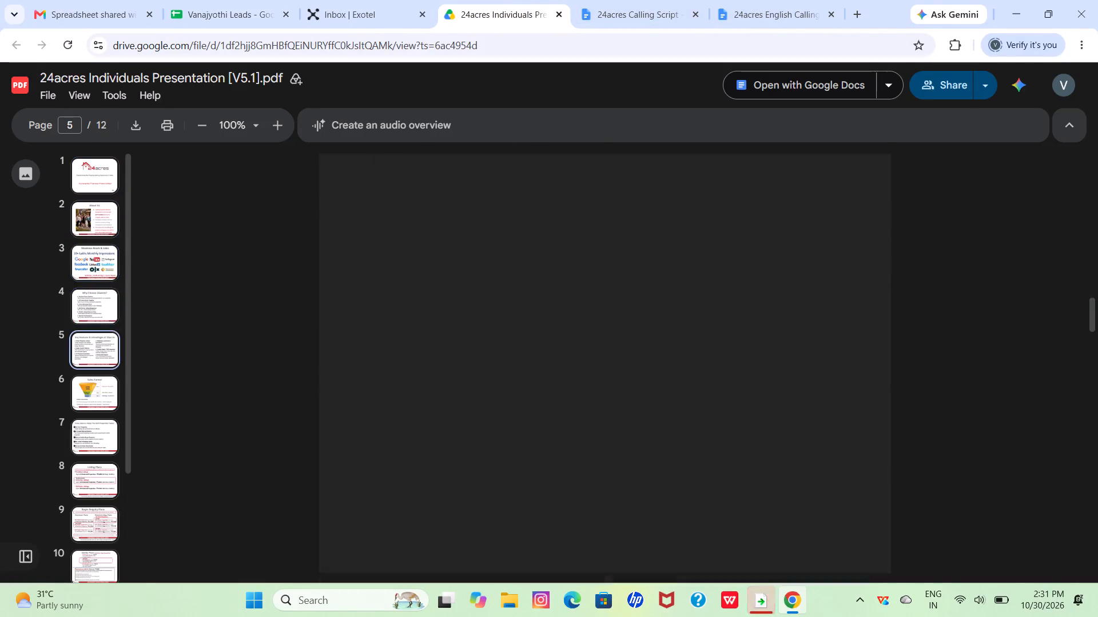
pyautogui.scroll(5, 506, 306)
pyautogui.scroll(-8, 506, 306)
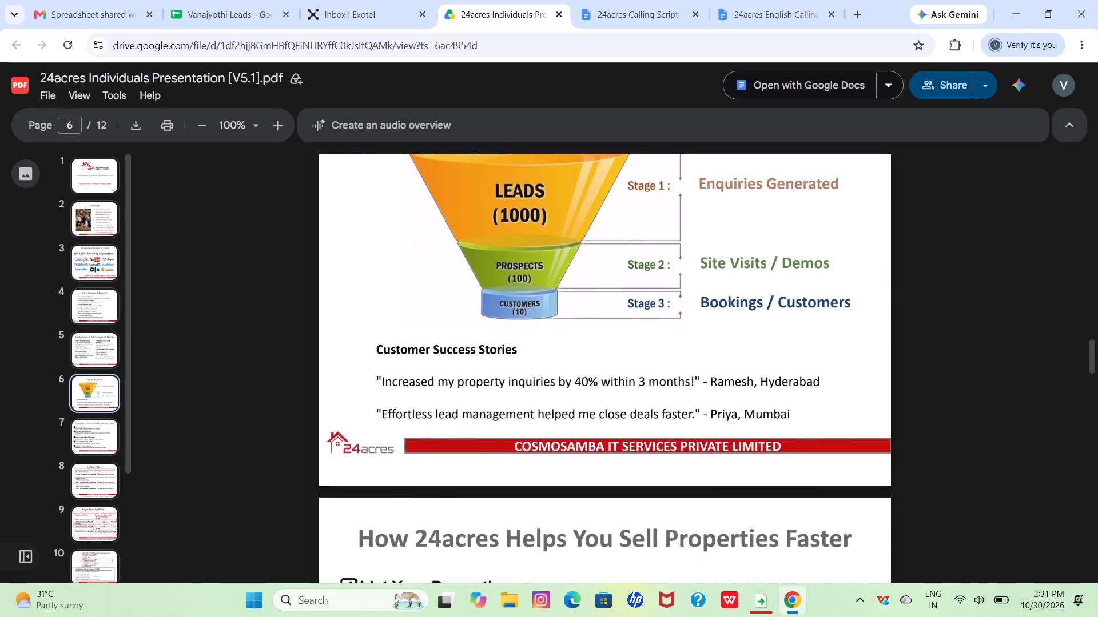
pyautogui.scroll(-3, 506, 306)
pyautogui.scroll(2, 506, 306)
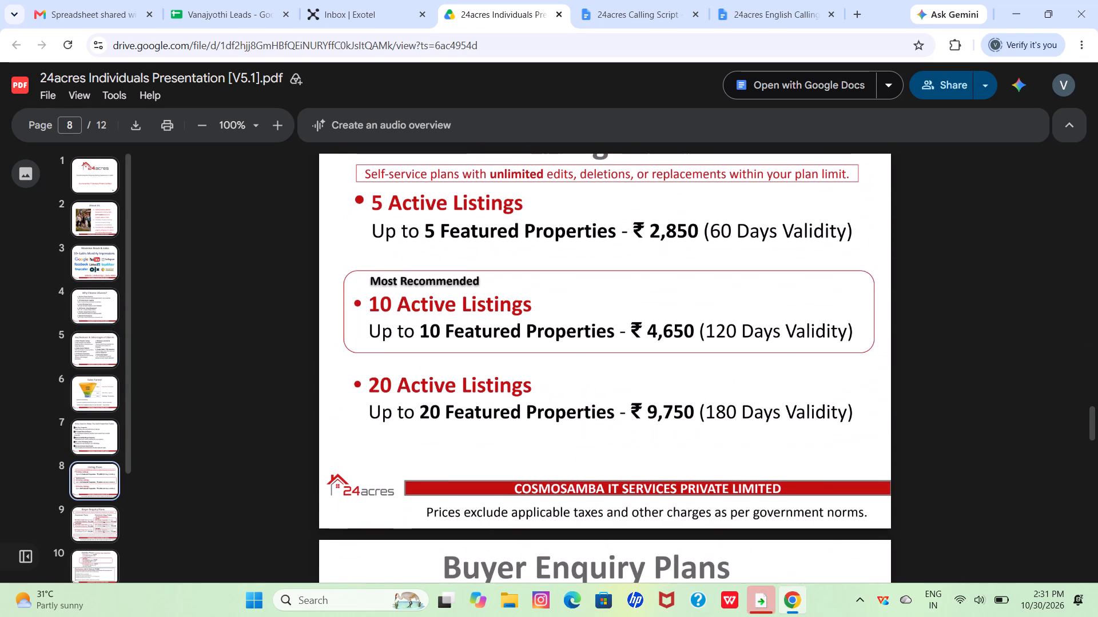
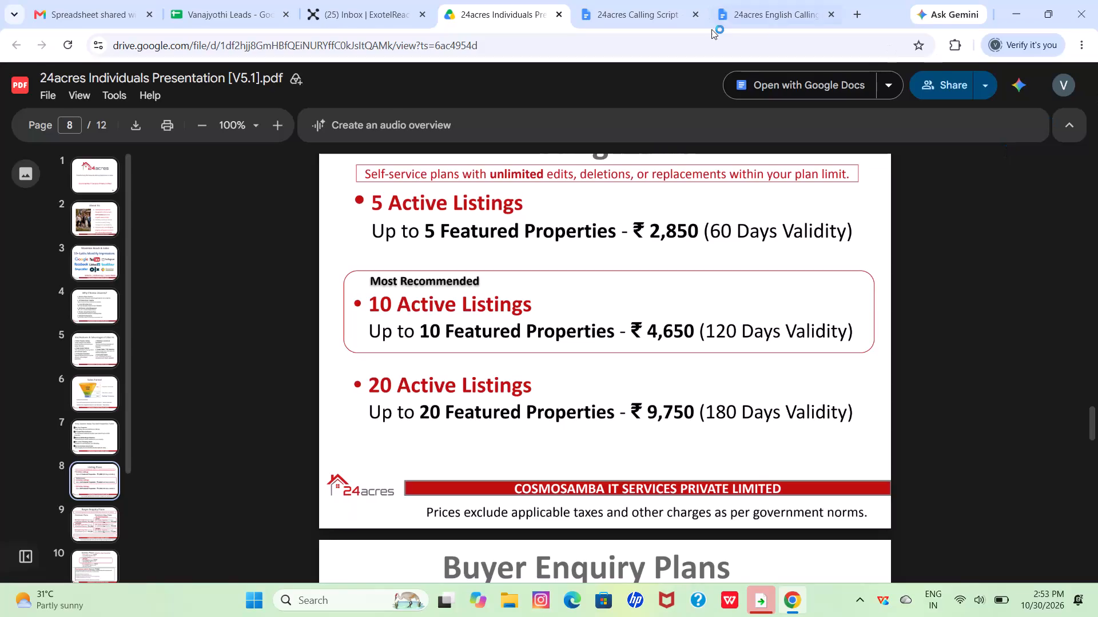
# View the Buyer Enquiry Plans page of the Individuals Presentation PDF, covering the Premium and Premium Plus plans.
pyautogui.scroll(-4, 602, 350)
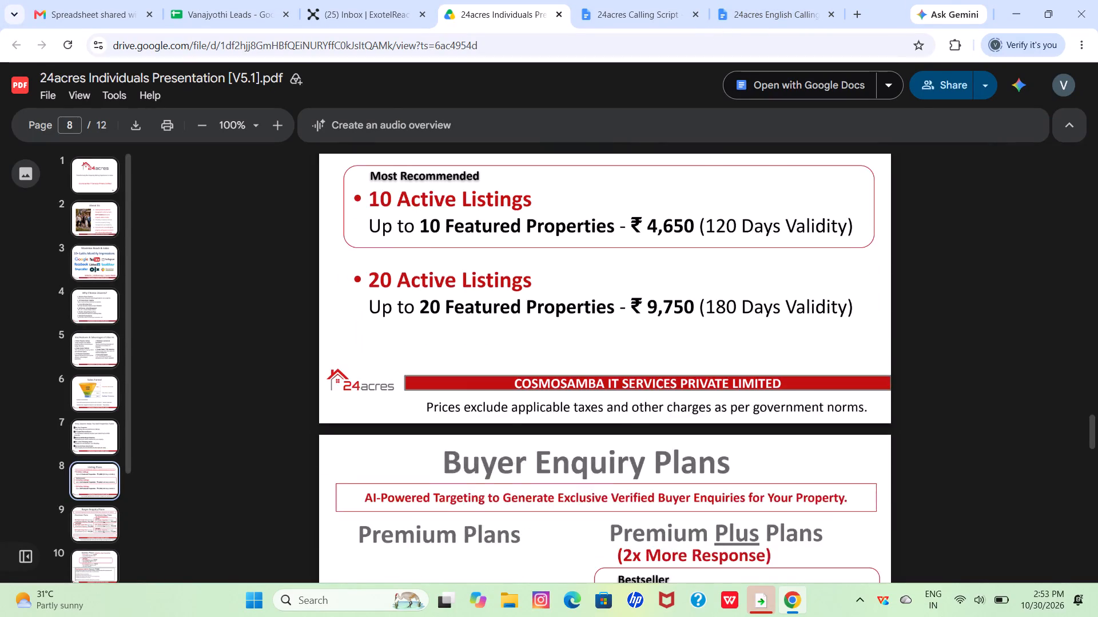
pyautogui.hscroll(7, 602, 350)
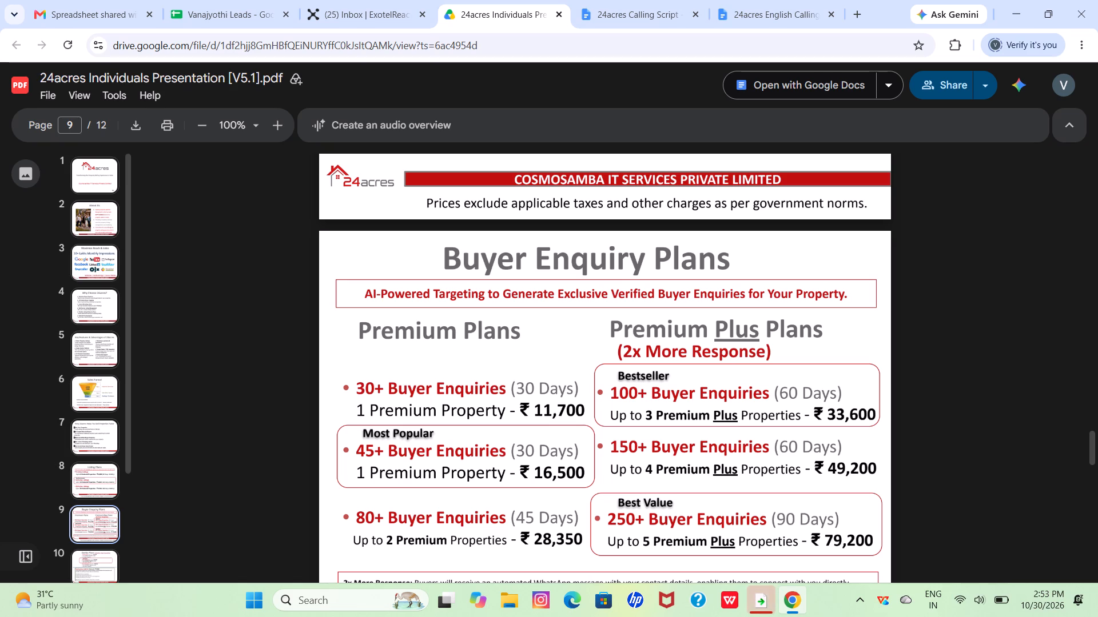
# In the Vanajyothi Leads sheet, change the demo time at the end of row 150's note to 2:00PM.
pyautogui.click(234, 0)
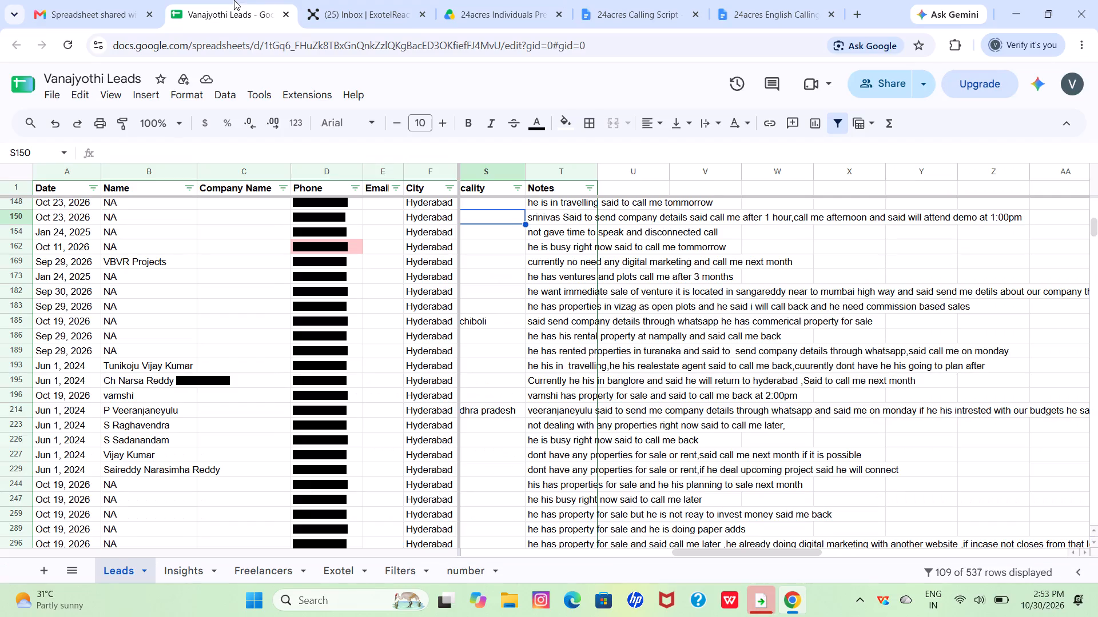
pyautogui.doubleClick(531, 215)
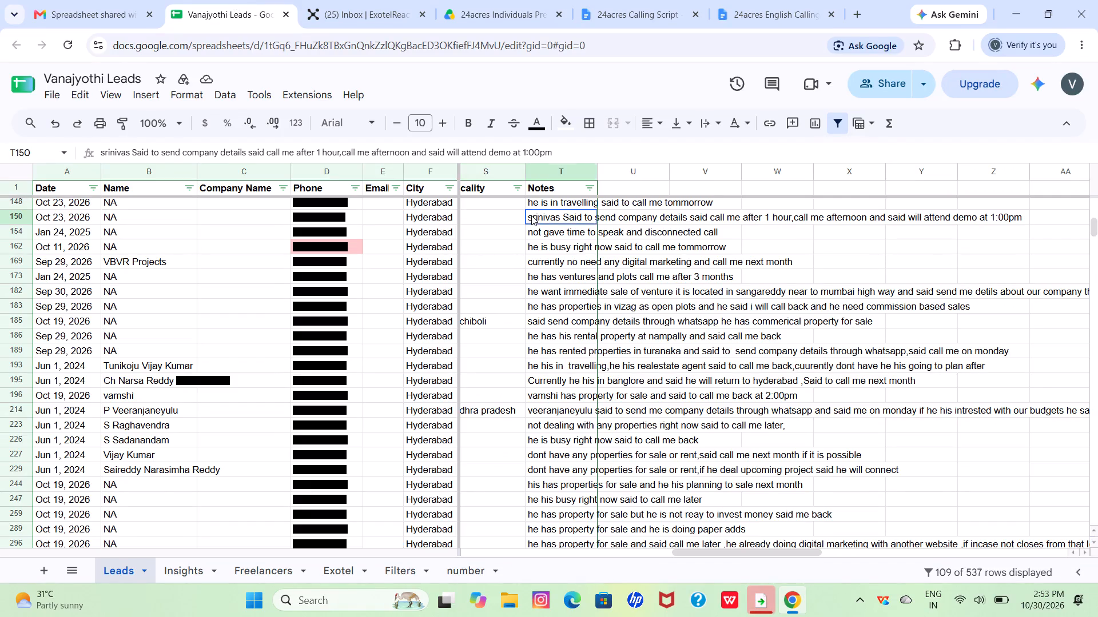
pyautogui.press('BackSpace')
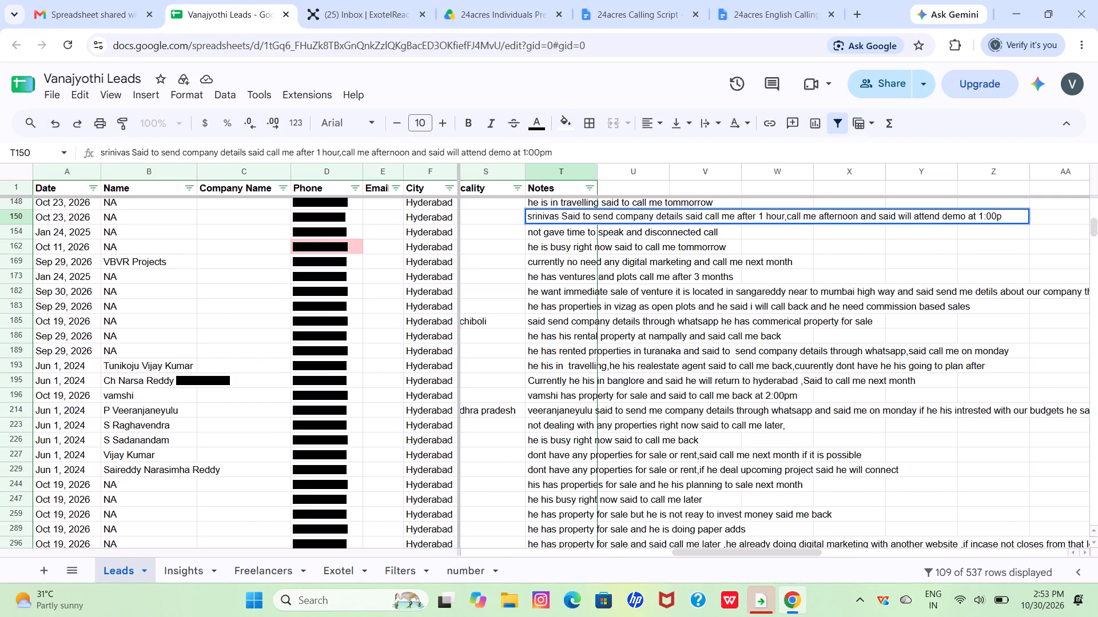
pyautogui.press('BackSpace')
pyautogui.press('BackSpace')
pyautogui.press('BackSpace')
pyautogui.press('BackSpace')
pyautogui.press('BackSpace')
pyautogui.press('BackSpace')
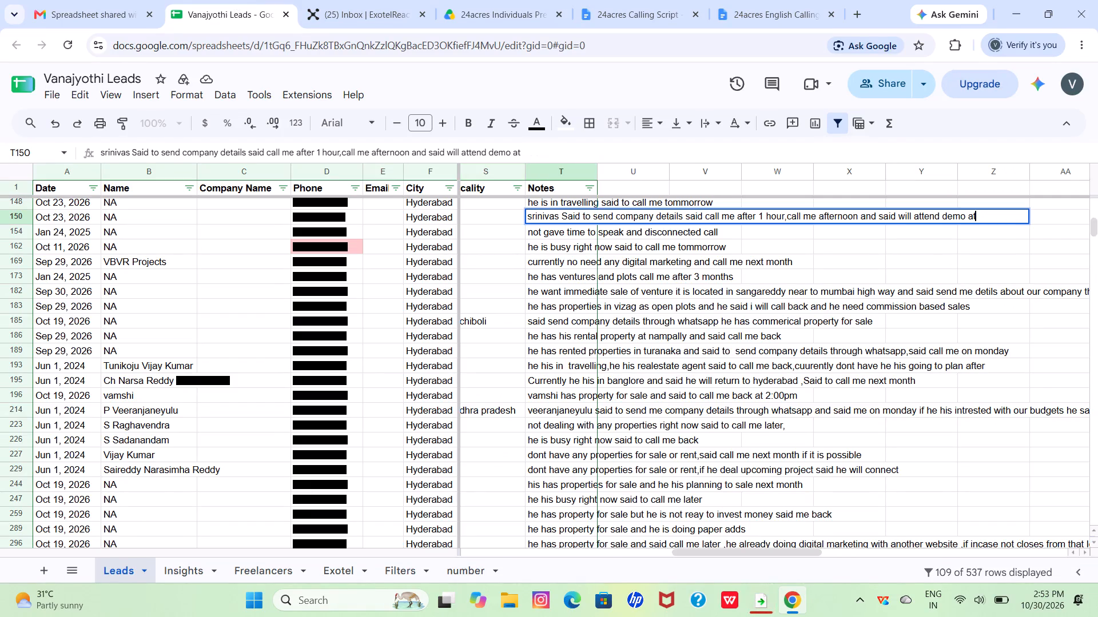
pyautogui.press('space')
pyautogui.write('2')
pyautogui.write(':00PM')
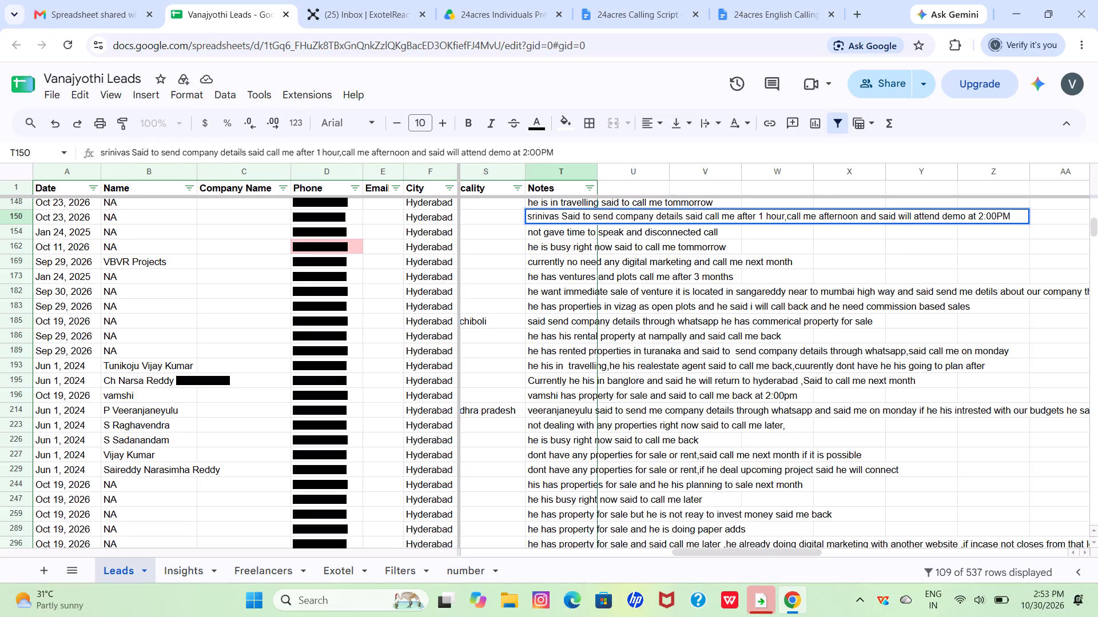
pyautogui.press('Return')
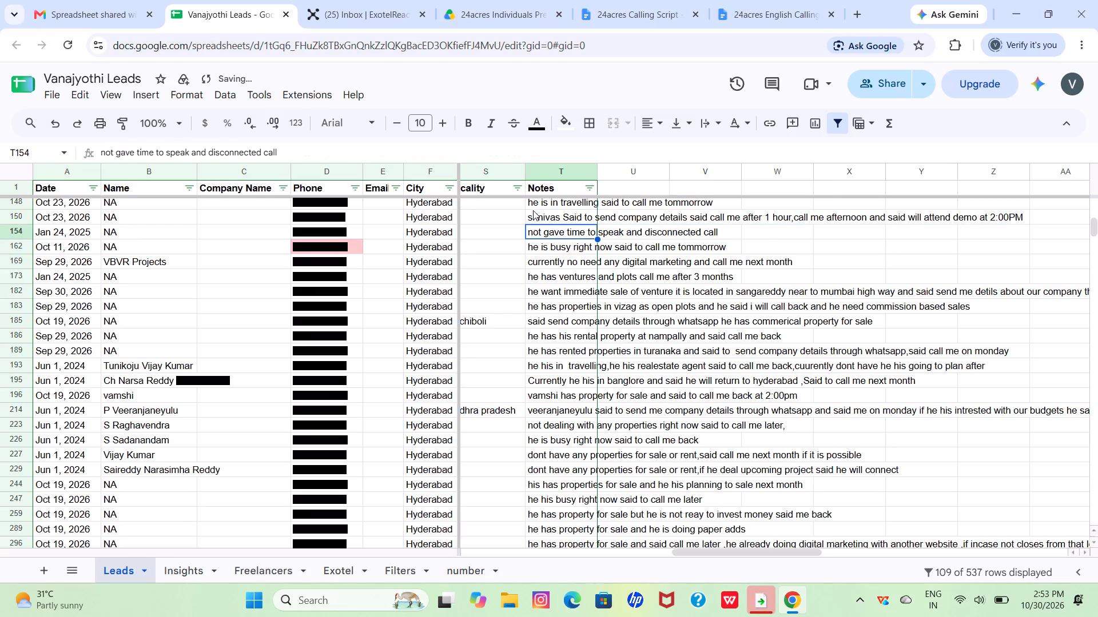
pyautogui.doubleClick(536, 213)
pyautogui.hscroll(2, 536, 213)
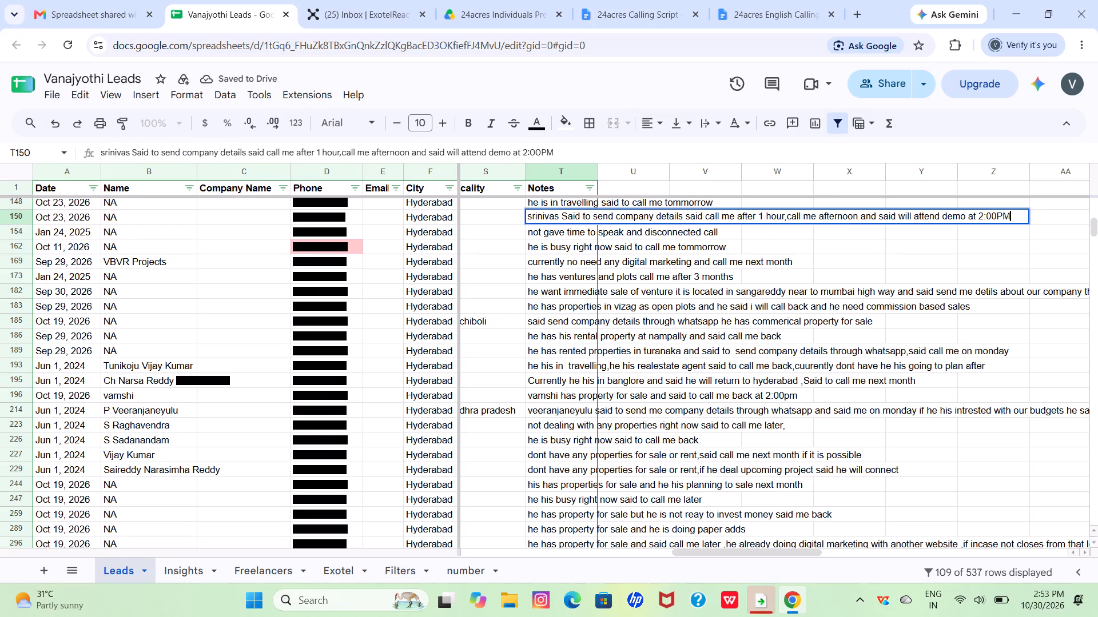
pyautogui.hscroll(1, 536, 213)
pyautogui.click(494, 214)
# Set row 150's Last Spoken date to Oct 30, 2026 and its Followup Date to Oct 31, 2026.
pyautogui.hscroll(3, 494, 214)
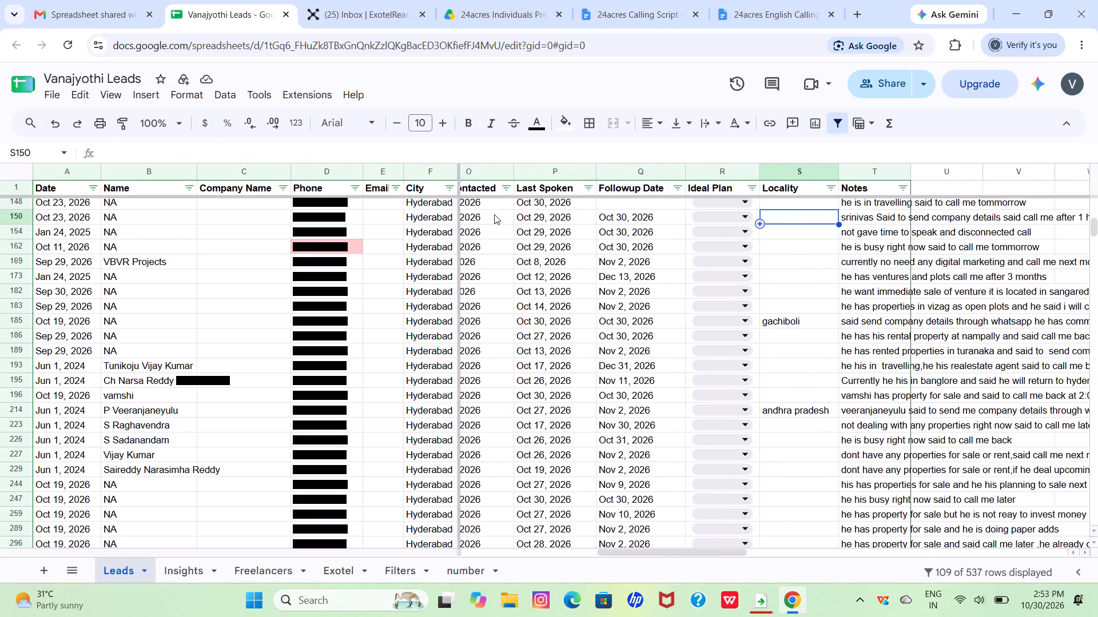
pyautogui.hscroll(1, 494, 214)
pyautogui.doubleClick(554, 219)
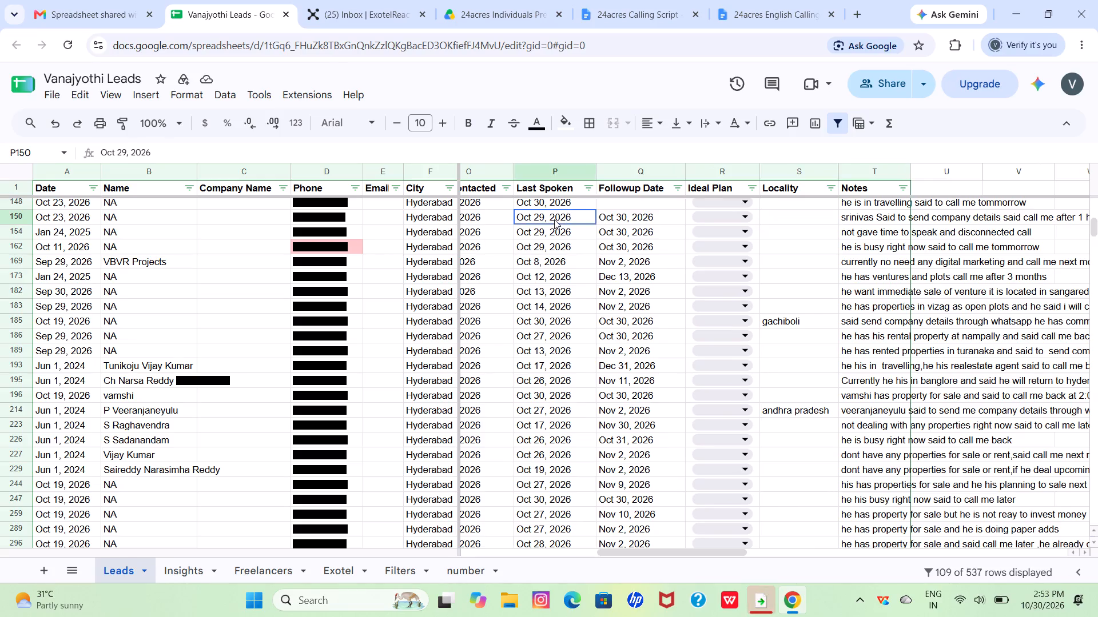
pyautogui.click(596, 364)
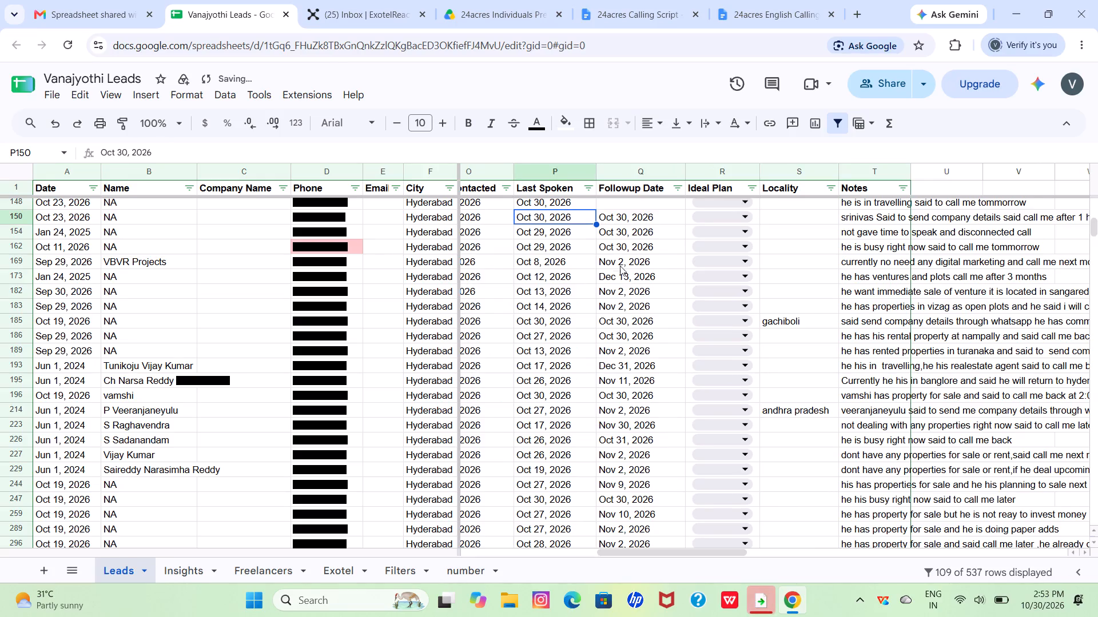
pyautogui.doubleClick(618, 219)
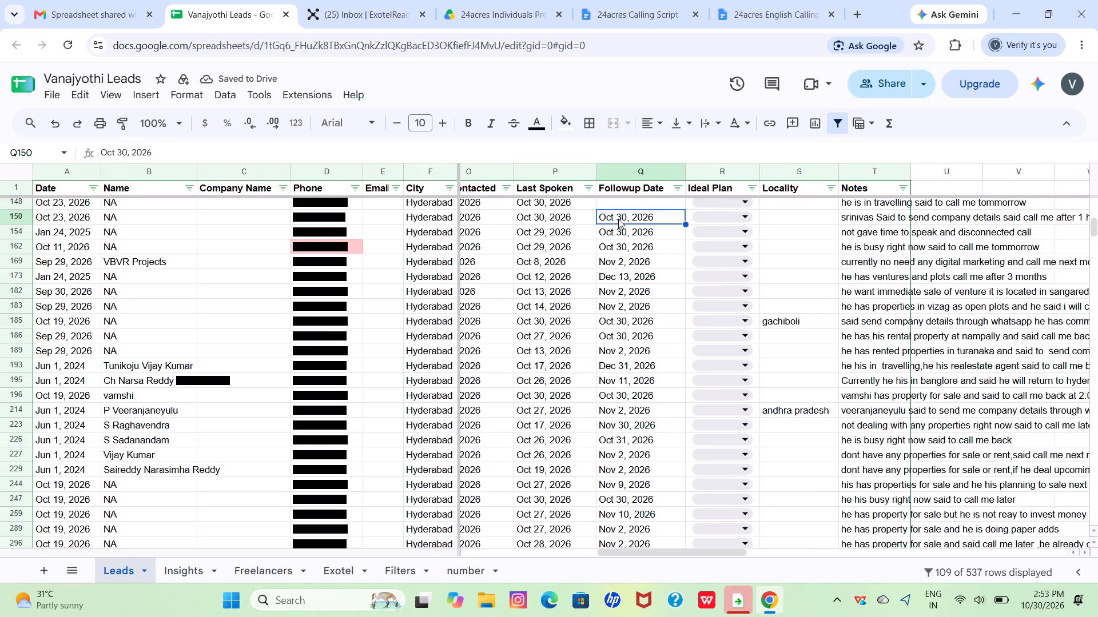
pyautogui.click(710, 361)
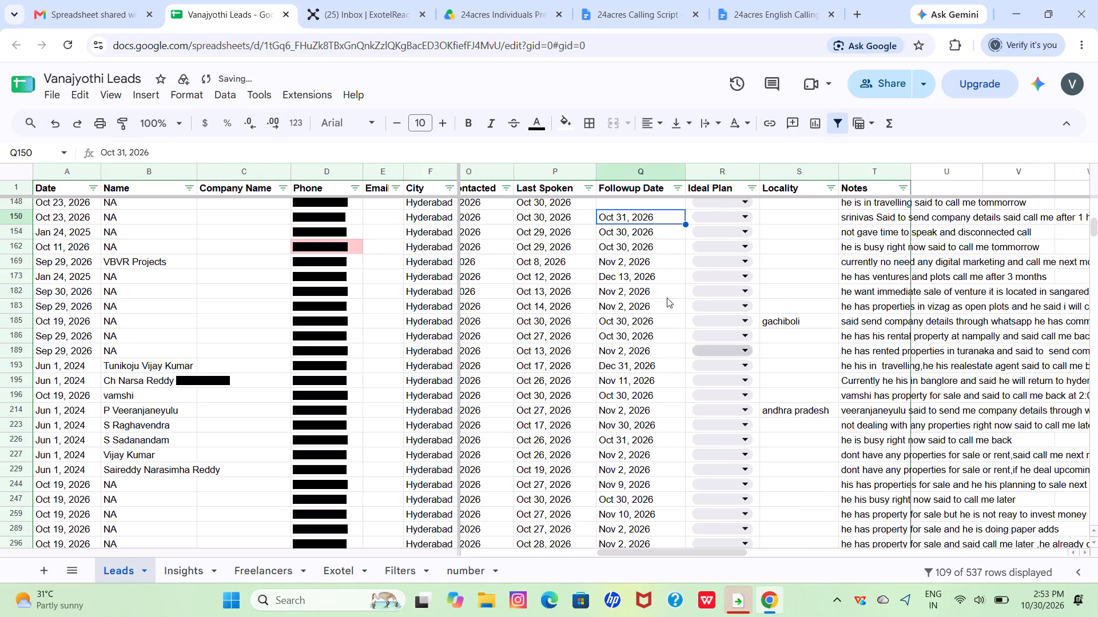
# Update row 150's call counts, setting the attempts to 5 and the Conv count to 3.
pyautogui.click(558, 211)
pyautogui.hscroll(2, 558, 211)
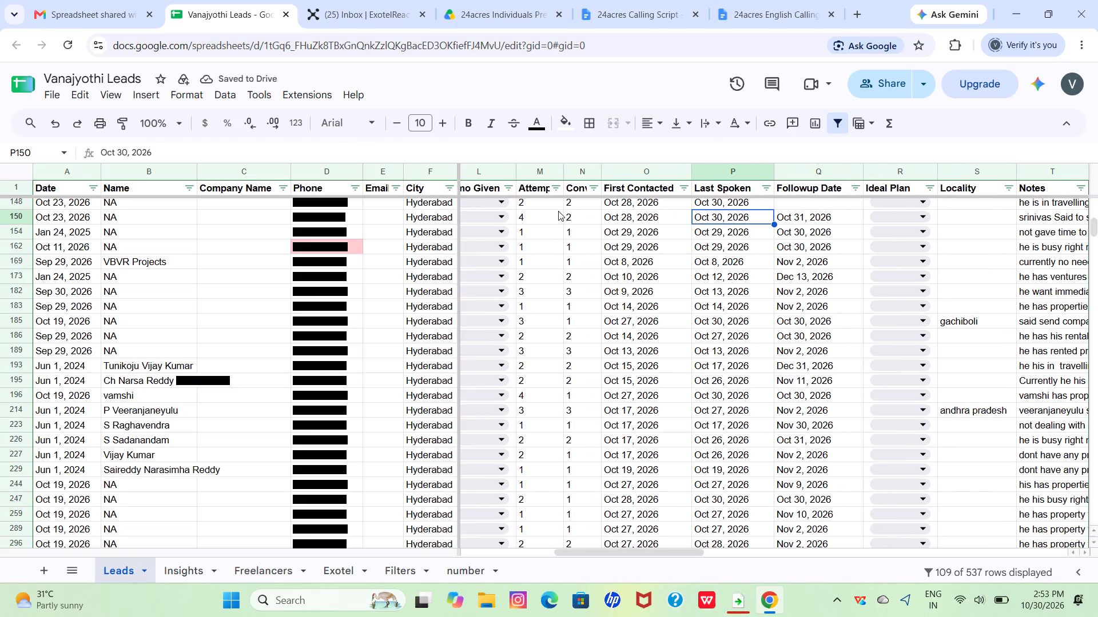
pyautogui.hscroll(1, 558, 211)
pyautogui.click(535, 216)
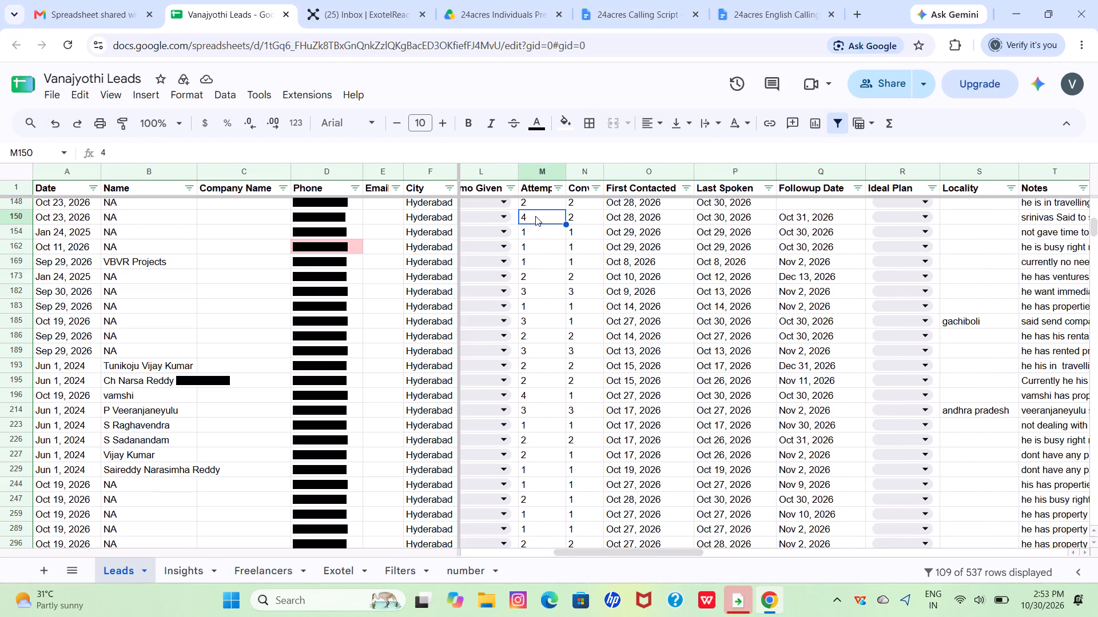
pyautogui.press('5')
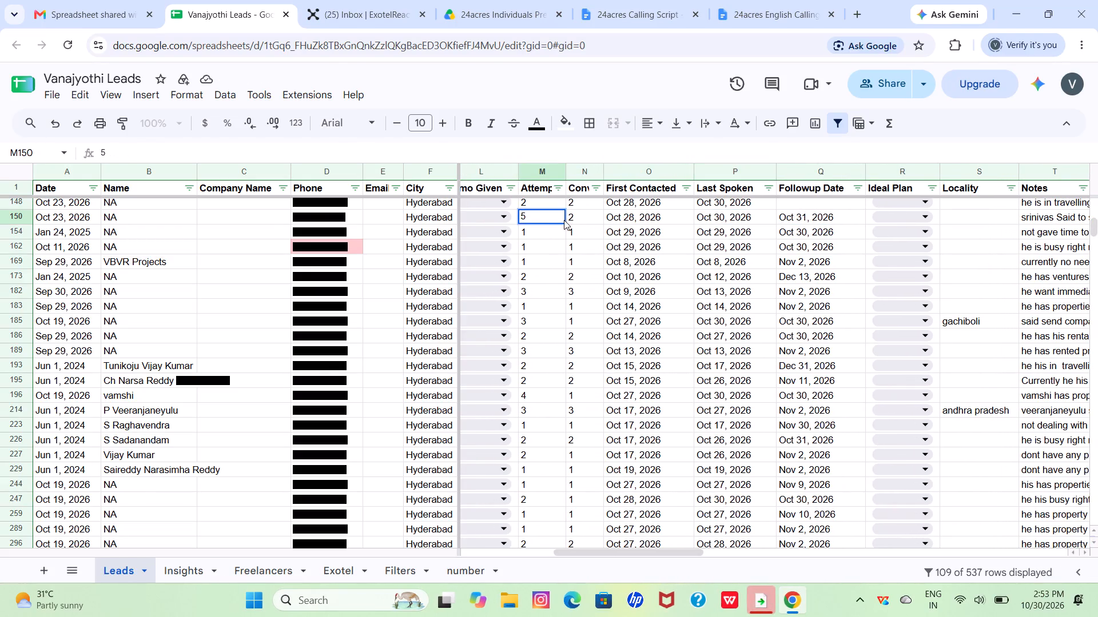
pyautogui.click(579, 223)
pyautogui.click(543, 218)
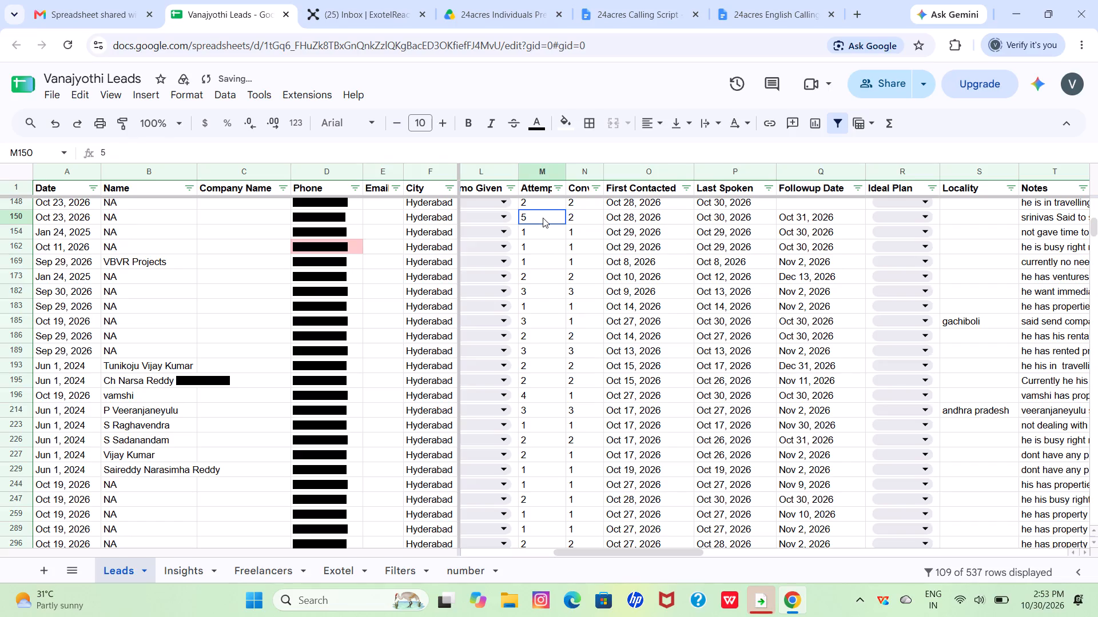
pyautogui.click(592, 219)
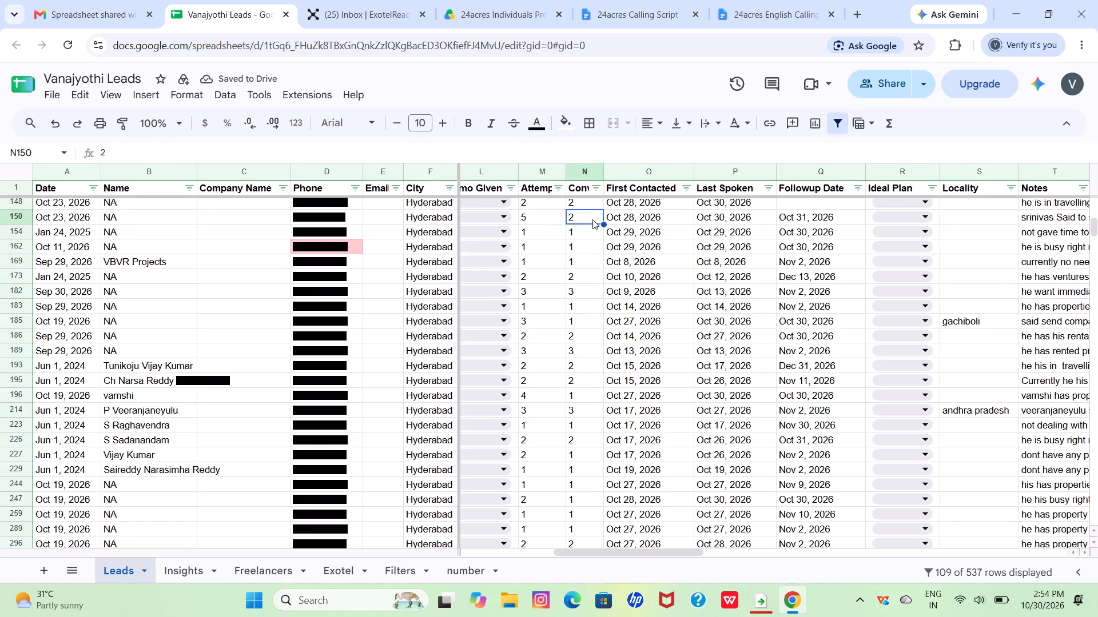
pyautogui.press('3')
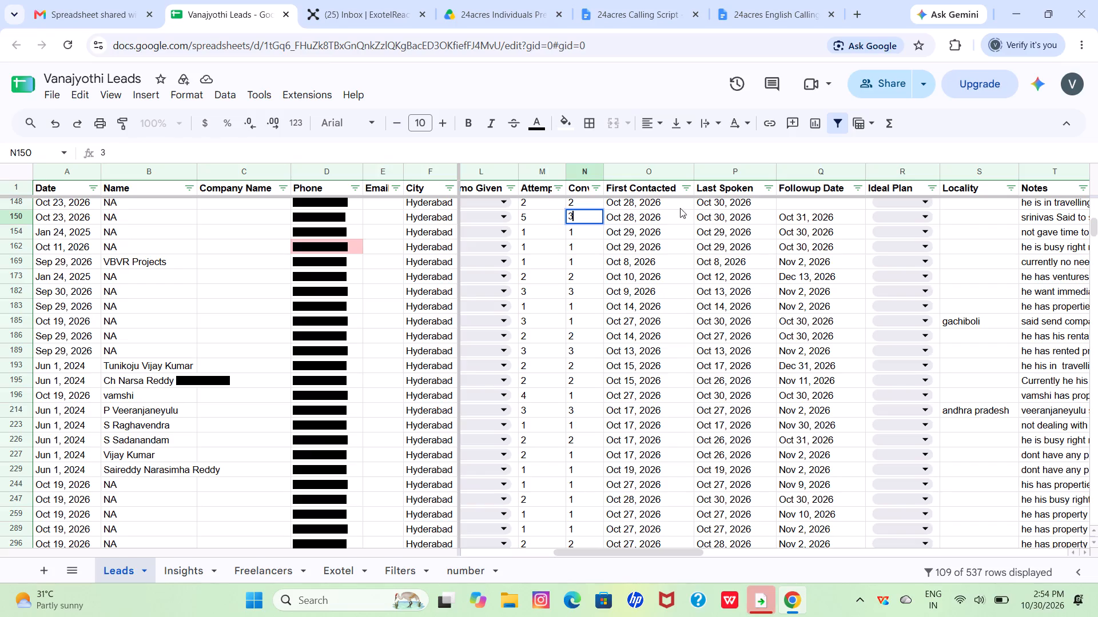
pyautogui.click(735, 232)
# Select the phone number of the call-back lead in row 154.
pyautogui.hscroll(-2, 731, 232)
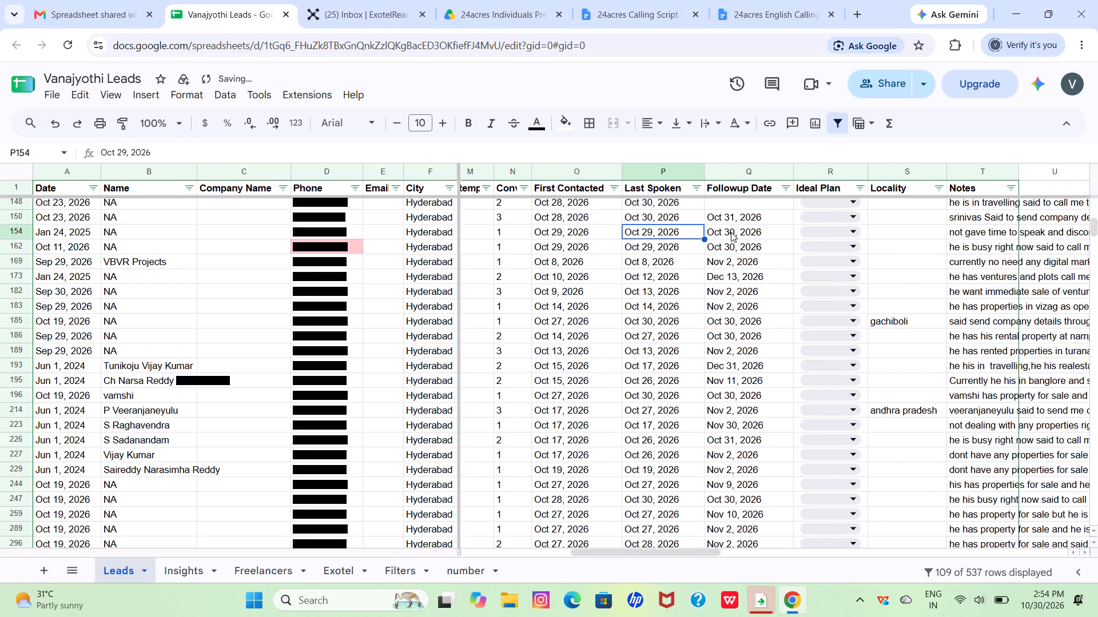
pyautogui.scroll(-1, 731, 232)
pyautogui.hscroll(-2, 686, 241)
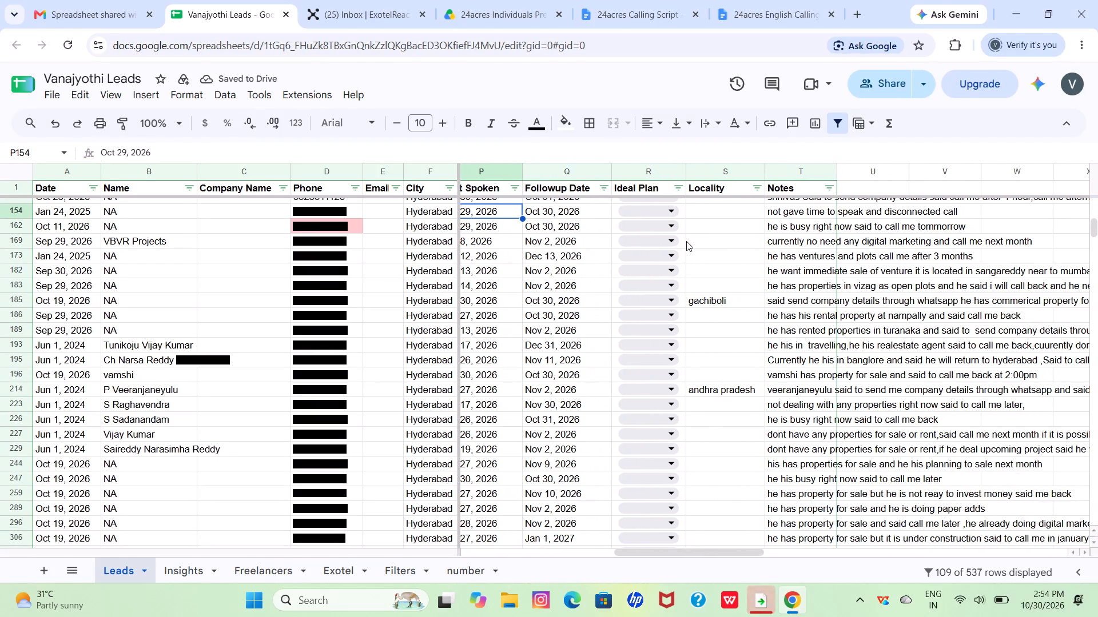
pyautogui.click(351, 205)
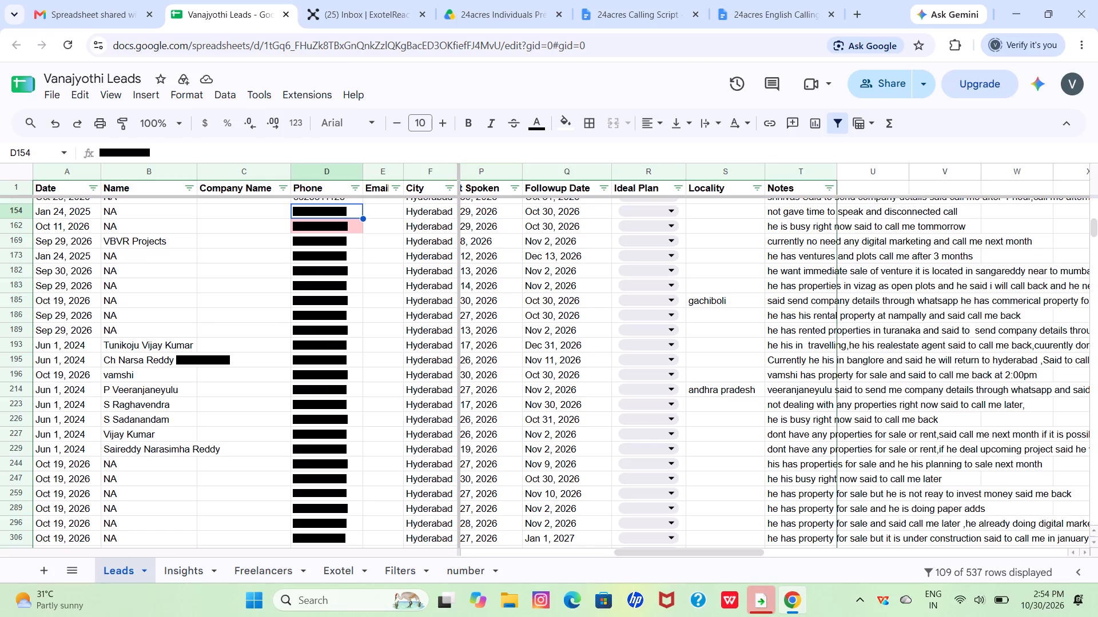
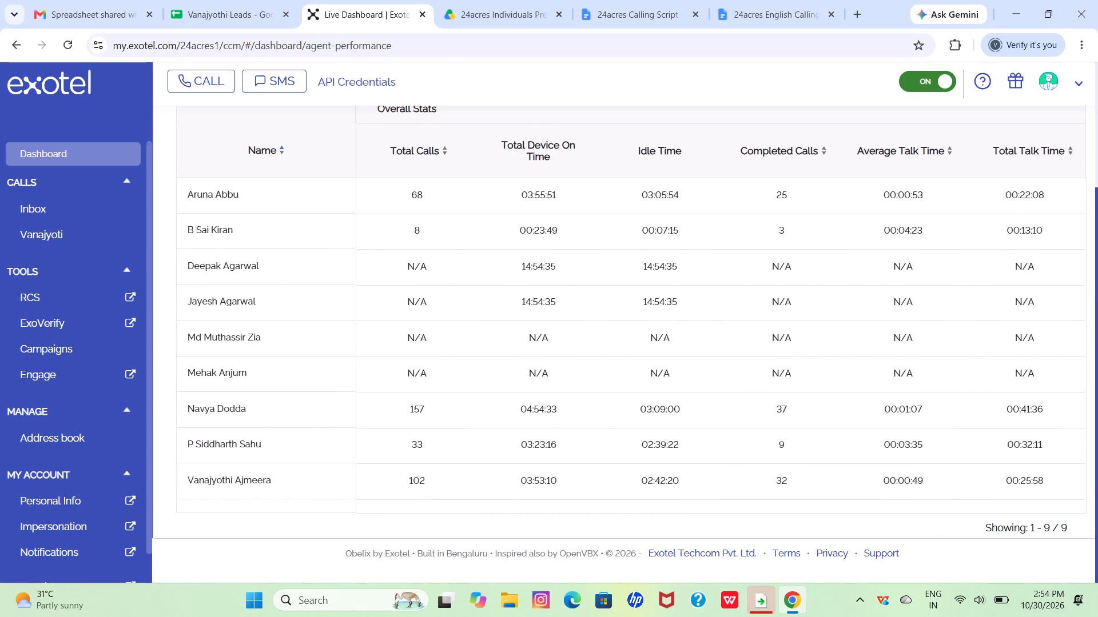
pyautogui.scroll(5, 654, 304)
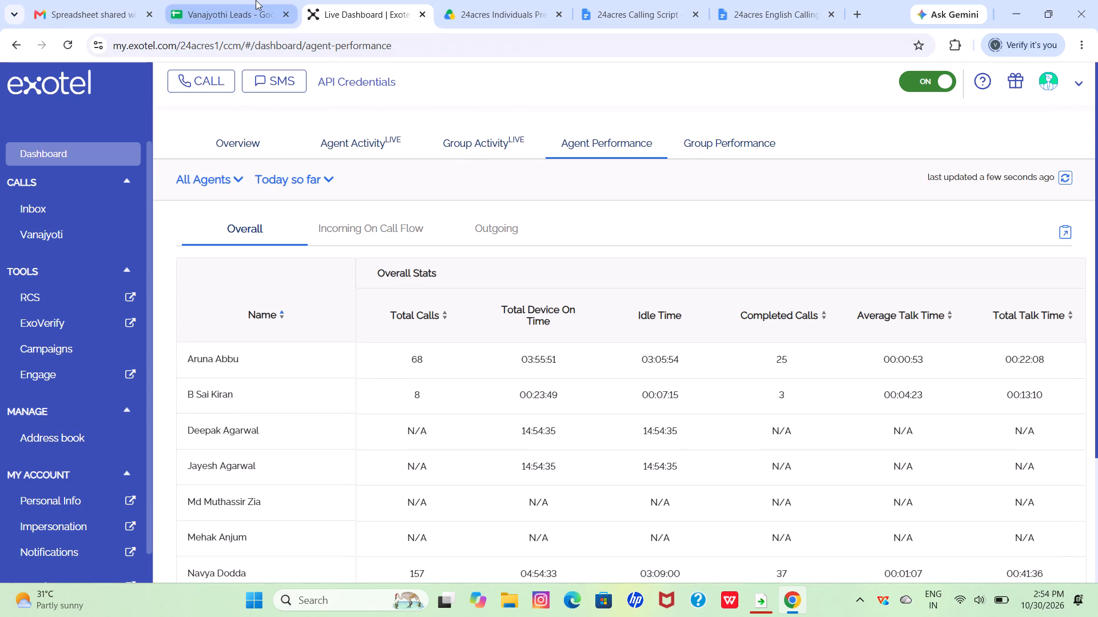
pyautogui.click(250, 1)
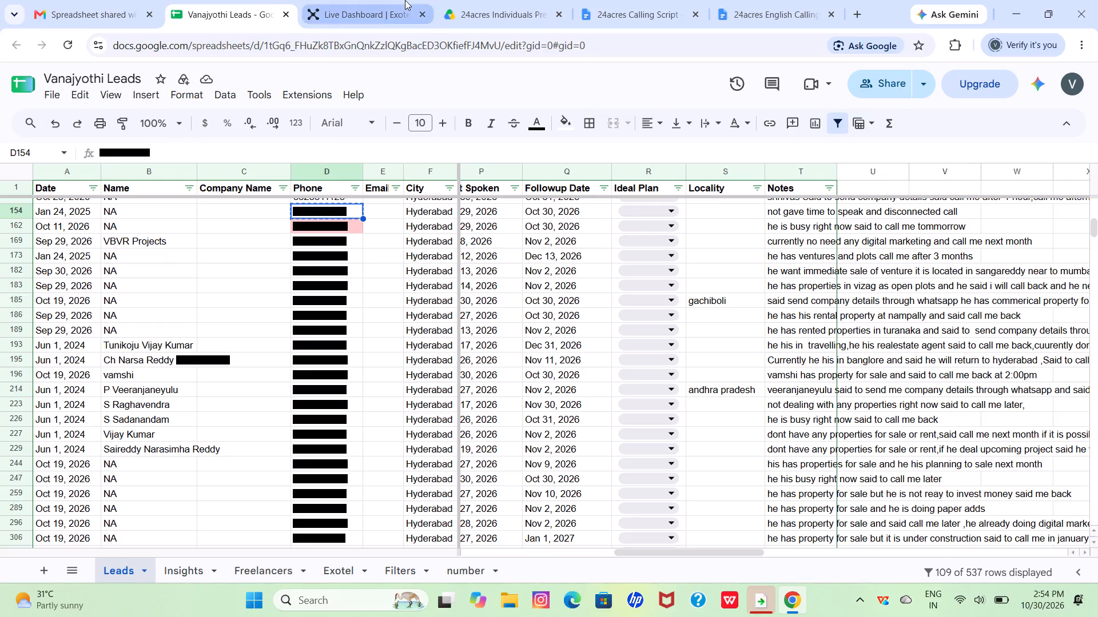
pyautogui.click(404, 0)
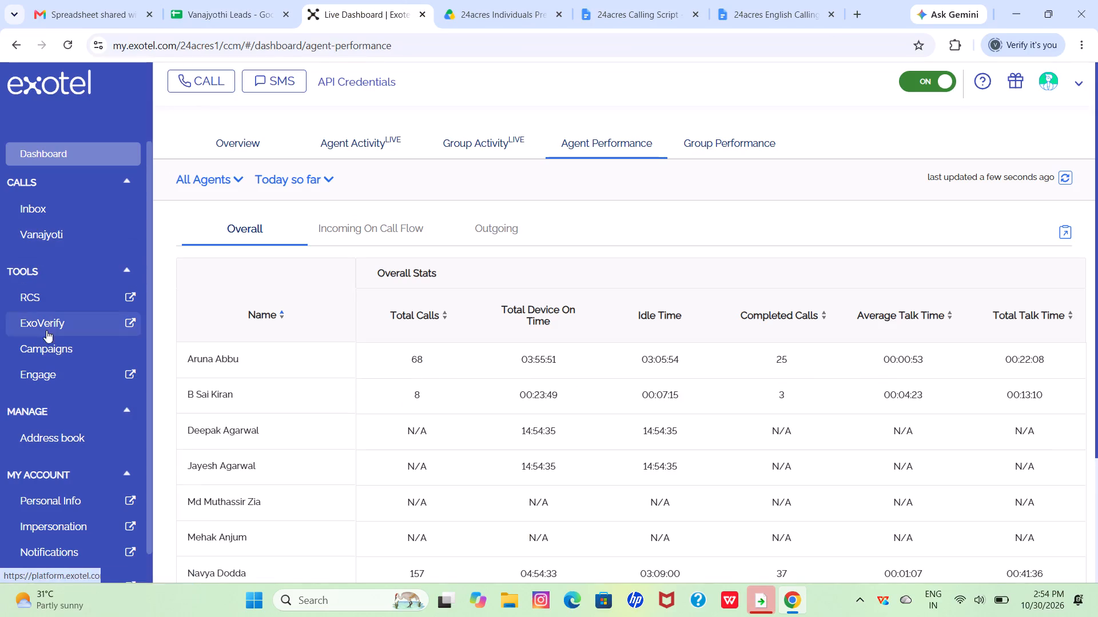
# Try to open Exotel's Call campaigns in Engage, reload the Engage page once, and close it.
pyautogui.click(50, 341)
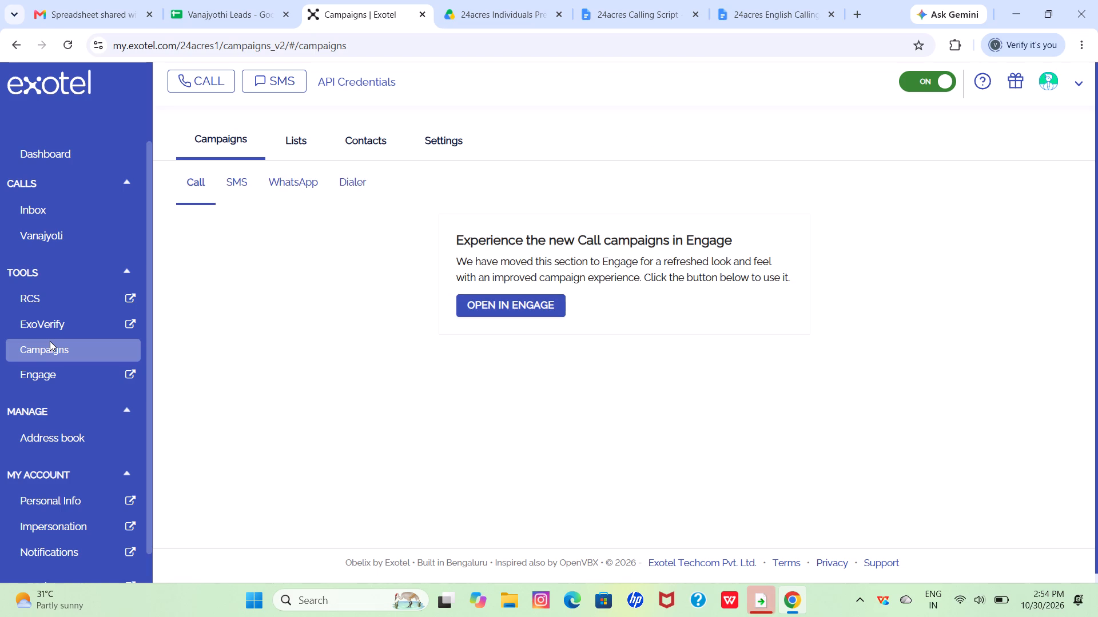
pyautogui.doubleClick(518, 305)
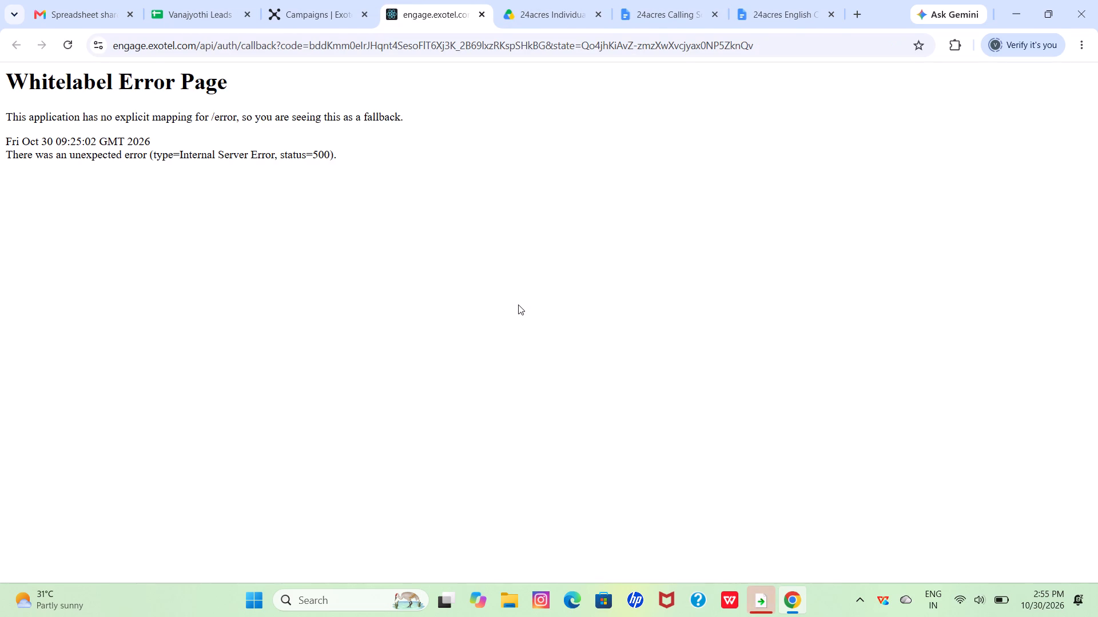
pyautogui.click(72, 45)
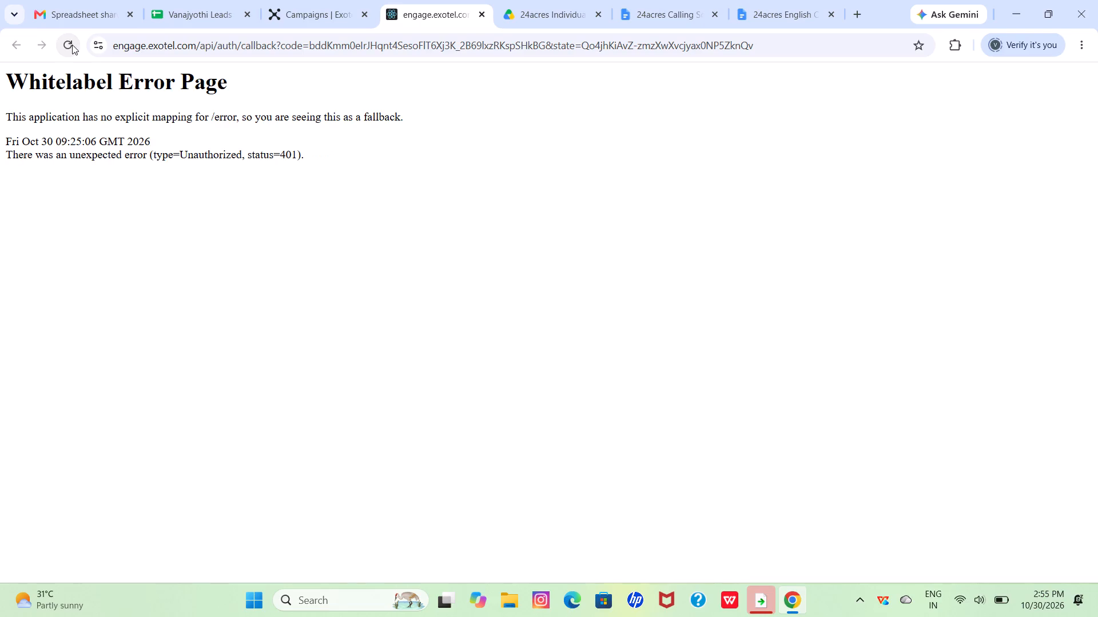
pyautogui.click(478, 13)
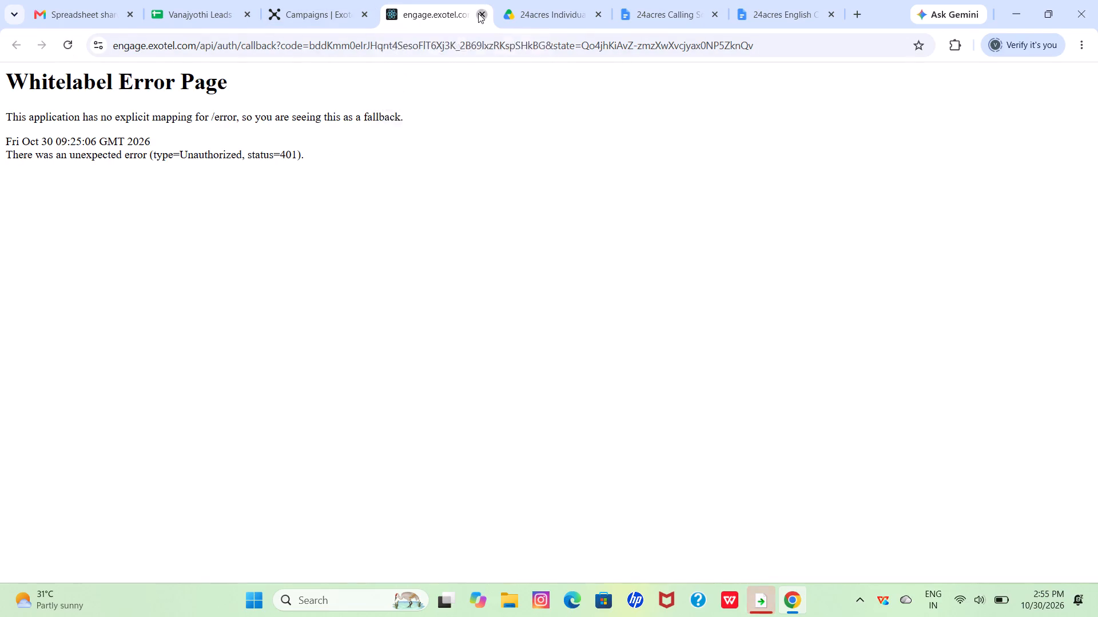
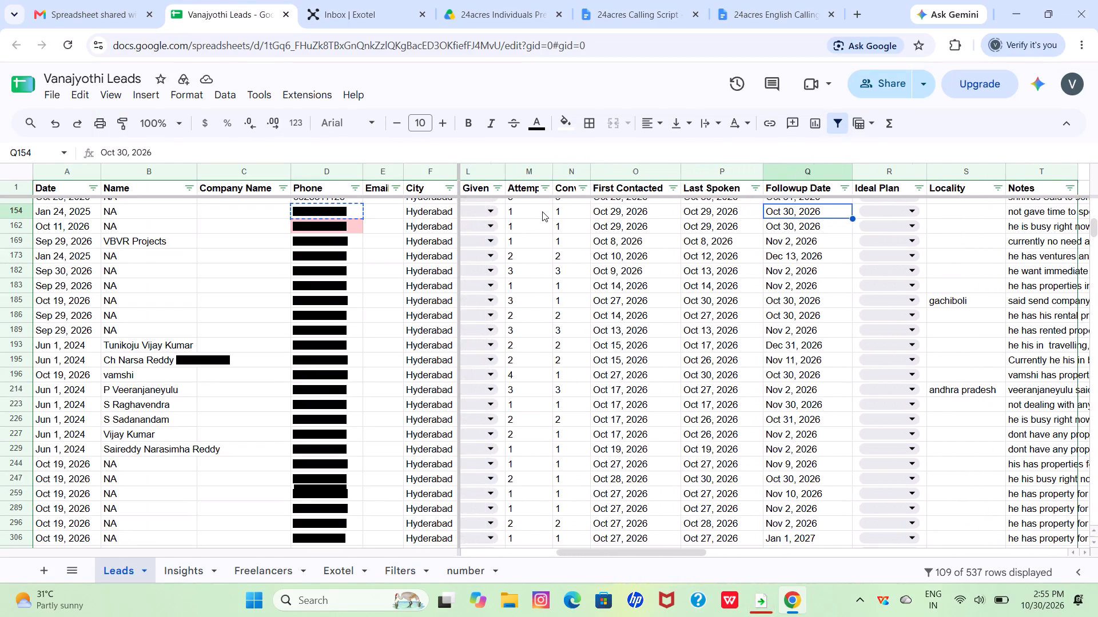
# Review the call-back lead in row 154, examining its contact dates, call counts, status and notes.
pyautogui.hscroll(1, 542, 211)
pyautogui.click(714, 210)
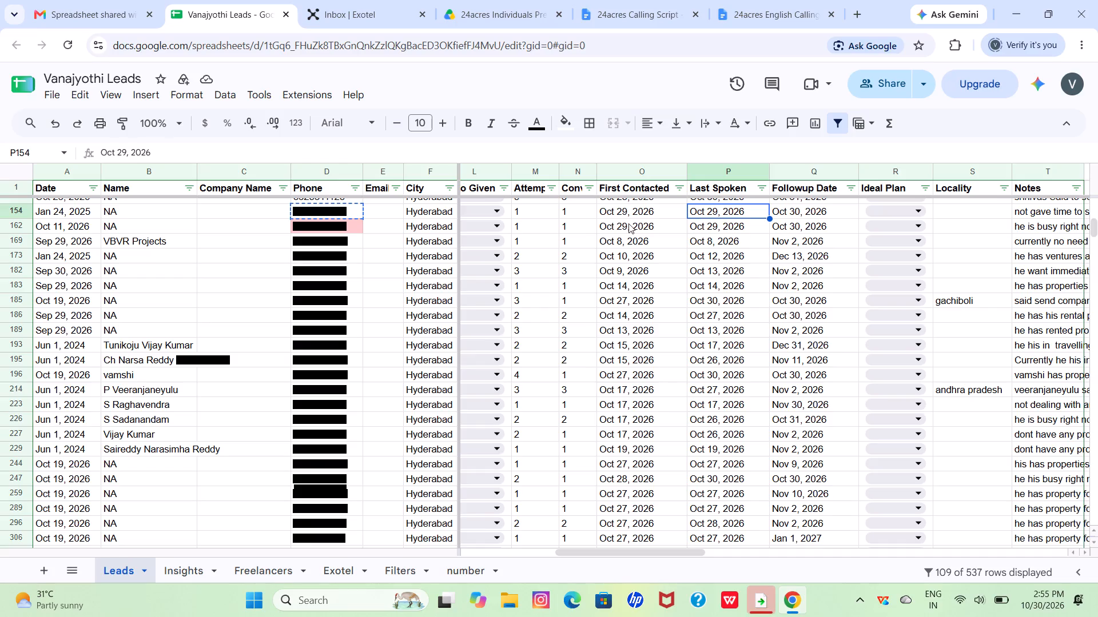
pyautogui.click(629, 207)
pyautogui.hscroll(-5, 629, 207)
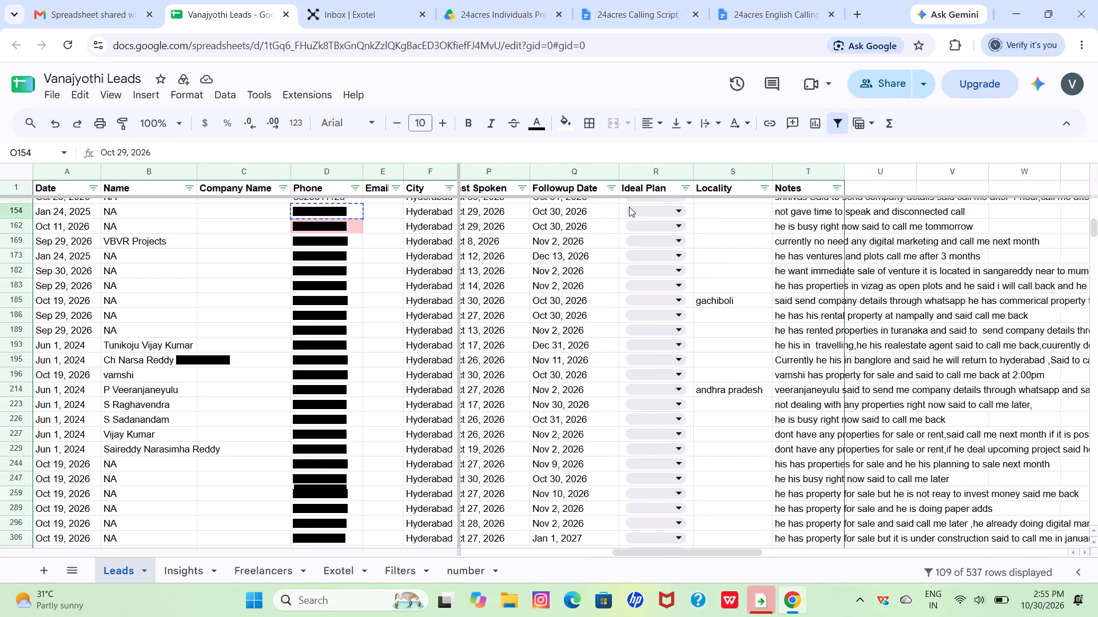
pyautogui.hscroll(-1, 629, 207)
pyautogui.hscroll(4, 629, 207)
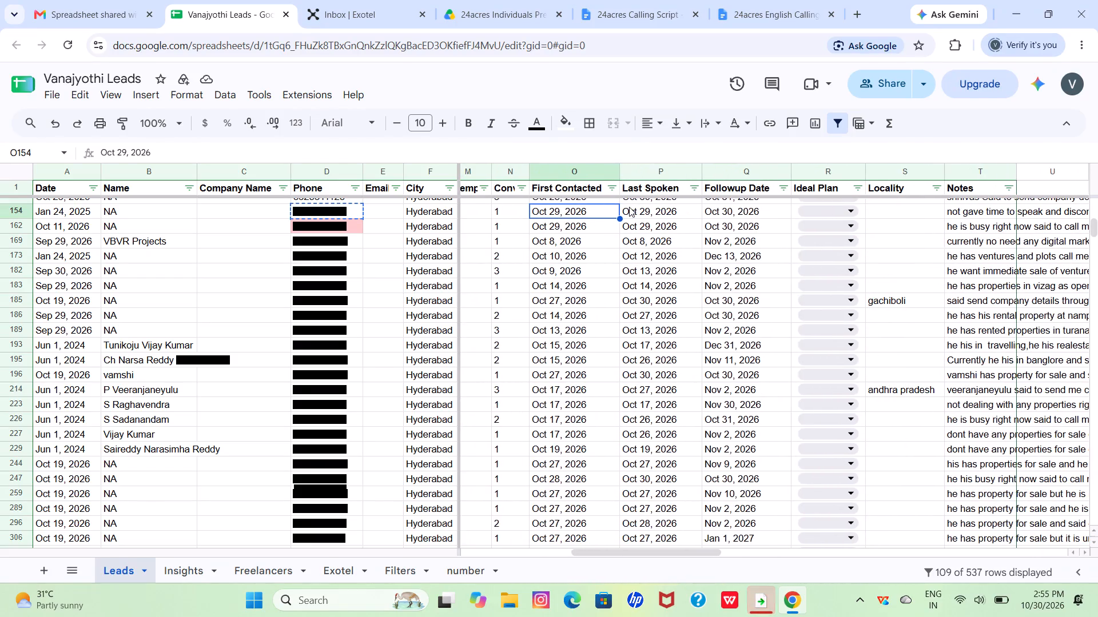
pyautogui.hscroll(3, 629, 207)
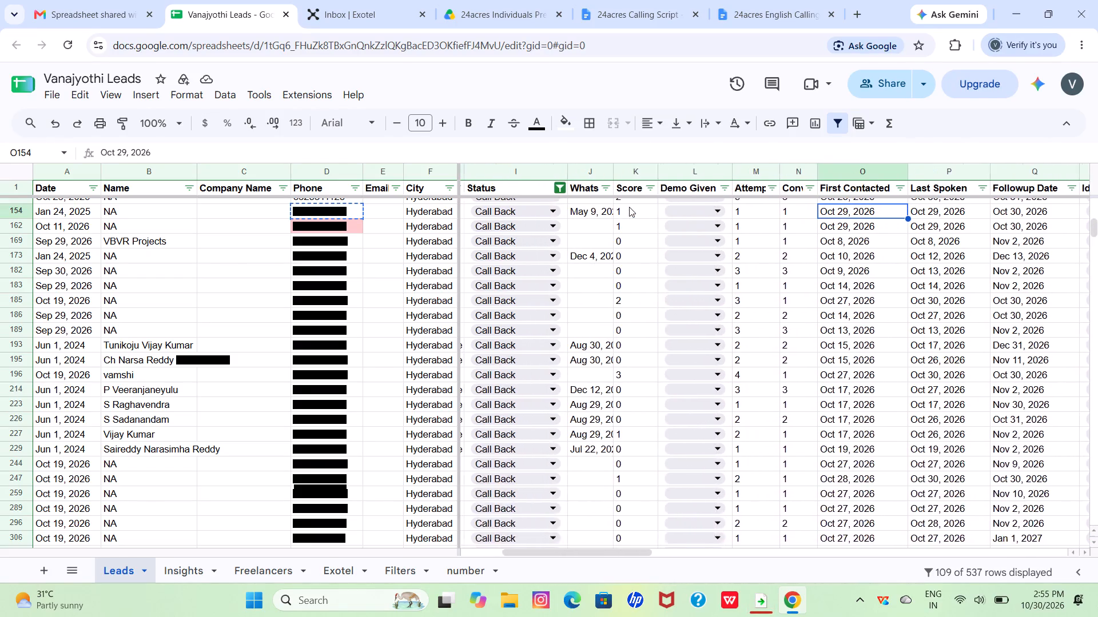
pyautogui.hscroll(1, 629, 207)
pyautogui.hscroll(-4, 723, 208)
# Check the followup details of the call-back lead in row 162 and select its phone number.
pyautogui.click(799, 227)
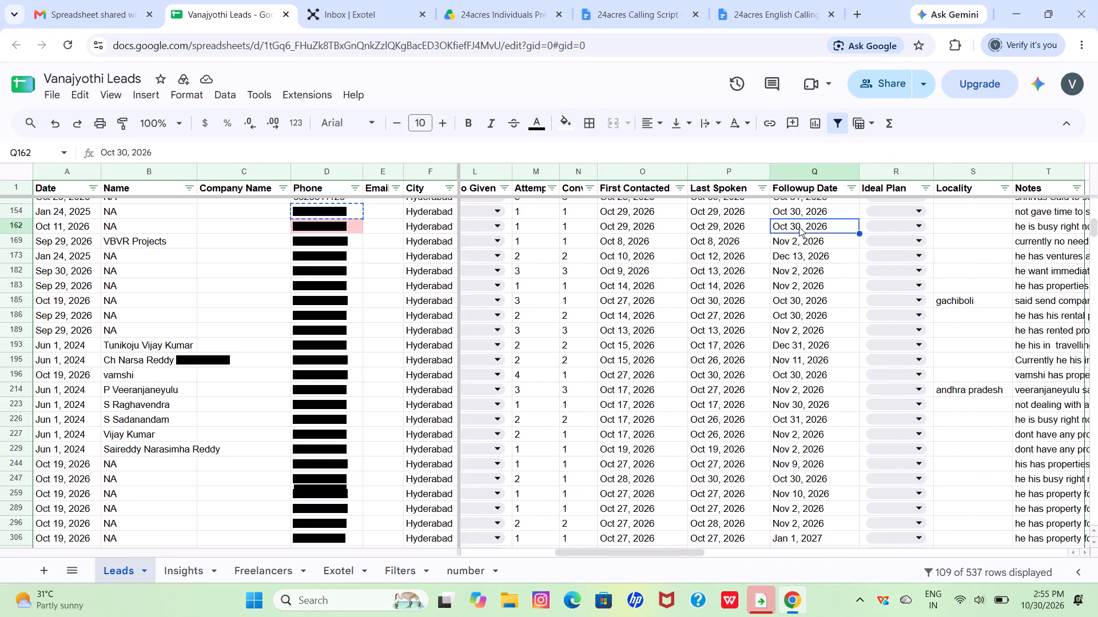
pyautogui.hscroll(-4, 799, 227)
pyautogui.hscroll(4, 799, 227)
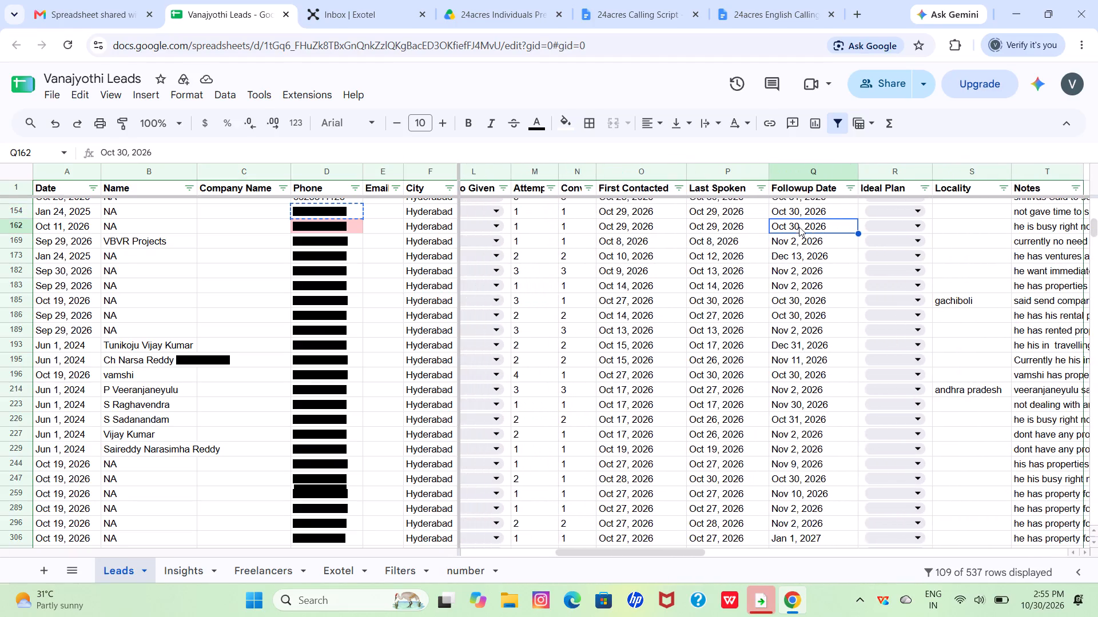
pyautogui.hscroll(3, 799, 227)
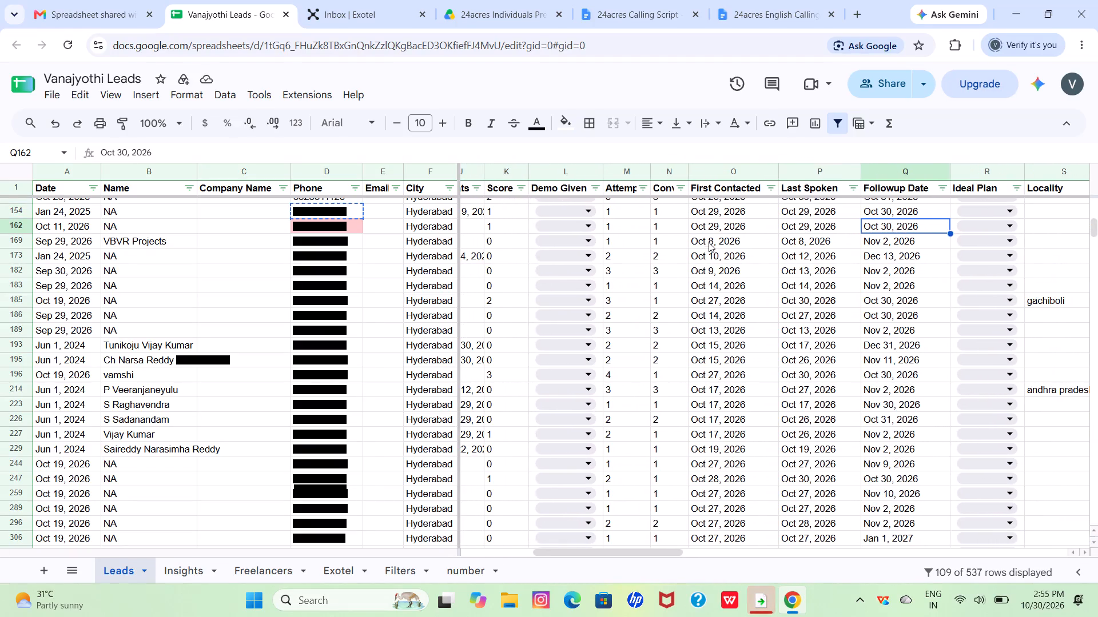
pyautogui.click(330, 233)
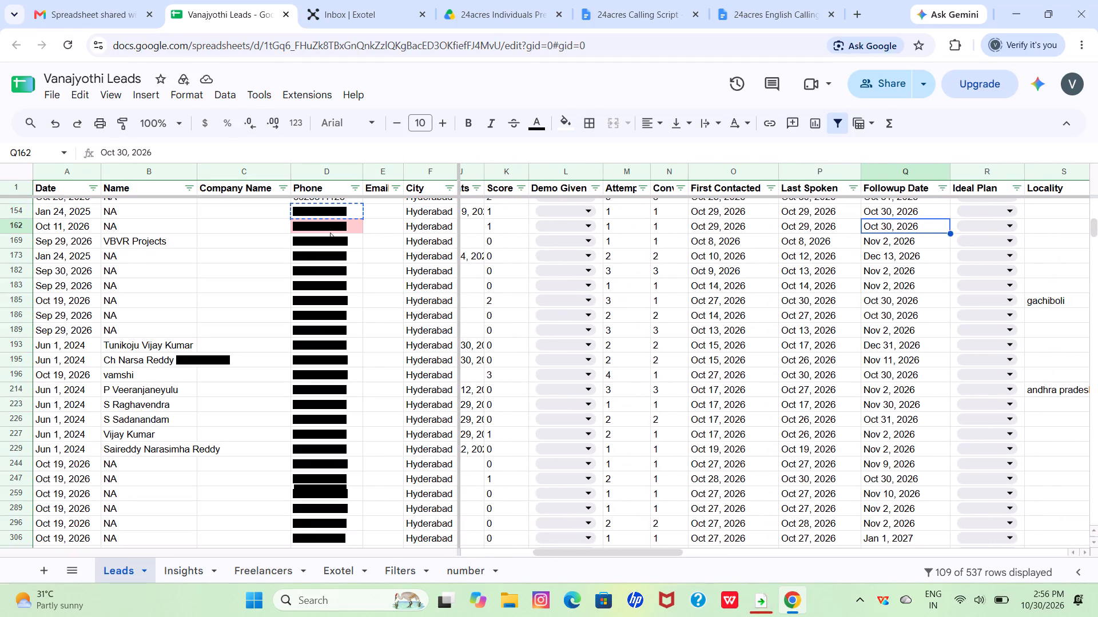
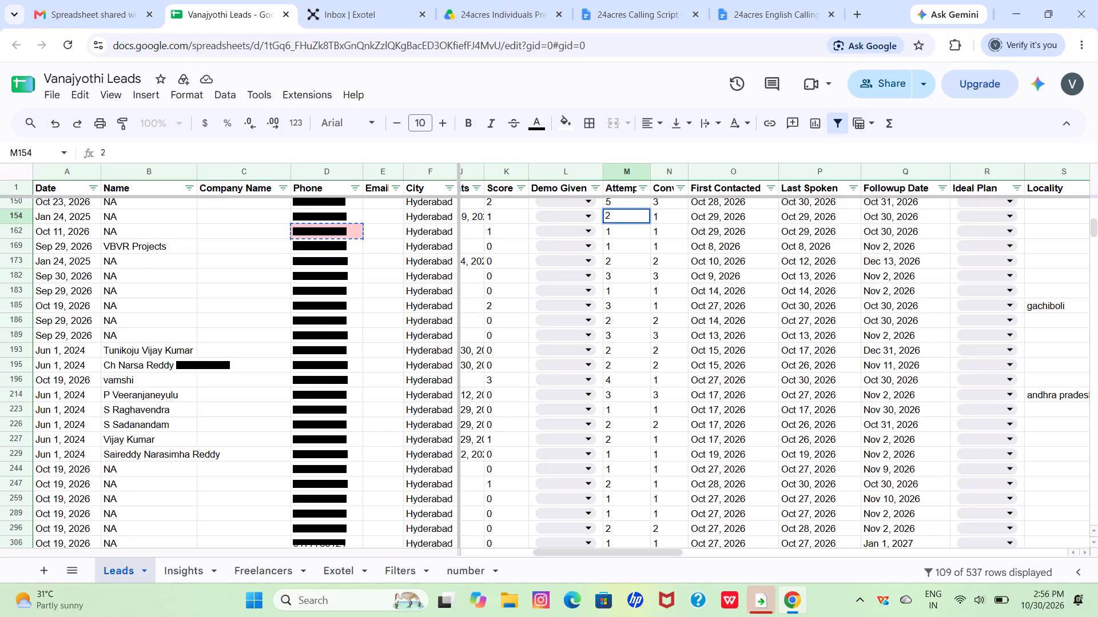
# Set the attempts count to 2 for the lead in row 162.
pyautogui.click(611, 228)
pyautogui.press('2')
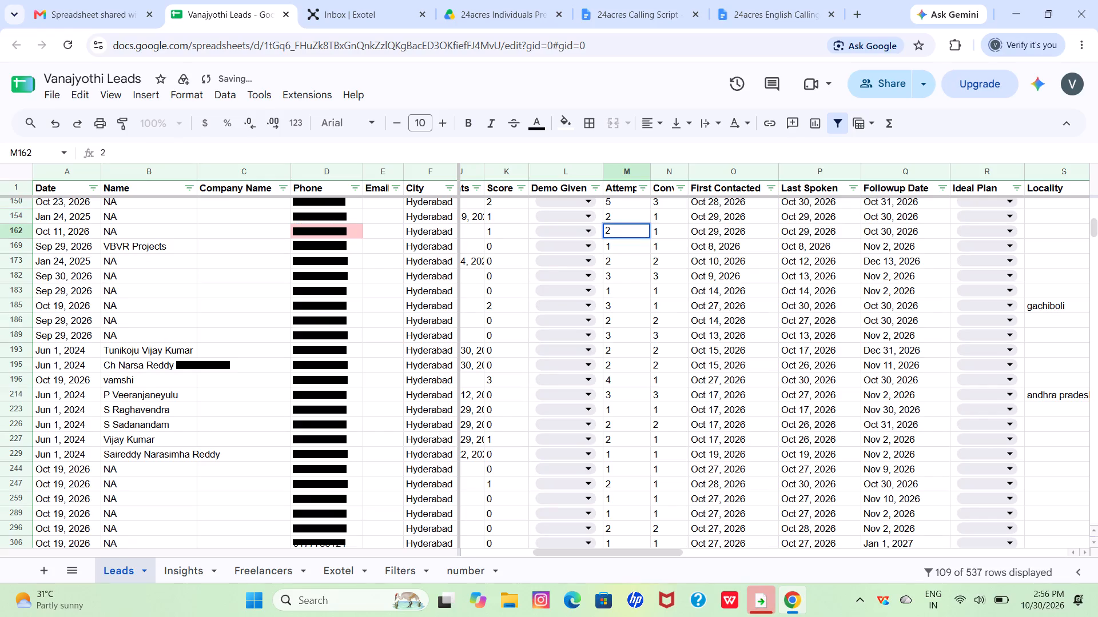
pyautogui.click(669, 234)
# Review the last-spoken dates, follow-up dates and notes of the row 162 lead and the filtered leads around it.
pyautogui.hscroll(-5, 669, 234)
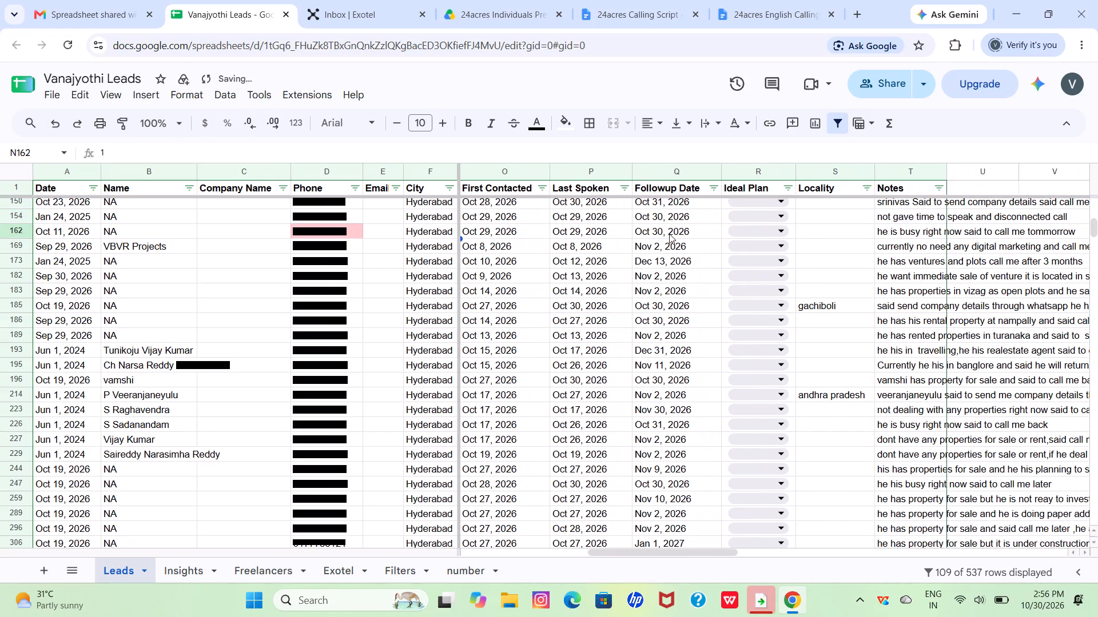
pyautogui.hscroll(-3, 669, 234)
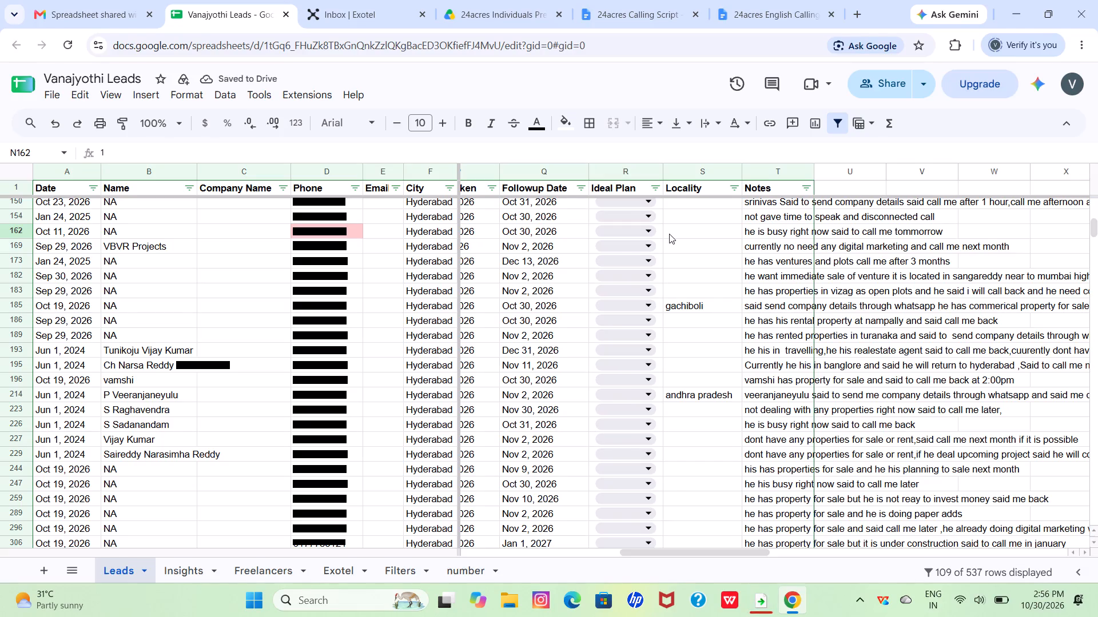
pyautogui.hscroll(1, 669, 234)
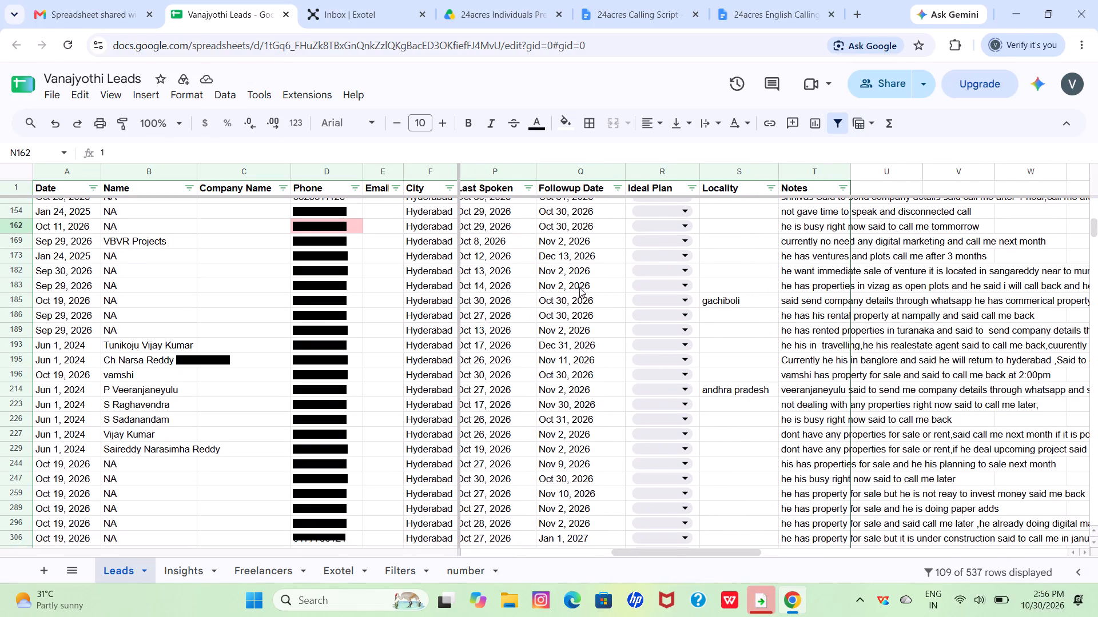
pyautogui.click(574, 287)
pyautogui.scroll(-1, 574, 287)
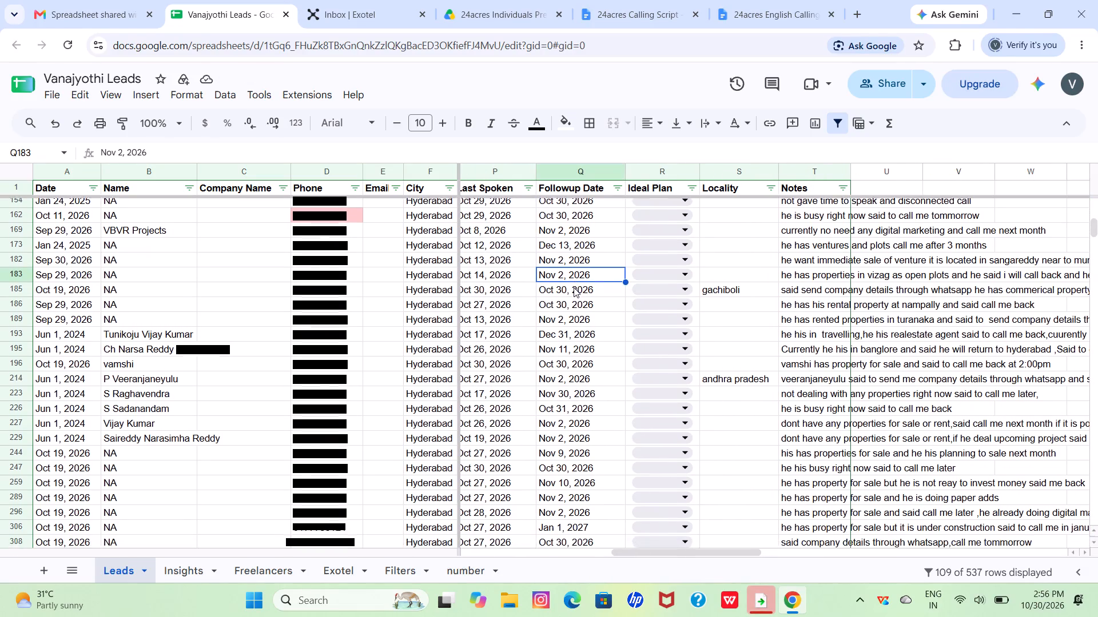
pyautogui.scroll(-1, 574, 287)
pyautogui.hscroll(-3, 574, 287)
pyautogui.hscroll(1, 574, 287)
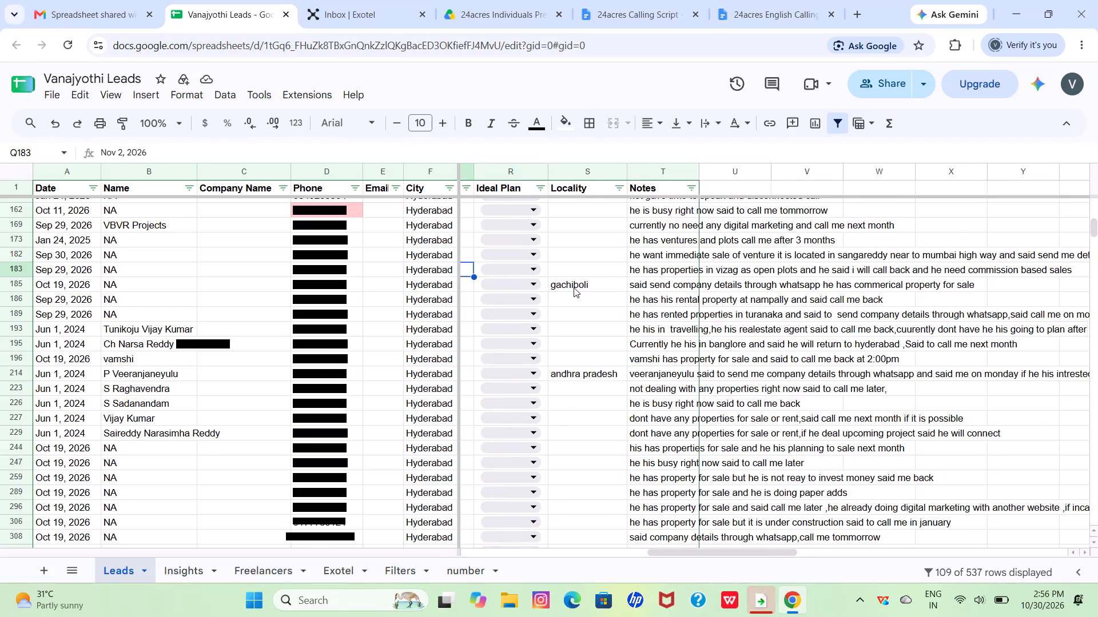
pyautogui.hscroll(3, 574, 287)
pyautogui.click(574, 287)
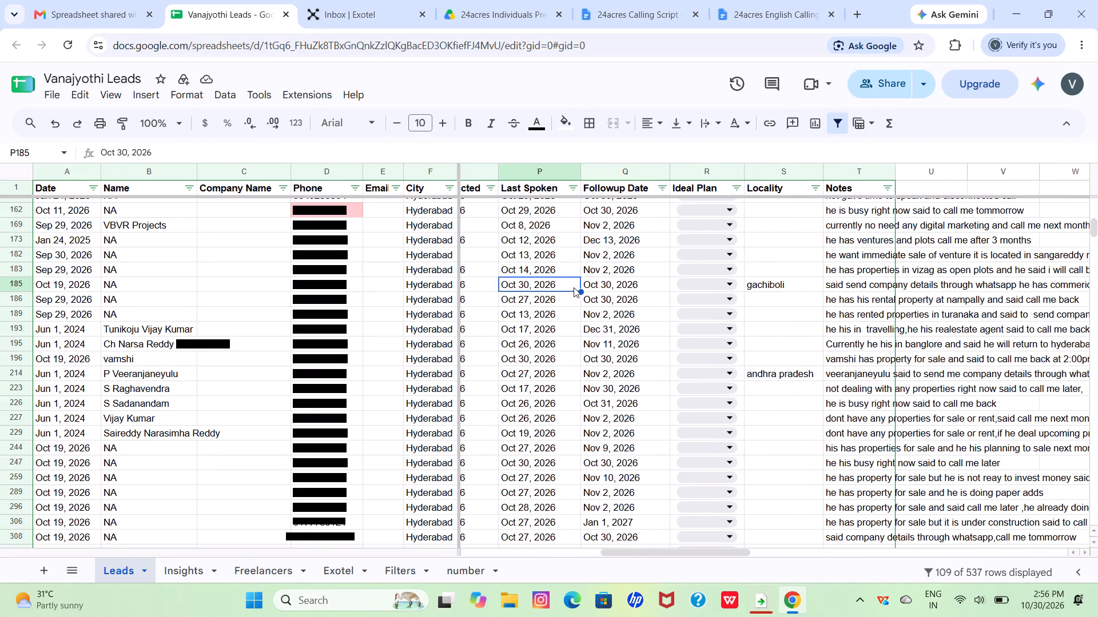
pyautogui.hscroll(2, 574, 287)
pyautogui.scroll(-1, 574, 287)
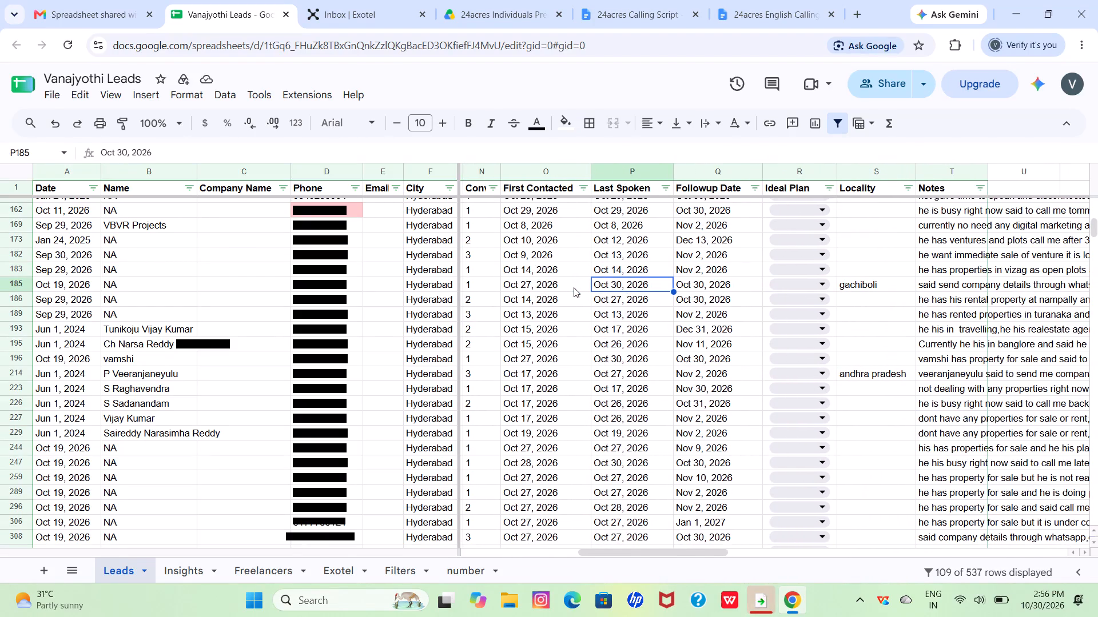
pyautogui.scroll(-1, 574, 287)
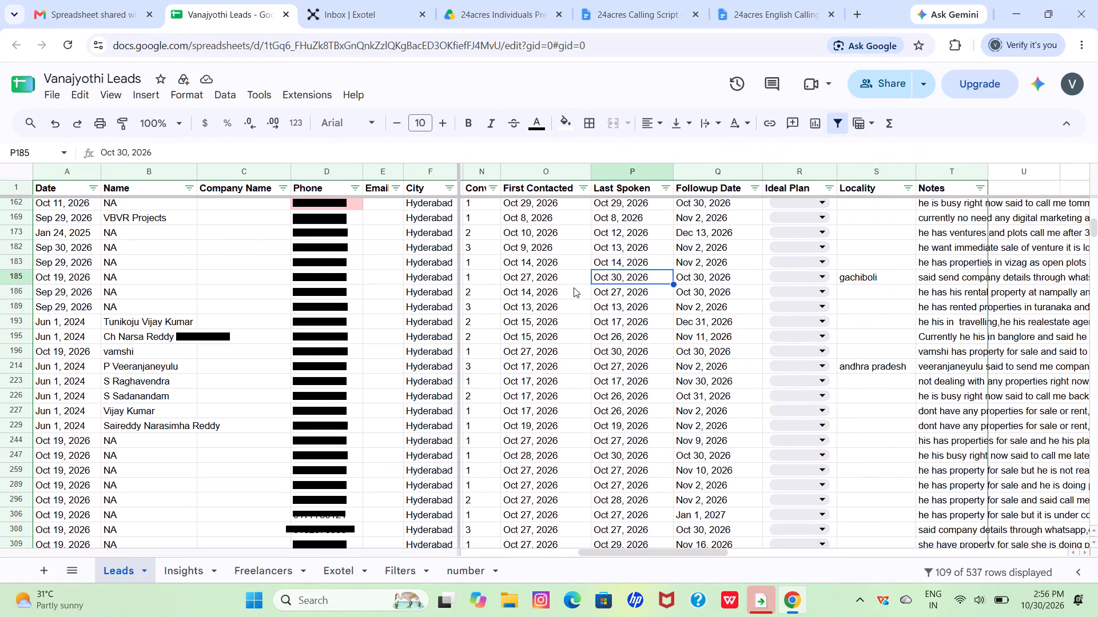
pyautogui.scroll(1, 574, 287)
pyautogui.click(622, 233)
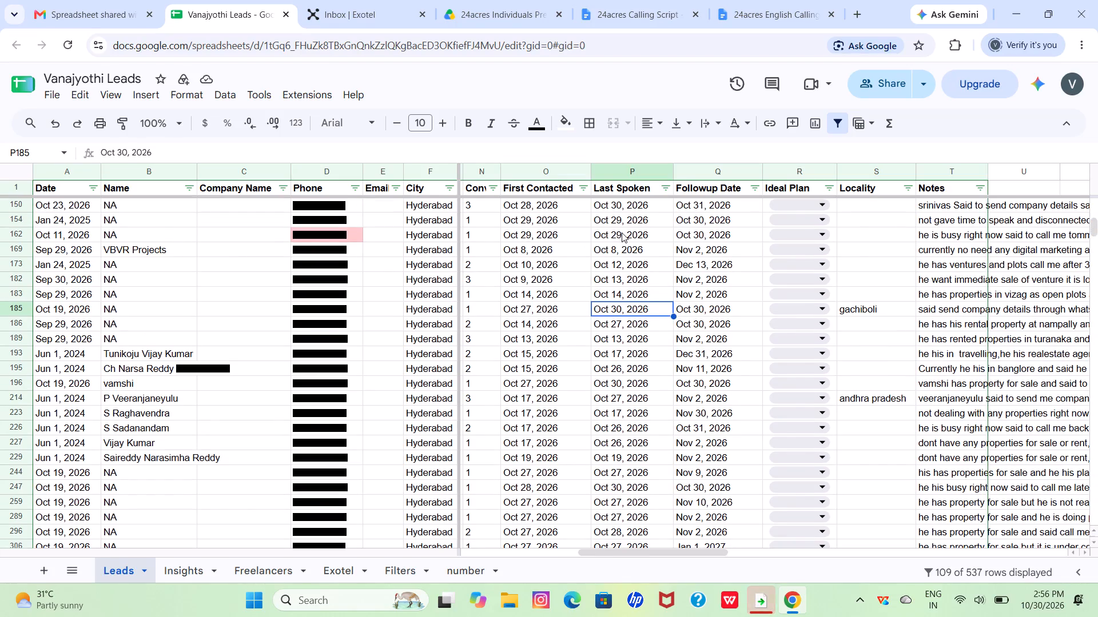
pyautogui.hscroll(-5, 622, 233)
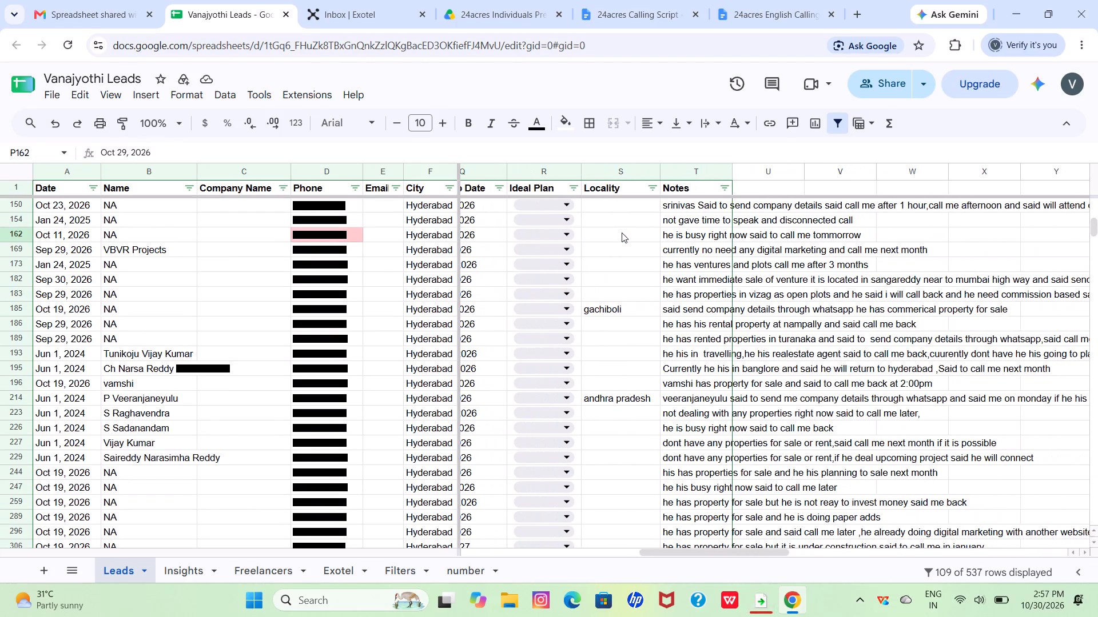
pyautogui.hscroll(1, 622, 233)
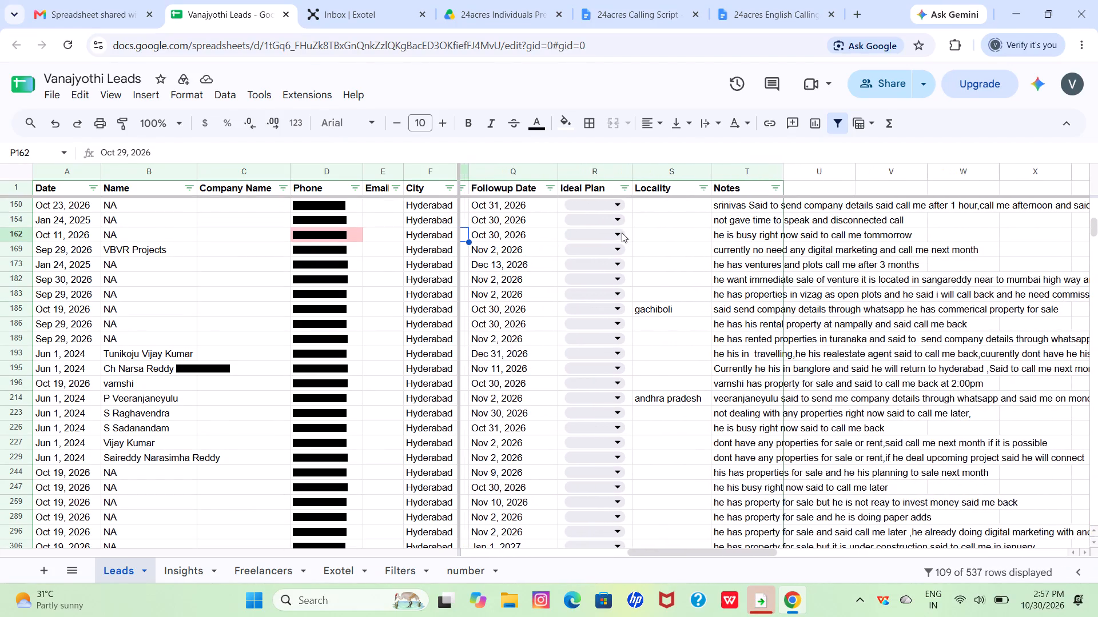
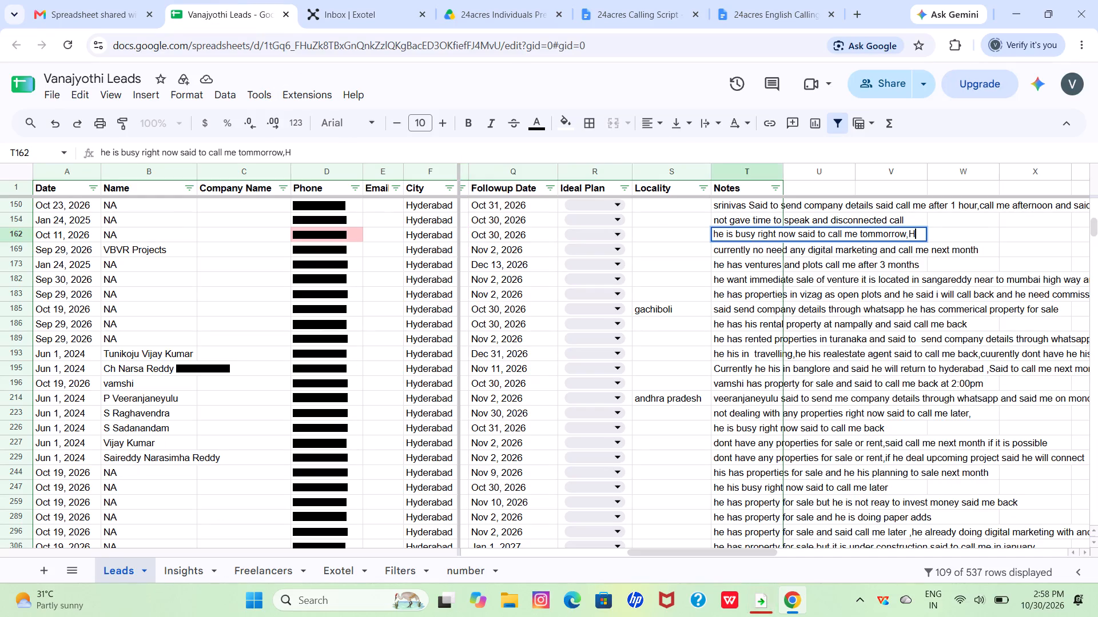
# Finish row 162's note by adding "He sold his property" after the existing call-back remark.
pyautogui.write('E SOLD')
pyautogui.press('space')
pyautogui.press('BackSpace')
pyautogui.press('BackSpace')
pyautogui.press('BackSpace')
pyautogui.press('BackSpace')
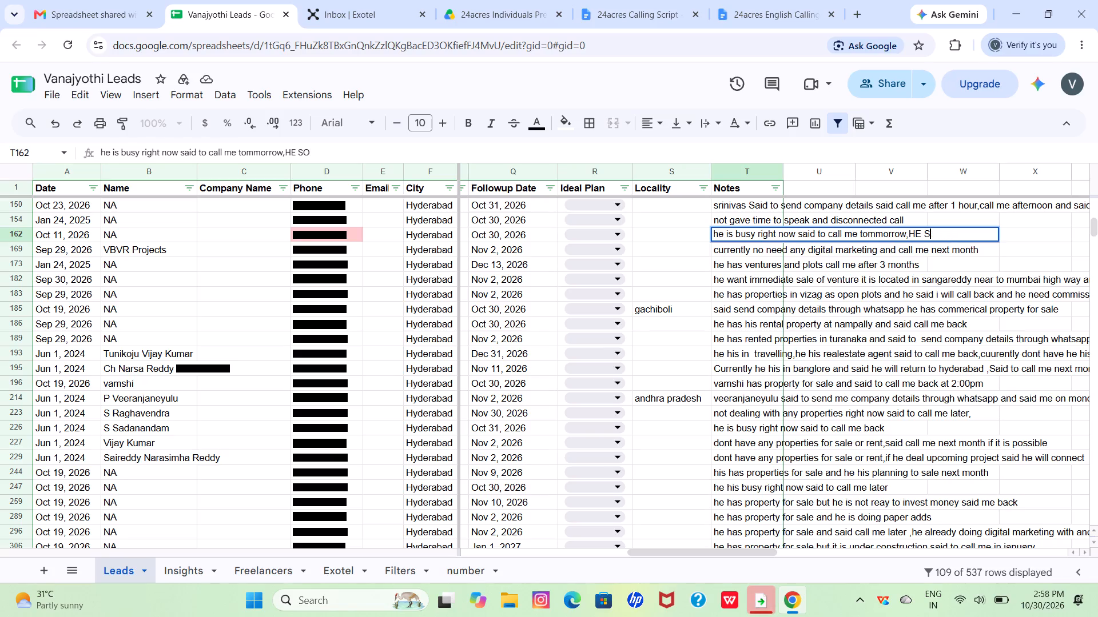
pyautogui.press('BackSpace')
pyautogui.press('BackSpace')
pyautogui.press('BackSpace')
pyautogui.write('e')
pyautogui.press('space')
pyautogui.write('sold')
pyautogui.press('space')
pyautogui.press('j')
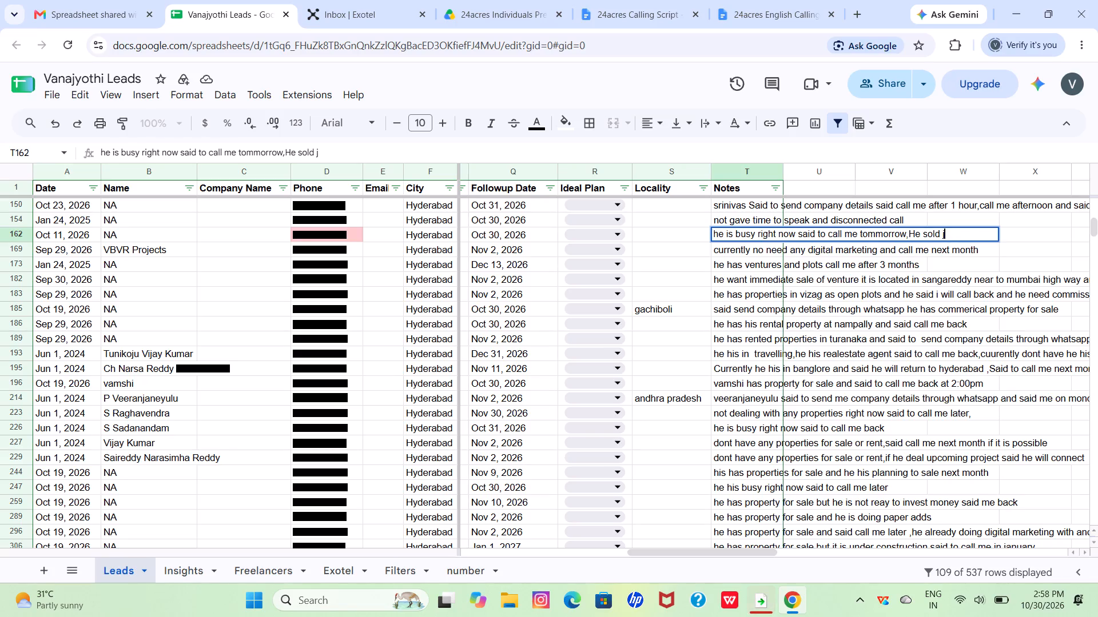
pyautogui.press('BackSpace')
pyautogui.write('his property i')
pyautogui.write('f')
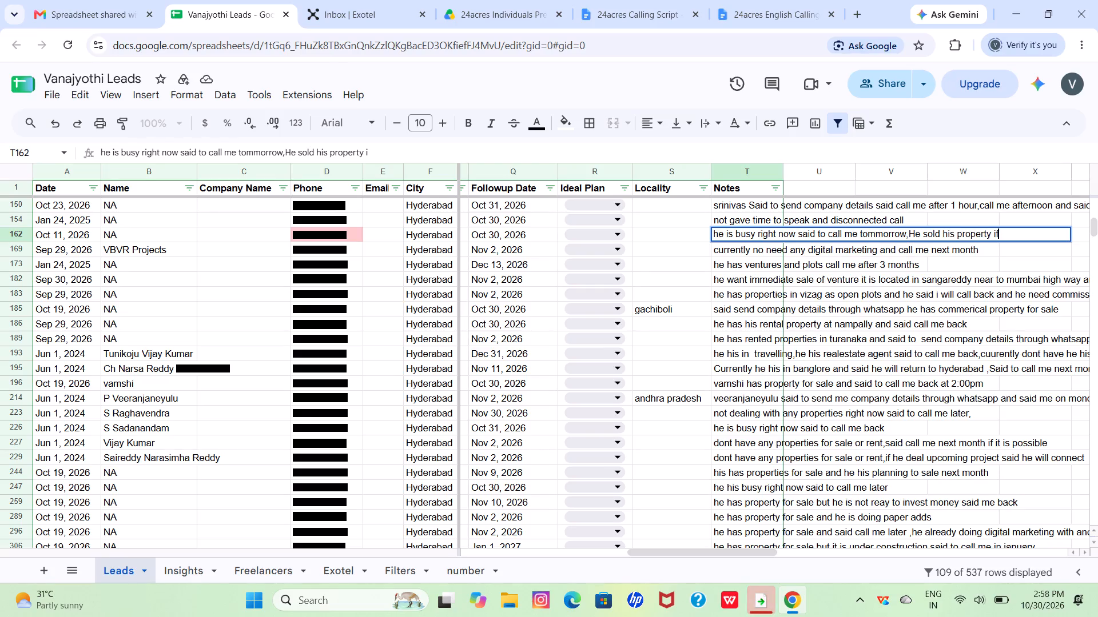
pyautogui.press('space')
pyautogui.press('BackSpace')
pyautogui.press('BackSpace')
pyautogui.press('BackSpace')
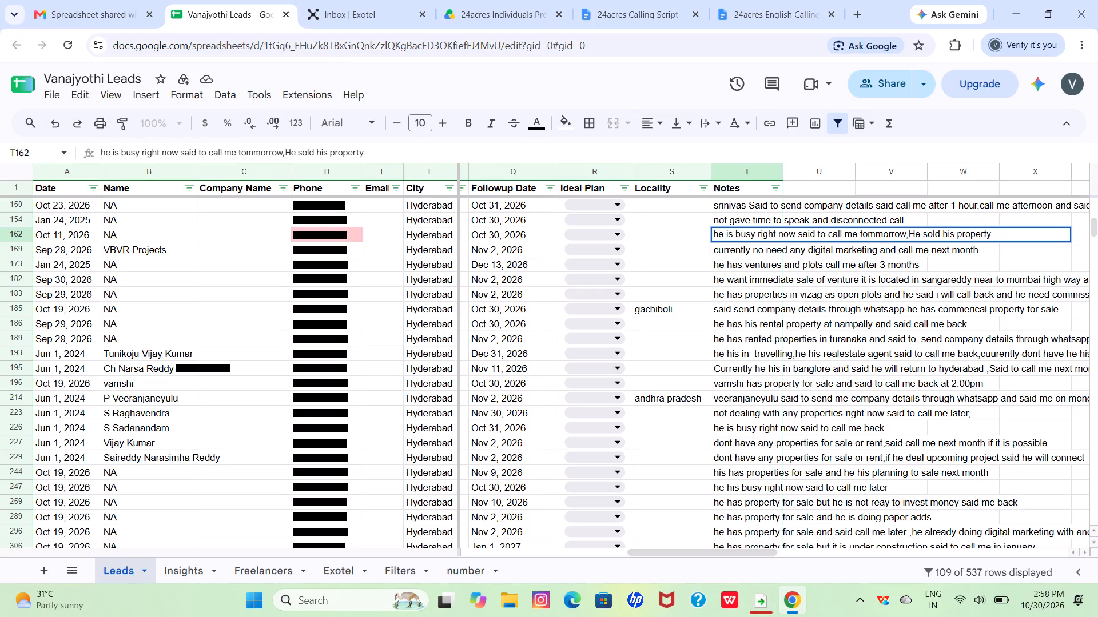
# Clear the Followup Date of the lead in row 162.
pyautogui.click(532, 234)
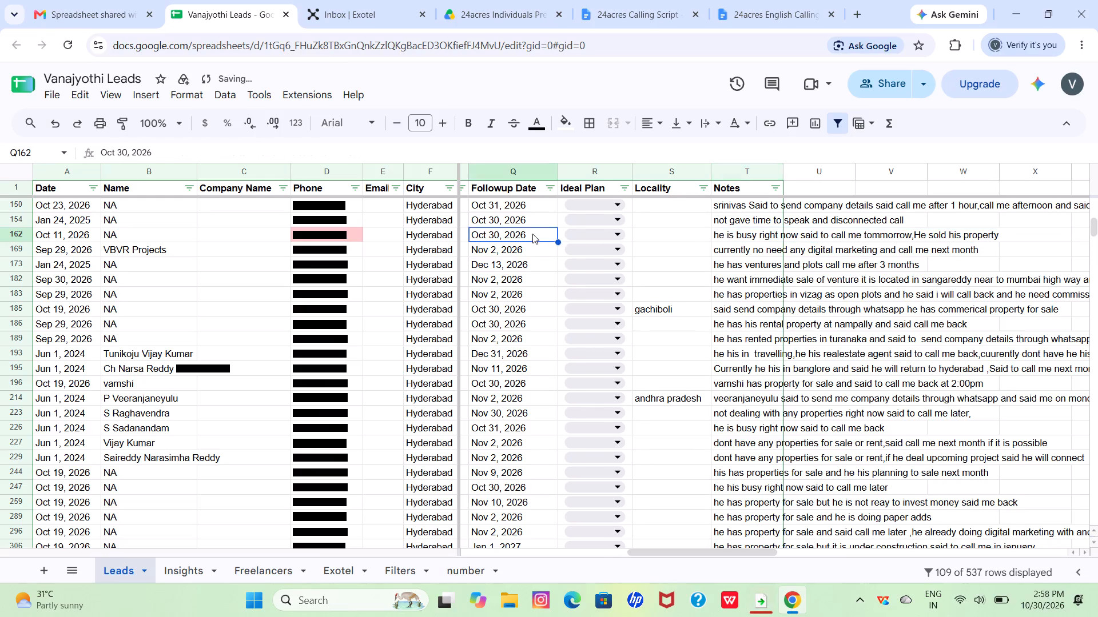
pyautogui.hscroll(2, 532, 234)
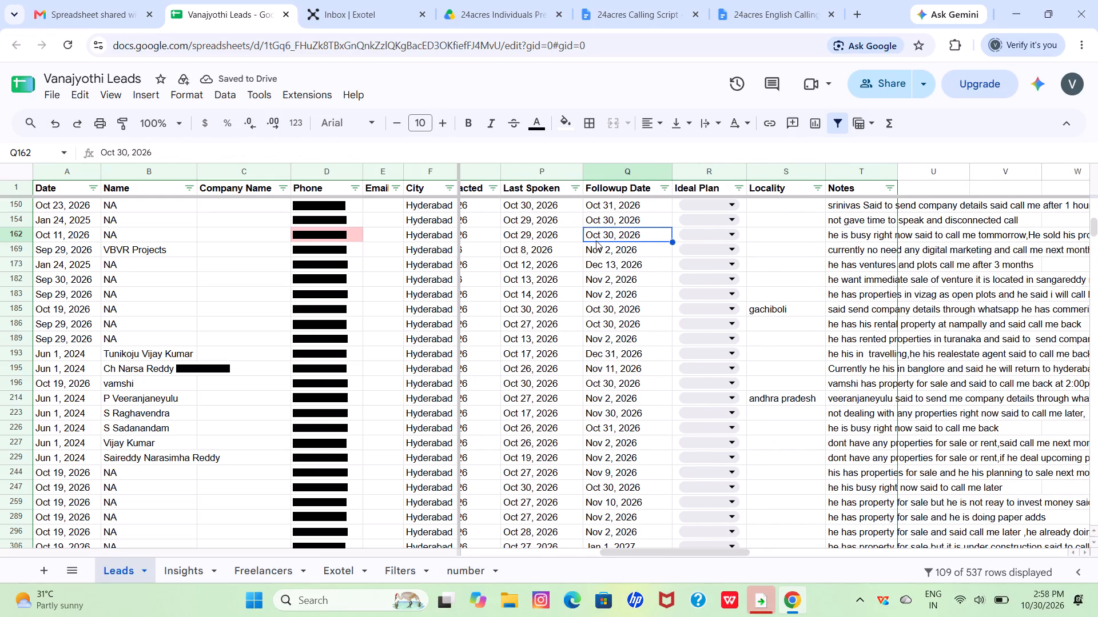
pyautogui.press('BackSpace')
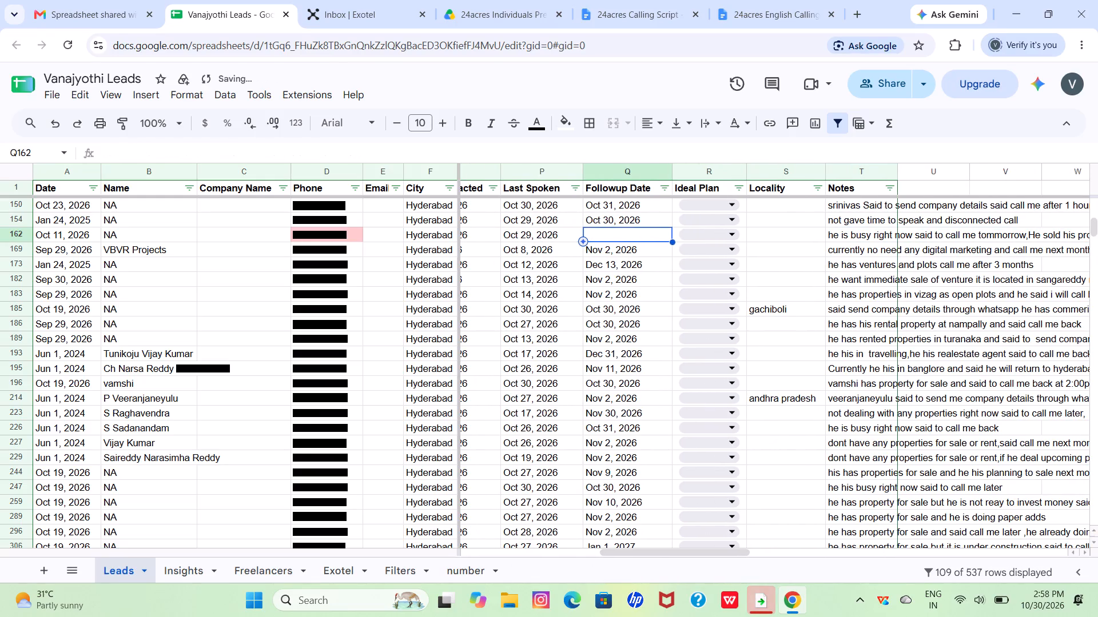
# Set the Last Spoken date of the lead in row 162 to Oct 30, 2026.
pyautogui.doubleClick(546, 238)
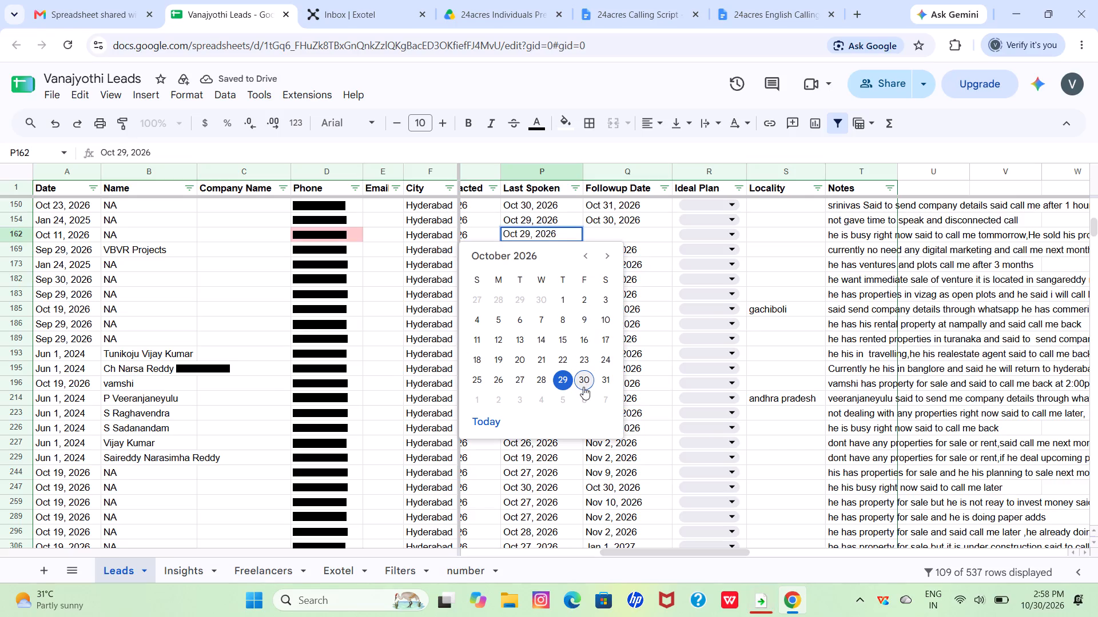
pyautogui.click(583, 387)
# Set the Conv count of the lead in row 162 to 2.
pyautogui.hscroll(4, 583, 387)
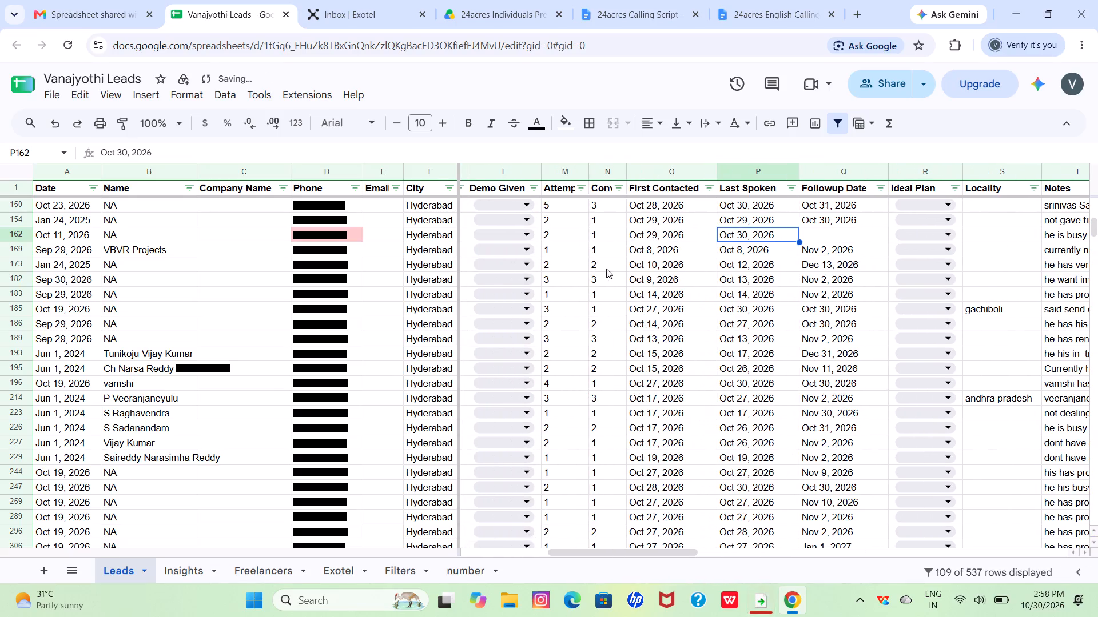
pyautogui.click(598, 238)
pyautogui.press('2')
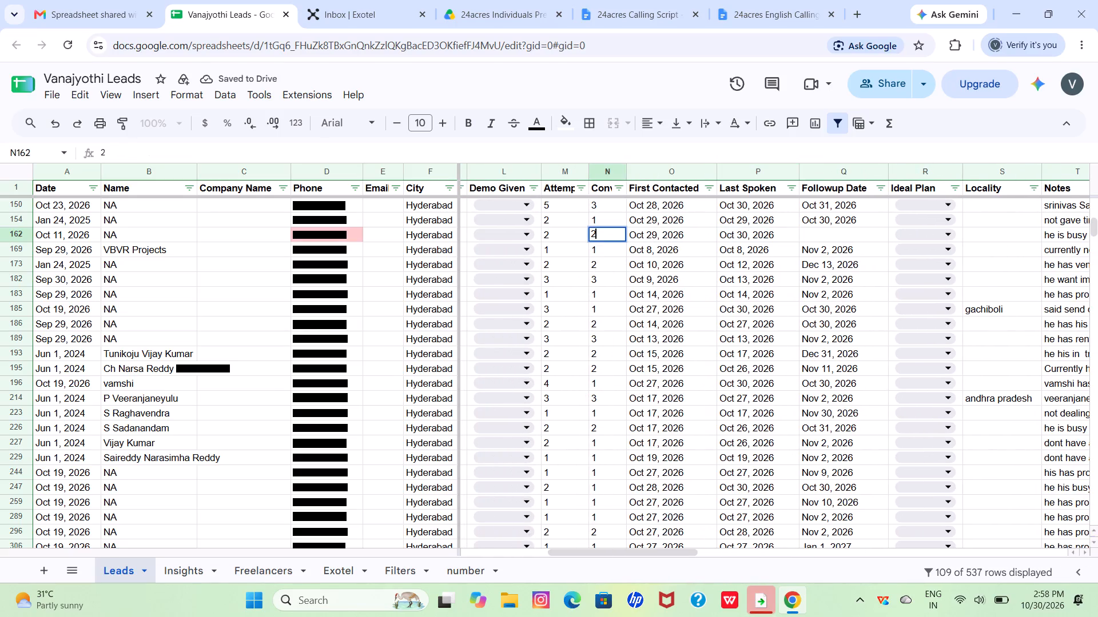
pyautogui.click(623, 241)
pyautogui.click(650, 237)
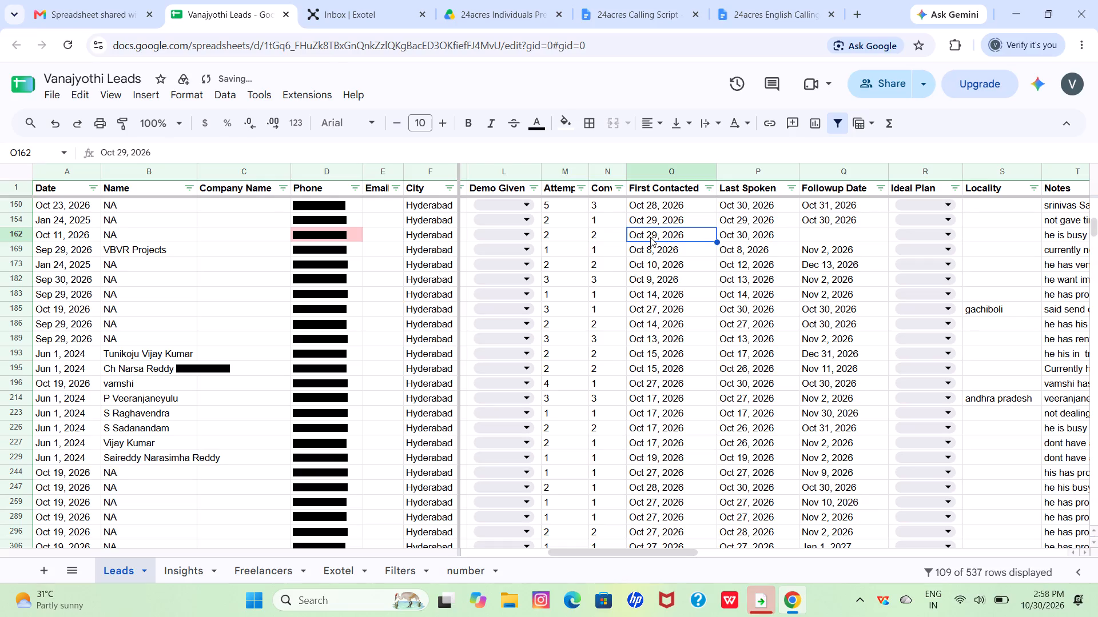
# Change the Status of the lead in row 162 to Not Interested.
pyautogui.hscroll(3, 650, 237)
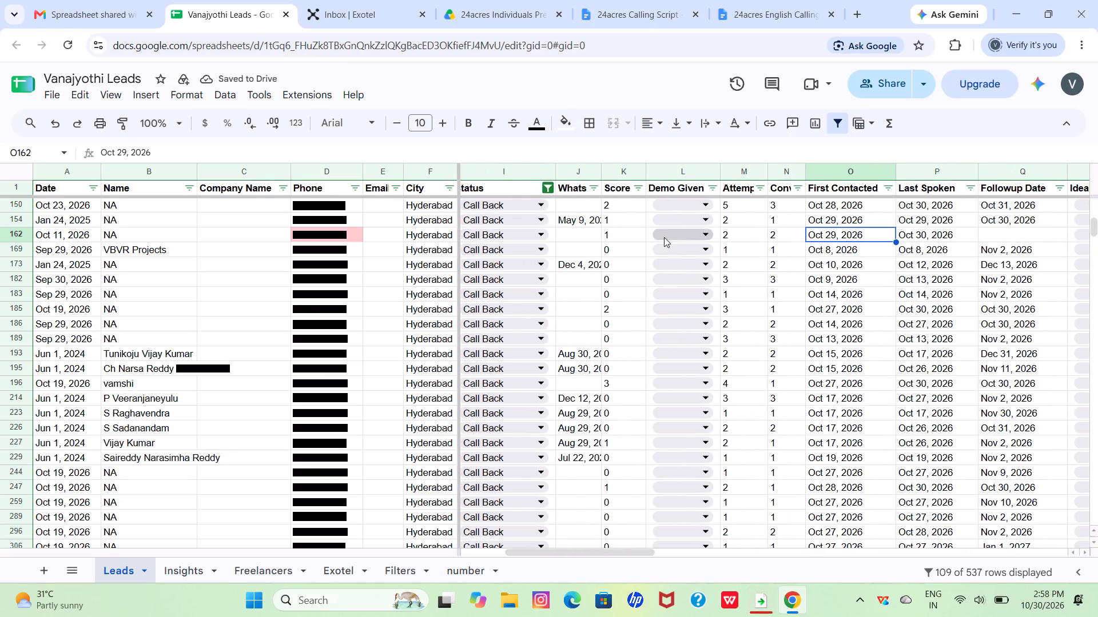
pyautogui.click(511, 236)
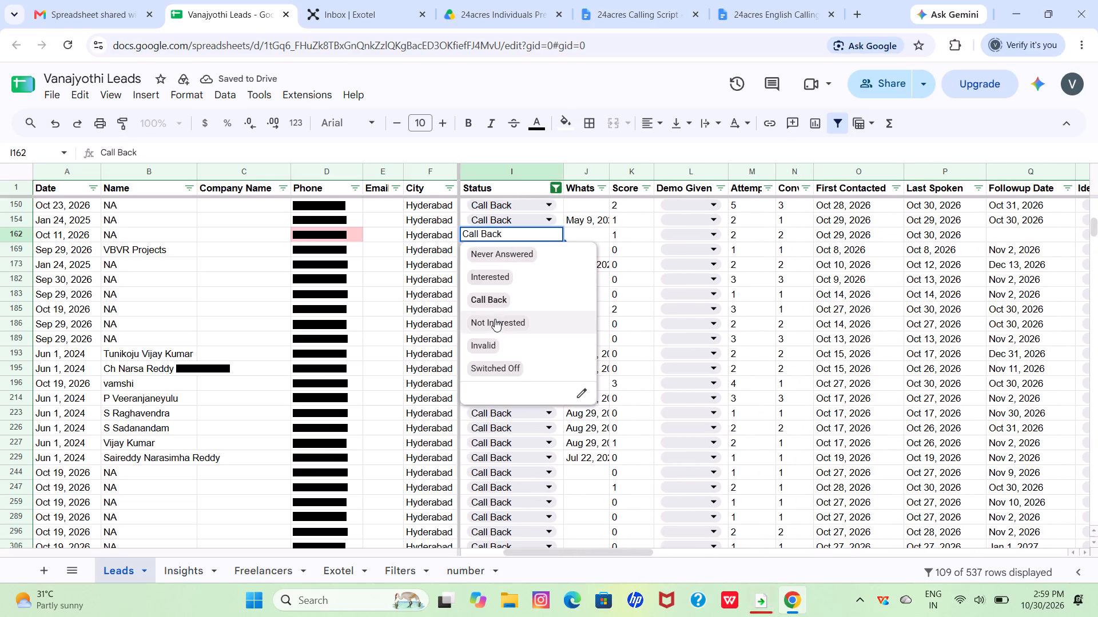
pyautogui.click(495, 320)
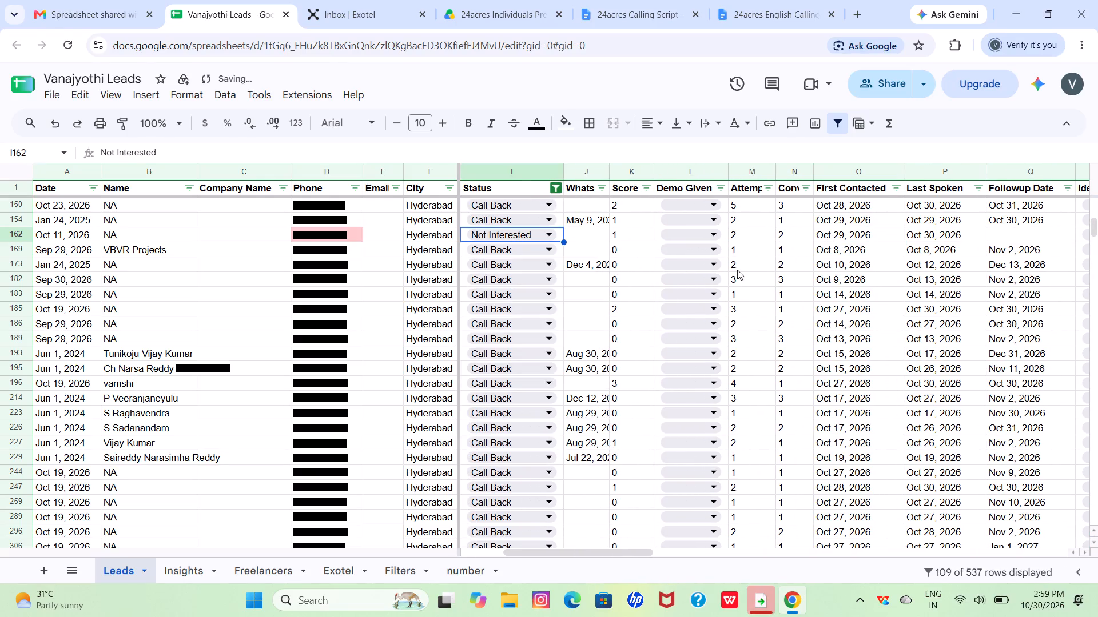
# Look through the Call Back leads below row 162, comparing last spoken dates, follow-up dates and notes to find the next one to call.
pyautogui.click(829, 237)
pyautogui.hscroll(-5, 829, 237)
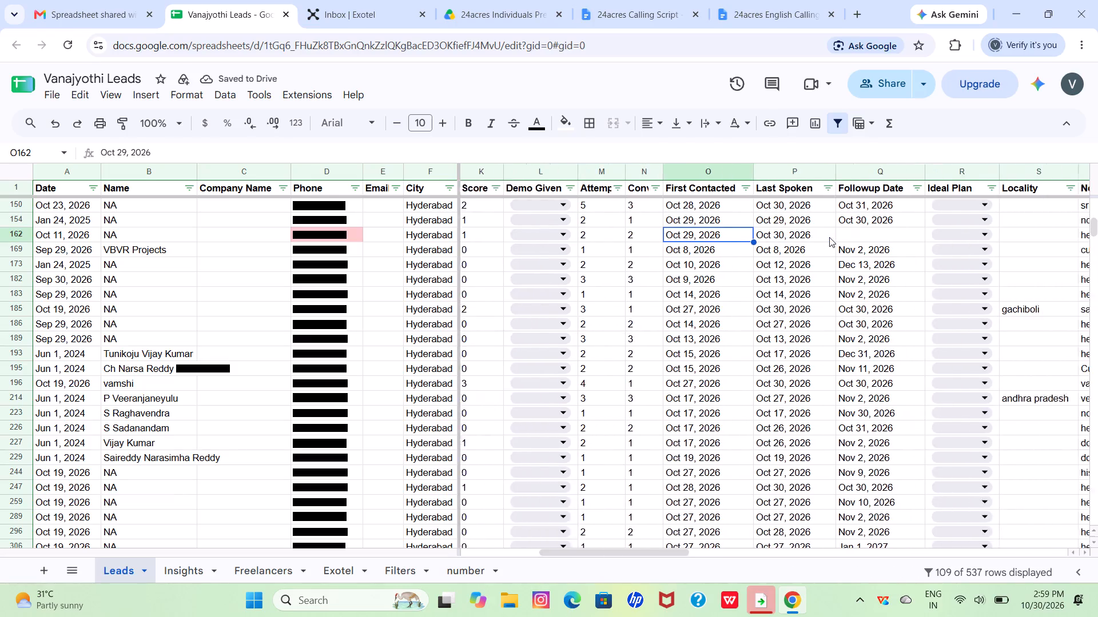
pyautogui.scroll(-2, 829, 237)
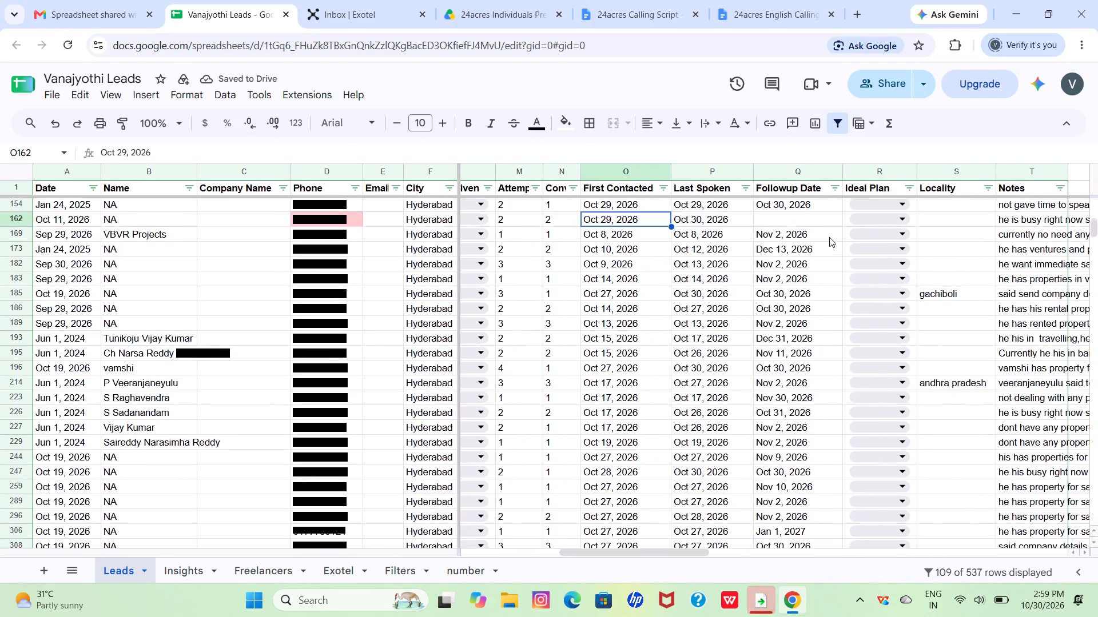
pyautogui.scroll(-2, 829, 237)
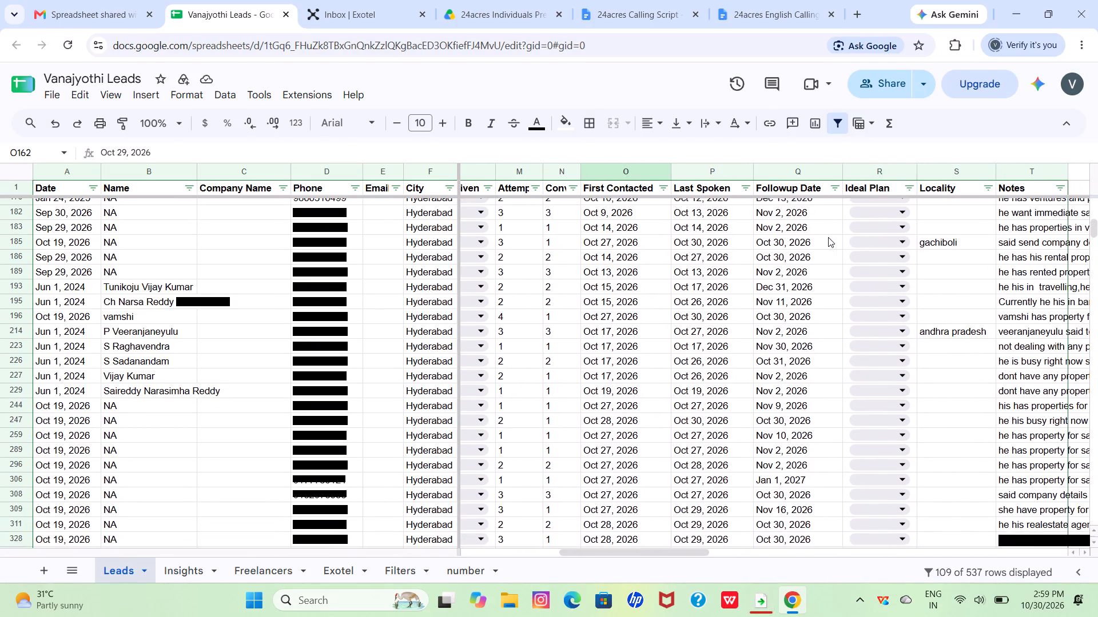
pyautogui.hscroll(-4, 828, 237)
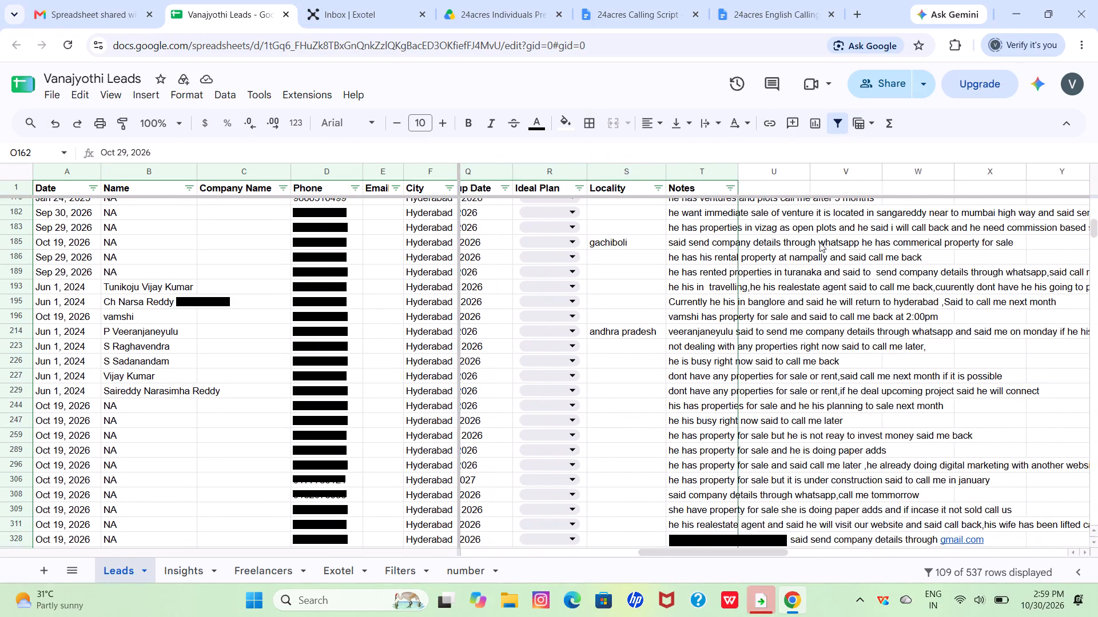
pyautogui.hscroll(3, 826, 241)
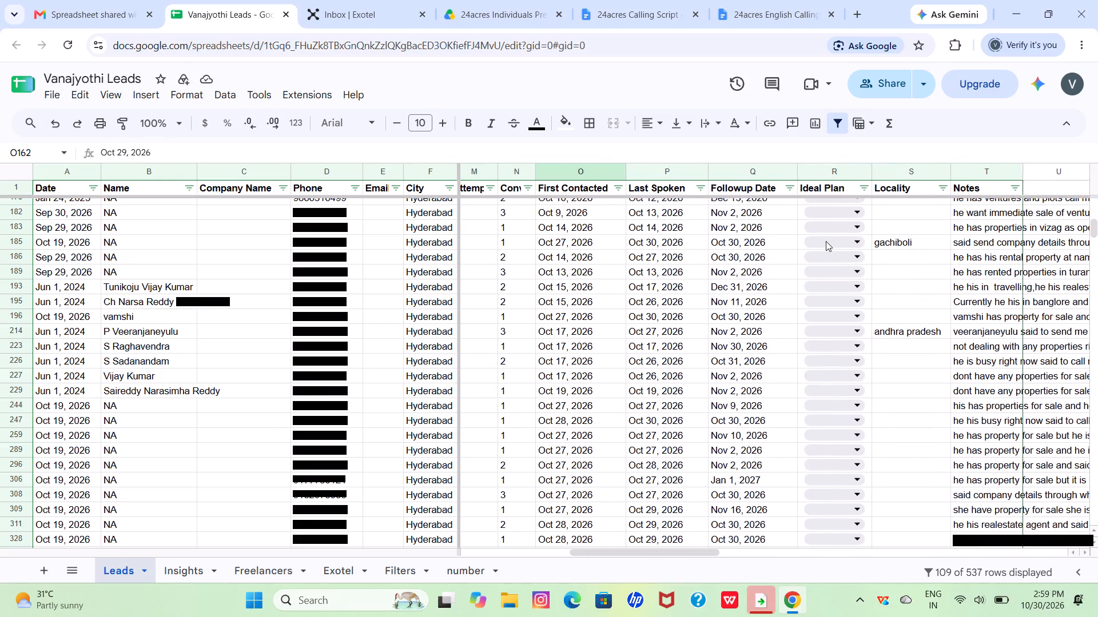
pyautogui.hscroll(4, 826, 241)
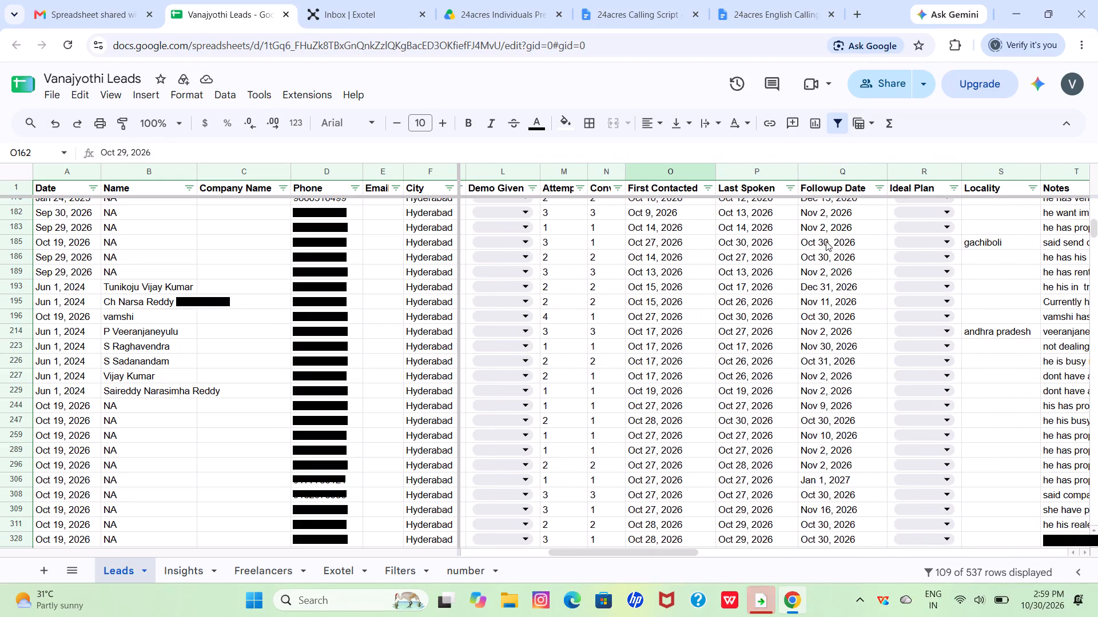
pyautogui.hscroll(-1, 826, 241)
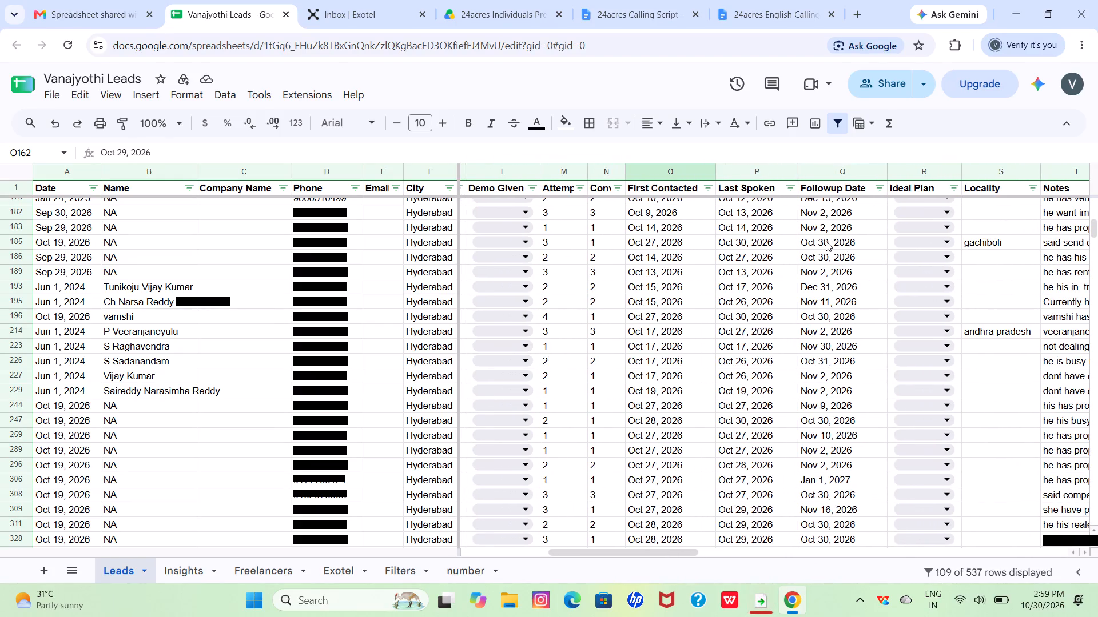
pyautogui.hscroll(-3, 826, 241)
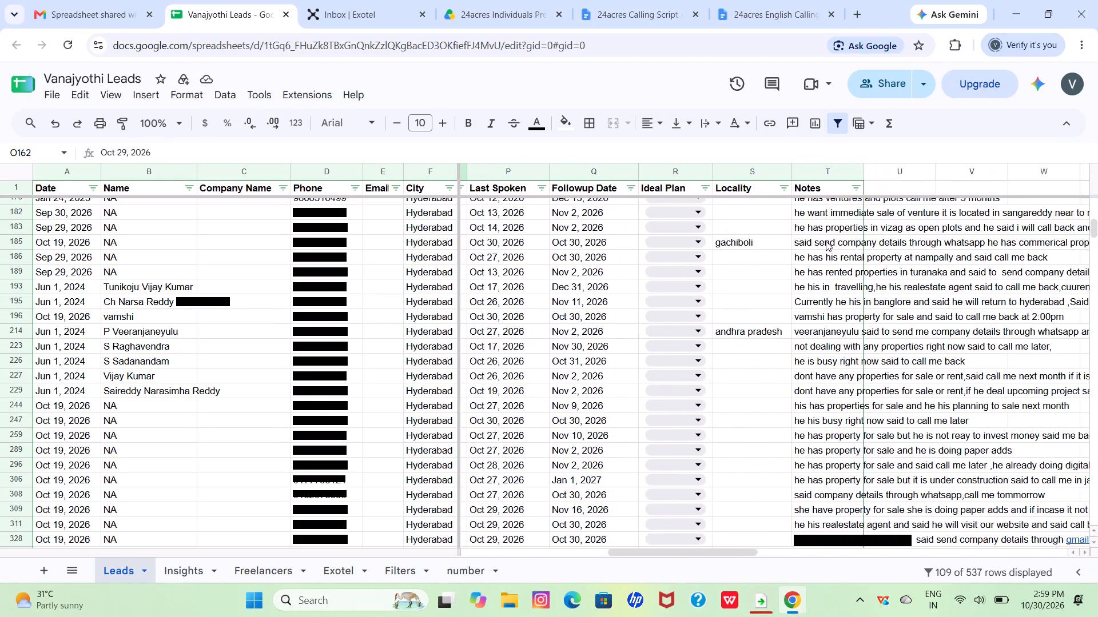
pyautogui.hscroll(-1, 826, 241)
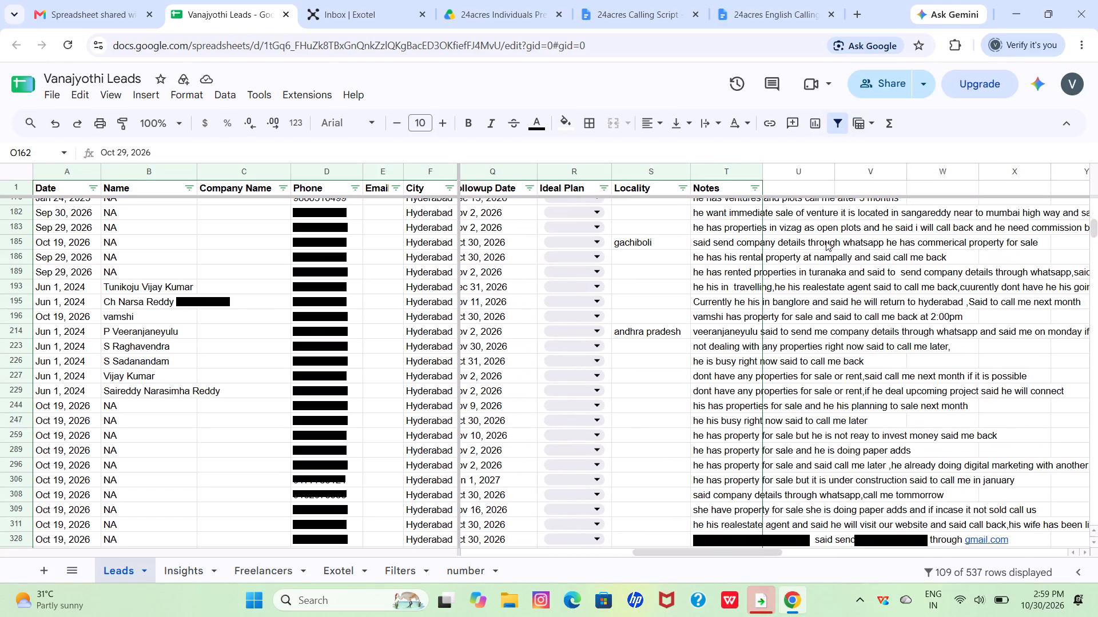
# Examine the notes, Followup Date and contact history of the lead in row 186.
pyautogui.click(708, 252)
pyautogui.hscroll(1, 708, 252)
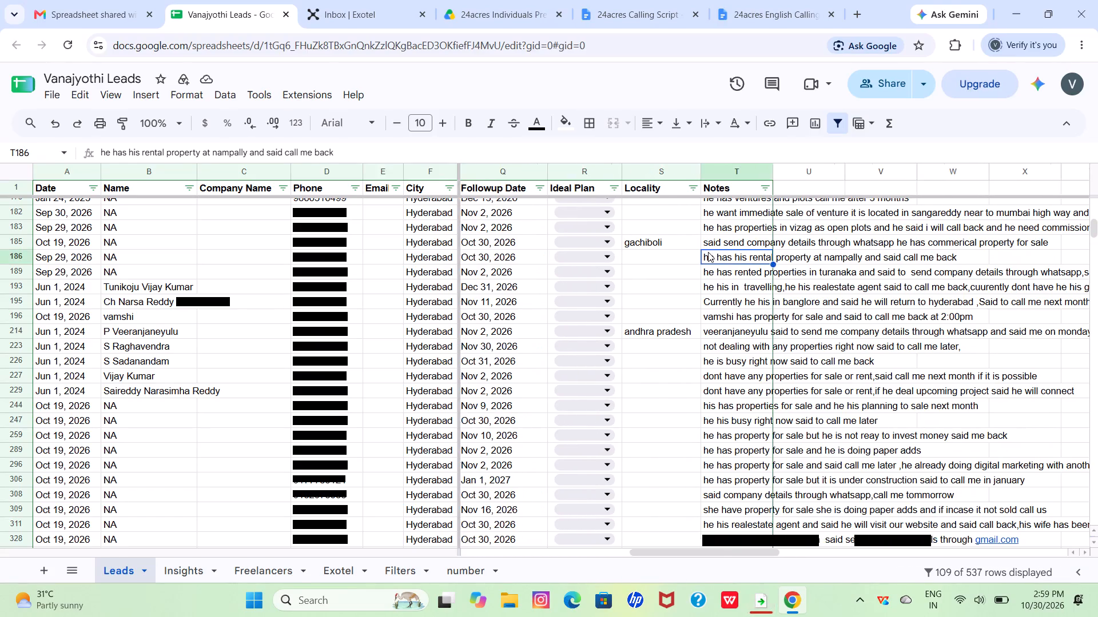
pyautogui.hscroll(1, 708, 252)
pyautogui.click(608, 262)
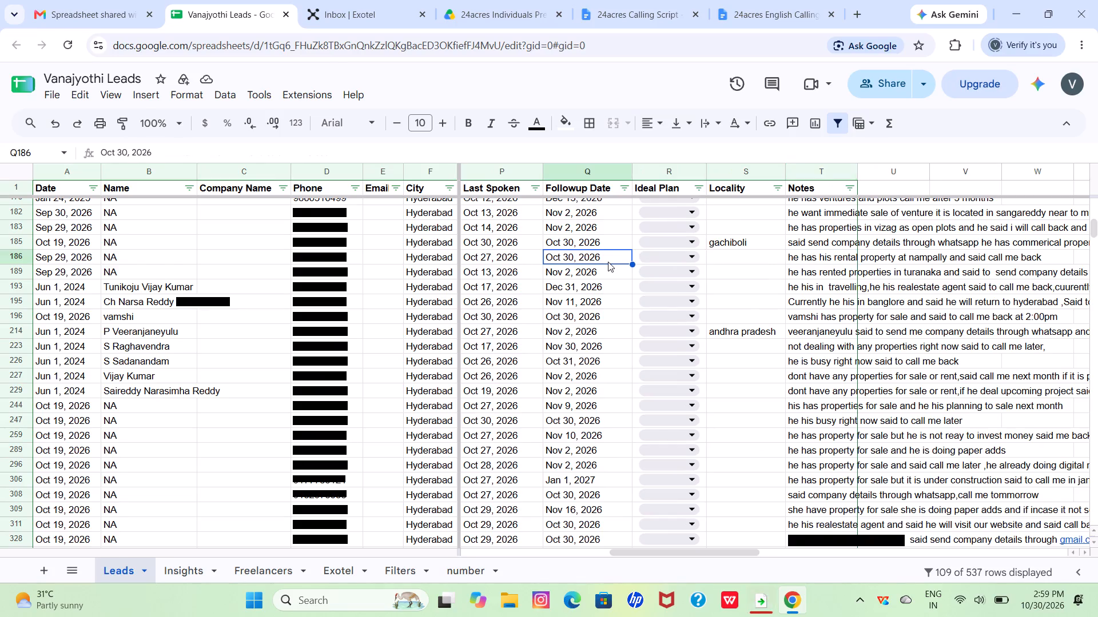
pyautogui.scroll(-1, 608, 262)
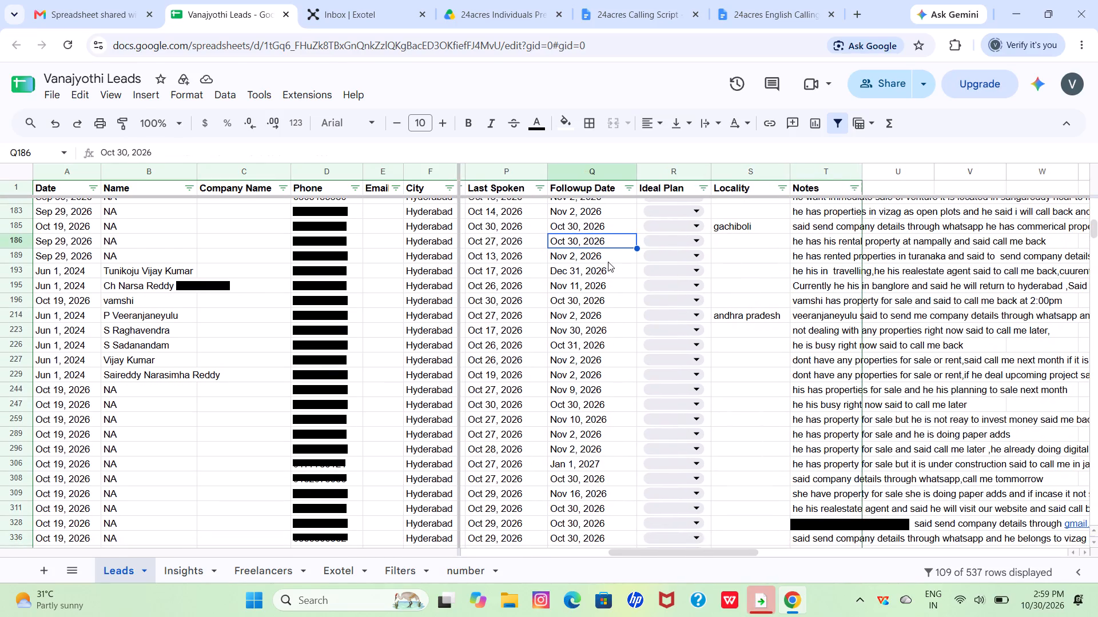
pyautogui.hscroll(-1, 608, 262)
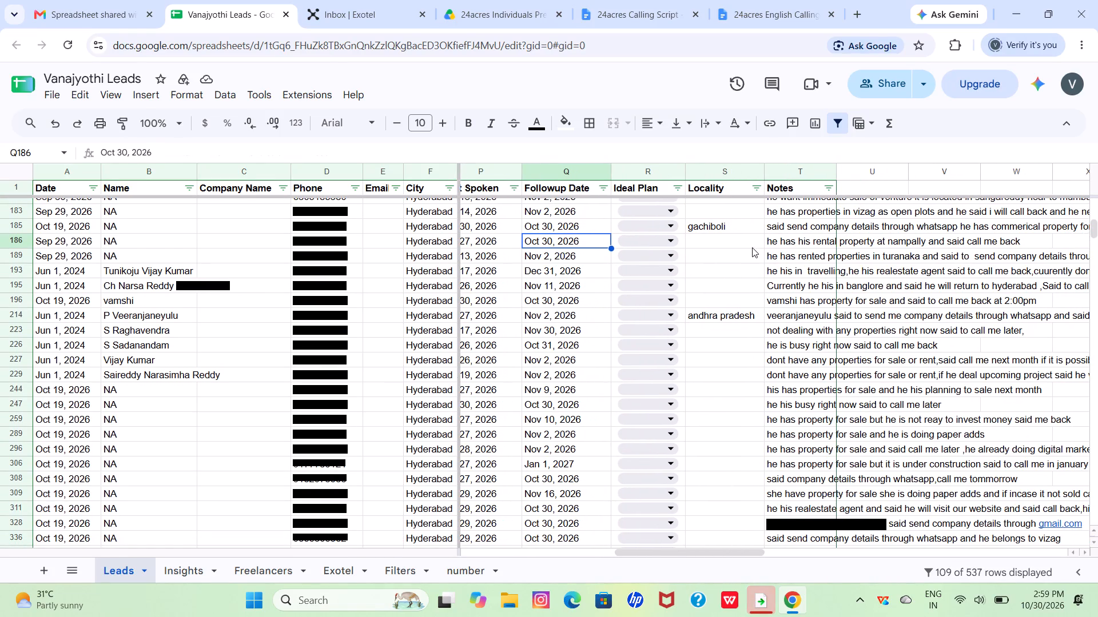
pyautogui.click(599, 241)
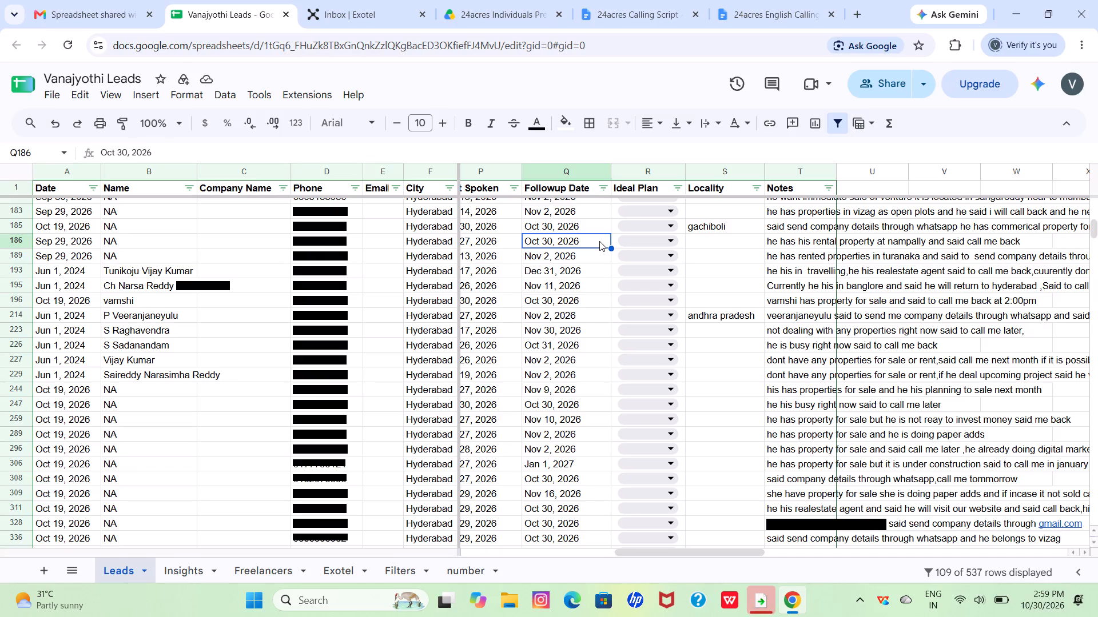
pyautogui.click(795, 247)
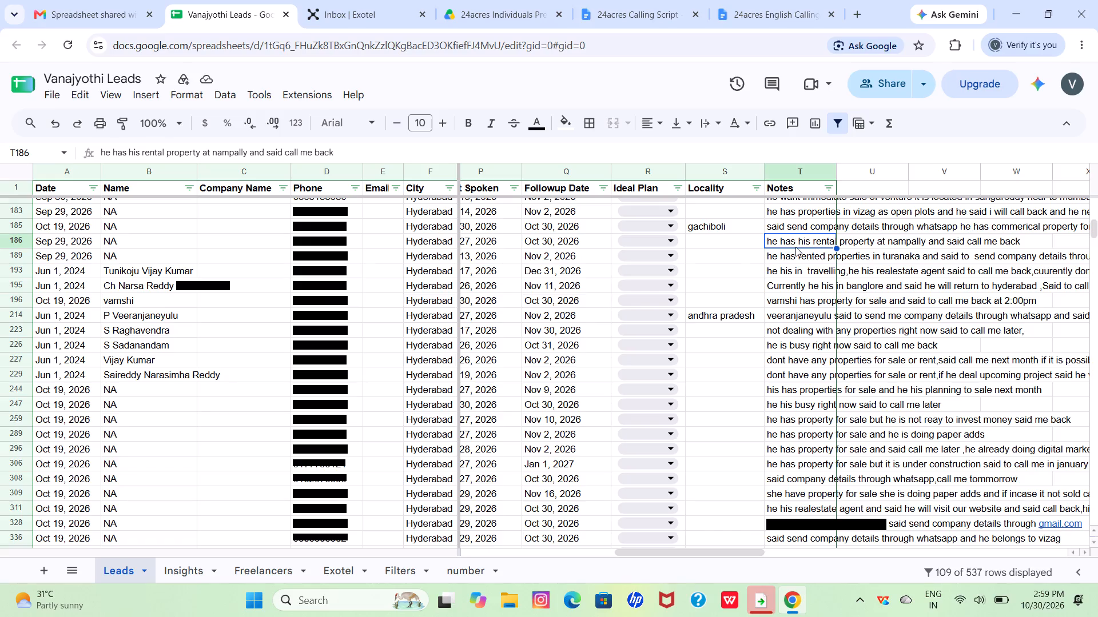
pyautogui.click(572, 234)
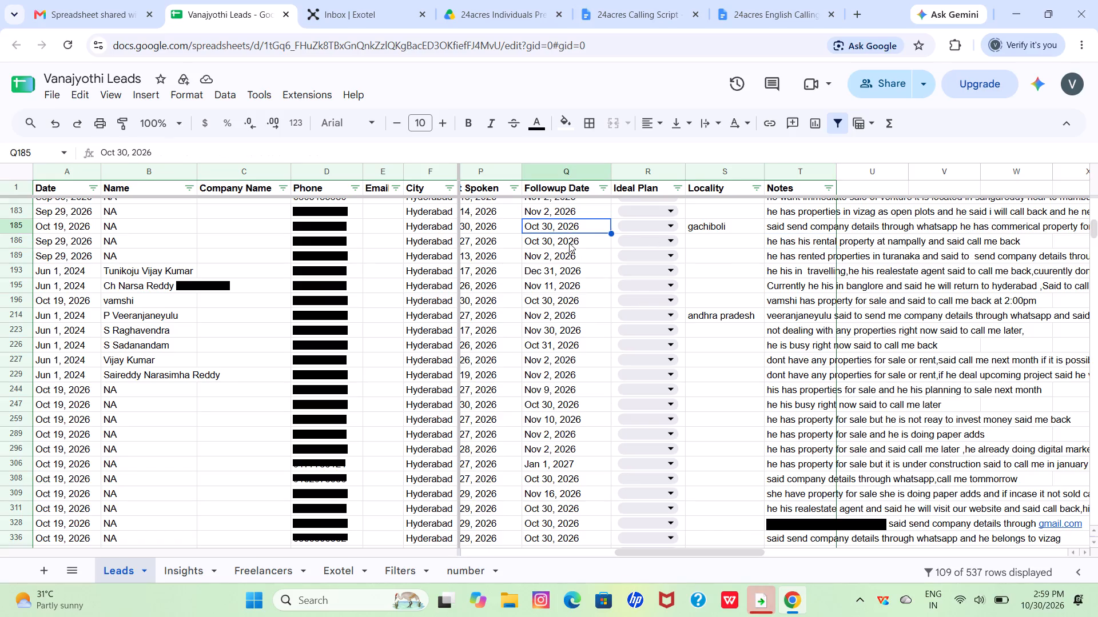
pyautogui.click(569, 243)
pyautogui.hscroll(1, 569, 243)
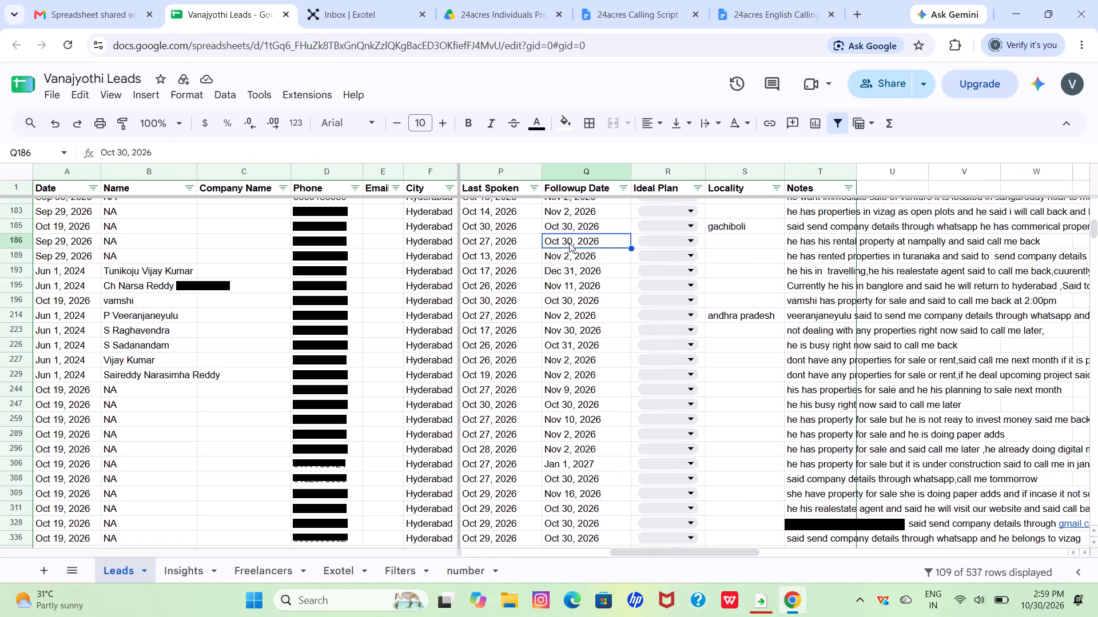
pyautogui.hscroll(5, 569, 243)
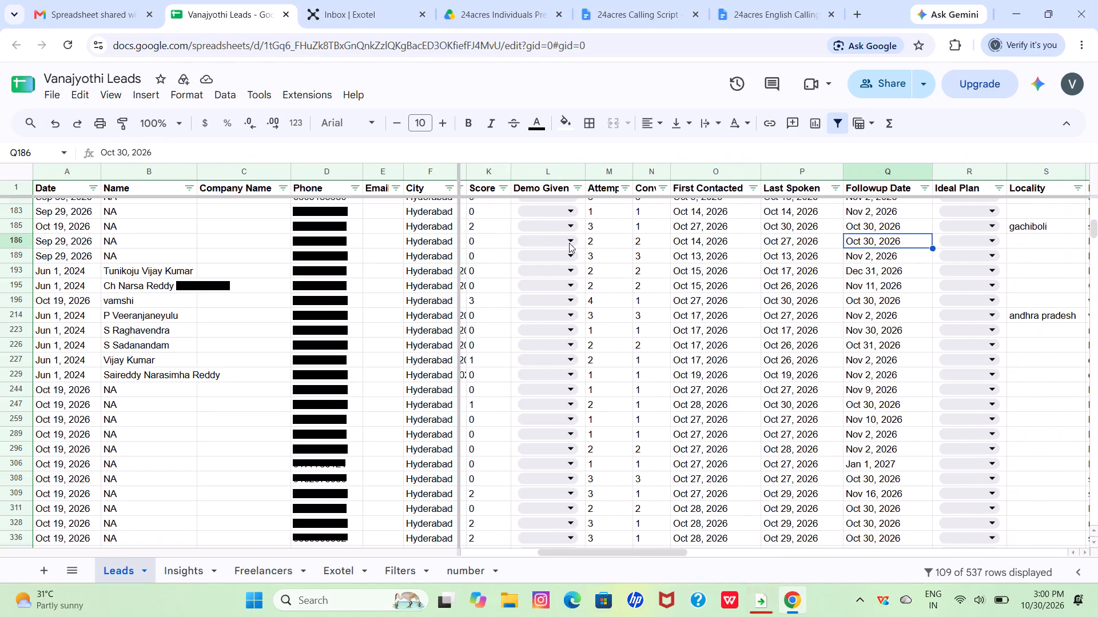
# Select the phone number of the lead in row 186.
pyautogui.click(327, 241)
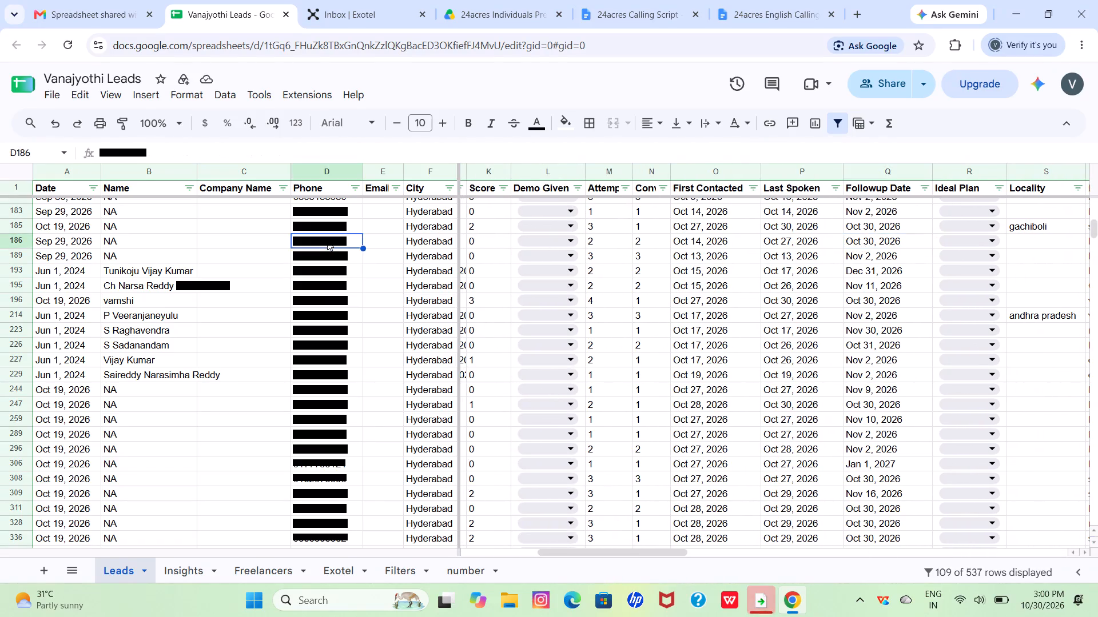
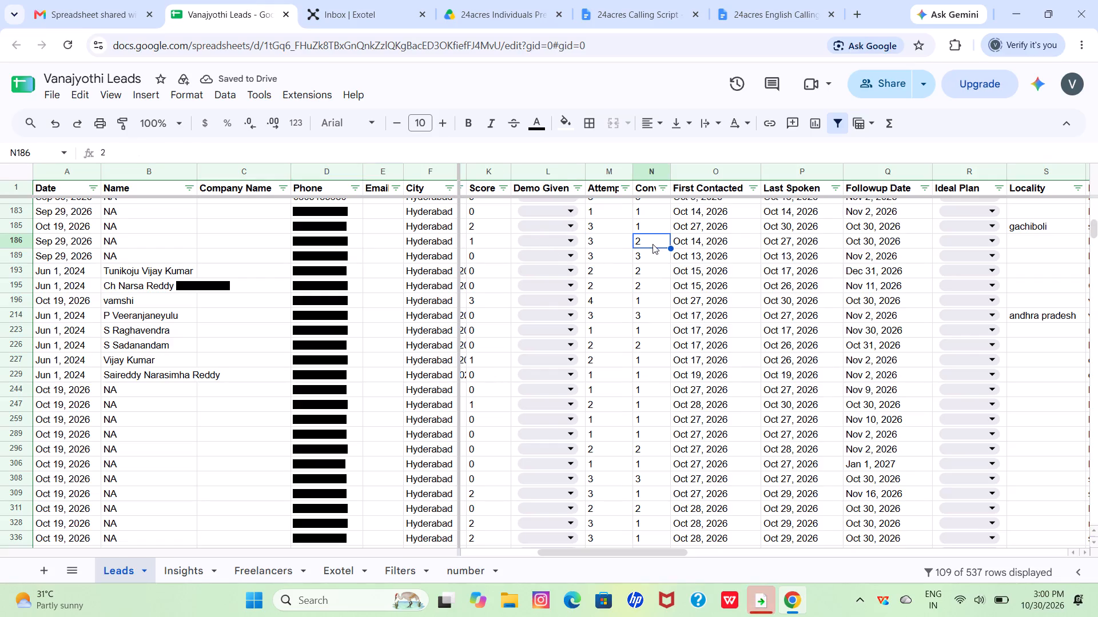
# Examine the notes, contact dates and Followup Date of the lead in row 186, and select its phone number again.
pyautogui.click(691, 246)
pyautogui.hscroll(-3, 691, 246)
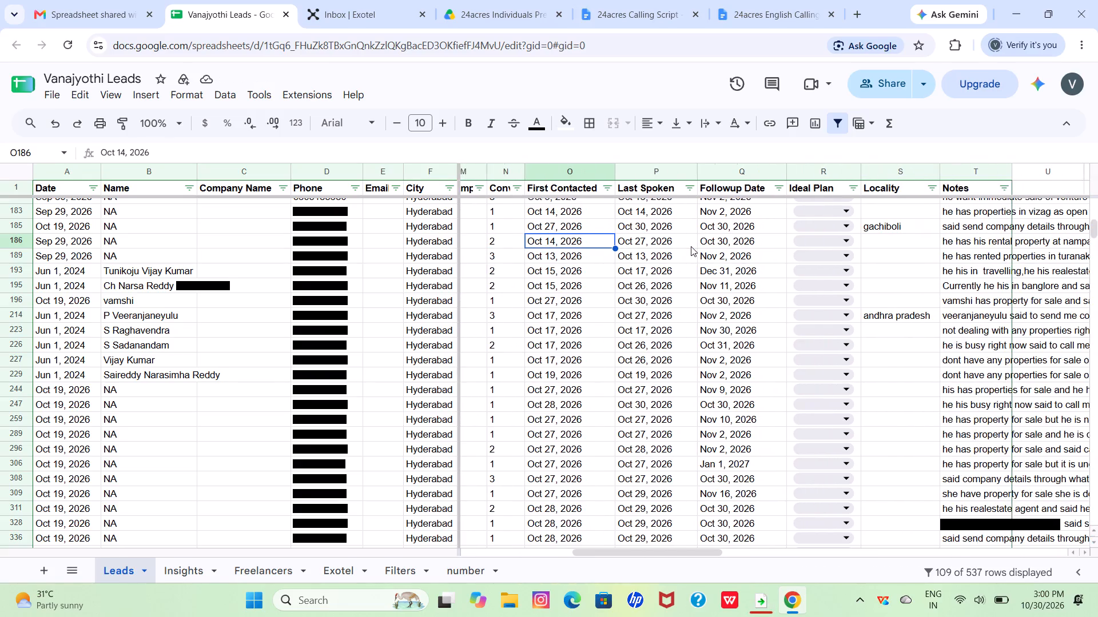
pyautogui.hscroll(-3, 691, 246)
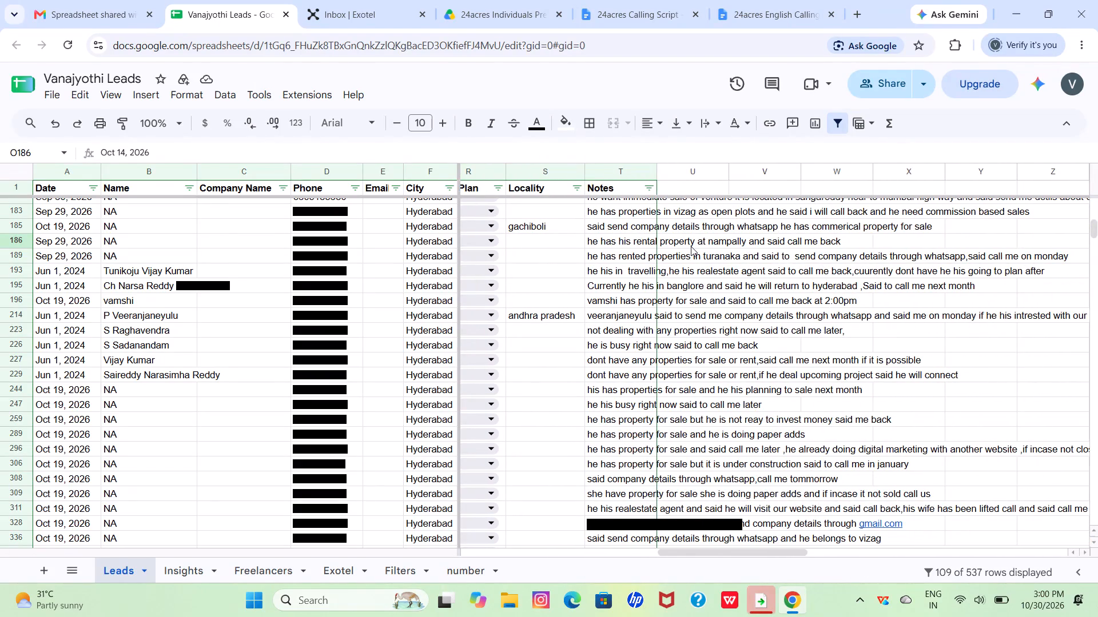
pyautogui.hscroll(1, 691, 246)
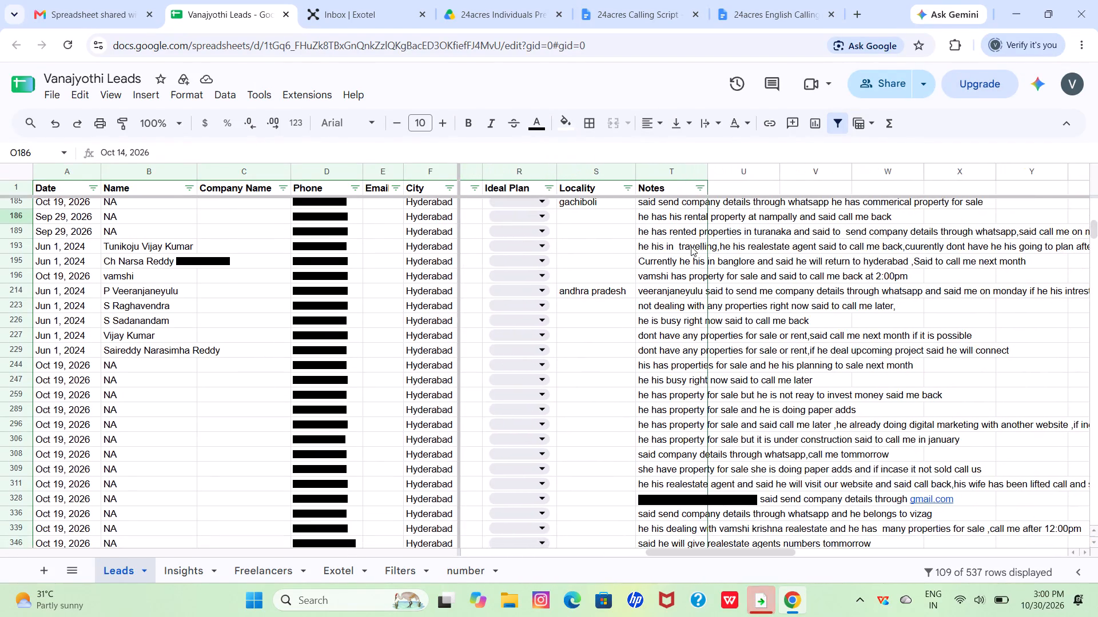
pyautogui.hscroll(4, 691, 246)
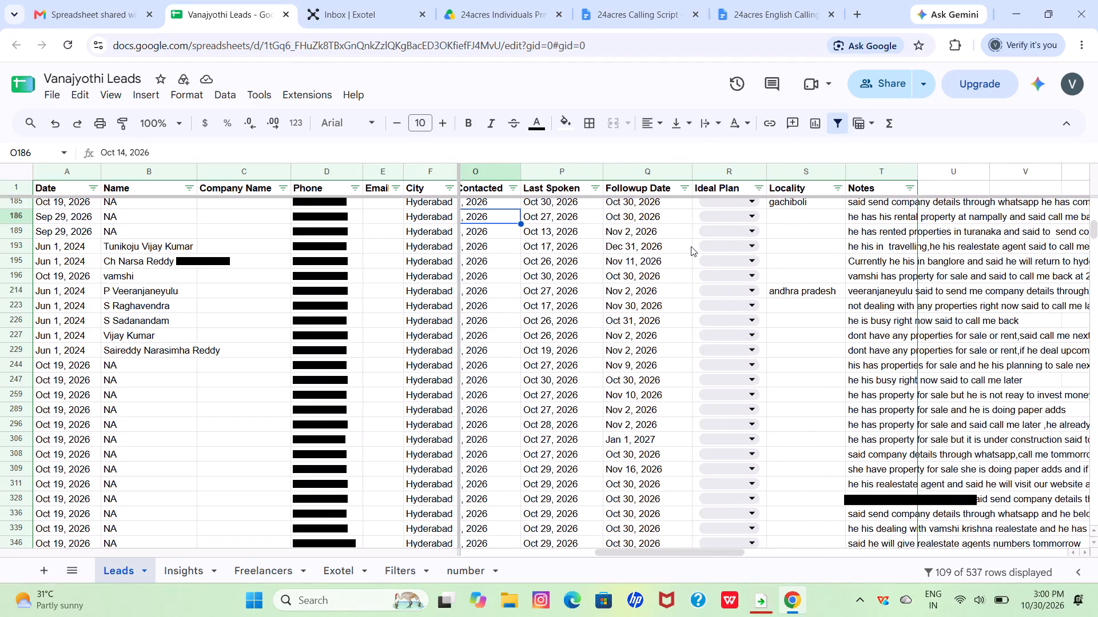
pyautogui.hscroll(1, 691, 246)
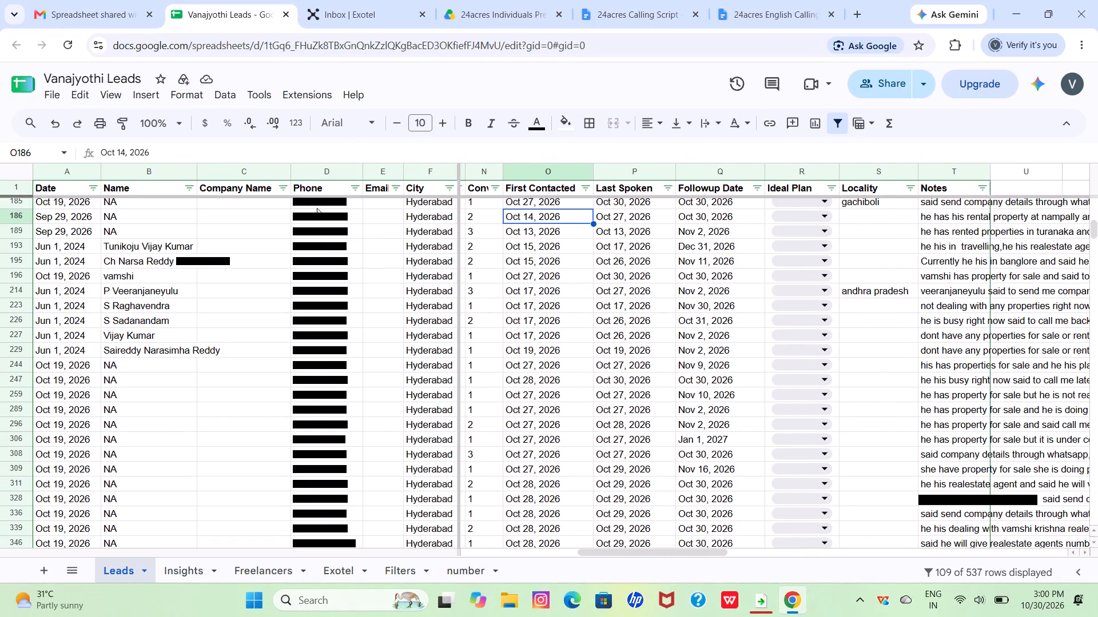
pyautogui.click(321, 218)
pyautogui.hscroll(1, 514, 223)
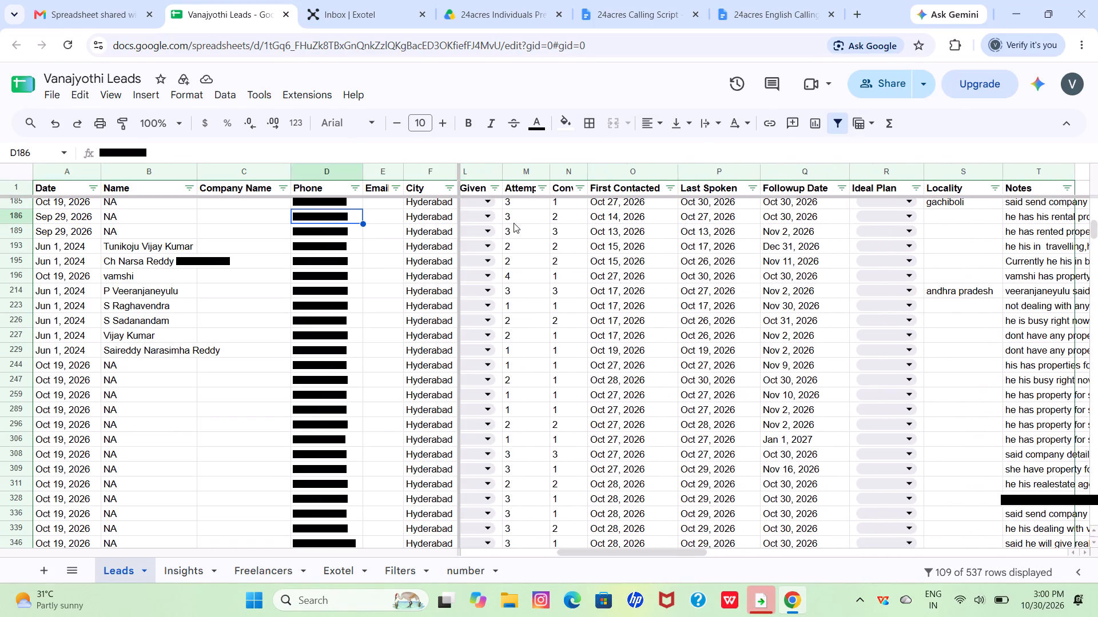
pyautogui.hscroll(1, 514, 223)
pyautogui.hscroll(-2, 514, 223)
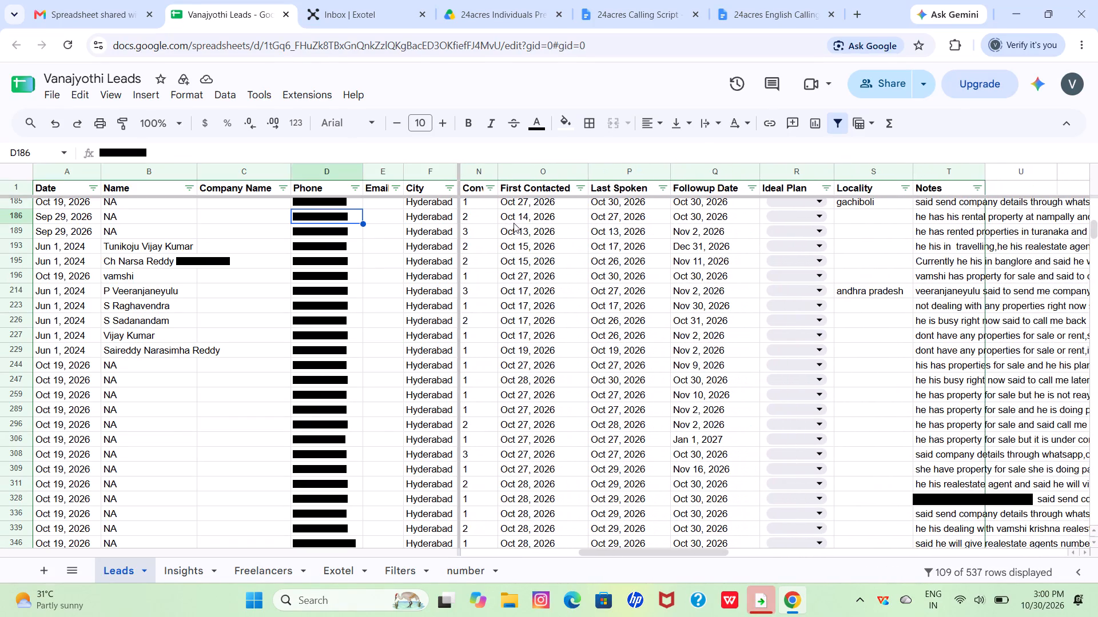
# Look through the Call Back leads from row 186 down to row 524, comparing last spoken dates, follow-up dates and notes for the next call.
pyautogui.scroll(1, 514, 223)
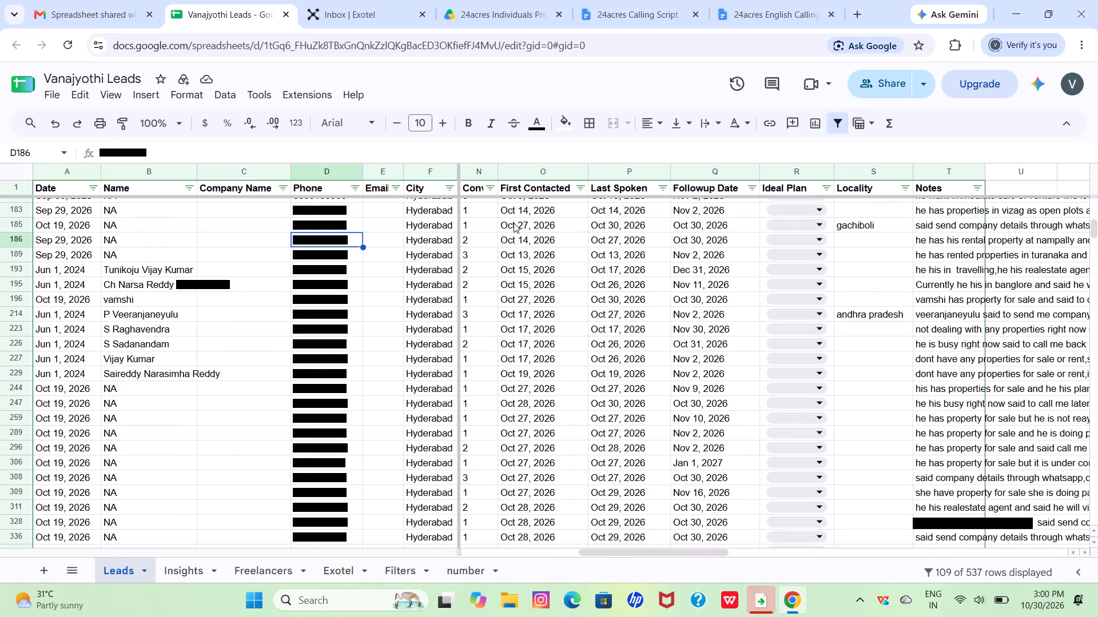
pyautogui.hscroll(-2, 514, 223)
pyautogui.scroll(-1, 514, 223)
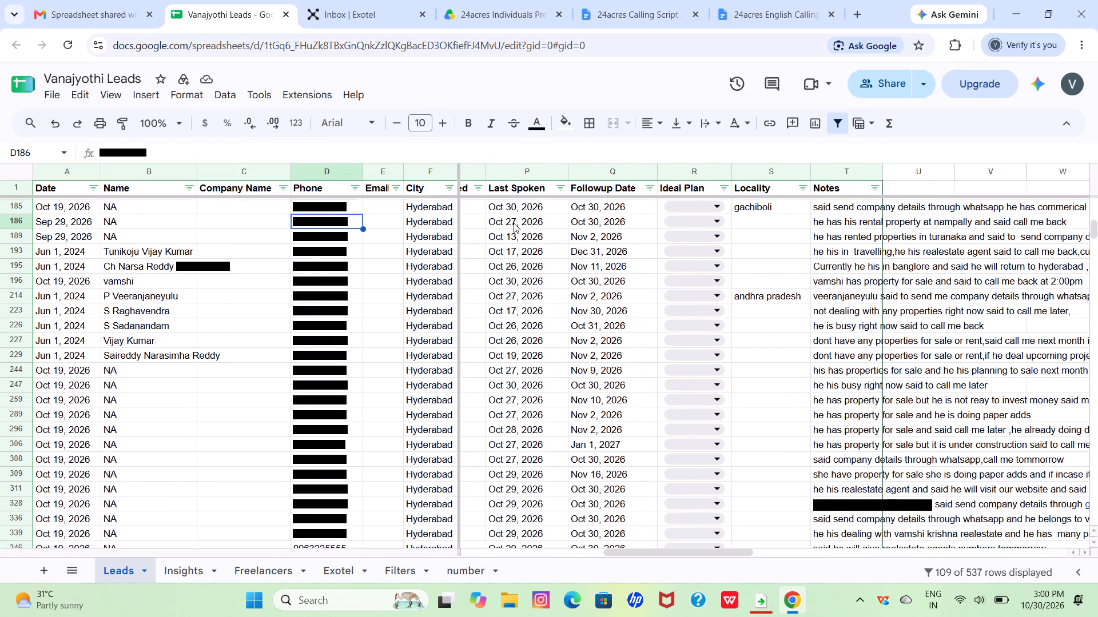
pyautogui.scroll(-2, 514, 223)
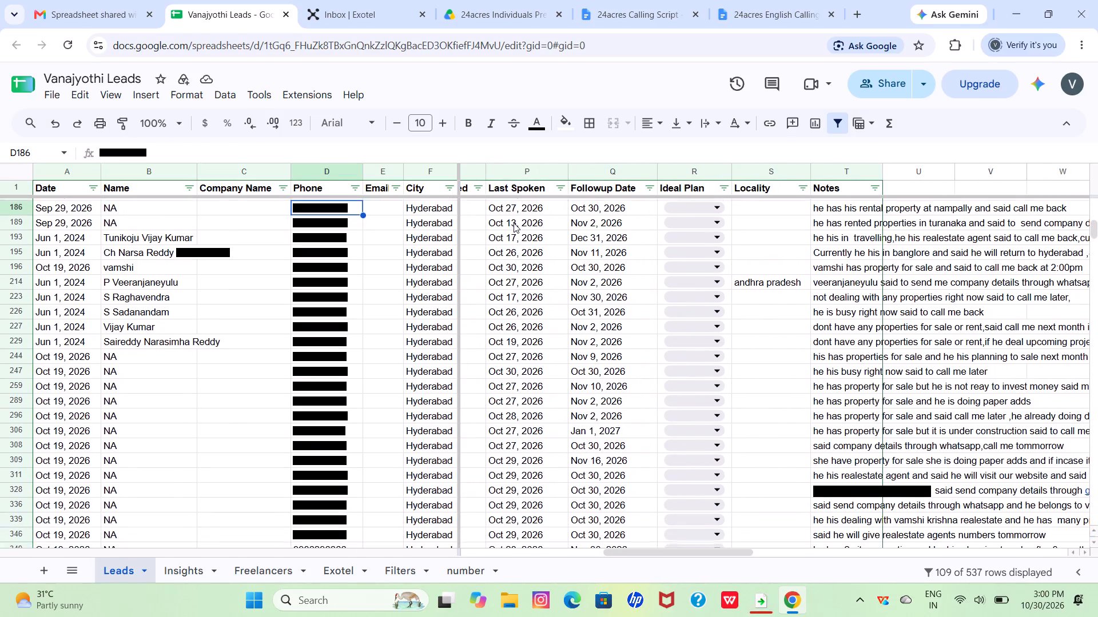
pyautogui.scroll(-2, 514, 223)
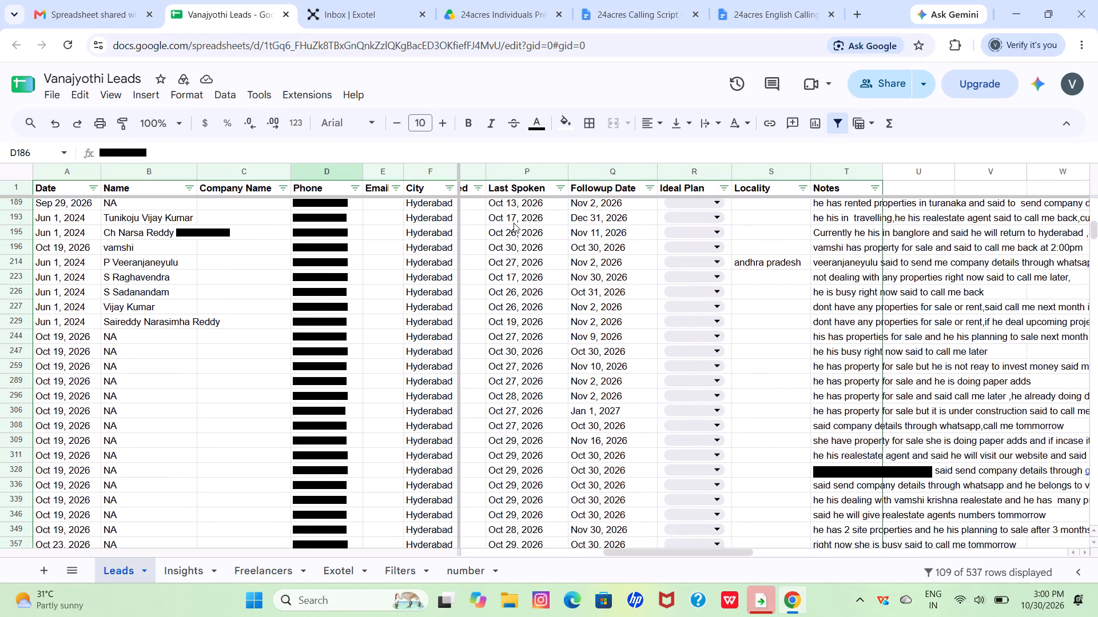
pyautogui.click(616, 298)
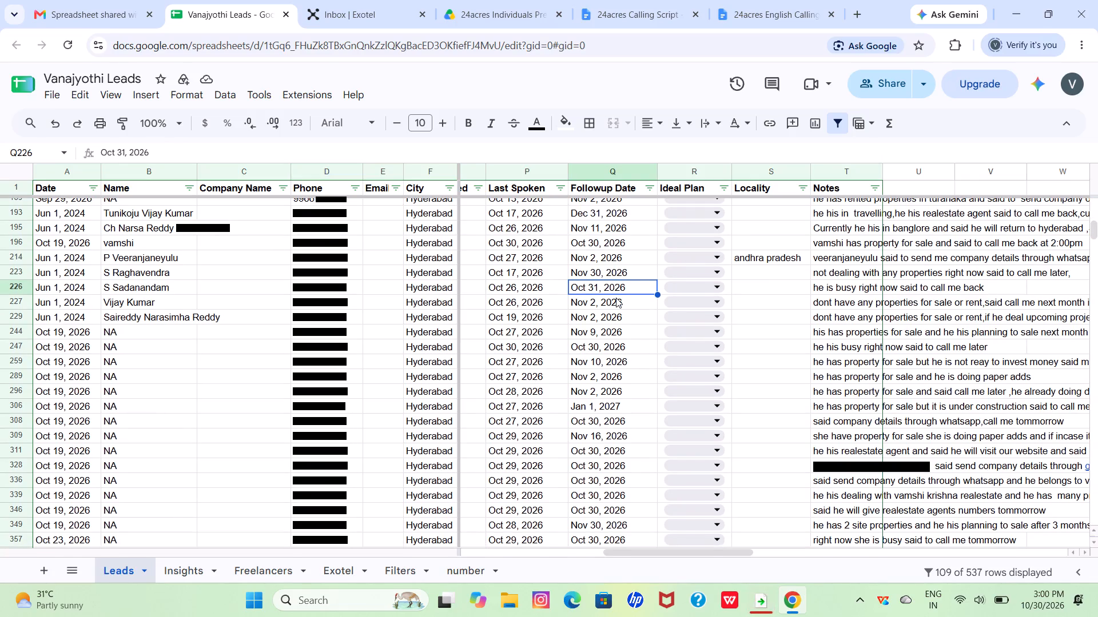
pyautogui.hscroll(3, 616, 298)
pyautogui.scroll(-1, 616, 298)
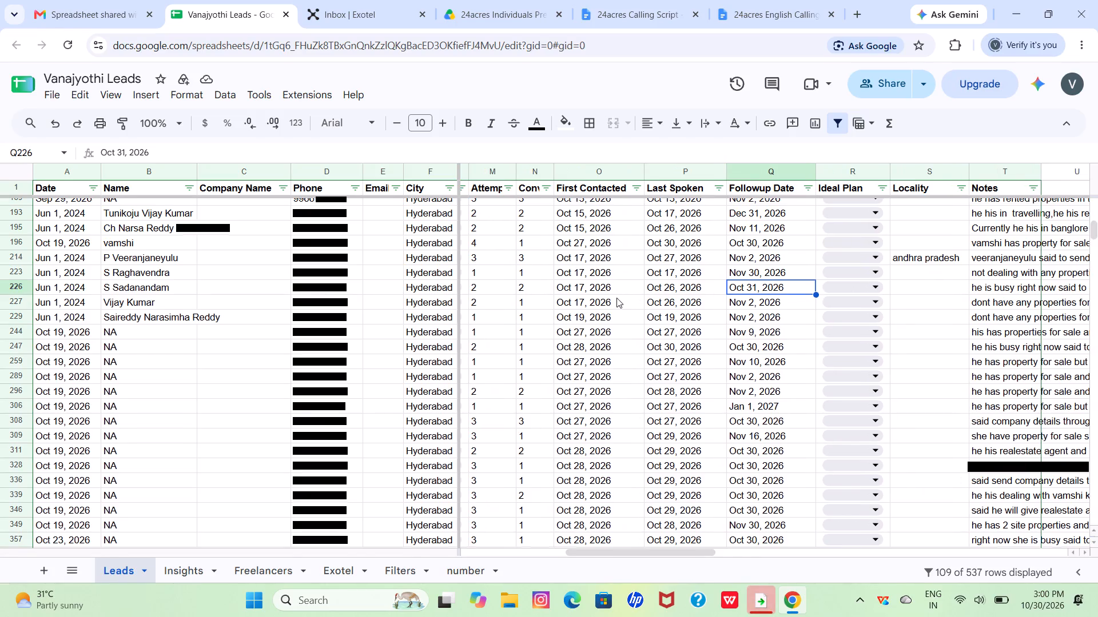
pyautogui.scroll(-1, 616, 298)
pyautogui.hscroll(-1, 616, 298)
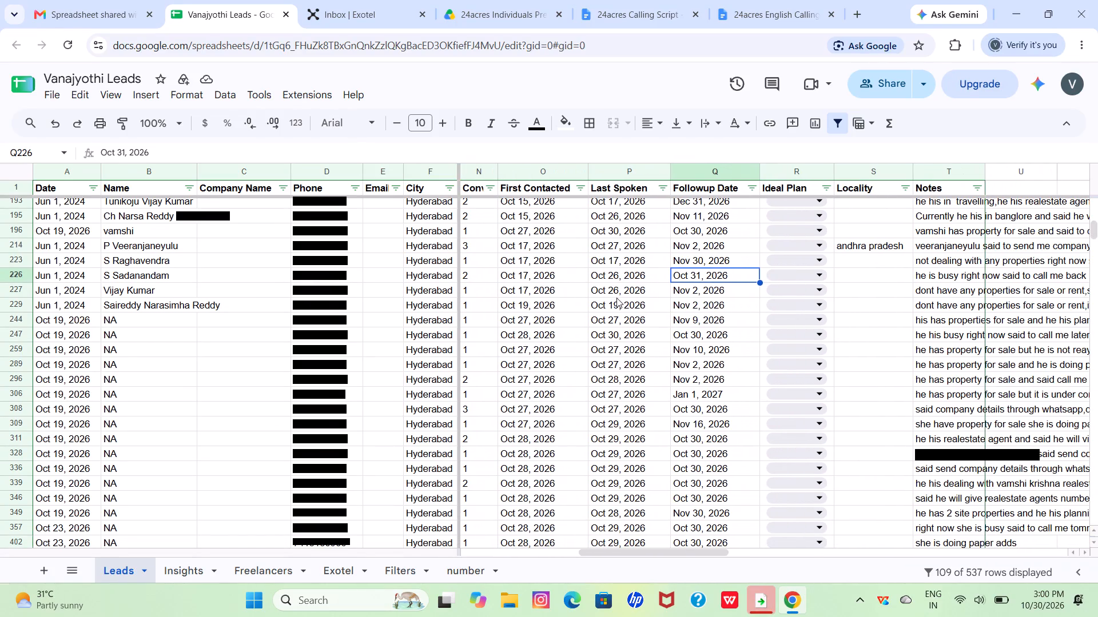
pyautogui.scroll(-1, 616, 298)
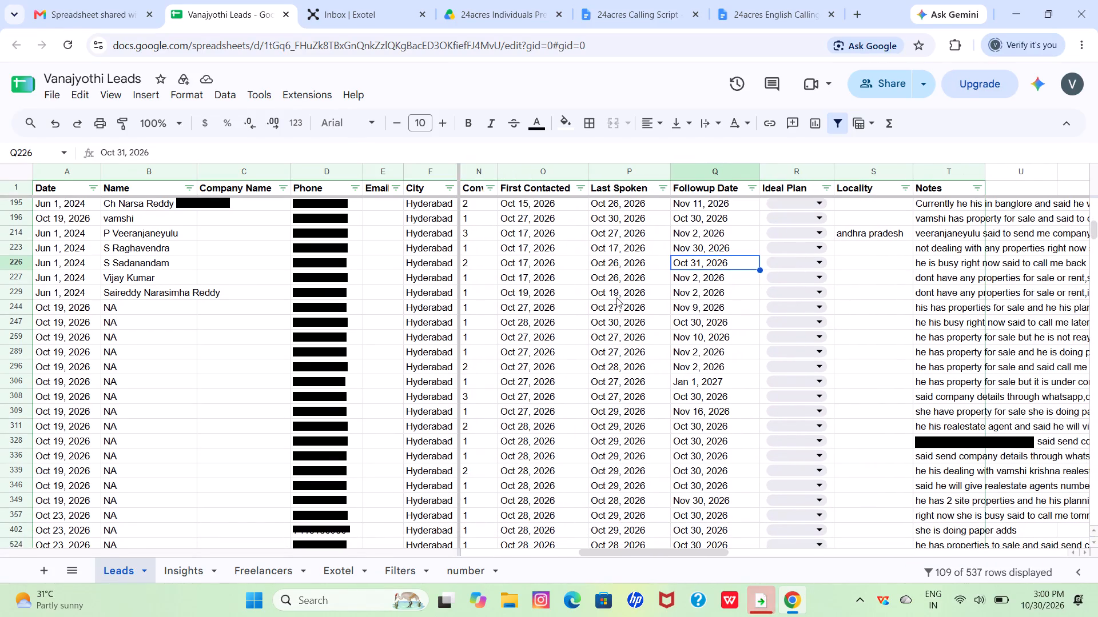
pyautogui.click(706, 307)
pyautogui.scroll(-1, 706, 307)
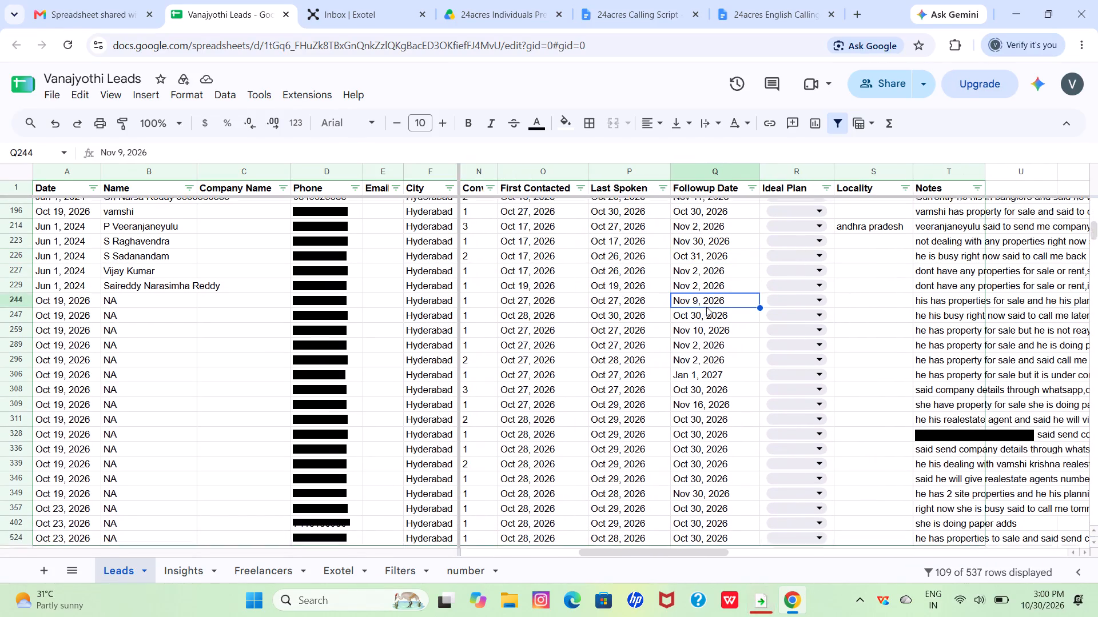
pyautogui.scroll(-1, 706, 307)
pyautogui.click(706, 307)
pyautogui.hscroll(-4, 706, 307)
pyautogui.hscroll(3, 706, 307)
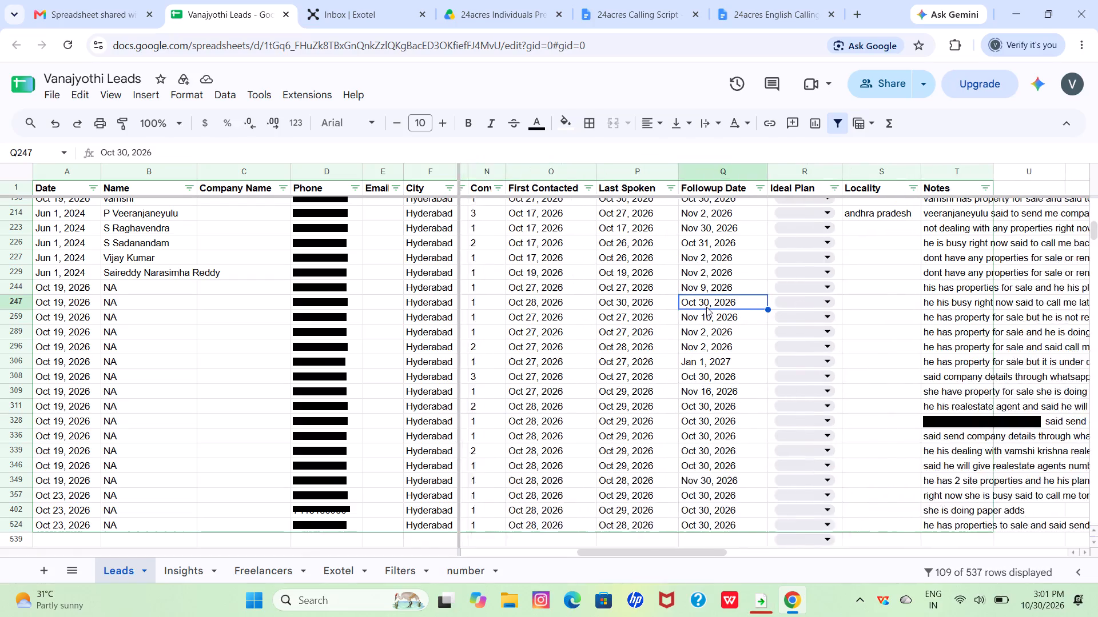
# Copy the phone number of the lead in row 247.
pyautogui.hscroll(1, 706, 307)
pyautogui.click(321, 302)
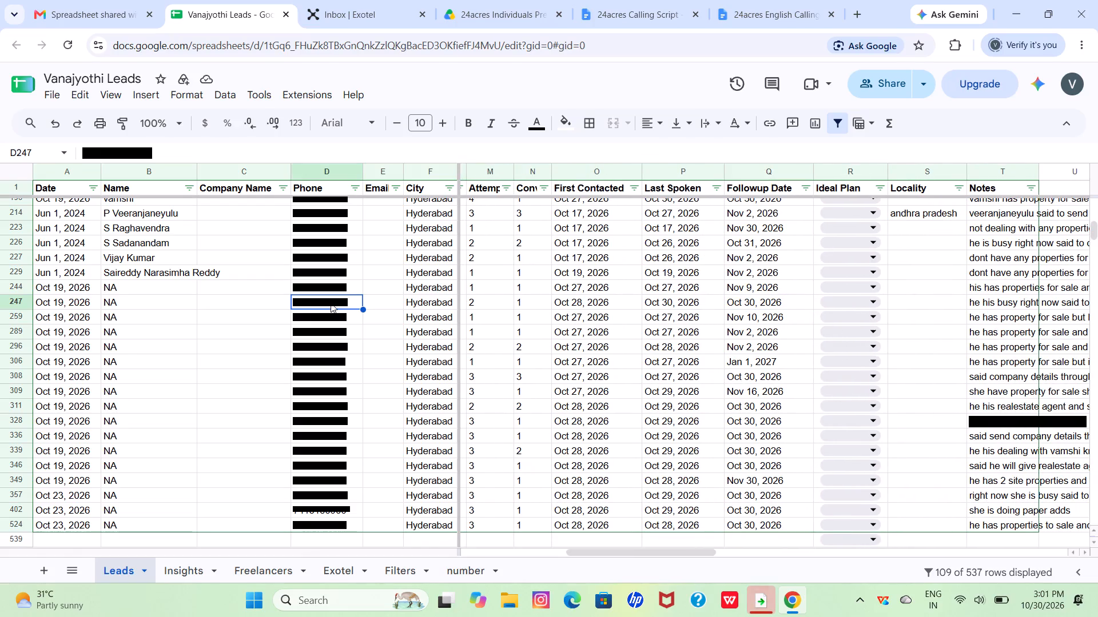
pyautogui.hotkey('ctrl', 'c')
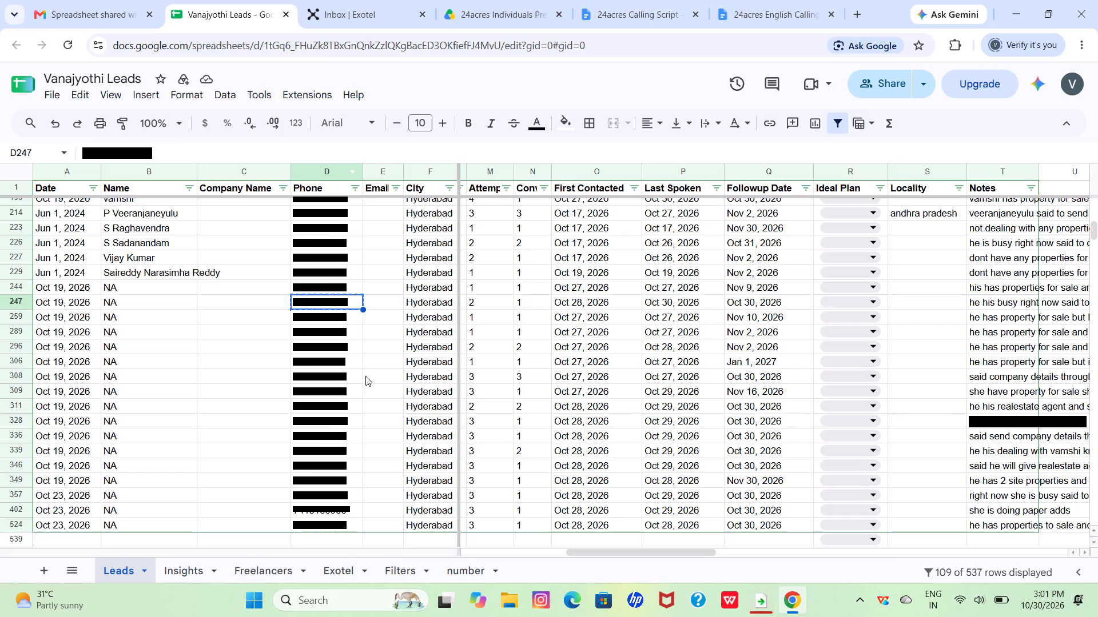
pyautogui.scroll(-1, 365, 376)
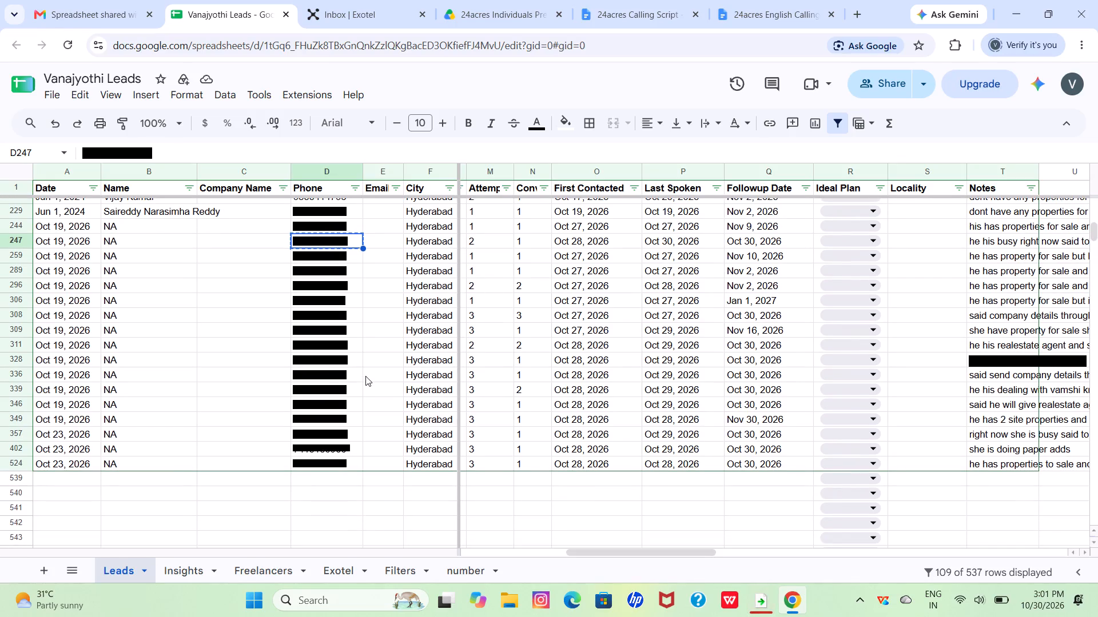
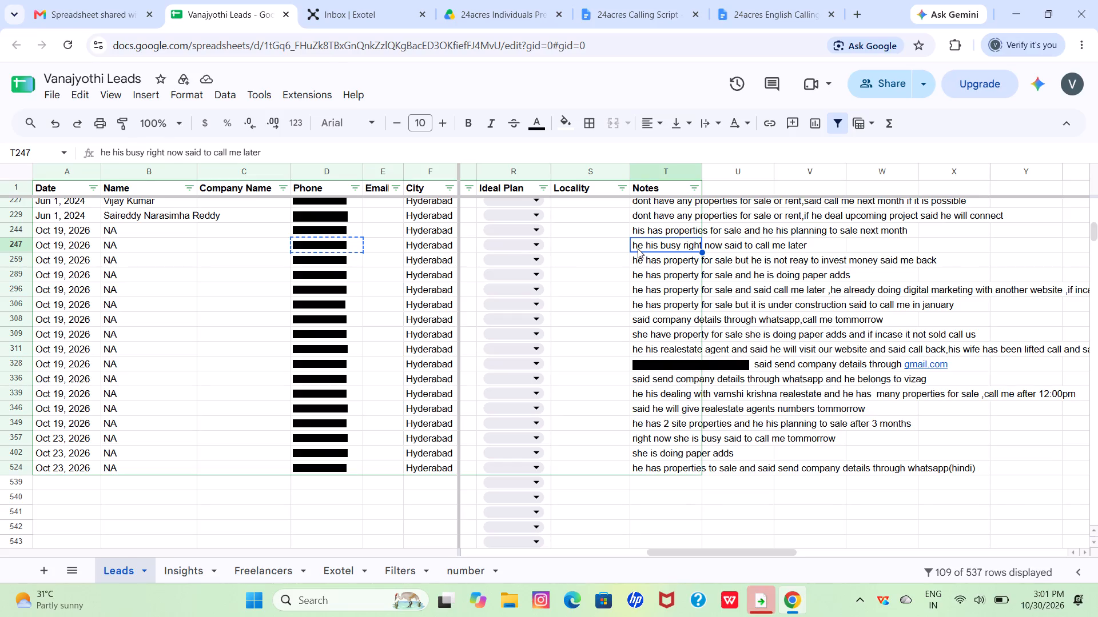
# Look through the Call Back leads around rows 196 to 524, comparing their notes, last spoken dates and follow-up dates for the next call.
pyautogui.click(654, 233)
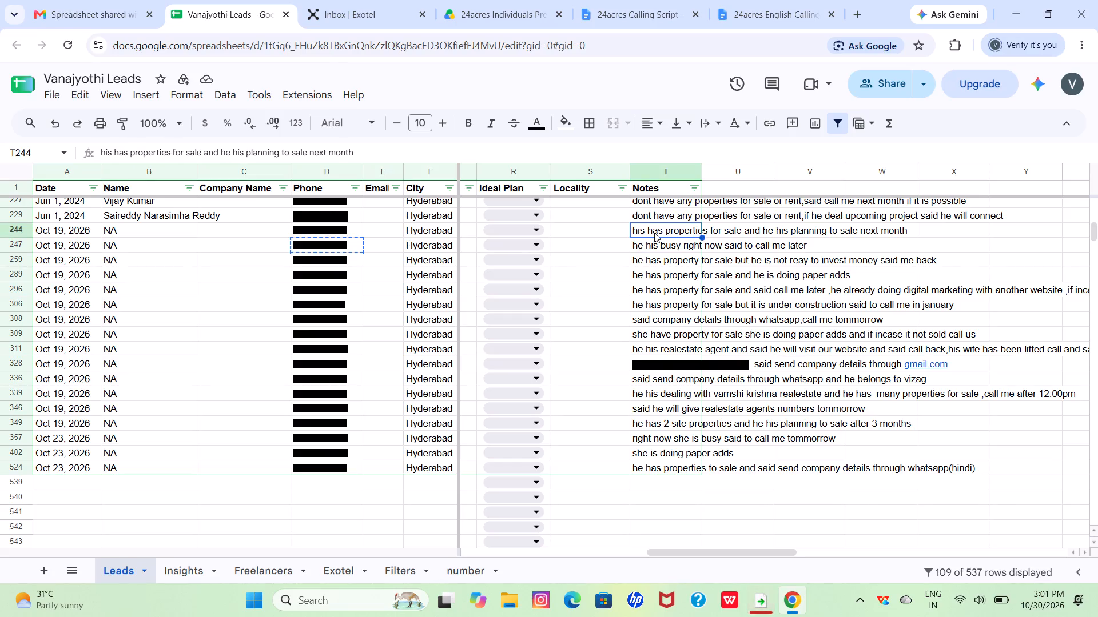
pyautogui.scroll(1, 654, 233)
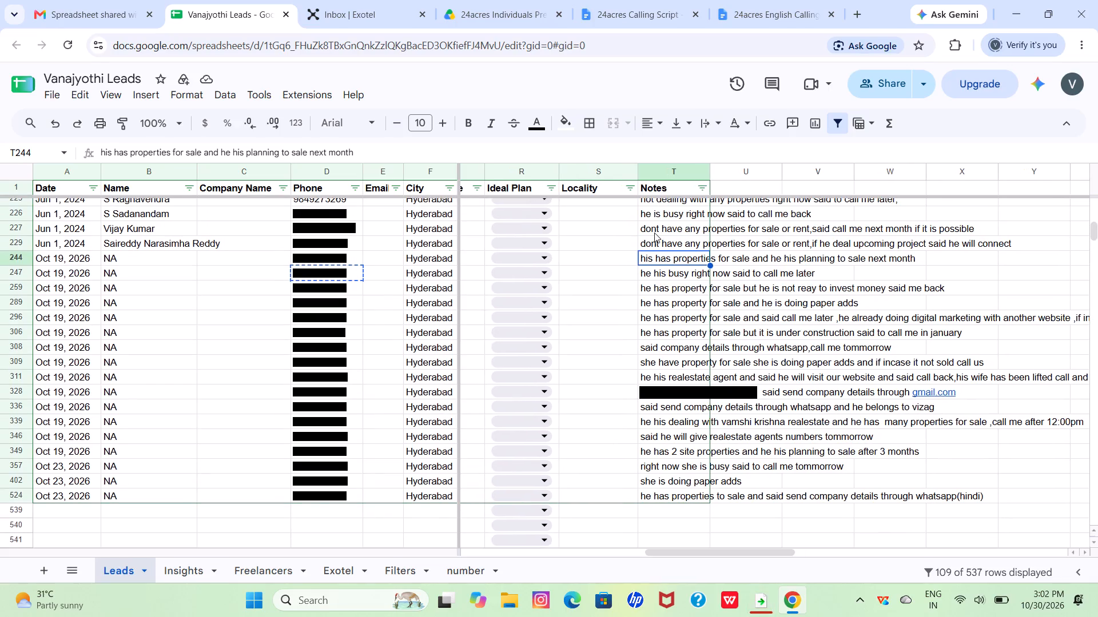
pyautogui.scroll(2, 654, 233)
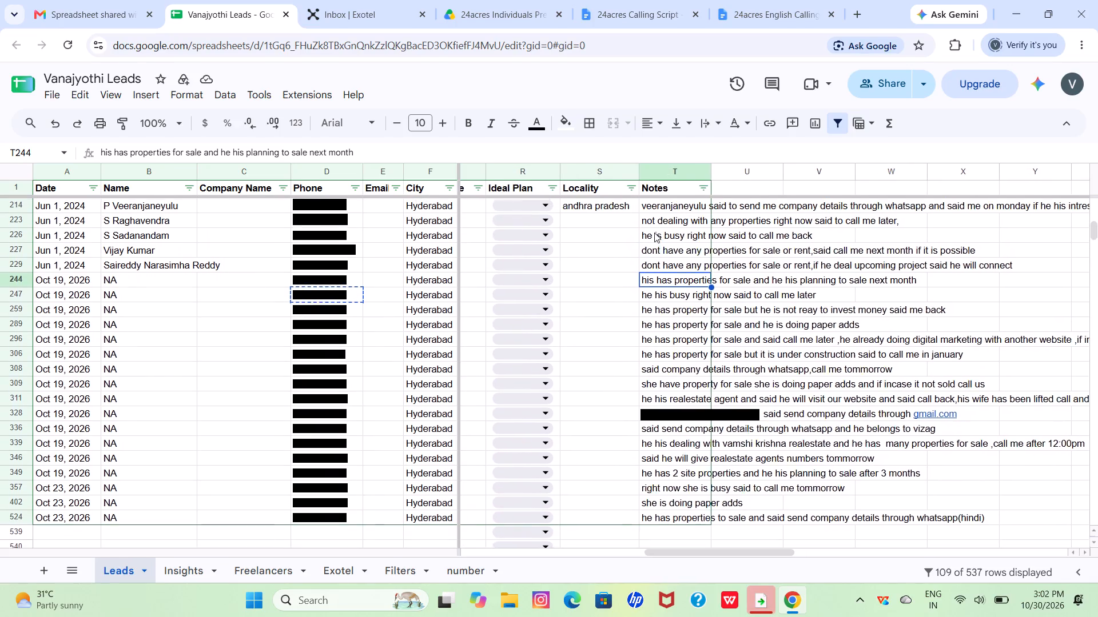
pyautogui.scroll(1, 654, 233)
pyautogui.hscroll(-4, 654, 233)
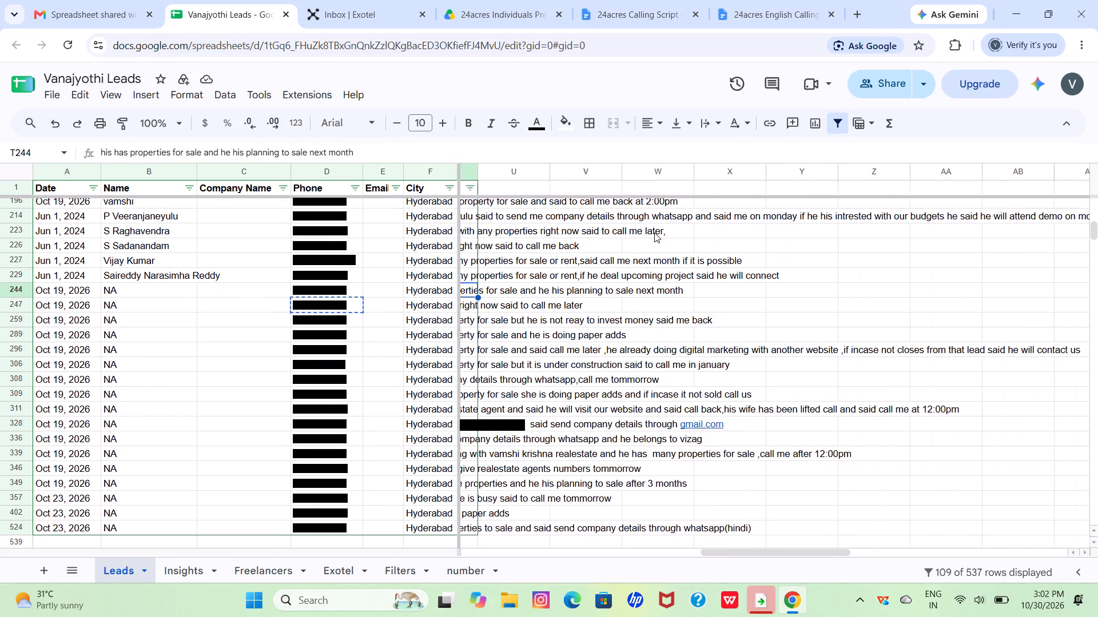
pyautogui.hscroll(-3, 654, 233)
pyautogui.hscroll(9, 654, 233)
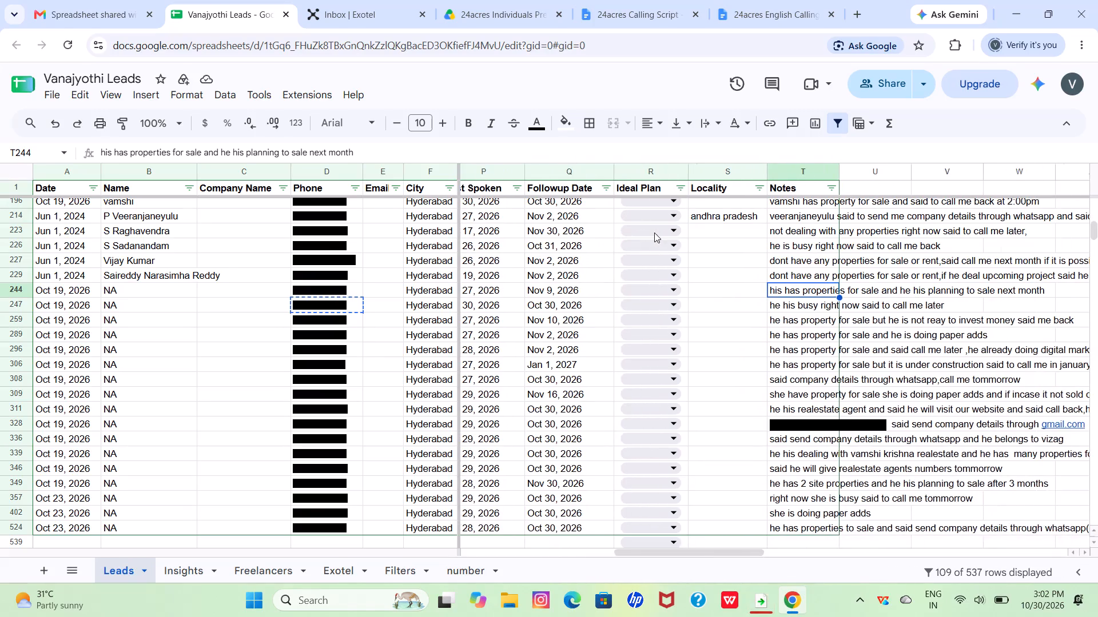
pyautogui.scroll(-1, 654, 233)
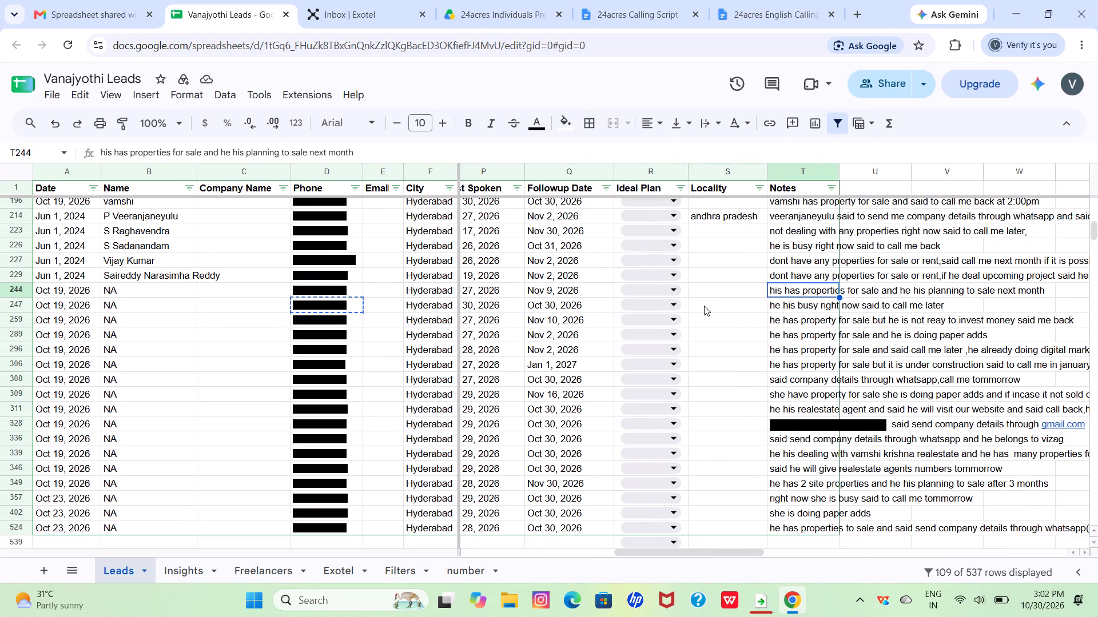
pyautogui.click(704, 306)
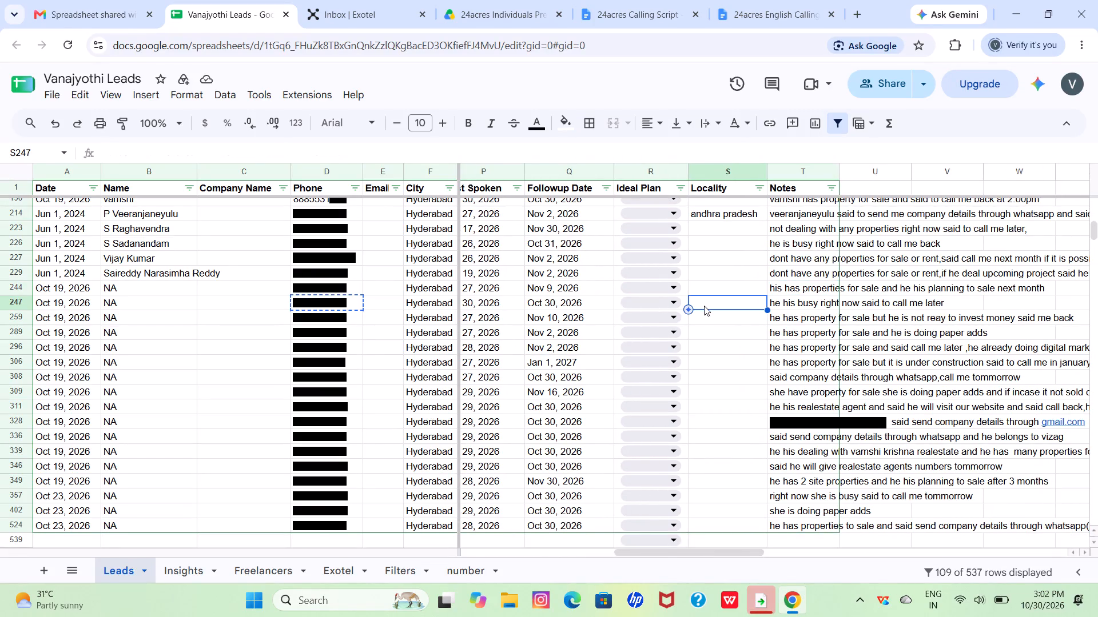
pyautogui.scroll(-1, 704, 306)
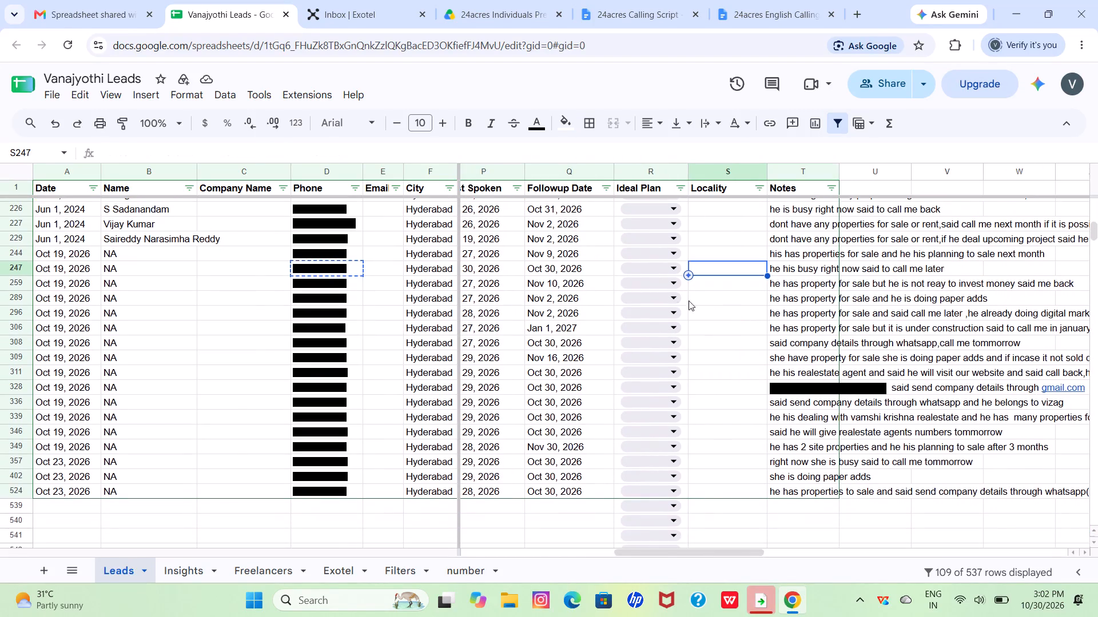
# Examine the Followup Date, contact dates, attempt count and conversation count of the lead in row 308.
pyautogui.click(572, 347)
pyautogui.scroll(-1, 572, 347)
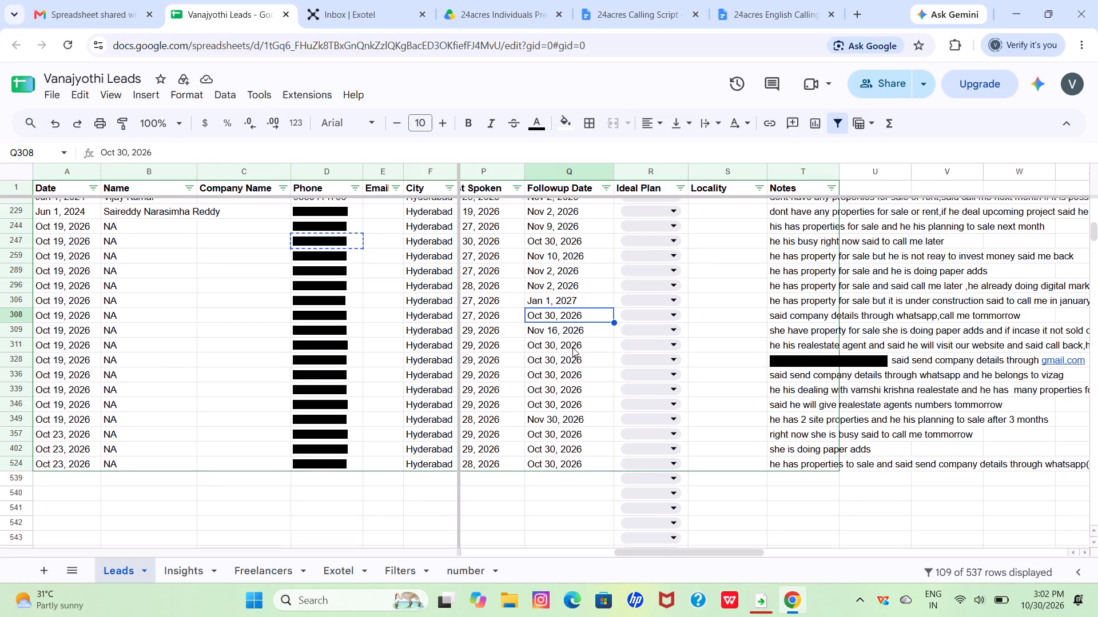
pyautogui.scroll(-1, 572, 347)
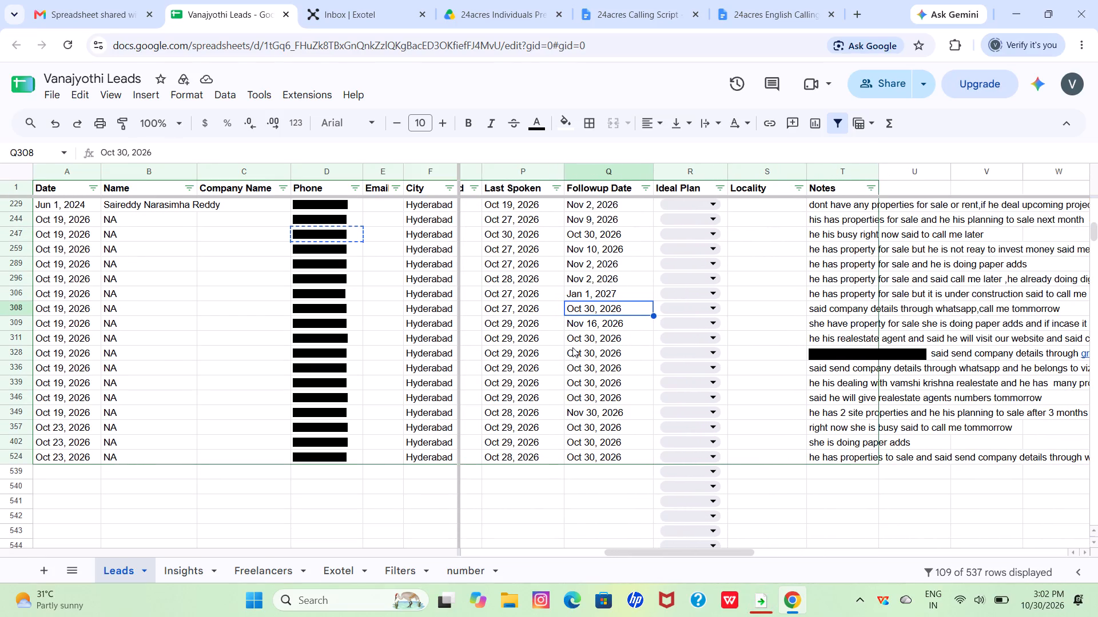
pyautogui.scroll(-1, 572, 347)
pyautogui.hscroll(1, 572, 347)
pyautogui.scroll(-1, 572, 347)
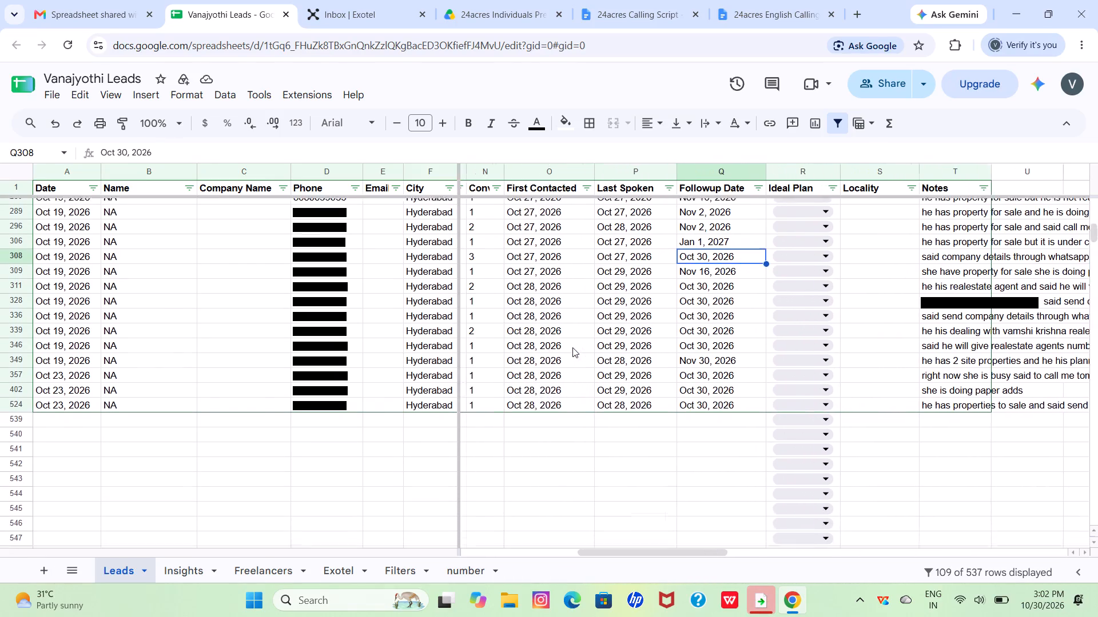
pyautogui.scroll(-1, 572, 347)
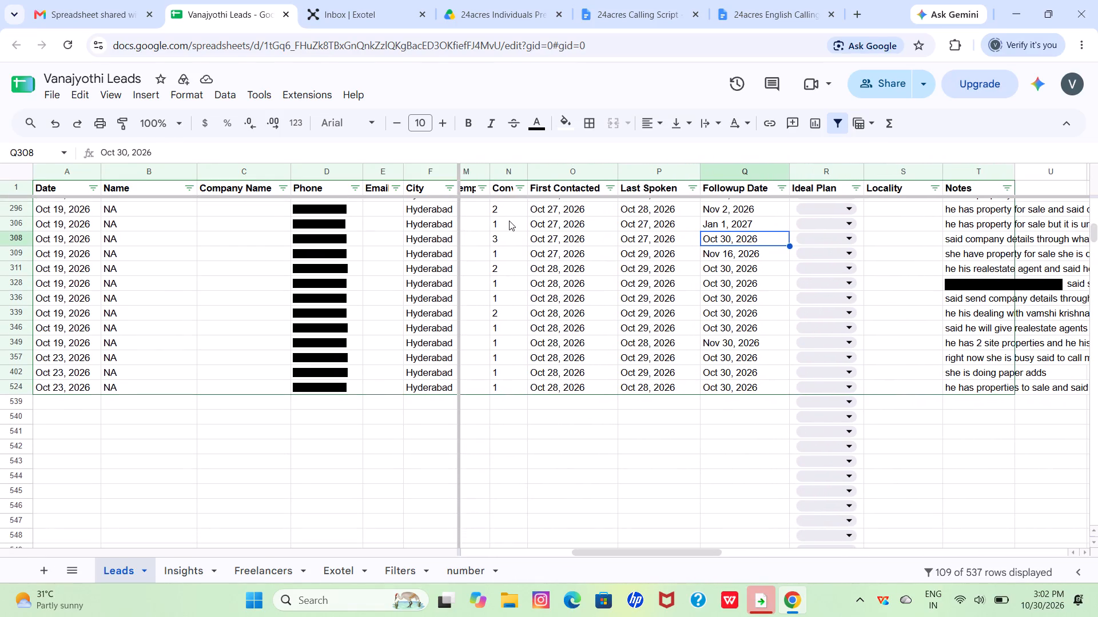
pyautogui.click(506, 234)
pyautogui.hscroll(2, 506, 234)
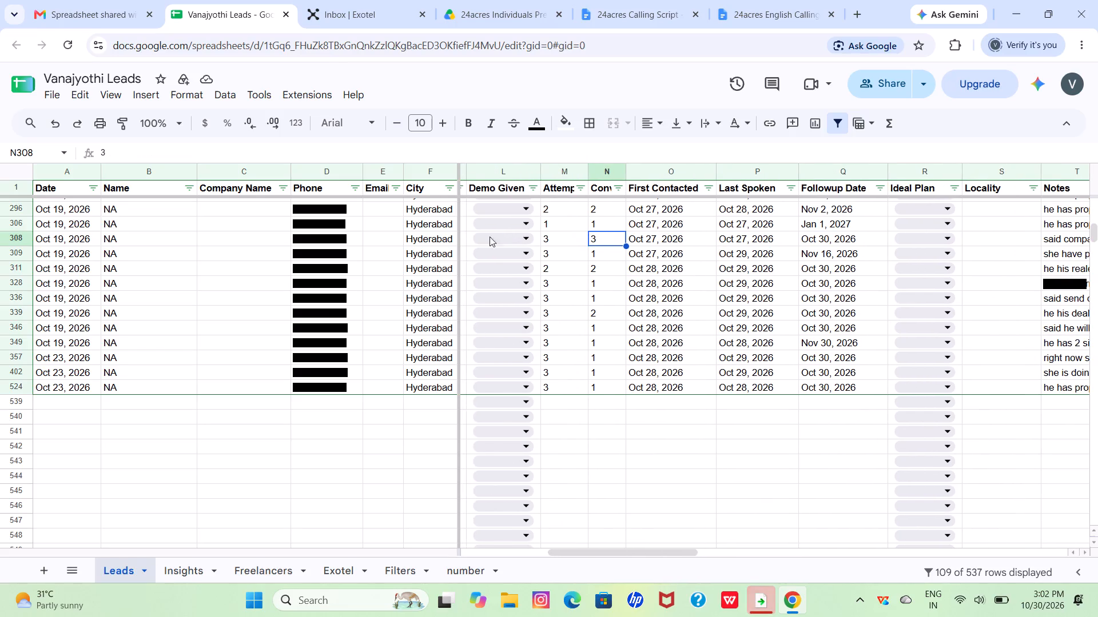
# Select the phone number of the lead in row 308.
pyautogui.click(340, 239)
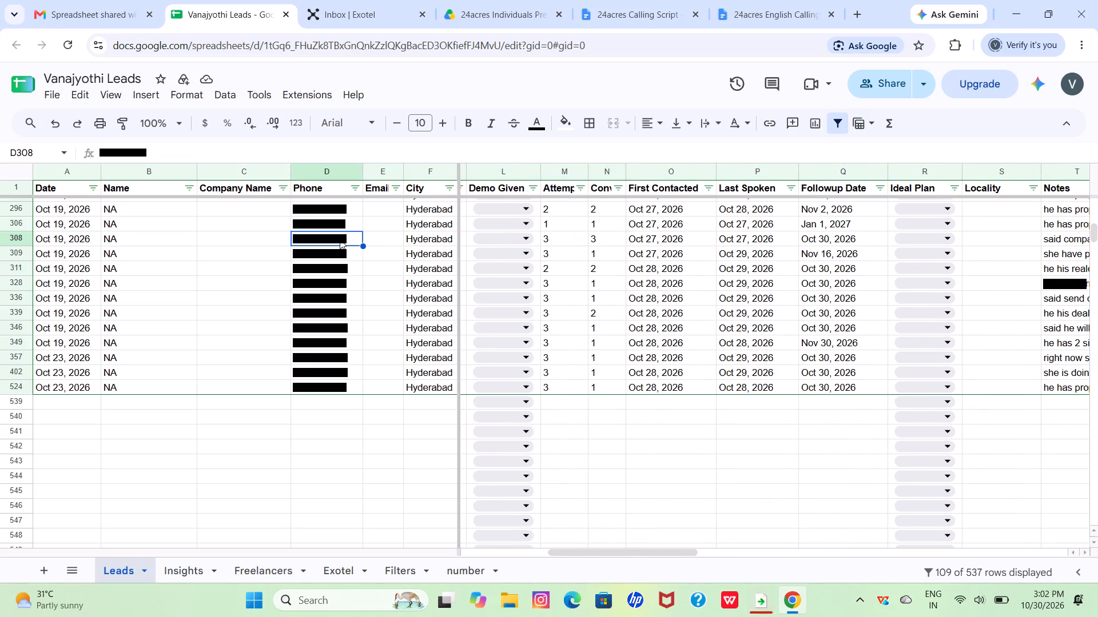
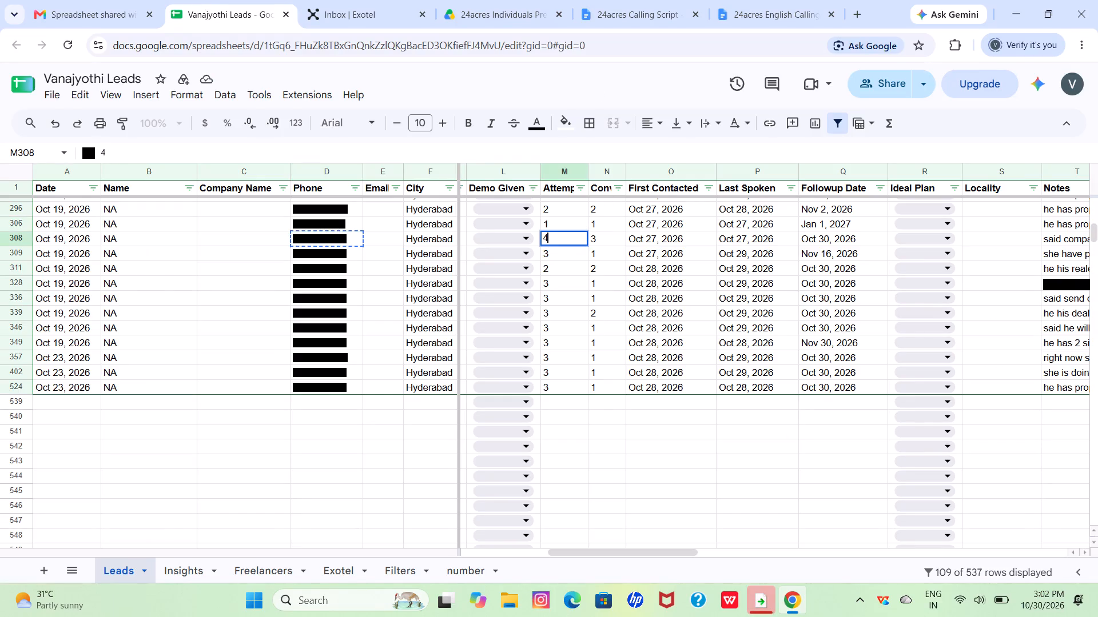
# Record 4 as the attempt count for the lead in row 308.
pyautogui.click(598, 238)
# Review the notes and follow-up dates of the lead in row 308 and the Call Back leads below it.
pyautogui.hscroll(-4, 598, 238)
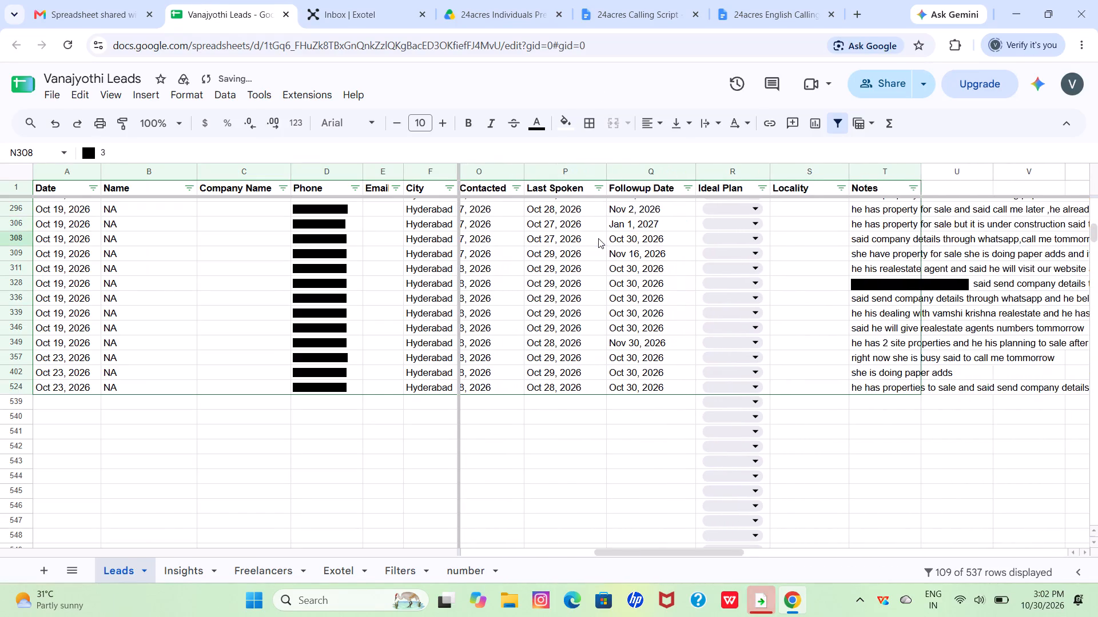
pyautogui.click(832, 238)
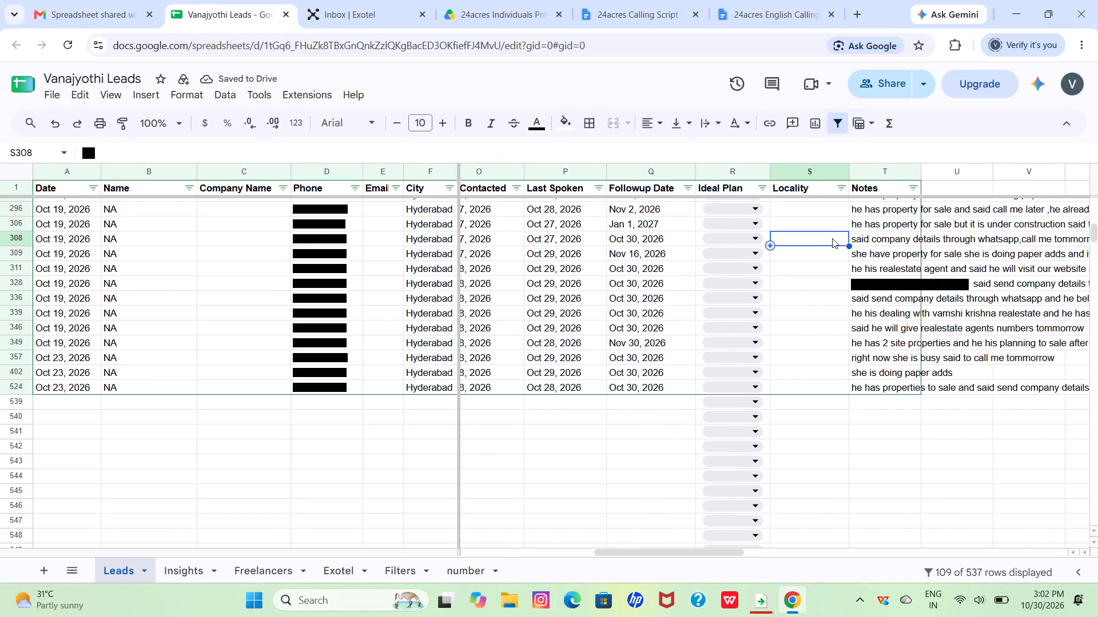
pyautogui.scroll(-1, 832, 238)
pyautogui.hscroll(-2, 832, 238)
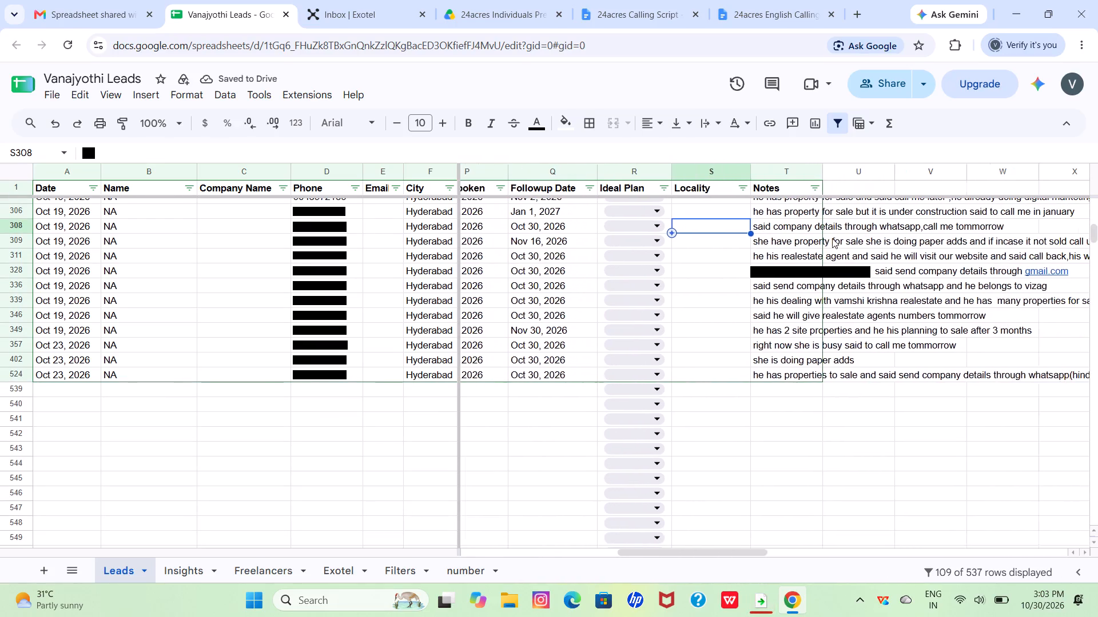
pyautogui.hscroll(-1, 832, 238)
pyautogui.hscroll(1, 832, 238)
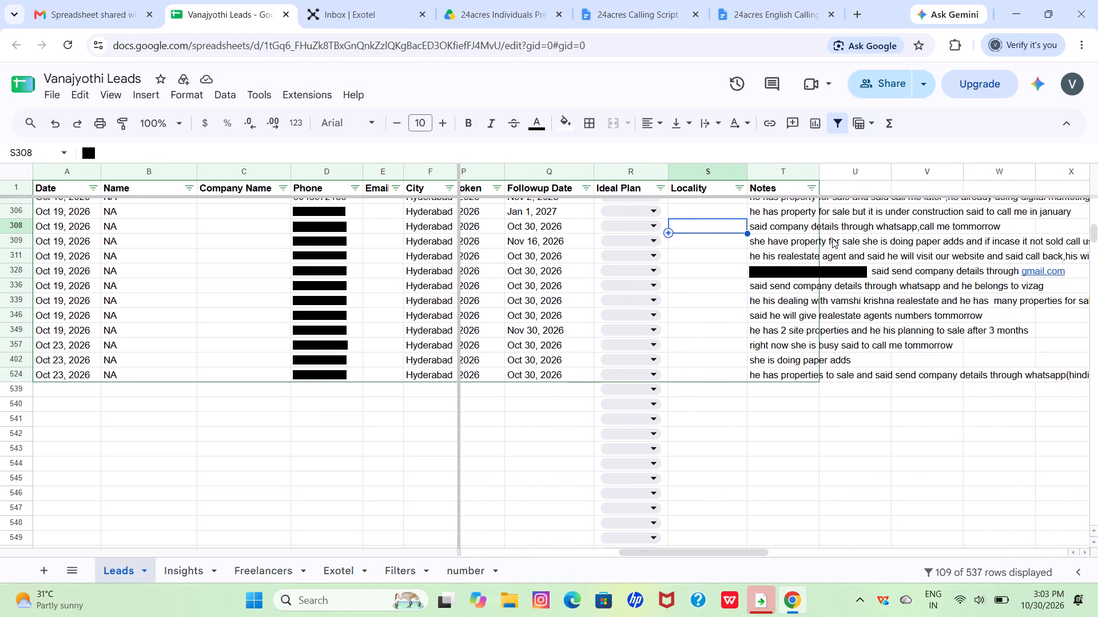
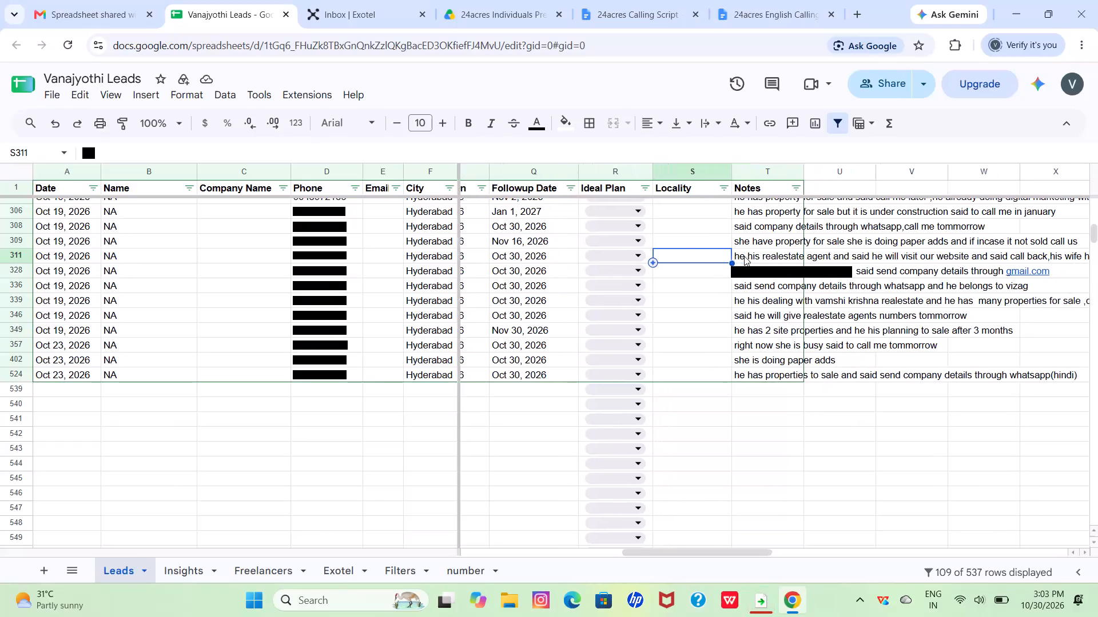
# Select the phone number of the lead in row 311, due for follow-up on Oct 30, 2026.
pyautogui.hscroll(2, 744, 256)
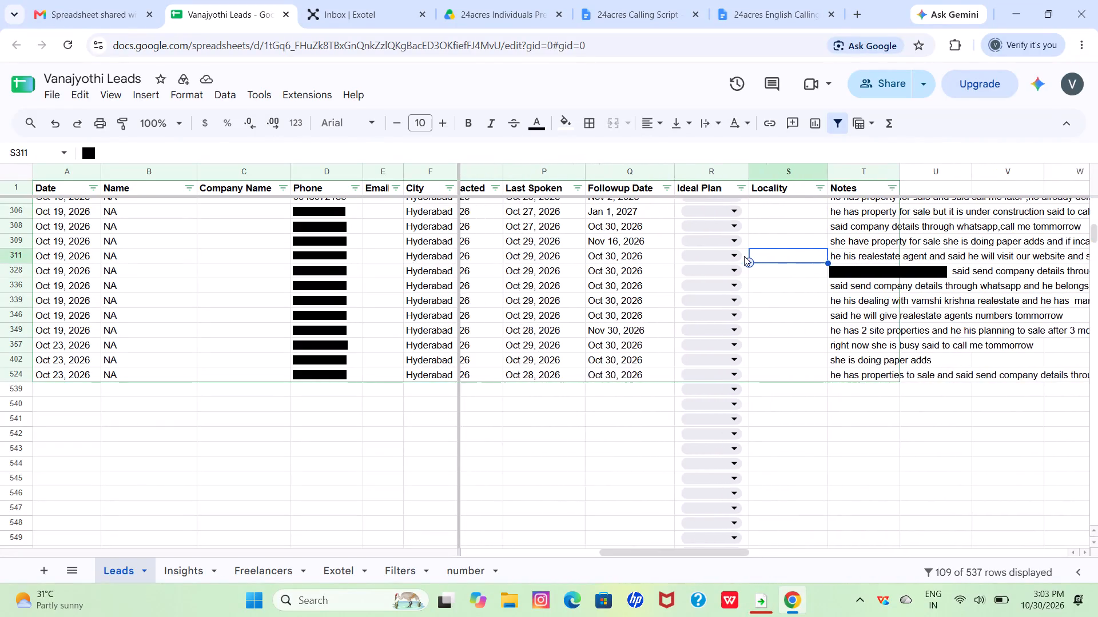
pyautogui.hscroll(1, 744, 256)
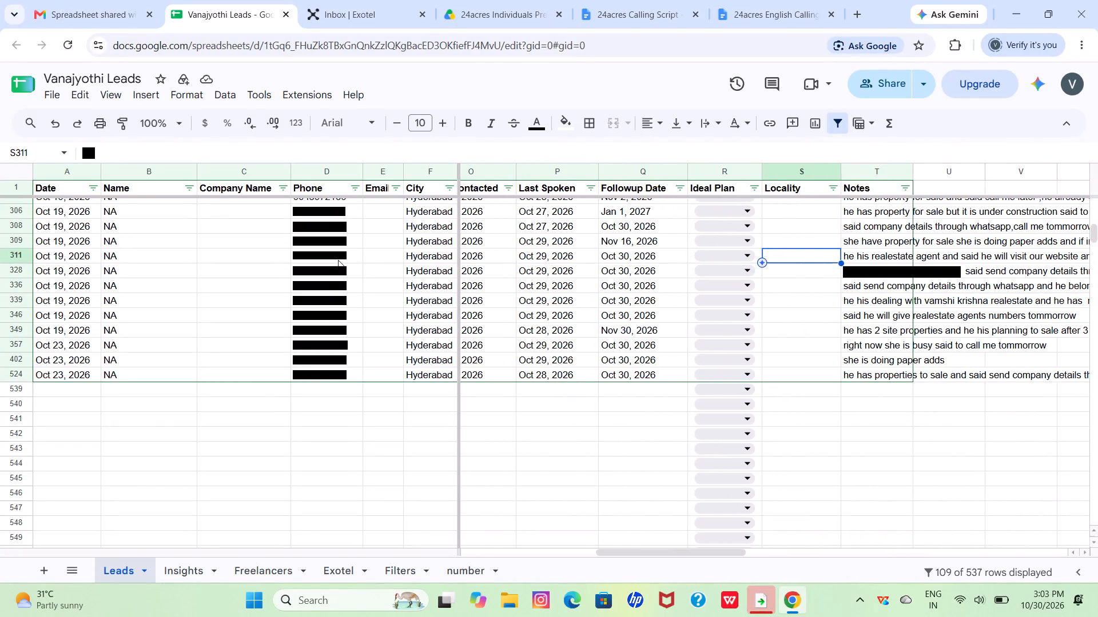
pyautogui.click(338, 260)
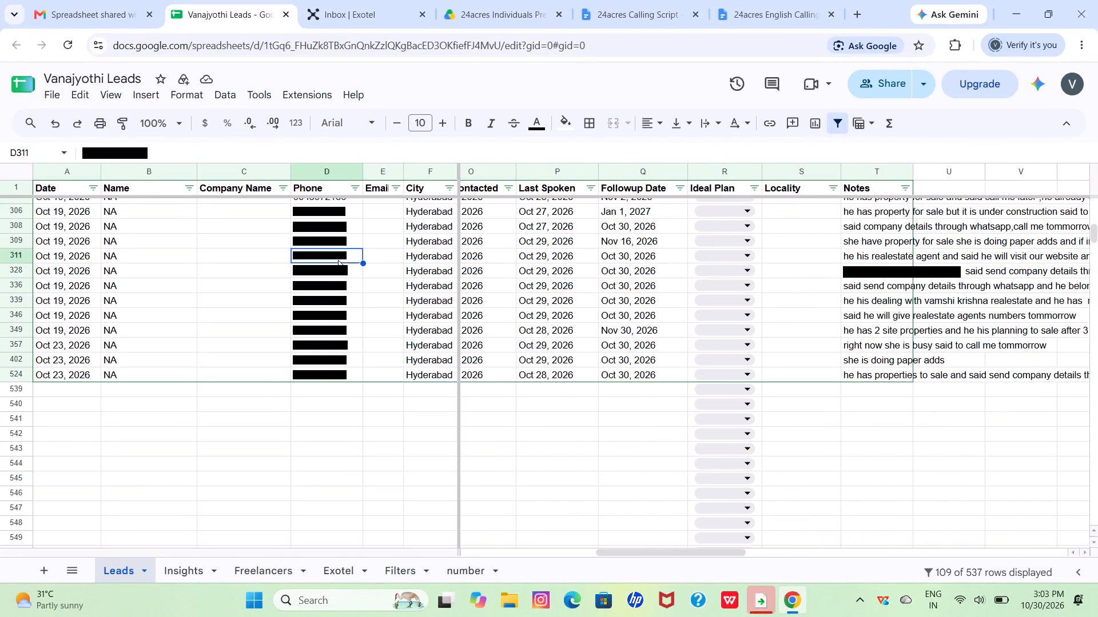
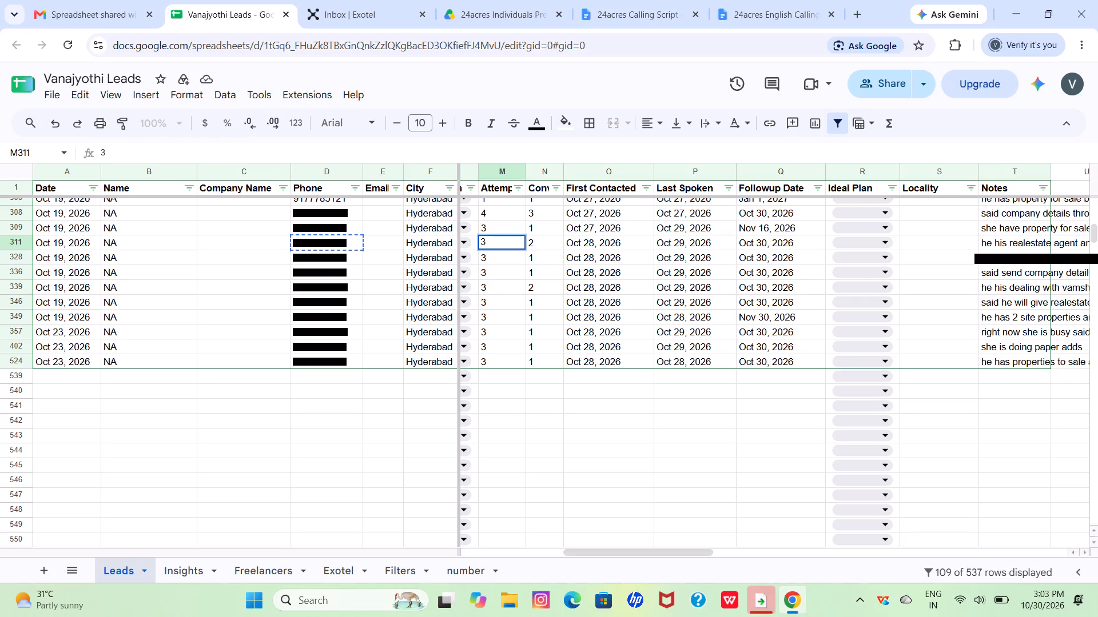
# Set the attempt count of the lead in row 311 to 3.
pyautogui.click(560, 247)
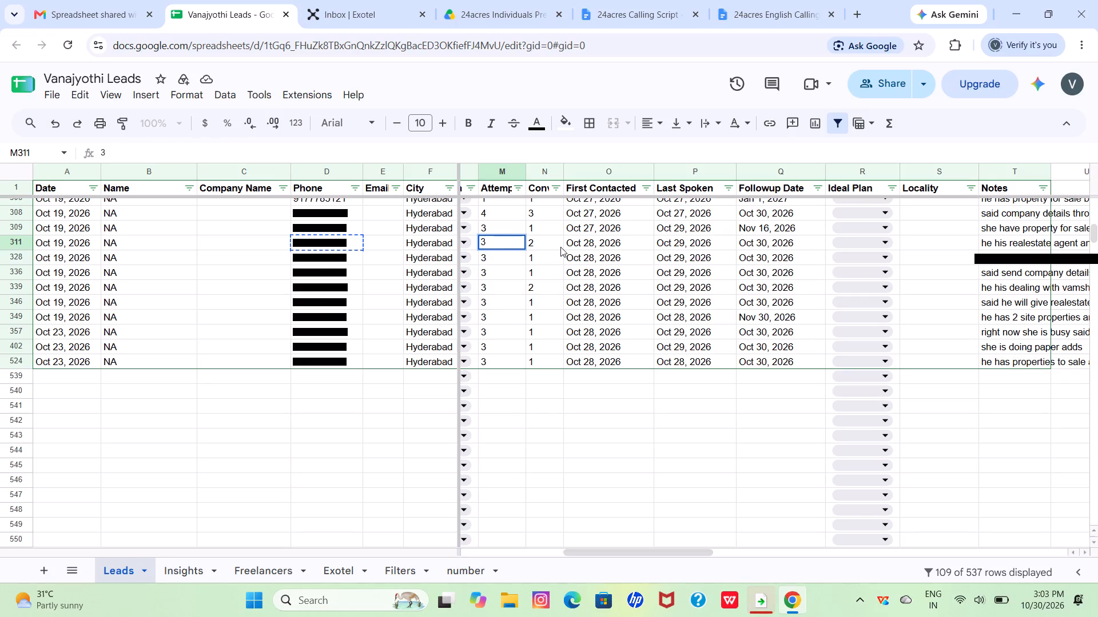
# Review the follow-up dates, call counts and notes of the leads from row 311 down to row 524.
pyautogui.hscroll(-2, 560, 247)
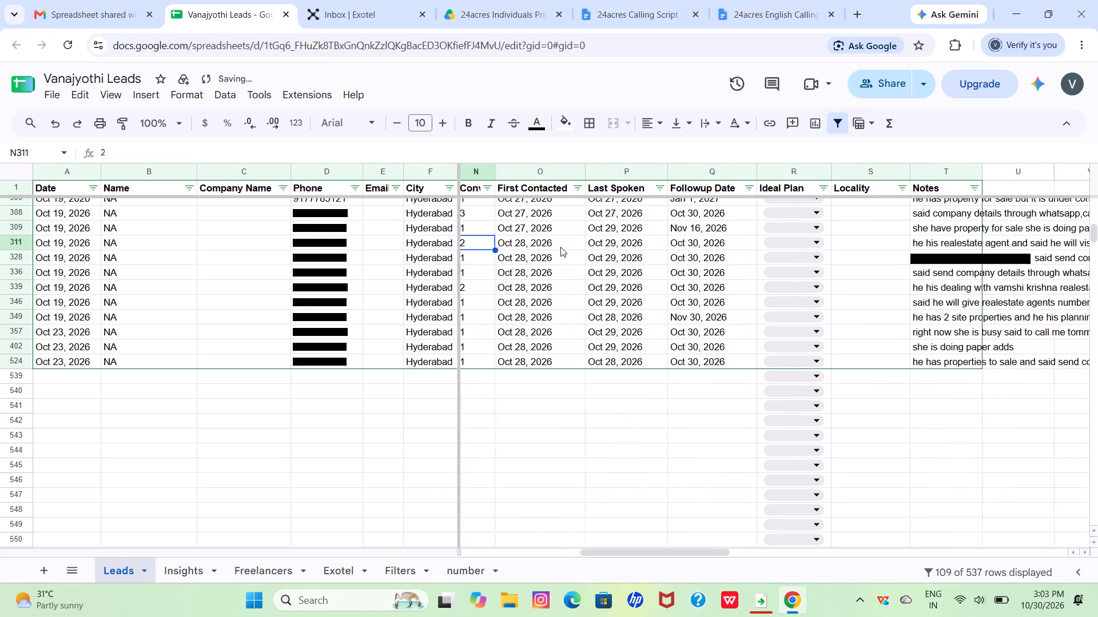
pyautogui.hscroll(-1, 560, 247)
pyautogui.click(688, 240)
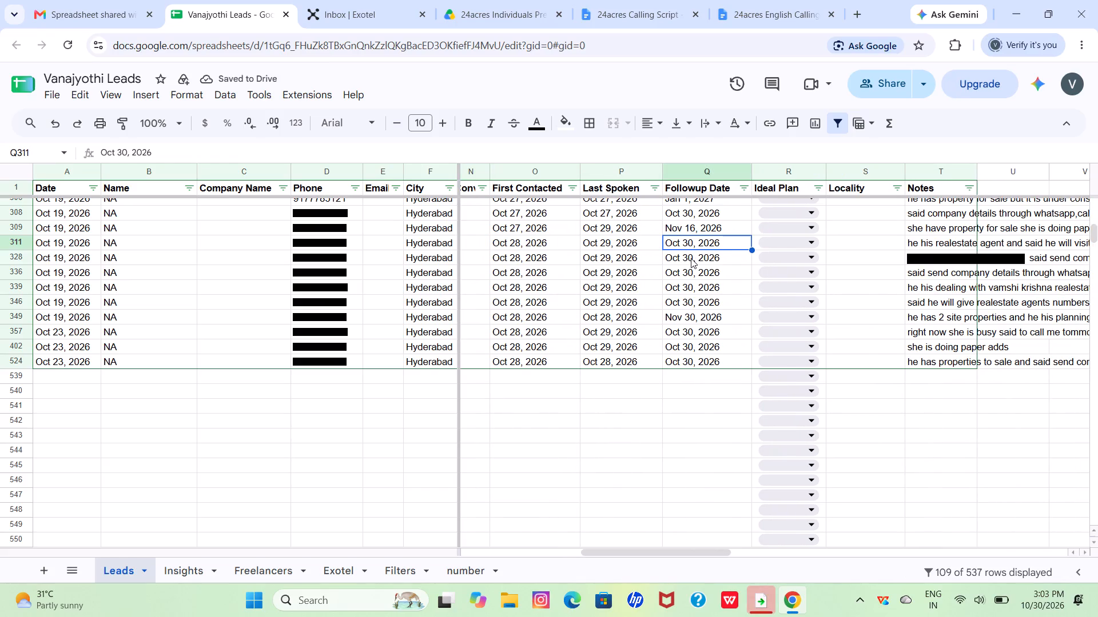
pyautogui.click(691, 258)
pyautogui.click(691, 274)
pyautogui.hscroll(-4, 691, 274)
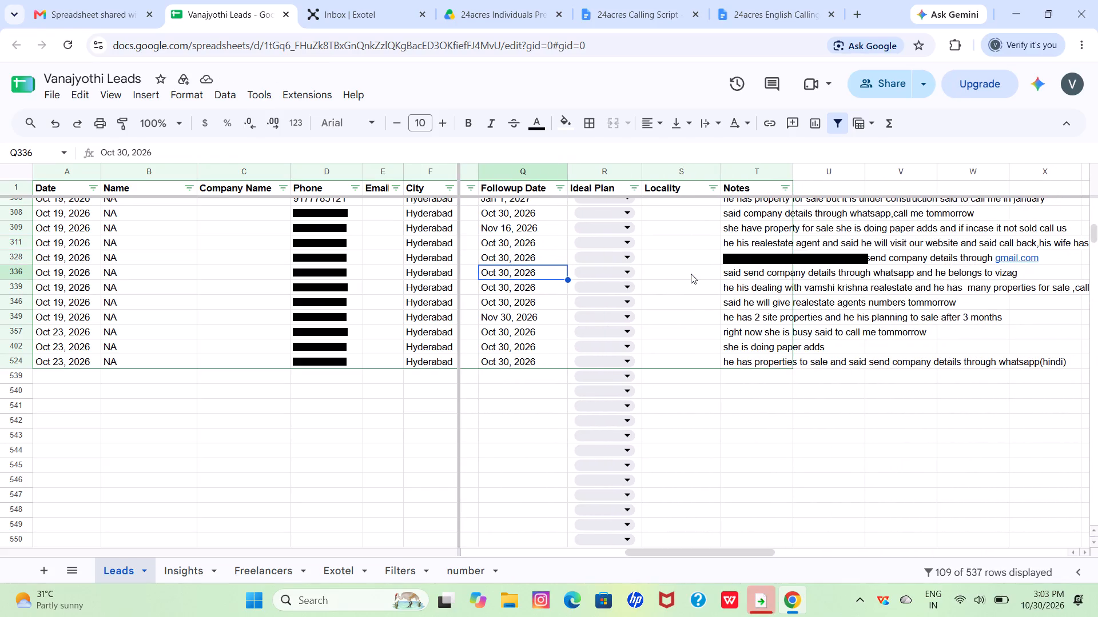
pyautogui.hscroll(3, 691, 274)
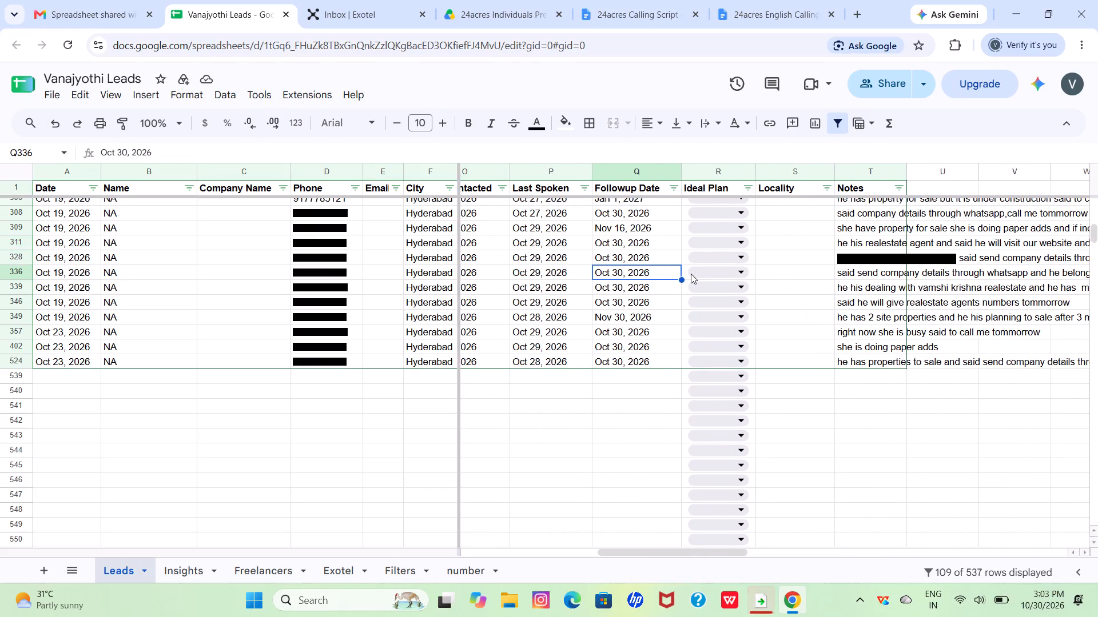
pyautogui.hscroll(3, 691, 274)
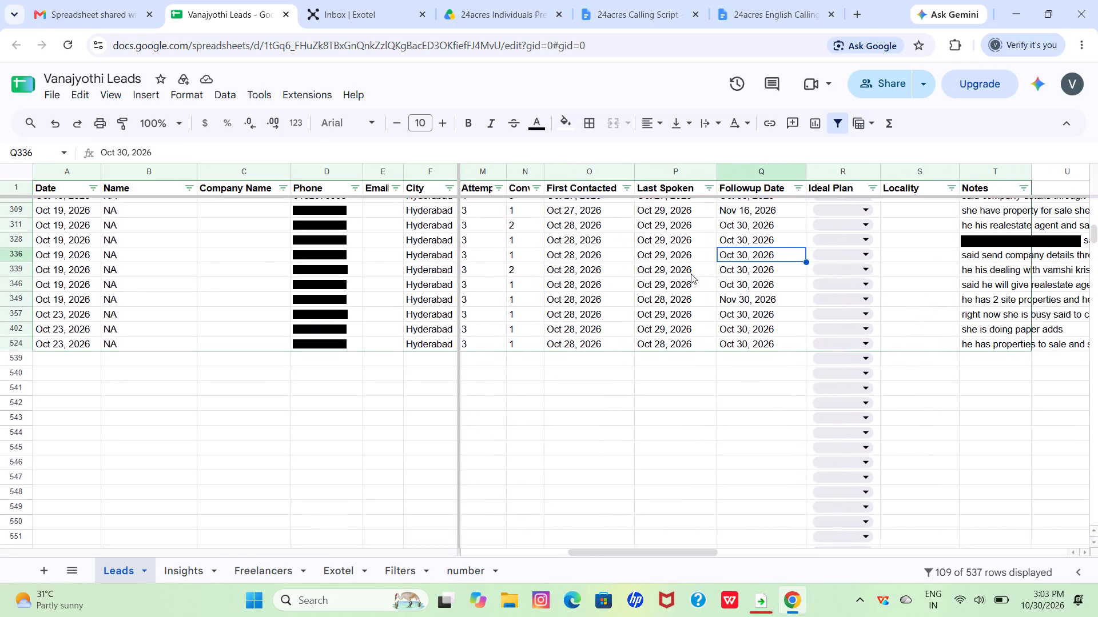
pyautogui.hscroll(1, 691, 274)
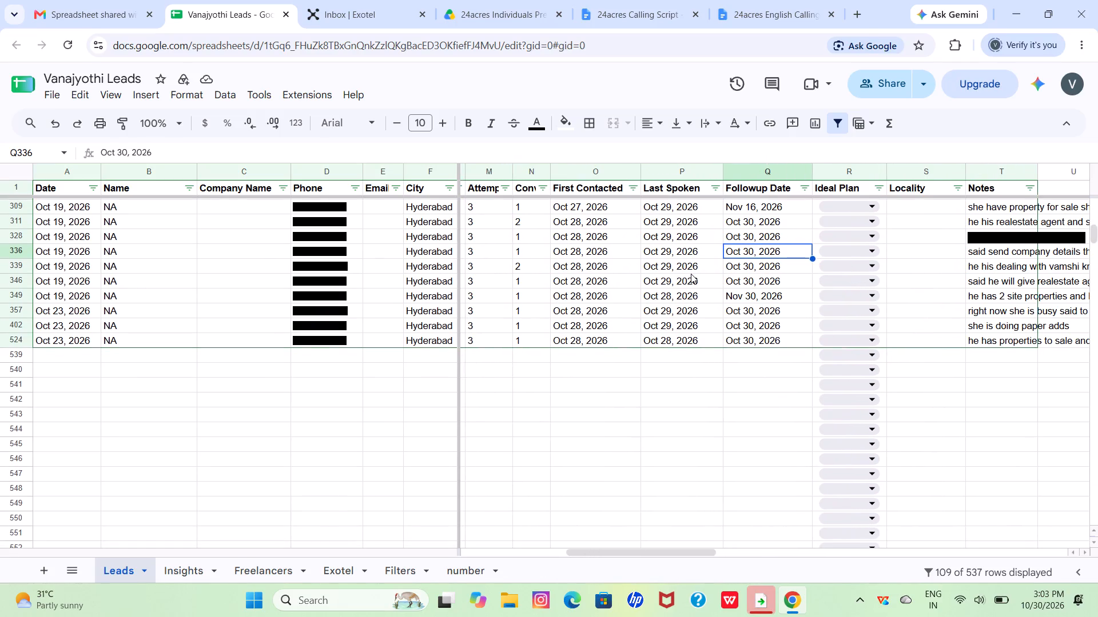
pyautogui.scroll(1, 691, 274)
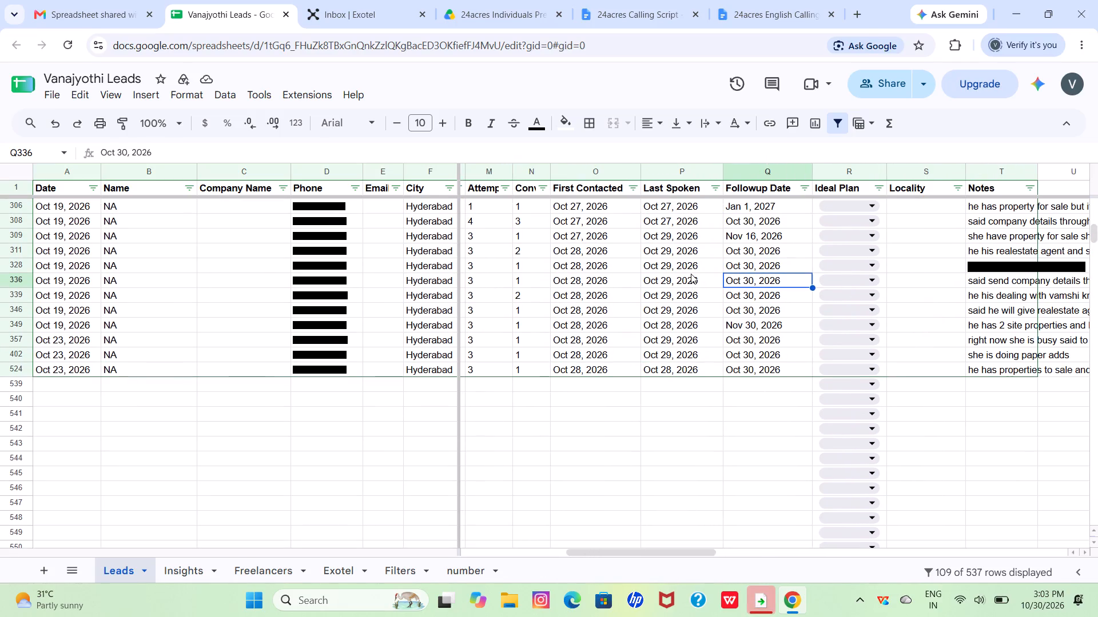
pyautogui.hscroll(-4, 691, 274)
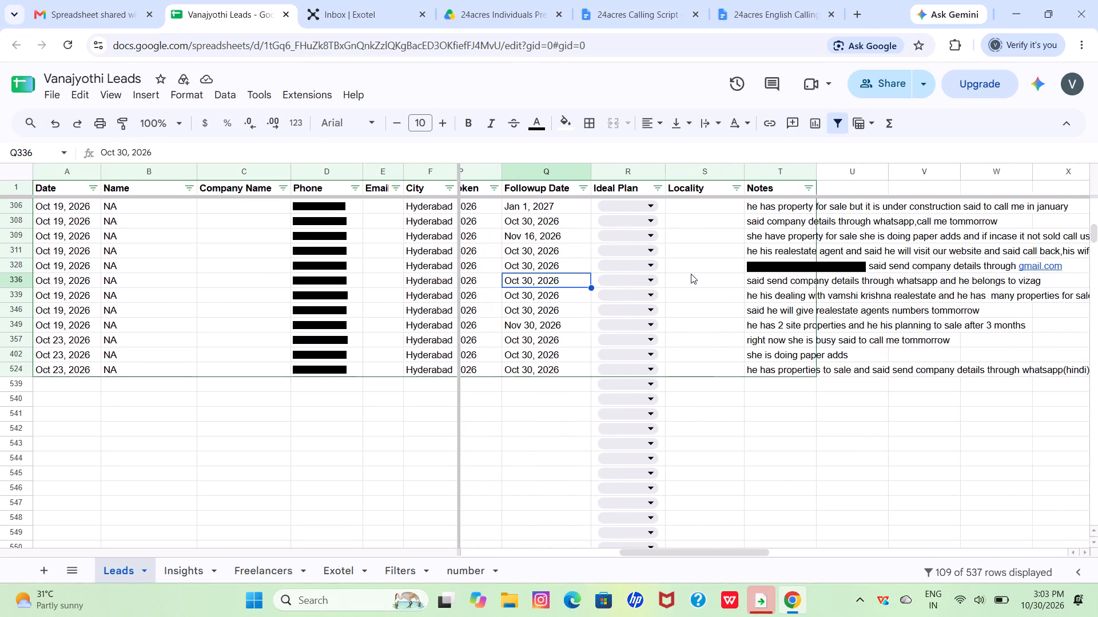
pyautogui.hscroll(2, 691, 274)
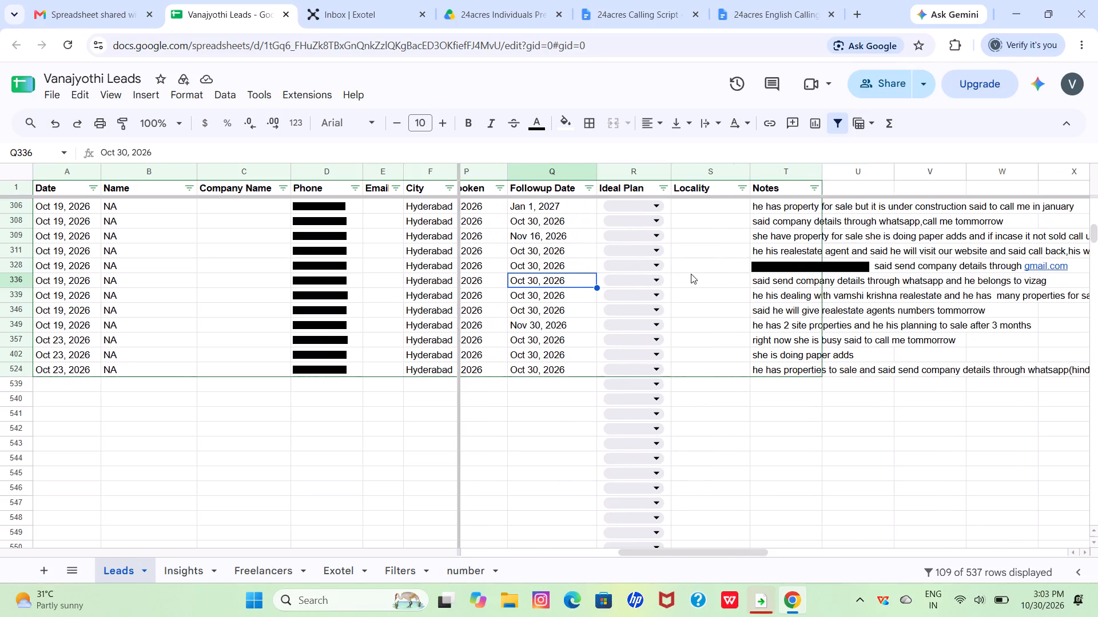
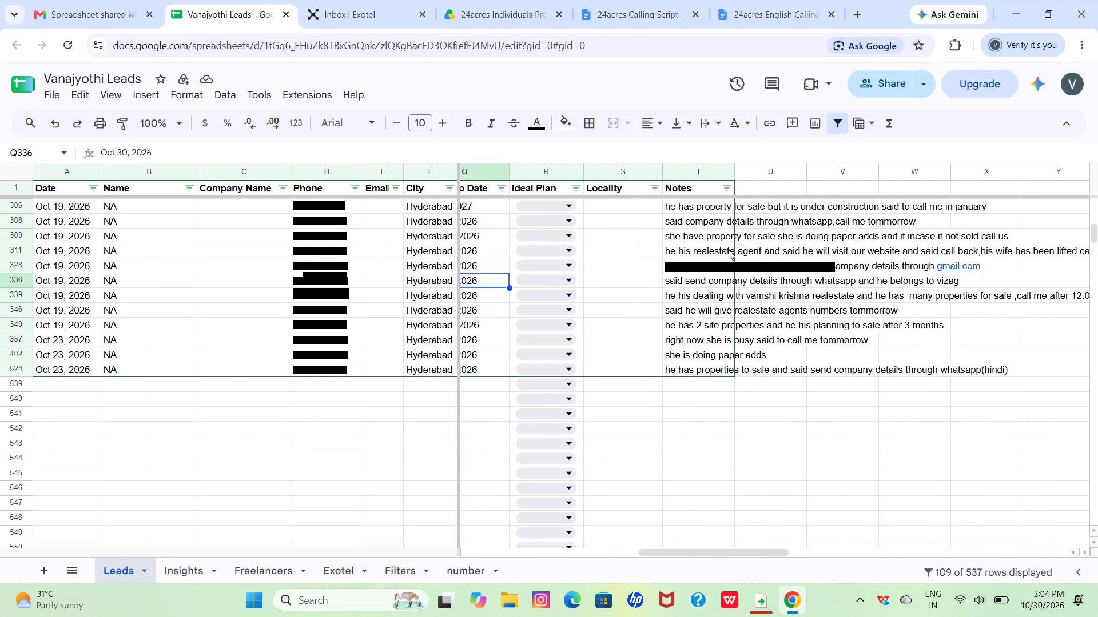
# Review the call notes of the leads in rows 311 and 336, and row 311's follow-up date and conversation count.
pyautogui.hscroll(-1, 729, 250)
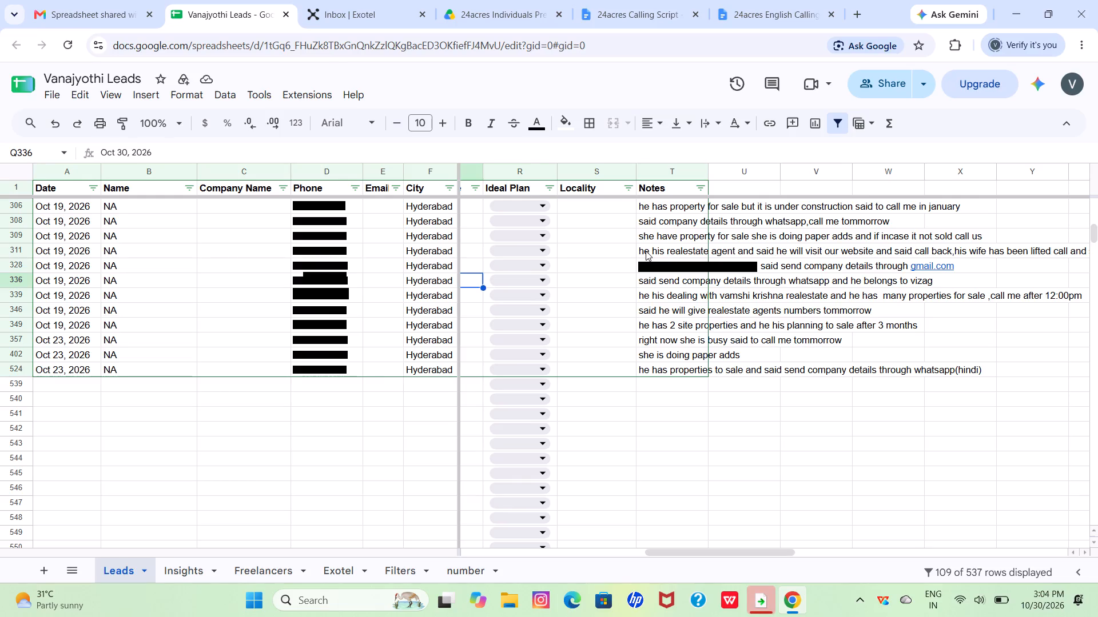
pyautogui.click(646, 251)
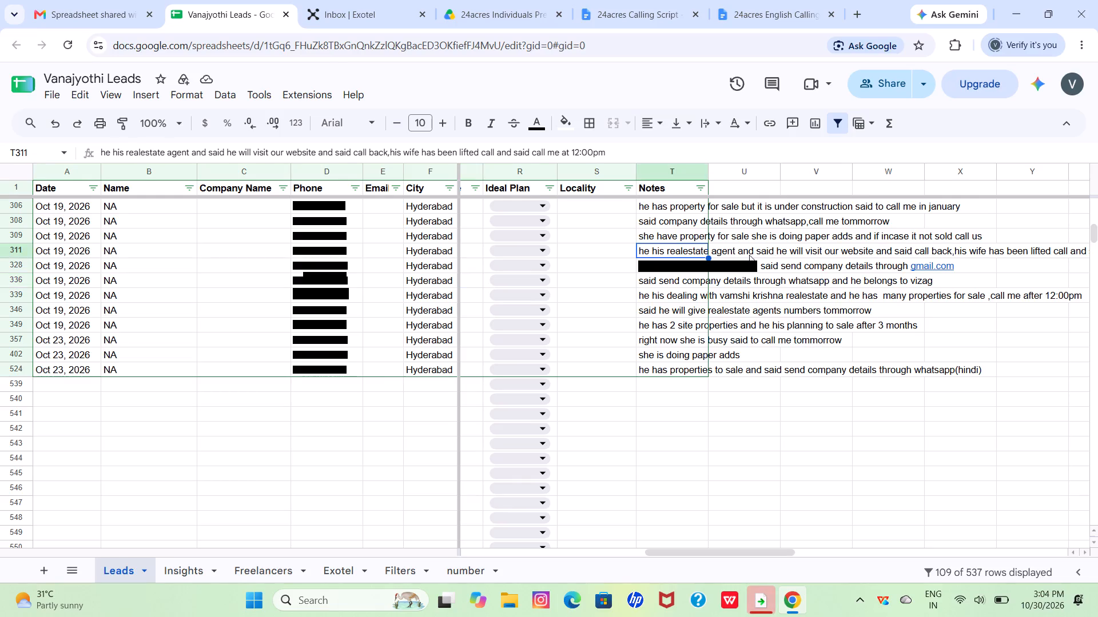
pyautogui.click(743, 254)
pyautogui.click(685, 247)
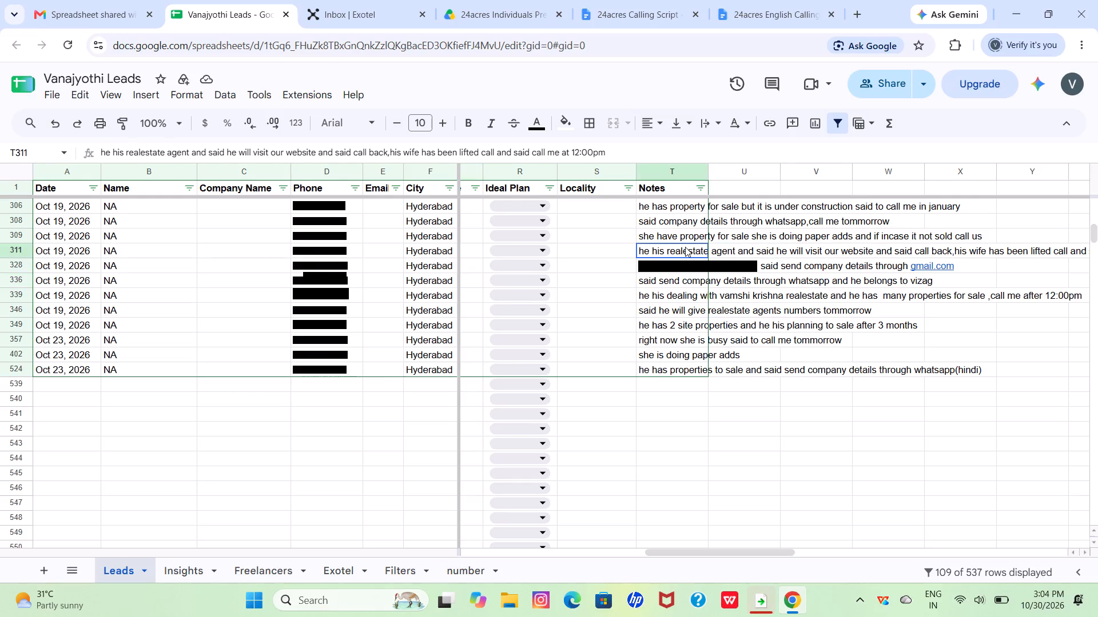
pyautogui.click(657, 277)
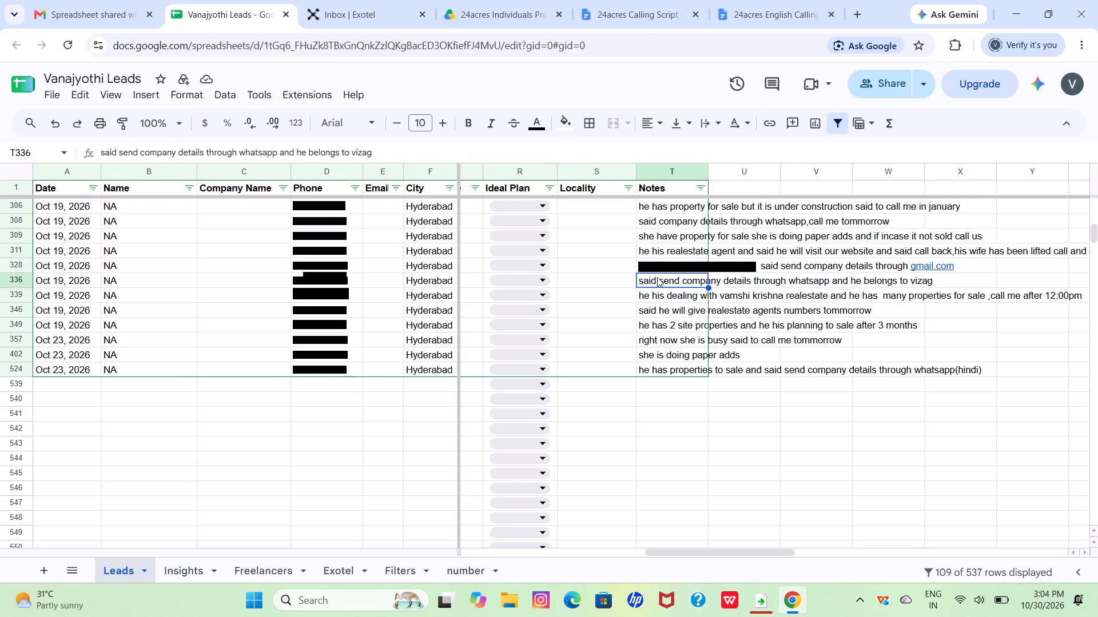
pyautogui.scroll(-1, 657, 277)
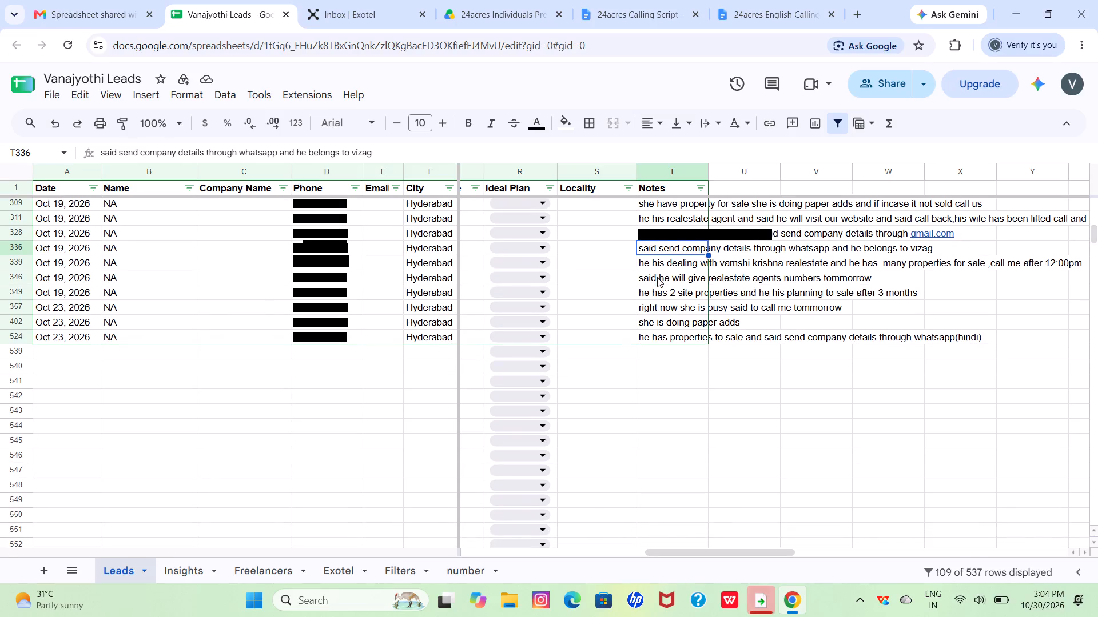
pyautogui.hscroll(2, 657, 277)
pyautogui.scroll(1, 657, 277)
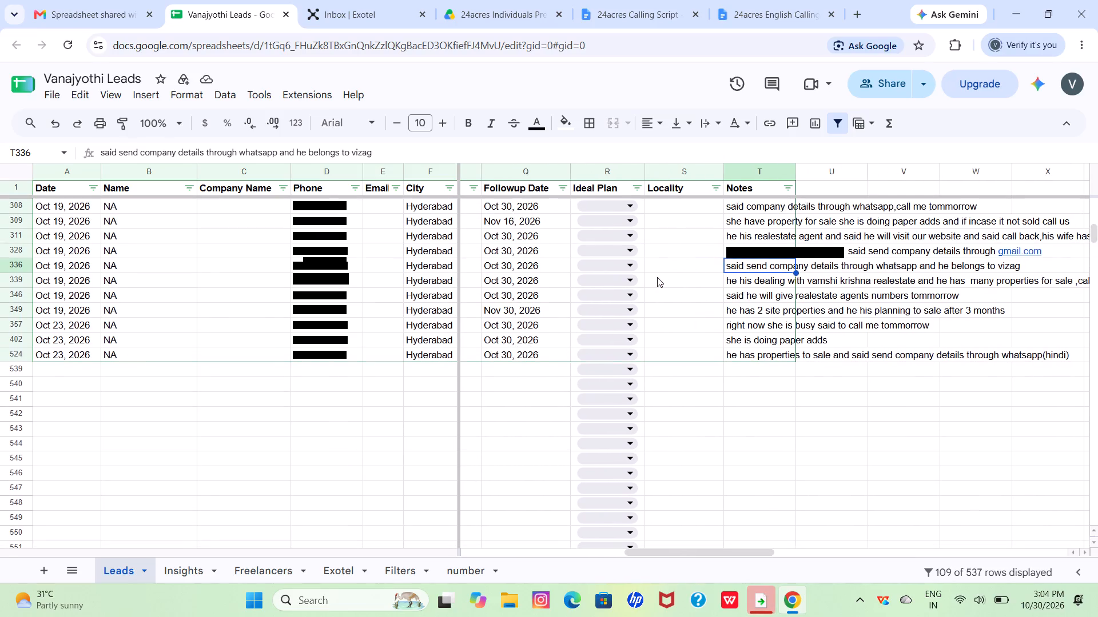
pyautogui.hscroll(1, 657, 277)
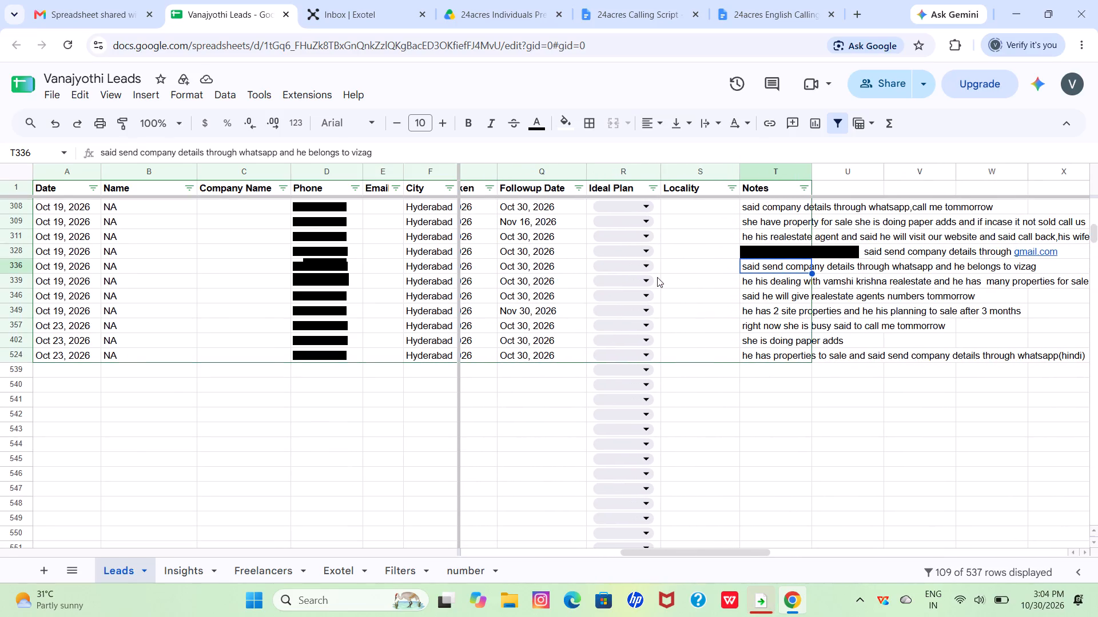
pyautogui.click(528, 232)
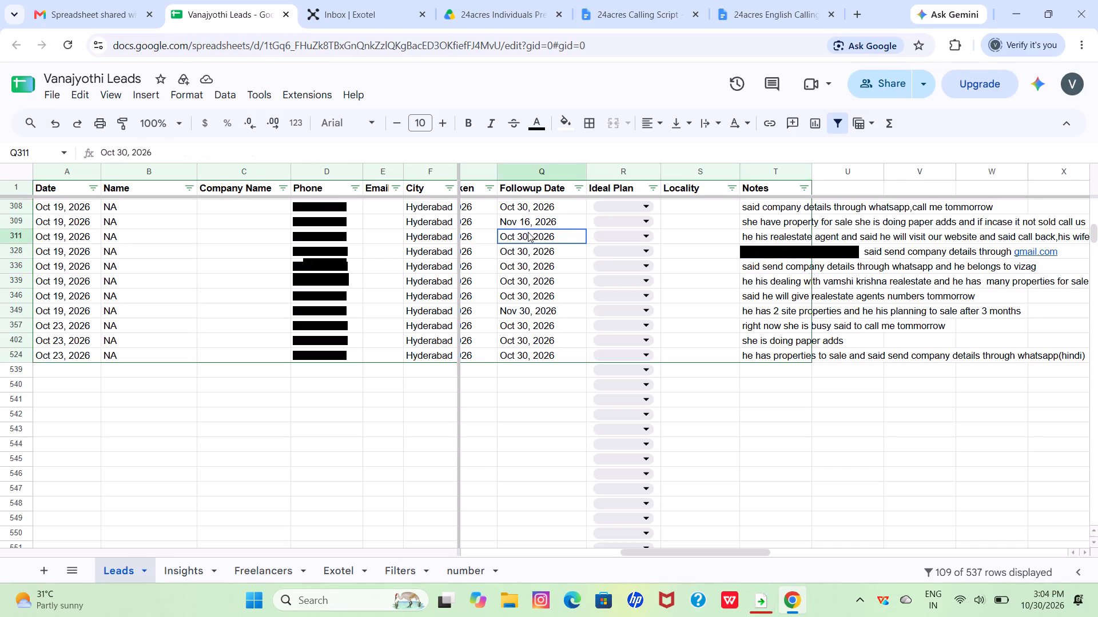
pyautogui.hscroll(4, 528, 232)
pyautogui.click(541, 235)
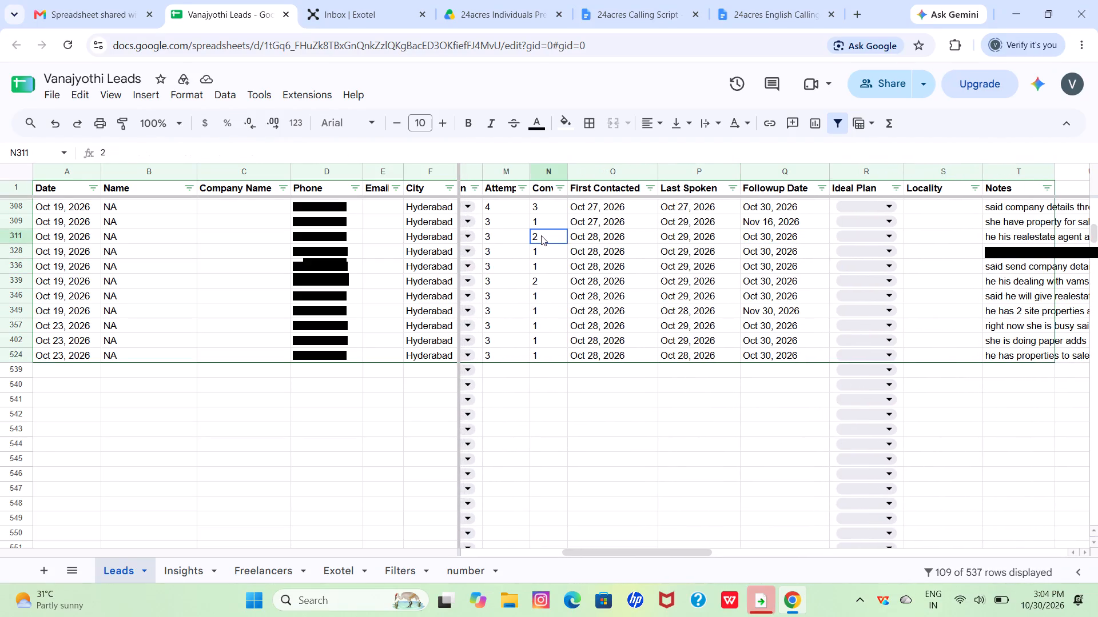
# Set the conversation count (Conv column) of the lead in row 311 to 3.
pyautogui.press('3')
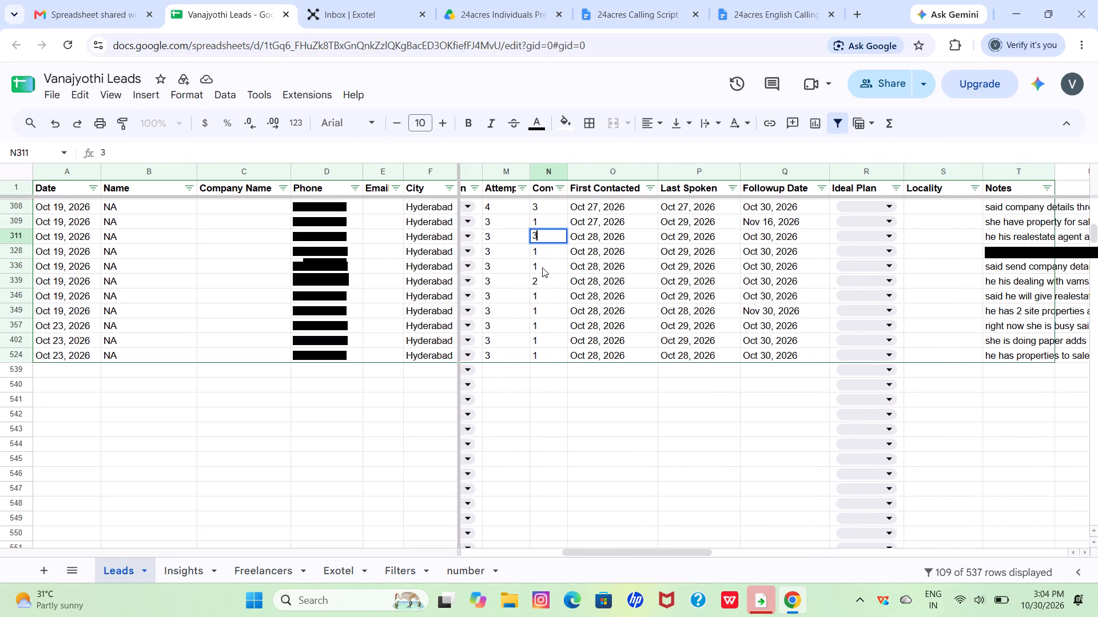
pyautogui.click(543, 261)
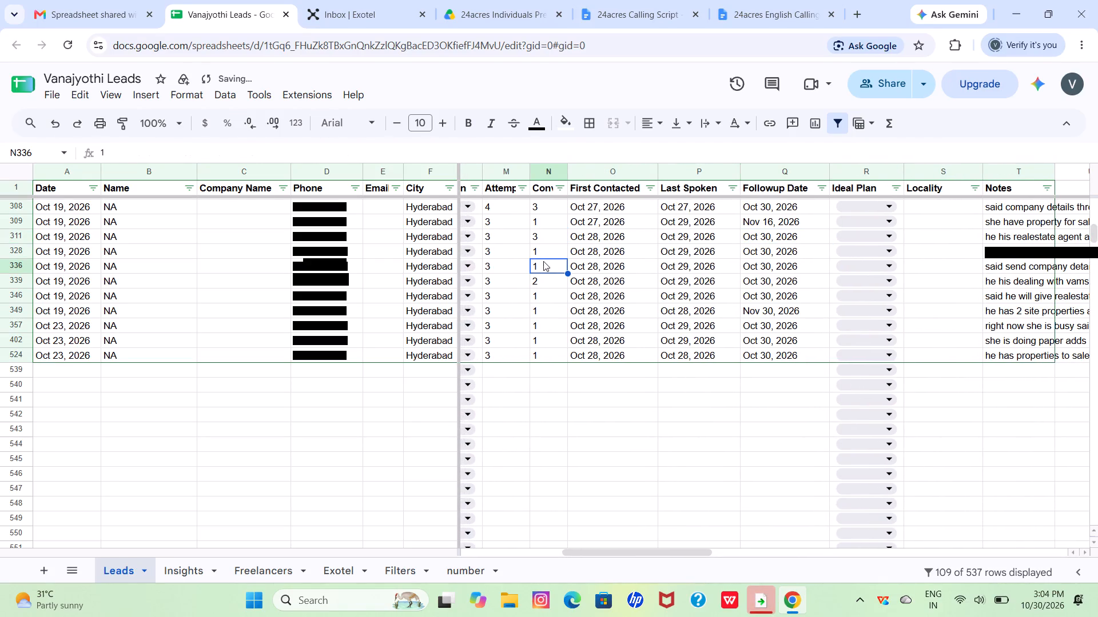
# Review the phone number, call counts, follow-up date and notes of the lead in row 336 and the leads around it.
pyautogui.click(586, 258)
pyautogui.hscroll(-2, 586, 258)
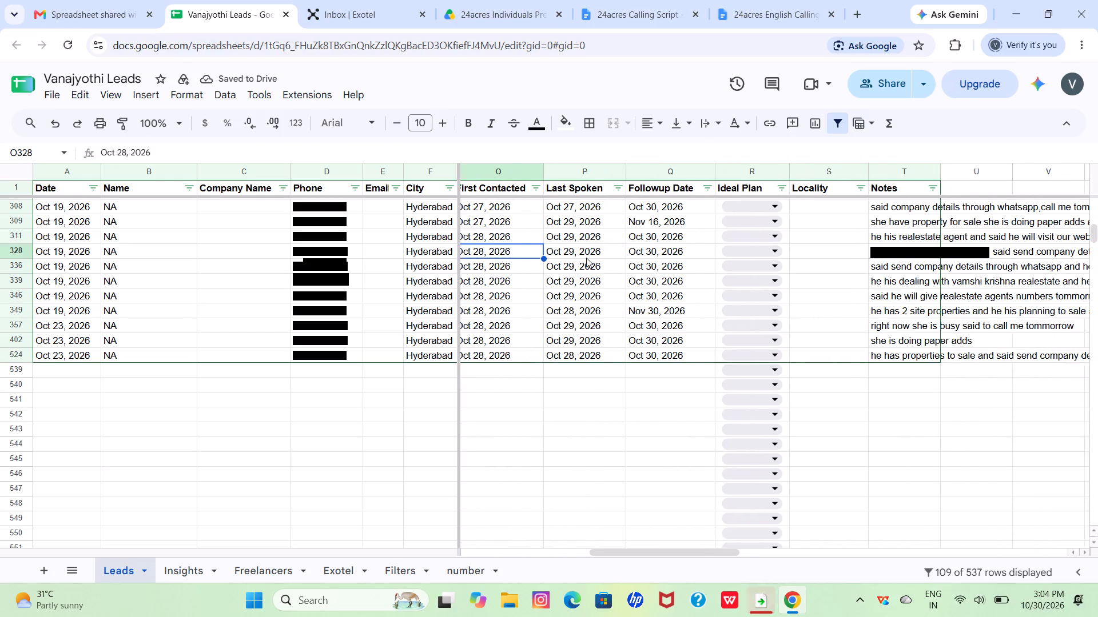
pyautogui.hscroll(-1, 586, 258)
pyautogui.click(651, 273)
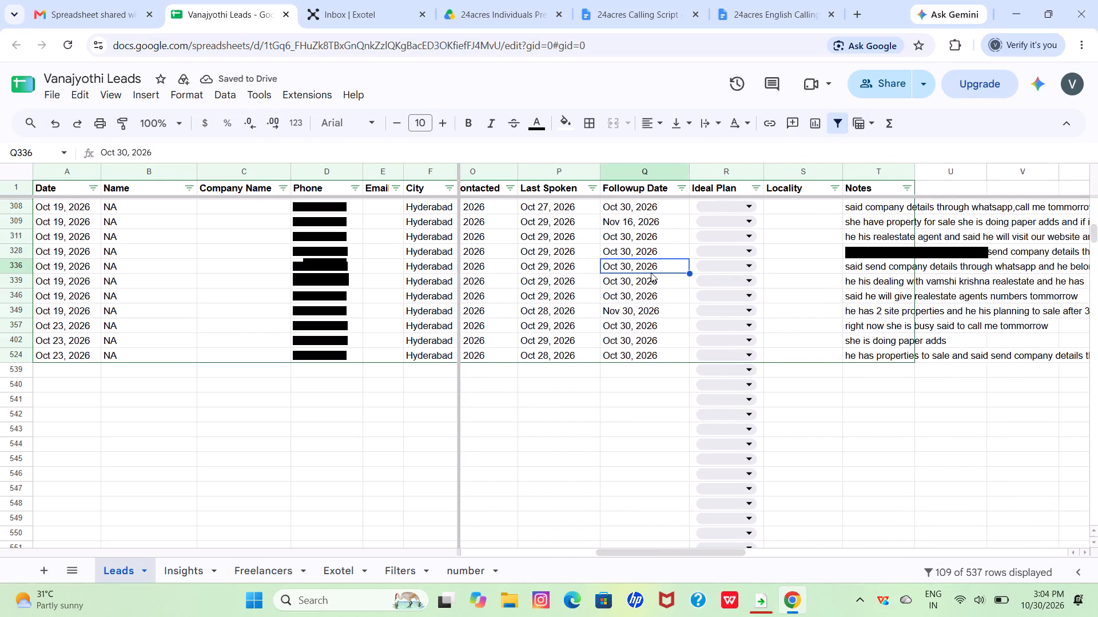
pyautogui.scroll(-1, 651, 273)
pyautogui.hscroll(-1, 651, 273)
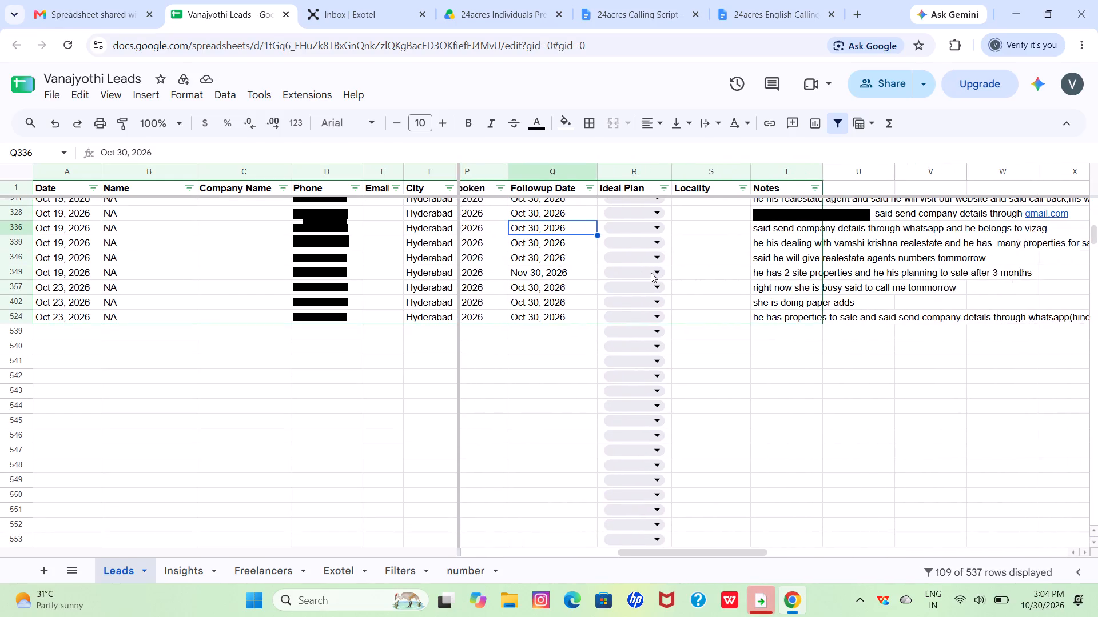
pyautogui.hscroll(-1, 651, 273)
pyautogui.hscroll(6, 651, 273)
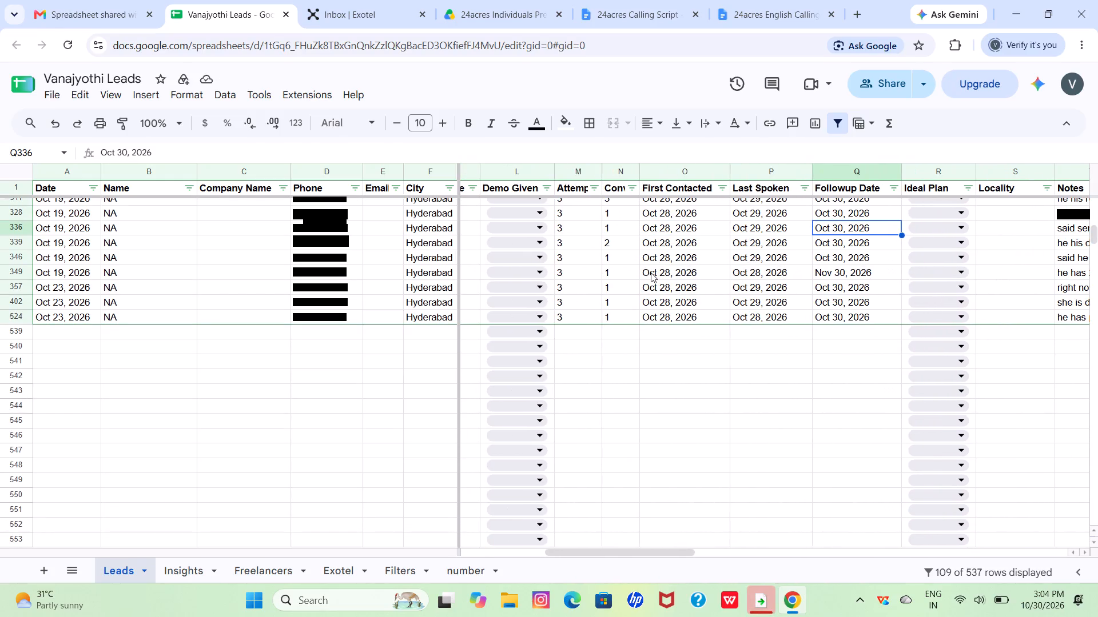
pyautogui.hscroll(1, 651, 273)
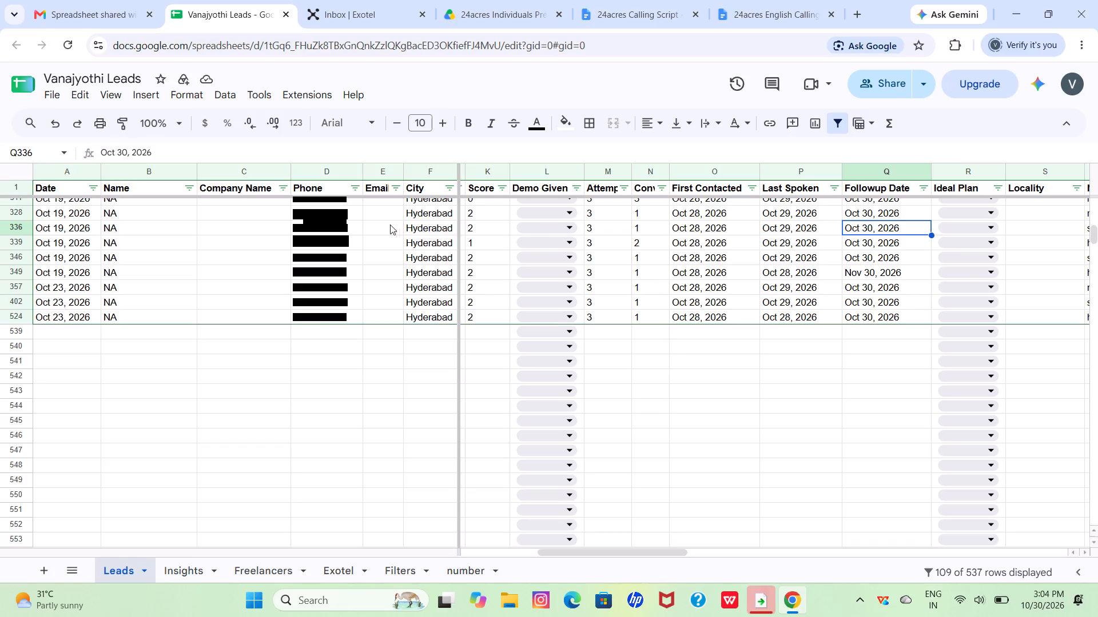
pyautogui.click(364, 229)
pyautogui.click(341, 228)
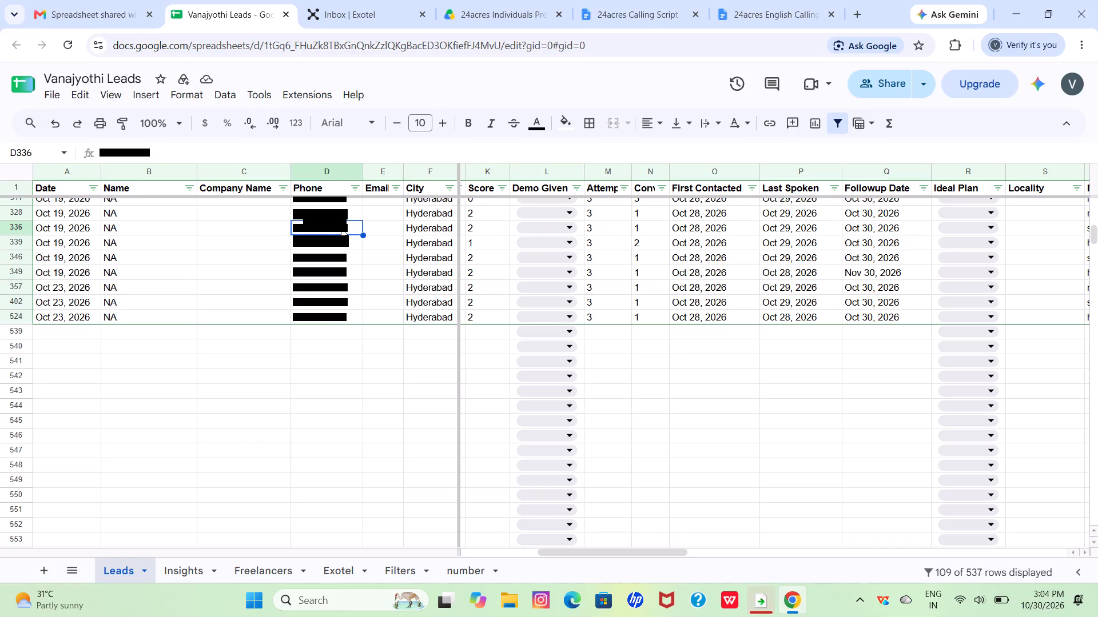
pyautogui.scroll(-1, 341, 228)
pyautogui.scroll(1, 341, 228)
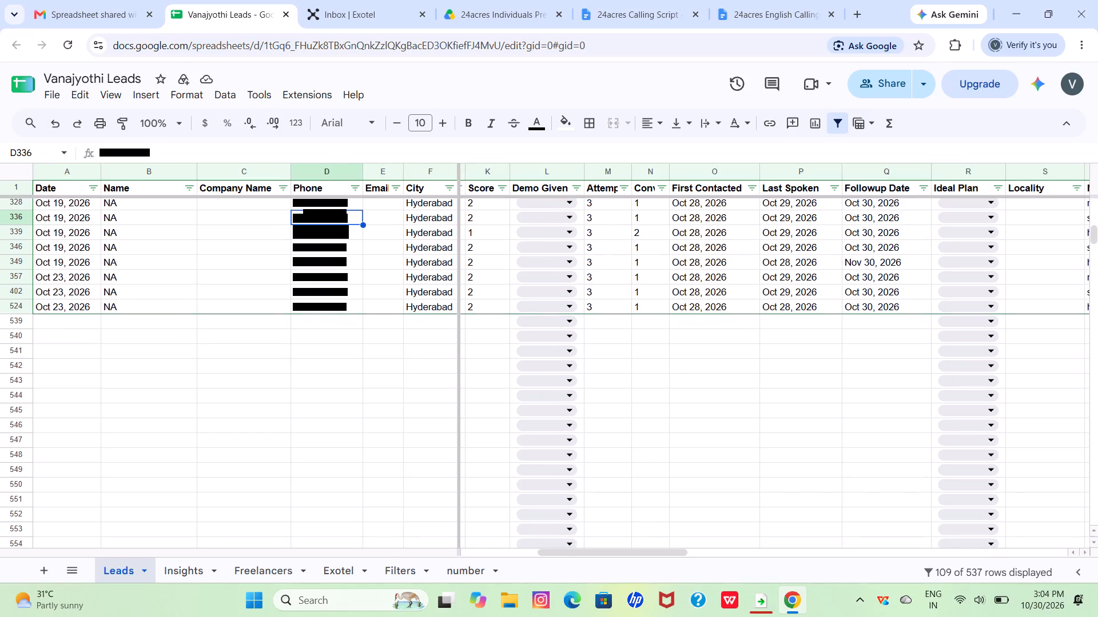
pyautogui.scroll(1, 341, 228)
pyautogui.hscroll(-3, 341, 228)
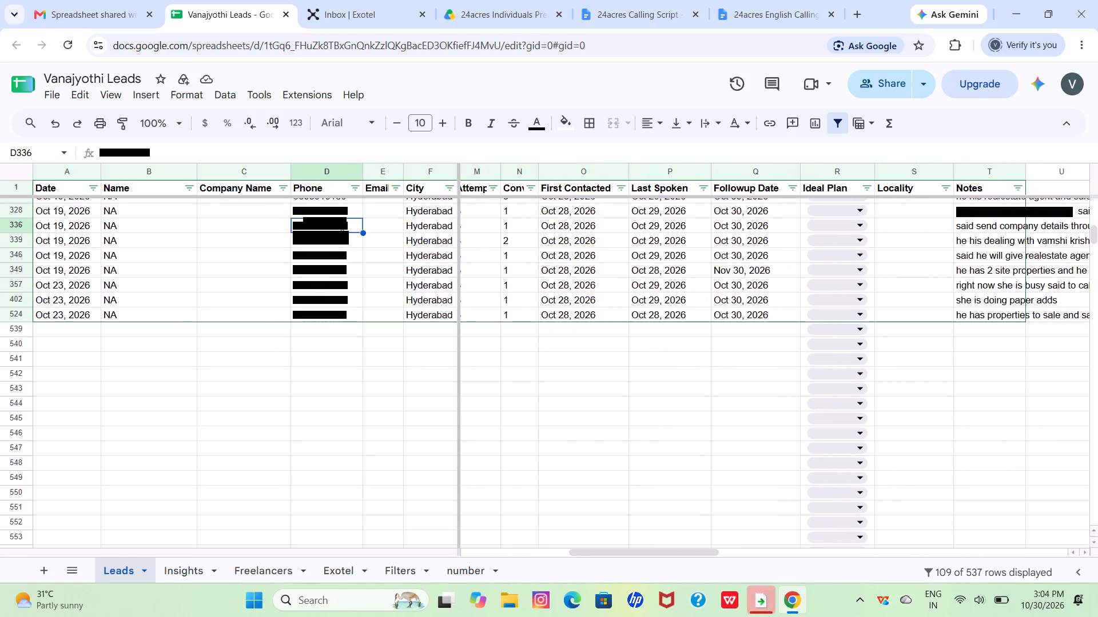
pyautogui.hscroll(-1, 341, 228)
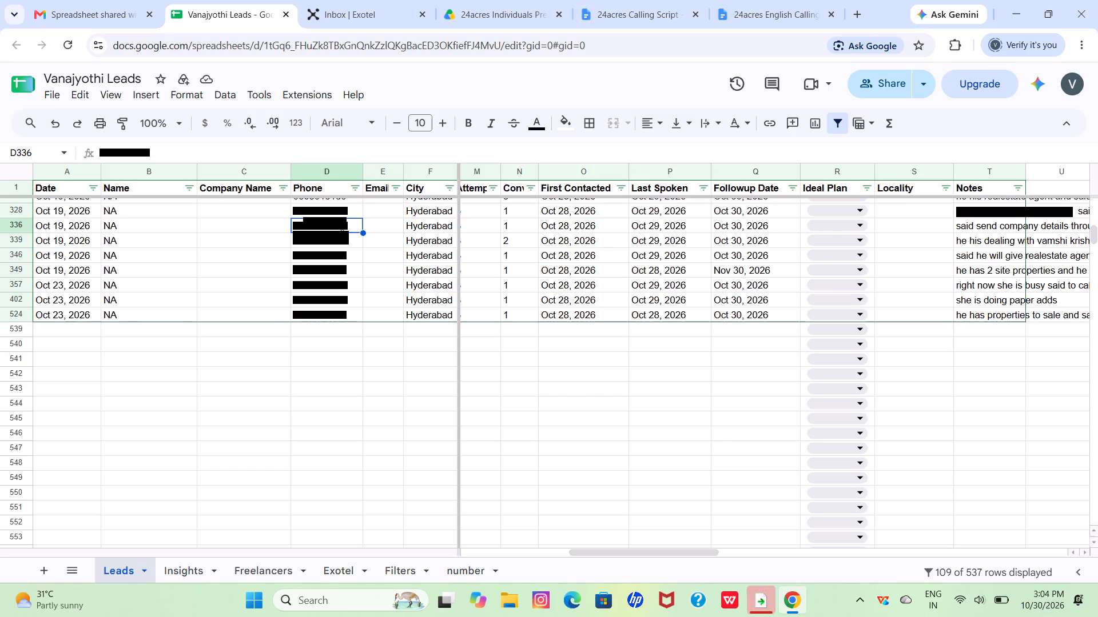
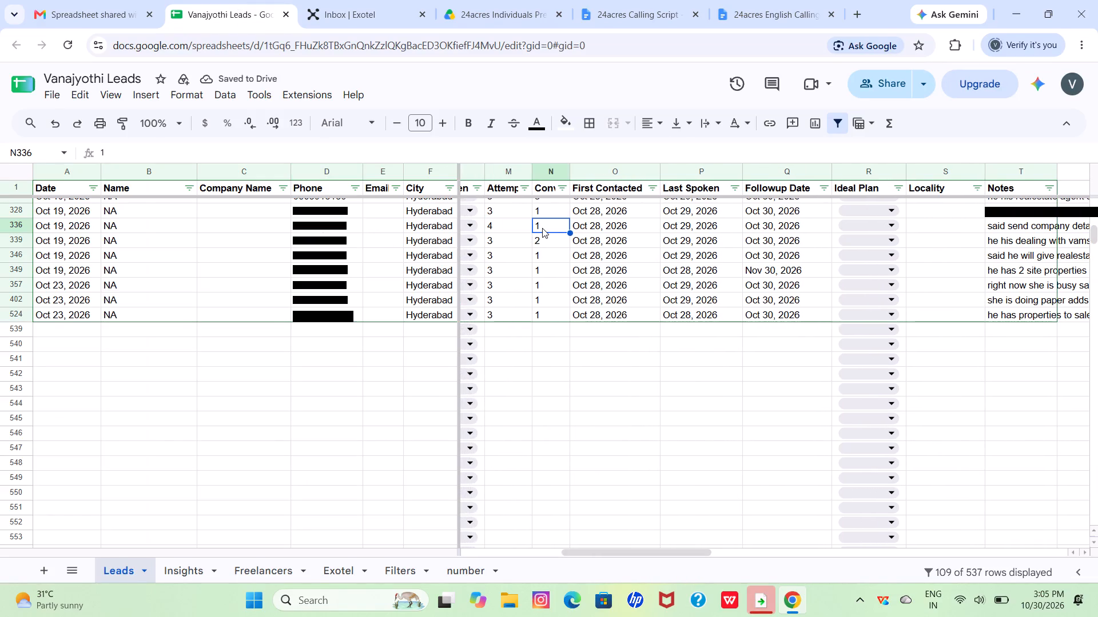
# Read the full call note of the lead in row 336 and check the notes of the rows below it.
pyautogui.hscroll(-1, 962, 228)
pyautogui.click(962, 228)
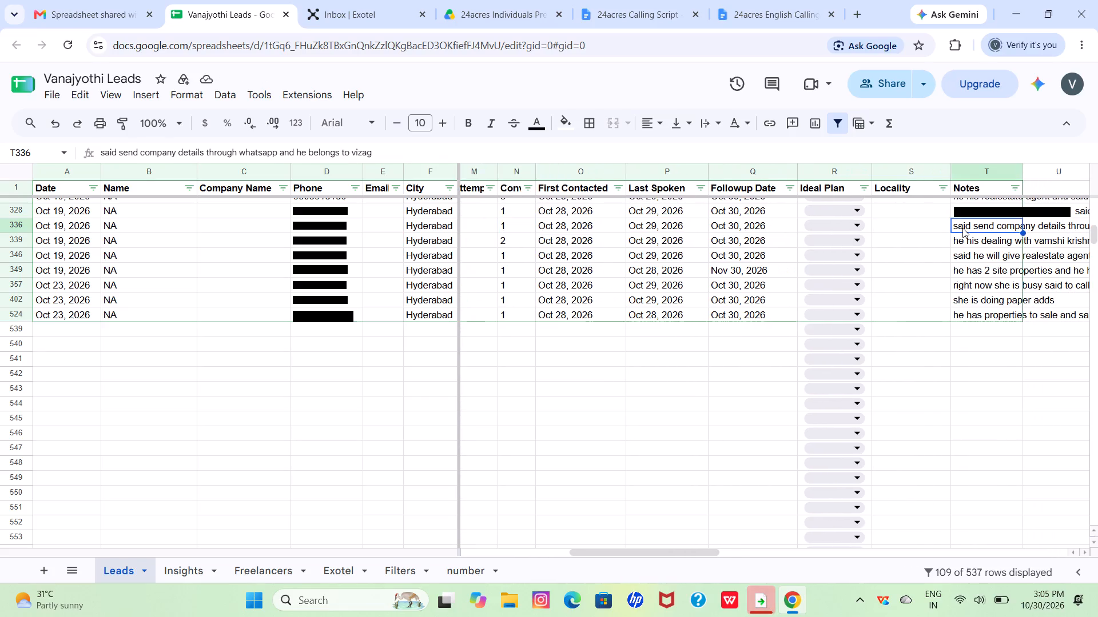
pyautogui.hscroll(-5, 962, 228)
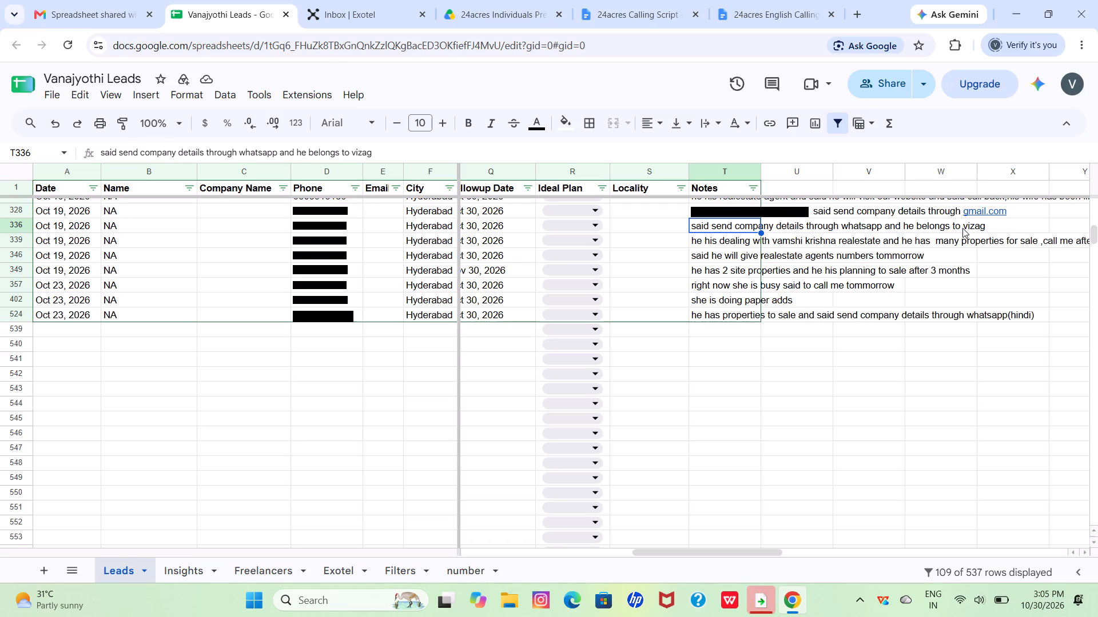
pyautogui.hscroll(3, 962, 228)
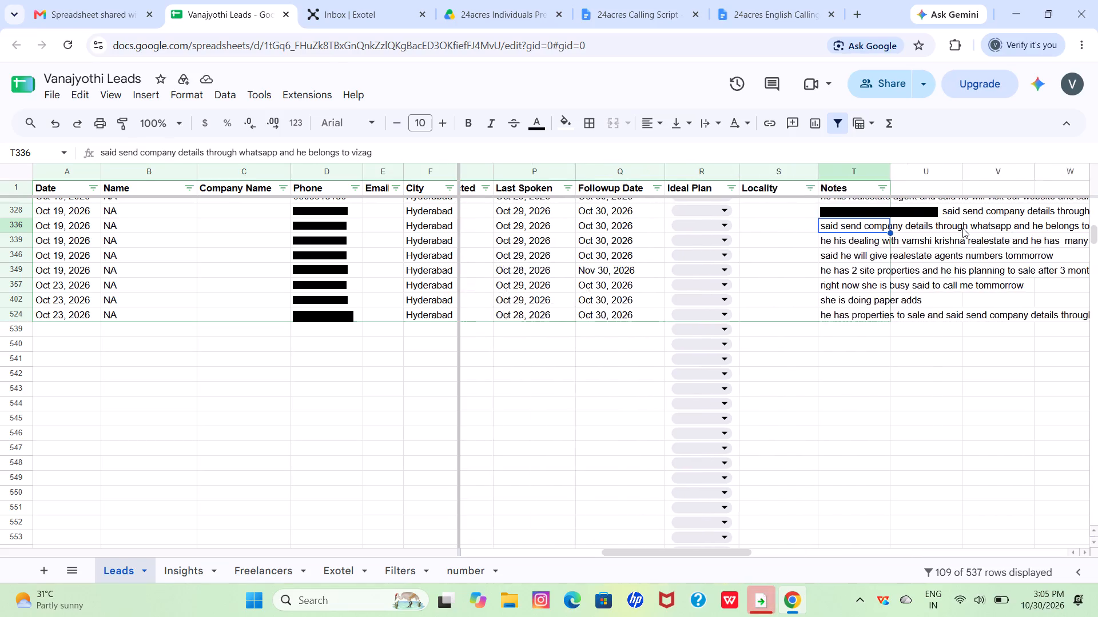
pyautogui.hscroll(1, 962, 228)
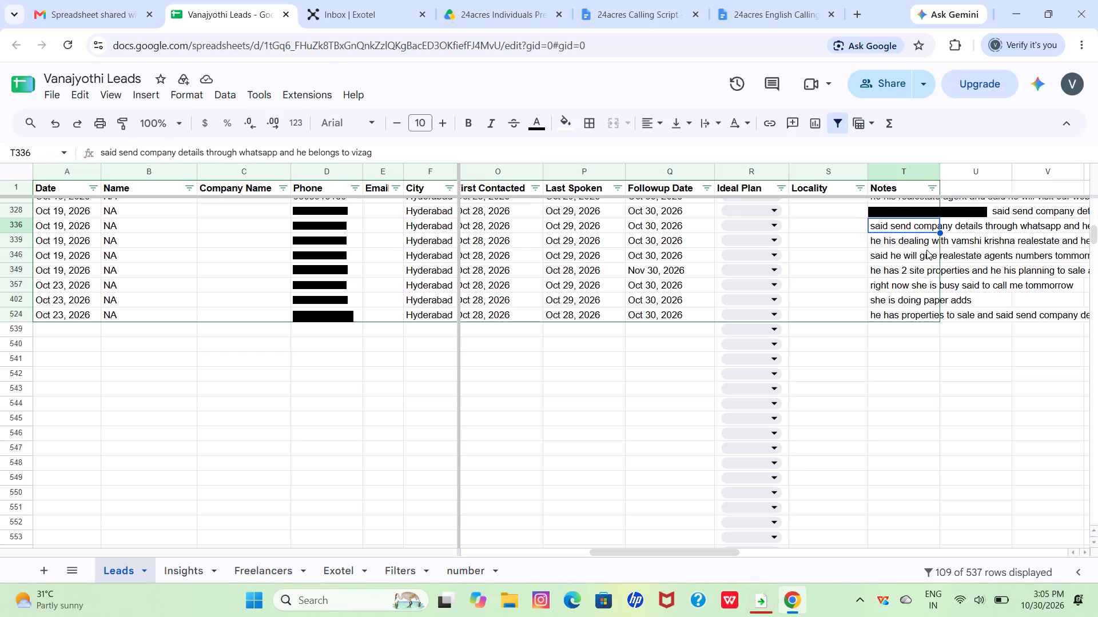
# Check the notes of the lead in row 339 and copy that lead's phone number.
pyautogui.click(910, 249)
pyautogui.hscroll(-3, 910, 249)
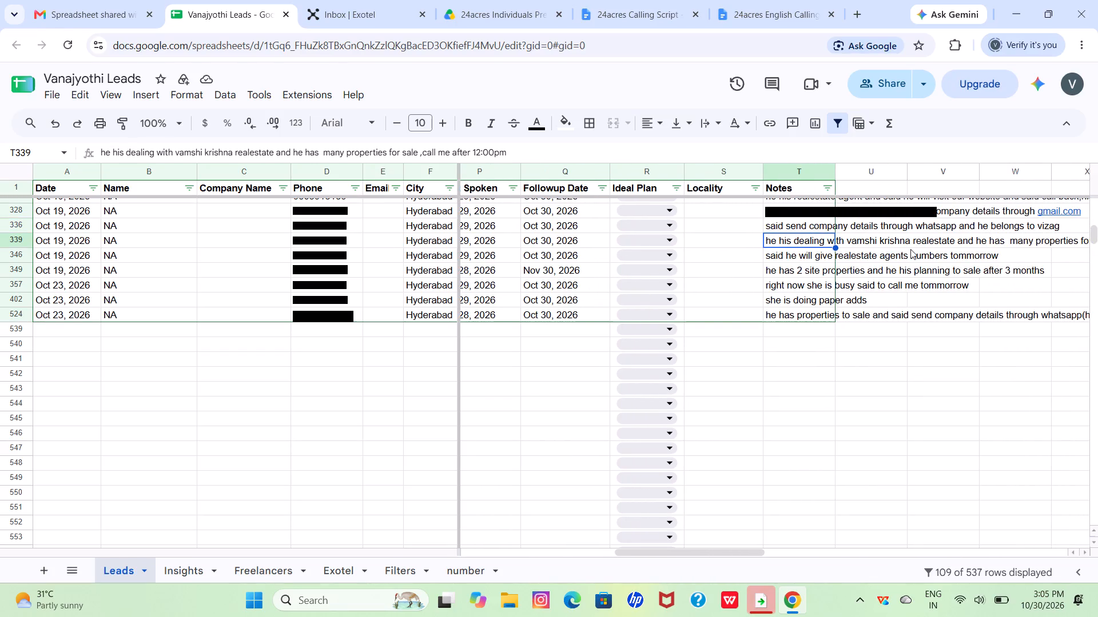
pyautogui.hscroll(1, 910, 249)
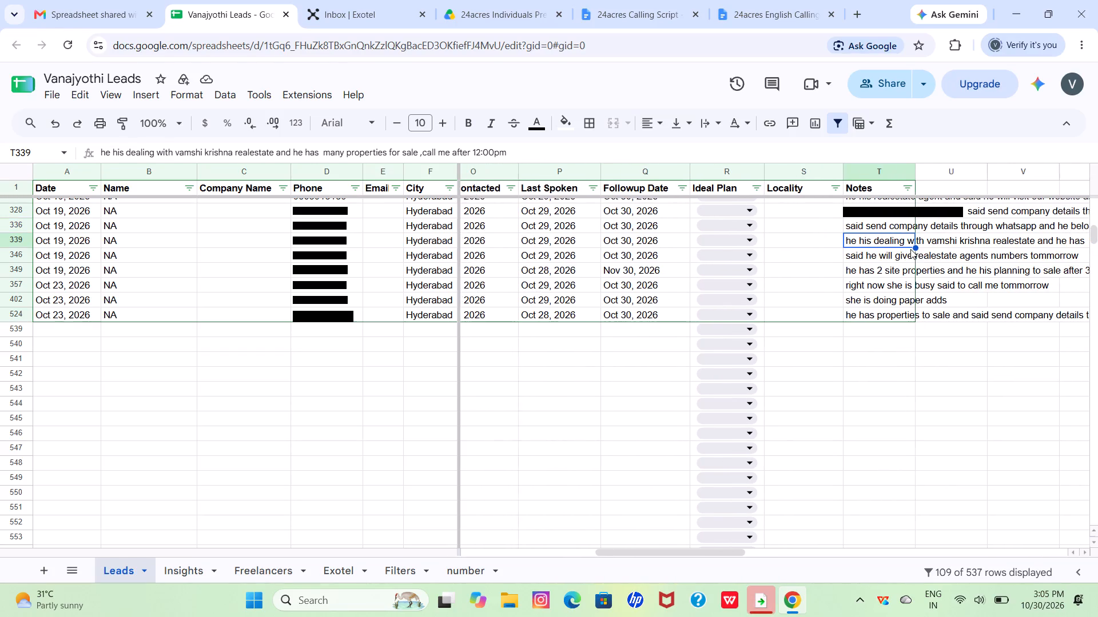
pyautogui.hscroll(1, 910, 249)
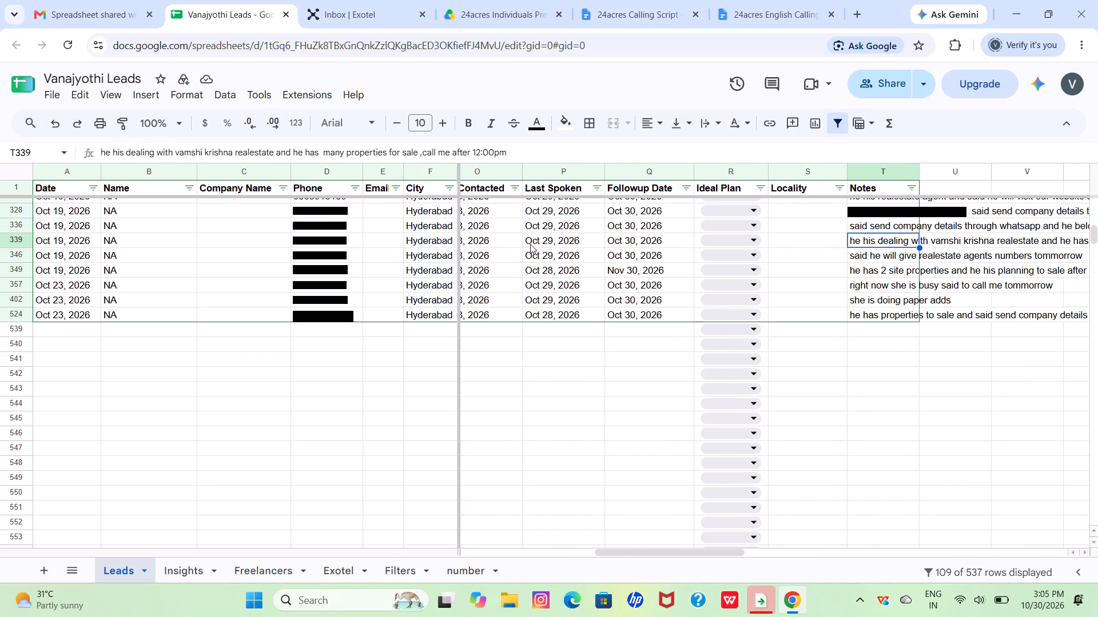
pyautogui.click(334, 239)
pyautogui.hotkey('ctrl', 'c')
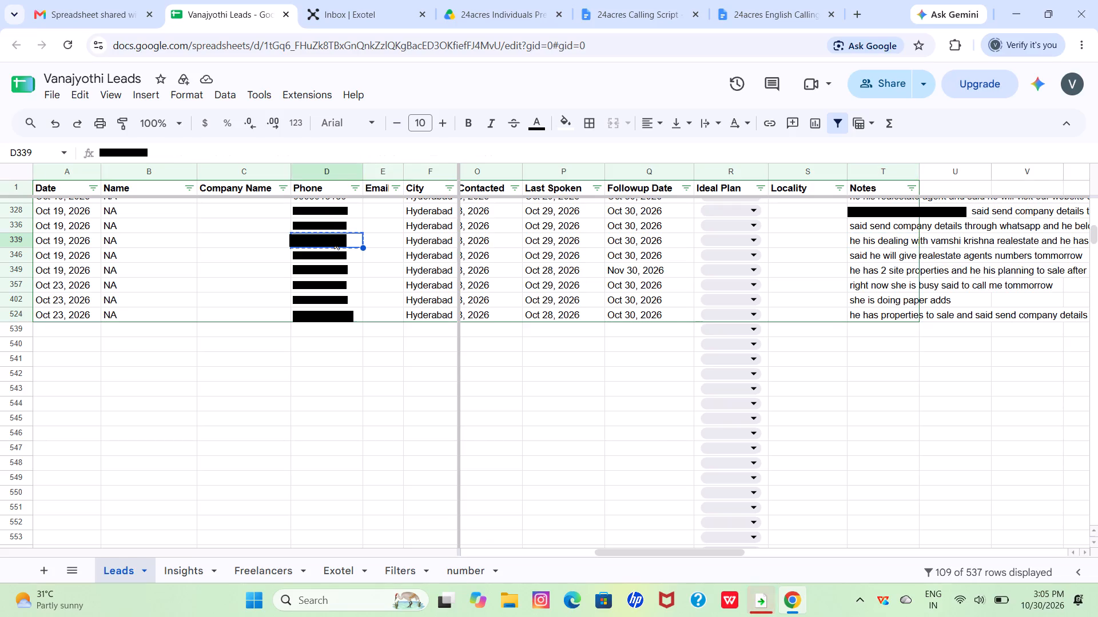
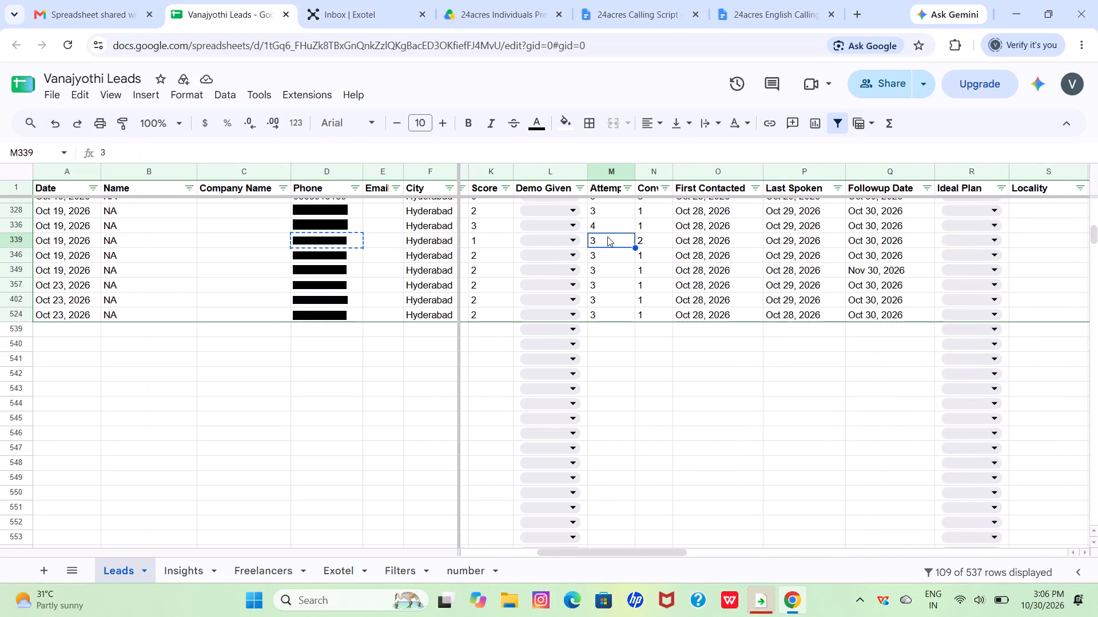
# Set the attempts count to 4 for the lead in row 339.
pyautogui.press('4')
pyautogui.click(608, 257)
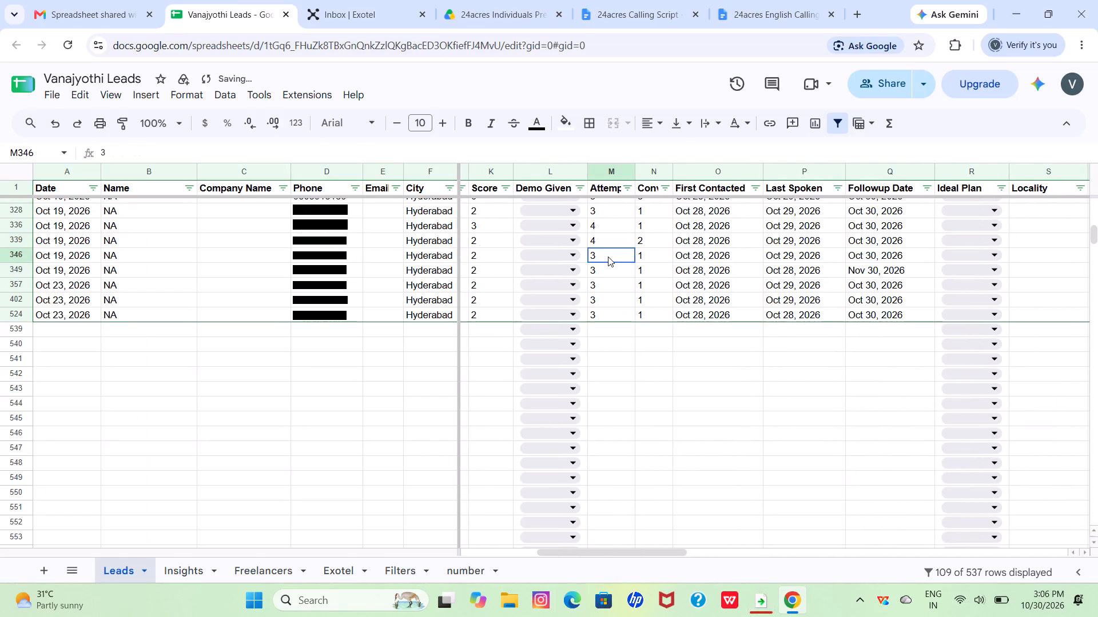
# Check the notes of the lead in row 346 and set its attempts count to 4.
pyautogui.scroll(-1, 608, 257)
pyautogui.hscroll(-5, 608, 257)
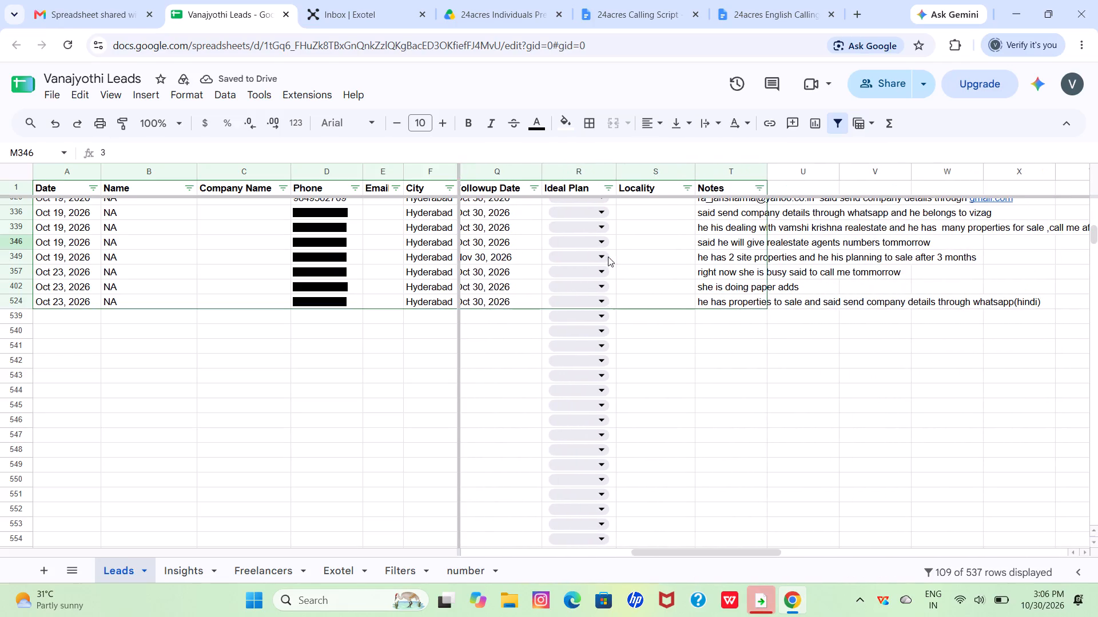
pyautogui.hscroll(6, 608, 257)
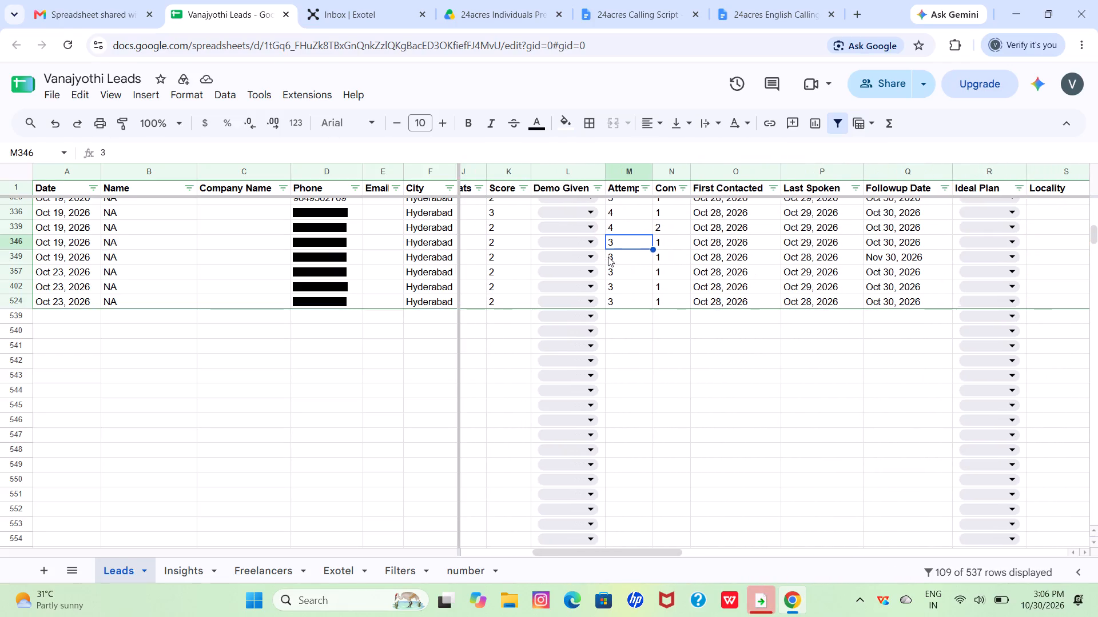
pyautogui.press('4')
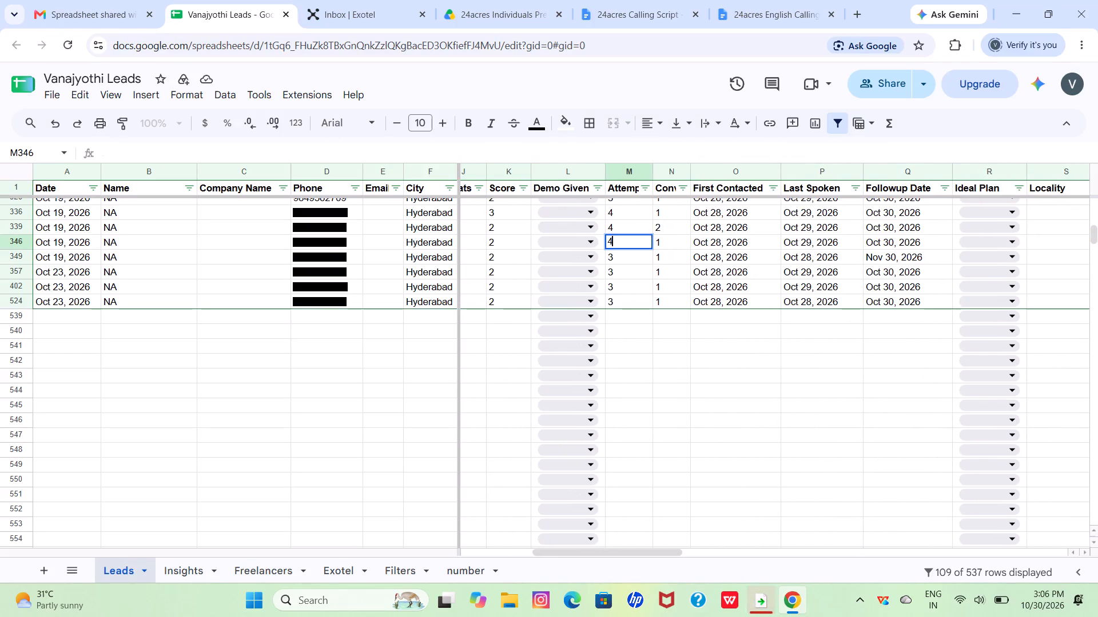
pyautogui.click(620, 261)
# Review the last-spoken dates, follow-up dates and notes of the leads in rows 339 to 349.
pyautogui.hscroll(-1, 620, 261)
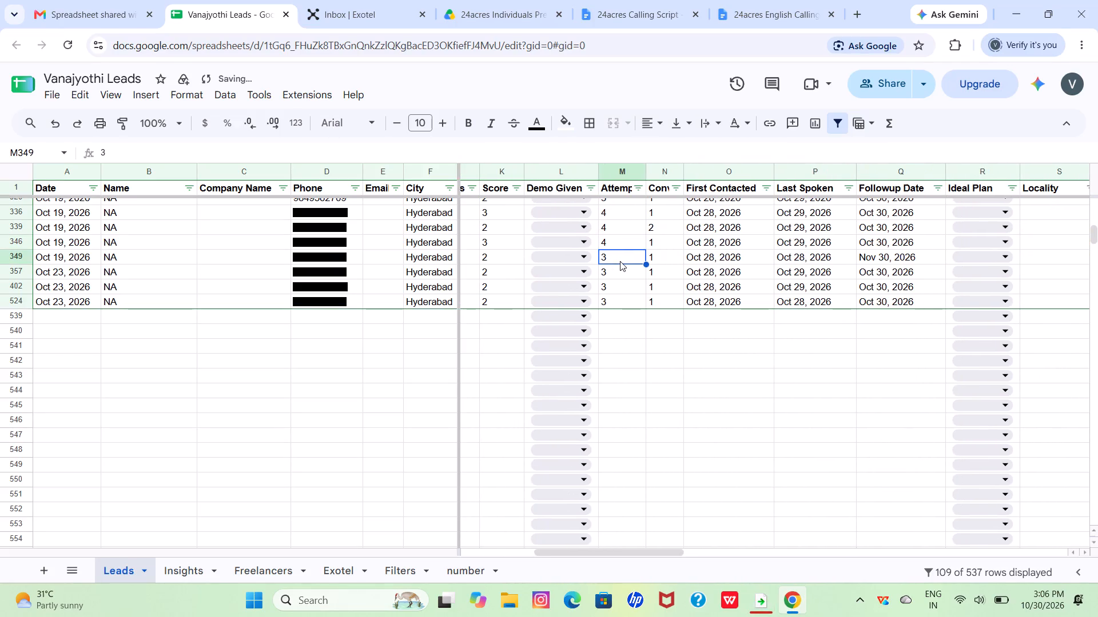
pyautogui.hscroll(-3, 620, 261)
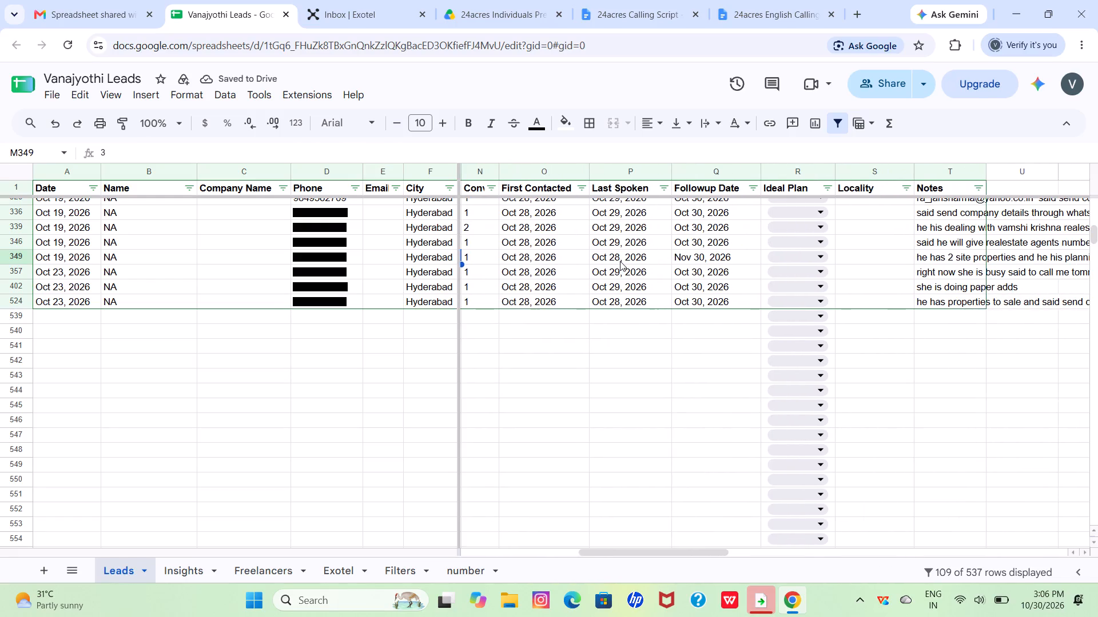
pyautogui.hscroll(-2, 620, 261)
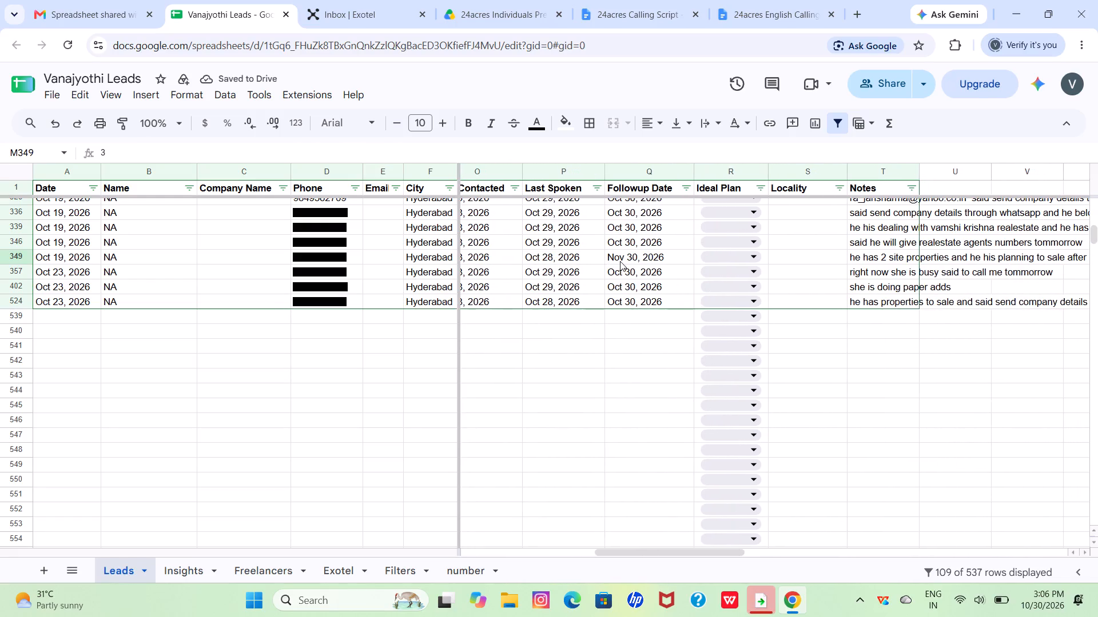
pyautogui.hscroll(2, 620, 261)
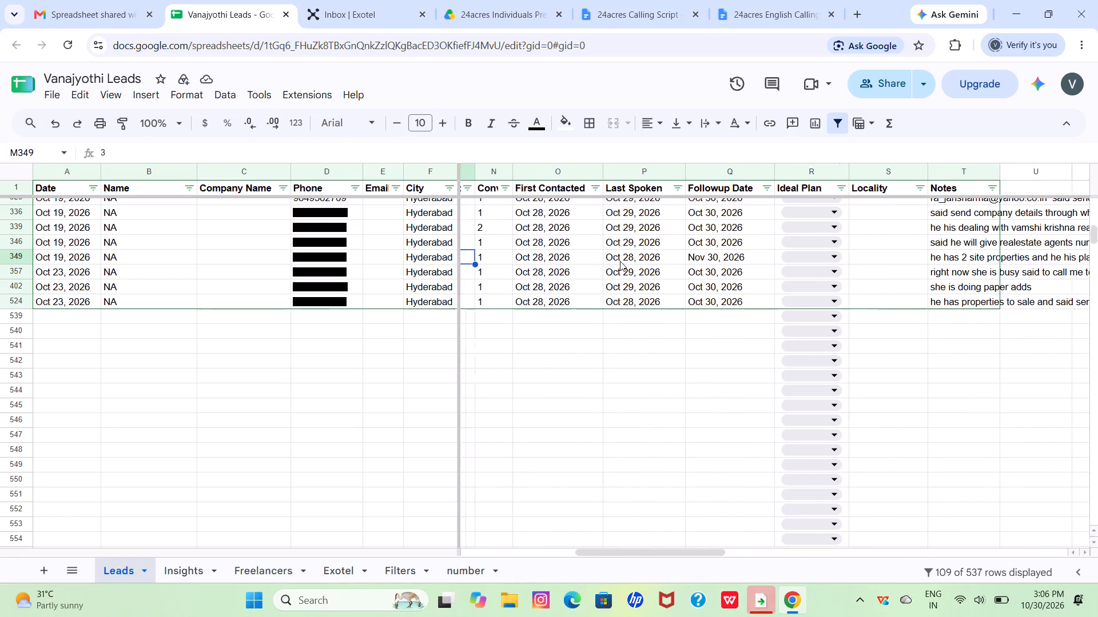
pyautogui.hscroll(1, 620, 261)
pyautogui.click(546, 245)
pyautogui.hscroll(-2, 546, 245)
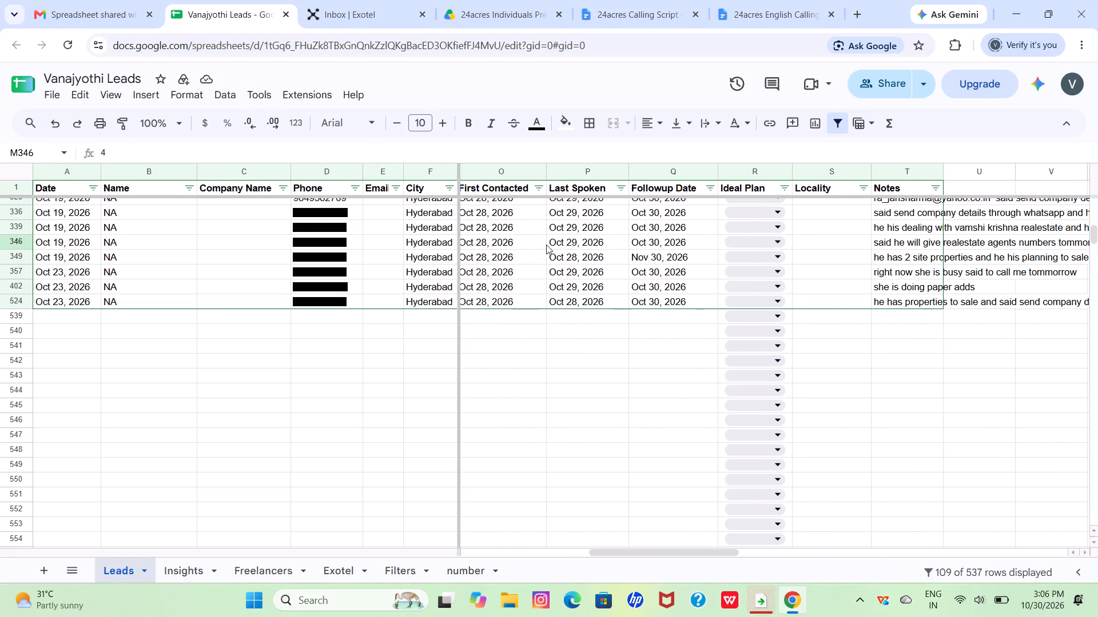
pyautogui.hscroll(-2, 546, 245)
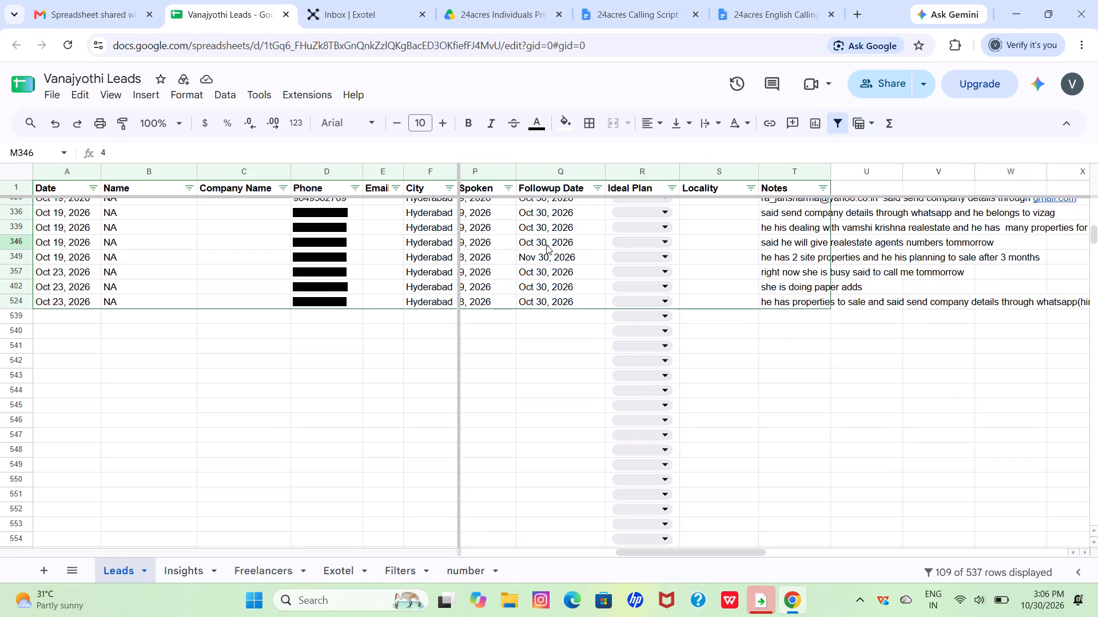
pyautogui.click(552, 231)
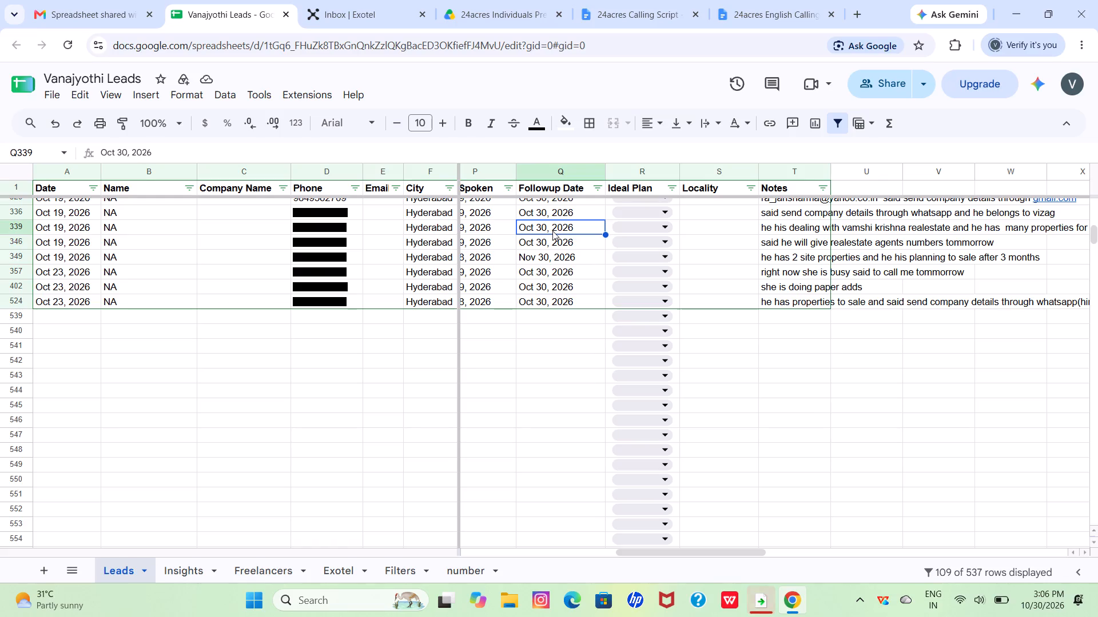
pyautogui.click(698, 227)
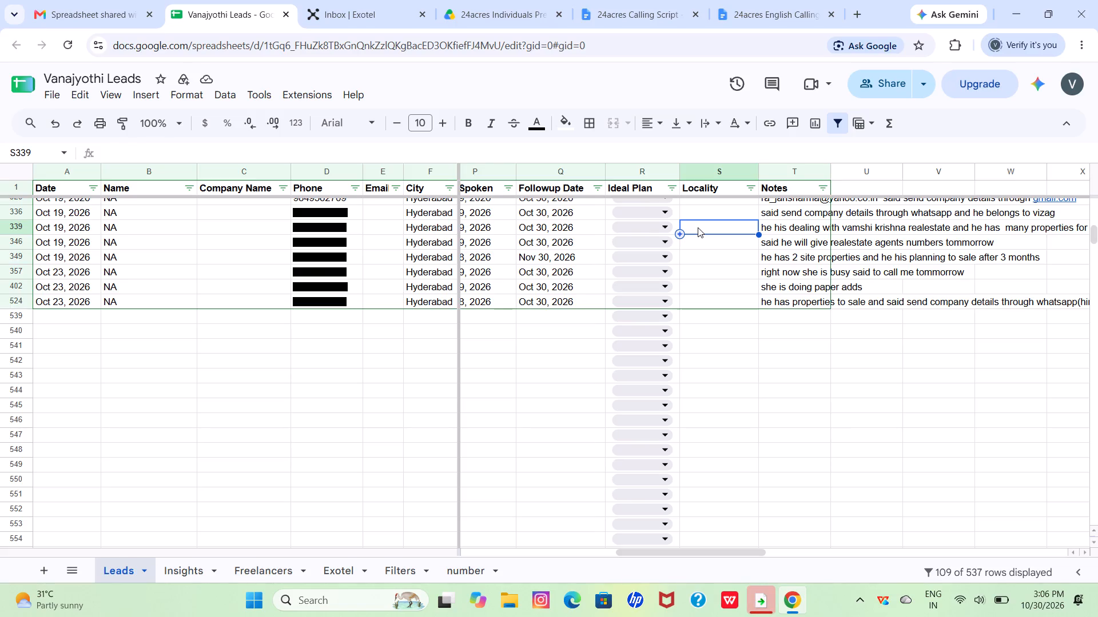
# Open the 24acres Calling Script - First Call document and read through the sales script.
pyautogui.click(518, 0)
pyautogui.click(627, 2)
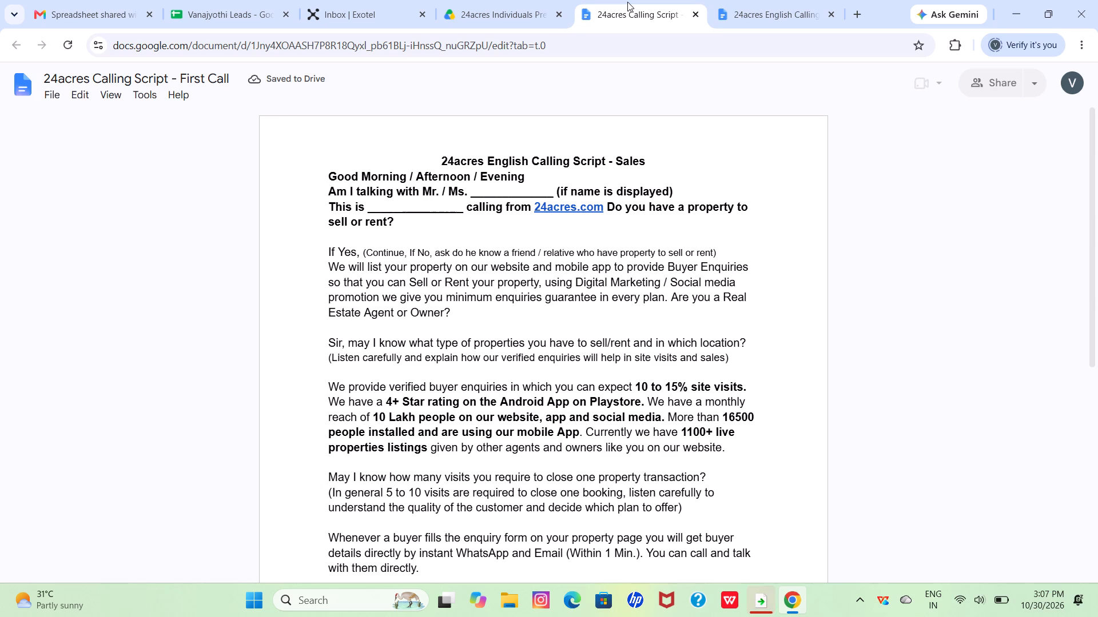
pyautogui.scroll(-1, 475, 316)
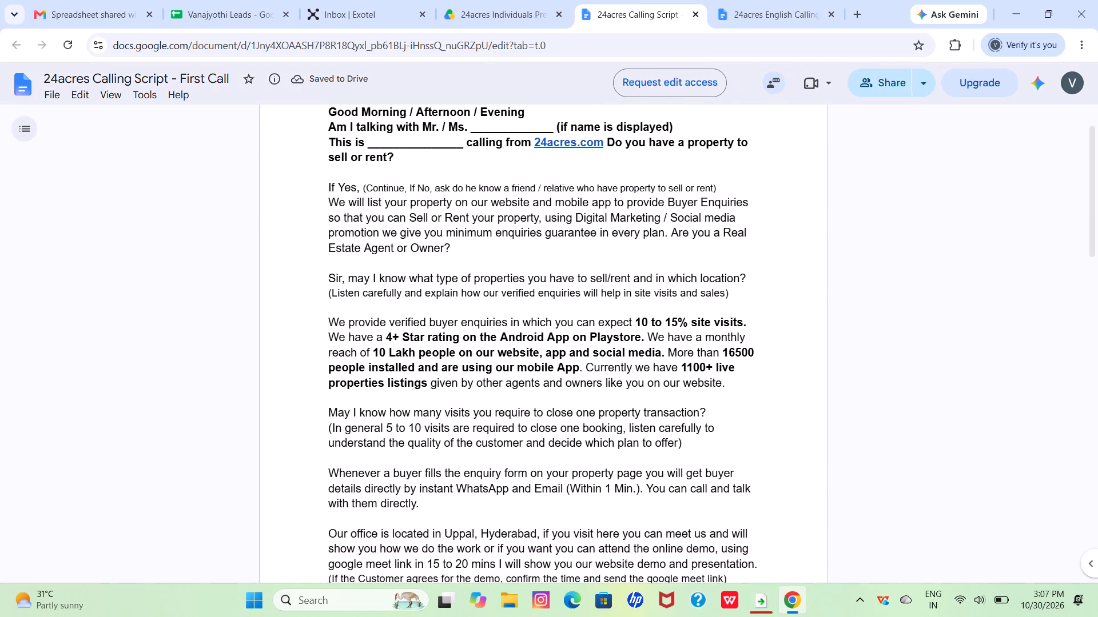
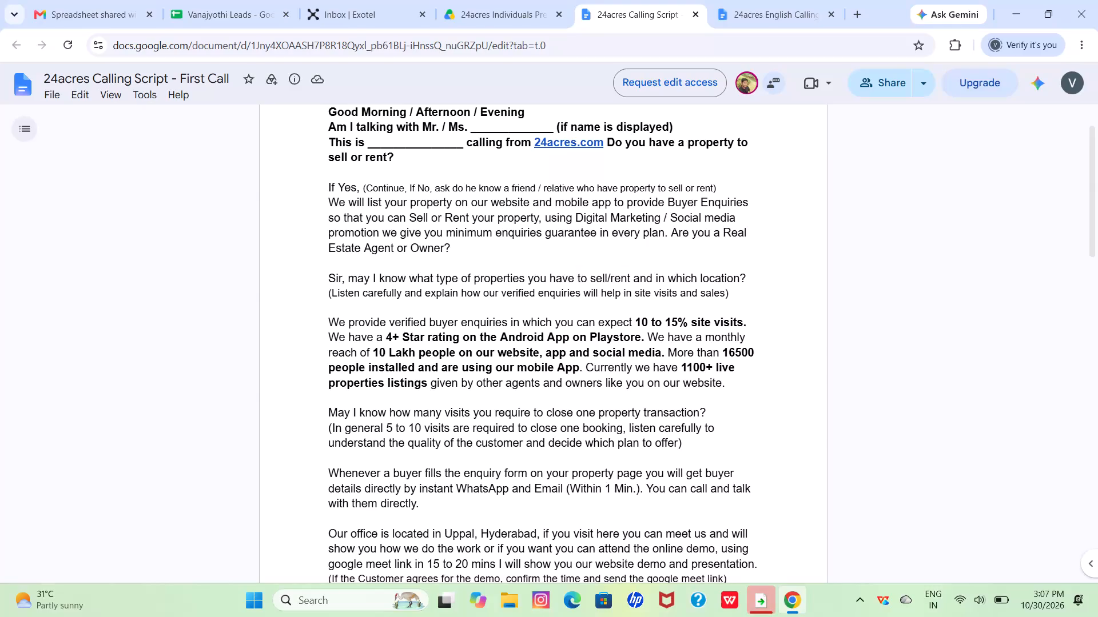
# Reread the first-call sales script from the opening greeting through the demo offer to the closing note on customer name and locality.
pyautogui.scroll(-2, 618, 357)
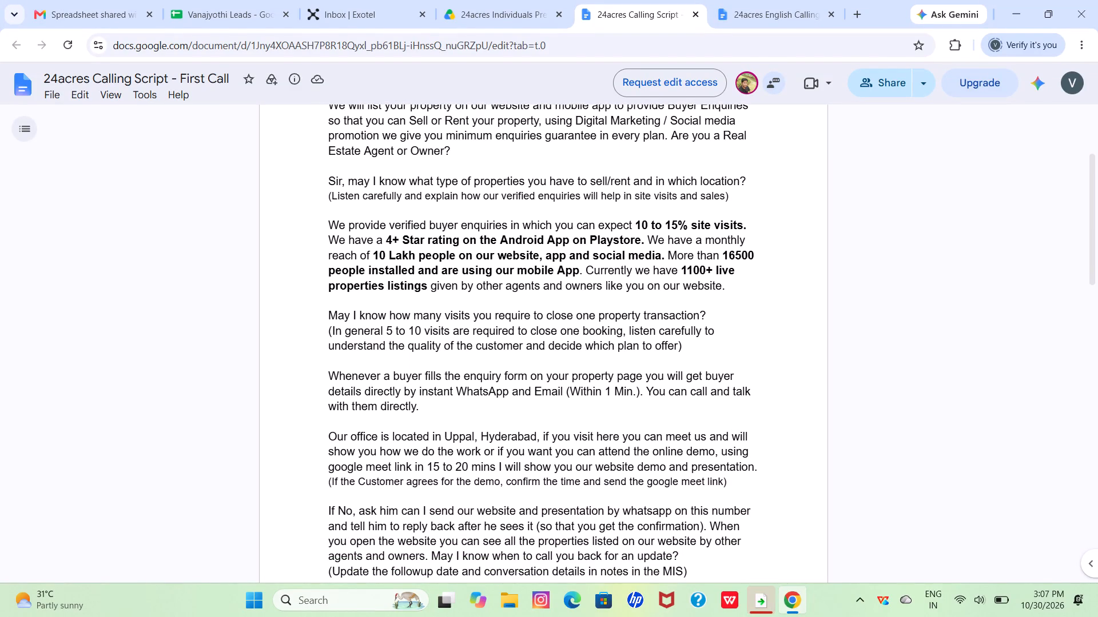
pyautogui.scroll(-2, 618, 357)
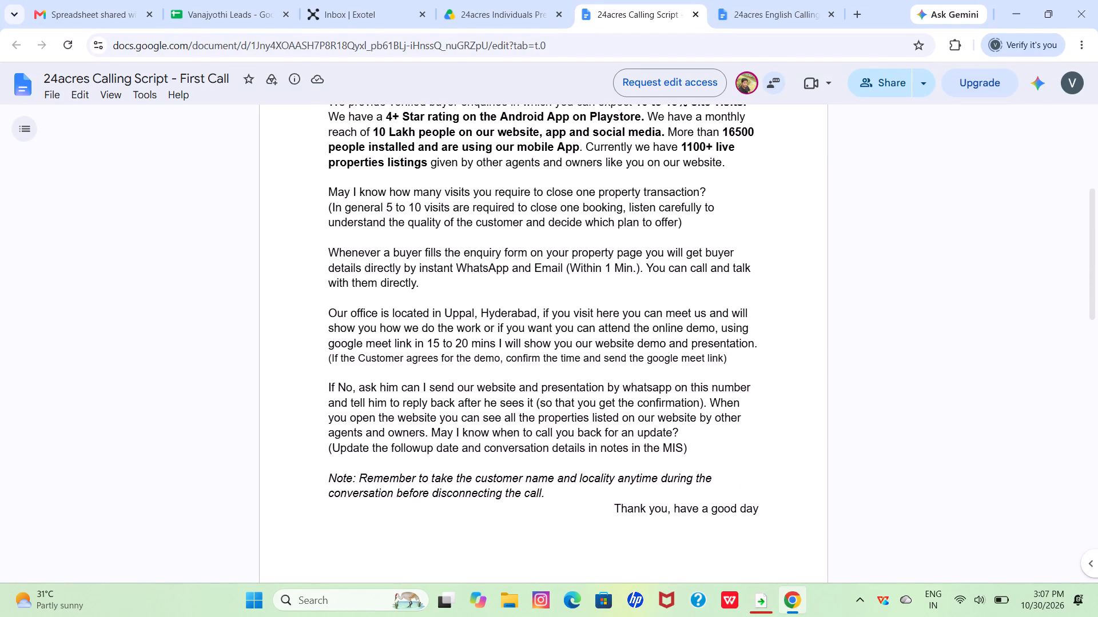
pyautogui.scroll(4, 618, 357)
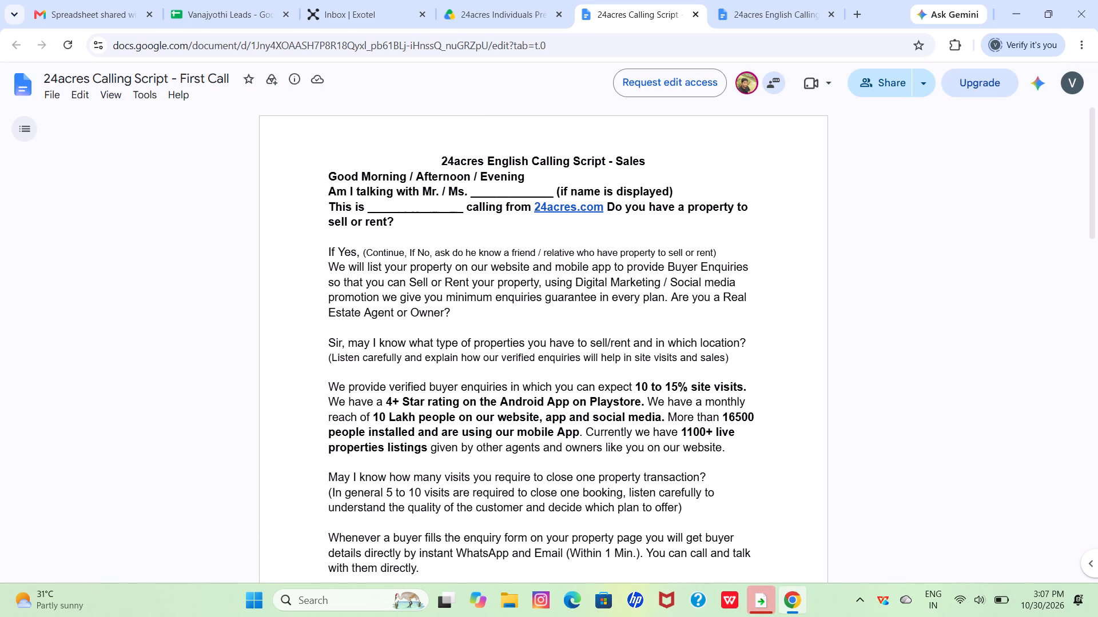
pyautogui.hscroll(3, 618, 357)
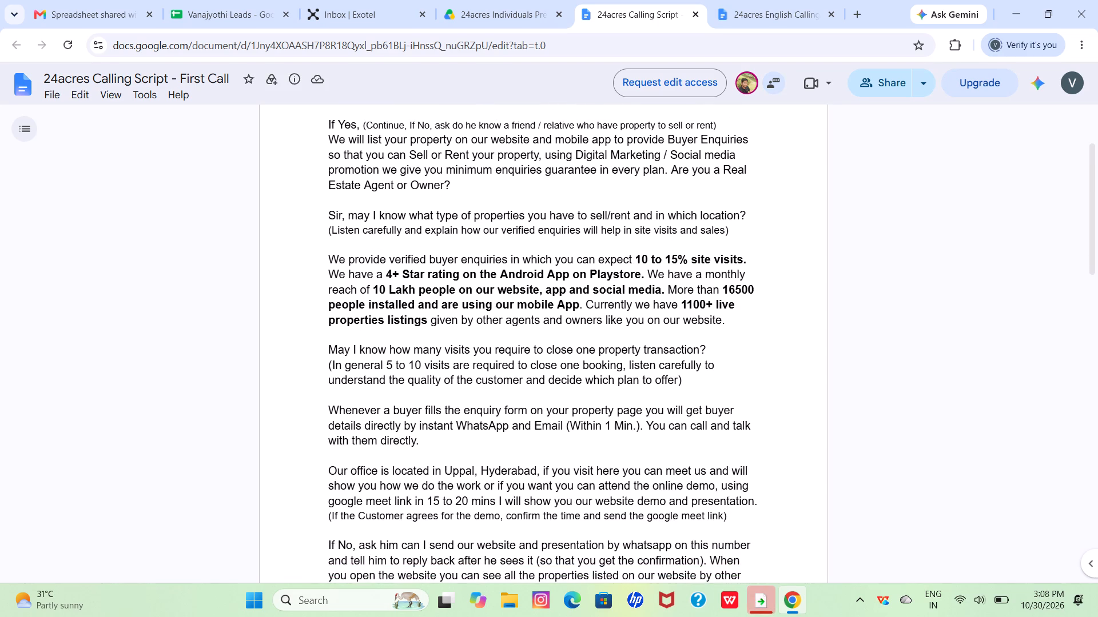
pyautogui.scroll(-3, 622, 350)
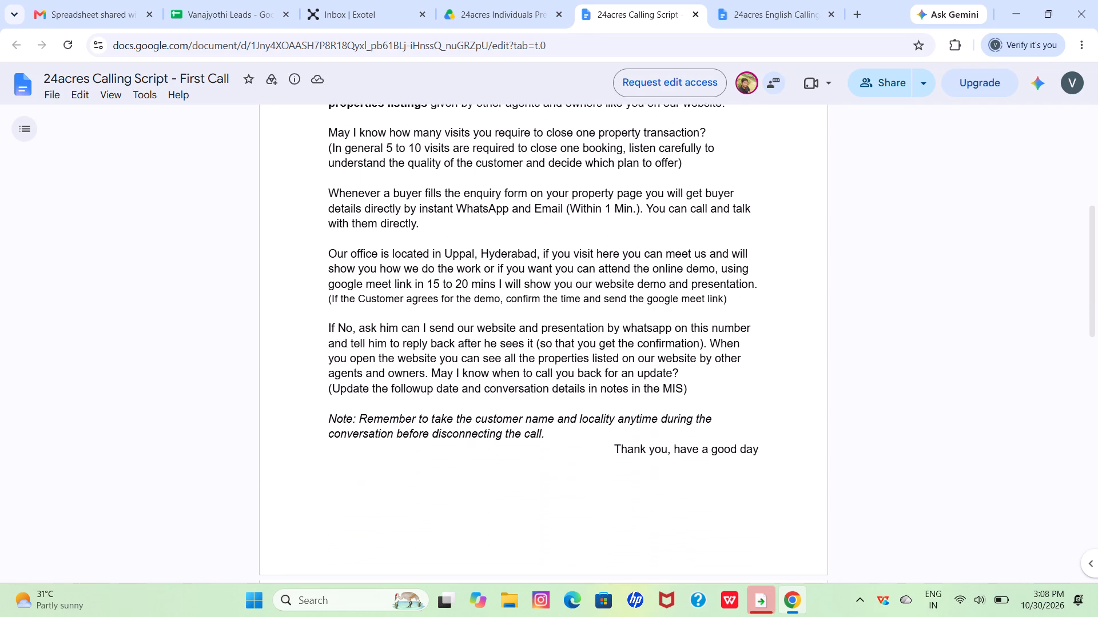
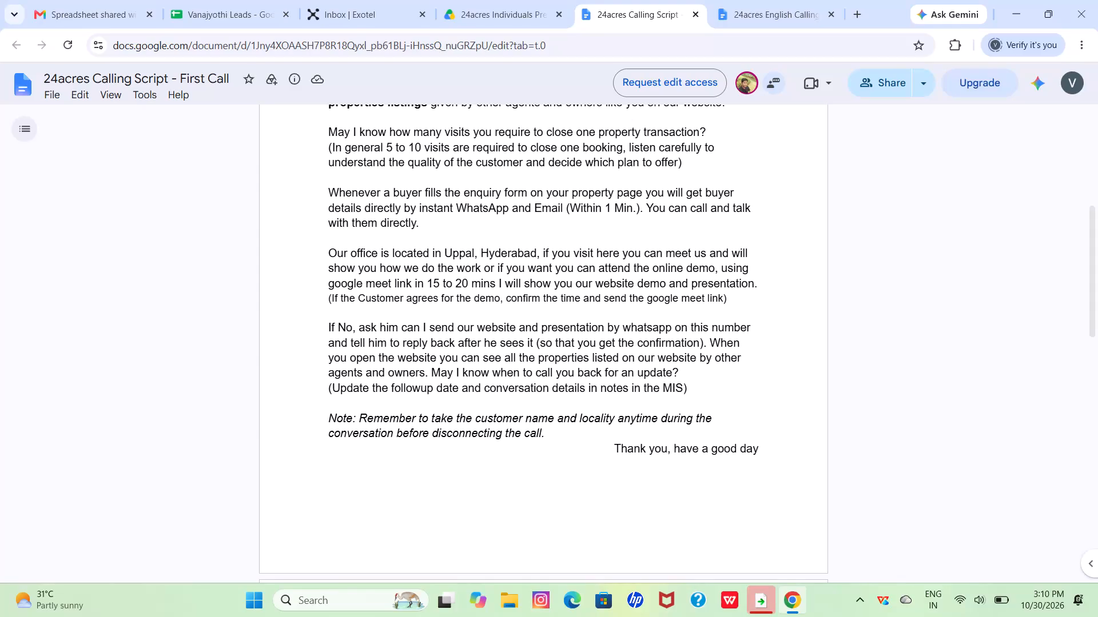
# Return to the beginning of the 24acres English Calling Script - Sales to review its opening lines.
pyautogui.scroll(5, 681, 236)
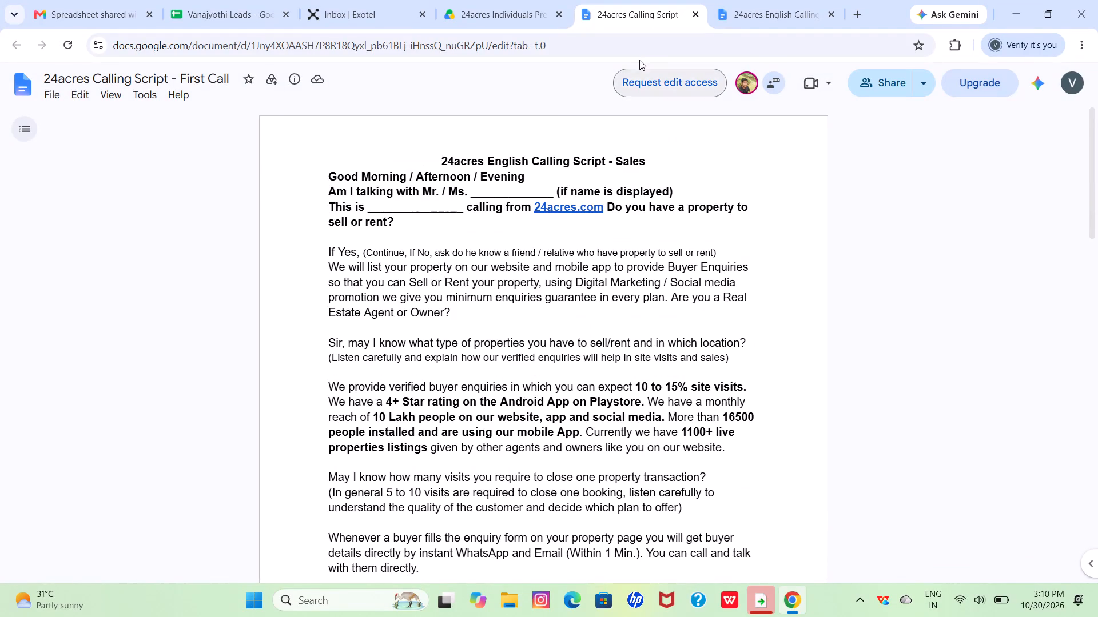
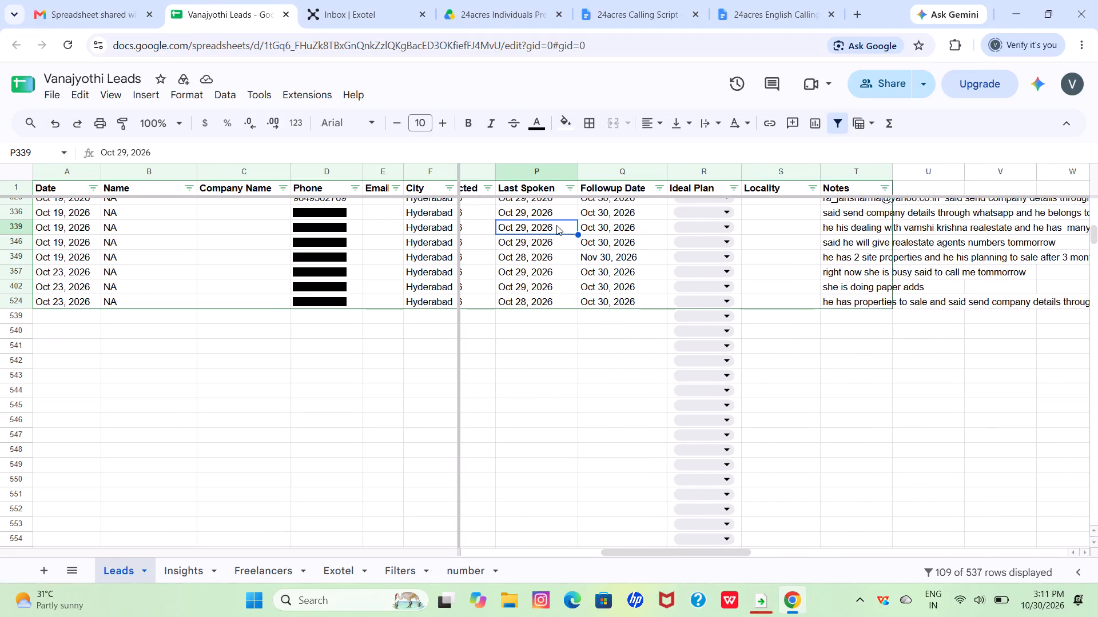
# Read the full note for the Hyderabad lead in row 339 of the Leads sheet.
pyautogui.click(825, 227)
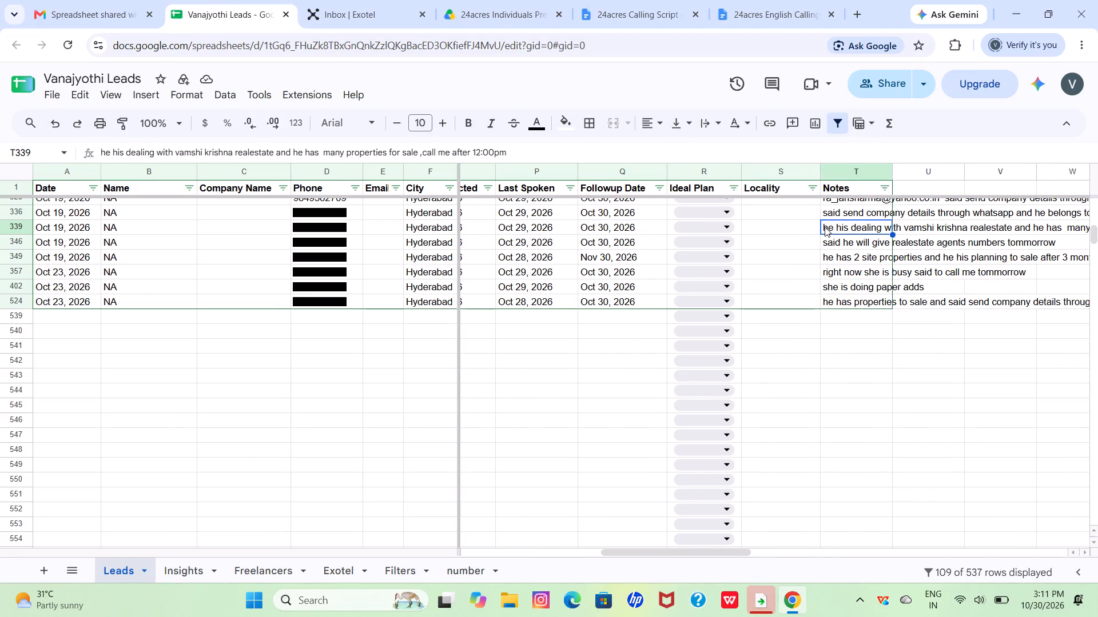
pyautogui.doubleClick(837, 228)
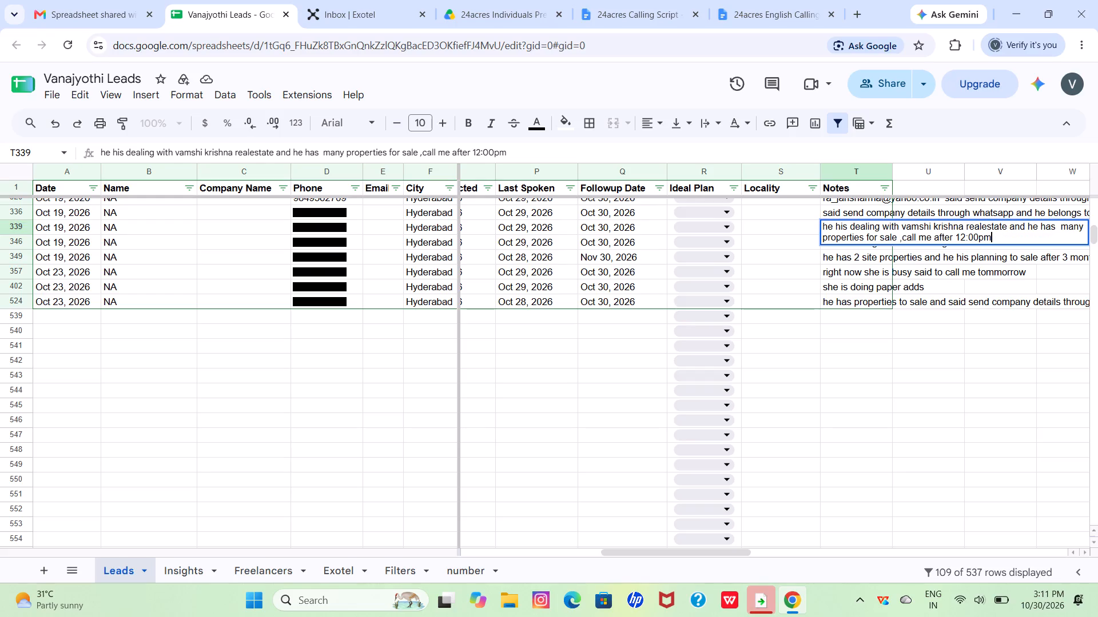
pyautogui.click(805, 227)
pyautogui.hscroll(-1, 805, 227)
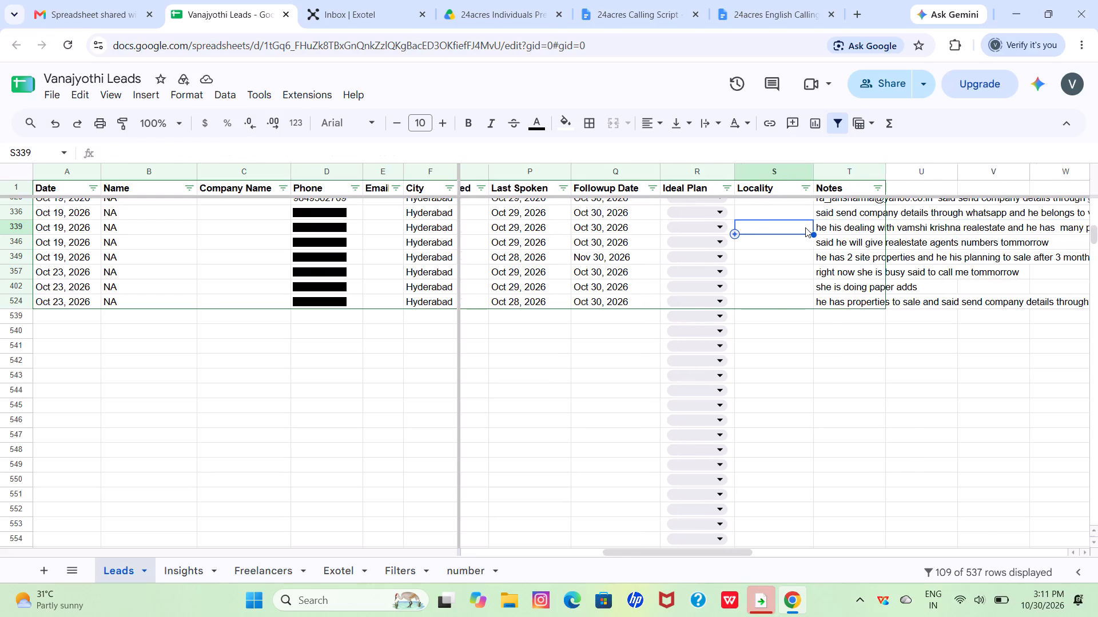
pyautogui.hscroll(-5, 805, 227)
pyautogui.hscroll(1, 805, 227)
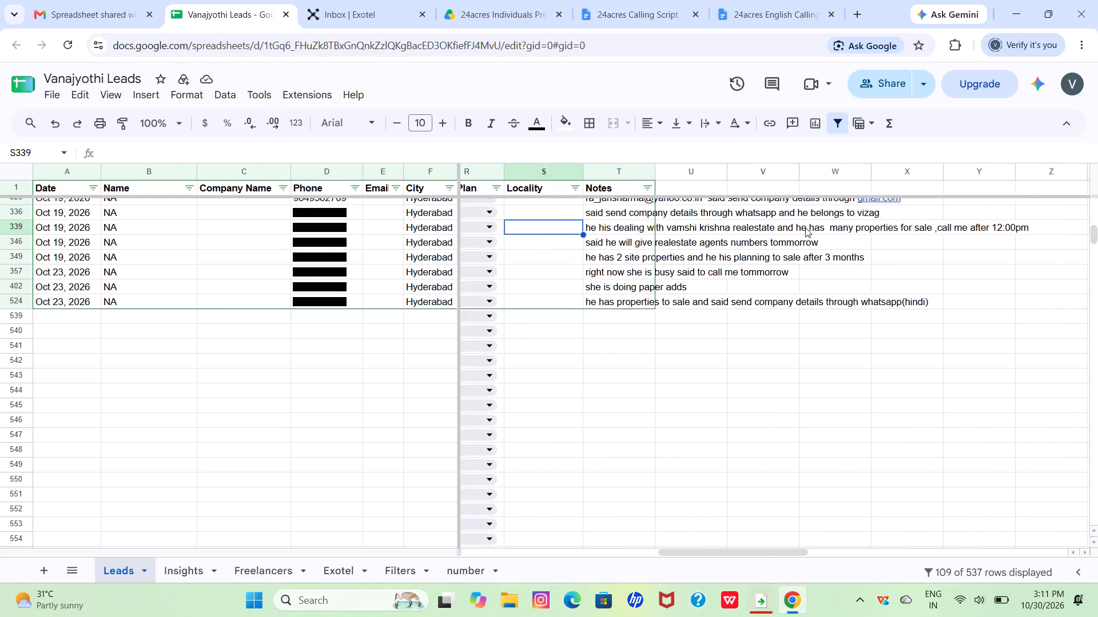
pyautogui.hscroll(1, 805, 227)
# Switch to the 24acres Individuals Presentation PDF to view its Buyer Enquiry Plans page.
pyautogui.click(623, 0)
pyautogui.click(514, 0)
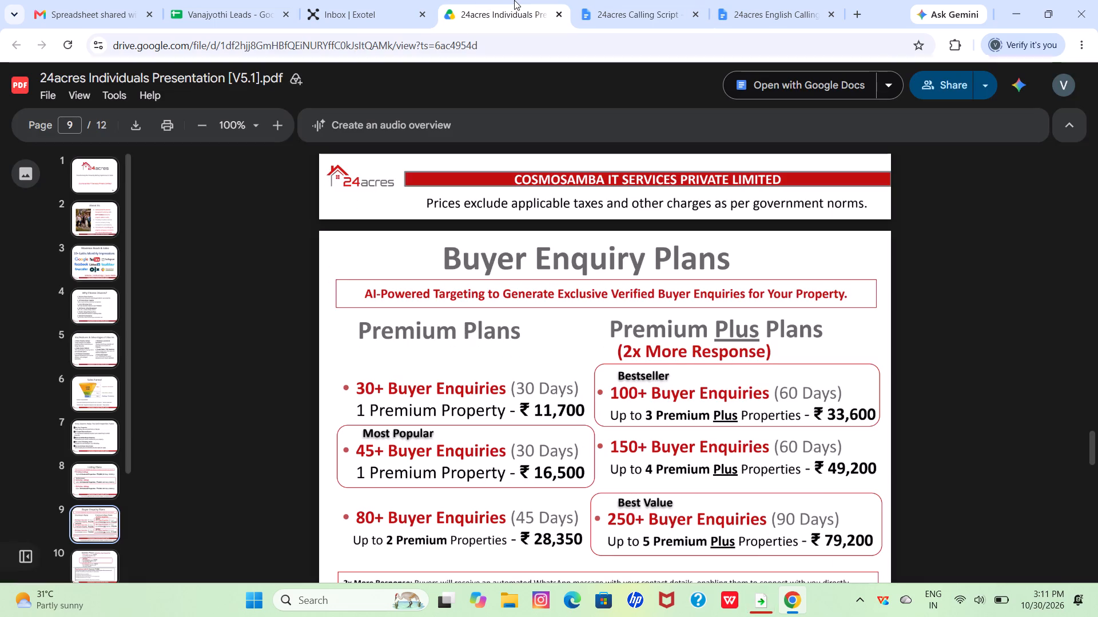
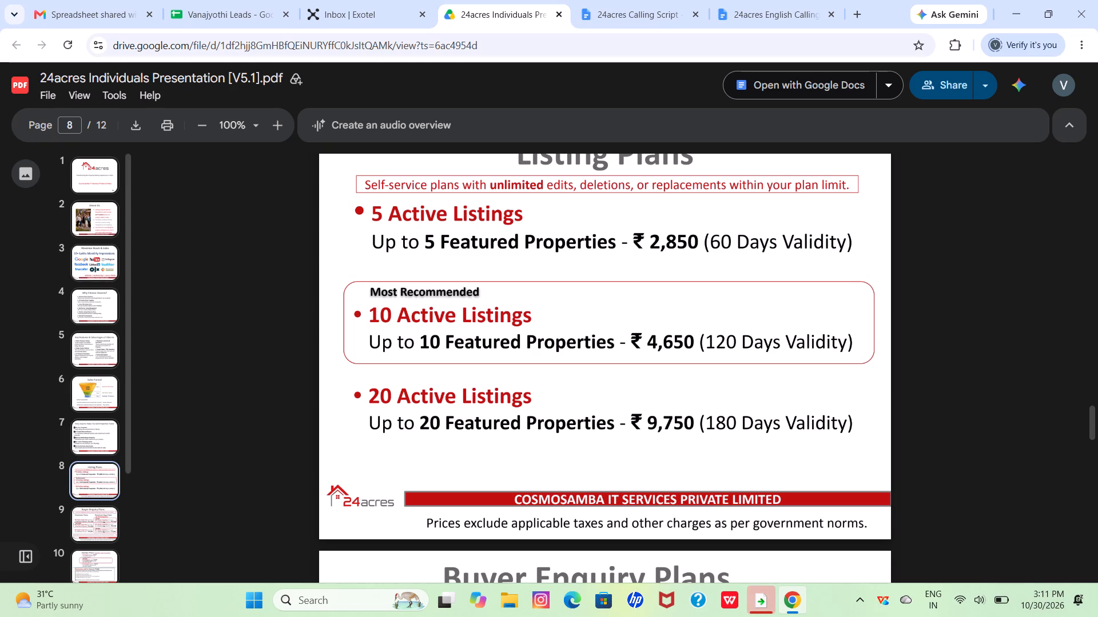
# Read through the Listing Plans and Buyer Enquiry Plans pages of the presentation, down to the start of Combo Plans.
pyautogui.scroll(-1, 564, 217)
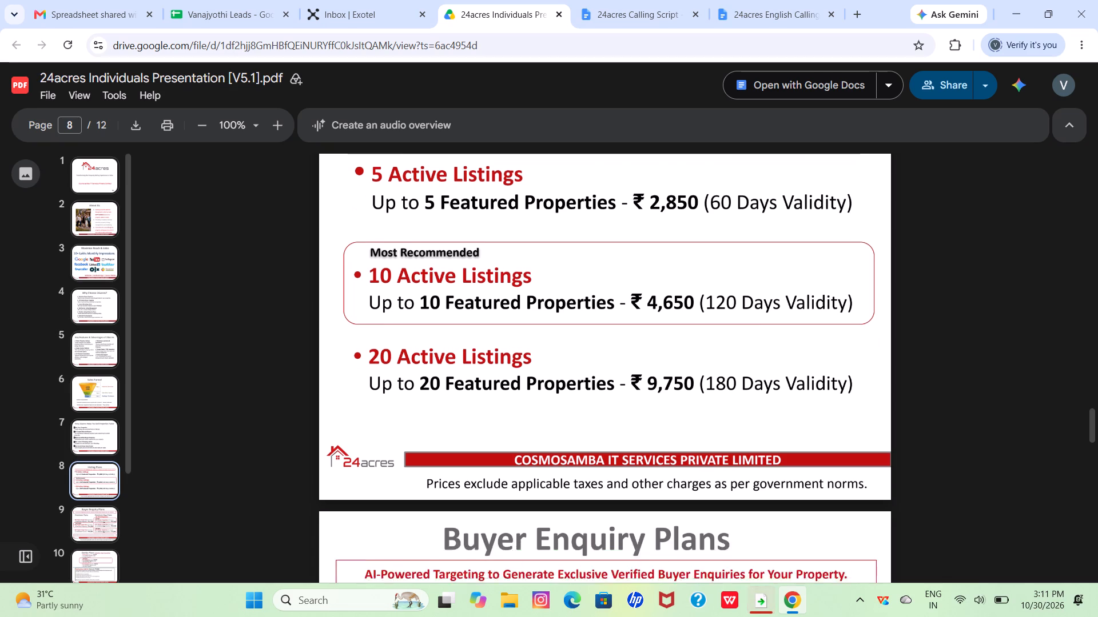
pyautogui.scroll(-3, 564, 217)
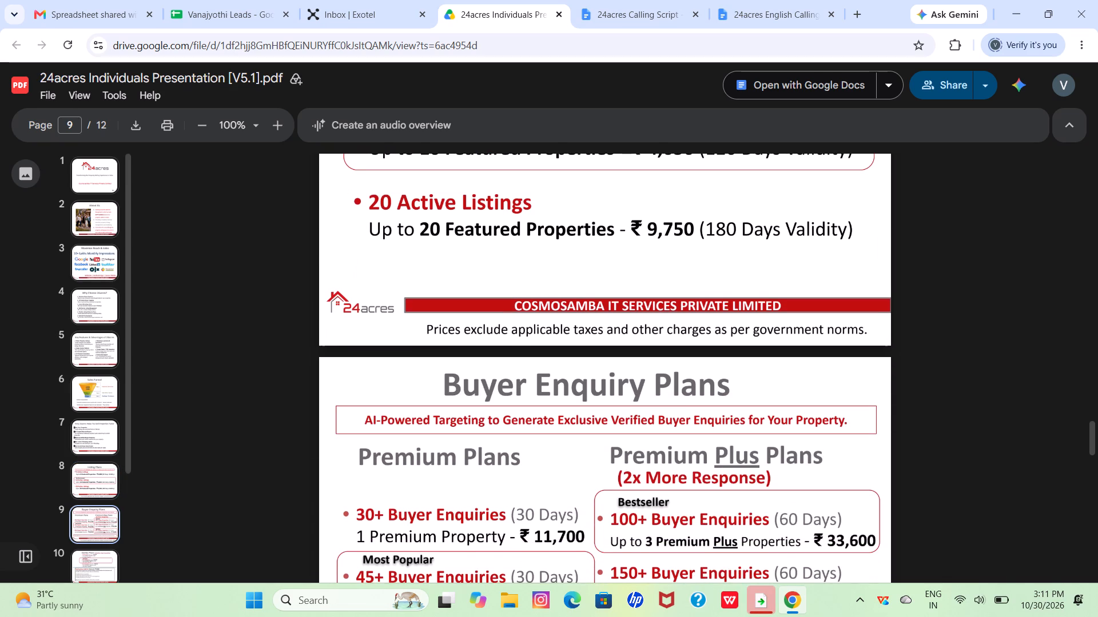
pyautogui.scroll(-2, 564, 217)
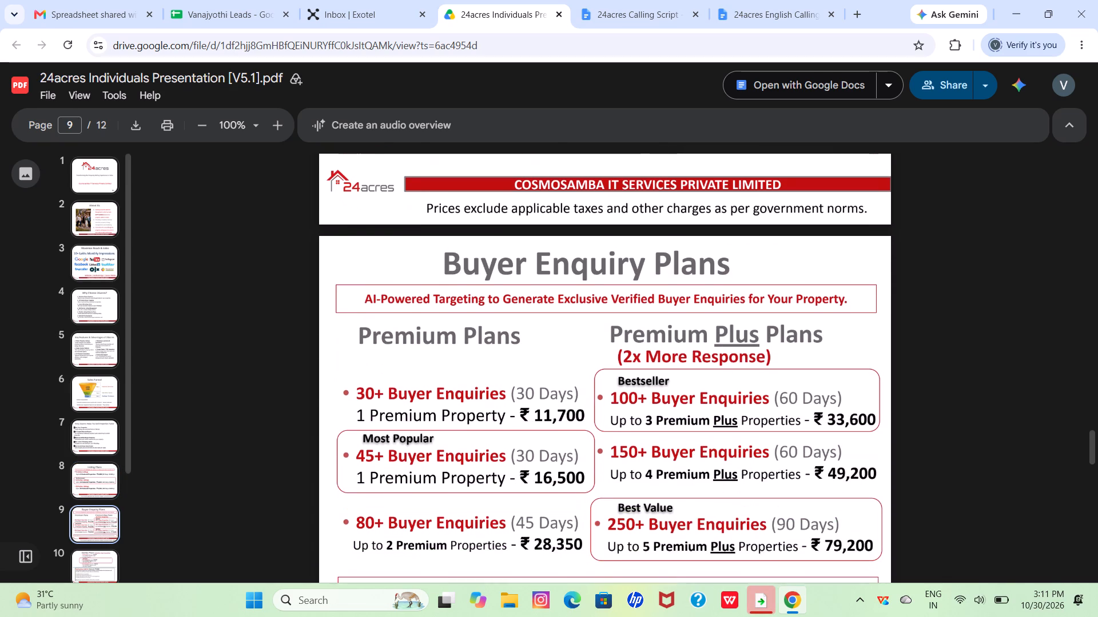
pyautogui.scroll(-3, 564, 217)
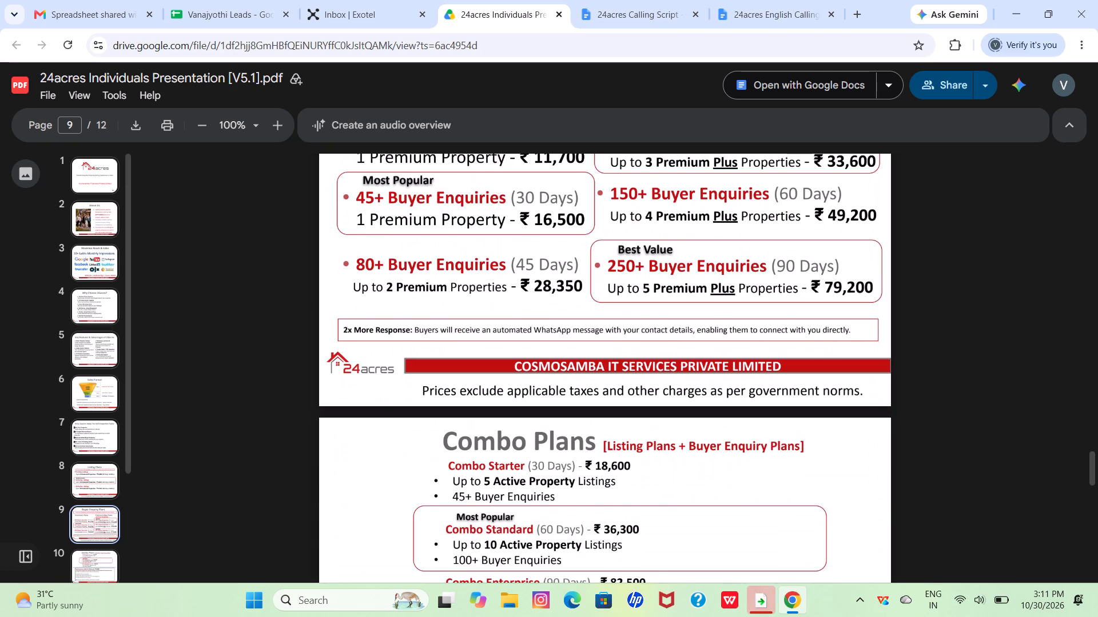
# Go back to the presentation's cover page and skim the introductory pages through Why Choose 24acres to the Sales Funnel.
pyautogui.scroll(14, 564, 217)
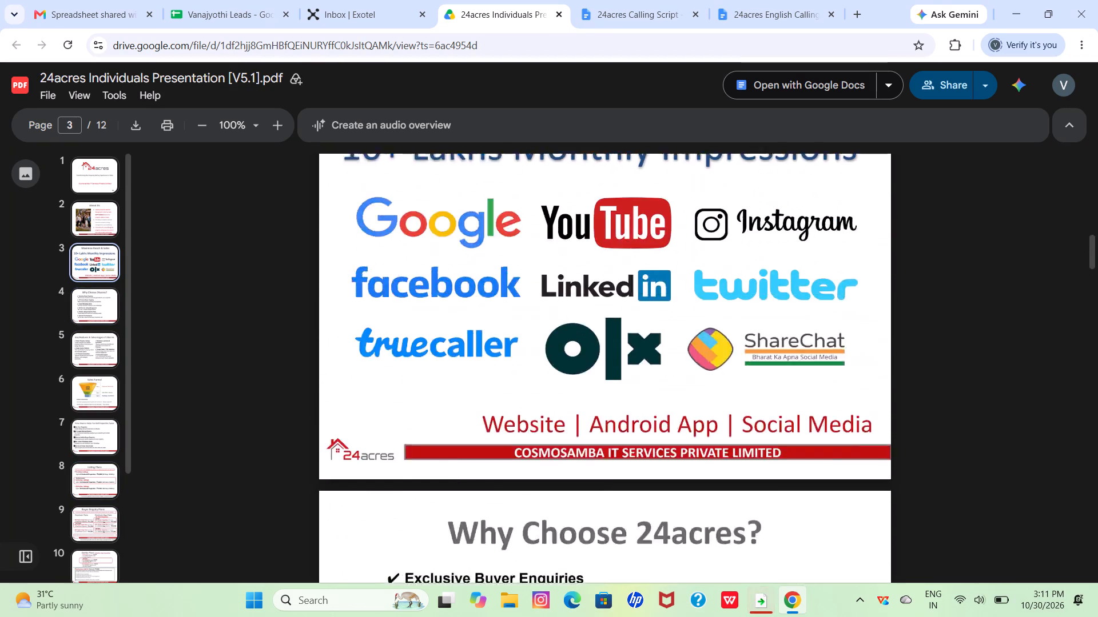
pyautogui.scroll(-2, 564, 217)
pyautogui.scroll(4, 564, 217)
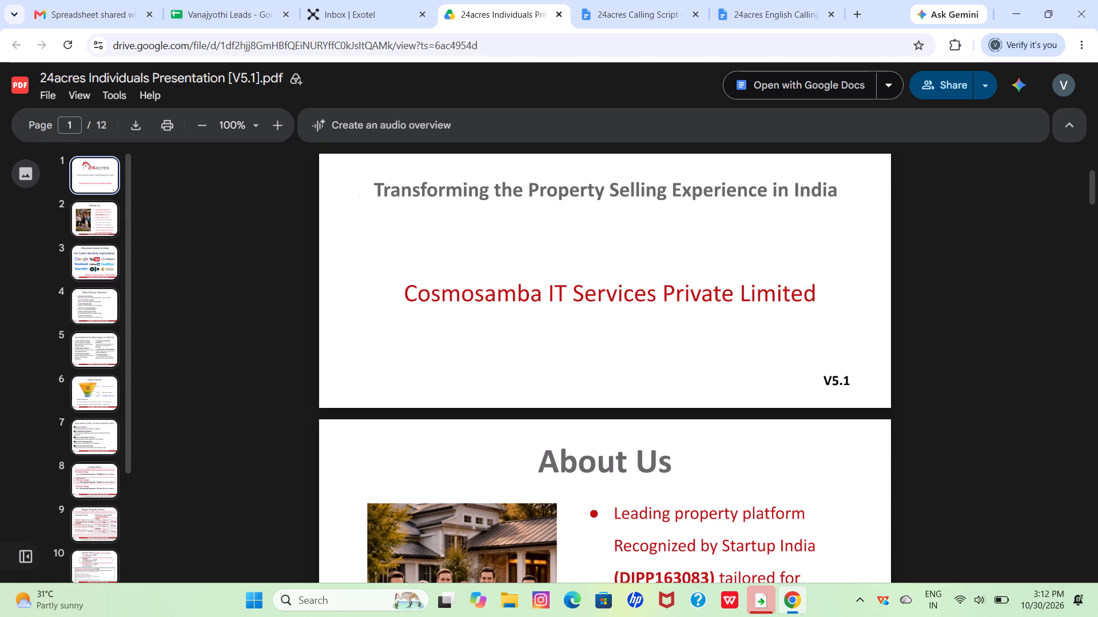
pyautogui.scroll(9, 705, 303)
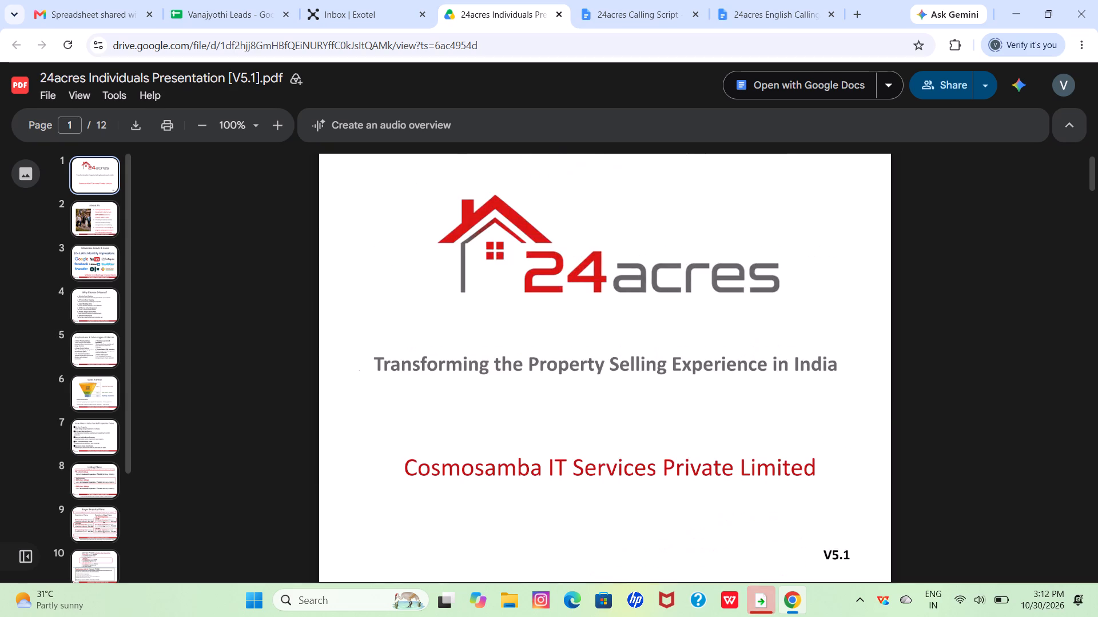
pyautogui.scroll(-11, 705, 303)
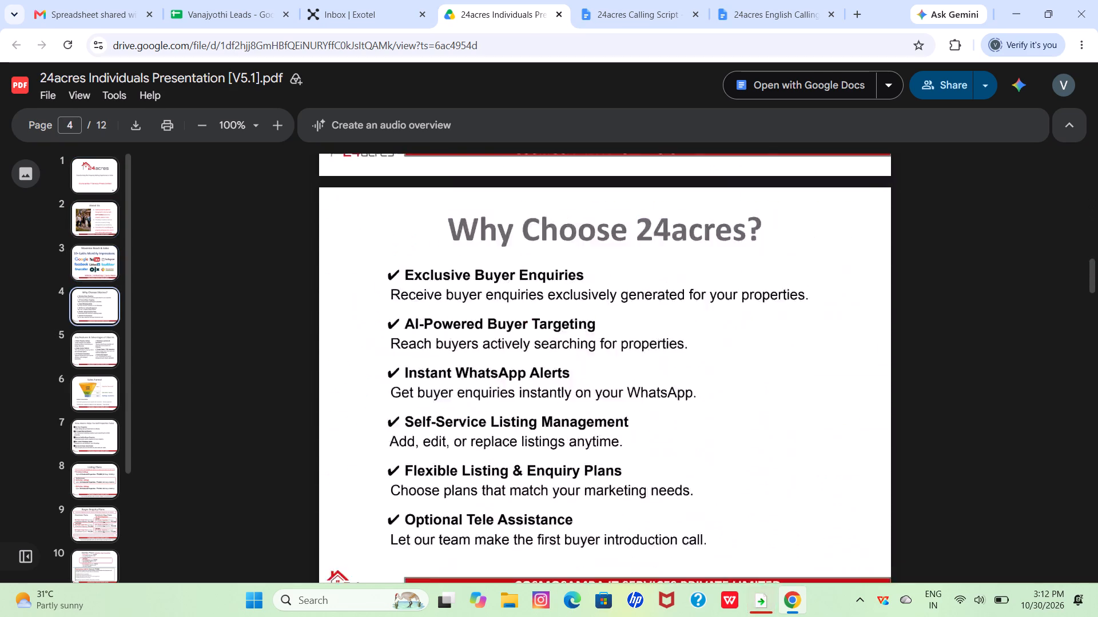
pyautogui.scroll(-3, 705, 303)
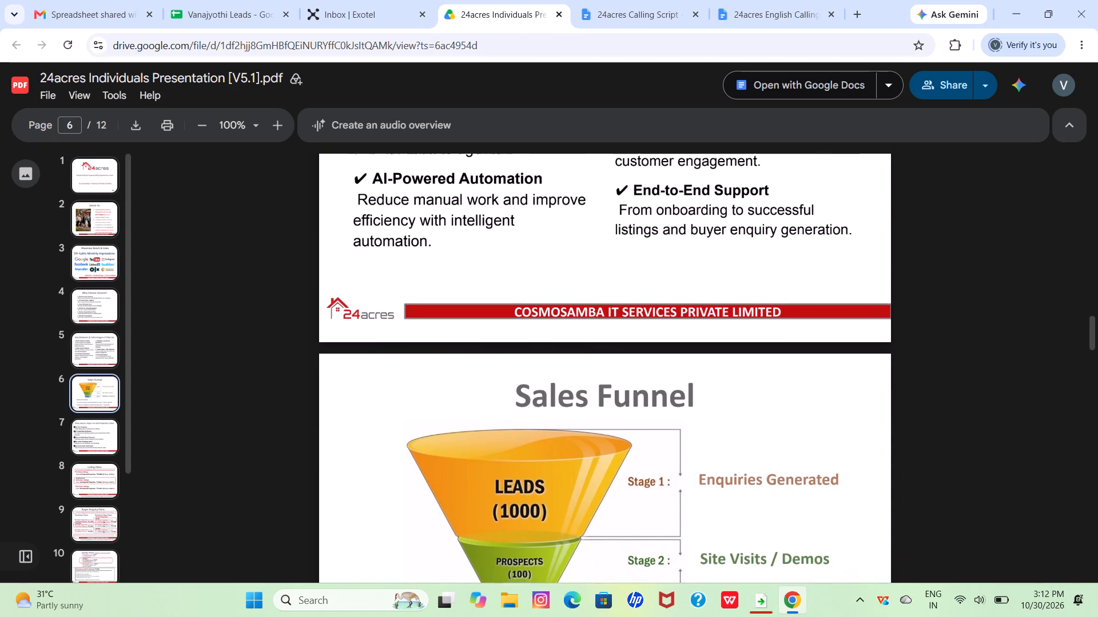
# Review the pricing on the Combo Plans, Buyer Enquiry Plans and Listing Plans pages, ending on Listing Plans.
pyautogui.scroll(-13, 705, 303)
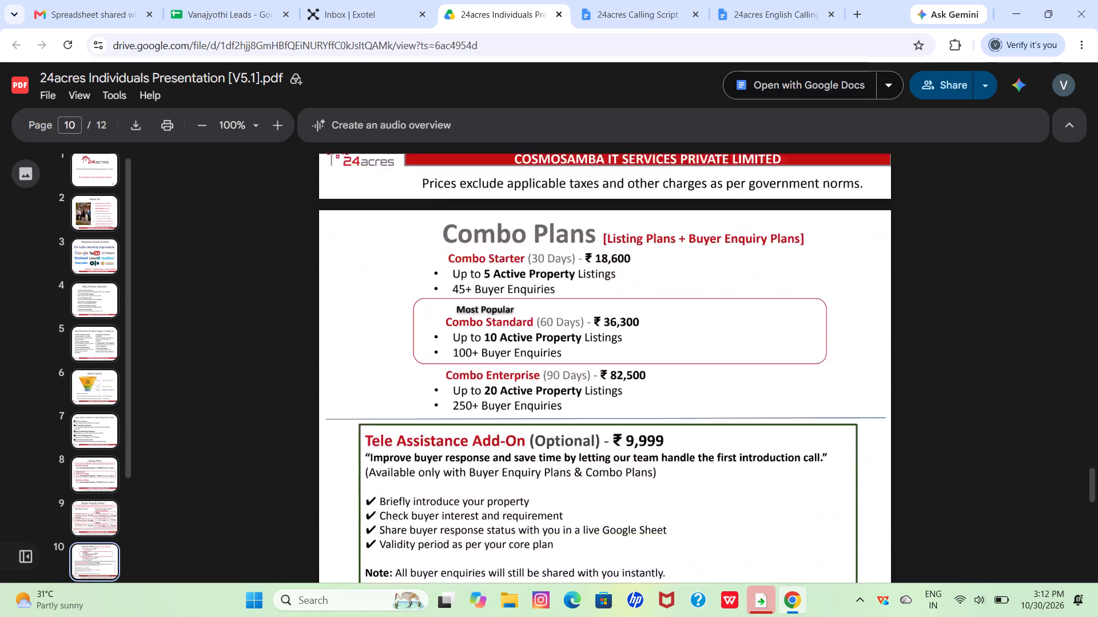
pyautogui.scroll(-1, 705, 303)
pyautogui.scroll(6, 705, 303)
pyautogui.scroll(-3, 705, 303)
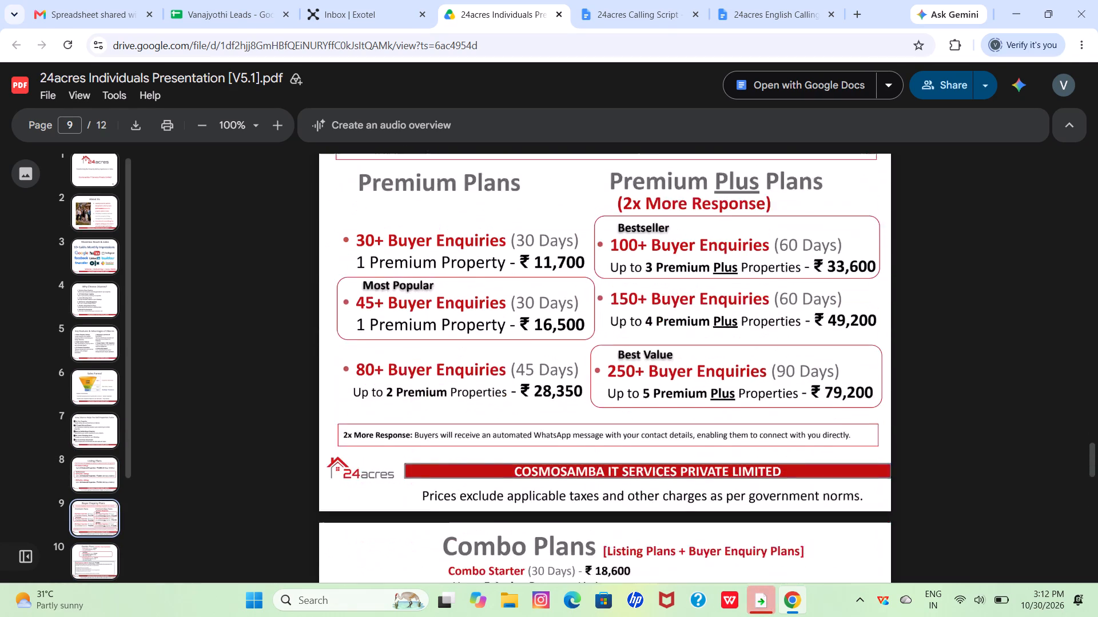
pyautogui.scroll(-1, 705, 303)
pyautogui.scroll(8, 705, 303)
pyautogui.hscroll(1, 705, 303)
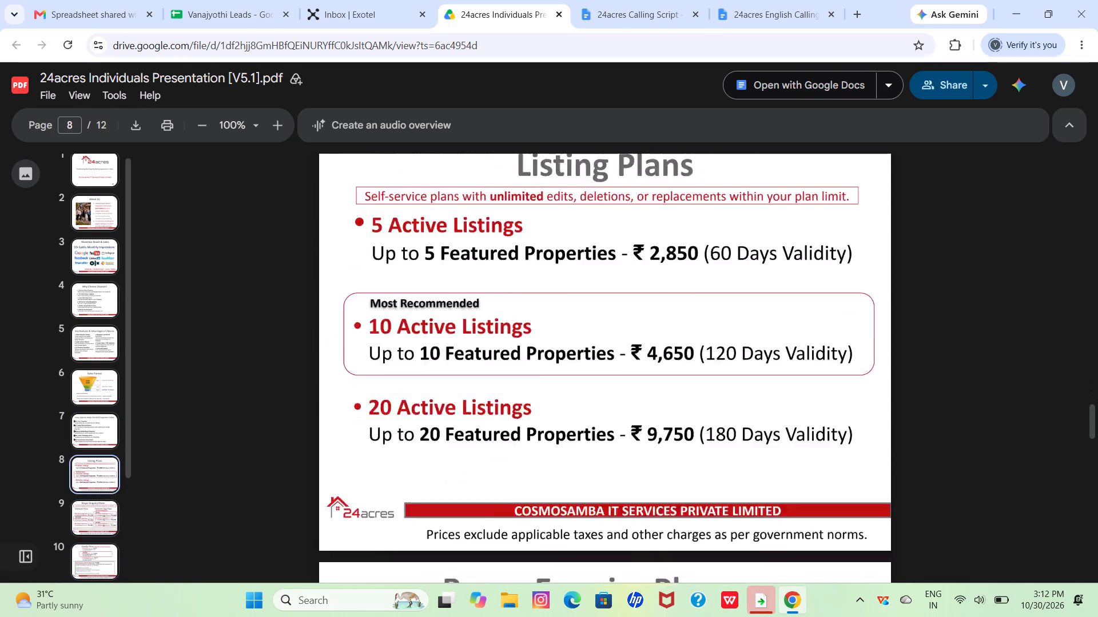
pyautogui.hscroll(1, 705, 303)
pyautogui.scroll(6, 705, 303)
pyautogui.scroll(-1, 705, 303)
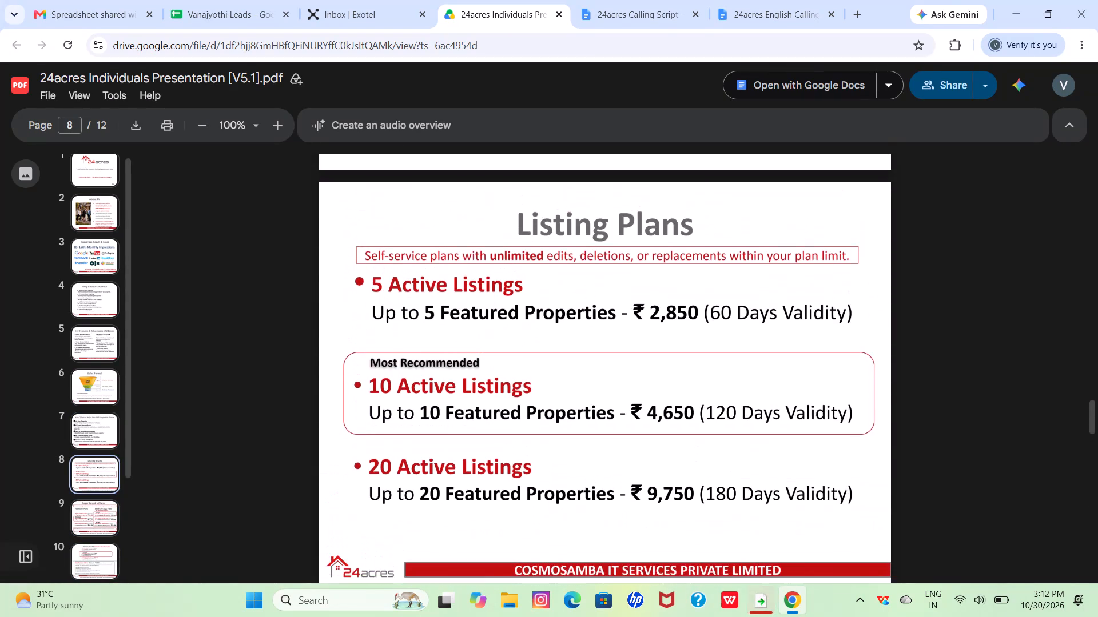
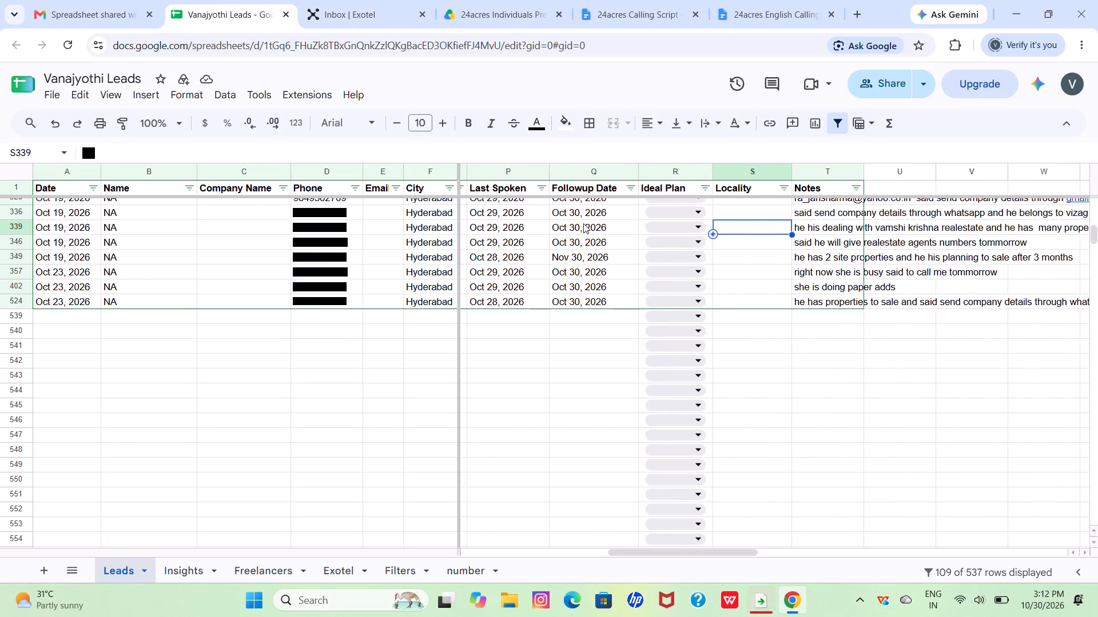
# Copy the phone number of the lead in row 339 of the Leads sheet, checking that lead's follow-up details and notes.
pyautogui.hscroll(2, 583, 223)
pyautogui.click(354, 225)
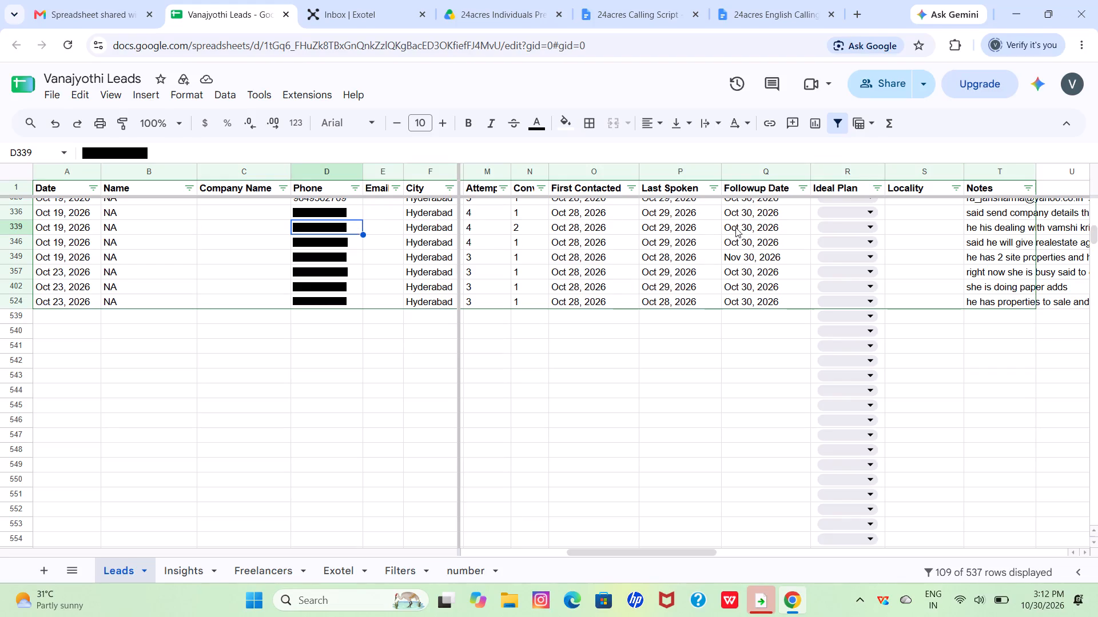
pyautogui.hscroll(-4, 788, 234)
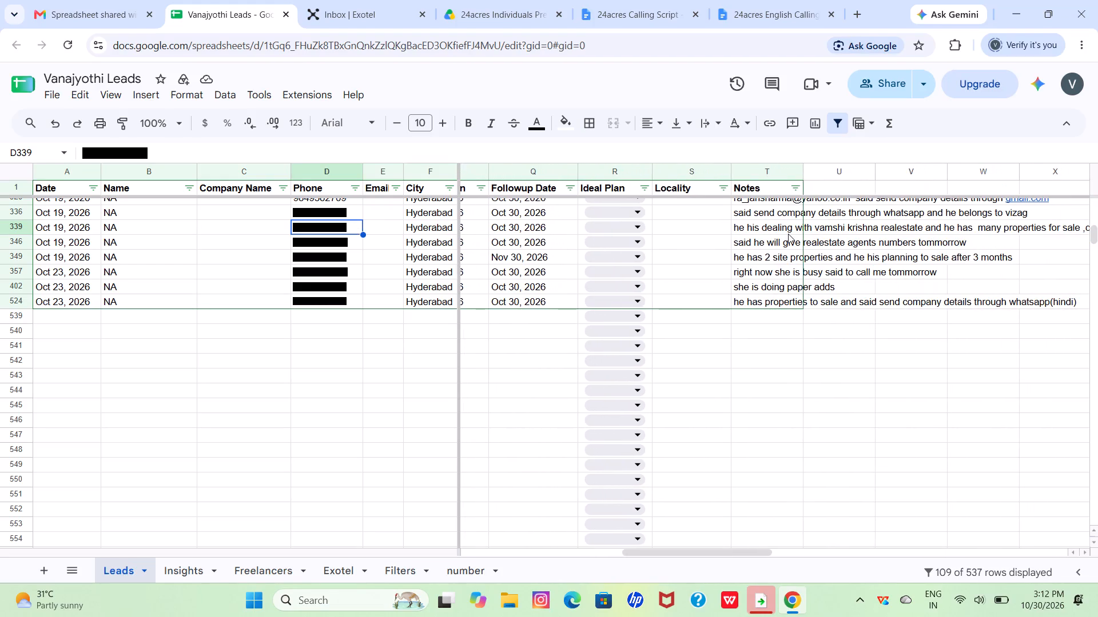
pyautogui.hotkey('ctrl', 'c')
# Switch from the Leads sheet to the WhatsApp desktop app.
pyautogui.click(245, 598)
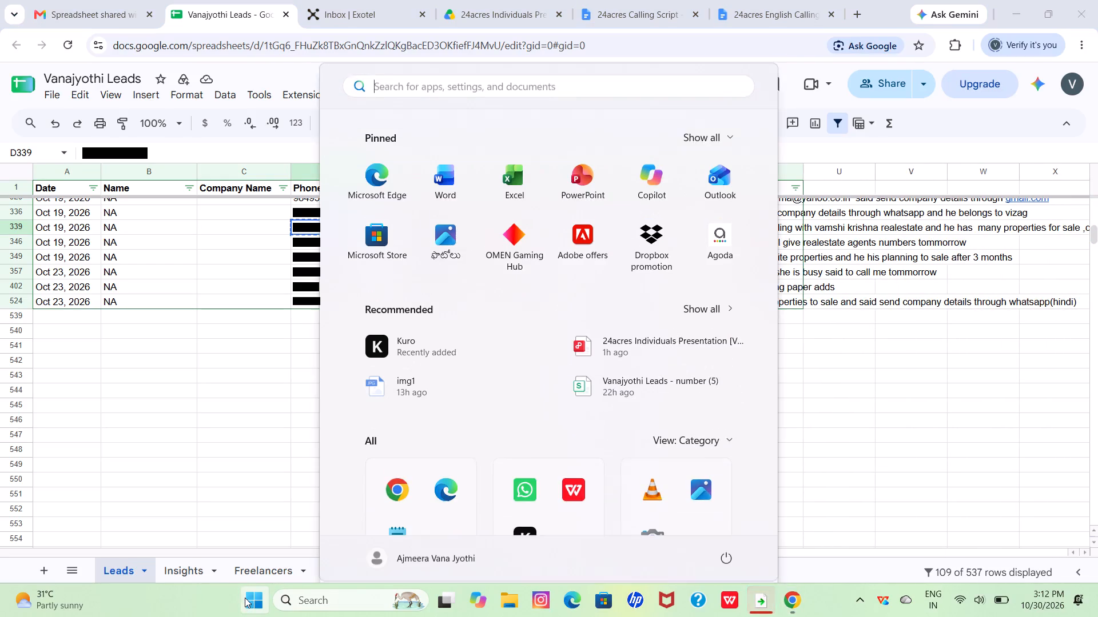
pyautogui.click(526, 483)
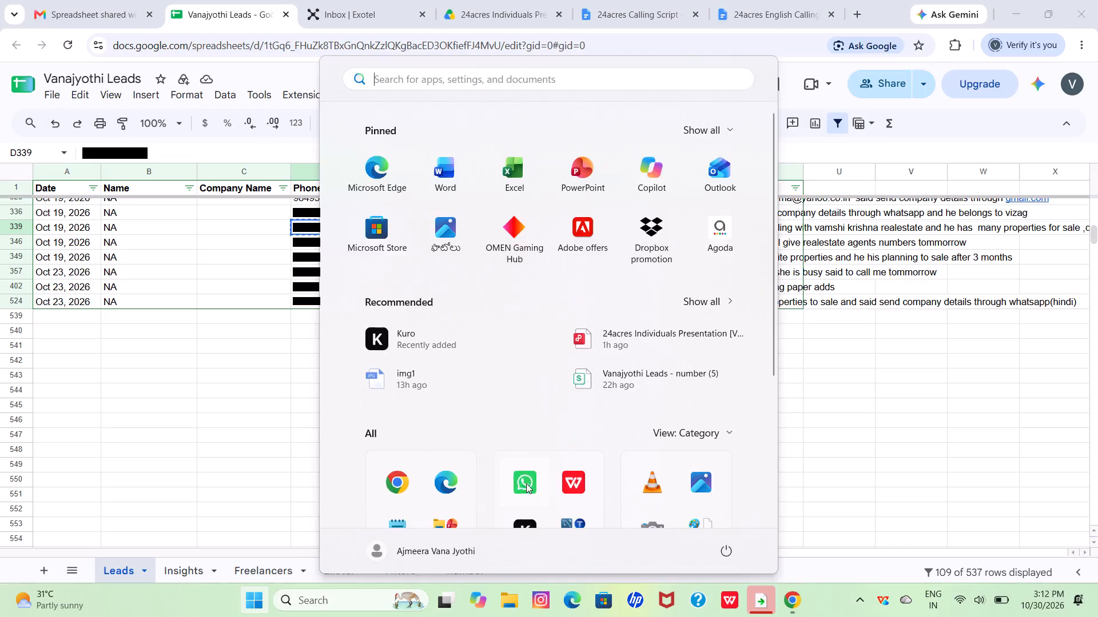
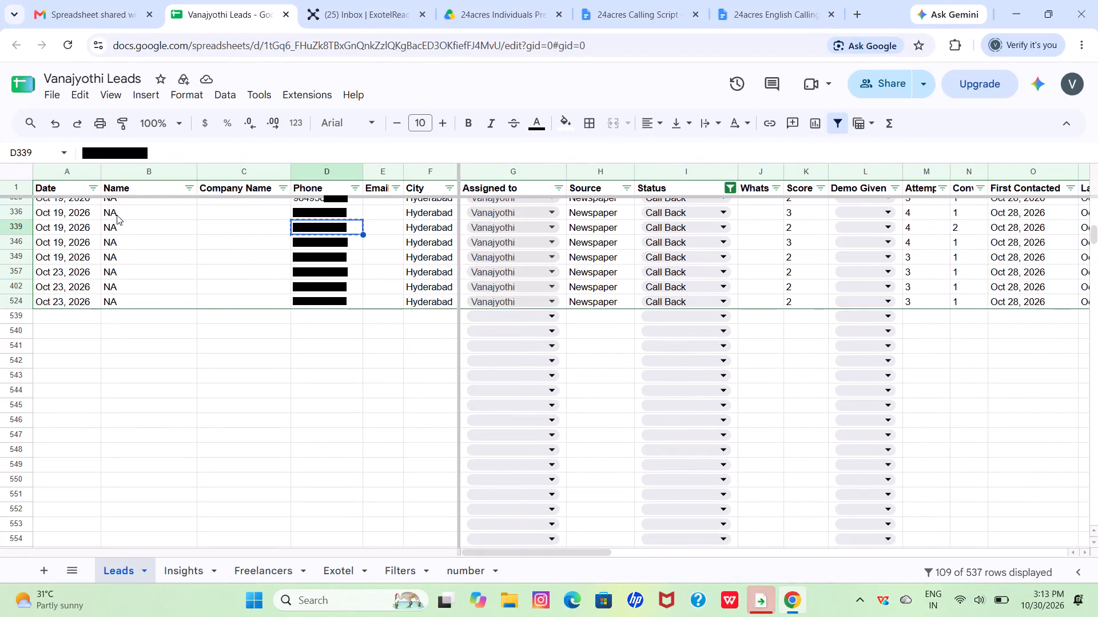
# Enter "abhilash" as the Name of the lead in row 339 of the Leads sheet.
pyautogui.click(122, 221)
pyautogui.press('a')
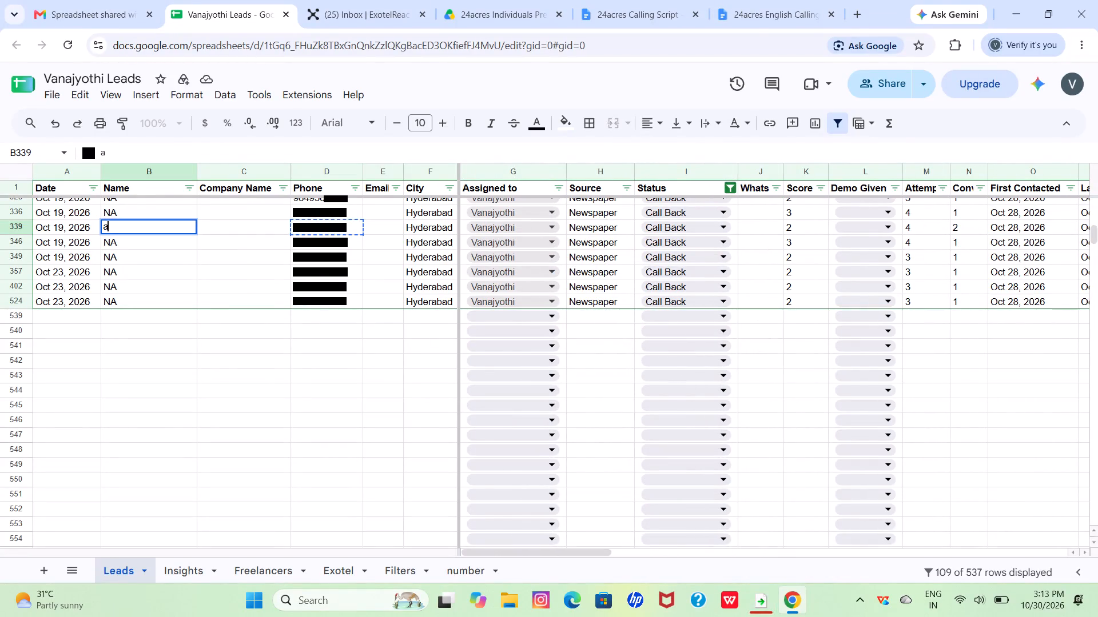
pyautogui.write('bhi')
pyautogui.write('lash')
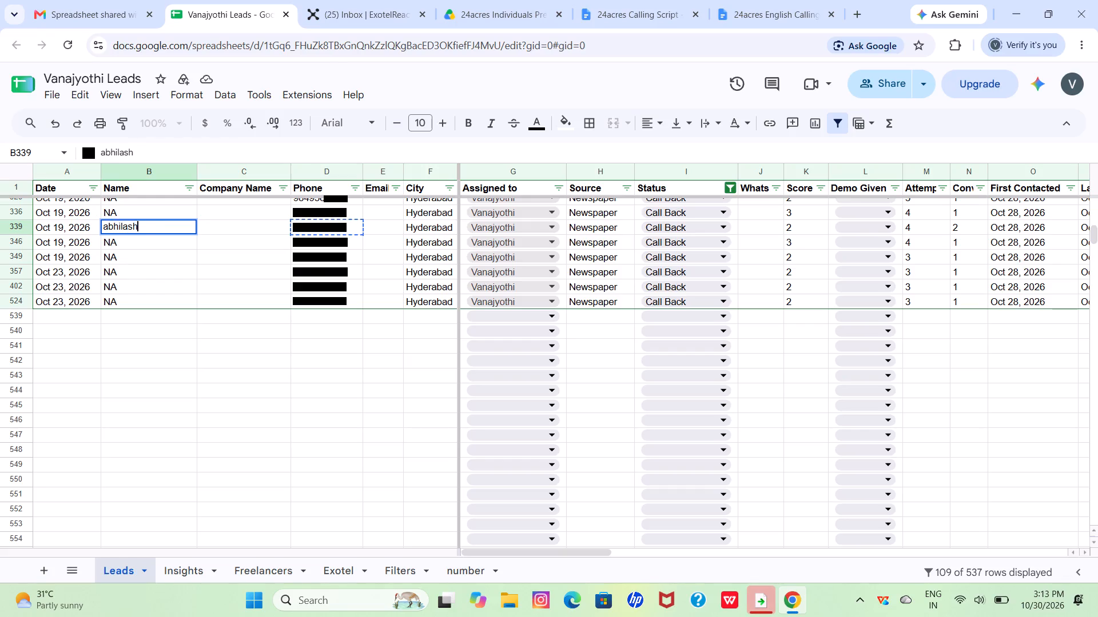
pyautogui.click(217, 226)
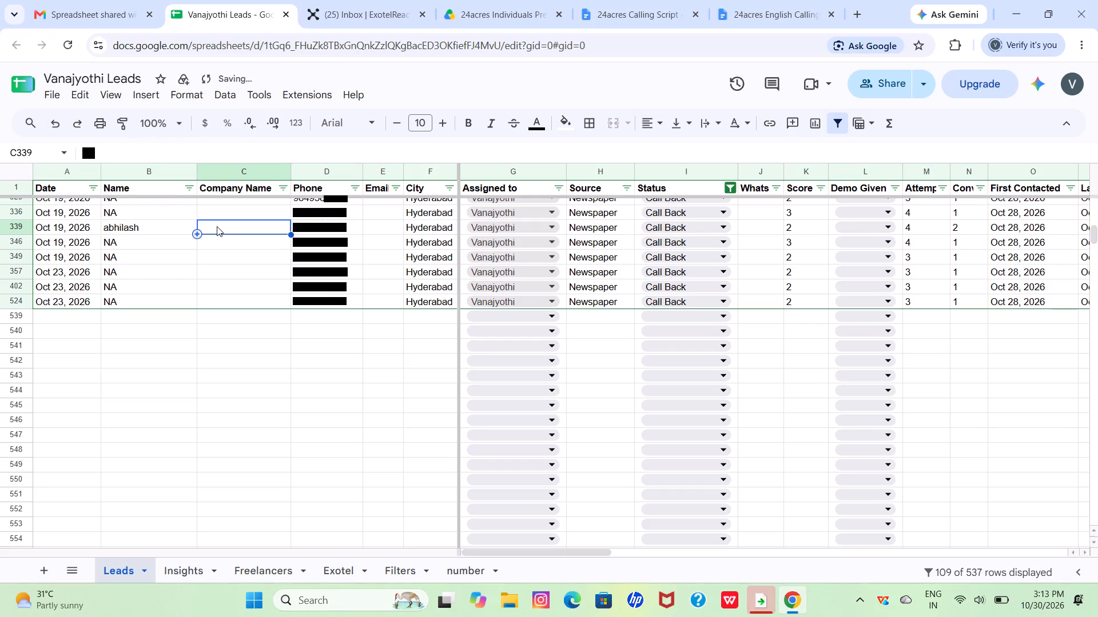
# Set the Conv count of the lead in row 339 to 3.
pyautogui.click(341, 229)
pyautogui.hscroll(-2, 341, 229)
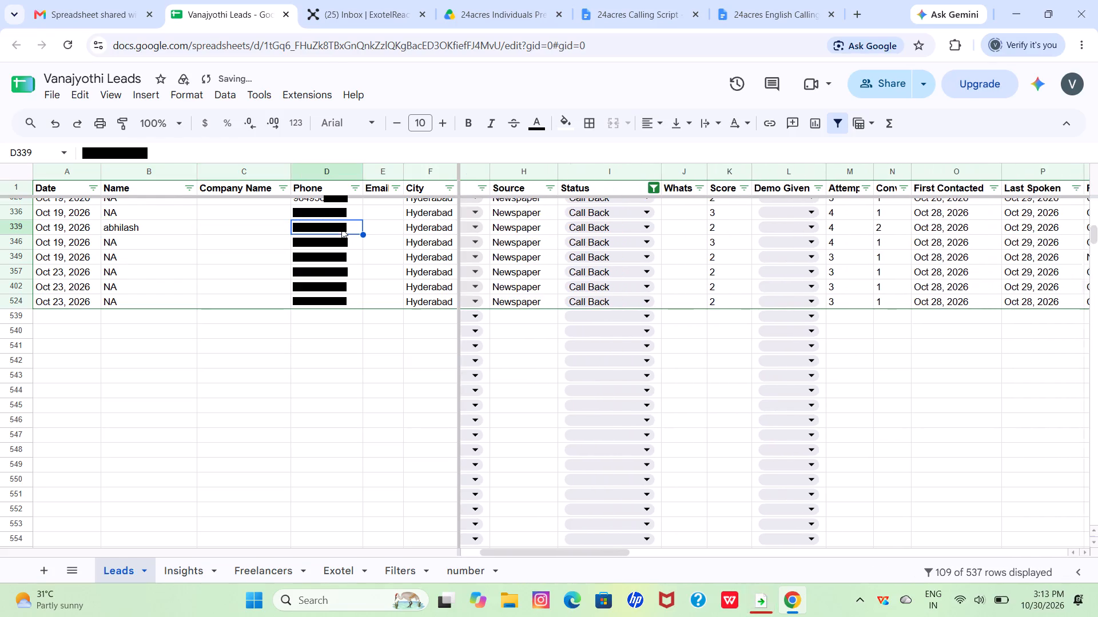
pyautogui.hscroll(-1, 341, 229)
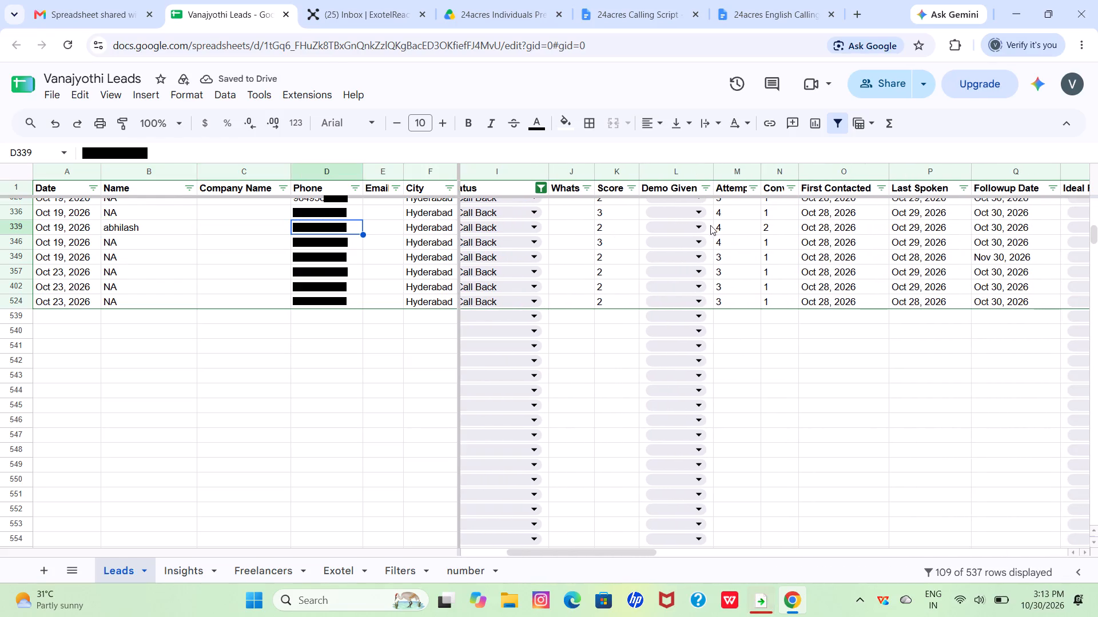
pyautogui.click(740, 231)
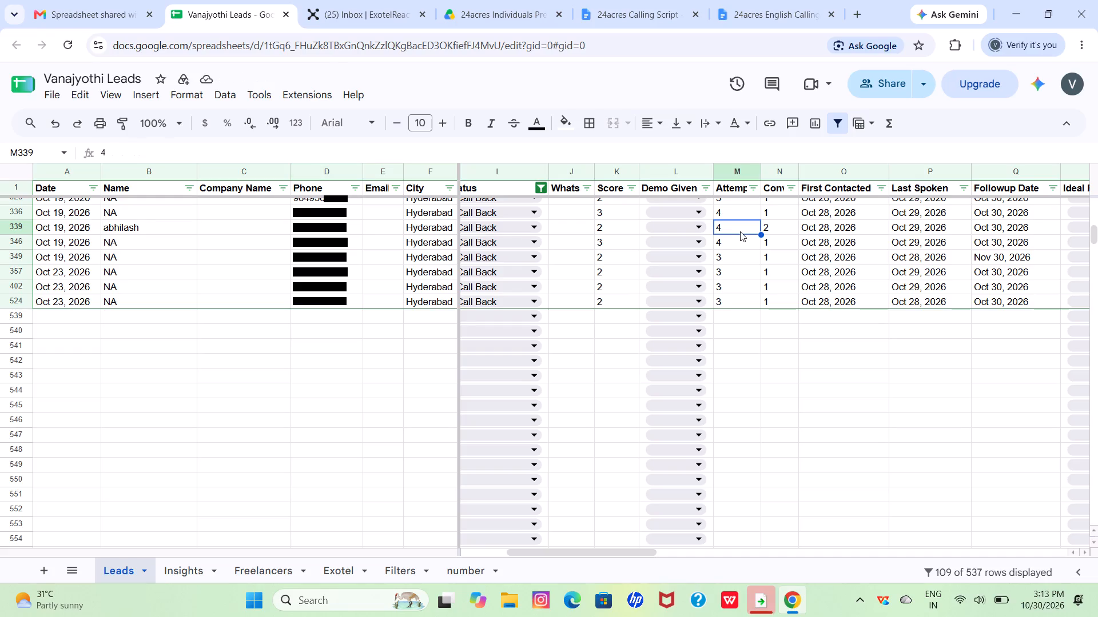
pyautogui.click(769, 235)
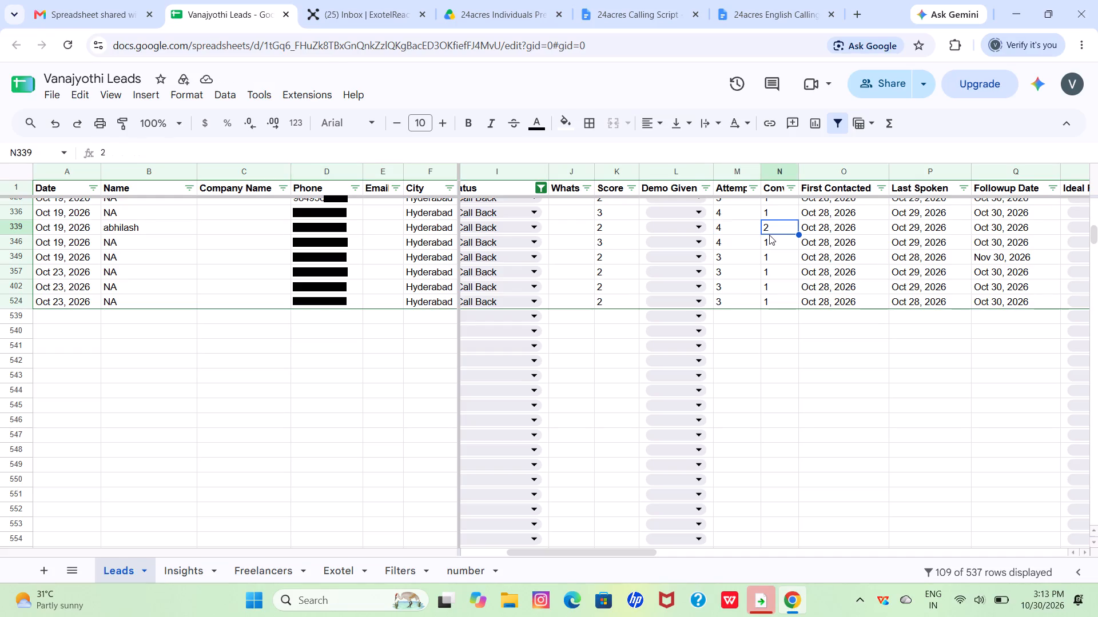
pyautogui.press('3')
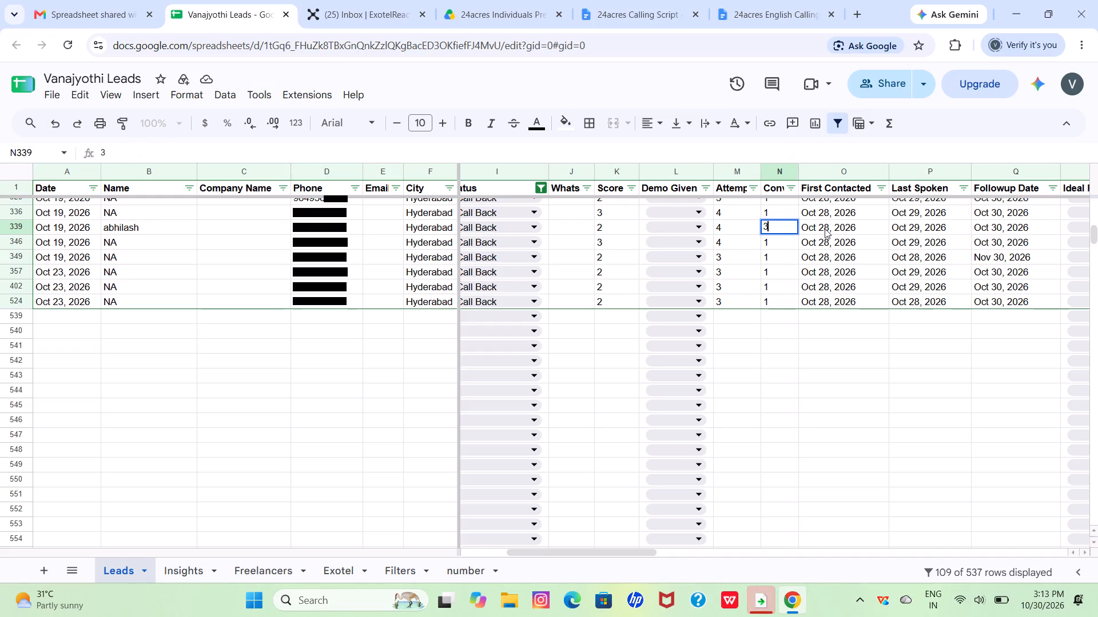
pyautogui.click(825, 229)
# Set the Last Spoken date of the lead in row 339 to Oct 30, 2026.
pyautogui.hscroll(-2, 825, 229)
pyautogui.doubleClick(825, 229)
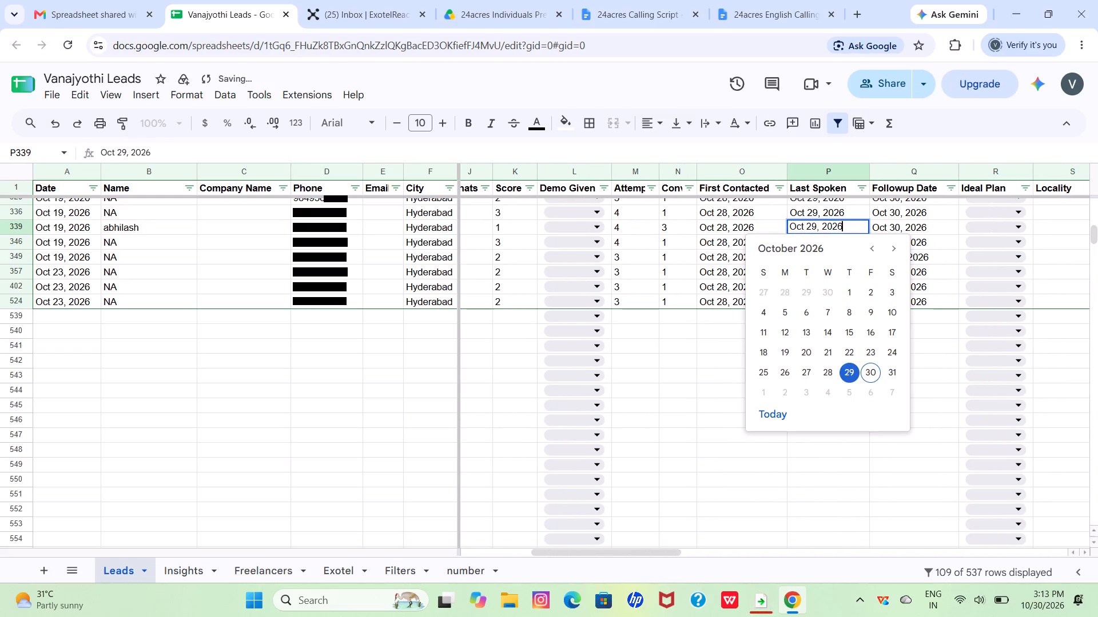
pyautogui.click(873, 376)
# Append to row 339's note: ",said he will call evening and his office at amberpet and meet on monday if he is free".
pyautogui.hscroll(-5, 873, 376)
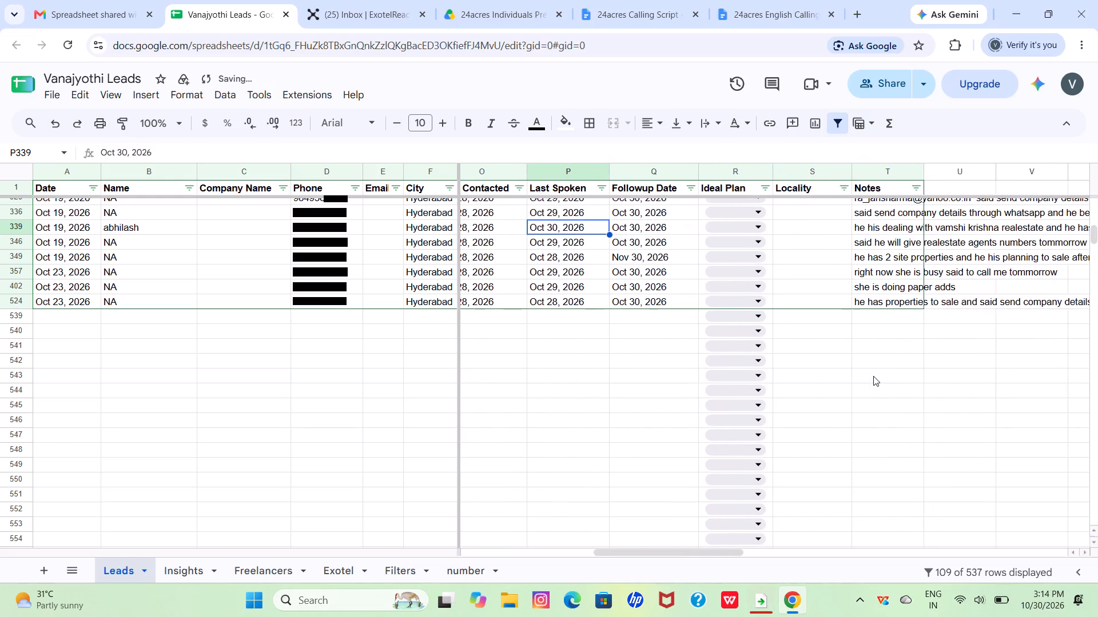
pyautogui.doubleClick(863, 229)
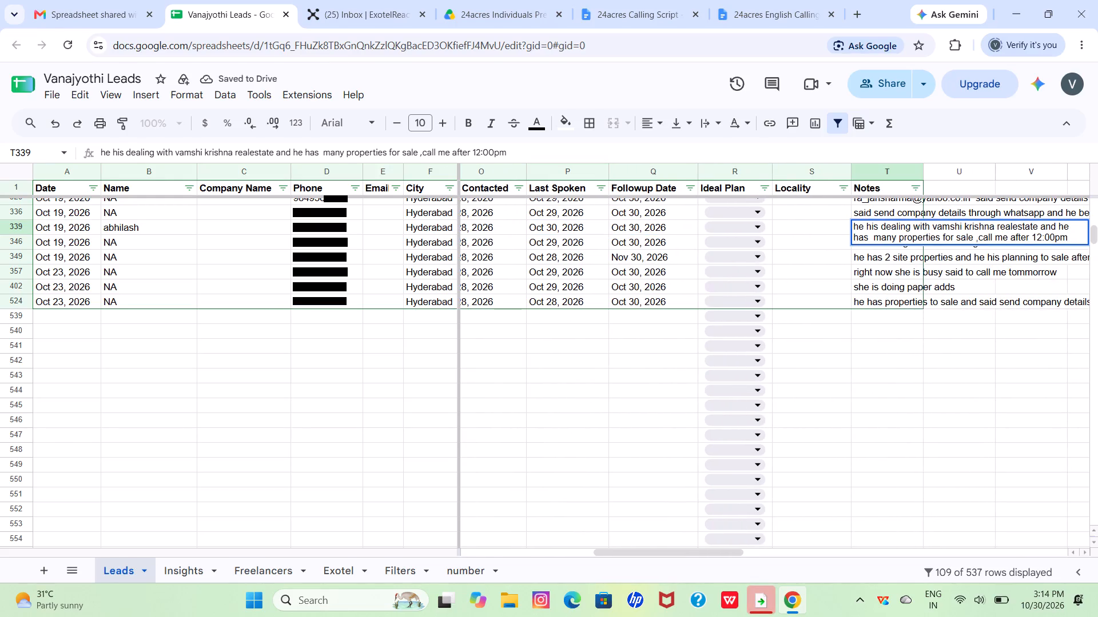
pyautogui.press(',')
pyautogui.write('saids')
pyautogui.press('space')
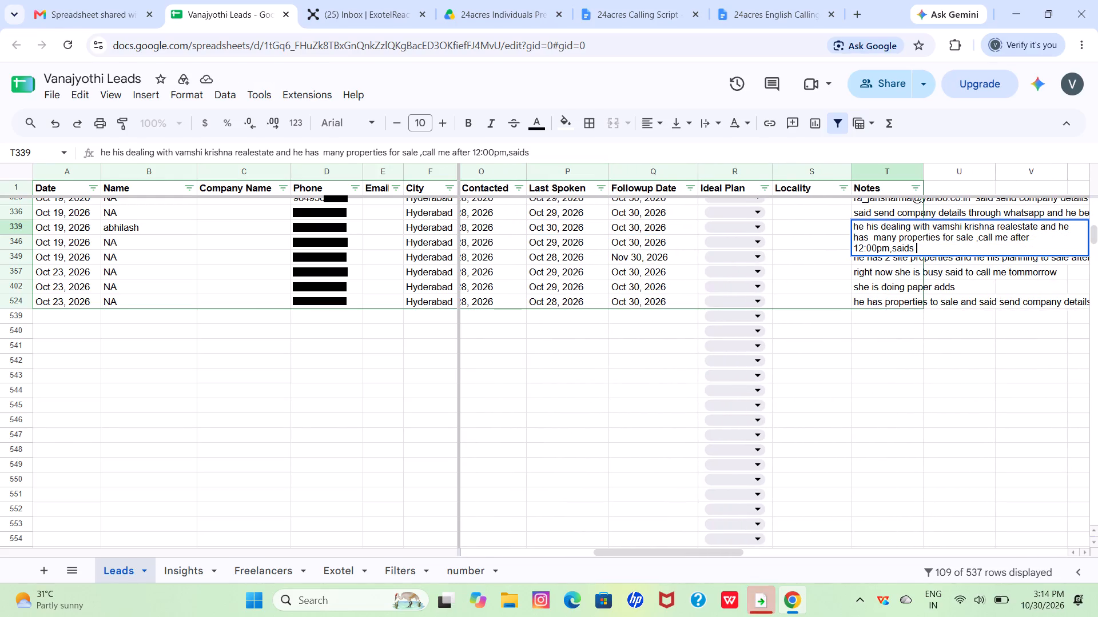
pyautogui.press('BackSpace')
pyautogui.press('BackSpace')
pyautogui.press('BackSpace')
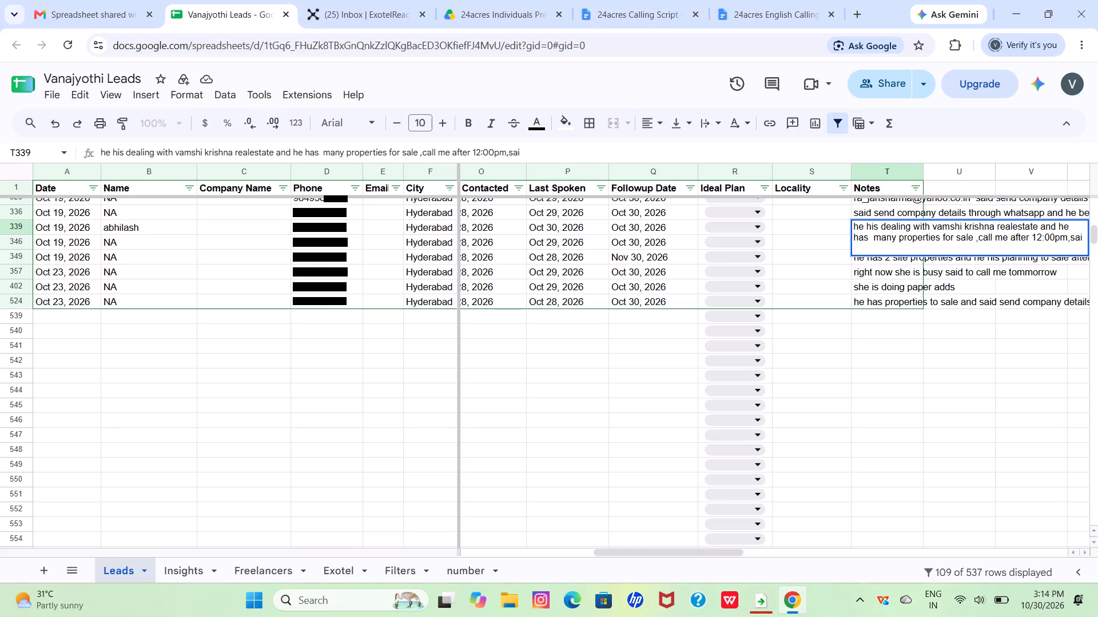
pyautogui.write('d')
pyautogui.press('space')
pyautogui.write('he will call evening and')
pyautogui.press('space')
pyautogui.write('ho')
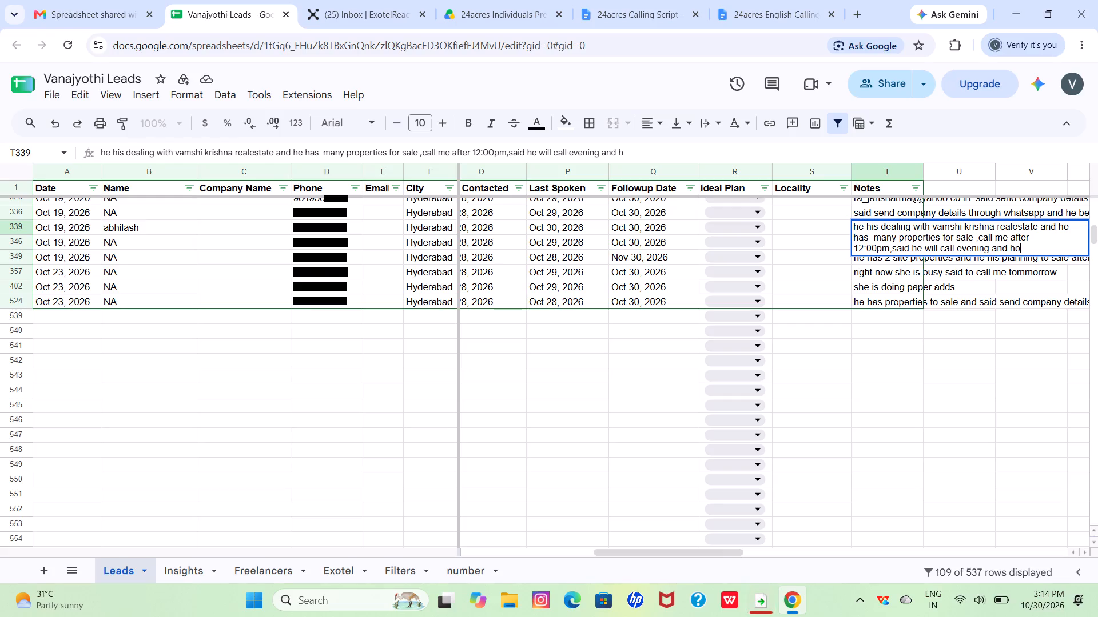
pyautogui.press('BackSpace')
pyautogui.write('is')
pyautogui.press('space')
pyautogui.write('office at amberpet')
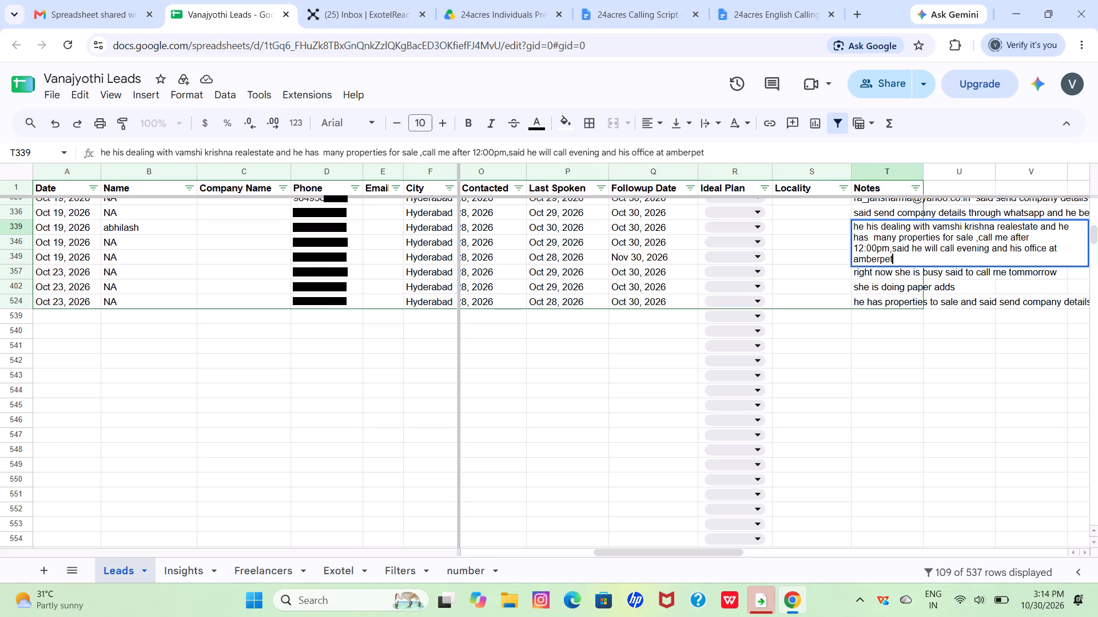
pyautogui.press('space')
pyautogui.write('and')
pyautogui.press('space')
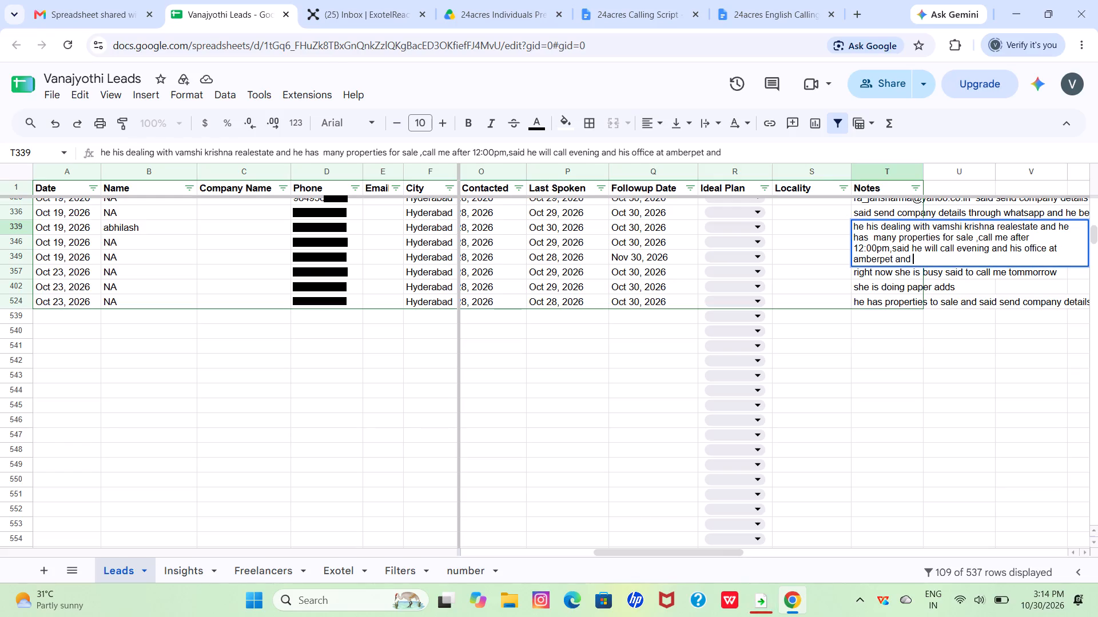
pyautogui.write('meet on monday ig')
pyautogui.press('BackSpace')
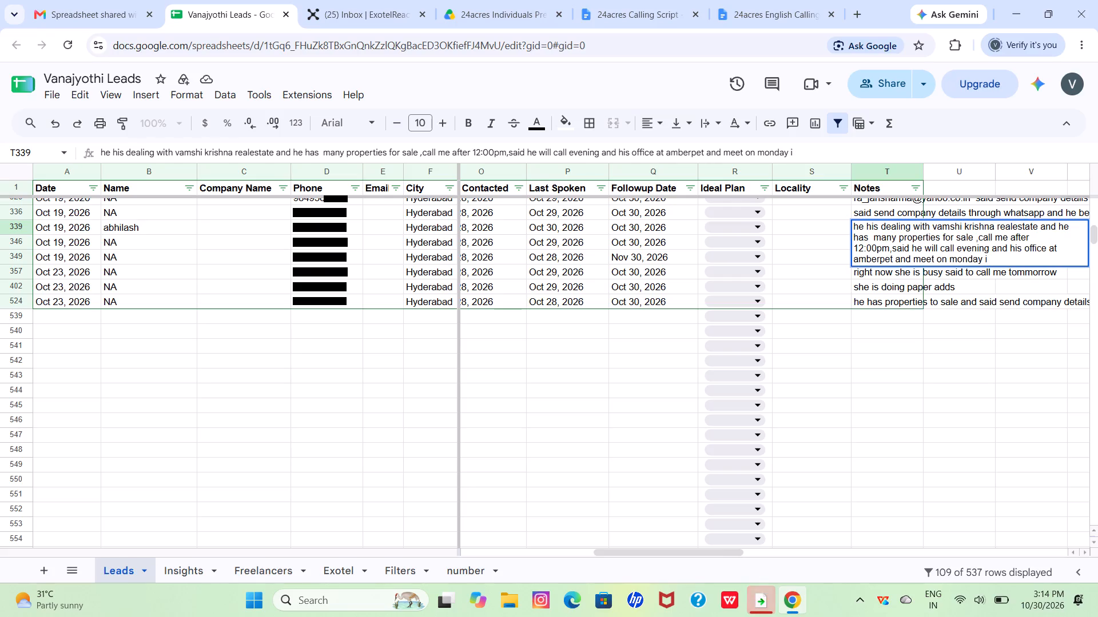
pyautogui.write('f hi')
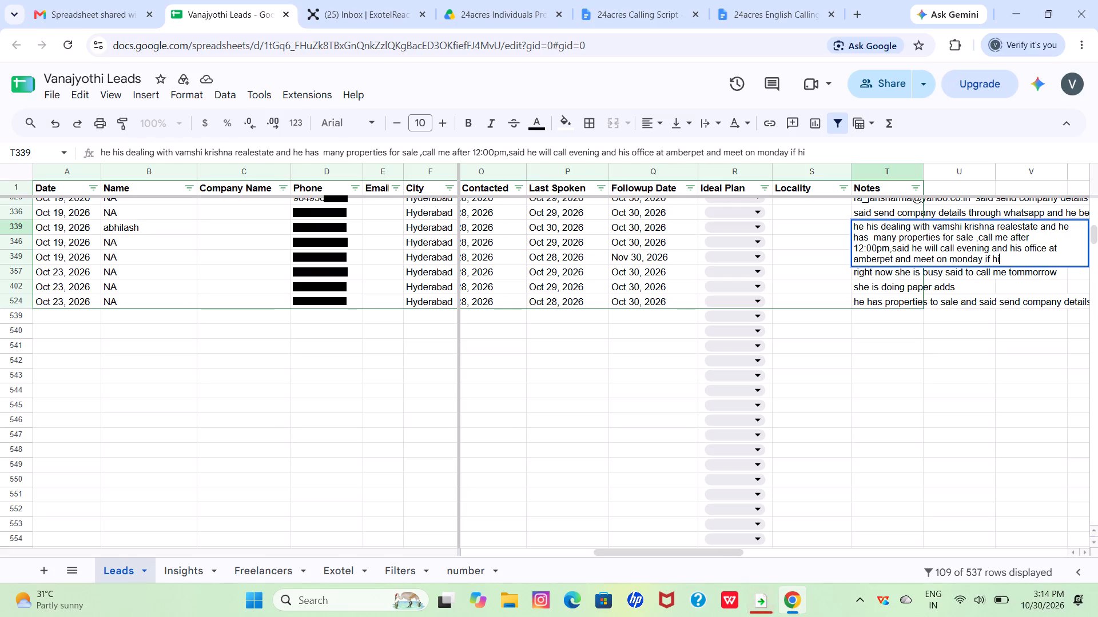
pyautogui.press('BackSpace')
pyautogui.write('e is free')
pyautogui.press('Return')
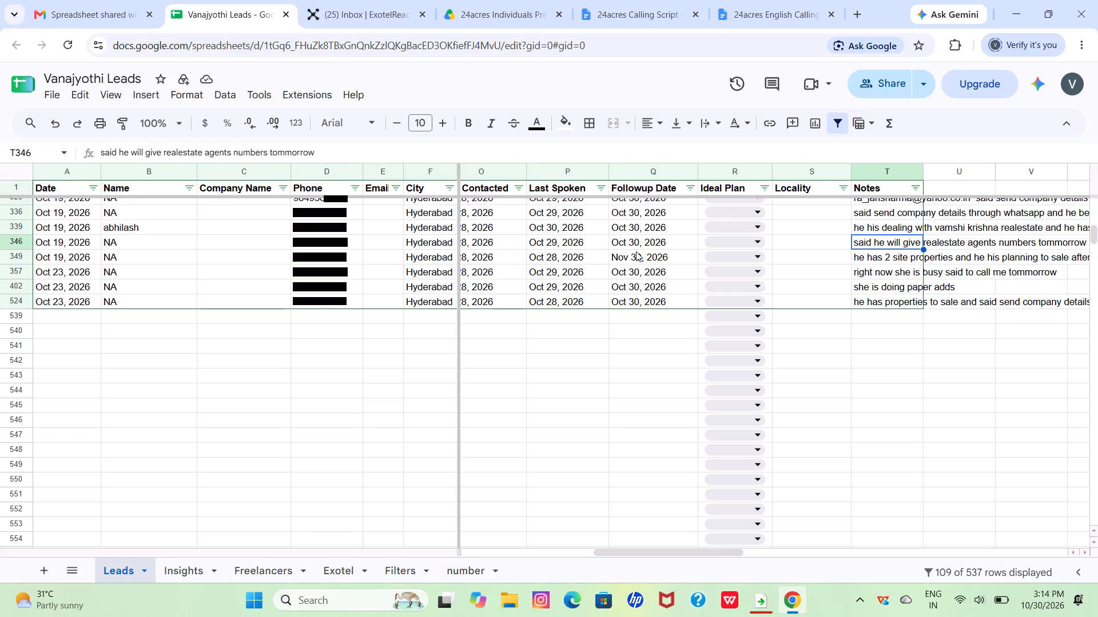
# Replace the opening word "he" in row 339's note with "abhilash".
pyautogui.hscroll(-1, 636, 251)
pyautogui.hscroll(-3, 755, 296)
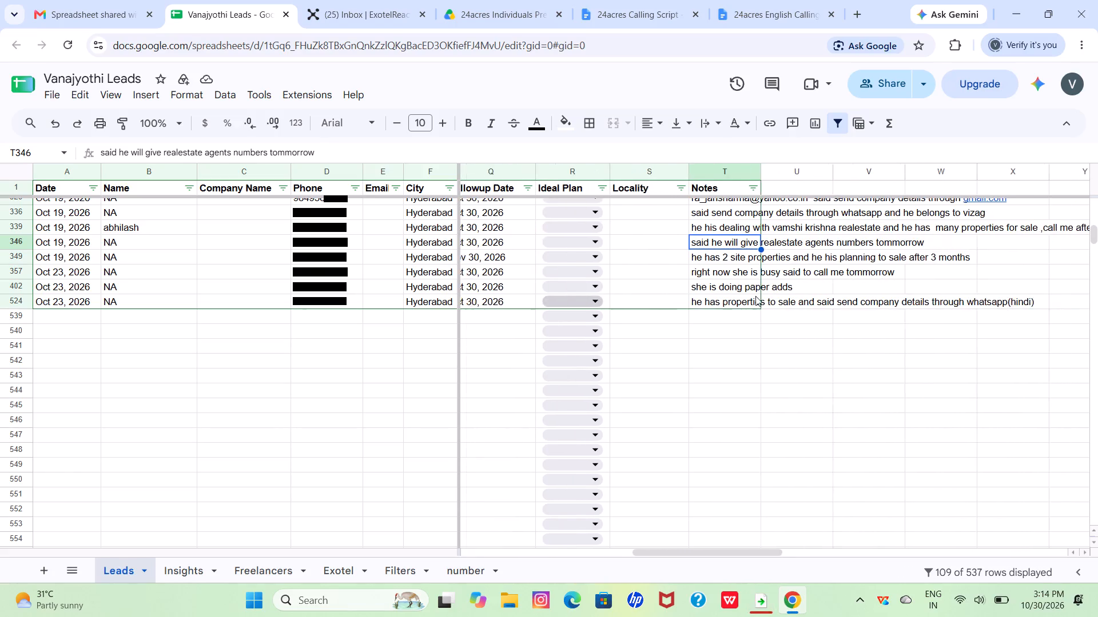
pyautogui.hscroll(3, 755, 296)
pyautogui.doubleClick(825, 226)
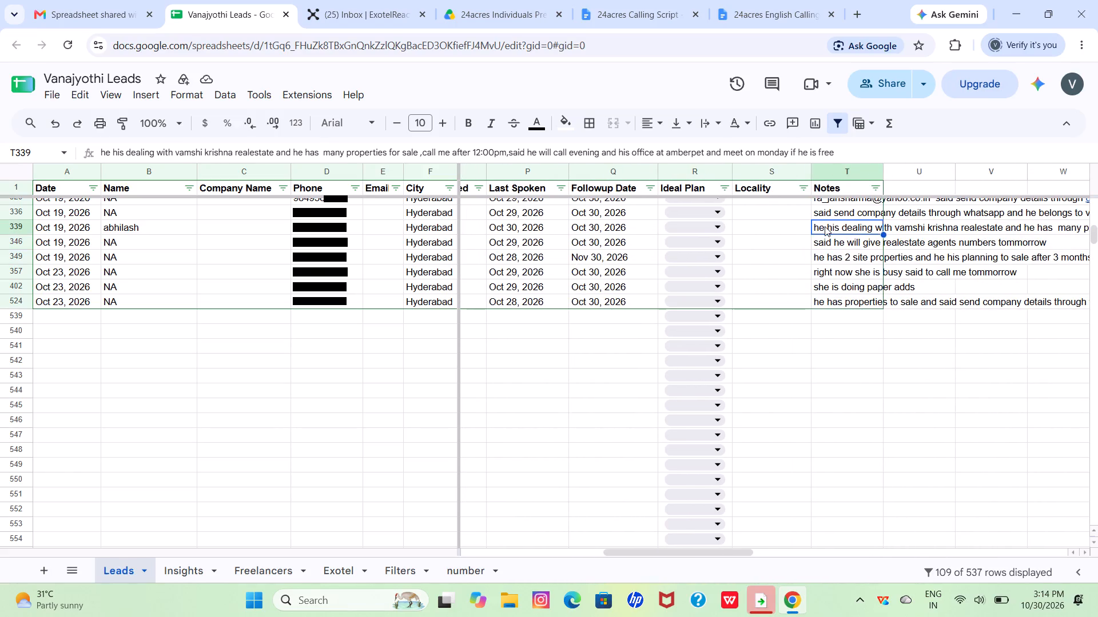
pyautogui.click(825, 226)
pyautogui.press('BackSpace')
pyautogui.press('BackSpace')
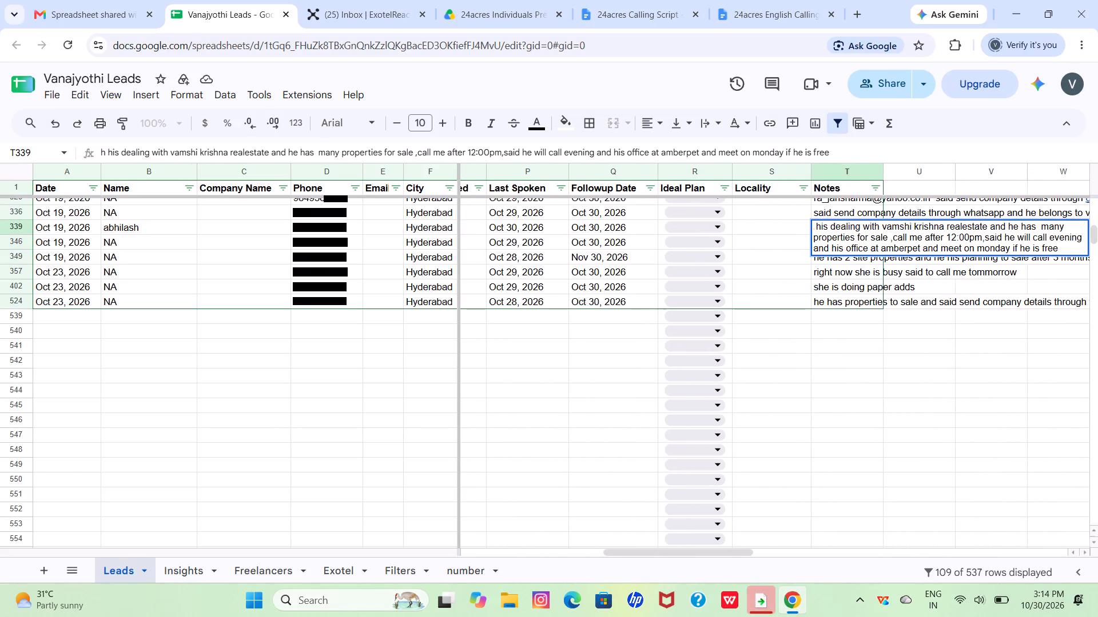
pyautogui.press('BackSpace')
pyautogui.write('abhilash')
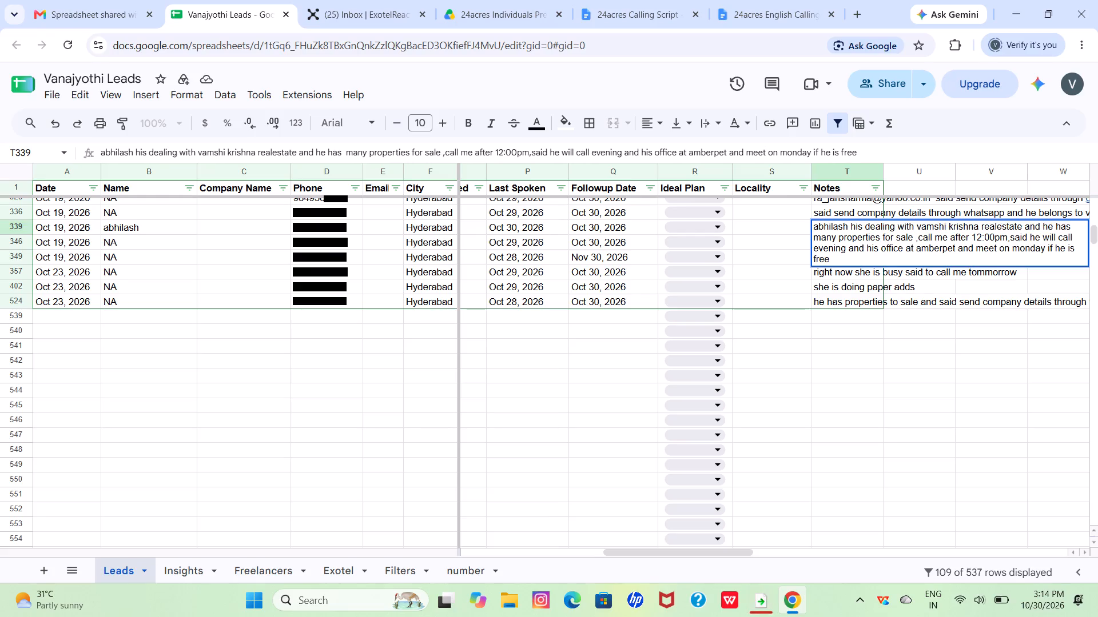
pyautogui.click(814, 235)
pyautogui.click(800, 235)
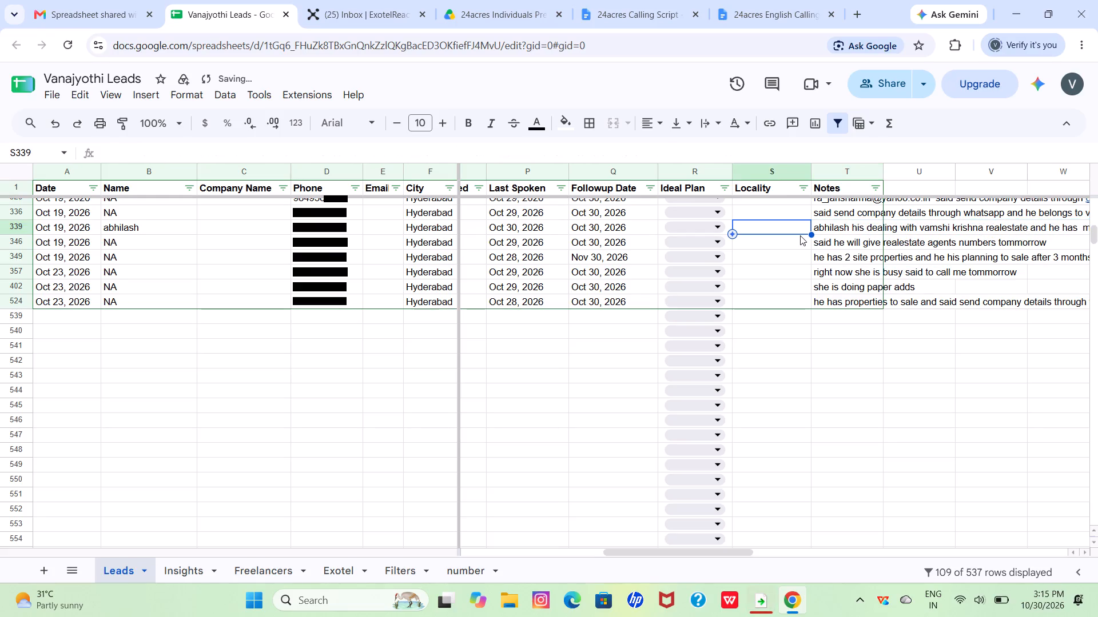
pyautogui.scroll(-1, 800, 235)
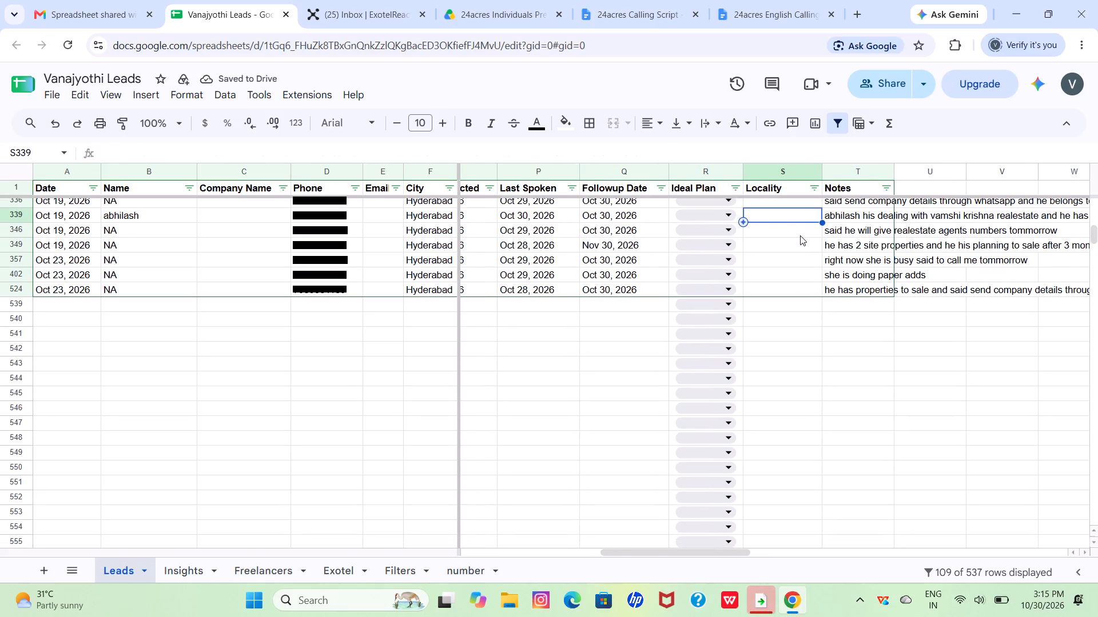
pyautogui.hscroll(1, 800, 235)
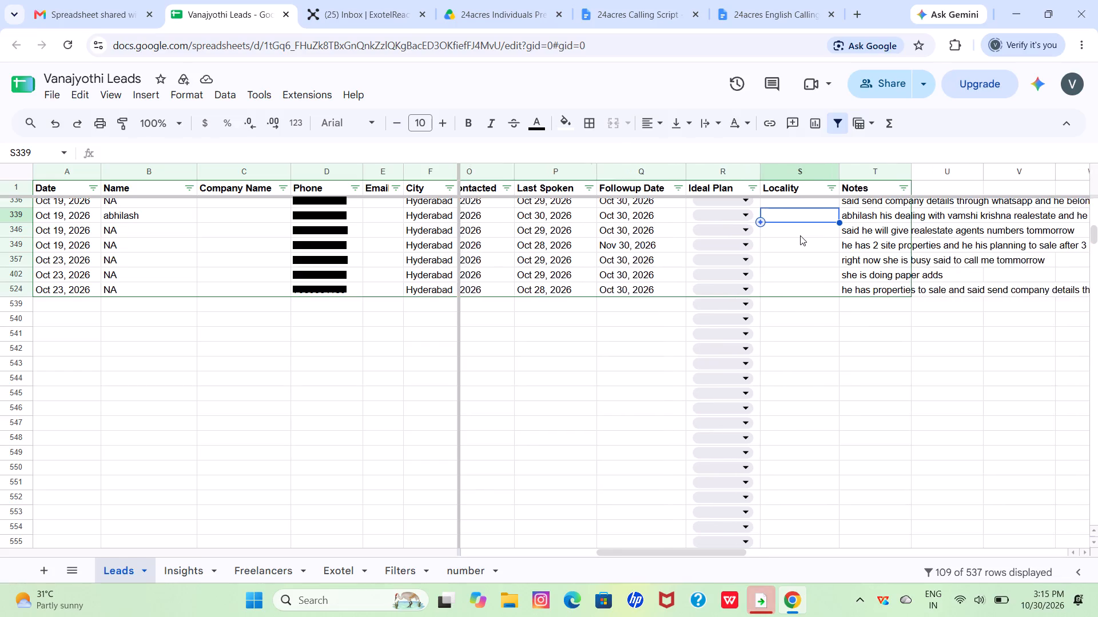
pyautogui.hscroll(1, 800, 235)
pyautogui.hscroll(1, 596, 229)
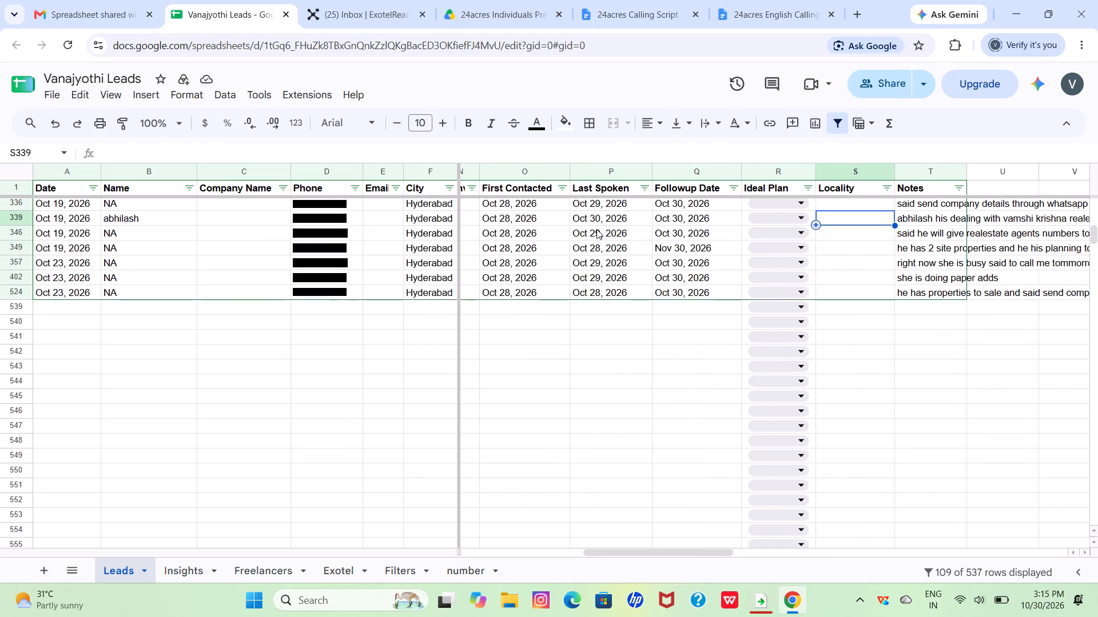
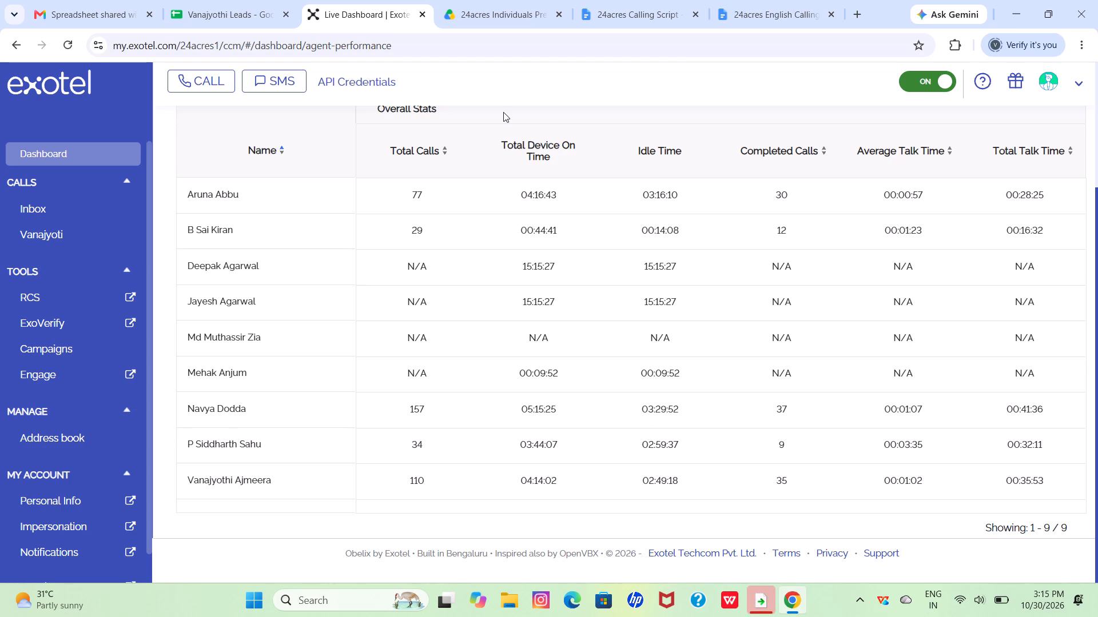
# Copy the phone number of the lead in row 346 of the Vanajyothi Leads sheet and return to Exotel to call it.
pyautogui.click(244, 5)
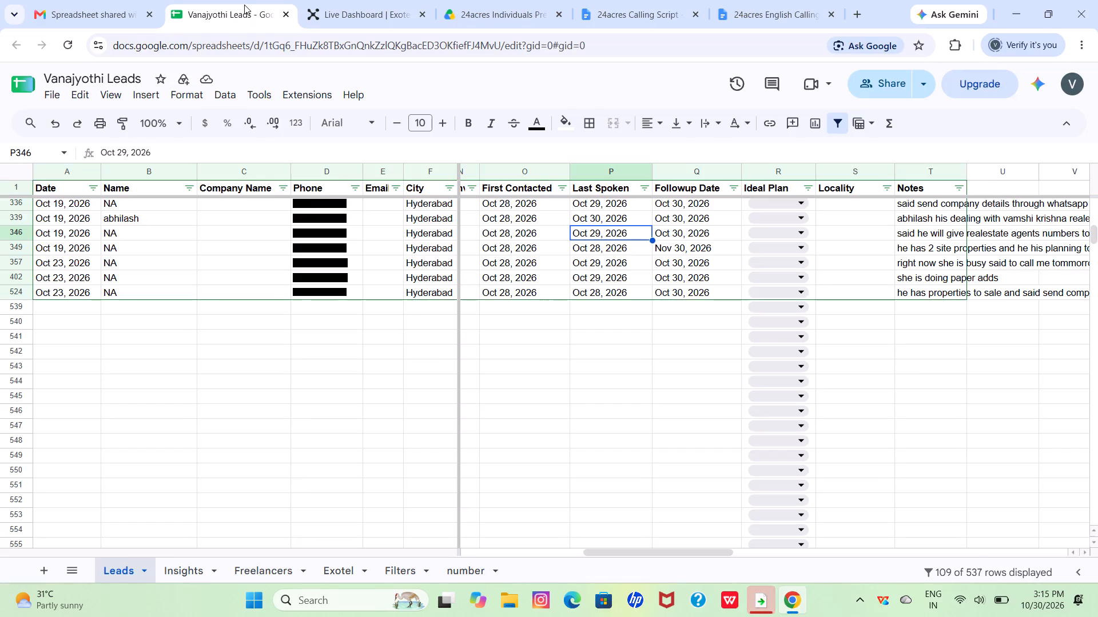
pyautogui.click(499, 237)
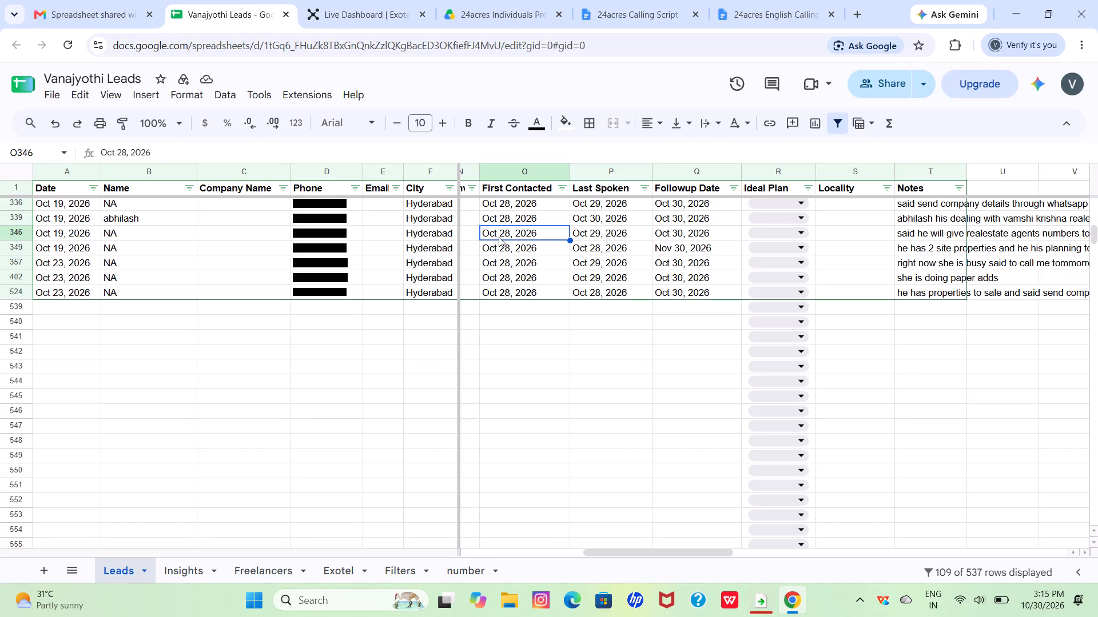
pyautogui.hscroll(-2, 499, 237)
pyautogui.hscroll(1, 499, 237)
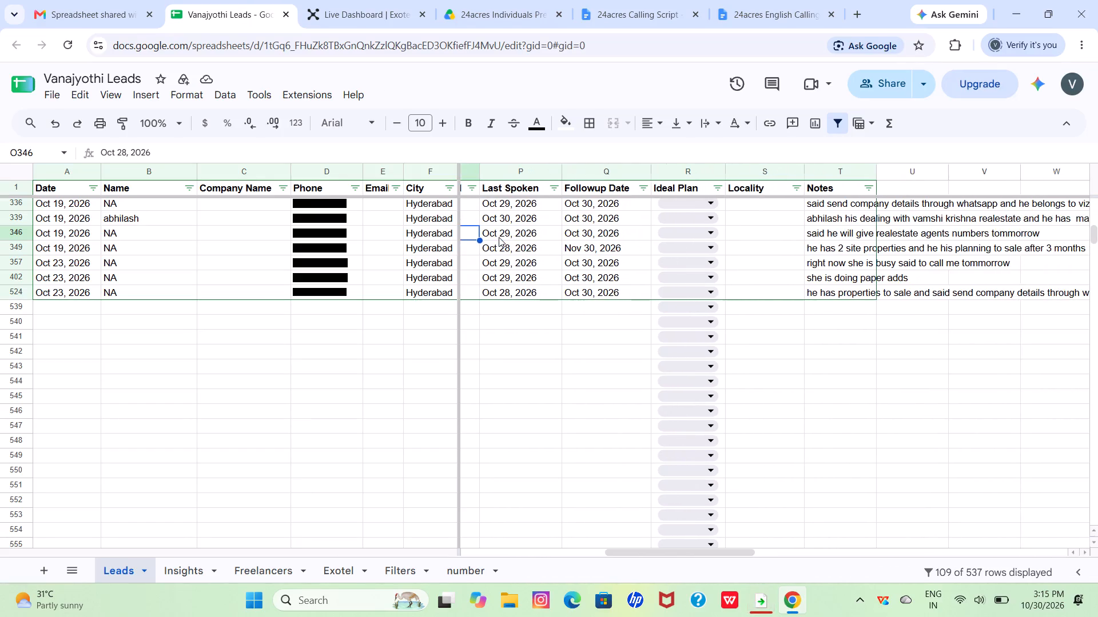
pyautogui.hscroll(2, 499, 237)
pyautogui.click(350, 234)
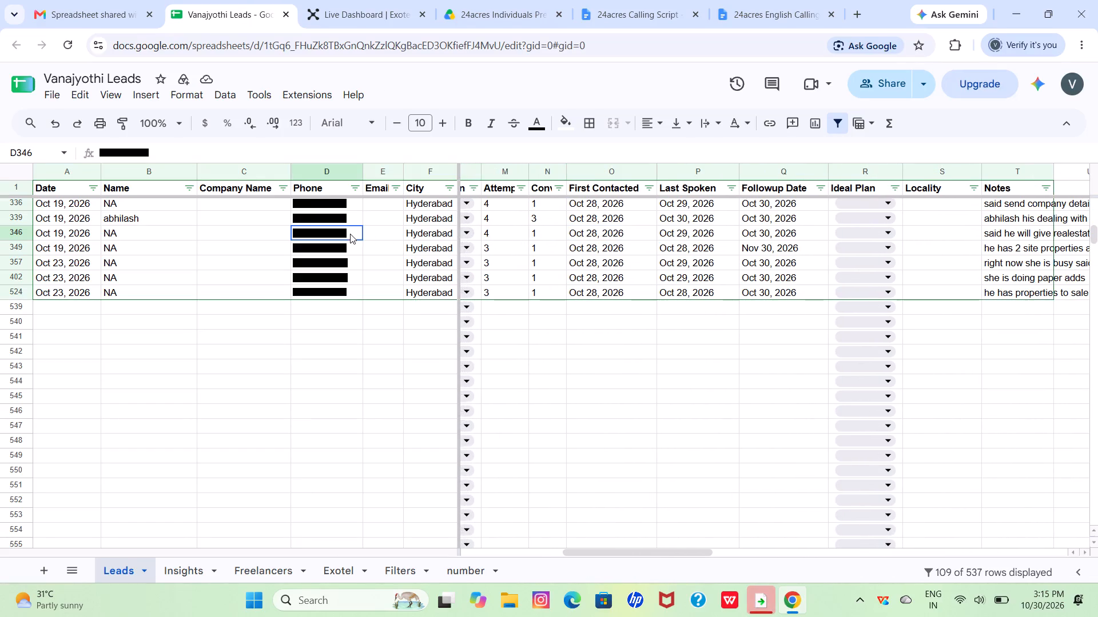
pyautogui.hotkey('ctrl', 'c')
pyautogui.click(351, 0)
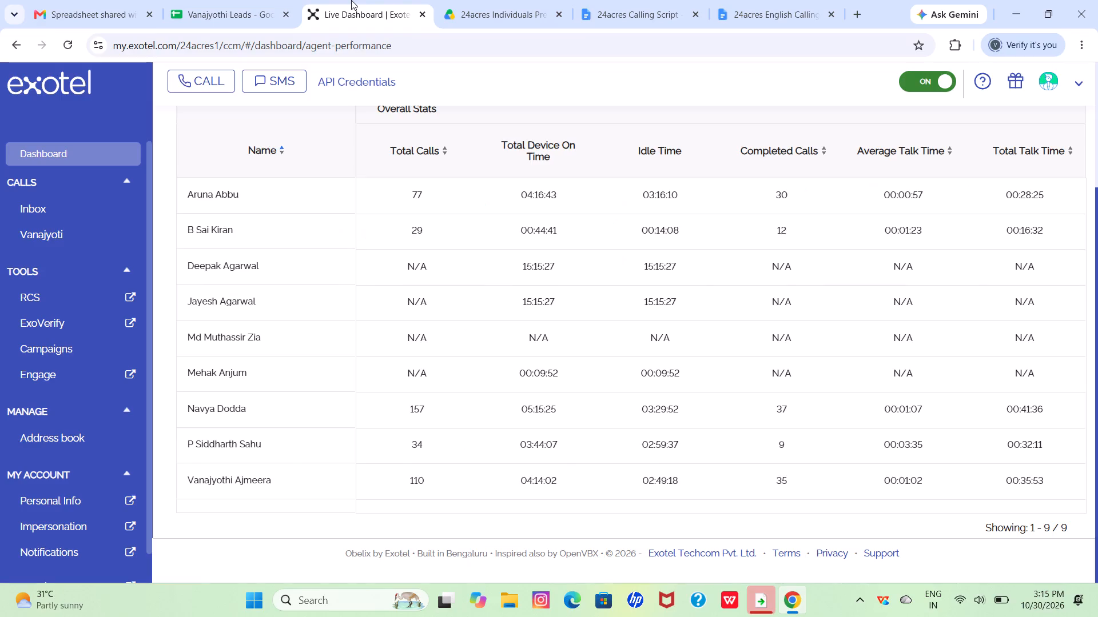
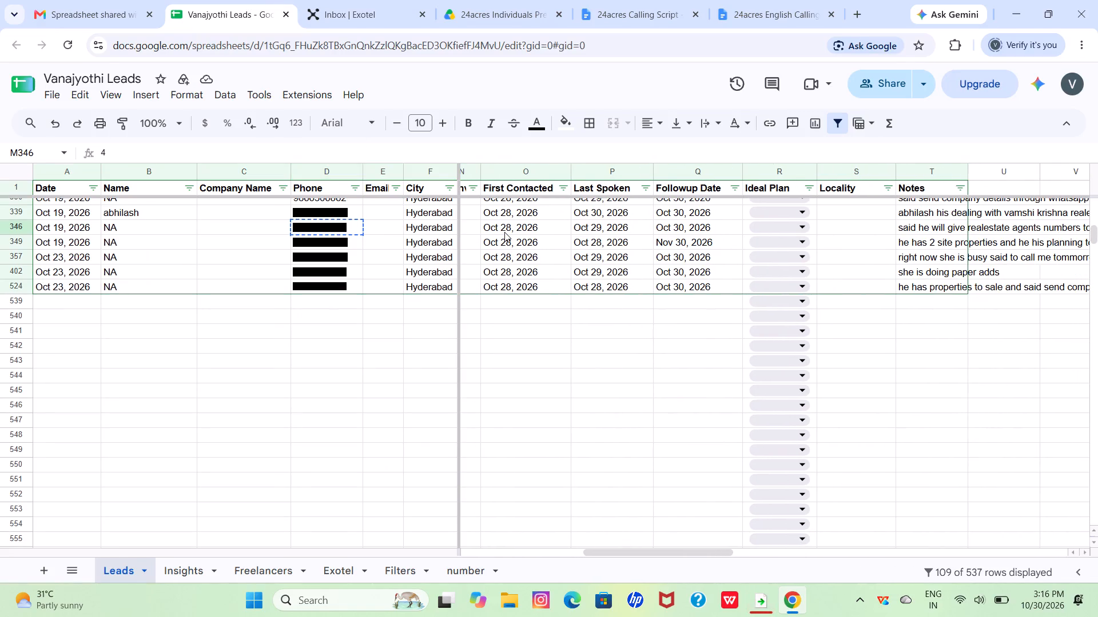
# Check the follow-up dates and notes in rows 349 and 357, and select the phone number of the lead in row 357.
pyautogui.click(705, 242)
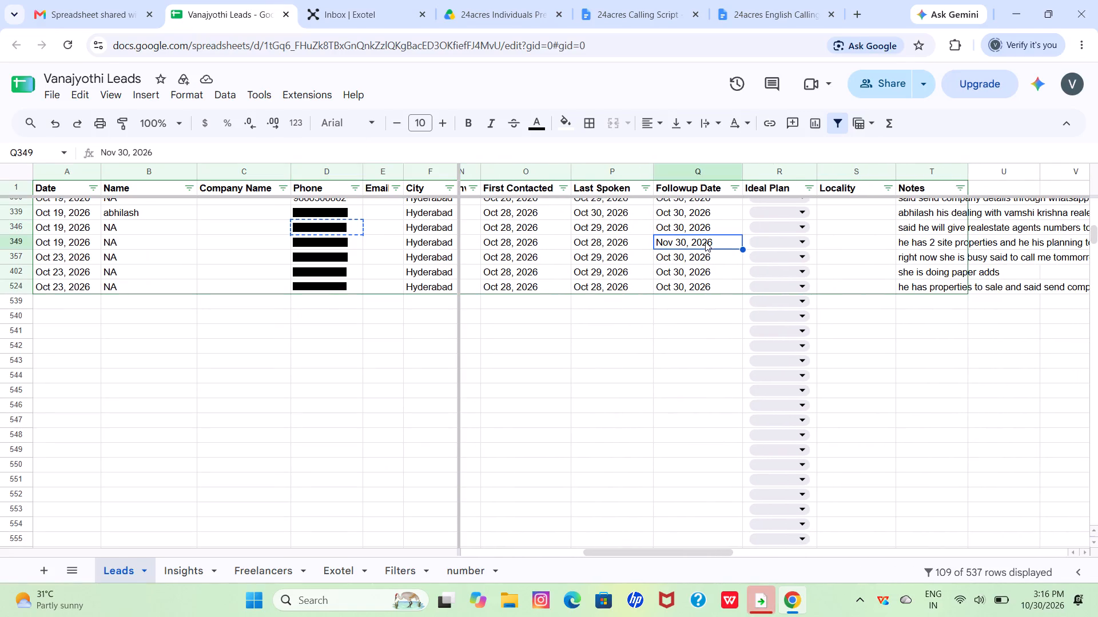
pyautogui.scroll(-1, 705, 242)
pyautogui.click(701, 243)
pyautogui.hscroll(-3, 701, 243)
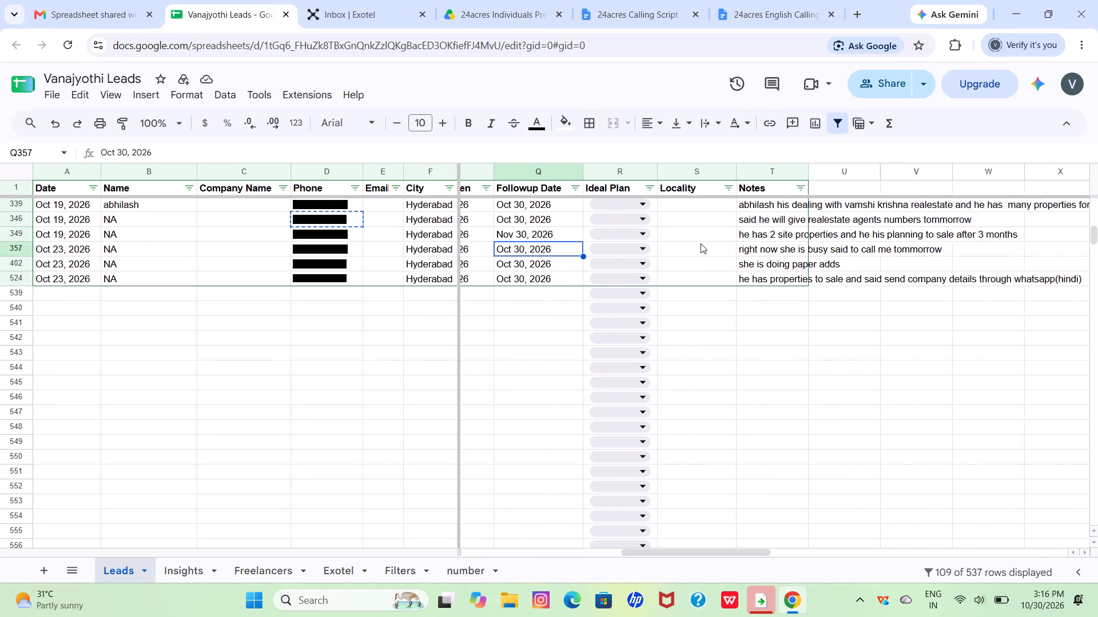
pyautogui.hscroll(1, 701, 243)
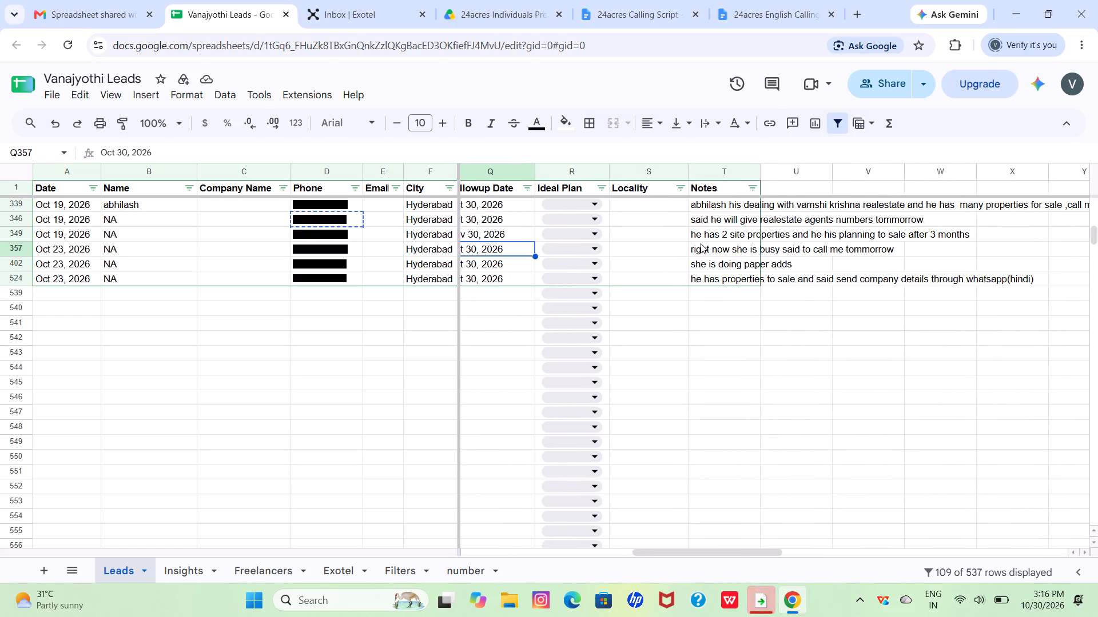
pyautogui.hscroll(5, 701, 243)
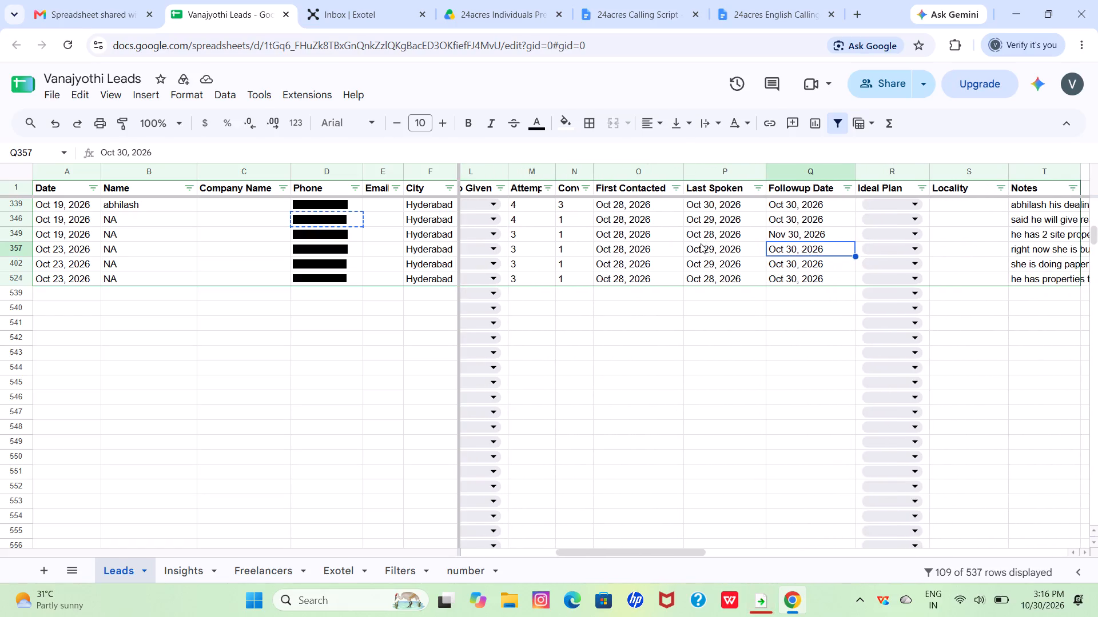
pyautogui.click(349, 249)
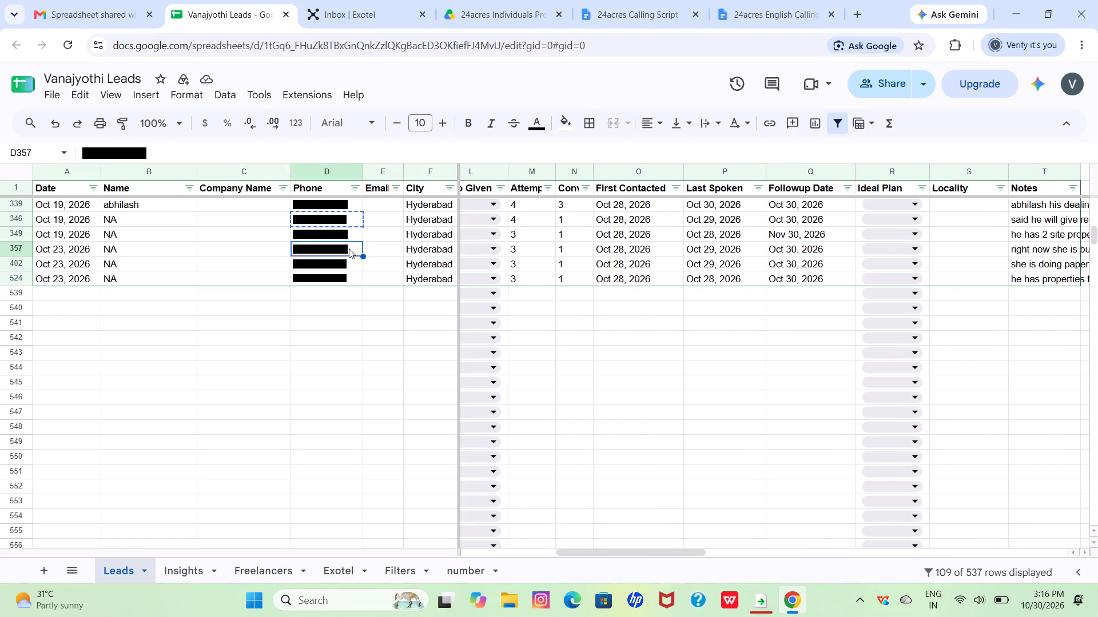
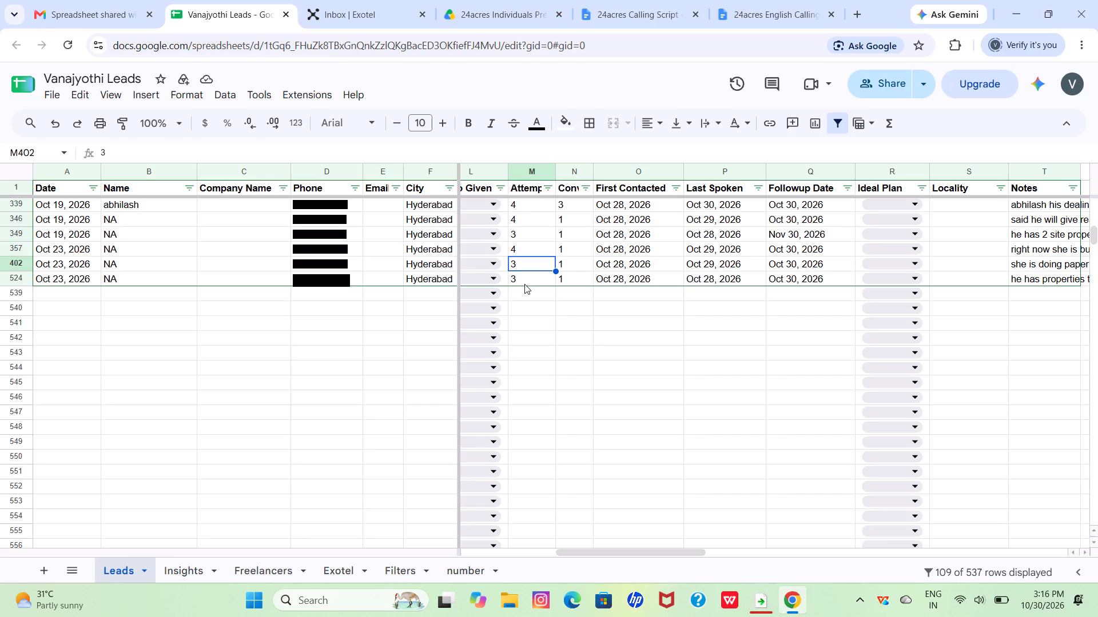
# Set the attempts count of the lead in row 402 to 4, and check the notes of the lead in row 524.
pyautogui.click(524, 284)
pyautogui.hscroll(-5, 524, 284)
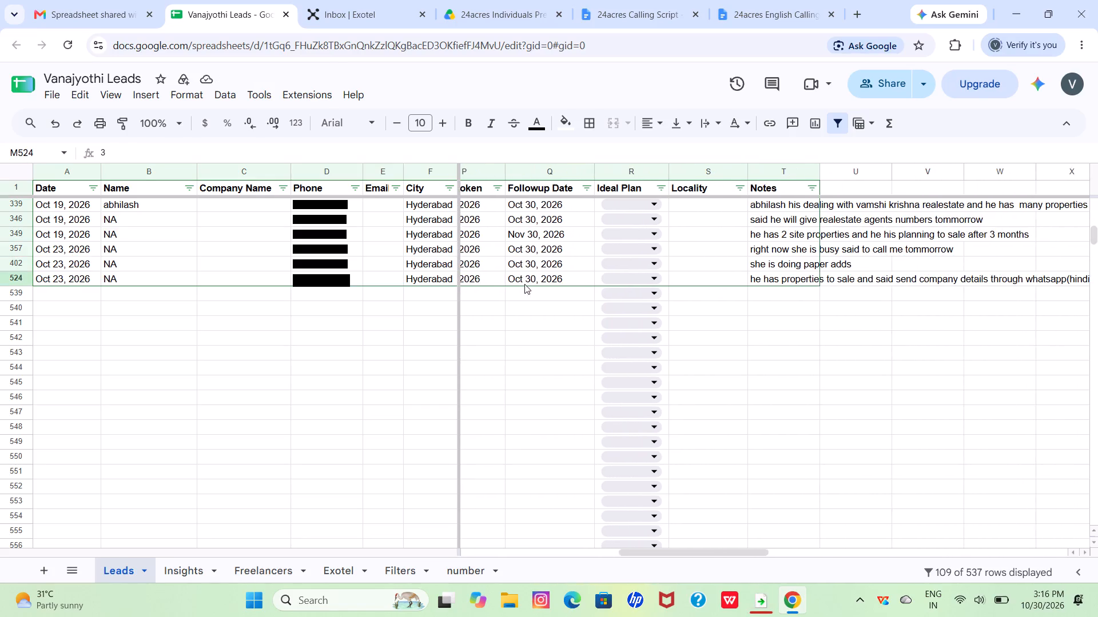
pyautogui.hscroll(-2, 524, 284)
pyautogui.hscroll(6, 524, 284)
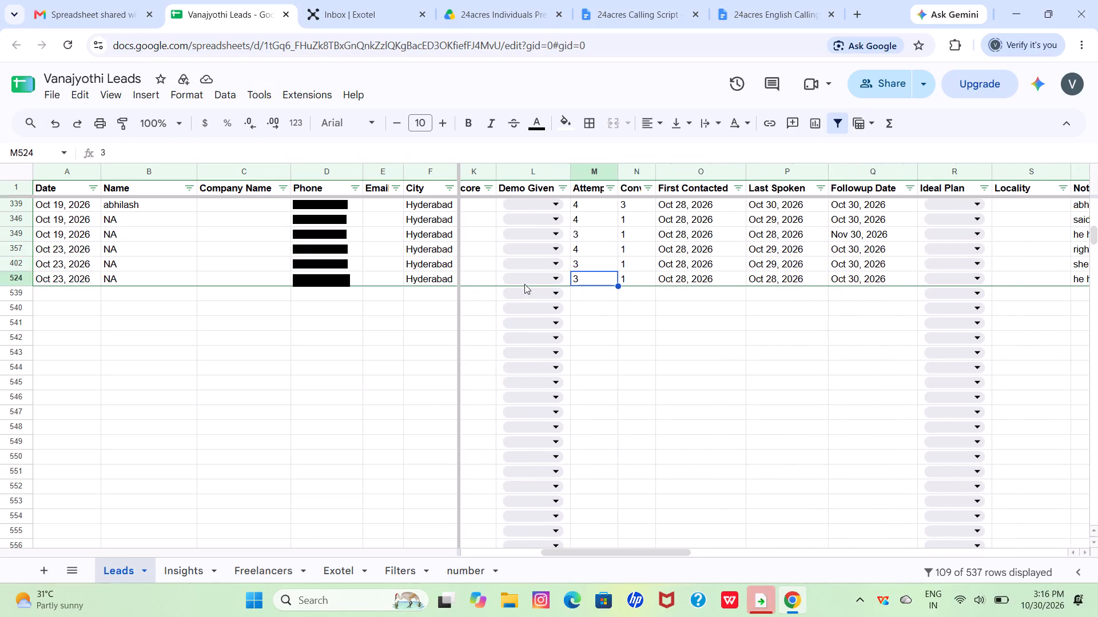
pyautogui.click(603, 266)
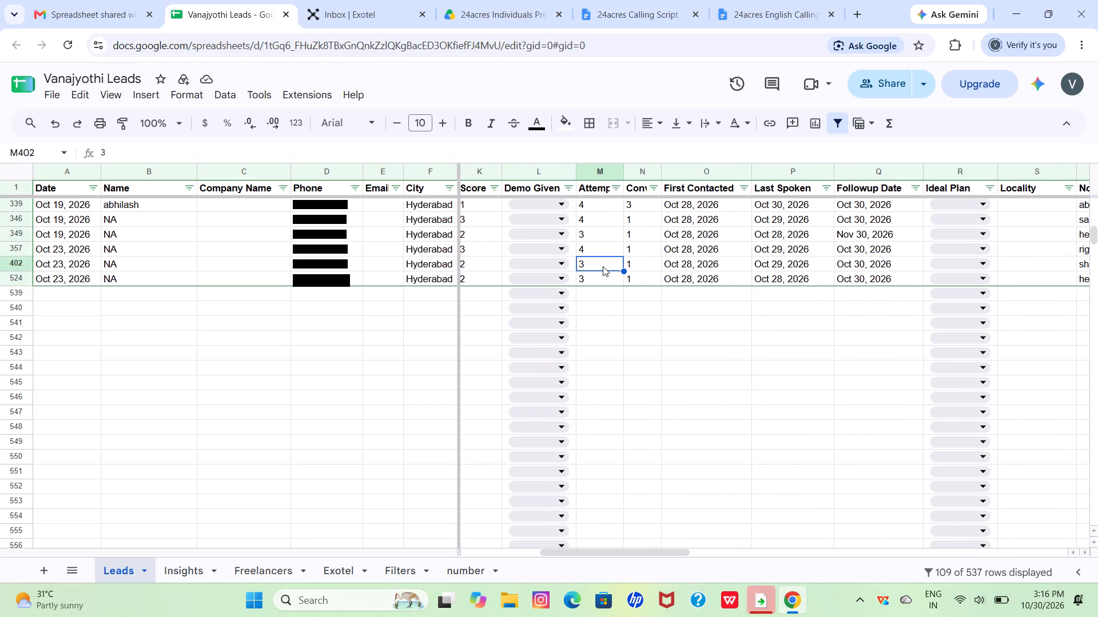
pyautogui.scroll(-1, 603, 266)
pyautogui.press('4')
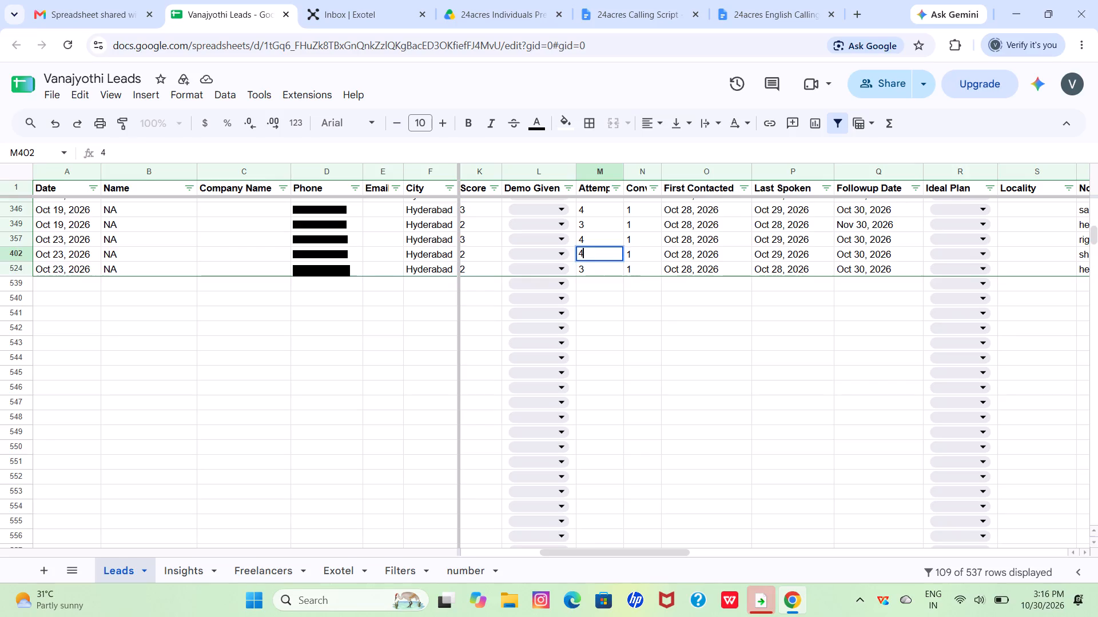
pyautogui.click(603, 282)
pyautogui.click(592, 271)
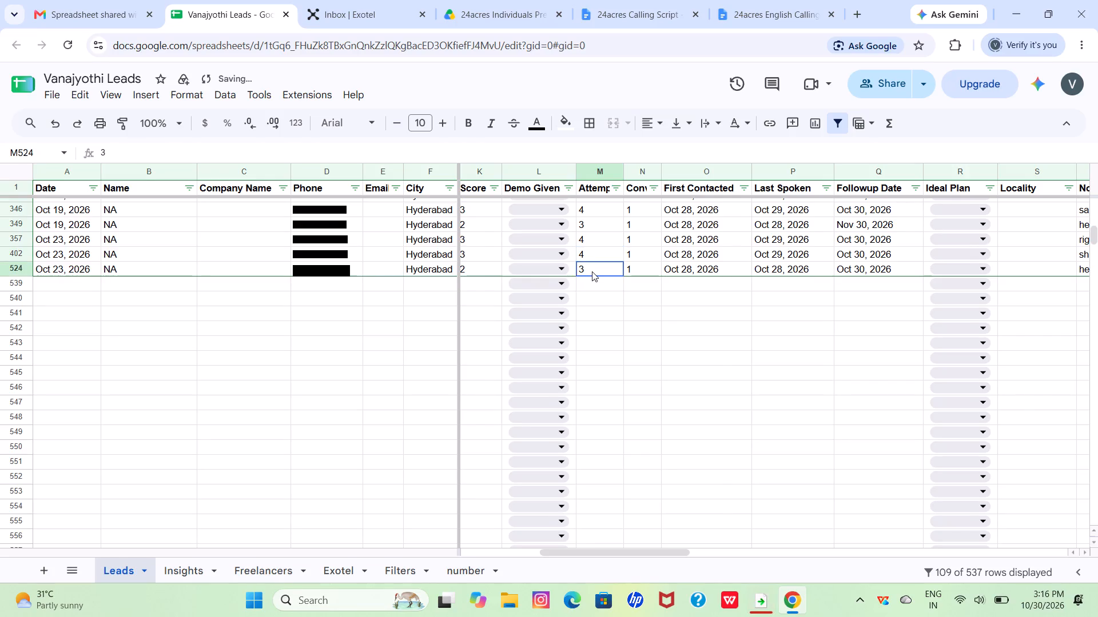
pyautogui.hscroll(-6, 592, 271)
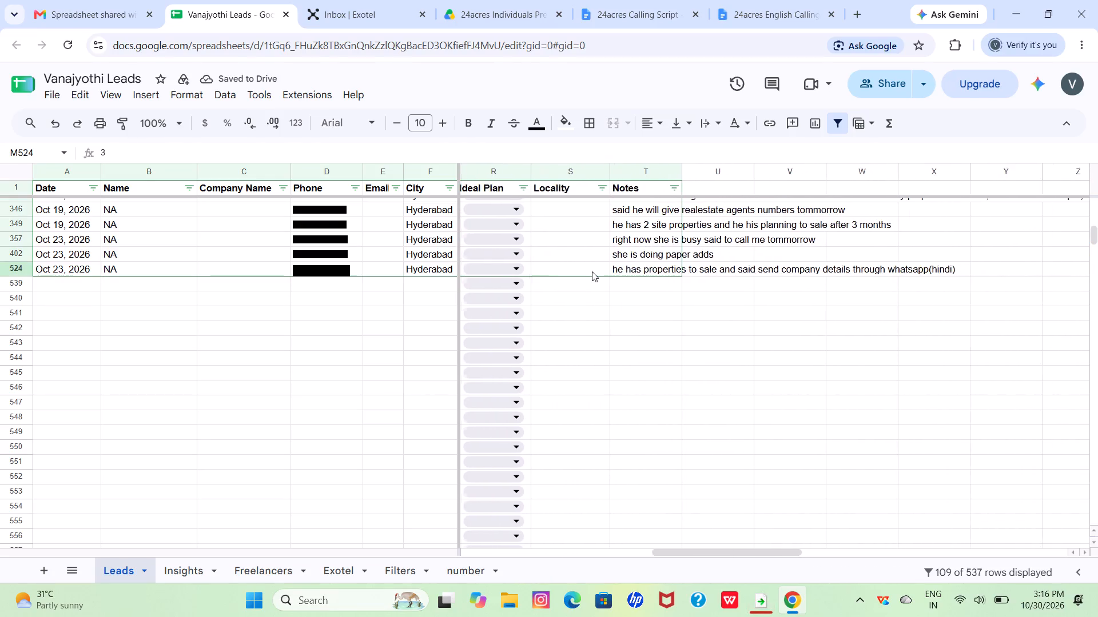
pyautogui.hscroll(5, 592, 271)
pyautogui.scroll(1, 592, 271)
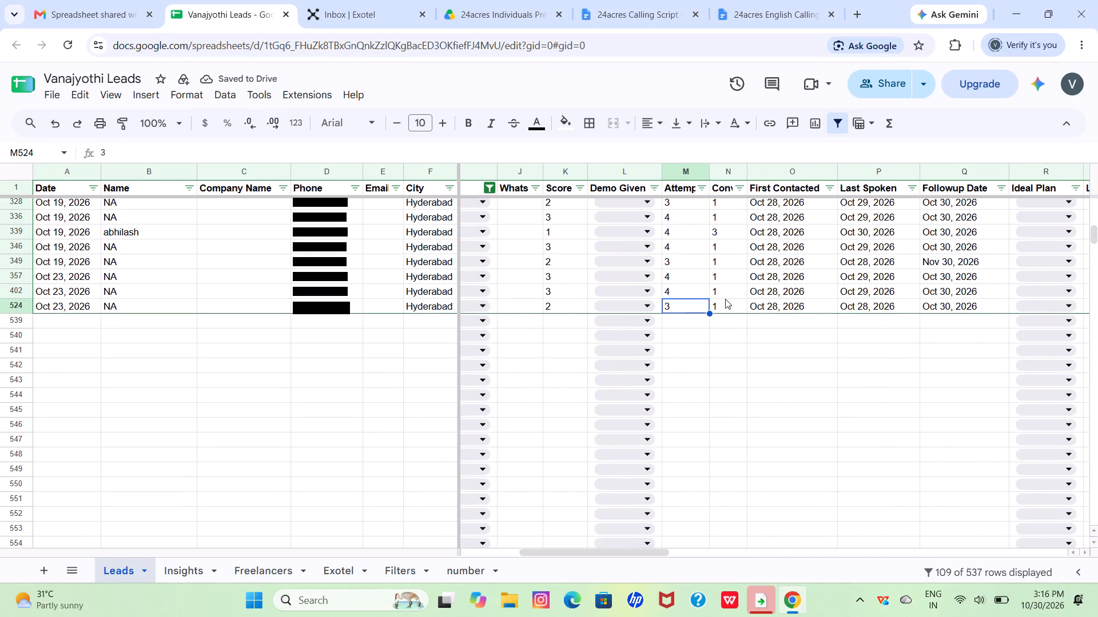
# Remove the current filter from the Leads sheet and create a fresh filter over all the data.
pyautogui.click(725, 299)
pyautogui.scroll(20, 725, 299)
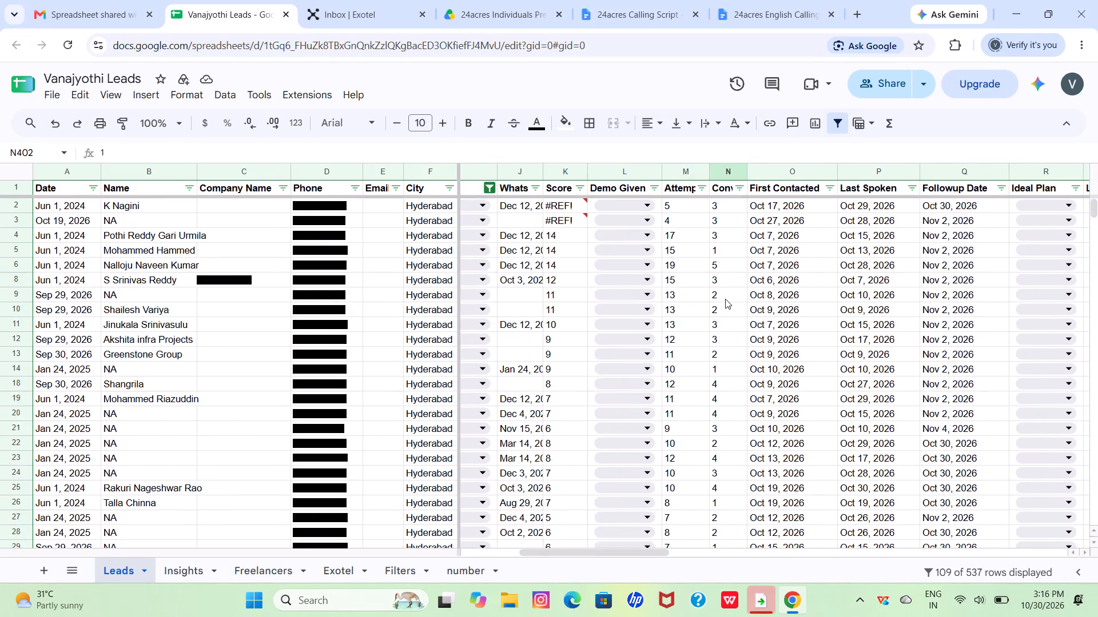
pyautogui.click(837, 122)
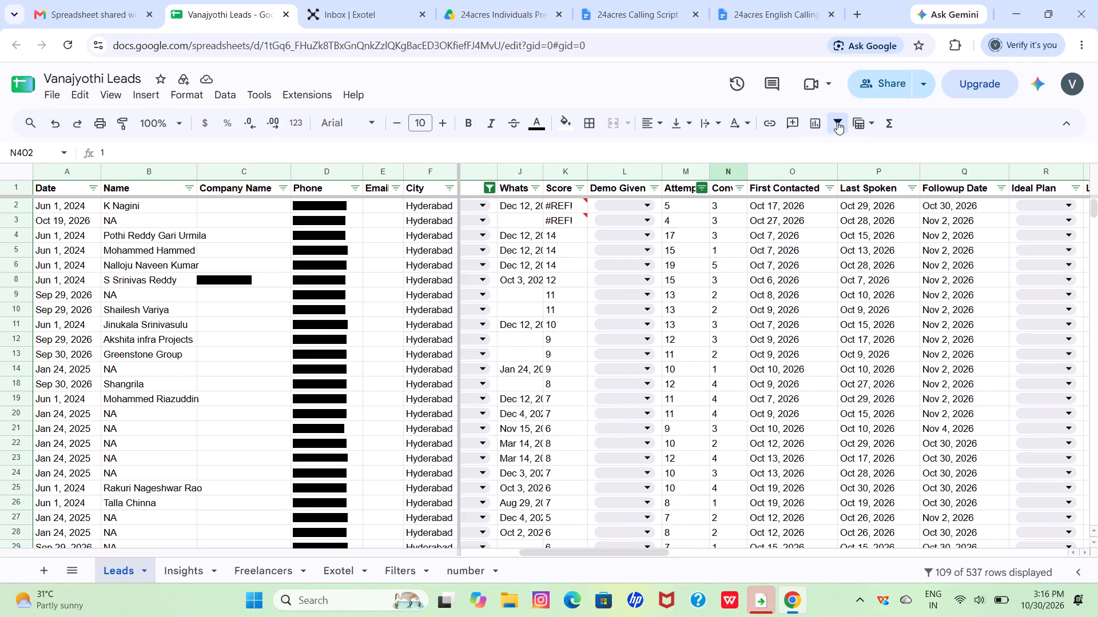
pyautogui.scroll(8, 658, 442)
pyautogui.hscroll(1, 658, 442)
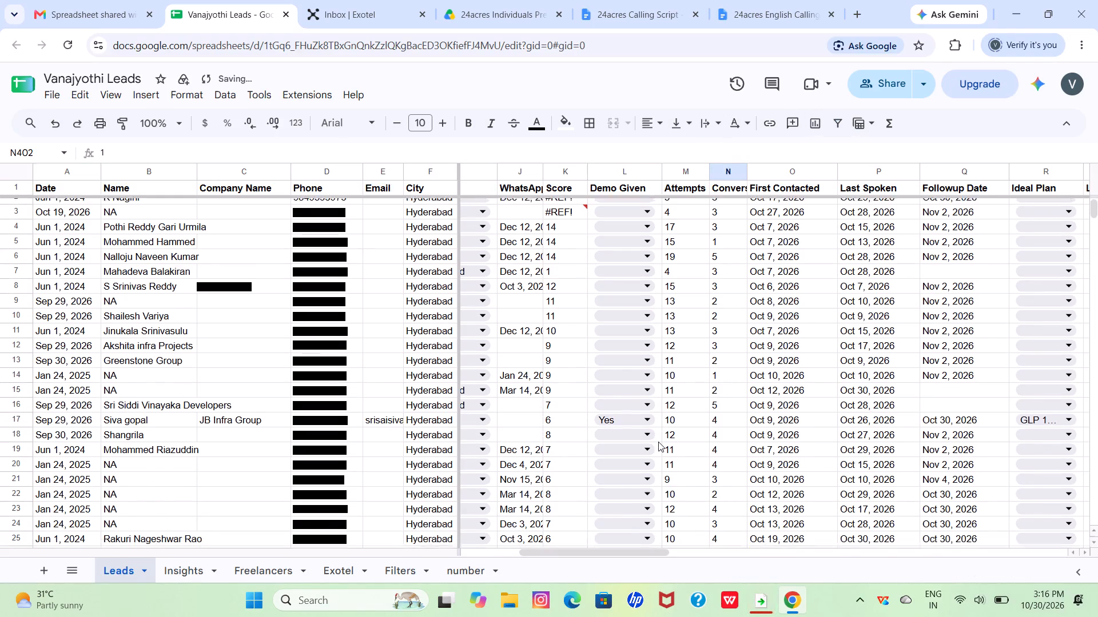
pyautogui.hscroll(1, 658, 442)
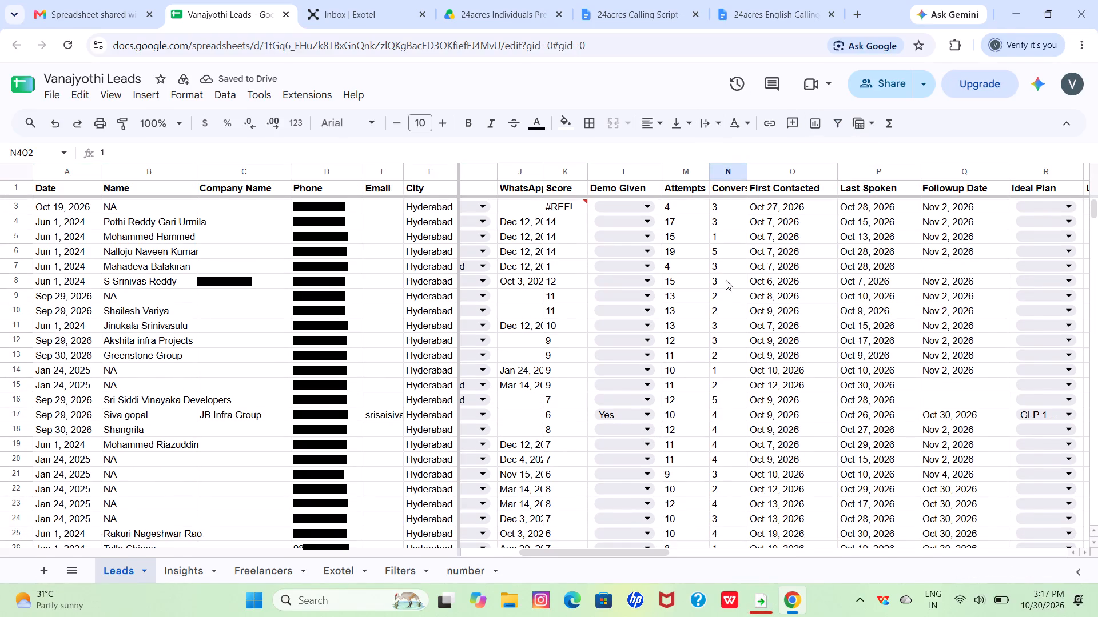
pyautogui.click(838, 121)
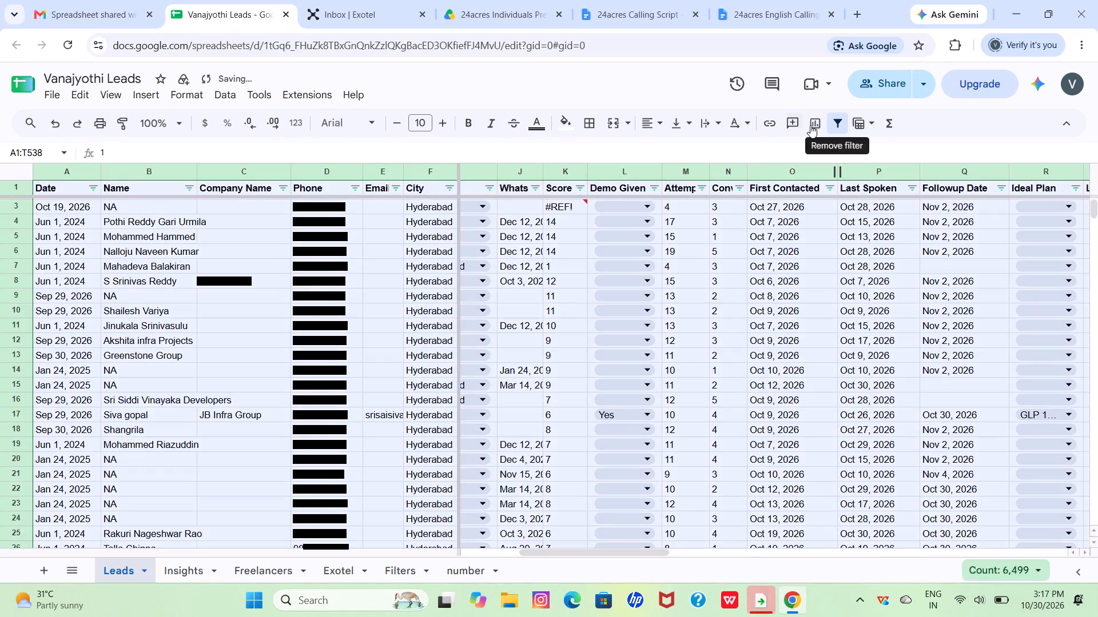
# Filter the Status column to show only the Interested leads.
pyautogui.hscroll(5, 586, 206)
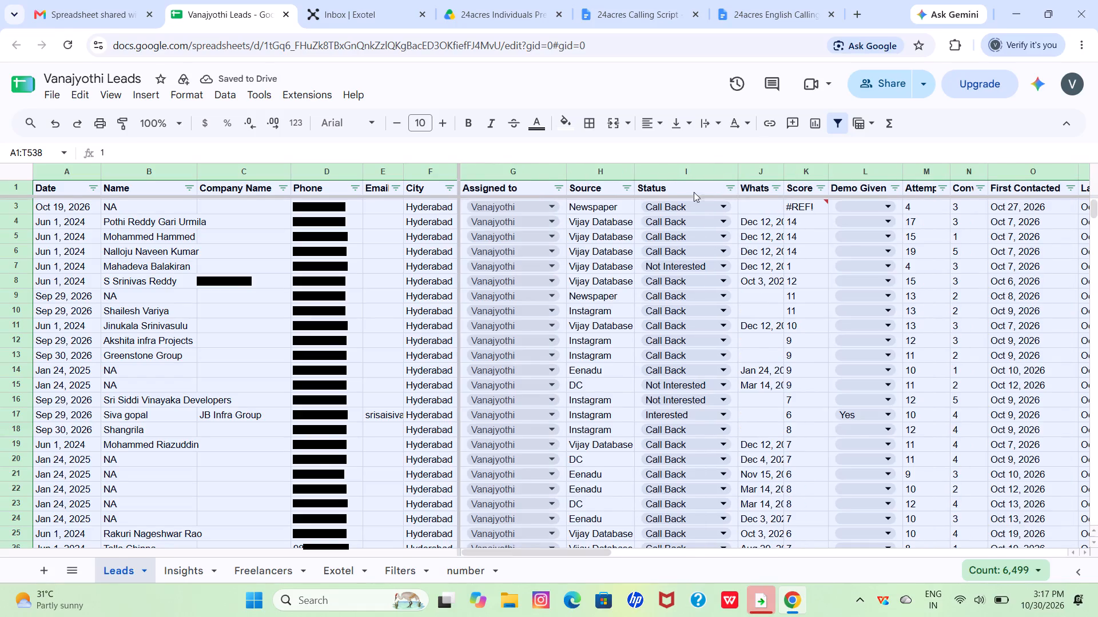
pyautogui.click(733, 189)
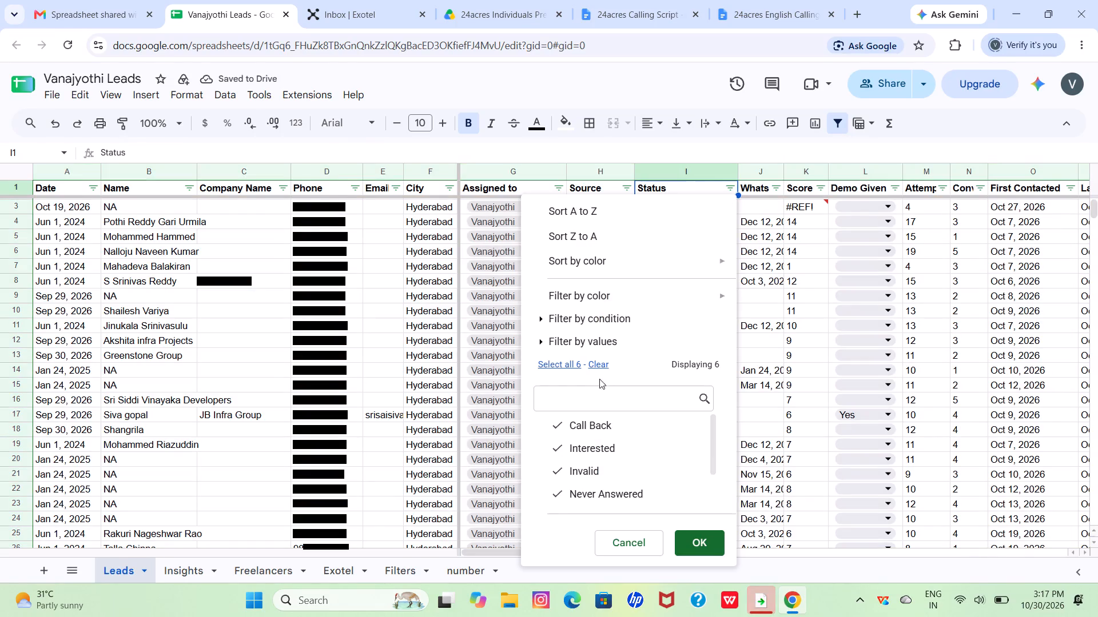
pyautogui.click(596, 363)
pyautogui.click(600, 452)
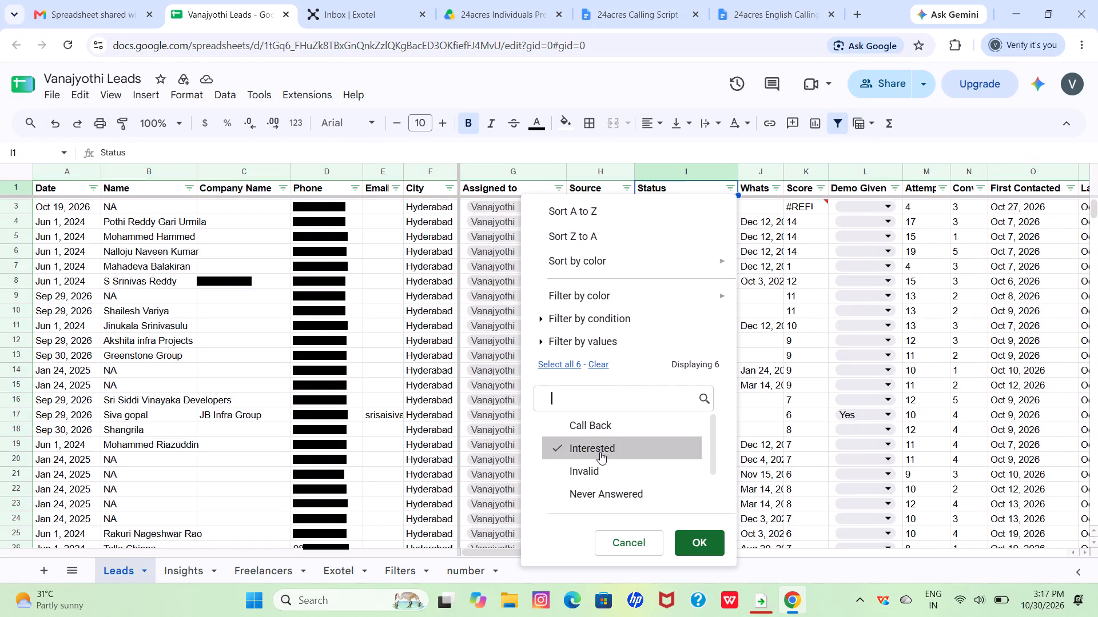
pyautogui.click(701, 542)
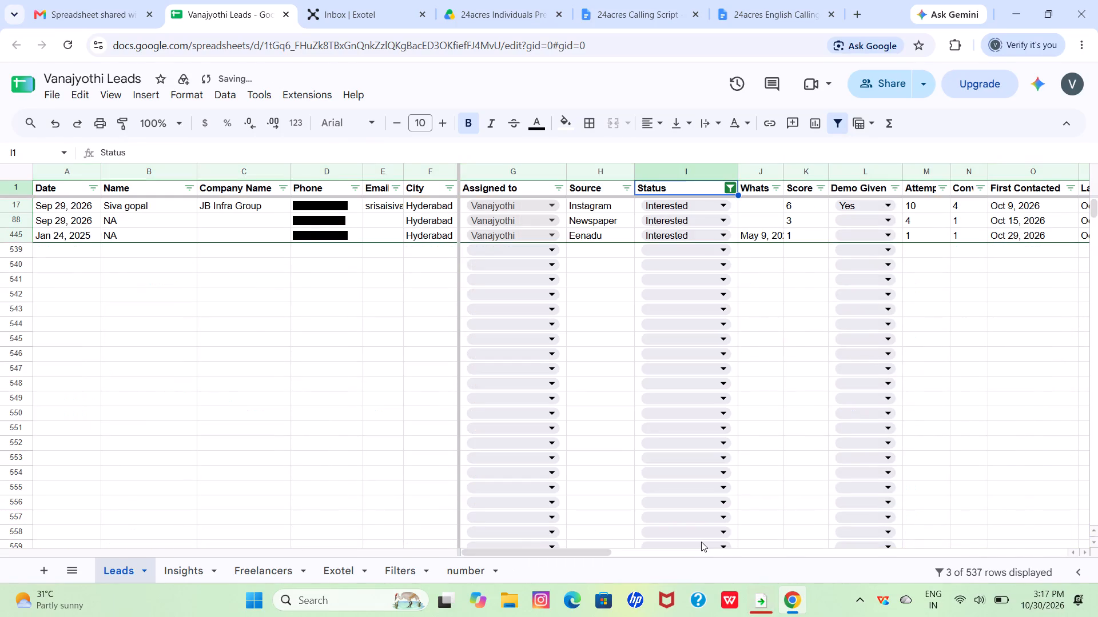
# Check the follow-up dates and notes of the Interested leads.
pyautogui.scroll(2, 701, 542)
pyautogui.hscroll(-7, 701, 542)
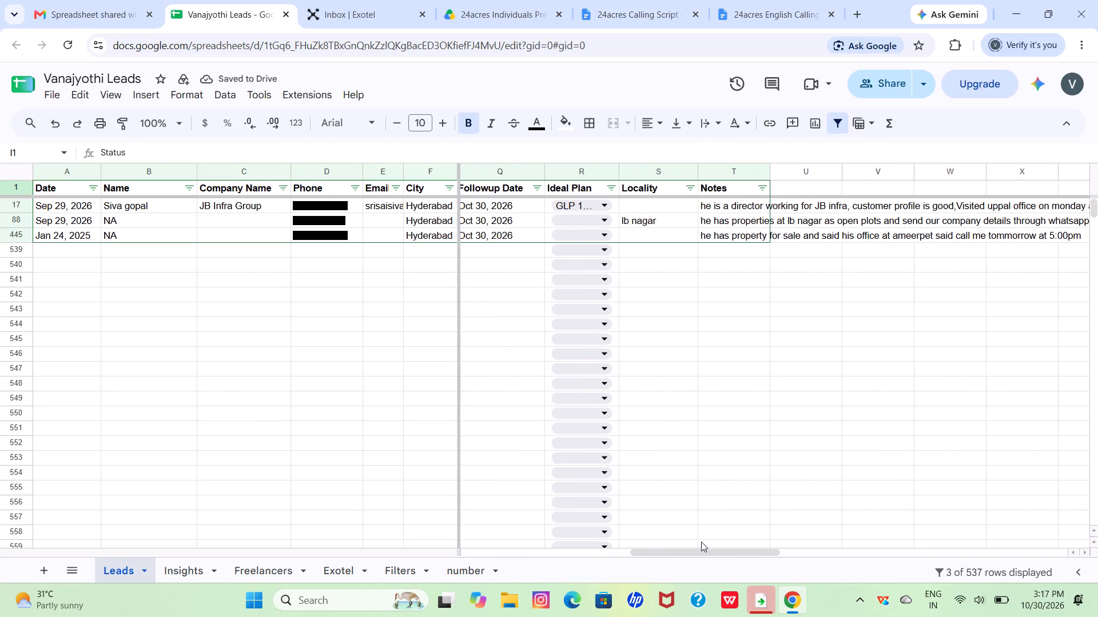
pyautogui.hscroll(-2, 701, 542)
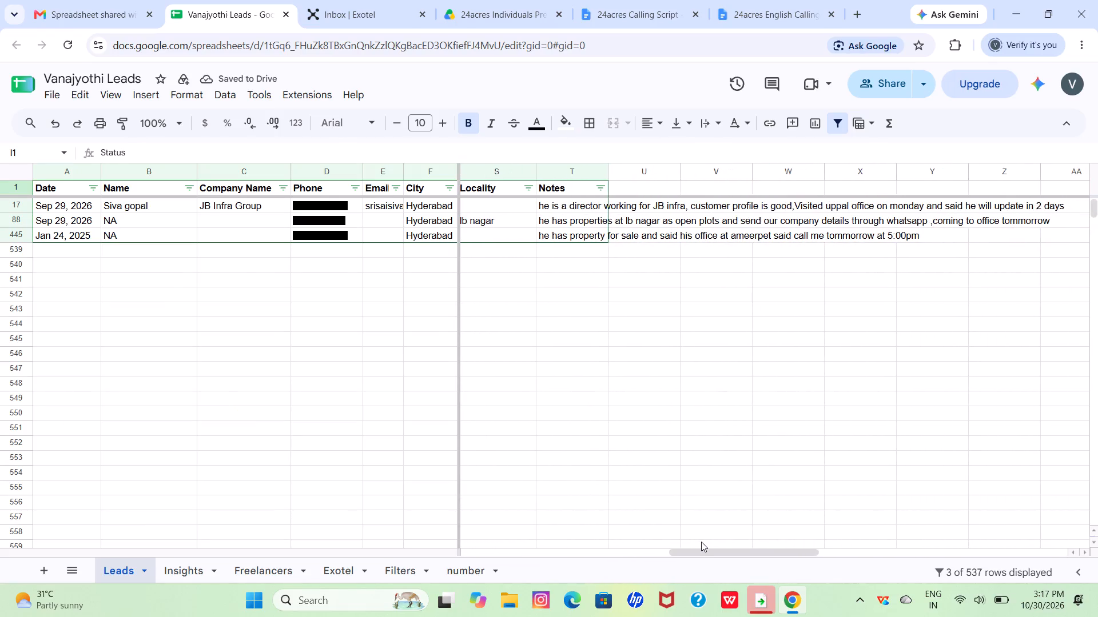
pyautogui.hscroll(3, 701, 542)
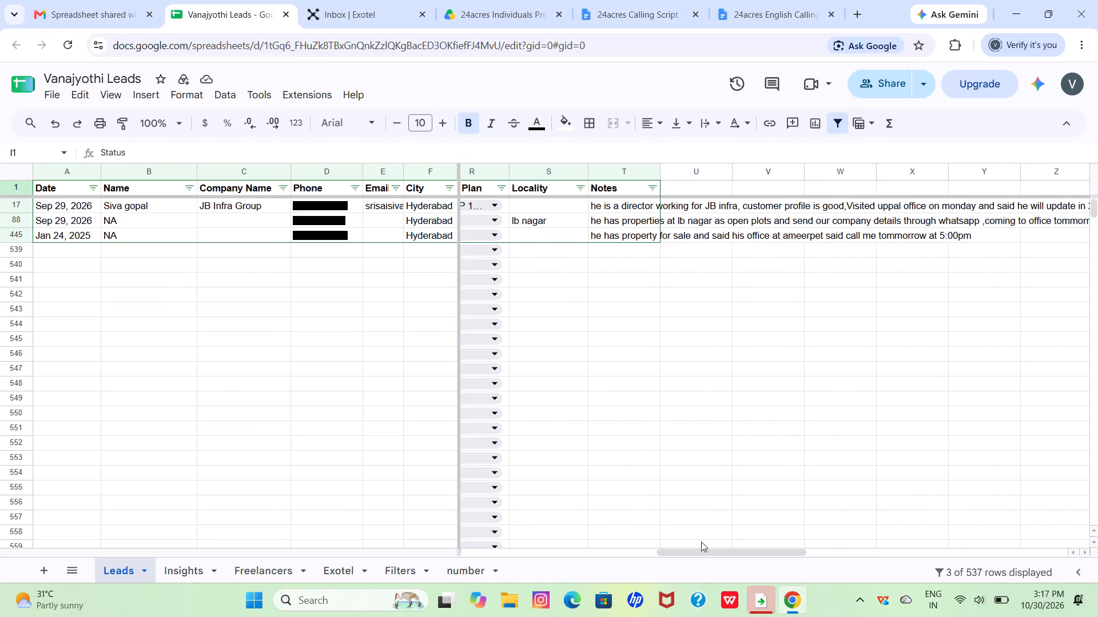
pyautogui.hscroll(3, 701, 542)
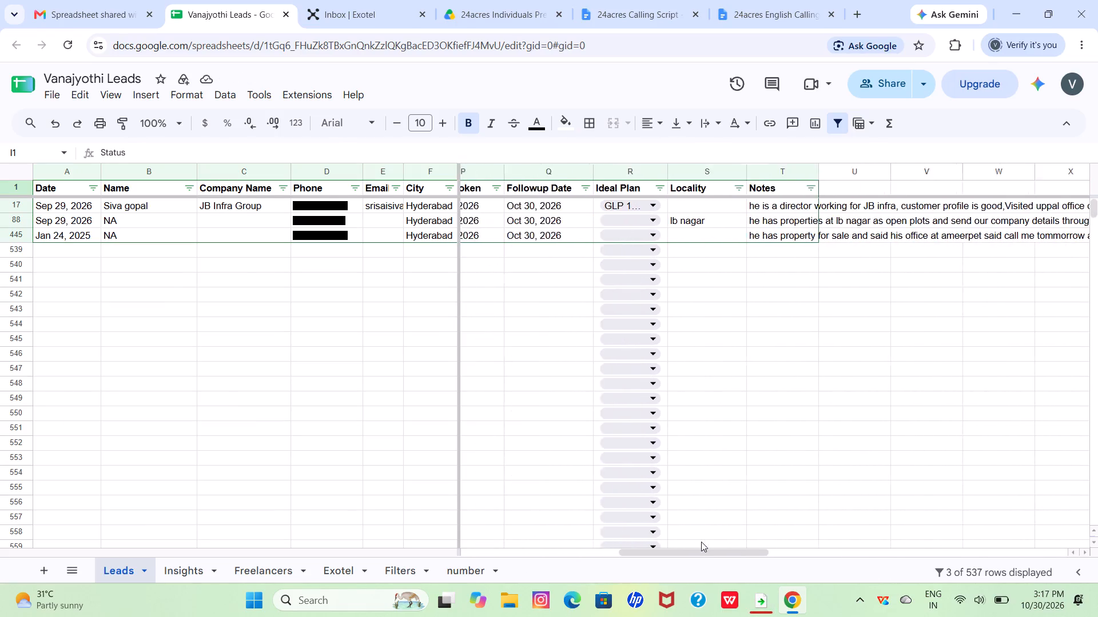
pyautogui.hscroll(1, 701, 542)
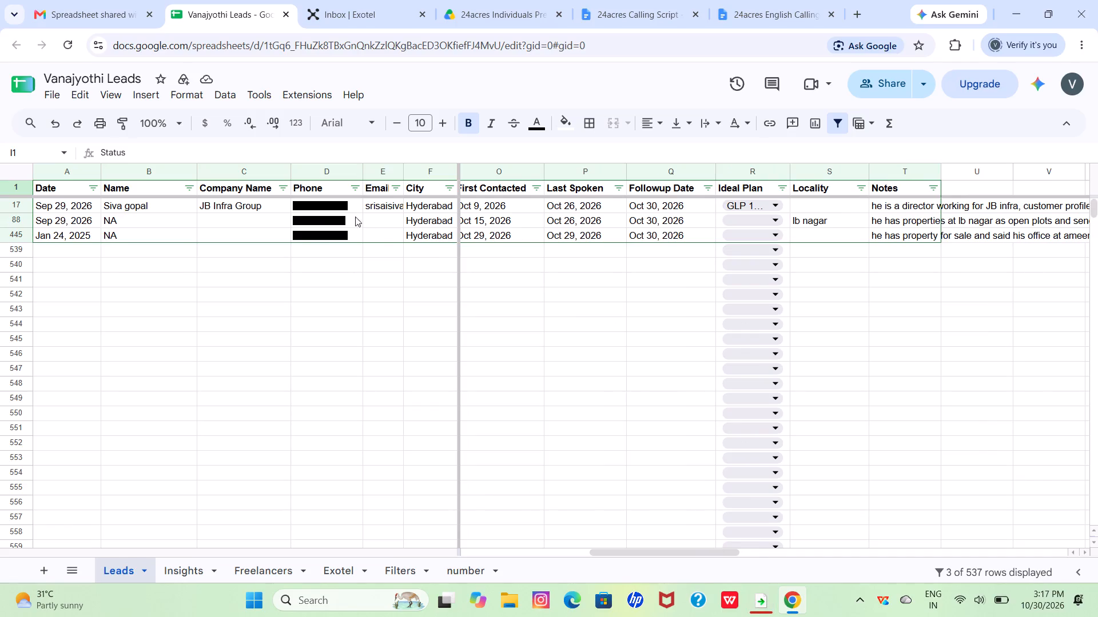
# Copy the phone number of the lb nagar lead in row 88 and review that lead's notes and contact dates.
pyautogui.click(340, 226)
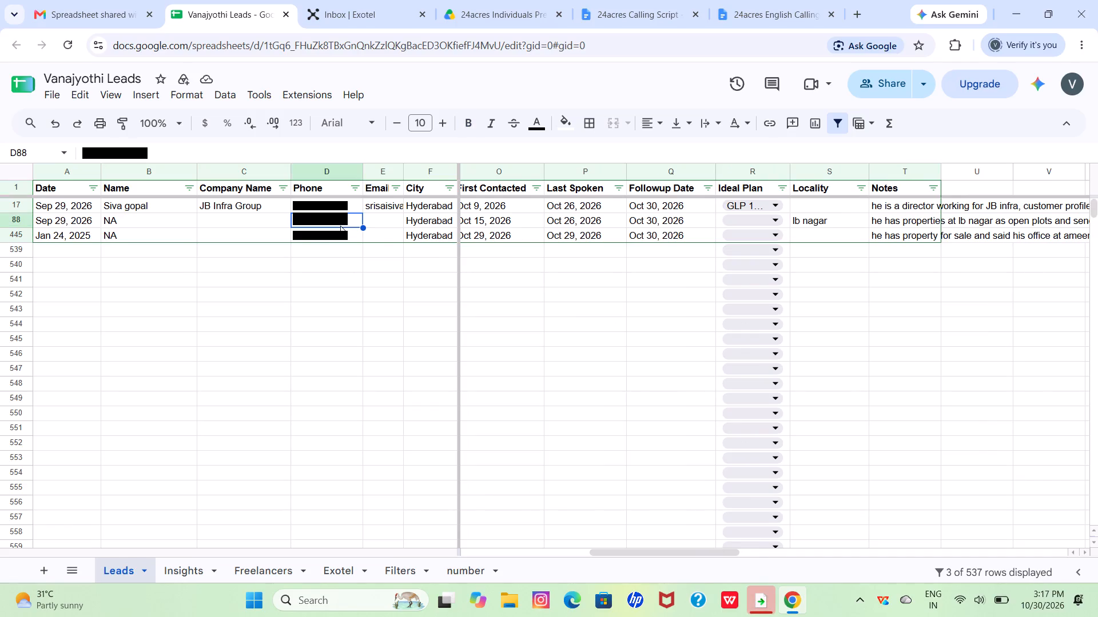
pyautogui.hotkey('ctrl', 'c')
pyautogui.hscroll(-3, 340, 226)
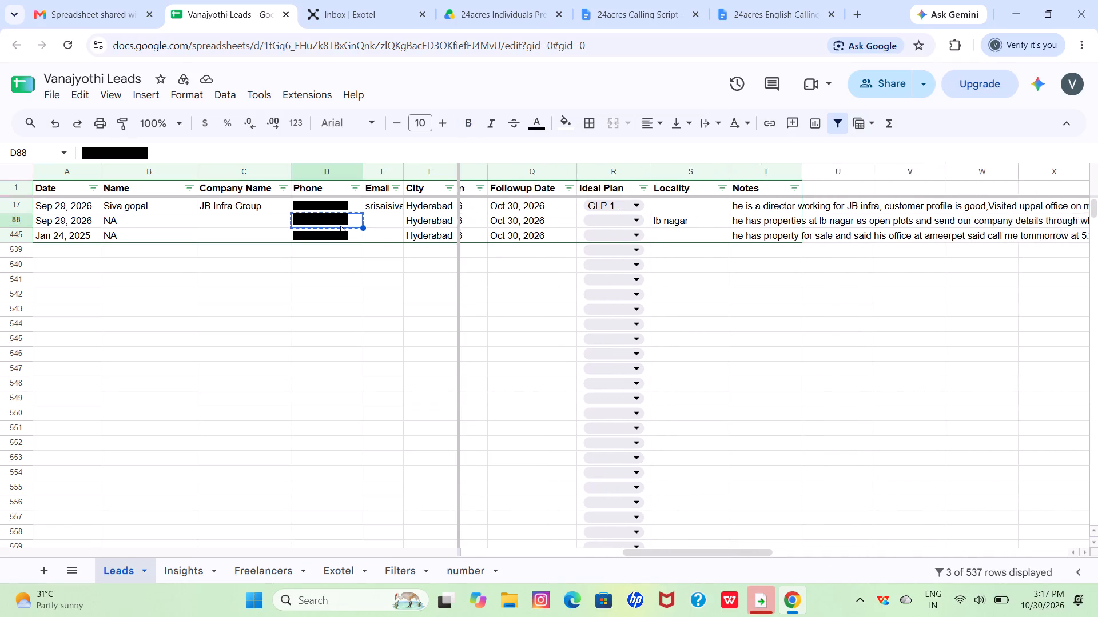
pyautogui.hscroll(-3, 340, 226)
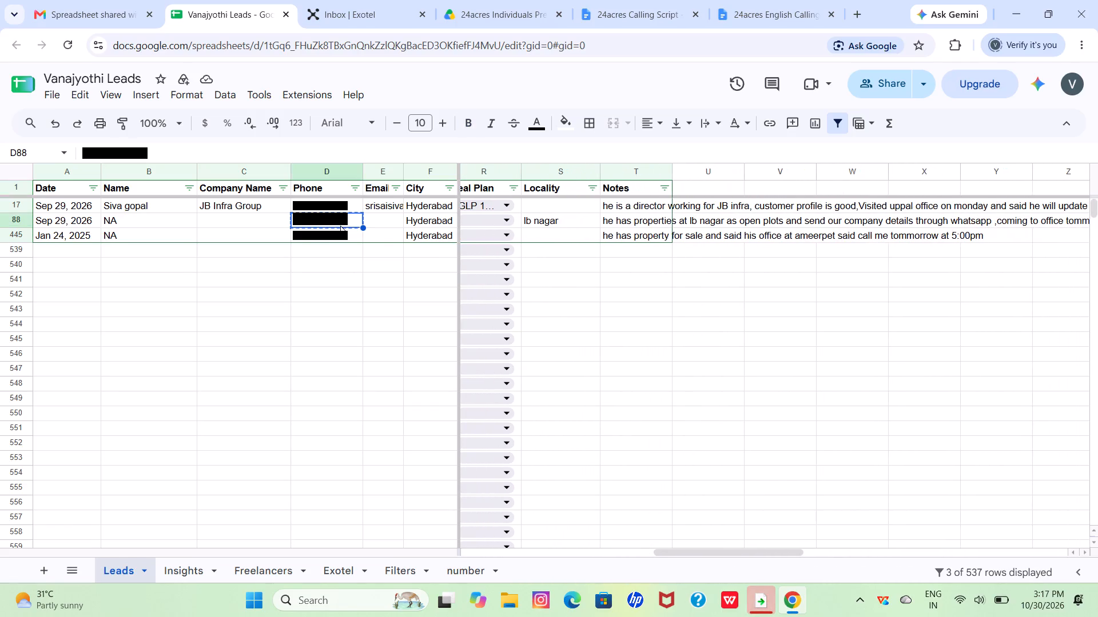
pyautogui.hscroll(3, 340, 226)
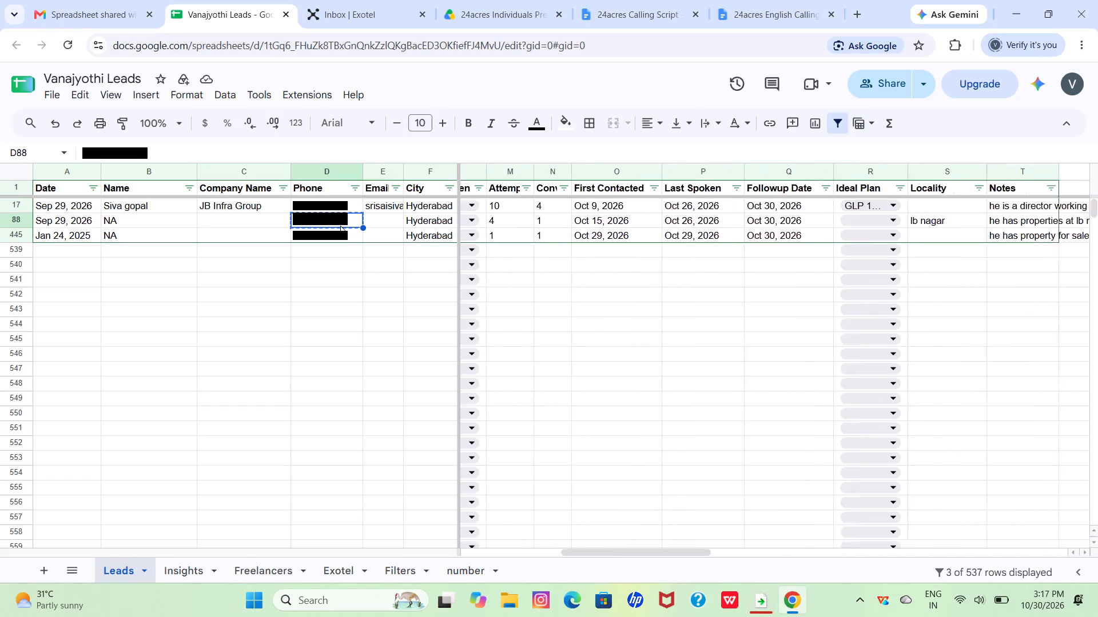
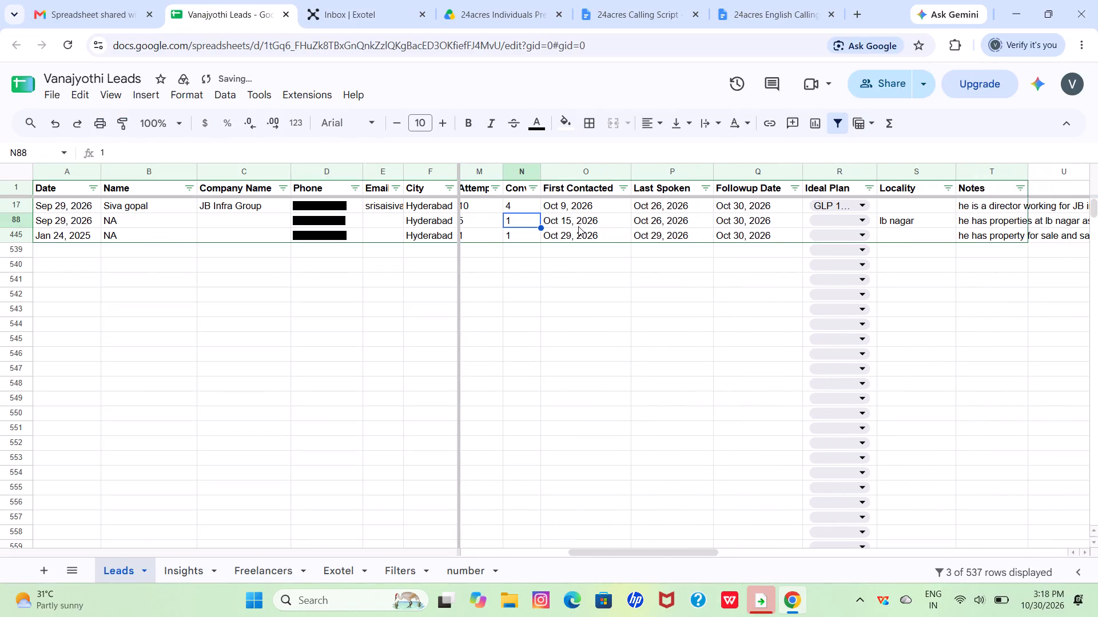
# Set the conversations count of the lb nagar lead in row 88 to 2.
pyautogui.hscroll(1, 578, 226)
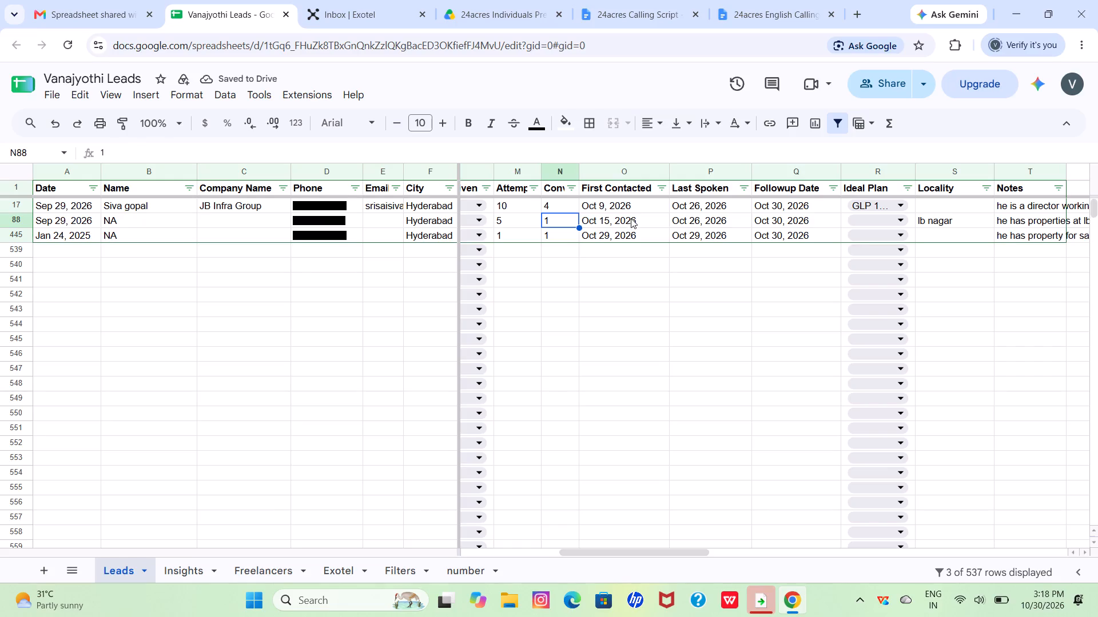
pyautogui.press('2')
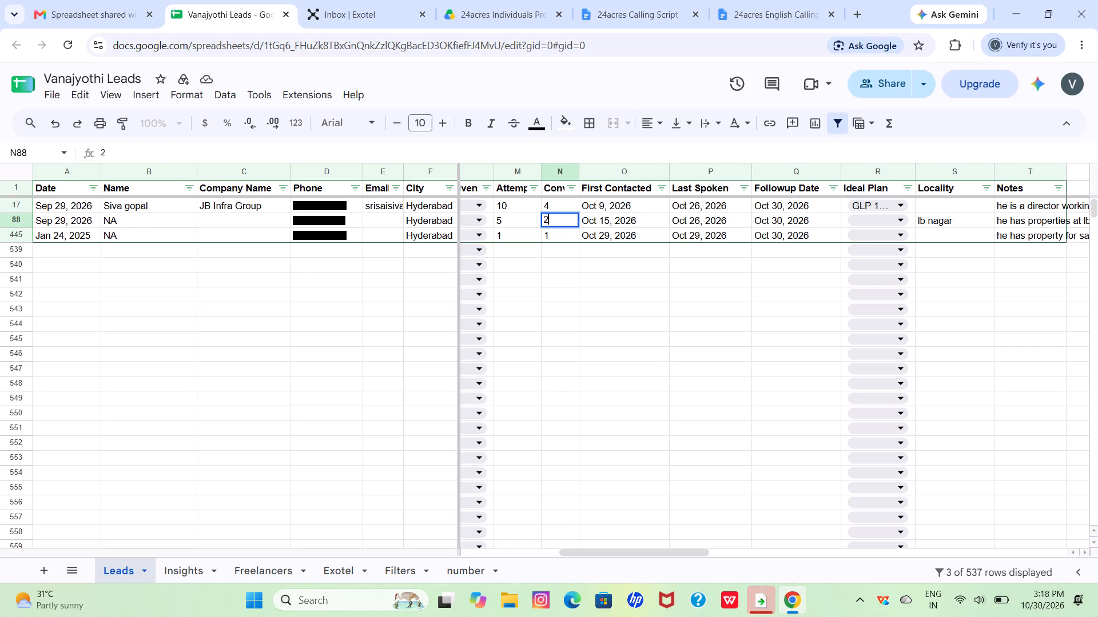
pyautogui.click(647, 219)
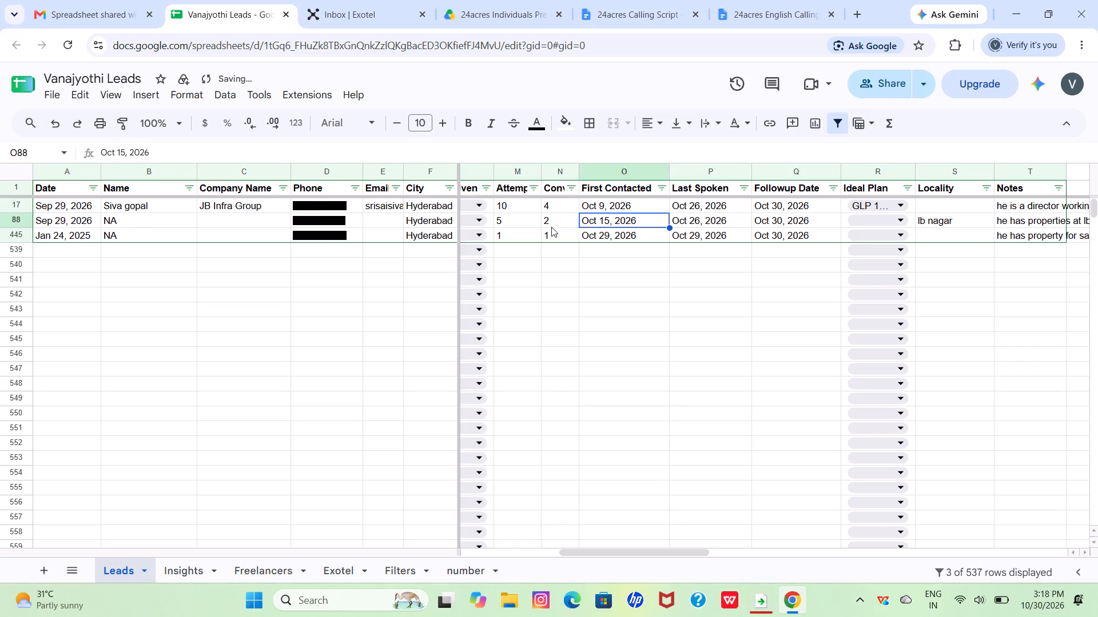
# Compare the source, attempts, conversations and contact dates of the Interested leads in rows 88 and 445.
pyautogui.click(550, 238)
pyautogui.hscroll(-2, 550, 238)
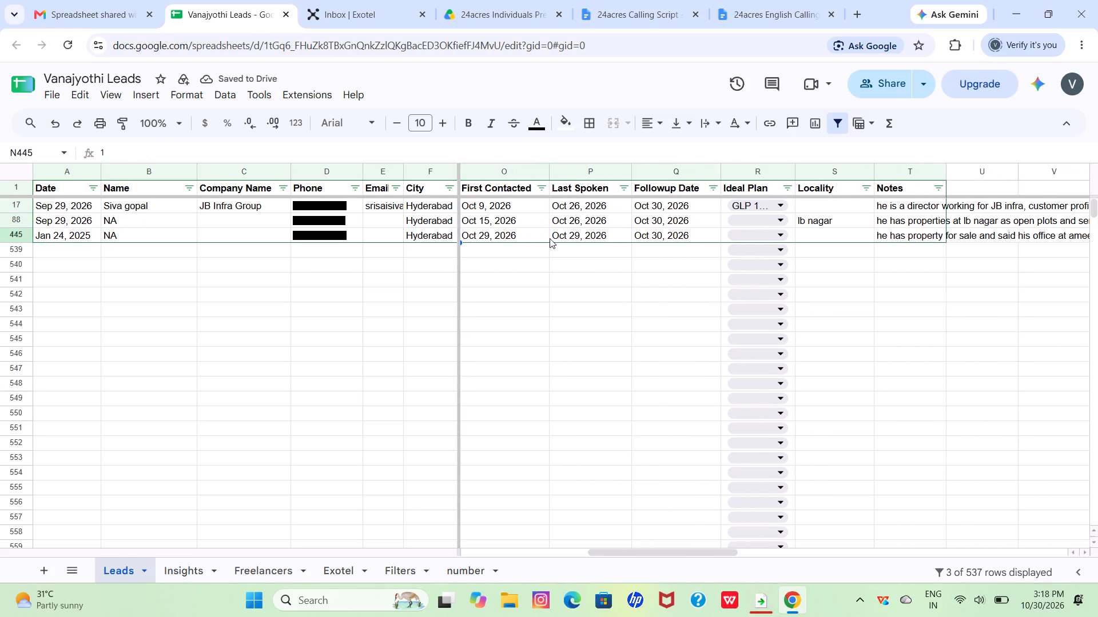
pyautogui.hscroll(-2, 550, 238)
pyautogui.hscroll(4, 550, 238)
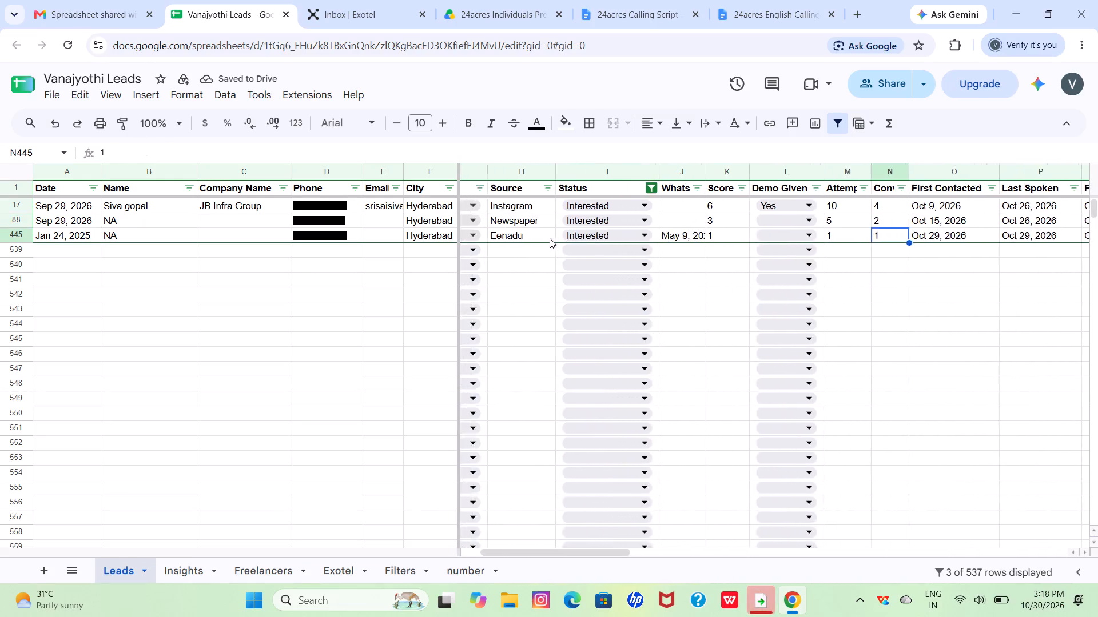
pyautogui.click(895, 224)
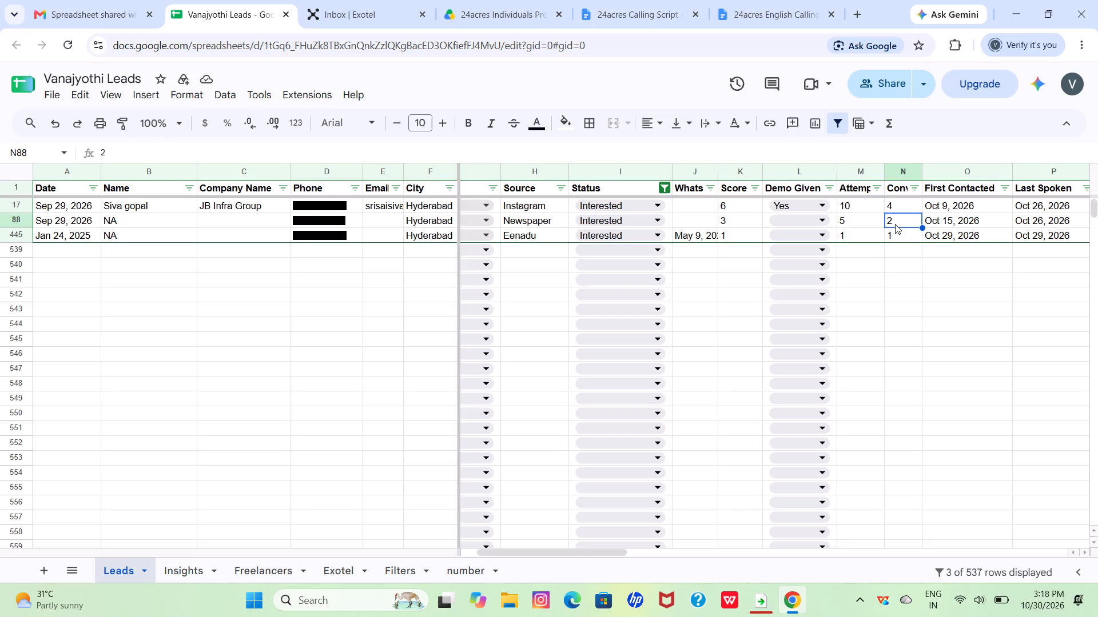
pyautogui.click(512, 238)
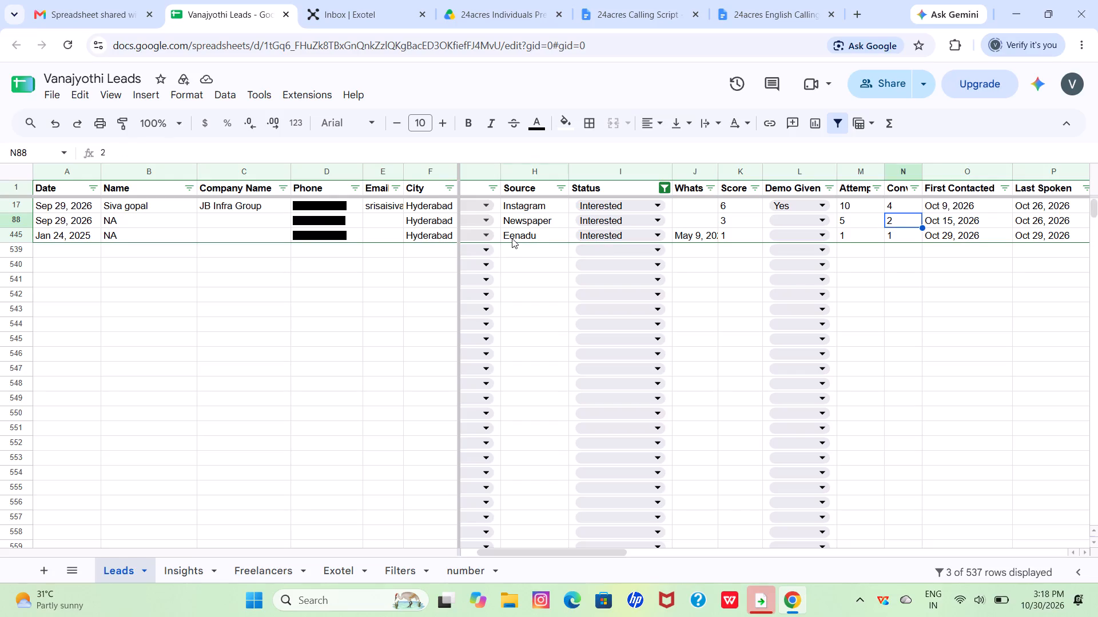
pyautogui.click(856, 230)
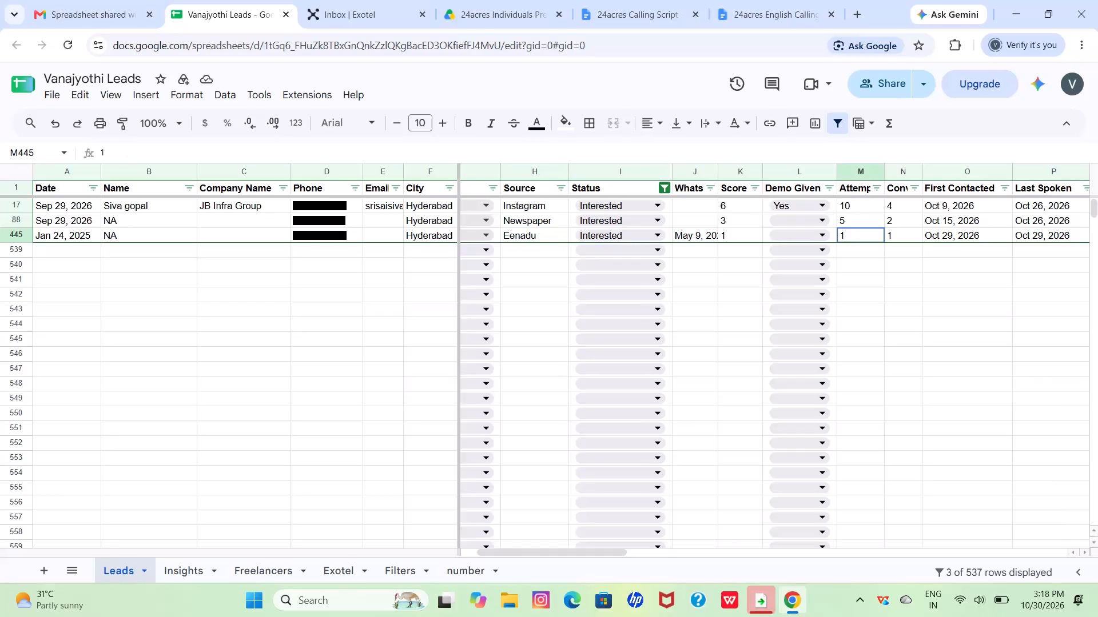
pyautogui.hscroll(-5, 856, 230)
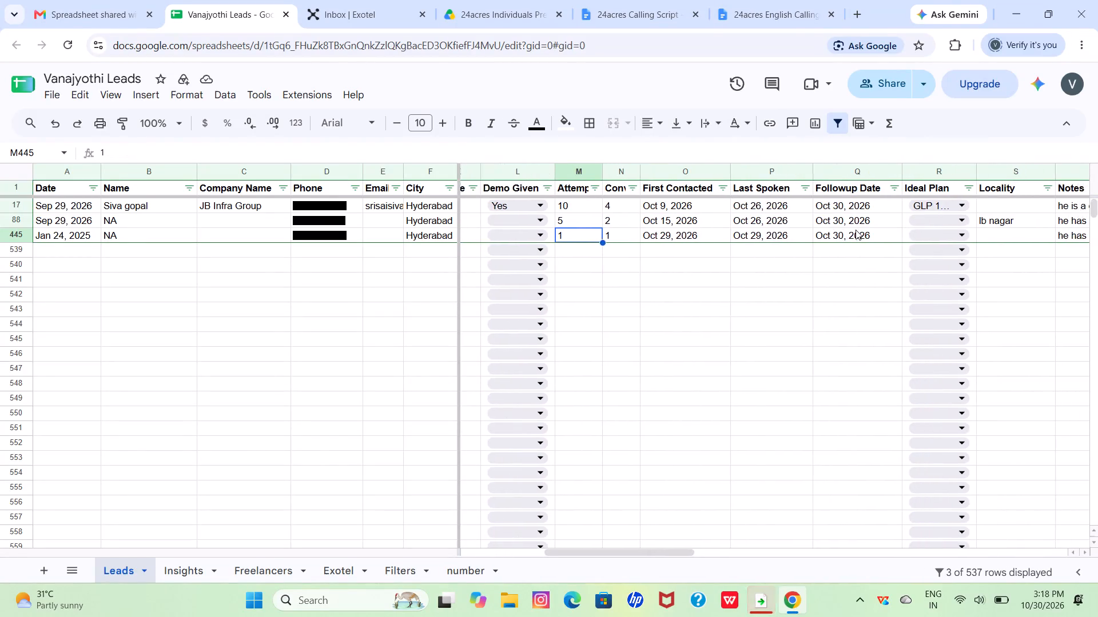
pyautogui.hscroll(-3, 856, 230)
pyautogui.hscroll(3, 856, 230)
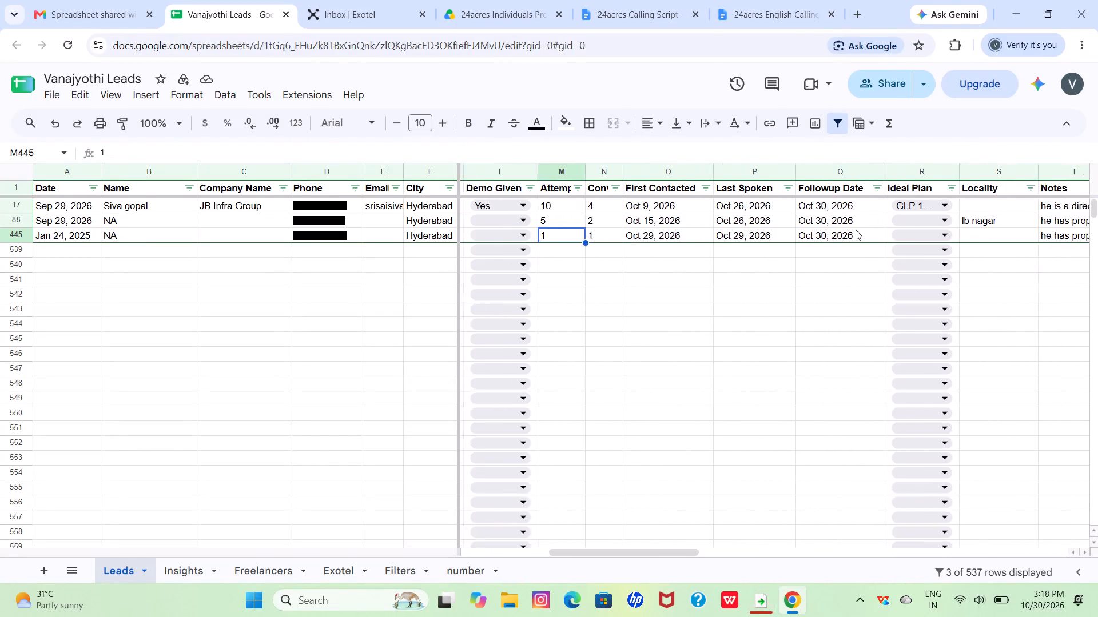
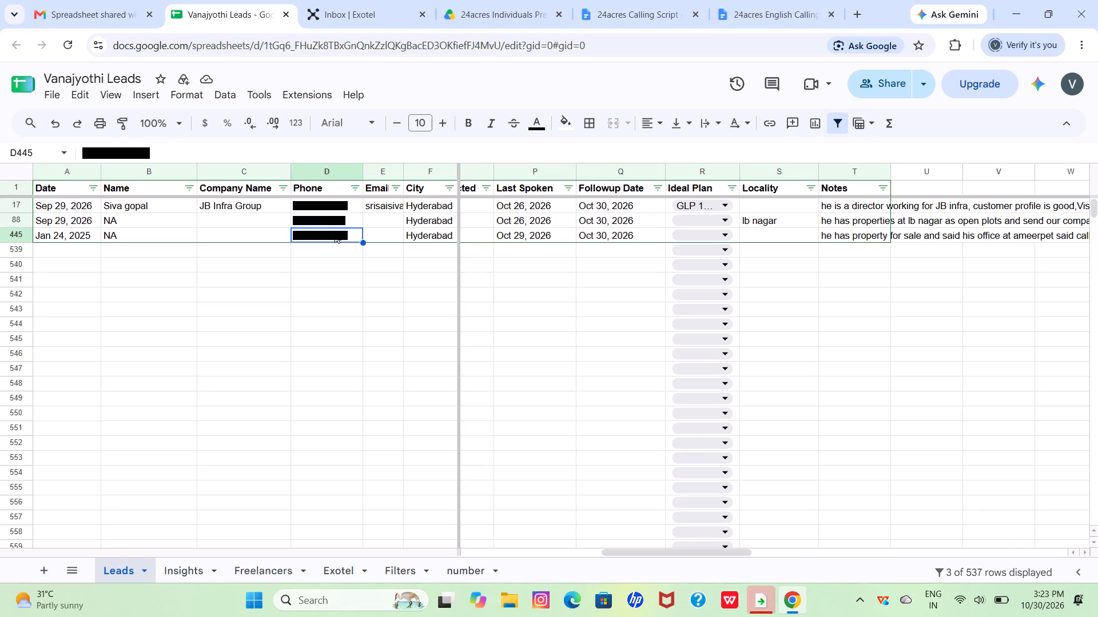
# Set the follow-up date of the JB Infra Group lead in row 17 to Nov 2, 2026.
pyautogui.click(623, 214)
pyautogui.doubleClick(623, 214)
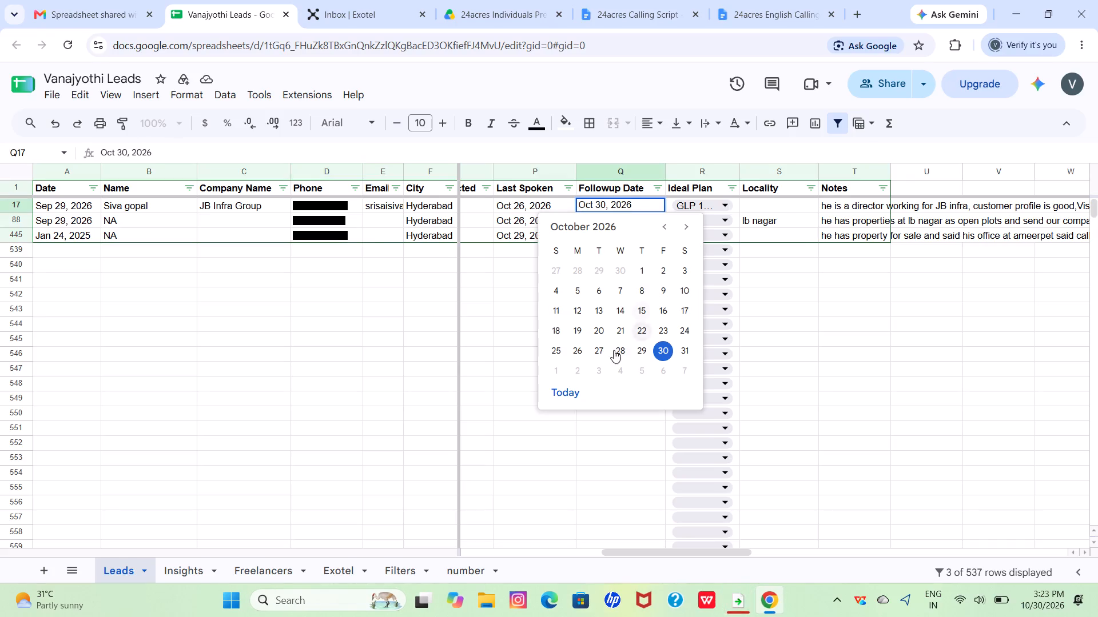
pyautogui.click(582, 371)
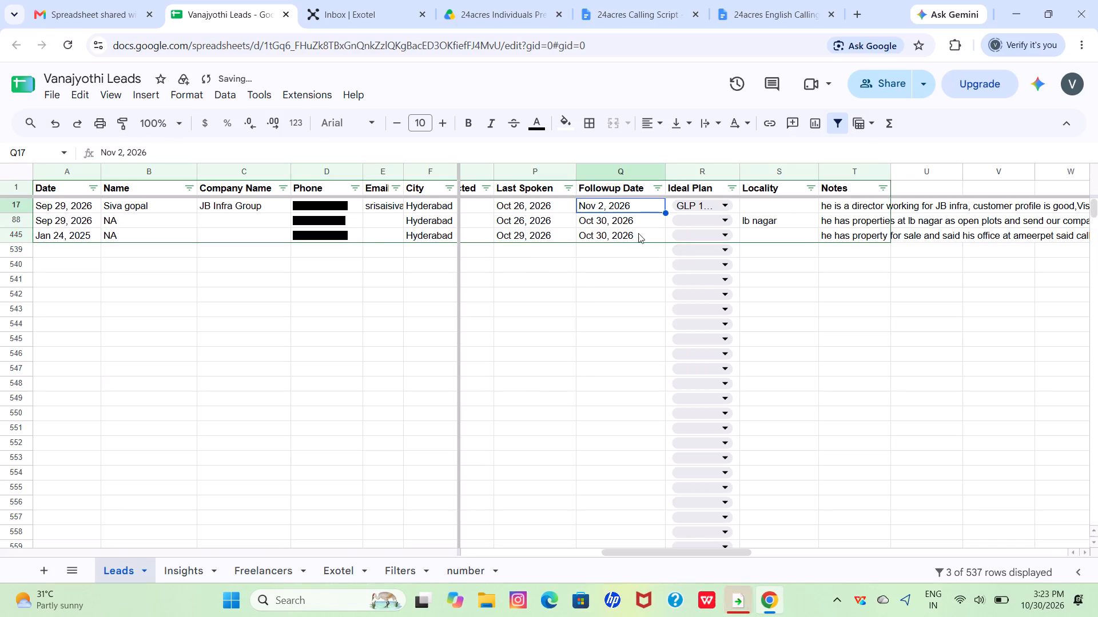
# Review the conversations, last spoken and follow-up dates, and notes of the leads in rows 88 and 445.
pyautogui.click(615, 223)
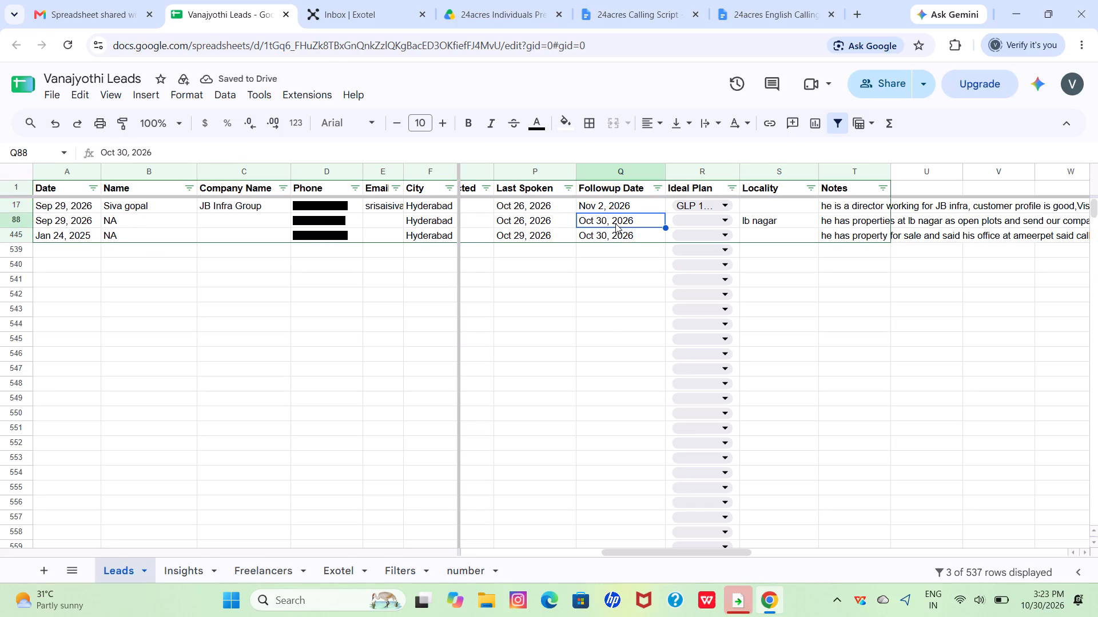
pyautogui.click(612, 231)
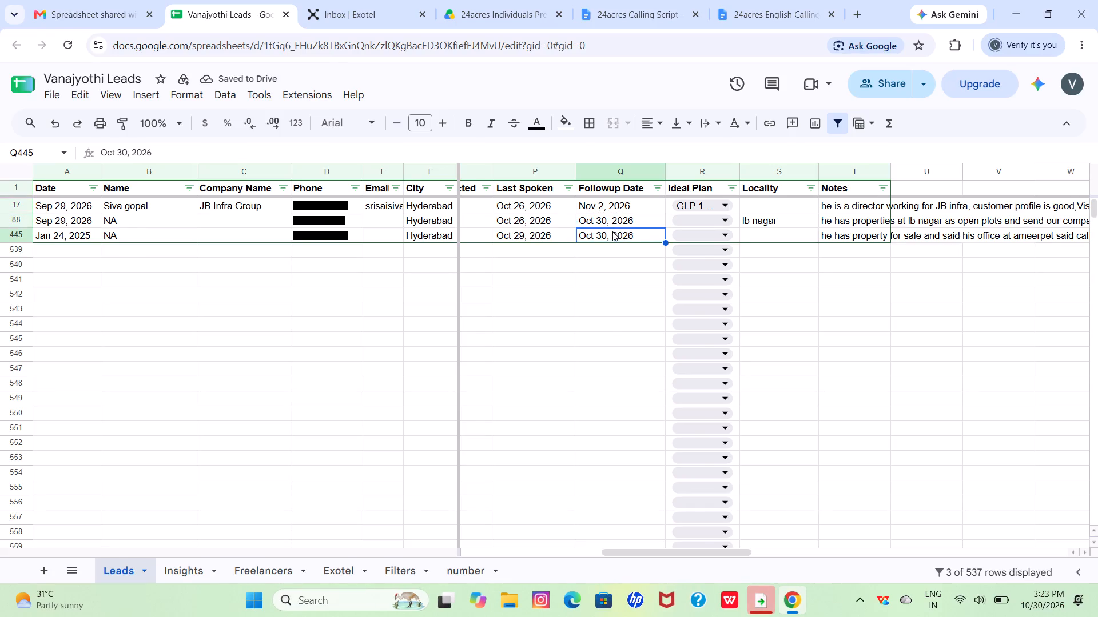
pyautogui.hscroll(-2, 612, 231)
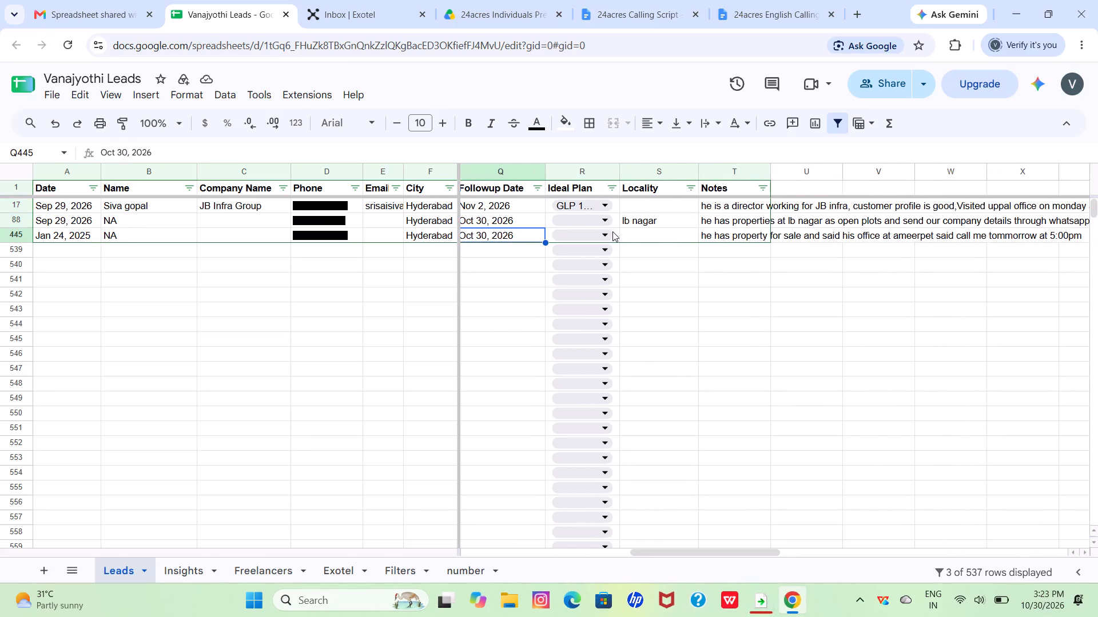
pyautogui.hscroll(4, 611, 233)
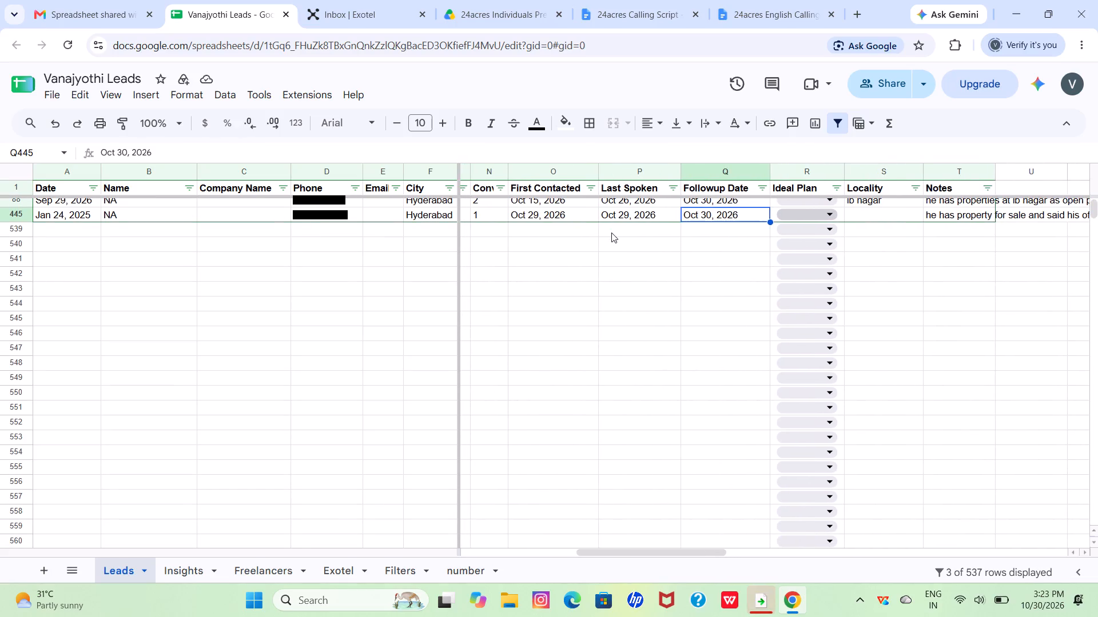
pyautogui.click(611, 233)
pyautogui.scroll(6, 611, 233)
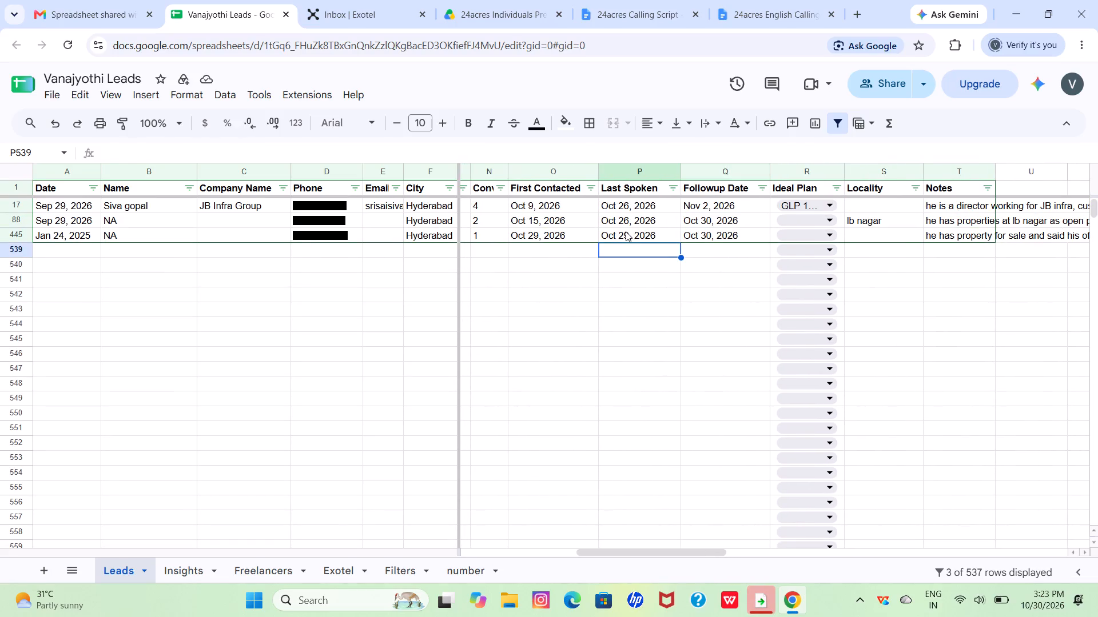
pyautogui.click(626, 231)
pyautogui.click(700, 235)
pyautogui.hscroll(1, 700, 235)
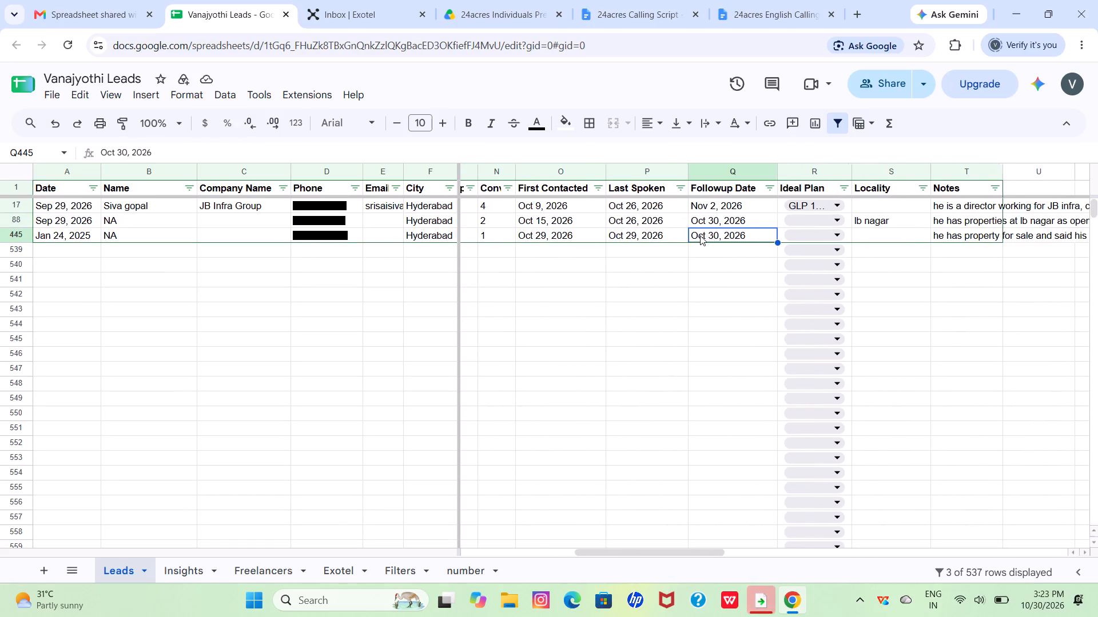
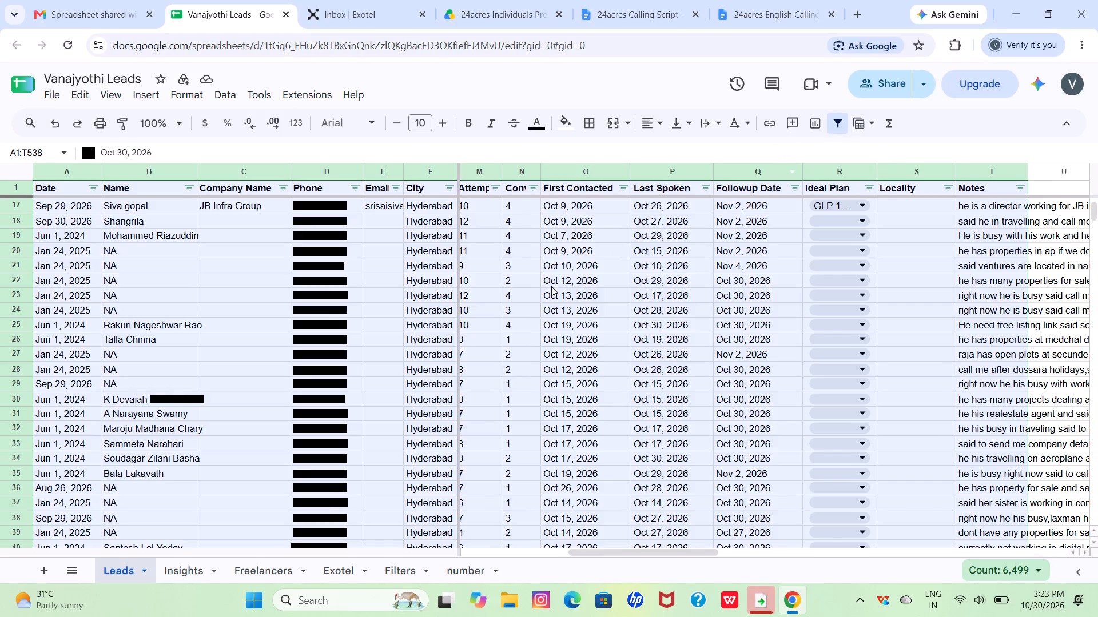
# Filter the Leads sheet's Status column to show only Never Answered leads.
pyautogui.hscroll(7, 551, 286)
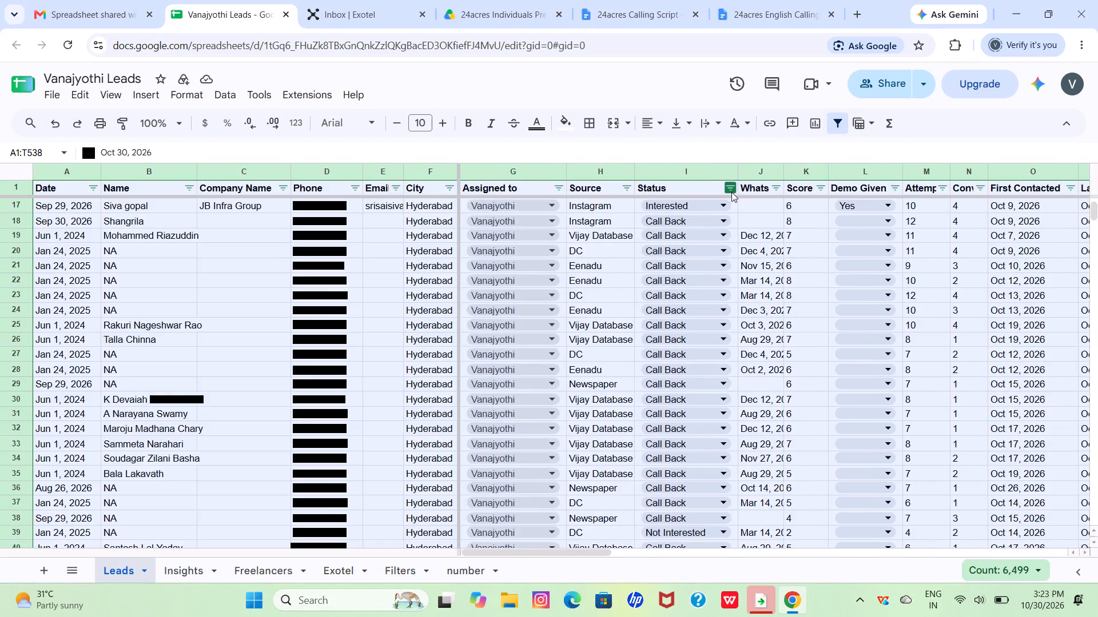
pyautogui.click(731, 192)
pyautogui.click(596, 363)
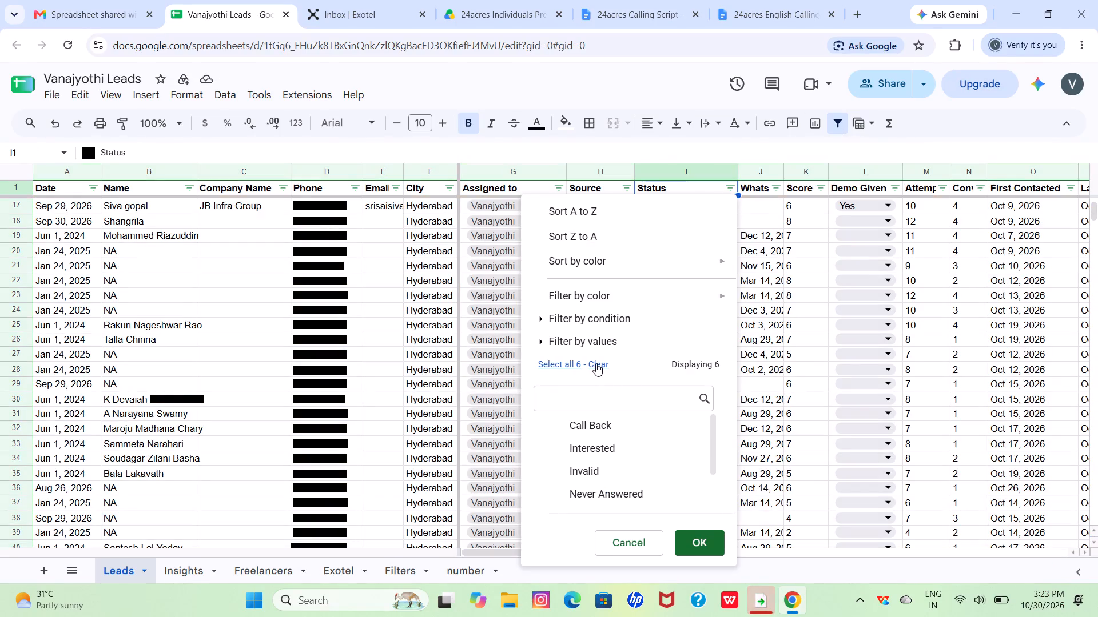
pyautogui.scroll(-1, 608, 460)
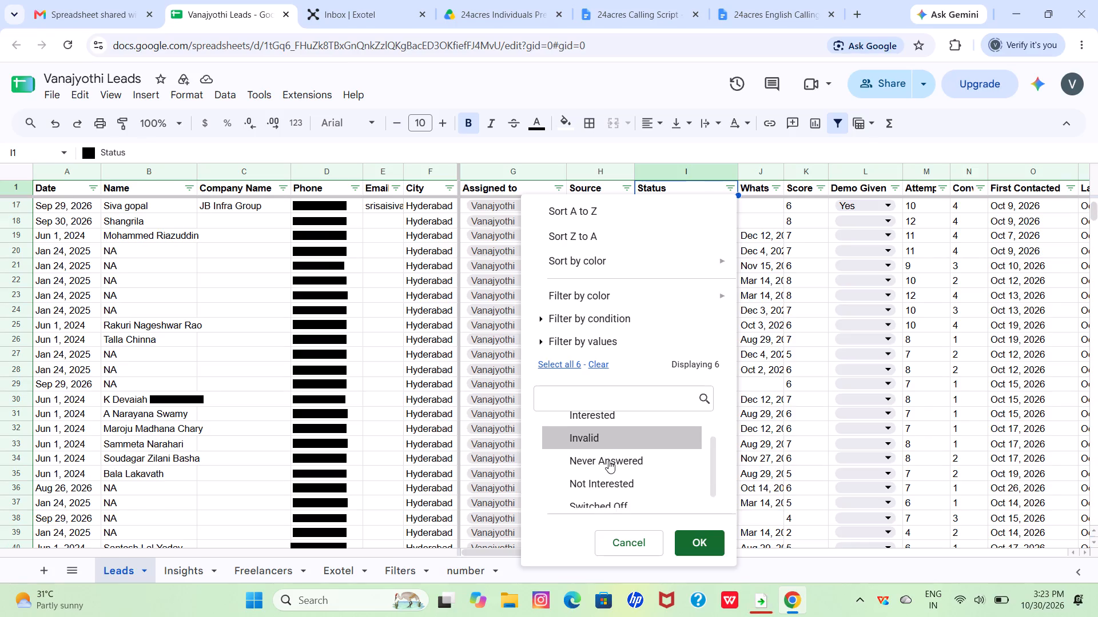
pyautogui.scroll(-1, 608, 460)
pyautogui.click(608, 460)
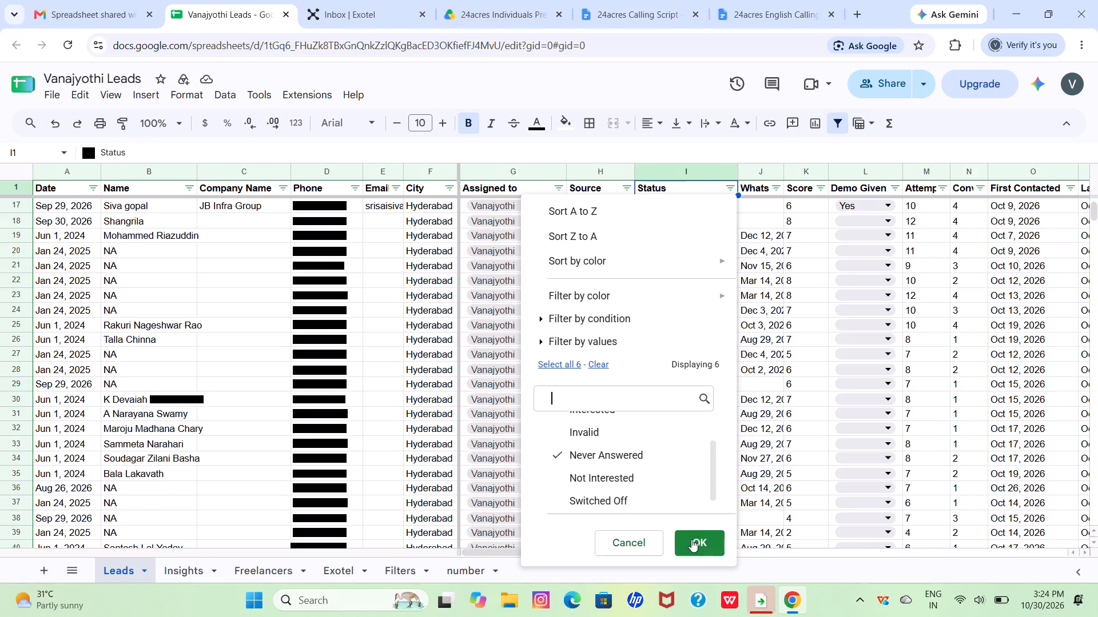
pyautogui.click(691, 539)
# Look through the filtered Never Answered leads, checking their phone numbers, attempts and first contacted dates.
pyautogui.scroll(1, 731, 353)
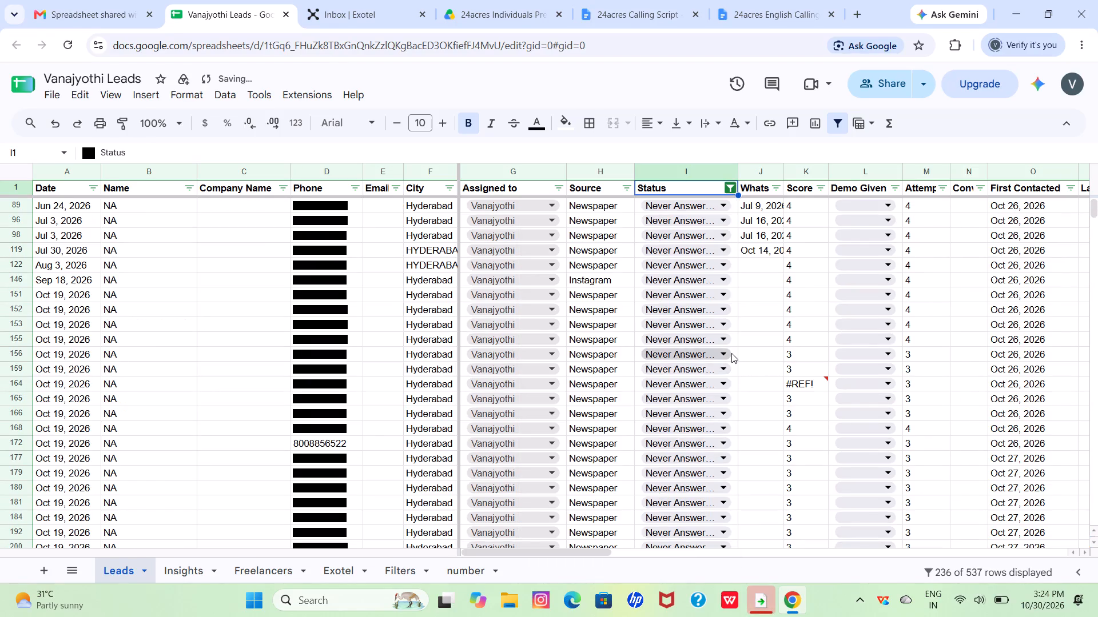
pyautogui.hscroll(-6, 731, 353)
pyautogui.hscroll(5, 731, 353)
pyautogui.scroll(-2, 731, 353)
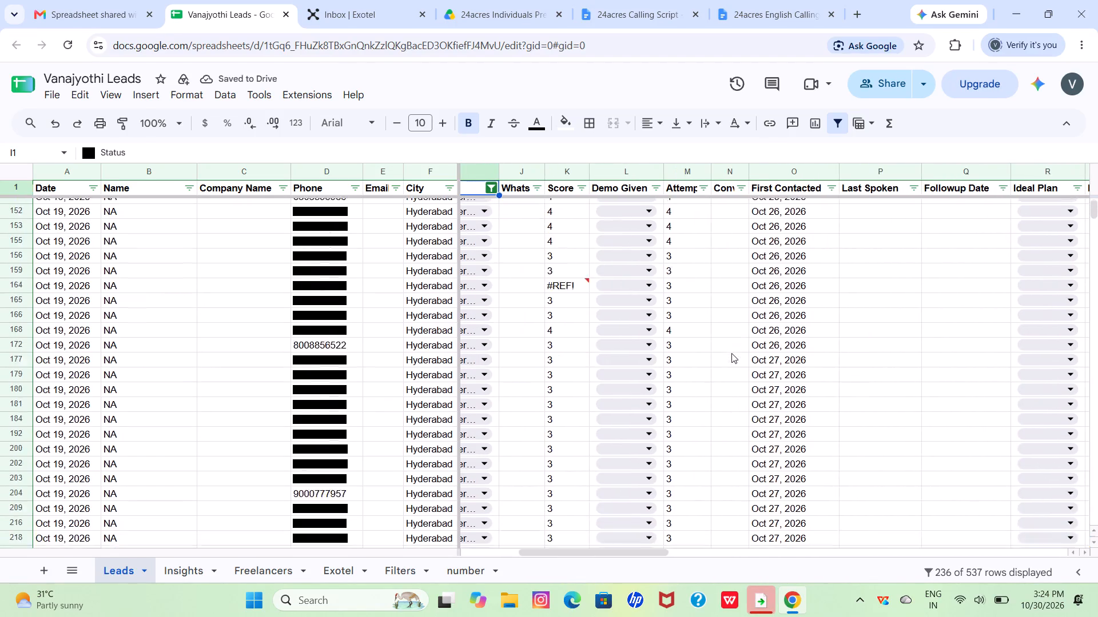
pyautogui.hscroll(2, 731, 353)
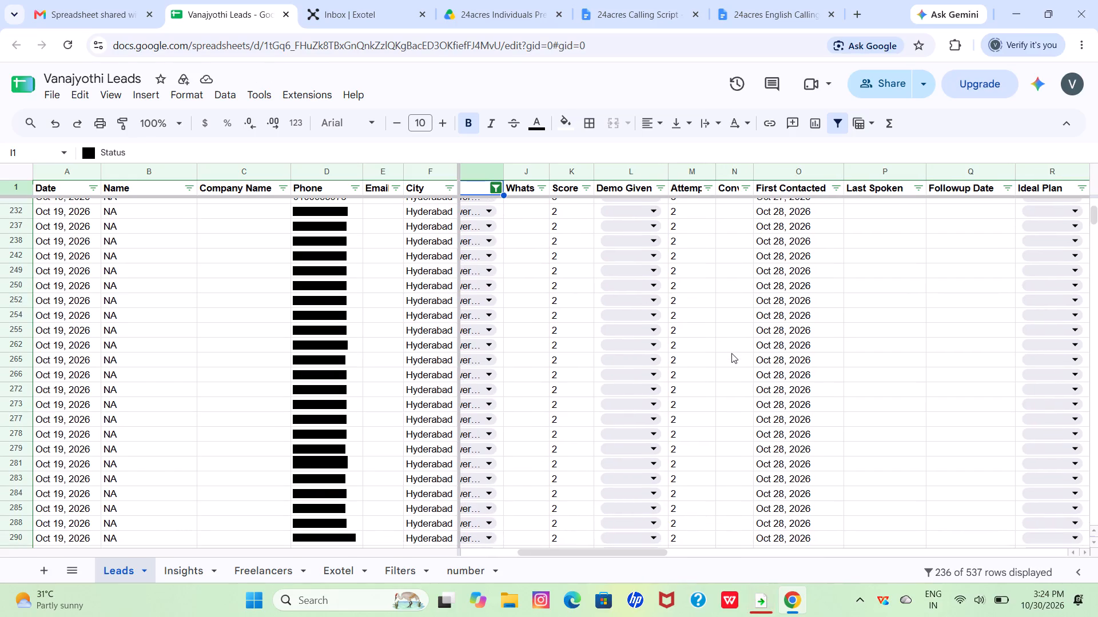
pyautogui.click(334, 367)
pyautogui.scroll(-2, 334, 367)
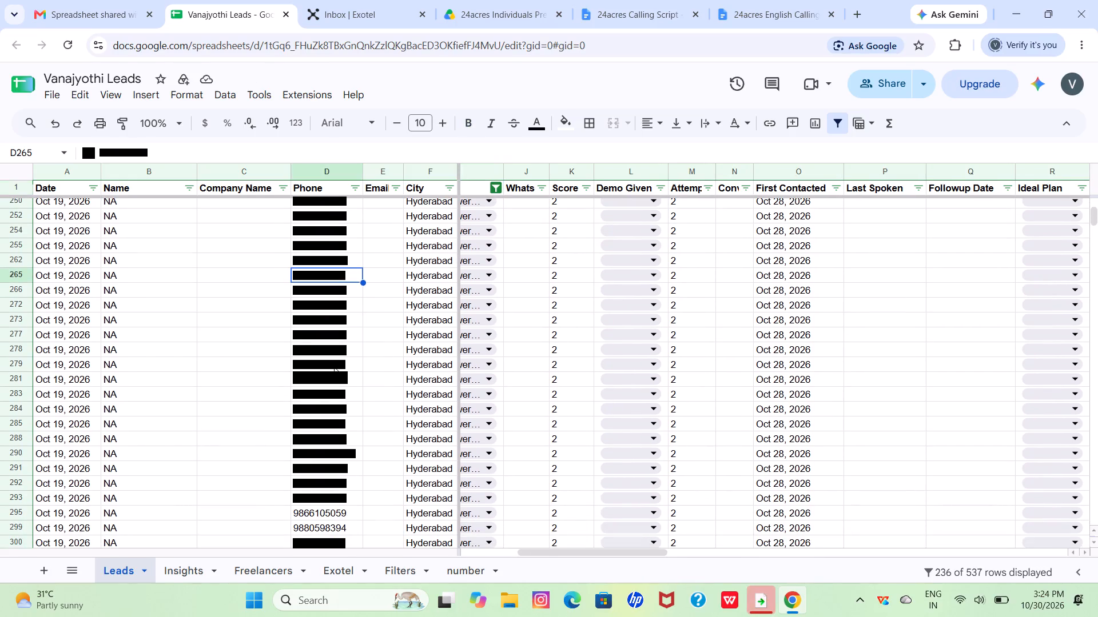
pyautogui.scroll(-2, 334, 367)
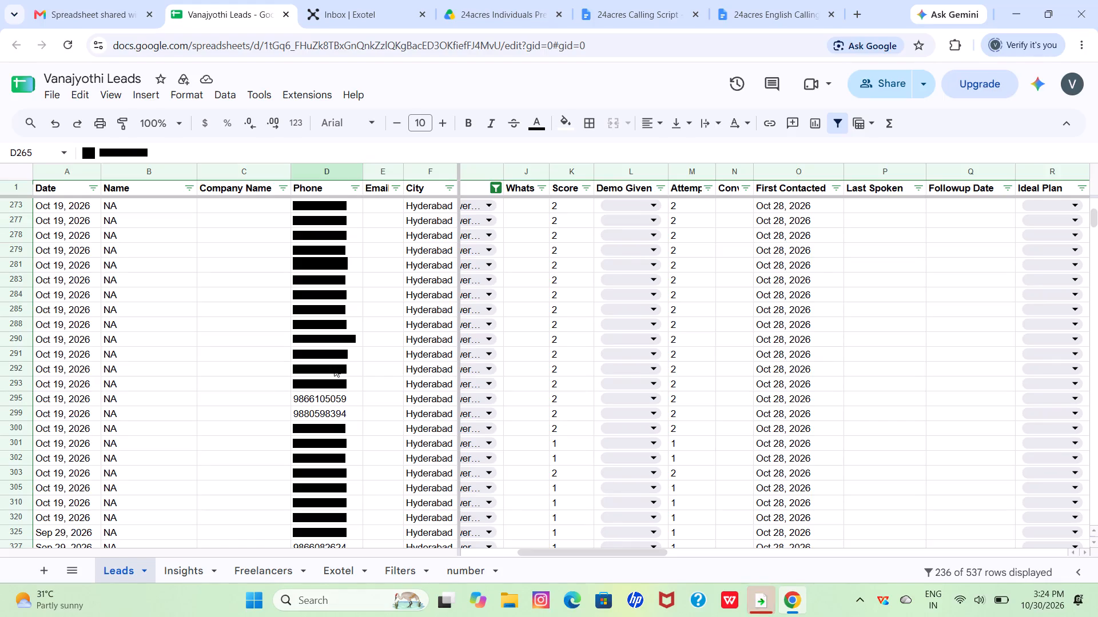
pyautogui.click(361, 344)
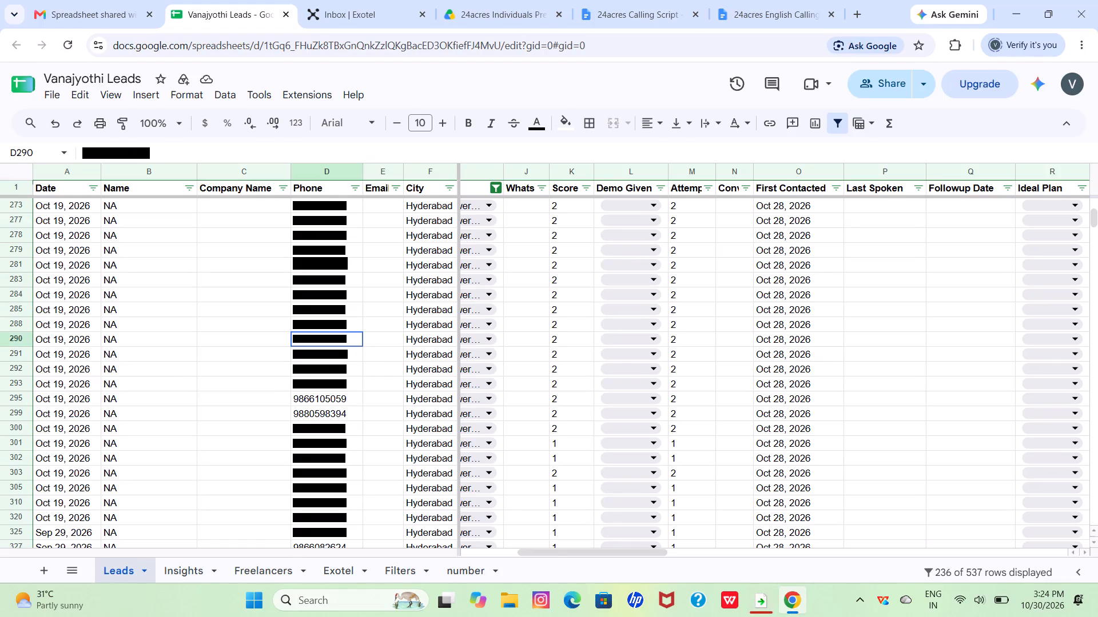
pyautogui.scroll(17, 361, 344)
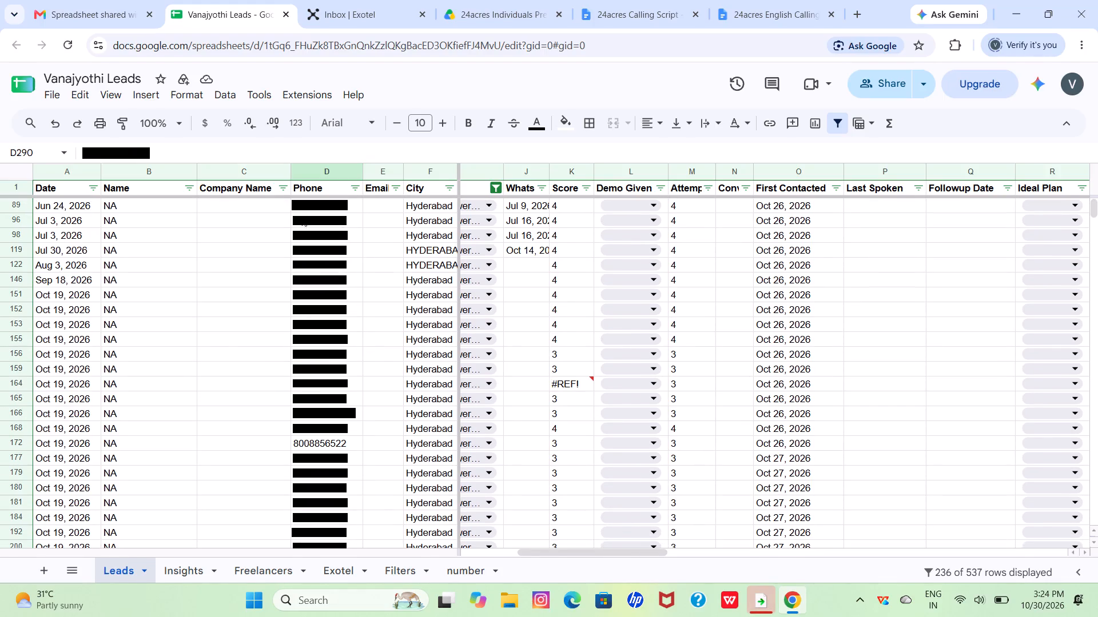
# Copy the Phone column of the filtered Never Answered leads, from row 89 down to the end of the sheet.
pyautogui.tripleClick(293, 200)
pyautogui.click(293, 200)
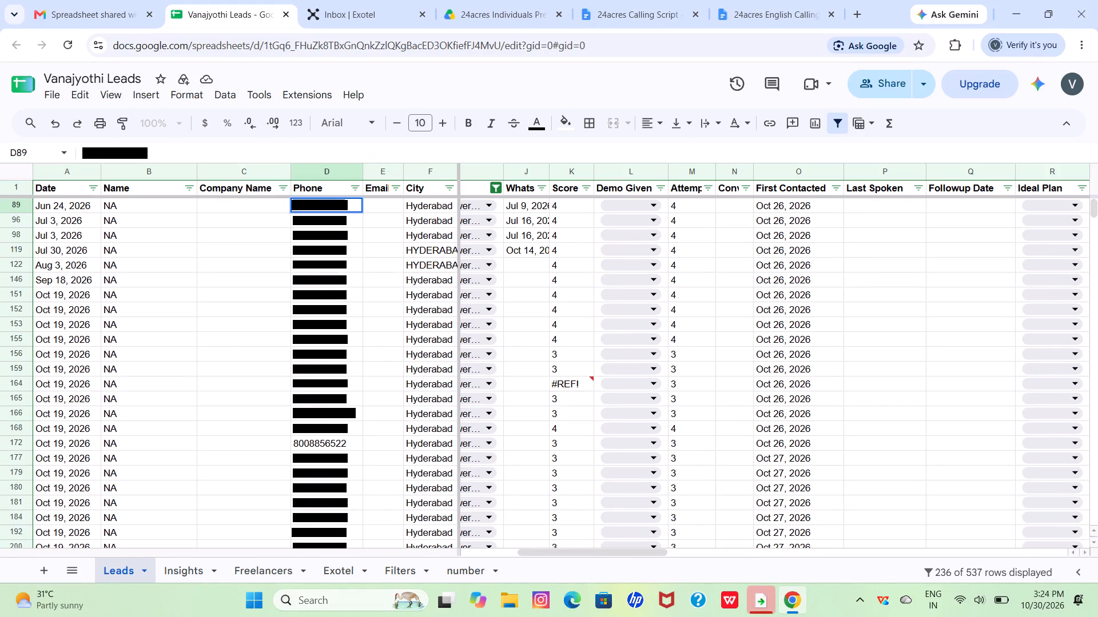
pyautogui.click(261, 219)
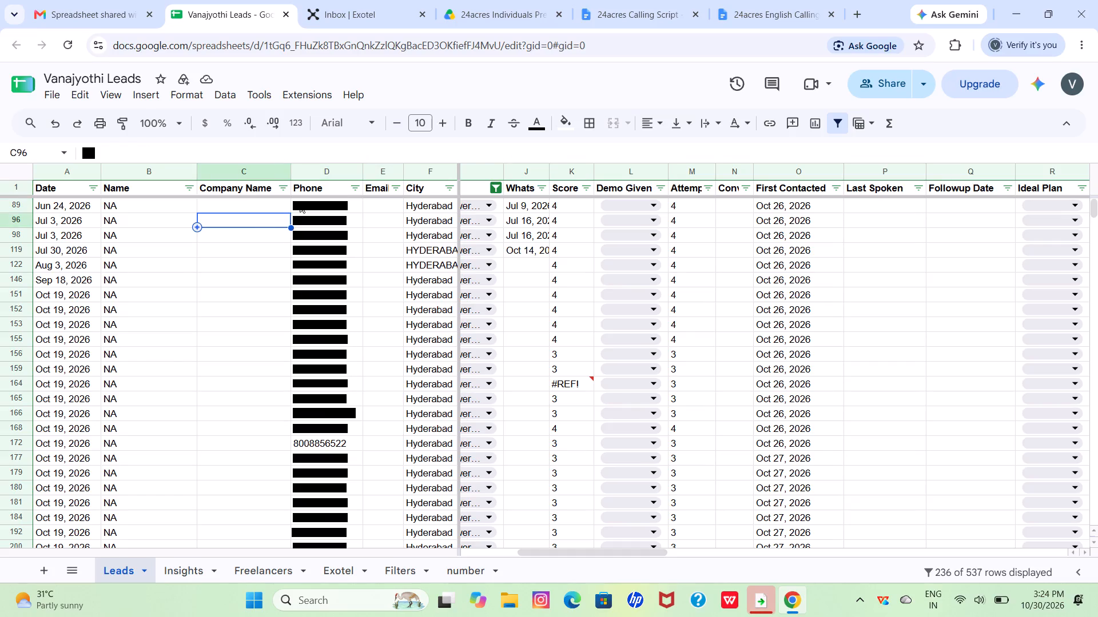
pyautogui.click(299, 202)
pyautogui.moveTo(299, 202); pyautogui.dragTo(339, 351)
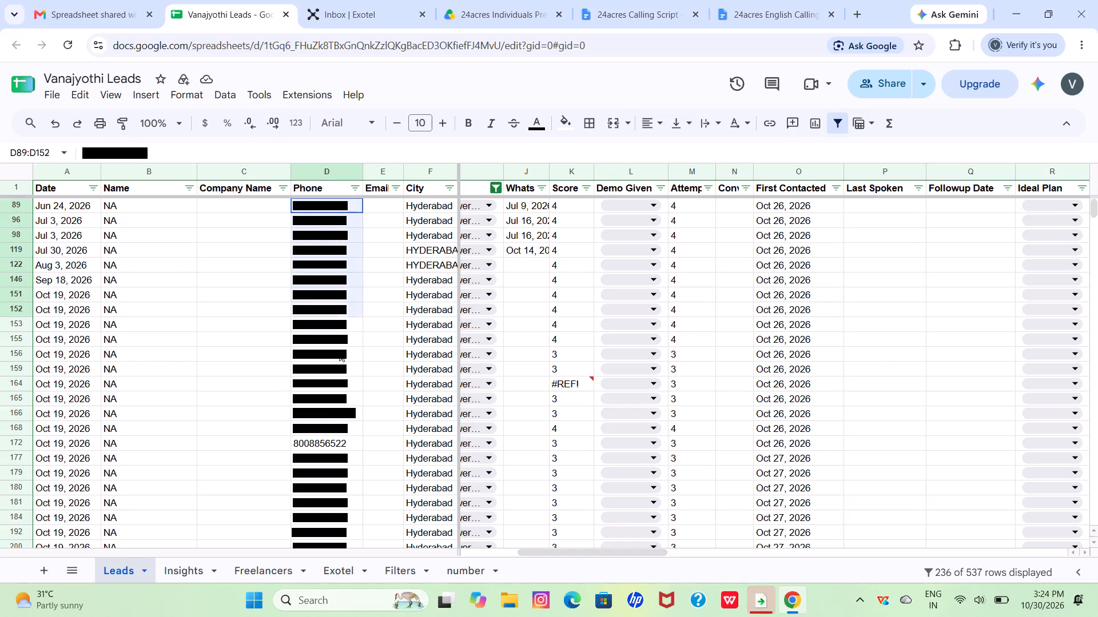
pyautogui.moveTo(339, 351); pyautogui.dragTo(332, 574)
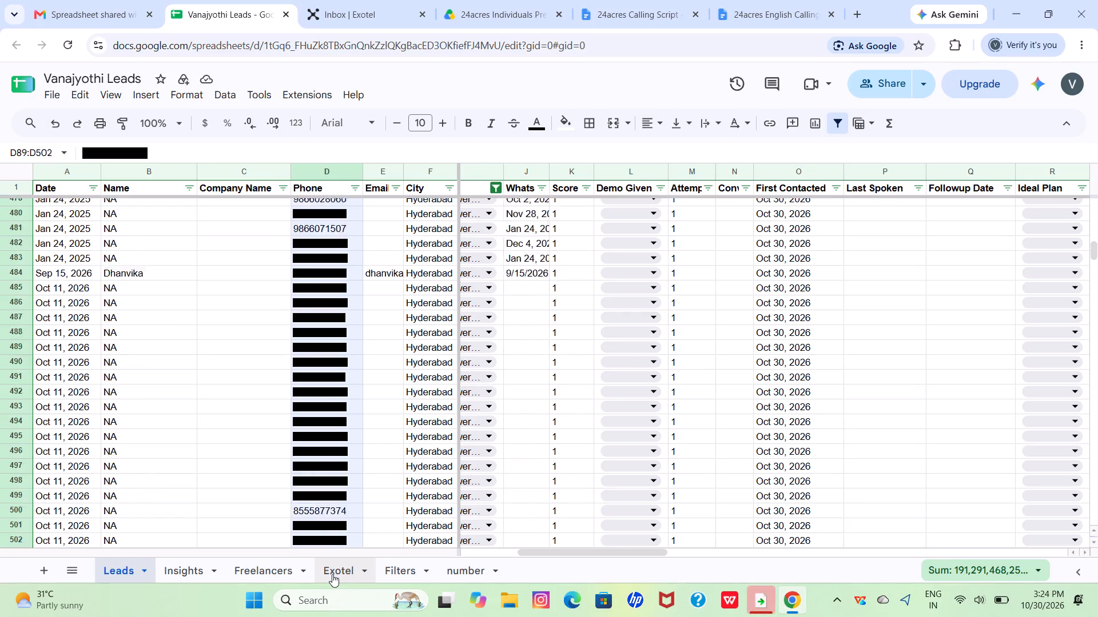
pyautogui.moveTo(332, 574); pyautogui.dragTo(312, 475)
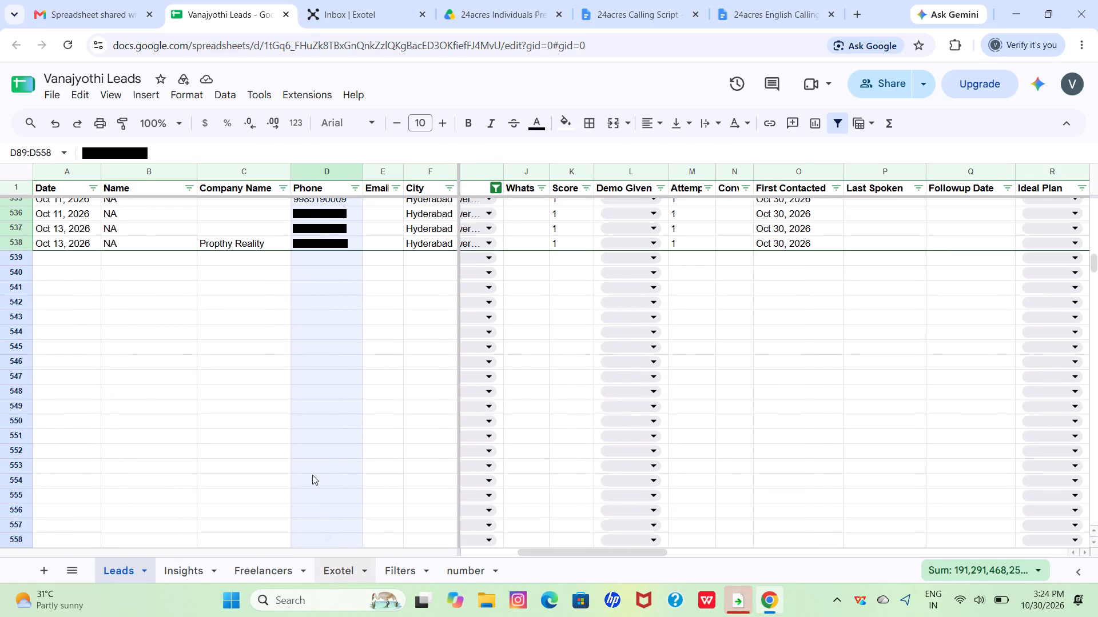
pyautogui.moveTo(312, 475); pyautogui.dragTo(336, 250)
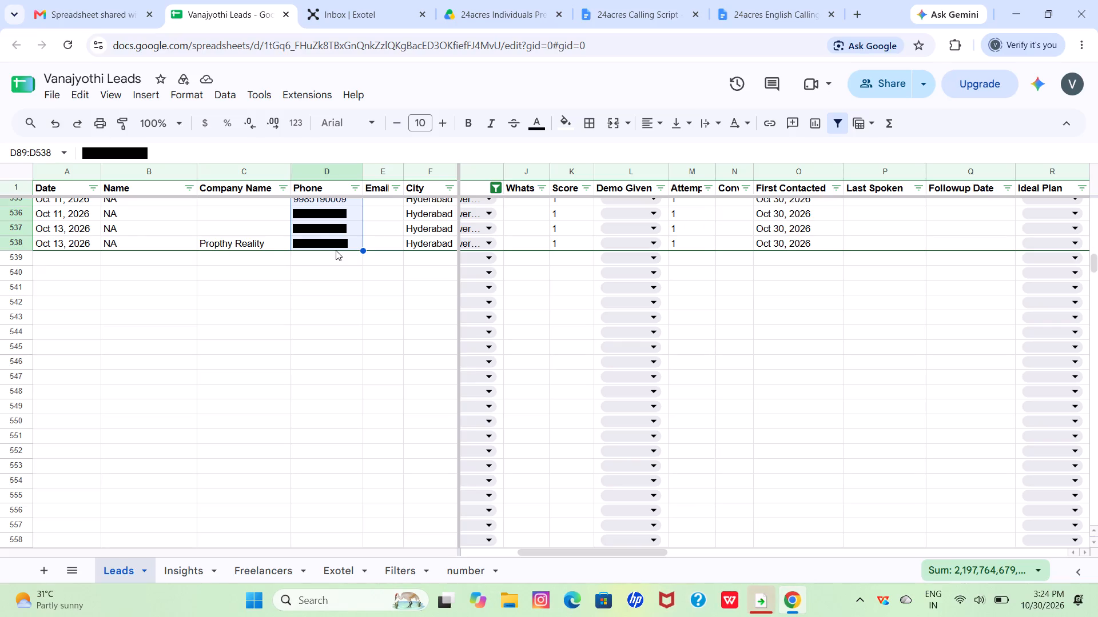
pyautogui.hotkey('ctrl', 'shift', 'Down')
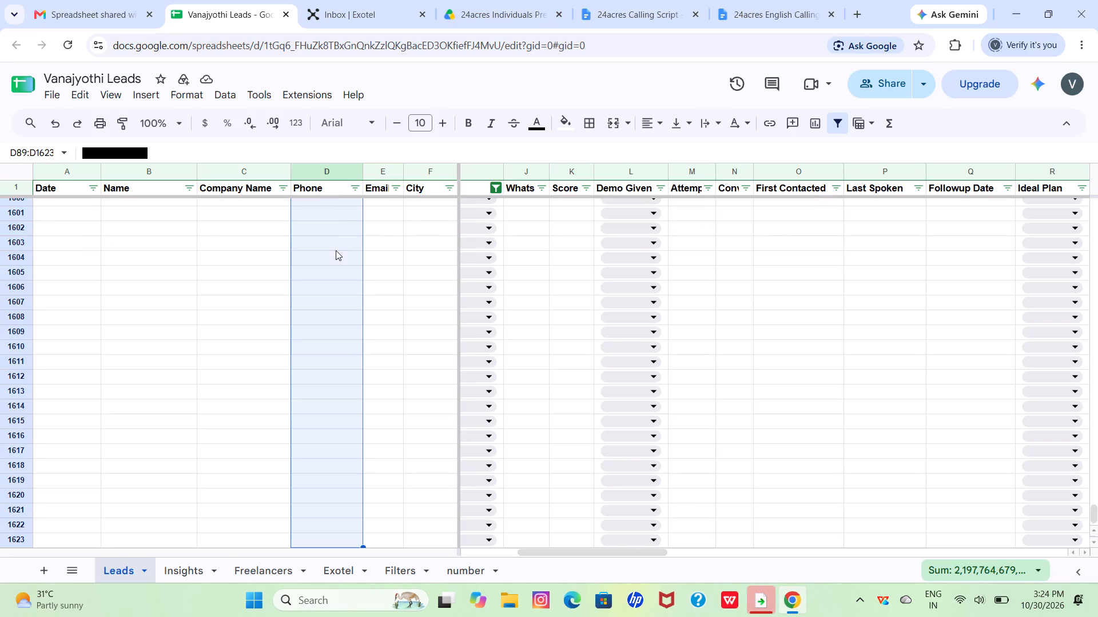
pyautogui.hotkey('ctrl', 'c')
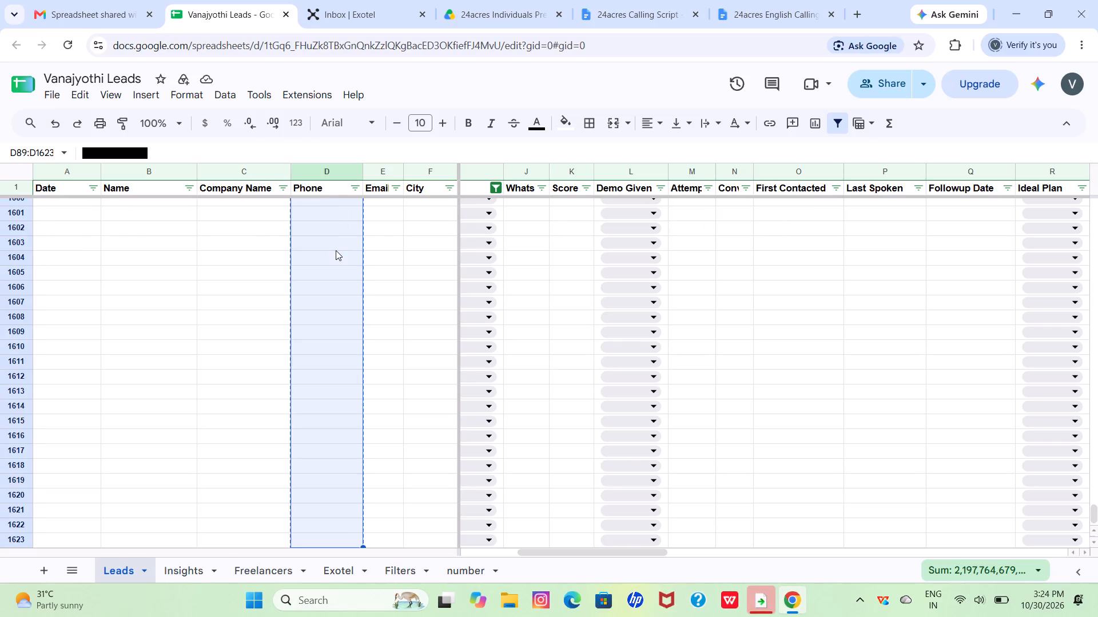
pyautogui.scroll(20, 336, 250)
pyautogui.scroll(19, 336, 250)
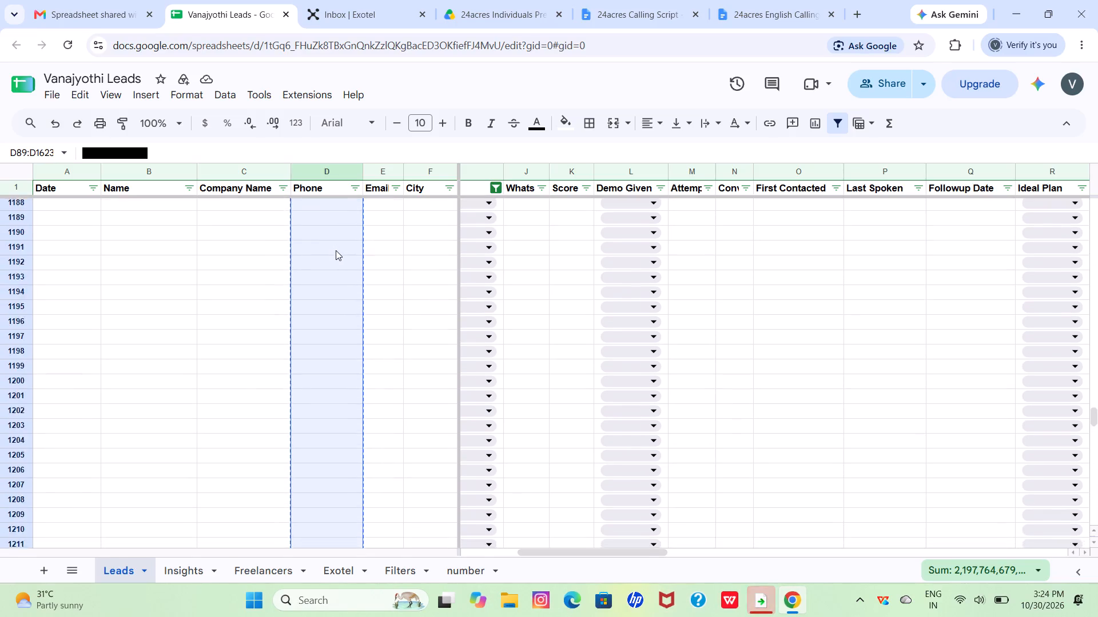
pyautogui.scroll(19, 336, 250)
pyautogui.scroll(10, 336, 250)
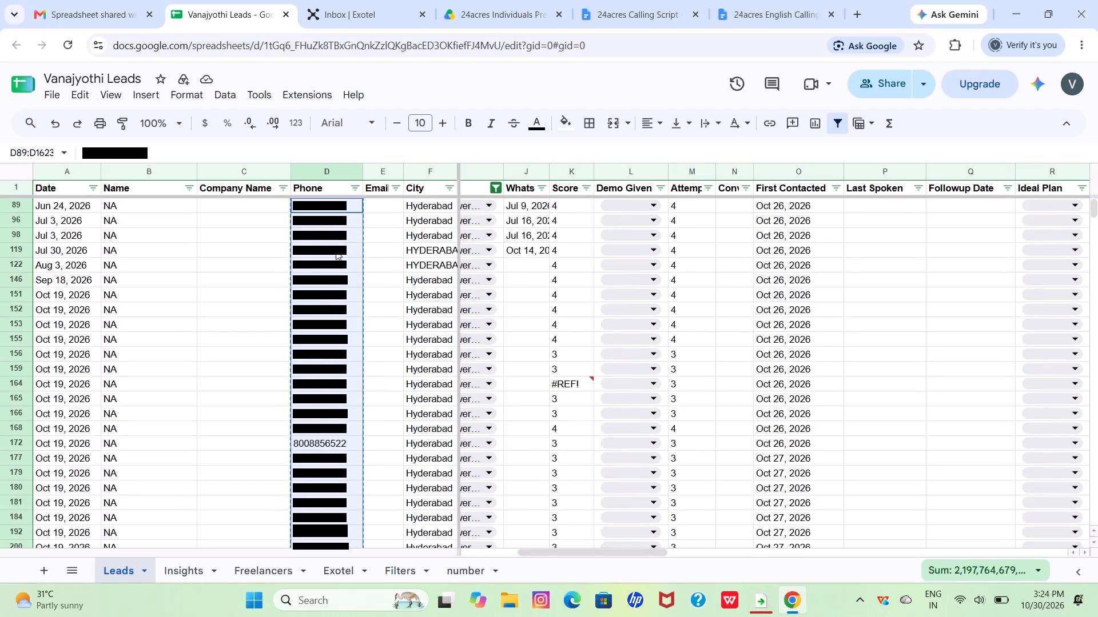
pyautogui.scroll(2, 336, 250)
# Clear the old phone numbers in the number sheet, range A2:B272, keeping the header row.
pyautogui.click(474, 577)
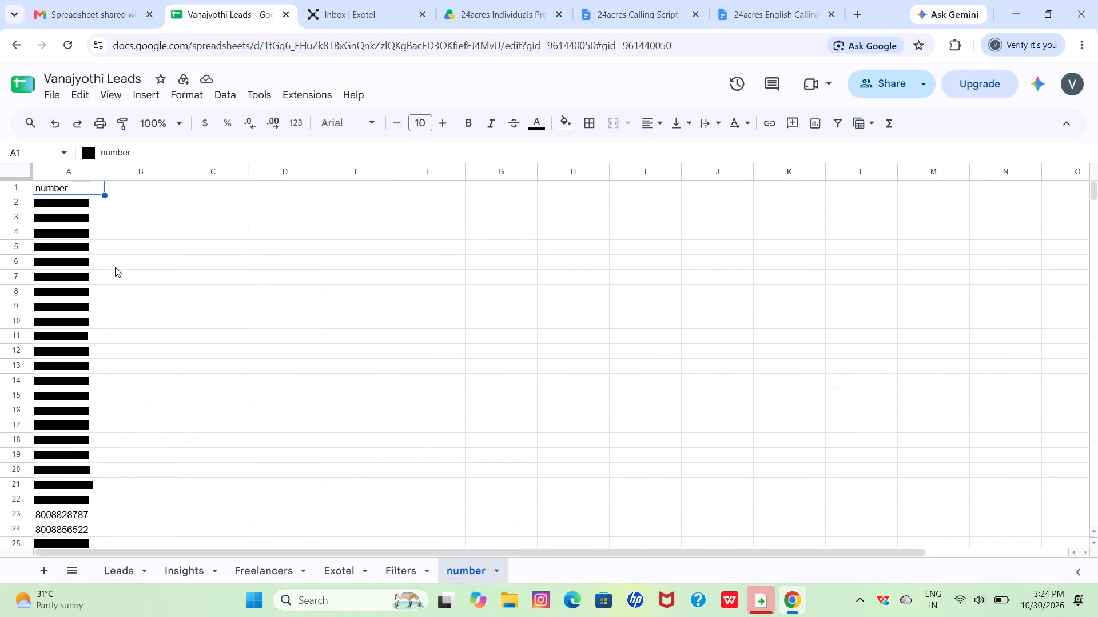
pyautogui.click(37, 203)
pyautogui.moveTo(37, 203); pyautogui.dragTo(41, 203)
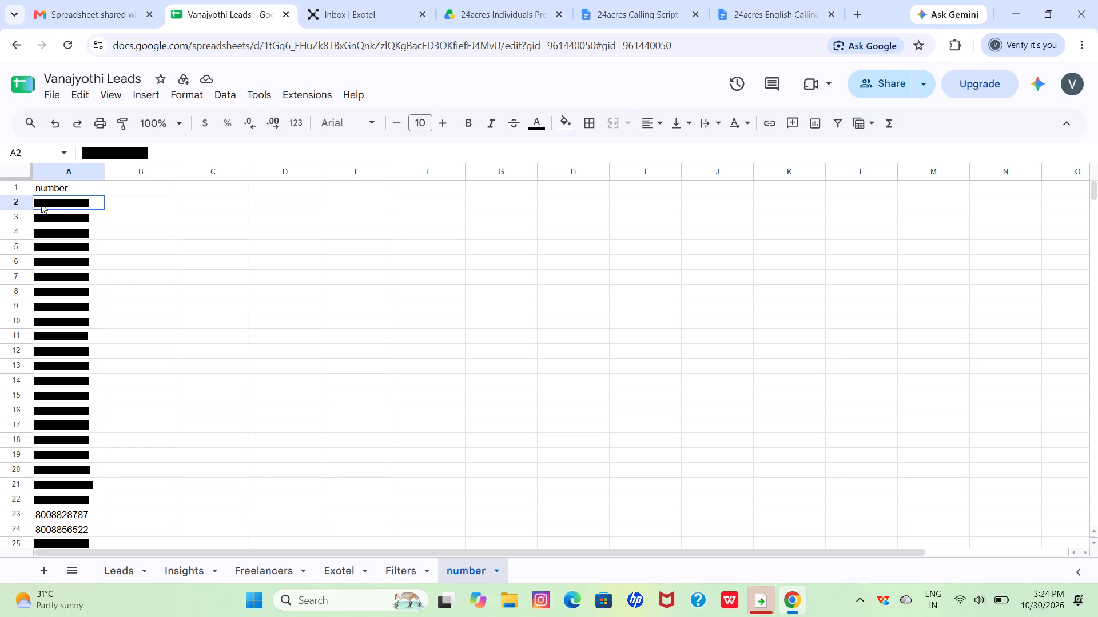
pyautogui.moveTo(41, 203); pyautogui.dragTo(62, 616)
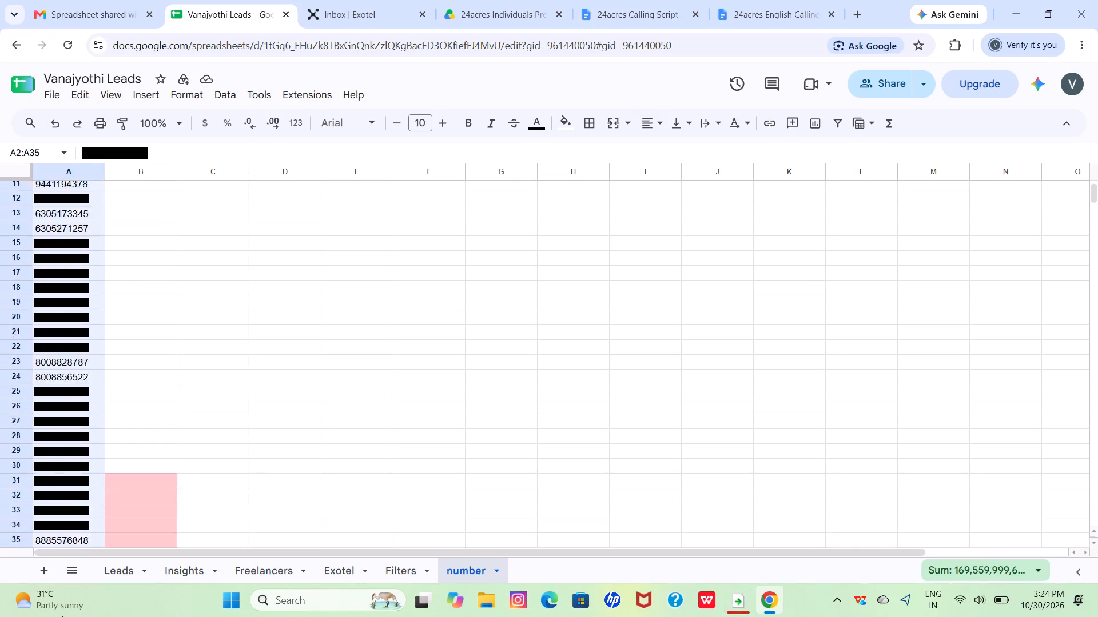
pyautogui.moveTo(62, 616); pyautogui.dragTo(62, 616)
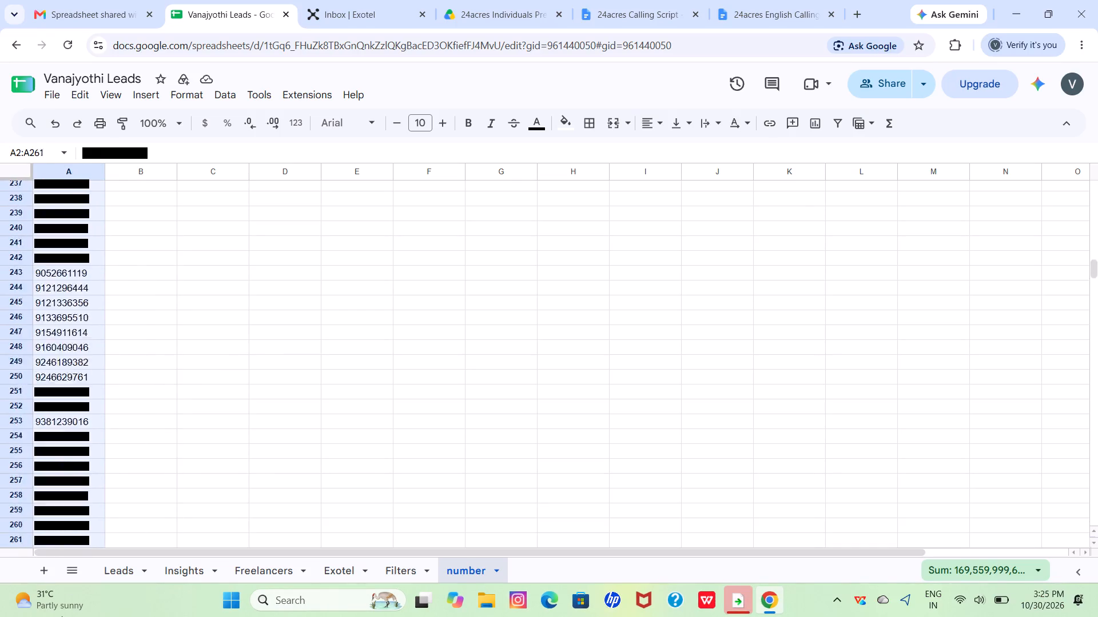
pyautogui.moveTo(62, 616); pyautogui.dragTo(62, 209)
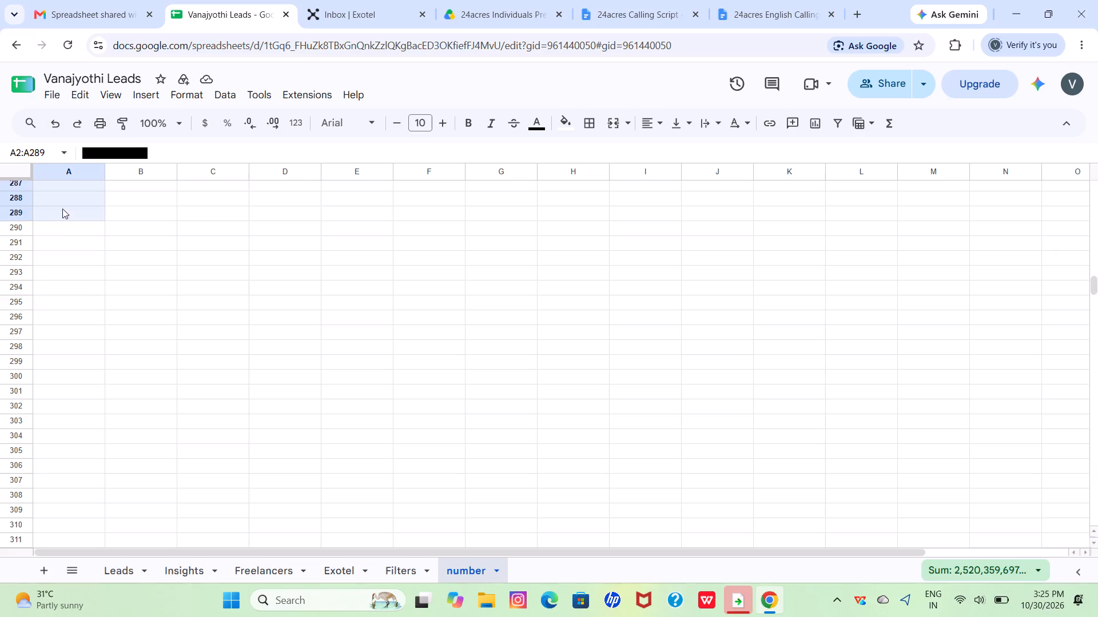
pyautogui.moveTo(62, 209); pyautogui.dragTo(104, 199)
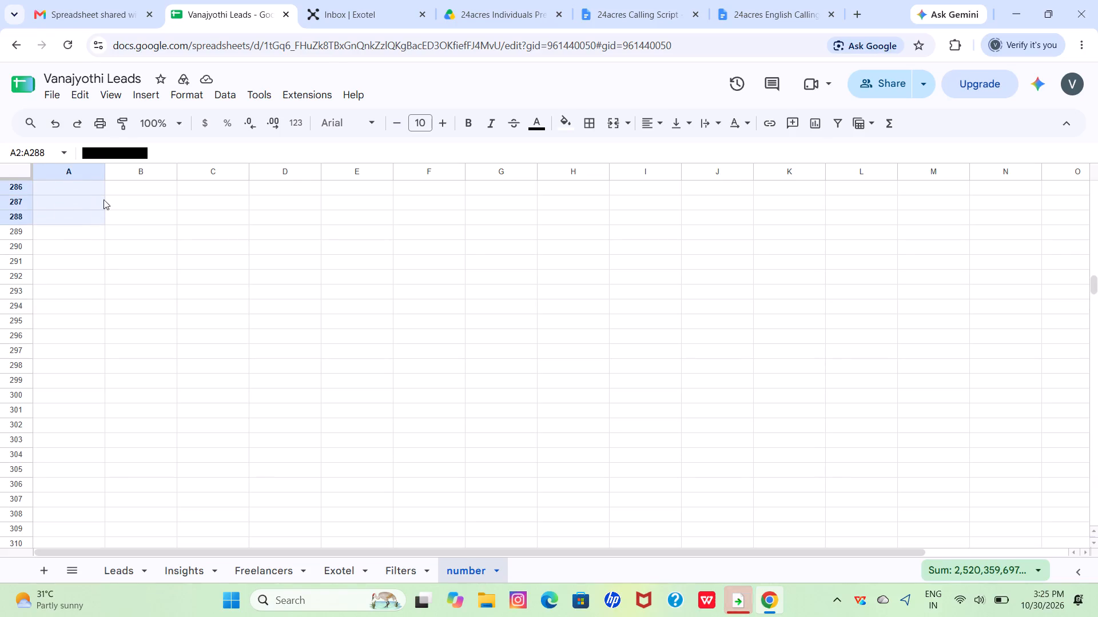
pyautogui.moveTo(104, 199); pyautogui.dragTo(160, 159)
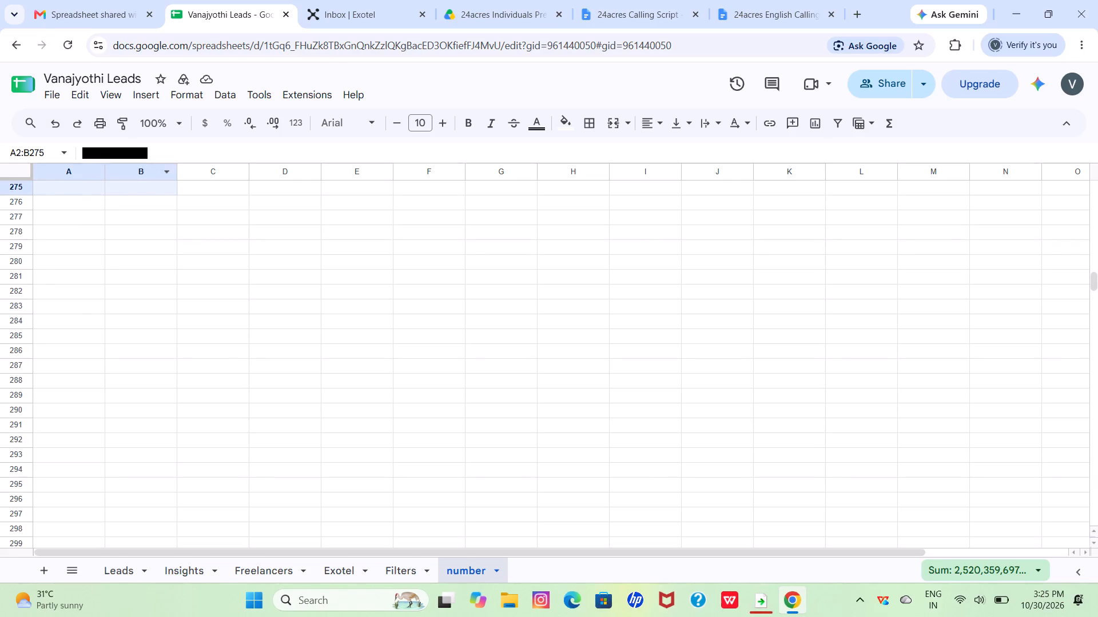
pyautogui.moveTo(160, 159); pyautogui.dragTo(120, 267)
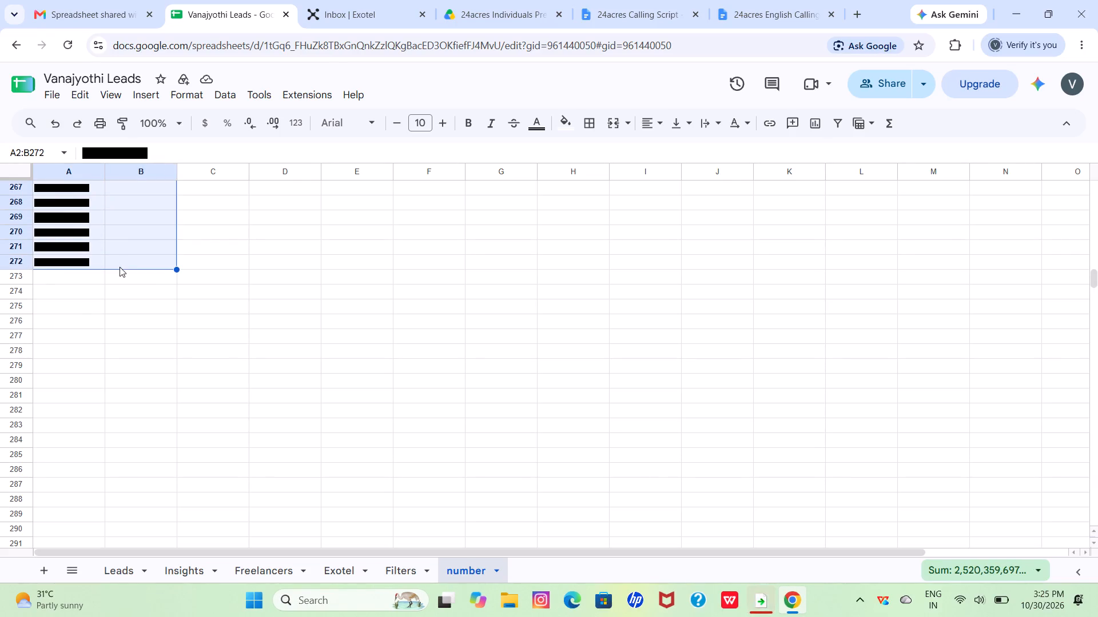
pyautogui.press('Delete')
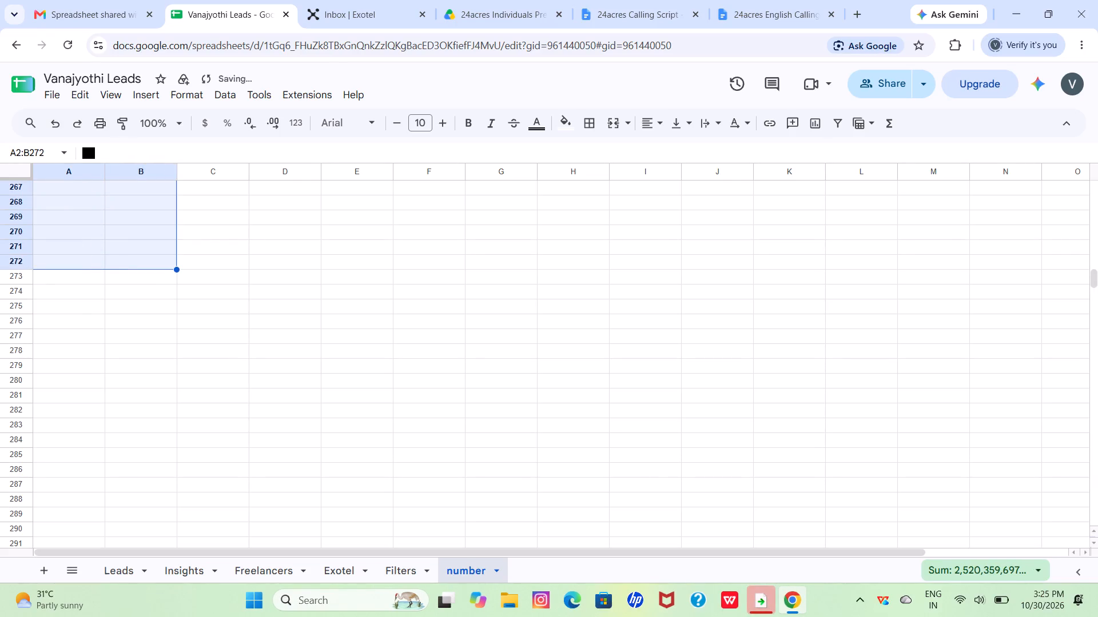
# Paste the copied Never Answered phone numbers into the number sheet starting at cell A2.
pyautogui.scroll(2, 120, 267)
pyautogui.click(228, 328)
pyautogui.scroll(2, 228, 328)
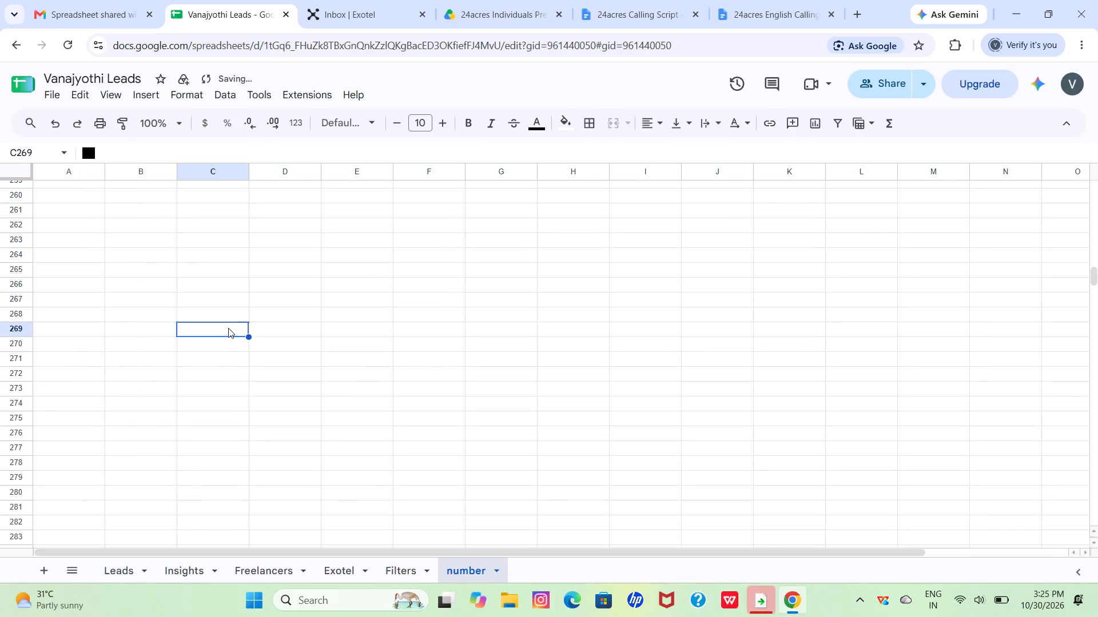
pyautogui.scroll(20, 228, 328)
pyautogui.scroll(15, 228, 328)
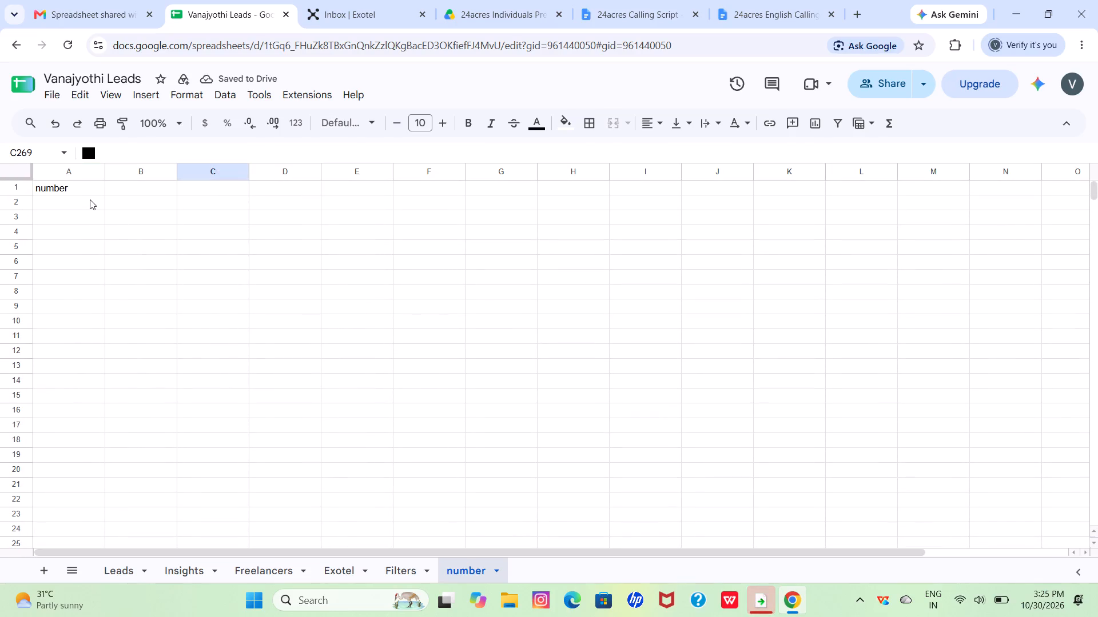
pyautogui.click(90, 199)
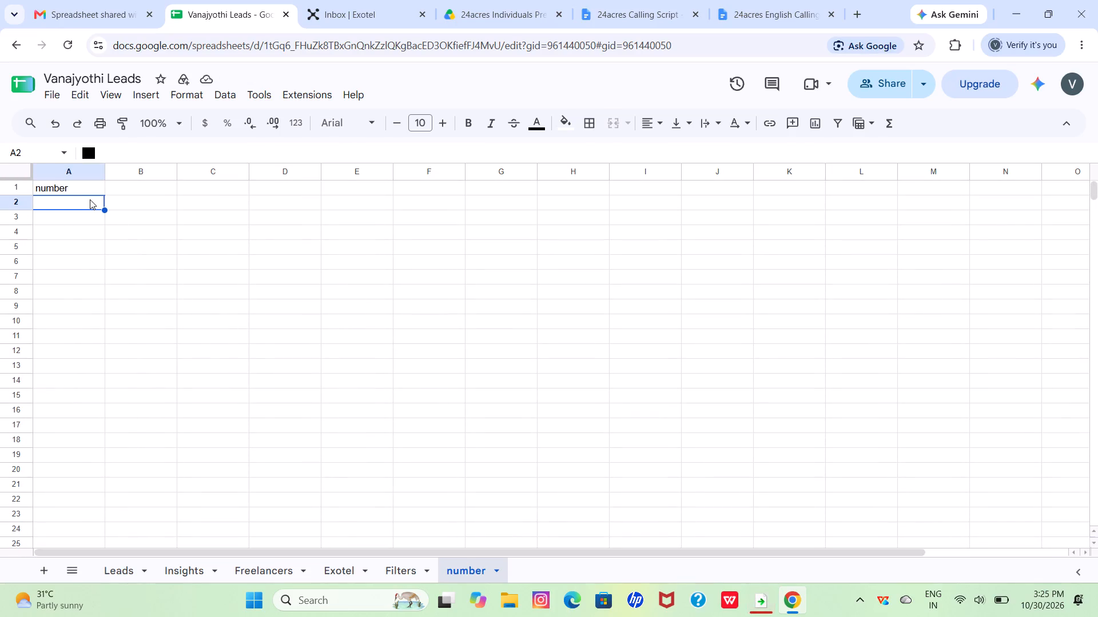
pyautogui.hotkey('ctrl', 'v')
pyautogui.click(182, 292)
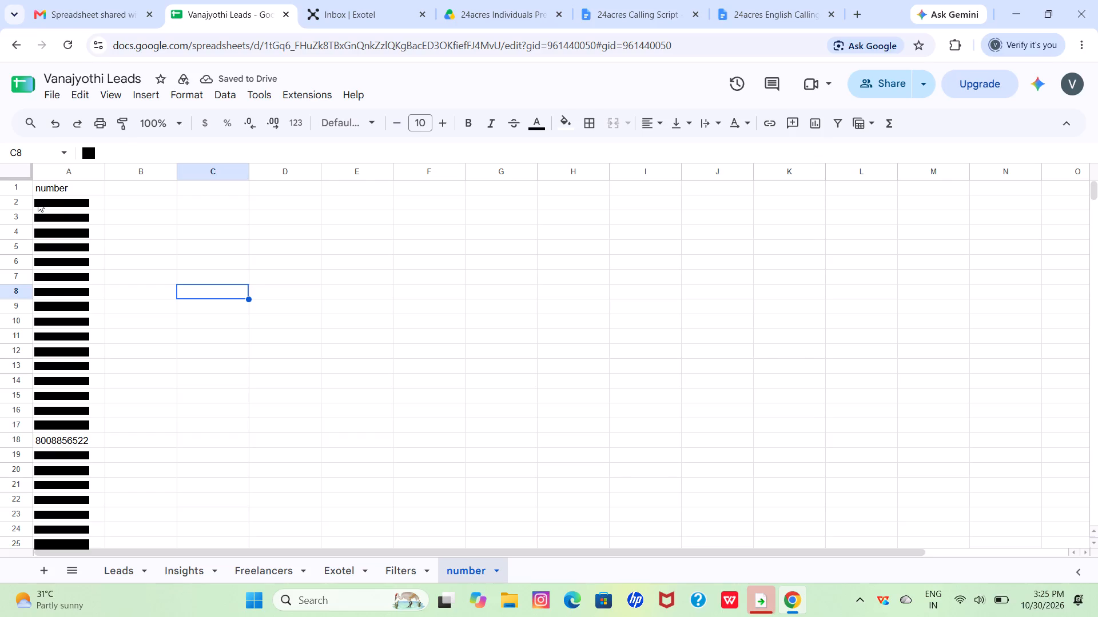
# Check the pasted phone numbers in the number sheet from the first row to the end of the list.
pyautogui.click(82, 222)
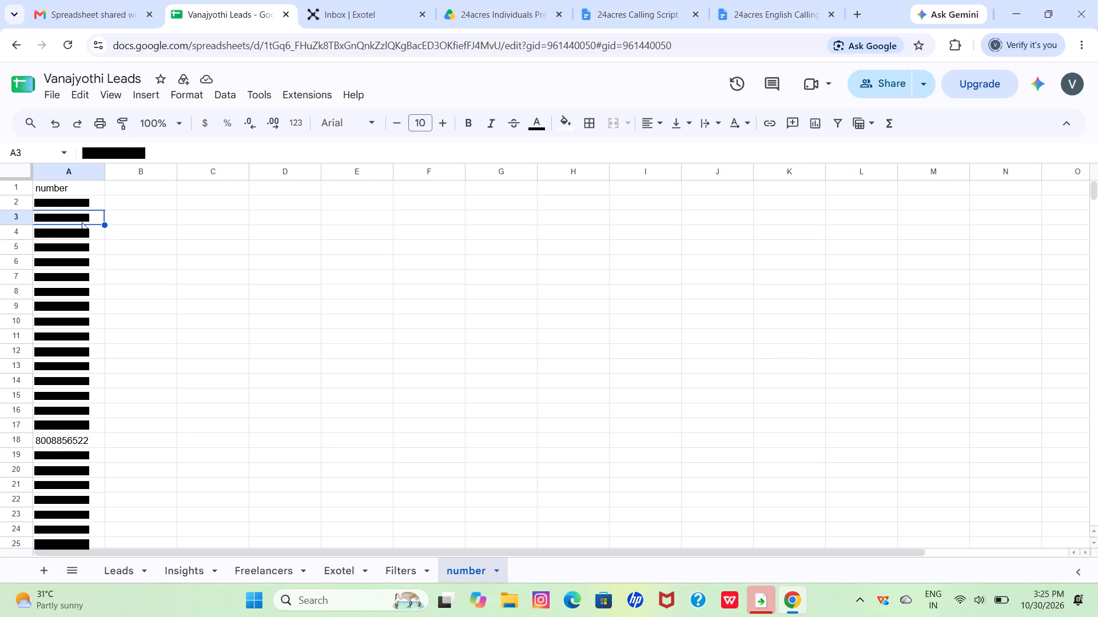
pyautogui.click(83, 206)
pyautogui.scroll(-13, 87, 312)
pyautogui.scroll(2, 87, 312)
pyautogui.hscroll(6, 87, 312)
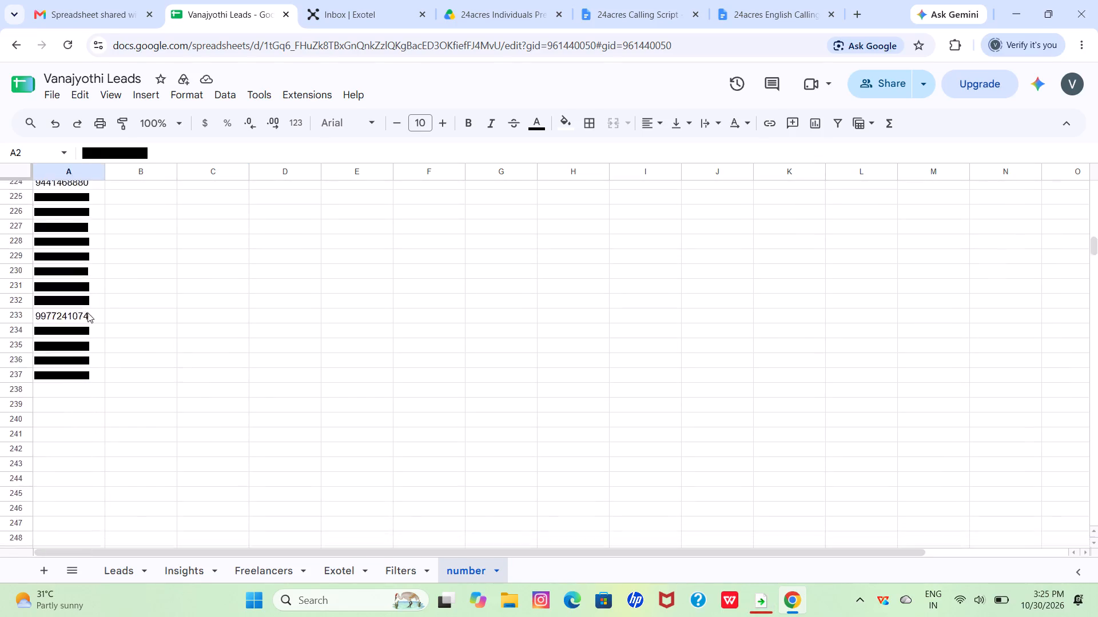
pyautogui.scroll(10, 87, 312)
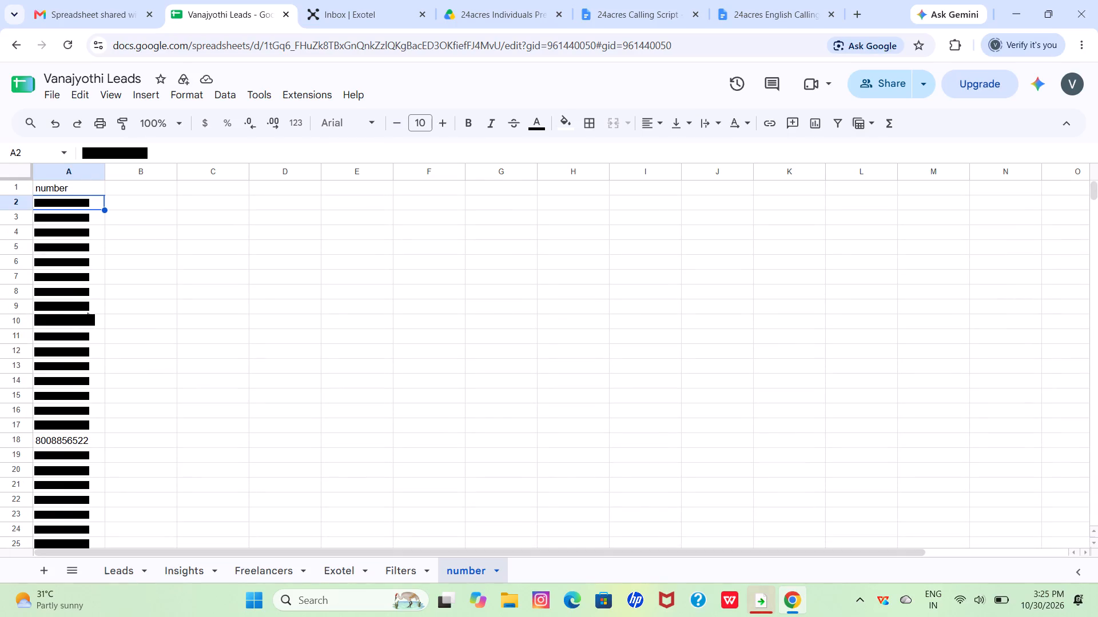
pyautogui.scroll(7, 87, 312)
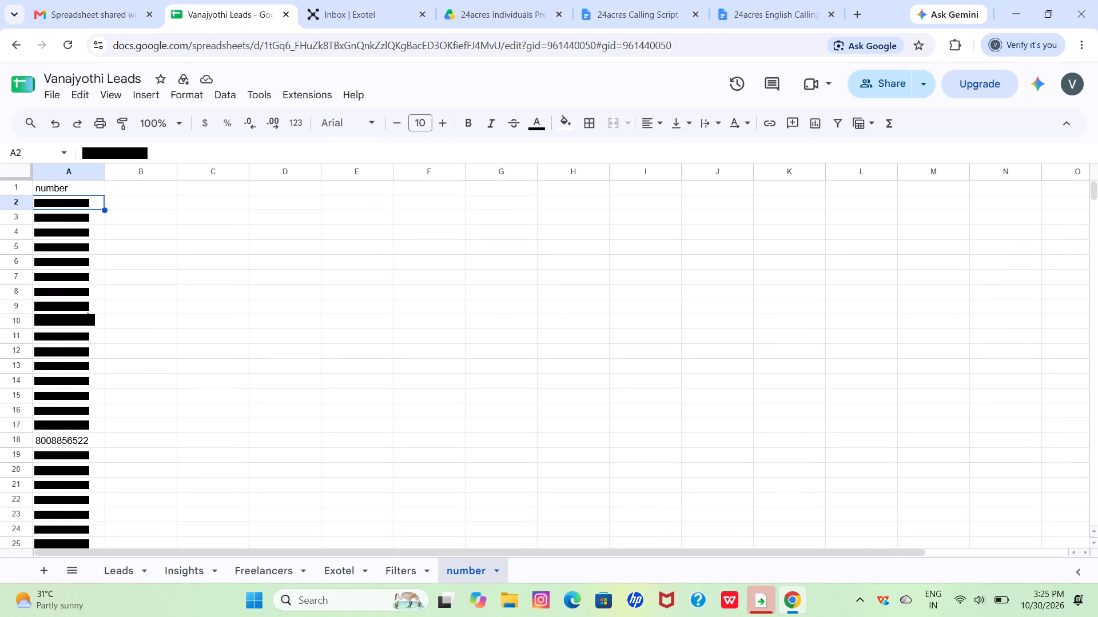
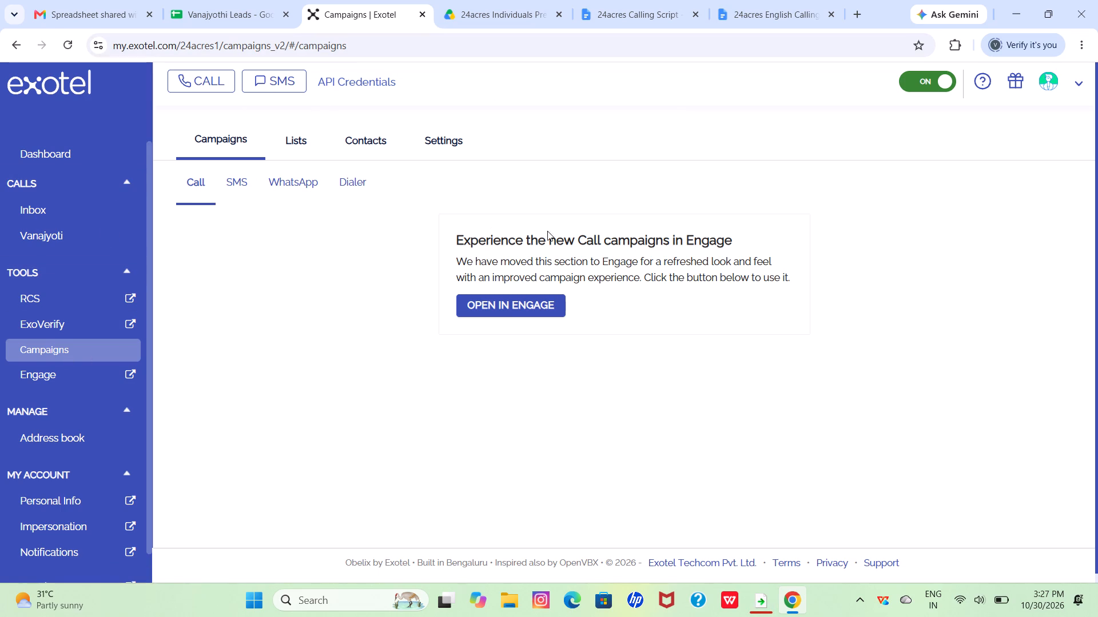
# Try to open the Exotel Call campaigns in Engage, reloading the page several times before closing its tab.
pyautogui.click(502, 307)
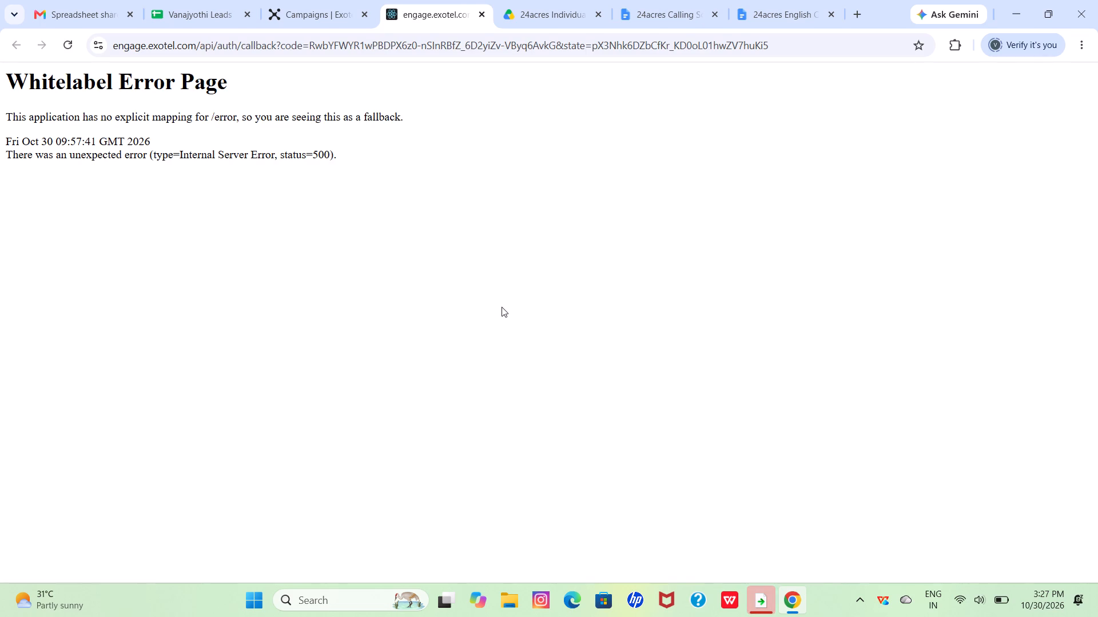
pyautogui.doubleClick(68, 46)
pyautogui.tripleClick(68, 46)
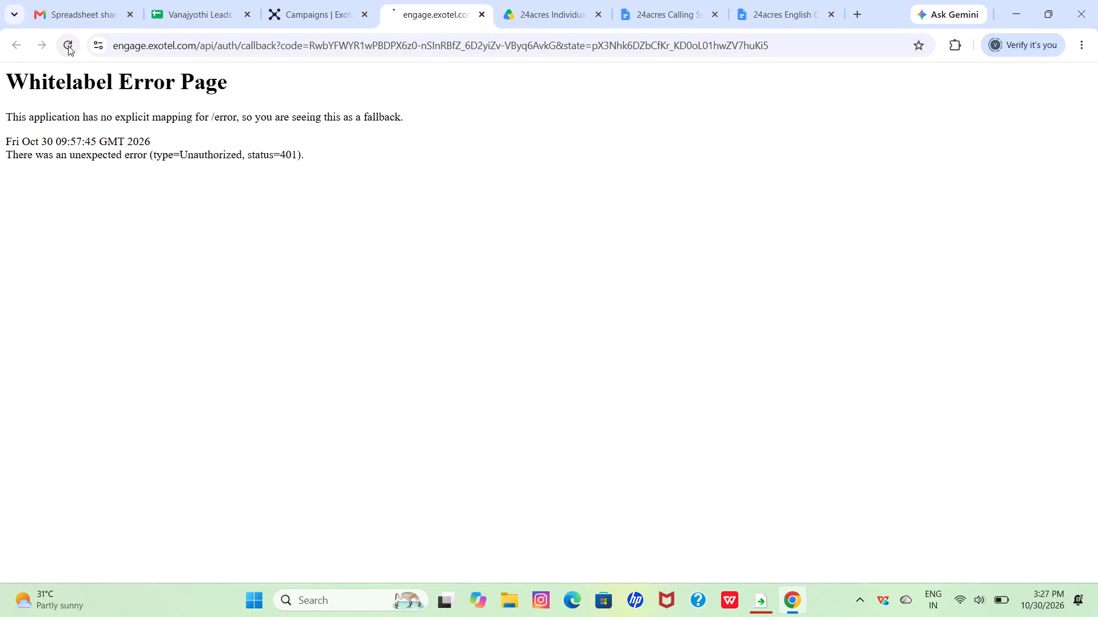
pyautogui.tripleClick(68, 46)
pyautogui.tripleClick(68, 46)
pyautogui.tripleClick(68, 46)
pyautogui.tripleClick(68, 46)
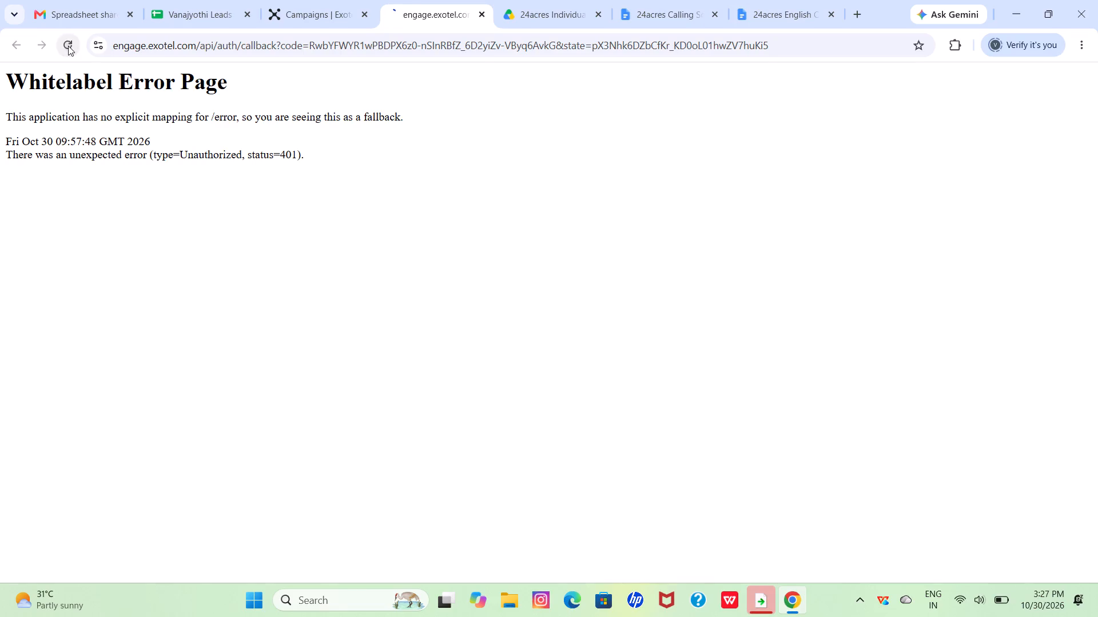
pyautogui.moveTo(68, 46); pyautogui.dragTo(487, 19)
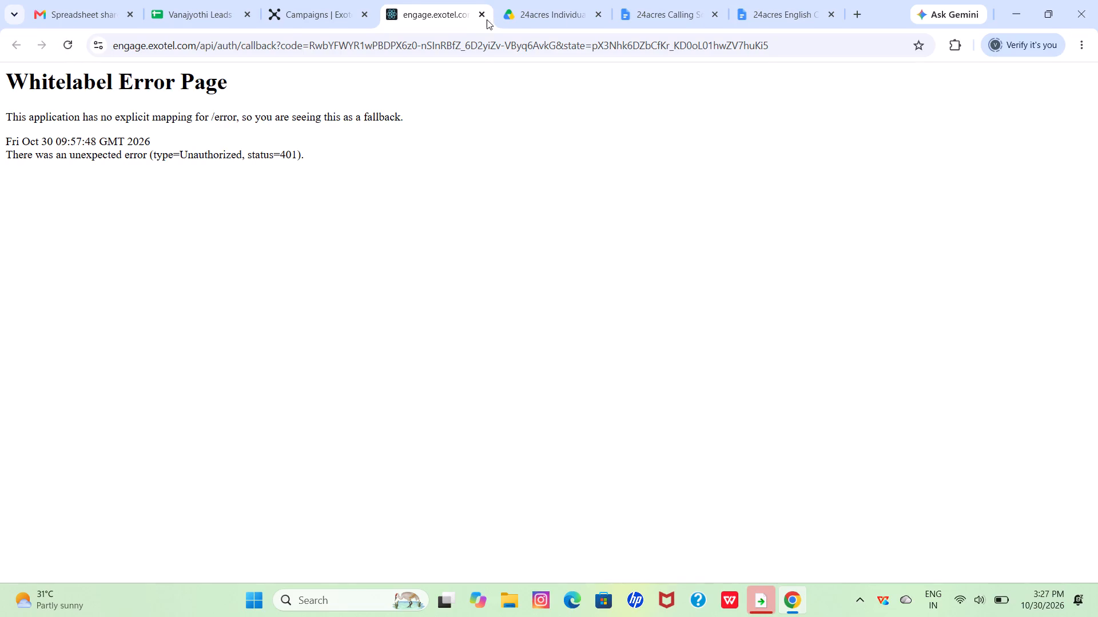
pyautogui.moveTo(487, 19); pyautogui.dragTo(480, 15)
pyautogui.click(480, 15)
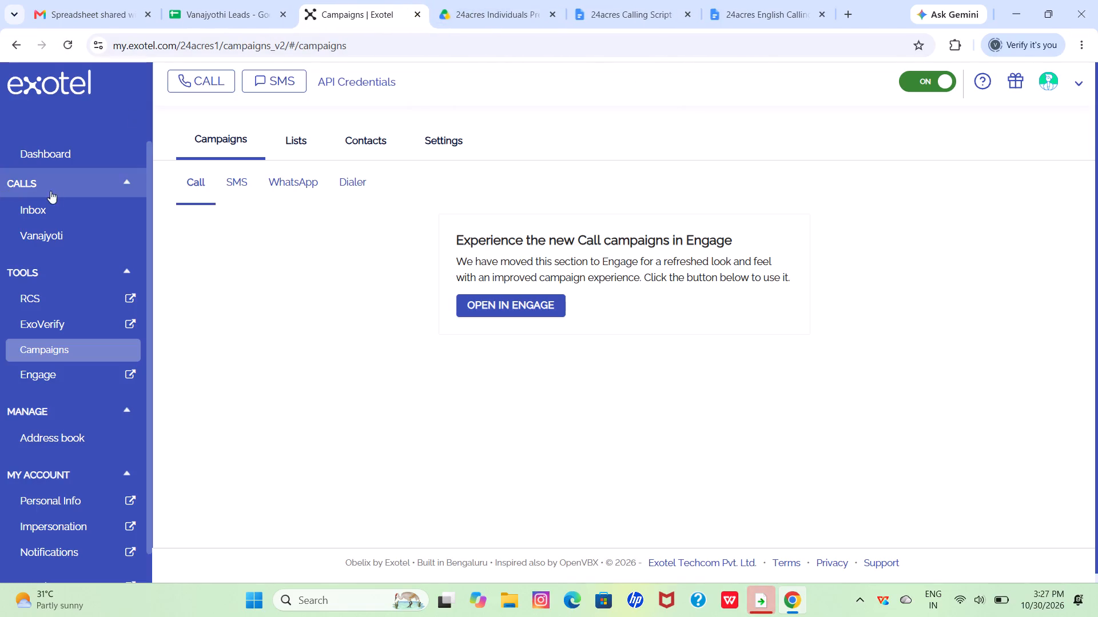
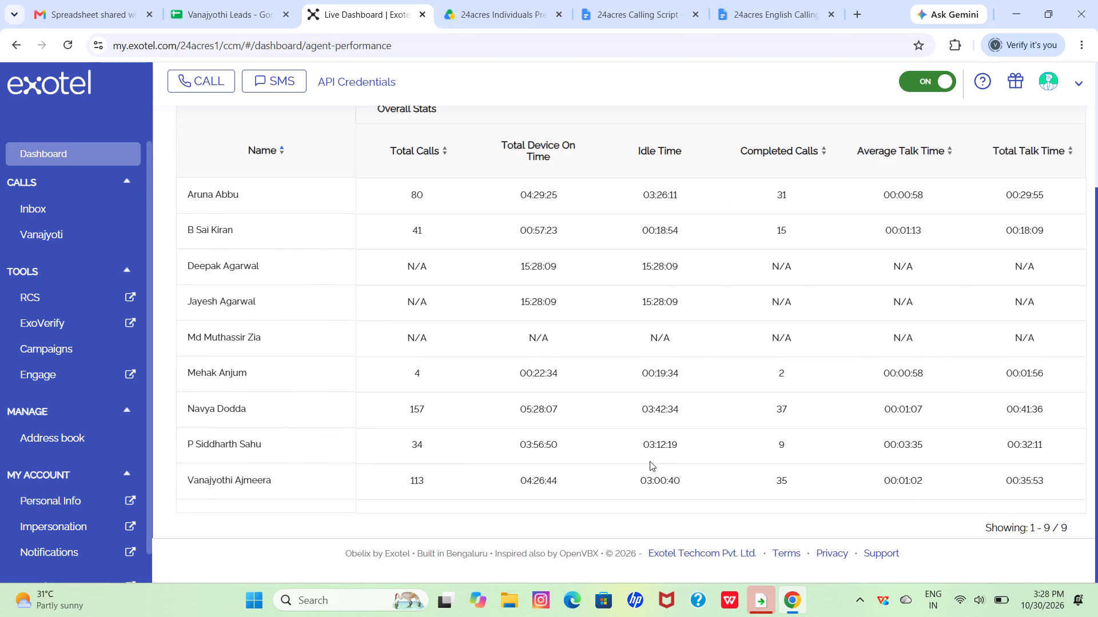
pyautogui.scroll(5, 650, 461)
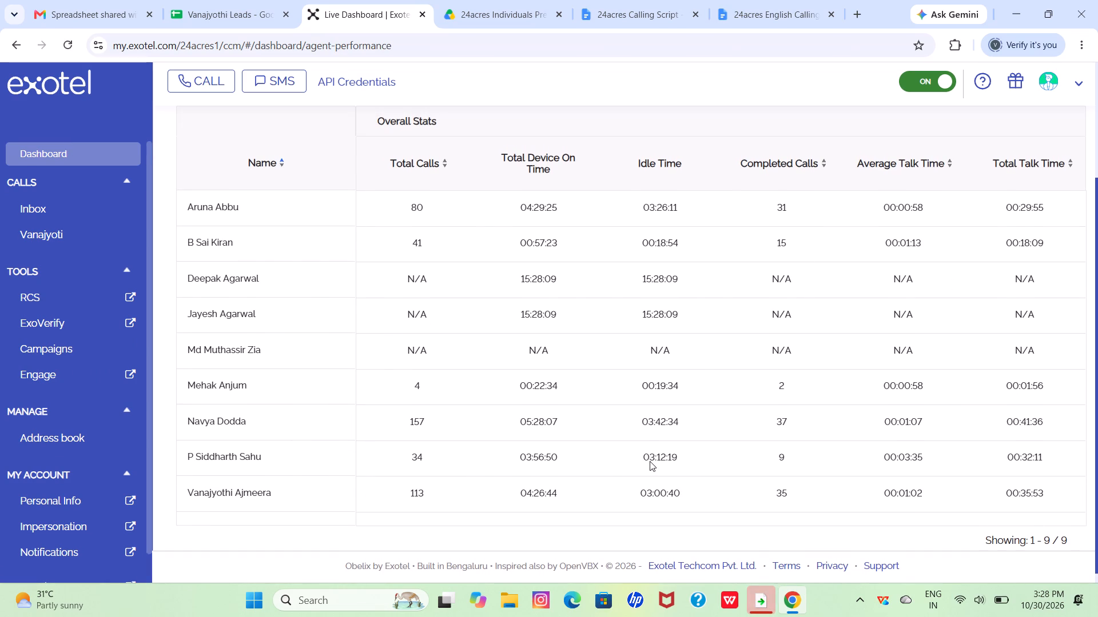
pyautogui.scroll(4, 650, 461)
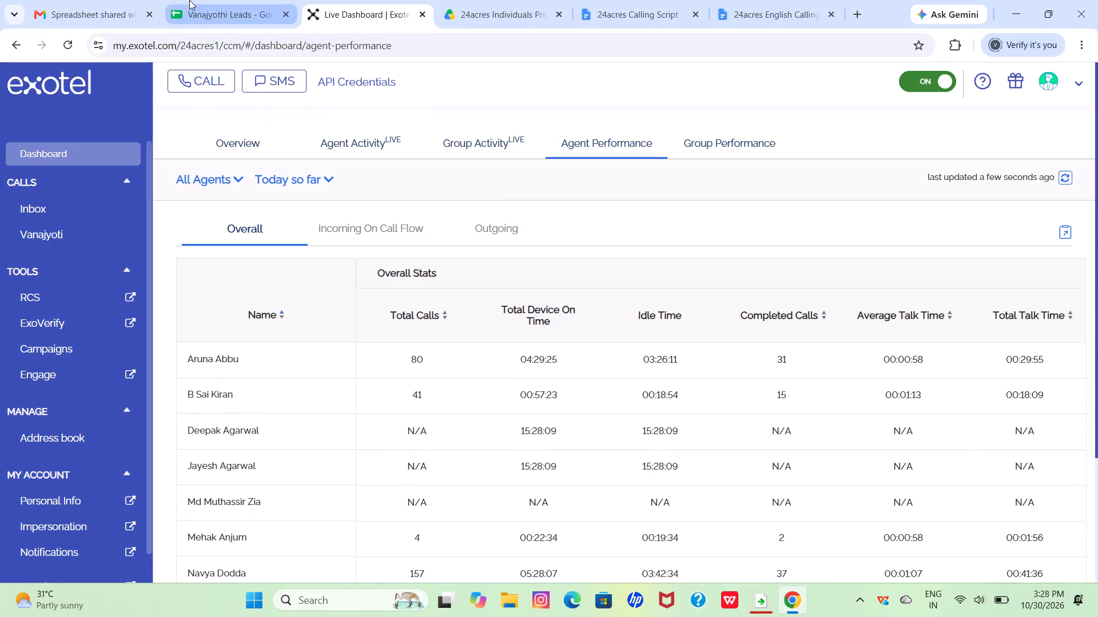
# In the Vanajyothi Leads spreadsheet's Leads sheet, copy the phone number of the Never Answered lead in row 266.
pyautogui.click(192, 0)
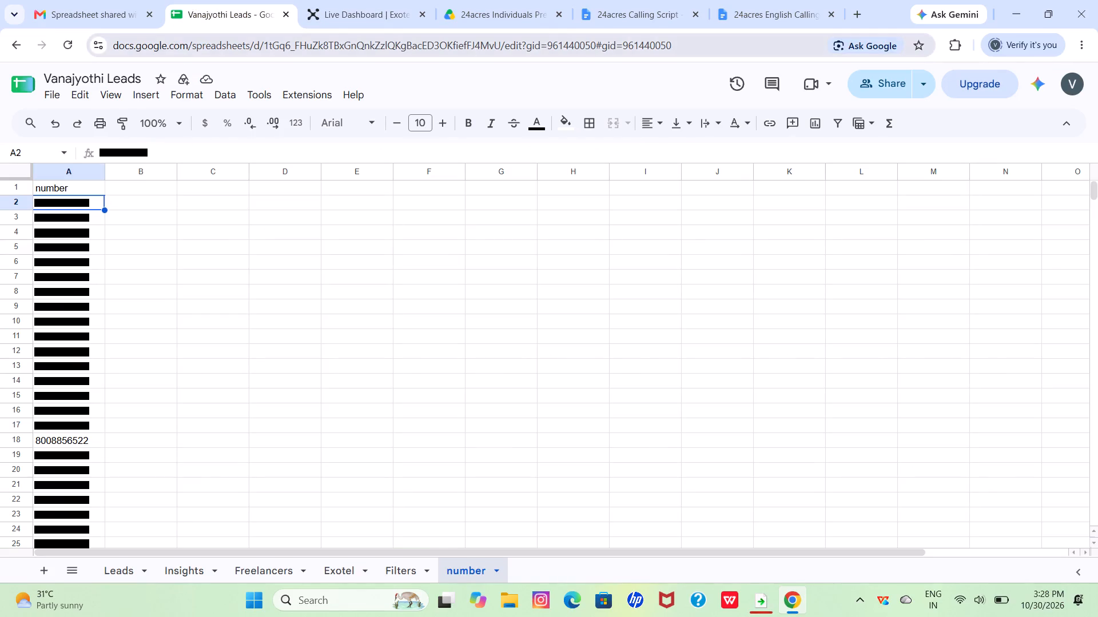
pyautogui.click(113, 572)
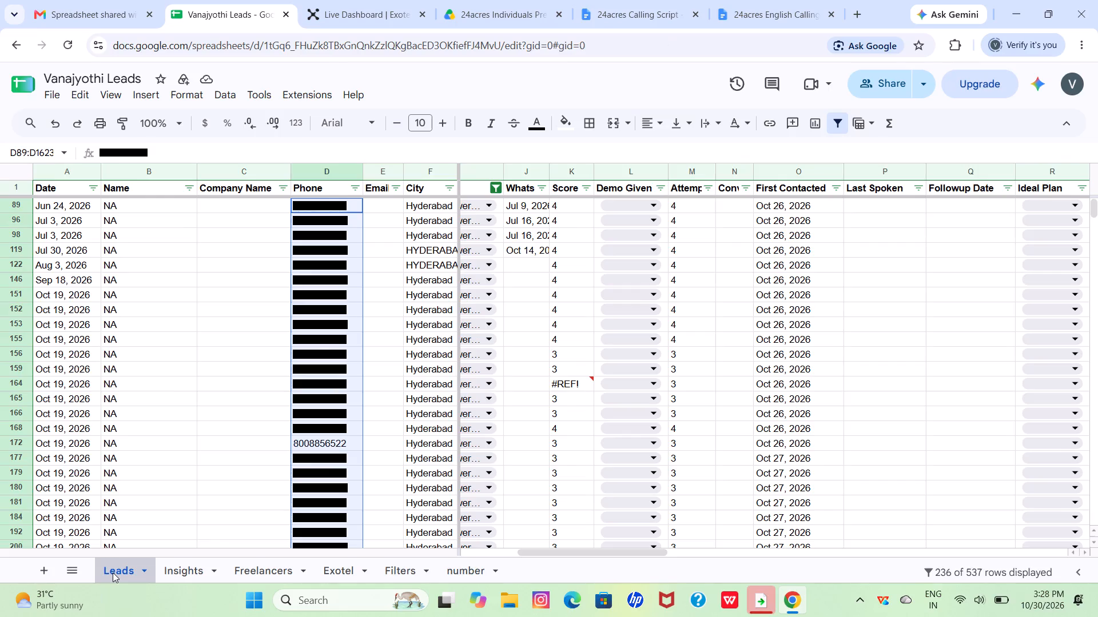
pyautogui.scroll(4, 644, 376)
pyautogui.scroll(-1, 644, 376)
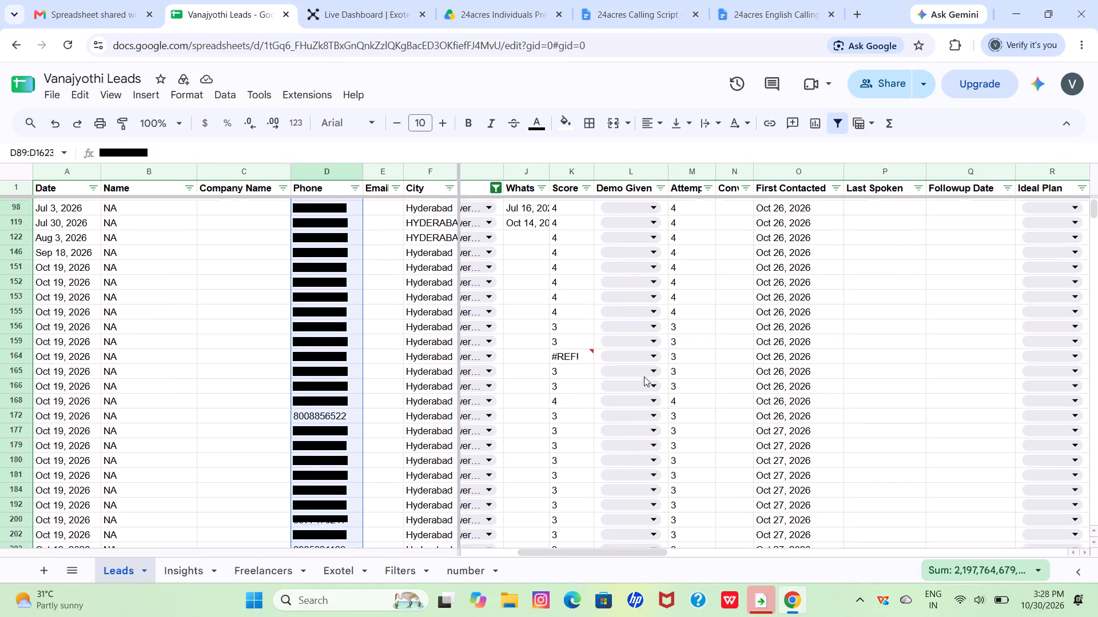
pyautogui.click(949, 340)
pyautogui.scroll(-4, 949, 340)
pyautogui.hscroll(6, 949, 340)
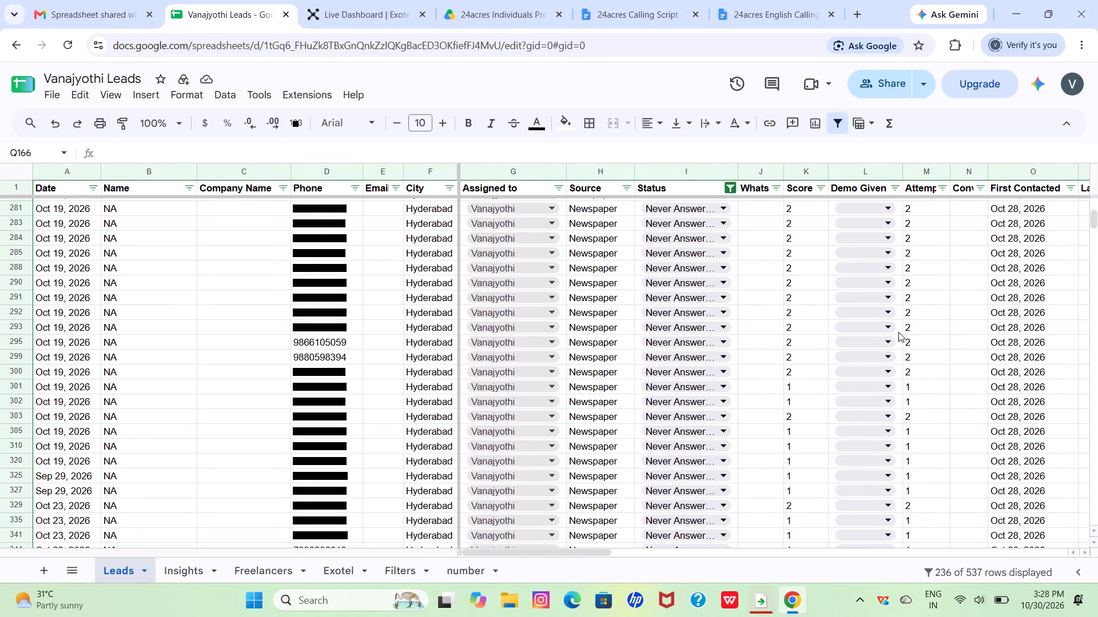
pyautogui.scroll(2, 547, 377)
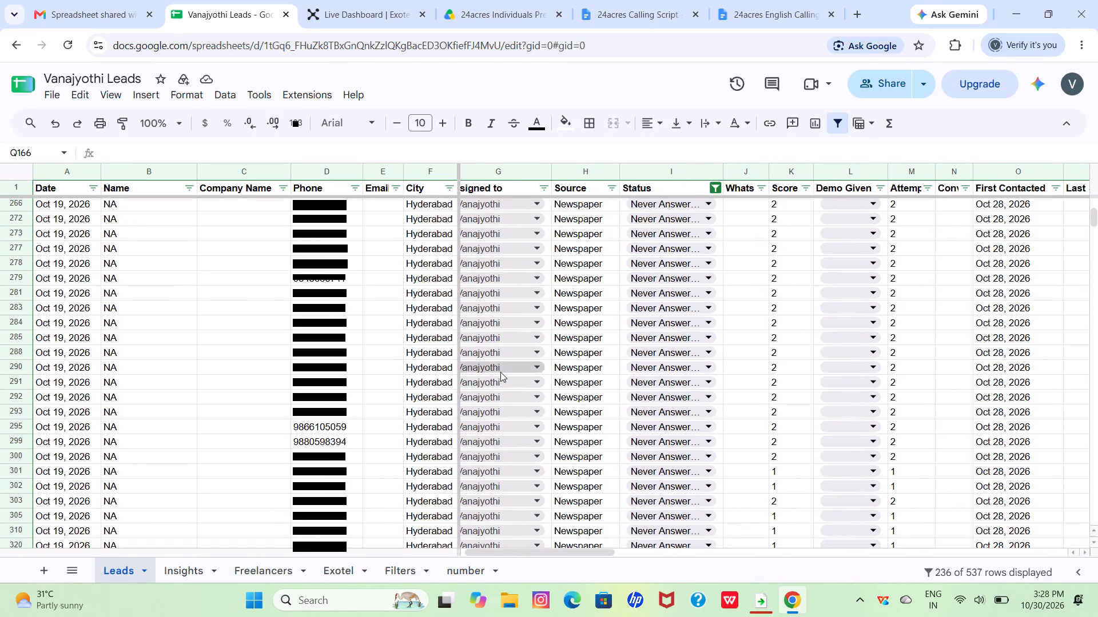
pyautogui.scroll(2, 500, 372)
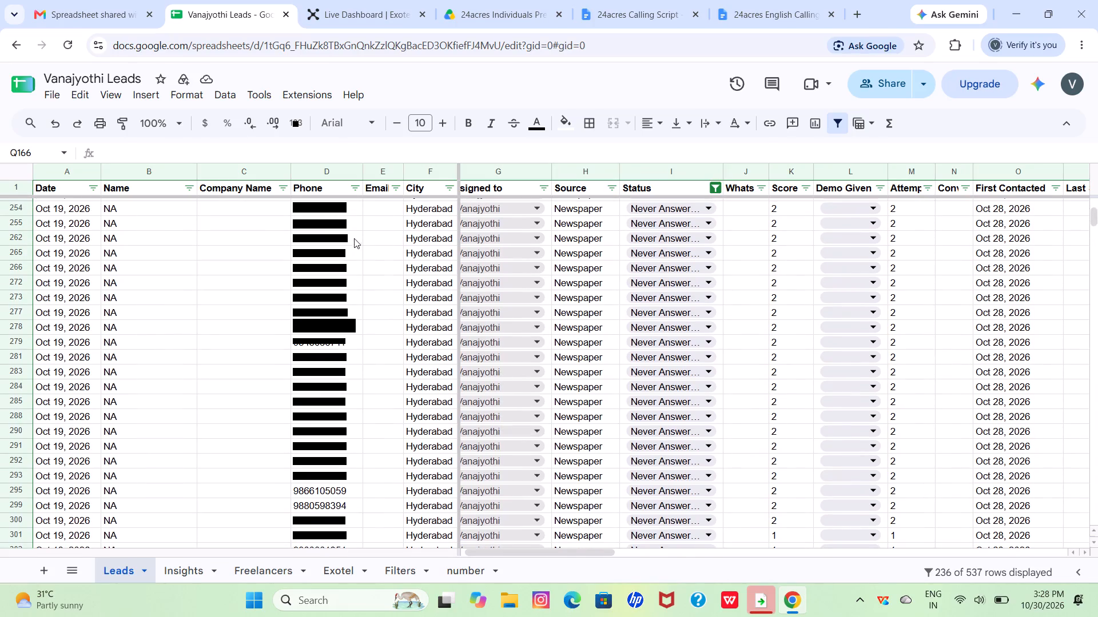
pyautogui.click(360, 250)
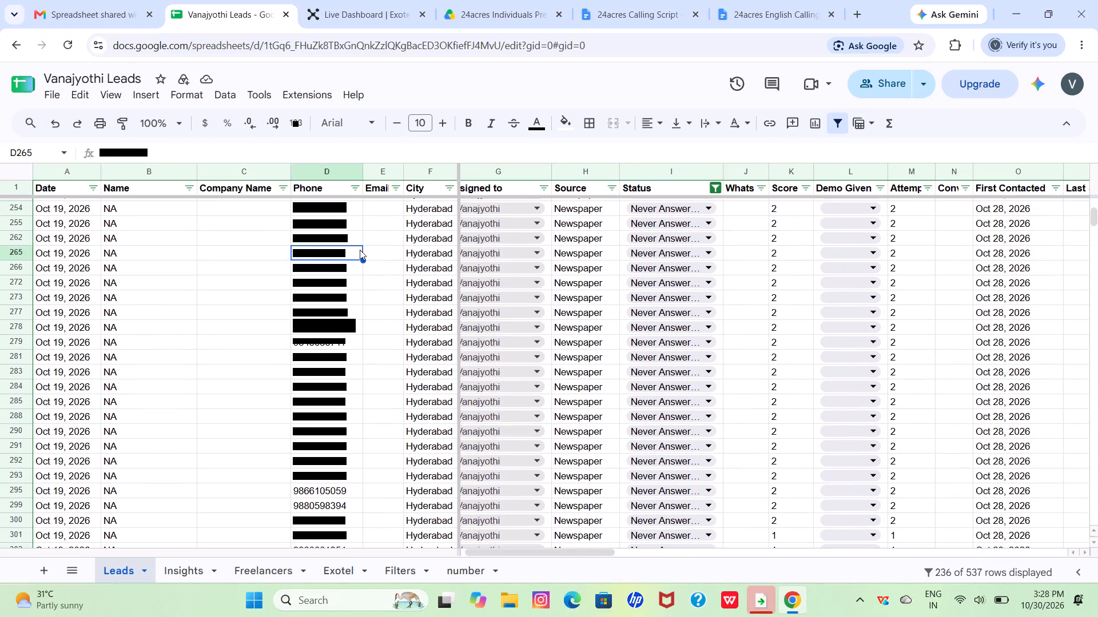
pyautogui.click(348, 274)
pyautogui.scroll(-1, 348, 274)
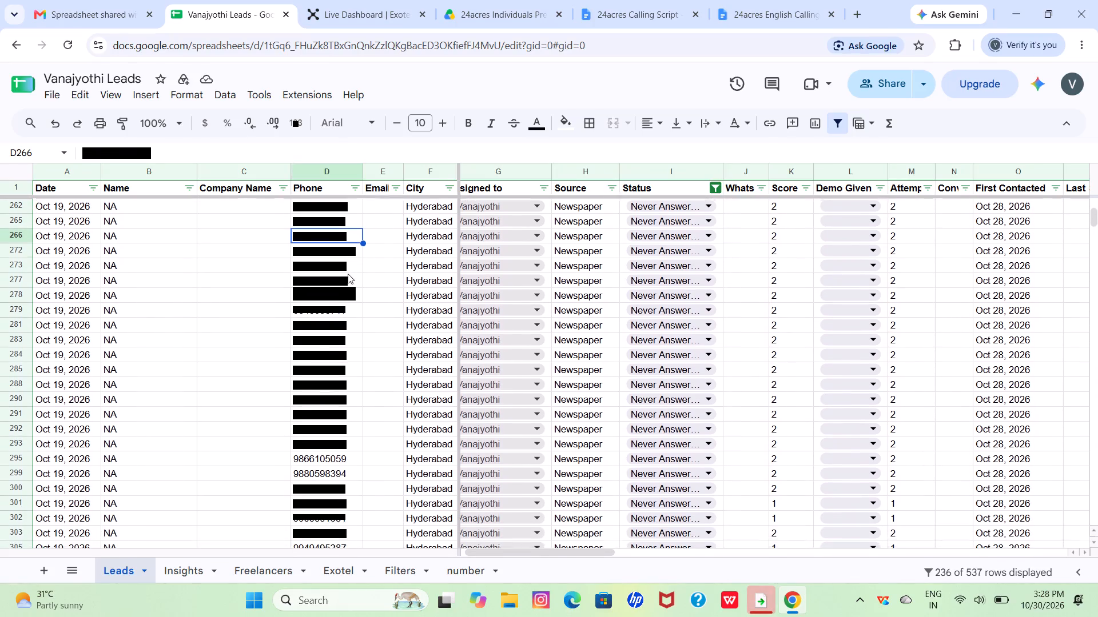
pyautogui.scroll(-1, 348, 274)
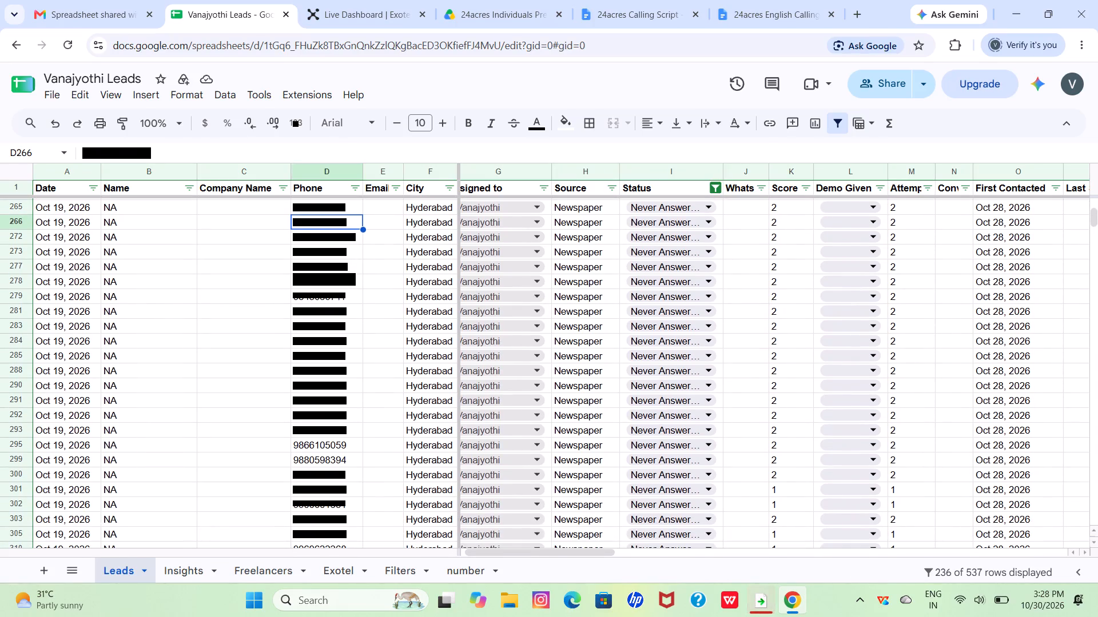
pyautogui.hotkey('ctrl', 'c')
# Switch back to the Exotel live dashboard.
pyautogui.click(348, 0)
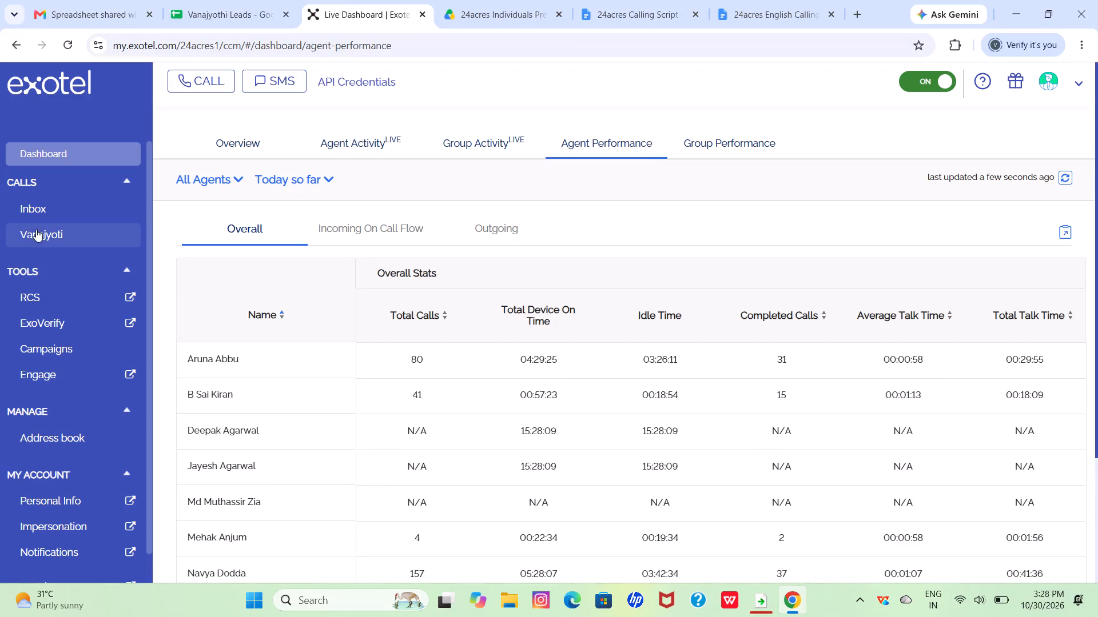
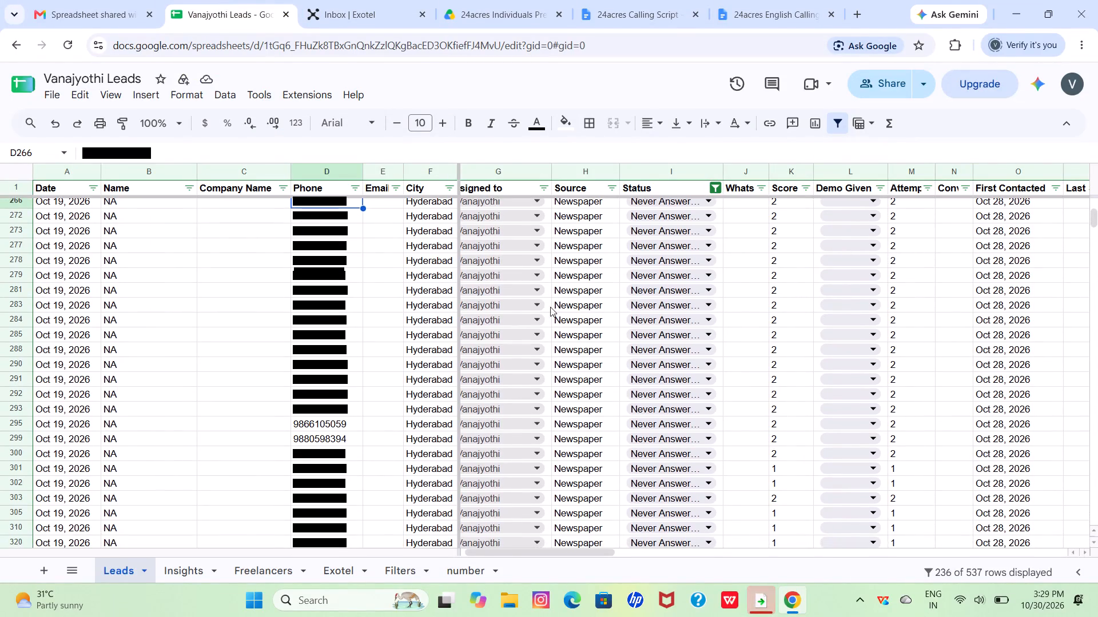
# In the Vanajyothi Leads spreadsheet's Leads sheet, select the phone number of the Never Answered lead in row 272.
pyautogui.click(353, 223)
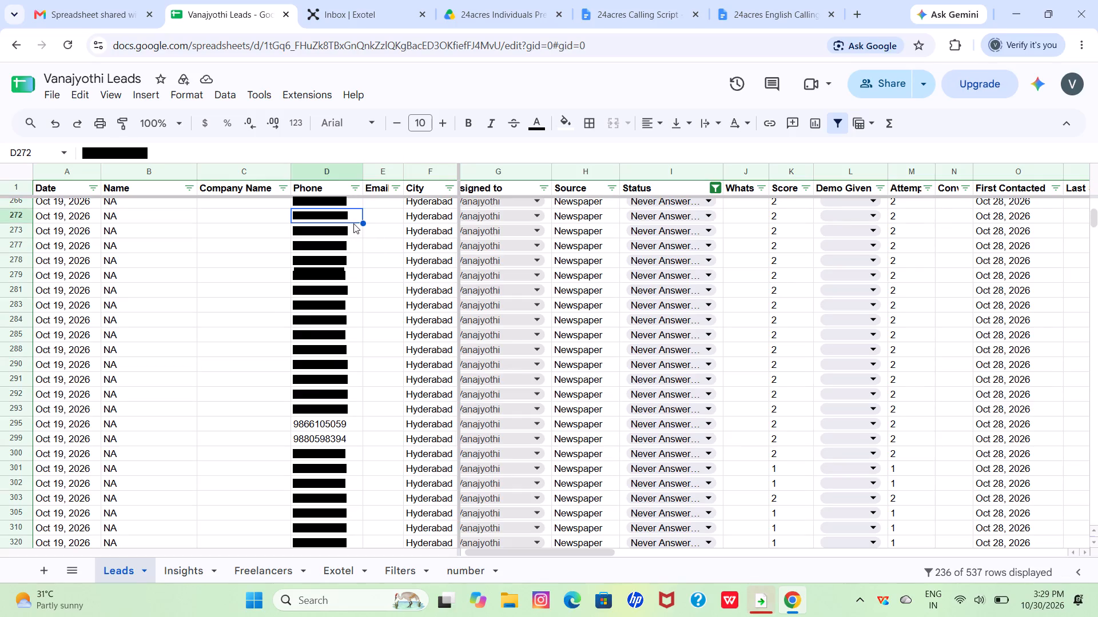
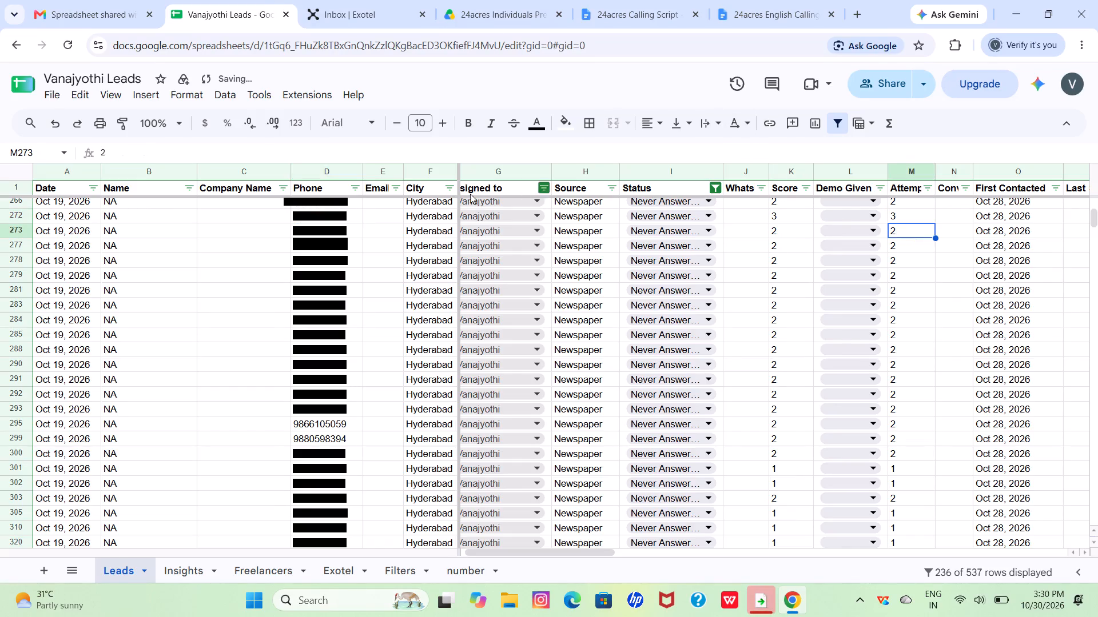
# Select the phone number of the Never Answered lead in row 273 of the Leads sheet.
pyautogui.click(335, 235)
pyautogui.scroll(-1, 335, 235)
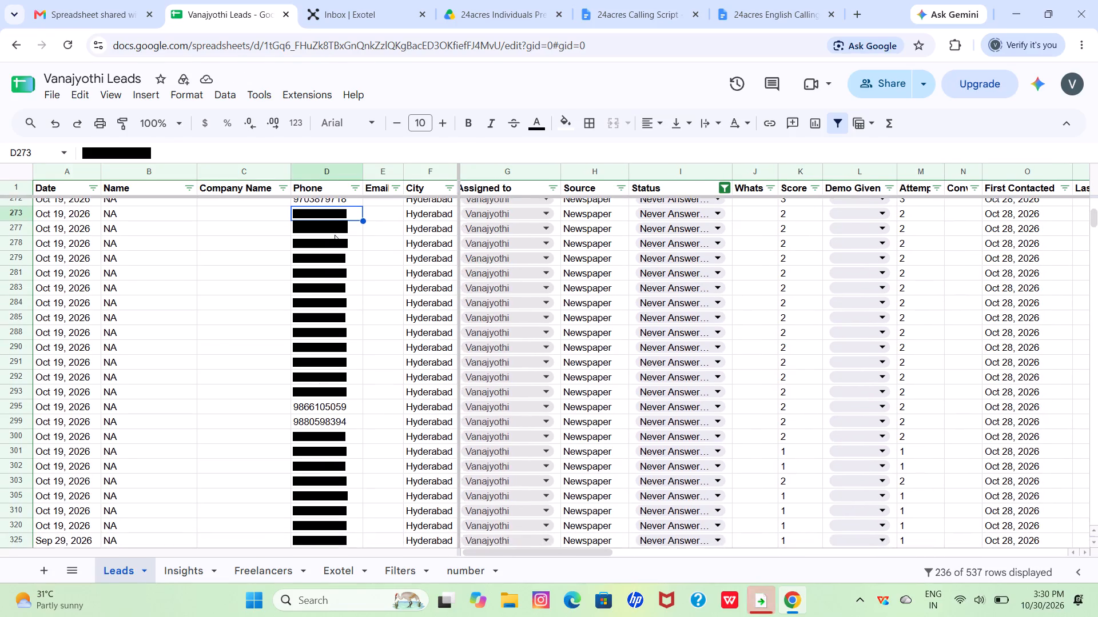
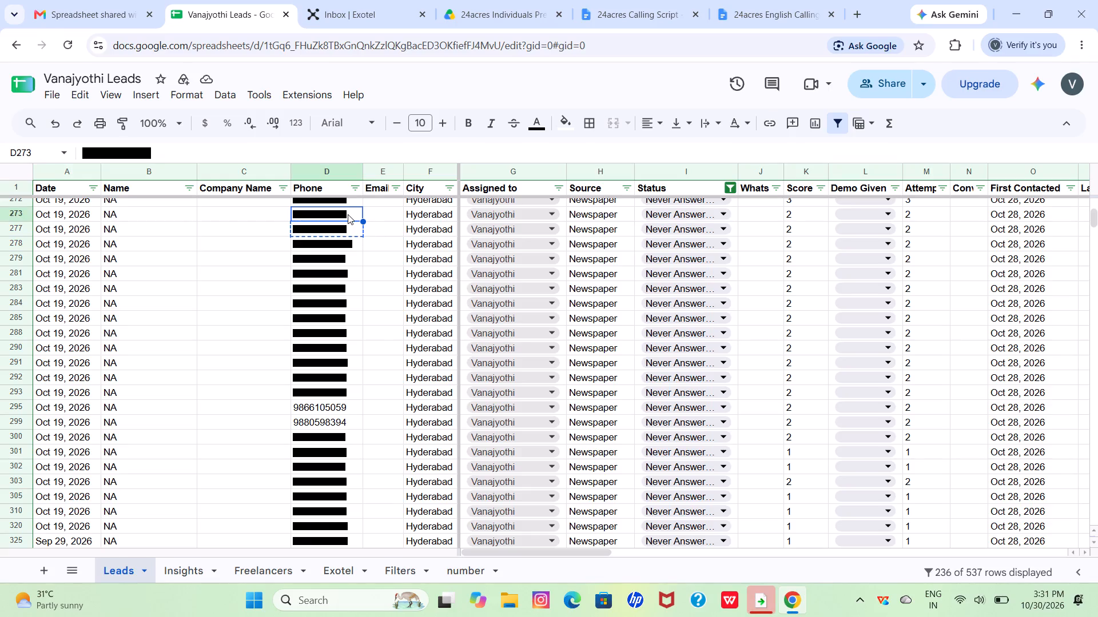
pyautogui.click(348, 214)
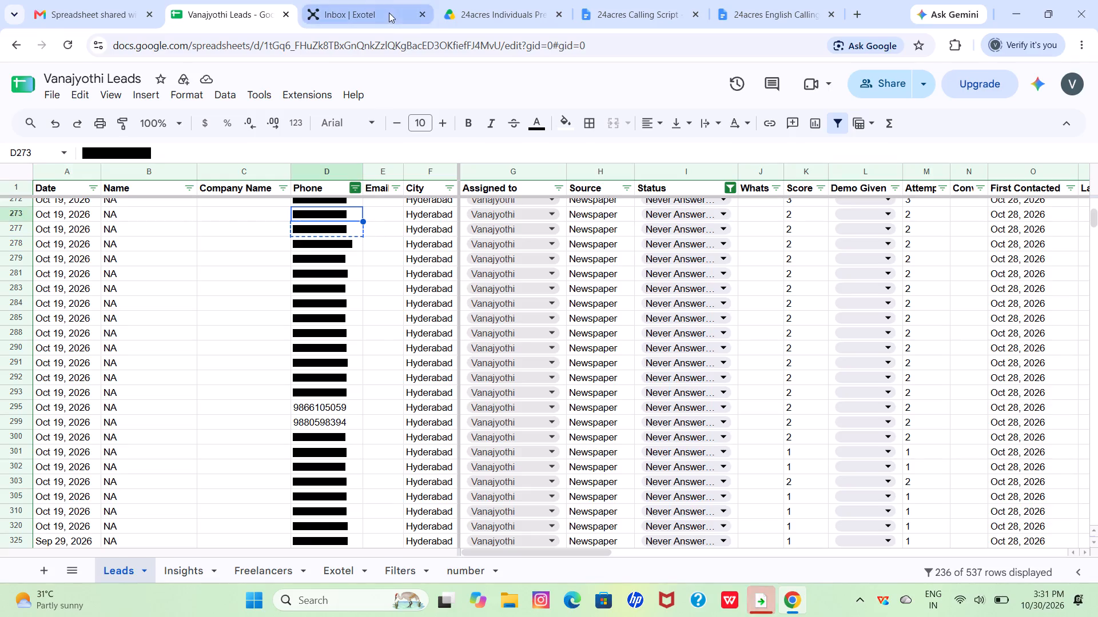
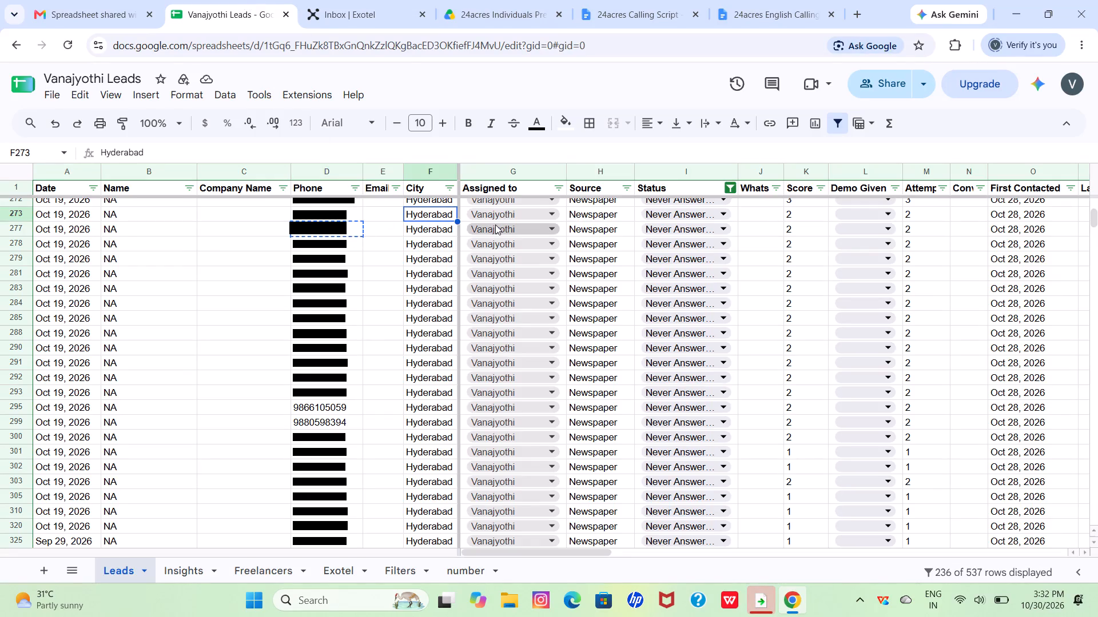
# Change the status of the lead in row 273 to Not Interested.
pyautogui.hscroll(1, 495, 225)
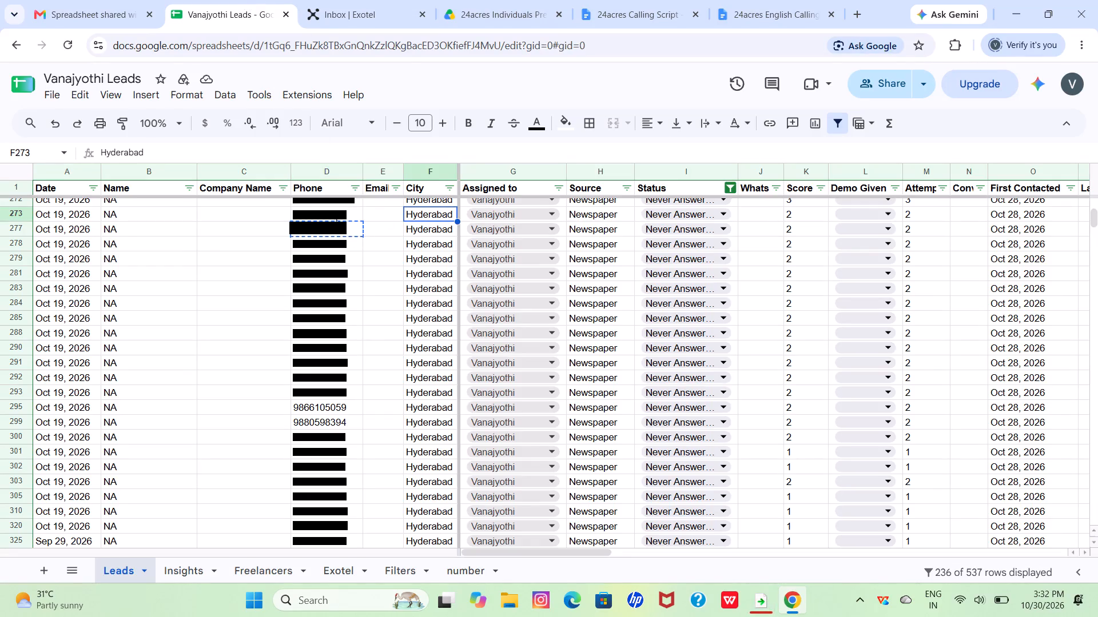
pyautogui.click(337, 217)
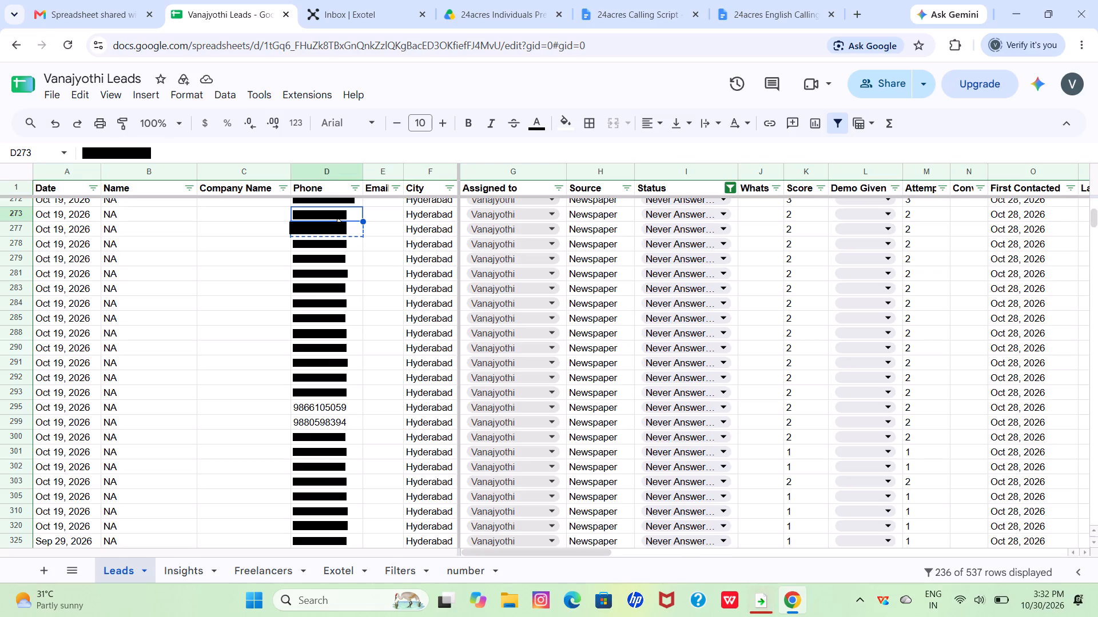
pyautogui.click(429, 214)
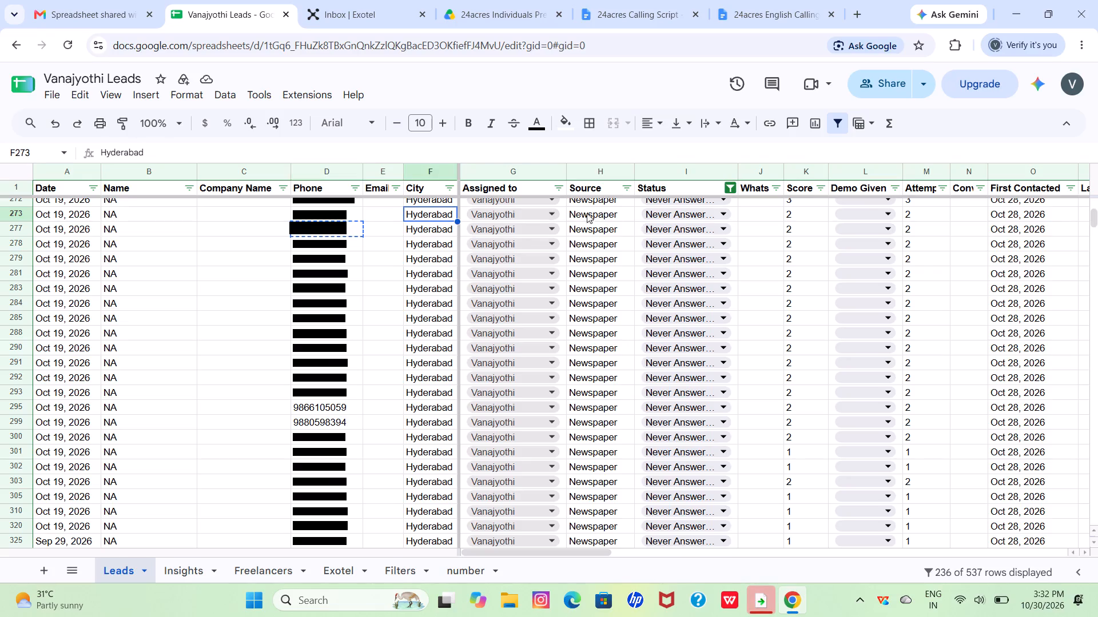
pyautogui.click(927, 215)
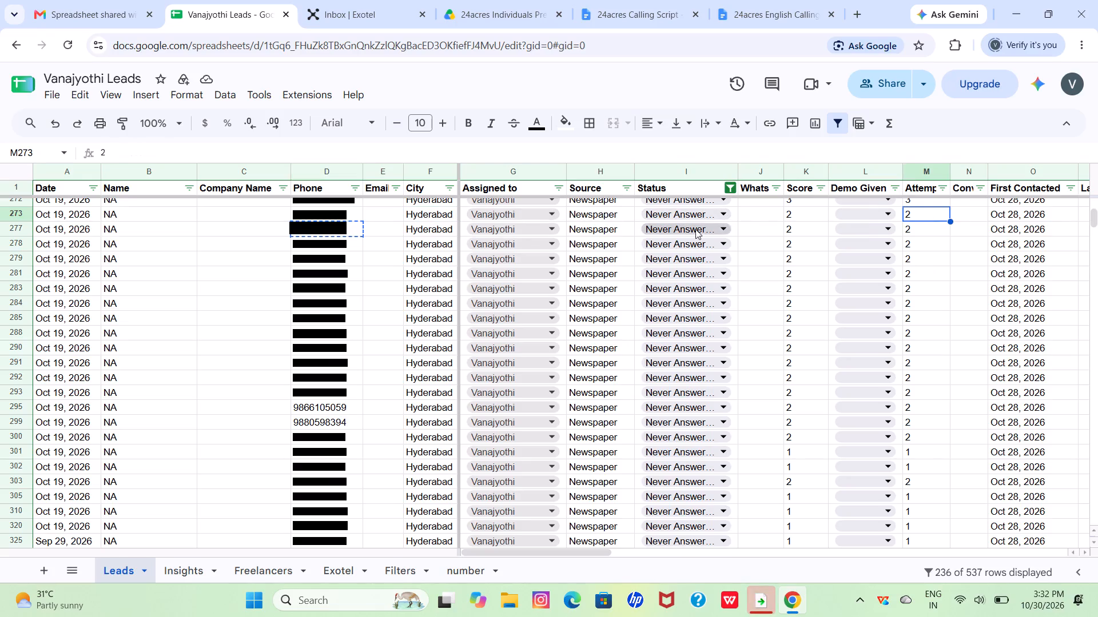
pyautogui.click(711, 213)
pyautogui.click(686, 308)
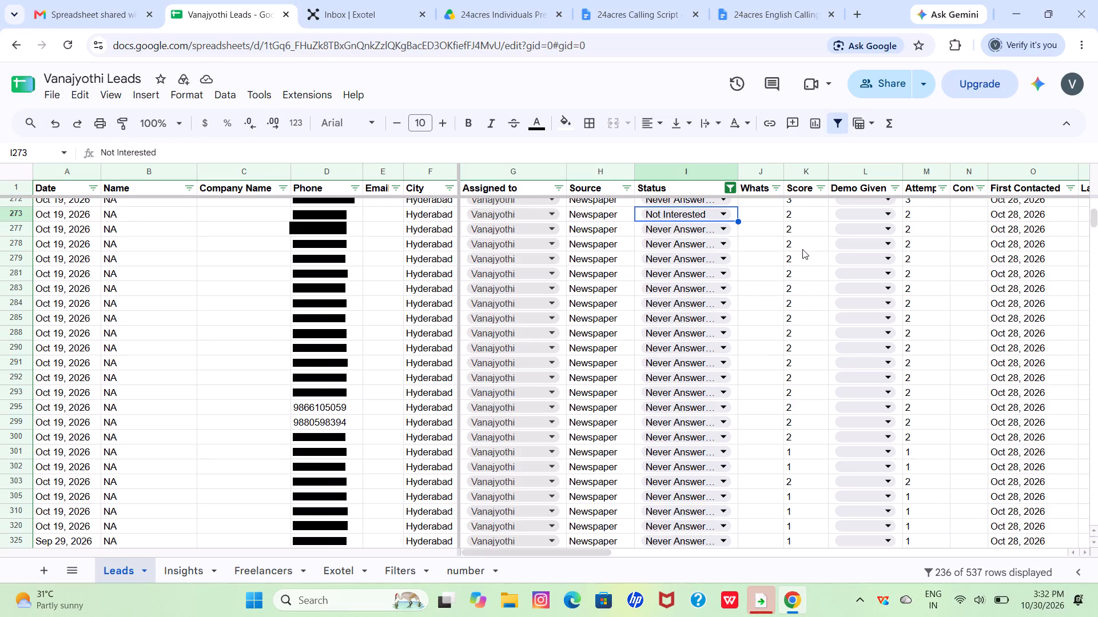
# Enter 1 in the Conv column (column N) for the lead in row 273.
pyautogui.click(963, 215)
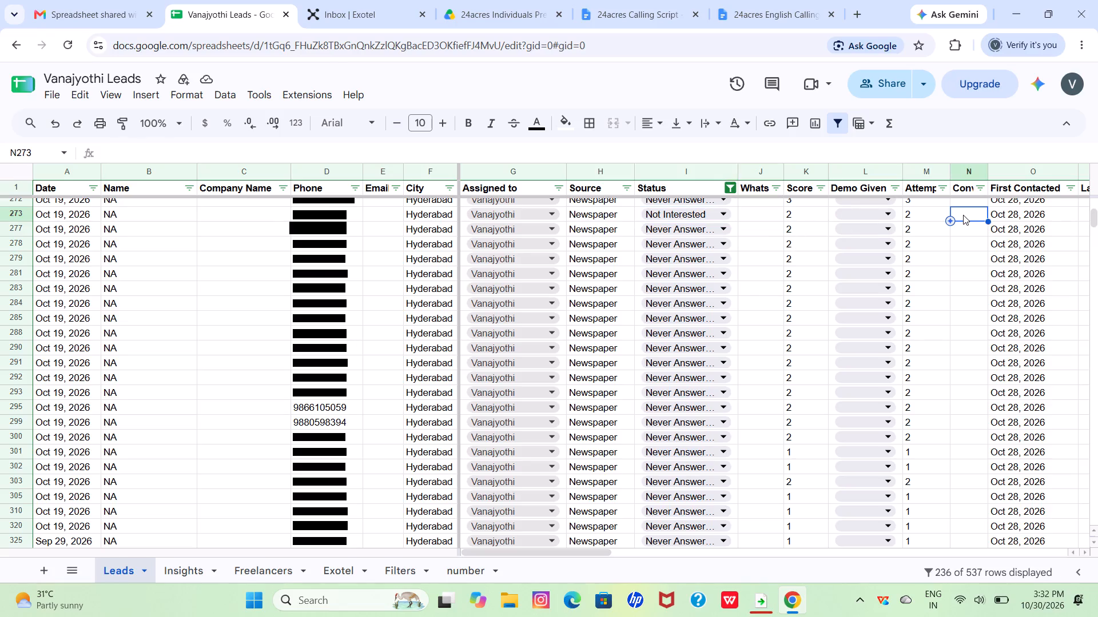
pyautogui.press('1')
# Fill row 273's Last Spoken cell by copying its First Contacted date, and change the pasted date to Oct 30, 2026.
pyautogui.click(1018, 215)
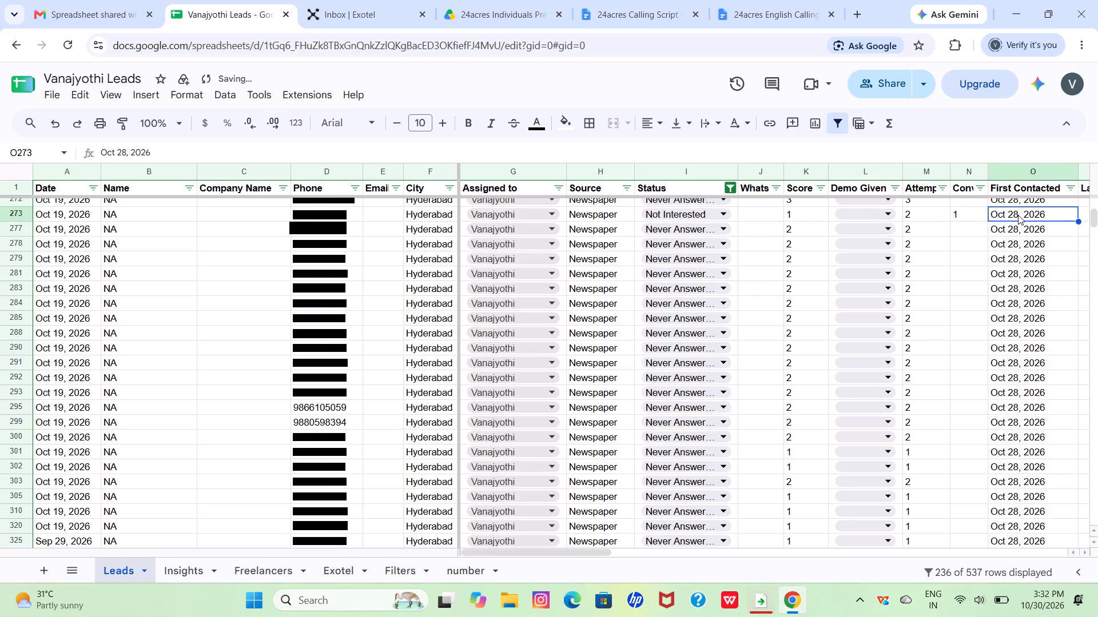
pyautogui.hotkey('ctrl', 'c')
pyautogui.hscroll(-2, 1018, 215)
pyautogui.click(1018, 215)
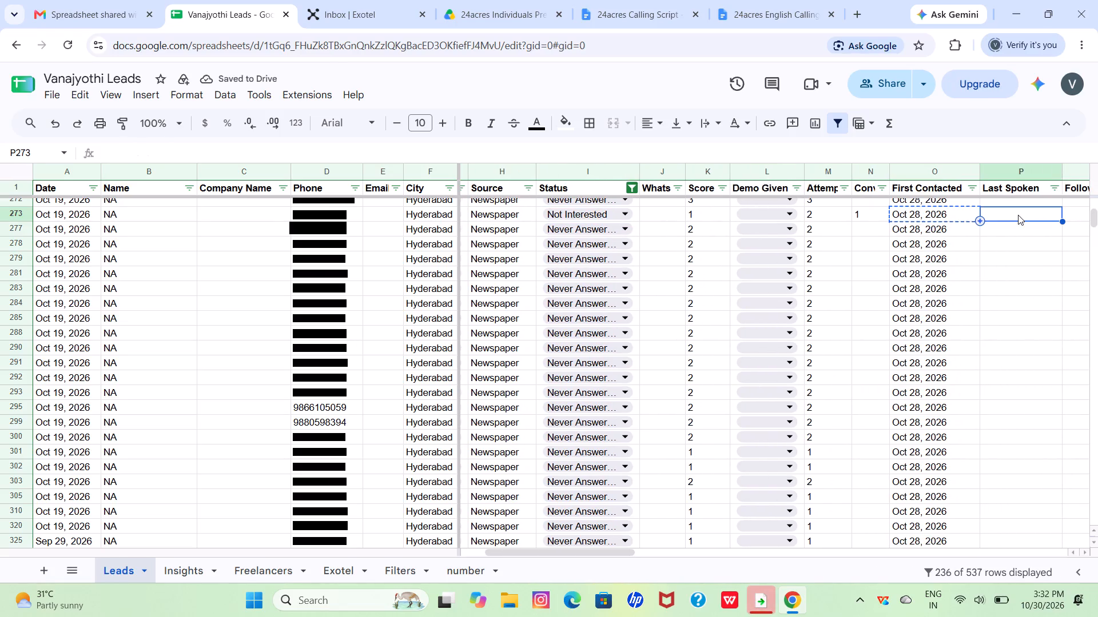
pyautogui.hotkey('ctrl', 'v')
pyautogui.doubleClick(1018, 215)
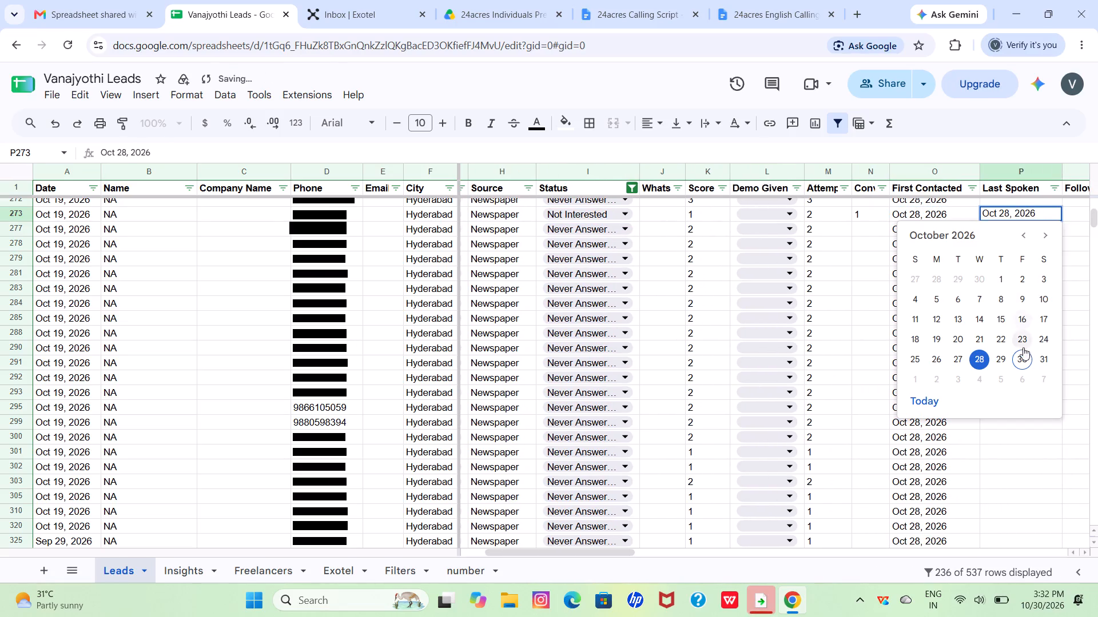
pyautogui.click(1023, 354)
pyautogui.hscroll(-5, 1023, 354)
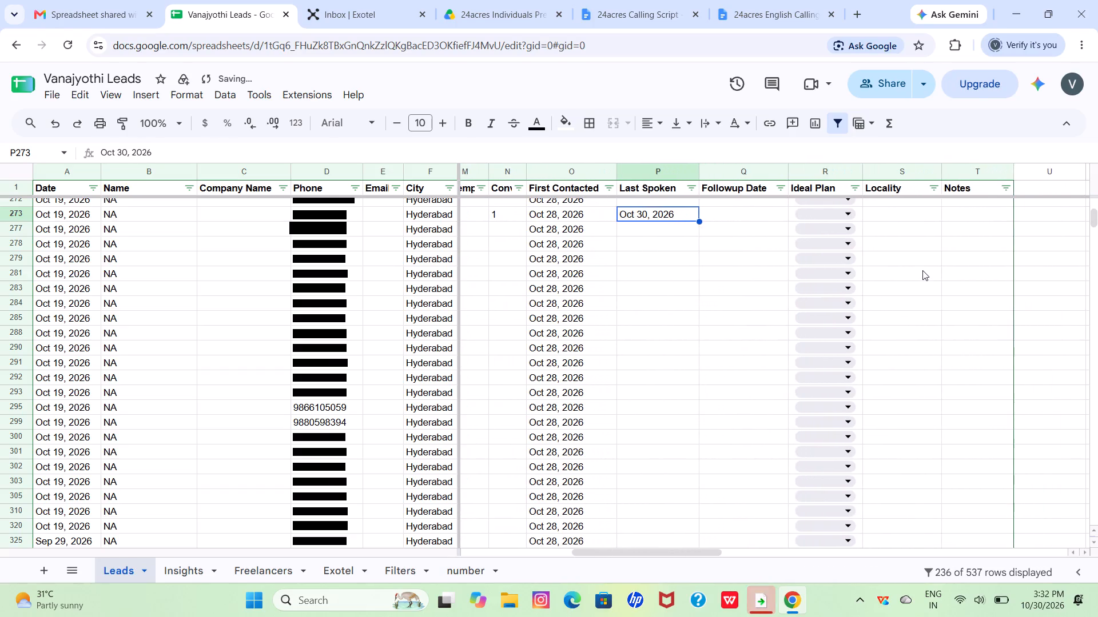
pyautogui.hscroll(7, 922, 270)
pyautogui.hscroll(-3, 922, 270)
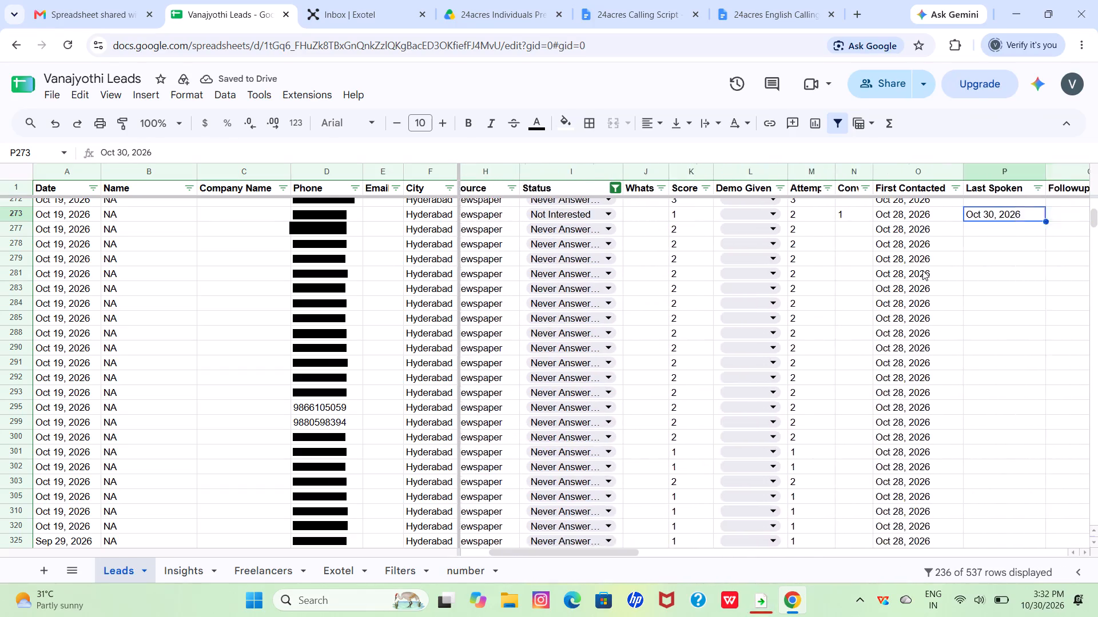
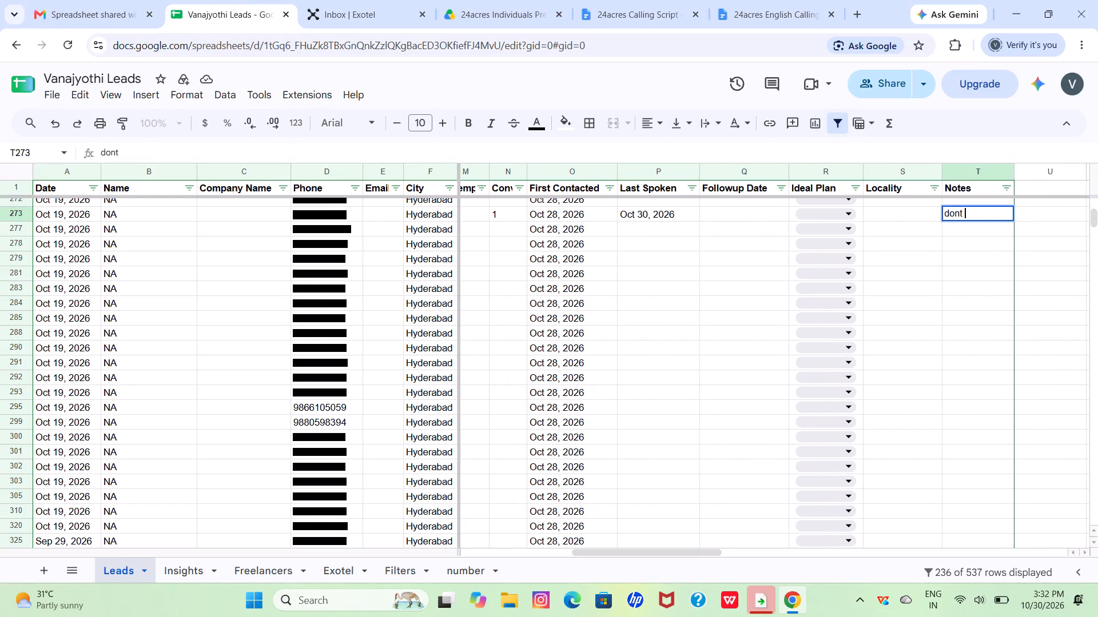
# Complete the note "dont have any properties for sale or rent" in the Notes cell of row 273.
pyautogui.write('have any')
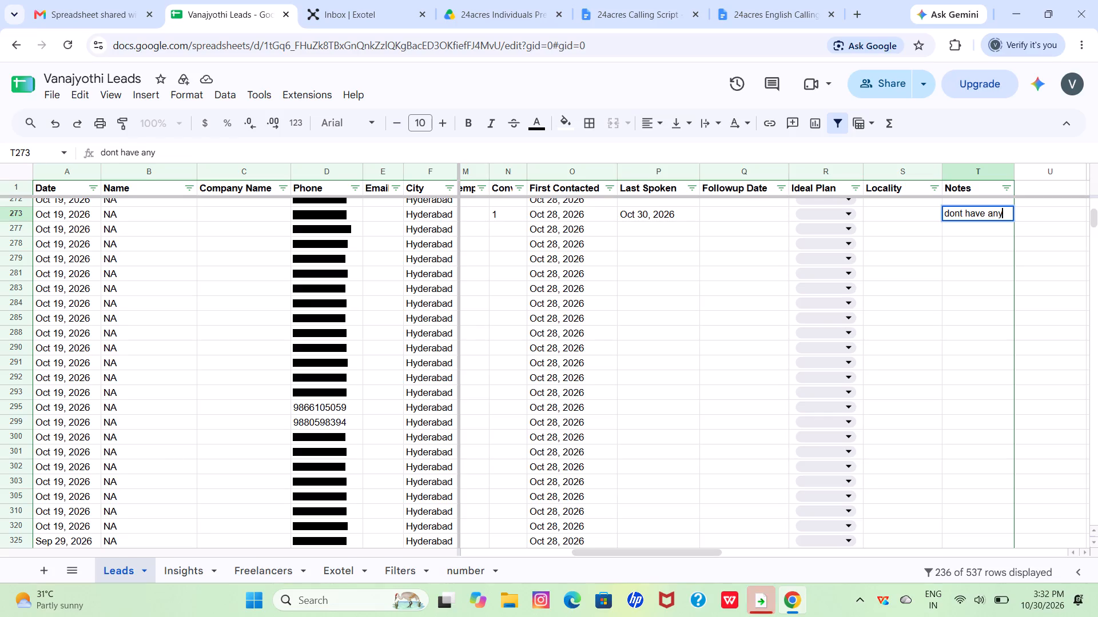
pyautogui.press('space')
pyautogui.write('prop')
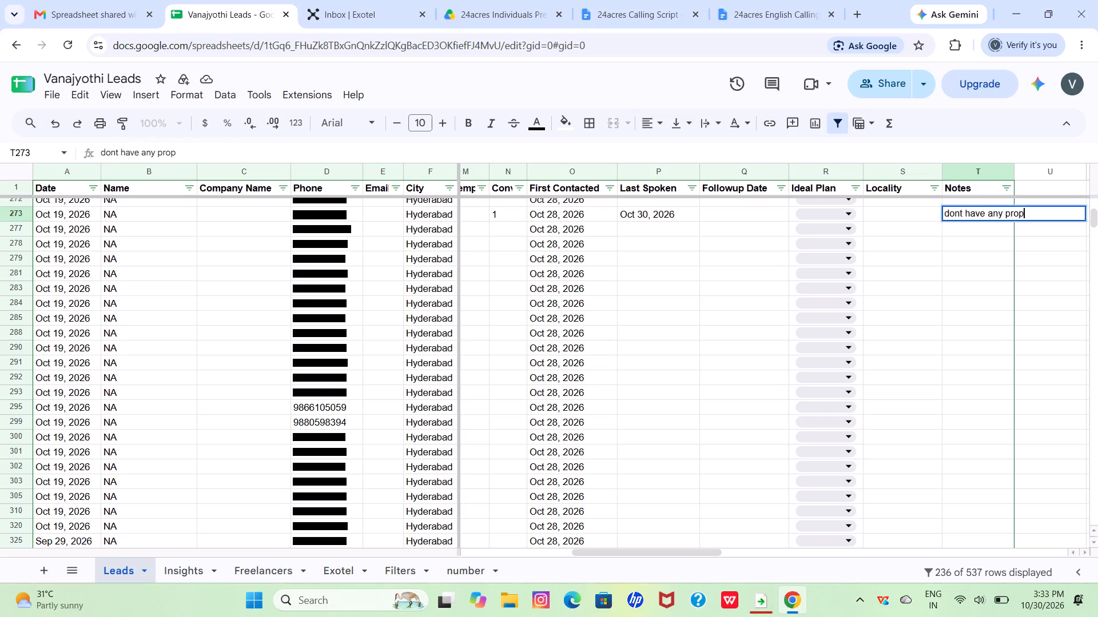
pyautogui.write('erties')
pyautogui.press('space')
pyautogui.write('for sa')
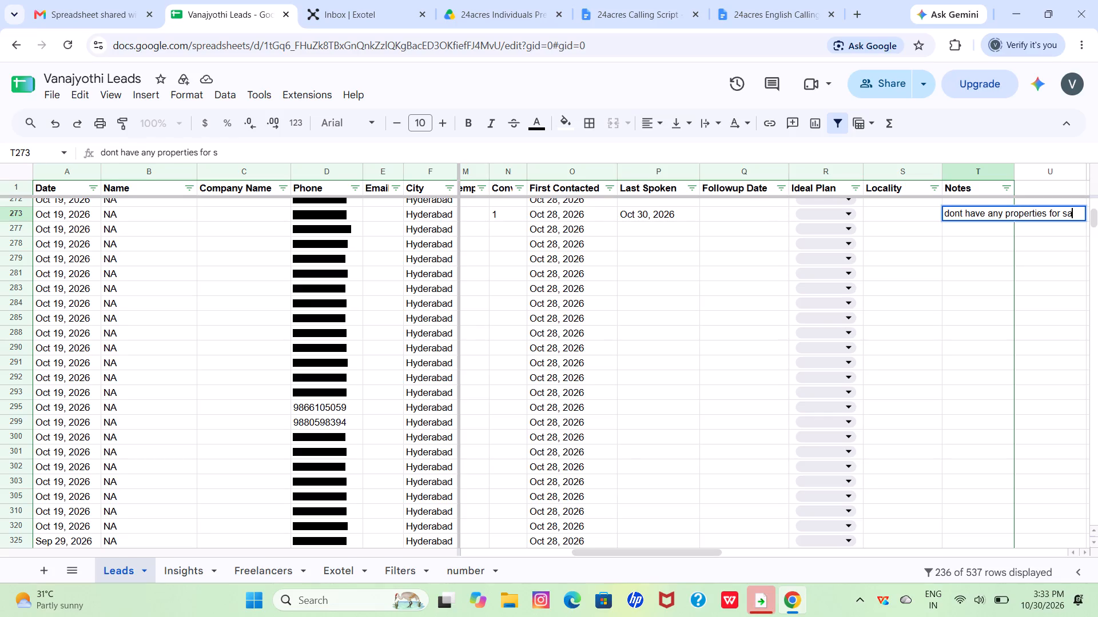
pyautogui.write('le or re')
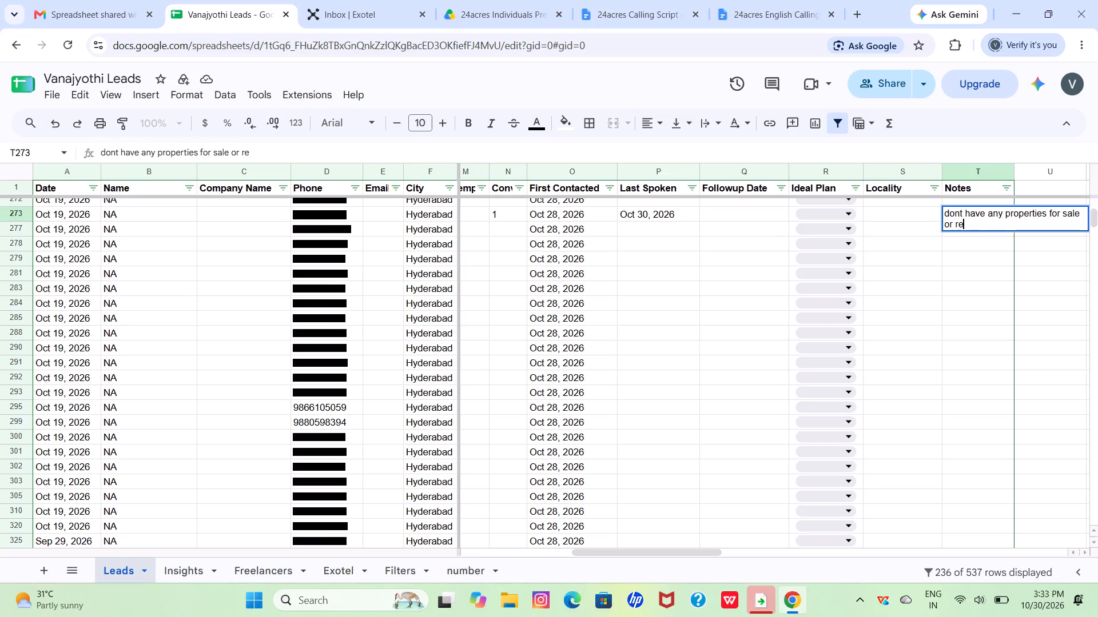
pyautogui.write('nr')
pyautogui.press('BackSpace')
pyautogui.press('t')
pyautogui.press('Return')
# Select the phone number of the next Never Answered lead, in row 277.
pyautogui.hscroll(2, 984, 218)
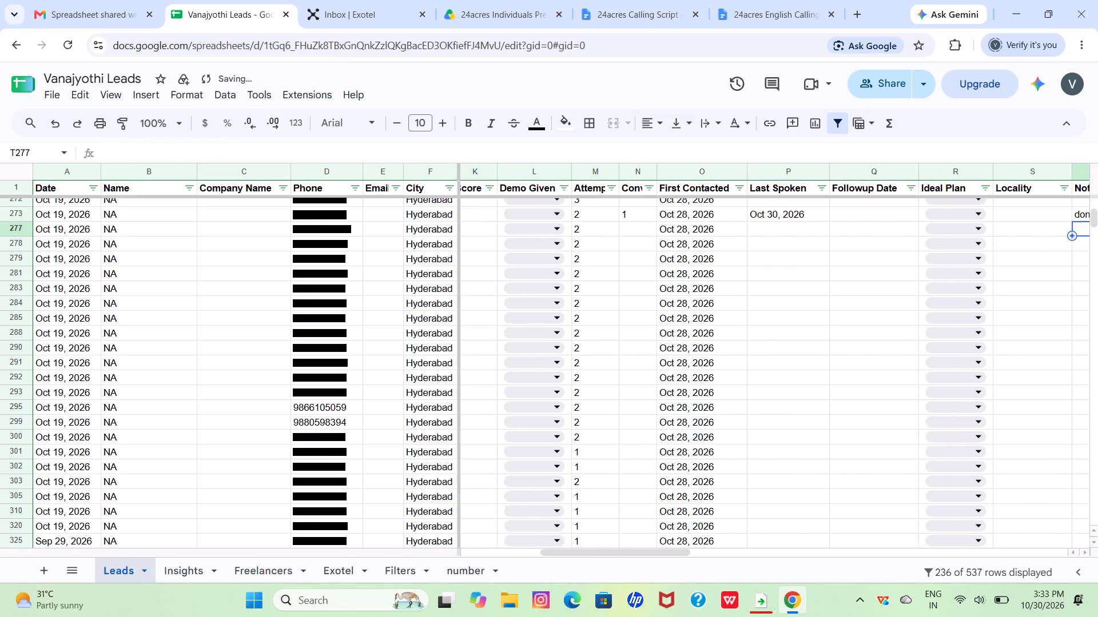
pyautogui.hscroll(4, 984, 218)
pyautogui.scroll(-1, 984, 218)
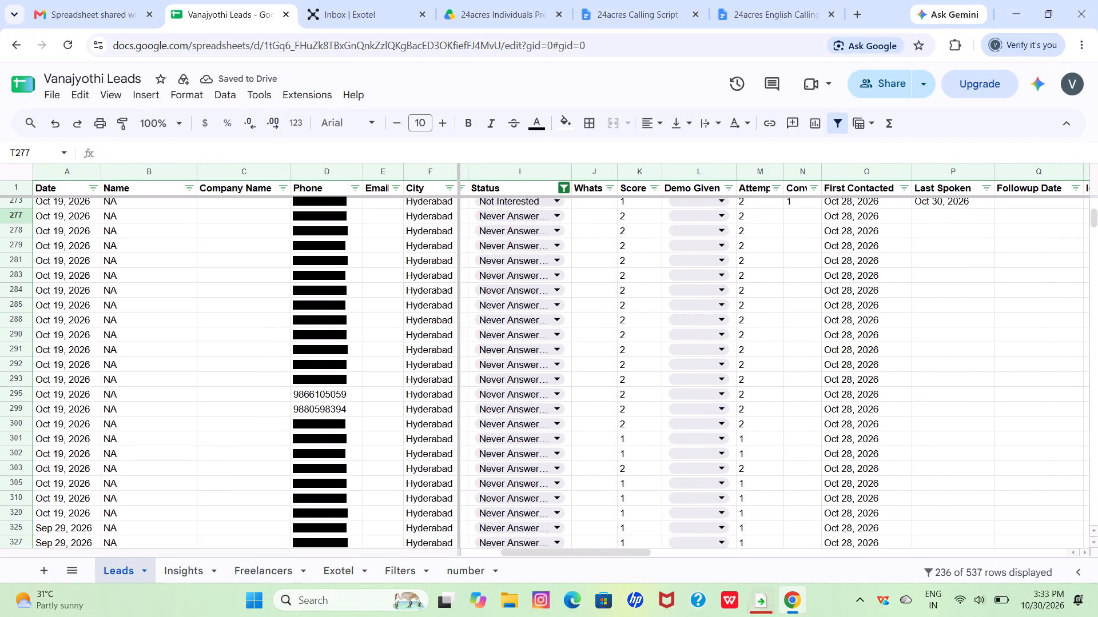
pyautogui.click(343, 210)
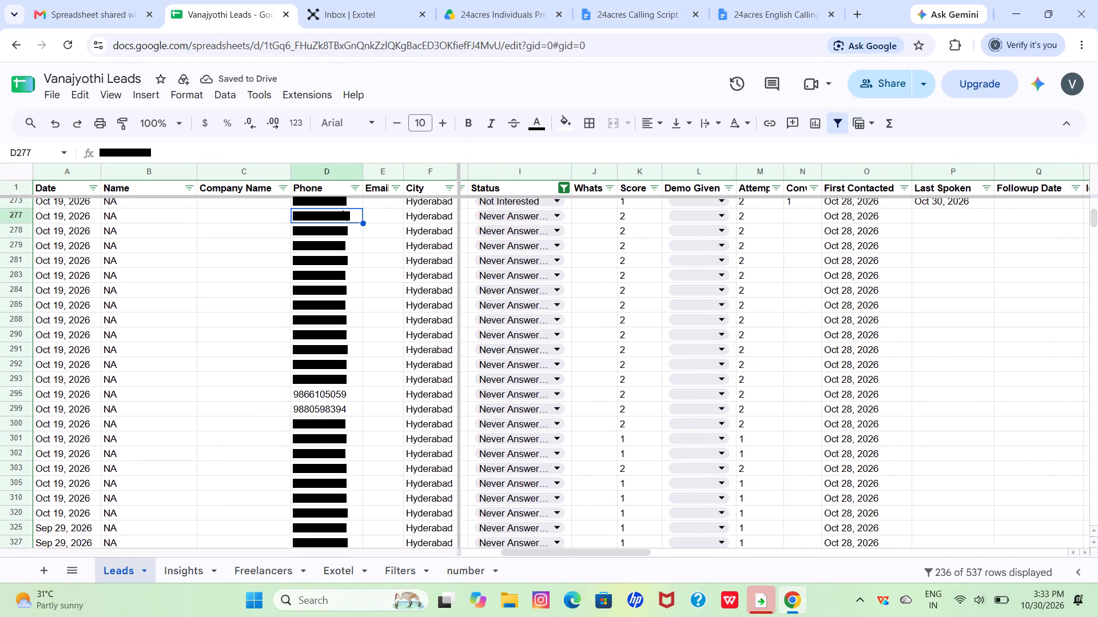
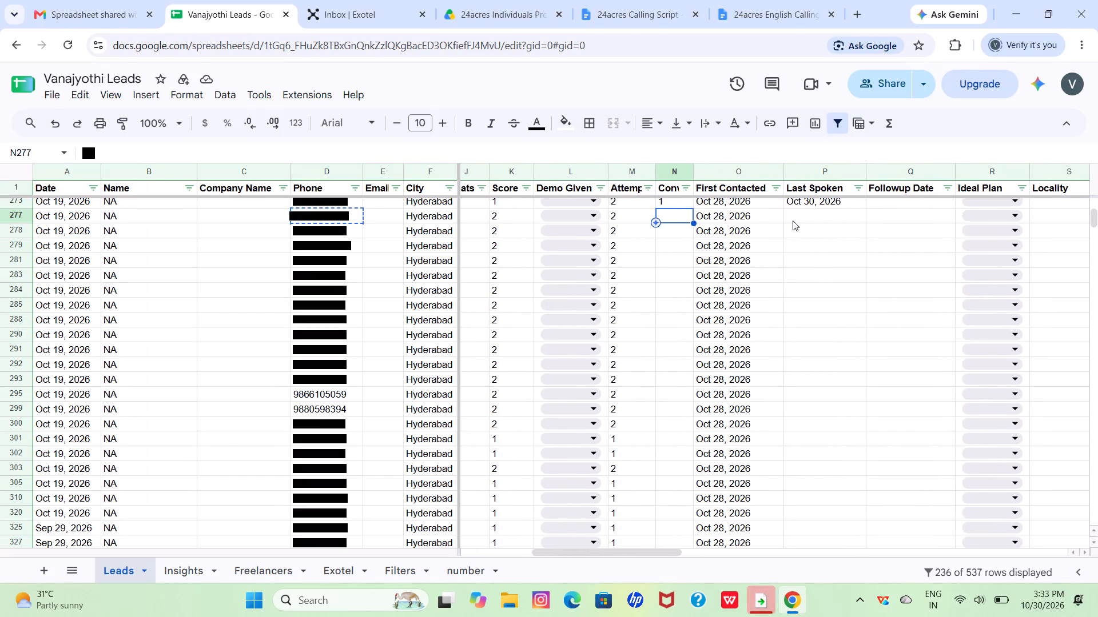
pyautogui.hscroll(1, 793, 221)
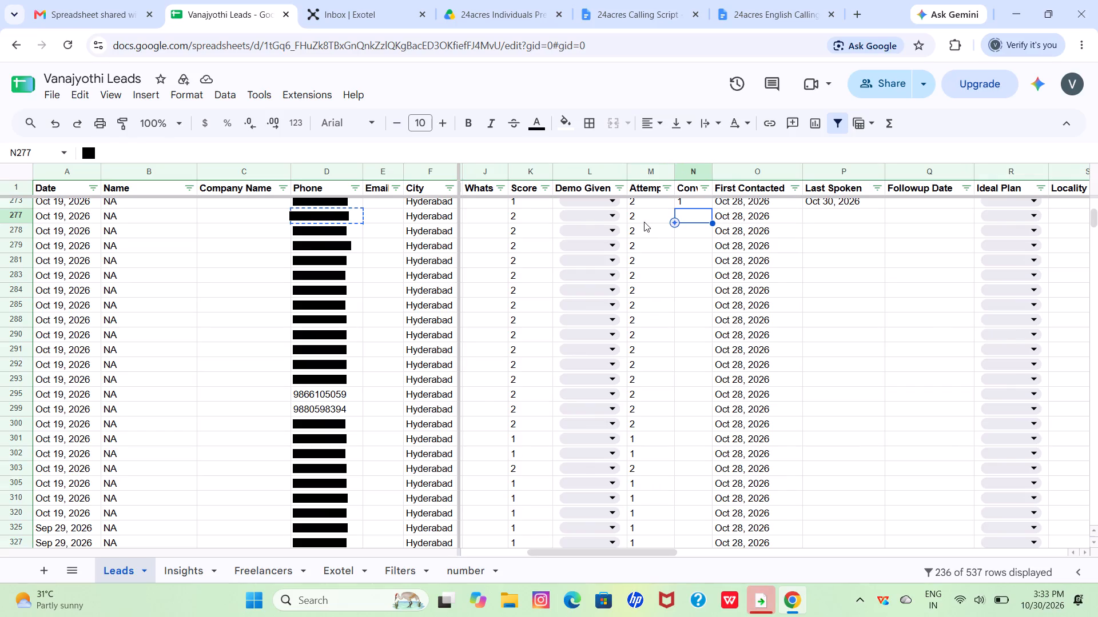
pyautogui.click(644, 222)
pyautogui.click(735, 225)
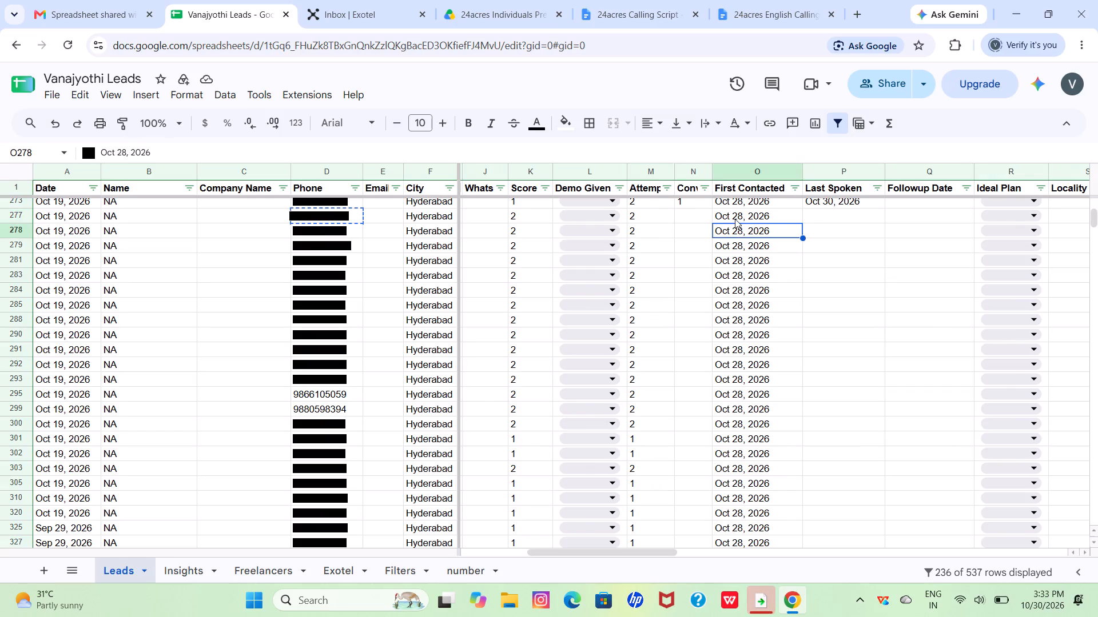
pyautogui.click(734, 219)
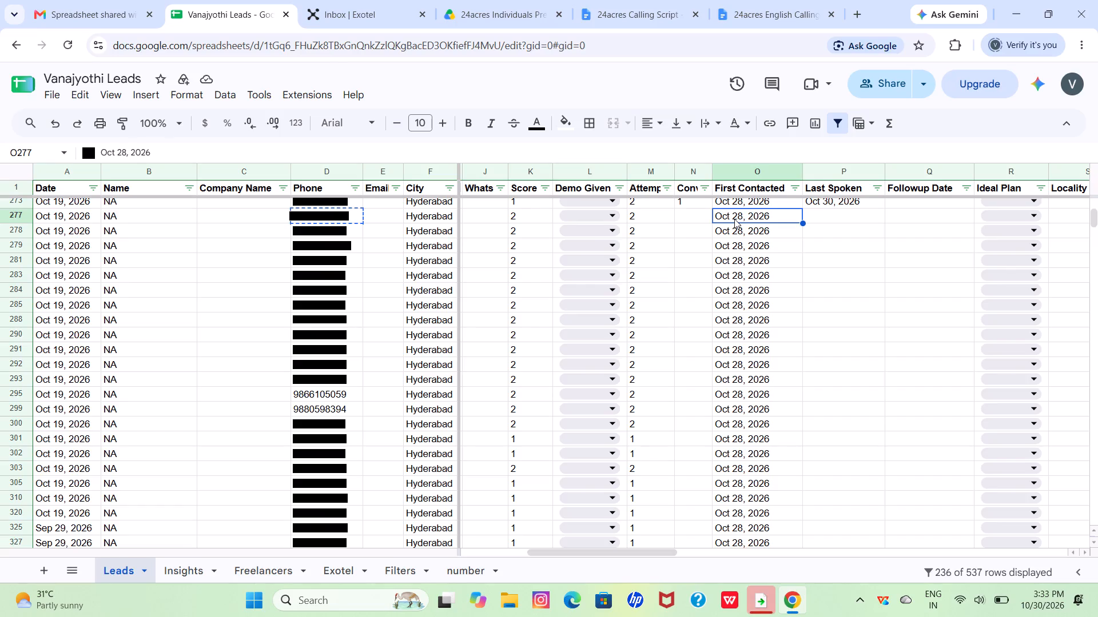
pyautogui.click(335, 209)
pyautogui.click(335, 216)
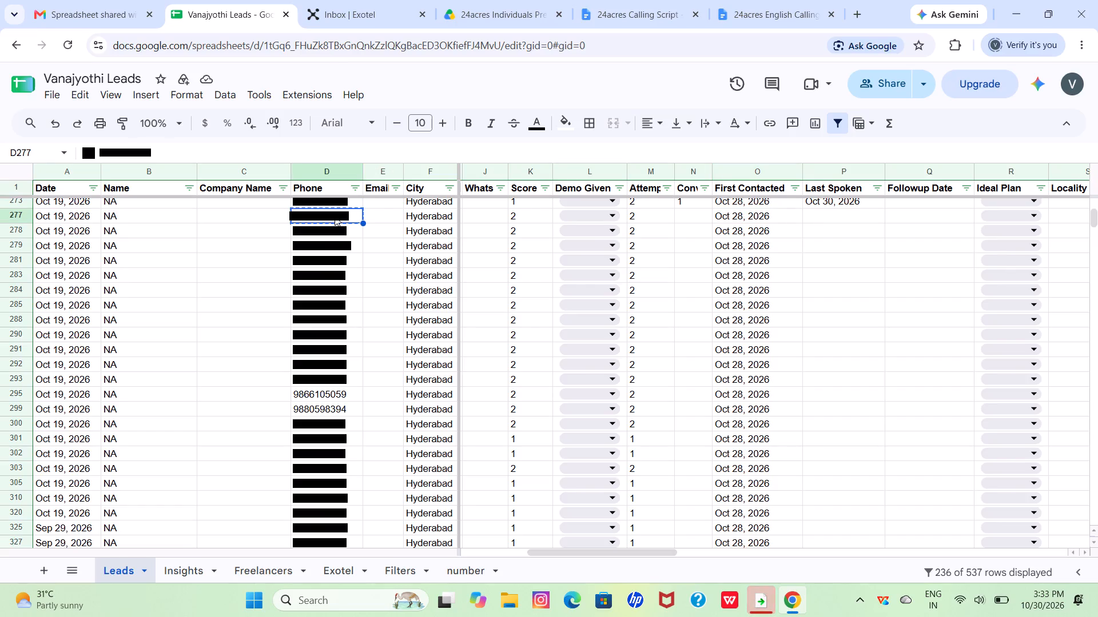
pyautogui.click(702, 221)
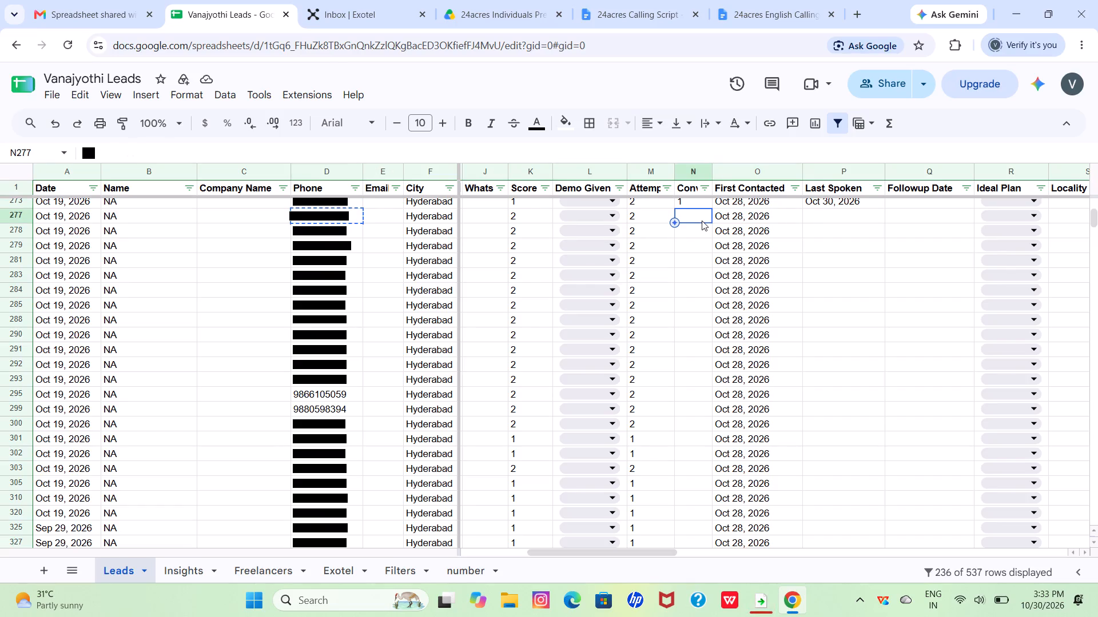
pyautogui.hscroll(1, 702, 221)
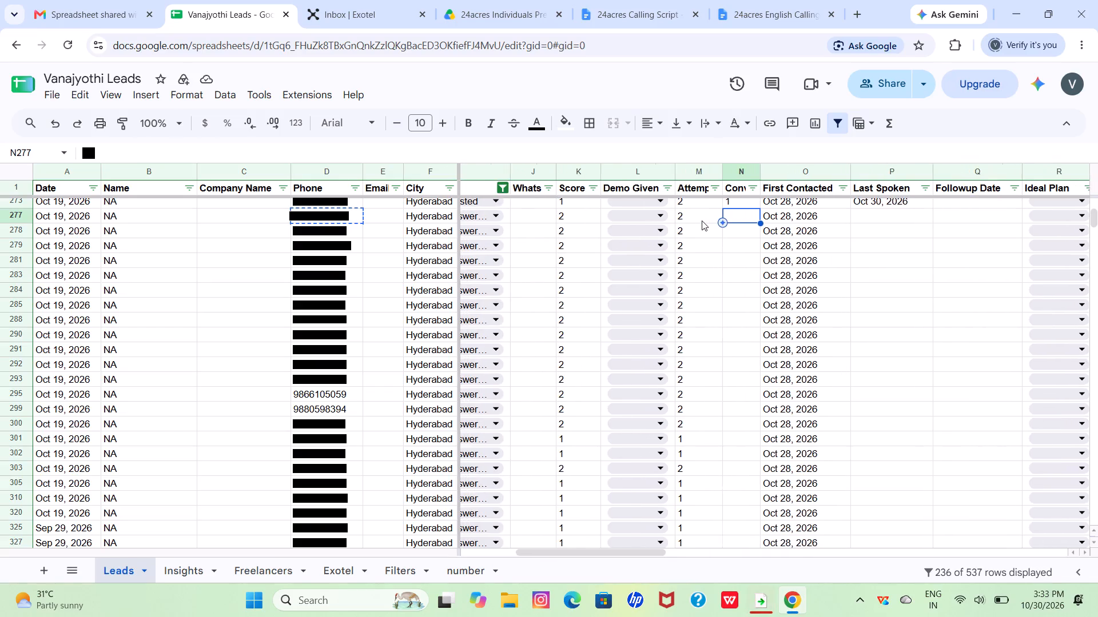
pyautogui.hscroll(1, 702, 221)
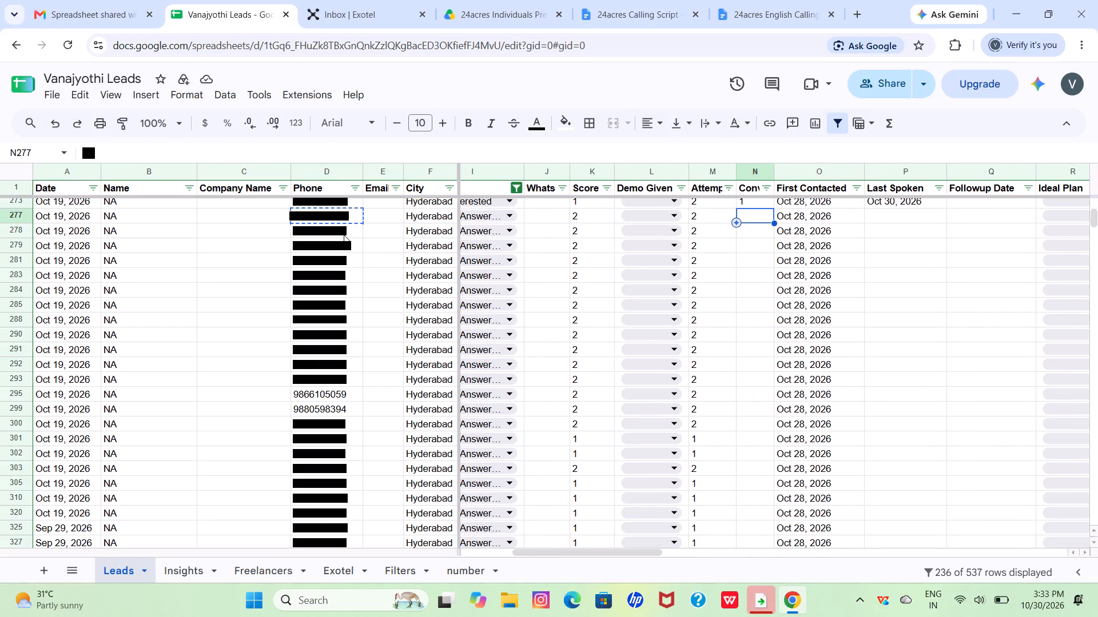
# Copy the phone number of the next Never Answered lead, in row 278.
pyautogui.click(343, 235)
pyautogui.hotkey('ctrl', 'c')
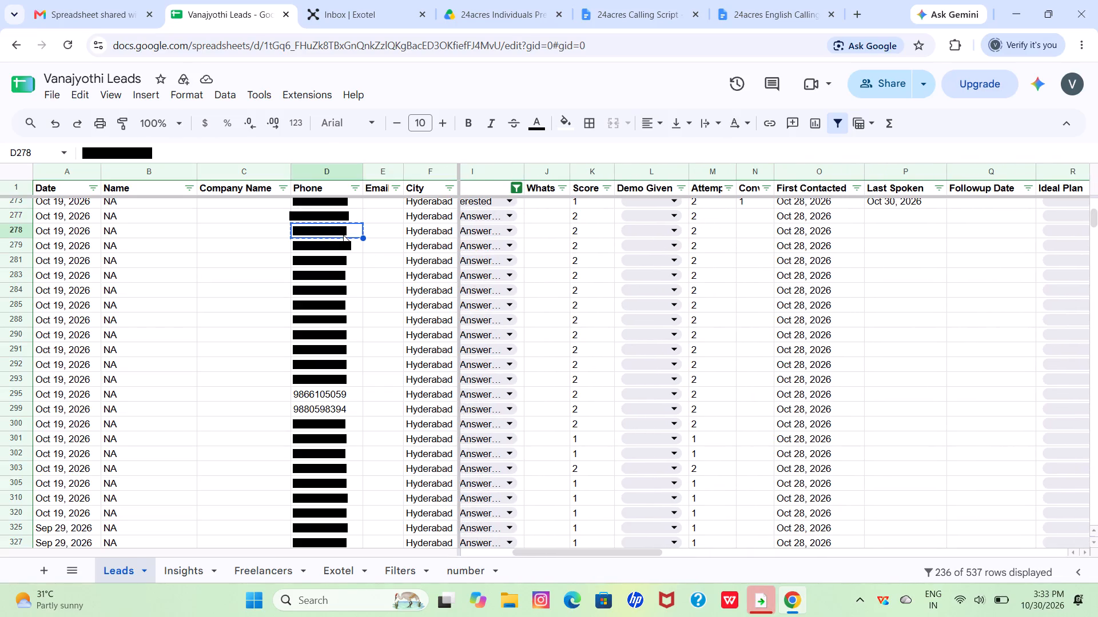
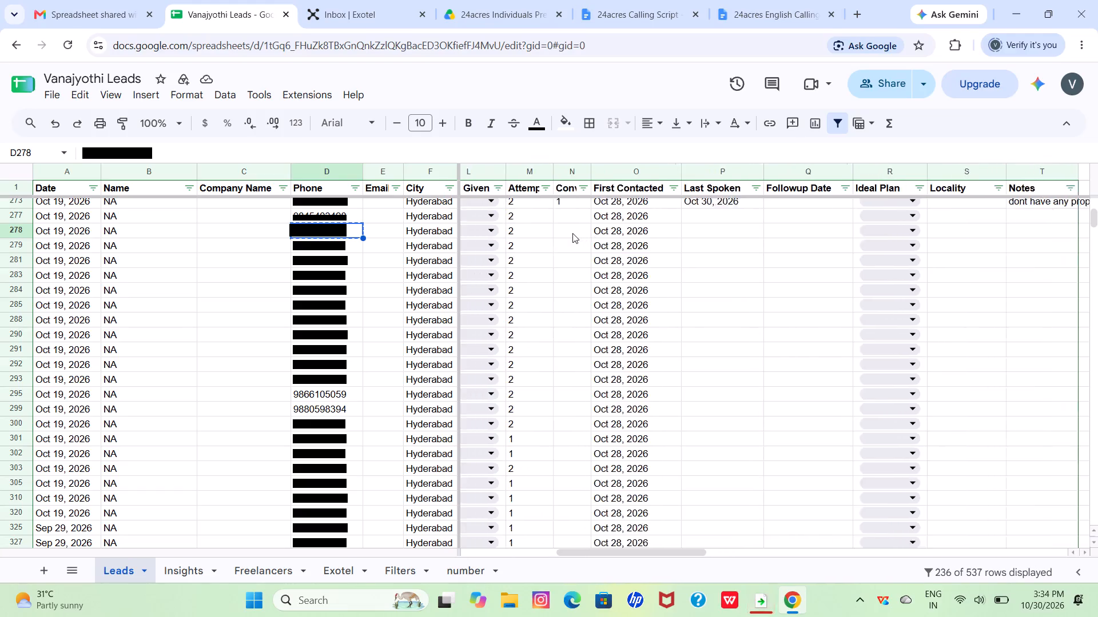
# In row 278, enter 1 as the conversation count and copy the Last Spoken date Oct 30, 2026 from row 273.
pyautogui.hscroll(1, 572, 233)
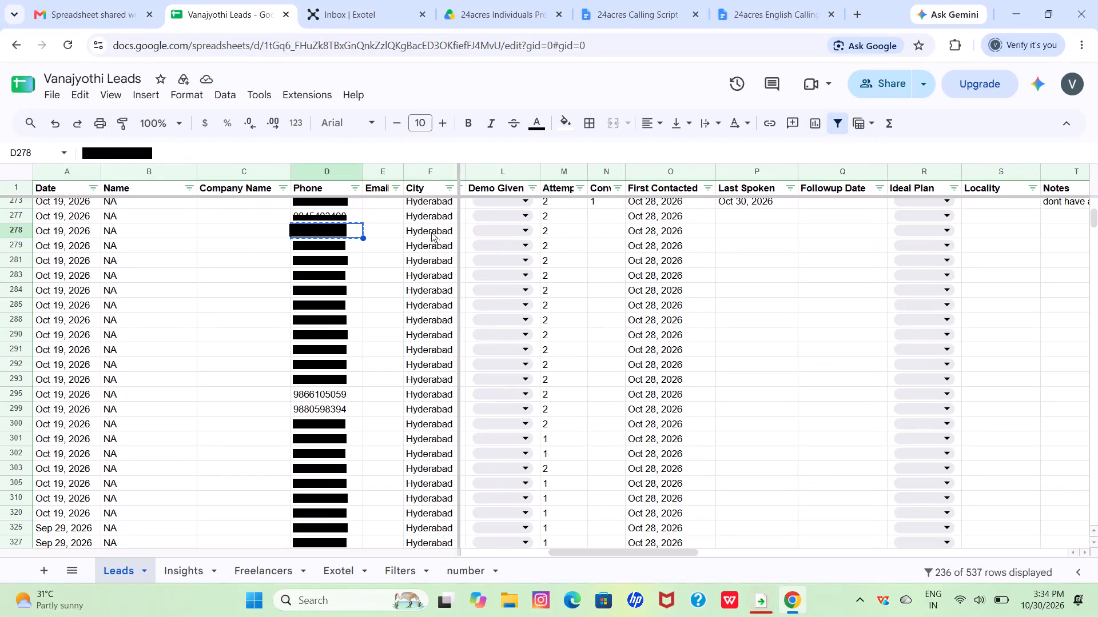
pyautogui.click(604, 239)
pyautogui.press('1')
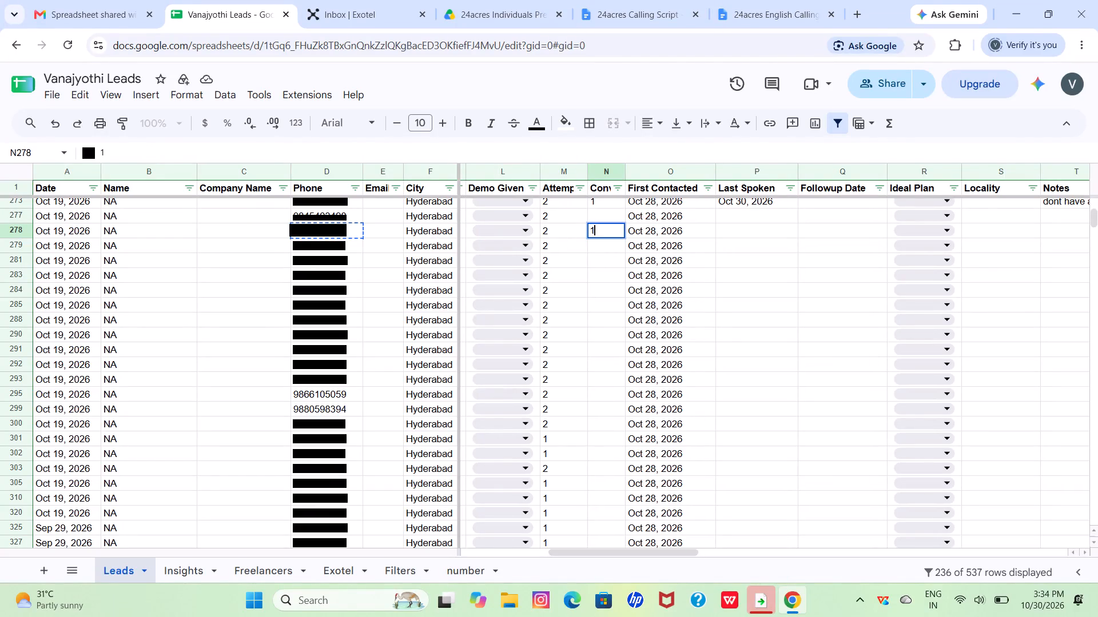
pyautogui.click(670, 238)
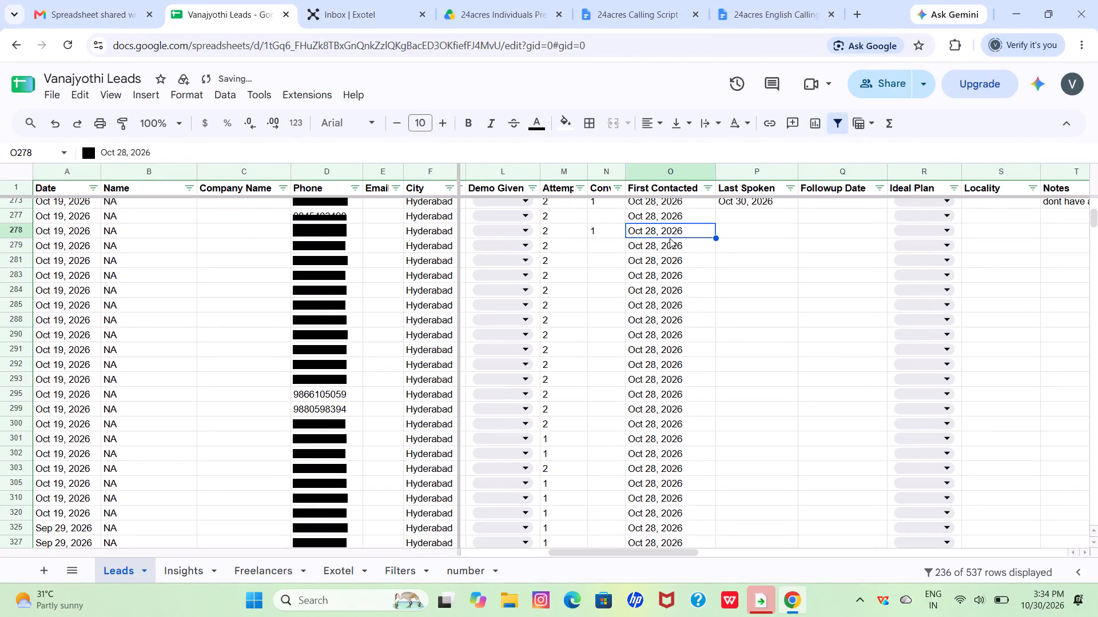
pyautogui.scroll(1, 670, 238)
pyautogui.click(757, 225)
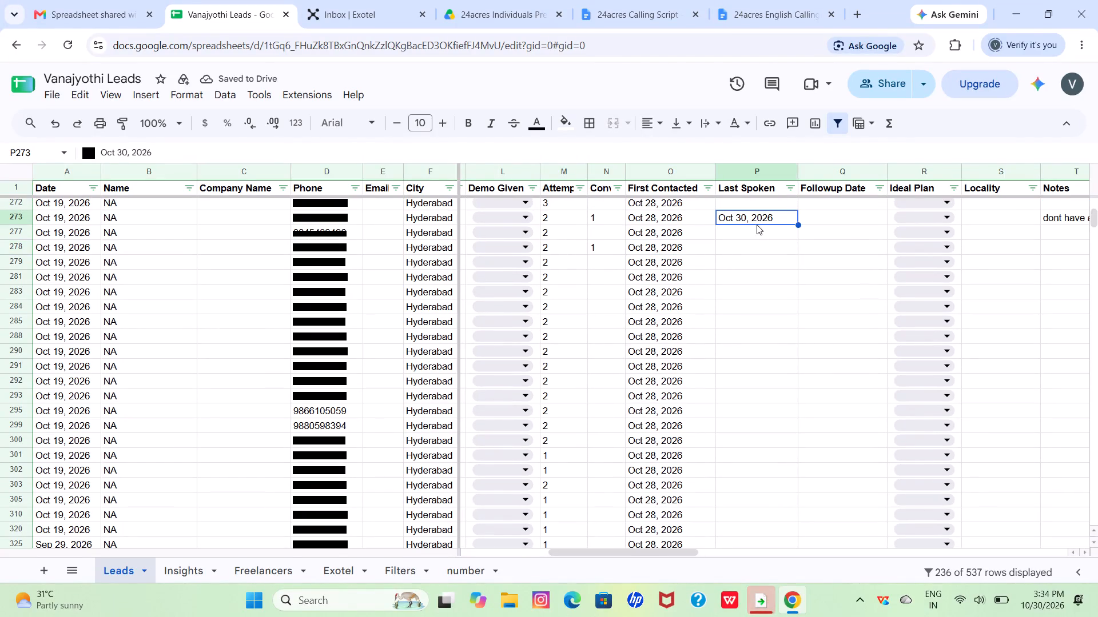
pyautogui.hotkey('ctrl', 'c')
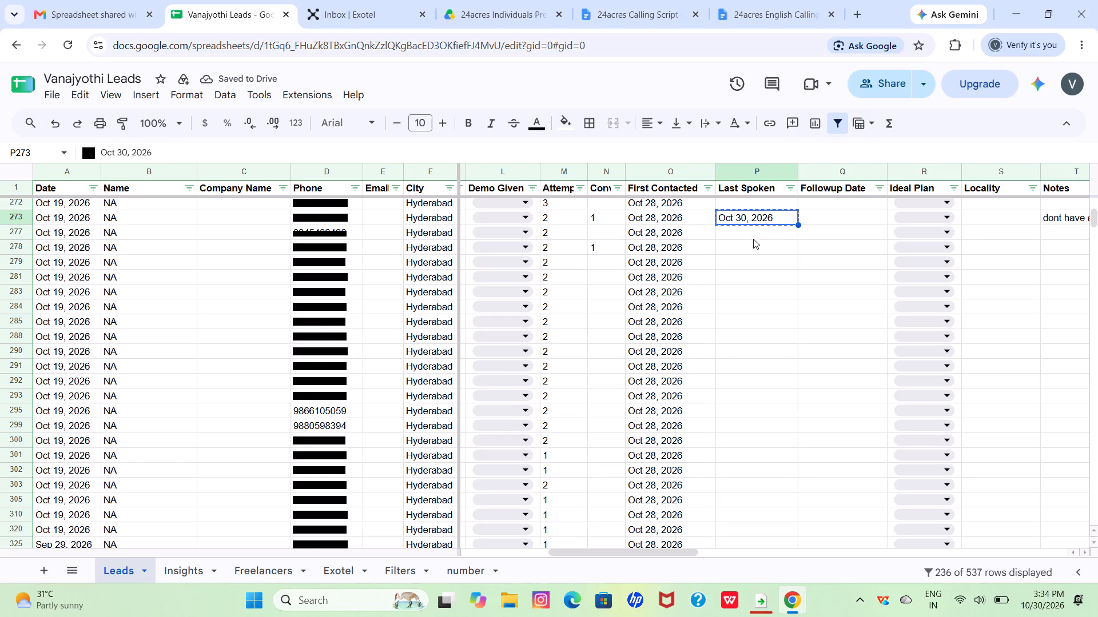
pyautogui.click(750, 250)
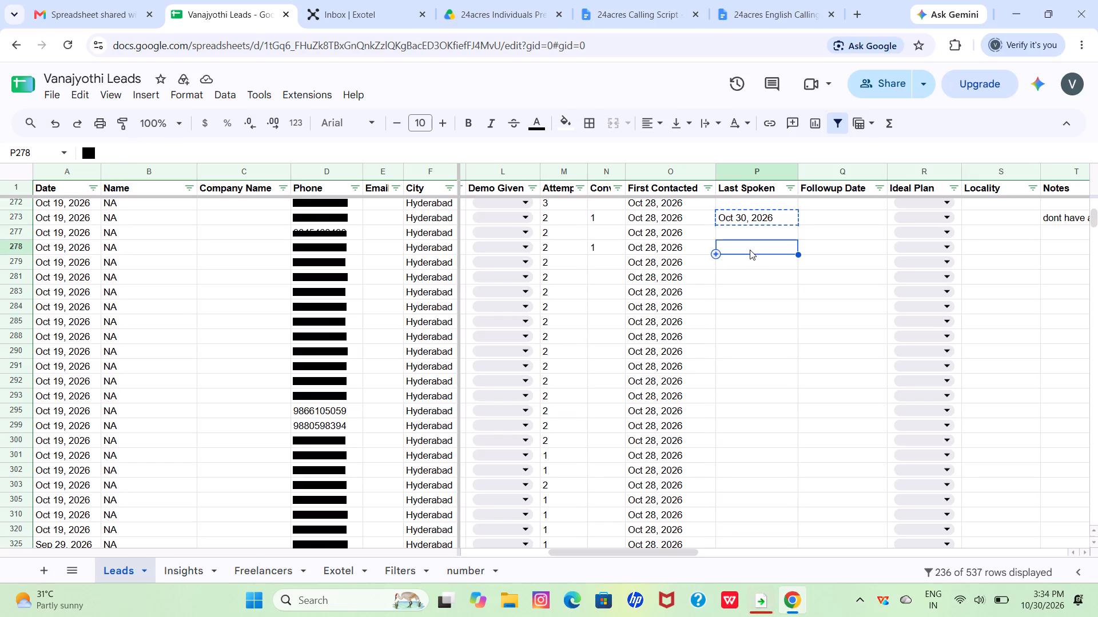
pyautogui.hotkey('ctrl', 'v')
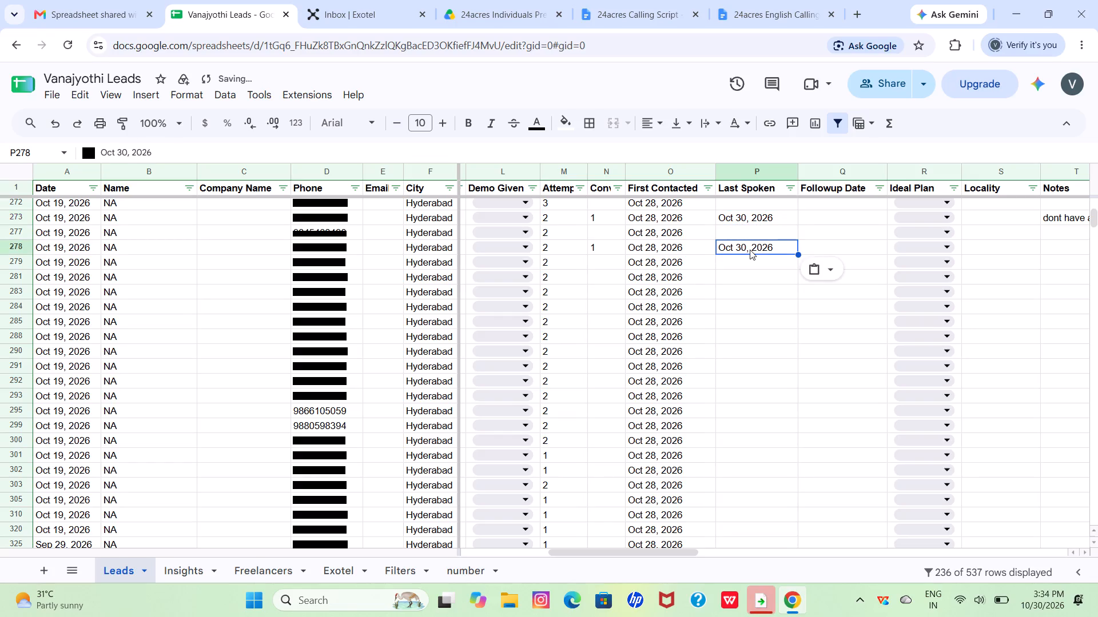
pyautogui.click(823, 250)
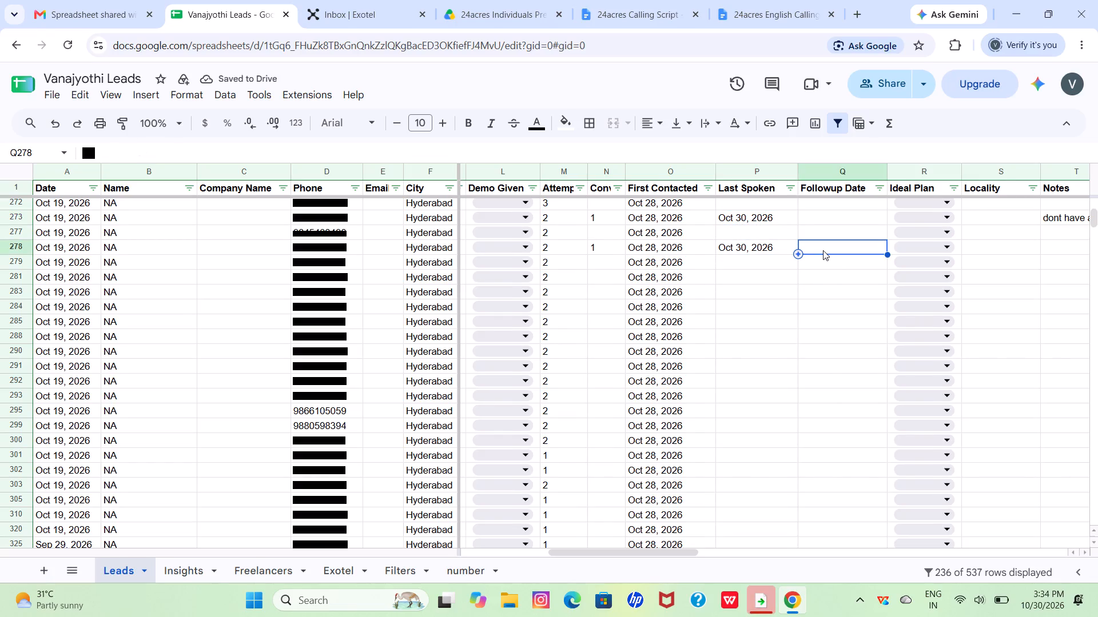
# Set the Status of the lead in row 278 to Not Interested.
pyautogui.hscroll(5, 823, 250)
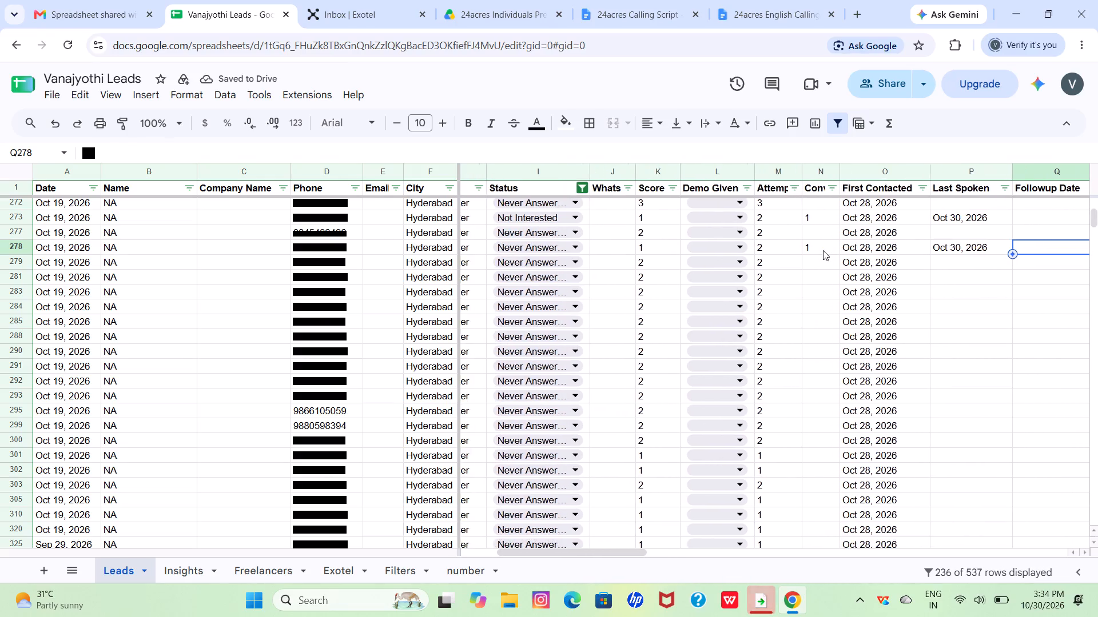
pyautogui.click(567, 246)
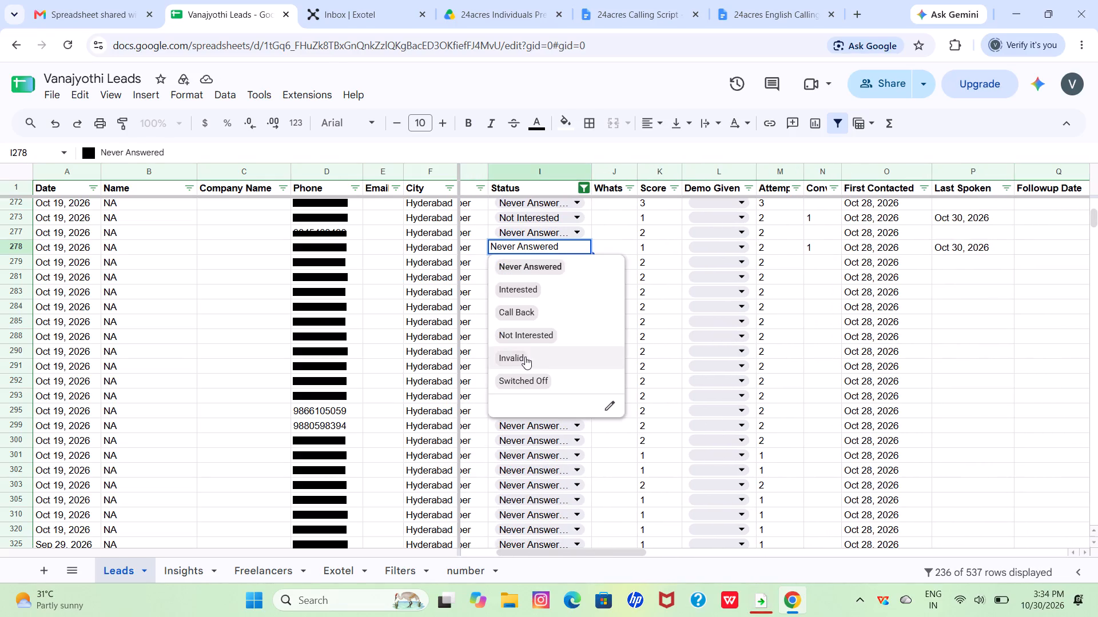
pyautogui.click(526, 334)
# Enter the note "not gave time to speak and disconnected call" for the lead in row 278.
pyautogui.hscroll(-4, 526, 334)
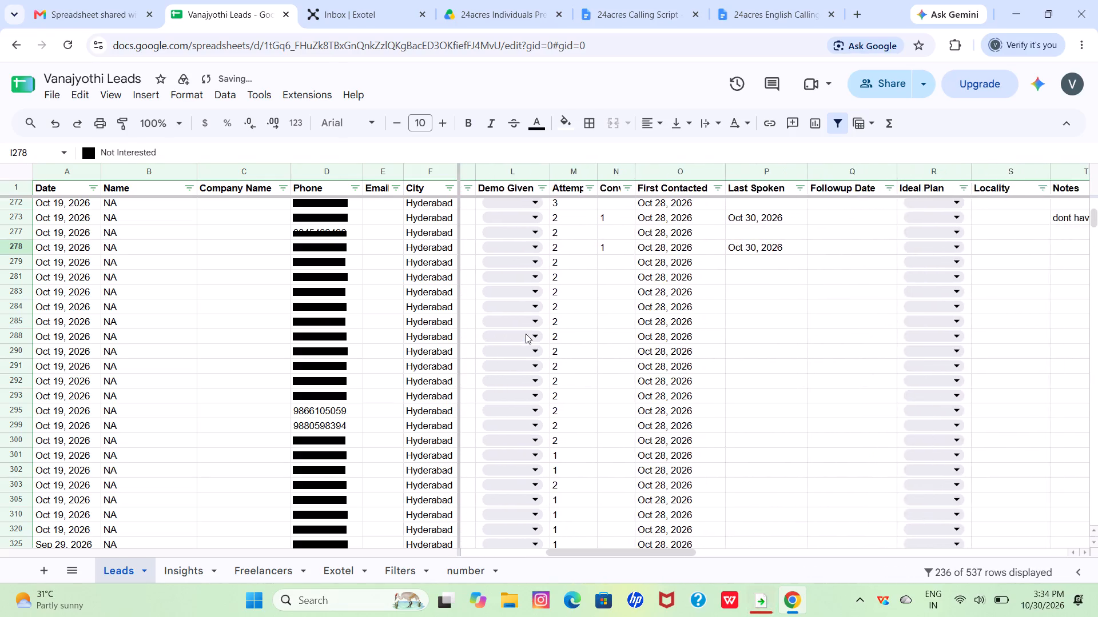
pyautogui.hscroll(-5, 526, 334)
pyautogui.hscroll(5, 526, 334)
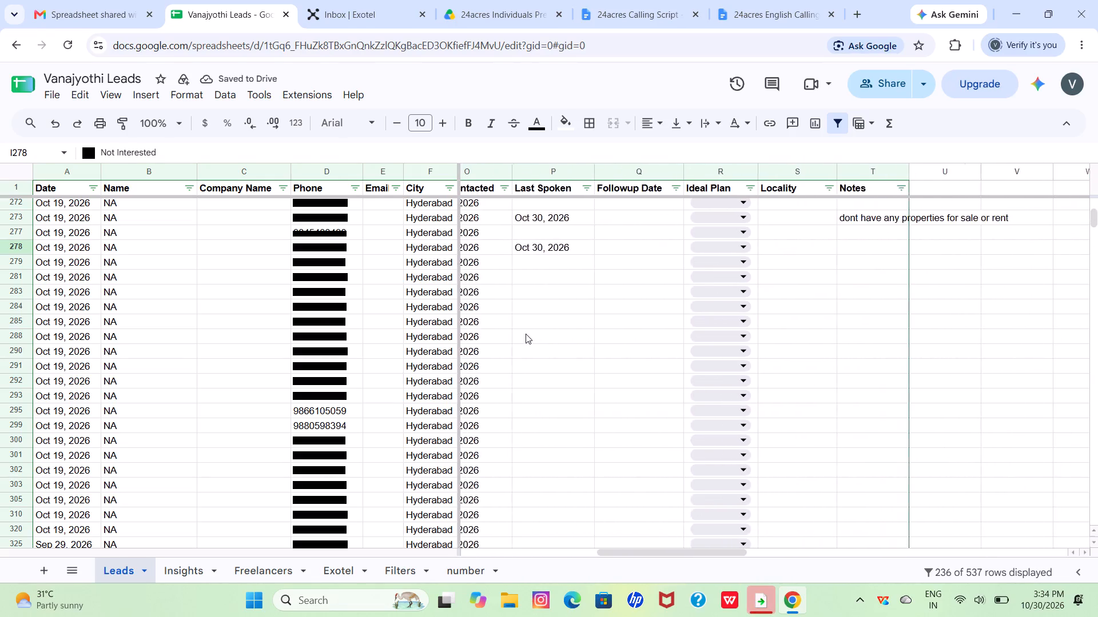
pyautogui.hscroll(1, 526, 334)
pyautogui.click(850, 255)
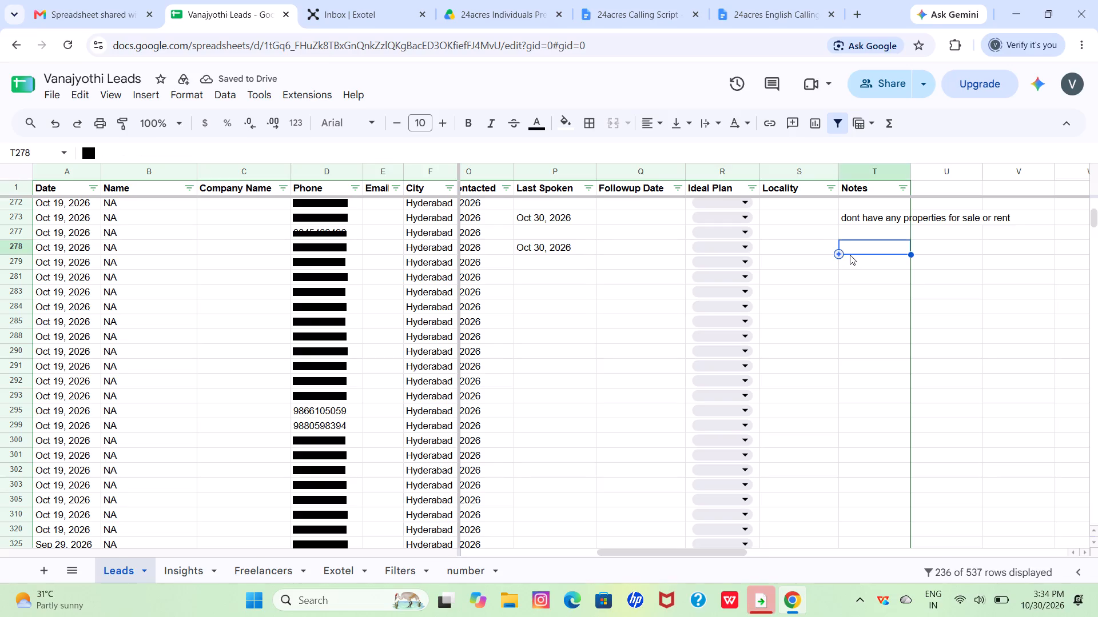
pyautogui.write('not gave time to speak and disconnected ca')
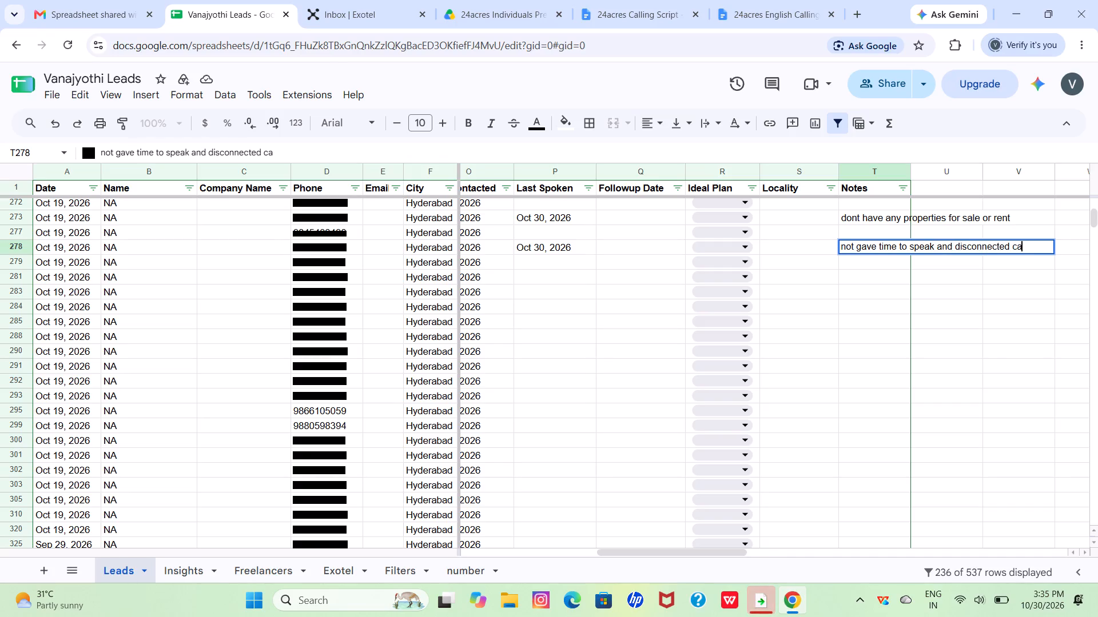
pyautogui.write('ll')
pyautogui.press('Return')
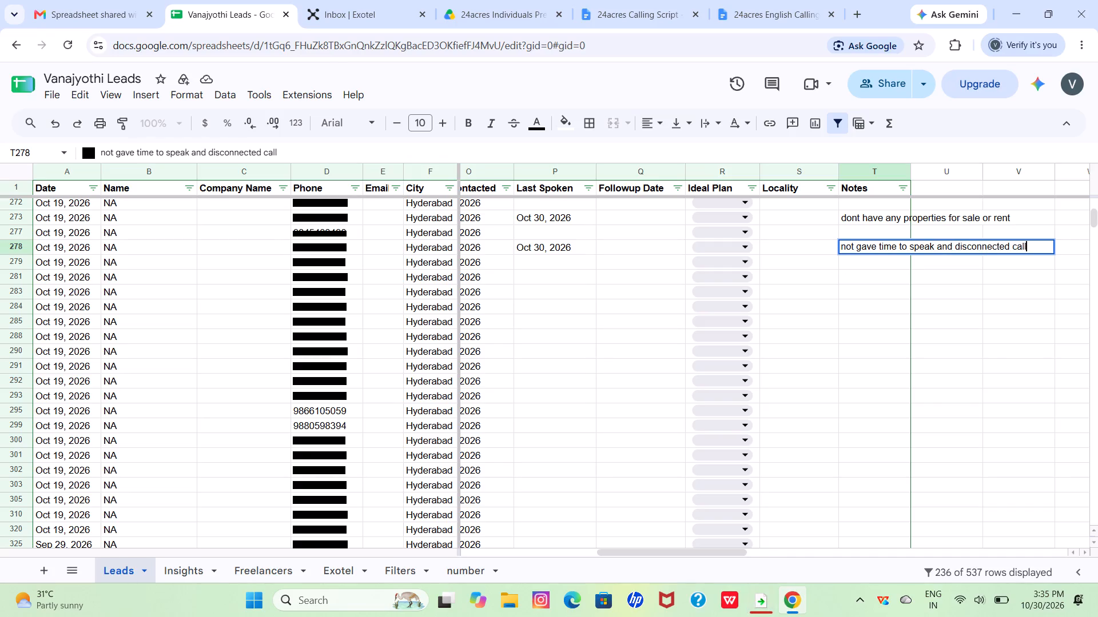
# Select the phone number of the next Never Answered lead, in row 279.
pyautogui.hscroll(3, 850, 255)
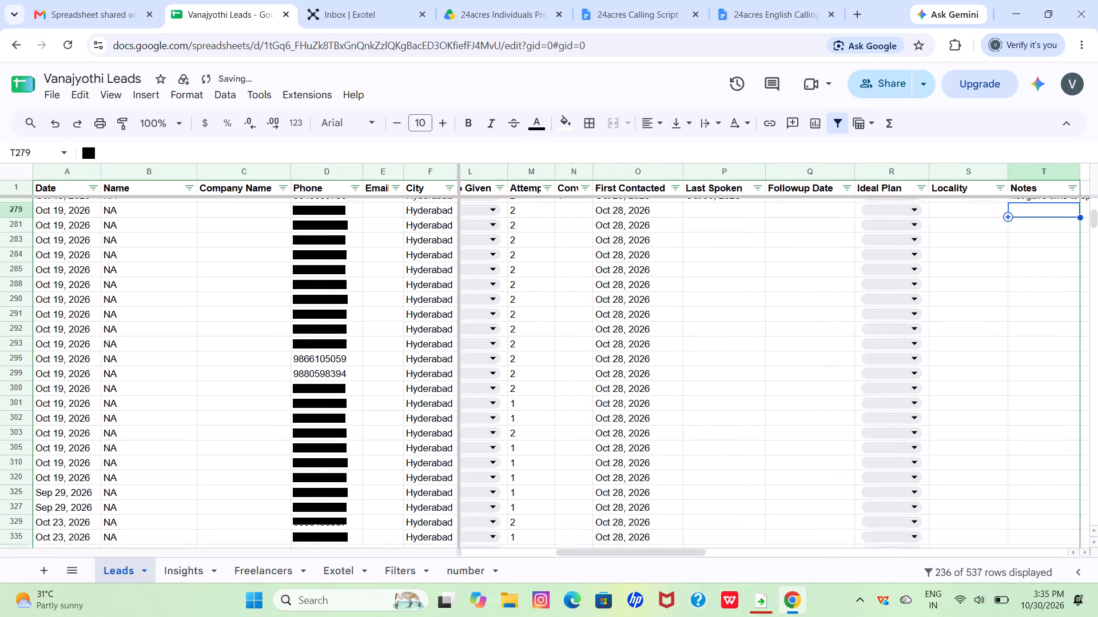
pyautogui.hscroll(1, 850, 255)
pyautogui.scroll(1, 850, 255)
pyautogui.hscroll(1, 850, 255)
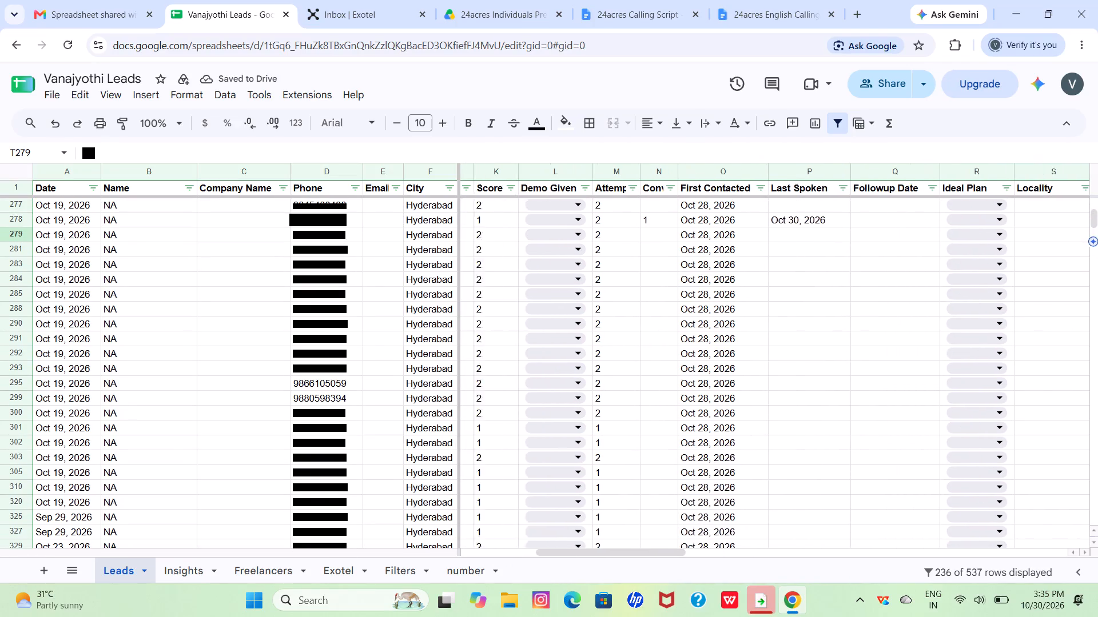
pyautogui.hscroll(2, 850, 255)
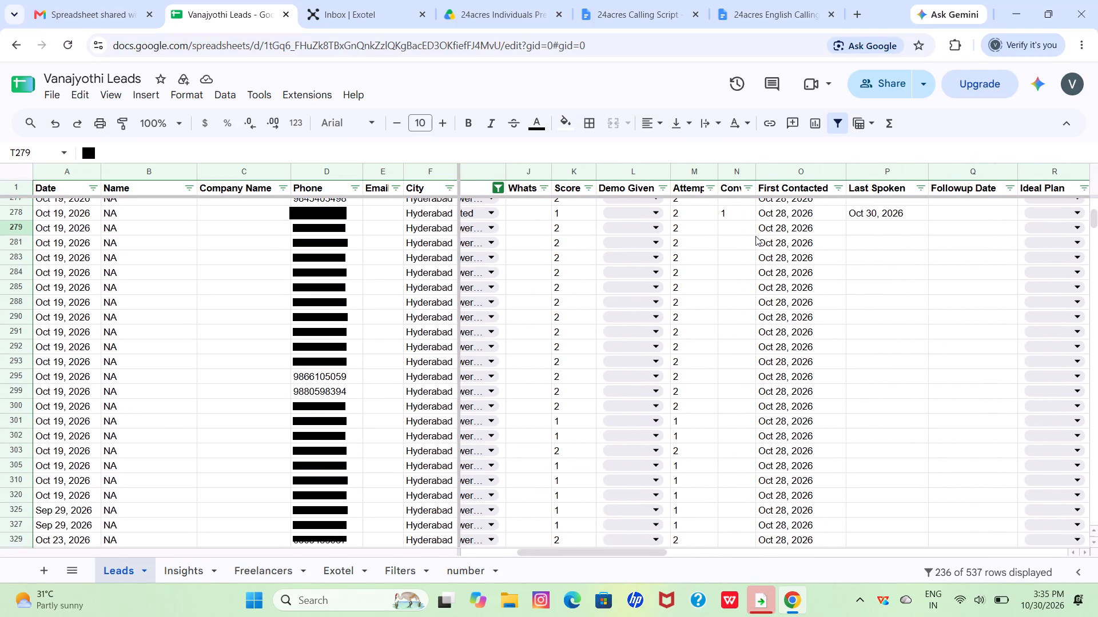
pyautogui.hscroll(1, 753, 236)
pyautogui.click(328, 233)
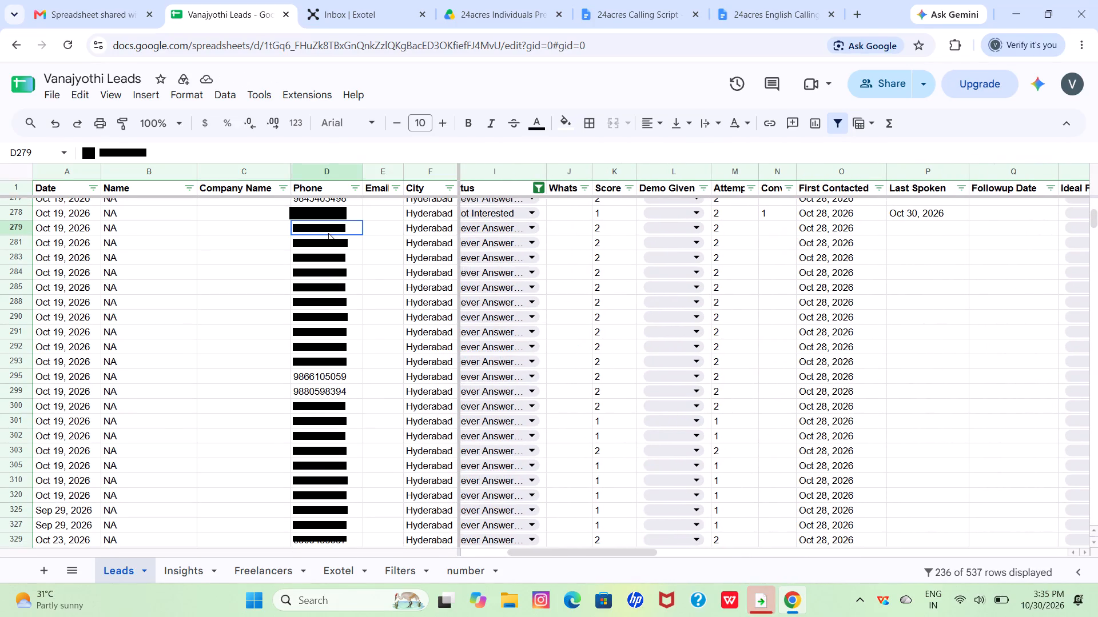
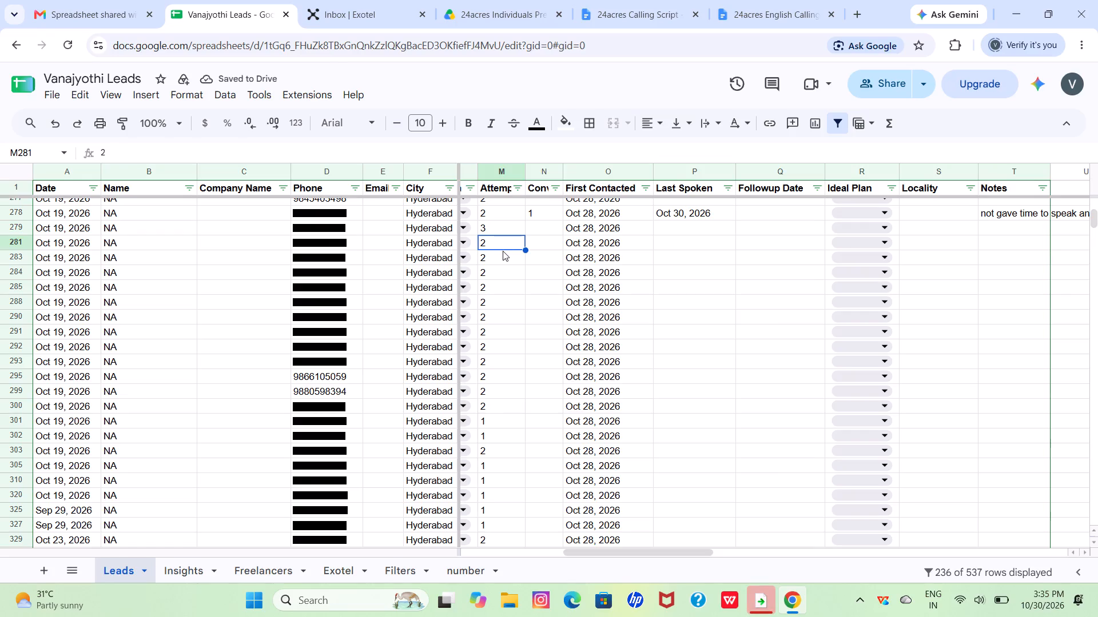
# Select the phone number of the next Never Answered lead, in row 281.
pyautogui.click(546, 229)
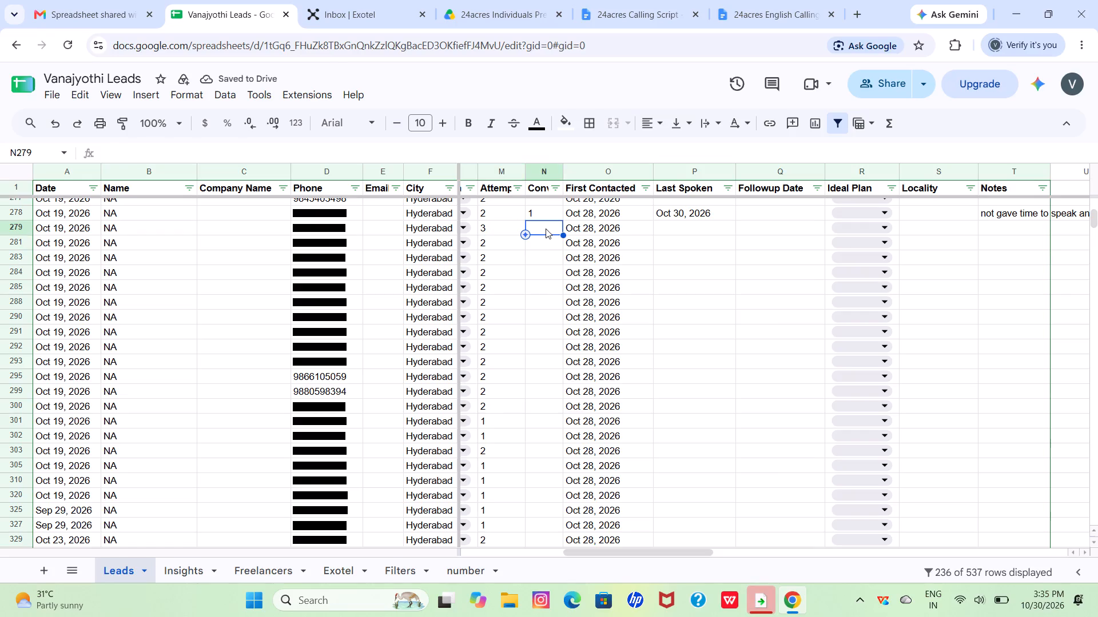
pyautogui.hscroll(1, 546, 229)
pyautogui.scroll(-1, 546, 229)
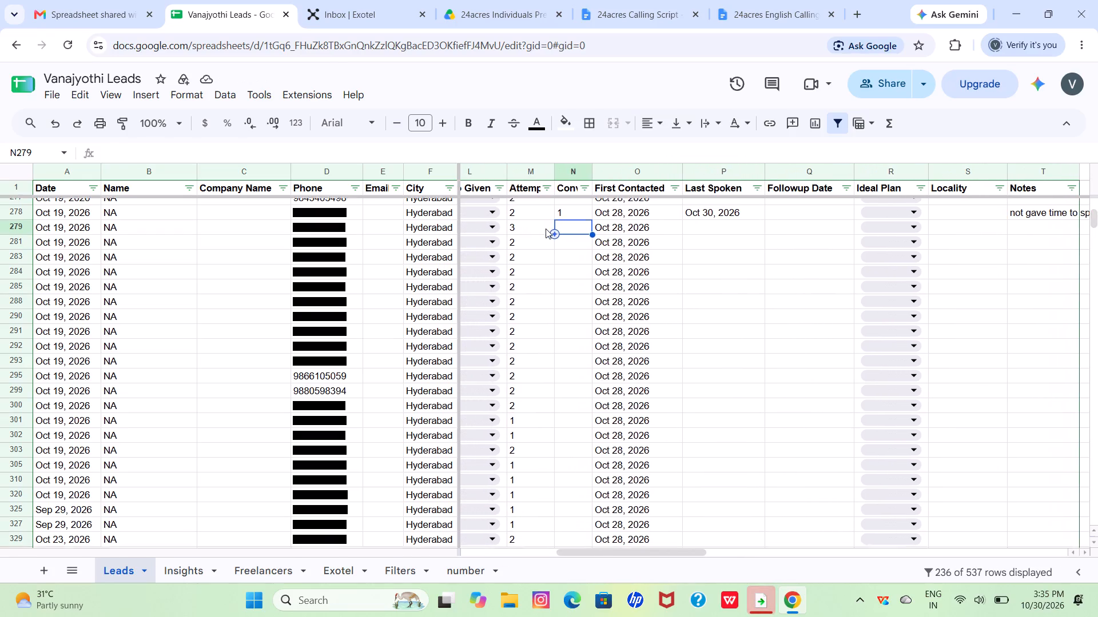
pyautogui.scroll(-1, 546, 229)
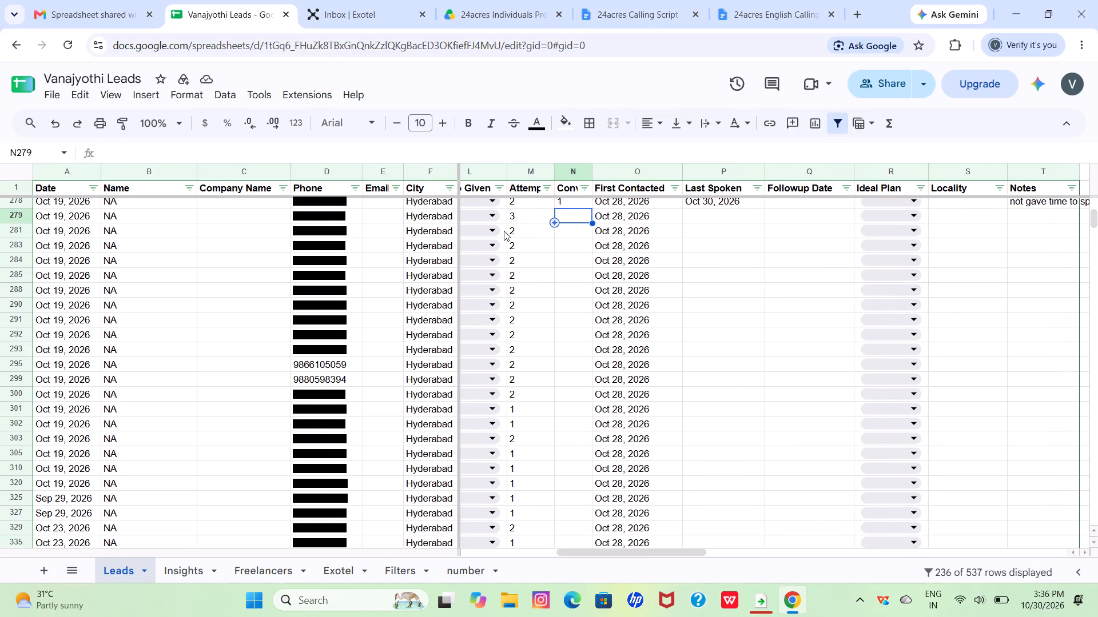
pyautogui.click(518, 231)
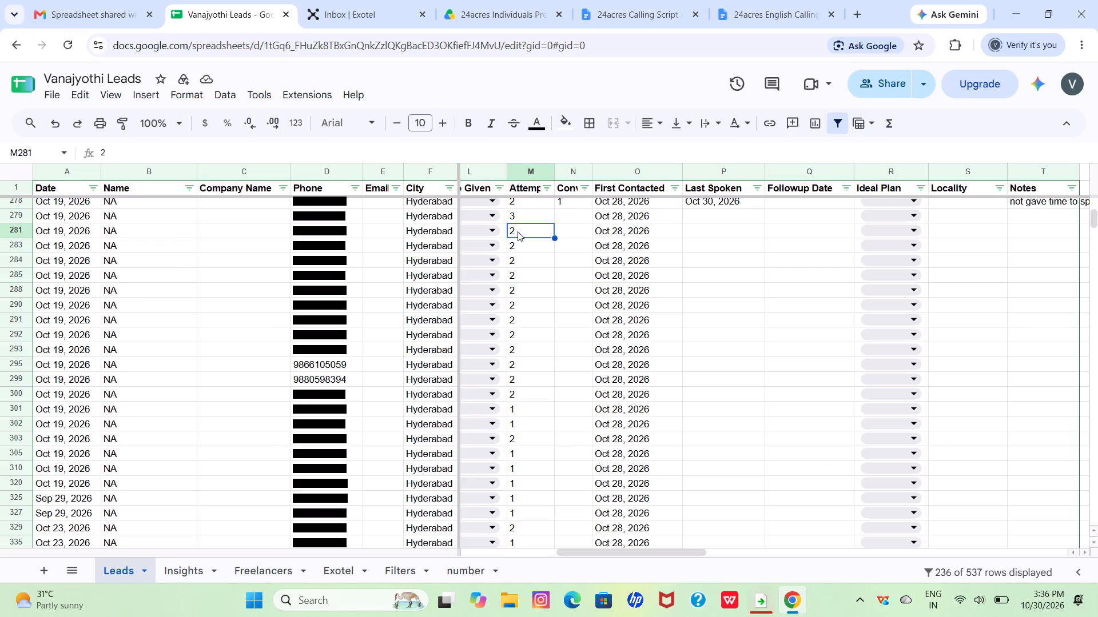
pyautogui.click(343, 231)
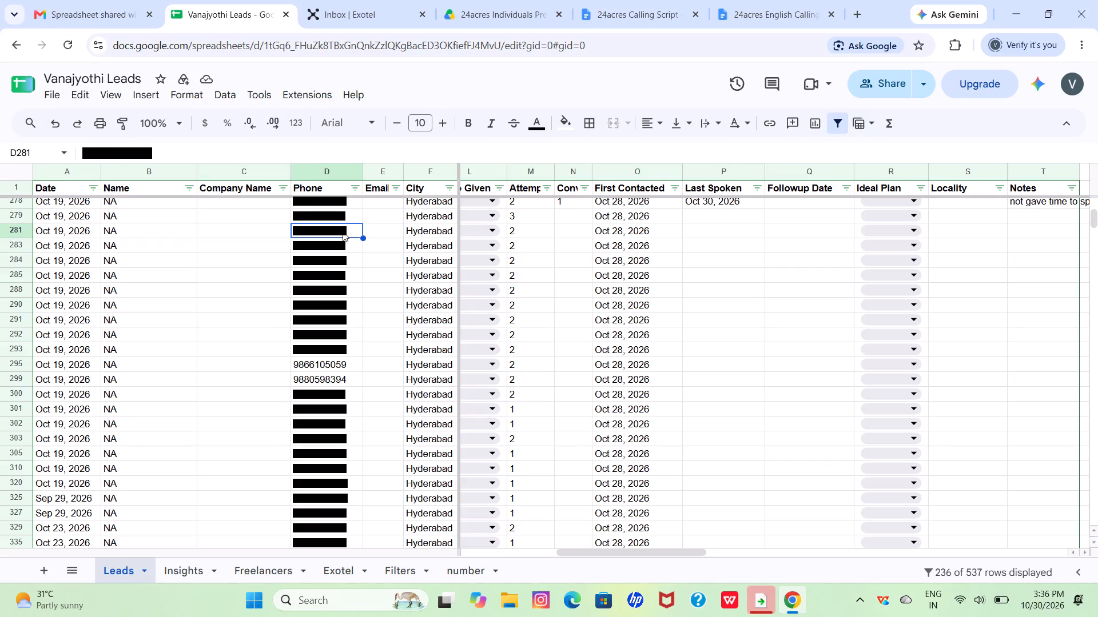
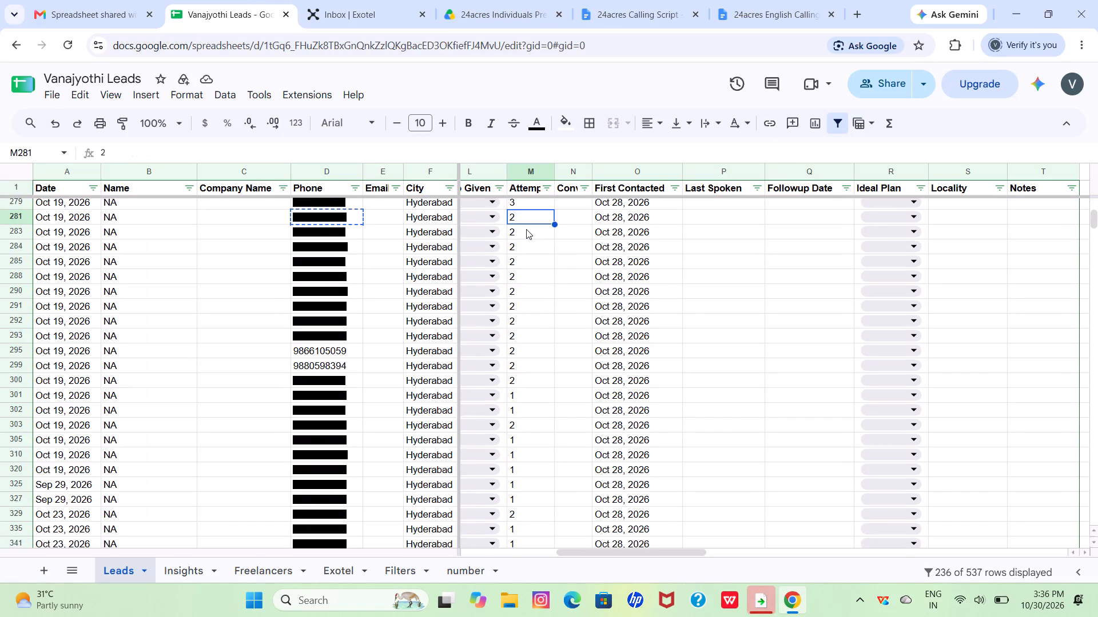
# Copy the phone number of the next Never Answered lead, in row 283.
pyautogui.click(338, 230)
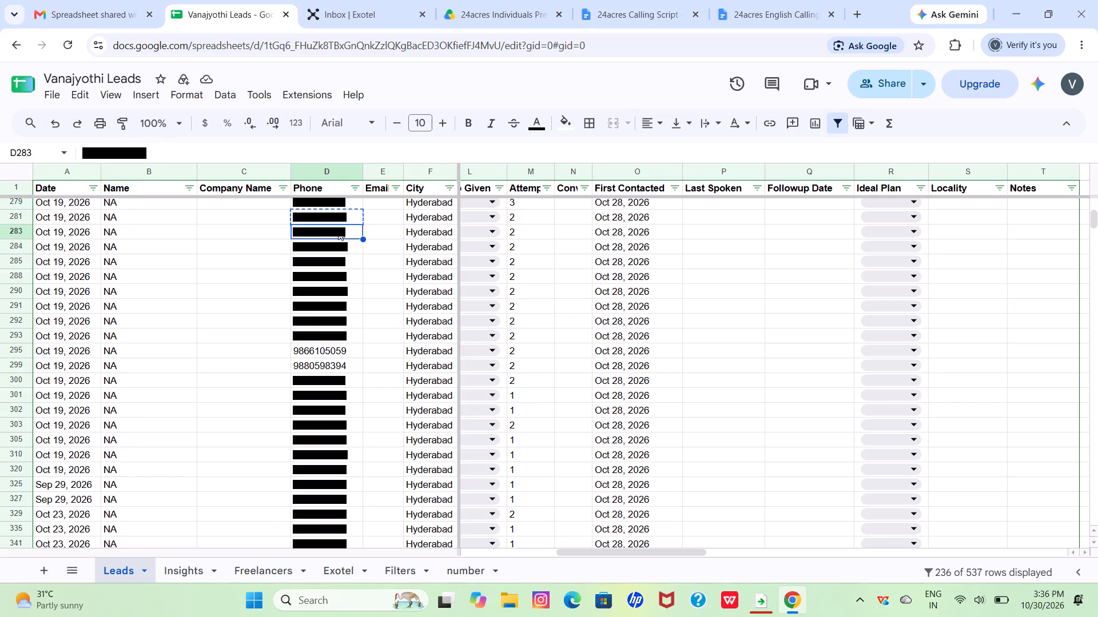
pyautogui.hotkey('ctrl', 'c')
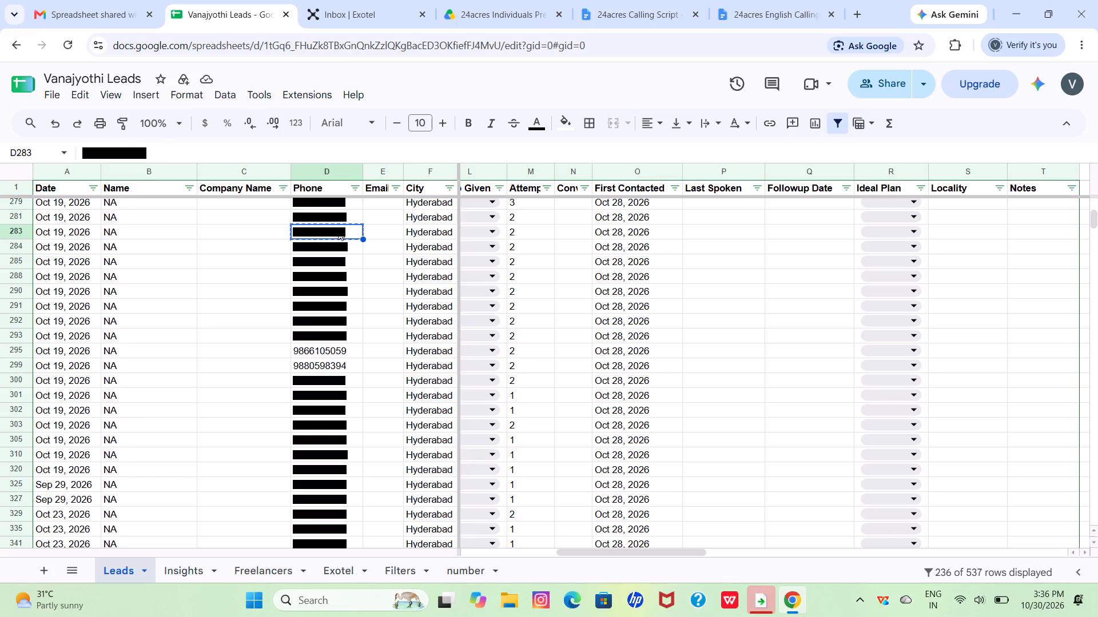
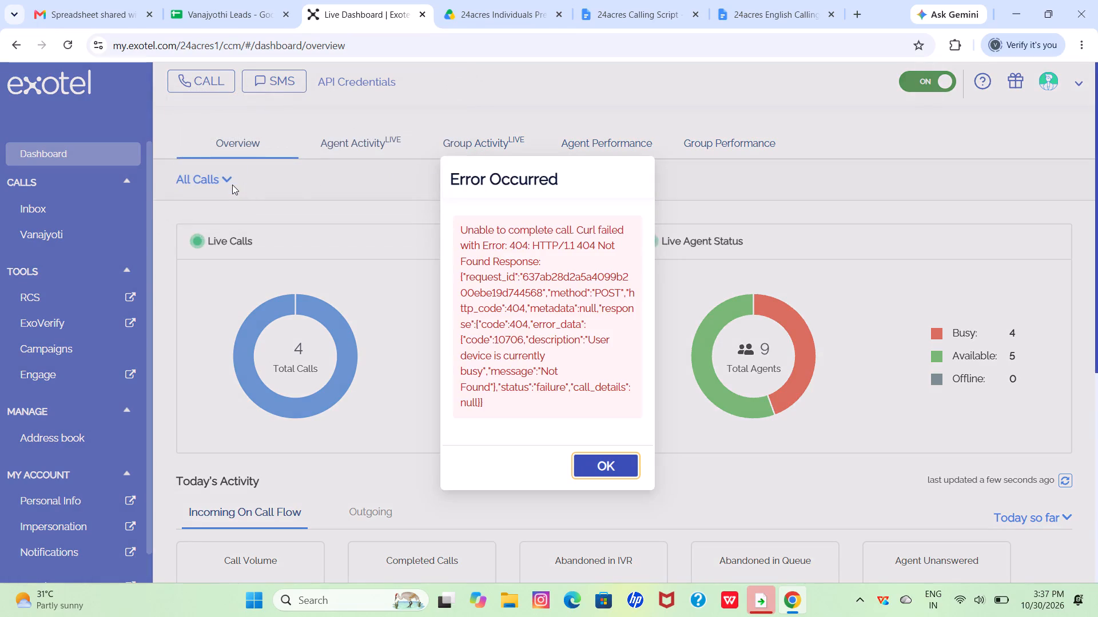
# Dismiss the call error and place an Exotel call to the copied phone number of the row 283 lead.
pyautogui.click(598, 461)
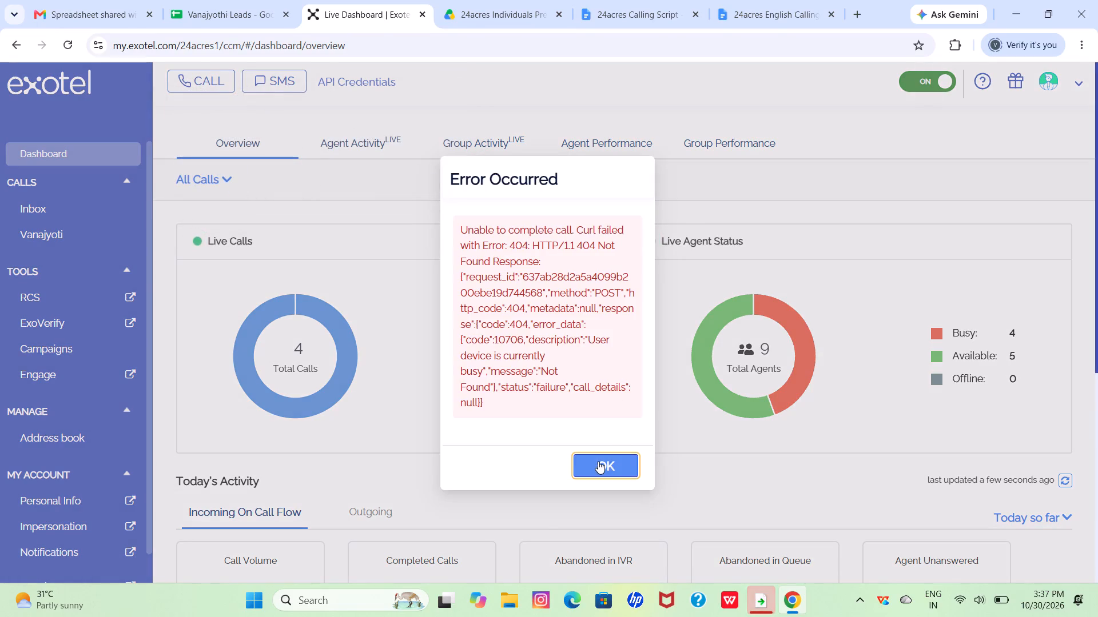
pyautogui.click(204, 91)
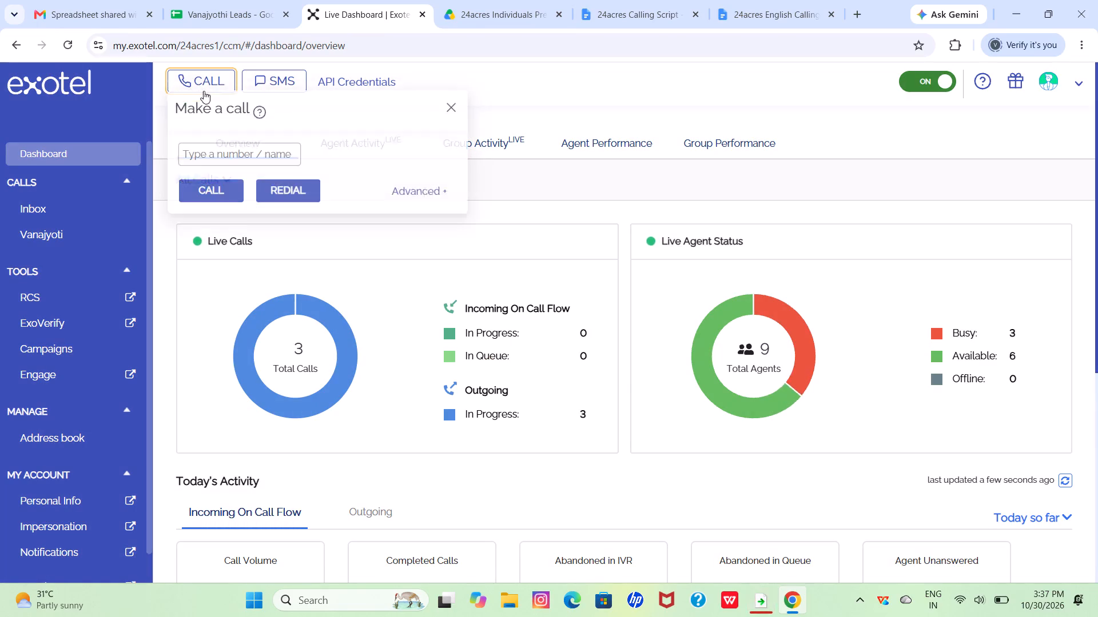
pyautogui.click(222, 152)
pyautogui.hotkey('ctrl', 'v')
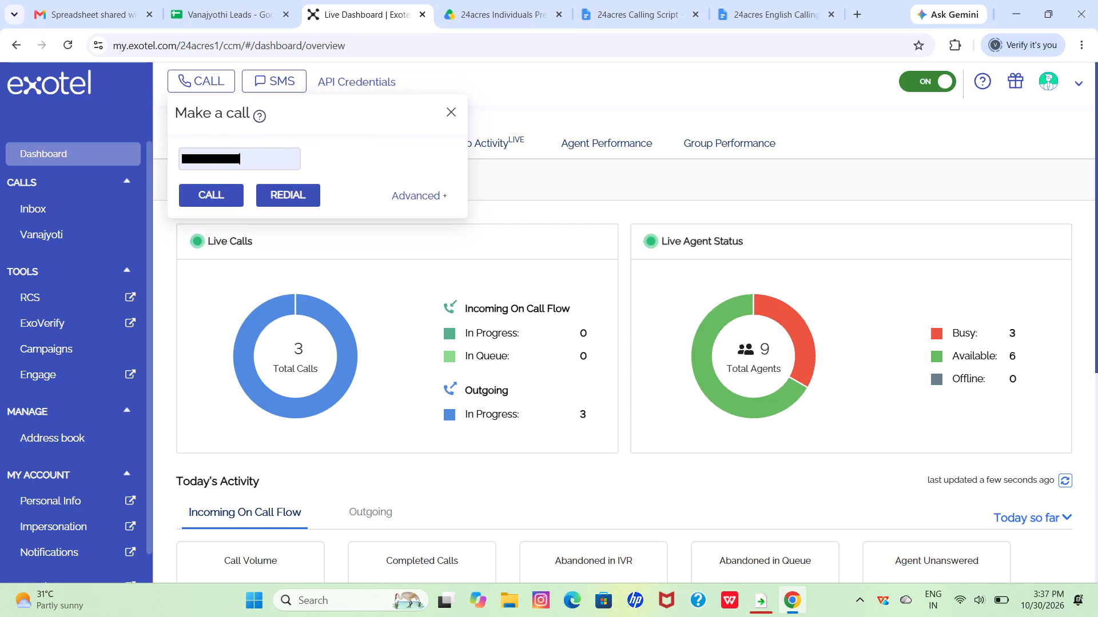
pyautogui.click(222, 183)
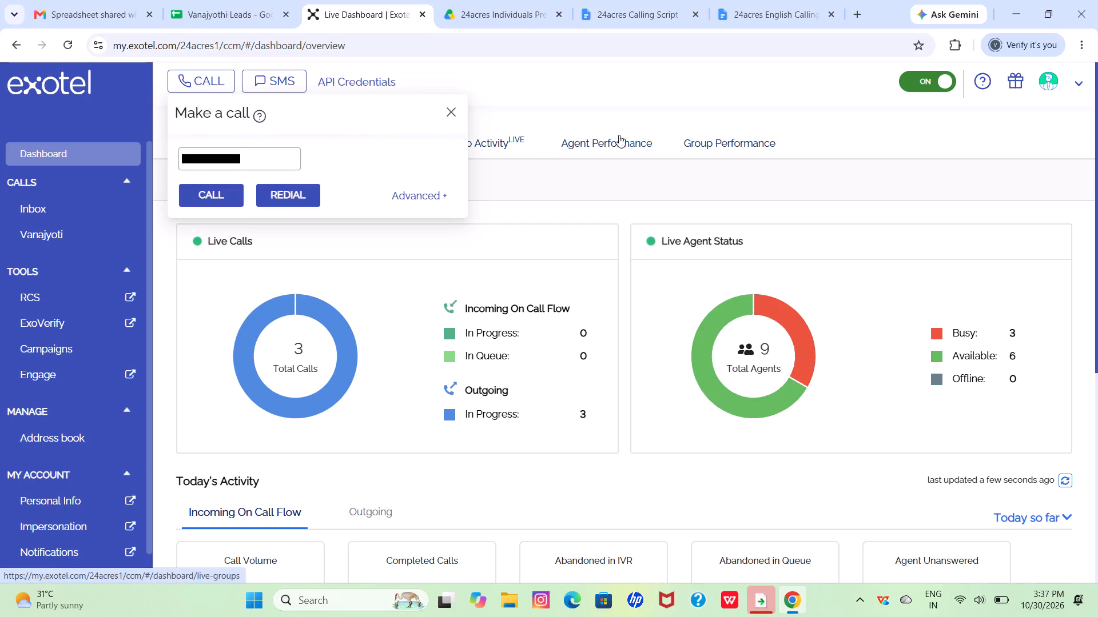
# Open the Agent Performance report and examine the overall call statistics of each agent.
pyautogui.click(633, 132)
pyautogui.scroll(-2, 588, 300)
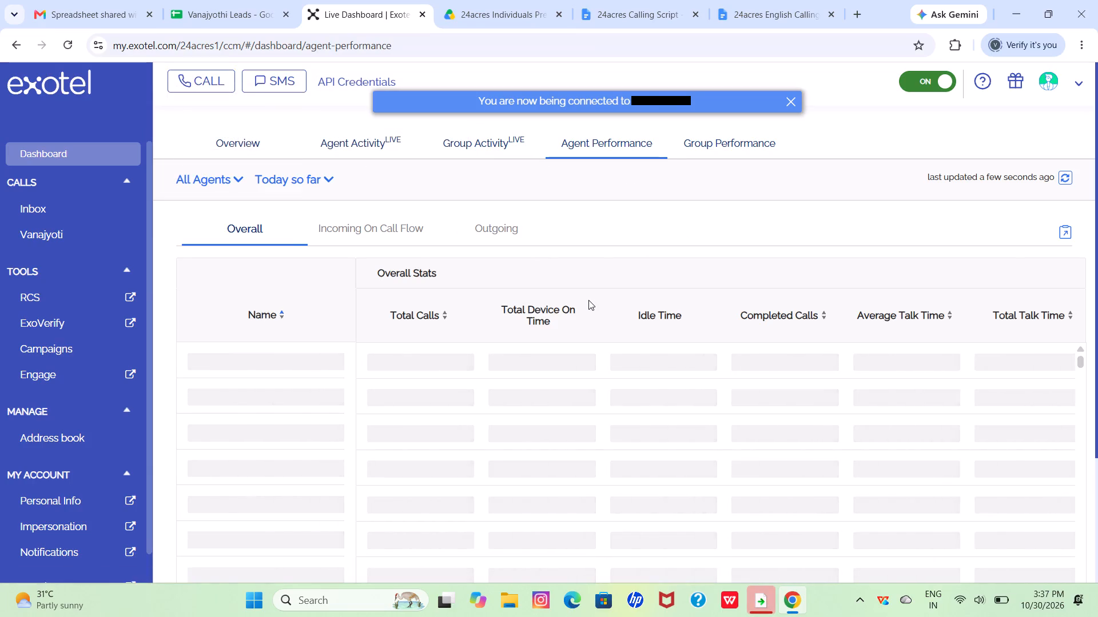
pyautogui.scroll(-4, 588, 300)
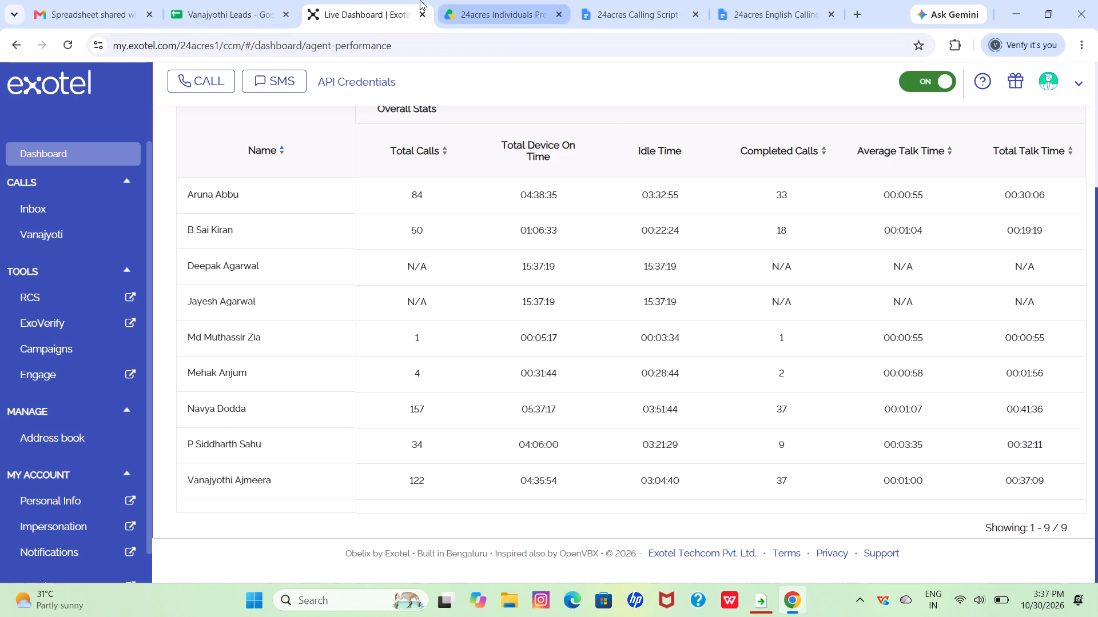
# Copy the phone number of the next lead, in row 284 of the Leads sheet, and return to Exotel.
pyautogui.click(220, 0)
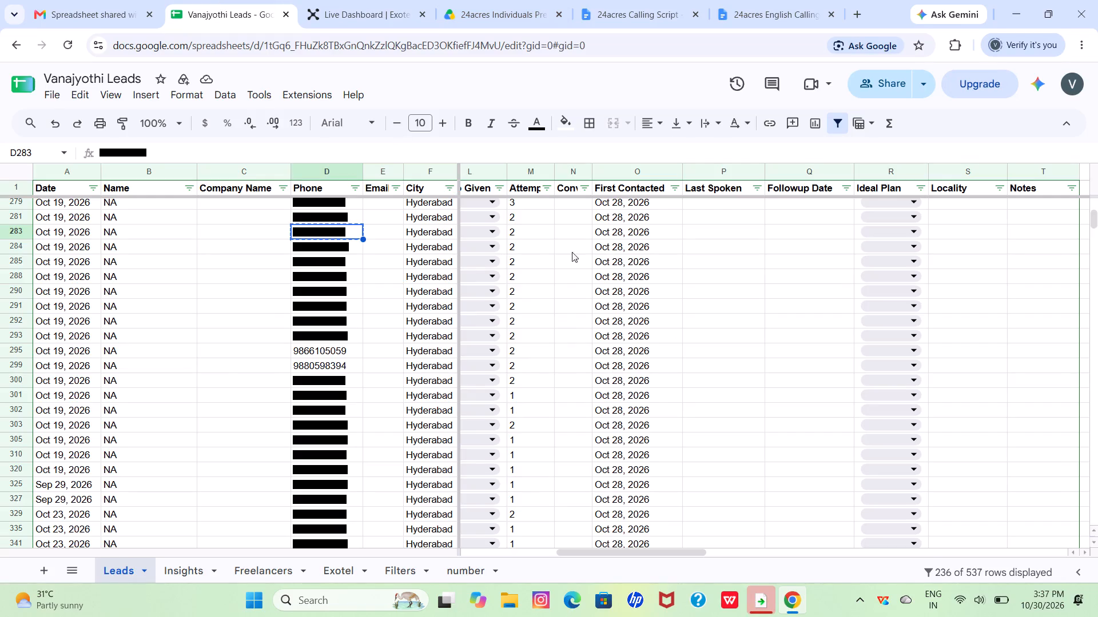
pyautogui.click(343, 247)
pyautogui.hotkey('ctrl', 'c')
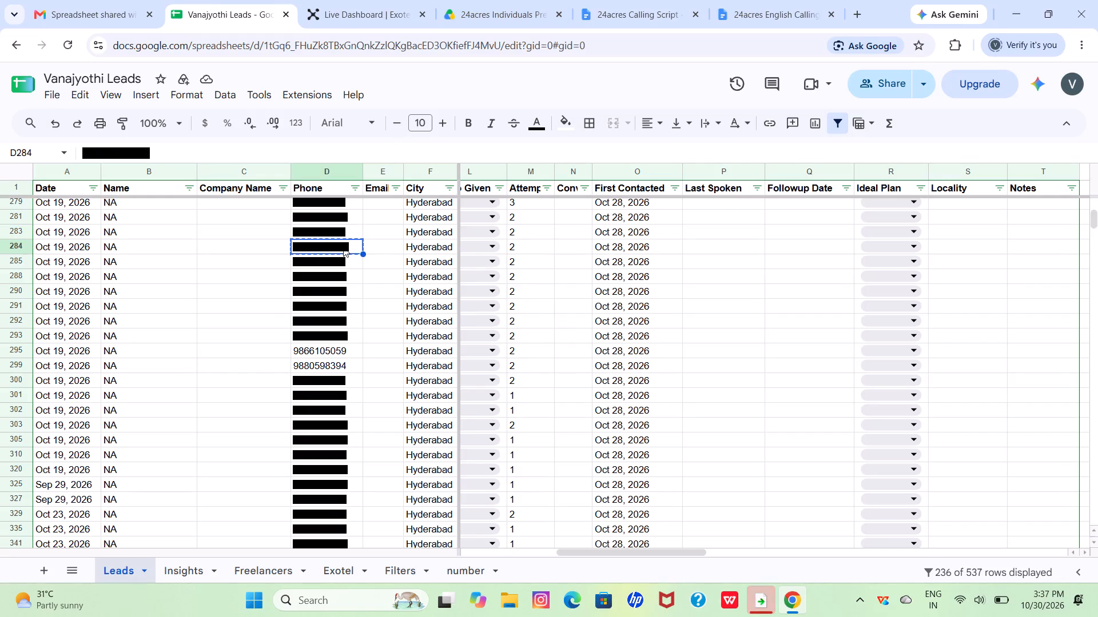
pyautogui.click(342, 0)
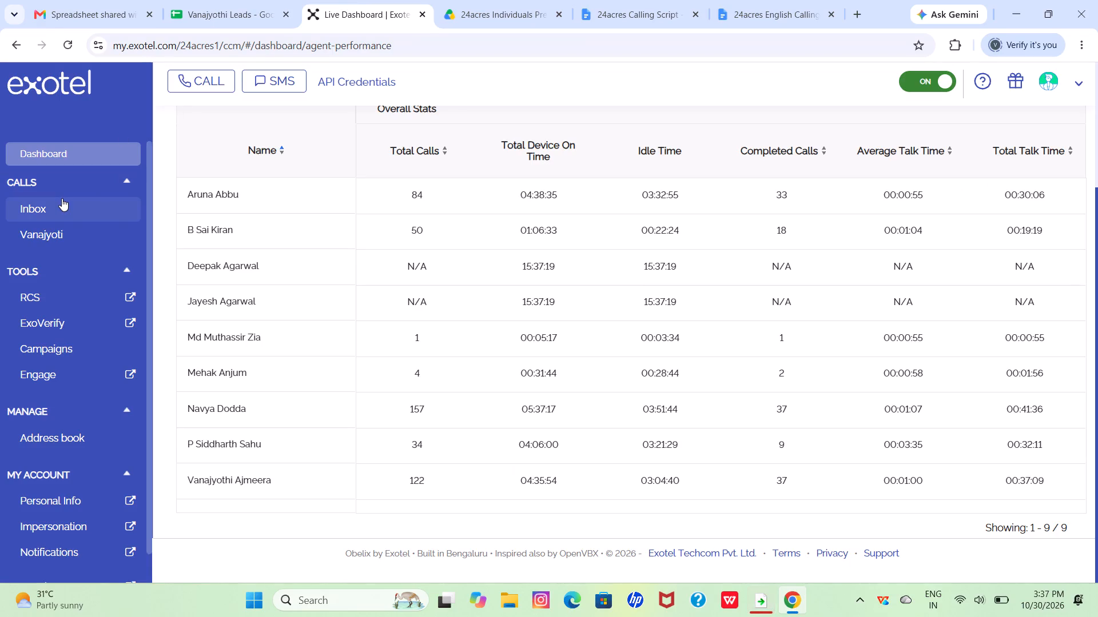
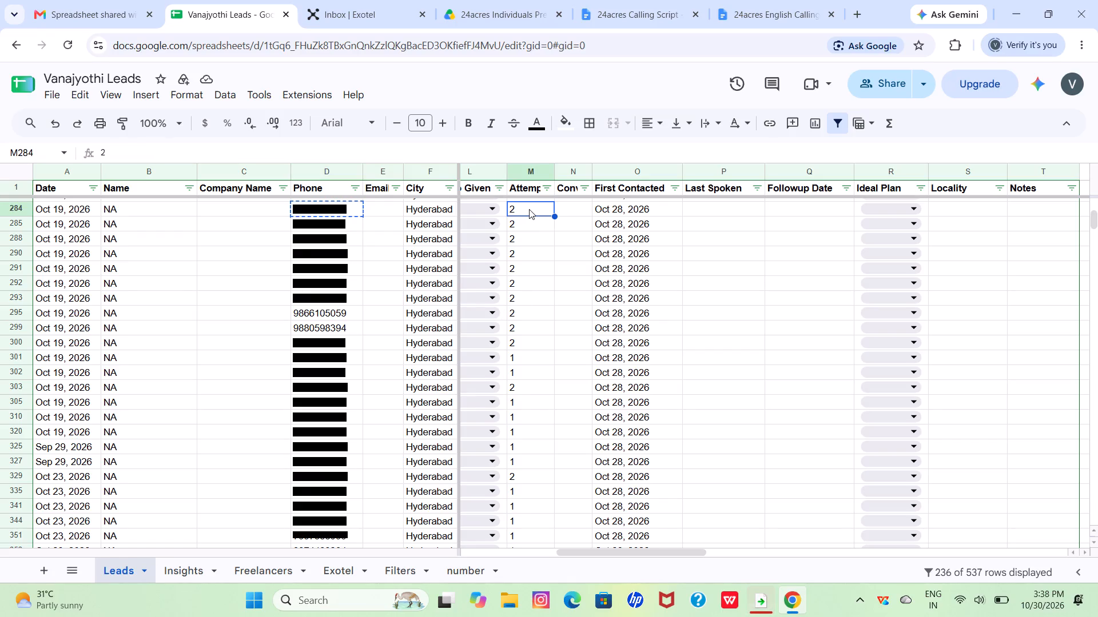
# Look over the upcoming leads below row 284 in the Leads sheet, then reselect the row 284 phone number.
pyautogui.scroll(-5, 571, 365)
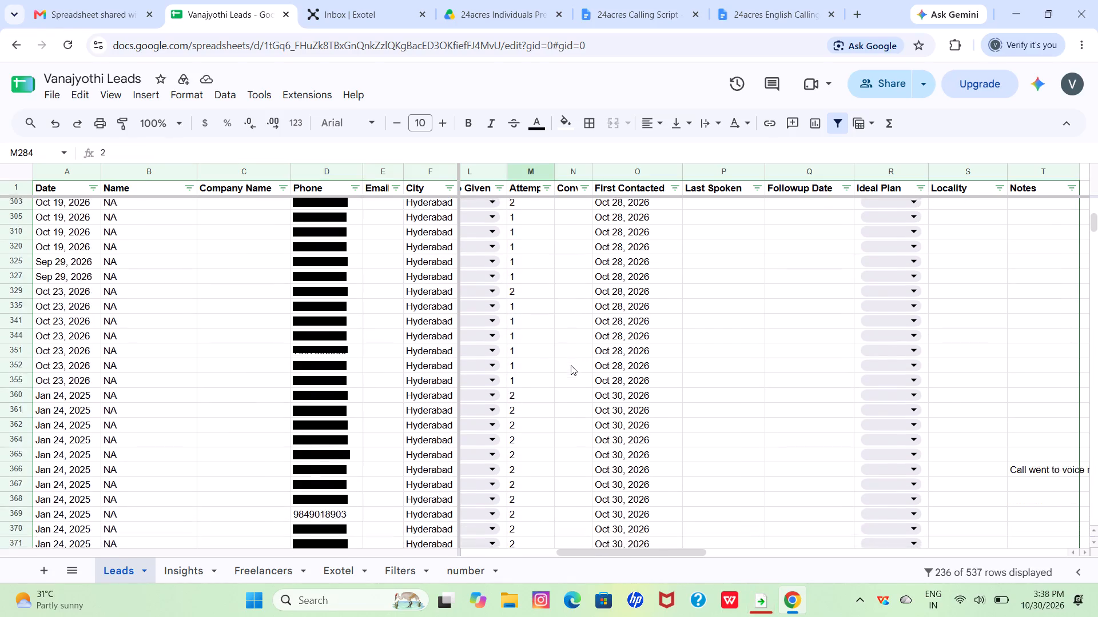
pyautogui.scroll(-1, 571, 365)
pyautogui.scroll(3, 571, 365)
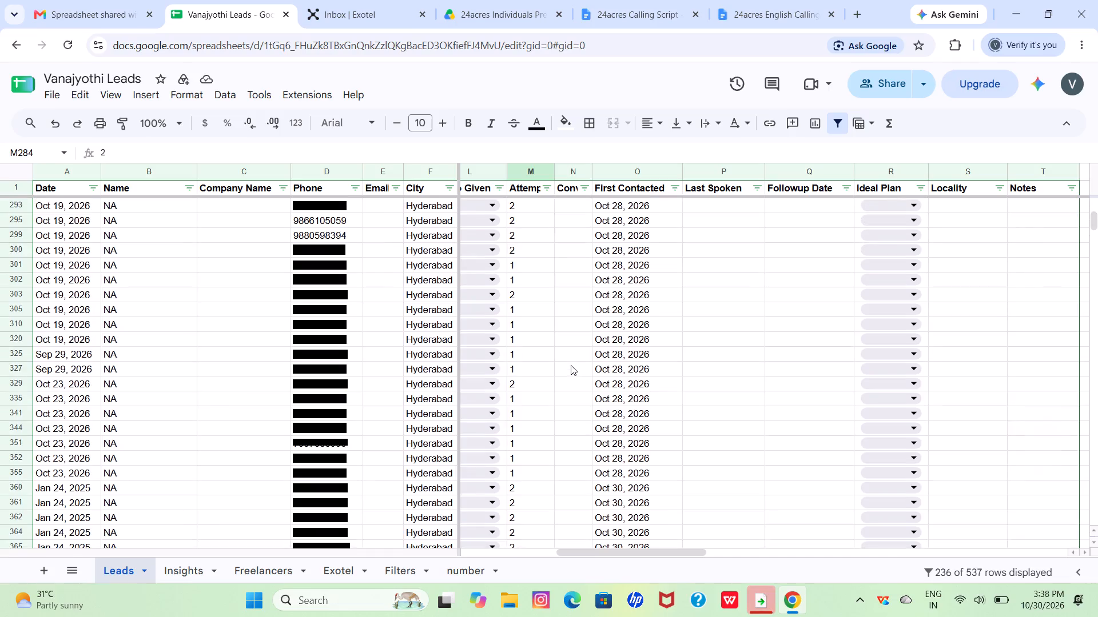
pyautogui.scroll(3, 571, 365)
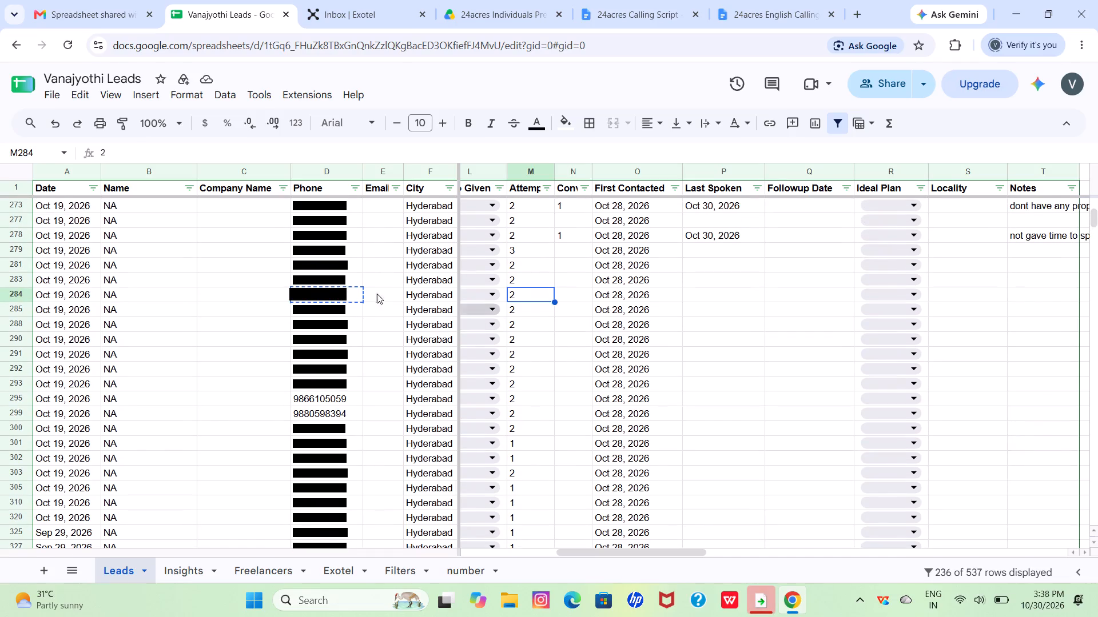
pyautogui.click(355, 290)
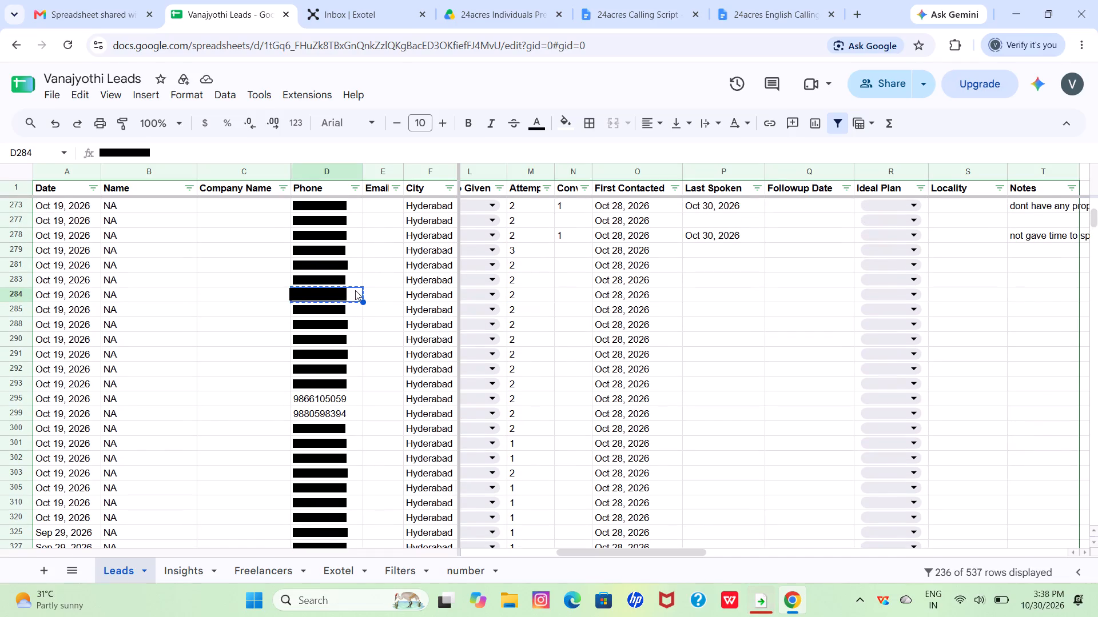
# Switch to the 24acres Individuals Presentation PDF to view its Listing Plans page.
pyautogui.click(485, 0)
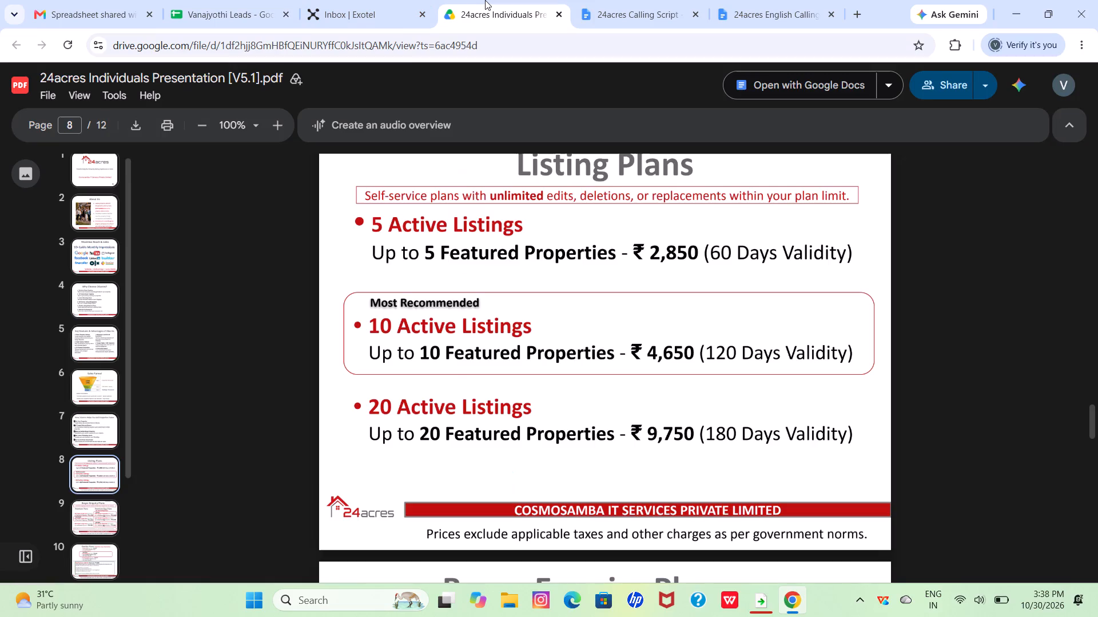
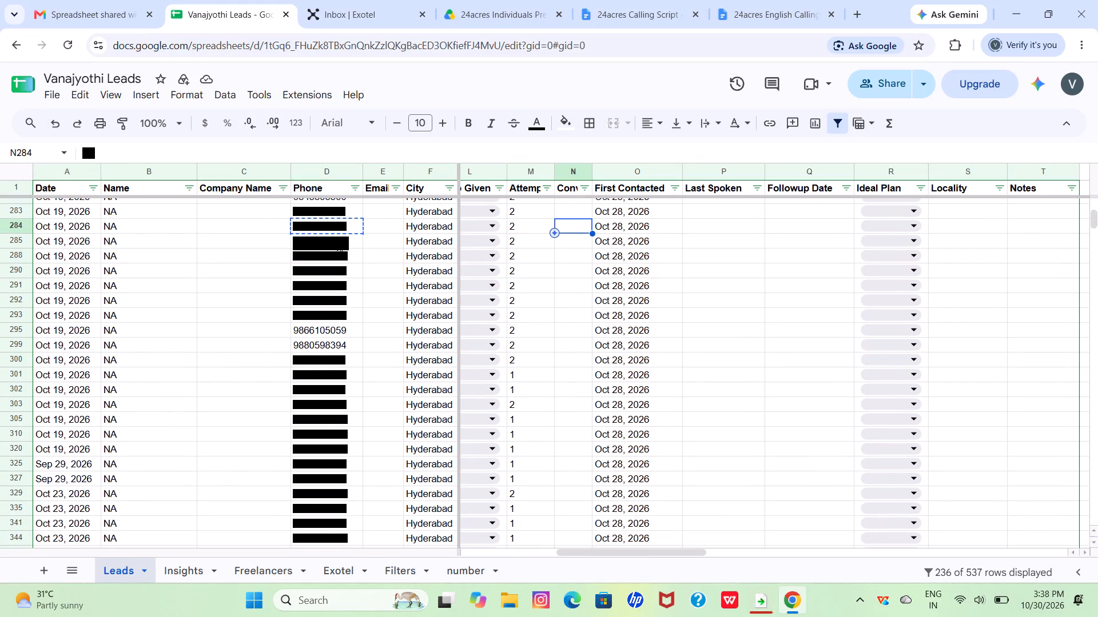
# Select the phone number of the next lead, in row 285 of the Leads sheet.
pyautogui.click(337, 241)
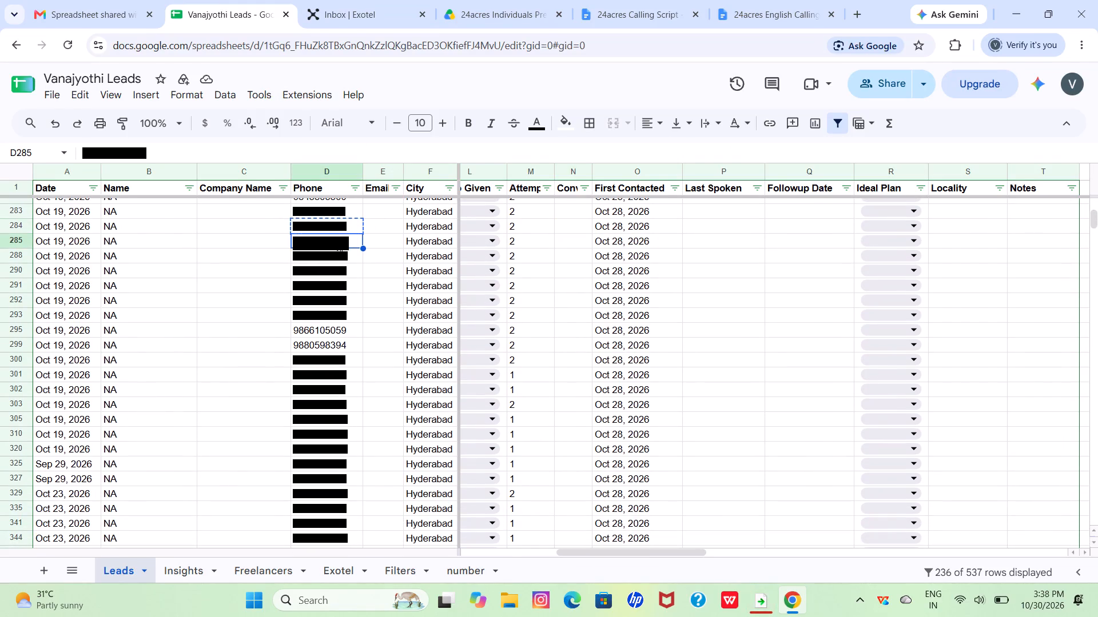
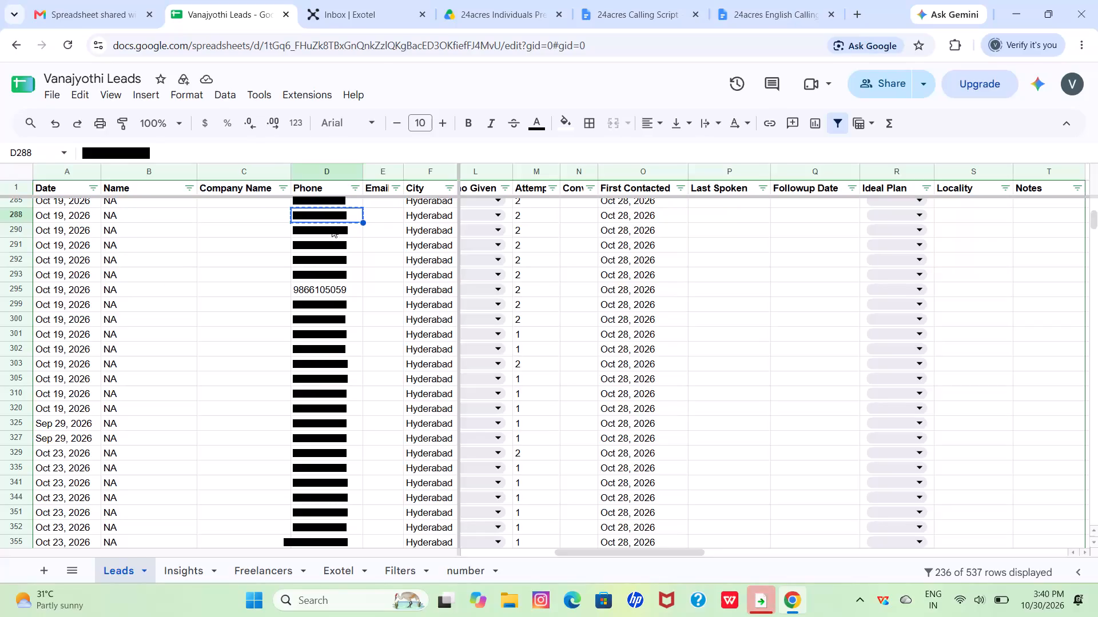
# Copy the phone number of the next lead, in row 290 of the Leads sheet.
pyautogui.hotkey('ctrl', 'c')
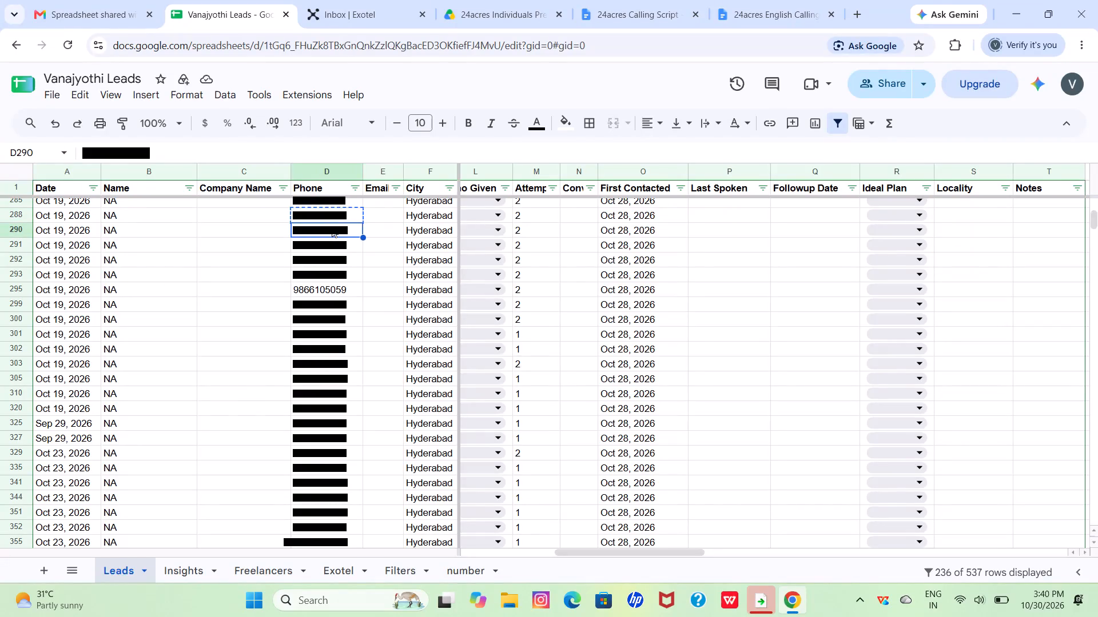
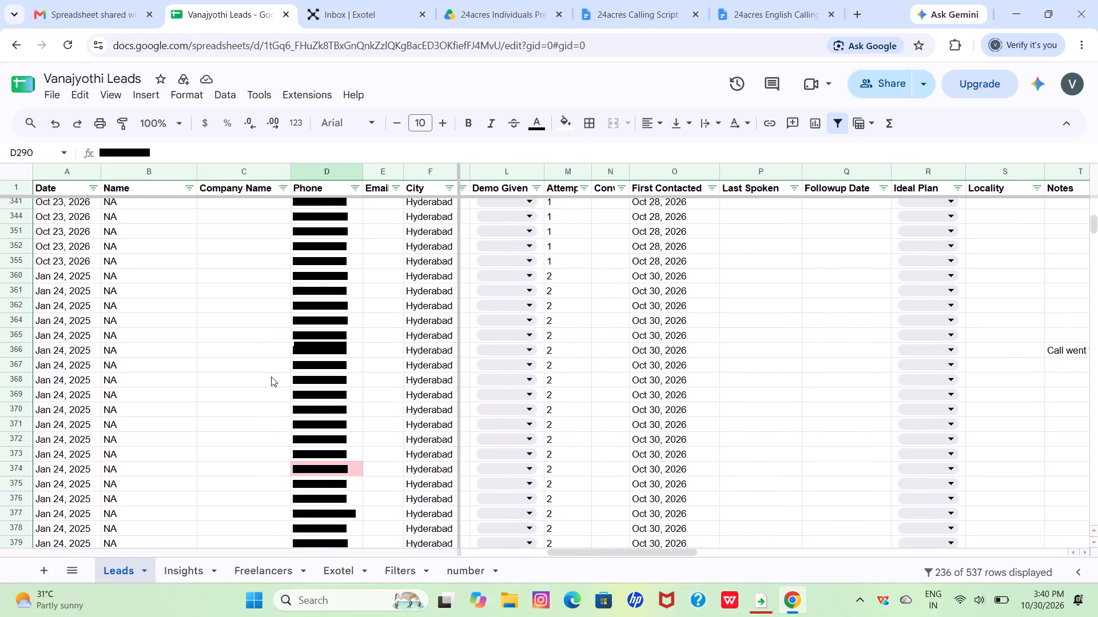
# Look through the remaining filtered leads down to the last entry to review their attempts and first-contacted dates.
pyautogui.scroll(-2, 271, 376)
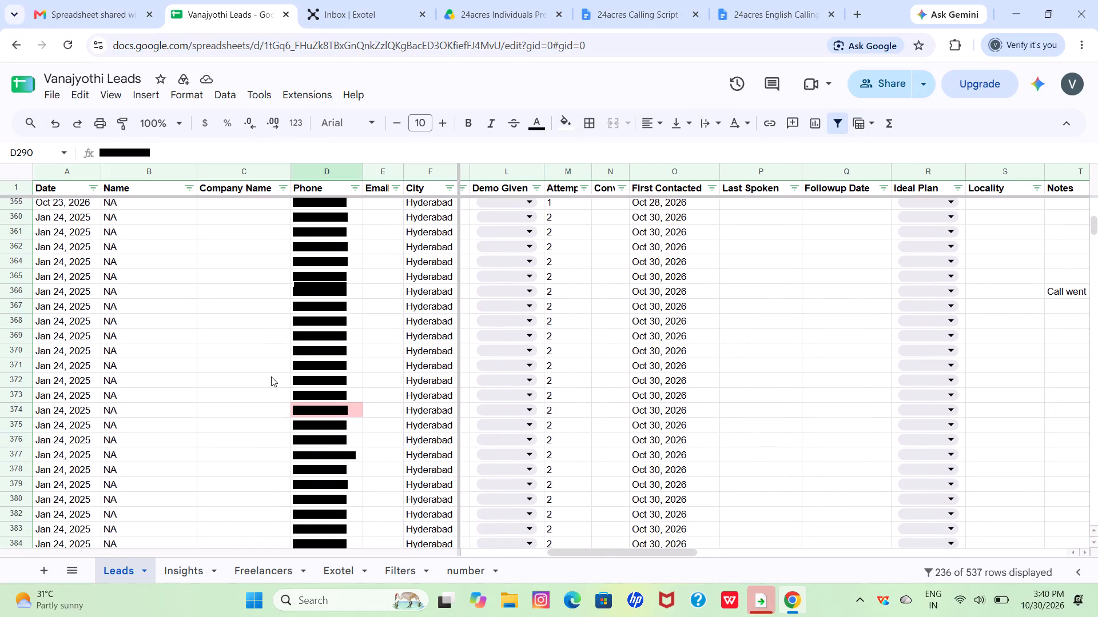
pyautogui.scroll(-6, 271, 376)
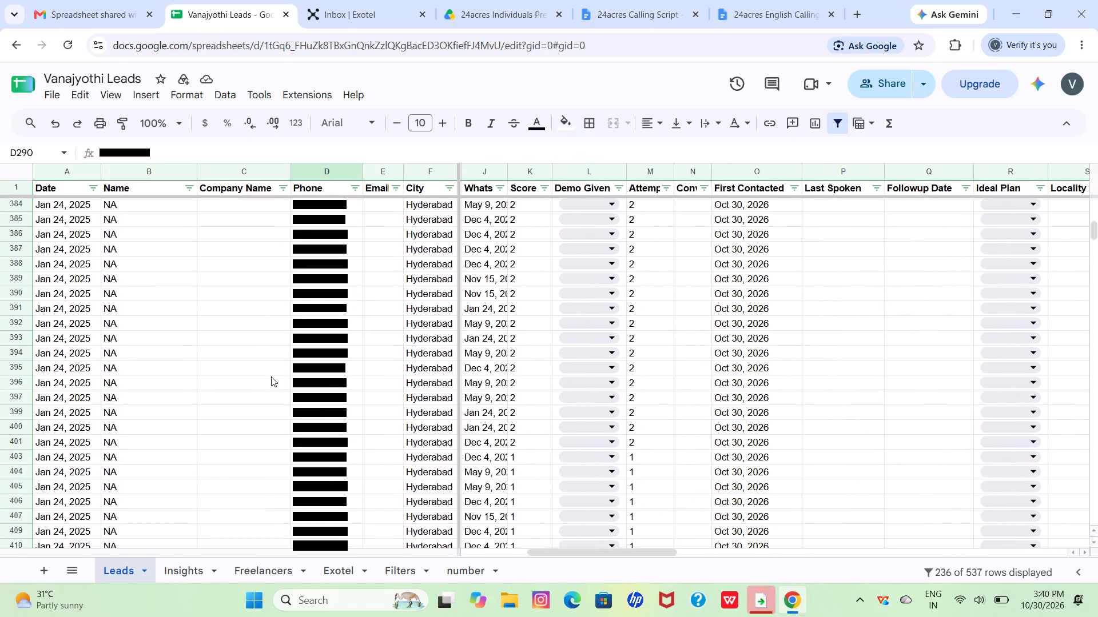
pyautogui.scroll(-2, 271, 376)
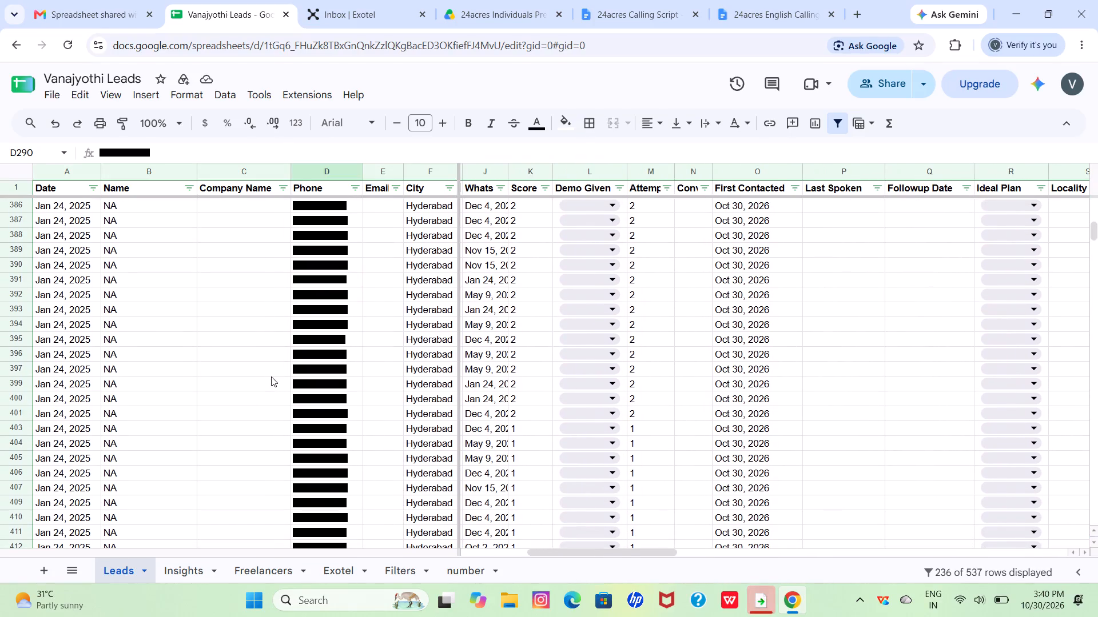
pyautogui.scroll(-5, 271, 376)
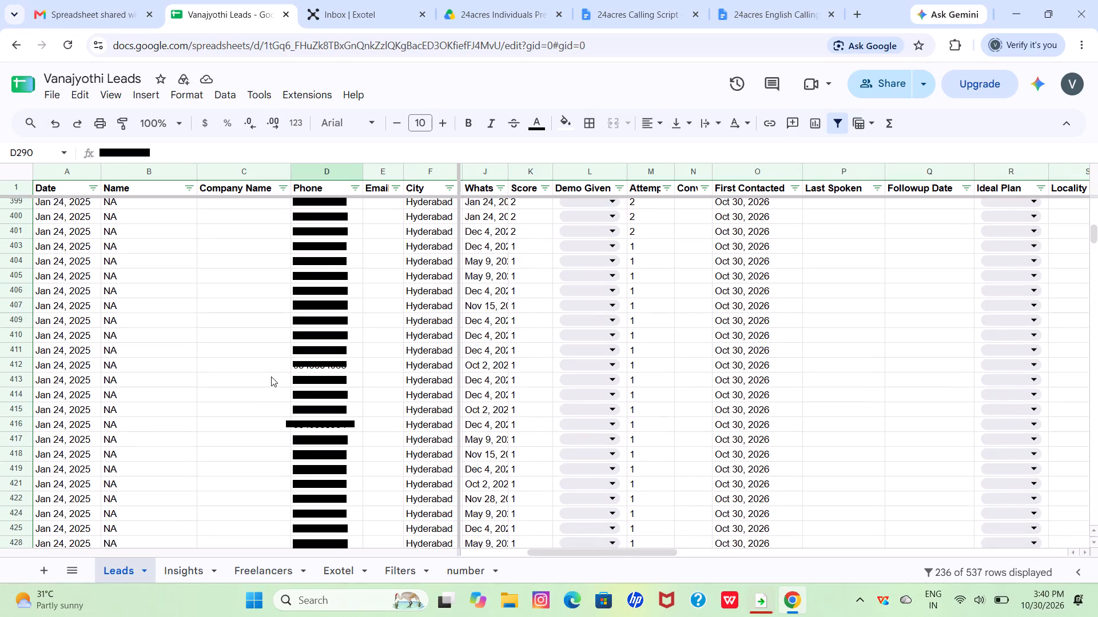
pyautogui.scroll(-1, 271, 376)
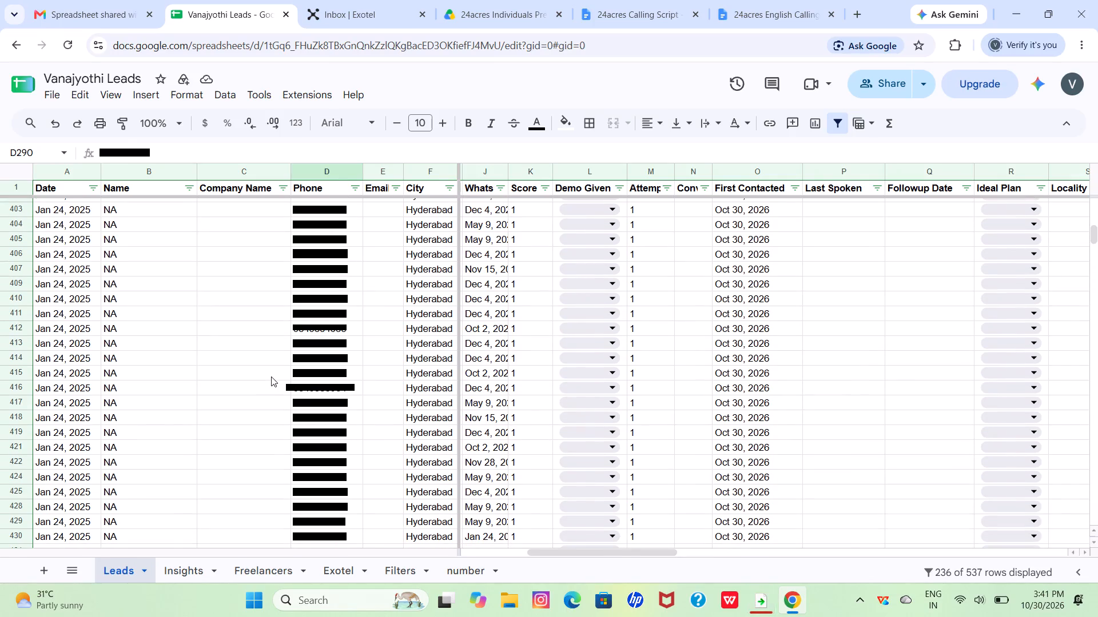
pyautogui.scroll(-1, 271, 376)
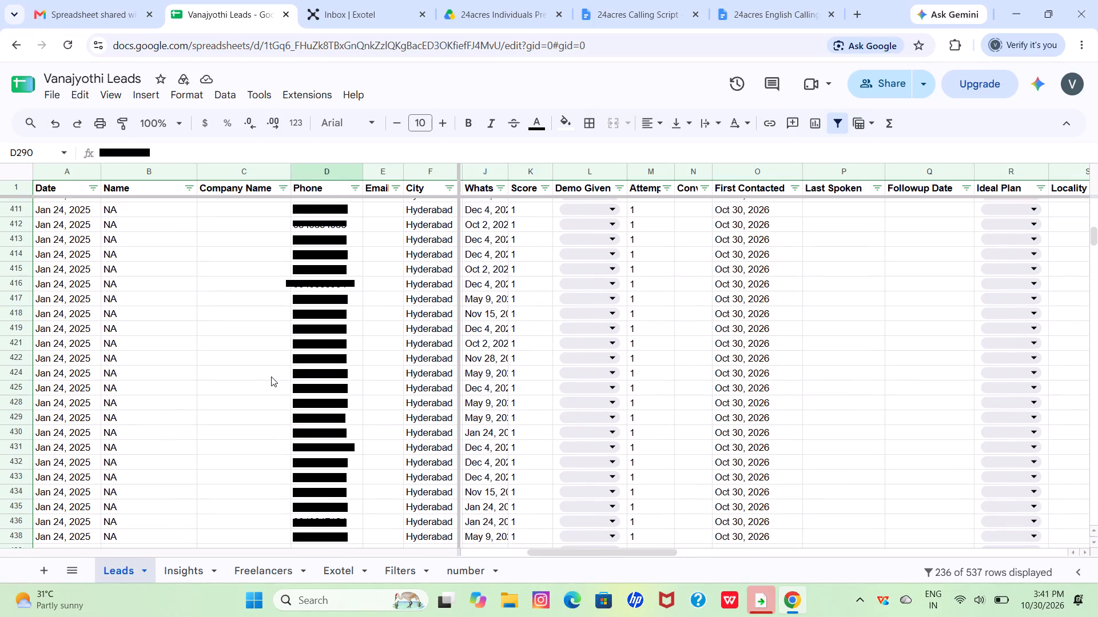
pyautogui.scroll(-5, 271, 376)
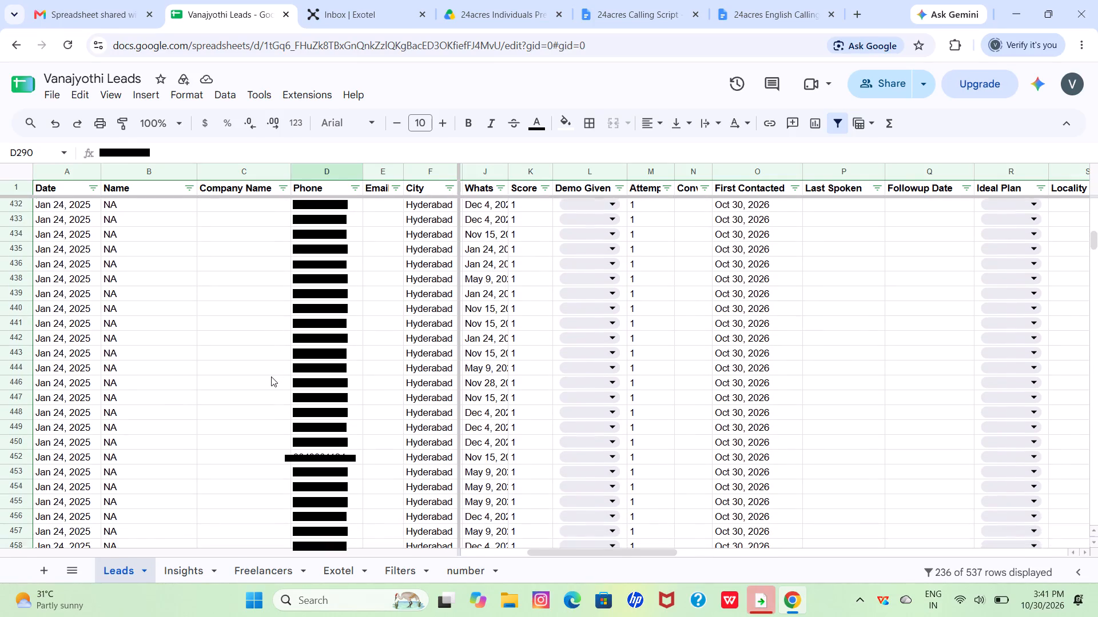
pyautogui.scroll(-8, 271, 376)
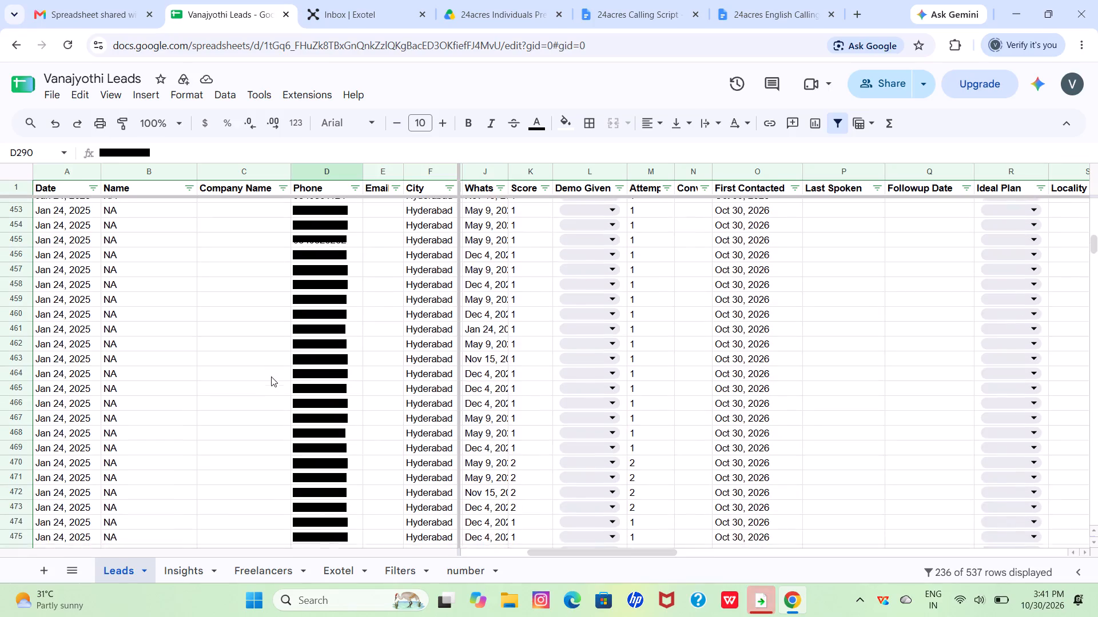
pyautogui.scroll(-8, 271, 376)
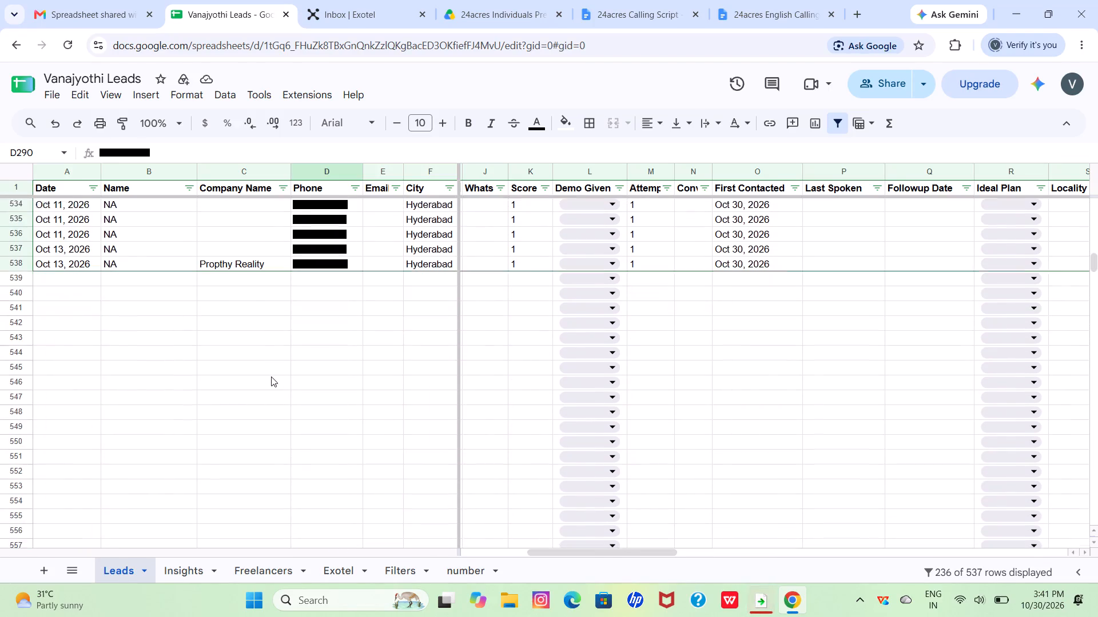
pyautogui.scroll(-1, 271, 376)
# Return to the leads dated Oct 19, 2026 and copy the phone number in row 291.
pyautogui.scroll(5, 271, 376)
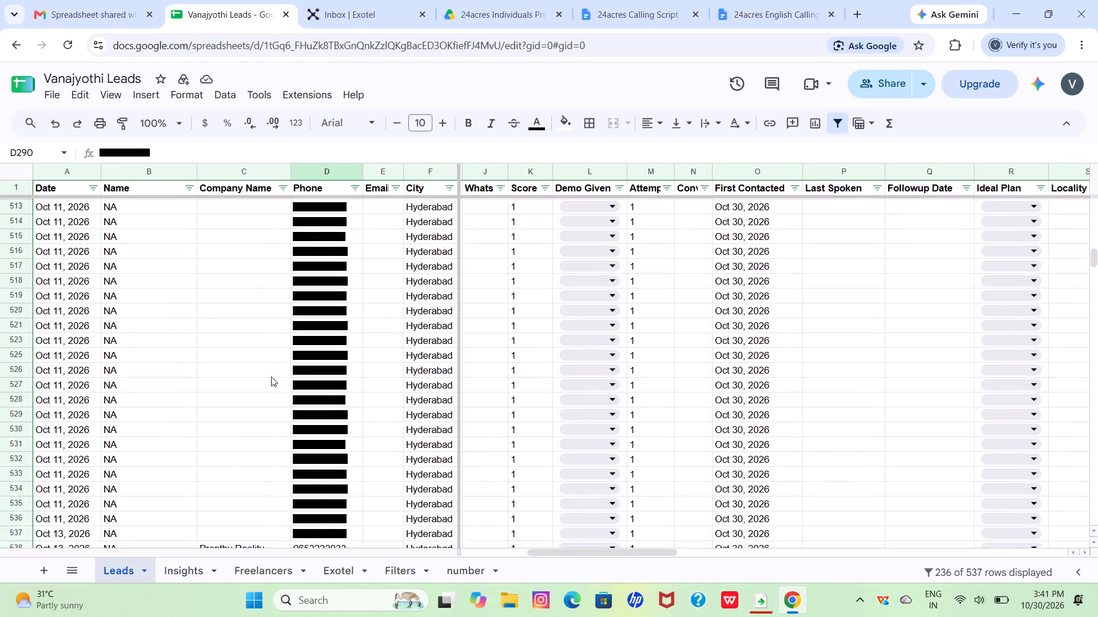
pyautogui.scroll(8, 271, 376)
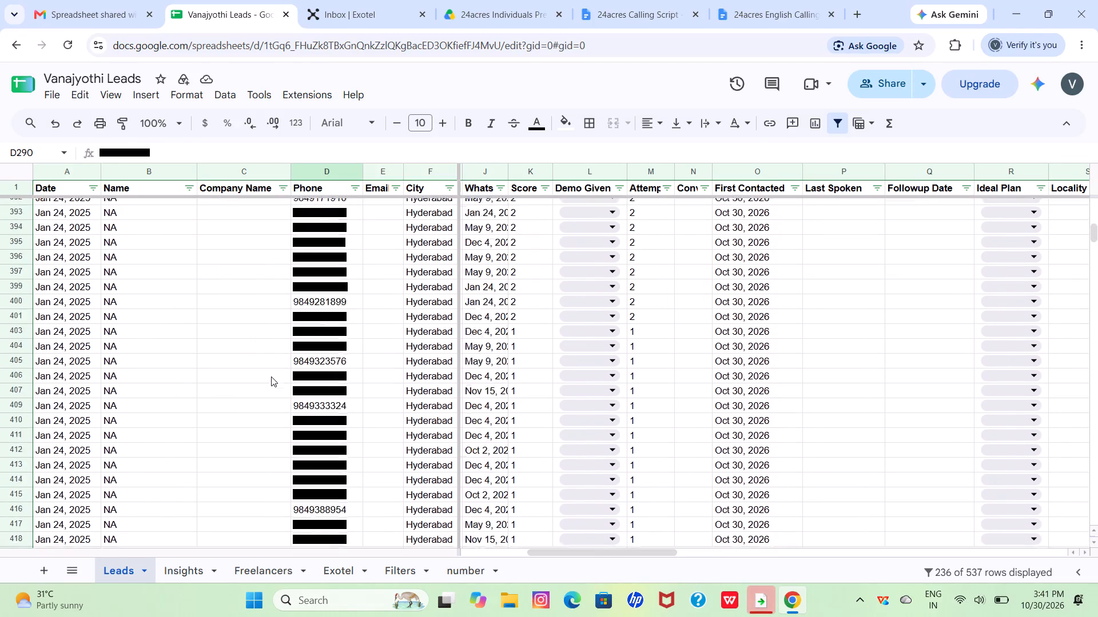
pyautogui.scroll(9, 271, 376)
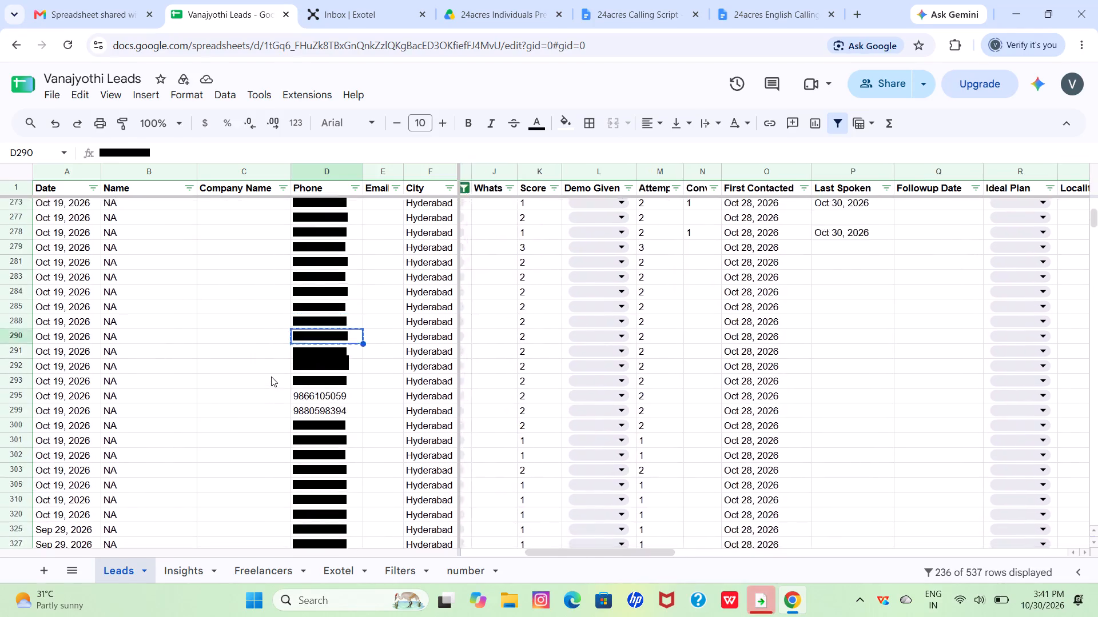
pyautogui.scroll(1, 271, 376)
pyautogui.click(346, 359)
pyautogui.scroll(-1, 346, 359)
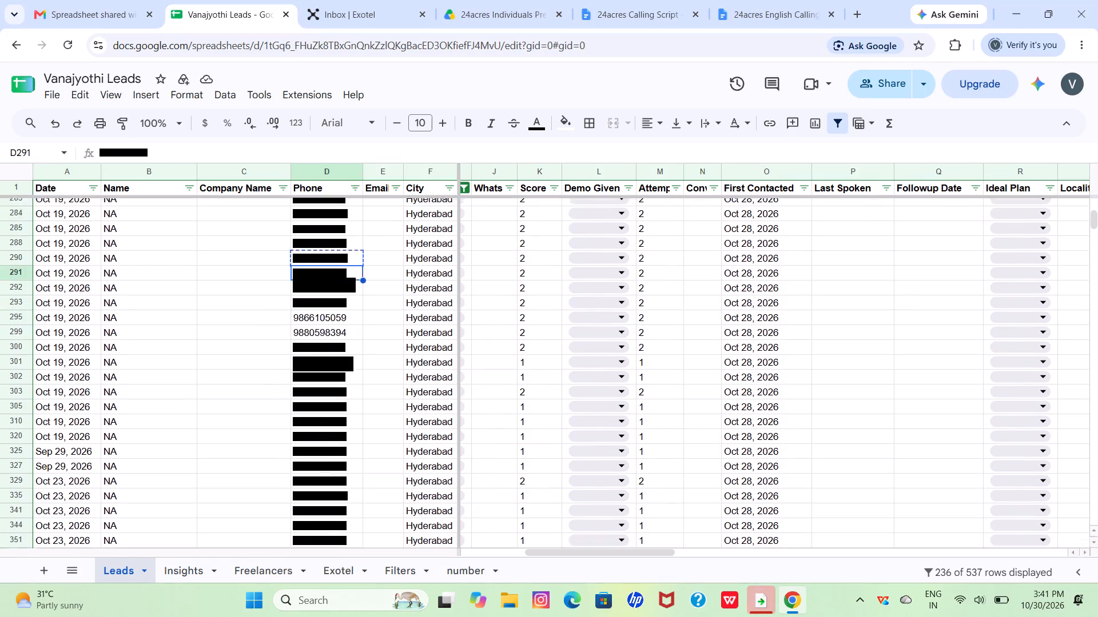
pyautogui.scroll(-1, 346, 359)
pyautogui.hotkey('ctrl', 'c')
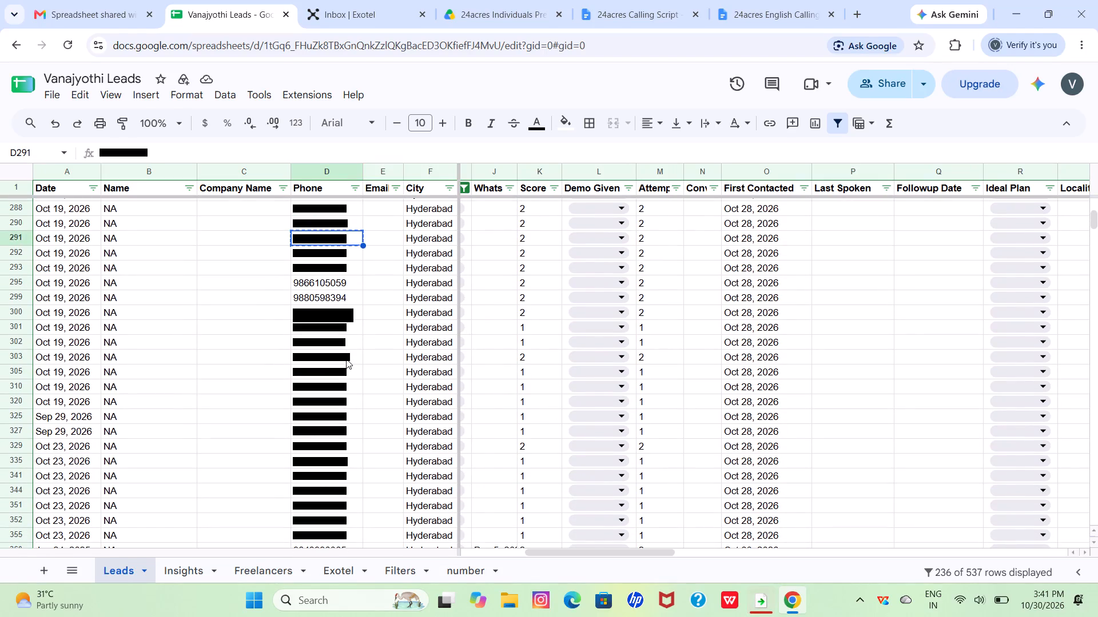
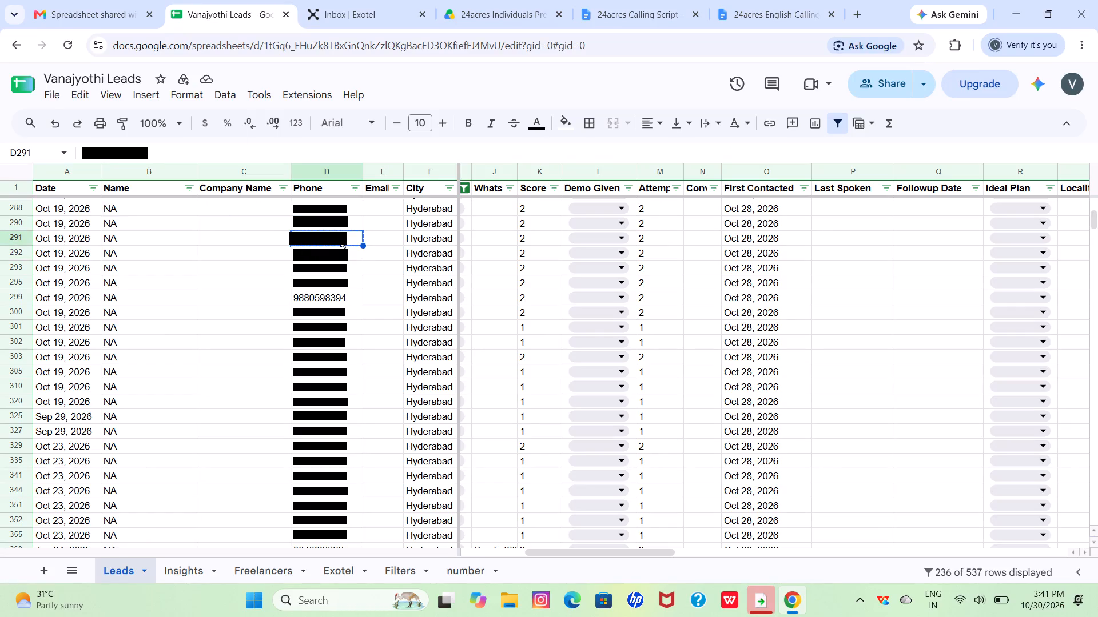
# Select the phone number cell of the Oct 19, 2026 lead in row 292.
pyautogui.scroll(-1, 340, 238)
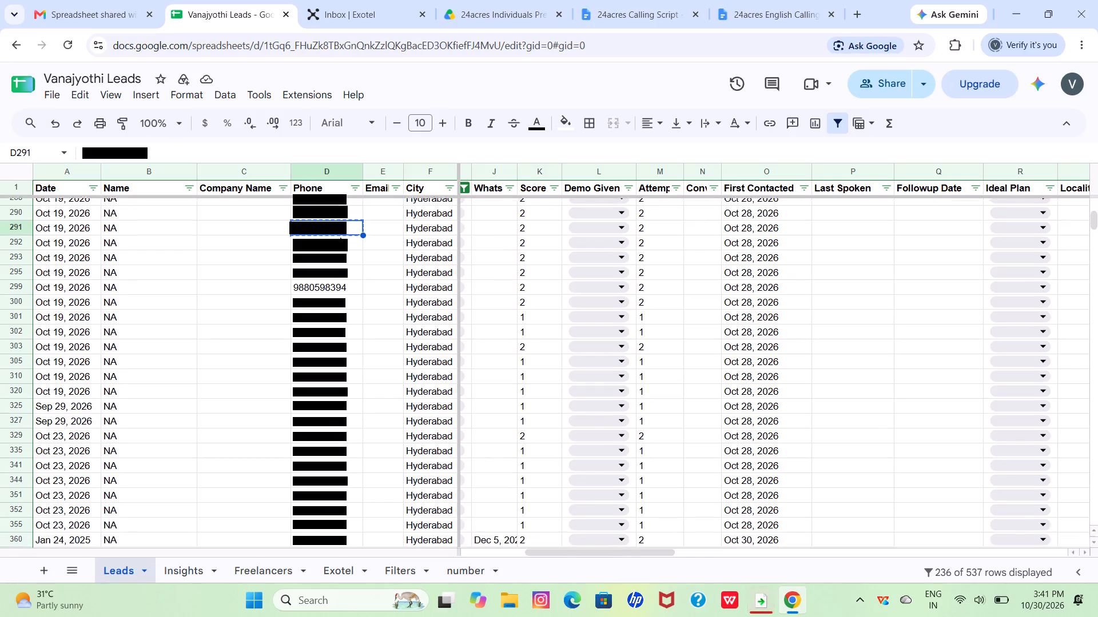
pyautogui.scroll(-1, 340, 238)
pyautogui.click(340, 238)
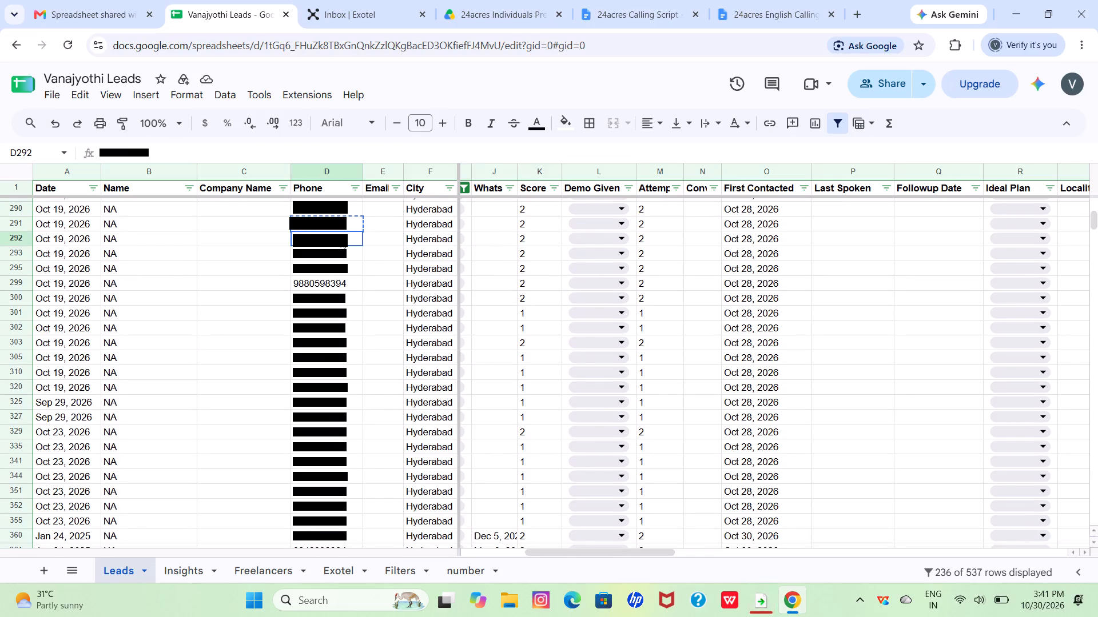
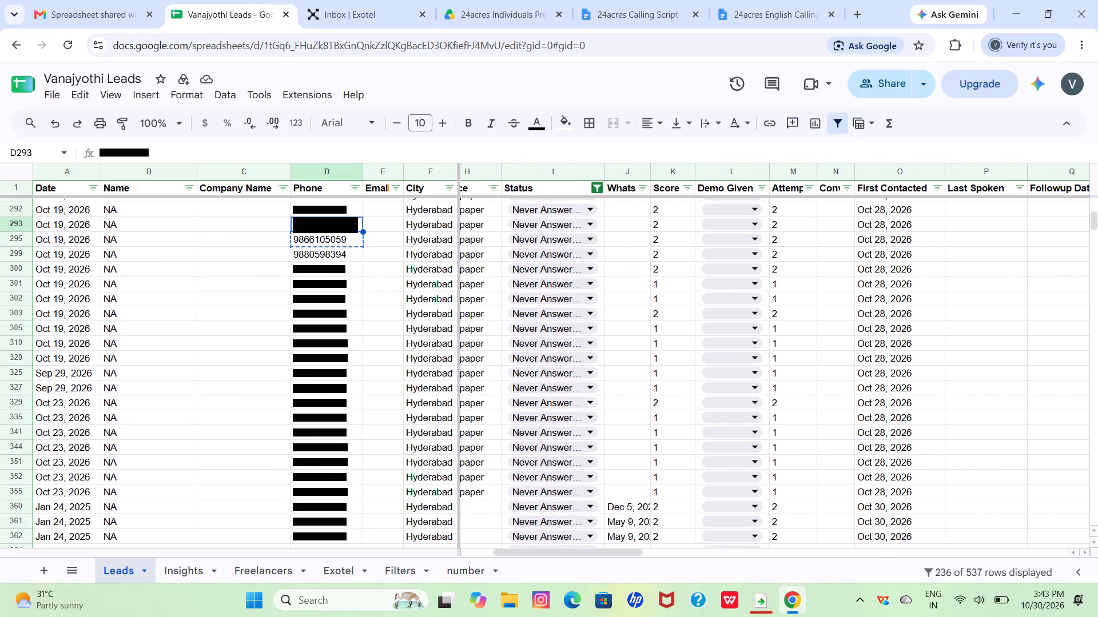
# Set the row 293 lead's Status to Not Interested and enter 1 in its Conv column.
pyautogui.click(540, 220)
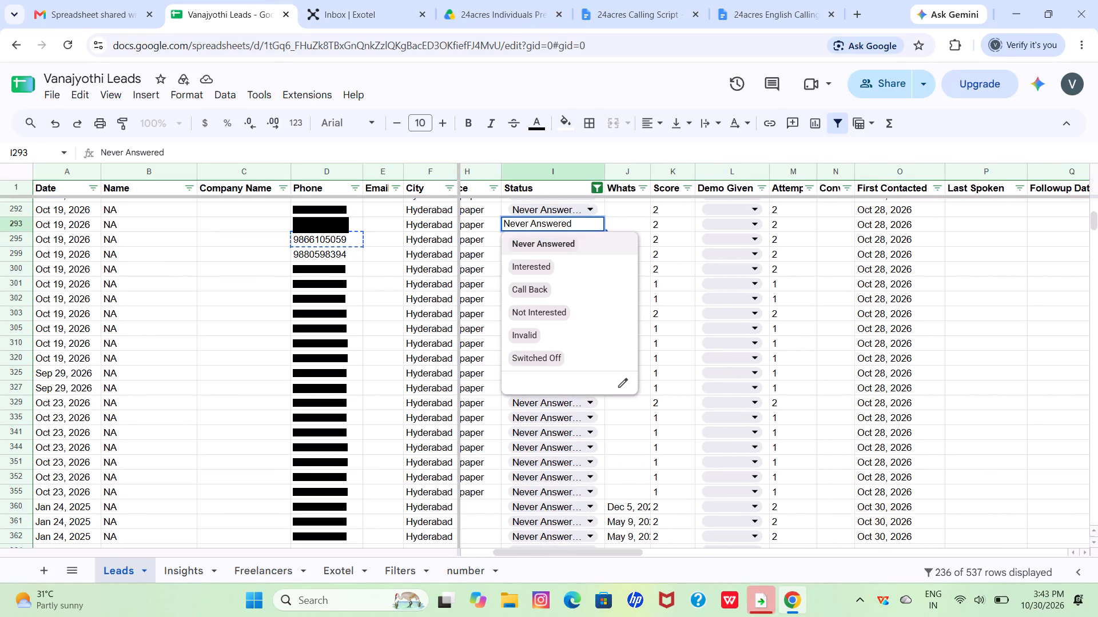
pyautogui.click(548, 309)
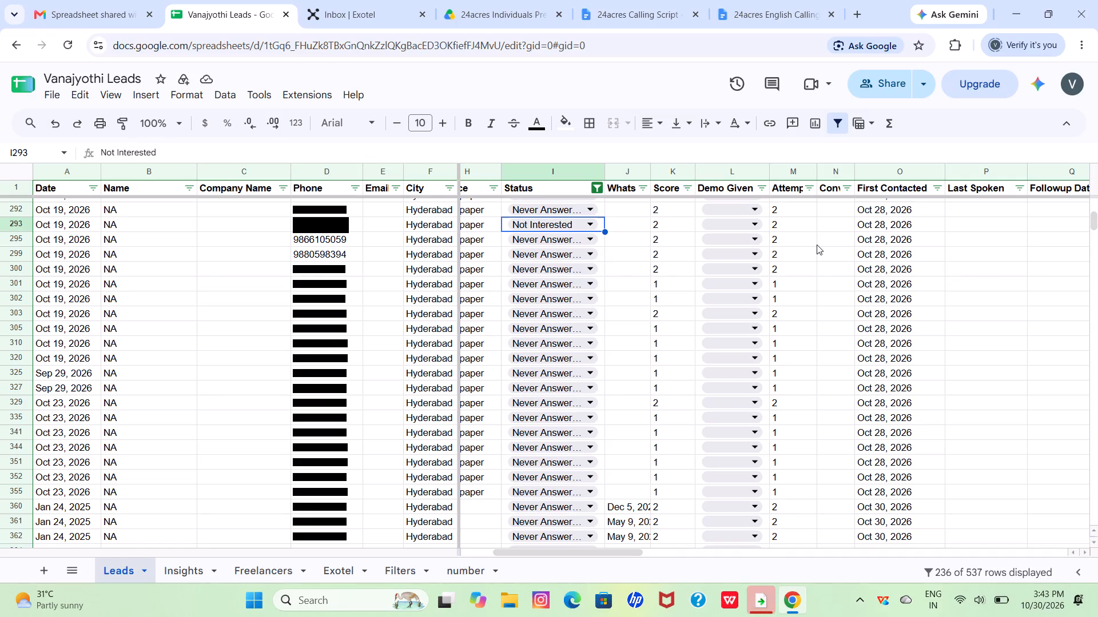
pyautogui.click(838, 222)
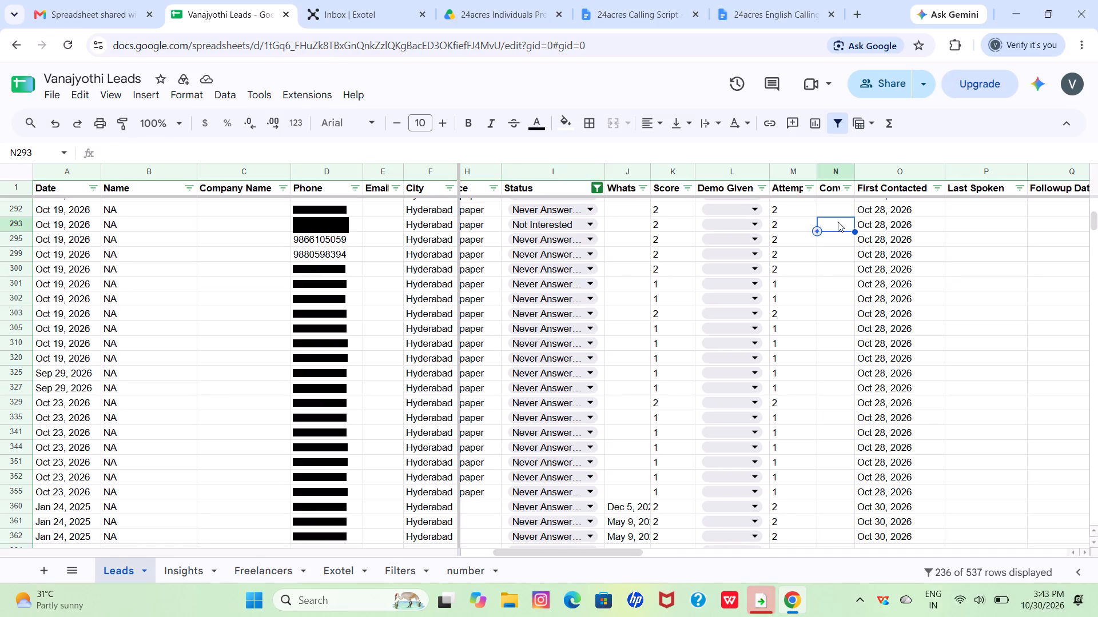
pyautogui.press('1')
# Fill in the row 293 lead's Last Spoken date as Oct 30, 2026.
pyautogui.click(900, 231)
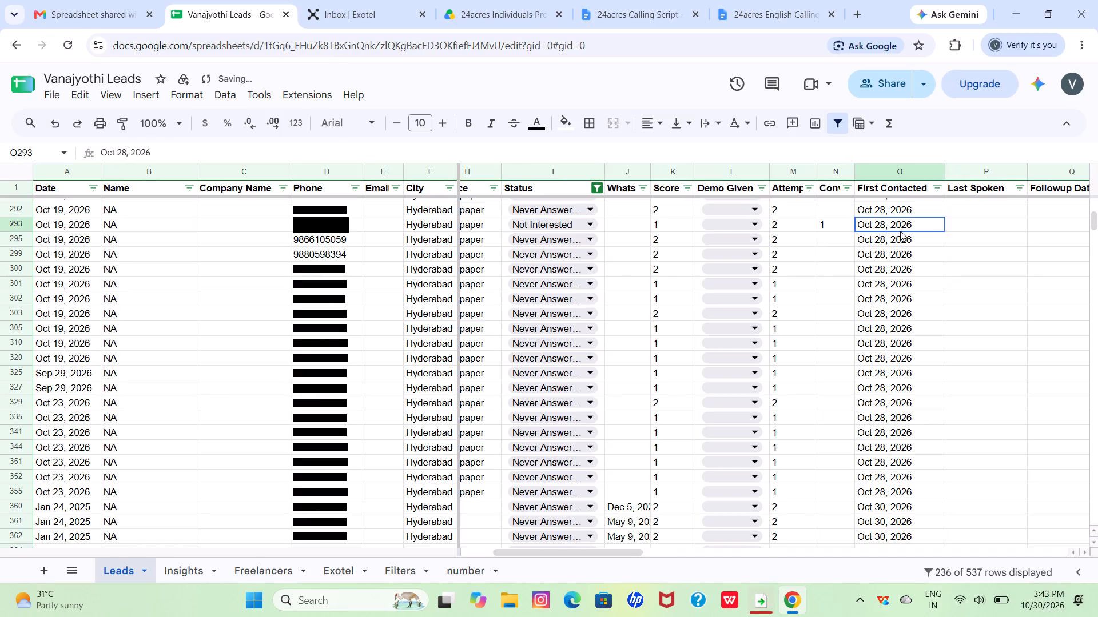
pyautogui.hotkey('ctrl', 'c')
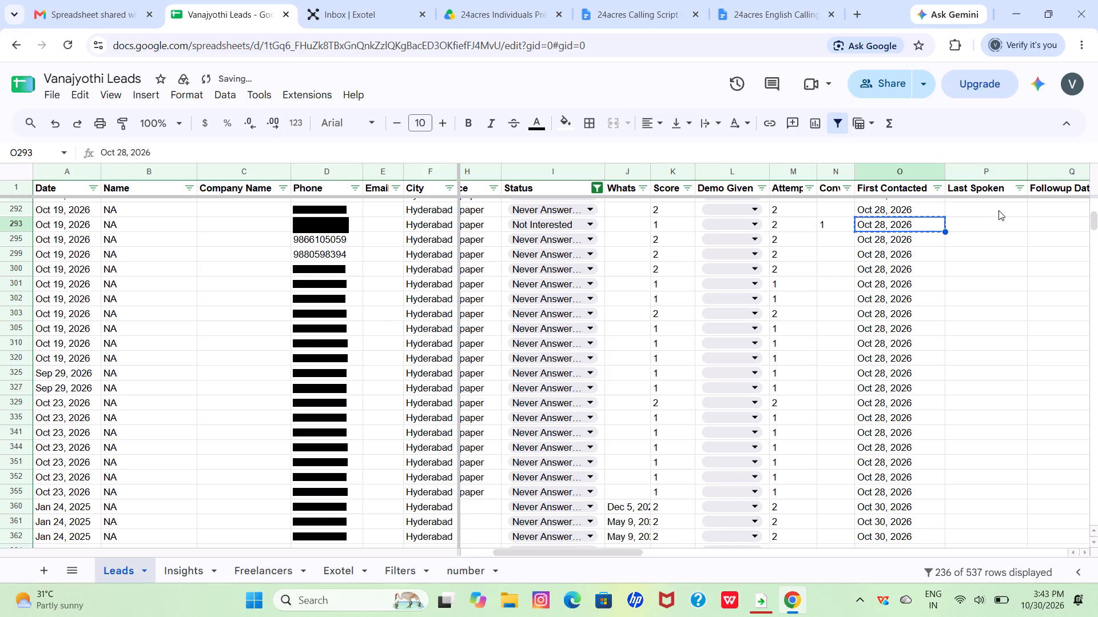
pyautogui.doubleClick(993, 223)
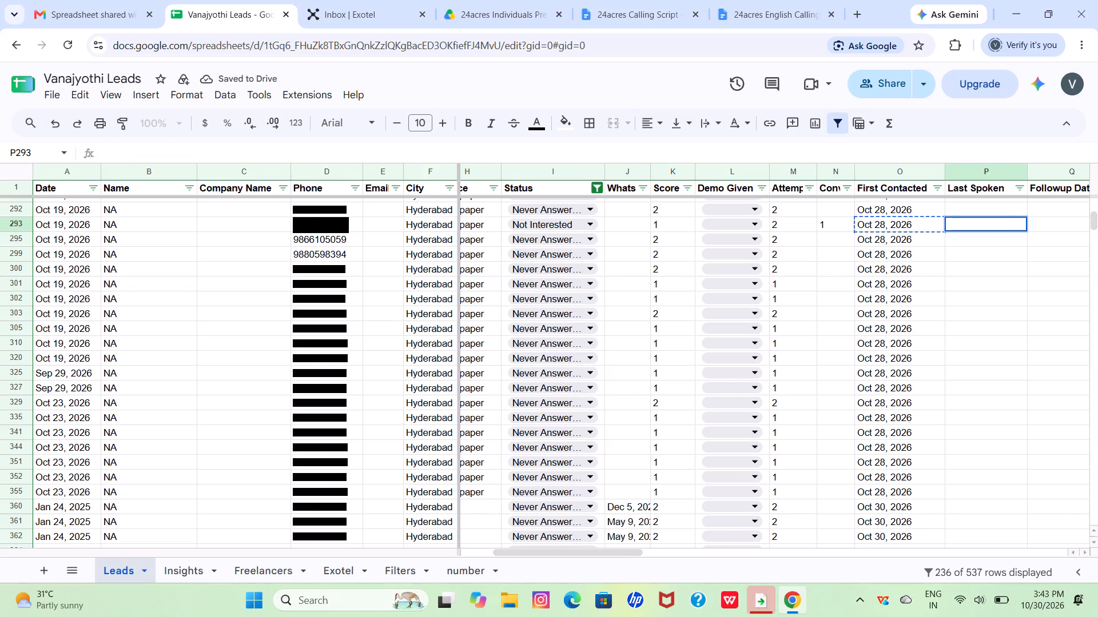
pyautogui.hotkey('ctrl', 'v')
pyautogui.doubleClick(993, 223)
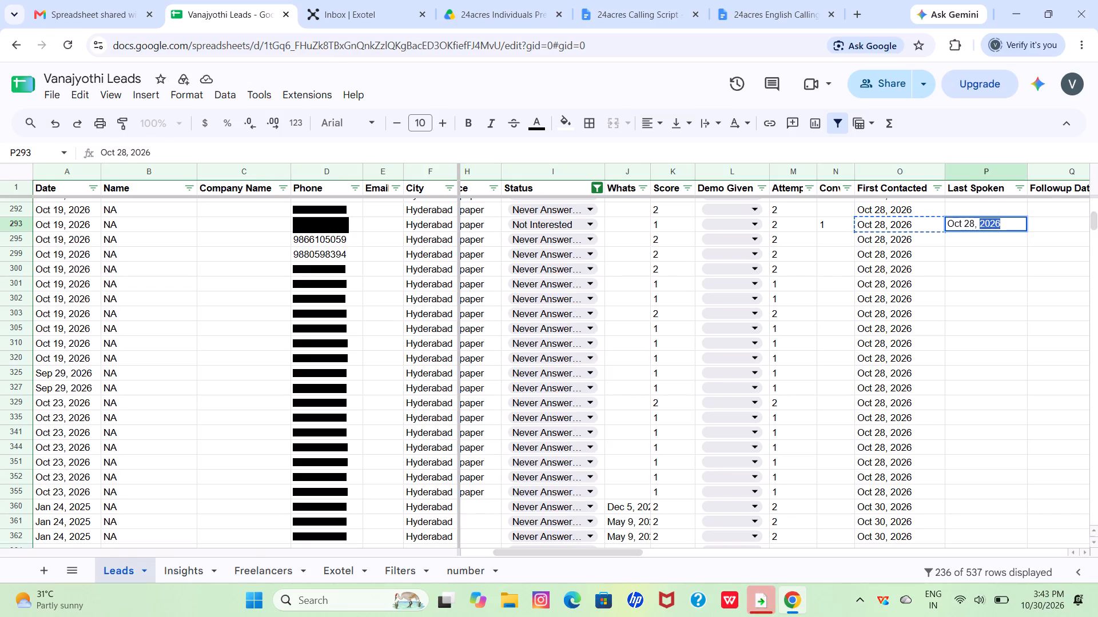
pyautogui.doubleClick(961, 228)
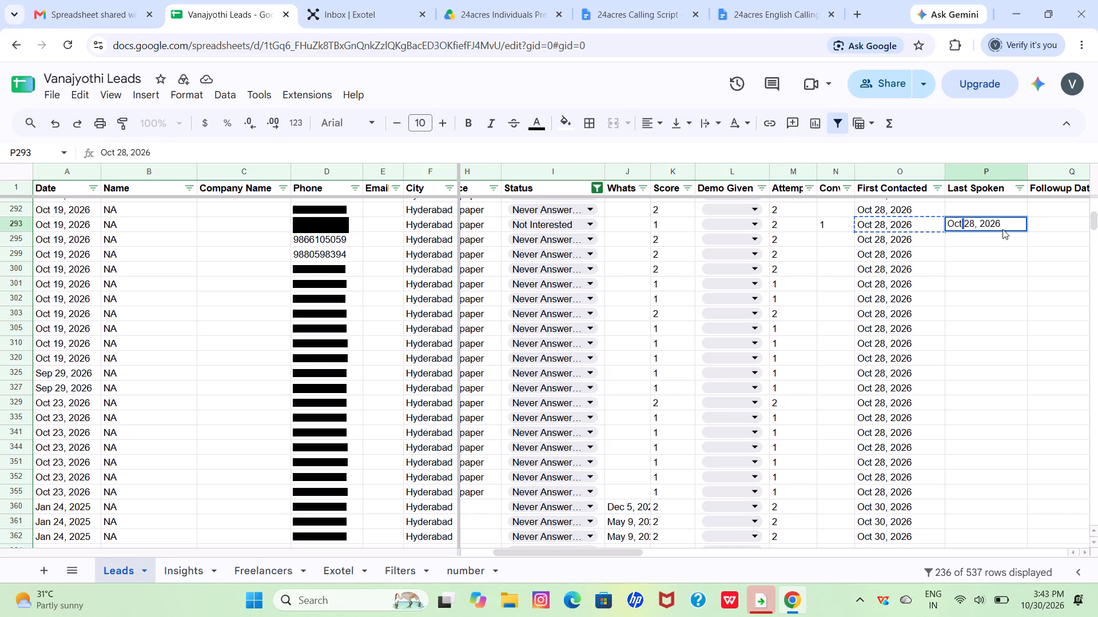
pyautogui.doubleClick(1002, 229)
pyautogui.click(914, 227)
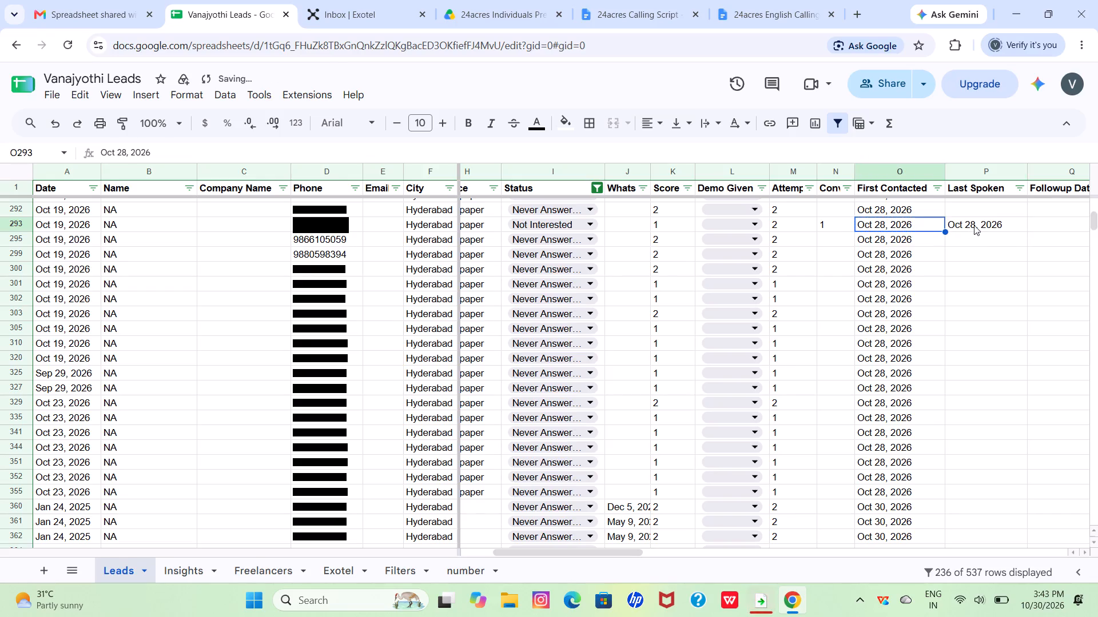
pyautogui.doubleClick(974, 225)
pyautogui.click(1029, 367)
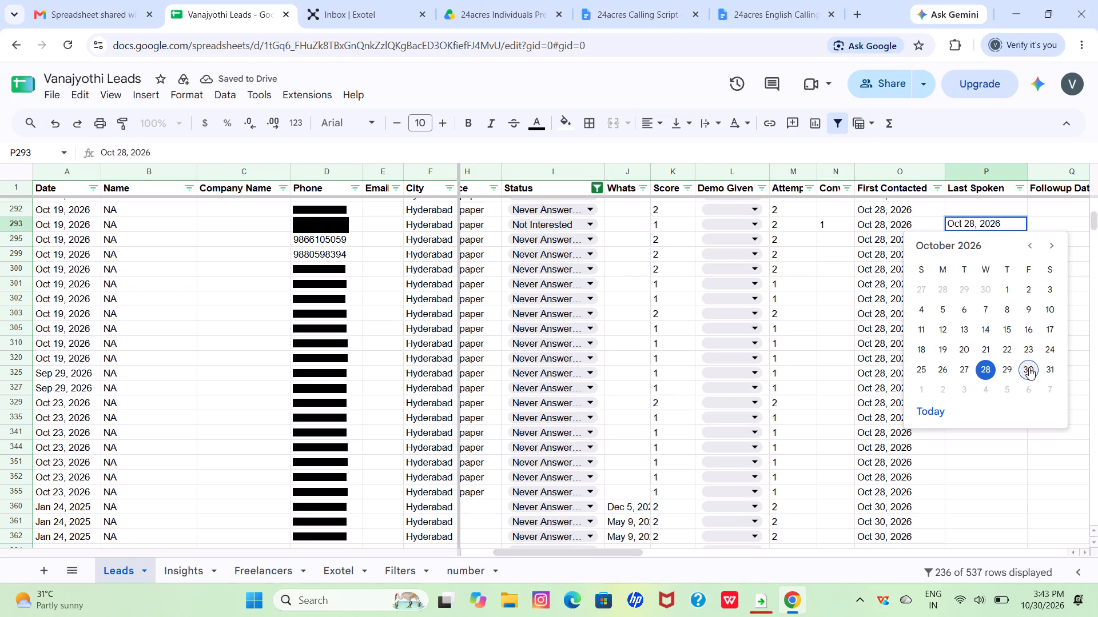
# Enter the note "not require digital marketing" for the lead in row 293.
pyautogui.hscroll(-6, 1029, 367)
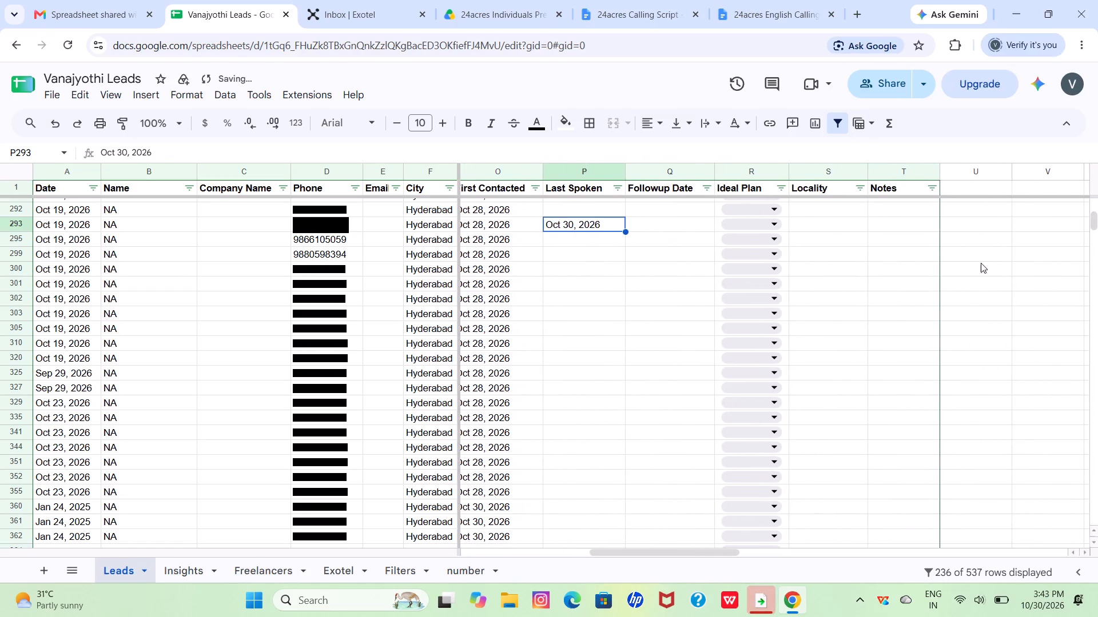
pyautogui.click(893, 229)
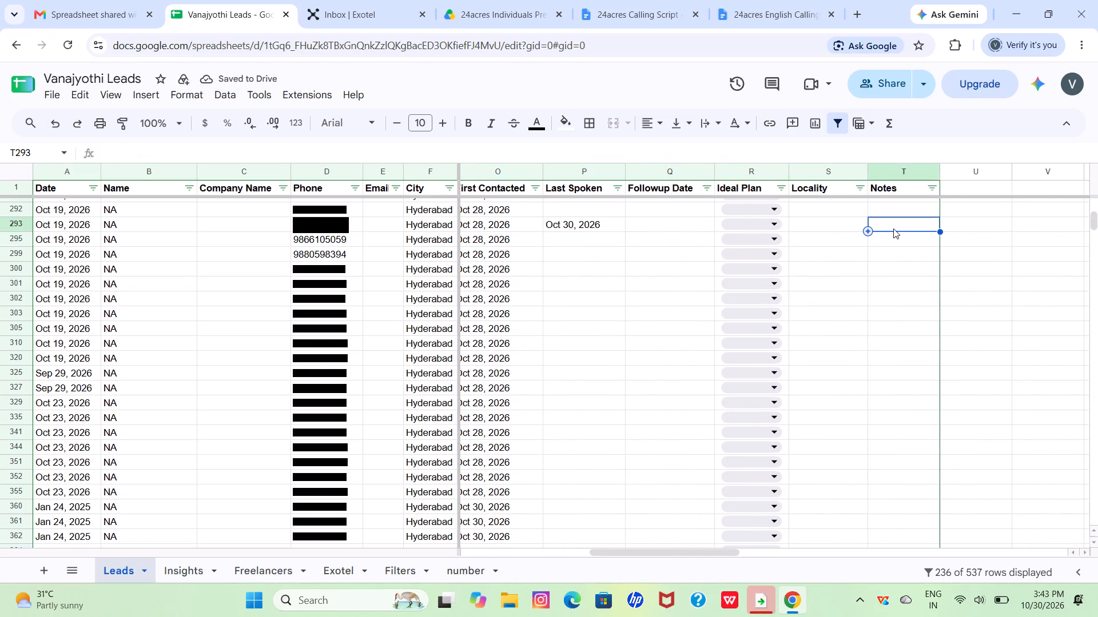
pyautogui.write('not require dih')
pyautogui.press('BackSpace')
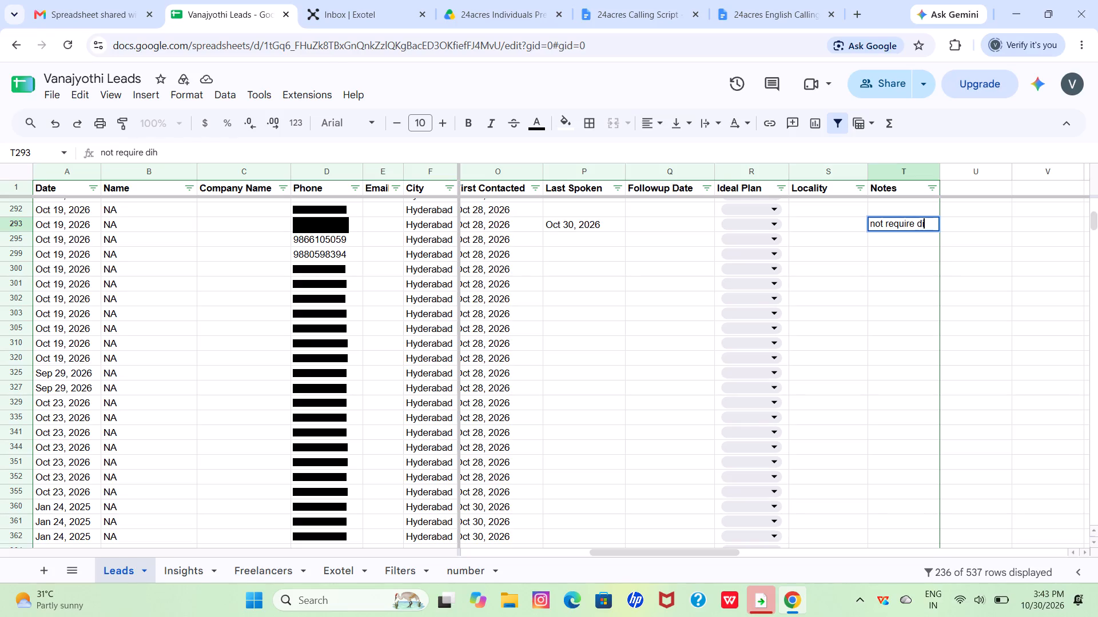
pyautogui.write('gital marketing')
pyautogui.press('Return')
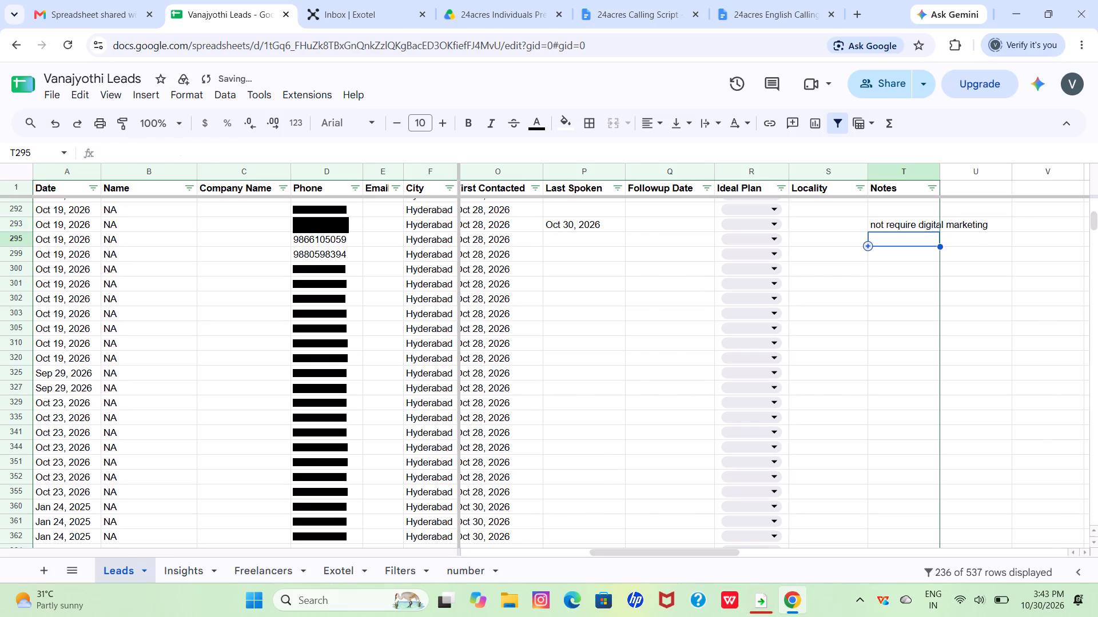
# Check the row 293 lead's Conv entry and select the phone number cell of the lead in row 295.
pyautogui.hscroll(4, 893, 229)
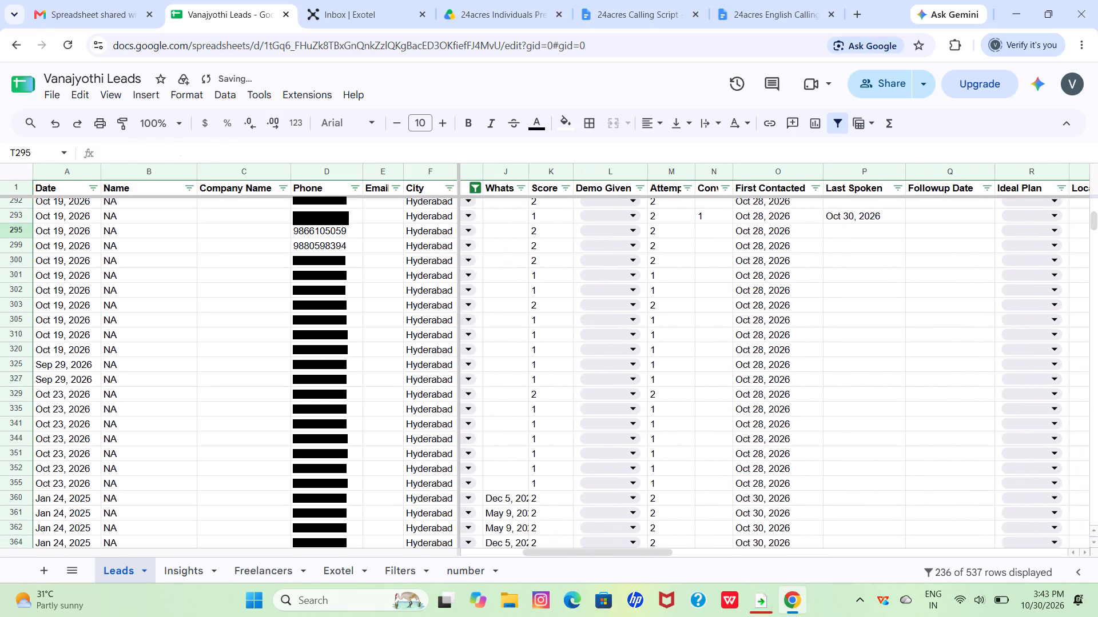
pyautogui.hscroll(1, 893, 229)
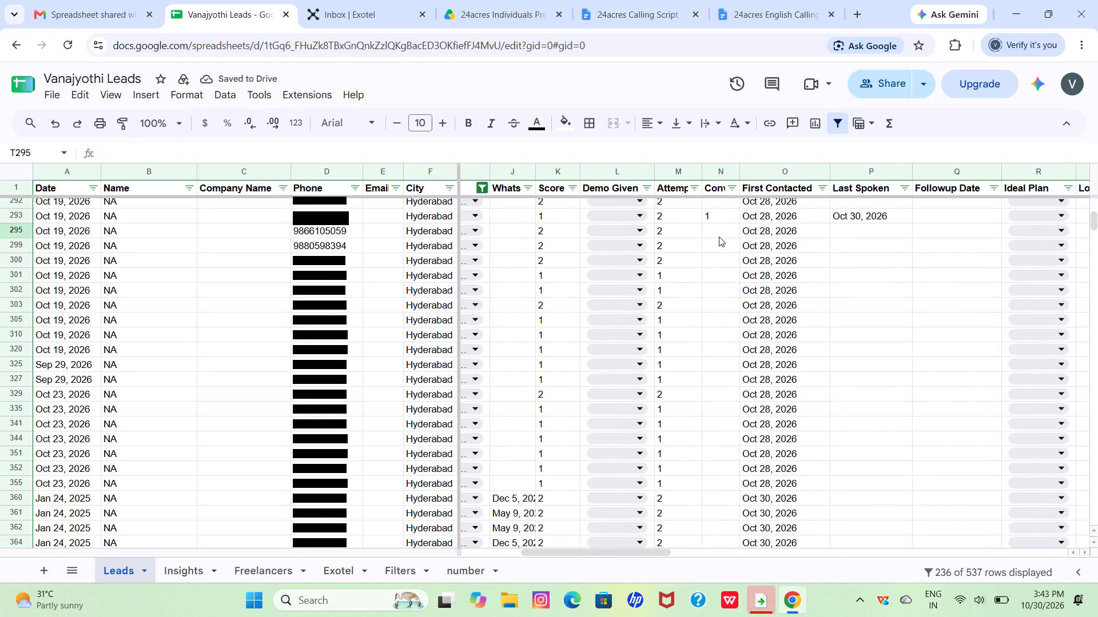
pyautogui.click(701, 216)
pyautogui.click(718, 215)
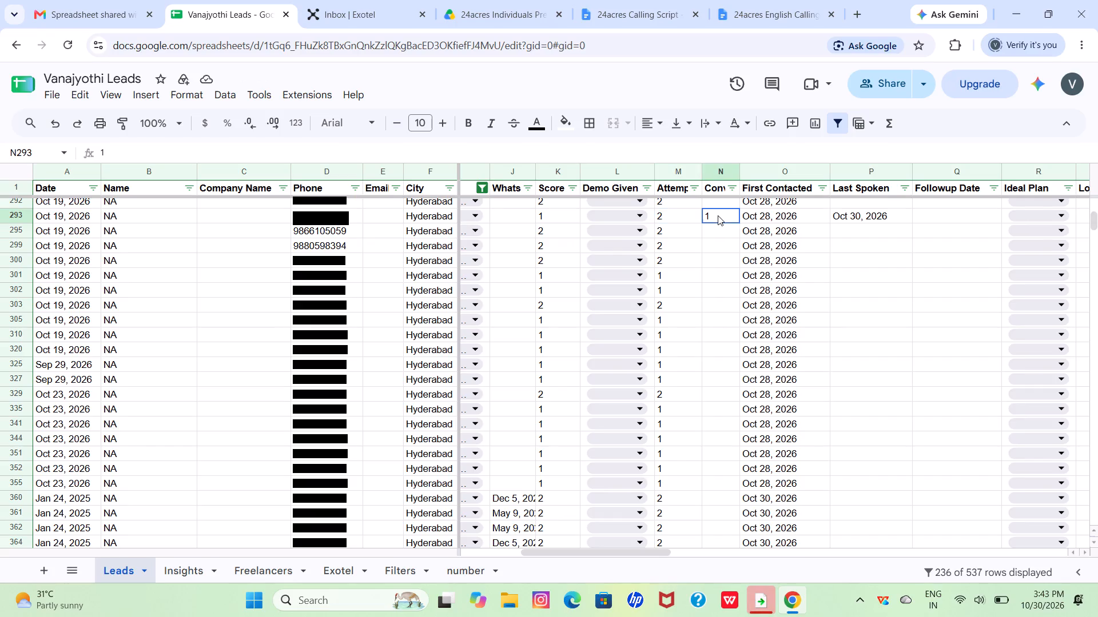
pyautogui.hscroll(-4, 718, 215)
pyautogui.hscroll(3, 718, 215)
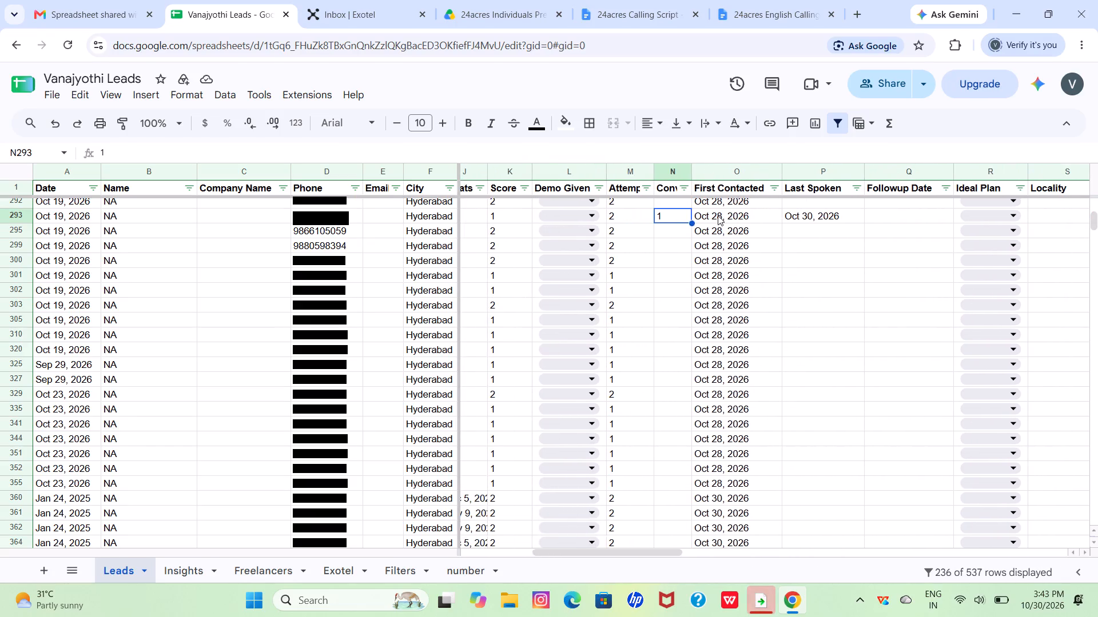
pyautogui.click(628, 232)
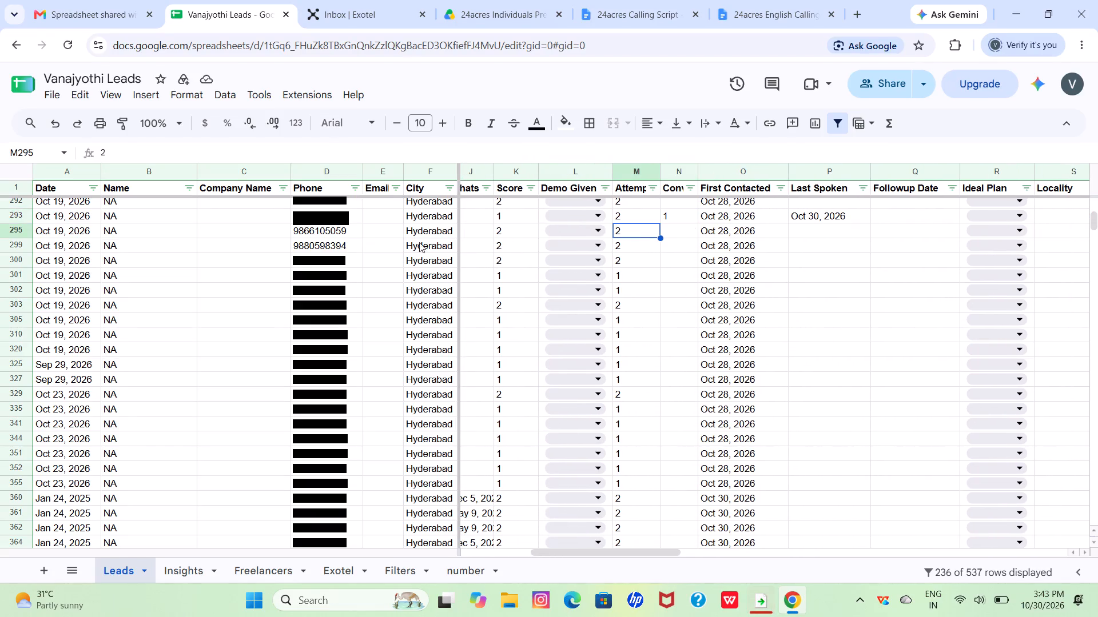
pyautogui.click(330, 235)
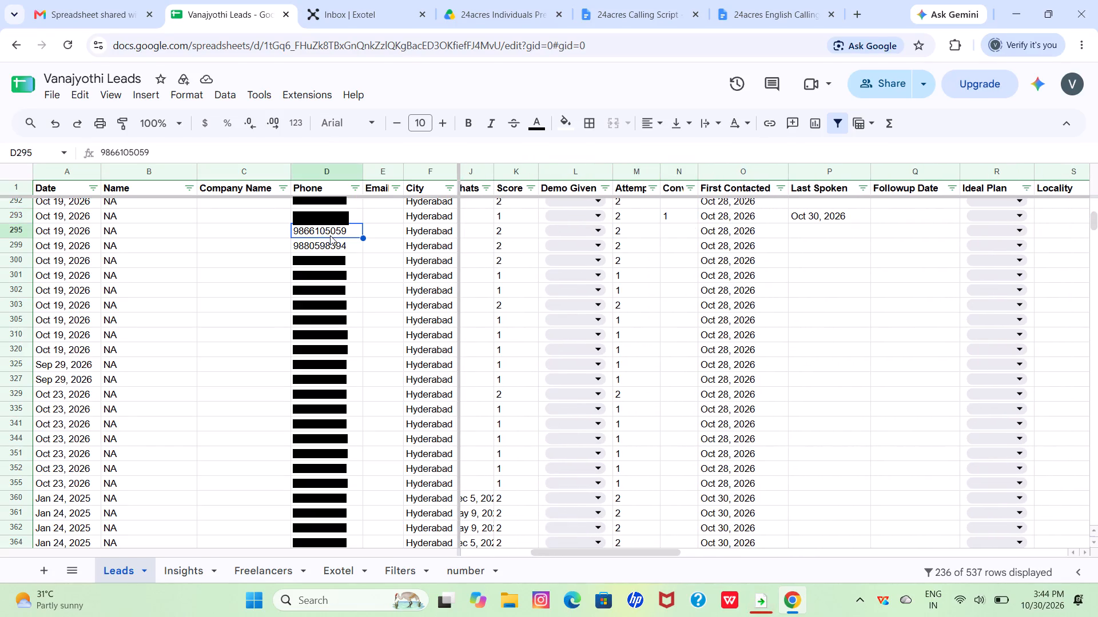
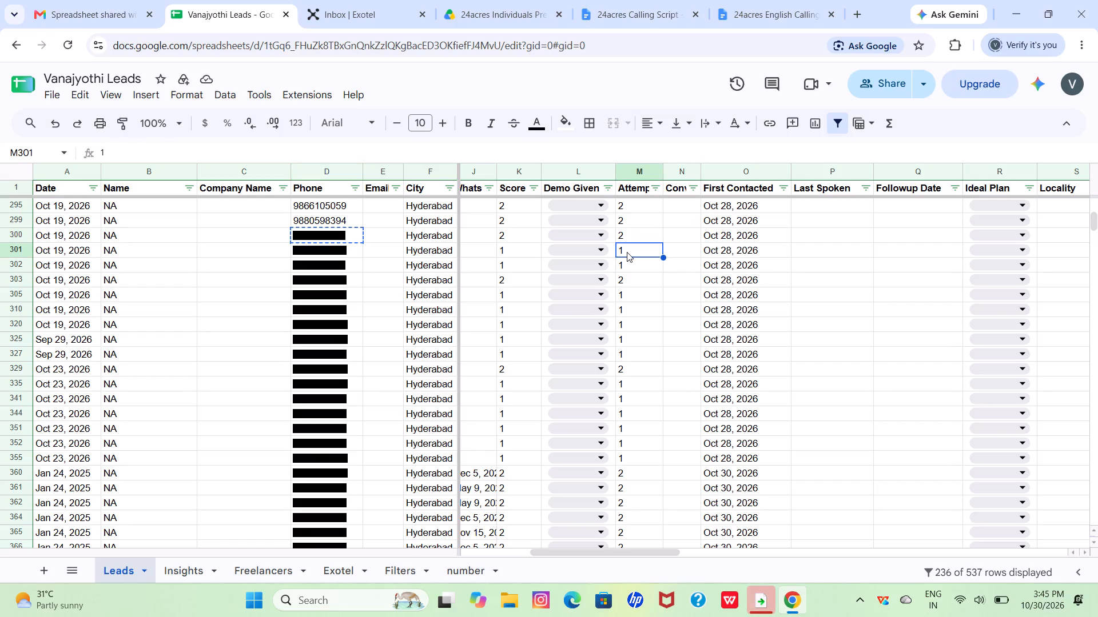
# Set the Attempts count to 2 for the leads in rows 301 and 302.
pyautogui.press('2')
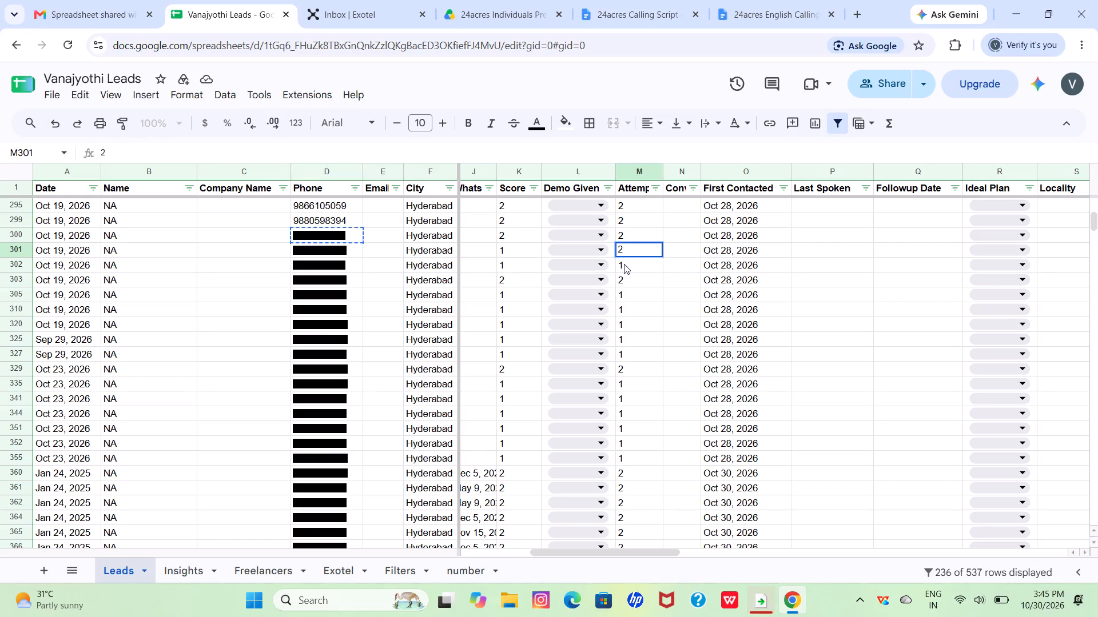
pyautogui.click(625, 264)
pyautogui.press('2')
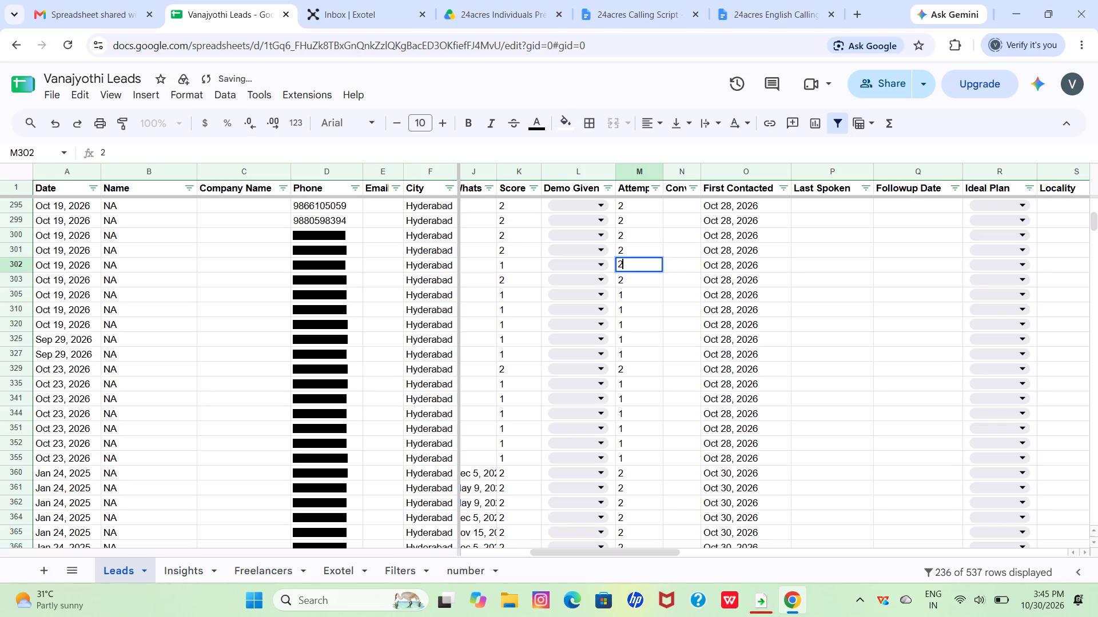
pyautogui.click(625, 282)
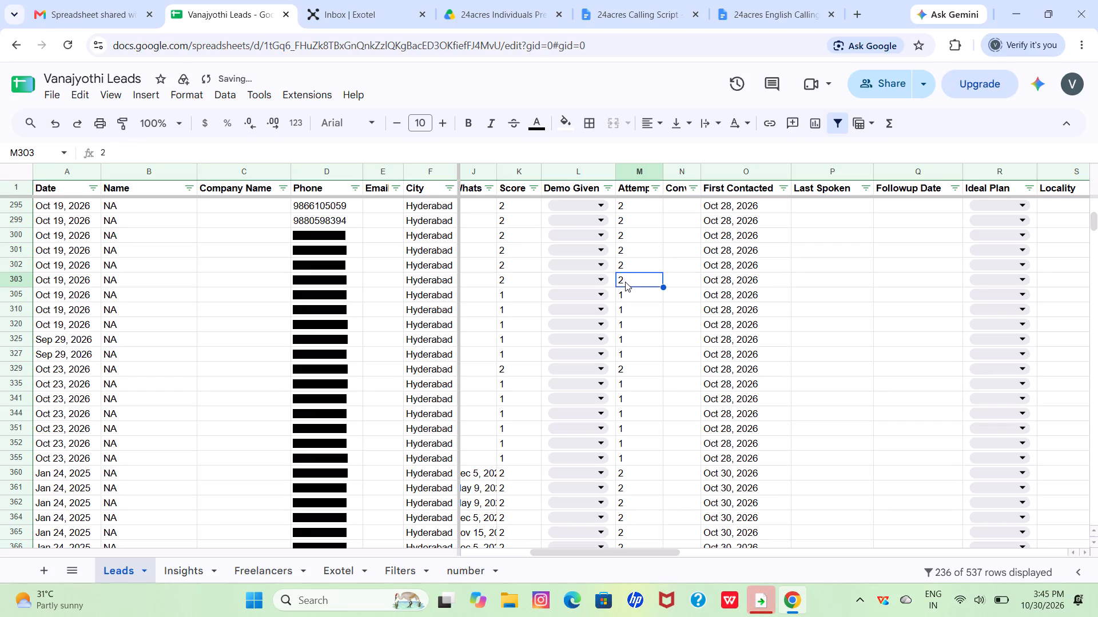
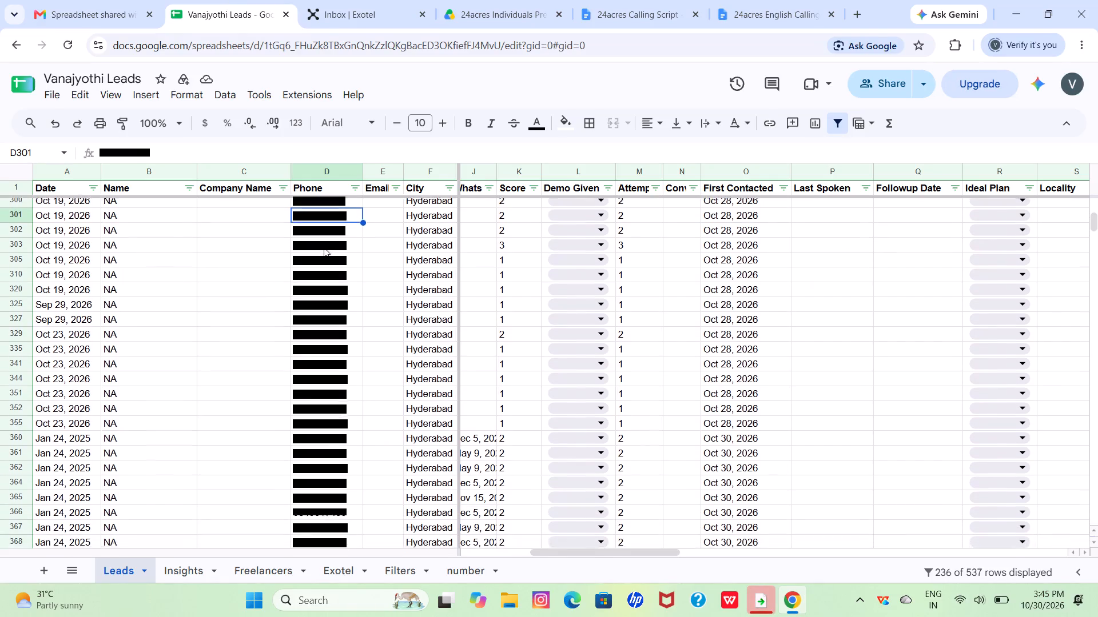
# Copy the phone number of the lead in row 301 of the filtered Leads sheet.
pyautogui.scroll(-1, 324, 247)
pyautogui.hotkey('ctrl', 'c')
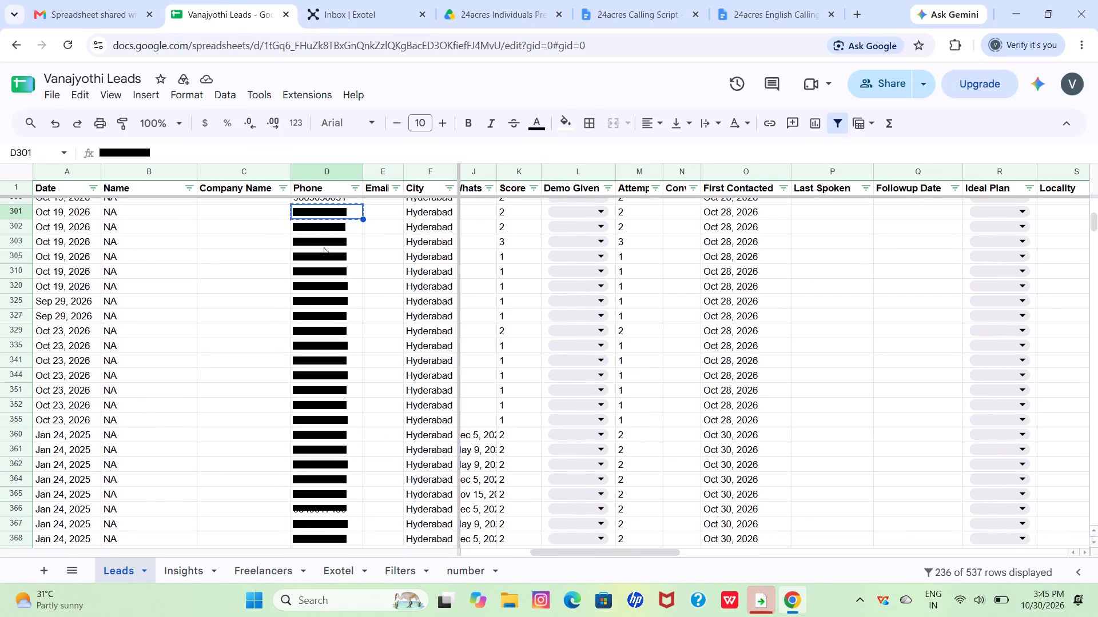
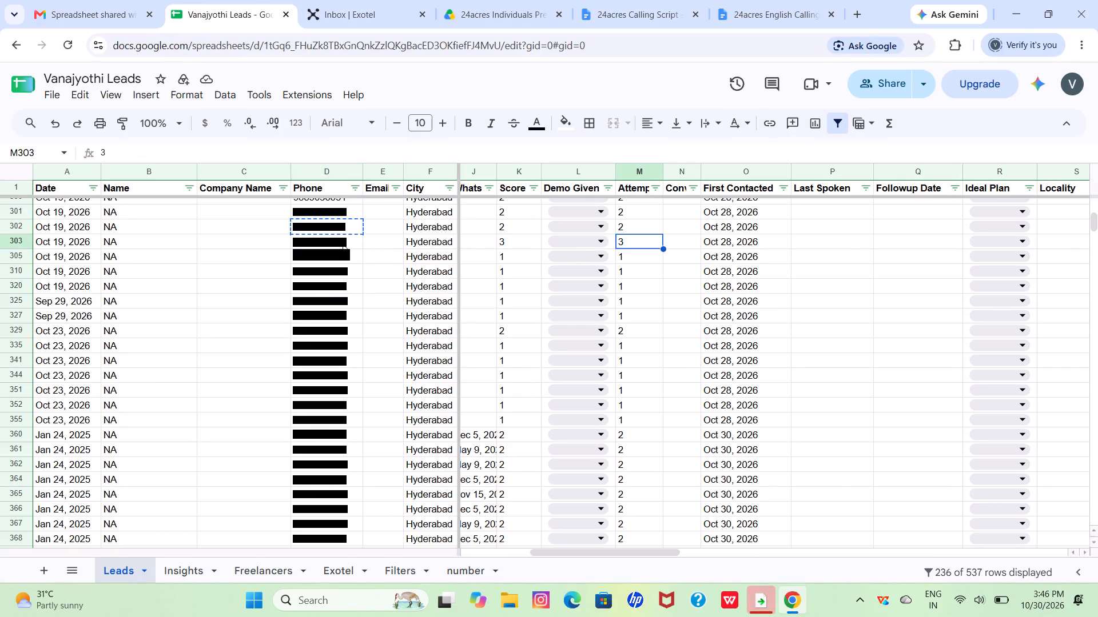
# Select the phone number of the lead in row 303 of the filtered Leads sheet.
pyautogui.click(343, 244)
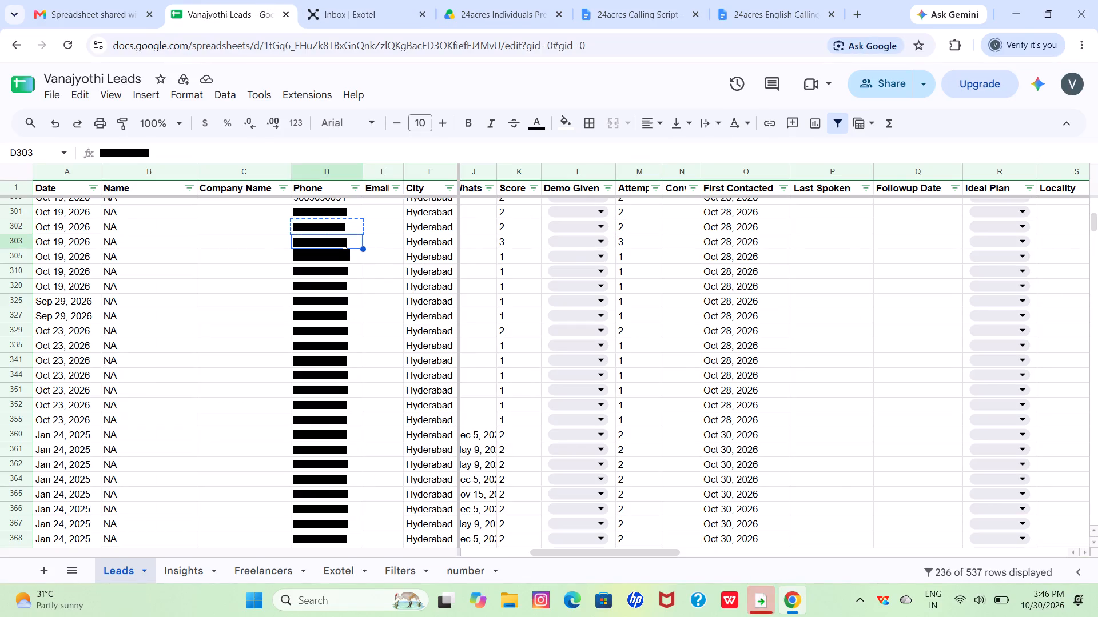
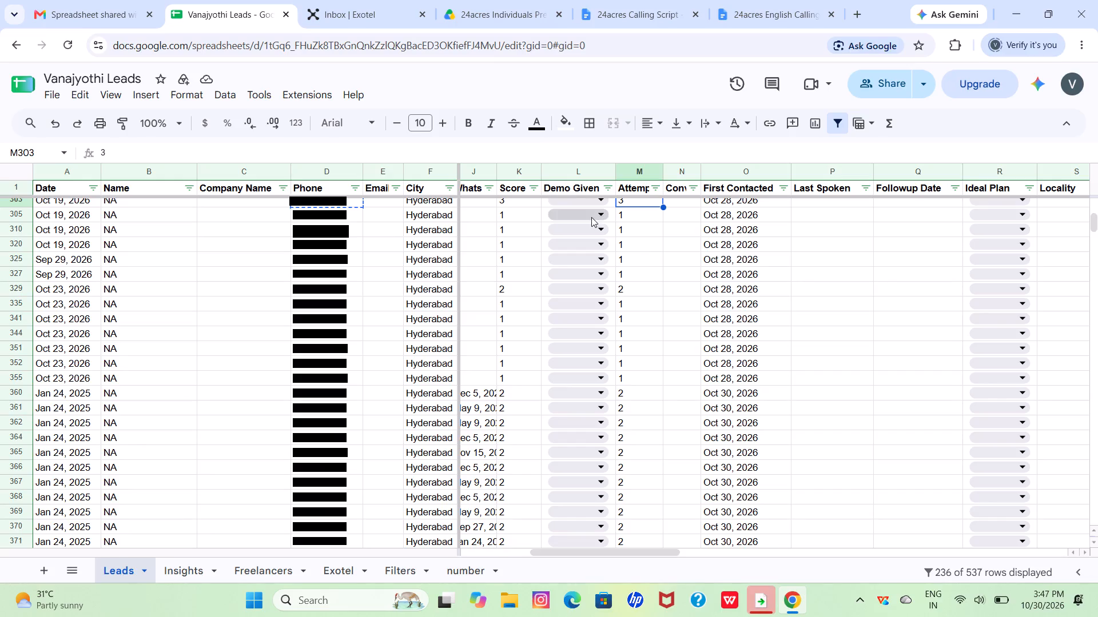
# Select the phone number of the lead in row 305 of the filtered Leads sheet.
pyautogui.click(341, 226)
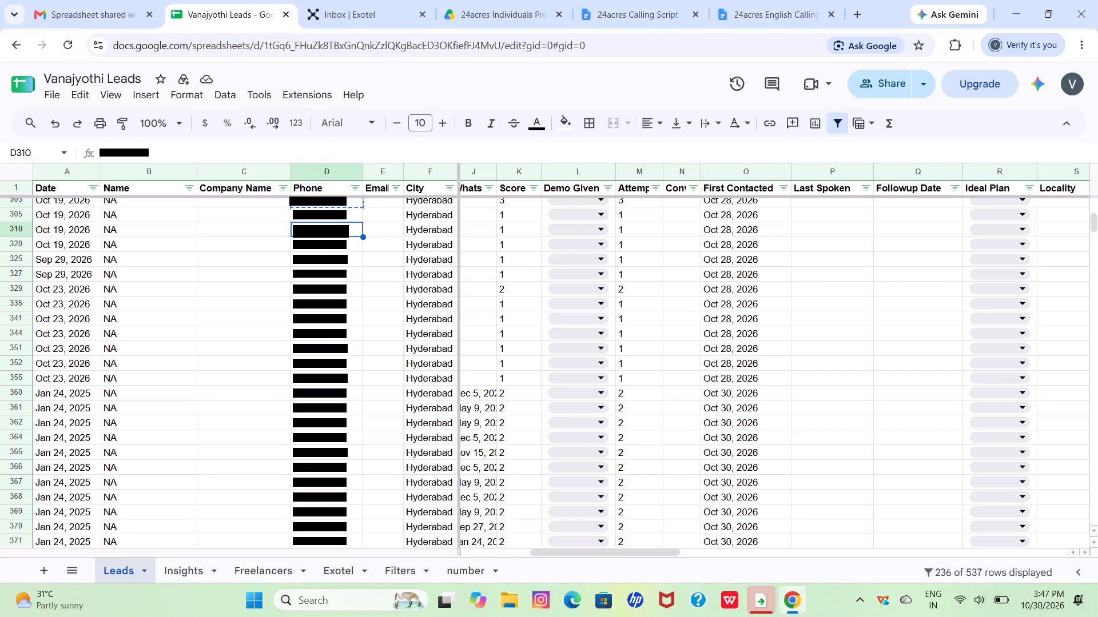
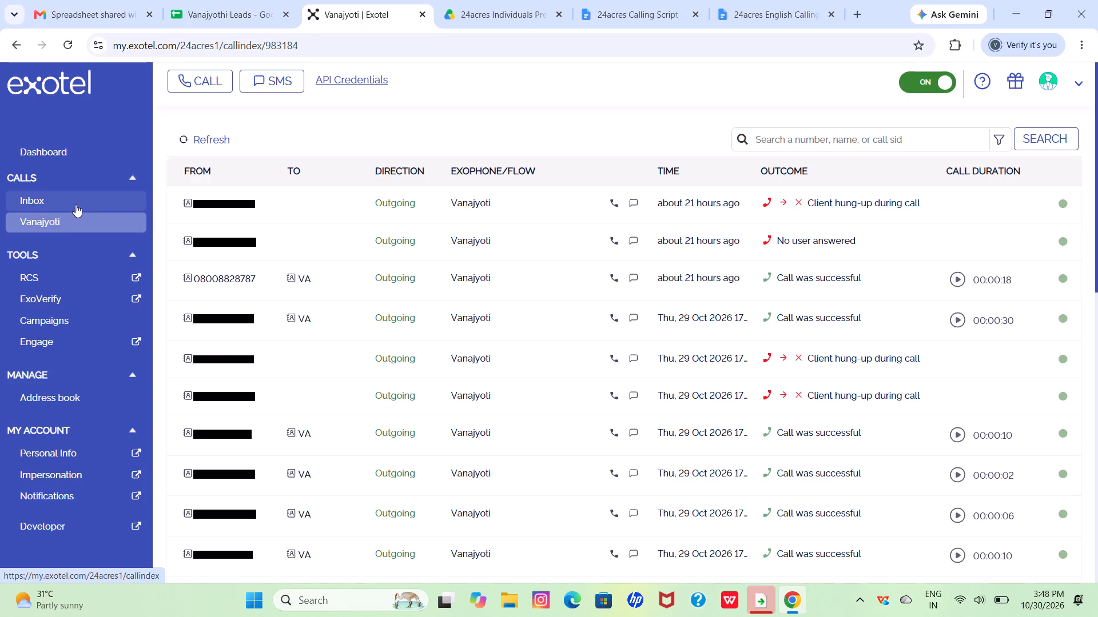
pyautogui.click(92, 195)
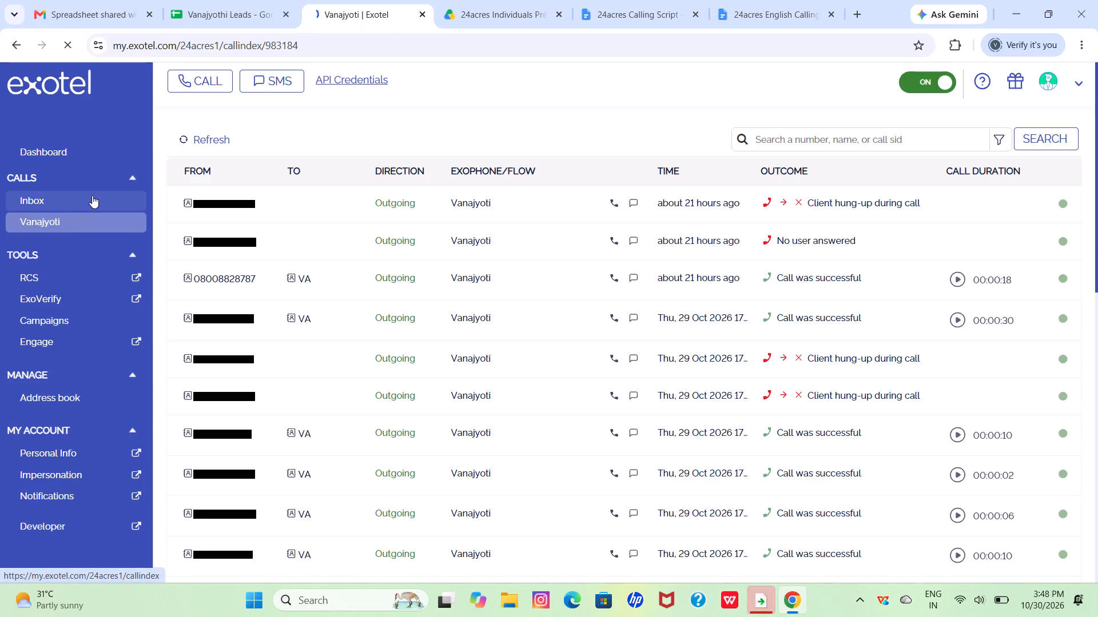
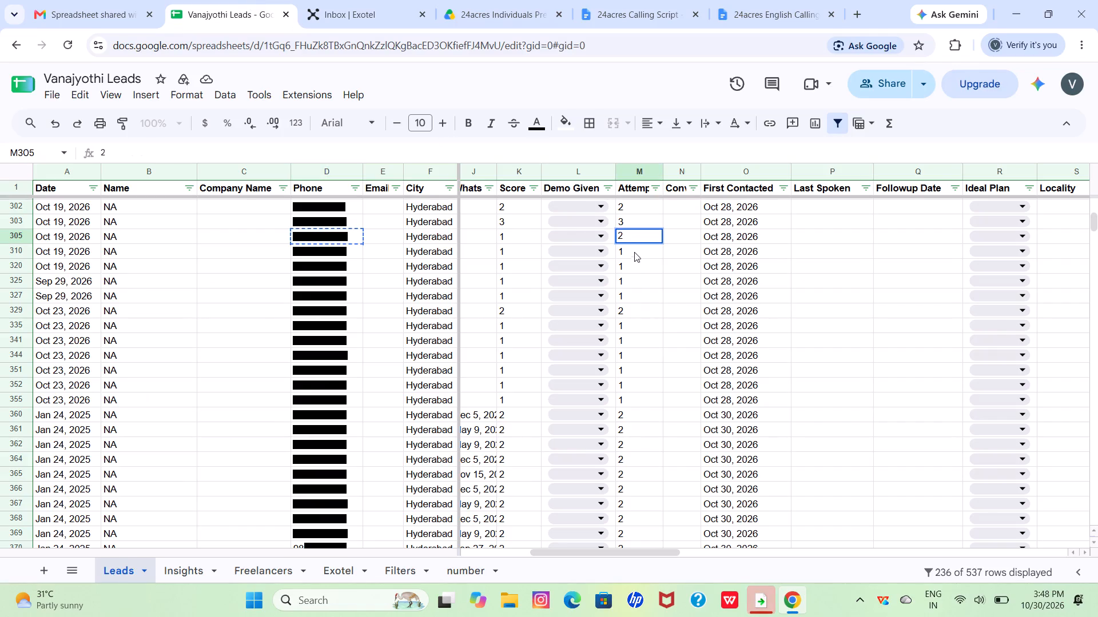
# Set the attempt count to 2 for the leads in rows 310, 320, 325 and 327, and to 3 for row 329.
pyautogui.click(634, 256)
pyautogui.press('2')
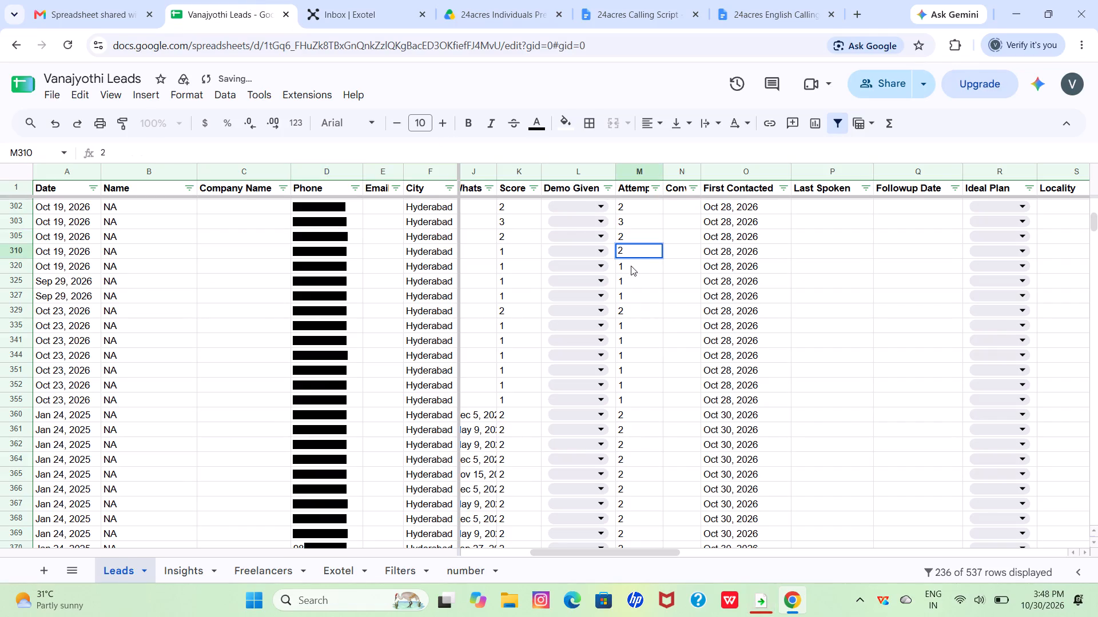
pyautogui.click(631, 266)
pyautogui.press('2')
pyautogui.press('2')
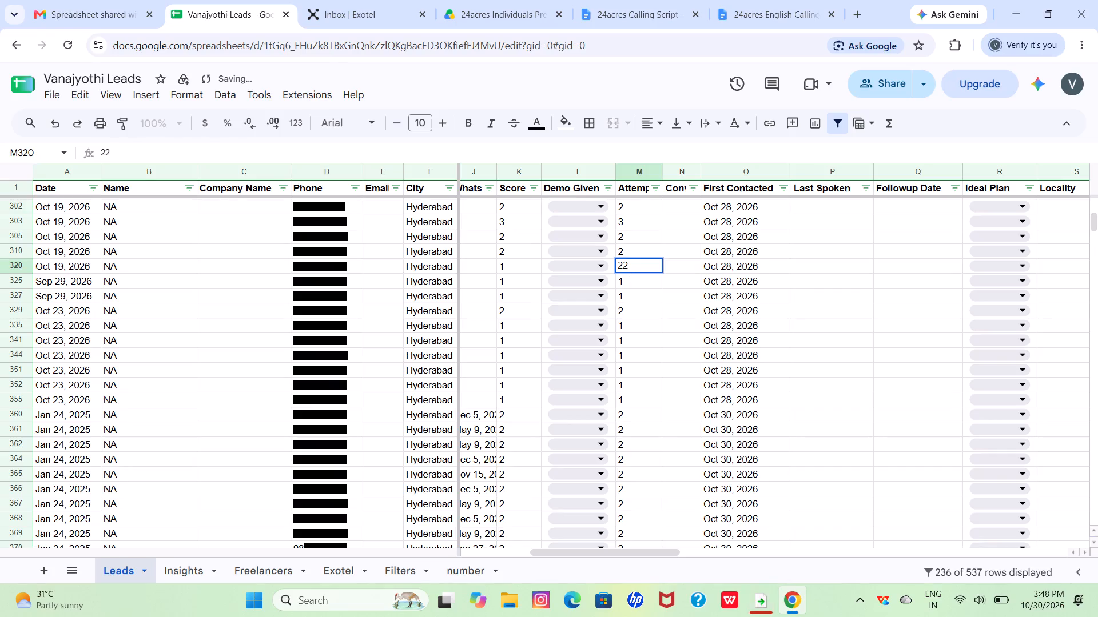
pyautogui.press('BackSpace')
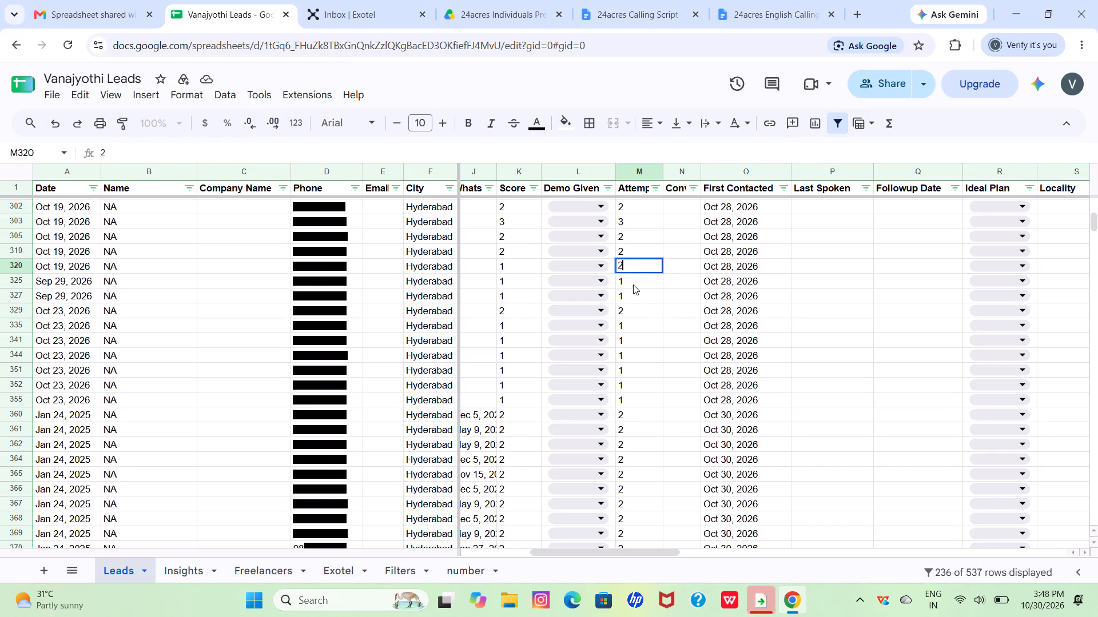
pyautogui.click(633, 285)
pyautogui.press('2')
pyautogui.click(632, 294)
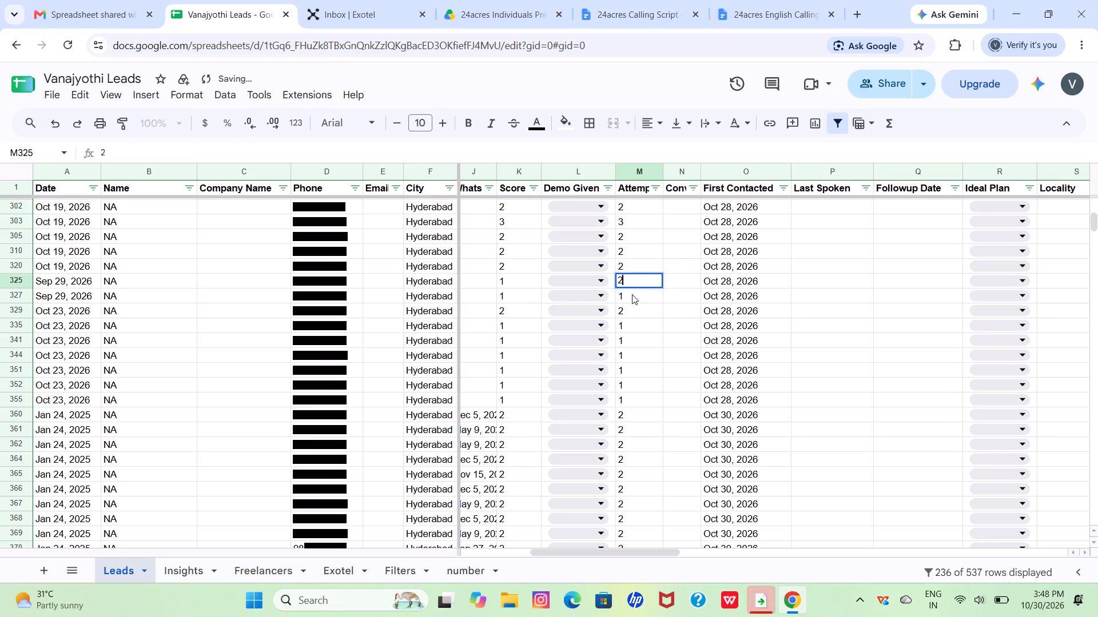
pyautogui.press('2')
pyautogui.click(628, 315)
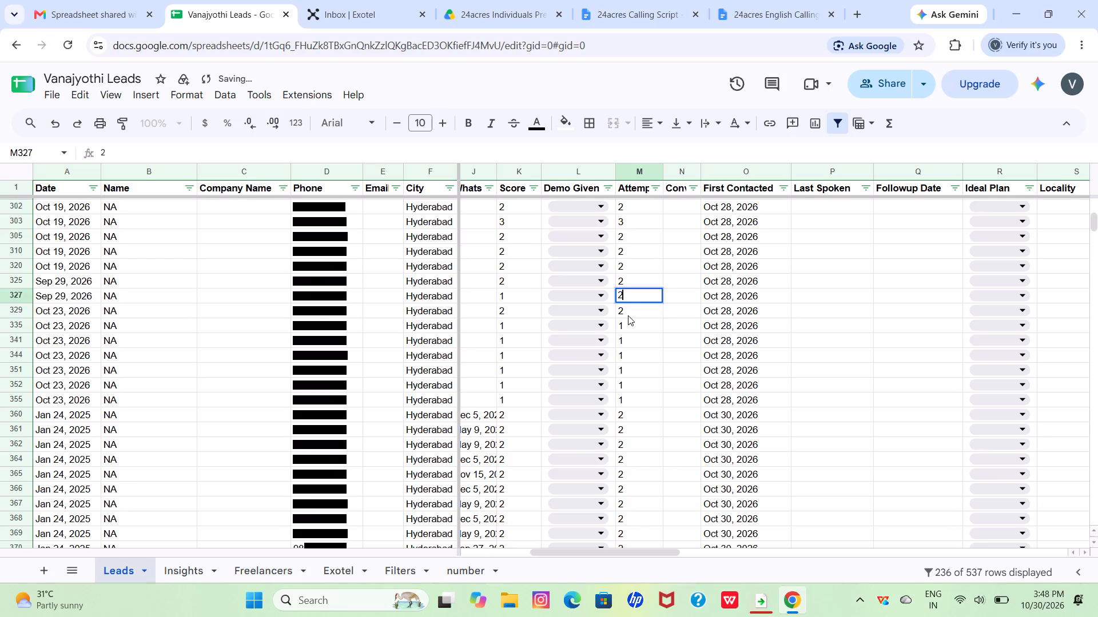
pyautogui.press('3')
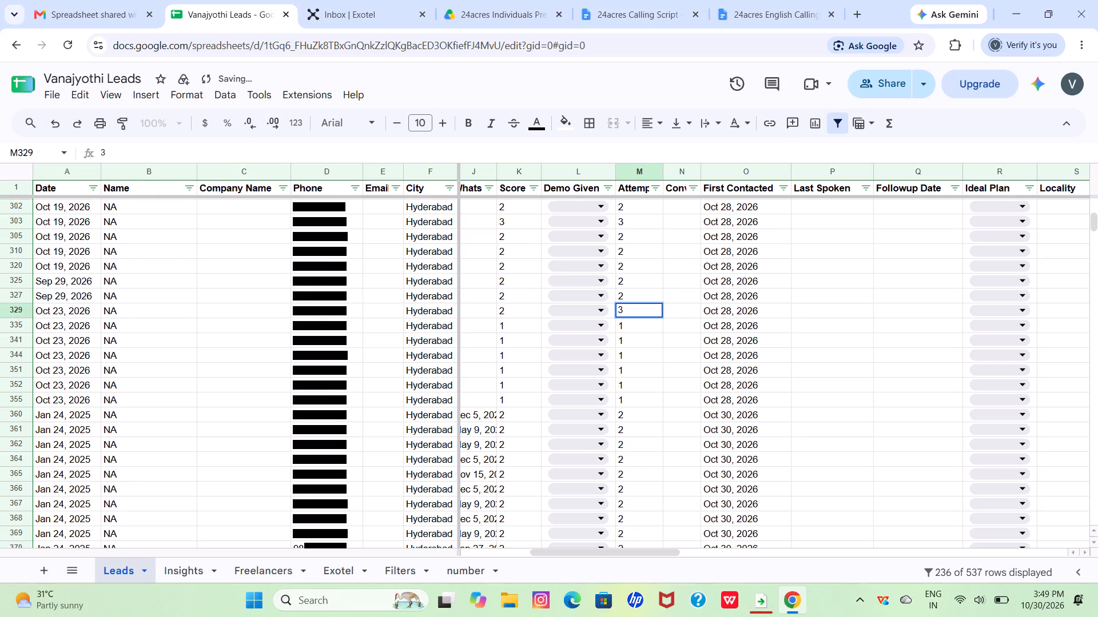
# Set the attempt count to 2 for the Oct 23, 2026 leads in rows 335, 341, 344, 351, 352 and 355.
pyautogui.click(628, 348)
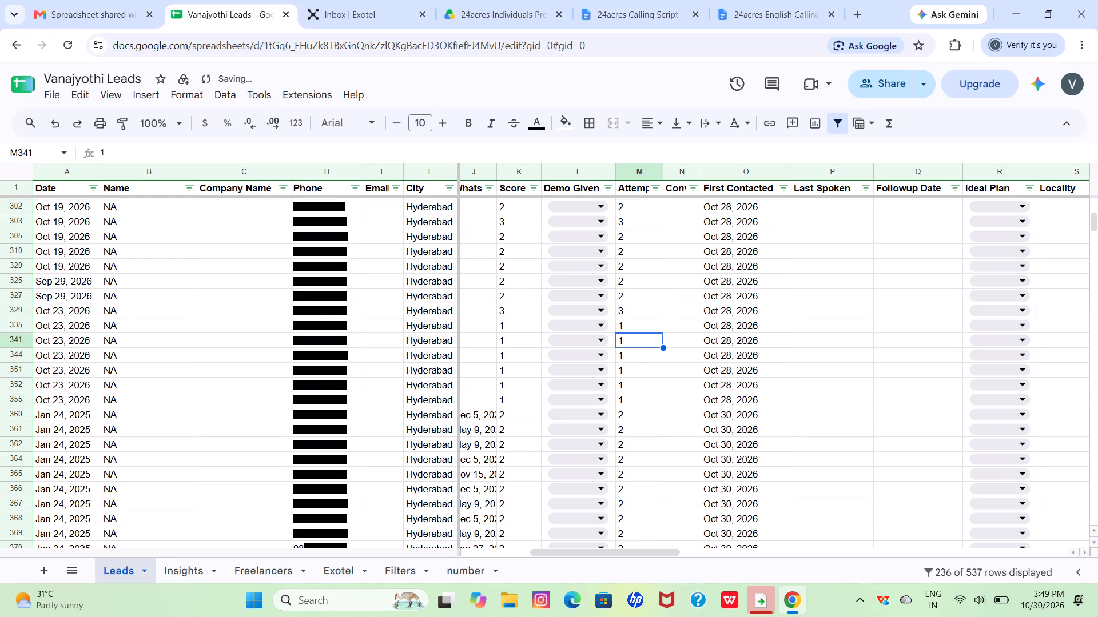
pyautogui.click(635, 330)
pyautogui.press('2')
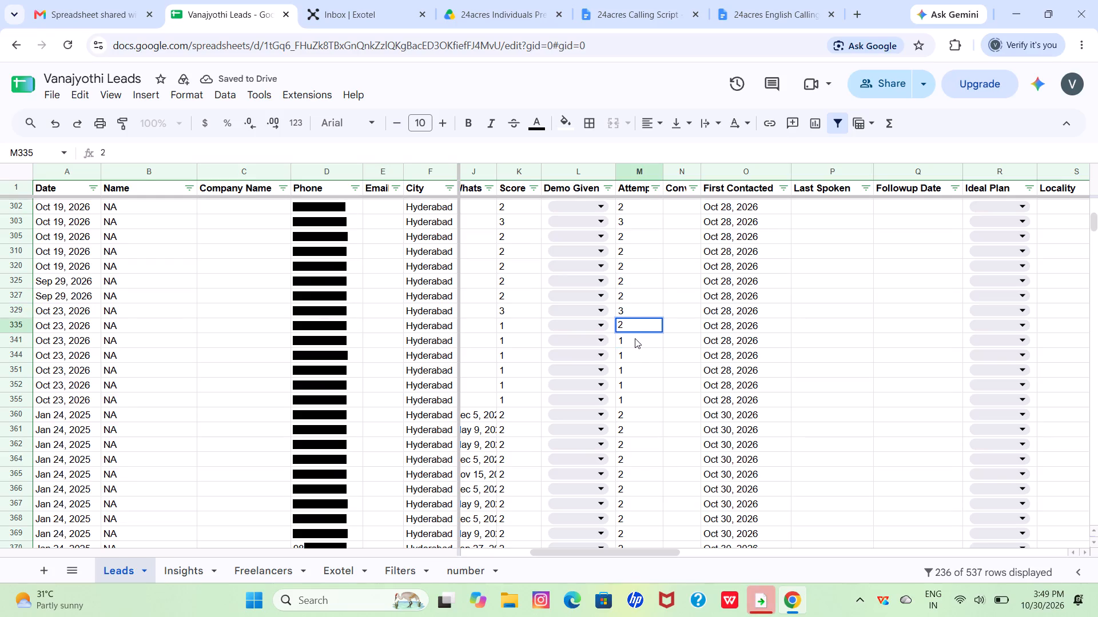
pyautogui.click(635, 338)
pyautogui.press('2')
pyautogui.click(628, 359)
pyautogui.press('2')
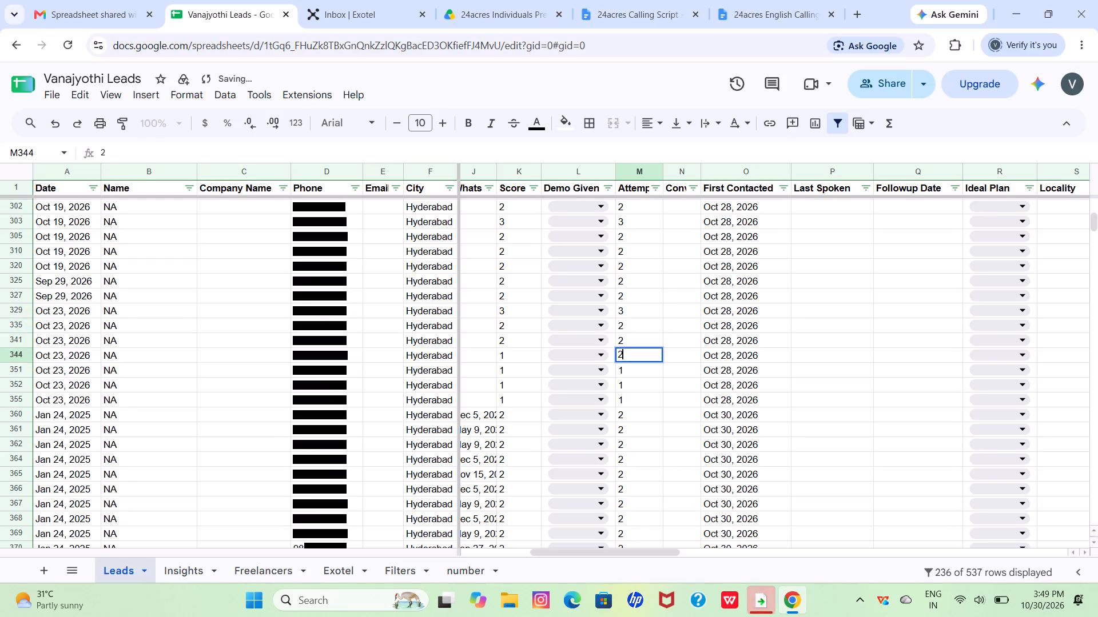
pyautogui.press('2')
pyautogui.press('BackSpace')
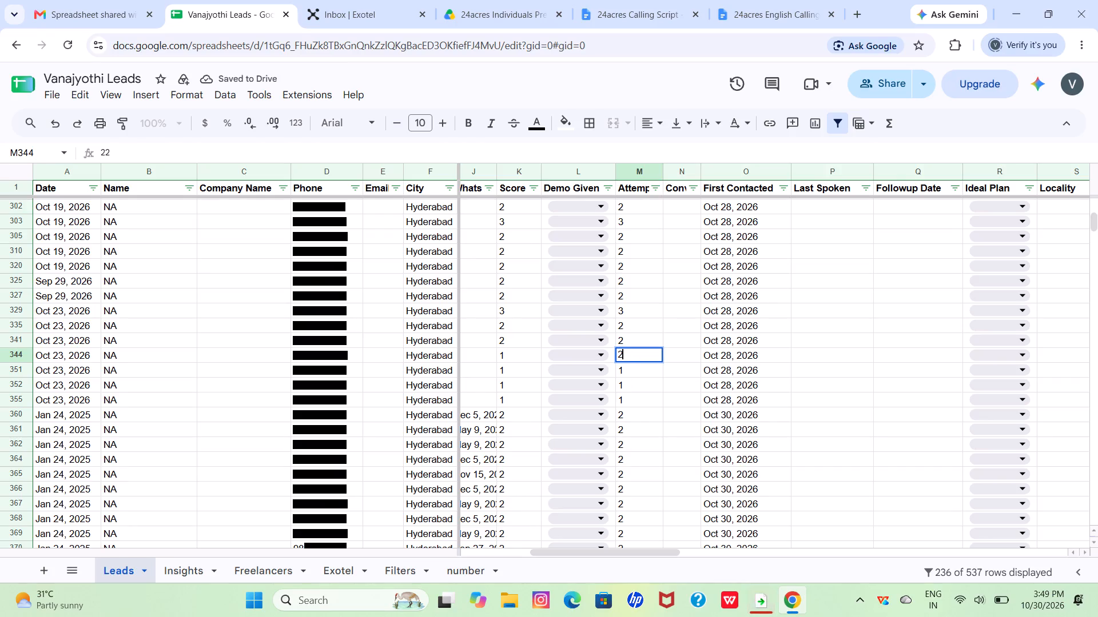
pyautogui.click(624, 380)
pyautogui.press('2')
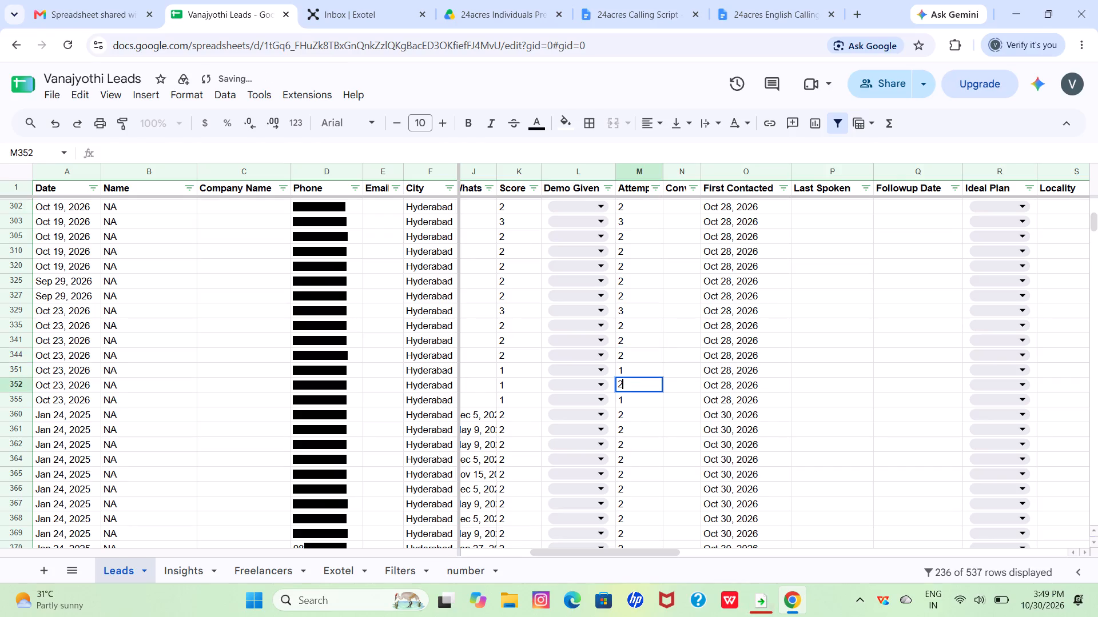
pyautogui.click(624, 366)
pyautogui.press('2')
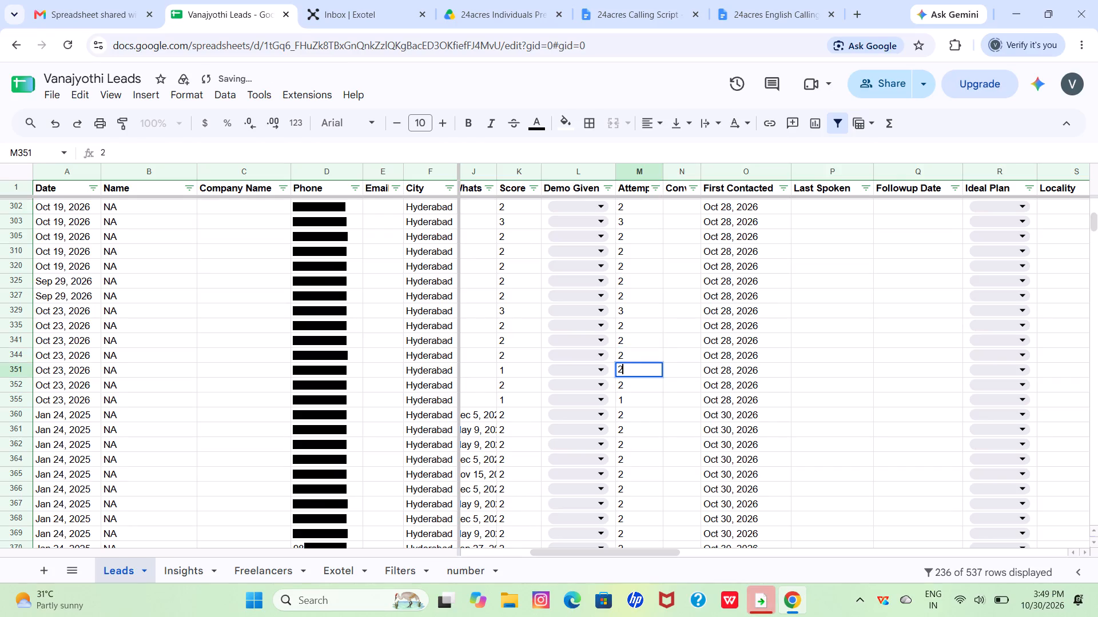
pyautogui.click(626, 396)
pyautogui.press('2')
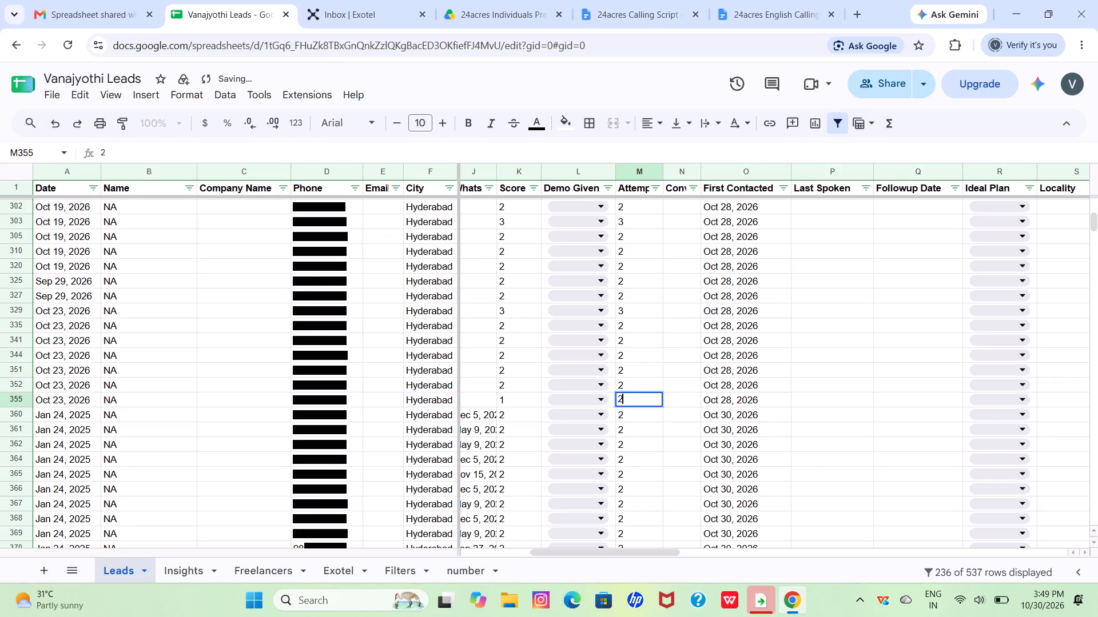
# Set the attempt count to 3 for the Jan 24, 2025 leads in rows 360 and 361.
pyautogui.click(626, 417)
pyautogui.press('3')
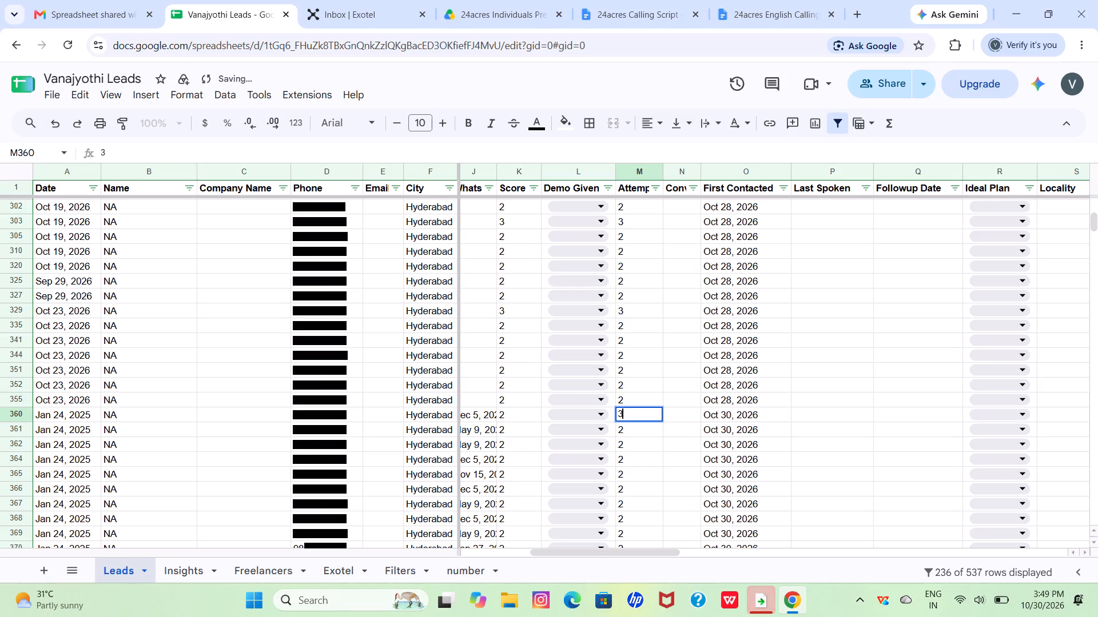
pyautogui.click(626, 430)
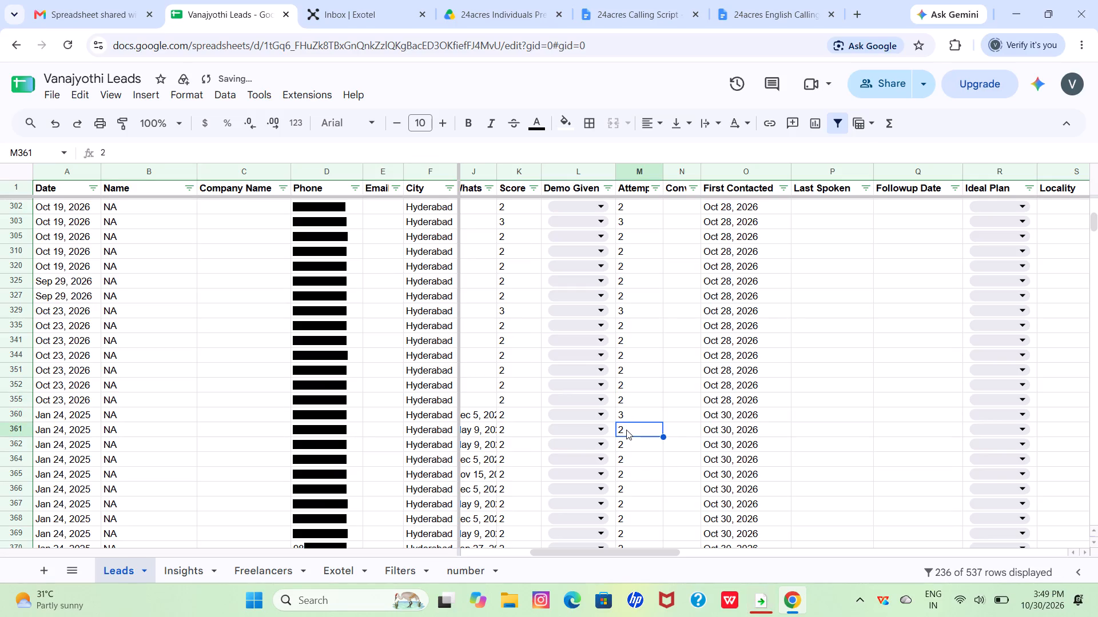
pyautogui.press('3')
pyautogui.click(662, 372)
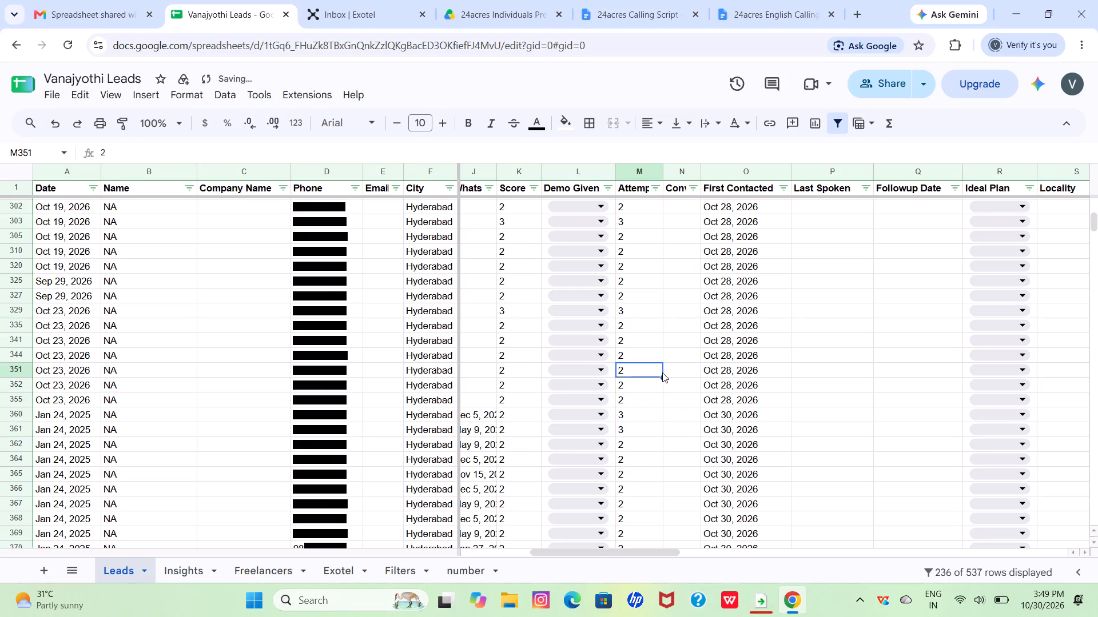
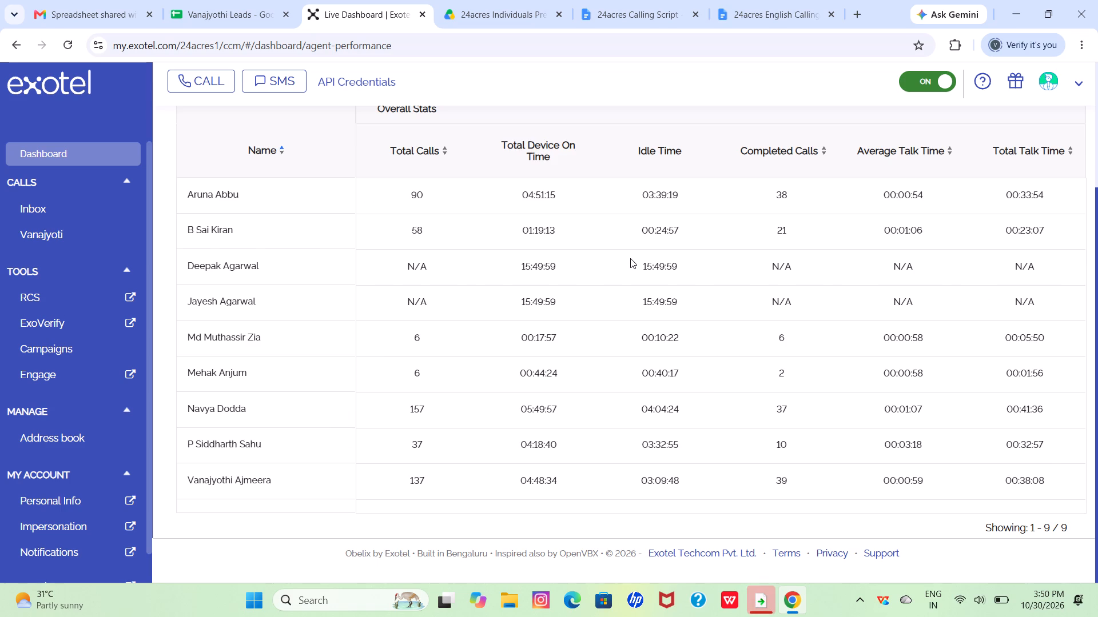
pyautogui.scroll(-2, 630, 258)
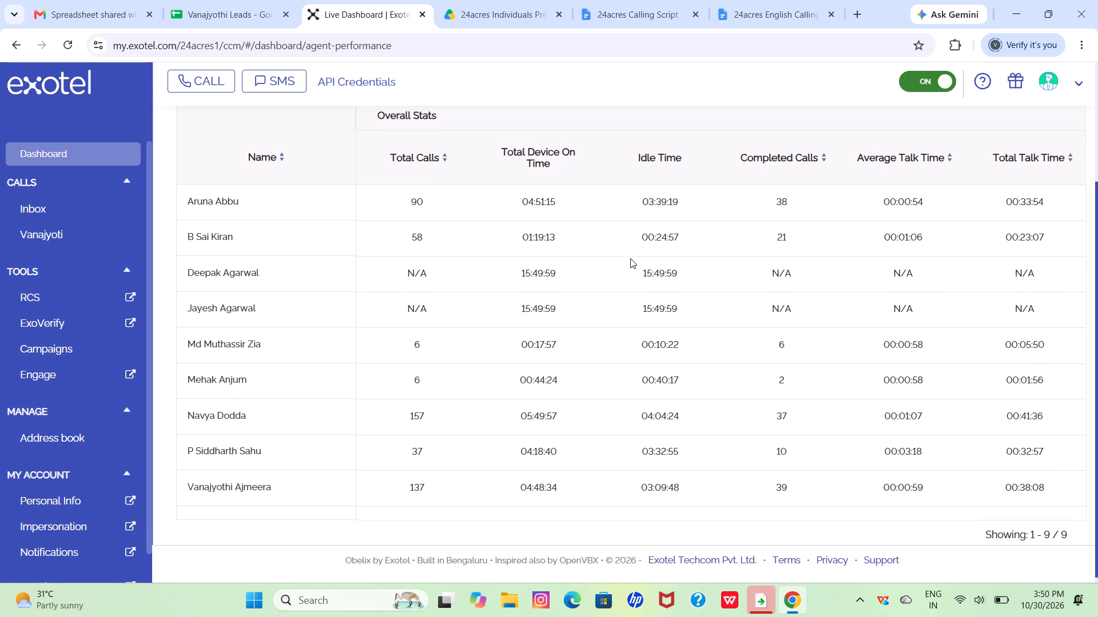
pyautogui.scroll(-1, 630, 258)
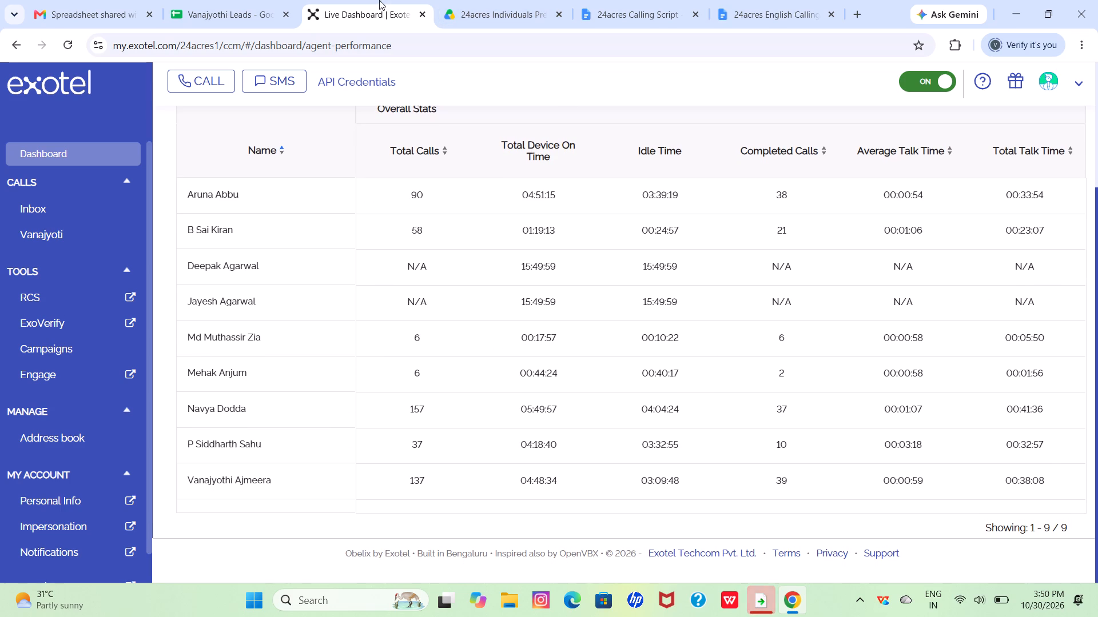
# Copy the phone number of the Oct 19, 2026 lead in row 320 of the Leads sheet and switch to Exotel to call it.
pyautogui.click(260, 4)
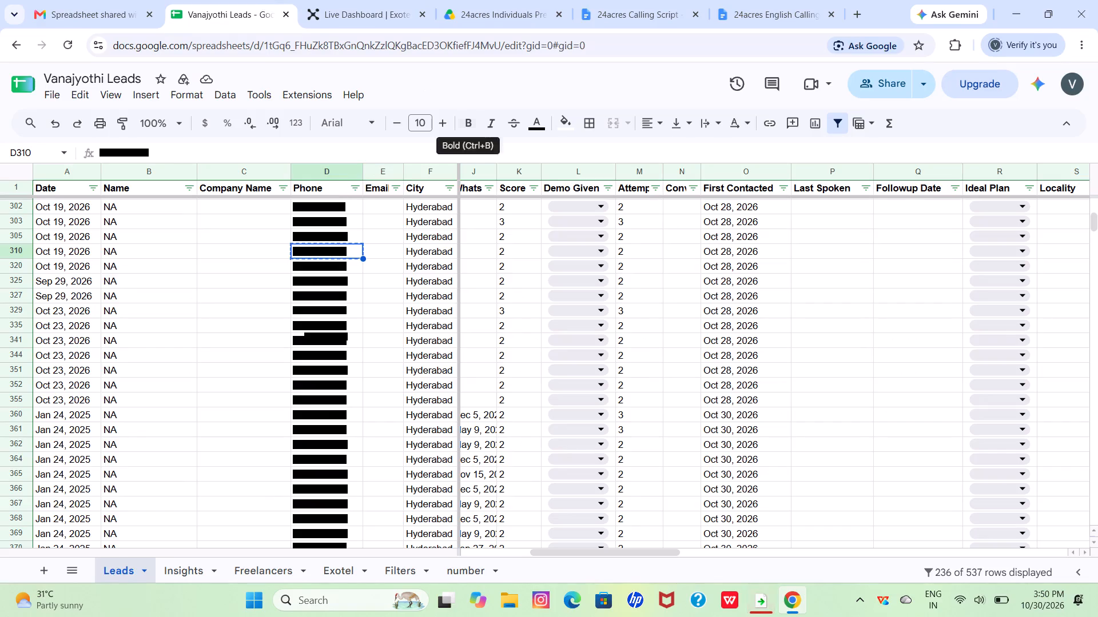
pyautogui.click(639, 259)
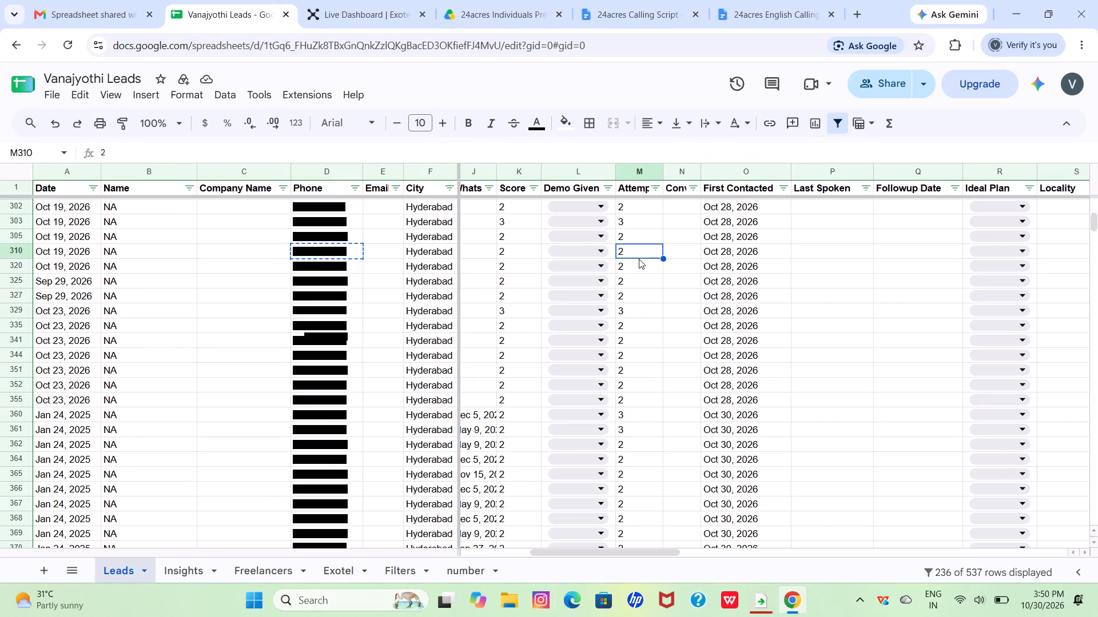
pyautogui.scroll(-1, 639, 259)
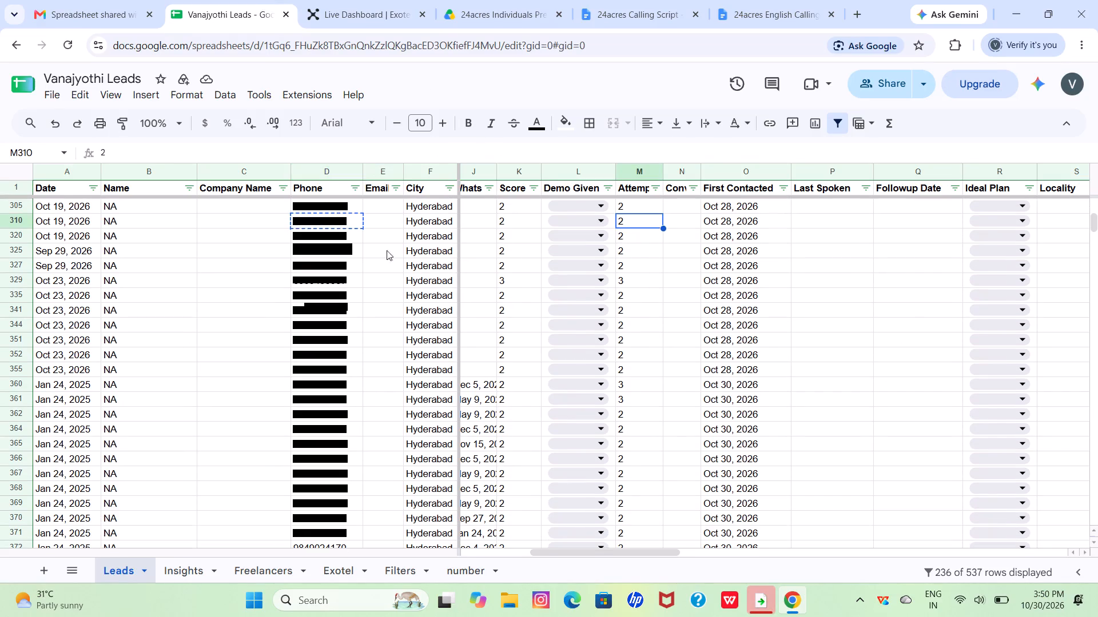
pyautogui.click(344, 239)
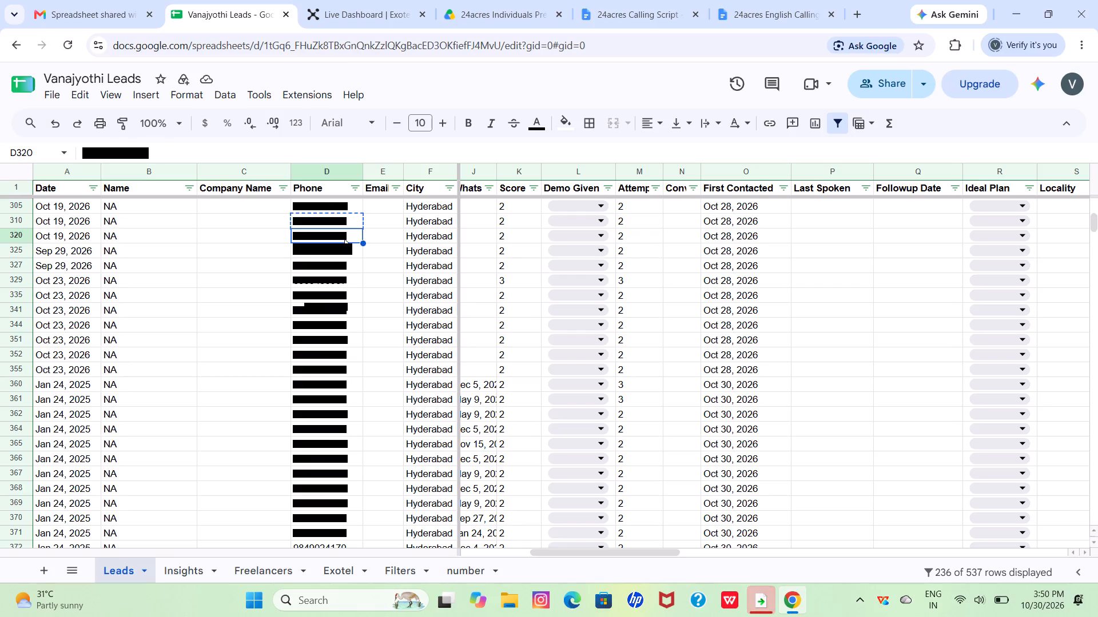
pyautogui.hotkey('ctrl', 'c')
pyautogui.click(353, 0)
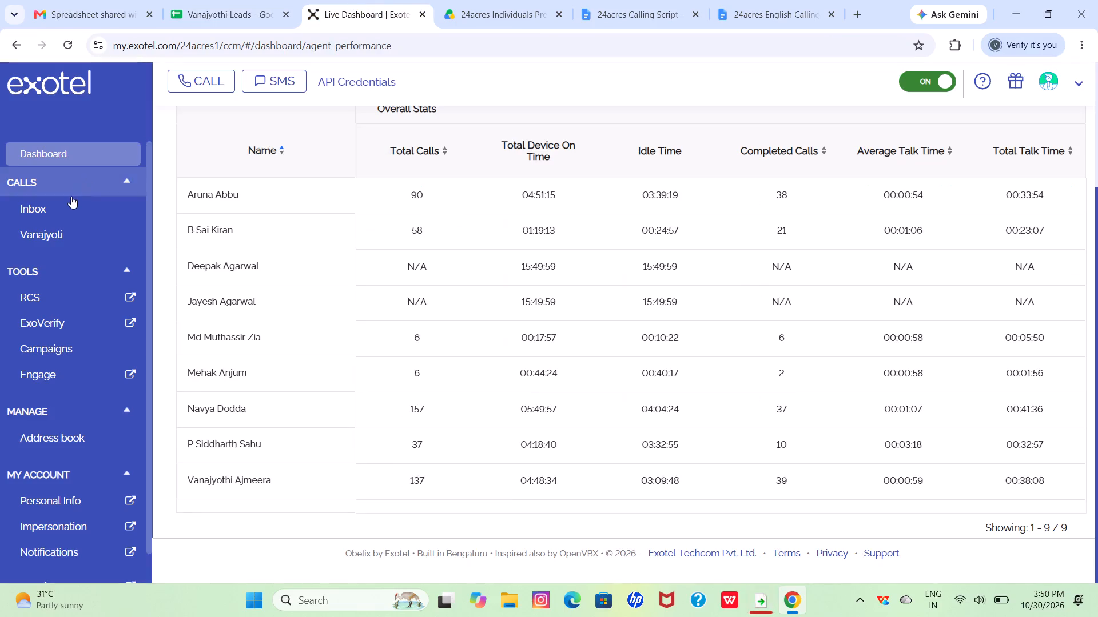
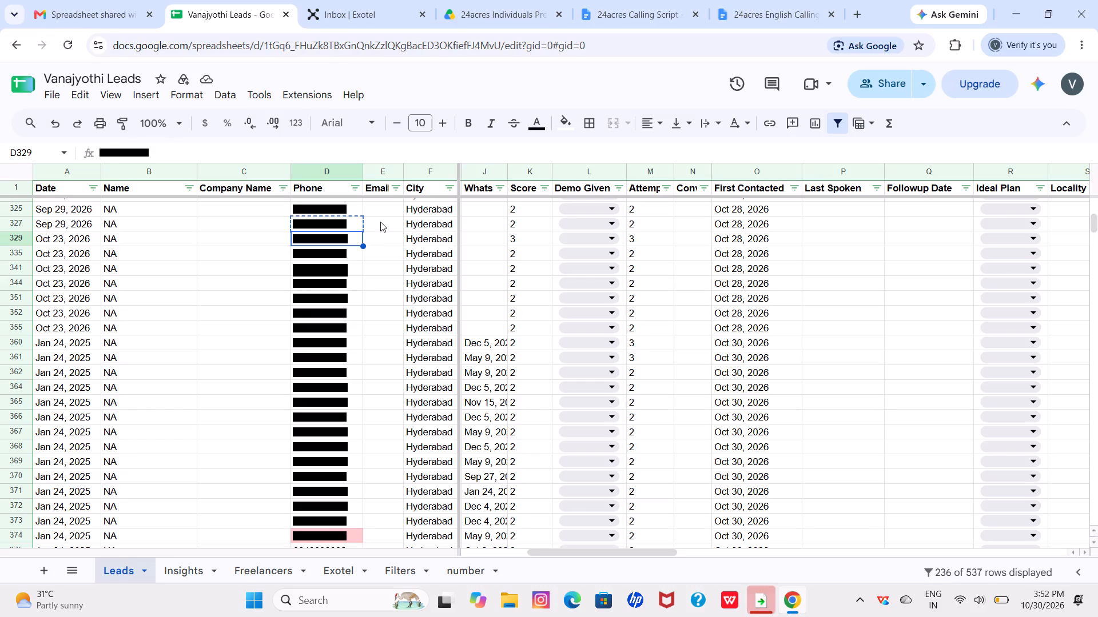
# Open the 24acres Calling Script - First Call document to consult it for the call.
pyautogui.click(621, 19)
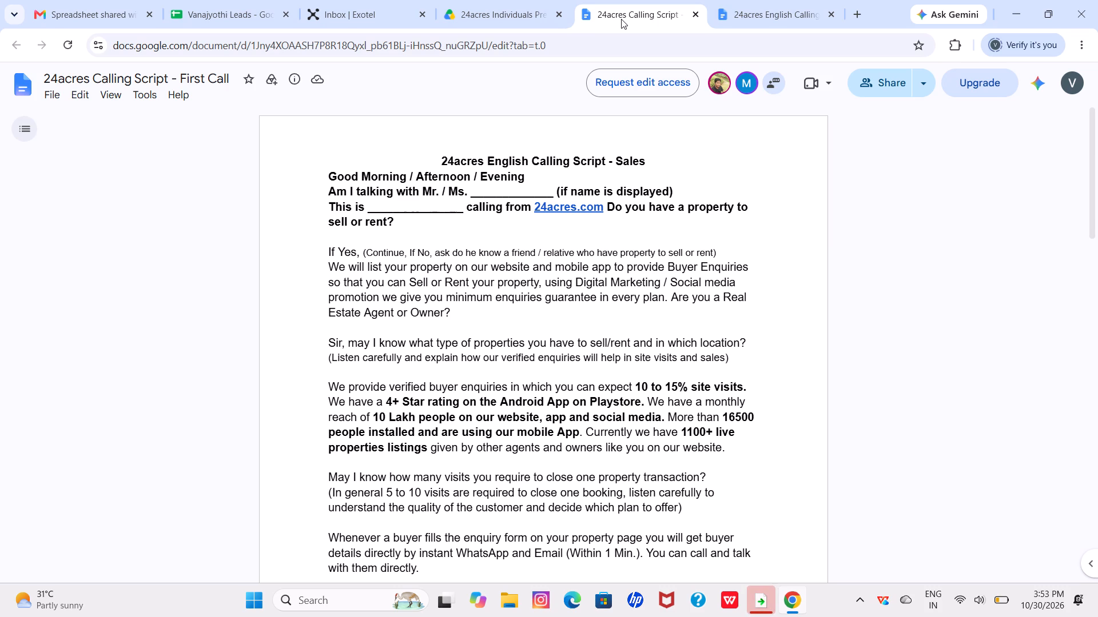
# Return to the Leads sheet, set row 327's Status to Not Interested and enter 1 in its Conv column.
pyautogui.click(226, 0)
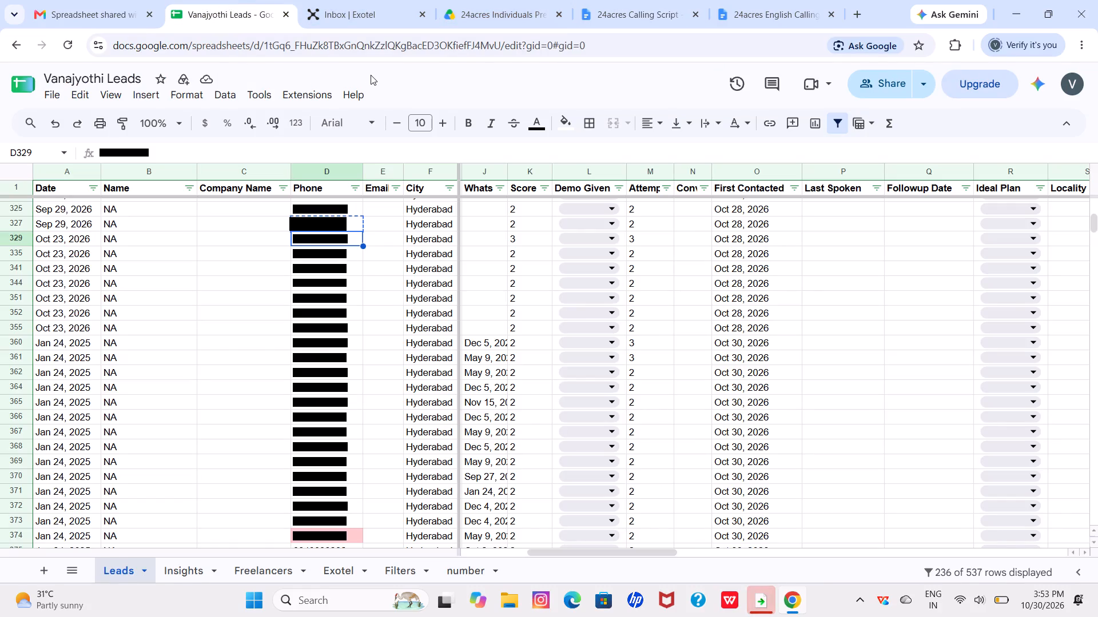
pyautogui.click(333, 222)
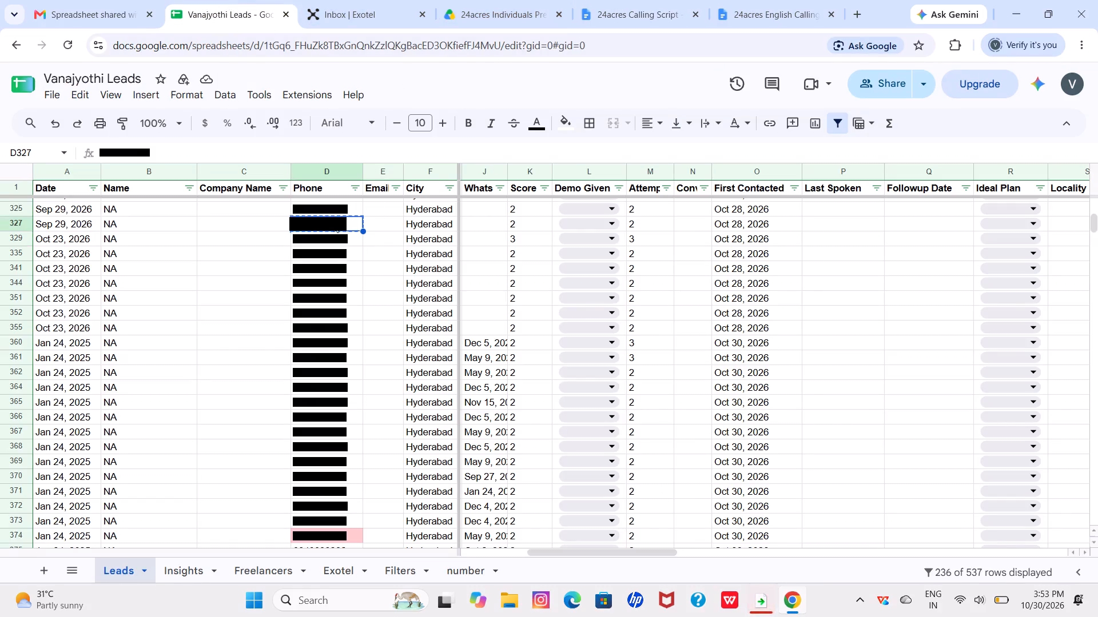
pyautogui.hscroll(2, 534, 242)
pyautogui.click(532, 231)
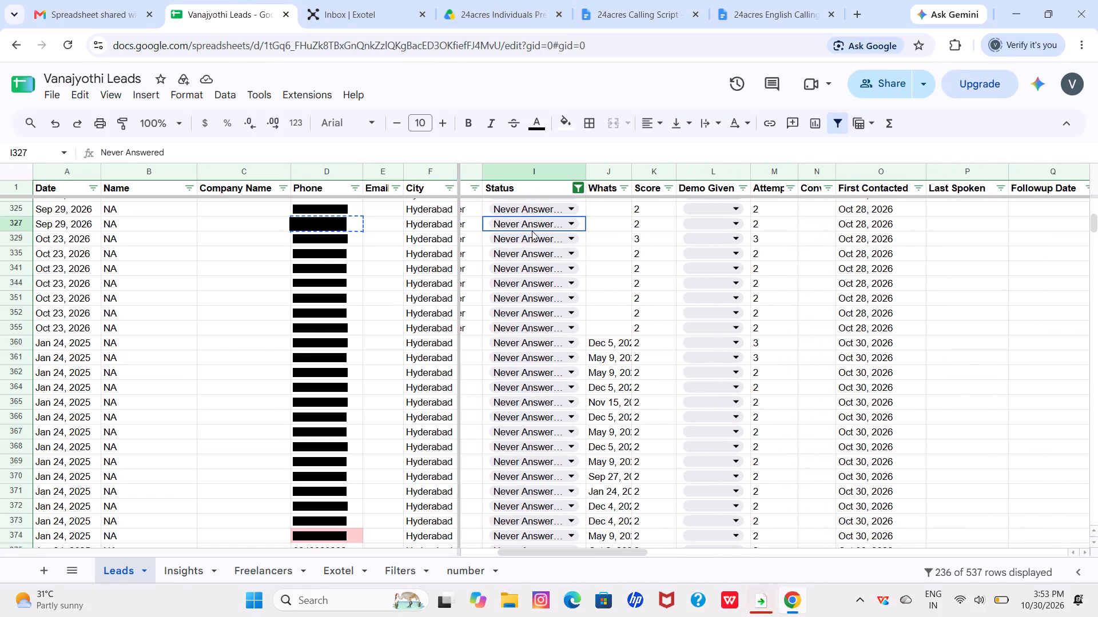
pyautogui.click(552, 222)
pyautogui.click(530, 312)
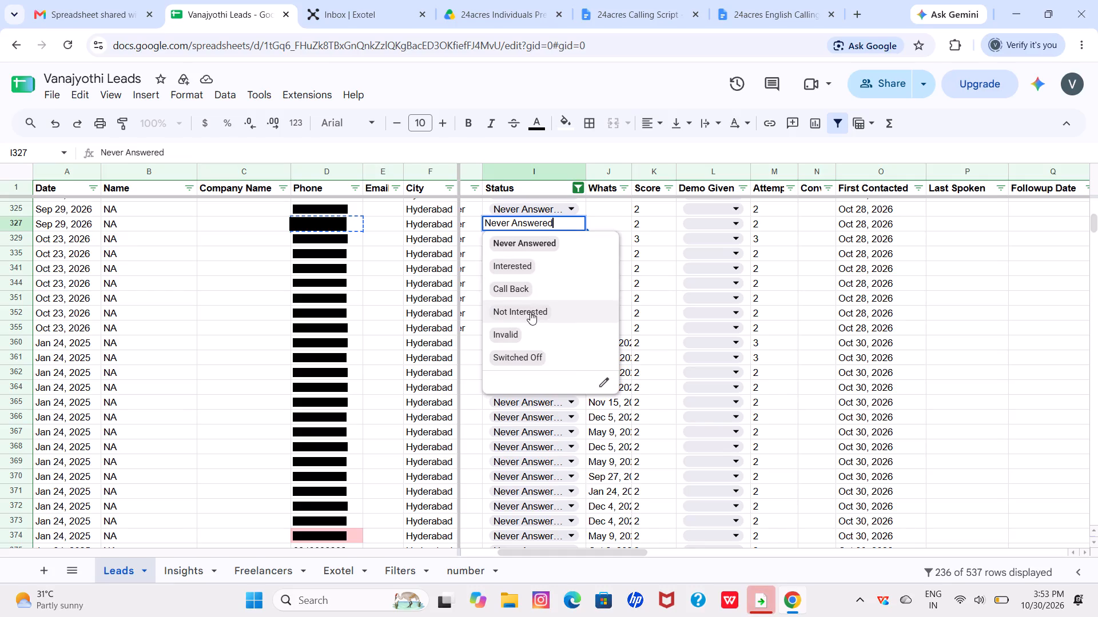
pyautogui.hscroll(-3, 530, 312)
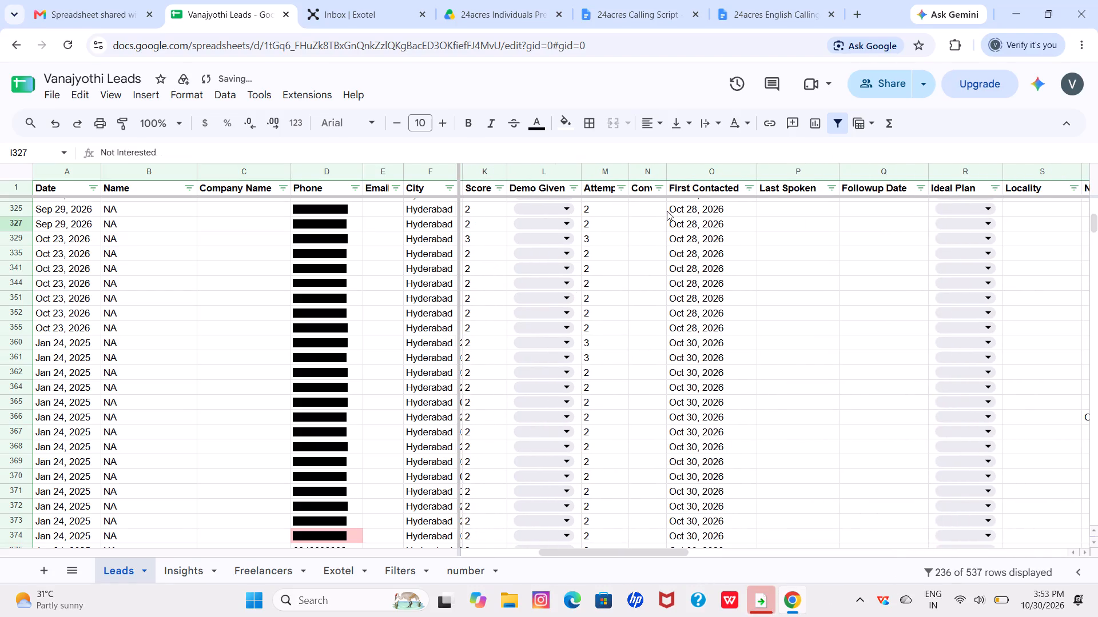
pyautogui.click(657, 227)
pyautogui.press('1')
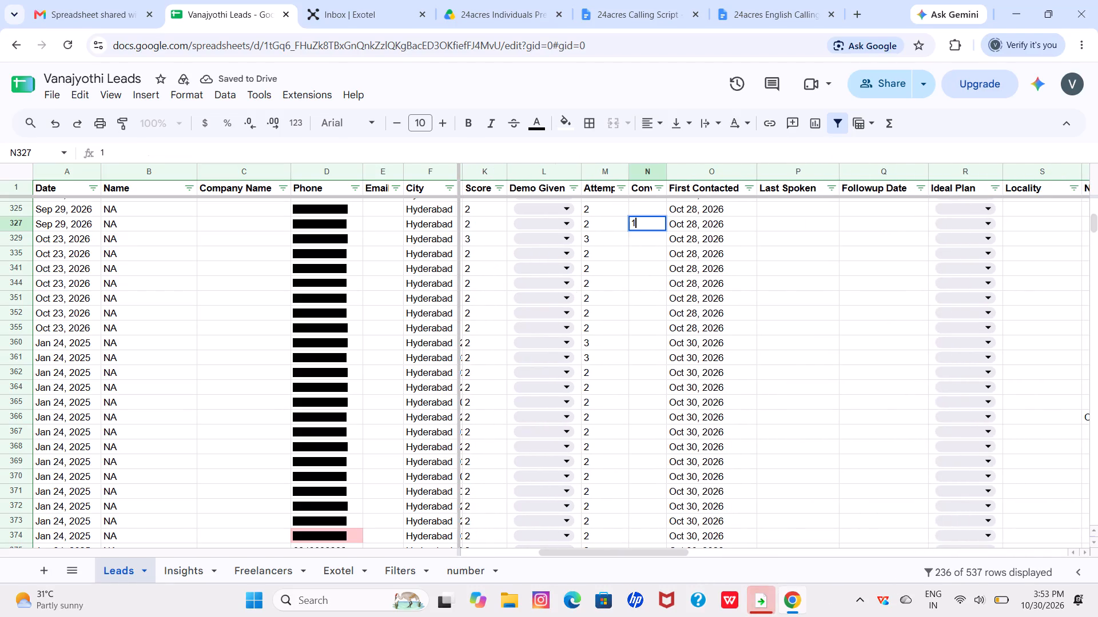
# Set the Last Spoken date of the lead in row 327 to Oct 30, 2026.
pyautogui.click(709, 223)
pyautogui.hotkey('ctrl', 'c')
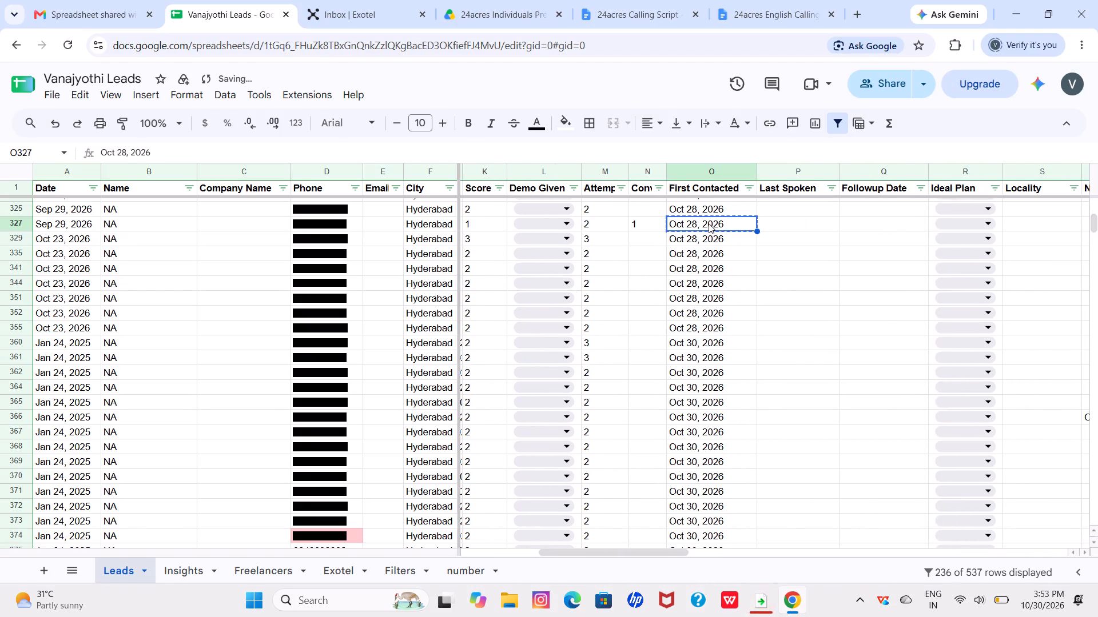
pyautogui.click(779, 219)
pyautogui.hotkey('ctrl', 'v')
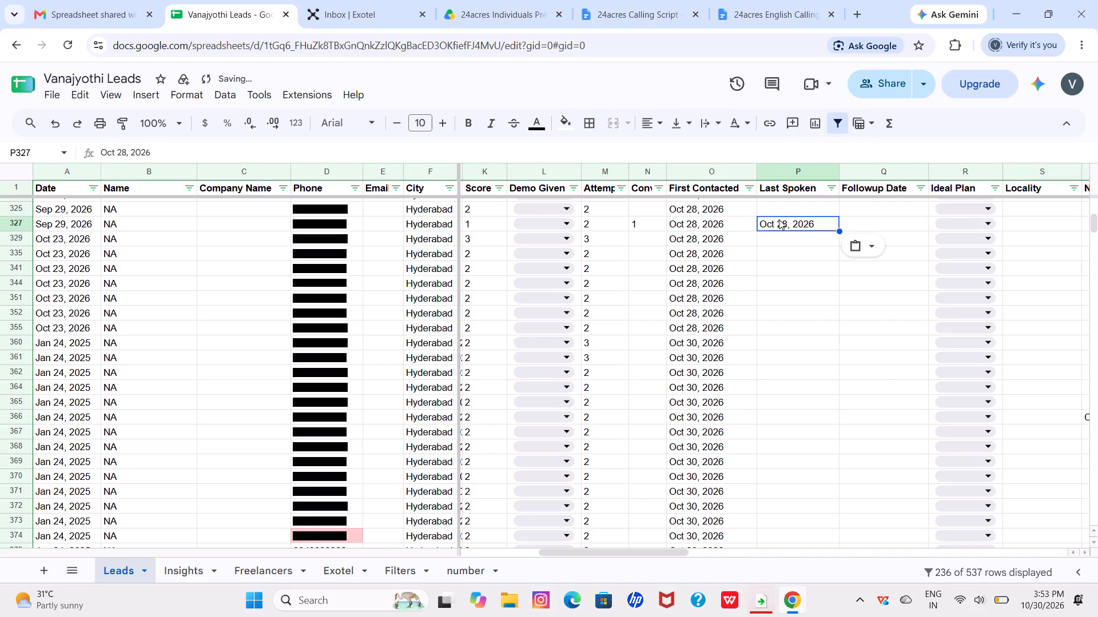
pyautogui.doubleClick(779, 222)
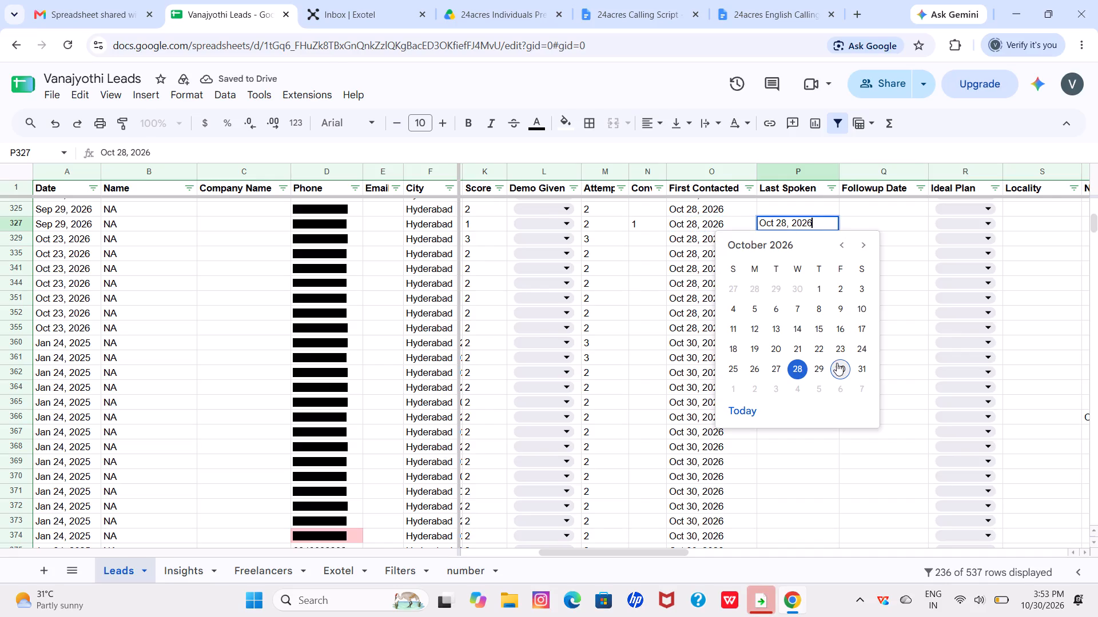
pyautogui.click(837, 363)
# Copy the note "not require digital marketing" from row 293 into the Notes cell of row 327.
pyautogui.hscroll(-3, 837, 363)
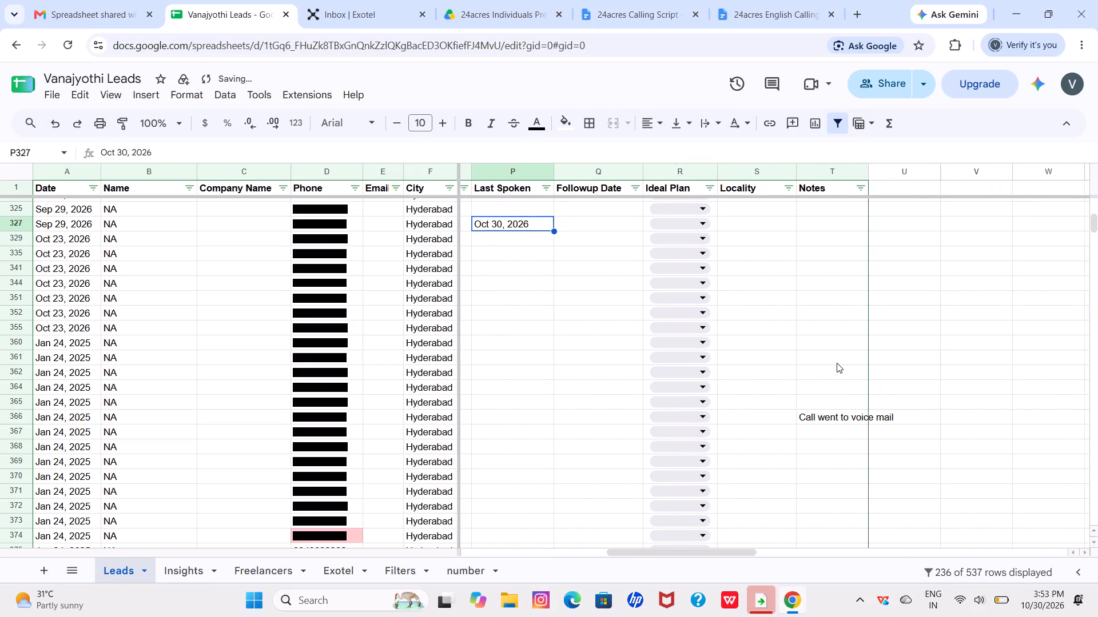
pyautogui.hscroll(2, 837, 363)
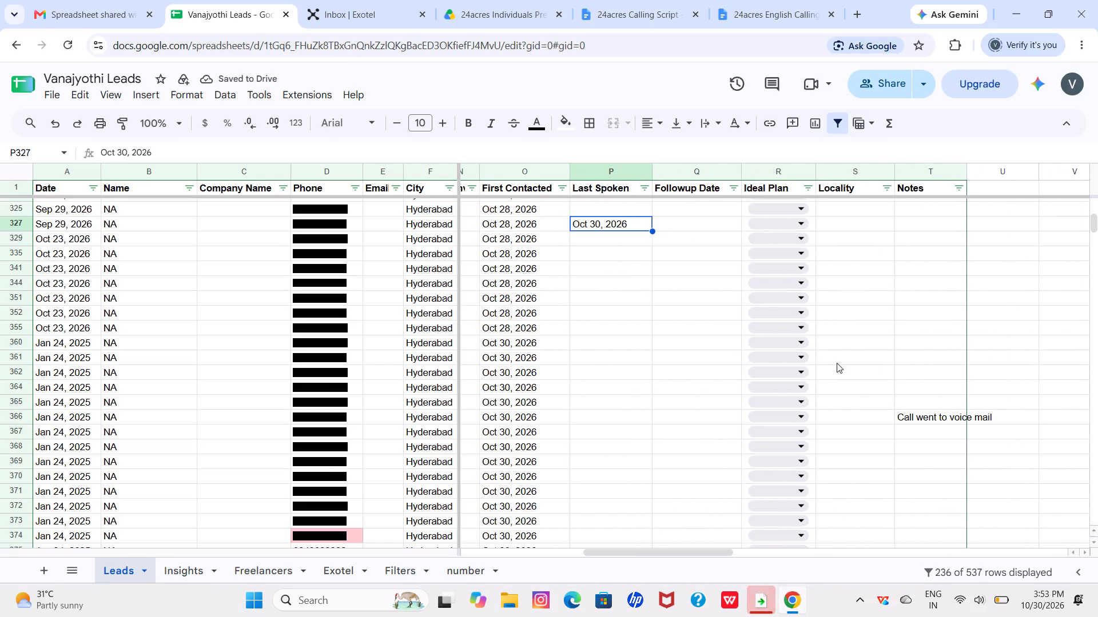
pyautogui.scroll(3, 837, 363)
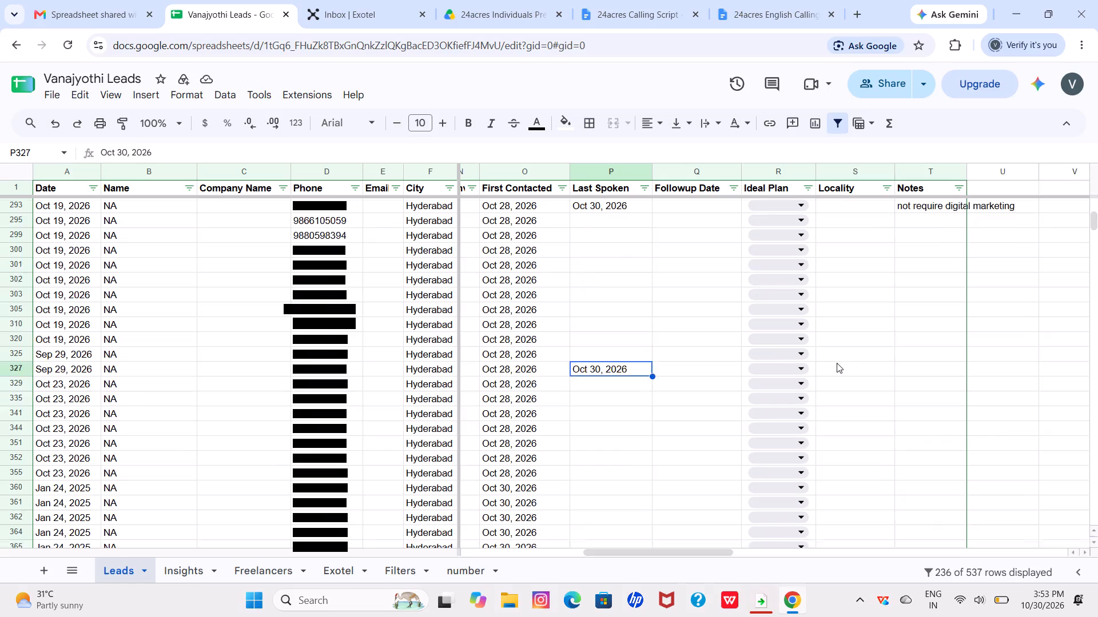
pyautogui.scroll(1, 837, 363)
pyautogui.scroll(2, 908, 332)
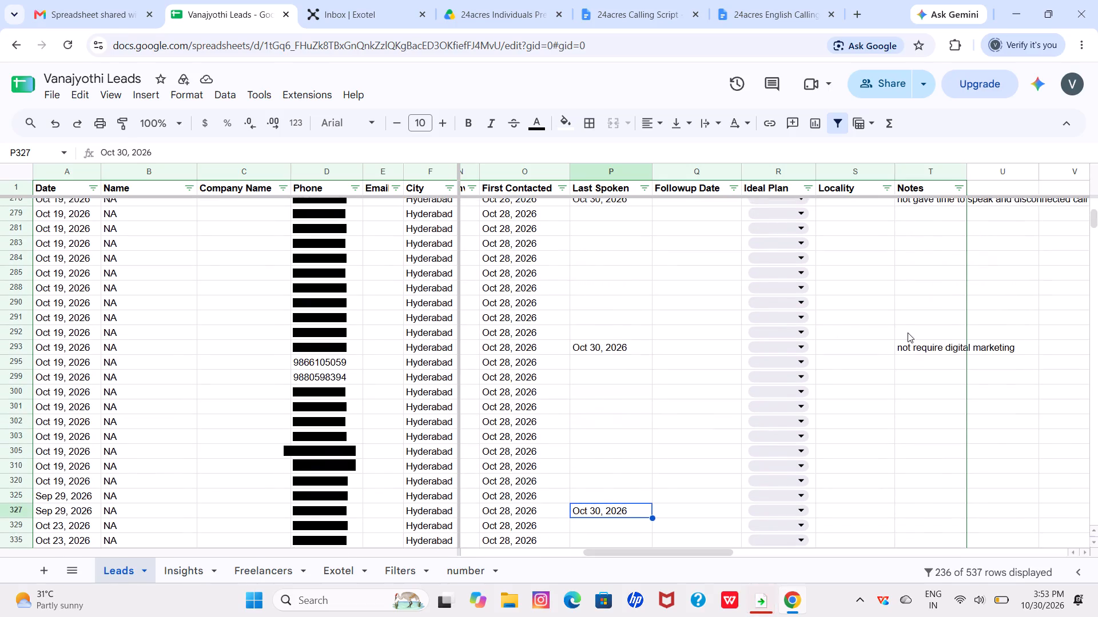
pyautogui.scroll(1, 908, 332)
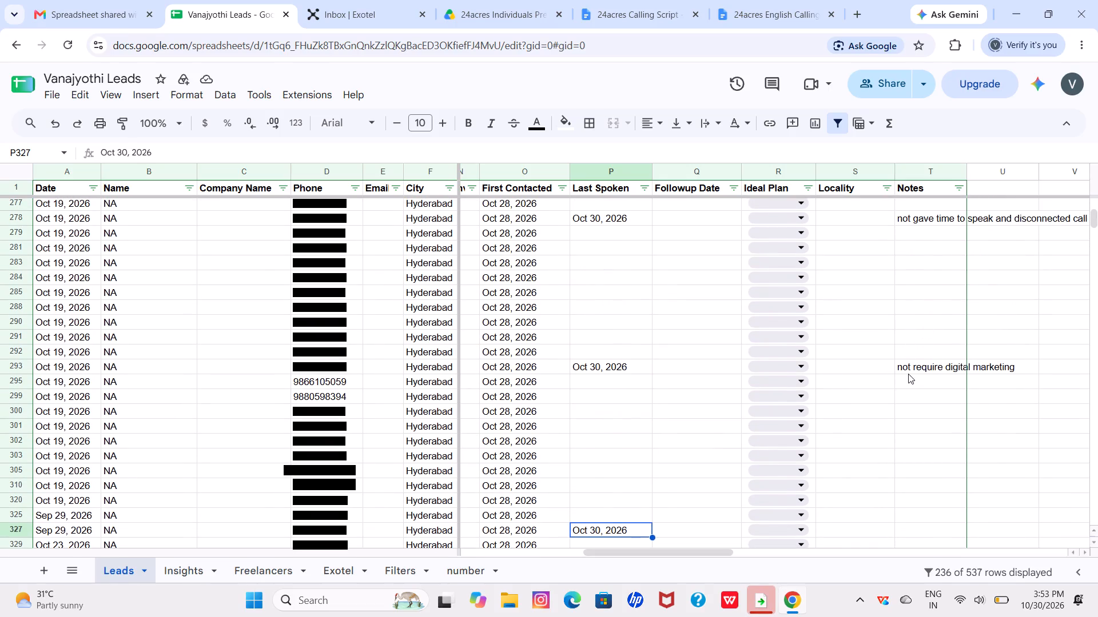
pyautogui.click(908, 372)
pyautogui.hotkey('ctrl', 'c')
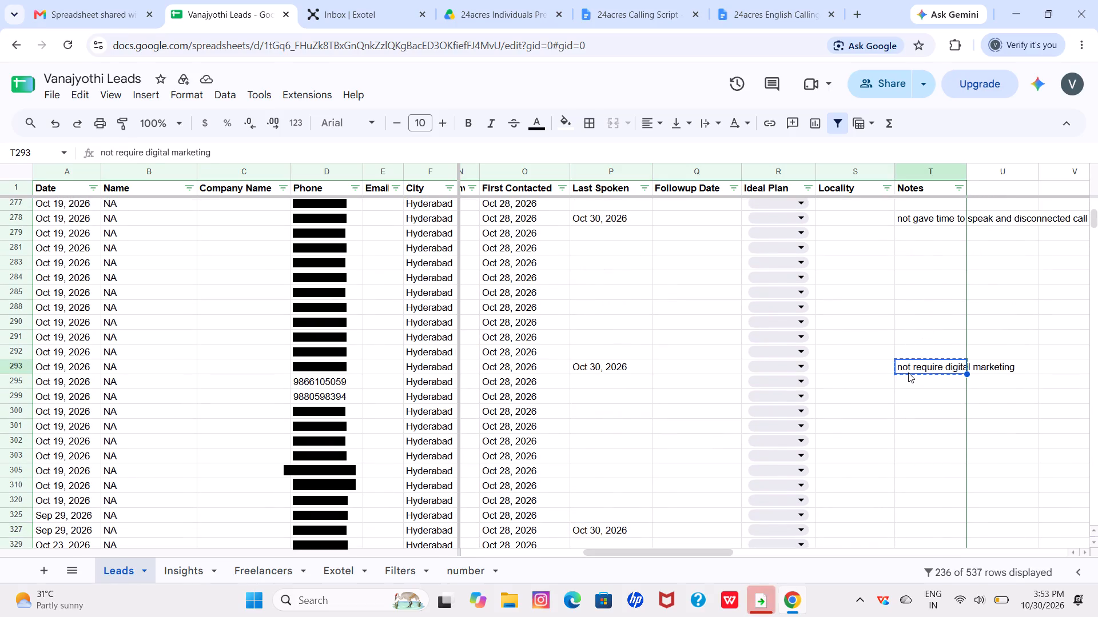
pyautogui.scroll(-2, 908, 372)
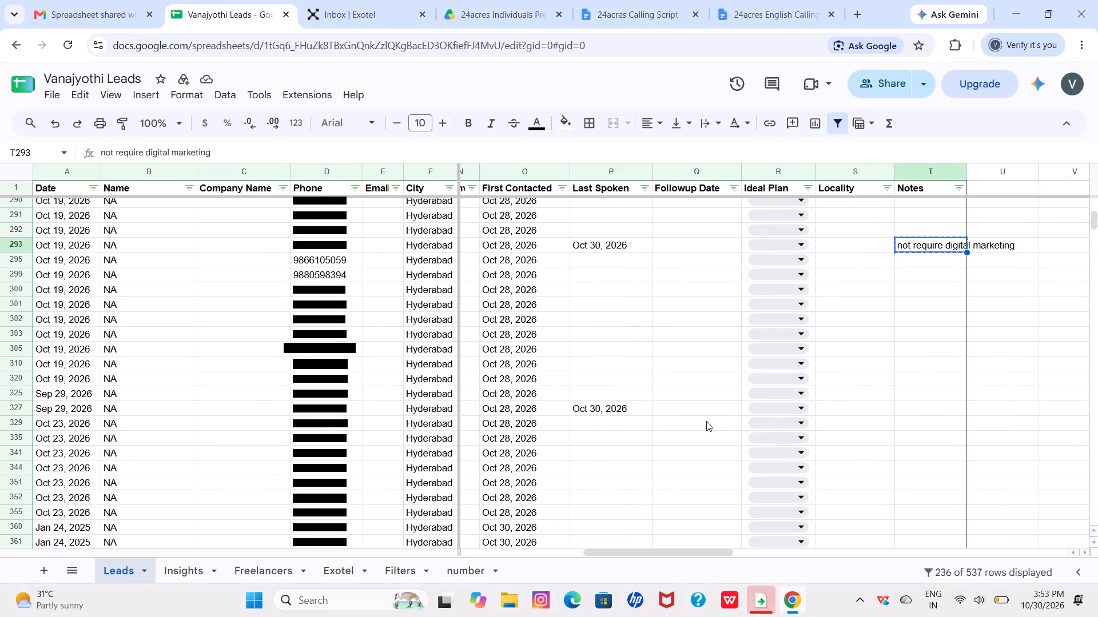
pyautogui.click(916, 406)
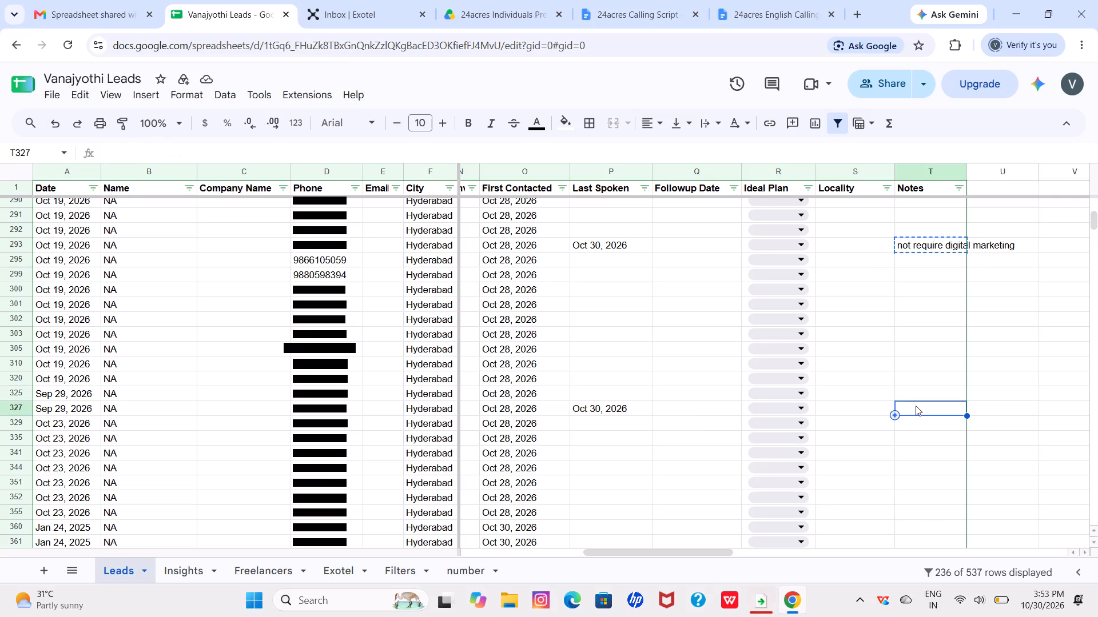
pyautogui.hotkey('ctrl', 'v')
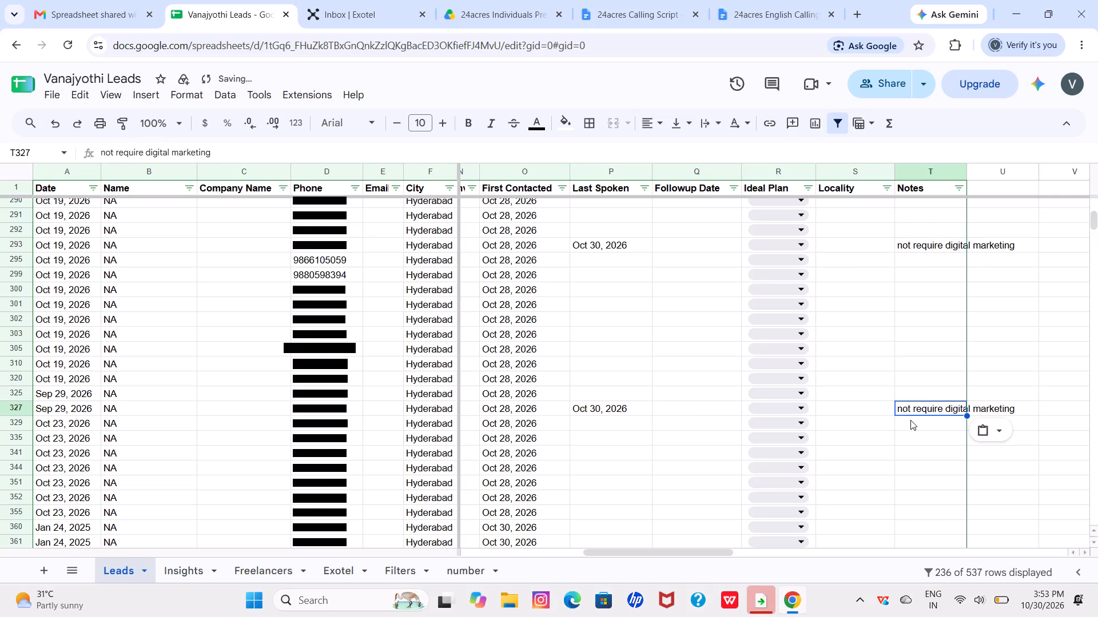
# Copy the phone number of the Oct 23, 2026 lead in row 329 of the Leads sheet.
pyautogui.click(909, 426)
pyautogui.scroll(-2, 909, 426)
pyautogui.hscroll(1, 909, 426)
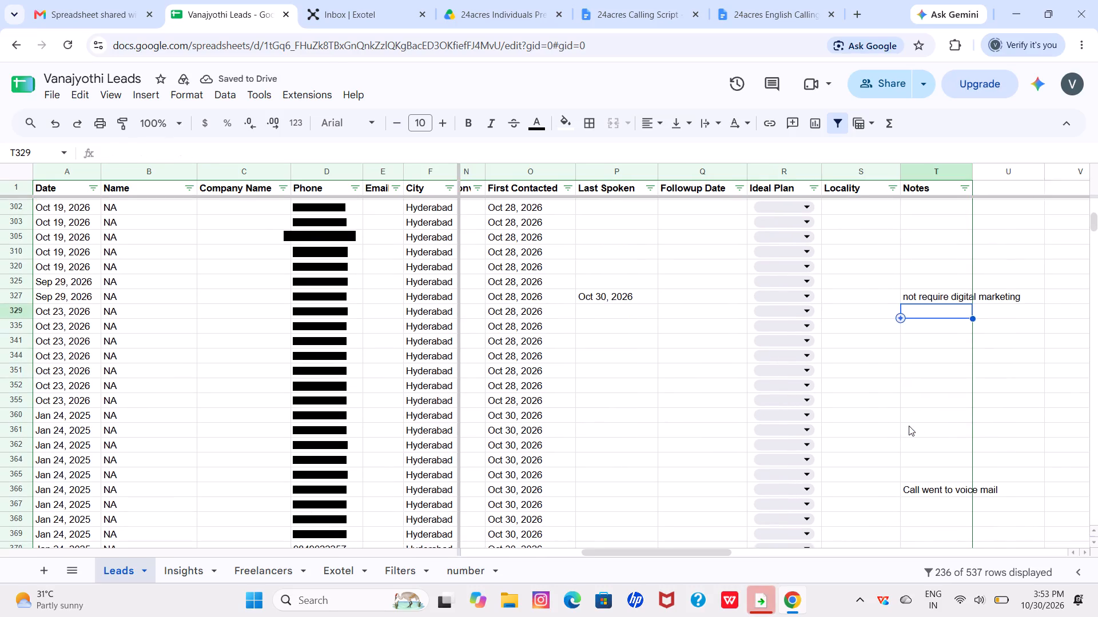
pyautogui.hscroll(1, 909, 426)
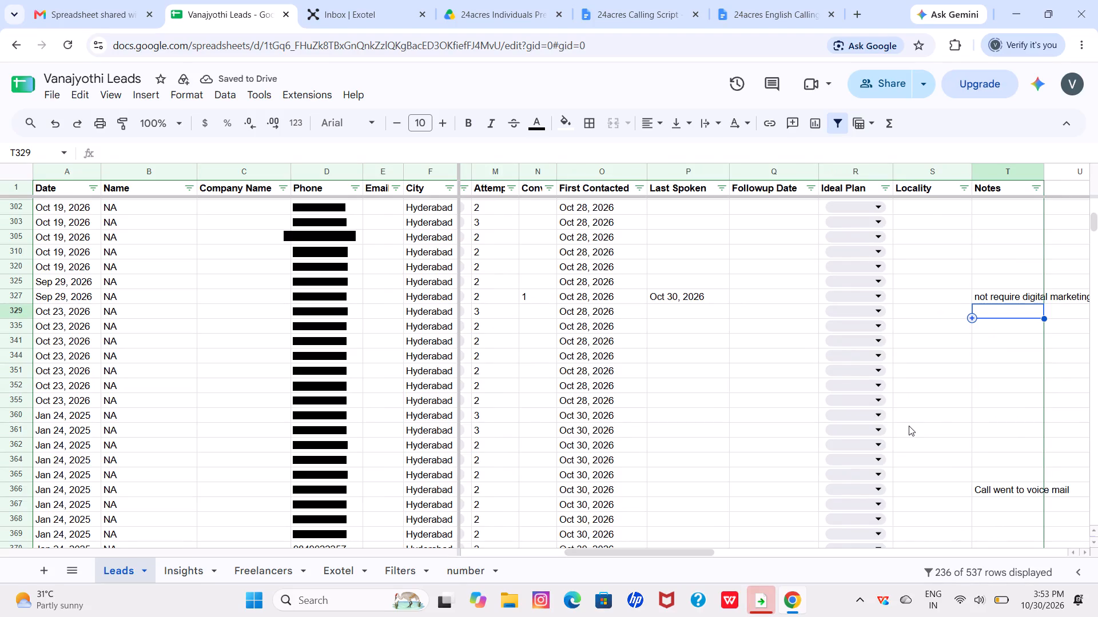
pyautogui.scroll(-1, 909, 426)
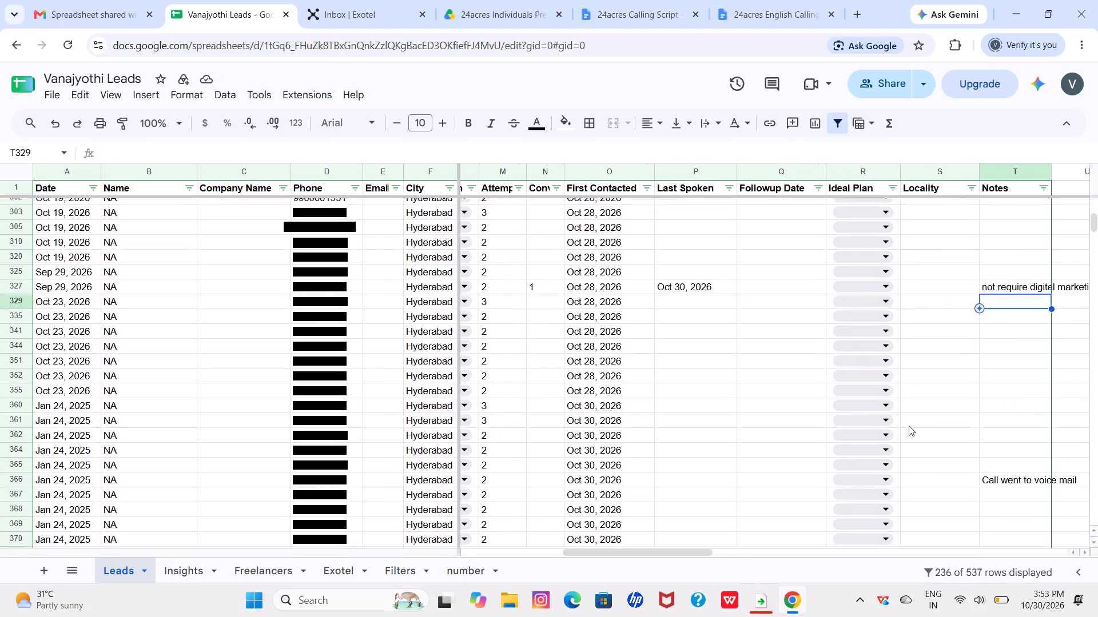
pyautogui.scroll(-1, 909, 426)
pyautogui.hscroll(1, 909, 426)
pyautogui.scroll(-1, 909, 426)
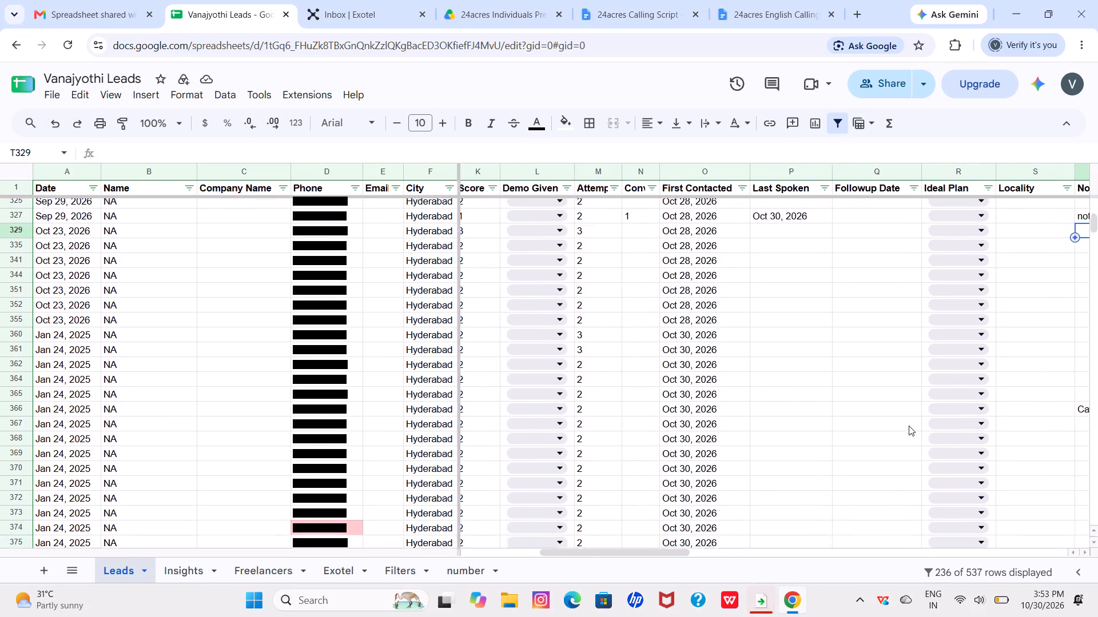
pyautogui.scroll(-1, 909, 426)
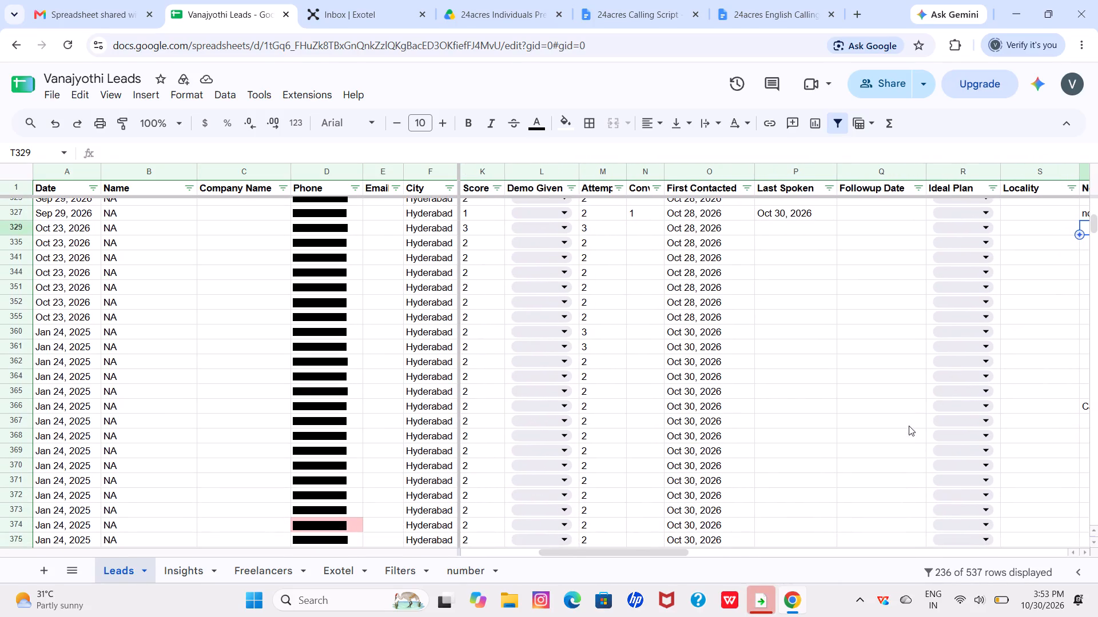
pyautogui.click(909, 426)
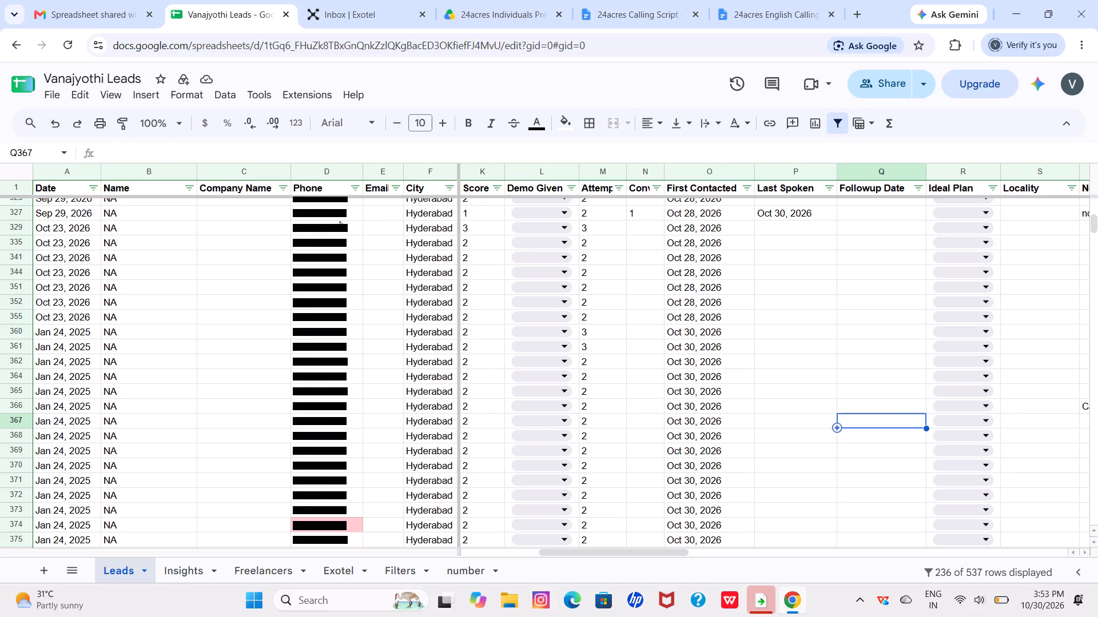
pyautogui.click(320, 225)
pyautogui.hotkey('ctrl', 'c')
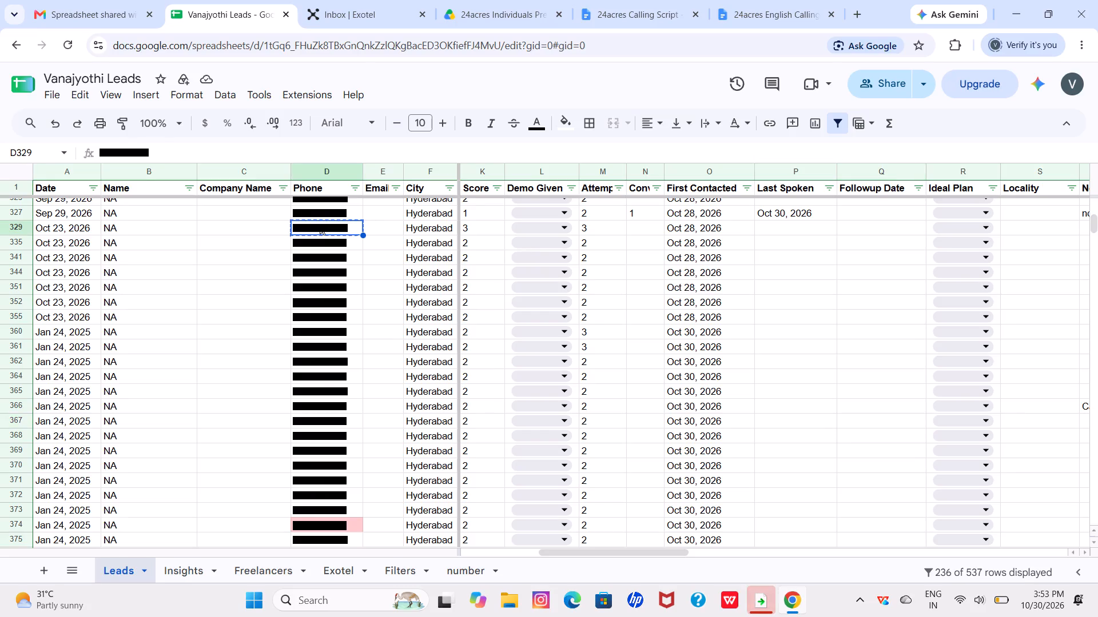
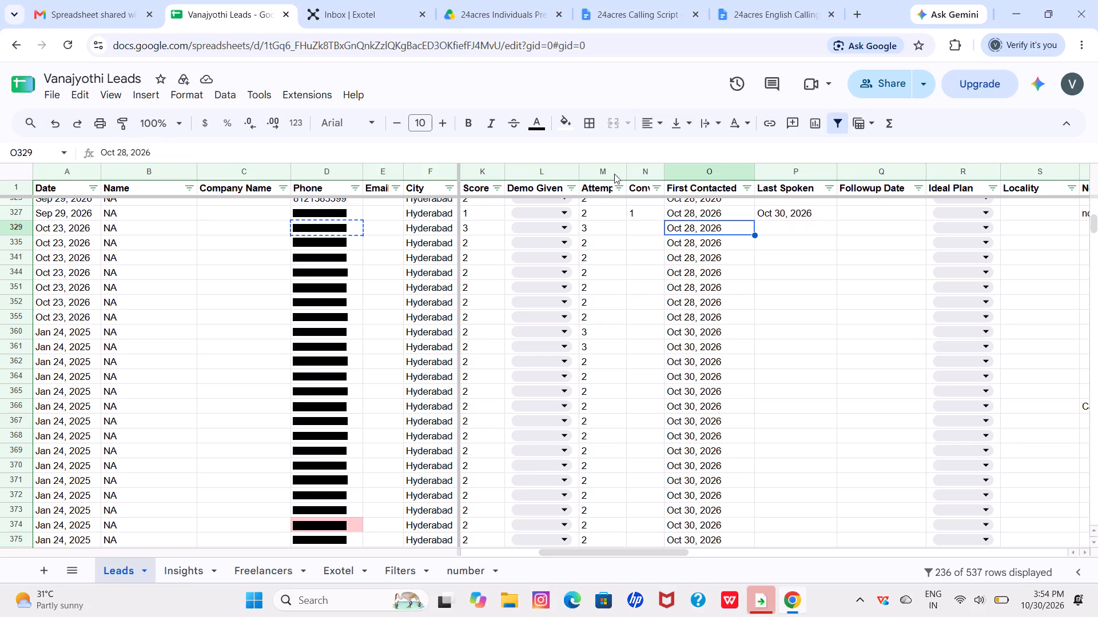
# Enter 1 in the Conv column for the Oct 23, 2026 lead in row 329.
pyautogui.click(642, 230)
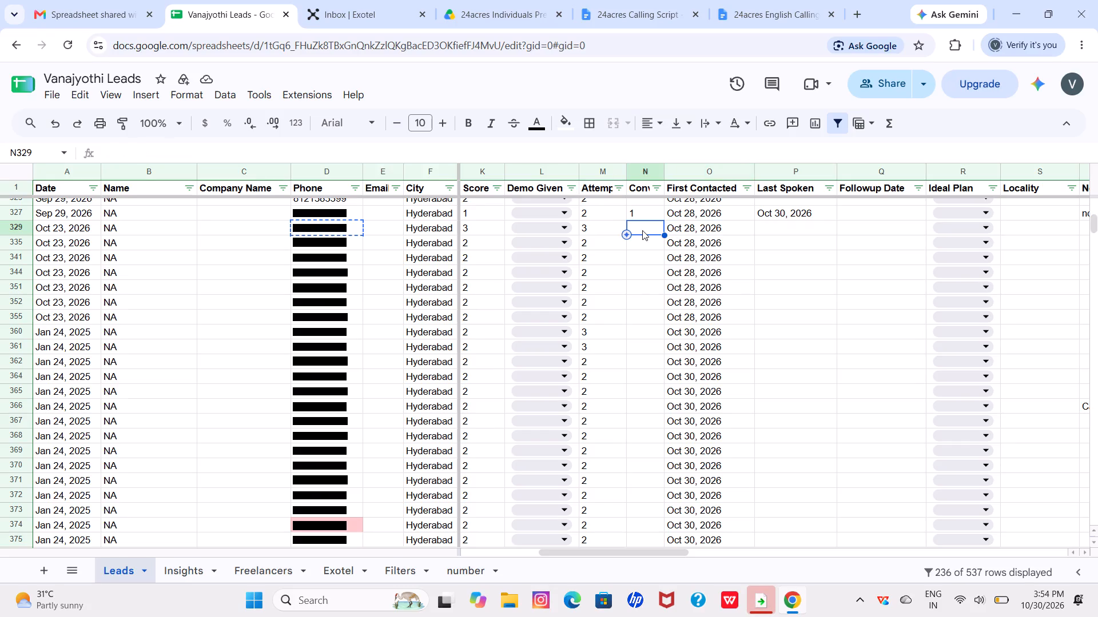
pyautogui.press('1')
pyautogui.click(703, 223)
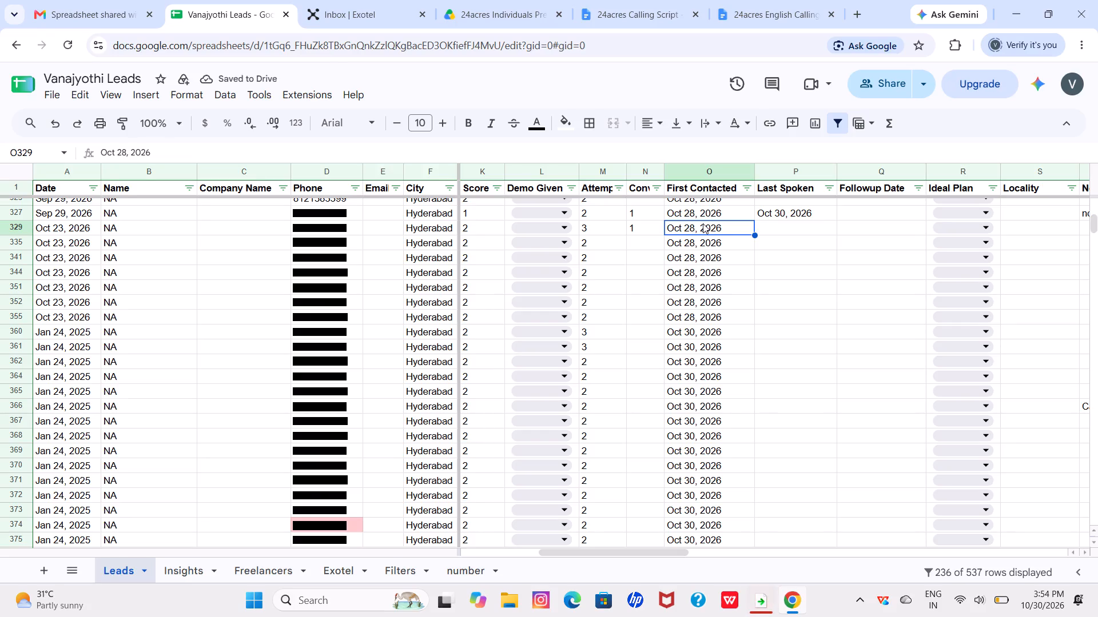
# Select the Last Spoken date cell of the lead in row 327.
pyautogui.click(774, 217)
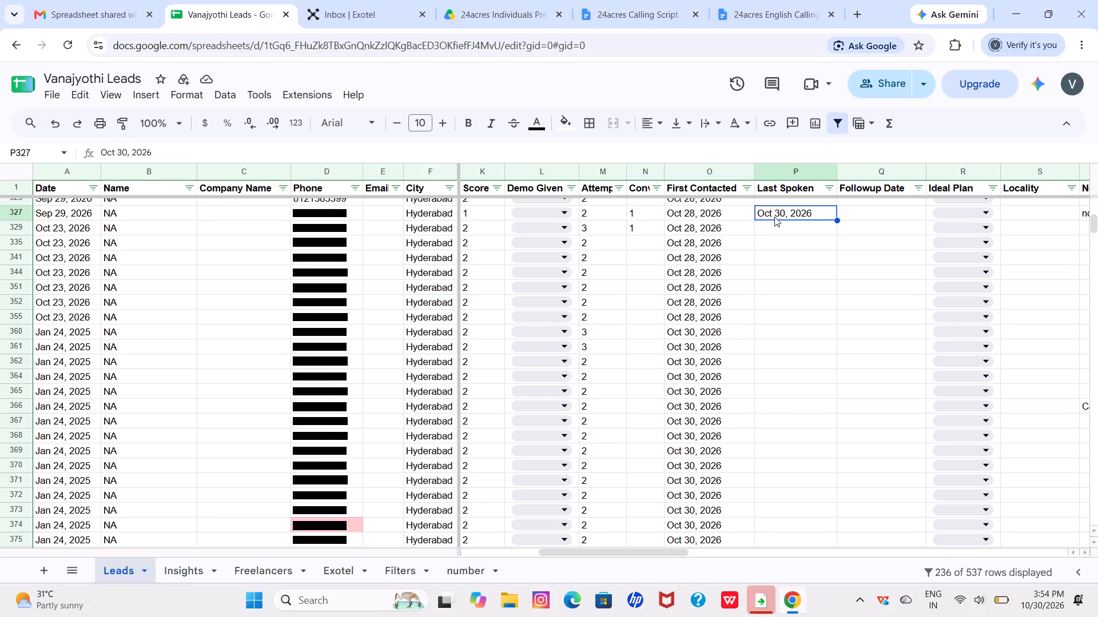
# Copy the Last Spoken date Oct 30, 2026 from row 327 into the Last Spoken cell of row 329.
pyautogui.hotkey('ctrl', 'c')
pyautogui.click(776, 229)
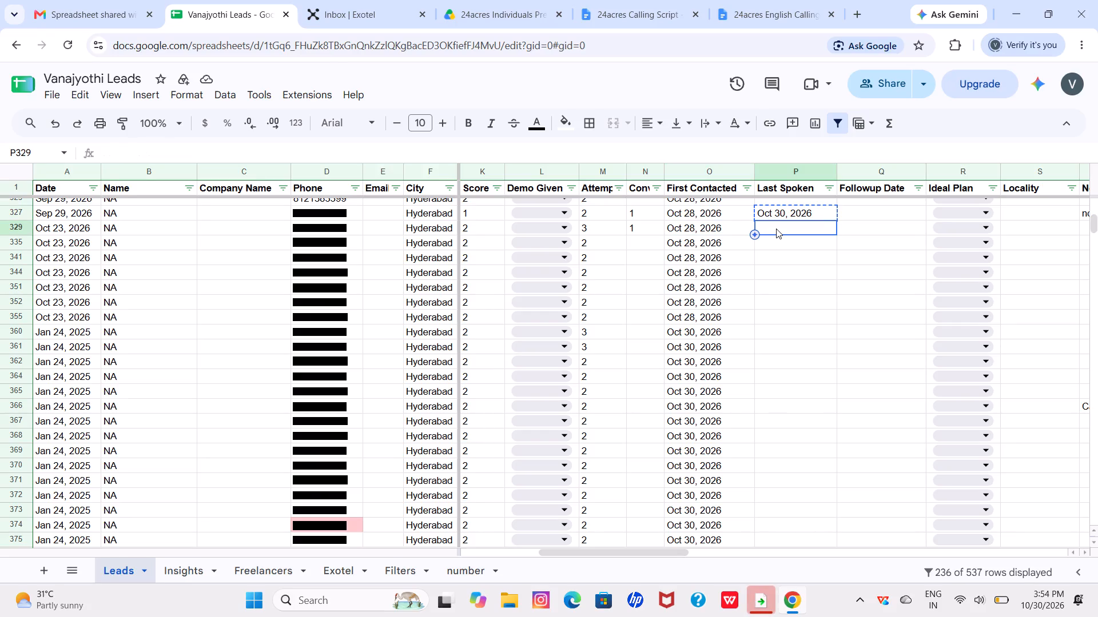
pyautogui.hotkey('ctrl', 'v')
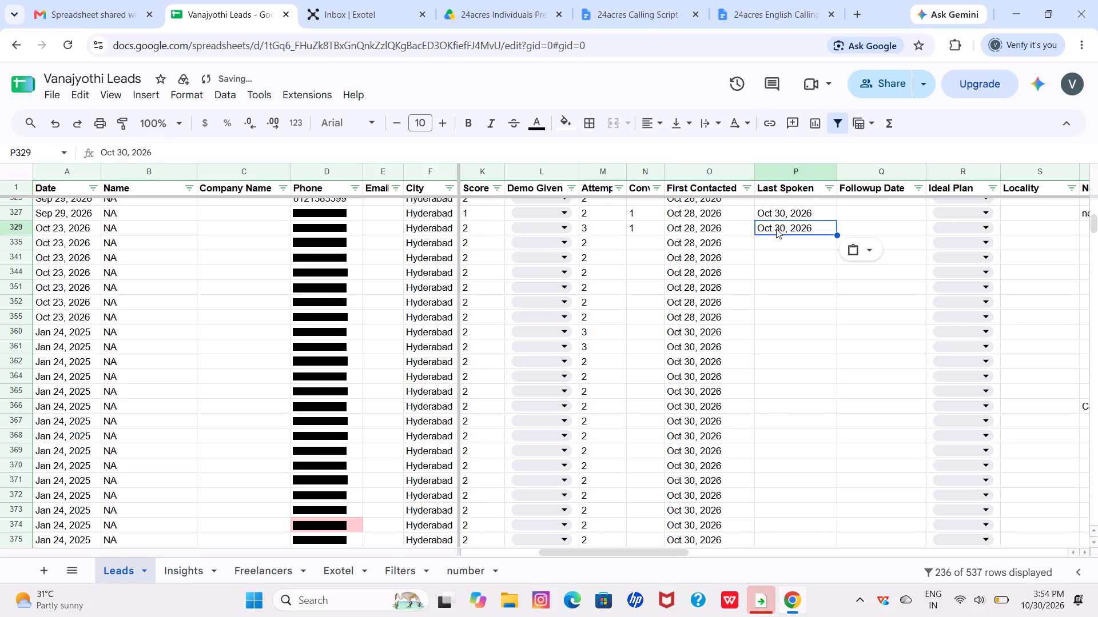
pyautogui.click(874, 229)
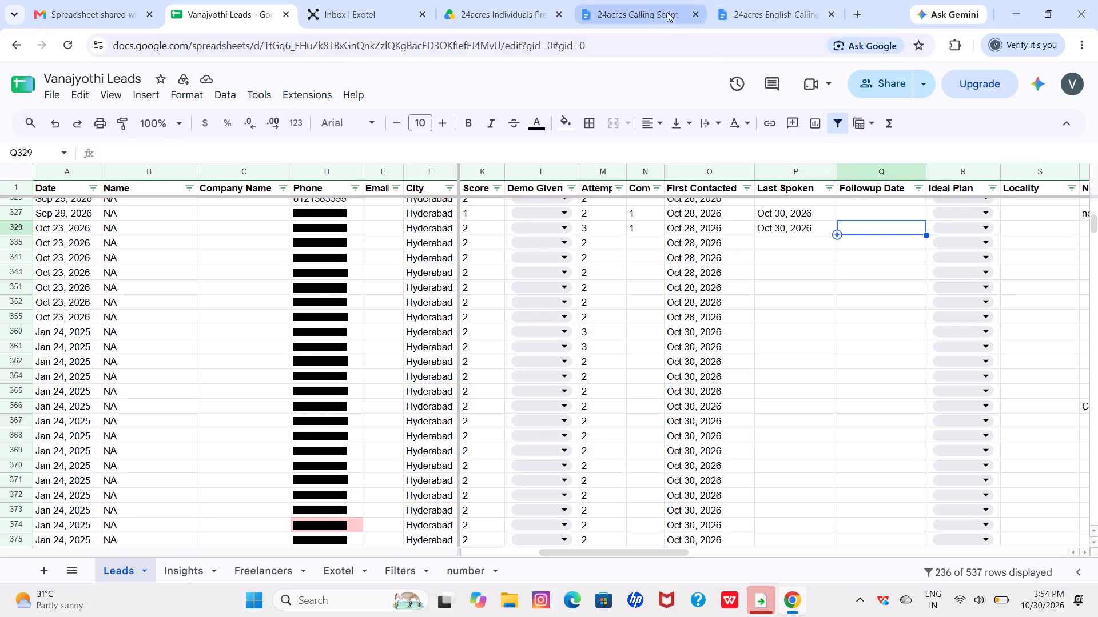
# Consult the opening part of the 24acres Calling Script - First Call document.
pyautogui.click(658, 0)
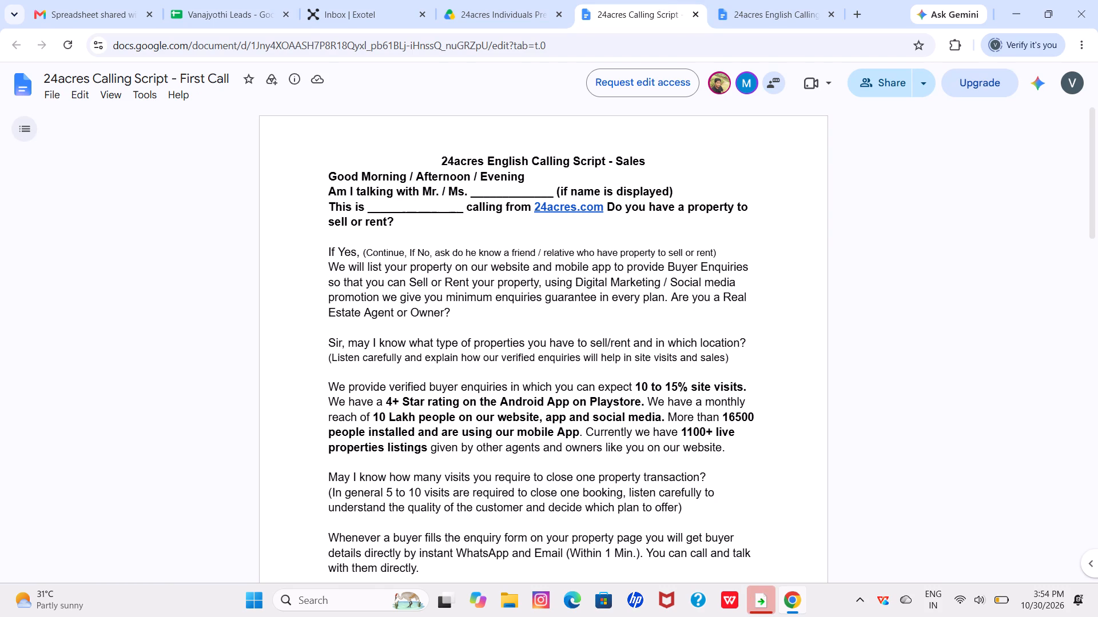
pyautogui.scroll(-1, 592, 293)
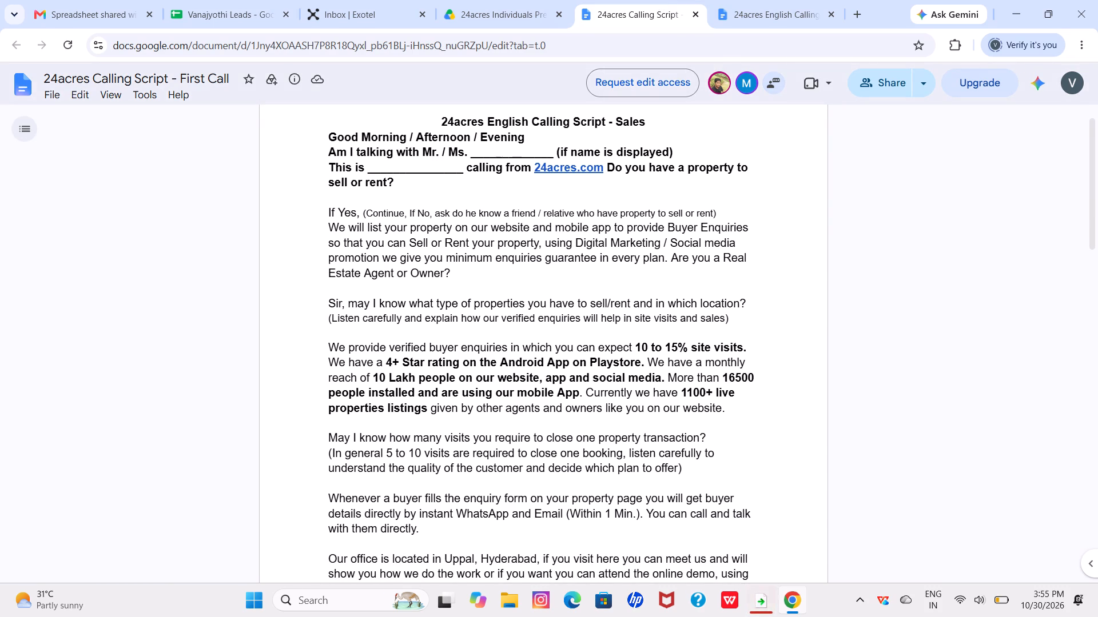
pyautogui.scroll(1, 592, 293)
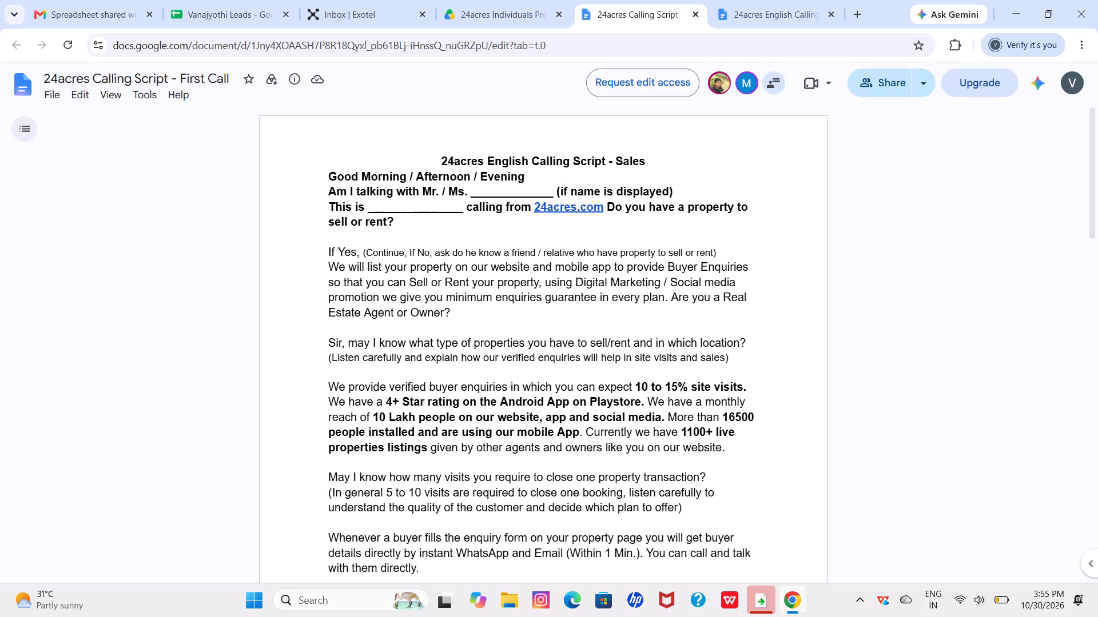
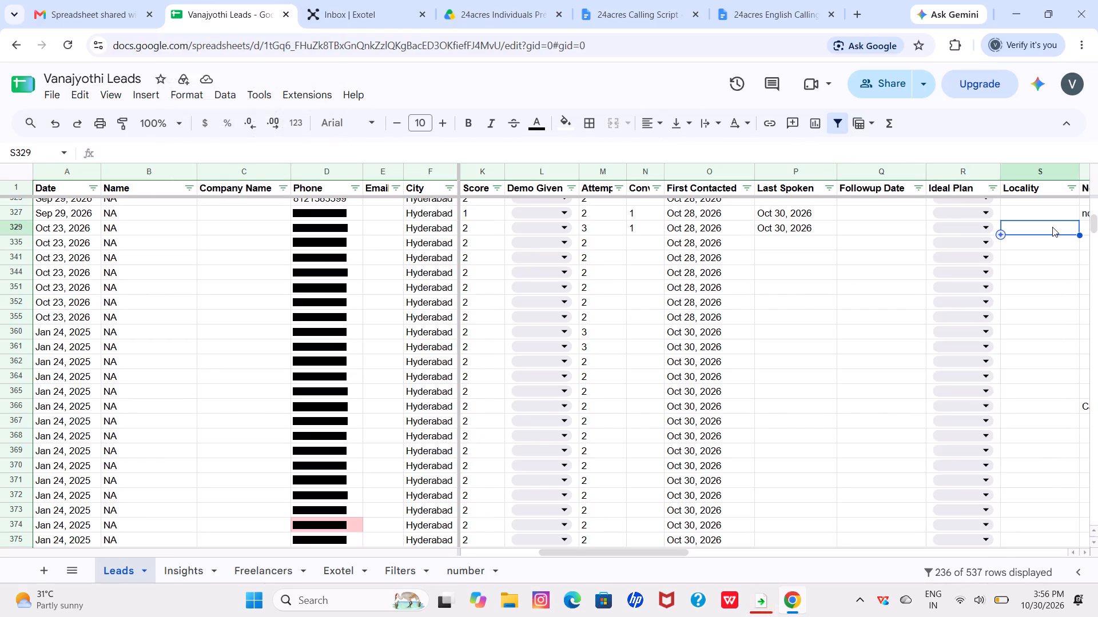
# Enter the note "he has property for sale and not ready to invest" for the Oct 23, 2026 lead in row 329.
pyautogui.hscroll(-2, 1052, 227)
pyautogui.click(902, 229)
pyautogui.press('a')
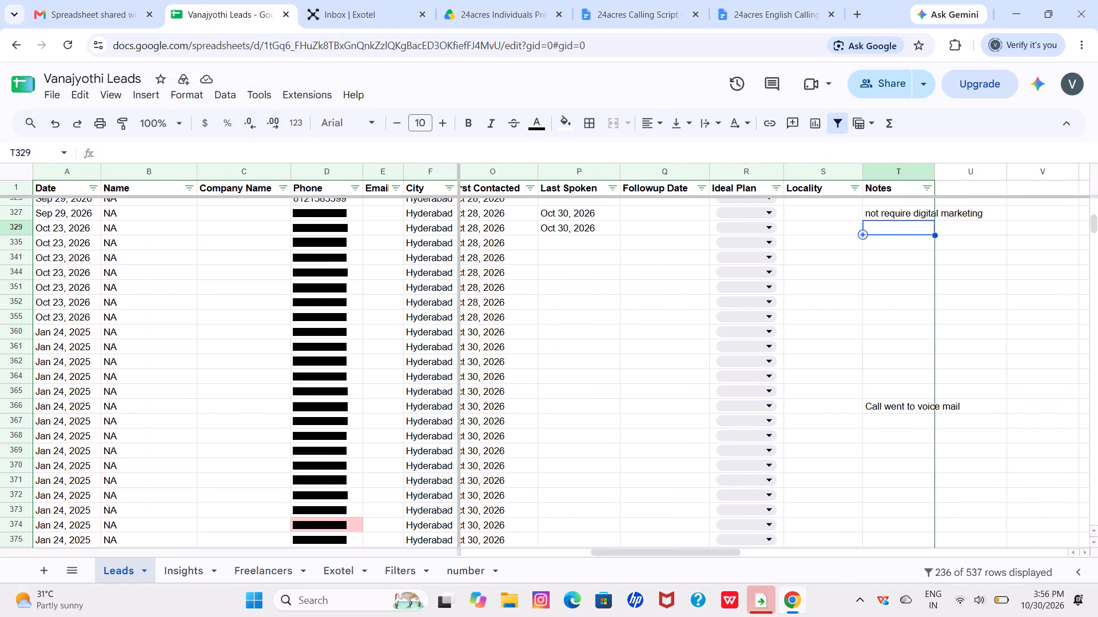
pyautogui.write('lready')
pyautogui.press('BackSpace')
pyautogui.press('BackSpace')
pyautogui.press('BackSpace')
pyautogui.press('BackSpace')
pyautogui.press('BackSpace')
pyautogui.press('BackSpace')
pyautogui.press('BackSpace')
pyautogui.press('BackSpace')
pyautogui.press('BackSpace')
pyautogui.press('BackSpace')
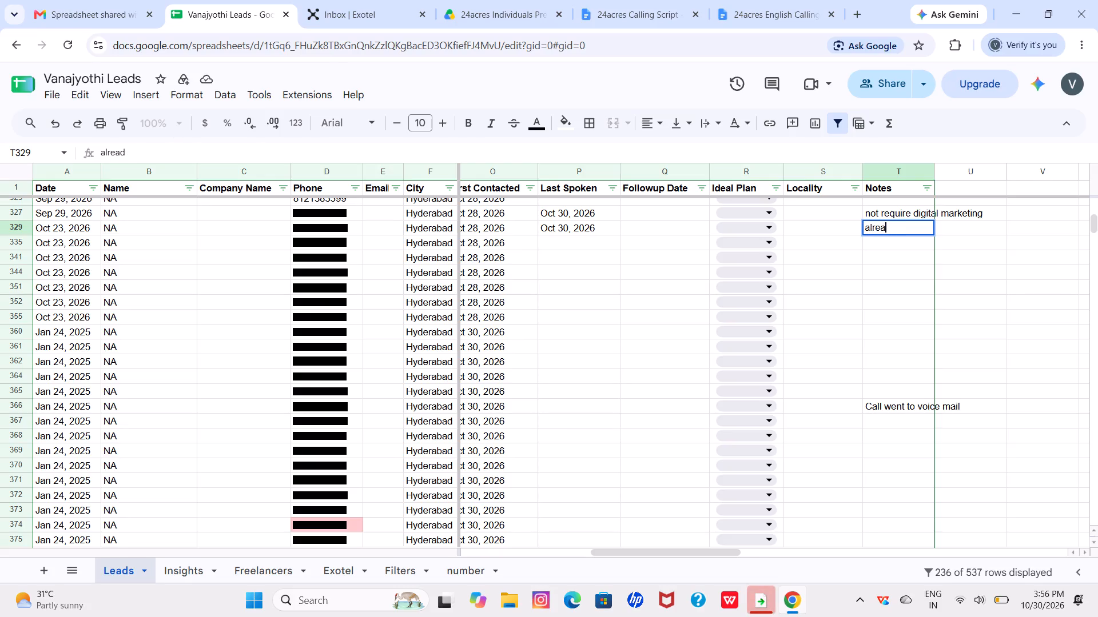
pyautogui.write('he has property for sale and not')
pyautogui.press('space')
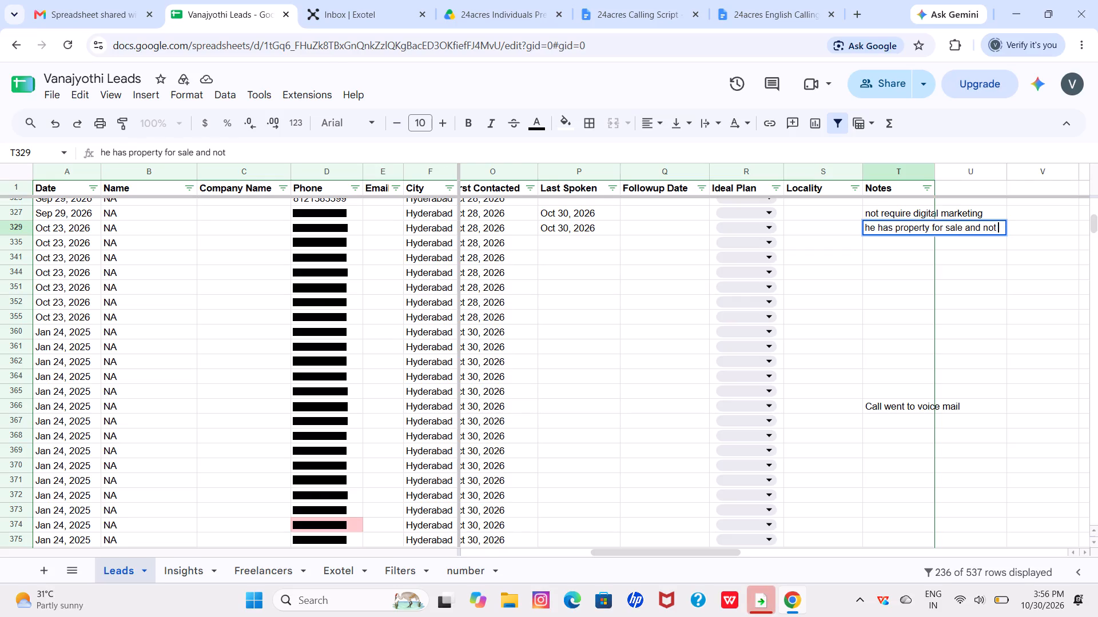
pyautogui.write('ready to invest')
pyautogui.press('space')
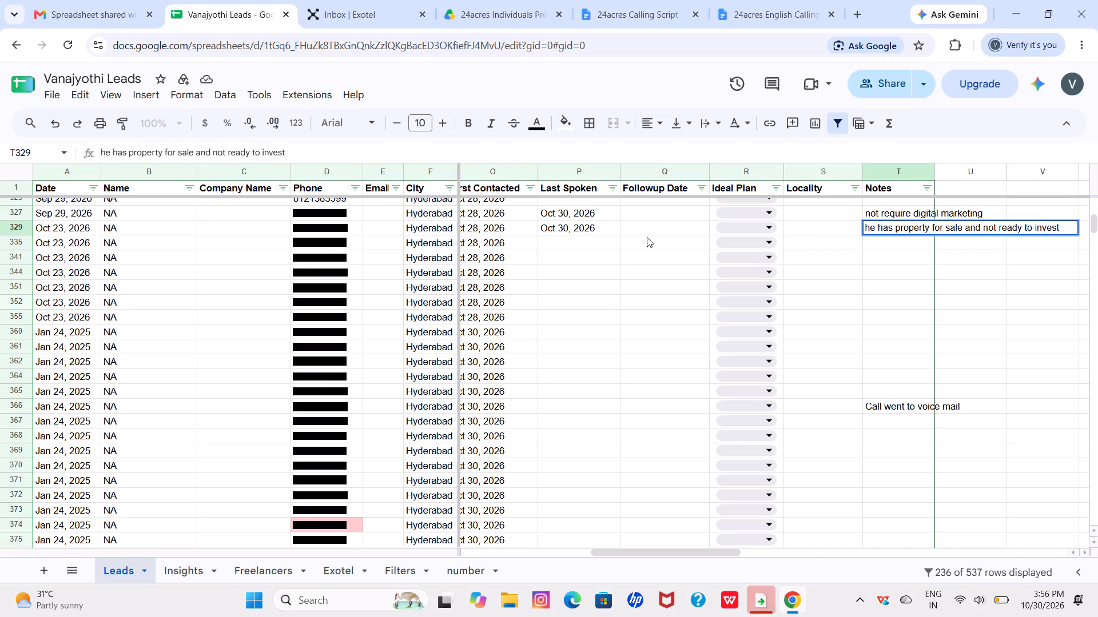
pyautogui.click(649, 234)
# Set the Status of the Oct 23, 2026 lead in row 329 to Not Interested.
pyautogui.hscroll(6, 649, 234)
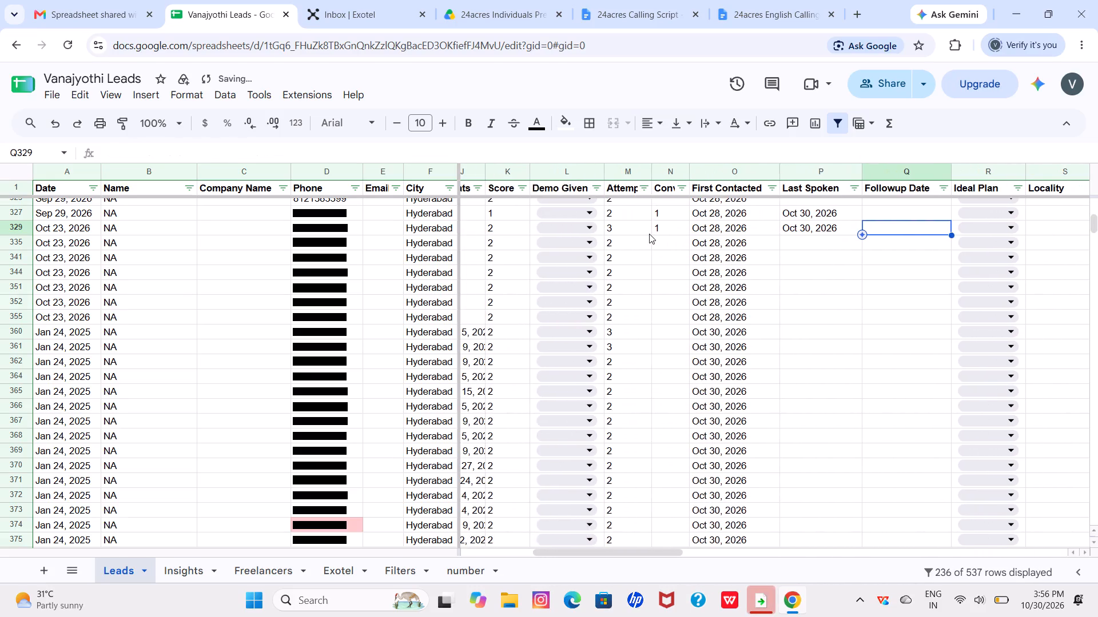
pyautogui.hscroll(2, 649, 234)
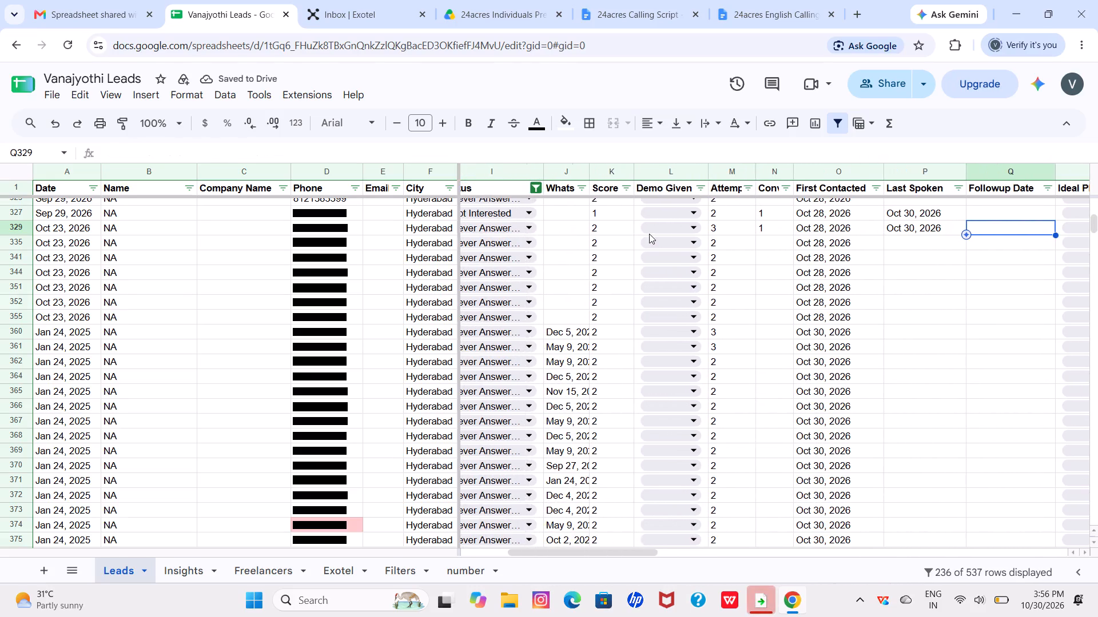
pyautogui.hscroll(1, 649, 234)
pyautogui.click(504, 230)
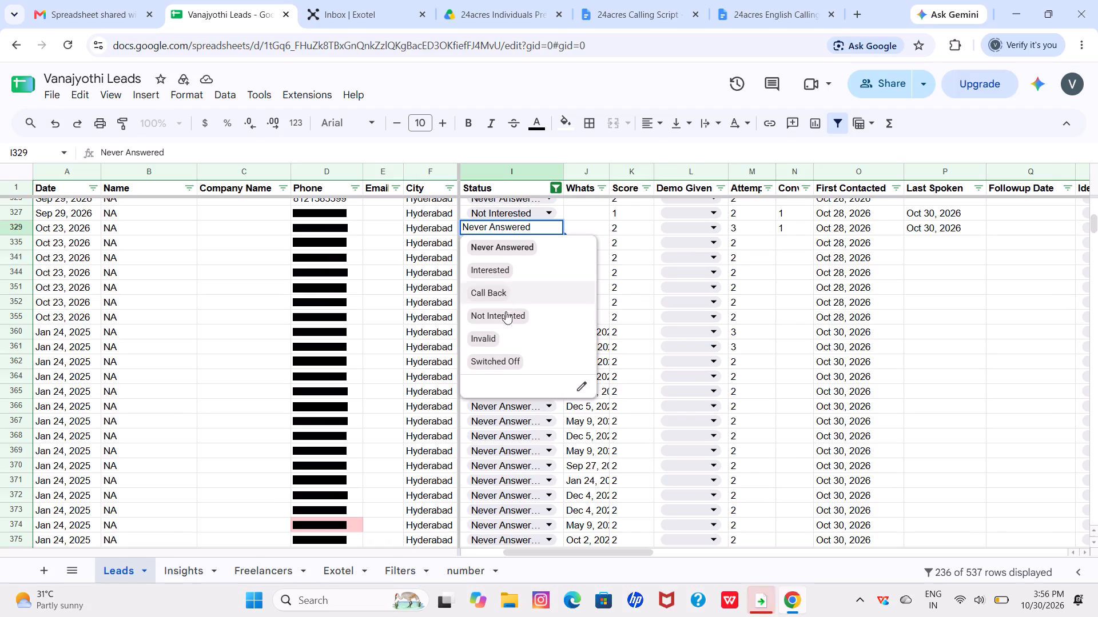
pyautogui.click(505, 322)
# Copy the phone number of the Oct 23, 2026 lead in row 335 for calling through Exotel.
pyautogui.scroll(-1, 505, 322)
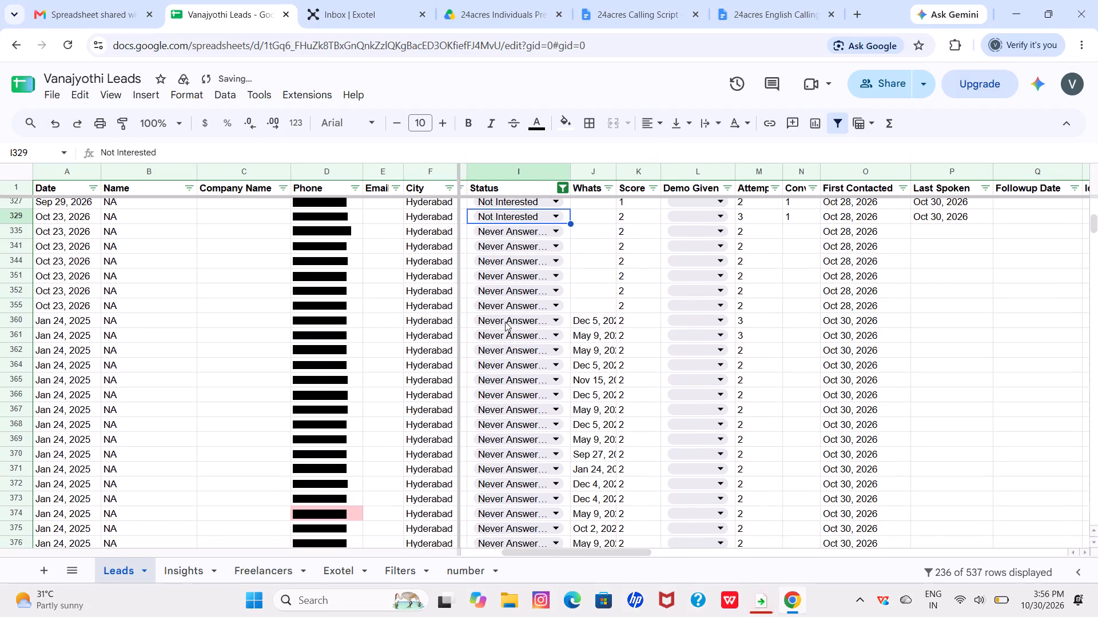
pyautogui.click(346, 233)
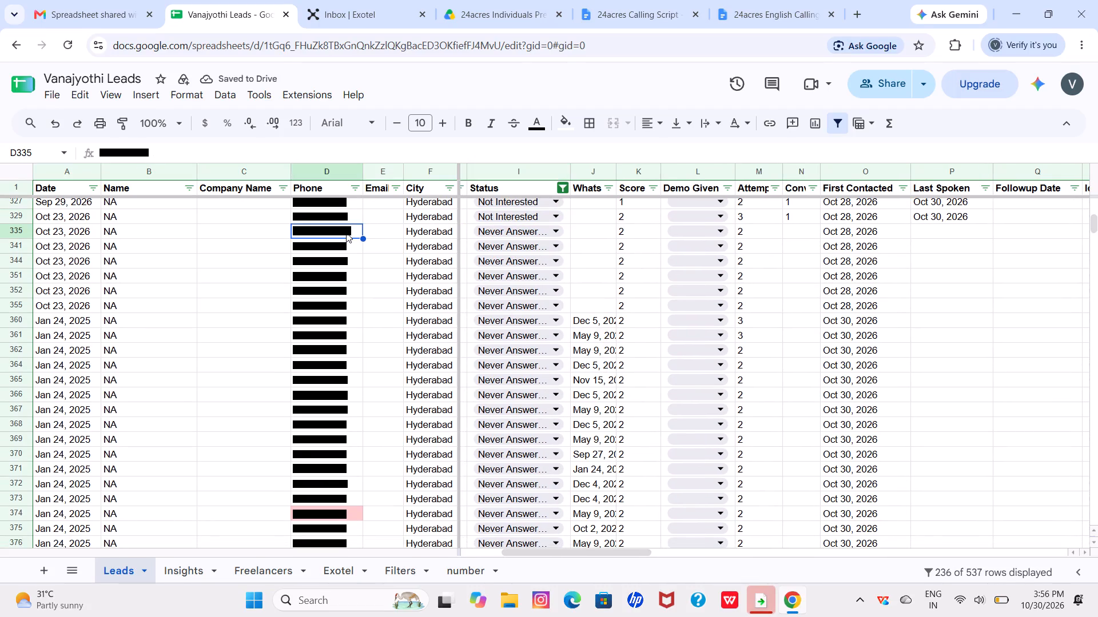
pyautogui.hotkey('ctrl', 'c')
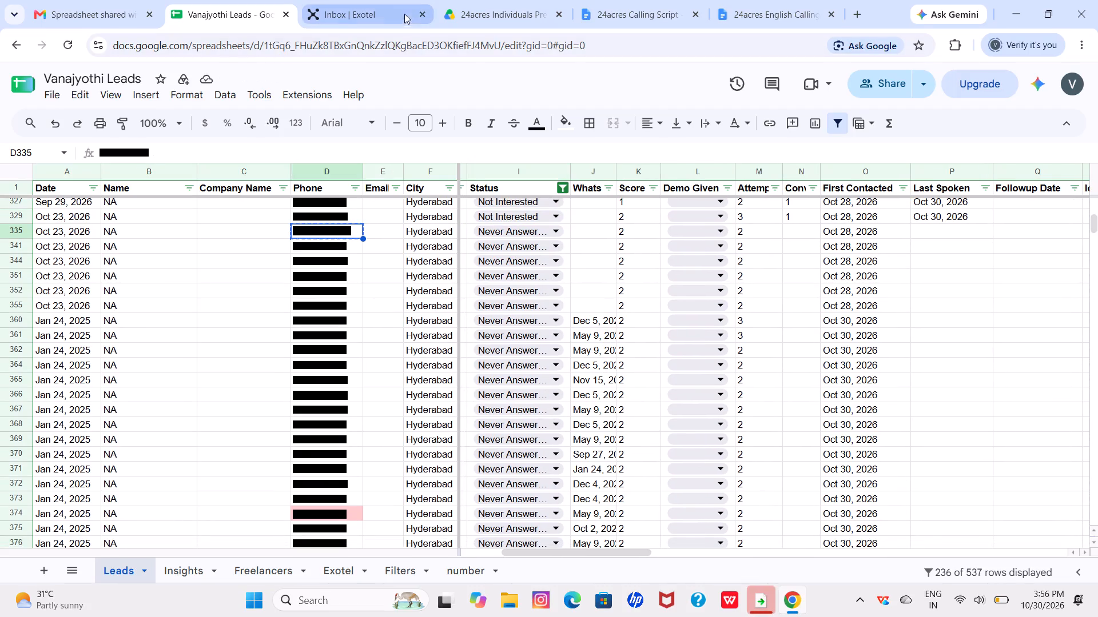
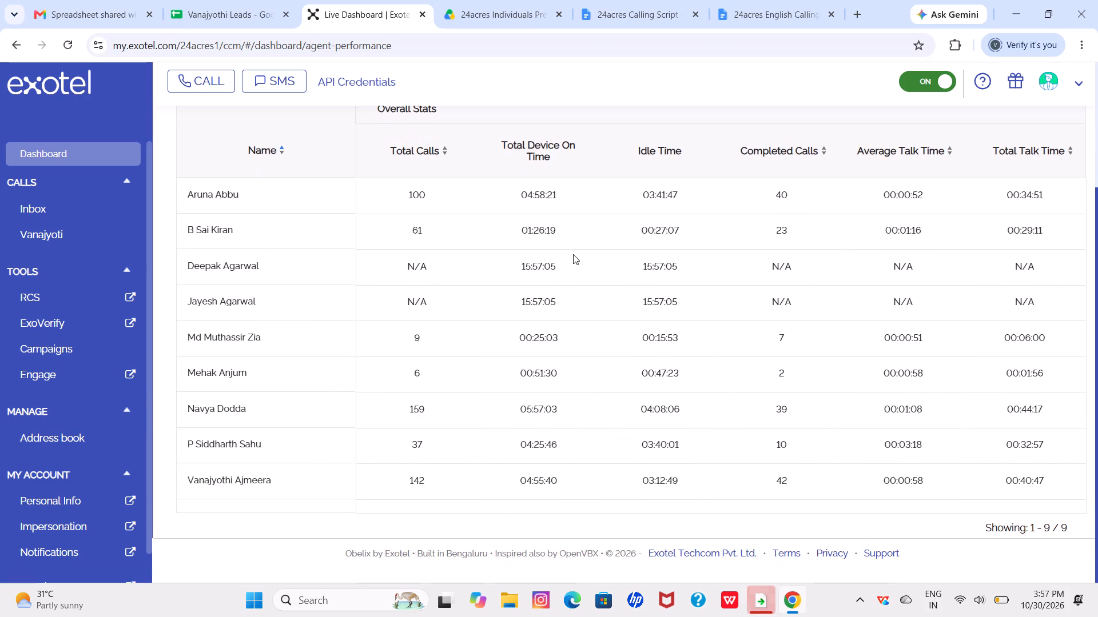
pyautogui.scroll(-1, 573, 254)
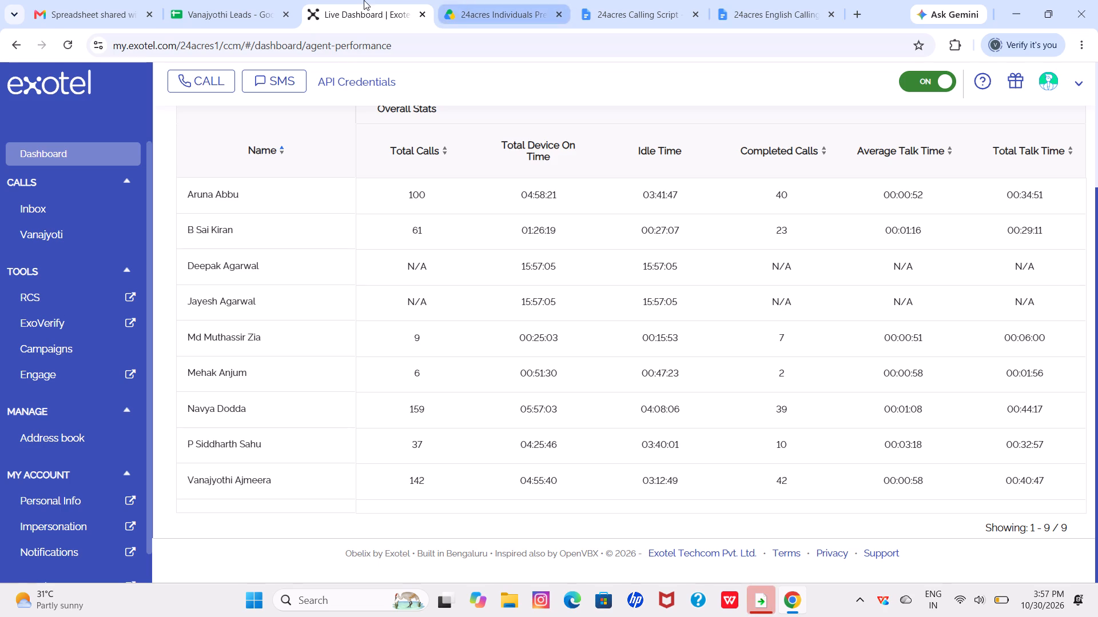
# Return to the Leads sheet and raise the computer's screen brightness closer to maximum in the Windows quick settings.
pyautogui.click(240, 0)
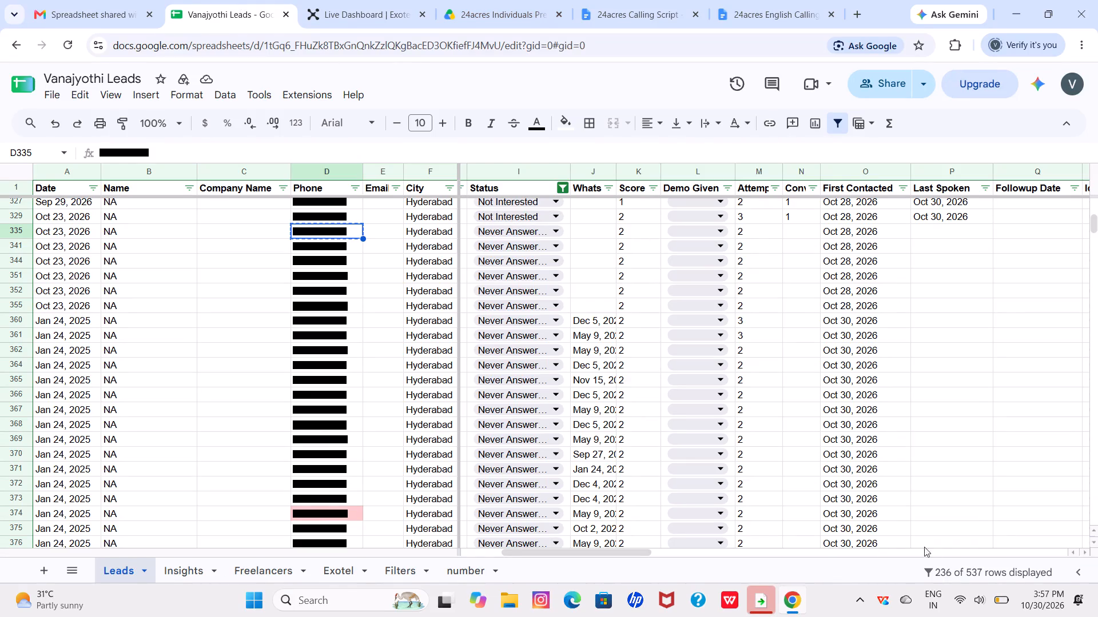
pyautogui.click(975, 602)
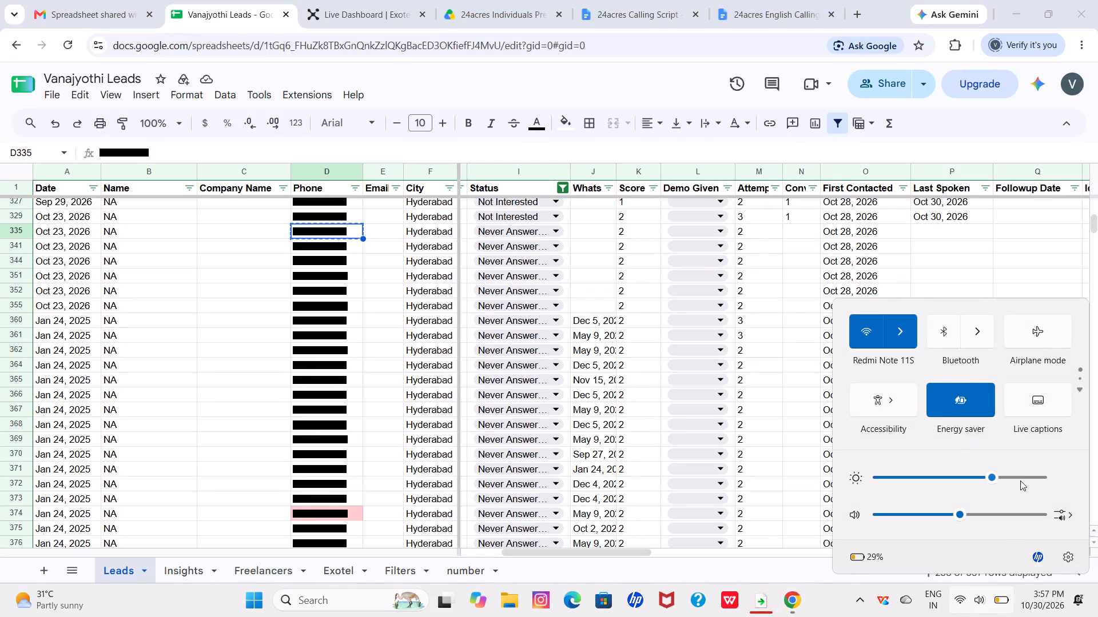
pyautogui.click(1020, 480)
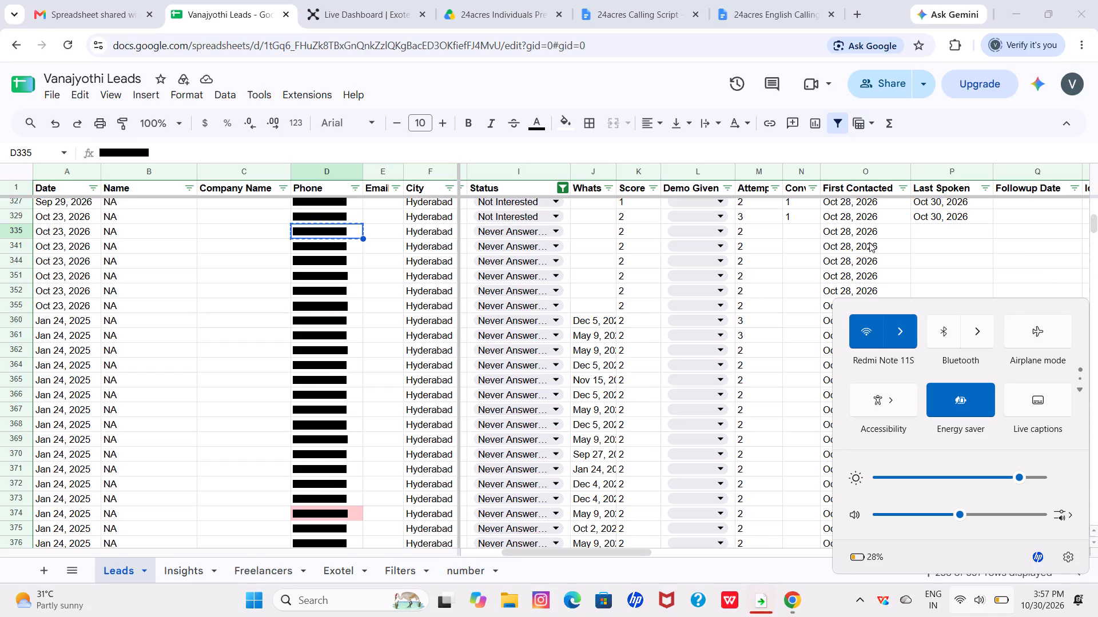
pyautogui.click(799, 230)
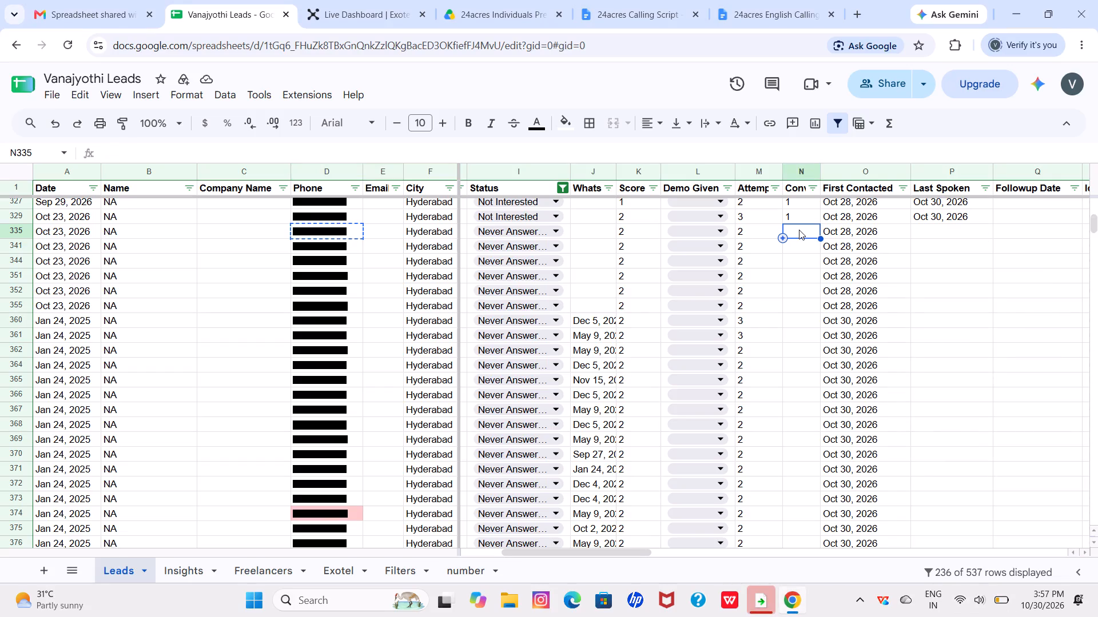
# Copy the phone number of the Oct 23, 2026 lead in row 341 and switch to Exotel for calling.
pyautogui.click(331, 250)
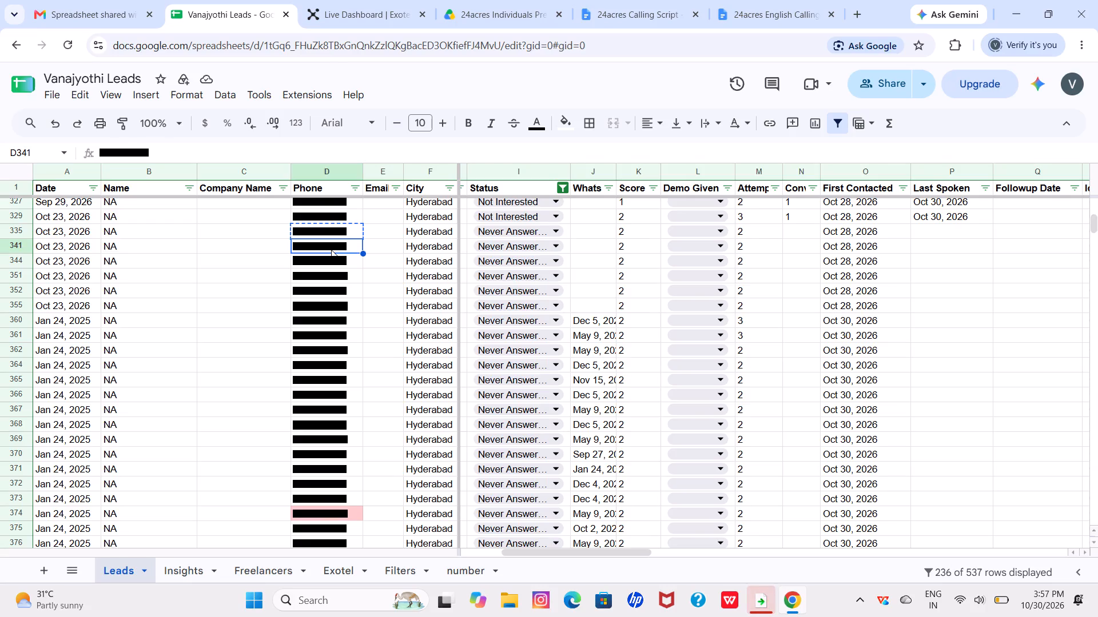
pyautogui.hotkey('ctrl', 'c')
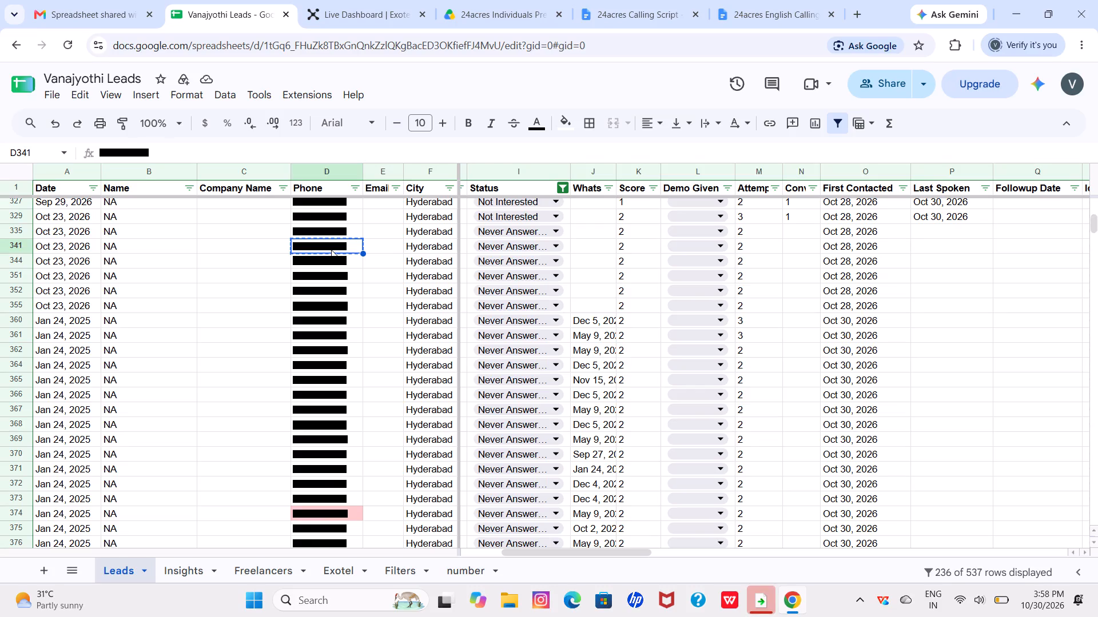
pyautogui.click(360, 0)
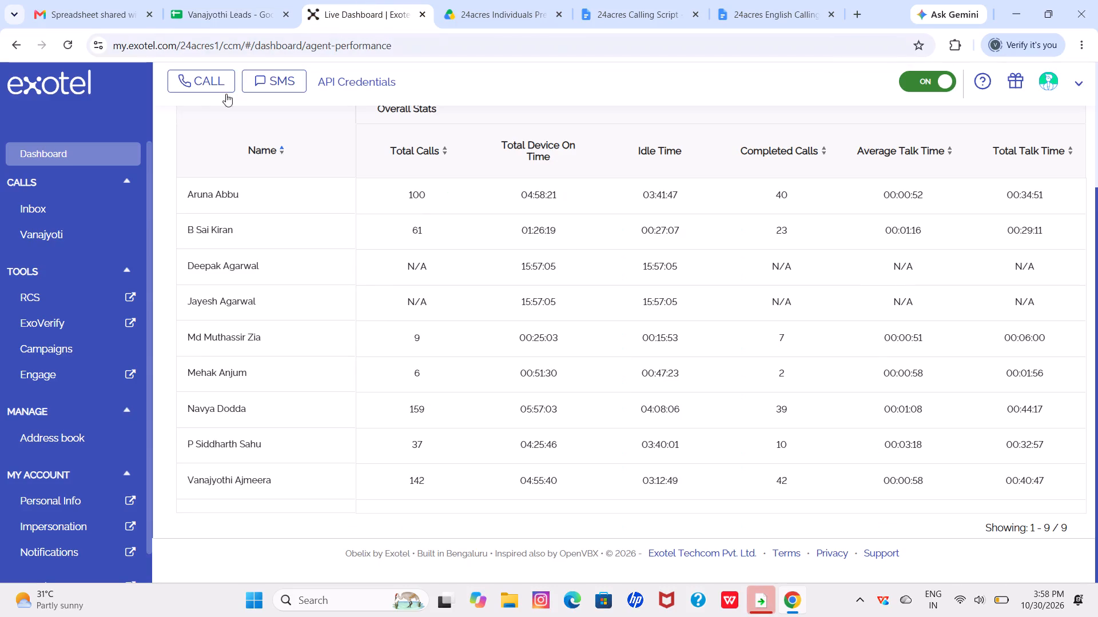
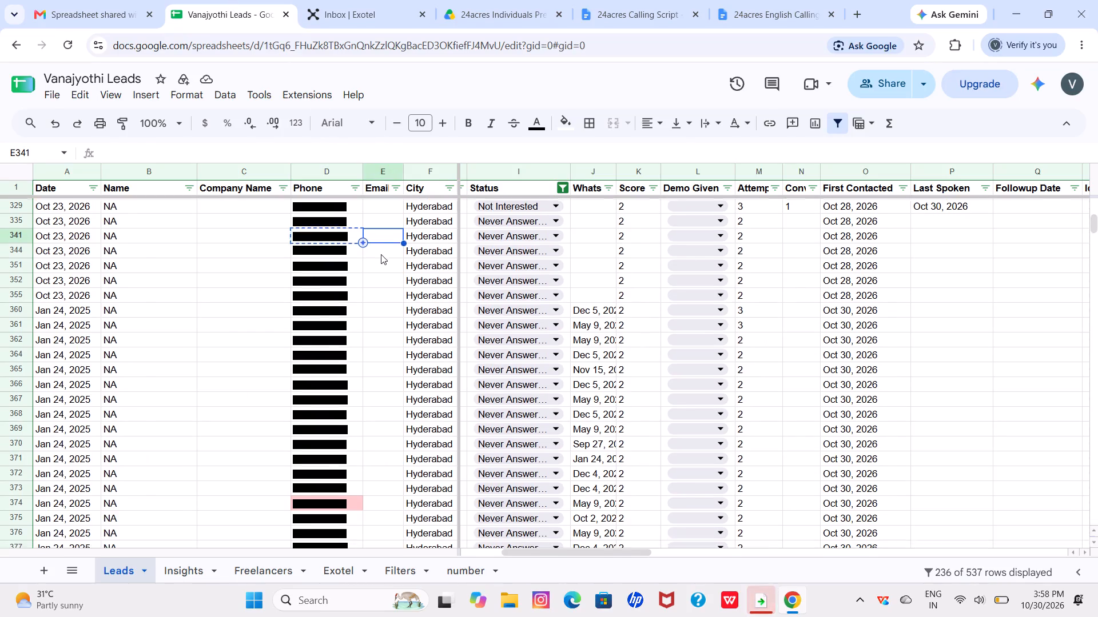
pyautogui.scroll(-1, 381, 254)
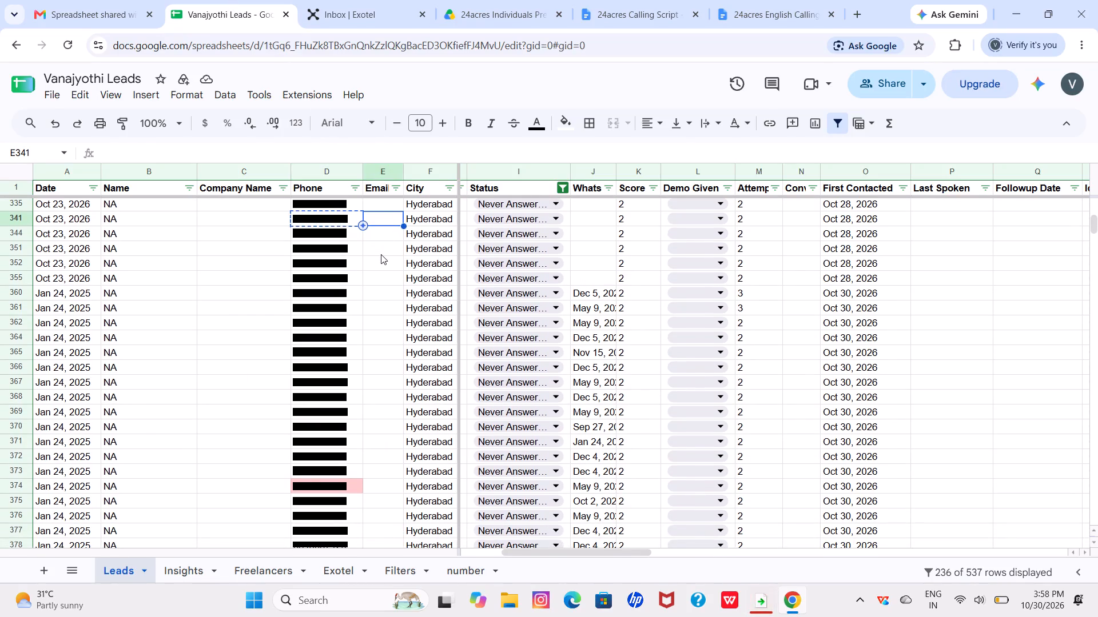
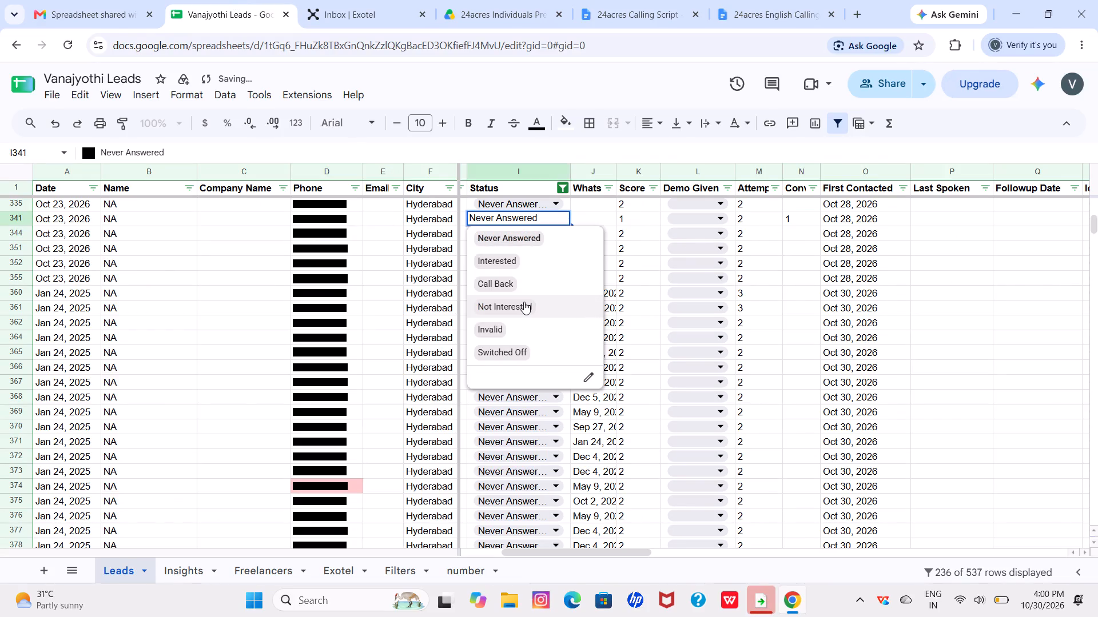
# Set the status of the lead in row 341 to Not Interested.
pyautogui.click(524, 302)
# Fill in row 341's Last Spoken date as Oct 30, 2026, reusing the date format of its First Contacted cell.
pyautogui.click(889, 222)
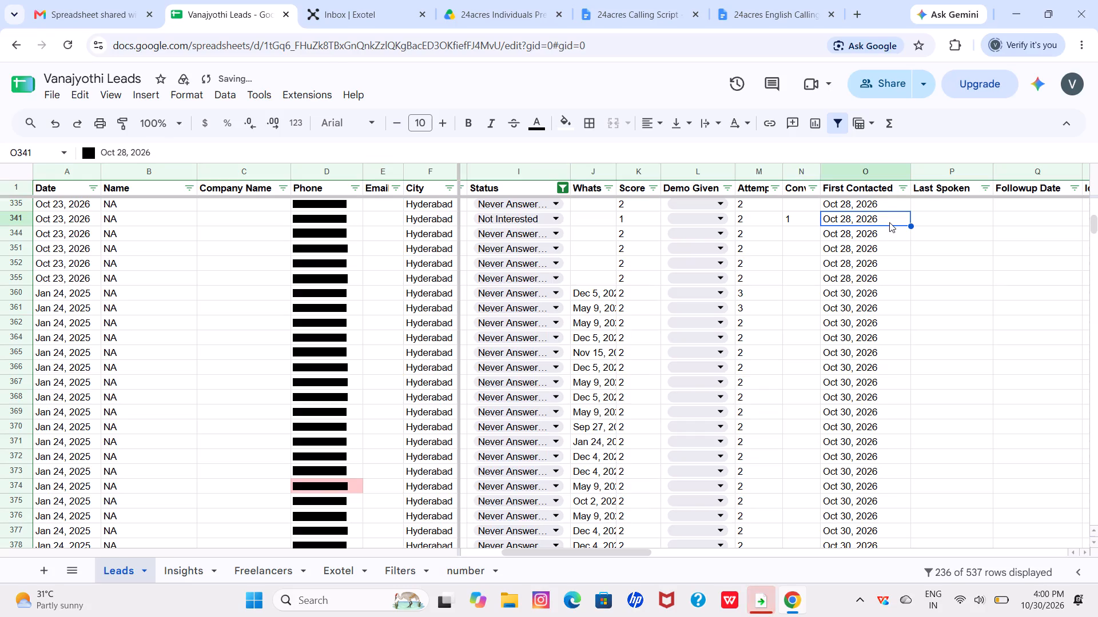
pyautogui.hotkey('ctrl', 'c')
pyautogui.click(945, 218)
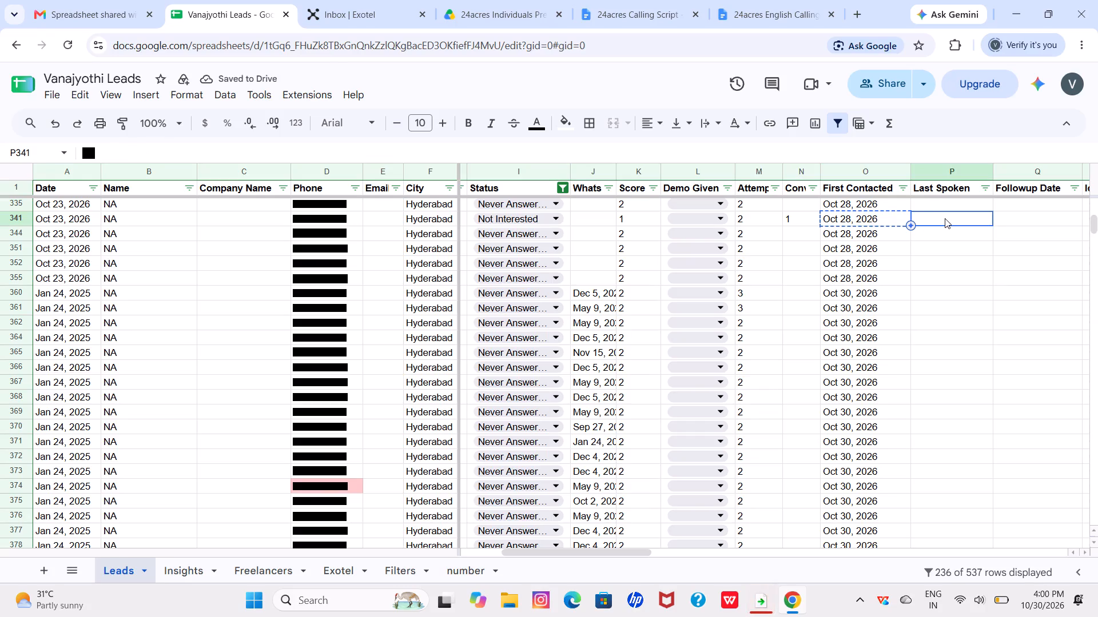
pyautogui.hotkey('ctrl', 'v')
pyautogui.doubleClick(945, 218)
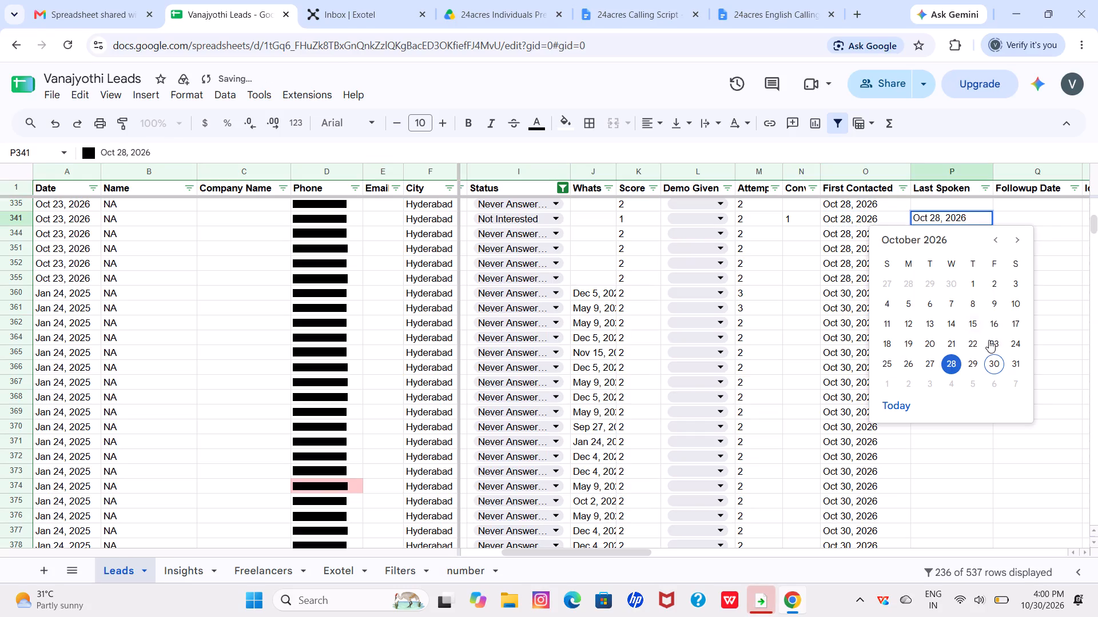
pyautogui.click(990, 360)
# Enter the note "not gave time to speak and disconnected call" for the lead in row 341.
pyautogui.hscroll(-5, 990, 360)
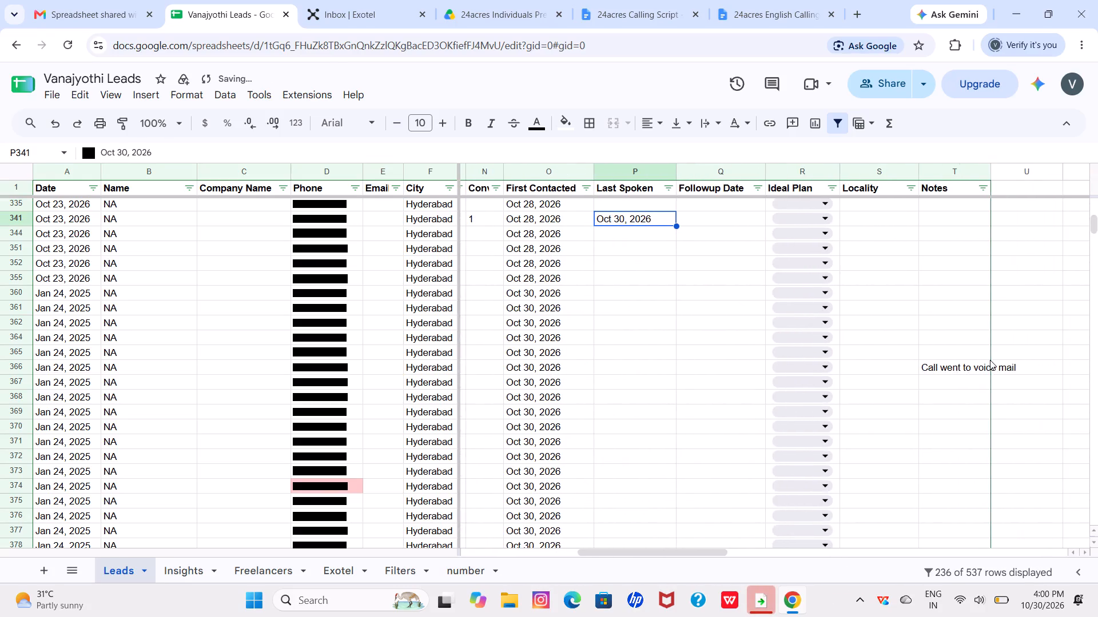
pyautogui.click(932, 219)
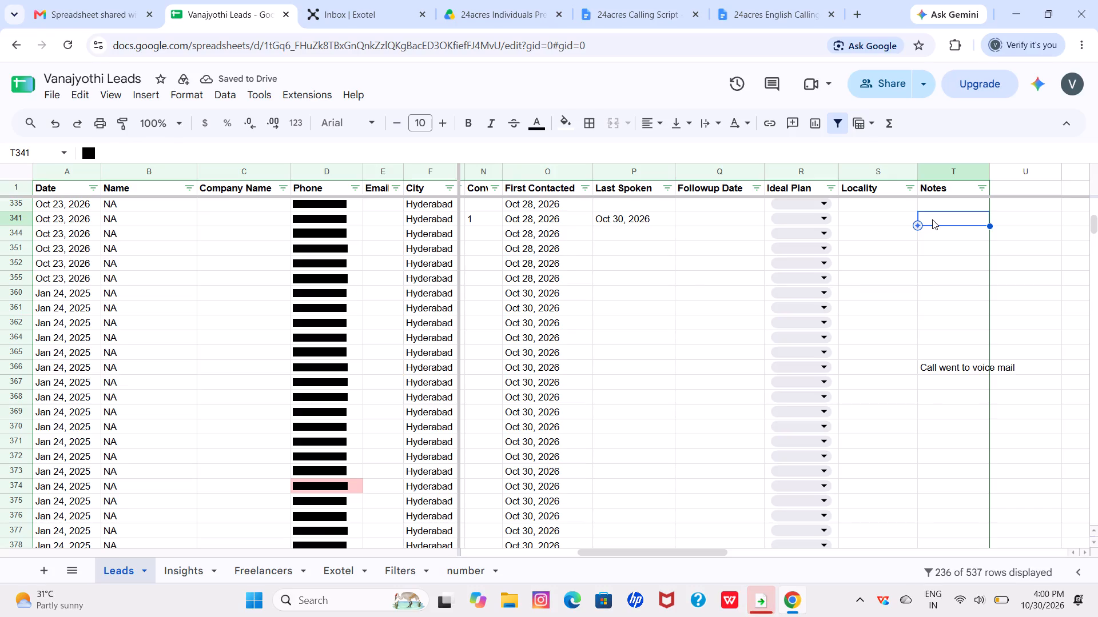
pyautogui.click(967, 368)
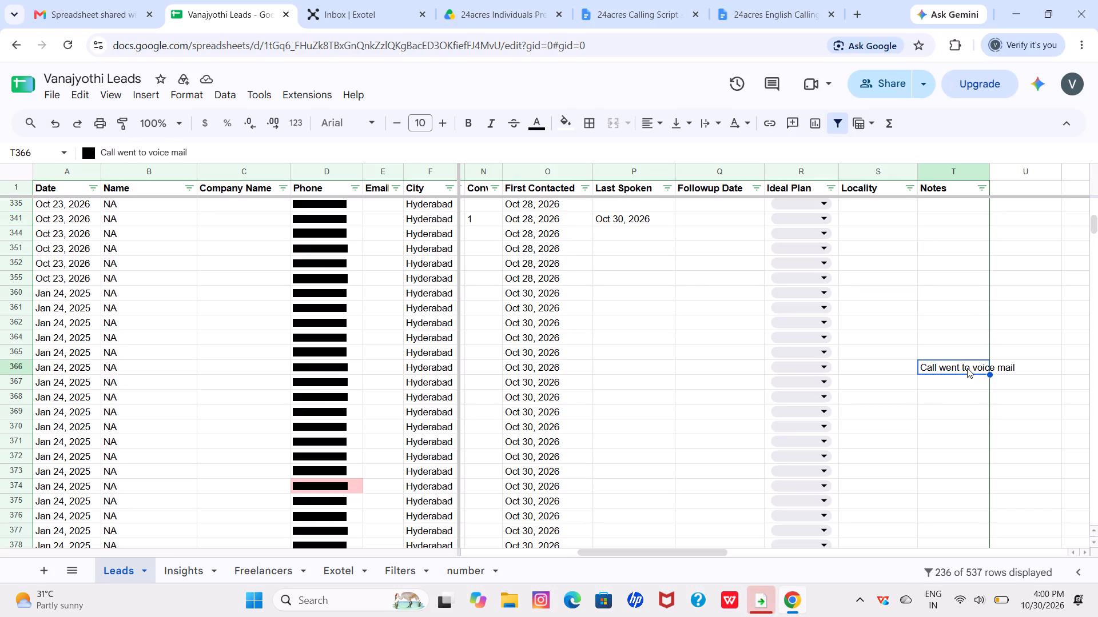
pyautogui.scroll(1, 967, 368)
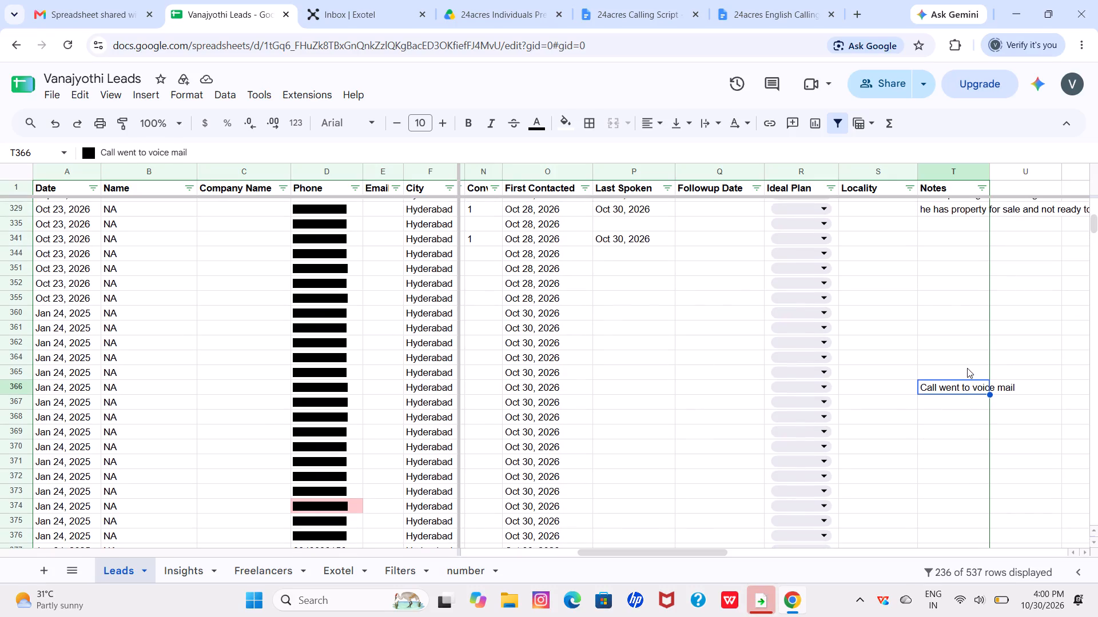
pyautogui.scroll(2, 967, 368)
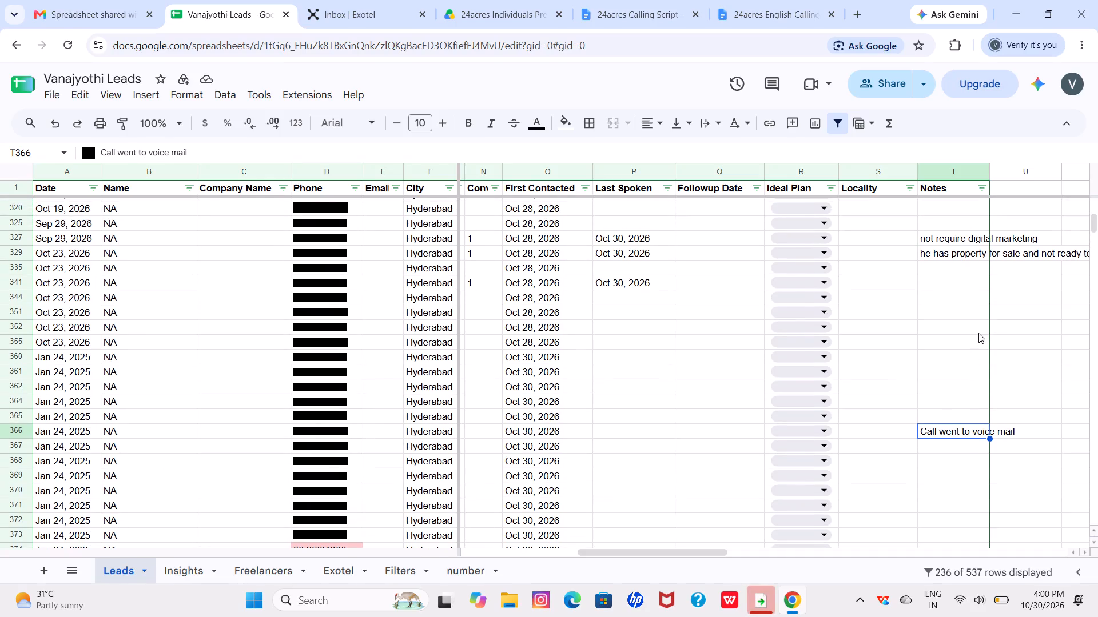
pyautogui.click(922, 290)
pyautogui.write('not gave time to speak and disconnected')
pyautogui.press('space')
pyautogui.write('call')
pyautogui.press('Return')
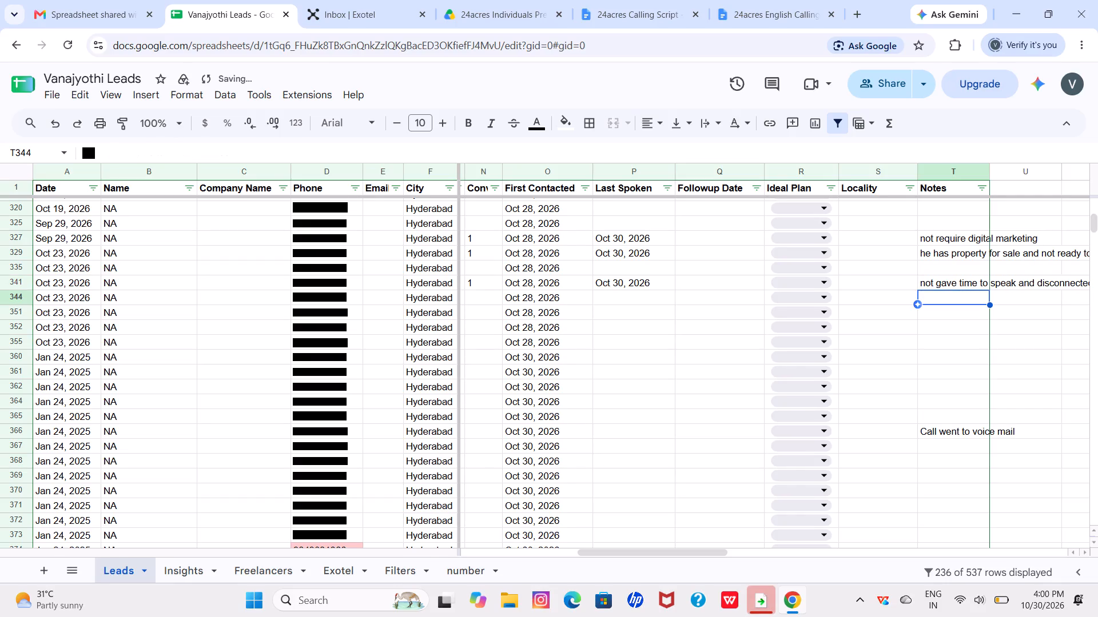
# Select the phone number of the next Never Answered lead, in row 344.
pyautogui.hscroll(4, 922, 290)
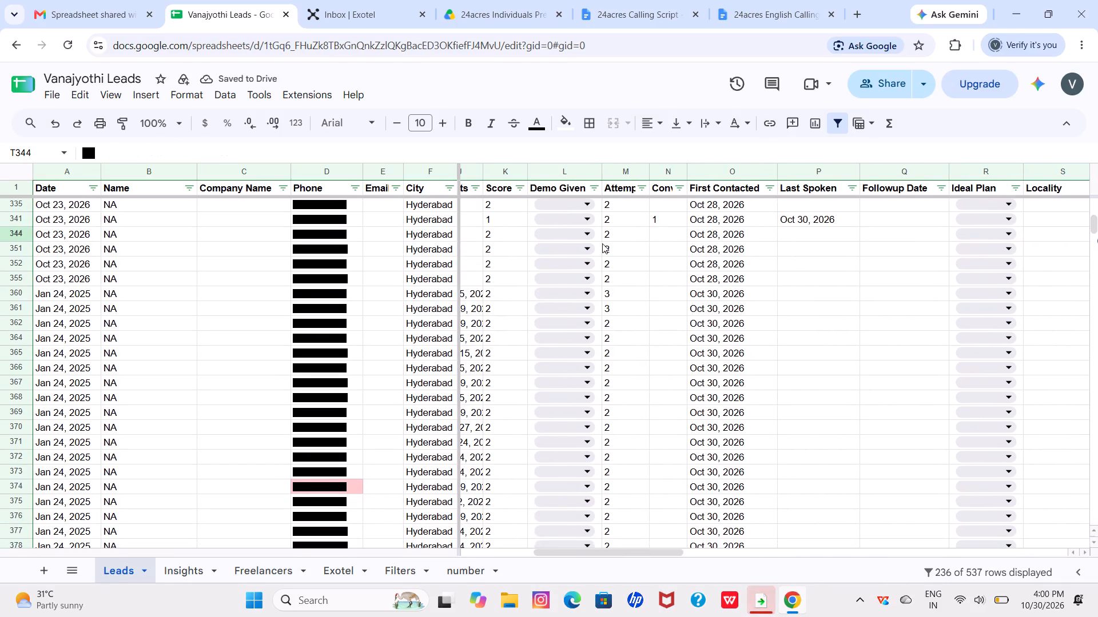
pyautogui.click(336, 228)
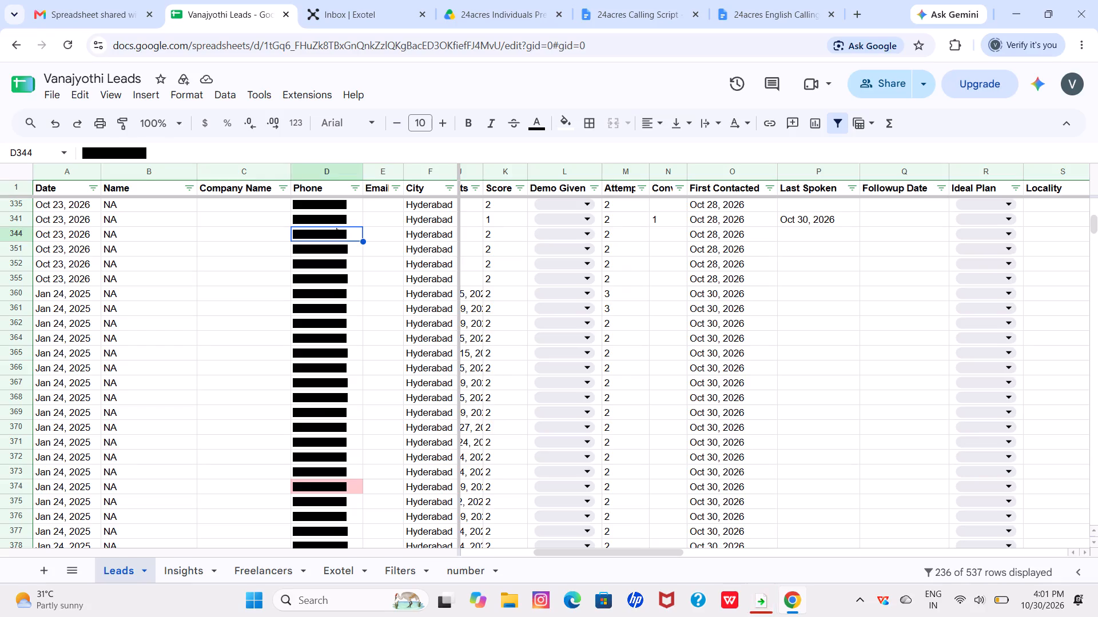
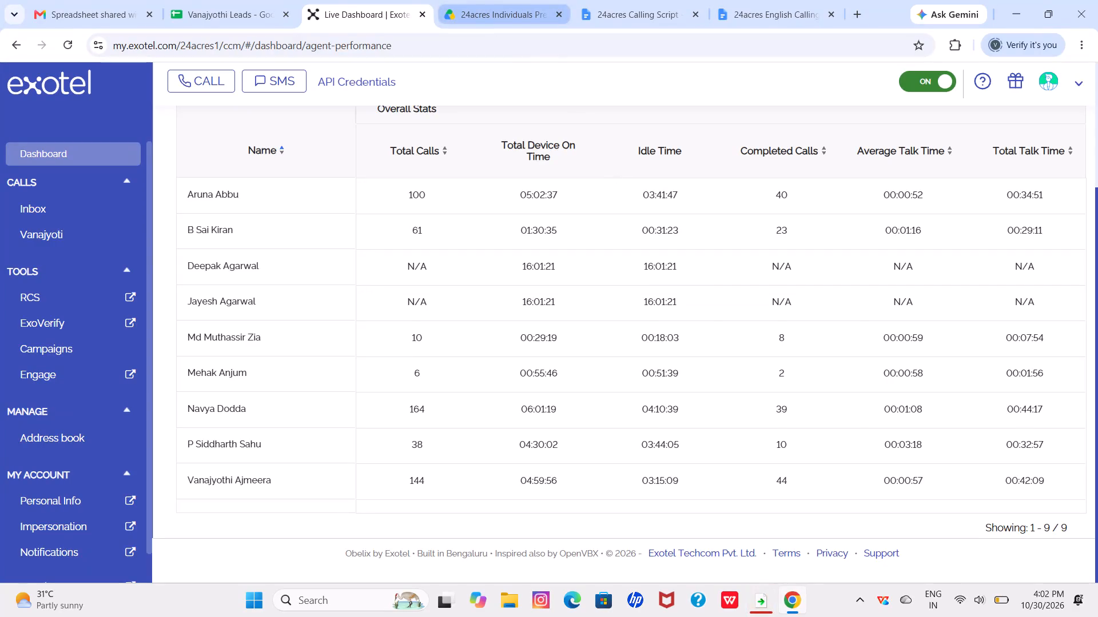
# Return to the Leads sheet and copy the phone number of the lead in row 351.
pyautogui.click(208, 7)
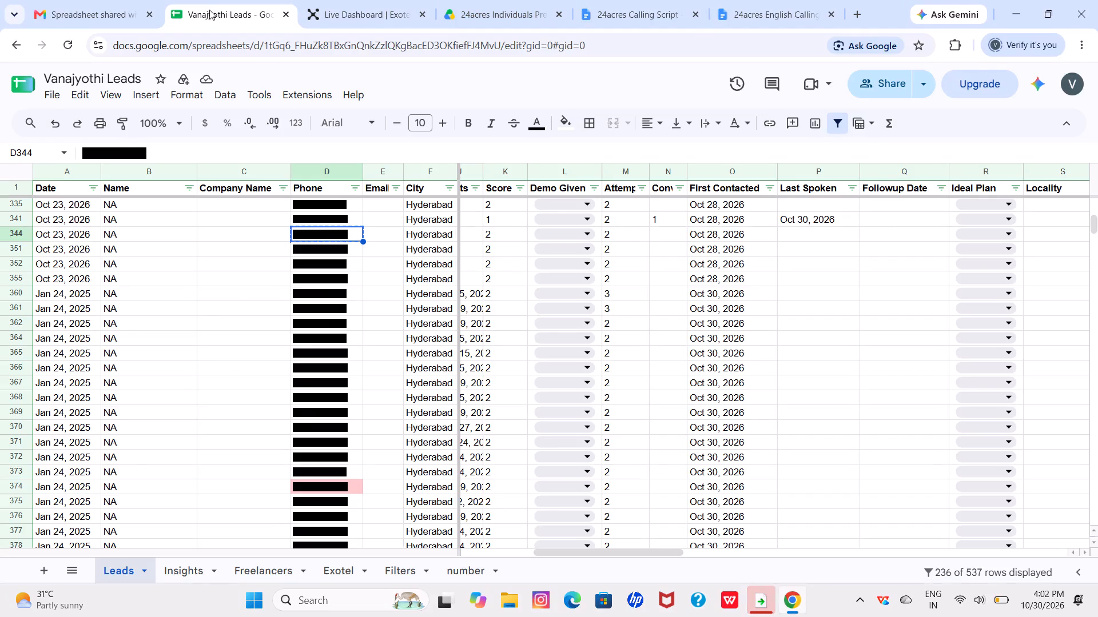
pyautogui.click(340, 252)
pyautogui.hotkey('ctrl', 'c')
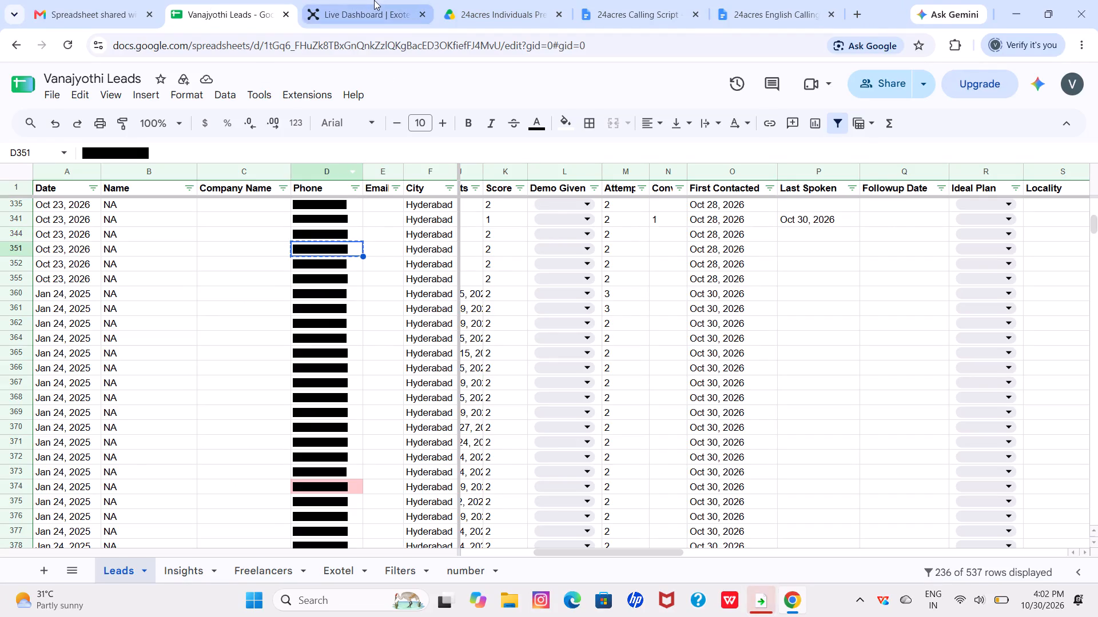
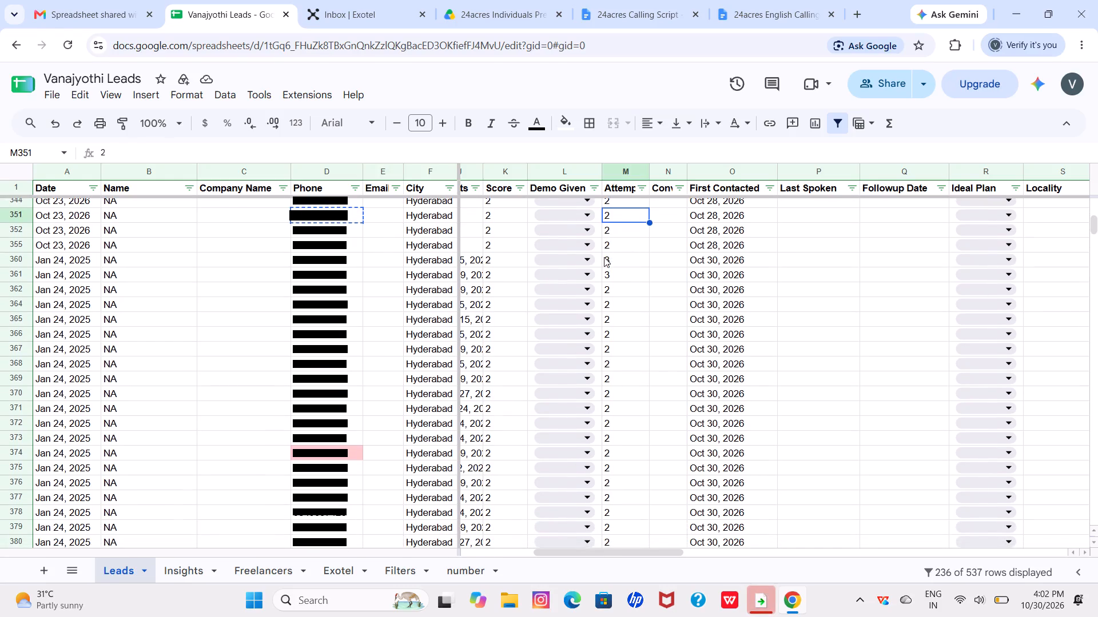
# Select the phone number of the lead in row 352 of the Leads sheet.
pyautogui.click(336, 230)
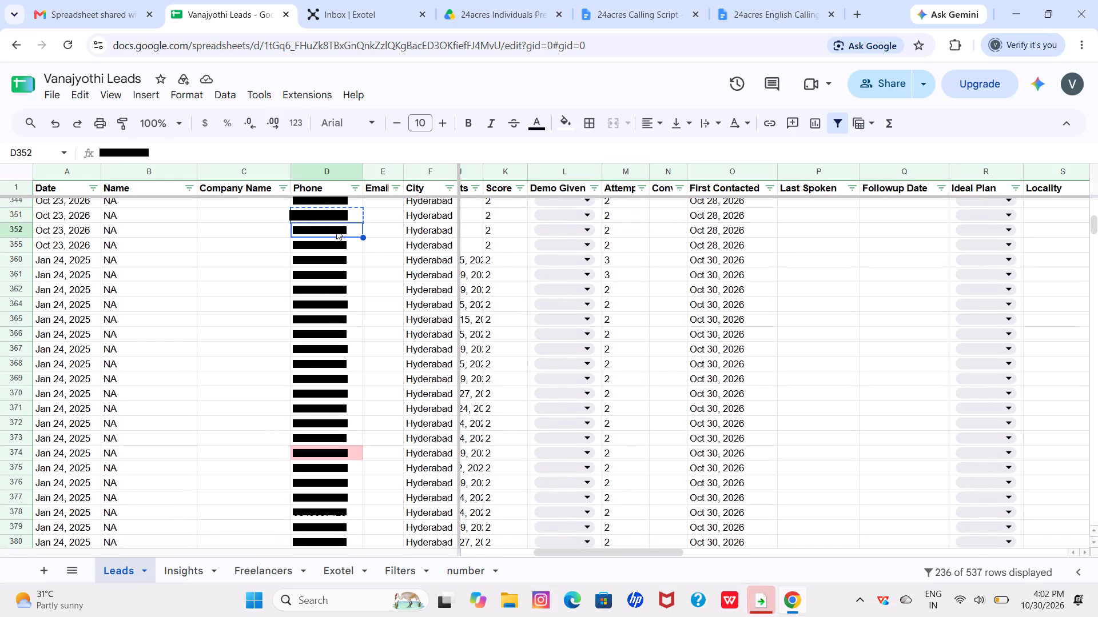
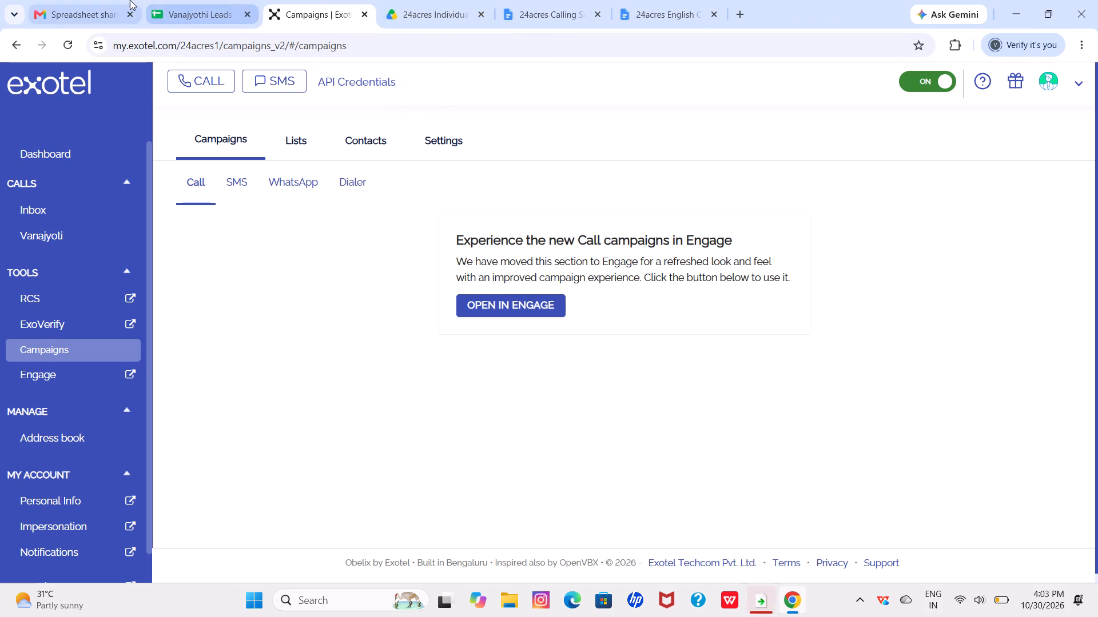
# Copy the phone number of the lead in row 352 and place an Exotel call to it.
pyautogui.click(202, 3)
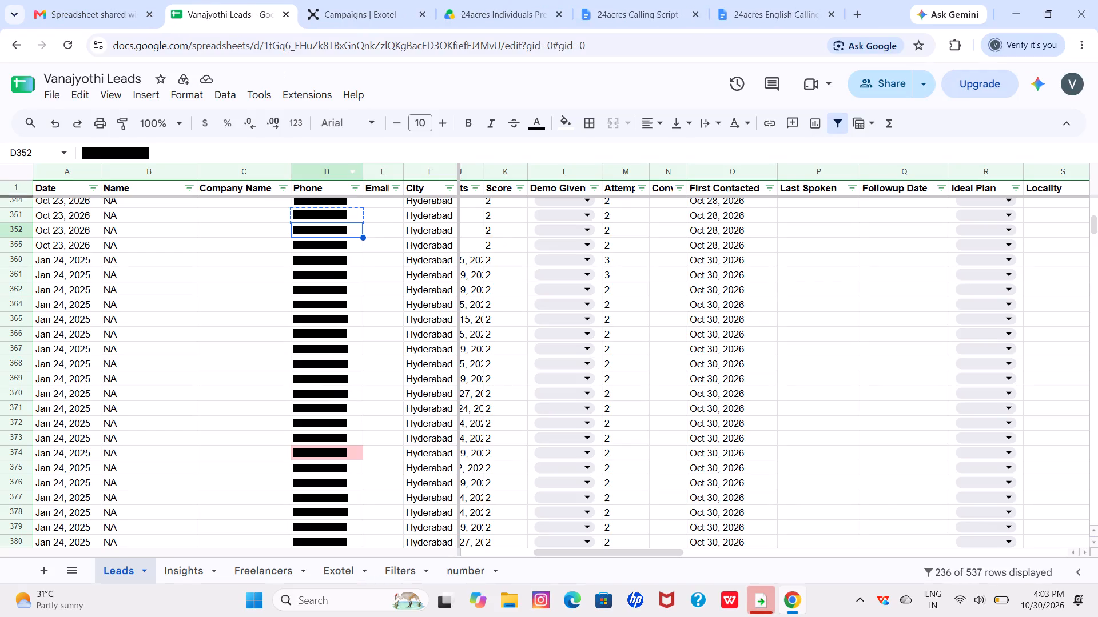
pyautogui.hotkey('ctrl', 'c')
pyautogui.click(357, 0)
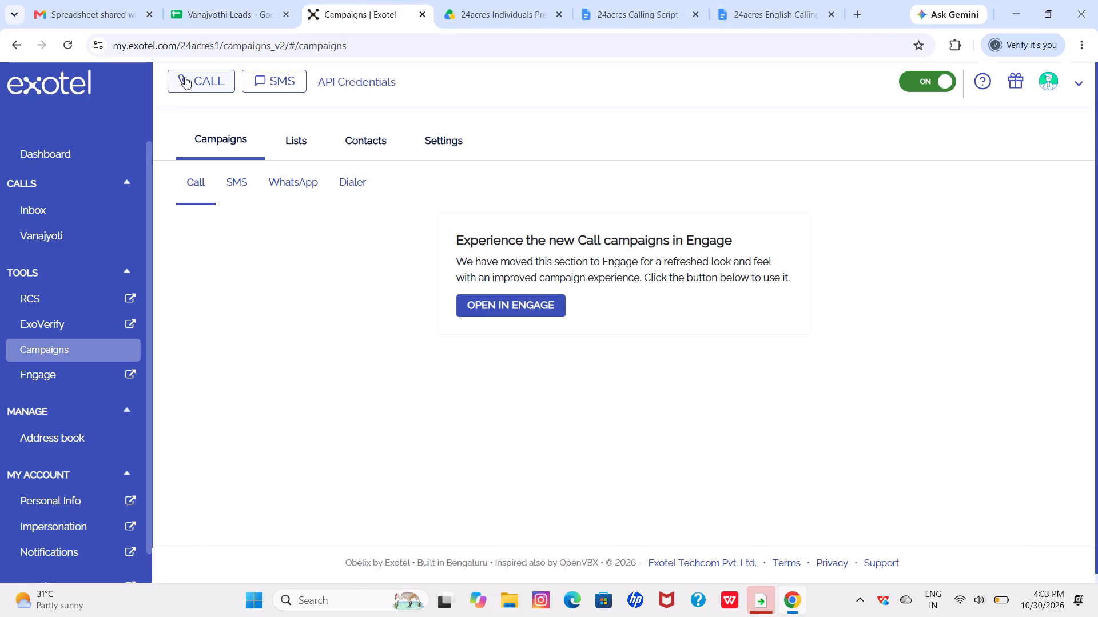
pyautogui.click(185, 77)
pyautogui.click(210, 163)
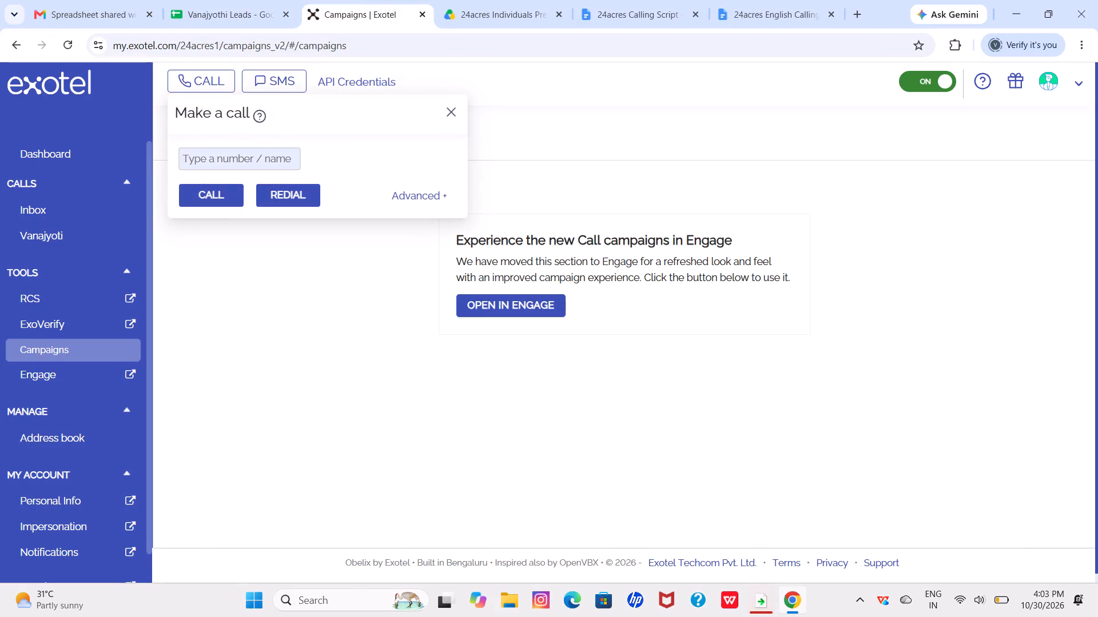
pyautogui.hotkey('ctrl', 'v')
pyautogui.click(202, 189)
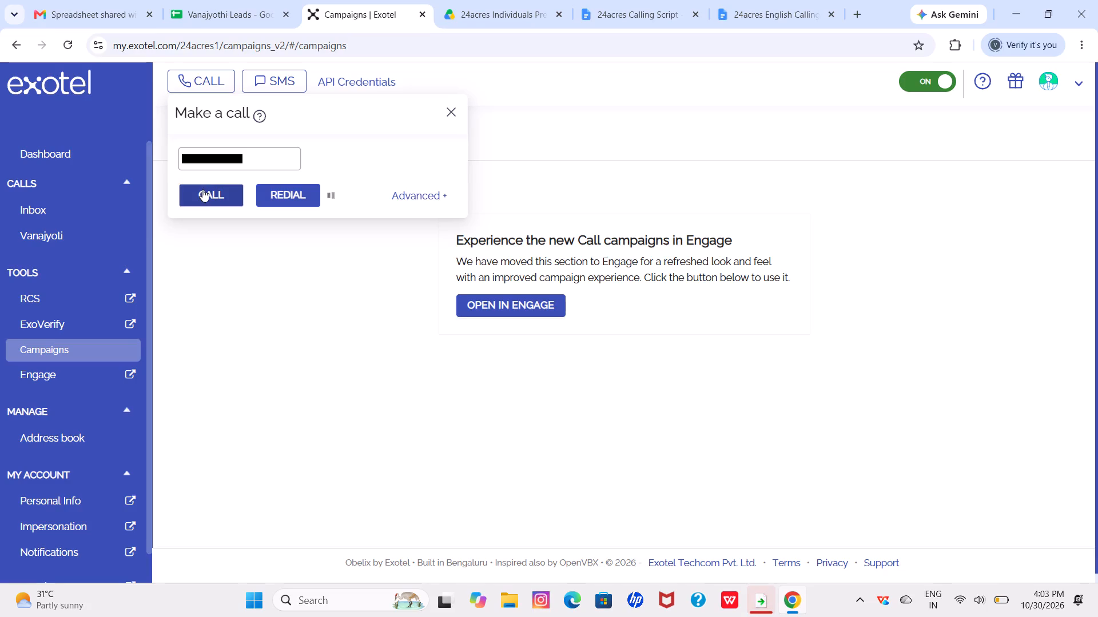
# Set the Attempts value to 3 for the visible leads in rows 362 to 366 of the Leads sheet.
pyautogui.click(269, 0)
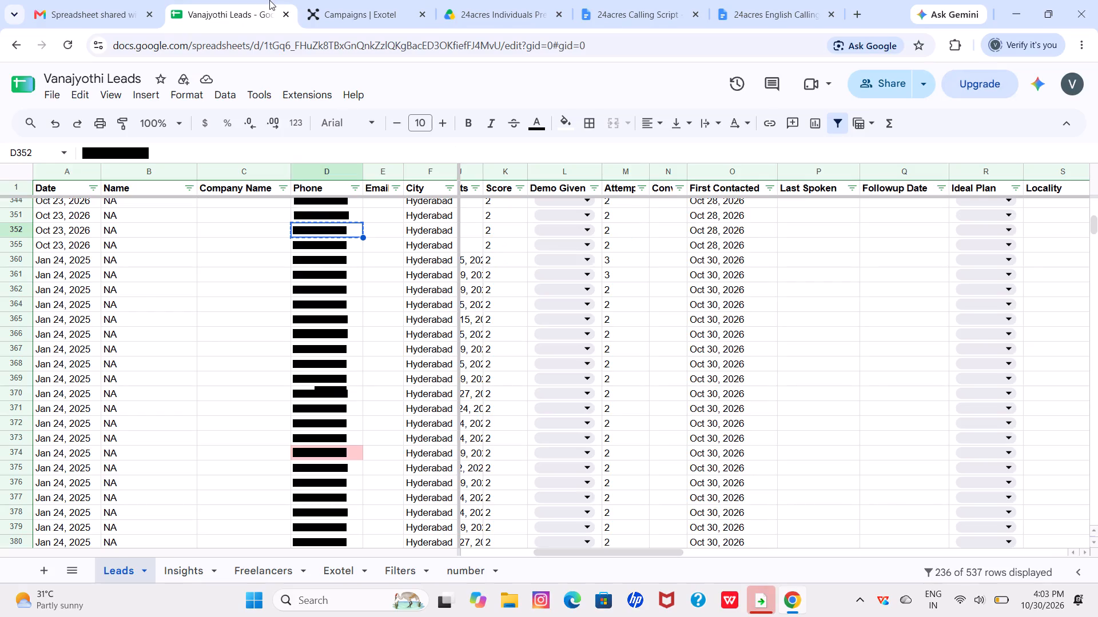
pyautogui.scroll(-1, 475, 257)
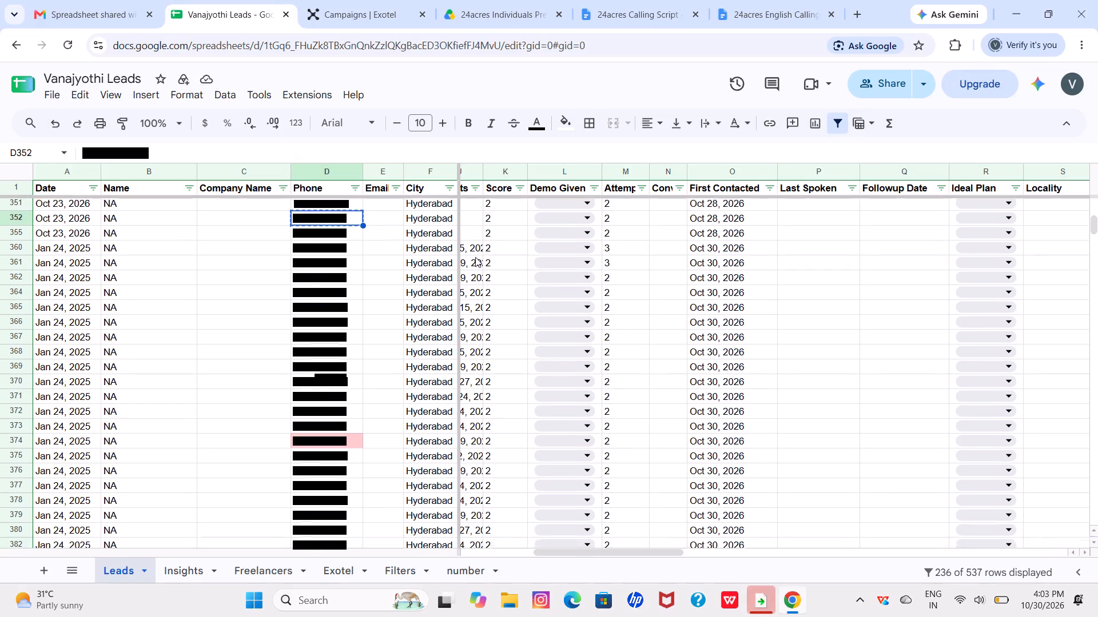
pyautogui.scroll(-2, 475, 257)
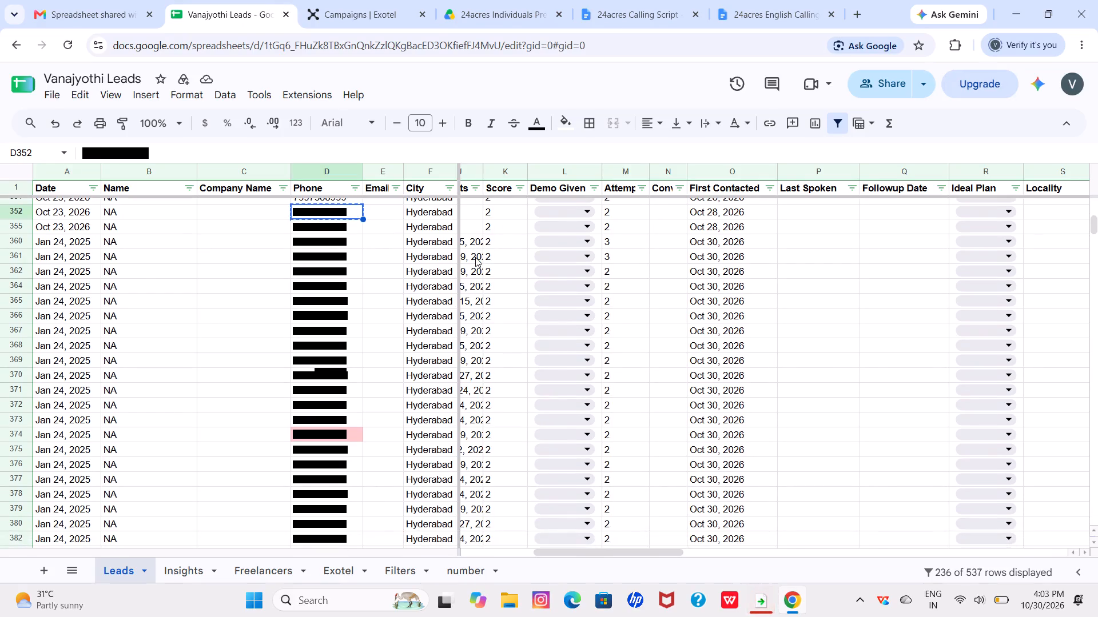
pyautogui.click(621, 267)
pyautogui.press('3')
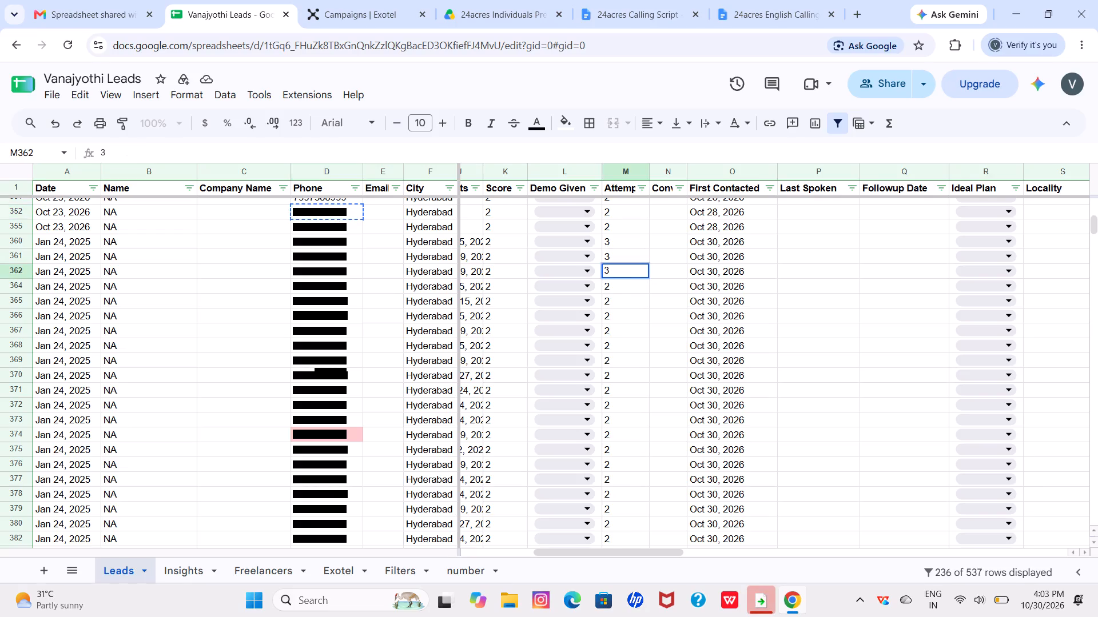
pyautogui.click(611, 288)
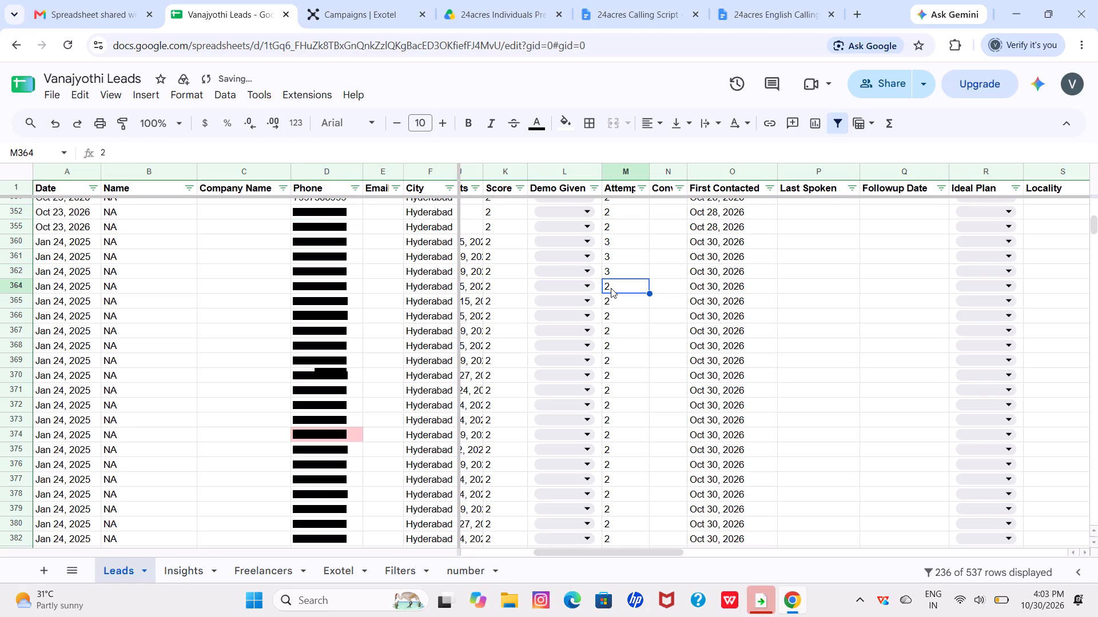
pyautogui.press('3')
pyautogui.click(608, 303)
pyautogui.press('3')
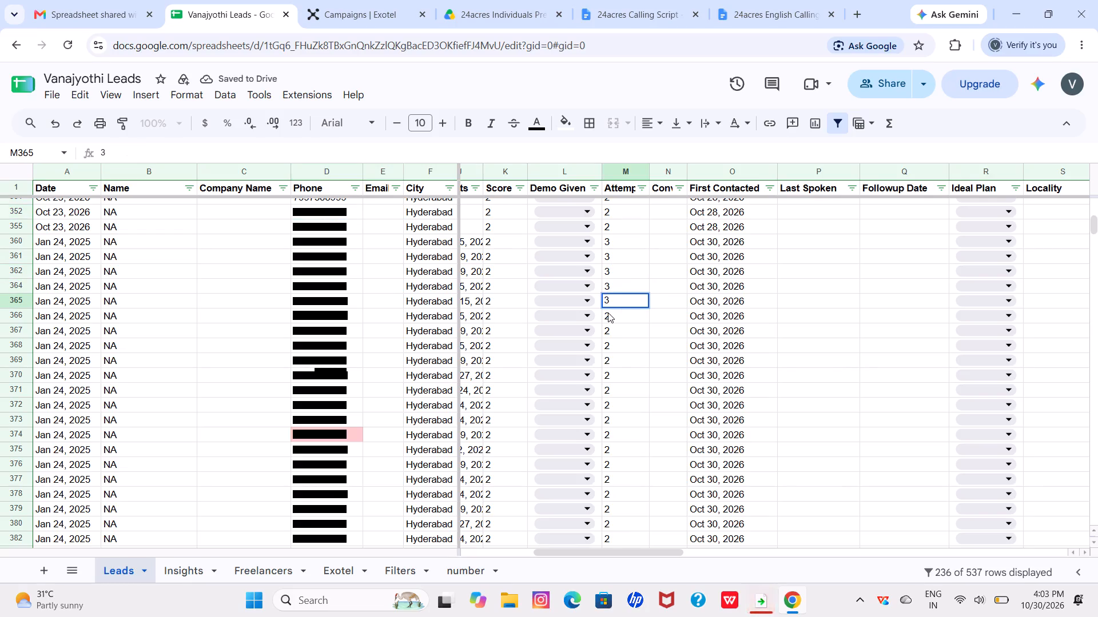
pyautogui.click(608, 319)
pyautogui.press('3')
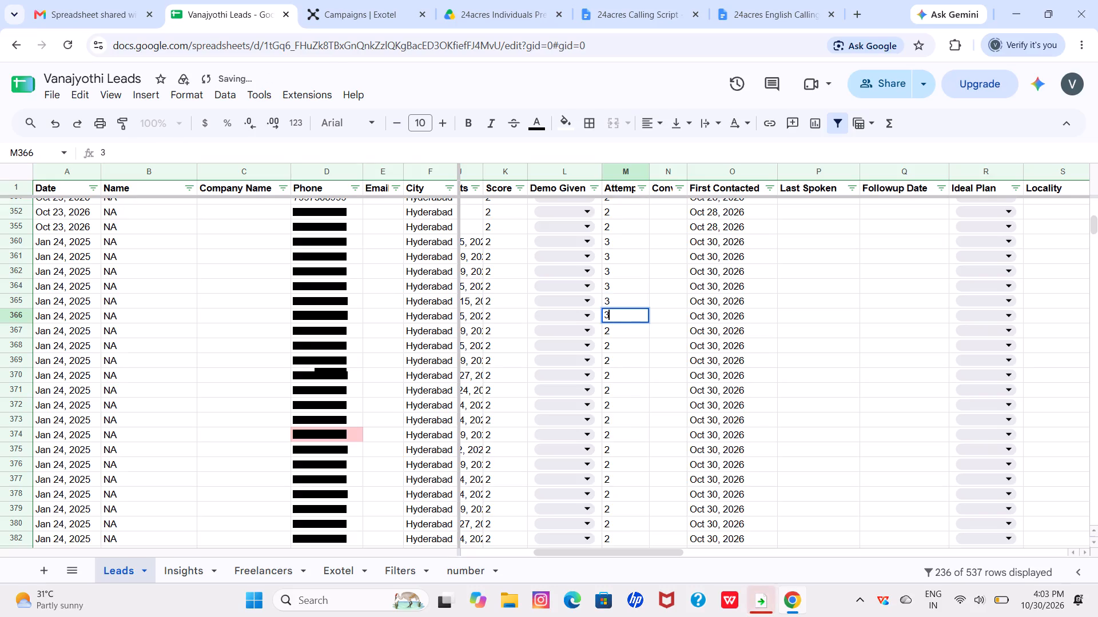
# Set the Attempts value to 3 for the leads in rows 367 to 373.
pyautogui.click(609, 335)
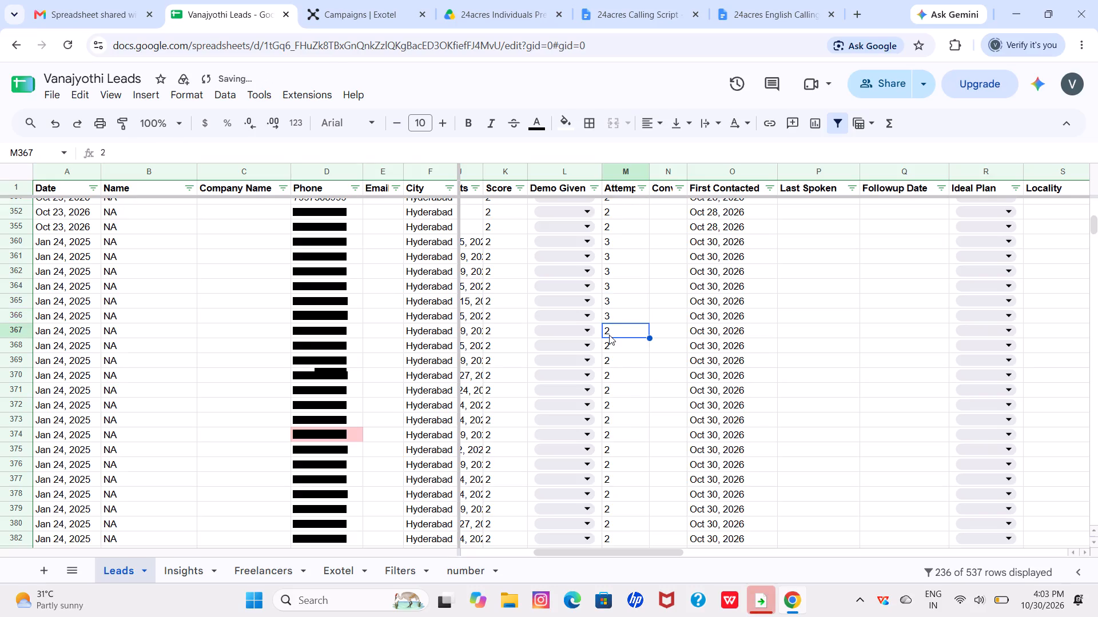
pyautogui.press('3')
pyautogui.click(609, 346)
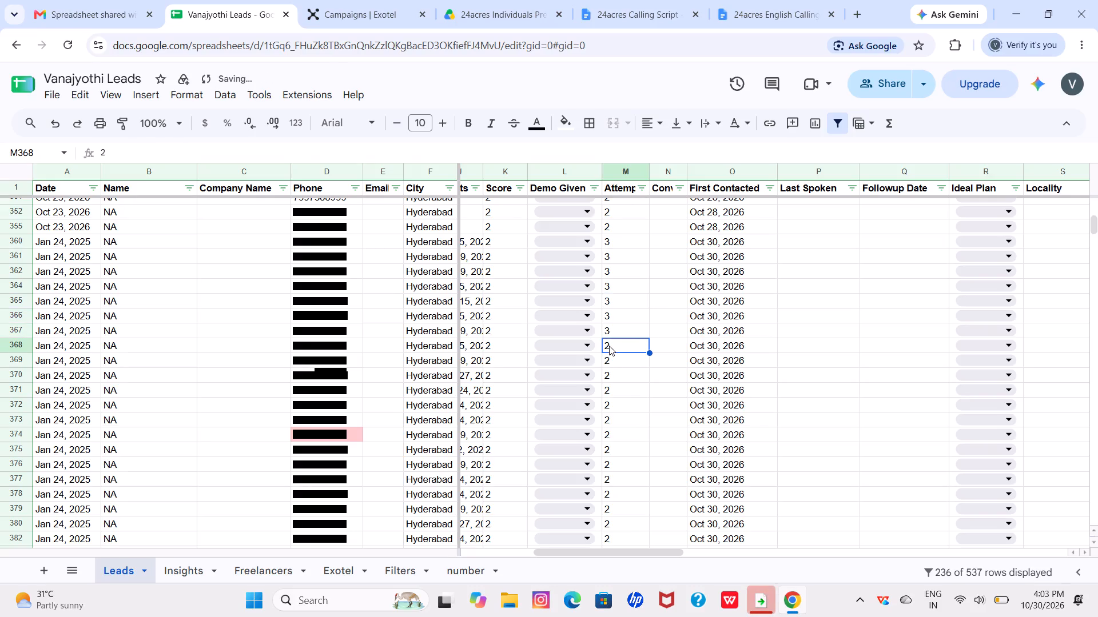
pyautogui.press('3')
pyautogui.click(612, 361)
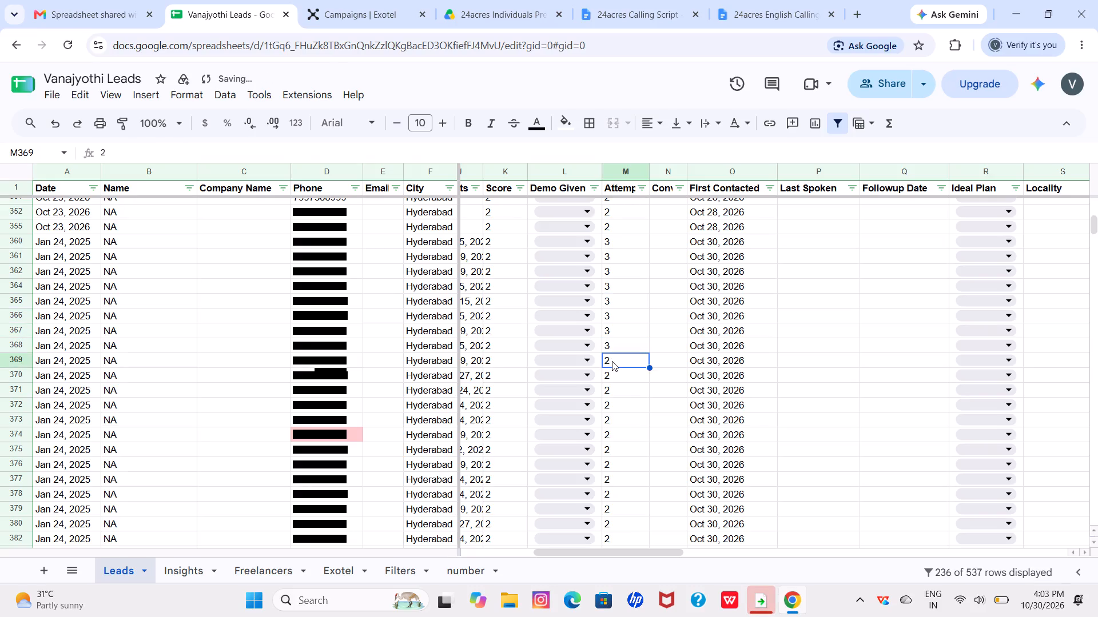
pyautogui.press('3')
pyautogui.click(611, 375)
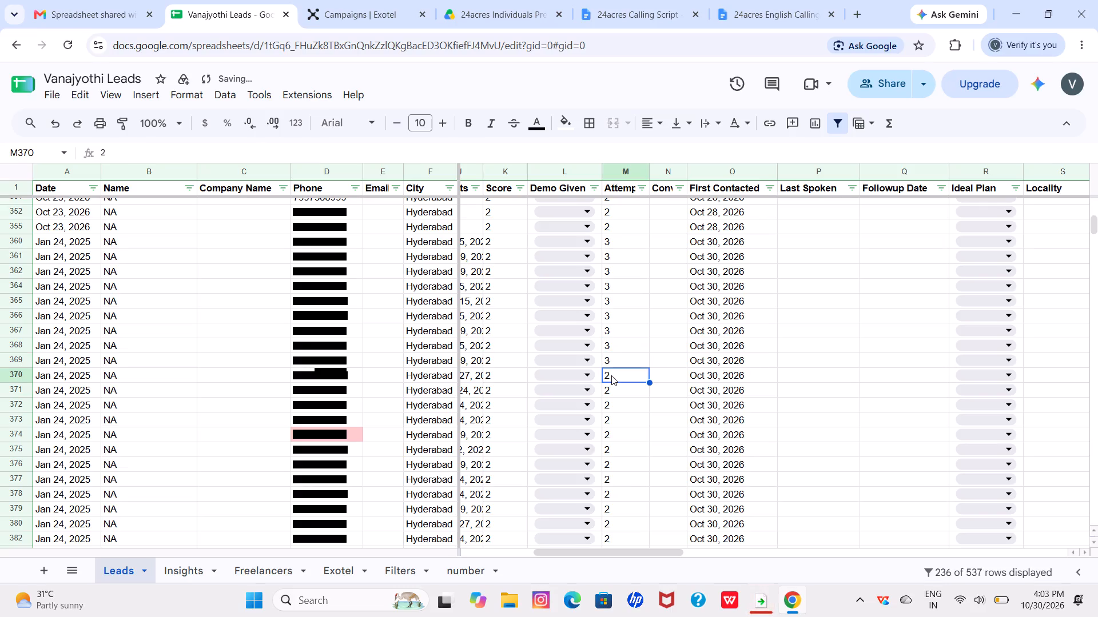
pyautogui.press('3')
pyautogui.click(611, 391)
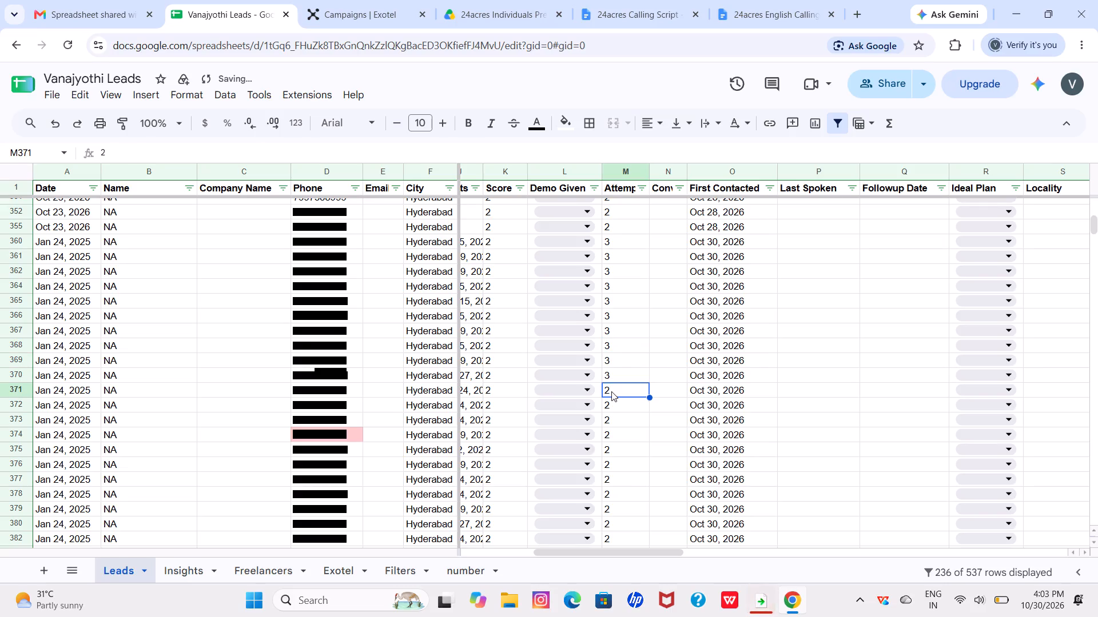
pyautogui.press('3')
pyautogui.click(610, 406)
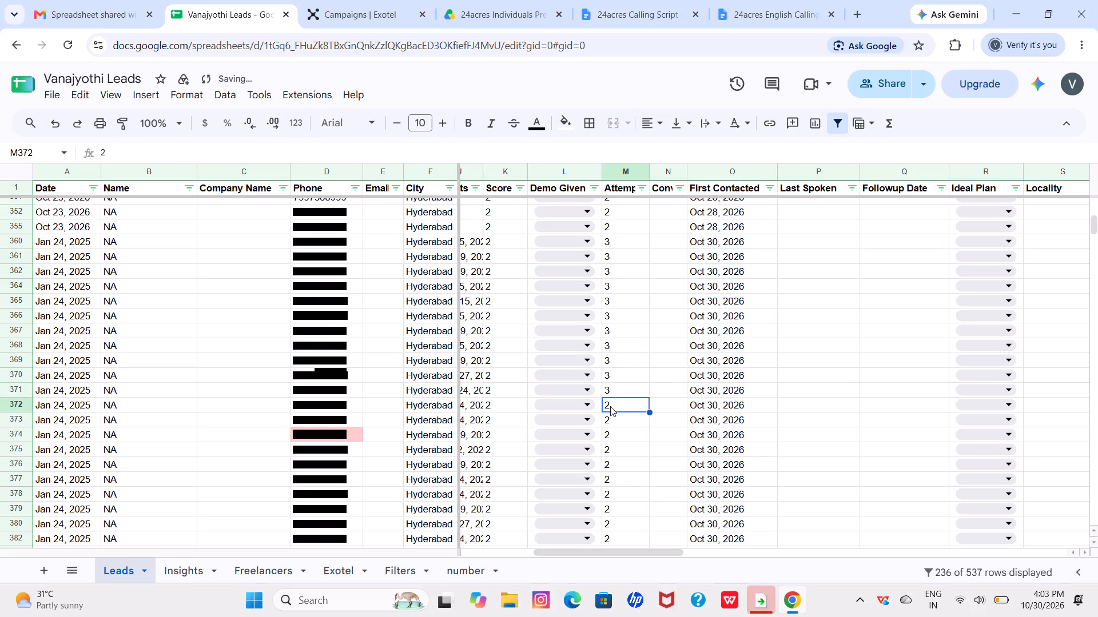
pyautogui.press('3')
pyautogui.click(611, 420)
pyautogui.press('3')
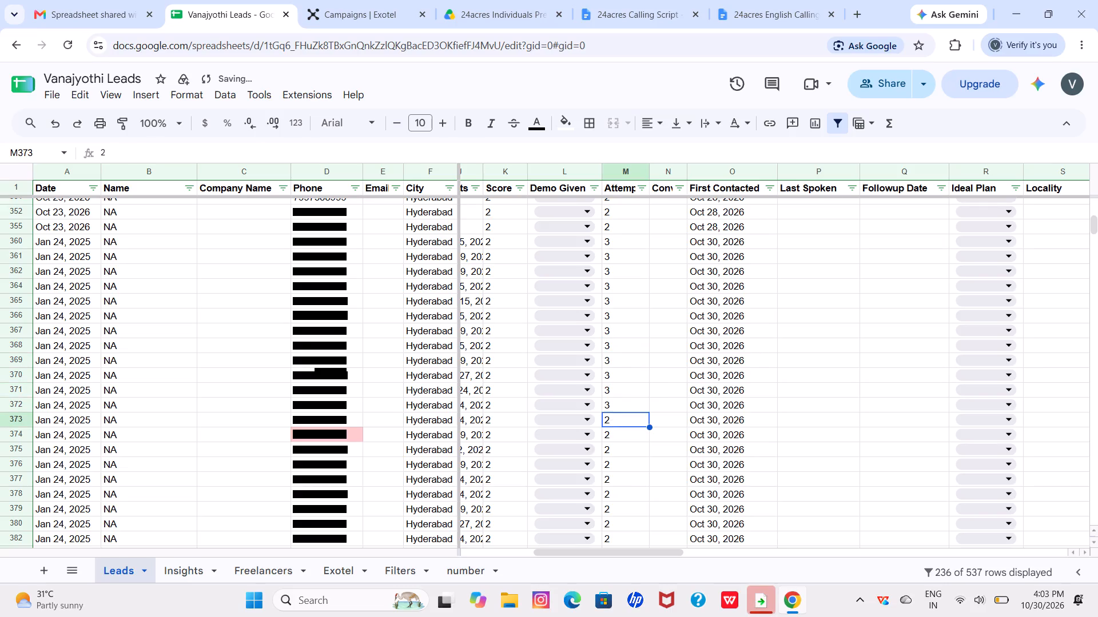
# Set the Attempts value to 3 for the leads in rows 374 to 380.
pyautogui.click(611, 434)
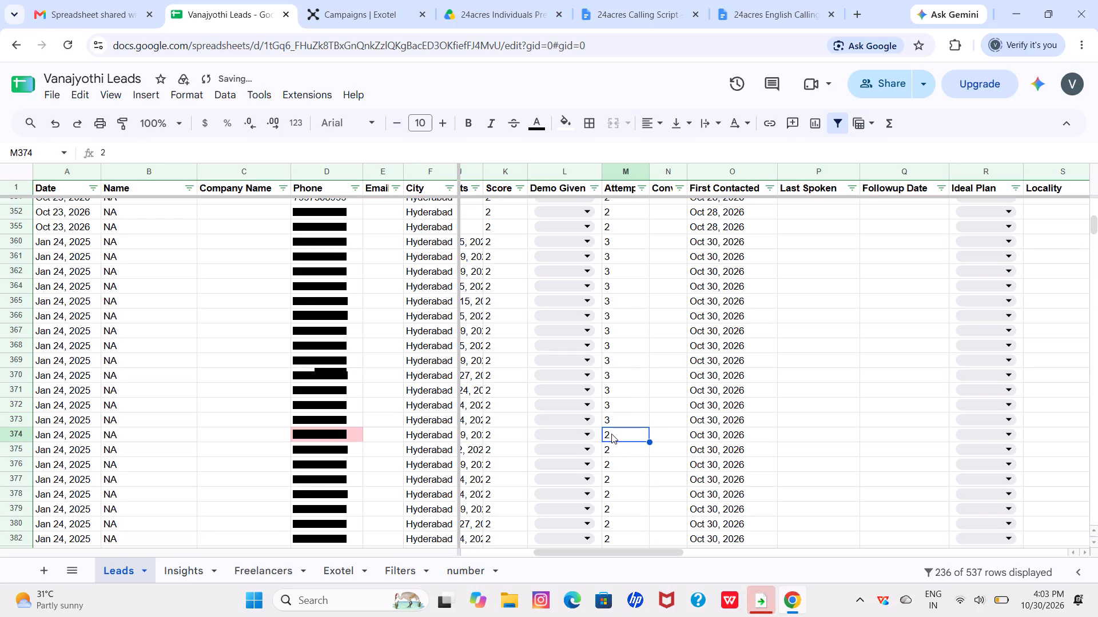
pyautogui.press('3')
pyautogui.click(611, 448)
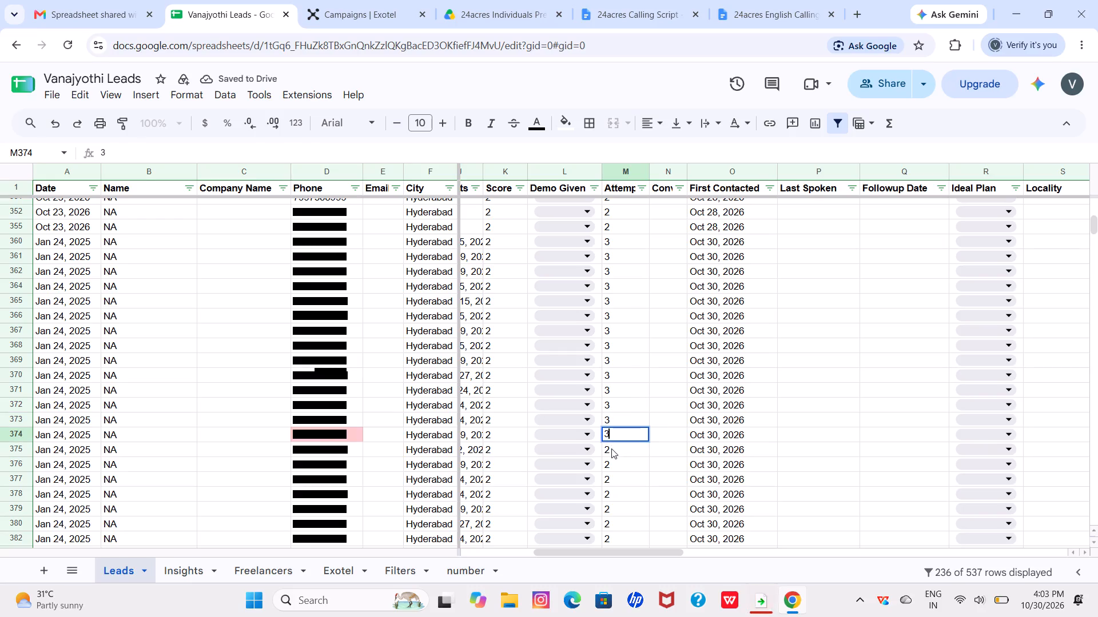
pyautogui.press('3')
pyautogui.click(609, 467)
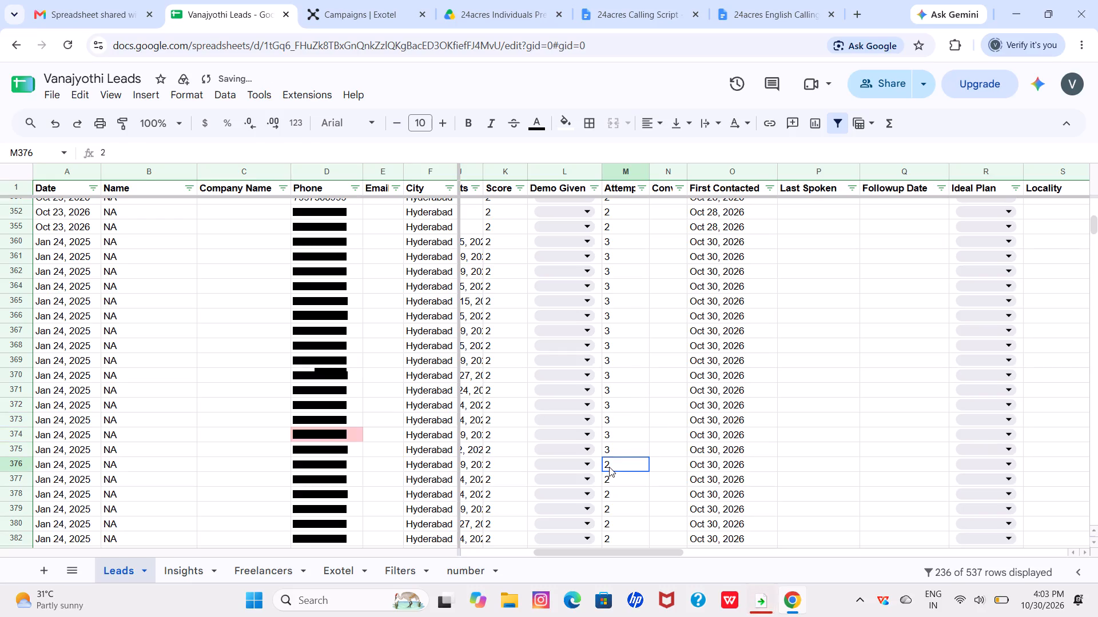
pyautogui.press('3')
pyautogui.click(611, 475)
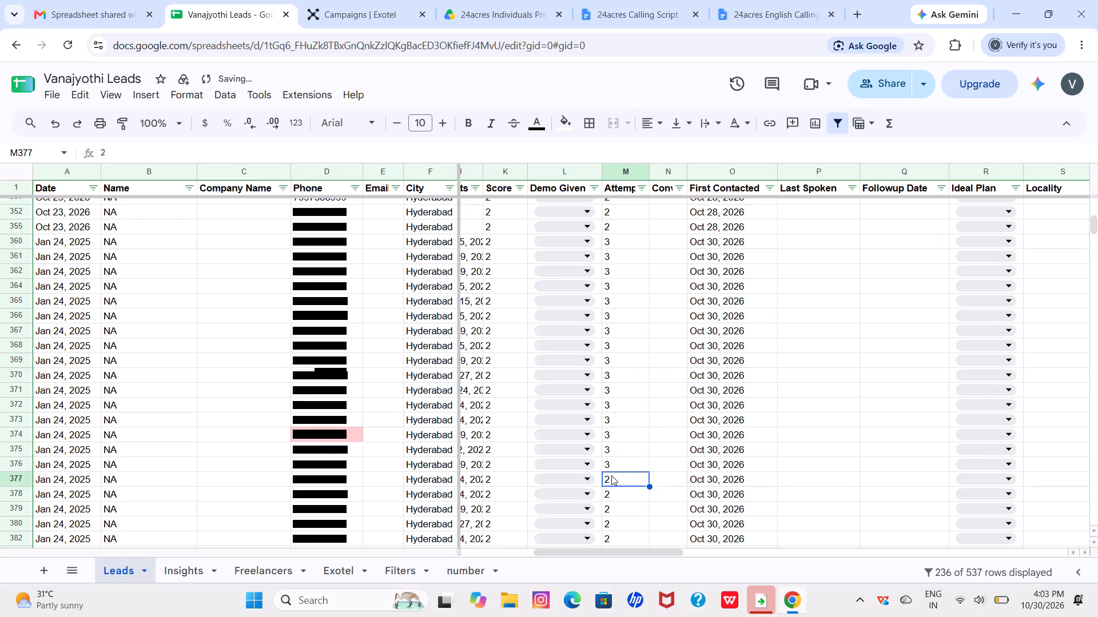
pyautogui.press('3')
pyautogui.click(612, 495)
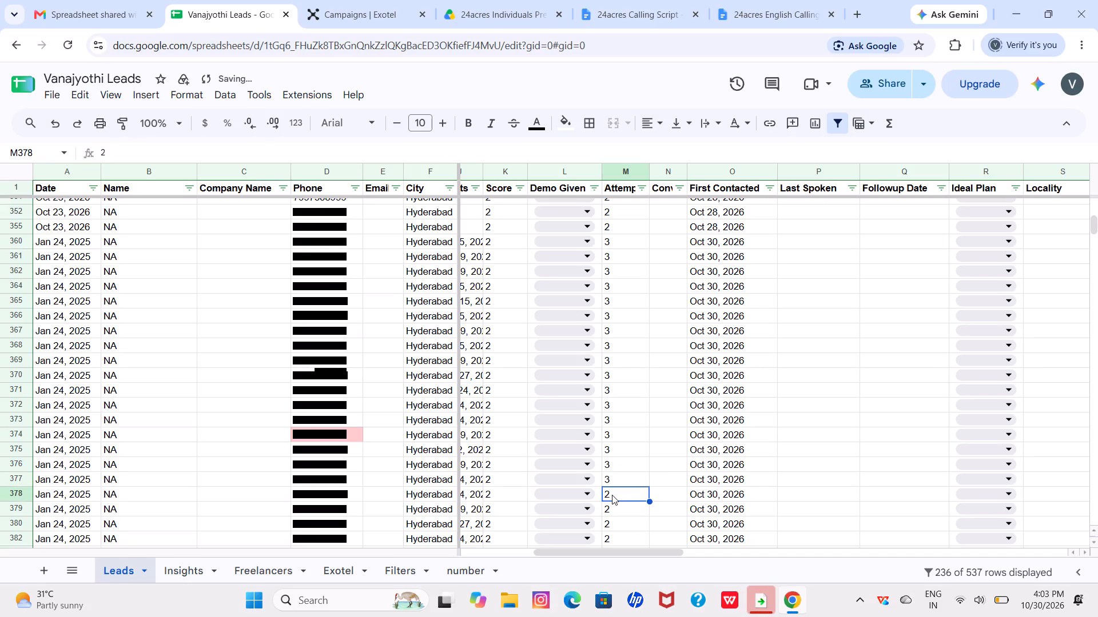
pyautogui.press('3')
pyautogui.click(613, 511)
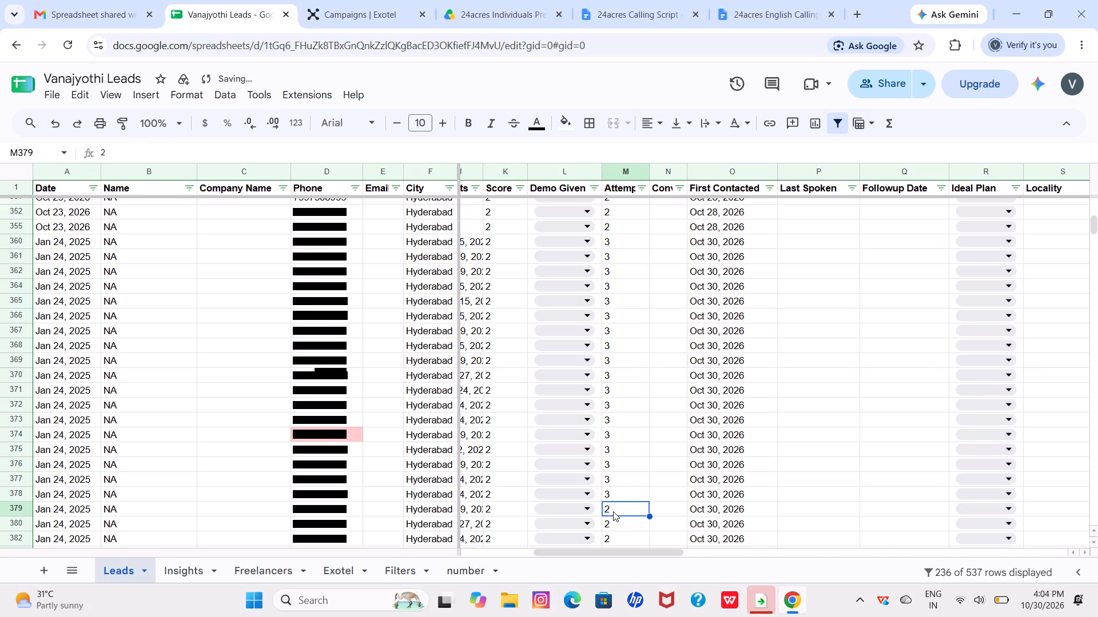
pyautogui.press('3')
pyautogui.click(612, 526)
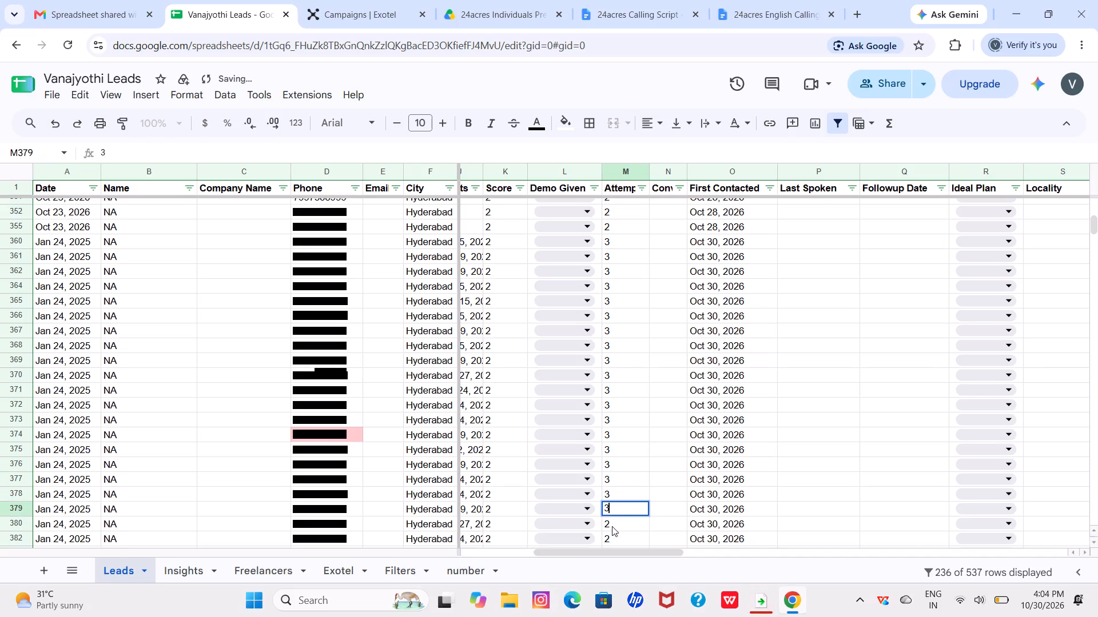
pyautogui.press('3')
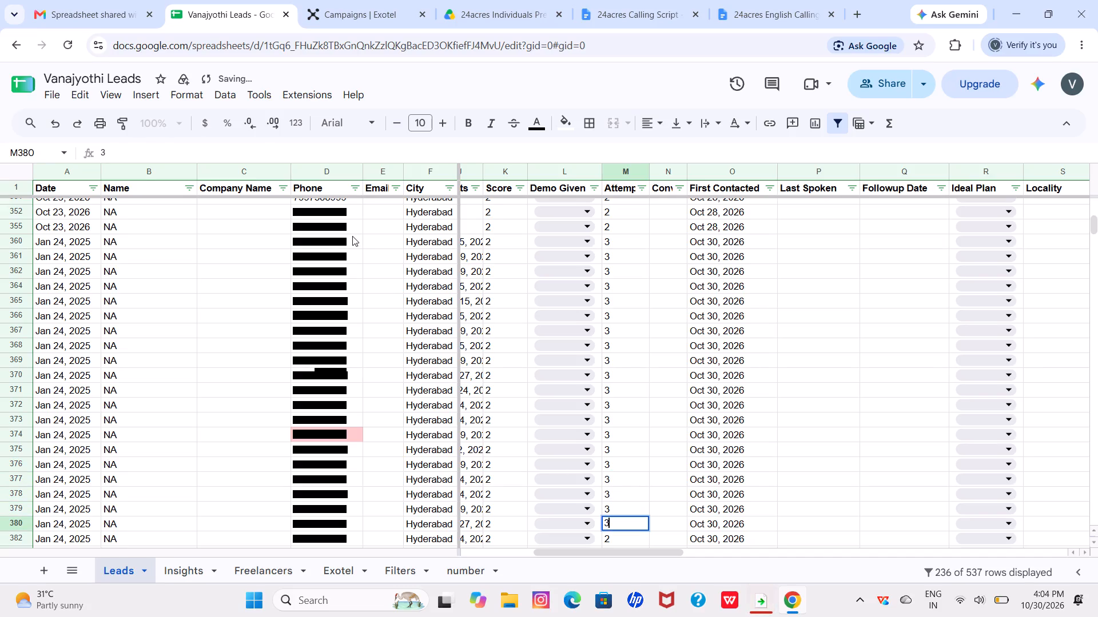
pyautogui.click(352, 236)
# Switch to Exotel and open the call inbox.
pyautogui.click(350, 7)
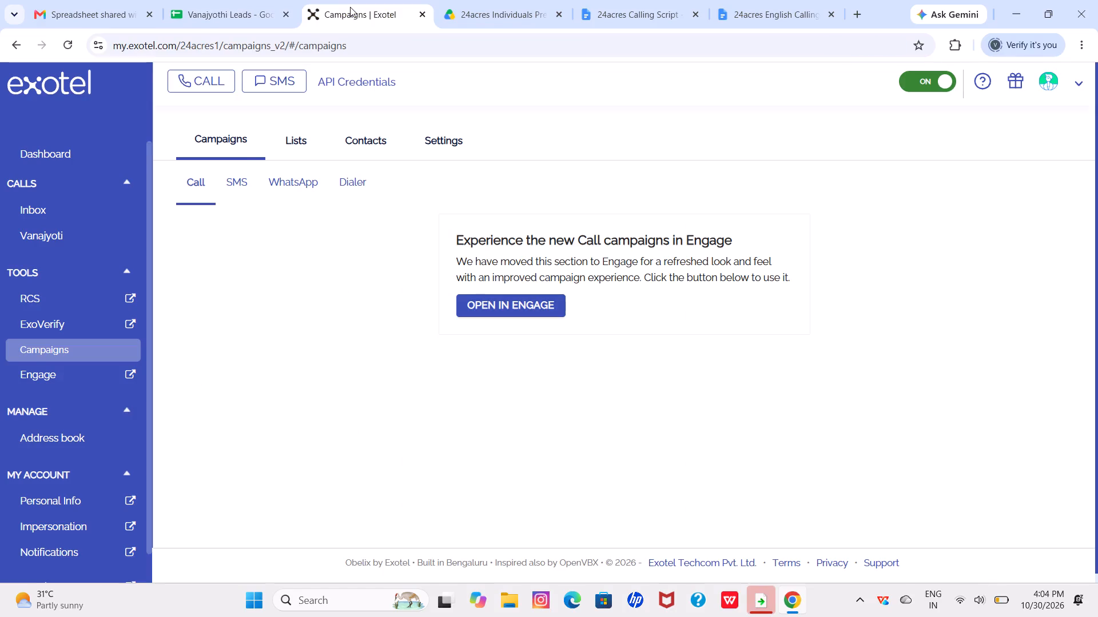
pyautogui.click(60, 214)
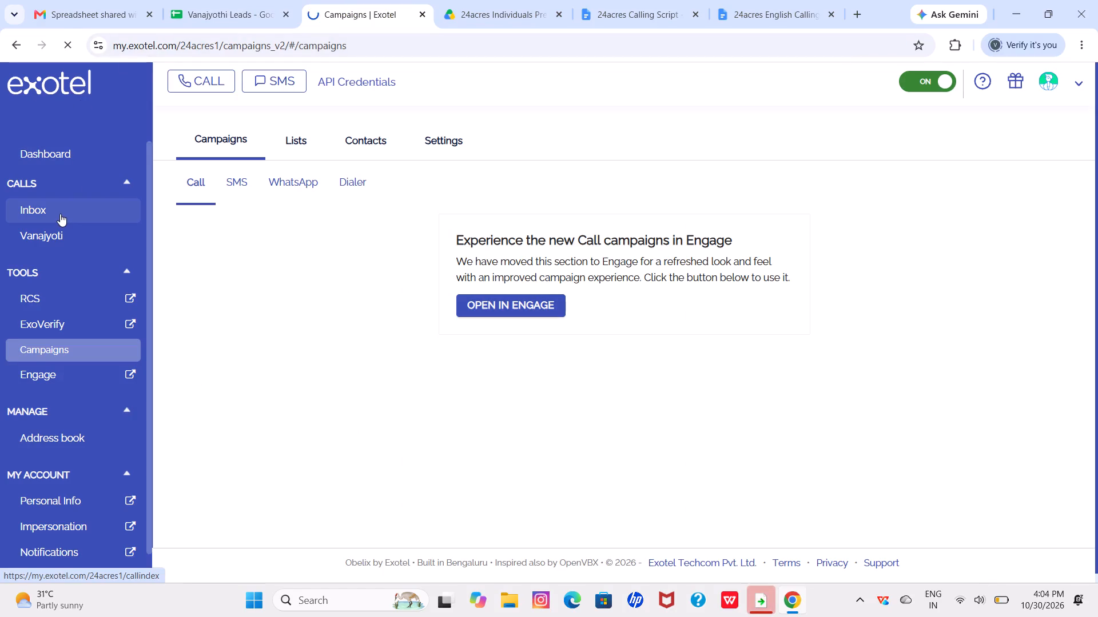
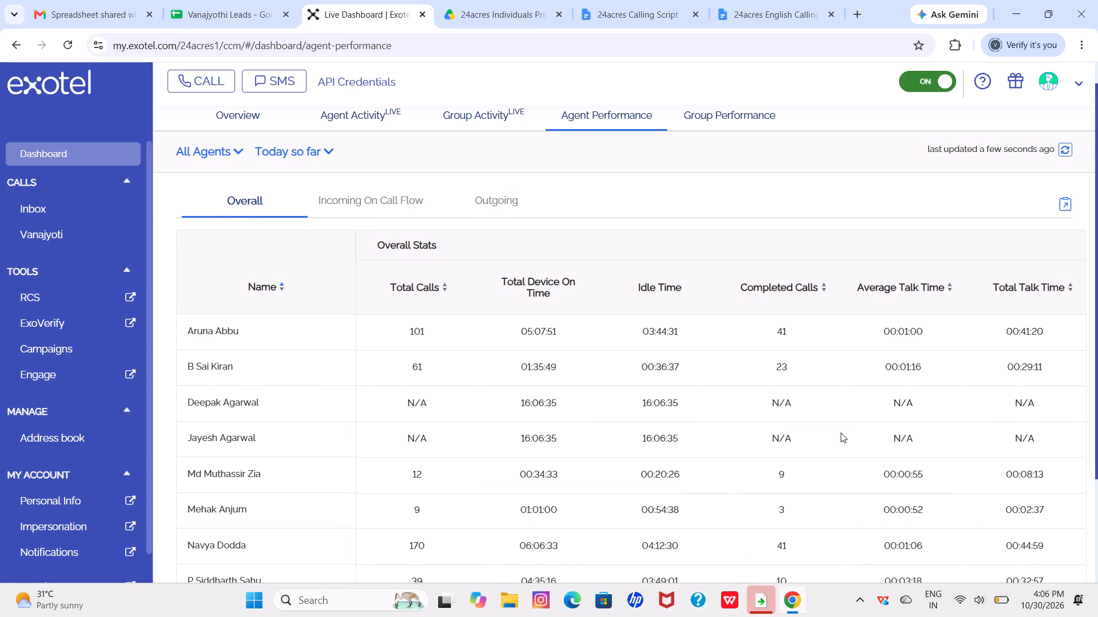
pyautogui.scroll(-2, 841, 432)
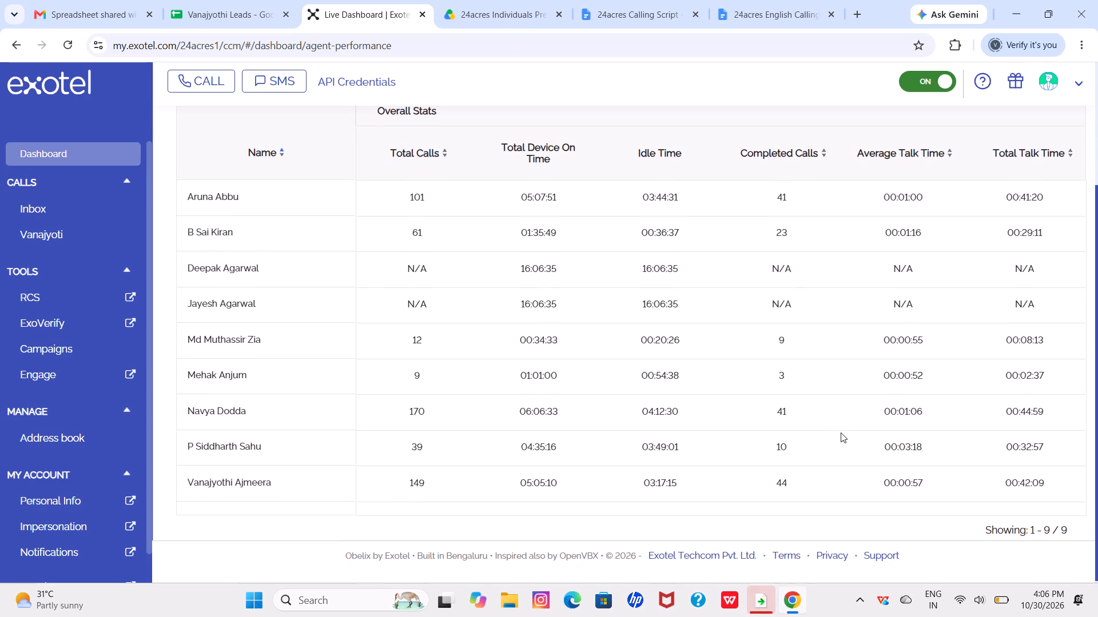
# Copy the phone number of the lead in row 361 of the Leads sheet and place a call to it in Exotel.
pyautogui.click(217, 0)
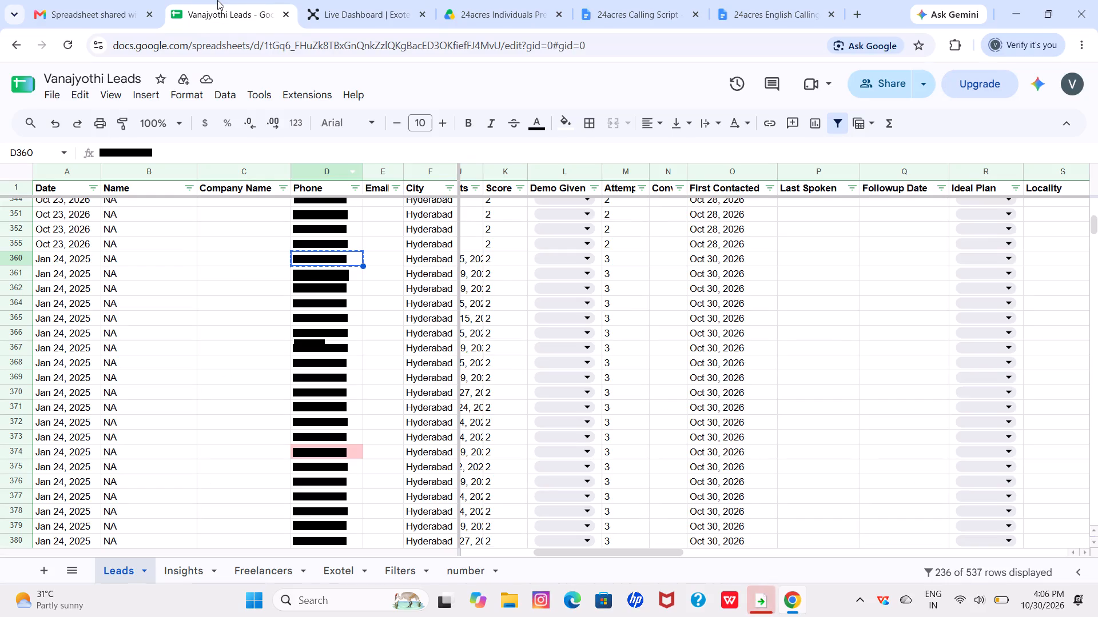
pyautogui.click(331, 285)
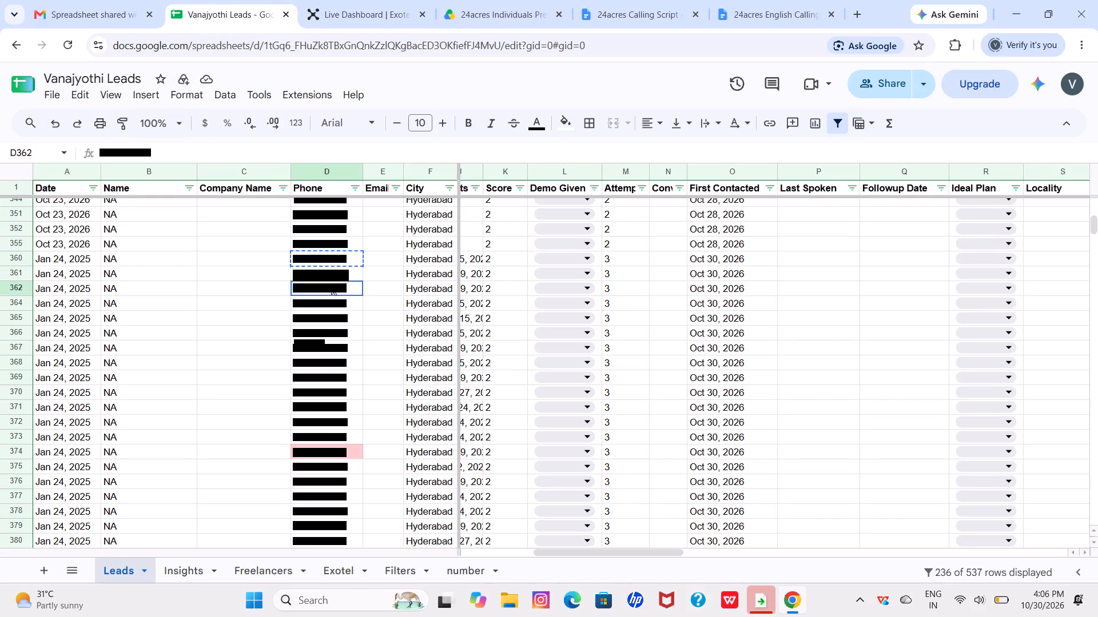
pyautogui.click(341, 270)
pyautogui.hotkey('ctrl', 'c')
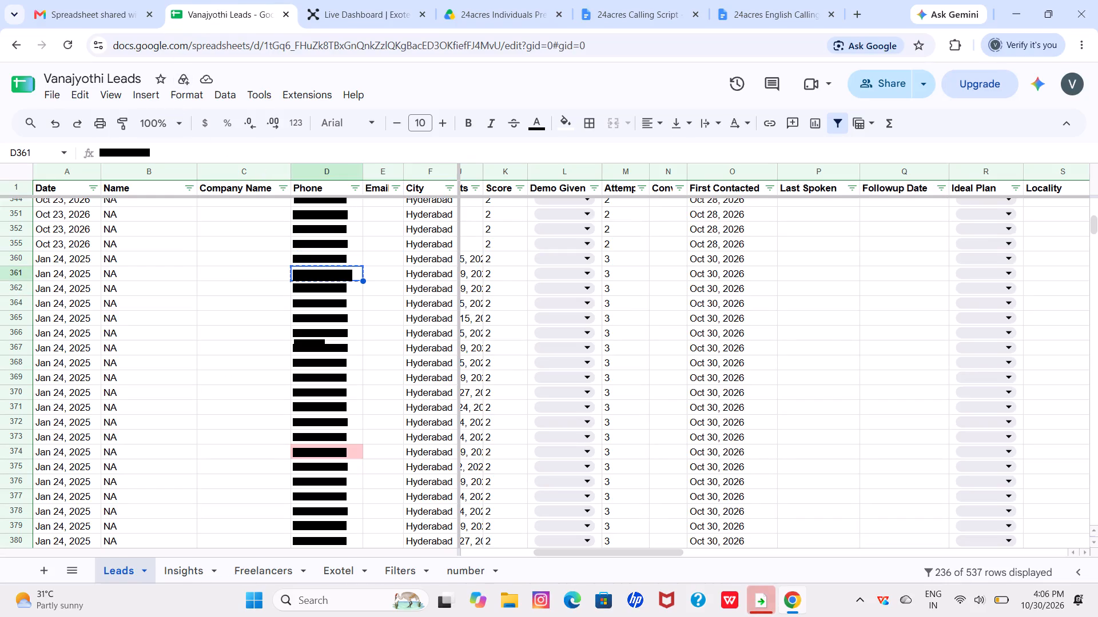
pyautogui.click(343, 26)
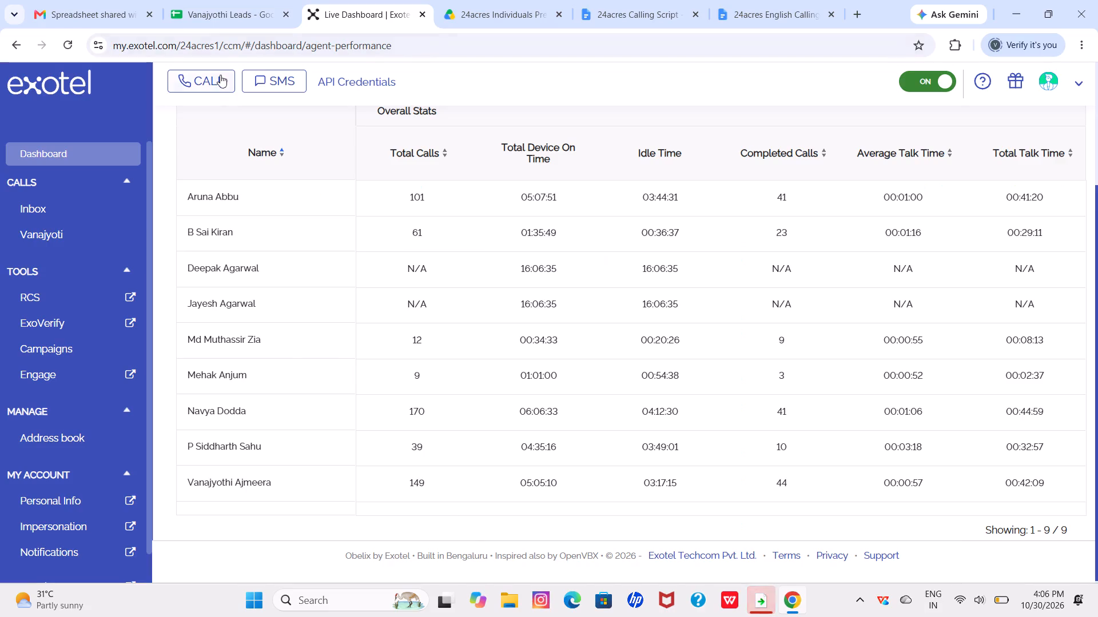
pyautogui.click(234, 87)
pyautogui.click(234, 155)
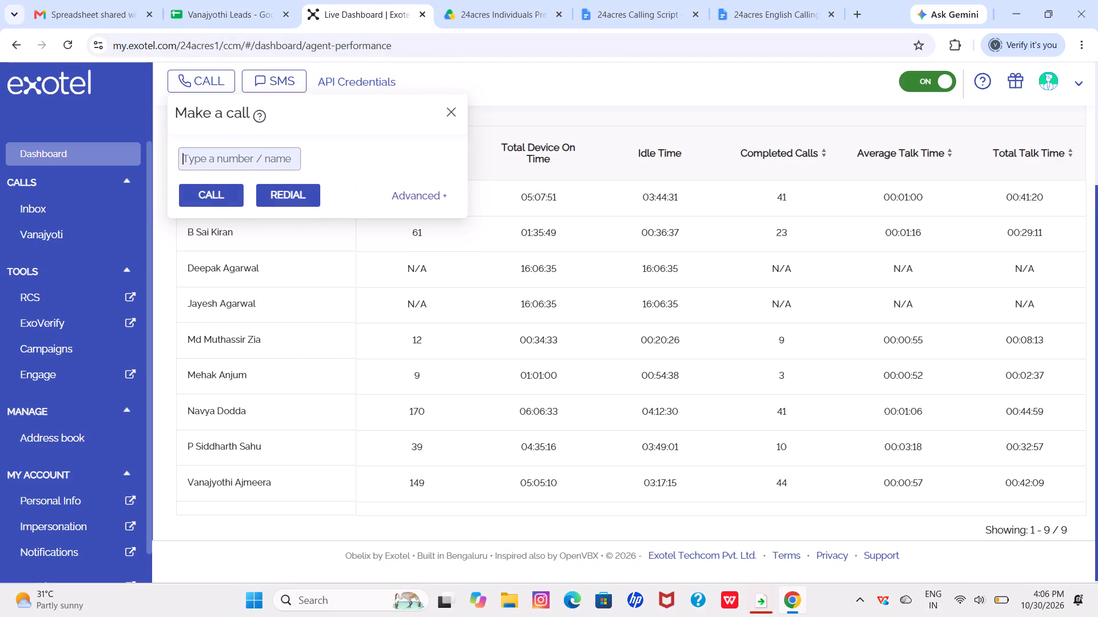
pyautogui.hotkey('ctrl', 'v')
pyautogui.click(216, 210)
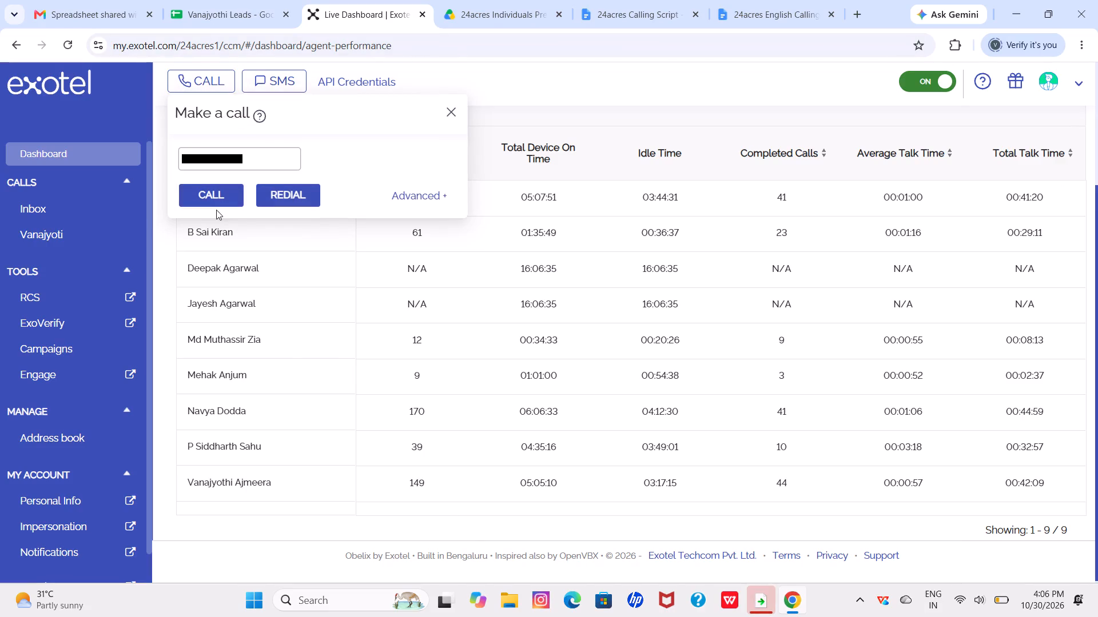
pyautogui.click(221, 202)
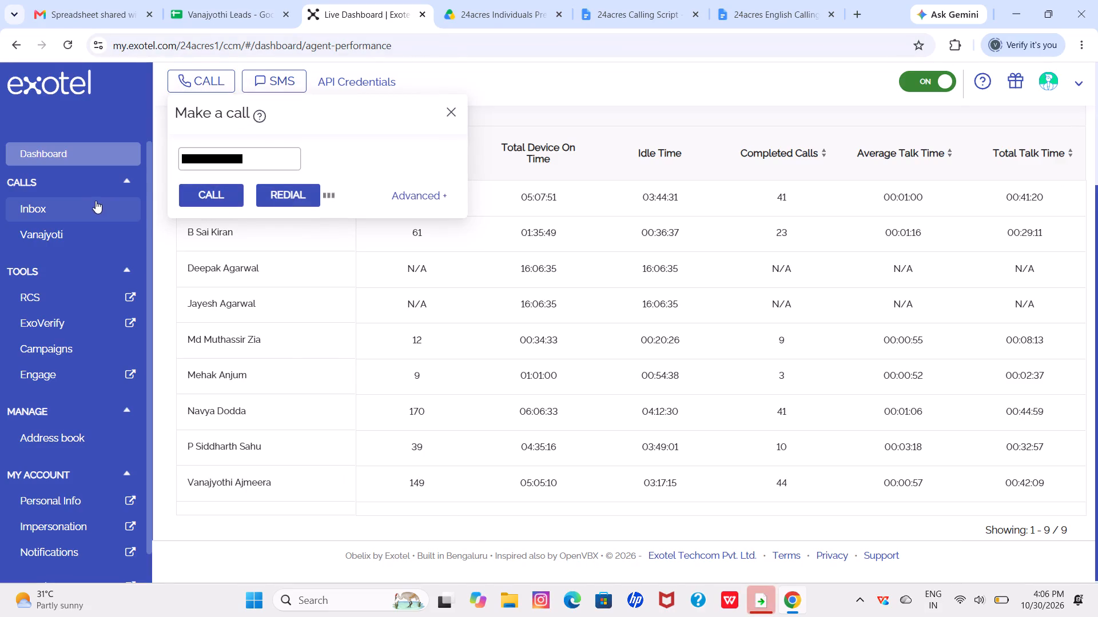
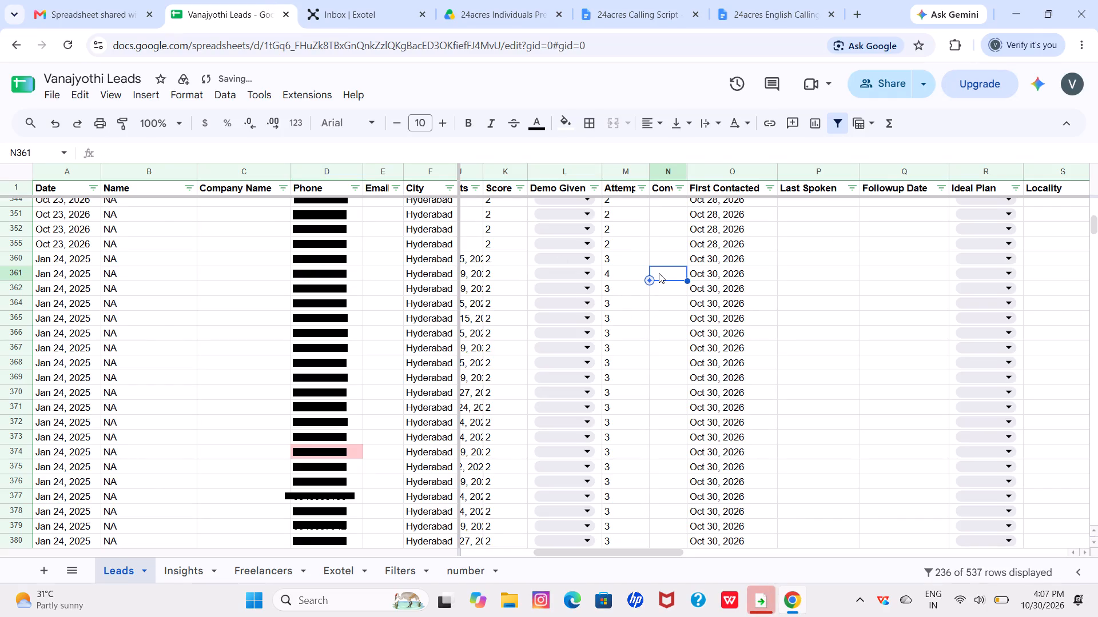
# Set the status of the lead in row 361 to Not Interested.
pyautogui.scroll(-1, 659, 273)
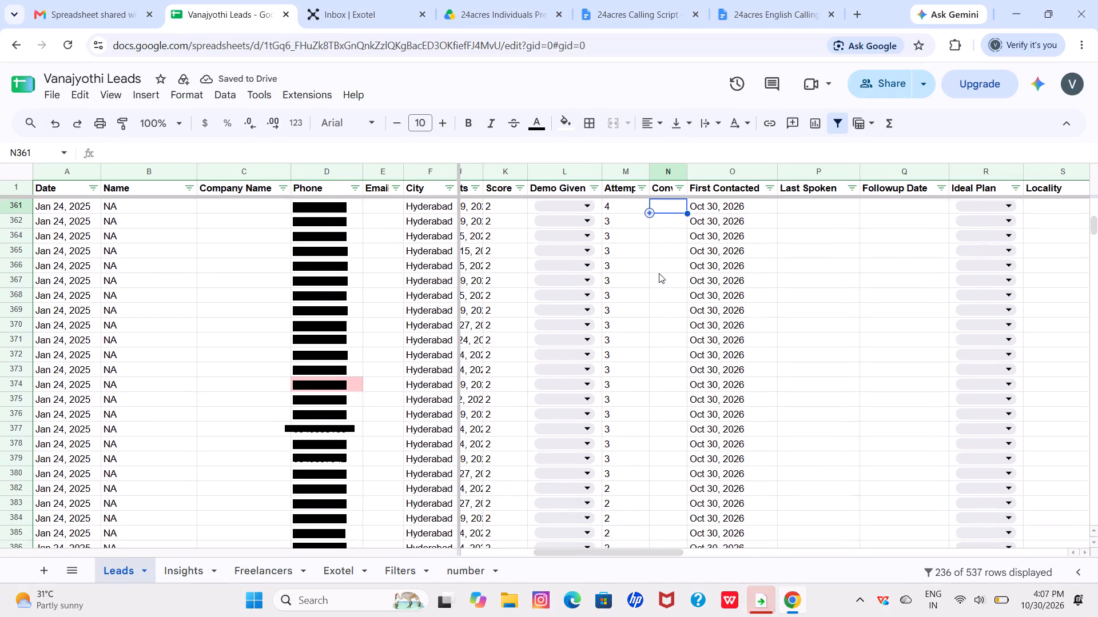
pyautogui.scroll(-1, 659, 273)
pyautogui.scroll(1, 659, 273)
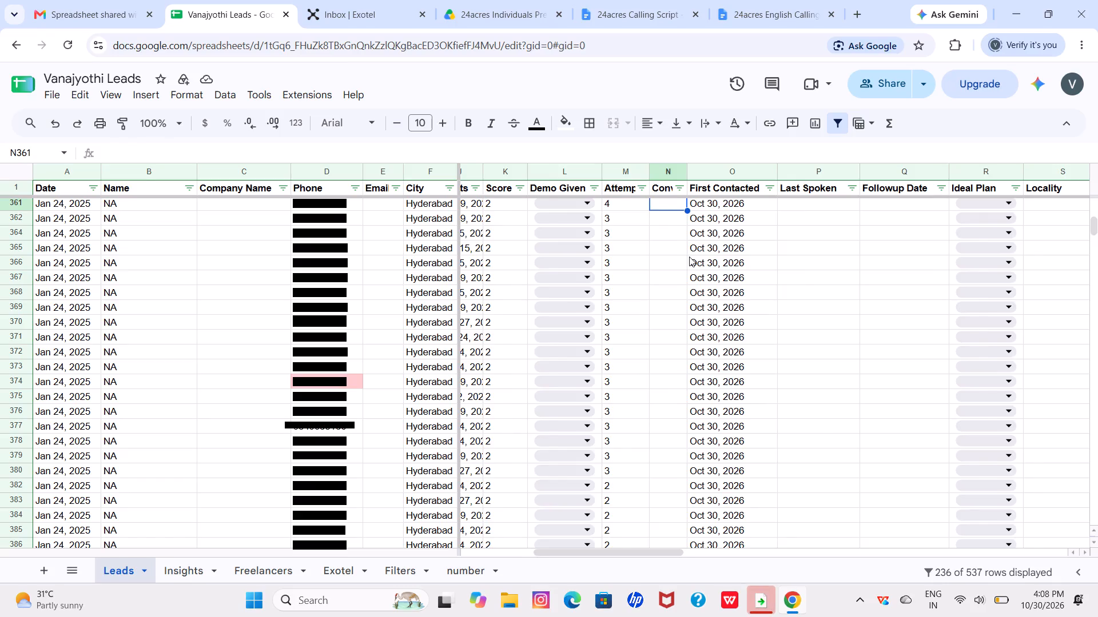
pyautogui.hscroll(2, 689, 257)
pyautogui.click(544, 201)
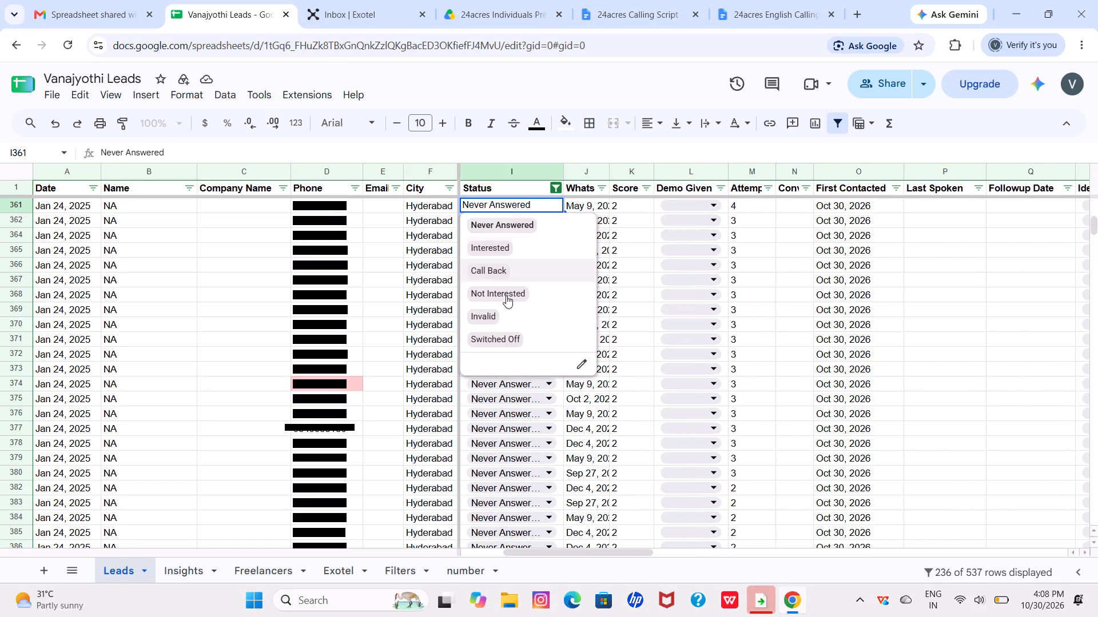
pyautogui.click(506, 298)
# For row 361, enter 1 conversation and copy the first-contacted date, Oct 30, 2026, into Last Spoken.
pyautogui.hscroll(-2, 506, 298)
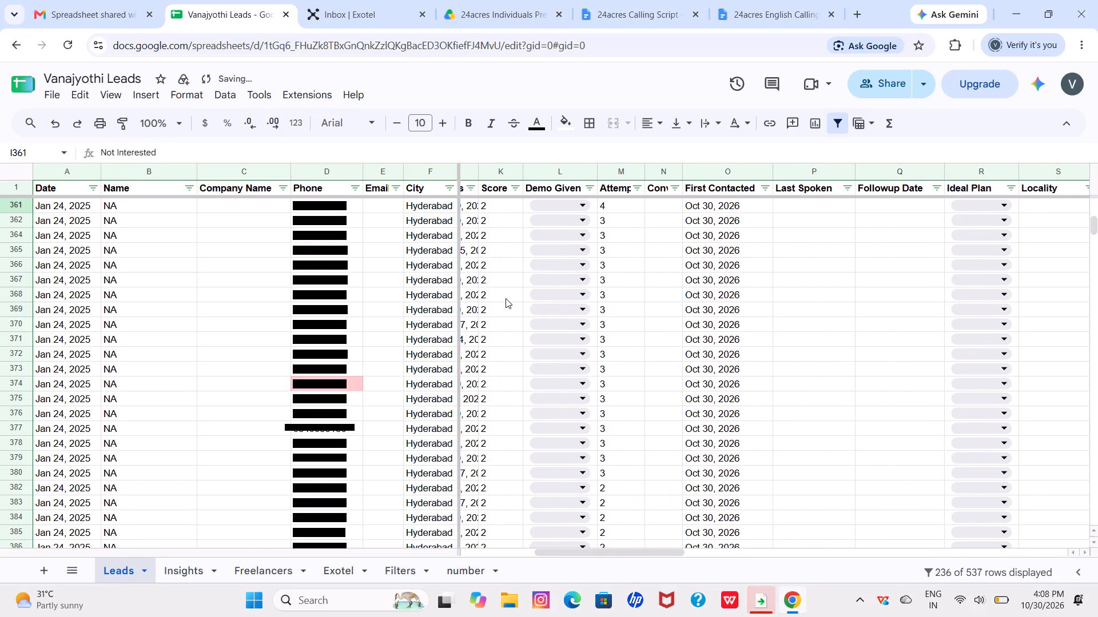
pyautogui.click(663, 209)
pyautogui.press('1')
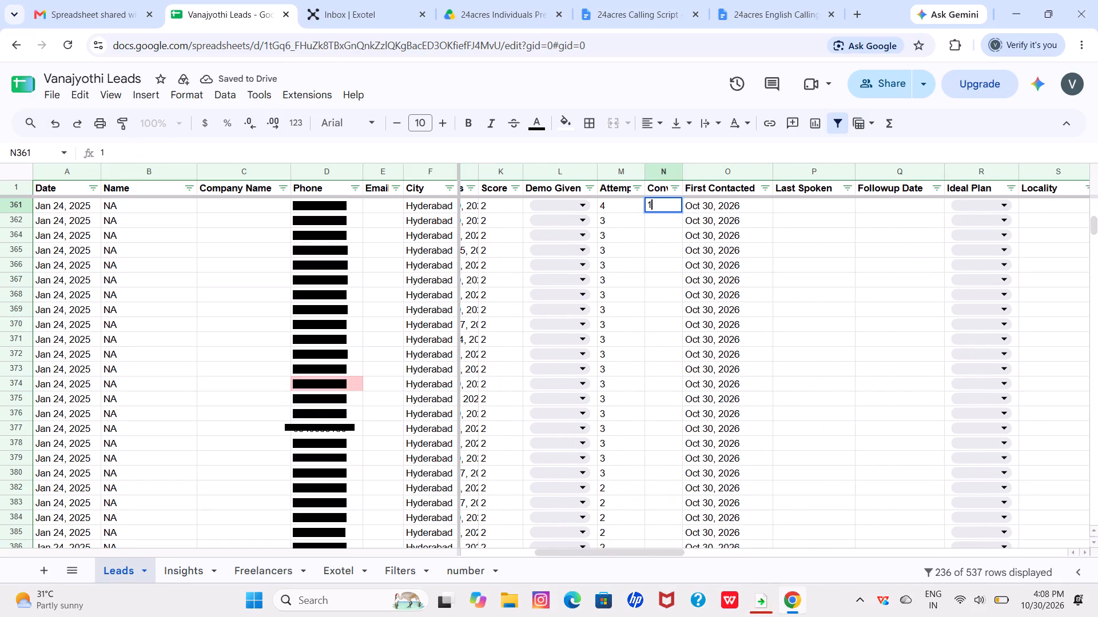
pyautogui.click(703, 204)
pyautogui.hotkey('ctrl', 'c')
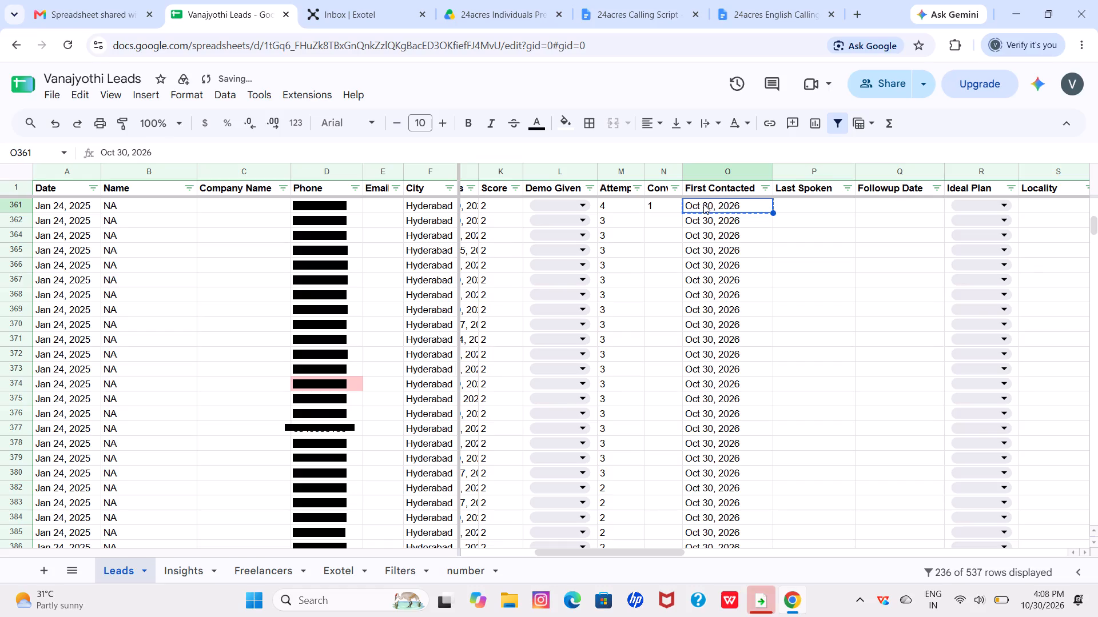
pyautogui.click(823, 207)
pyautogui.hotkey('ctrl', 'v')
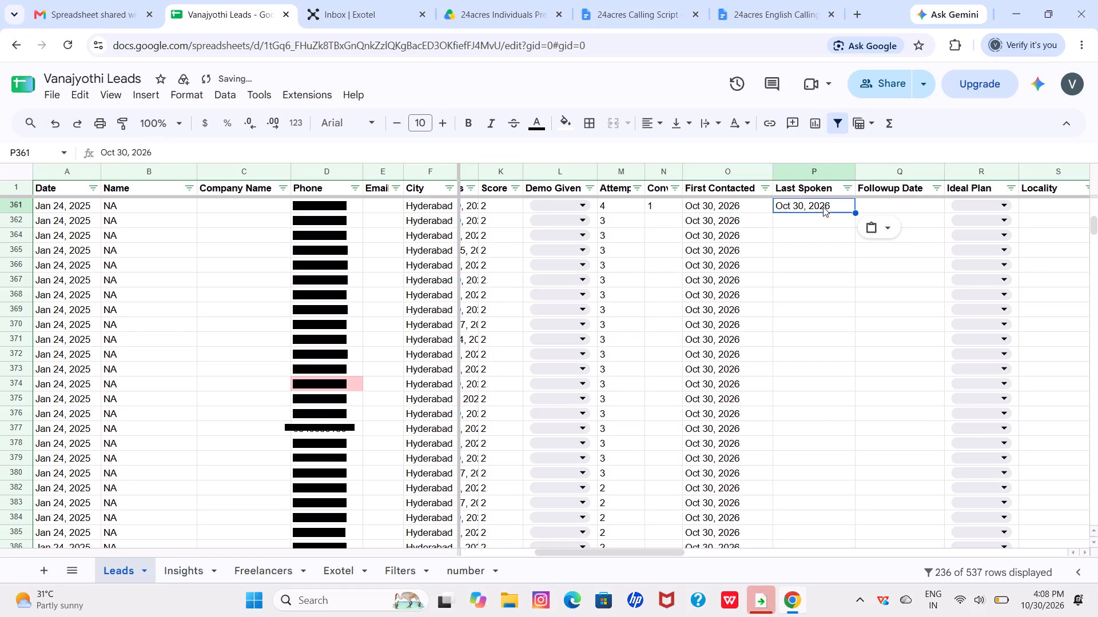
# Copy the note "not require digital marketing" from row 327 into the Notes cell of row 361.
pyautogui.click(868, 203)
pyautogui.hscroll(-3, 868, 203)
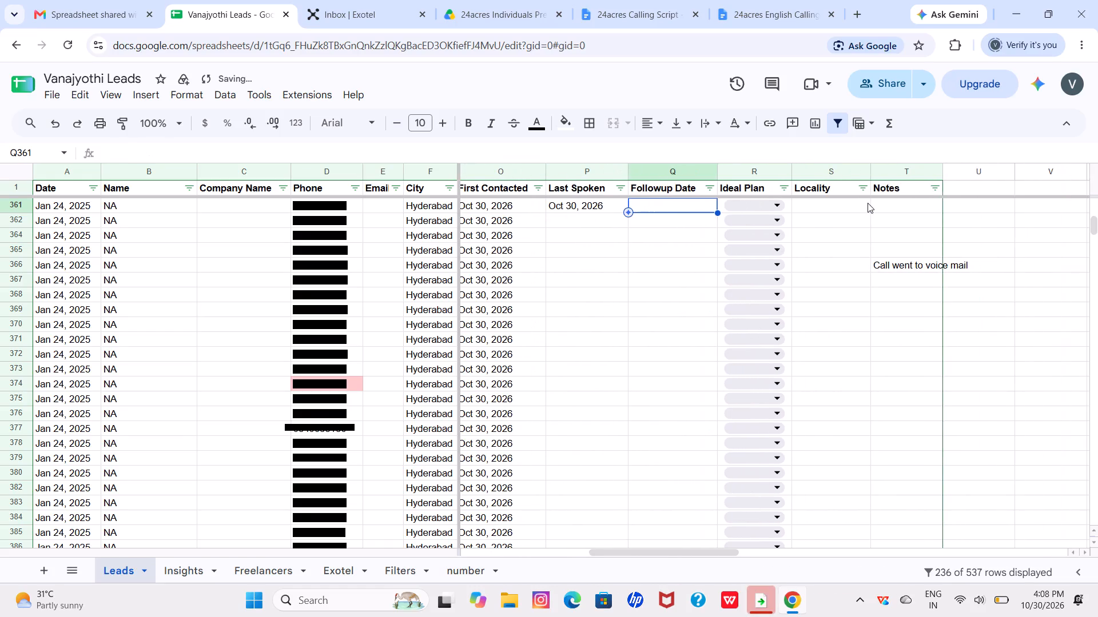
pyautogui.click(877, 210)
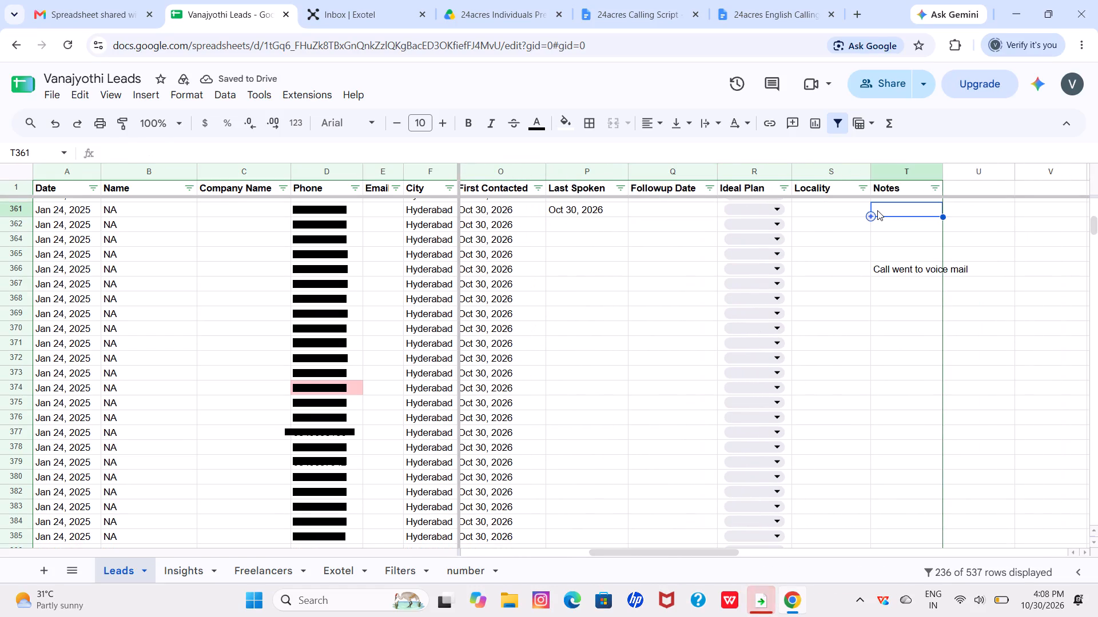
pyautogui.scroll(3, 877, 210)
pyautogui.click(889, 238)
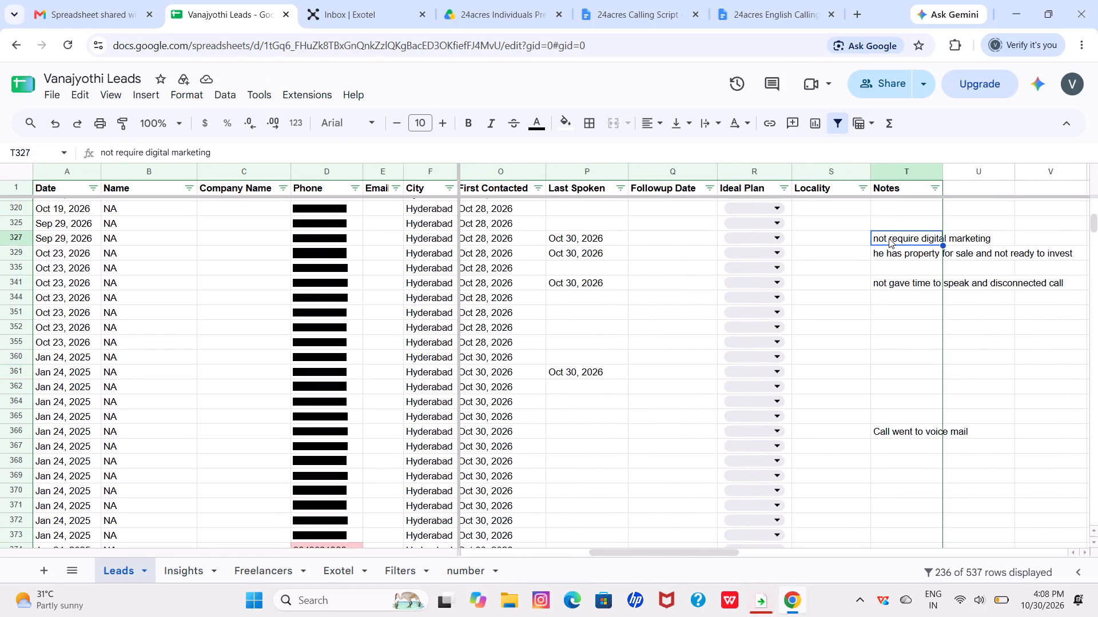
pyautogui.hotkey('ctrl', 'c')
pyautogui.click(901, 374)
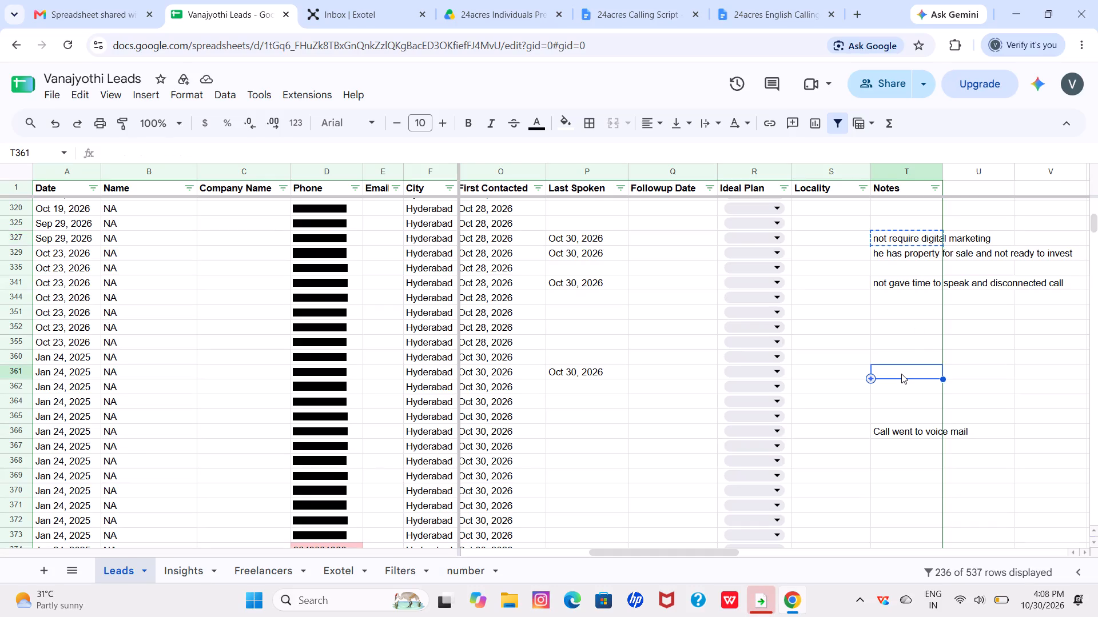
pyautogui.hotkey('ctrl', 'v')
# Select the phone number of the lead in row 362 of the Leads sheet.
pyautogui.scroll(-1, 901, 374)
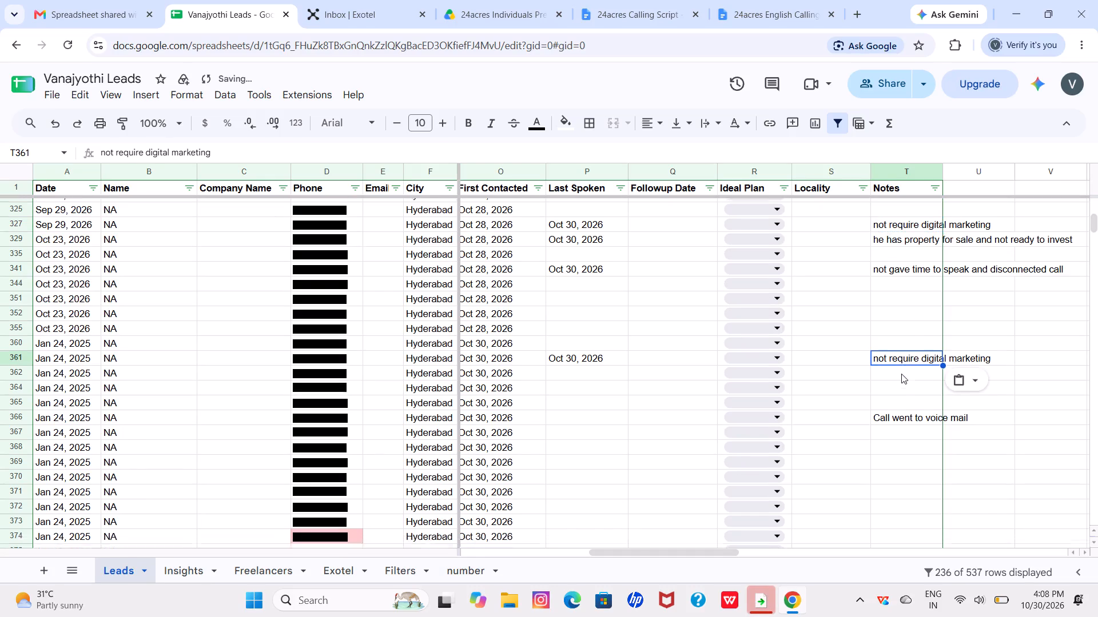
pyautogui.scroll(-1, 901, 374)
pyautogui.hscroll(3, 901, 374)
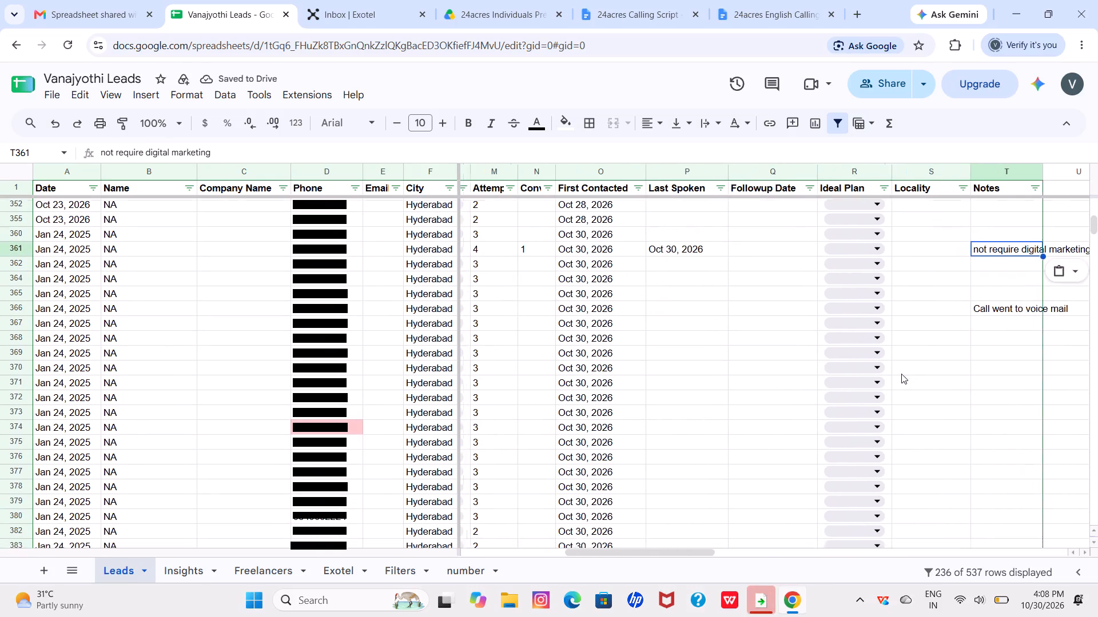
pyautogui.hscroll(1, 901, 374)
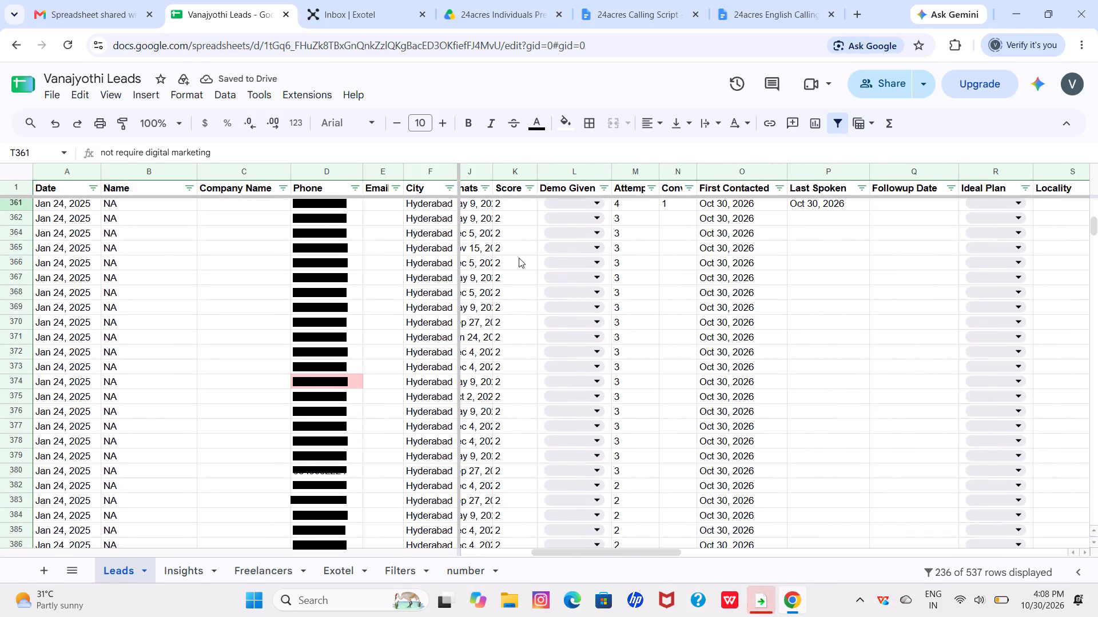
pyautogui.click(342, 228)
pyautogui.click(348, 213)
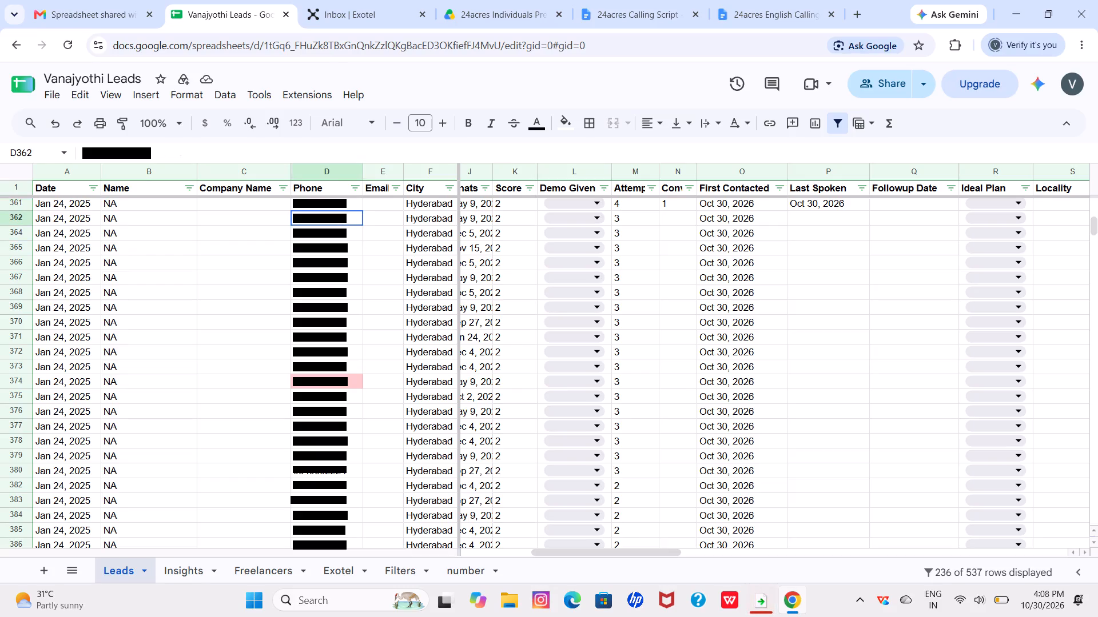
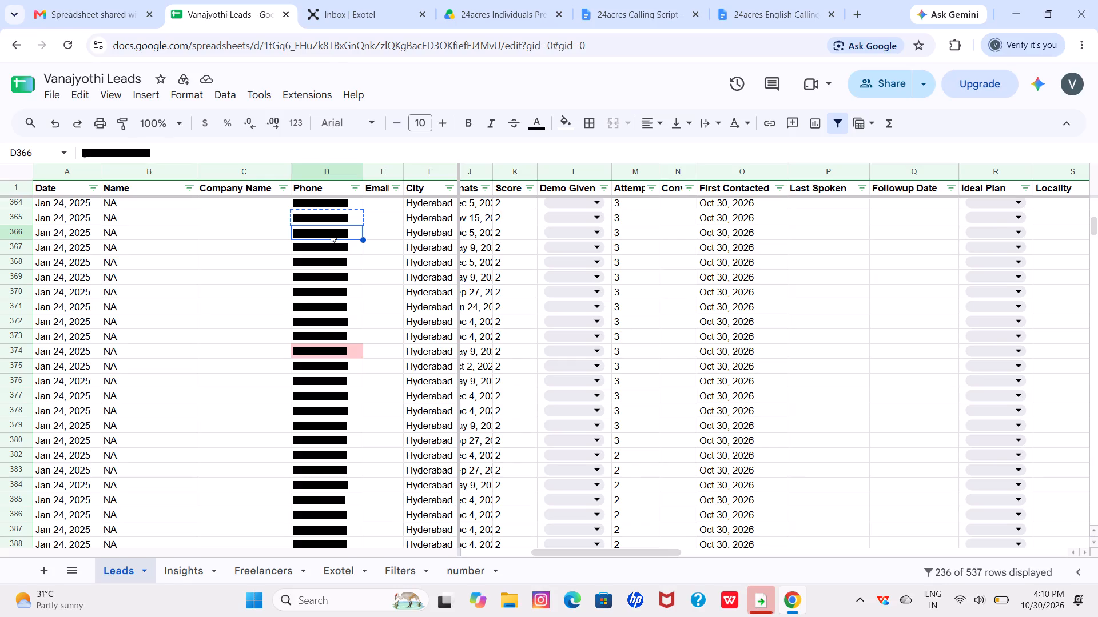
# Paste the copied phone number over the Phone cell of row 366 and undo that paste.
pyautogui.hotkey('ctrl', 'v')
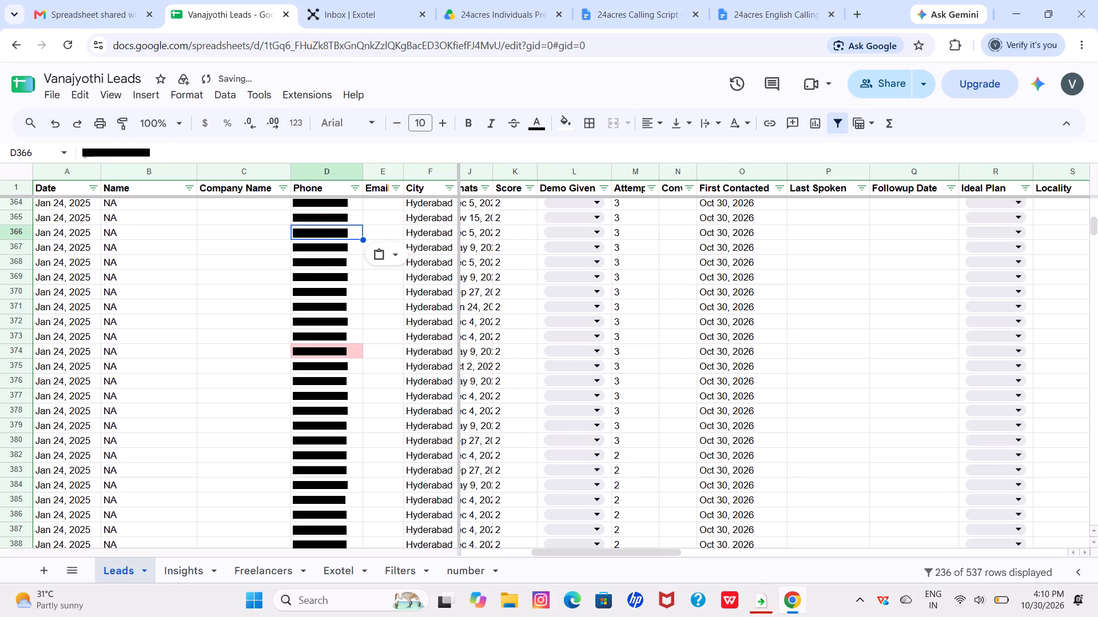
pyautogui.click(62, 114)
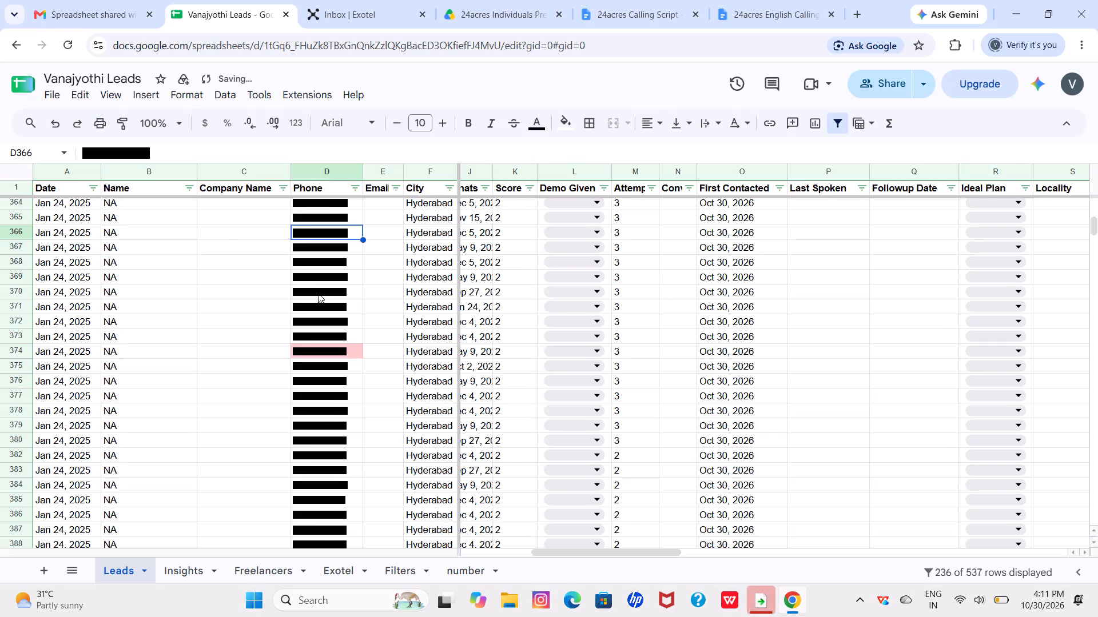
# Copy the phone number of the lead in row 366 of the Leads sheet.
pyautogui.hotkey('ctrl', 'c')
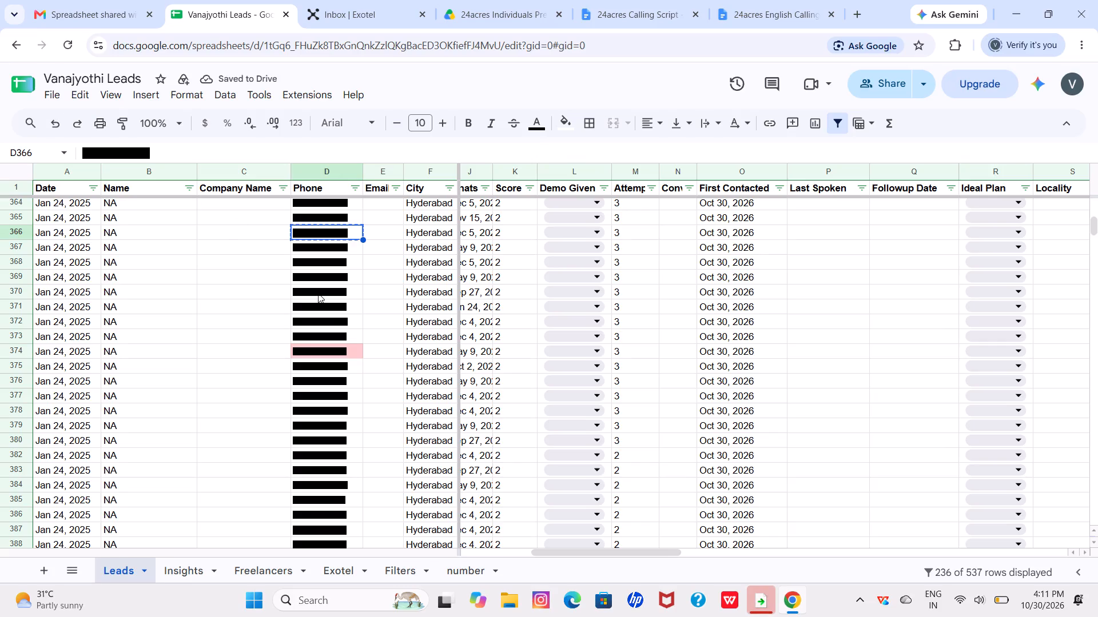
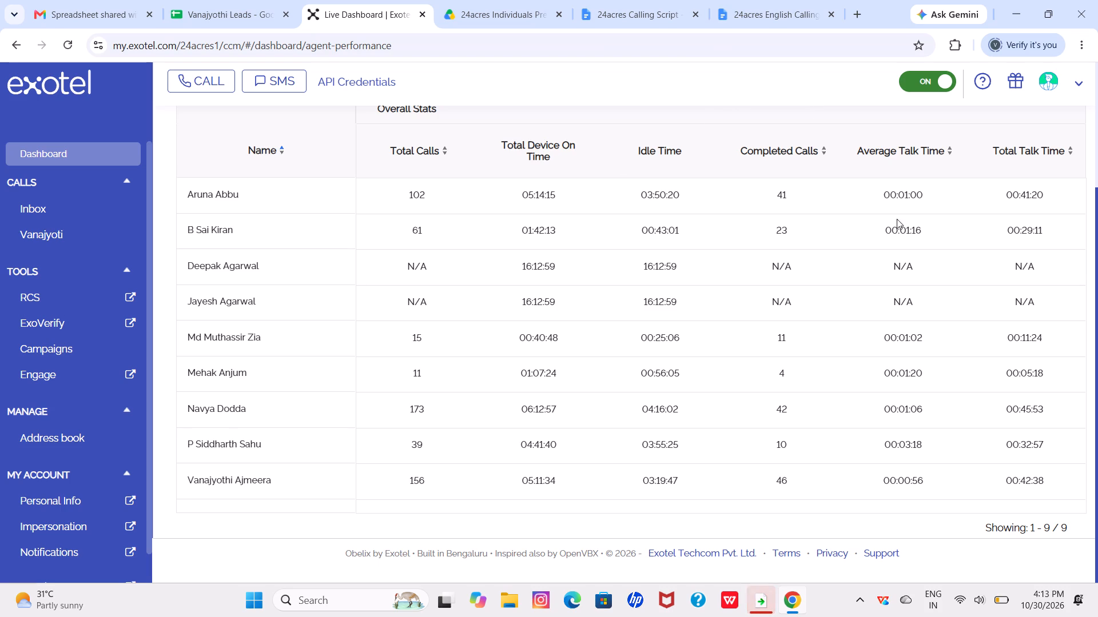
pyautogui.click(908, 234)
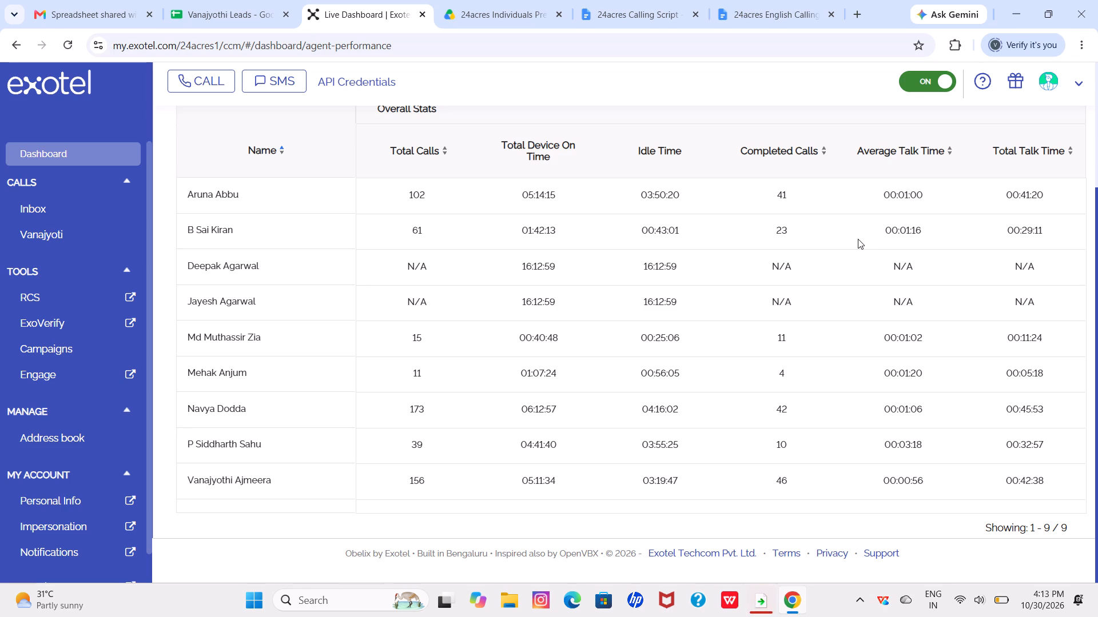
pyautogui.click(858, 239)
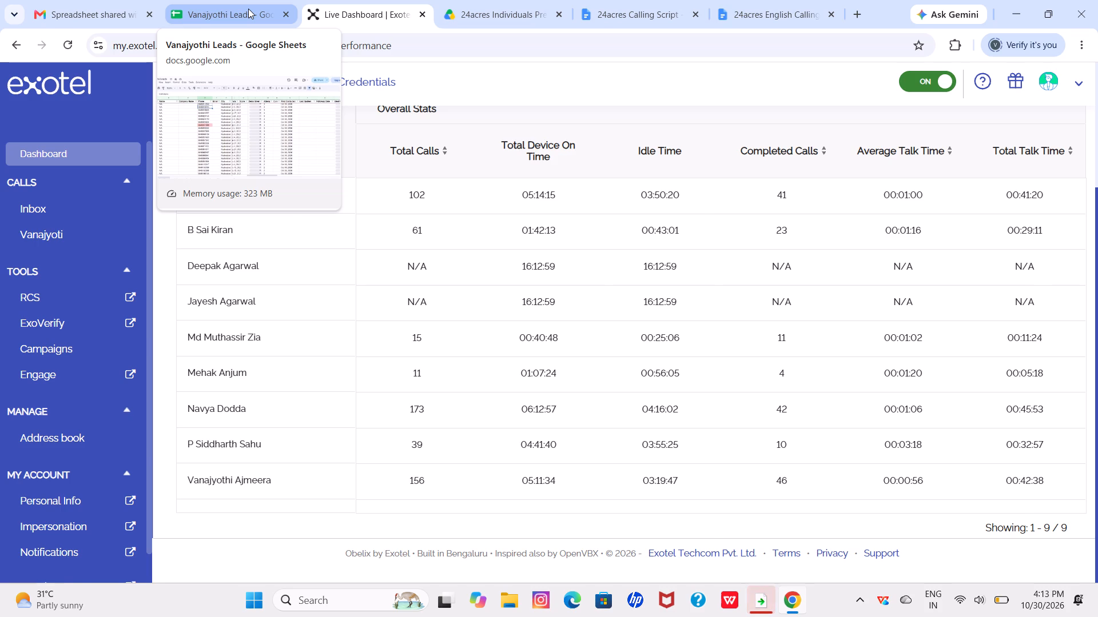
# Copy the phone number of the lead in row 368 of the Leads sheet in Google Sheets.
pyautogui.click(248, 9)
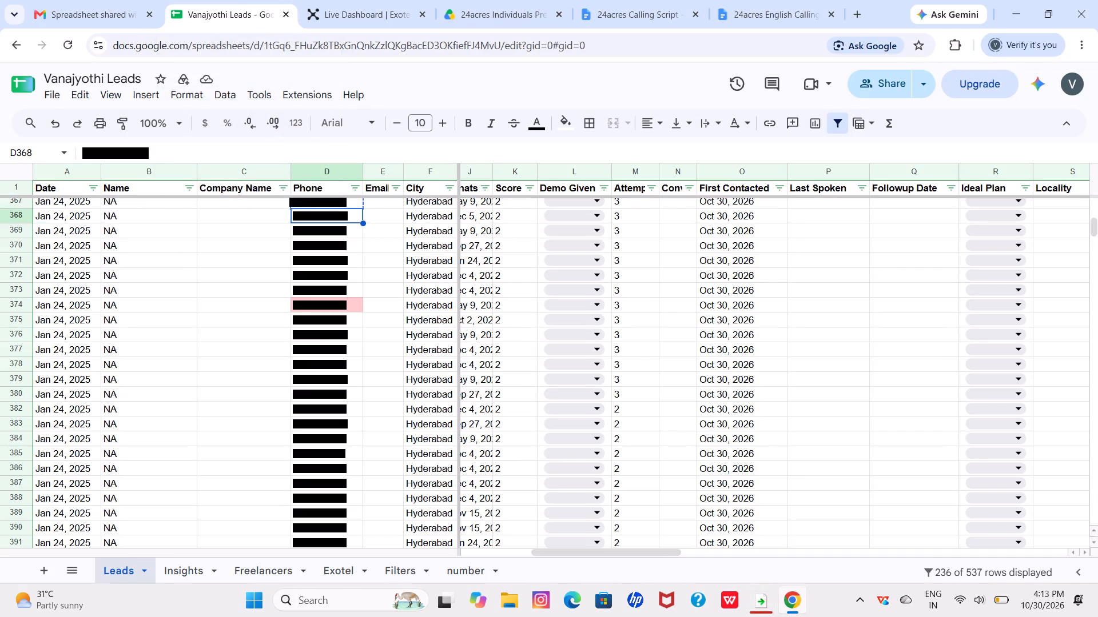
pyautogui.click(353, 213)
pyautogui.hotkey('ctrl', 'c')
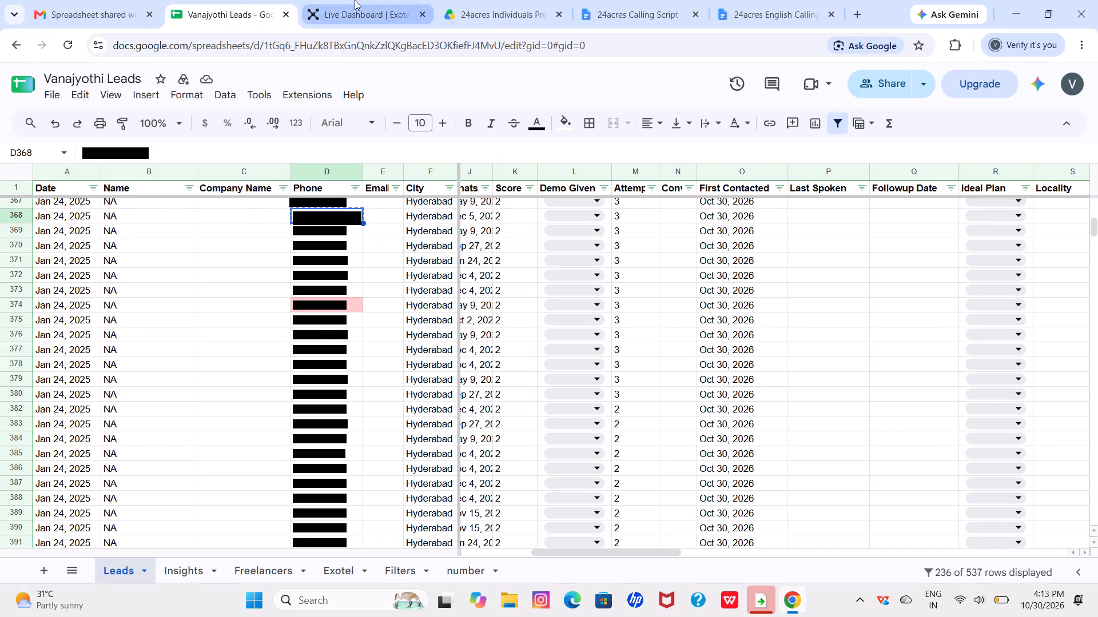
pyautogui.click(355, 0)
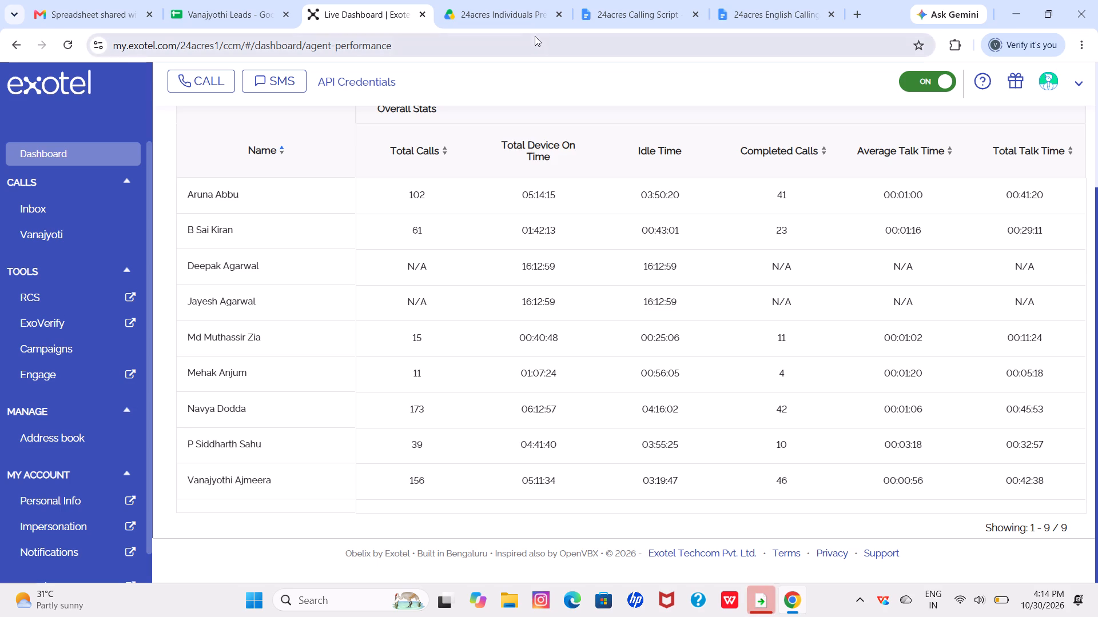
pyautogui.click(237, 0)
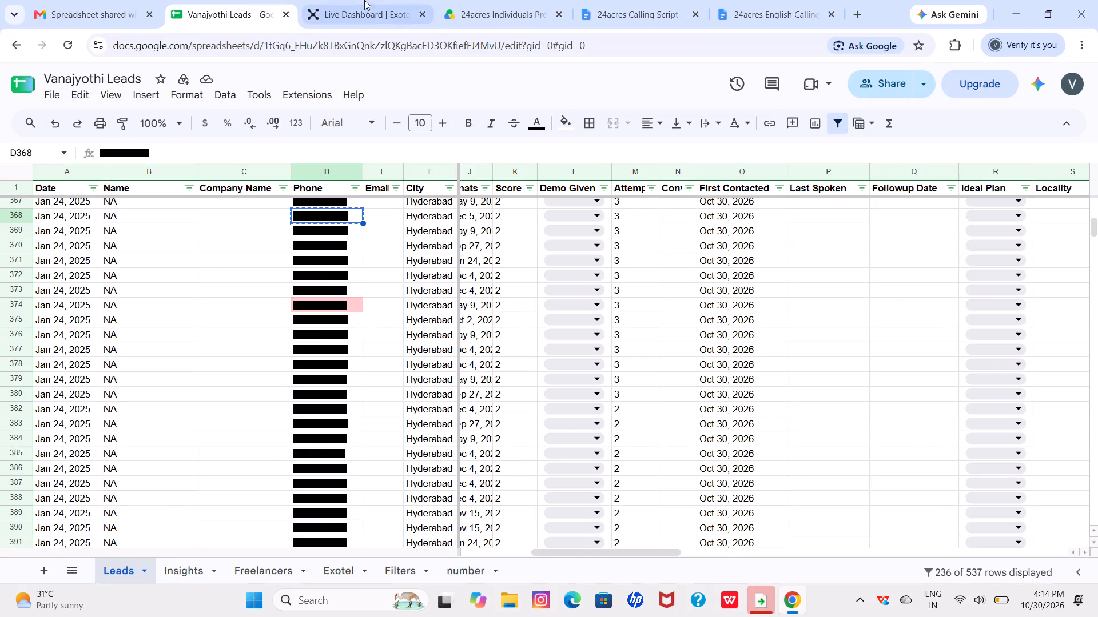
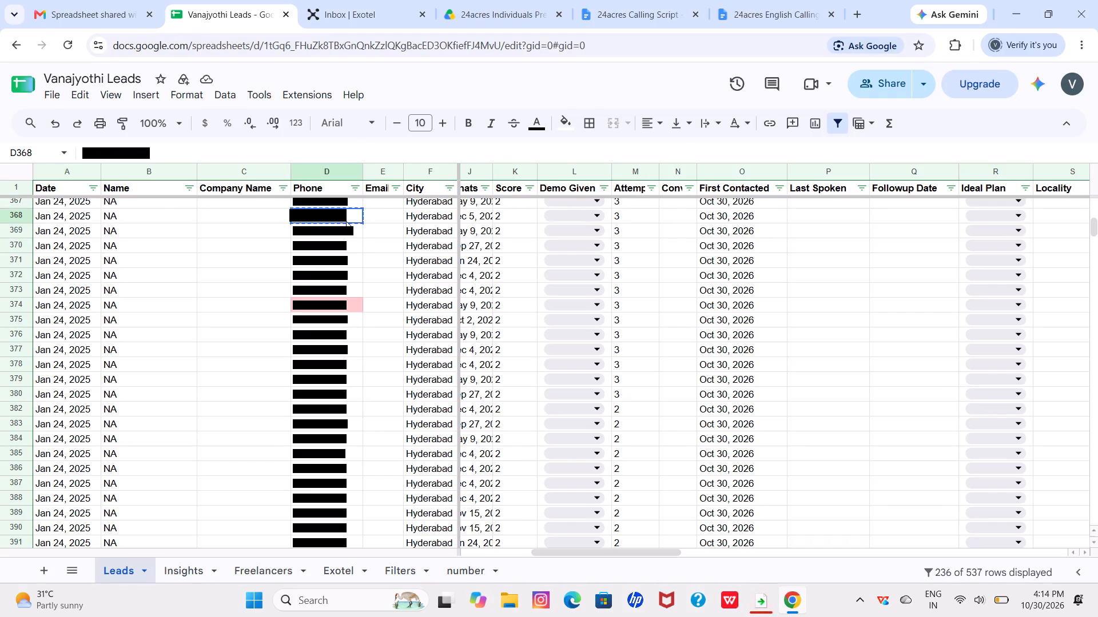
# Select the phone number of the lead in row 369 of the Leads sheet.
pyautogui.click(346, 227)
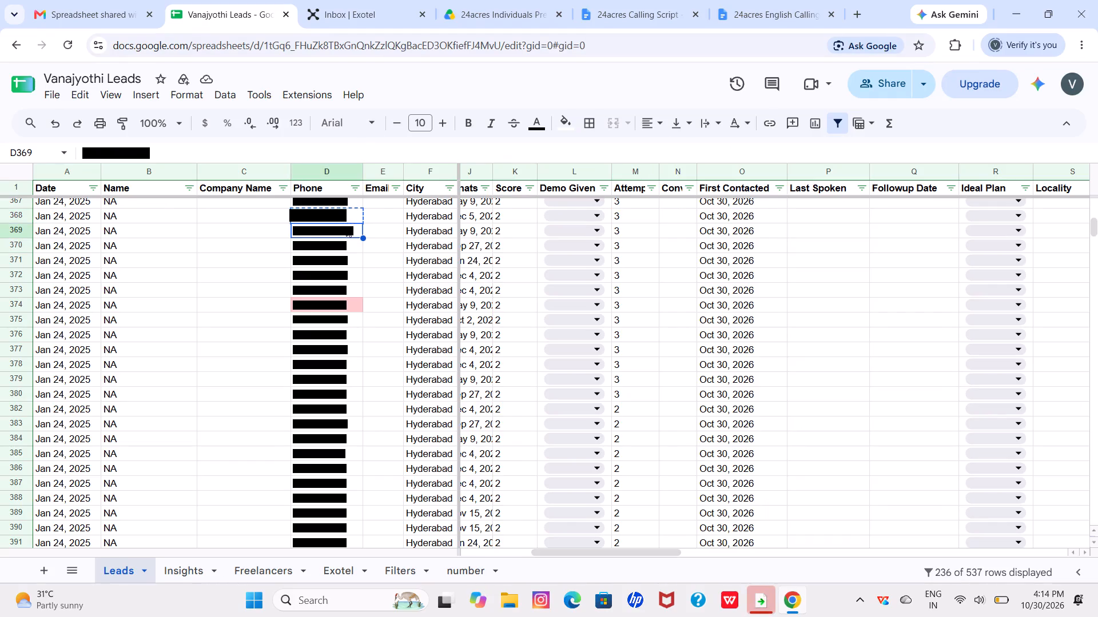
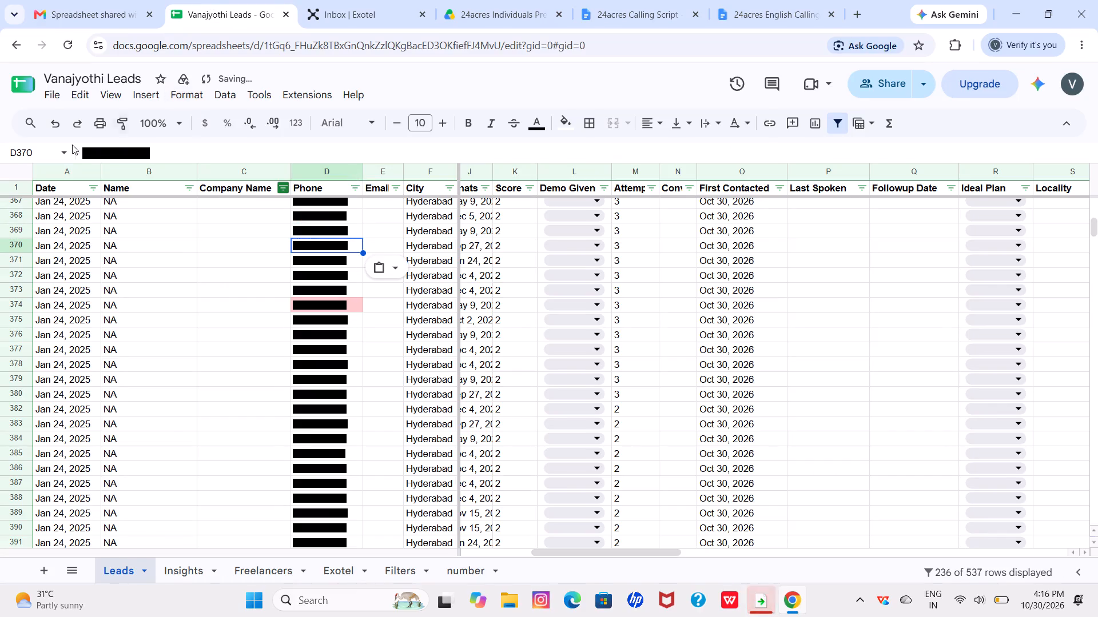
# Undo the last paste into the phone cell of row 370 in the Leads sheet.
pyautogui.click(56, 126)
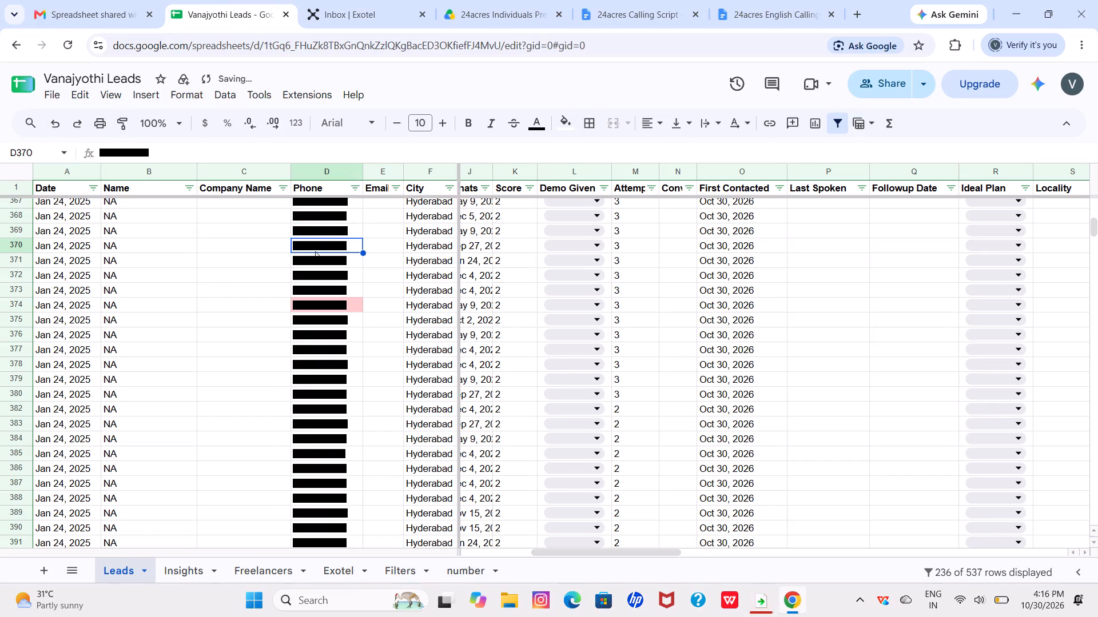
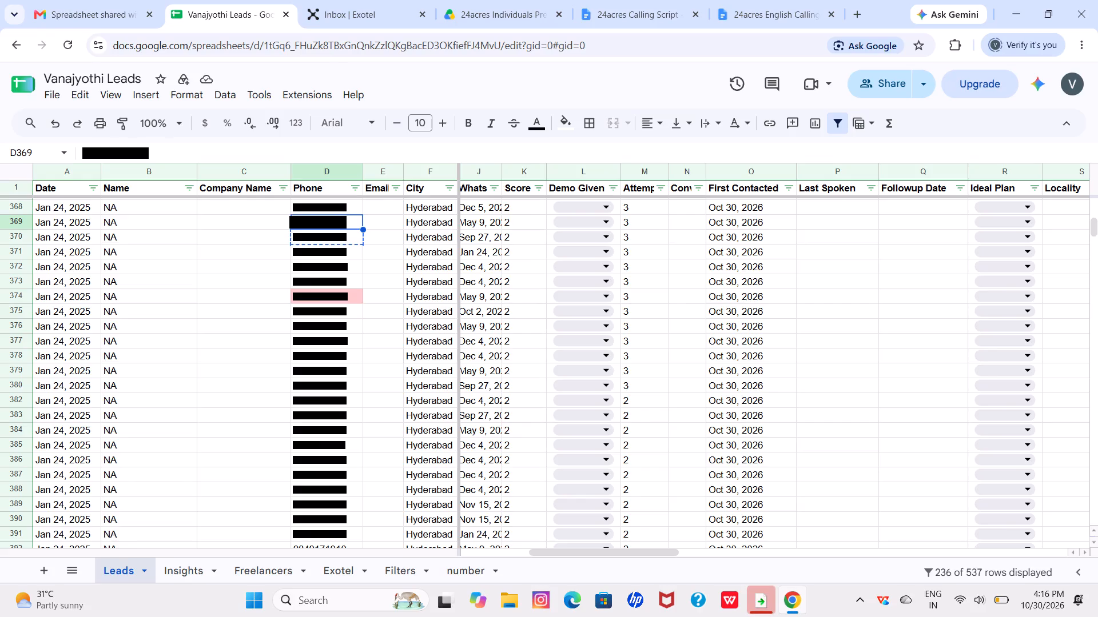
# Copy the phone number from row 369 of the Leads sheet.
pyautogui.hotkey('ctrl', 'c')
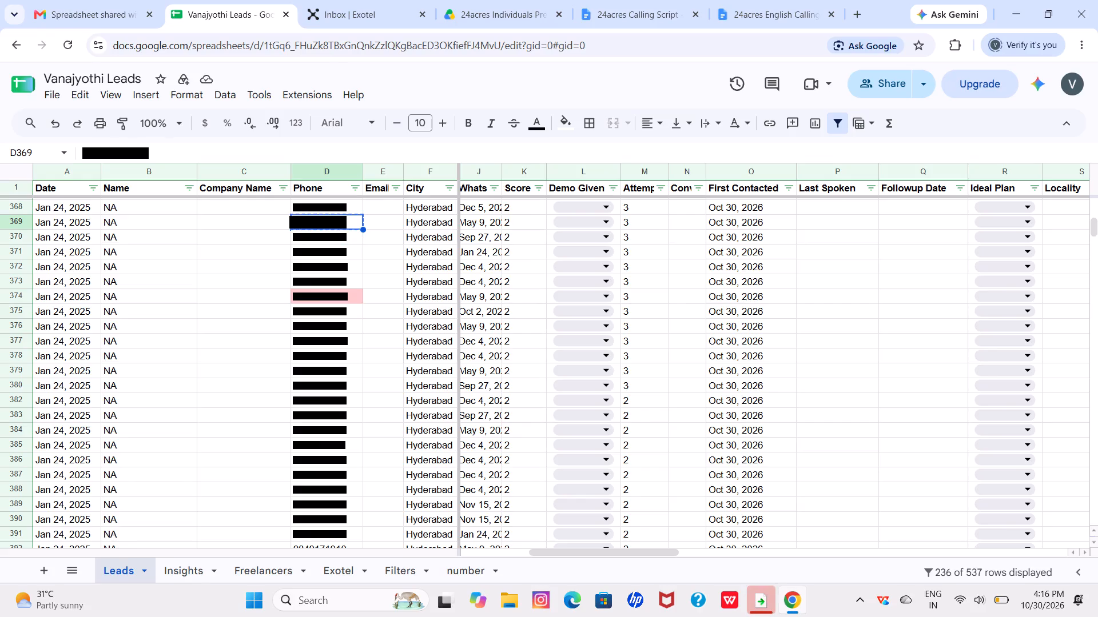
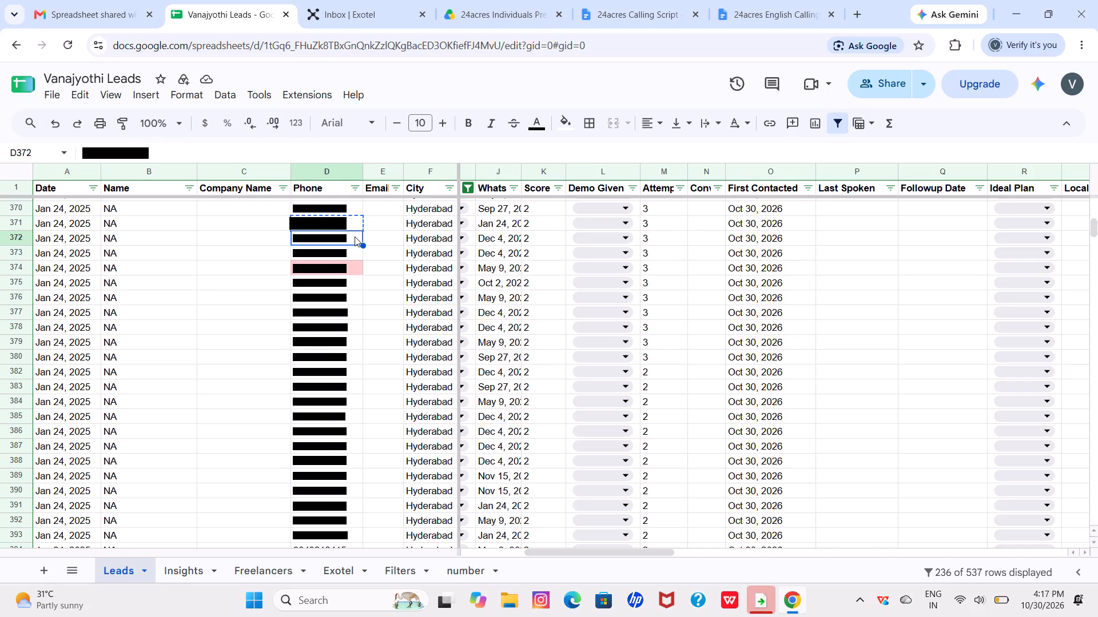
# Set the Status of the lead in row 371 of the Leads sheet to Invalid.
pyautogui.hscroll(2, 476, 253)
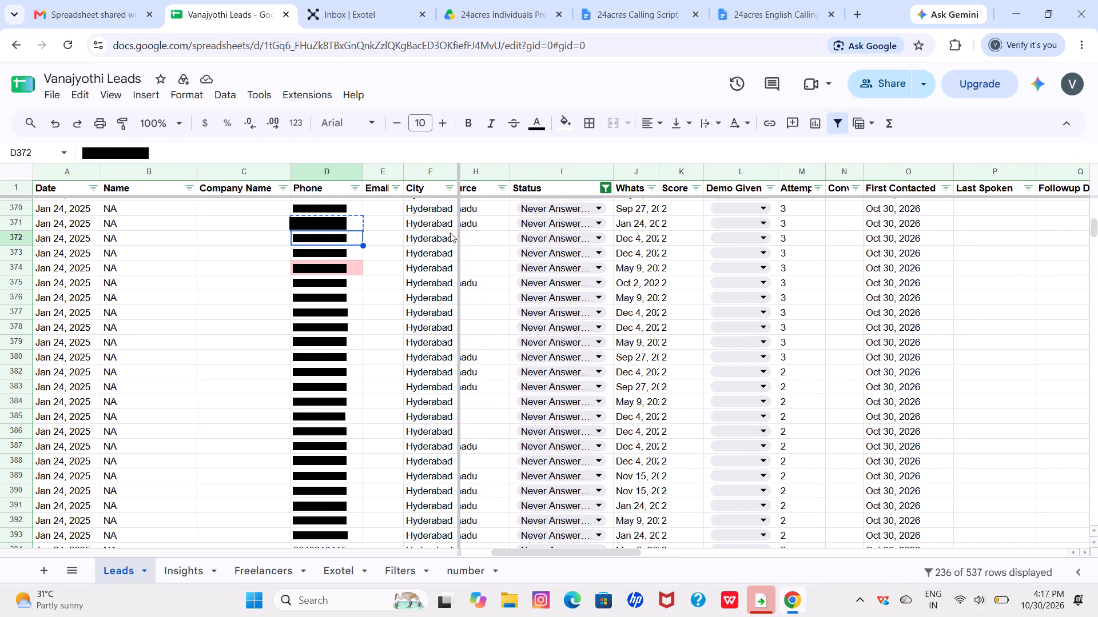
pyautogui.click(543, 231)
pyautogui.click(555, 225)
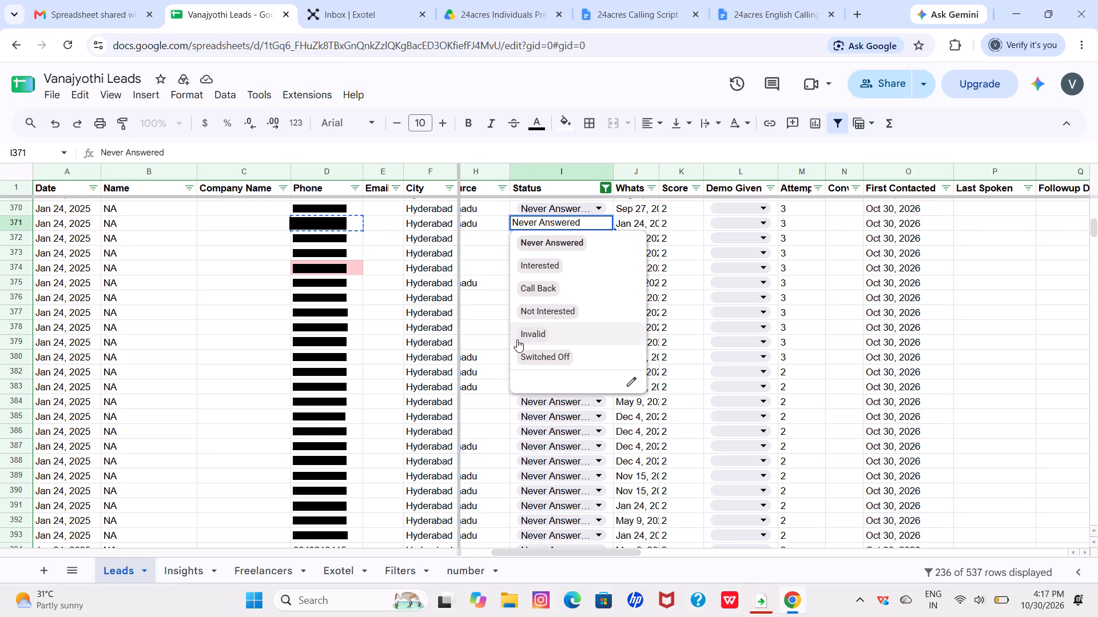
pyautogui.click(531, 332)
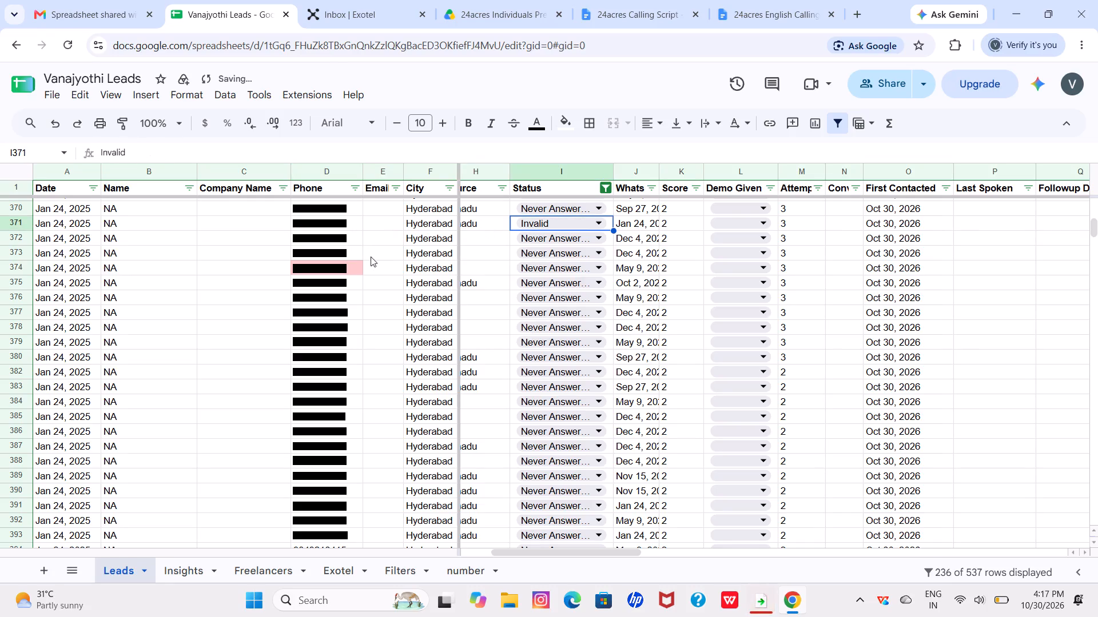
# Select the phone number cell in row 372 of the Leads sheet.
pyautogui.click(352, 239)
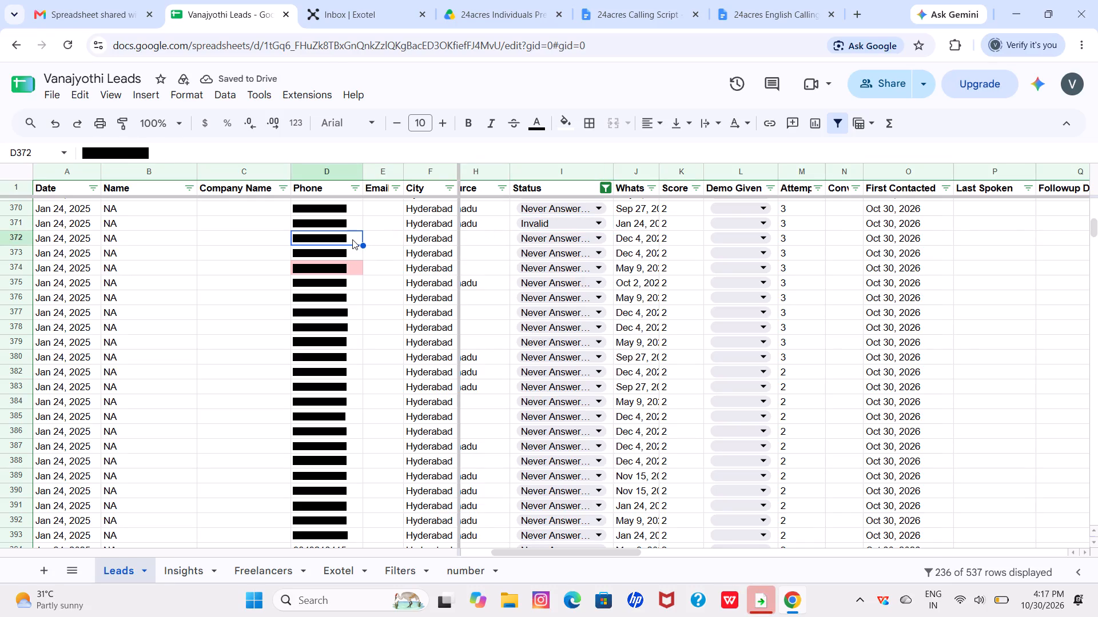
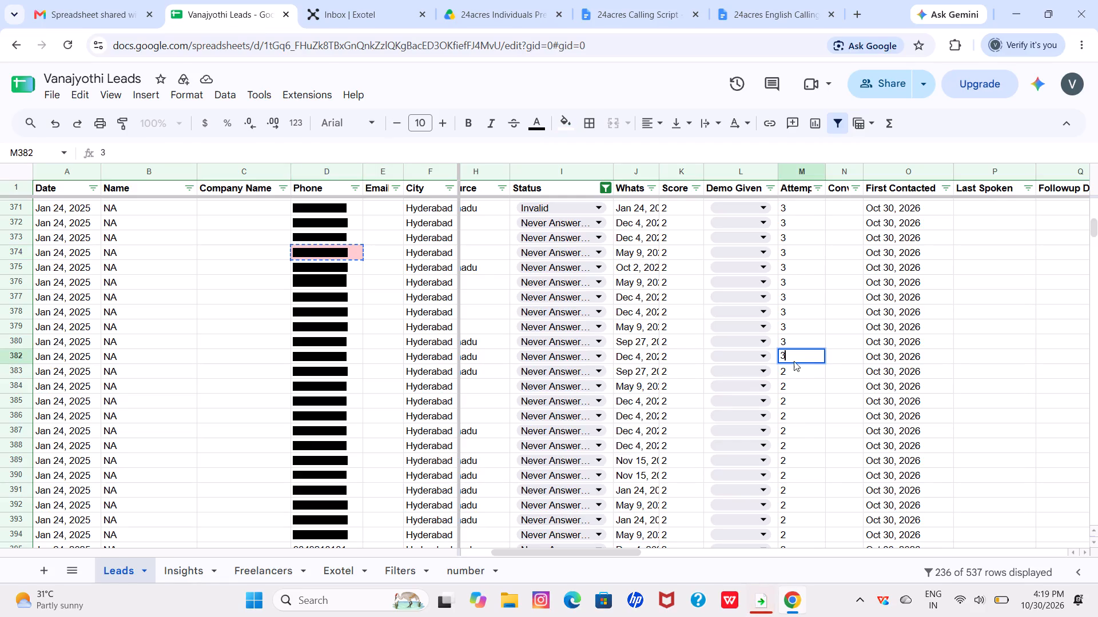
# Set Attempts to 3 for the leads in rows 383 to 388 of the Leads sheet.
pyautogui.click(794, 368)
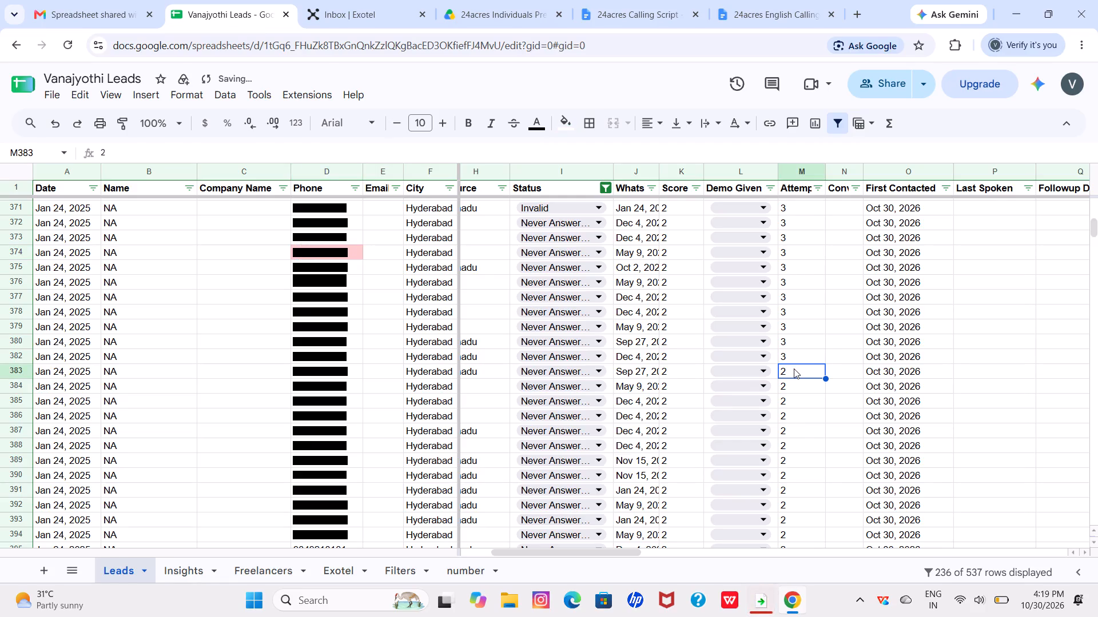
pyautogui.press('3')
pyautogui.click(793, 386)
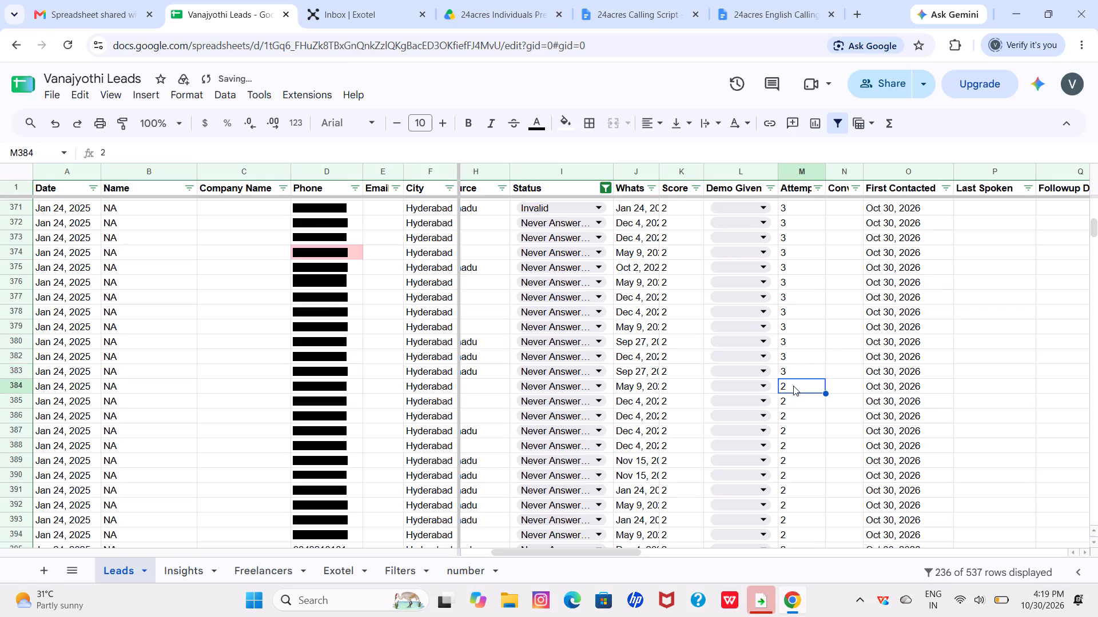
pyautogui.press('3')
pyautogui.click(797, 408)
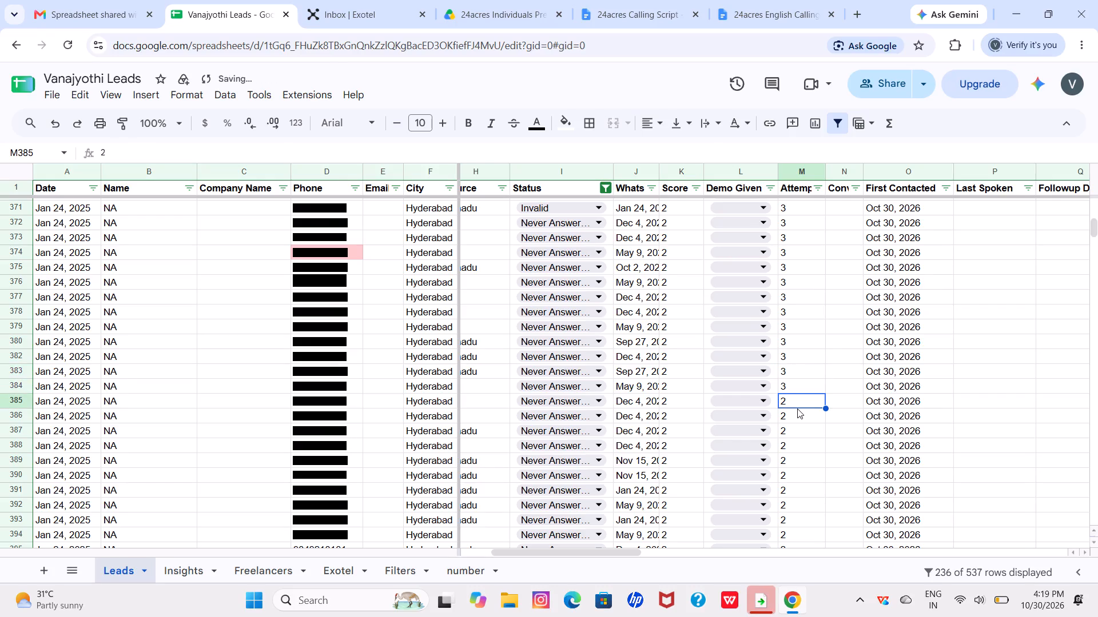
pyautogui.press('3')
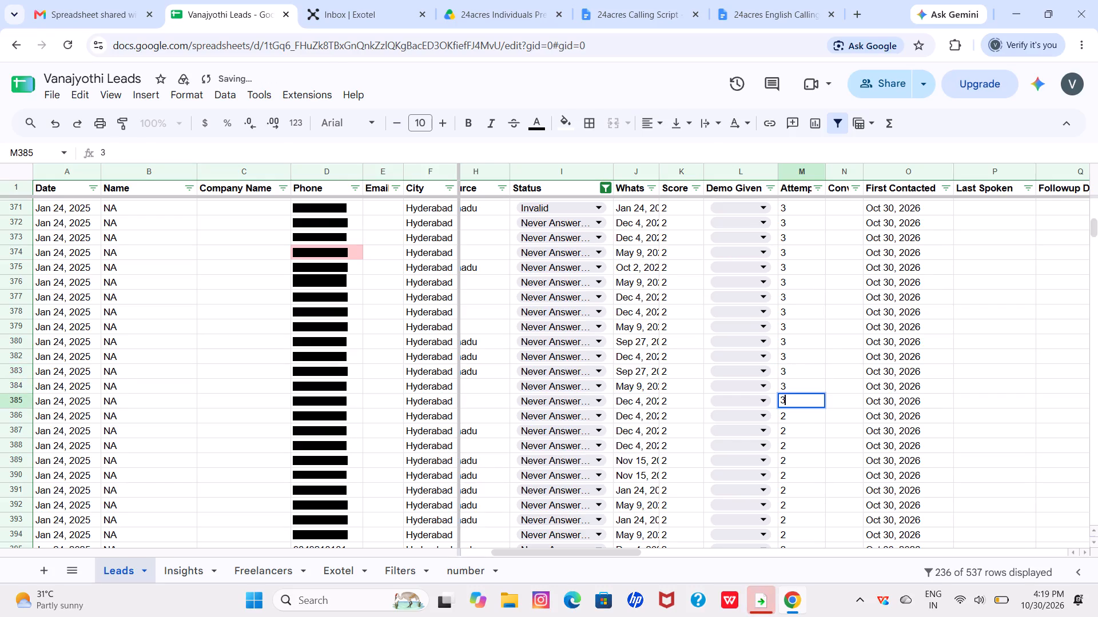
pyautogui.click(794, 418)
pyautogui.press('3')
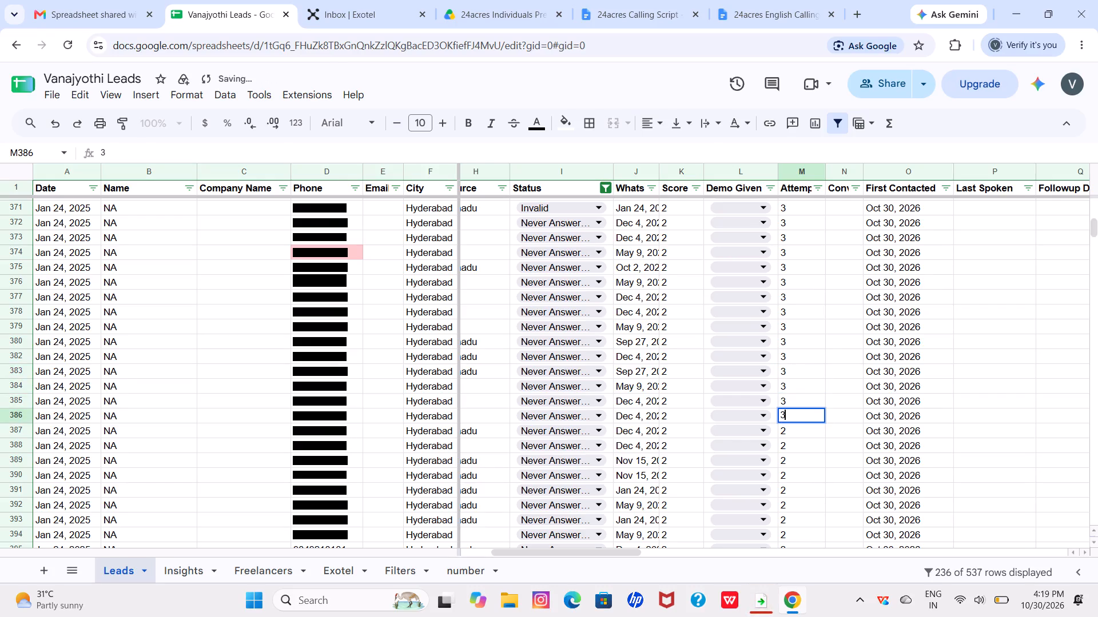
pyautogui.click(795, 428)
pyautogui.press('3')
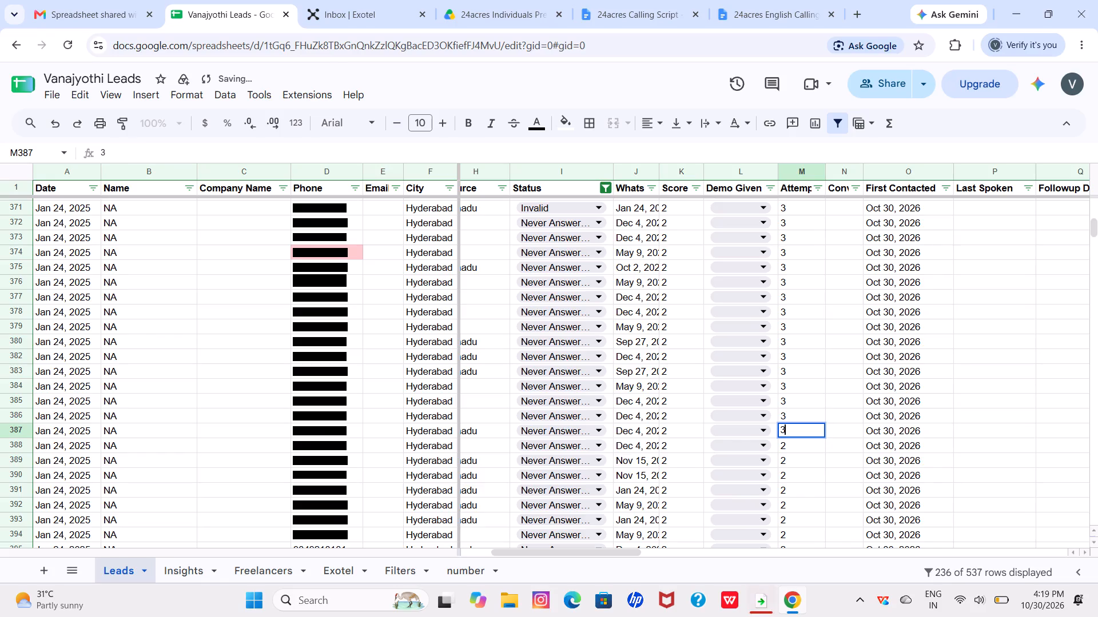
pyautogui.click(790, 449)
pyautogui.press('3')
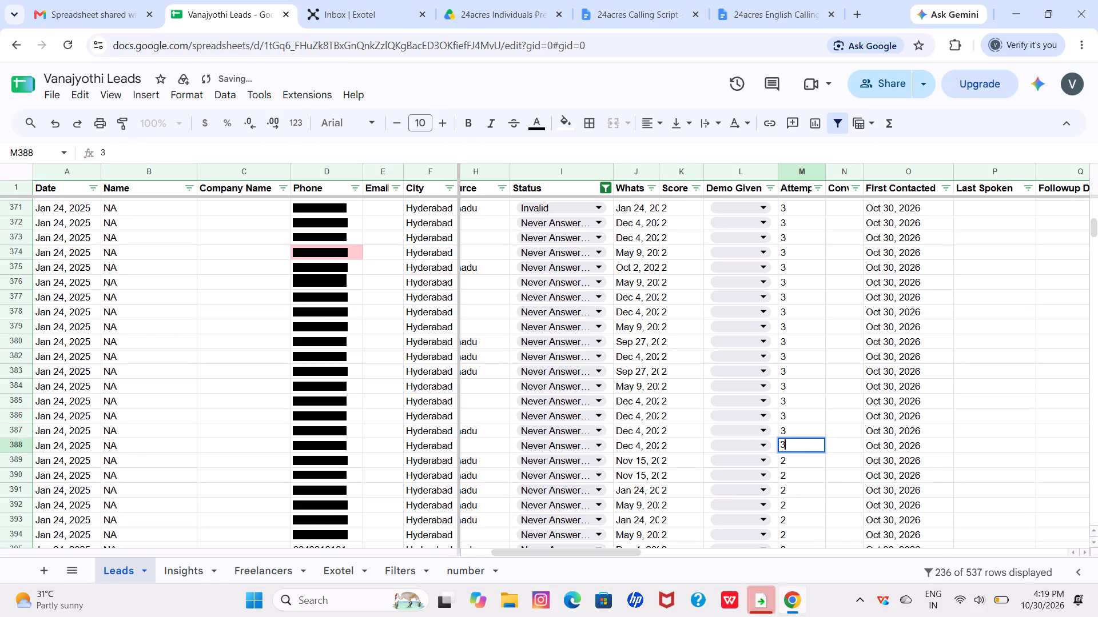
# Set Attempts to 3 for the leads in rows 389 to 394 of the Leads sheet.
pyautogui.click(789, 459)
pyautogui.press('3')
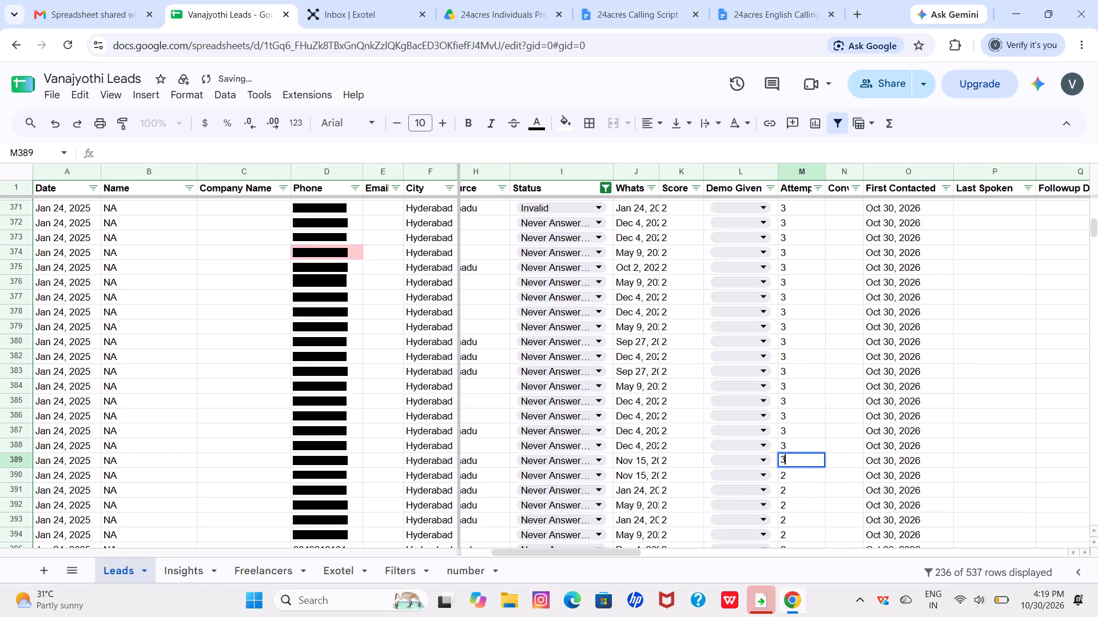
pyautogui.click(790, 479)
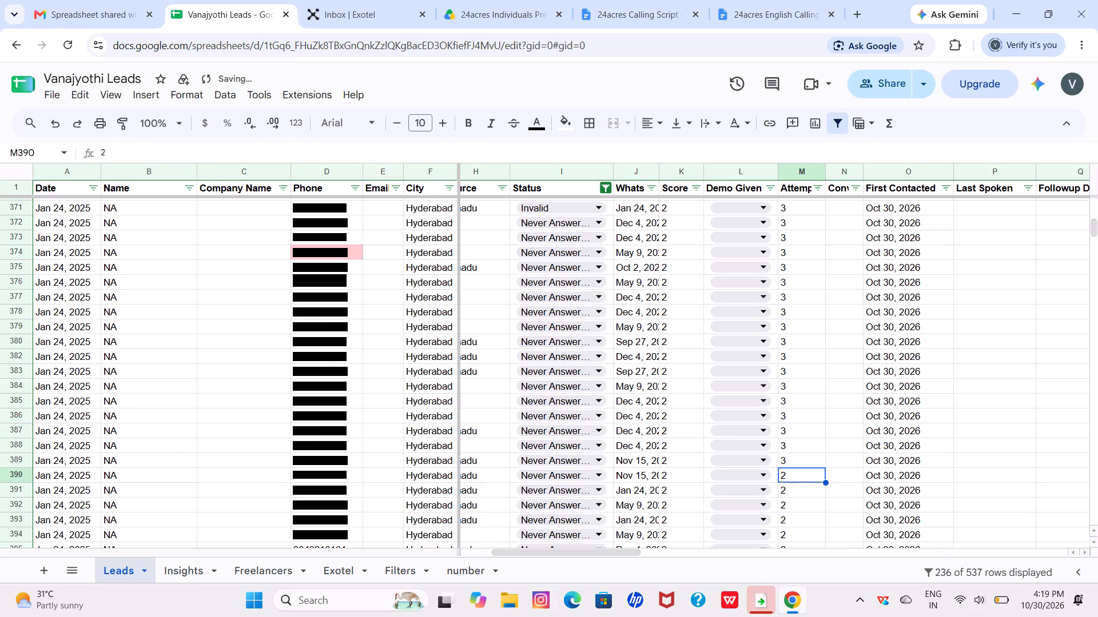
pyautogui.press('3')
pyautogui.click(794, 492)
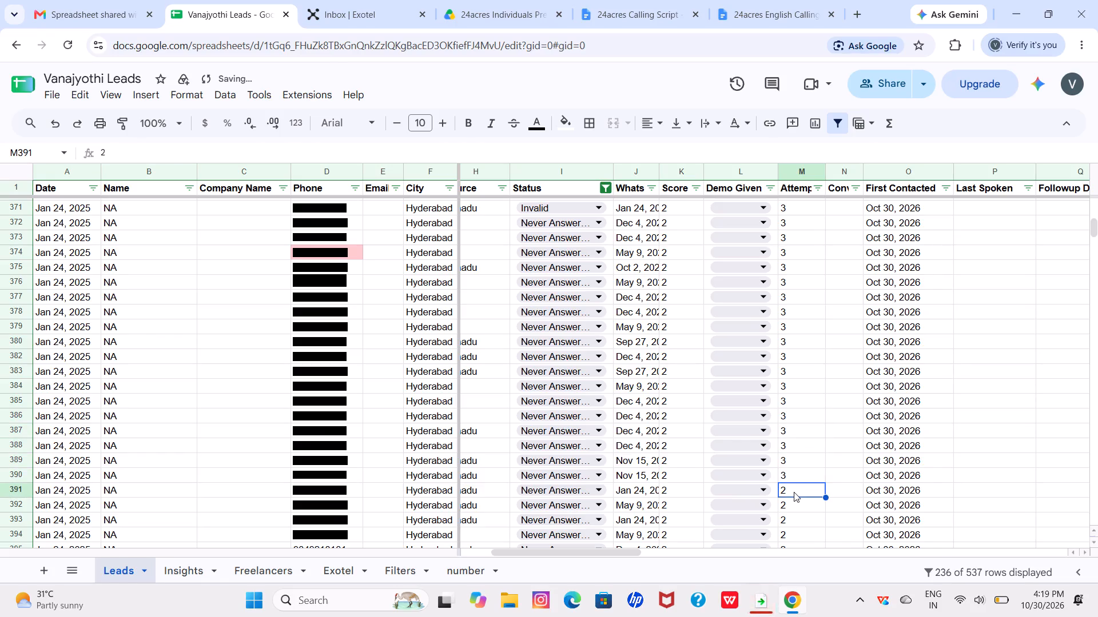
pyautogui.press('3')
pyautogui.click(795, 508)
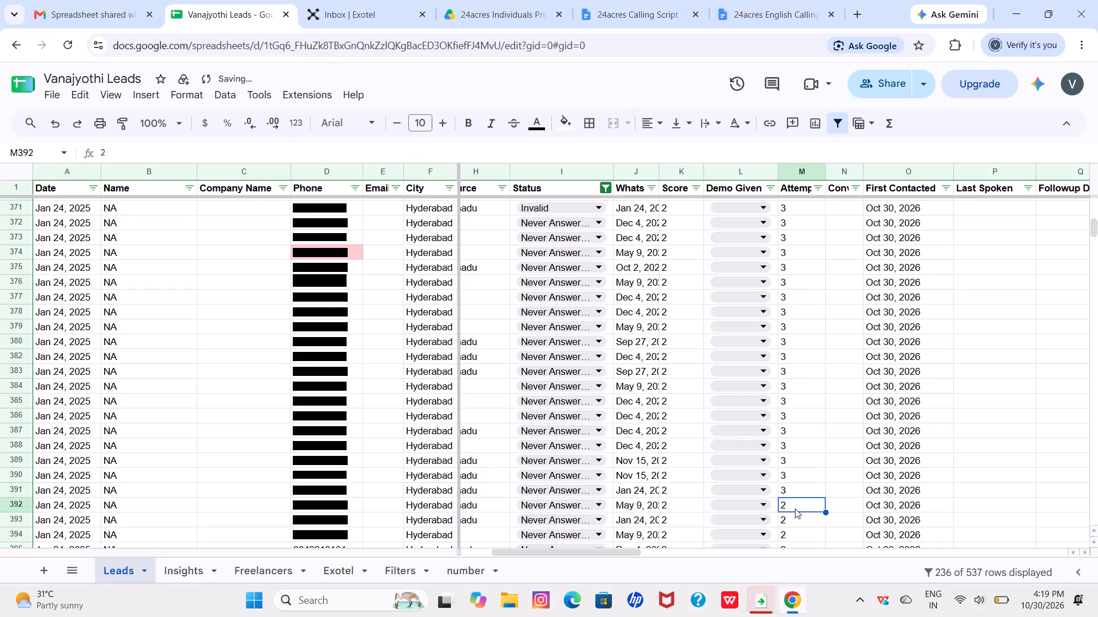
pyautogui.press('3')
pyautogui.click(798, 518)
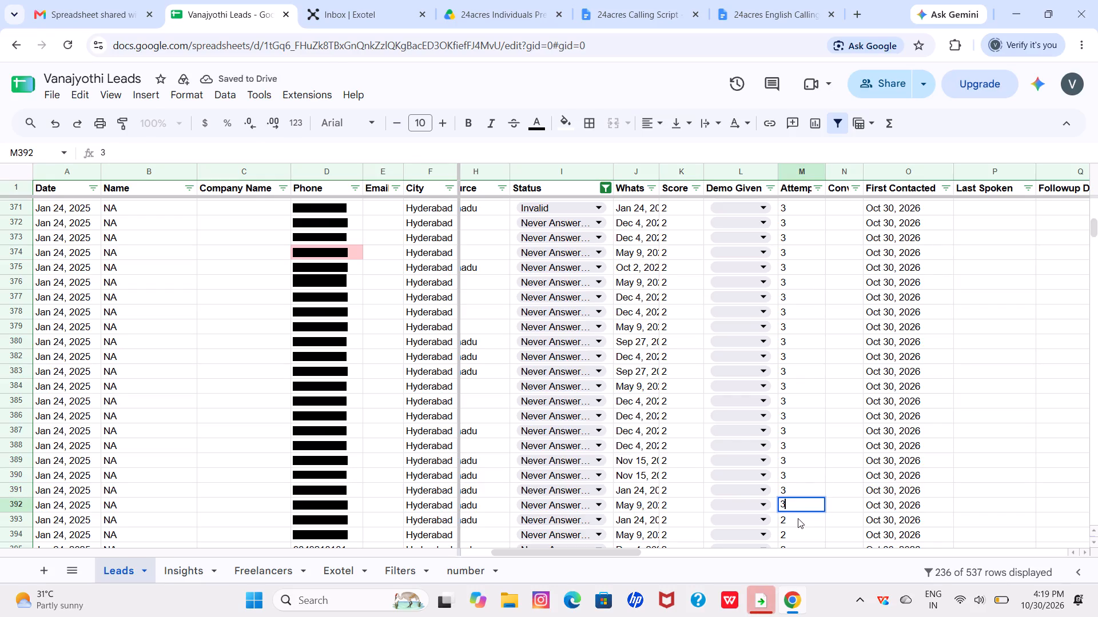
pyautogui.press('3')
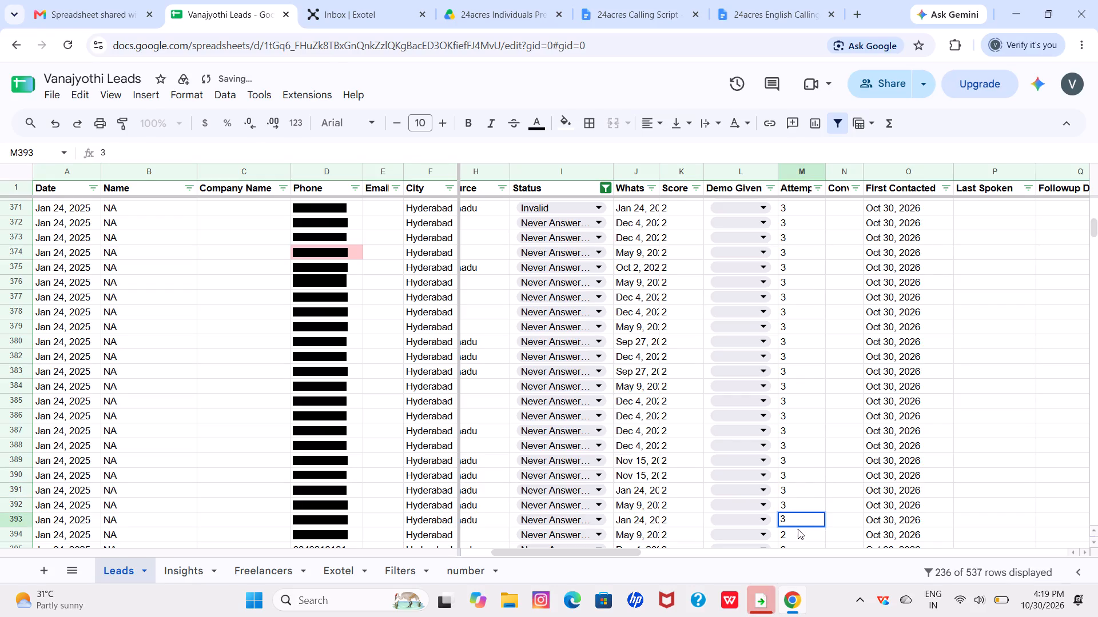
pyautogui.click(798, 531)
pyautogui.press('3')
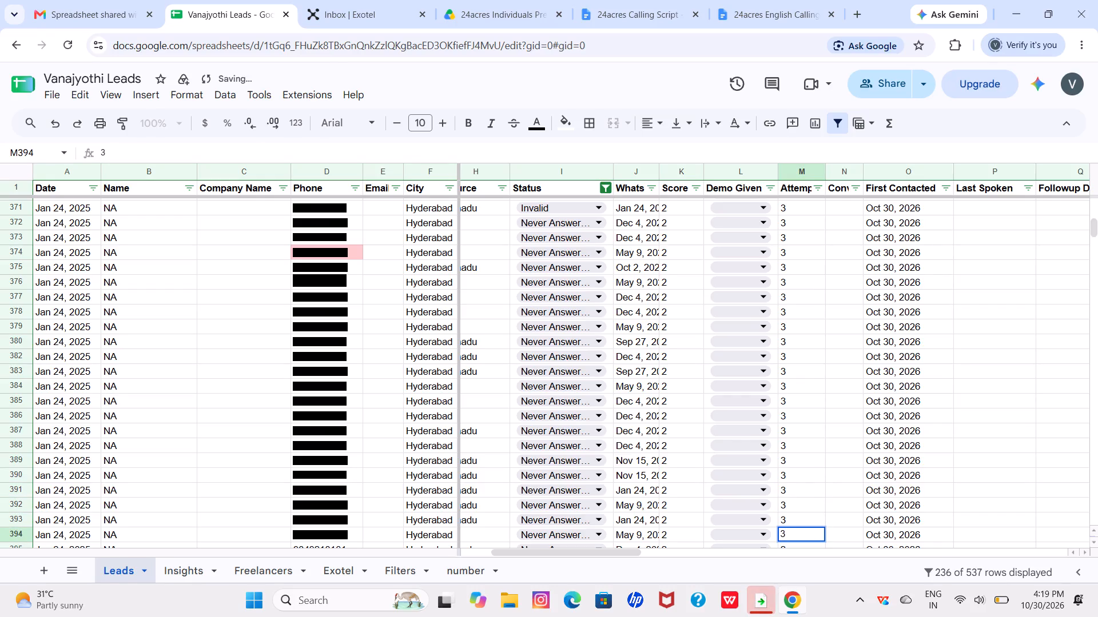
pyautogui.click(856, 475)
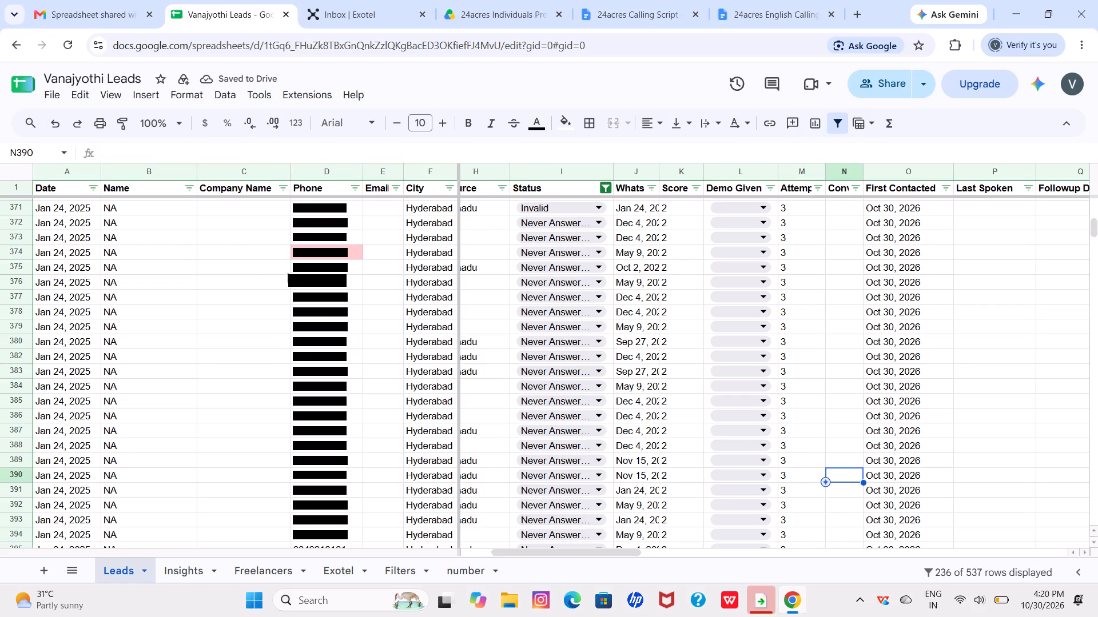
# Reset the filter on the Leads sheet and filter the Status column to show only Interested leads.
pyautogui.click(338, 251)
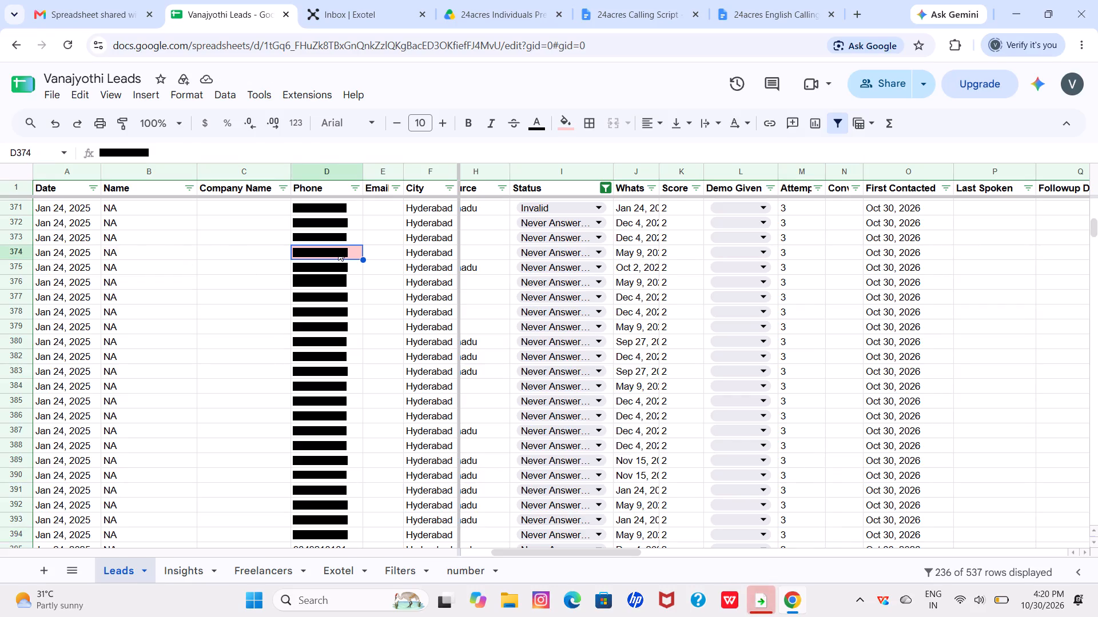
pyautogui.click(841, 117)
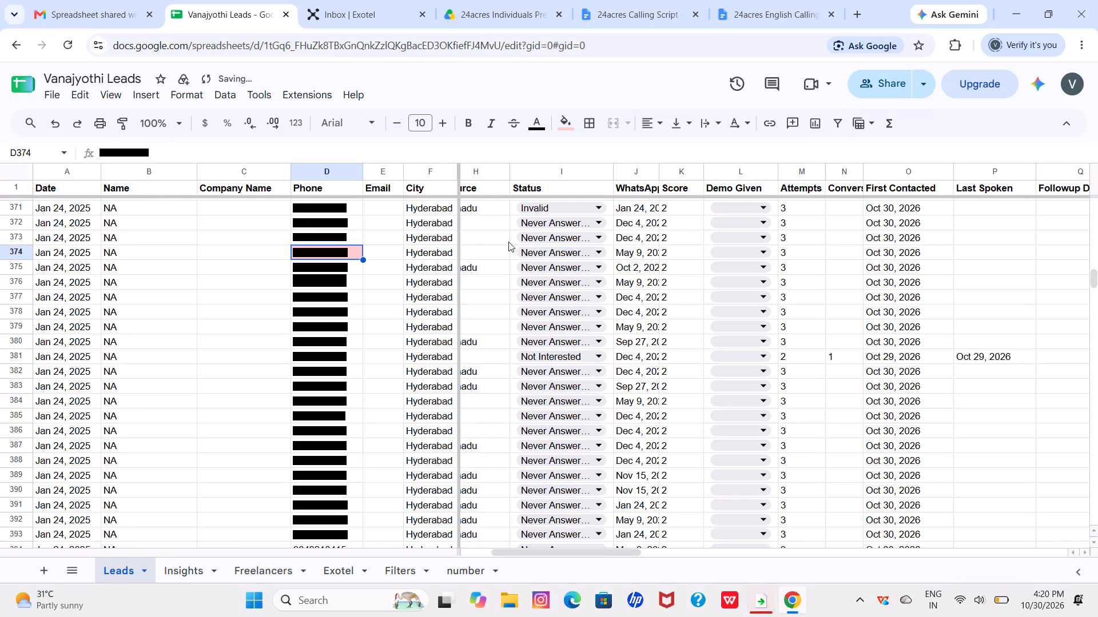
pyautogui.click(494, 246)
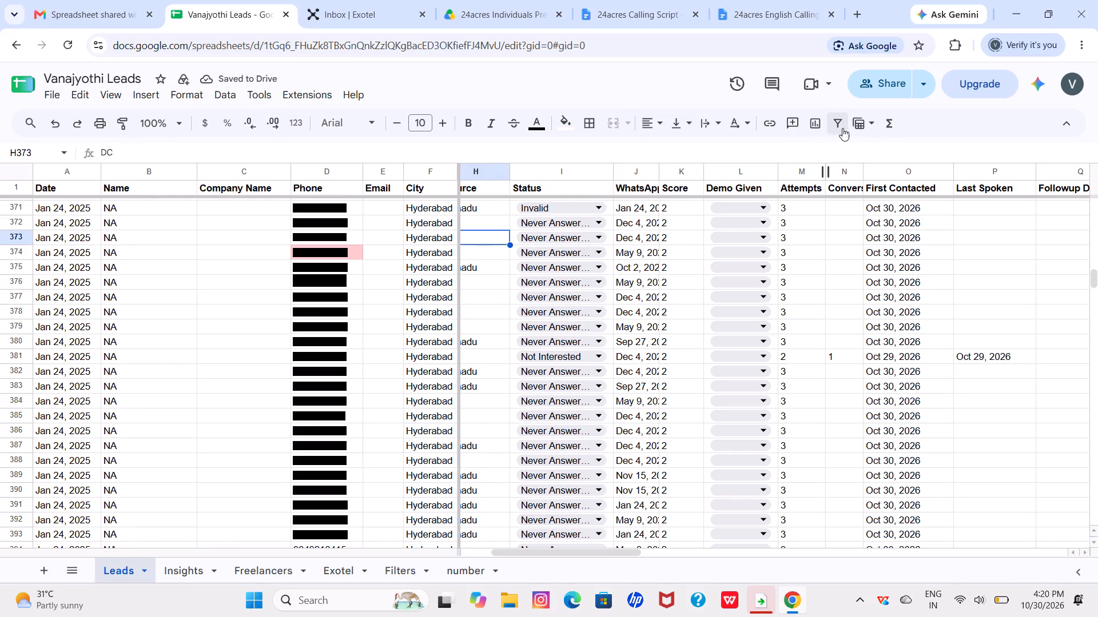
pyautogui.click(838, 119)
pyautogui.hscroll(2, 608, 209)
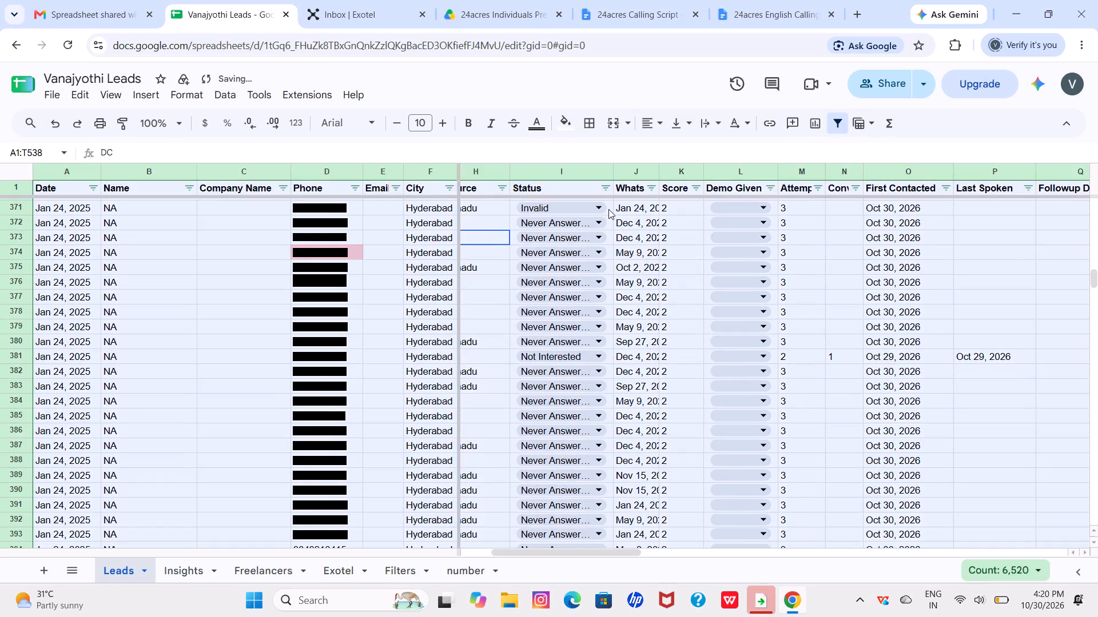
pyautogui.hscroll(3, 608, 209)
pyautogui.click(728, 192)
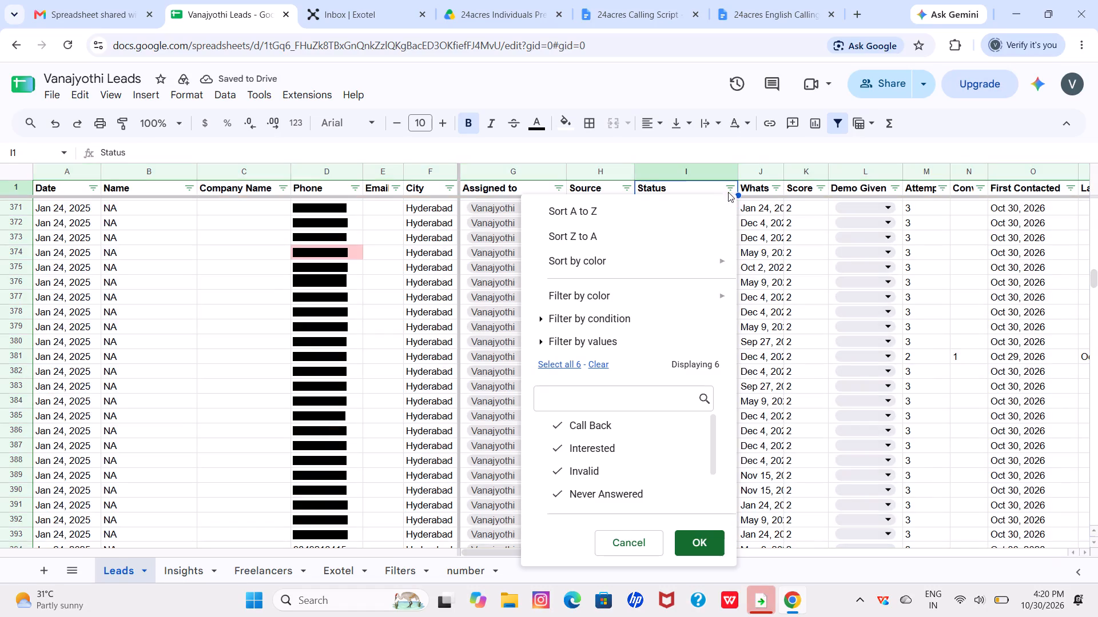
pyautogui.click(608, 357)
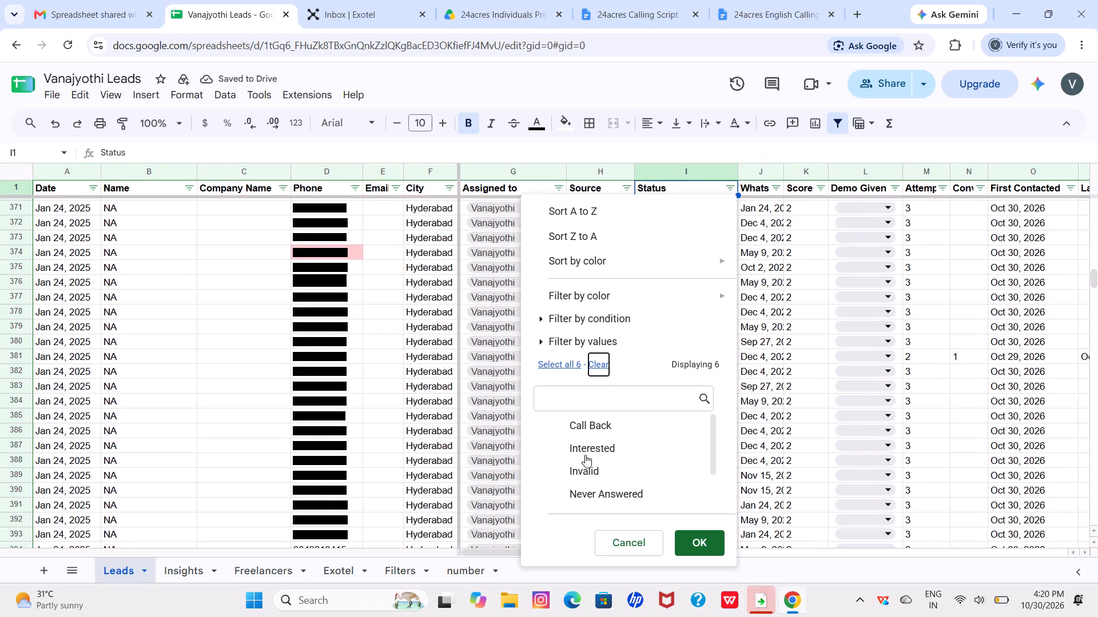
pyautogui.click(586, 451)
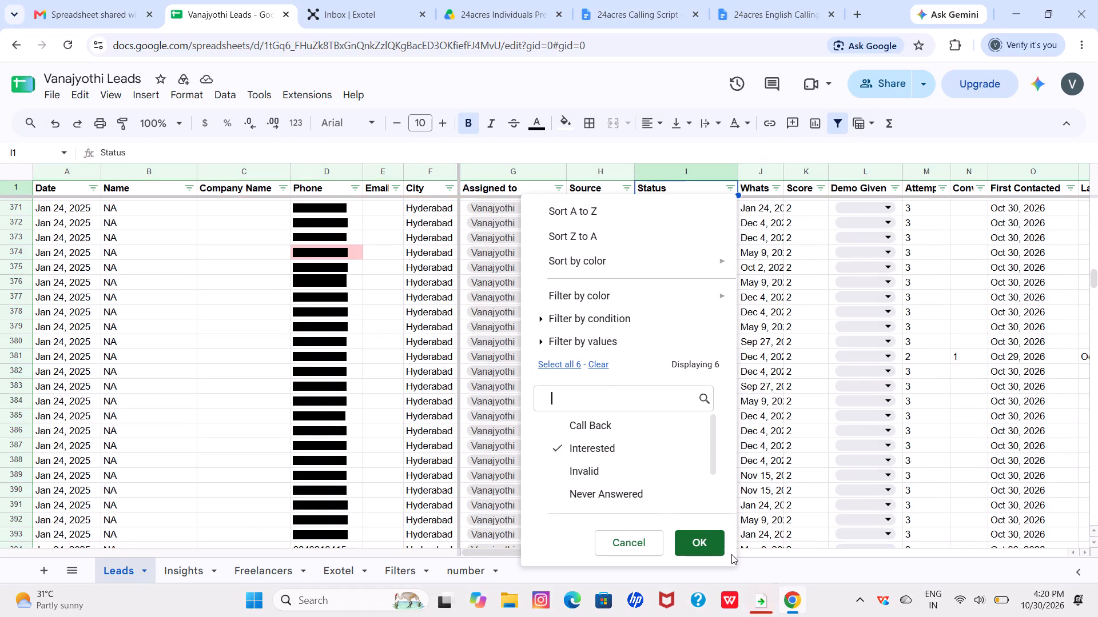
pyautogui.click(710, 543)
# Examine the Interested leads' contact dates, follow-up dates, localities and notes.
pyautogui.scroll(3, 710, 543)
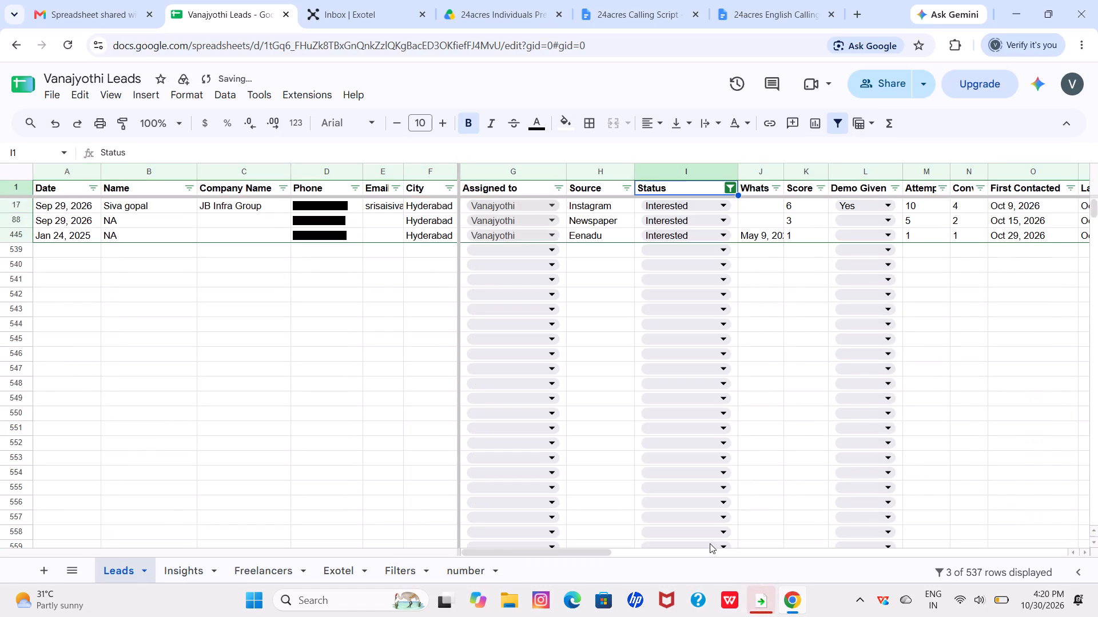
pyautogui.scroll(2, 710, 543)
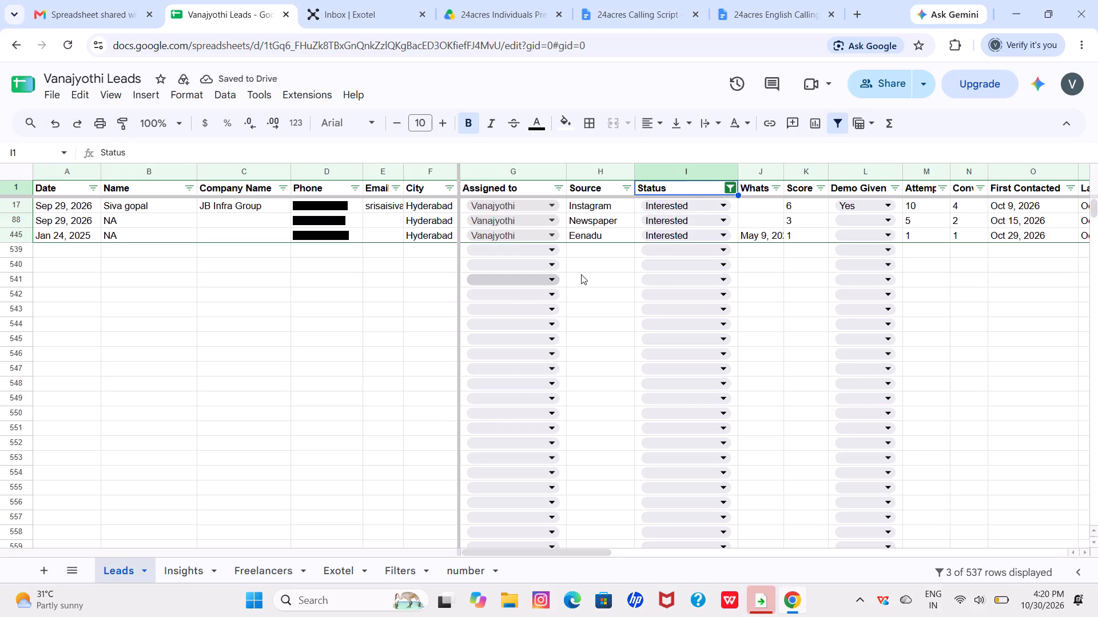
pyautogui.hscroll(-7, 581, 274)
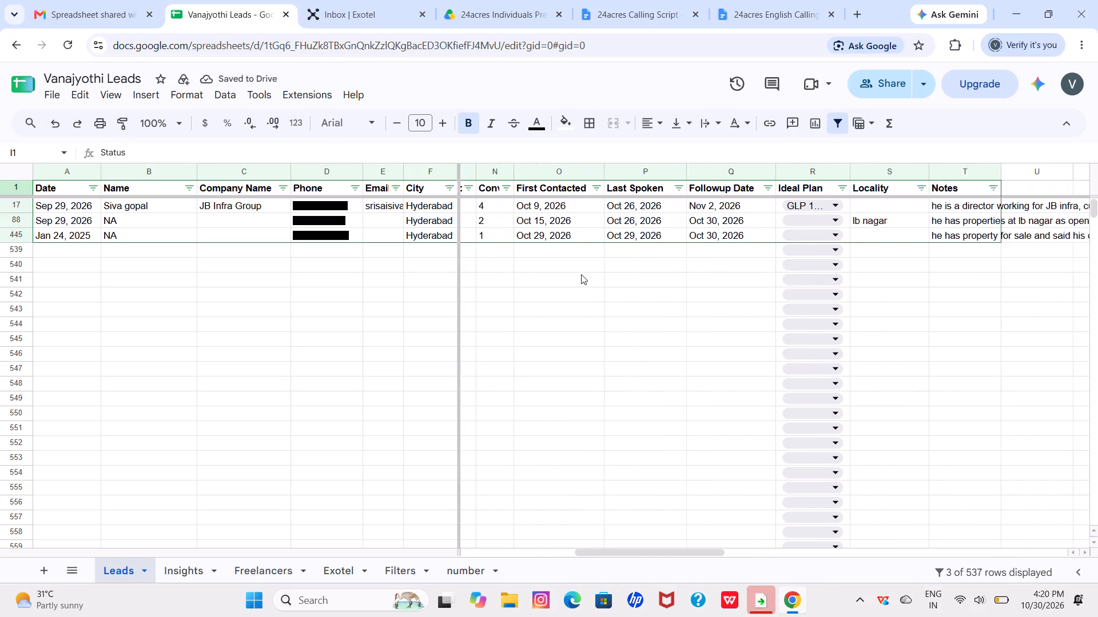
pyautogui.hscroll(-2, 581, 274)
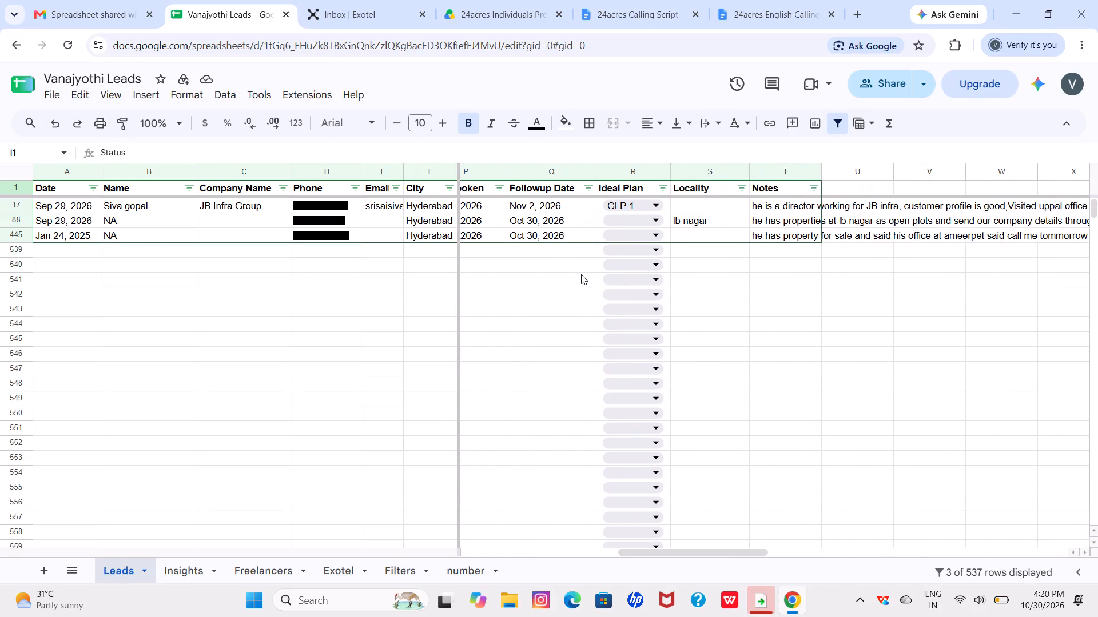
pyautogui.hscroll(-1, 581, 274)
pyautogui.hscroll(6, 581, 274)
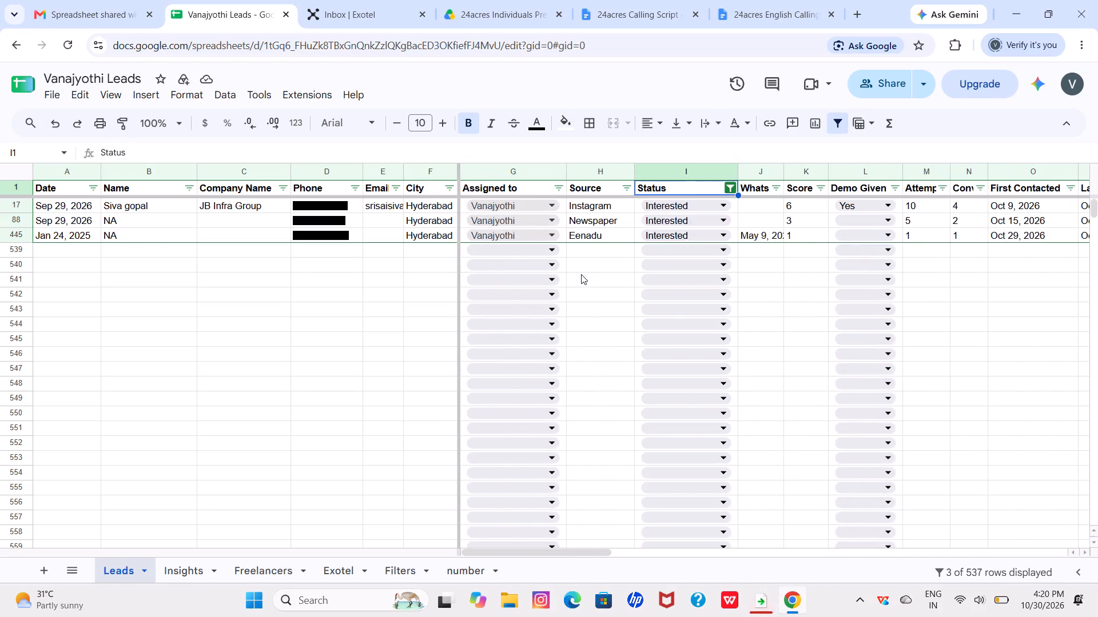
# Select the phone number cell of the Interested lead in row 445.
pyautogui.click(336, 235)
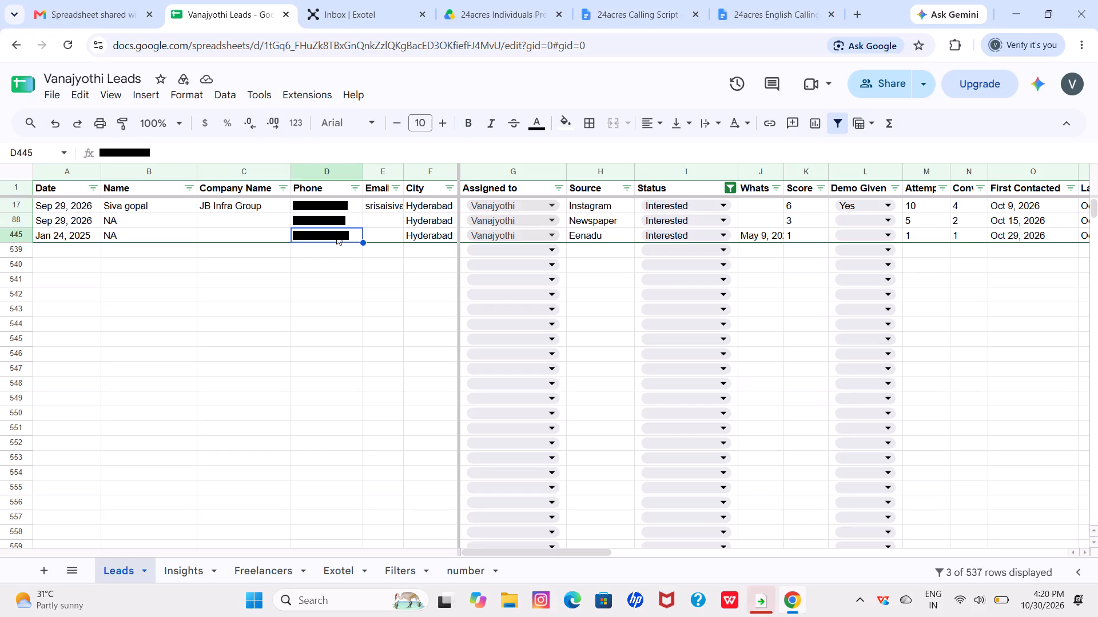
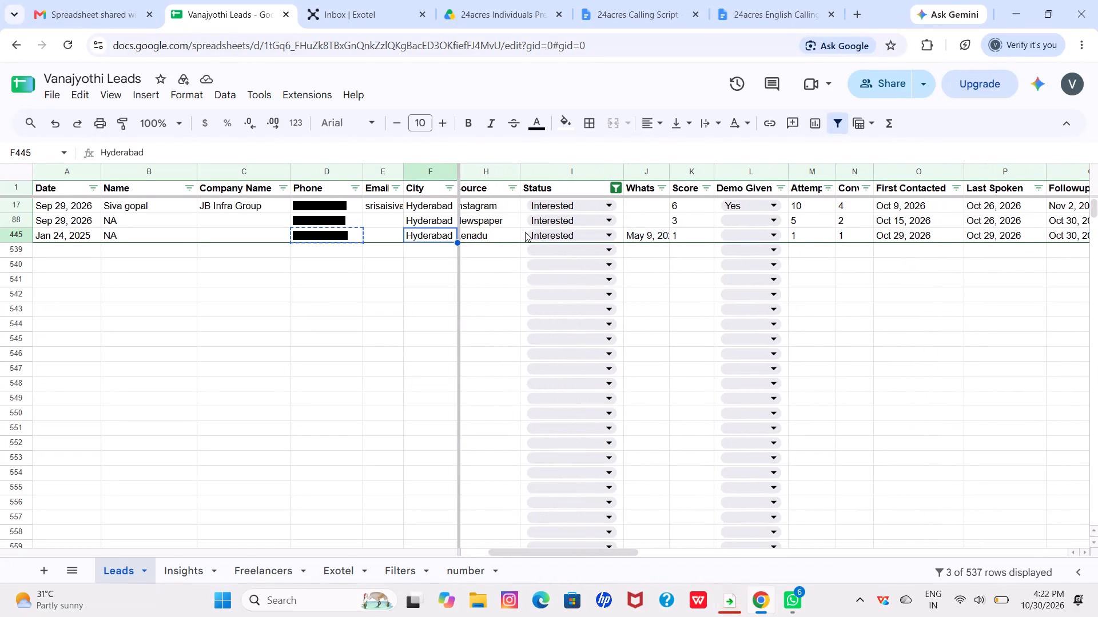
# Set Attempts to 3 for the Interested lead in row 445 of the Leads sheet.
pyautogui.hscroll(-2, 525, 232)
pyautogui.click(666, 235)
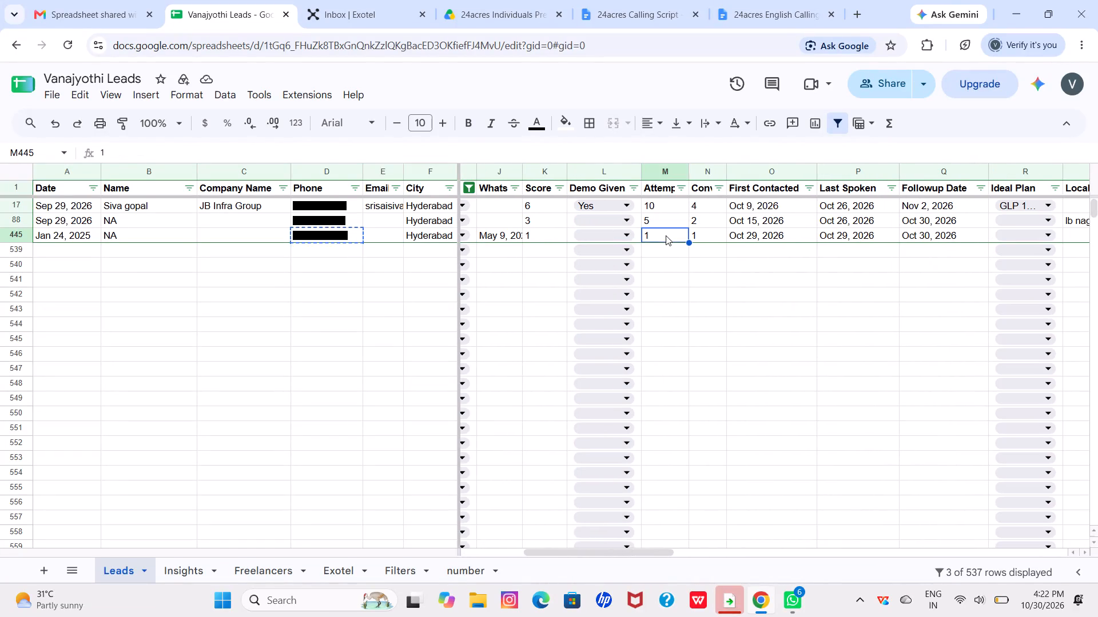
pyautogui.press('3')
pyautogui.click(697, 234)
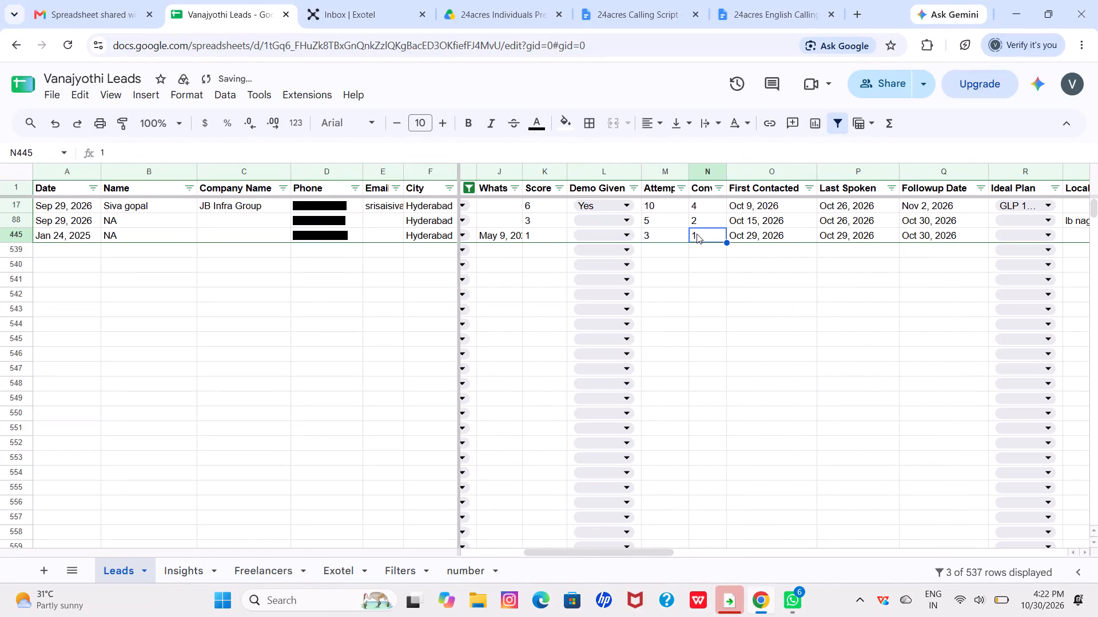
# Select the phone number cell of the Interested lead in row 445.
pyautogui.click(319, 230)
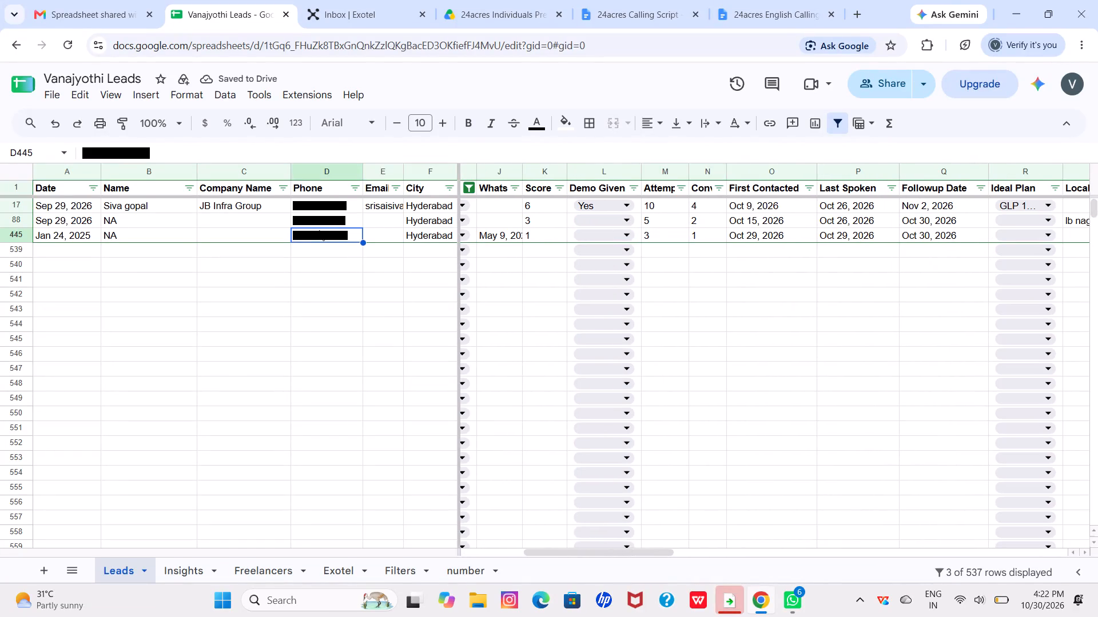
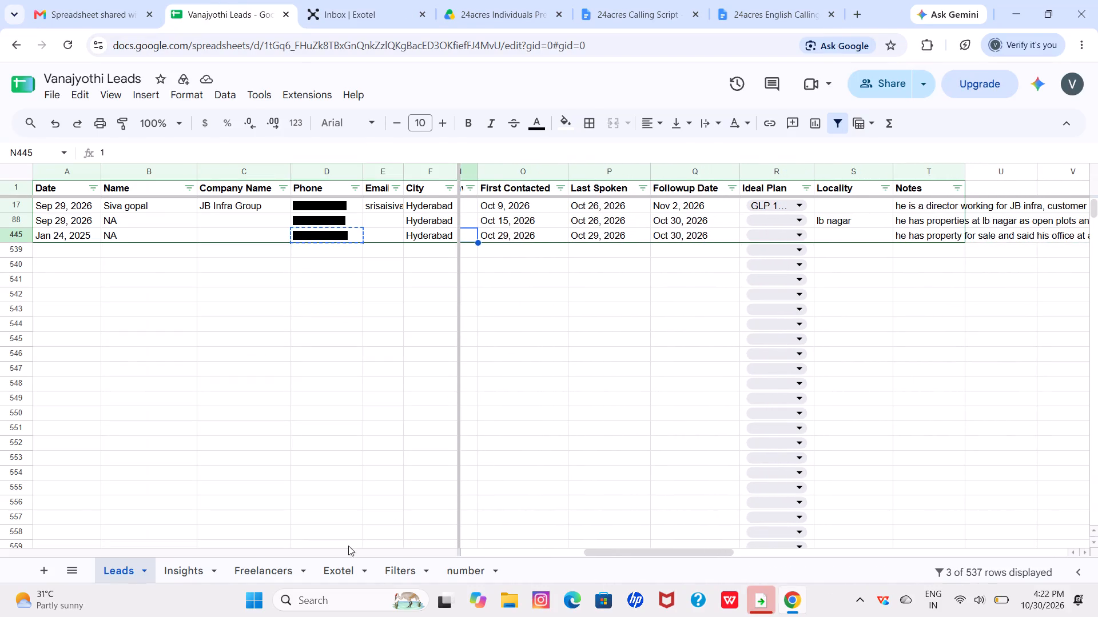
# Bring up the Windows list of installed apps to switch away from the Leads sheet.
pyautogui.click(263, 597)
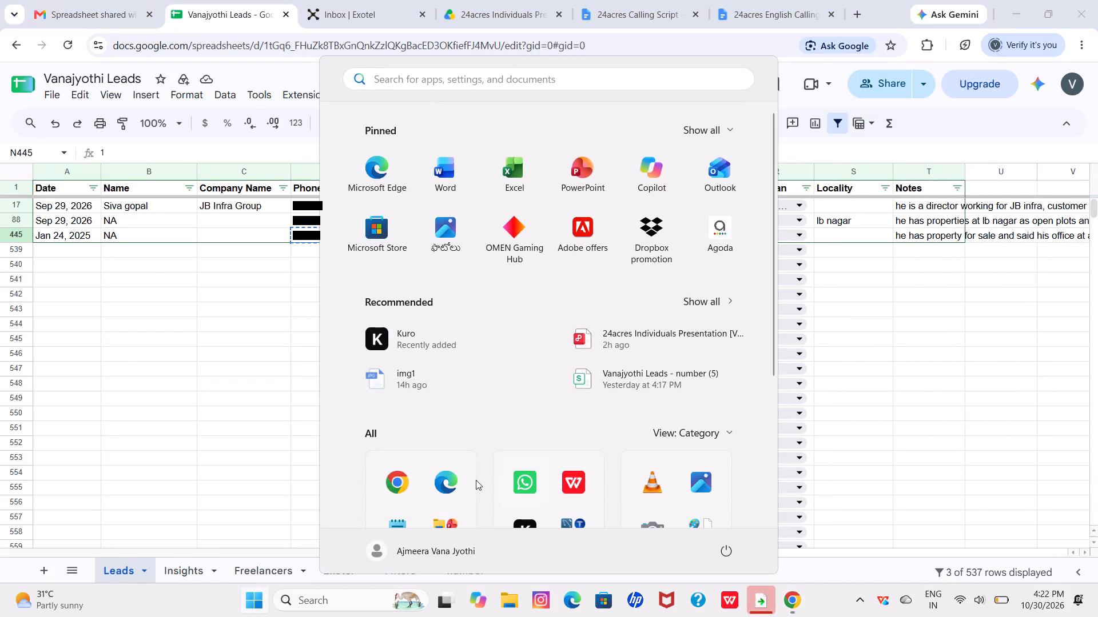
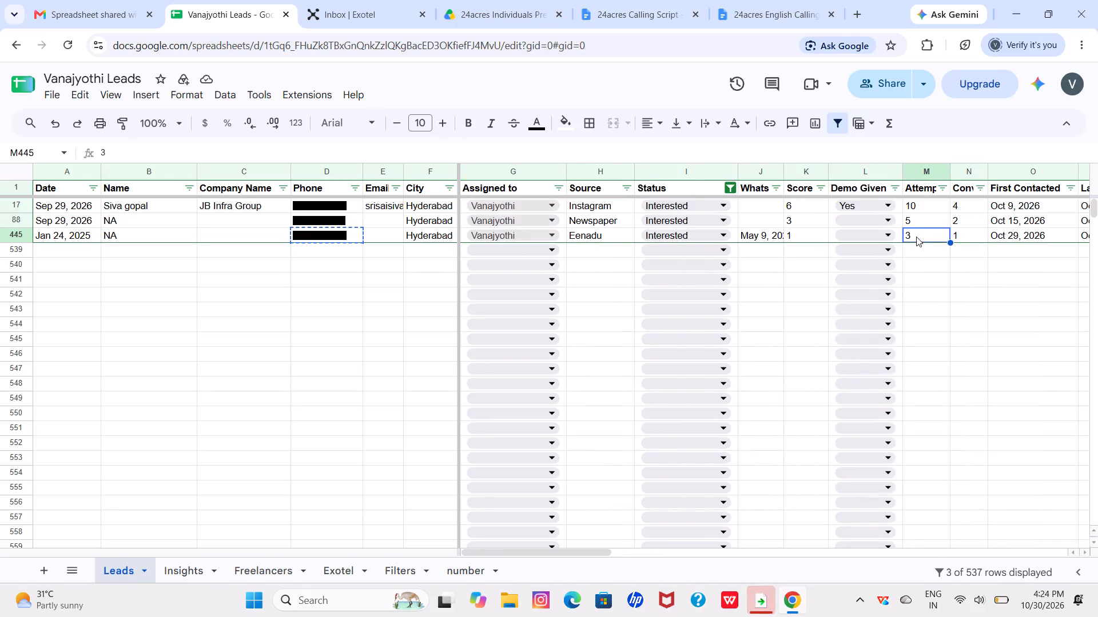
# Set the attempts count to 4 for the Interested Eenadu lead in row 445.
pyautogui.press('4')
pyautogui.click(978, 241)
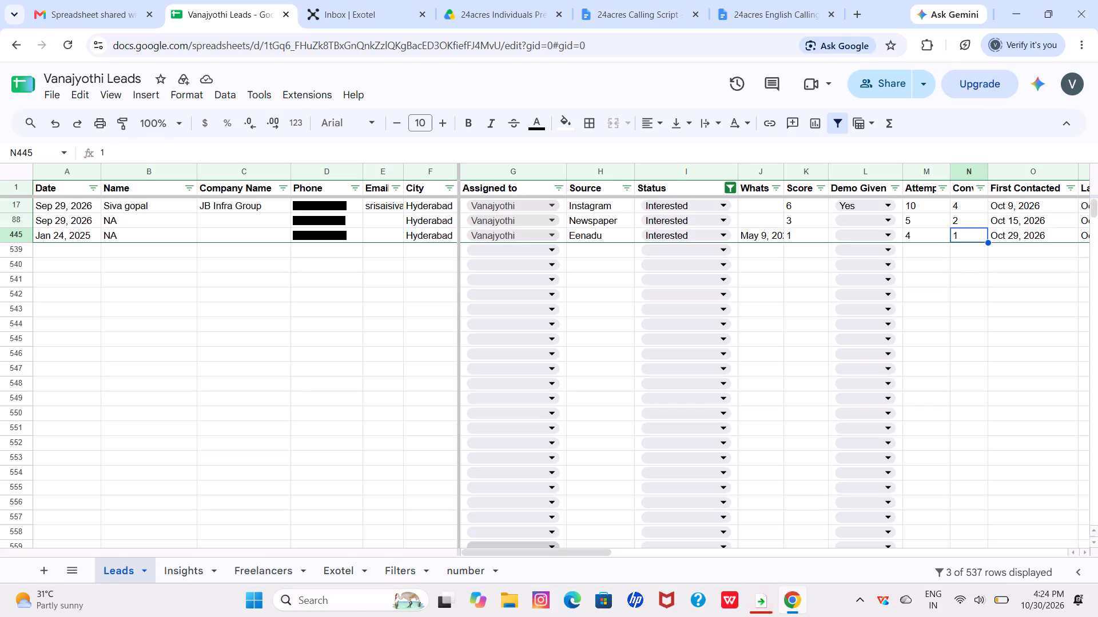
# Switch from the Leads sheet to WhatsApp.
pyautogui.click(250, 595)
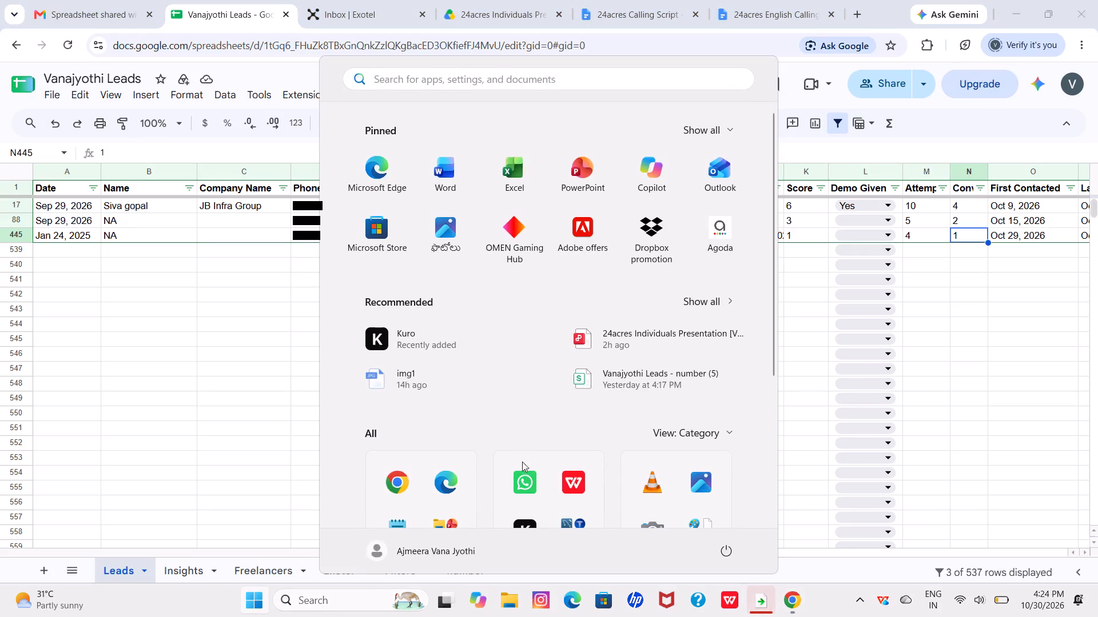
pyautogui.click(525, 474)
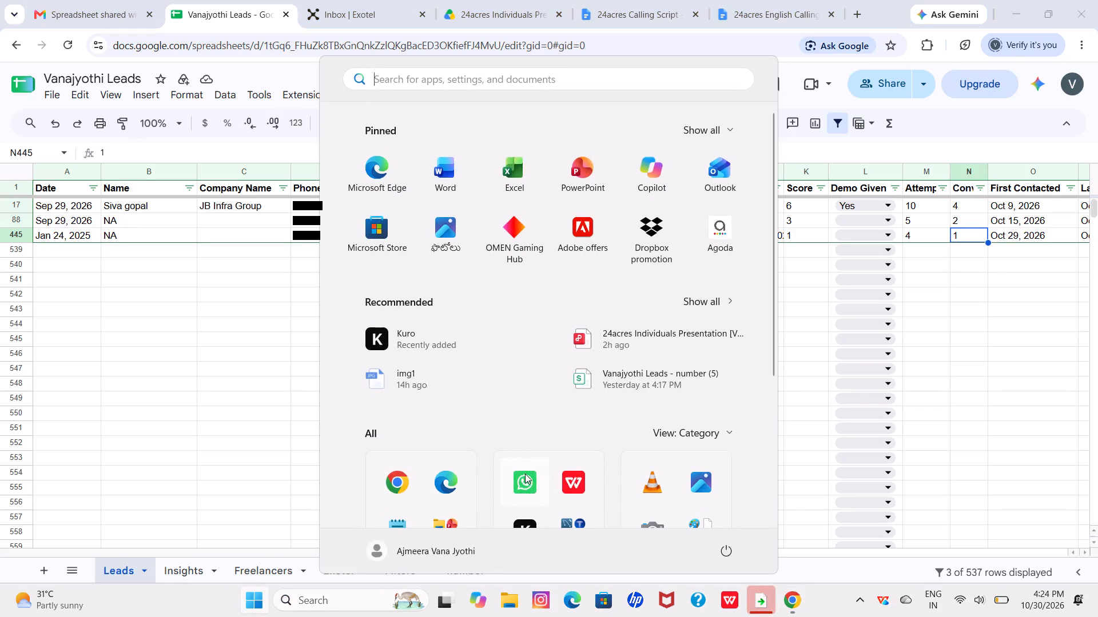
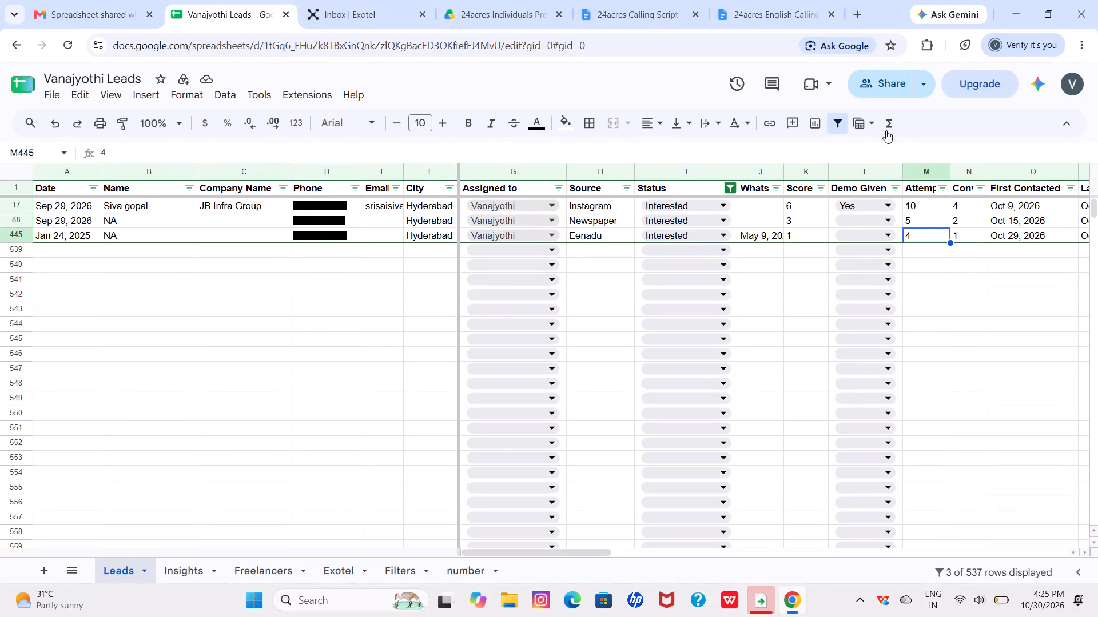
# Remove the Interested filter from the Leads sheet and filter the Status column to only Call Back leads.
pyautogui.click(834, 122)
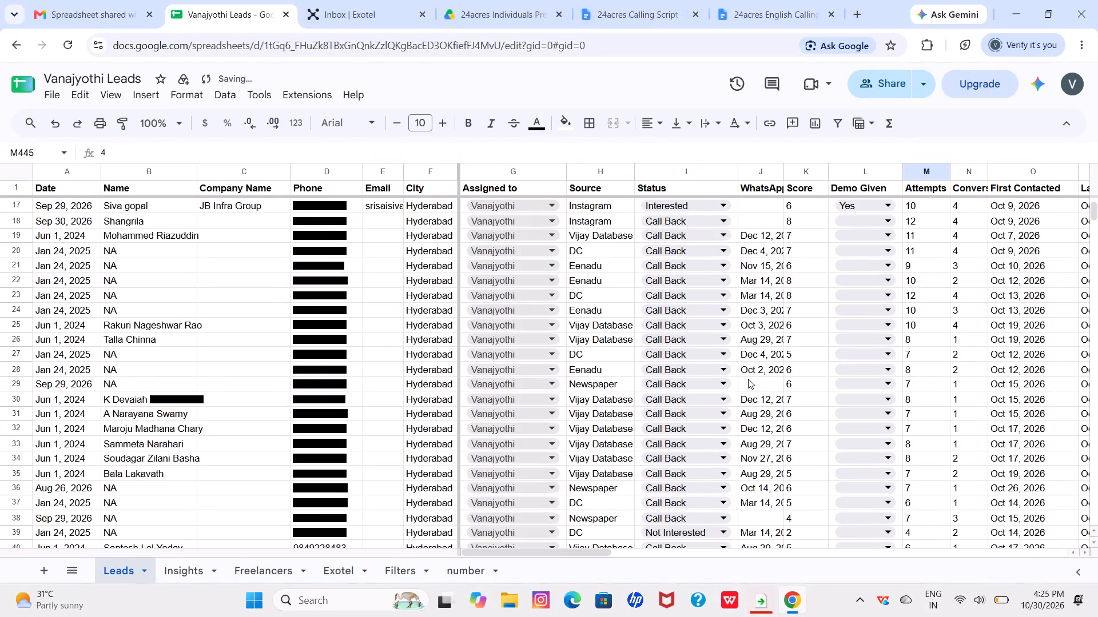
pyautogui.scroll(8, 748, 379)
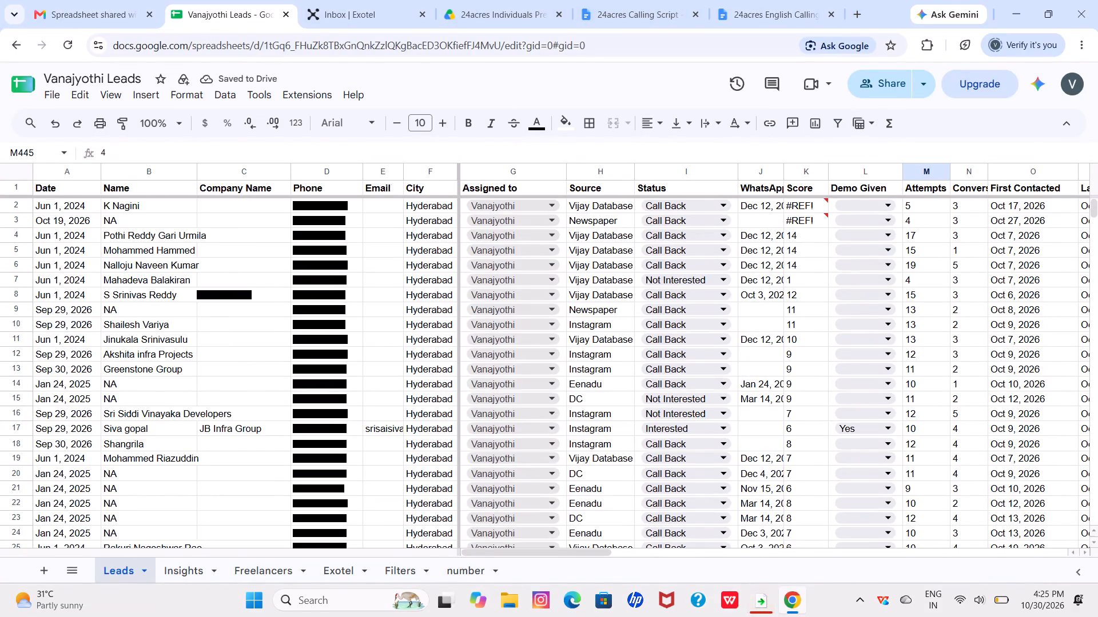
pyautogui.click(841, 117)
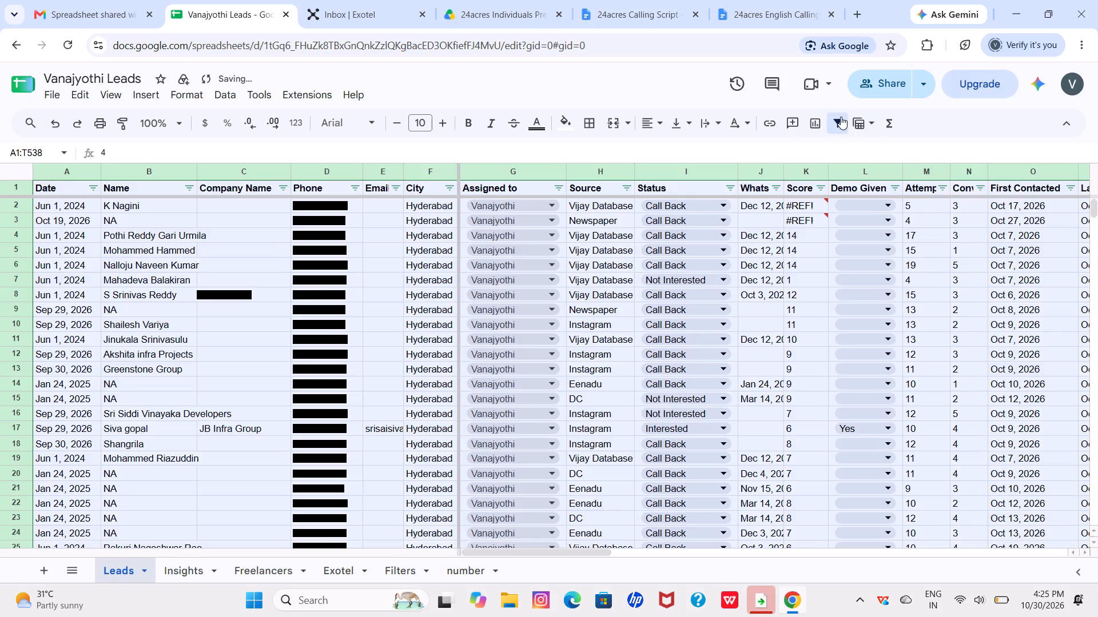
pyautogui.click(731, 189)
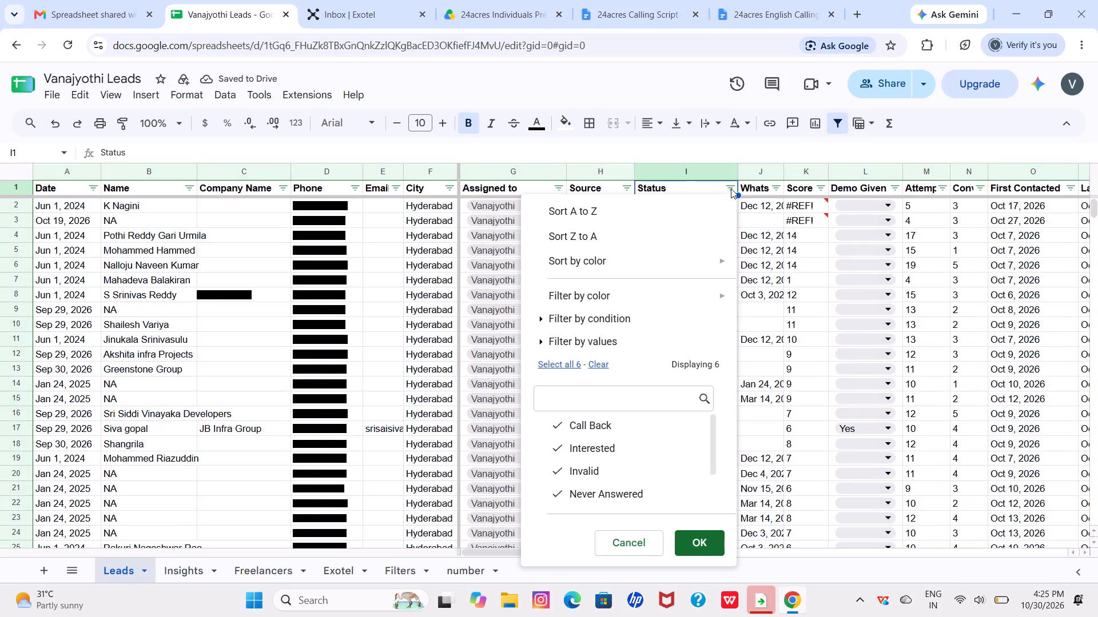
pyautogui.click(595, 361)
pyautogui.click(602, 428)
pyautogui.click(704, 527)
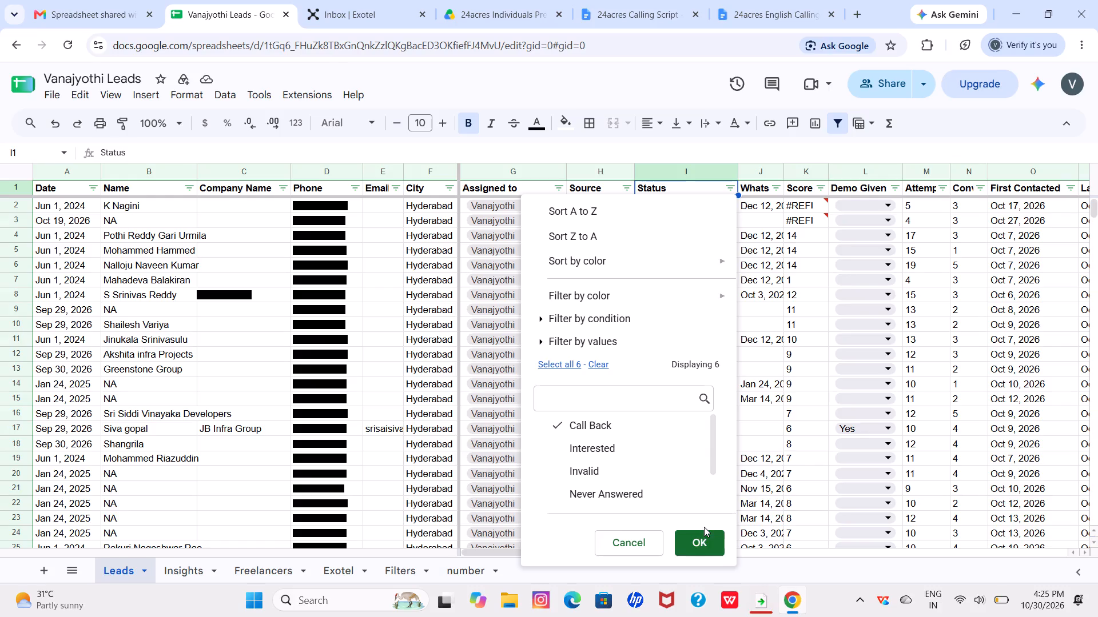
pyautogui.click(704, 543)
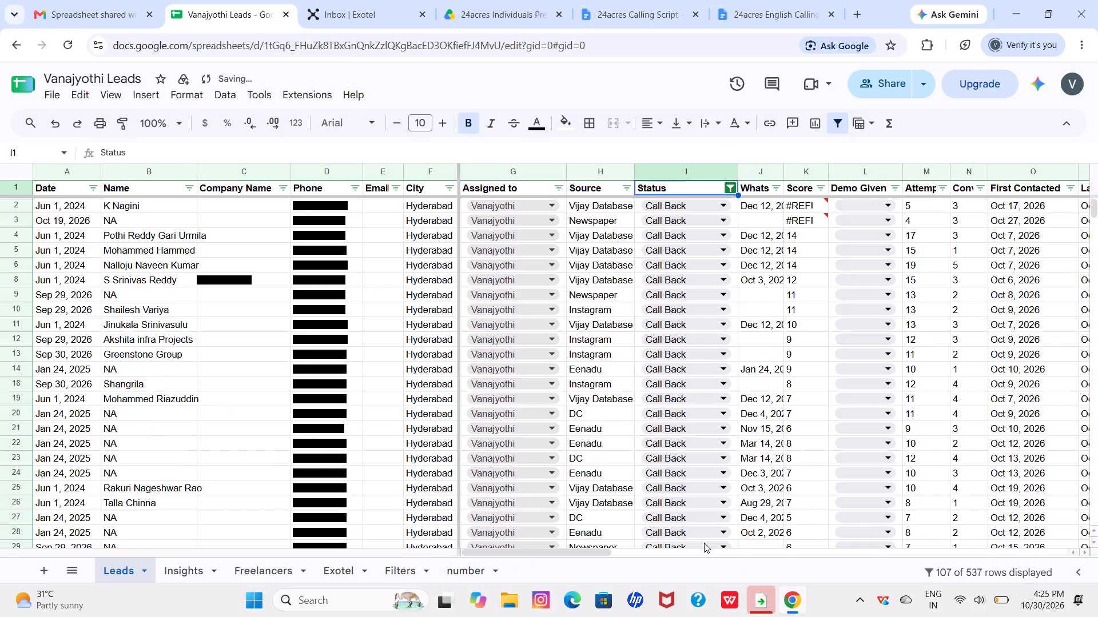
pyautogui.hscroll(-9, 704, 543)
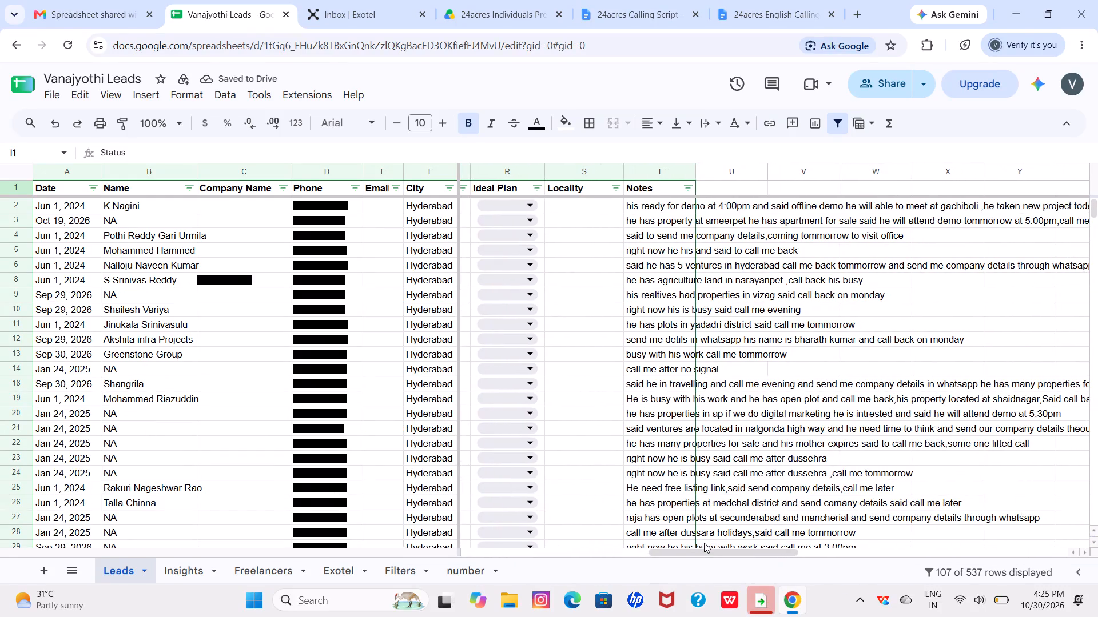
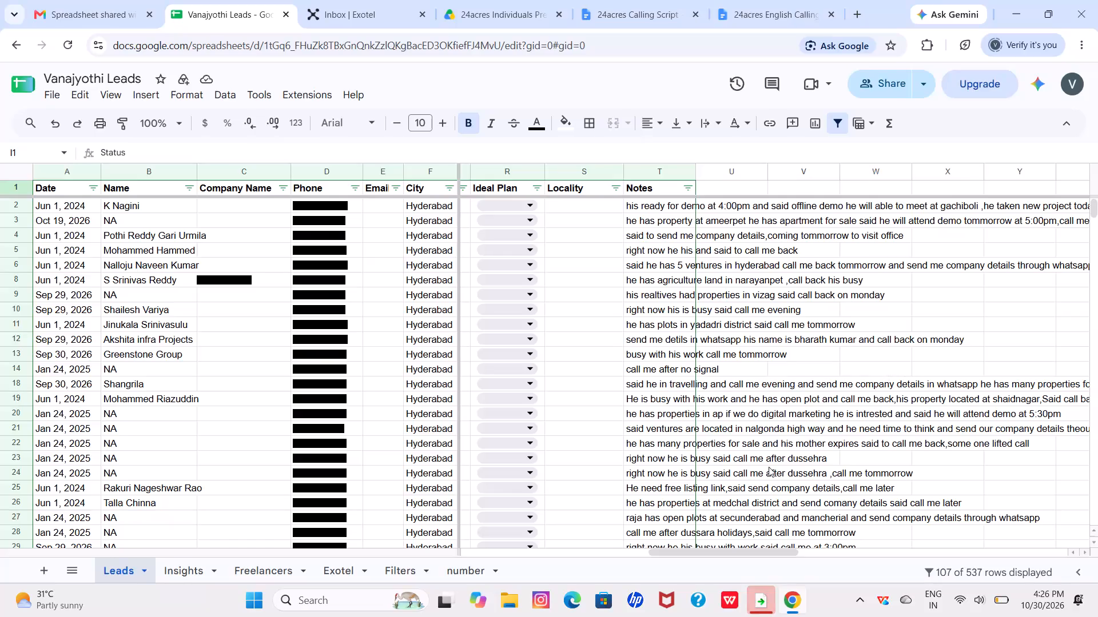
# Review the filtered Call Back leads' contact dates, follow-up dates and notes in the Leads sheet.
pyautogui.scroll(1, 742, 292)
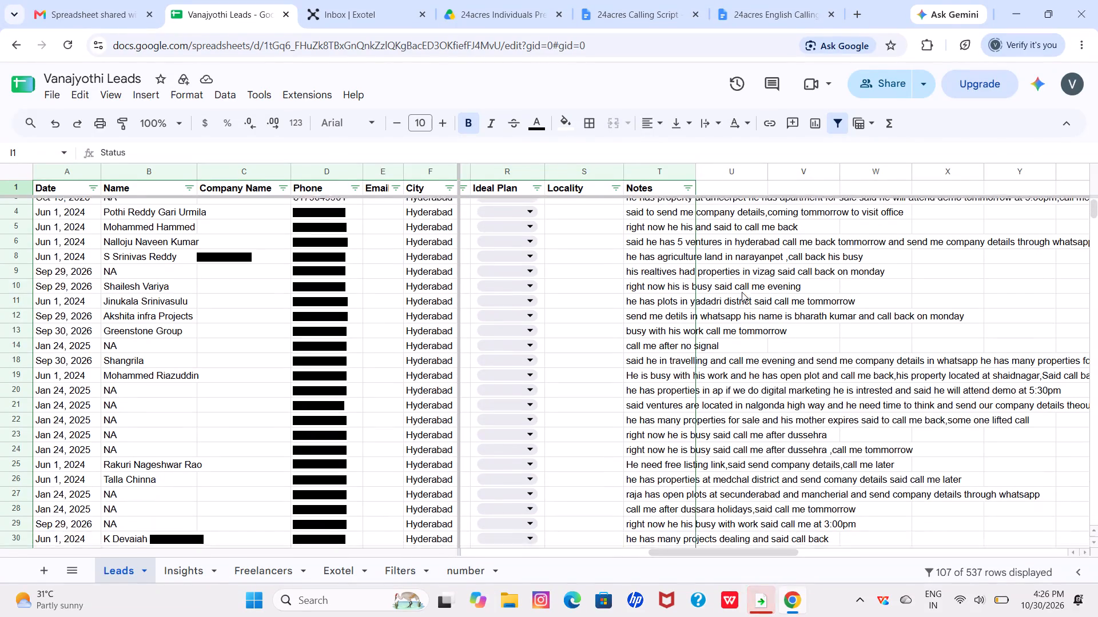
pyautogui.scroll(1, 742, 292)
pyautogui.hscroll(2, 742, 292)
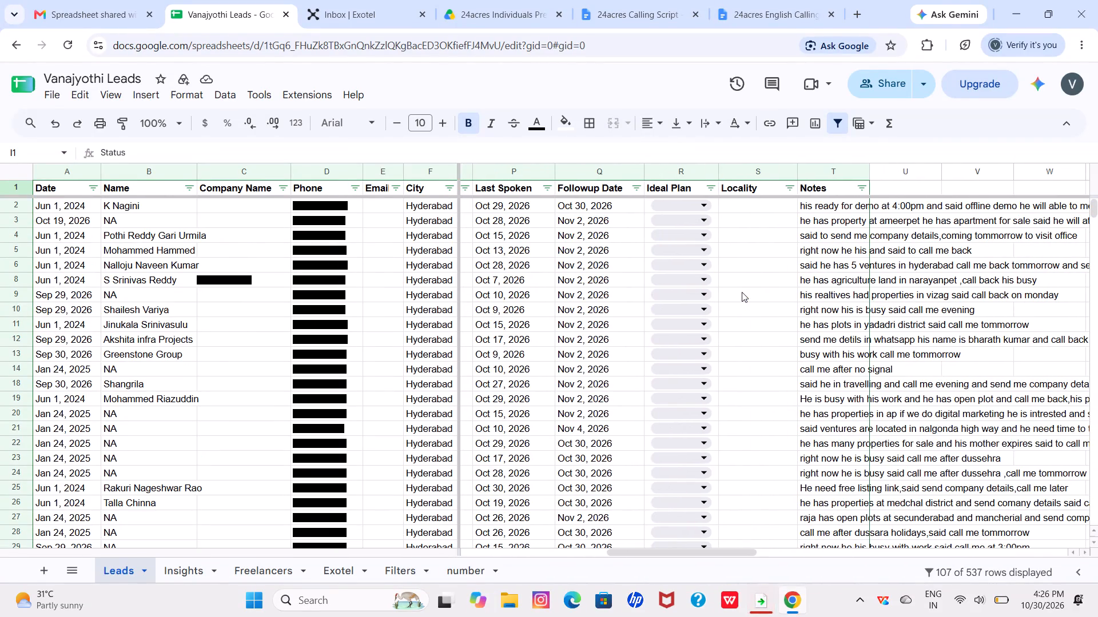
pyautogui.hscroll(-7, 742, 292)
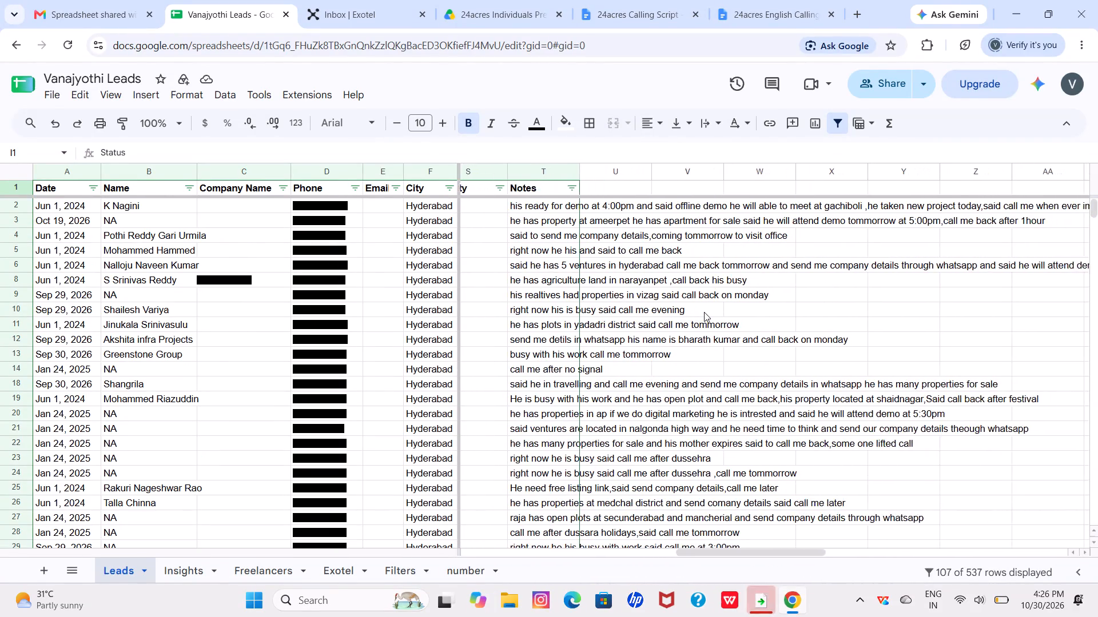
pyautogui.hscroll(-1, 704, 312)
pyautogui.hscroll(3, 704, 312)
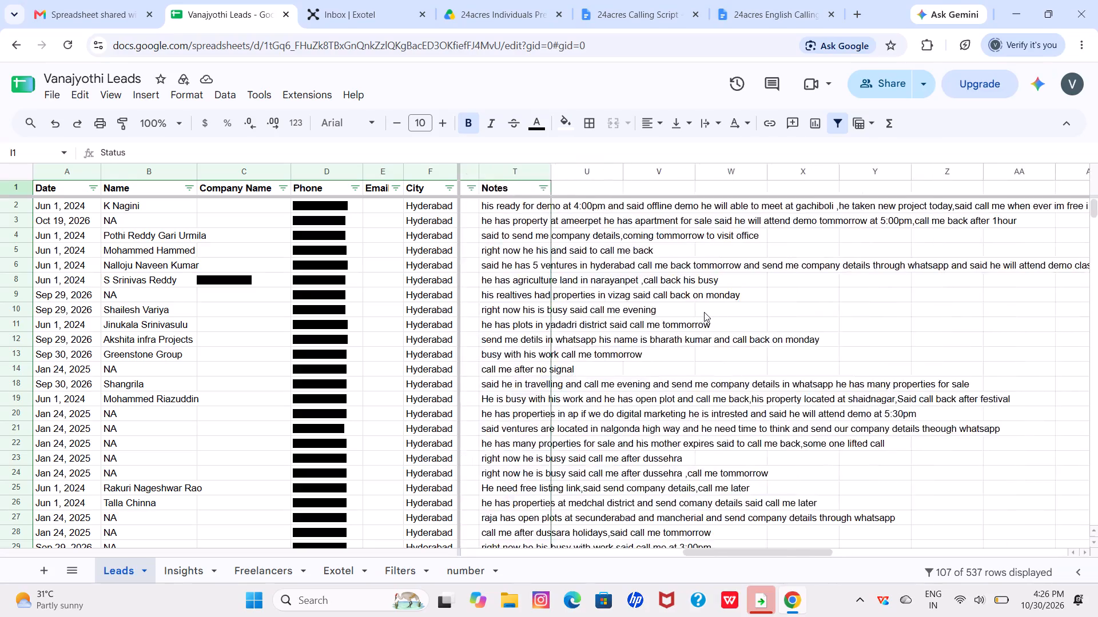
pyautogui.hscroll(5, 704, 312)
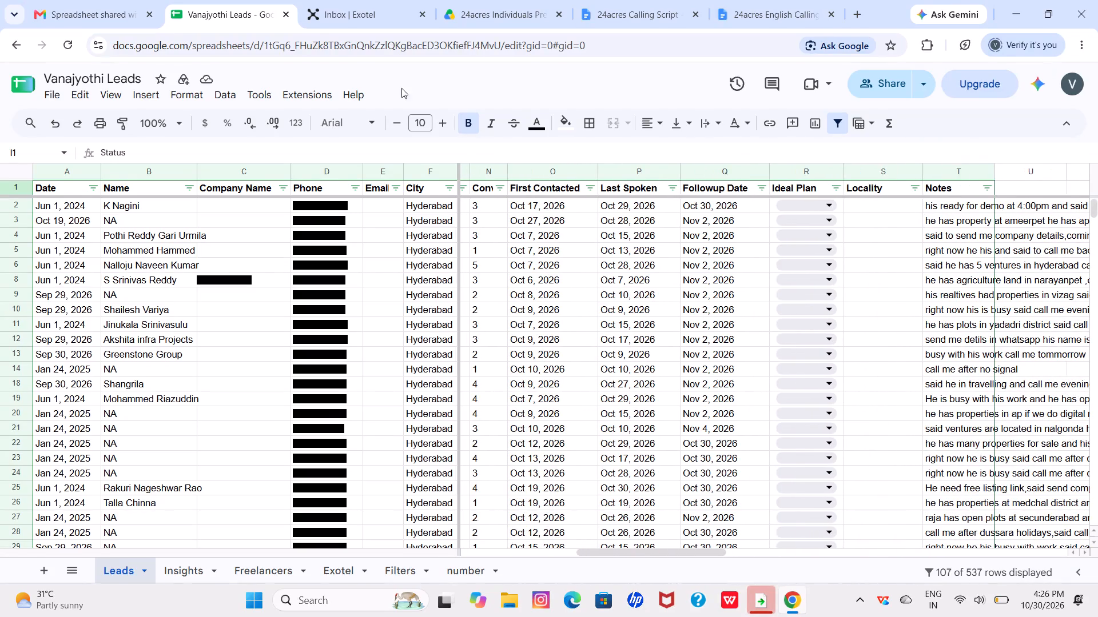
# Copy the phone number of the first Call Back lead, in row 2, for calling through Exotel.
pyautogui.click(343, 207)
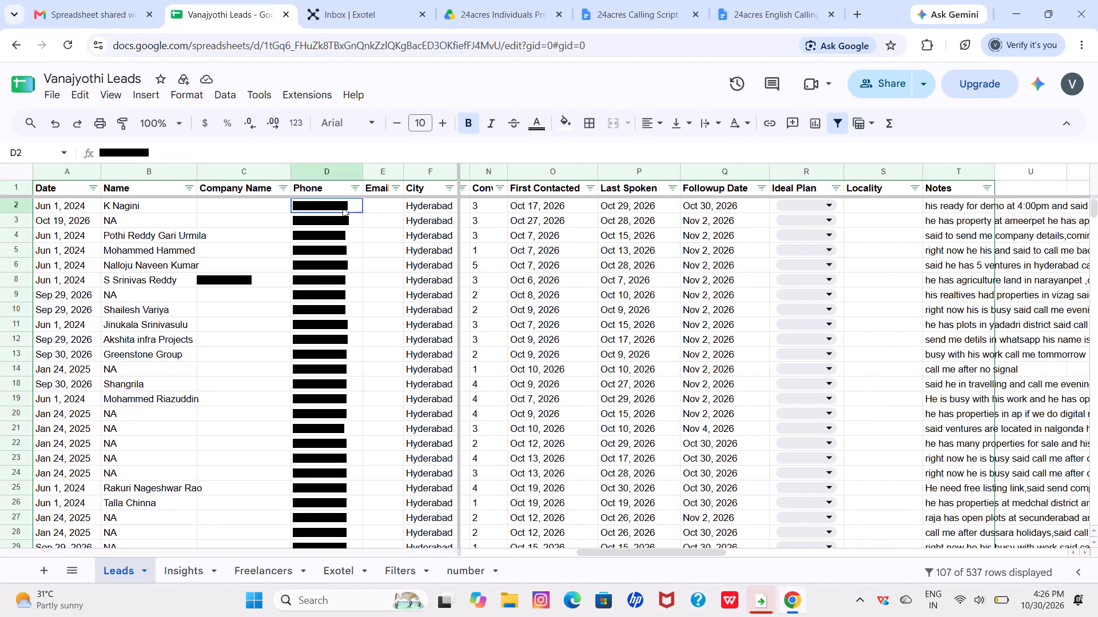
pyautogui.hotkey('ctrl', 'c')
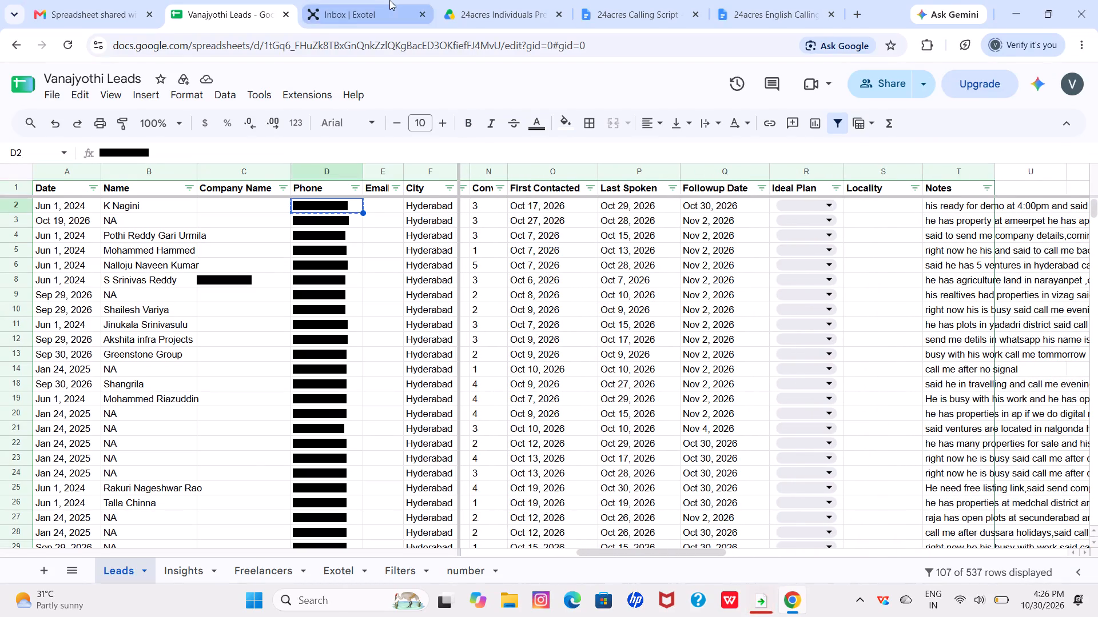
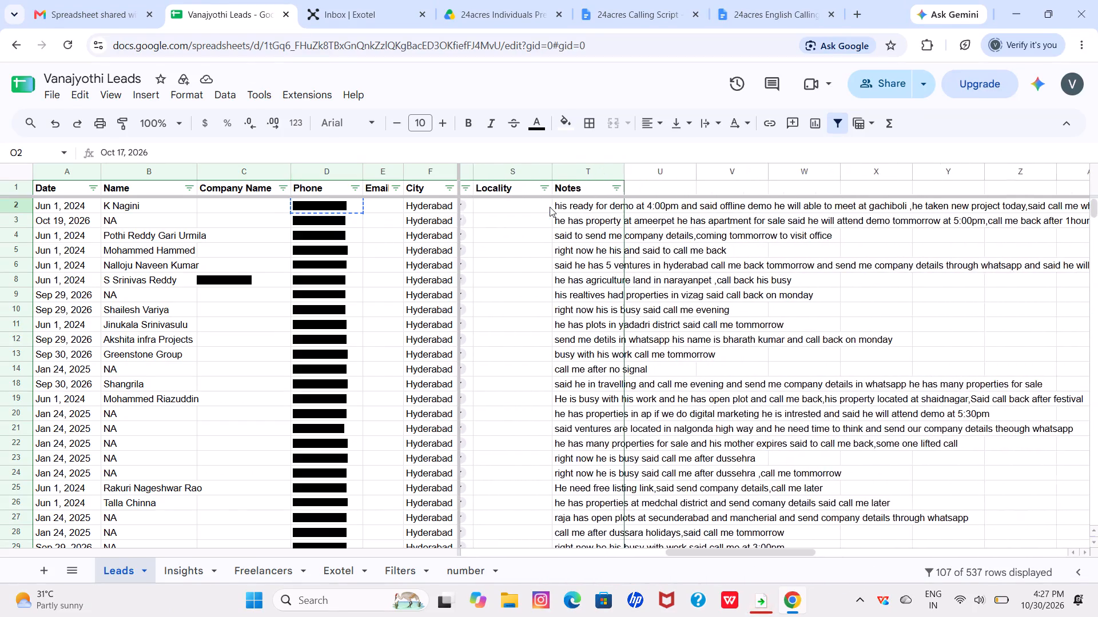
# Read the full note of the first Call Back lead, in row 2 of the Leads sheet.
pyautogui.hscroll(-1, 550, 207)
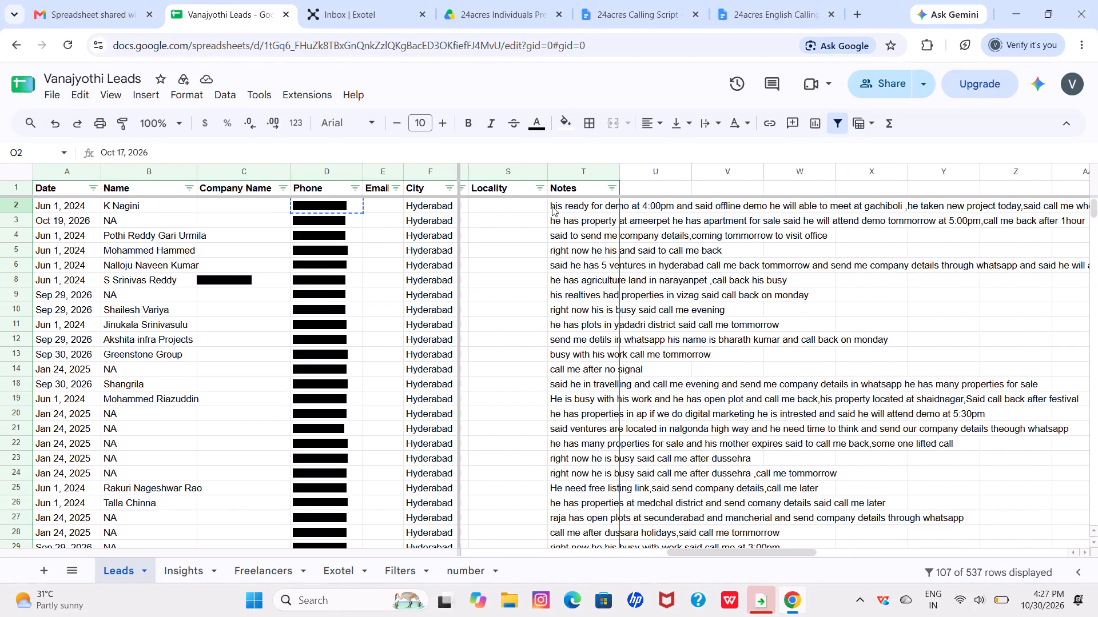
pyautogui.doubleClick(552, 206)
pyautogui.click(536, 204)
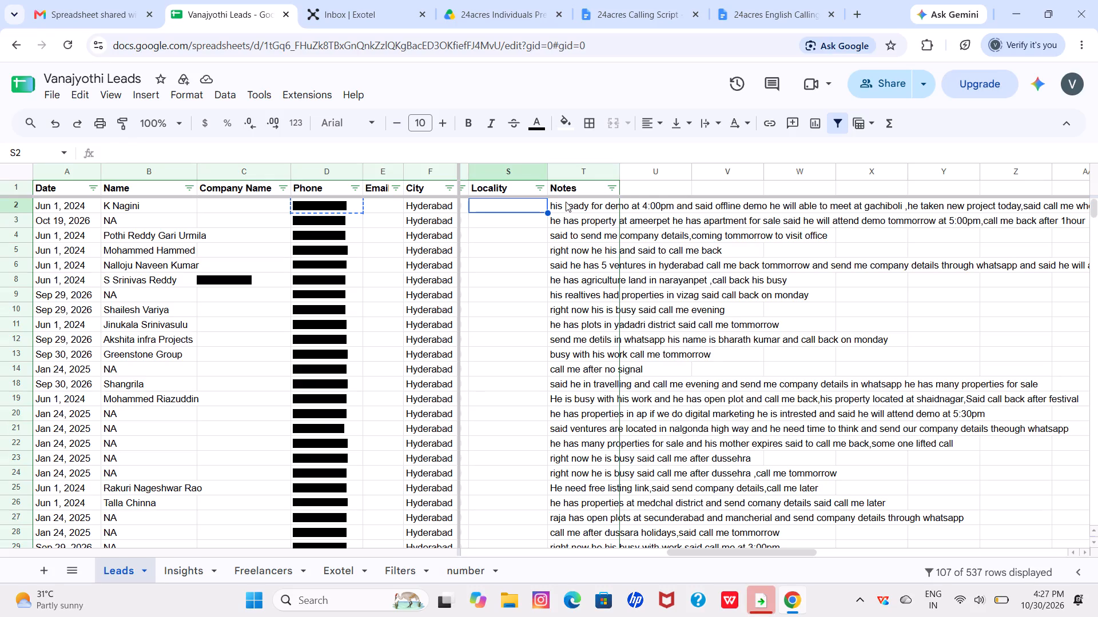
pyautogui.click(563, 202)
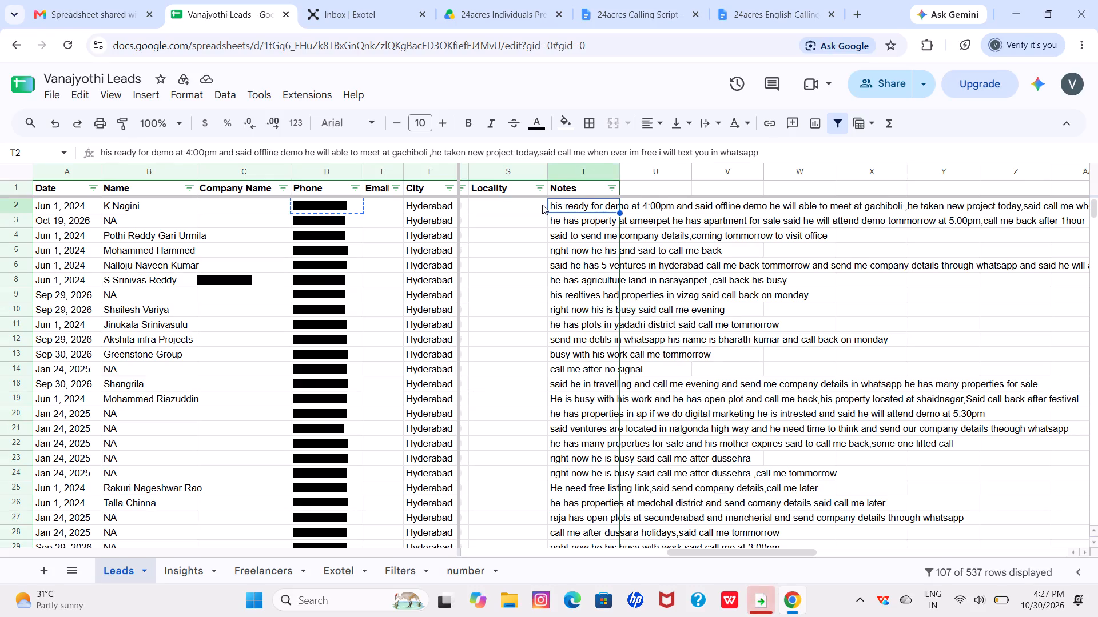
pyautogui.click(542, 205)
pyautogui.click(558, 206)
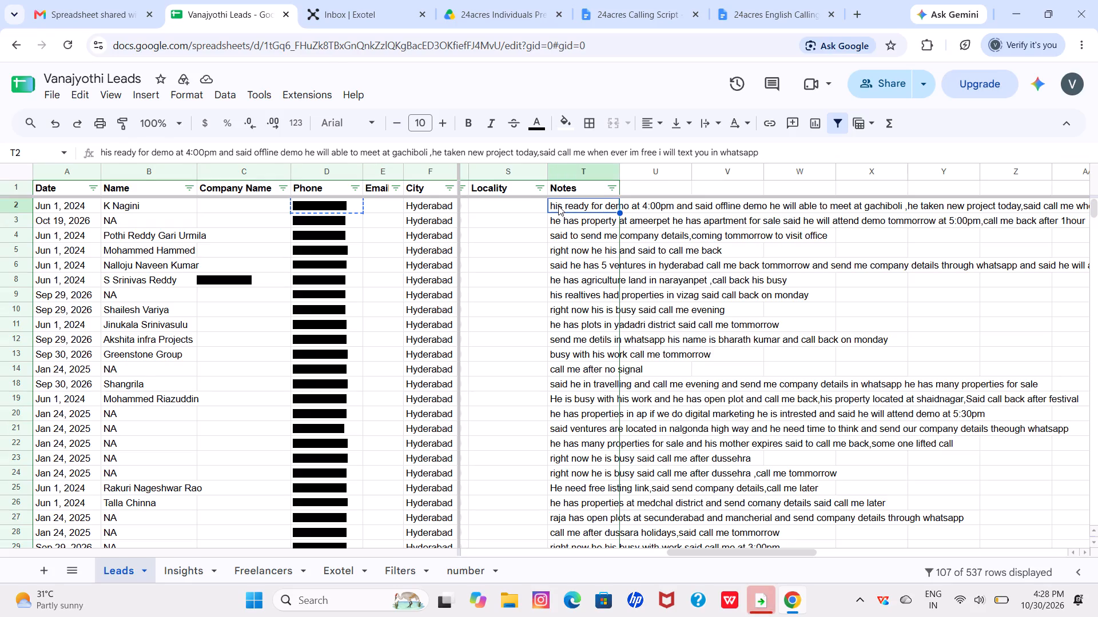
pyautogui.doubleClick(558, 206)
pyautogui.click(532, 205)
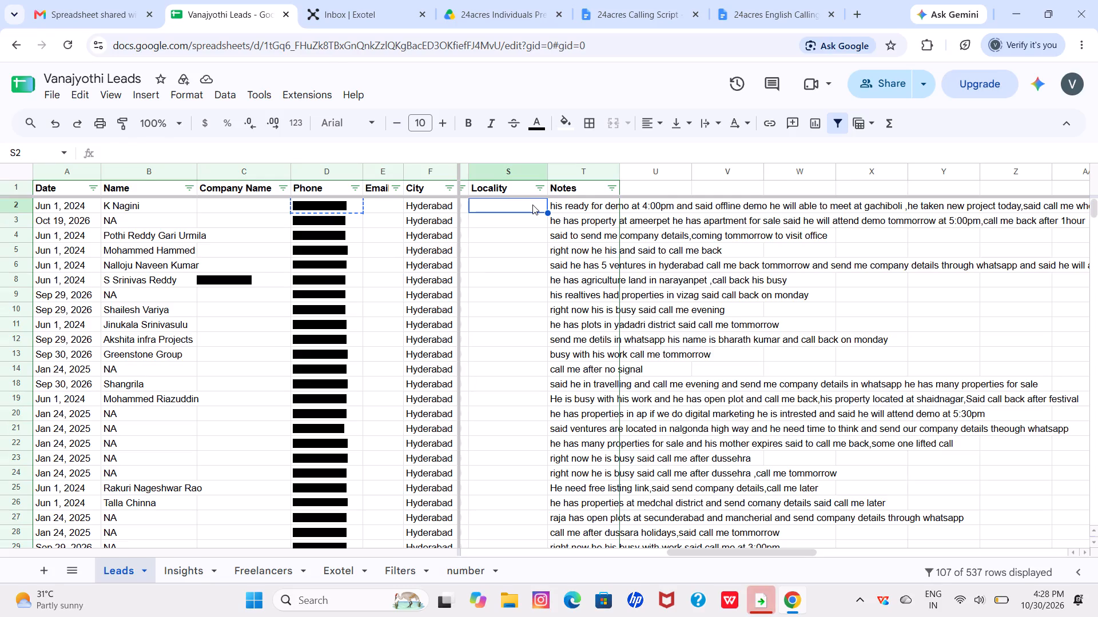
# Append a comma to the end of the note for the Call Back lead in row 2.
pyautogui.doubleClick(568, 205)
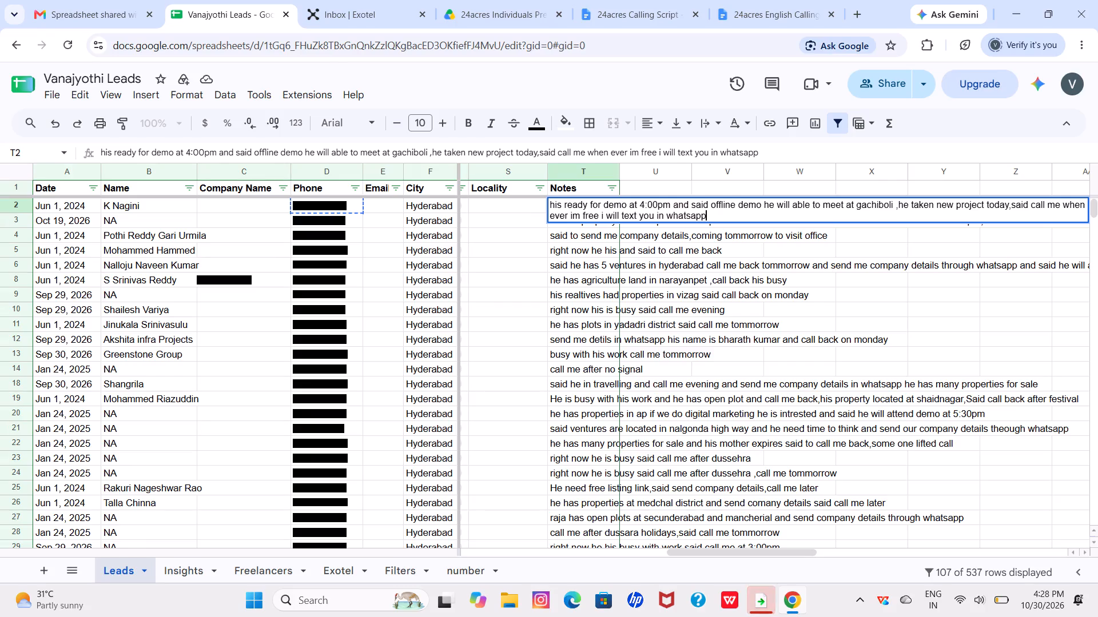
pyautogui.press(',')
pyautogui.click(500, 205)
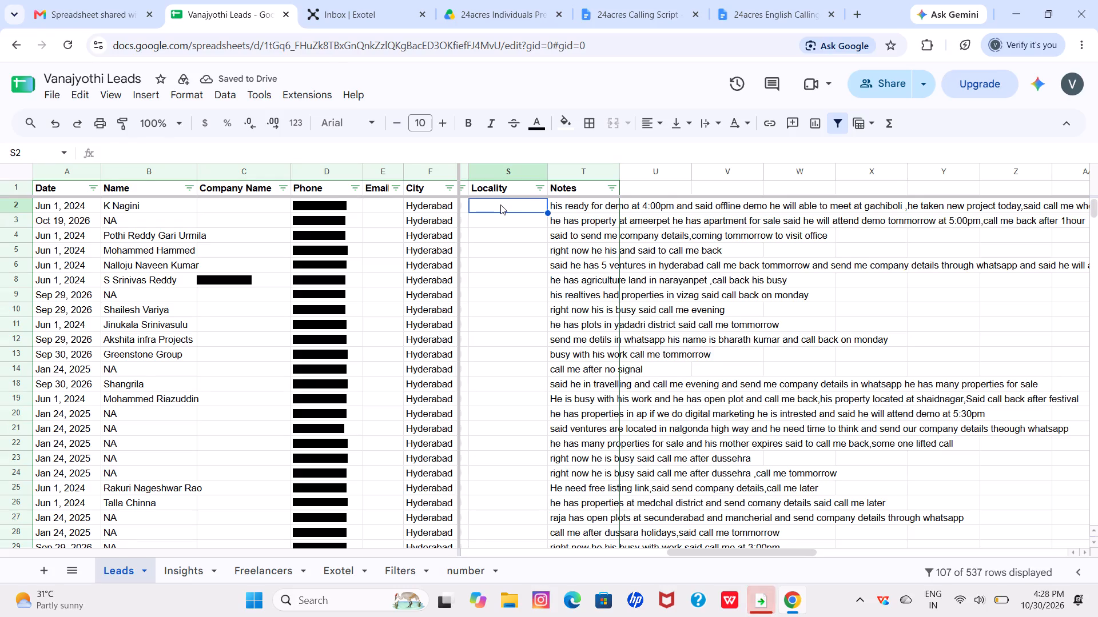
# Set the row 2 lead's follow-up date to Oct 31, 2026.
pyautogui.hscroll(3, 500, 205)
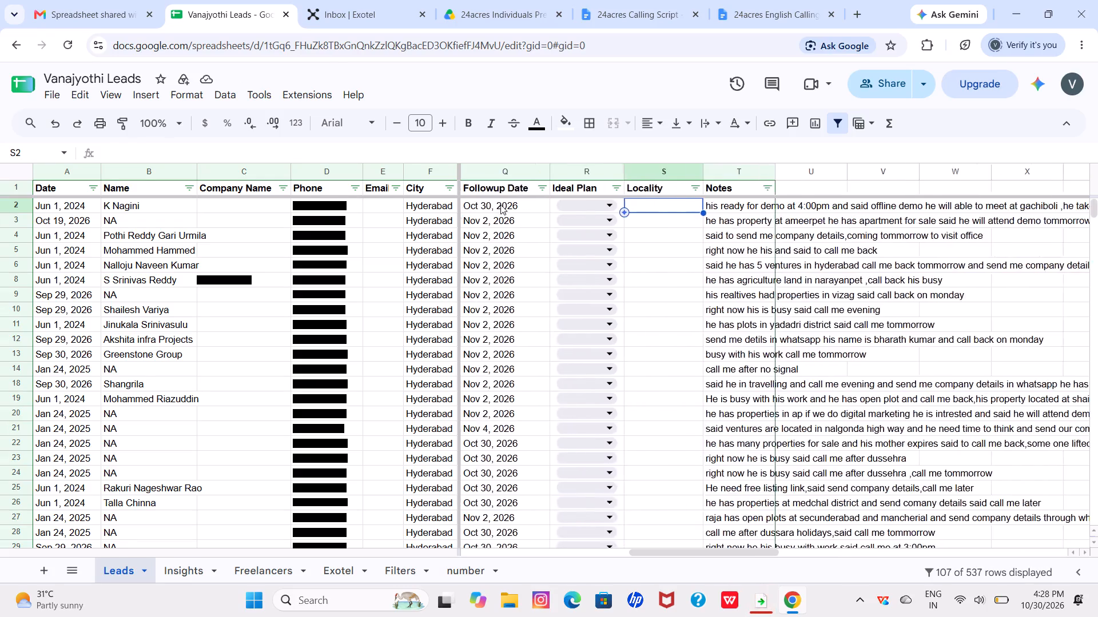
pyautogui.hscroll(5, 500, 205)
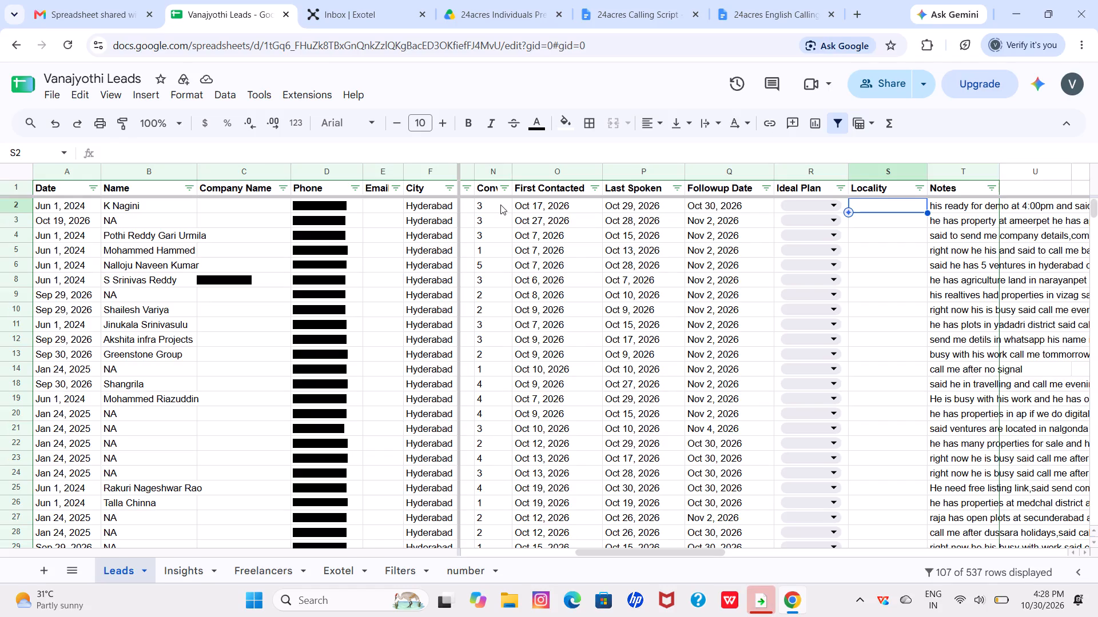
pyautogui.doubleClick(939, 206)
pyautogui.click(916, 207)
pyautogui.click(745, 209)
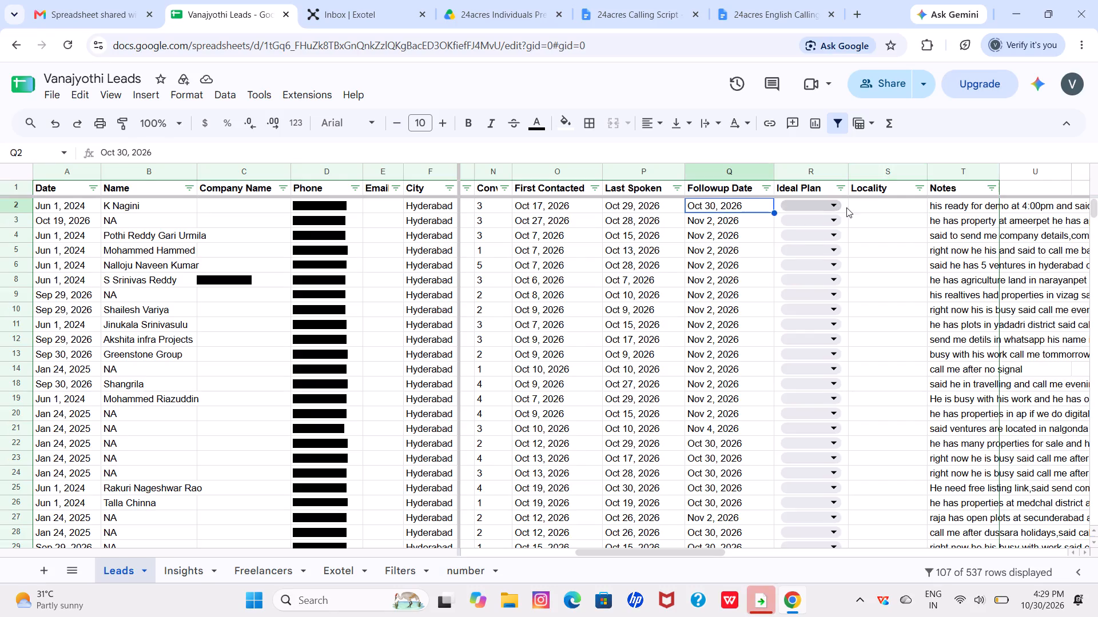
pyautogui.click(881, 207)
pyautogui.click(932, 207)
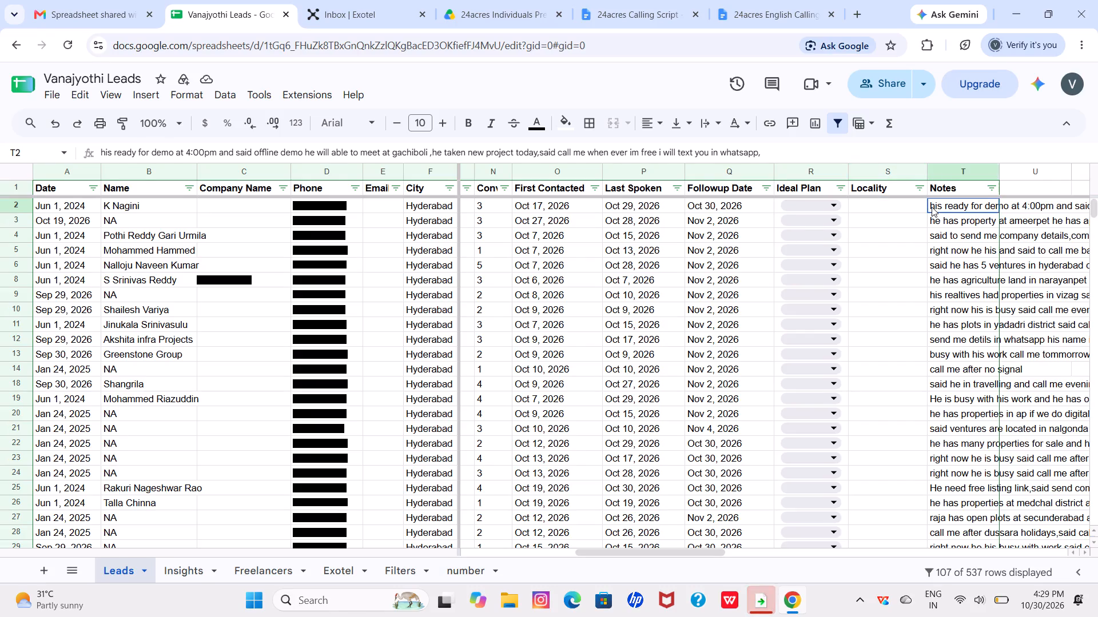
pyautogui.click(913, 206)
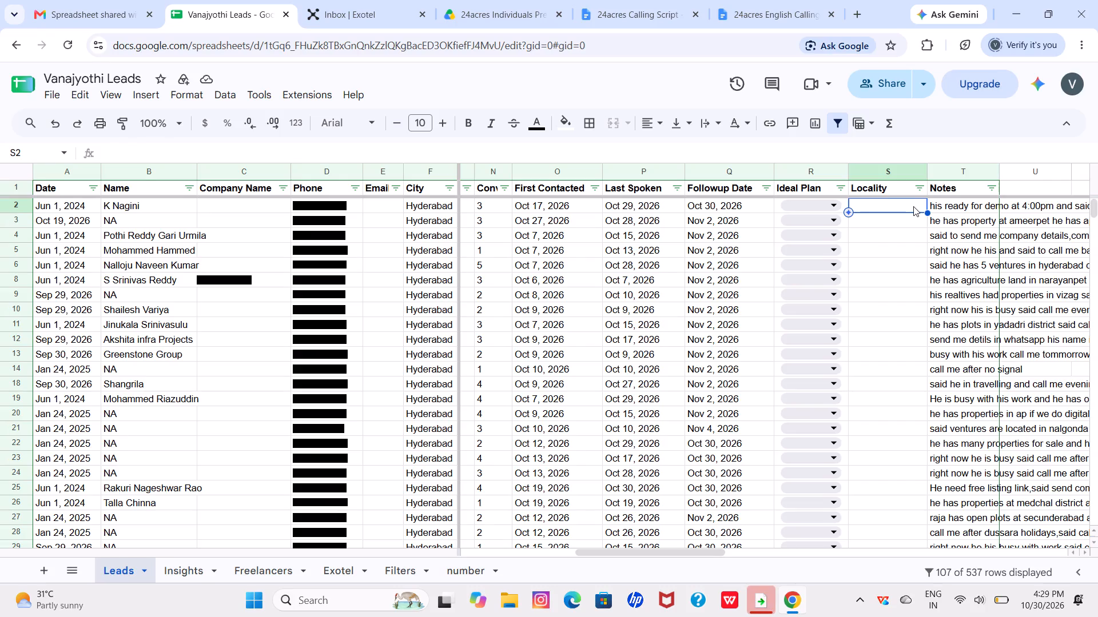
pyautogui.doubleClick(733, 212)
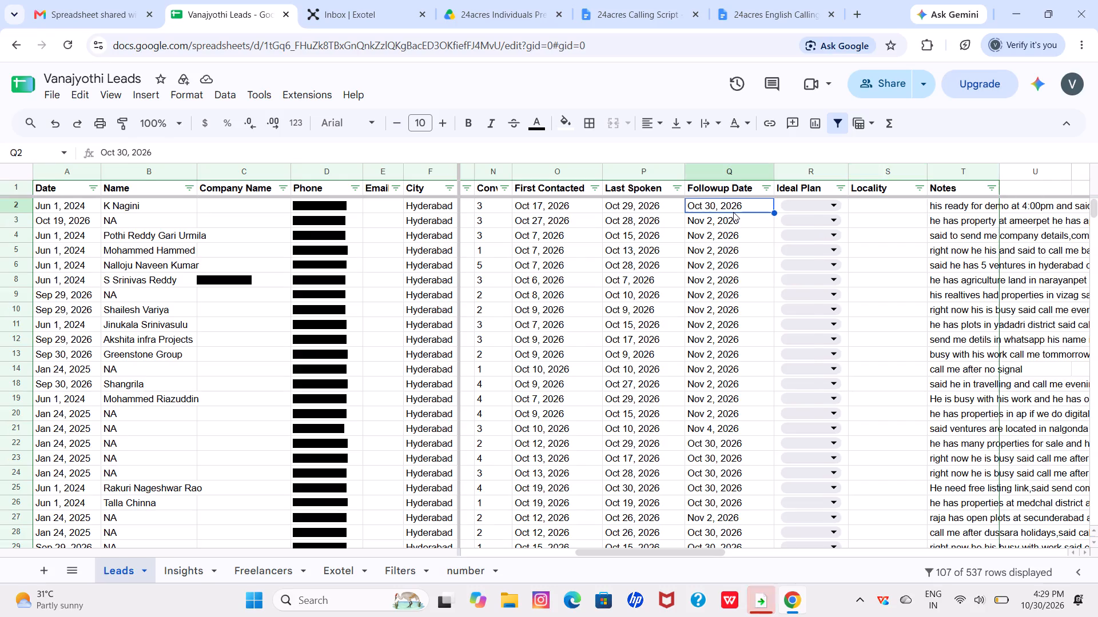
pyautogui.click(794, 344)
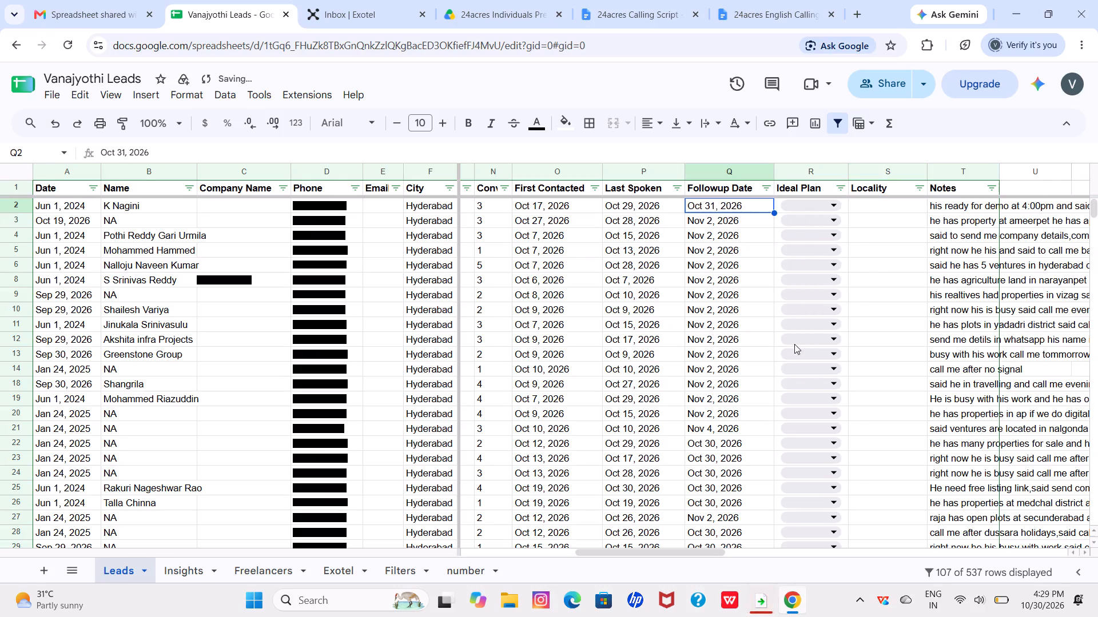
# Change the demo time in the row 2 lead's note to 3:00pm.
pyautogui.doubleClick(938, 204)
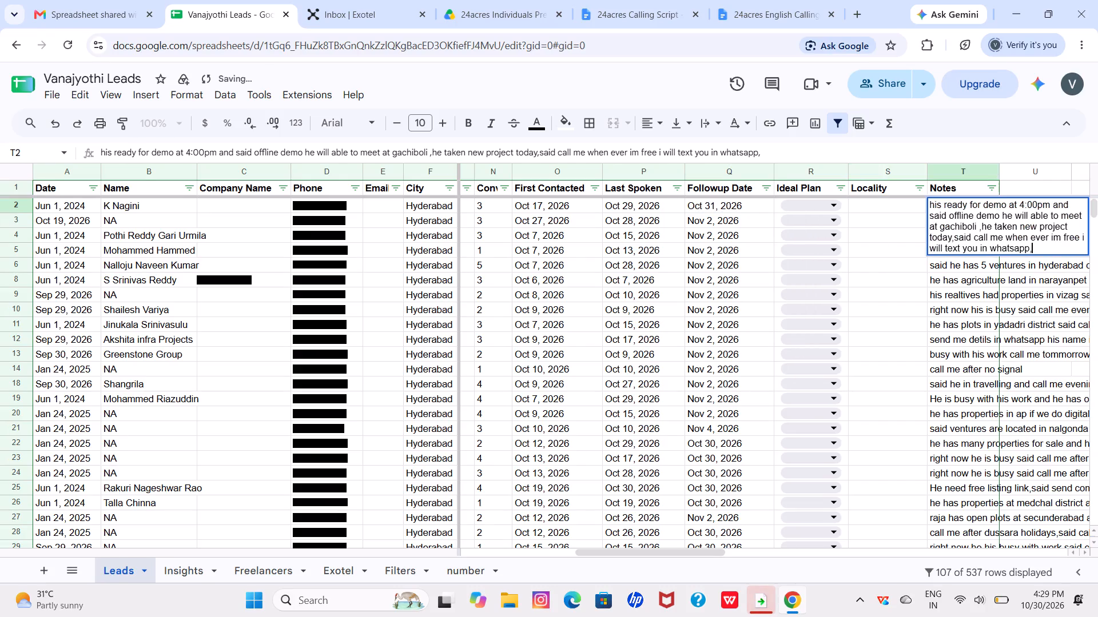
pyautogui.click(1038, 204)
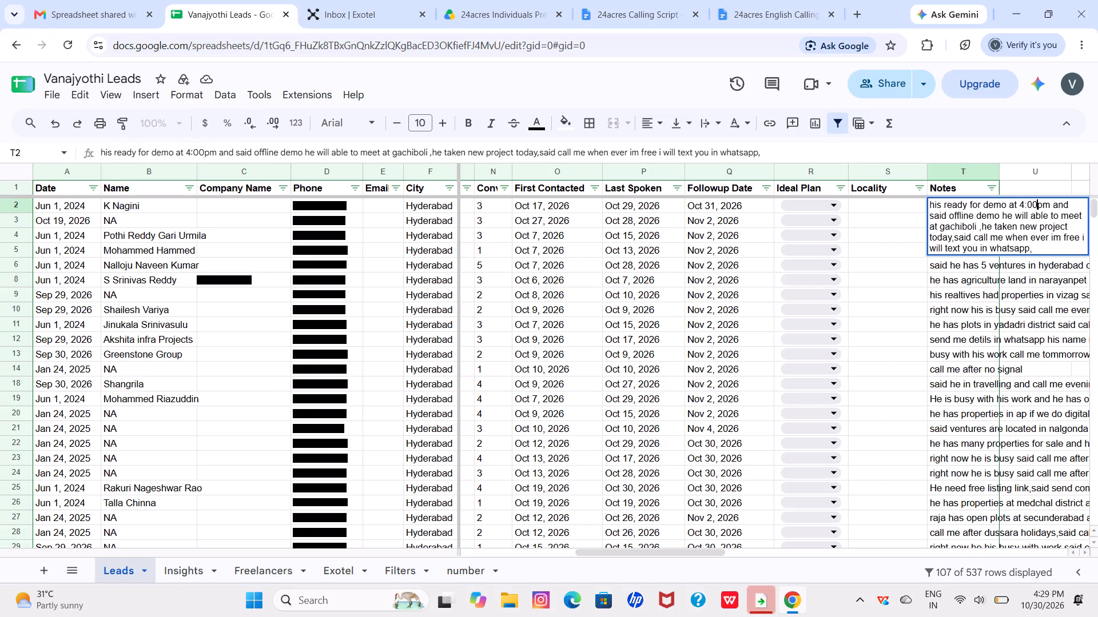
pyautogui.press('BackSpace')
pyautogui.press('BackSpace')
pyautogui.press('BackSpace')
pyautogui.press('BackSpace')
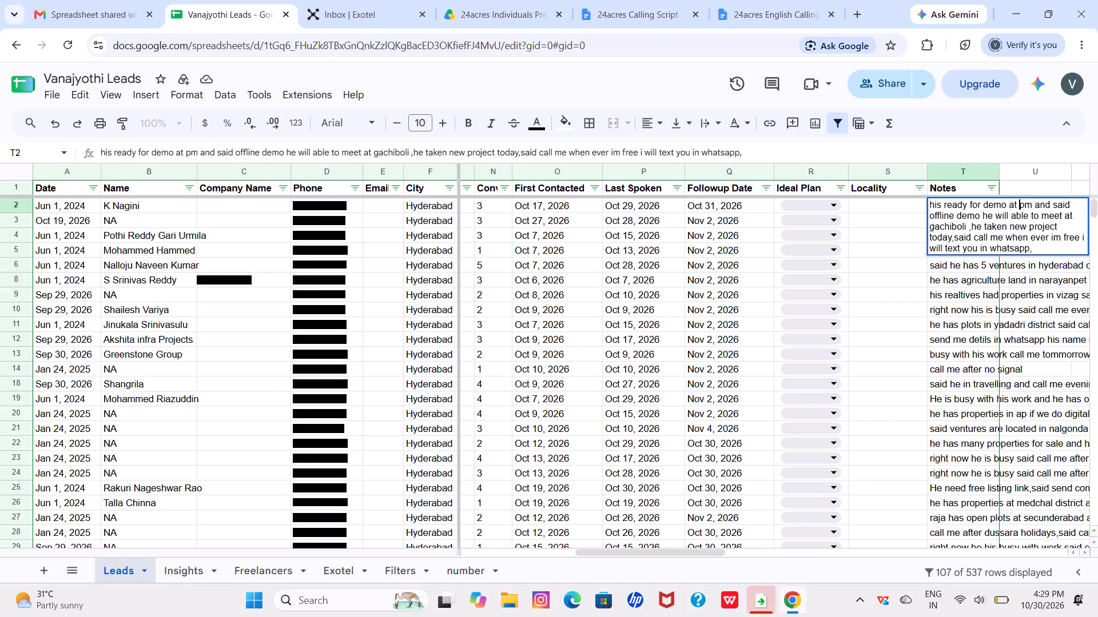
pyautogui.press('3')
pyautogui.hotkey('shift', ':')
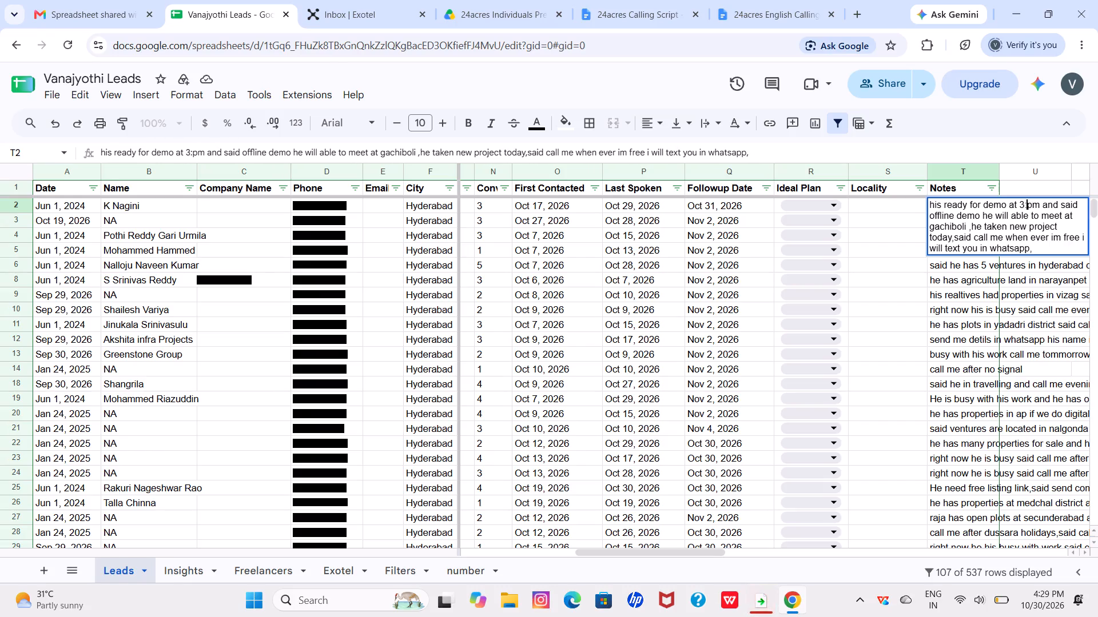
pyautogui.write('00')
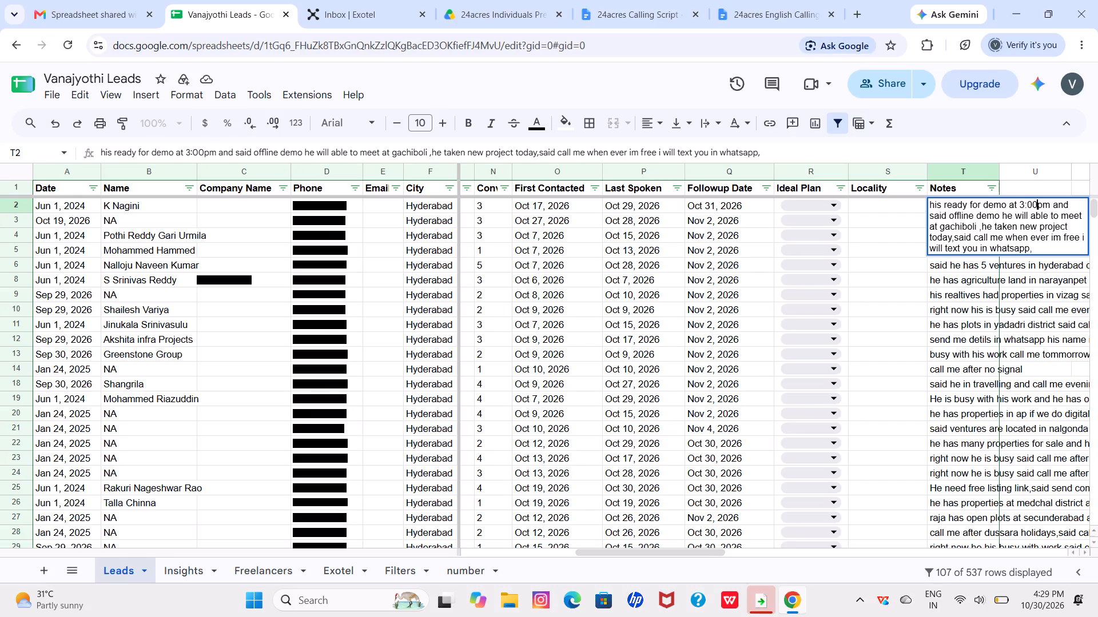
pyautogui.click(916, 206)
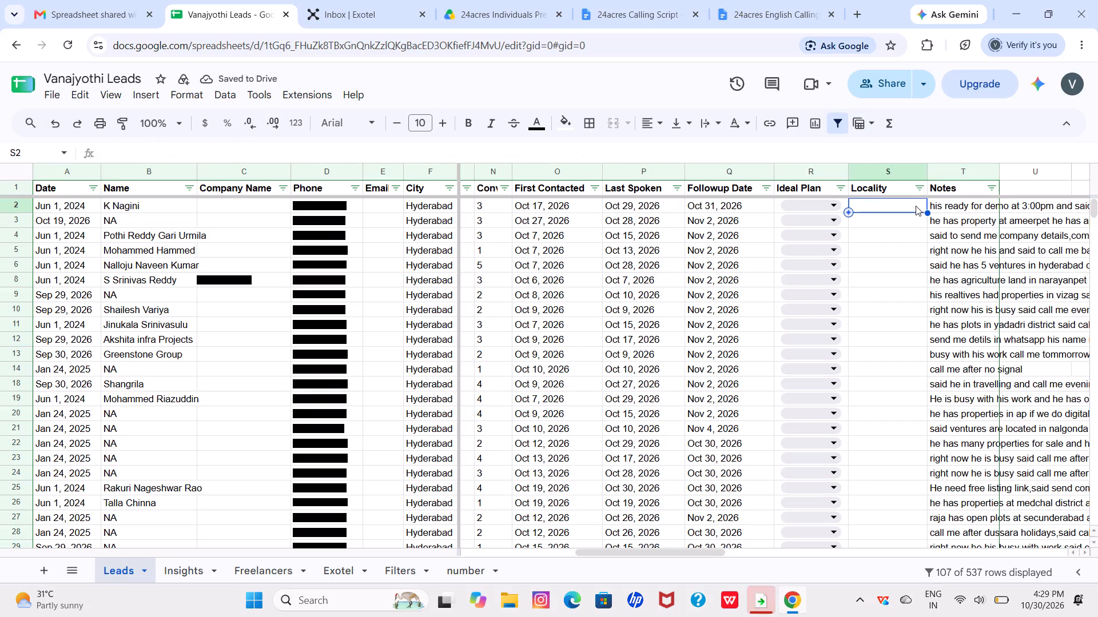
# Review the full row 2 note and the contact and follow-up dates of the Call Back leads.
pyautogui.click(954, 206)
pyautogui.hscroll(-7, 954, 206)
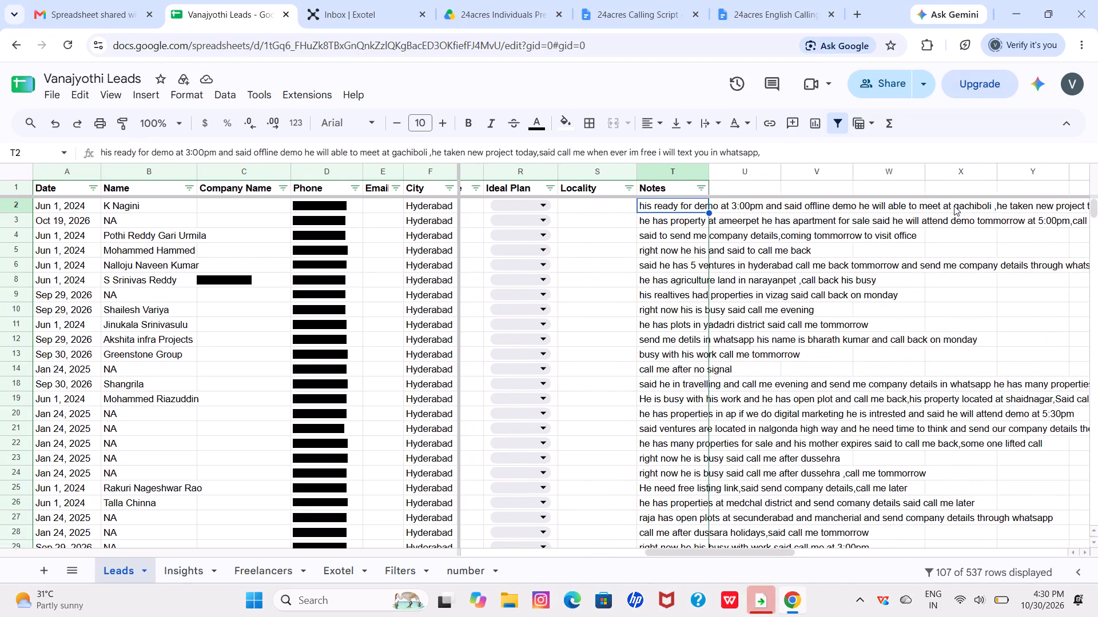
pyautogui.hscroll(-4, 954, 206)
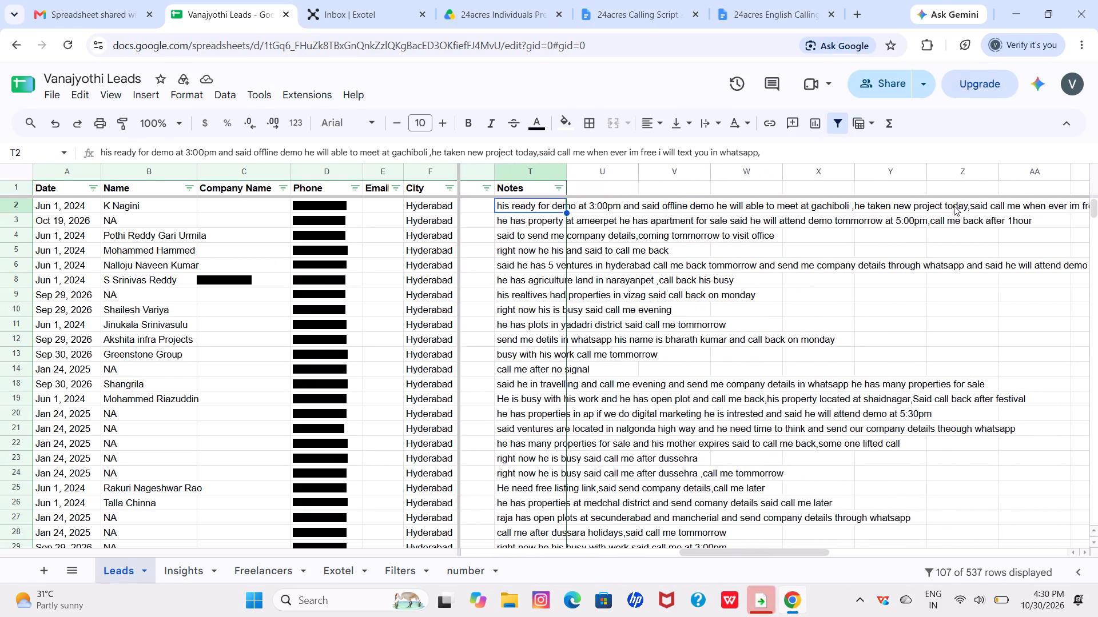
pyautogui.hscroll(-3, 954, 206)
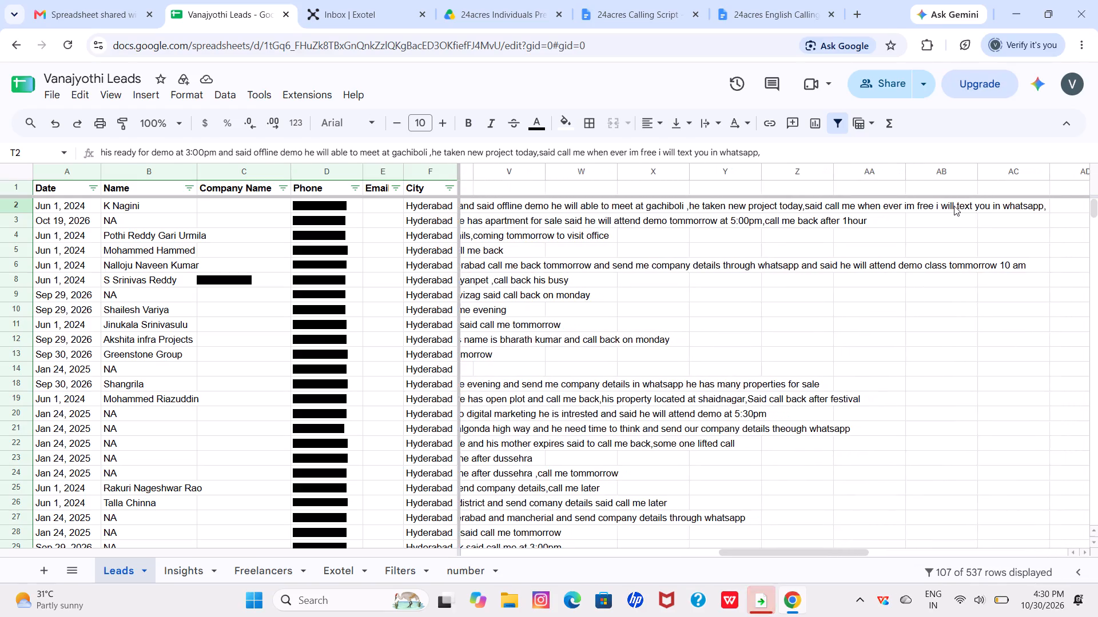
pyautogui.hscroll(6, 954, 206)
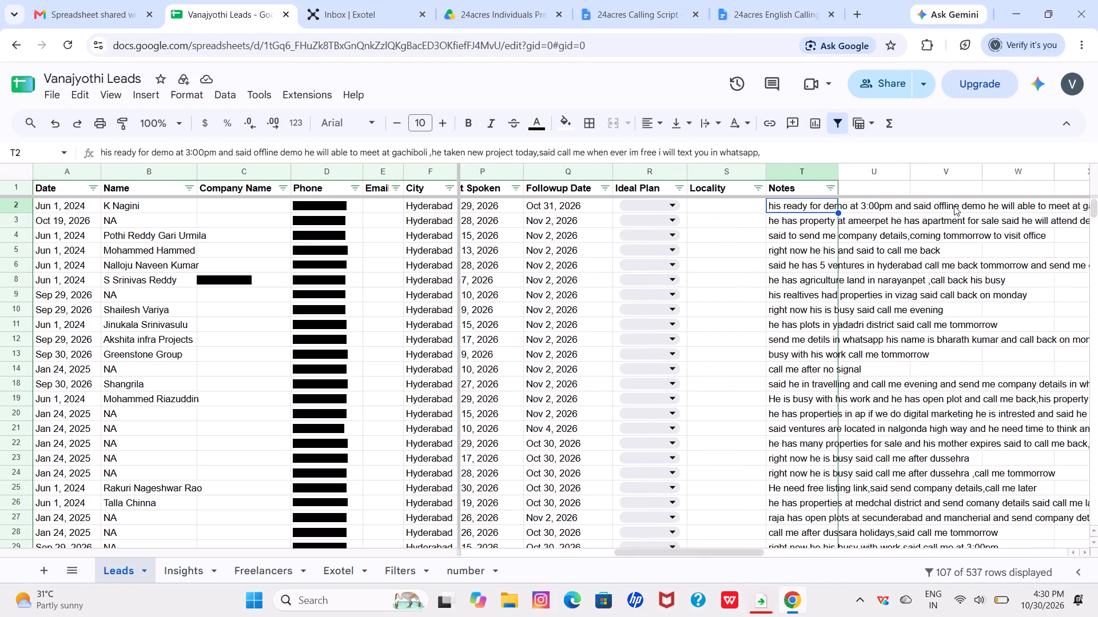
pyautogui.hscroll(2, 657, 219)
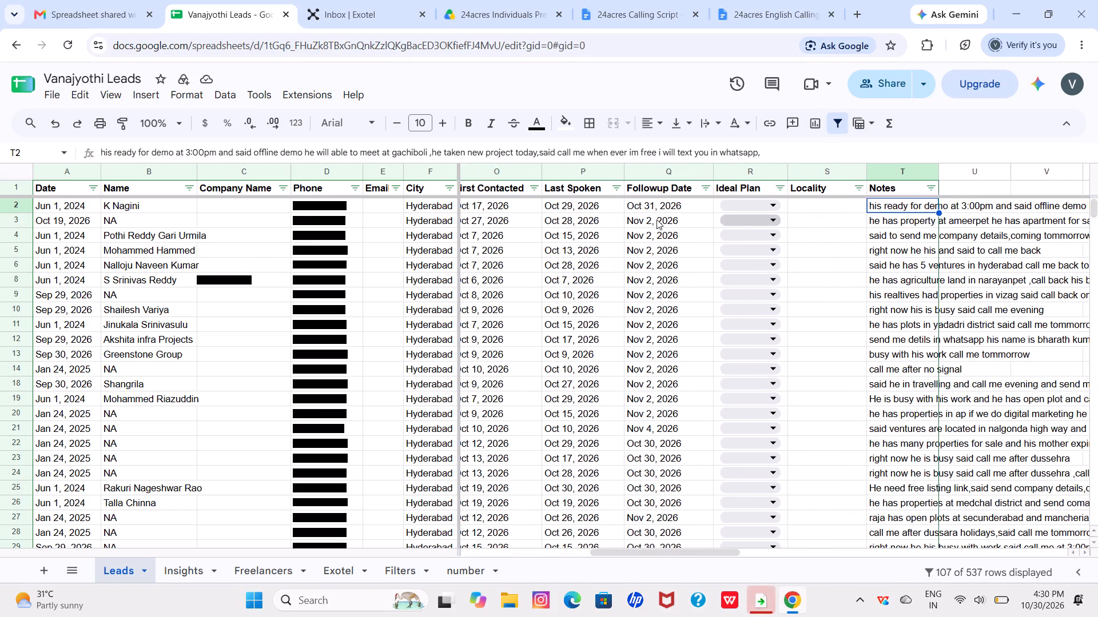
pyautogui.scroll(-1, 657, 219)
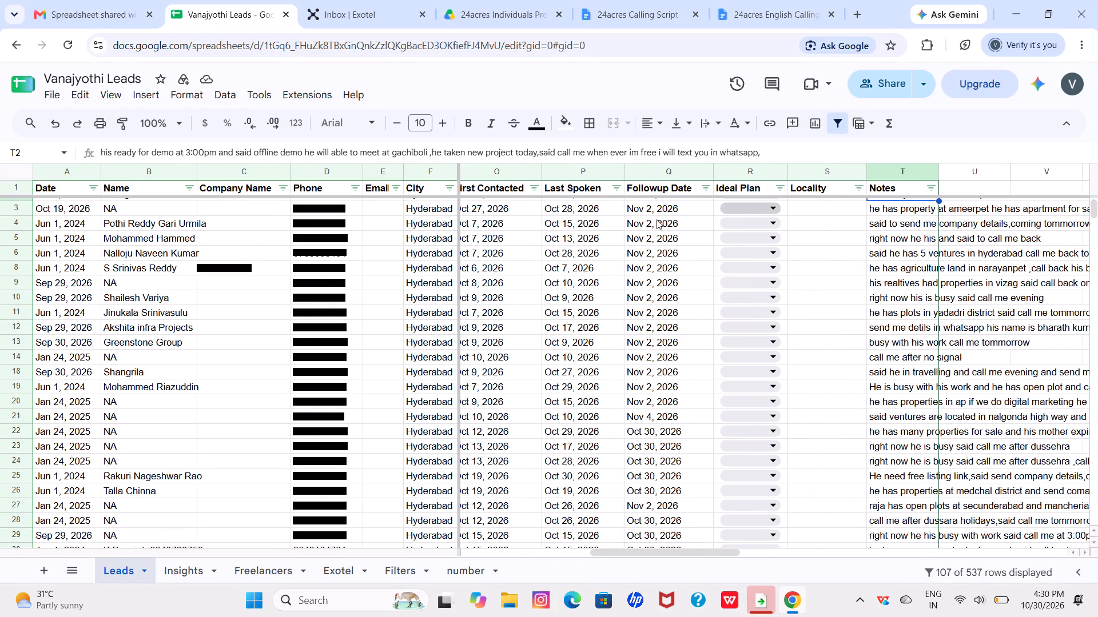
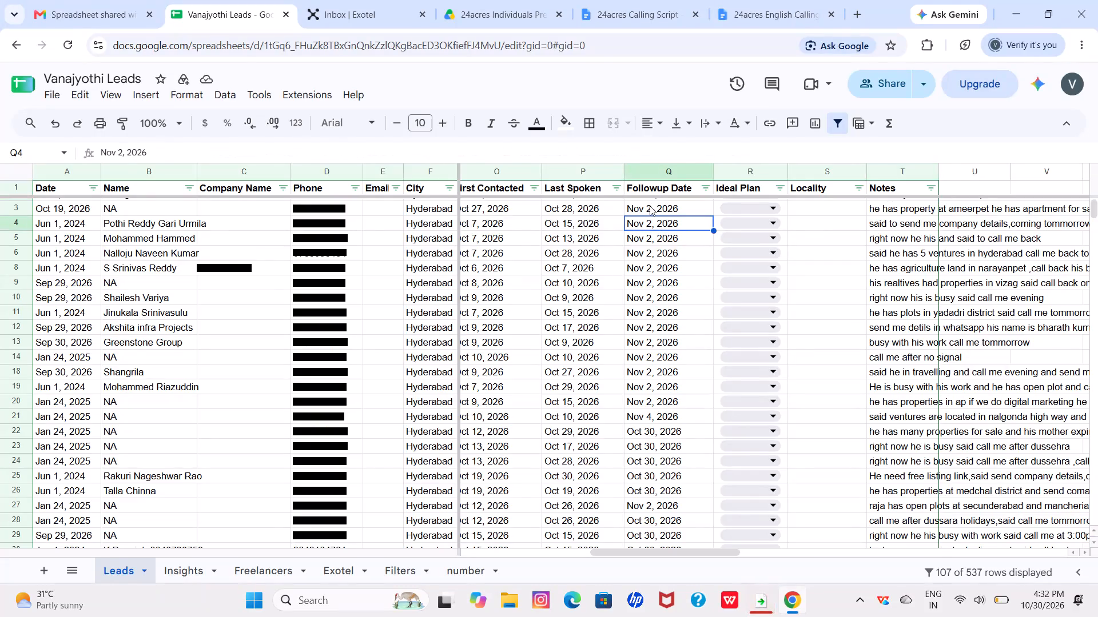
# Review the last-spoken dates, follow-up dates and notes of the filtered leads through to the end of the Leads list.
pyautogui.scroll(5, 649, 206)
pyautogui.hscroll(-1, 649, 206)
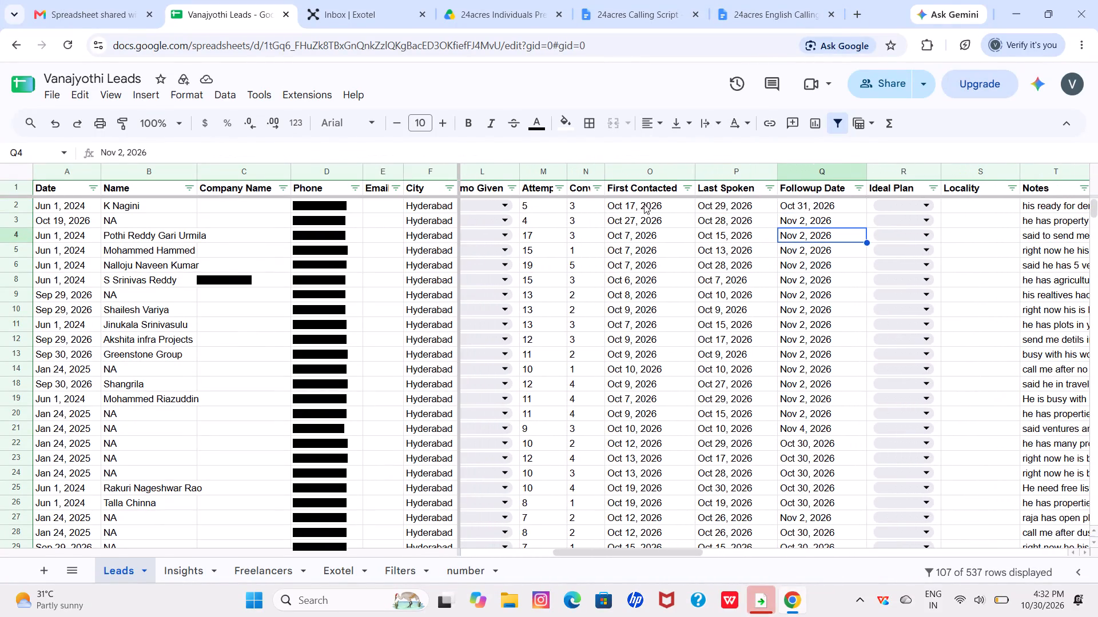
pyautogui.hscroll(-3, 644, 204)
pyautogui.scroll(-3, 594, 165)
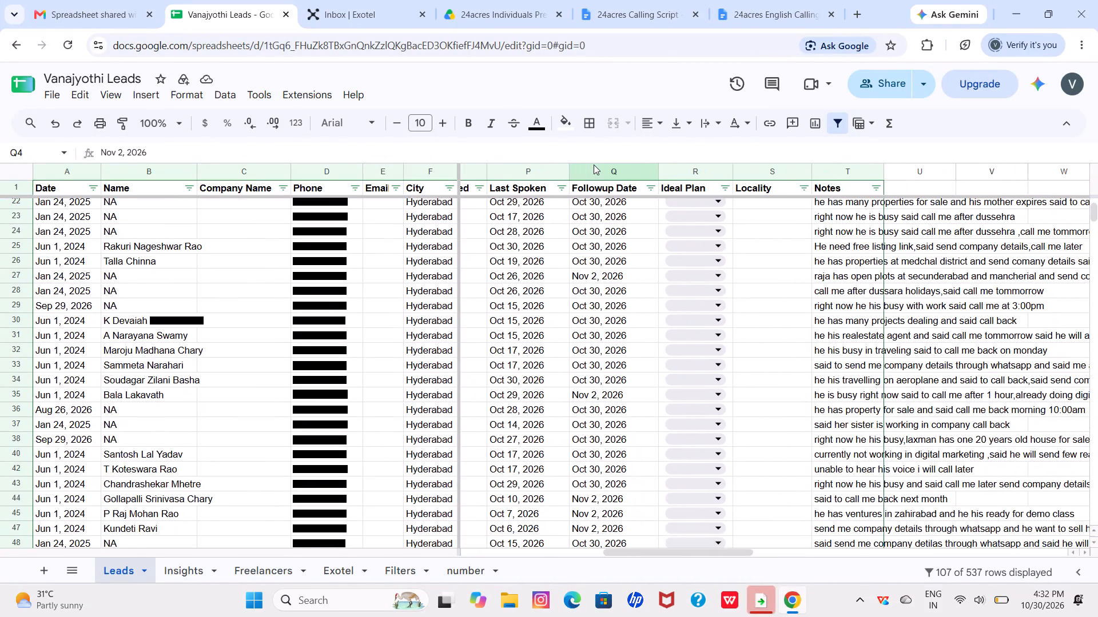
pyautogui.hscroll(-1, 594, 165)
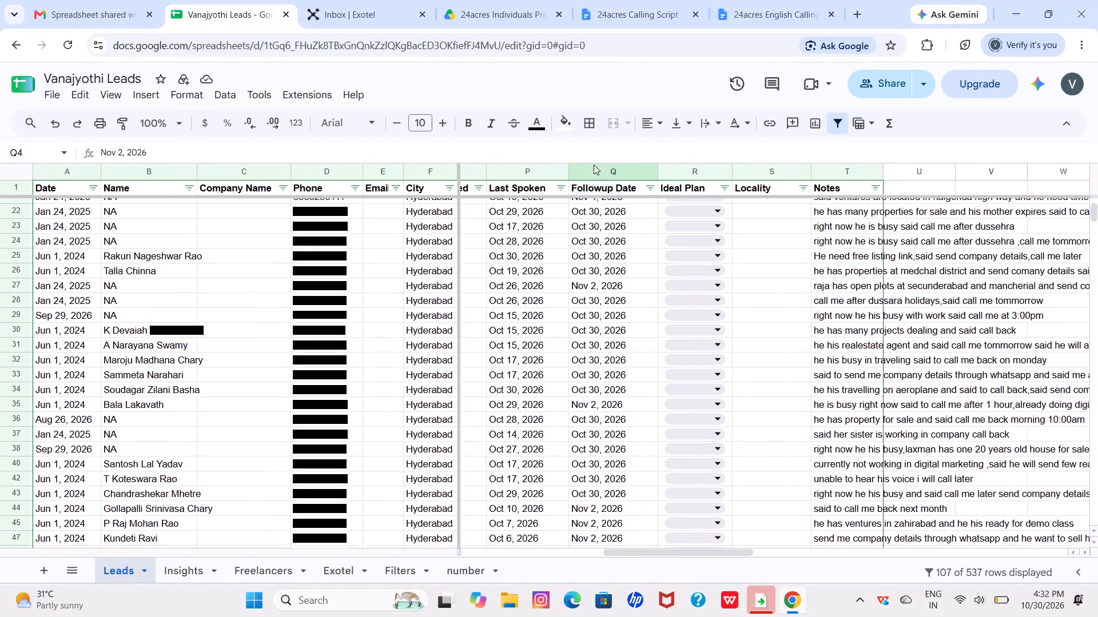
pyautogui.hscroll(-1, 594, 165)
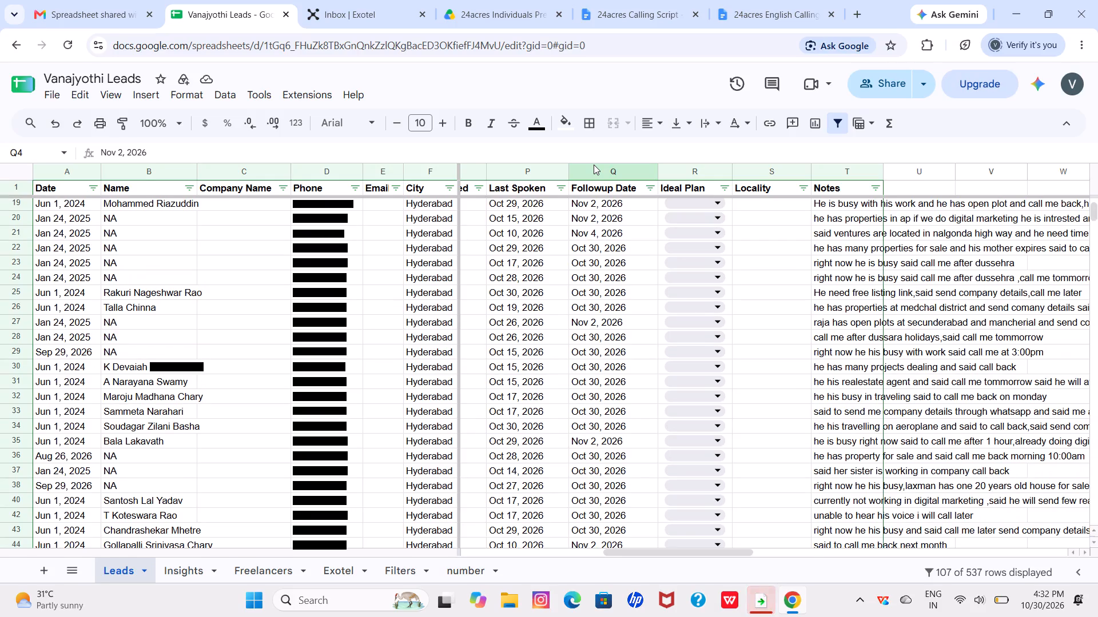
pyautogui.hscroll(-1, 594, 165)
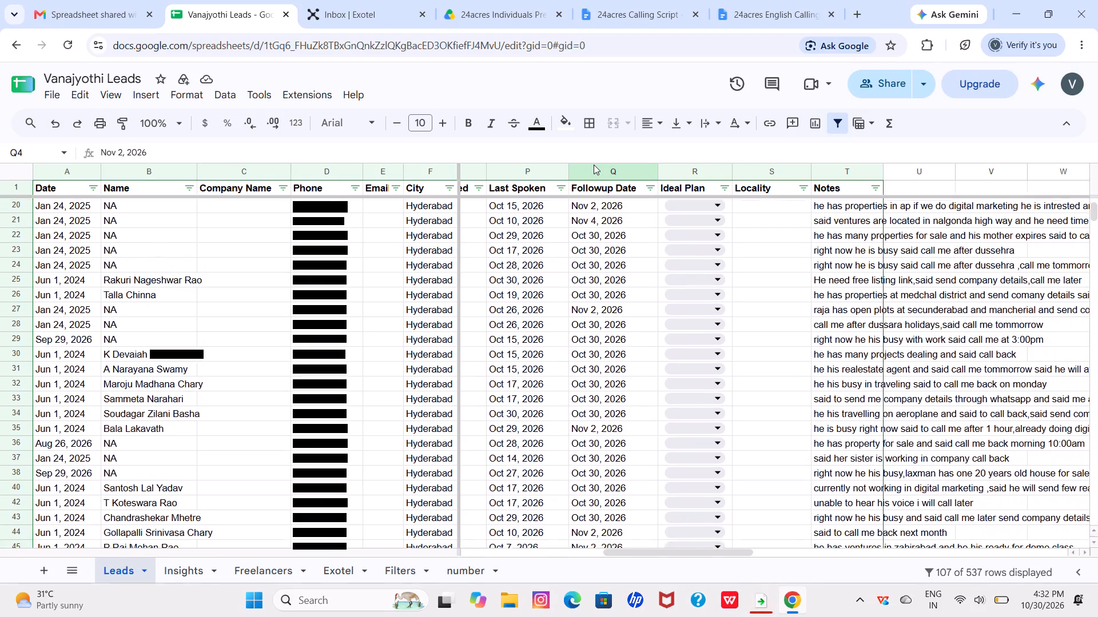
pyautogui.hscroll(-1, 594, 165)
pyautogui.scroll(-10, 594, 165)
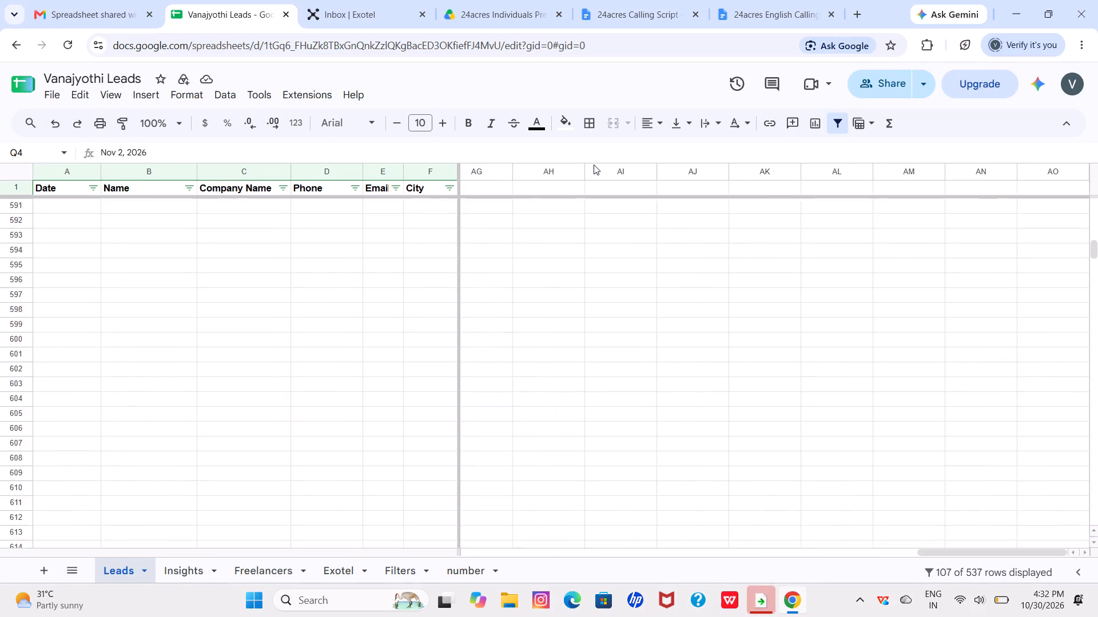
pyautogui.scroll(16, 594, 165)
pyautogui.hscroll(5, 594, 165)
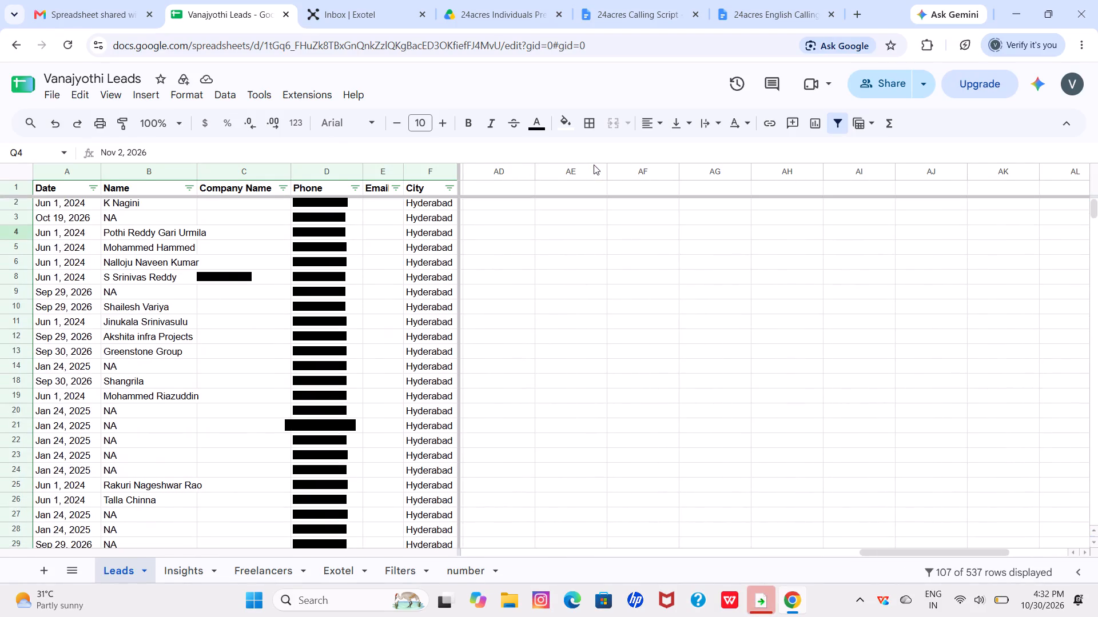
pyautogui.hscroll(5, 594, 165)
pyautogui.hscroll(13, 1097, 616)
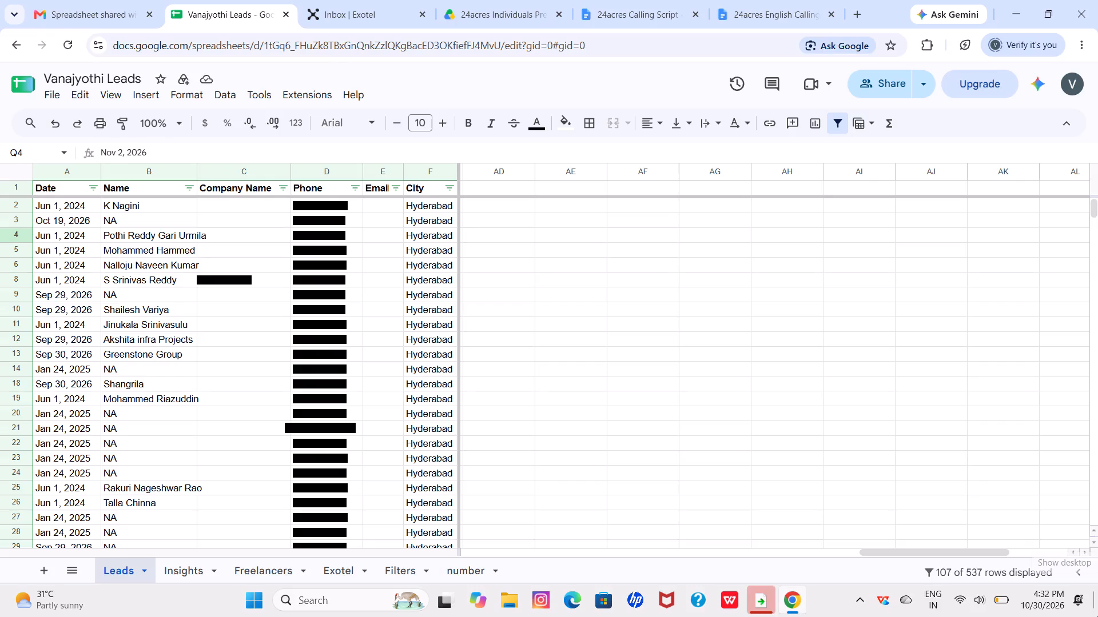
pyautogui.scroll(-7, 1097, 616)
pyautogui.scroll(5, 1097, 616)
pyautogui.scroll(-9, 1097, 616)
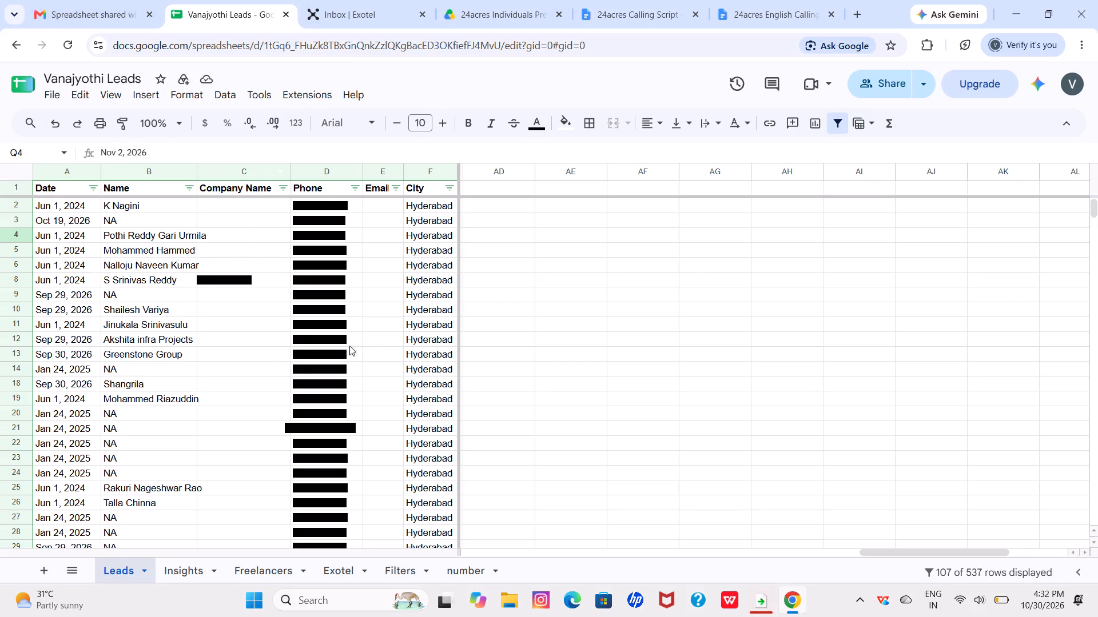
pyautogui.hscroll(13, 420, 312)
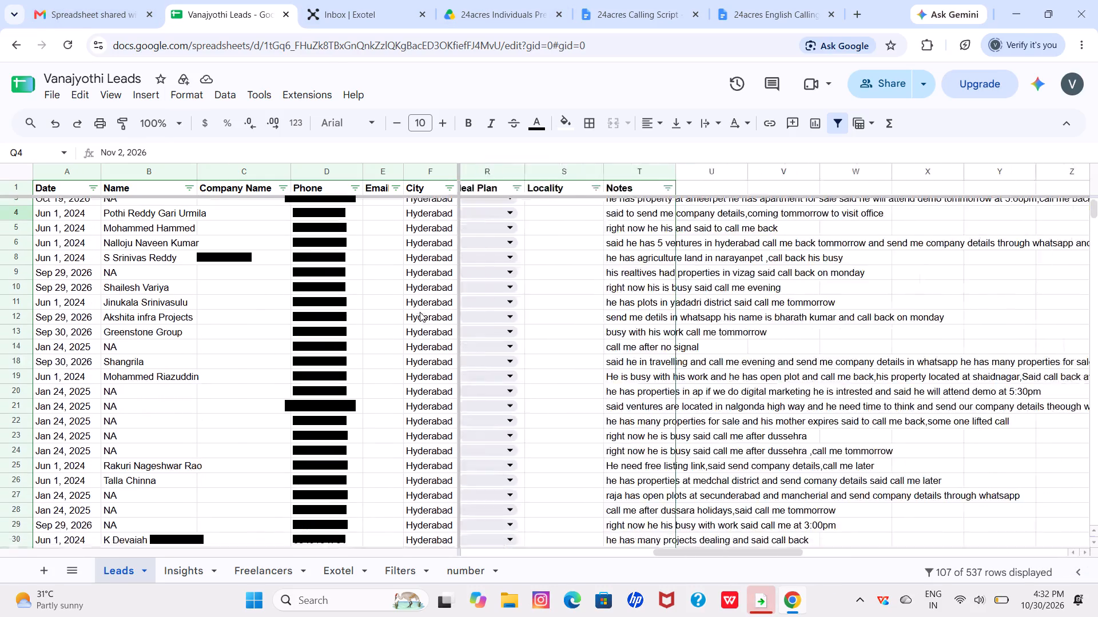
pyautogui.scroll(-7, 420, 312)
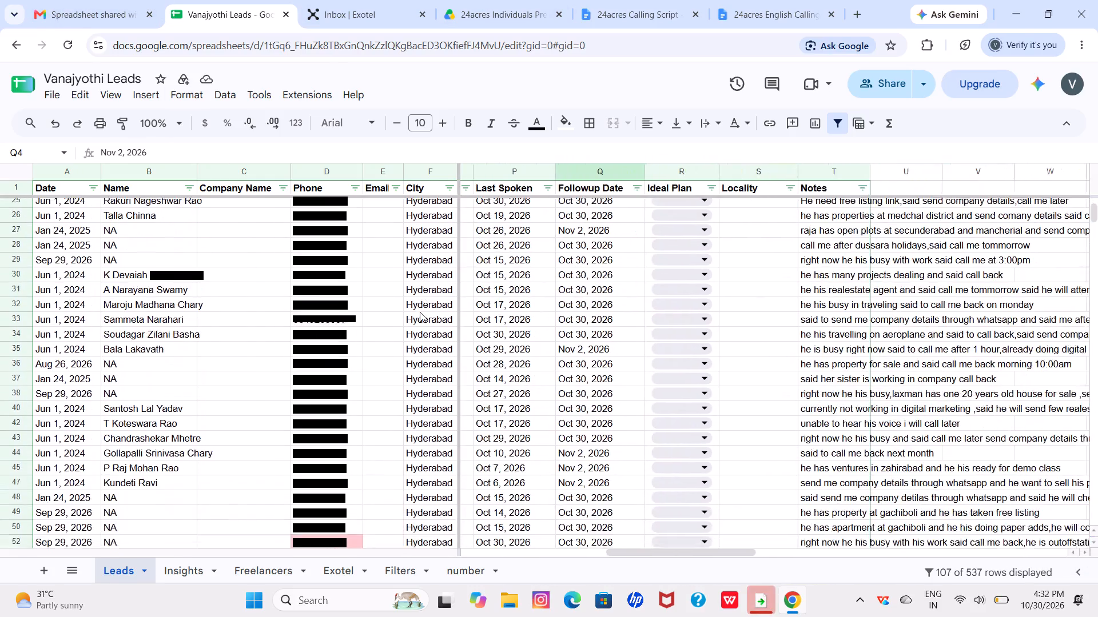
pyautogui.scroll(-3, 420, 312)
pyautogui.hscroll(3, 420, 312)
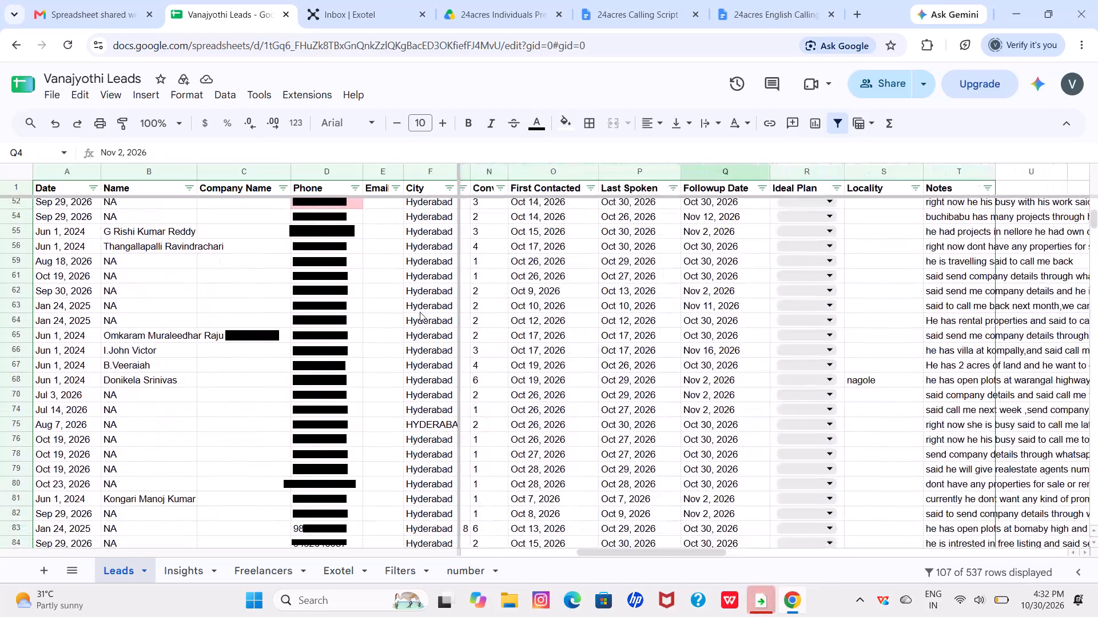
pyautogui.scroll(-12, 420, 312)
pyautogui.scroll(1, 420, 312)
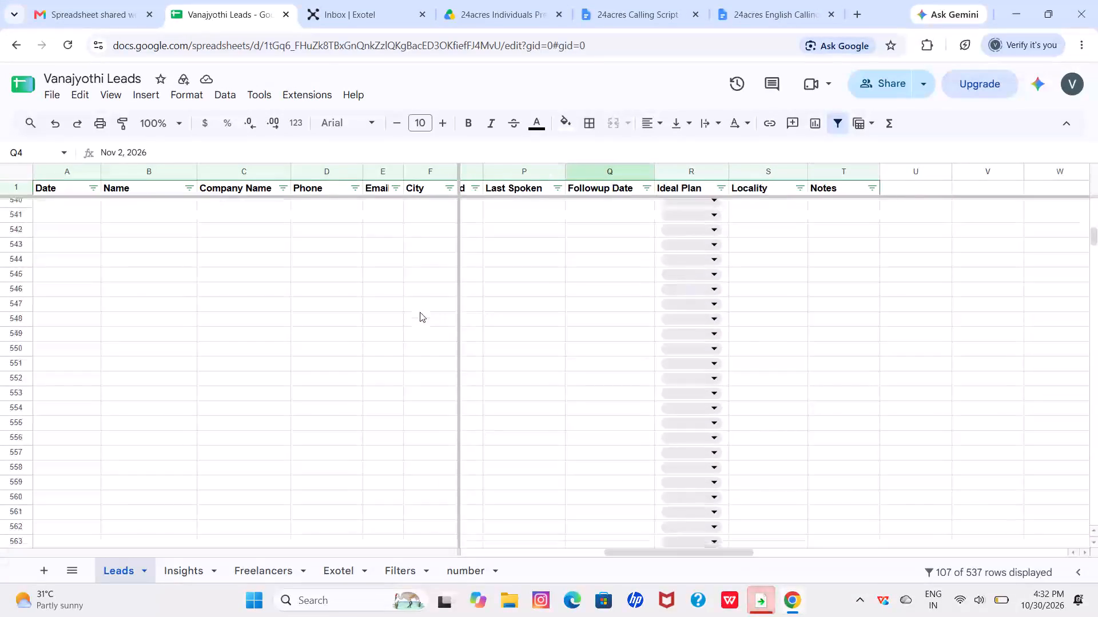
pyautogui.scroll(3, 420, 312)
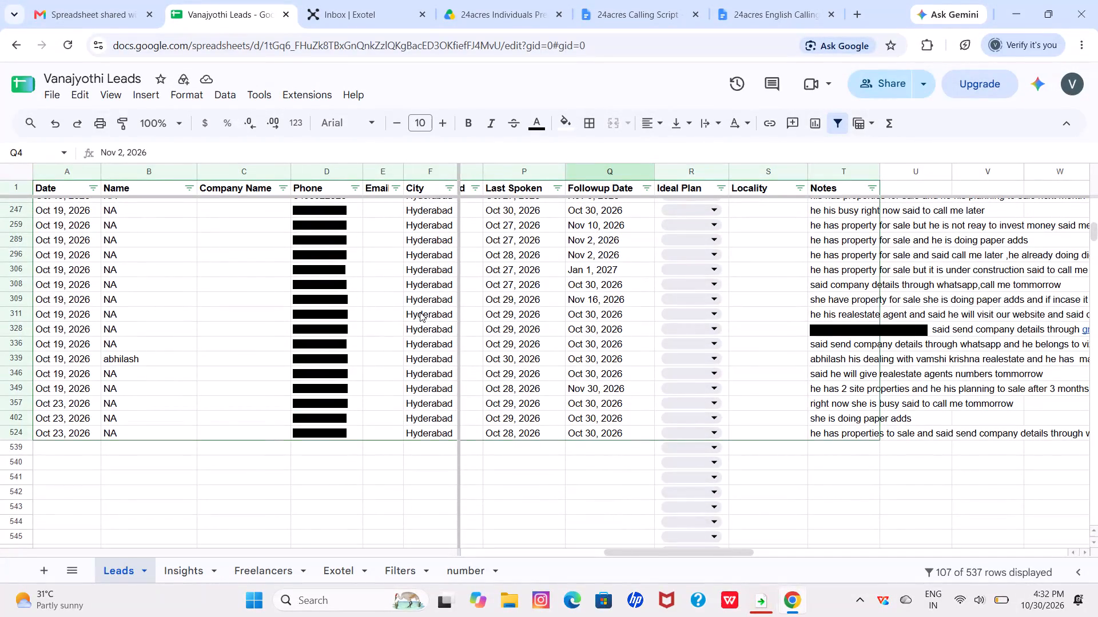
pyautogui.hscroll(-1, 420, 312)
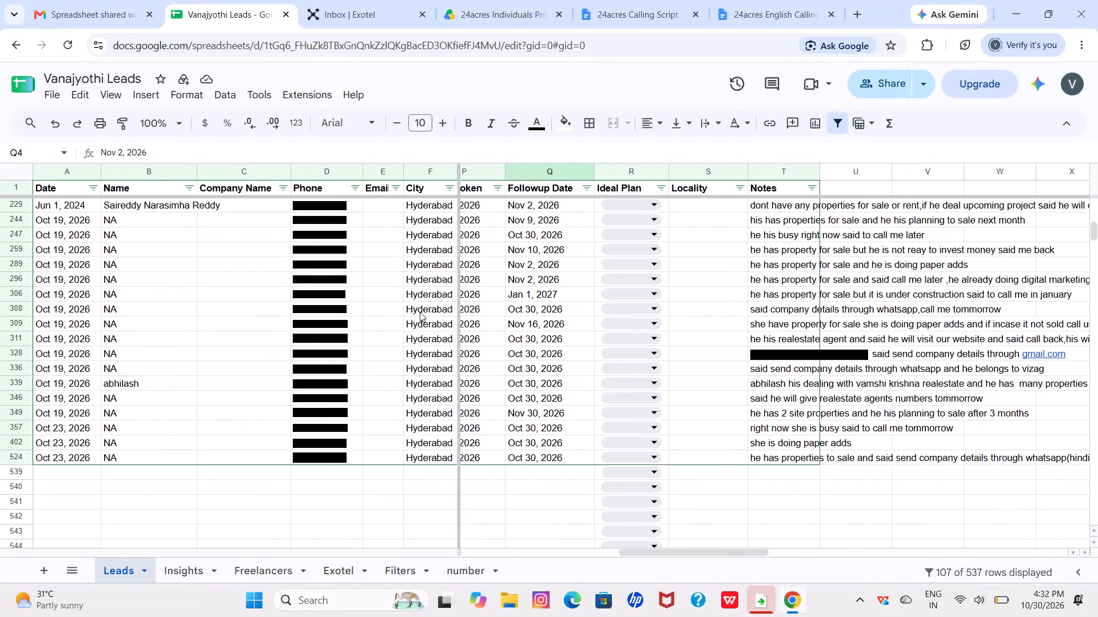
pyautogui.hscroll(-1, 420, 312)
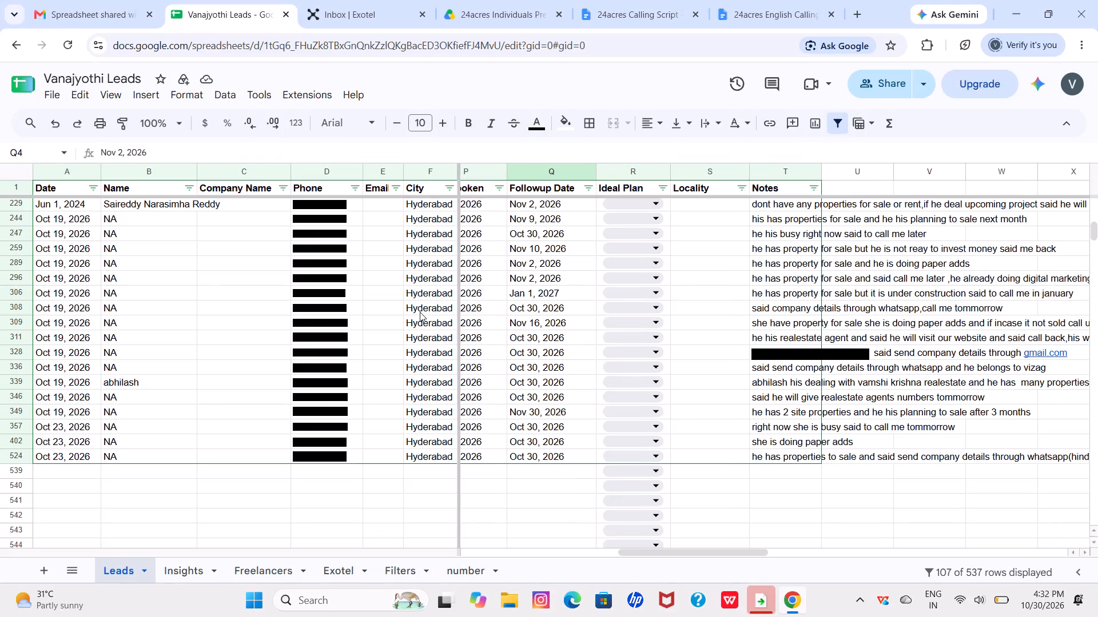
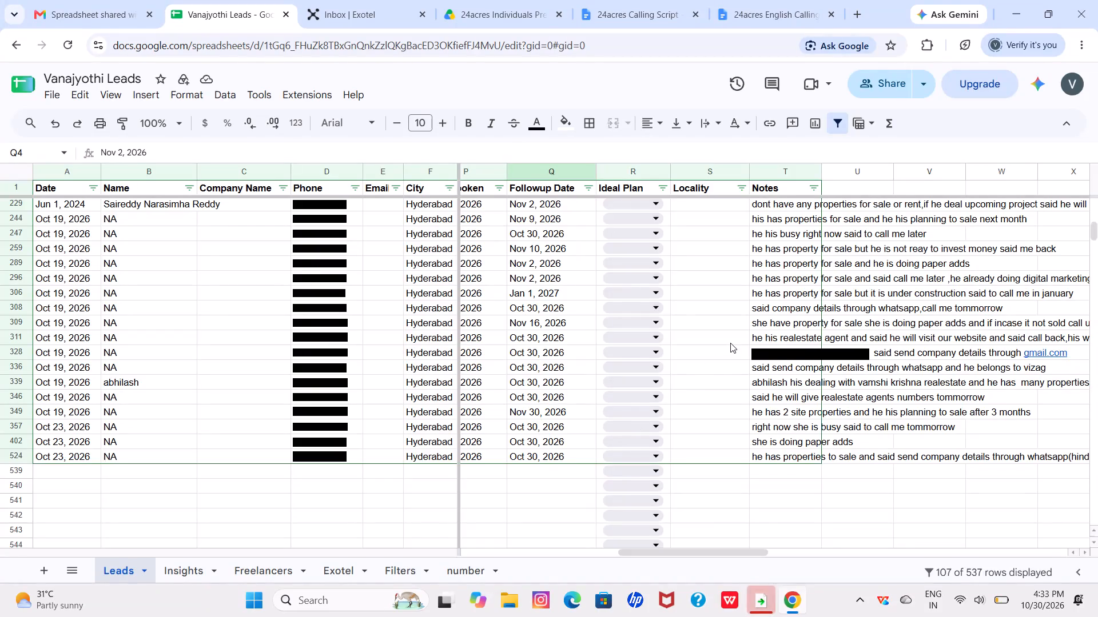
# Review the notes of the filtered leads from the end of the Leads list back up to its first row.
pyautogui.scroll(3, 730, 343)
pyautogui.hscroll(-1, 730, 343)
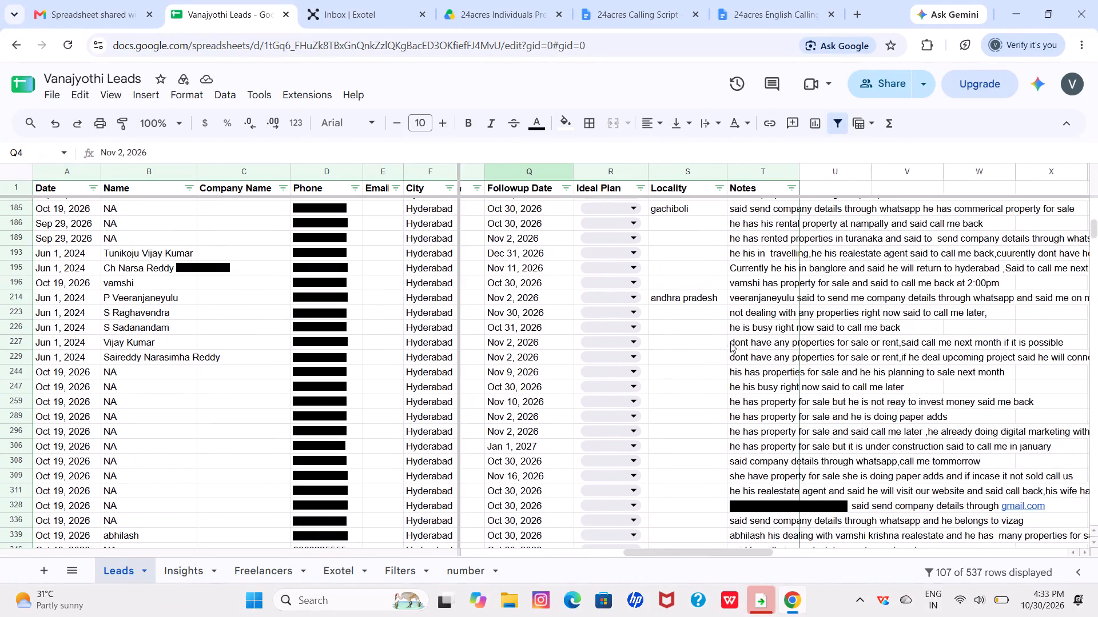
pyautogui.hscroll(-7, 730, 343)
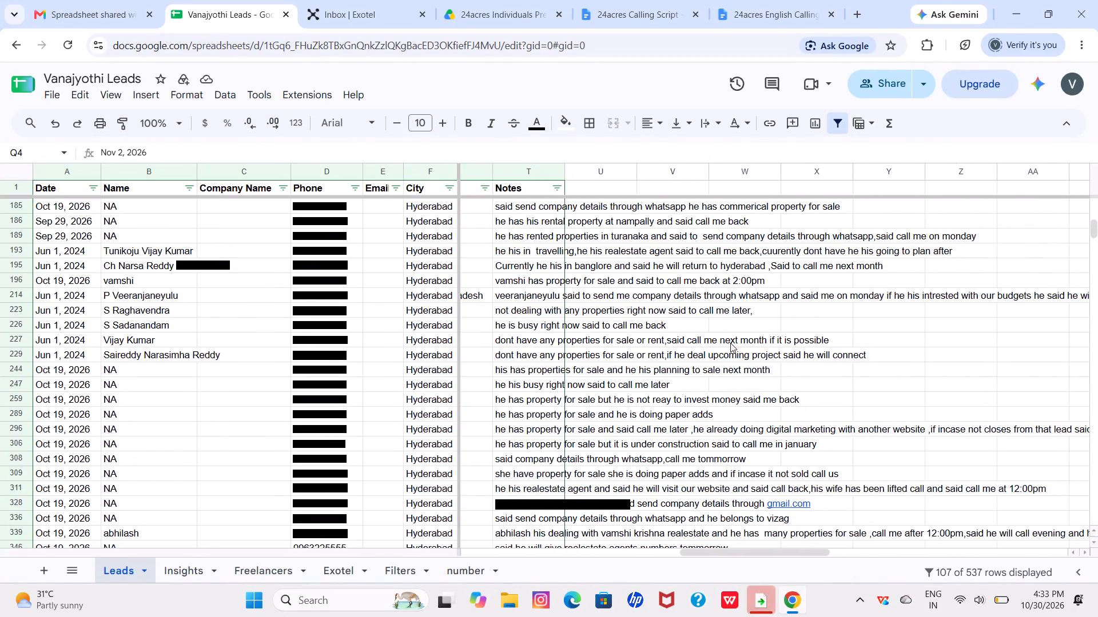
pyautogui.hscroll(-5, 730, 343)
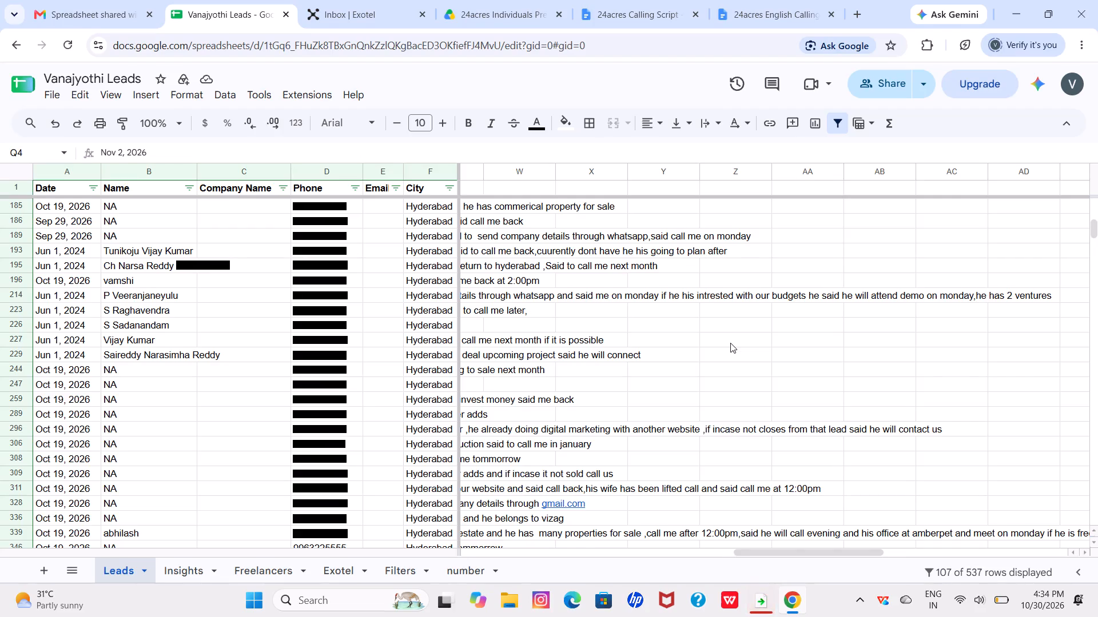
pyautogui.hscroll(5, 730, 343)
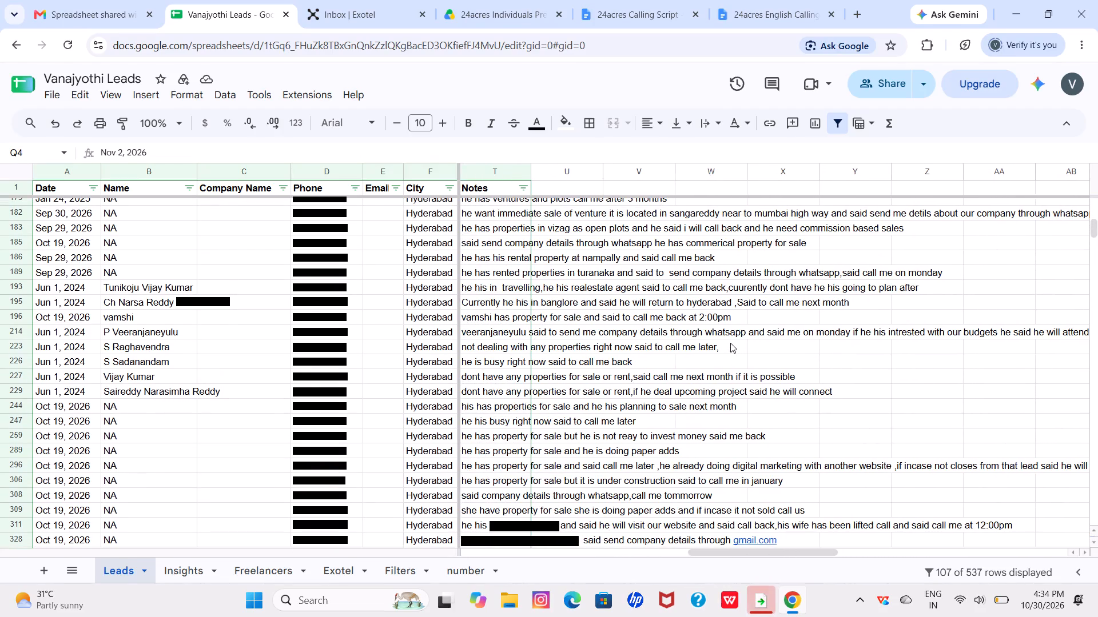
pyautogui.click(730, 343)
pyautogui.hscroll(1, 730, 343)
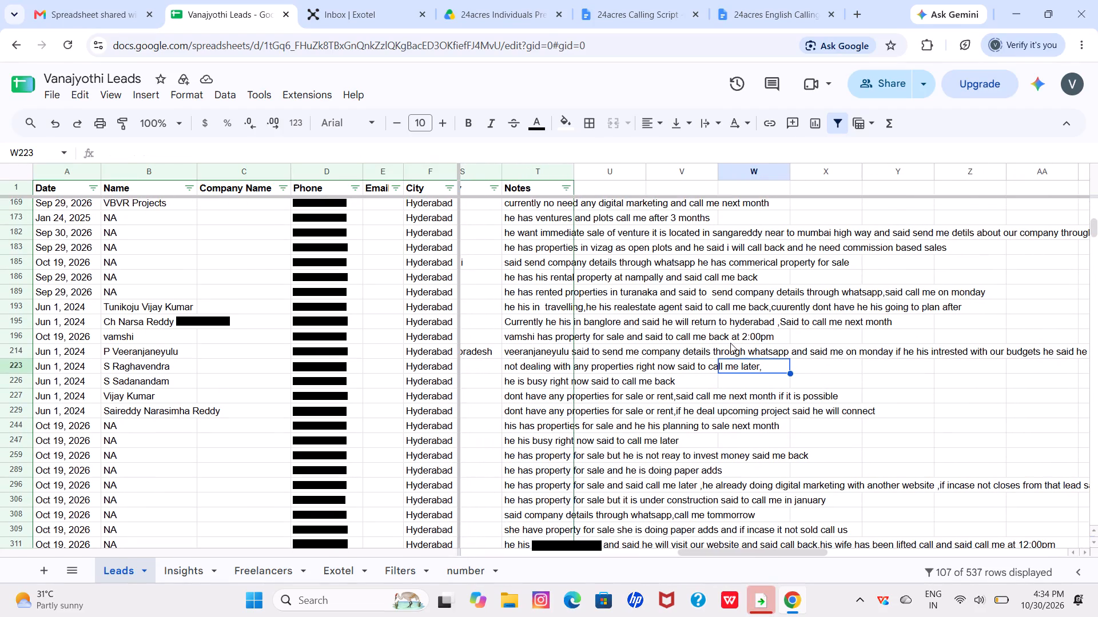
pyautogui.hscroll(2, 730, 343)
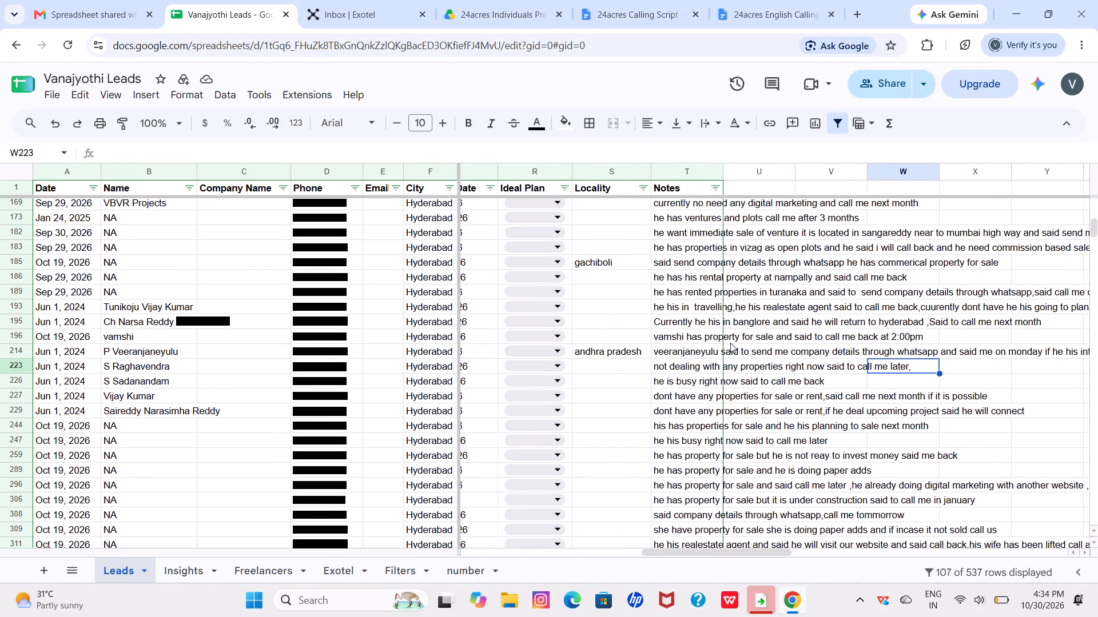
pyautogui.hscroll(1, 730, 343)
pyautogui.scroll(1, 730, 343)
pyautogui.hscroll(-1, 730, 343)
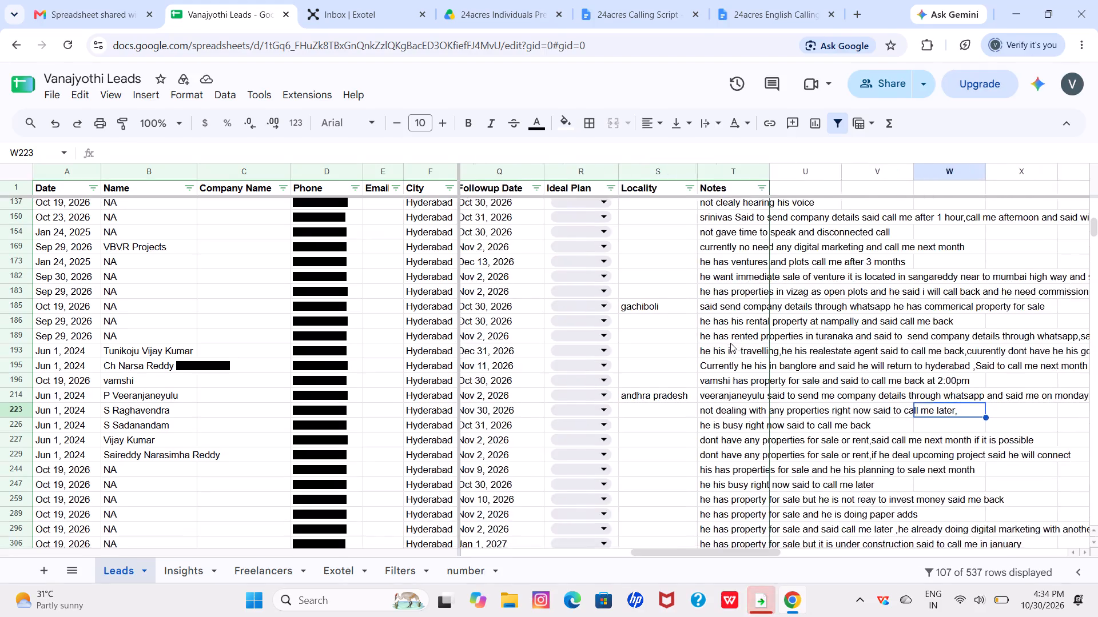
pyautogui.hscroll(-1, 730, 343)
pyautogui.scroll(3, 730, 343)
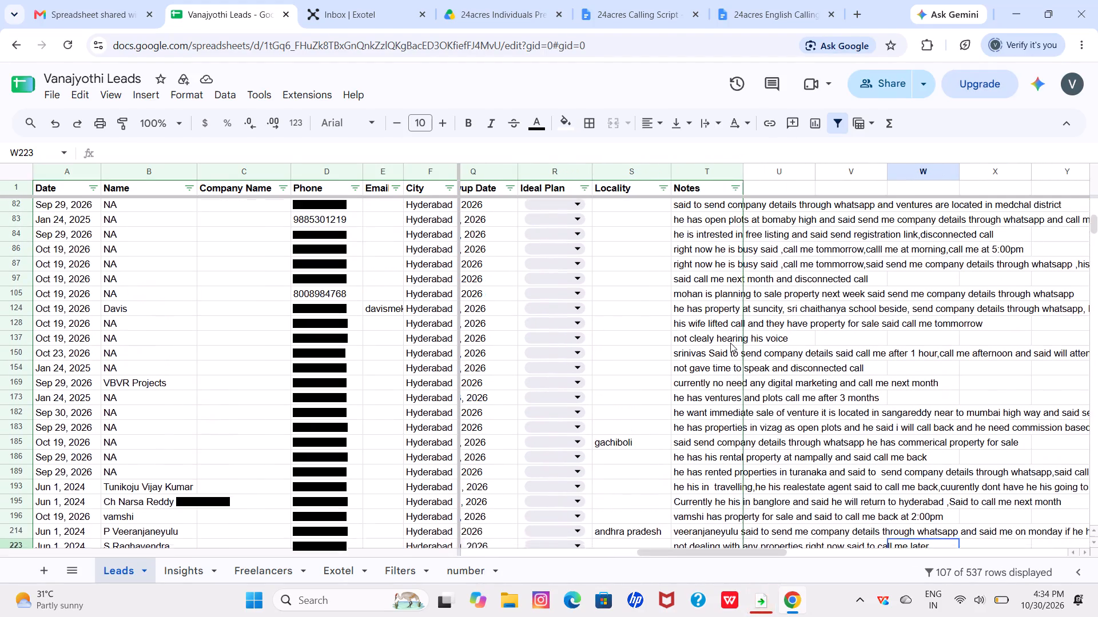
pyautogui.scroll(3, 730, 343)
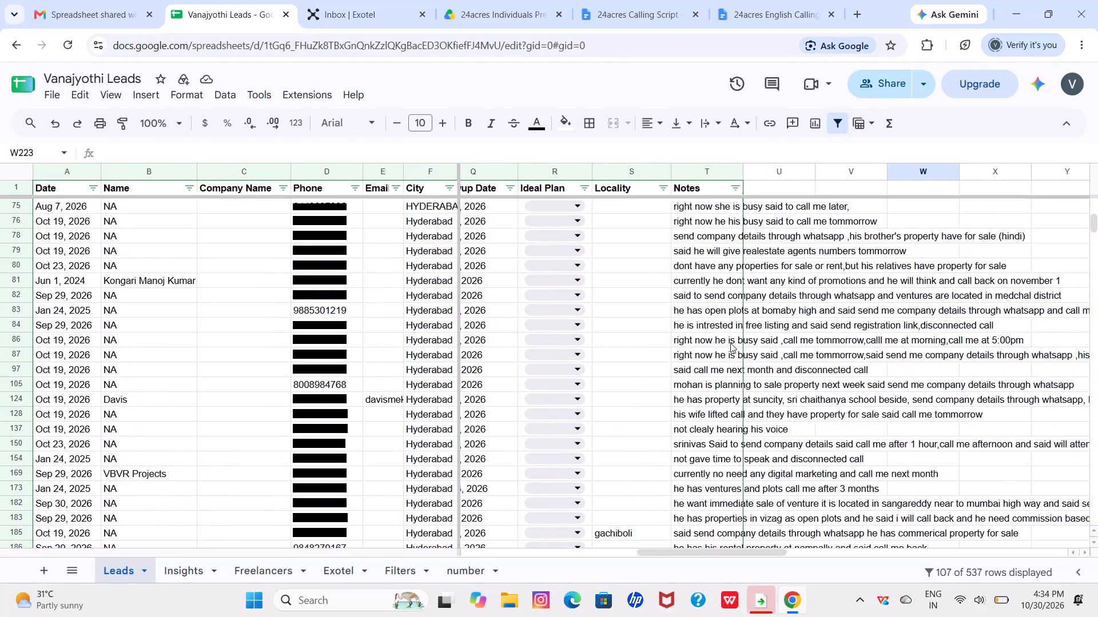
pyautogui.scroll(4, 730, 343)
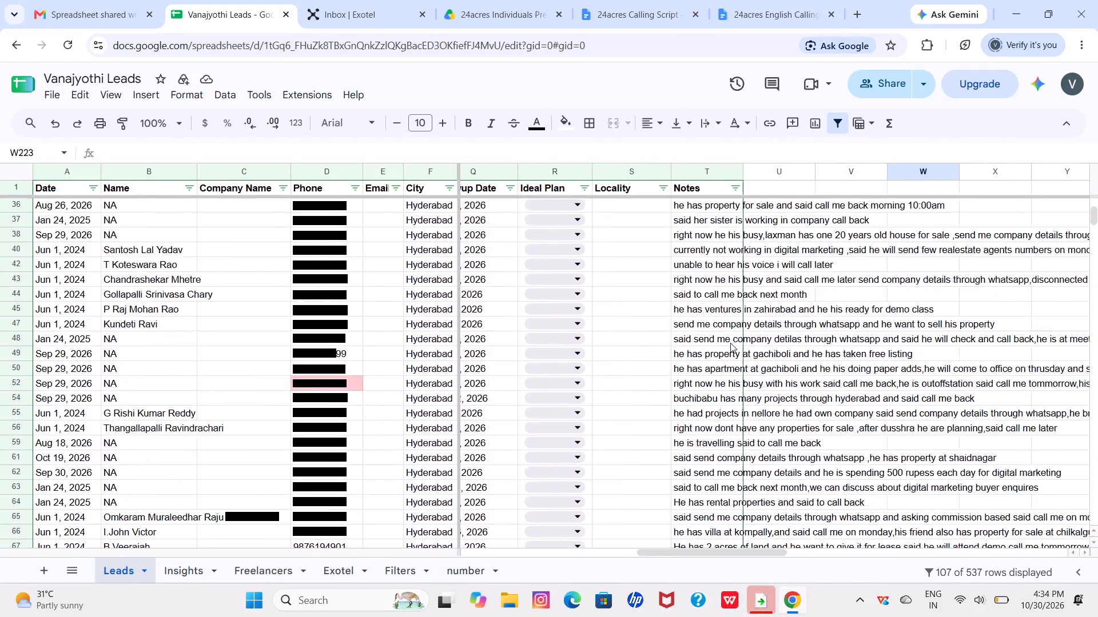
pyautogui.scroll(11, 730, 343)
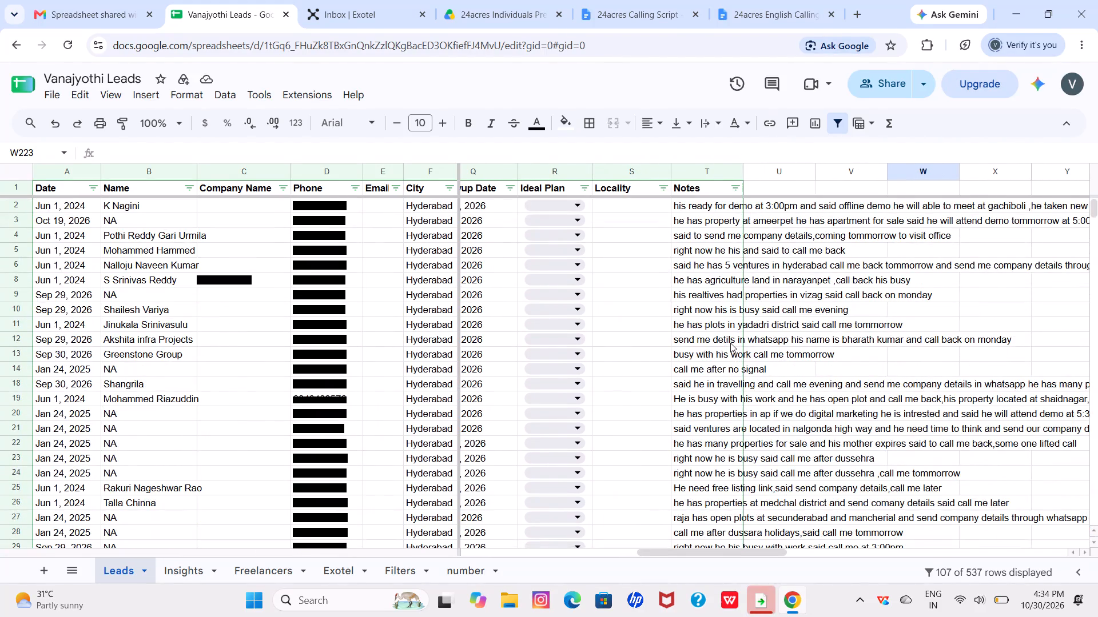
# Read through the filtered leads' notes again from the first row down to the last lead in row 524.
pyautogui.scroll(-1, 730, 343)
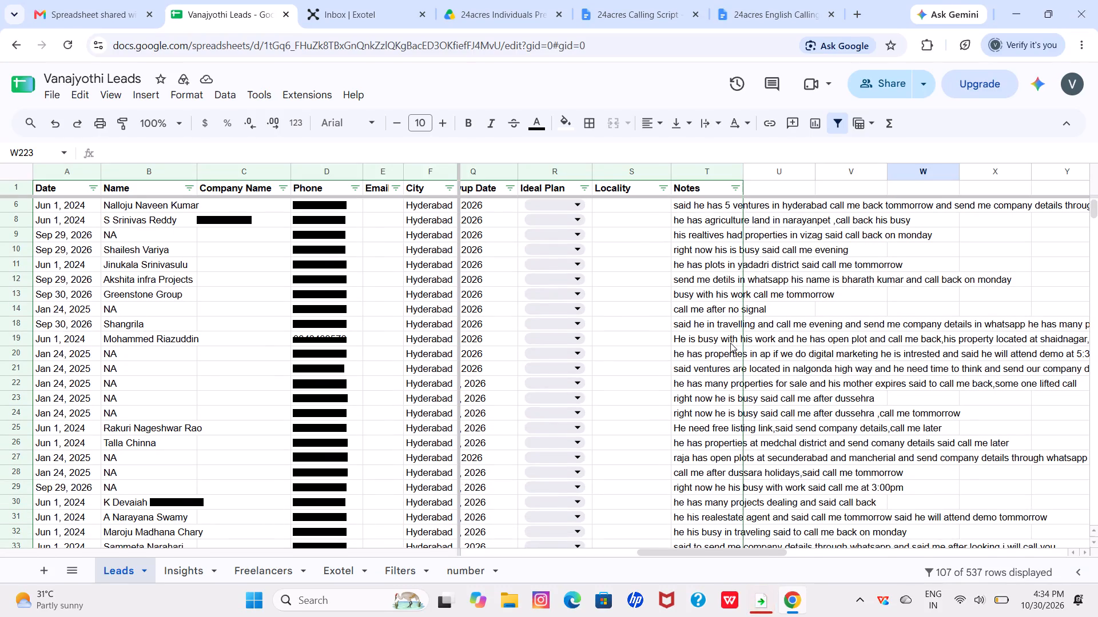
pyautogui.scroll(-6, 730, 343)
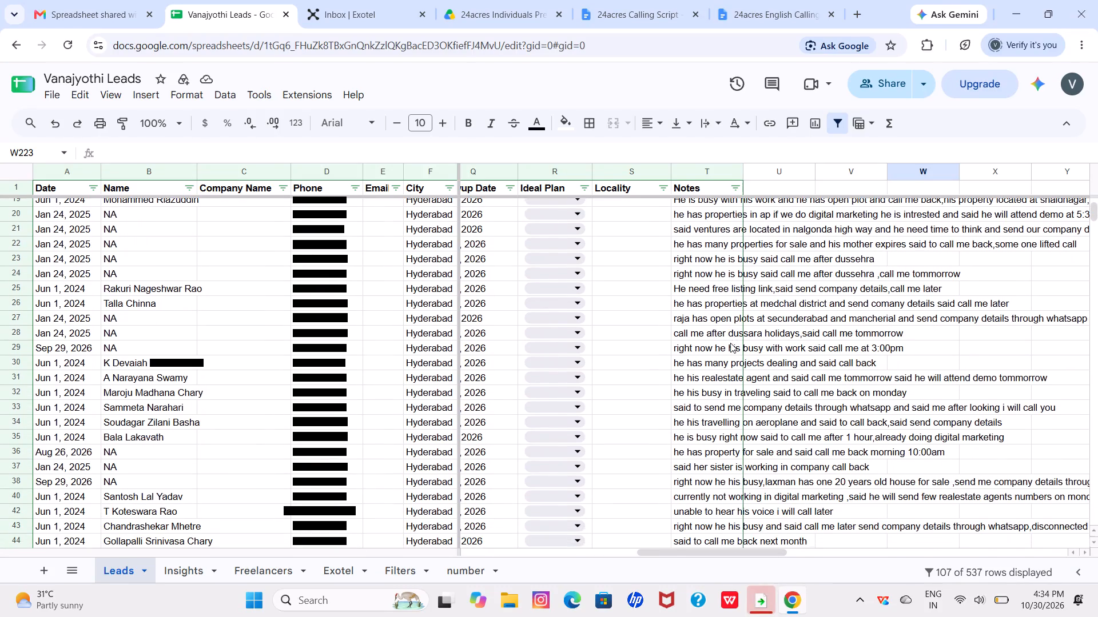
pyautogui.scroll(-8, 730, 343)
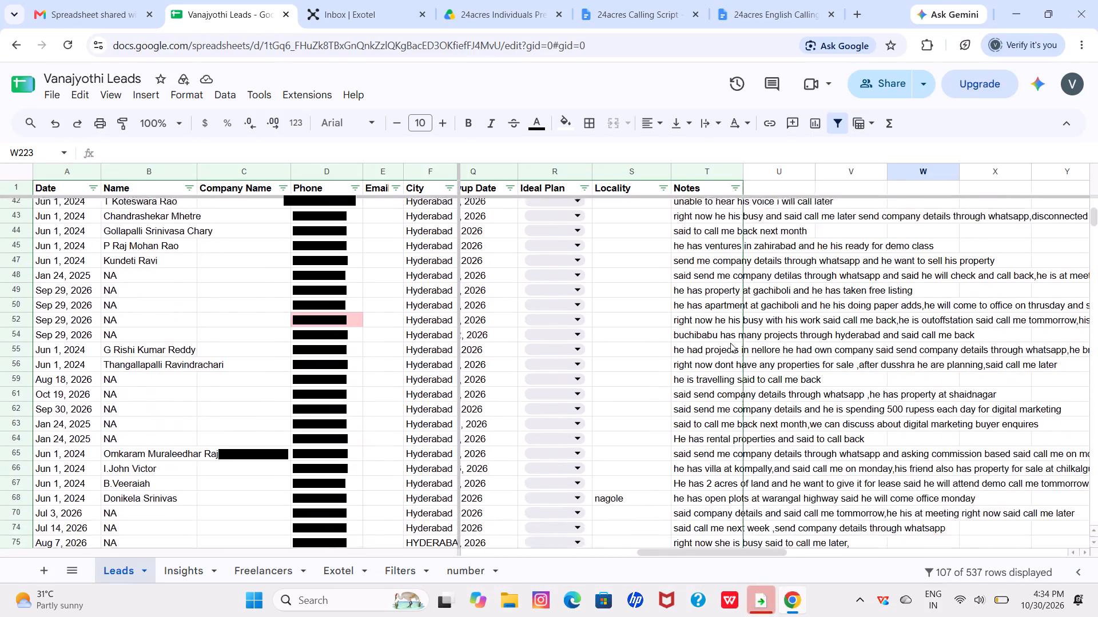
pyautogui.scroll(-6, 730, 343)
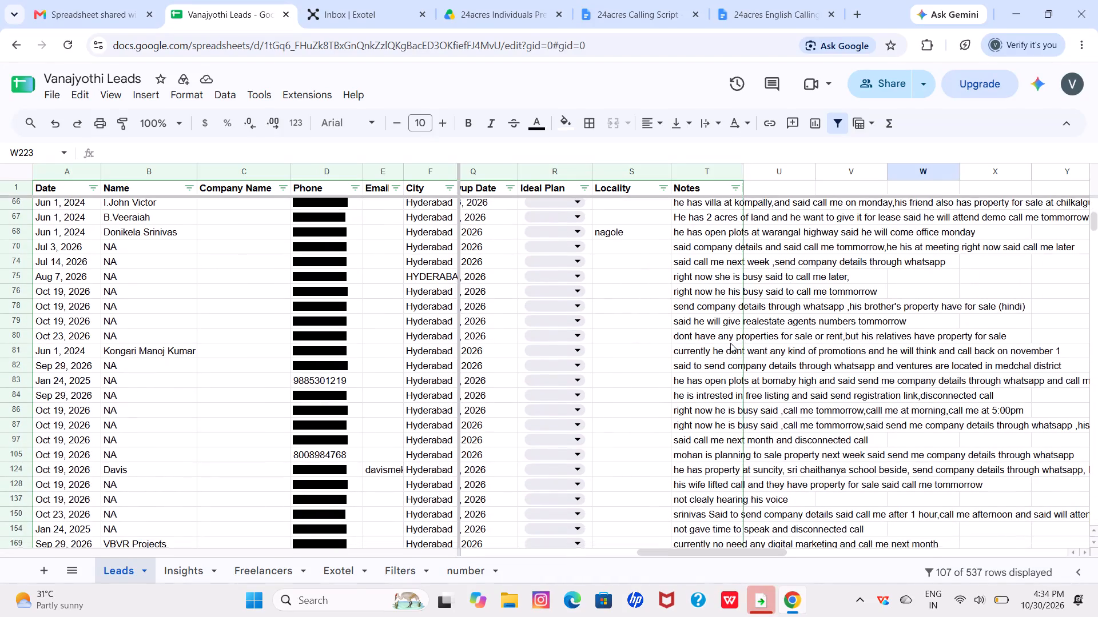
pyautogui.scroll(-5, 730, 343)
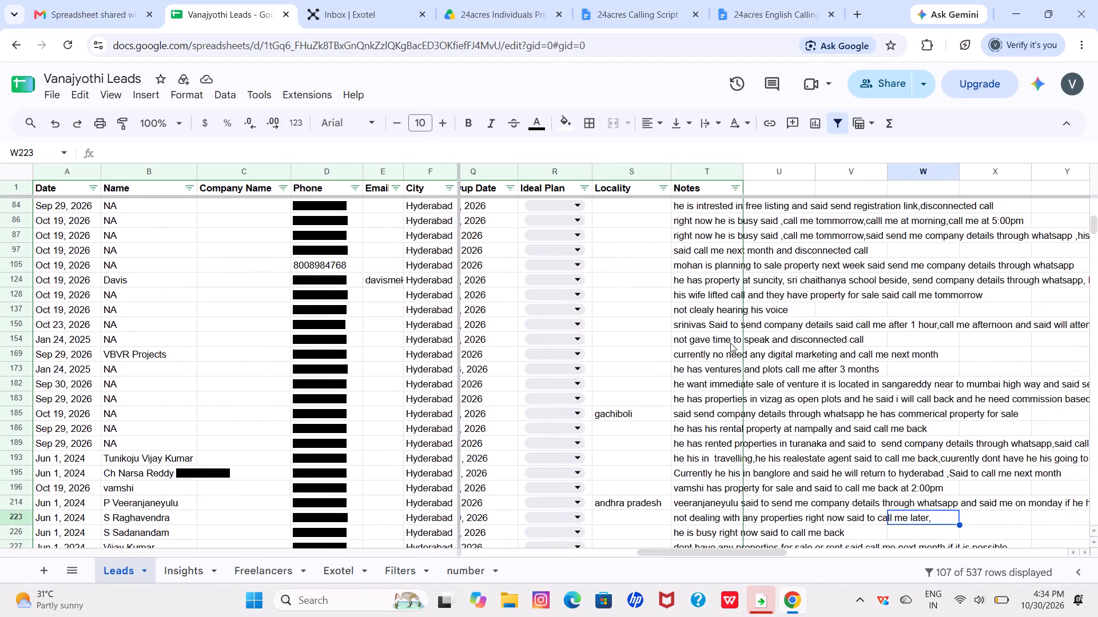
pyautogui.scroll(-3, 730, 343)
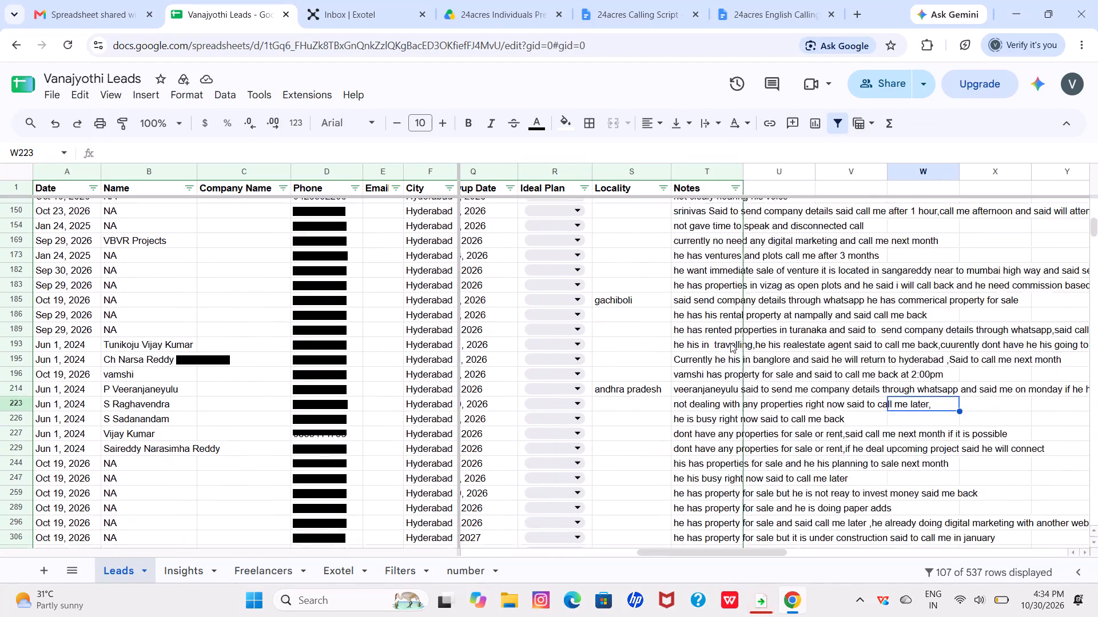
pyautogui.scroll(-2, 730, 343)
pyautogui.scroll(2, 730, 343)
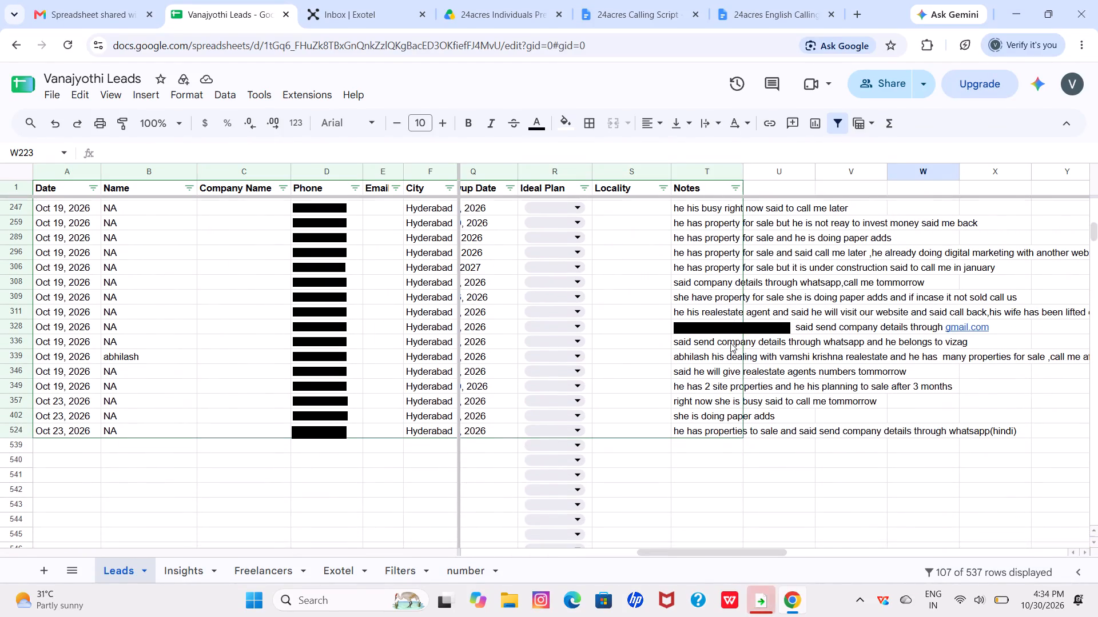
pyautogui.scroll(4, 730, 343)
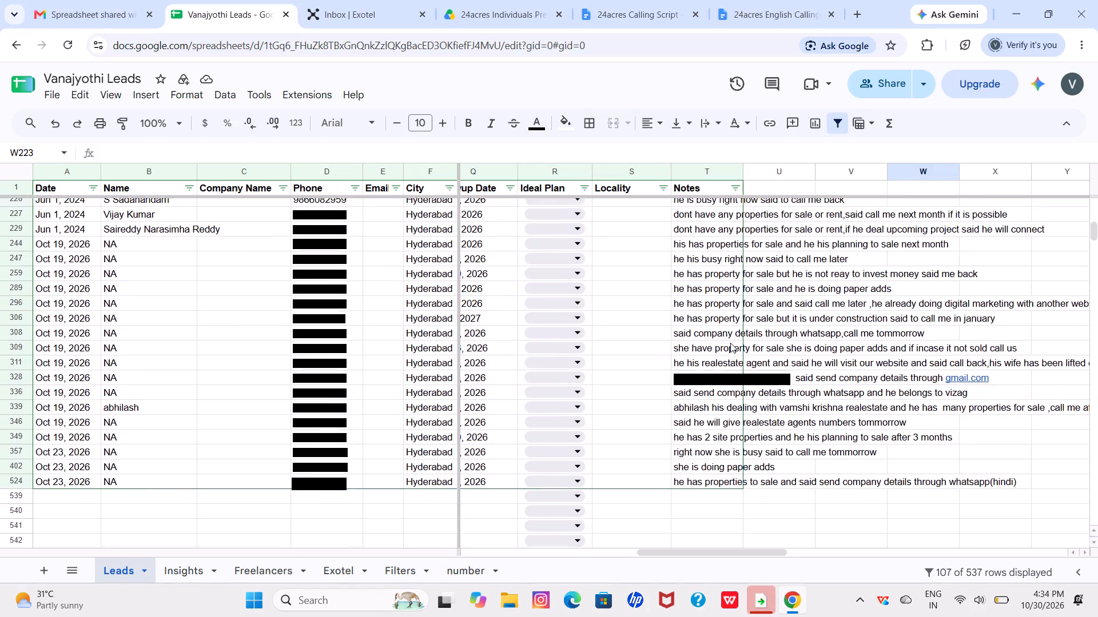
pyautogui.scroll(2, 730, 343)
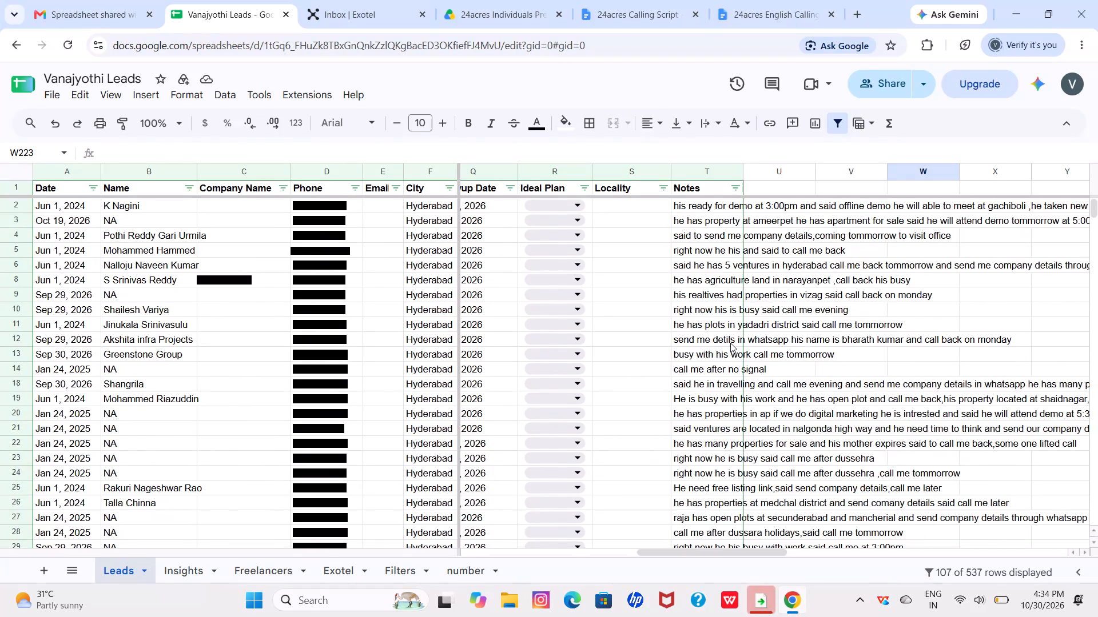
# Examine the first-contacted, last-spoken and follow-up dates of the filtered leads to find one due for a call.
pyautogui.hscroll(3, 730, 343)
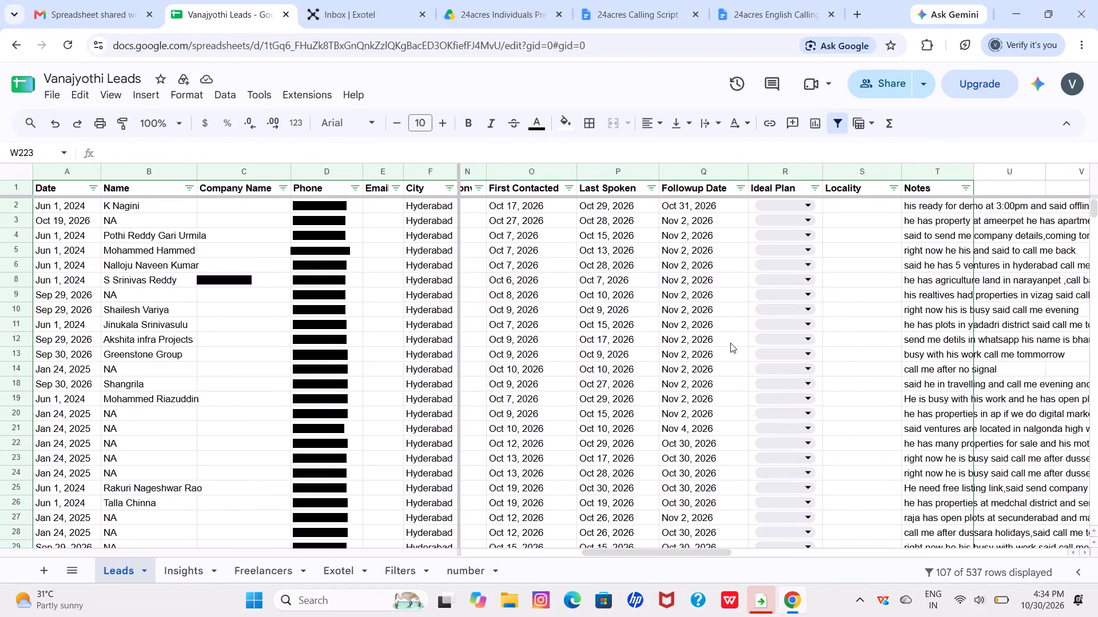
pyautogui.scroll(-1, 337, 426)
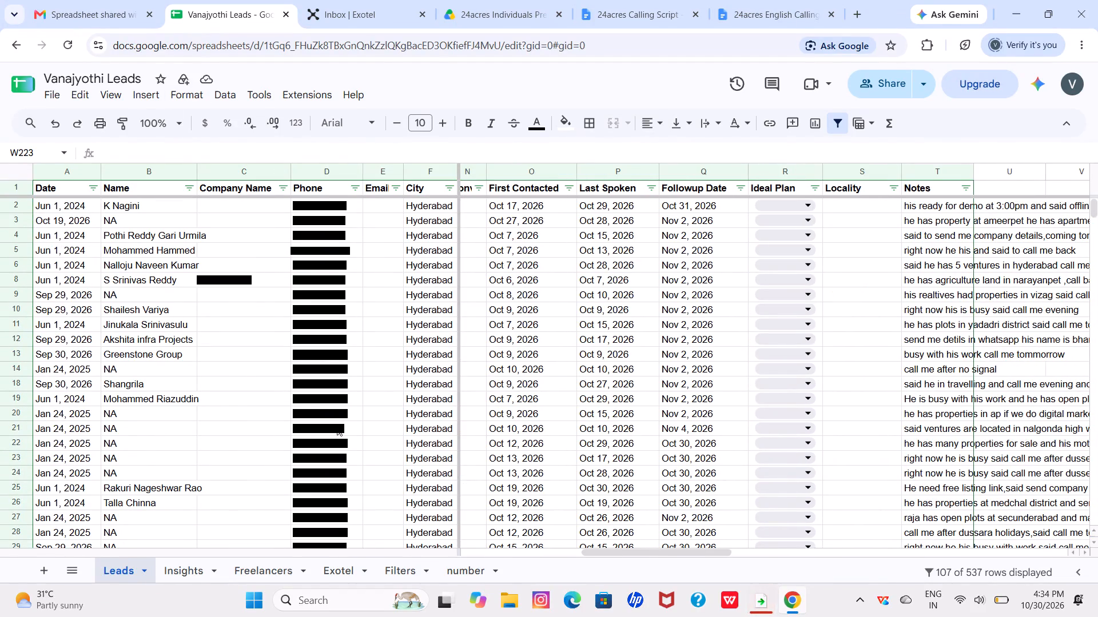
pyautogui.scroll(-5, 337, 426)
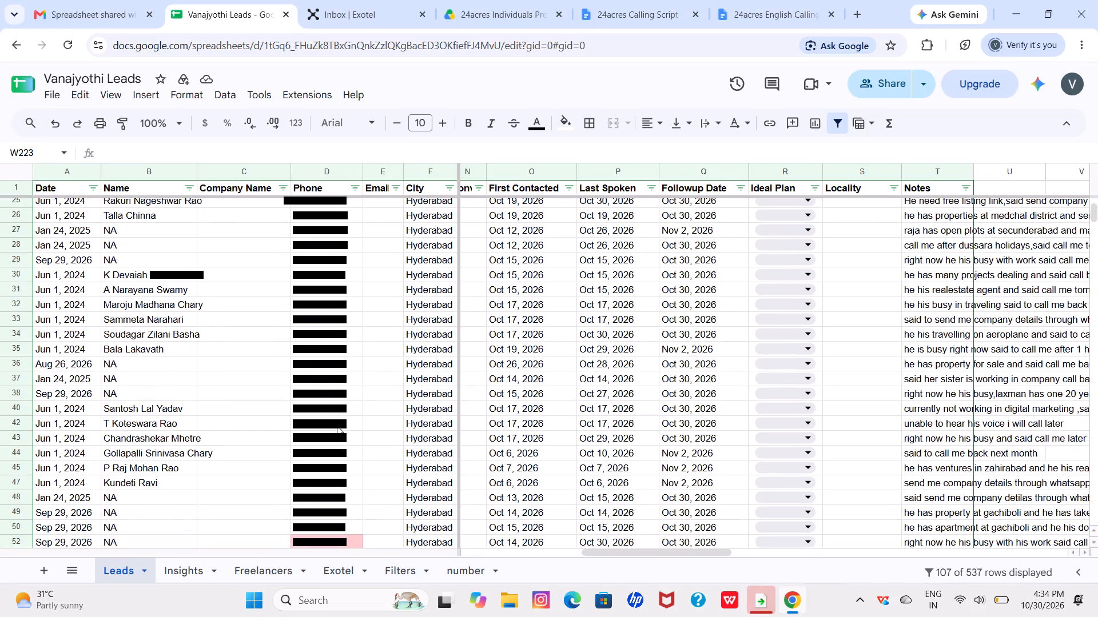
pyautogui.scroll(-6, 337, 426)
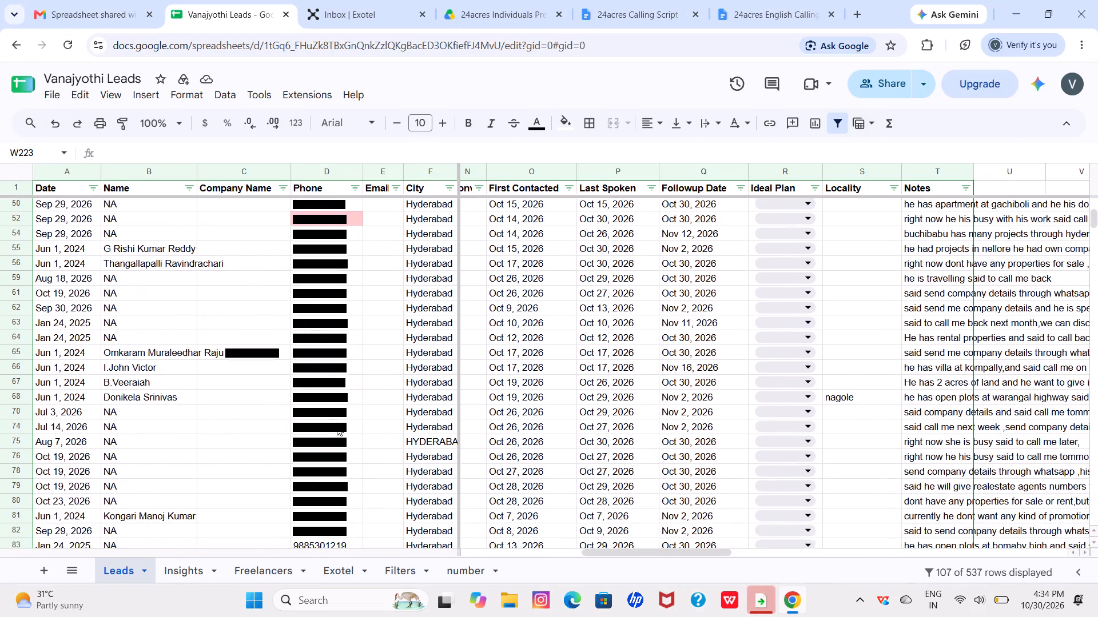
pyautogui.scroll(-4, 337, 426)
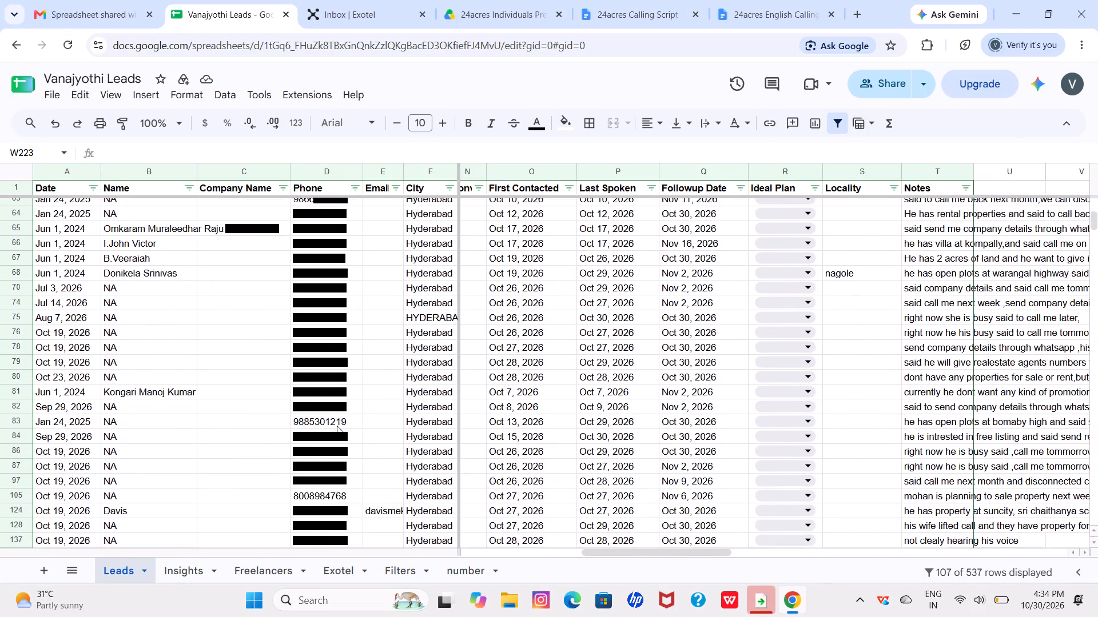
pyautogui.scroll(-1, 337, 426)
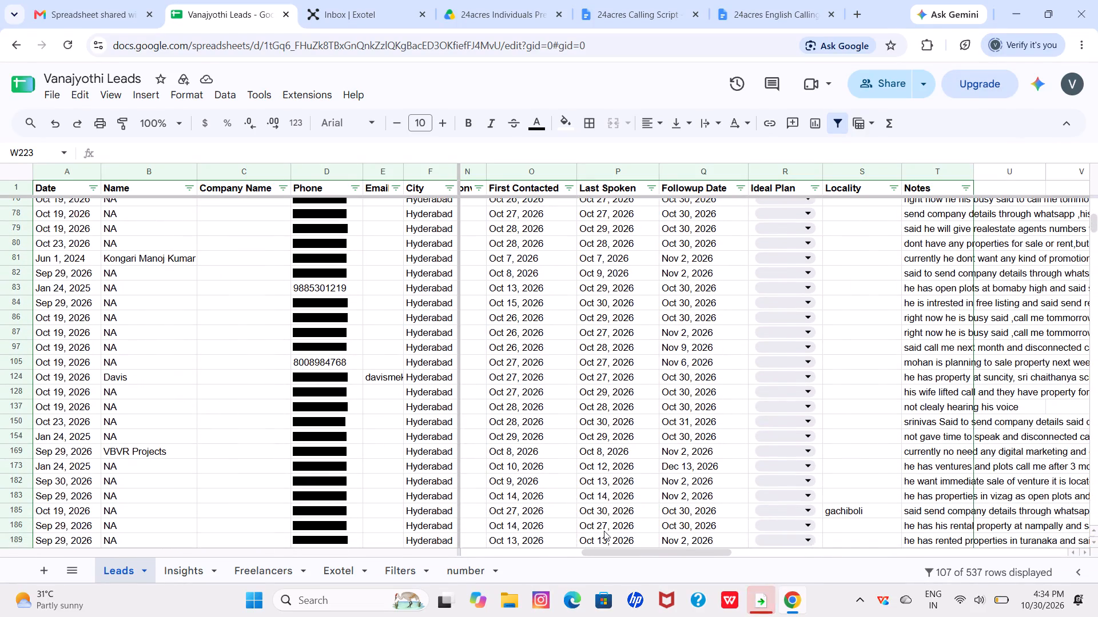
pyautogui.click(894, 368)
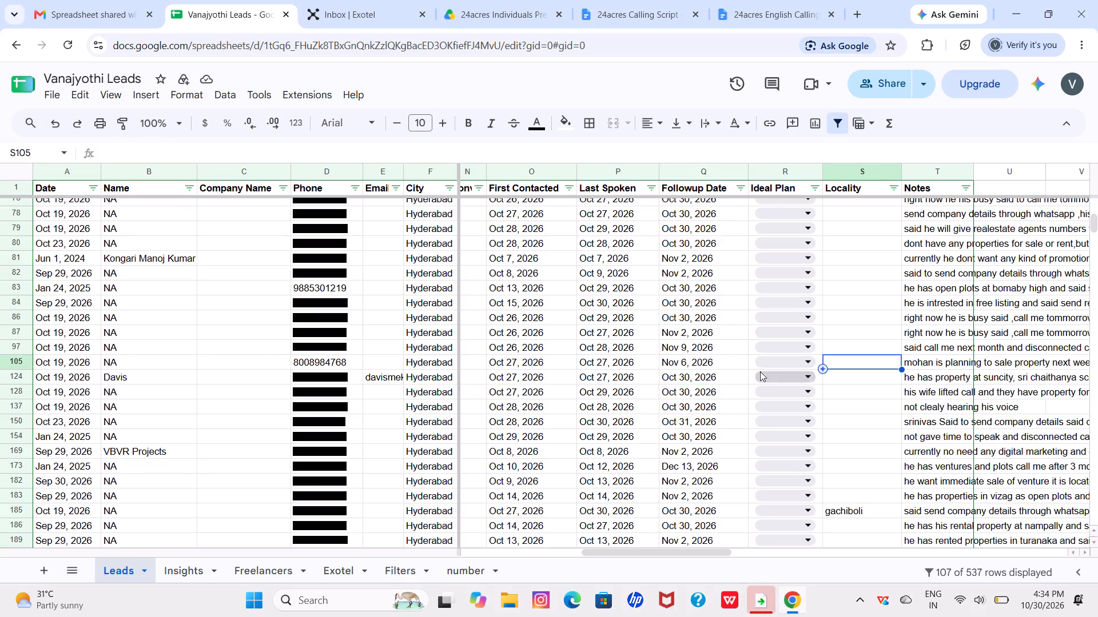
pyautogui.click(877, 376)
pyautogui.scroll(-2, 877, 376)
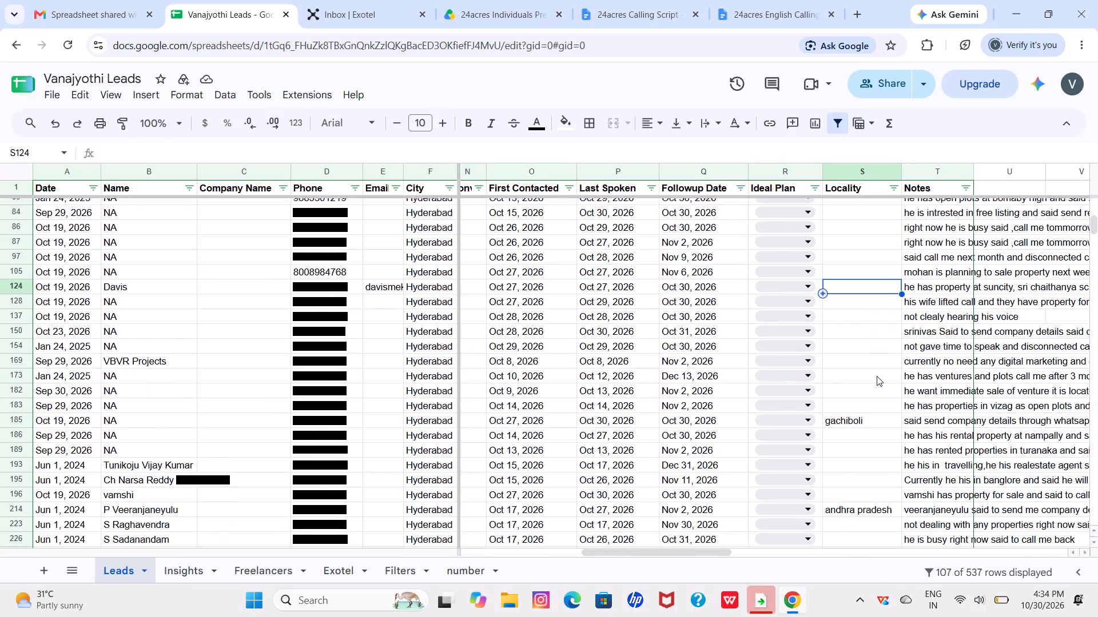
pyautogui.scroll(-1, 877, 376)
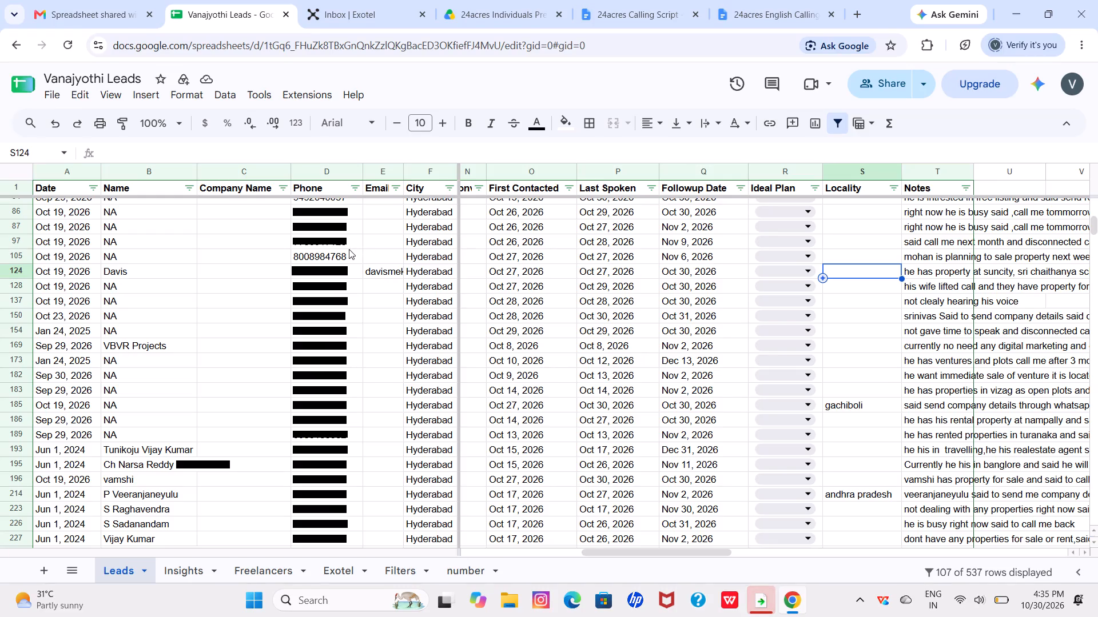
# Copy the phone number of the lead in row 124.
pyautogui.doubleClick(353, 275)
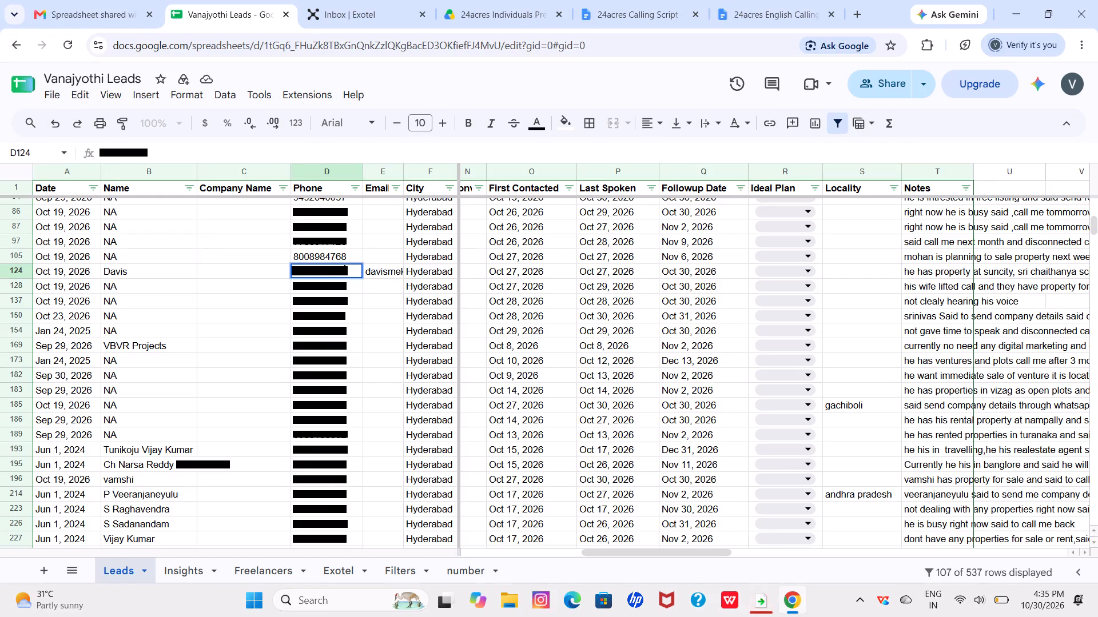
pyautogui.hotkey('ctrl', 'c')
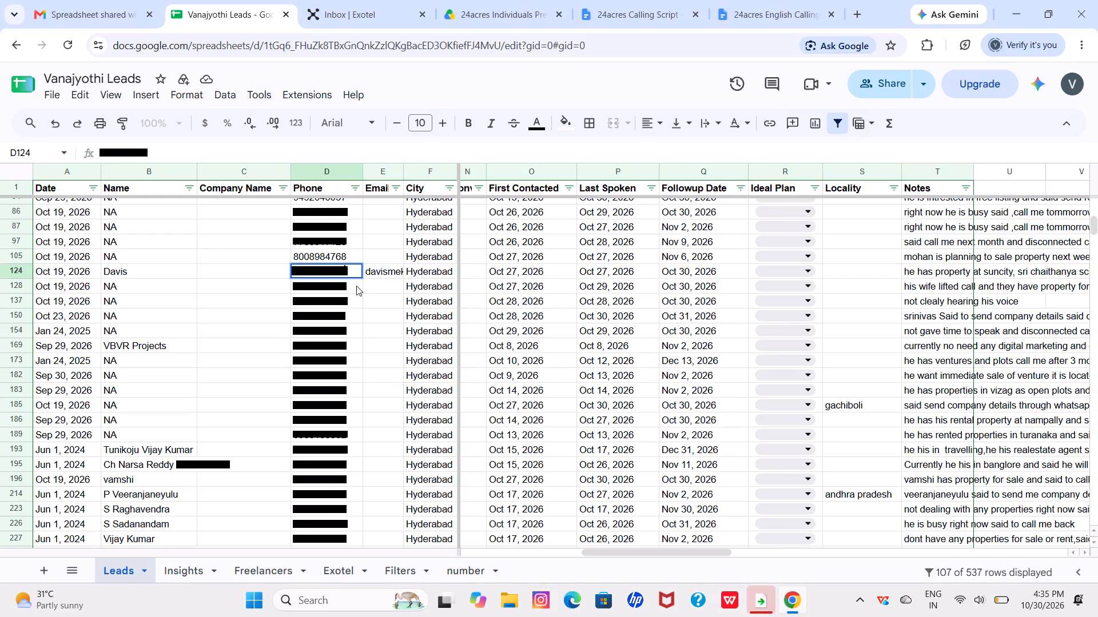
pyautogui.click(357, 286)
pyautogui.click(352, 275)
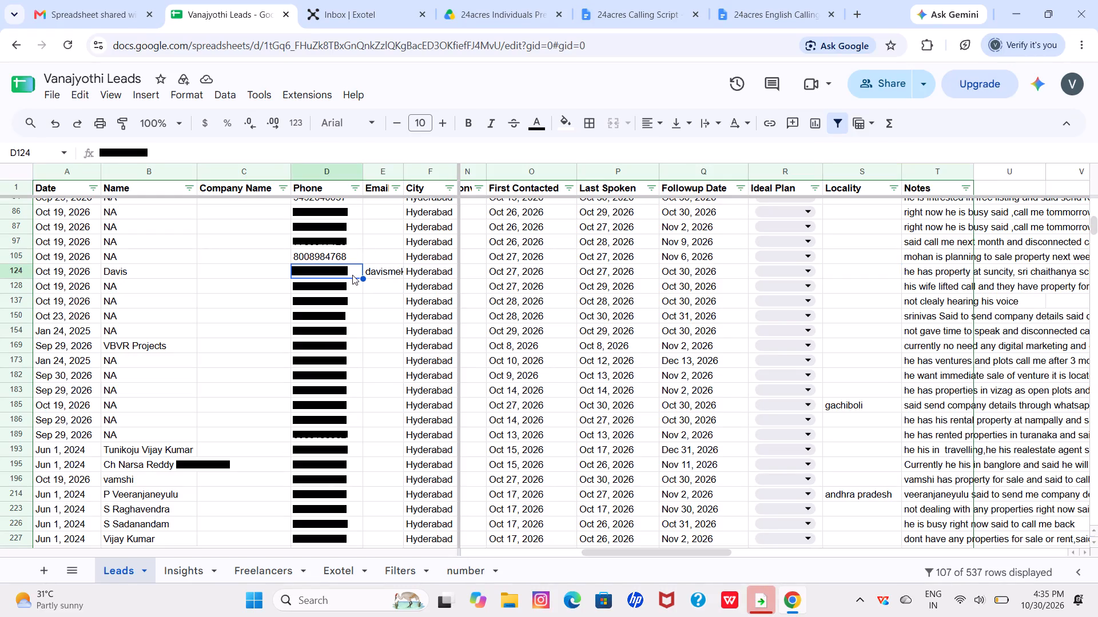
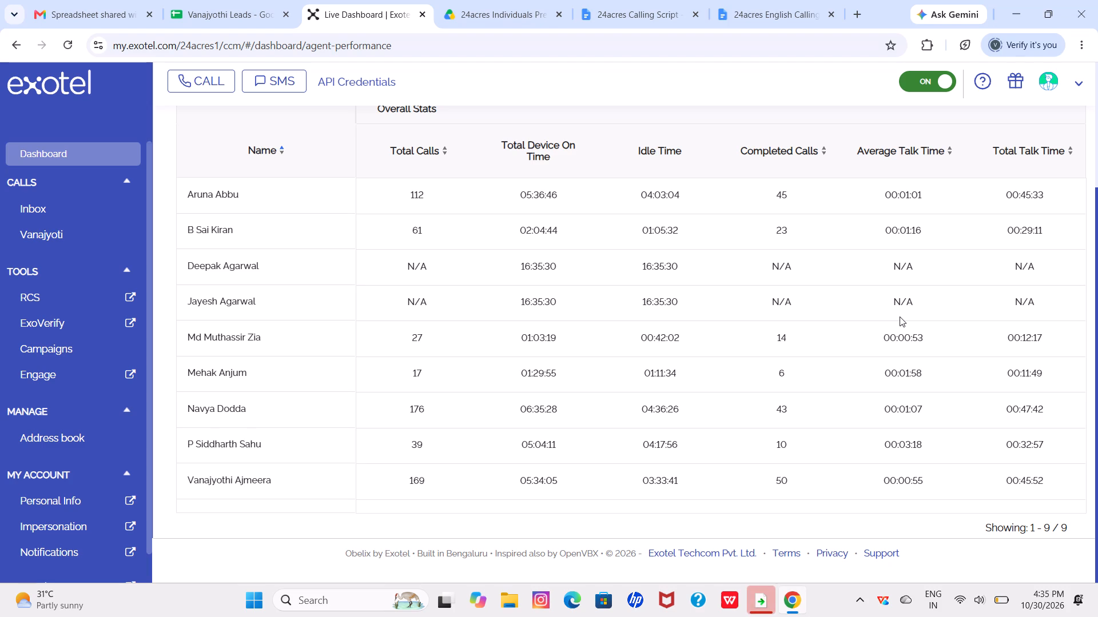
# Recheck the lead in row 124 of the Leads sheet and return to Exotel for its follow-up call.
pyautogui.scroll(8, 900, 316)
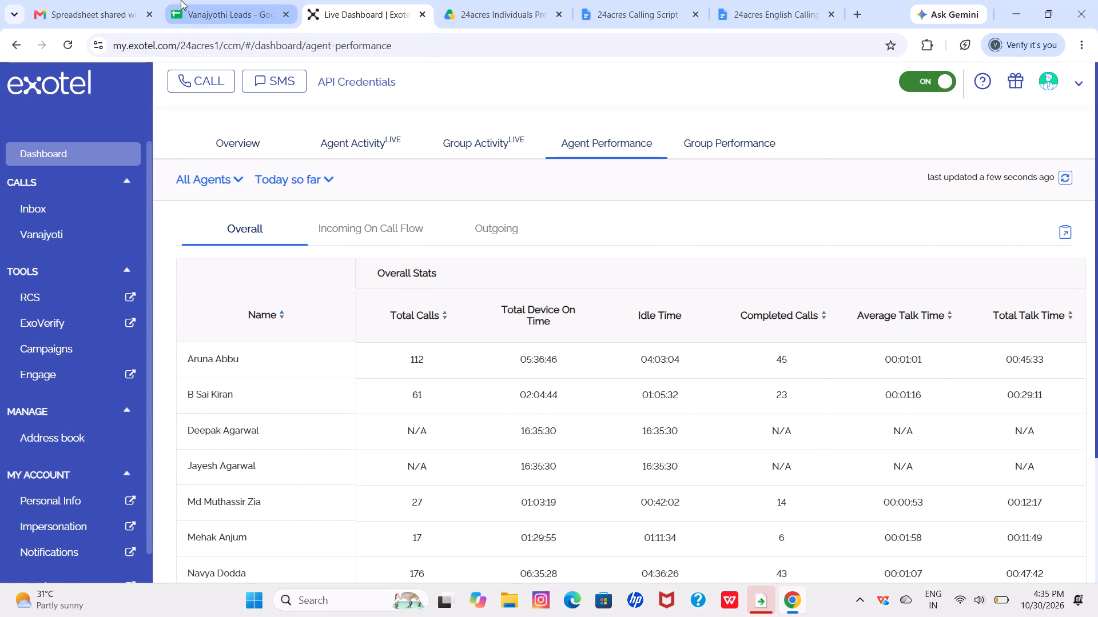
pyautogui.click(181, 0)
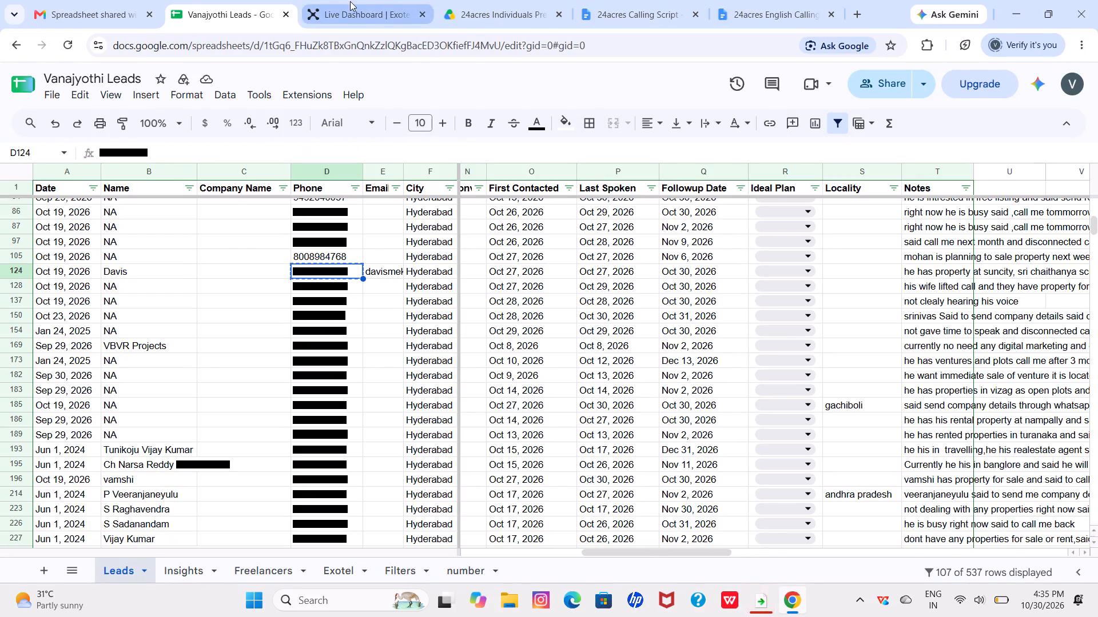
pyautogui.click(350, 1)
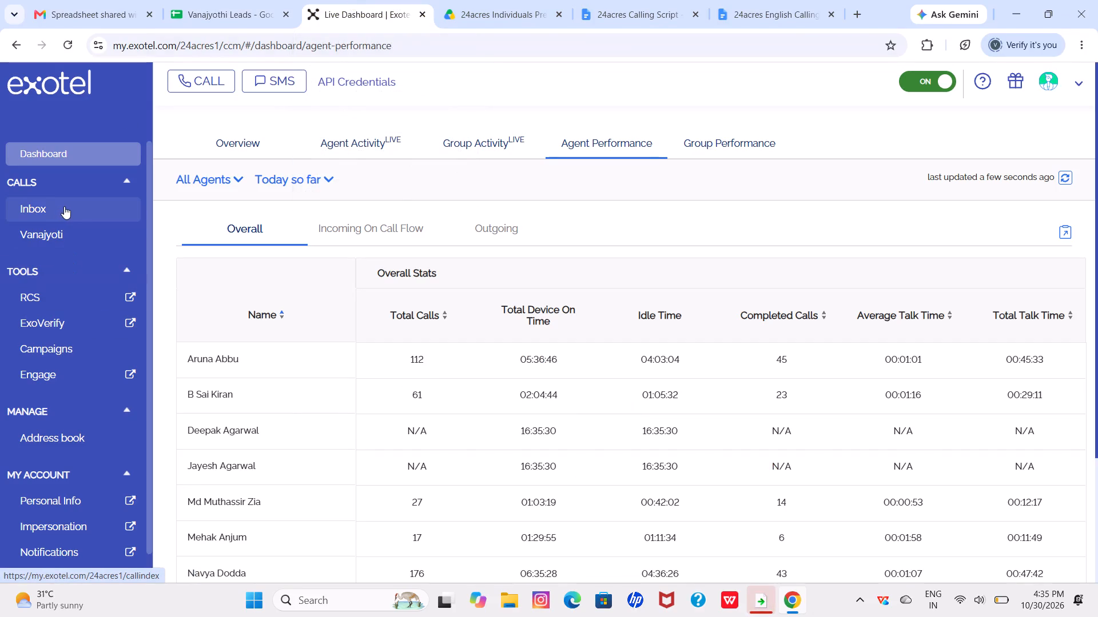
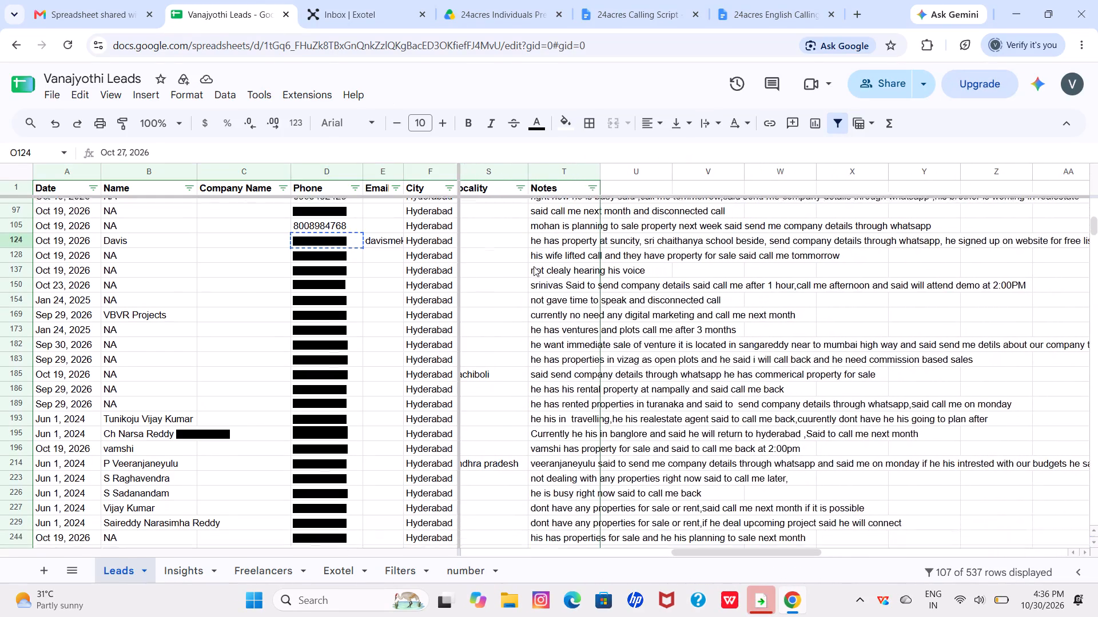
# Read the full notes for the lead in row 124 and the notes for the lead below it in row 128.
pyautogui.scroll(-1, 534, 266)
pyautogui.hscroll(-2, 534, 266)
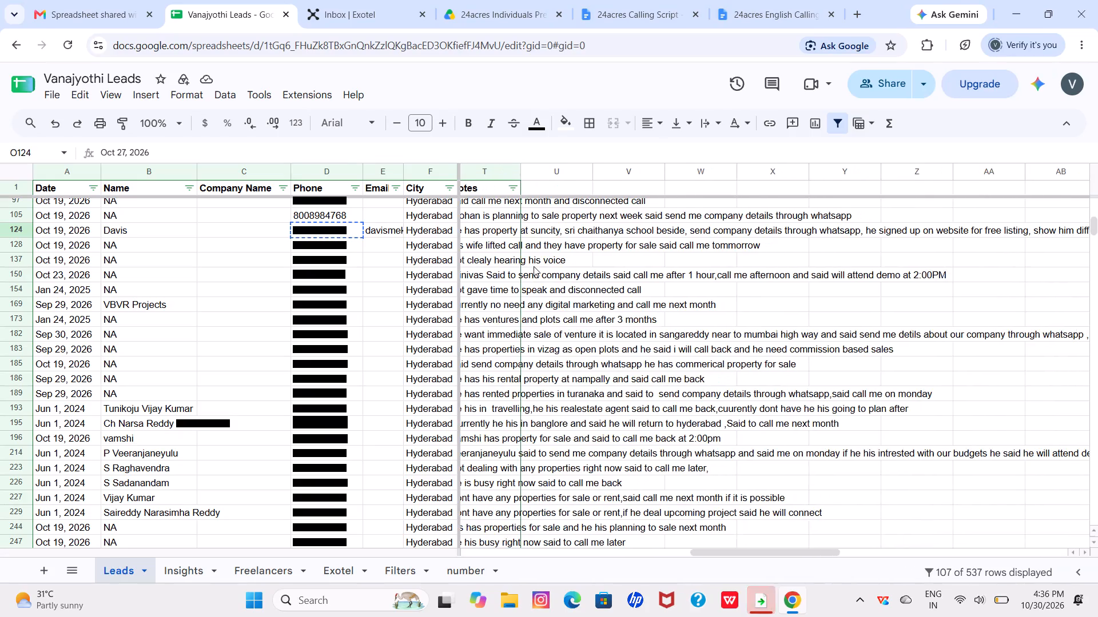
pyautogui.hscroll(-4, 534, 266)
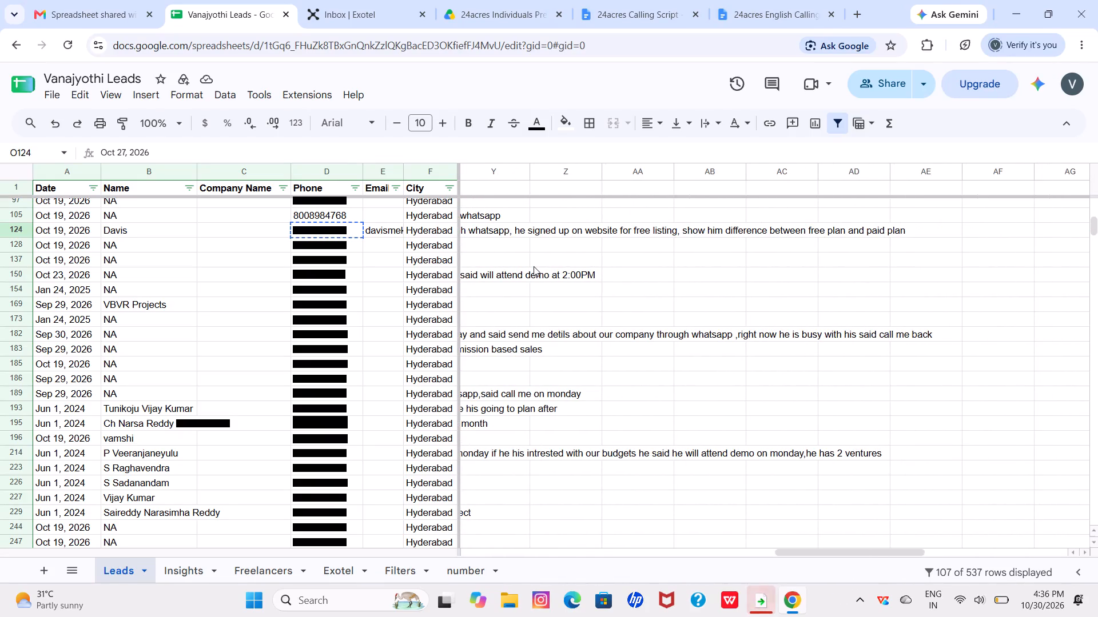
pyautogui.hscroll(2, 534, 266)
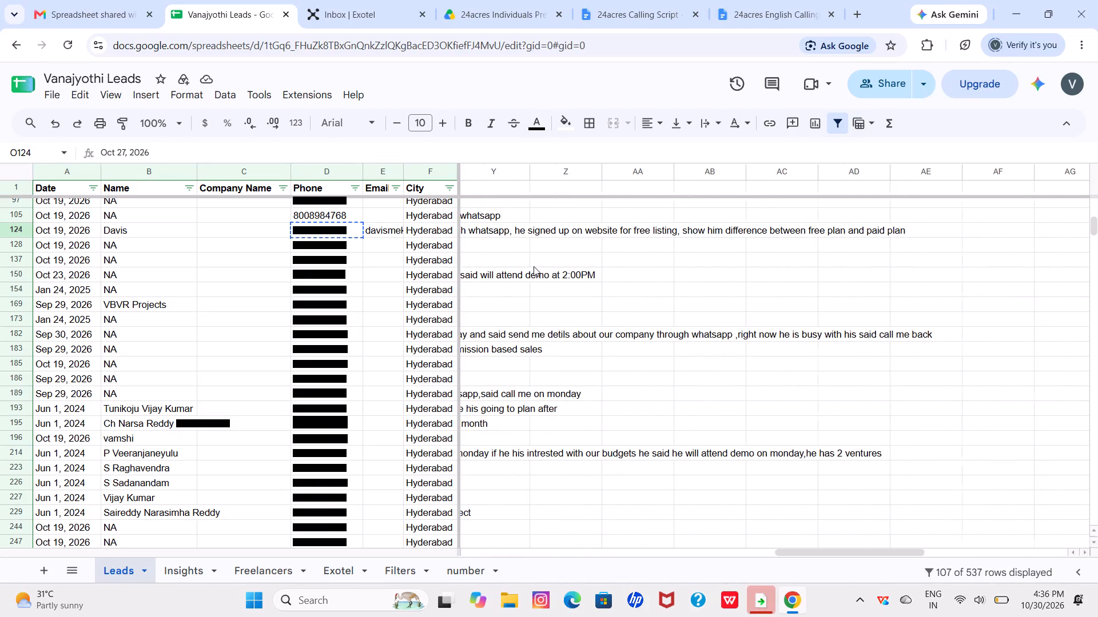
pyautogui.hscroll(5, 534, 266)
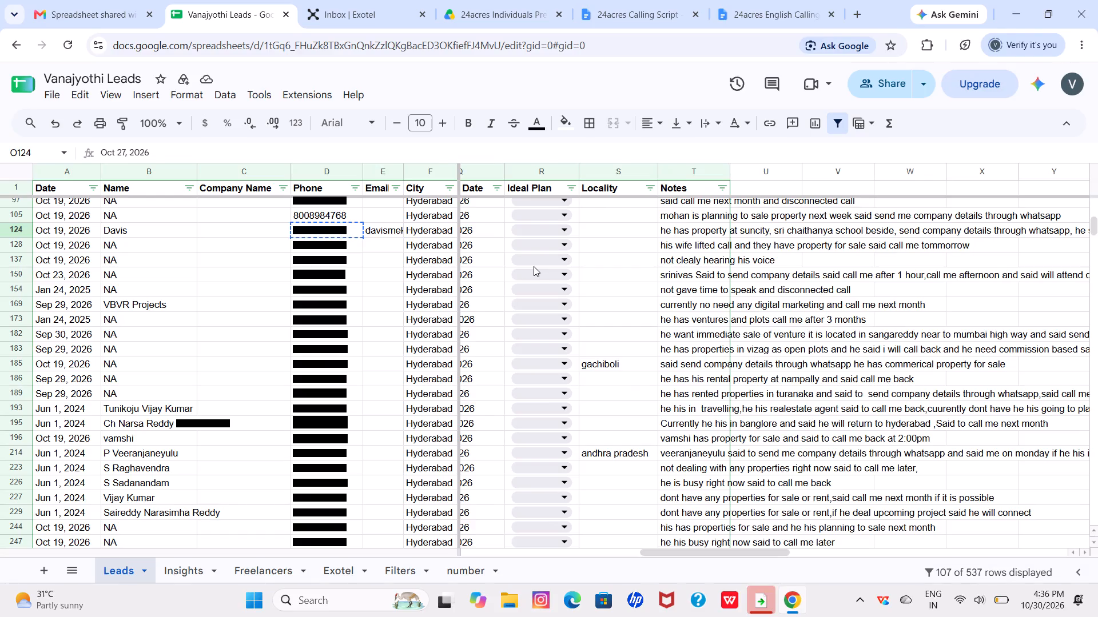
pyautogui.hscroll(1, 534, 266)
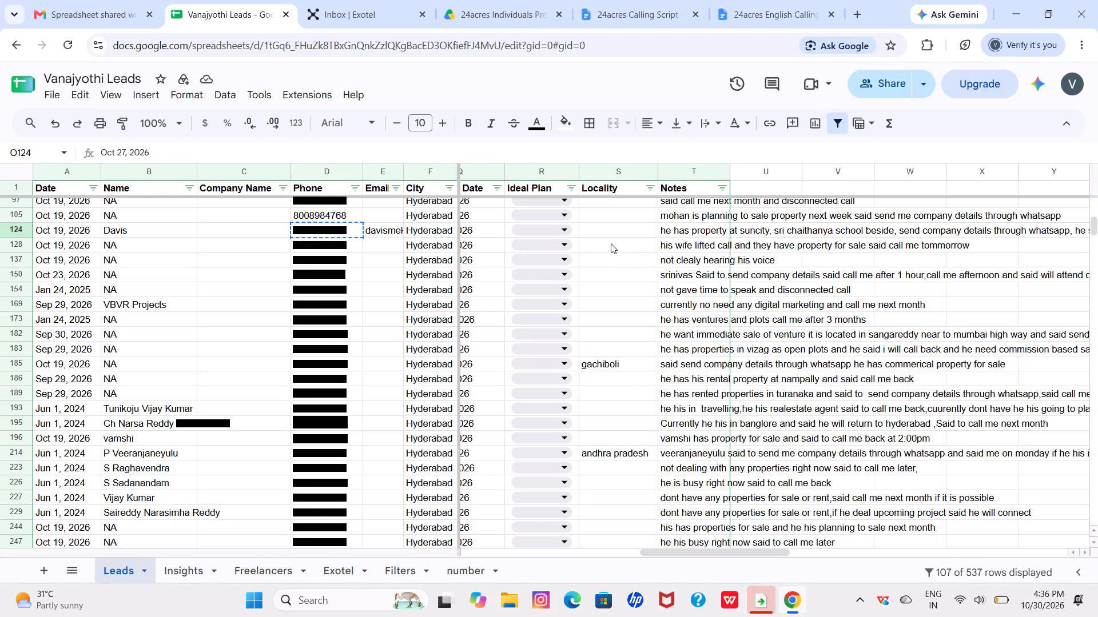
pyautogui.click(620, 226)
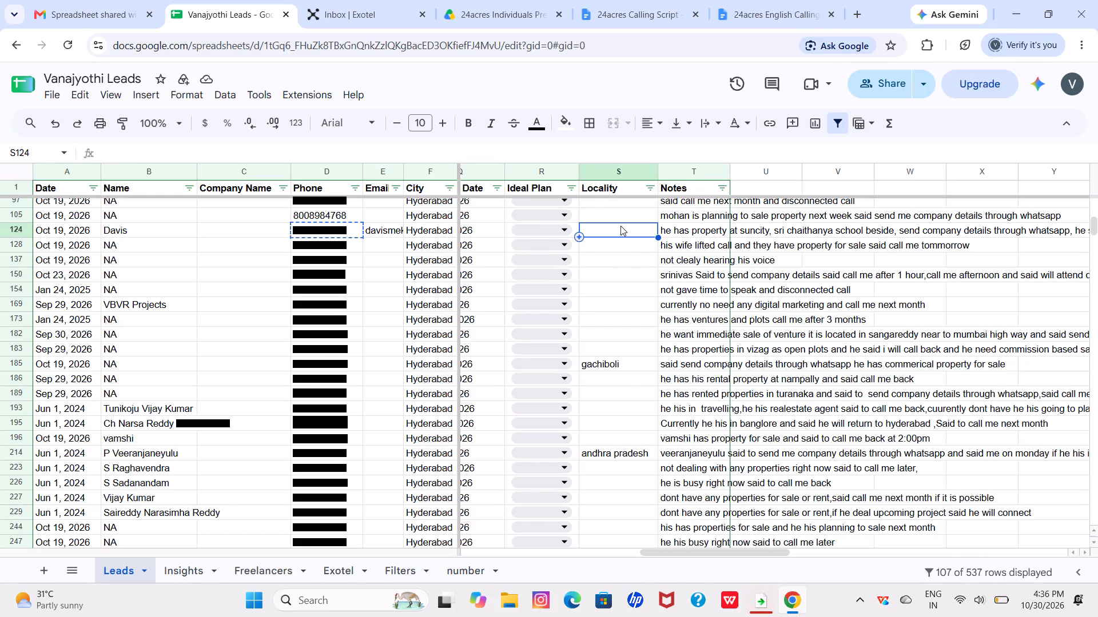
pyautogui.scroll(1, 620, 226)
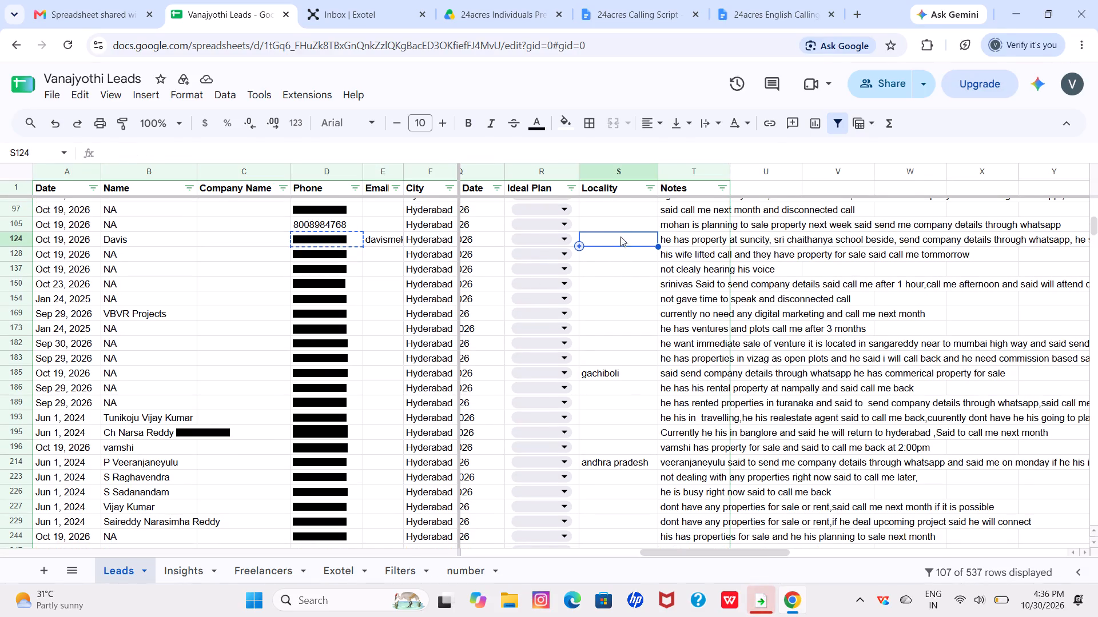
pyautogui.click(626, 255)
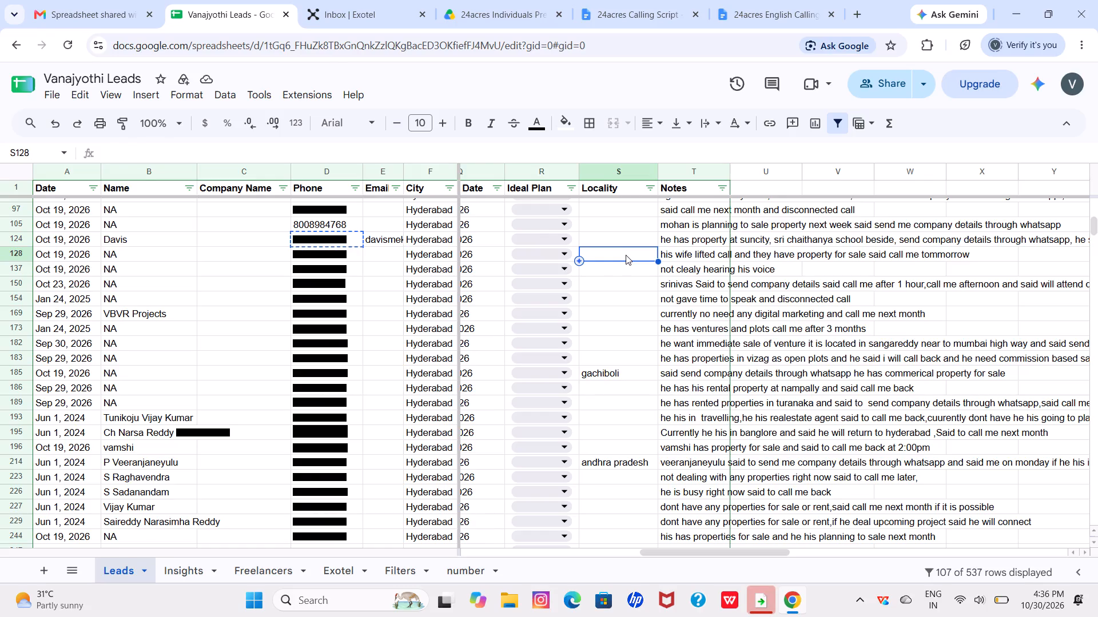
# Set the attempts count for the lead in row 124 to 4.
pyautogui.hscroll(5, 628, 255)
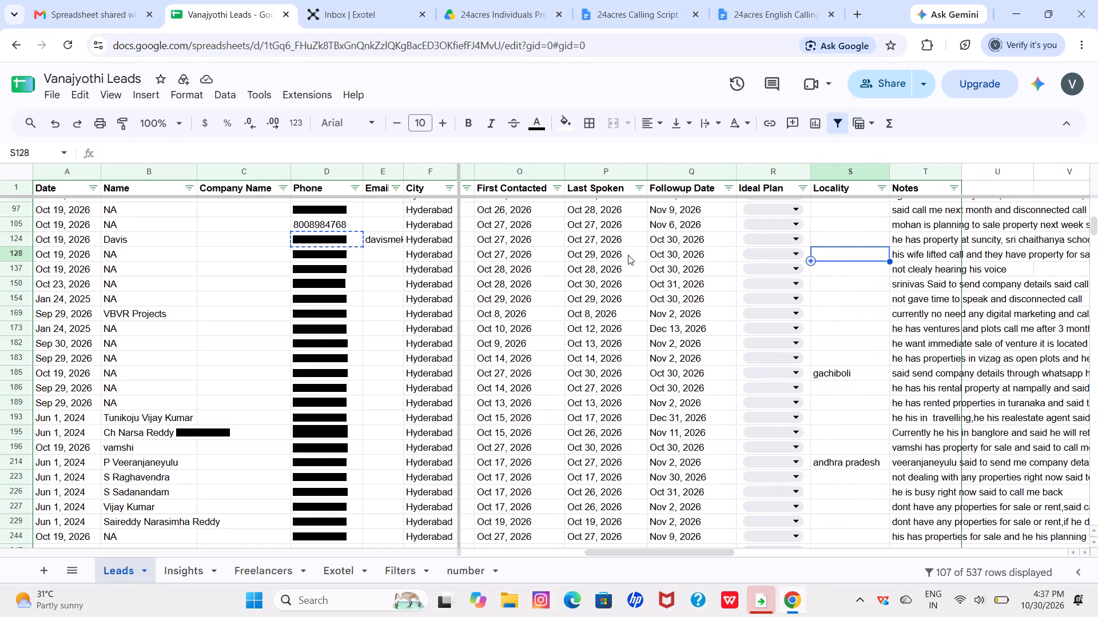
pyautogui.hscroll(3, 628, 255)
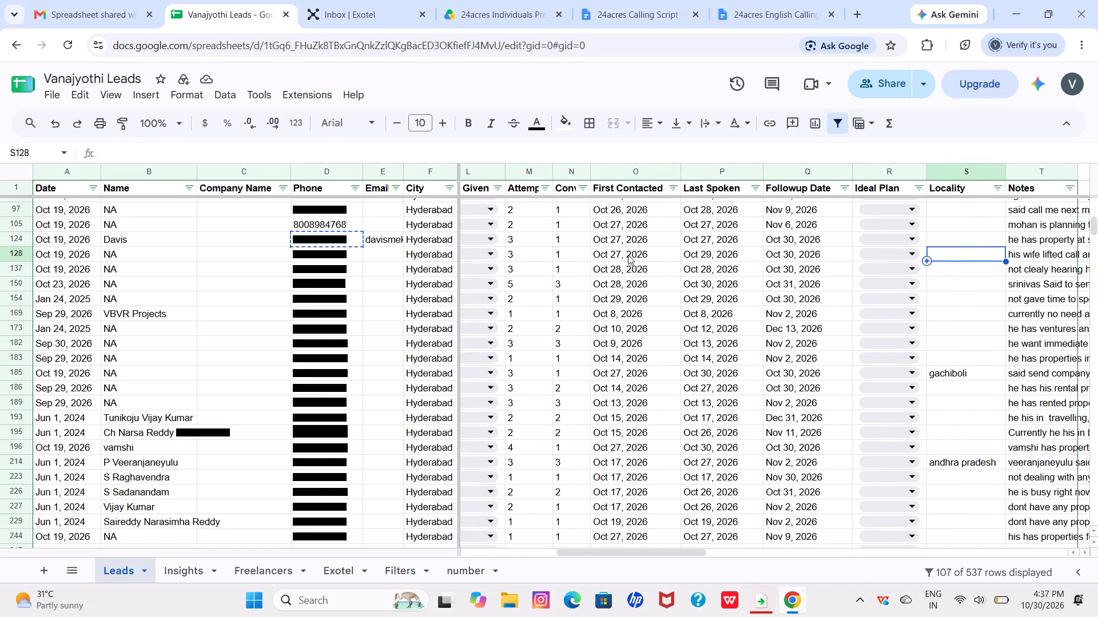
pyautogui.hscroll(-1, 628, 255)
pyautogui.click(504, 236)
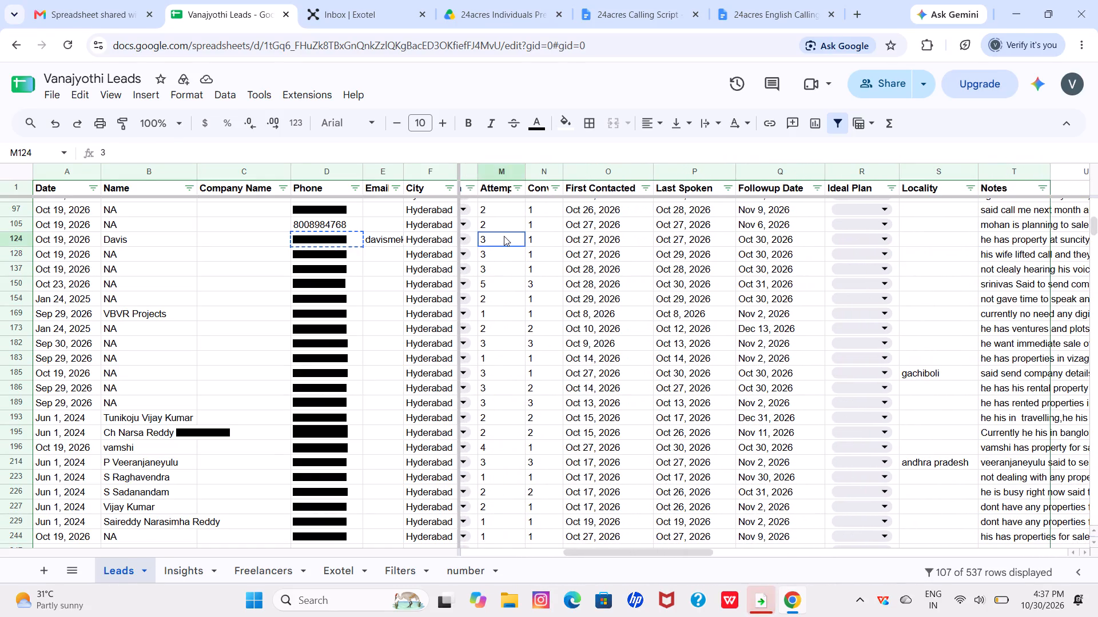
pyautogui.press('4')
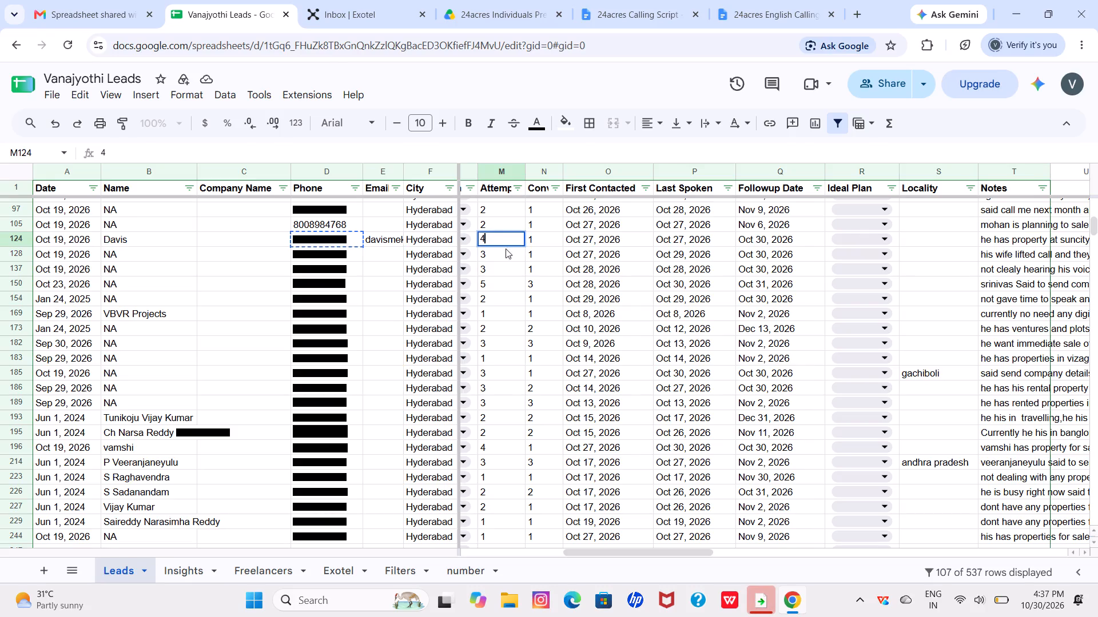
pyautogui.click(506, 258)
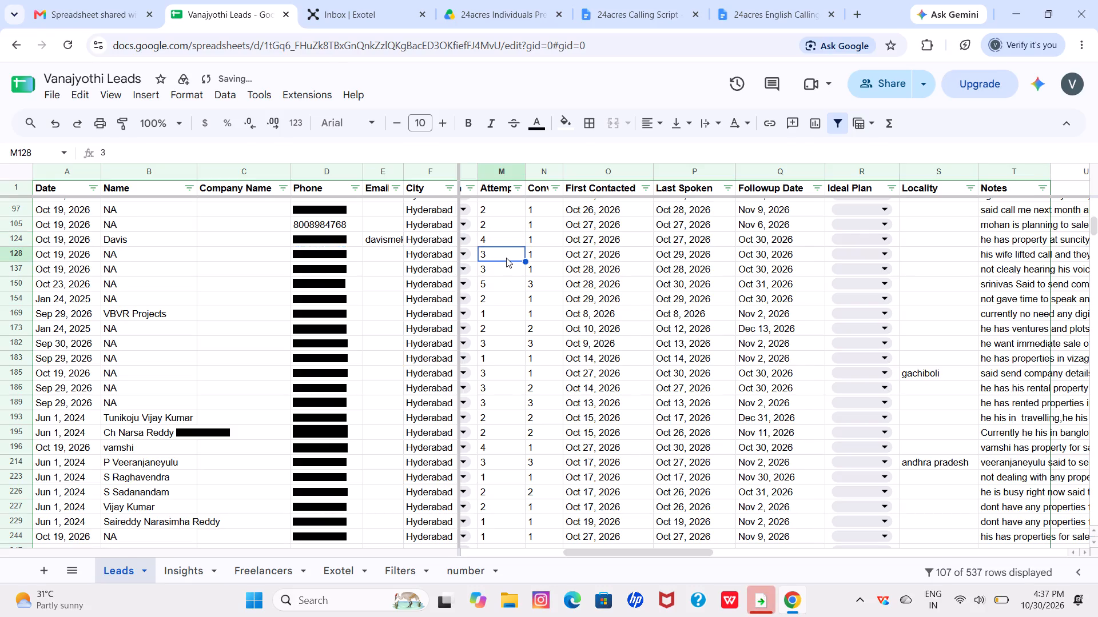
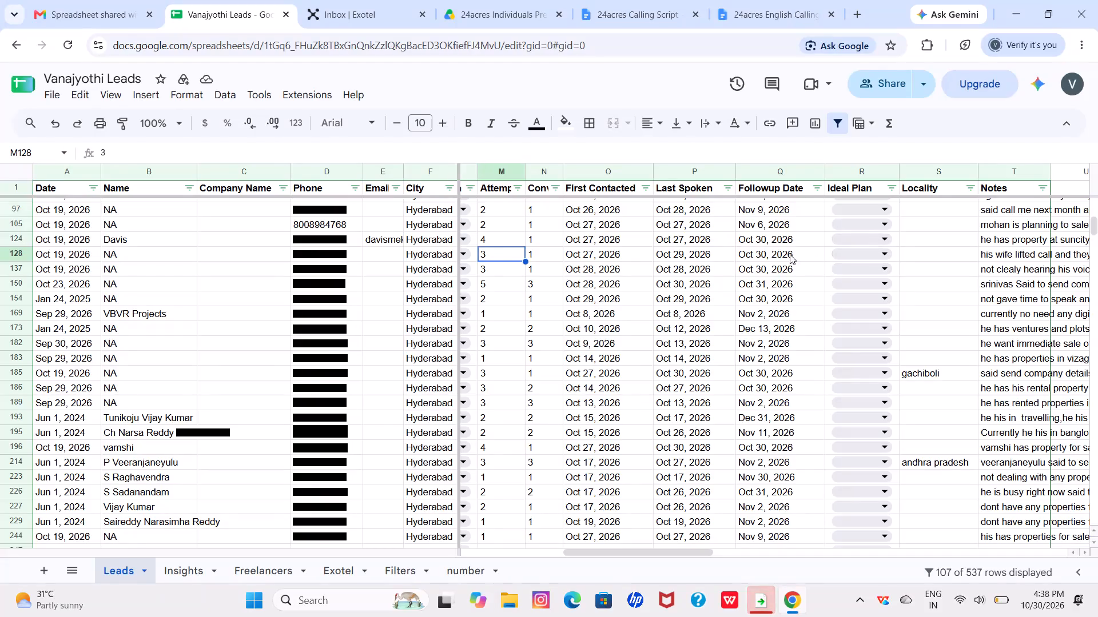
# Check the follow-up date and notes for the lead in row 128.
pyautogui.click(755, 255)
pyautogui.hscroll(-5, 755, 255)
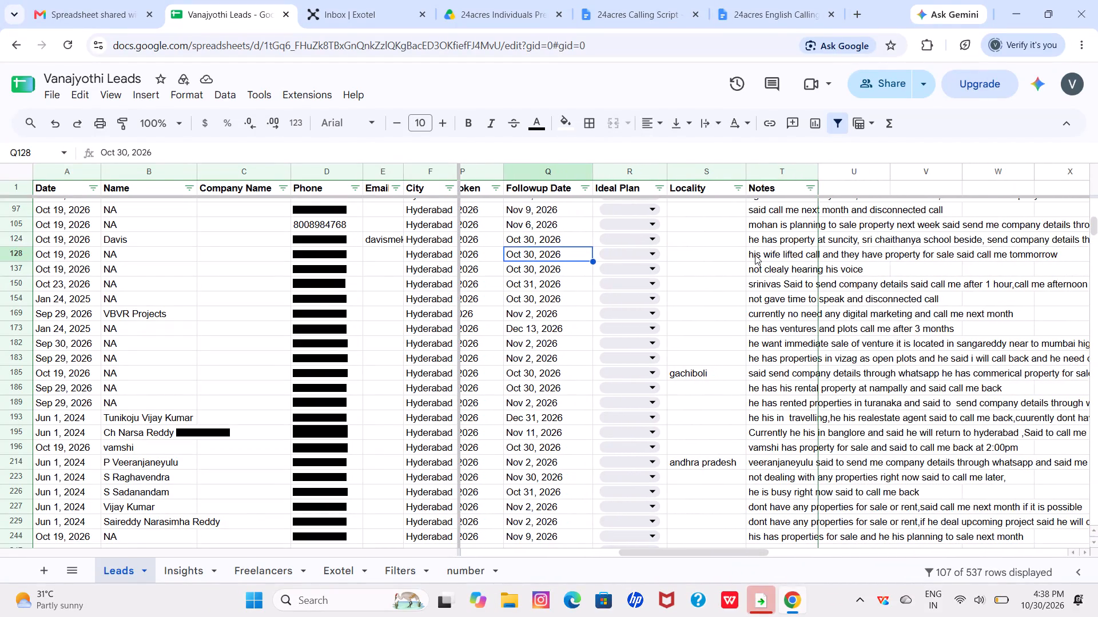
pyautogui.hscroll(1, 755, 255)
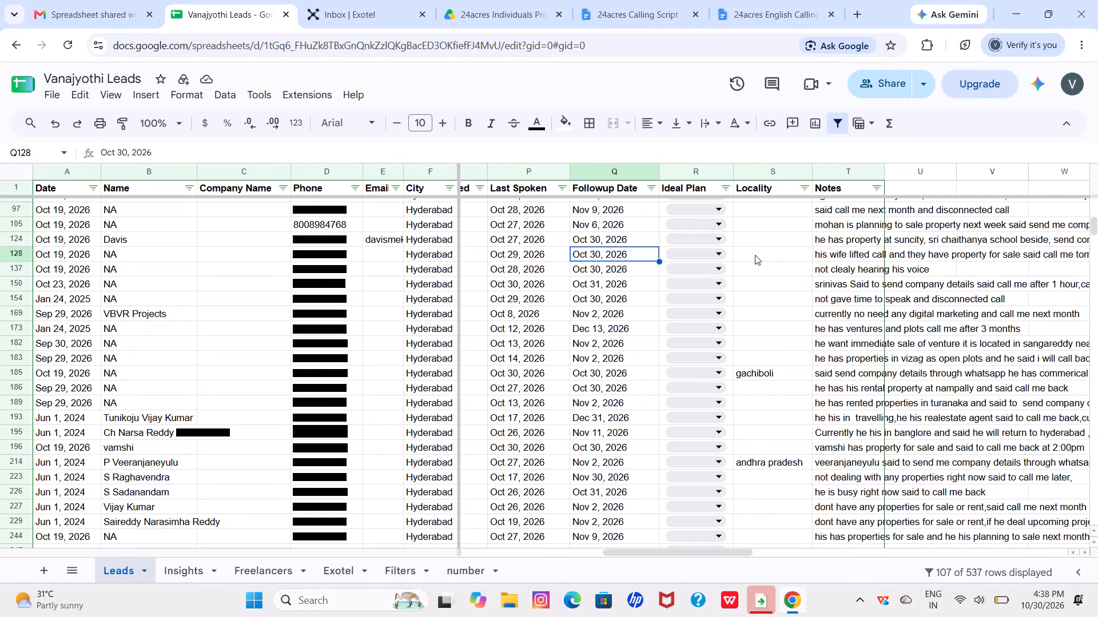
pyautogui.hscroll(1, 755, 255)
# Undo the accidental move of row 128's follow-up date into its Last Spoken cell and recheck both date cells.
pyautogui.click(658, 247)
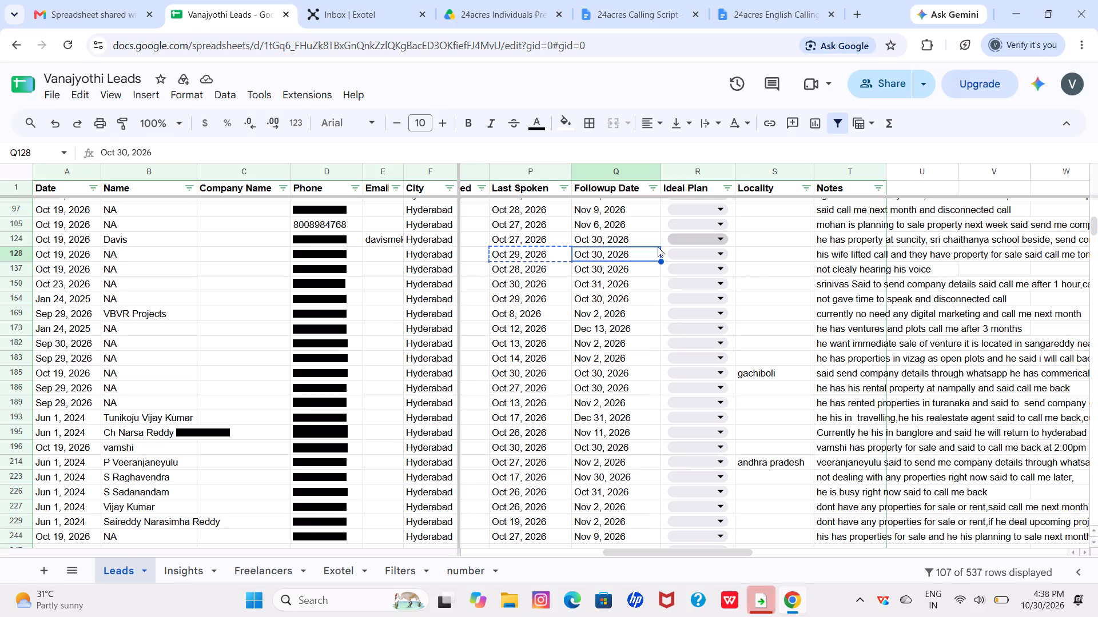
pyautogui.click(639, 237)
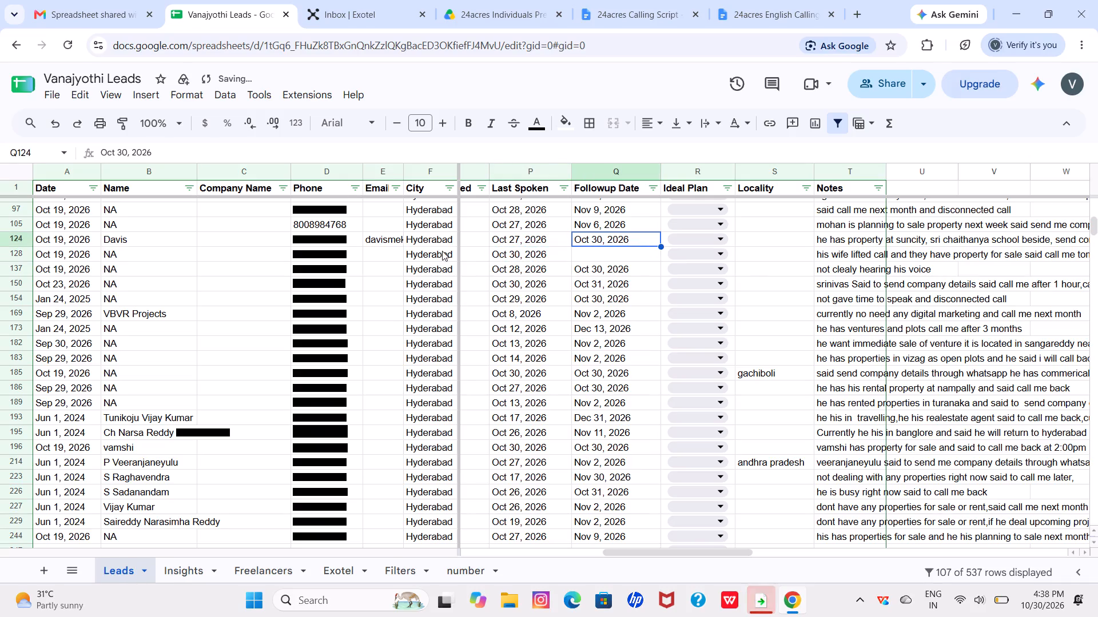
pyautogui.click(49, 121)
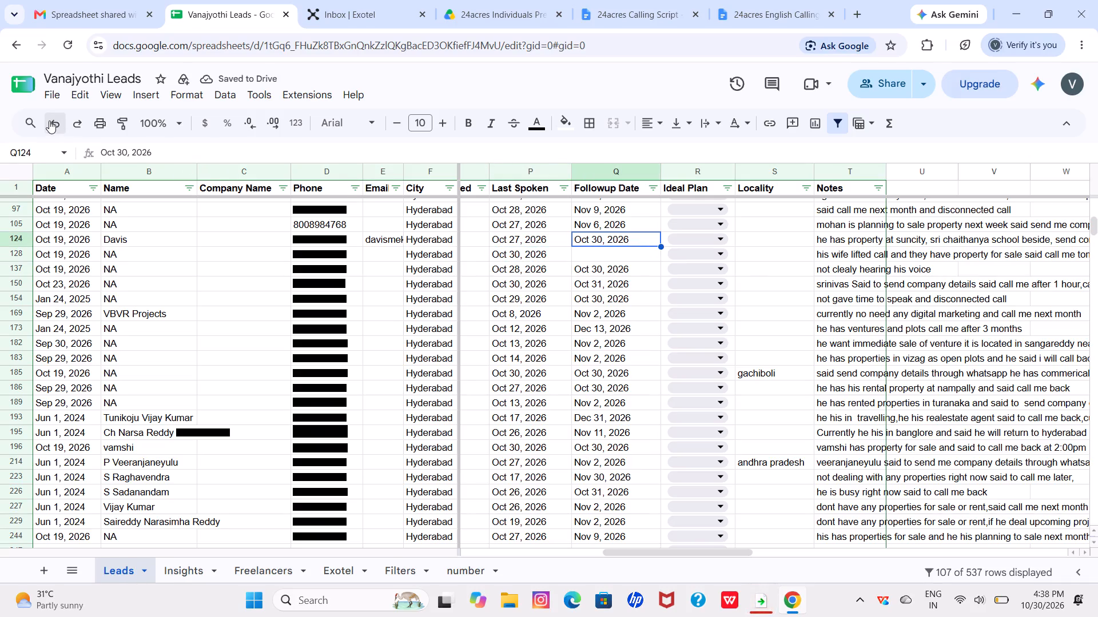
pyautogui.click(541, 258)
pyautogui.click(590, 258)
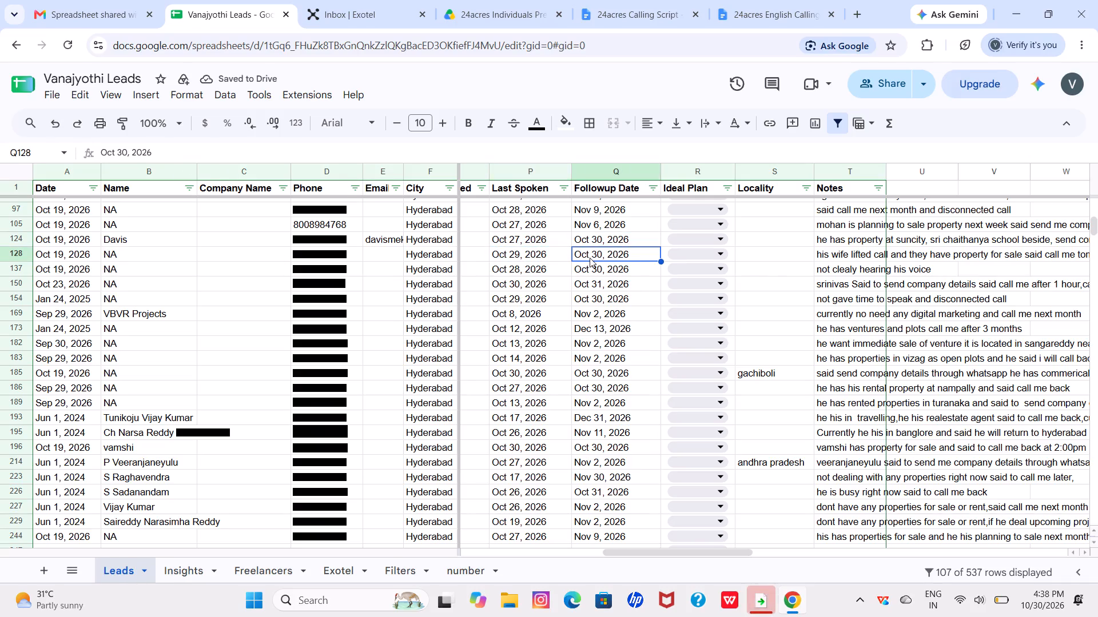
# Review the notes, attempts, conversations and contact dates for the gachiboli lead in row 185.
pyautogui.click(784, 375)
pyautogui.hscroll(-5, 784, 375)
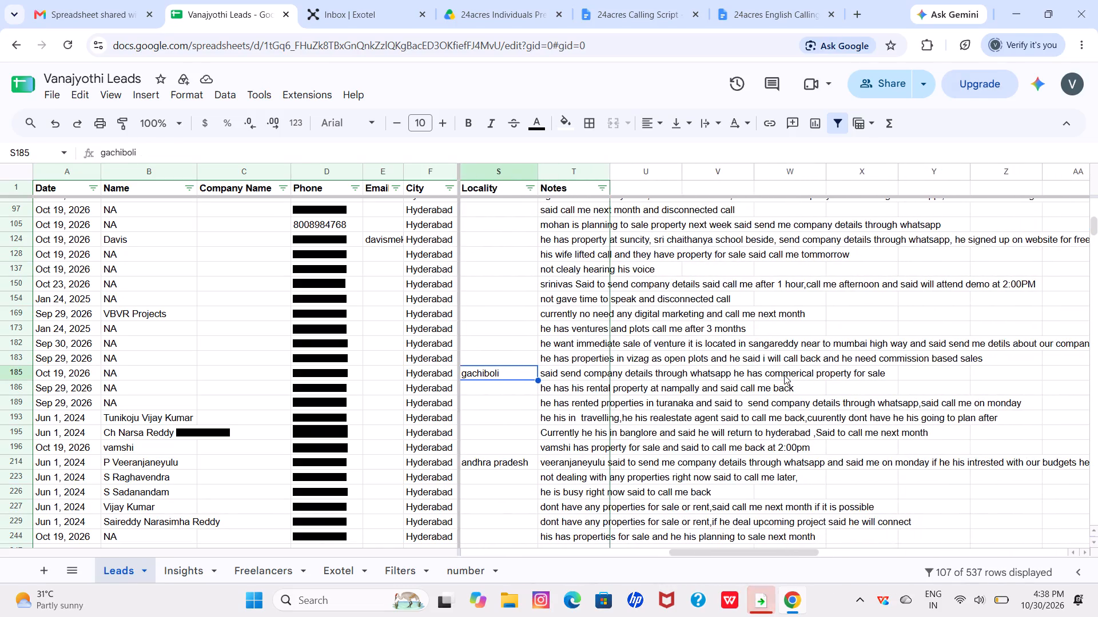
pyautogui.hscroll(5, 784, 375)
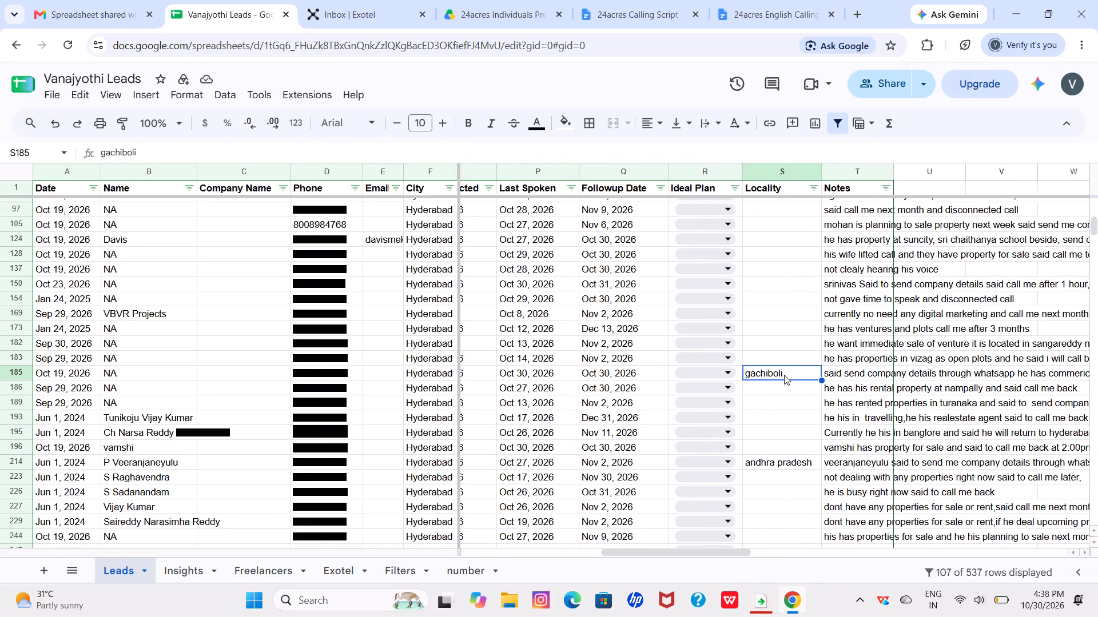
pyautogui.scroll(-4, 784, 375)
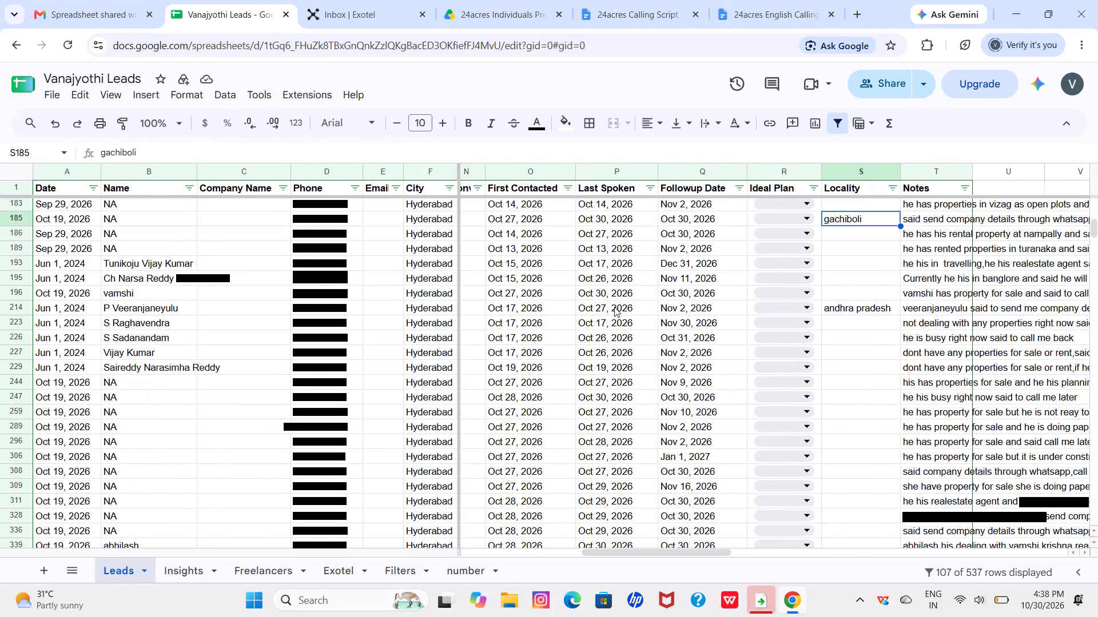
pyautogui.click(542, 219)
pyautogui.hscroll(1, 542, 219)
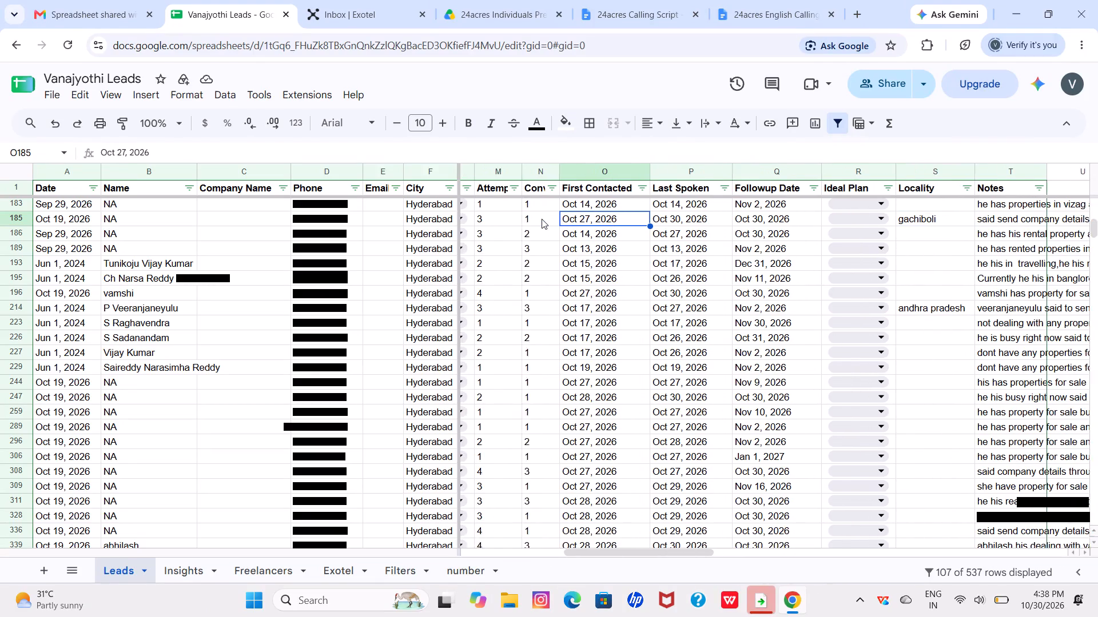
pyautogui.hscroll(1, 542, 219)
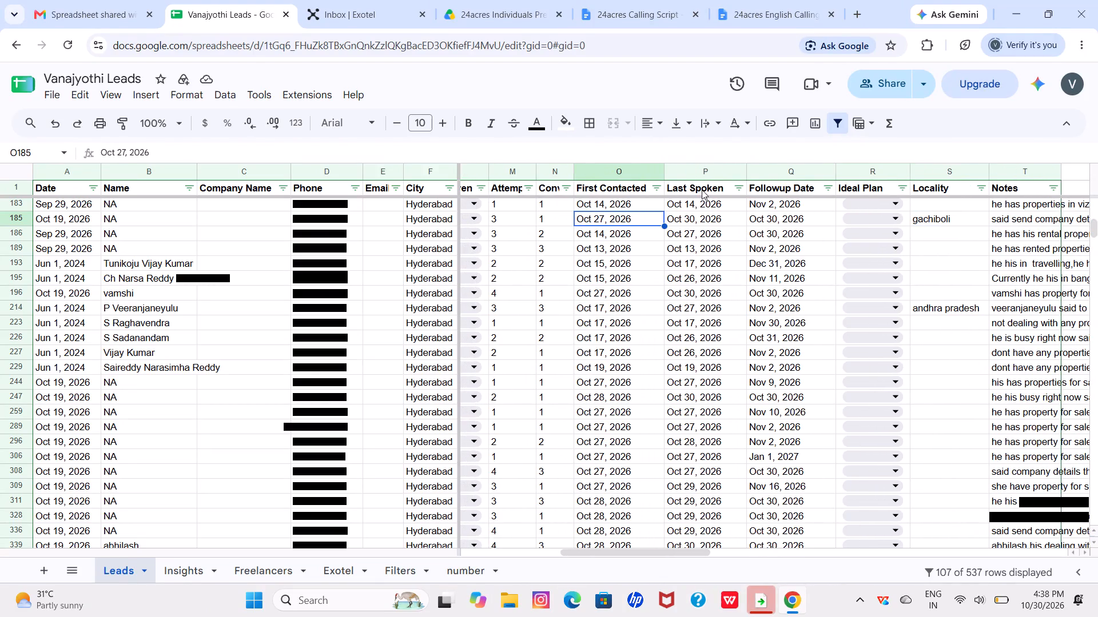
pyautogui.hscroll(-3, 783, 255)
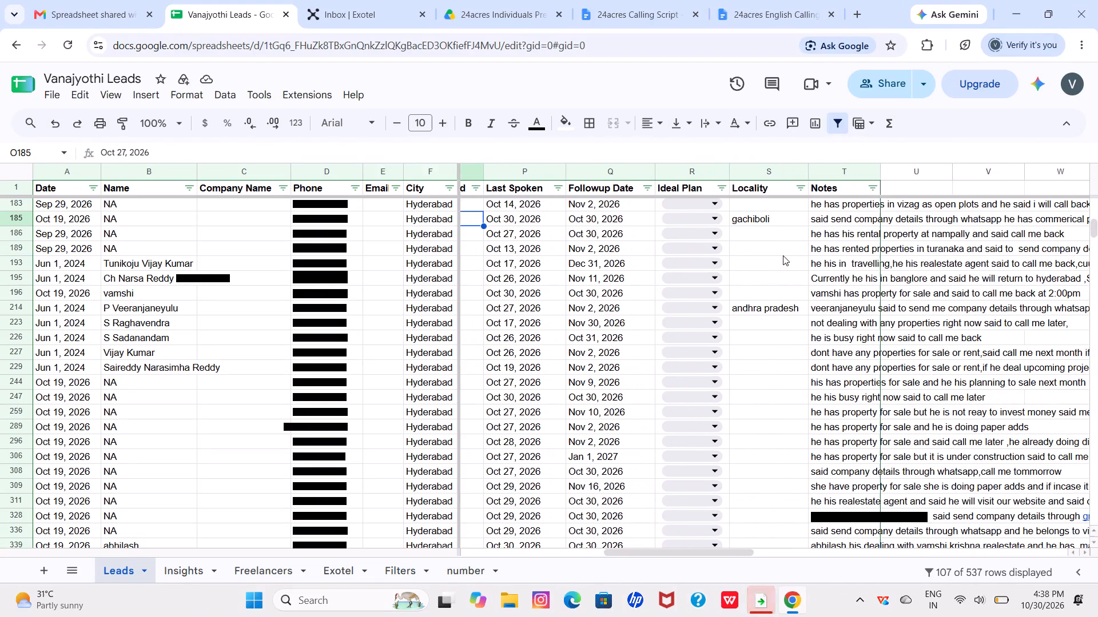
pyautogui.hscroll(-2, 783, 255)
pyautogui.hscroll(2, 783, 255)
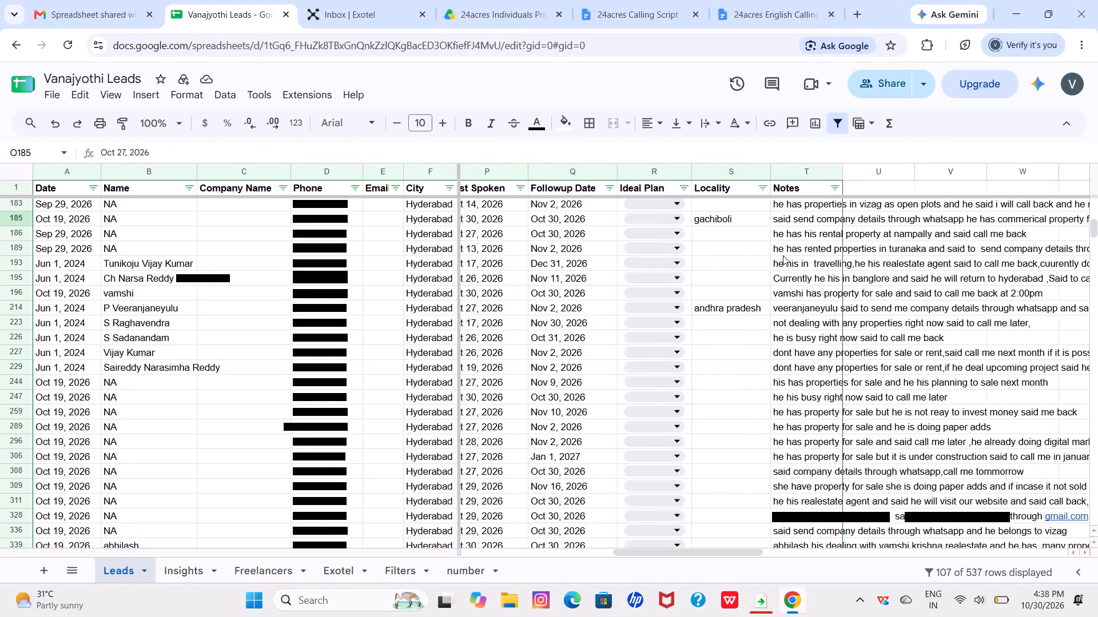
pyautogui.hscroll(2, 783, 255)
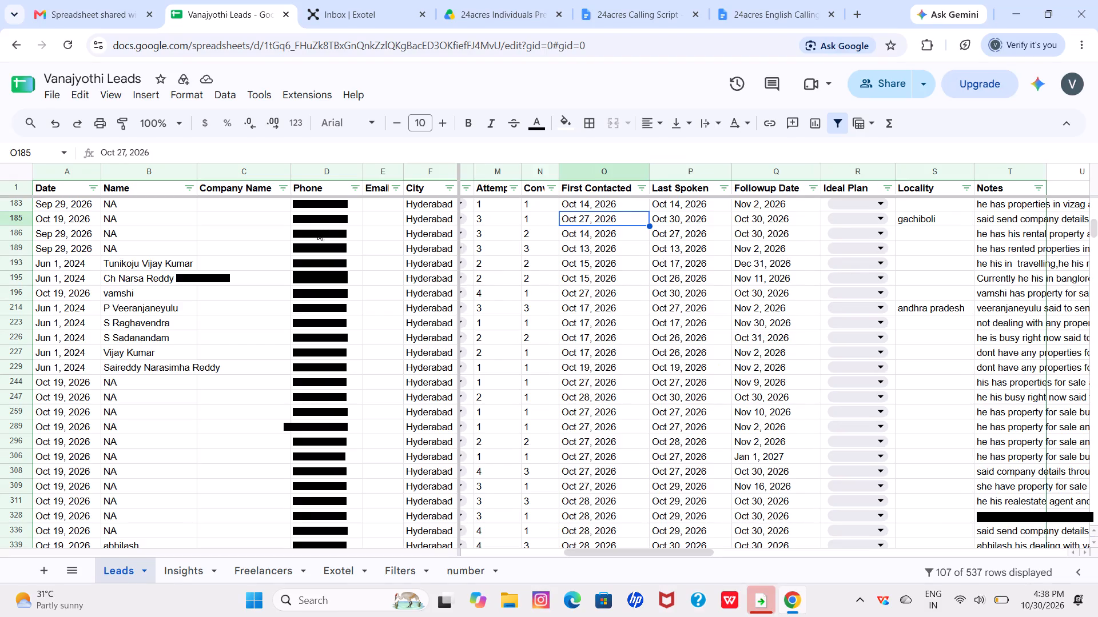
# Select the phone number of the gachiboli lead in row 185.
pyautogui.click(319, 226)
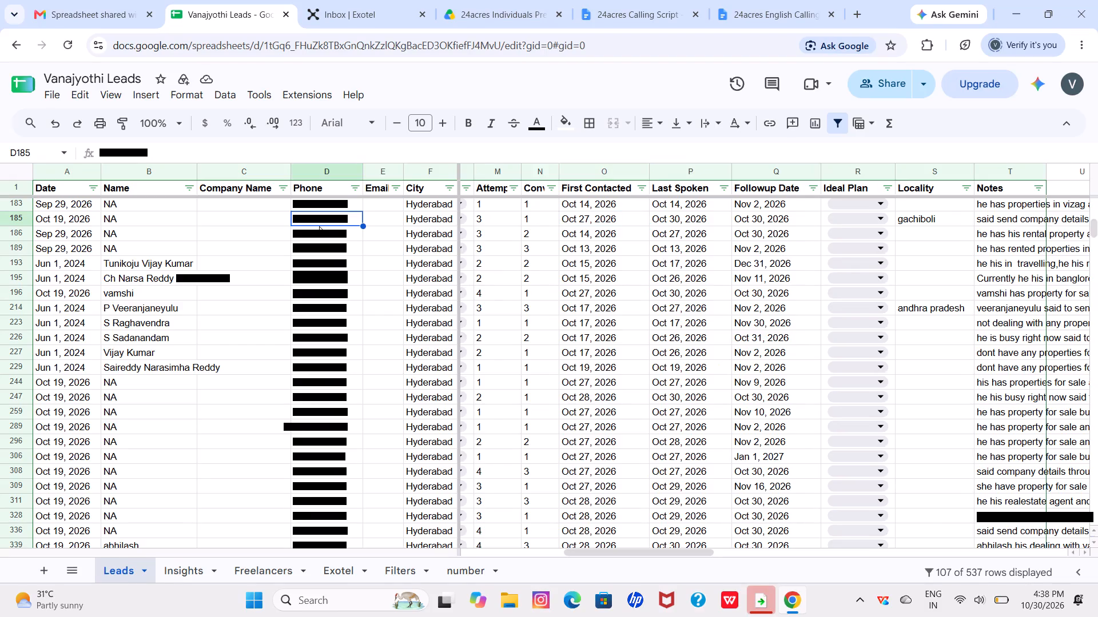
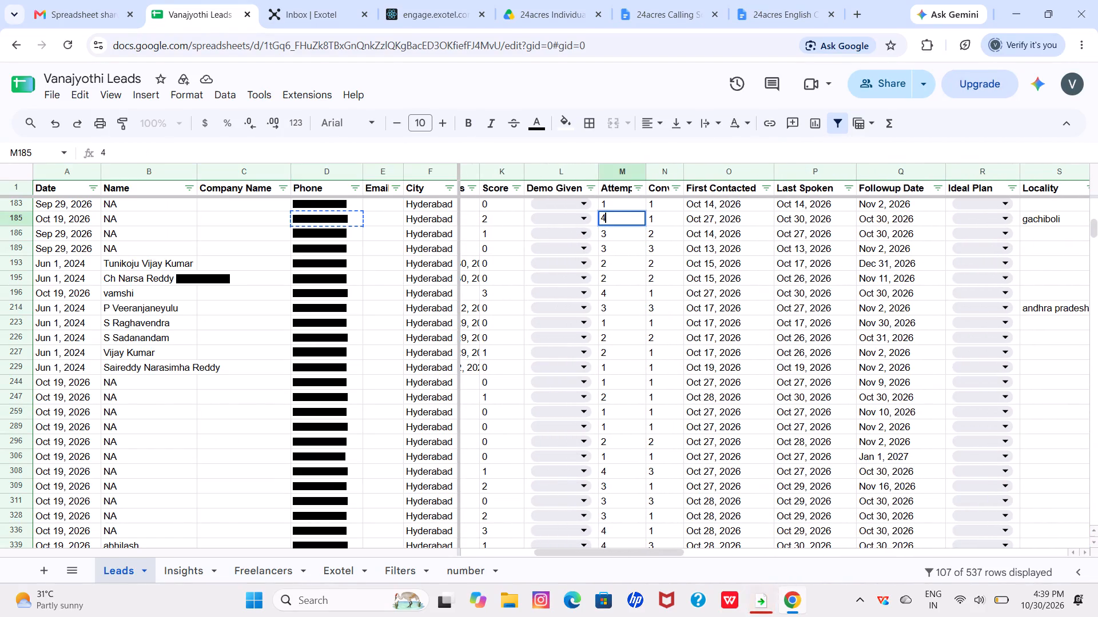
# Record 4 attempts for the gachiboli lead in row 185 and check its conversations count.
pyautogui.click(686, 217)
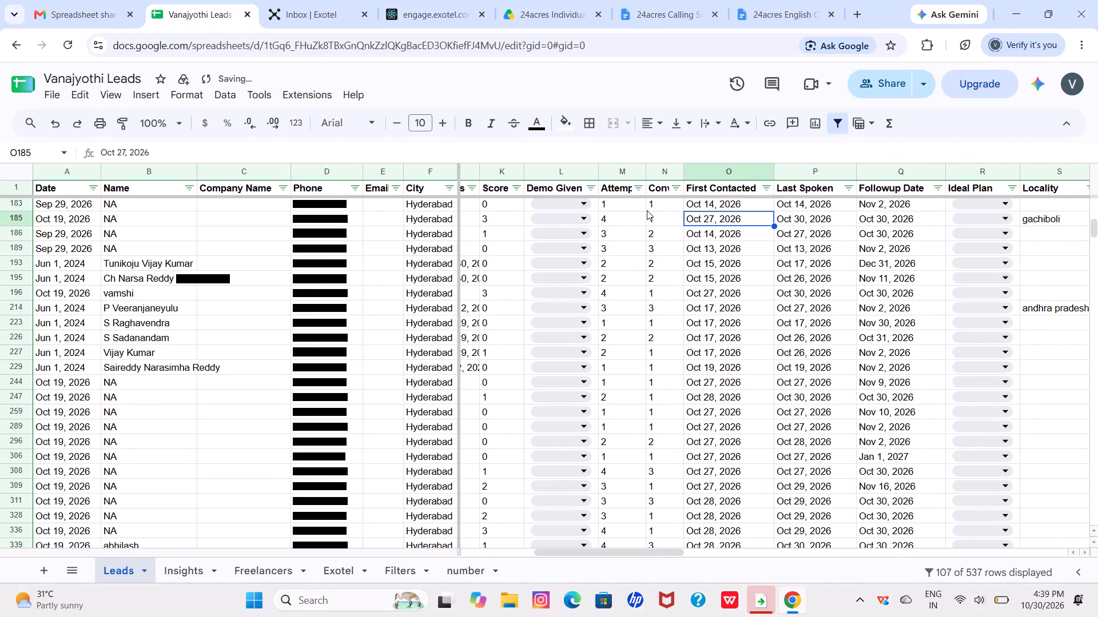
pyautogui.click(647, 210)
pyautogui.click(660, 227)
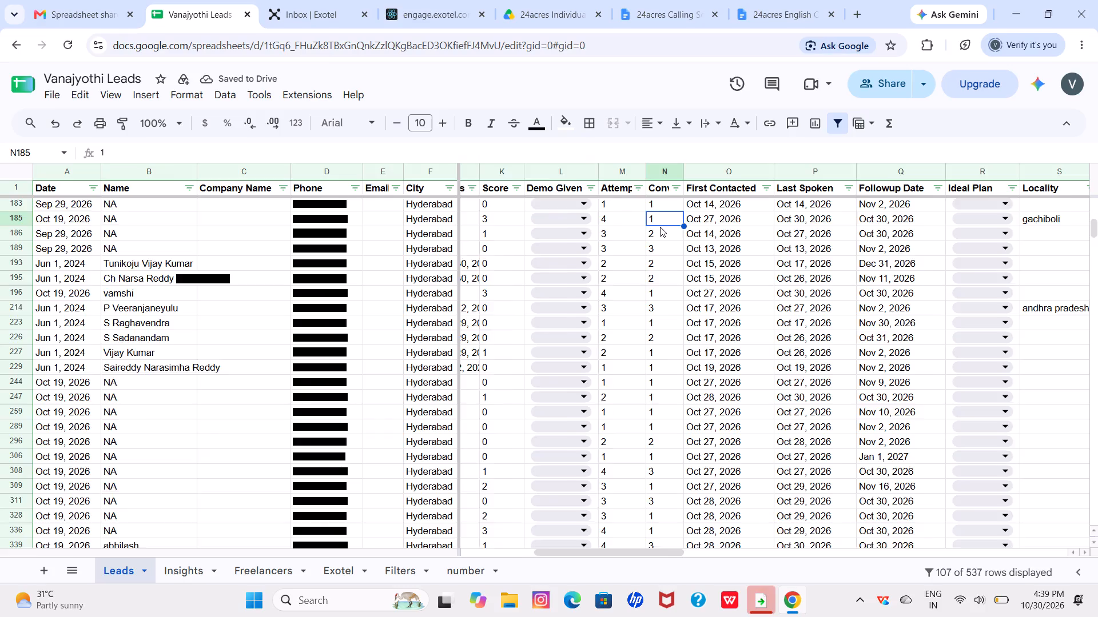
# Look through the filtered leads to the end of the list, examining their last spoken dates, follow-up dates and notes.
pyautogui.scroll(20, 660, 227)
pyautogui.scroll(-6, 660, 227)
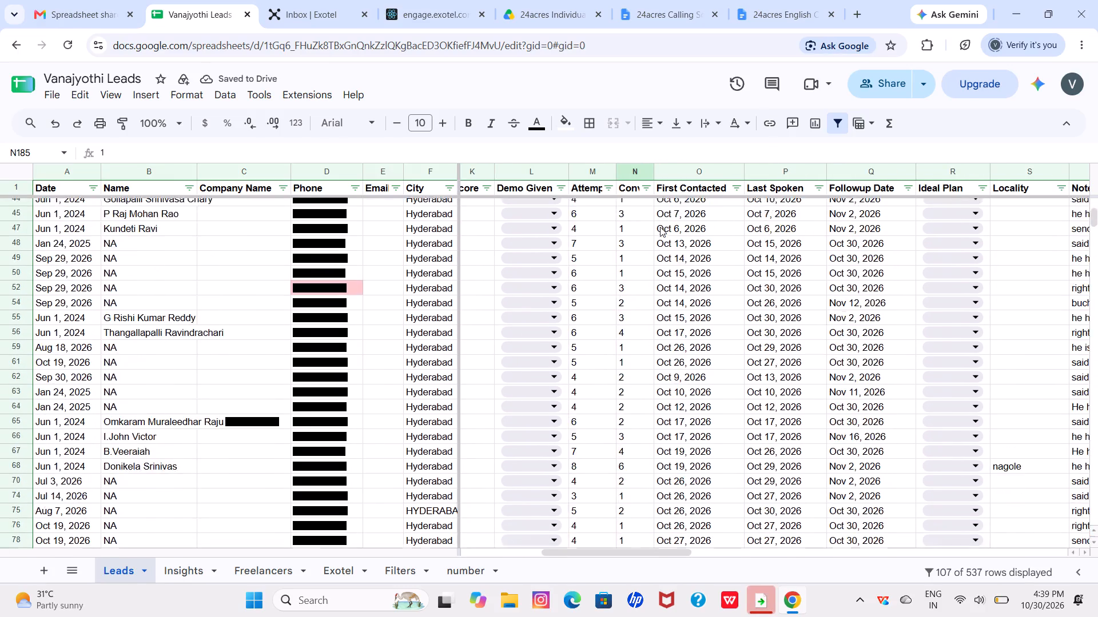
pyautogui.scroll(-8, 660, 227)
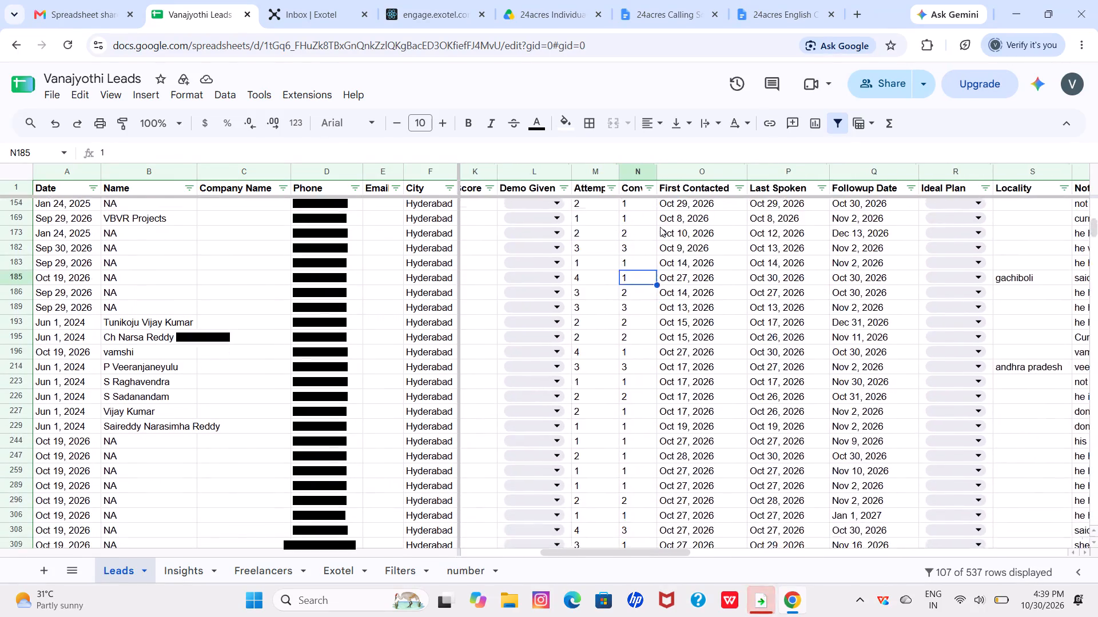
pyautogui.scroll(-2, 660, 227)
pyautogui.hscroll(-4, 660, 227)
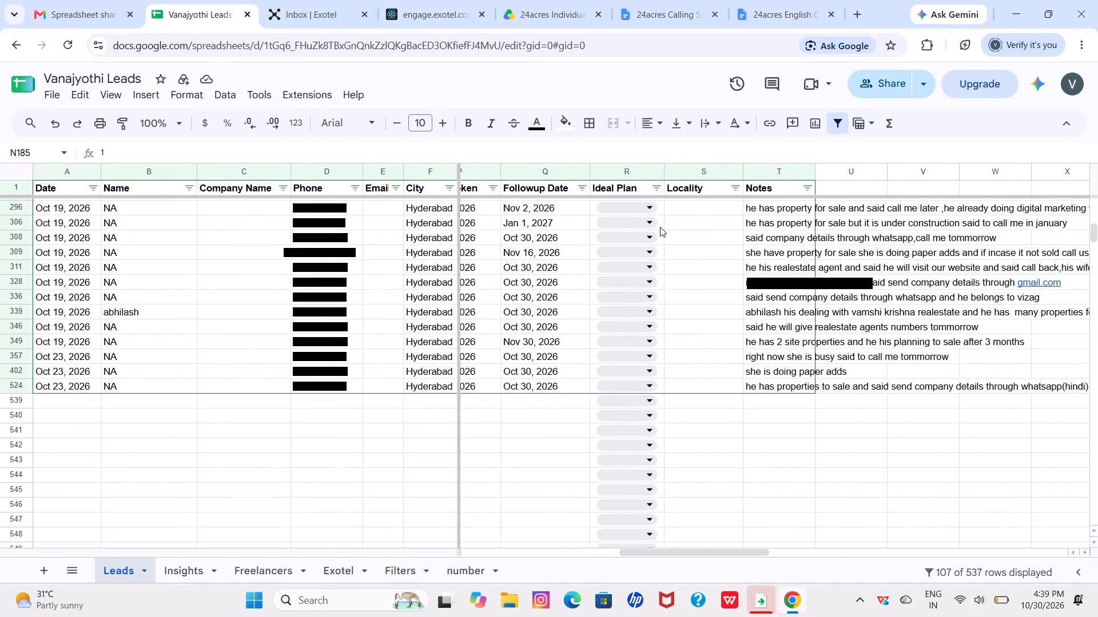
pyautogui.hscroll(3, 660, 227)
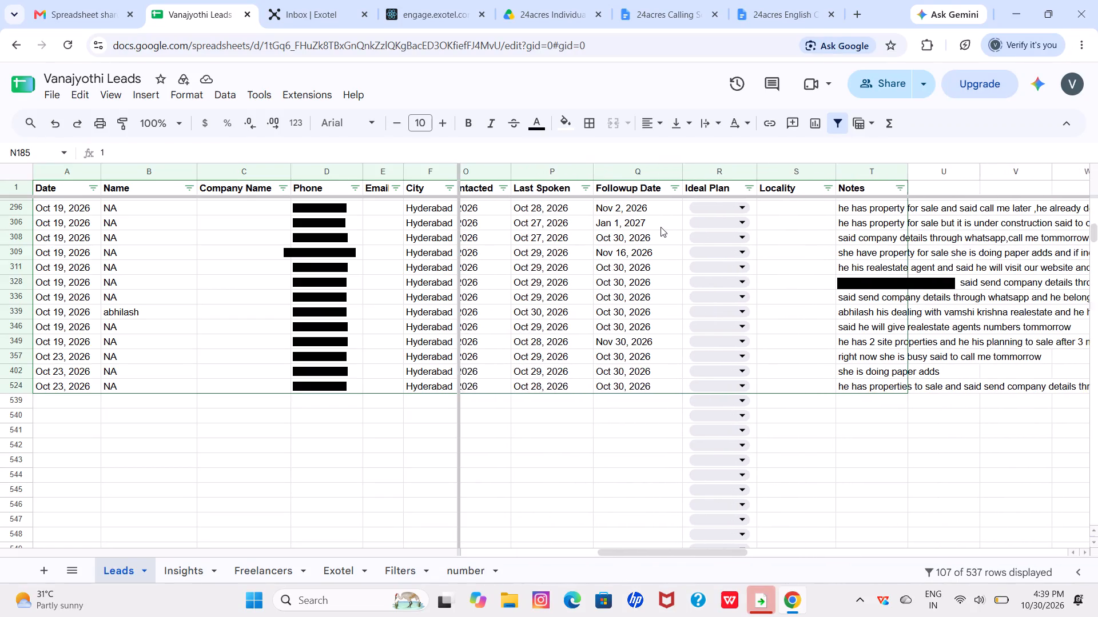
pyautogui.hscroll(1, 661, 227)
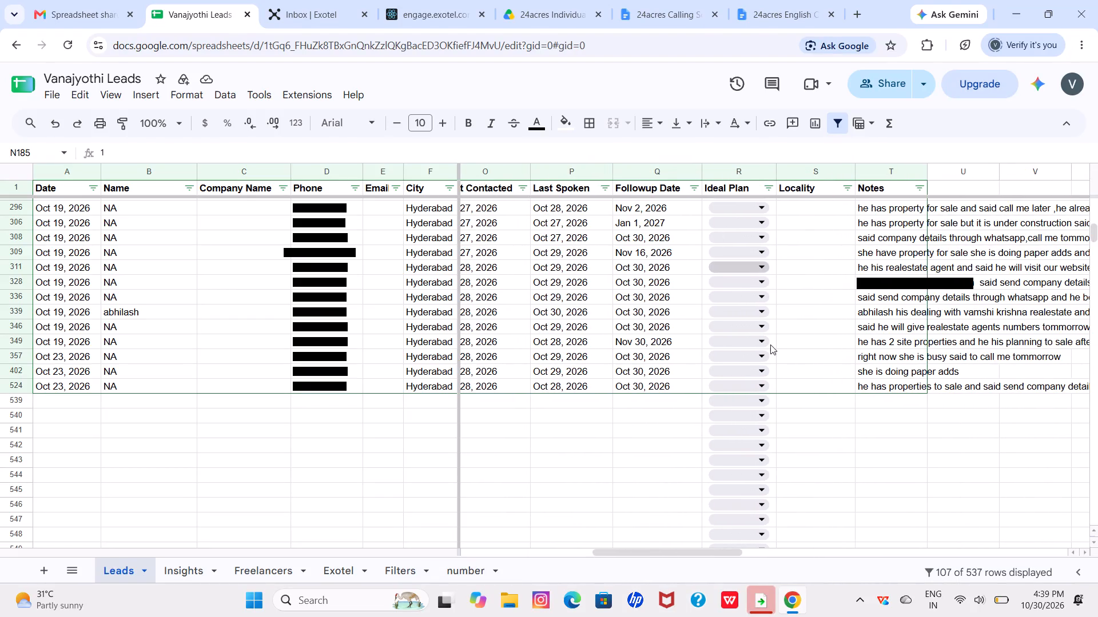
pyautogui.hscroll(1, 770, 344)
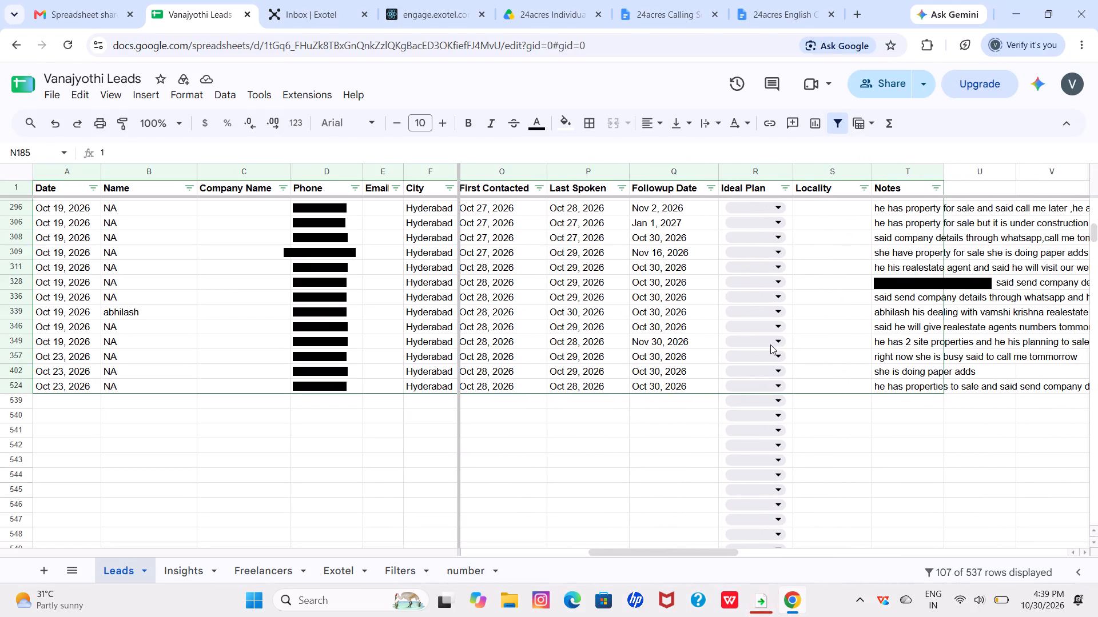
# Remove the filter from the Leads sheet.
pyautogui.click(833, 128)
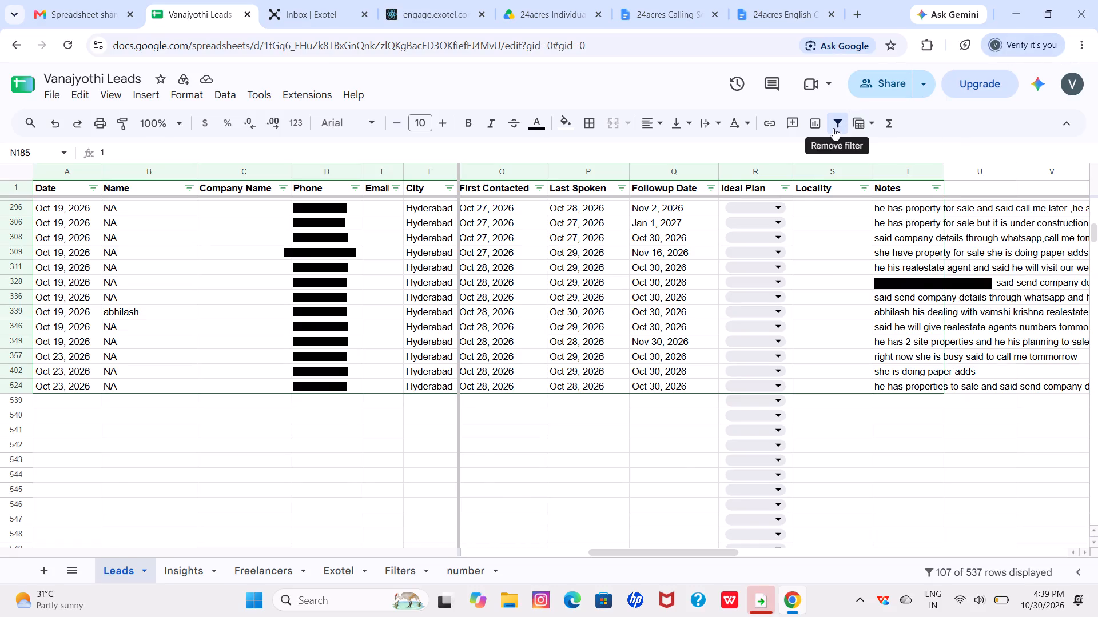
pyautogui.scroll(8, 527, 403)
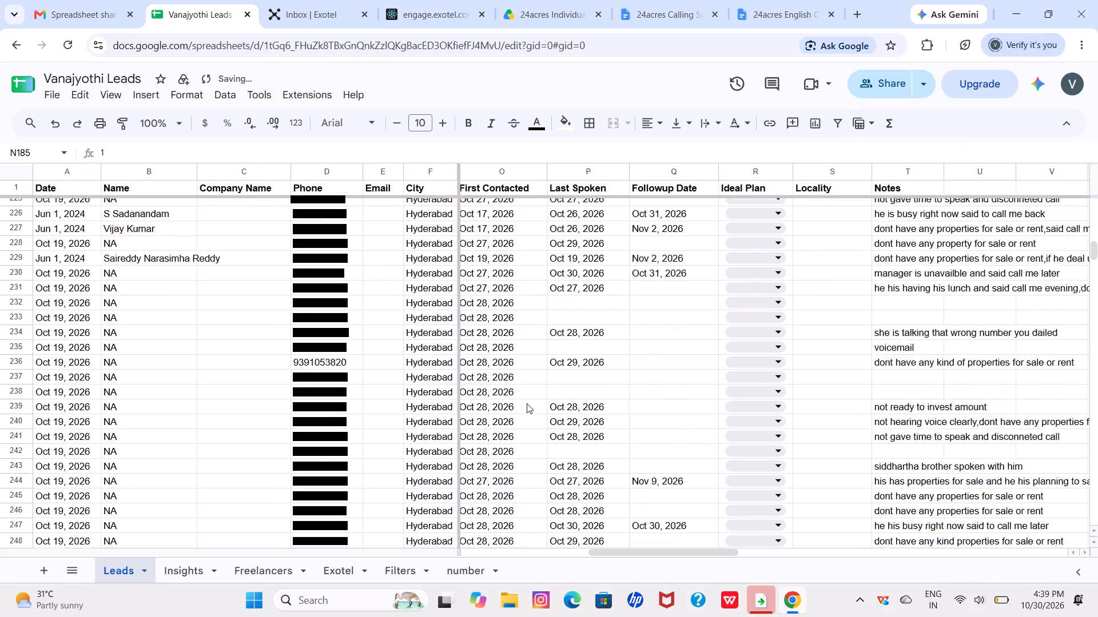
# Return to the first lead rows at the top of the unfiltered Leads sheet.
pyautogui.scroll(10, 527, 403)
pyautogui.scroll(11, 527, 403)
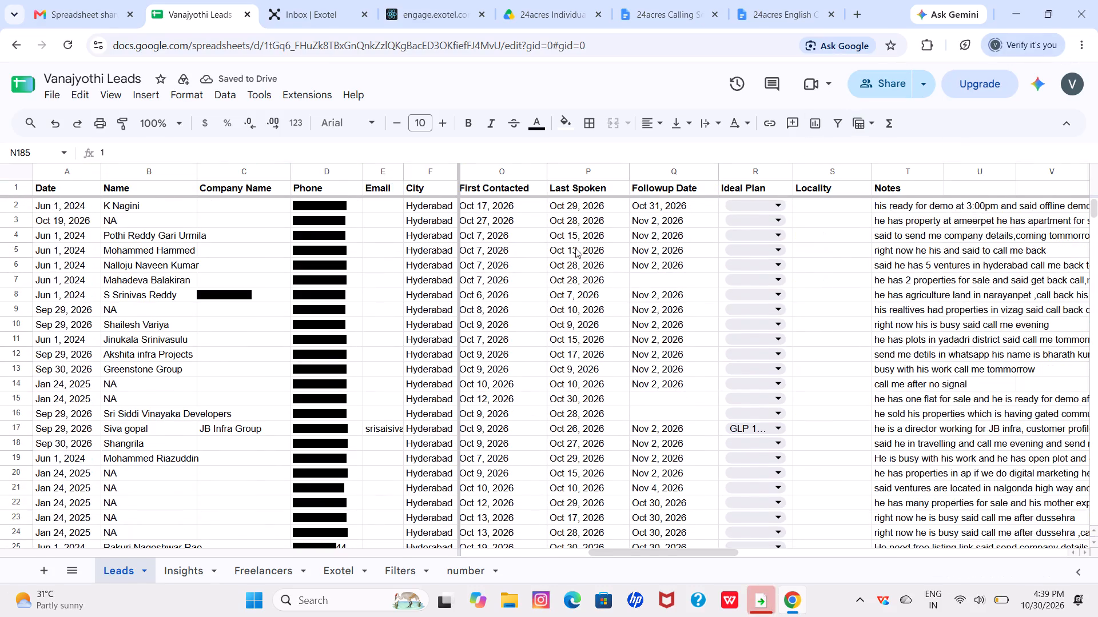
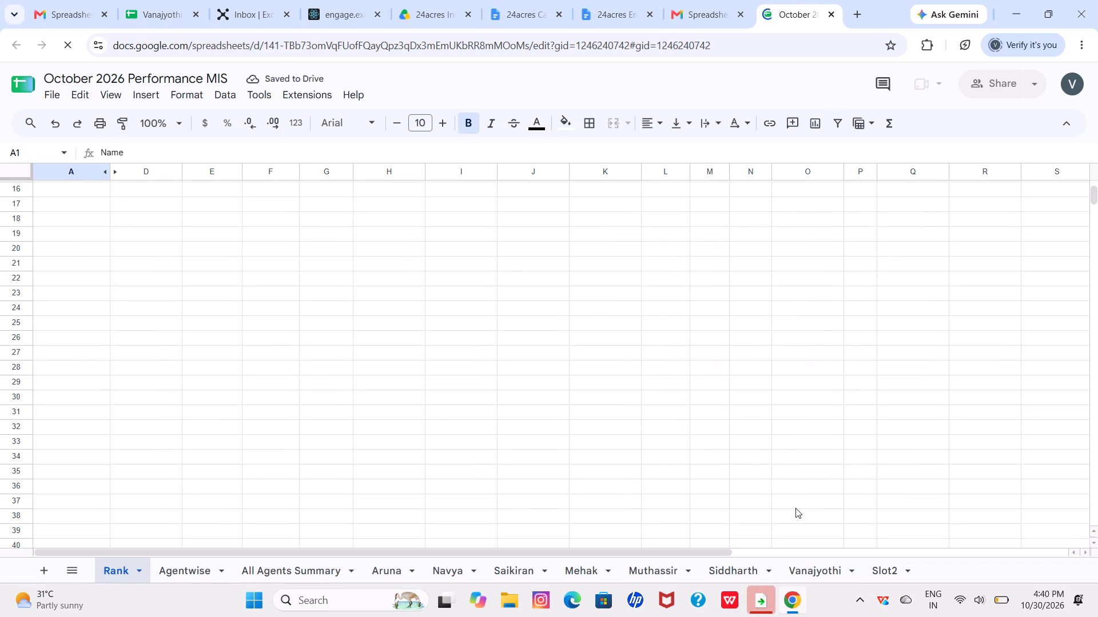
# Examine Vanajyothi's October daily calls, talk time and points in the October 2026 Performance MIS, including how the points are calculated.
pyautogui.click(793, 564)
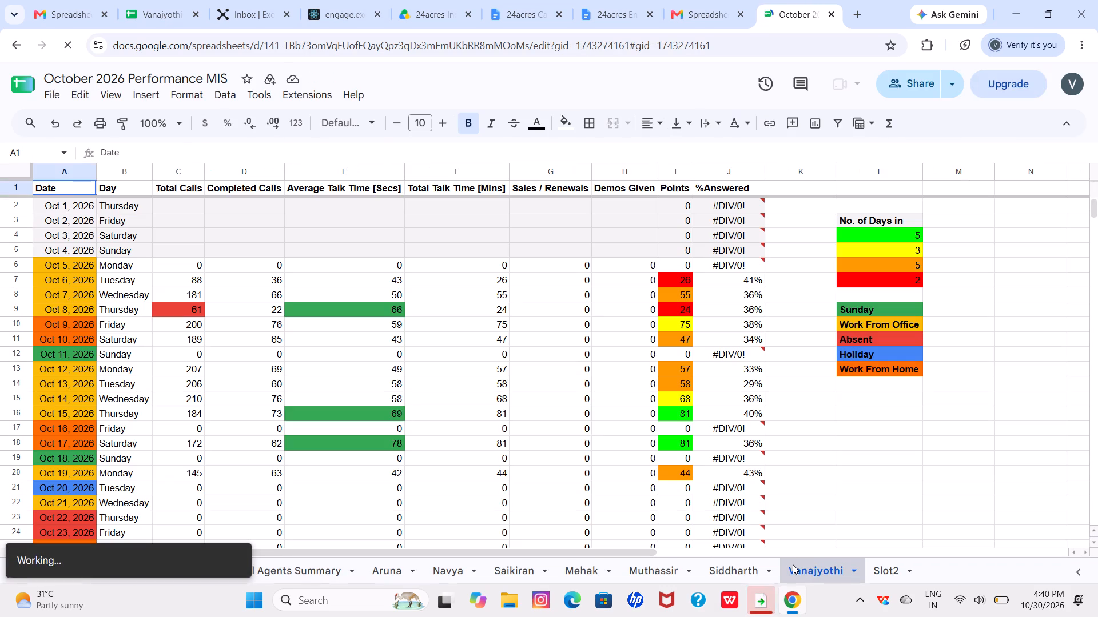
pyautogui.scroll(-4, 793, 564)
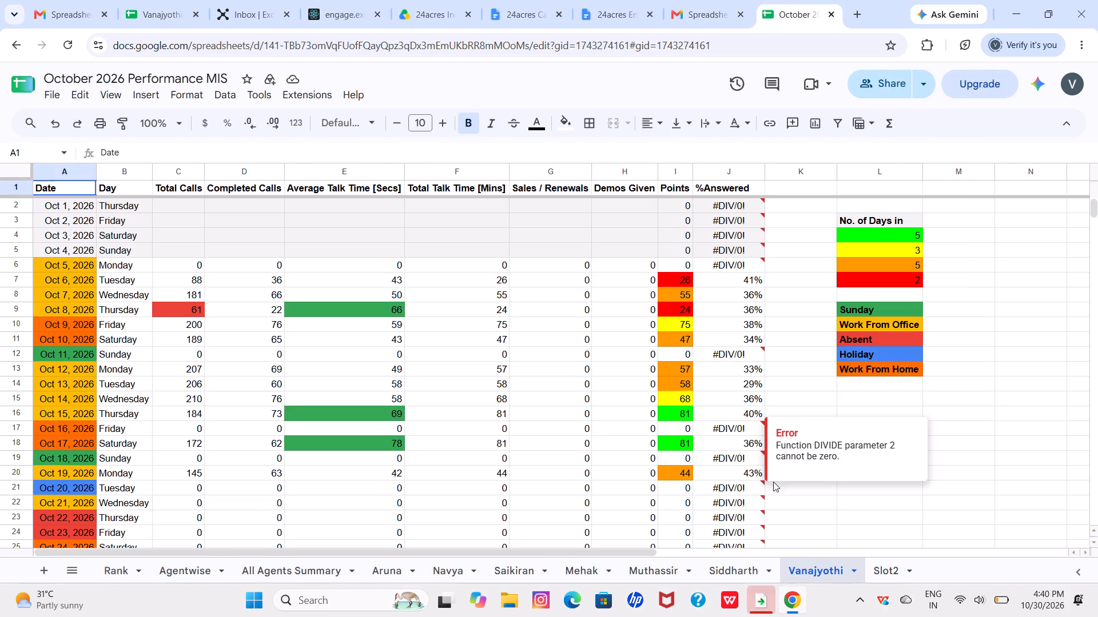
pyautogui.scroll(-2, 778, 463)
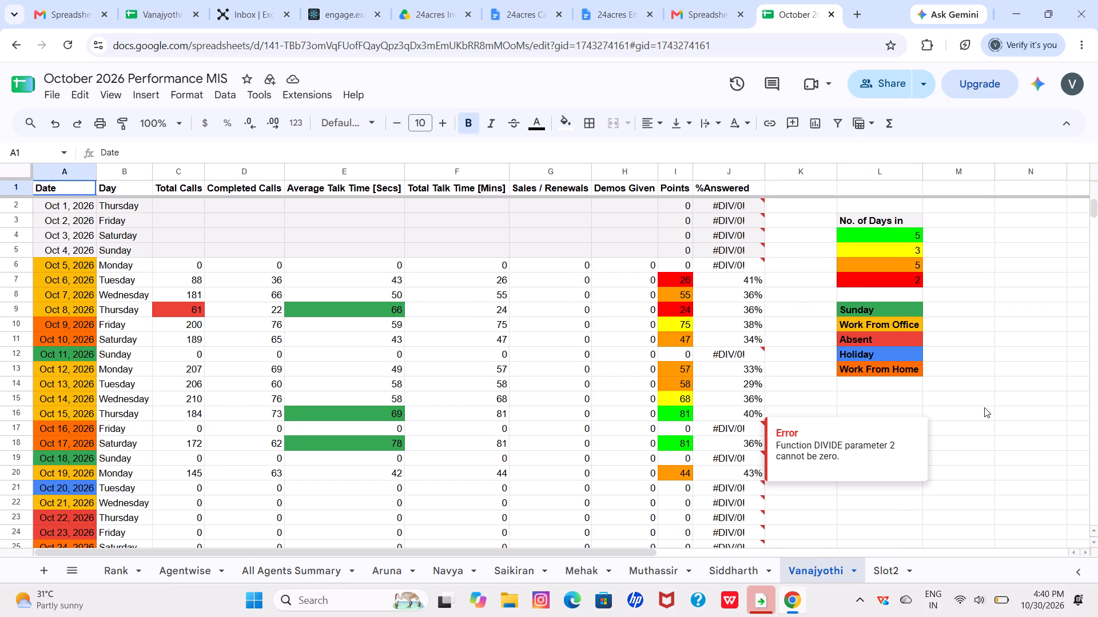
pyautogui.scroll(1, 984, 407)
pyautogui.scroll(-4, 984, 407)
pyautogui.scroll(2, 984, 407)
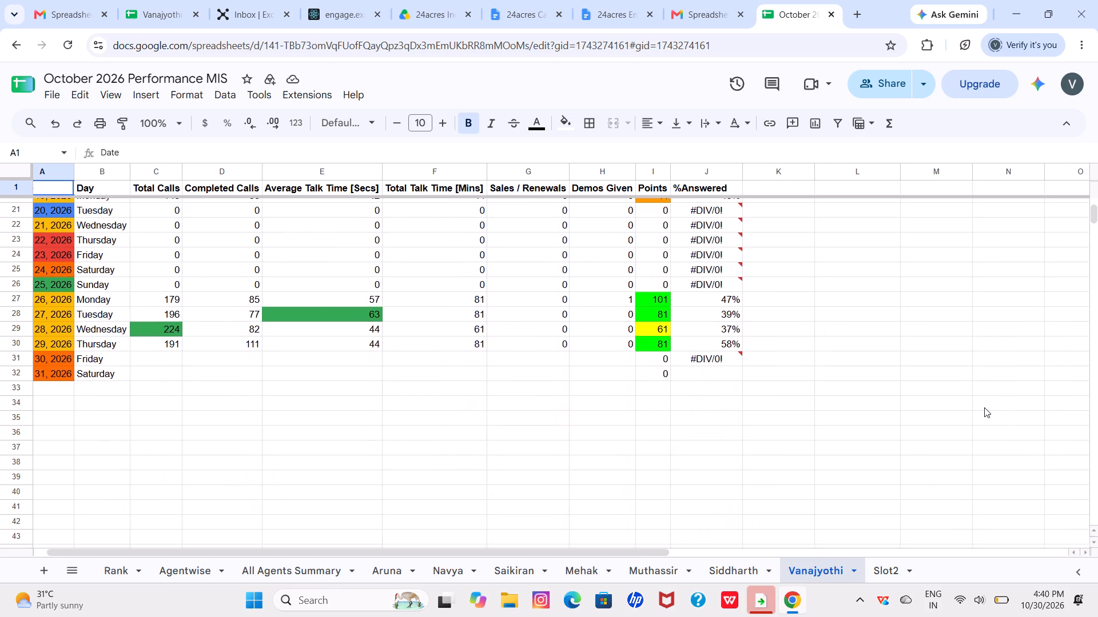
pyautogui.hscroll(2, 984, 407)
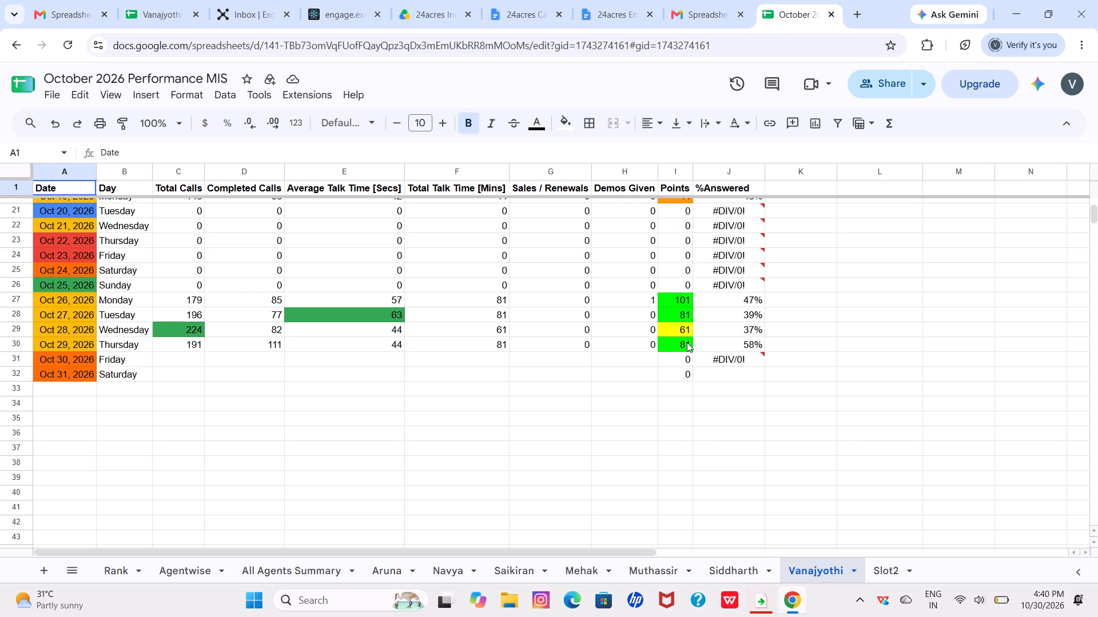
pyautogui.scroll(5, 687, 346)
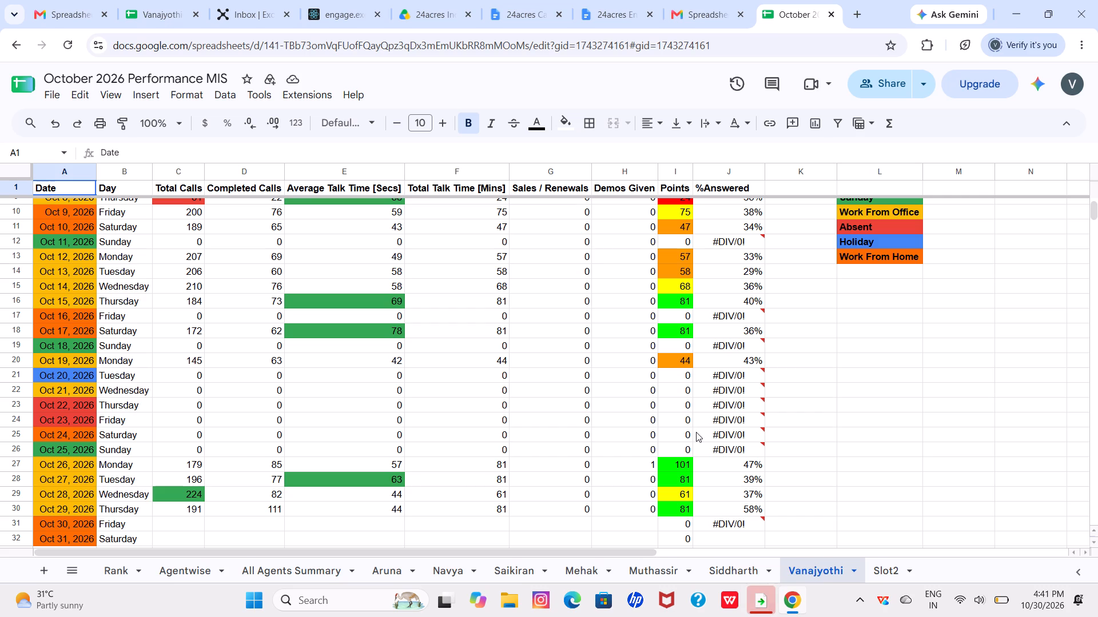
pyautogui.scroll(8, 696, 432)
pyautogui.hscroll(2, 696, 432)
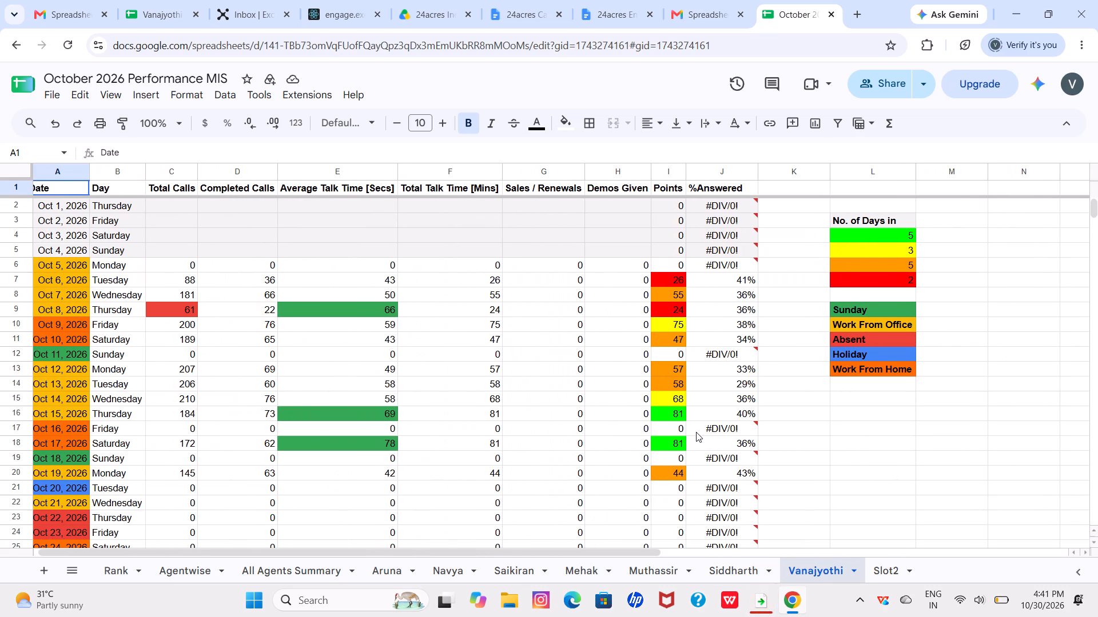
pyautogui.scroll(1, 696, 432)
pyautogui.scroll(1, 592, 301)
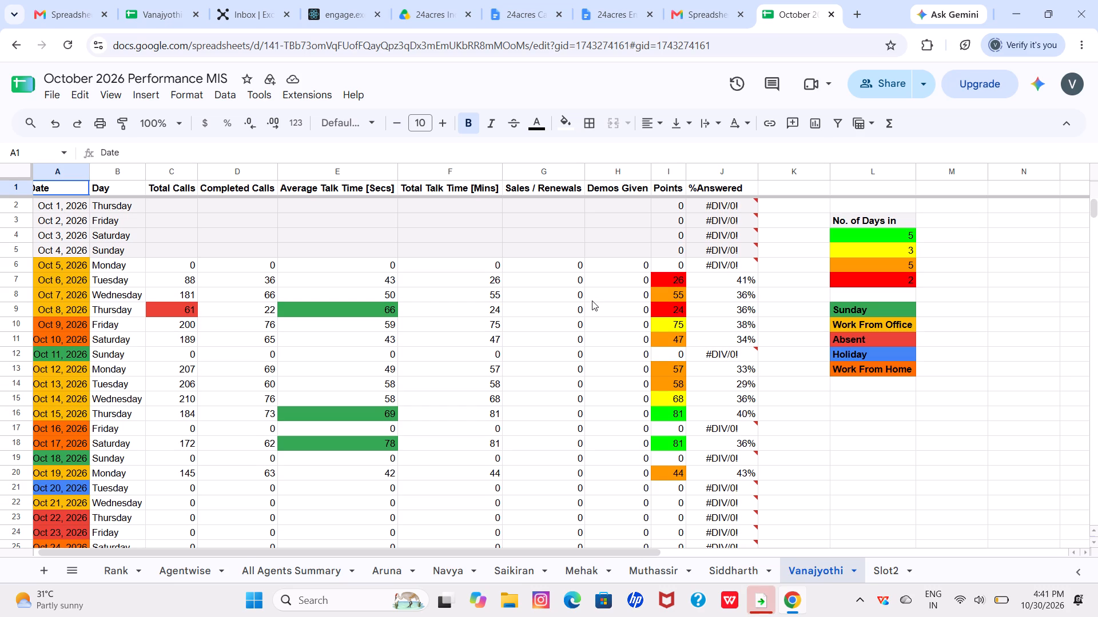
pyautogui.scroll(1, 592, 301)
pyautogui.scroll(2, 380, 263)
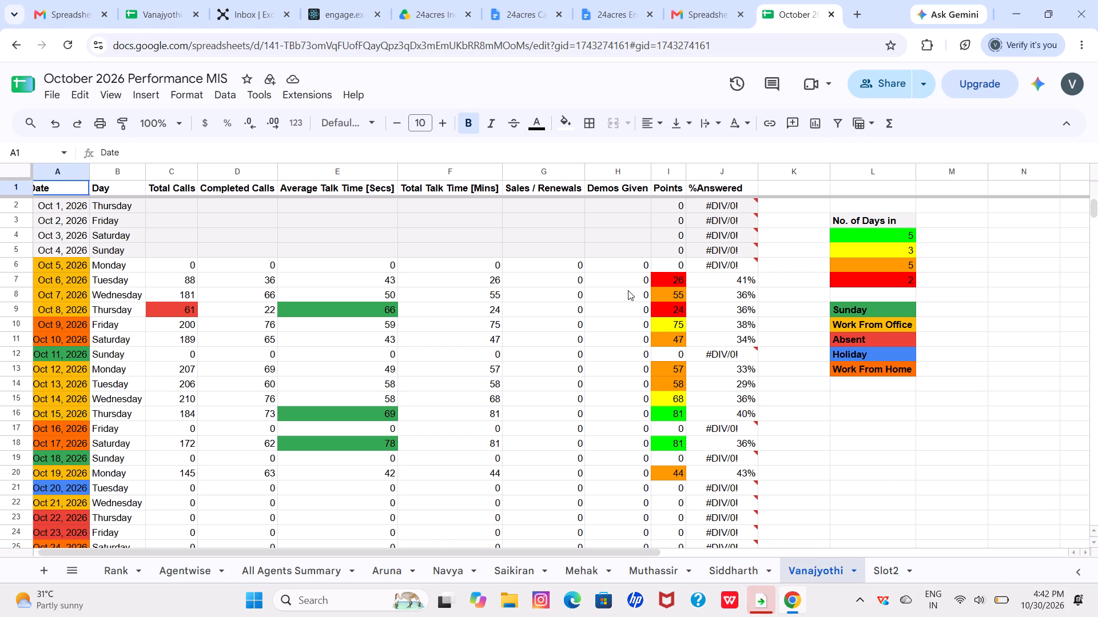
pyautogui.click(666, 345)
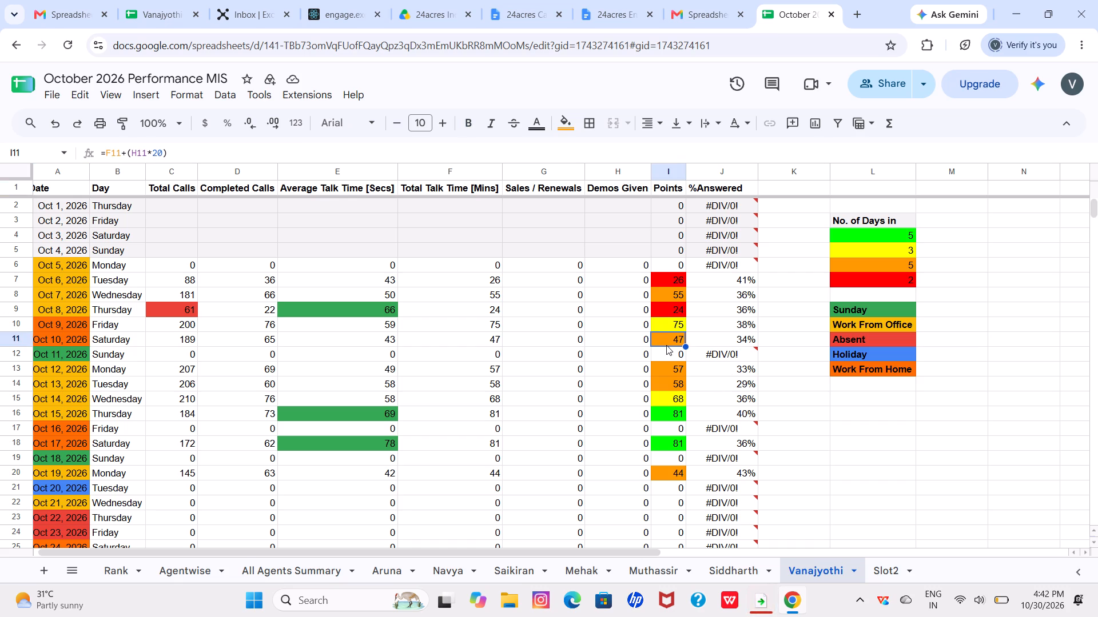
pyautogui.click(678, 307)
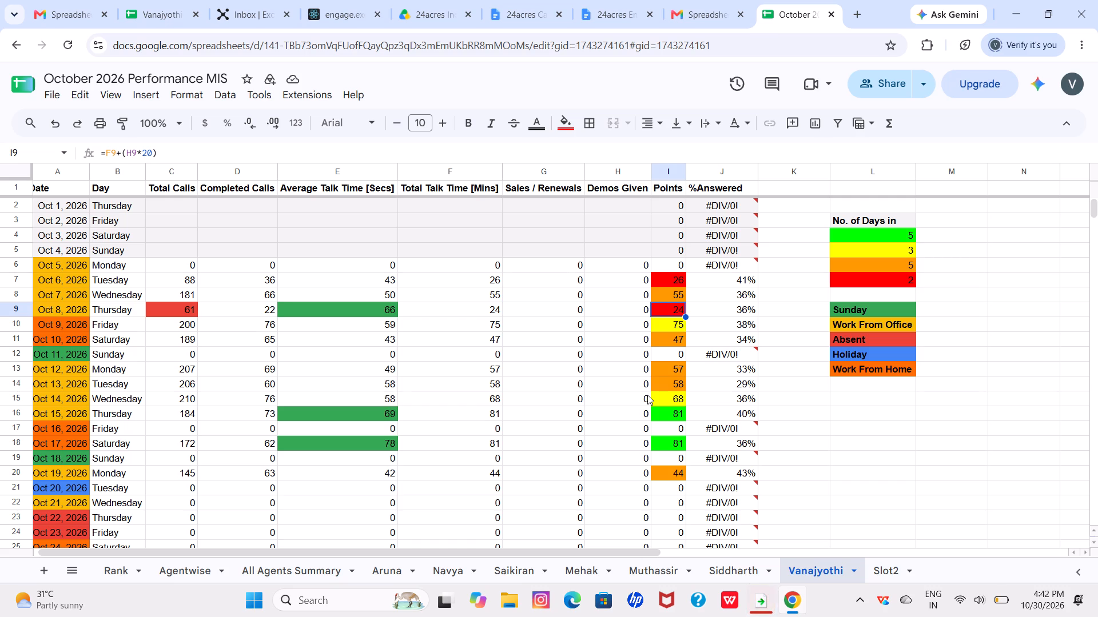
pyautogui.scroll(-5, 647, 395)
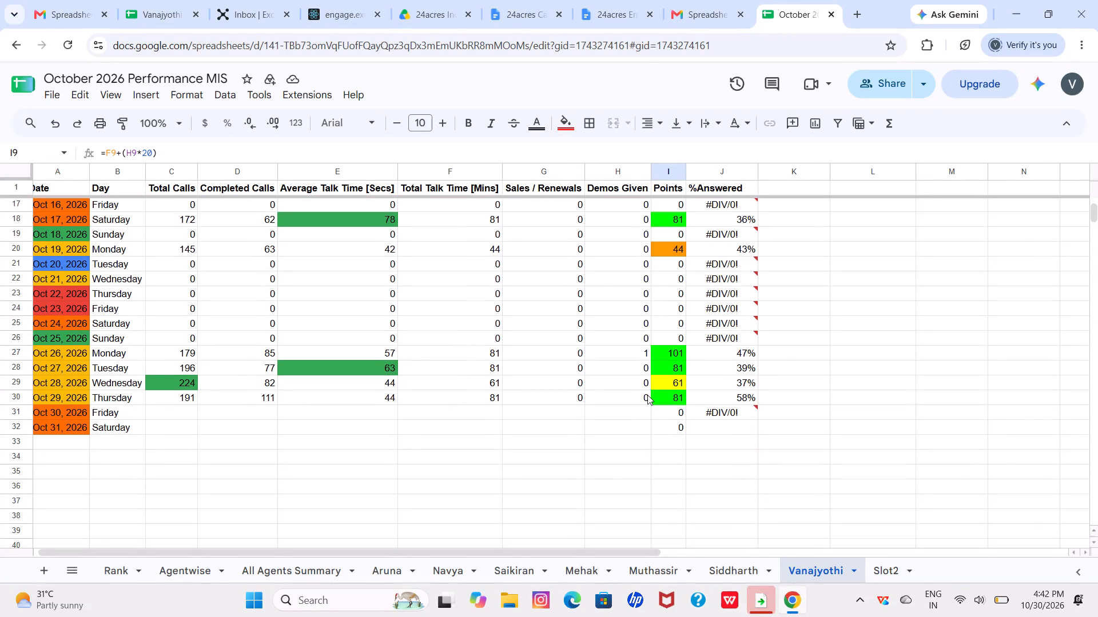
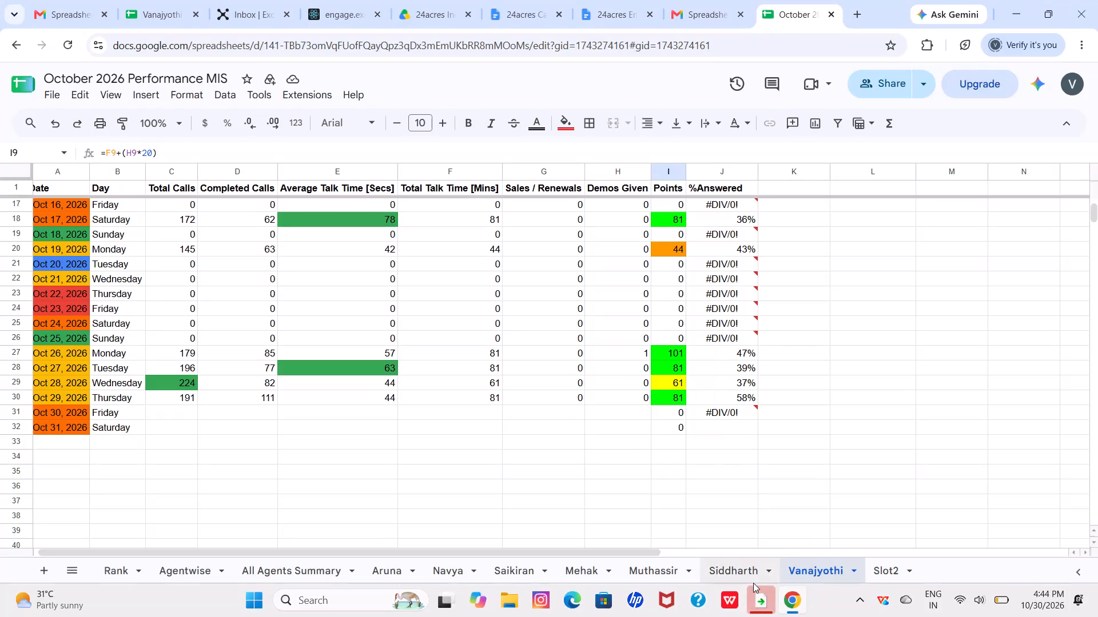
# Examine Siddharth's October daily calls, talk time, demos and points, dismissing the battery notice.
pyautogui.click(740, 583)
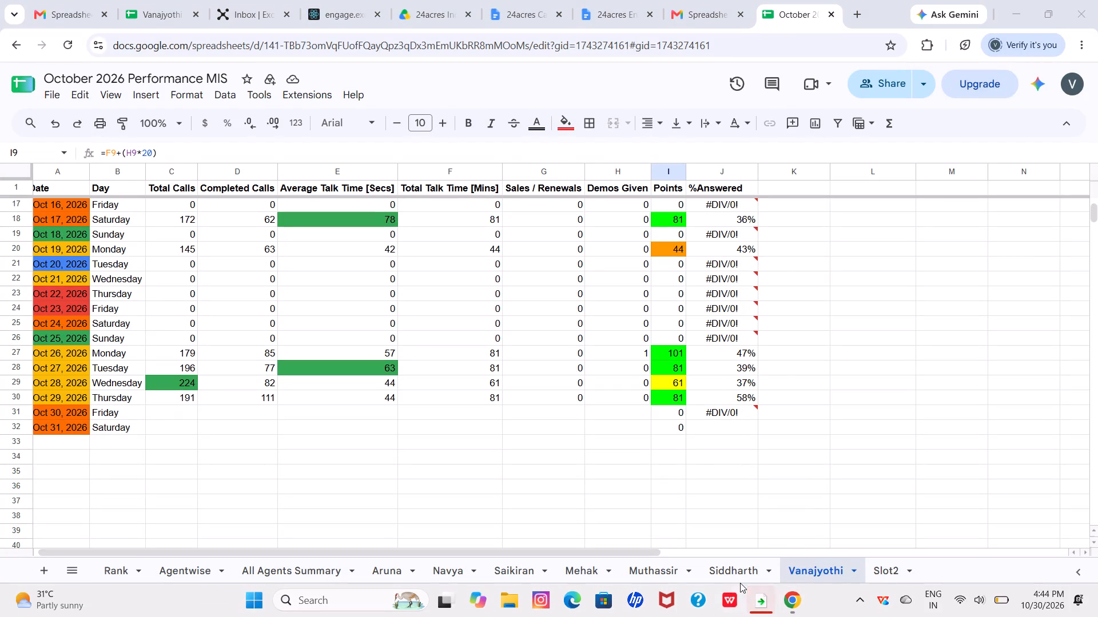
pyautogui.click(738, 577)
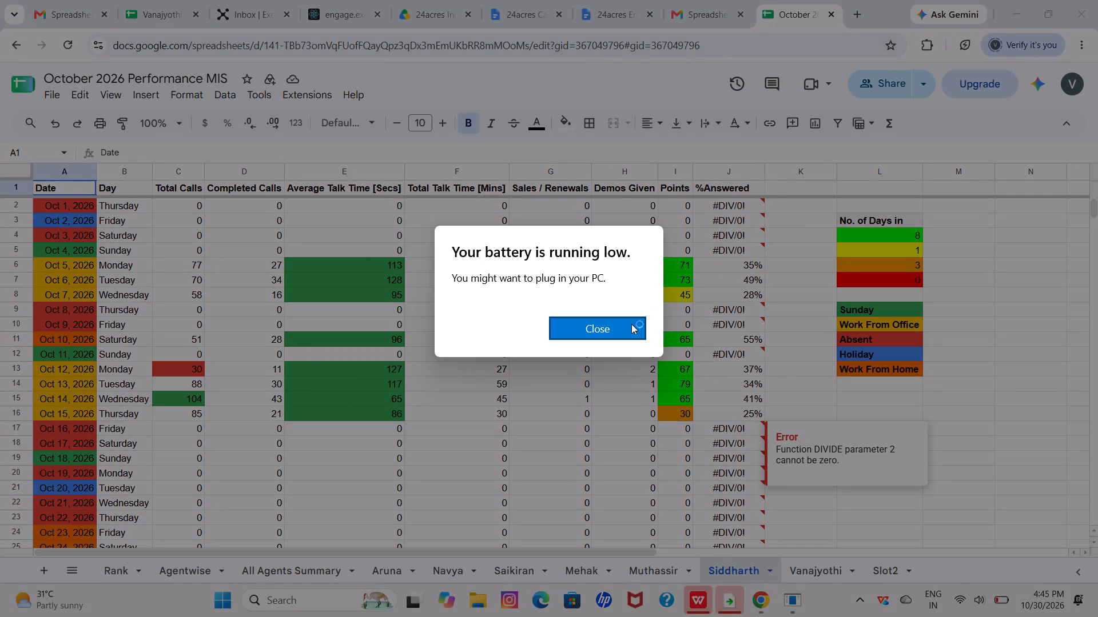
pyautogui.click(631, 324)
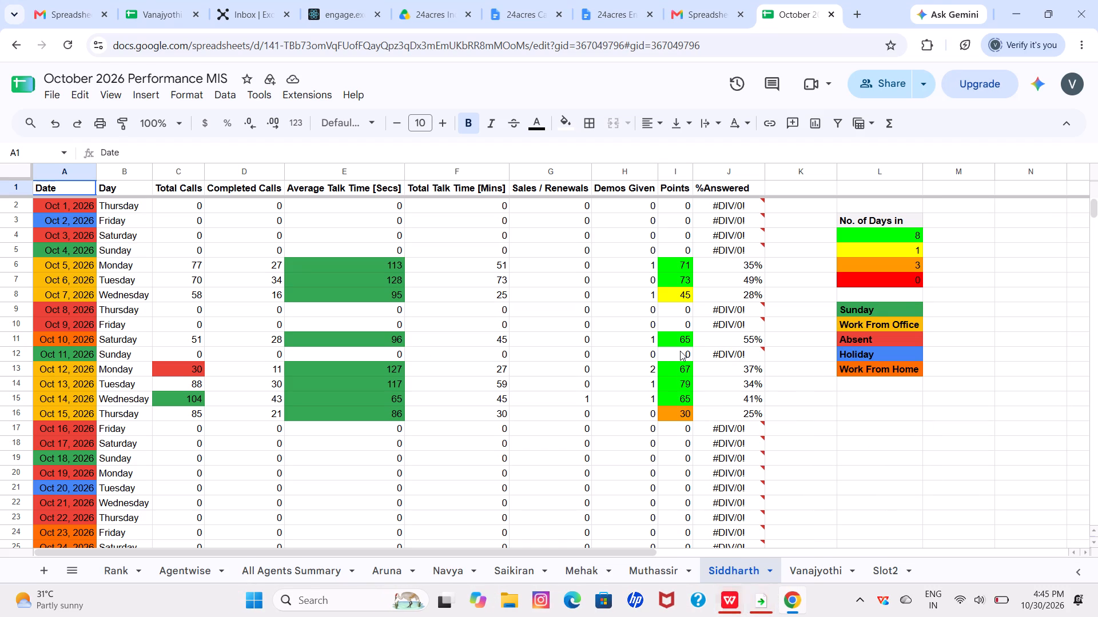
pyautogui.scroll(3, 665, 358)
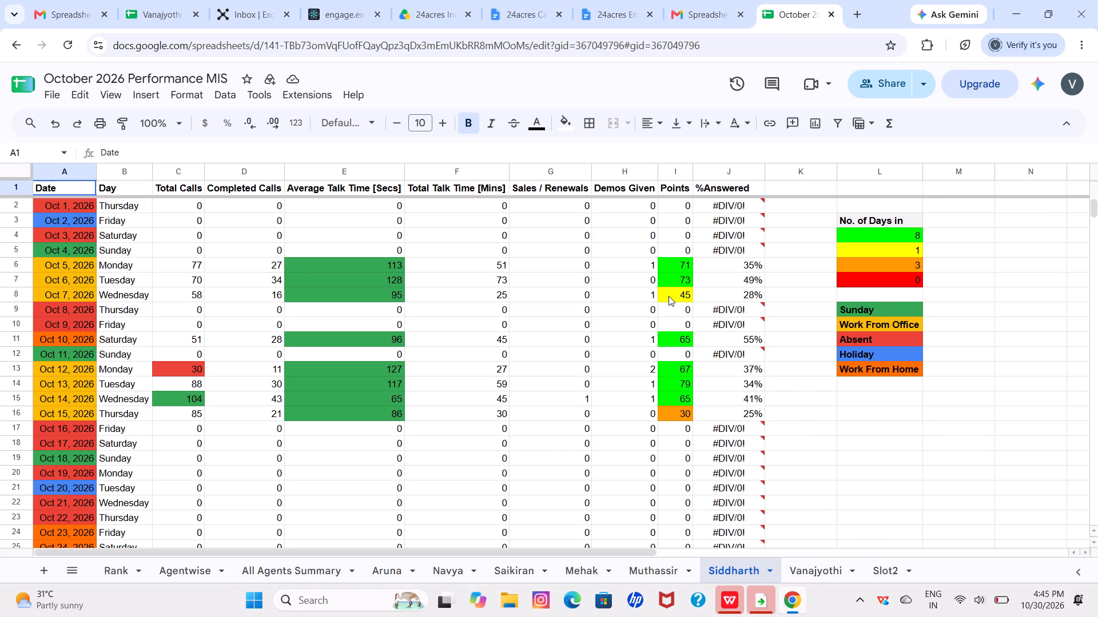
pyautogui.scroll(3, 650, 239)
pyautogui.scroll(-3, 650, 239)
pyautogui.scroll(4, 650, 239)
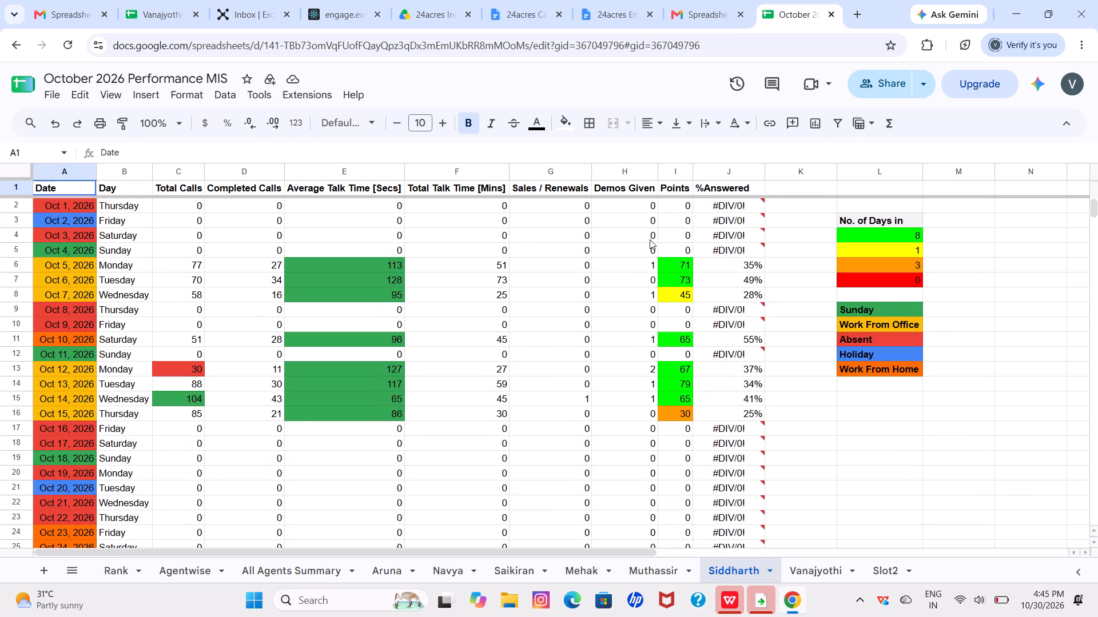
pyautogui.scroll(-4, 650, 239)
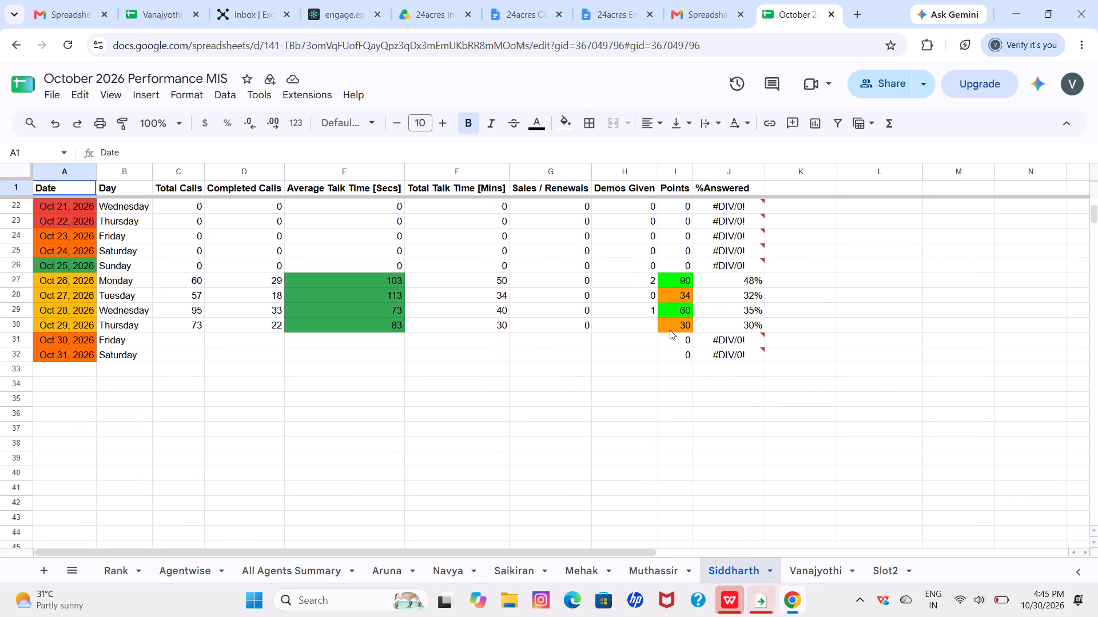
pyautogui.scroll(4, 670, 330)
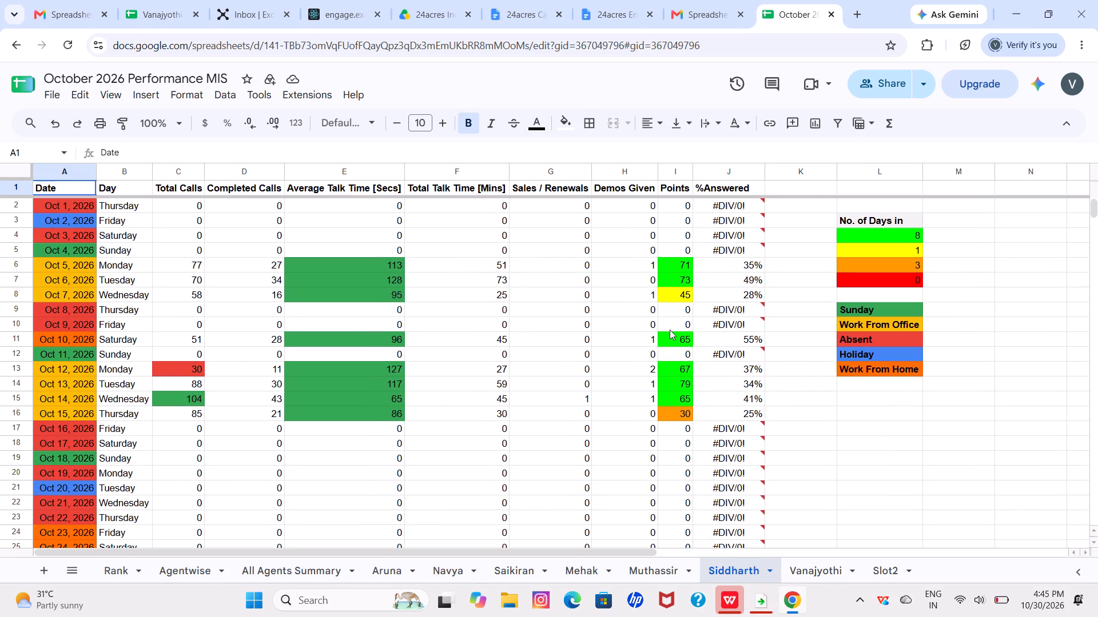
pyautogui.scroll(1, 670, 330)
pyautogui.scroll(-1, 670, 330)
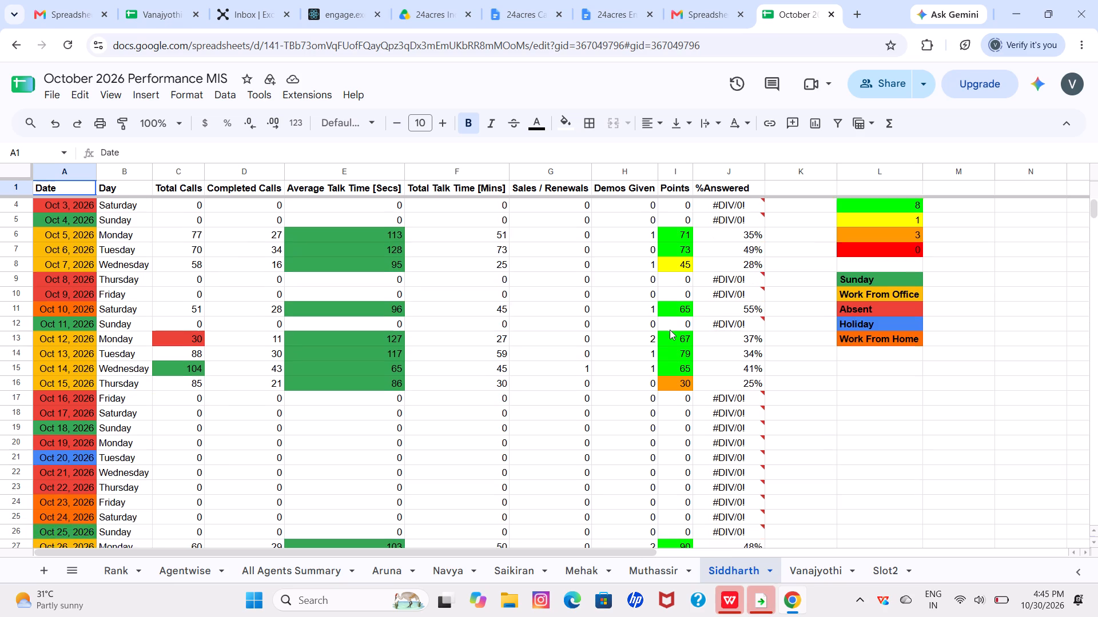
pyautogui.scroll(-1, 670, 330)
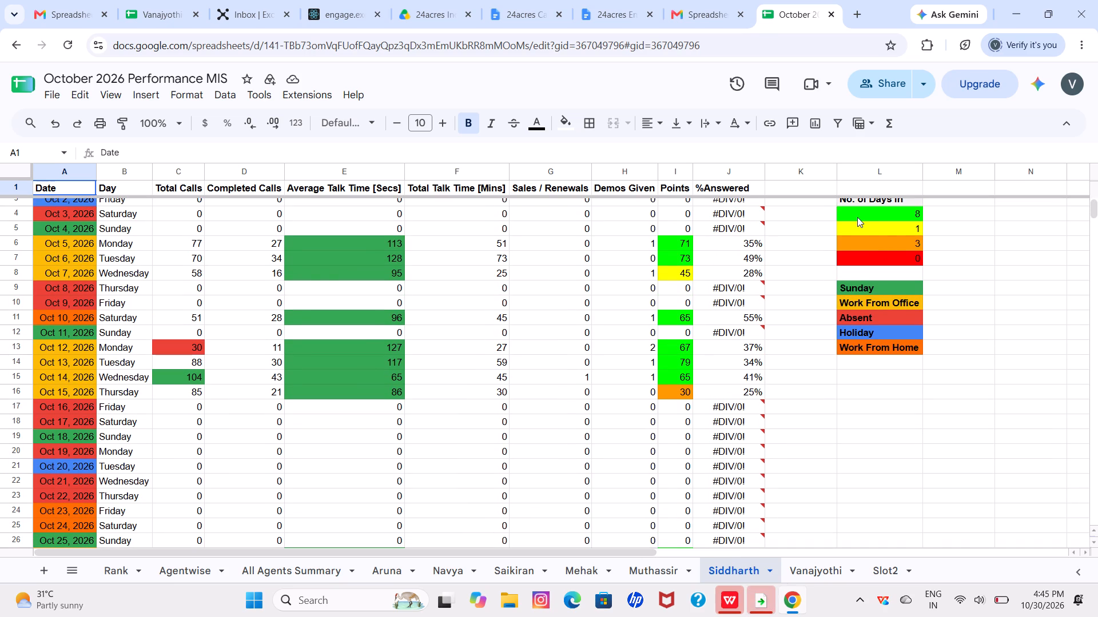
# Inspect the formulas behind Siddharth's green and yellow day counts and his October 28 and 29 points, plus the October 28 demos entry.
pyautogui.click(850, 223)
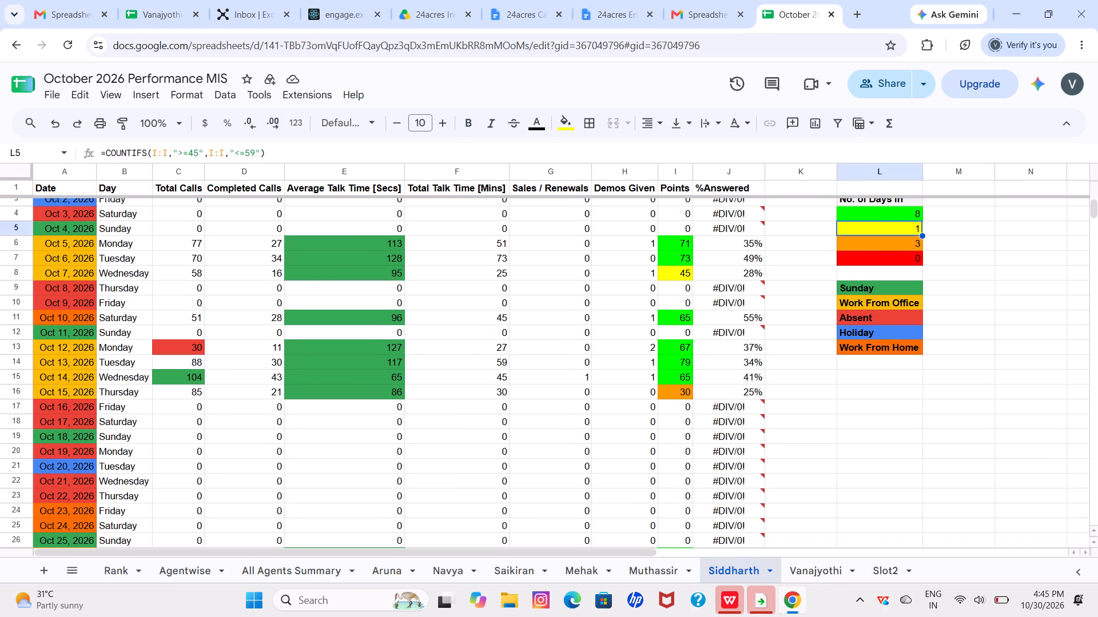
pyautogui.click(862, 218)
pyautogui.scroll(-4, 679, 411)
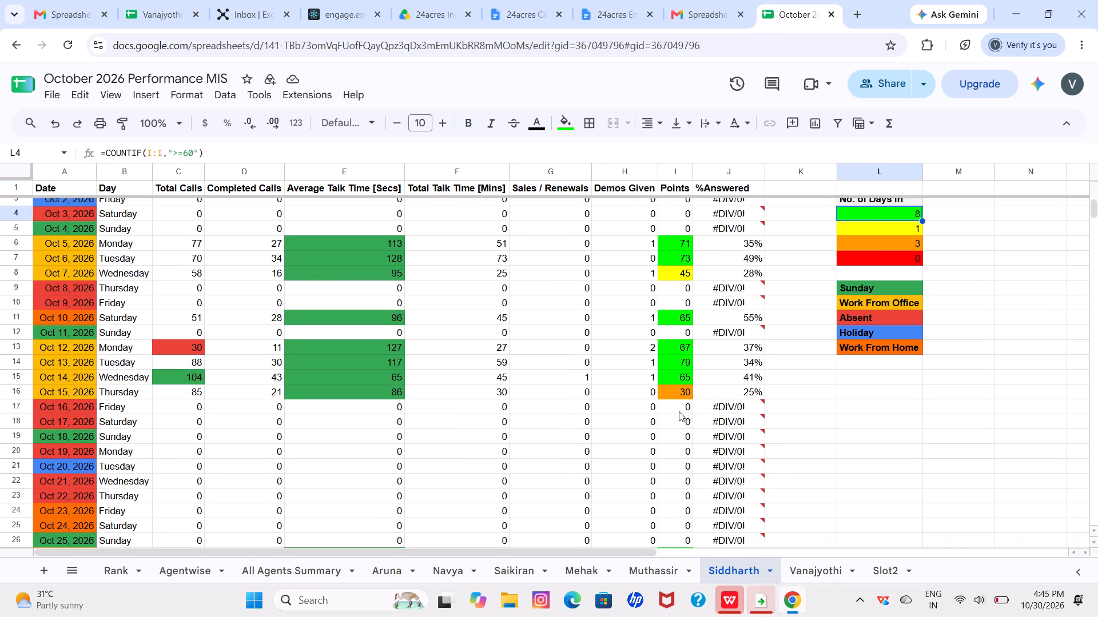
pyautogui.scroll(-3, 679, 411)
pyautogui.scroll(8, 679, 411)
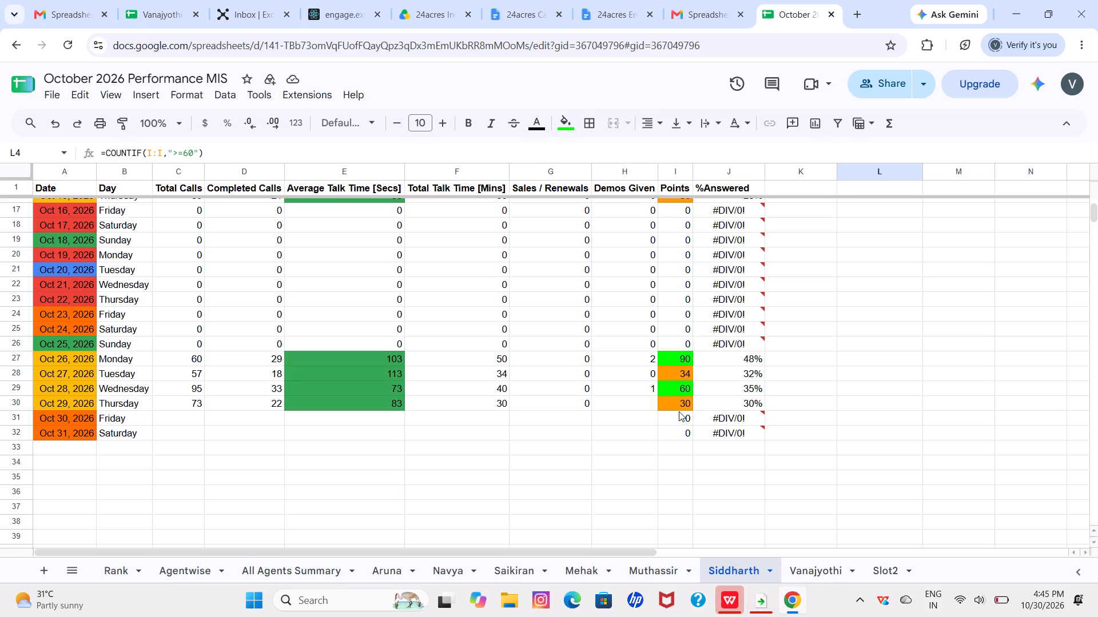
pyautogui.click(683, 404)
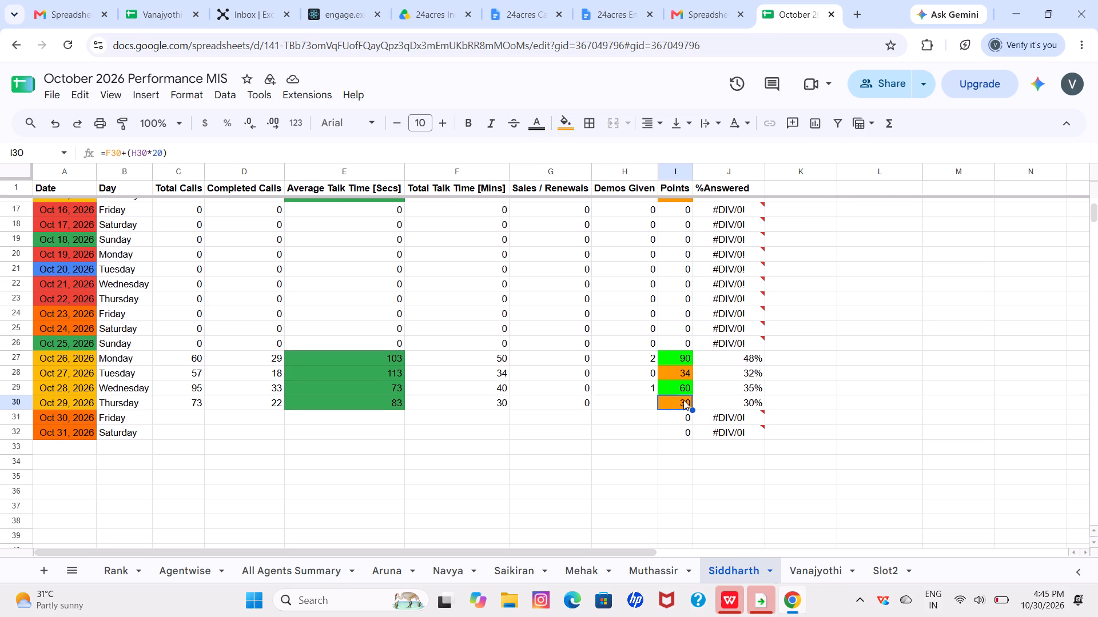
pyautogui.click(684, 387)
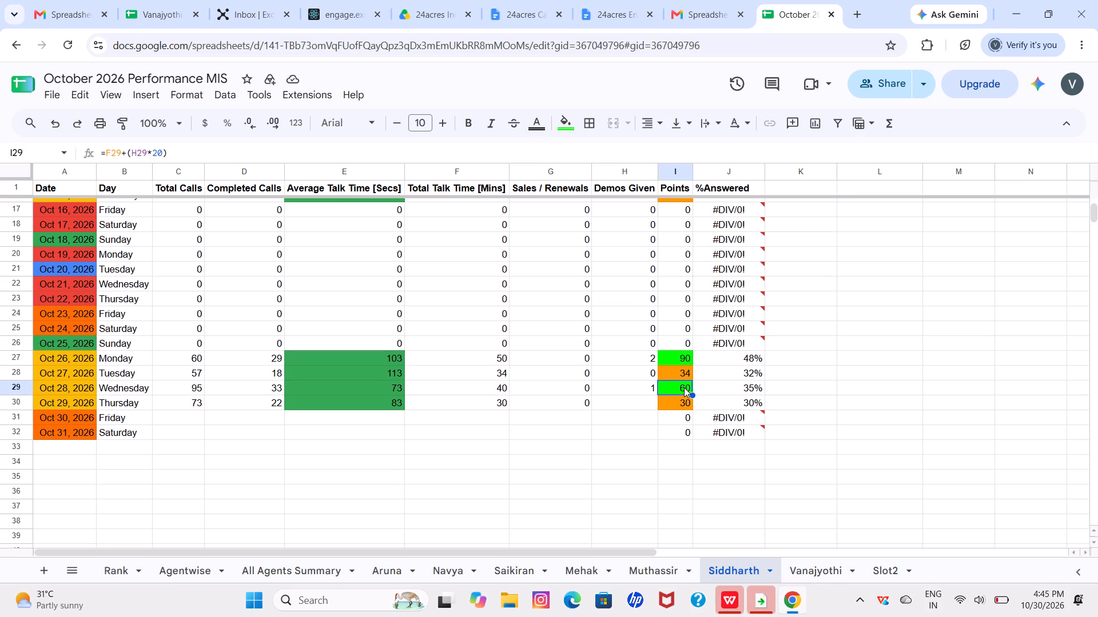
pyautogui.click(629, 389)
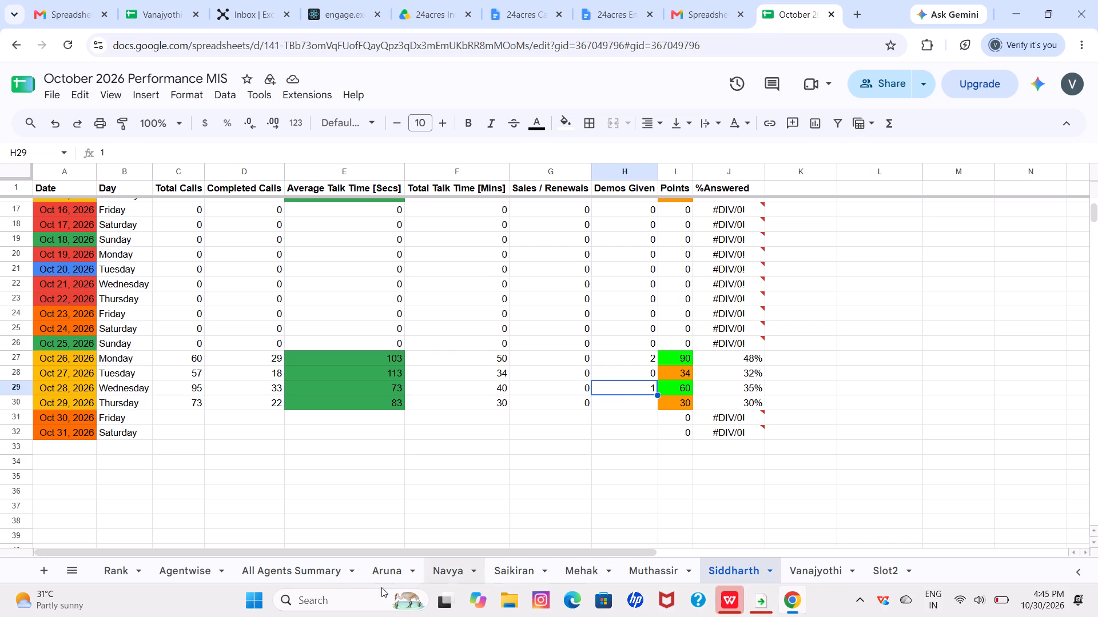
# Examine Saikiran's October daily calls, talk time, demos and points, including the points formulas for October 28 and 29.
pyautogui.click(519, 567)
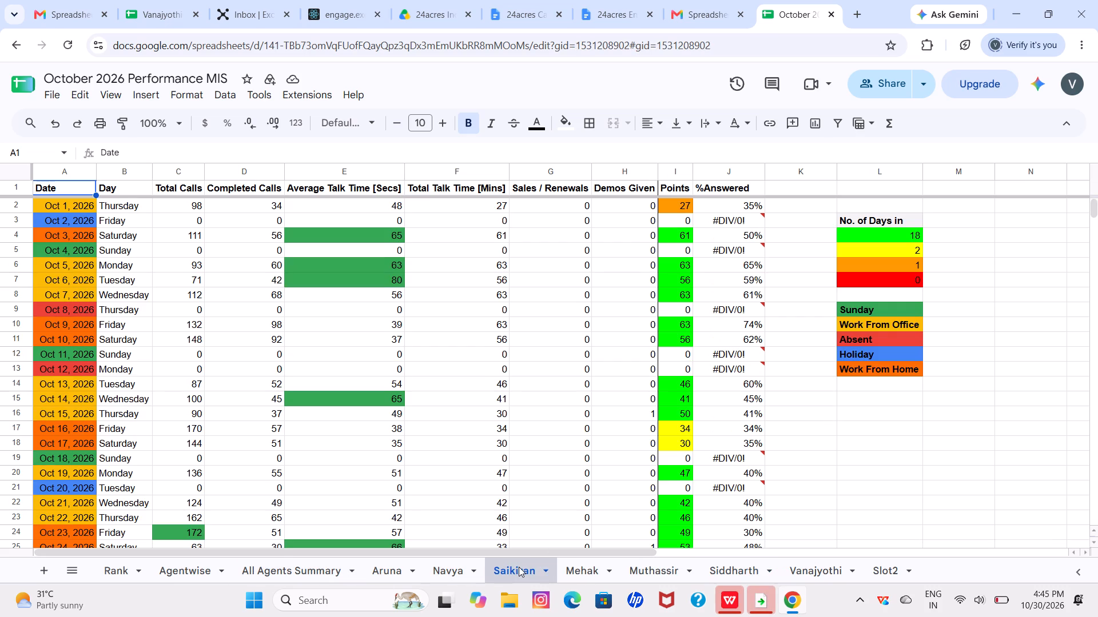
pyautogui.scroll(1, 636, 411)
pyautogui.scroll(-2, 636, 411)
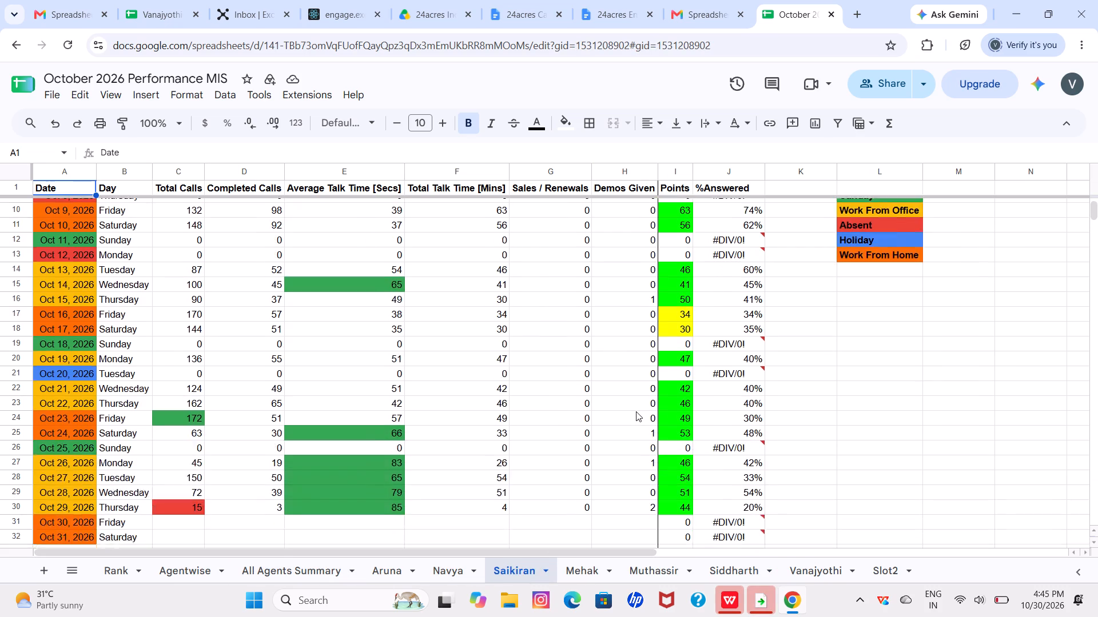
pyautogui.scroll(-2, 636, 411)
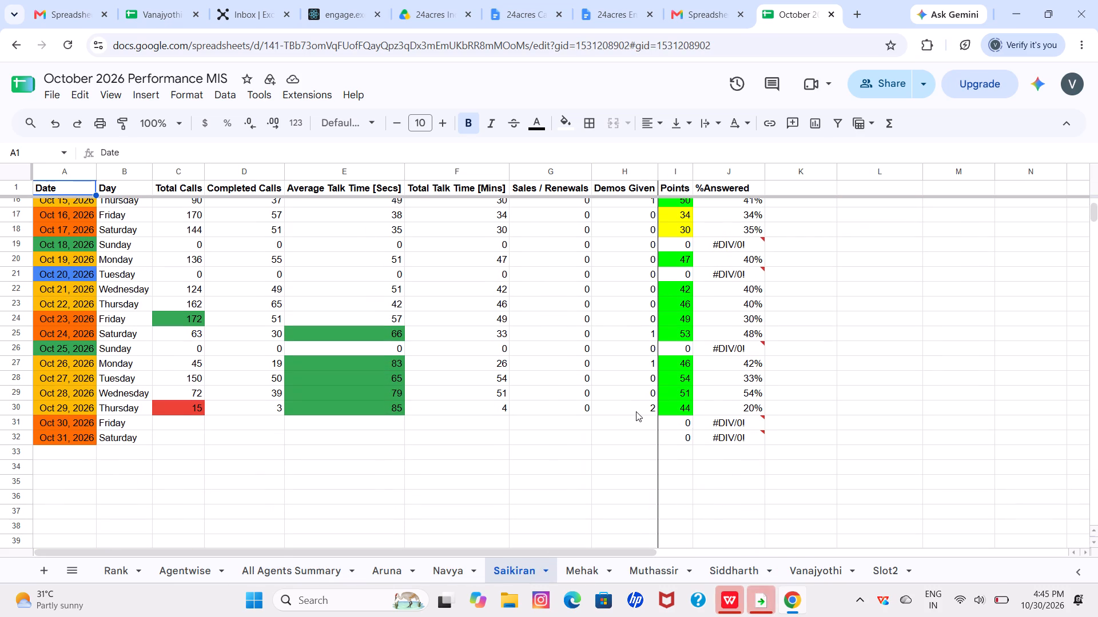
pyautogui.click(649, 408)
pyautogui.click(673, 399)
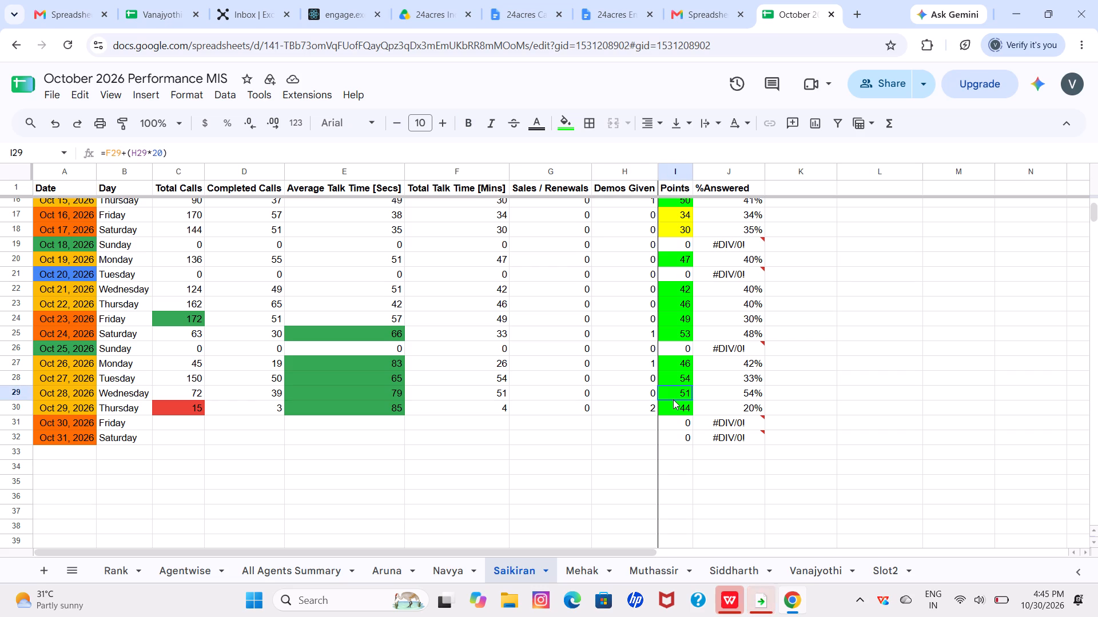
pyautogui.click(679, 411)
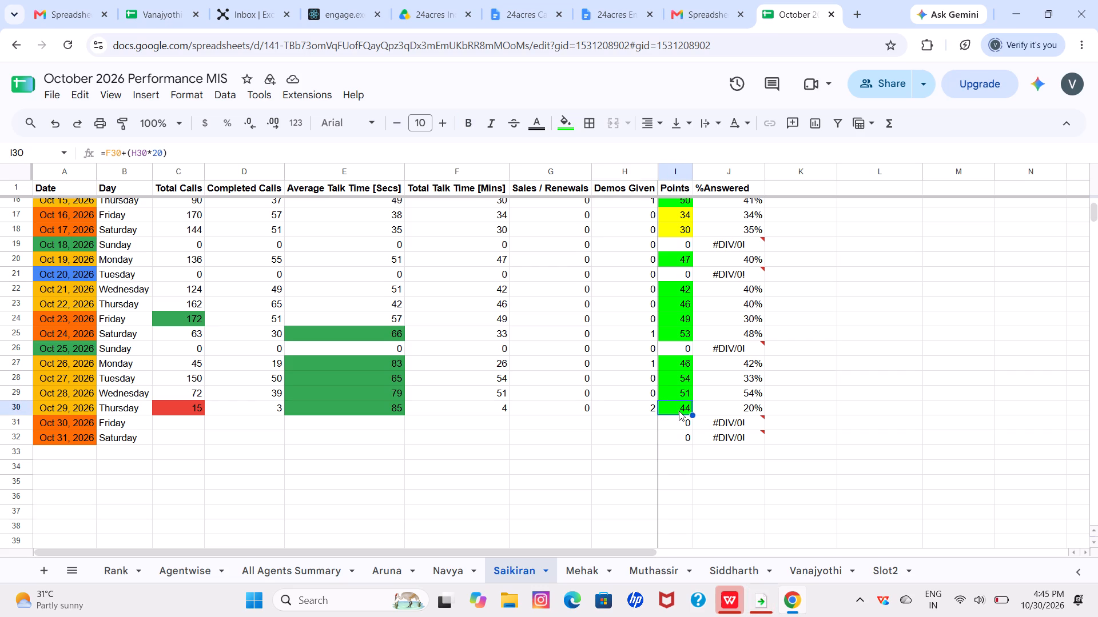
pyautogui.scroll(3, 649, 223)
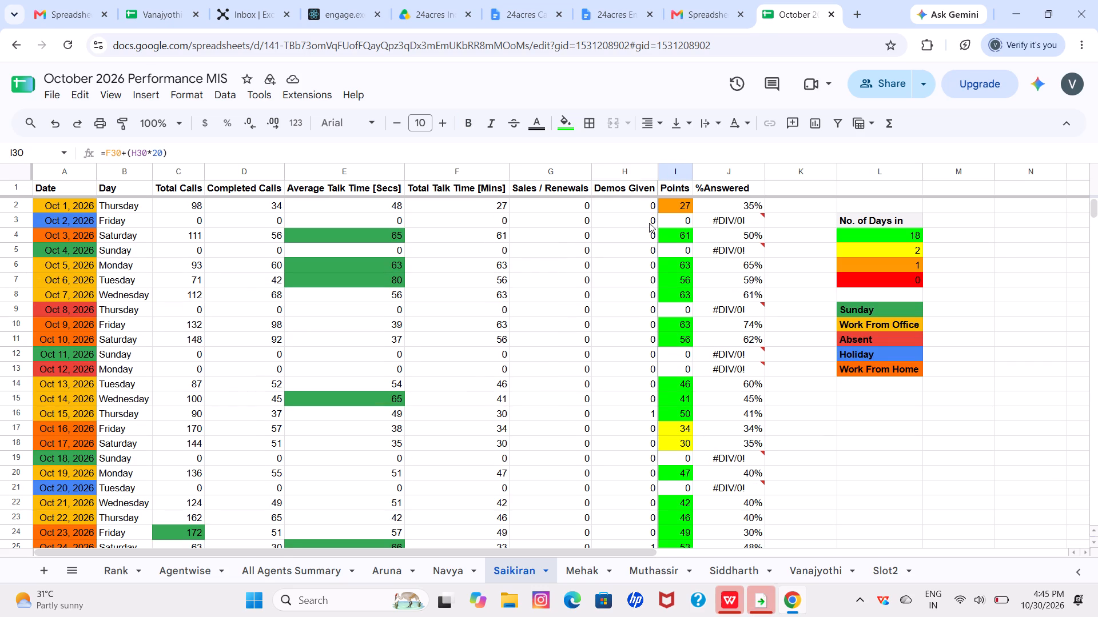
pyautogui.scroll(-3, 649, 223)
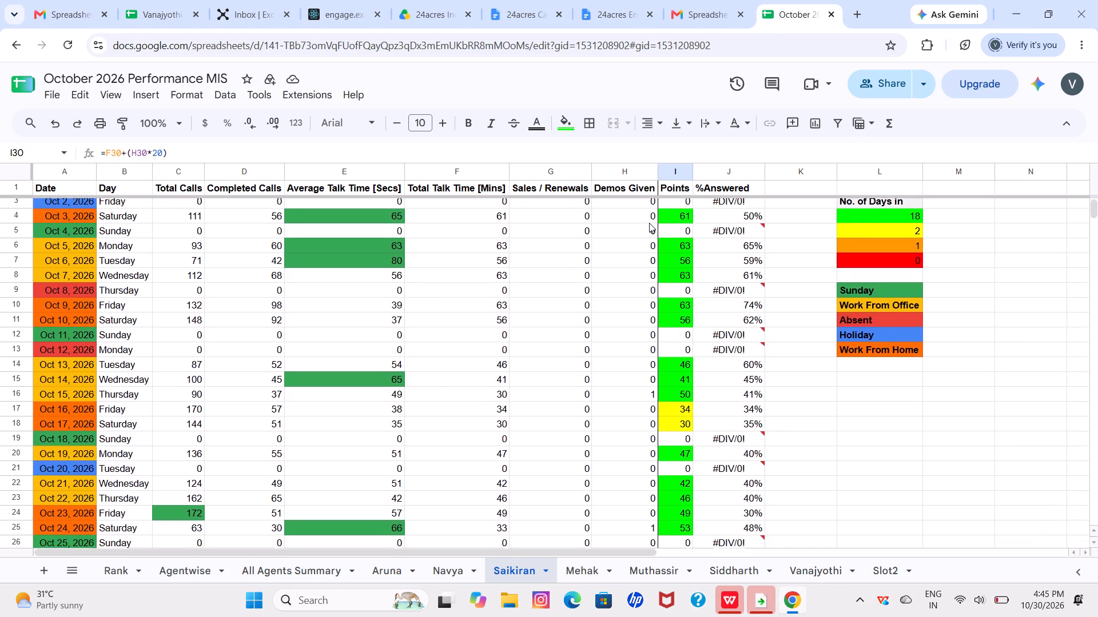
pyautogui.scroll(-1, 649, 223)
pyautogui.scroll(7, 649, 223)
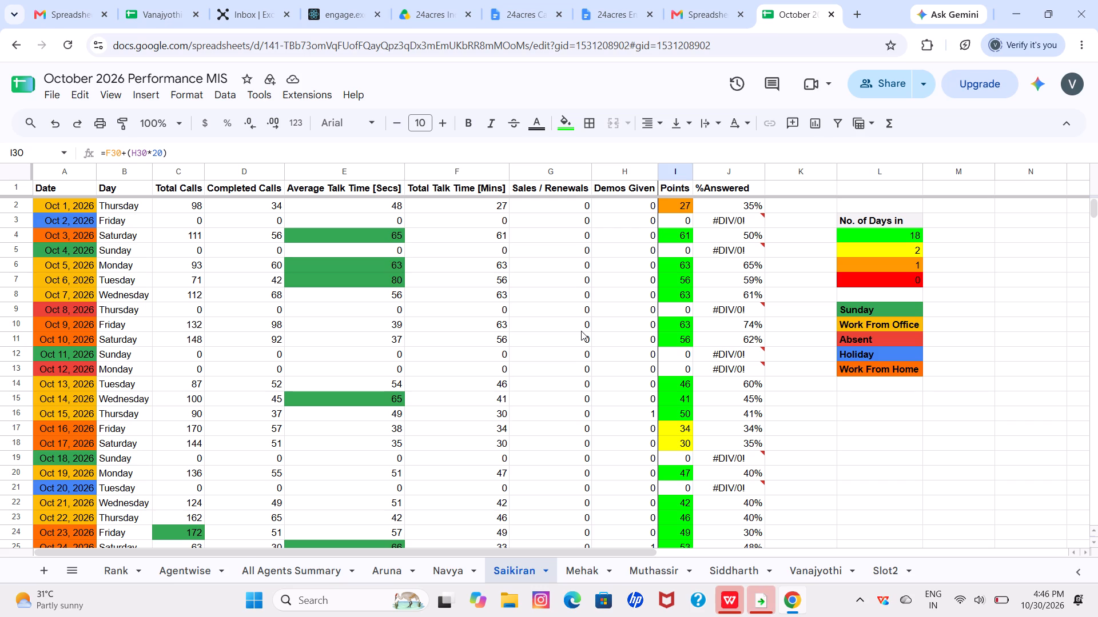
pyautogui.scroll(-3, 581, 331)
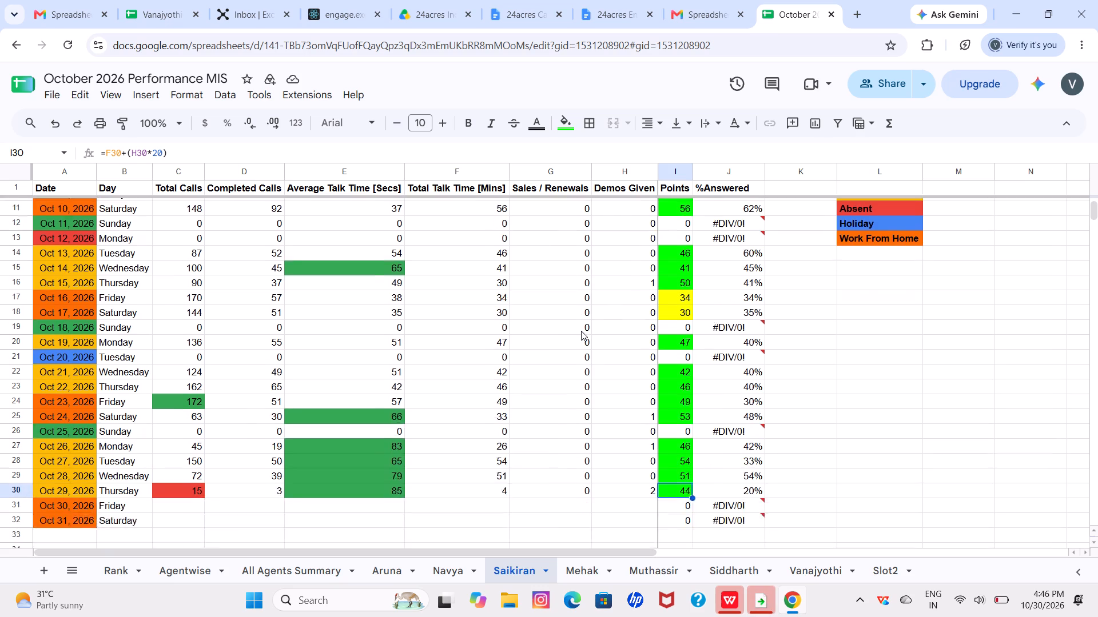
pyautogui.scroll(-1, 581, 331)
pyautogui.scroll(7, 581, 331)
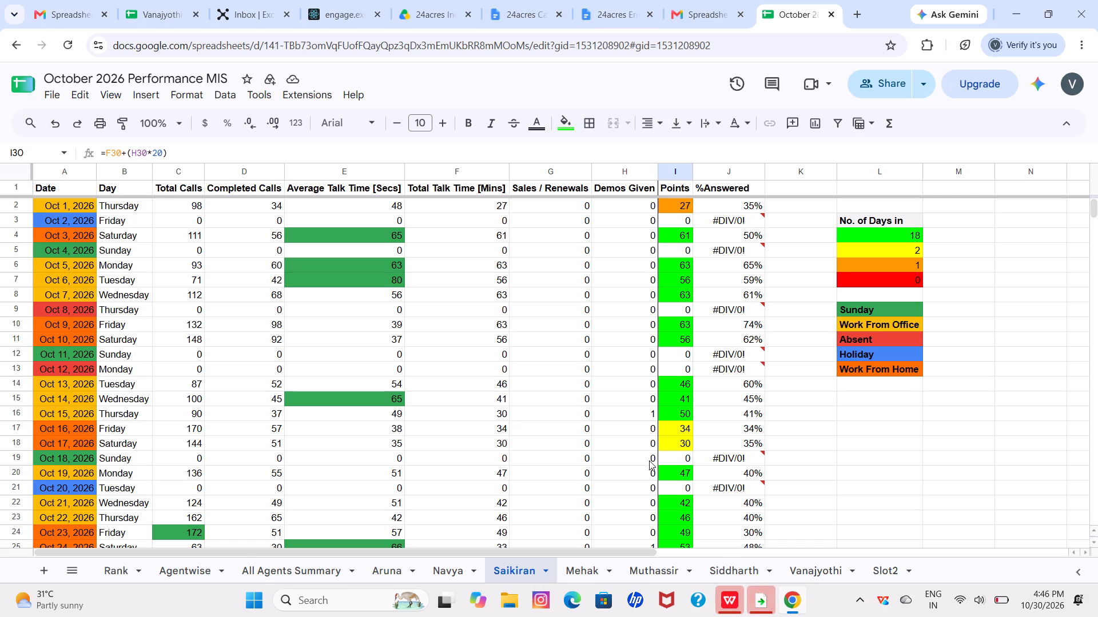
# Review Navya's October daily calls, talk time and points through the end of the month.
pyautogui.click(446, 579)
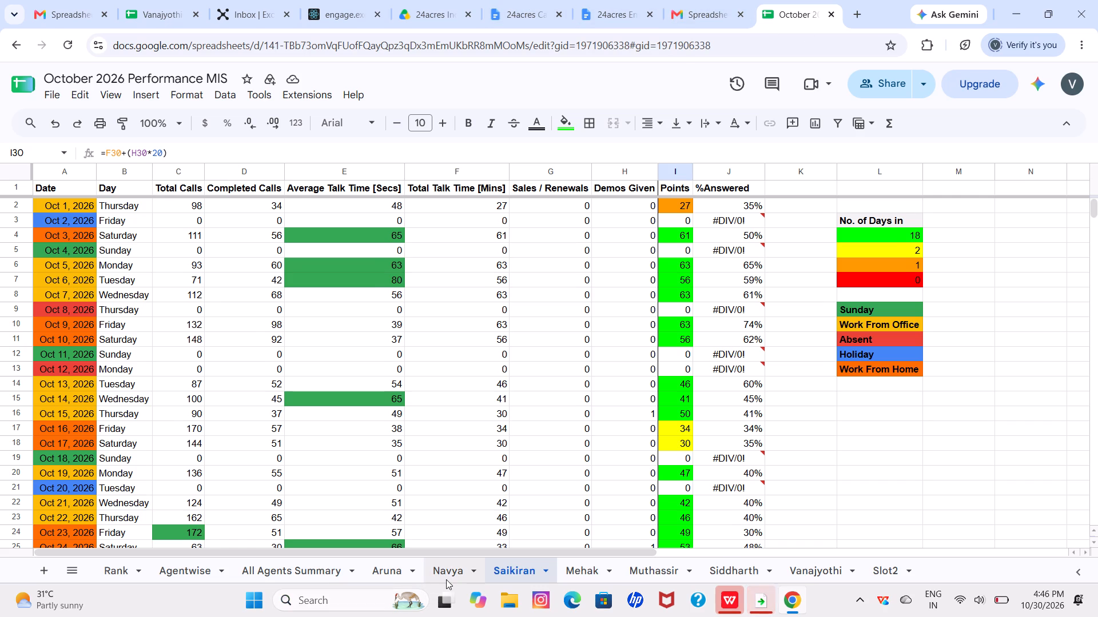
pyautogui.scroll(-4, 446, 579)
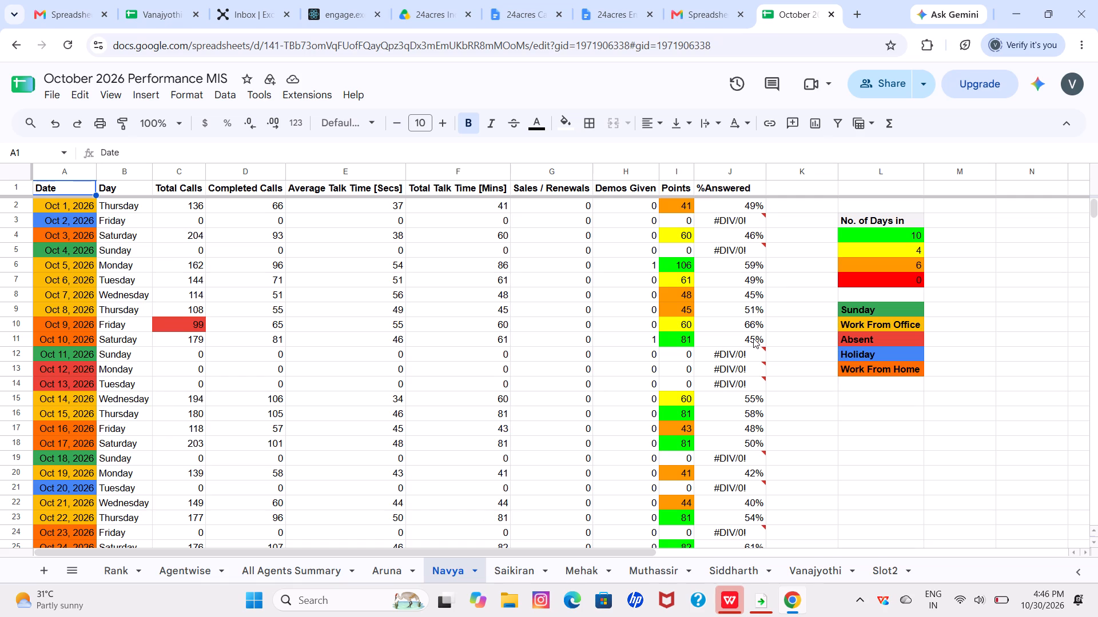
pyautogui.scroll(-5, 753, 338)
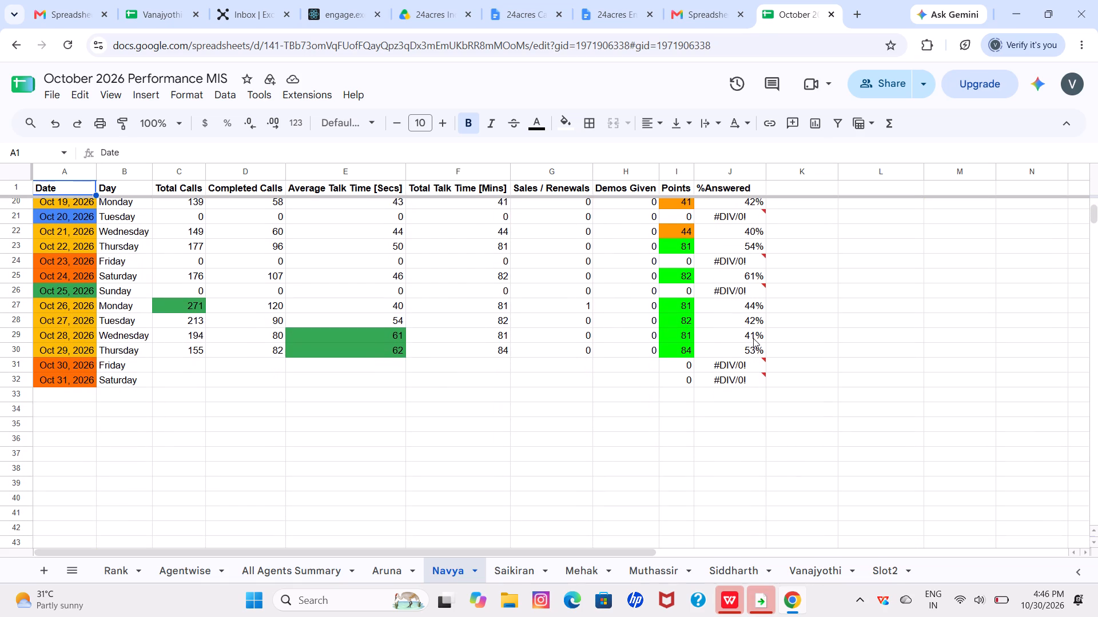
pyautogui.scroll(-1, 753, 338)
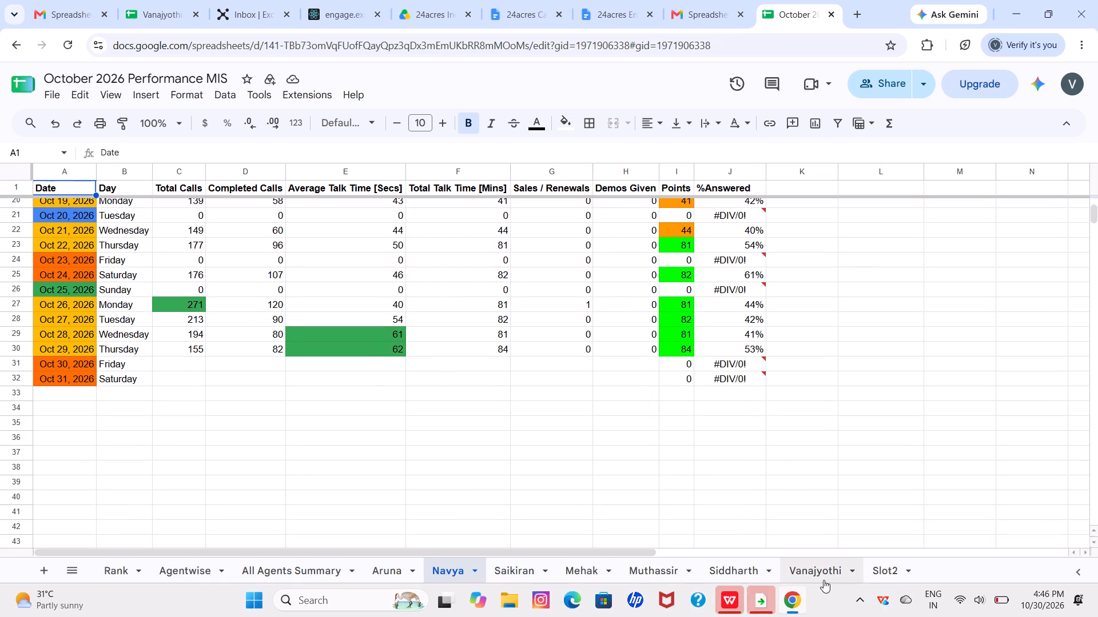
# Re-examine Siddharth's daily October figures and day counts across the whole month.
pyautogui.click(714, 563)
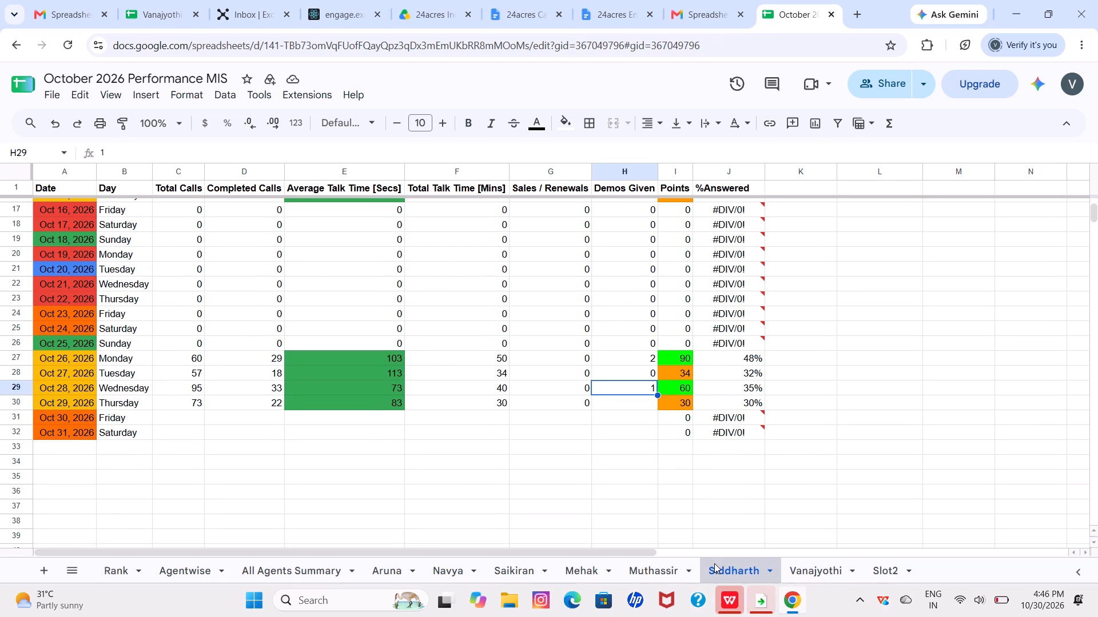
pyautogui.scroll(8, 714, 563)
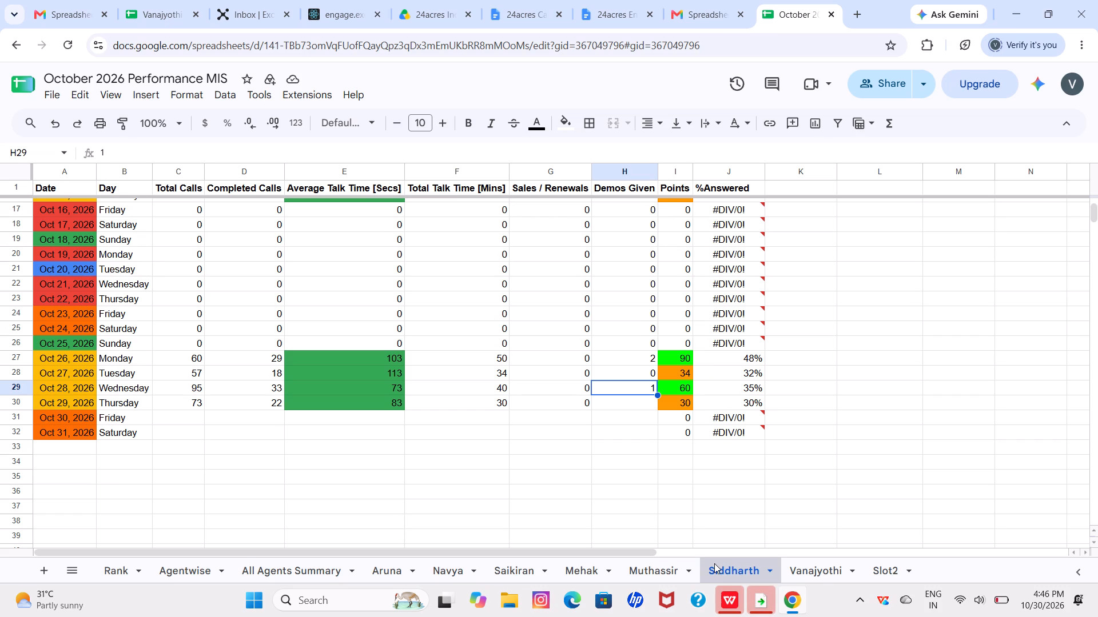
pyautogui.scroll(-1, 714, 563)
pyautogui.scroll(4, 714, 563)
pyautogui.scroll(4, 356, 338)
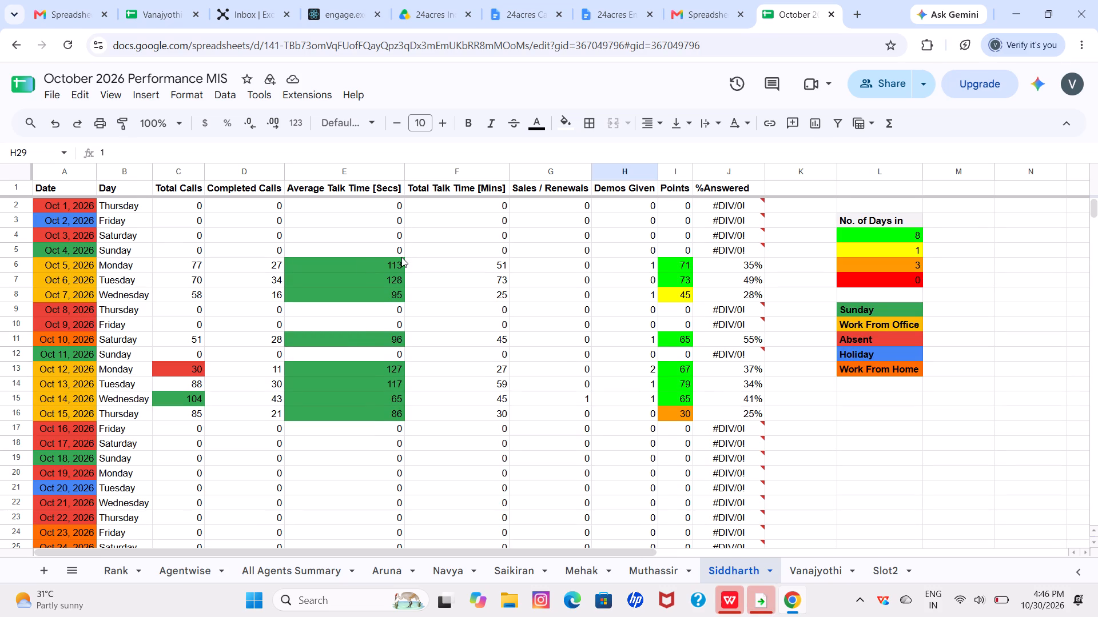
pyautogui.scroll(-4, 401, 257)
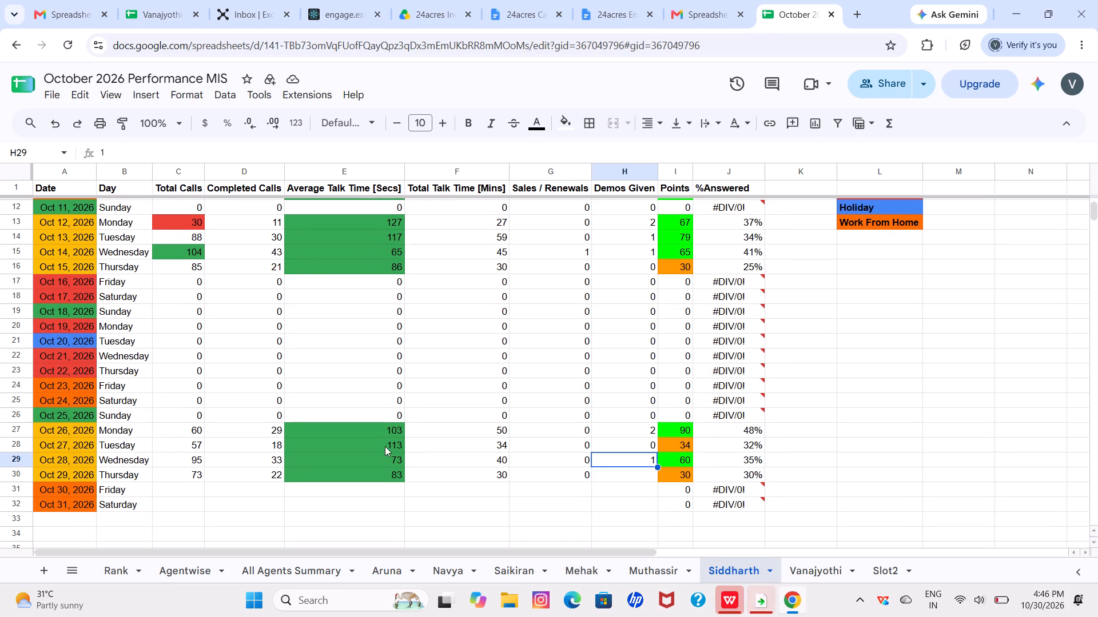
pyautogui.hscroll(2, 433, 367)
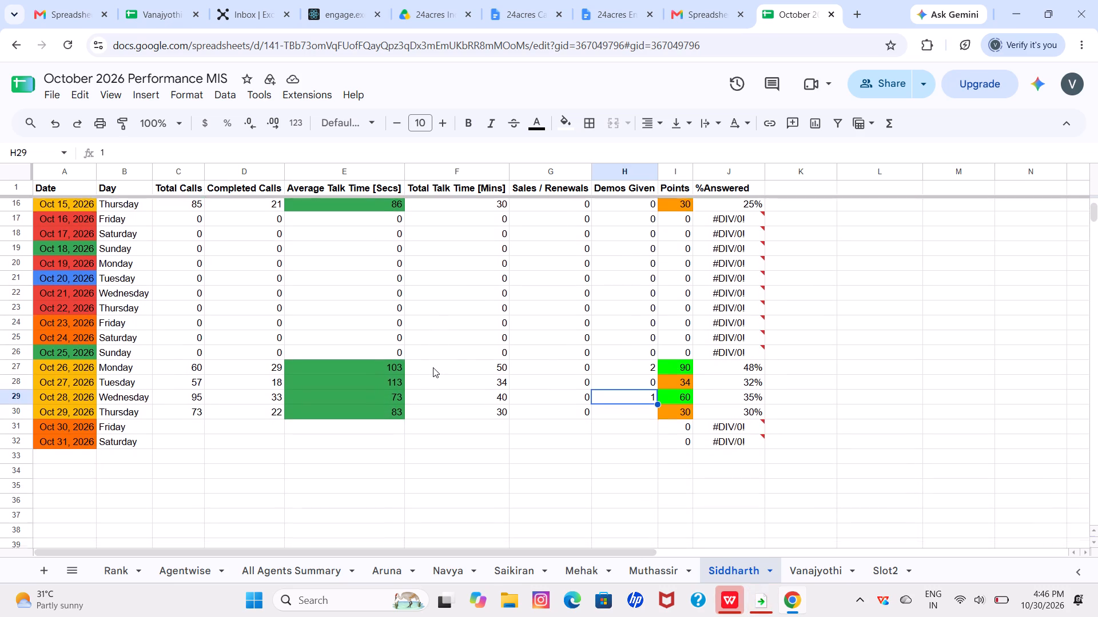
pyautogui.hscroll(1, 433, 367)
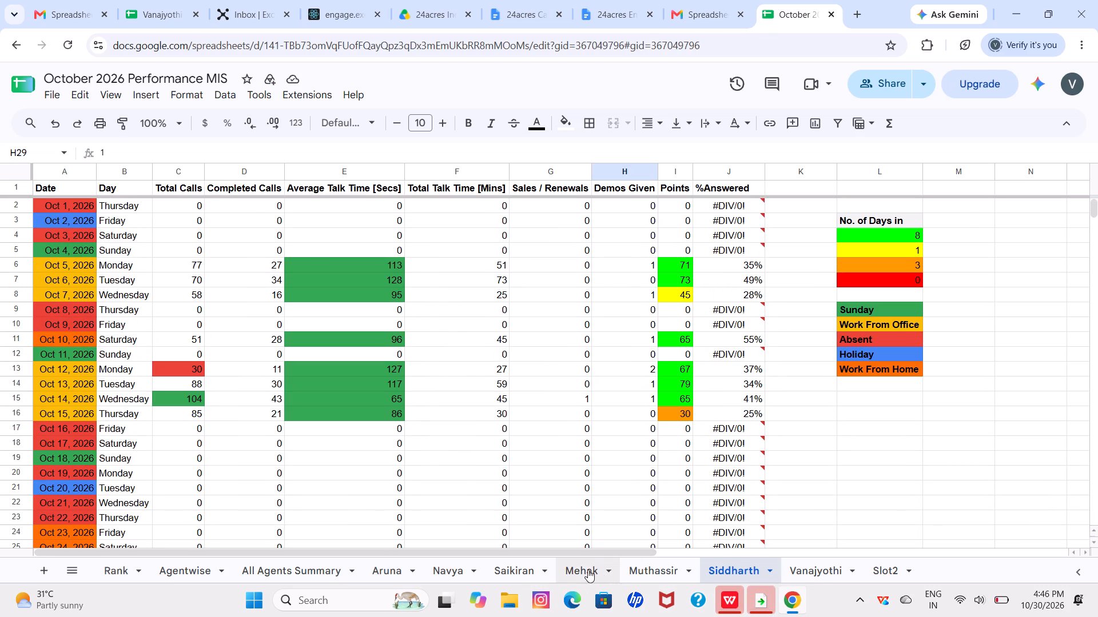
# Review Mehak's October daily calls, talk time, demos, points and day counts through the end of the month.
pyautogui.click(588, 570)
pyautogui.scroll(-3, 588, 570)
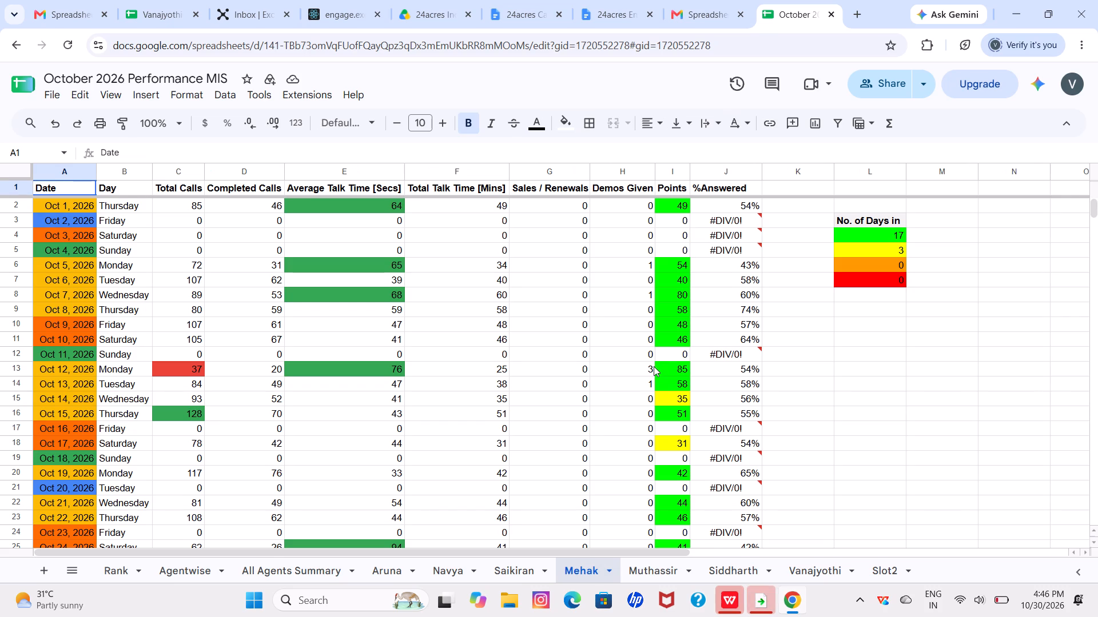
pyautogui.scroll(-5, 654, 366)
pyautogui.scroll(1, 654, 366)
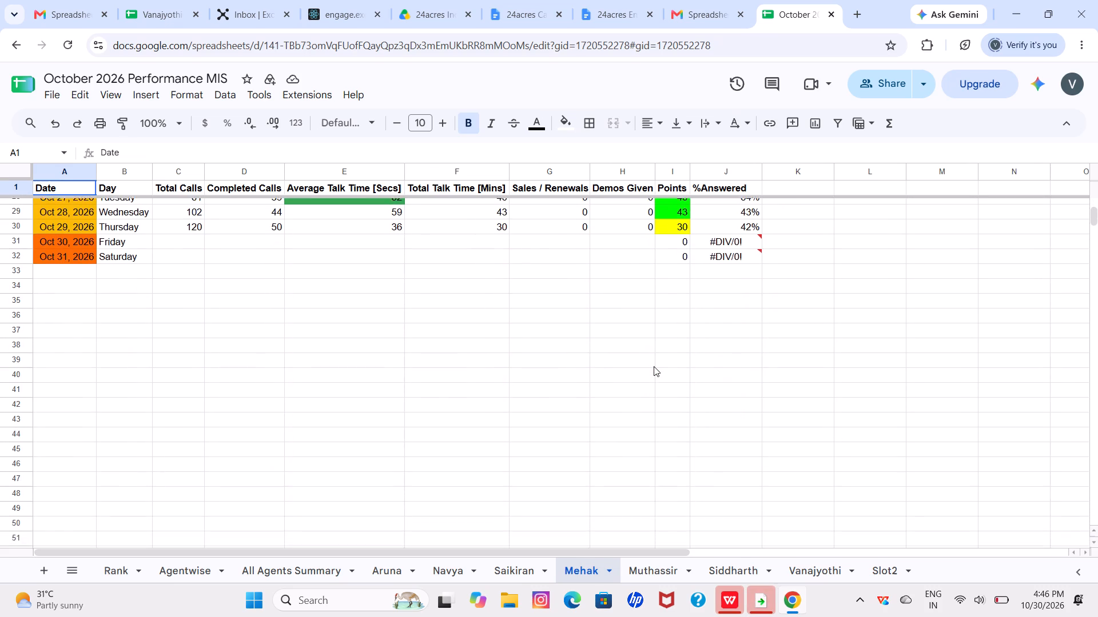
pyautogui.scroll(7, 654, 366)
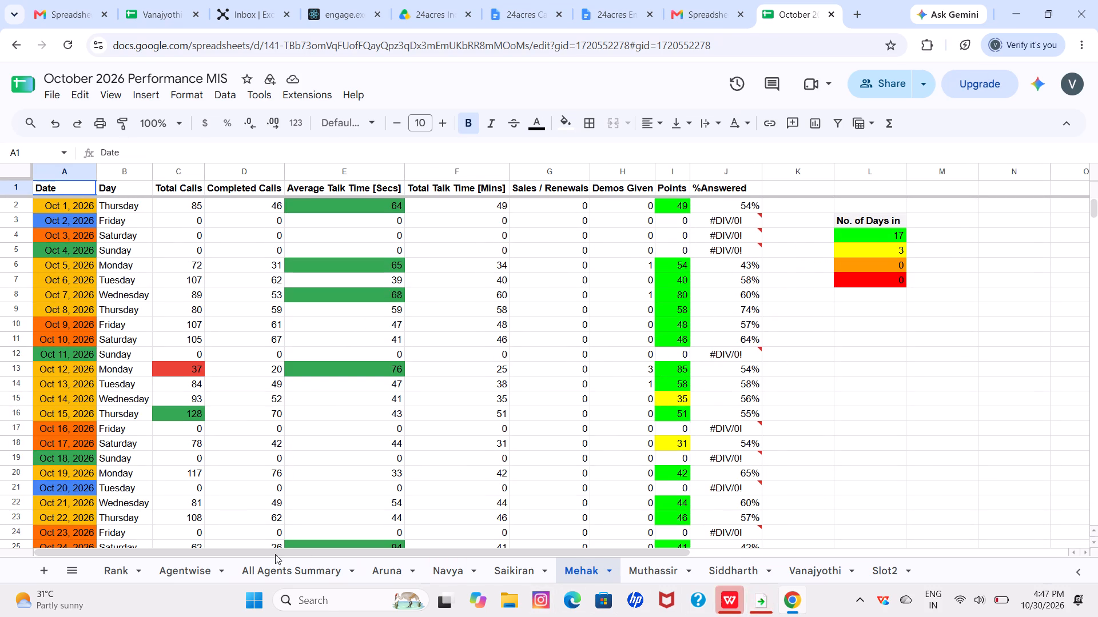
# Look through the team-level Rank, Agentwise and All Agents Summary sheets for the October figures.
pyautogui.click(126, 574)
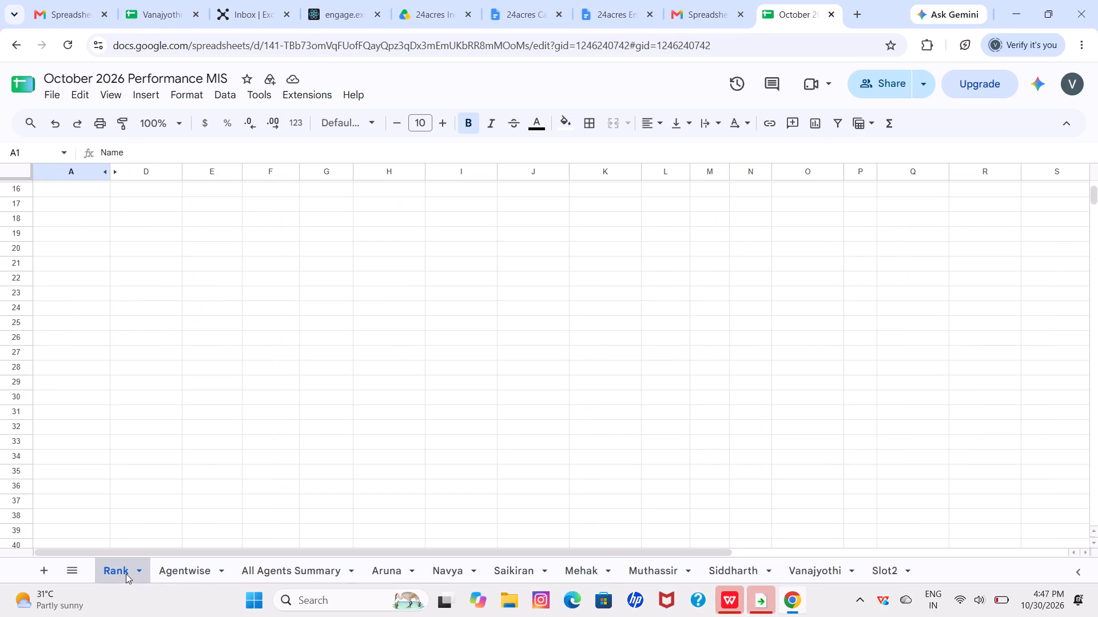
pyautogui.click(171, 571)
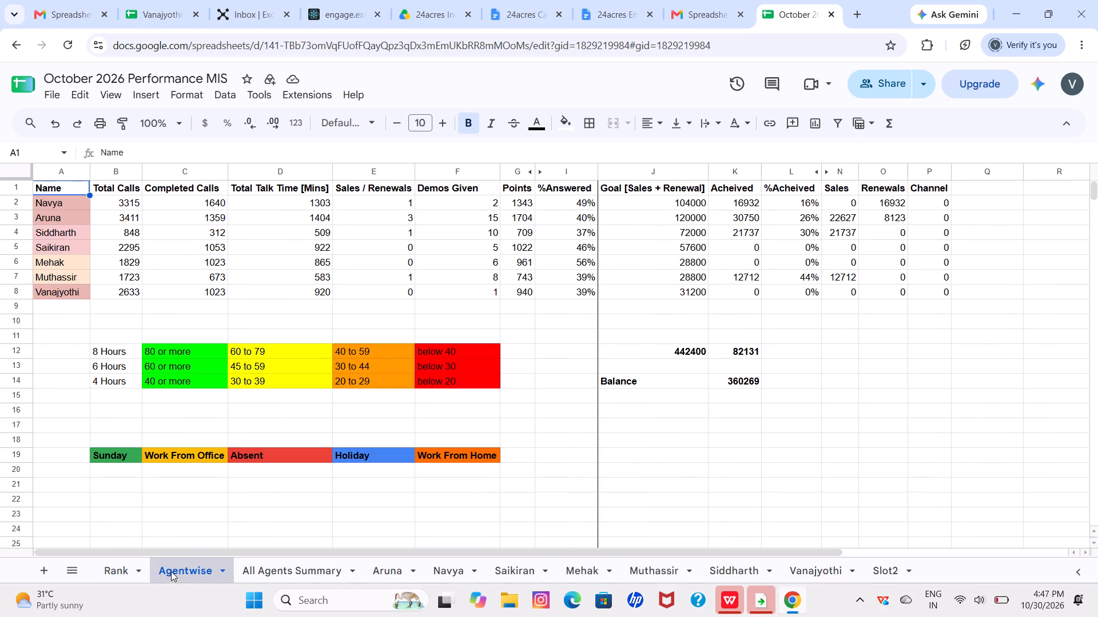
pyautogui.click(304, 568)
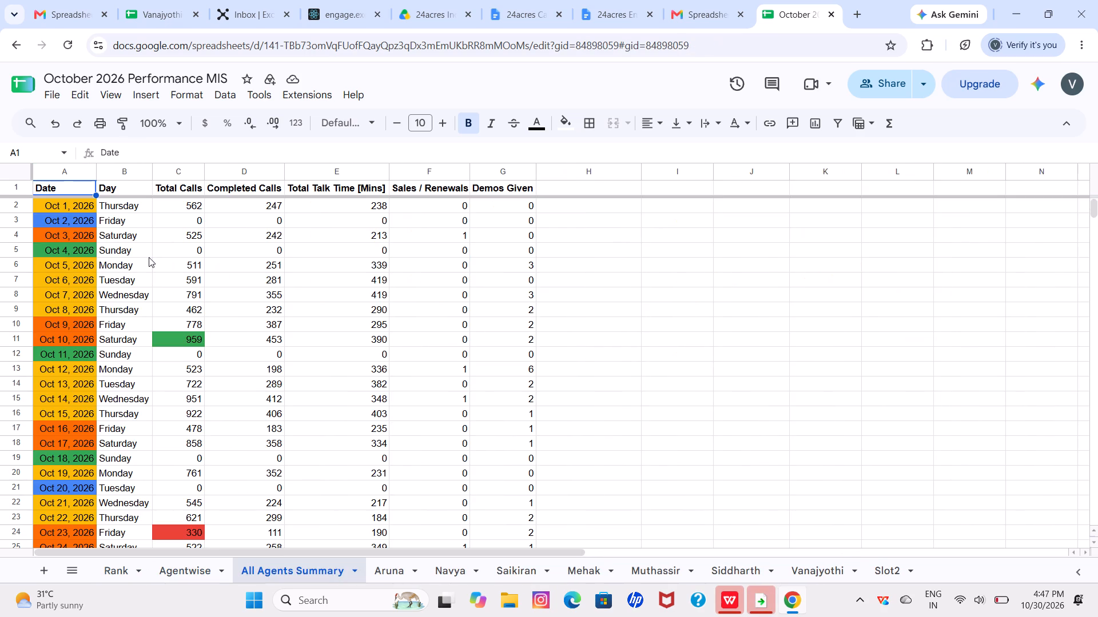
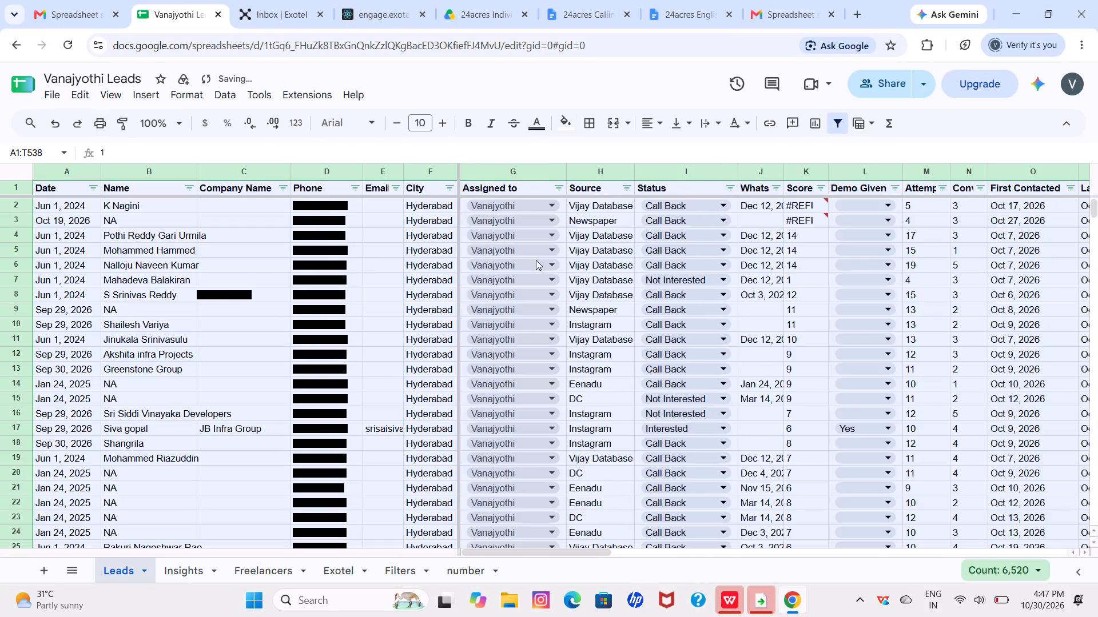
# Filter the Status column of the Leads sheet to show only the Never Answered leads.
pyautogui.click(736, 189)
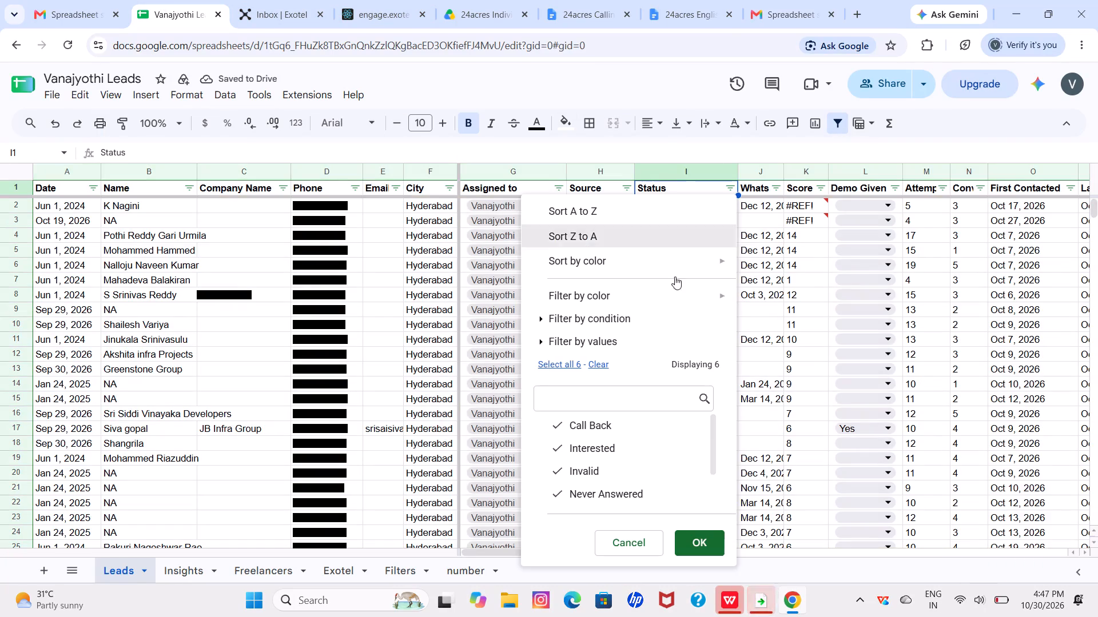
pyautogui.click(600, 365)
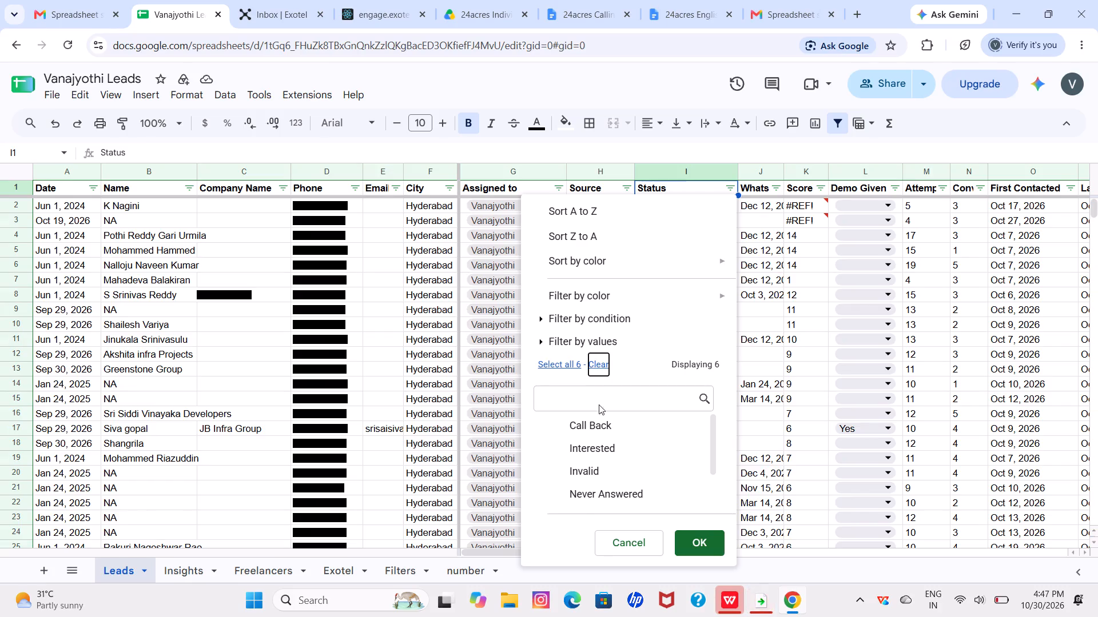
pyautogui.click(594, 500)
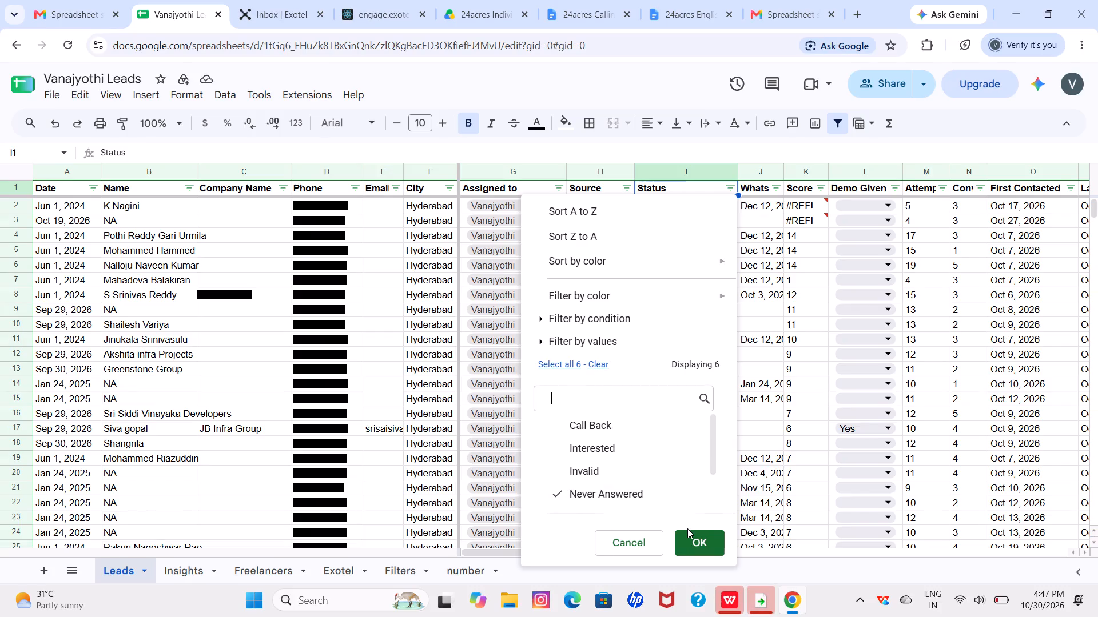
pyautogui.click(695, 538)
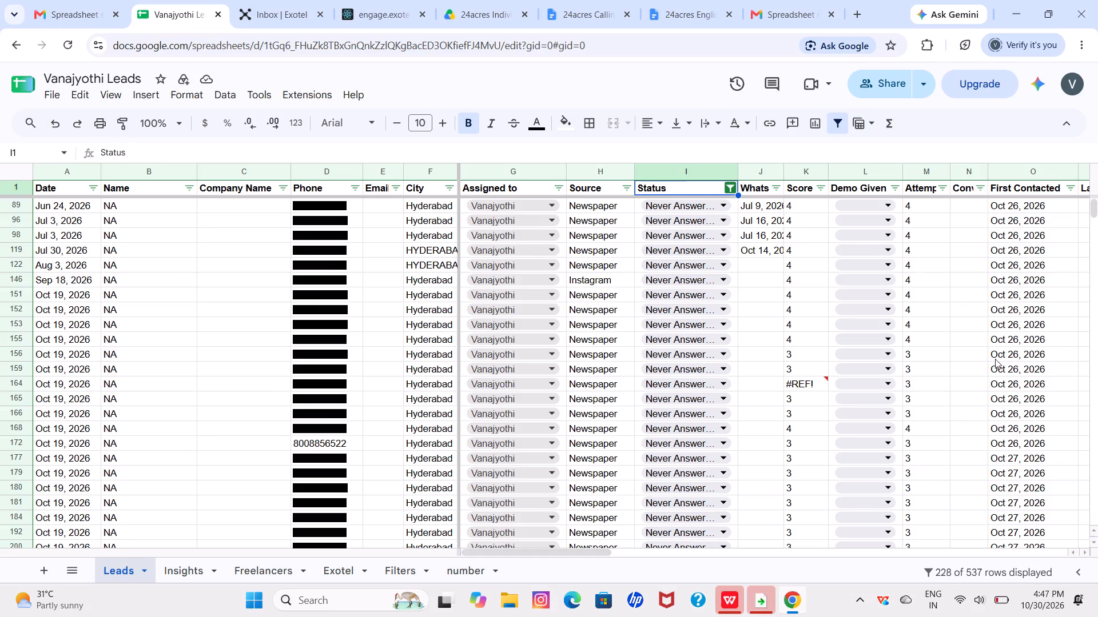
# Look through the filtered leads' attempt counts and first-contacted dates, and select the phone cell in row 375.
pyautogui.scroll(-6, 888, 363)
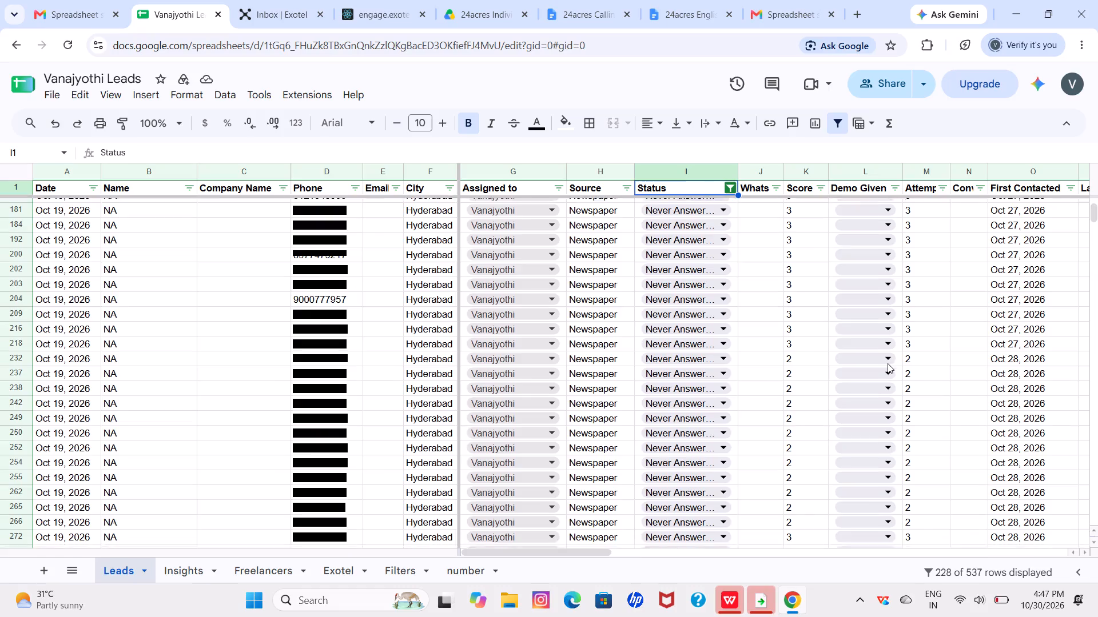
pyautogui.scroll(-4, 888, 363)
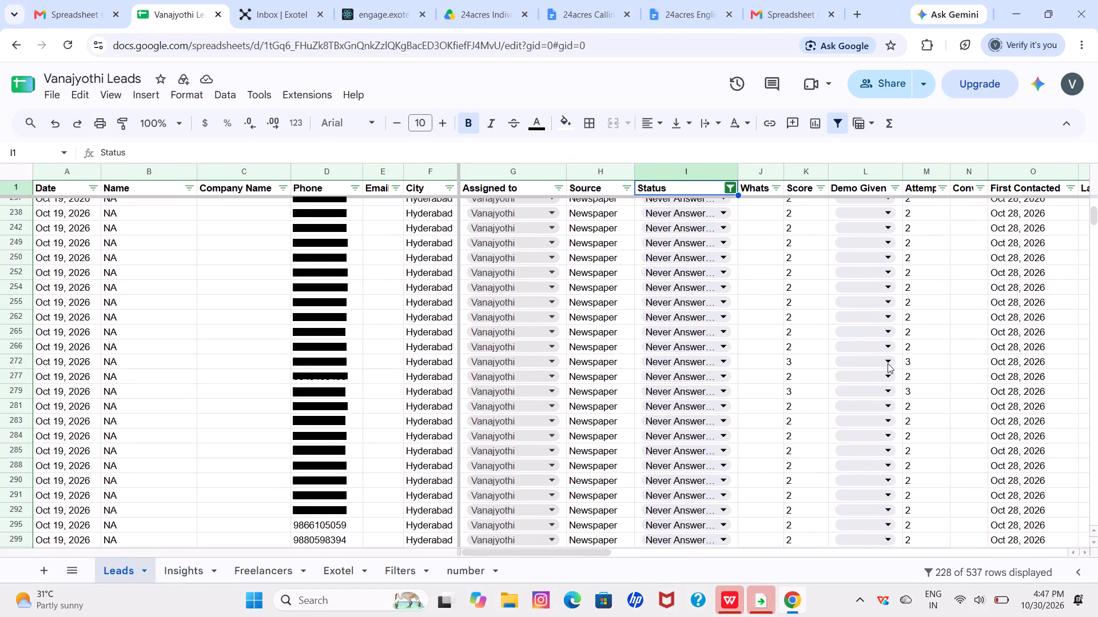
pyautogui.scroll(-4, 888, 363)
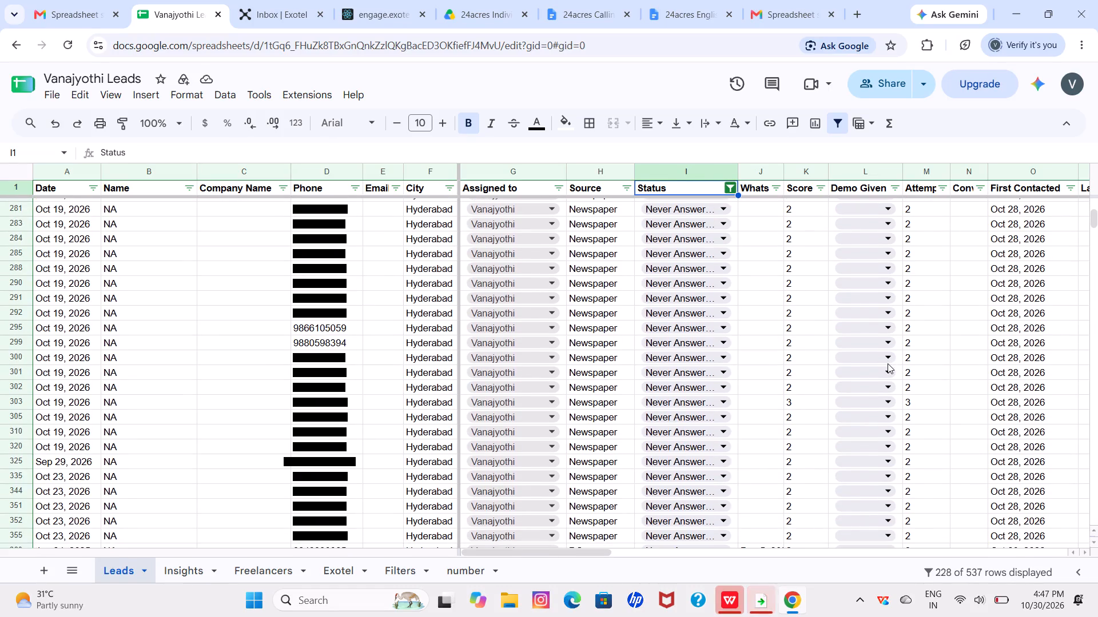
pyautogui.hscroll(3, 888, 363)
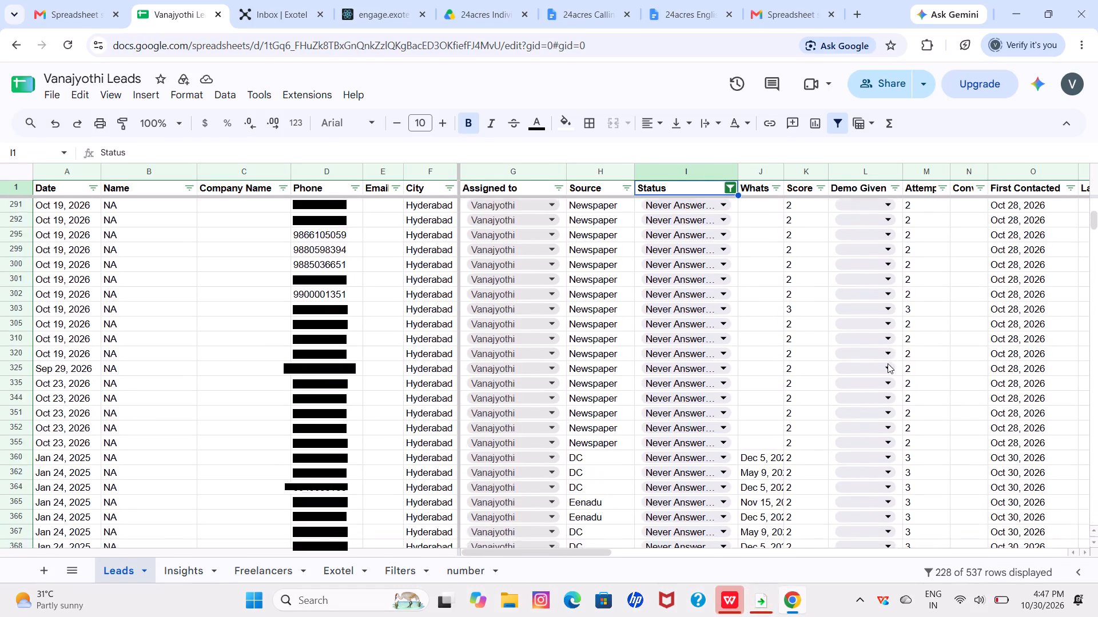
pyautogui.hscroll(2, 888, 363)
pyautogui.scroll(-3, 888, 363)
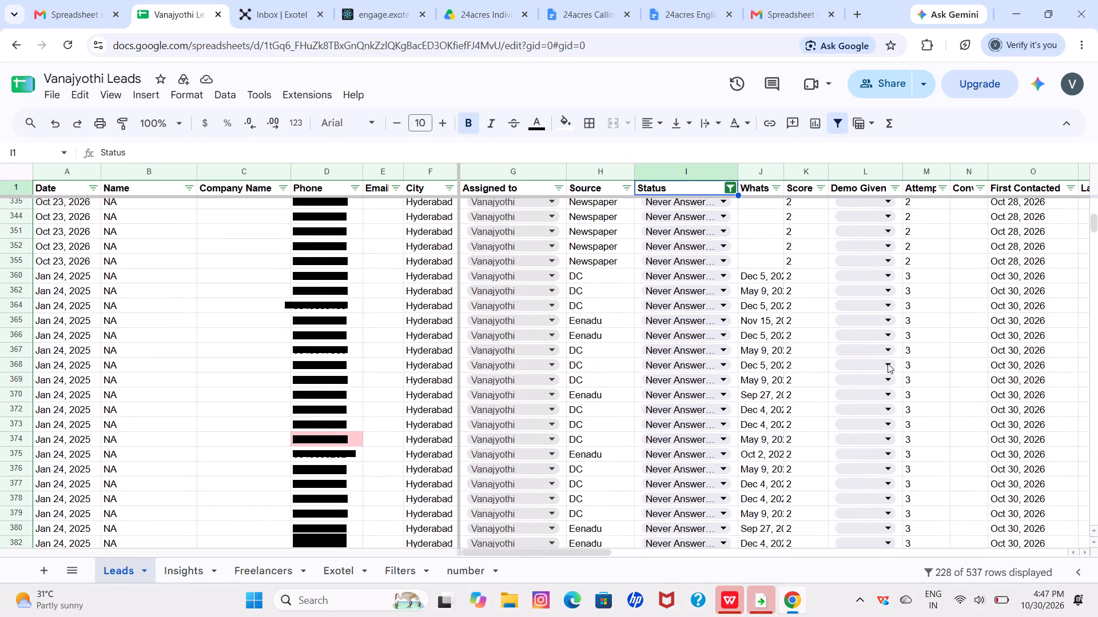
pyautogui.scroll(-1, 888, 363)
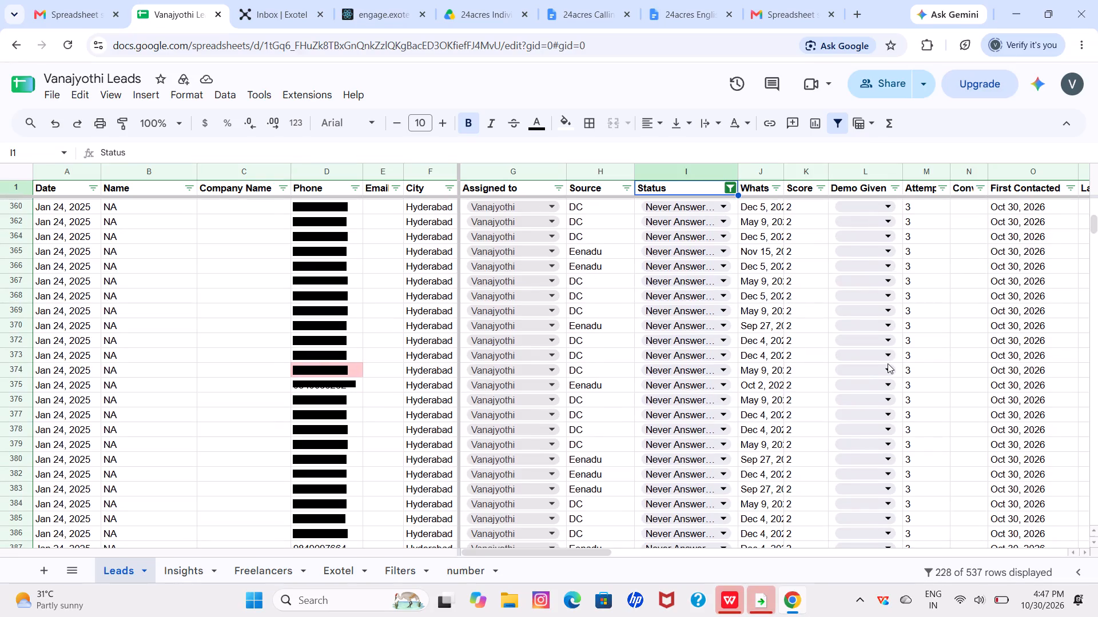
pyautogui.scroll(-1, 888, 363)
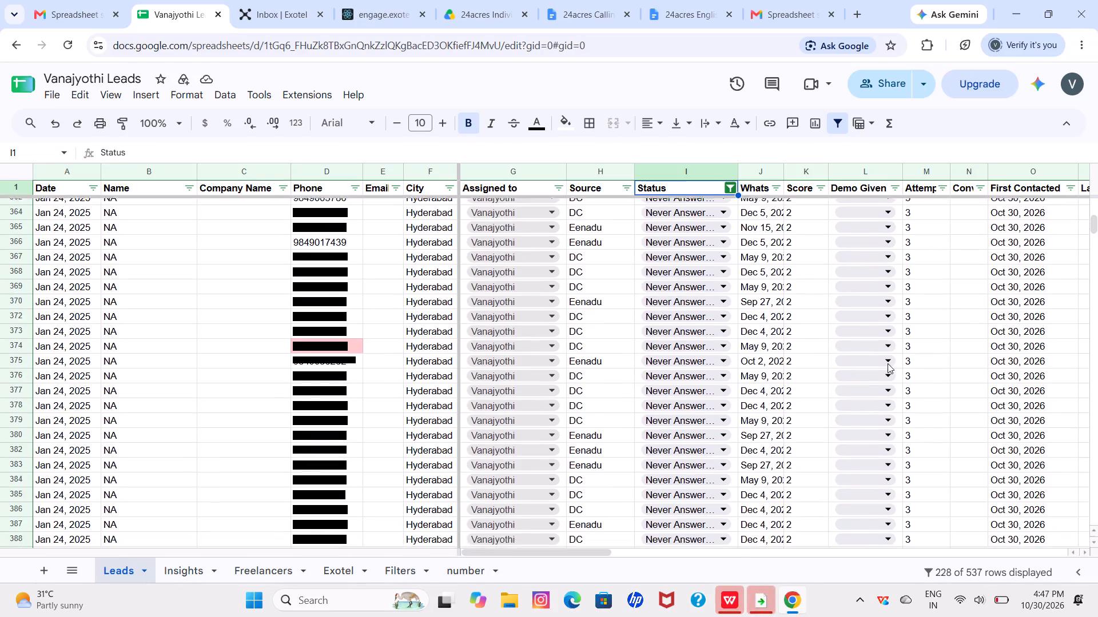
pyautogui.scroll(-2, 888, 363)
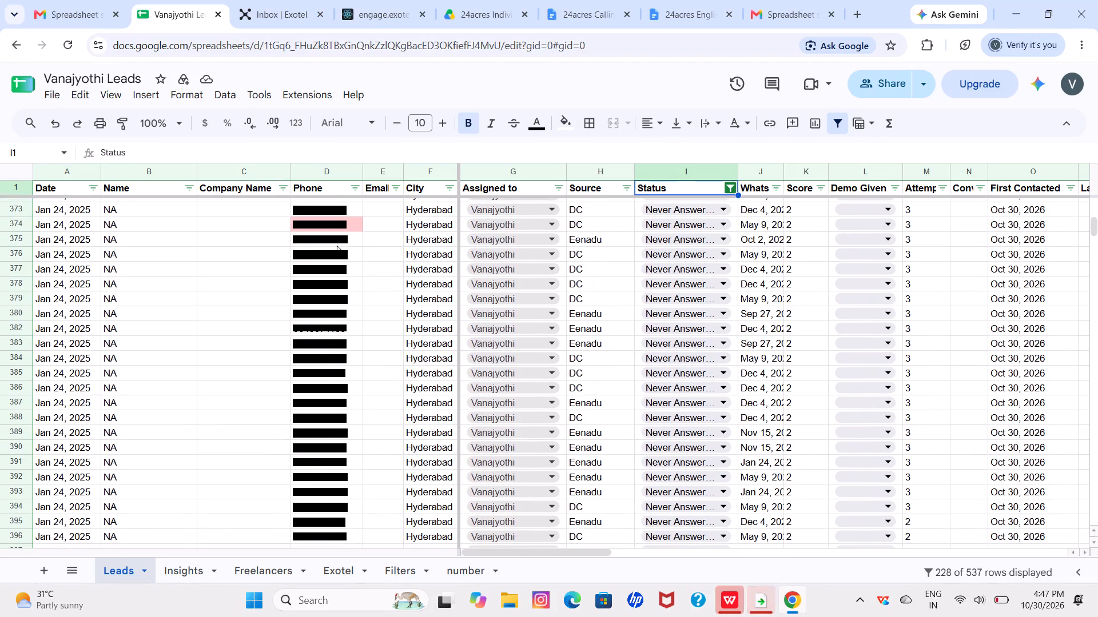
pyautogui.click(337, 243)
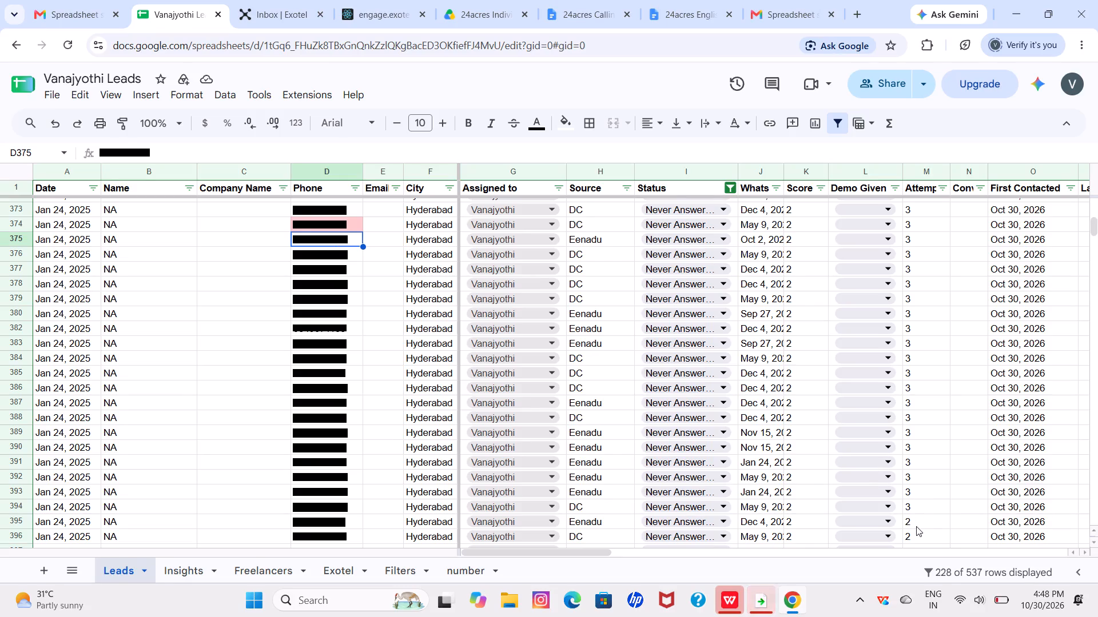
# Set the attempts value to 3 for the Never Answered leads in rows 395, 396, 397, 399, 400 and 401.
pyautogui.scroll(-2, 916, 526)
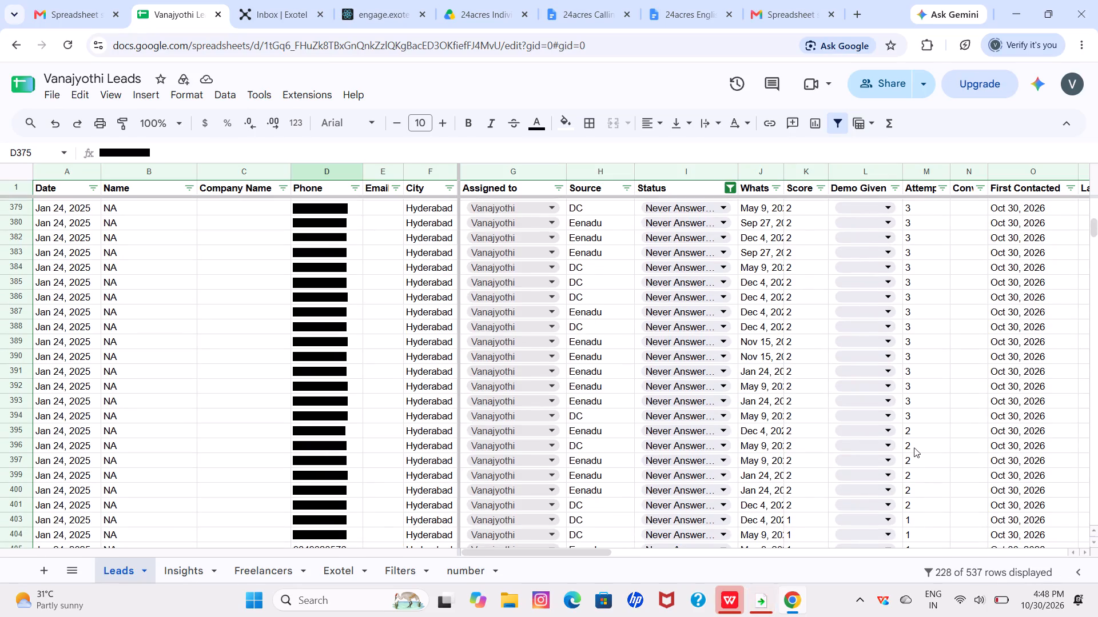
pyautogui.click(914, 447)
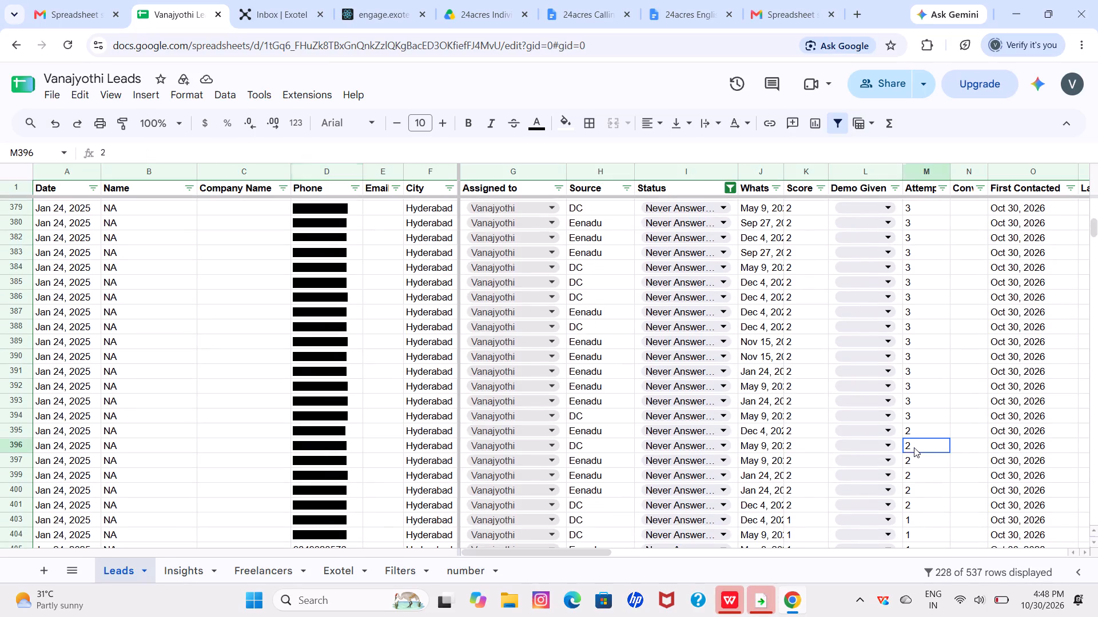
pyautogui.click(913, 426)
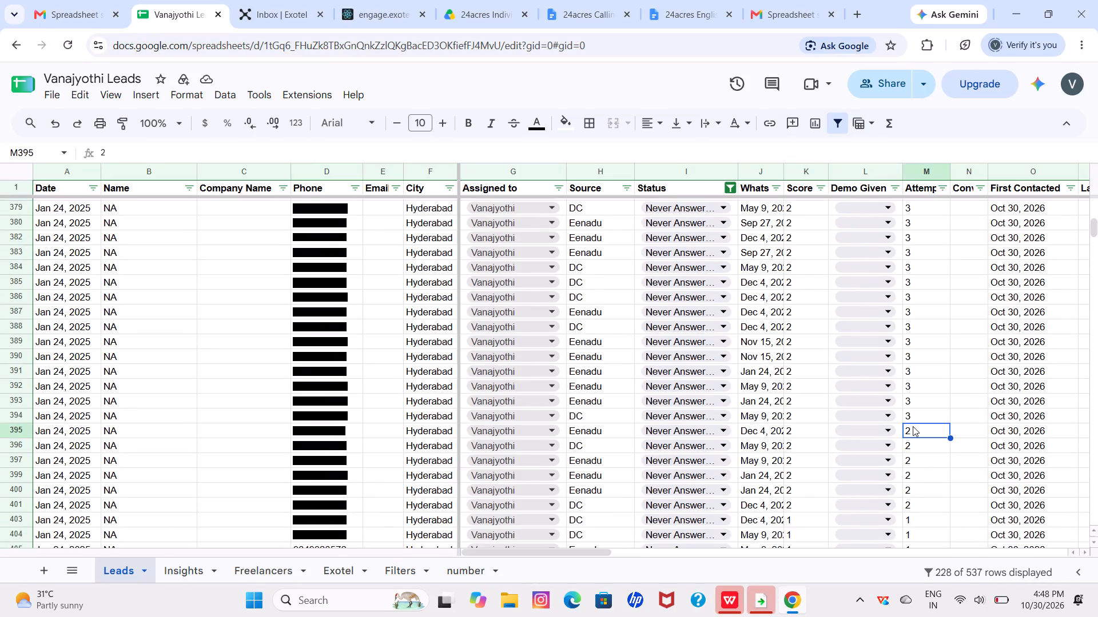
pyautogui.press('3')
pyautogui.click(914, 446)
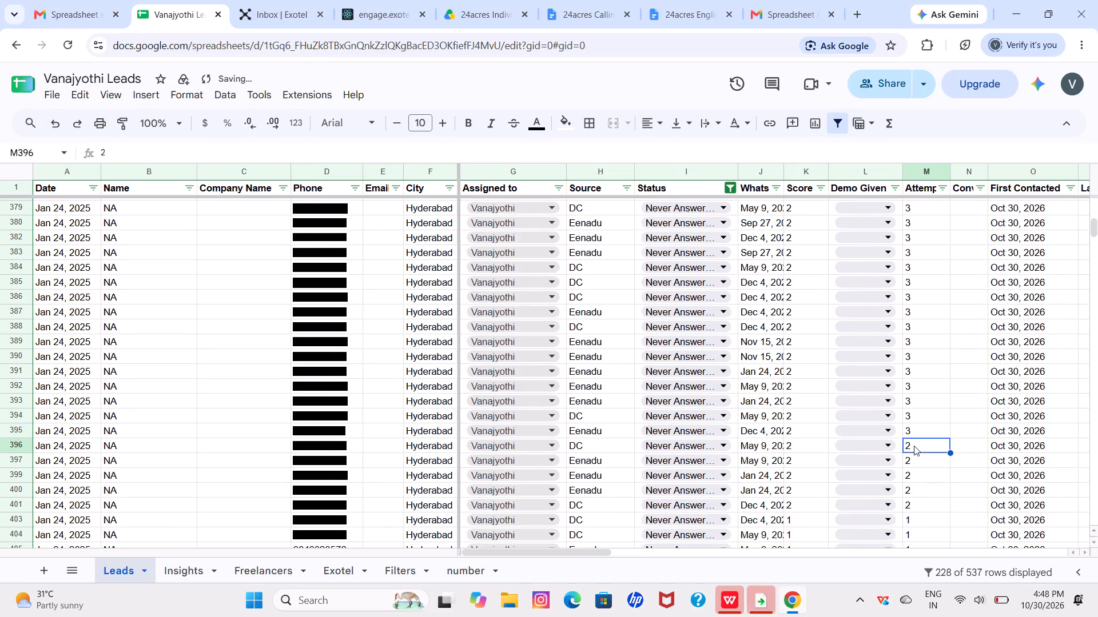
pyautogui.press('3')
pyautogui.click(914, 464)
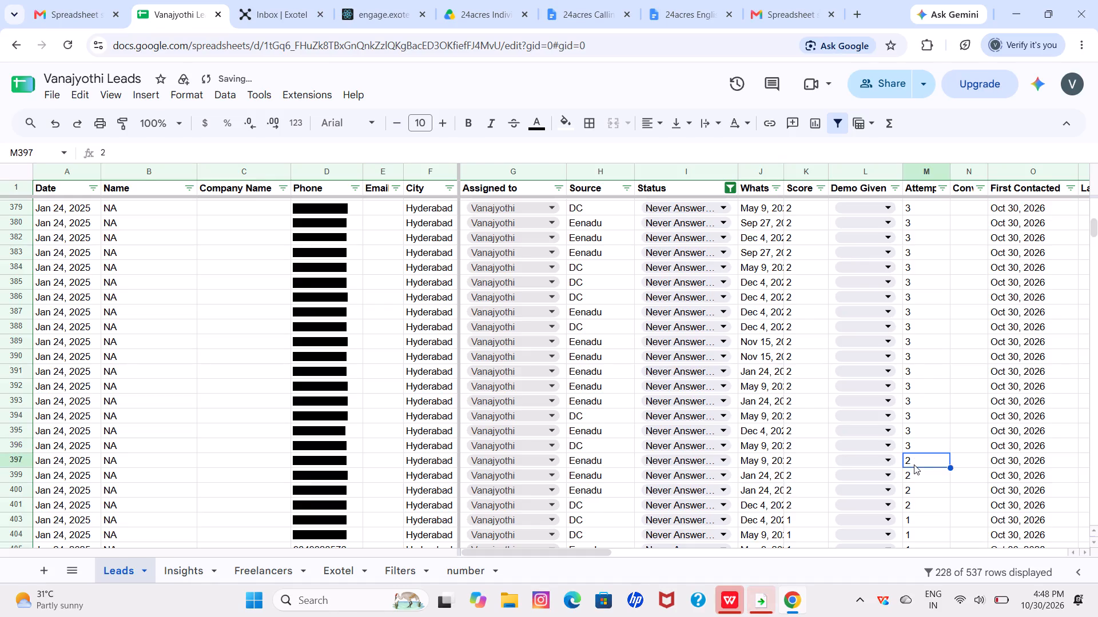
pyautogui.press('3')
pyautogui.click(913, 482)
pyautogui.press('3')
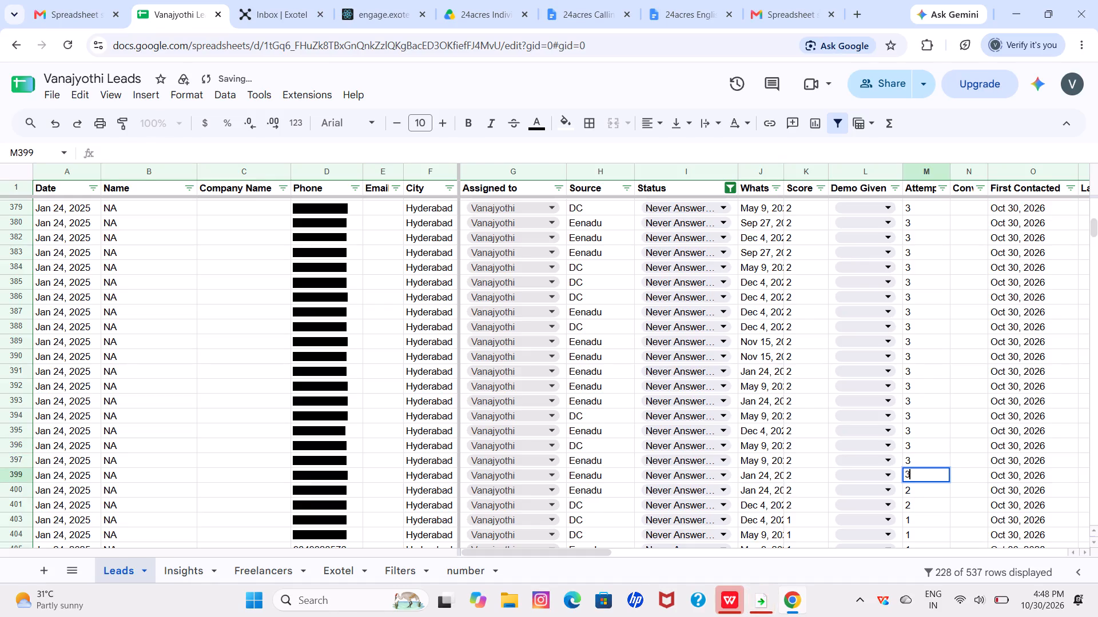
pyautogui.click(908, 493)
pyautogui.press('3')
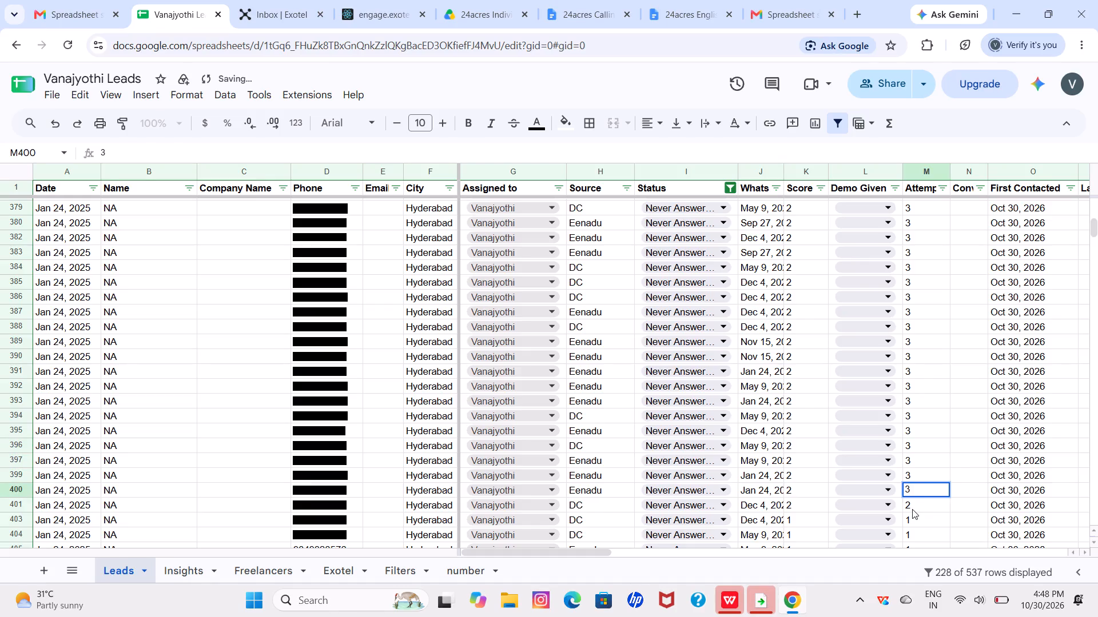
pyautogui.press('3')
pyautogui.press('BackSpace')
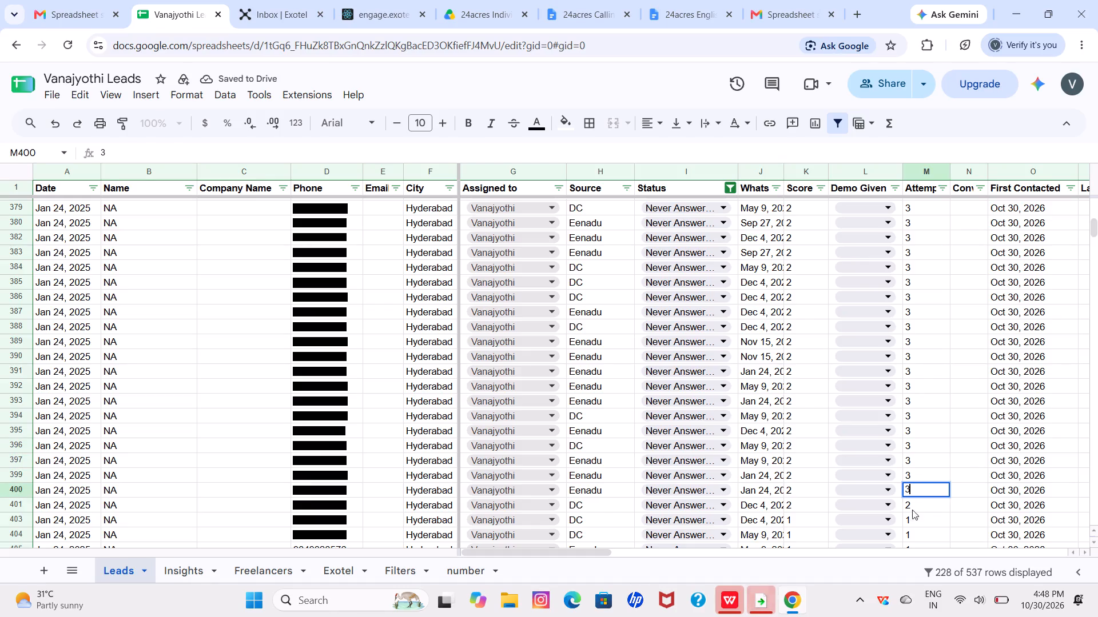
pyautogui.click(914, 510)
pyautogui.press('3')
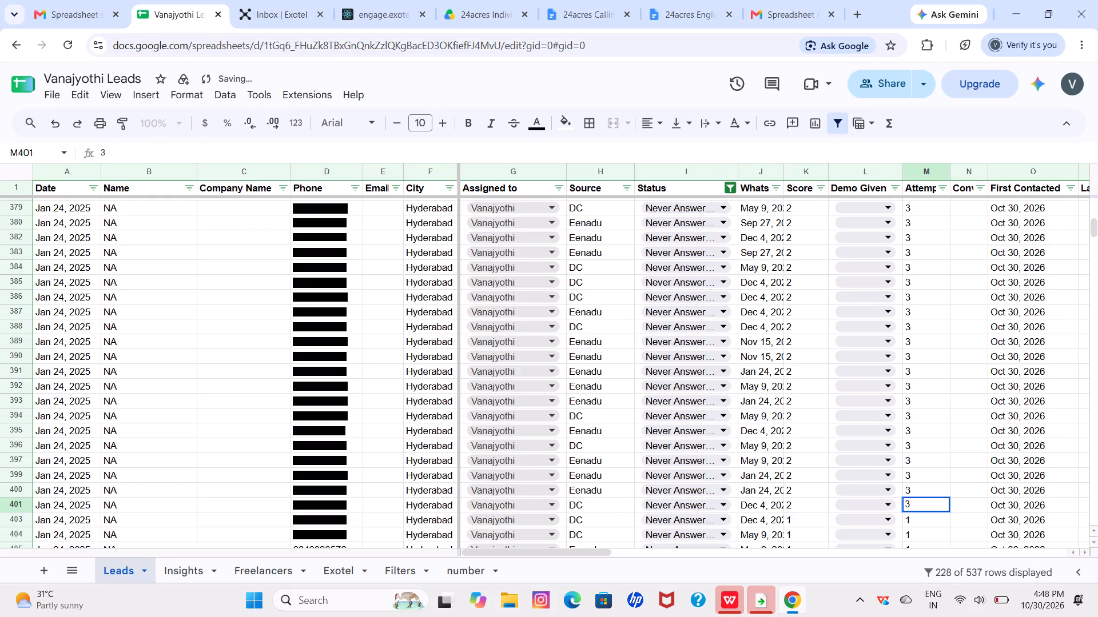
# Look through the attempt counts of the remaining Never Answered leads, from row 403 to the end of the list and back.
pyautogui.click(910, 516)
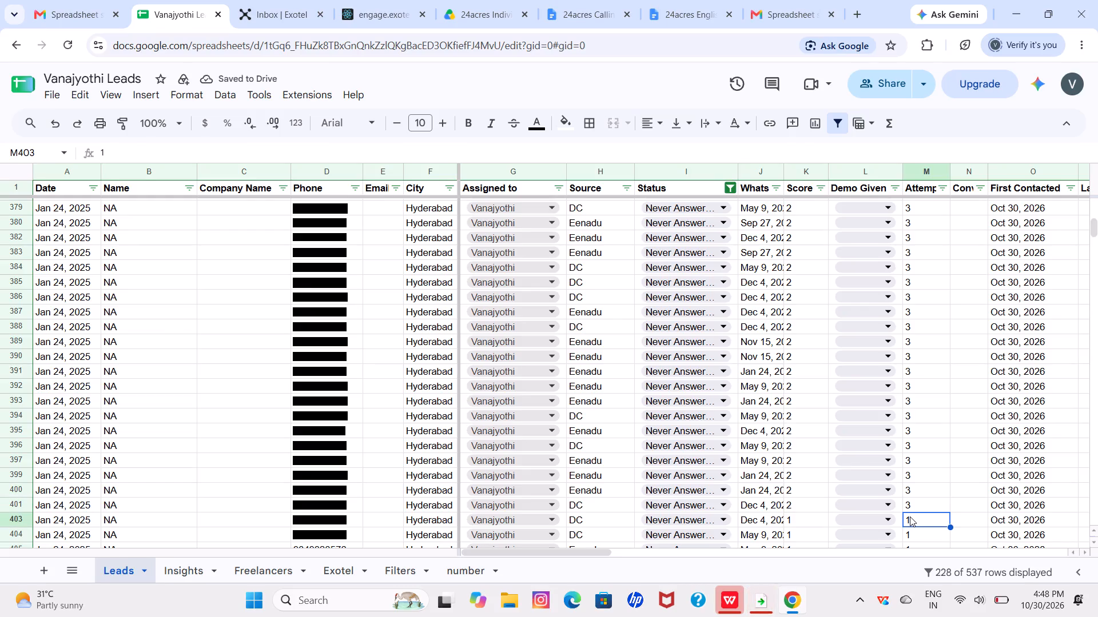
pyautogui.scroll(-2, 916, 496)
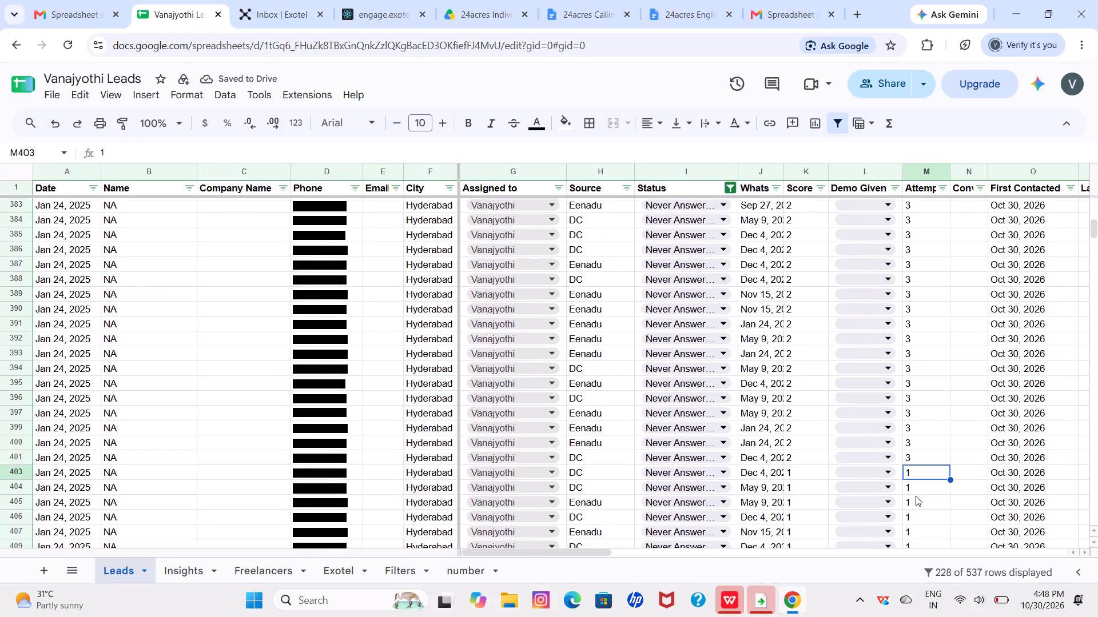
pyautogui.scroll(-8, 916, 496)
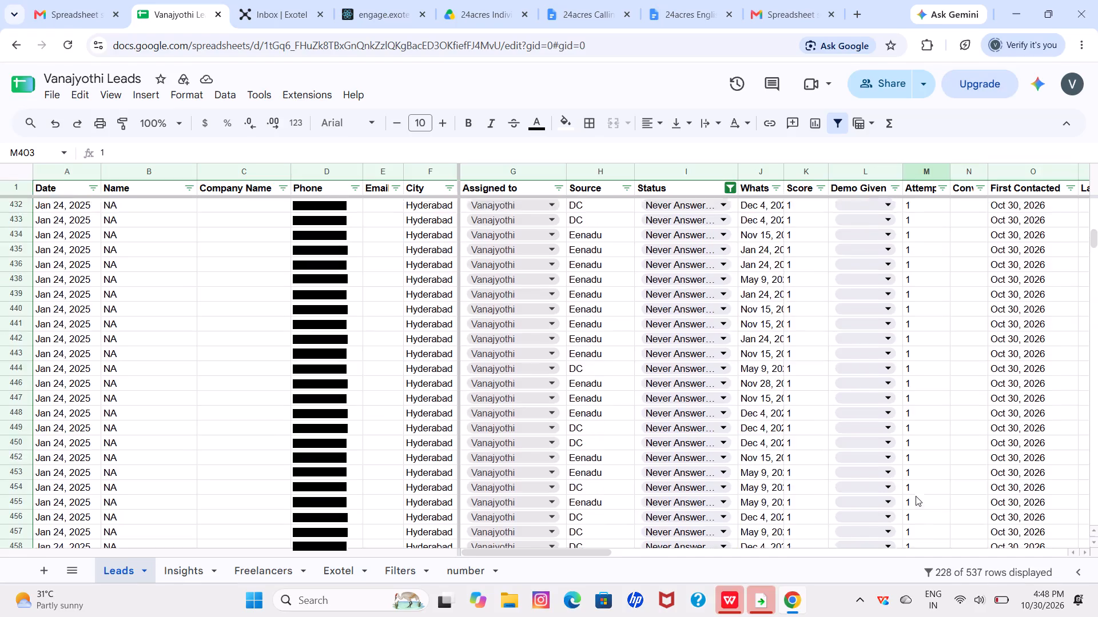
pyautogui.scroll(-8, 916, 496)
pyautogui.scroll(1, 916, 496)
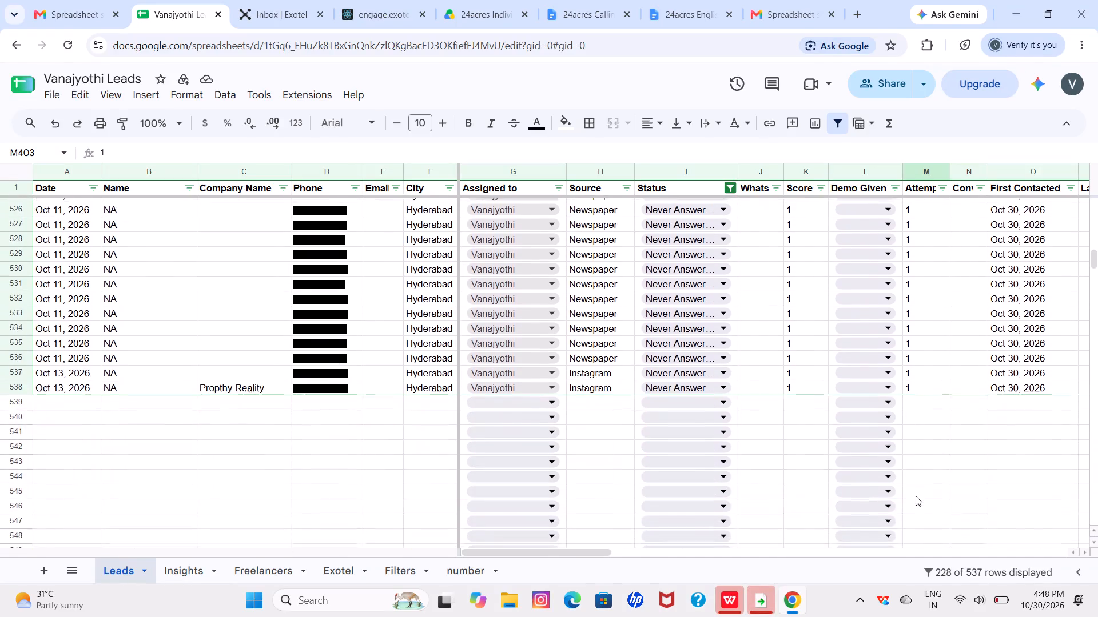
pyautogui.scroll(2, 916, 496)
pyautogui.scroll(-3, 916, 496)
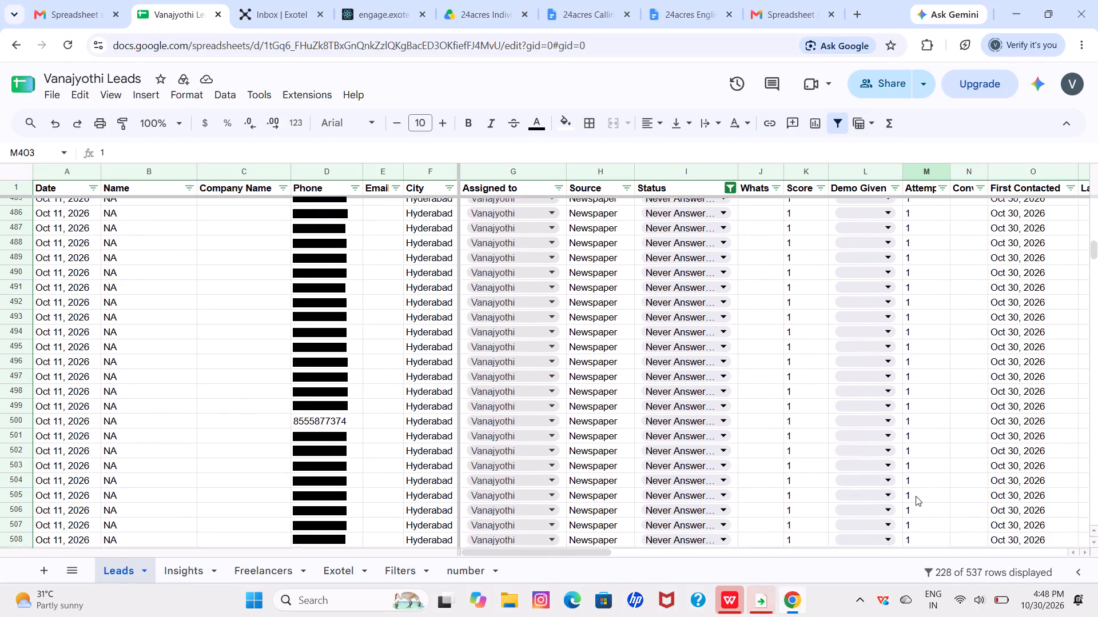
pyautogui.scroll(-6, 916, 496)
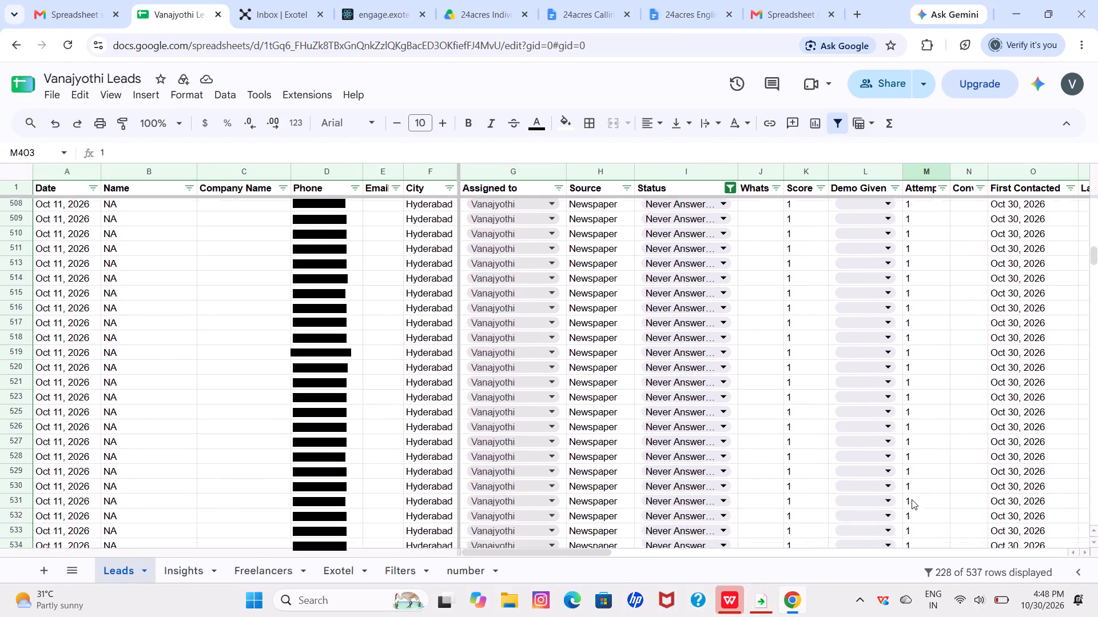
pyautogui.scroll(-2, 912, 499)
pyautogui.scroll(1, 912, 499)
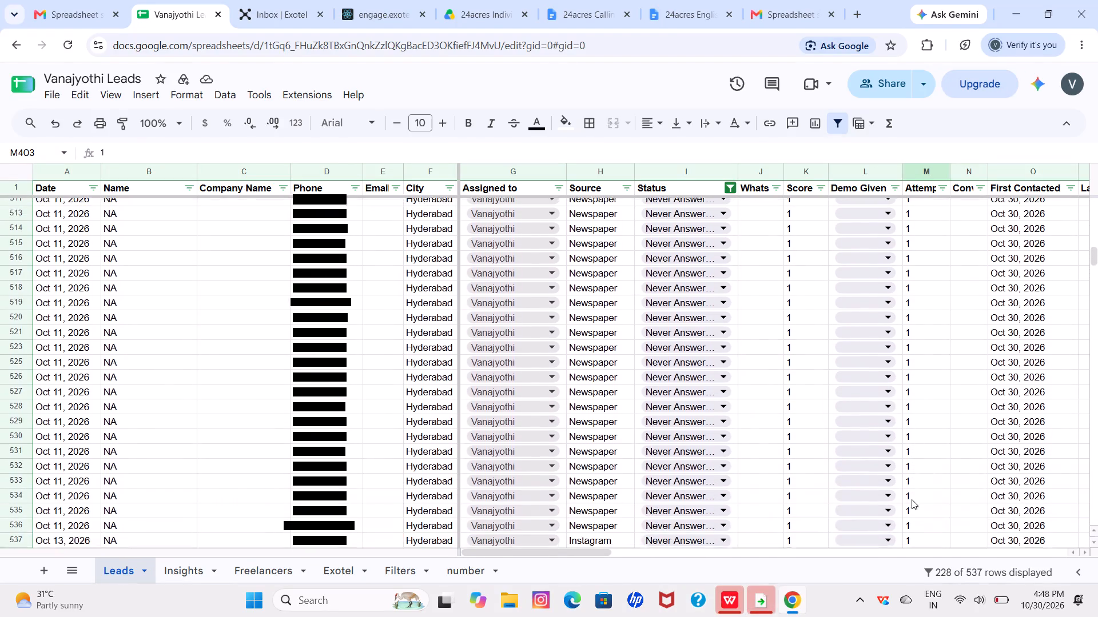
pyautogui.scroll(6, 912, 499)
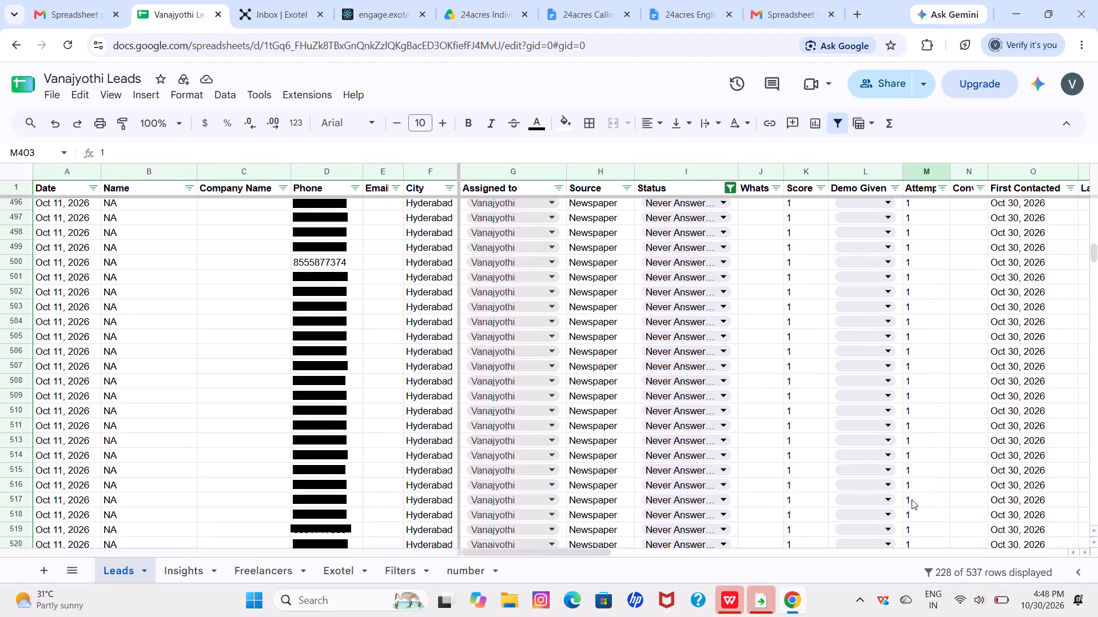
pyautogui.scroll(2, 912, 499)
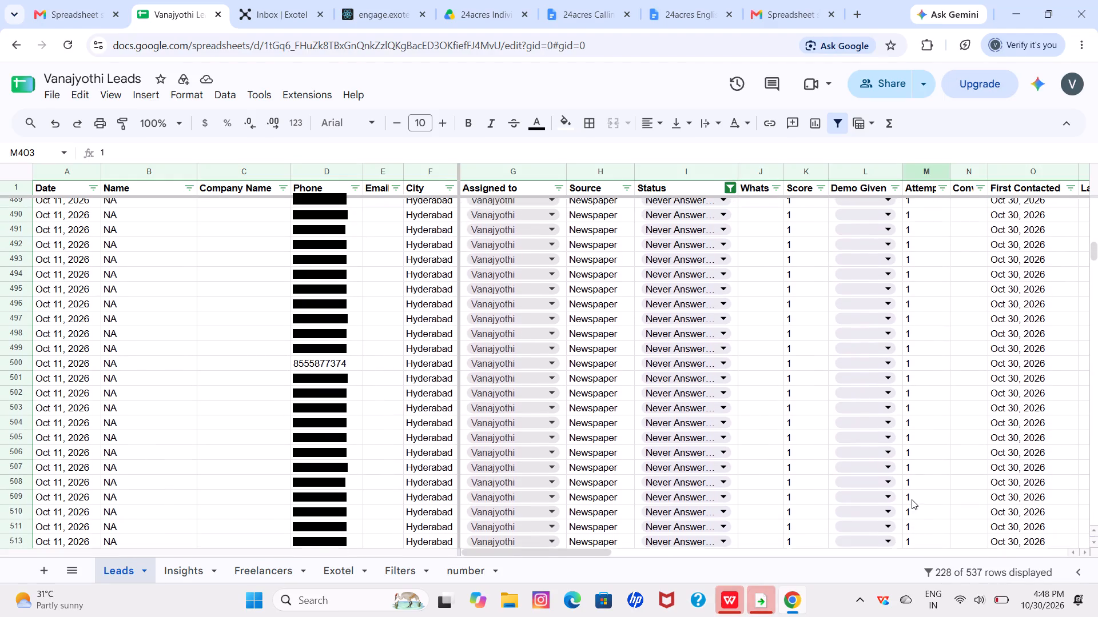
pyautogui.scroll(2, 912, 499)
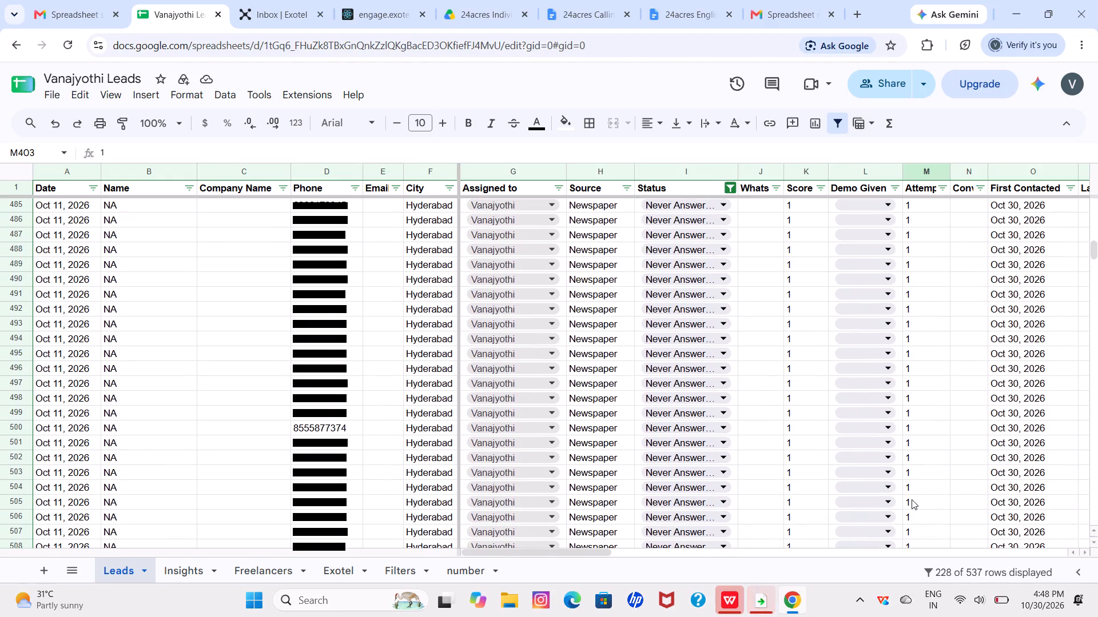
pyautogui.scroll(3, 912, 499)
pyautogui.scroll(-1, 912, 499)
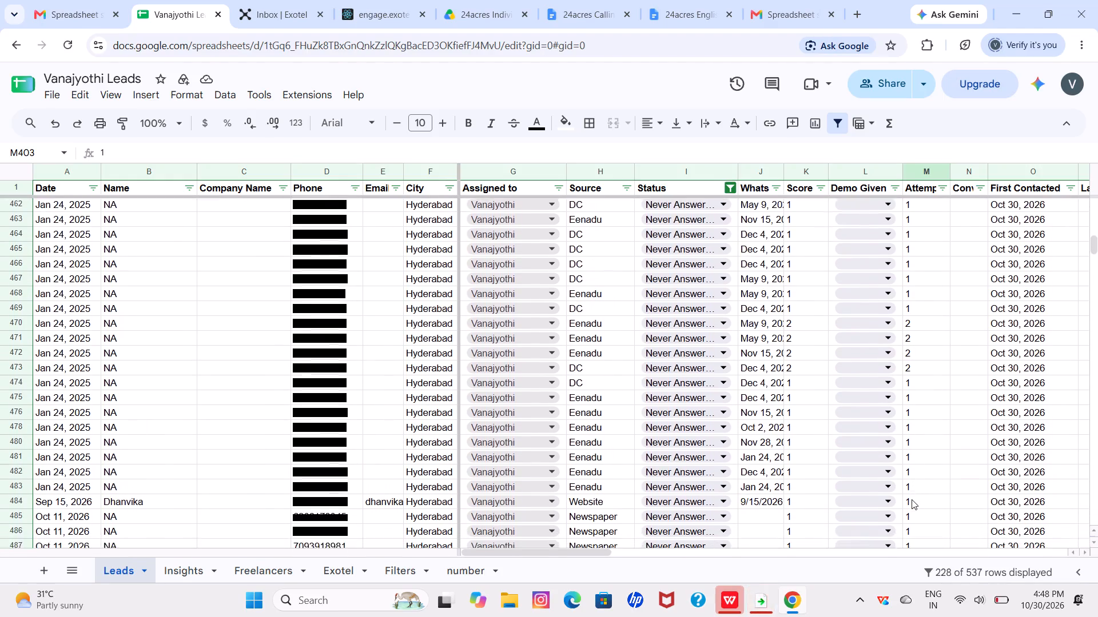
pyautogui.scroll(-3, 912, 499)
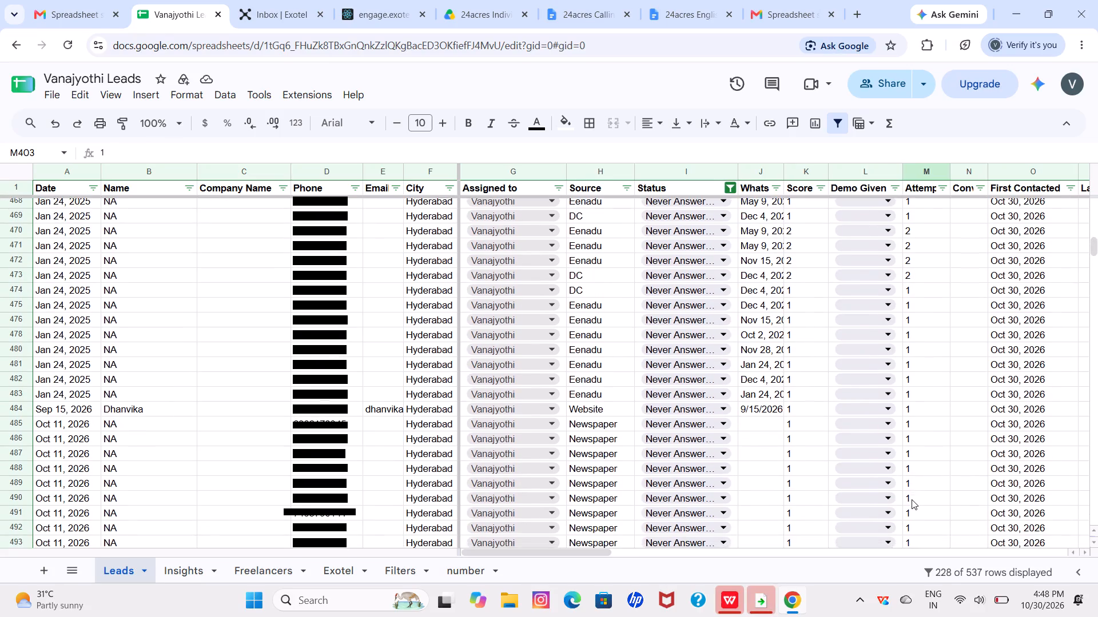
pyautogui.scroll(1, 912, 499)
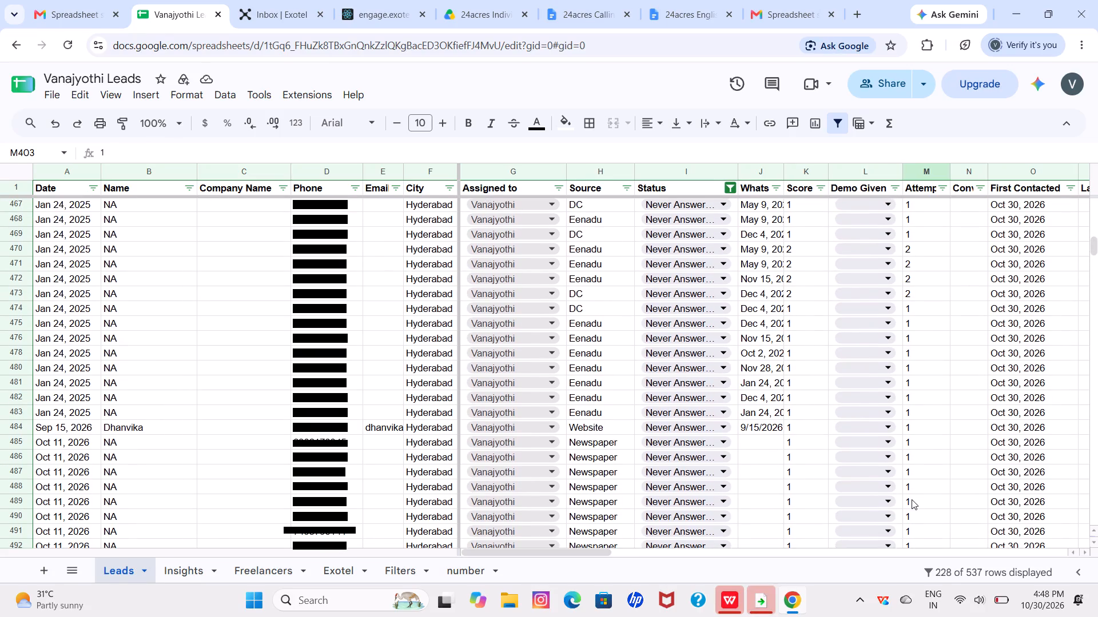
pyautogui.scroll(4, 912, 499)
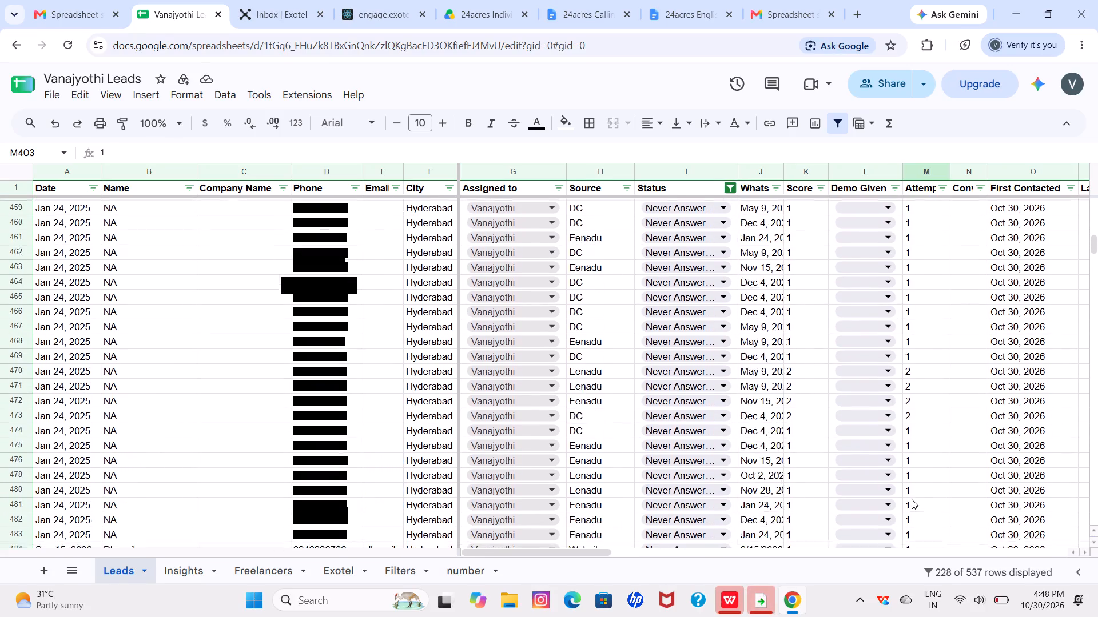
pyautogui.scroll(3, 912, 499)
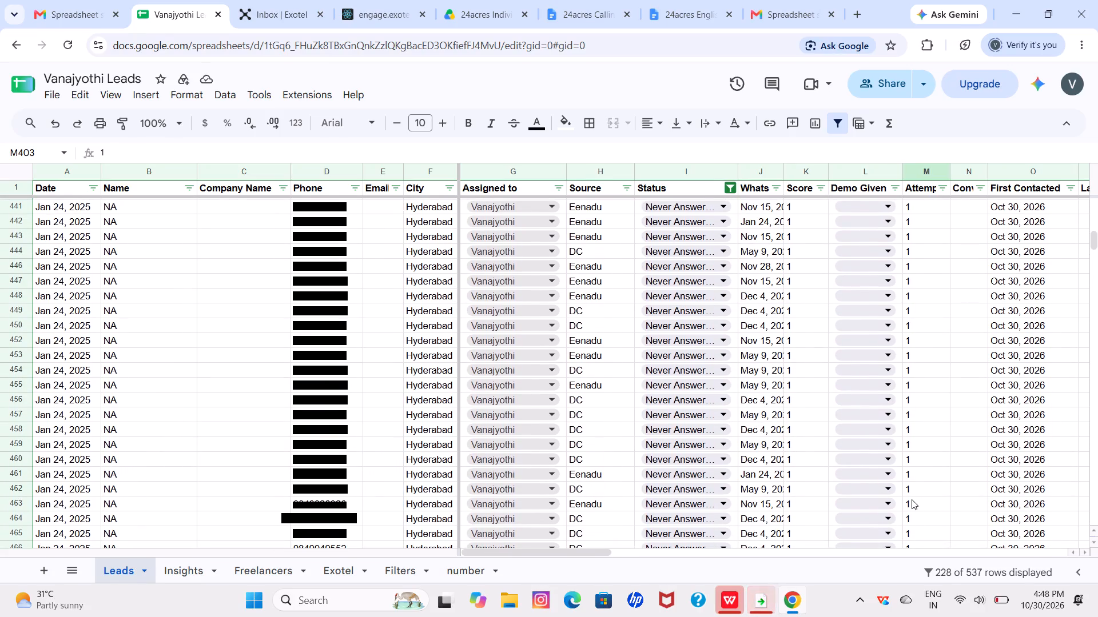
pyautogui.scroll(6, 912, 499)
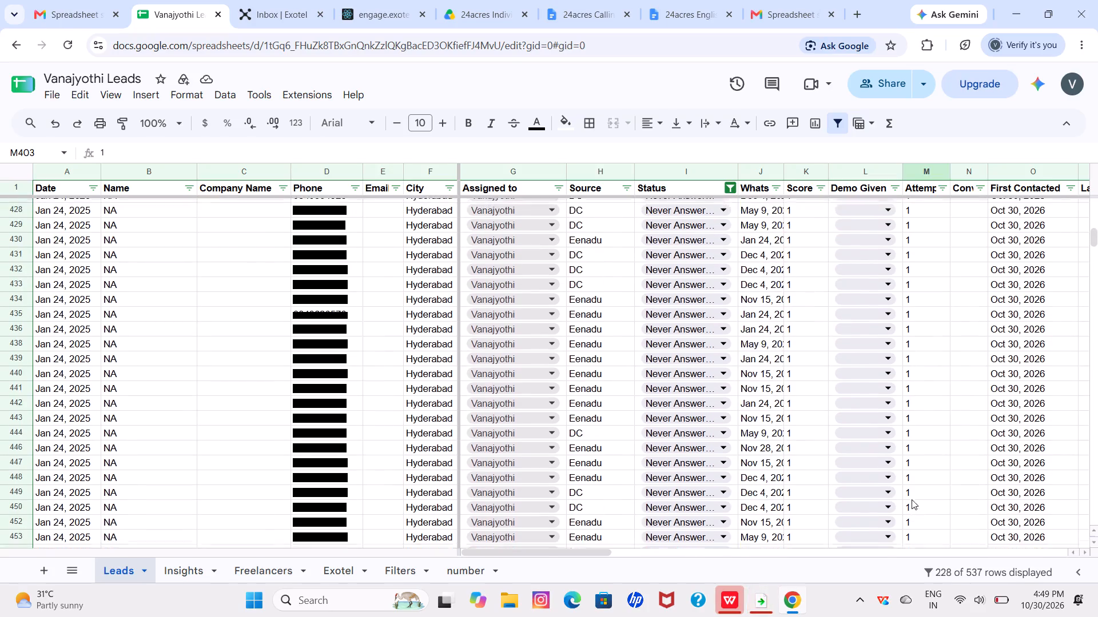
pyautogui.scroll(2, 912, 499)
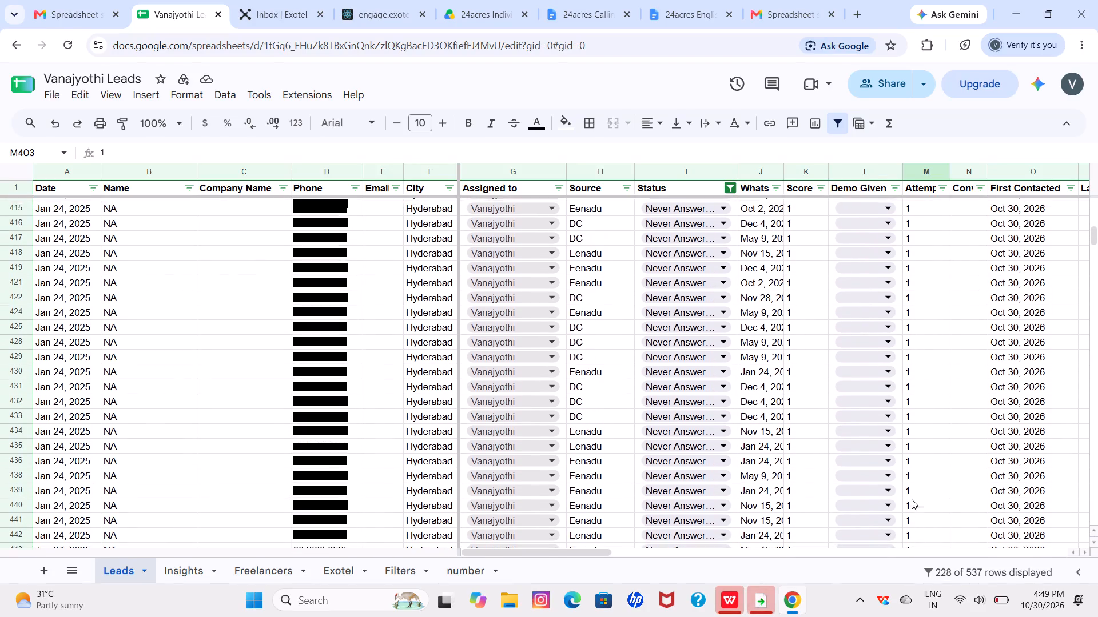
pyautogui.scroll(3, 912, 499)
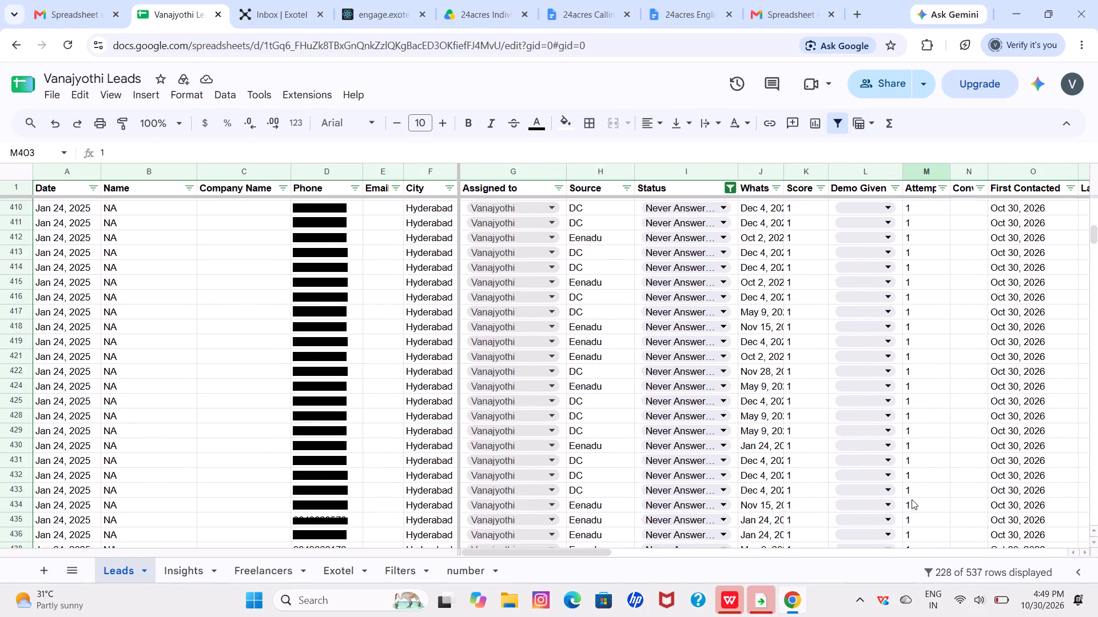
pyautogui.scroll(6, 912, 499)
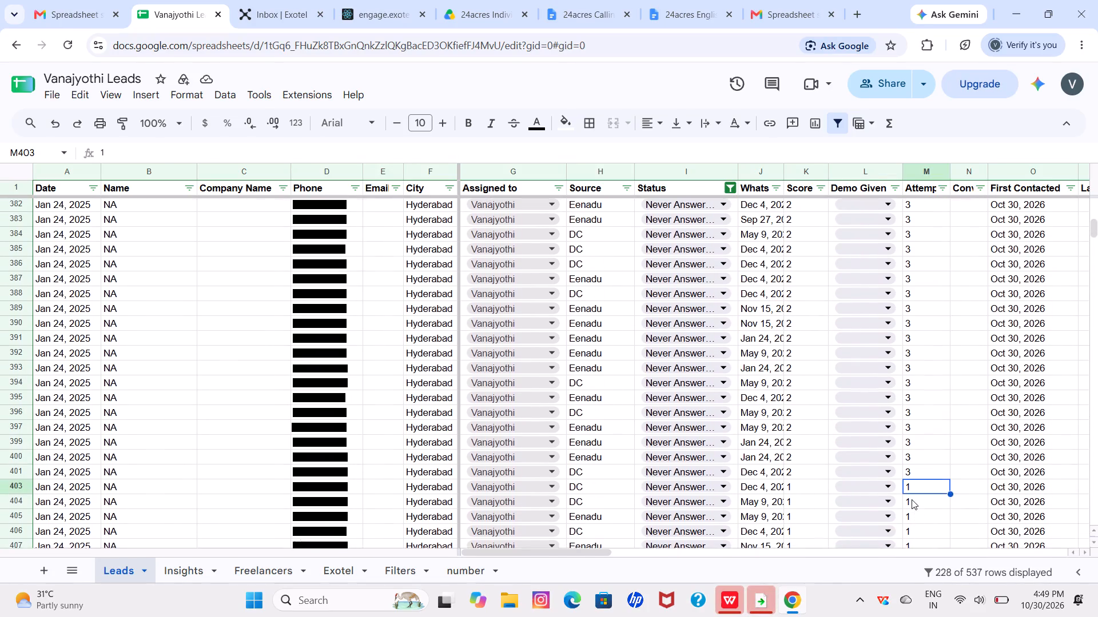
# Copy the phone number of the Never Answered lead in row 375.
pyautogui.scroll(5, 912, 499)
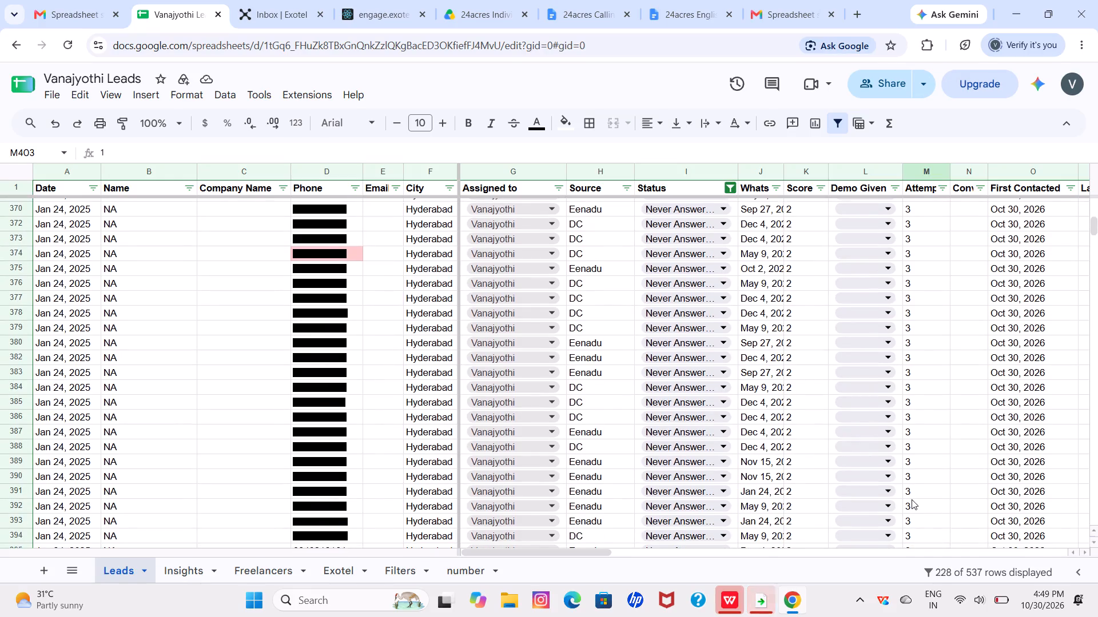
pyautogui.click(333, 275)
pyautogui.scroll(-1, 333, 275)
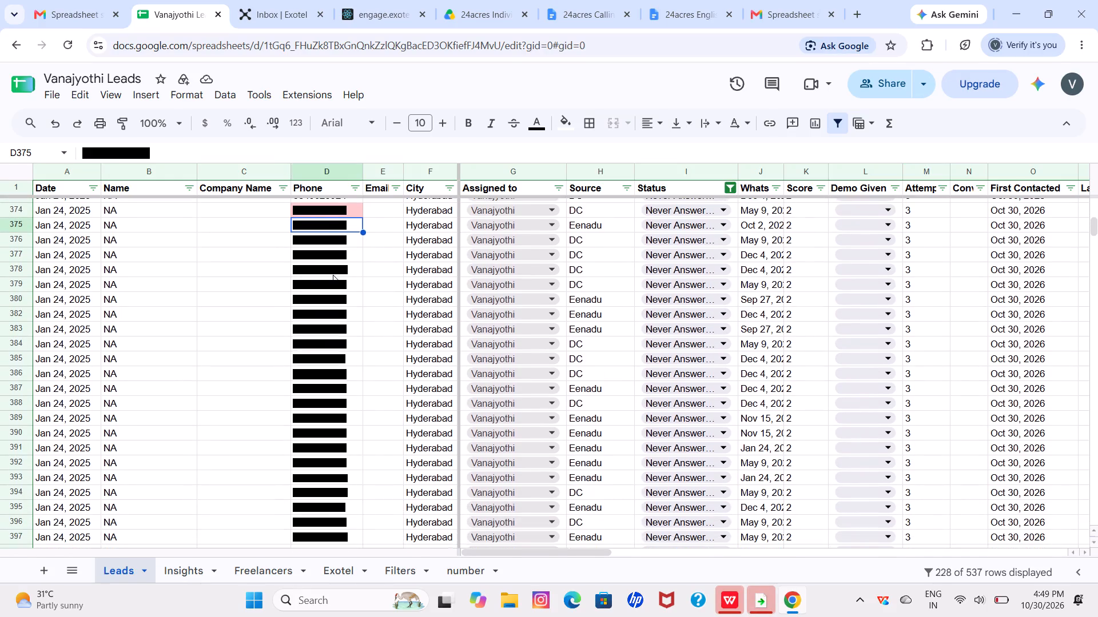
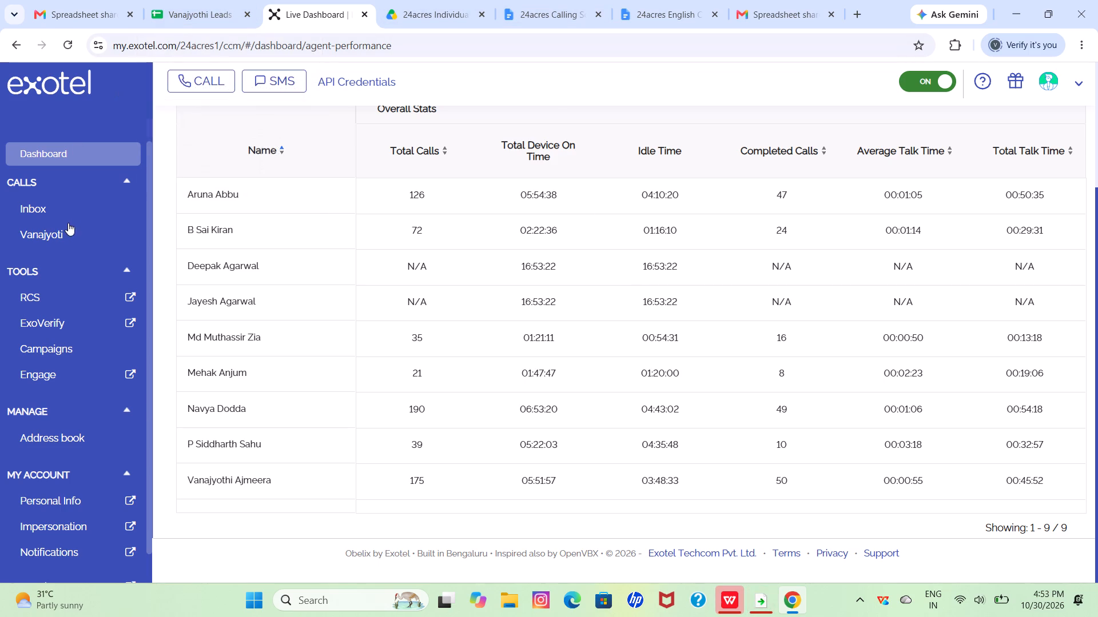
# Open the Vanajyoti call list in Exotel.
pyautogui.click(71, 244)
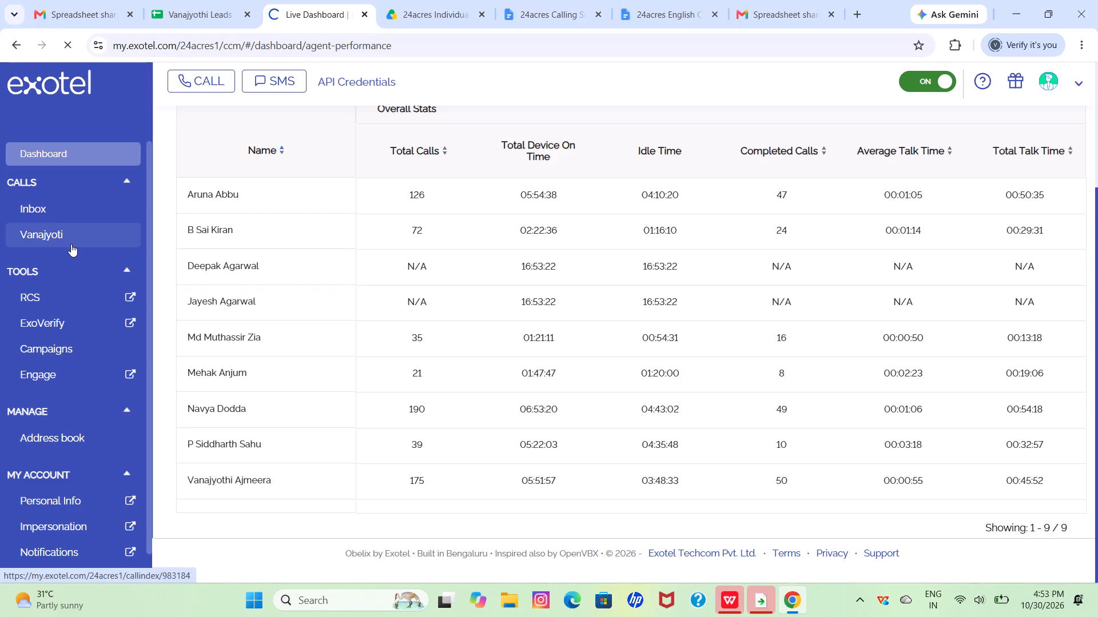
# Copy the phone number of the lead in row 379 of the Vanajyothi Leads sheet and call it from Exotel.
pyautogui.click(171, 2)
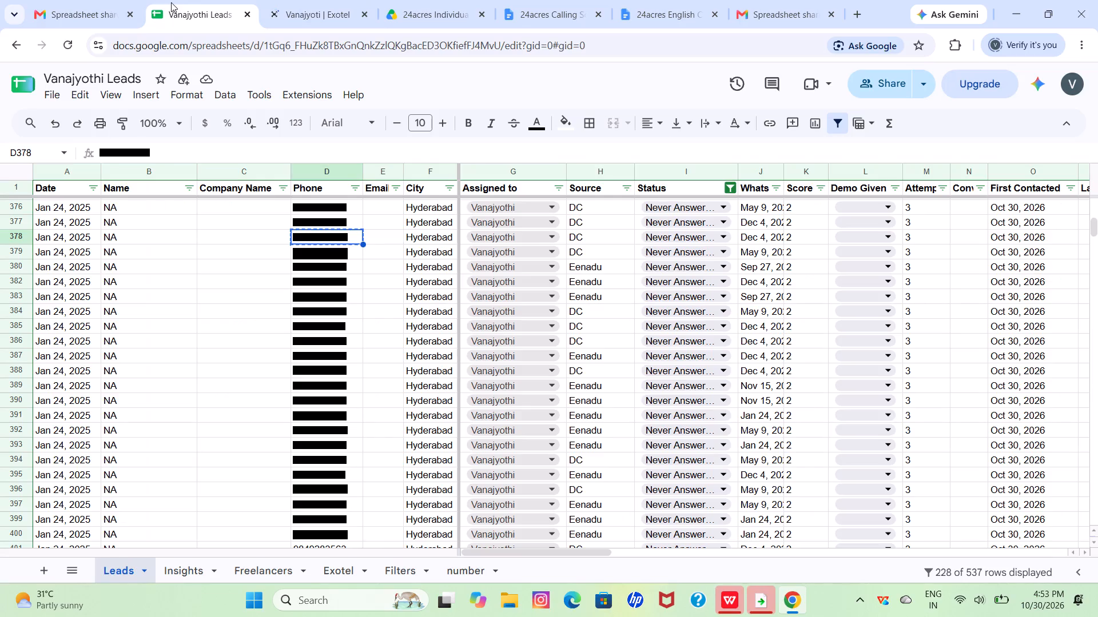
pyautogui.click(596, 241)
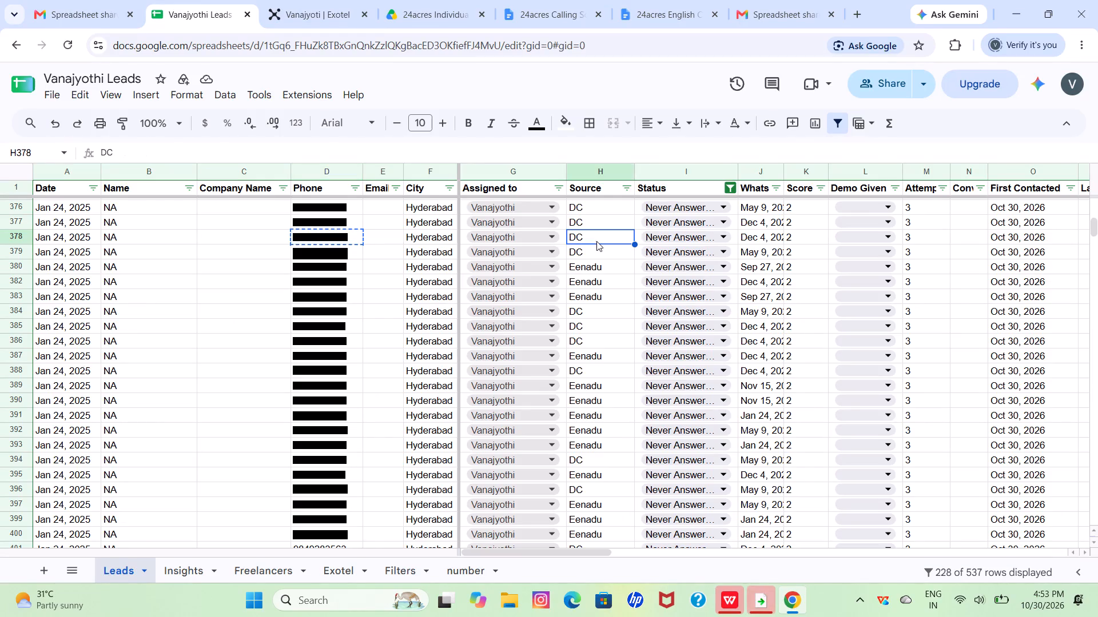
pyautogui.hscroll(-3, 596, 241)
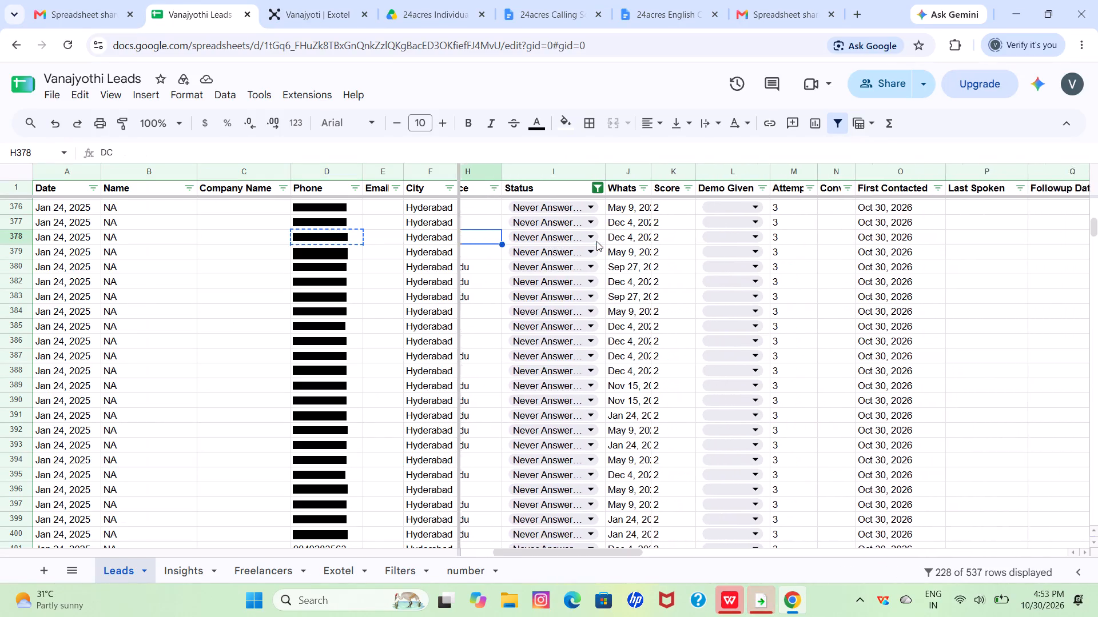
pyautogui.hscroll(-1, 596, 241)
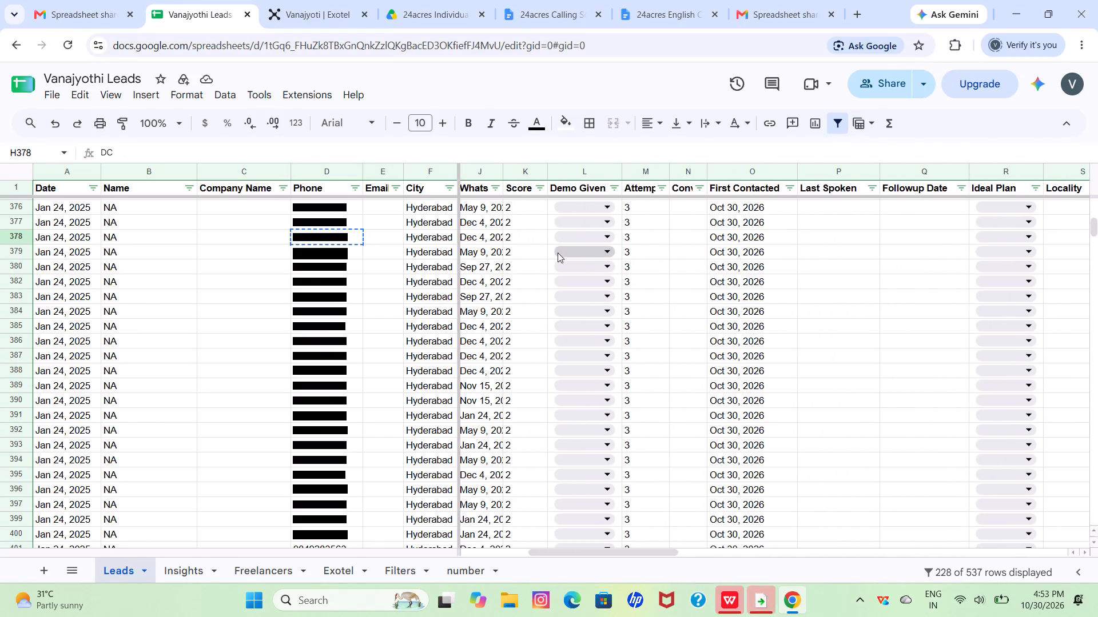
pyautogui.click(331, 252)
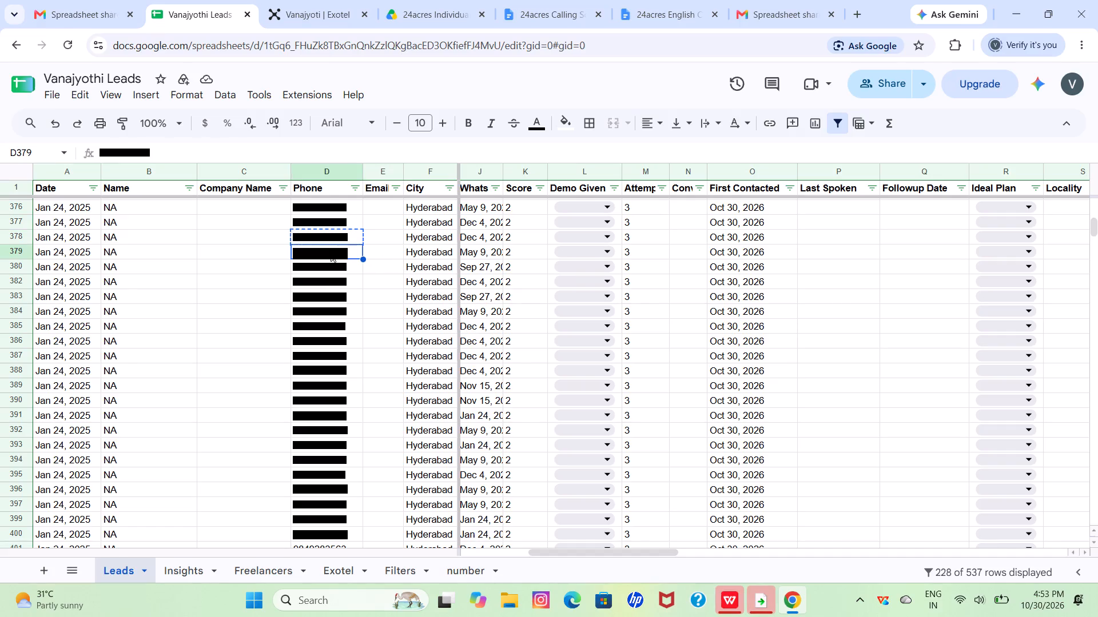
pyautogui.hotkey('ctrl', 'c')
pyautogui.click(344, 0)
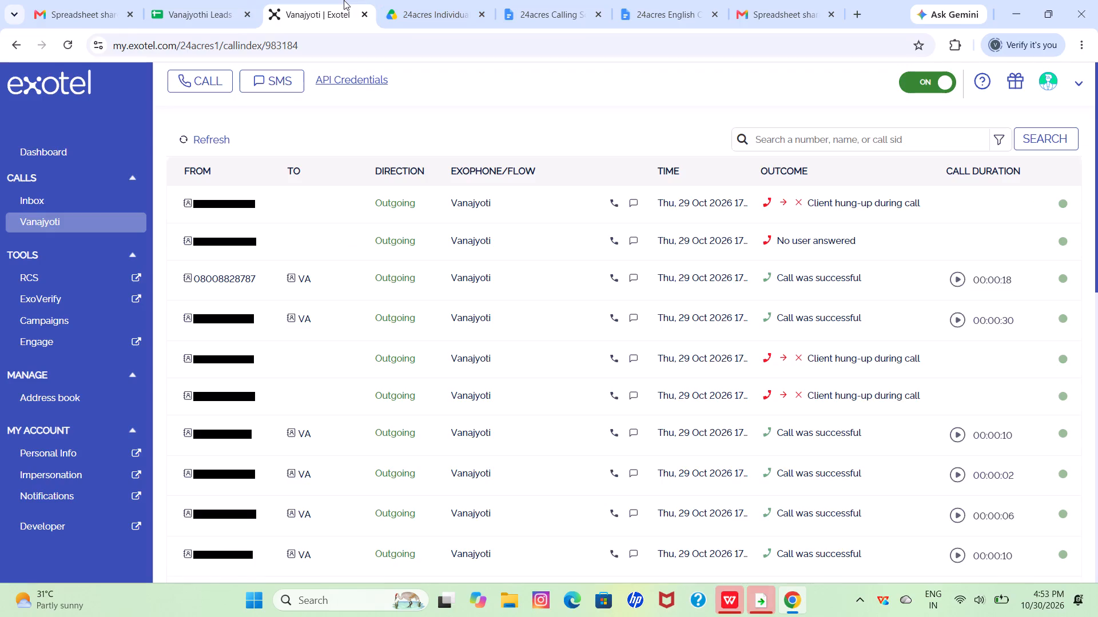
pyautogui.click(218, 136)
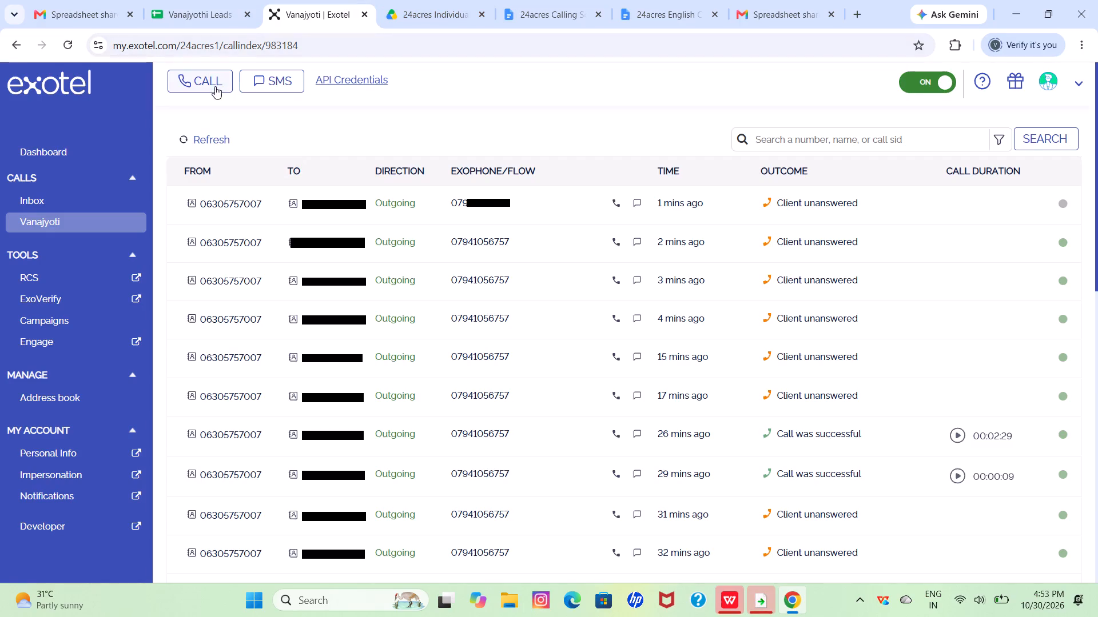
pyautogui.click(215, 86)
pyautogui.click(236, 151)
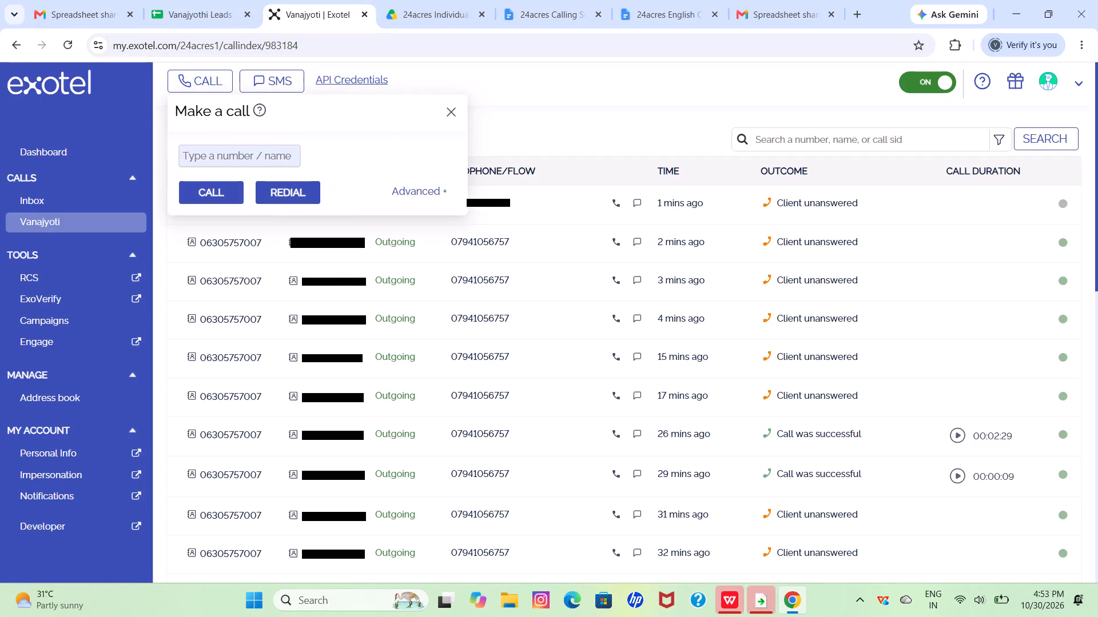
pyautogui.hotkey('ctrl', 'v')
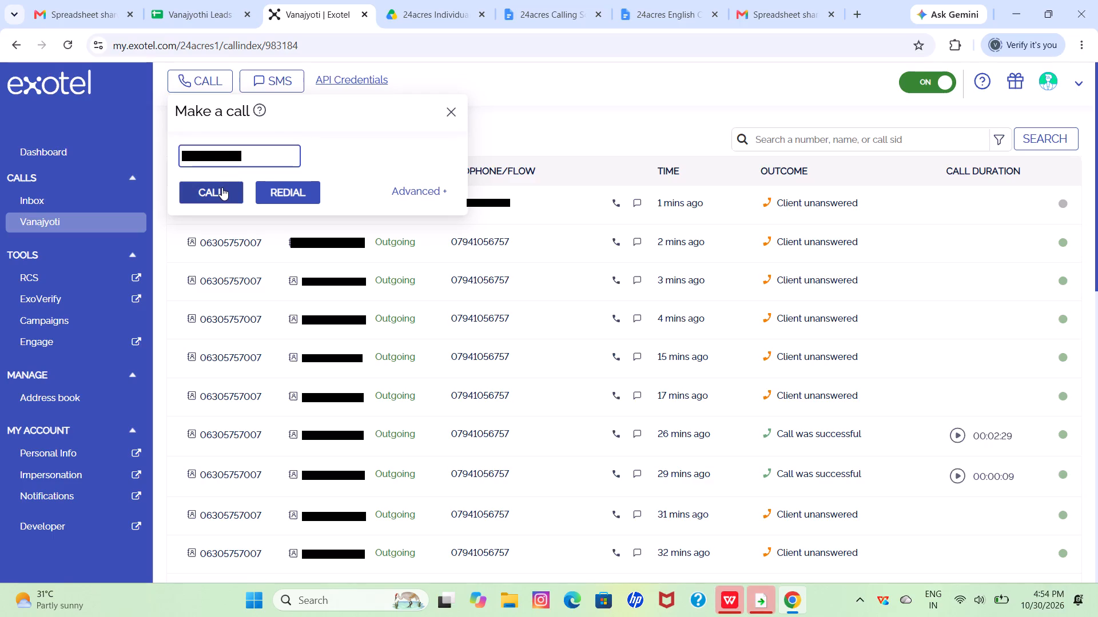
pyautogui.click(222, 187)
# Refresh the Vanajyoti call list in Exotel.
pyautogui.click(191, 0)
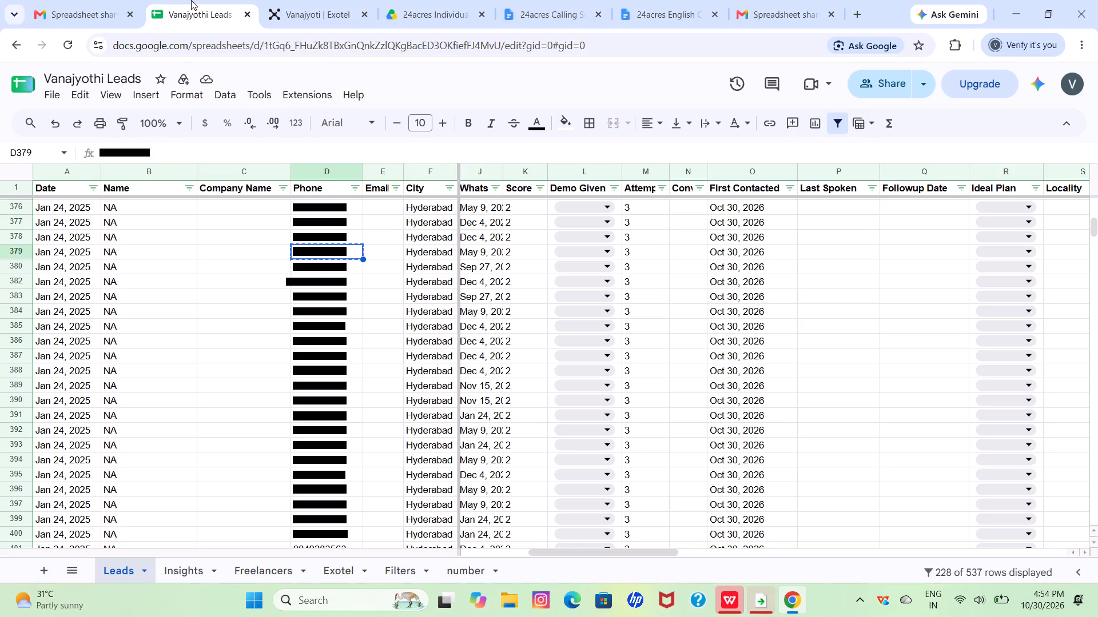
pyautogui.click(281, 1)
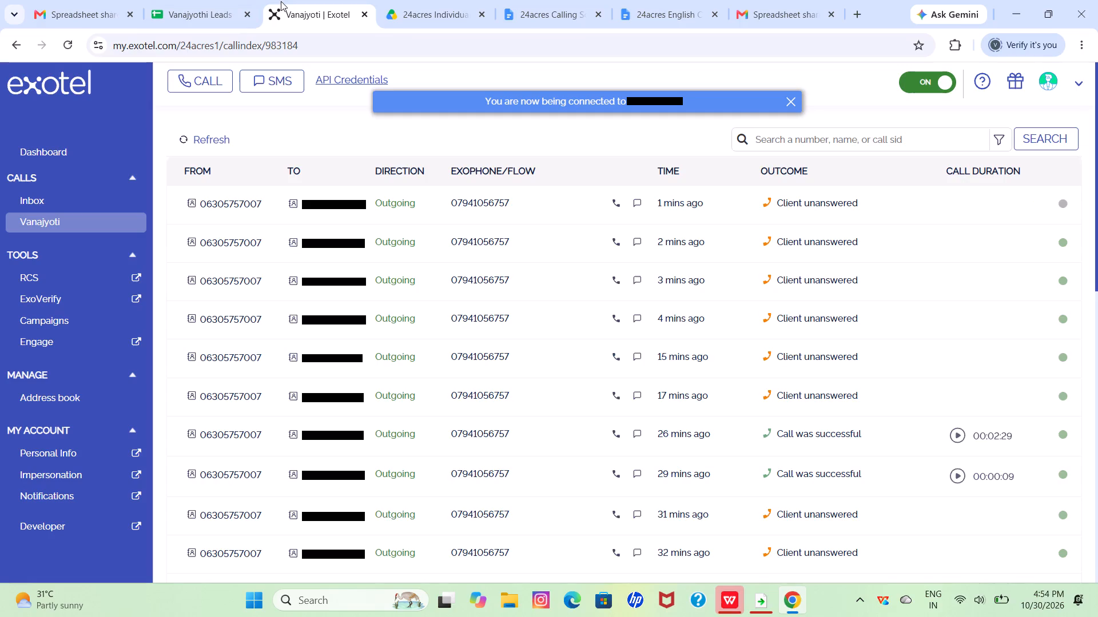
pyautogui.click(207, 142)
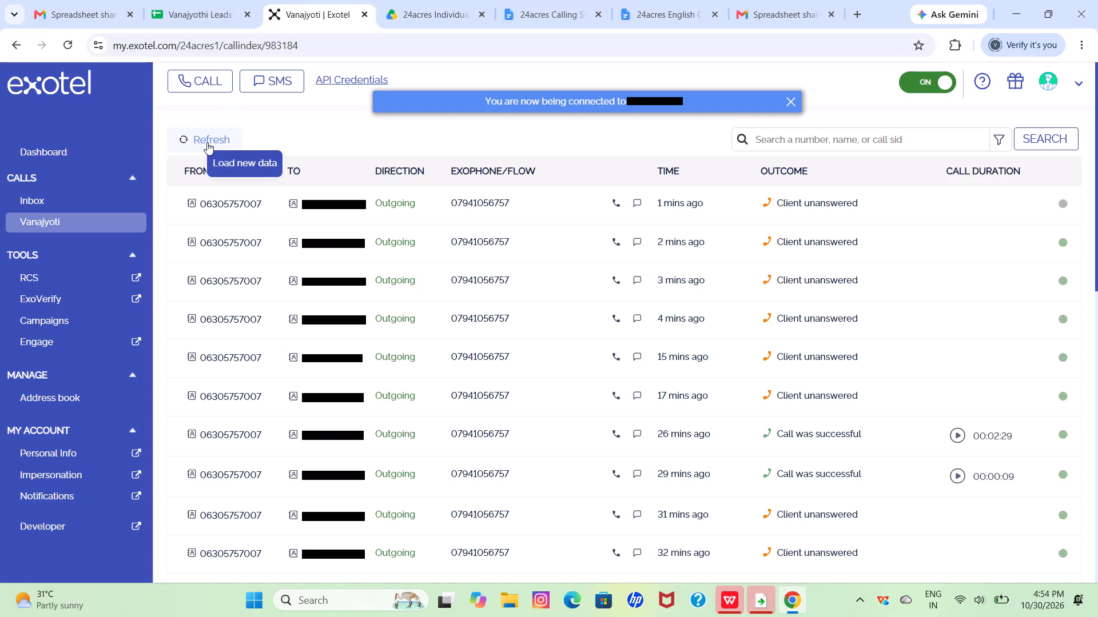
# Copy the phone number of the lead in row 380 of the leads sheet and call it from Exotel.
pyautogui.click(225, 10)
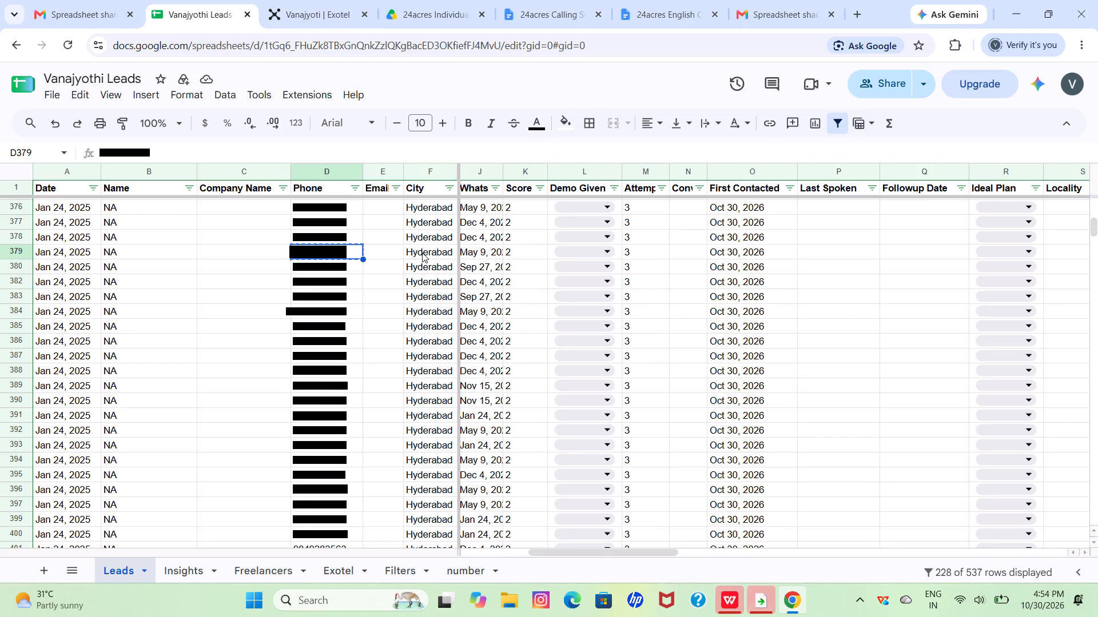
pyautogui.scroll(-1, 422, 253)
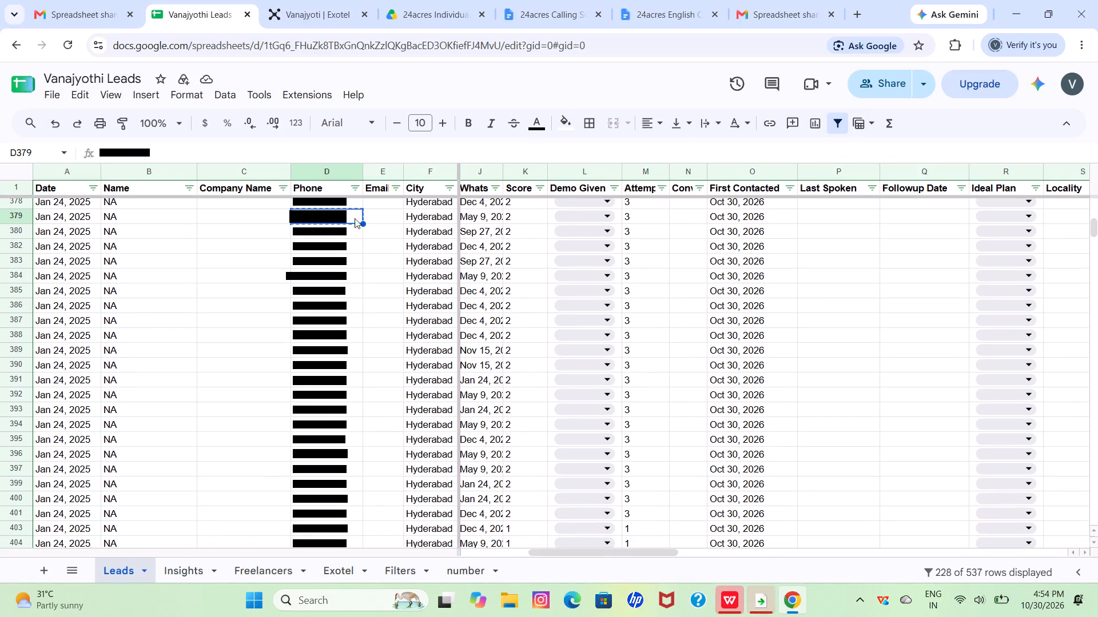
pyautogui.click(336, 231)
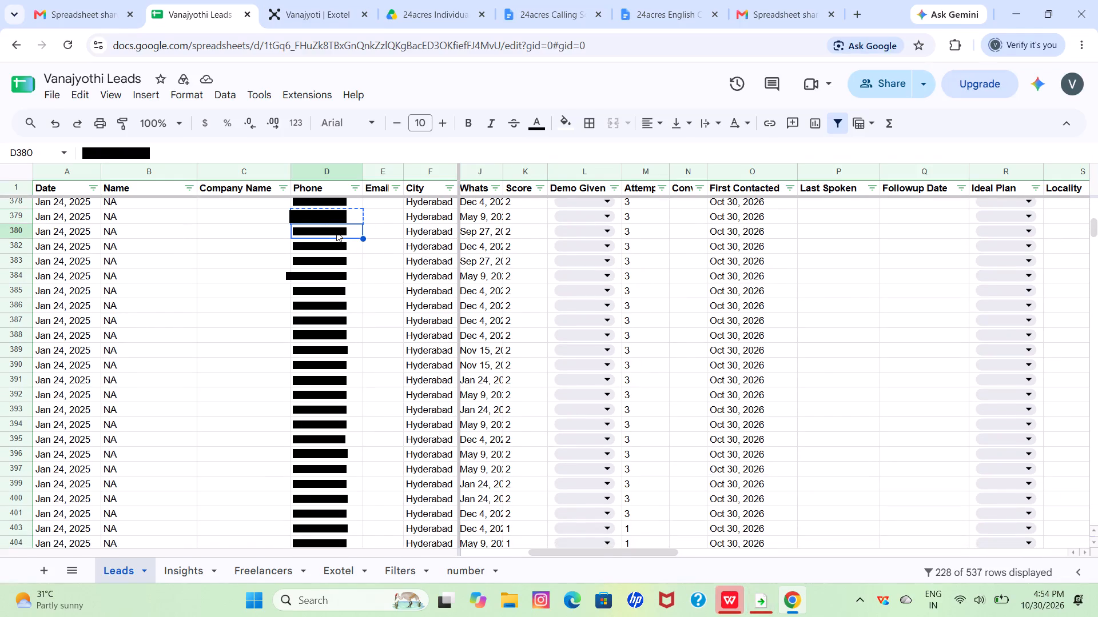
pyautogui.hotkey('ctrl', 'c')
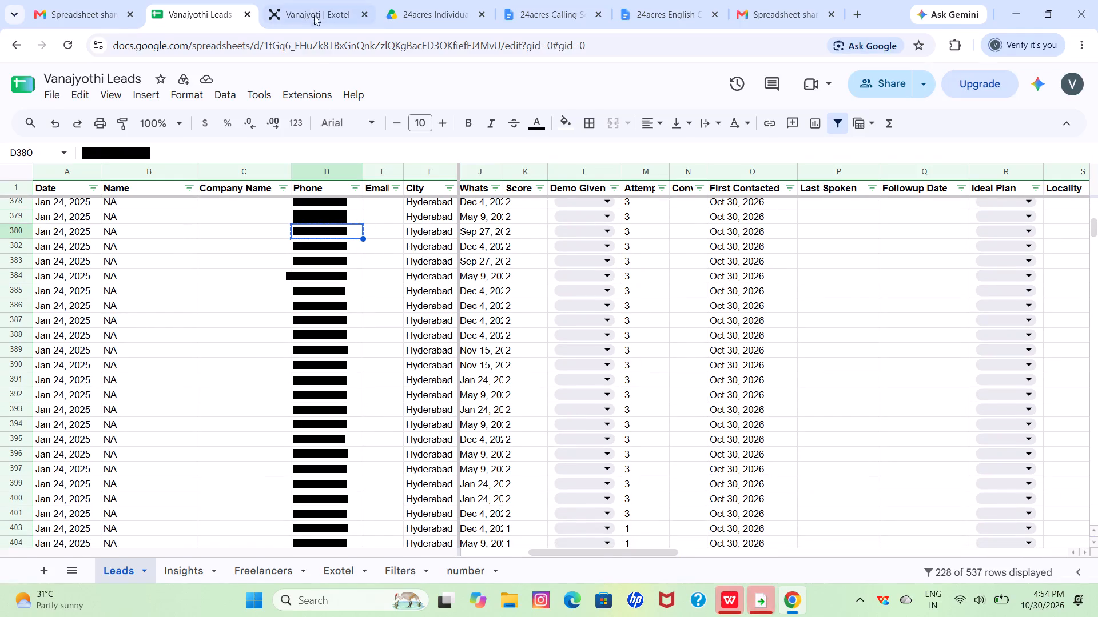
pyautogui.click(315, 11)
pyautogui.click(201, 83)
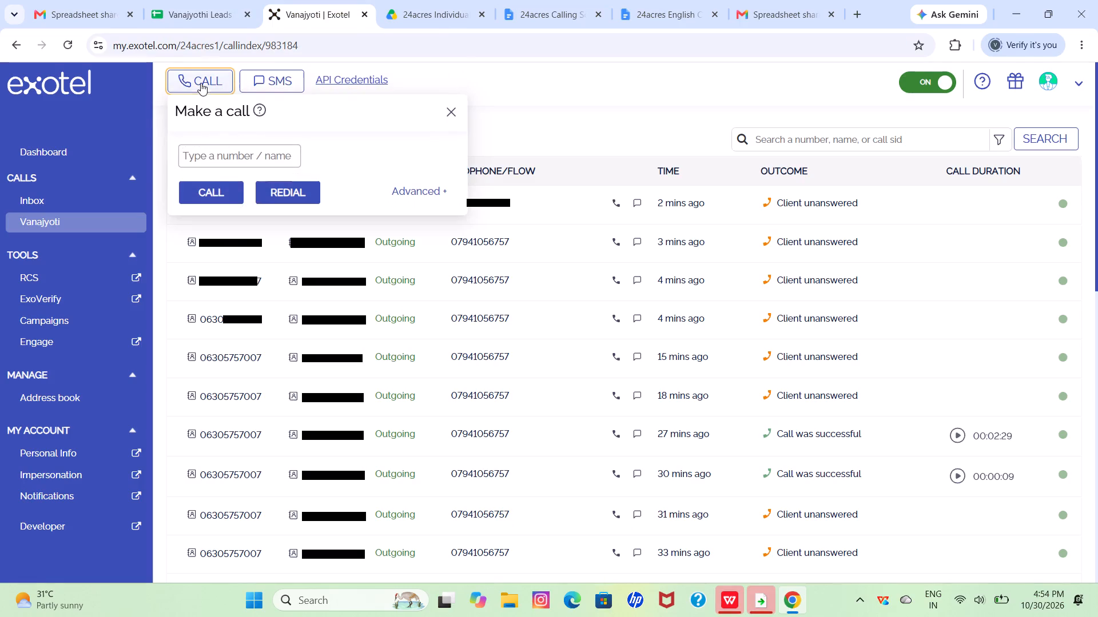
pyautogui.click(222, 153)
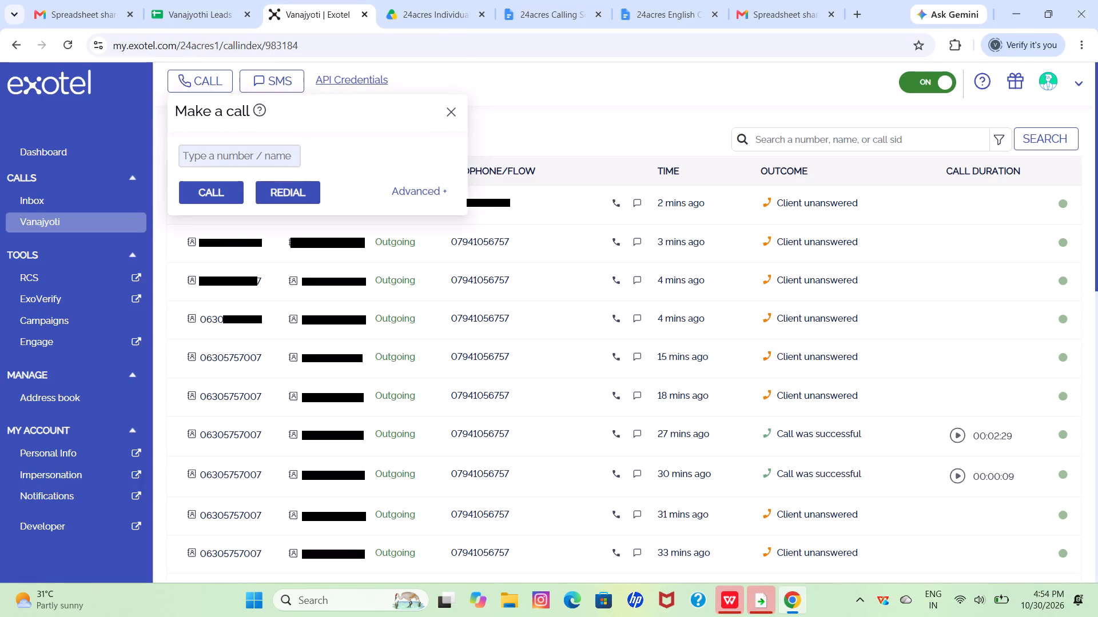
pyautogui.hotkey('ctrl', 'v')
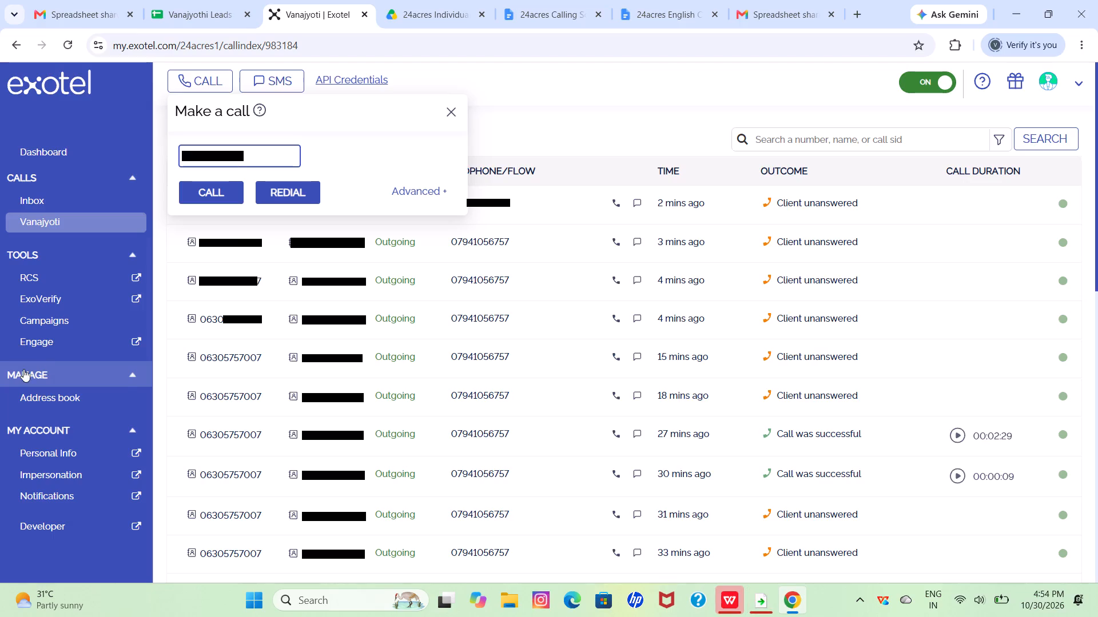
pyautogui.click(215, 197)
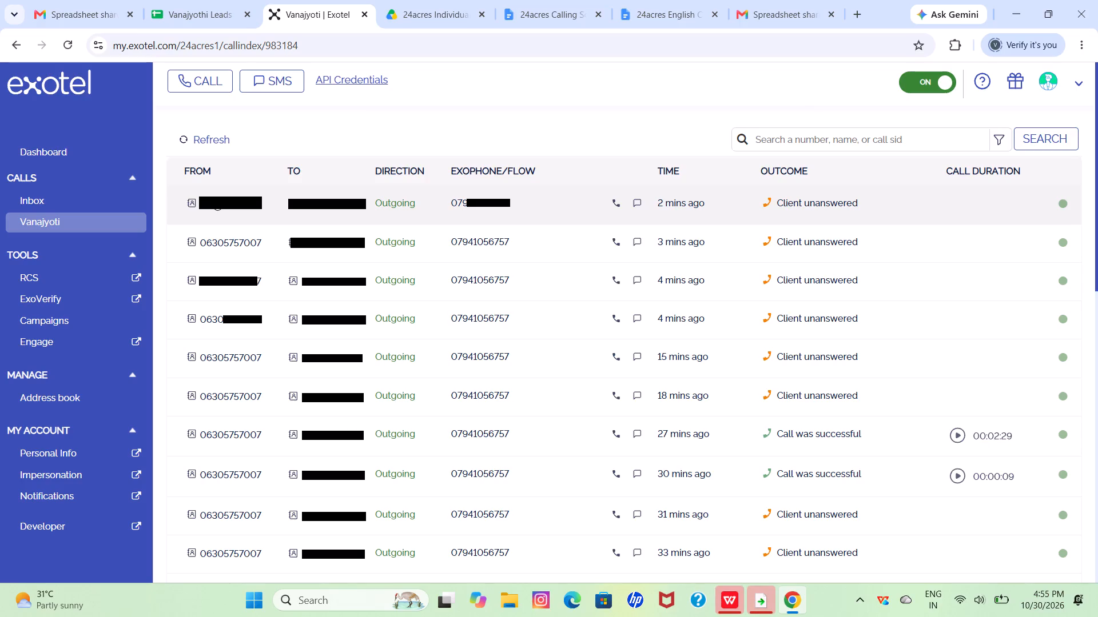
# Copy the phone number of the lead in row 382 of the leads sheet and call it from Exotel.
pyautogui.click(191, 0)
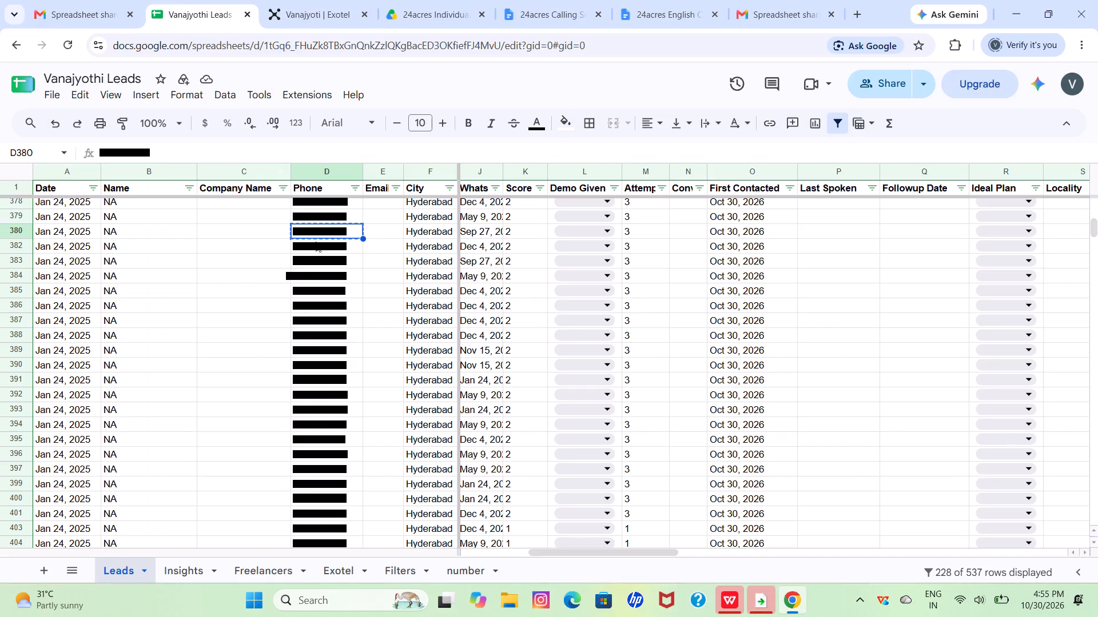
pyautogui.click(331, 242)
pyautogui.hotkey('ctrl', 'c')
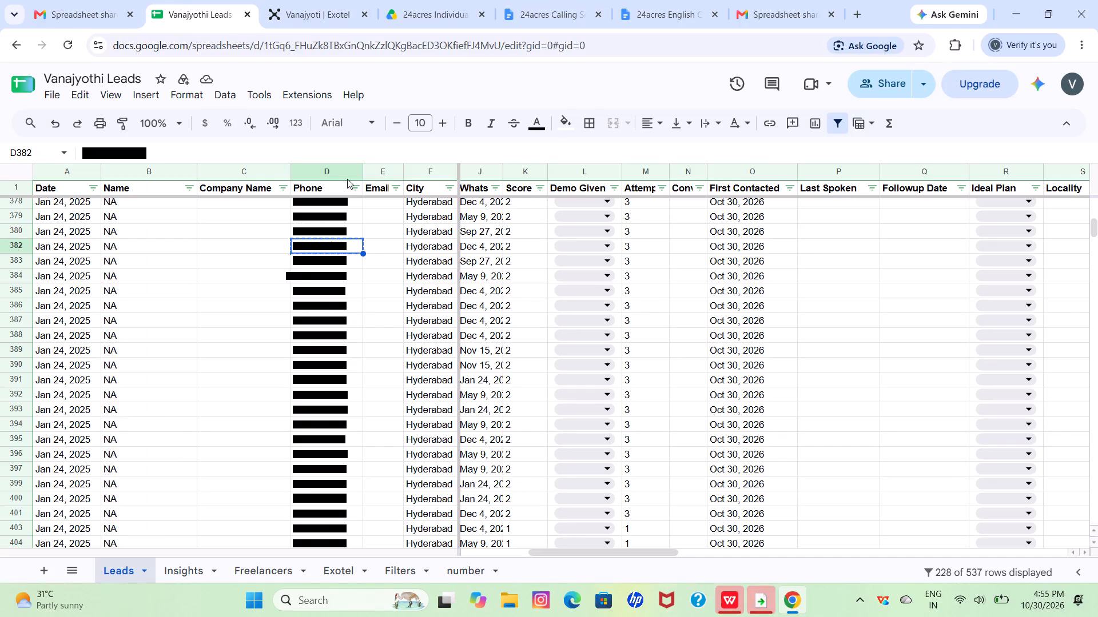
pyautogui.click(323, 0)
pyautogui.click(197, 78)
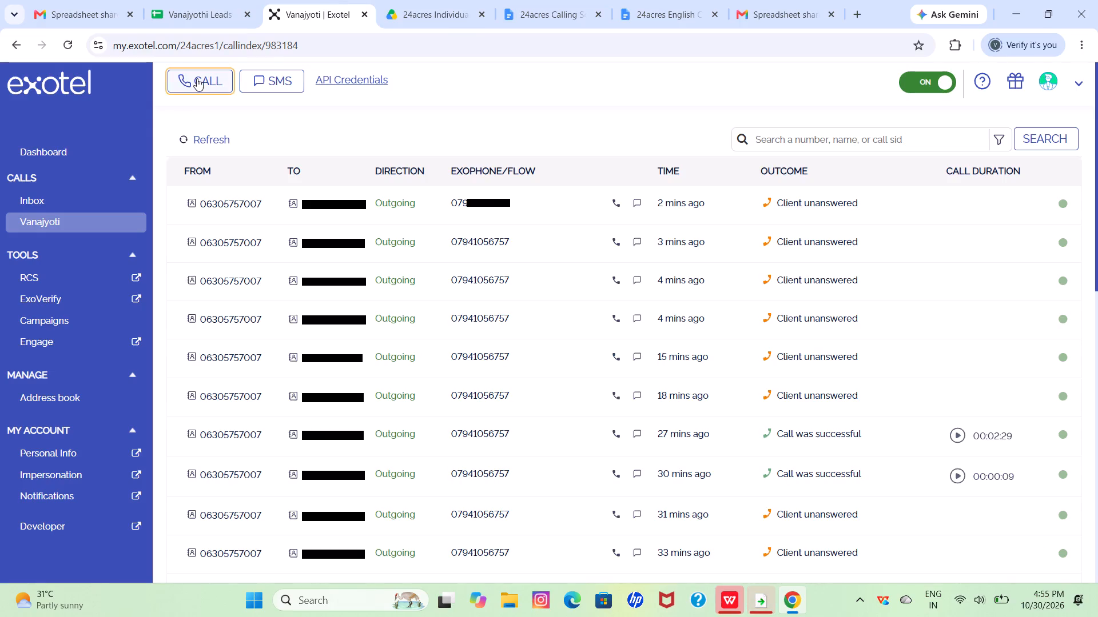
pyautogui.click(215, 155)
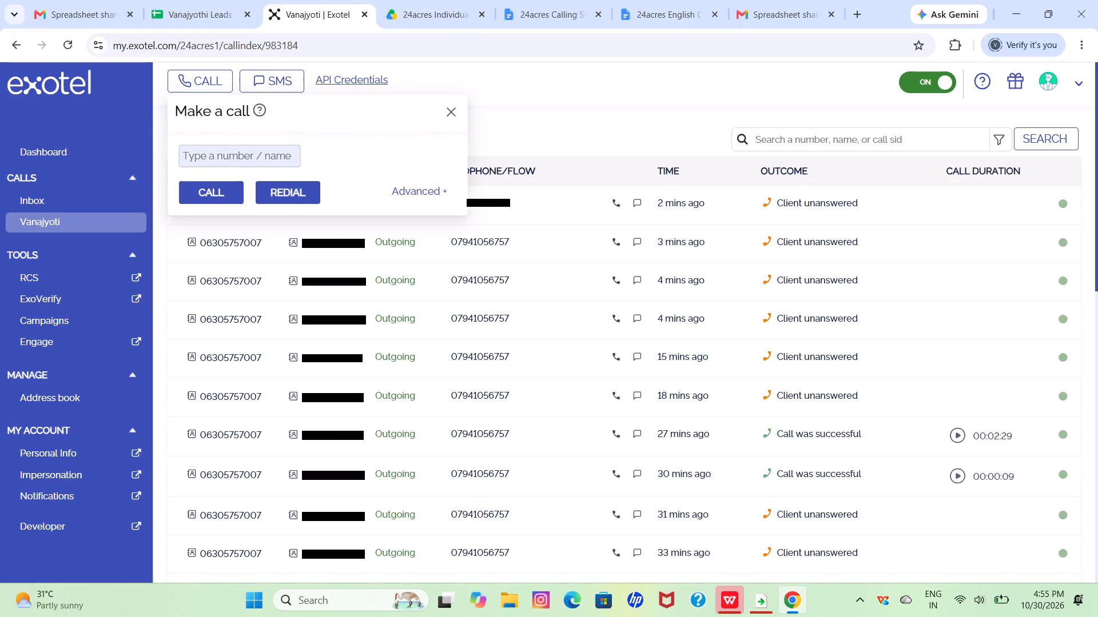
pyautogui.hotkey('ctrl', 'v')
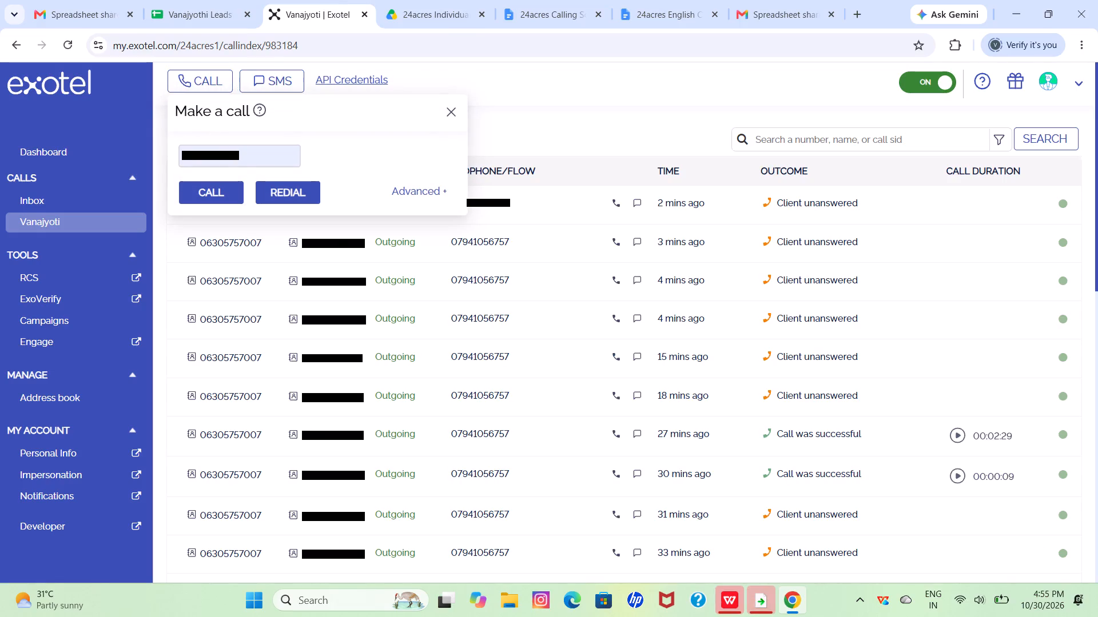
pyautogui.click(213, 191)
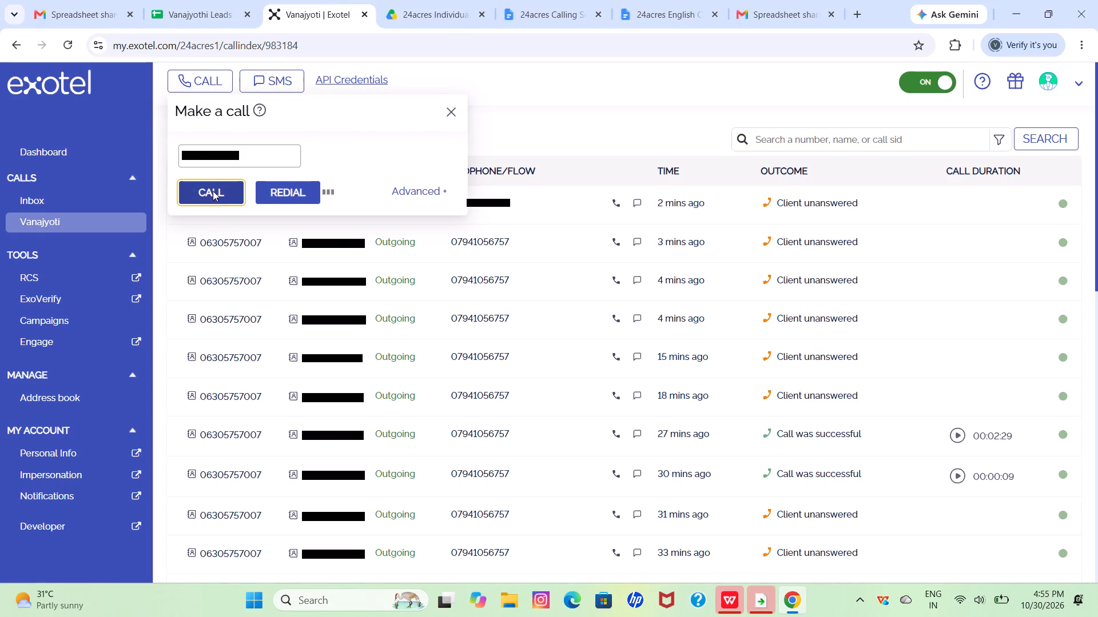
# Copy the phone number of the lead in row 383 of the Vanajyothi Leads sheet.
pyautogui.click(202, 0)
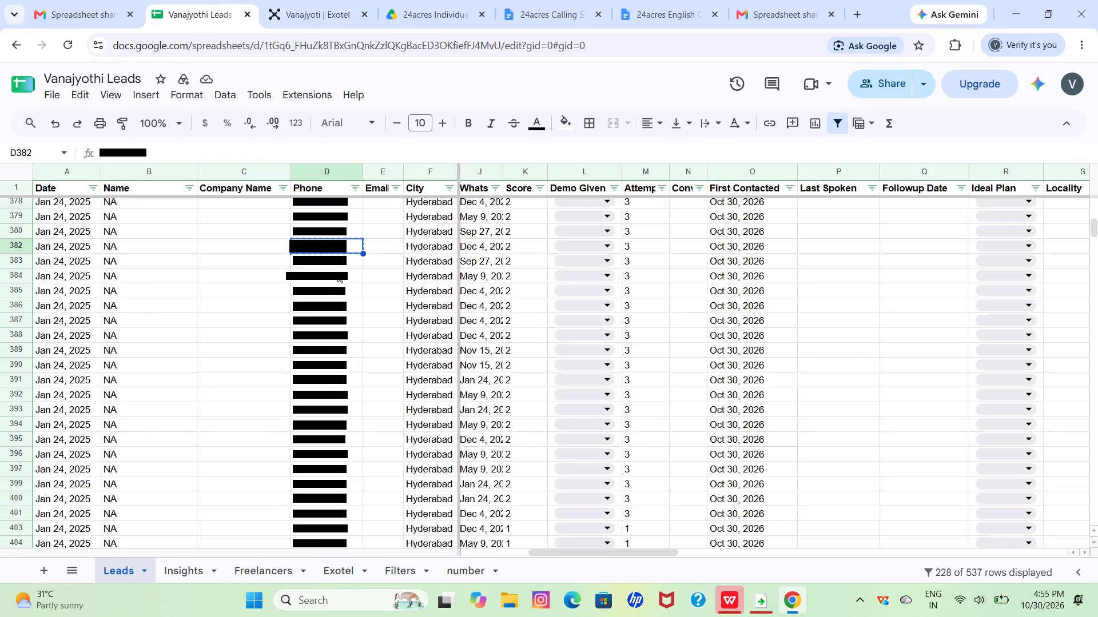
pyautogui.click(337, 254)
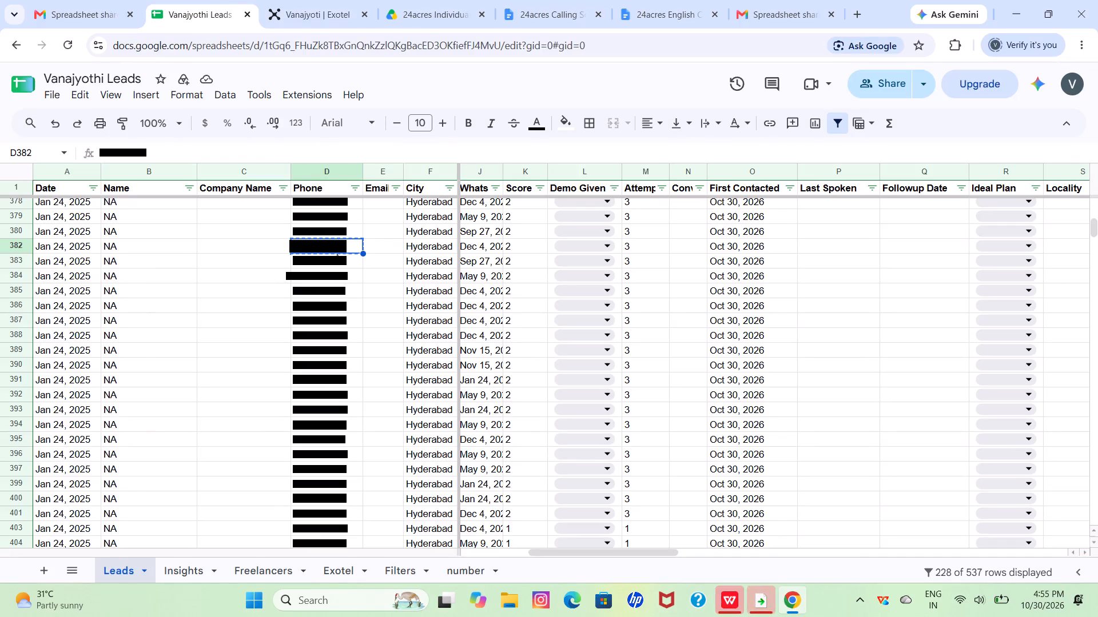
pyautogui.click(337, 259)
pyautogui.hotkey('ctrl', 'c')
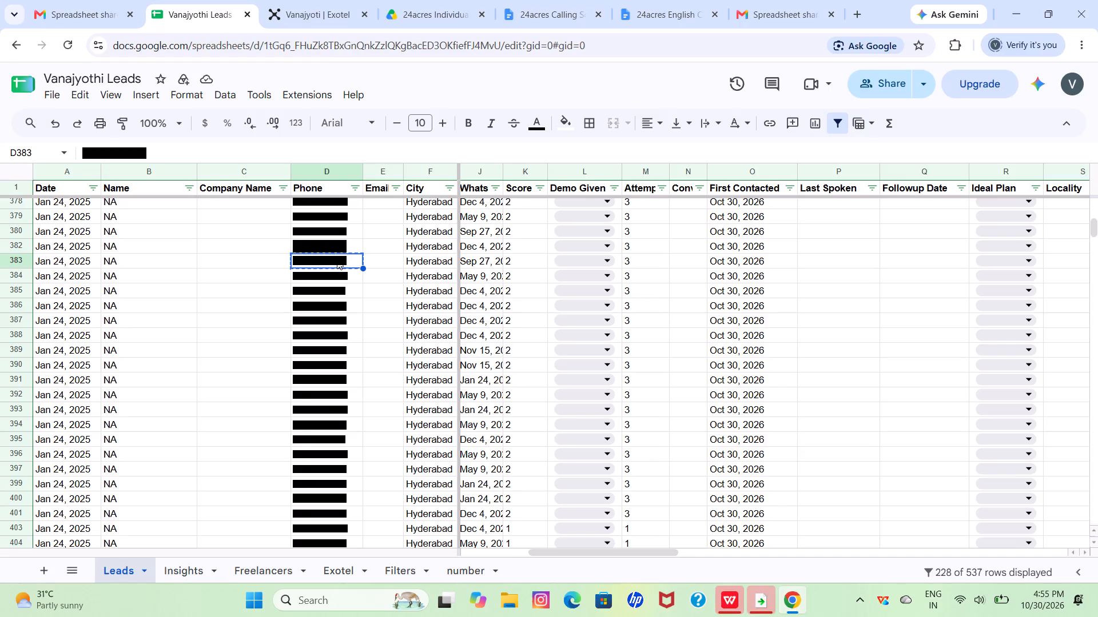
# Refresh the Vanajyoti call list in Exotel and dismiss the connection notice.
pyautogui.click(340, 0)
pyautogui.click(215, 133)
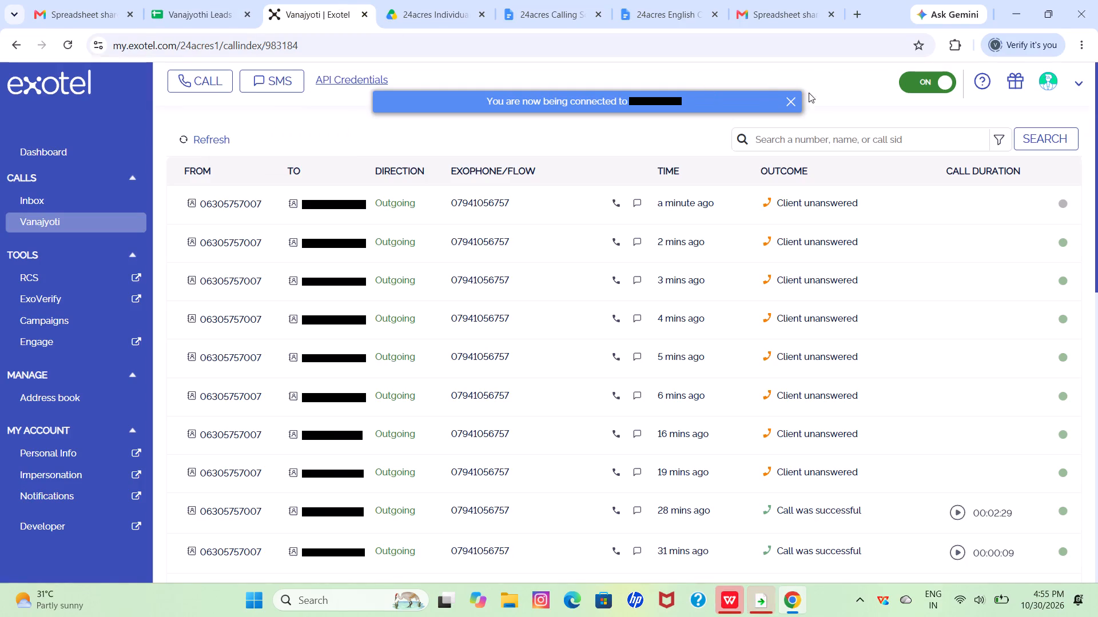
pyautogui.click(793, 98)
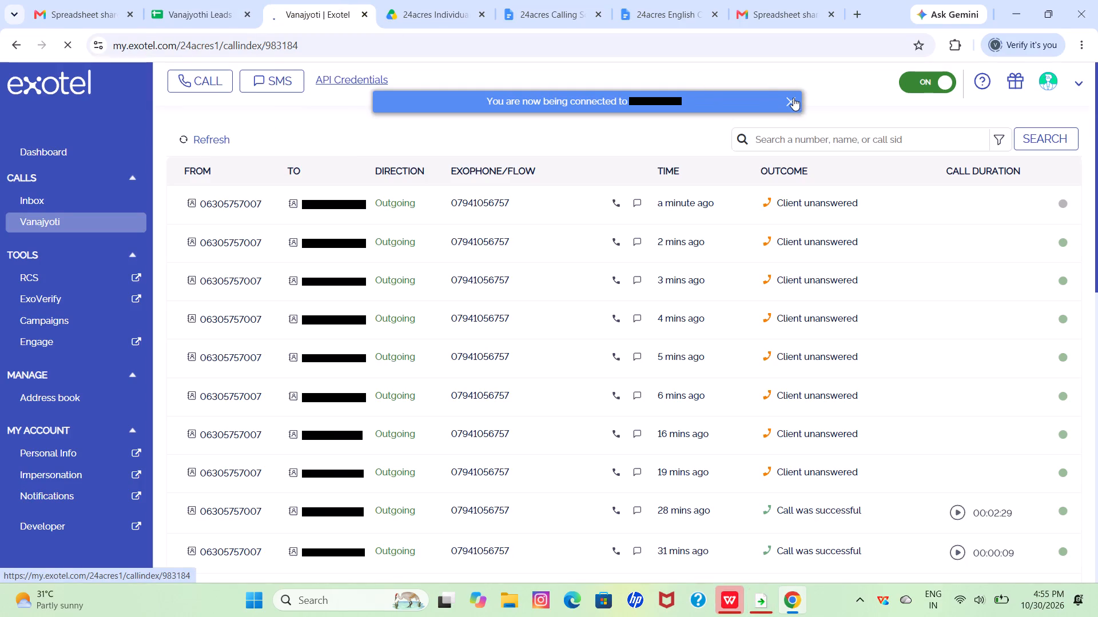
# Call the copied phone number of the lead in row 383 of the leads sheet from Exotel.
pyautogui.click(198, 0)
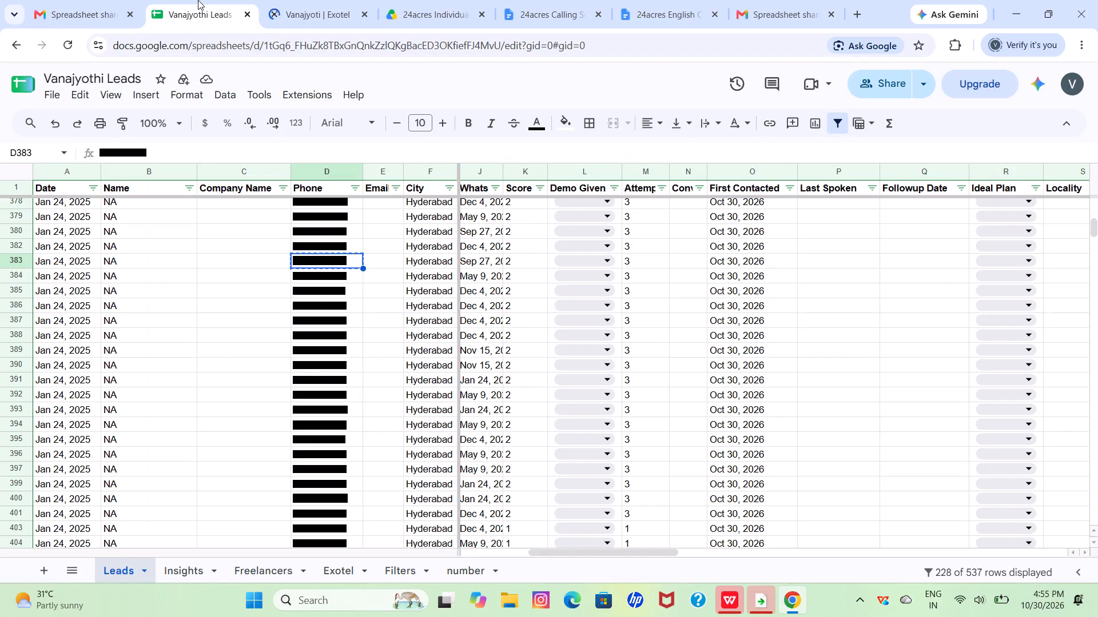
pyautogui.click(328, 19)
pyautogui.click(210, 78)
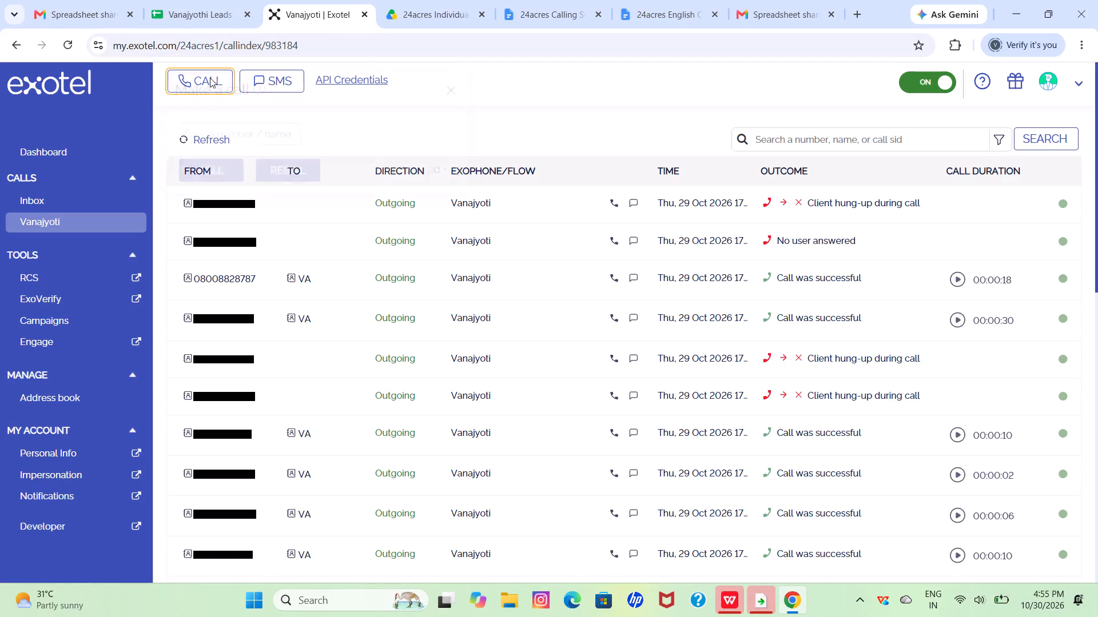
pyautogui.click(233, 161)
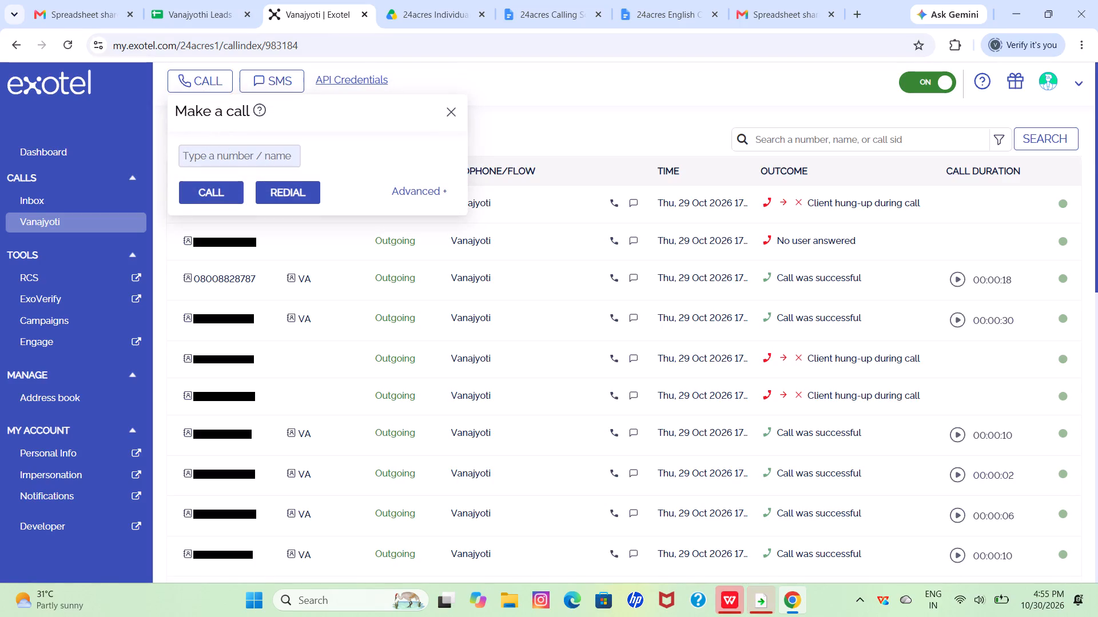
pyautogui.hotkey('ctrl', 'v')
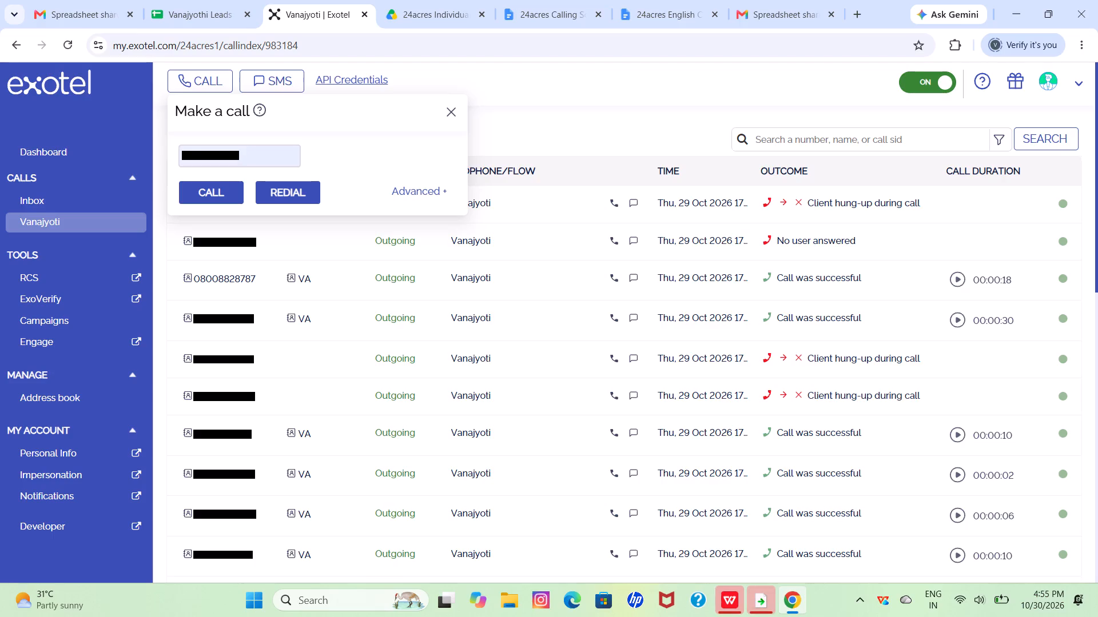
pyautogui.click(220, 187)
pyautogui.click(221, 0)
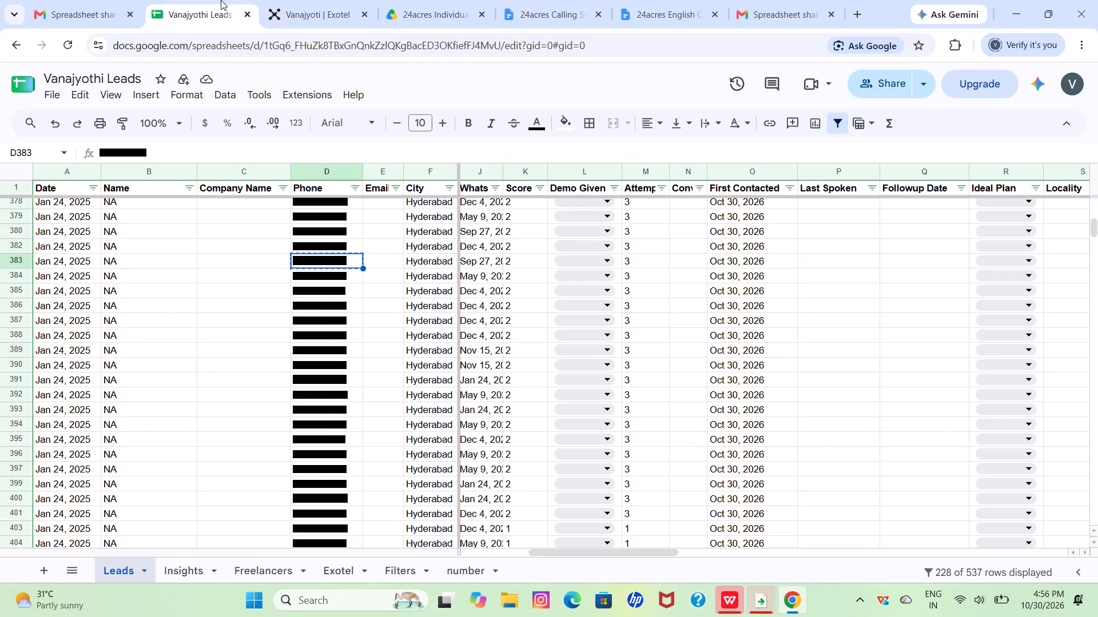
pyautogui.click(333, 0)
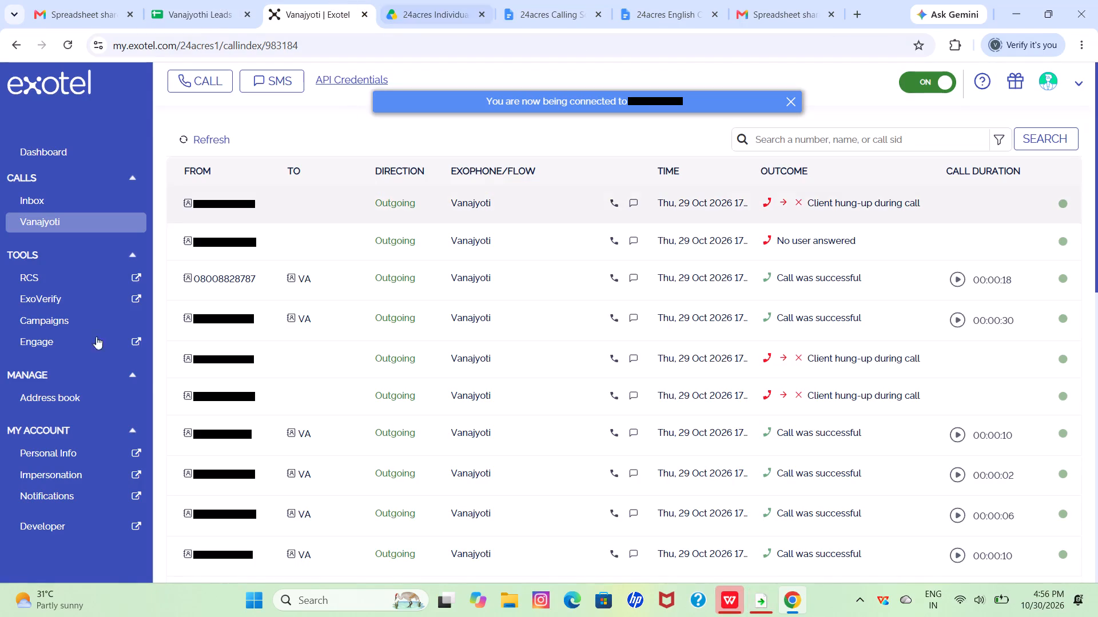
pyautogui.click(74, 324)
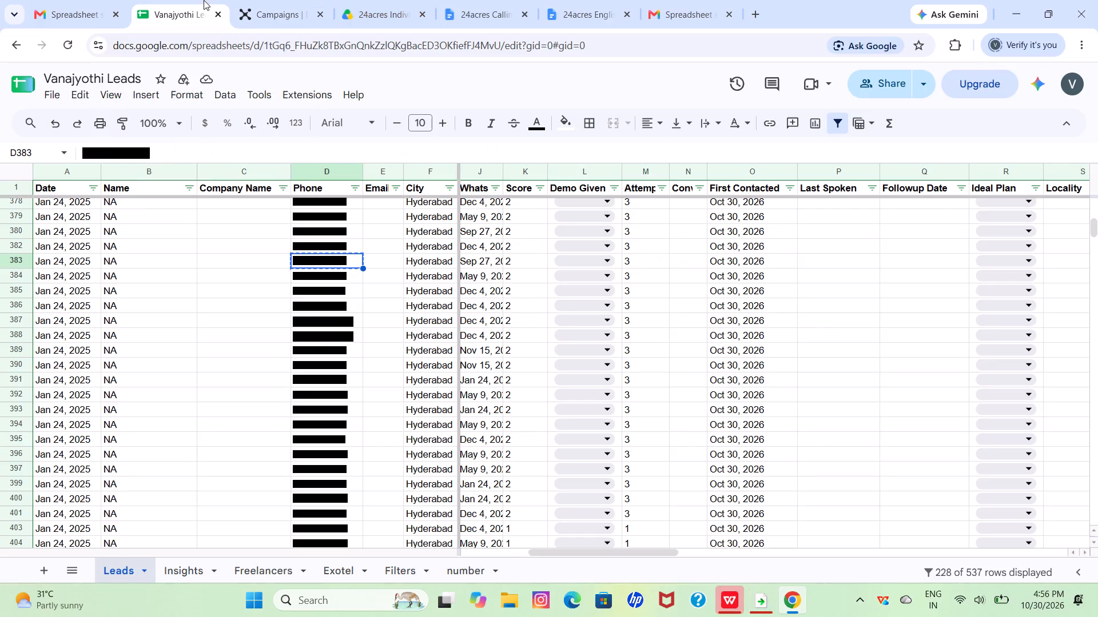
pyautogui.click(346, 283)
pyautogui.scroll(-1, 346, 283)
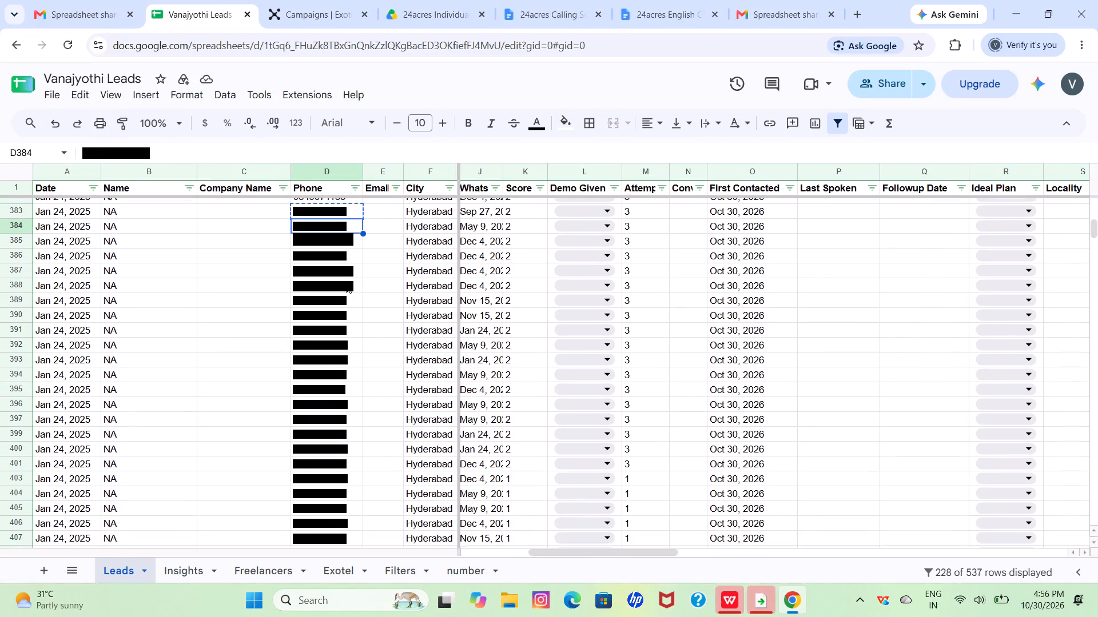
pyautogui.scroll(-1, 346, 283)
pyautogui.hotkey('ctrl', 'c')
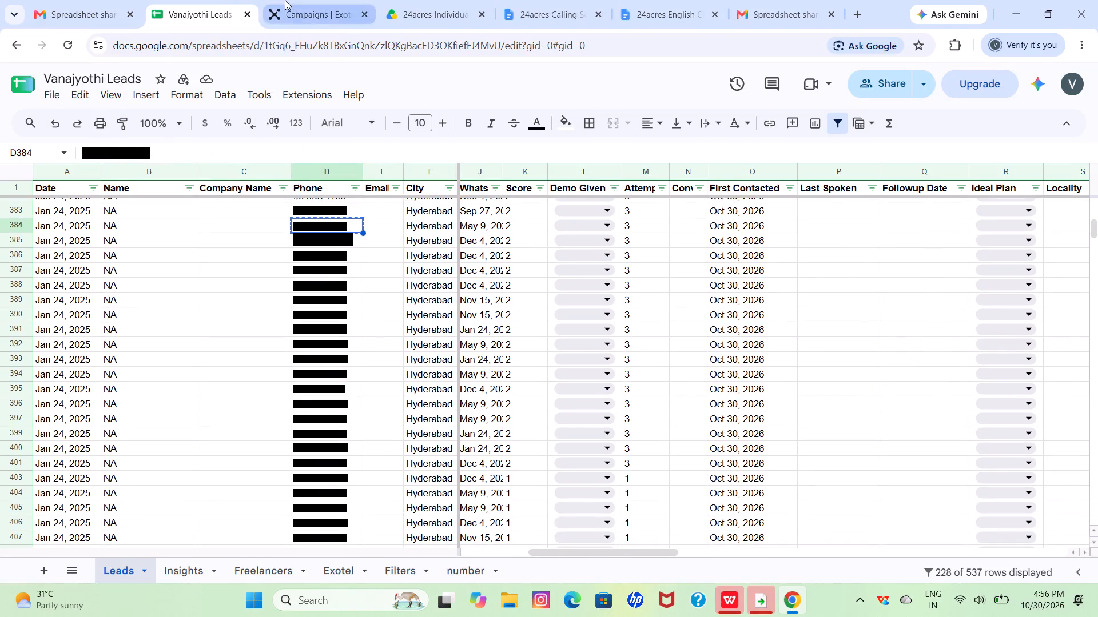
pyautogui.click(285, 0)
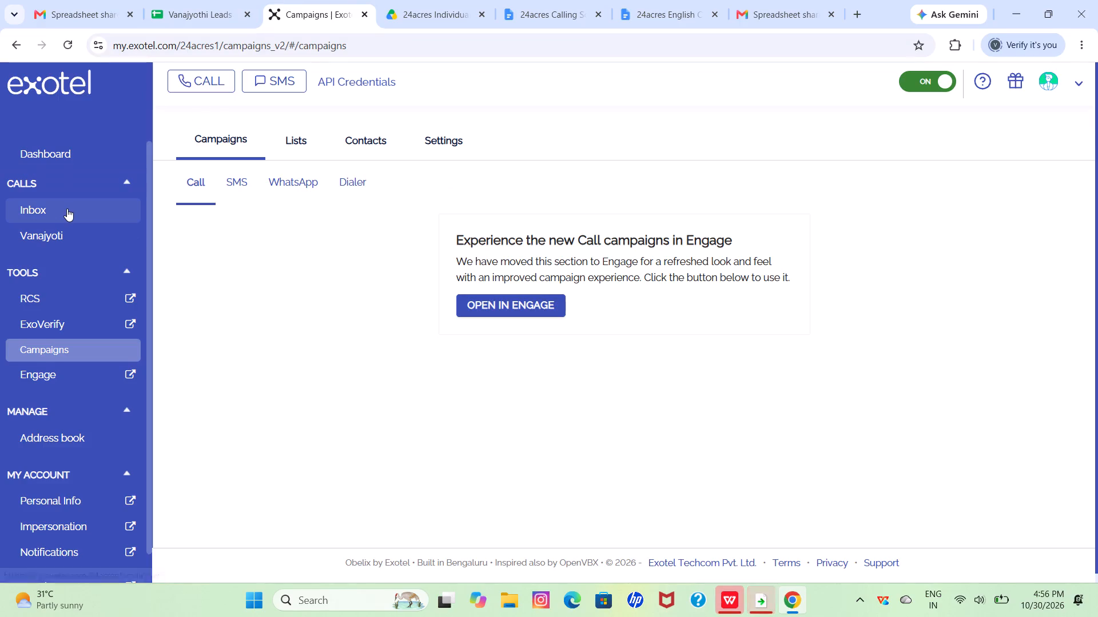
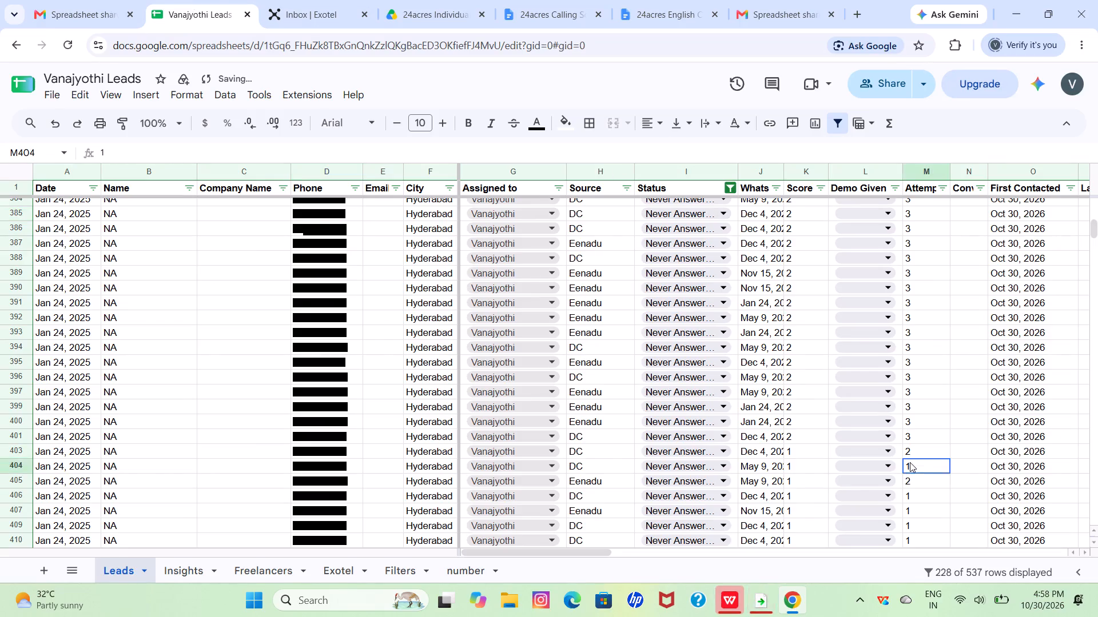
# Set the attempt count to 2 for the leads in rows 404, 406, 407, 409 and 410.
pyautogui.press('2')
pyautogui.click(916, 496)
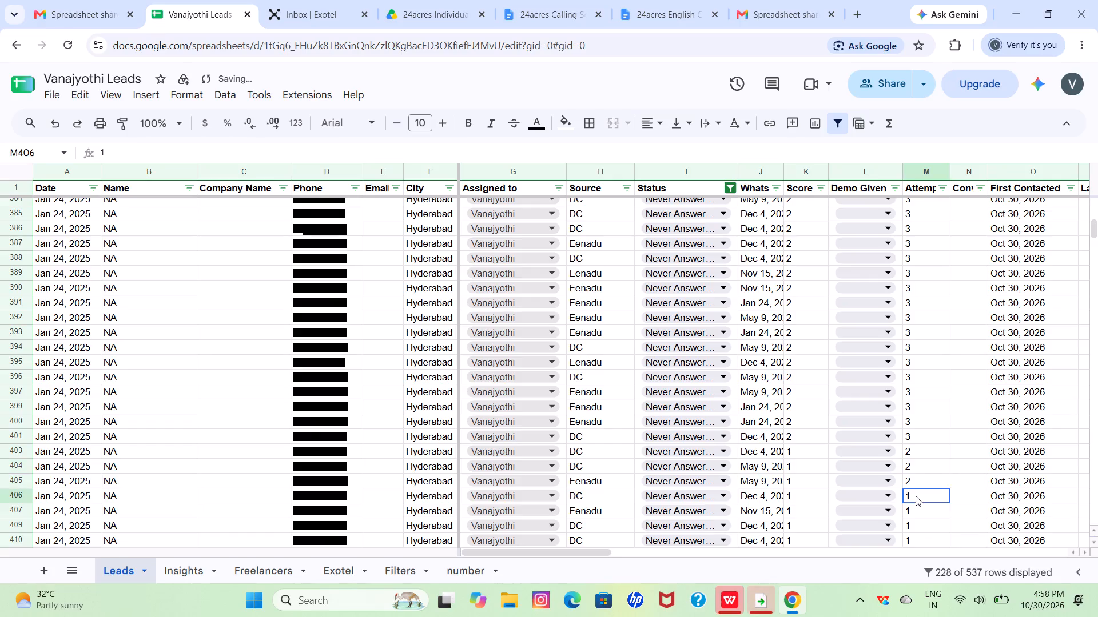
pyautogui.press('2')
pyautogui.click(921, 511)
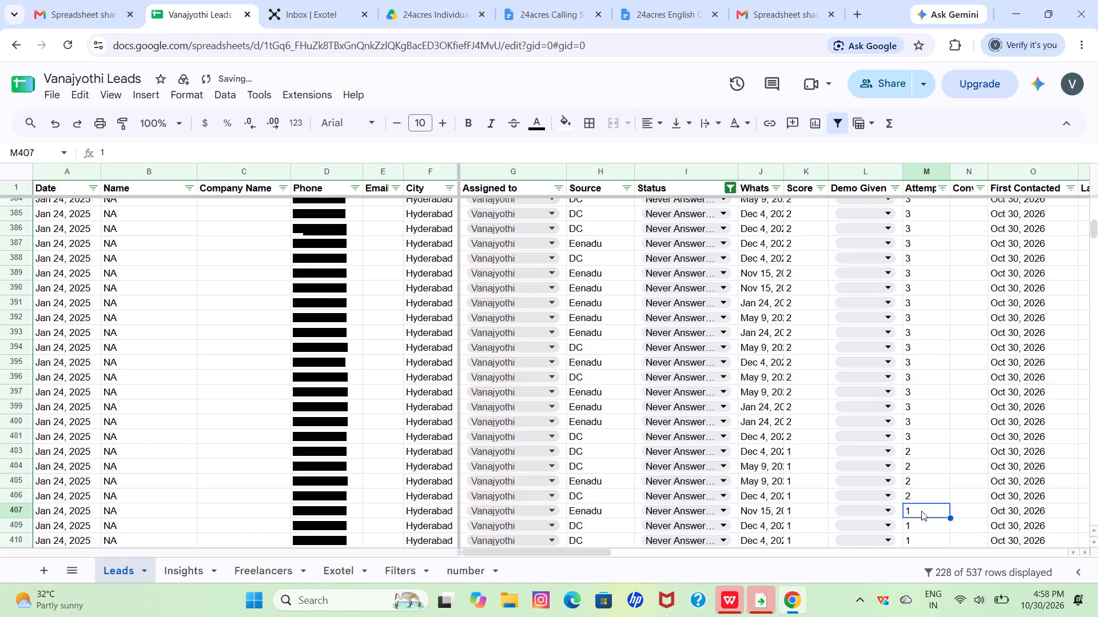
pyautogui.press('2')
pyautogui.click(917, 528)
pyautogui.press('2')
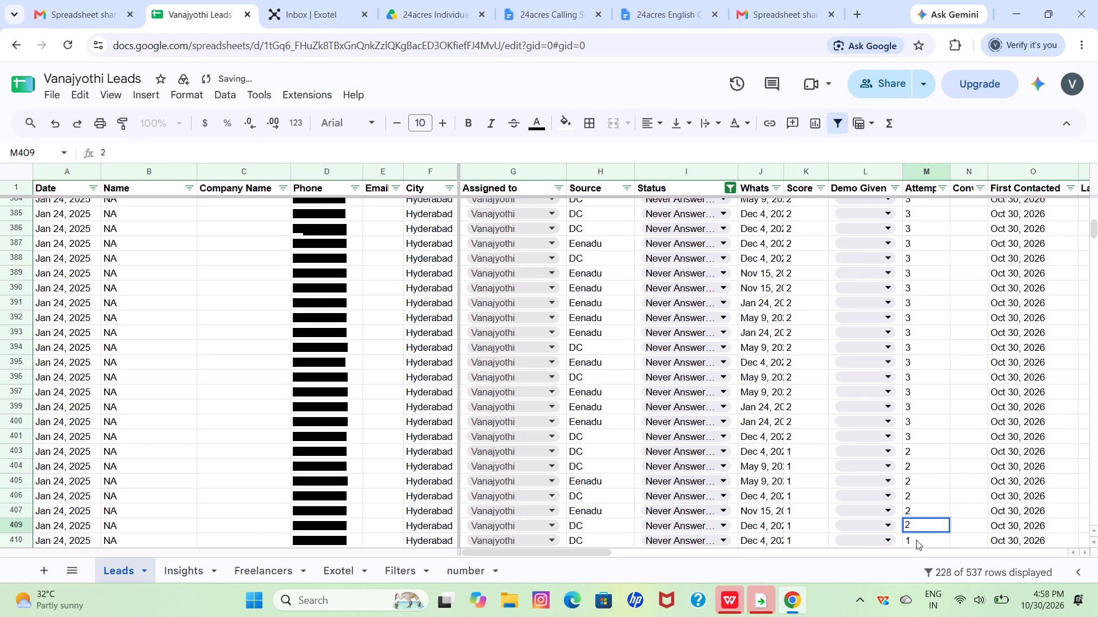
pyautogui.click(916, 540)
pyautogui.press('2')
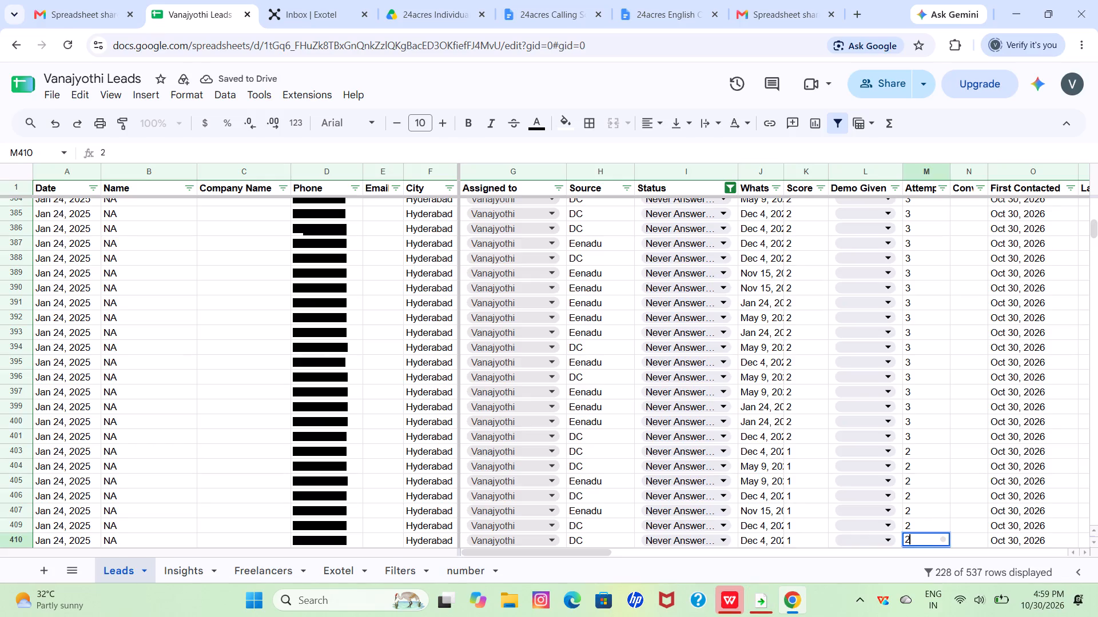
pyautogui.click(932, 498)
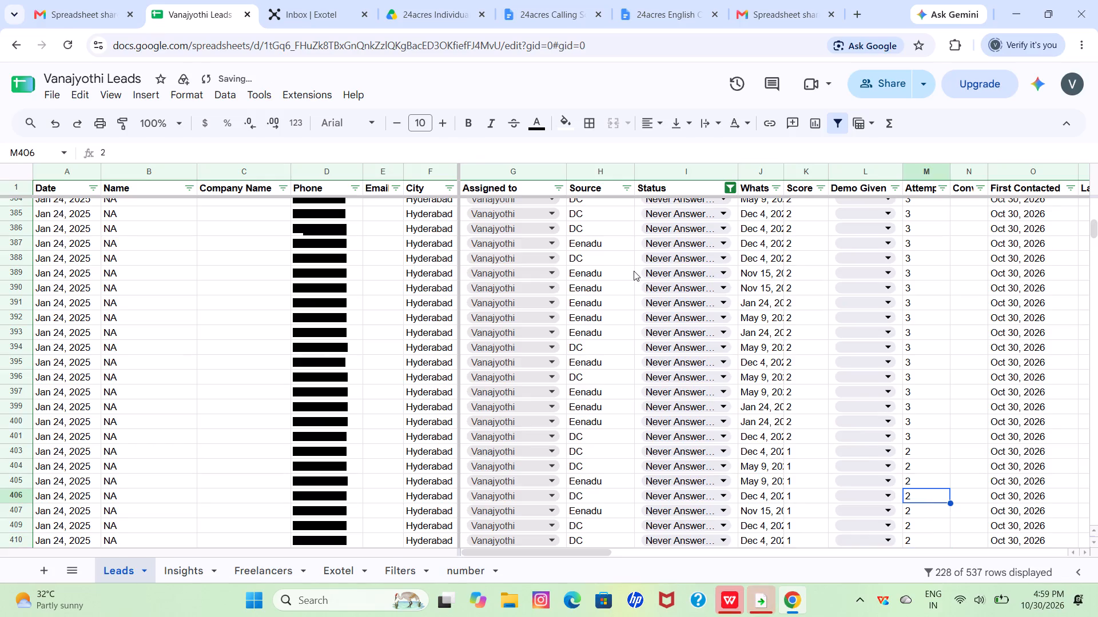
# Select the phone number of the lead in row 385, followed by the one in row 386.
pyautogui.click(352, 208)
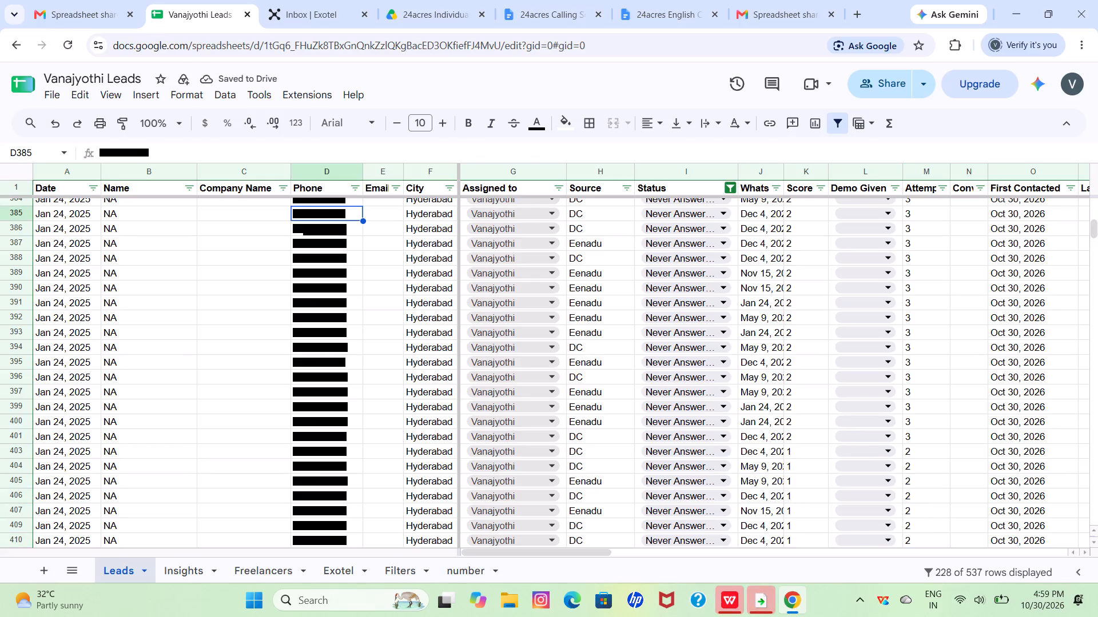
pyautogui.click(347, 233)
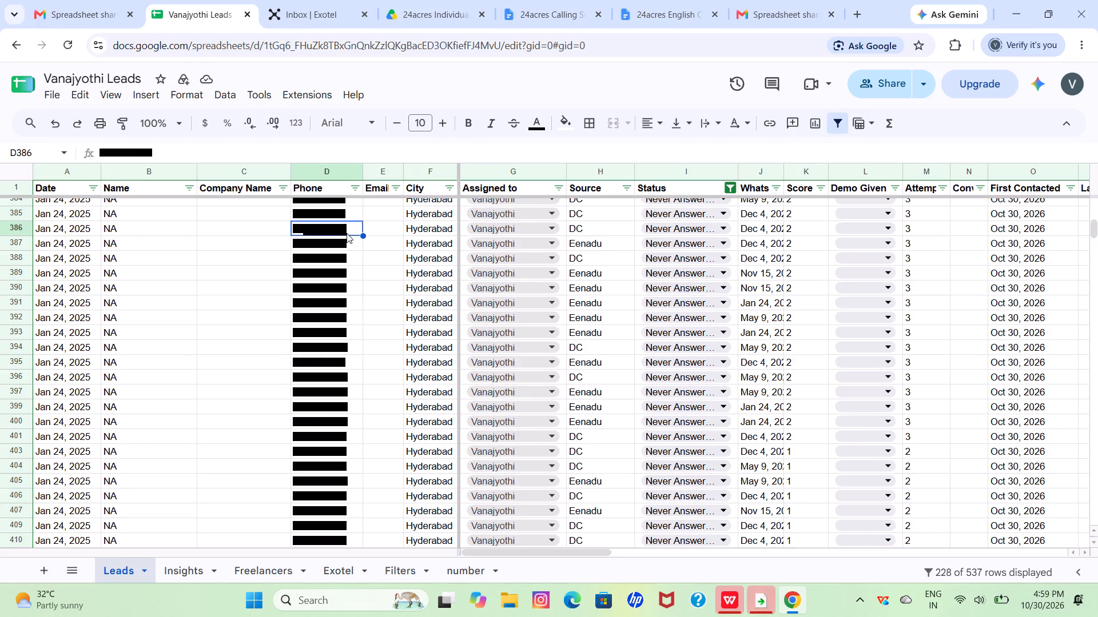
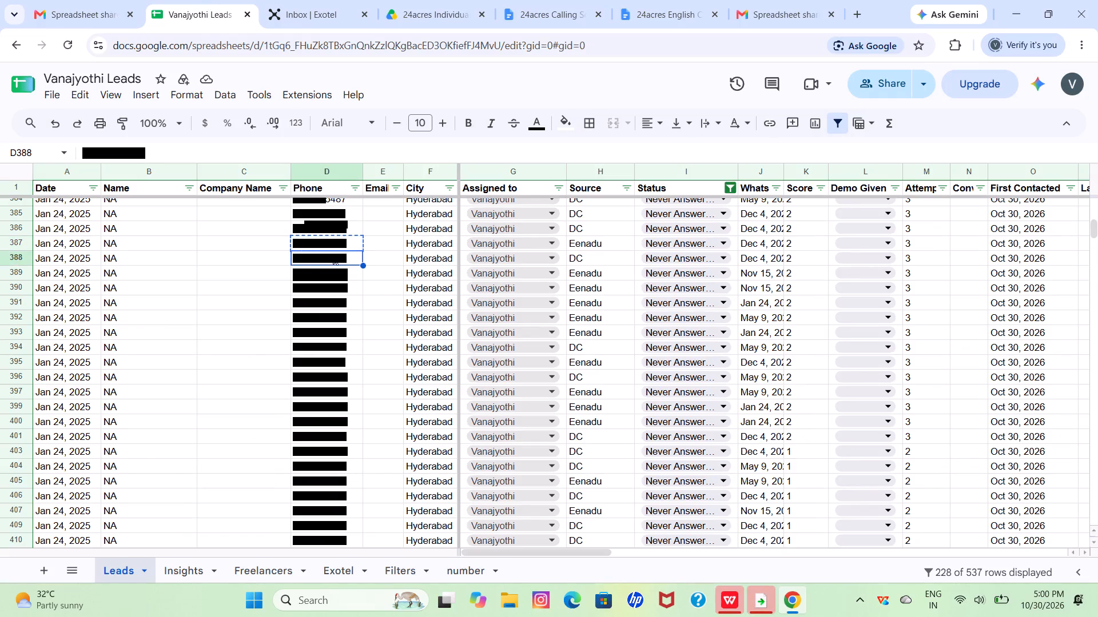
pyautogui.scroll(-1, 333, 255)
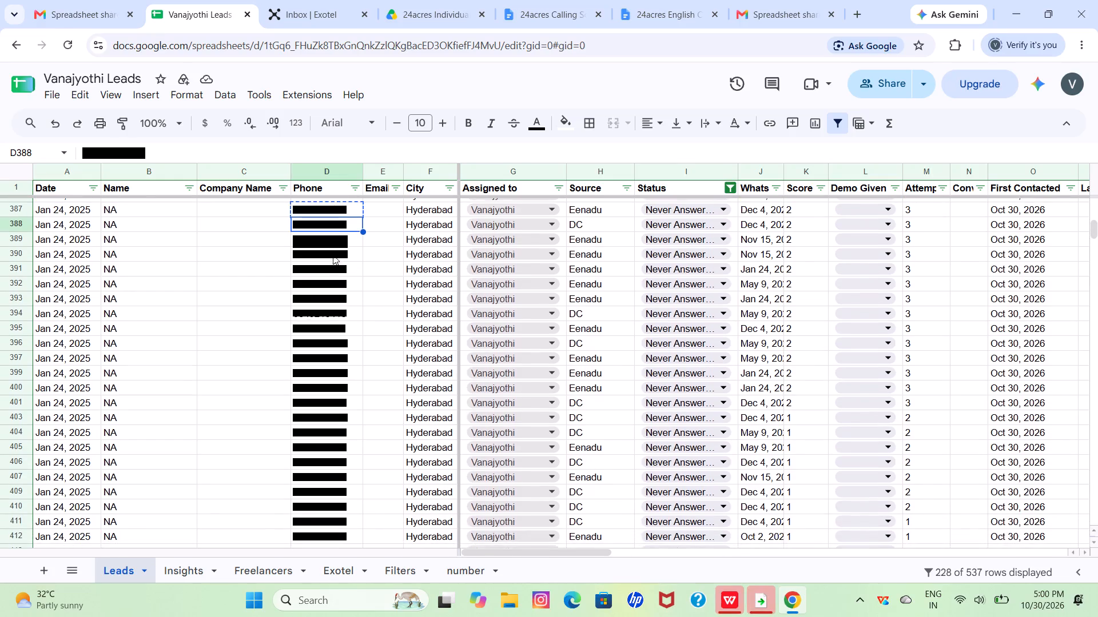
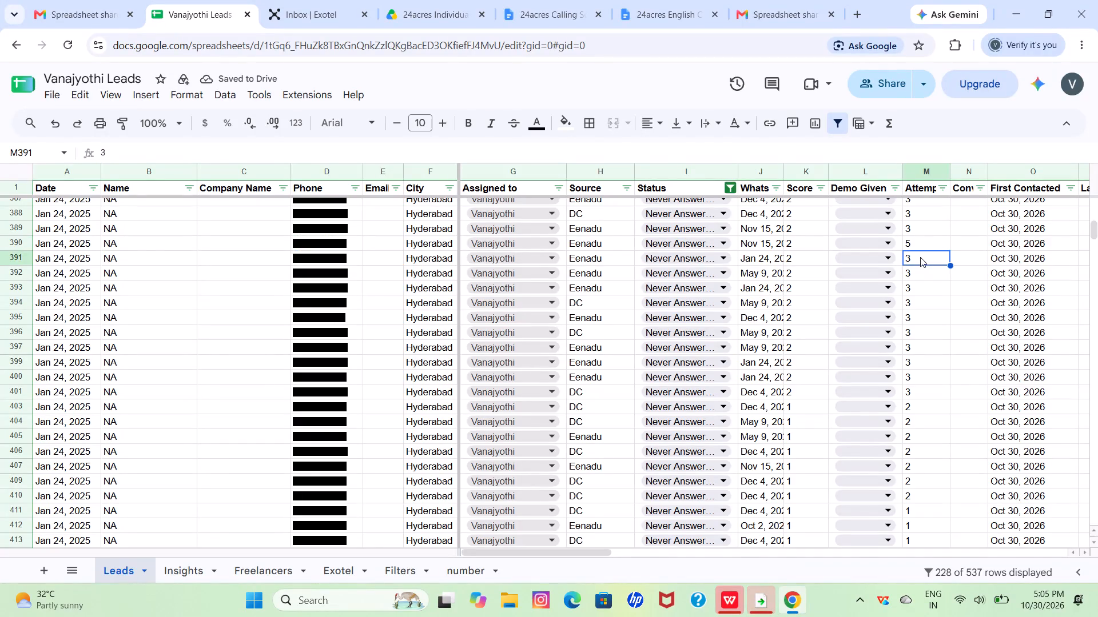
# Open the Status choices for the lead in row 390.
pyautogui.click(717, 243)
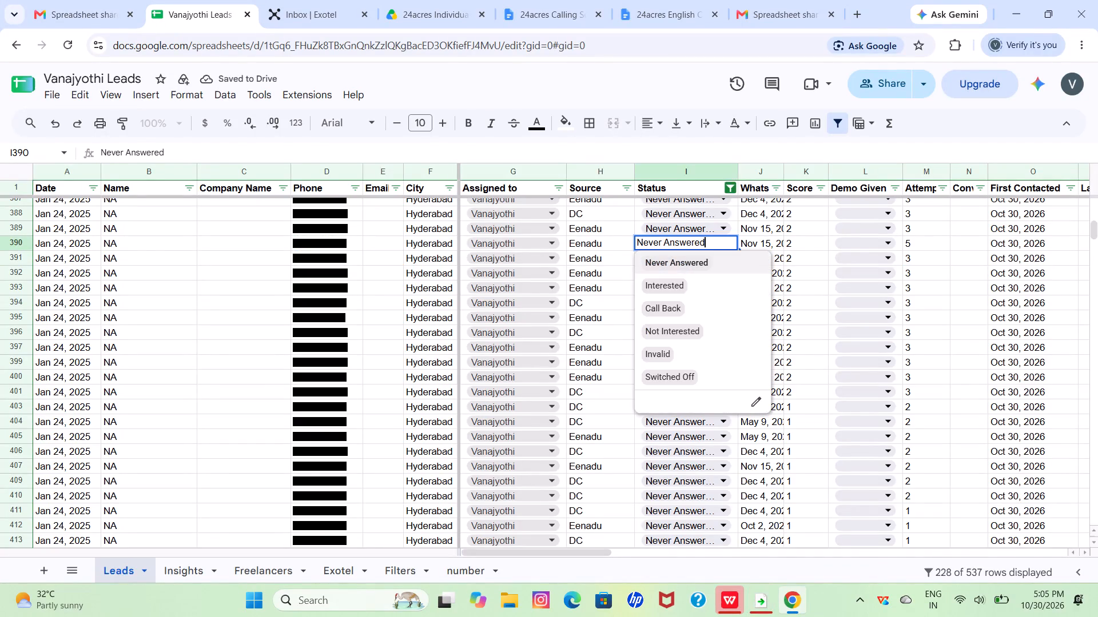
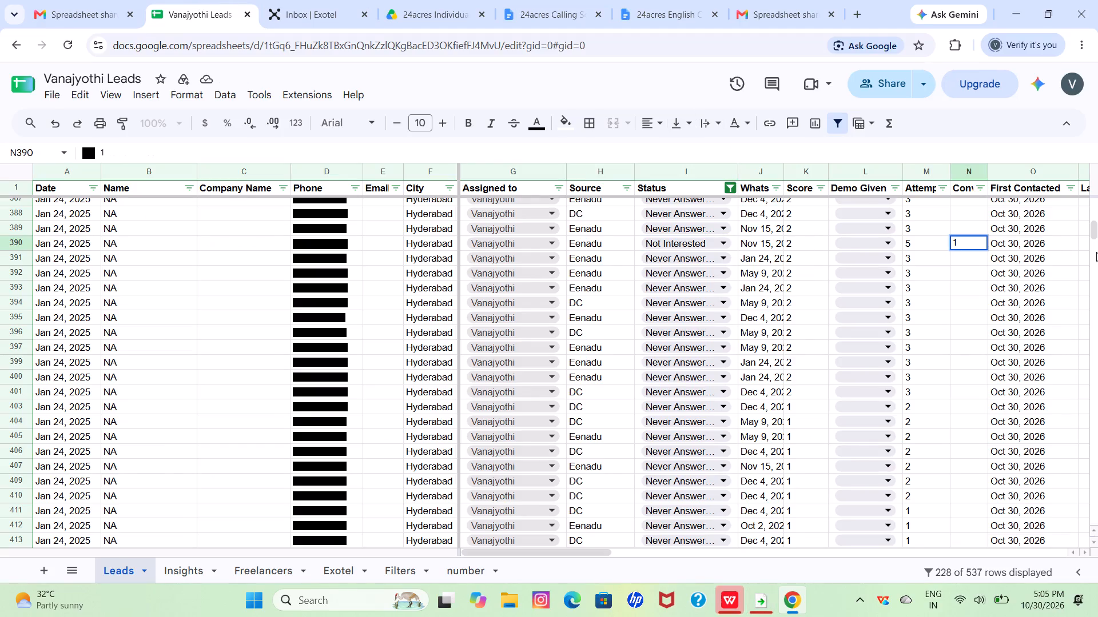
# Copy the First Contacted date, Oct 30, 2026, into the Last Spoken cell for the lead in row 390.
pyautogui.click(1025, 234)
pyautogui.click(1023, 247)
pyautogui.hotkey('ctrl', 'c')
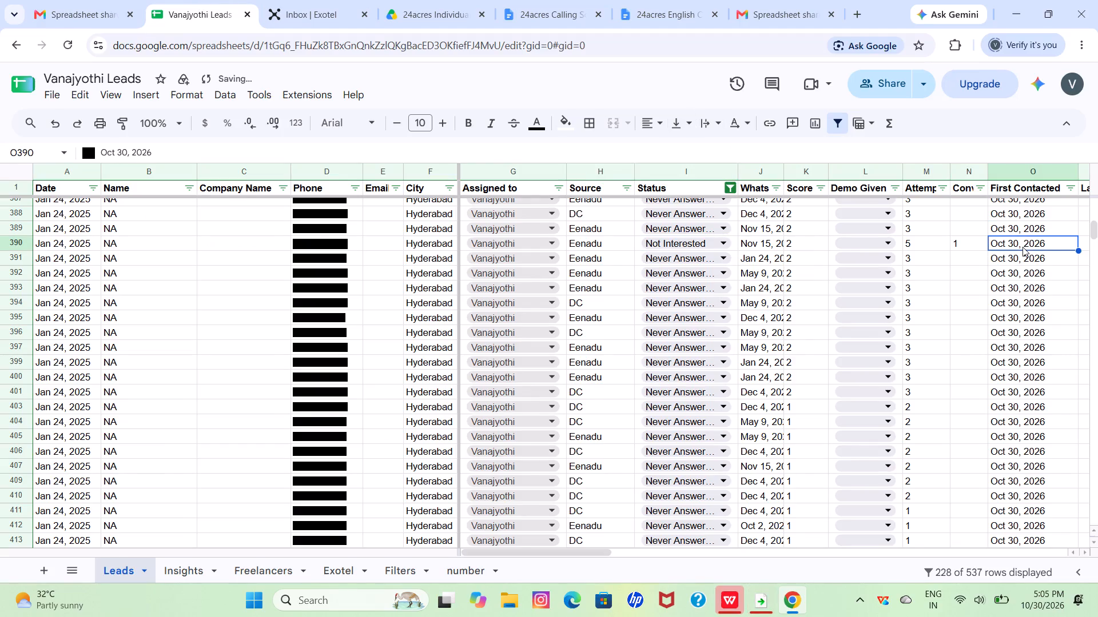
pyautogui.hscroll(-2, 1023, 247)
pyautogui.click(1023, 247)
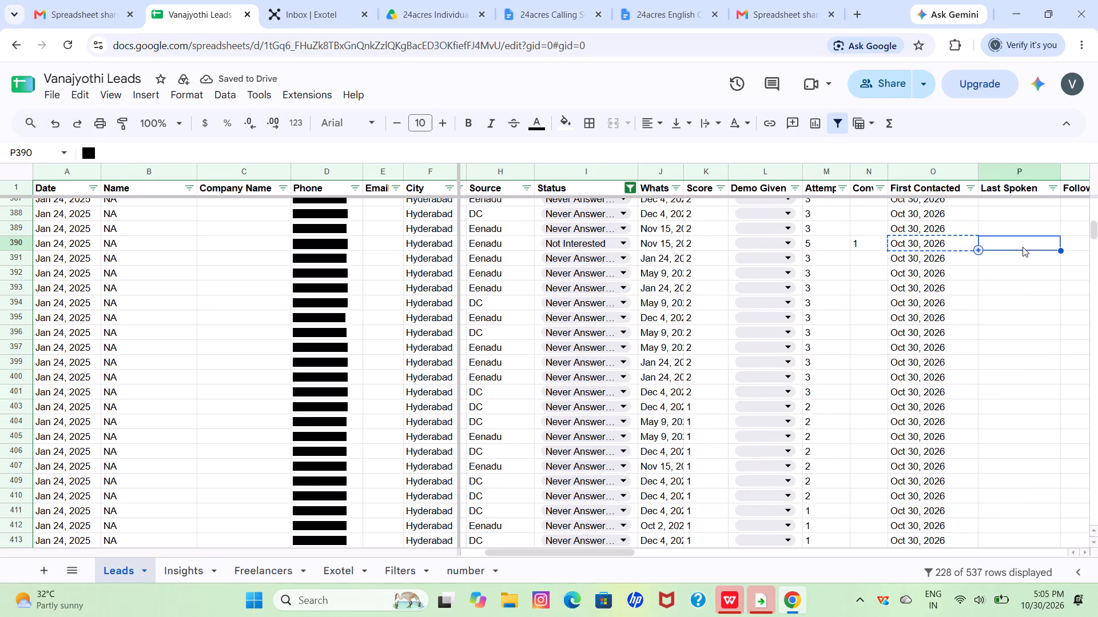
pyautogui.hotkey('ctrl', 'v')
# Enter the note "dont have any properties for sale or rent" in the Notes column for the lead in row 390.
pyautogui.hscroll(-6, 1023, 247)
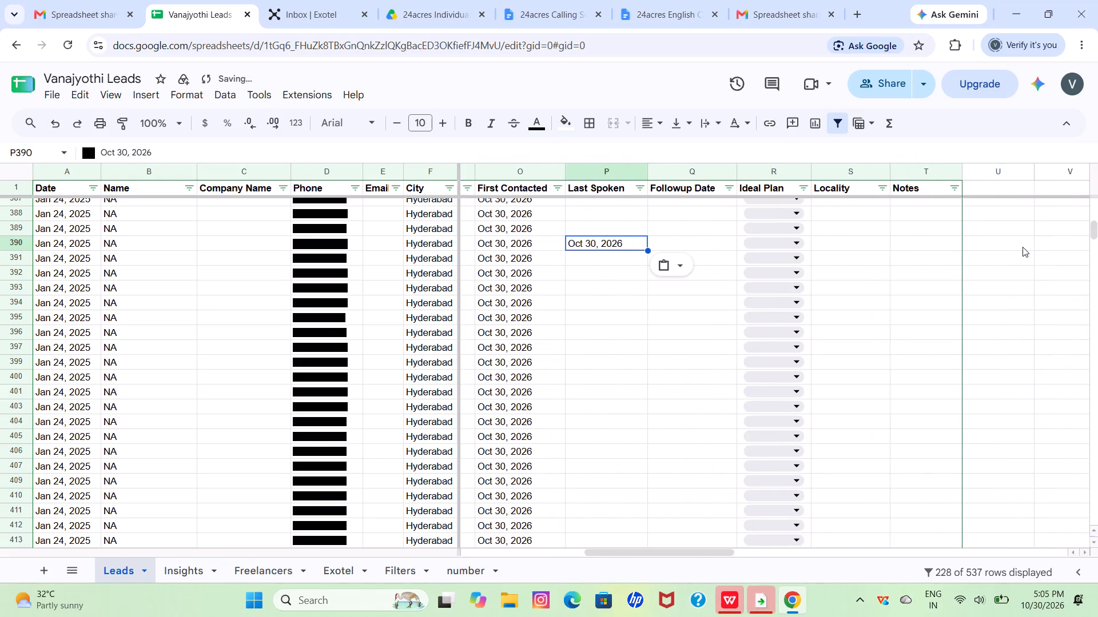
pyautogui.click(900, 241)
pyautogui.write('dont have any properties for sale or rent')
pyautogui.press('Return')
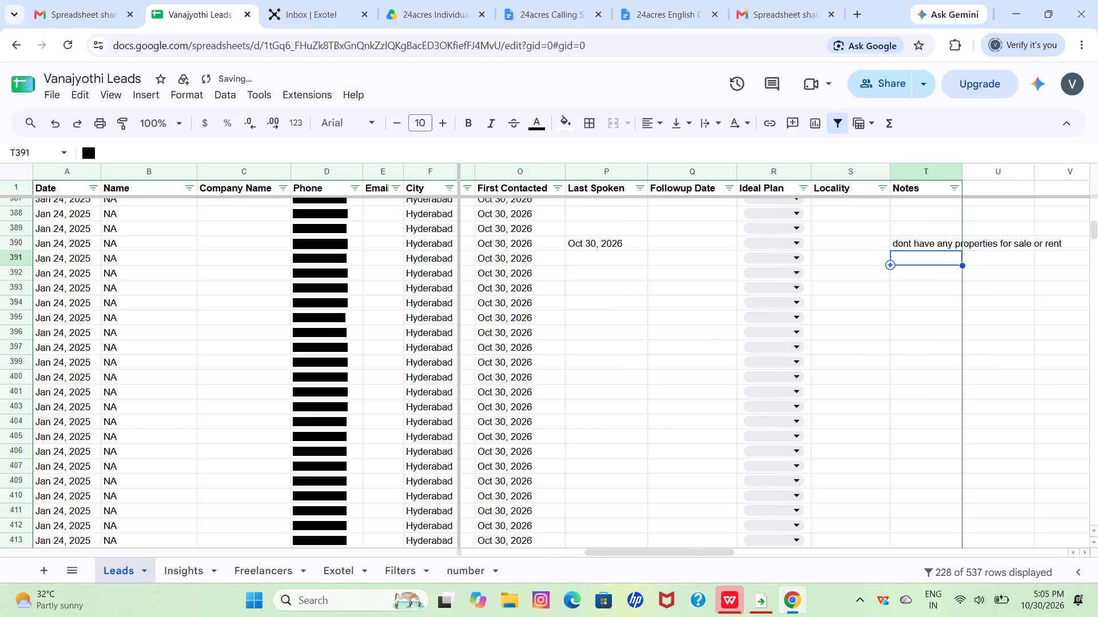
# Select the phone number of the lead in row 391.
pyautogui.hscroll(5, 900, 241)
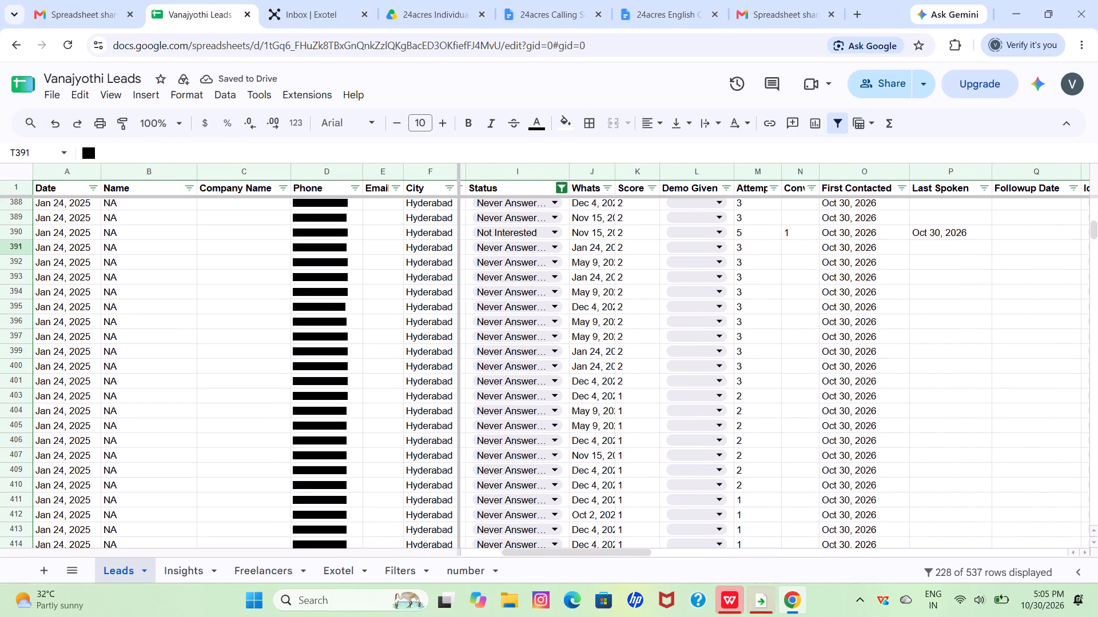
pyautogui.scroll(-1, 900, 241)
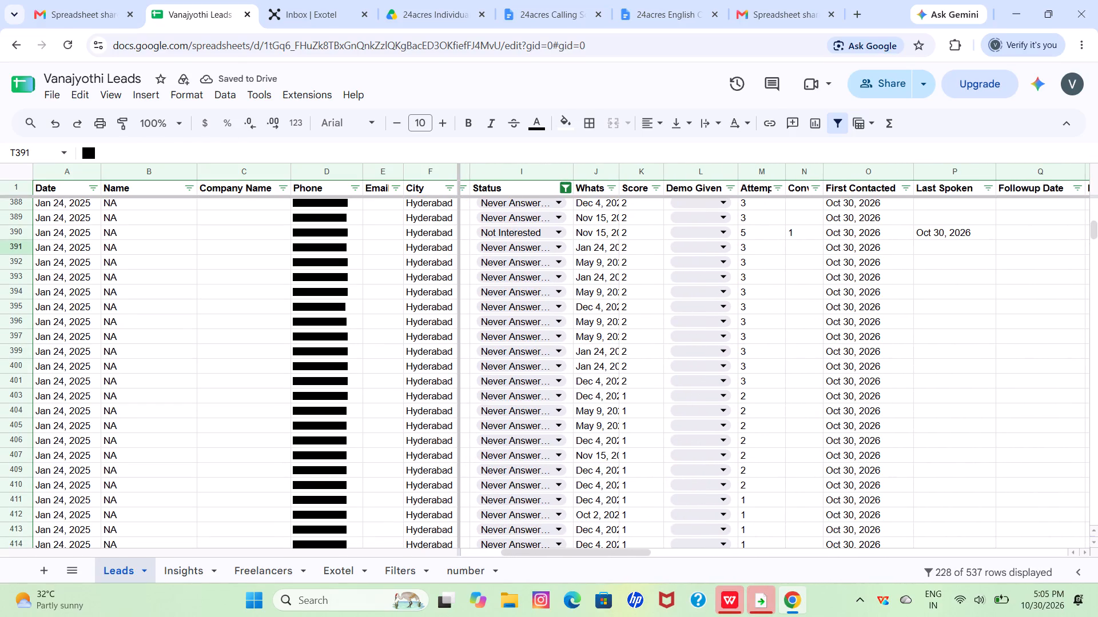
pyautogui.click(348, 252)
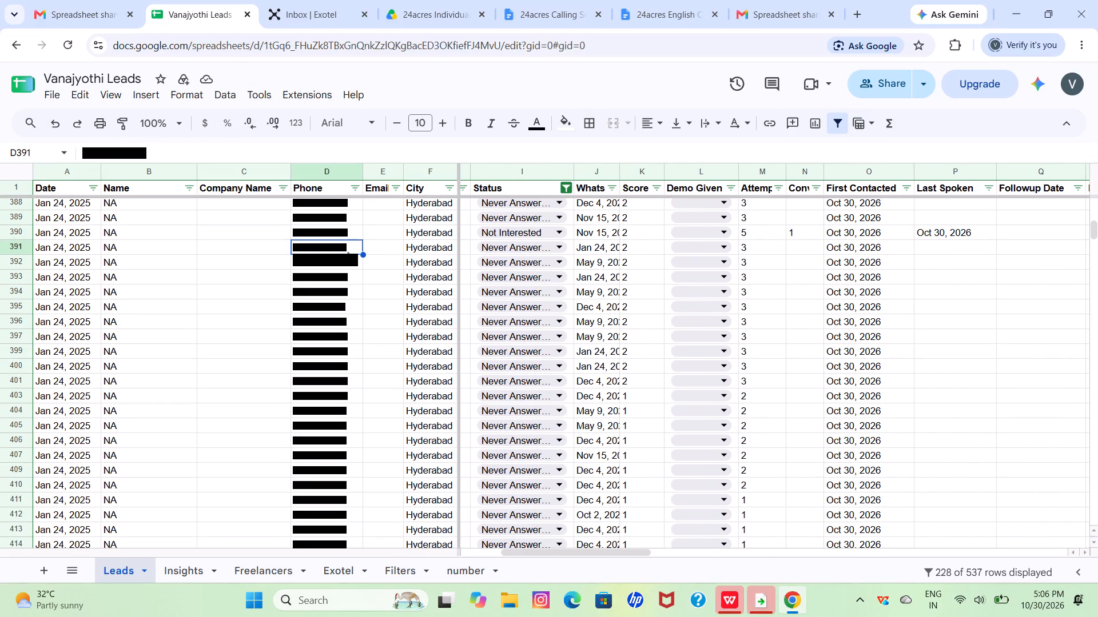
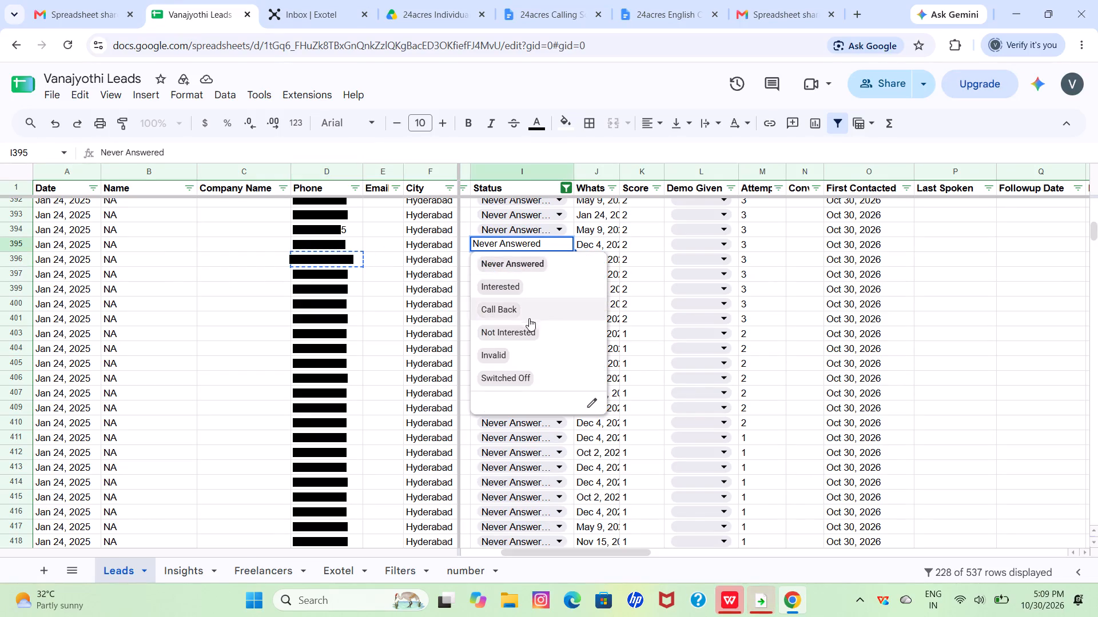
# Set the status of the lead in row 395 to Not Interested and enter 1 in its Conv column cell.
pyautogui.click(527, 338)
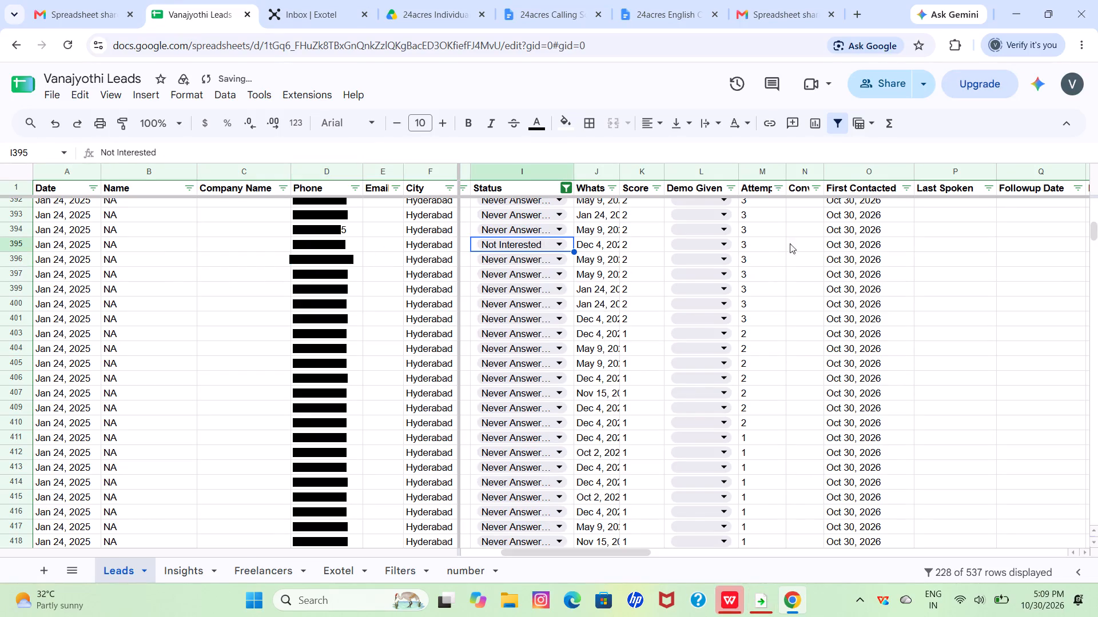
pyautogui.click(805, 242)
pyautogui.press('1')
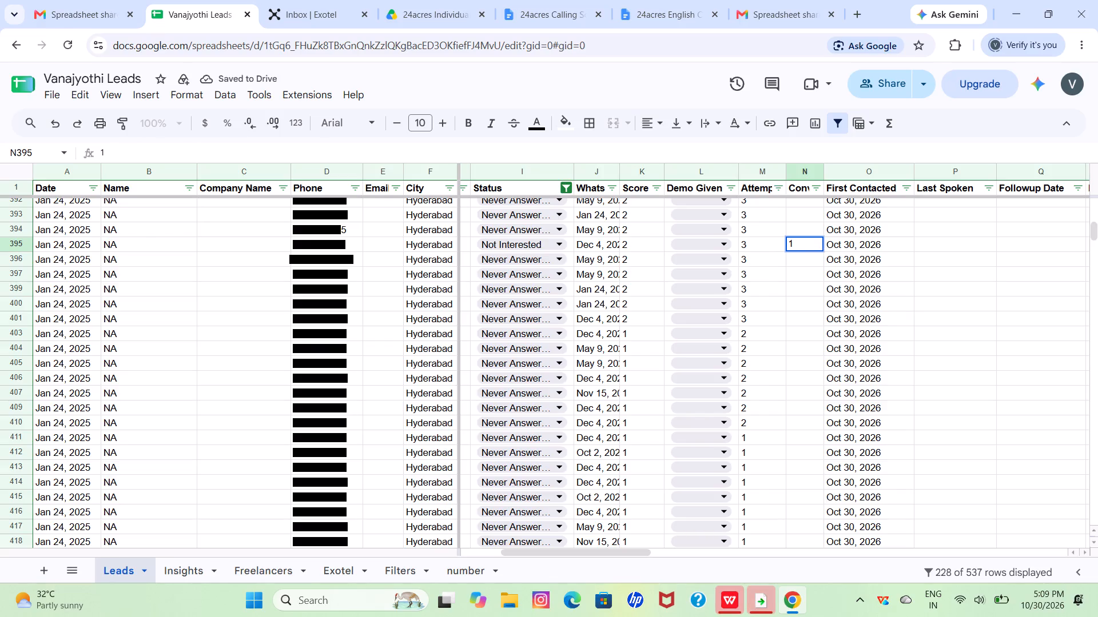
# Copy the First Contacted date, Oct 30, 2026, of the lead in row 395.
pyautogui.click(838, 248)
pyautogui.hotkey('ctrl', 'c')
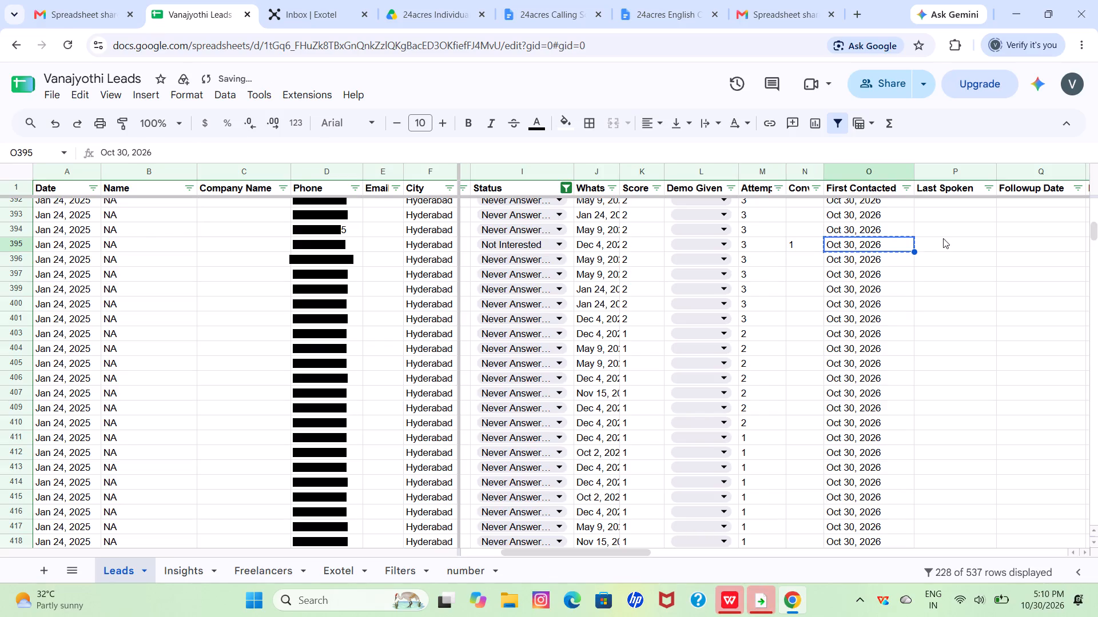
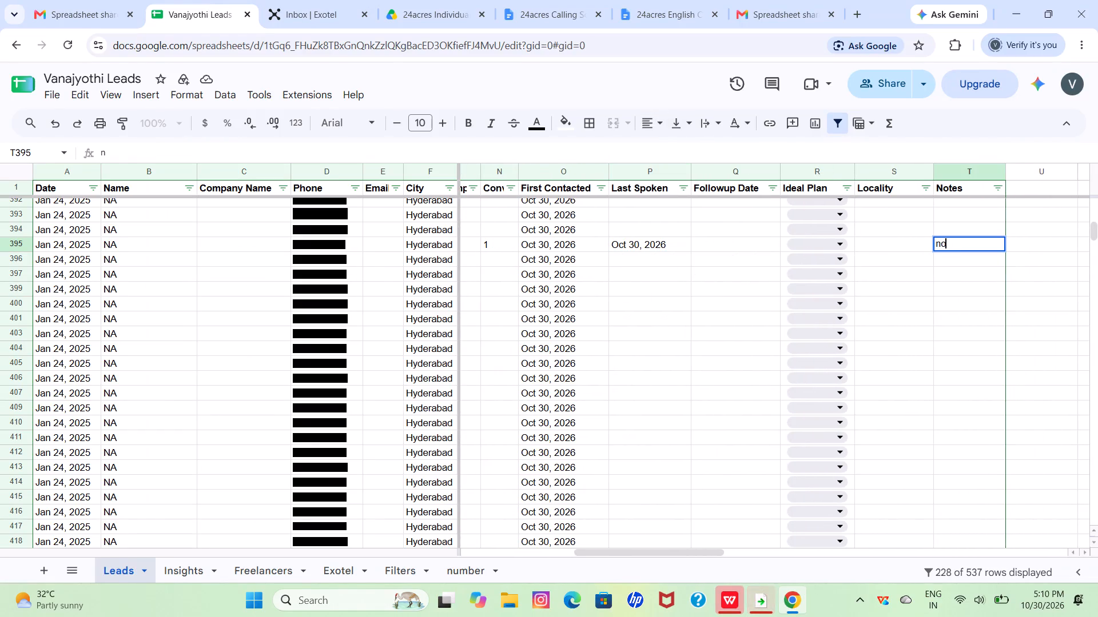
# Complete the Notes entry for the lead in row 395 so it reads "not gave to speak and disconnected".
pyautogui.write('t gave')
pyautogui.press('space')
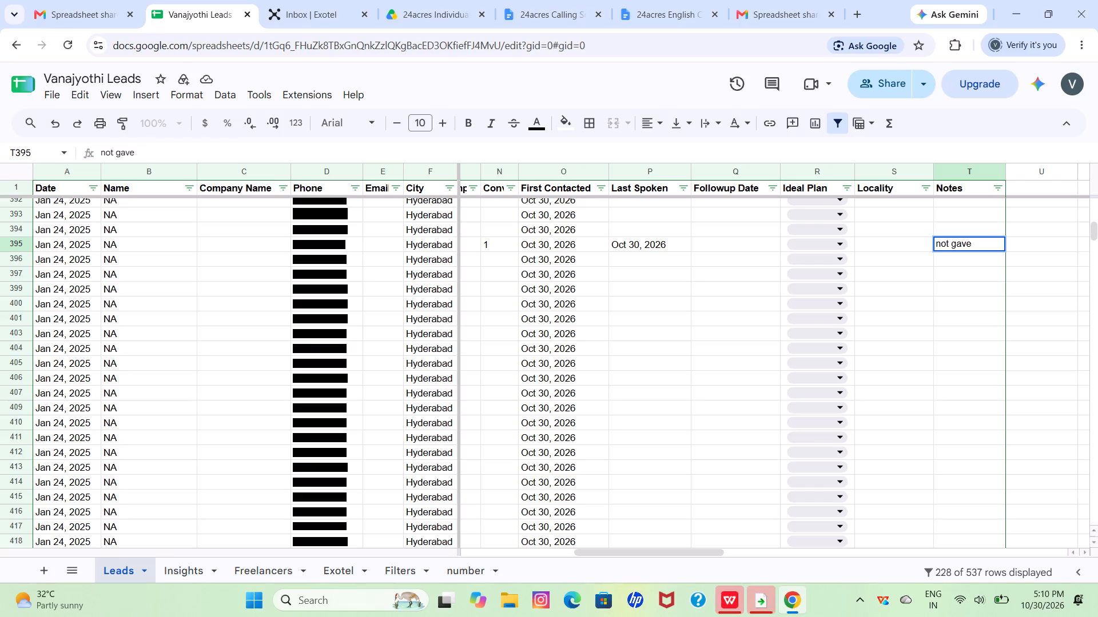
pyautogui.write('to speak')
pyautogui.press('space')
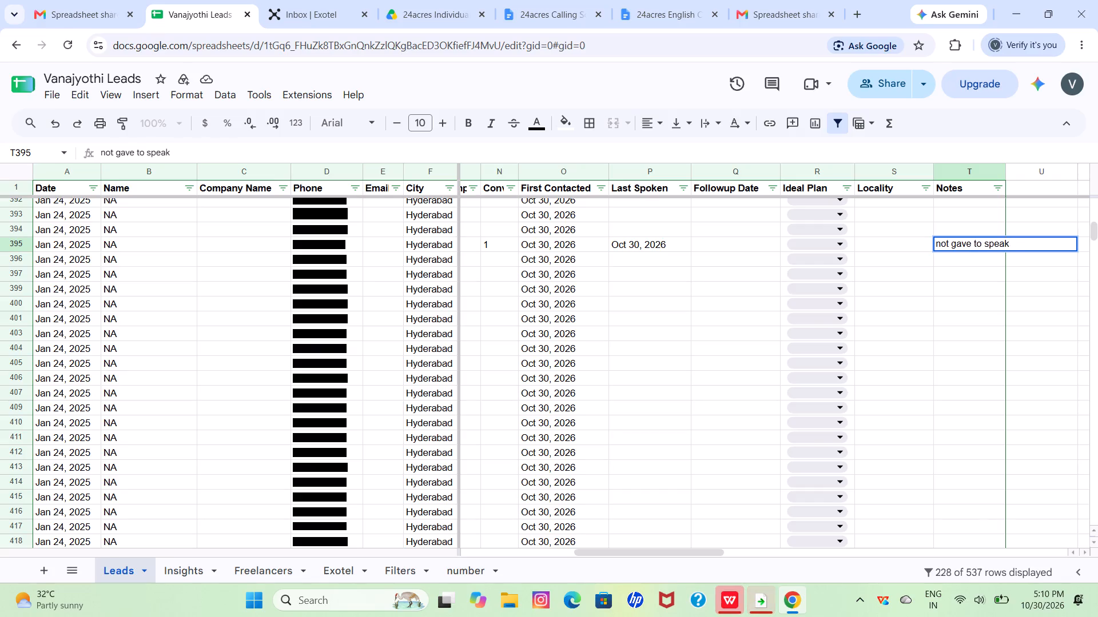
pyautogui.write('to')
pyautogui.press('space')
pyautogui.press('BackSpace')
pyautogui.press('BackSpace')
pyautogui.press('BackSpace')
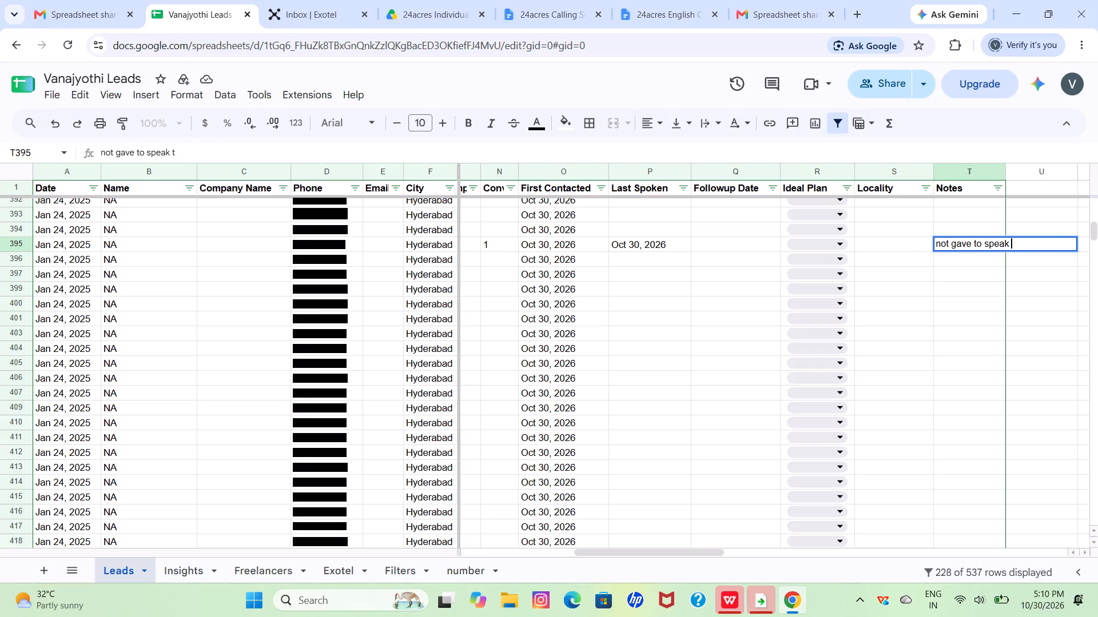
pyautogui.write('and')
pyautogui.press('space')
pyautogui.write('discomm')
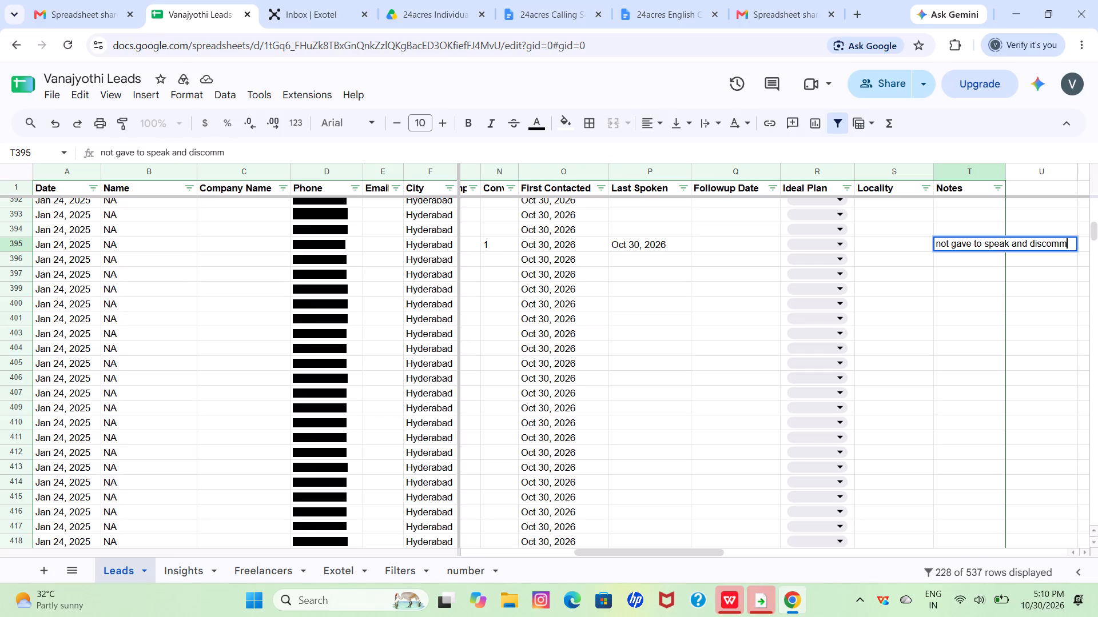
pyautogui.press('BackSpace')
pyautogui.press('BackSpace')
pyautogui.press('m')
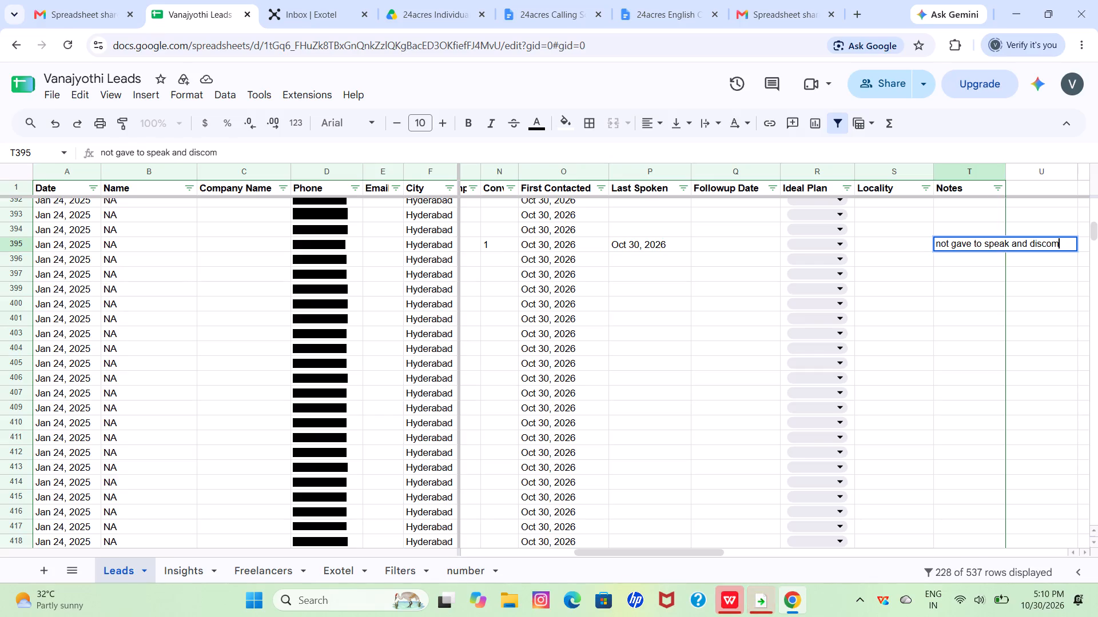
pyautogui.press('BackSpace')
pyautogui.write('nnected')
pyautogui.press('Return')
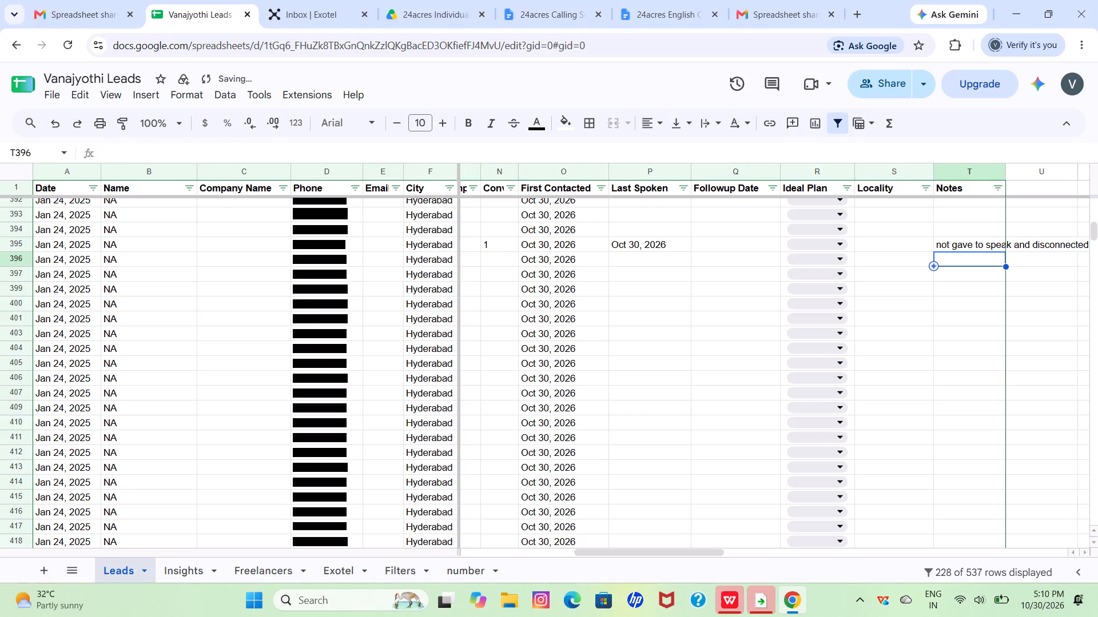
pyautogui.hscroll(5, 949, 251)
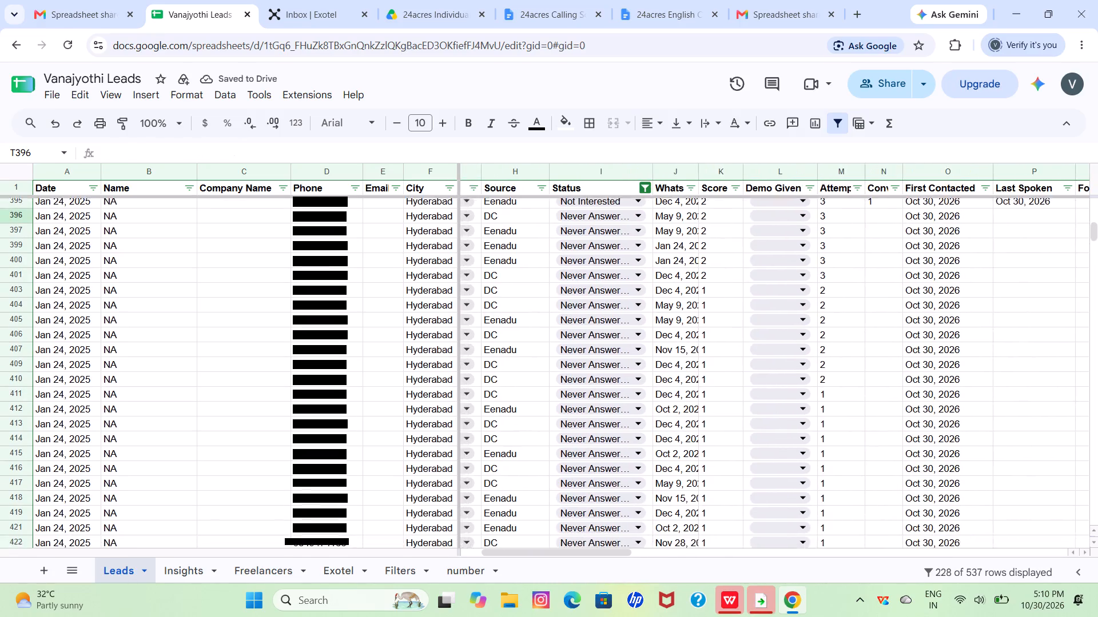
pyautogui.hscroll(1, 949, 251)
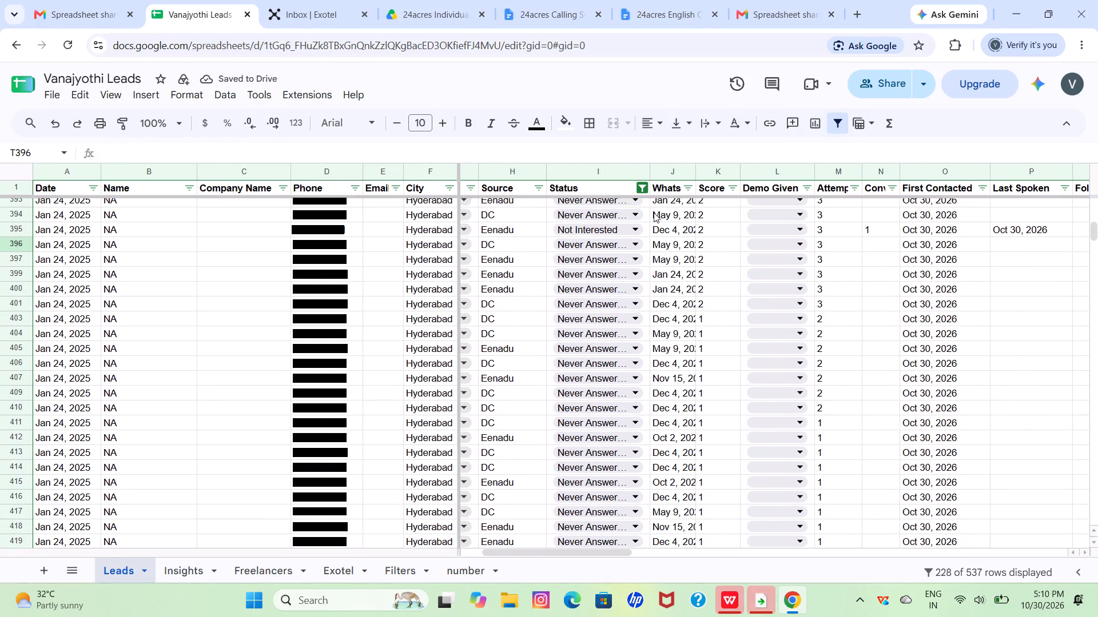
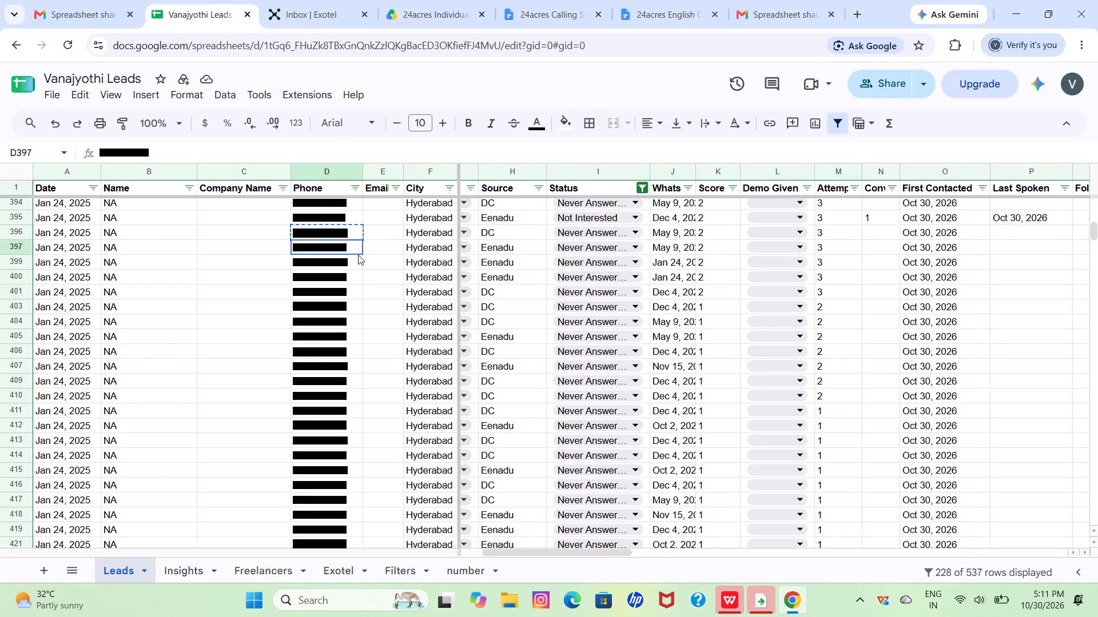
# Copy the phone number of the lead in row 397.
pyautogui.hotkey('ctrl', 'c')
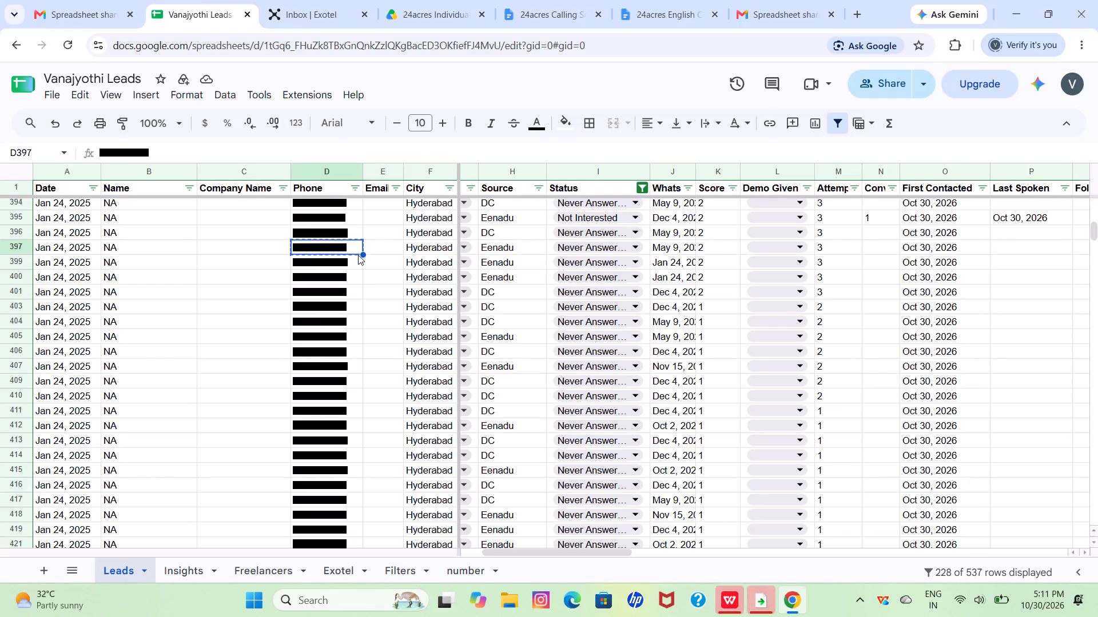
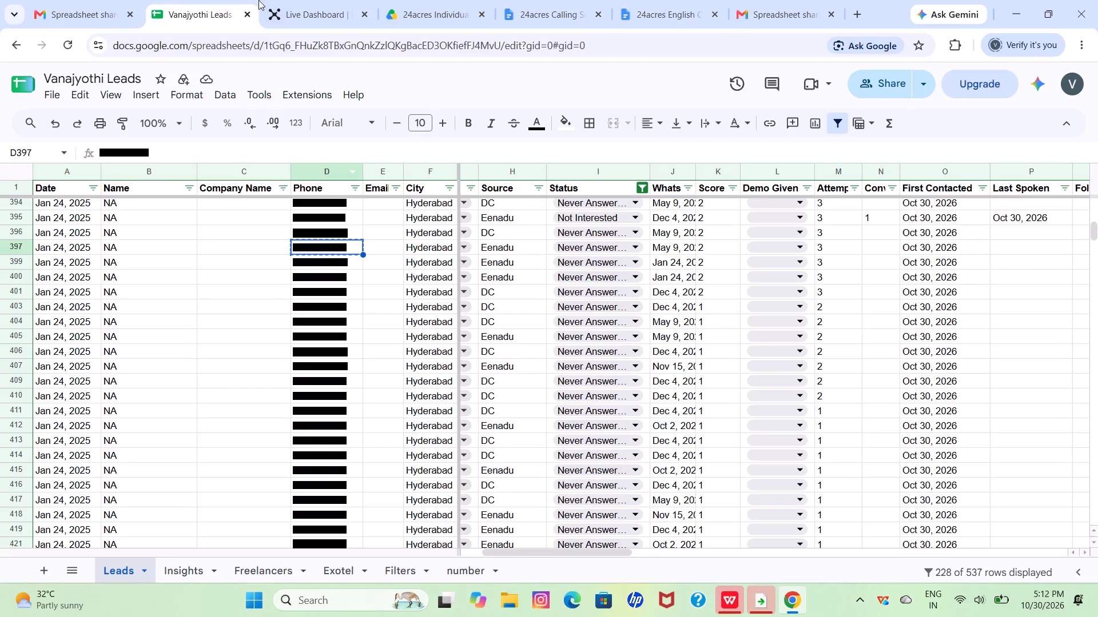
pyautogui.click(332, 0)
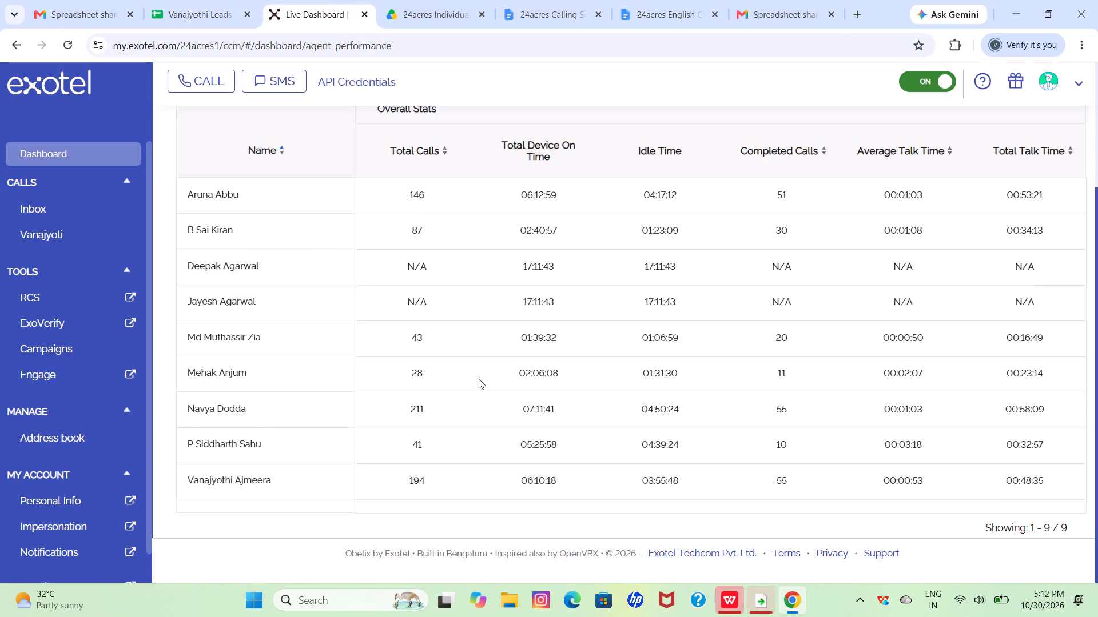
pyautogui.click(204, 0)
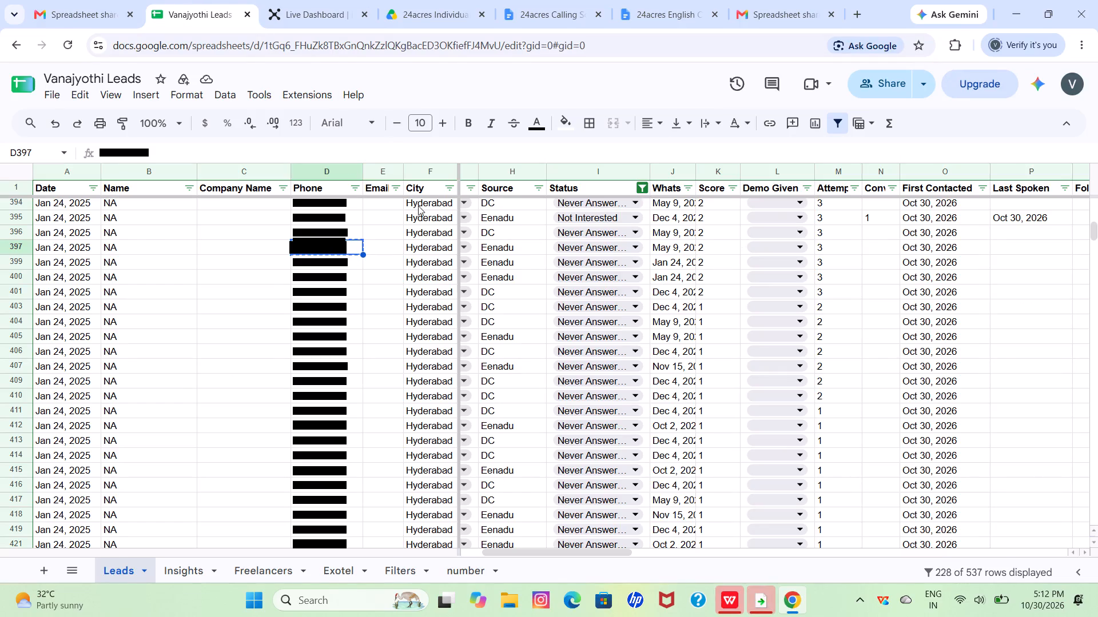
# Copy the phone number of the lead in row 399 and switch to the Exotel dashboard.
pyautogui.click(338, 262)
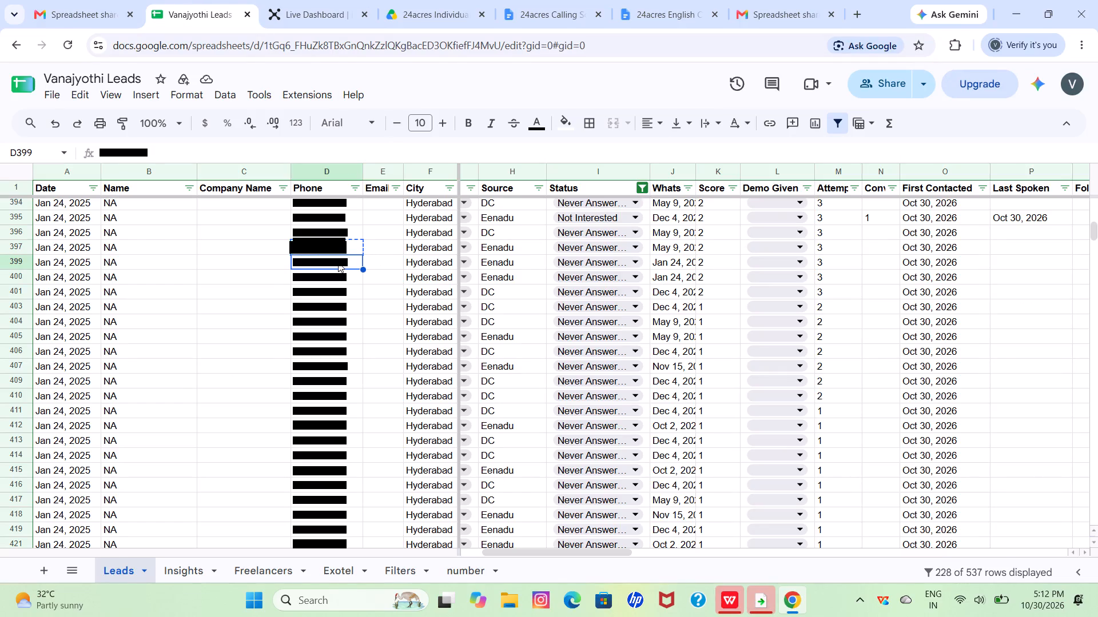
pyautogui.hotkey('ctrl', 'c')
pyautogui.click(303, 1)
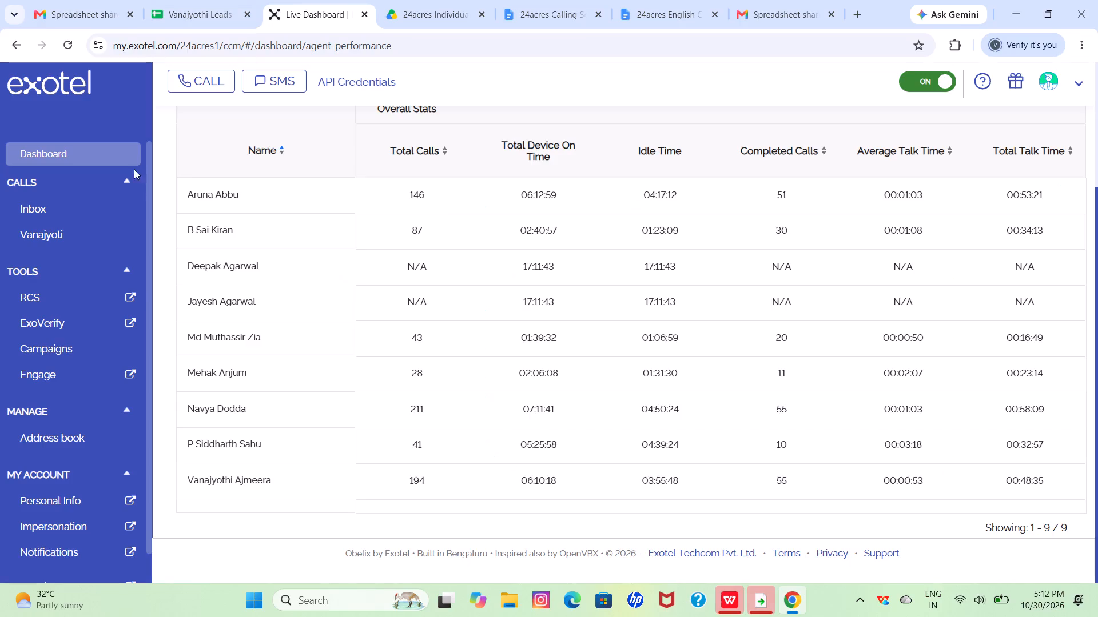
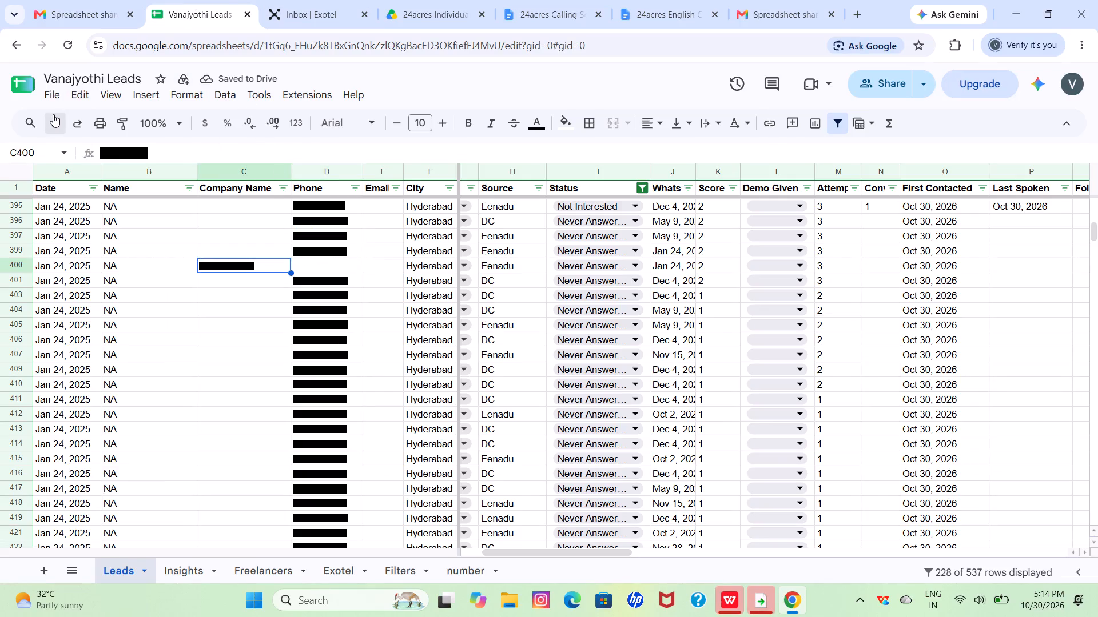
# Close the Exotel inbox tab and open a new browser tab to start a Google search.
pyautogui.click(369, 9)
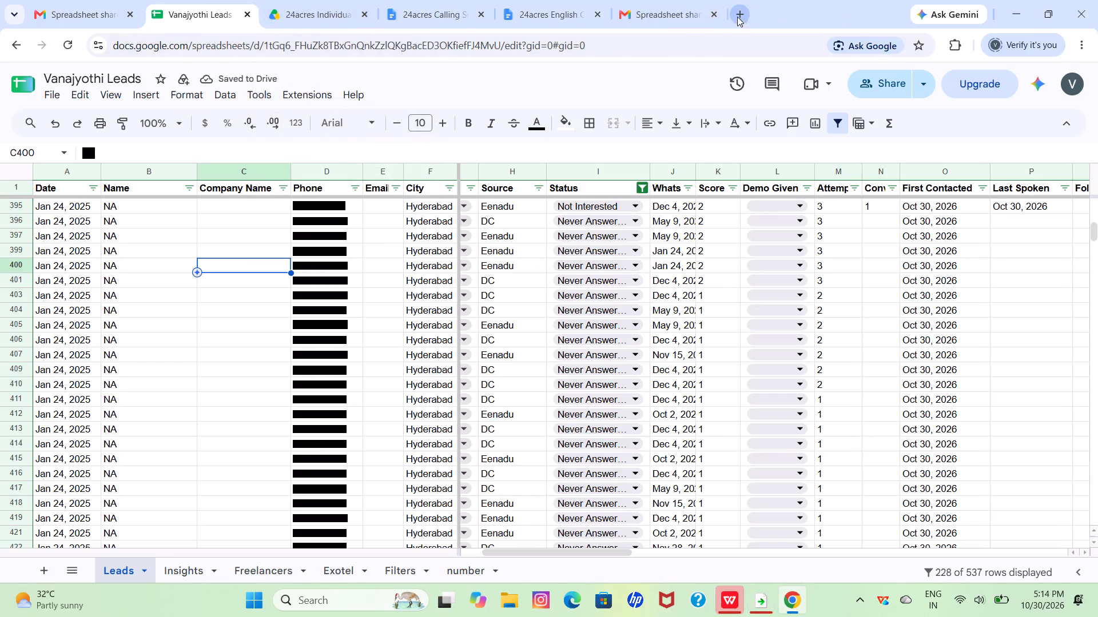
pyautogui.click(738, 15)
pyautogui.click(393, 278)
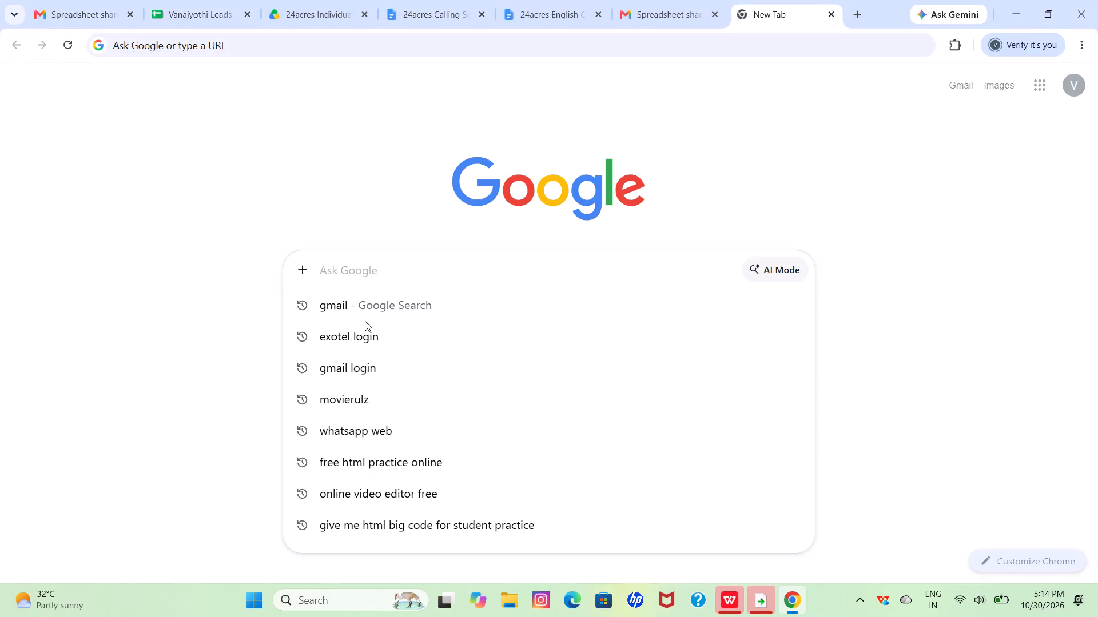
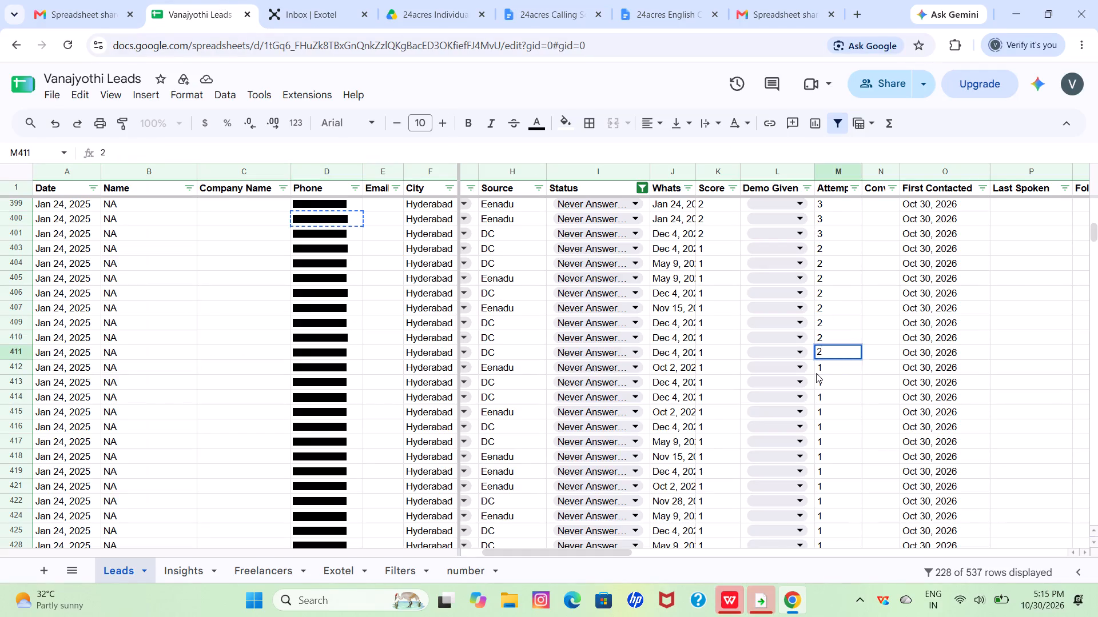
# Set the attempt count to 2 for the leads in rows 412 to 417 and row 419, and return to row 418's attempt count.
pyautogui.click(817, 373)
pyautogui.press('2')
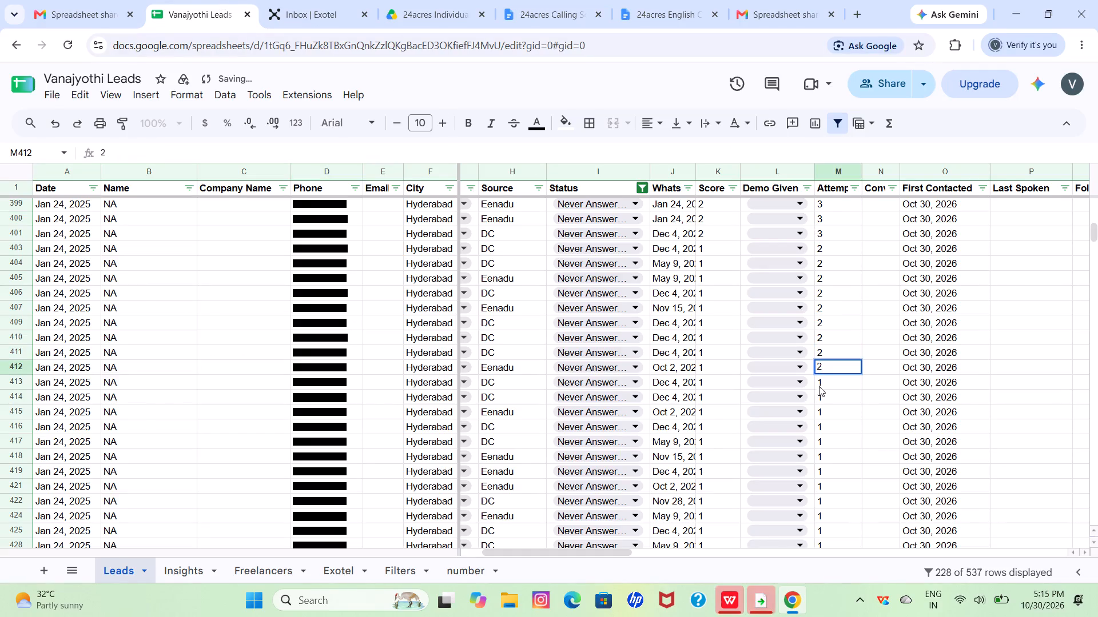
pyautogui.click(823, 386)
pyautogui.press('2')
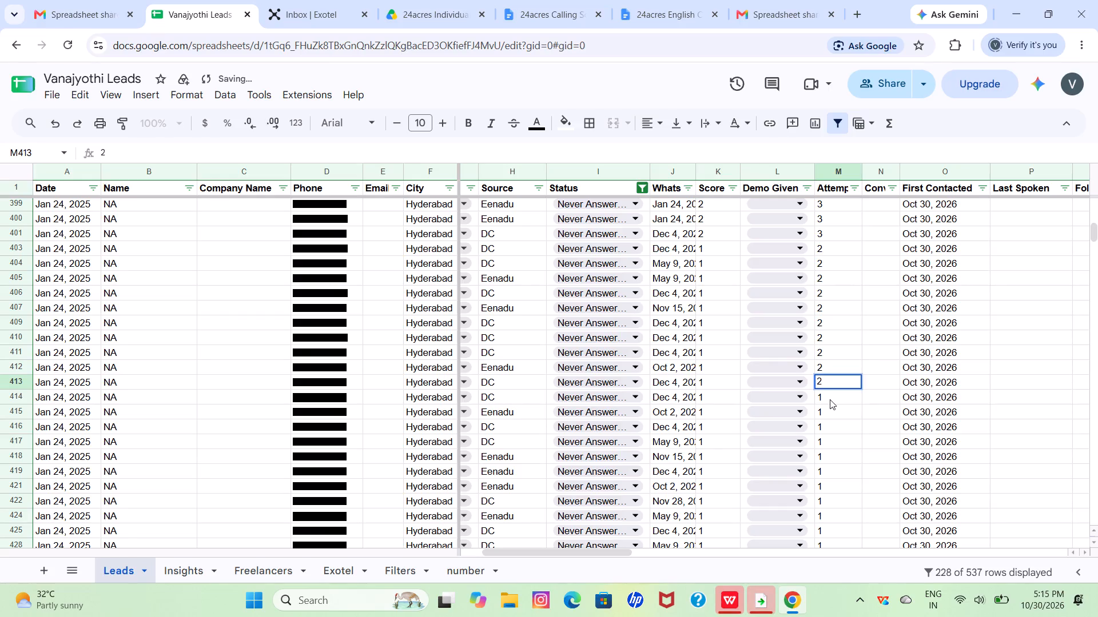
pyautogui.click(830, 399)
pyautogui.press('2')
pyautogui.click(833, 420)
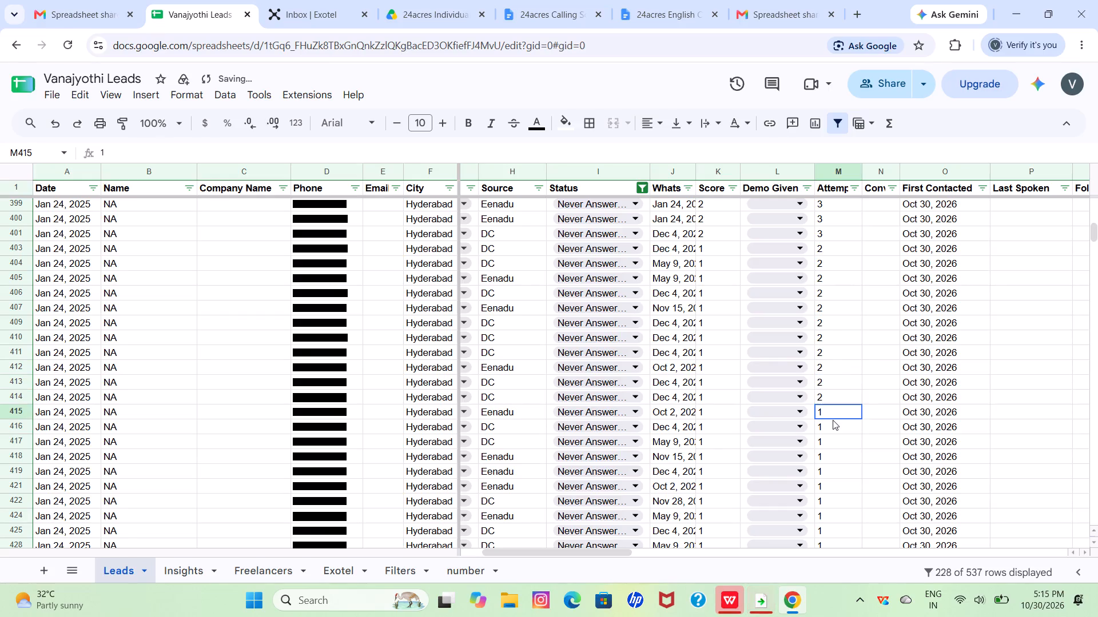
pyautogui.press('2')
pyautogui.click(833, 423)
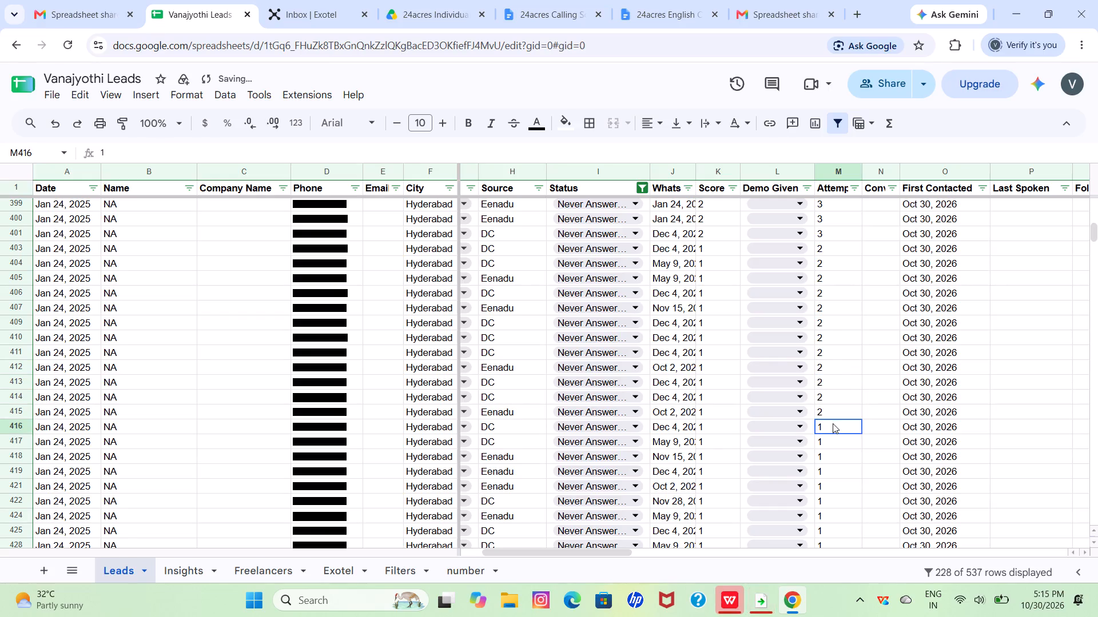
pyautogui.press('2')
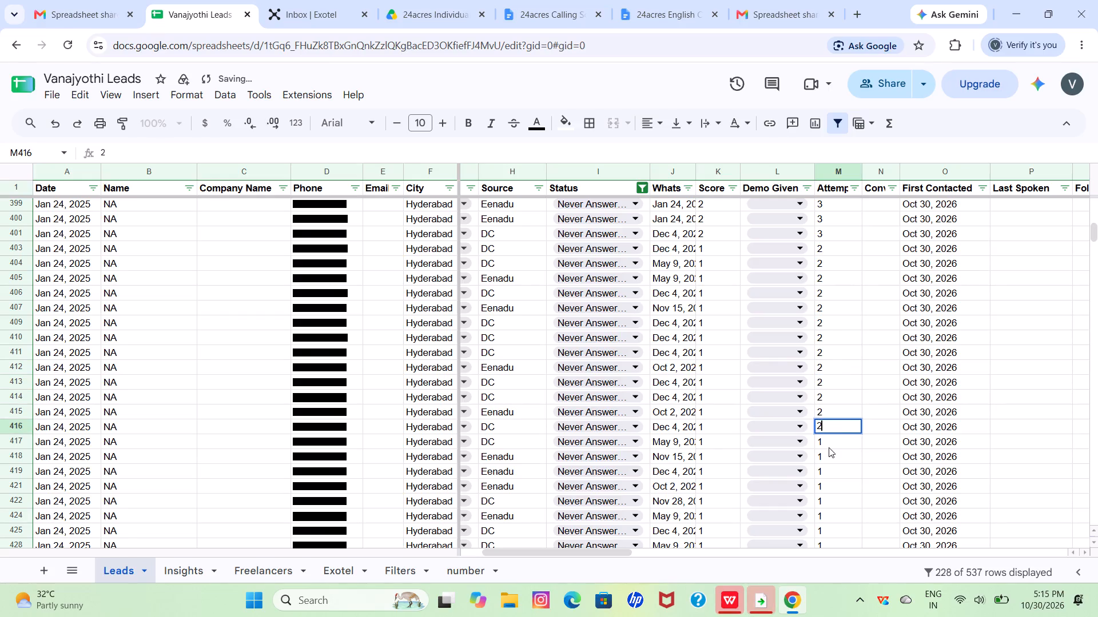
pyautogui.click(829, 447)
pyautogui.press('2')
pyautogui.click(832, 468)
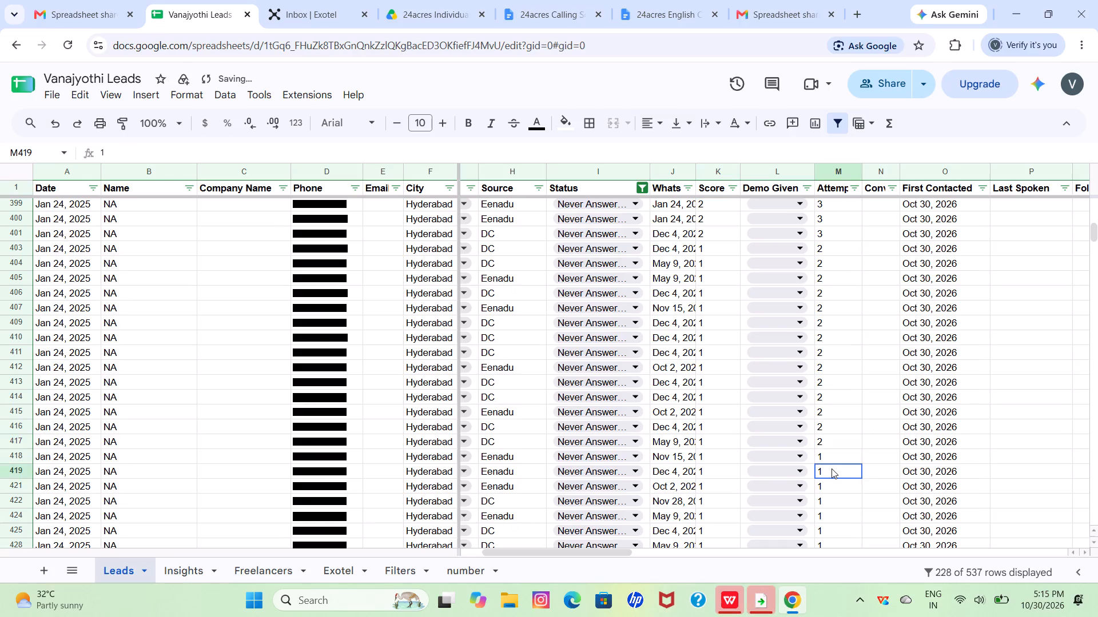
pyautogui.press('2')
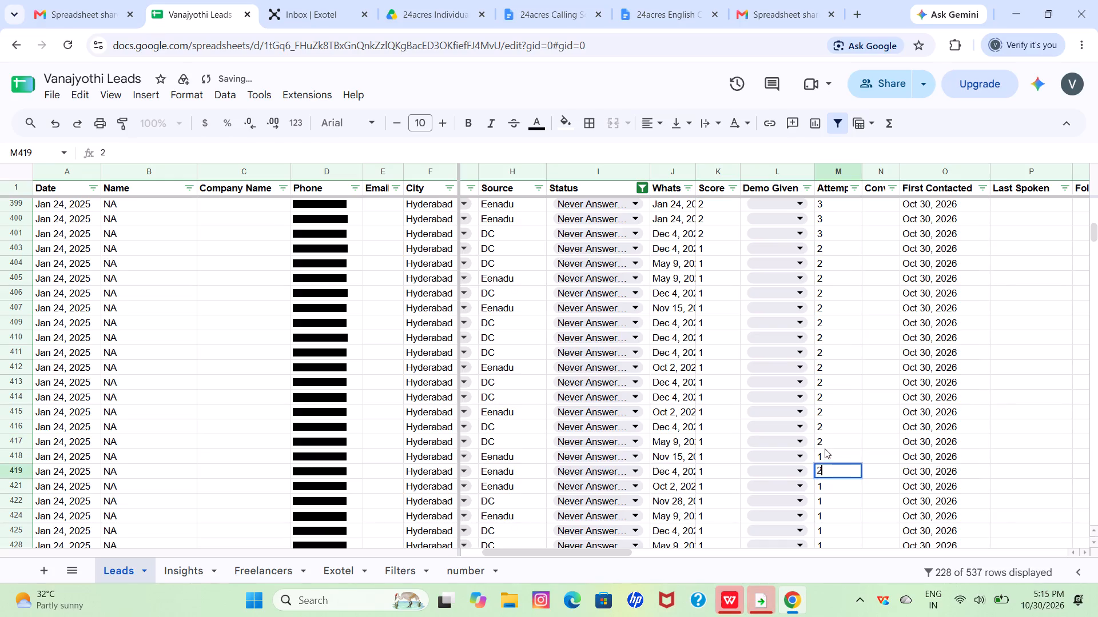
pyautogui.click(825, 448)
pyautogui.click(824, 459)
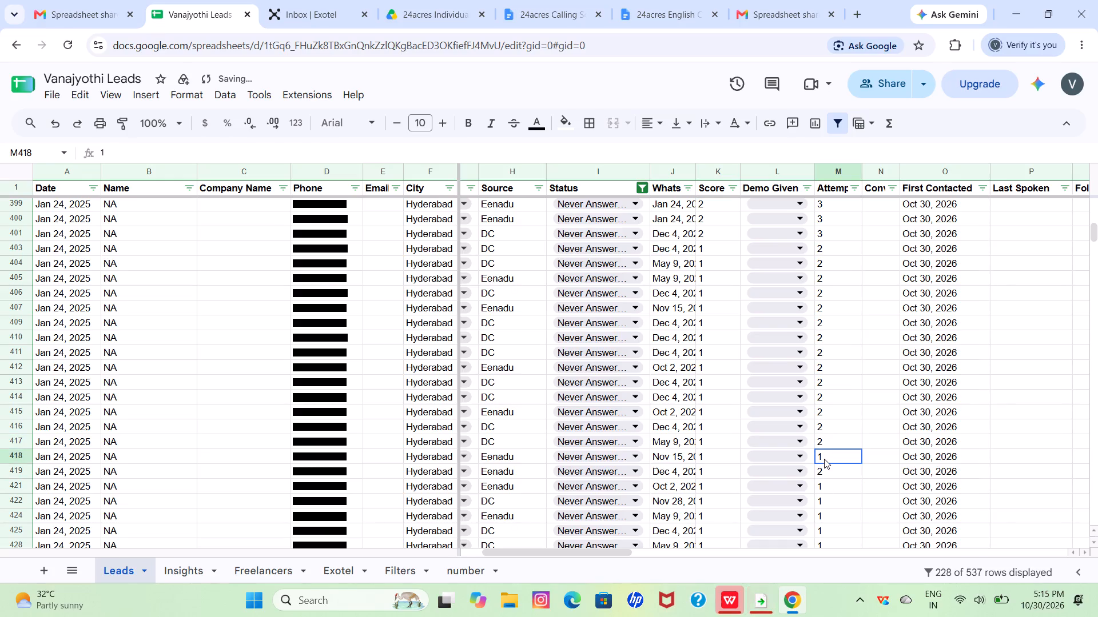
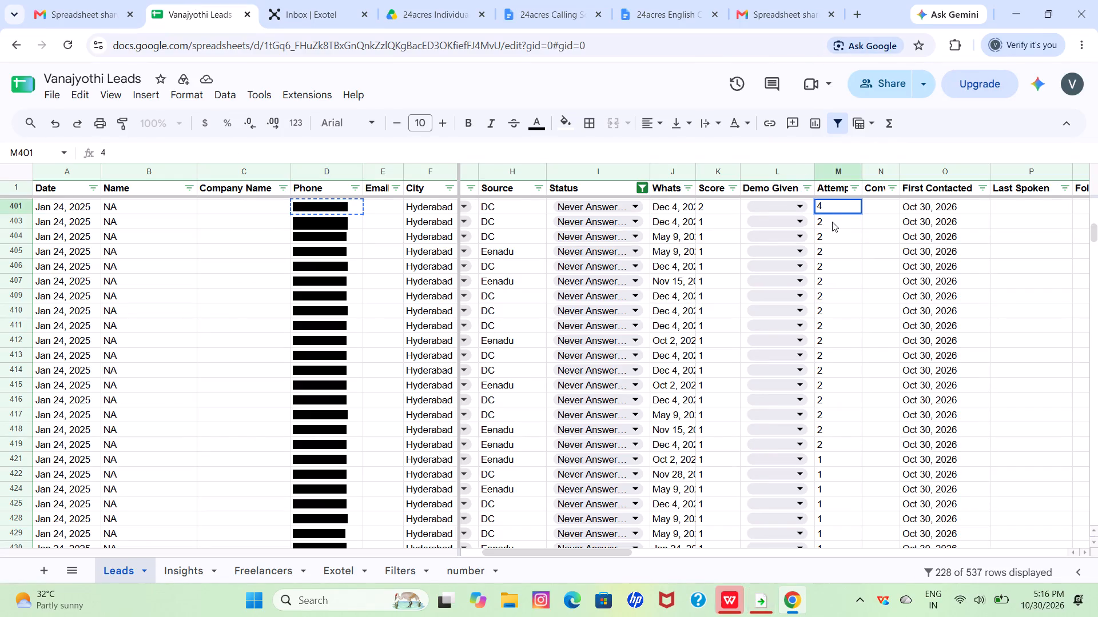
# Set the attempt count to 2 for the leads in rows 421, 422, 424, 425, 428 and 429.
pyautogui.click(832, 222)
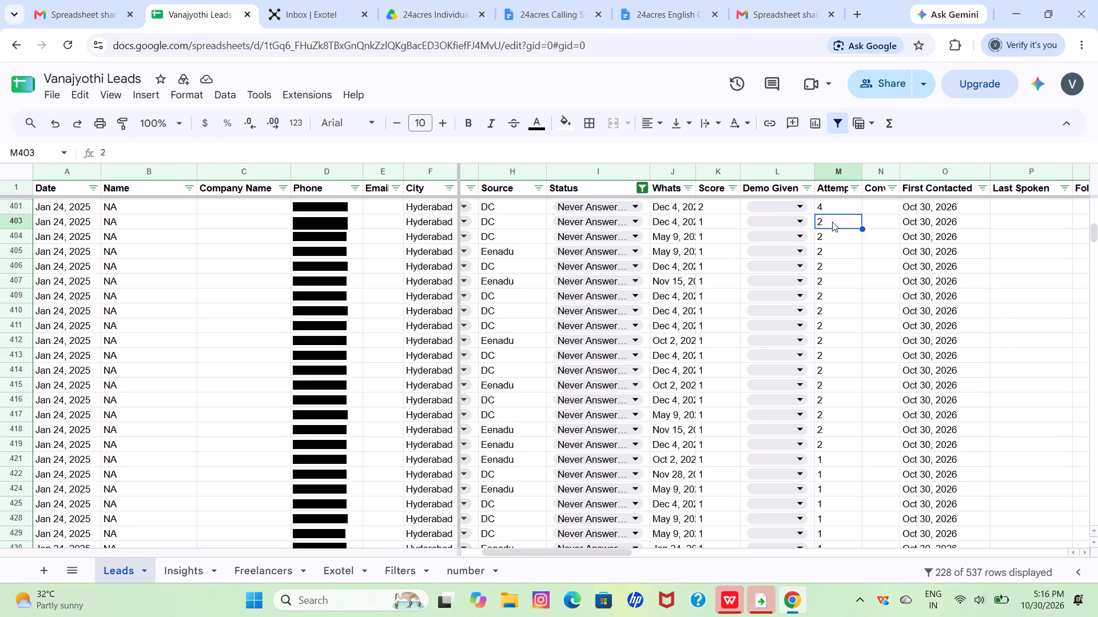
pyautogui.click(828, 461)
pyautogui.press('2')
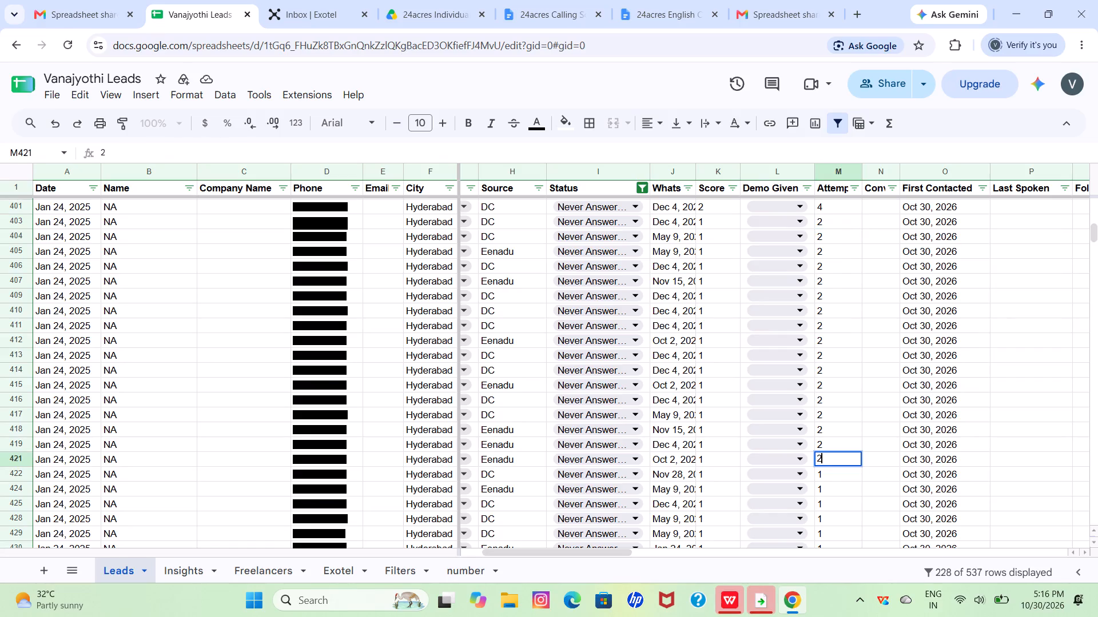
pyautogui.click(827, 474)
pyautogui.press('2')
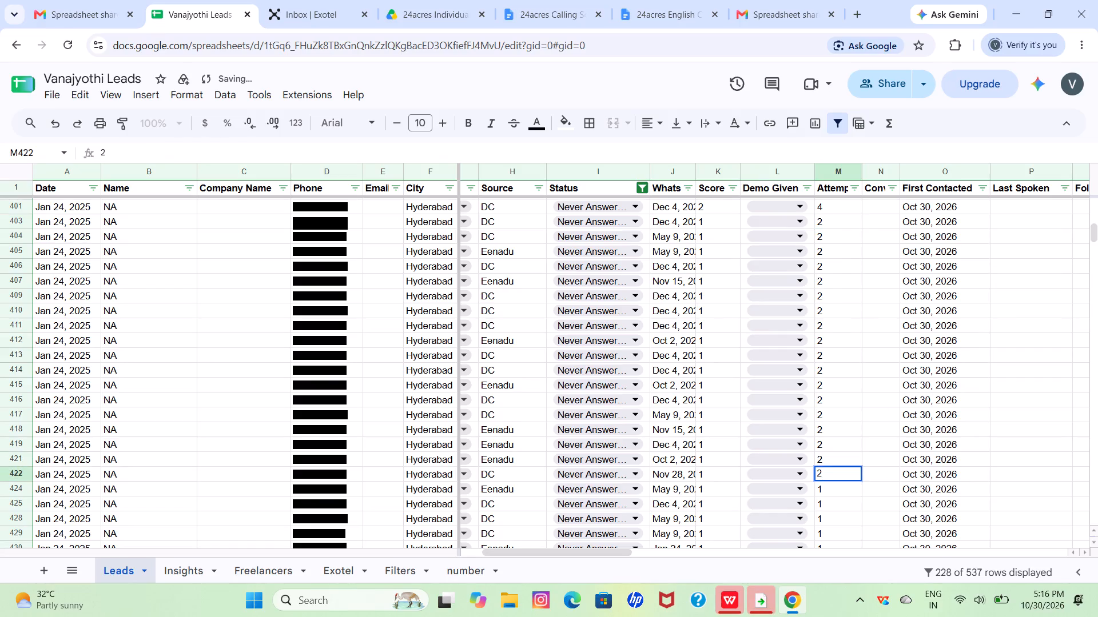
pyautogui.click(825, 490)
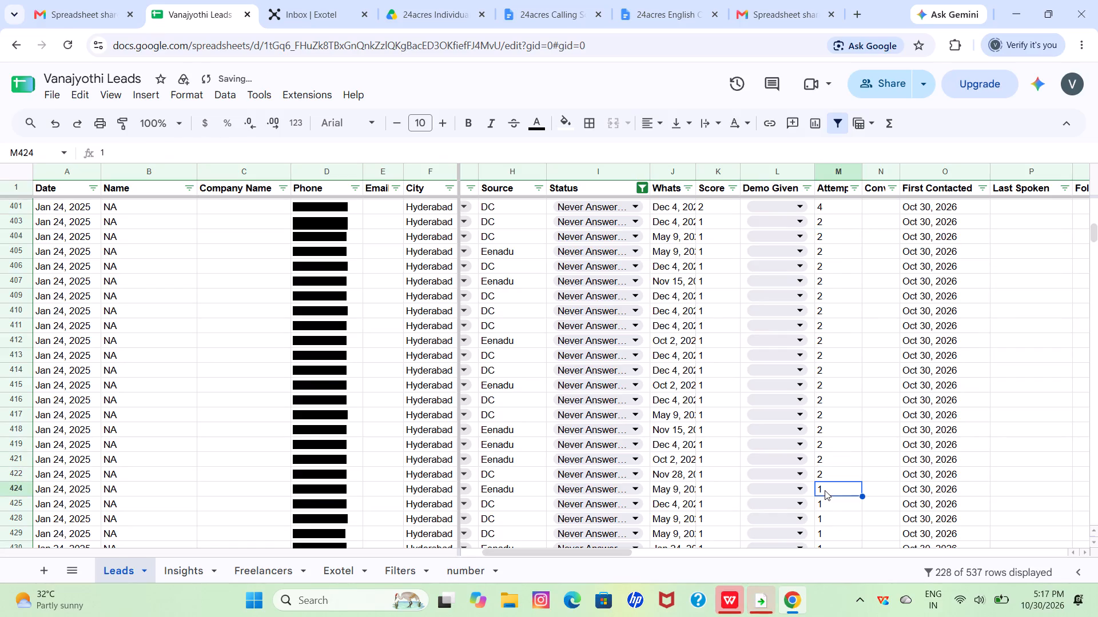
pyautogui.press('2')
pyautogui.click(820, 506)
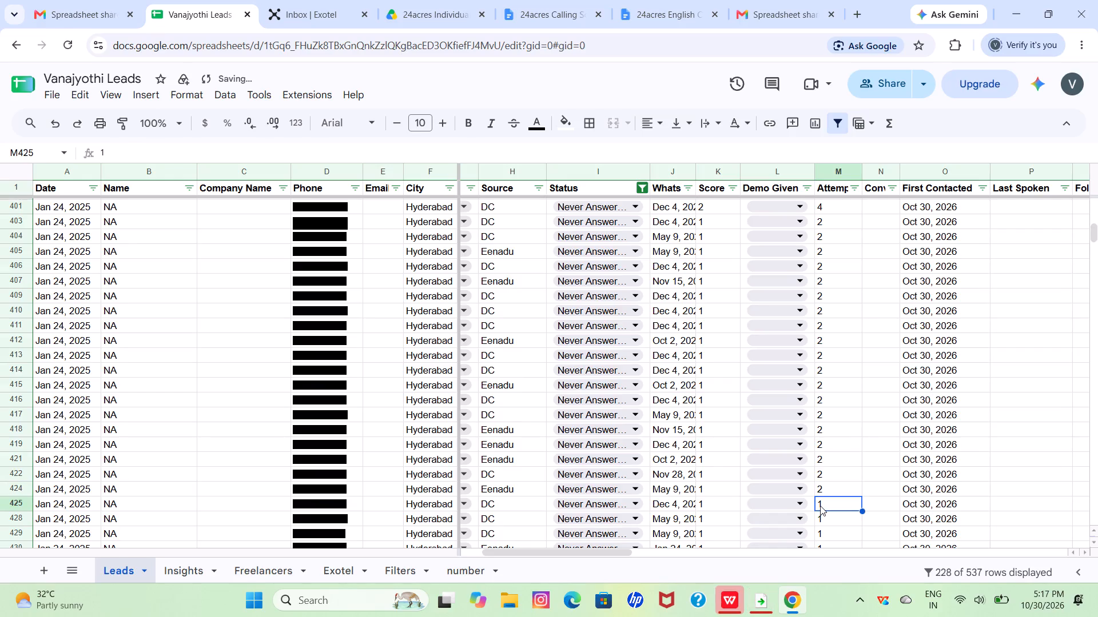
pyautogui.press('2')
pyautogui.click(821, 517)
pyautogui.press('2')
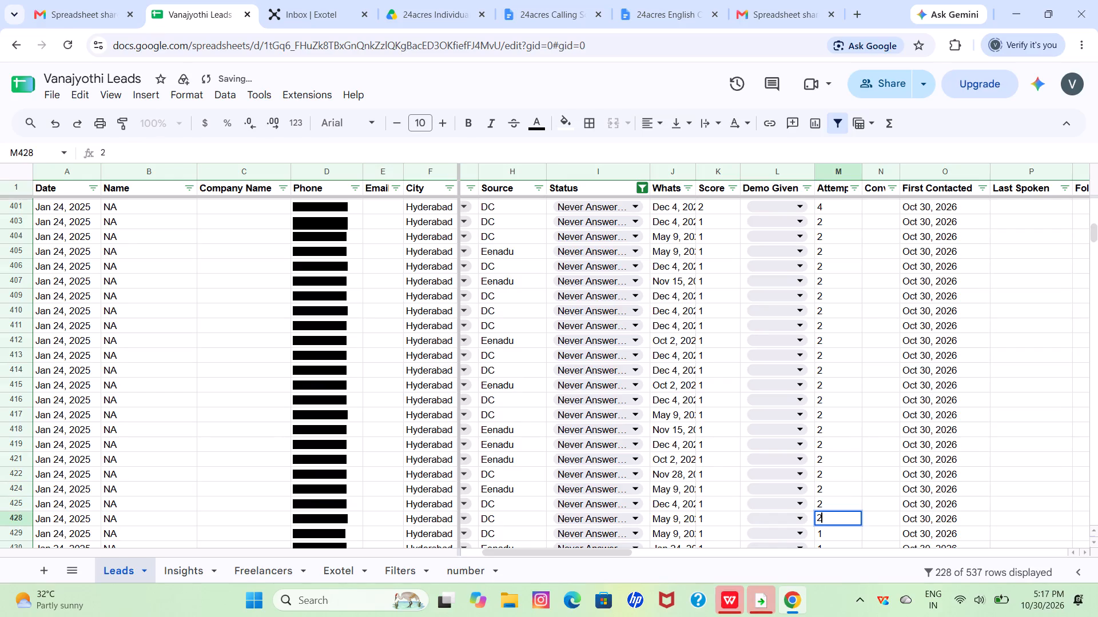
pyautogui.click(821, 527)
pyautogui.press('2')
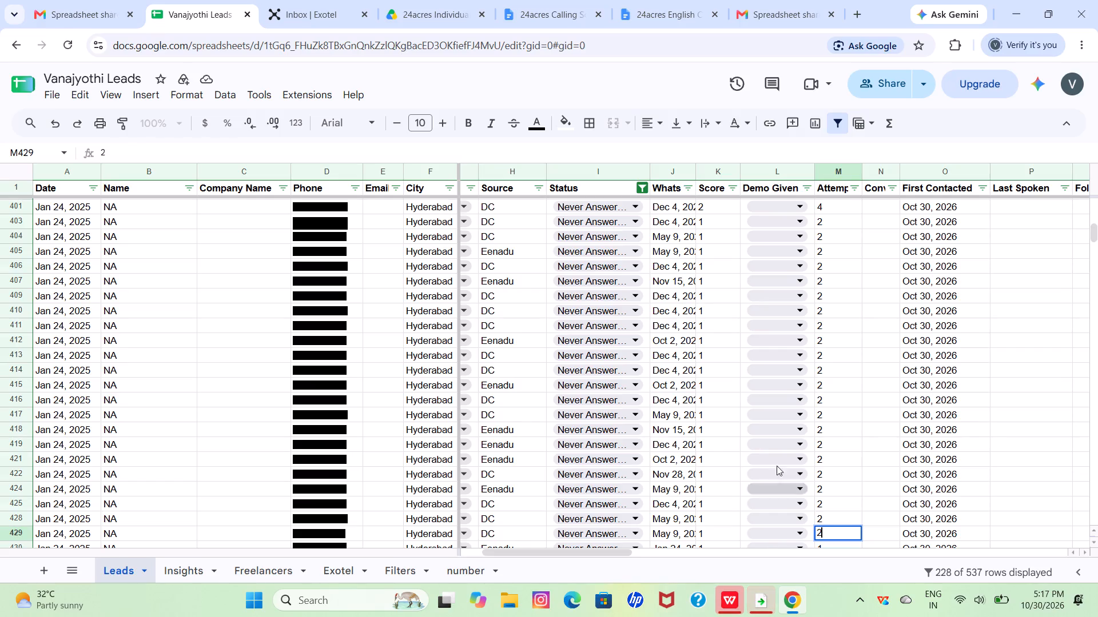
# Copy the phone number of the lead in row 403.
pyautogui.click(324, 222)
pyautogui.hotkey('ctrl', 'c')
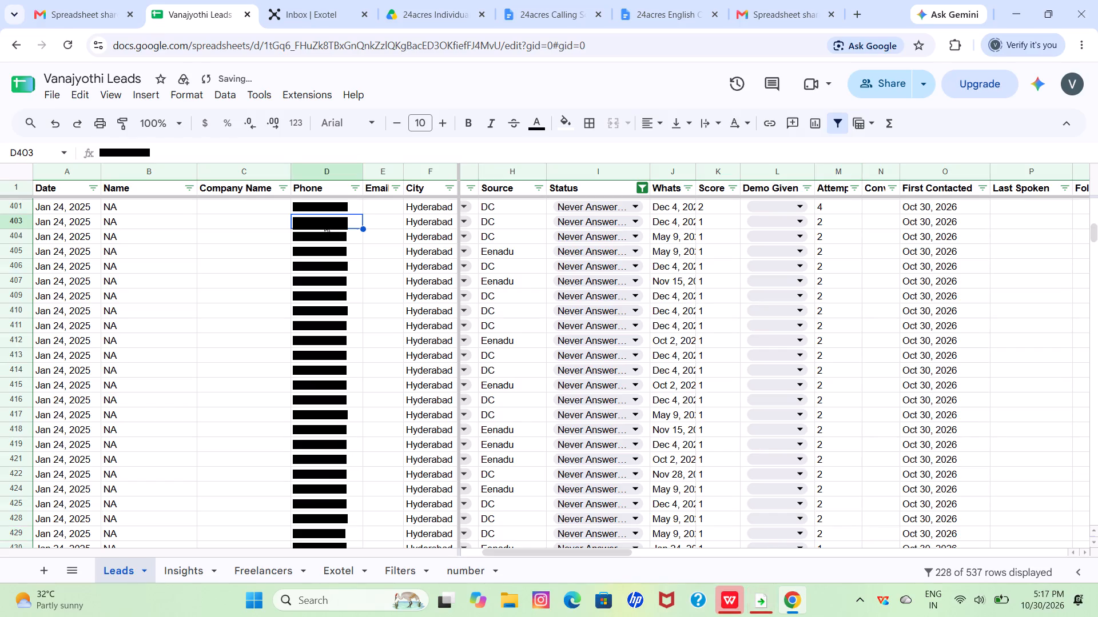
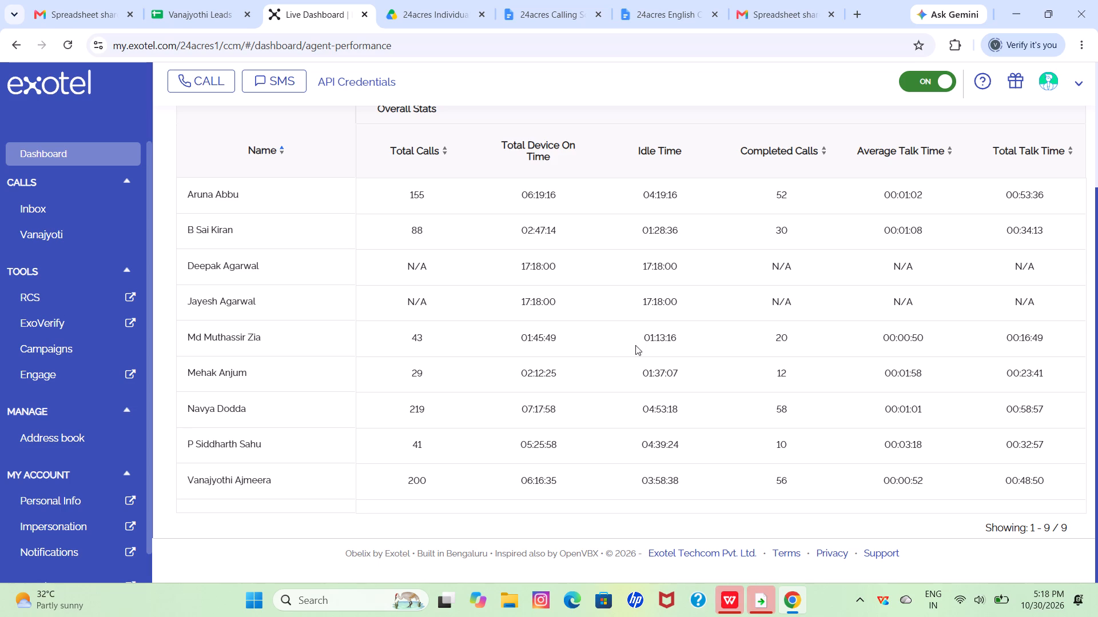
# Open the campaigns section and look through the static contact lists.
pyautogui.click(90, 342)
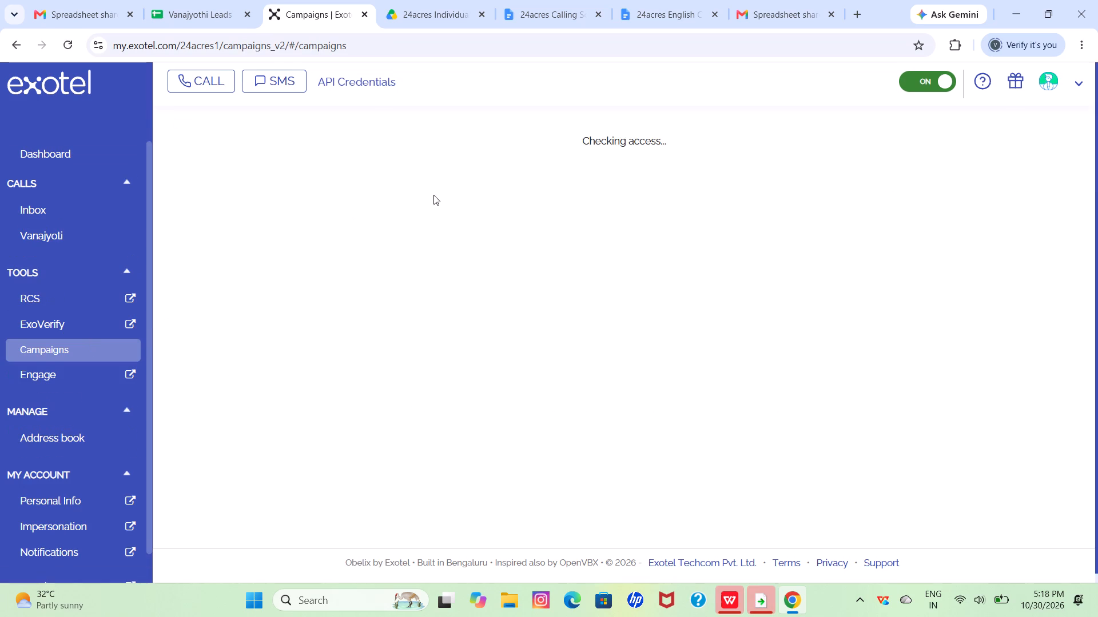
pyautogui.click(296, 141)
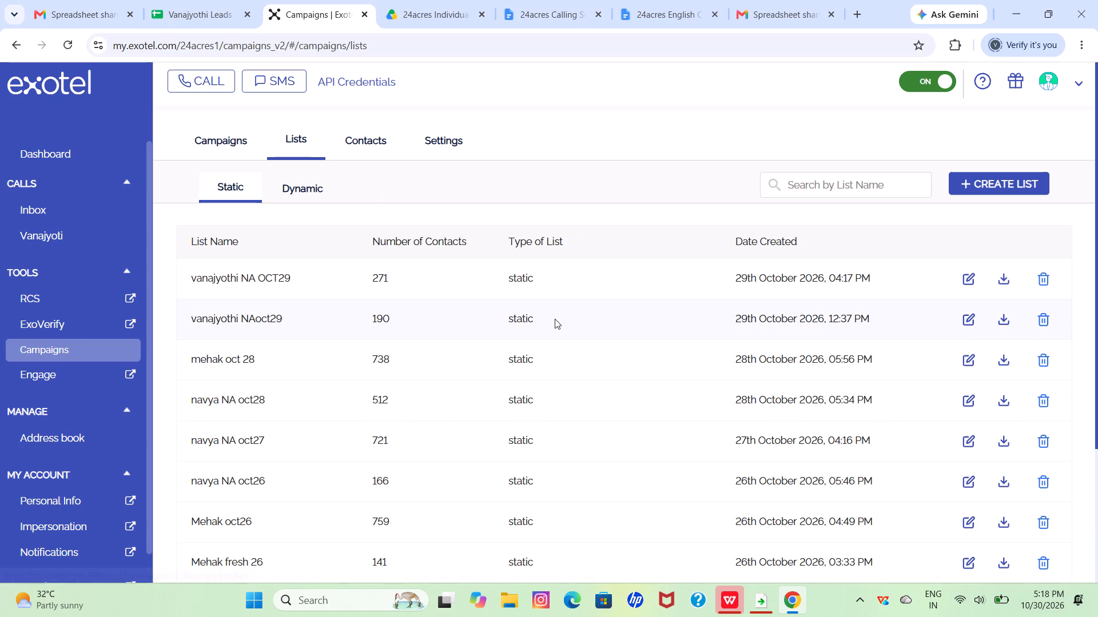
pyautogui.scroll(-1, 555, 319)
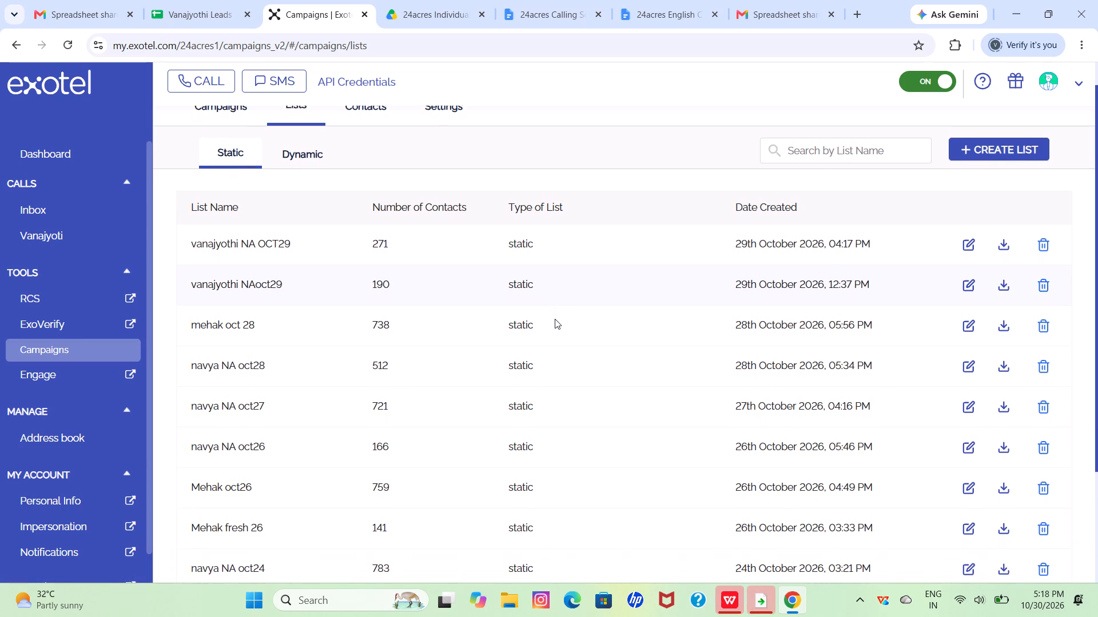
pyautogui.scroll(-2, 555, 319)
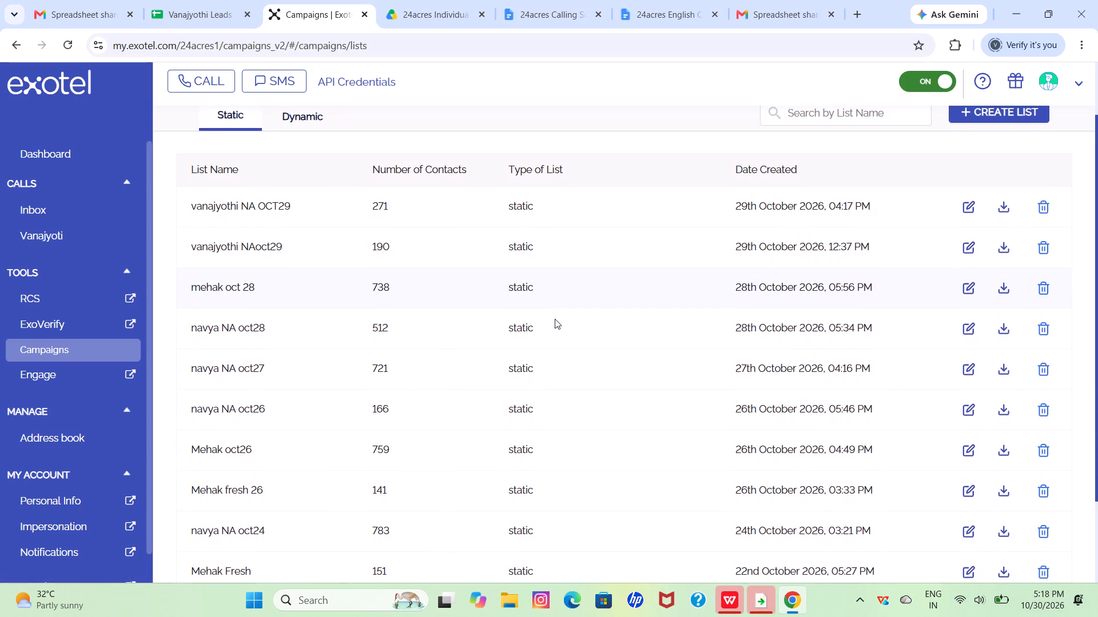
pyautogui.scroll(-1, 555, 319)
pyautogui.scroll(2, 555, 319)
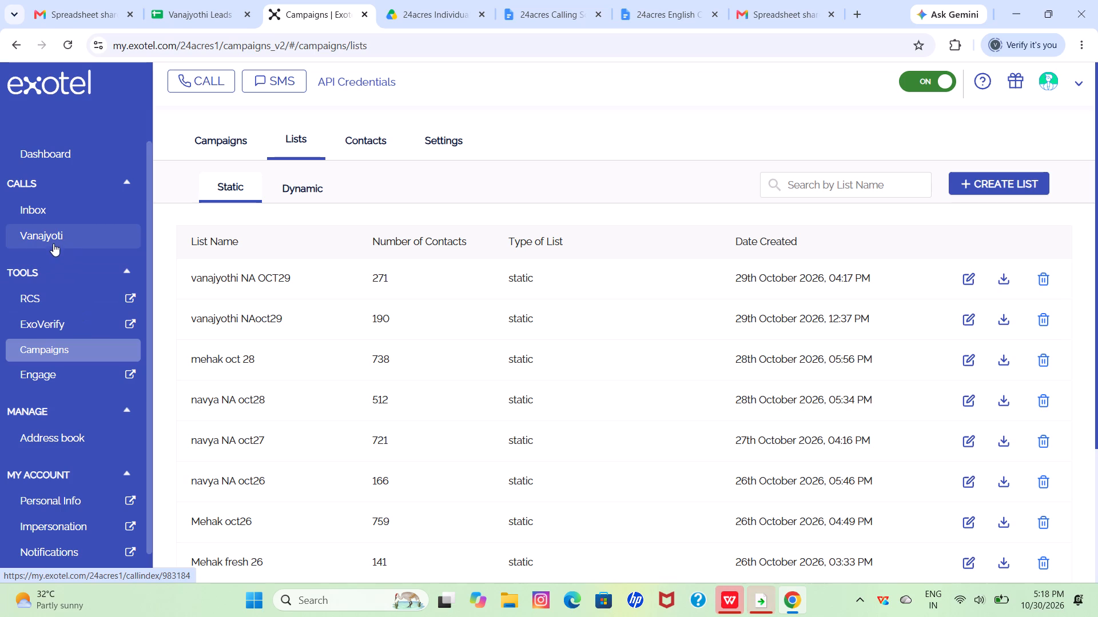
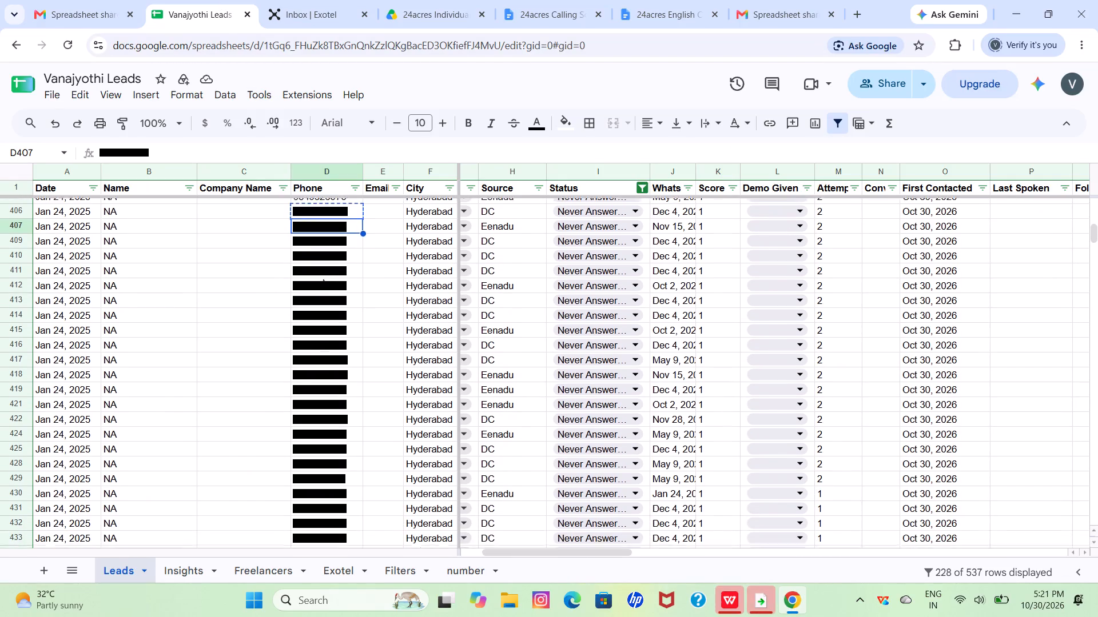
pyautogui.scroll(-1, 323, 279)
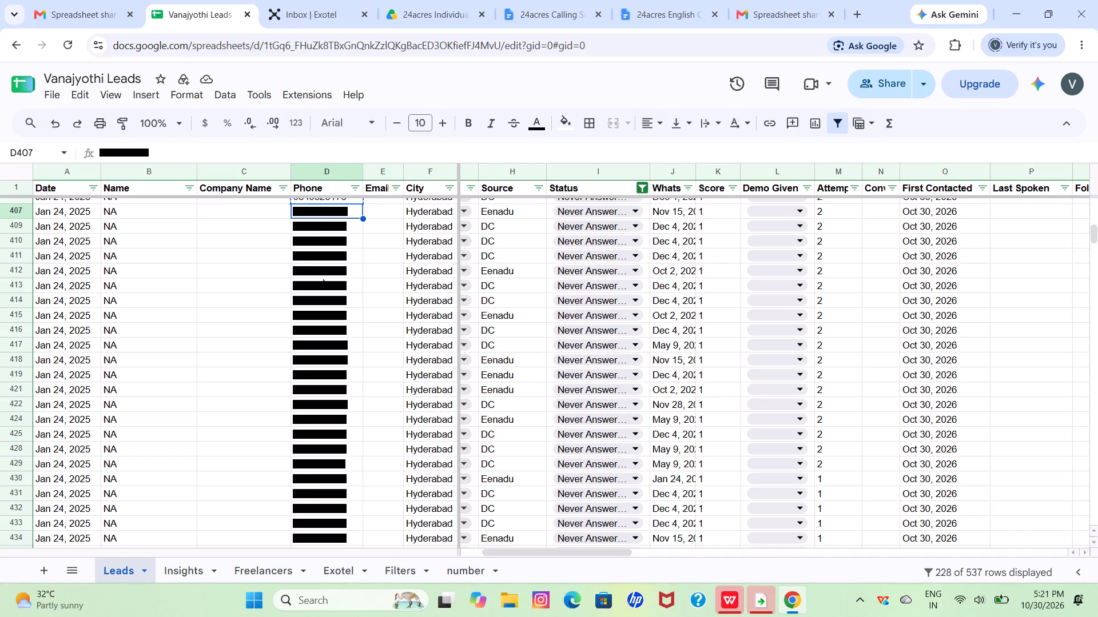
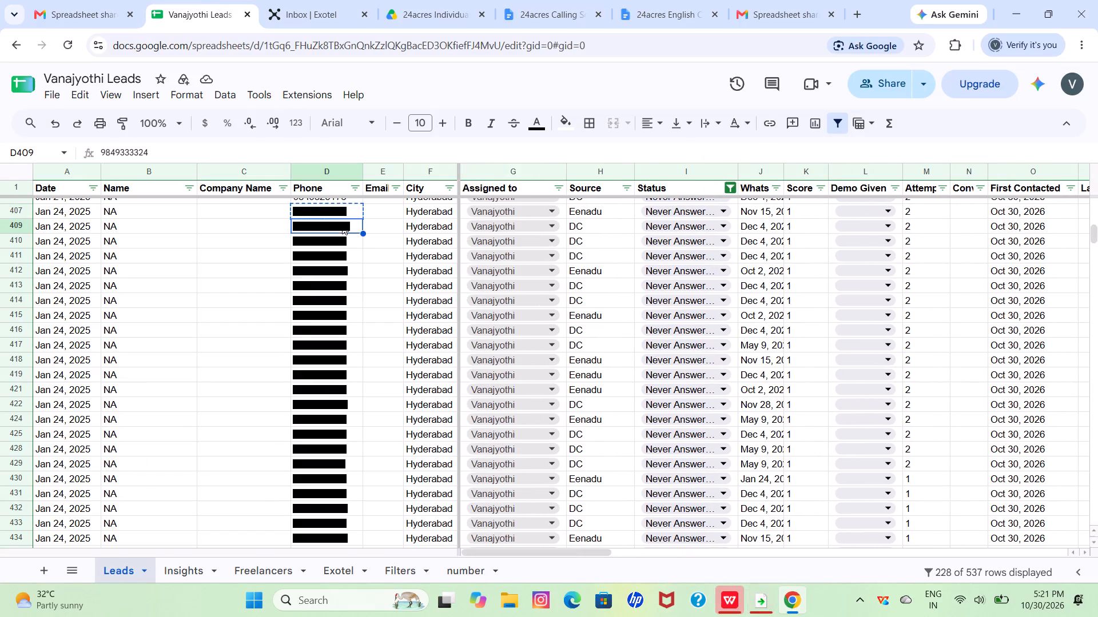
# Paste the phone number copied from row 407 into the Phone cell of row 409.
pyautogui.hotkey('ctrl', 'v')
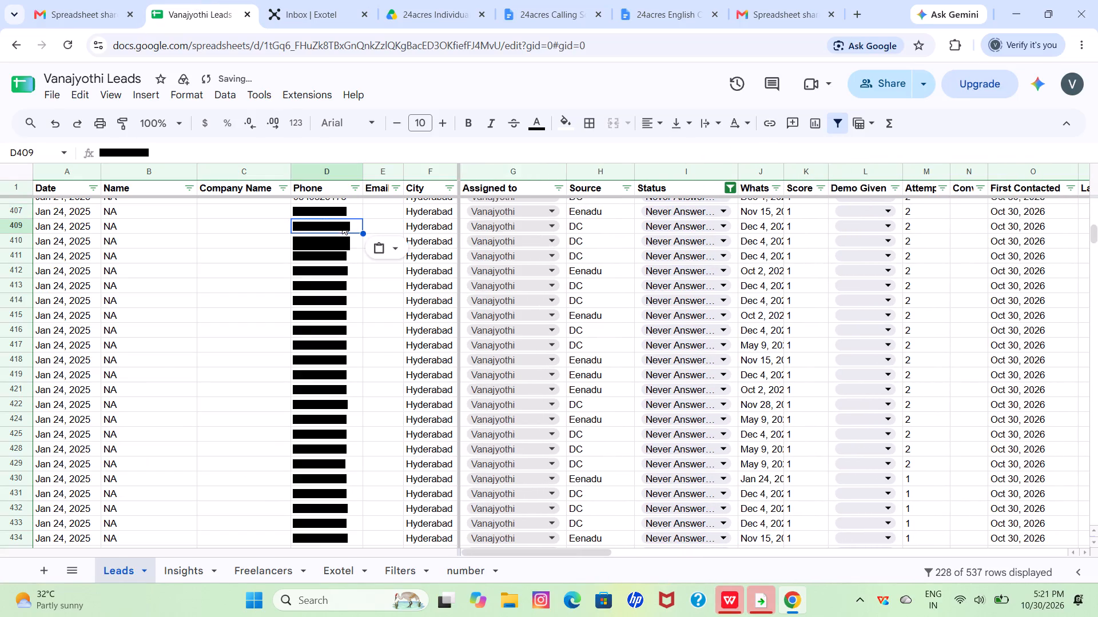
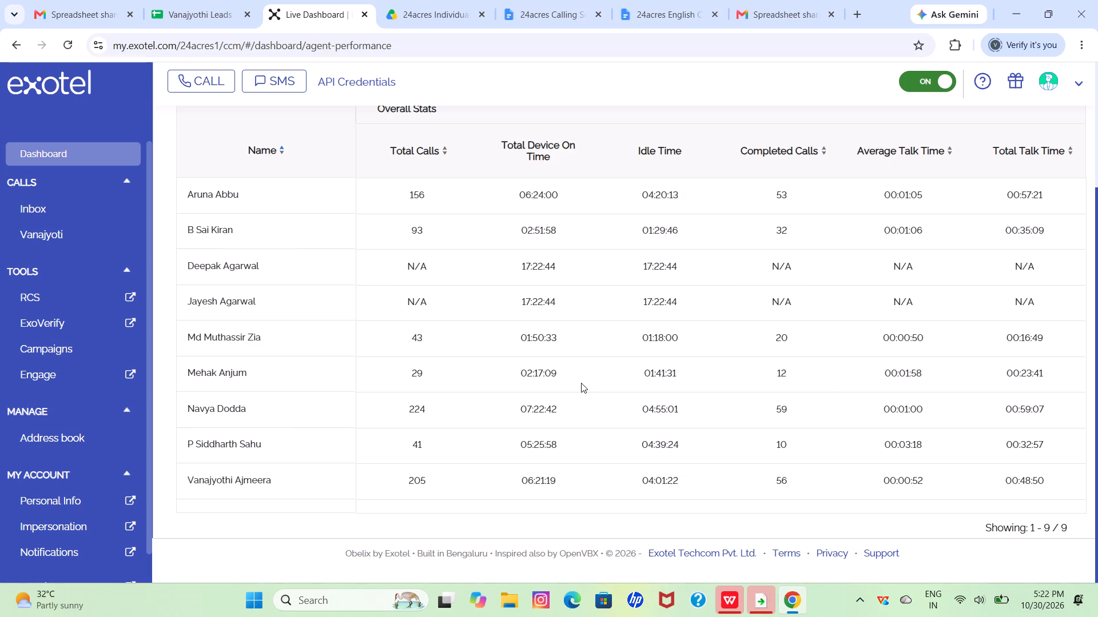
# Place an Exotel call to the lead phone number copied from row 411 of the Vanajyothi Leads spreadsheet.
pyautogui.scroll(6, 581, 383)
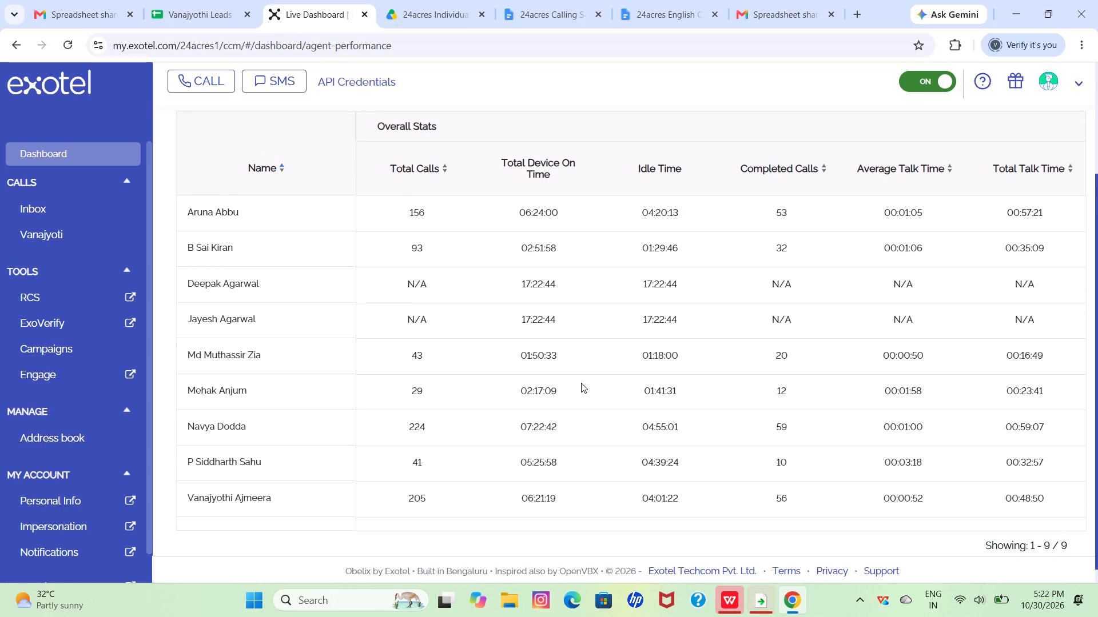
pyautogui.scroll(2, 581, 383)
pyautogui.click(208, 0)
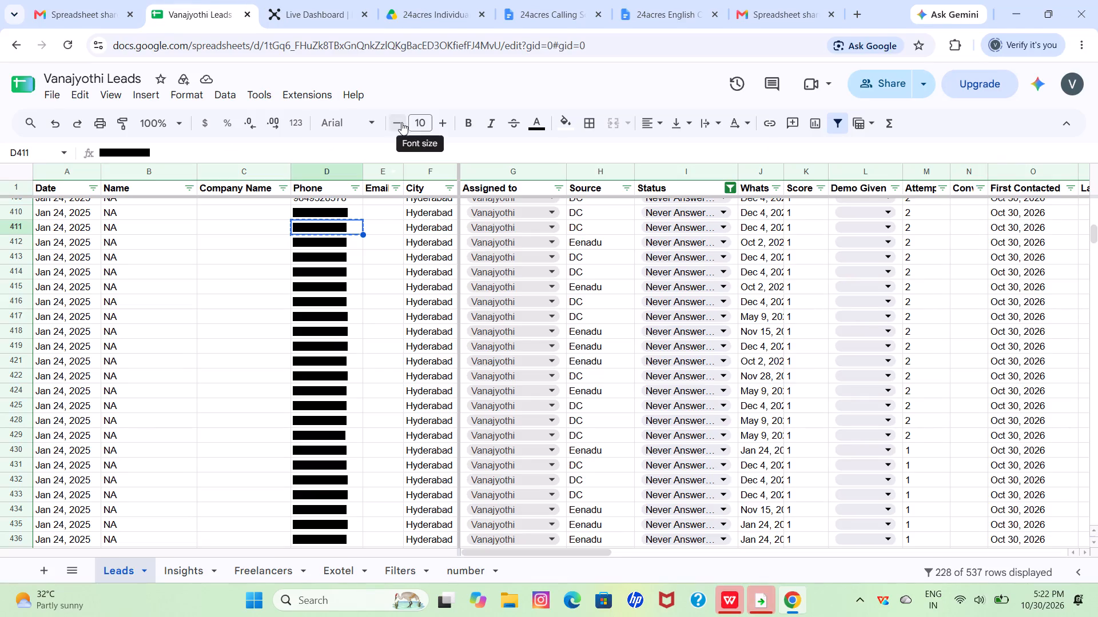
pyautogui.click(315, 0)
pyautogui.click(212, 88)
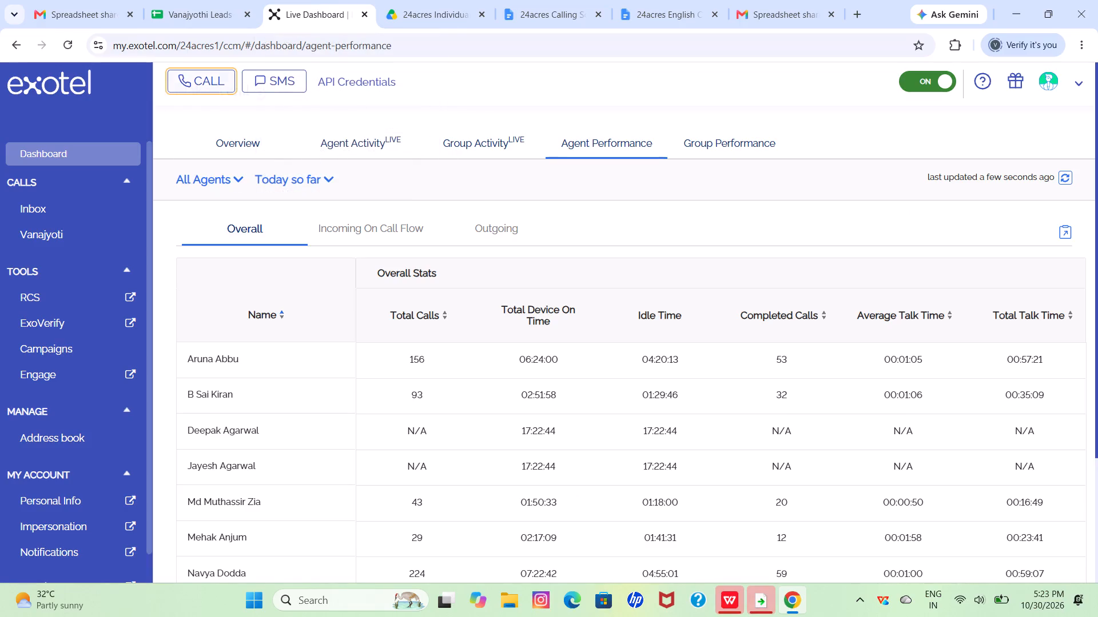
pyautogui.click(227, 169)
pyautogui.hotkey('ctrl', 'v')
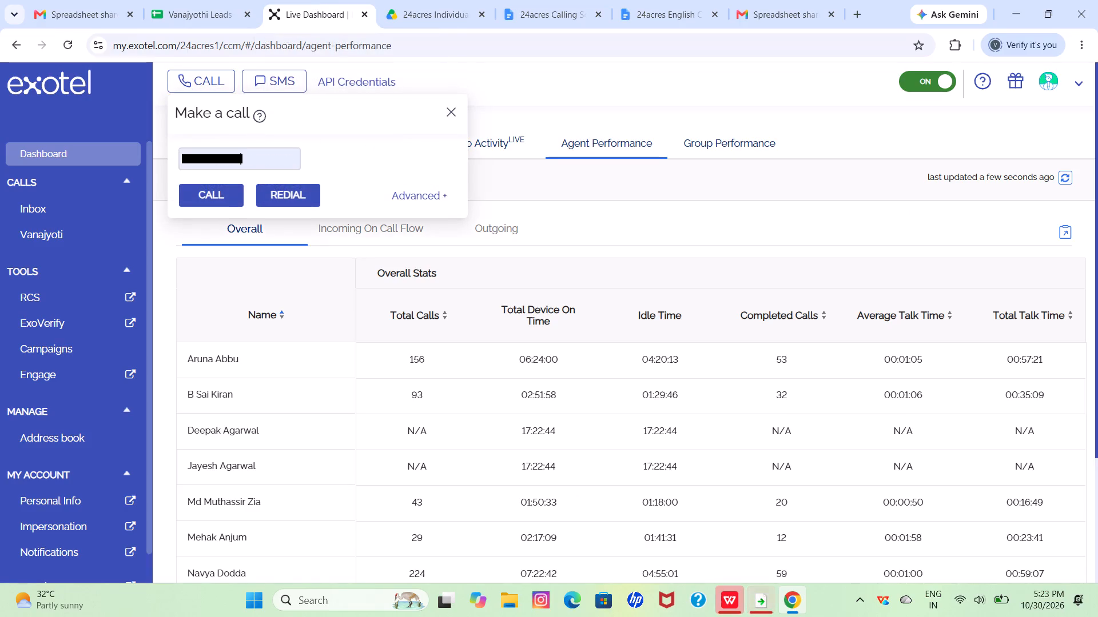
pyautogui.click(223, 199)
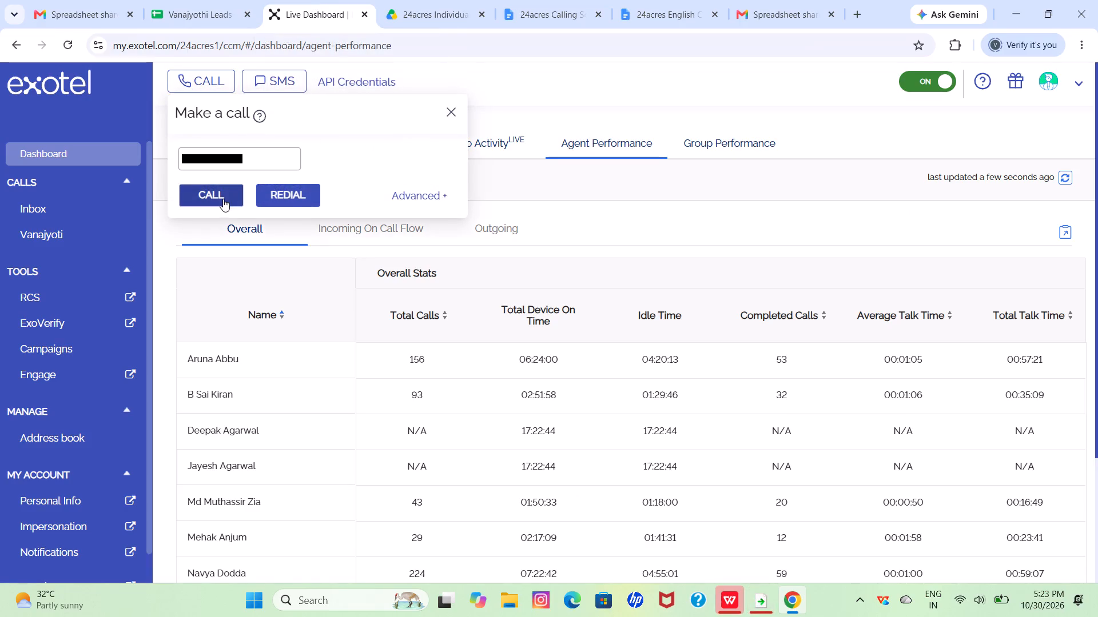
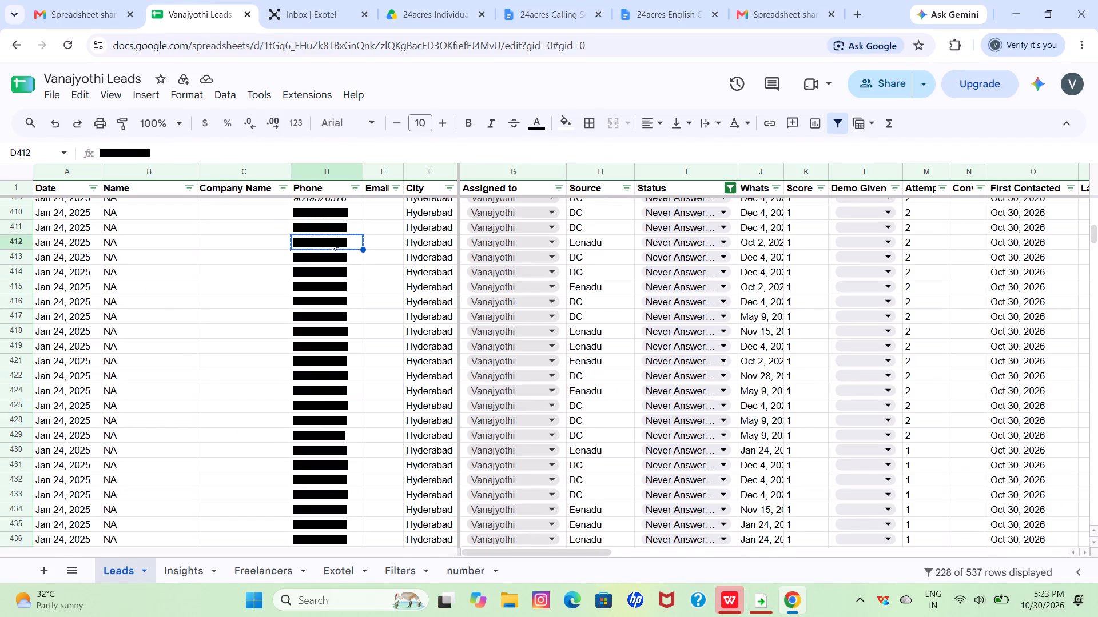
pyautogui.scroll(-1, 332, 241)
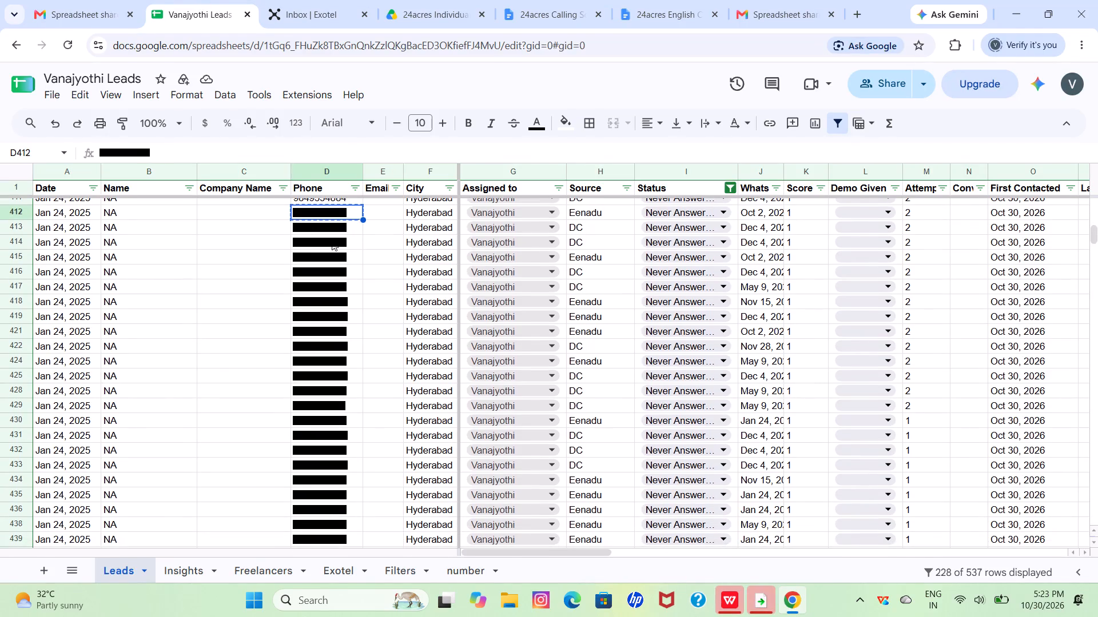
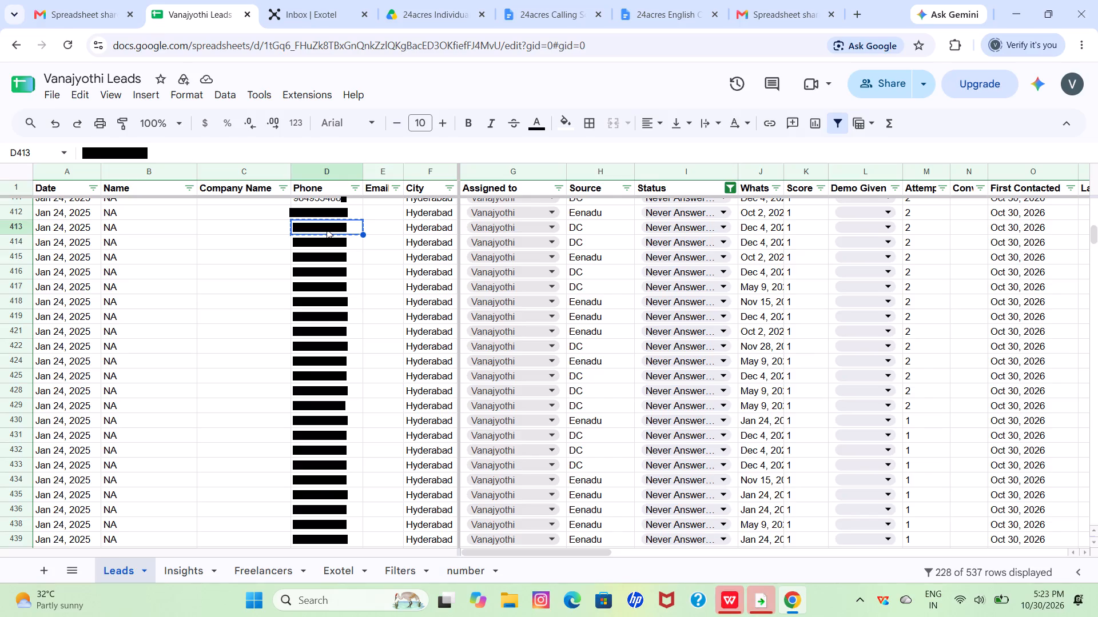
# Set the attempt count to 2 for the Never Answered leads in rows 430 through 436 and row 438.
pyautogui.click(930, 436)
pyautogui.press('2')
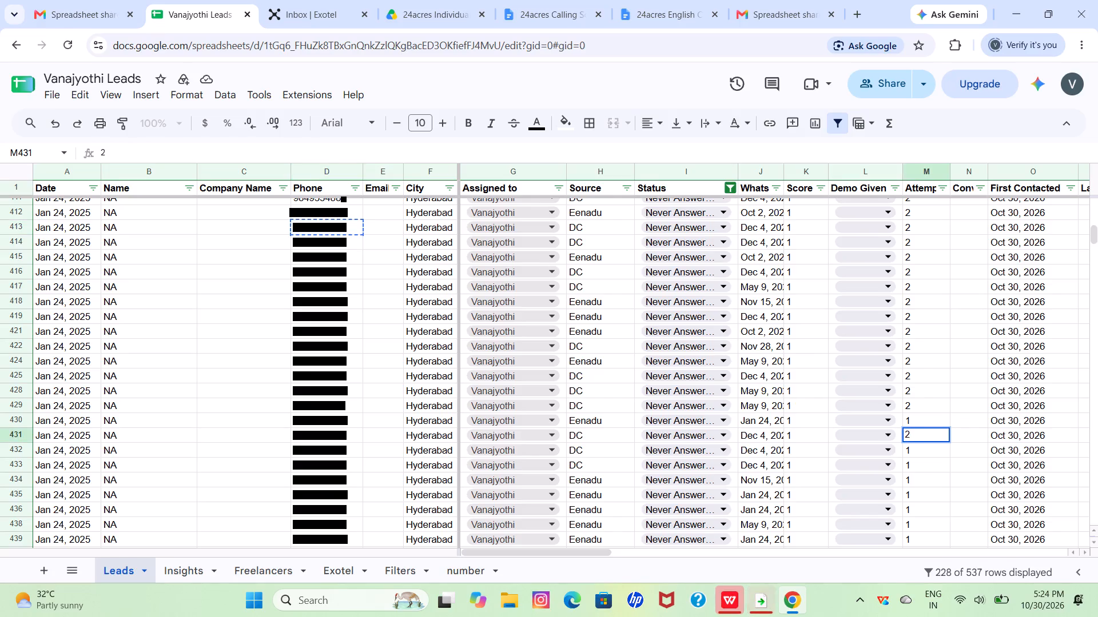
pyautogui.click(921, 424)
pyautogui.press('2')
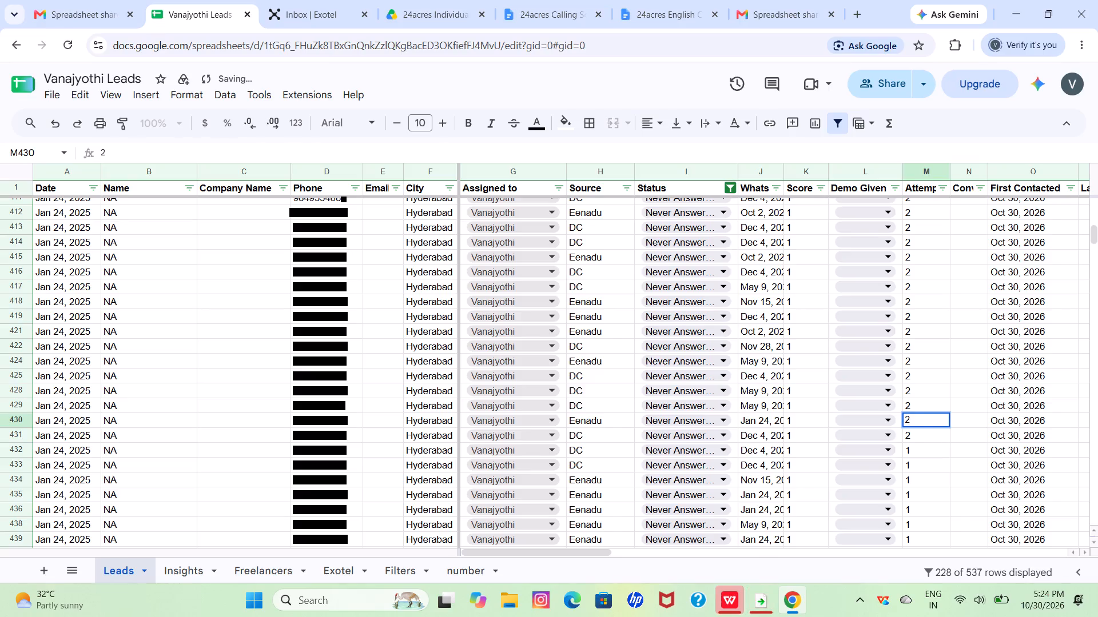
pyautogui.click(921, 456)
pyautogui.press('2')
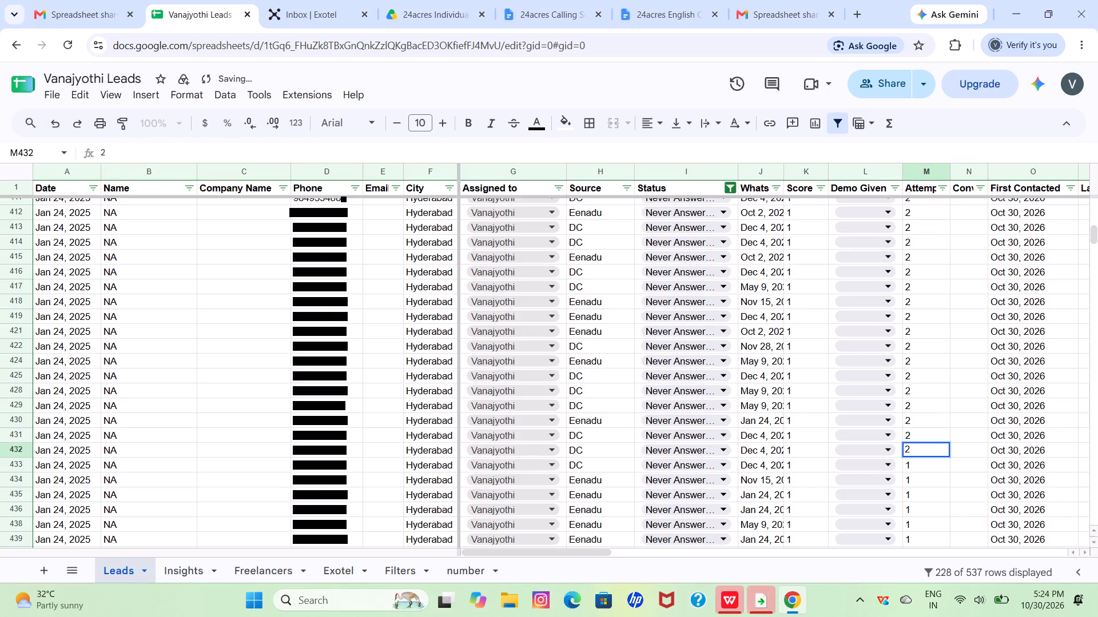
pyautogui.click(918, 471)
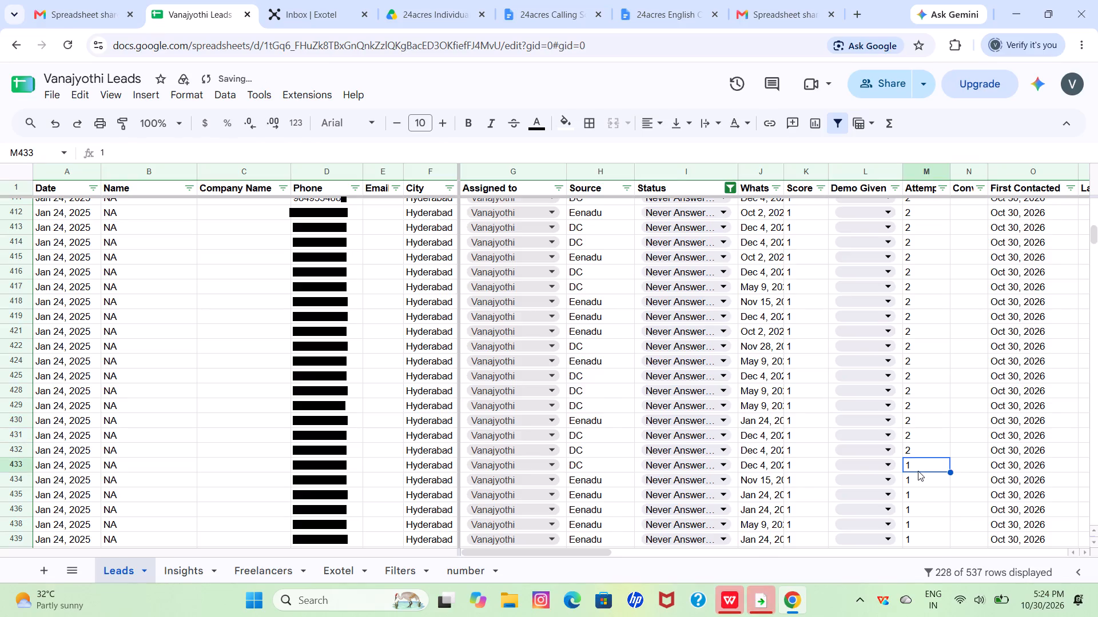
pyautogui.press('2')
pyautogui.click(916, 488)
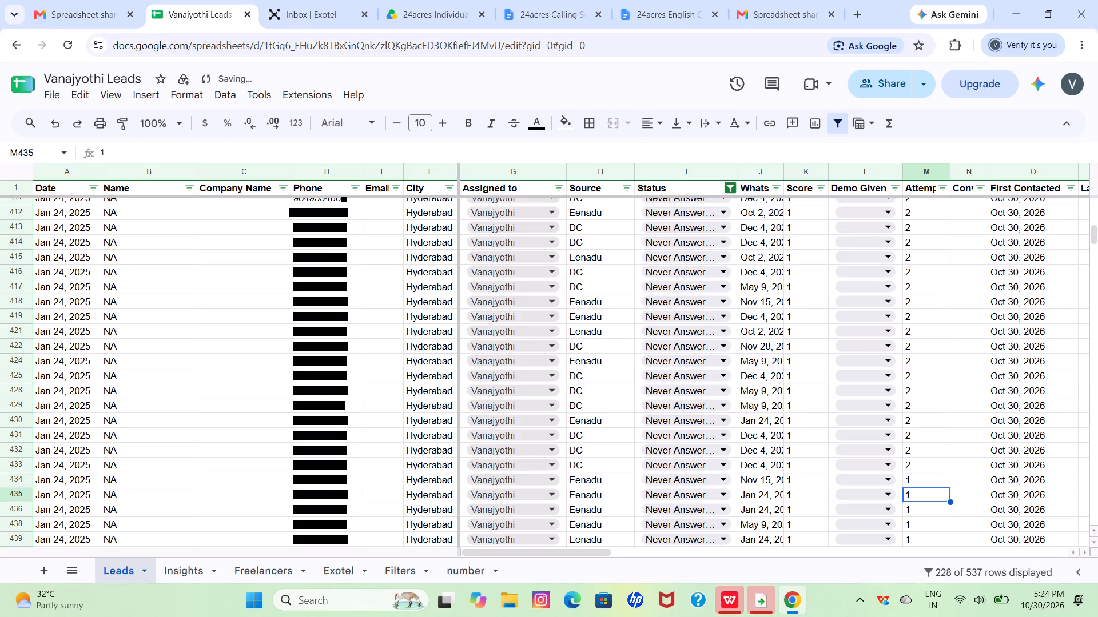
pyautogui.press('2')
pyautogui.click(913, 479)
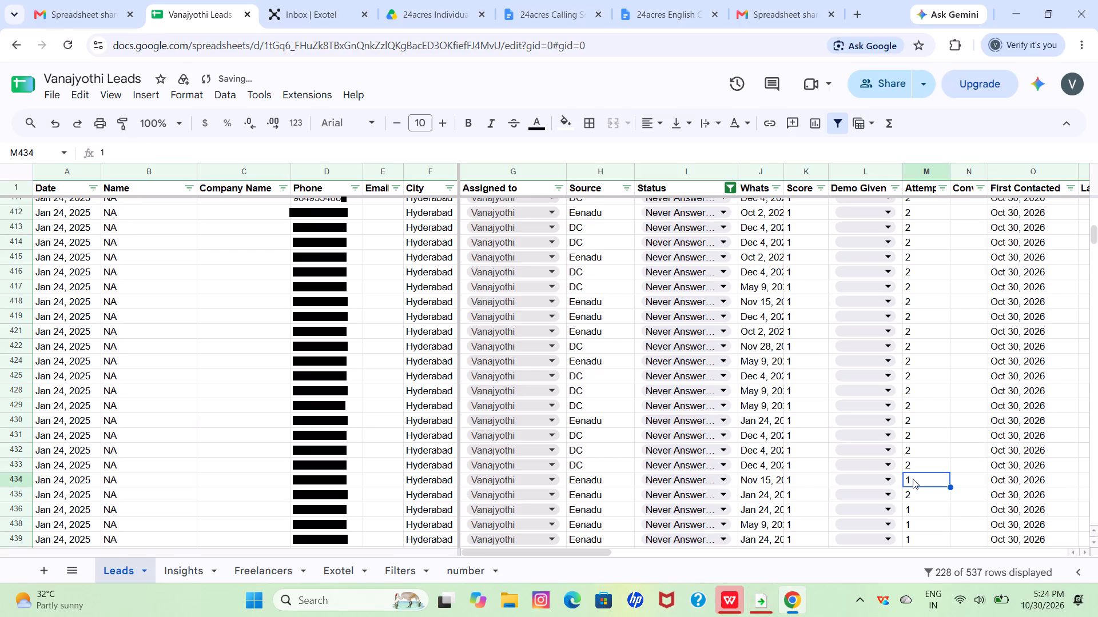
pyautogui.press('2')
pyautogui.click(914, 513)
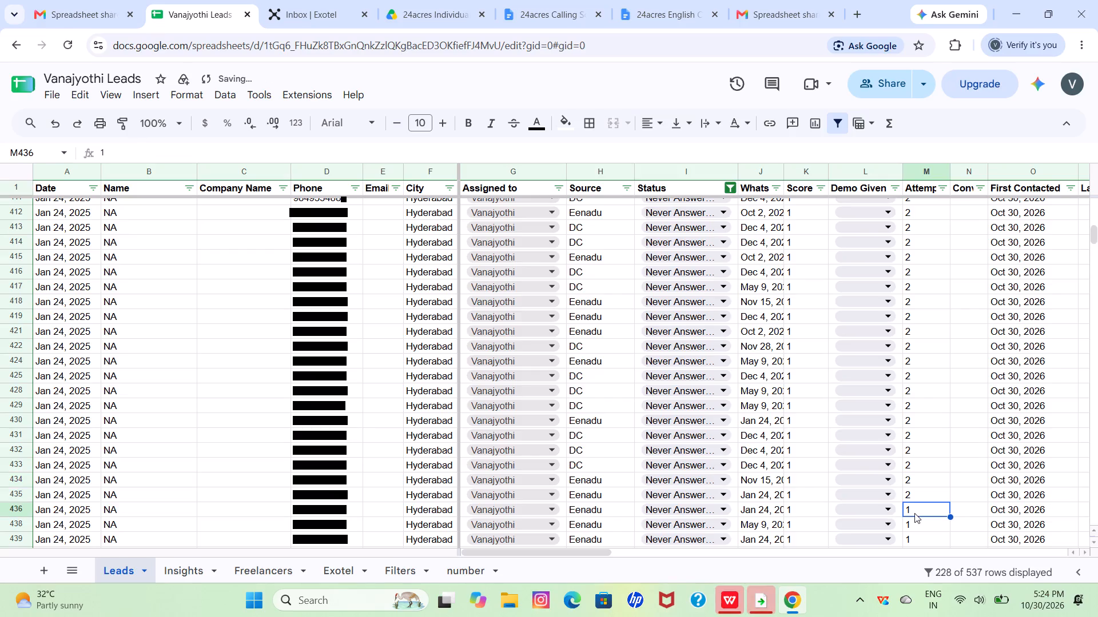
pyautogui.press('2')
pyautogui.click(914, 520)
pyautogui.press('2')
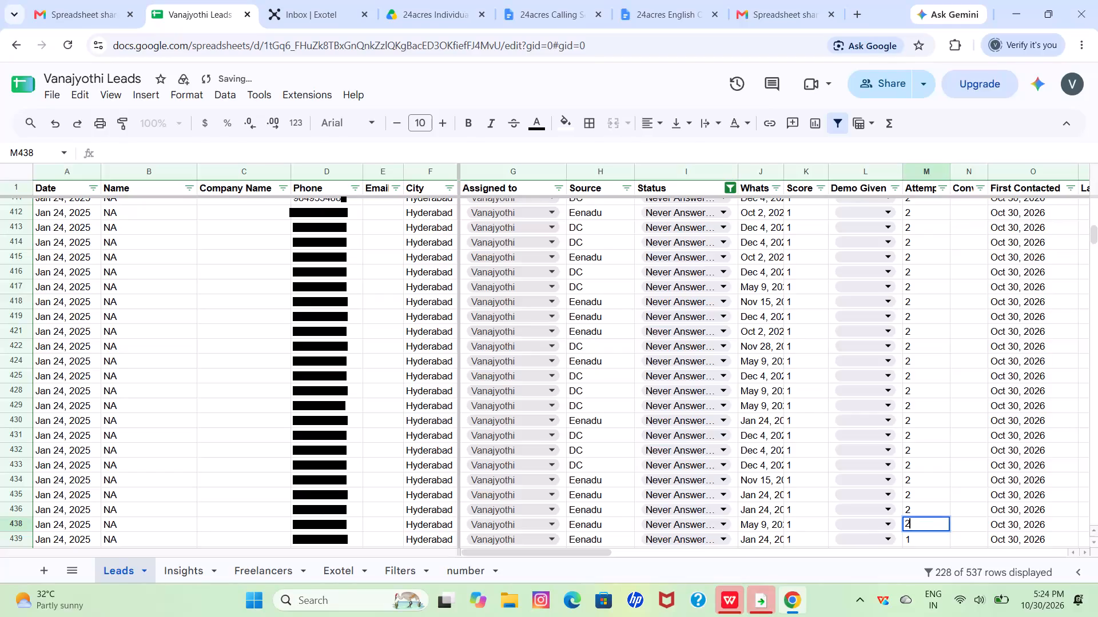
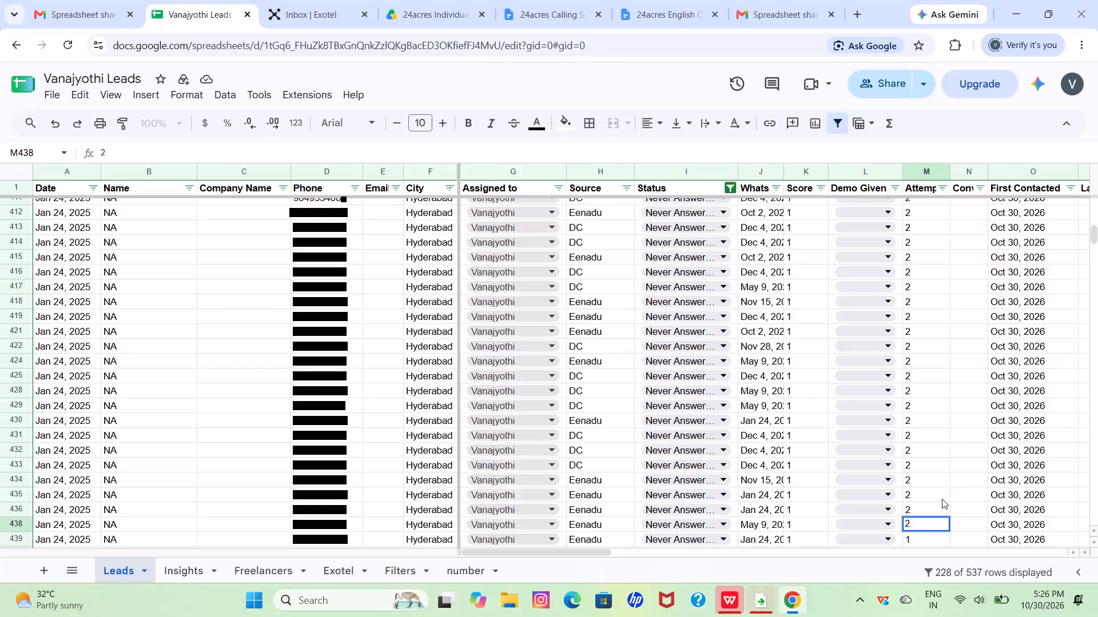
# Finish entering the attempt count of 2 for the Never Answered lead in row 438.
pyautogui.click(942, 499)
pyautogui.scroll(-2, 942, 499)
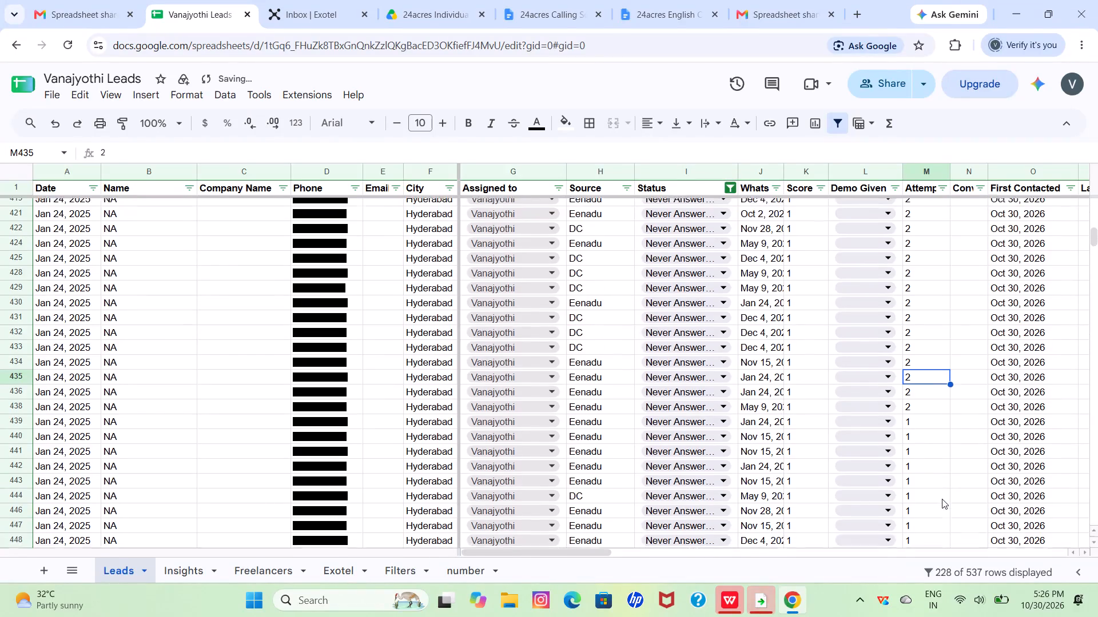
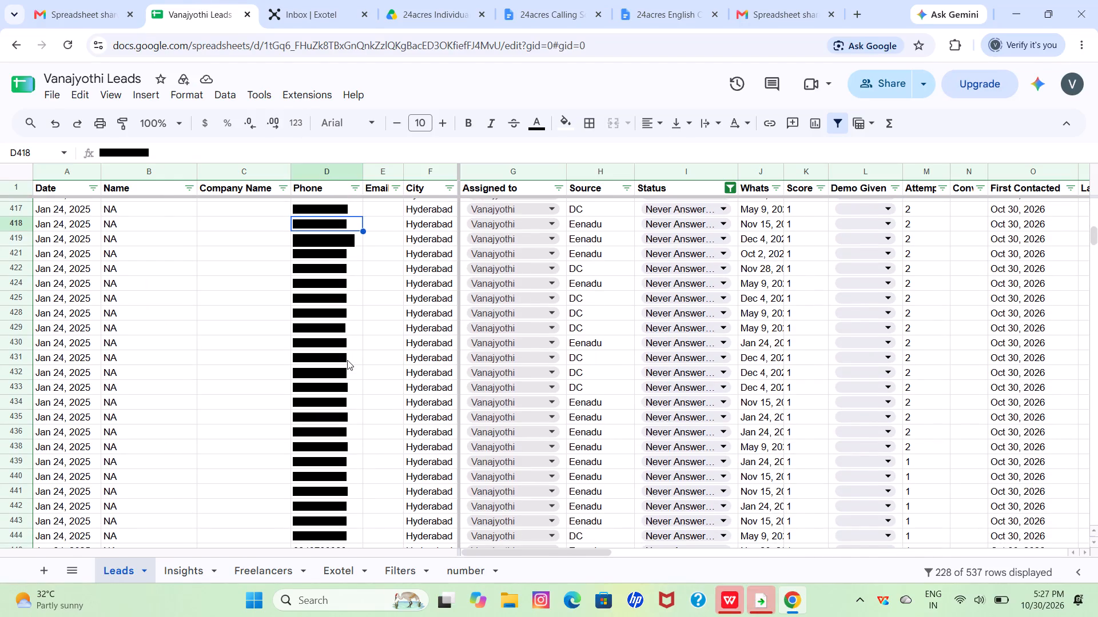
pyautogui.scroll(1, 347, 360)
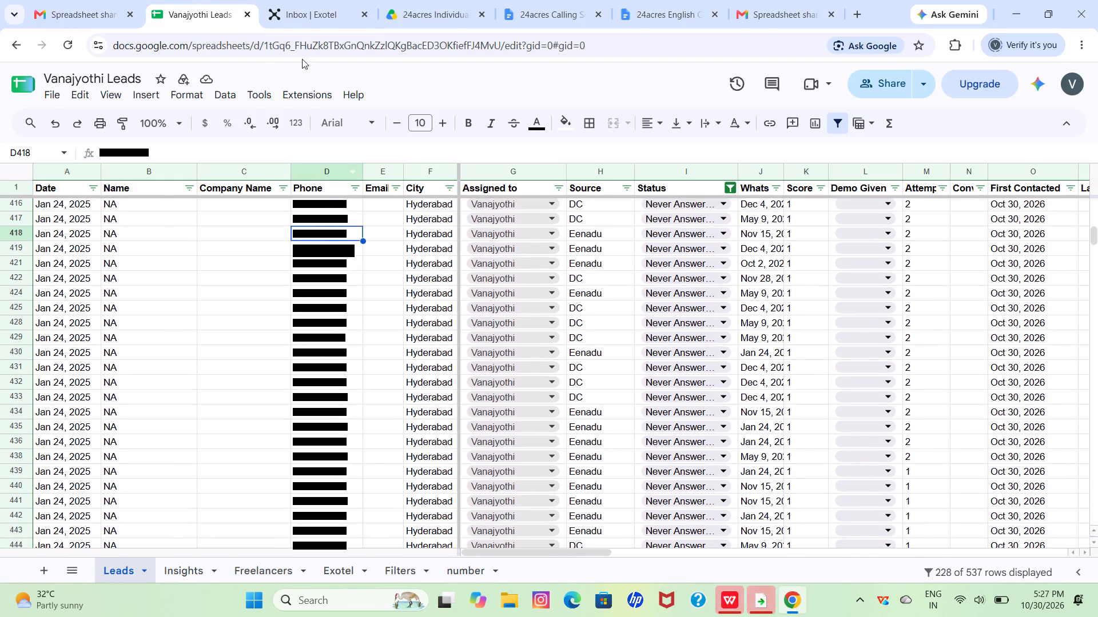
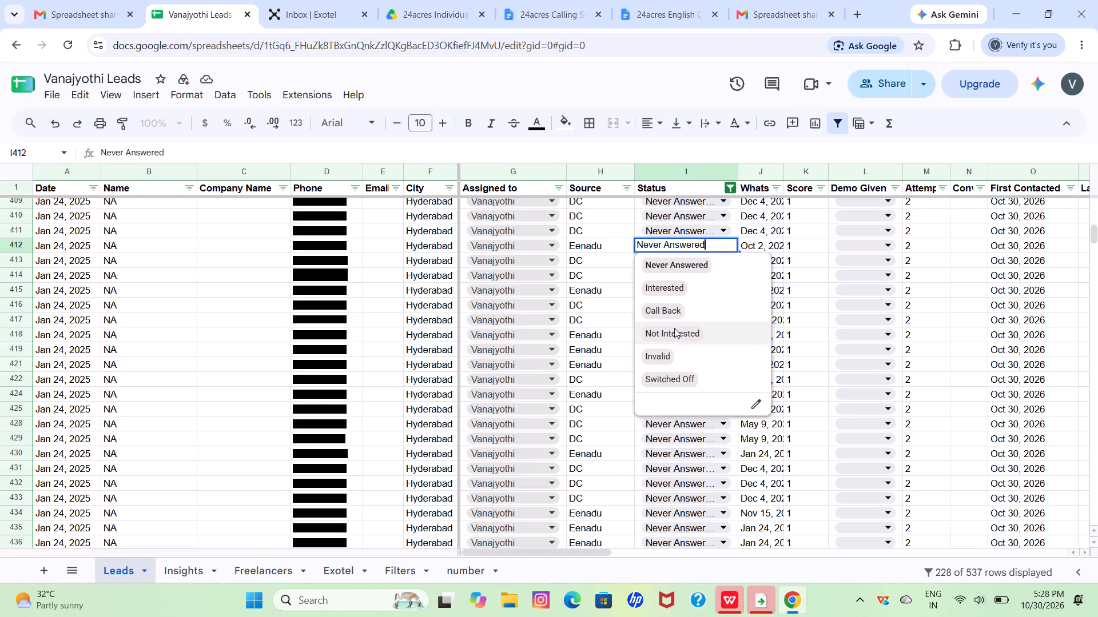
# Enter 1 as the conversation count for the lead in row 412.
pyautogui.click(970, 248)
pyautogui.press('1')
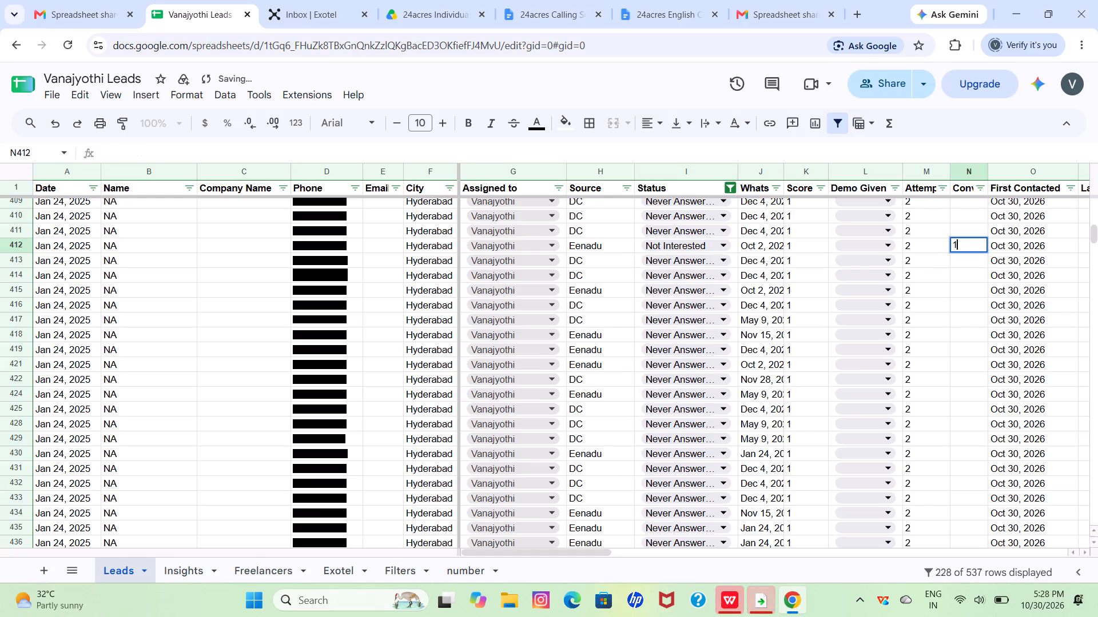
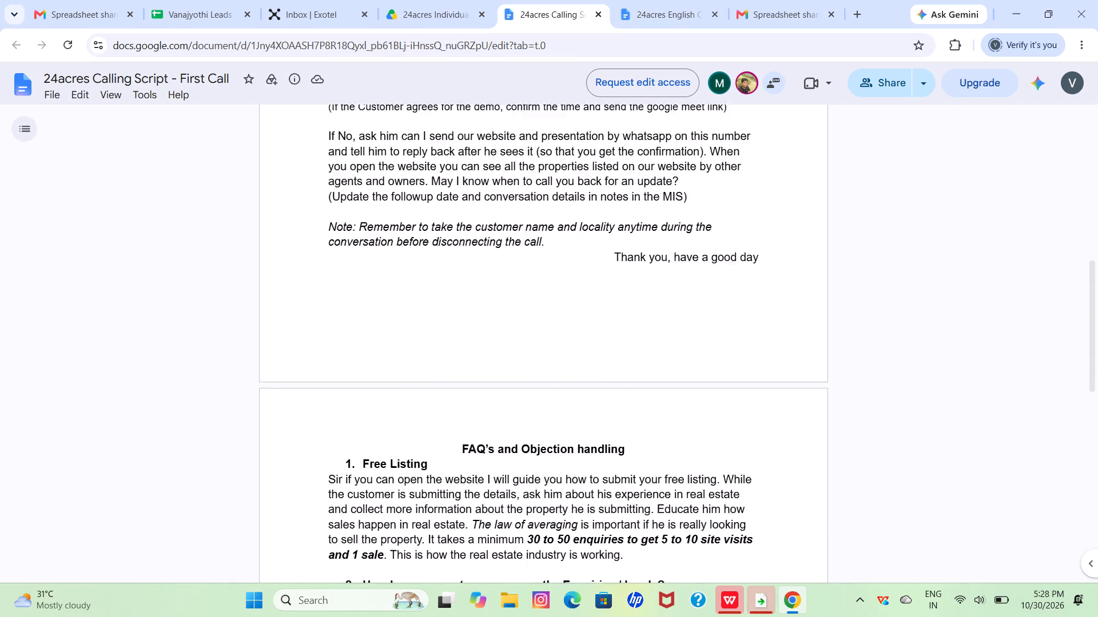
# Look over the 24acres first-call script and return to the Vanajyothi Leads spreadsheet.
pyautogui.scroll(-2, 595, 321)
pyautogui.scroll(12, 595, 321)
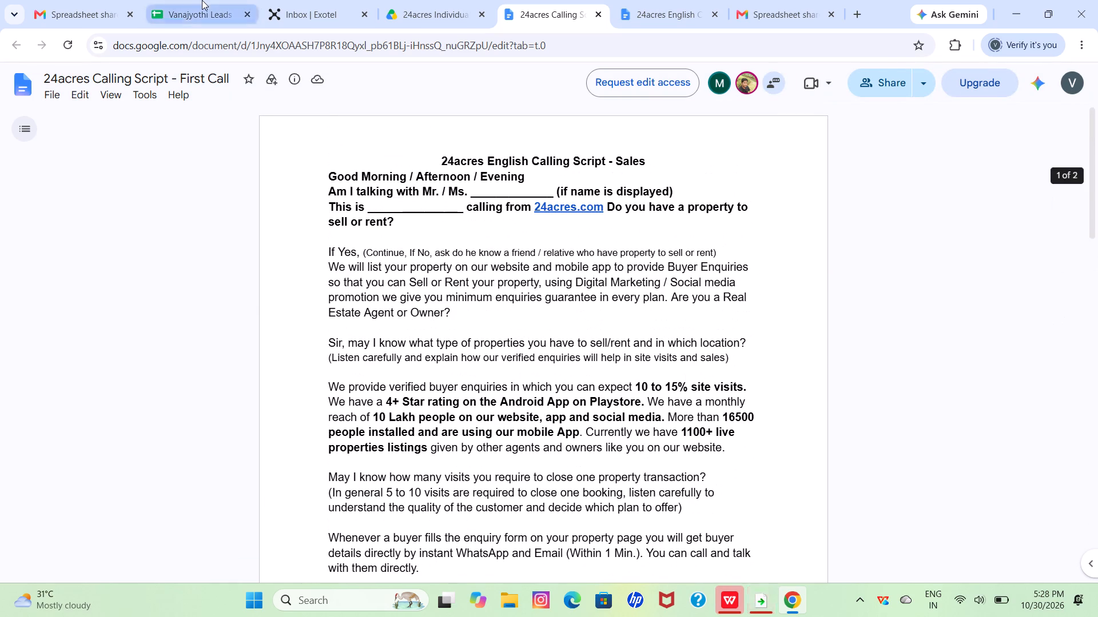
pyautogui.click(202, 0)
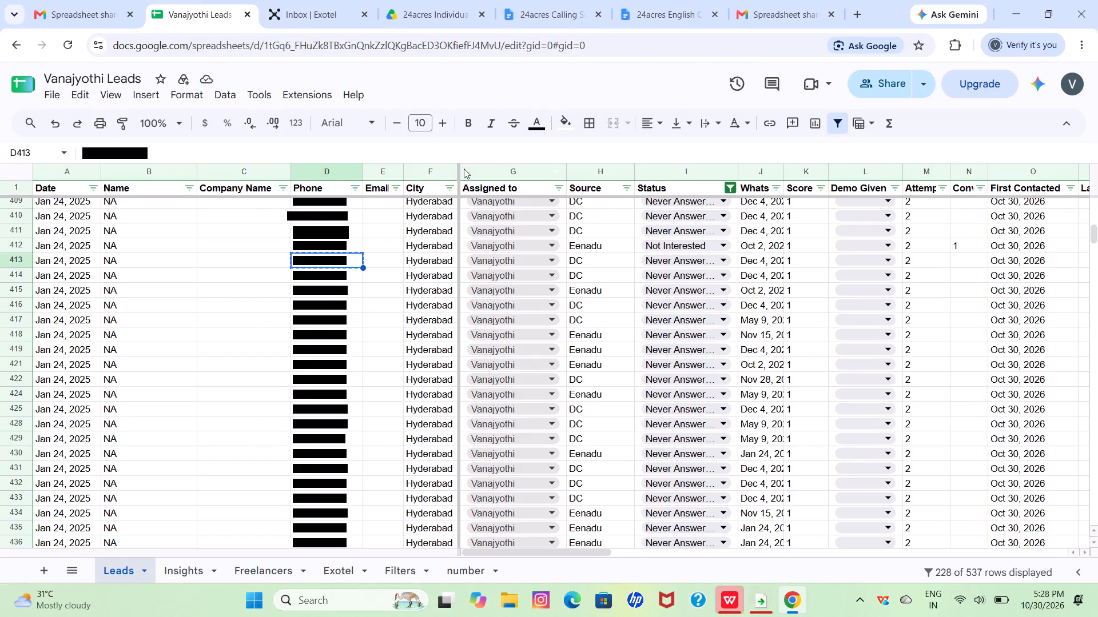
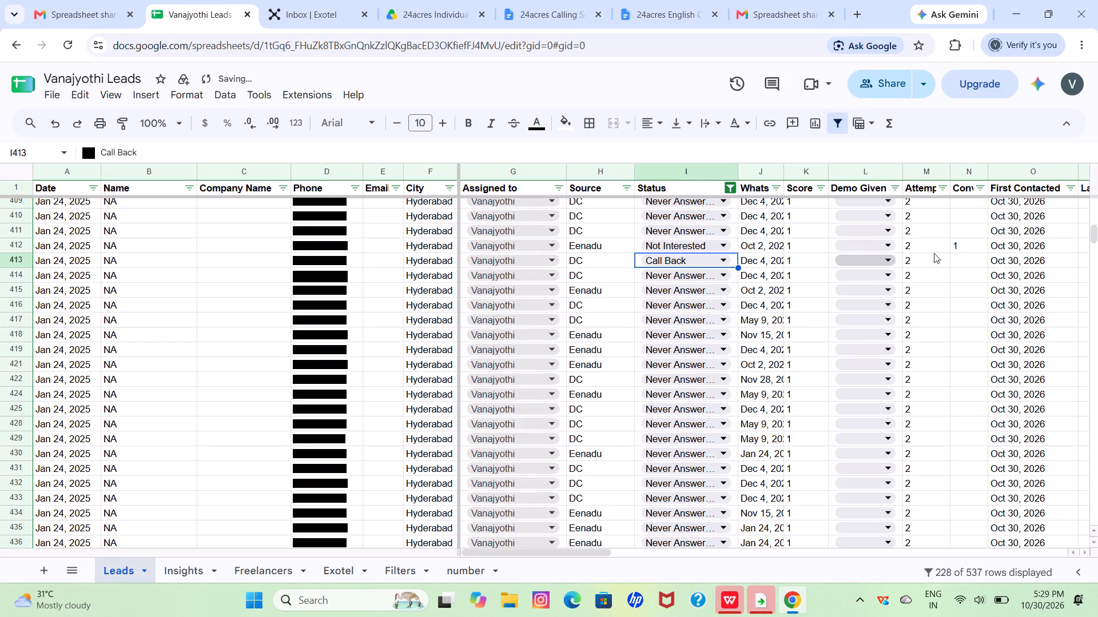
# Set the conversation count of the Call Back lead in row 413 to 1.
pyautogui.click(962, 267)
pyautogui.press('1')
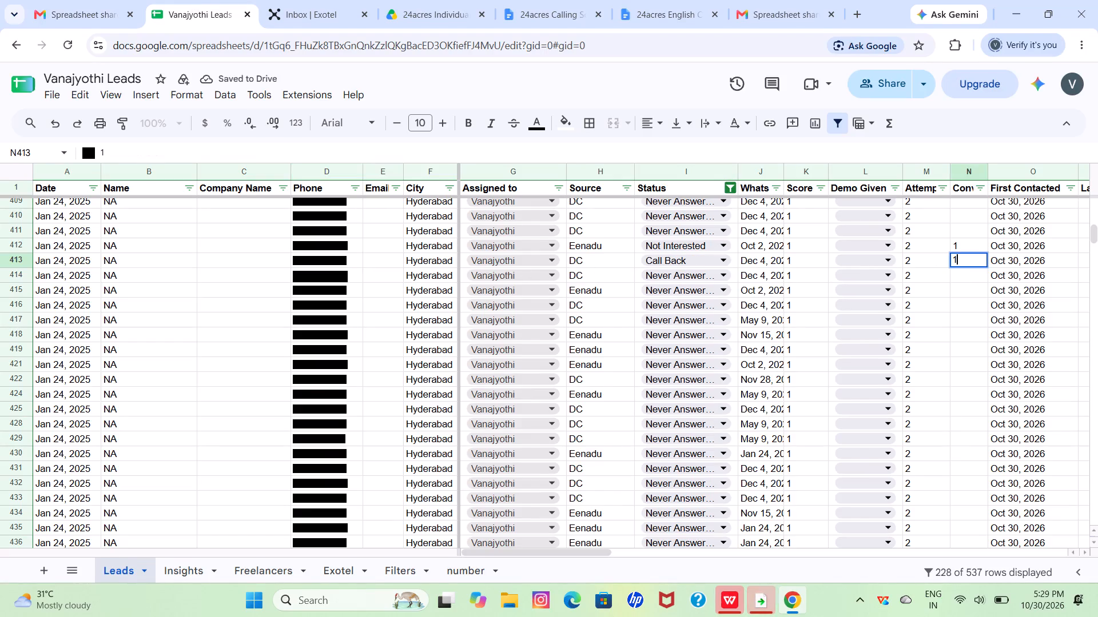
pyautogui.click(1019, 253)
pyautogui.hscroll(-3, 1019, 253)
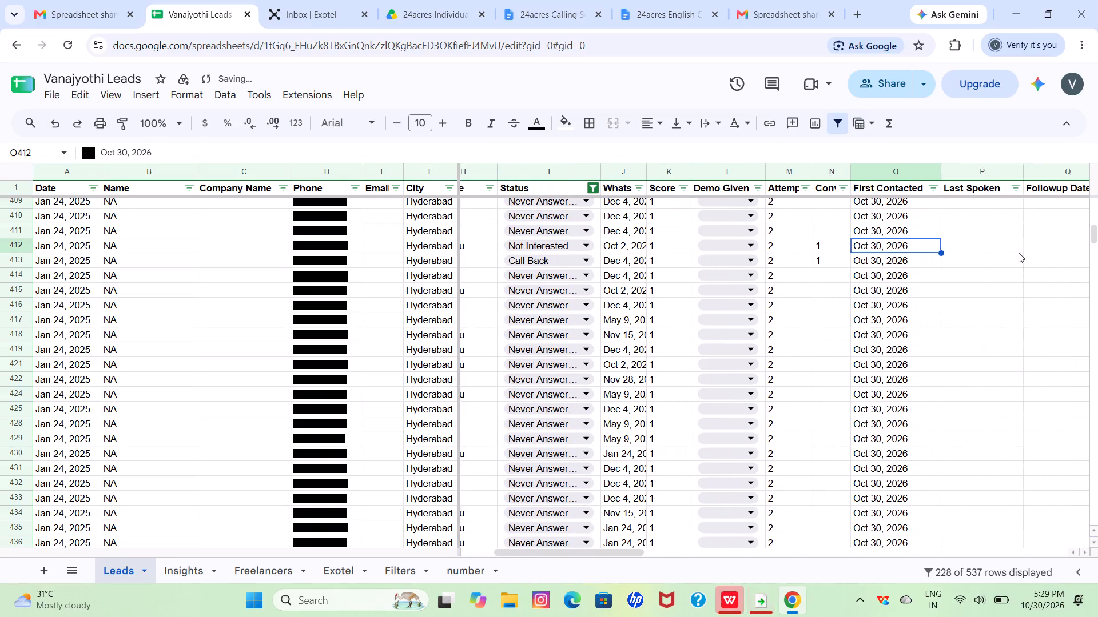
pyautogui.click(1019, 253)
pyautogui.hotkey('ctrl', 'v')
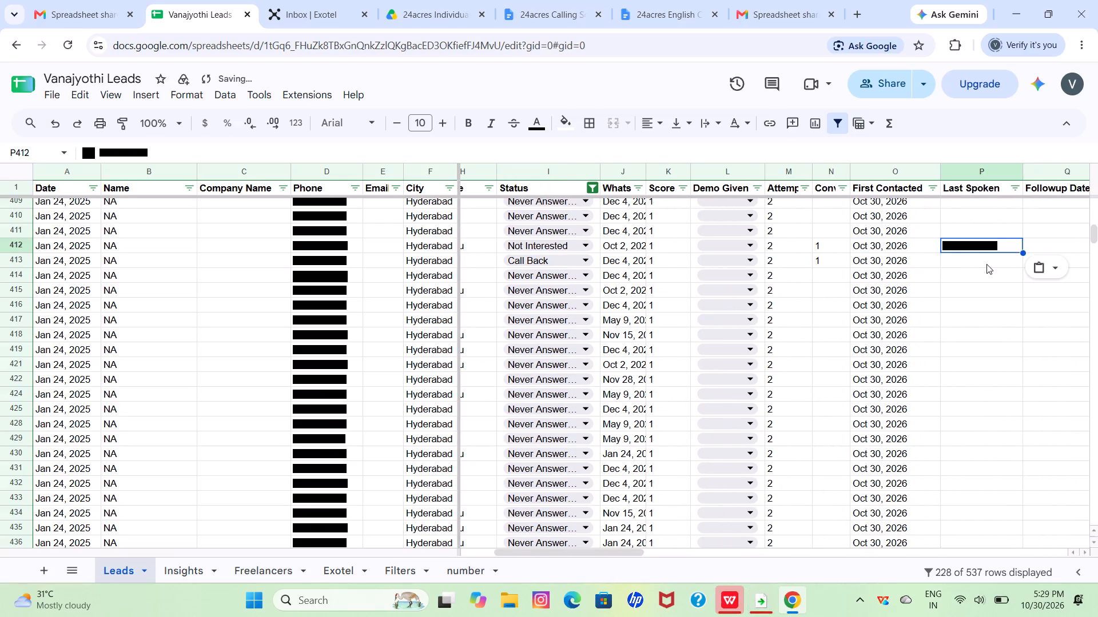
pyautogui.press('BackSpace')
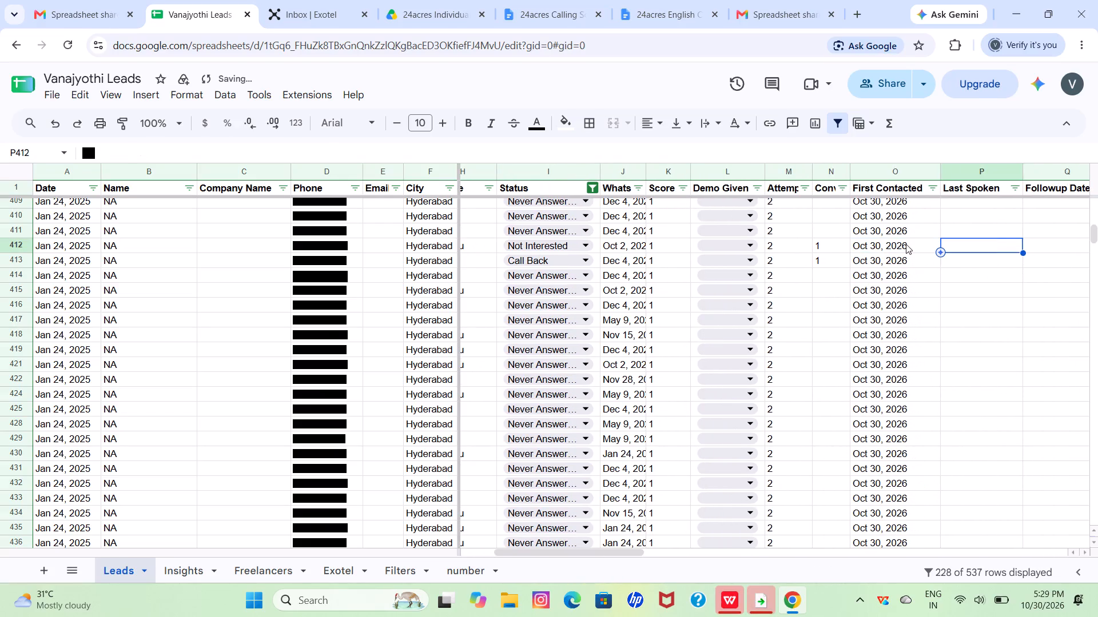
# Copy row 412's first contacted date, Oct 30, 2026, into the Last Spoken cells of rows 412 and 413.
pyautogui.click(906, 244)
pyautogui.hotkey('ctrl', 'c')
pyautogui.click(946, 243)
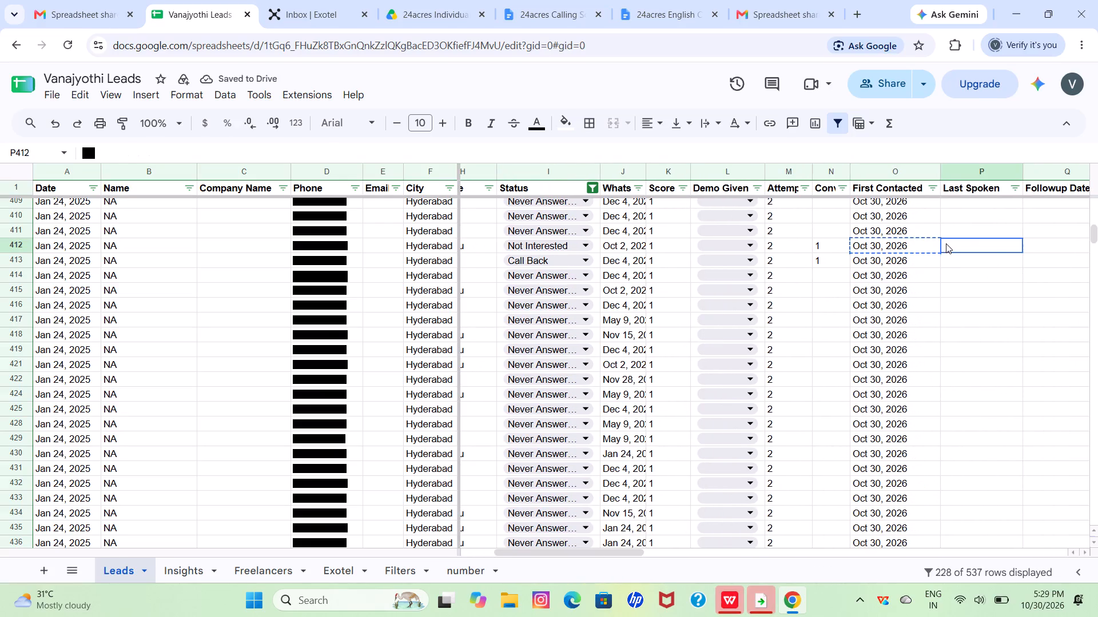
pyautogui.hotkey('ctrl', 'v')
pyautogui.click(953, 271)
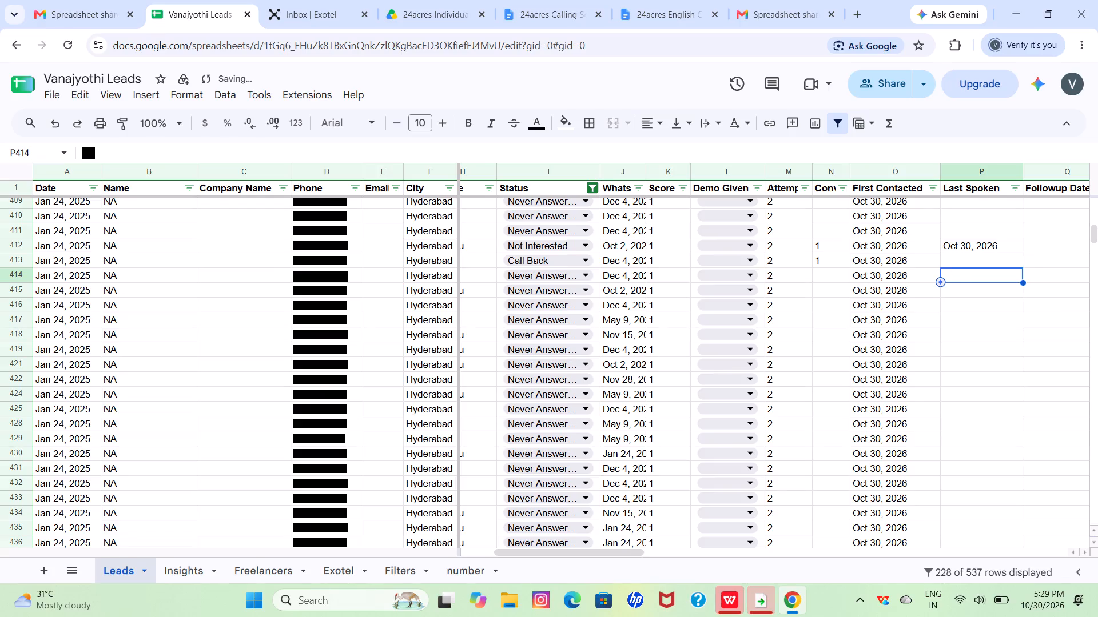
pyautogui.click(951, 261)
pyautogui.hotkey('ctrl', 'v')
# Enter the note "dont want any kind of digital marketing" for the Not Interested lead in row 412.
pyautogui.hscroll(-3, 951, 261)
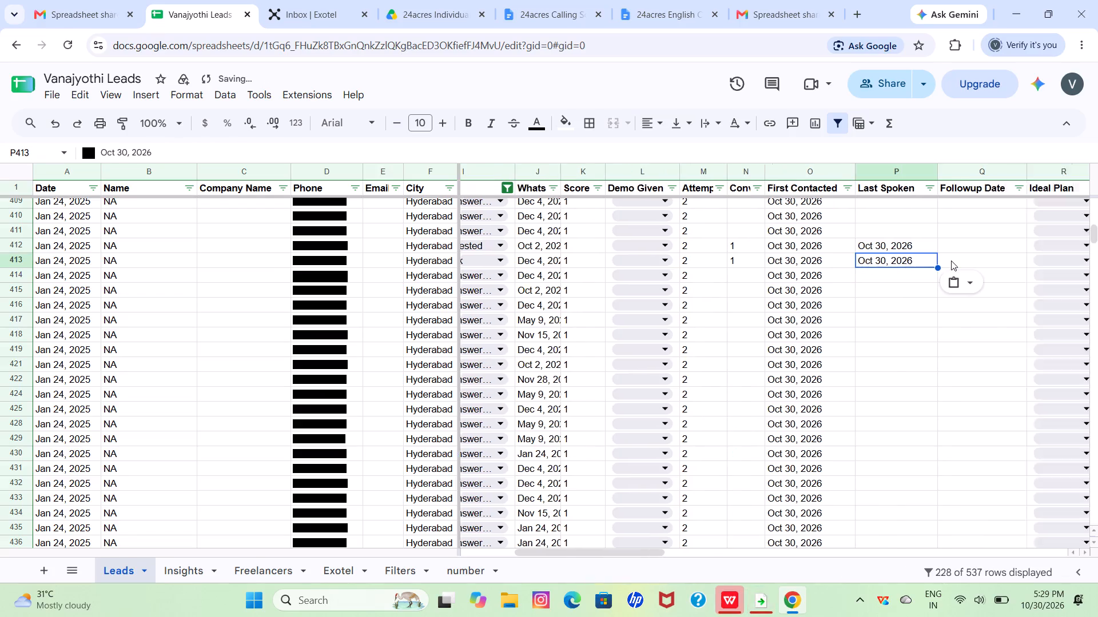
pyautogui.hscroll(-2, 951, 261)
pyautogui.click(881, 249)
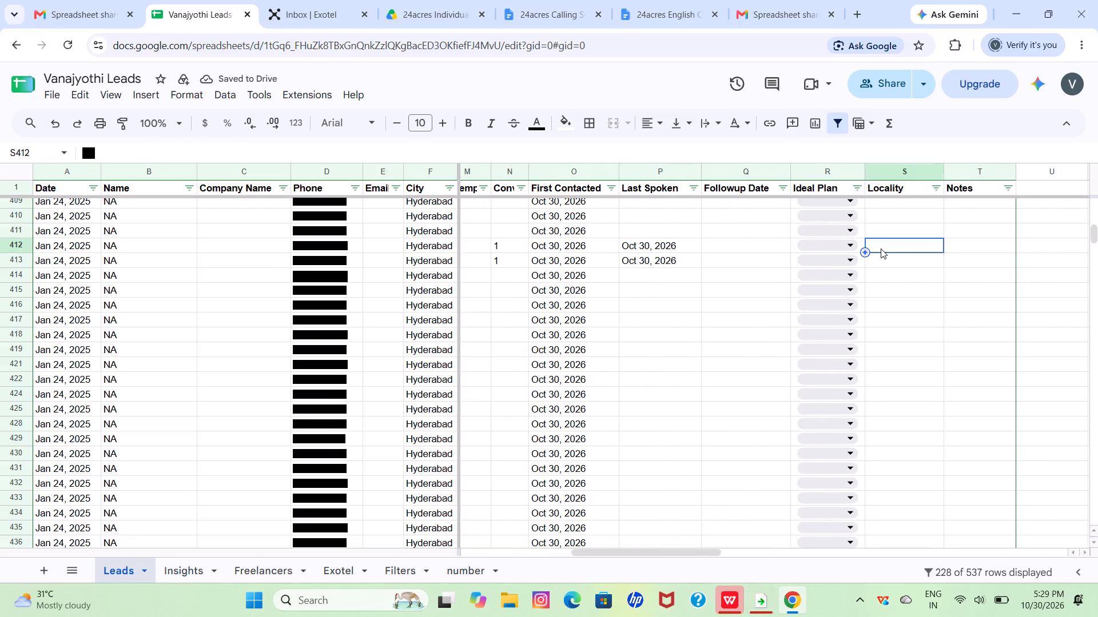
pyautogui.hscroll(-1, 881, 249)
pyautogui.click(881, 249)
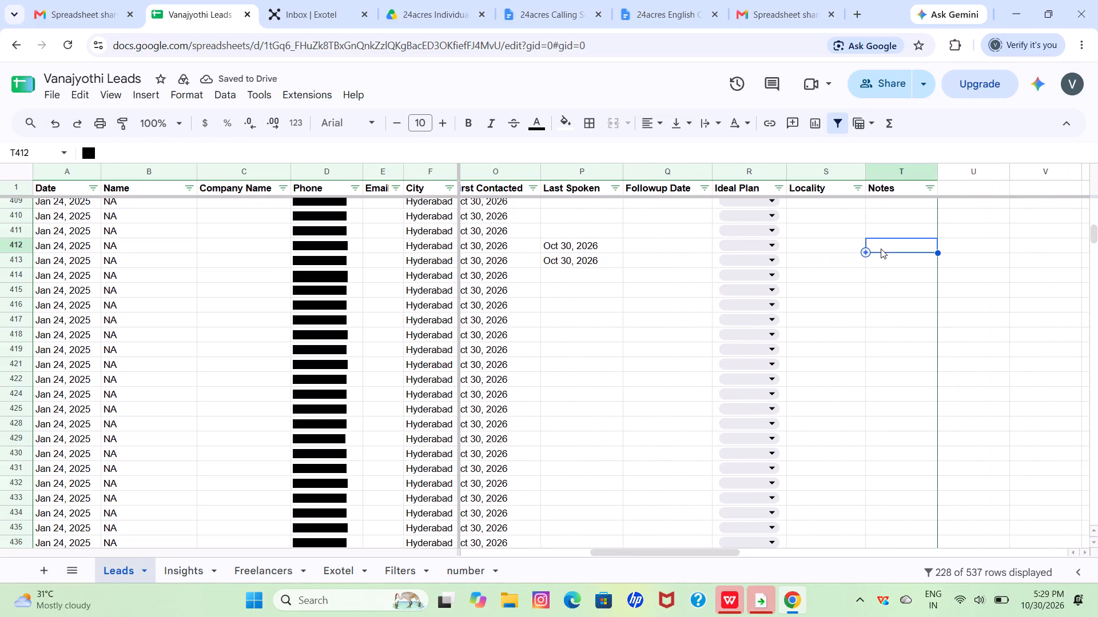
pyautogui.hscroll(1, 881, 249)
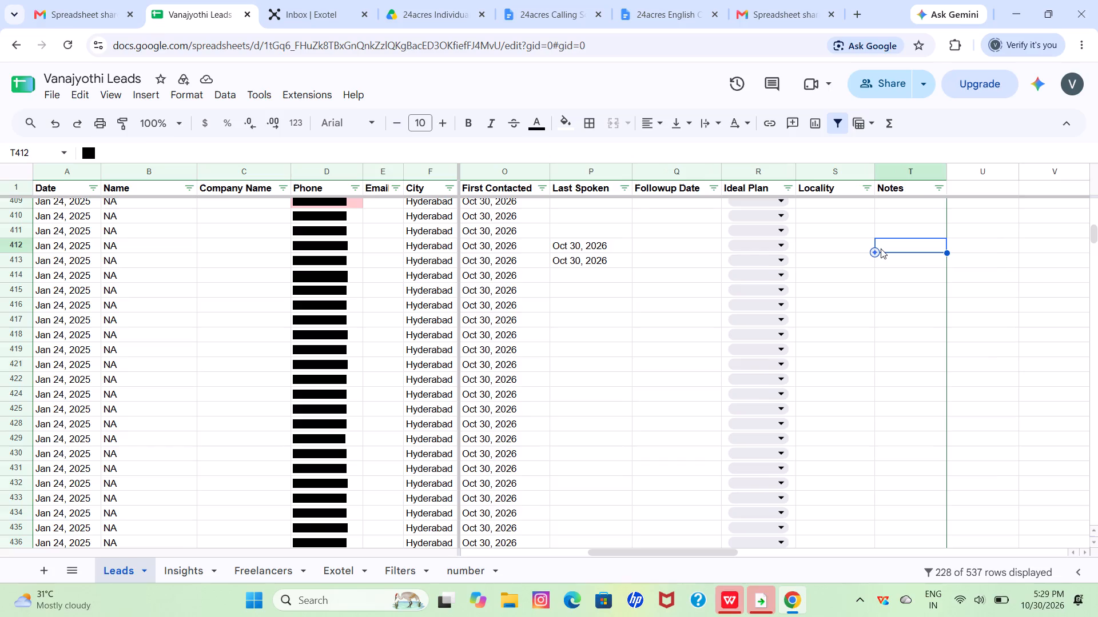
pyautogui.write('dont wany')
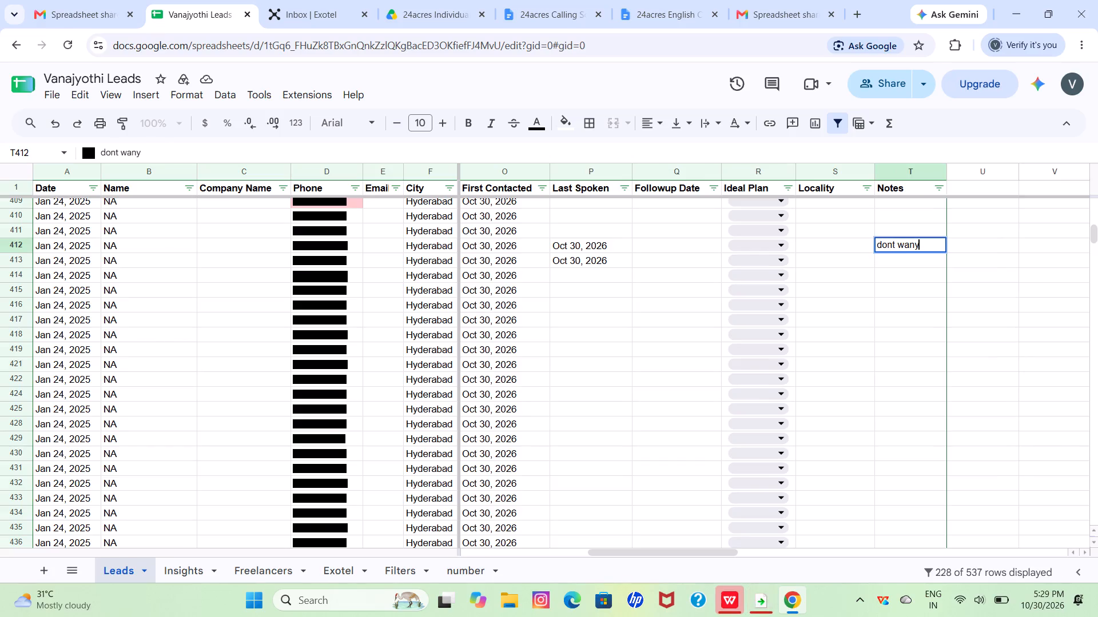
pyautogui.press('BackSpace')
pyautogui.write('t any kind of digital marketing')
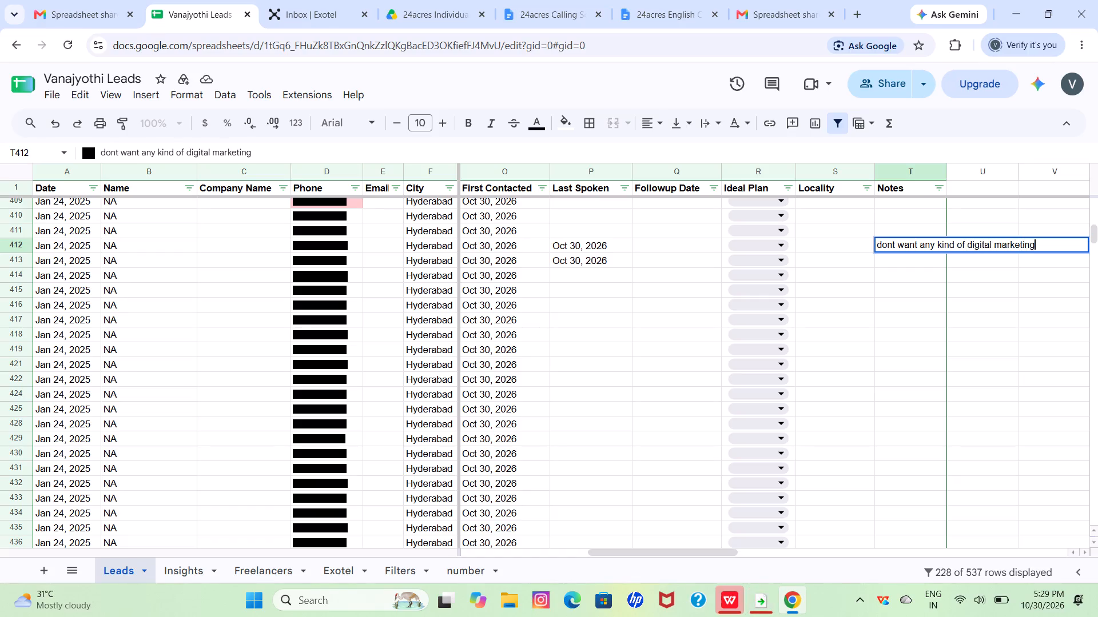
# Enter the note "right now busy said to call me back" for the Call Back lead in row 413.
pyautogui.click(887, 265)
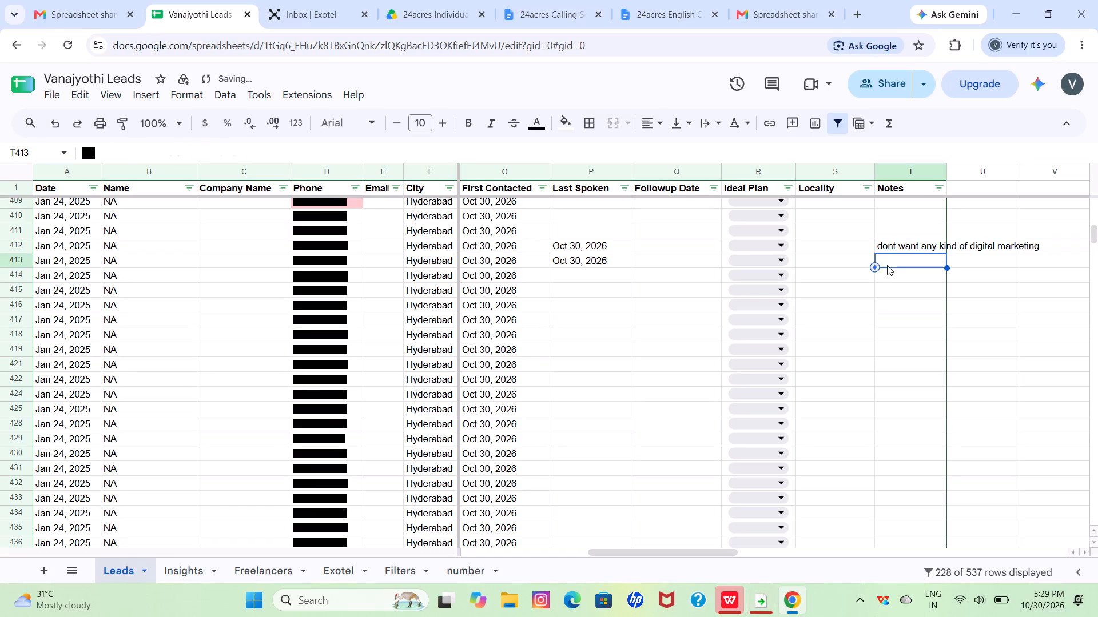
pyautogui.write('said')
pyautogui.press('space')
pyautogui.press('BackSpace')
pyautogui.press('BackSpace')
pyautogui.press('BackSpace')
pyautogui.press('BackSpace')
pyautogui.press('BackSpace')
pyautogui.press('BackSpace')
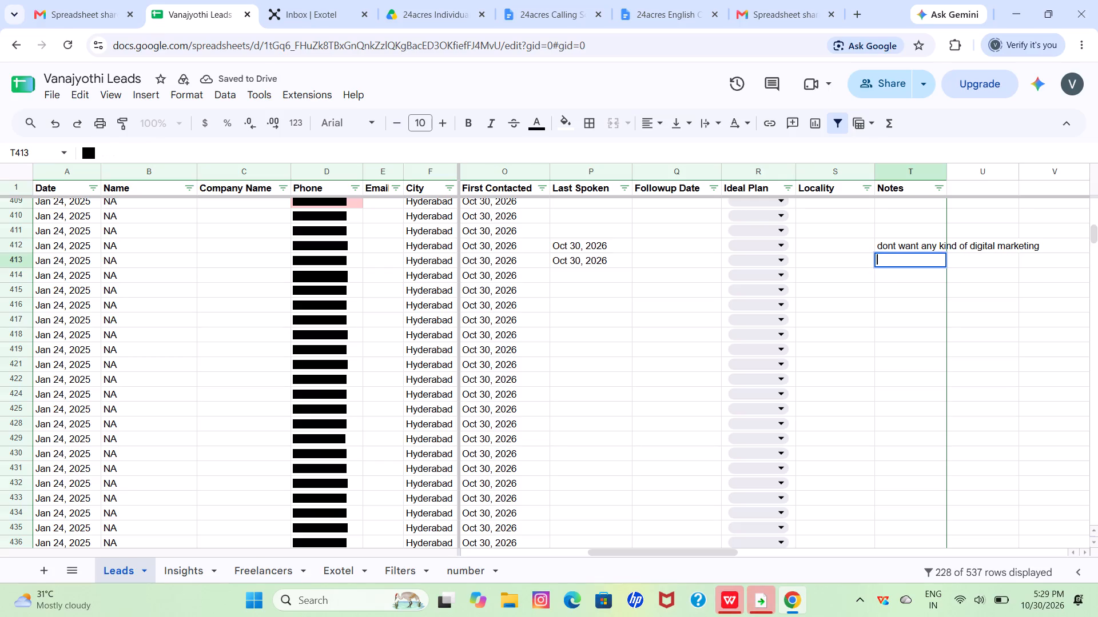
pyautogui.write('right now n')
pyautogui.press('BackSpace')
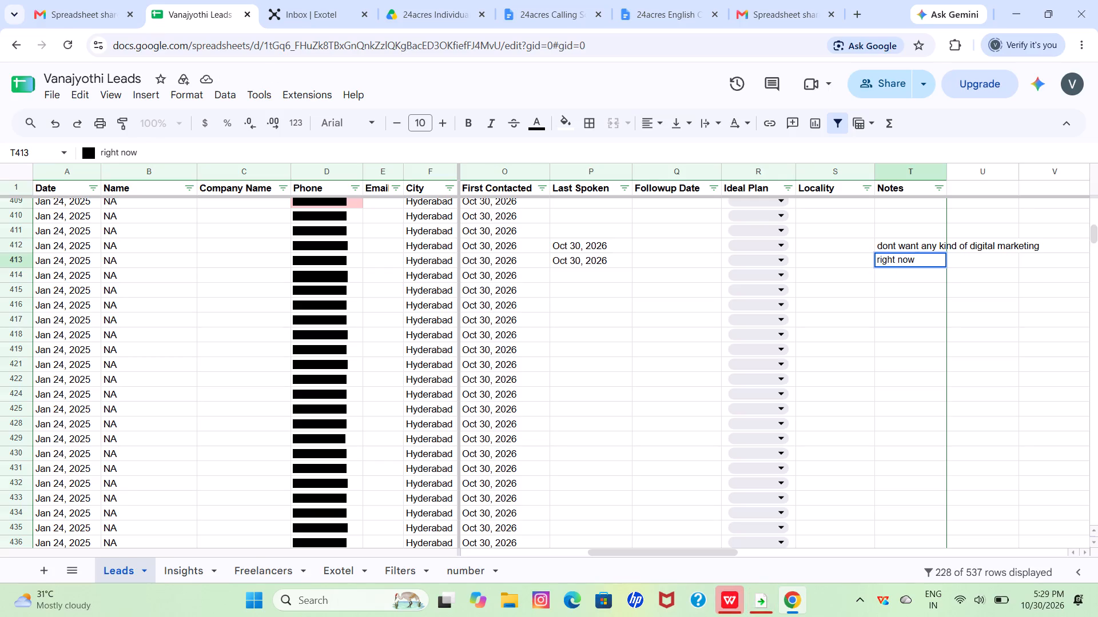
pyautogui.write('bua')
pyautogui.press('BackSpace')
pyautogui.write('sy said to call me back')
pyautogui.press('Return')
# Select the phone number of the Never Answered lead in row 414.
pyautogui.hscroll(3, 887, 265)
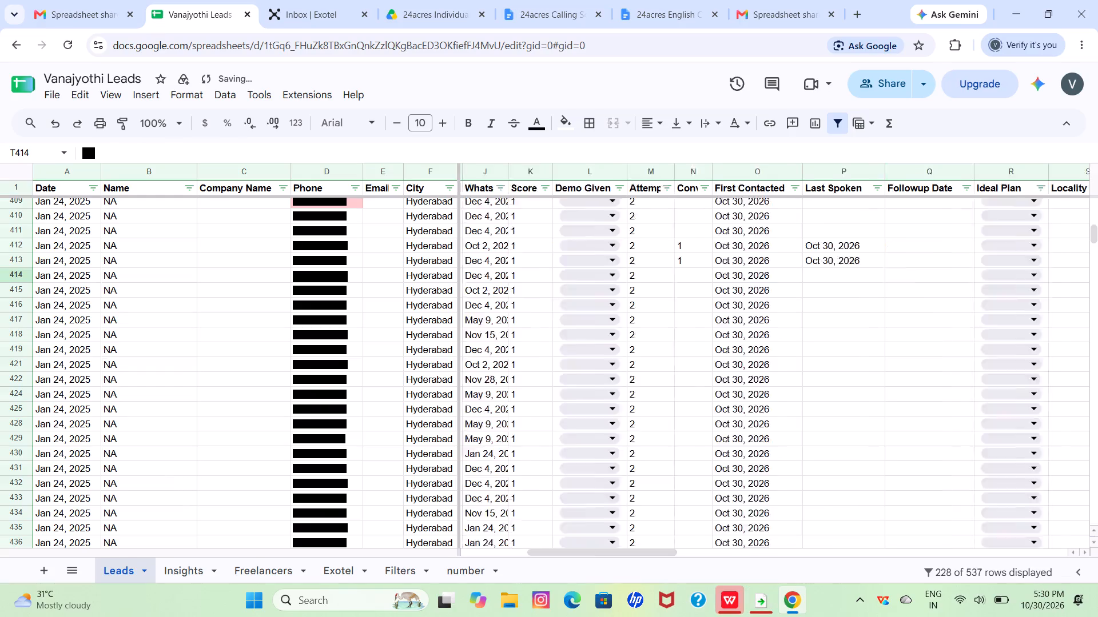
pyautogui.hscroll(2, 887, 265)
pyautogui.scroll(-1, 887, 265)
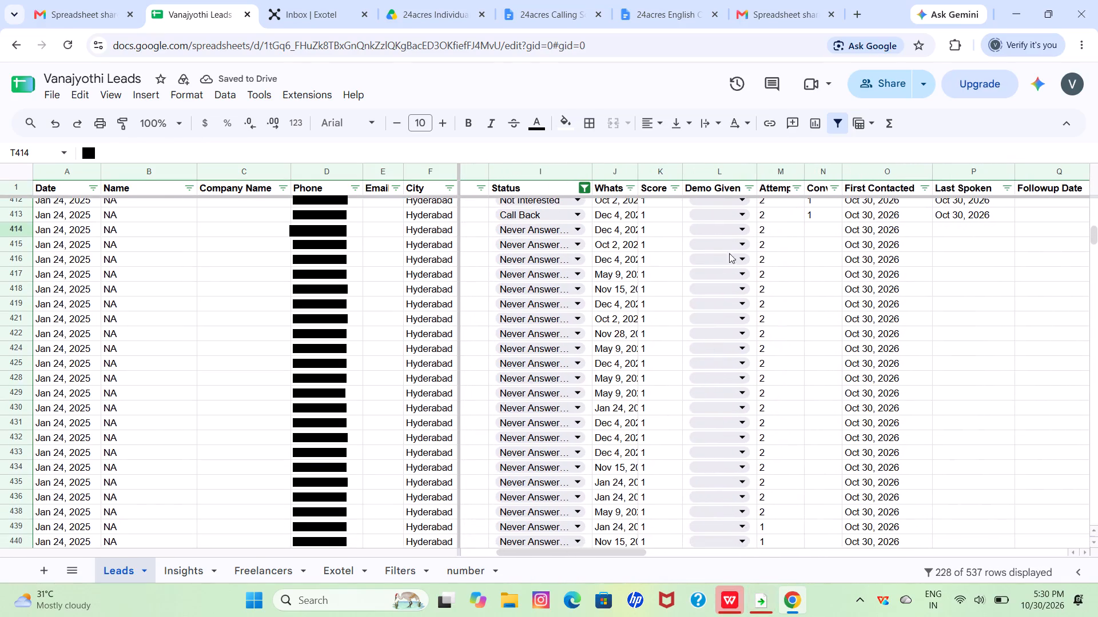
pyautogui.click(339, 228)
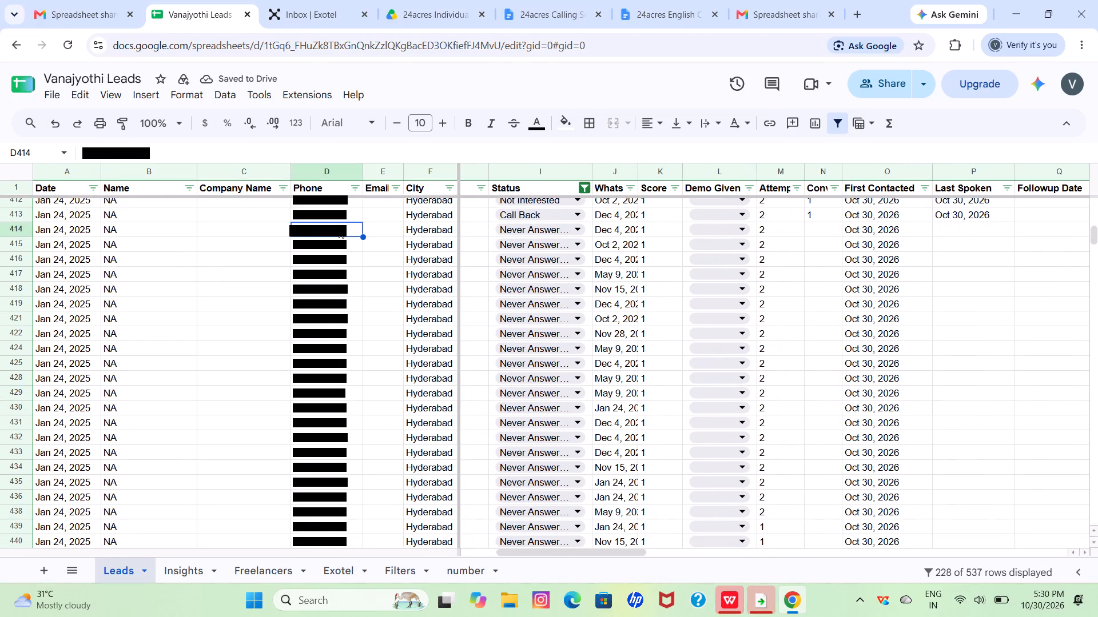
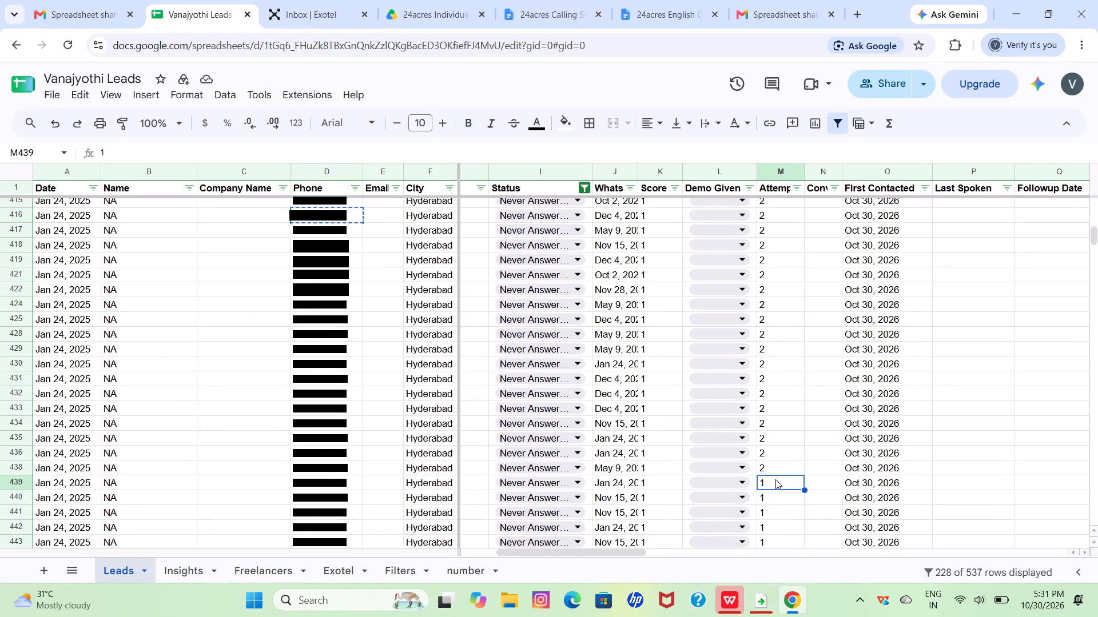
# Set the attempt count to 2 for the Never Answered leads in rows 439 and 440.
pyautogui.press('2')
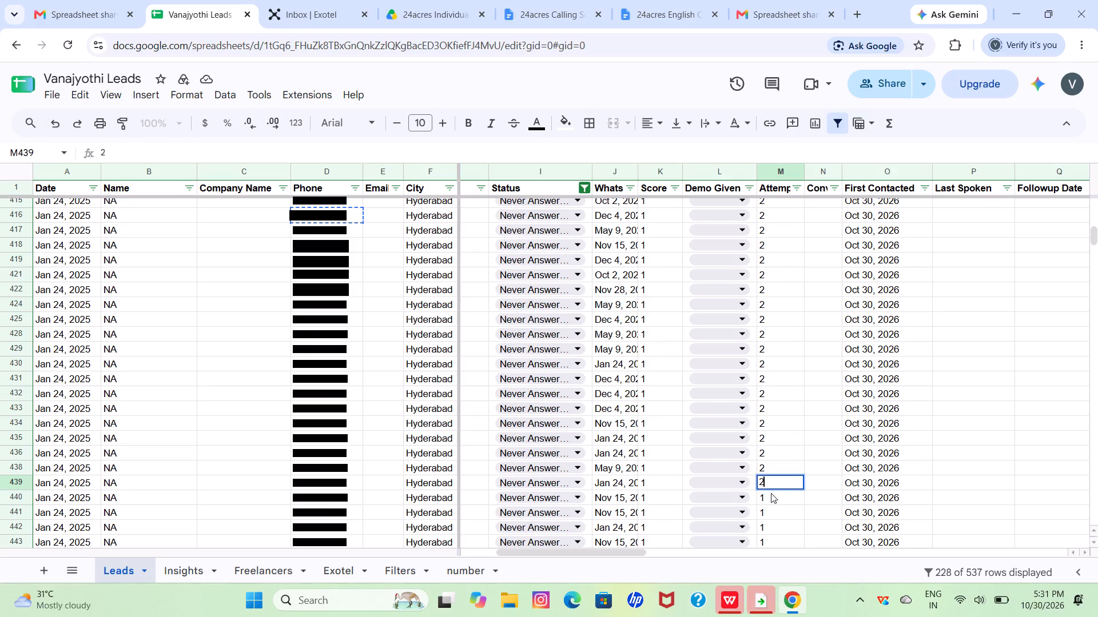
pyautogui.click(771, 493)
pyautogui.press('2')
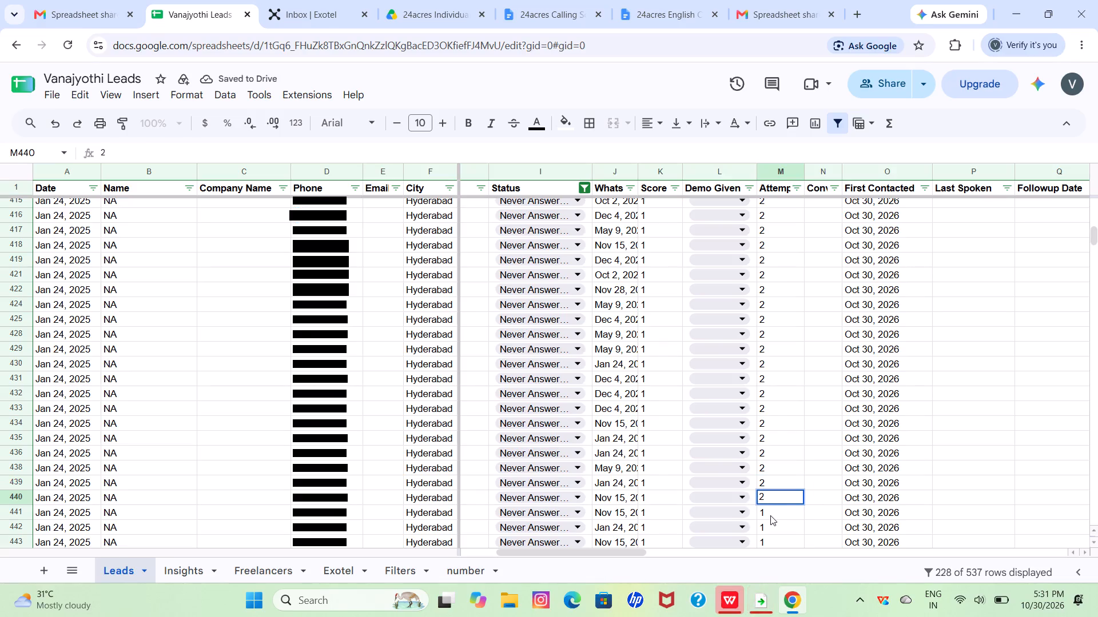
pyautogui.scroll(-1, 785, 450)
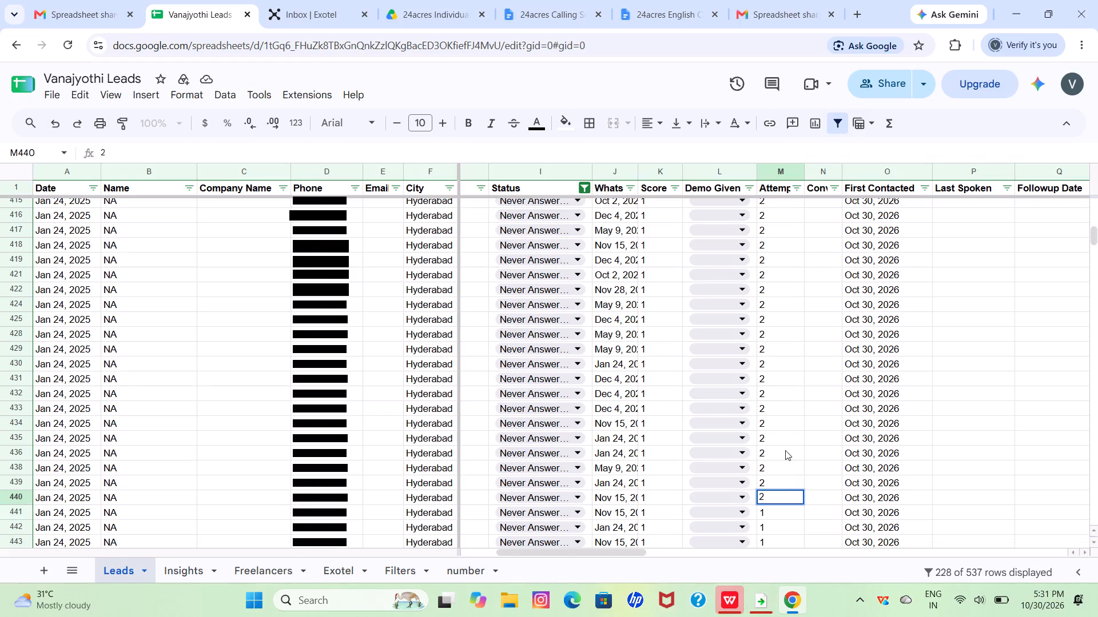
pyautogui.scroll(-1, 785, 450)
pyautogui.press('Return')
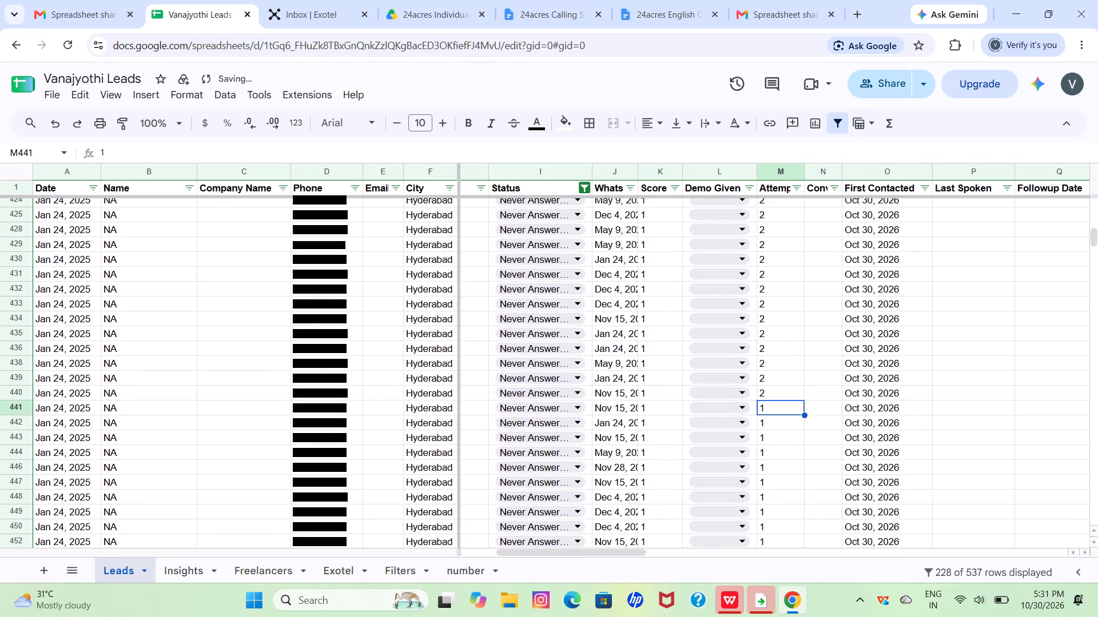
# Switch to the 24acres Calling Script - First Call document.
pyautogui.scroll(3, 785, 450)
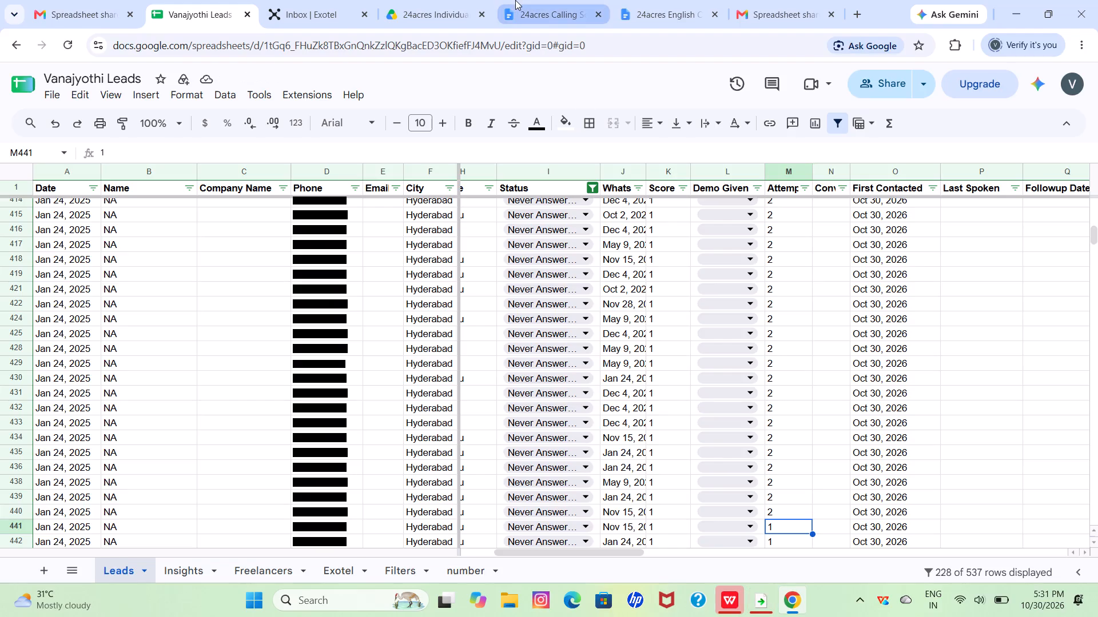
pyautogui.click(537, 0)
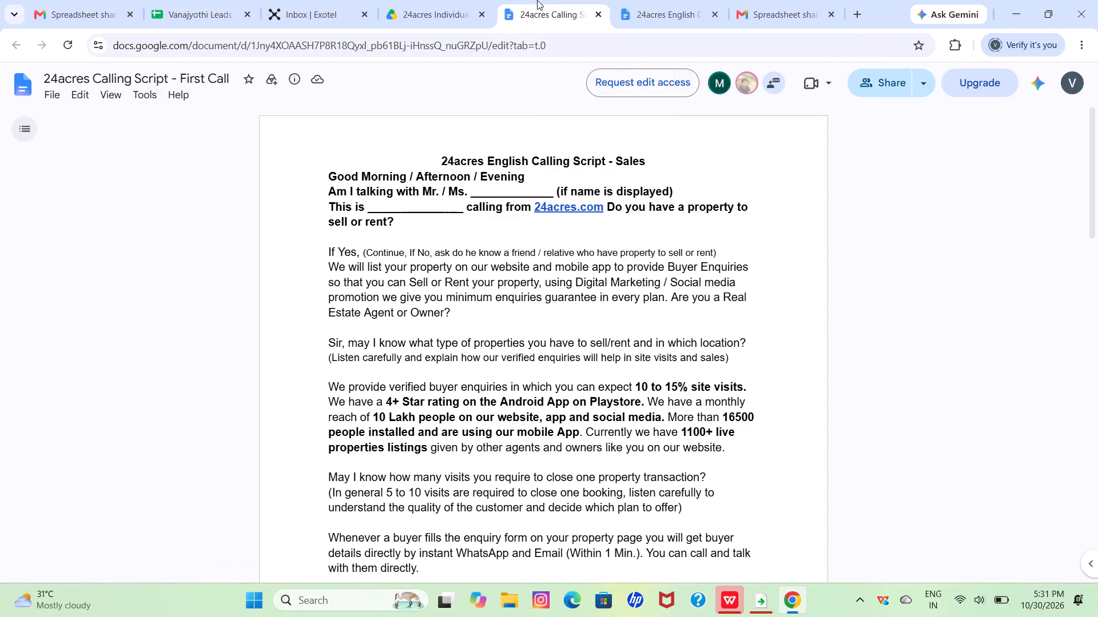
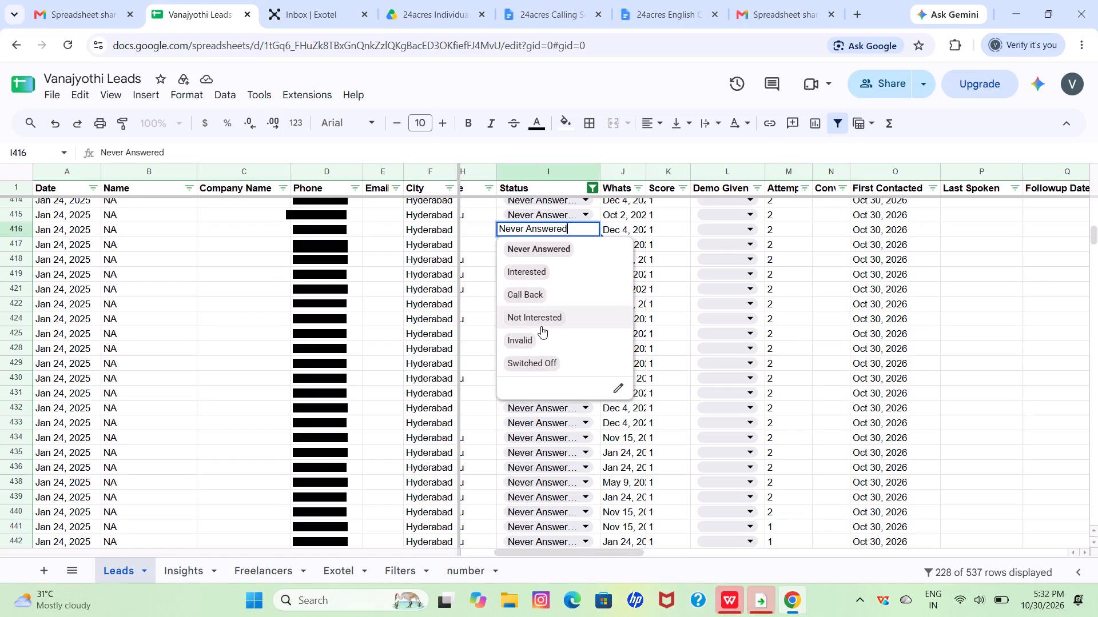
# For the lead in row 416, record 1 conversation and copy its First Contacted date, Oct 30, 2026, into Last Spoken.
pyautogui.hscroll(1, 541, 326)
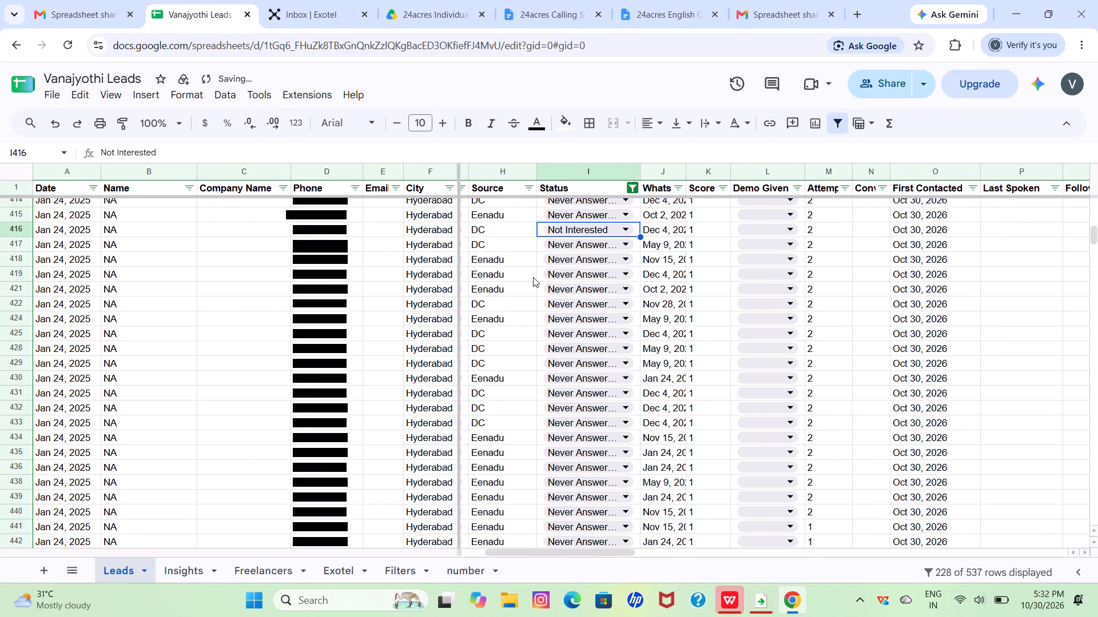
pyautogui.click(875, 230)
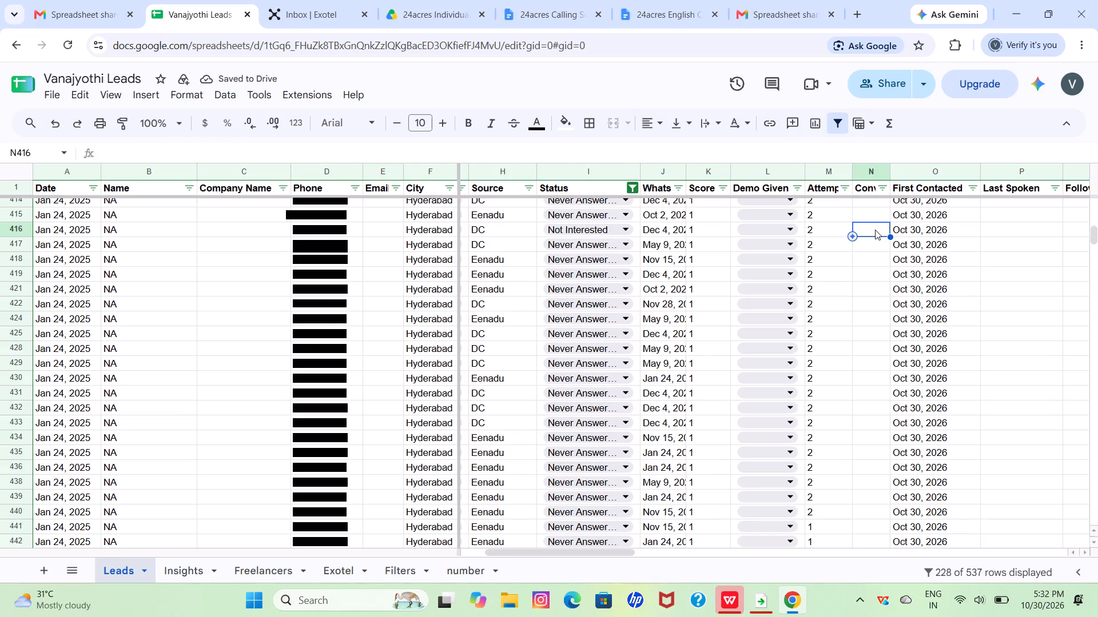
pyautogui.press('1')
pyautogui.click(904, 230)
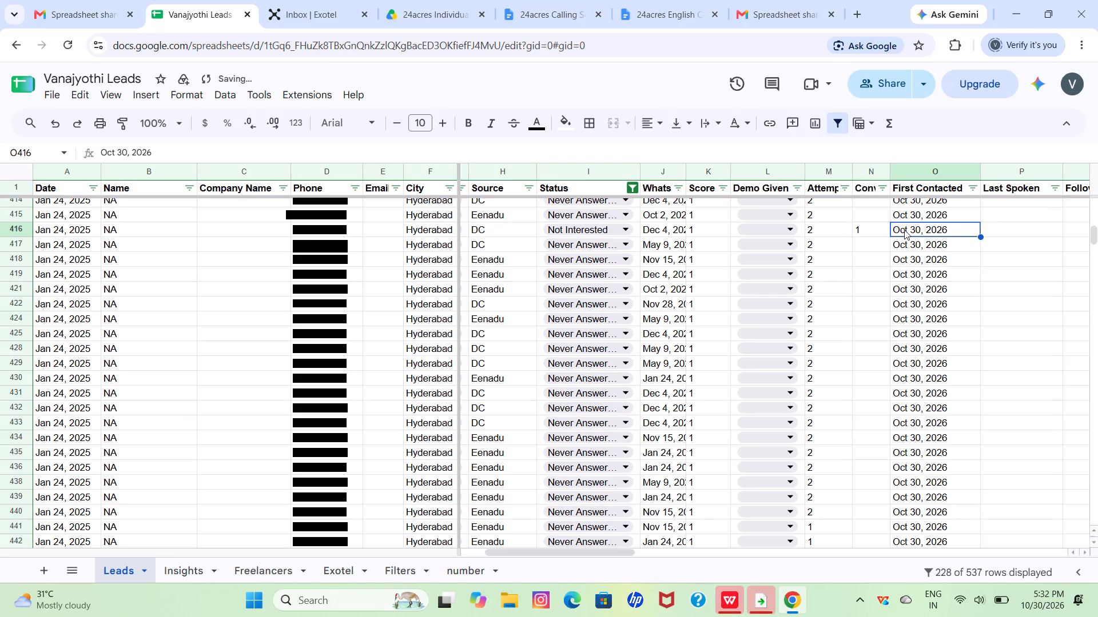
pyautogui.hotkey('ctrl', 'c')
pyautogui.click(997, 241)
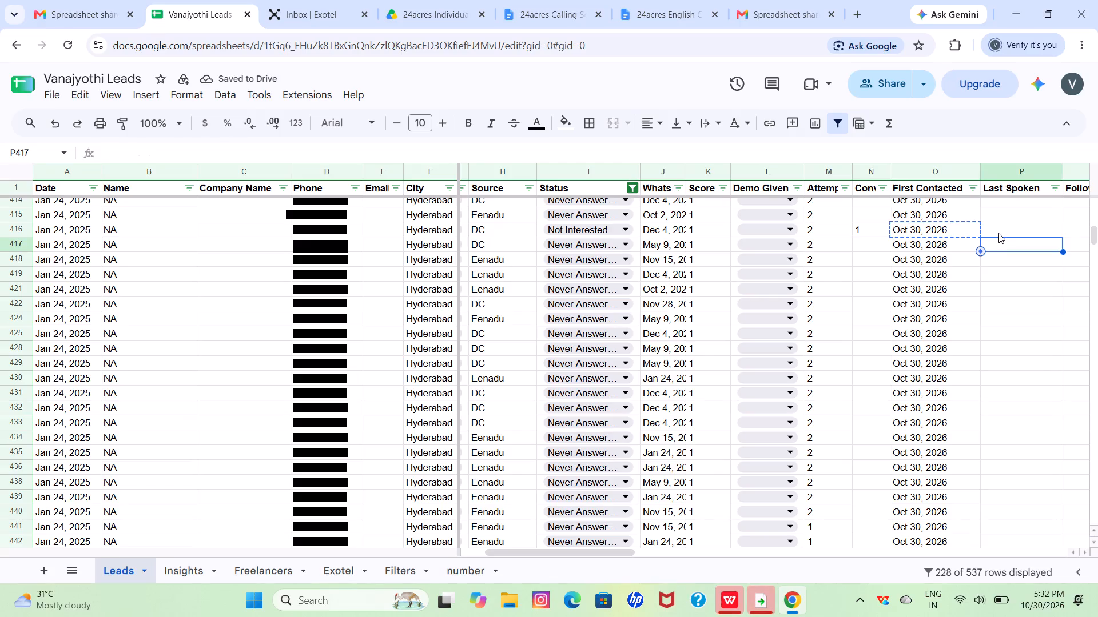
pyautogui.click(998, 233)
pyautogui.hotkey('ctrl', 'v')
# Add the note "not gave time to speak" for the lead in row 416.
pyautogui.hscroll(-4, 998, 233)
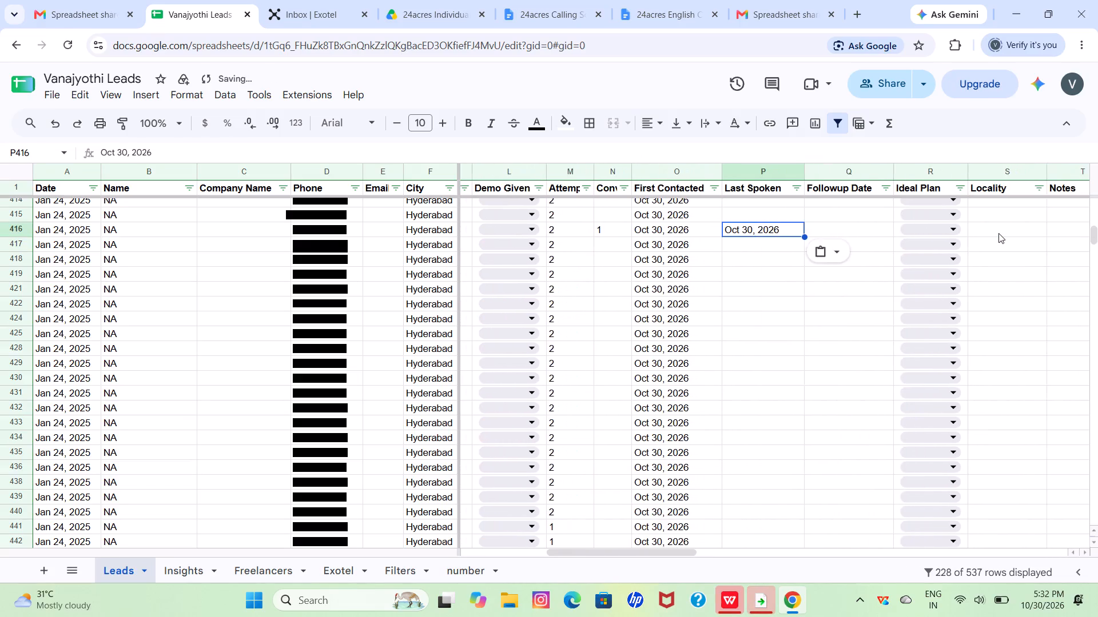
pyautogui.scroll(1, 998, 233)
pyautogui.hscroll(-1, 998, 233)
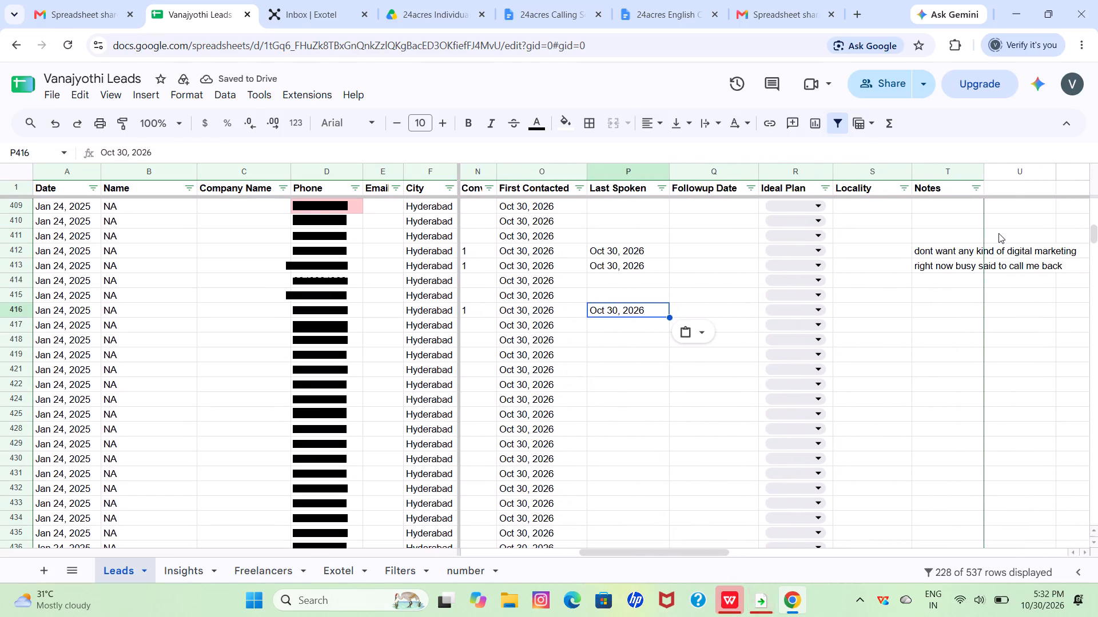
pyautogui.click(930, 309)
pyautogui.write('not gave time to spek')
pyautogui.press('BackSpace')
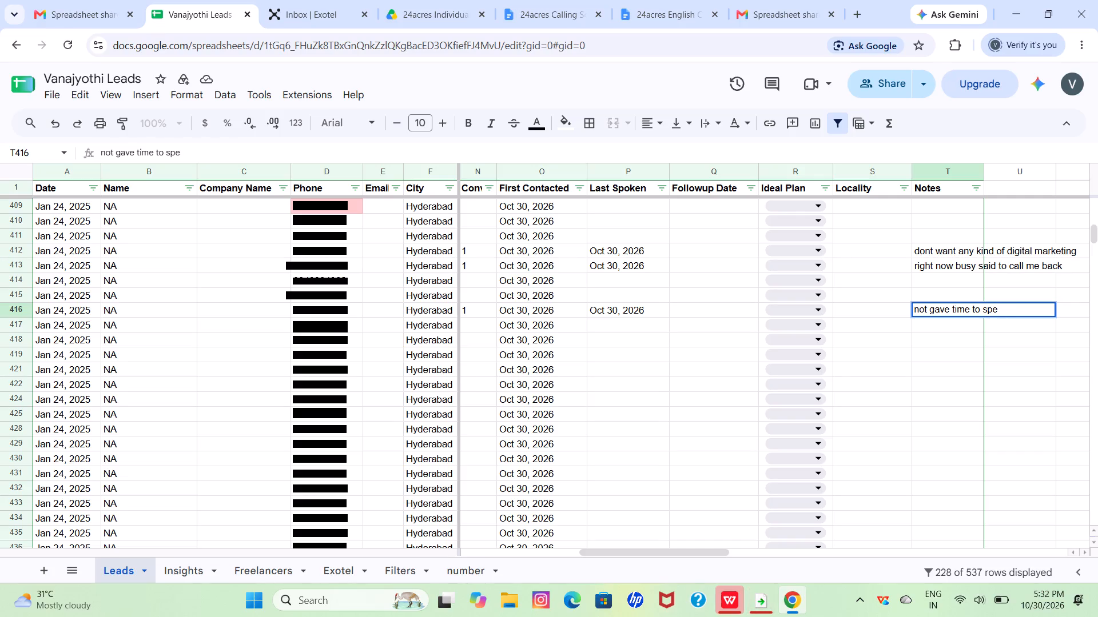
pyautogui.write('ak')
pyautogui.press('Return')
pyautogui.hscroll(1, 930, 309)
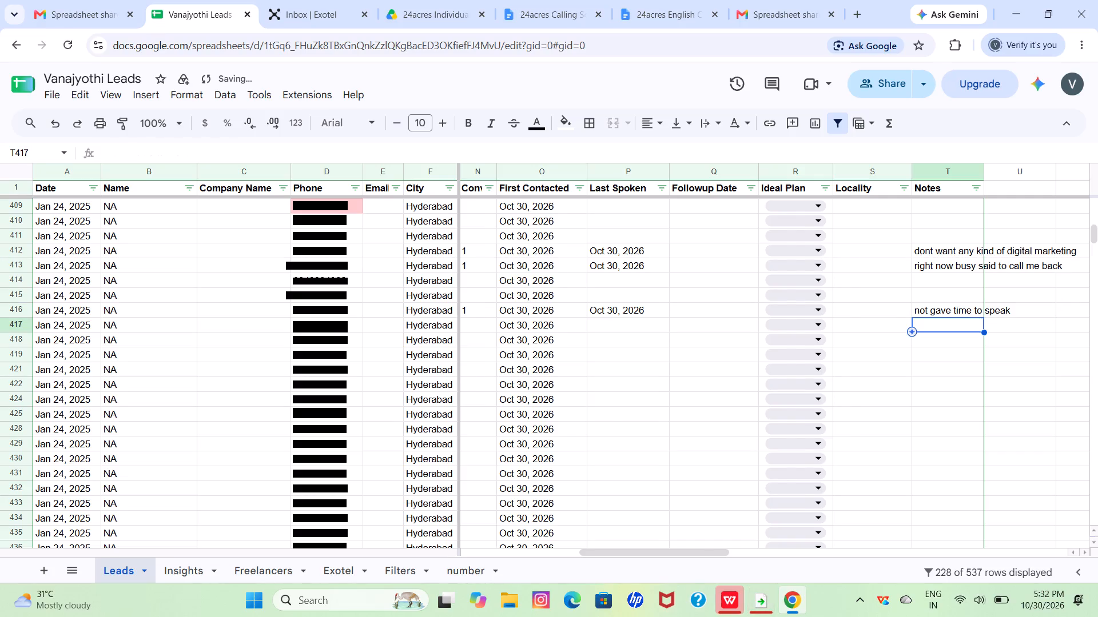
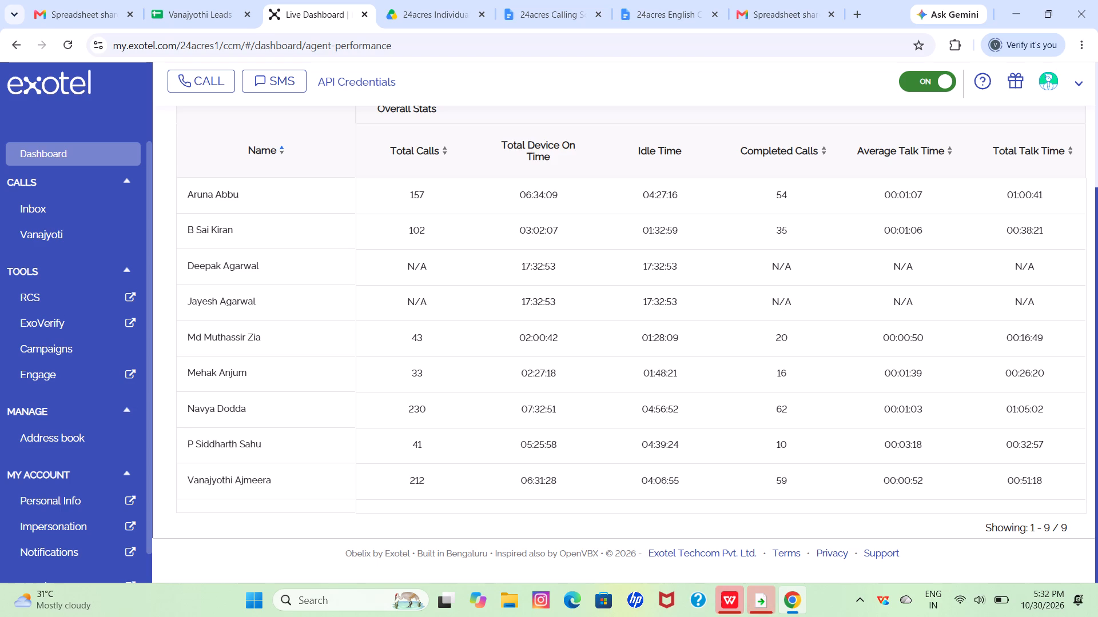
# Return to the Vanajyothi Leads spreadsheet and set the status of the lead in row 417 to Invalid.
pyautogui.scroll(6, 666, 375)
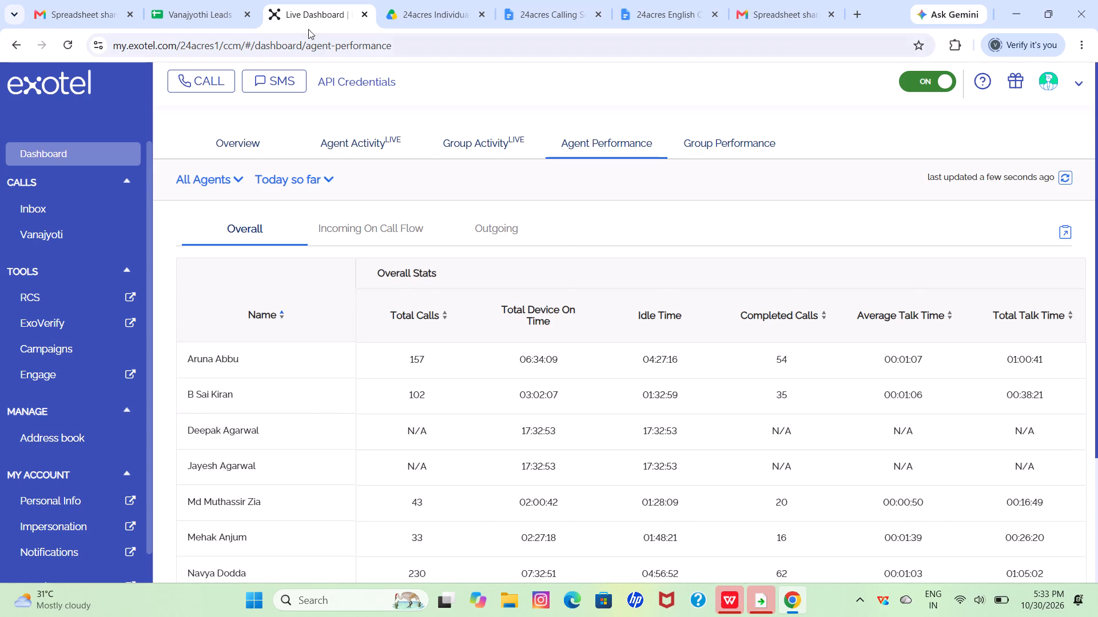
pyautogui.click(214, 0)
pyautogui.hscroll(2, 482, 226)
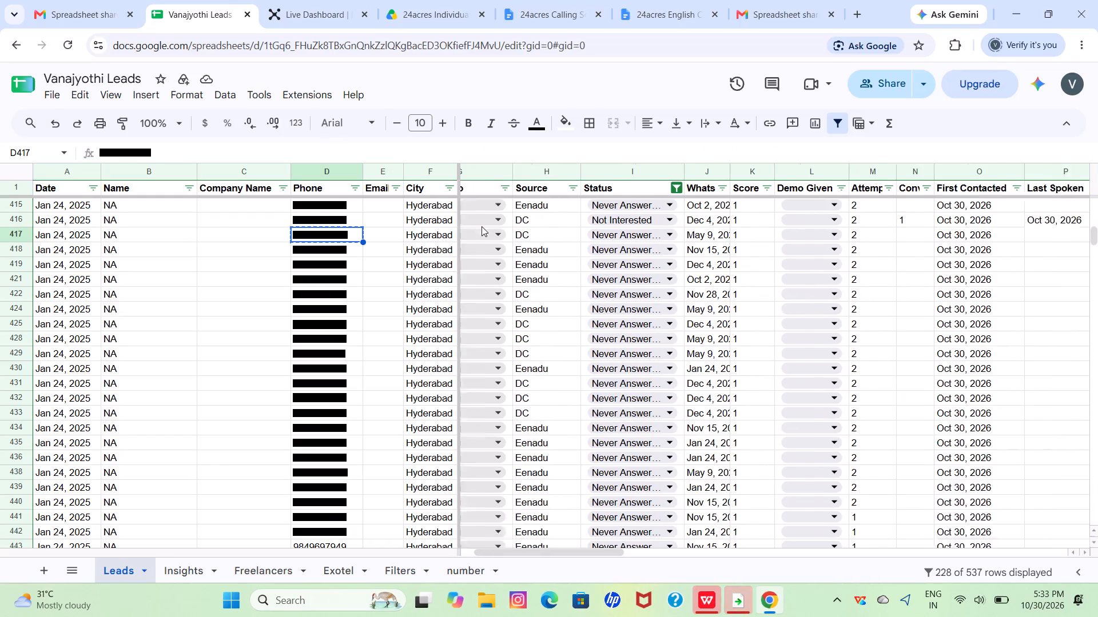
pyautogui.hscroll(2, 482, 226)
pyautogui.click(667, 229)
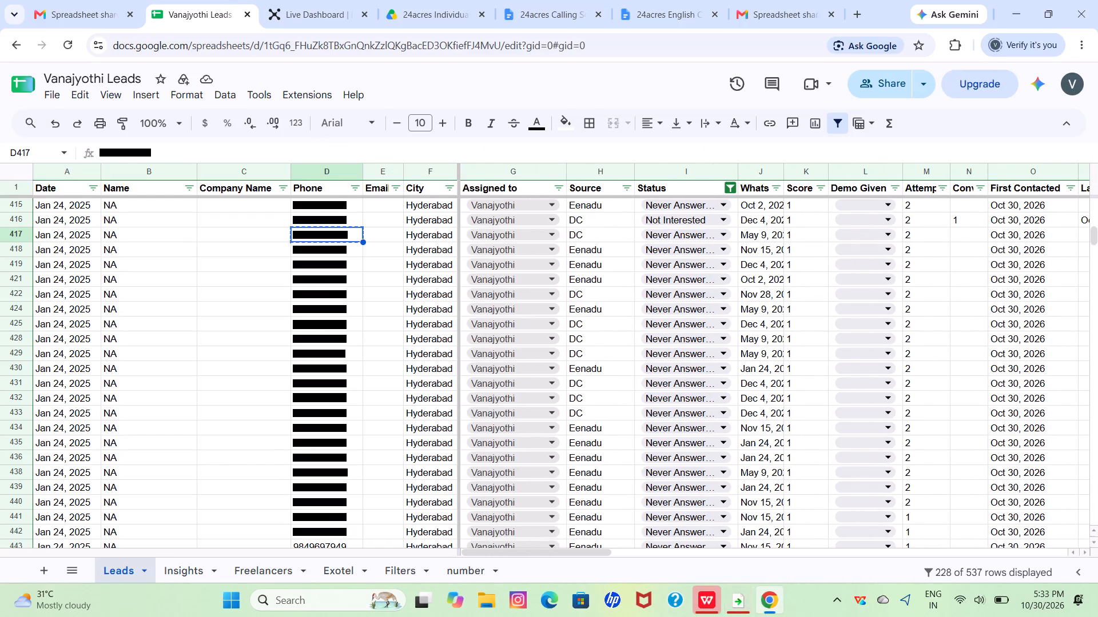
pyautogui.click(670, 234)
pyautogui.click(657, 336)
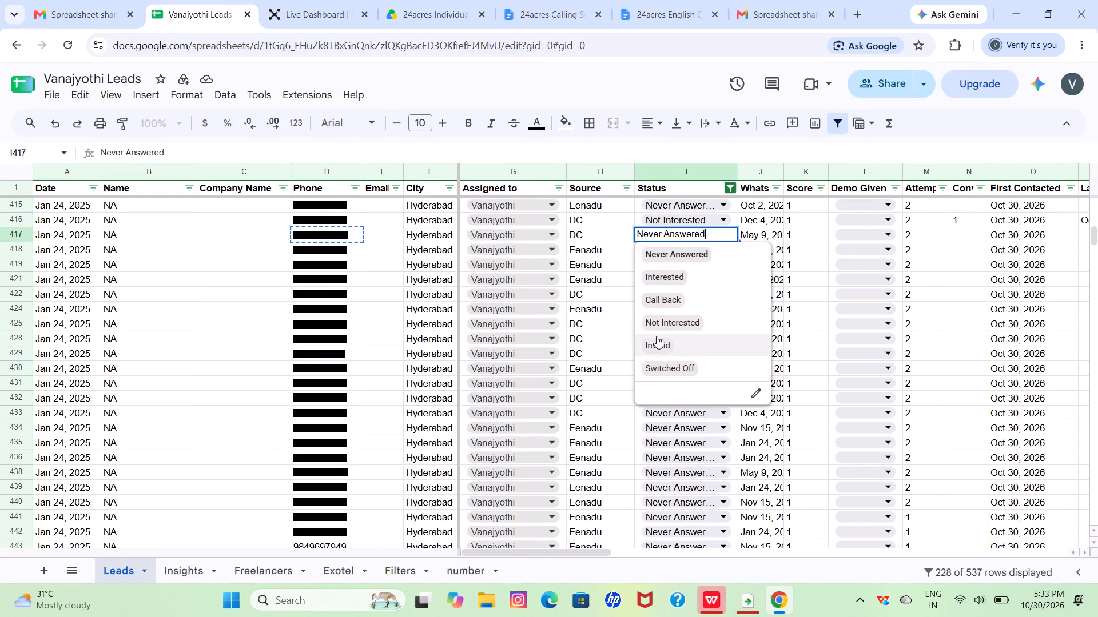
# Copy the phone number of the lead in row 418 and switch to the Exotel dashboard to call it.
pyautogui.scroll(-1, 657, 336)
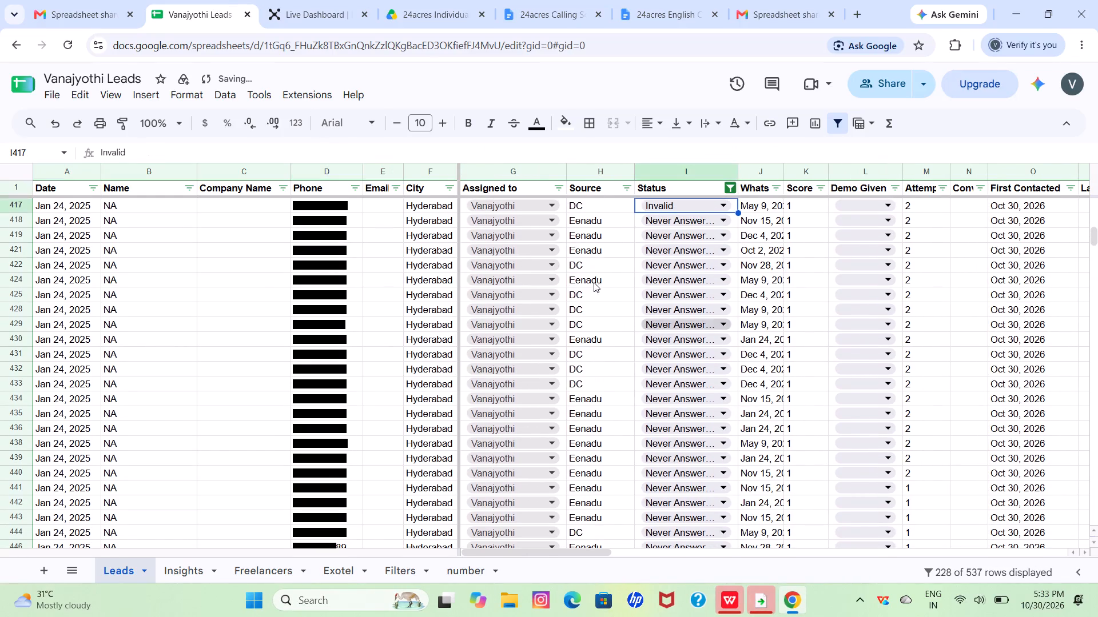
pyautogui.click(343, 222)
pyautogui.hotkey('ctrl', 'c')
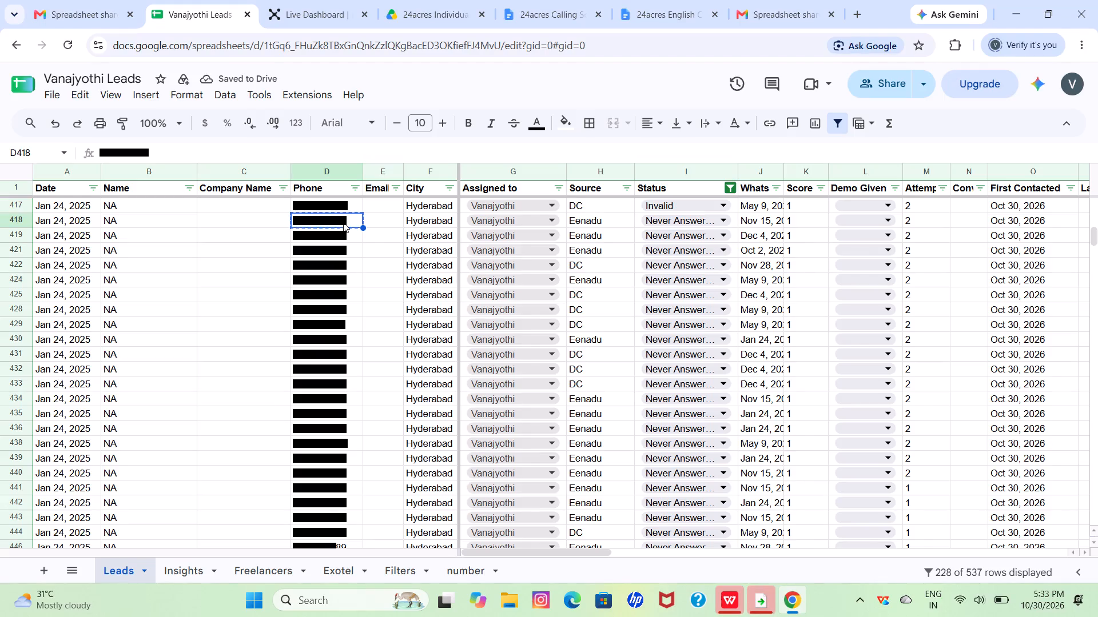
pyautogui.click(294, 0)
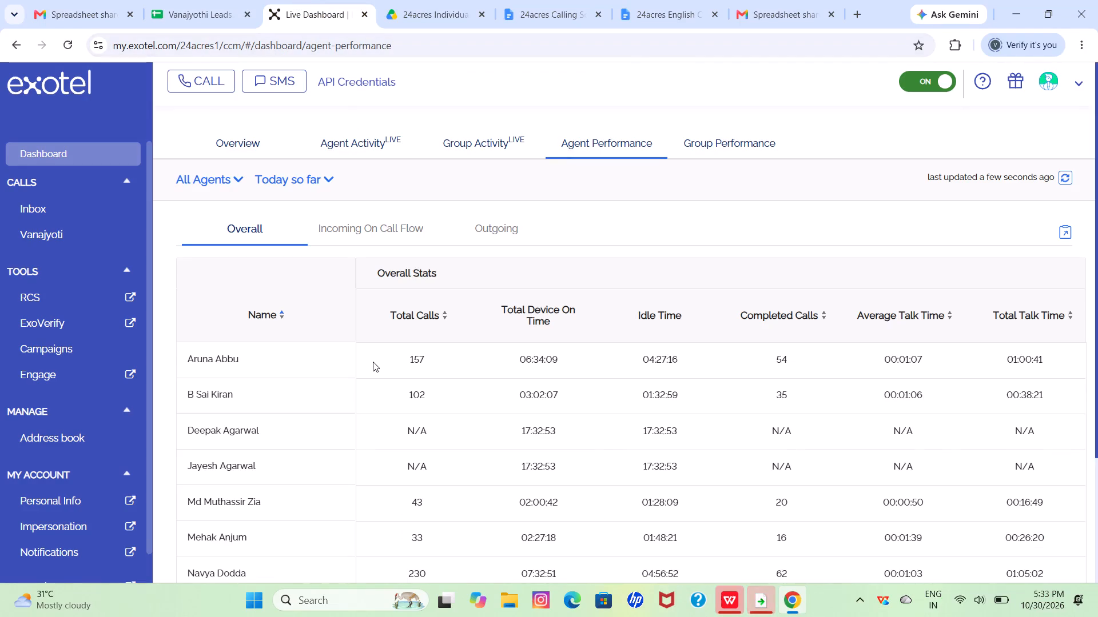
pyautogui.scroll(-4, 373, 362)
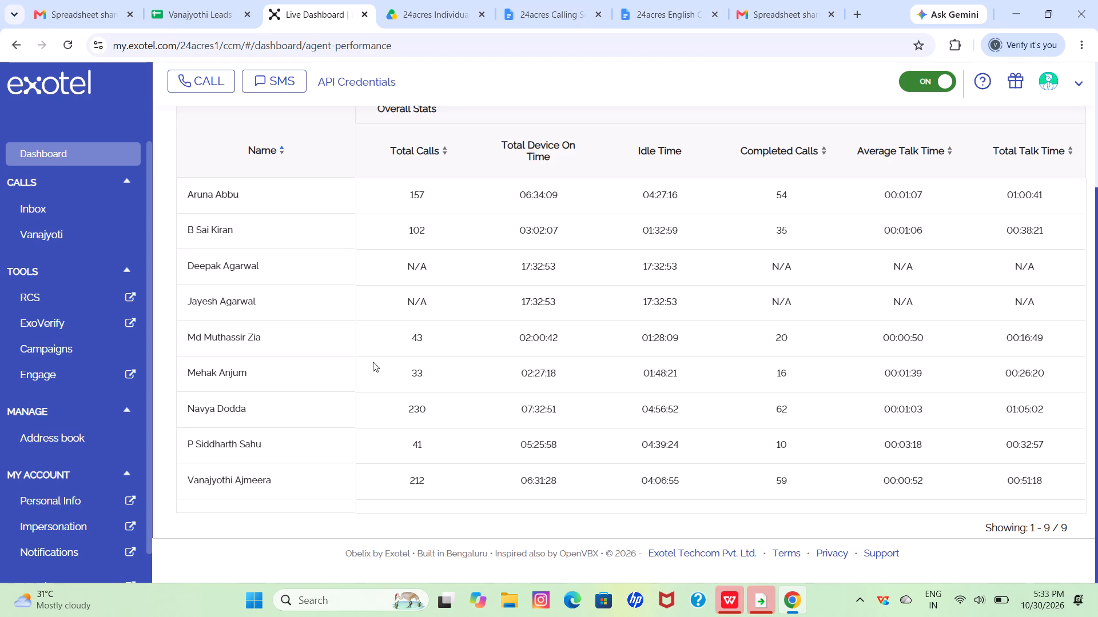
pyautogui.scroll(6, 373, 362)
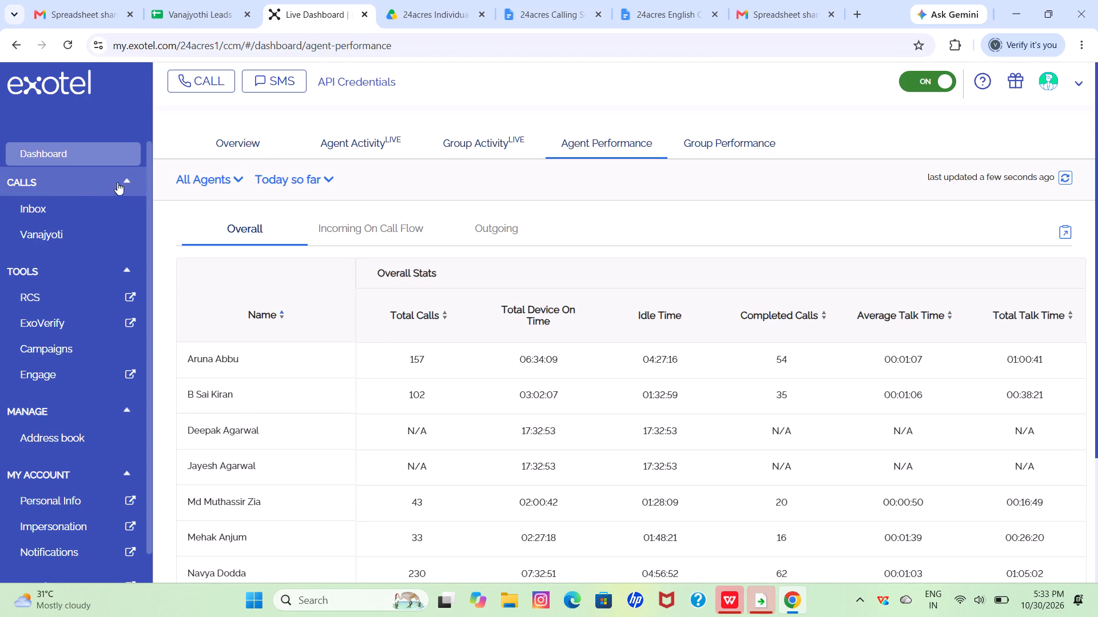
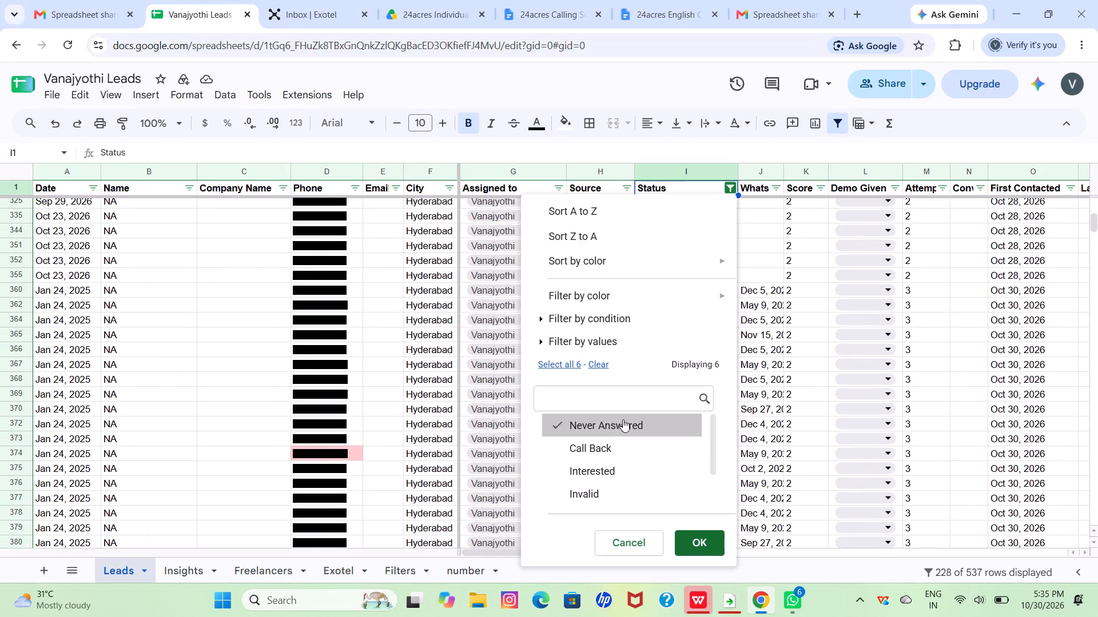
# Filter the Status column of the Leads sheet so that only Call Back leads are displayed.
pyautogui.click(602, 367)
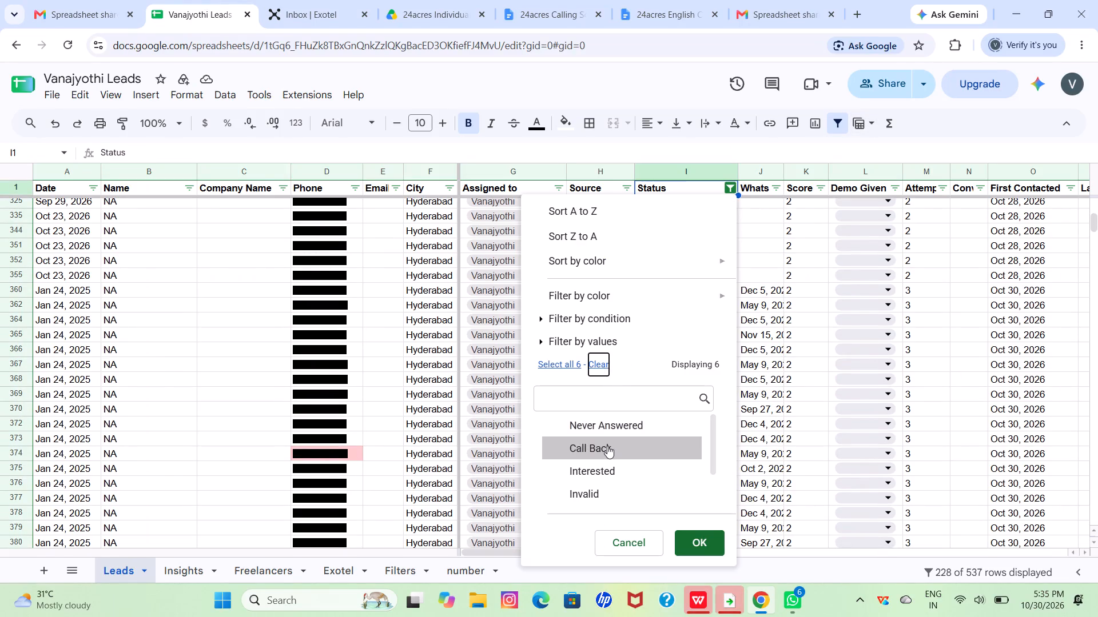
pyautogui.click(607, 446)
pyautogui.click(683, 535)
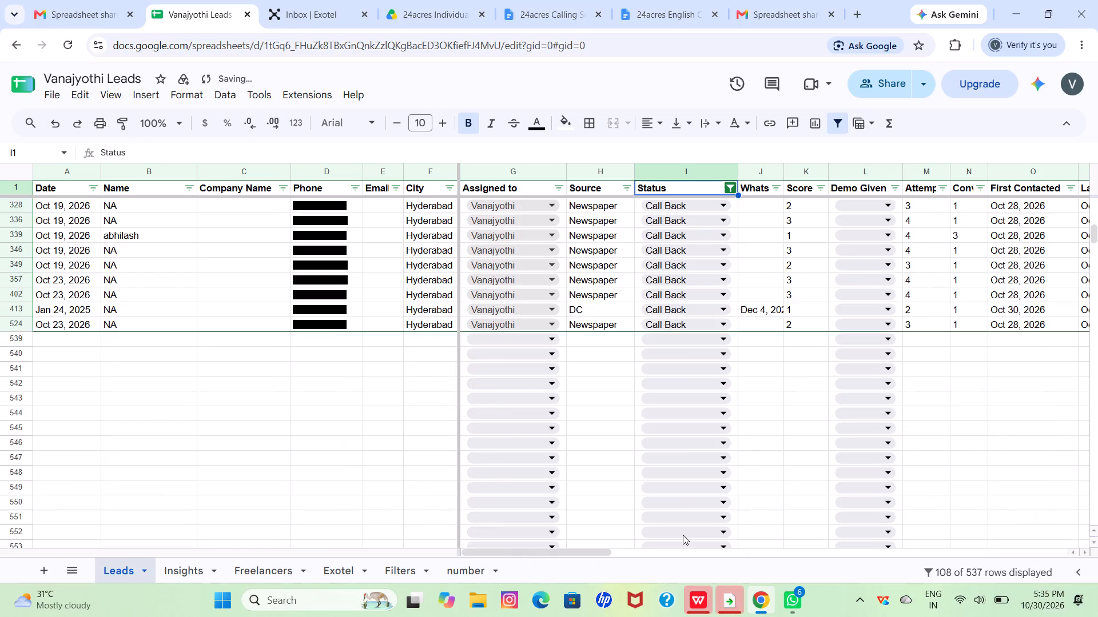
# Look through the Call Back leads, examining their last spoken dates, follow-up dates and notes to choose whom to call.
pyautogui.scroll(11, 683, 535)
pyautogui.hscroll(-3, 683, 535)
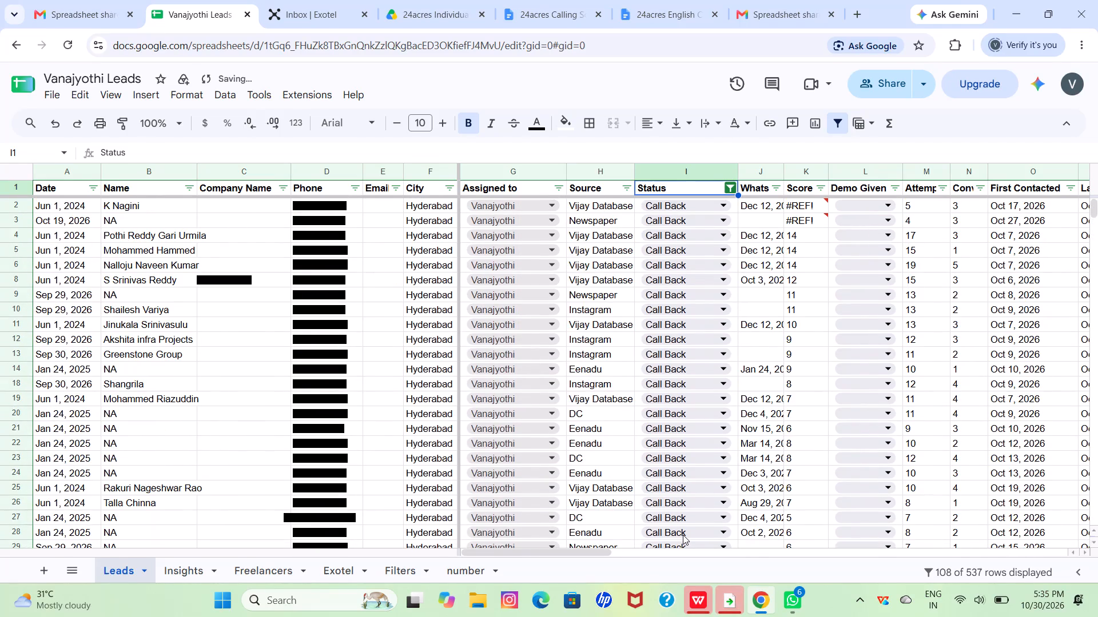
pyautogui.scroll(-1, 683, 535)
pyautogui.hscroll(-7, 683, 535)
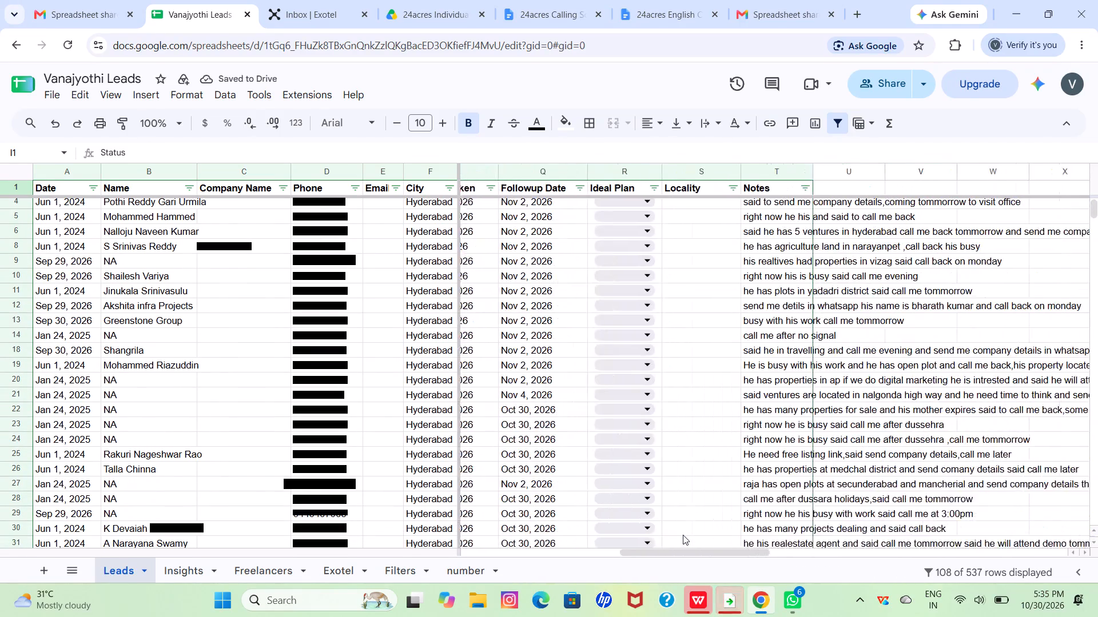
pyautogui.scroll(5, 683, 535)
pyautogui.hscroll(2, 683, 535)
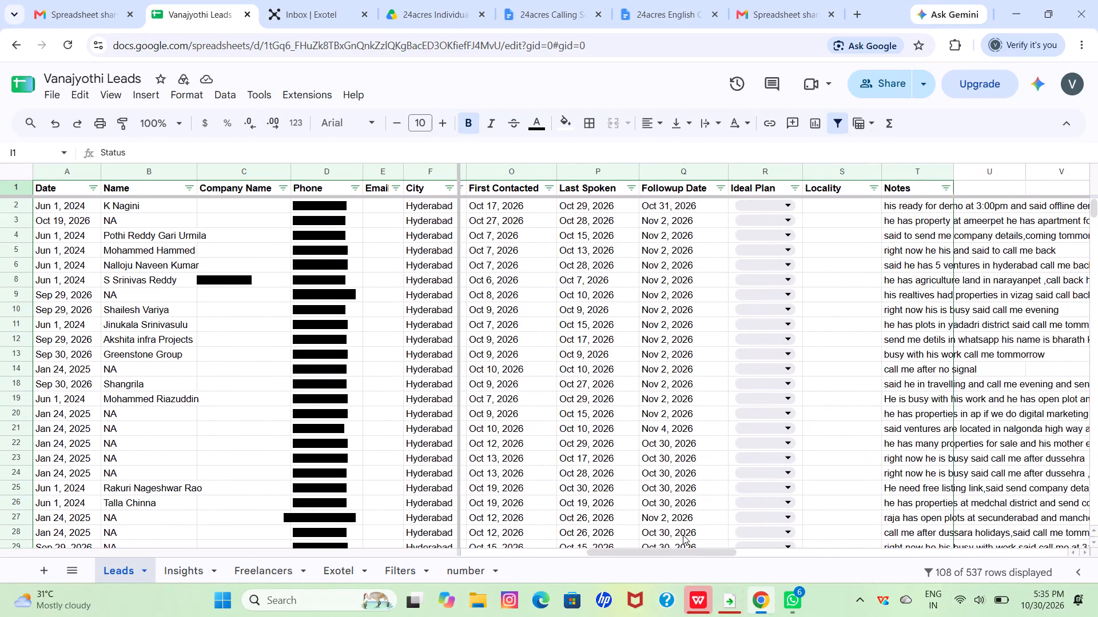
pyautogui.scroll(-3, 683, 535)
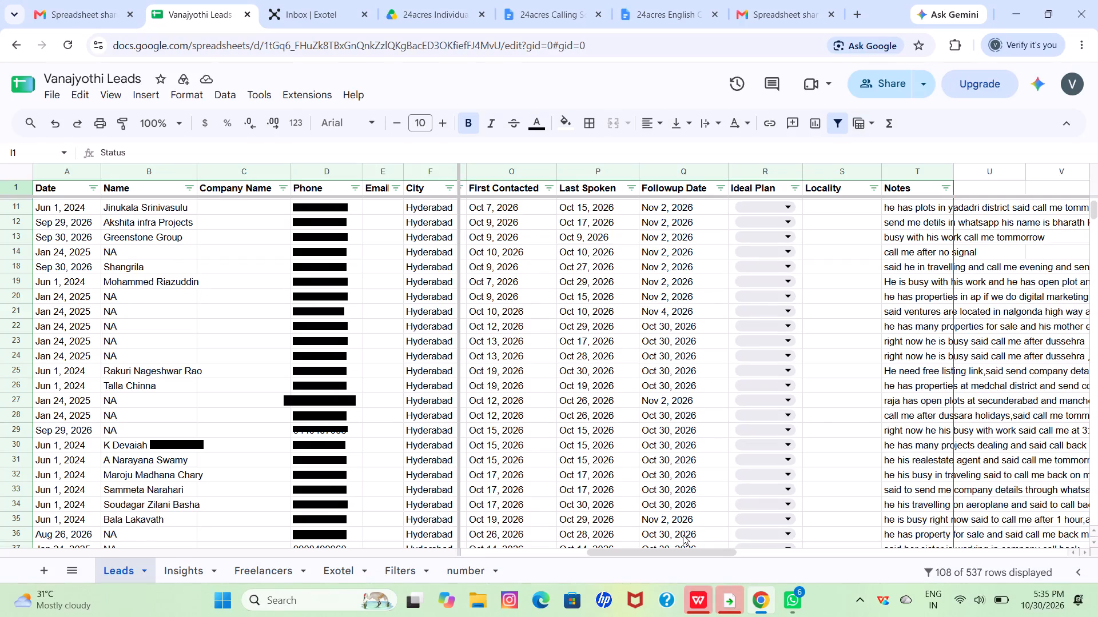
pyautogui.scroll(-5, 683, 535)
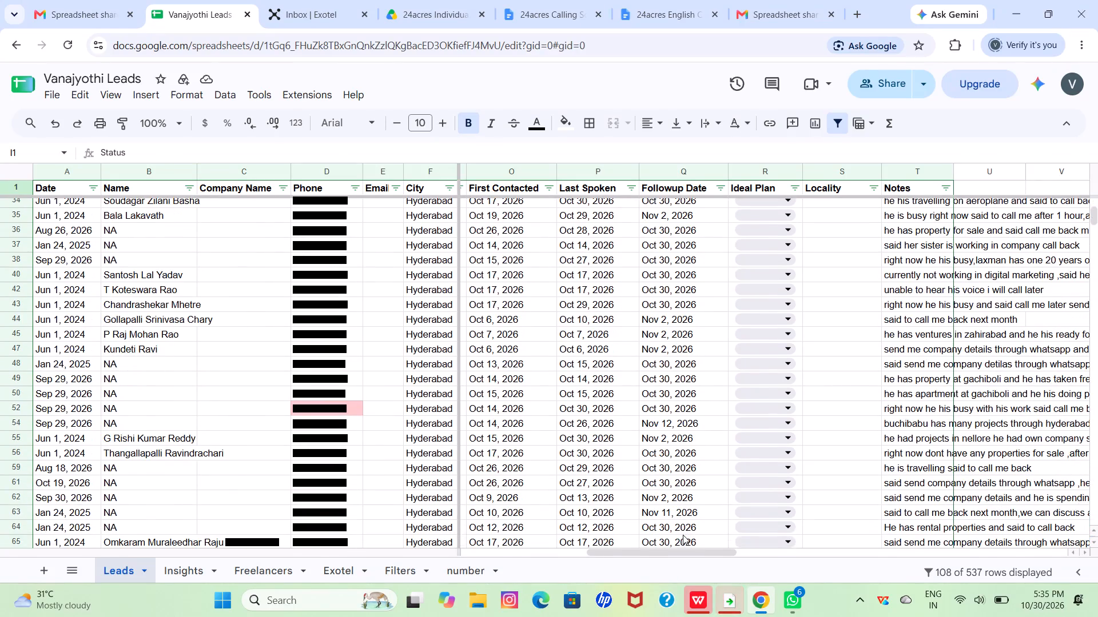
pyautogui.scroll(-7, 683, 535)
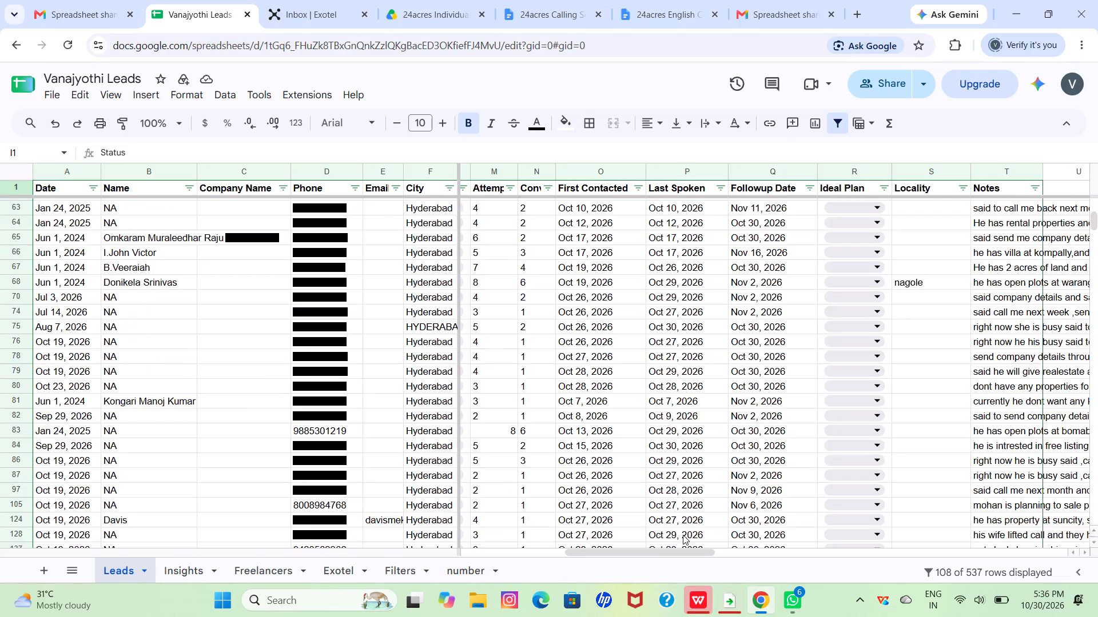
pyautogui.scroll(-4, 683, 535)
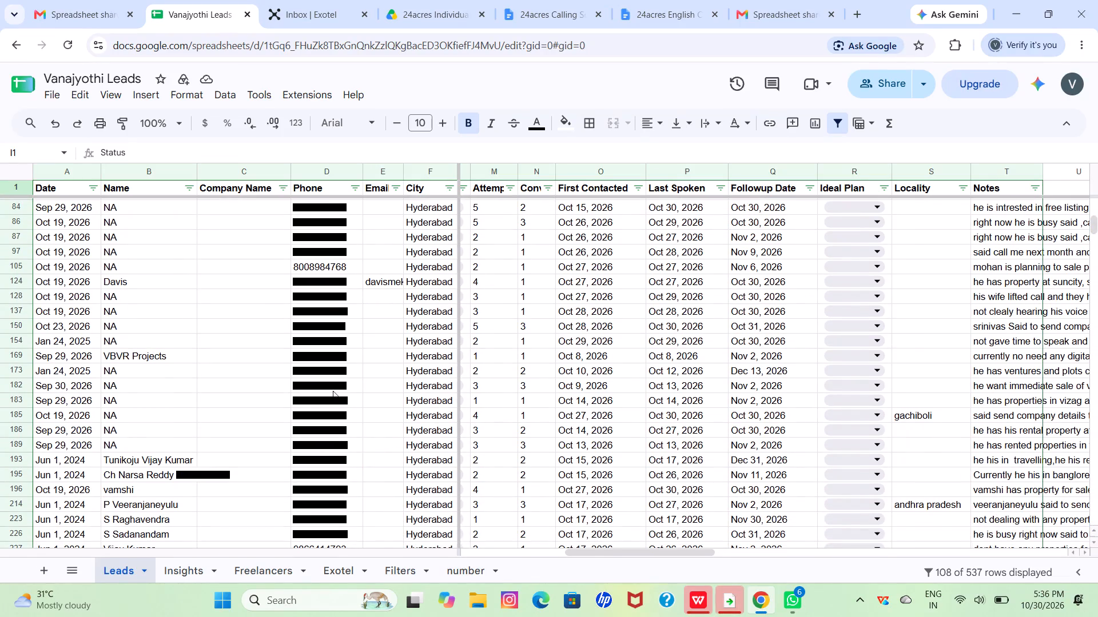
# Select the phone number of the Call Back lead in row 124.
pyautogui.click(337, 285)
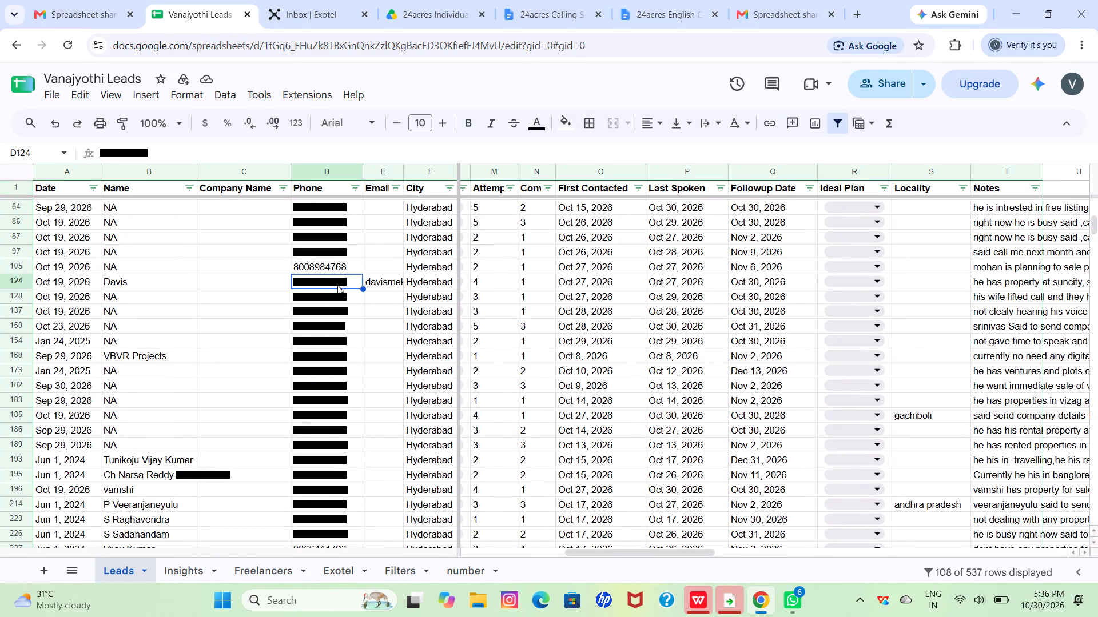
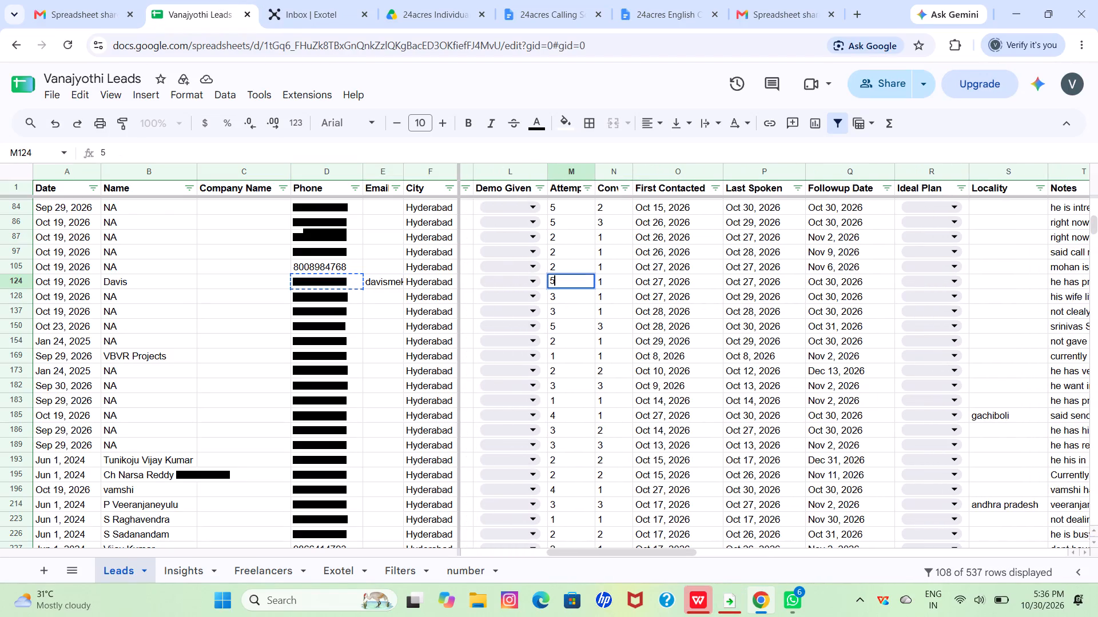
# Set the attempt count of the Call Back lead in row 124 to 5.
pyautogui.click(612, 278)
# Examine the Notes entry of the Call Back lead in row 124 for details of the previous conversation.
pyautogui.hscroll(-2, 612, 278)
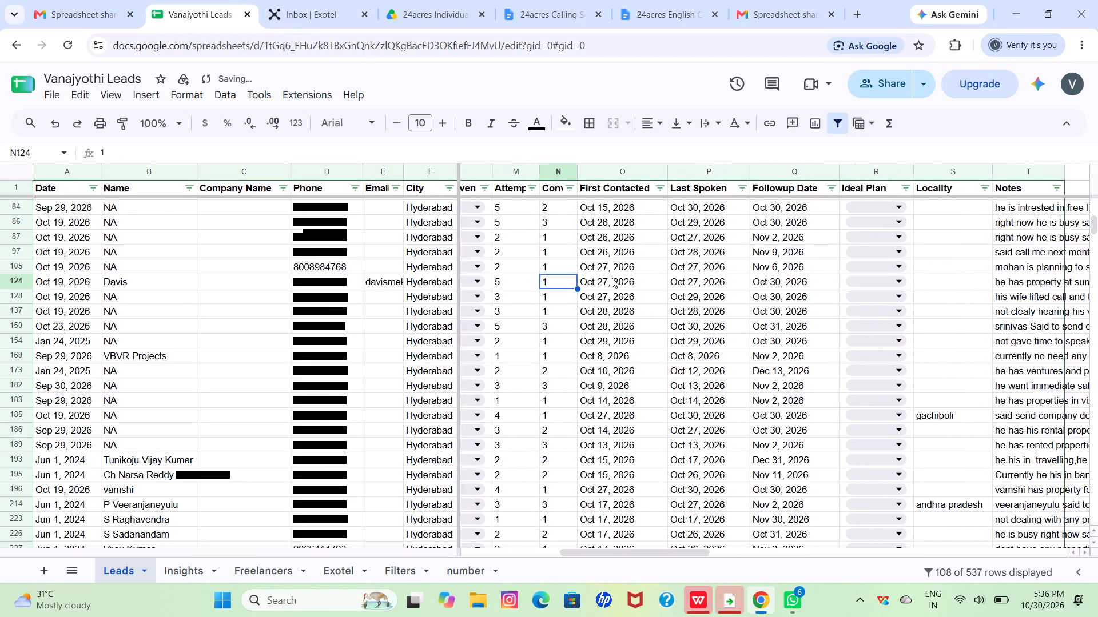
pyautogui.hscroll(-4, 612, 278)
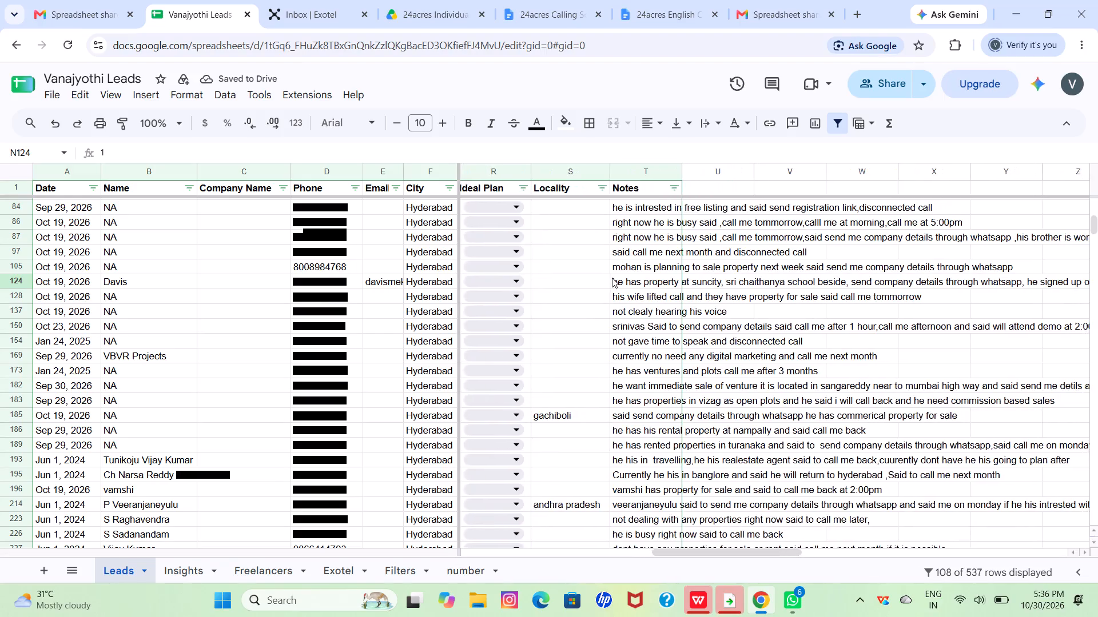
pyautogui.hscroll(-1, 612, 278)
pyautogui.hscroll(1, 612, 278)
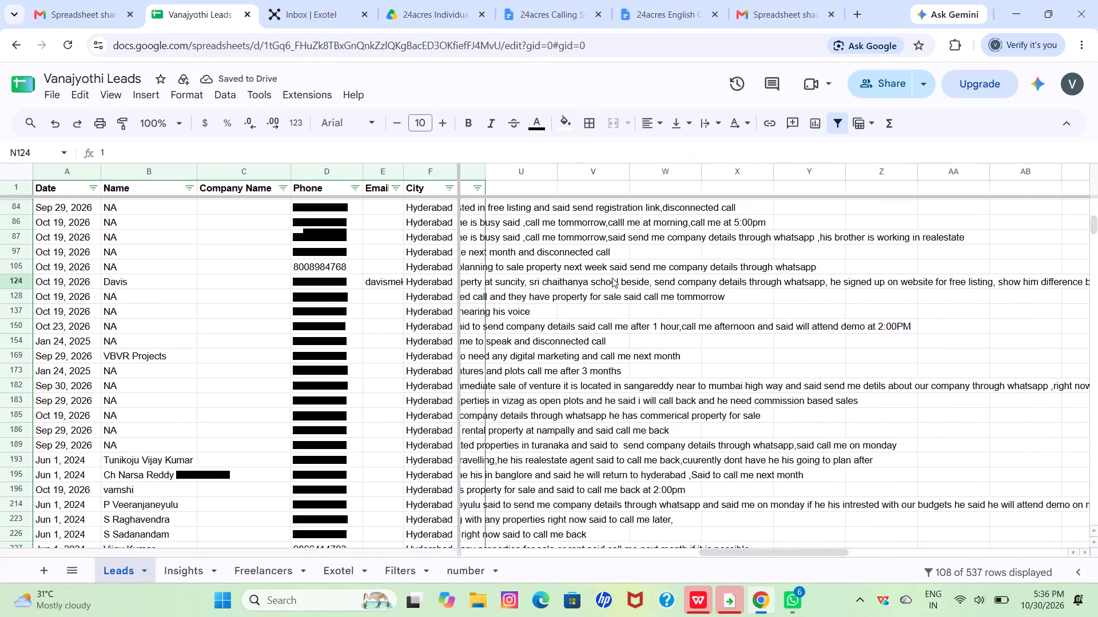
pyautogui.hscroll(1, 612, 278)
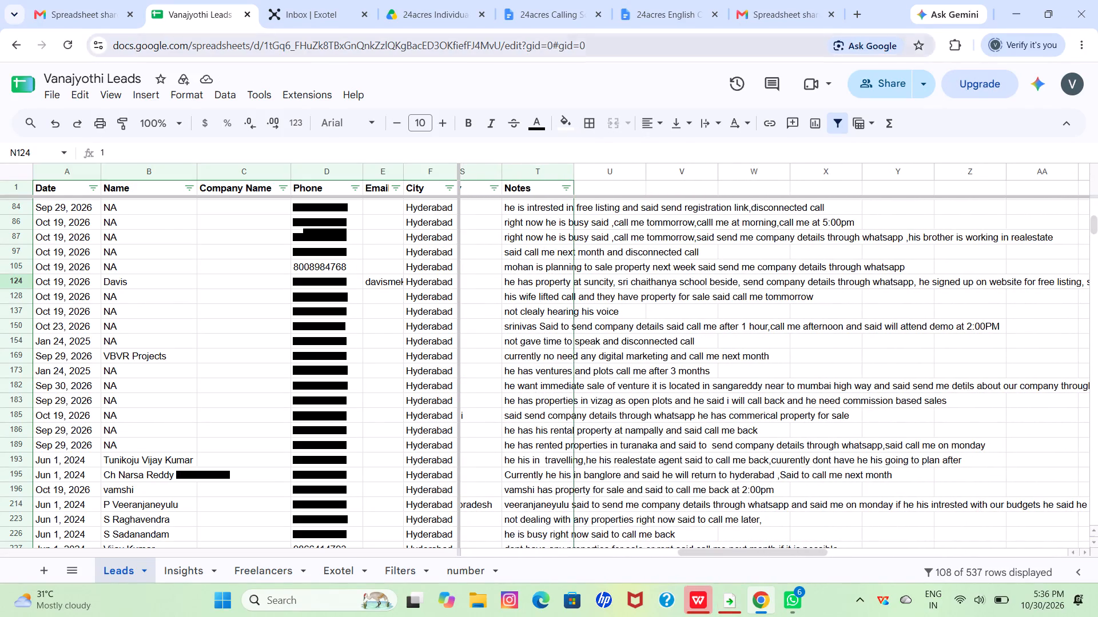
# Read through the 24acres English Calling Script – Follow-Up Calls document, from the opening to the customer objection responses.
pyautogui.click(573, 3)
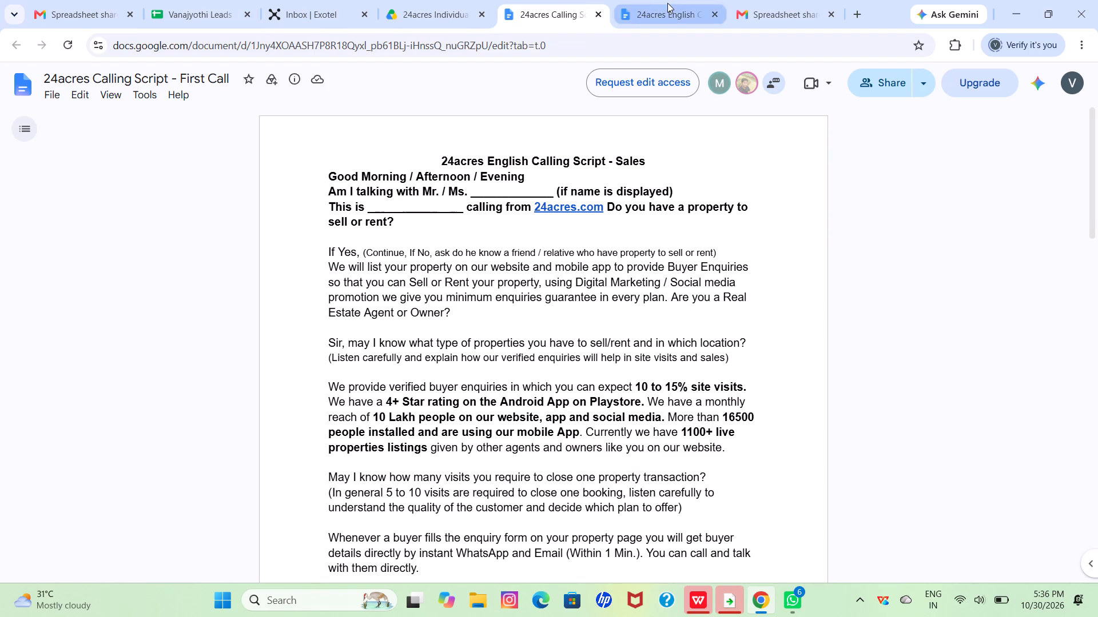
pyautogui.click(667, 3)
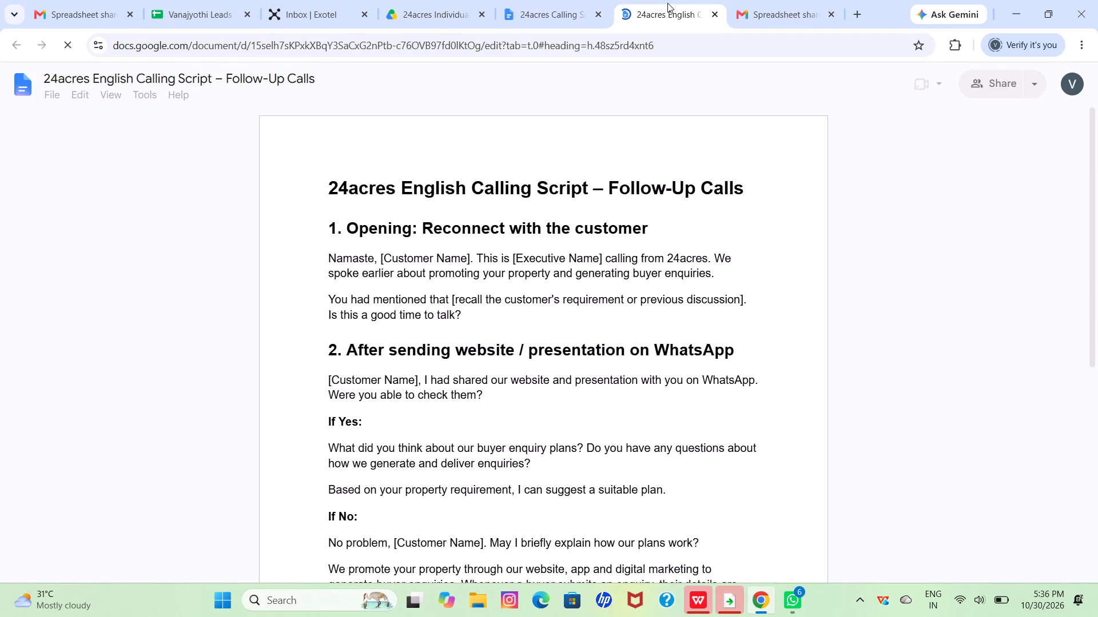
pyautogui.scroll(-3, 592, 309)
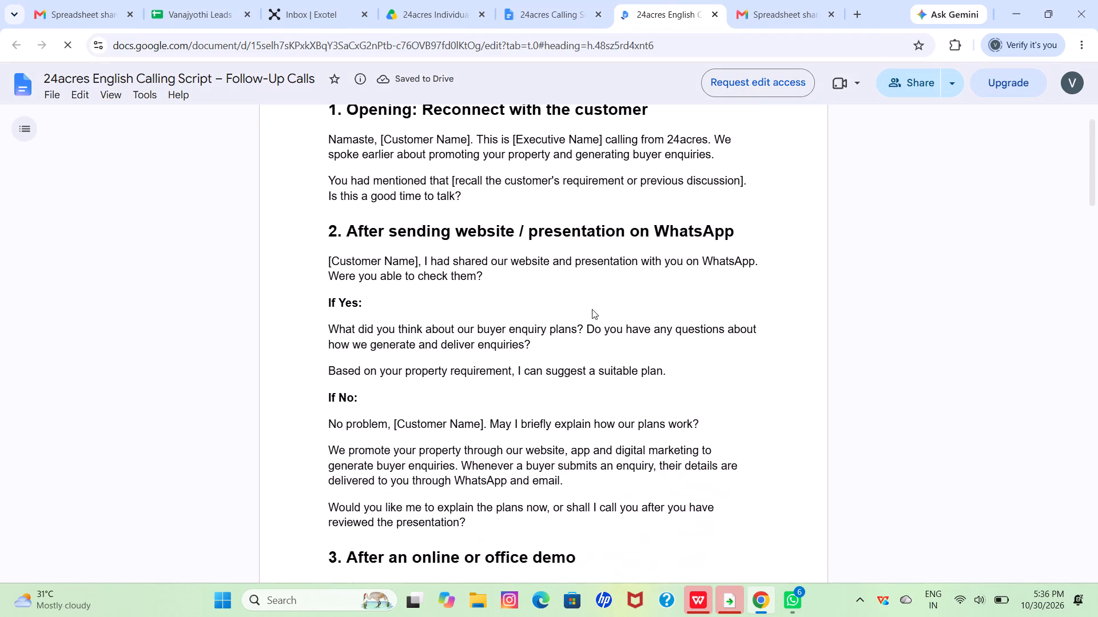
pyautogui.scroll(-6, 592, 309)
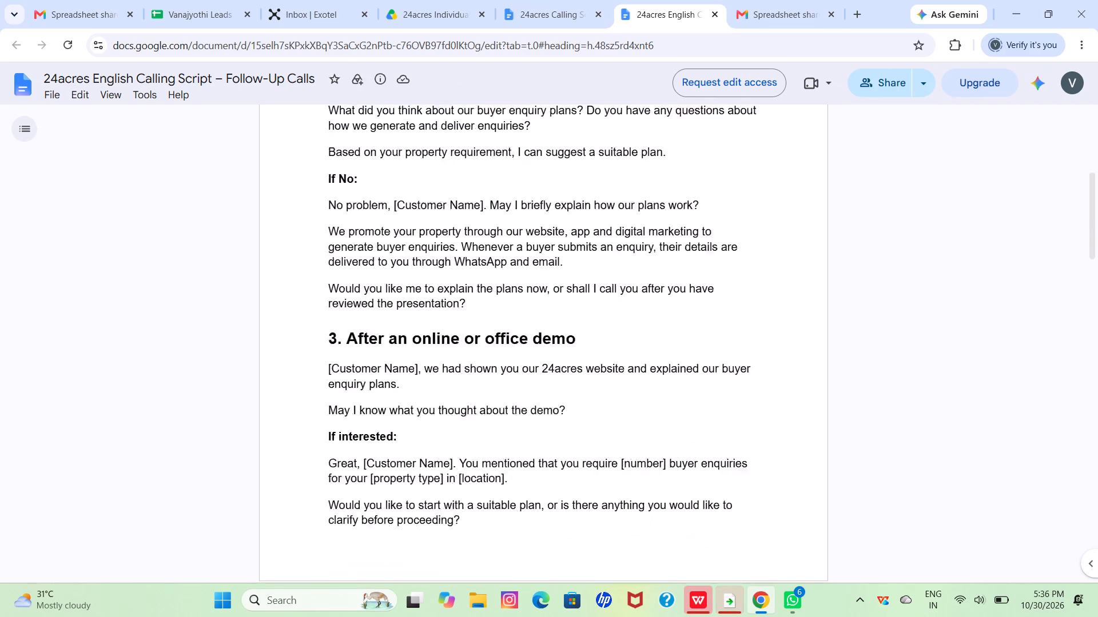
pyautogui.scroll(-11, 592, 309)
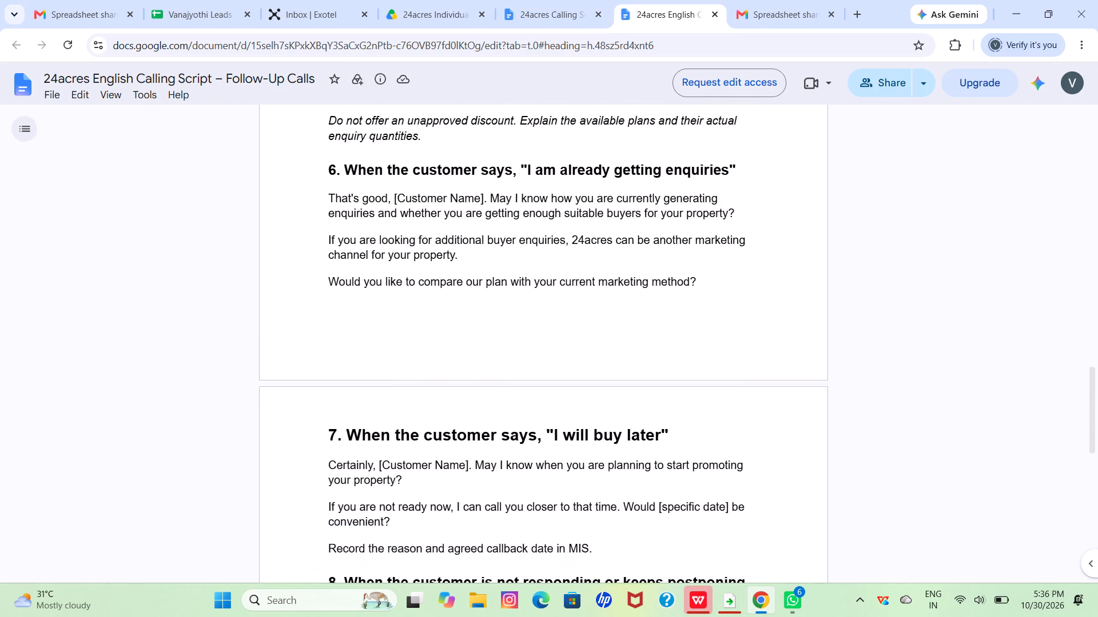
pyautogui.scroll(-6, 592, 309)
pyautogui.scroll(16, 592, 309)
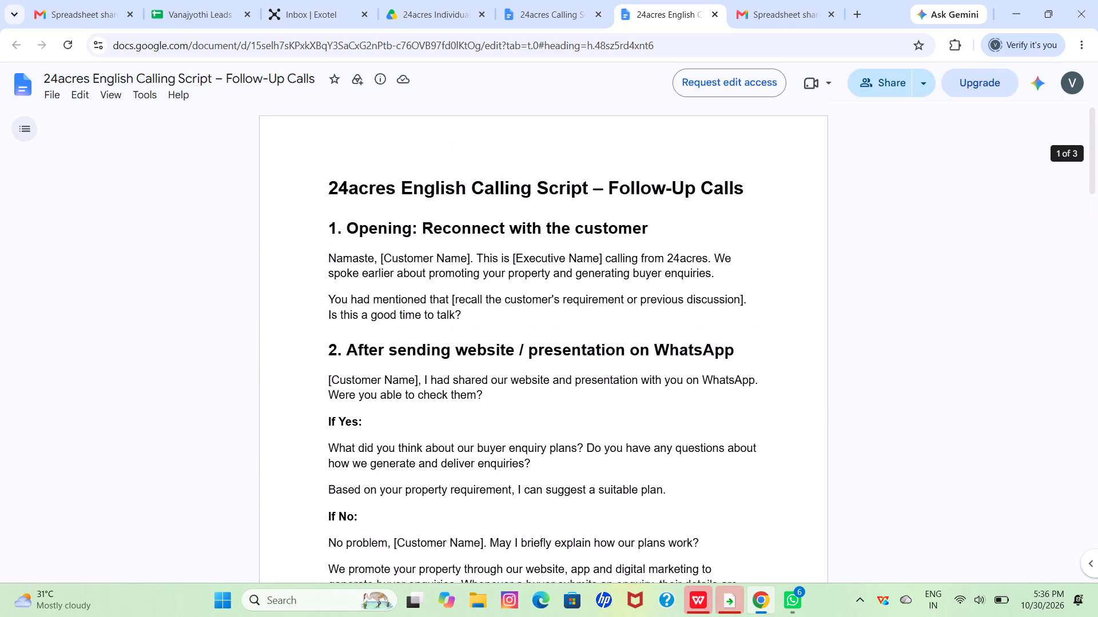
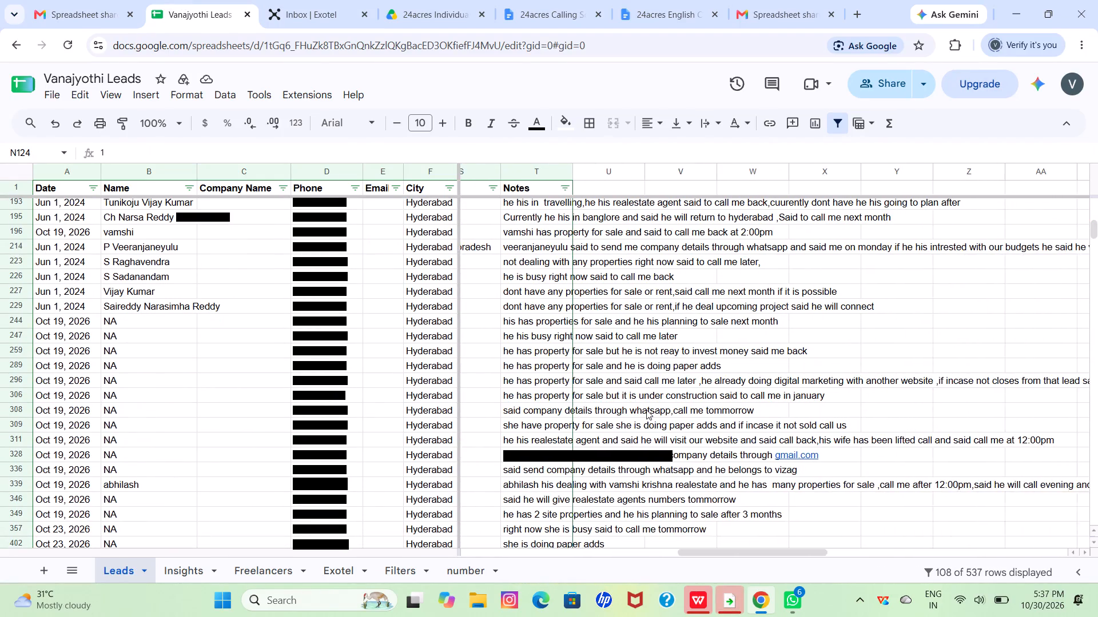
# Examine the contact dates, follow-up dates and notes of the filtered Call Back leads, through the last rows of the list.
pyautogui.hscroll(-4, 646, 410)
pyautogui.hscroll(4, 646, 410)
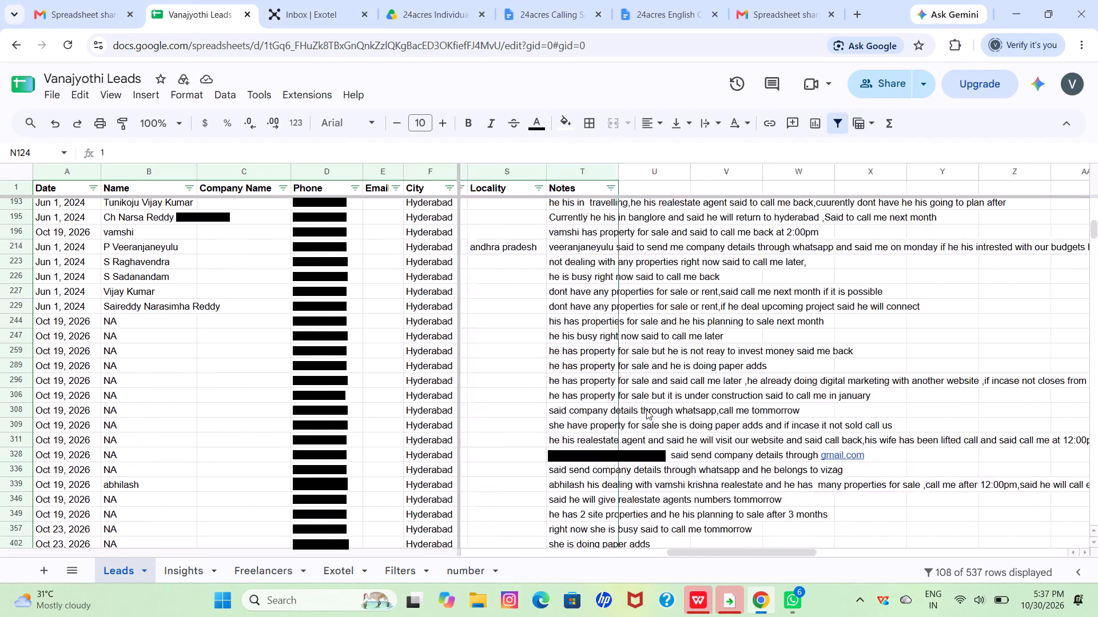
pyautogui.hscroll(2, 646, 410)
pyautogui.hscroll(-1, 646, 410)
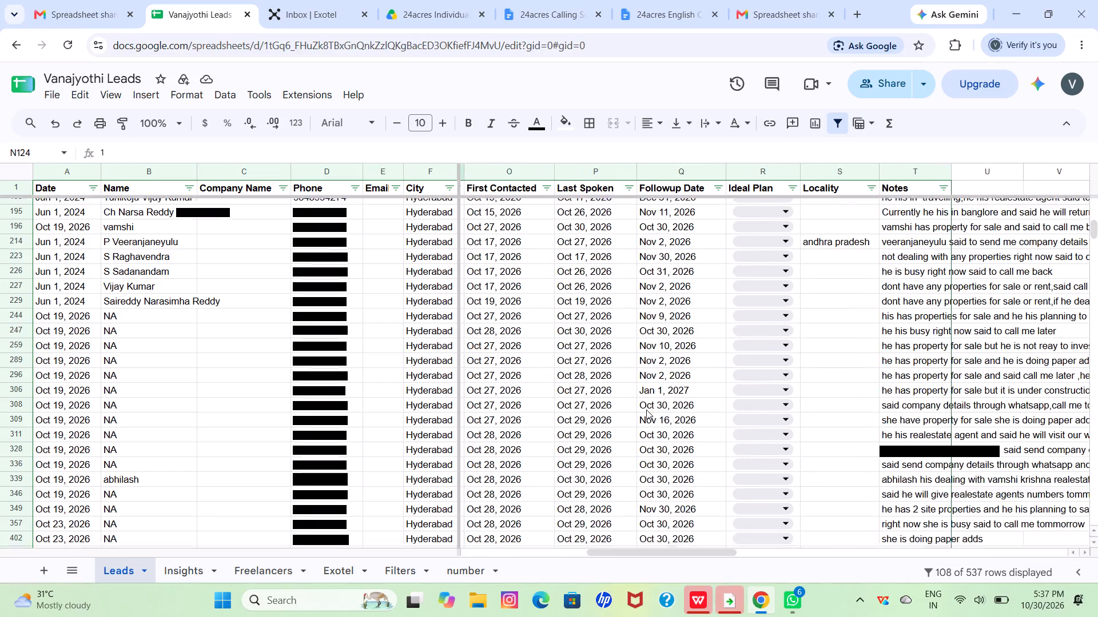
pyautogui.hscroll(-2, 646, 410)
pyautogui.scroll(-2, 646, 410)
pyautogui.hscroll(1, 646, 410)
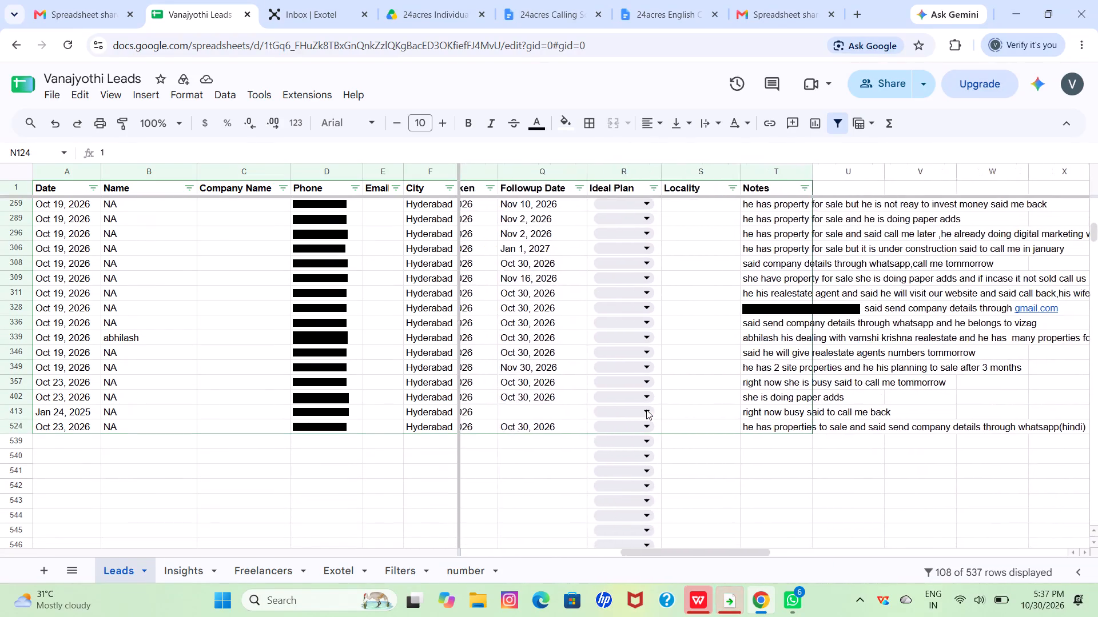
pyautogui.hscroll(3, 646, 410)
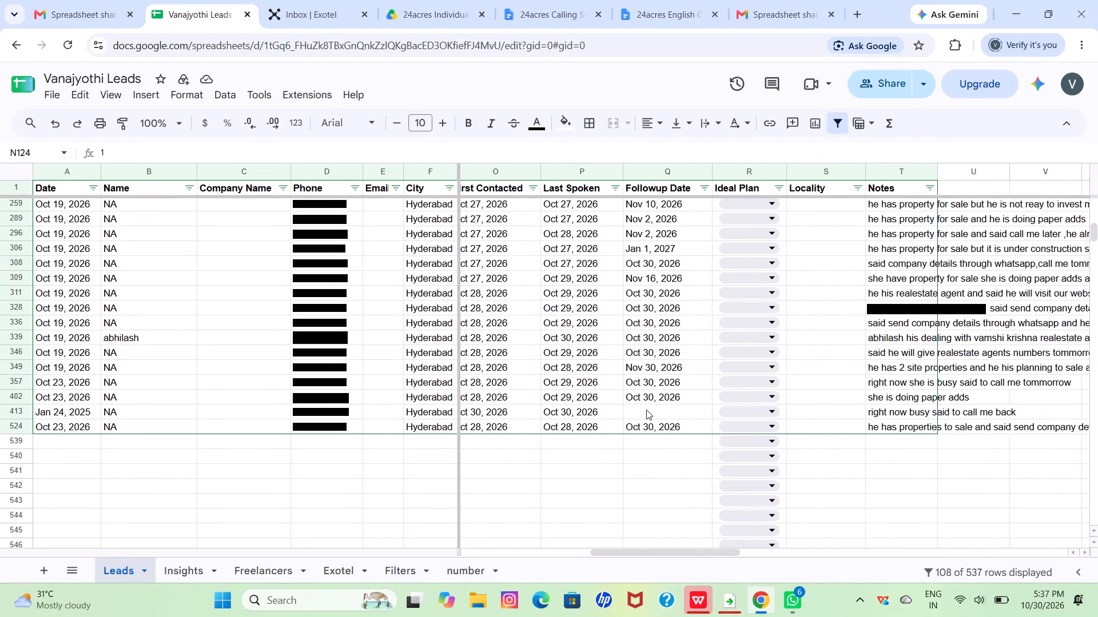
pyautogui.click(646, 410)
pyautogui.hscroll(1, 646, 410)
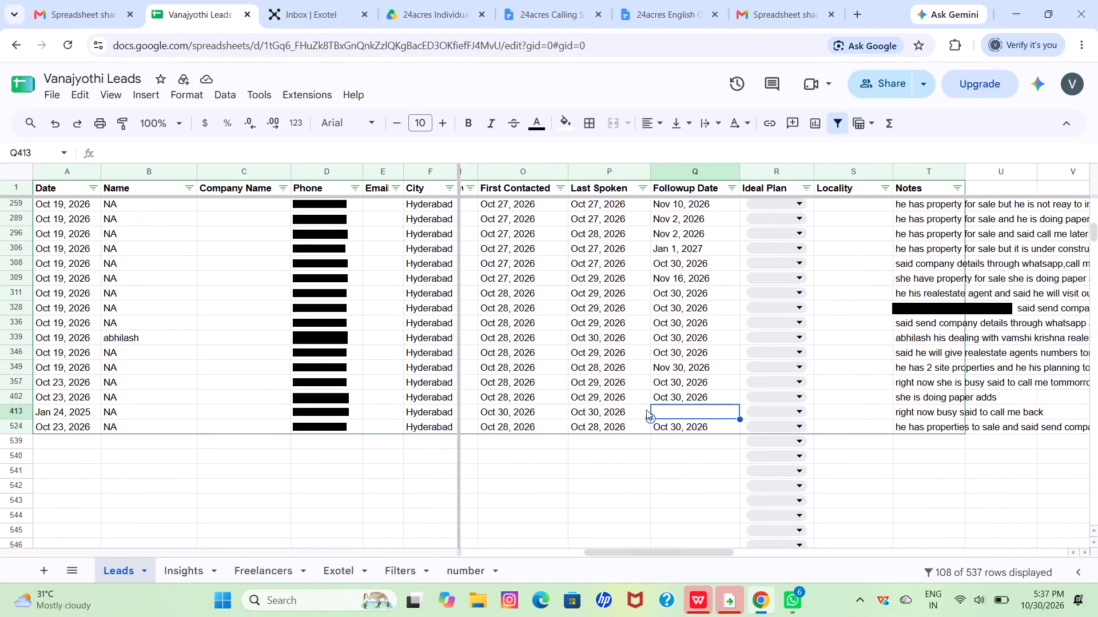
pyautogui.hscroll(-6, 646, 410)
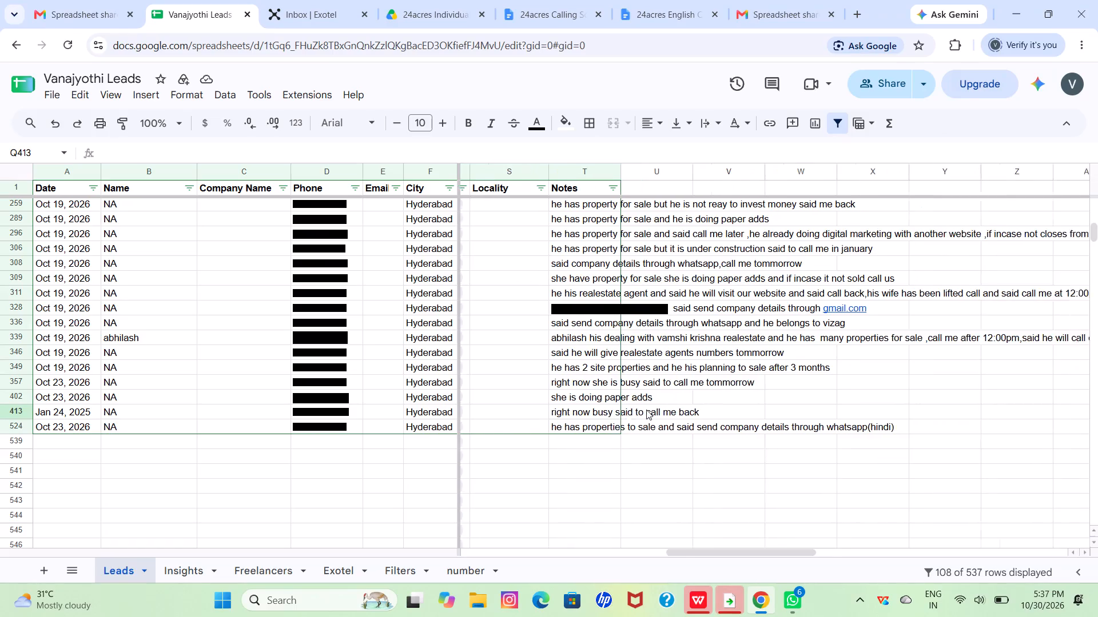
pyautogui.hscroll(-1, 646, 410)
pyautogui.hscroll(1, 646, 410)
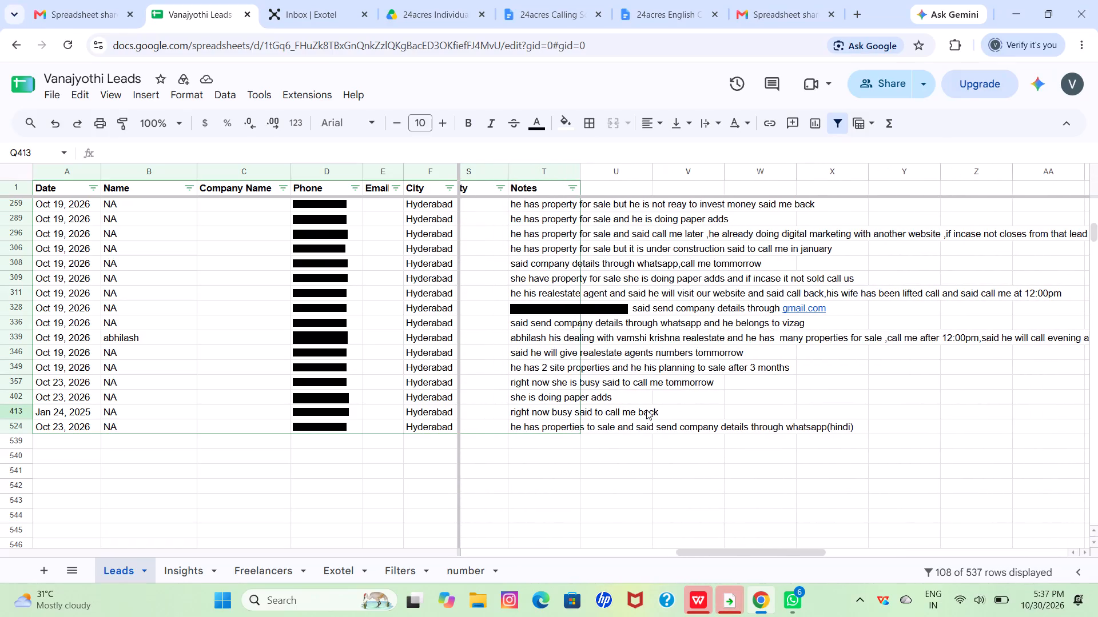
pyautogui.hscroll(-6, 646, 410)
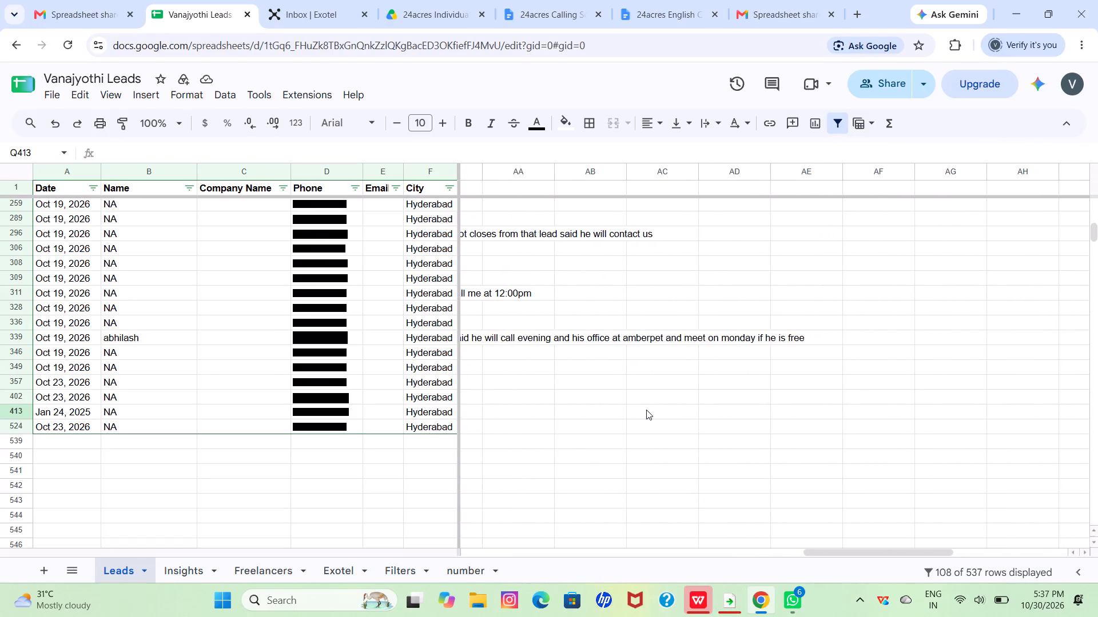
pyautogui.hscroll(4, 646, 410)
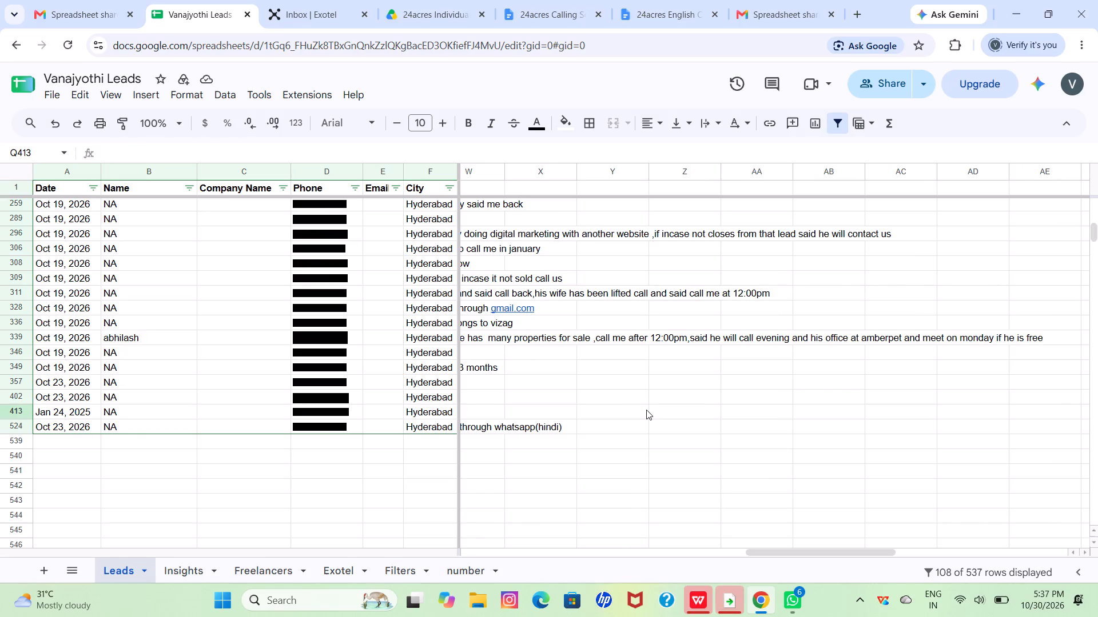
pyautogui.hscroll(5, 646, 410)
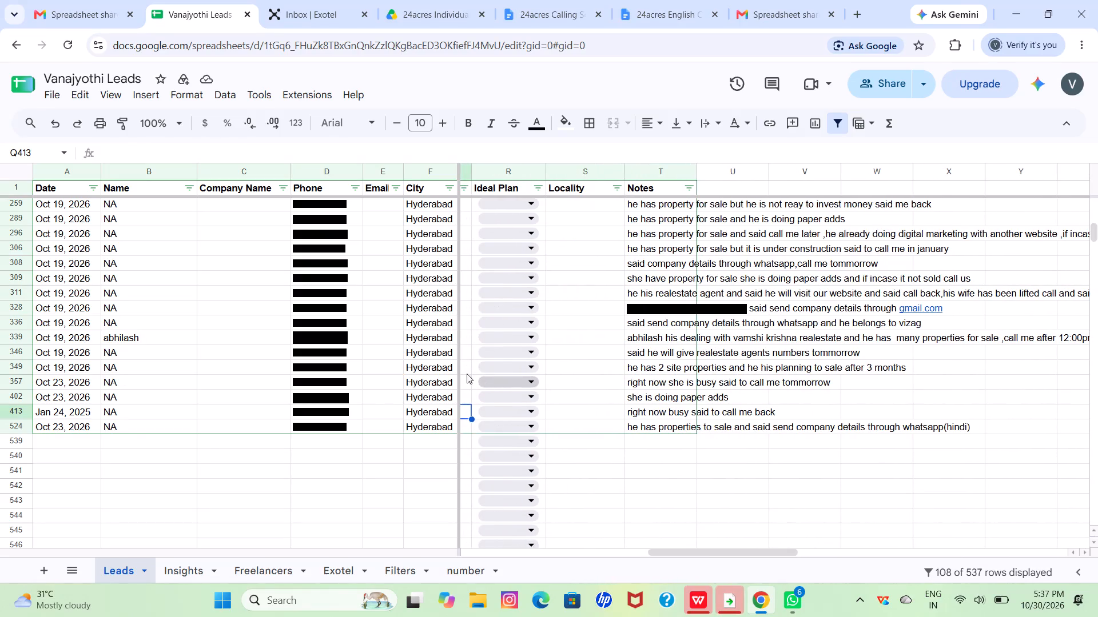
# Check the notes and follow-up dates of the leads in rows 339 to 357 for the next lead to call.
pyautogui.click(337, 332)
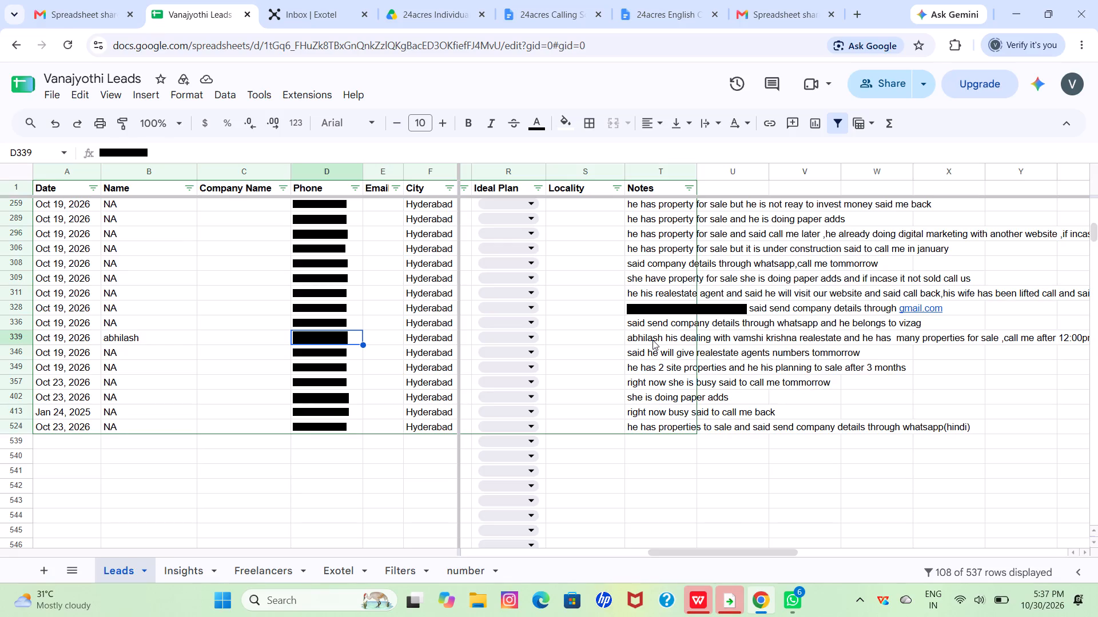
pyautogui.click(645, 355)
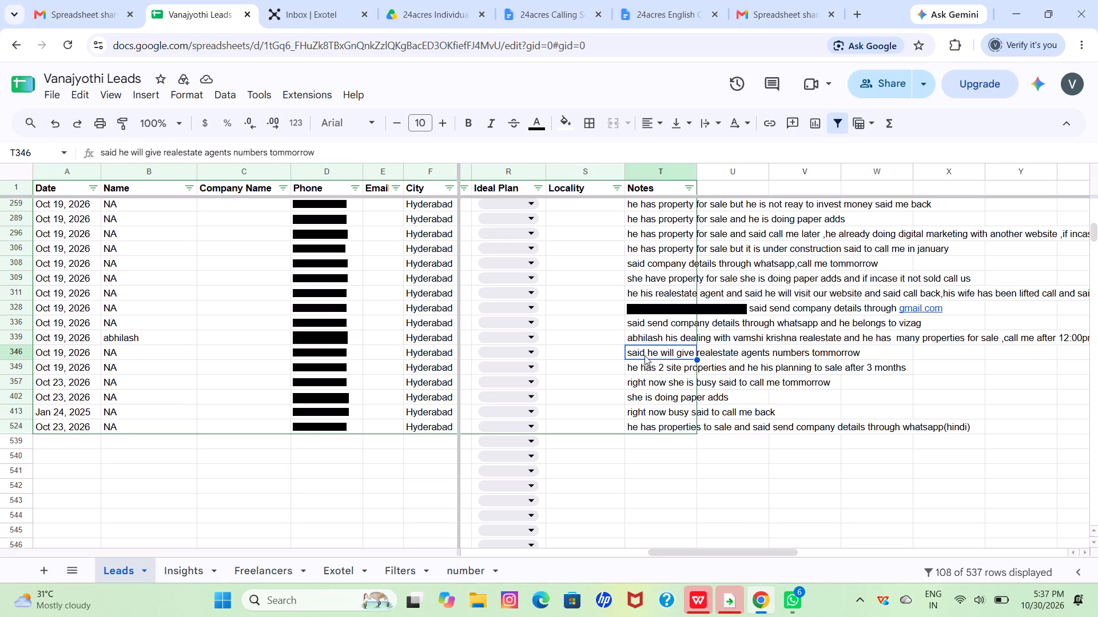
pyautogui.click(645, 367)
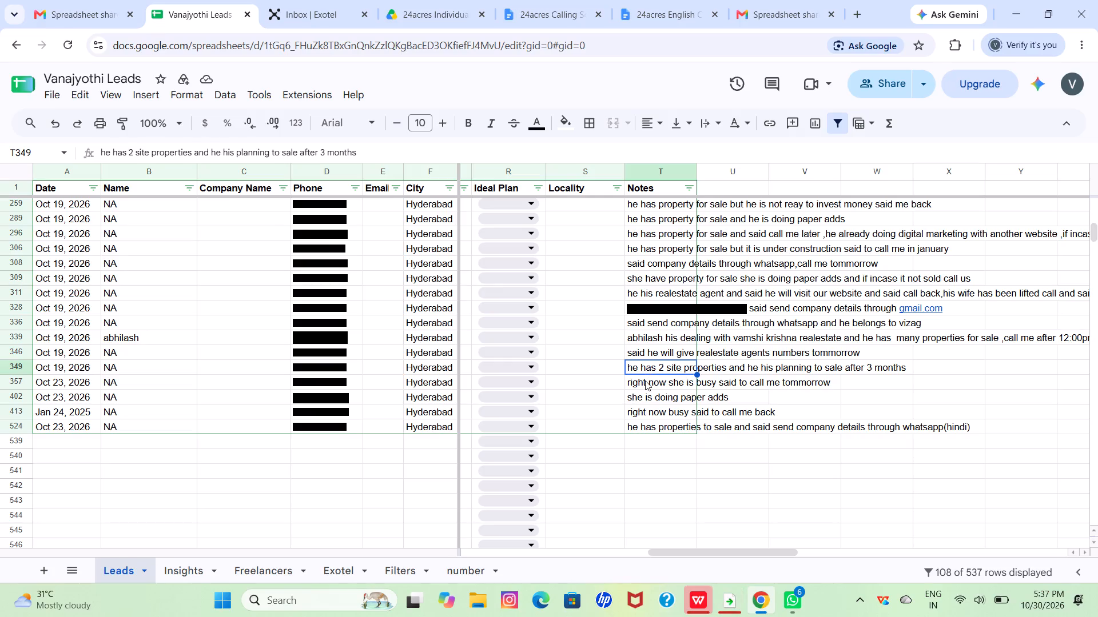
pyautogui.click(645, 381)
pyautogui.hscroll(2, 645, 381)
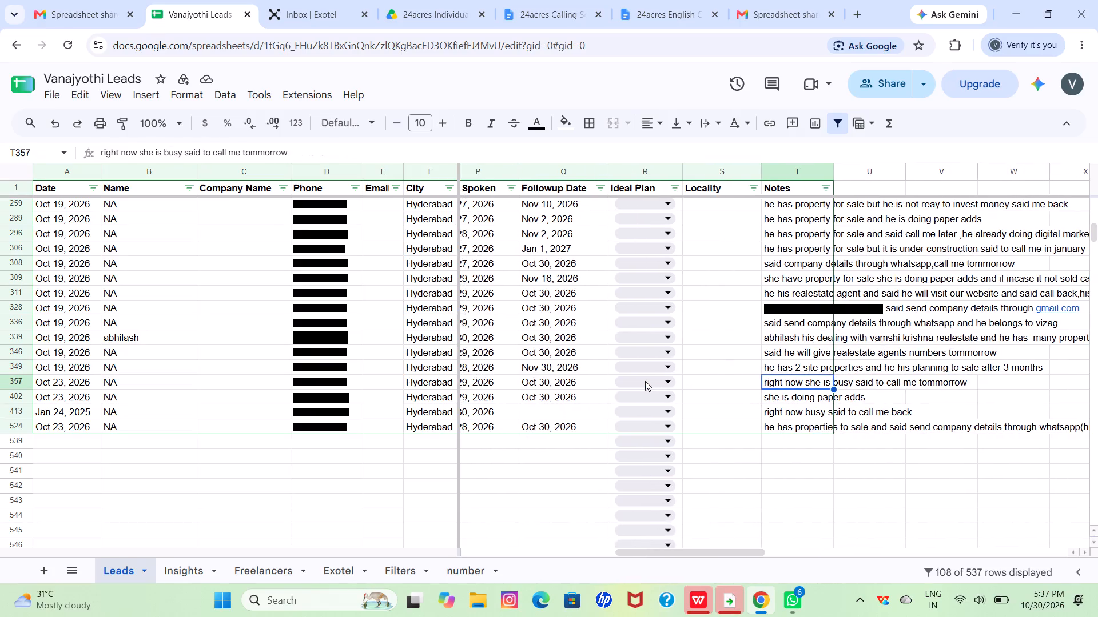
pyautogui.hscroll(2, 645, 381)
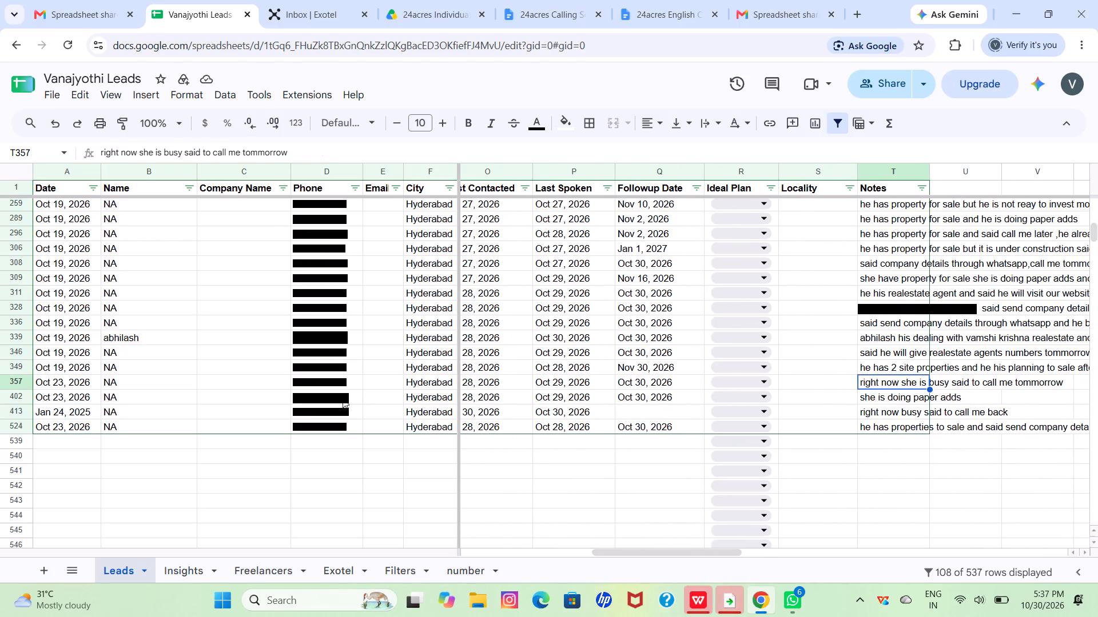
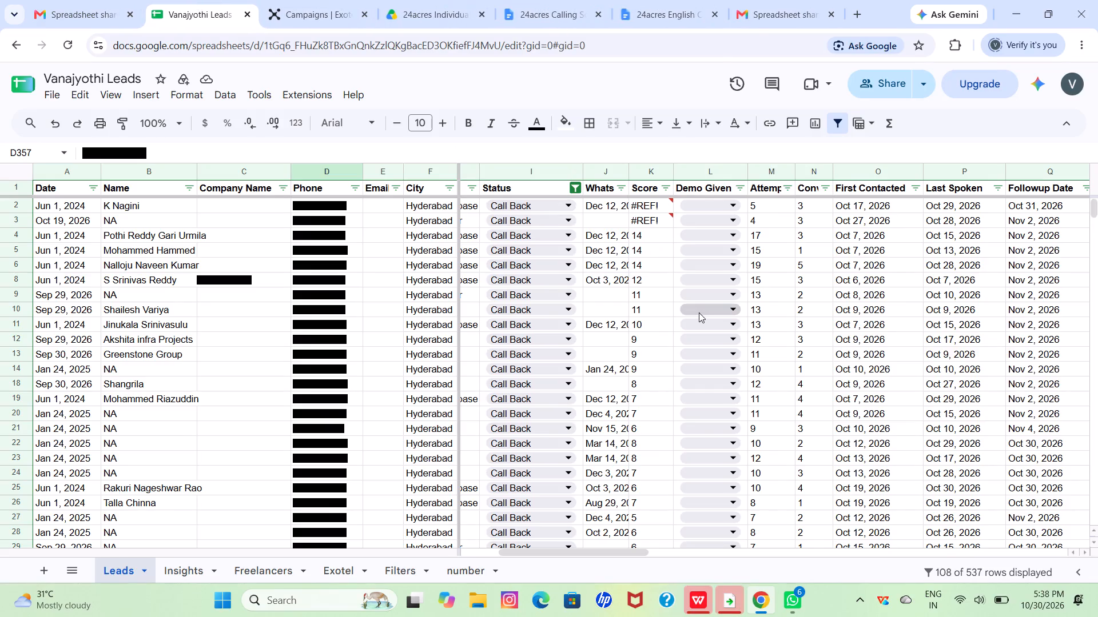
pyautogui.scroll(2, 699, 312)
pyautogui.hscroll(-5, 699, 312)
pyautogui.scroll(-11, 699, 312)
pyautogui.scroll(4, 699, 312)
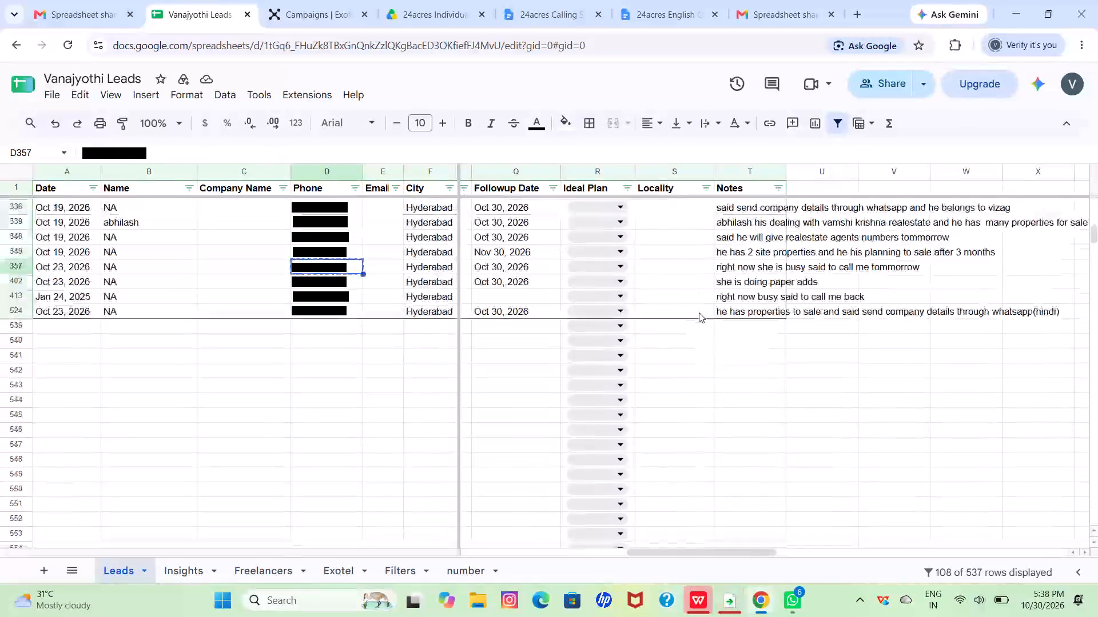
pyautogui.hscroll(3, 699, 312)
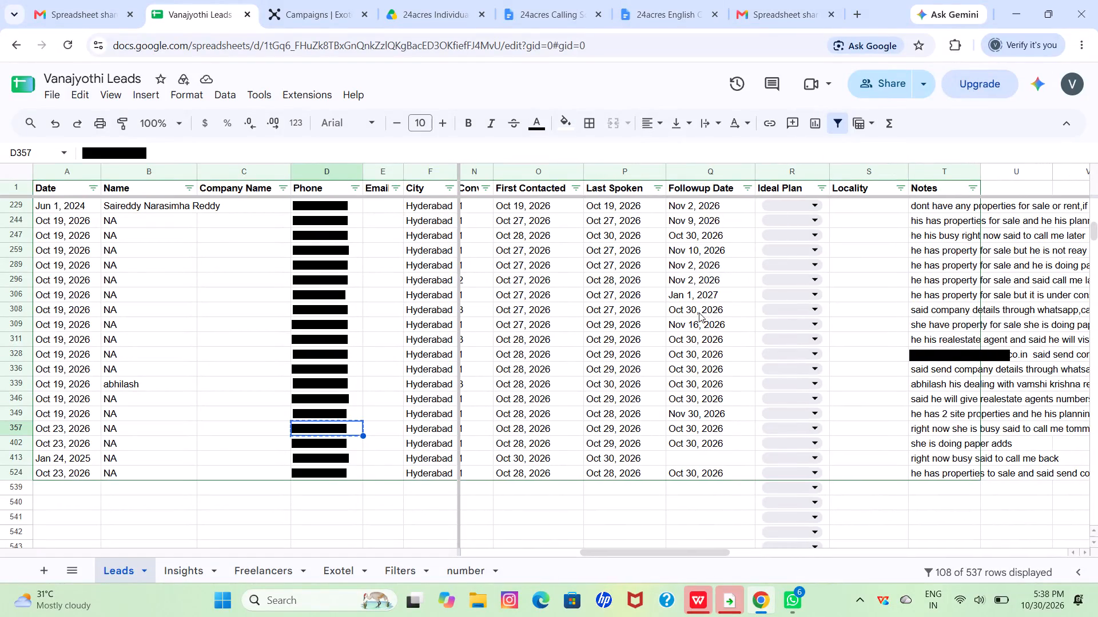
pyautogui.scroll(-1, 699, 312)
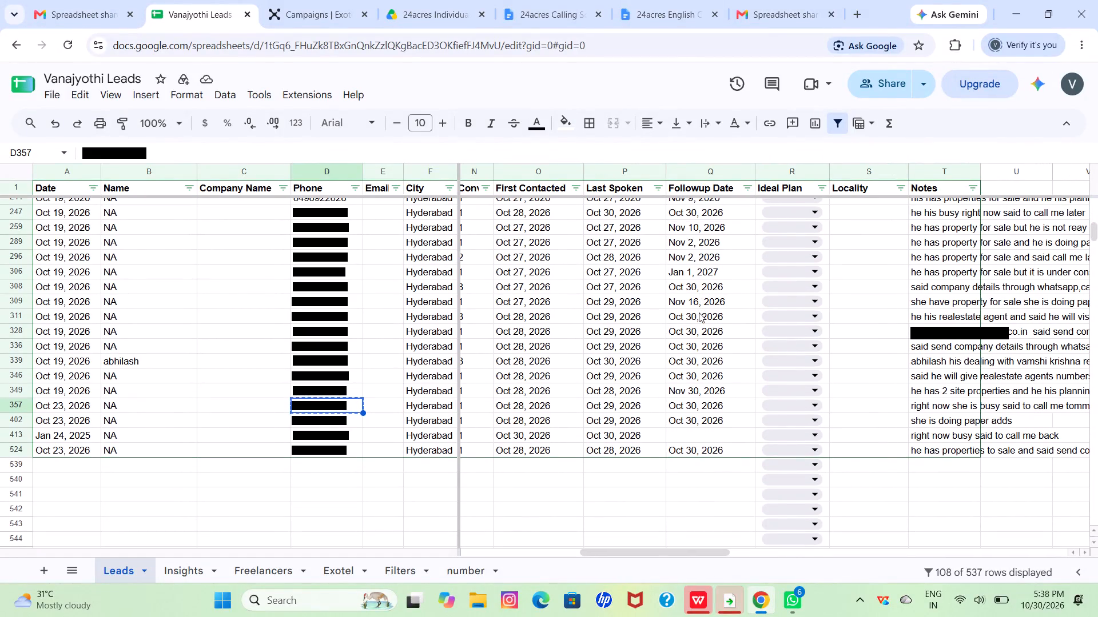
pyautogui.hscroll(-1, 699, 312)
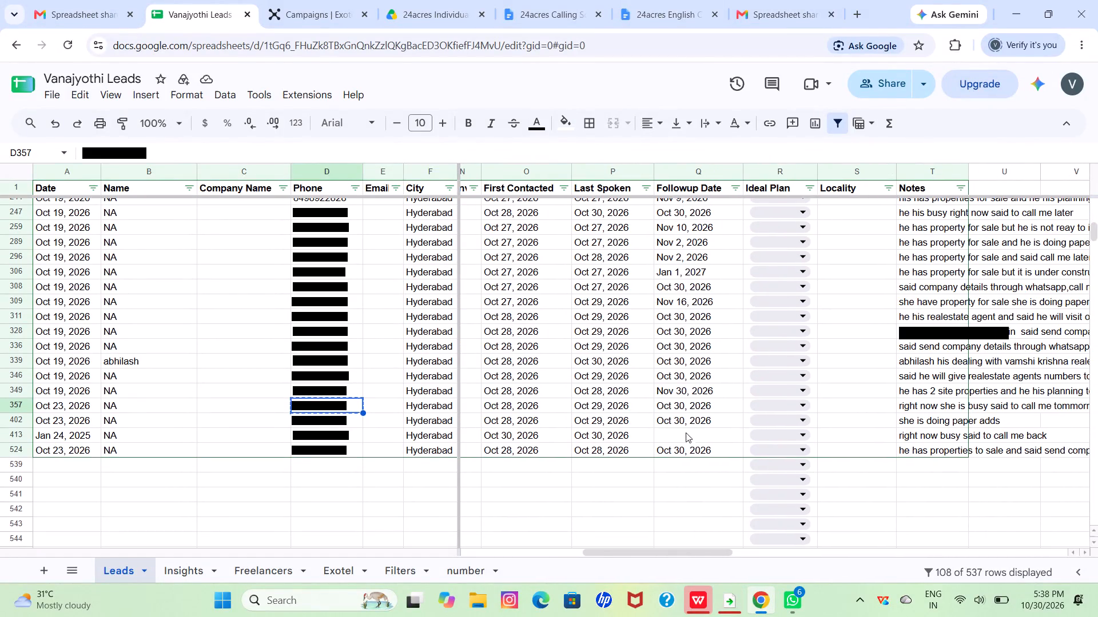
pyautogui.click(677, 423)
pyautogui.hscroll(3, 677, 423)
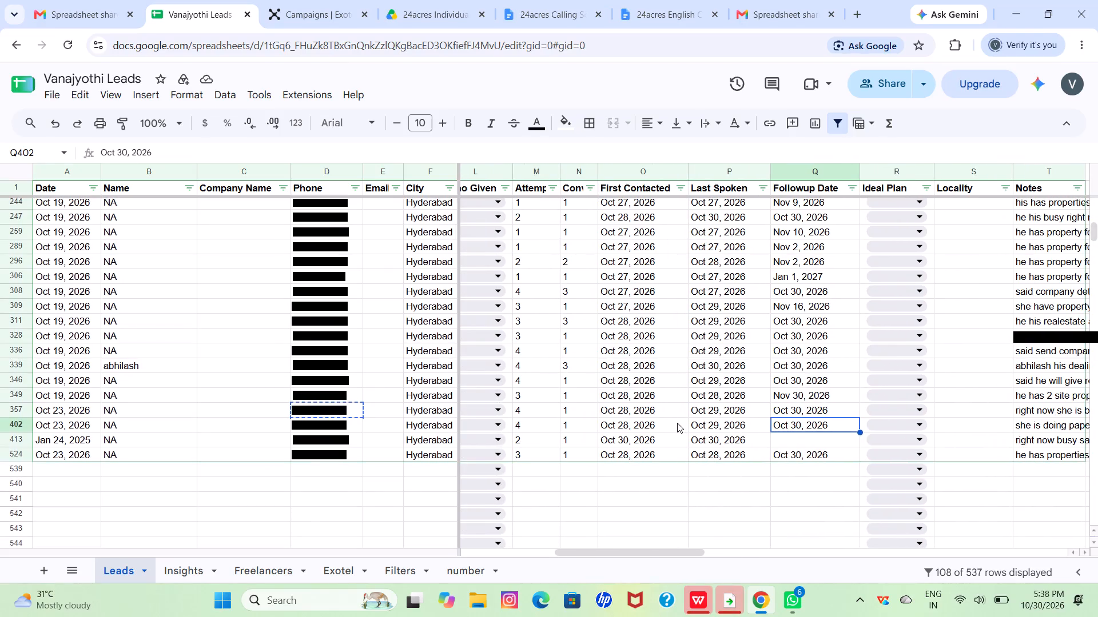
pyautogui.hscroll(-2, 677, 423)
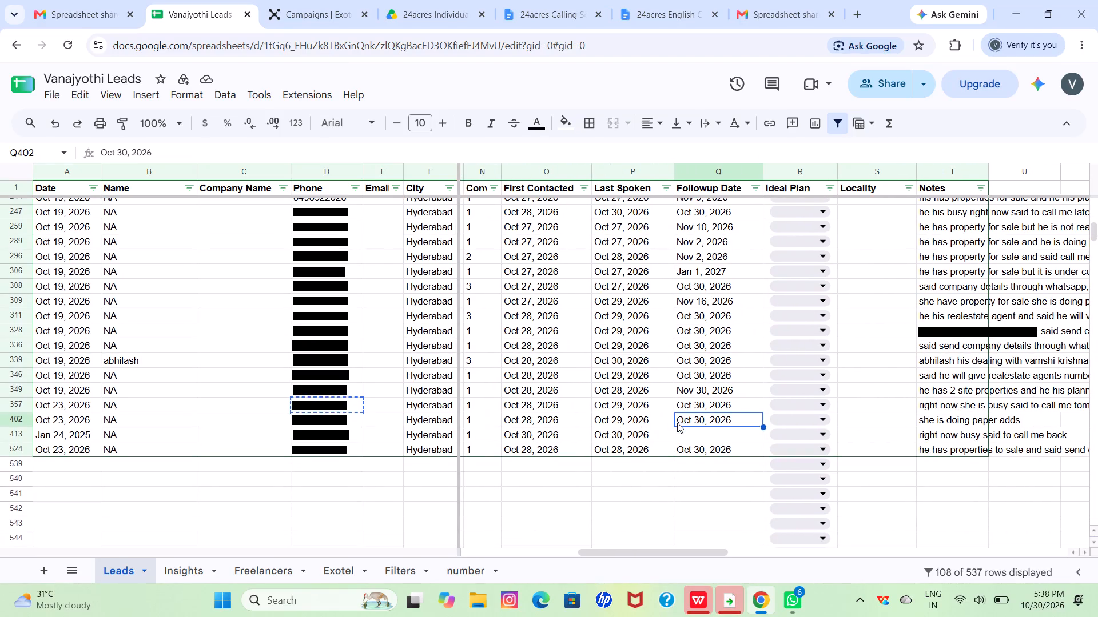
pyautogui.click(705, 377)
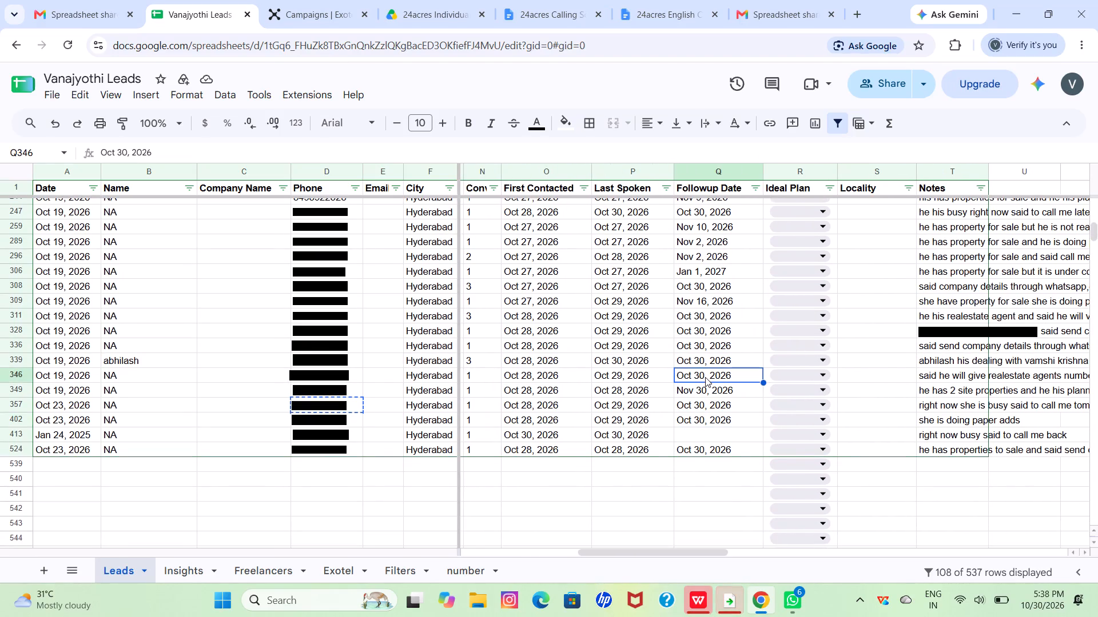
pyautogui.hscroll(-3, 705, 377)
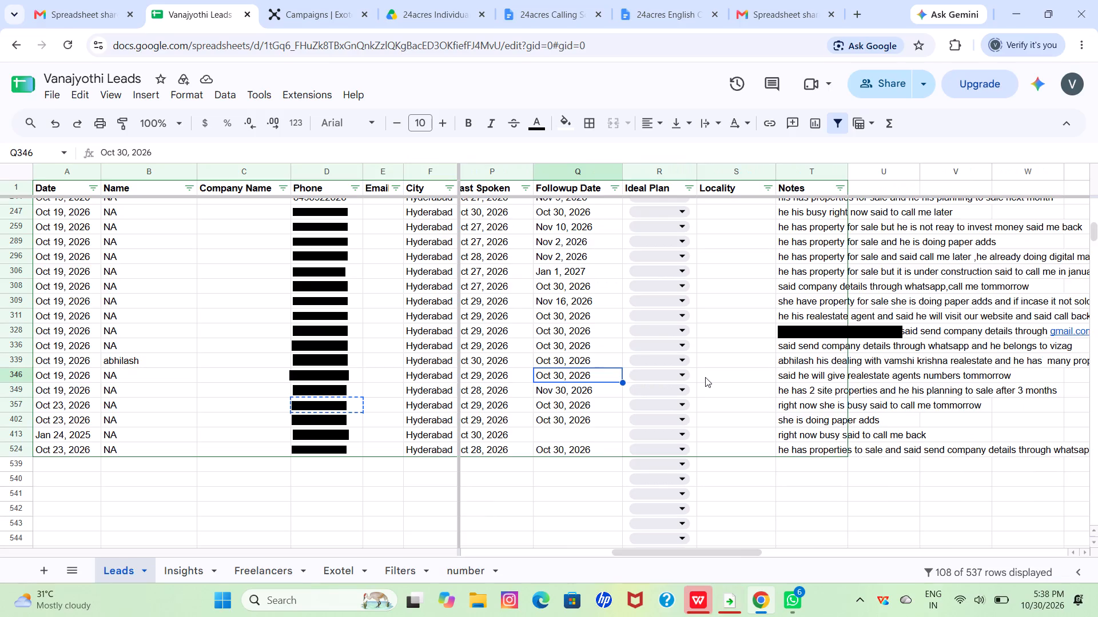
pyautogui.hscroll(2, 705, 377)
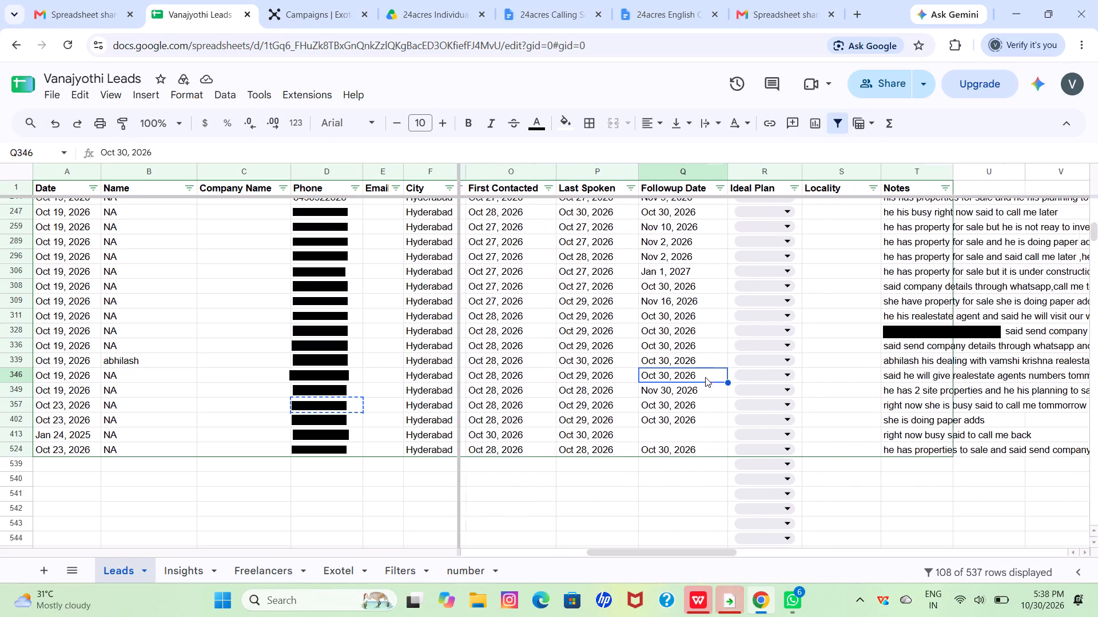
pyautogui.hscroll(1, 705, 377)
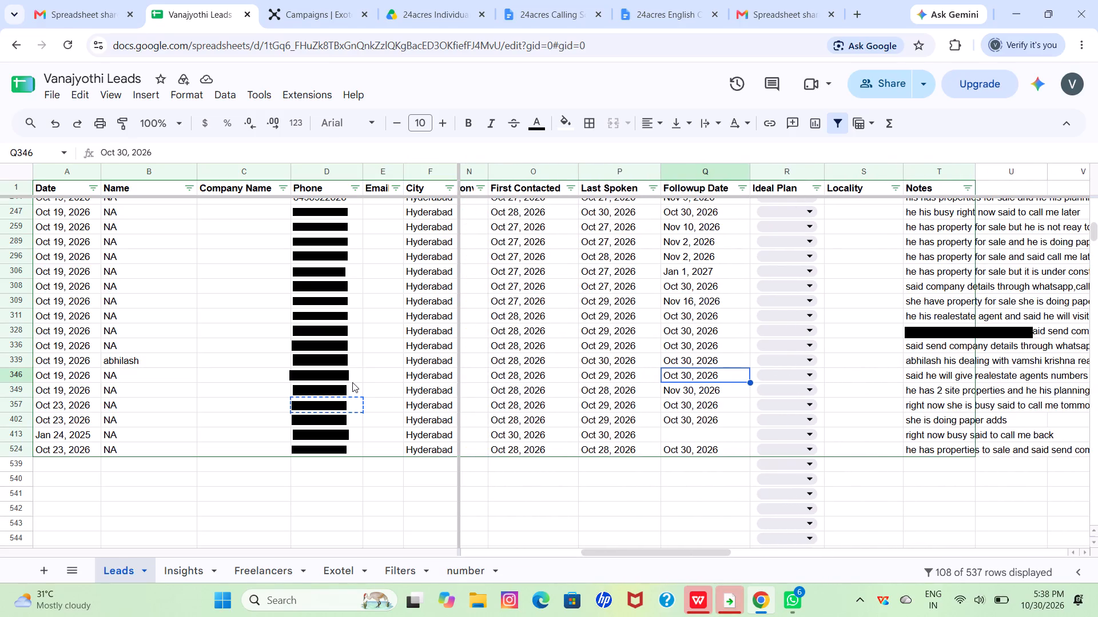
# Copy the phone number of the Call Back lead in row 346.
pyautogui.click(352, 382)
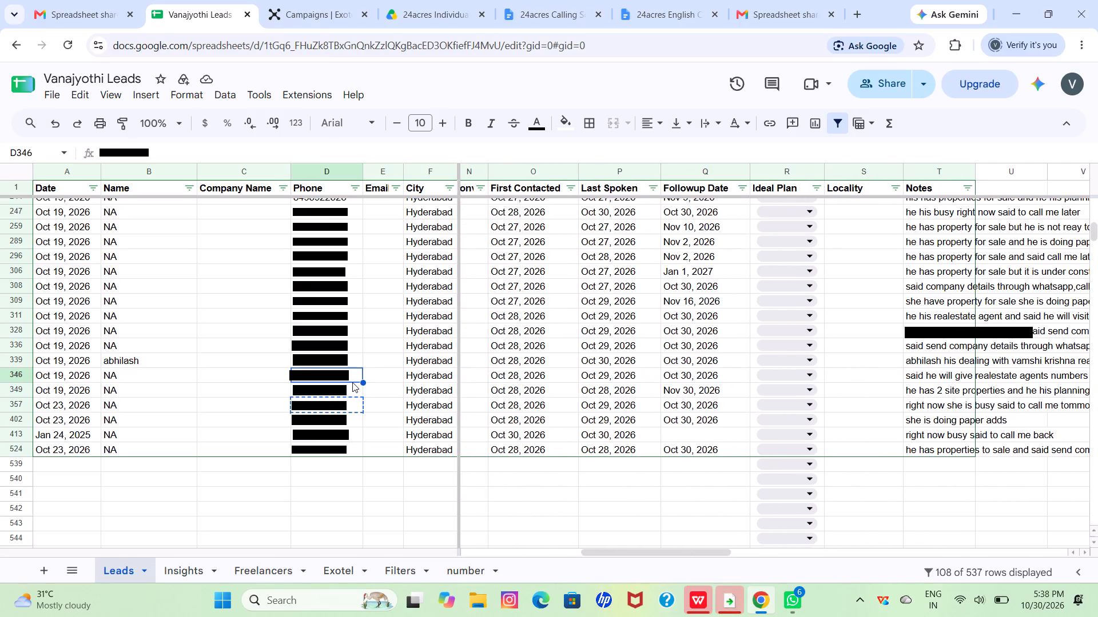
pyautogui.hotkey('ctrl', 'c')
# Switch to Exotel and open the Vanajyoti calls section.
pyautogui.click(319, 18)
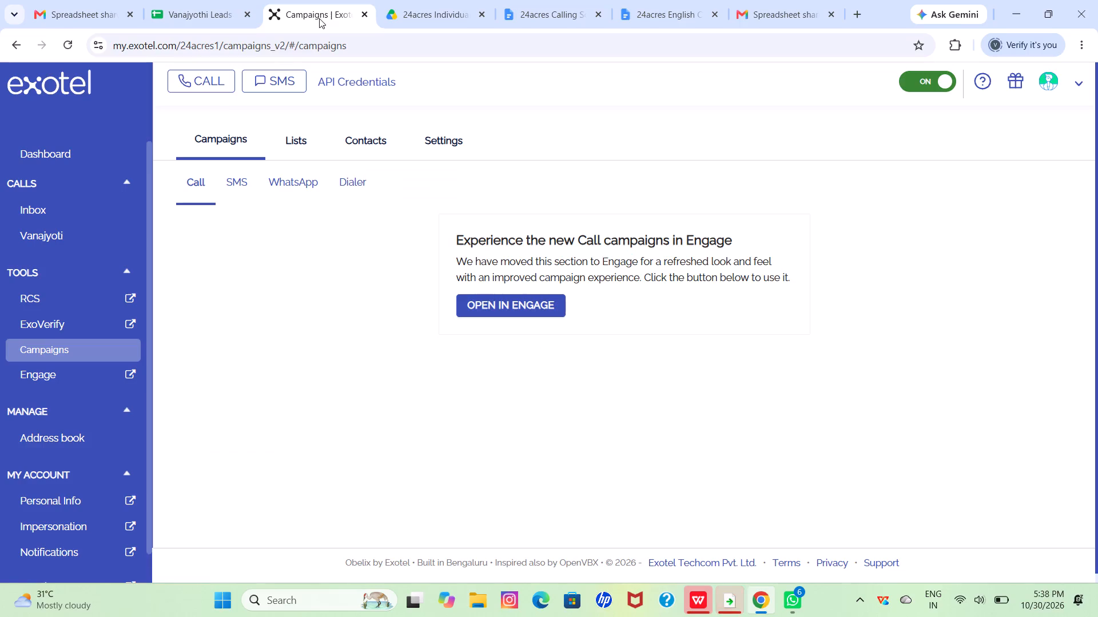
pyautogui.click(90, 227)
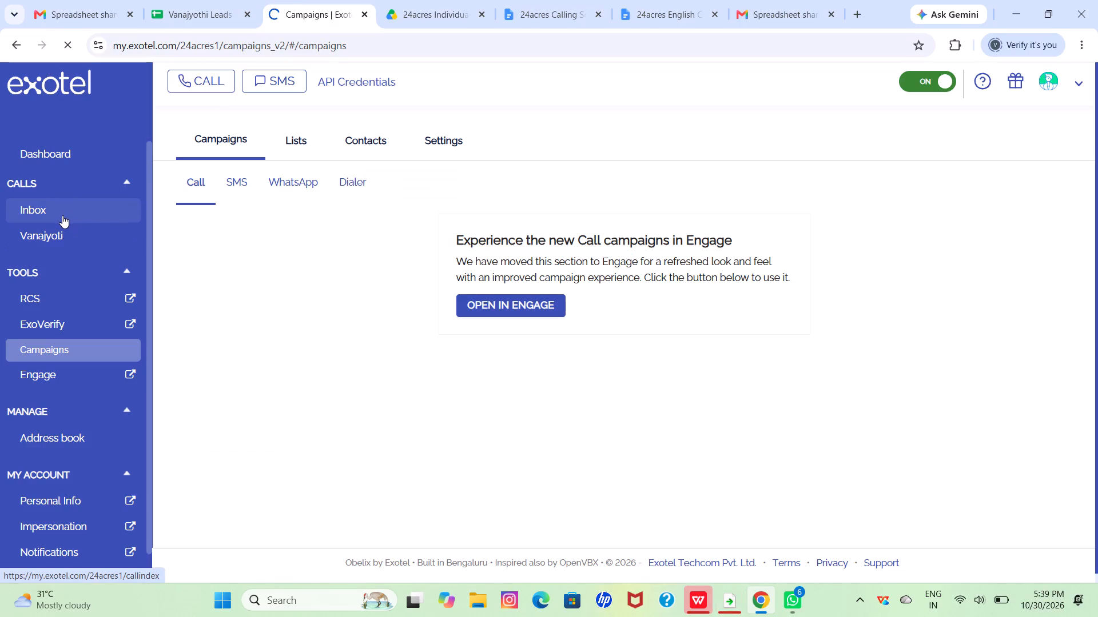
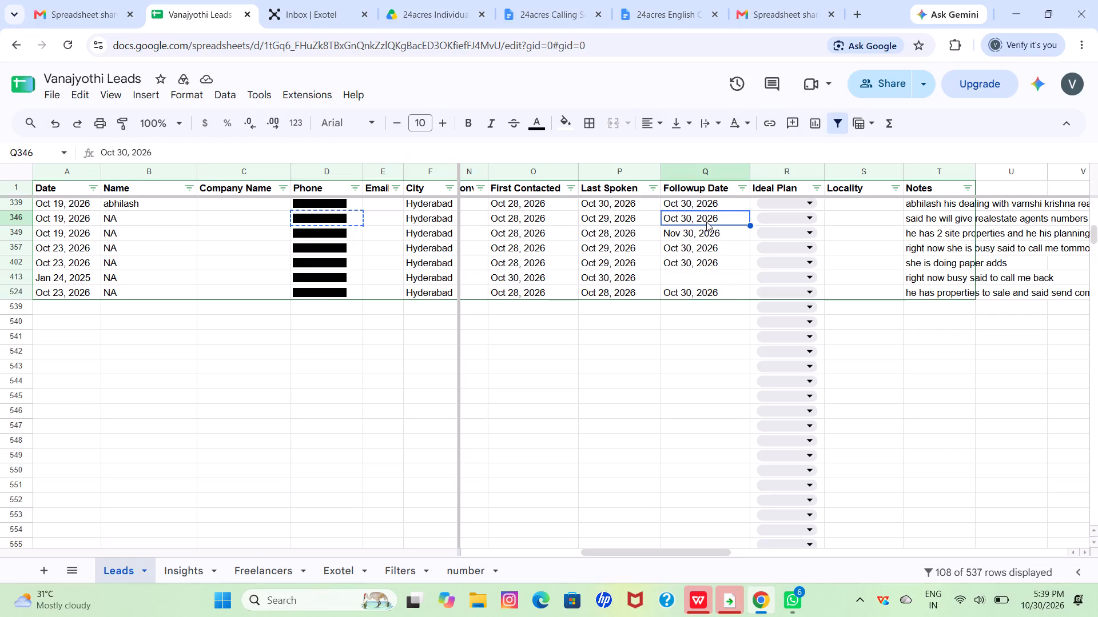
# Examine the contact dates, follow-up dates and notes of the last Call Back leads in the Vanajyothi Leads spreadsheet for the next lead to call.
pyautogui.hscroll(-1, 706, 222)
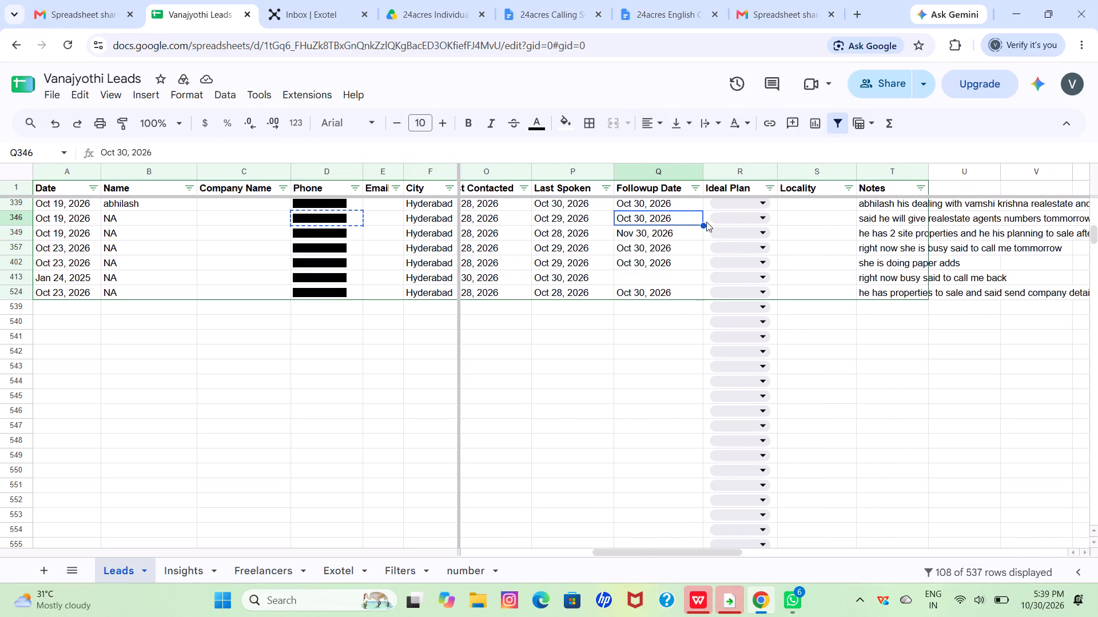
pyautogui.scroll(2, 706, 222)
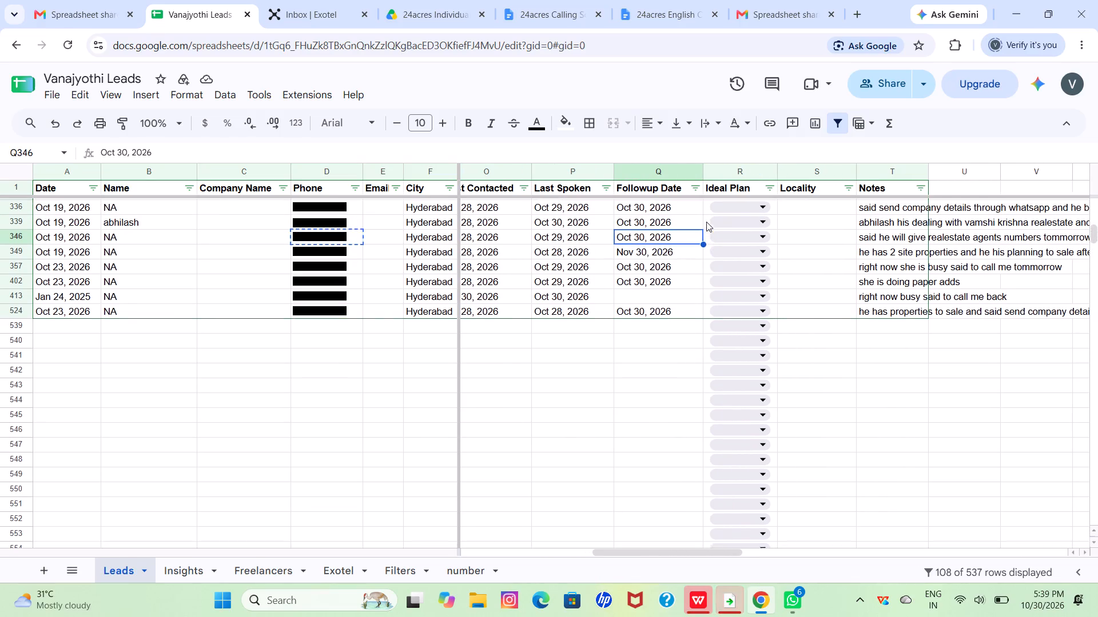
pyautogui.hscroll(-3, 706, 222)
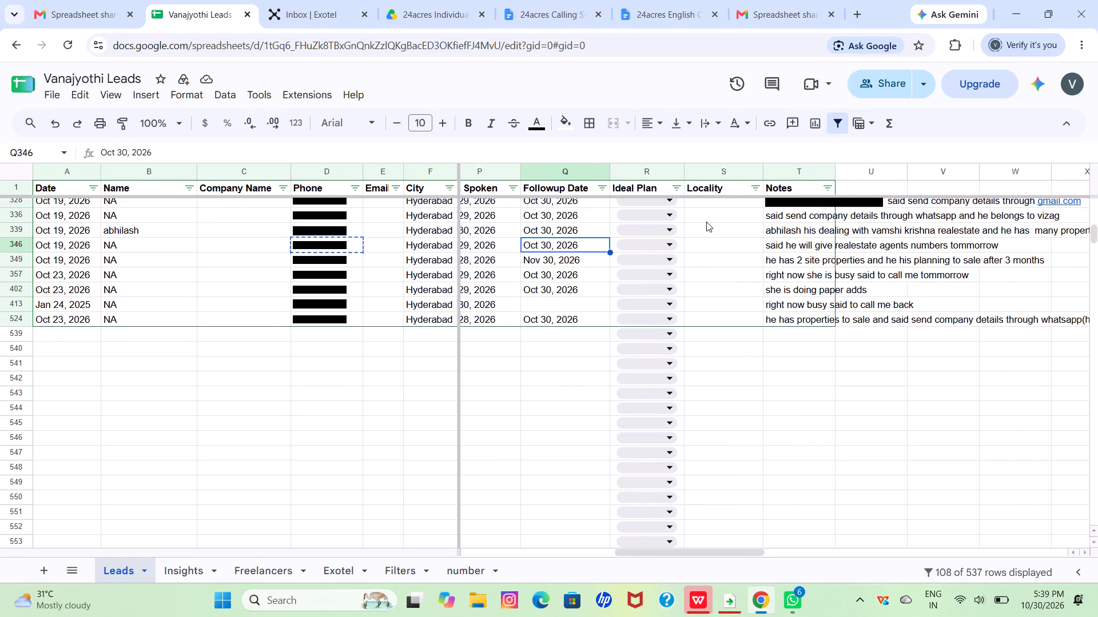
pyautogui.hscroll(1, 706, 222)
pyautogui.hscroll(-1, 706, 222)
pyautogui.hscroll(4, 706, 222)
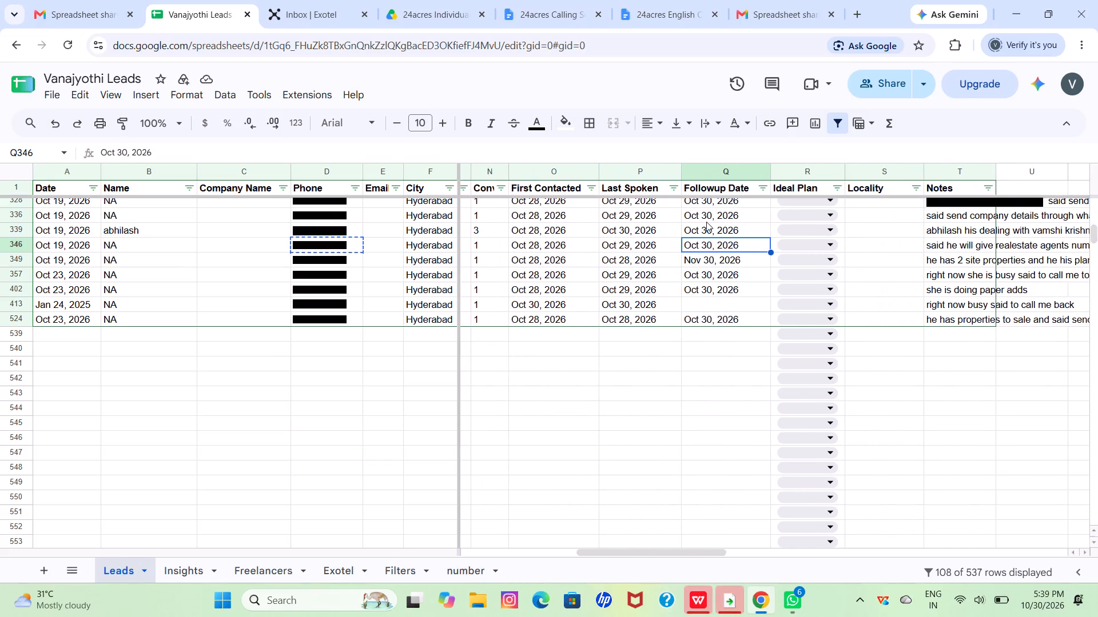
# Select the phone number of the Call Back lead in row 336.
pyautogui.click(343, 218)
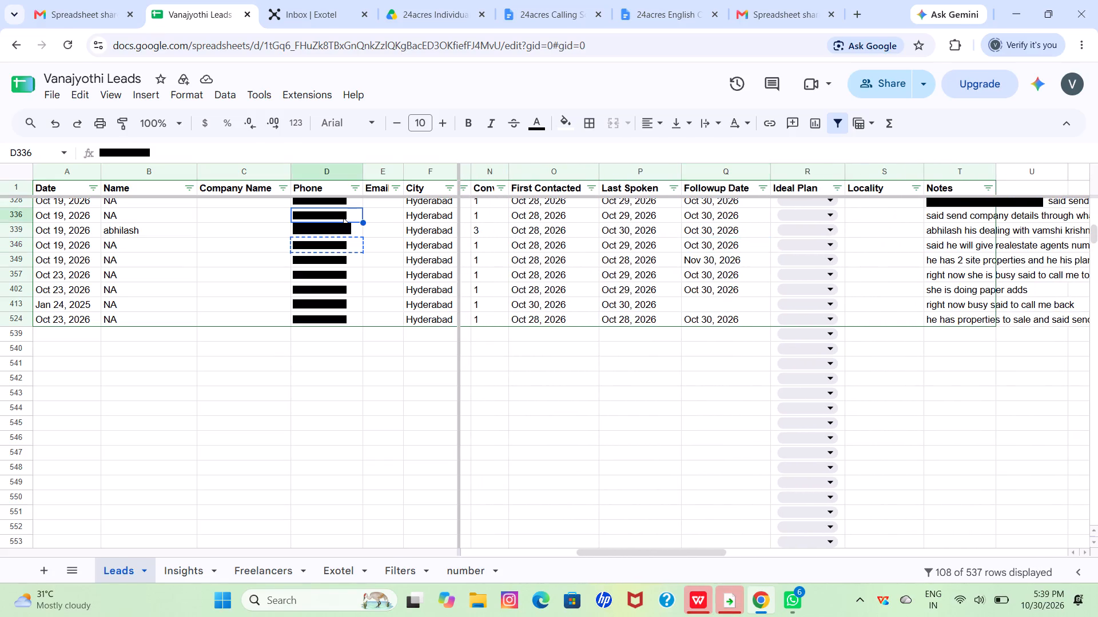
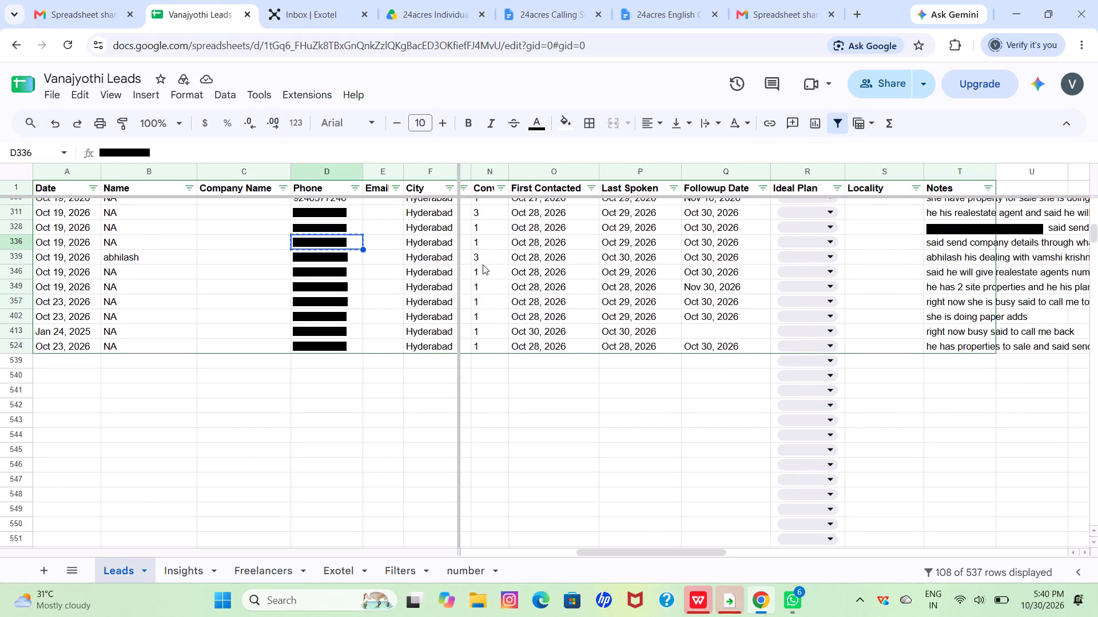
# Set the Last Spoken date of the Call Back lead in row 311 to Oct 30, 2026.
pyautogui.hscroll(-3, 483, 265)
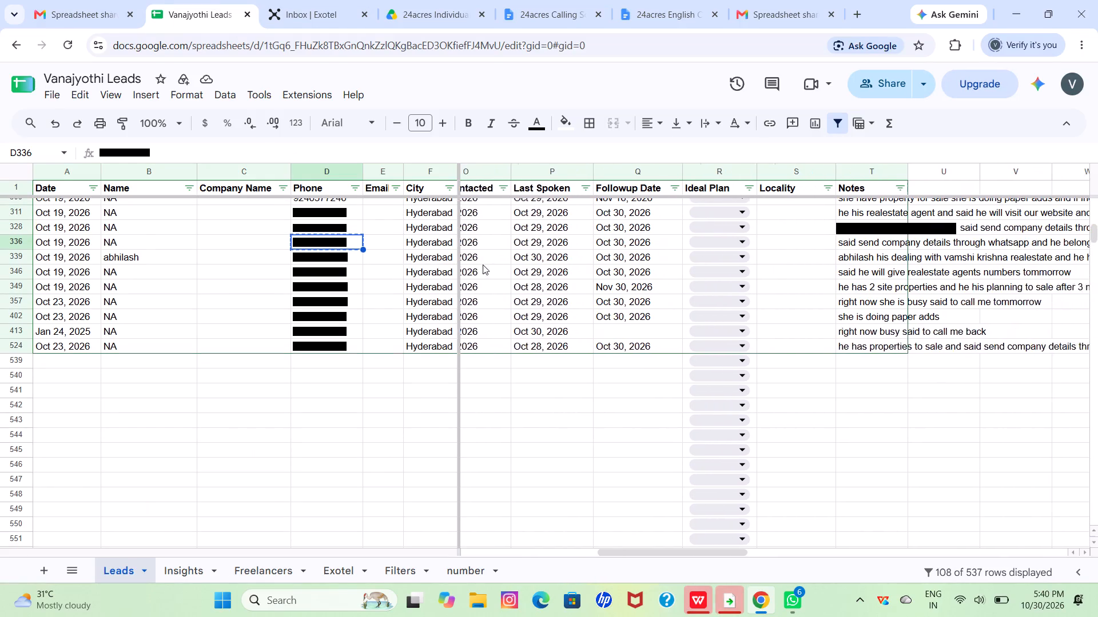
pyautogui.hscroll(-2, 483, 265)
pyautogui.hscroll(3, 483, 265)
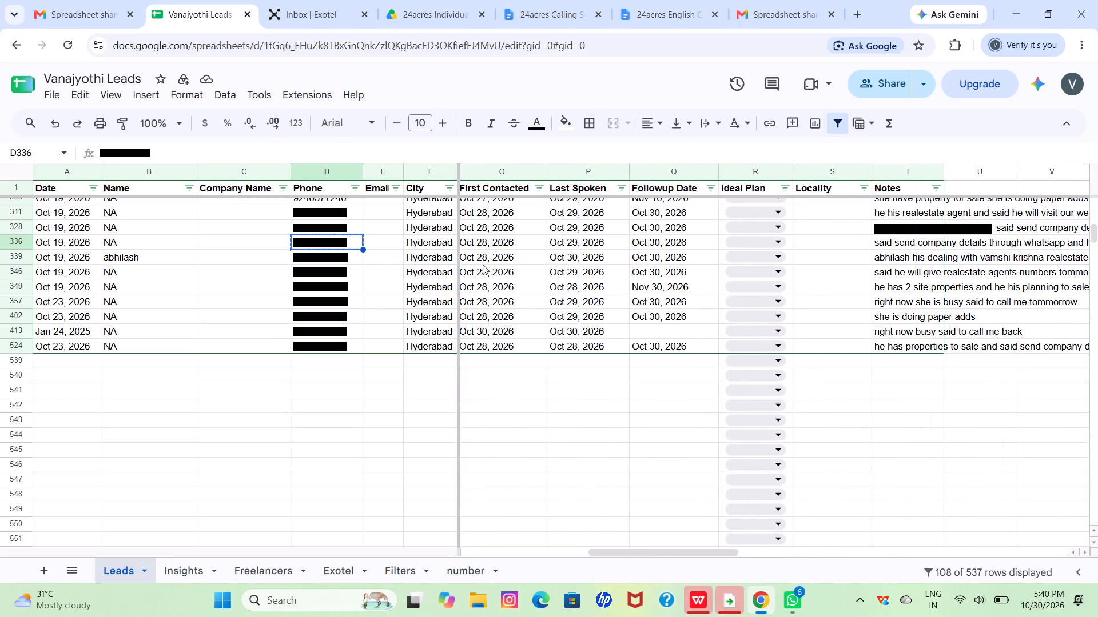
pyautogui.doubleClick(586, 219)
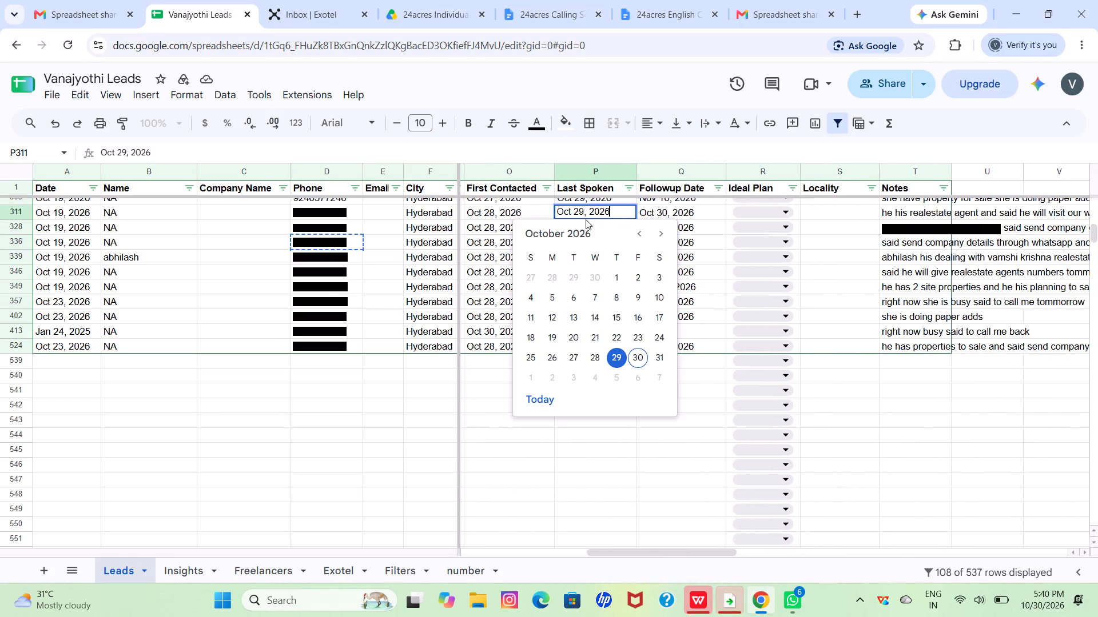
pyautogui.click(635, 354)
# Select the phone number of the Call Back lead in row 308.
pyautogui.scroll(1, 635, 354)
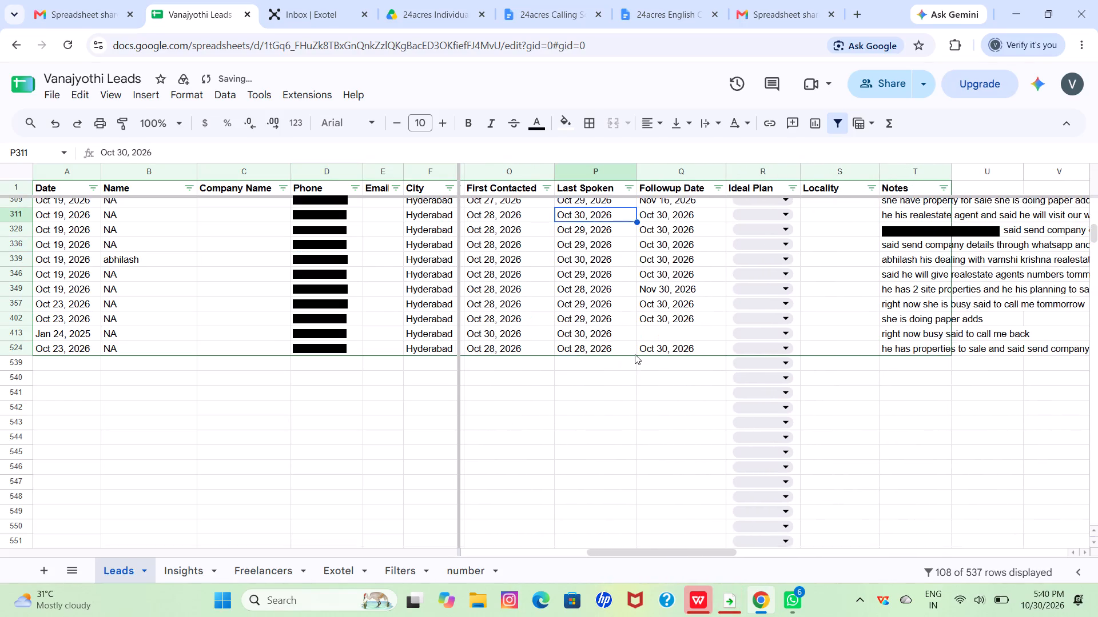
pyautogui.scroll(1, 635, 354)
pyautogui.hscroll(-1, 635, 354)
pyautogui.scroll(1, 635, 354)
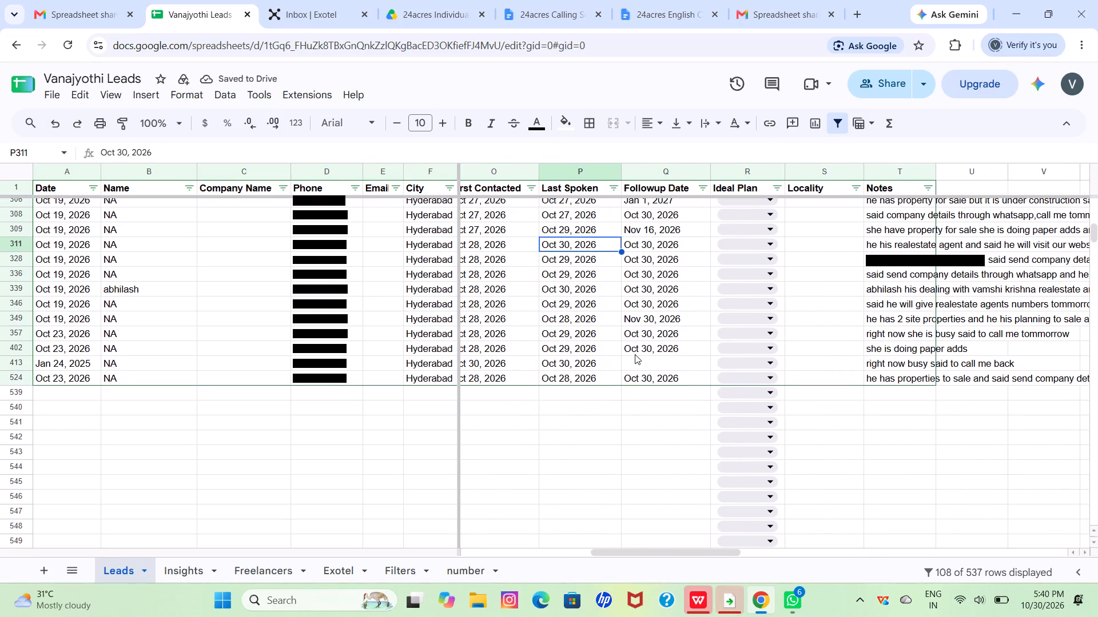
pyautogui.scroll(1, 635, 354)
pyautogui.hscroll(-2, 635, 354)
pyautogui.hscroll(3, 635, 354)
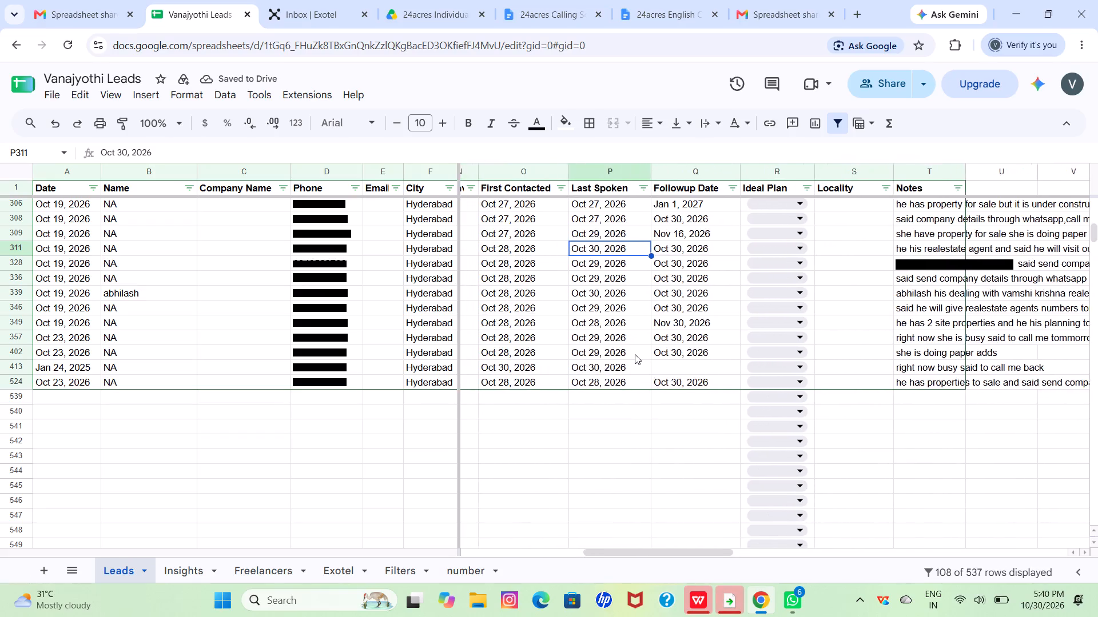
pyautogui.hscroll(1, 635, 354)
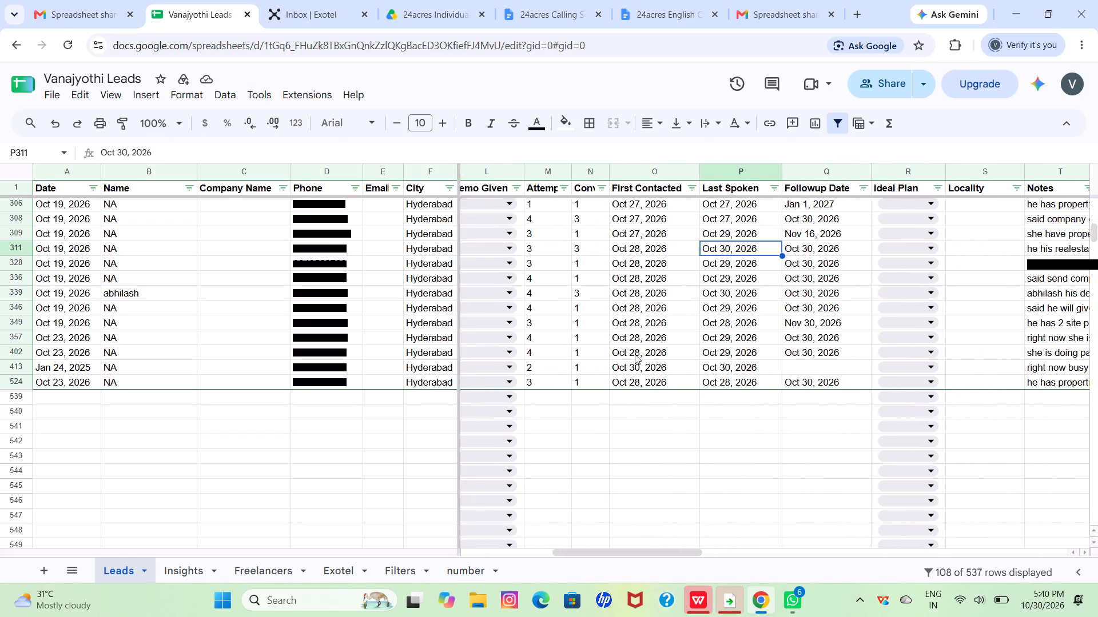
pyautogui.click(351, 211)
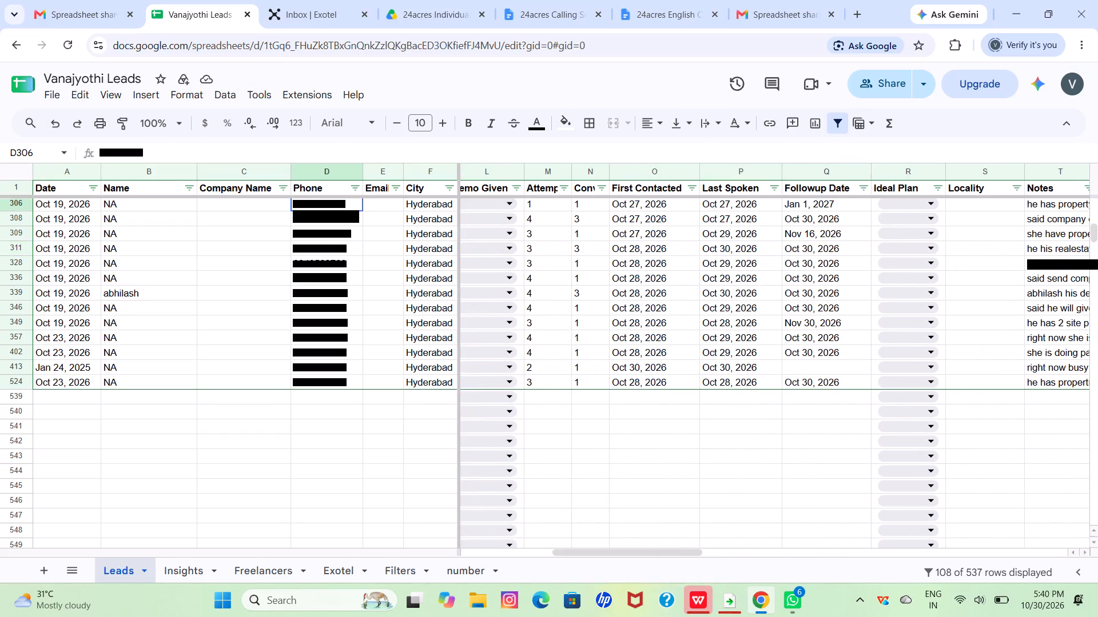
pyautogui.click(344, 222)
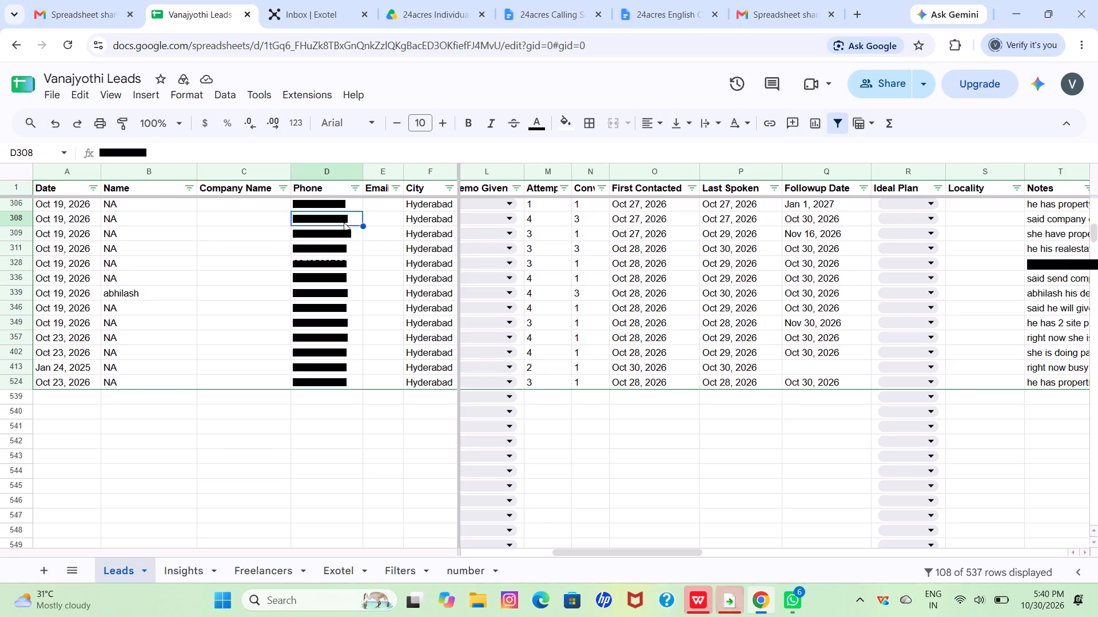
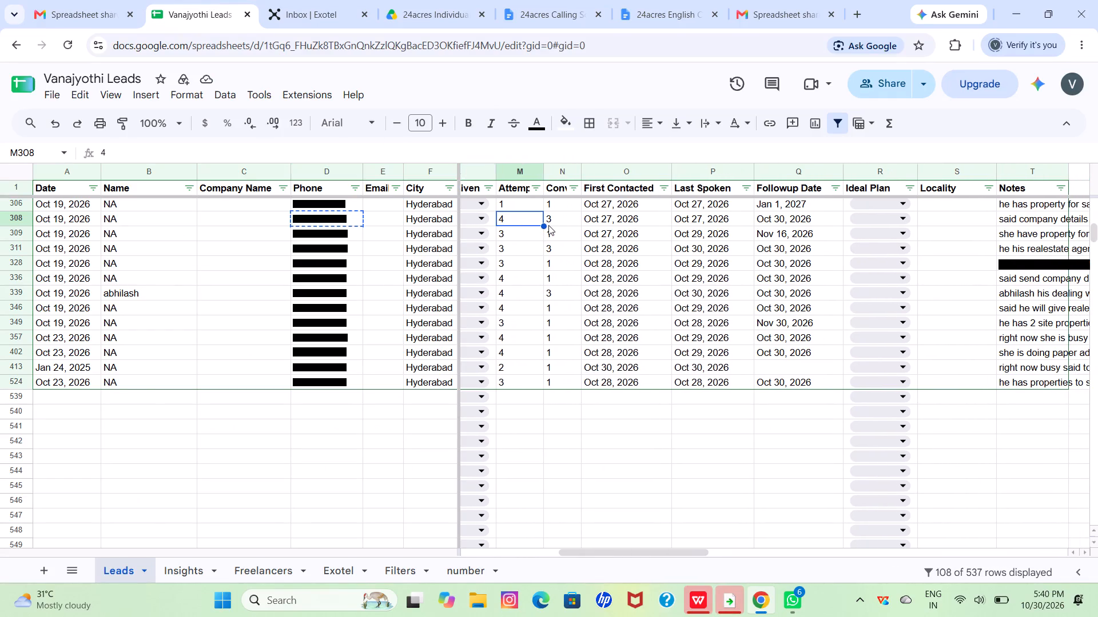
# Check the follow-up date and notes of the lead in row 308 and set its attempts count to 5.
pyautogui.hscroll(-2, 548, 225)
pyautogui.click(673, 221)
pyautogui.hscroll(-2, 673, 221)
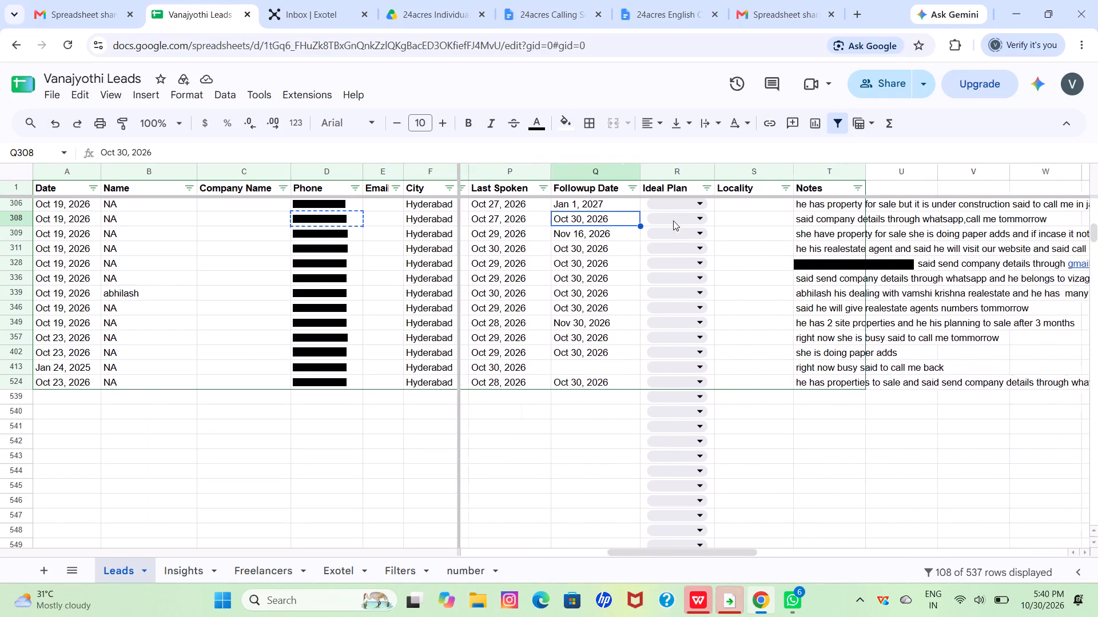
pyautogui.scroll(1, 673, 221)
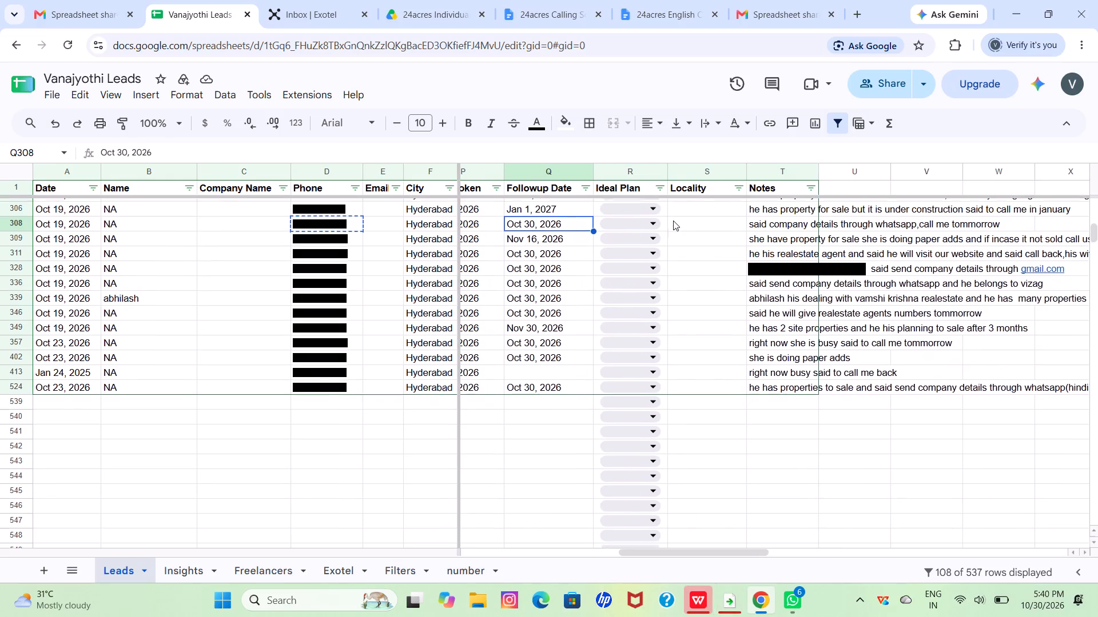
pyautogui.scroll(1, 673, 221)
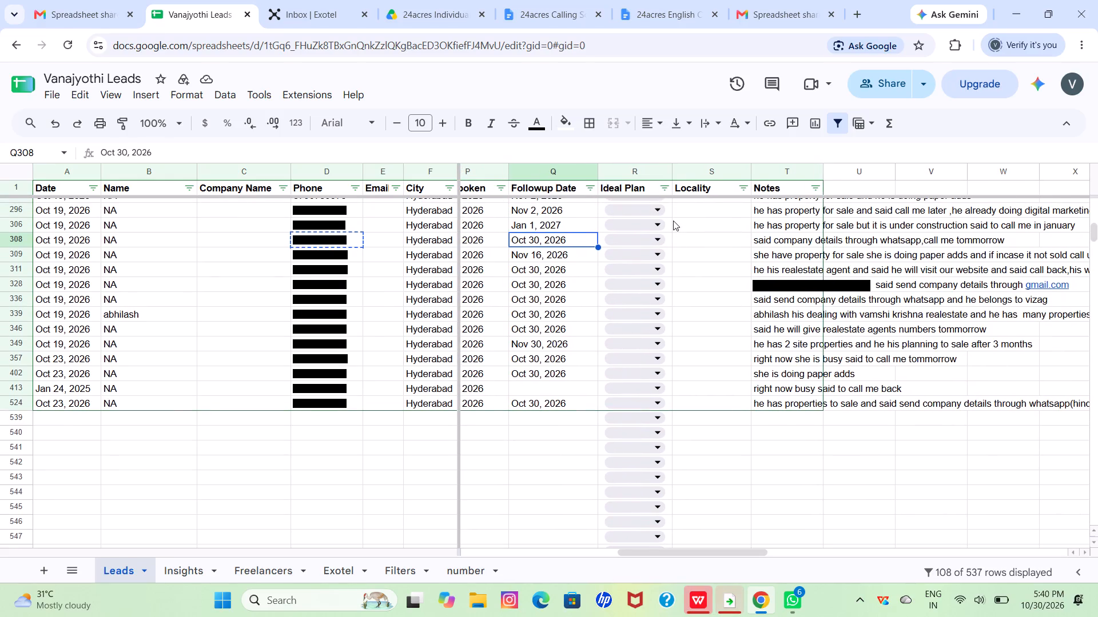
pyautogui.scroll(2, 673, 221)
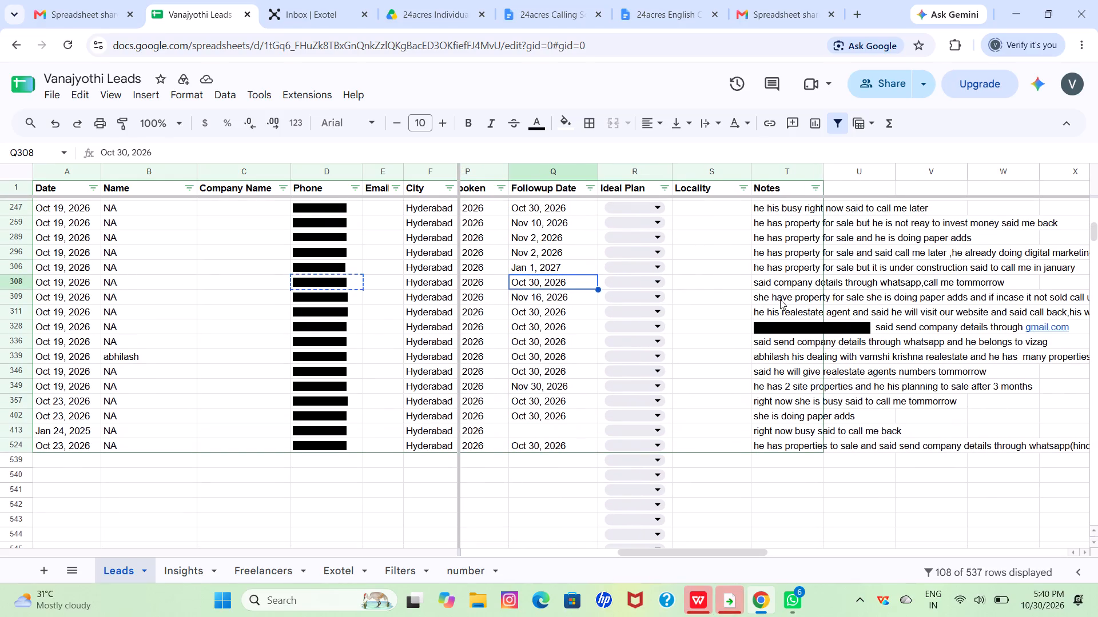
pyautogui.hscroll(2, 857, 297)
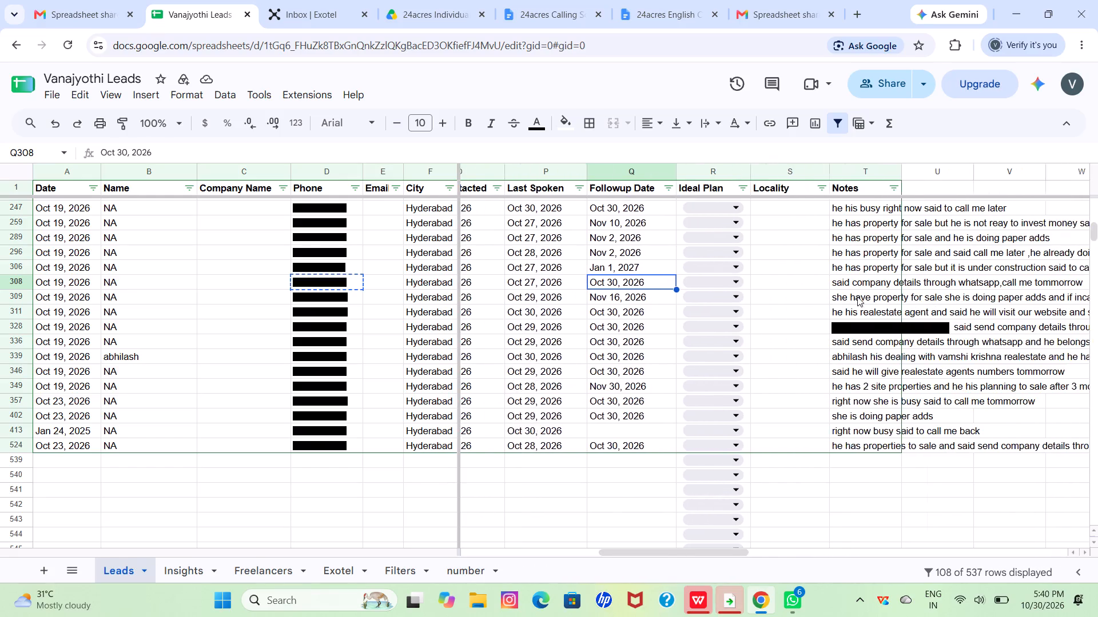
pyautogui.hscroll(3, 857, 297)
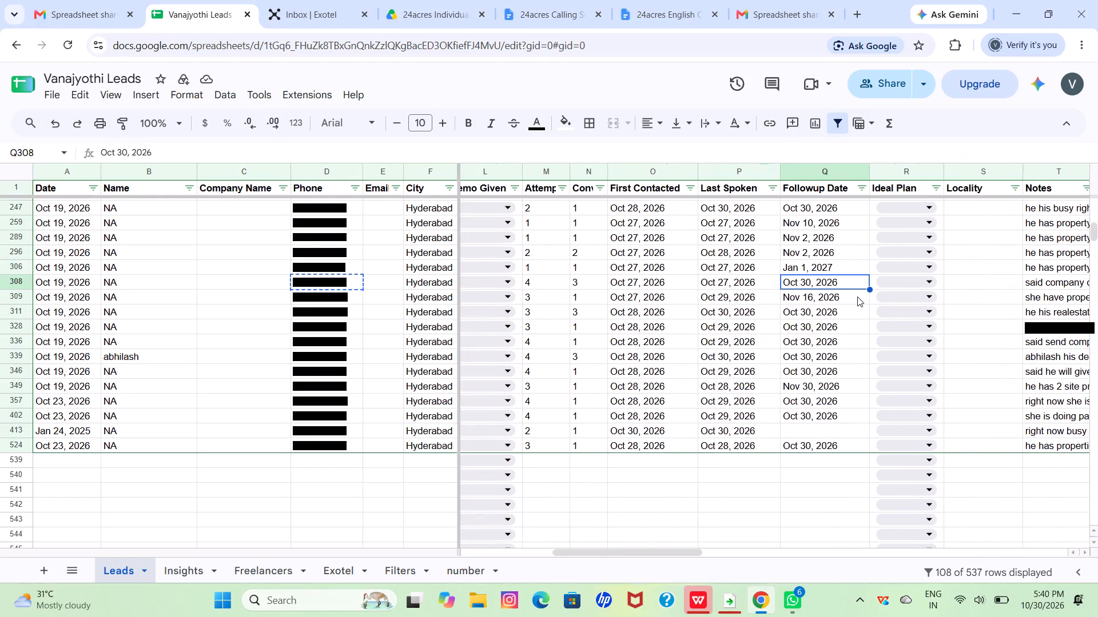
pyautogui.click(565, 281)
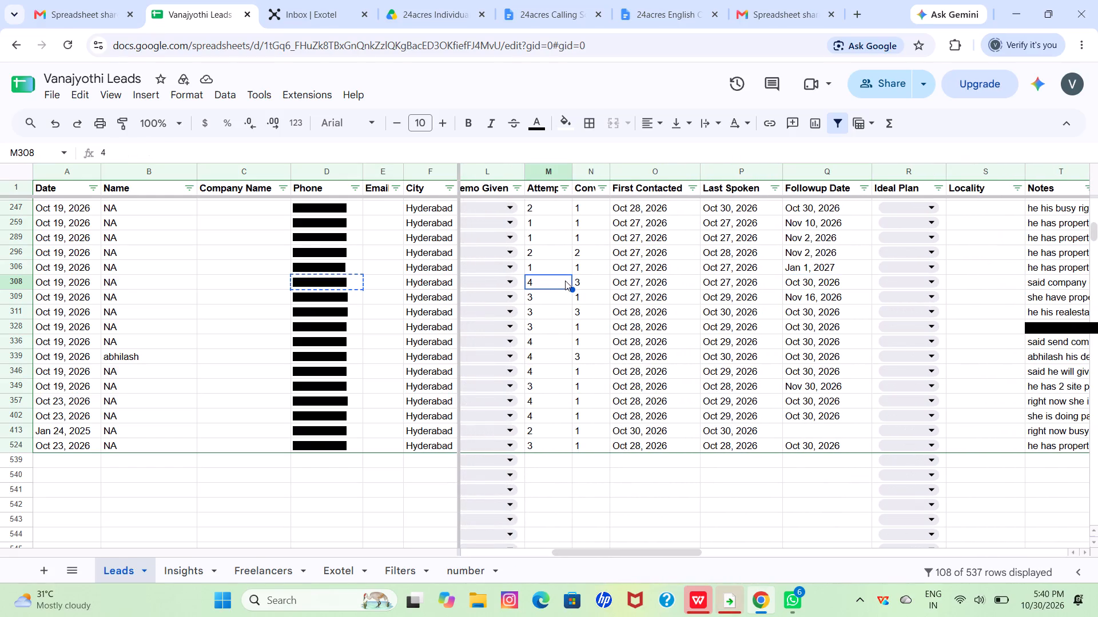
pyautogui.press('5')
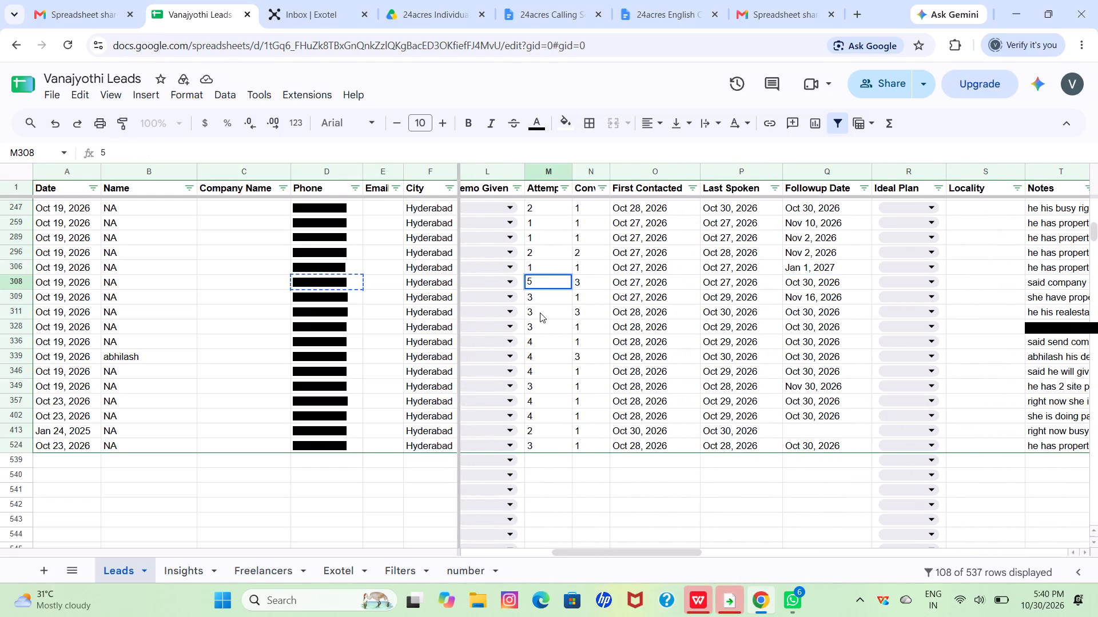
# Set the attempts count of the lead in row 311 to 4.
pyautogui.click(540, 312)
pyautogui.press('4')
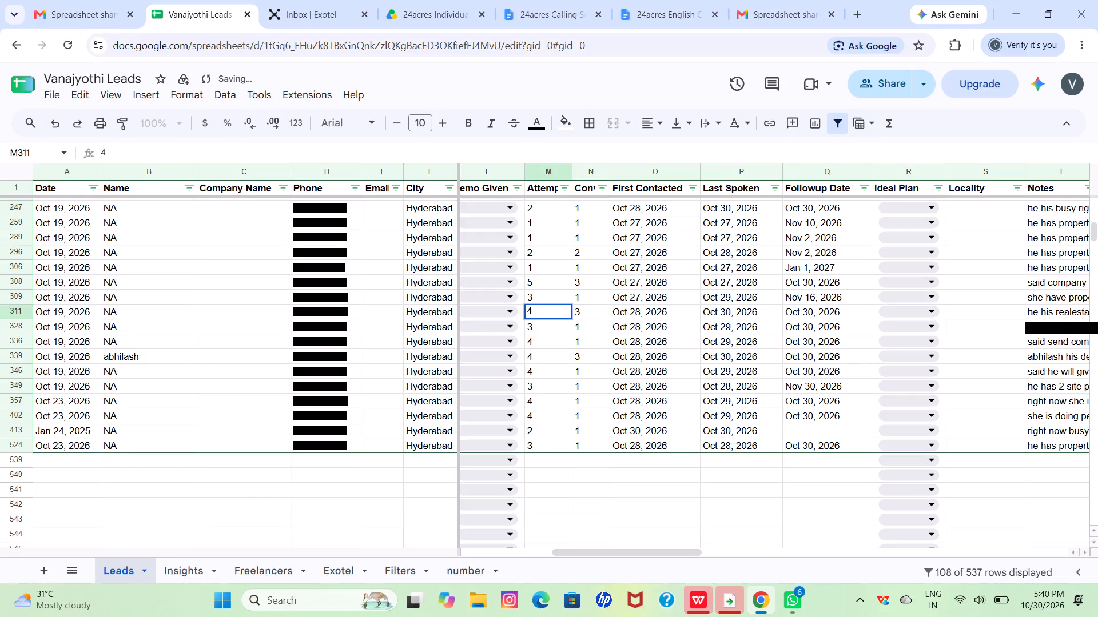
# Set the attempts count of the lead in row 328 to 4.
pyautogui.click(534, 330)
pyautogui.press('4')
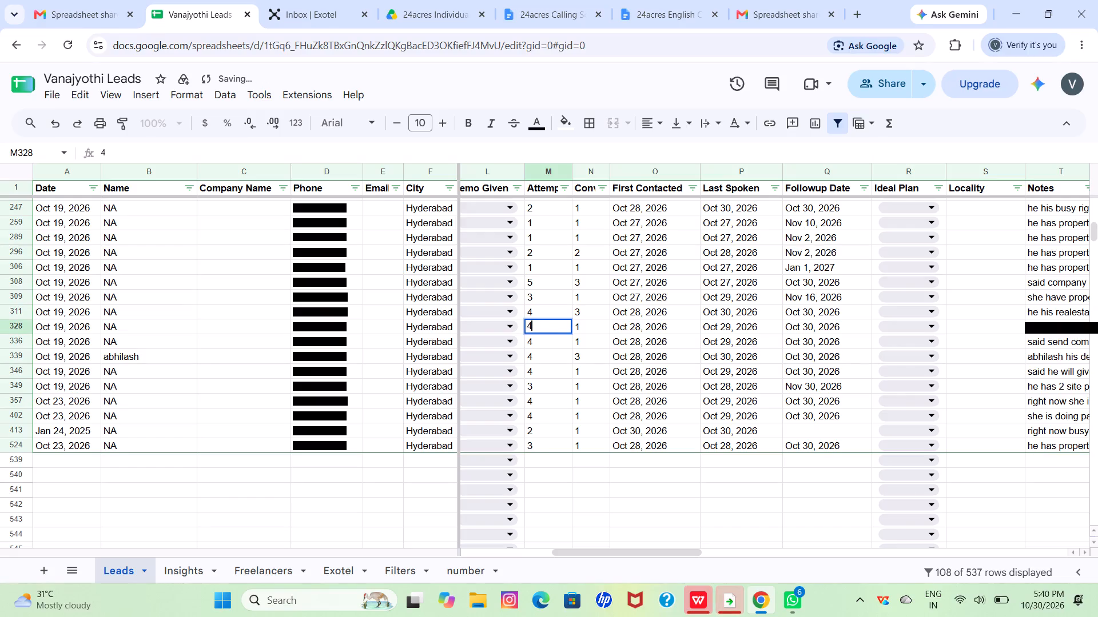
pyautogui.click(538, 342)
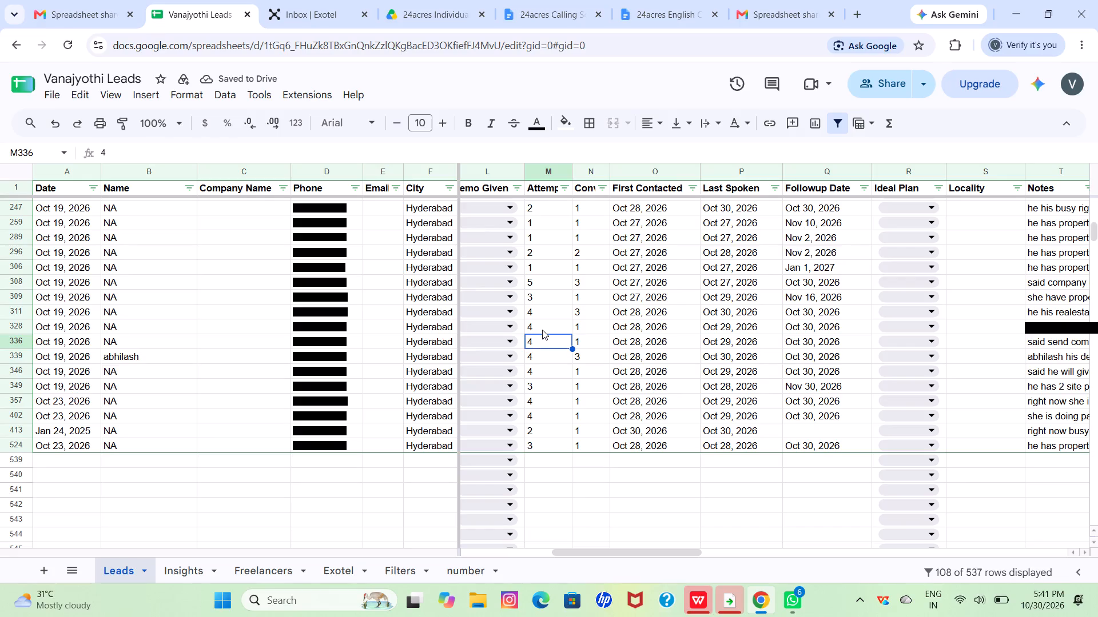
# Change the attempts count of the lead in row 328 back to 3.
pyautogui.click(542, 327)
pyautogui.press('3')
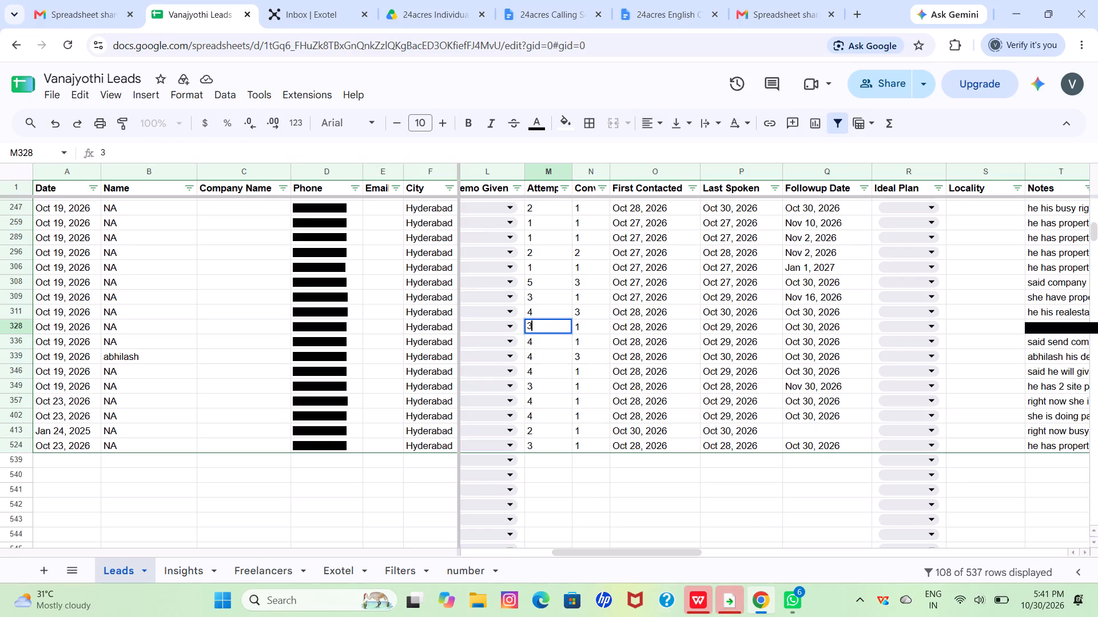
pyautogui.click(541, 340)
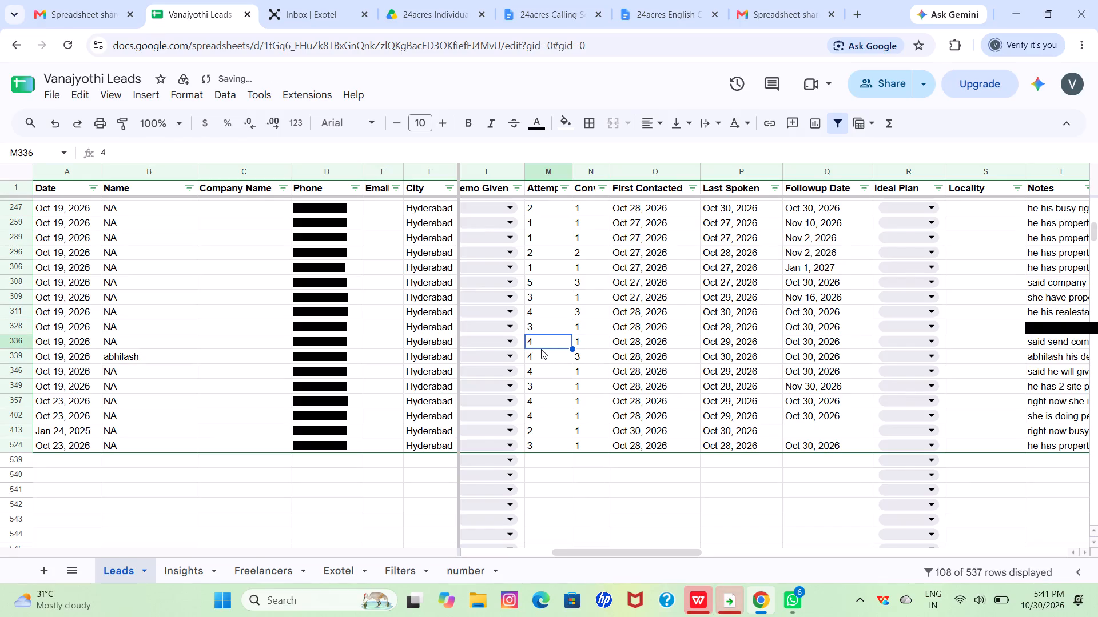
# Set the attempts count of the lead in row 346 to 5.
pyautogui.hscroll(-1, 541, 349)
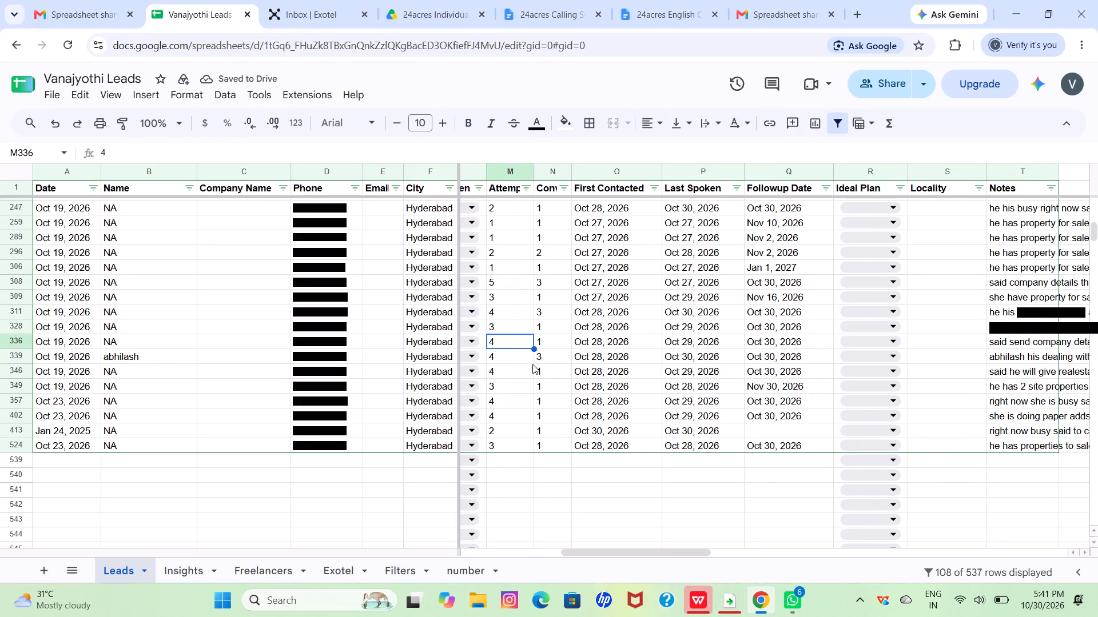
pyautogui.click(514, 379)
pyautogui.hscroll(-1, 514, 379)
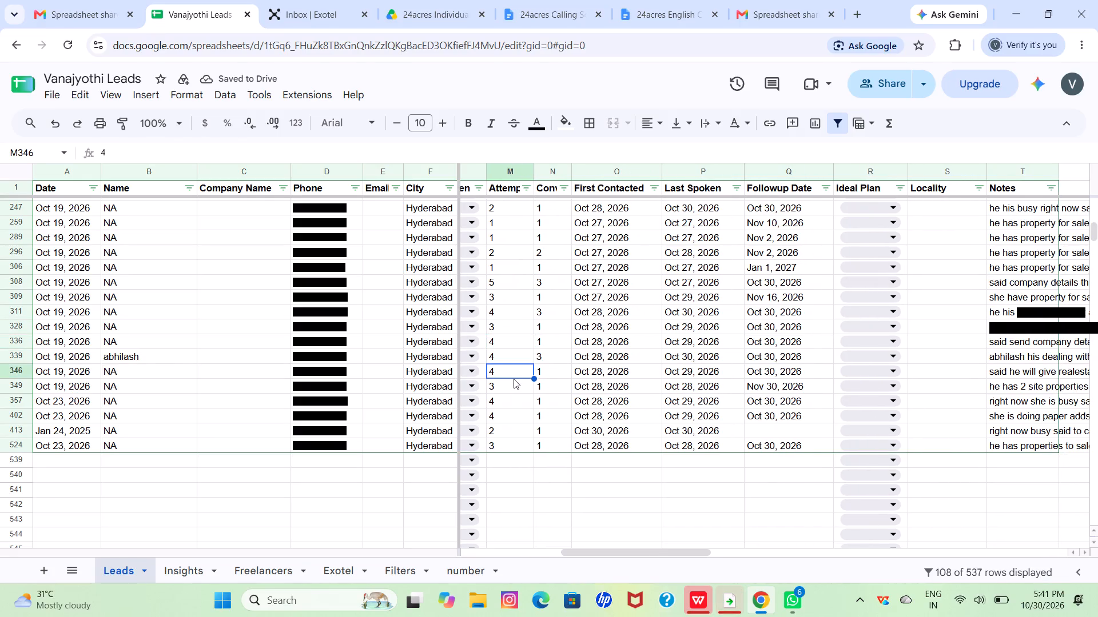
pyautogui.hscroll(-2, 514, 379)
pyautogui.hscroll(5, 514, 379)
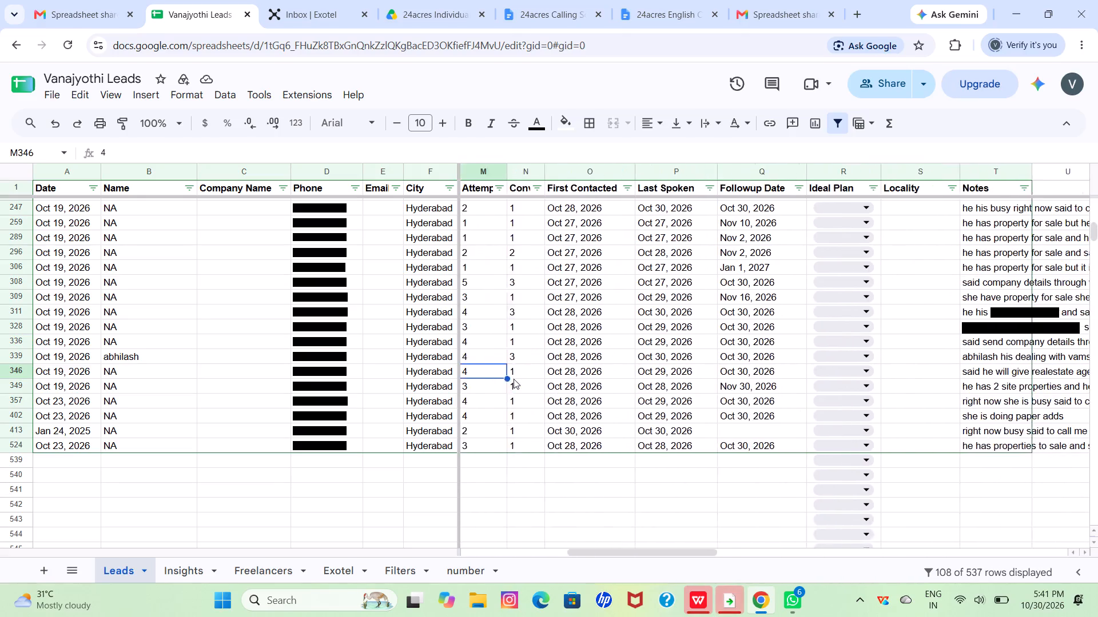
pyautogui.press('5')
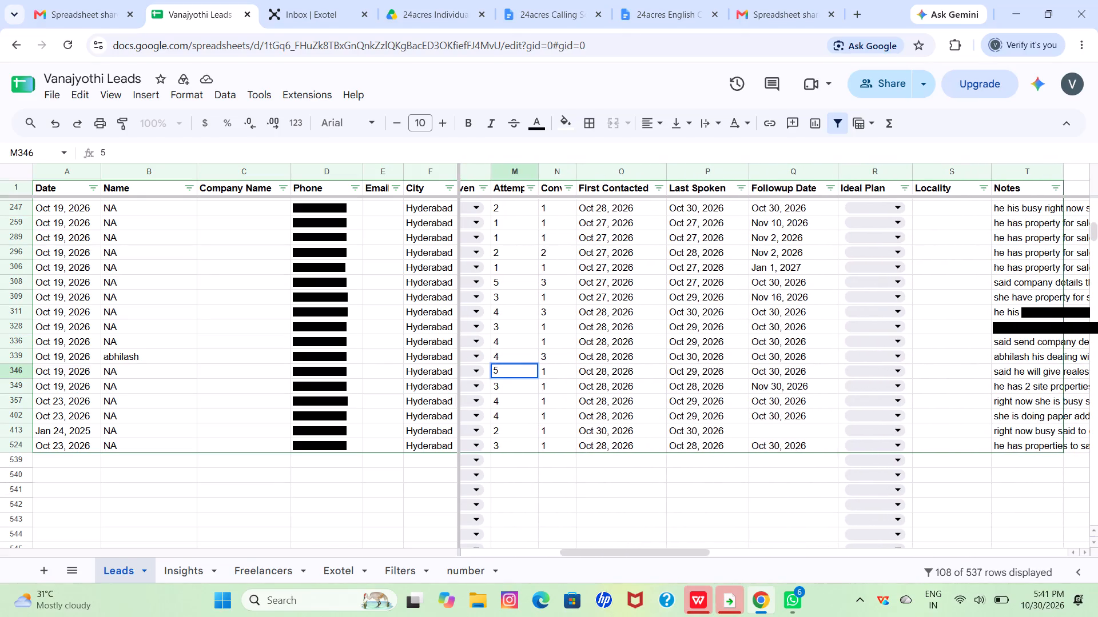
pyautogui.click(515, 388)
# Review the Last Spoken dates, follow-up dates and notes of the filtered leads to find who is due for a call.
pyautogui.click(510, 406)
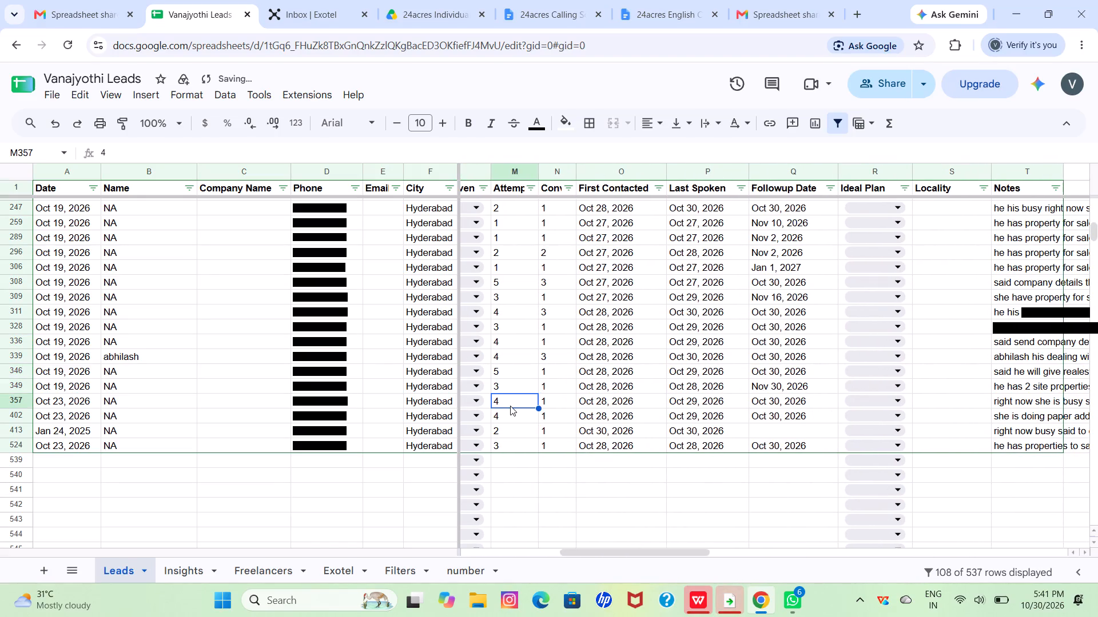
pyautogui.hscroll(-3, 510, 406)
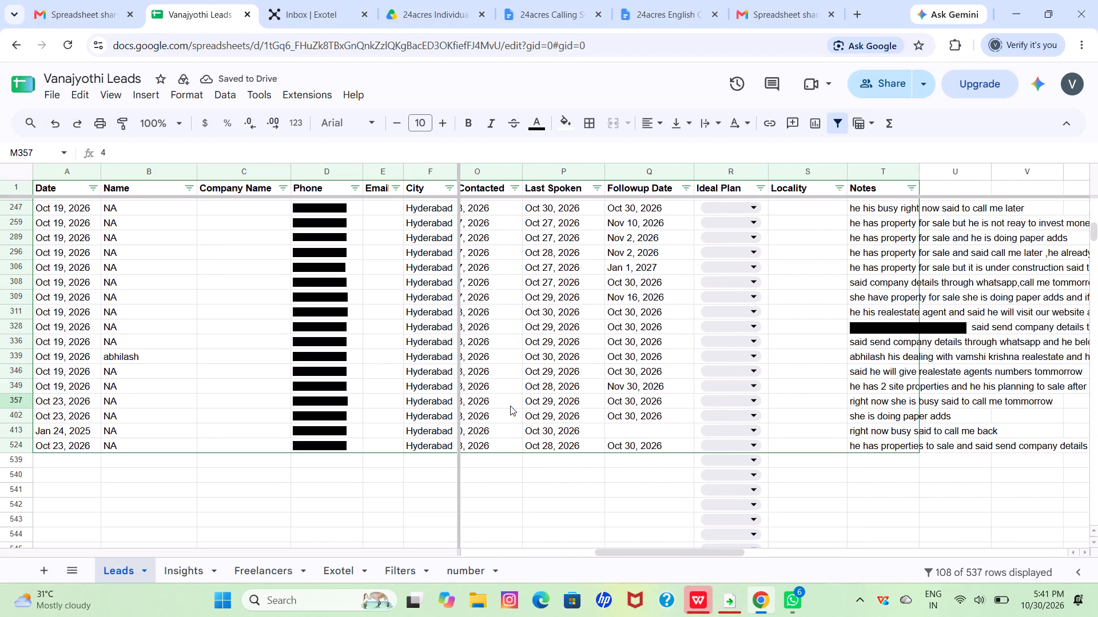
pyautogui.hscroll(3, 510, 406)
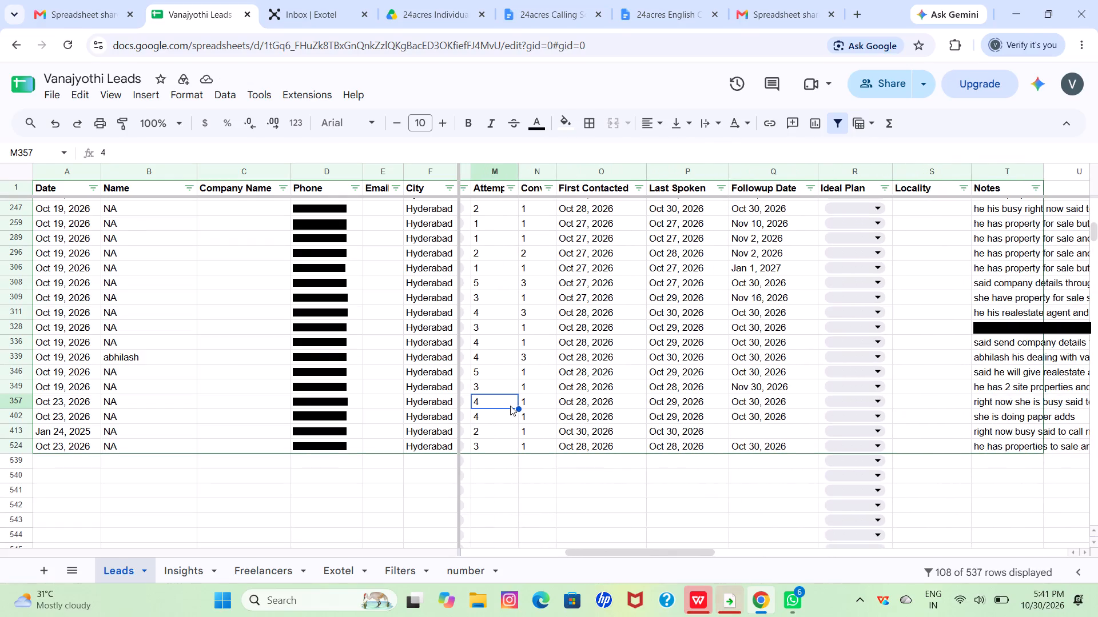
pyautogui.click(758, 283)
pyautogui.hscroll(-2, 758, 283)
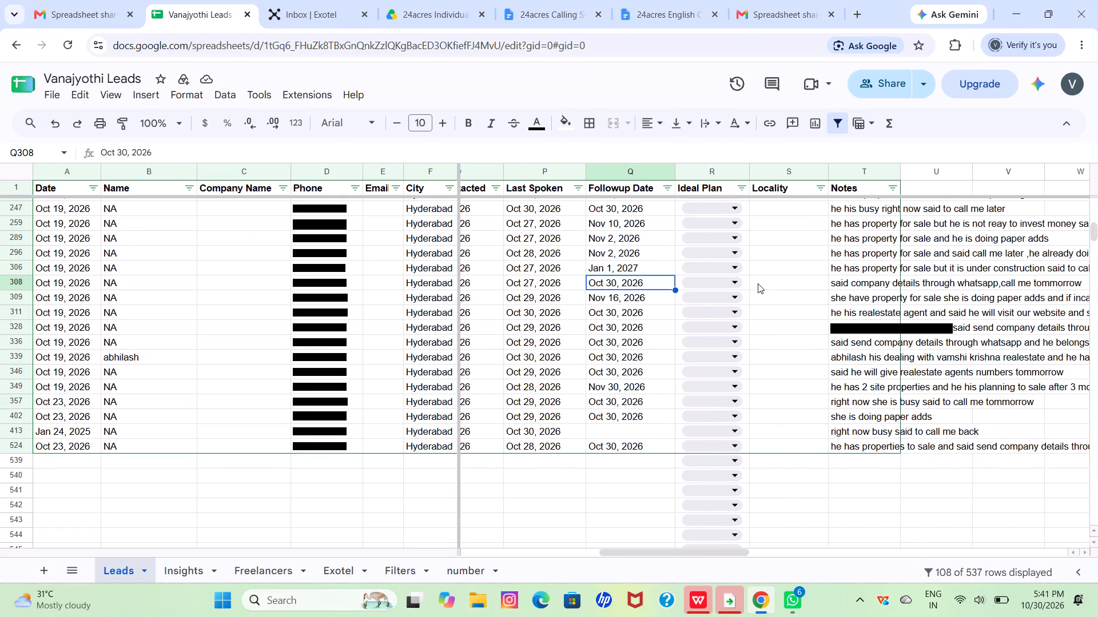
pyautogui.scroll(1, 758, 283)
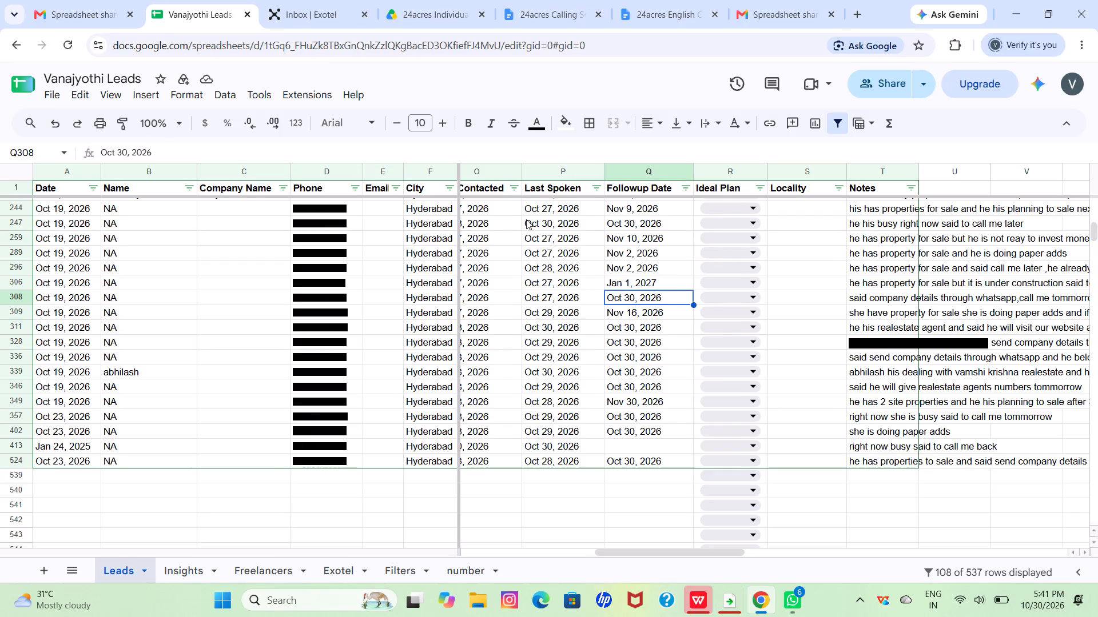
pyautogui.hscroll(2, 526, 219)
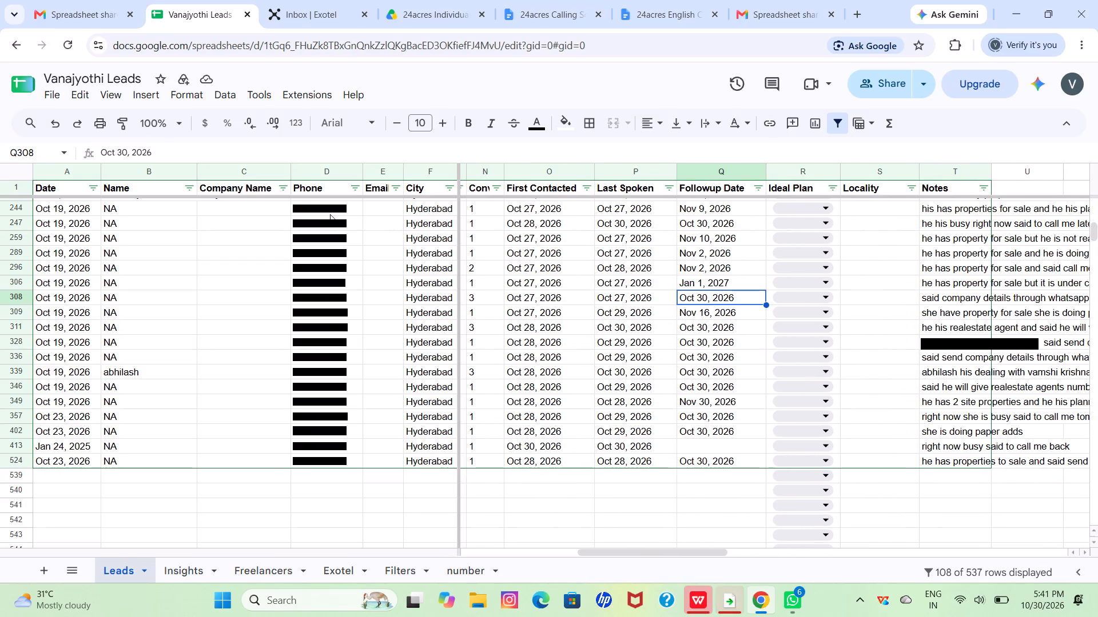
# Select the phone number of the lead in row 247.
pyautogui.click(332, 220)
pyautogui.hscroll(2, 332, 220)
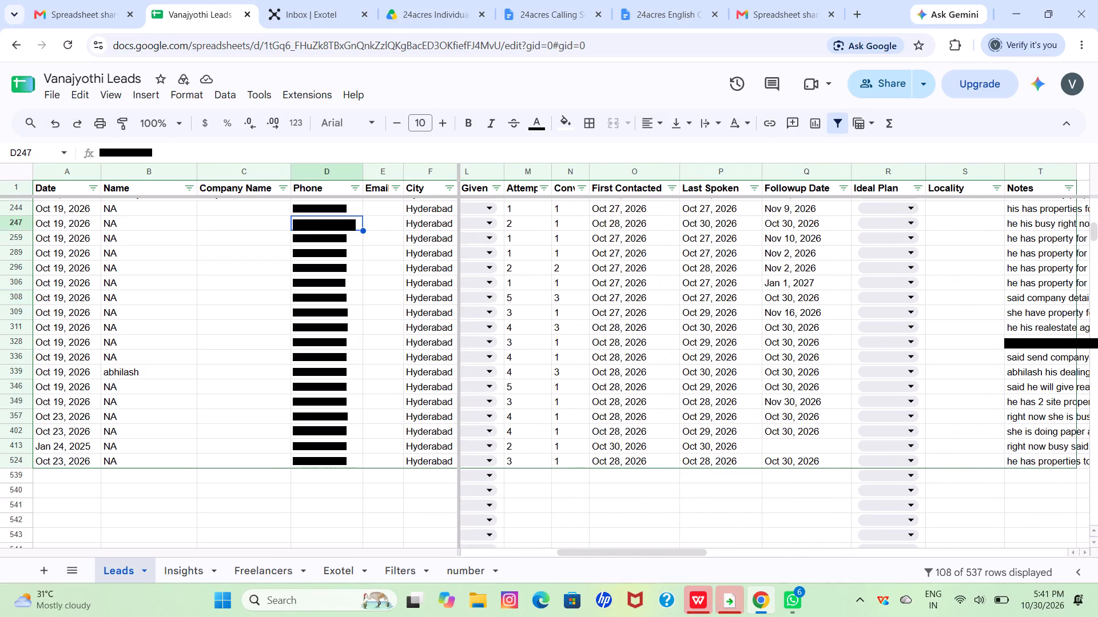
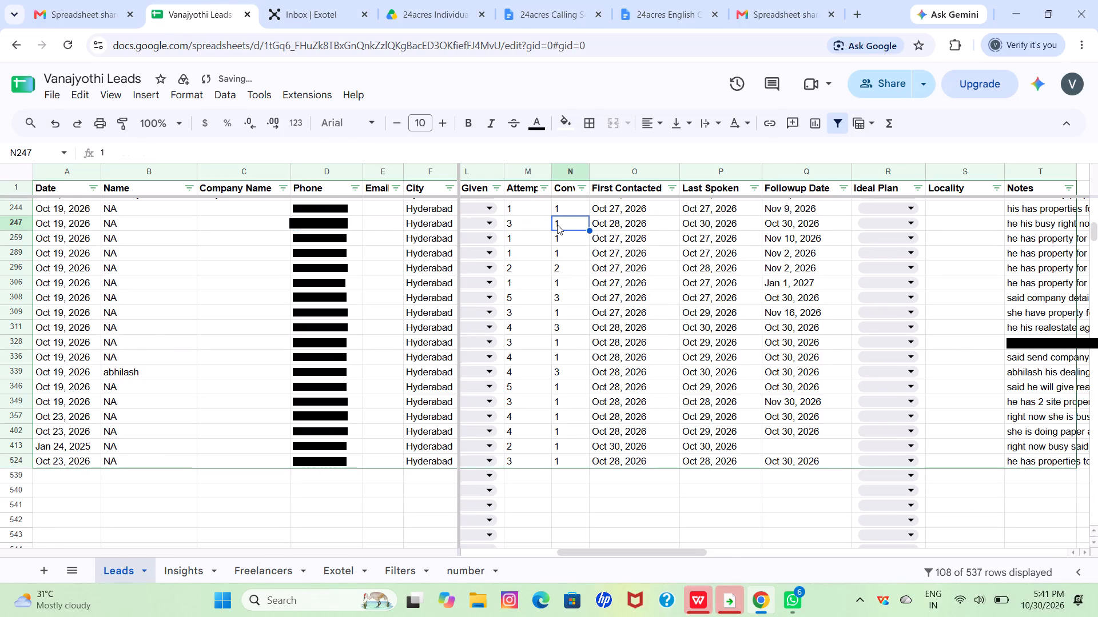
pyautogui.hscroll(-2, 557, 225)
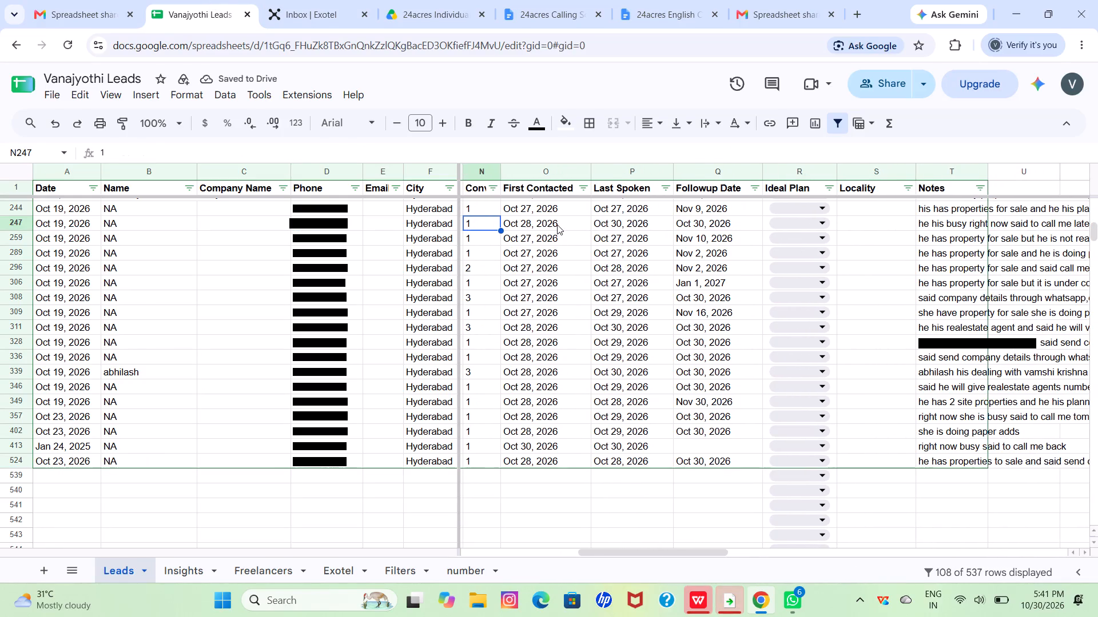
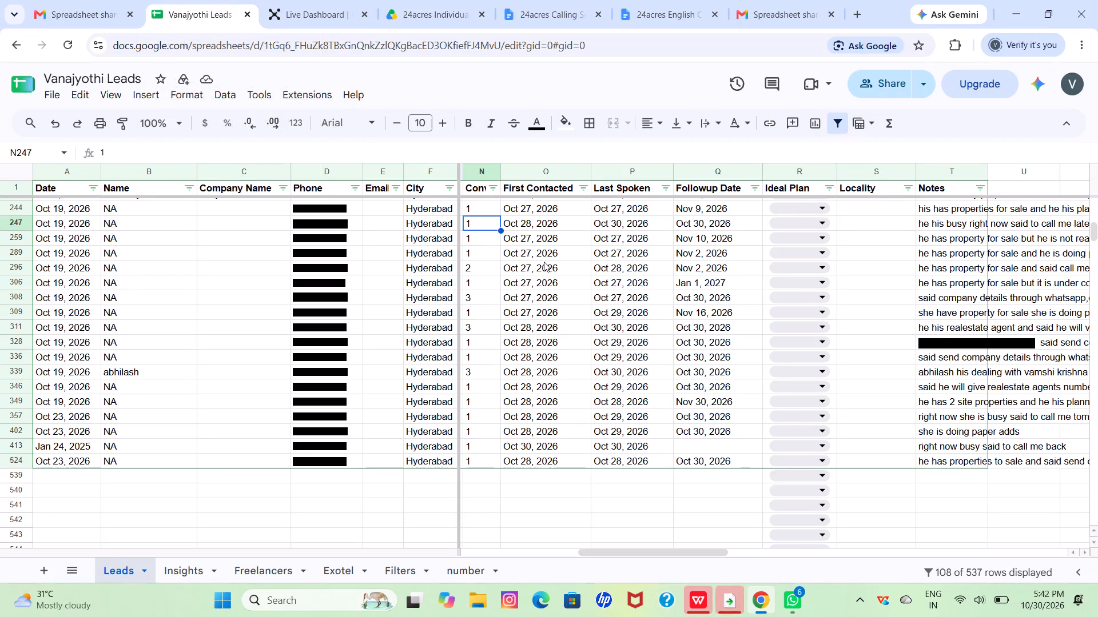
# Consult the 24acres Calling Script - First Call document and return to the Vanajyothi Leads sheet.
pyautogui.hscroll(-1, 544, 262)
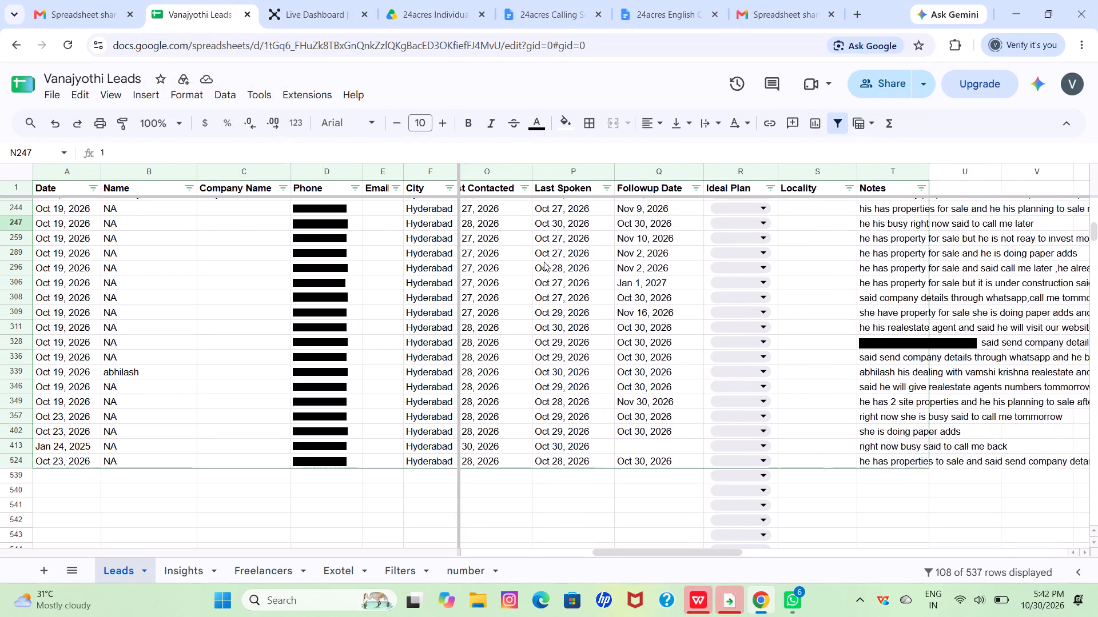
pyautogui.hscroll(-1, 544, 262)
pyautogui.hscroll(3, 544, 262)
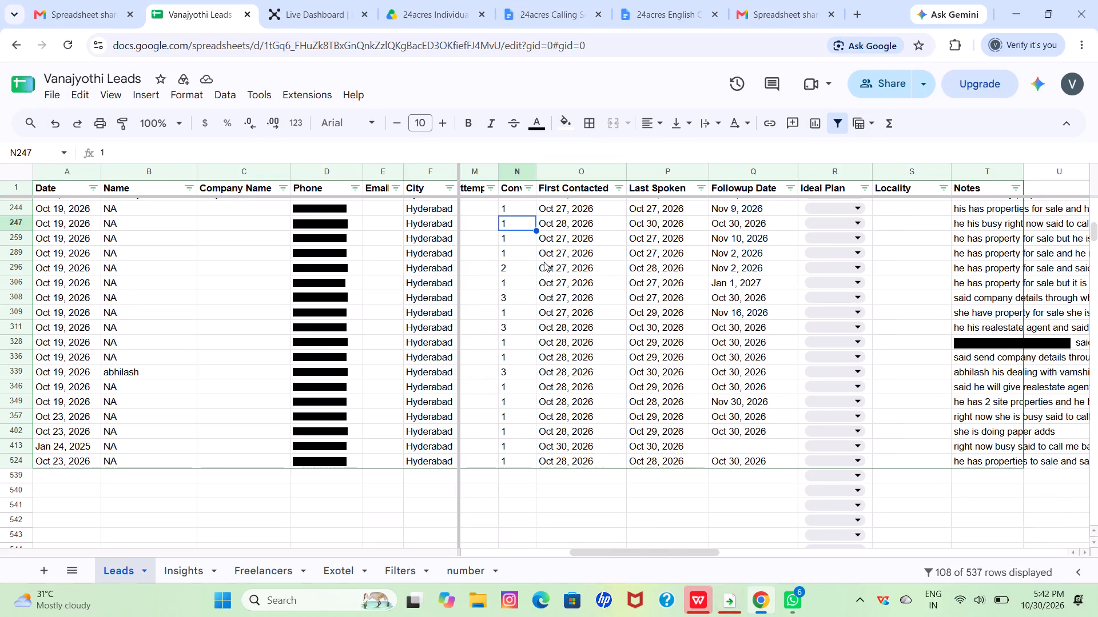
pyautogui.click(545, 11)
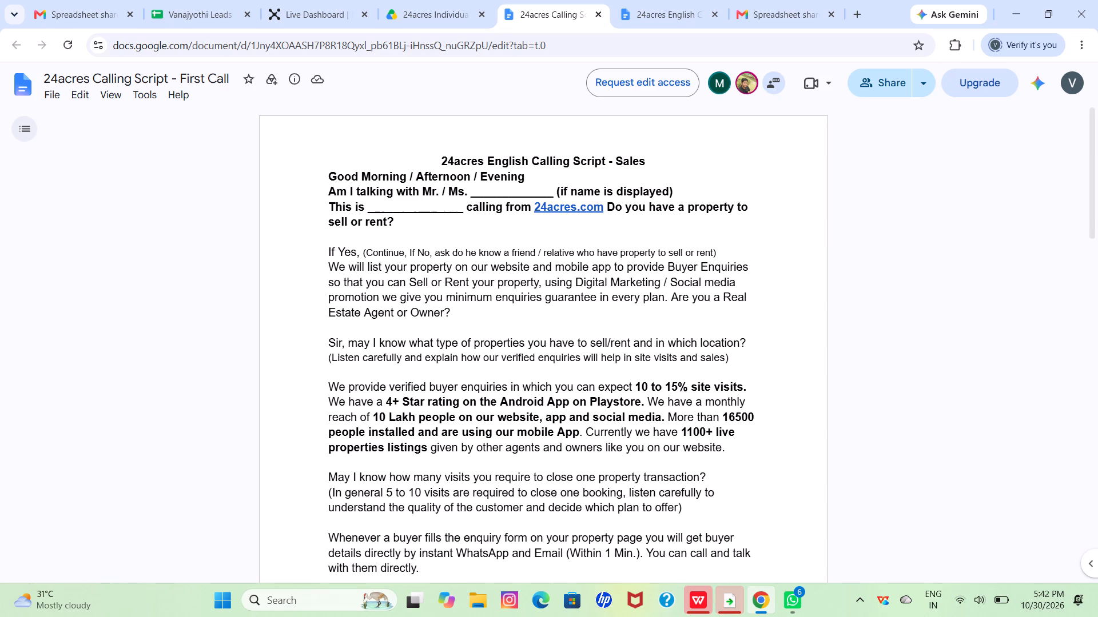
pyautogui.click(182, 0)
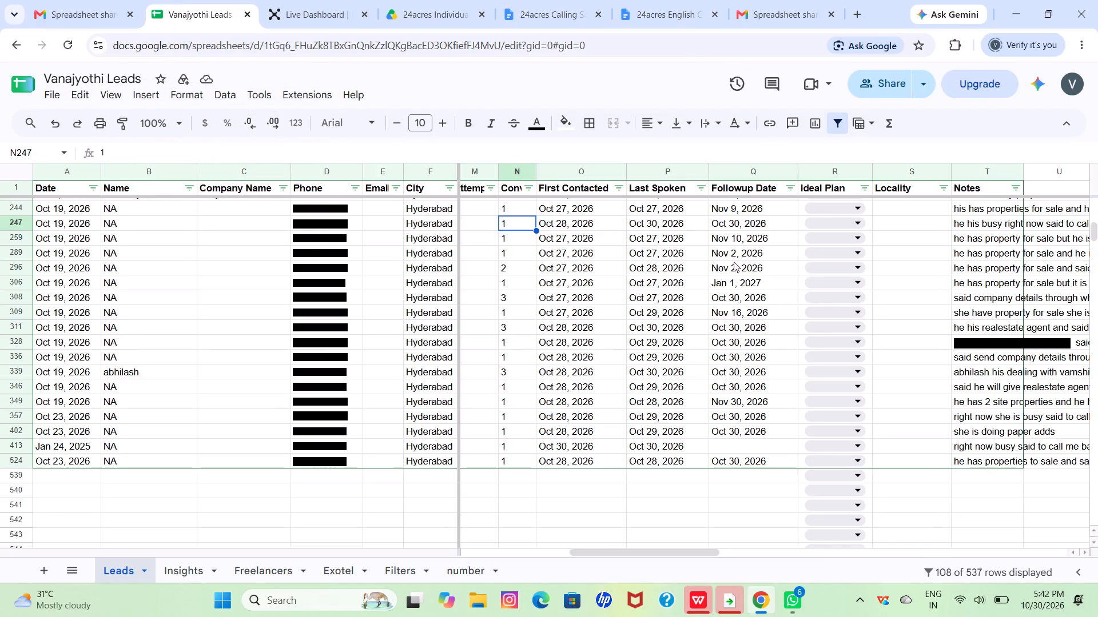
# Set the attempts count of the lead in row 247 of the Leads sheet to 4.
pyautogui.click(744, 295)
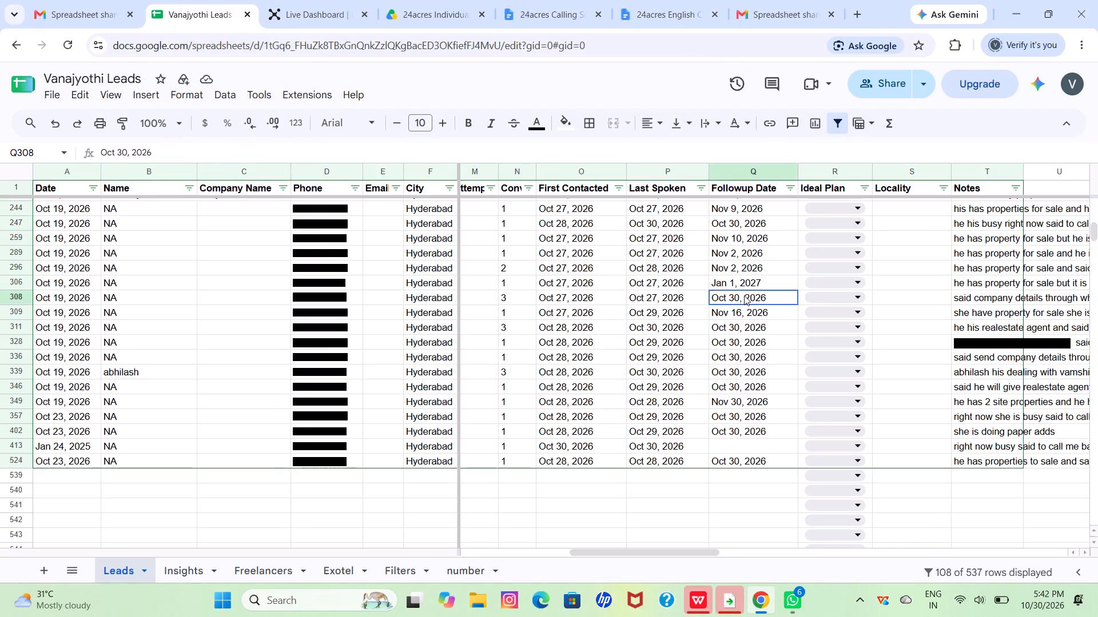
pyautogui.hscroll(-4, 744, 295)
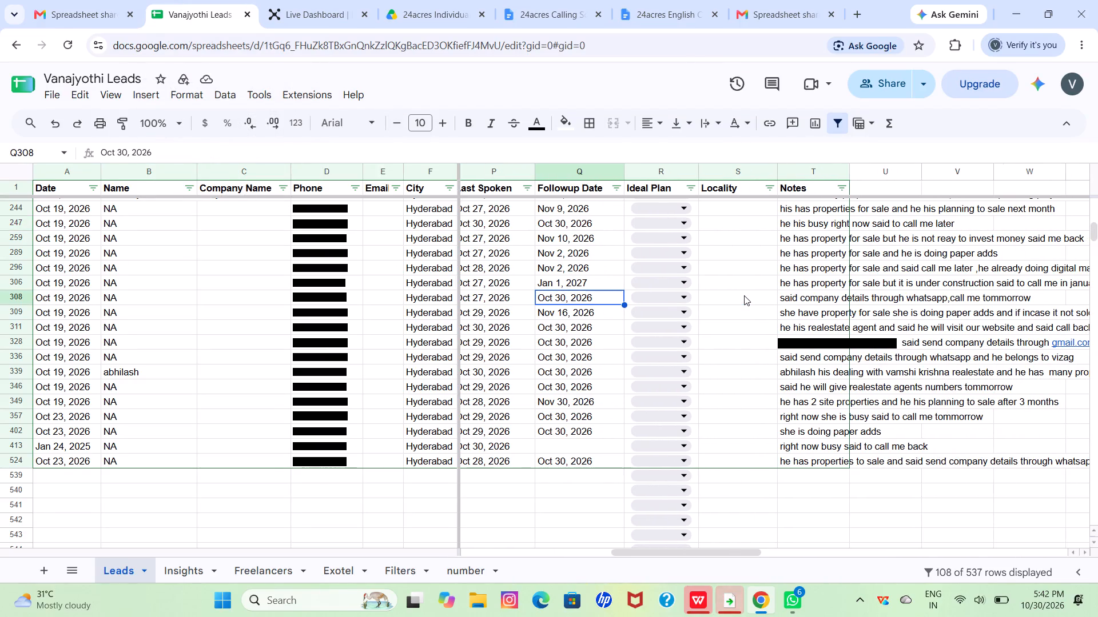
pyautogui.click(605, 225)
pyautogui.hscroll(-2, 605, 225)
pyautogui.hscroll(3, 605, 225)
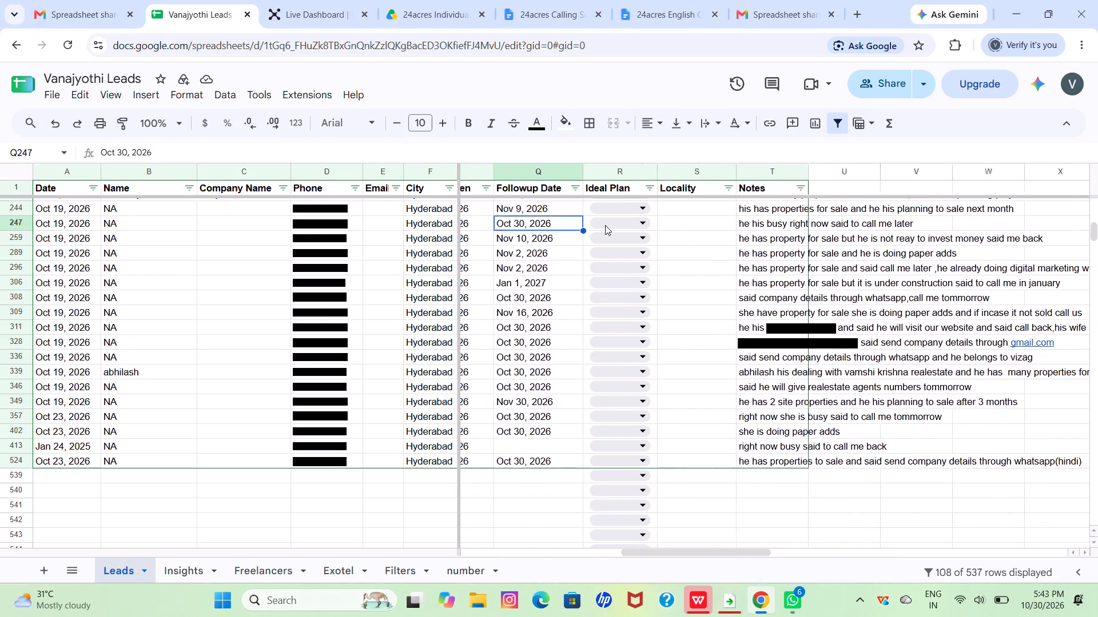
pyautogui.hscroll(5, 605, 225)
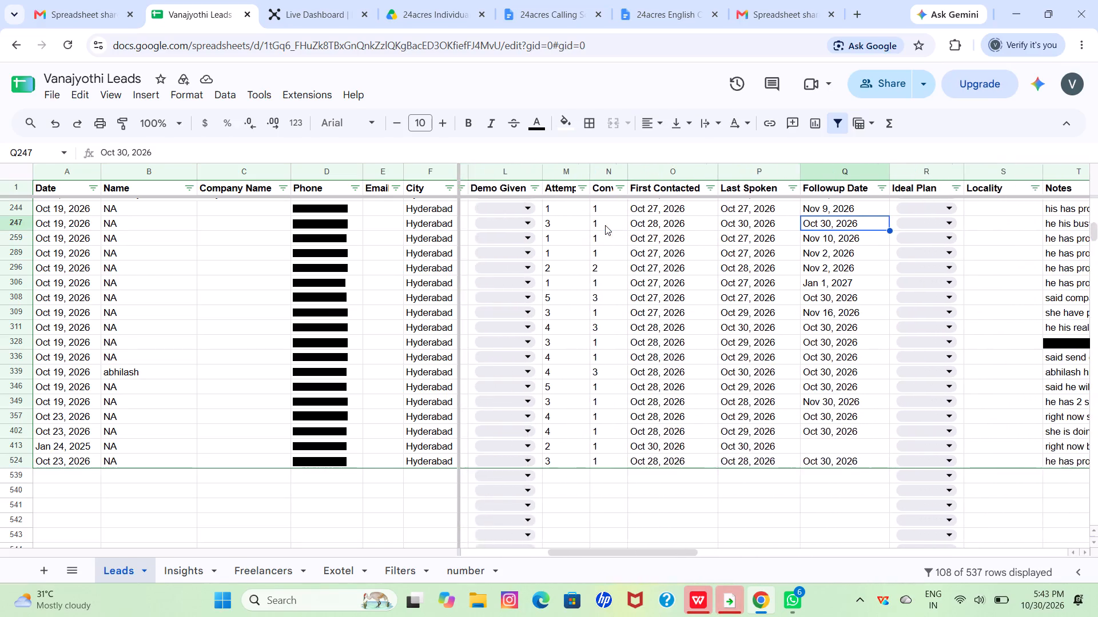
pyautogui.hscroll(4, 605, 225)
pyautogui.hscroll(-1, 605, 225)
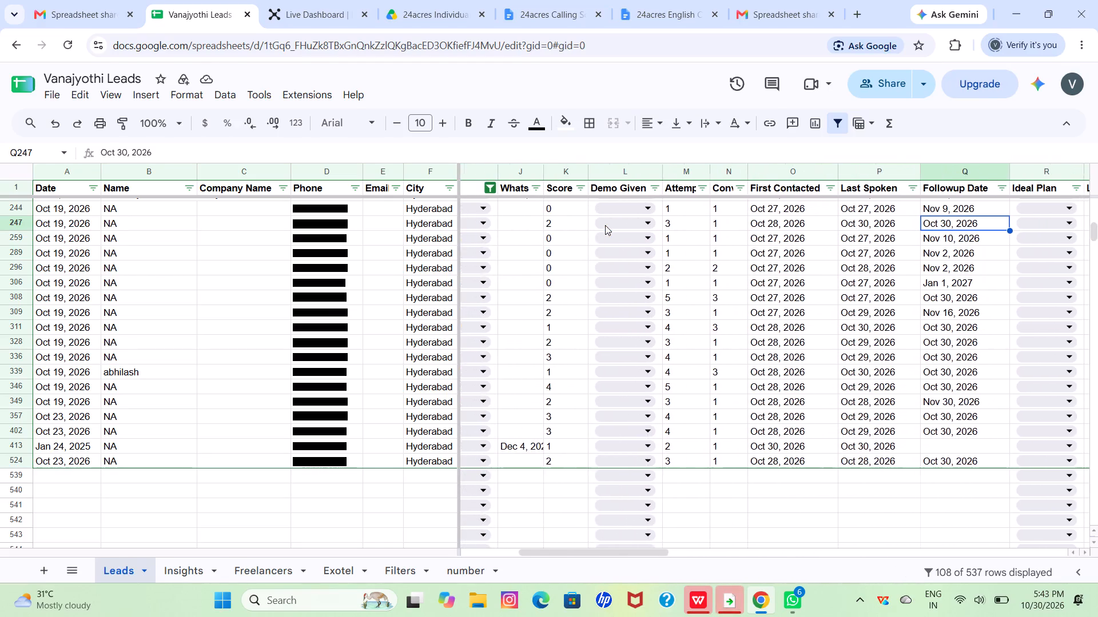
pyautogui.hscroll(-1, 605, 225)
pyautogui.click(616, 224)
pyautogui.press('4')
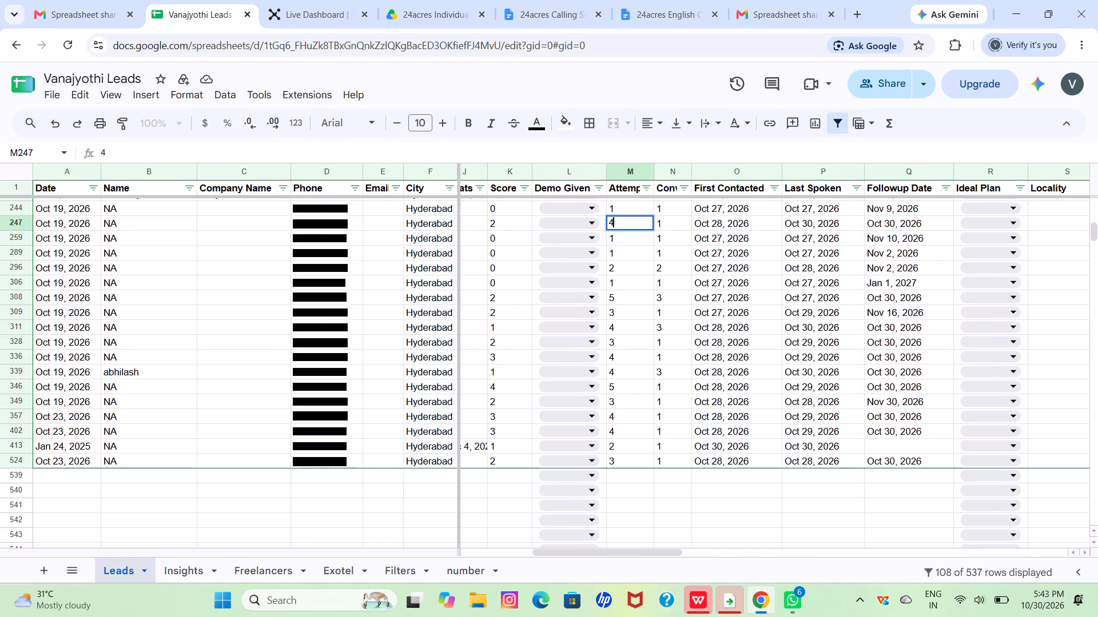
pyautogui.click(680, 227)
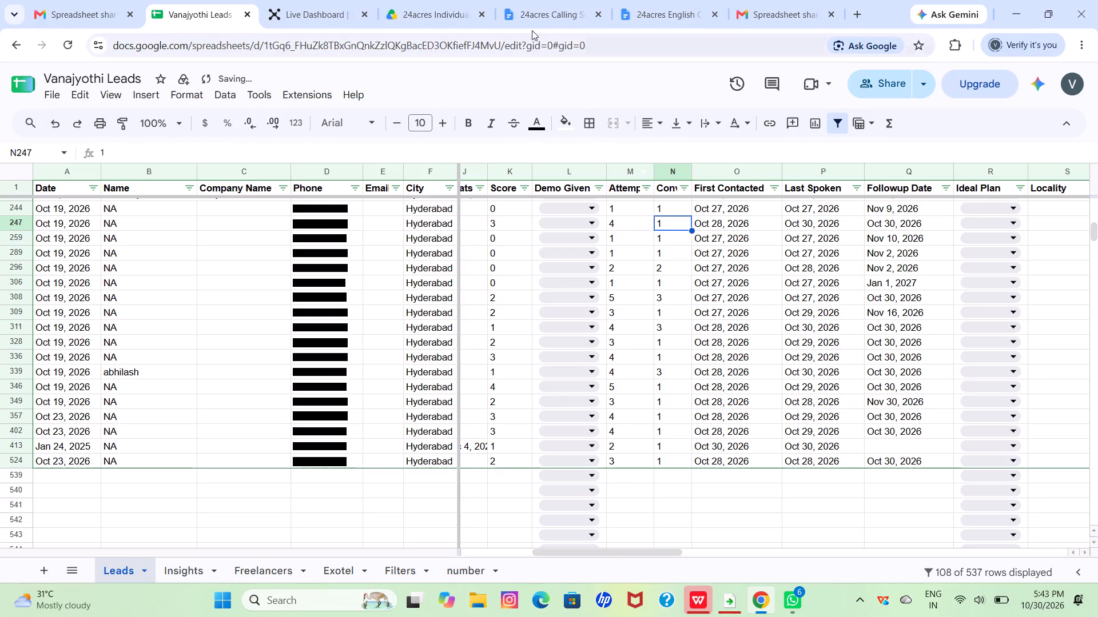
# Read through the sales pitch in the 24acres Calling Script - First Call document.
pyautogui.click(530, 7)
pyautogui.scroll(-1, 520, 282)
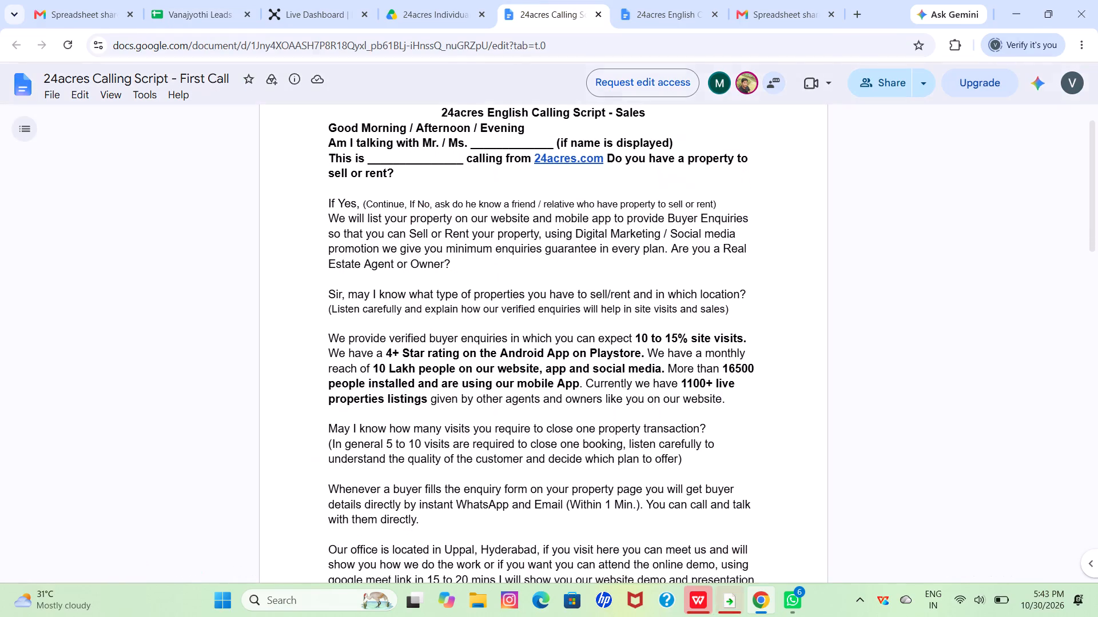
pyautogui.scroll(-1, 520, 282)
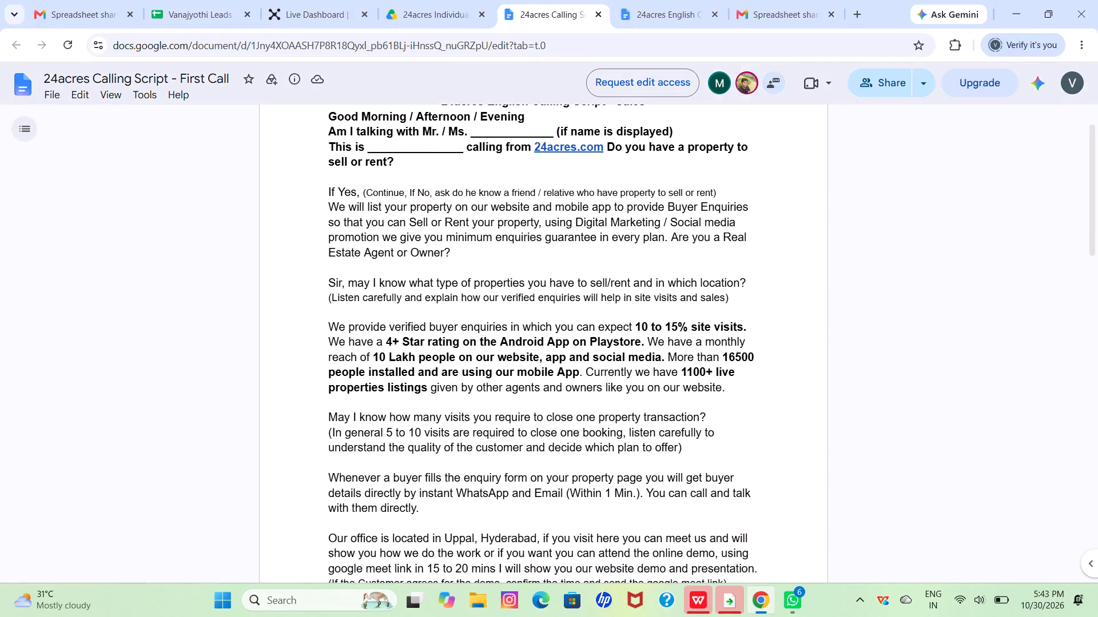
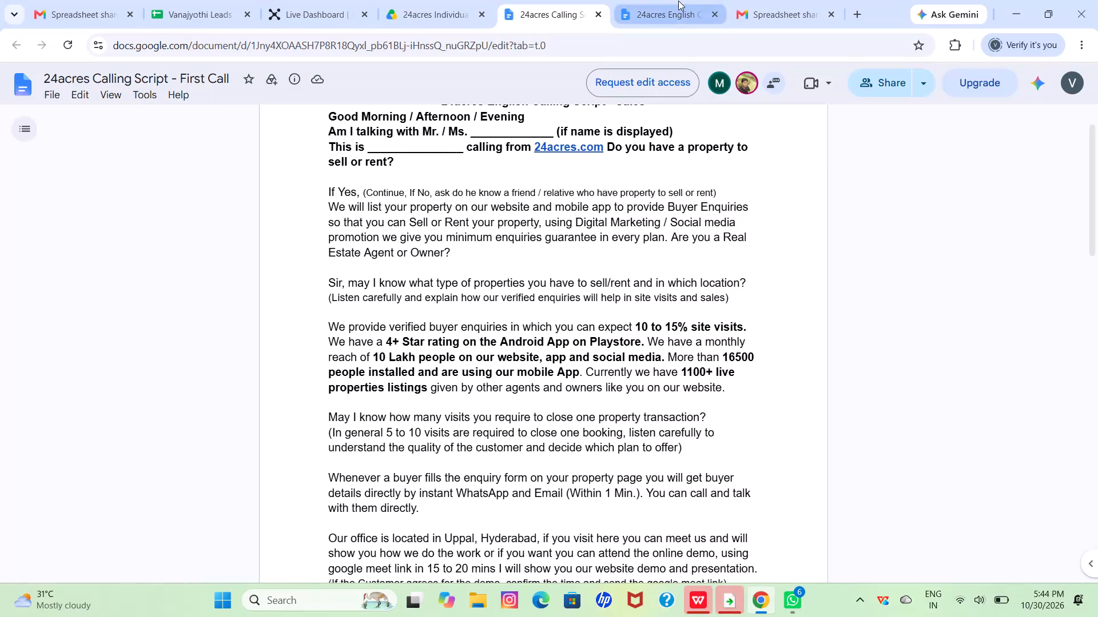
# Check the Follow-Up Calls script, then read the verified enquiries, office demo and WhatsApp presentation passages in the First Call script.
pyautogui.click(678, 1)
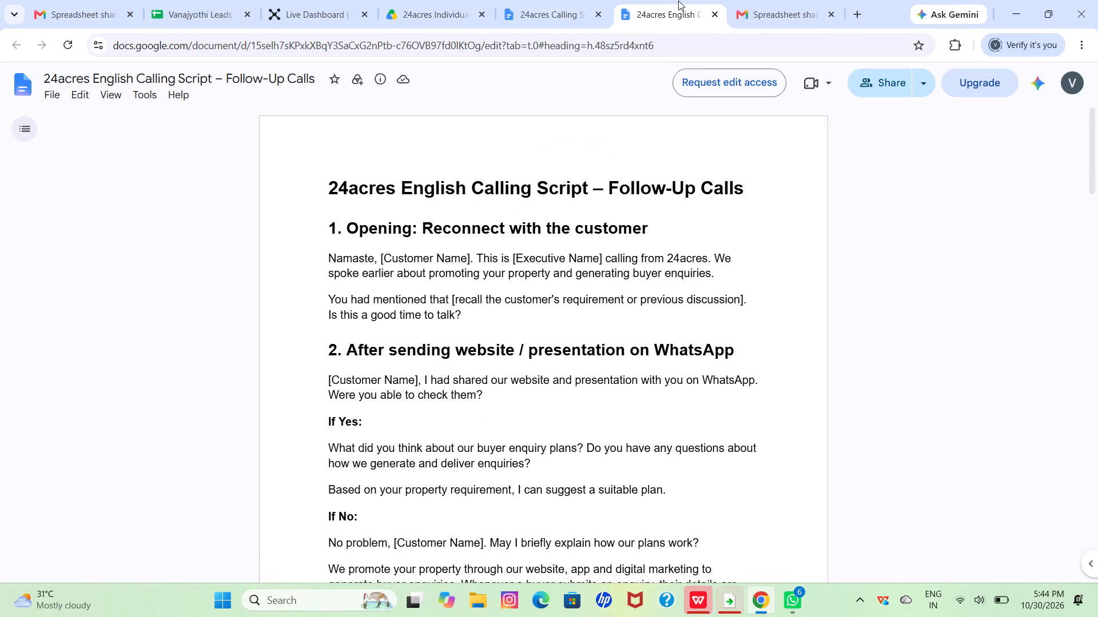
pyautogui.click(558, 7)
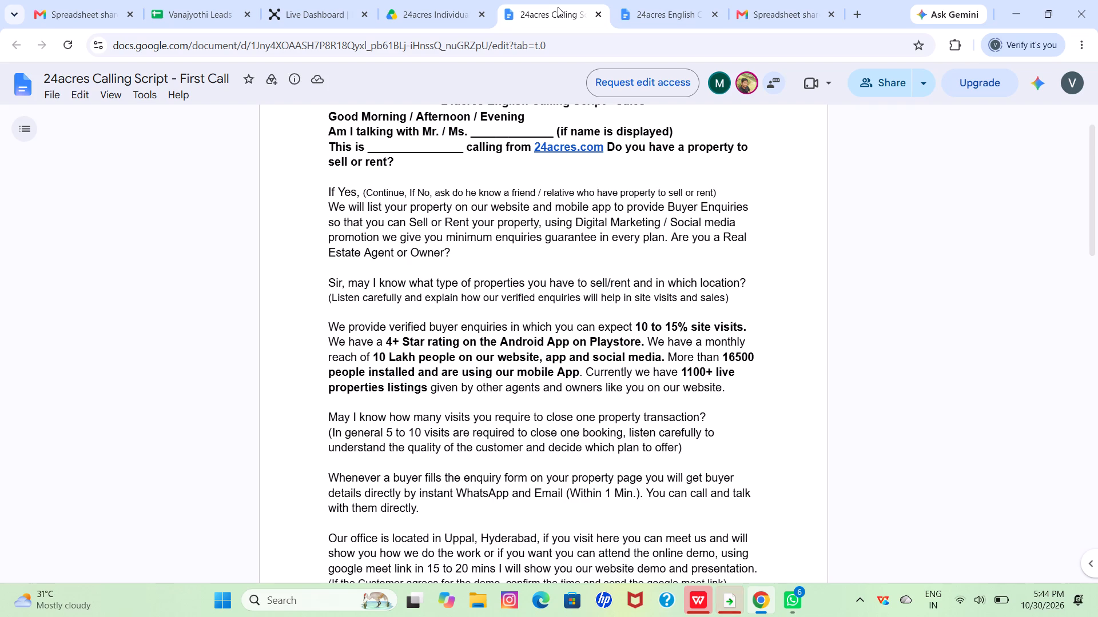
pyautogui.scroll(-4, 558, 7)
pyautogui.scroll(-3, 468, 225)
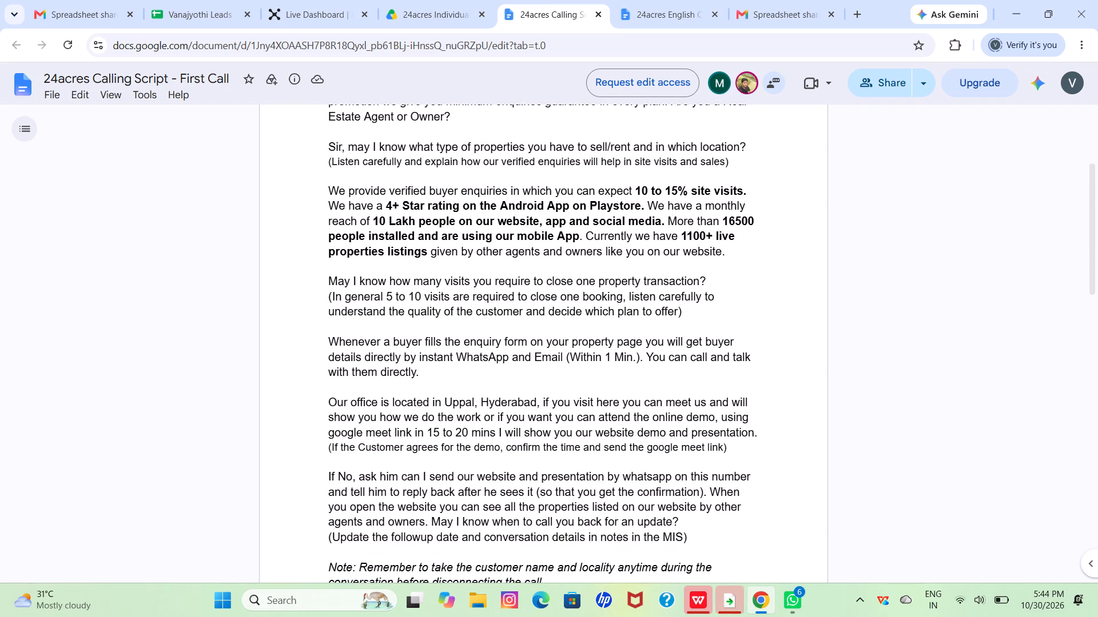
pyautogui.scroll(-1, 468, 225)
pyautogui.scroll(4, 468, 225)
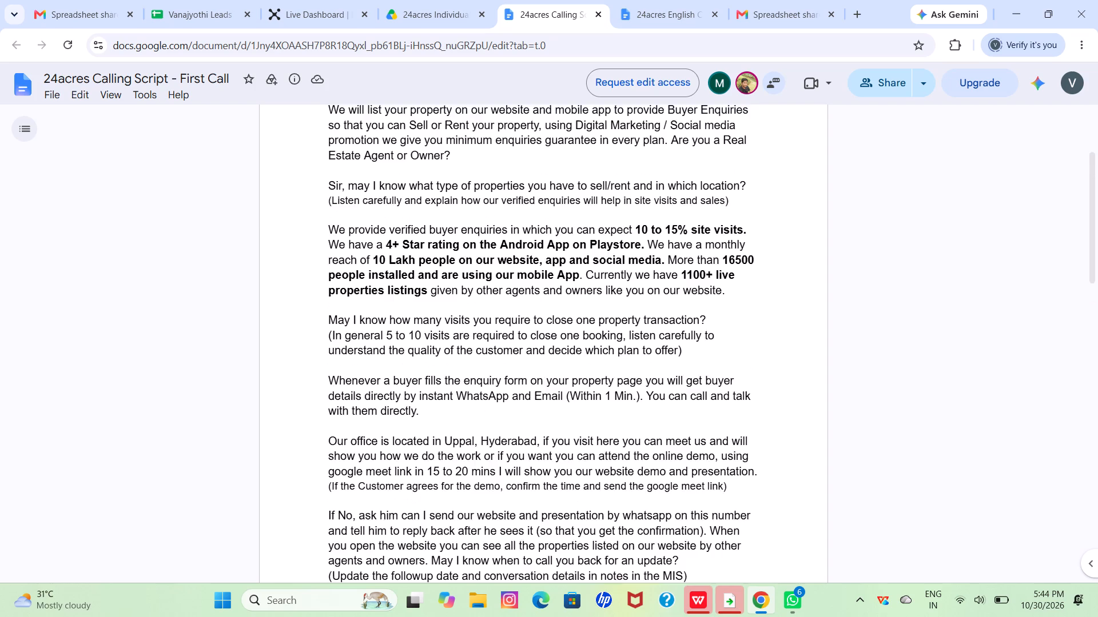
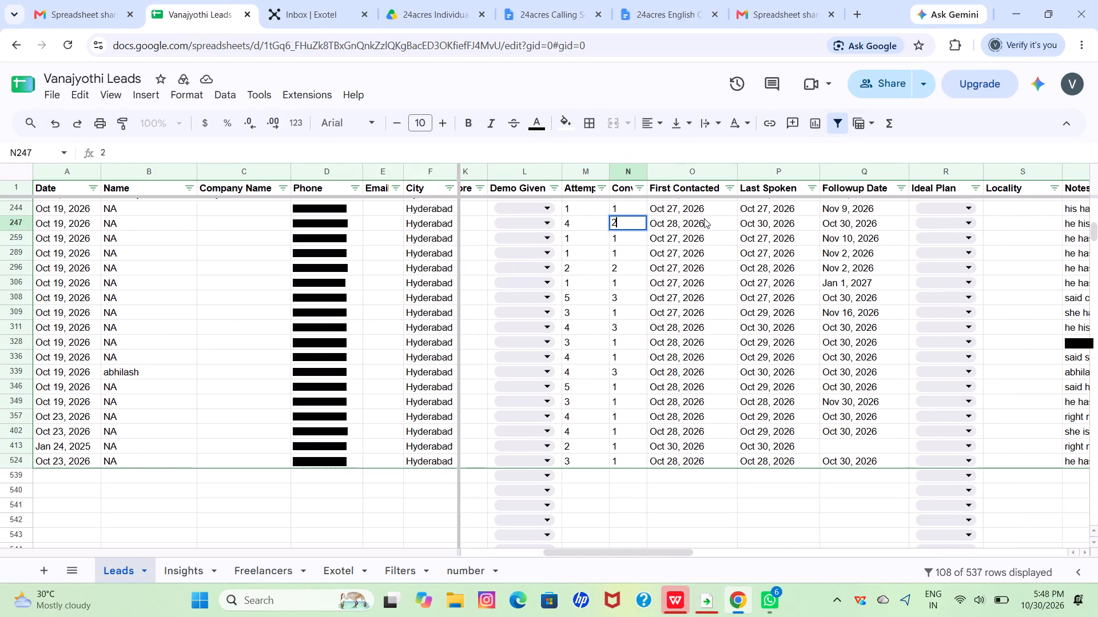
# Set the follow-up date of the lead in row 247 to Oct 31, 2026.
pyautogui.hscroll(-3, 704, 218)
pyautogui.doubleClick(704, 222)
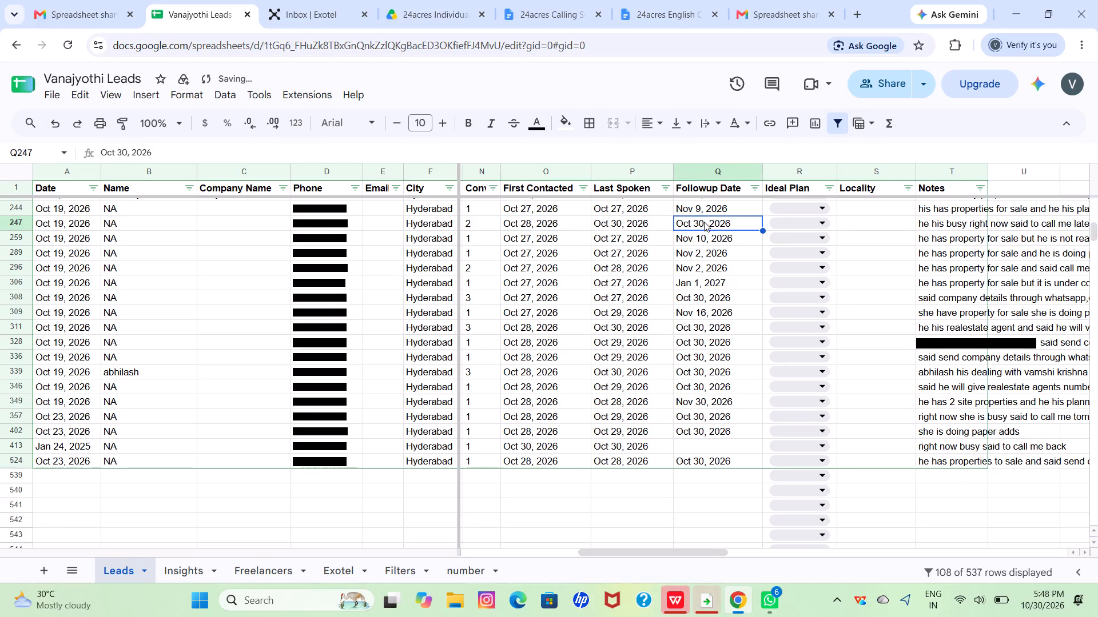
pyautogui.click(775, 367)
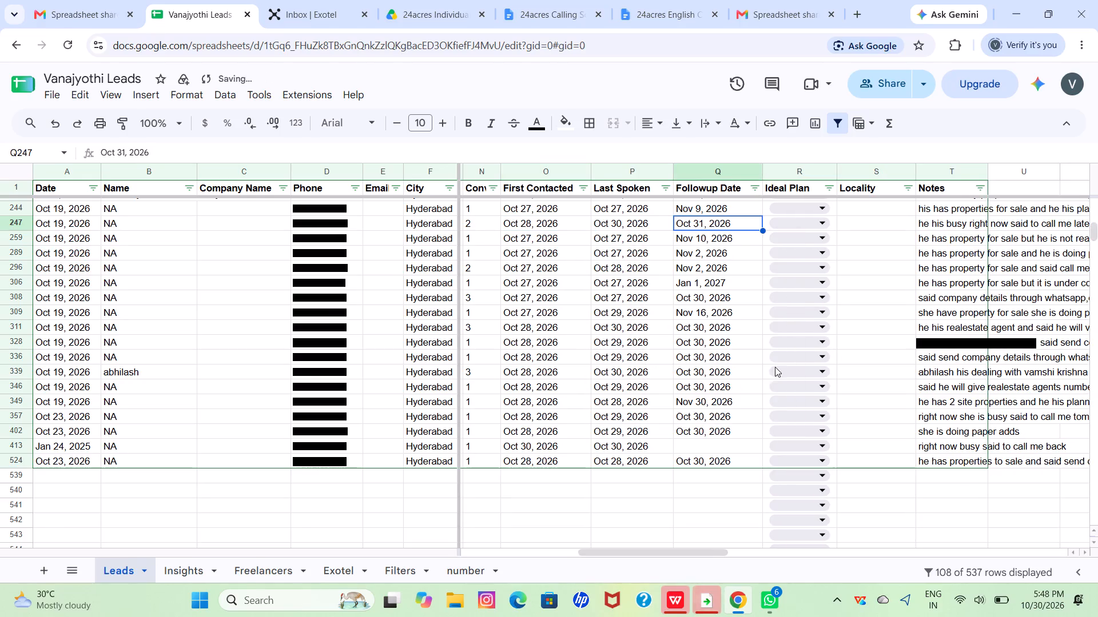
# Extend the row 247 lead's note after "said to call me later" with a comma and a remark starting "he has".
pyautogui.hscroll(-3, 775, 367)
pyautogui.doubleClick(776, 220)
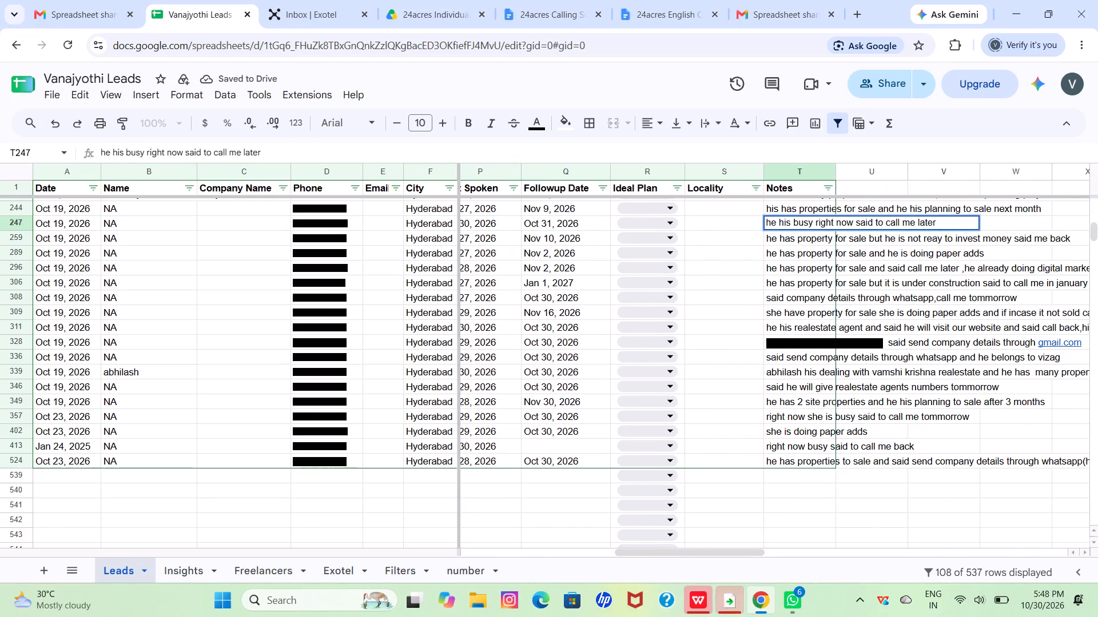
pyautogui.scroll(5, 776, 220)
pyautogui.write('he')
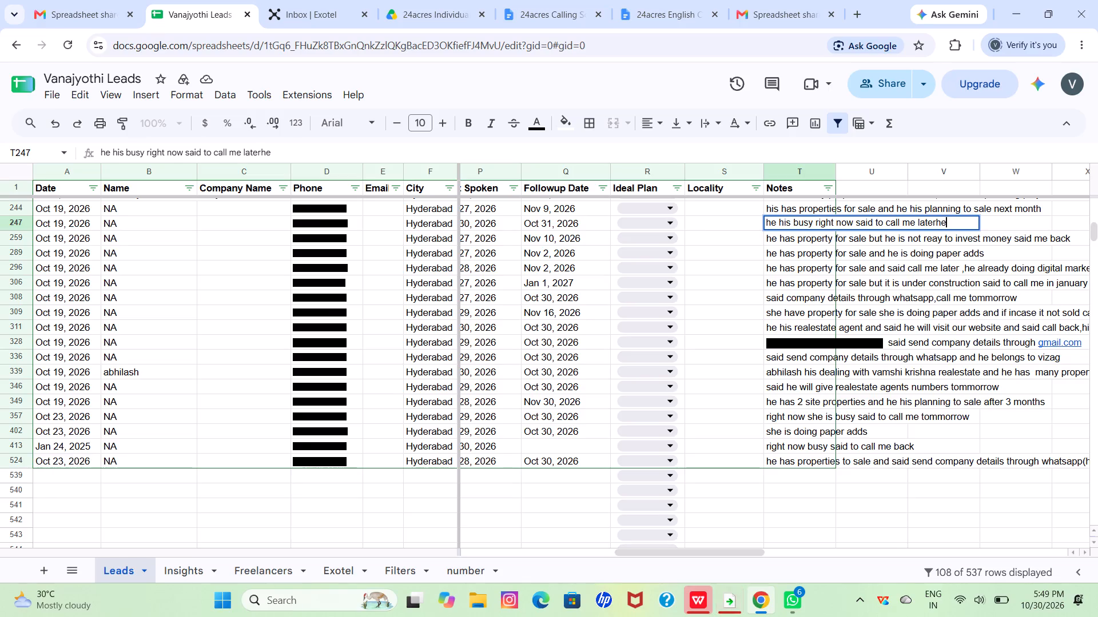
pyautogui.press('space')
pyautogui.press('BackSpace')
pyautogui.press('BackSpace')
pyautogui.press('BackSpace')
pyautogui.press('BackSpace')
pyautogui.press(',')
pyautogui.press('BackSpace')
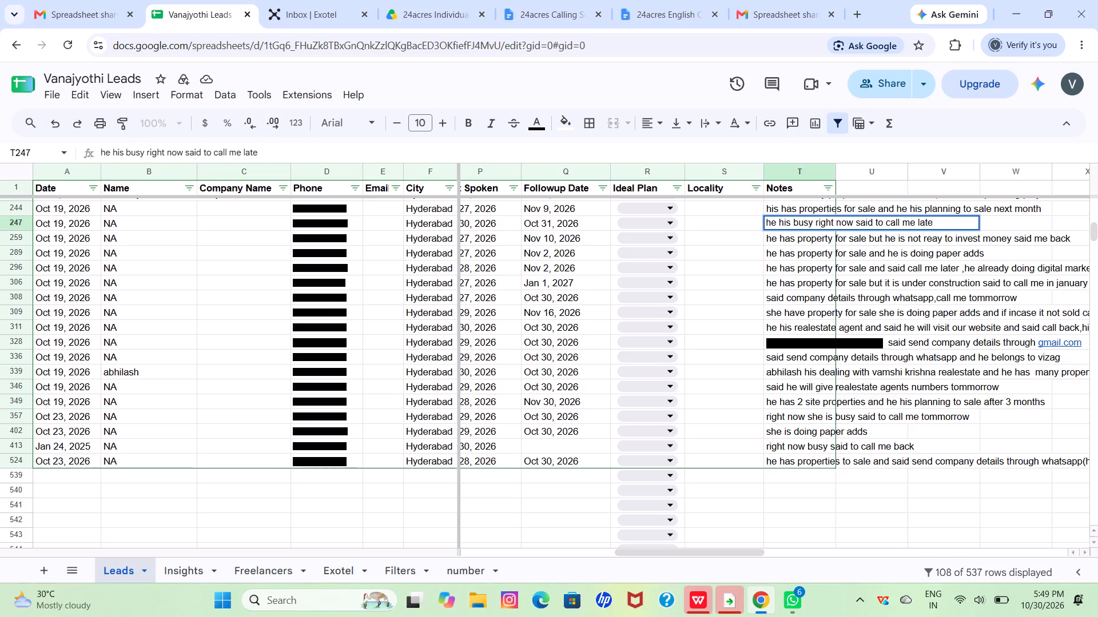
pyautogui.write('r,')
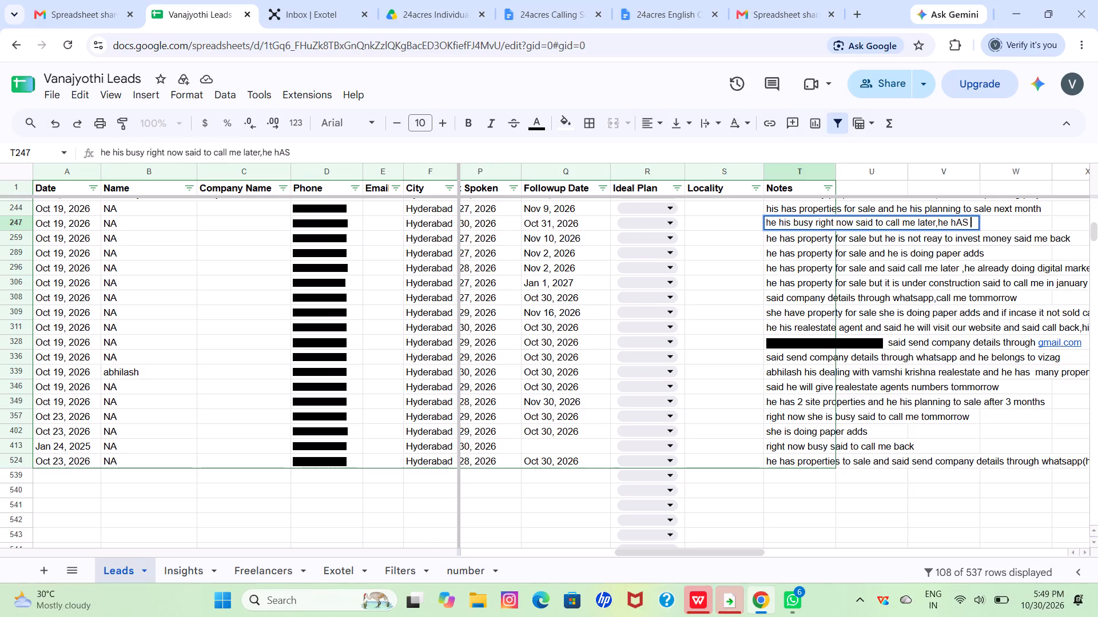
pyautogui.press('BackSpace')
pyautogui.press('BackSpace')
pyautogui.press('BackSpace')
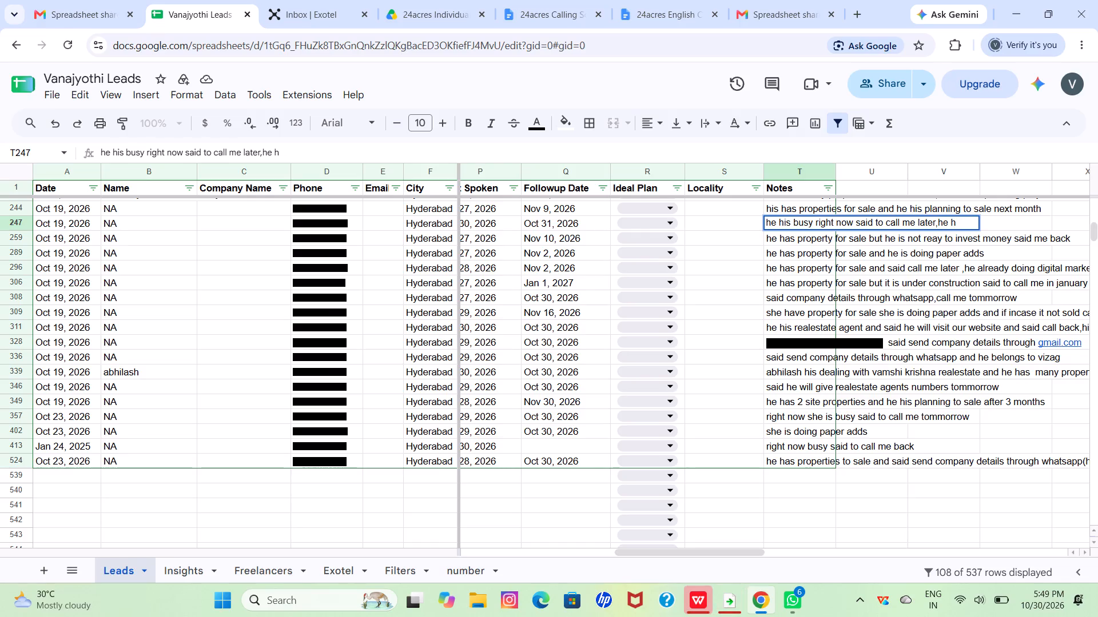
# Complete the row 247 lead's note to end with "he has property at masabtank and said company details through whatsapp".
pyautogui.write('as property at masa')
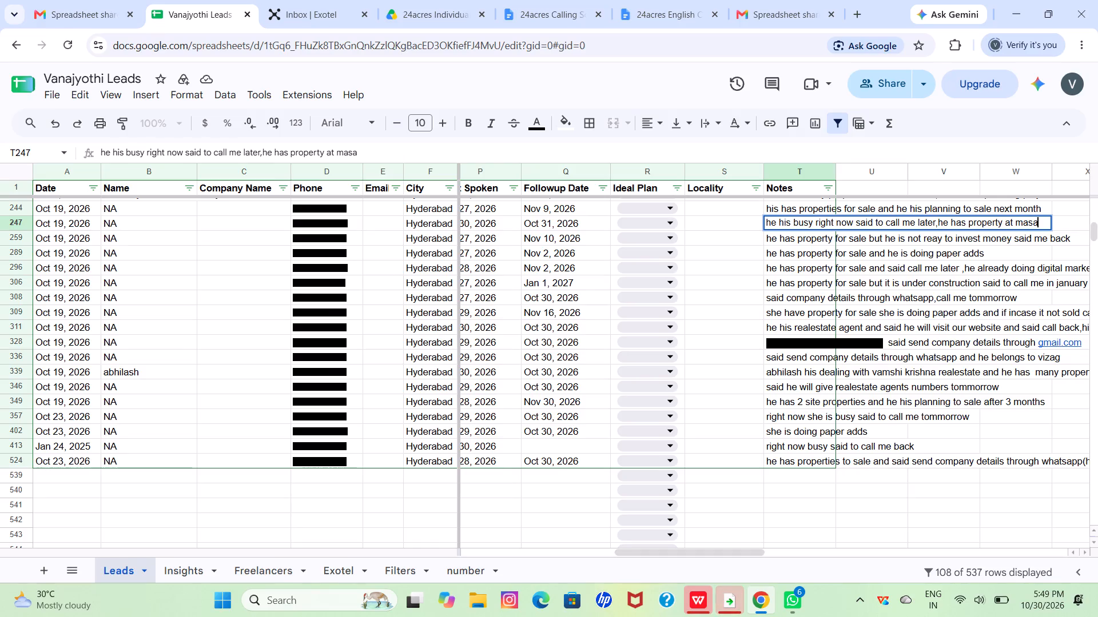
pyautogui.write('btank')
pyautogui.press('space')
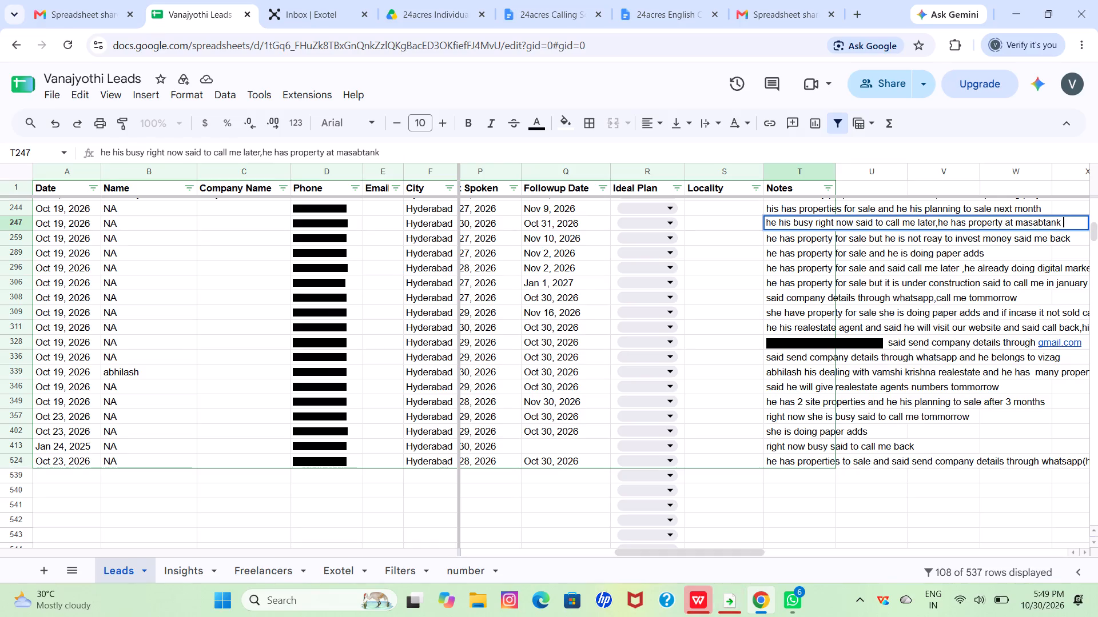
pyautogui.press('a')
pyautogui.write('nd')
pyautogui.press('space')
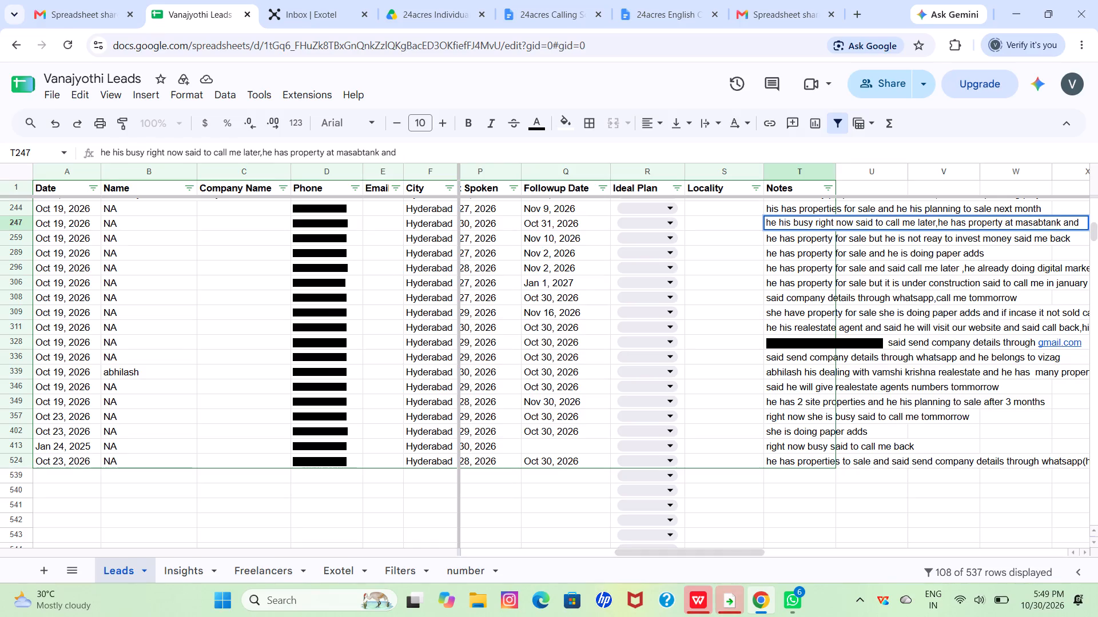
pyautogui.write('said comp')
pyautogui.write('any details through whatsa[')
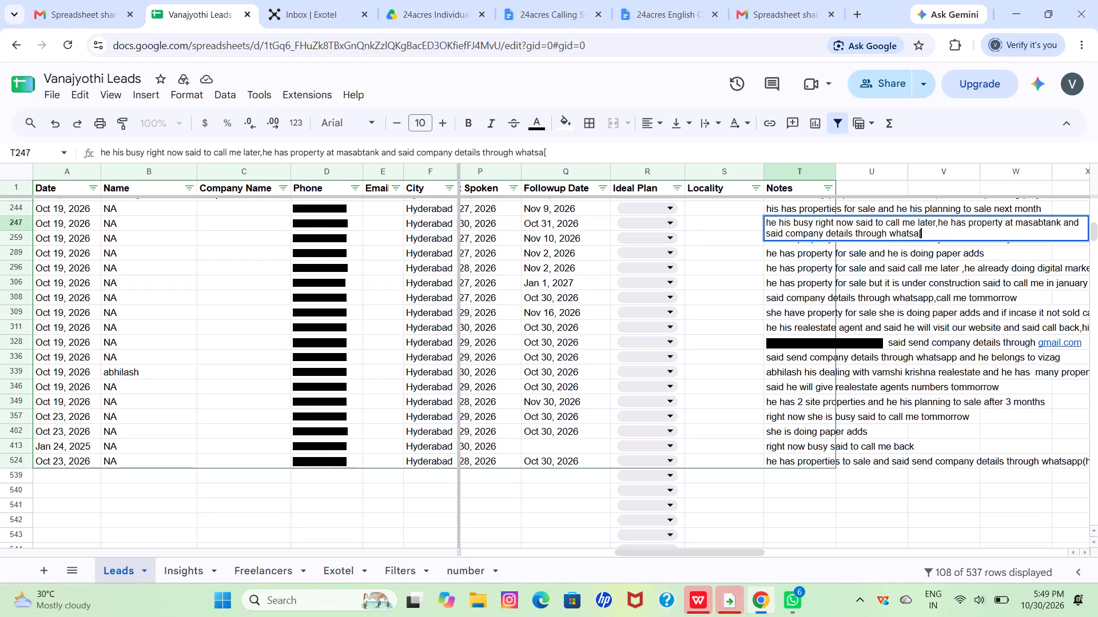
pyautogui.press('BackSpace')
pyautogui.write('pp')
# Replace the NA name of the lead in row 247 with "suresh".
pyautogui.click(166, 219)
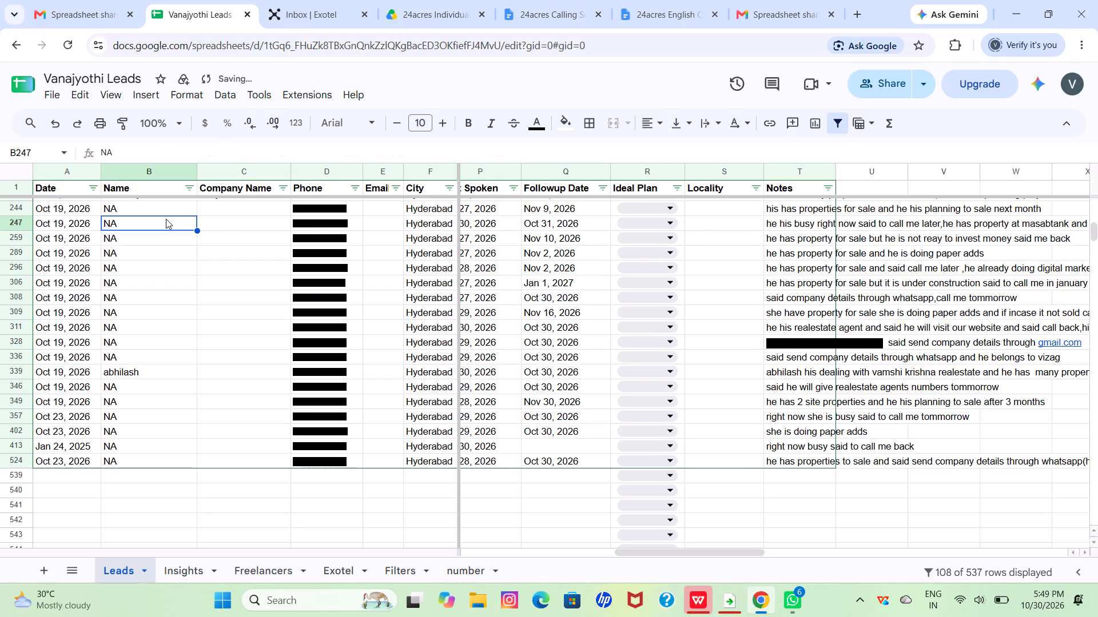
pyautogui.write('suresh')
pyautogui.click(317, 227)
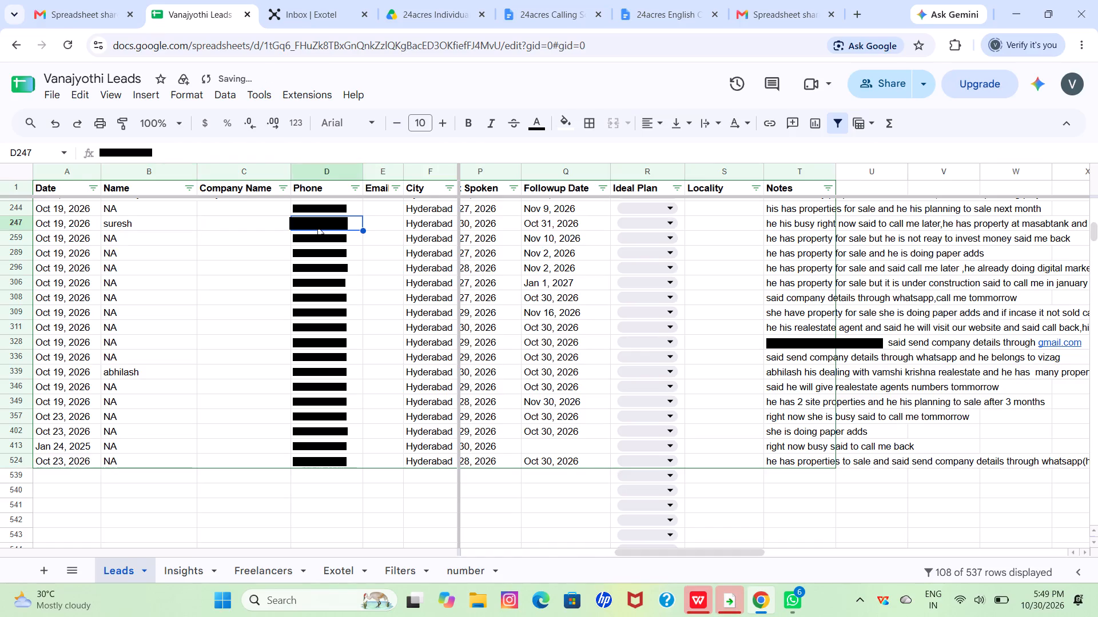
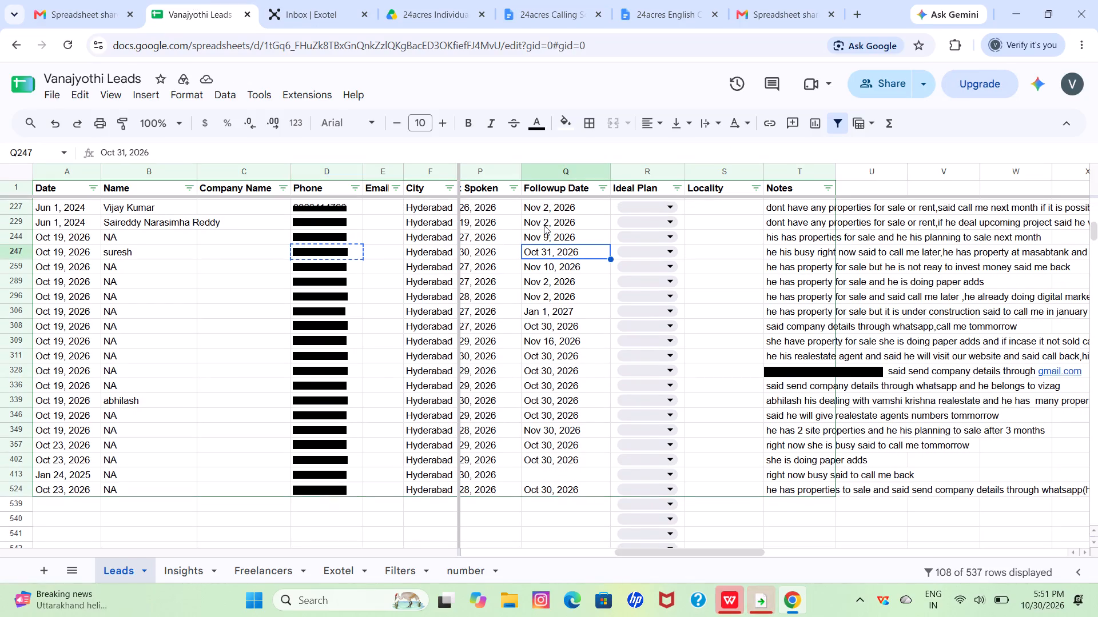
# Examine the follow-up dates and notes of the leads above row 247 for the next call back due.
pyautogui.hscroll(-1, 544, 225)
pyautogui.hscroll(1, 544, 225)
pyautogui.scroll(1, 544, 225)
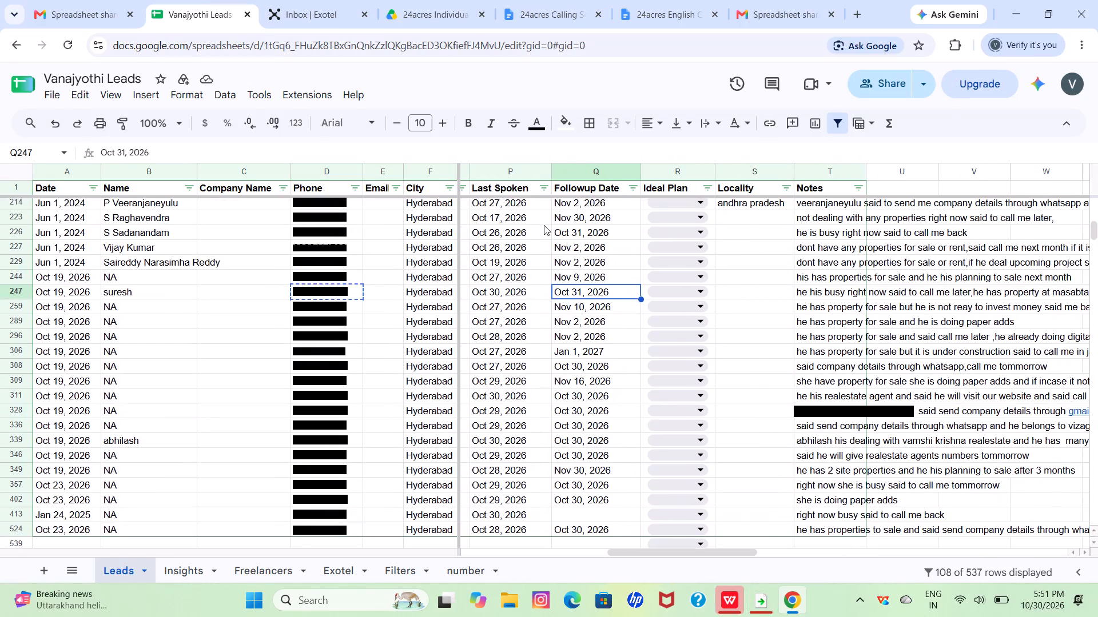
pyautogui.scroll(1, 544, 225)
pyautogui.doubleClick(588, 226)
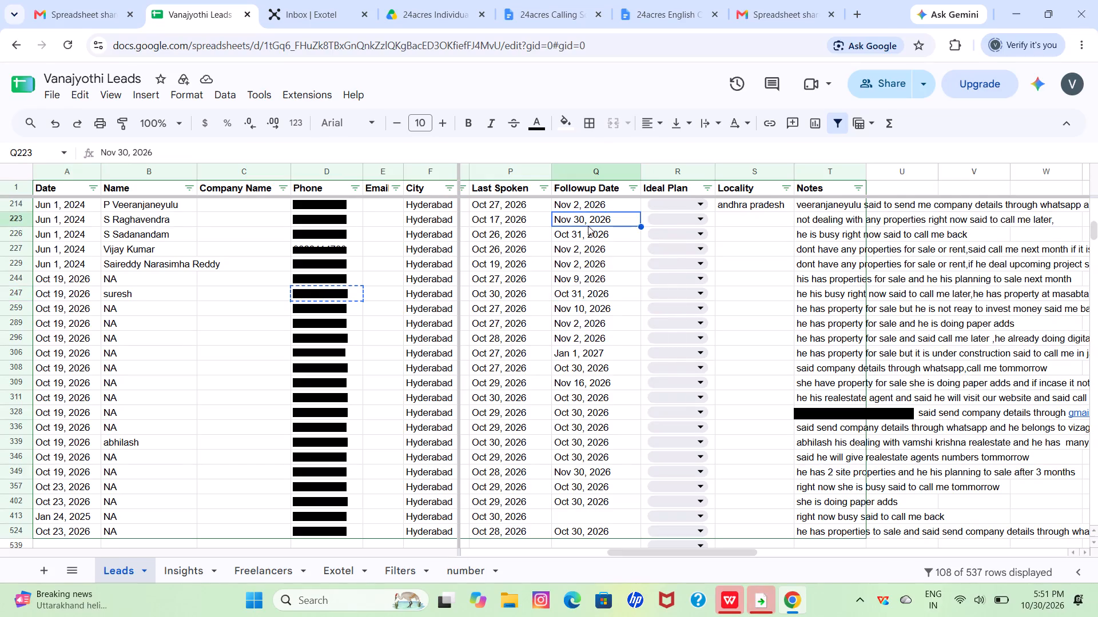
pyautogui.click(754, 225)
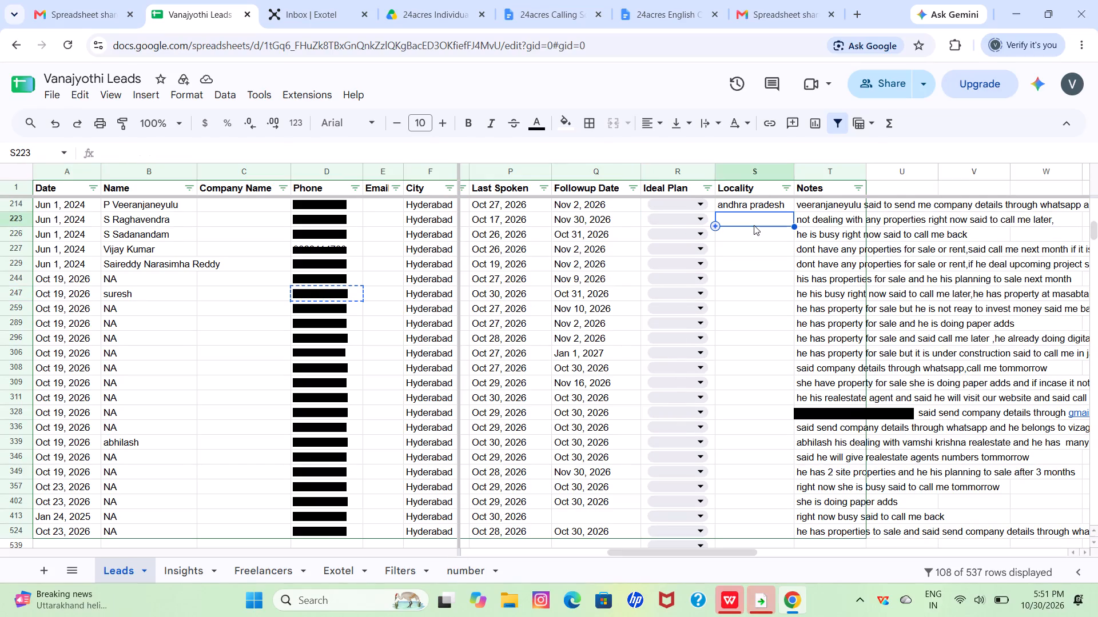
pyautogui.scroll(1, 754, 225)
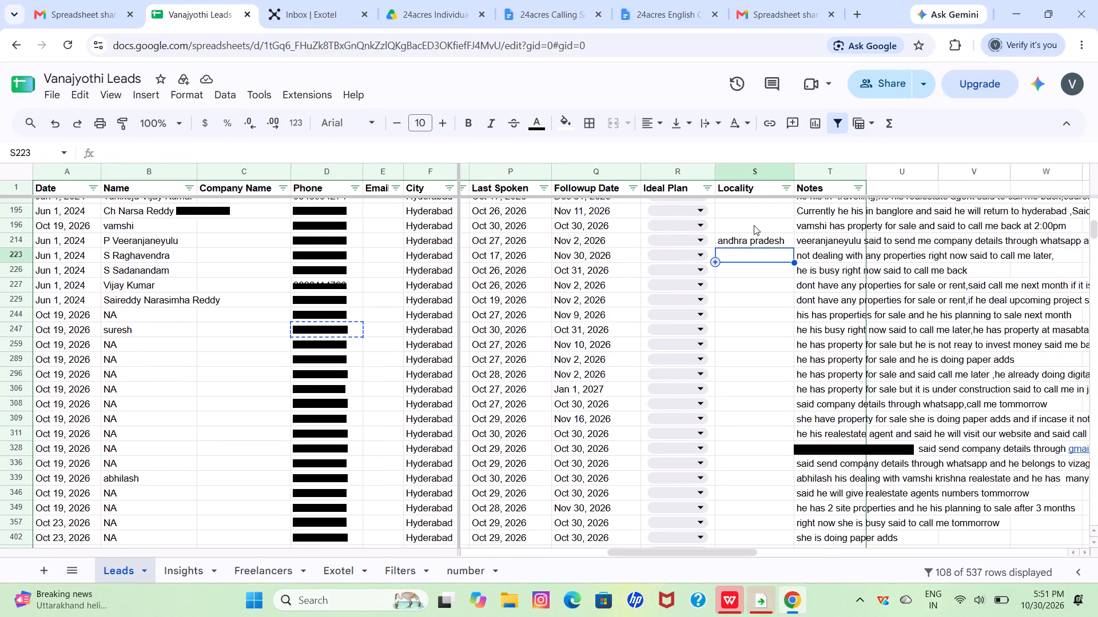
pyautogui.click(779, 214)
pyautogui.hscroll(-2, 779, 214)
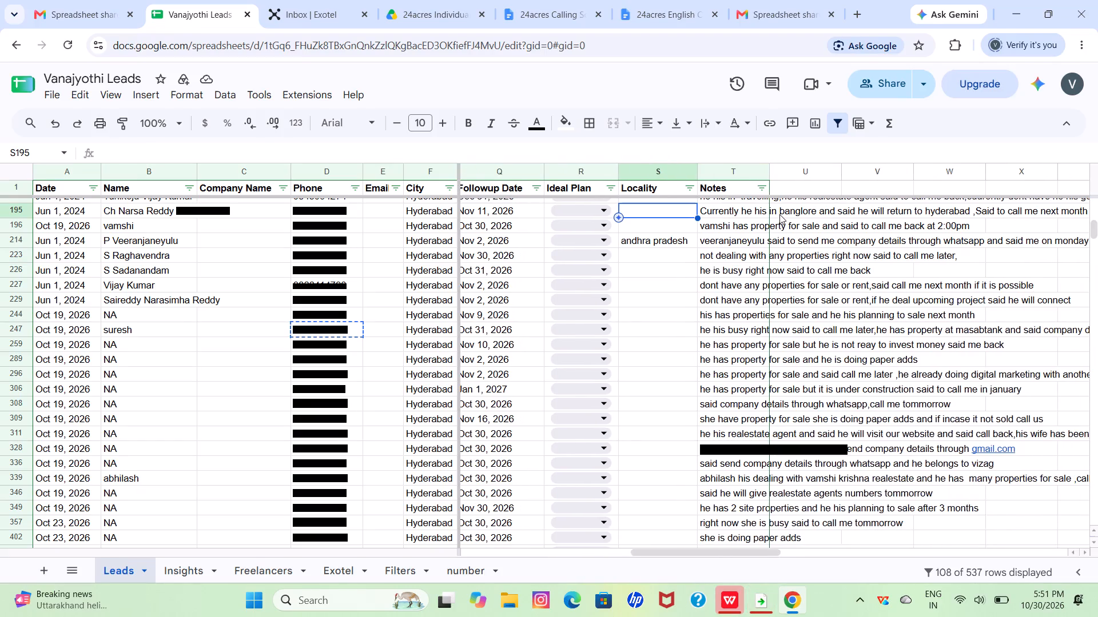
pyautogui.hscroll(2, 779, 214)
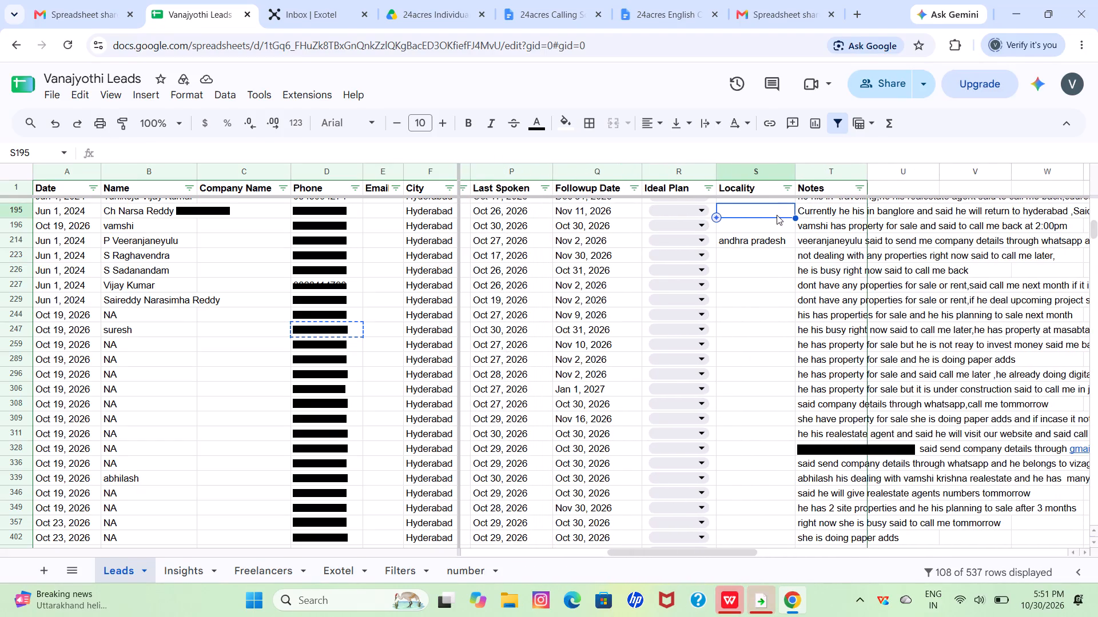
# Select the phone number of the lead in row 196, whose follow-up date is Oct 30, 2026.
pyautogui.click(594, 226)
pyautogui.hscroll(1, 594, 226)
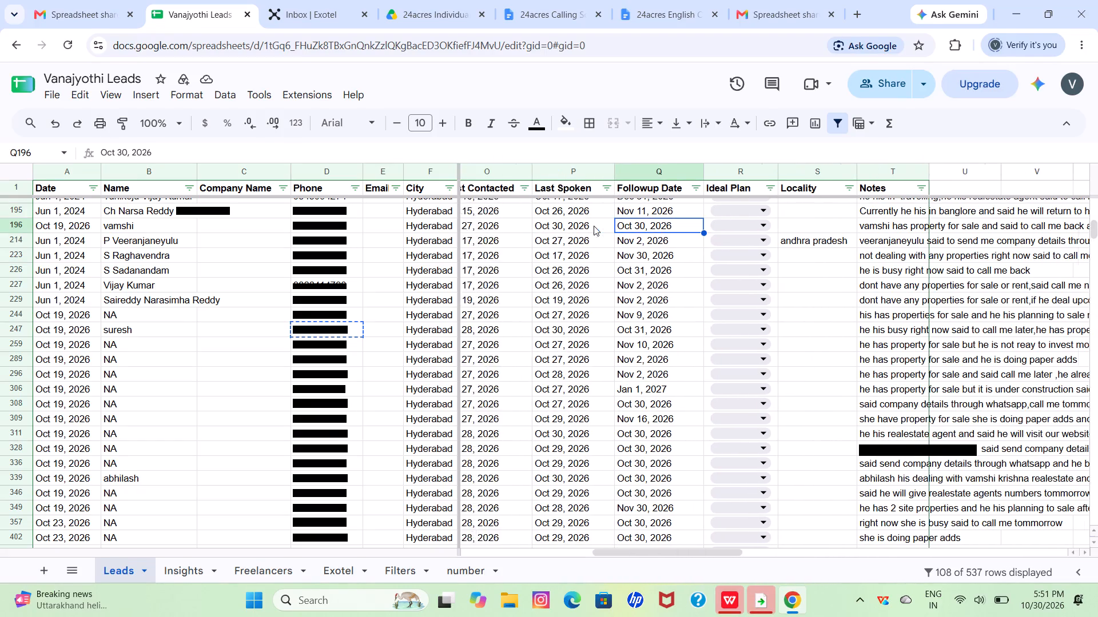
pyautogui.hscroll(1, 594, 226)
pyautogui.click(338, 224)
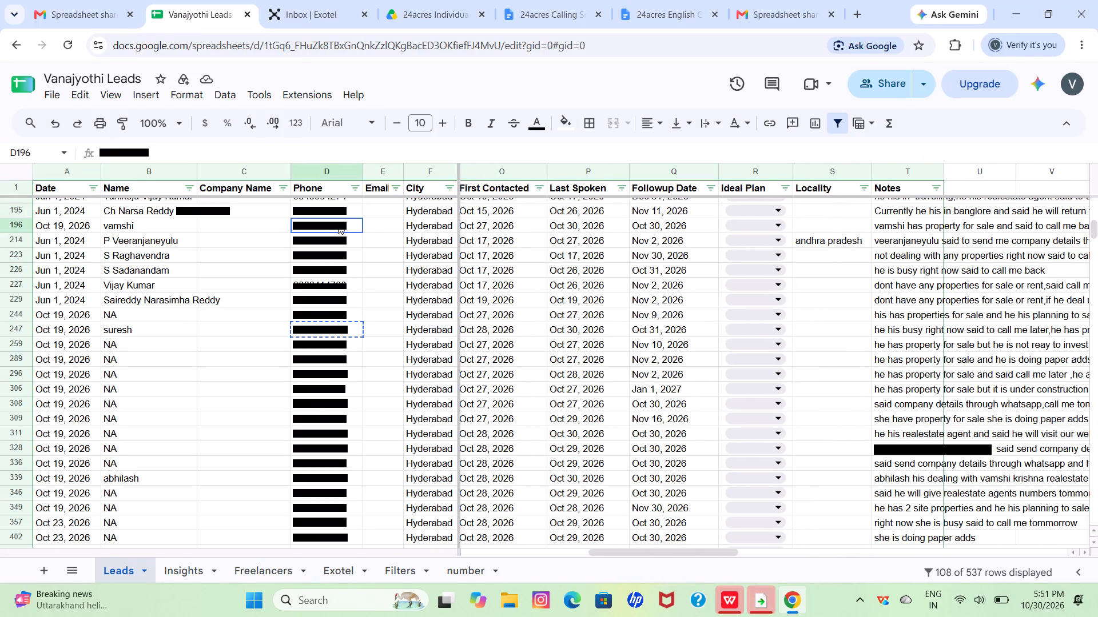
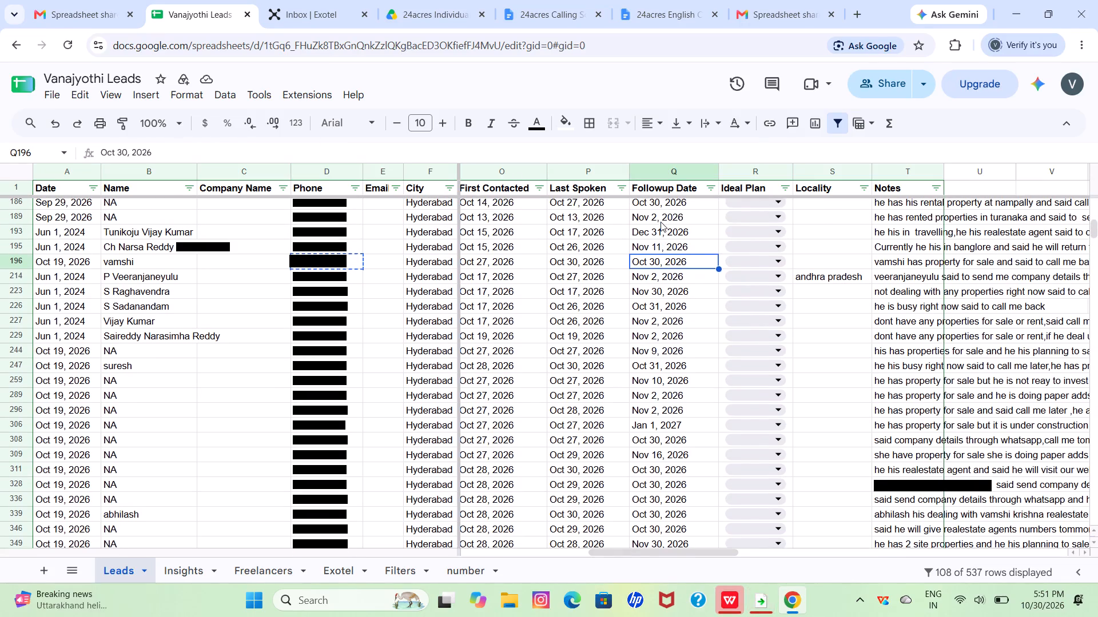
# Set the attempts count of the lead vamshi in row 196 to 5.
pyautogui.scroll(1, 661, 222)
pyautogui.hscroll(-2, 661, 222)
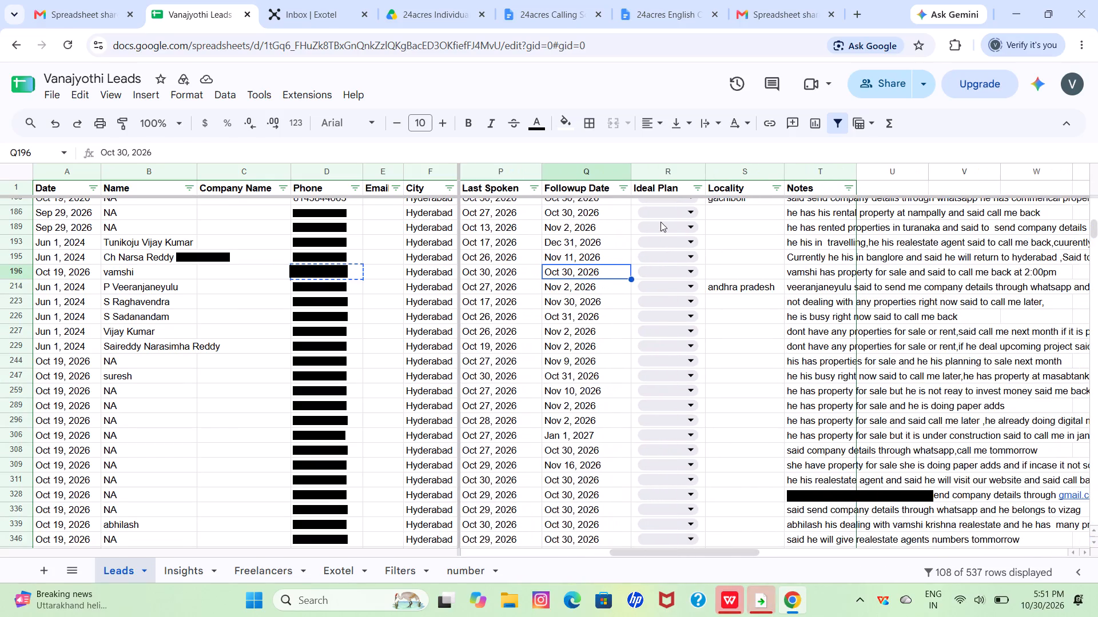
pyautogui.hscroll(6, 661, 222)
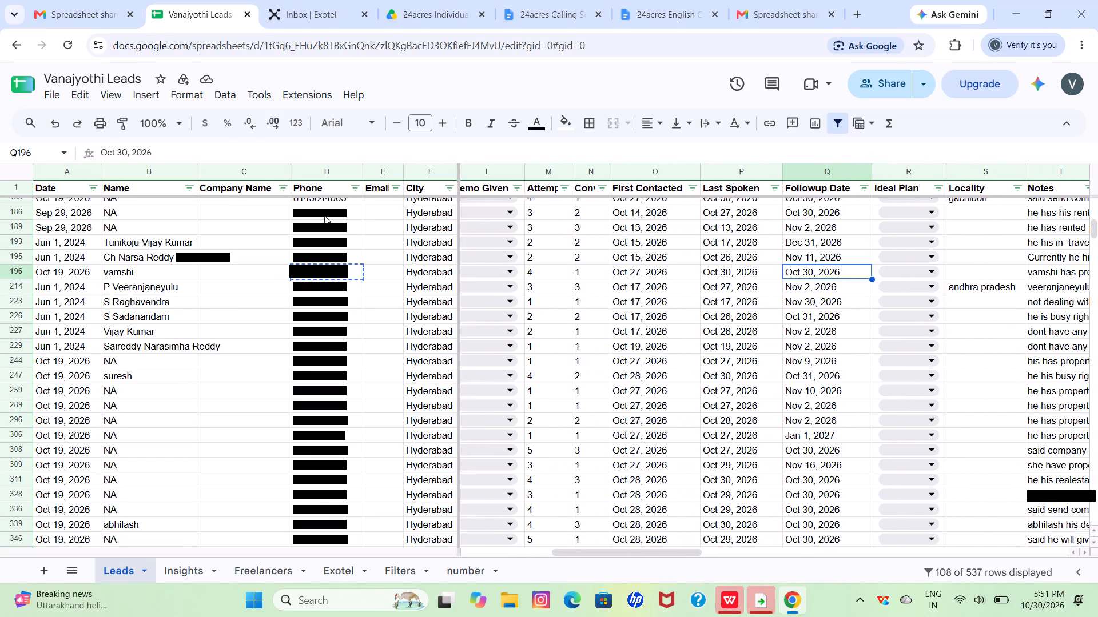
pyautogui.click(324, 215)
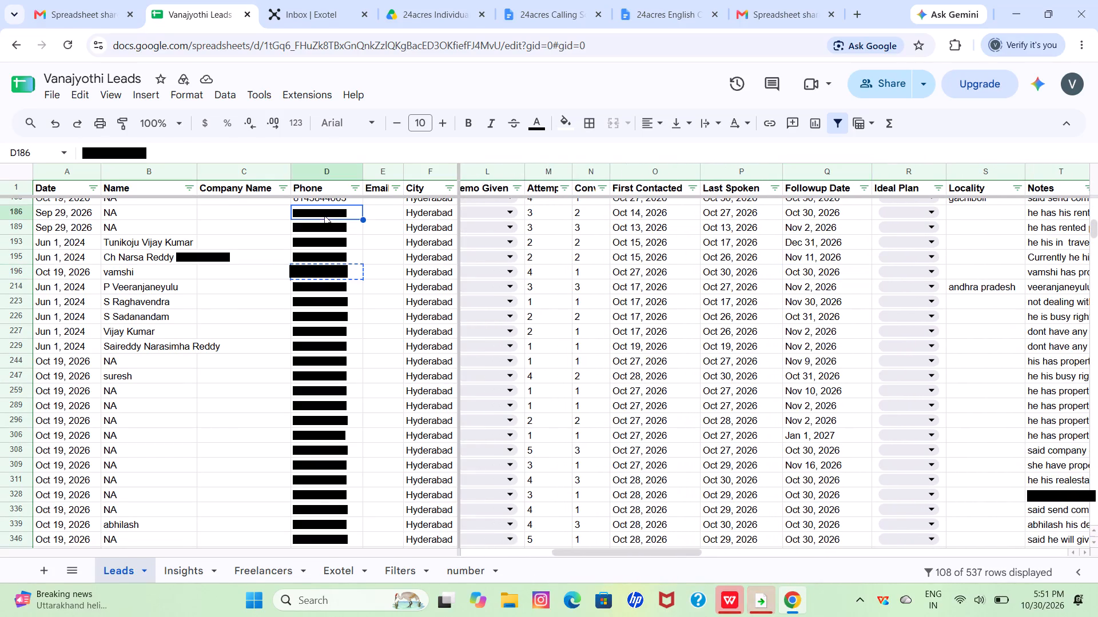
pyautogui.click(539, 268)
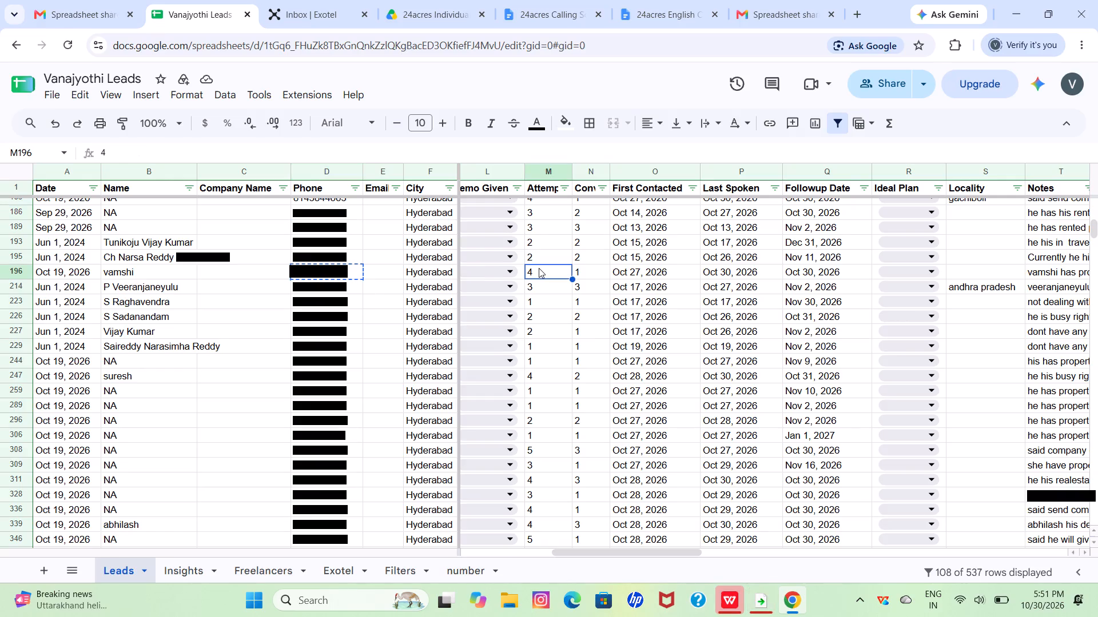
pyautogui.press('5')
pyautogui.click(579, 277)
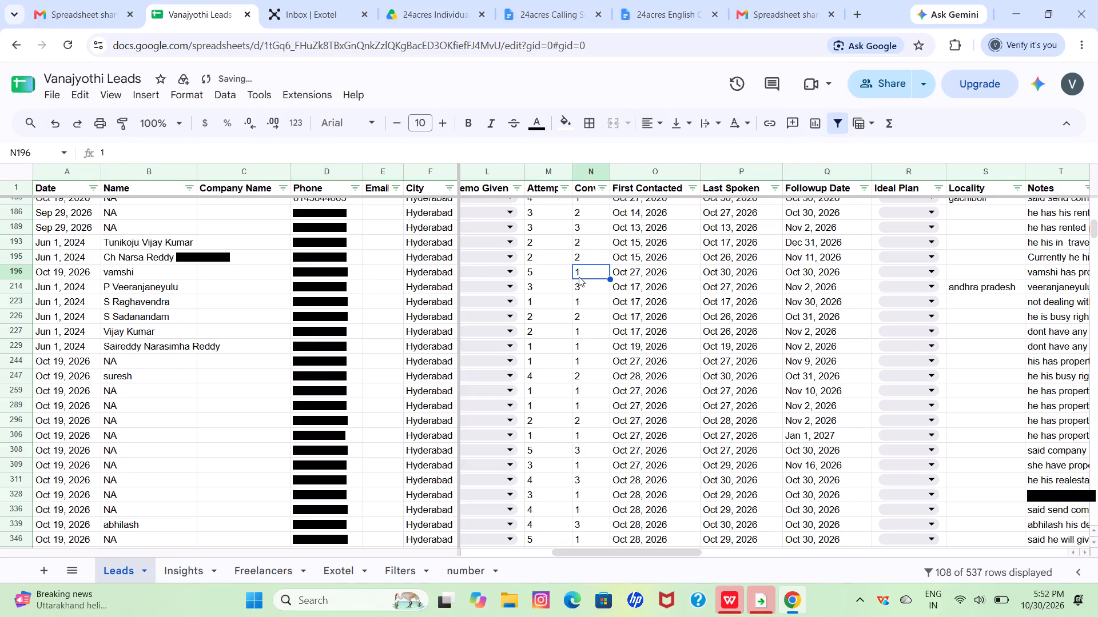
# Select the phone number of the lead in row 186, whose follow-up date is Oct 30, 2026.
pyautogui.hscroll(-2, 579, 277)
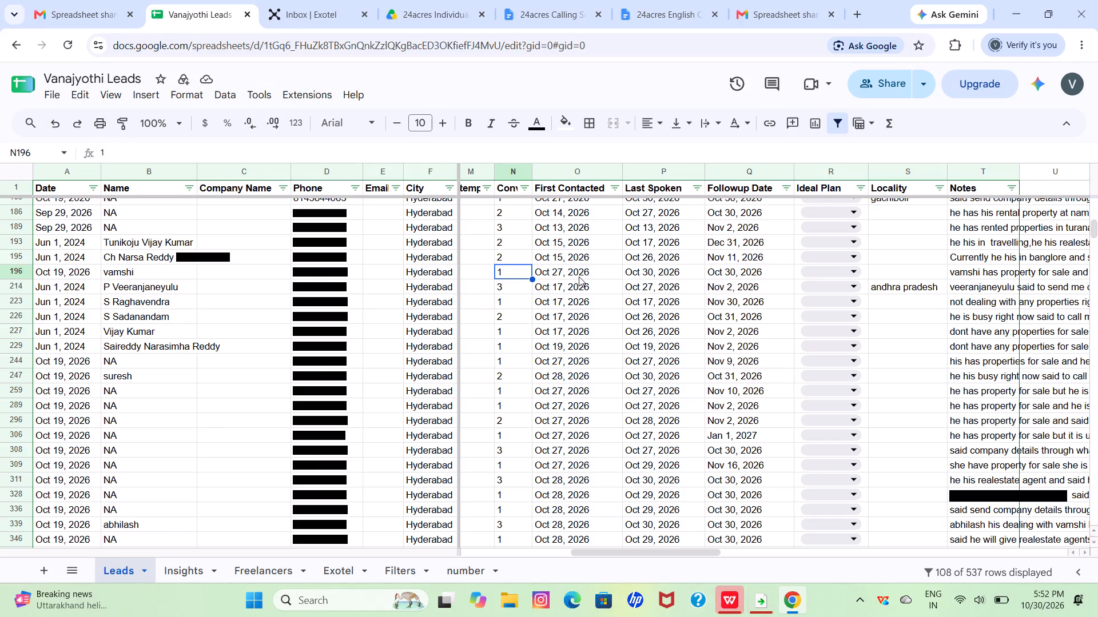
pyautogui.hscroll(2, 579, 277)
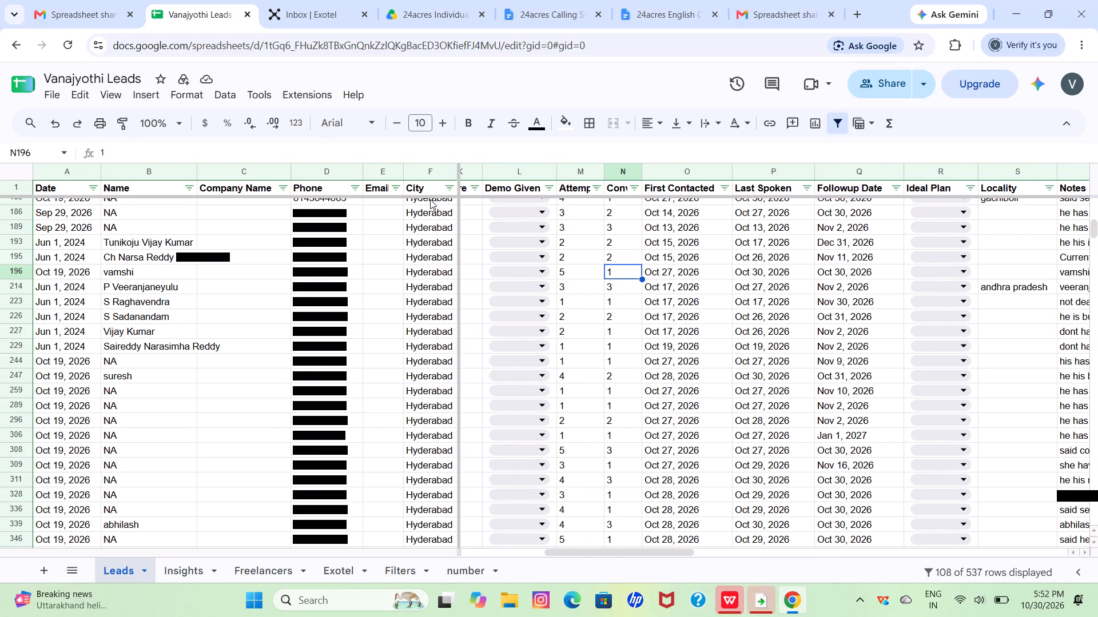
pyautogui.click(319, 217)
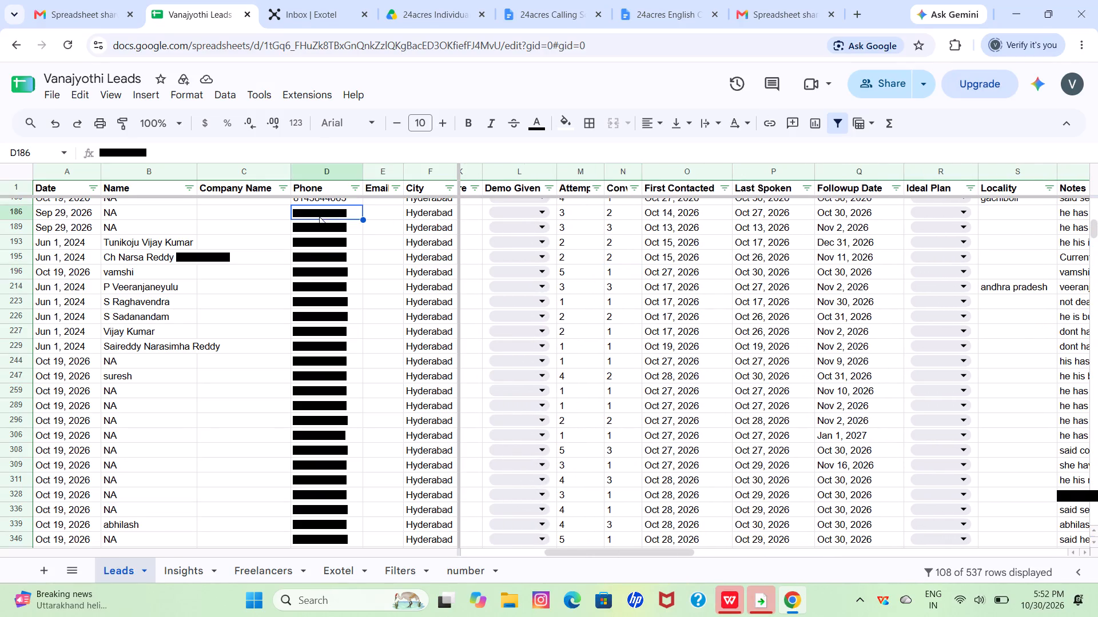
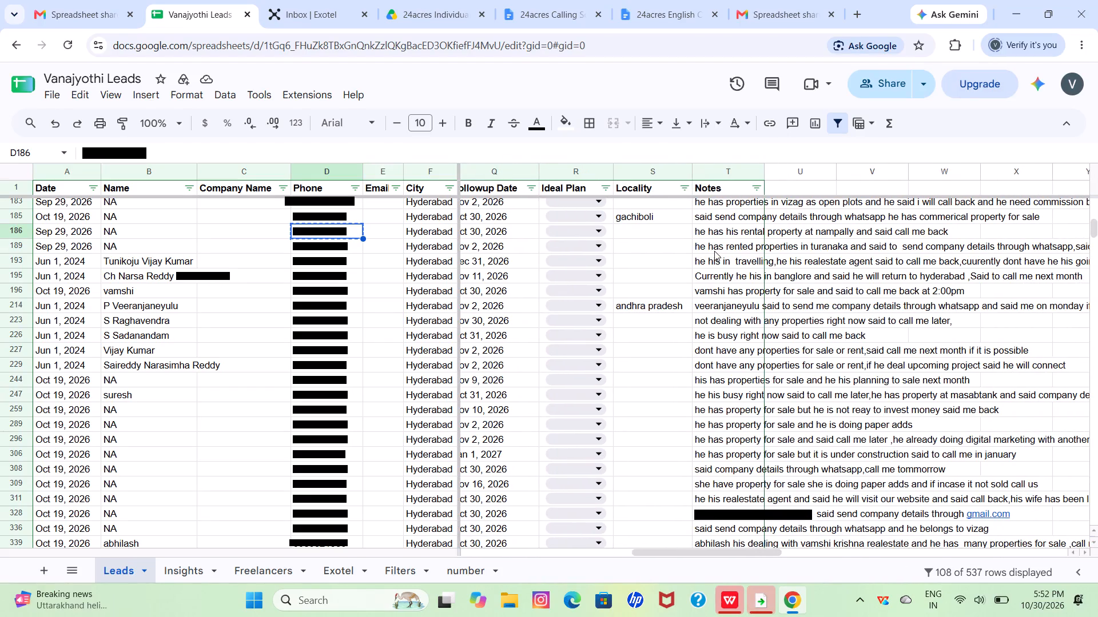
# Set the attempts count of the lead in row 186 to 4.
pyautogui.hscroll(5, 714, 251)
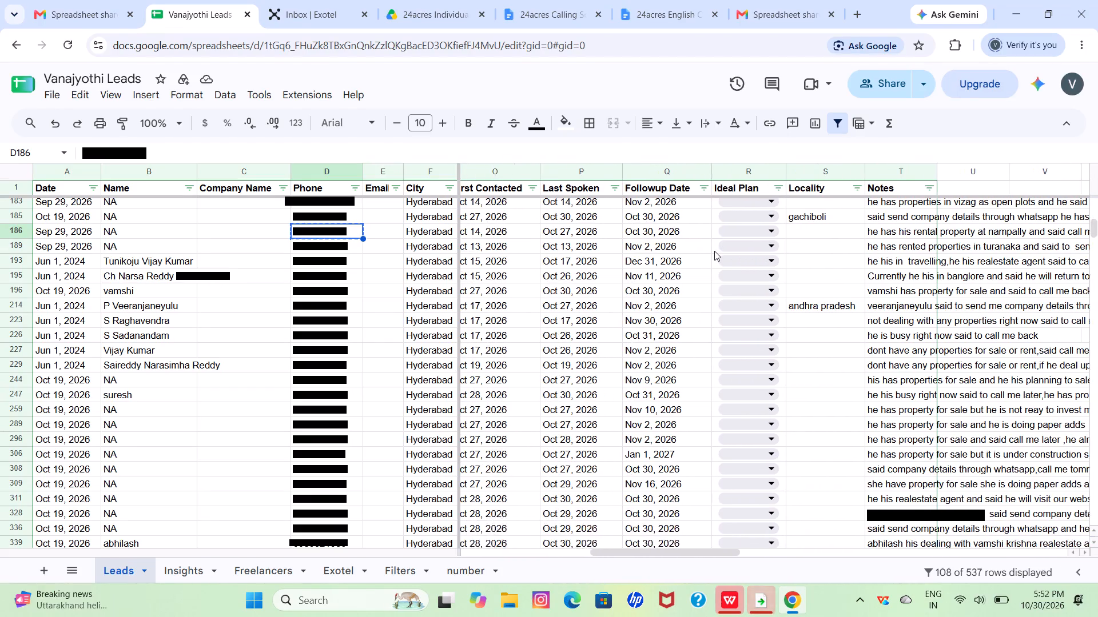
pyautogui.hscroll(1, 714, 251)
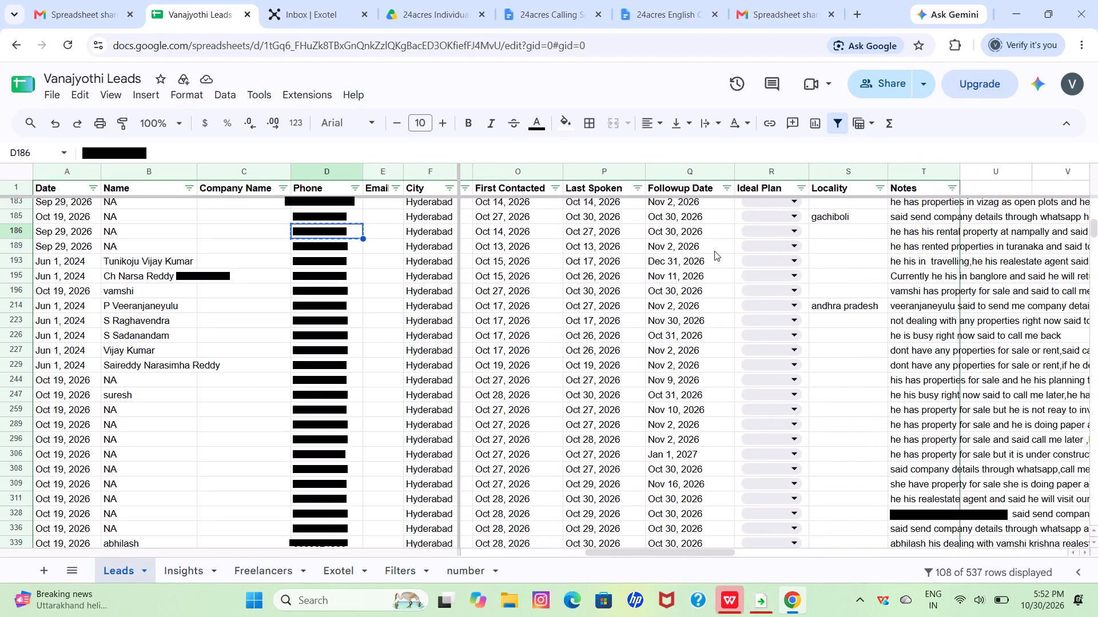
pyautogui.hscroll(2, 714, 251)
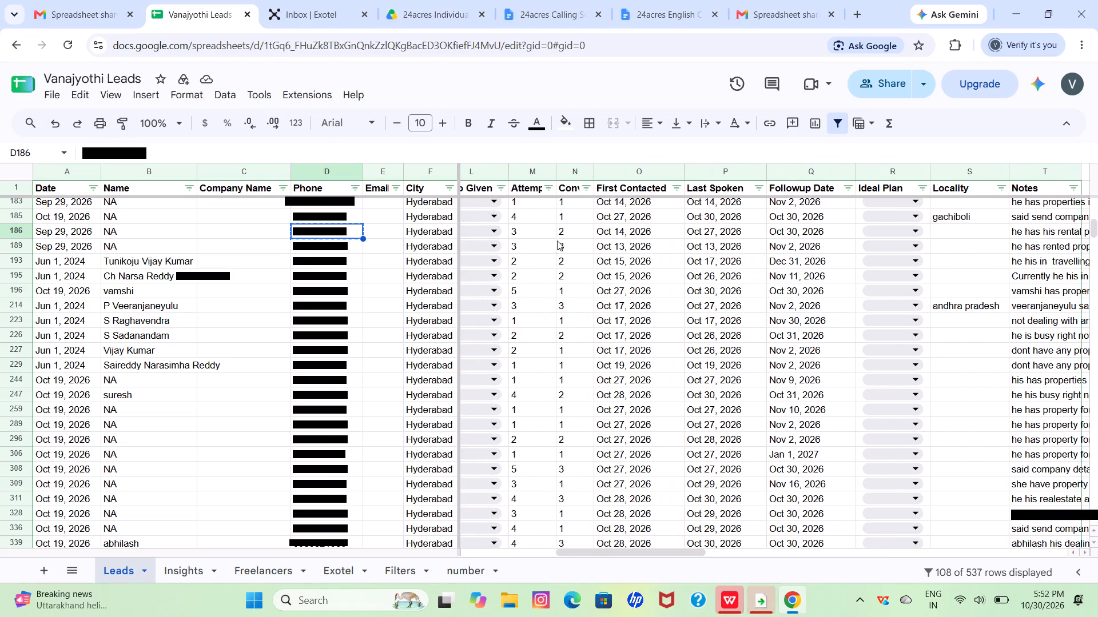
pyautogui.click(530, 237)
pyautogui.press('4')
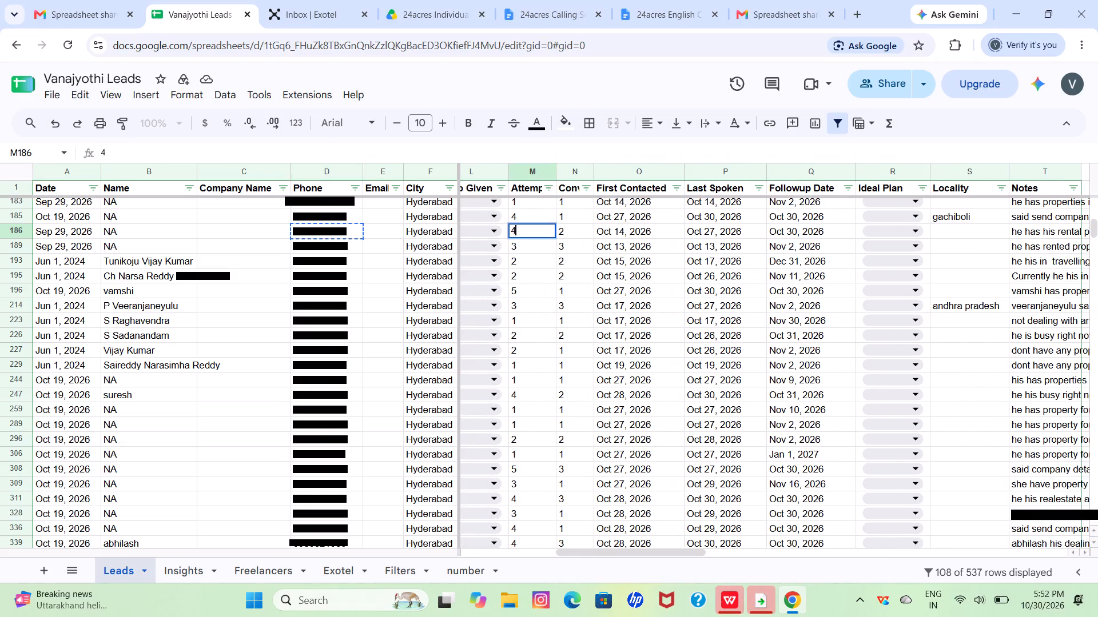
pyautogui.click(572, 231)
# Copy the phone number of the lead in row 154, whose follow-up date is Oct 30, 2026.
pyautogui.hscroll(-1, 572, 231)
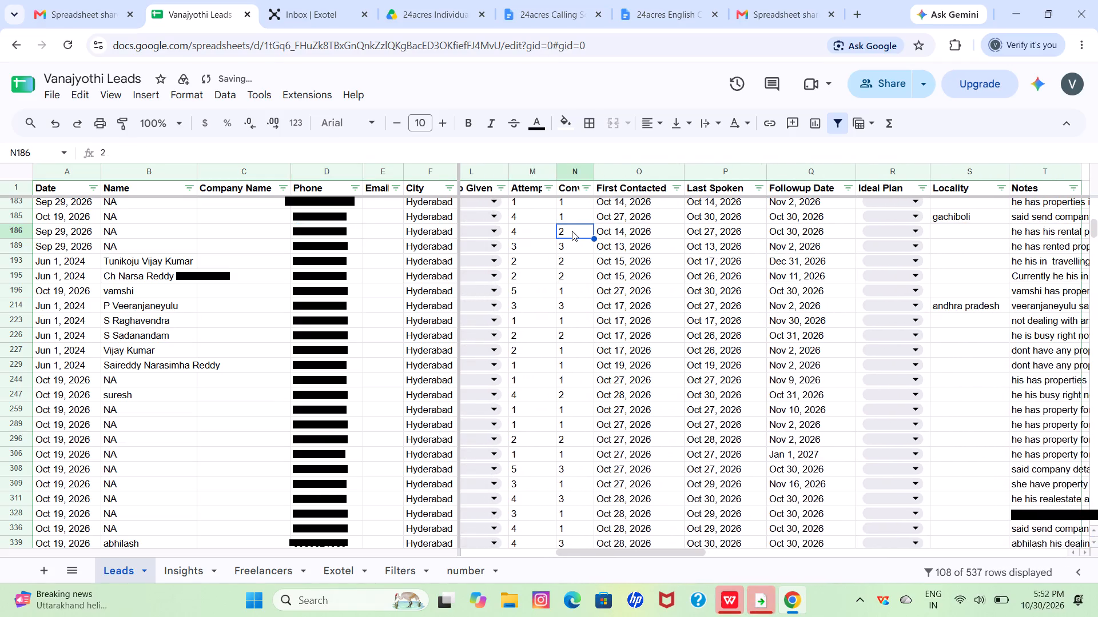
pyautogui.hscroll(-3, 572, 231)
pyautogui.hscroll(1, 572, 231)
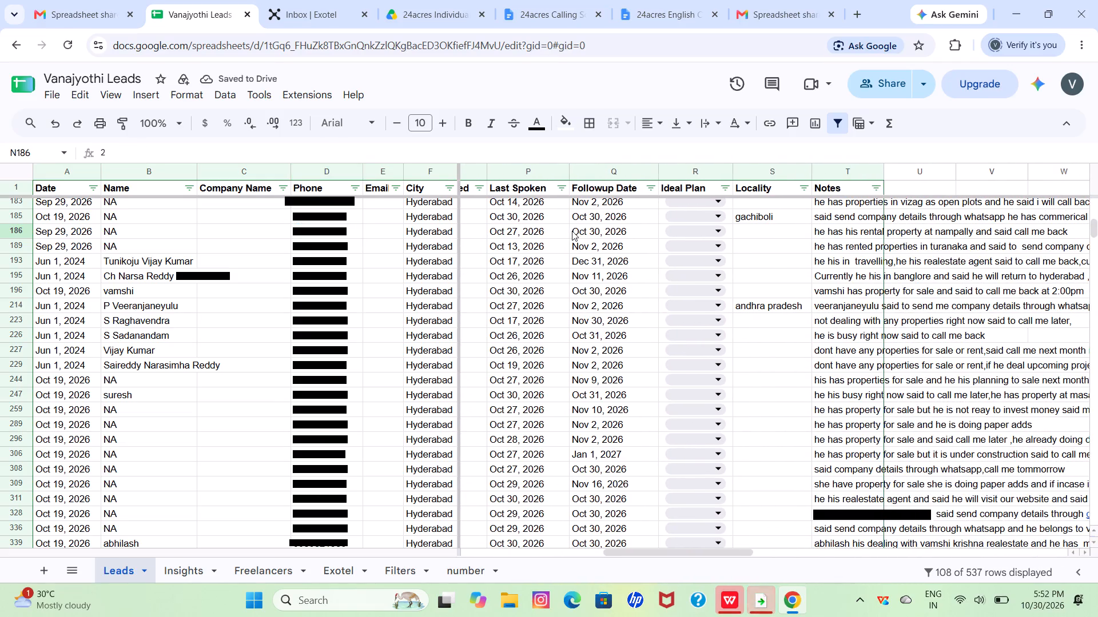
pyautogui.hscroll(3, 572, 231)
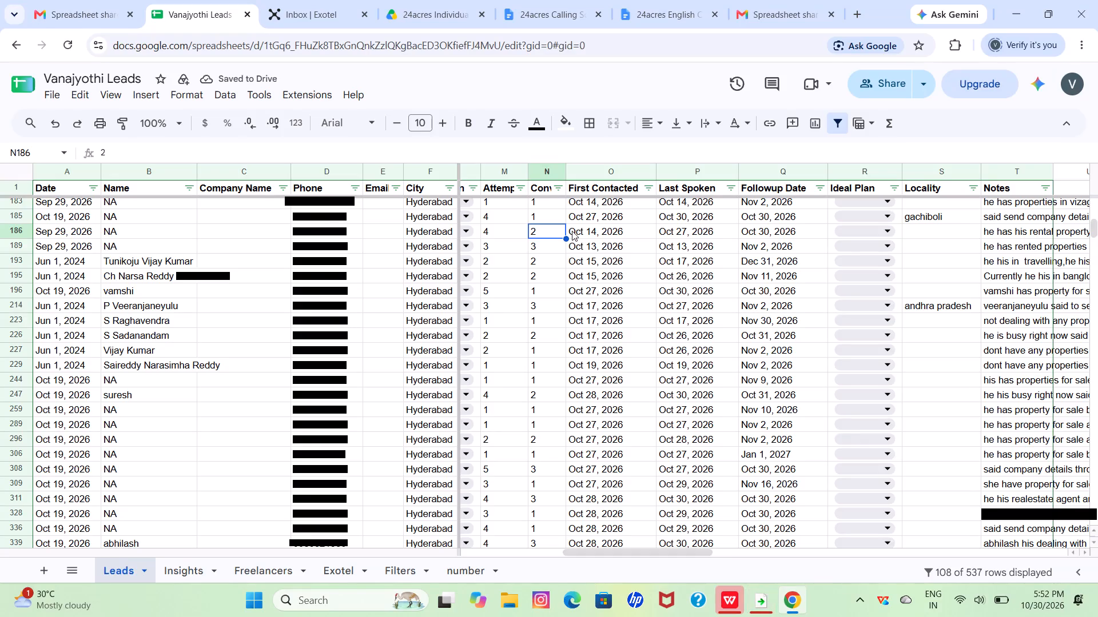
pyautogui.click(786, 217)
pyautogui.hscroll(-2, 786, 217)
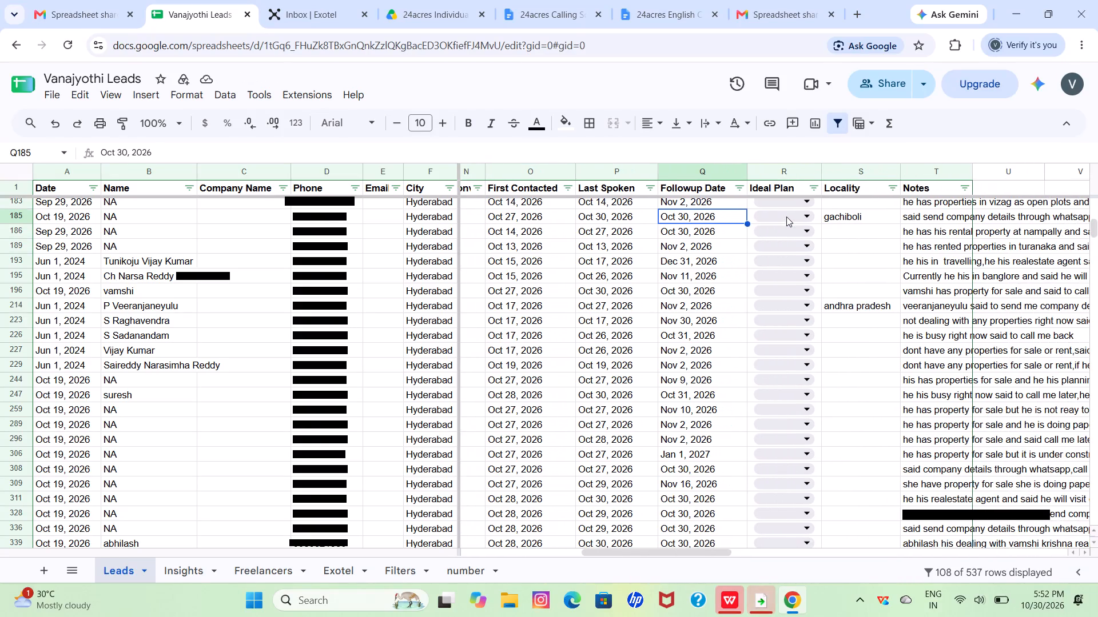
pyautogui.scroll(2, 786, 217)
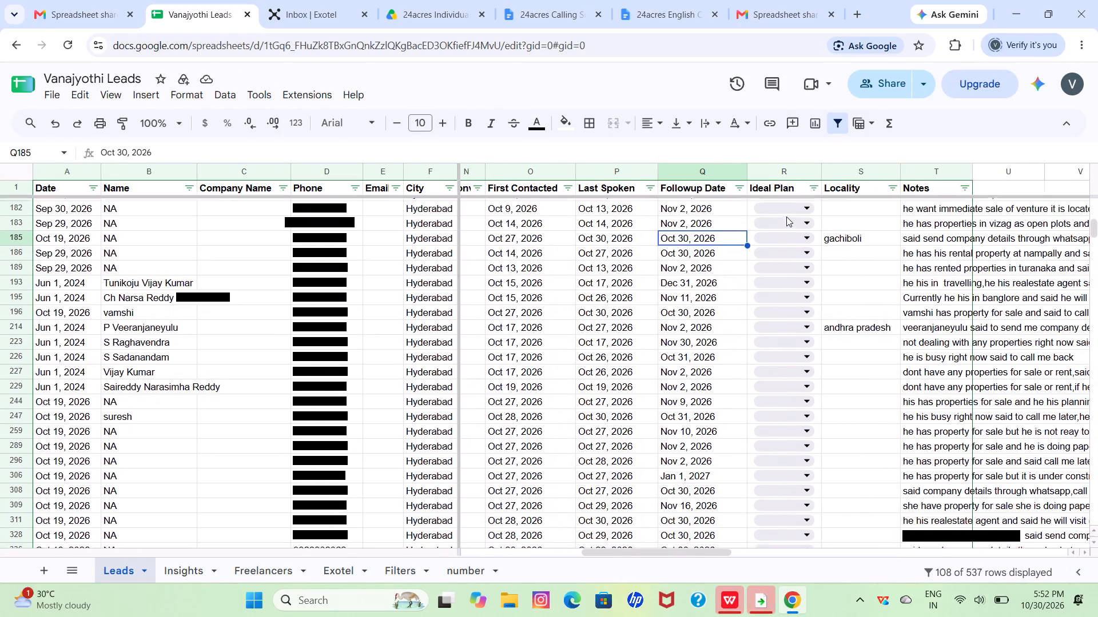
pyautogui.scroll(2, 786, 217)
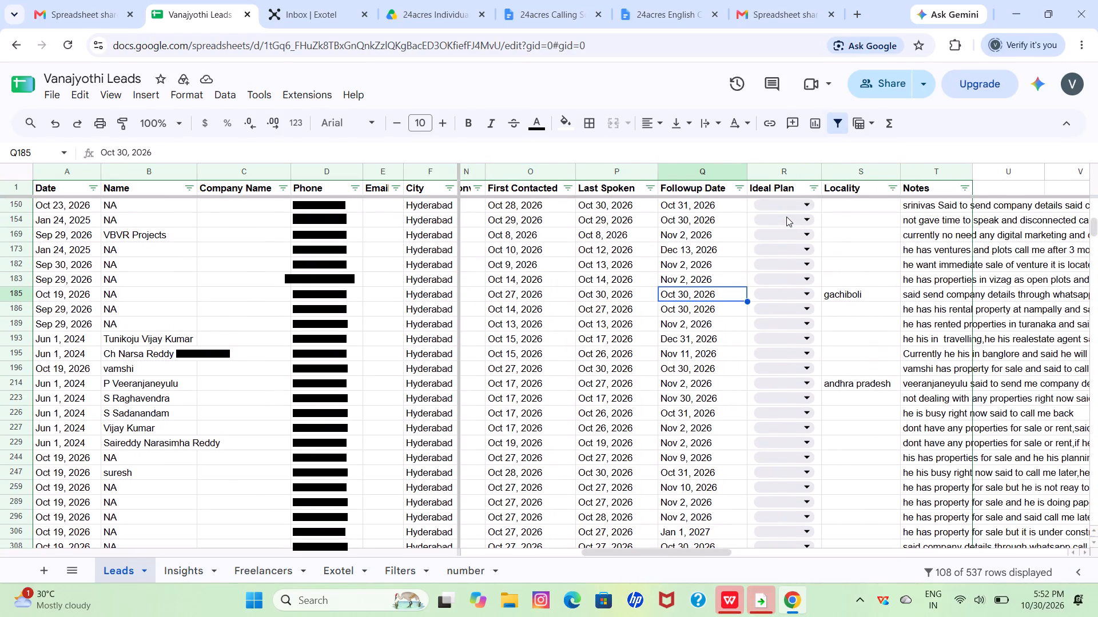
pyautogui.hscroll(-2, 786, 217)
pyautogui.hscroll(3, 786, 217)
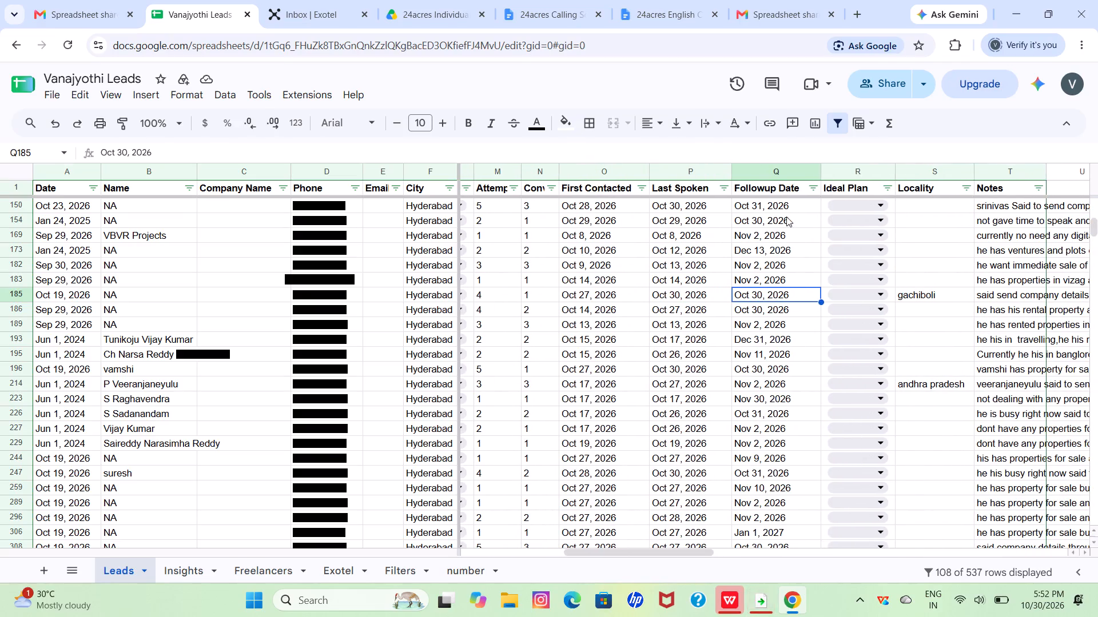
pyautogui.click(336, 219)
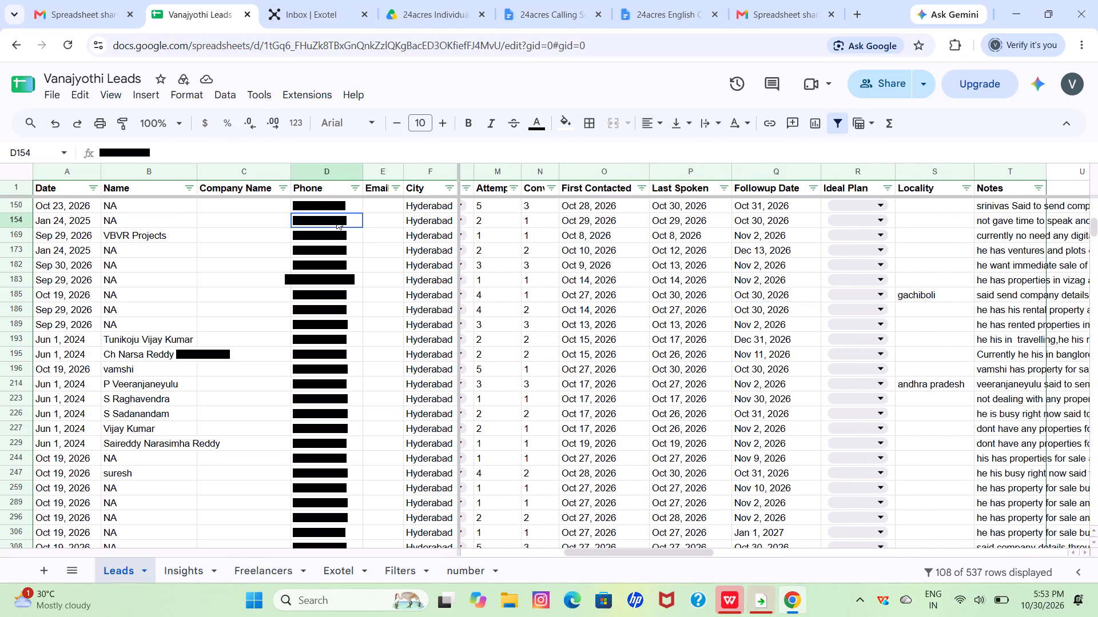
pyautogui.hotkey('ctrl', 'c')
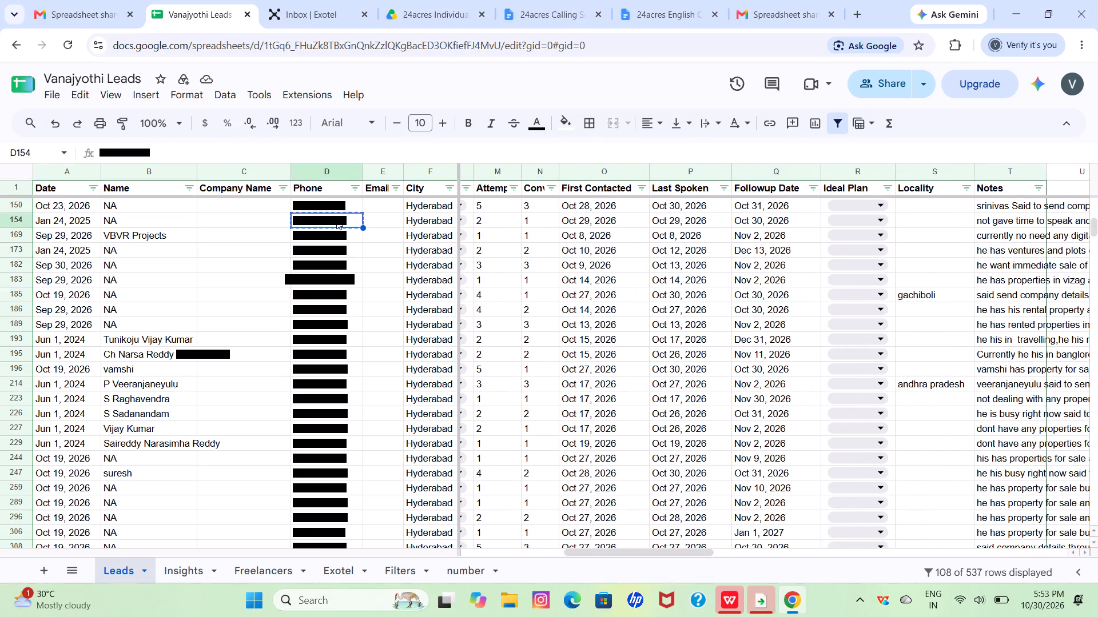
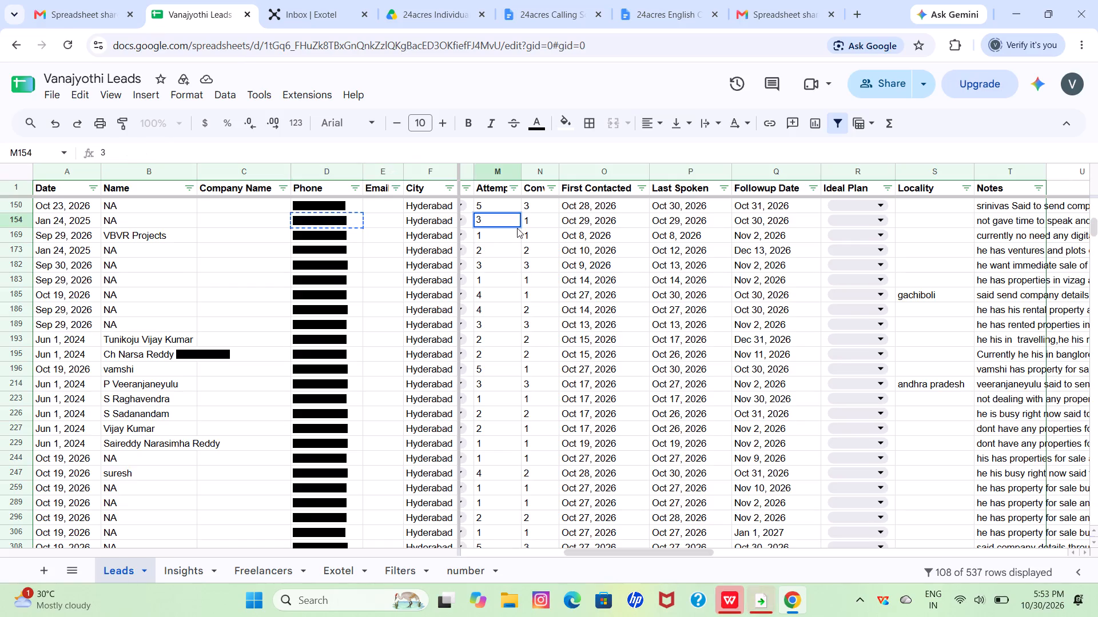
# Set the attempts count of the lead in row 154 to 3.
pyautogui.click(532, 225)
# Copy the phone number of the lead in row 137, whose follow-up date is Oct 30, 2026.
pyautogui.scroll(1, 532, 225)
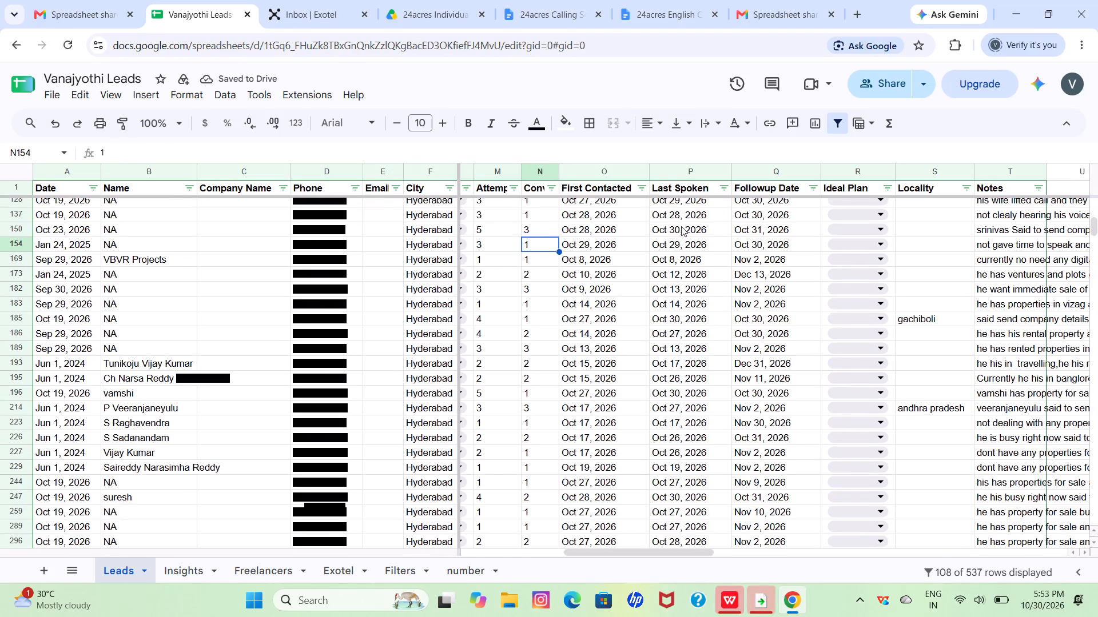
pyautogui.hscroll(-3, 718, 226)
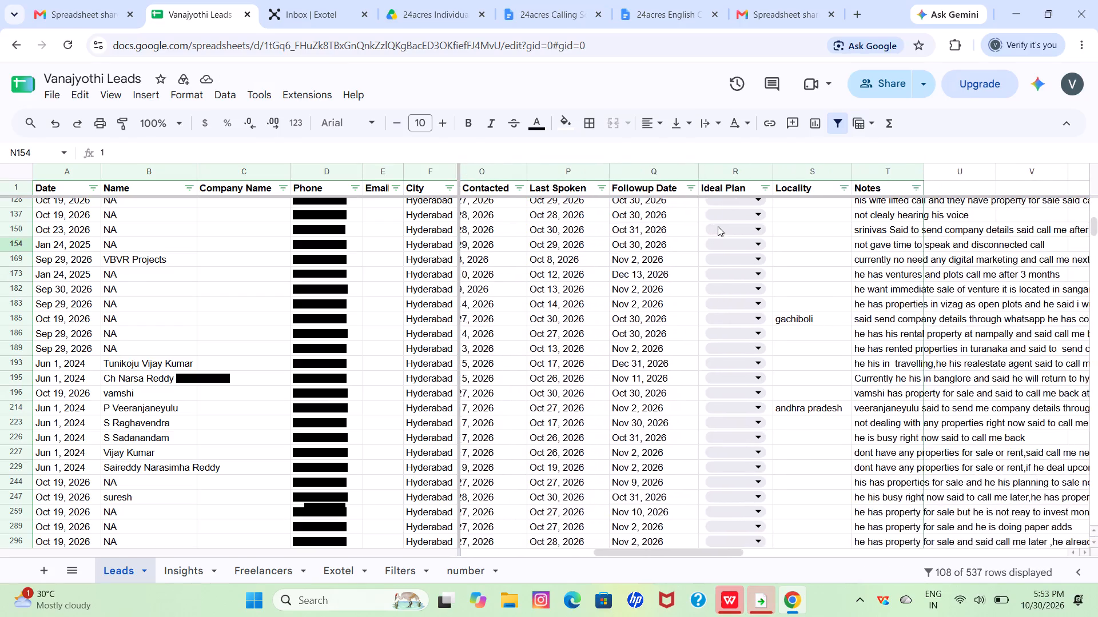
pyautogui.hscroll(4, 718, 226)
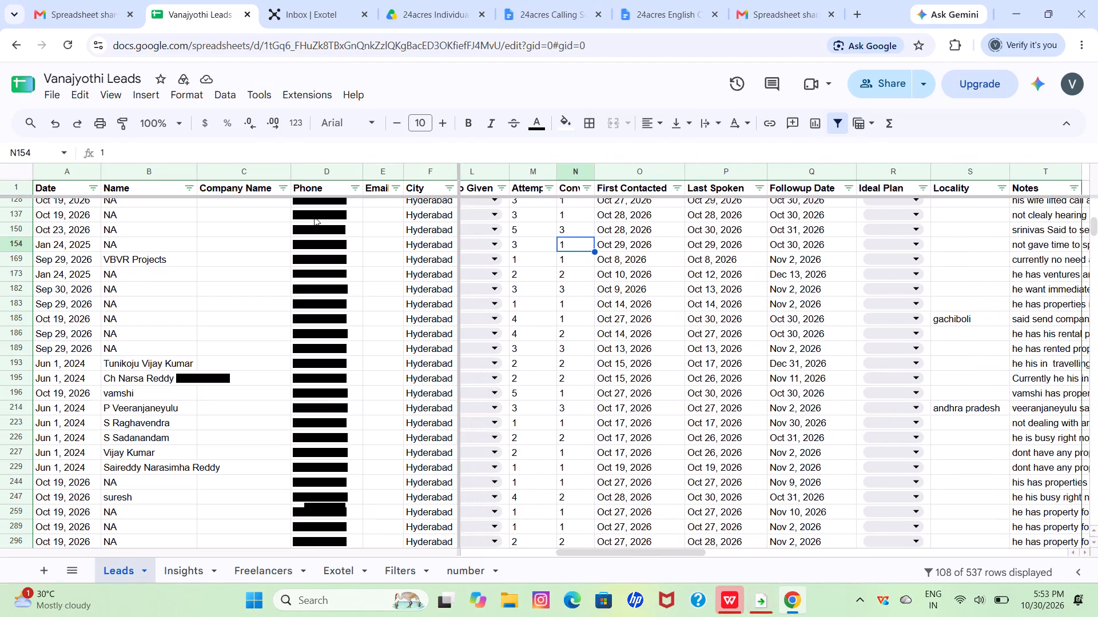
pyautogui.click(314, 217)
pyautogui.hotkey('ctrl', 'c')
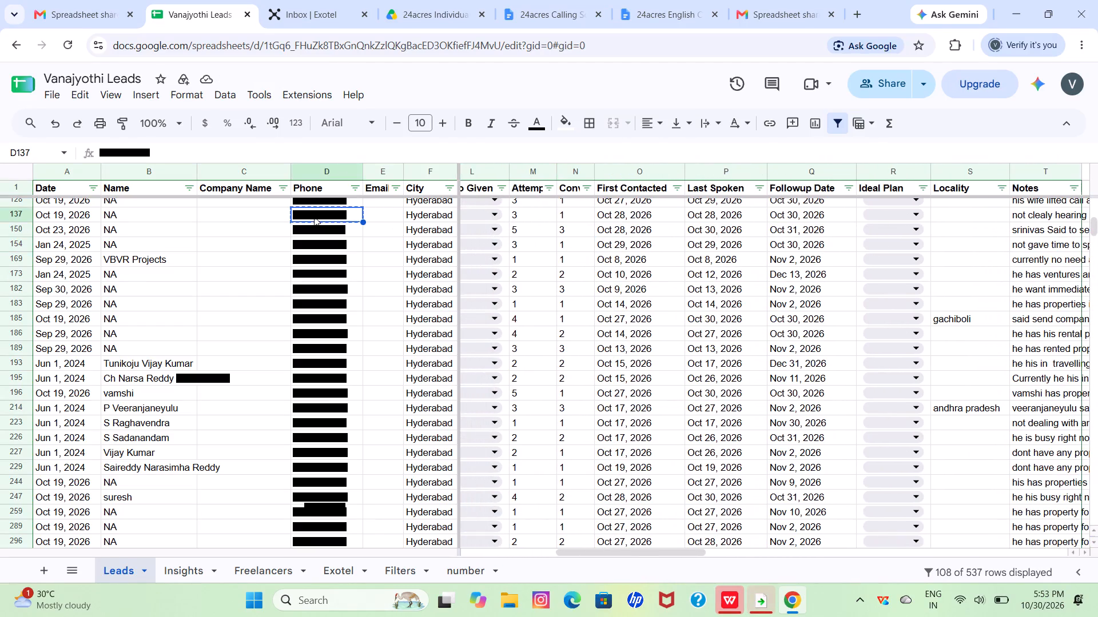
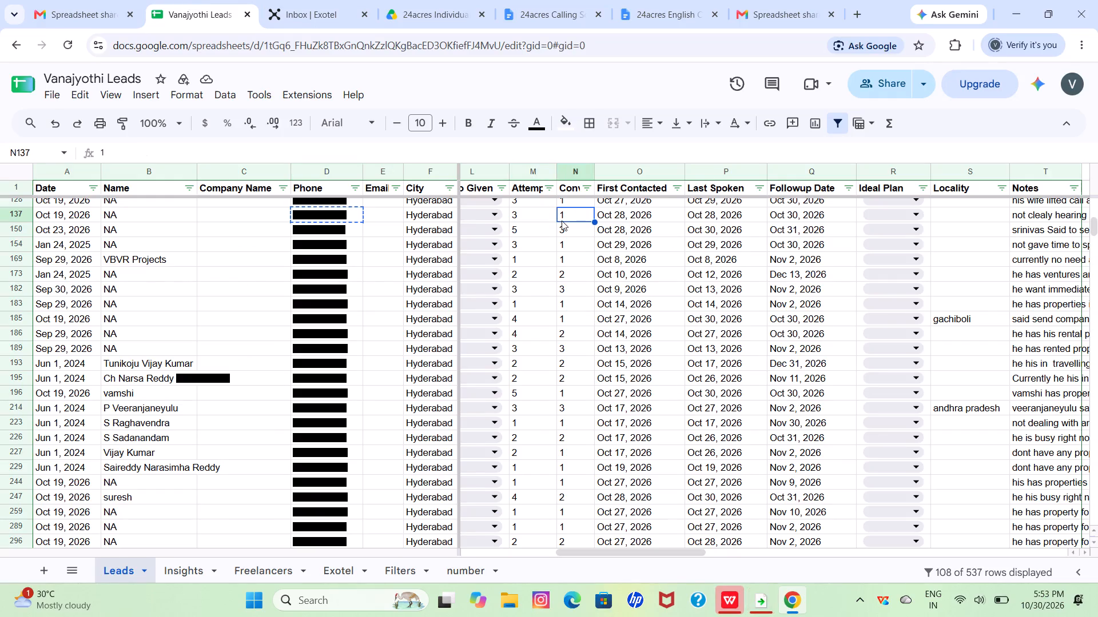
# Review the contact dates, follow-up dates and notes of the leads around row 137.
pyautogui.hscroll(-1, 562, 221)
pyautogui.hscroll(1, 562, 221)
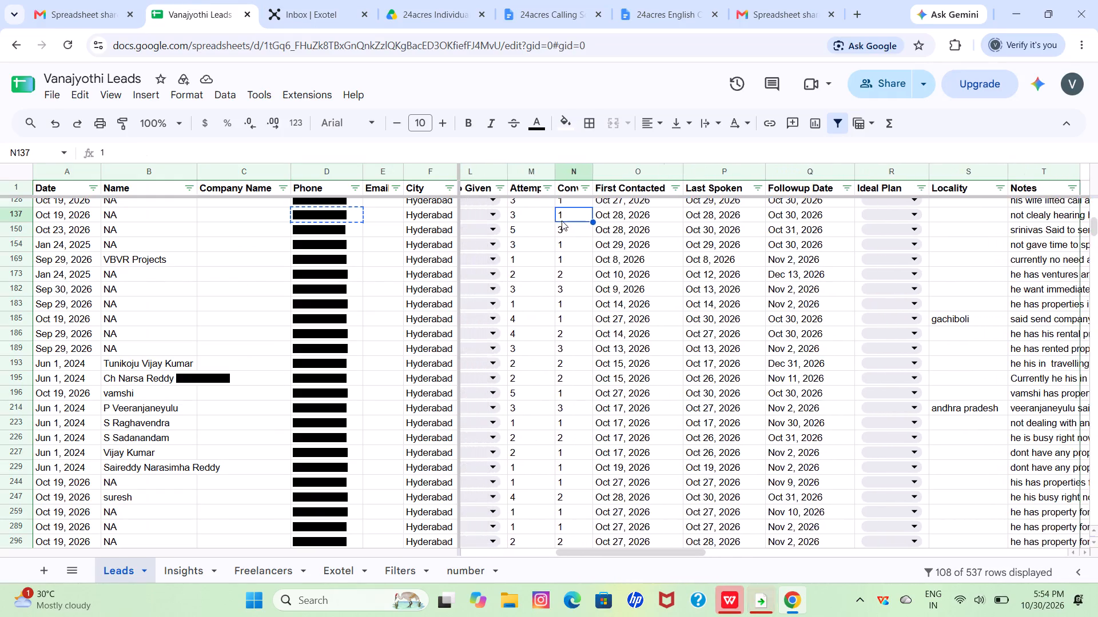
pyautogui.hscroll(1, 562, 221)
pyautogui.scroll(1, 562, 221)
pyautogui.hscroll(-2, 562, 221)
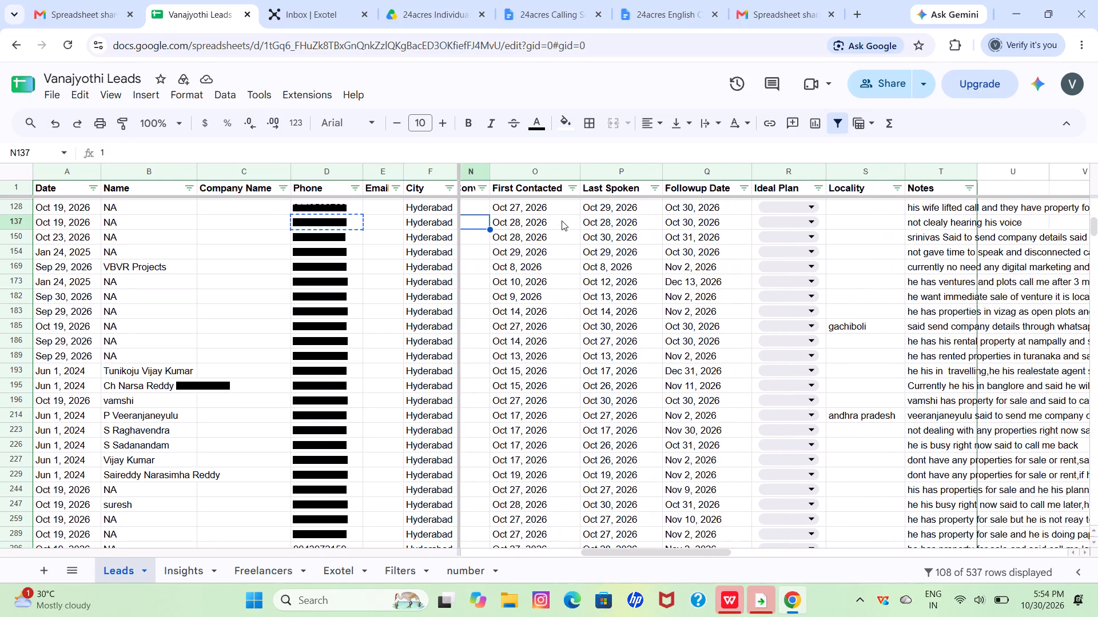
pyautogui.hscroll(-5, 562, 221)
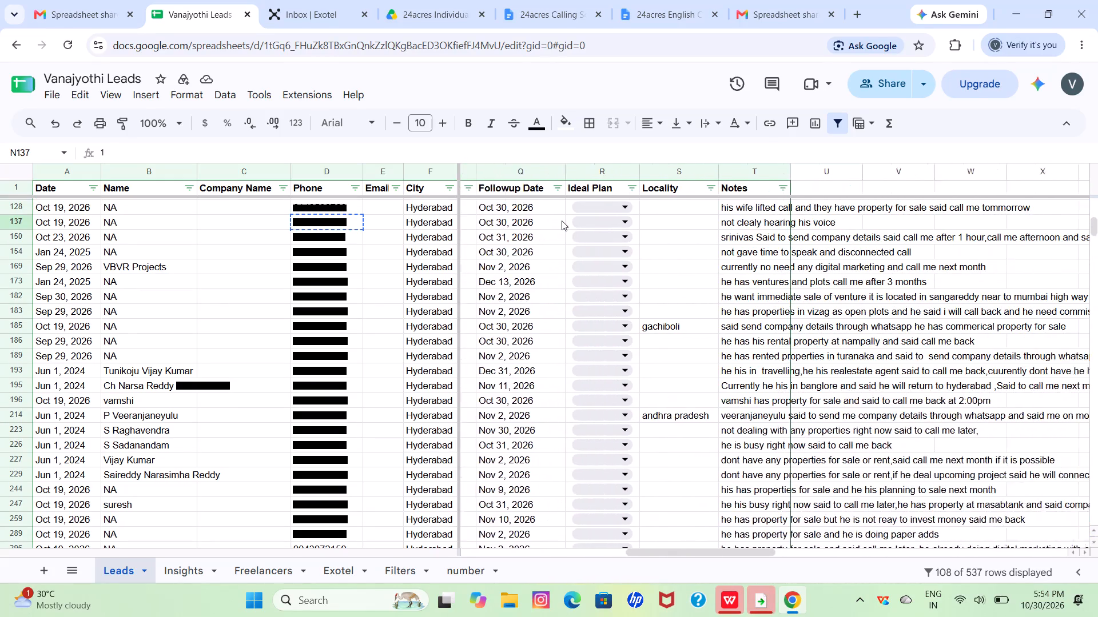
pyautogui.hscroll(-1, 562, 221)
pyautogui.hscroll(4, 562, 221)
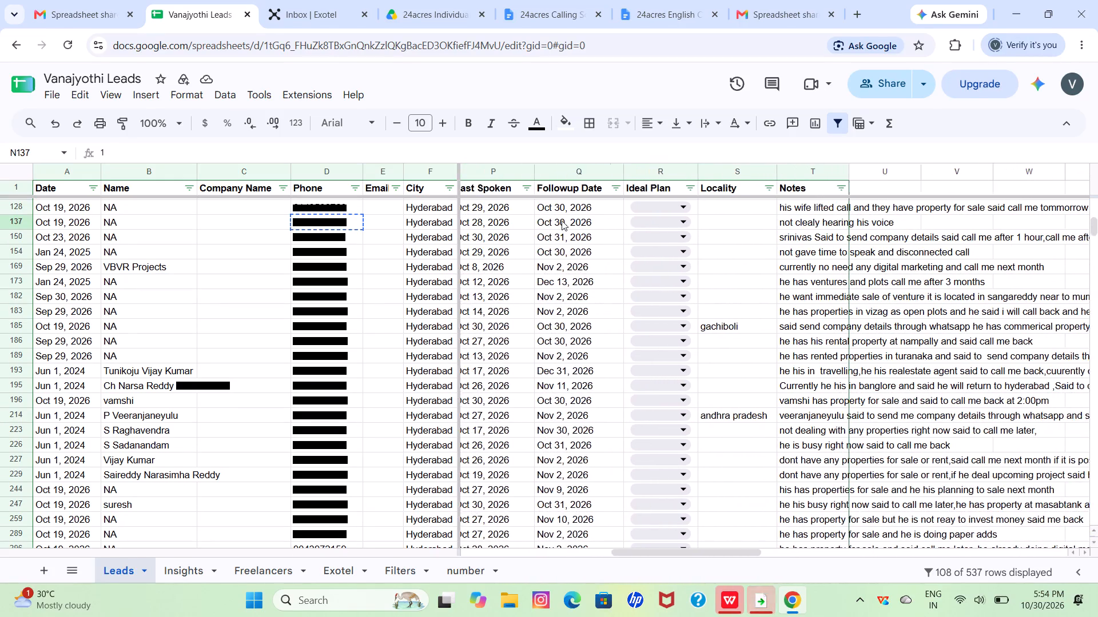
pyautogui.hscroll(1, 562, 221)
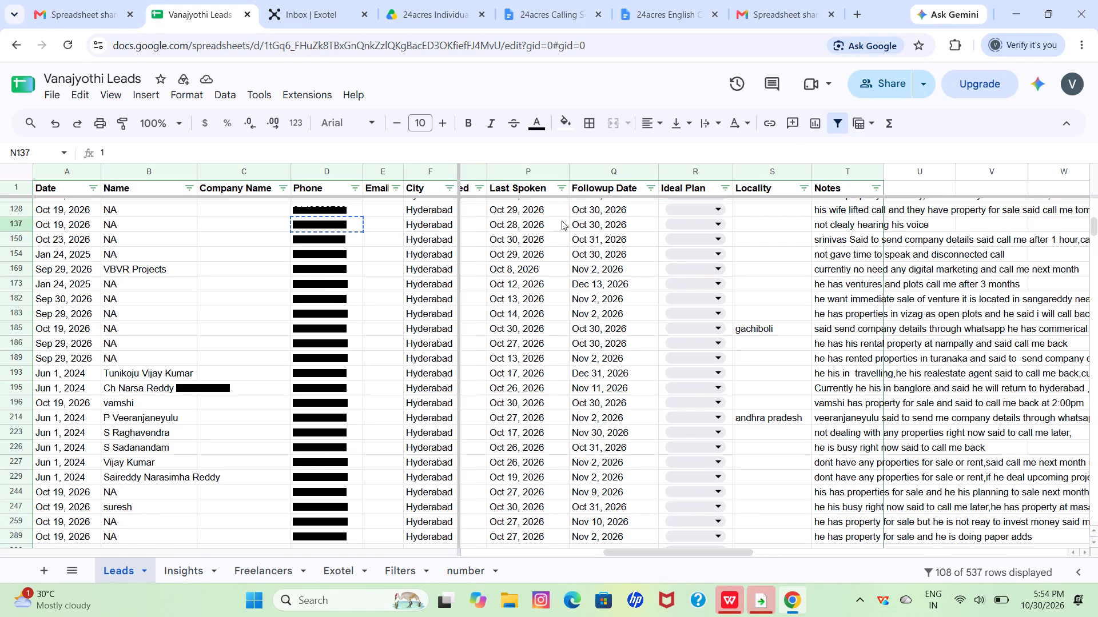
pyautogui.hscroll(1, 562, 221)
pyautogui.hscroll(-1, 562, 221)
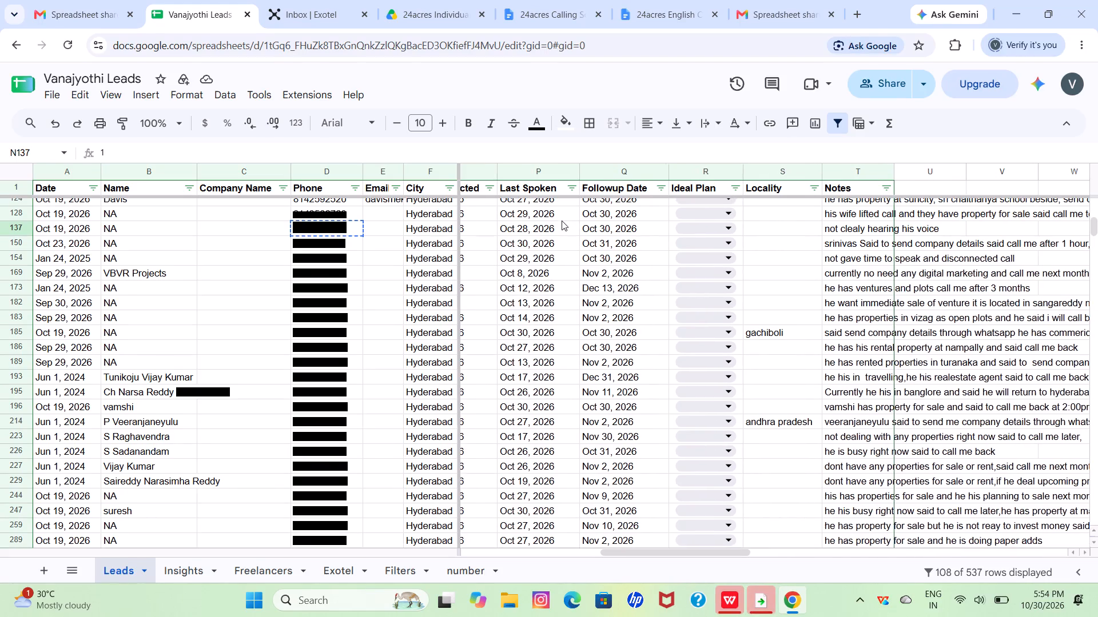
pyautogui.hscroll(-1, 562, 221)
pyautogui.hscroll(1, 562, 221)
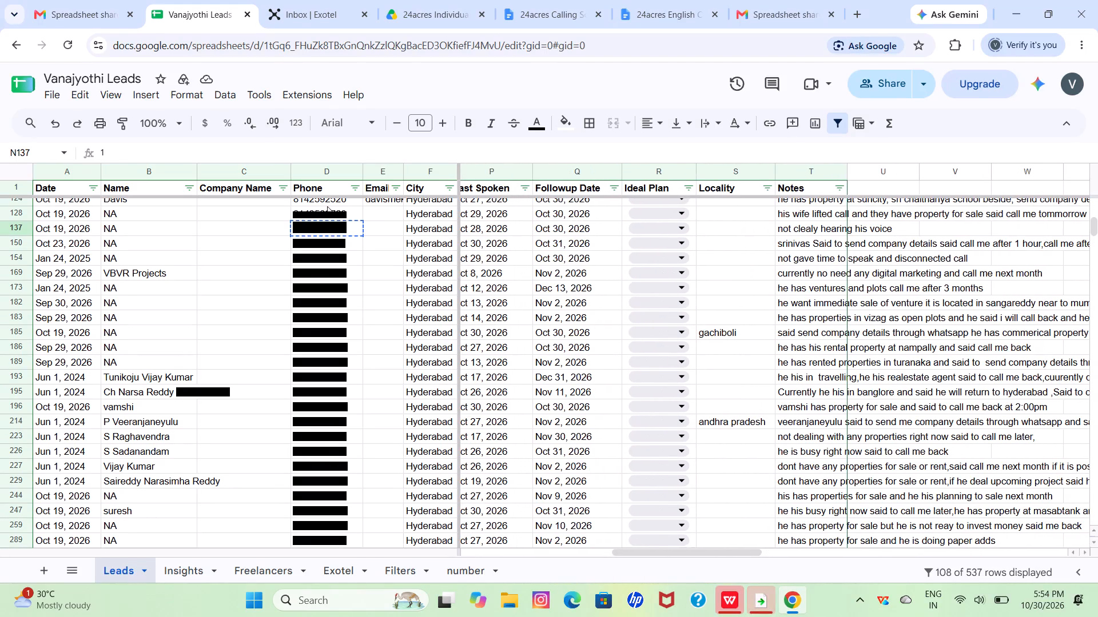
# Select the phone number of the lead in row 128, whose follow-up date is Oct 30, 2026.
pyautogui.click(327, 206)
pyautogui.click(328, 222)
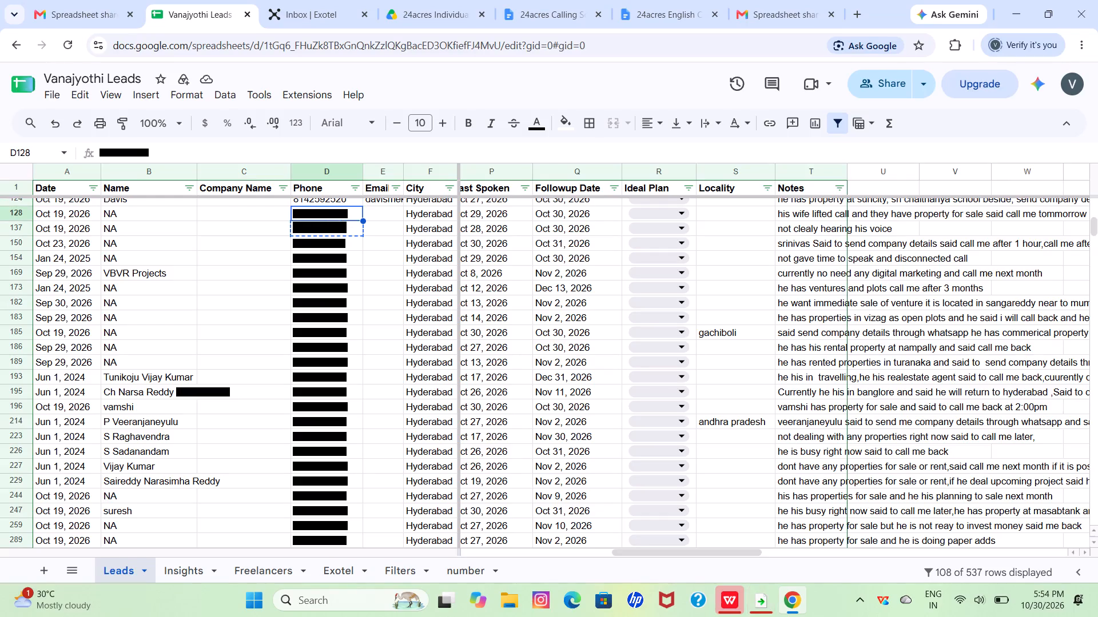
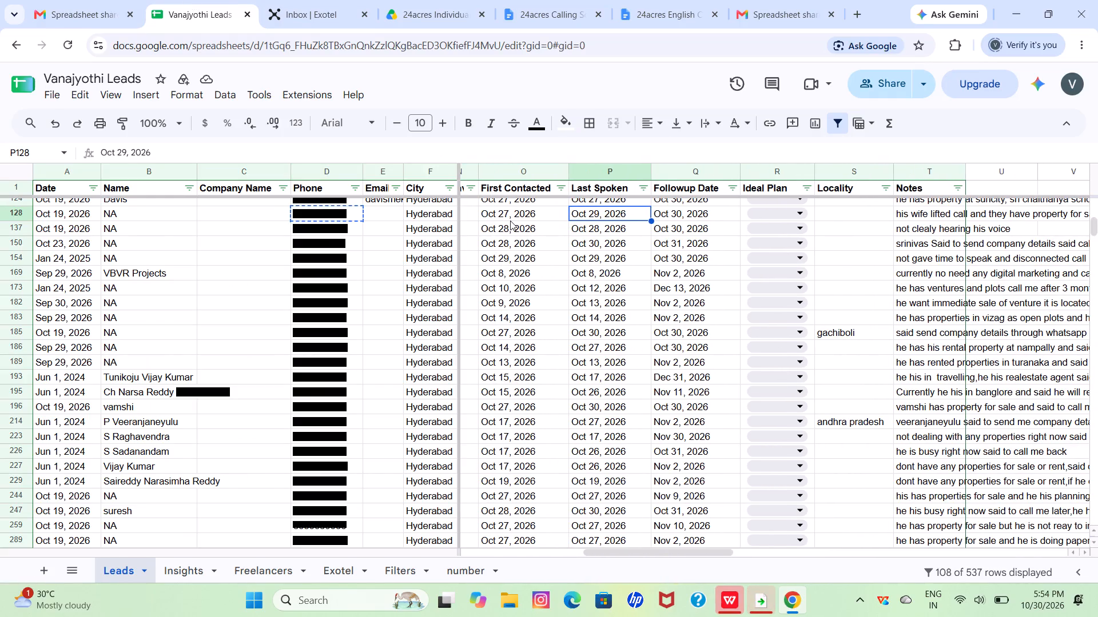
# Set the attempts count of the lead in row 128 to 4.
pyautogui.hscroll(2, 514, 220)
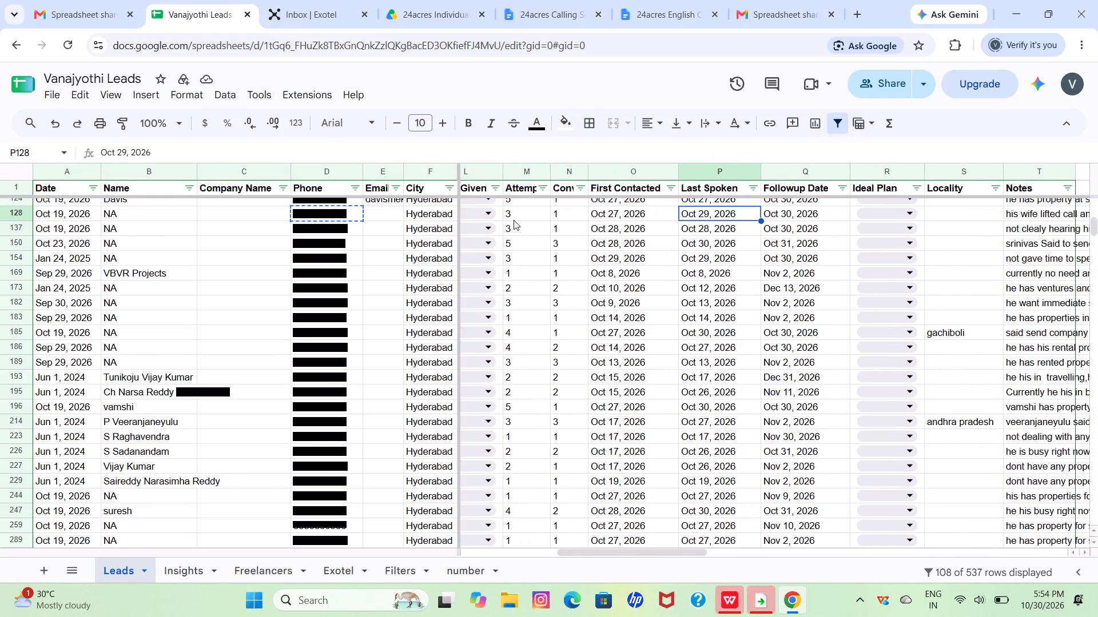
pyautogui.click(514, 220)
pyautogui.press('4')
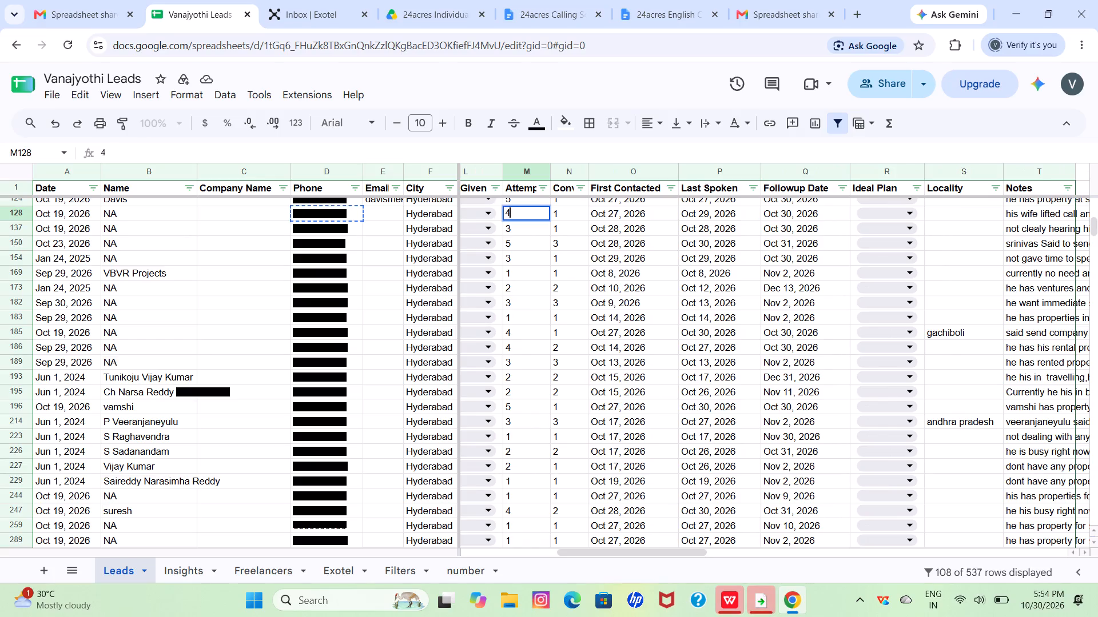
pyautogui.click(516, 229)
# Review the attempt counts, last-spoken dates, follow-up dates and notes of the leads in rows 84 to 137 for the next call.
pyautogui.scroll(1, 516, 229)
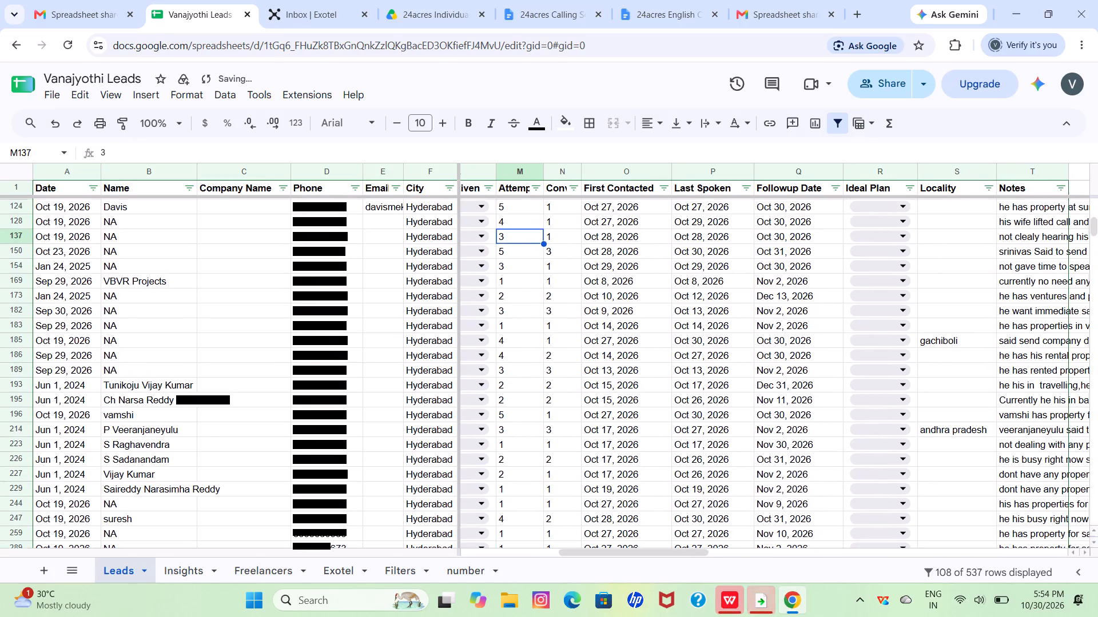
pyautogui.hscroll(-4, 516, 229)
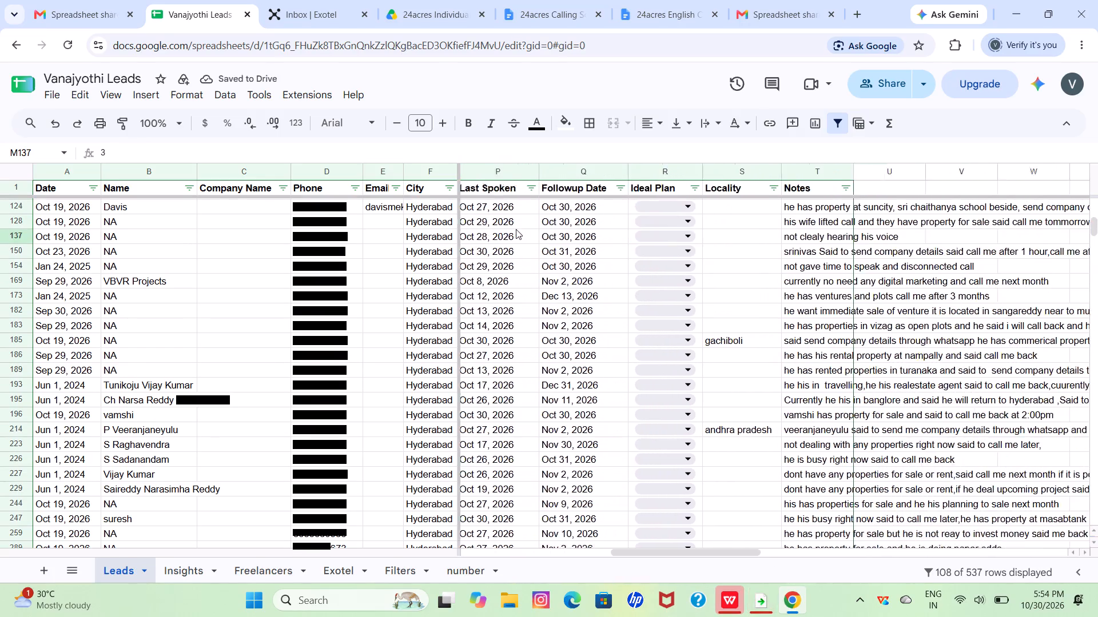
pyautogui.hscroll(4, 516, 229)
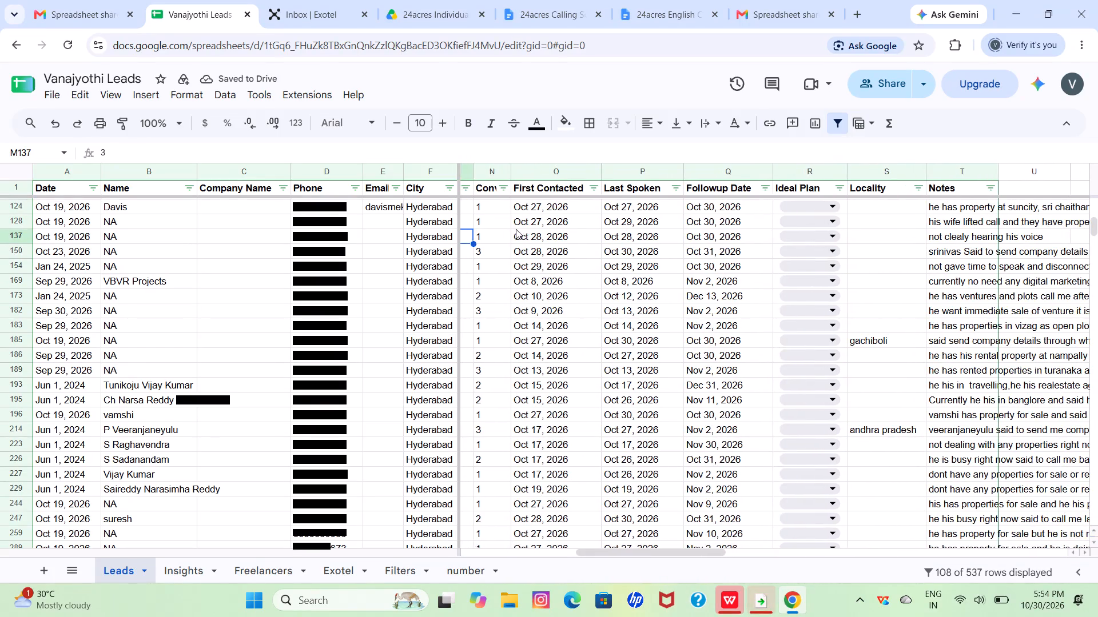
pyautogui.scroll(1, 516, 229)
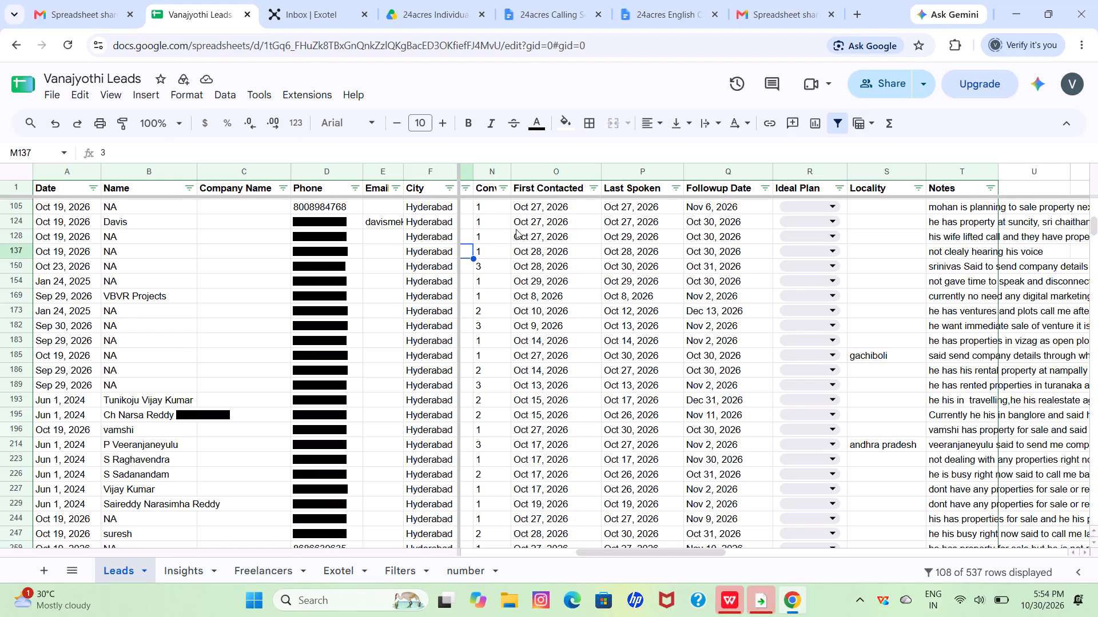
pyautogui.scroll(3, 516, 229)
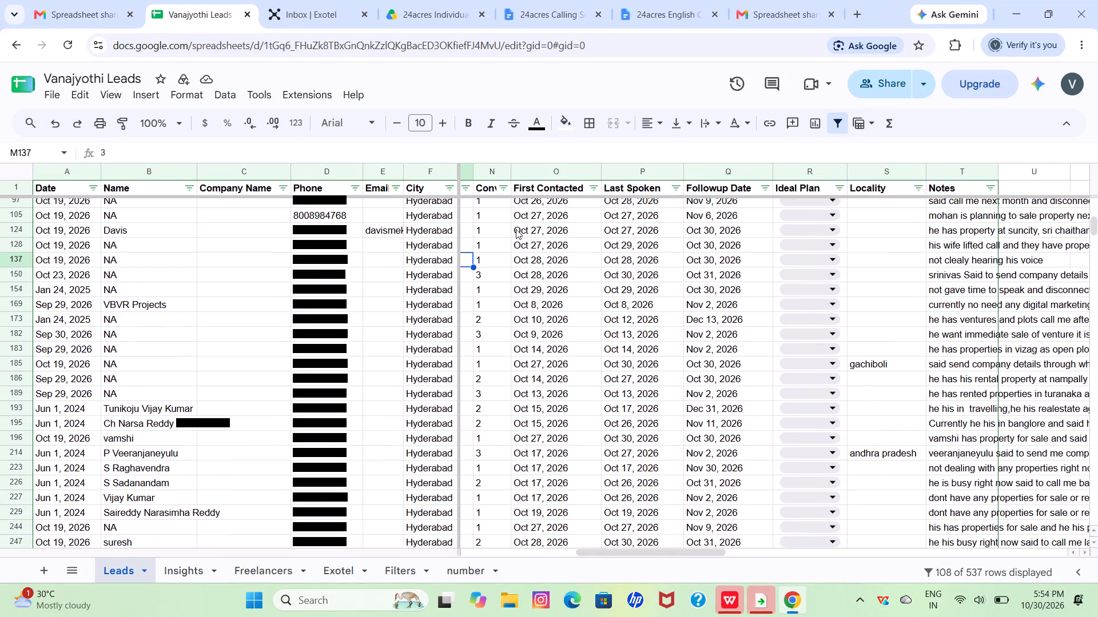
pyautogui.scroll(1, 516, 229)
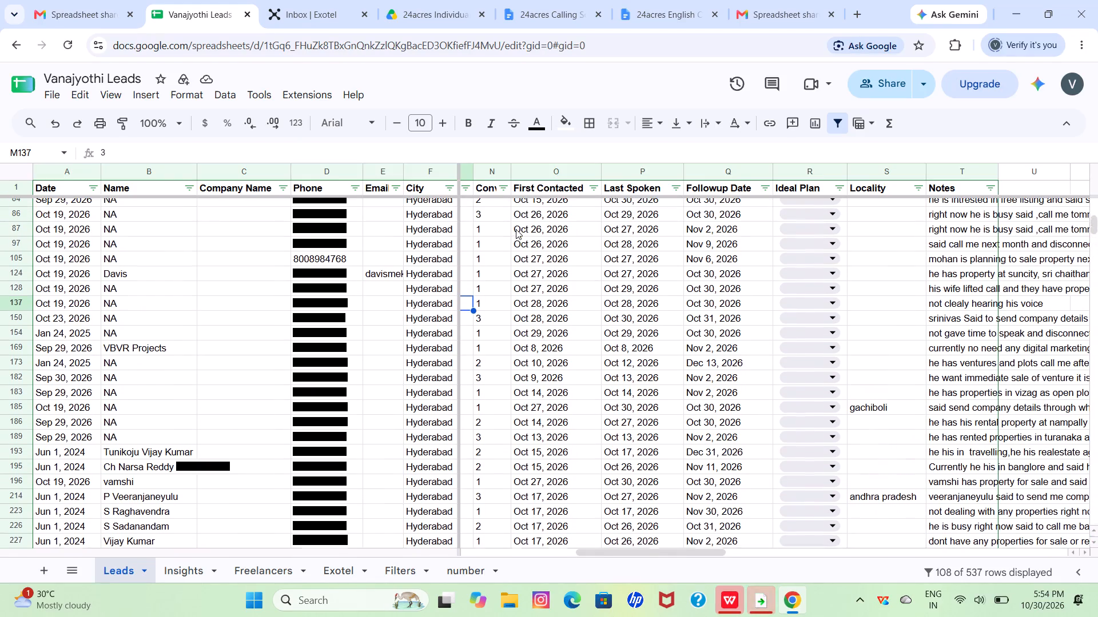
pyautogui.scroll(1, 516, 229)
pyautogui.hscroll(-4, 516, 229)
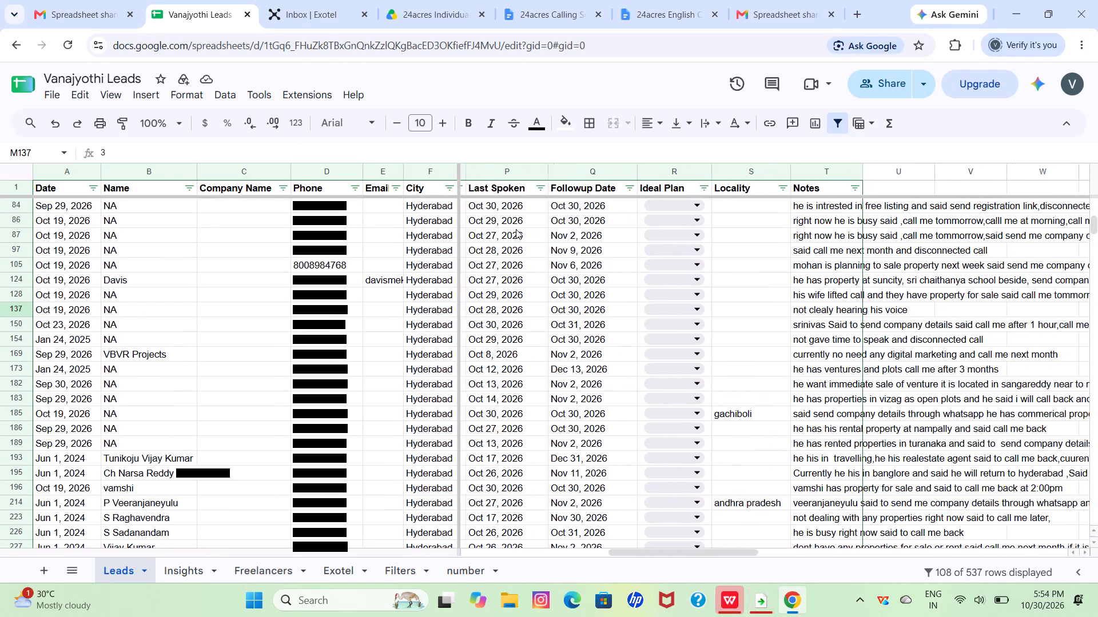
pyautogui.hscroll(-1, 516, 229)
pyautogui.hscroll(4, 516, 229)
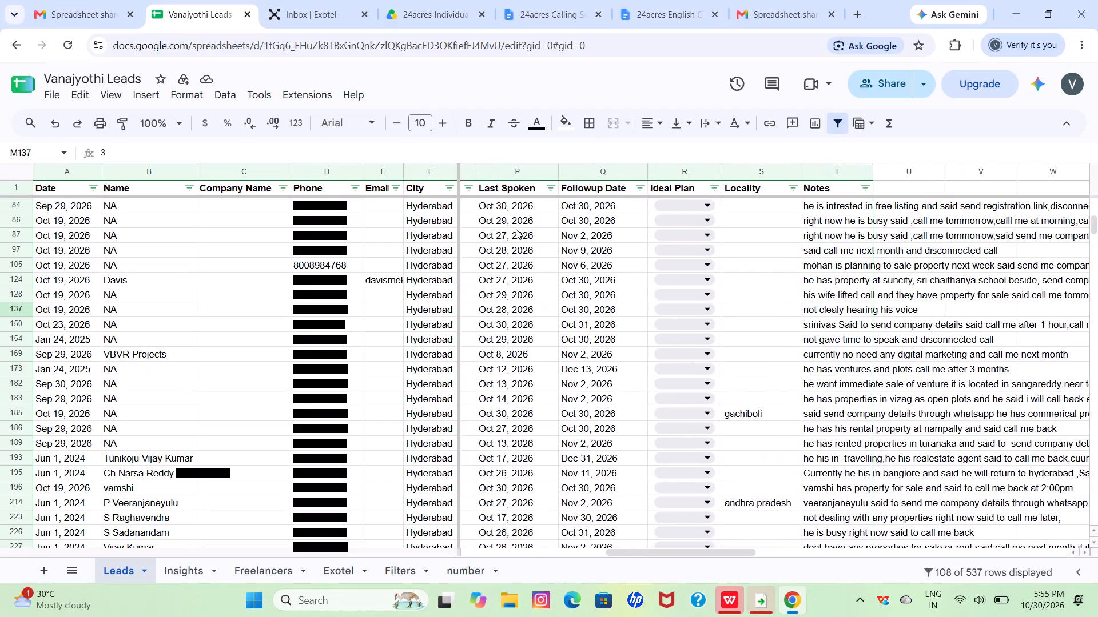
pyautogui.hscroll(3, 516, 229)
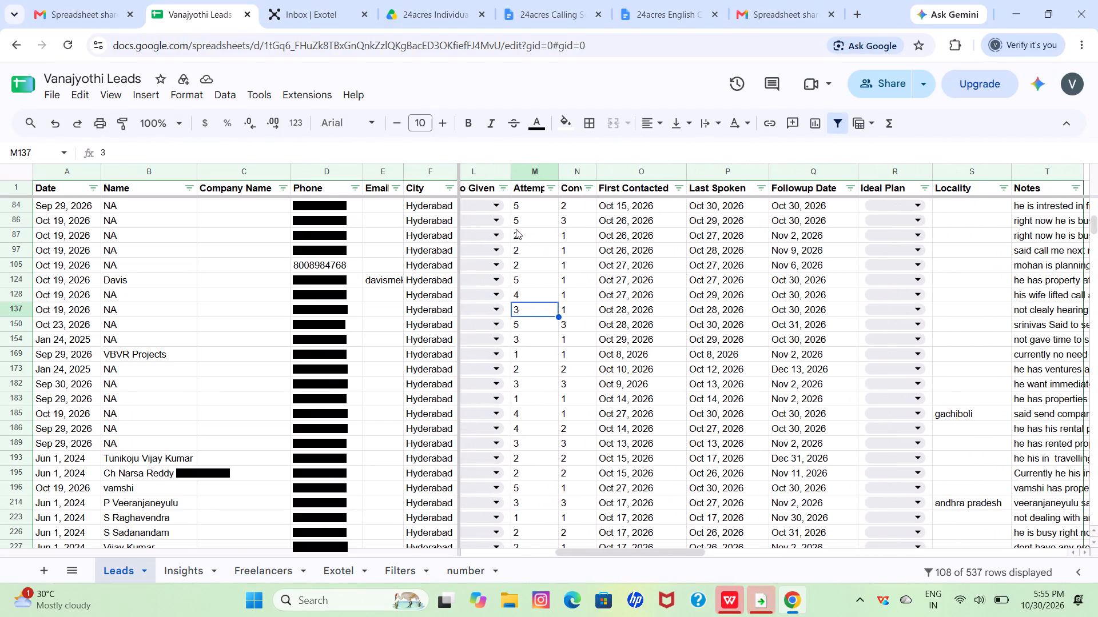
pyautogui.hscroll(-3, 516, 229)
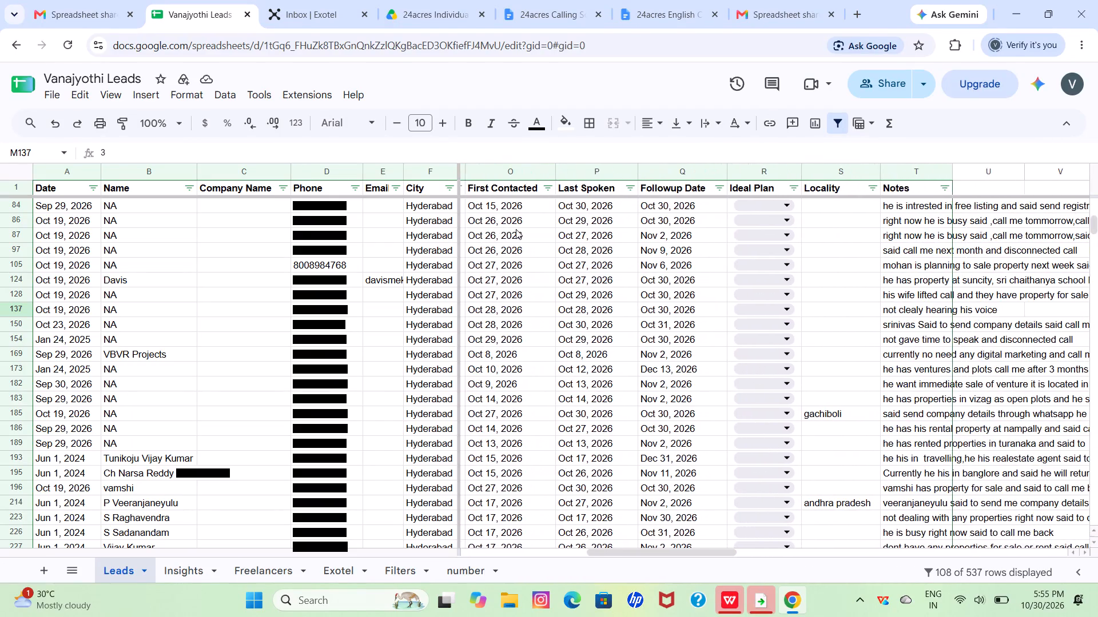
pyautogui.hscroll(-3, 516, 229)
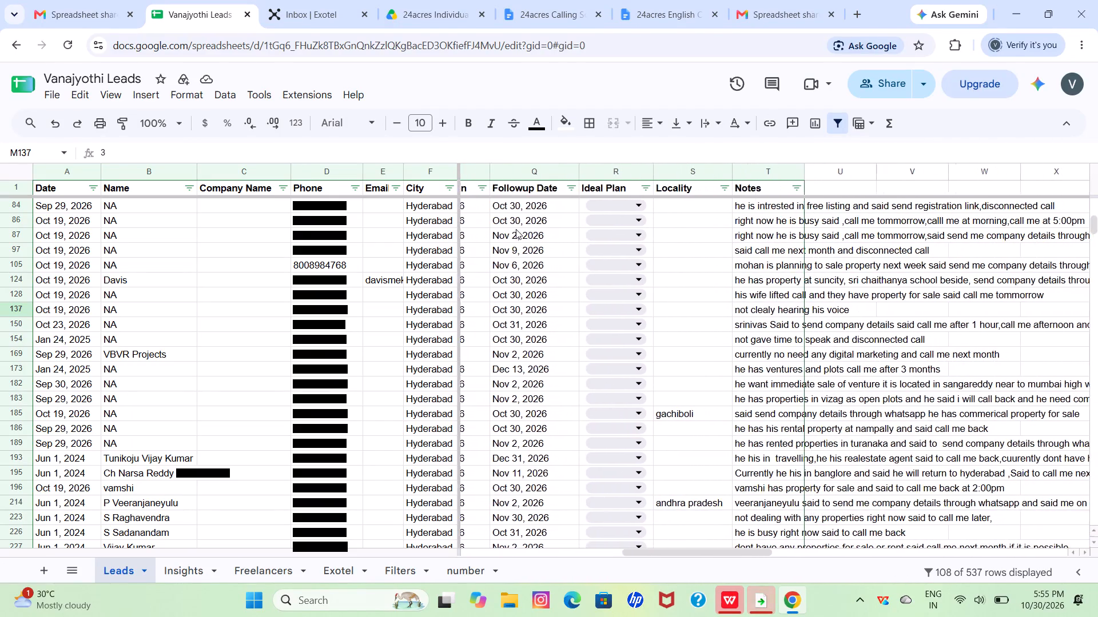
pyautogui.hscroll(-1, 516, 229)
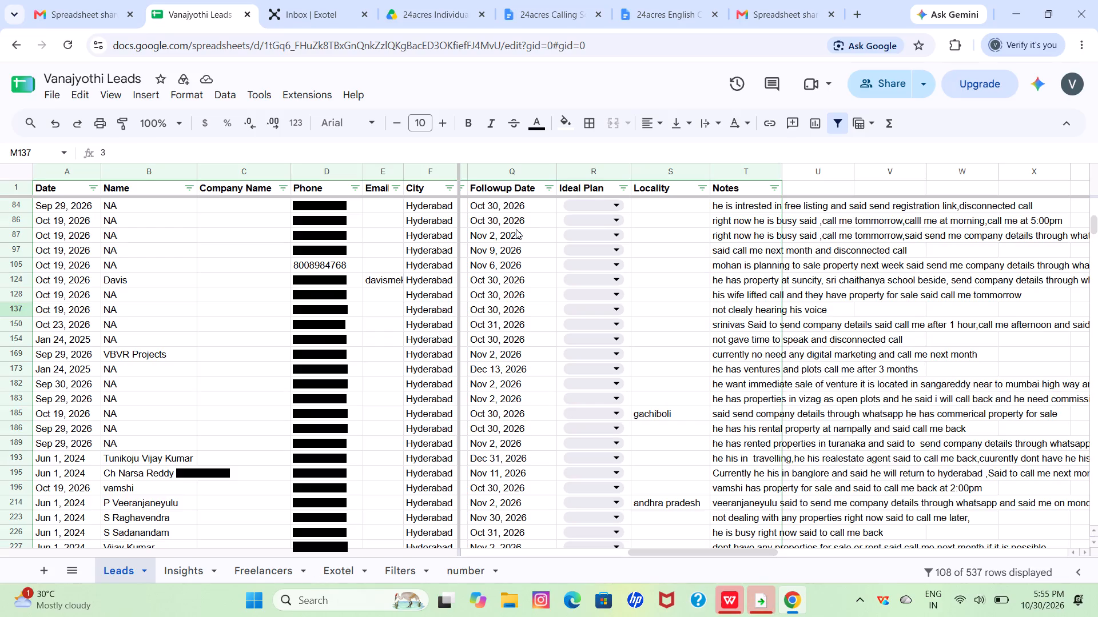
# Select the phone number of the lead in row 86, whose notes ask for a call at 5:00pm.
pyautogui.click(344, 227)
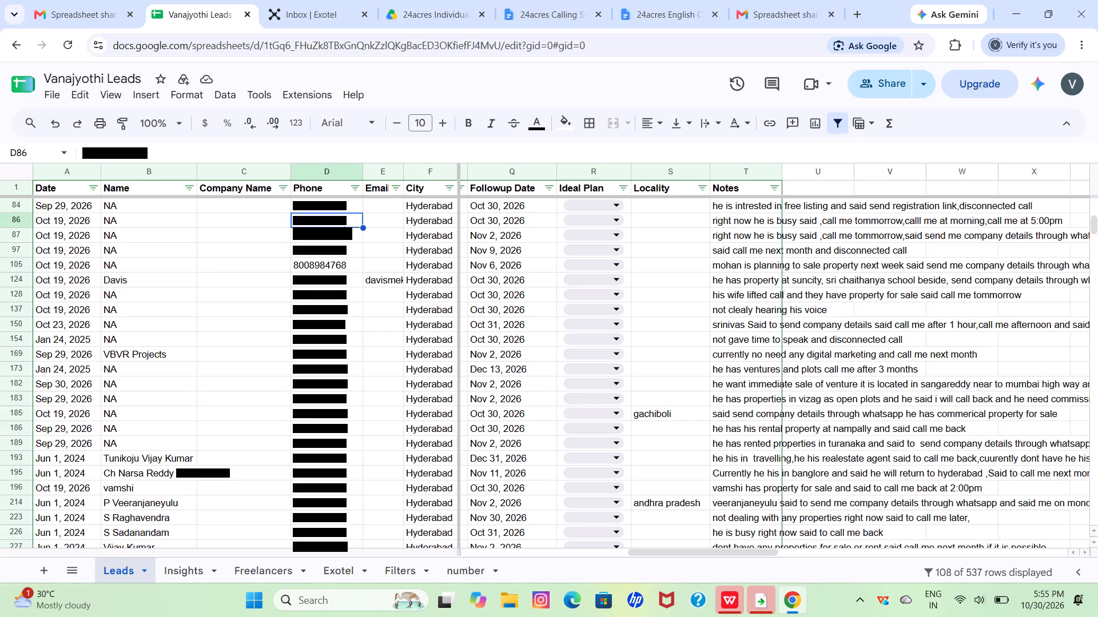
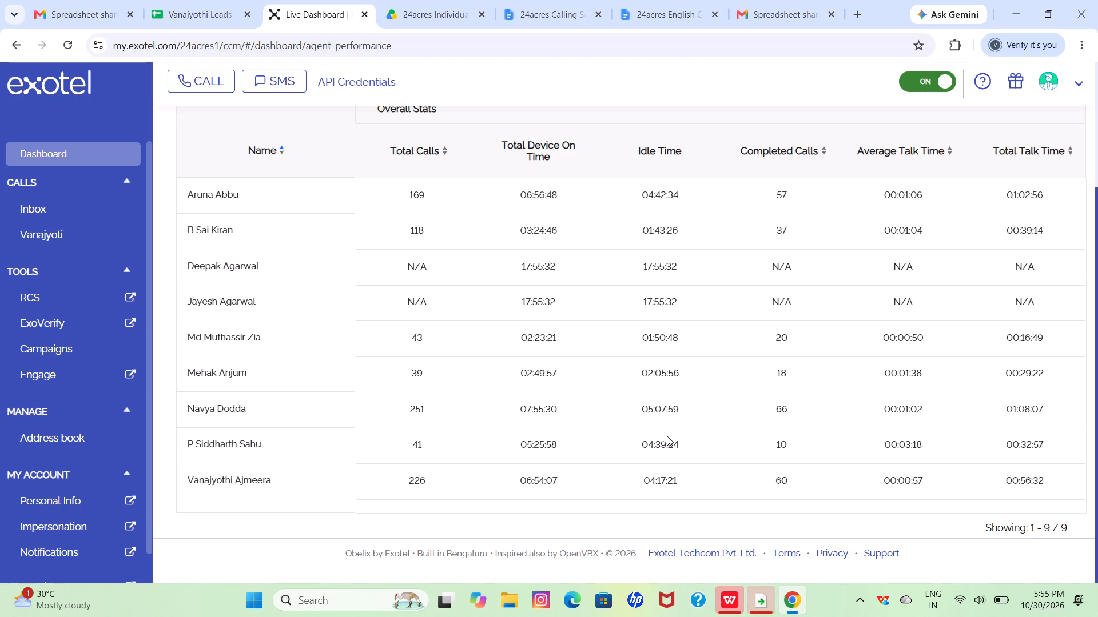
# In the Vanajyothi Leads spreadsheet, append ",call me at 10:00pm" to the notes of the lead in row 86.
pyautogui.scroll(5, 667, 436)
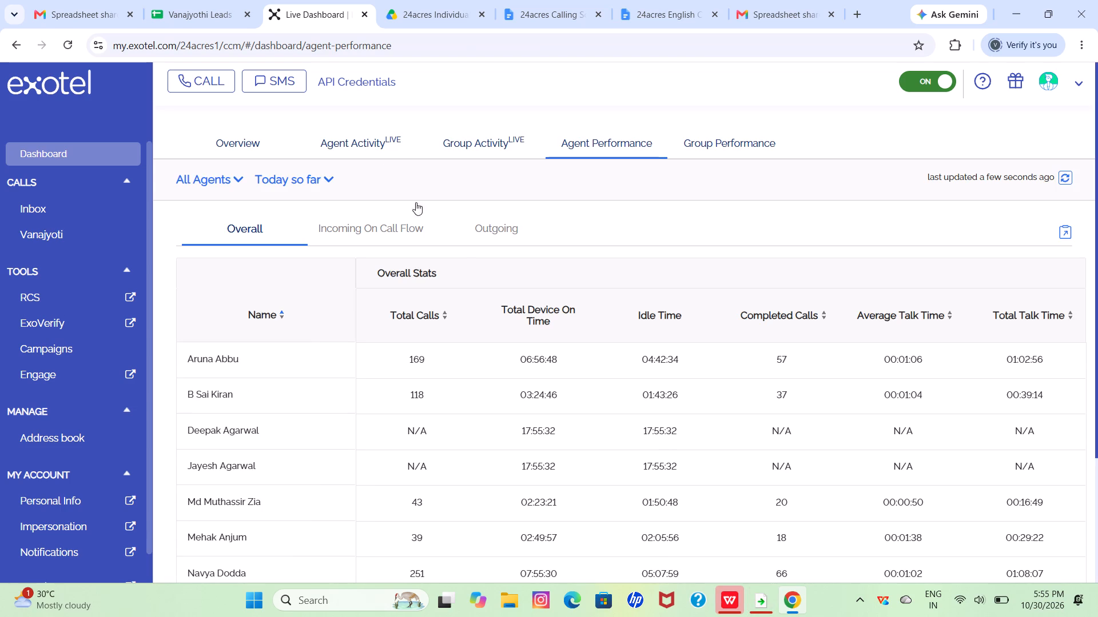
pyautogui.click(198, 0)
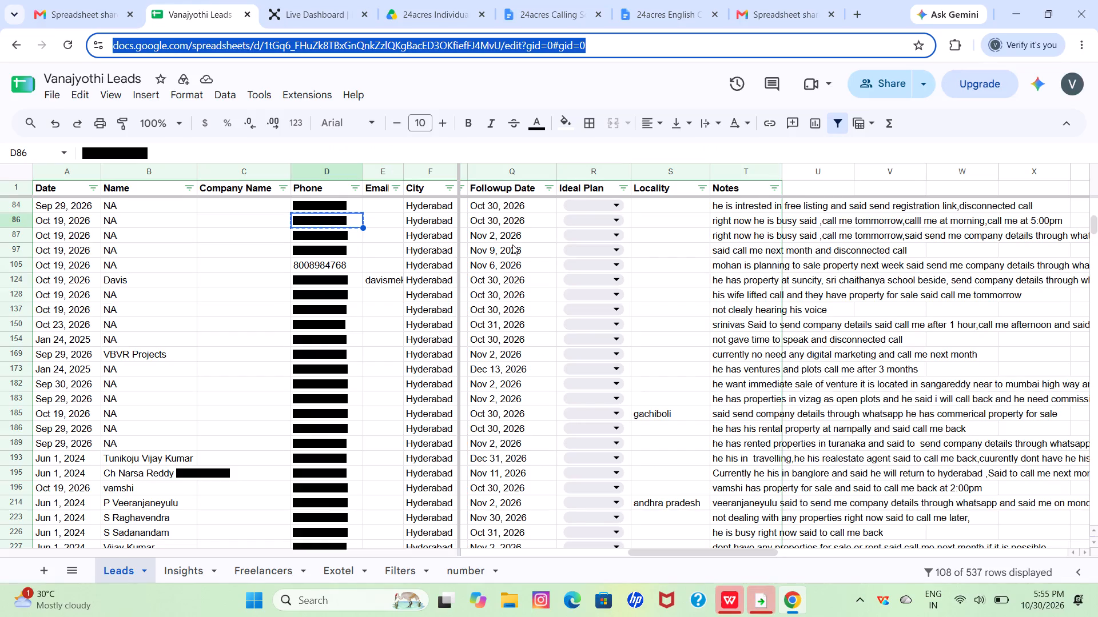
pyautogui.scroll(1, 512, 245)
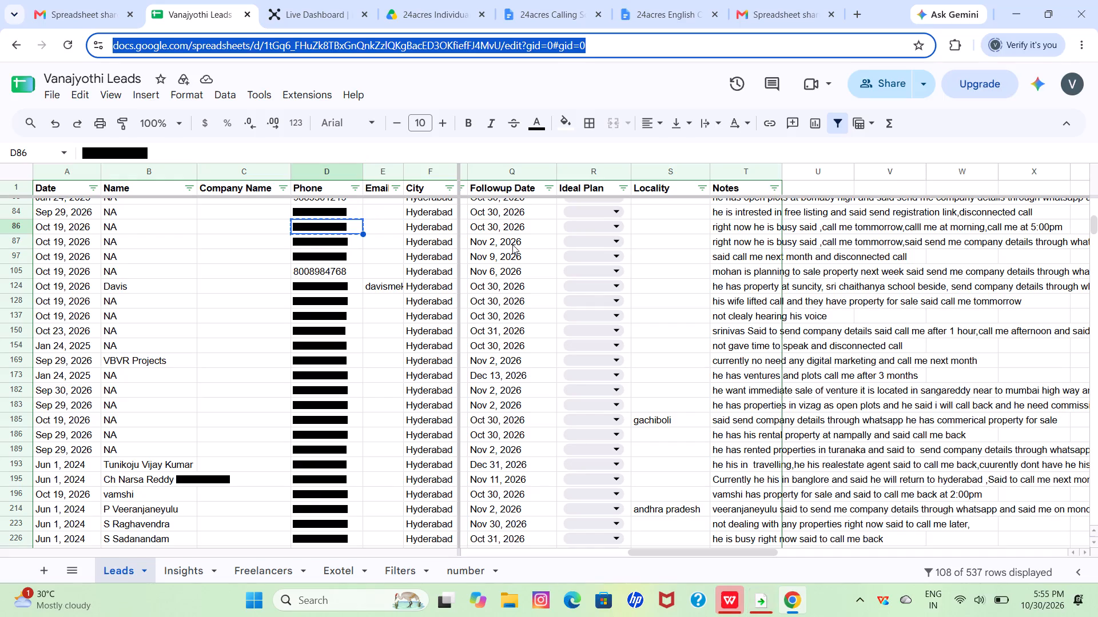
pyautogui.hscroll(4, 512, 245)
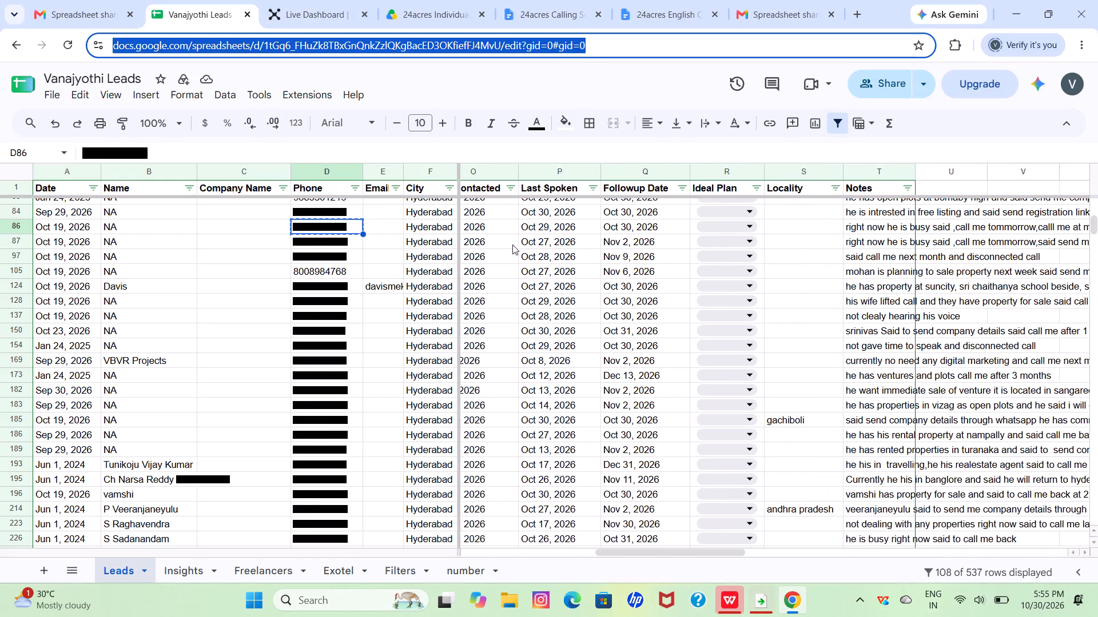
pyautogui.hscroll(1, 512, 245)
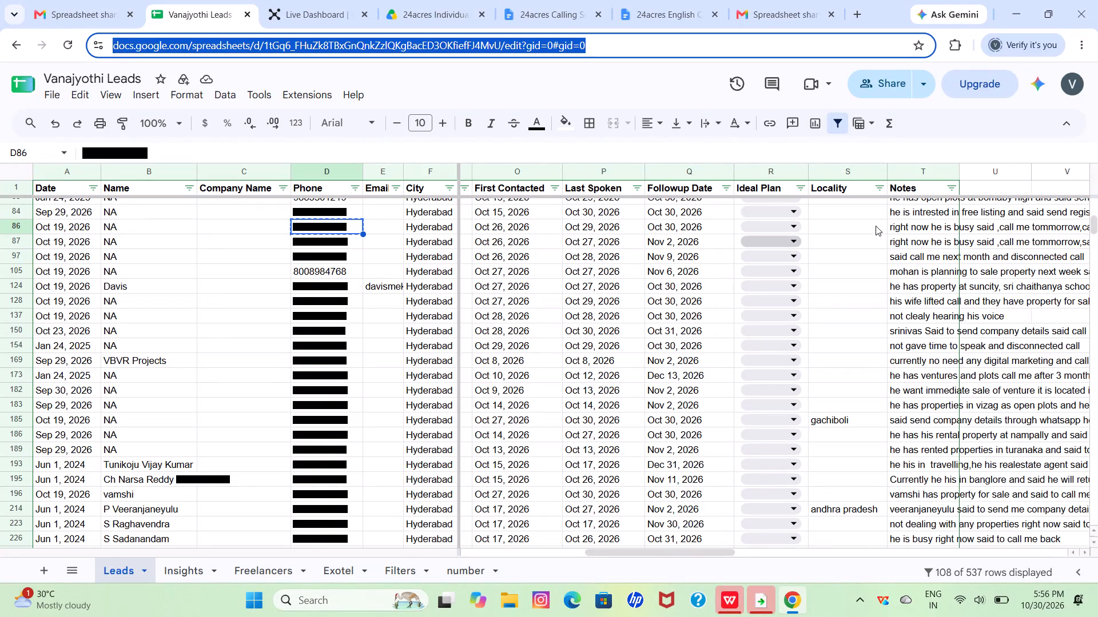
pyautogui.doubleClick(901, 225)
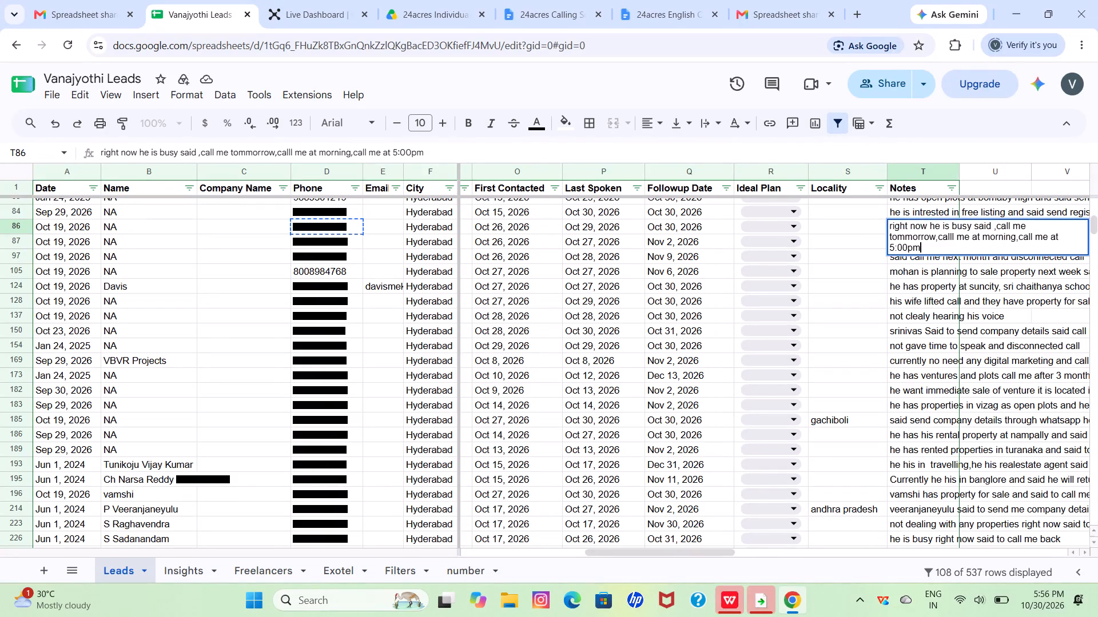
pyautogui.press(',')
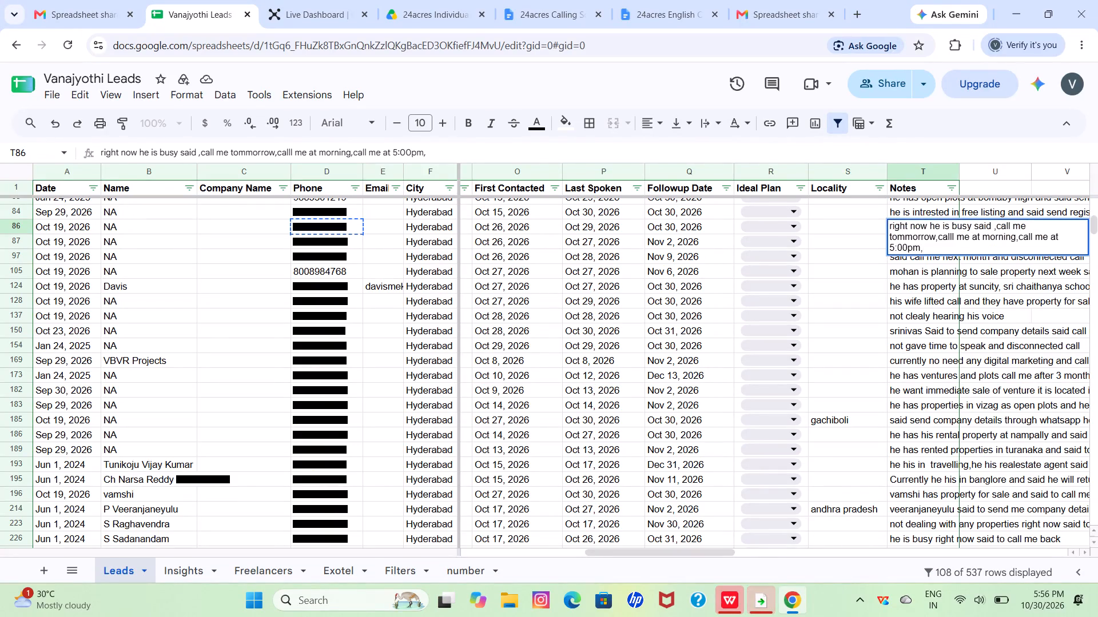
pyautogui.write('call me at')
pyautogui.press('space')
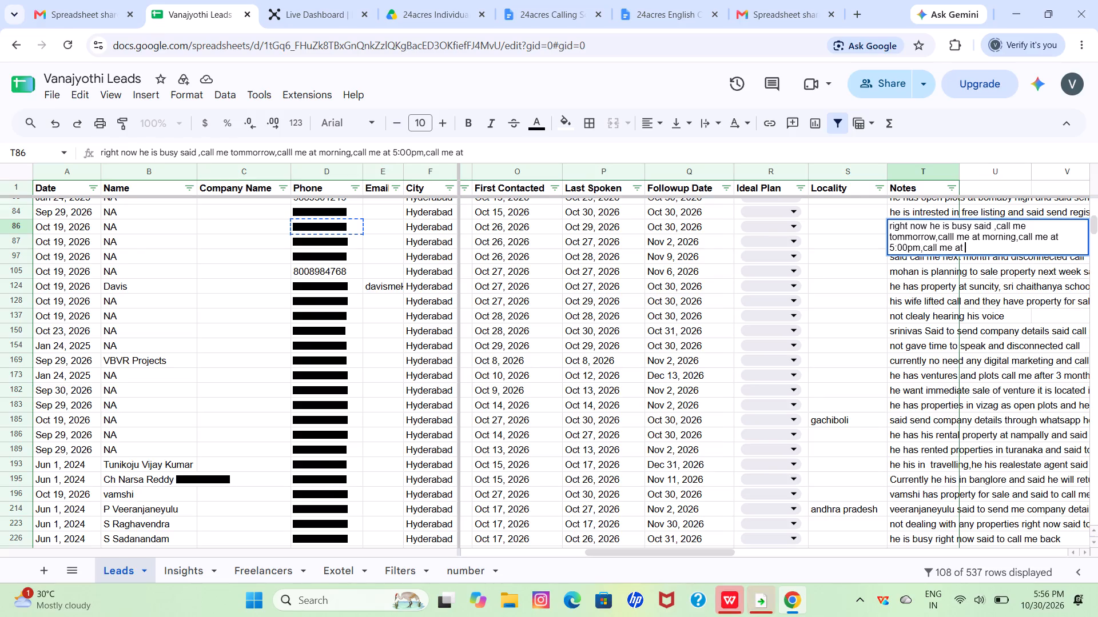
pyautogui.write('10')
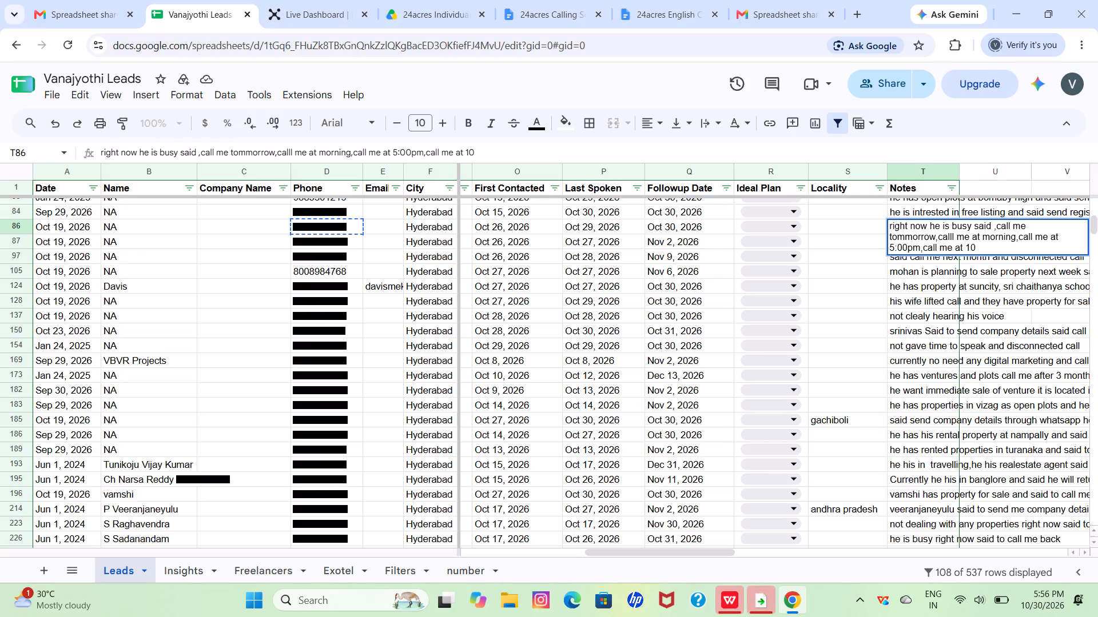
pyautogui.write(':00pm')
pyautogui.press('Return')
# Set the follow-up date of the lead in row 86 to Oct 31, 2026.
pyautogui.hscroll(-2, 901, 225)
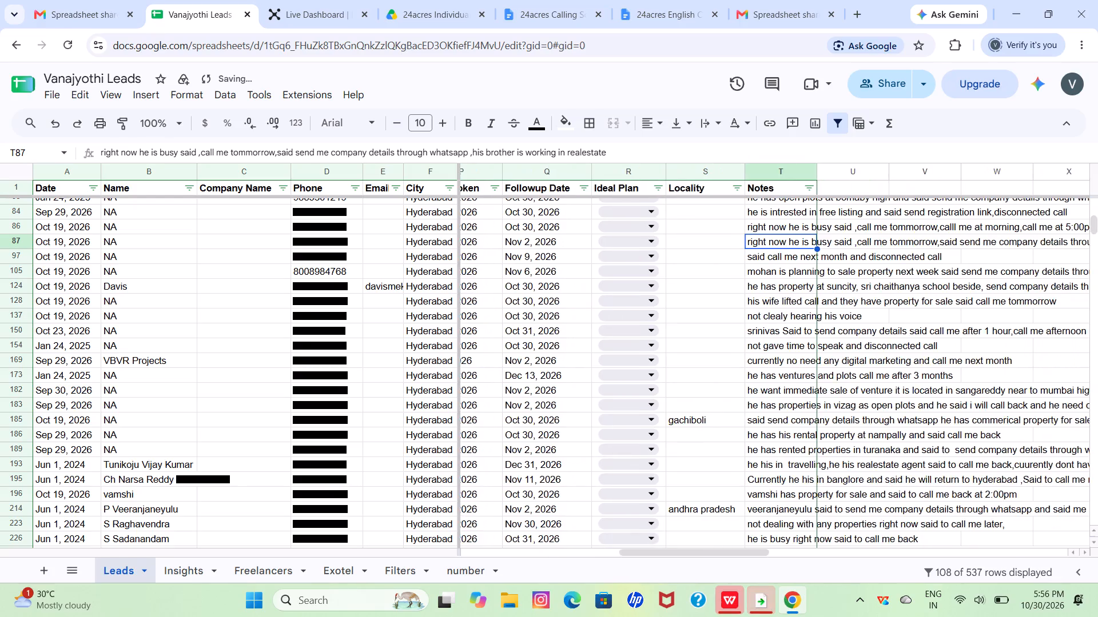
pyautogui.hscroll(1, 901, 225)
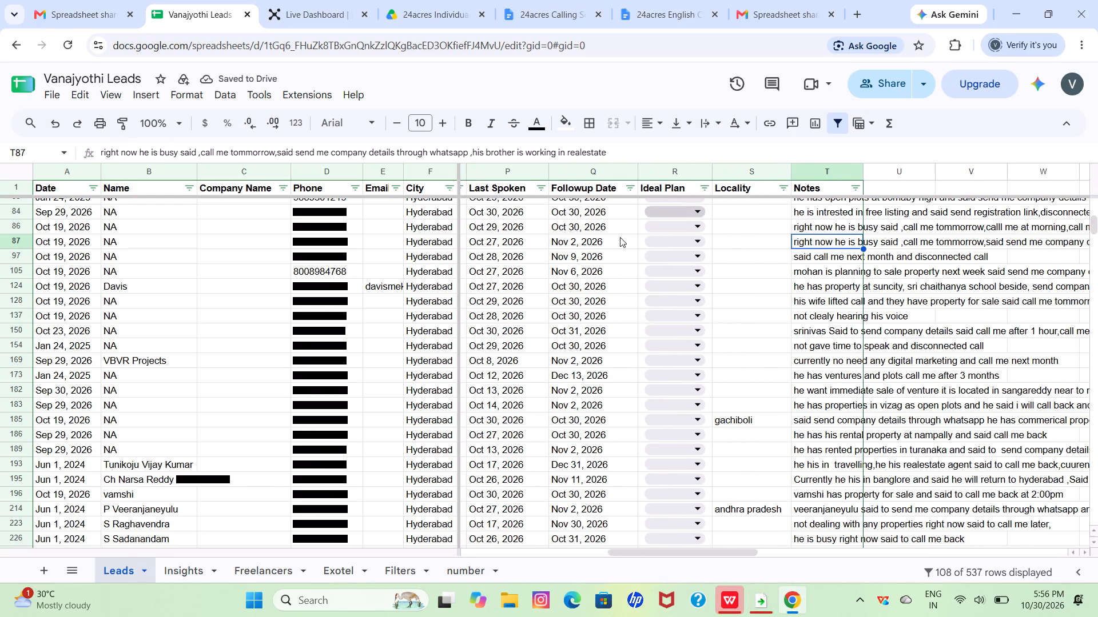
pyautogui.click(612, 227)
pyautogui.doubleClick(612, 227)
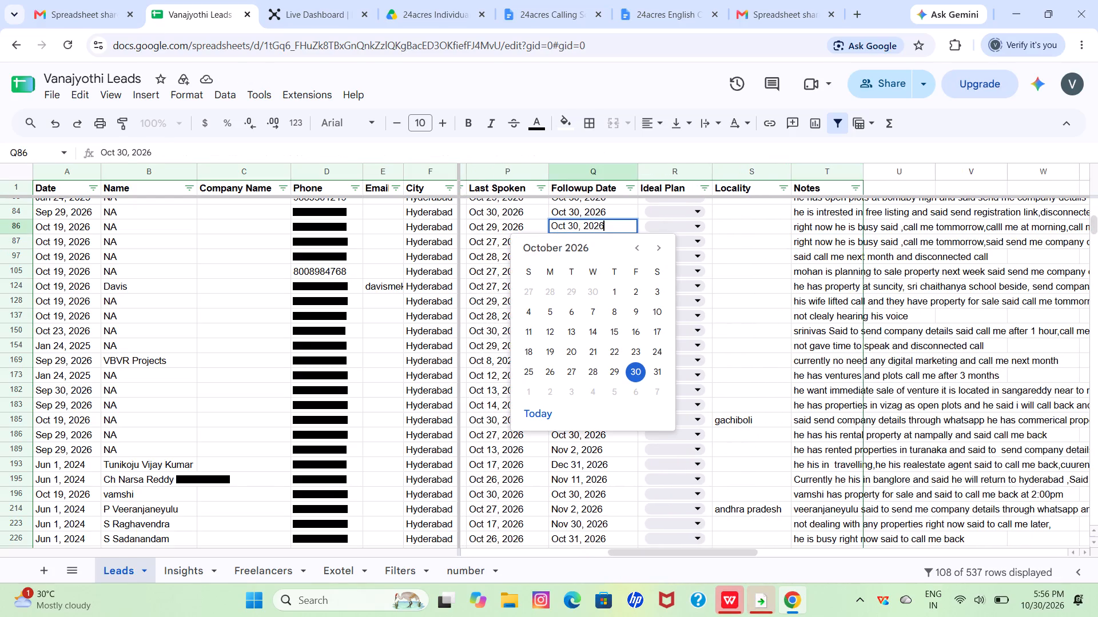
pyautogui.click(663, 370)
# Copy the phone number of the lead in row 84.
pyautogui.scroll(1, 663, 370)
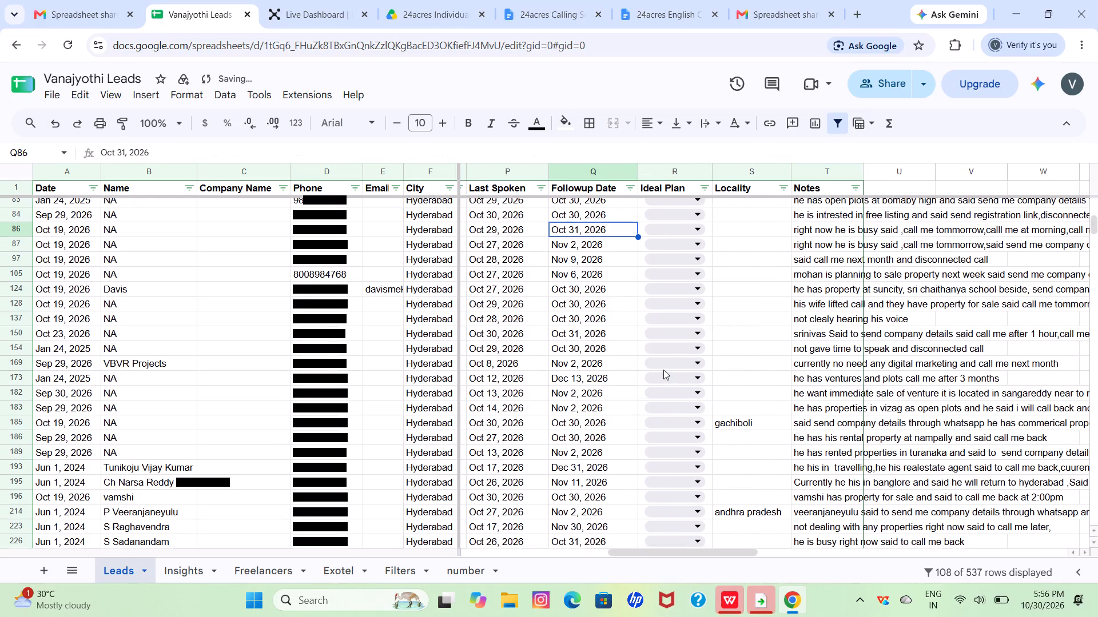
pyautogui.scroll(1, 663, 370)
pyautogui.hscroll(-2, 662, 370)
pyautogui.hscroll(3, 662, 370)
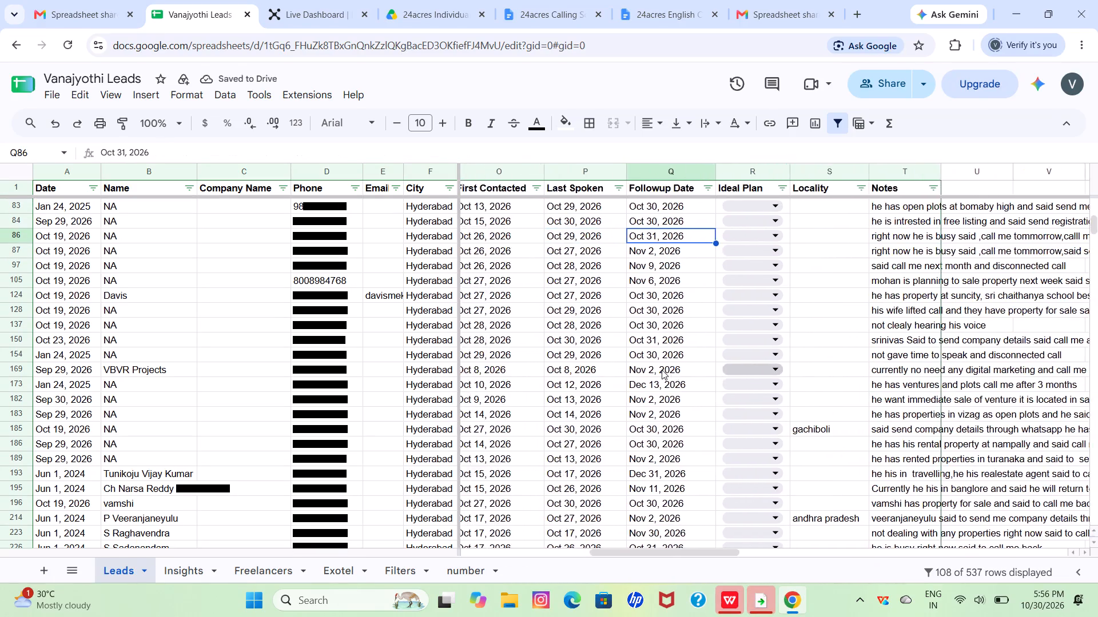
pyautogui.click(326, 226)
pyautogui.hotkey('ctrl', 'c')
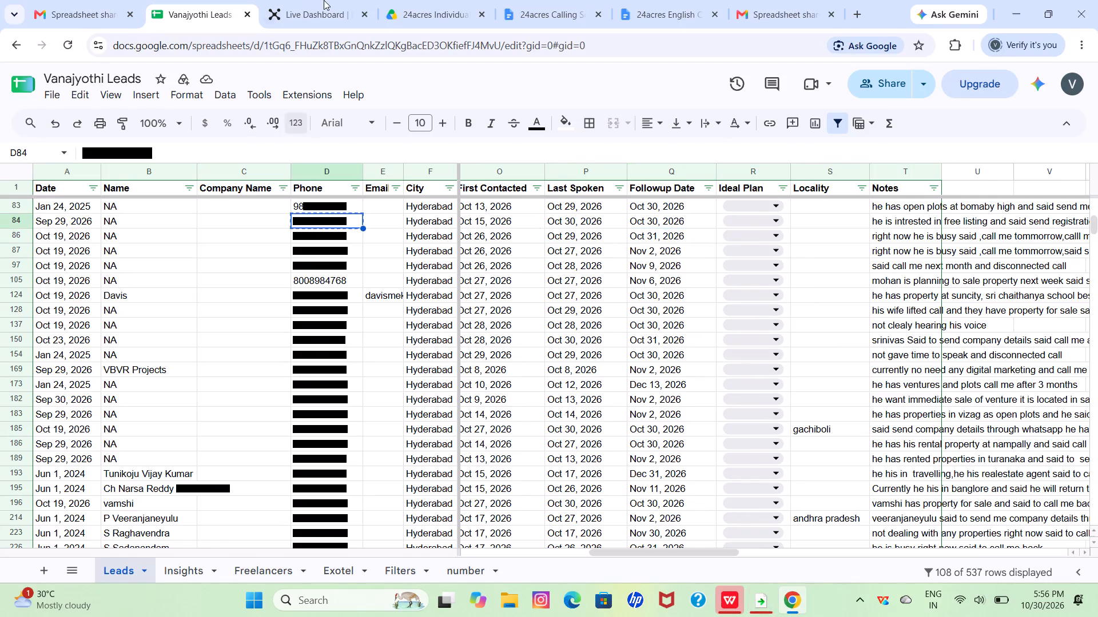
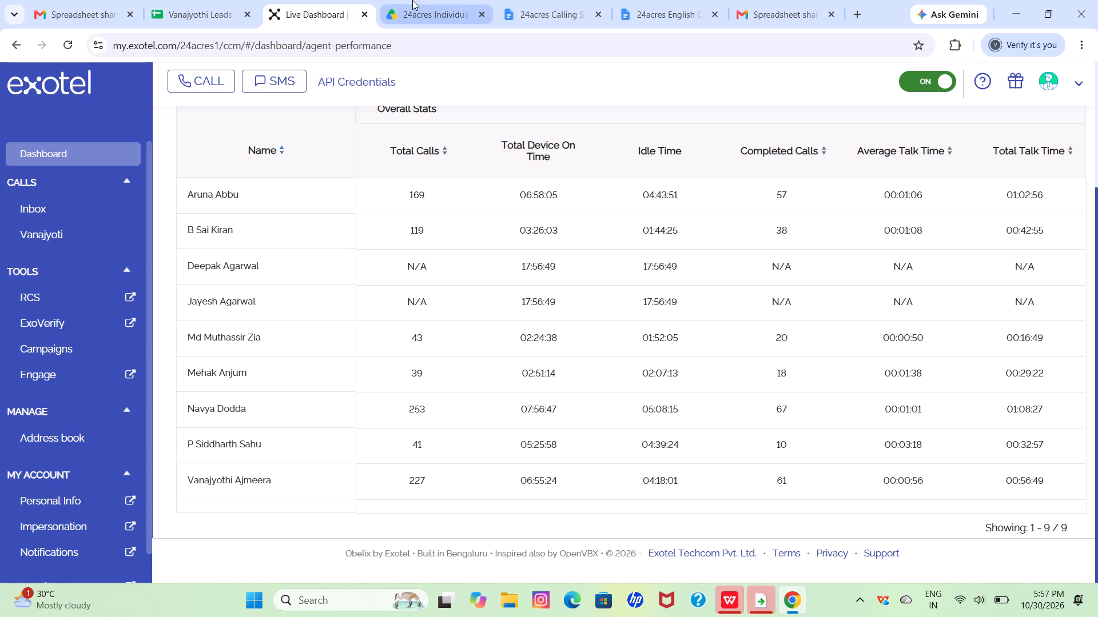
# Return to the Vanajyothi Leads spreadsheet and set the attempts count of the lead in row 84 to 6.
pyautogui.click(198, 0)
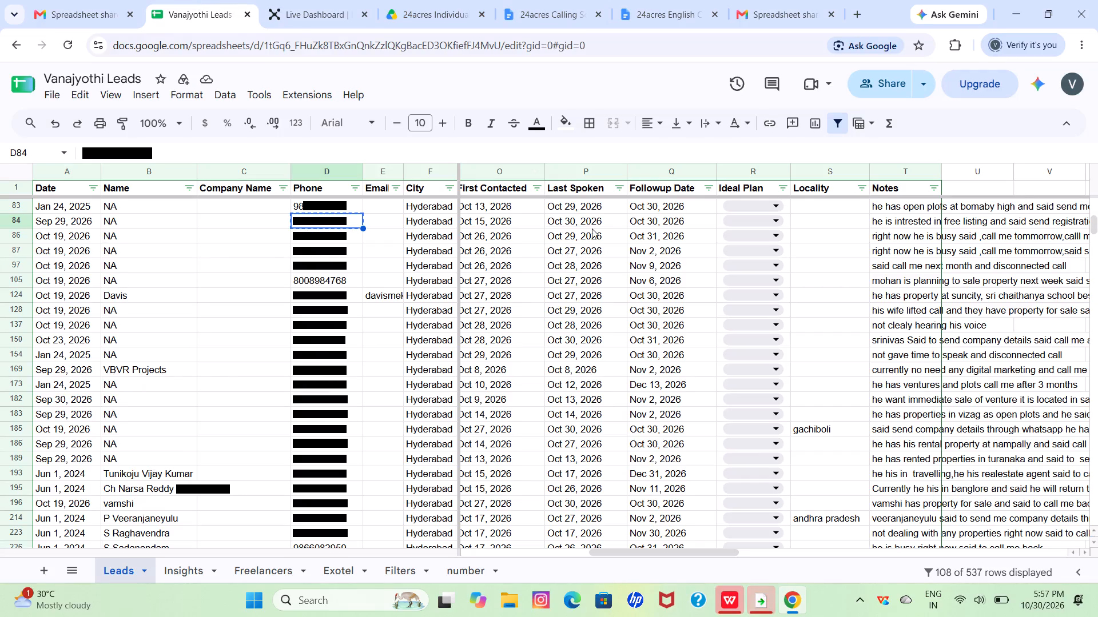
pyautogui.click(665, 217)
pyautogui.hscroll(2, 665, 217)
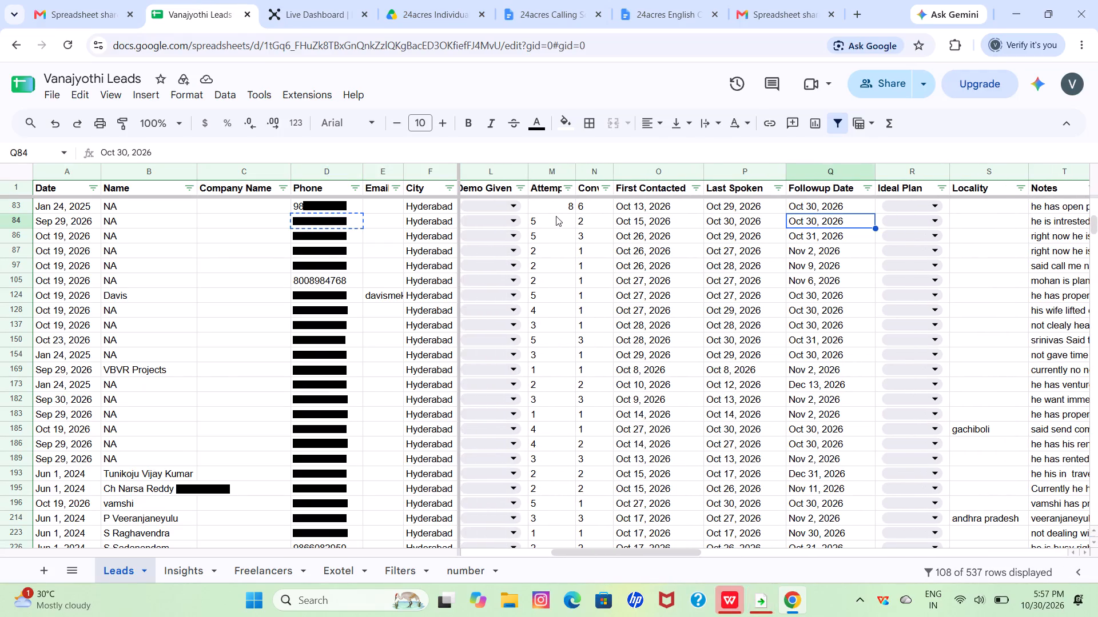
pyautogui.click(549, 218)
pyautogui.press('6')
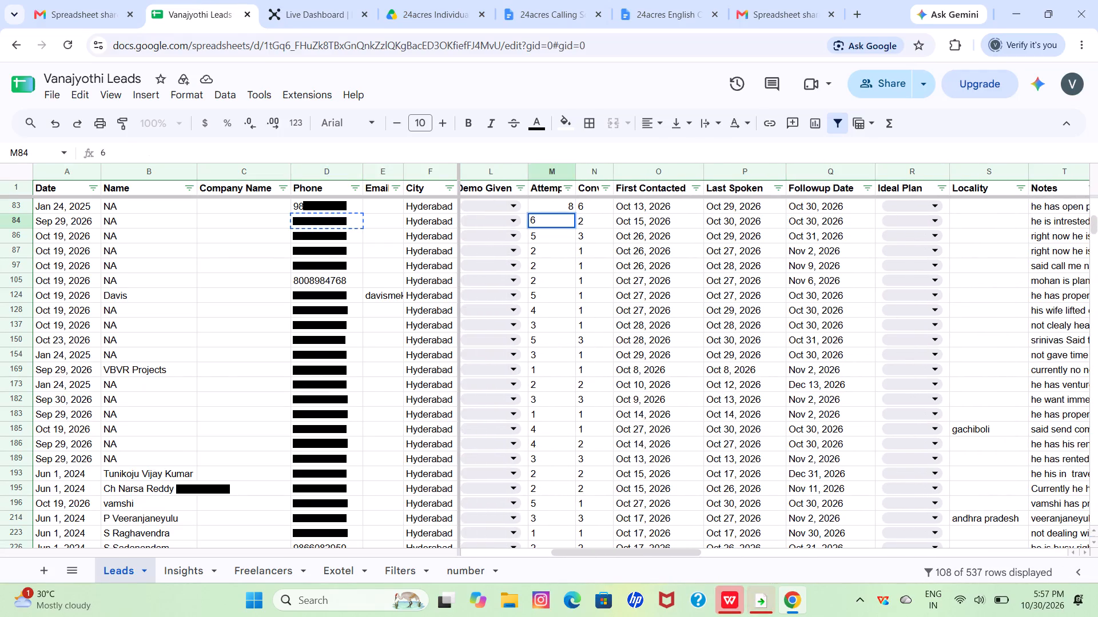
pyautogui.click(559, 205)
# Remove and recreate the filter on the Leads sheet, then filter the Status column to show only Never Answered leads.
pyautogui.scroll(1, 559, 205)
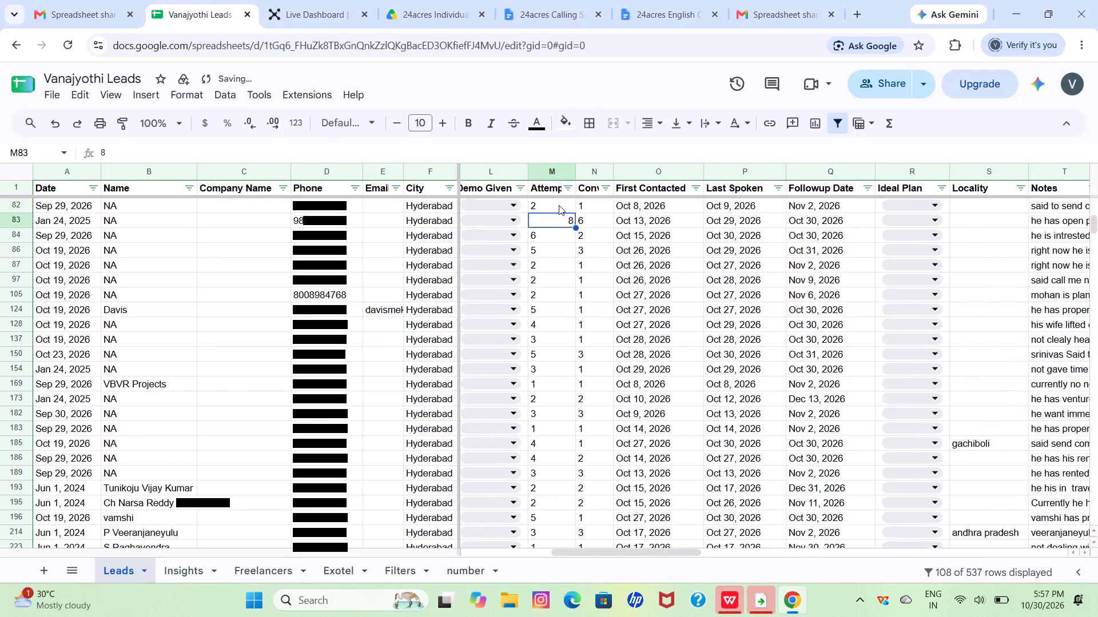
pyautogui.hscroll(-7, 559, 205)
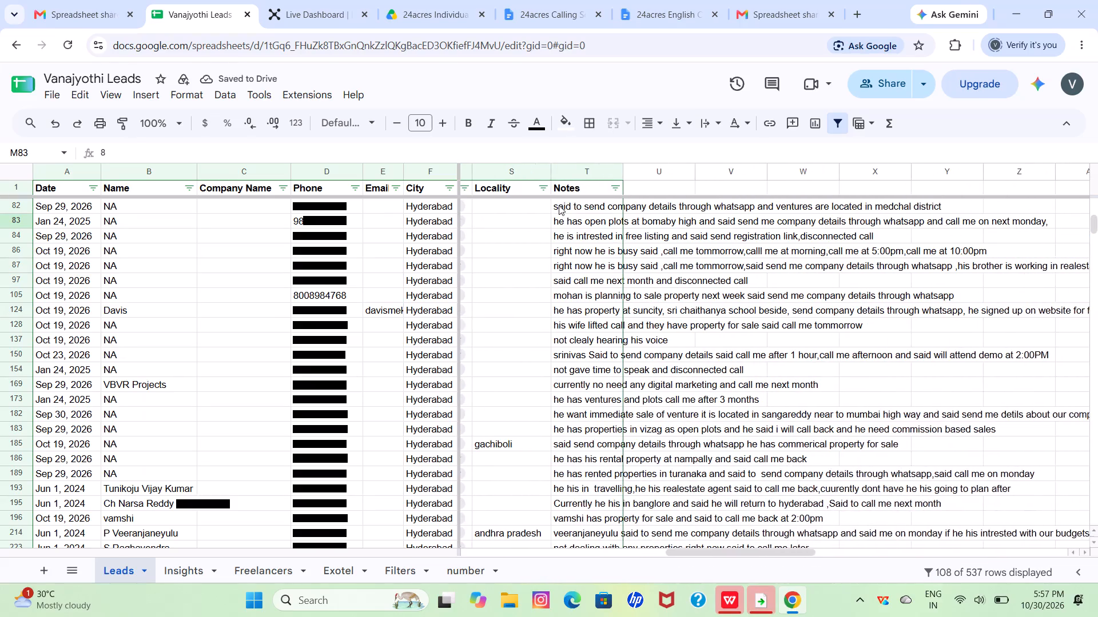
pyautogui.hscroll(6, 559, 205)
pyautogui.scroll(4, 559, 205)
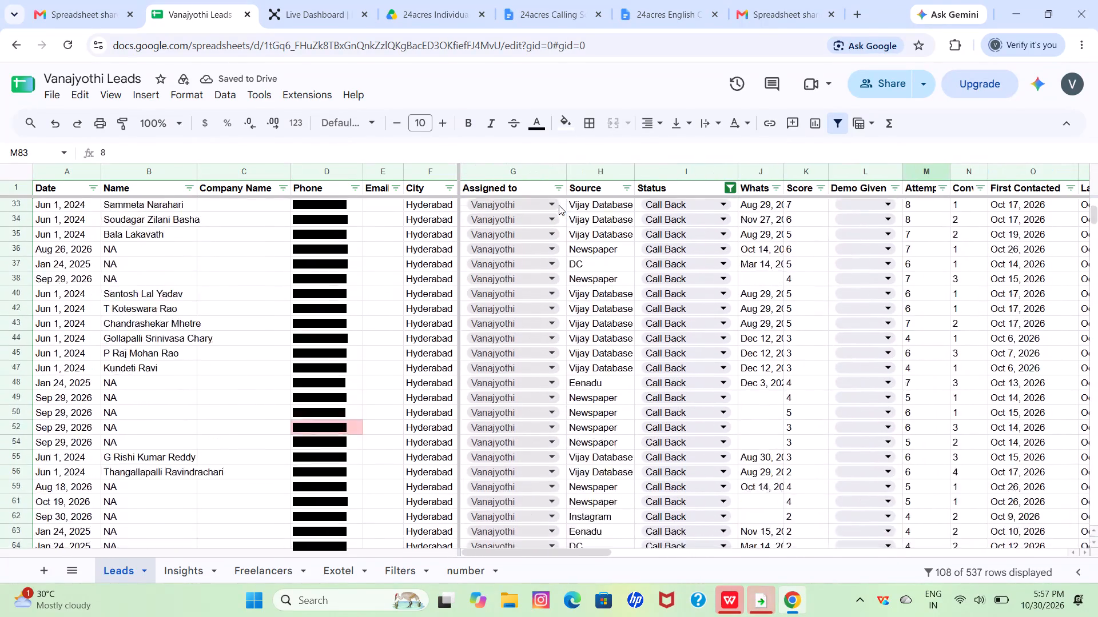
pyautogui.scroll(9, 559, 205)
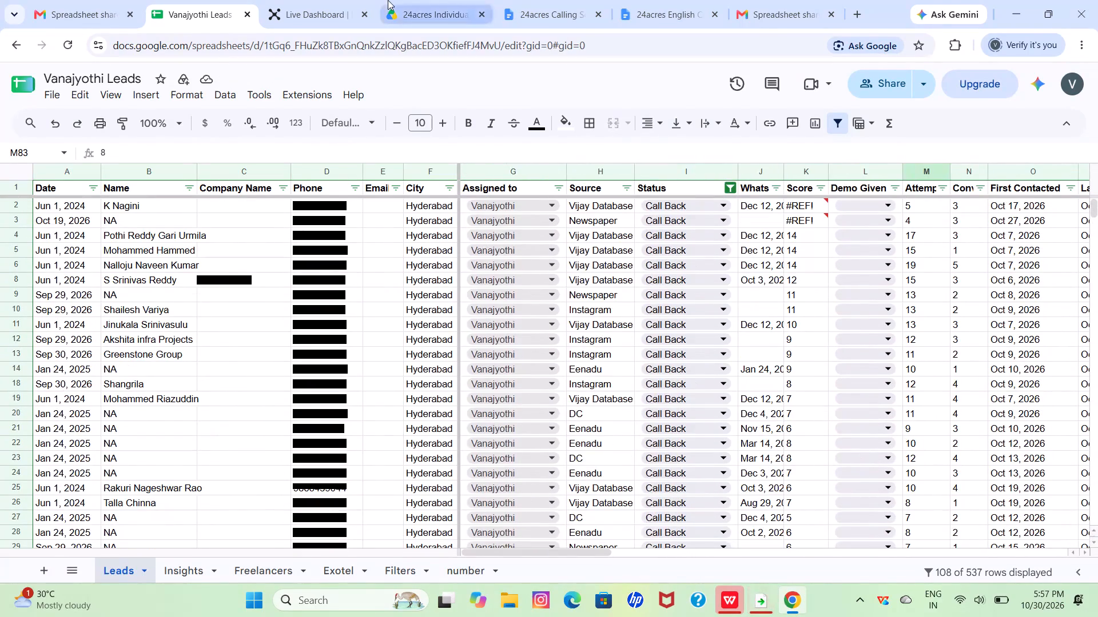
pyautogui.click(832, 126)
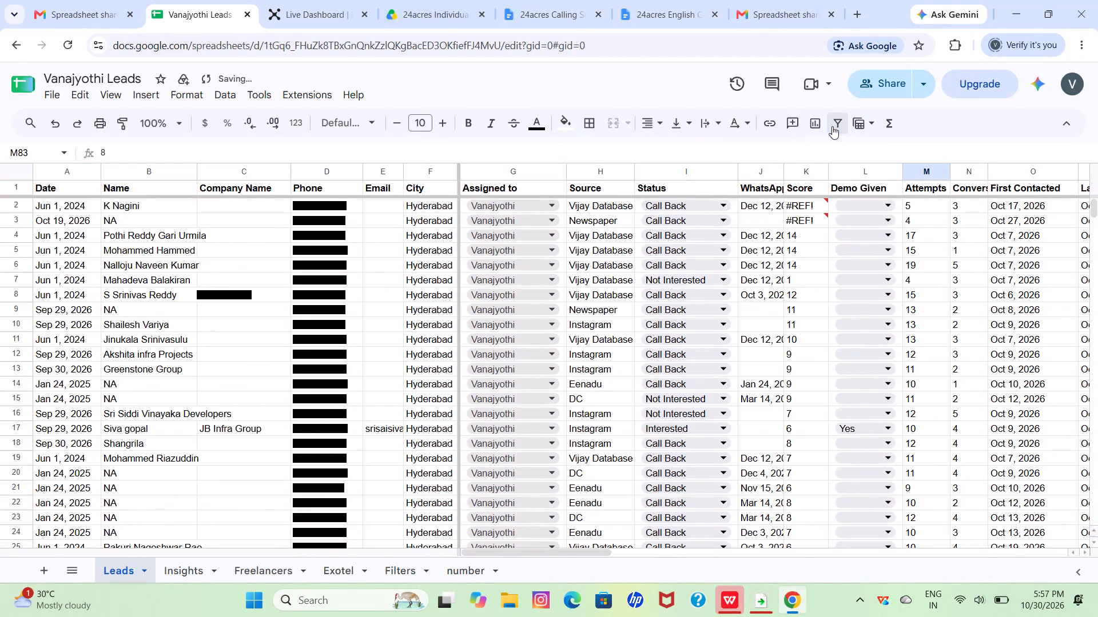
pyautogui.click(837, 125)
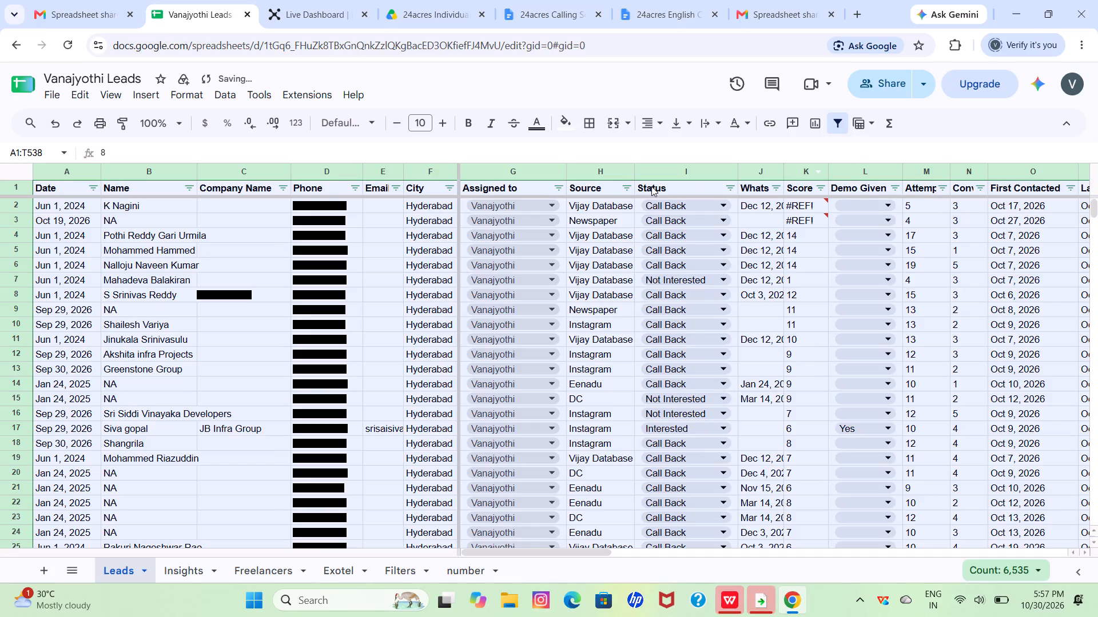
pyautogui.click(737, 185)
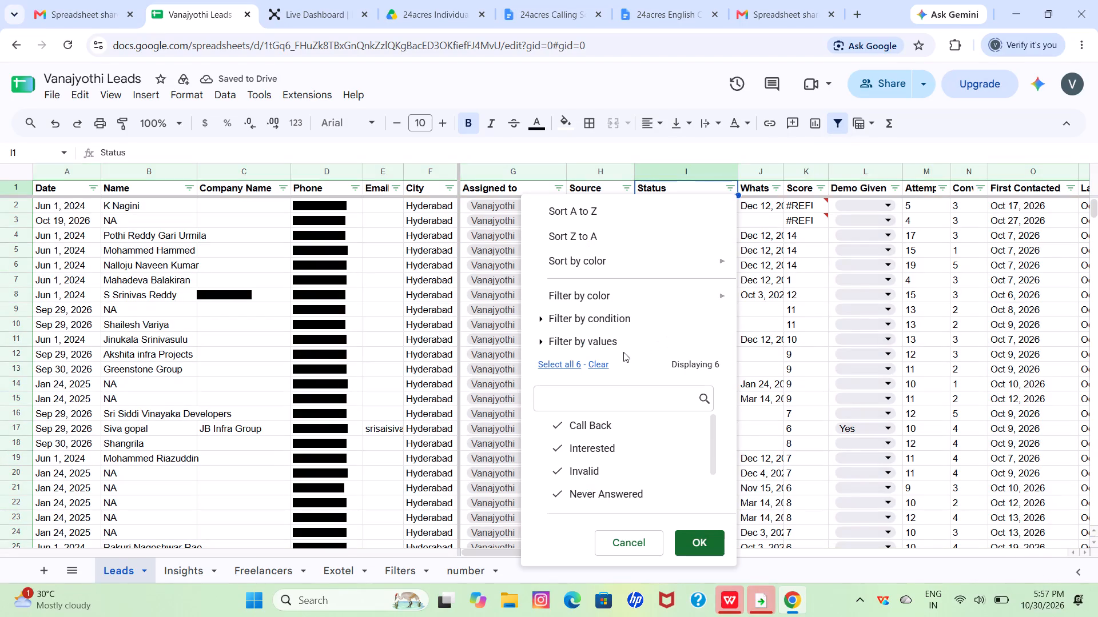
pyautogui.click(592, 360)
pyautogui.click(604, 484)
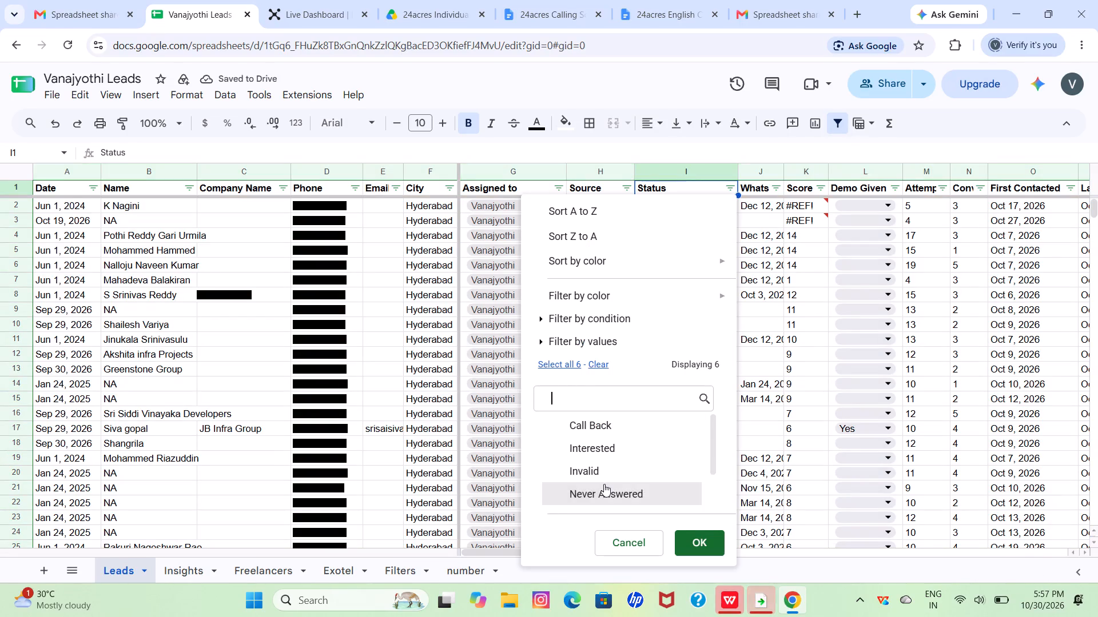
pyautogui.click(703, 539)
# Copy the phone number of the Never Answered lead in row 421.
pyautogui.scroll(-1, 703, 539)
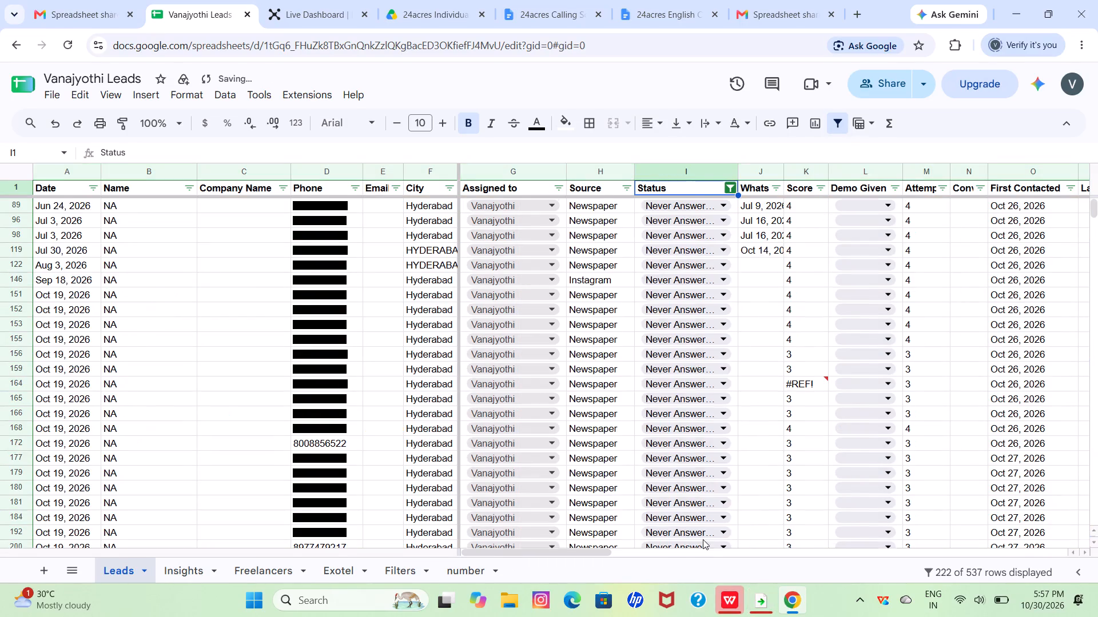
pyautogui.scroll(-1, 703, 539)
pyautogui.hscroll(-5, 703, 539)
pyautogui.hscroll(8, 703, 539)
pyautogui.scroll(2, 703, 539)
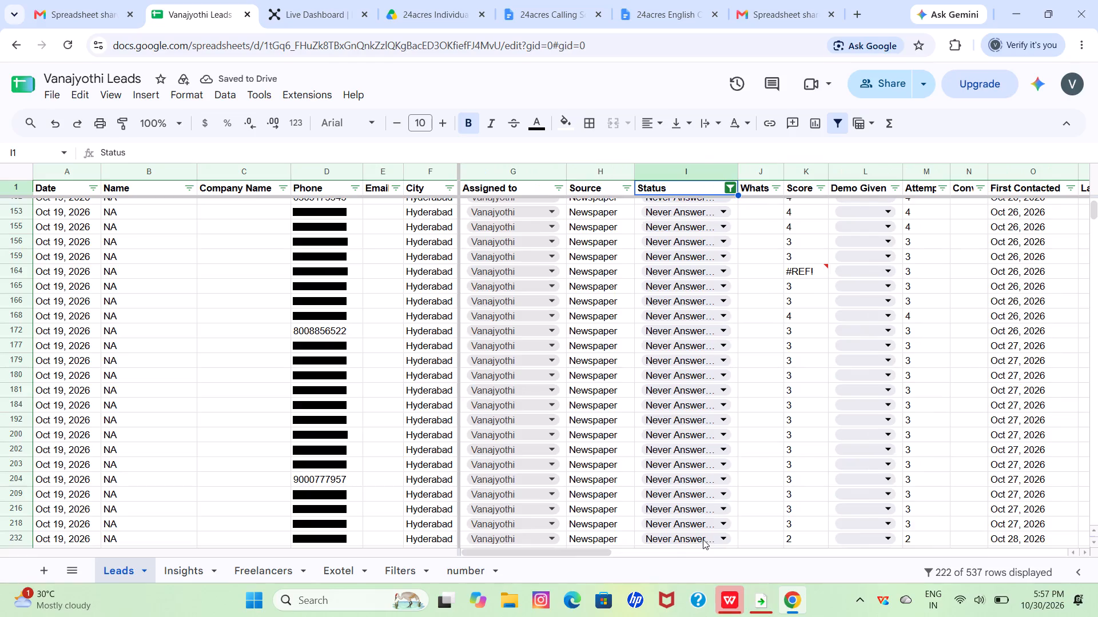
pyautogui.scroll(-9, 703, 539)
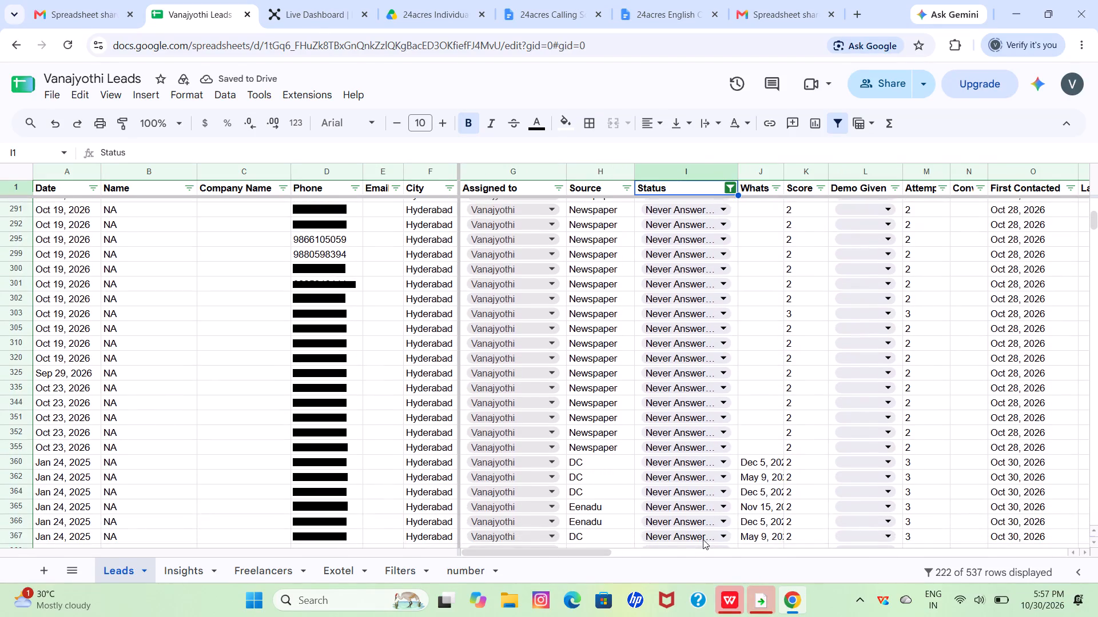
pyautogui.scroll(-2, 703, 539)
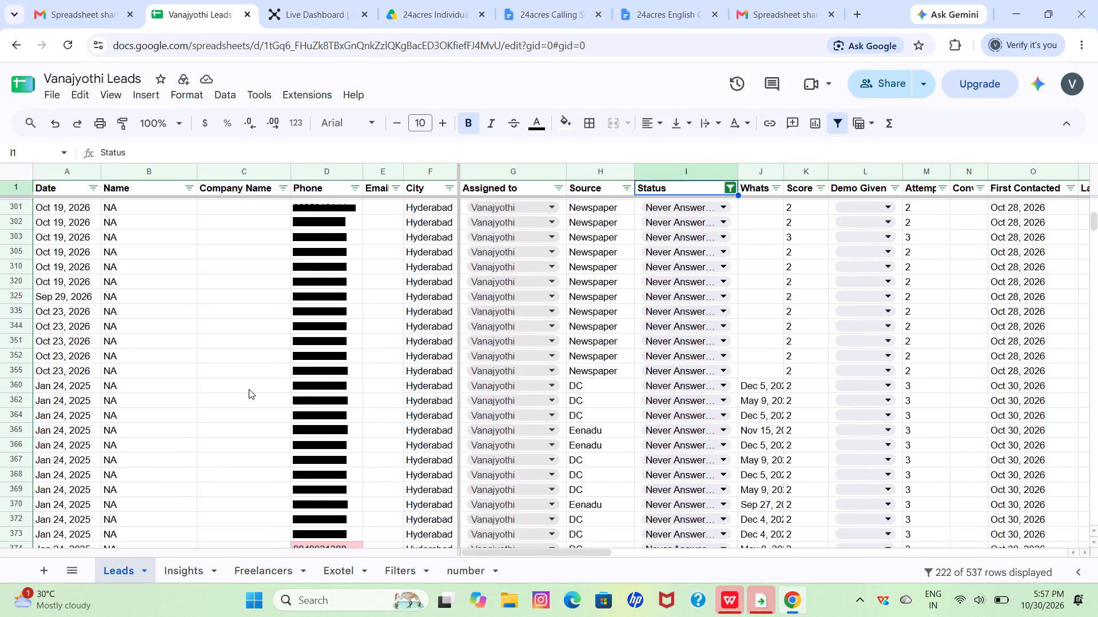
pyautogui.scroll(-3, 249, 389)
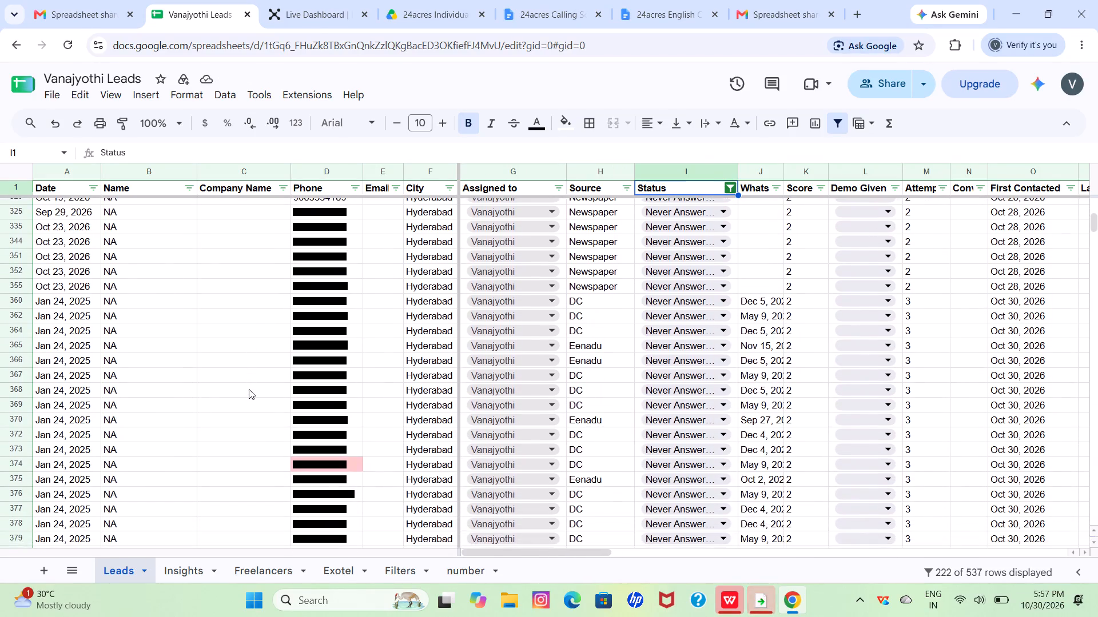
pyautogui.scroll(-9, 249, 389)
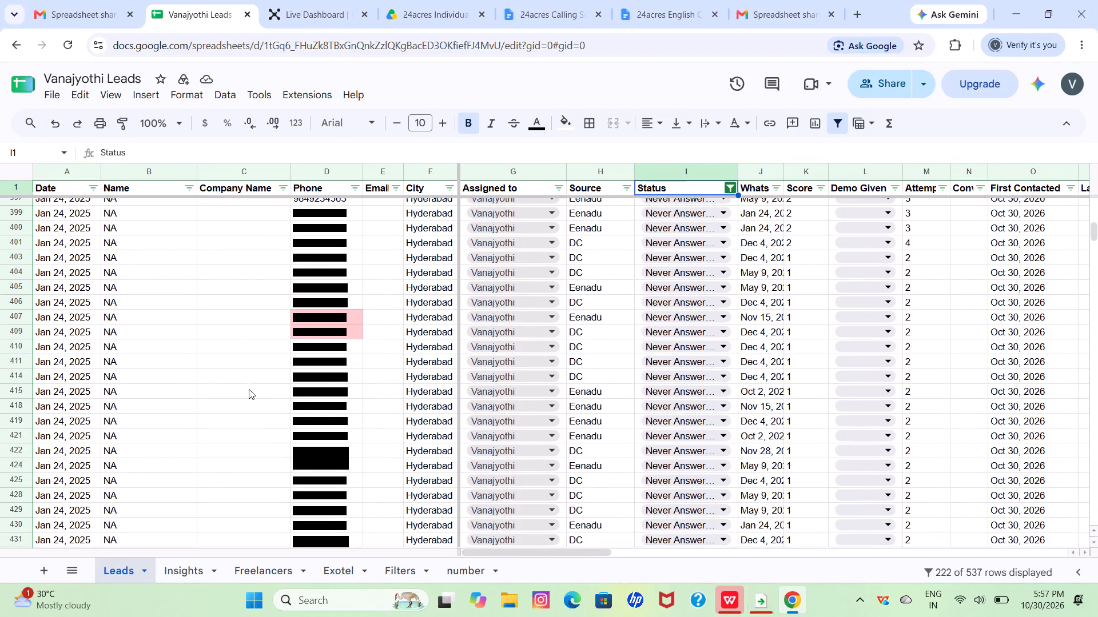
pyautogui.scroll(-2, 249, 389)
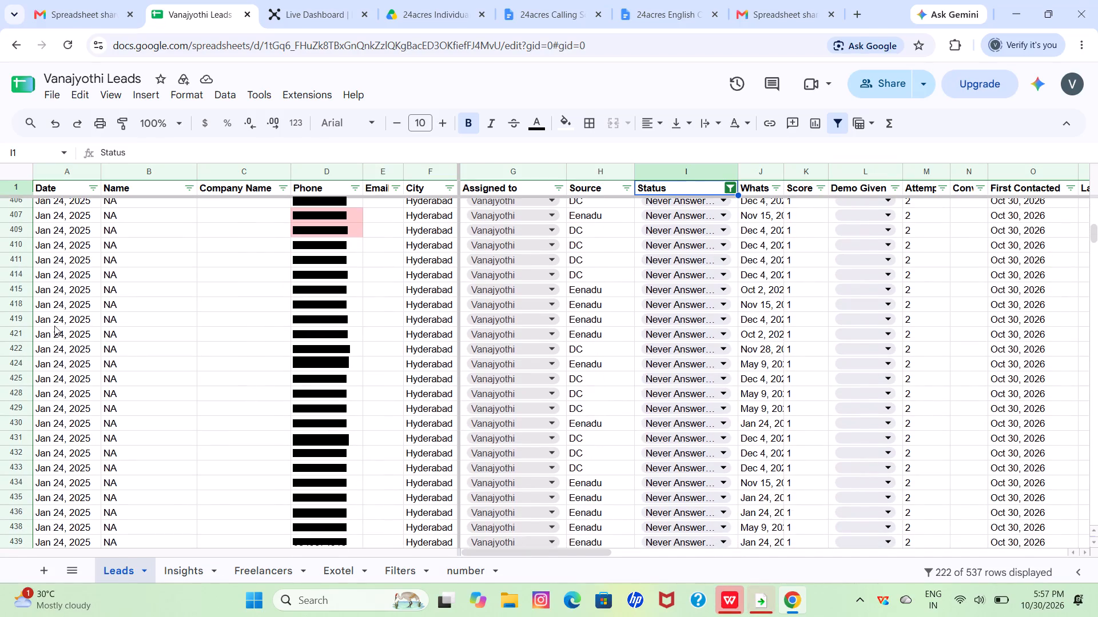
pyautogui.click(341, 338)
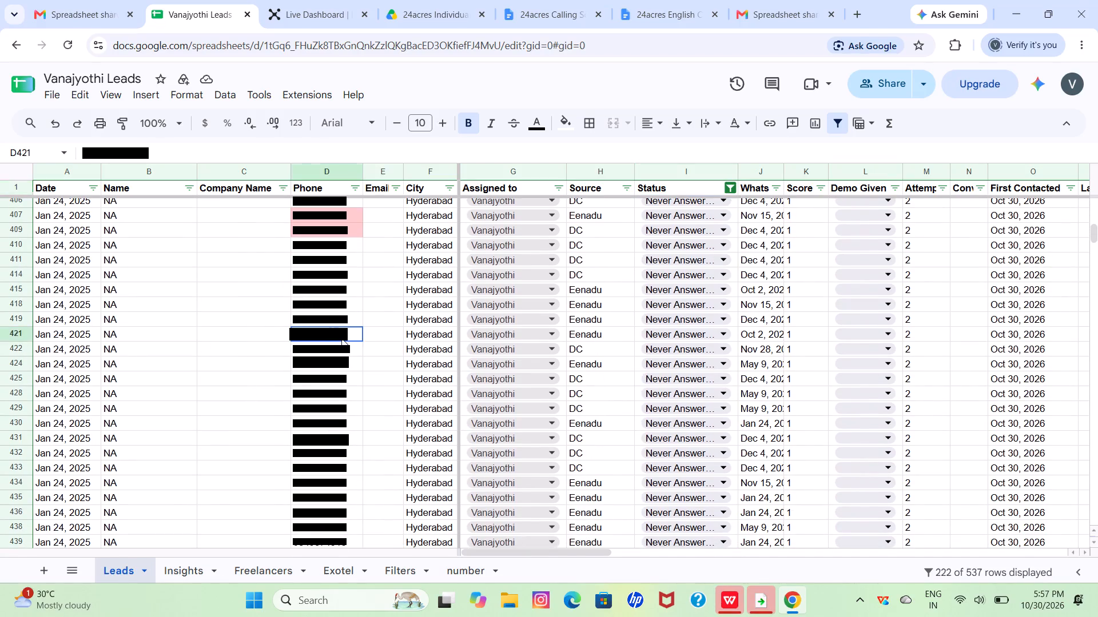
pyautogui.scroll(-1, 341, 338)
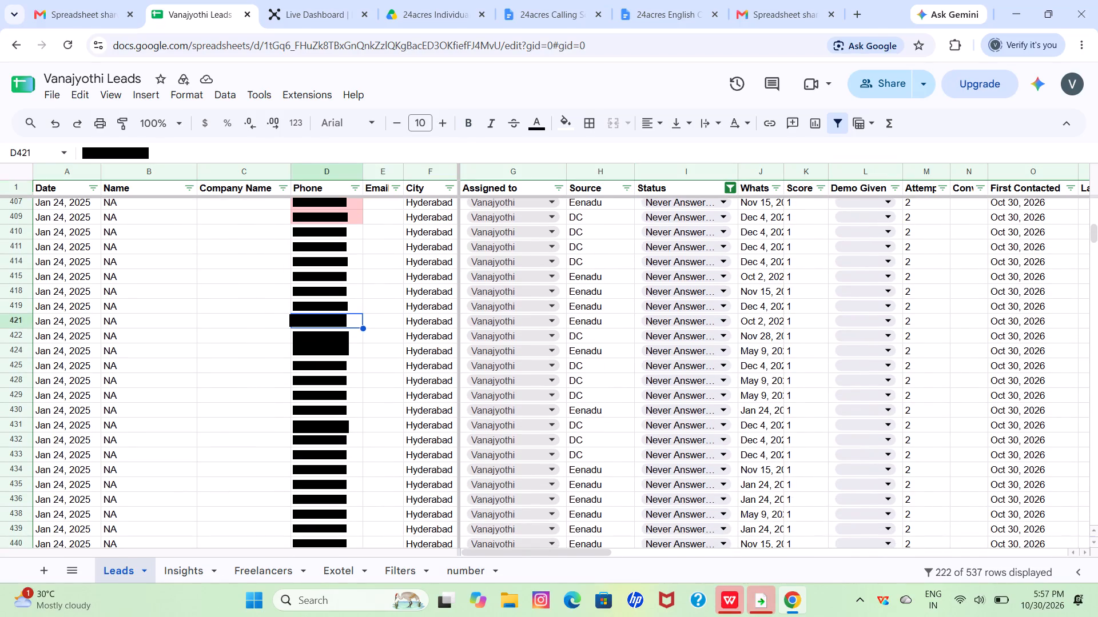
pyautogui.scroll(-2, 341, 338)
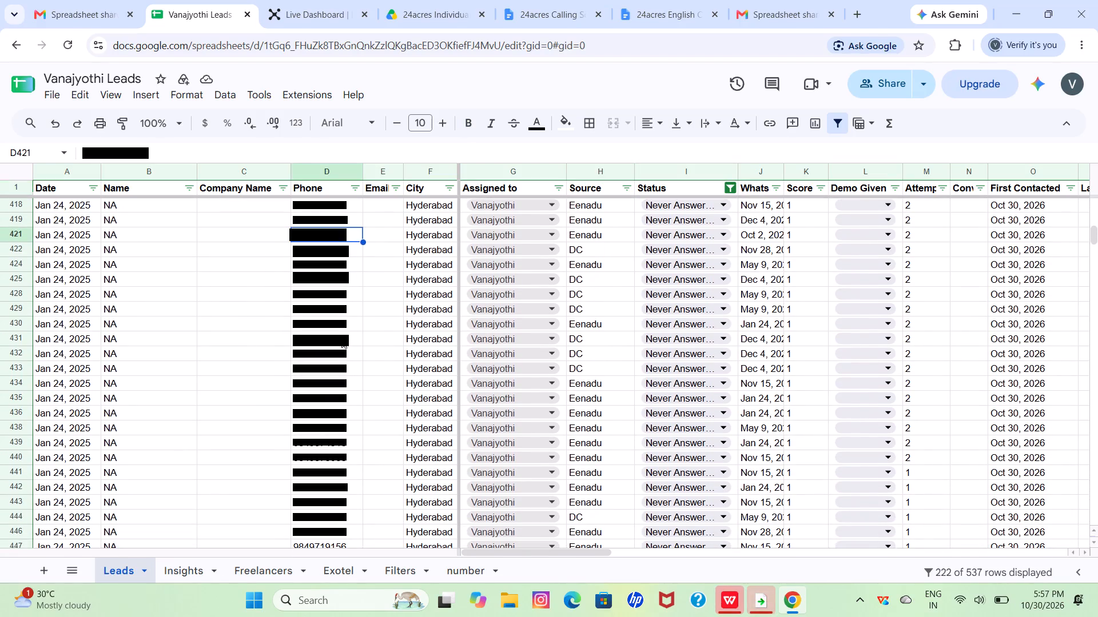
pyautogui.scroll(-1, 341, 338)
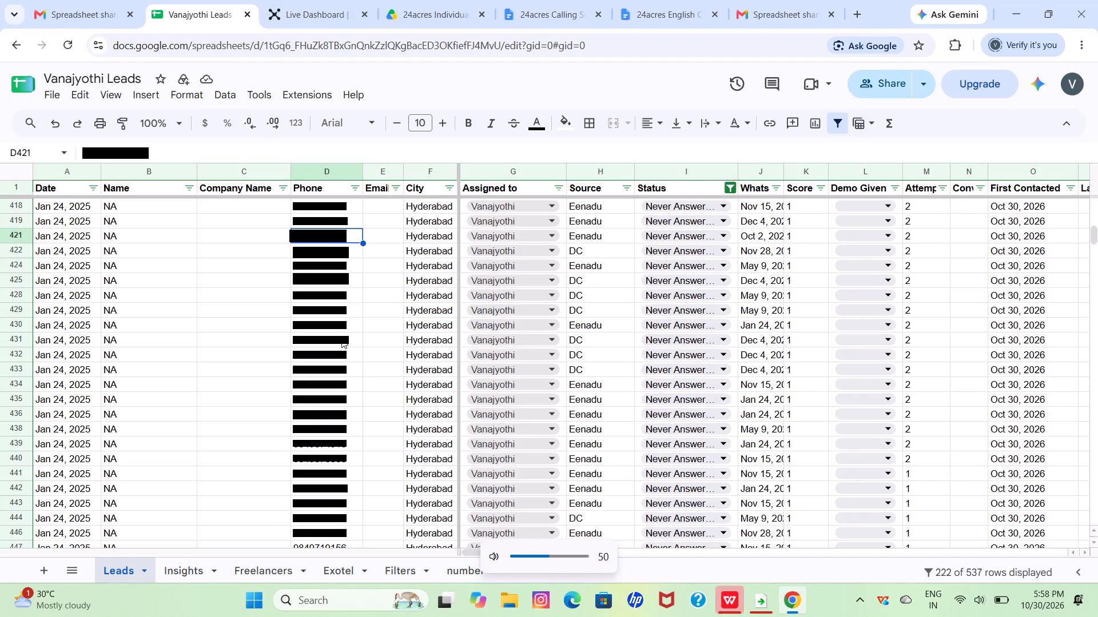
pyautogui.hotkey('ctrl', 'c')
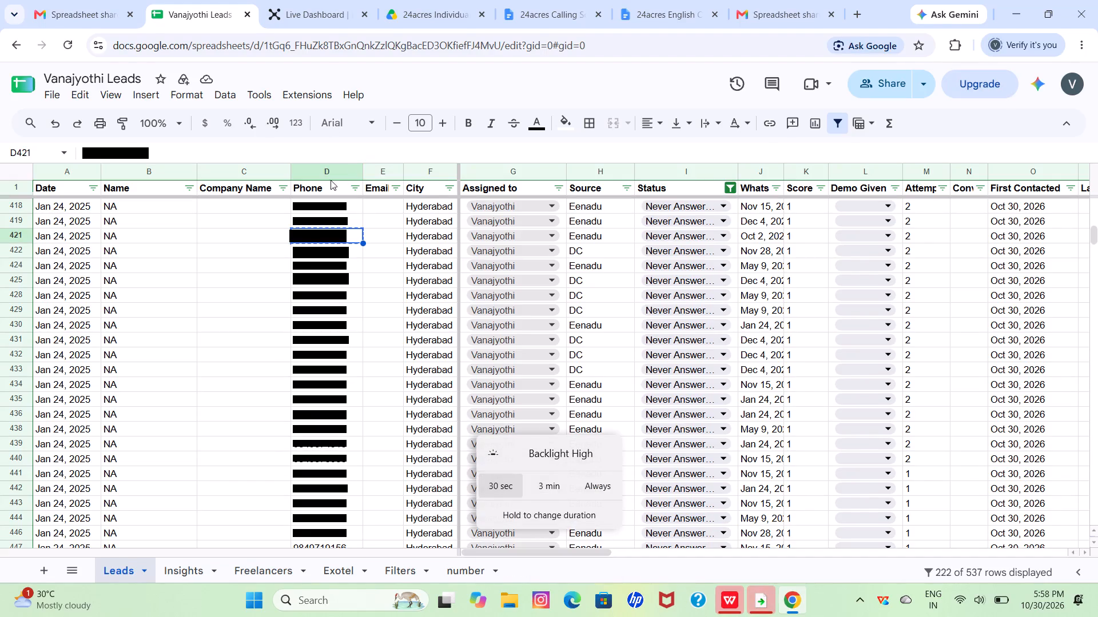
# Switch to Exotel and place a call to the copied phone number of the lead in row 421.
pyautogui.click(319, 0)
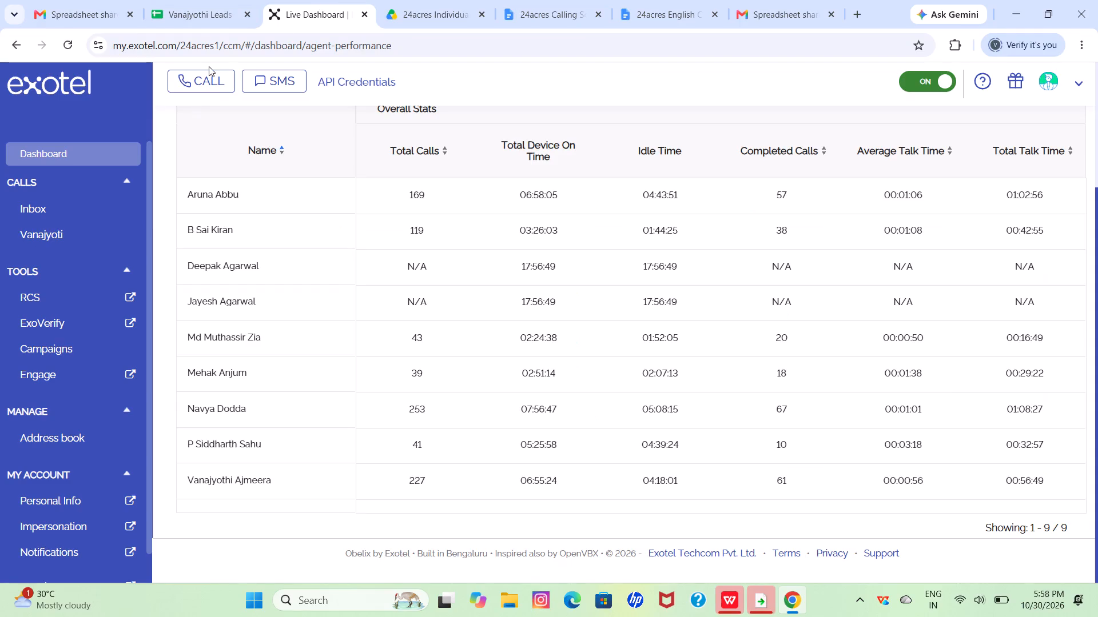
pyautogui.moveTo(209, 67); pyautogui.dragTo(212, 79)
pyautogui.click(212, 79)
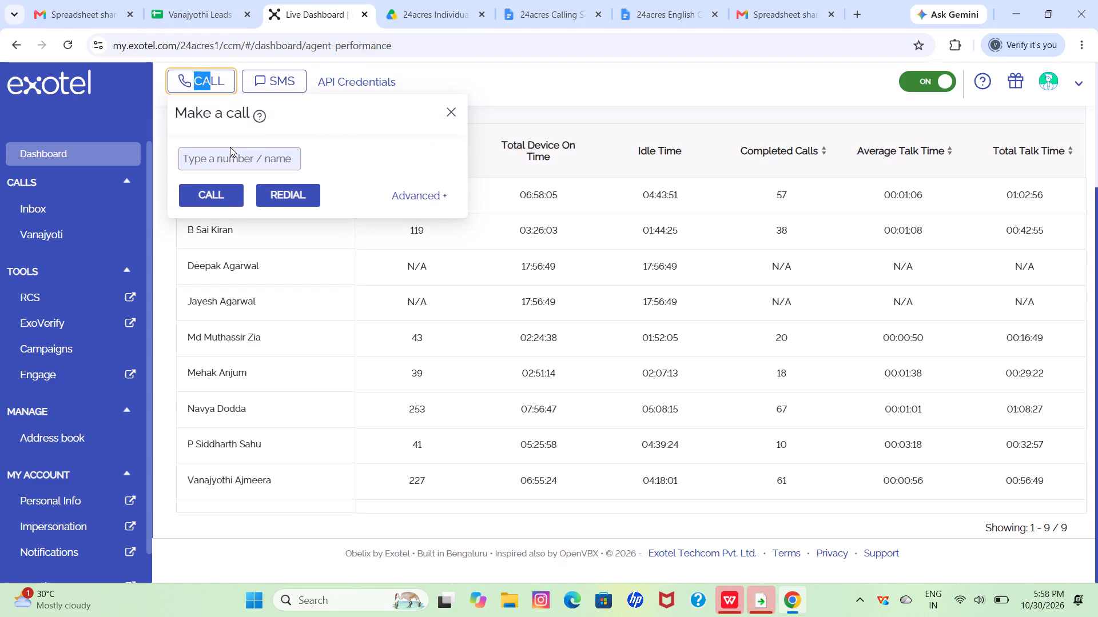
pyautogui.click(230, 147)
pyautogui.hotkey('ctrl', 'v')
pyautogui.click(228, 194)
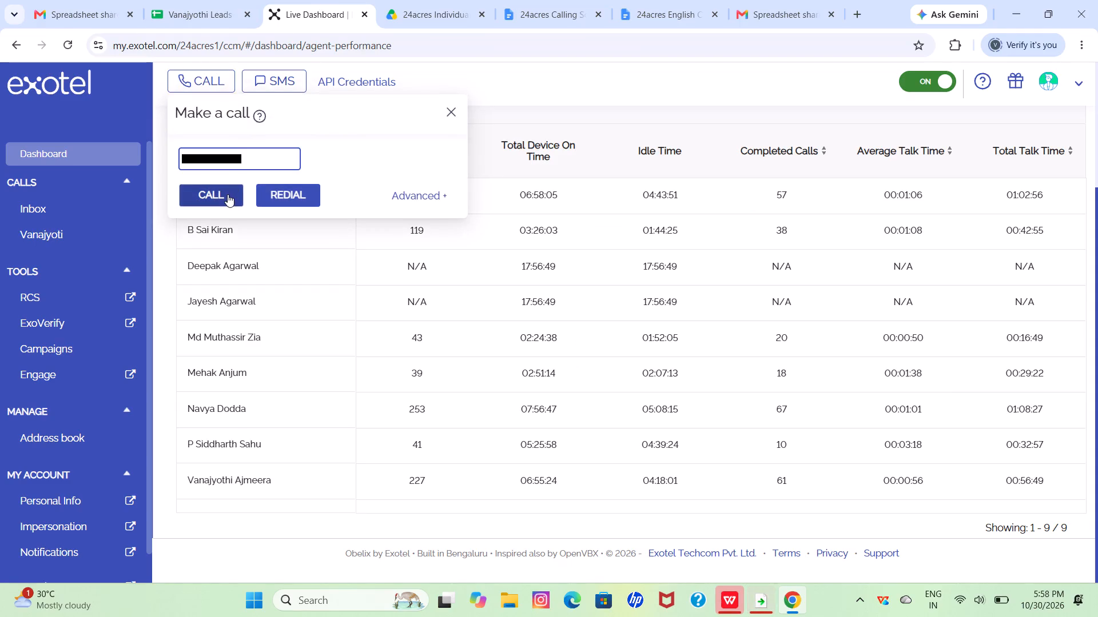
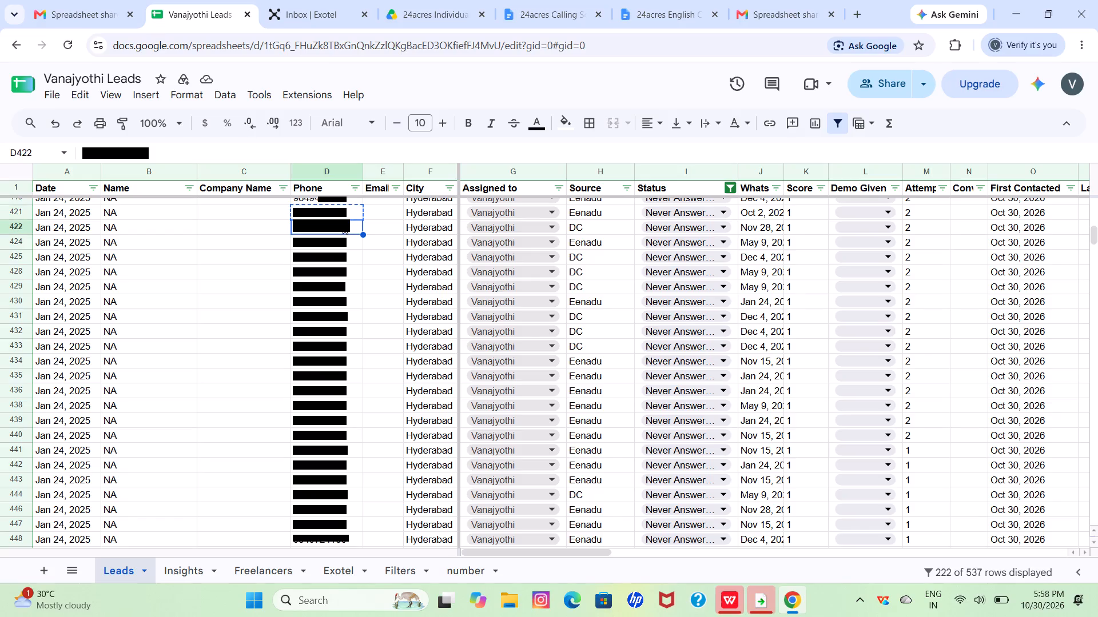
# Copy the phone number of the Never Answered lead in row 422.
pyautogui.hotkey('ctrl', 'c')
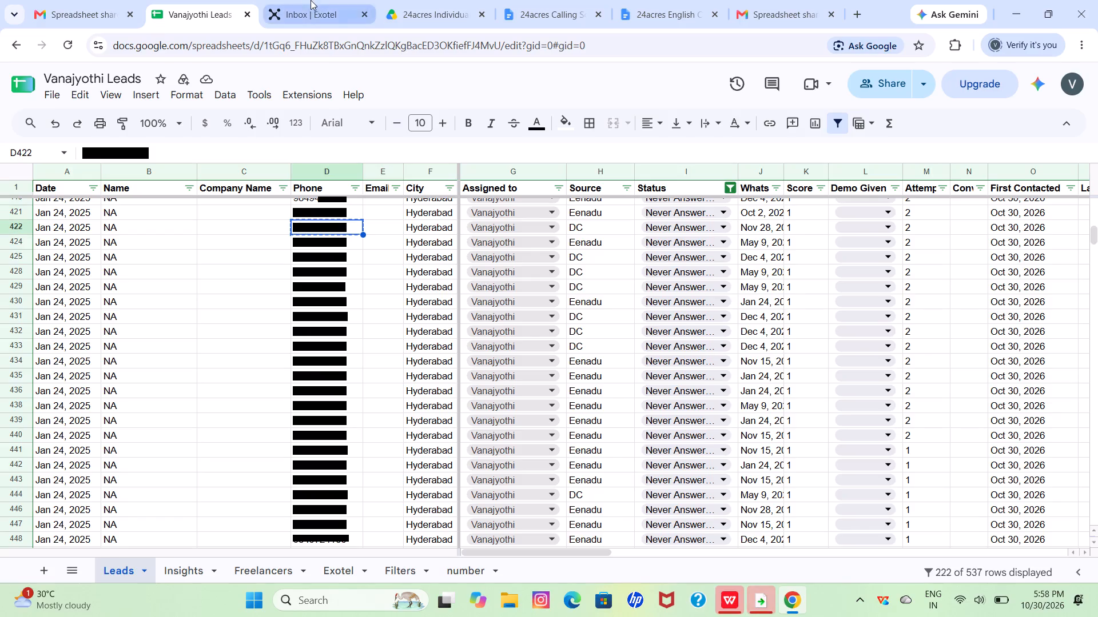
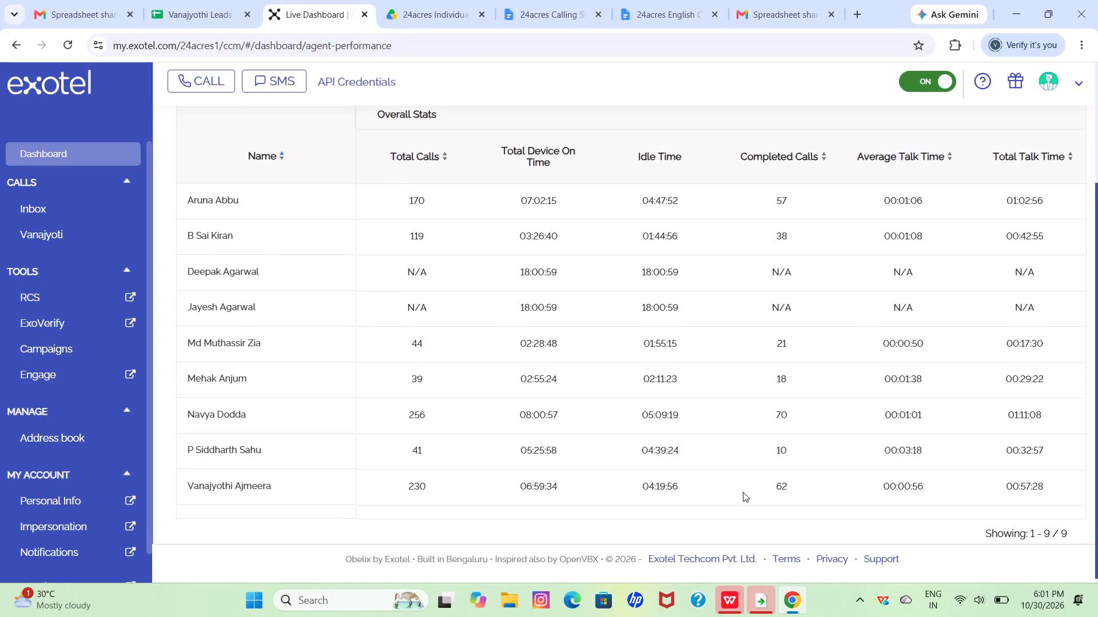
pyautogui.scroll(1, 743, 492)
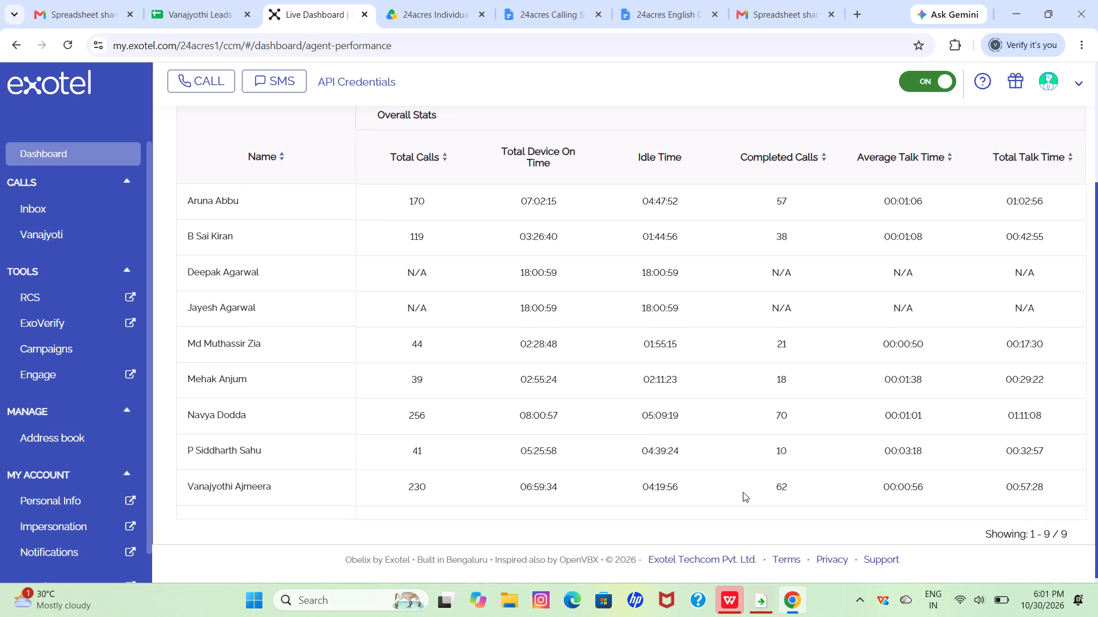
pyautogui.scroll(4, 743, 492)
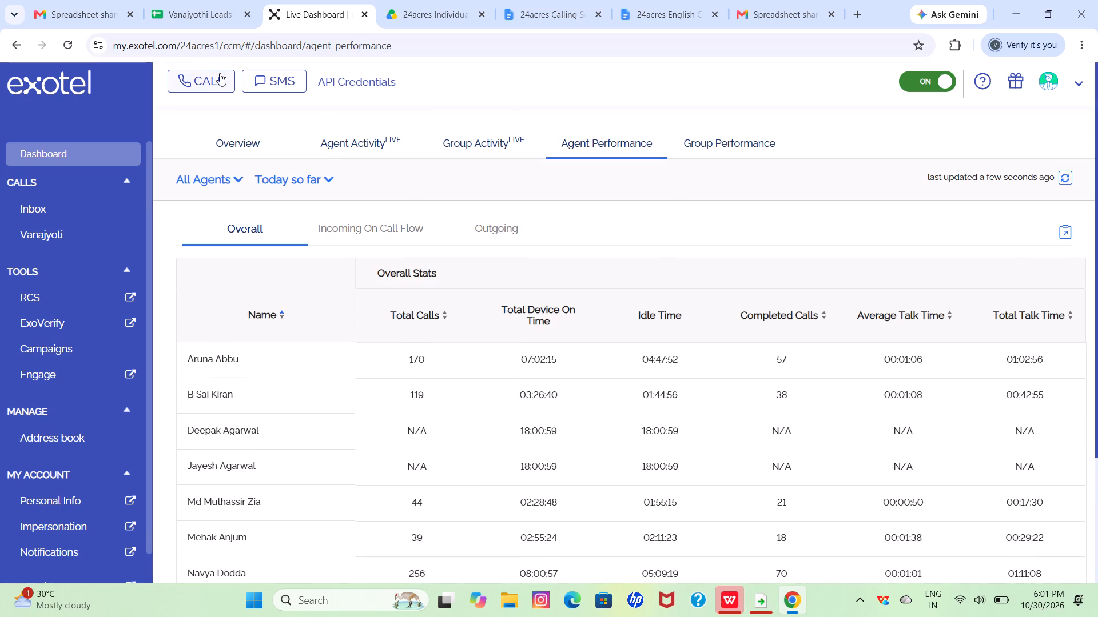
# In the Vanajyothi Leads spreadsheet, enter 1 in the Conv count column (N) for the Not Interested lead in row 422.
pyautogui.click(198, 2)
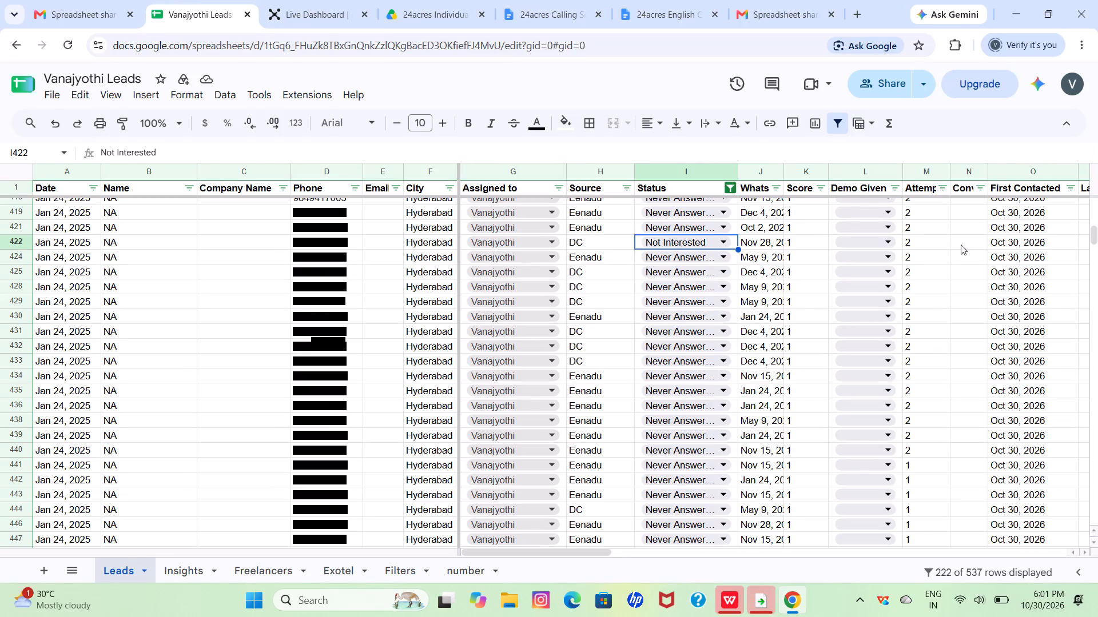
pyautogui.click(976, 242)
pyautogui.press('1')
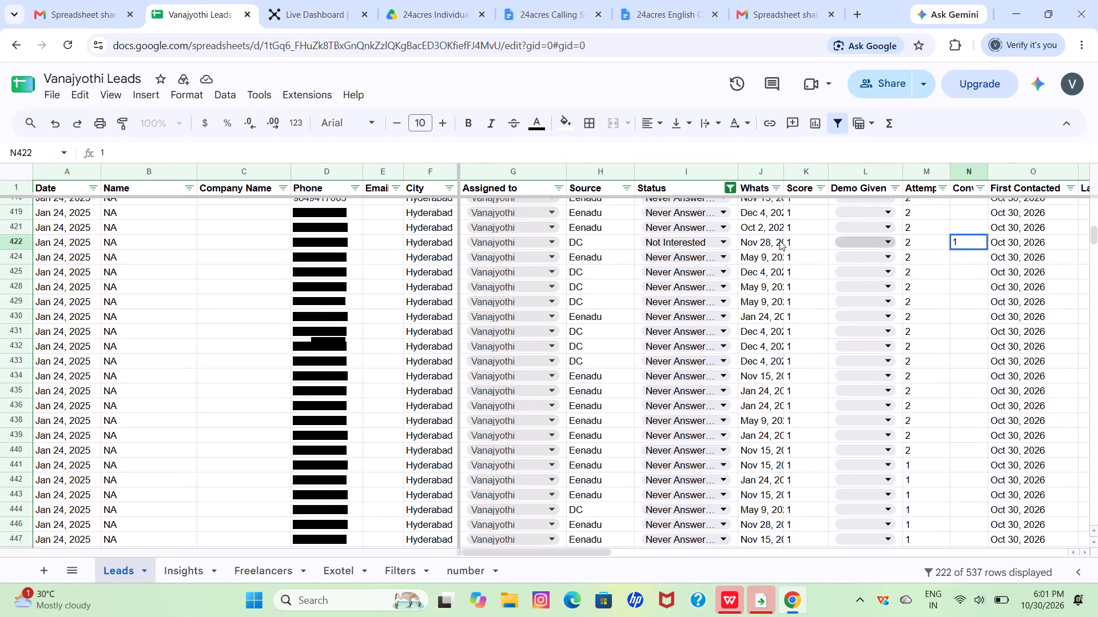
# Copy the phone number of the Never Answered lead in row 425 and switch to the Exotel dashboard.
pyautogui.click(335, 262)
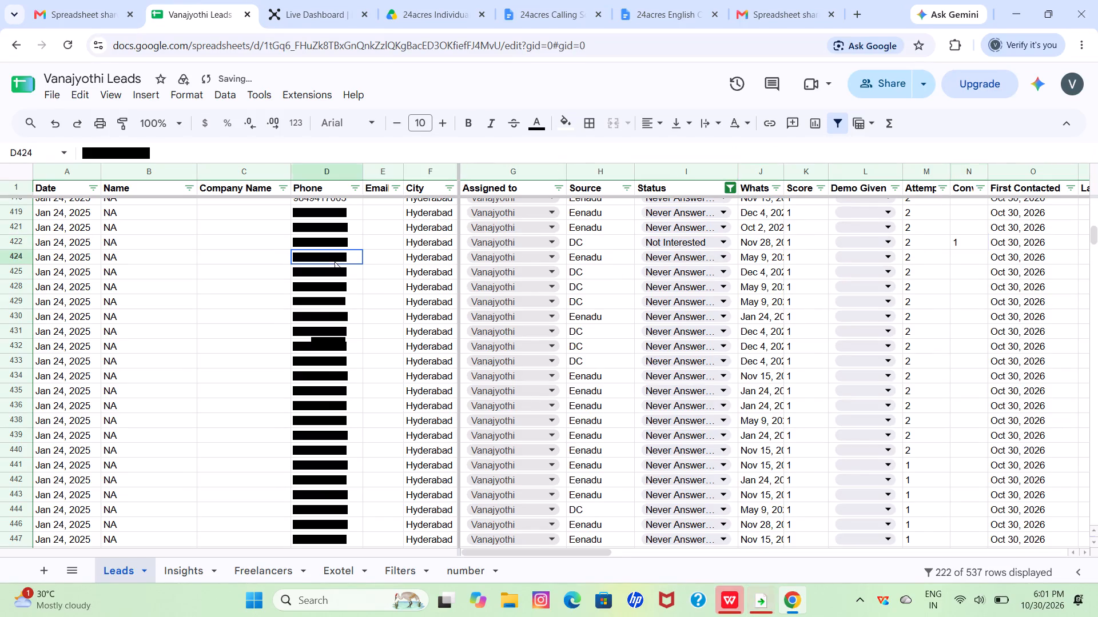
pyautogui.click(335, 271)
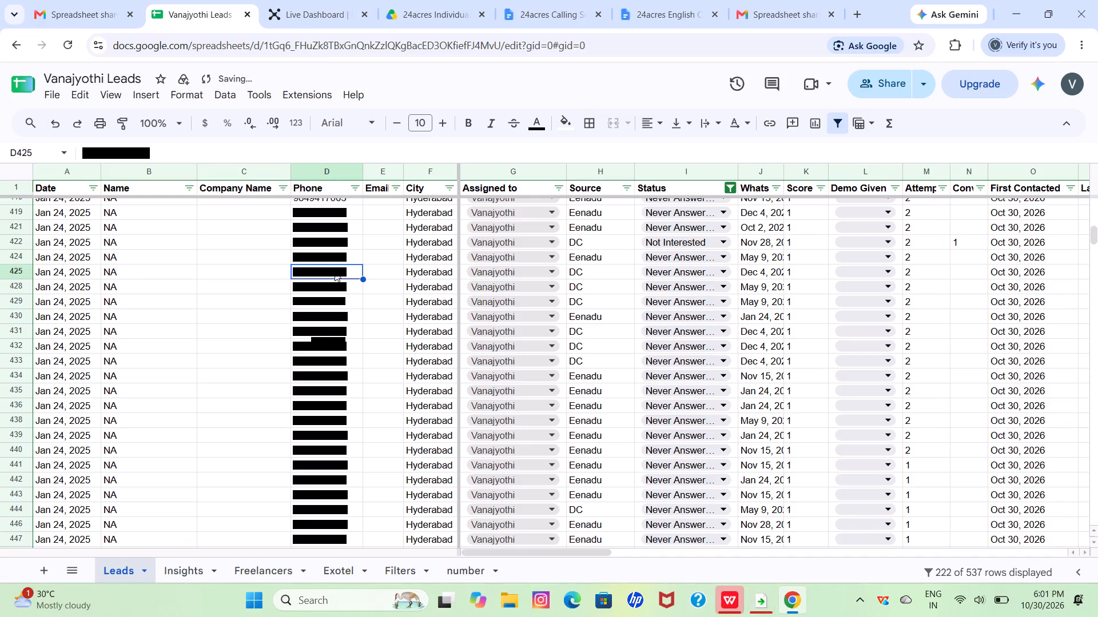
pyautogui.hotkey('ctrl', 'c')
pyautogui.click(320, 0)
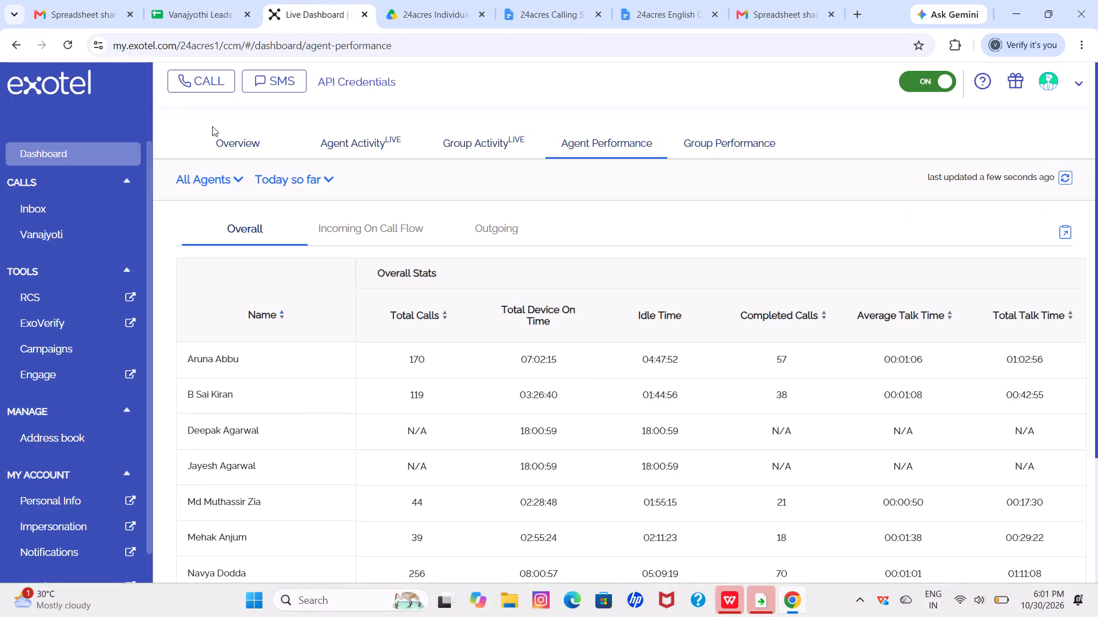
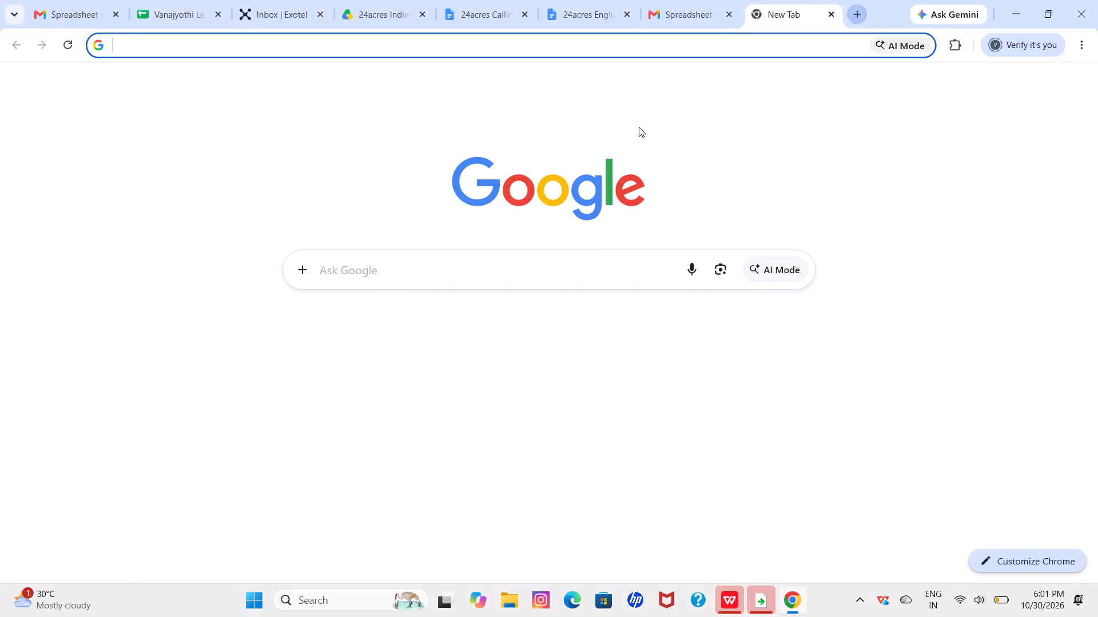
# Open the Google search box in the new browser tab to bring up the recent searches.
pyautogui.click(546, 288)
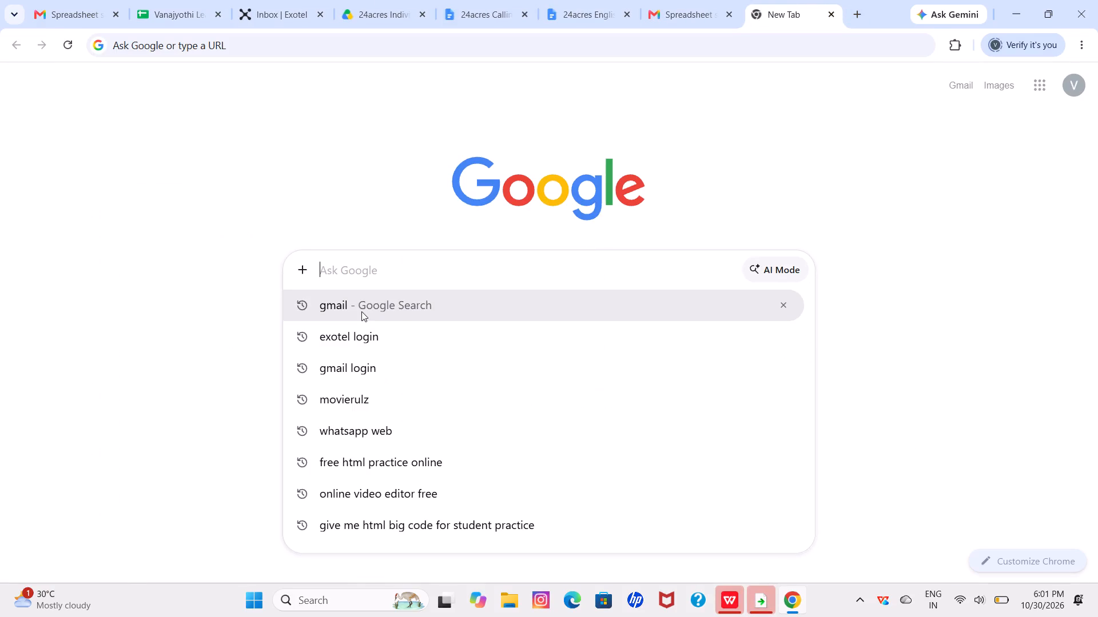
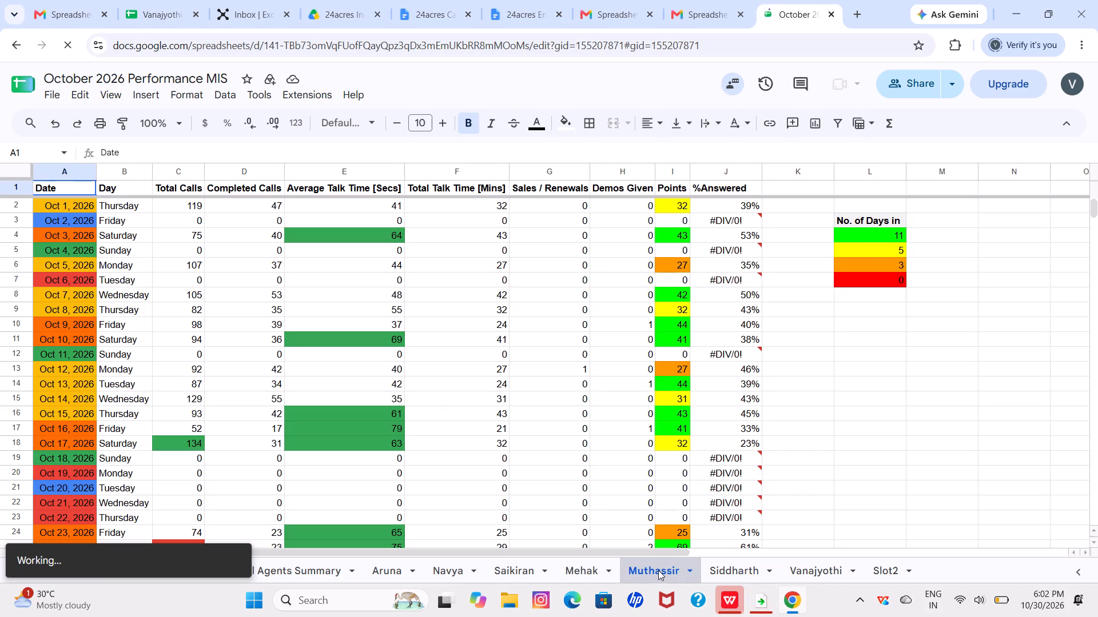
# Review the daily October call figures on the Muthassir sheet of the October 2026 Performance MIS.
pyautogui.scroll(-6, 658, 570)
pyautogui.scroll(-5, 717, 312)
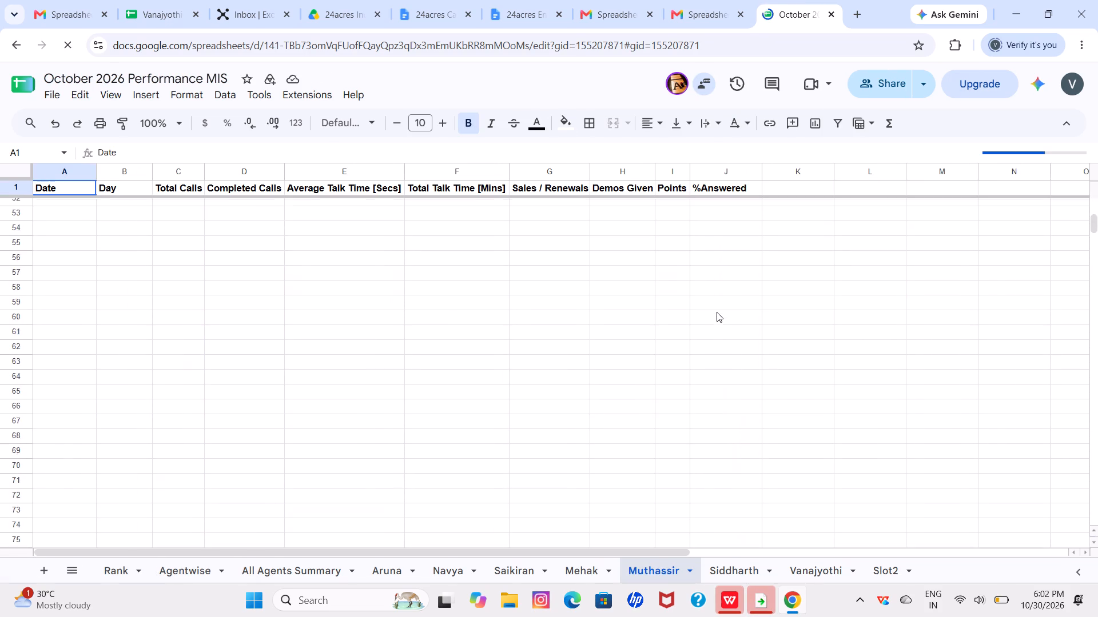
pyautogui.scroll(6, 717, 312)
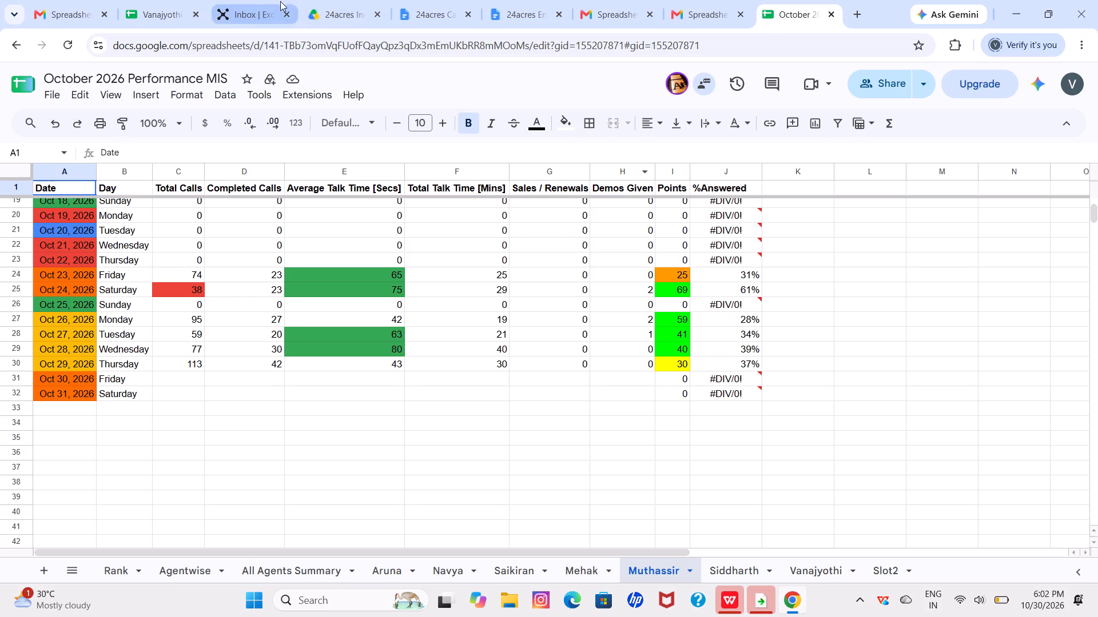
# Switch to the Vanajyothi Leads spreadsheet and copy the phone number of the Never Answered lead in row 428.
pyautogui.click(157, 0)
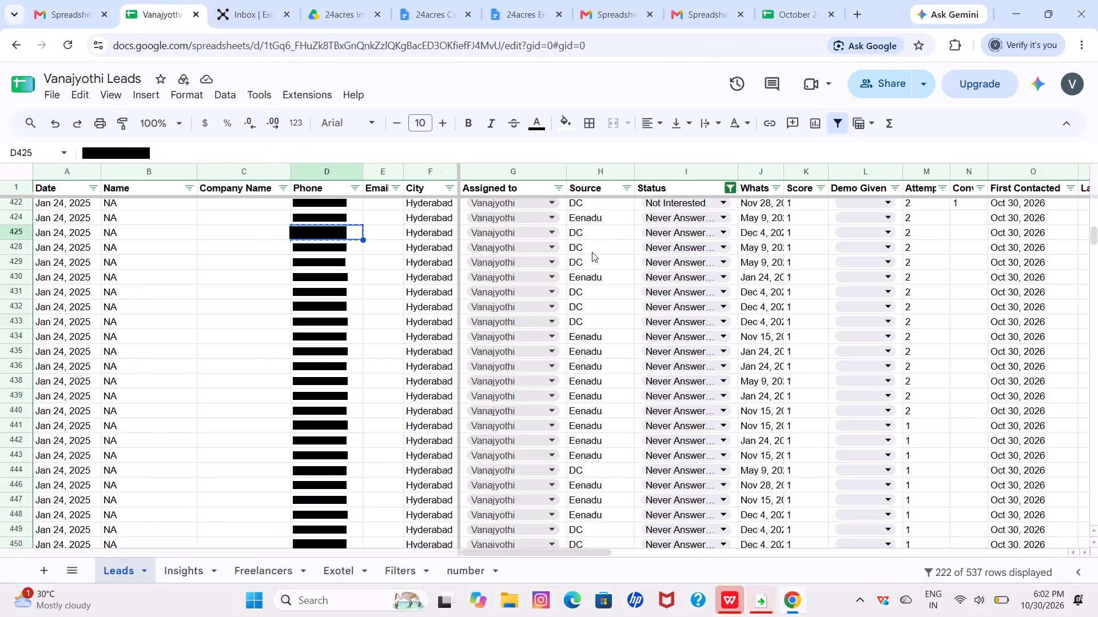
pyautogui.click(339, 258)
pyautogui.click(339, 242)
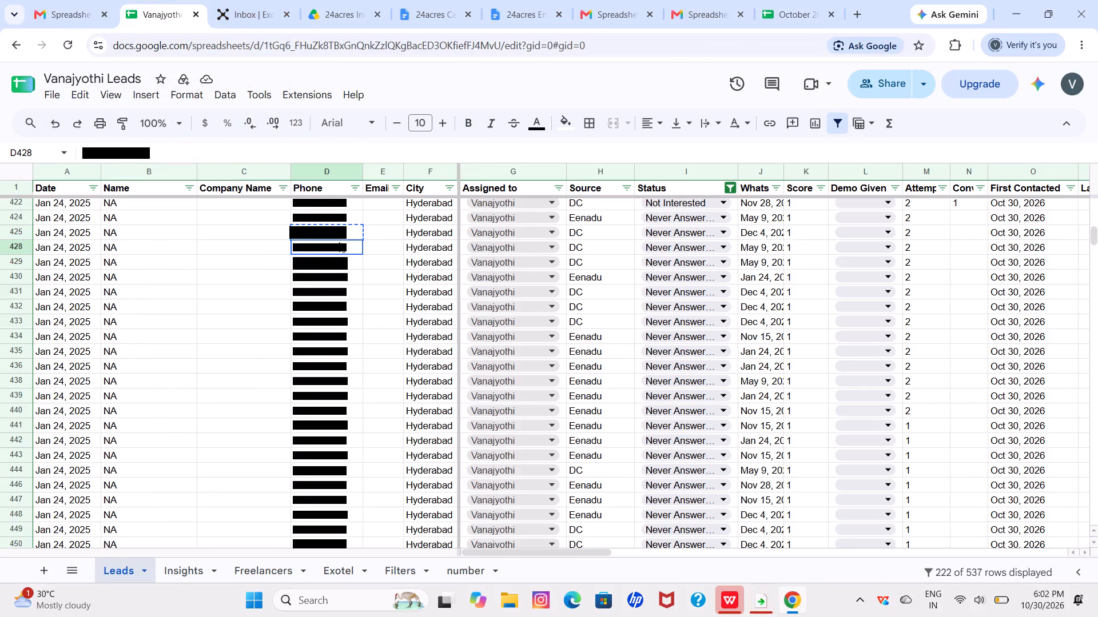
pyautogui.hotkey('ctrl', 'c')
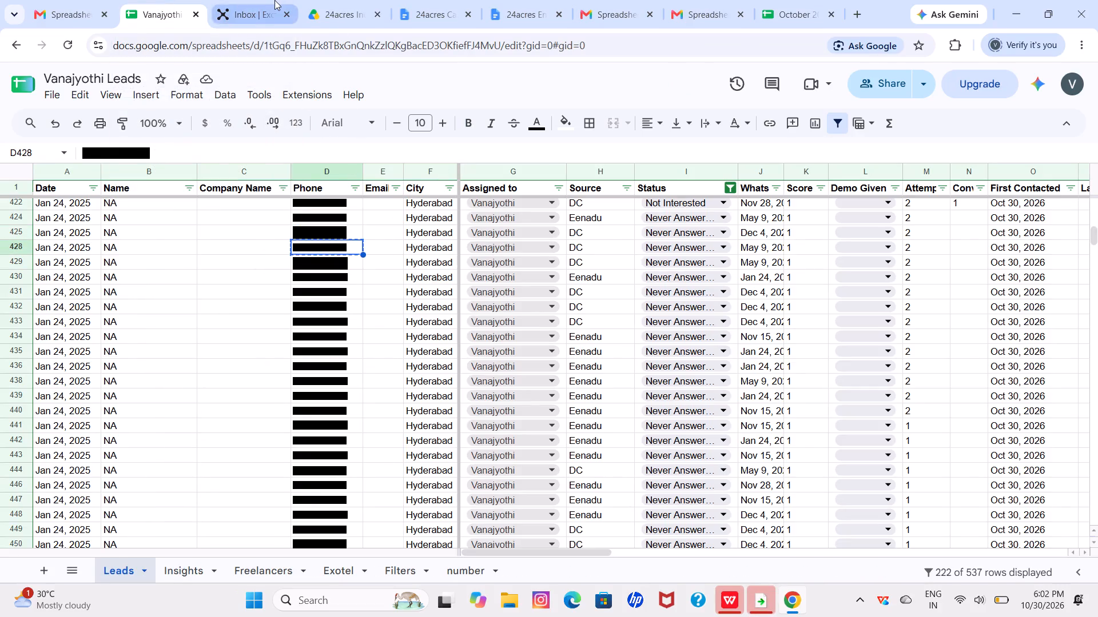
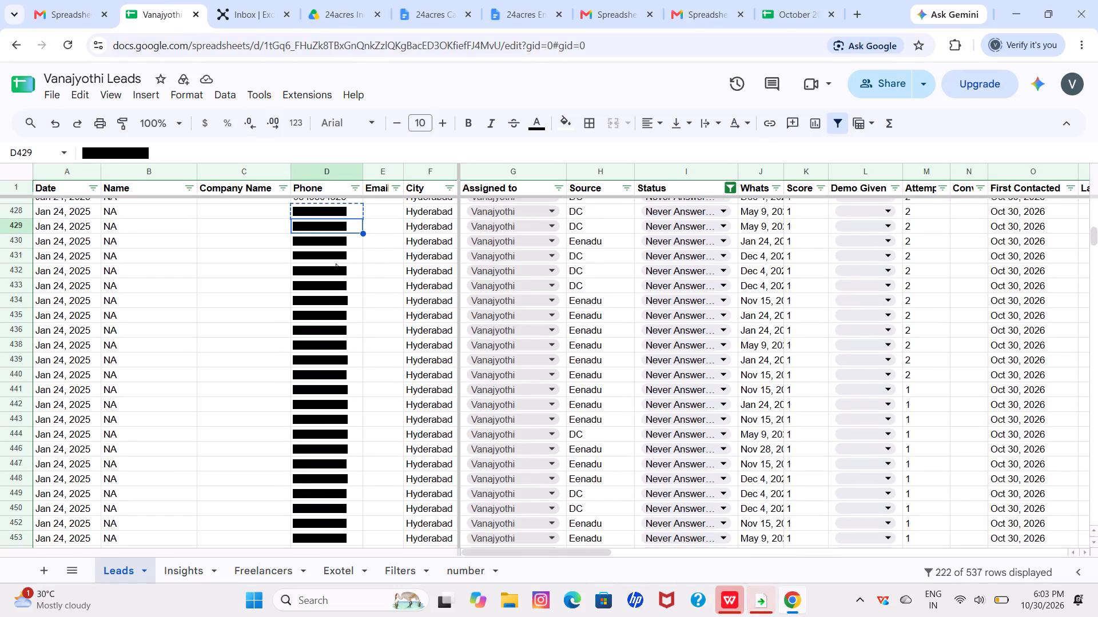
# Copy the phone number of the Never Answered lead in row 429.
pyautogui.hotkey('ctrl', 'c')
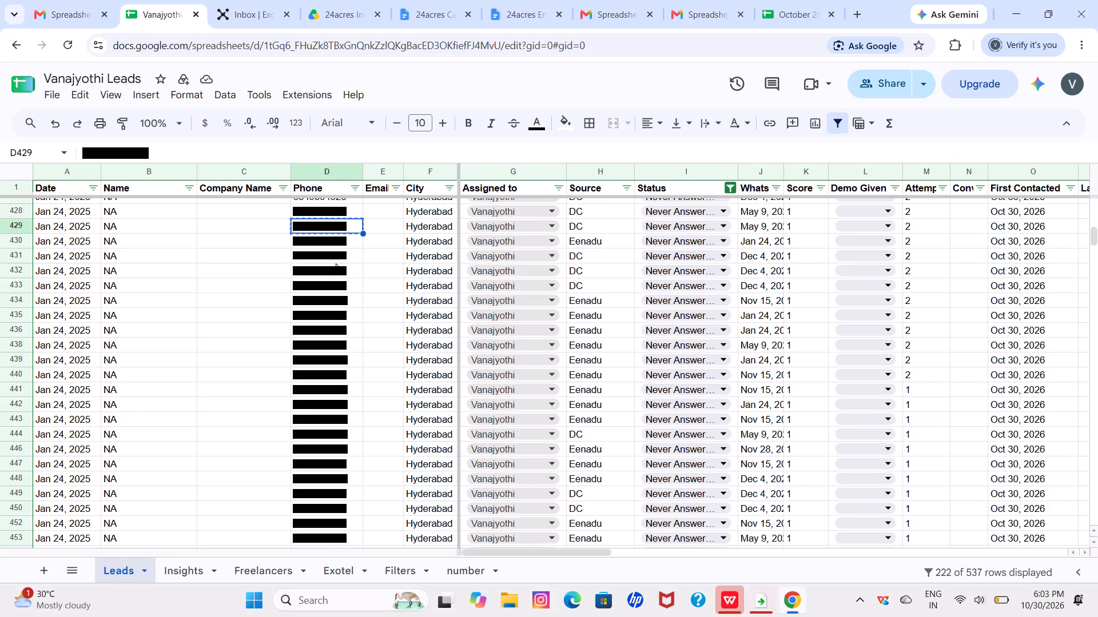
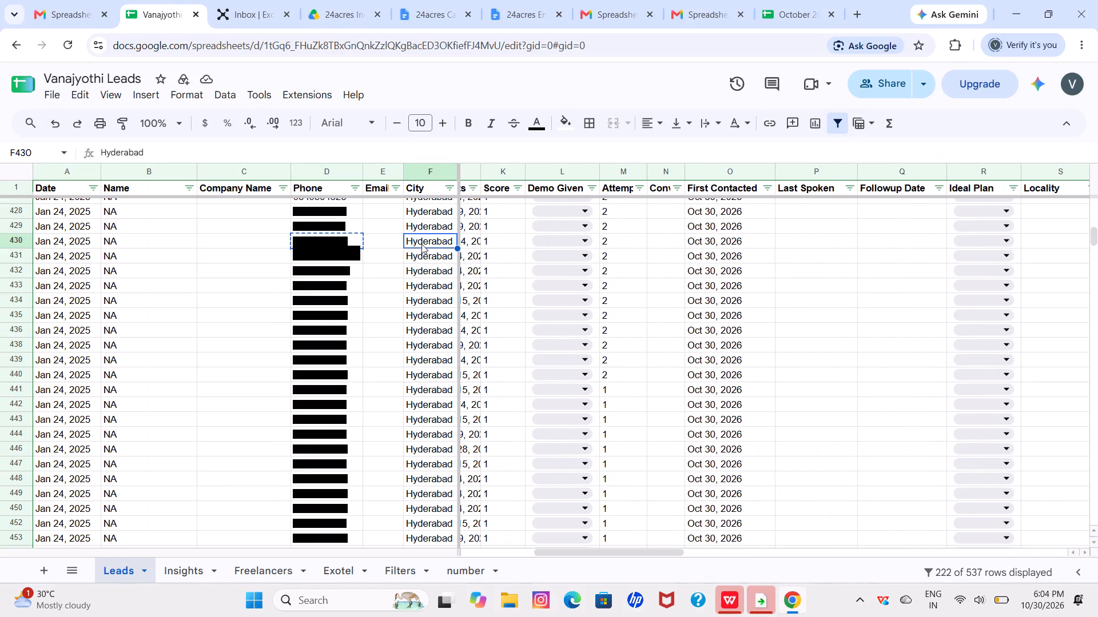
# Return to the Phone column and select the phone number of the Never Answered lead in row 431.
pyautogui.click(638, 239)
pyautogui.hscroll(5, 638, 239)
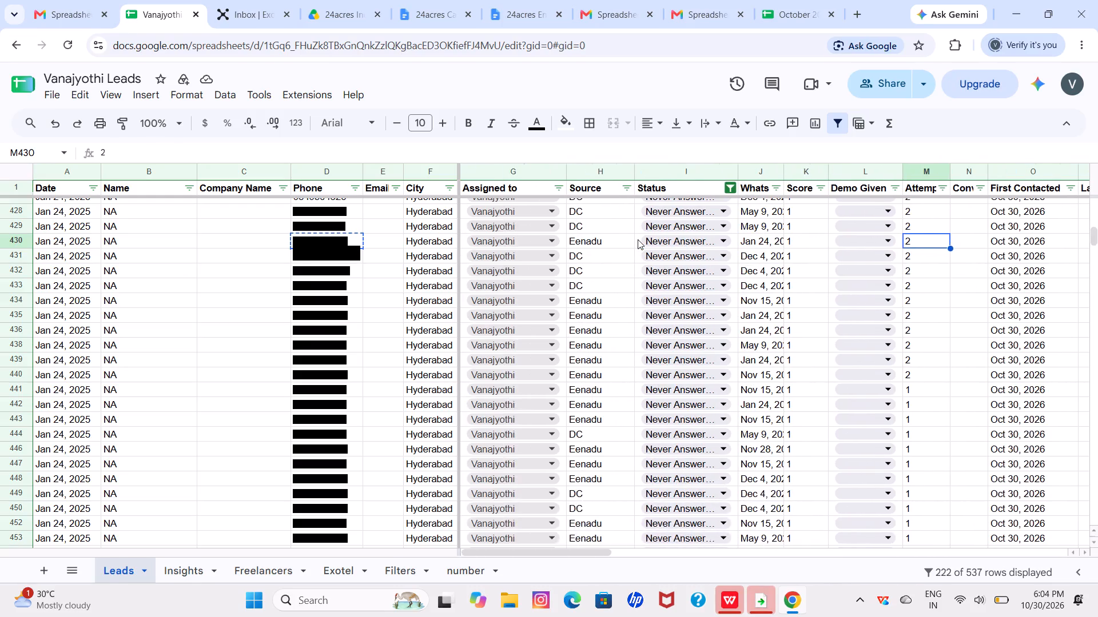
pyautogui.hscroll(1, 638, 239)
pyautogui.click(350, 246)
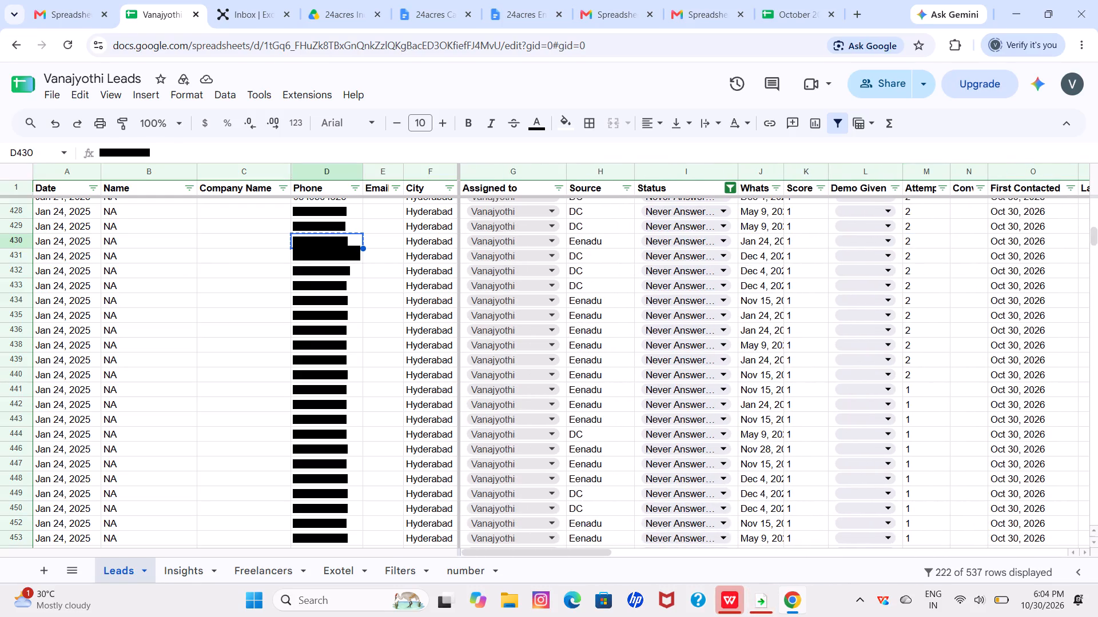
pyautogui.click(342, 259)
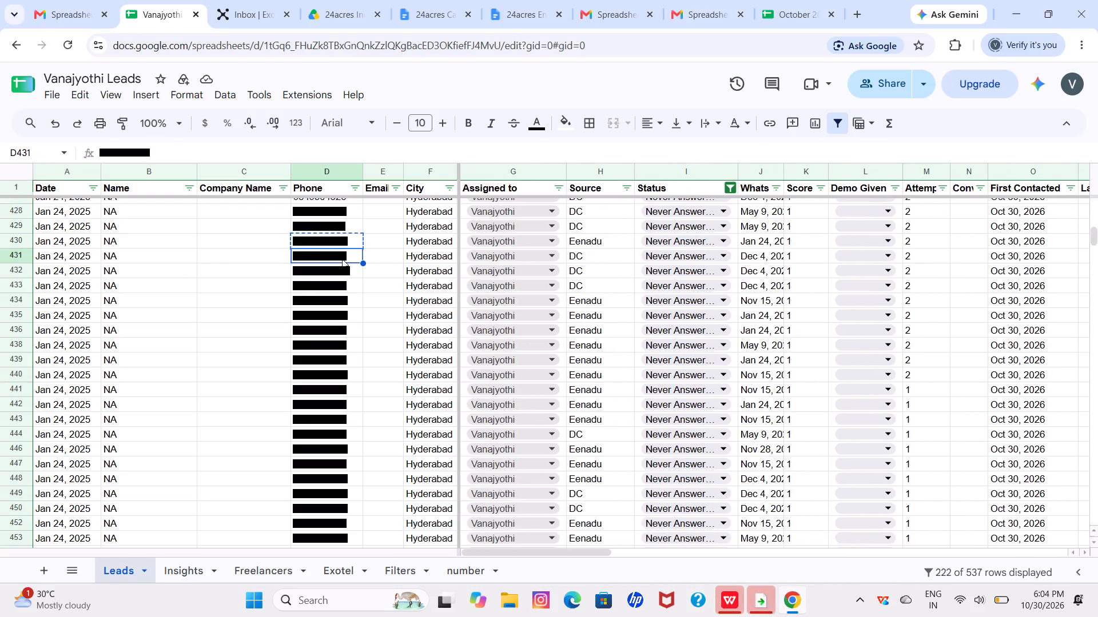
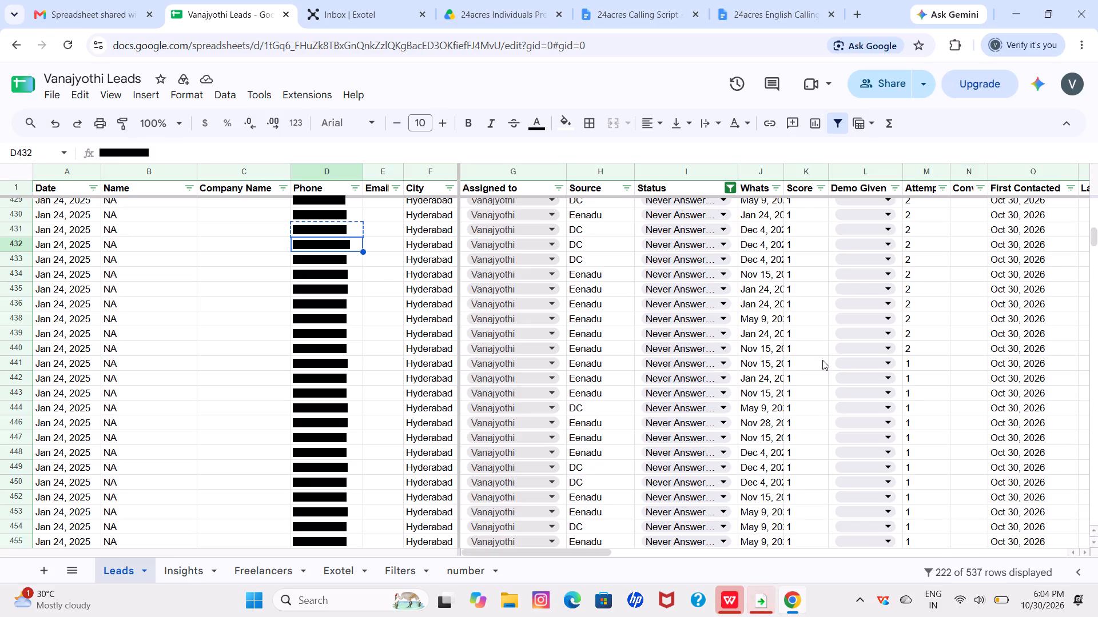
# Set the attempts count to 2 for the Never Answered leads in rows 441 and 442.
pyautogui.click(904, 364)
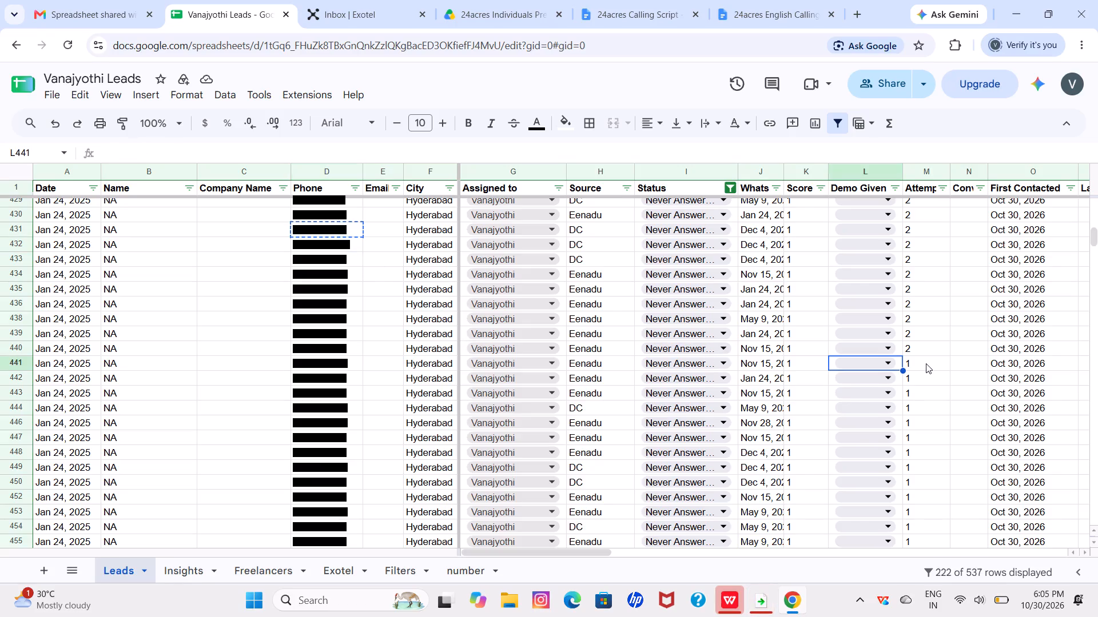
pyautogui.click(926, 363)
pyautogui.press('2')
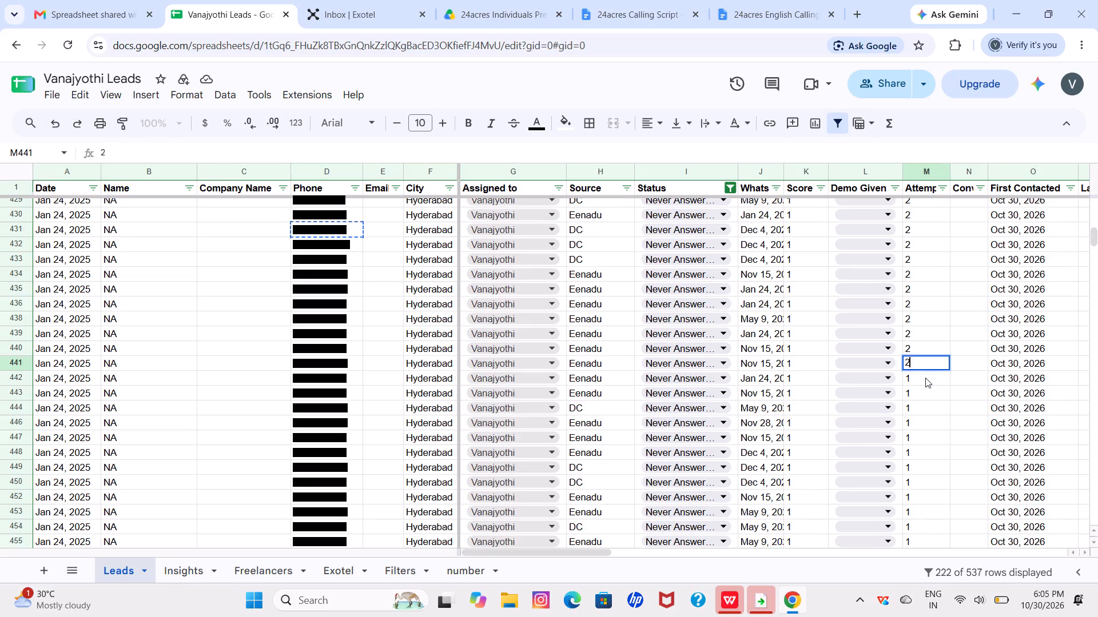
pyautogui.click(925, 378)
pyautogui.press('2')
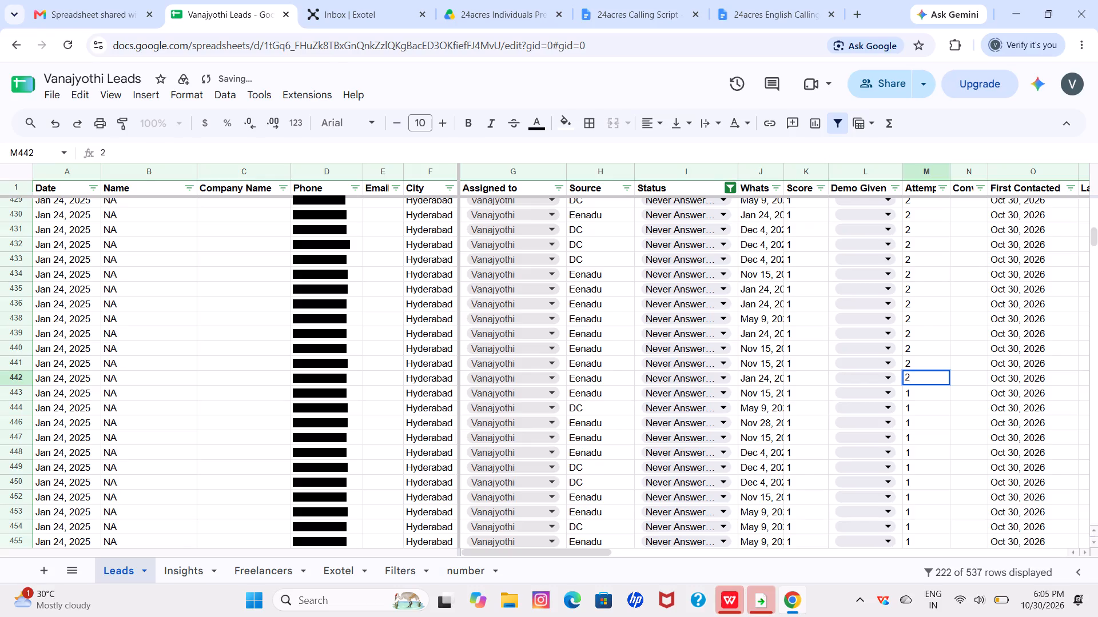
# Return to the Phone column and select the phone number of the Never Answered lead in row 431.
pyautogui.click(343, 242)
pyautogui.click(334, 232)
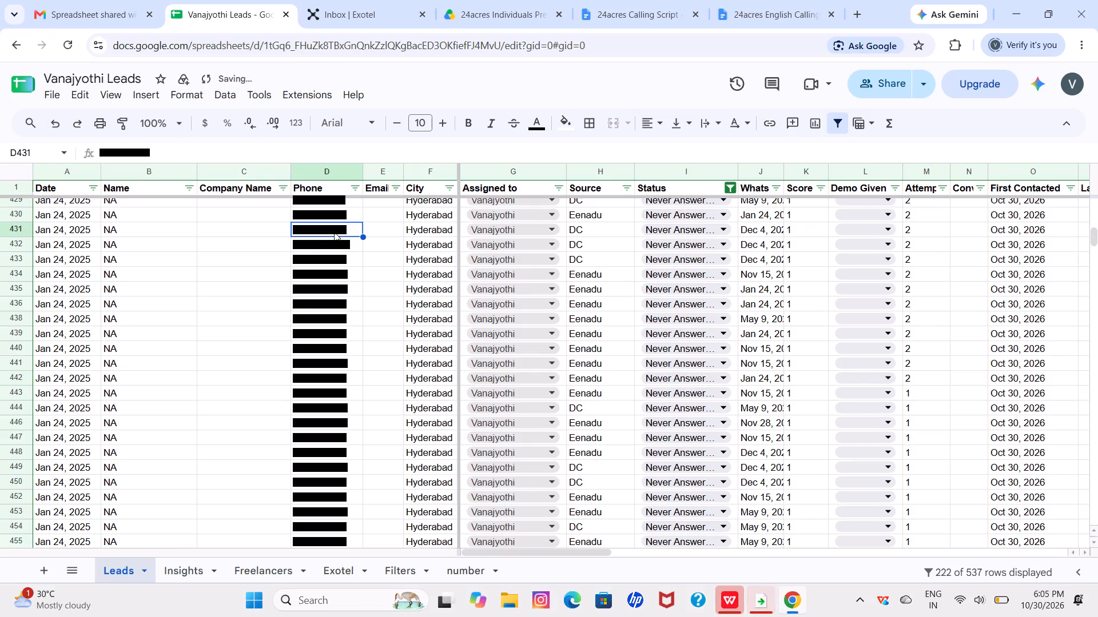
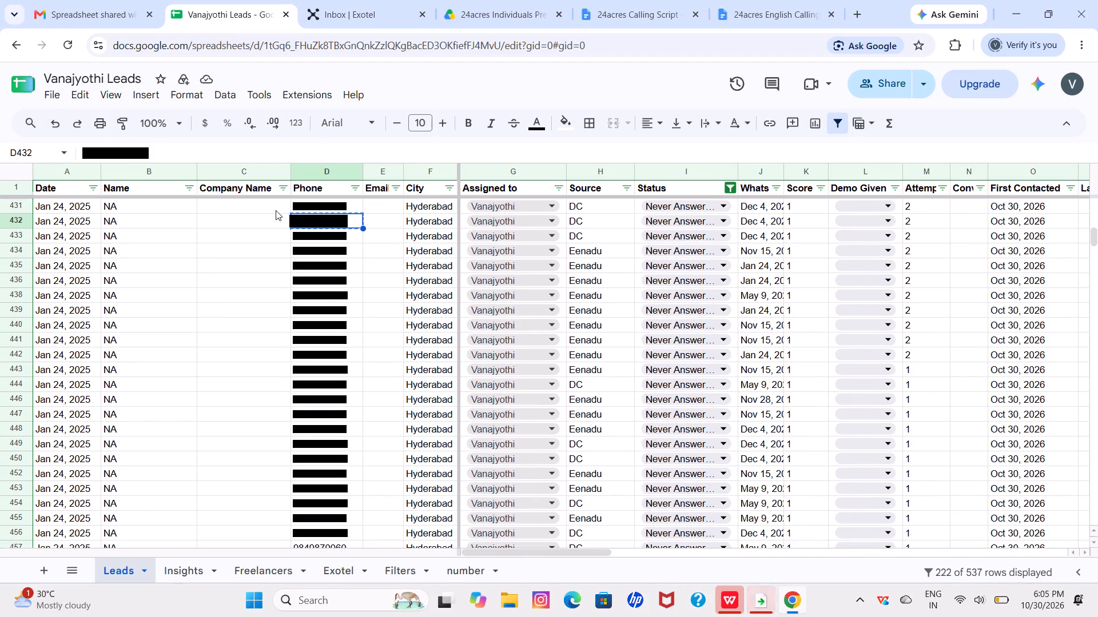
# Select the phone number of the Never Answered lead in row 433.
pyautogui.hscroll(-3, 276, 210)
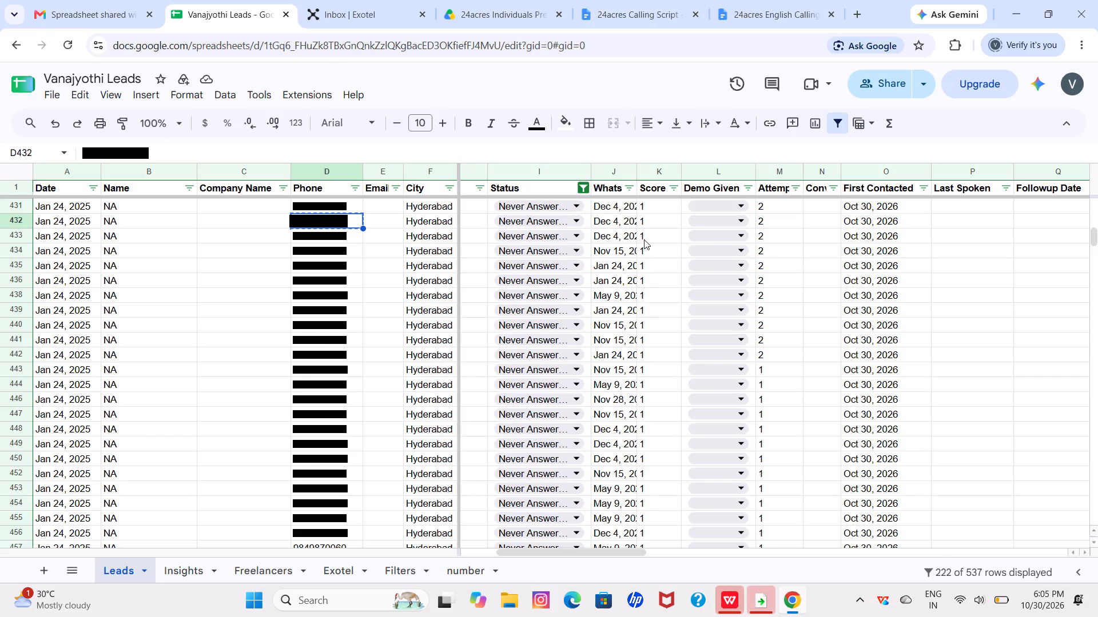
pyautogui.click(331, 238)
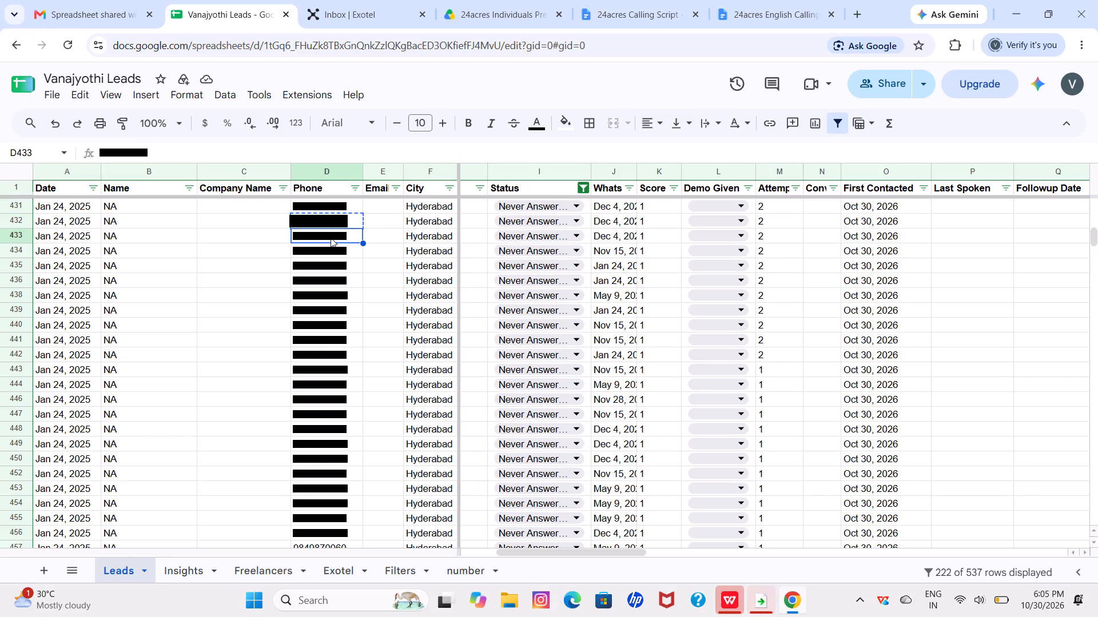
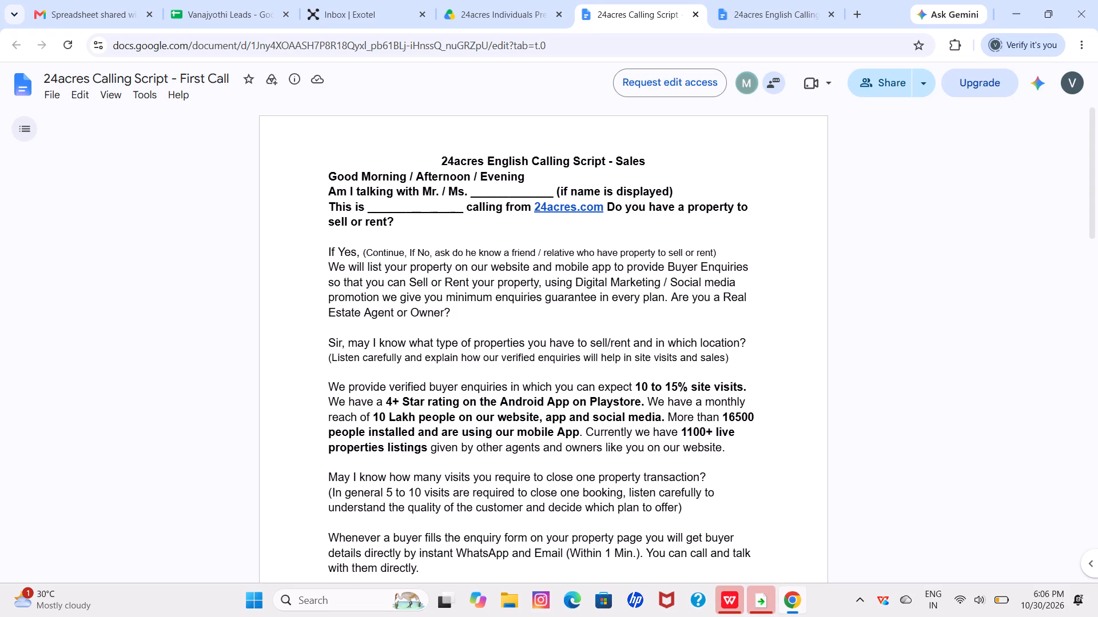
# Read through the 24acres English sales calling script, from the greeting to the office visit and online demo offer.
pyautogui.scroll(-1, 547, 318)
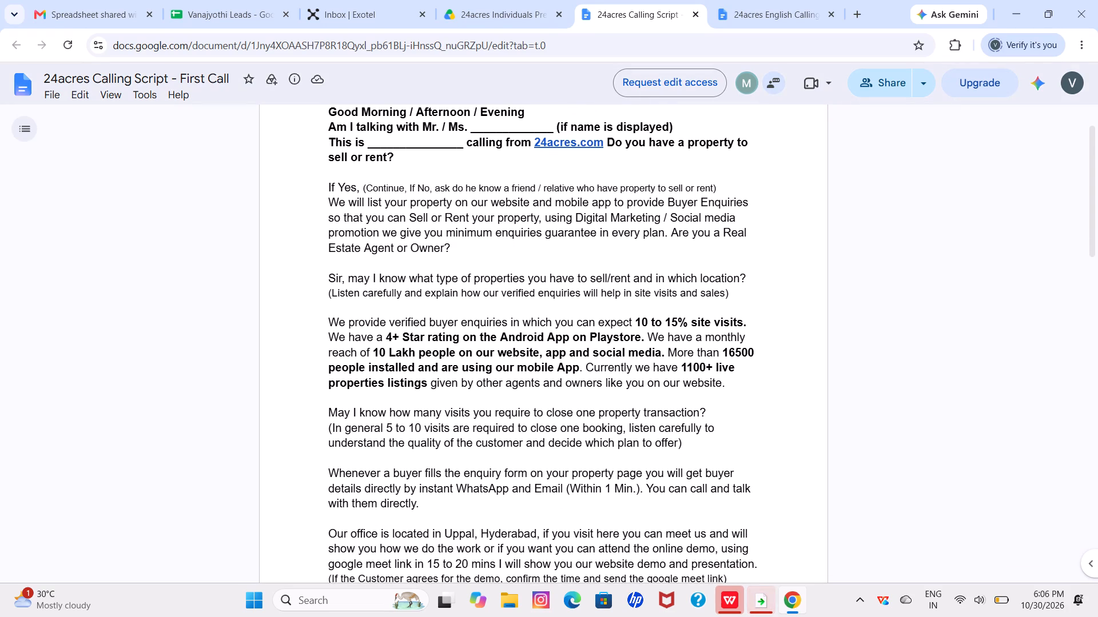
pyautogui.scroll(-1, 547, 318)
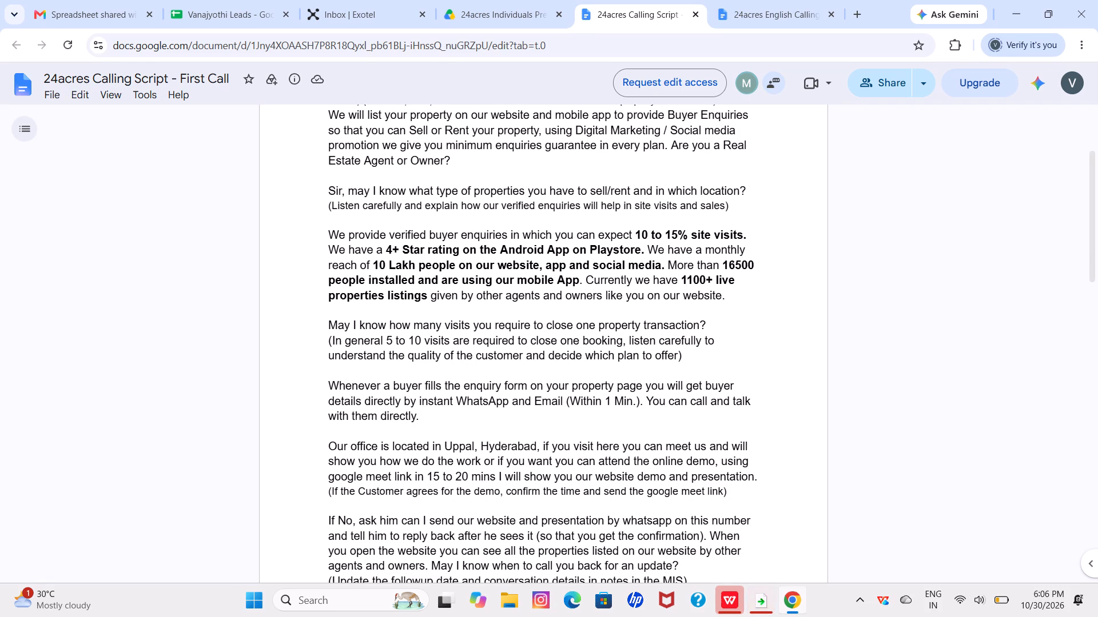
pyautogui.scroll(4, 547, 318)
pyautogui.scroll(-1, 547, 318)
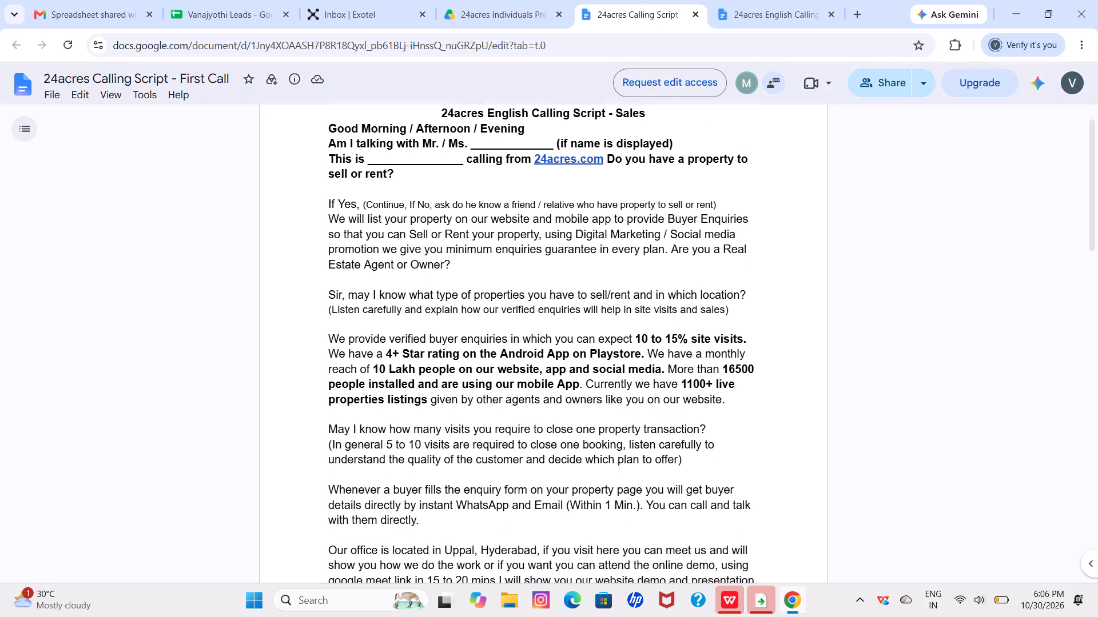
pyautogui.scroll(-1, 547, 318)
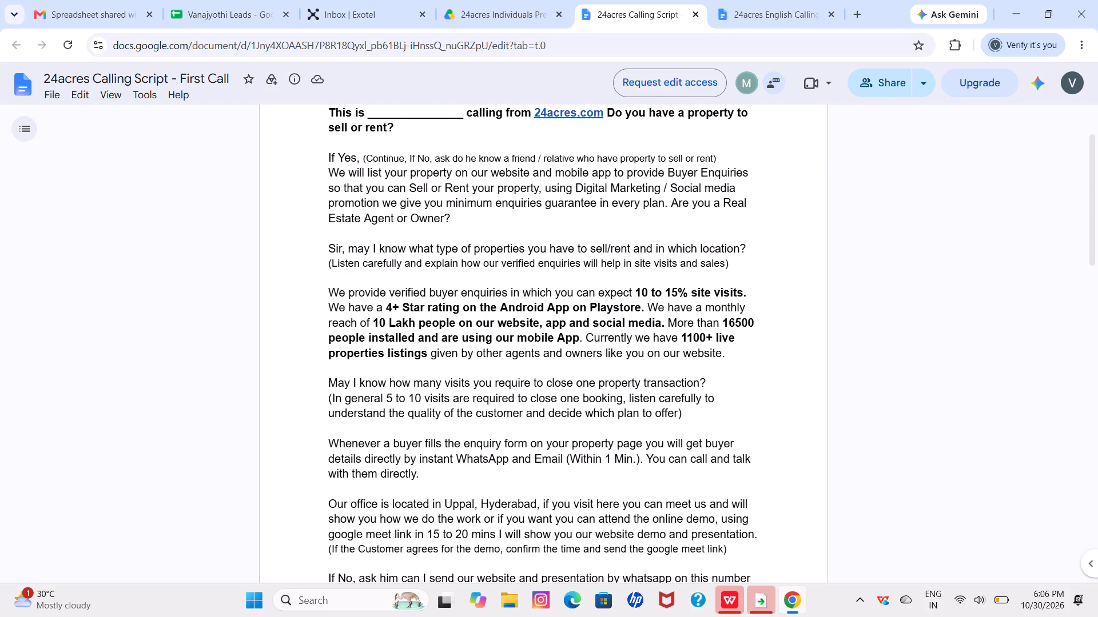
# Return to the Leads sheet of the Vanajyothi Leads spreadsheet at the lead in row 433.
pyautogui.click(201, 1)
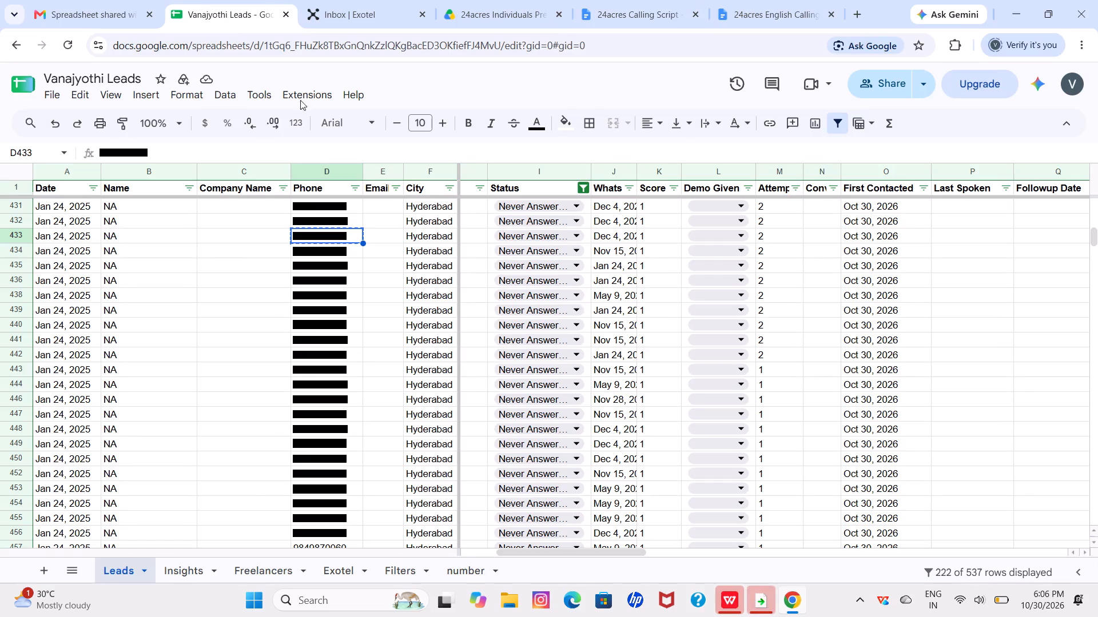
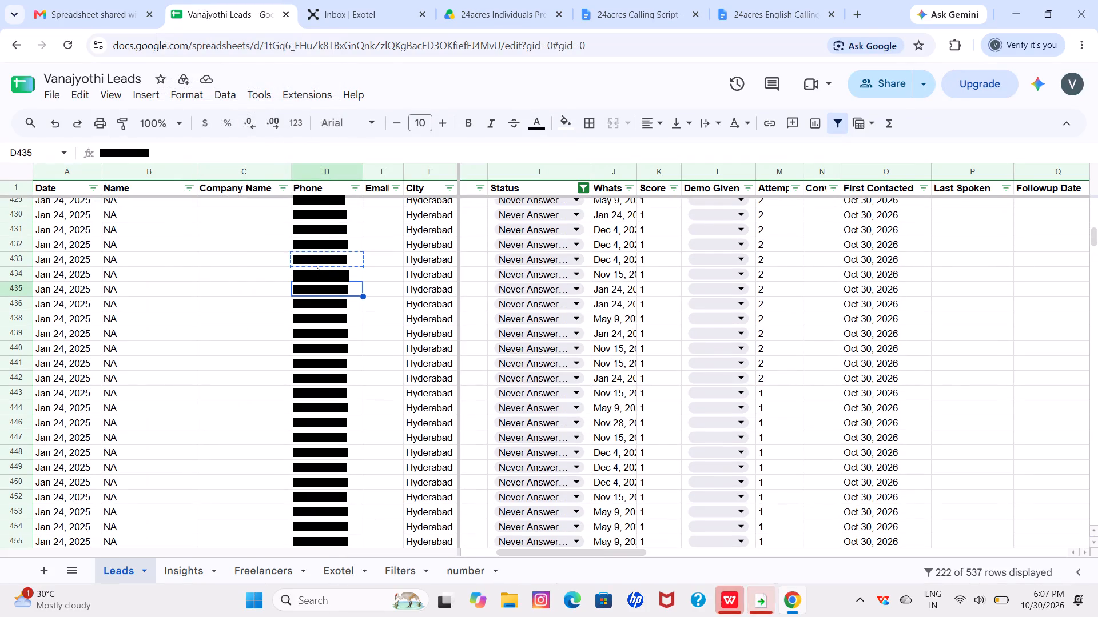
# Select the phone number cell of the lead in row 434 of the Leads sheet.
pyautogui.scroll(1, 317, 273)
pyautogui.click(336, 282)
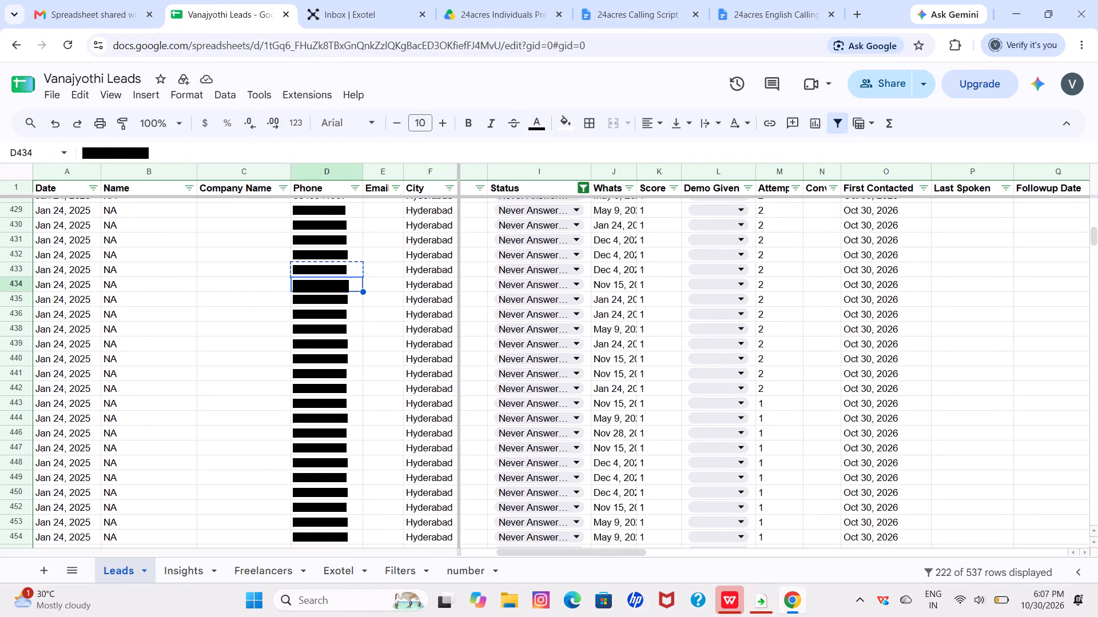
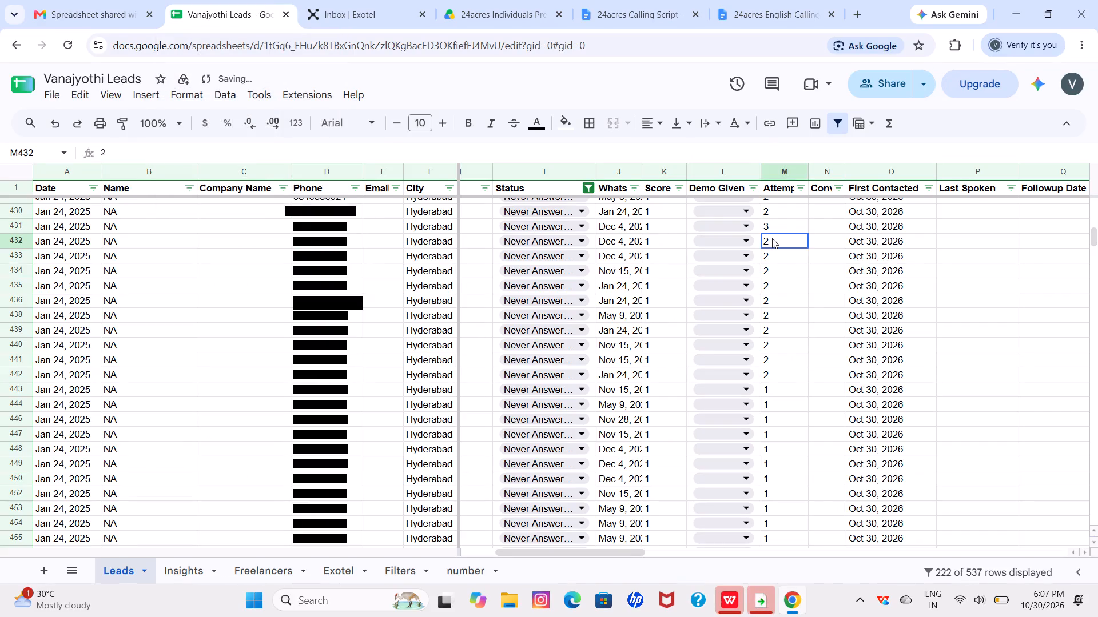
# Set the status of the lead in row 432 to Not Interested.
pyautogui.click(485, 245)
pyautogui.hscroll(3, 485, 245)
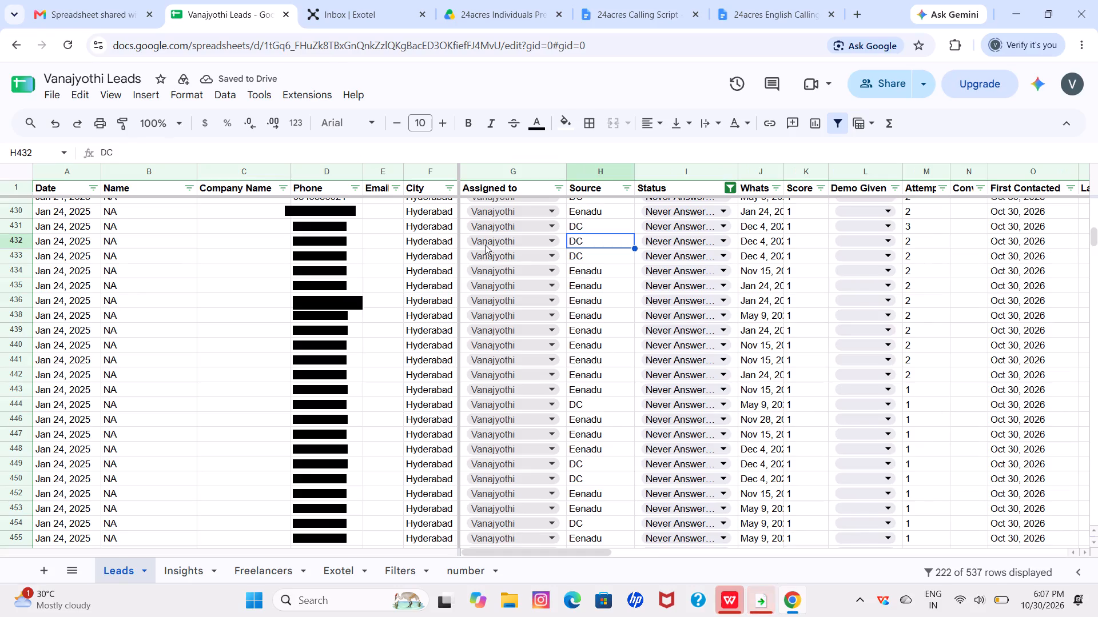
pyautogui.click(708, 239)
pyautogui.click(683, 326)
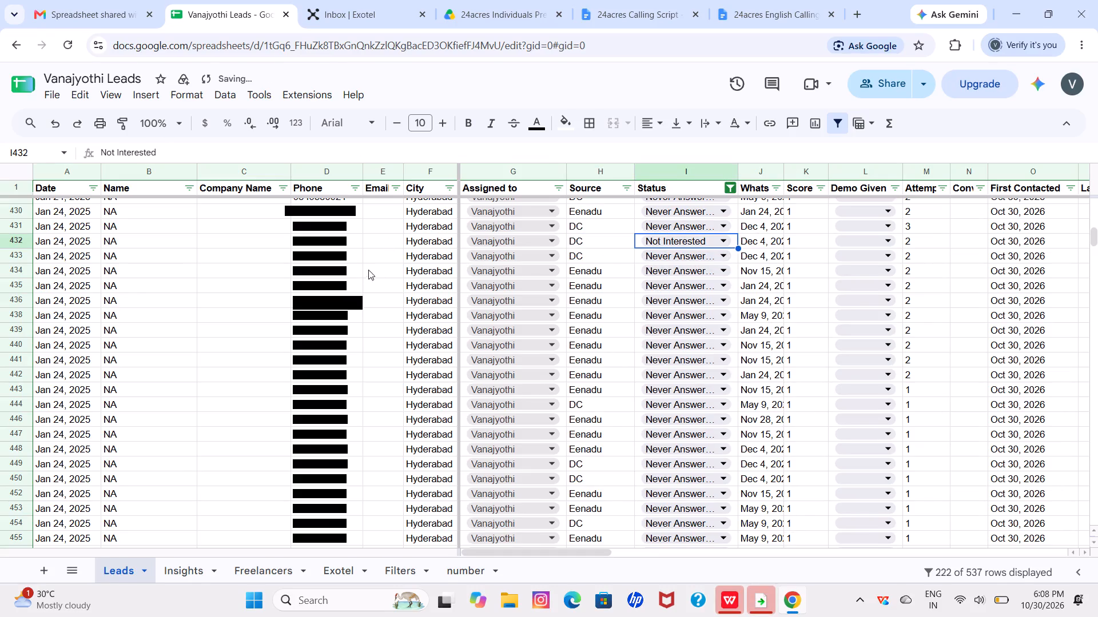
# Copy the phone number of the lead in row 433.
pyautogui.click(355, 262)
pyautogui.hotkey('ctrl', 'c')
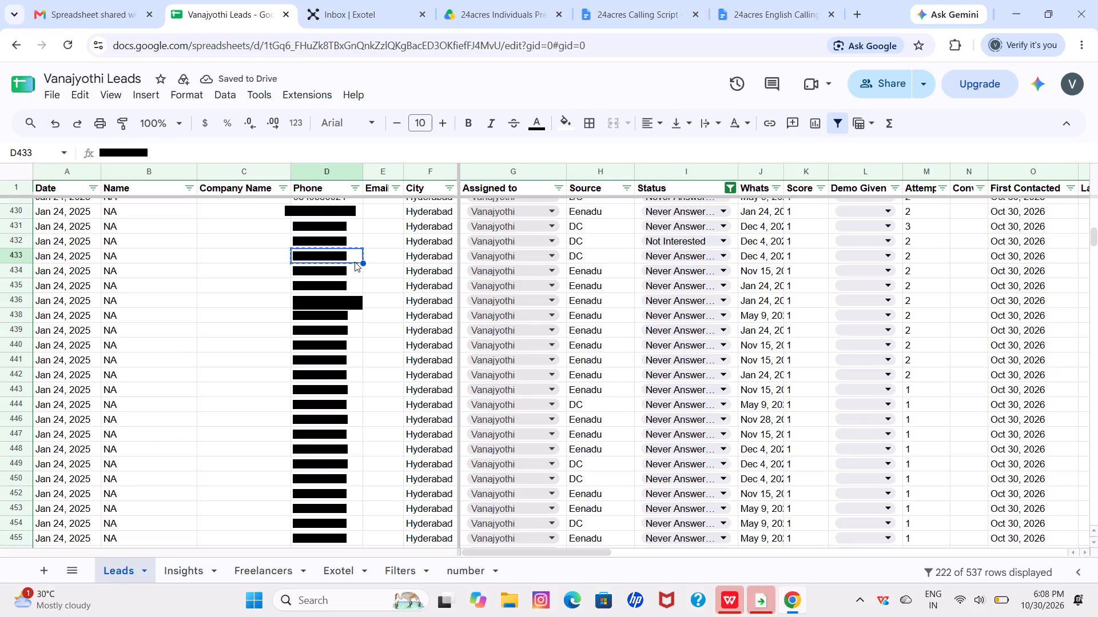
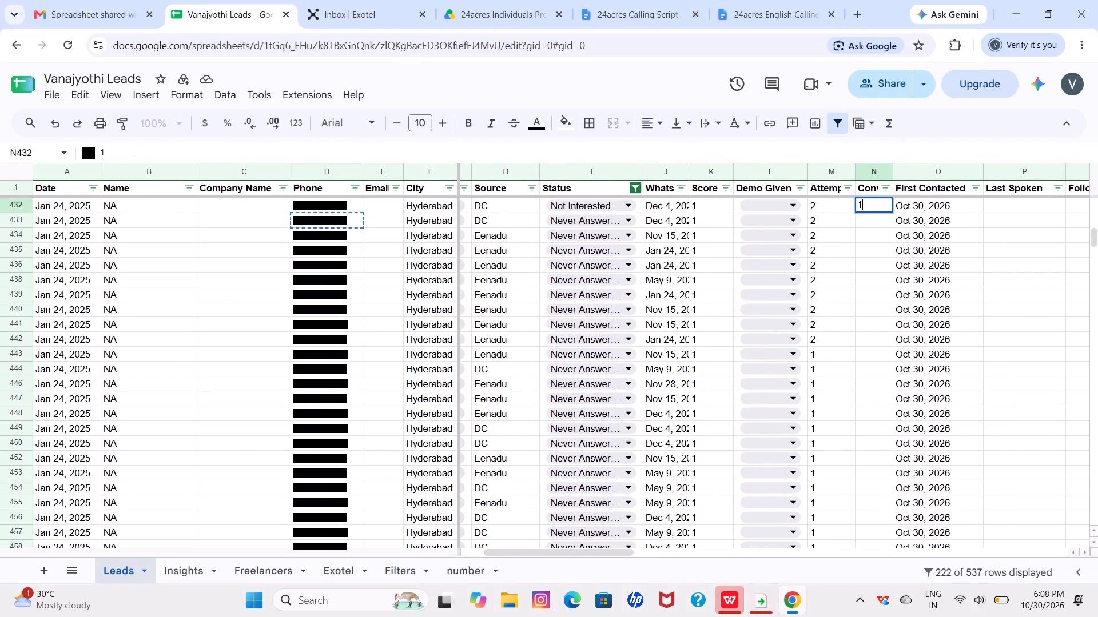
# Copy the First Contacted date of the lead in row 432, Oct 30, 2026, into its Last Spoken cell.
pyautogui.click(945, 202)
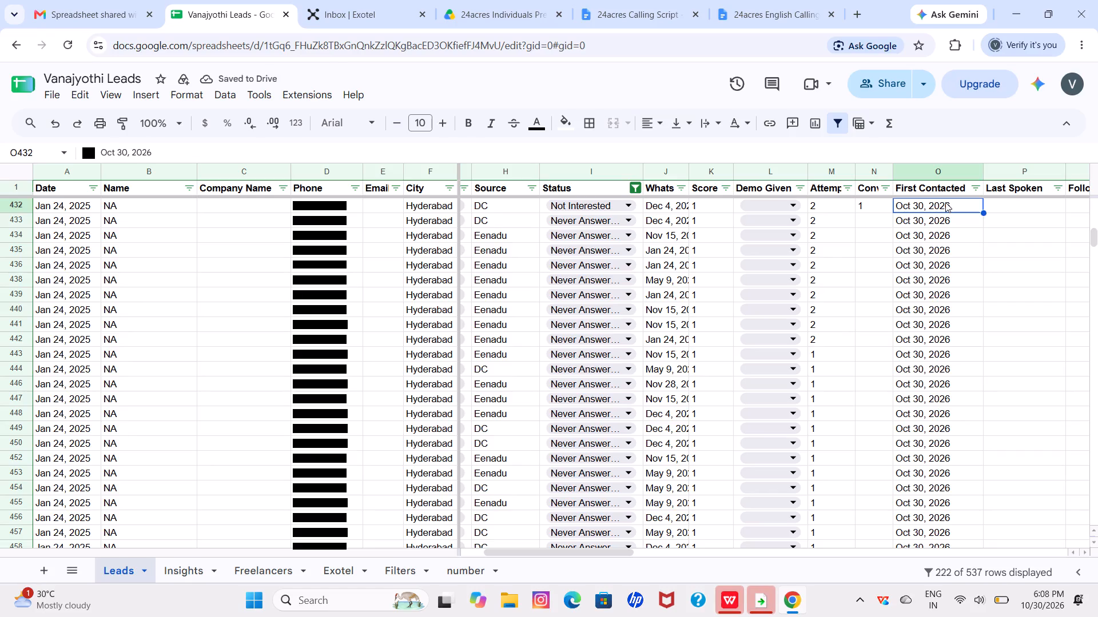
pyautogui.scroll(1, 945, 202)
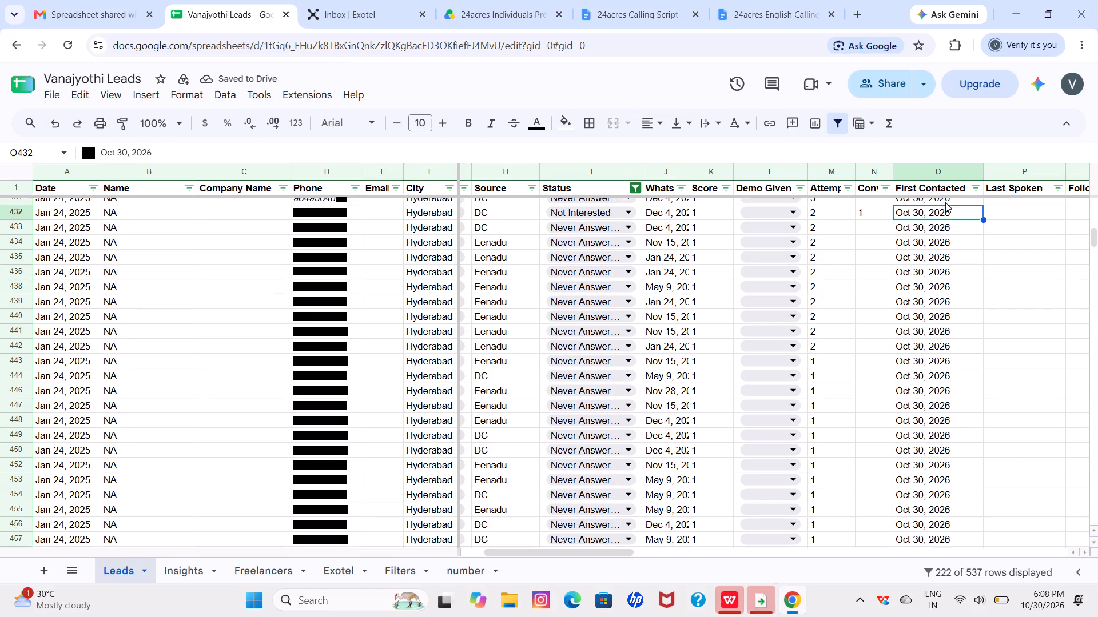
pyautogui.scroll(1, 945, 202)
pyautogui.hotkey('ctrl', 'c')
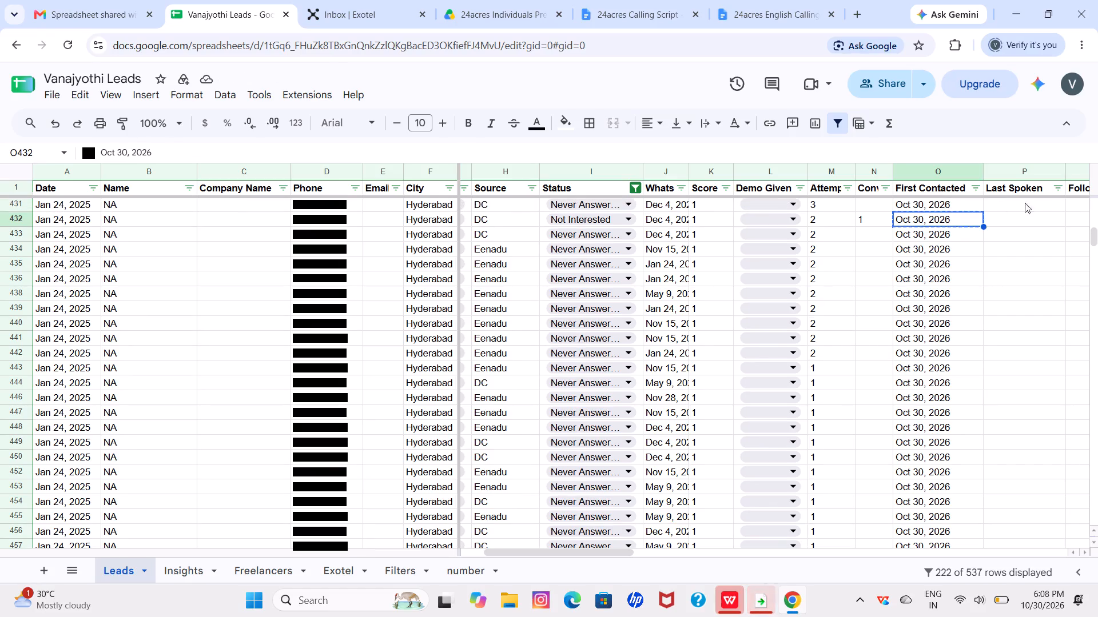
pyautogui.click(1026, 219)
pyautogui.hotkey('ctrl', 'v')
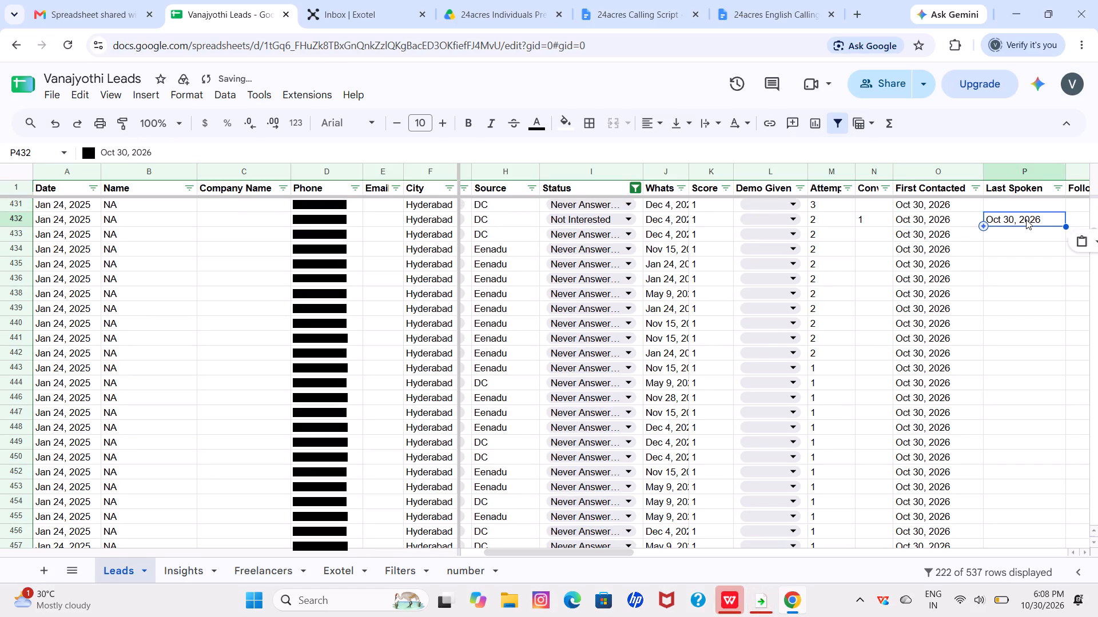
pyautogui.hscroll(-1, 1026, 219)
pyautogui.scroll(-1, 1026, 219)
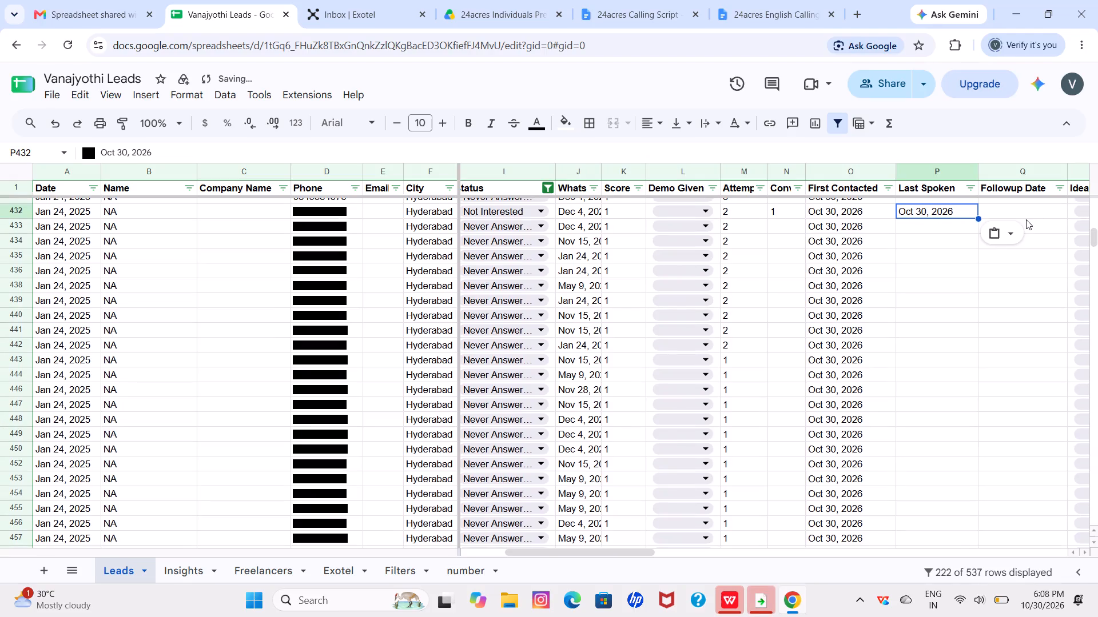
pyautogui.scroll(-1, 1026, 219)
pyautogui.click(1026, 219)
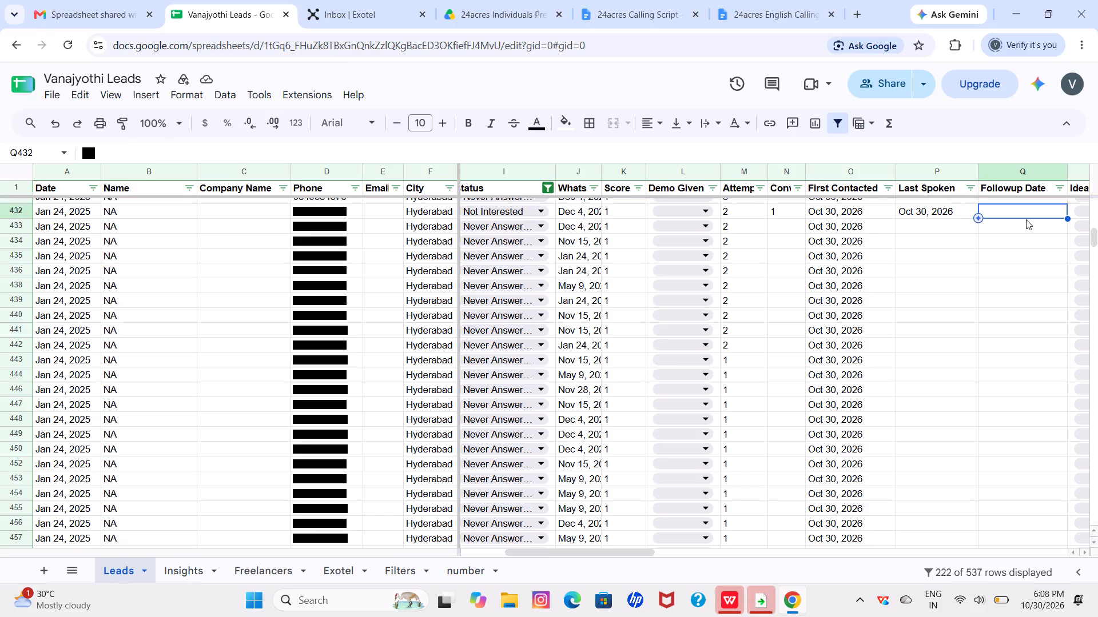
# Select the phone number of the lead in row 434.
pyautogui.scroll(-1, 1026, 219)
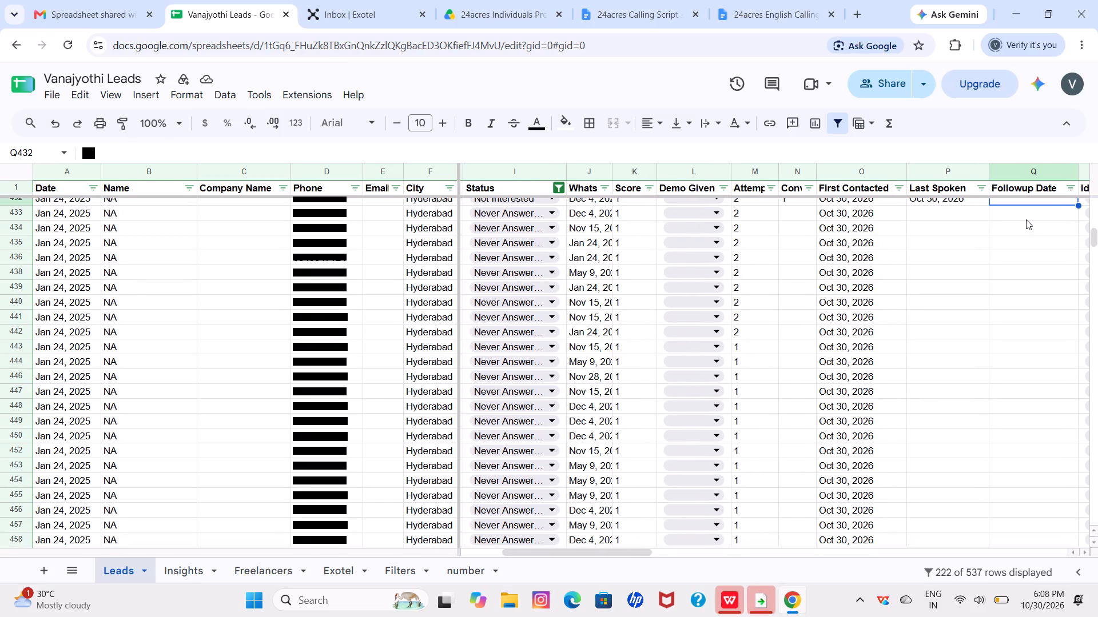
pyautogui.click(349, 227)
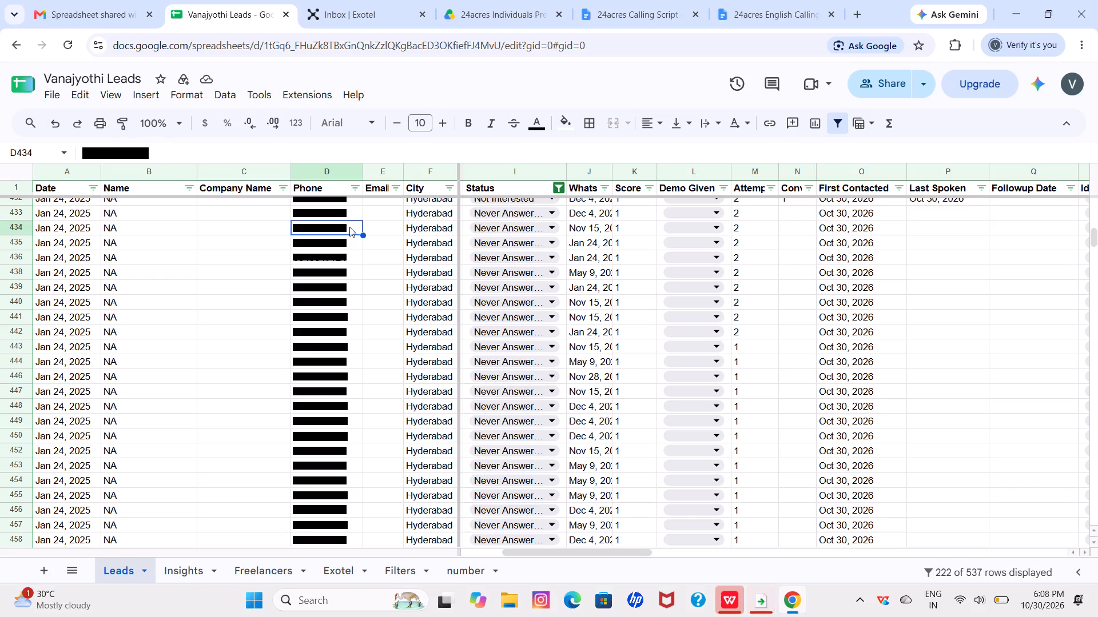
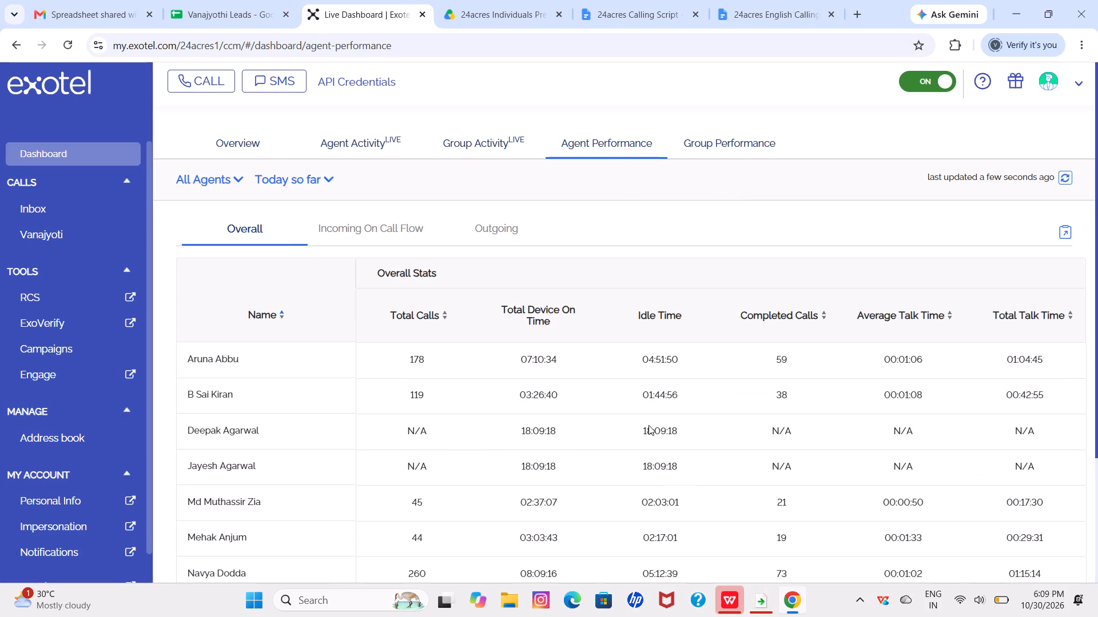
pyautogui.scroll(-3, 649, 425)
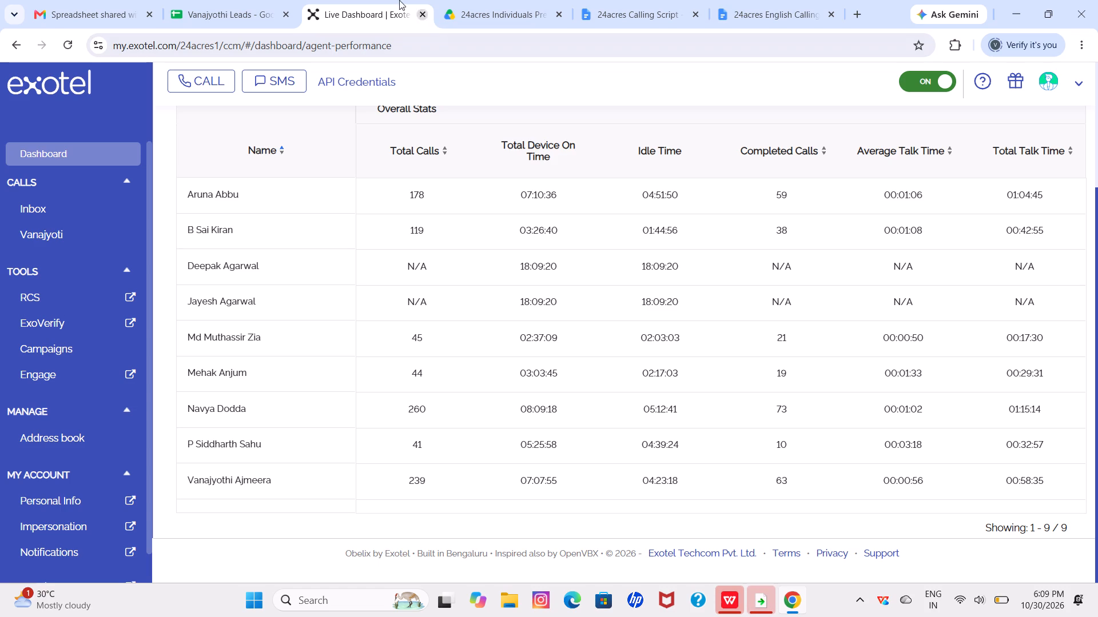
# Copy the phone number of the lead in row 435 of the Vanajyothi Leads spreadsheet.
pyautogui.click(219, 0)
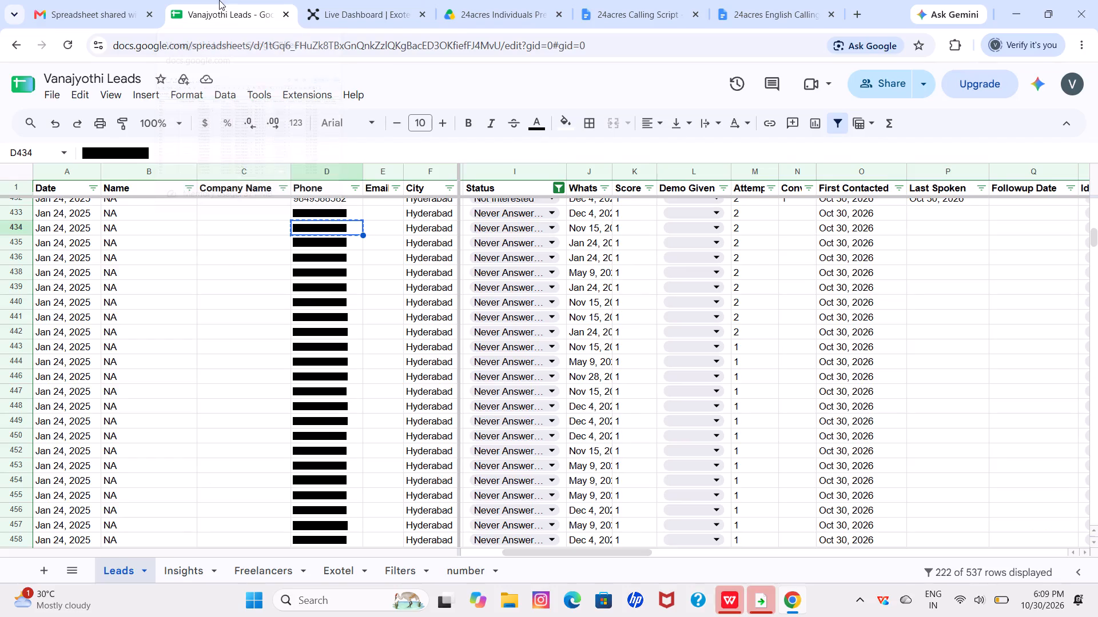
pyautogui.click(350, 249)
pyautogui.hotkey('ctrl', 'c')
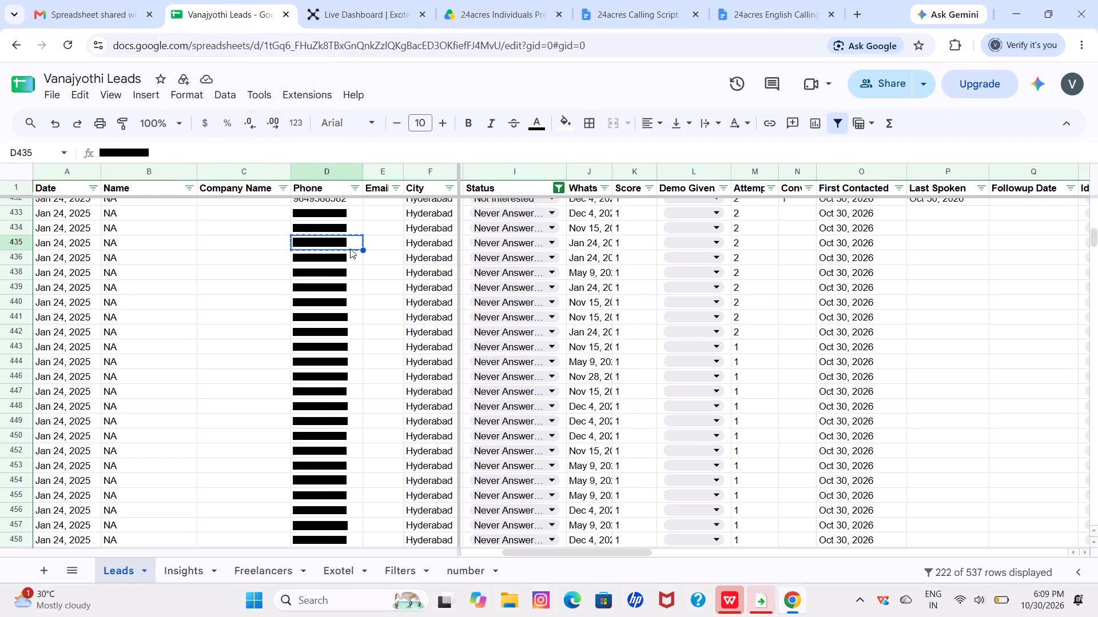
# Switch to Exotel and open the call Inbox.
pyautogui.click(360, 0)
pyautogui.click(59, 205)
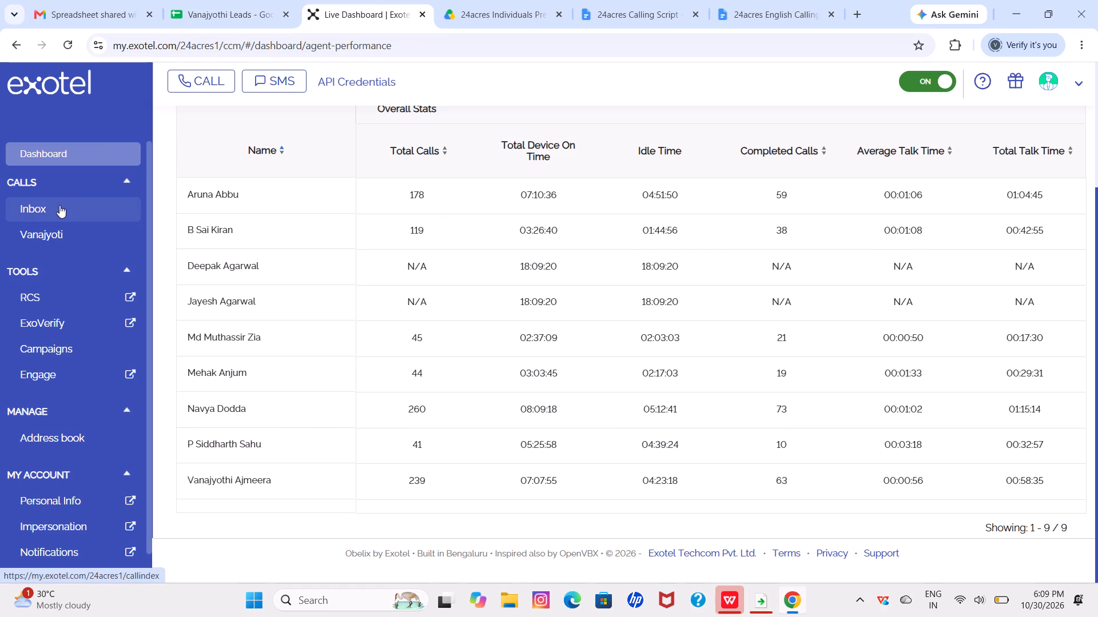
pyautogui.click(59, 205)
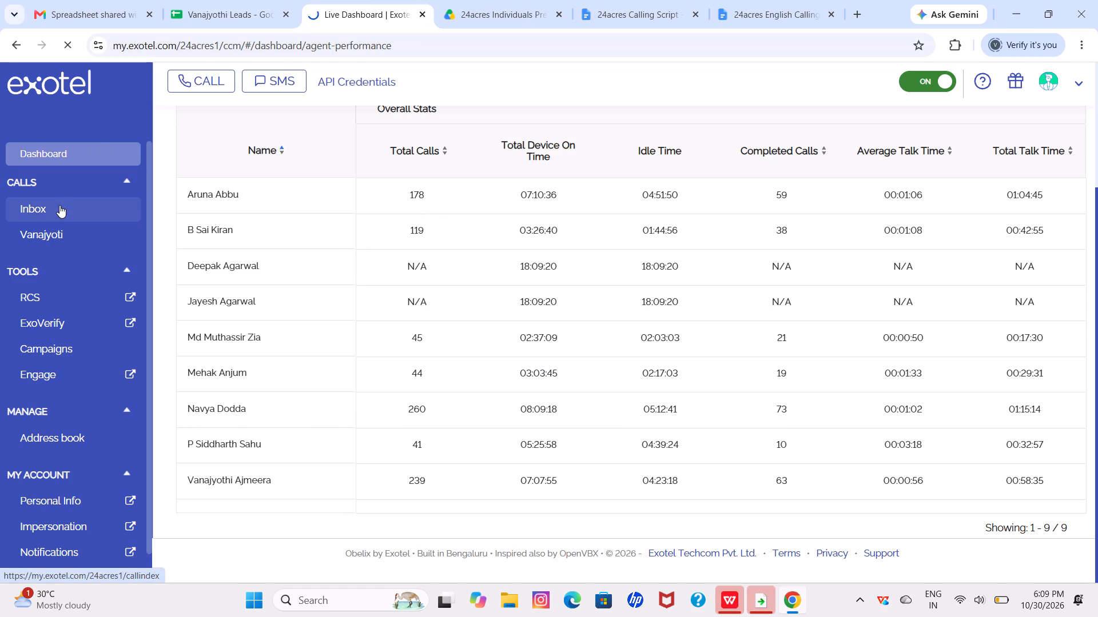
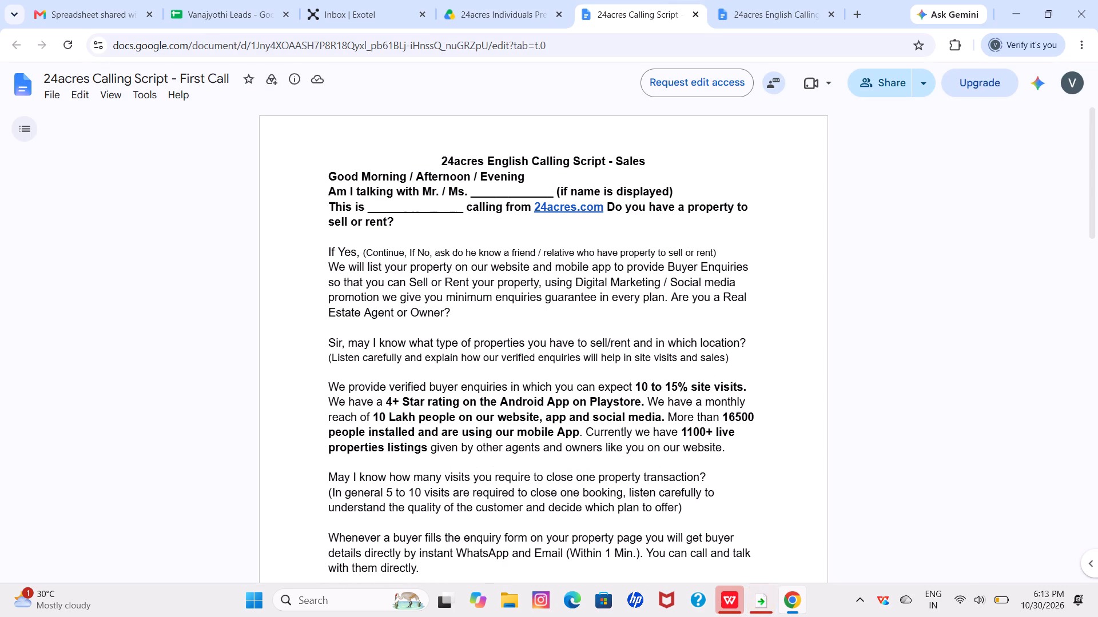
# Return from the calling script to the Vanajyothi Leads spreadsheet.
pyautogui.click(242, 0)
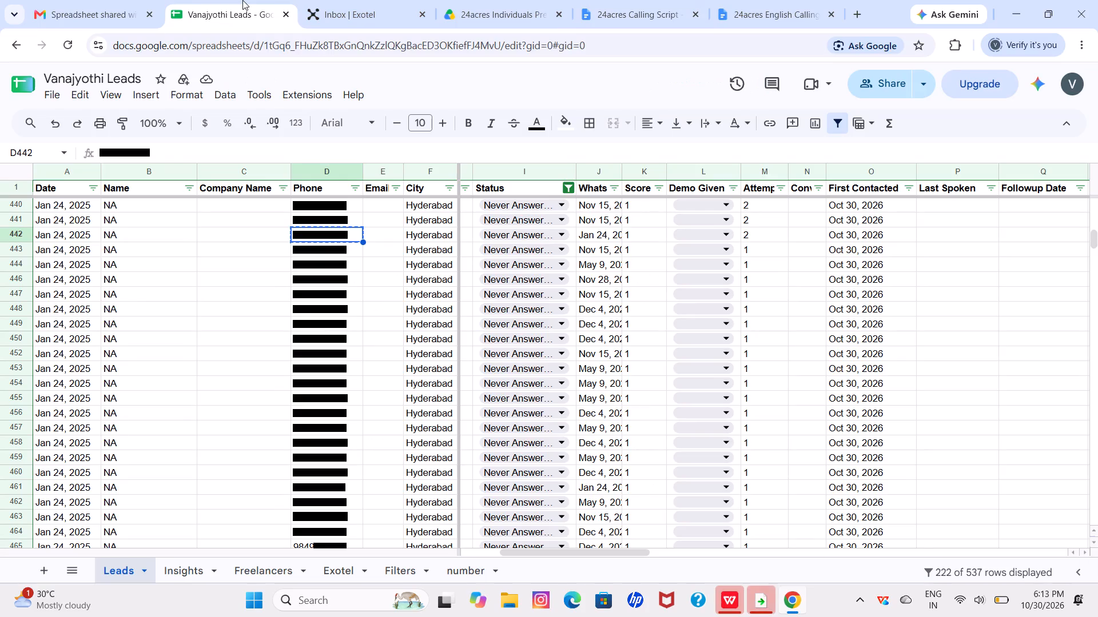
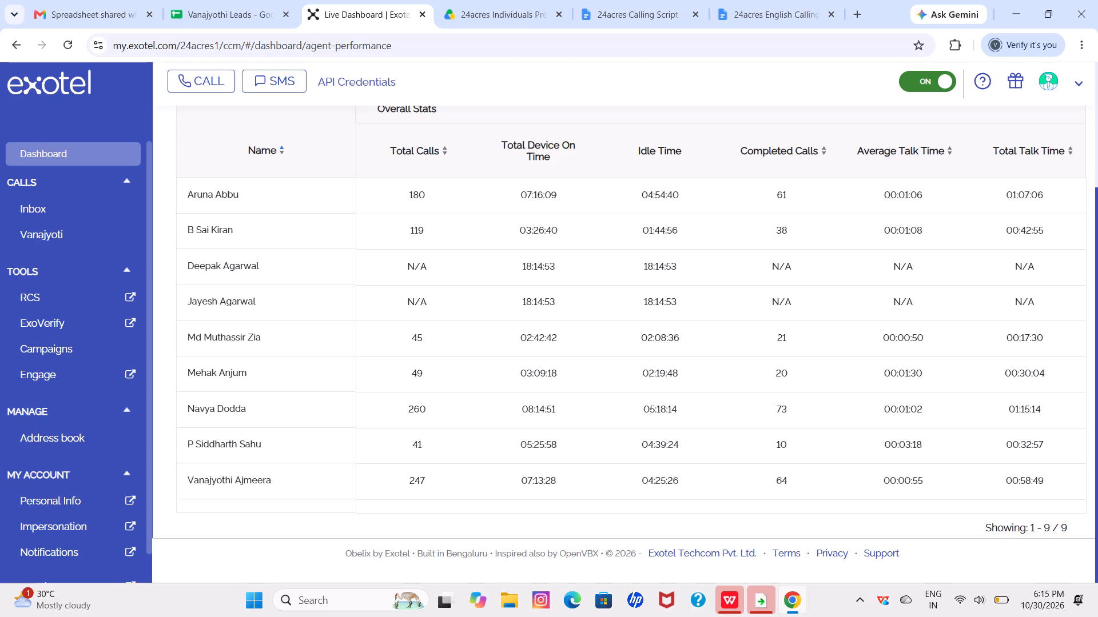
# Copy the phone number of the lead in row 443 of the Vanajyothi Leads spreadsheet and return to the Exotel dashboard.
pyautogui.click(252, 0)
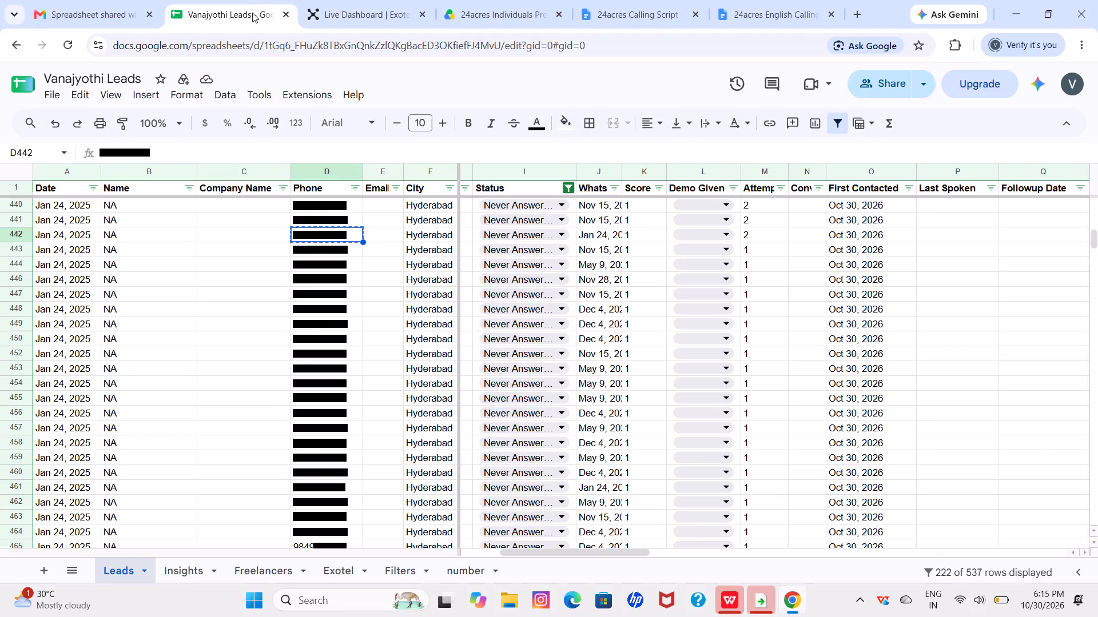
pyautogui.click(325, 250)
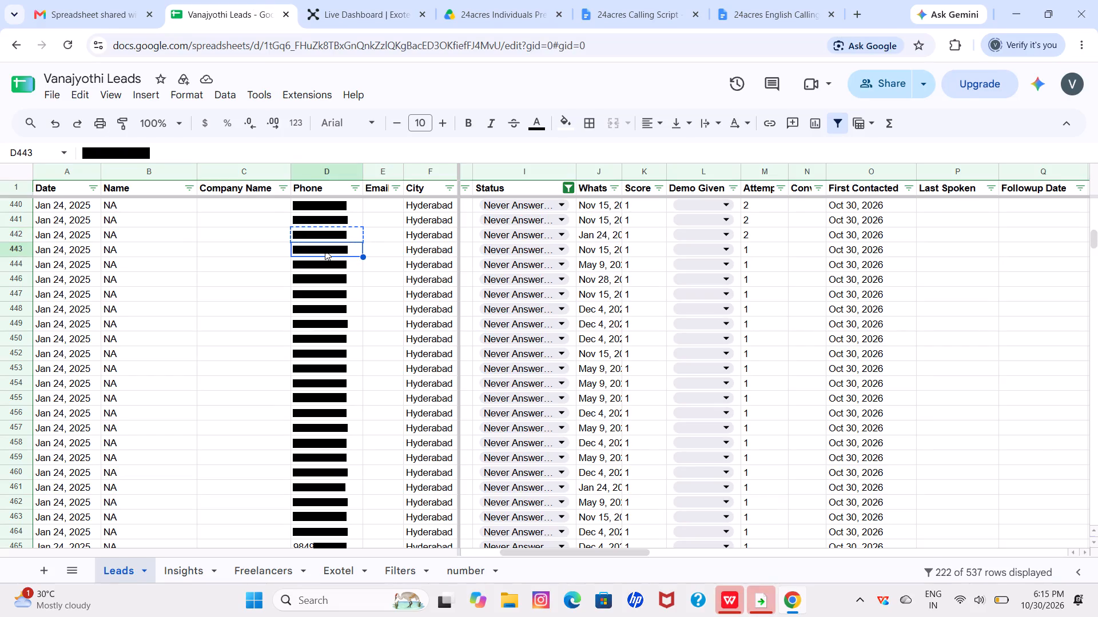
pyautogui.hotkey('ctrl', 'c')
pyautogui.click(376, 0)
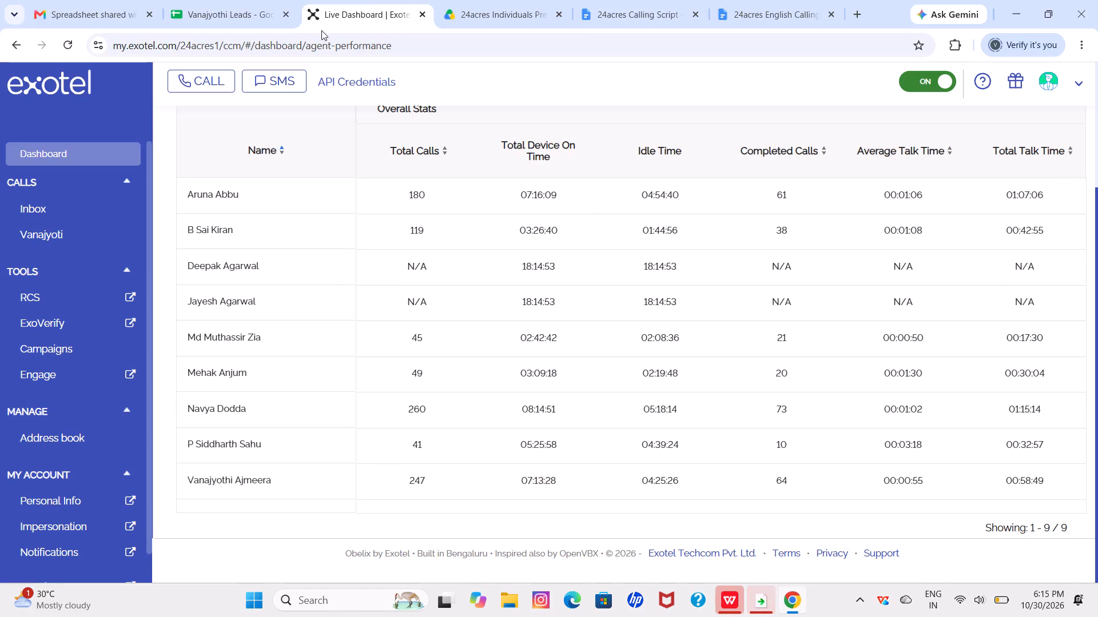
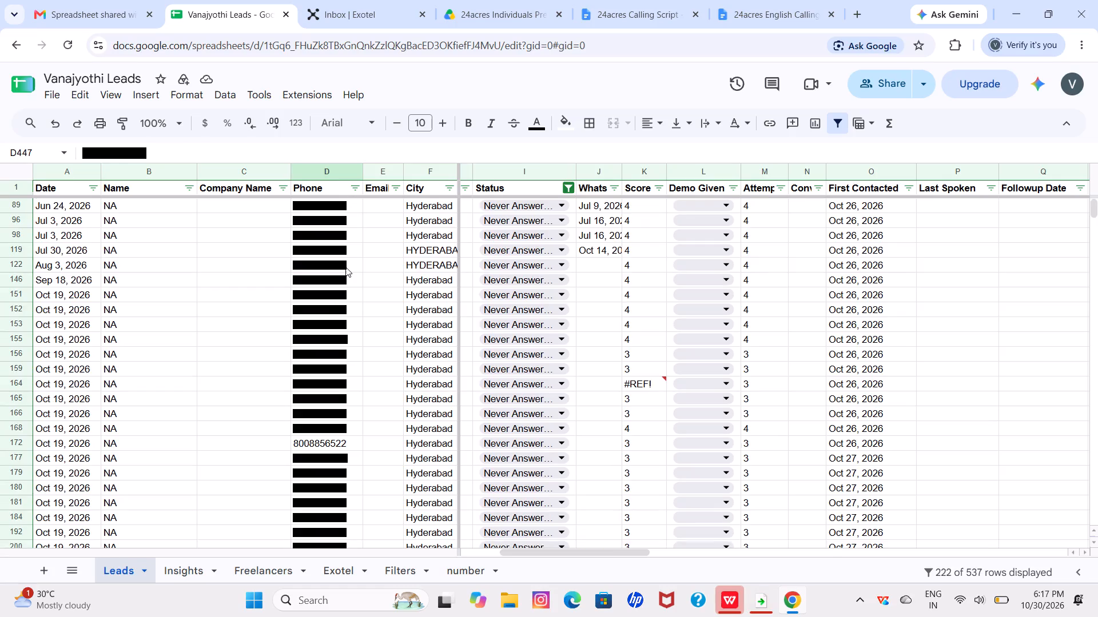
# Change the Status column filter in the Leads sheet to show only Invalid leads.
pyautogui.scroll(2, 345, 267)
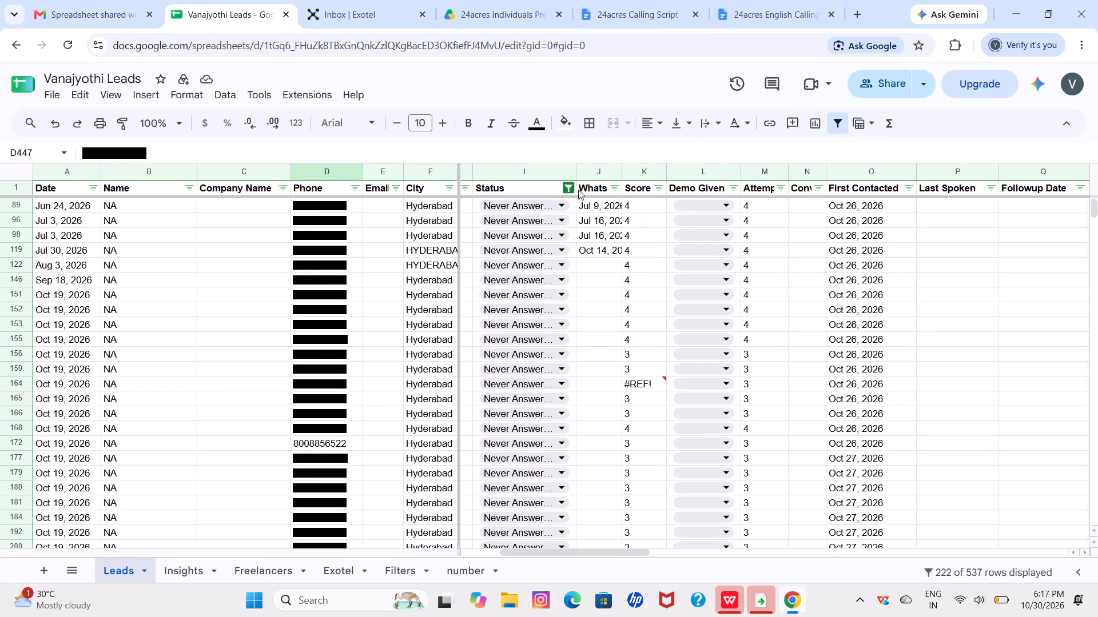
pyautogui.click(570, 190)
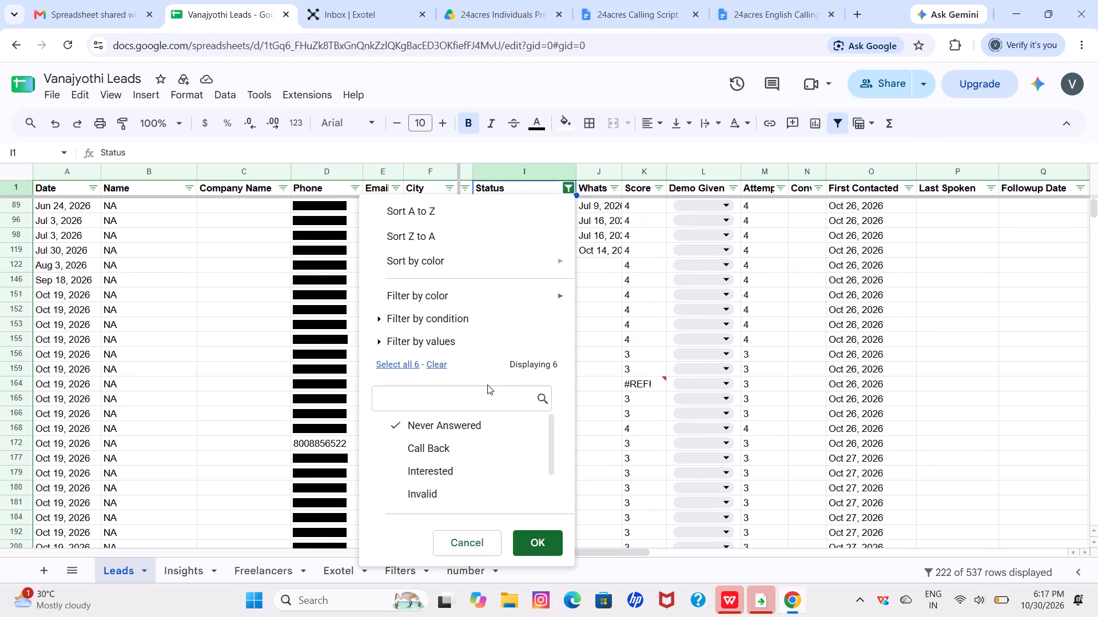
pyautogui.click(440, 358)
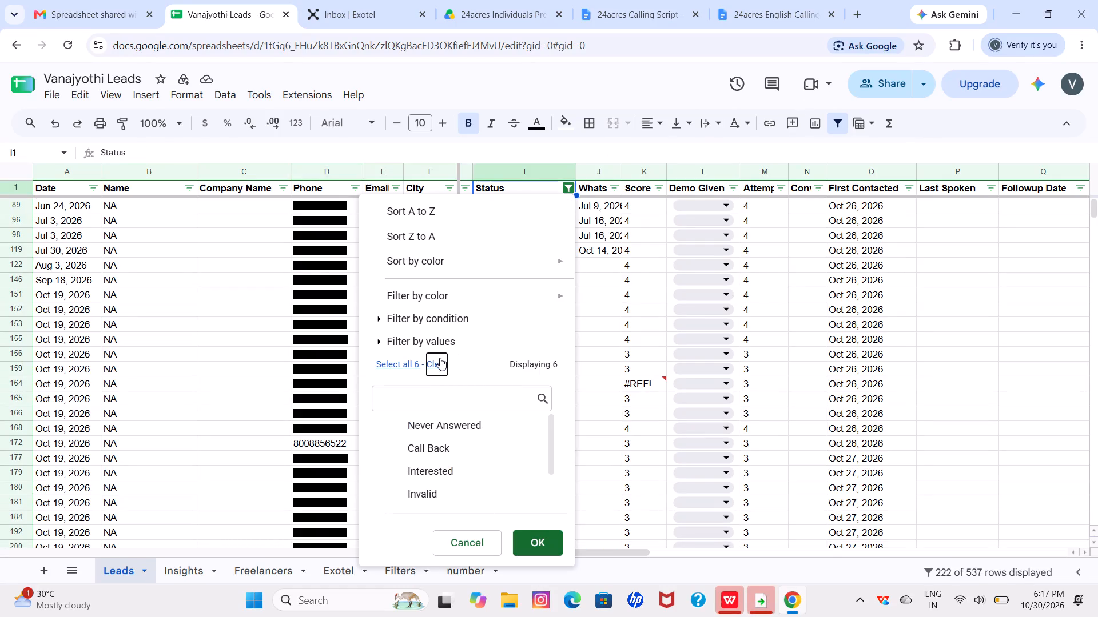
pyautogui.click(440, 358)
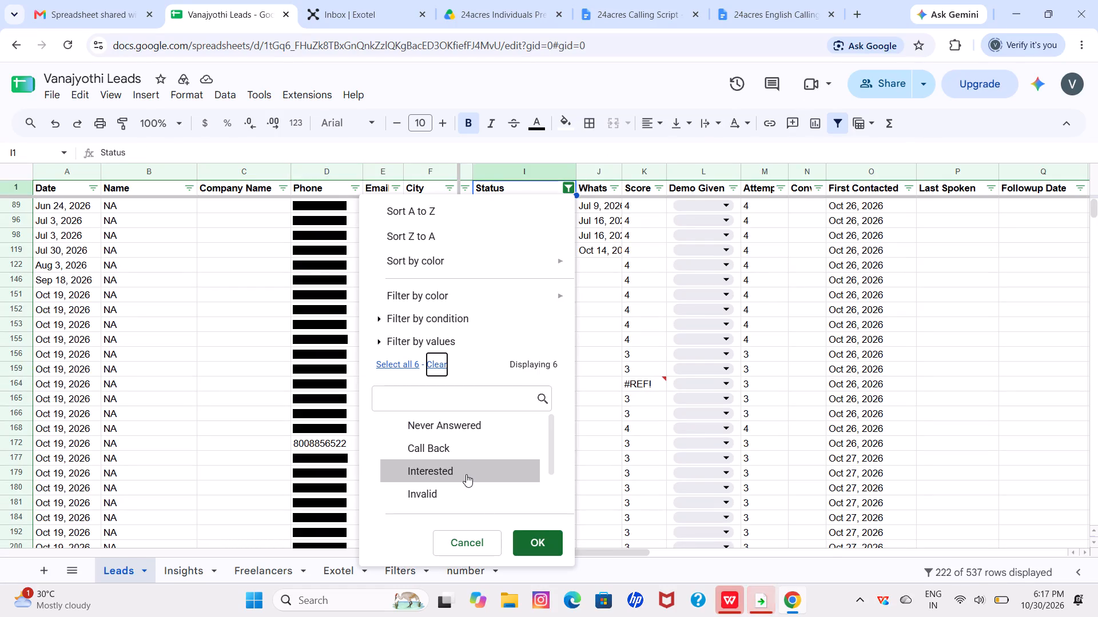
pyautogui.scroll(-1, 466, 474)
pyautogui.click(466, 474)
pyautogui.click(535, 544)
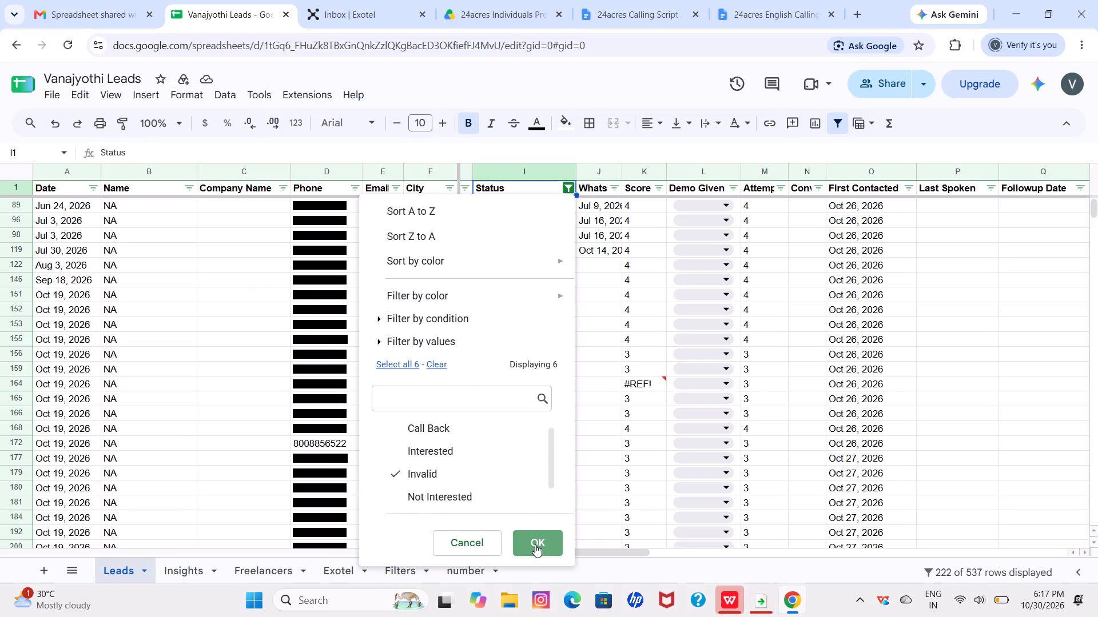
# Look through the Invalid leads, examining their attempts, contact dates and Notes entries.
pyautogui.scroll(1, 535, 544)
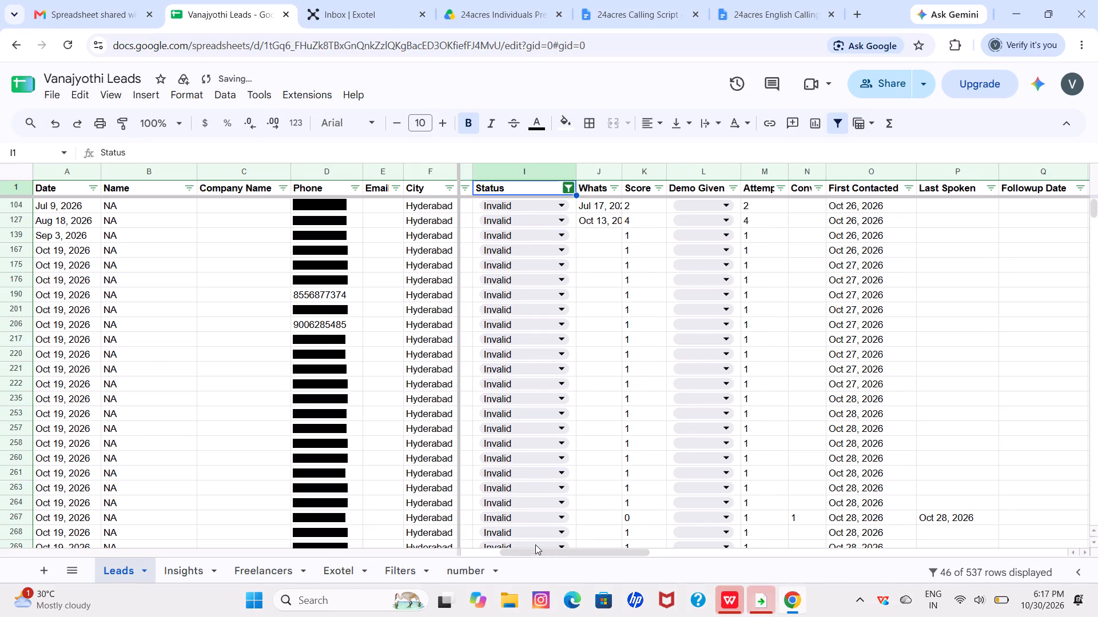
pyautogui.scroll(-6, 535, 544)
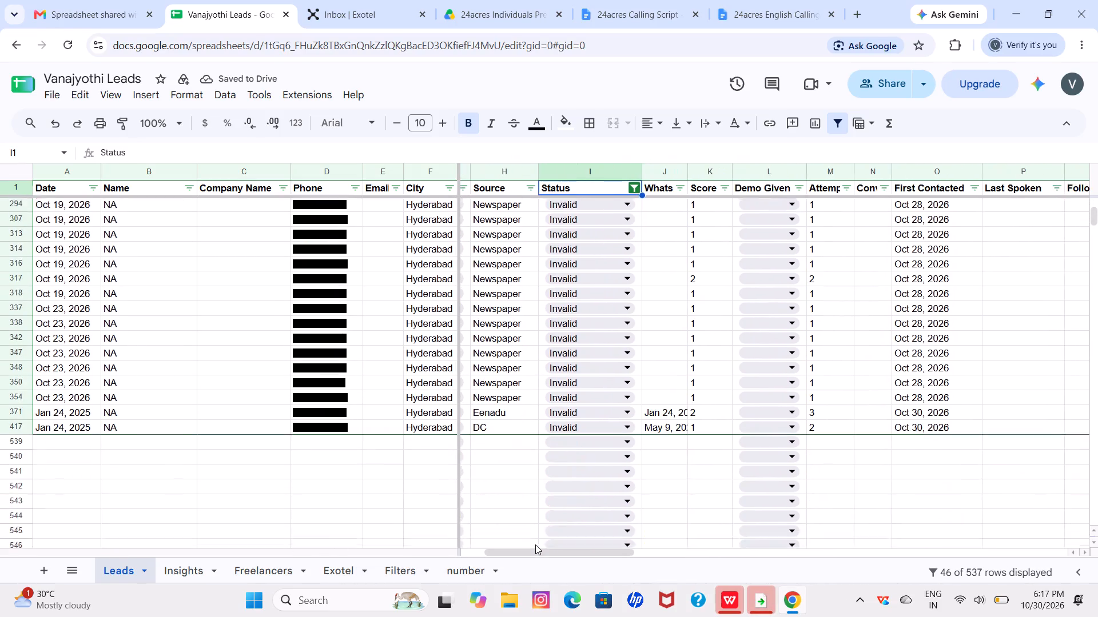
pyautogui.scroll(4, 535, 544)
pyautogui.hscroll(-1, 535, 544)
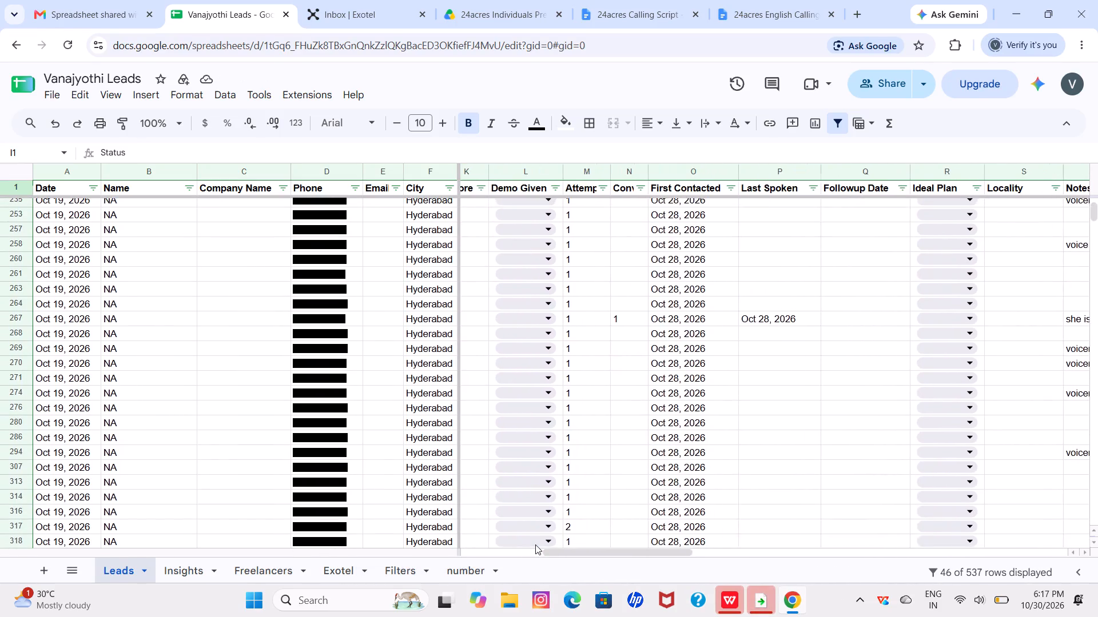
pyautogui.hscroll(-2, 535, 544)
pyautogui.scroll(-1, 535, 544)
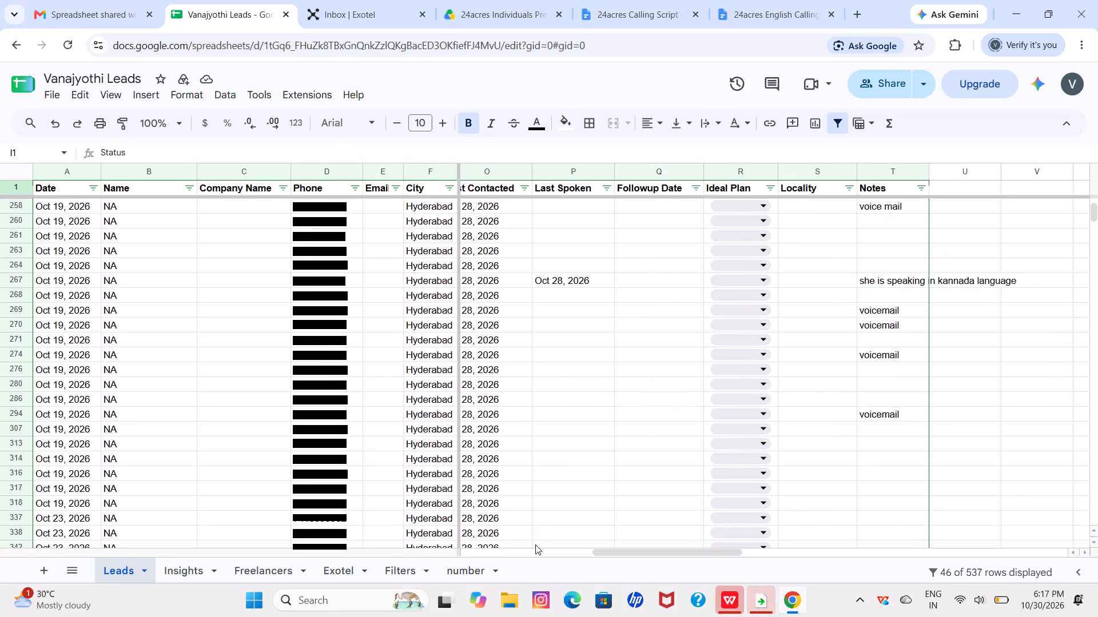
pyautogui.hscroll(1, 535, 544)
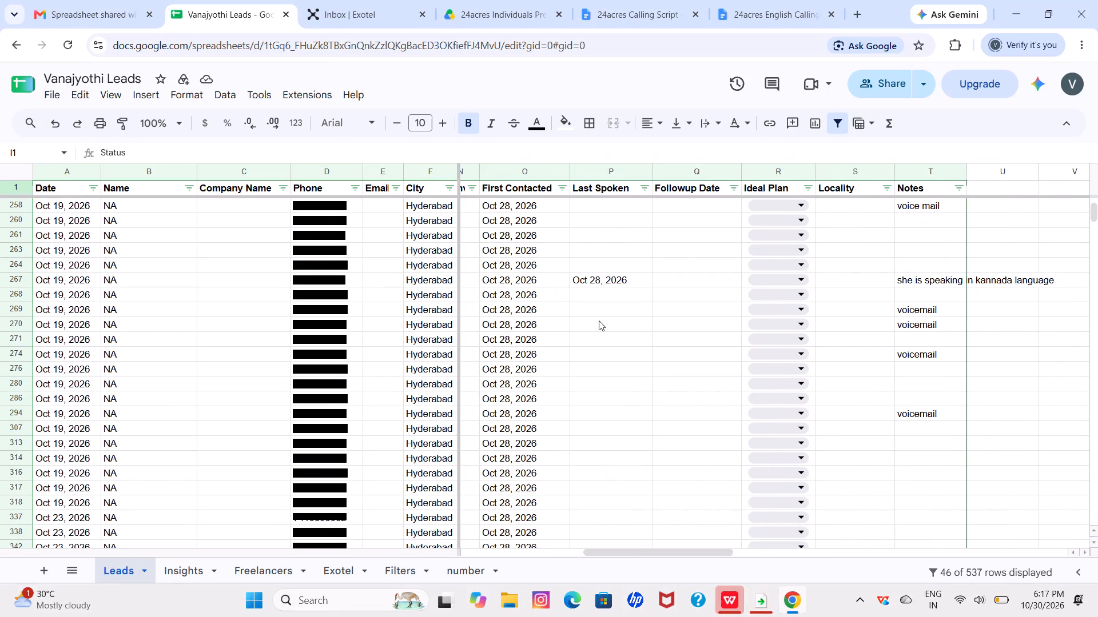
# Select the phone number of the Invalid lead in row 269.
pyautogui.click(348, 310)
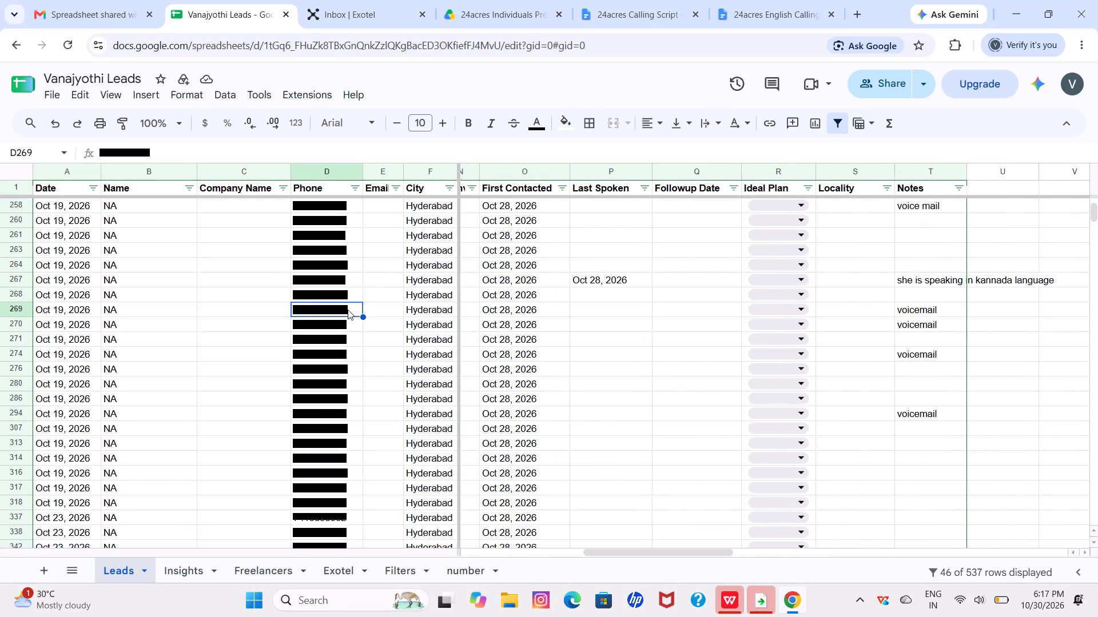
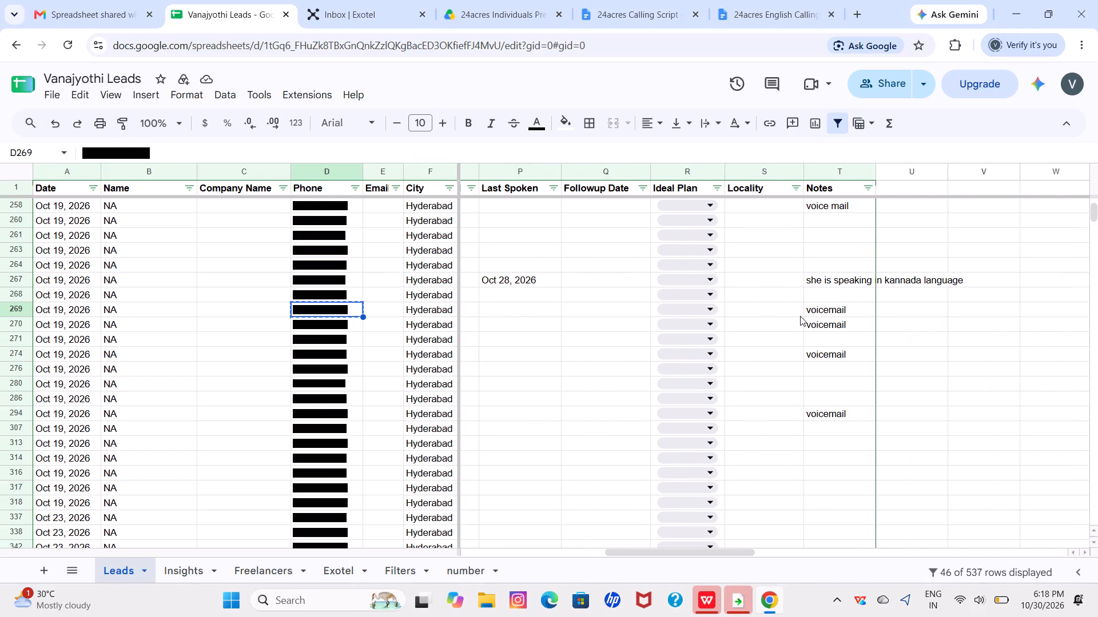
# Copy the phone number of the Invalid lead in row 270, whose Notes entry says voicemail.
pyautogui.hscroll(3, 800, 316)
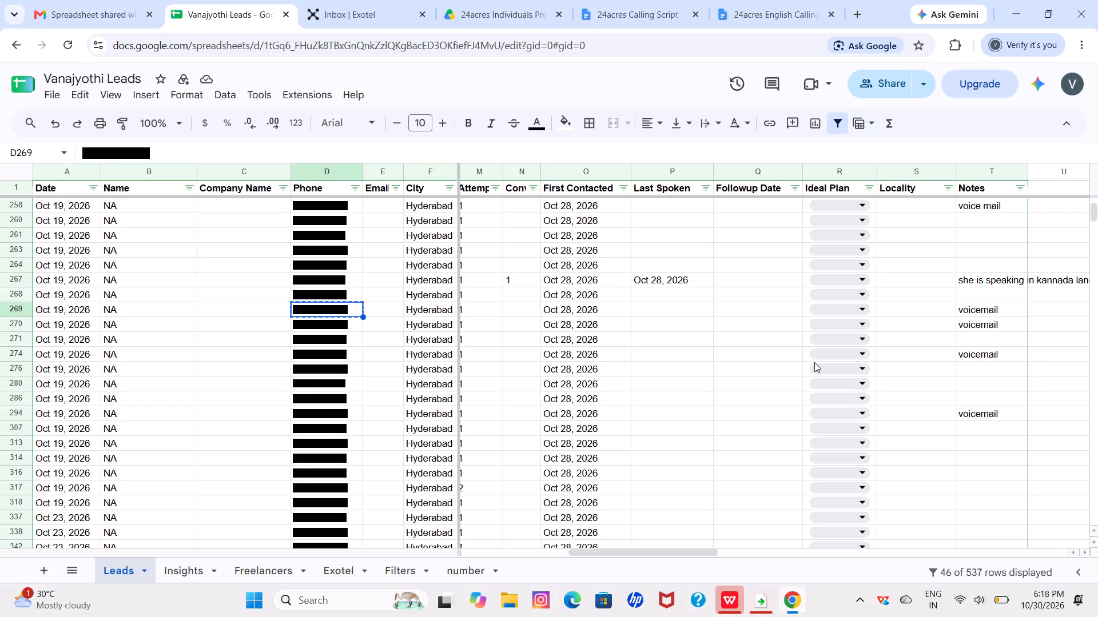
pyautogui.click(907, 328)
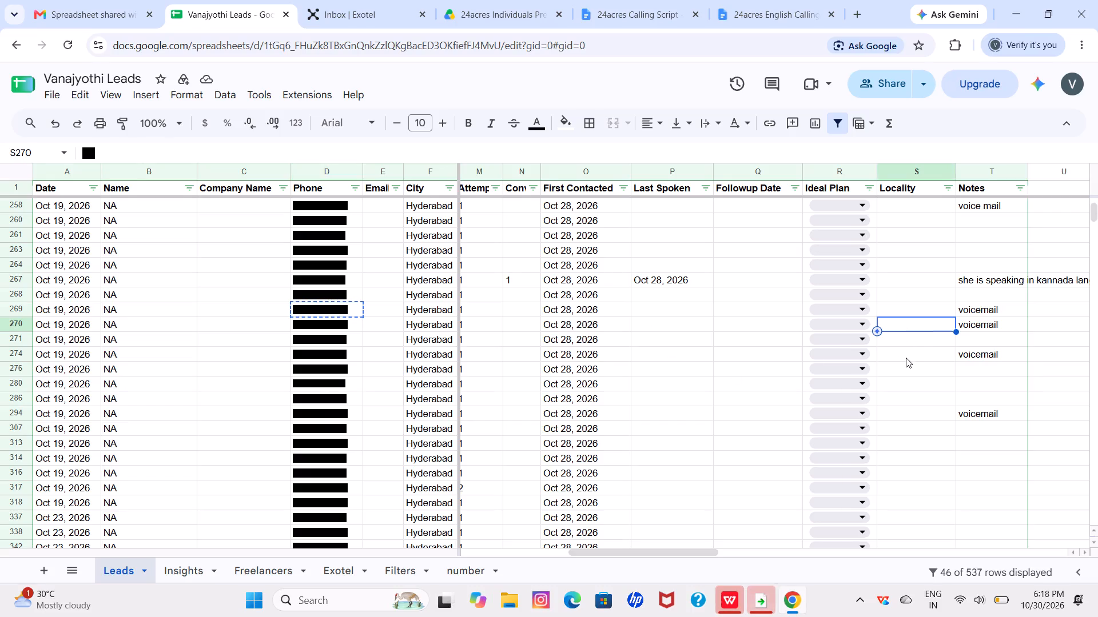
pyautogui.click(906, 359)
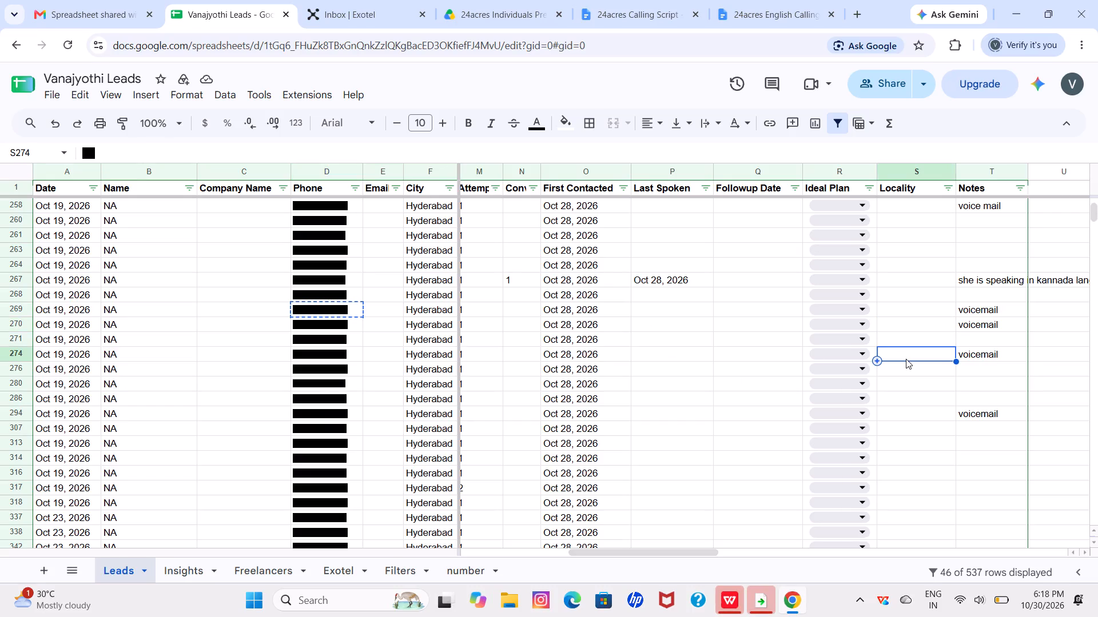
pyautogui.click(335, 327)
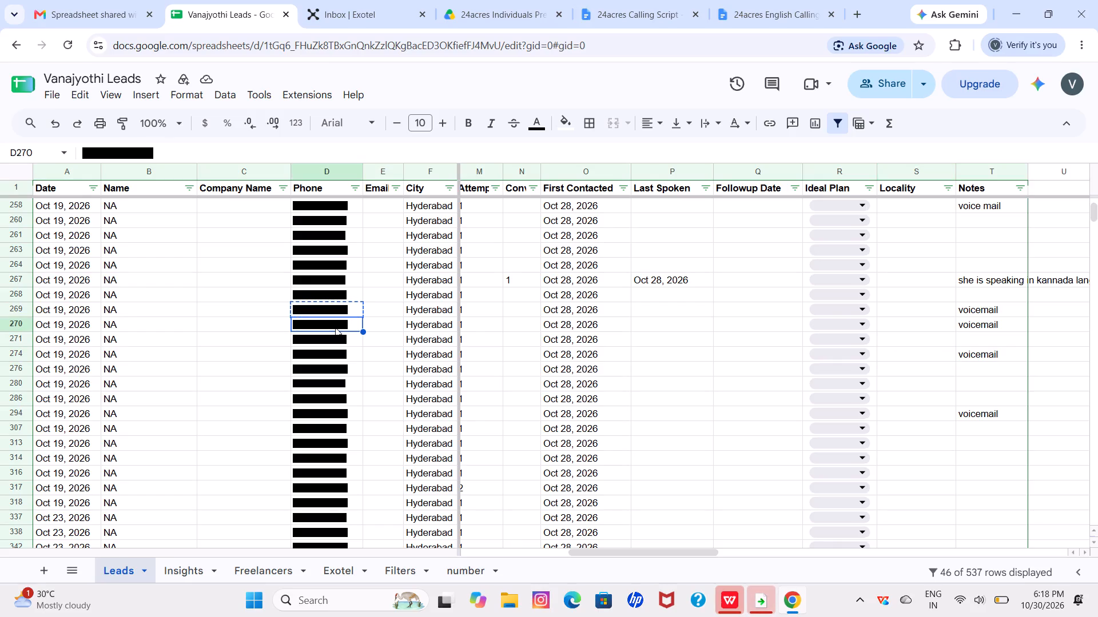
pyautogui.hotkey('ctrl', 'c')
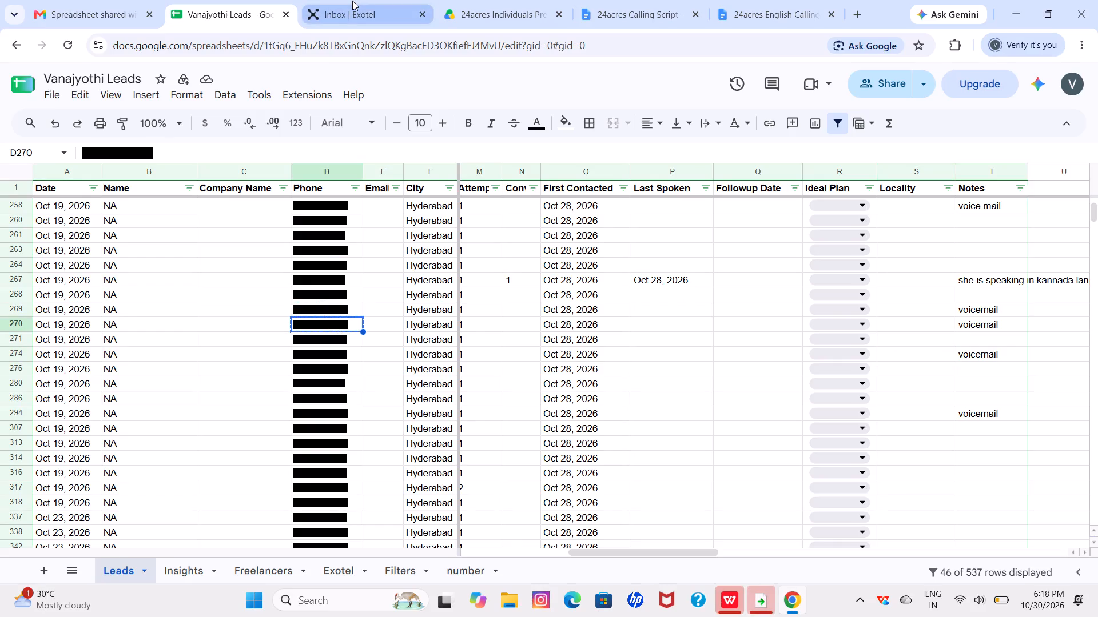
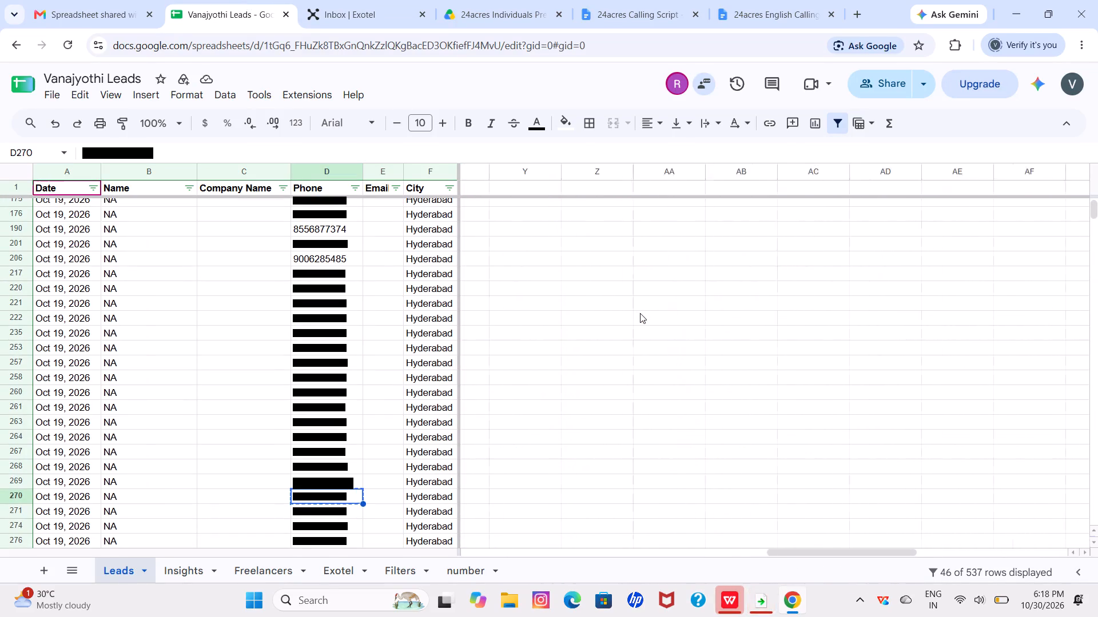
# Select the phone number of the lead in row 201, whose Notes entry says voicemail.
pyautogui.hscroll(7, 640, 313)
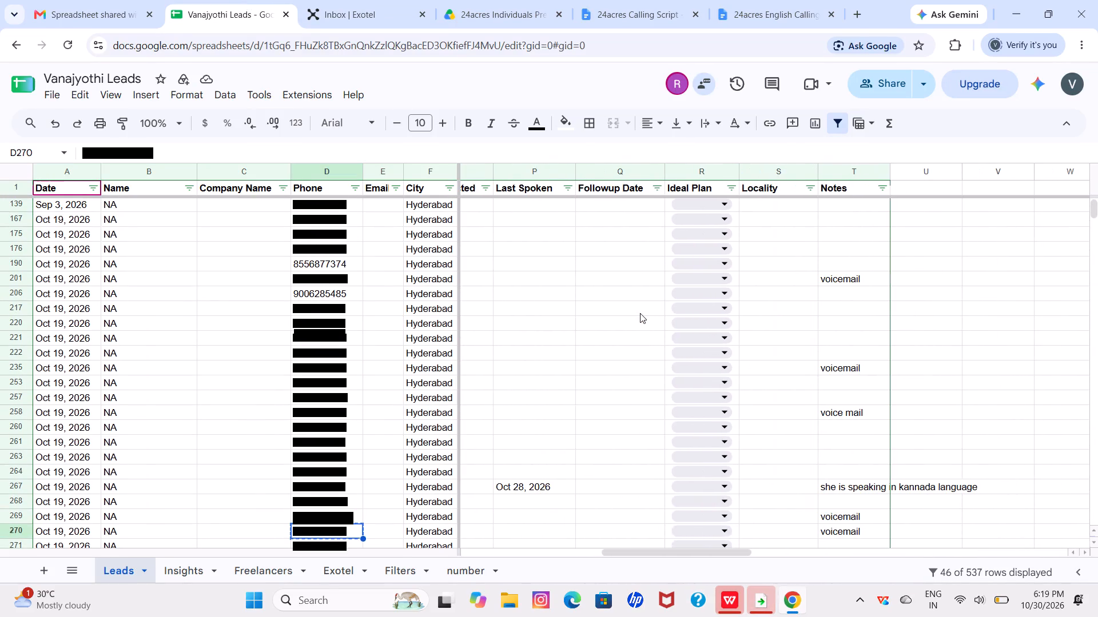
pyautogui.click(334, 282)
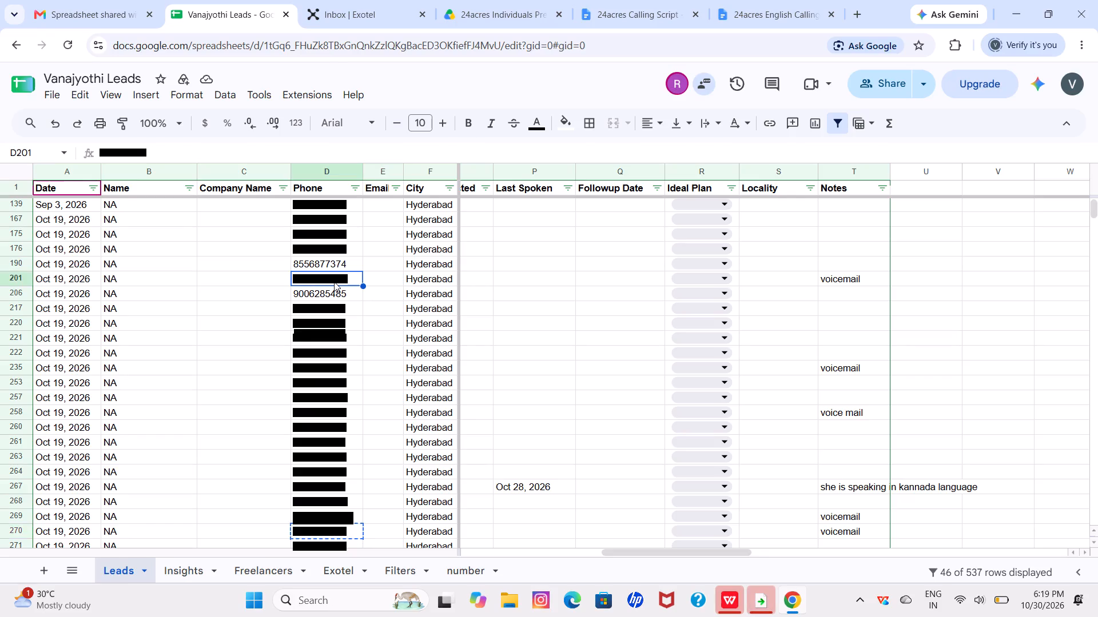
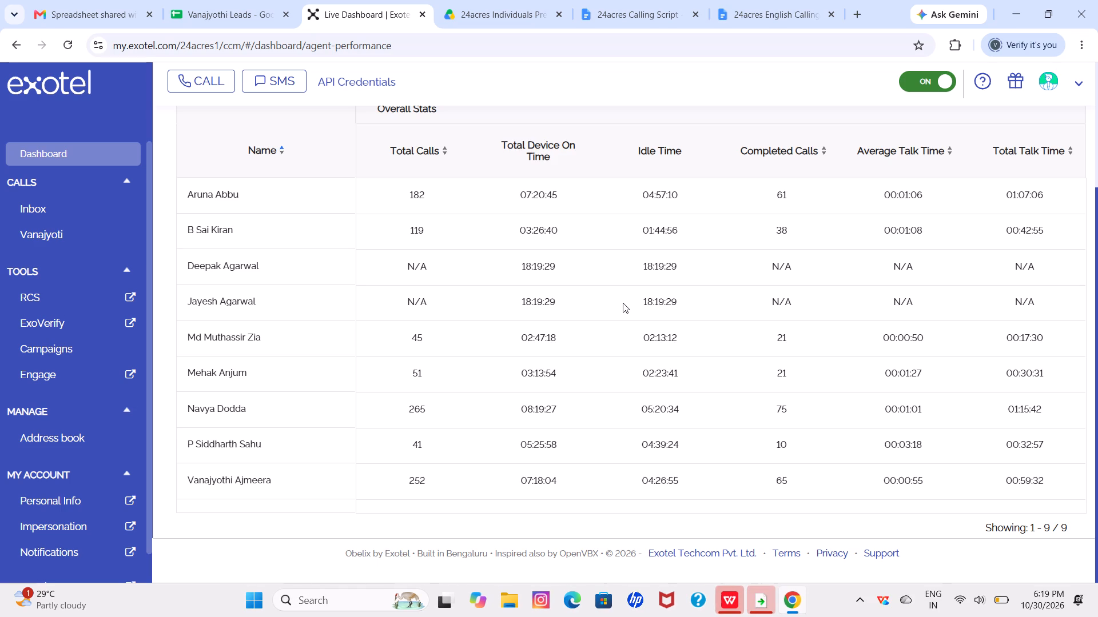
# In the Vanajyothi Leads sheet, review the remaining filtered leads and copy the phone number of the voicemail lead in row 294.
pyautogui.click(227, 26)
pyautogui.click(508, 280)
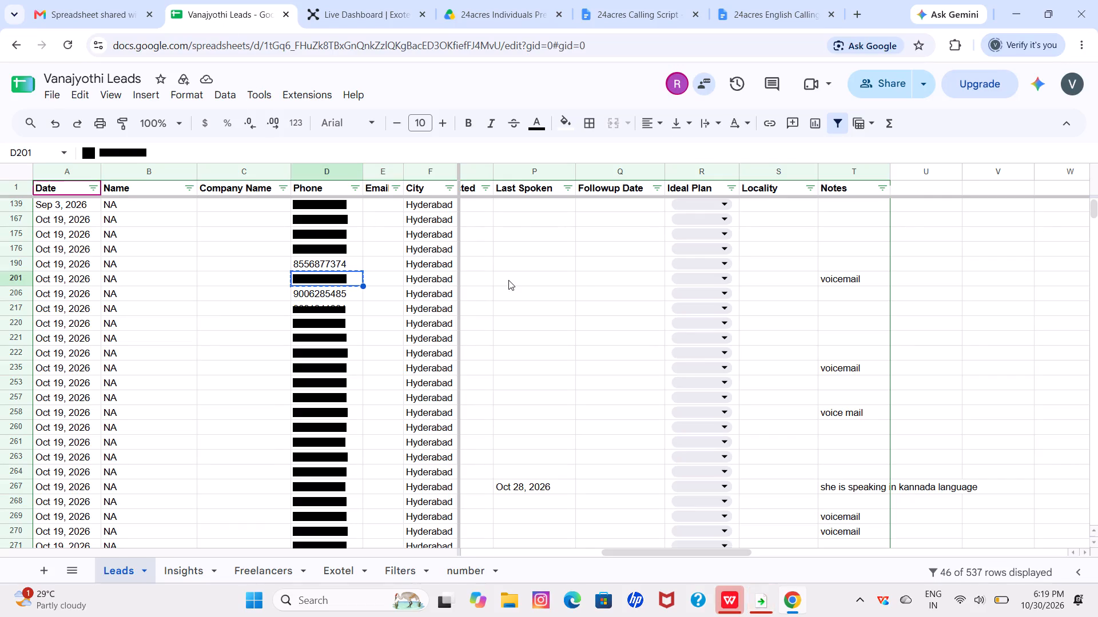
pyautogui.hscroll(1, 508, 280)
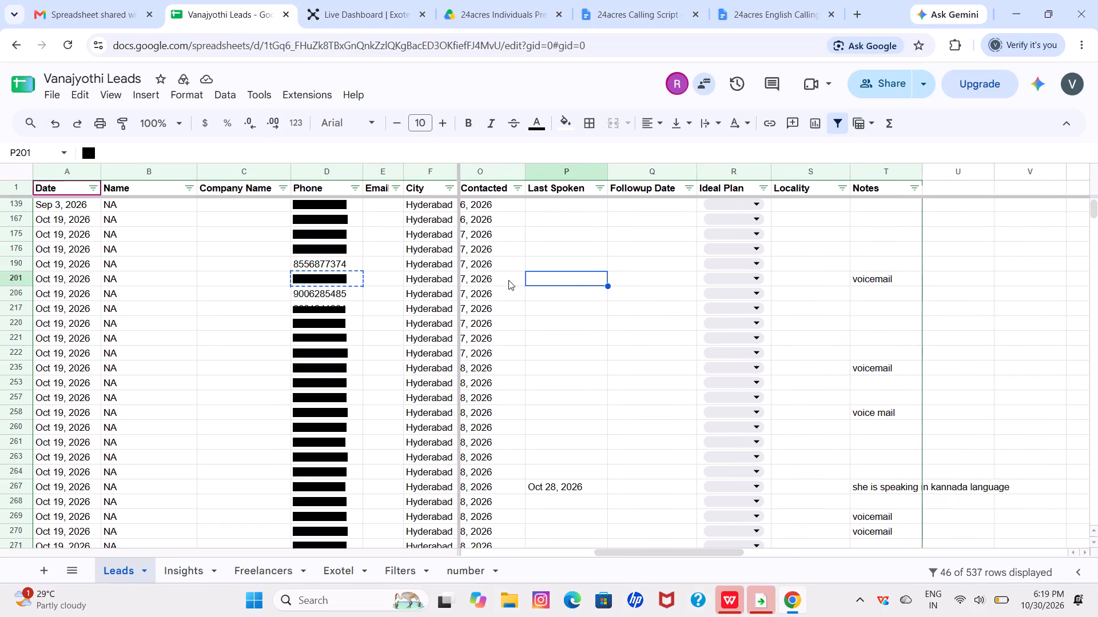
pyautogui.hscroll(4, 508, 280)
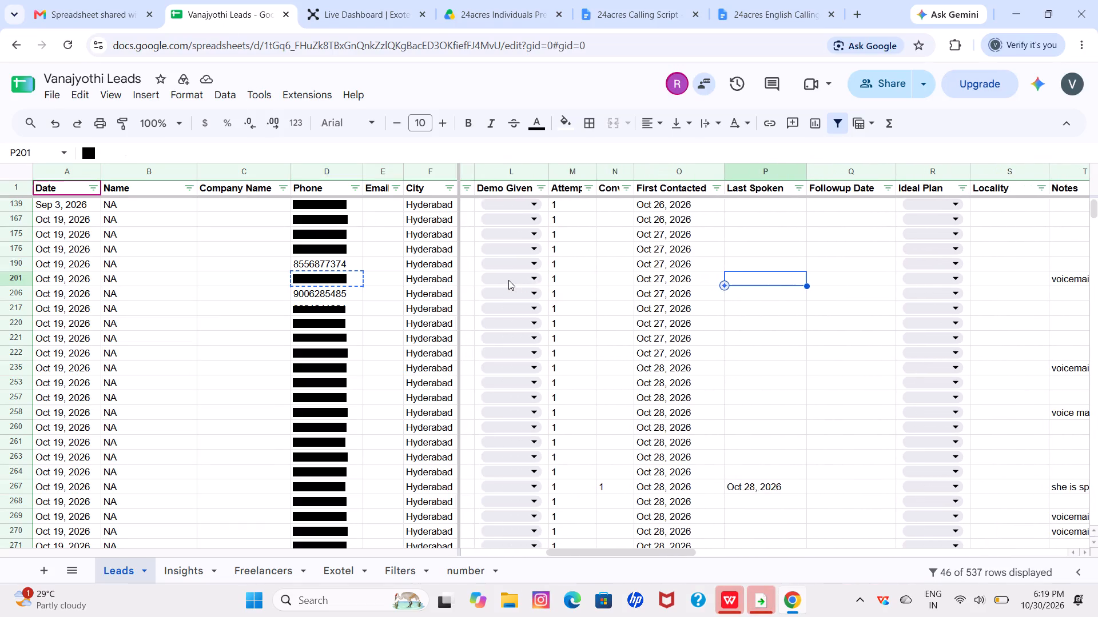
pyautogui.scroll(-2, 355, 306)
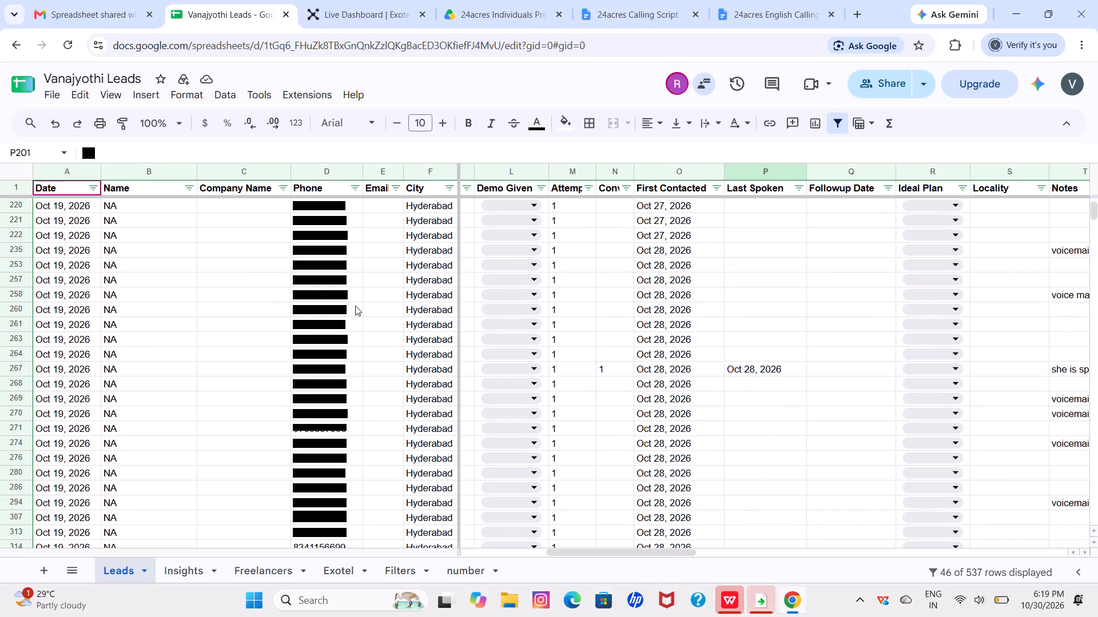
pyautogui.hscroll(1, 355, 306)
pyautogui.hscroll(-3, 355, 306)
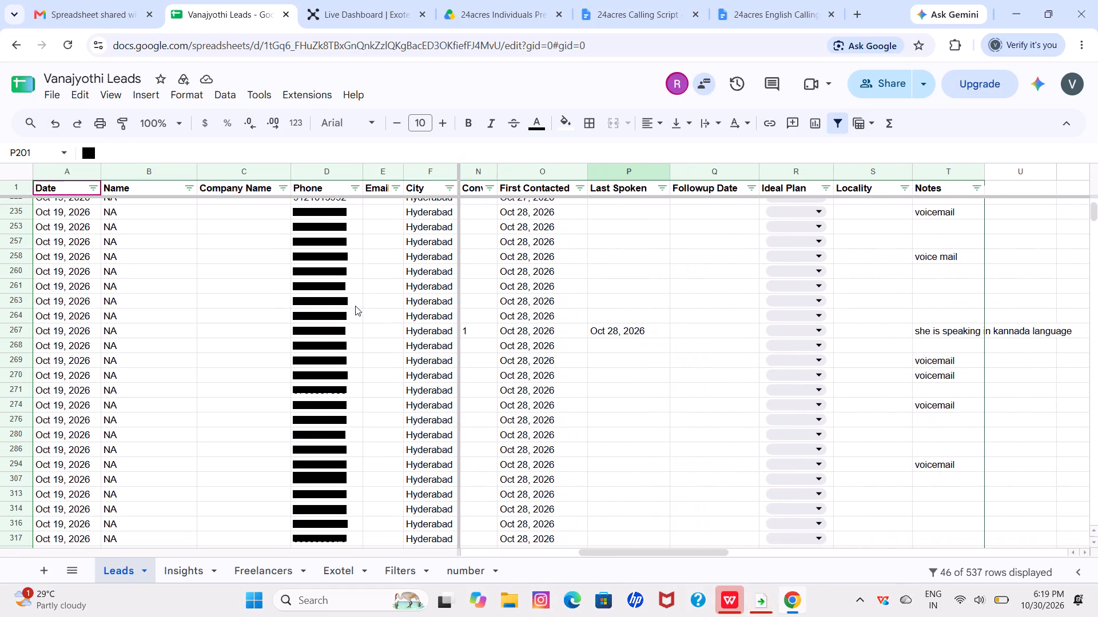
pyautogui.scroll(-4, 355, 306)
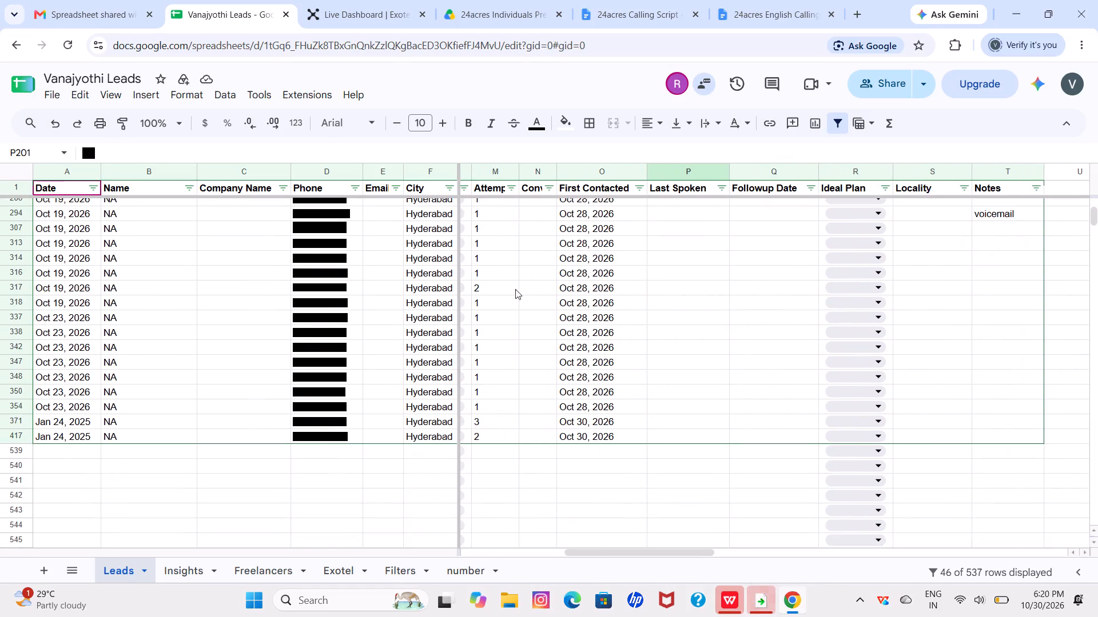
pyautogui.click(346, 217)
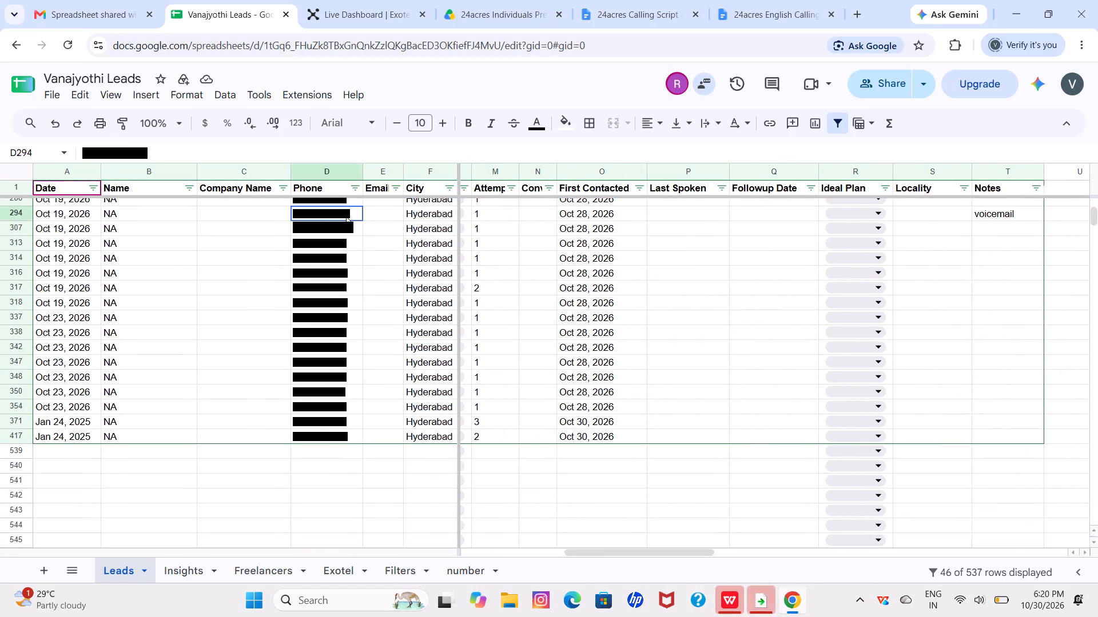
pyautogui.hotkey('ctrl', 'c')
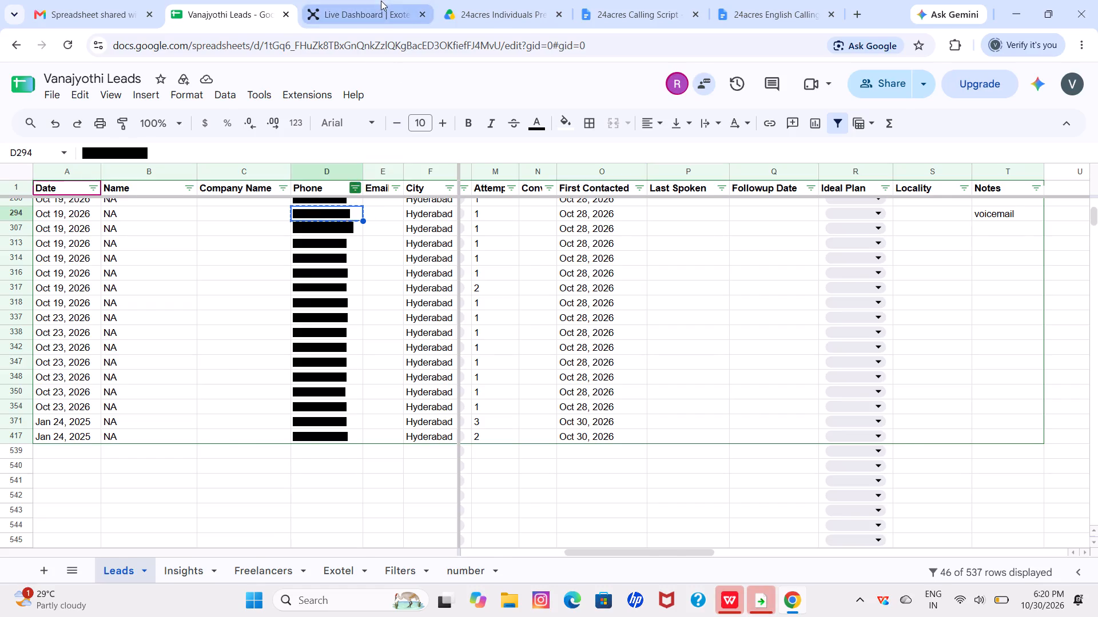
# Switch to Exotel and place a call to the copied phone number of the row 294 lead.
pyautogui.click(381, 1)
pyautogui.click(216, 91)
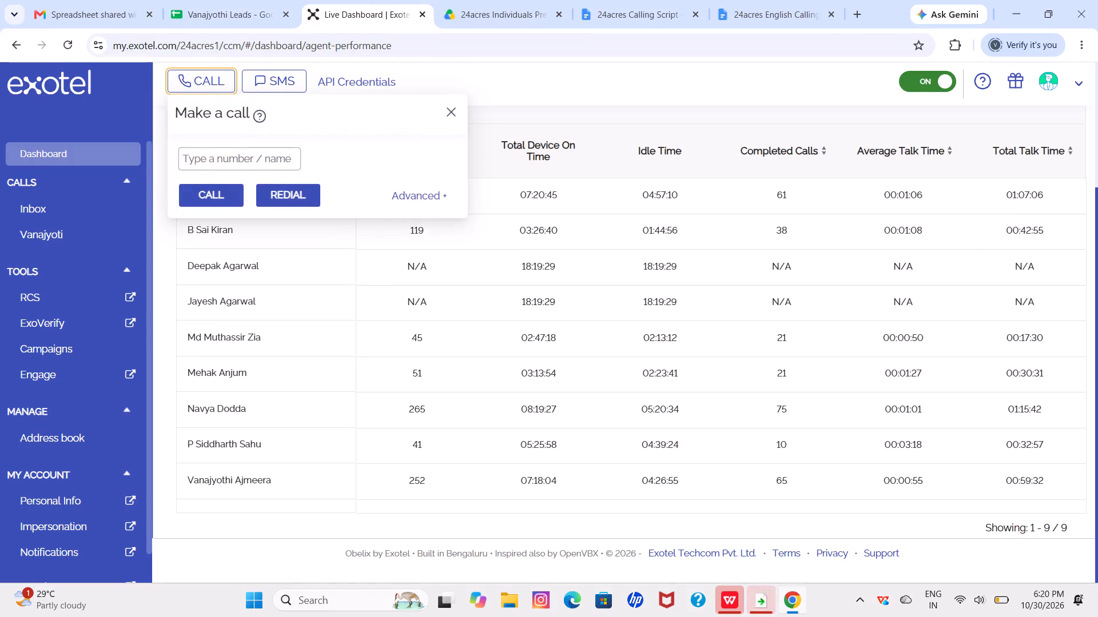
pyautogui.click(252, 164)
pyautogui.hotkey('ctrl', 'v')
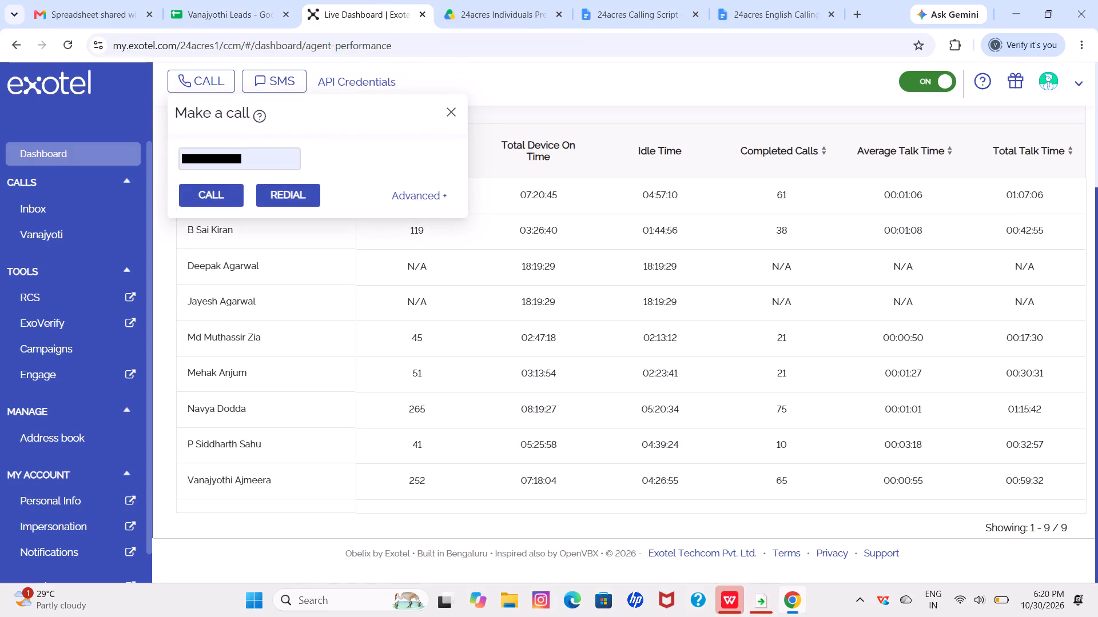
pyautogui.click(228, 190)
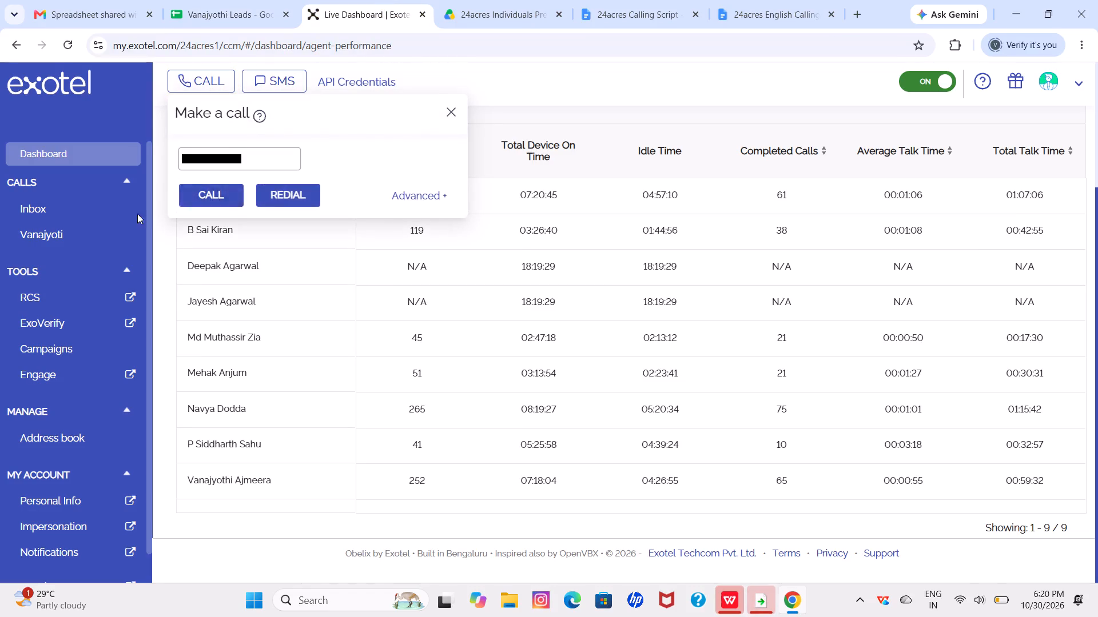
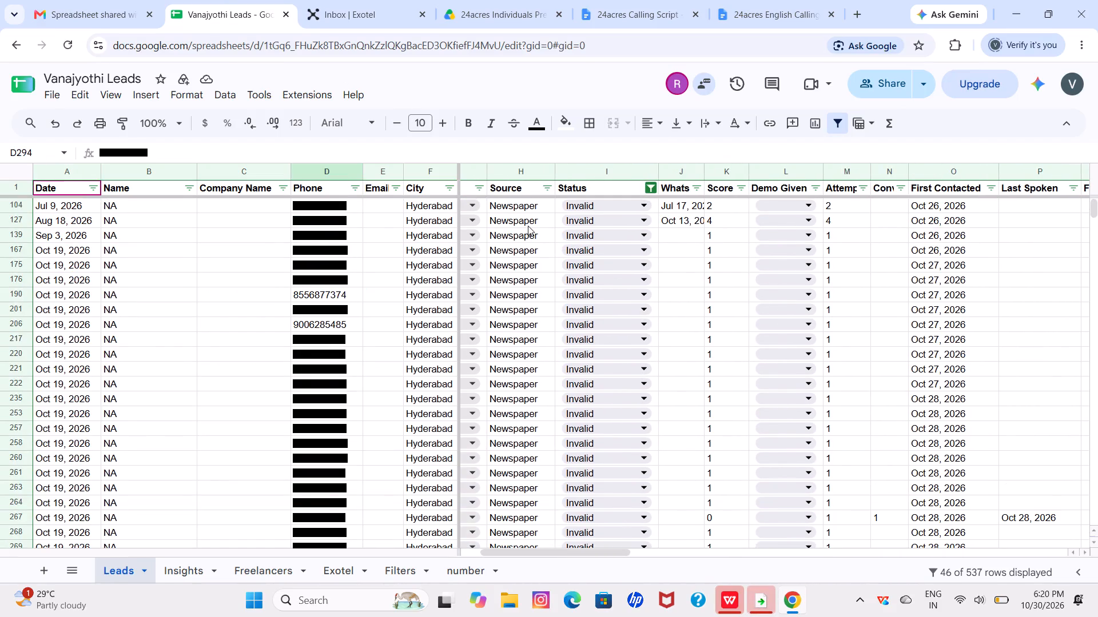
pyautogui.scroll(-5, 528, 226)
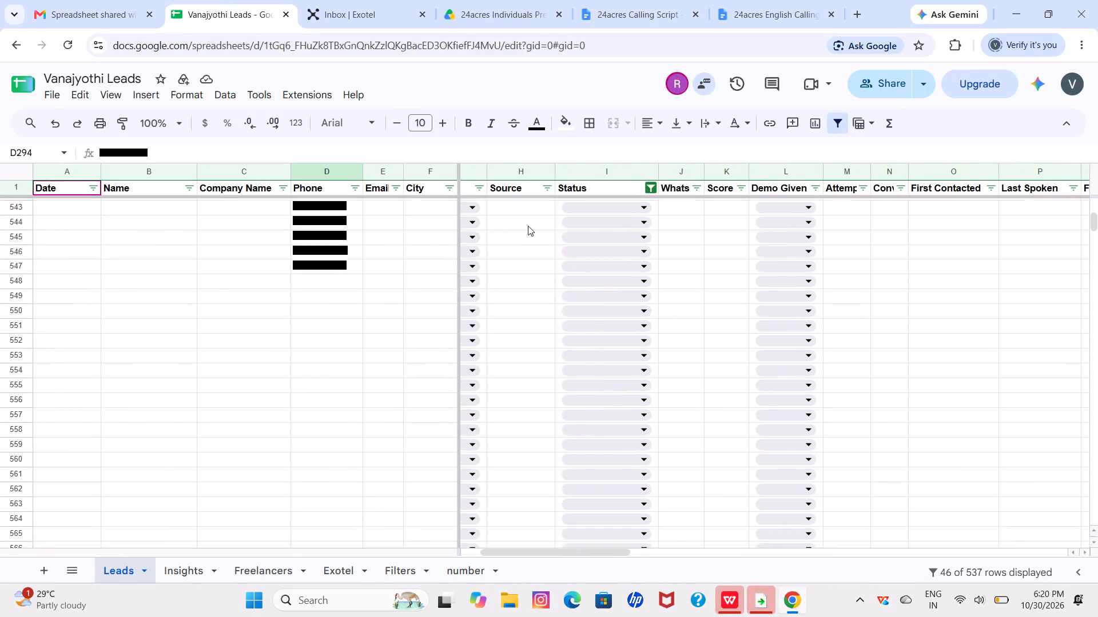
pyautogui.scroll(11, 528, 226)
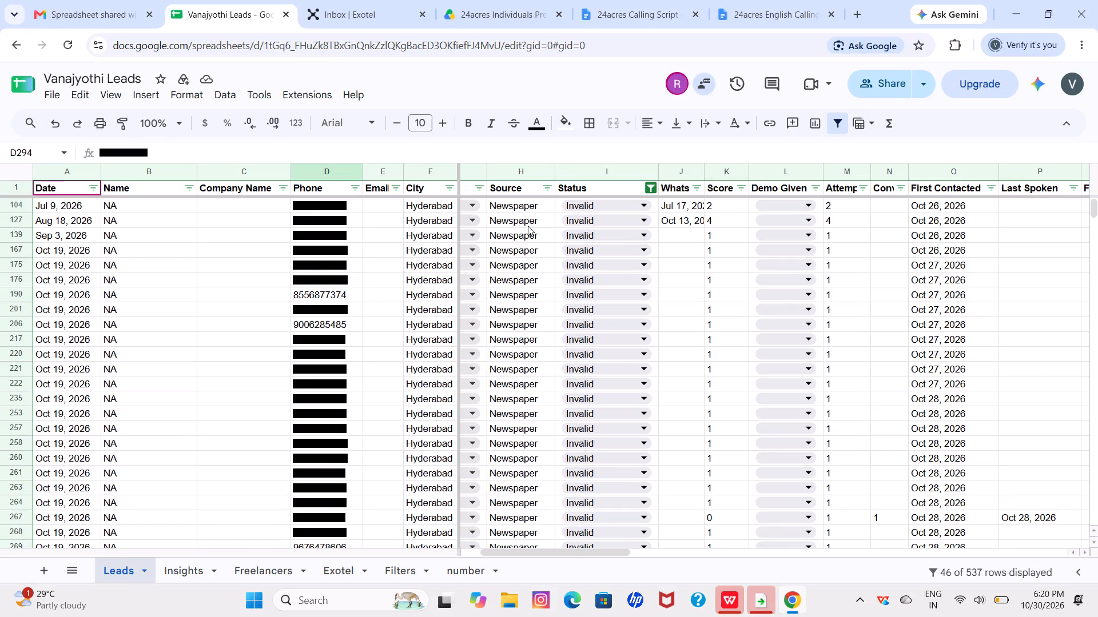
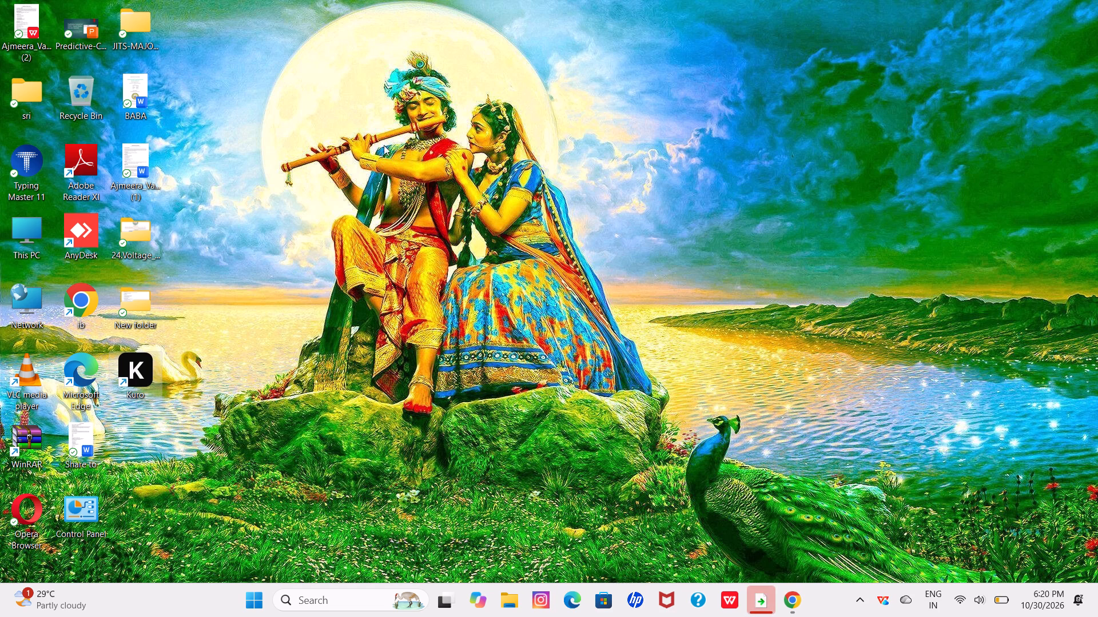
# Launch the Kuro application from the desktop.
pyautogui.doubleClick(129, 364)
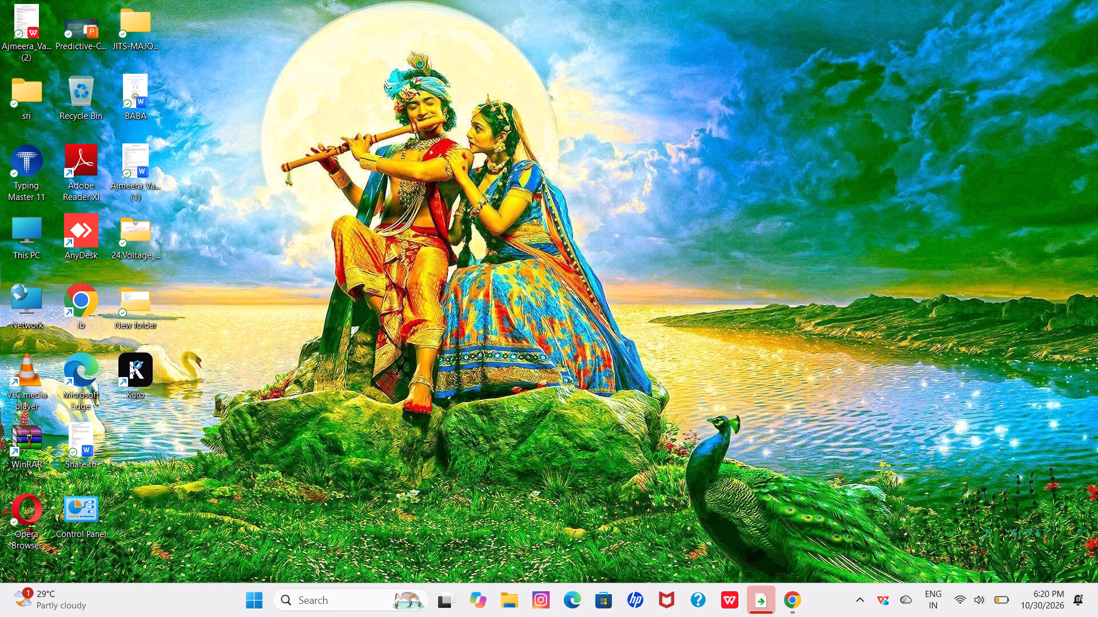
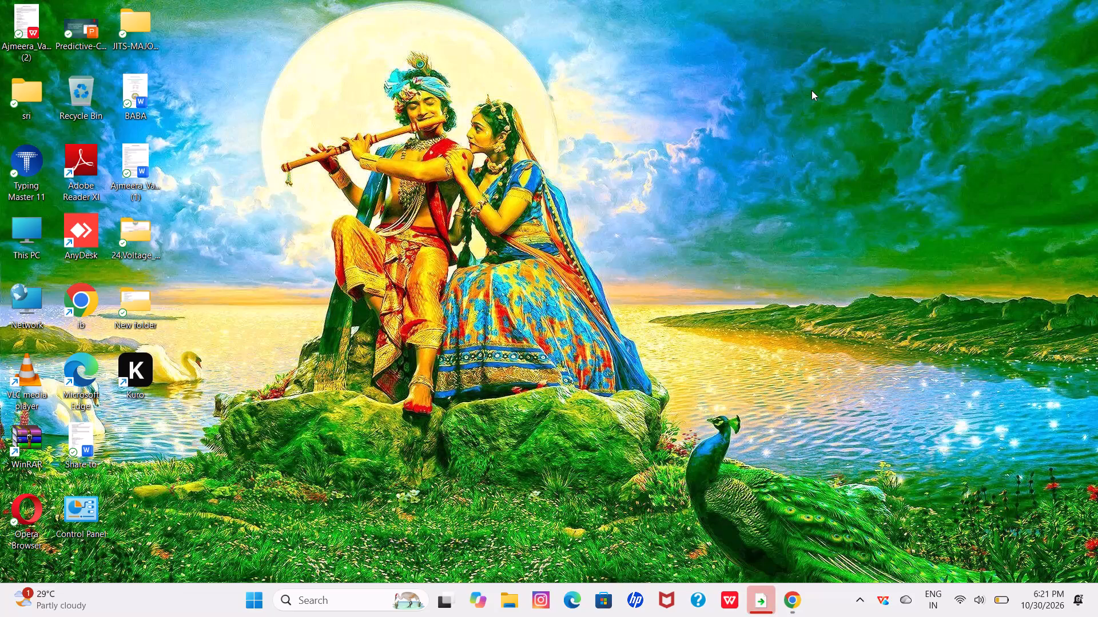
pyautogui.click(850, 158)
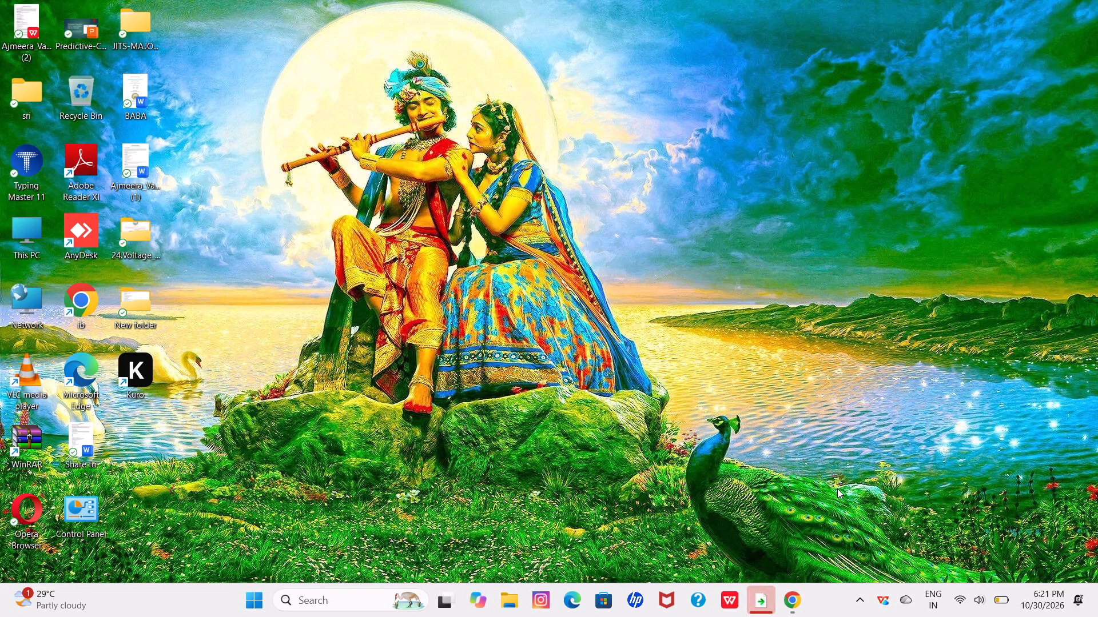
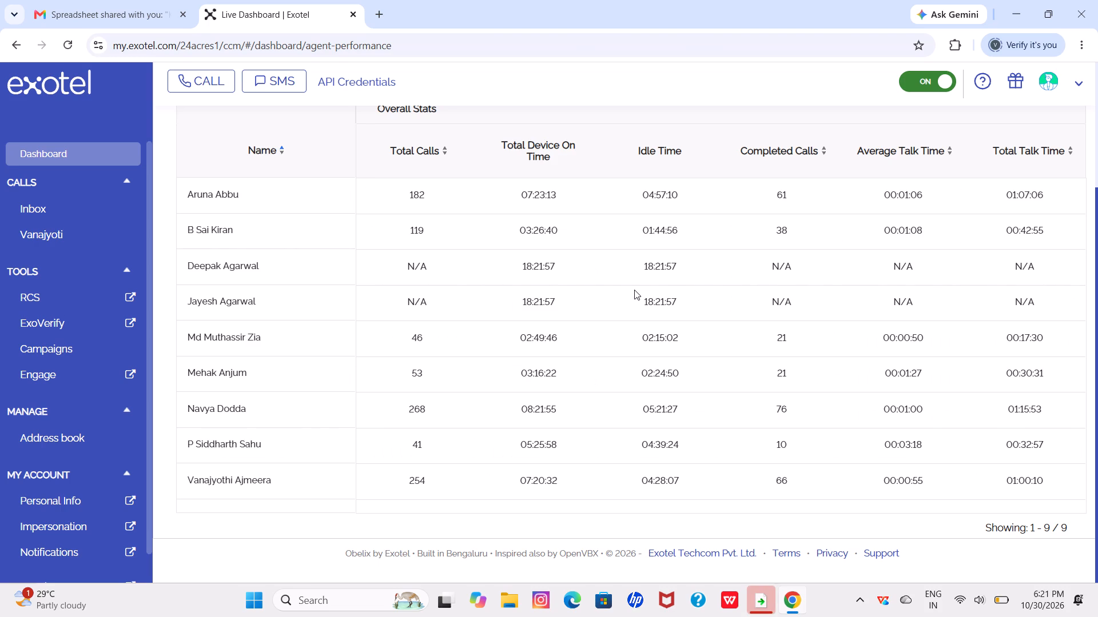
# Close the browser window holding the Exotel live dashboard and the mail tab.
pyautogui.scroll(1, 634, 290)
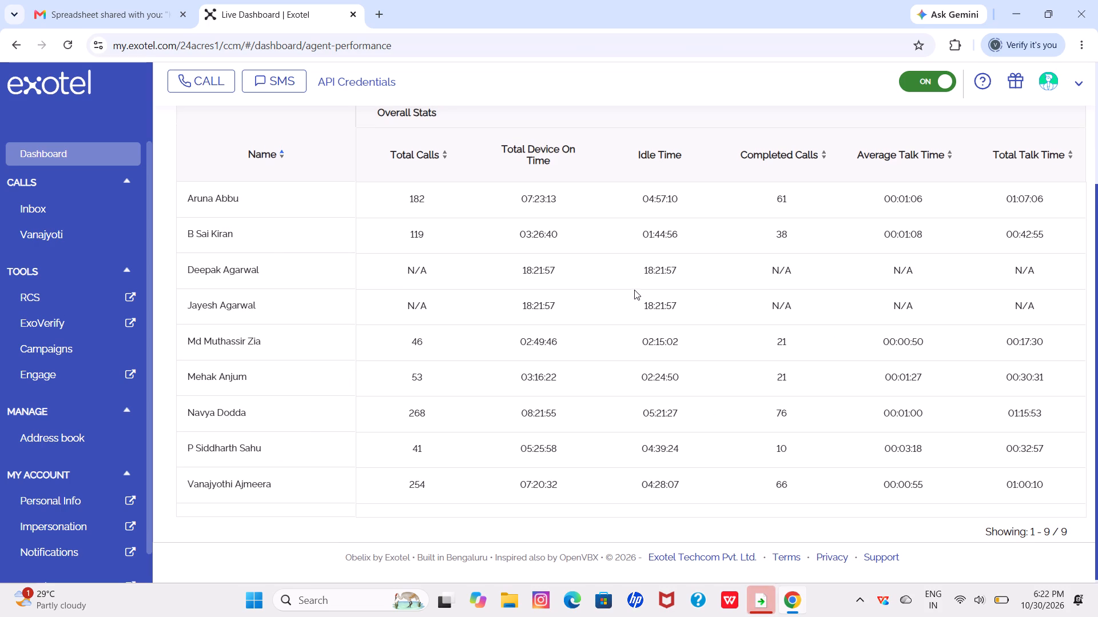
pyautogui.scroll(1, 634, 290)
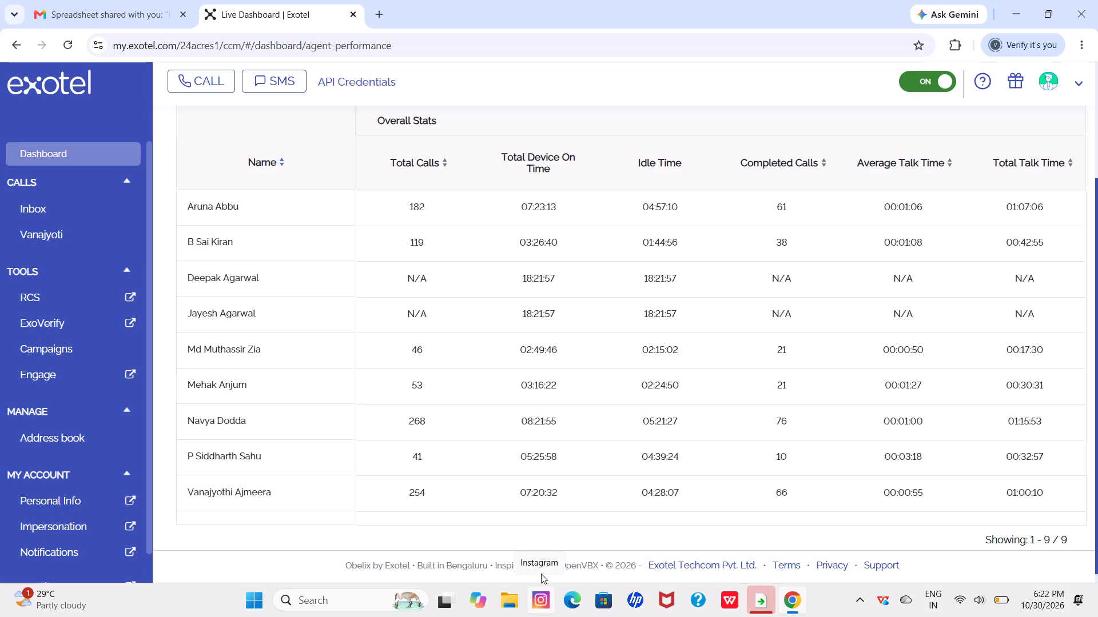
pyautogui.doubleClick(1097, 0)
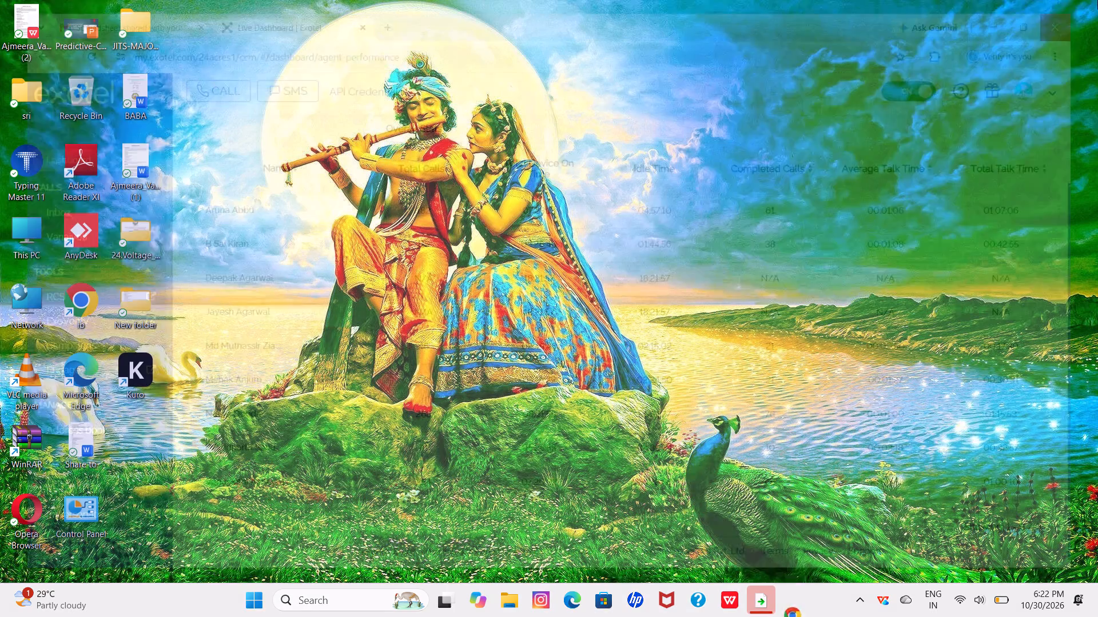
pyautogui.click(1097, 0)
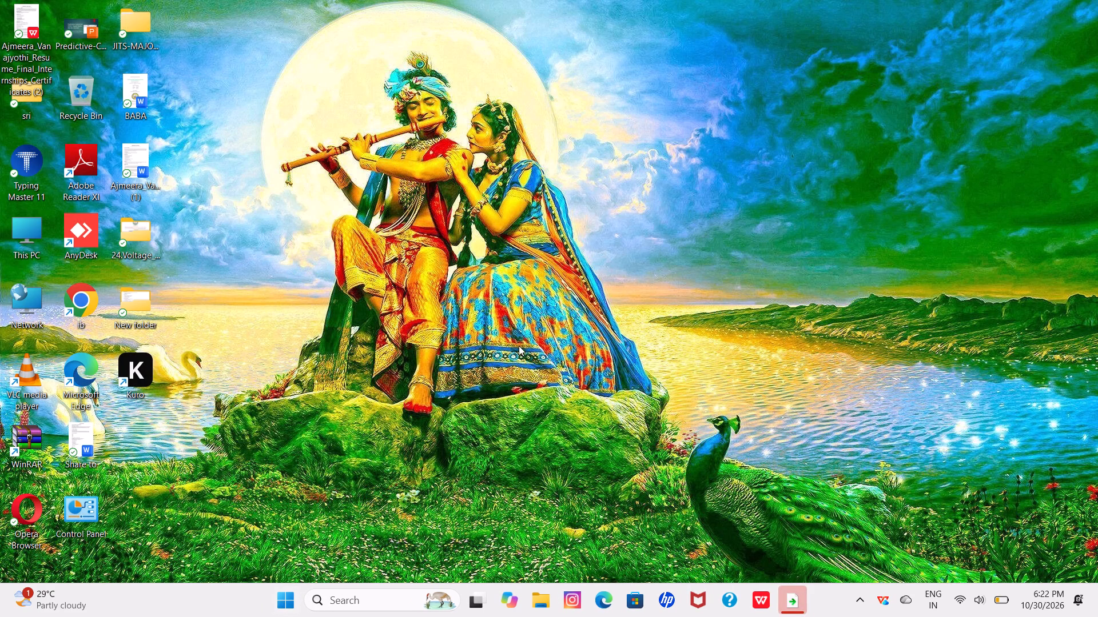
# Refresh the Windows desktop.
pyautogui.rightClick(519, 346)
pyautogui.rightClick(519, 346)
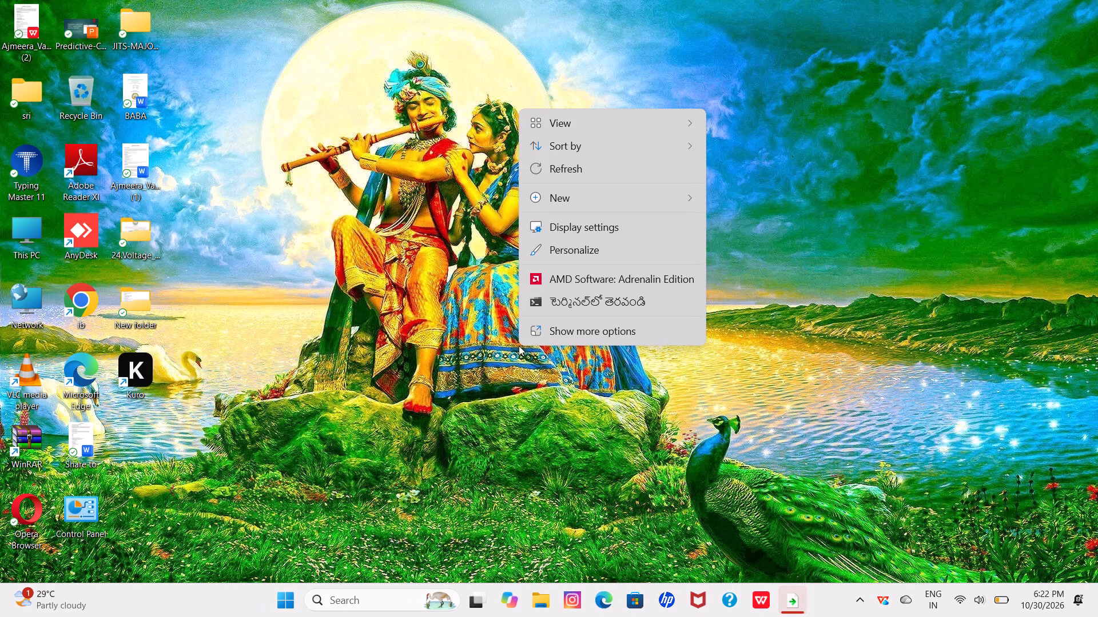
pyautogui.click(576, 166)
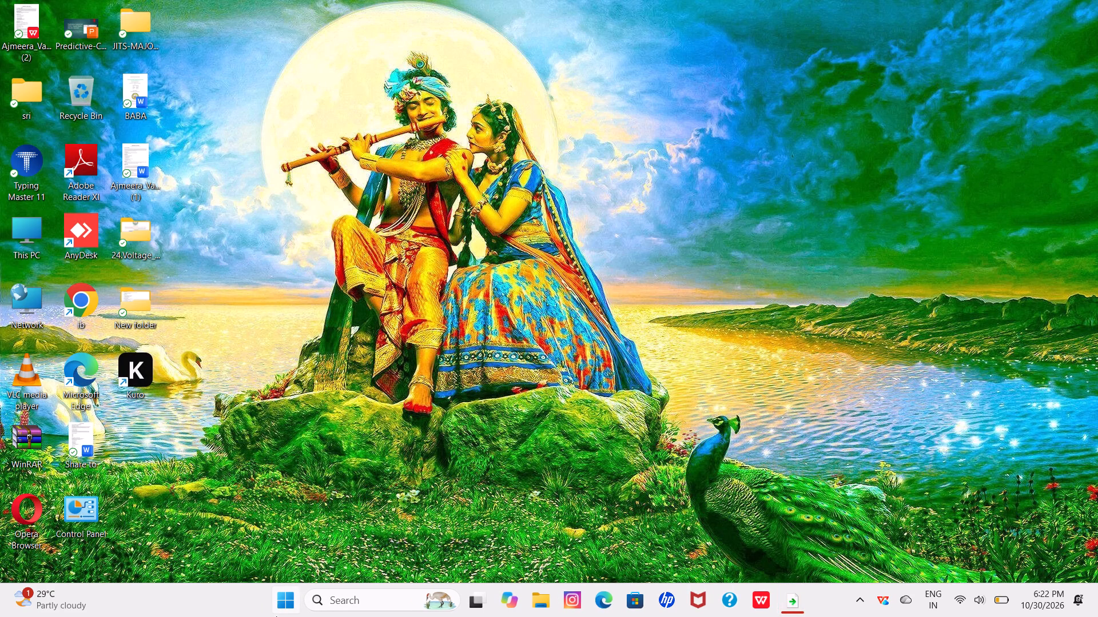
# Shut down the computer.
pyautogui.click(282, 615)
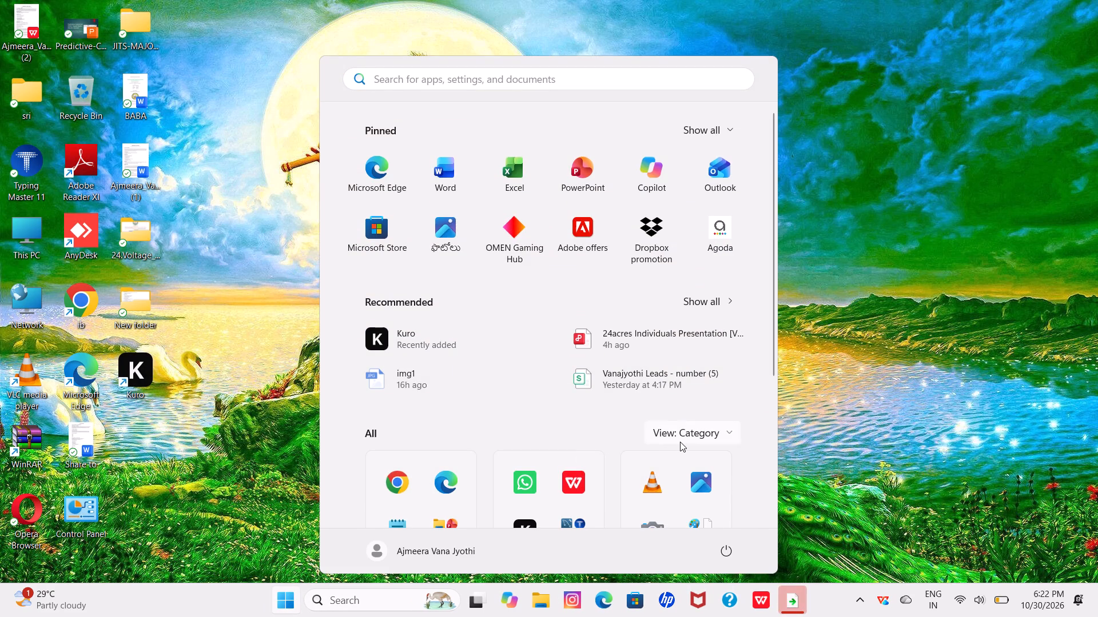
pyautogui.click(721, 547)
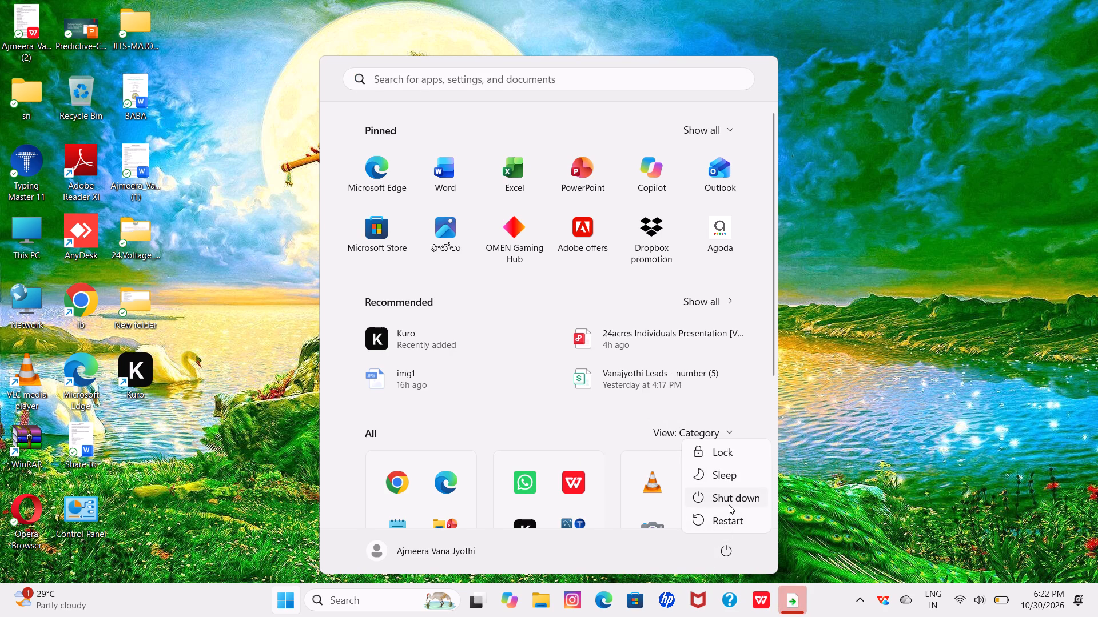
pyautogui.click(729, 504)
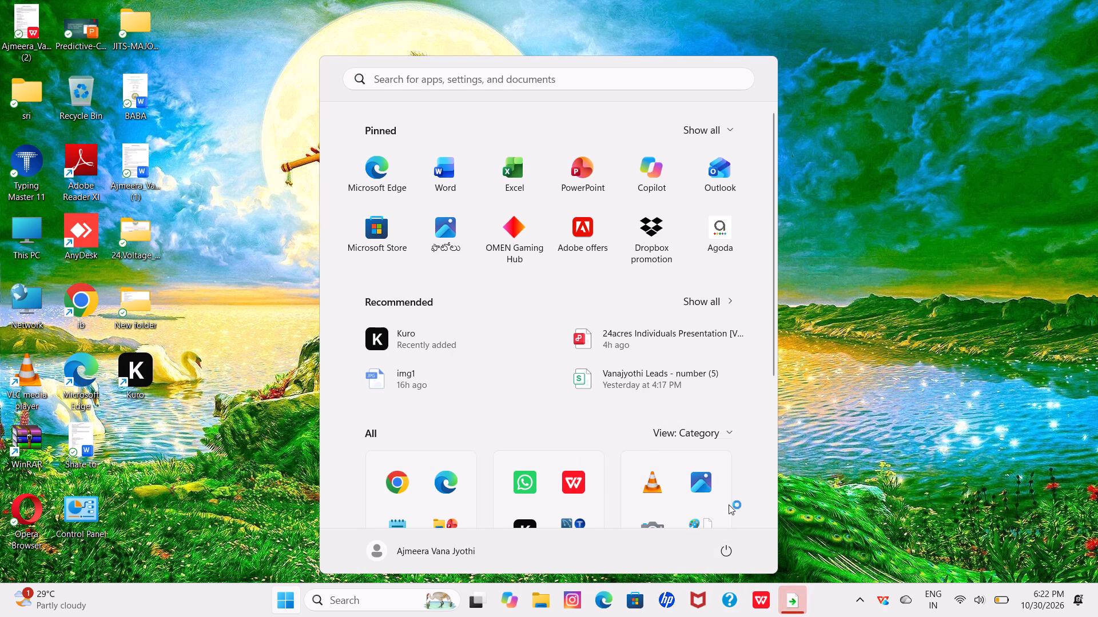